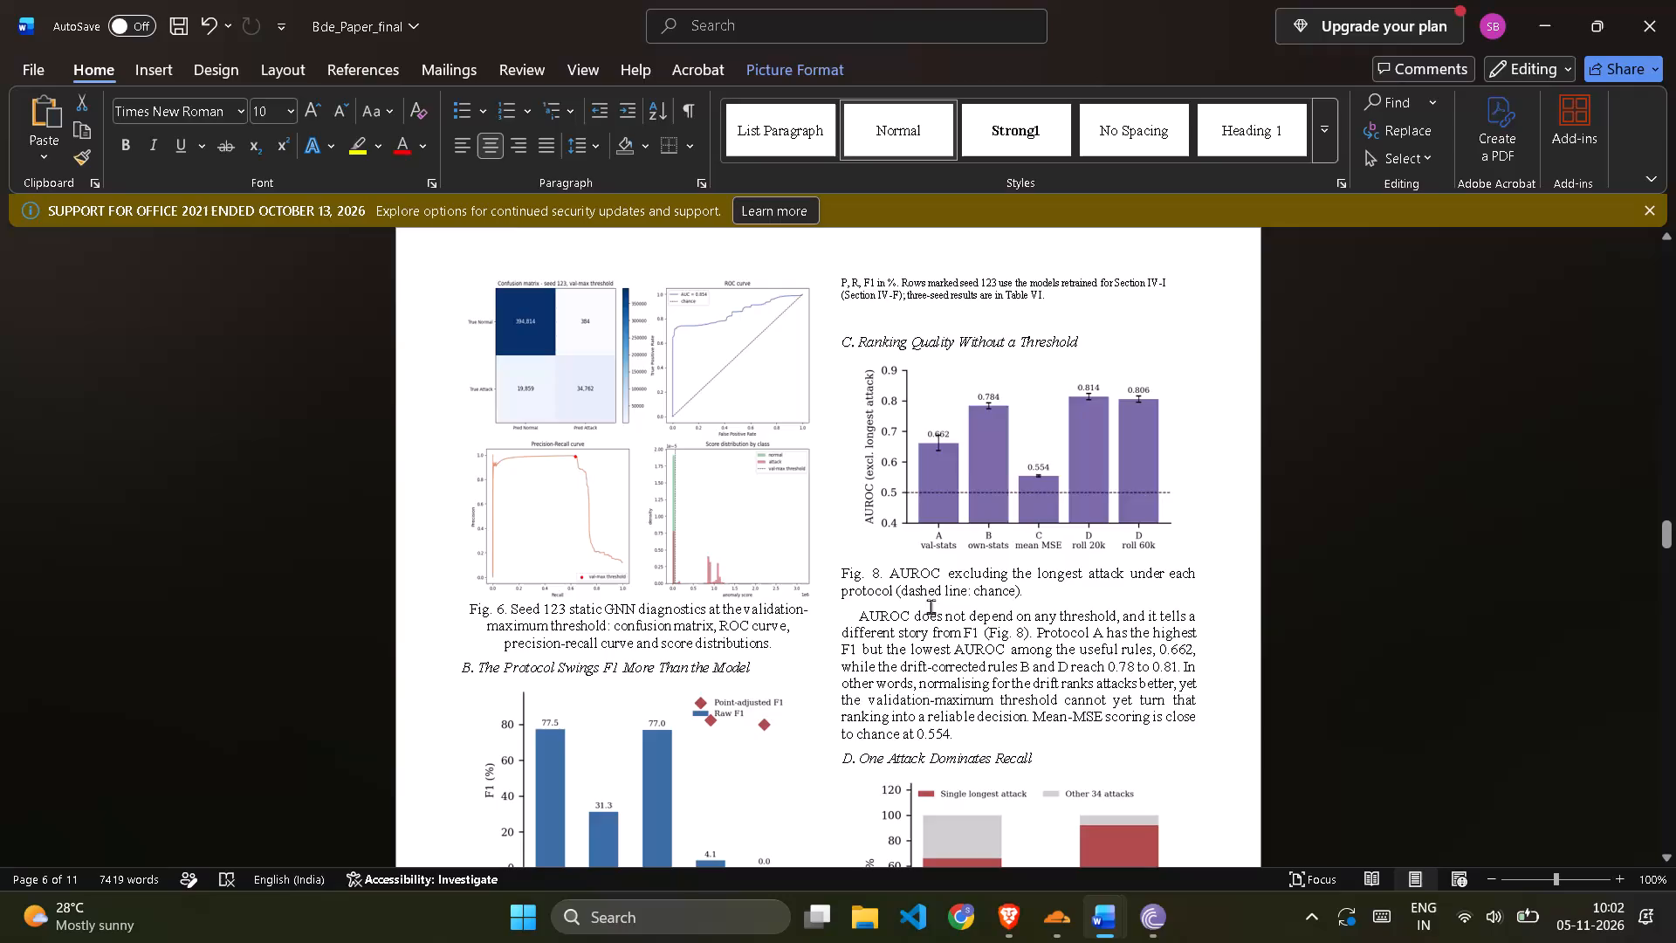
Shorten the paper title to "Drift-Adaptive Graph Anomaly Detection for Industrial Streaming Data" by deleting the subtitle from the colon through "on SWaT".
{"action": "scroll", "coordinate": [922, 635], "scroll_direction": "up", "scroll_amount": 12}
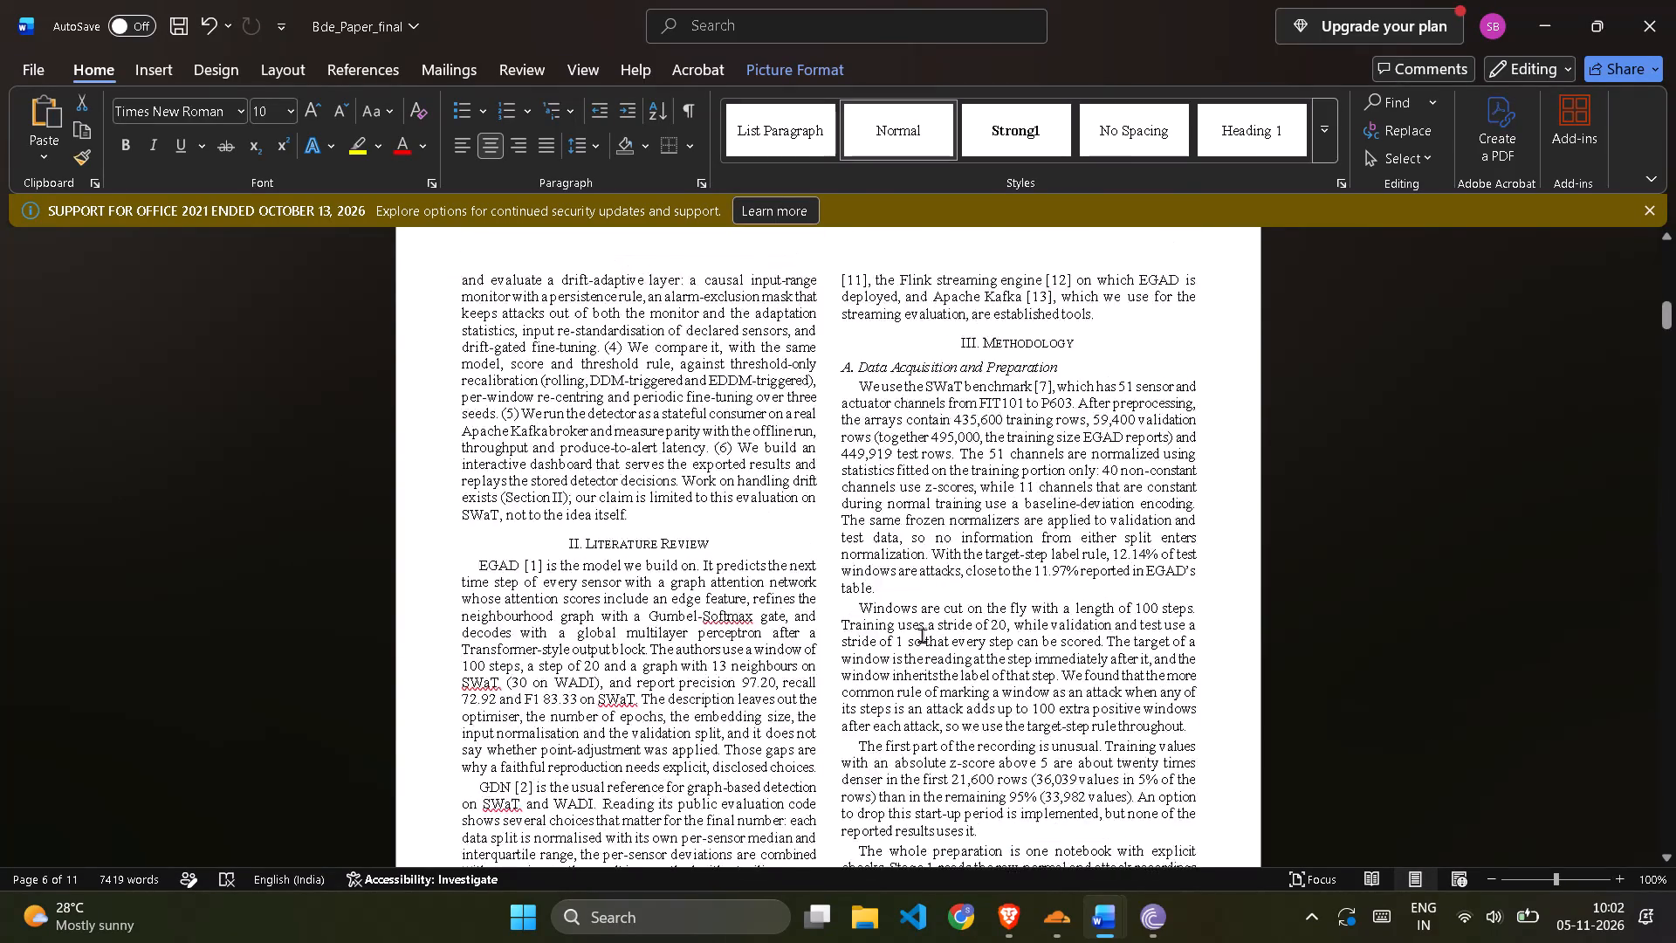
{"action": "scroll", "coordinate": [922, 635], "scroll_direction": "down", "scroll_amount": 4}
{"action": "scroll", "coordinate": [922, 635], "scroll_direction": "up", "scroll_amount": 1}
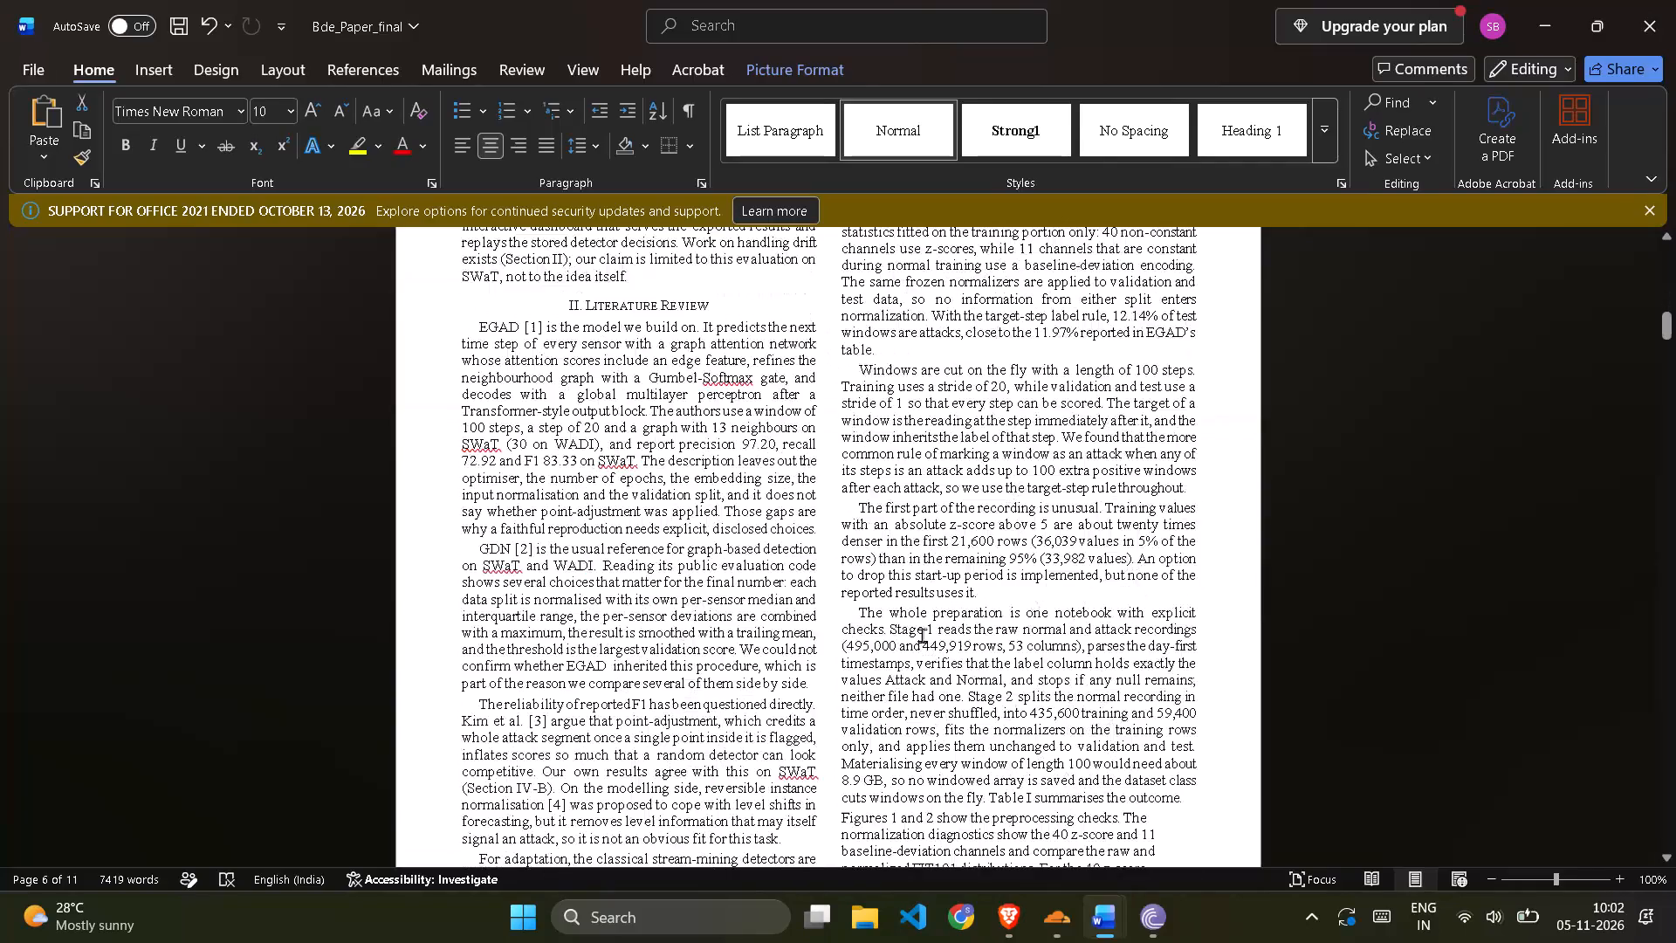
{"action": "scroll", "coordinate": [991, 638], "scroll_direction": "up", "scroll_amount": 3}
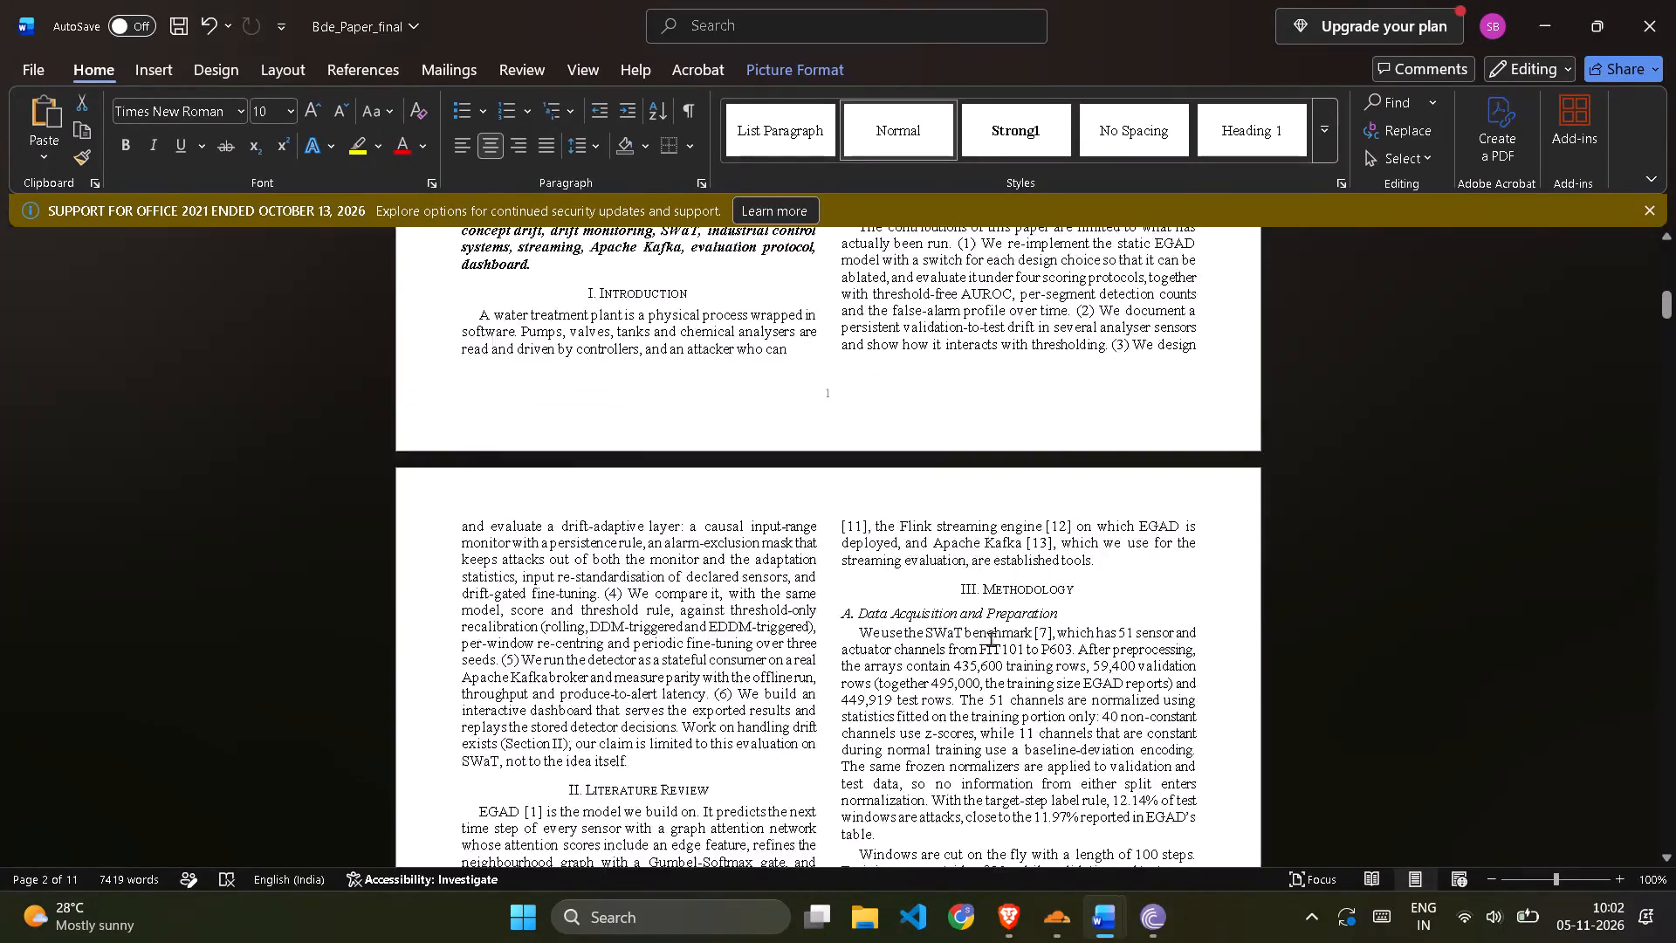
{"action": "scroll", "coordinate": [991, 638], "scroll_direction": "up", "scroll_amount": 7}
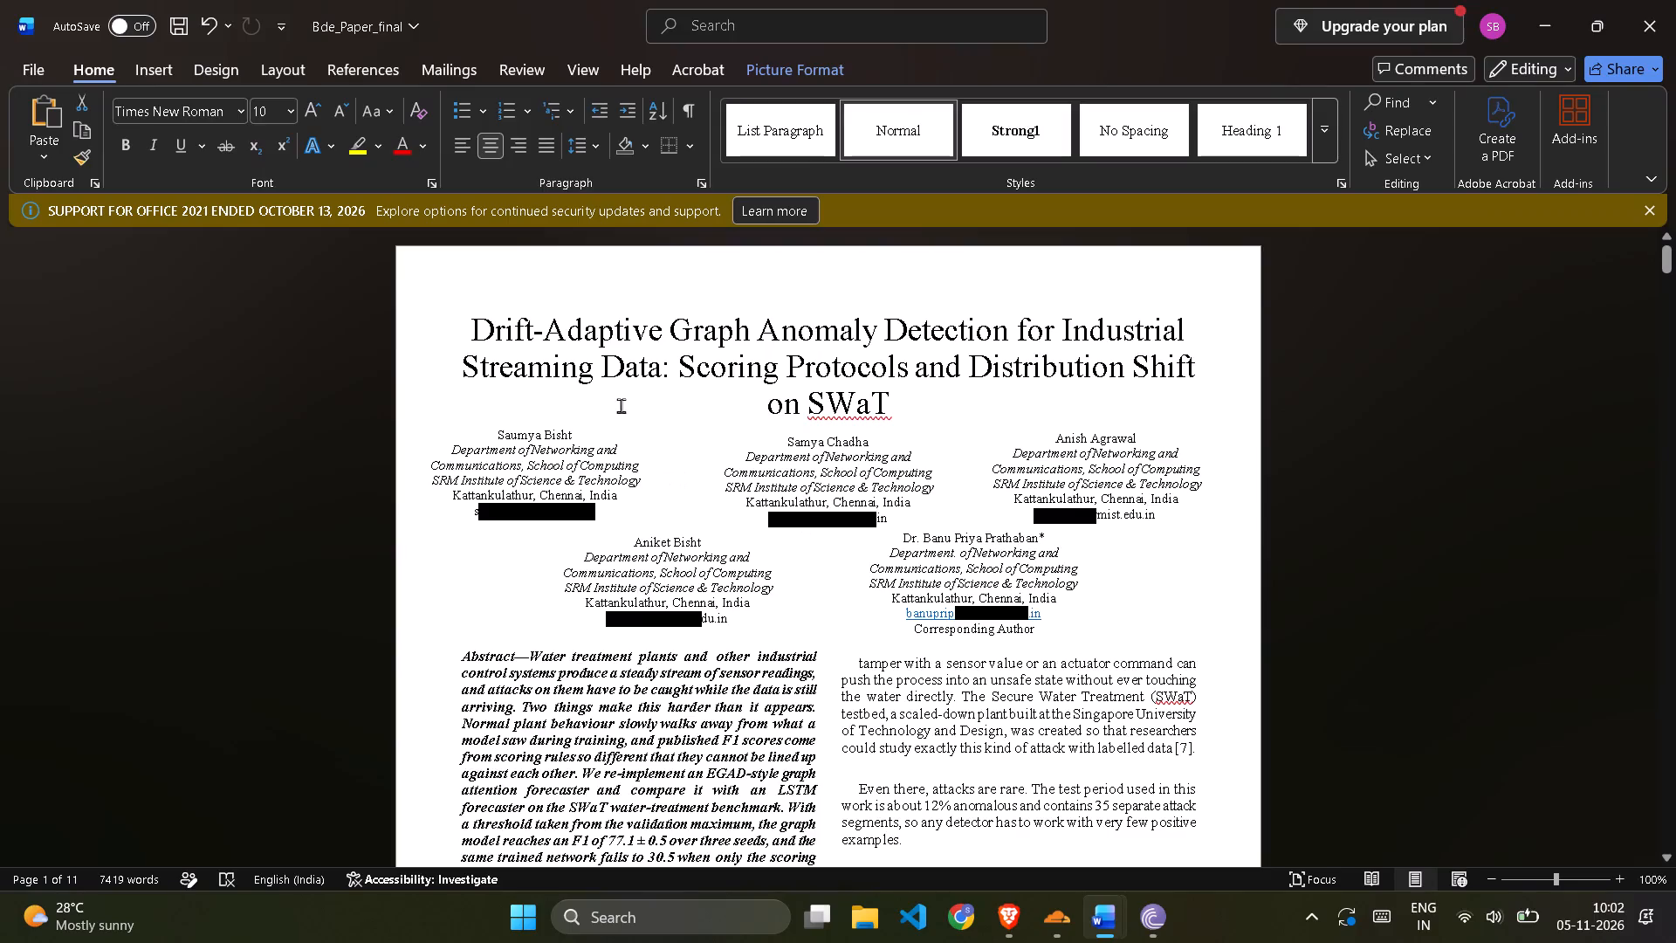
{"action": "left_click_drag", "start_coordinate": [663, 369], "coordinate": [995, 368]}
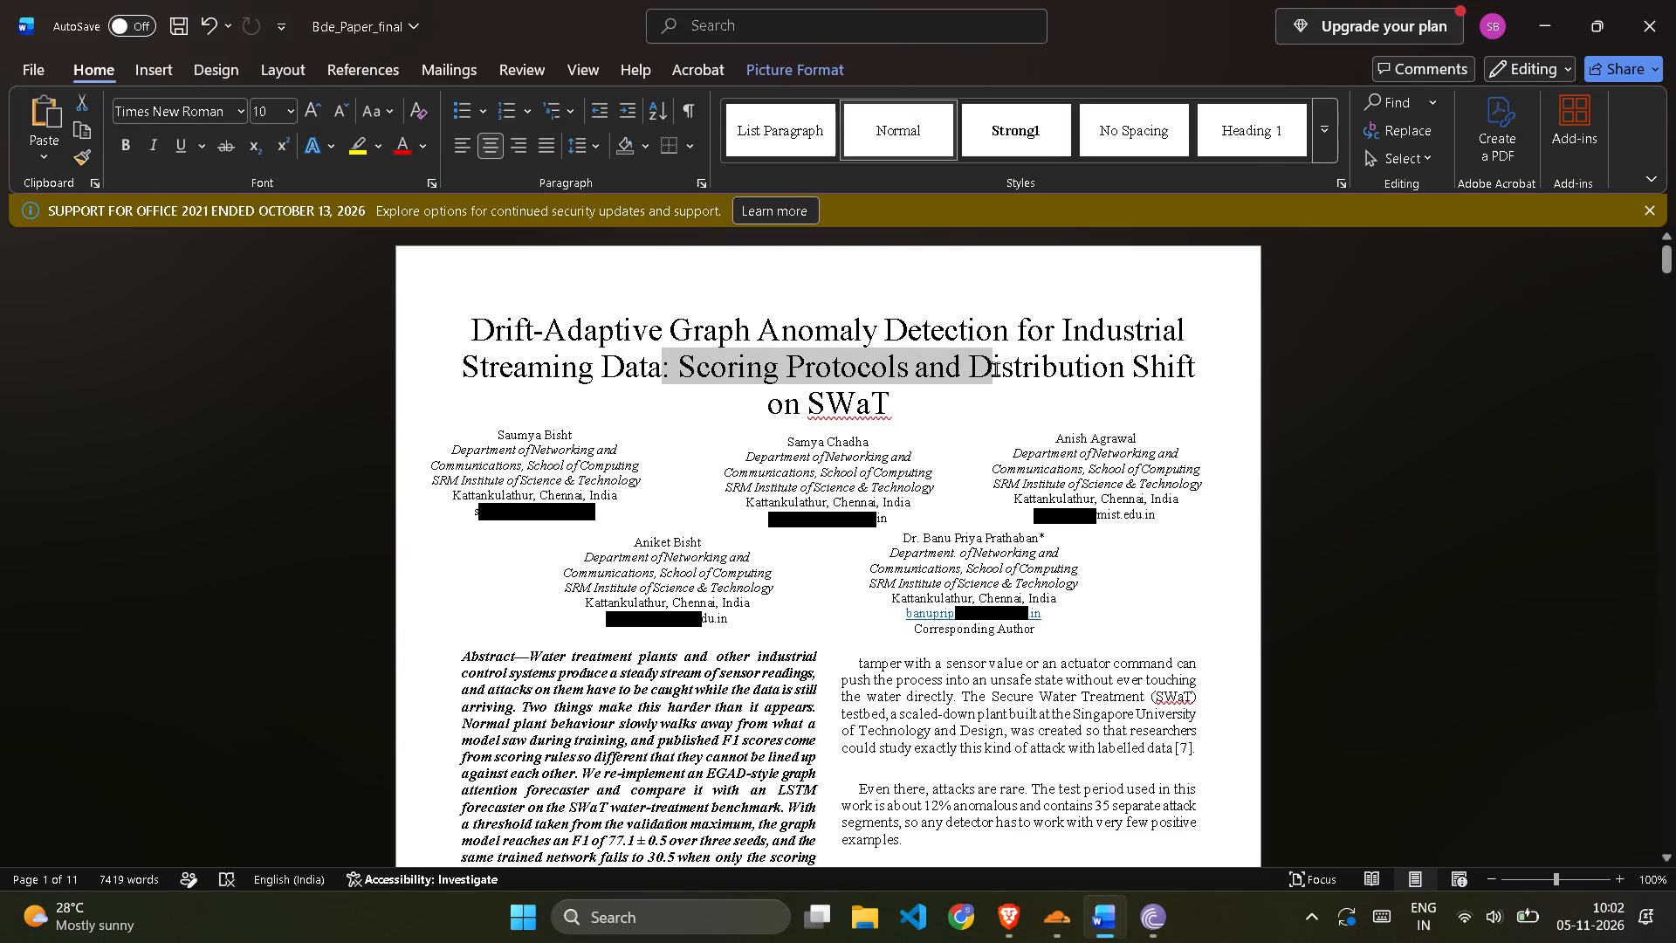
{"action": "left_click_drag", "start_coordinate": [995, 368], "coordinate": [1067, 408]}
{"action": "key", "text": "BackSpace"}
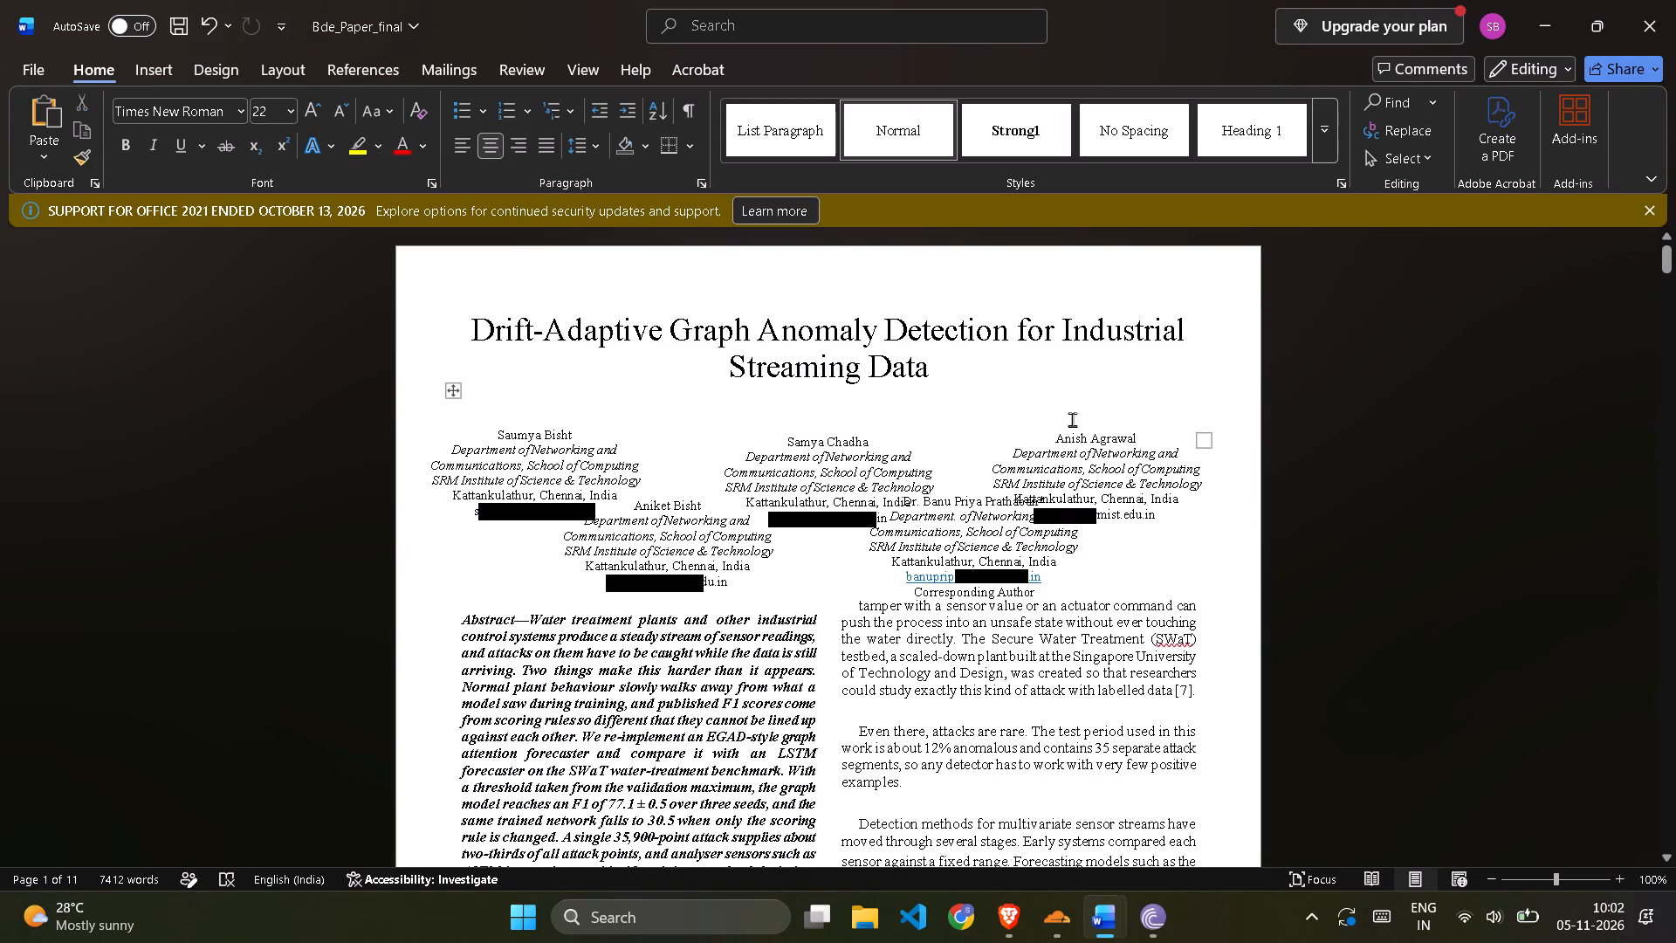
Insert three blank lines above the Abstract to make room for the second row of author blocks.
{"action": "left_click", "coordinate": [1072, 419]}
{"action": "left_click", "coordinate": [938, 491]}
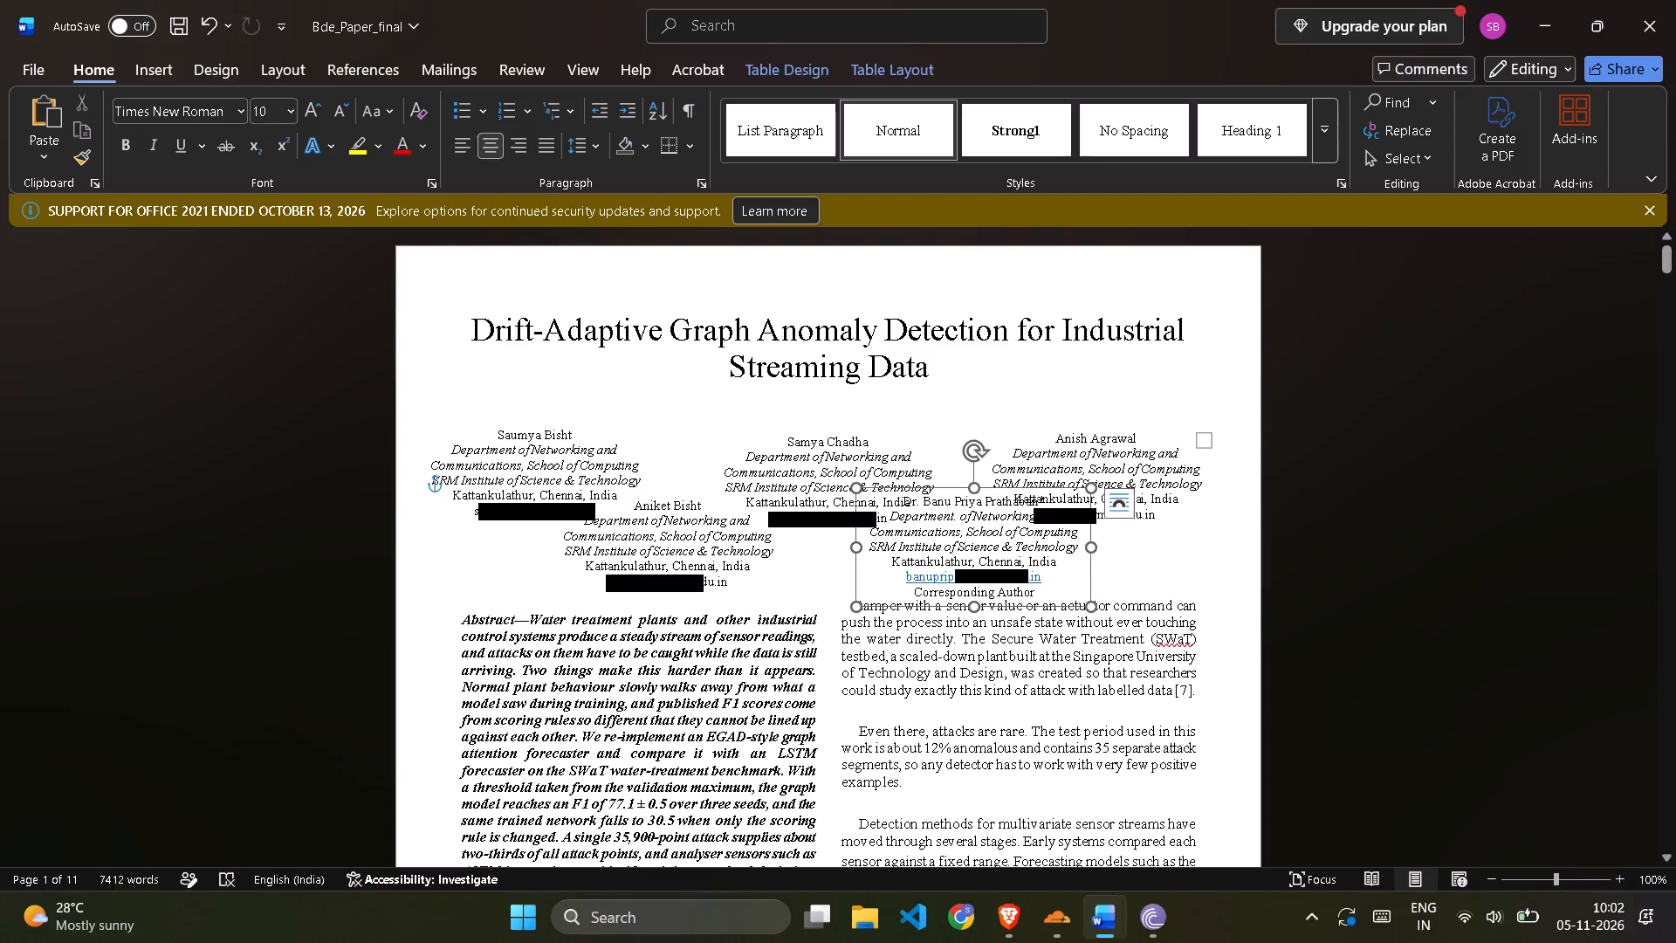
{"action": "left_click", "coordinate": [1116, 579]}
{"action": "left_click", "coordinate": [523, 581]}
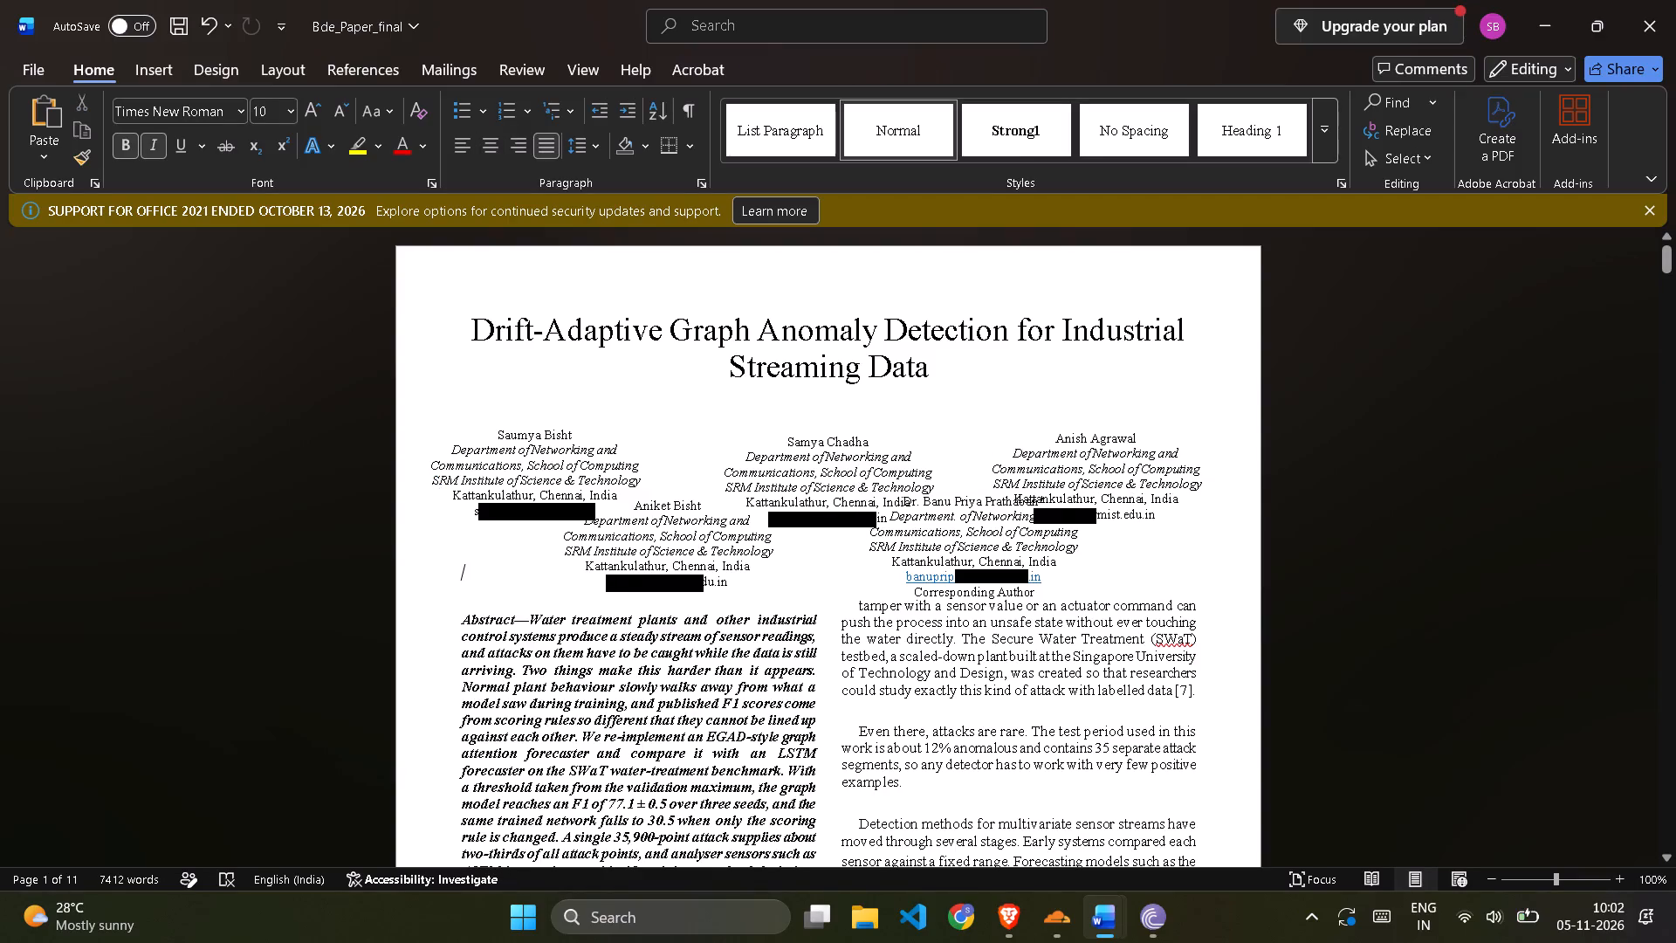
{"action": "left_click", "coordinate": [525, 607]}
{"action": "key", "text": "Return"}
{"action": "key", "text": "Return"}
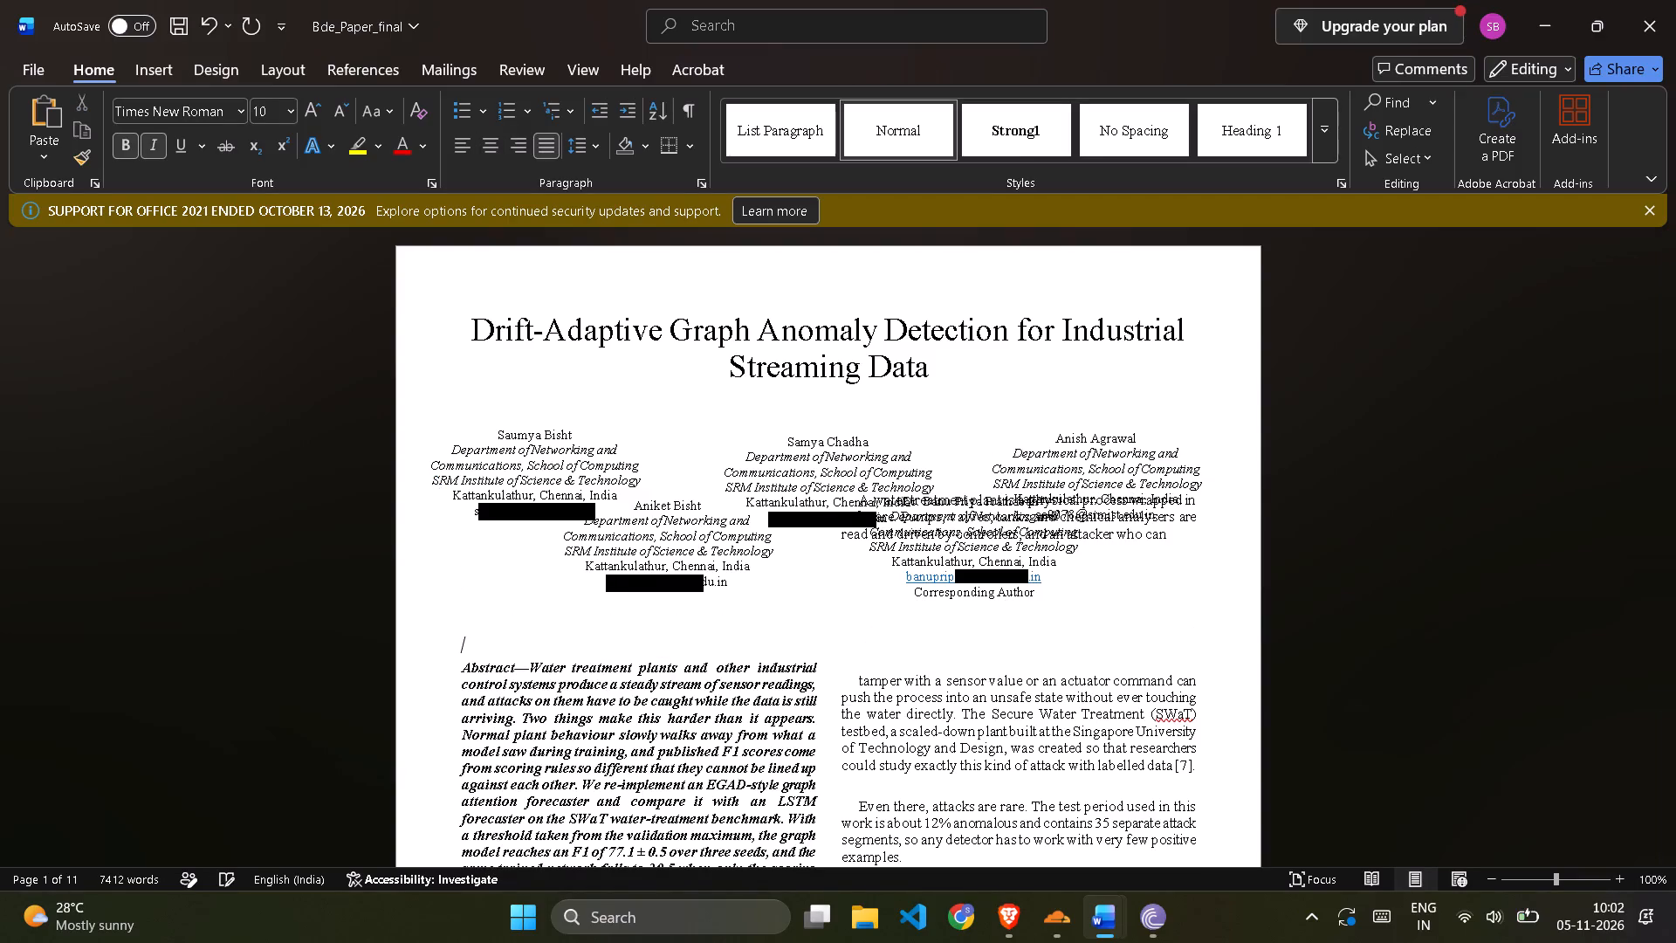
{"action": "key", "text": "Return"}
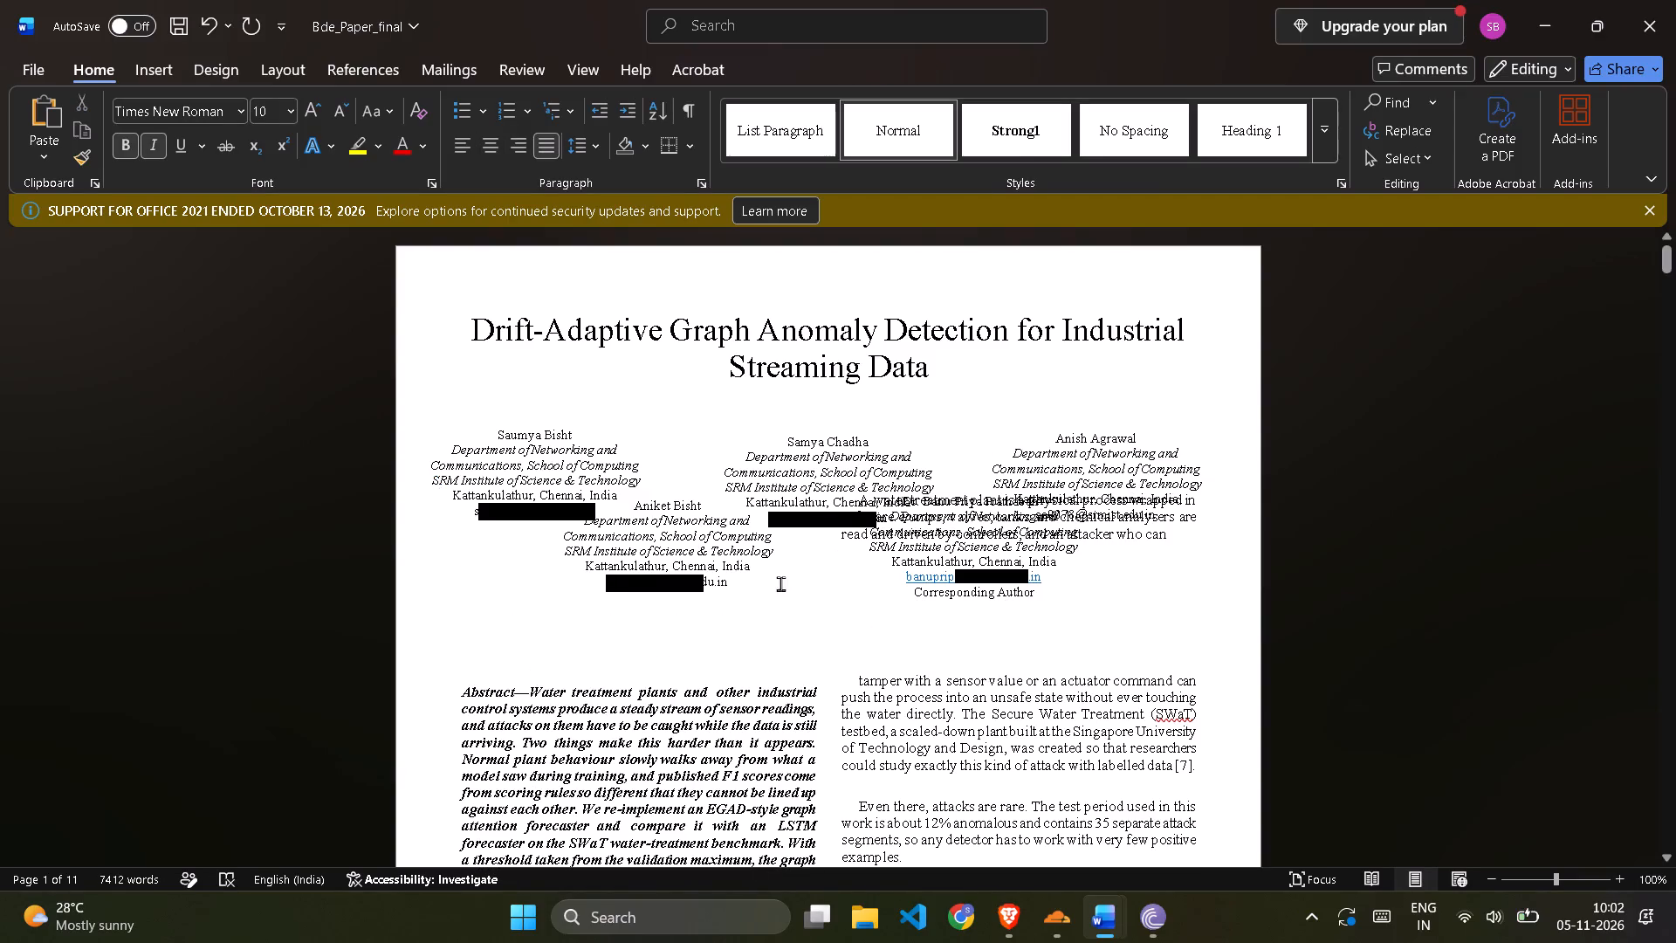
Move the fourth author's block and the corresponding author's block down so they form a row clear of the first three authors.
{"action": "left_click", "coordinate": [694, 540]}
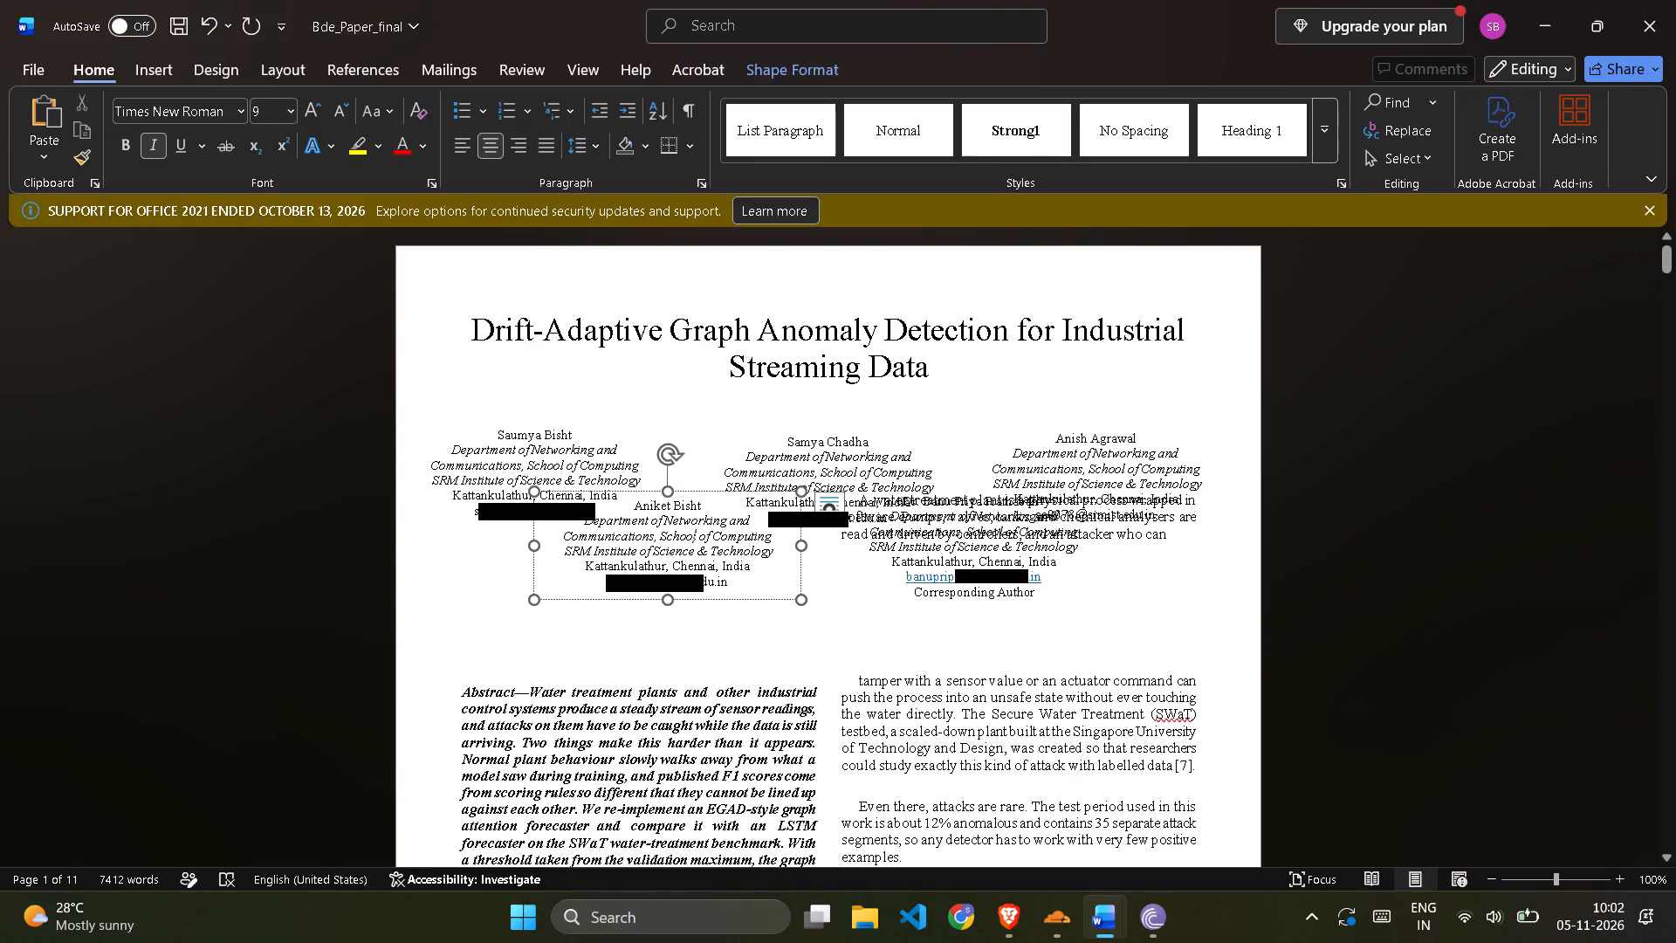
{"action": "left_click_drag", "start_coordinate": [683, 492], "coordinate": [681, 542]}
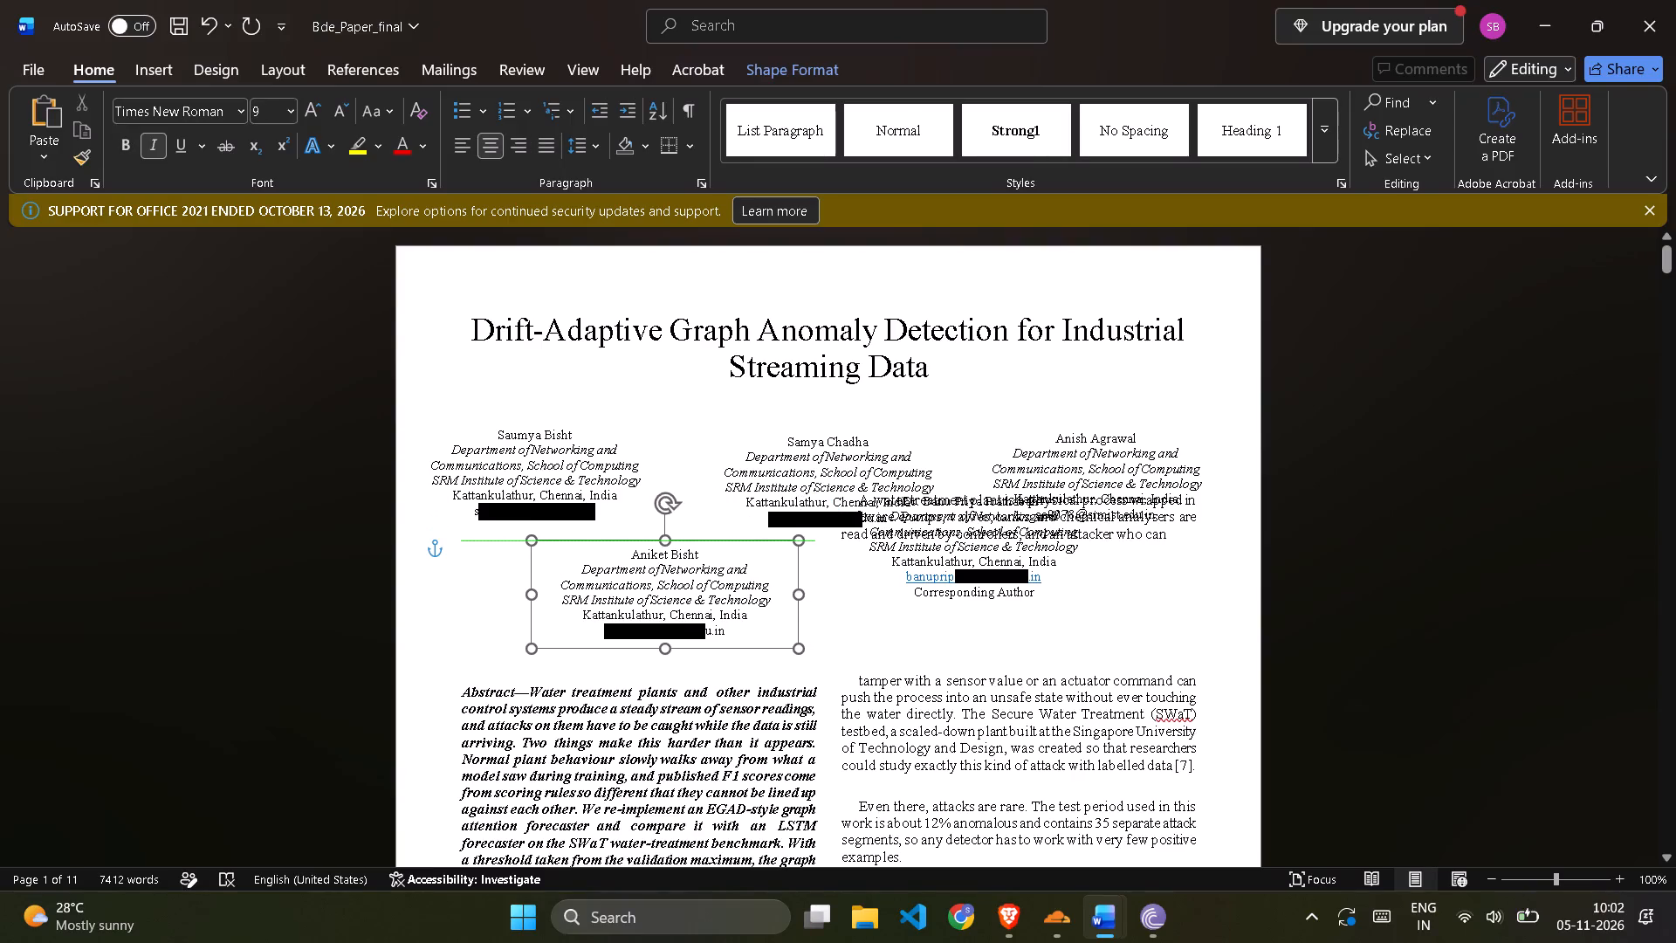
{"action": "left_click_drag", "start_coordinate": [681, 542], "coordinate": [678, 542]}
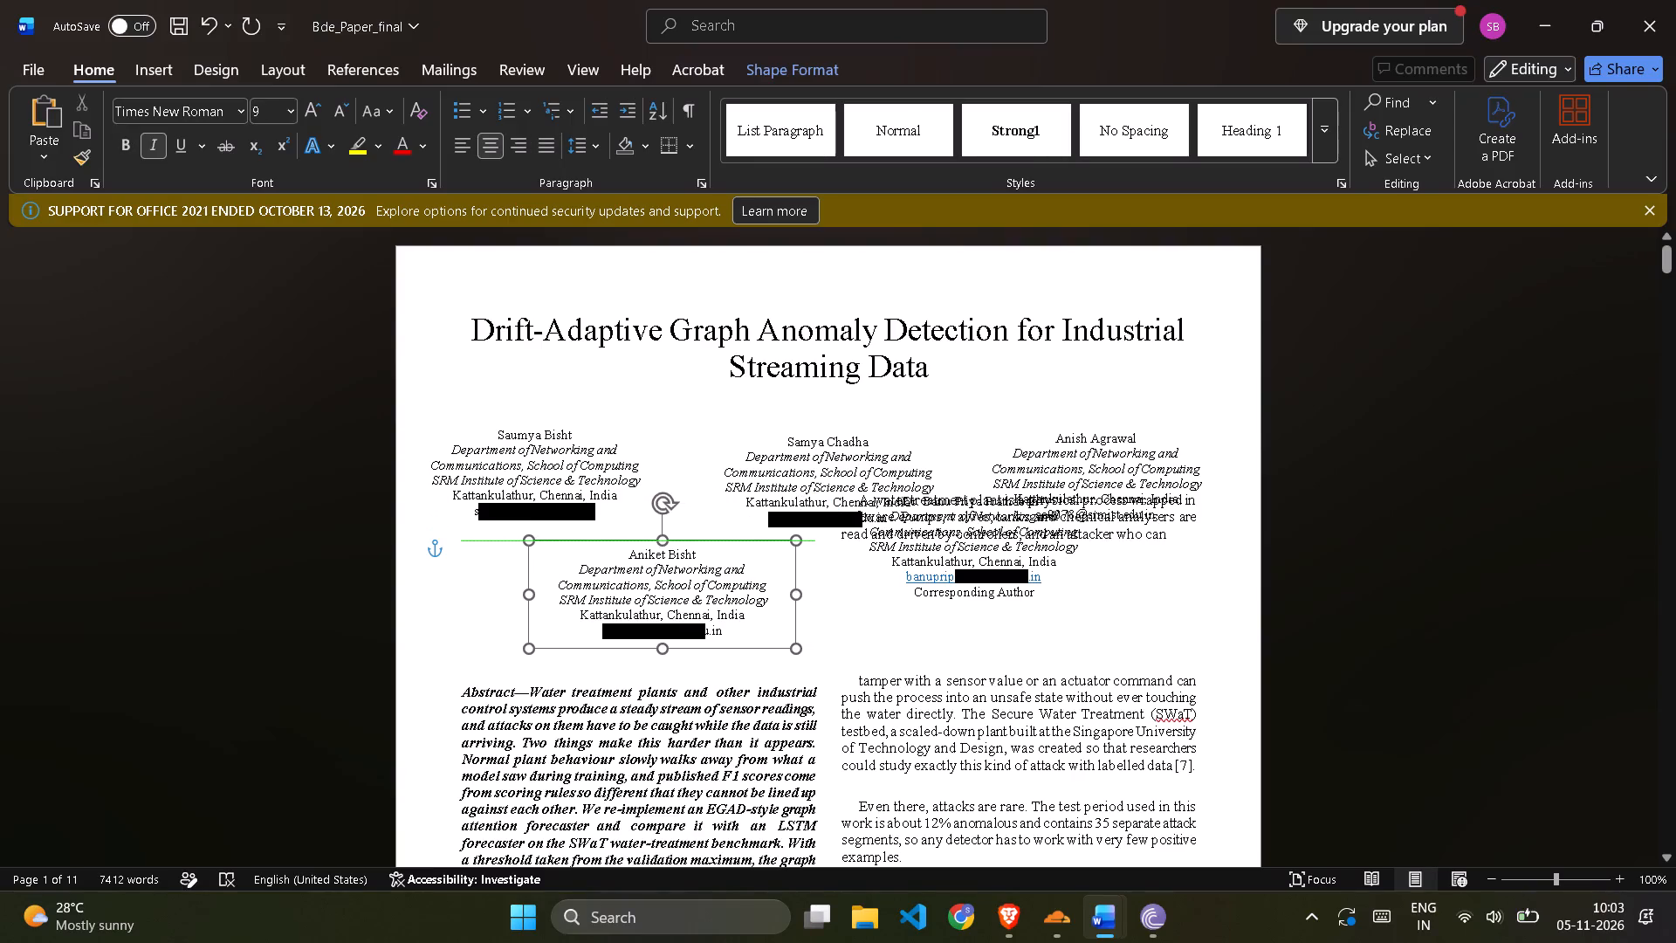
{"action": "left_click_drag", "start_coordinate": [678, 542], "coordinate": [689, 542]}
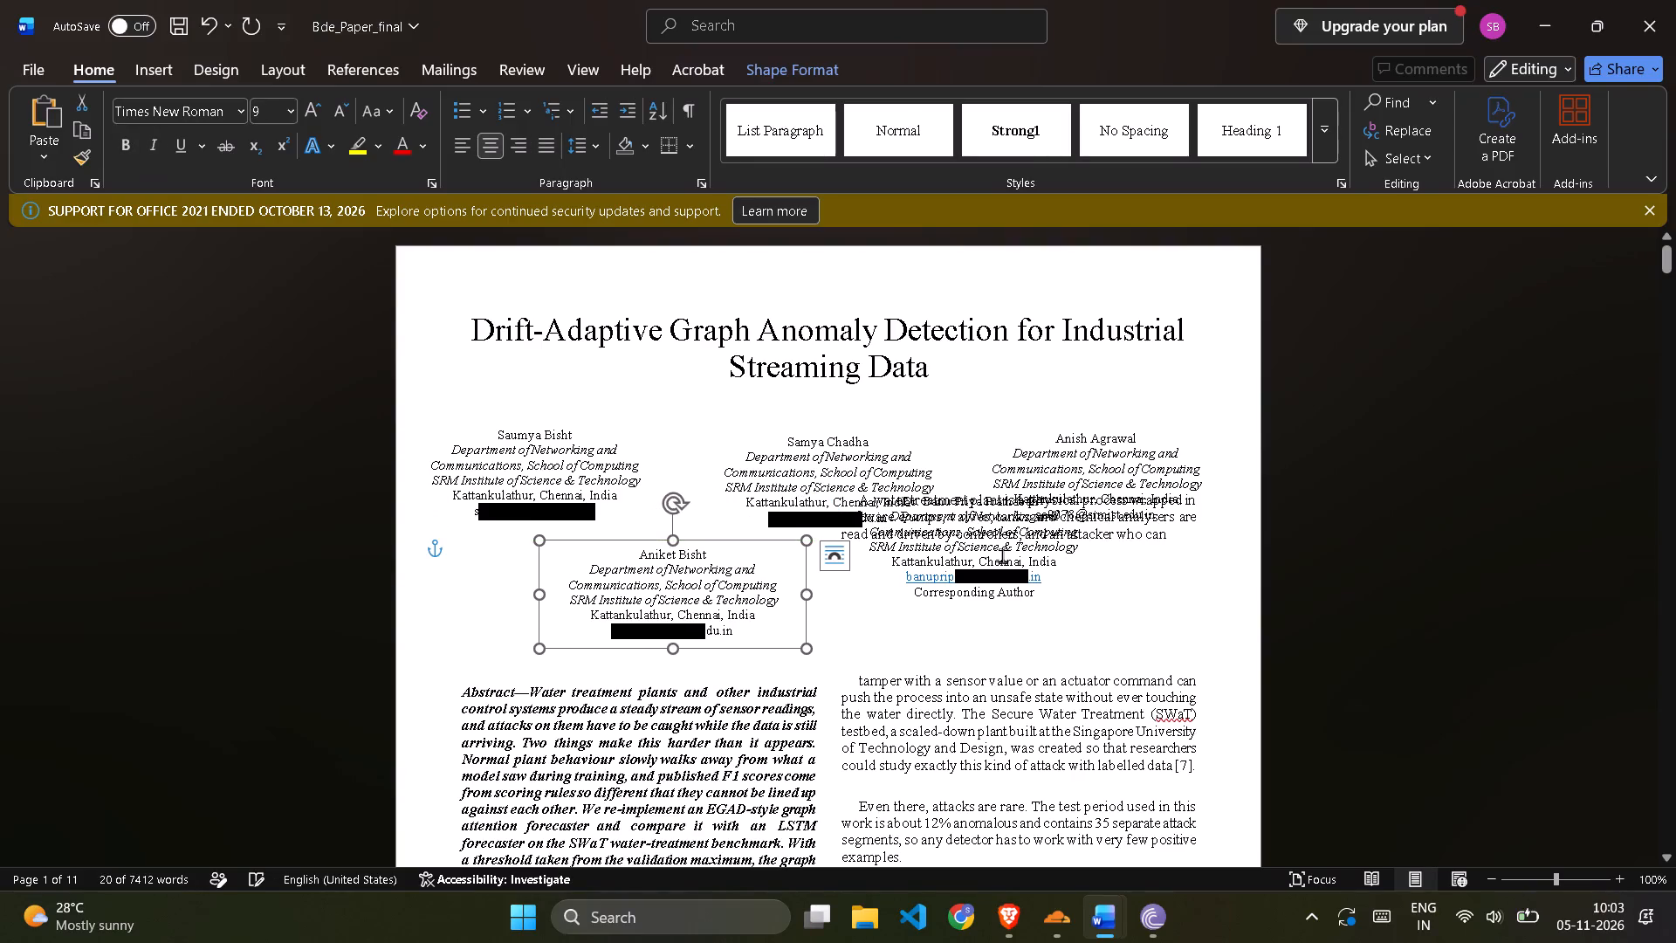
{"action": "left_click", "coordinate": [1004, 556]}
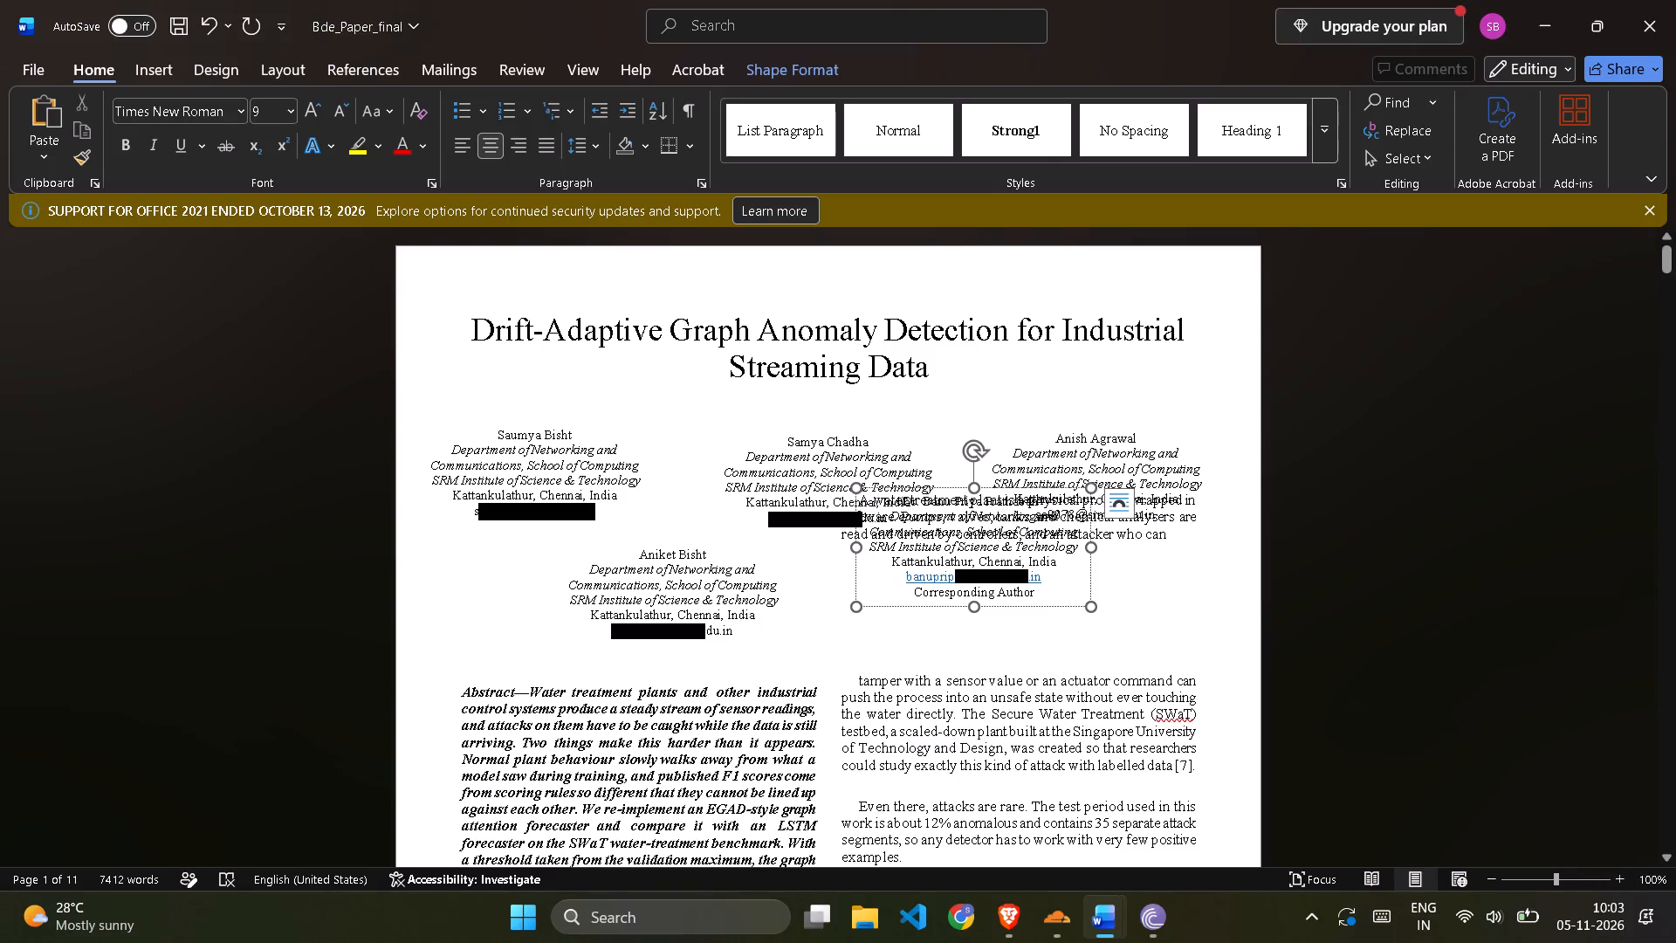
{"action": "left_click_drag", "start_coordinate": [999, 490], "coordinate": [1008, 545]}
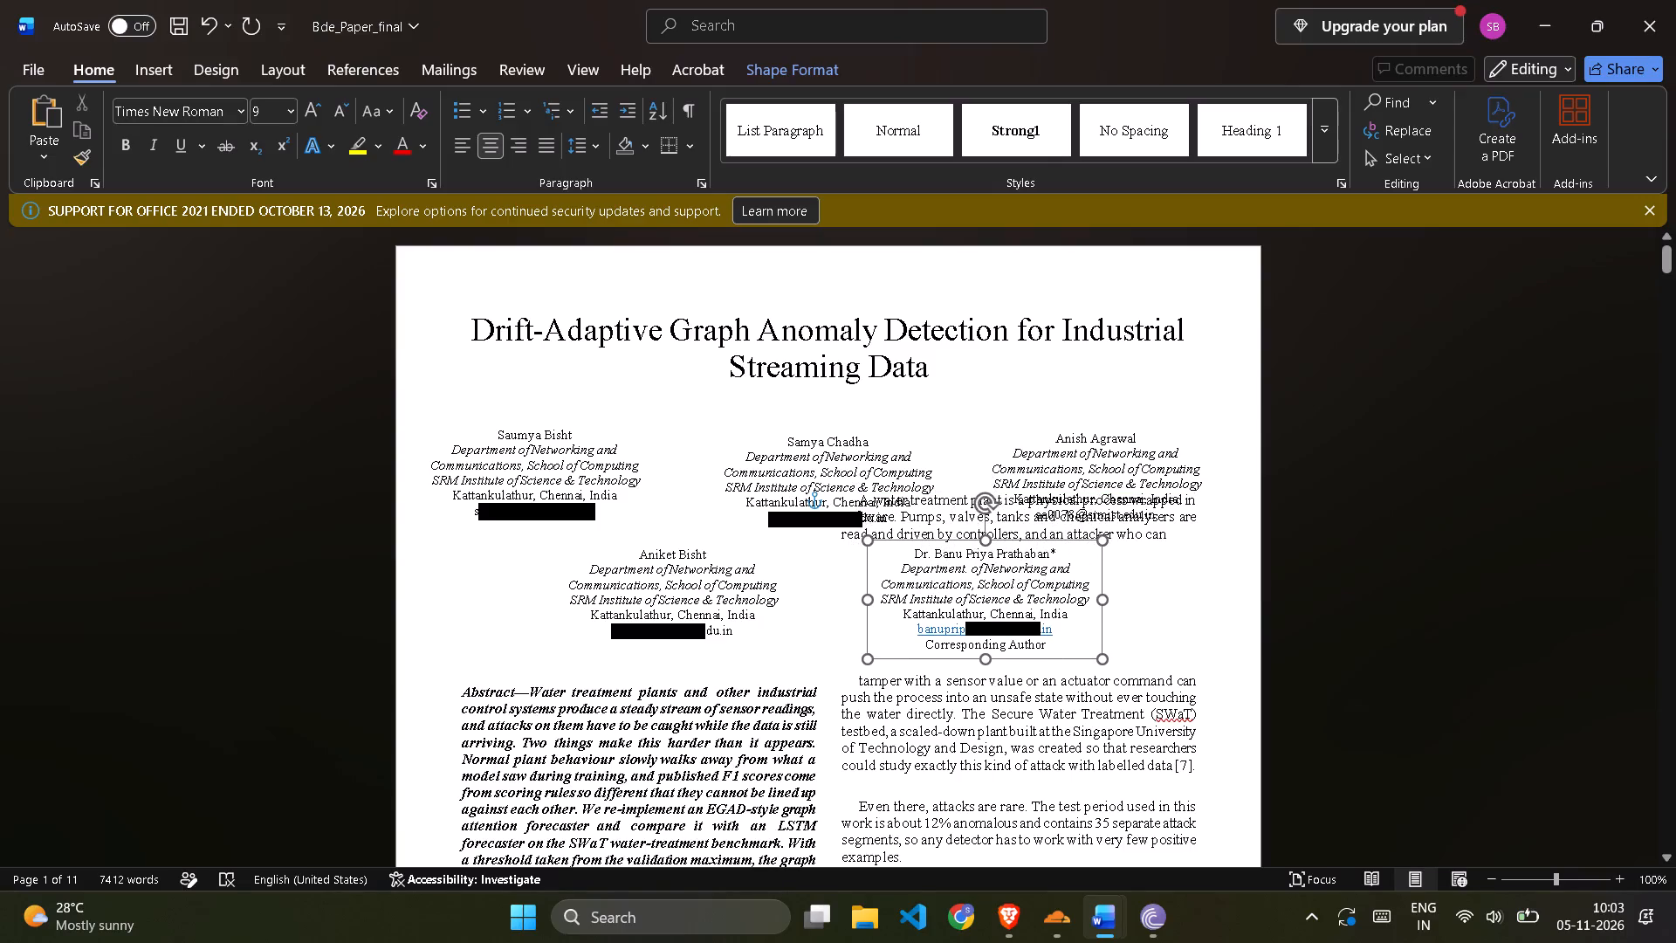
{"action": "left_click_drag", "start_coordinate": [1008, 545], "coordinate": [1000, 550]}
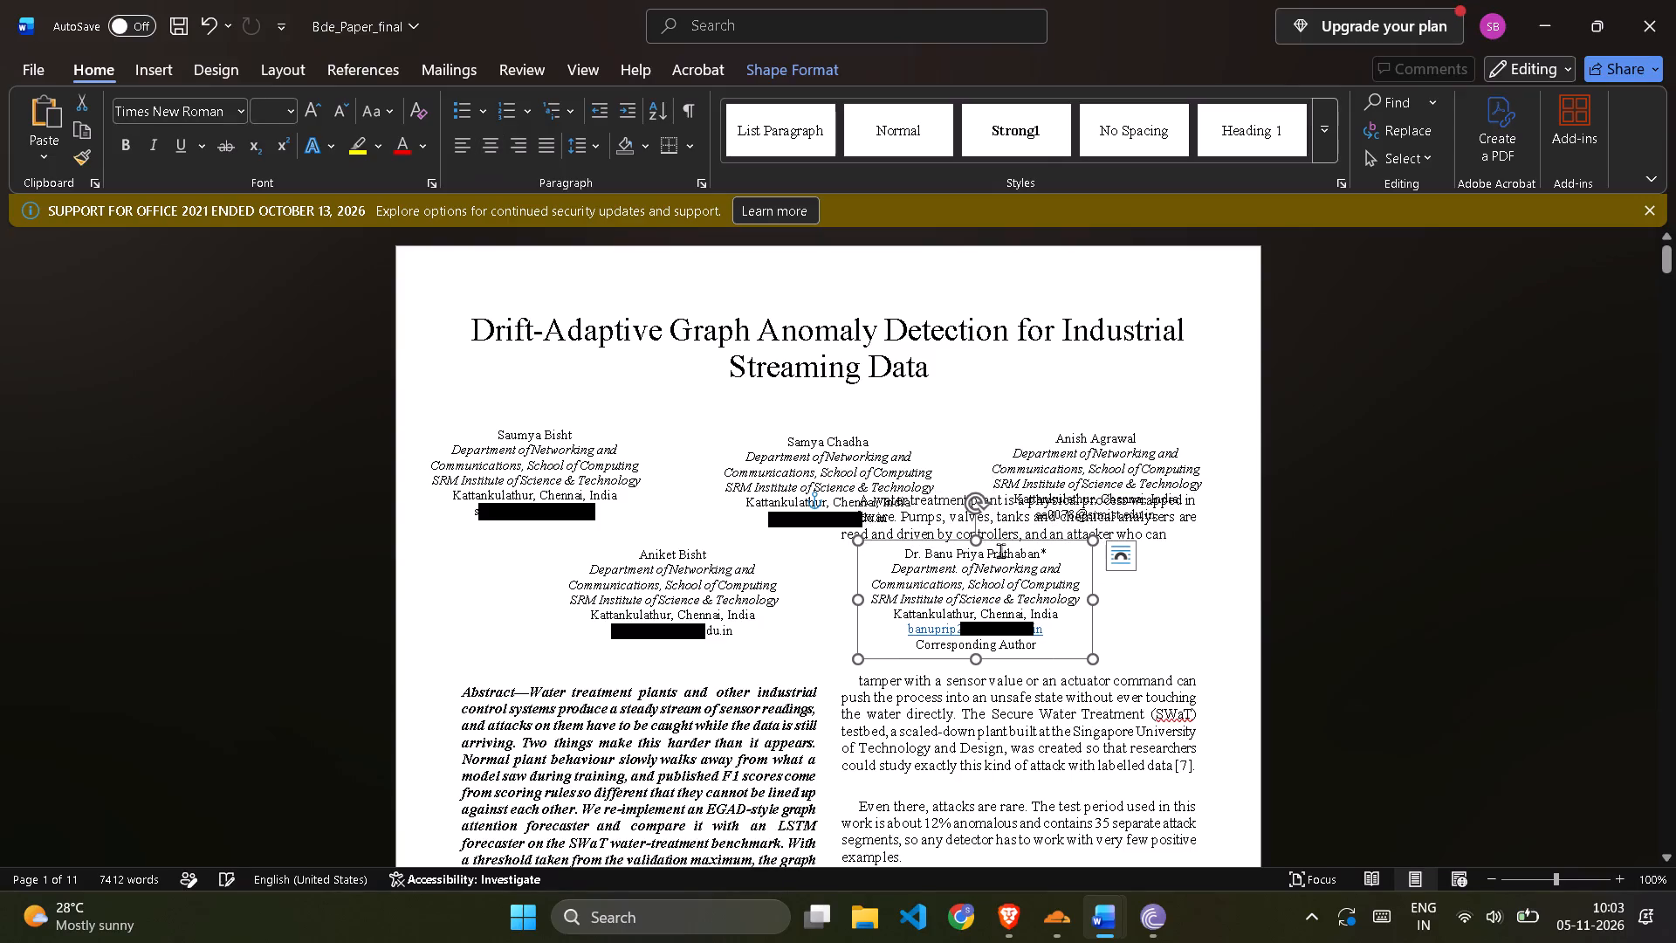
Insert three blank lines before the Introduction paragraph beginning "A water treatment plant" to push it below the first author row.
{"action": "left_click", "coordinate": [951, 520]}
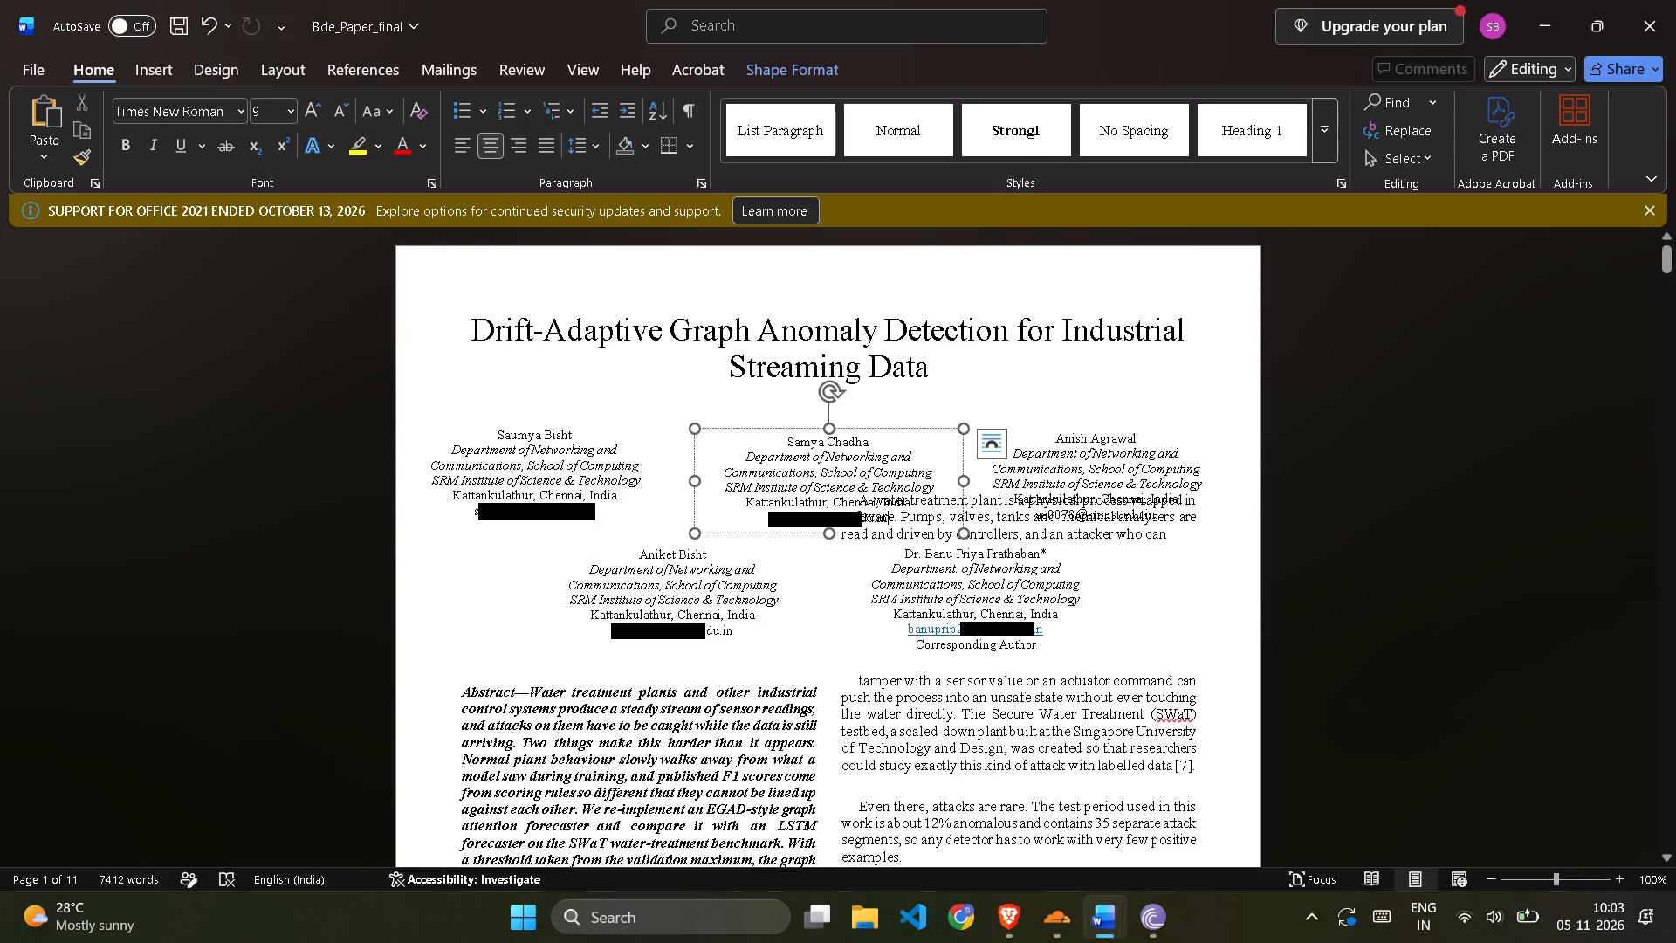
{"action": "left_click", "coordinate": [1004, 515]}
{"action": "left_click", "coordinate": [886, 539]}
{"action": "key", "text": "Up"}
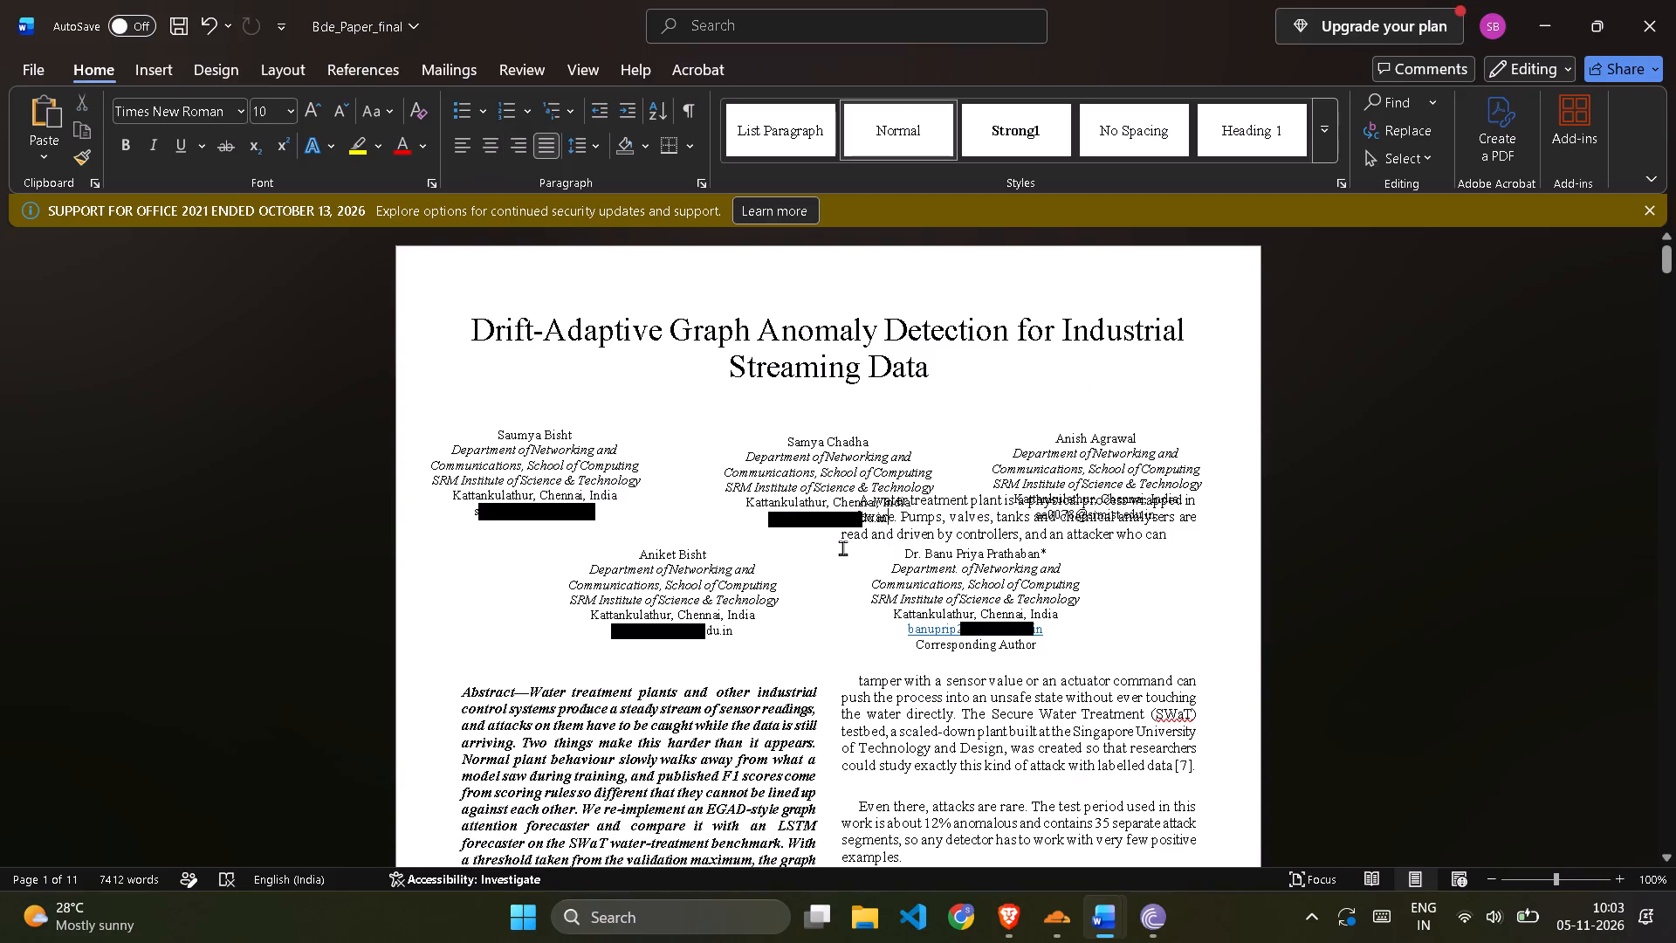
{"action": "key", "text": "Up"}
{"action": "key", "text": "Left"}
{"action": "key", "text": "Left"}
{"action": "key", "text": "Left"}
{"action": "key", "text": "Left"}
{"action": "key", "text": "Left"}
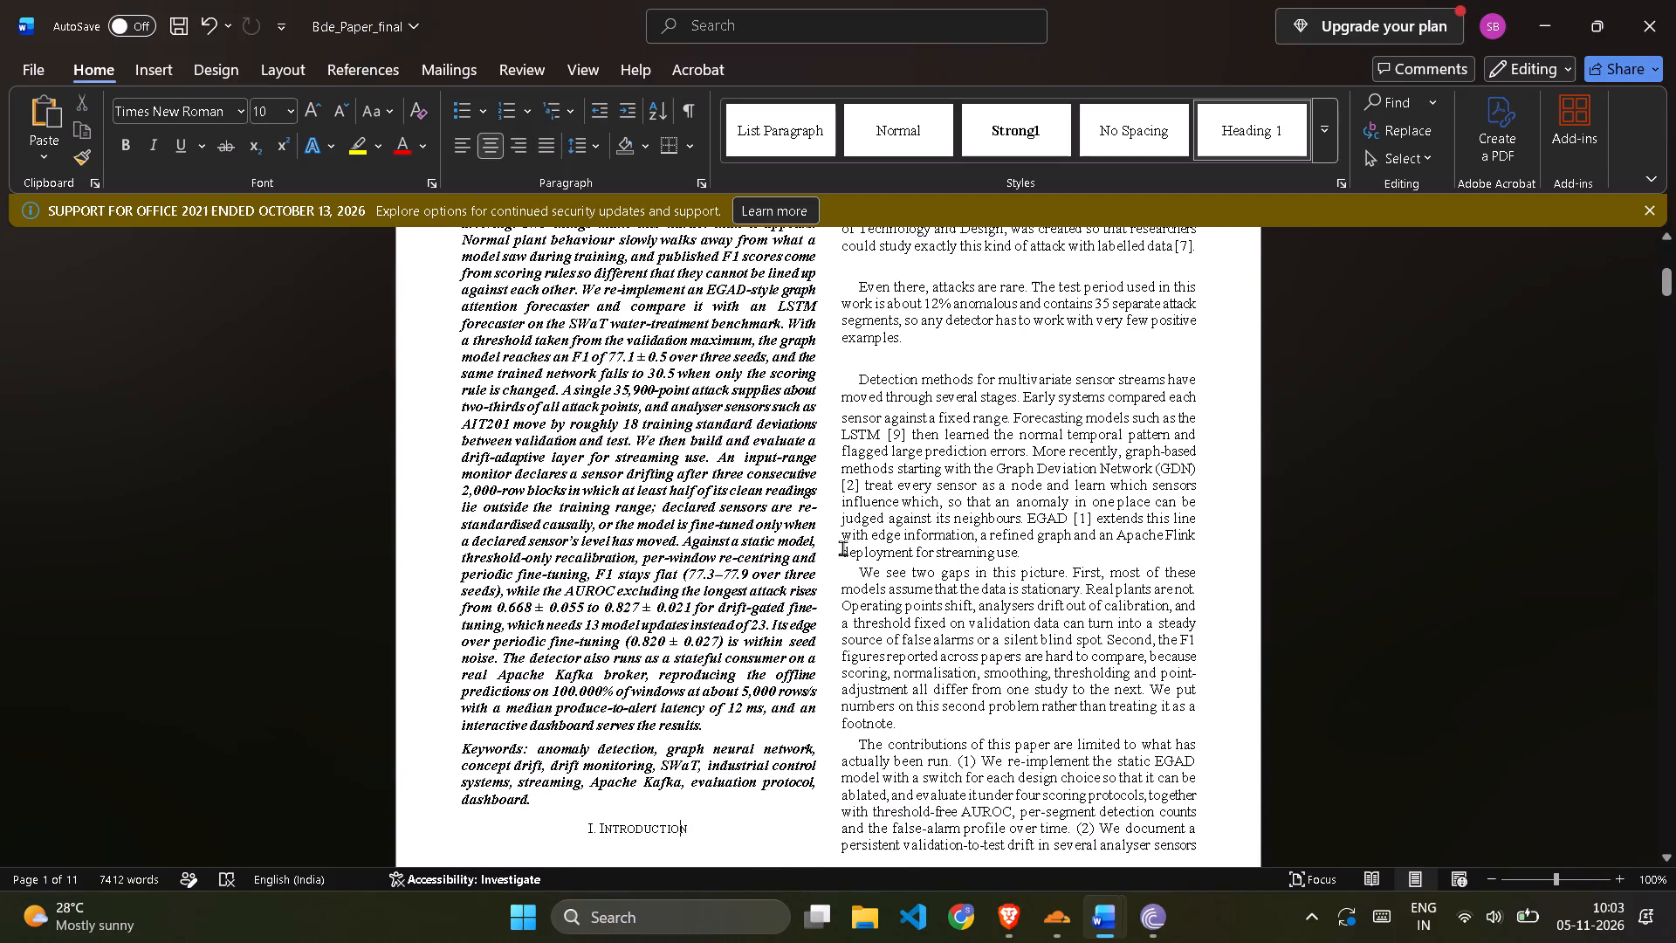
{"action": "key", "text": "Right"}
{"action": "key", "text": "Right"}
{"action": "key", "text": "Return"}
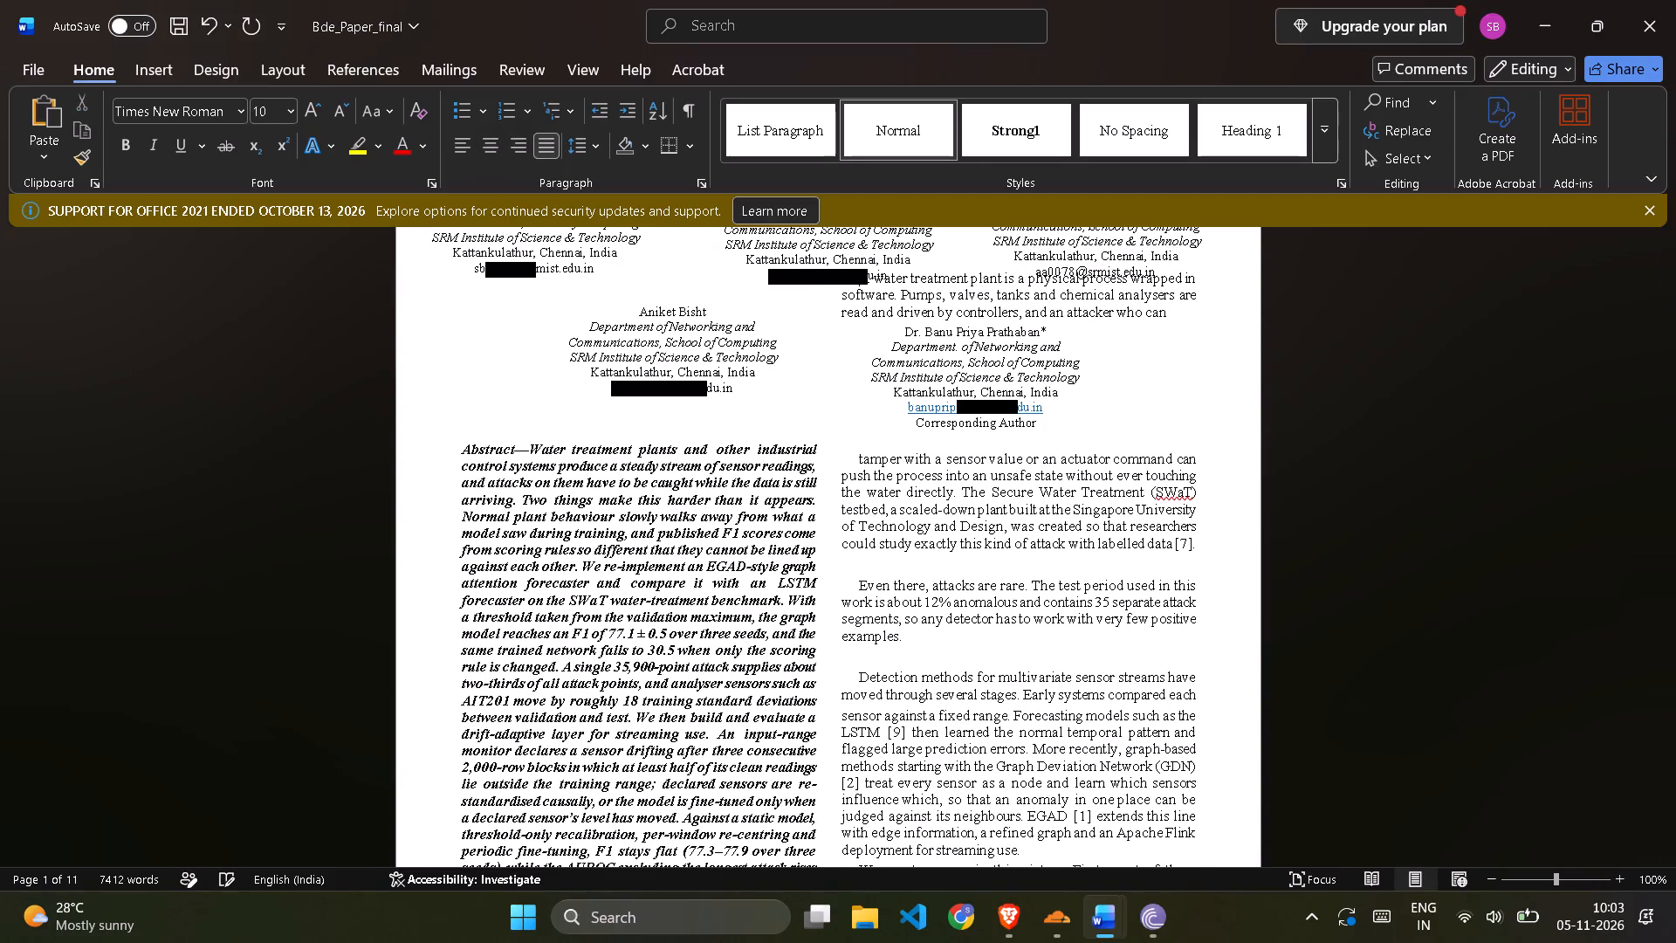
{"action": "key", "text": "Return"}
{"action": "key", "text": "Return"}
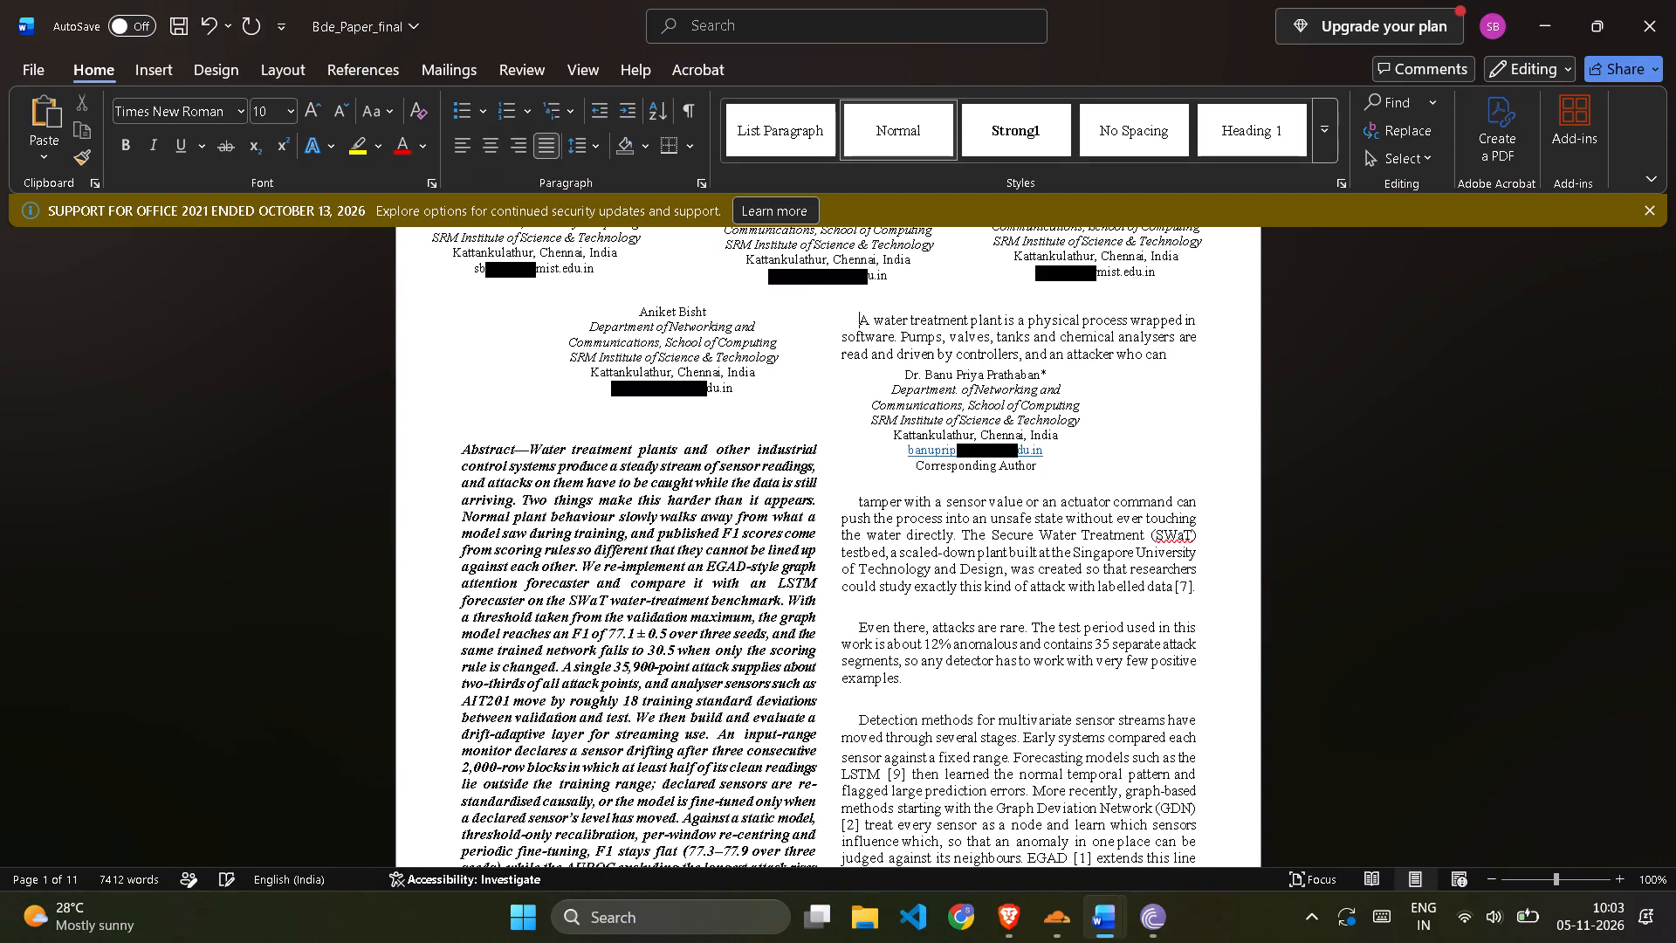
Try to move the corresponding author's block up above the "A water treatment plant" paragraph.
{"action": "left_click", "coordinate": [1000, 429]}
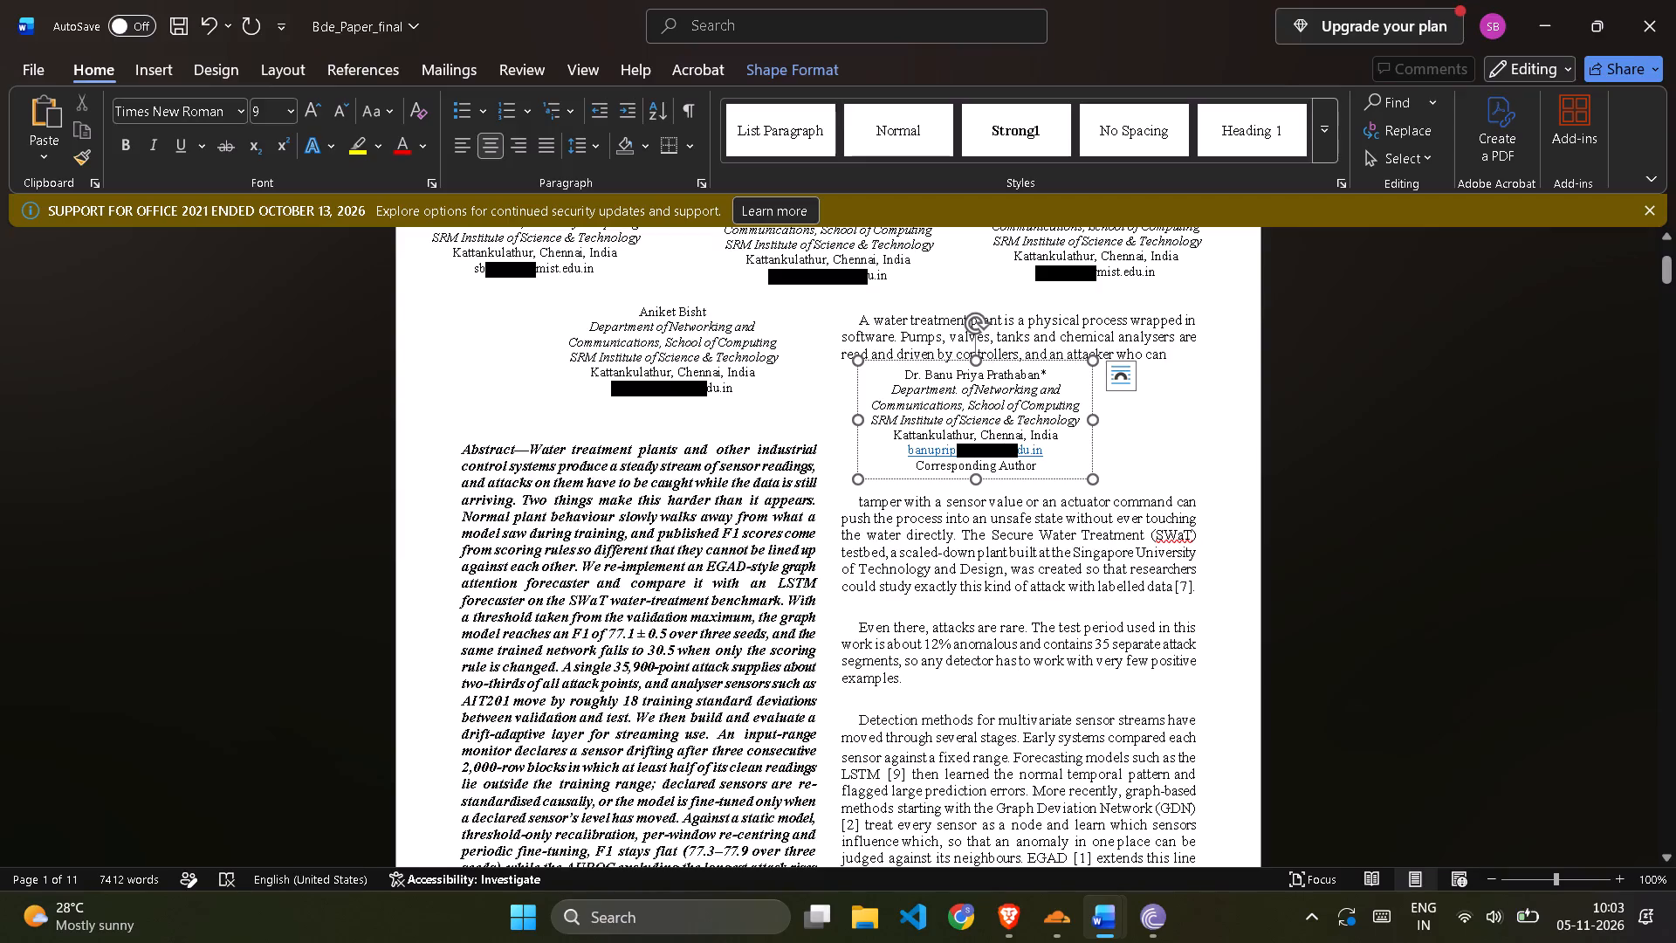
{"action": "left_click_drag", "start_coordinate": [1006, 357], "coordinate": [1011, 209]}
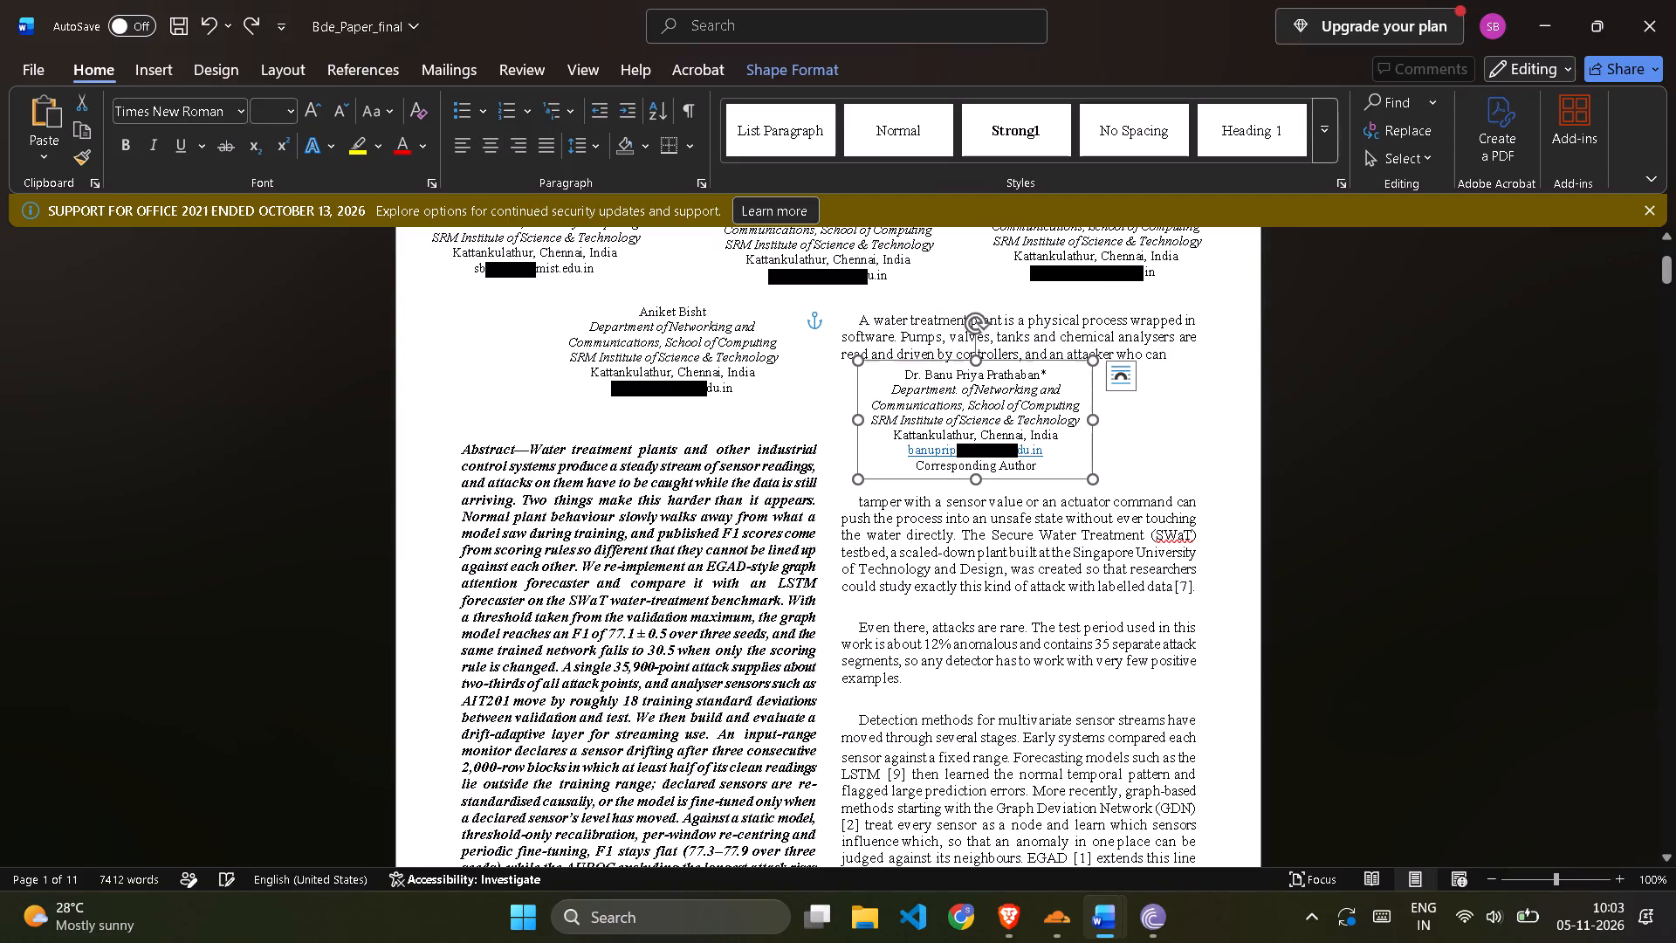
Insert four more blank lines before the "A water treatment plant" paragraph.
{"action": "scroll", "coordinate": [896, 377], "scroll_direction": "up", "scroll_amount": 1}
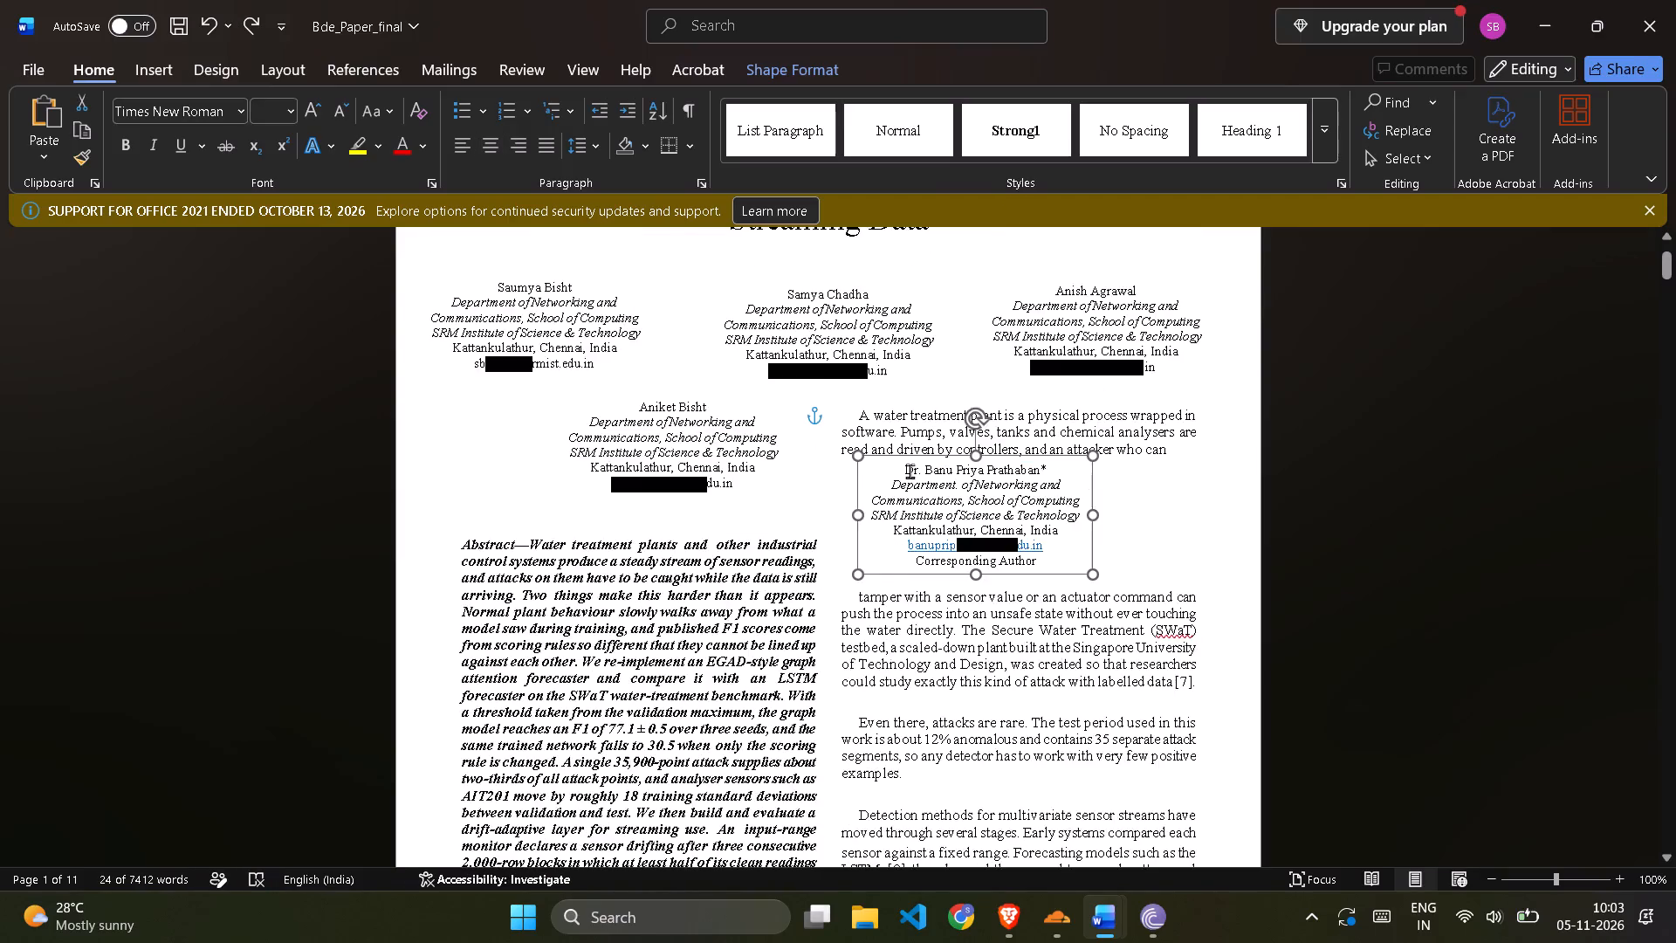
{"action": "scroll", "coordinate": [910, 471], "scroll_direction": "up", "scroll_amount": 1}
{"action": "left_click", "coordinate": [851, 504]}
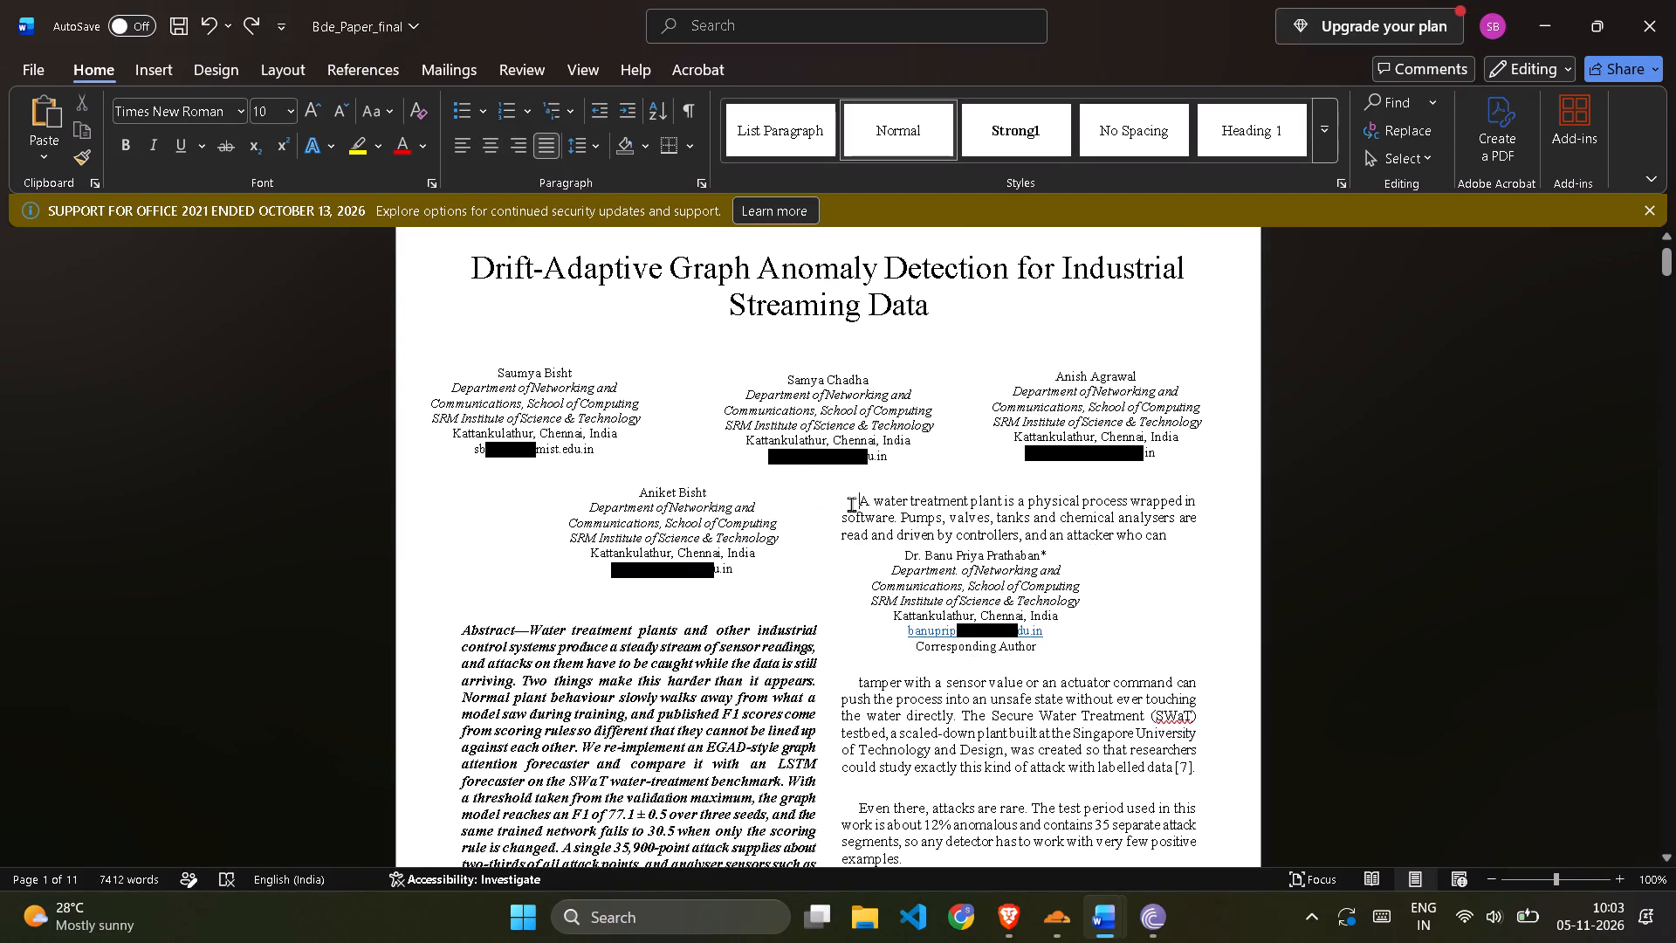
{"action": "key", "text": "Return"}
{"action": "key", "text": "Return"}
{"action": "key", "text": "Return"}
{"action": "key", "text": "Return"}
Move the corresponding author's block up above the "A water treatment plant" paragraph, beside the fourth author's block.
{"action": "left_click", "coordinate": [952, 650]}
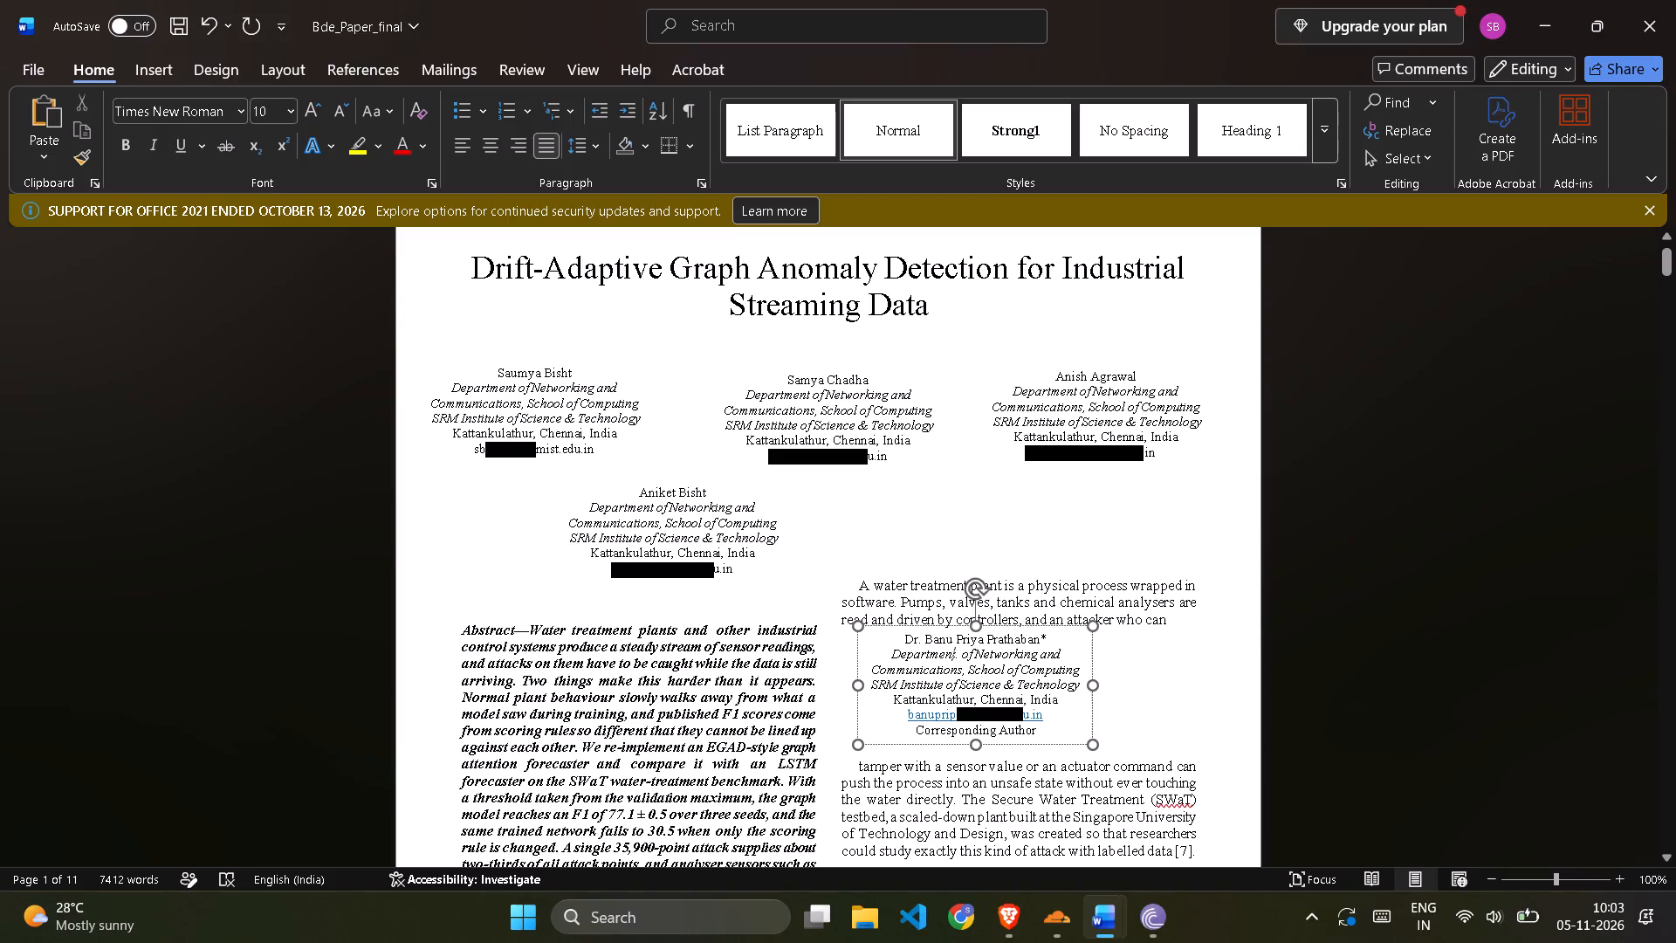
{"action": "left_click_drag", "start_coordinate": [956, 623], "coordinate": [949, 457]}
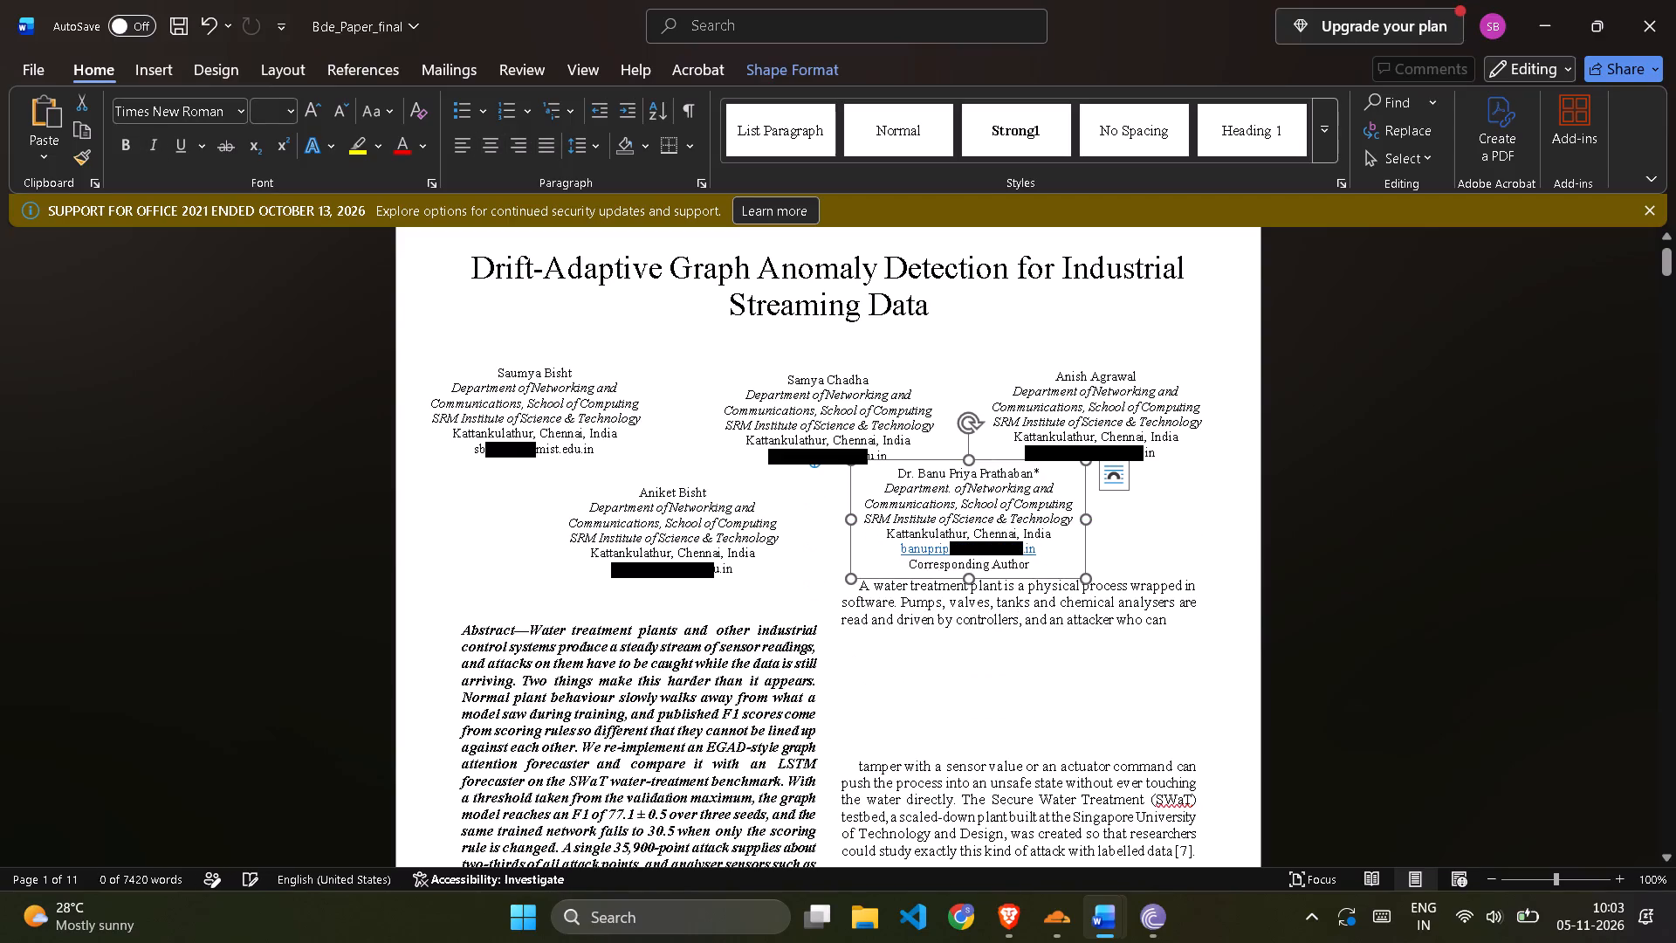
Delete the selected stretch of blank lines between "an attacker who can" and "tamper with a sensor value".
{"action": "left_click_drag", "start_coordinate": [886, 746], "coordinate": [848, 657]}
{"action": "key", "text": "BackSpace"}
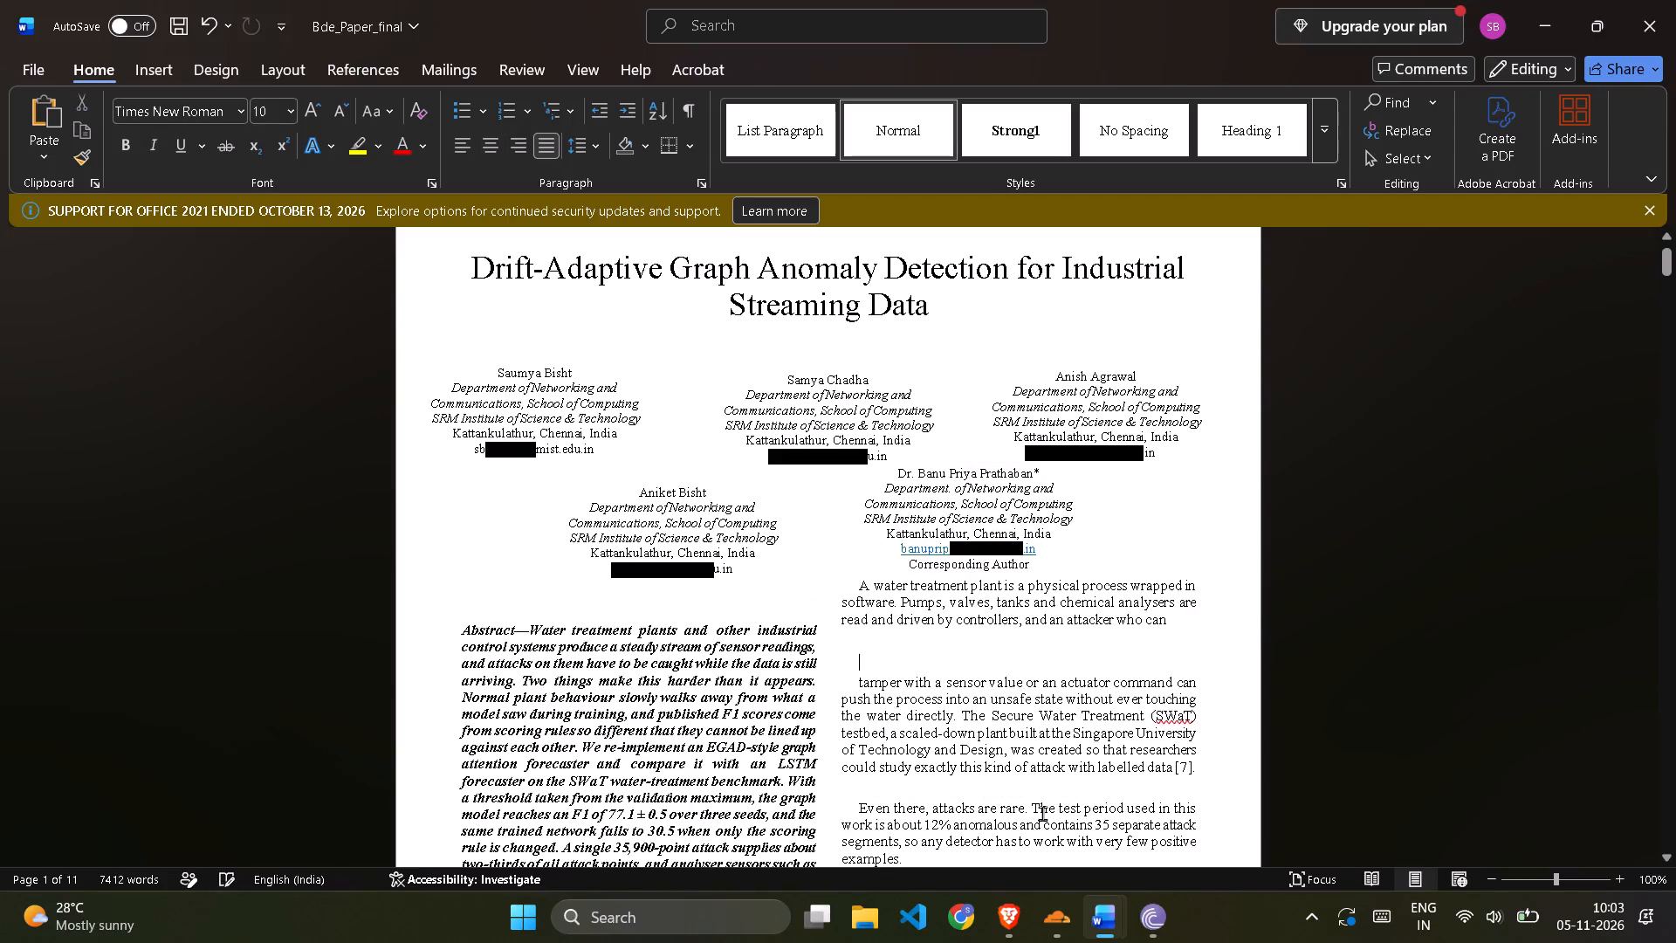
Add two blank lines before the "A water treatment plant" paragraph so it starts level with the Abstract.
{"action": "key", "text": "Up"}
{"action": "key", "text": "Up"}
{"action": "key", "text": "Up"}
{"action": "key", "text": "Up"}
{"action": "key", "text": "Return"}
{"action": "key", "text": "Return"}
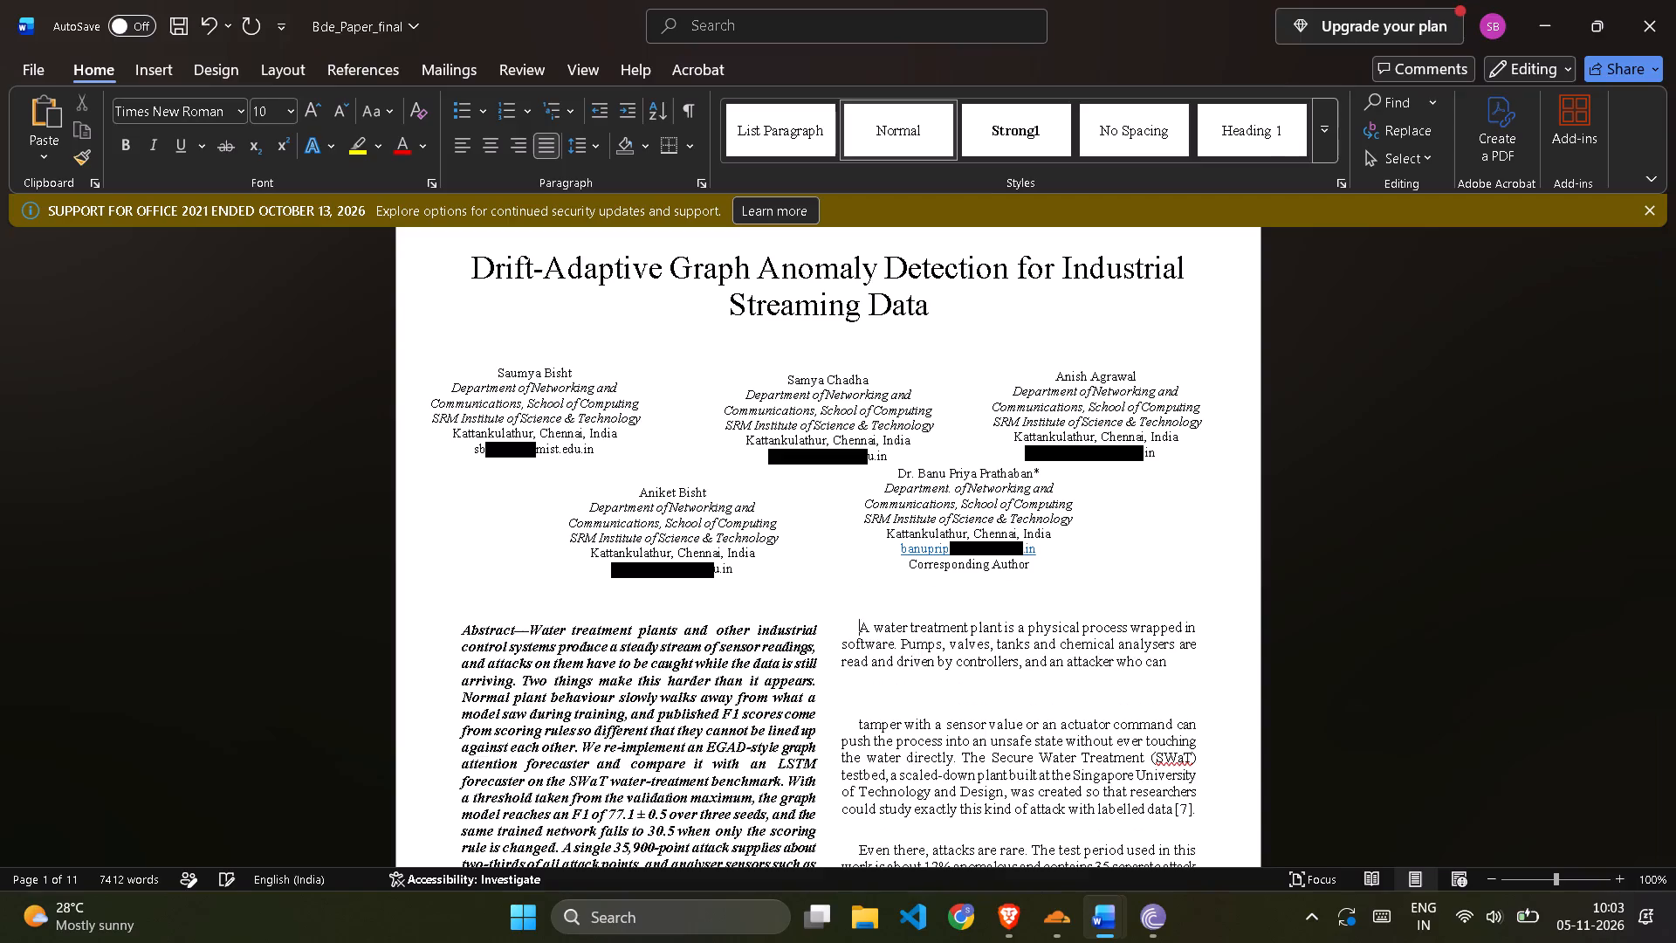
Remove the remaining blank lines and join "tamper with a sensor value" to the preceding text ending "an attacker who can".
{"action": "left_click_drag", "start_coordinate": [924, 705], "coordinate": [829, 662]}
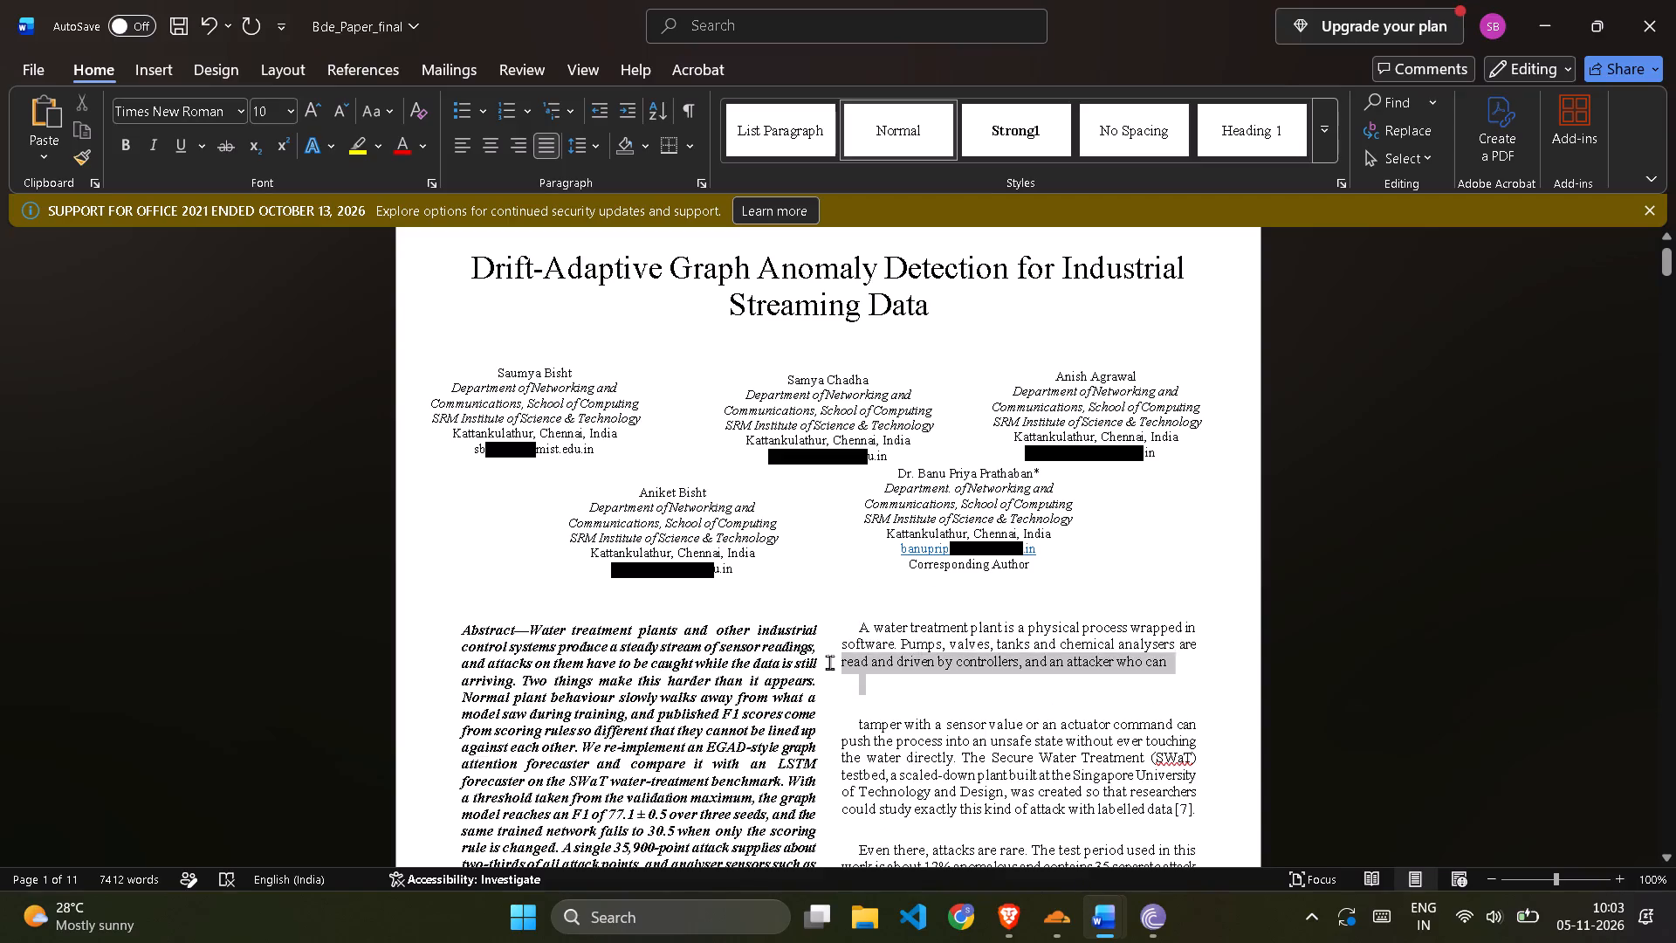
{"action": "left_click_drag", "start_coordinate": [829, 662], "coordinate": [843, 687]}
{"action": "left_click", "coordinate": [924, 716]}
{"action": "left_click_drag", "start_coordinate": [894, 716], "coordinate": [848, 678]}
{"action": "left_click", "coordinate": [859, 697]}
{"action": "left_click", "coordinate": [855, 747]}
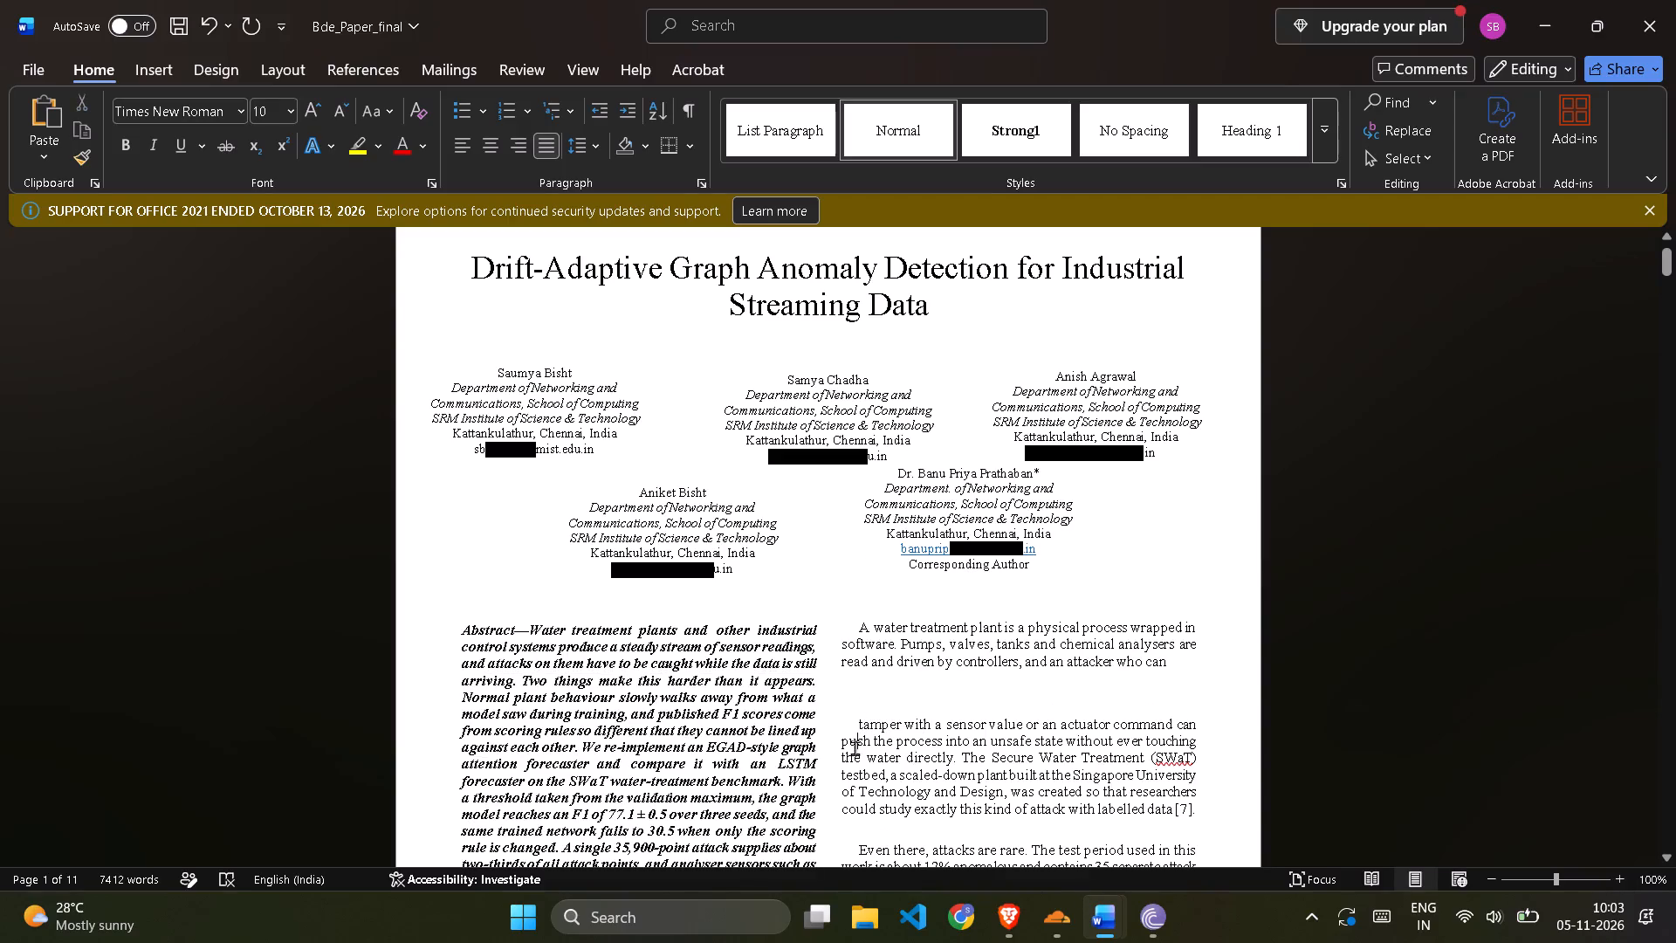
{"action": "left_click", "coordinate": [852, 719]}
{"action": "key", "text": "BackSpace"}
{"action": "key", "text": "BackSpace"}
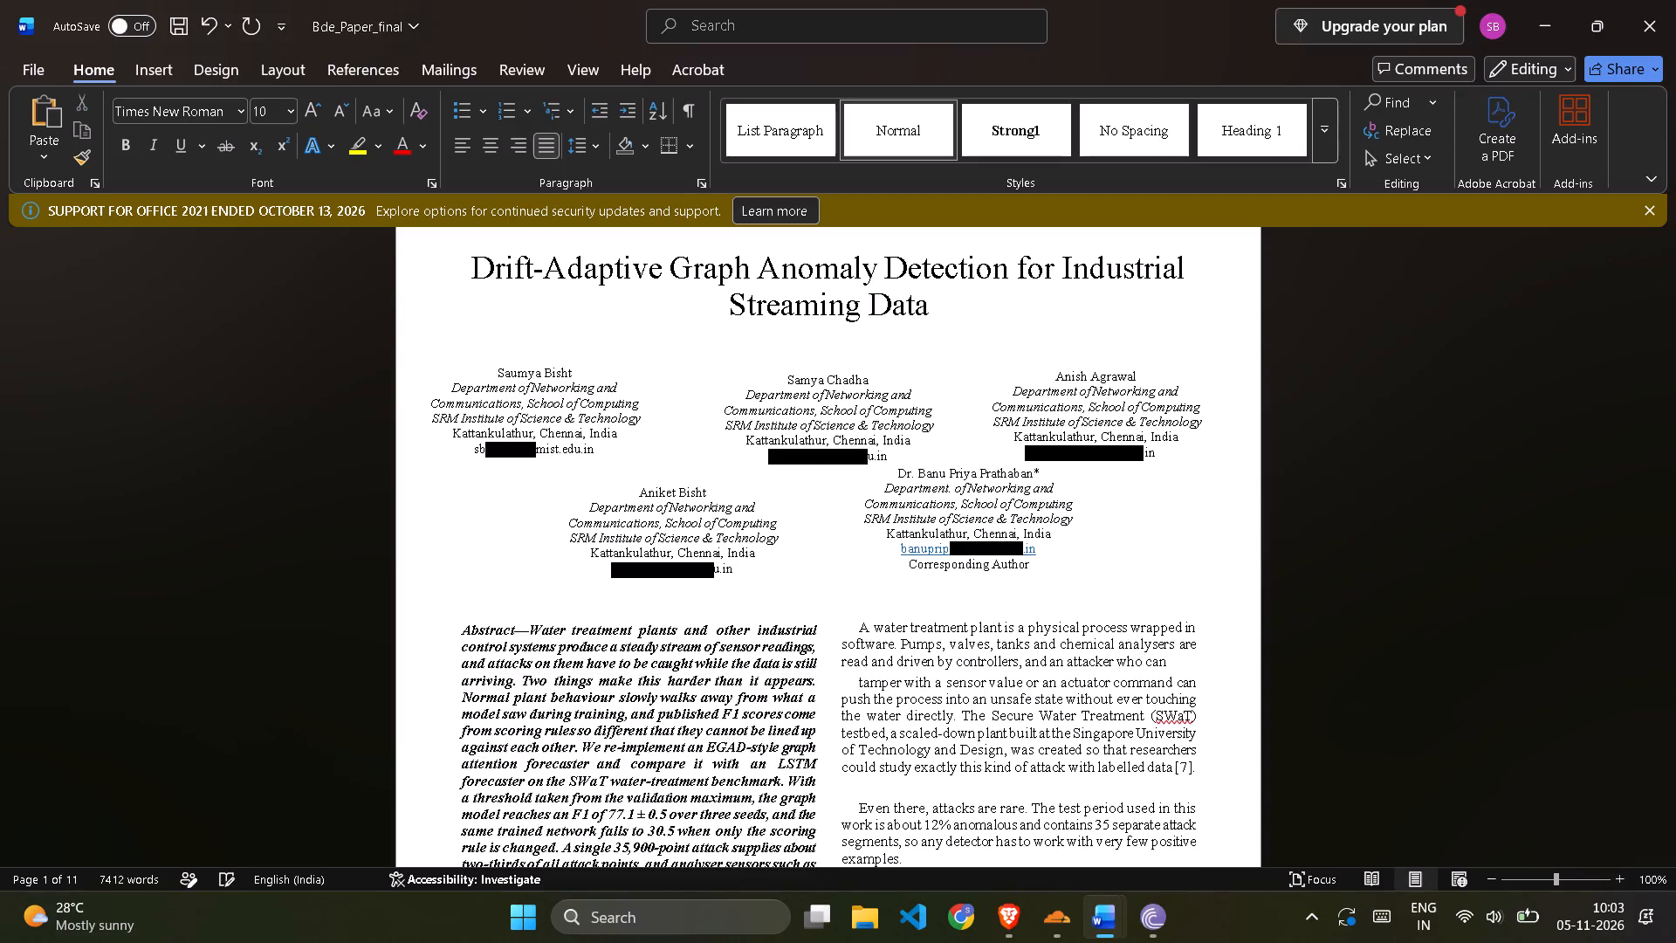
{"action": "key", "text": "BackSpace"}
{"action": "key", "text": "BackSpace"}
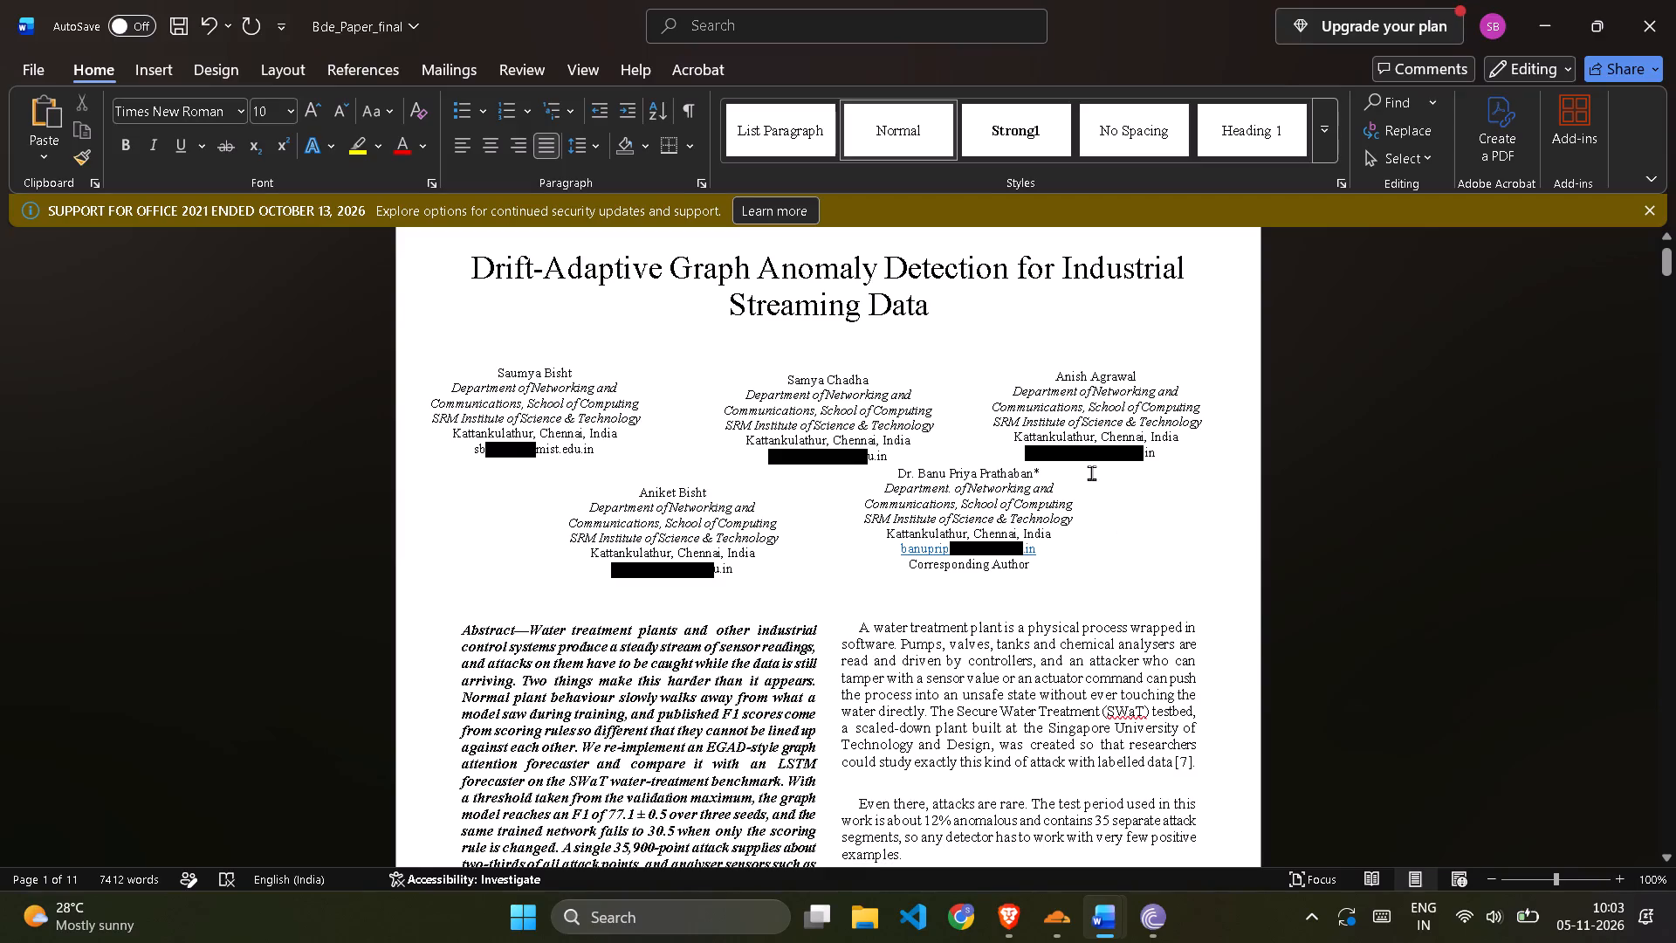
Nudge the corresponding author's block down slightly, clear of the upper row and closer to level with the fourth author's block.
{"action": "left_click", "coordinate": [979, 499]}
{"action": "left_click_drag", "start_coordinate": [994, 462], "coordinate": [995, 479]}
{"action": "left_click", "coordinate": [1294, 581]}
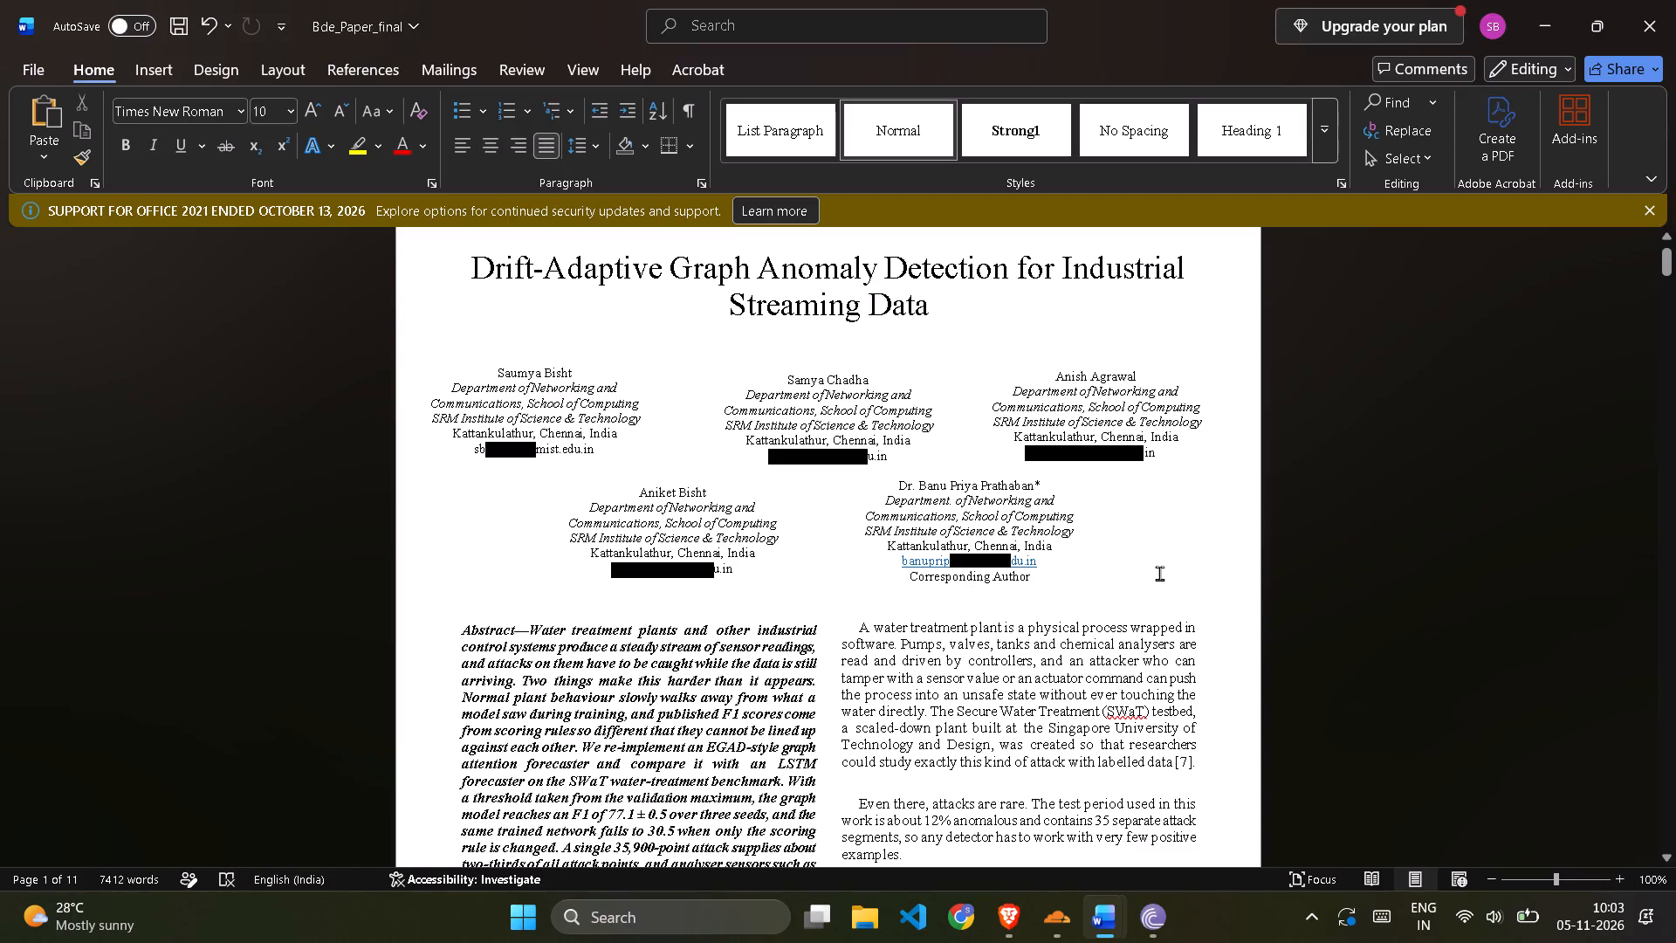
Save the paper.
{"action": "key", "text": "ctrl+s"}
Remove the blank line above the paragraph starting "Even there, attacks are rare".
{"action": "scroll", "coordinate": [1159, 573], "scroll_direction": "down", "scroll_amount": 3}
{"action": "scroll", "coordinate": [1159, 573], "scroll_direction": "up", "scroll_amount": 1}
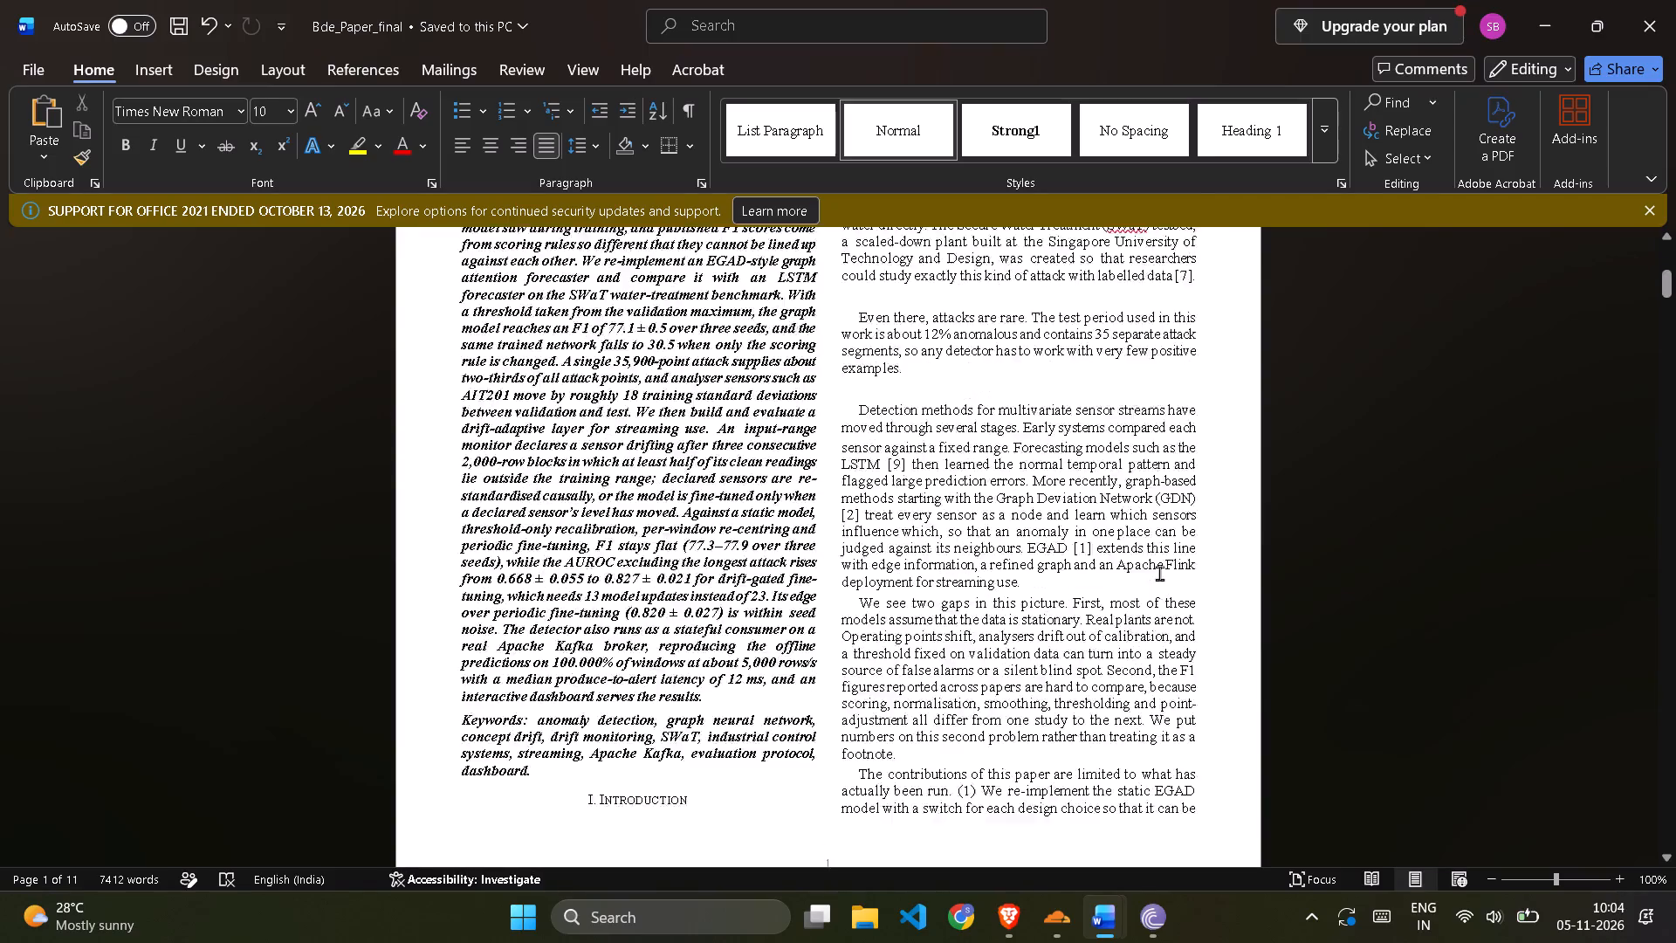
{"action": "scroll", "coordinate": [1159, 573], "scroll_direction": "up", "scroll_amount": 1}
{"action": "left_click", "coordinate": [1022, 438]}
{"action": "key", "text": "BackSpace"}
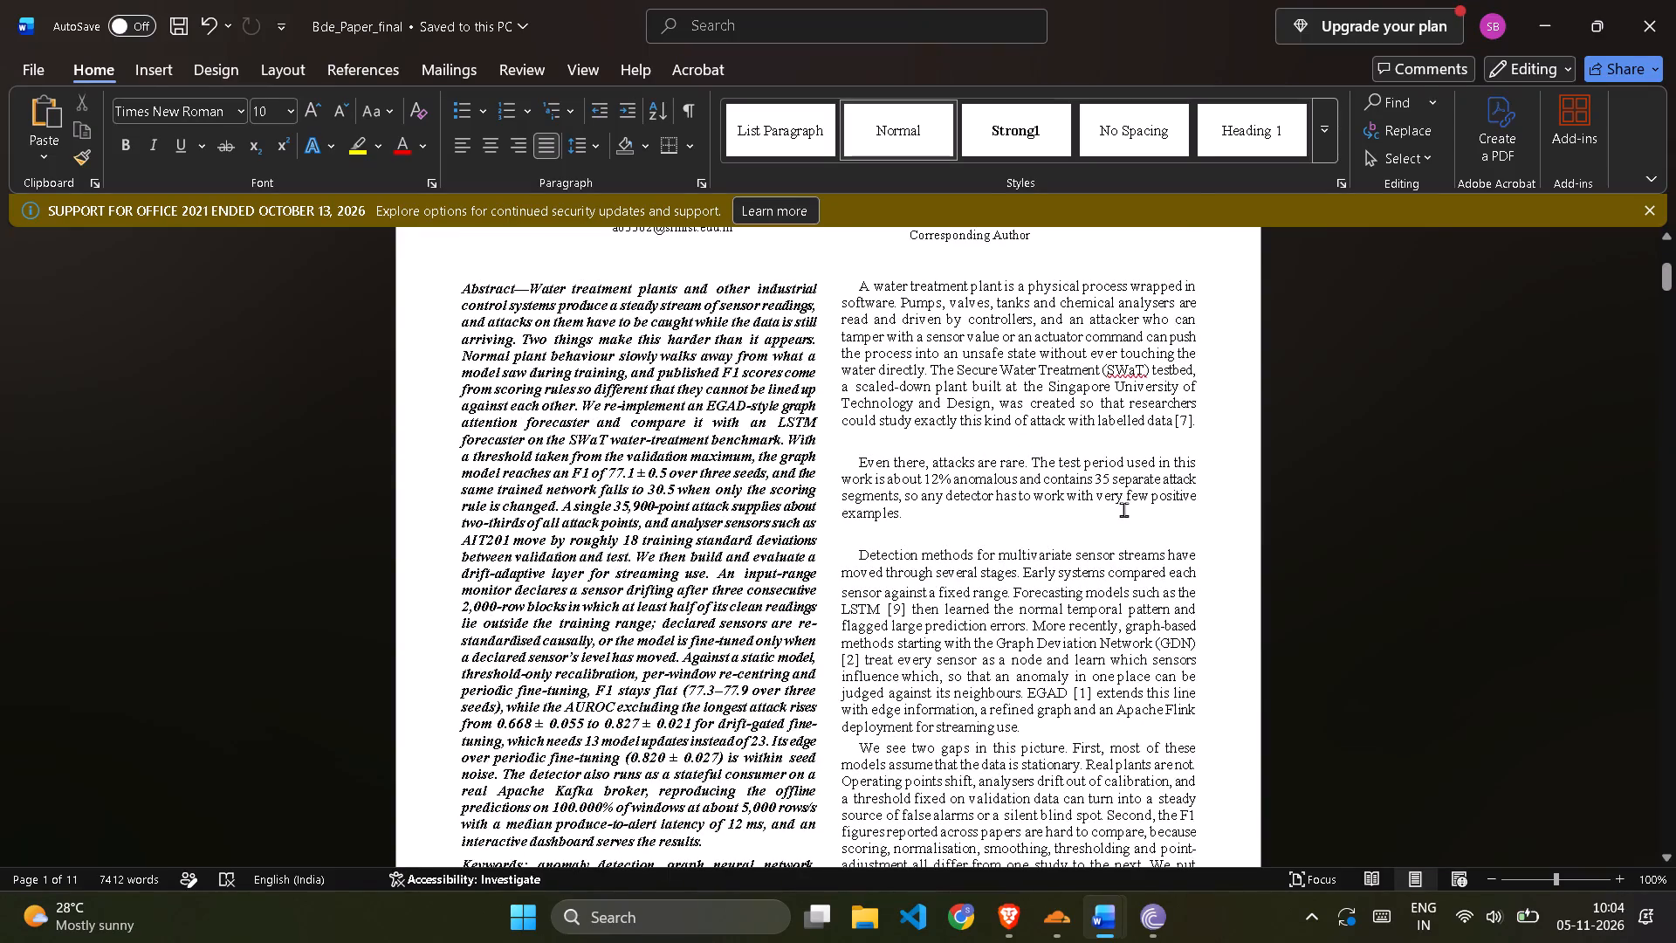
{"action": "key", "text": "BackSpace"}
Remove the first-line indent of the paragraph starting "Even there, attacks are rare" so it sits flush with the column edge.
{"action": "key", "text": "Down"}
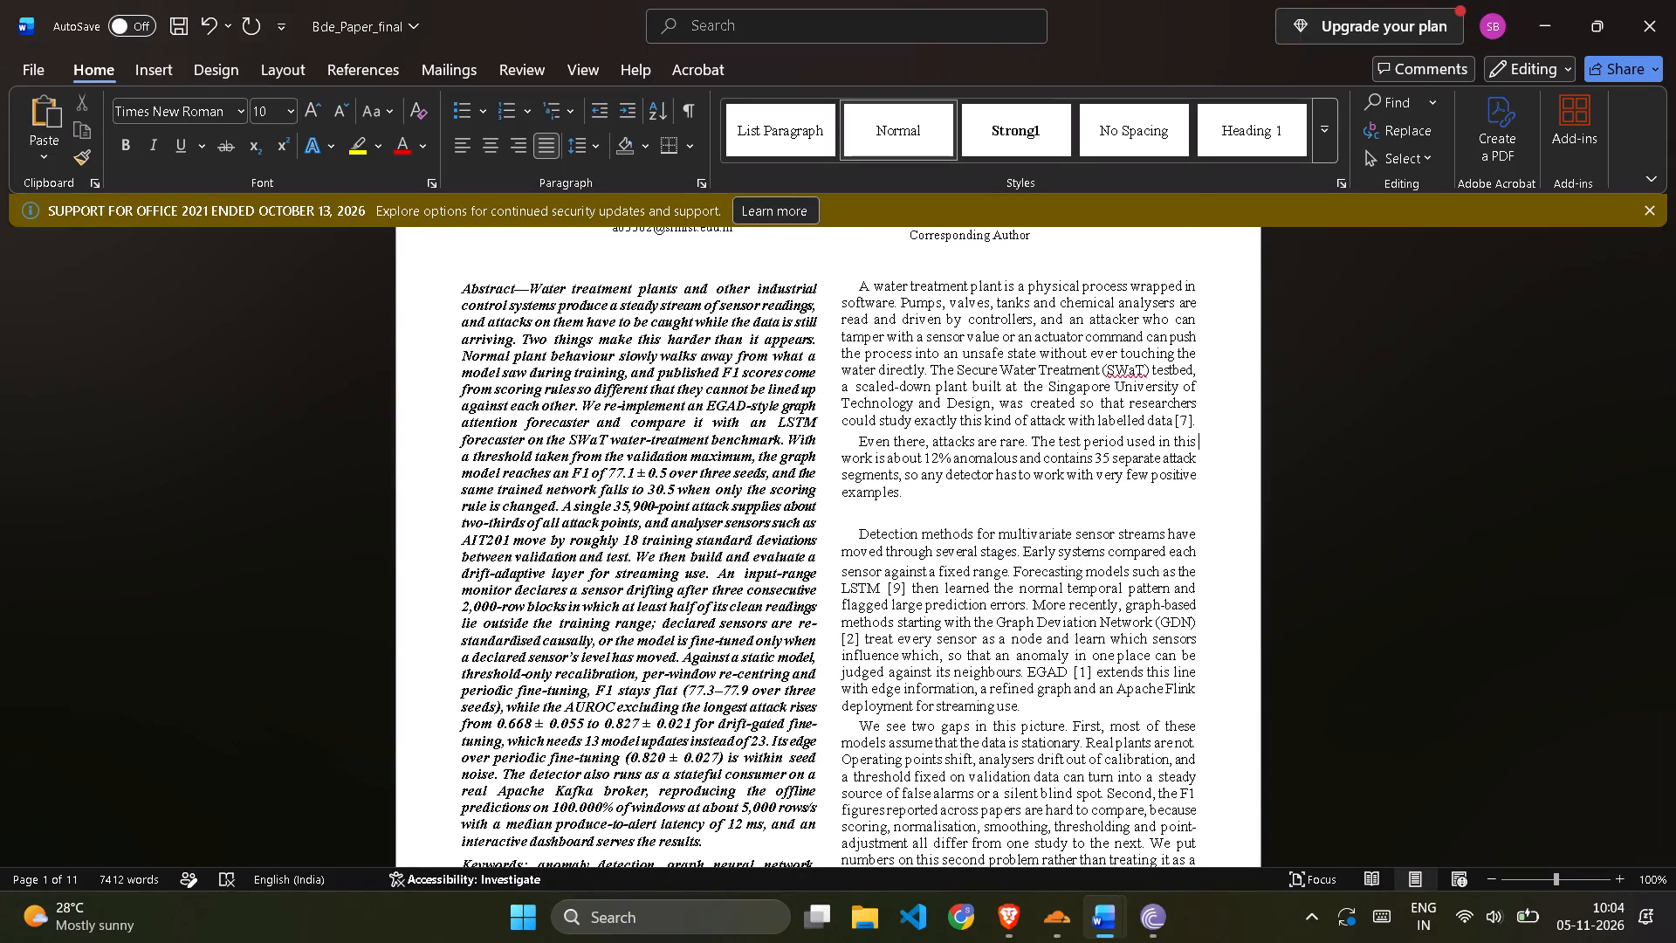
{"action": "key", "text": "Left"}
{"action": "key", "text": "Left"}
{"action": "key", "text": "Left"}
{"action": "key", "text": "Left"}
{"action": "key", "text": "Left"}
{"action": "key", "text": "Left"}
{"action": "key", "text": "Left"}
{"action": "key", "text": "Left"}
{"action": "key", "text": "Left"}
{"action": "key", "text": "Left"}
{"action": "key", "text": "Left"}
{"action": "key", "text": "Left"}
{"action": "key", "text": "Left"}
{"action": "key", "text": "Left"}
{"action": "key", "text": "Left"}
{"action": "key", "text": "Left"}
{"action": "key", "text": "Left"}
{"action": "key", "text": "Left"}
{"action": "key", "text": "Left"}
{"action": "key", "text": "Left"}
{"action": "key", "text": "BackSpace"}
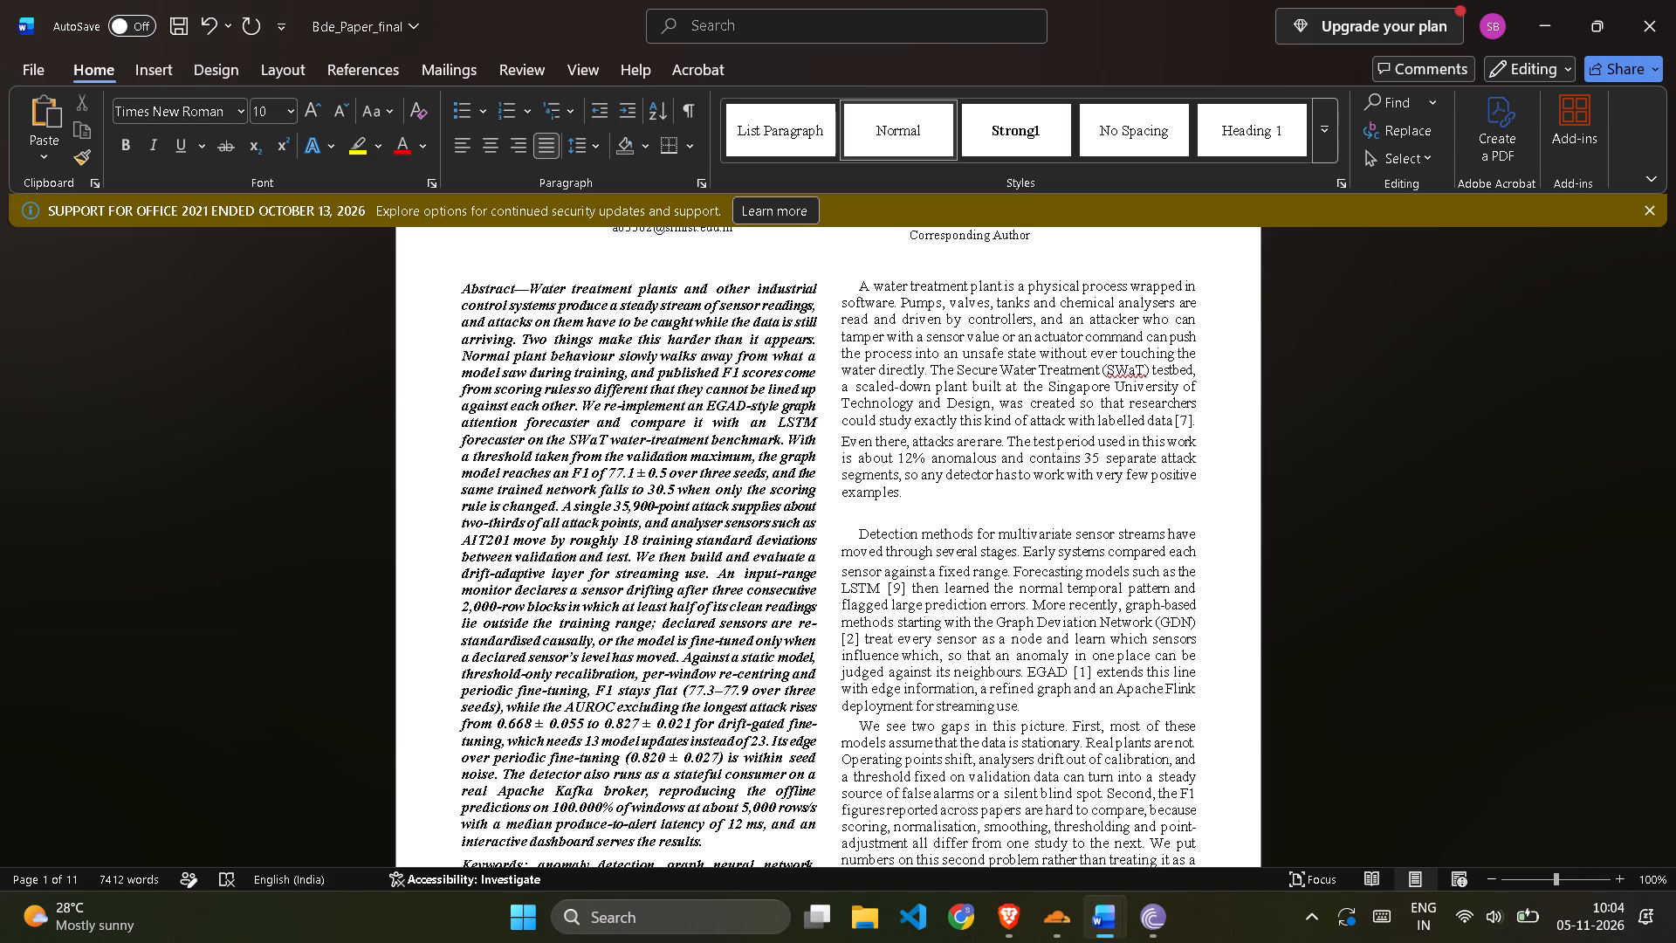
Remove the blank line above the "Detection methods for multivariate sensor streams" paragraph and its first-line indent.
{"action": "key", "text": "Down"}
{"action": "key", "text": "Down"}
{"action": "key", "text": "Down"}
{"action": "key", "text": "Down"}
{"action": "key", "text": "Down"}
{"action": "key", "text": "BackSpace"}
{"action": "key", "text": "BackSpace"}
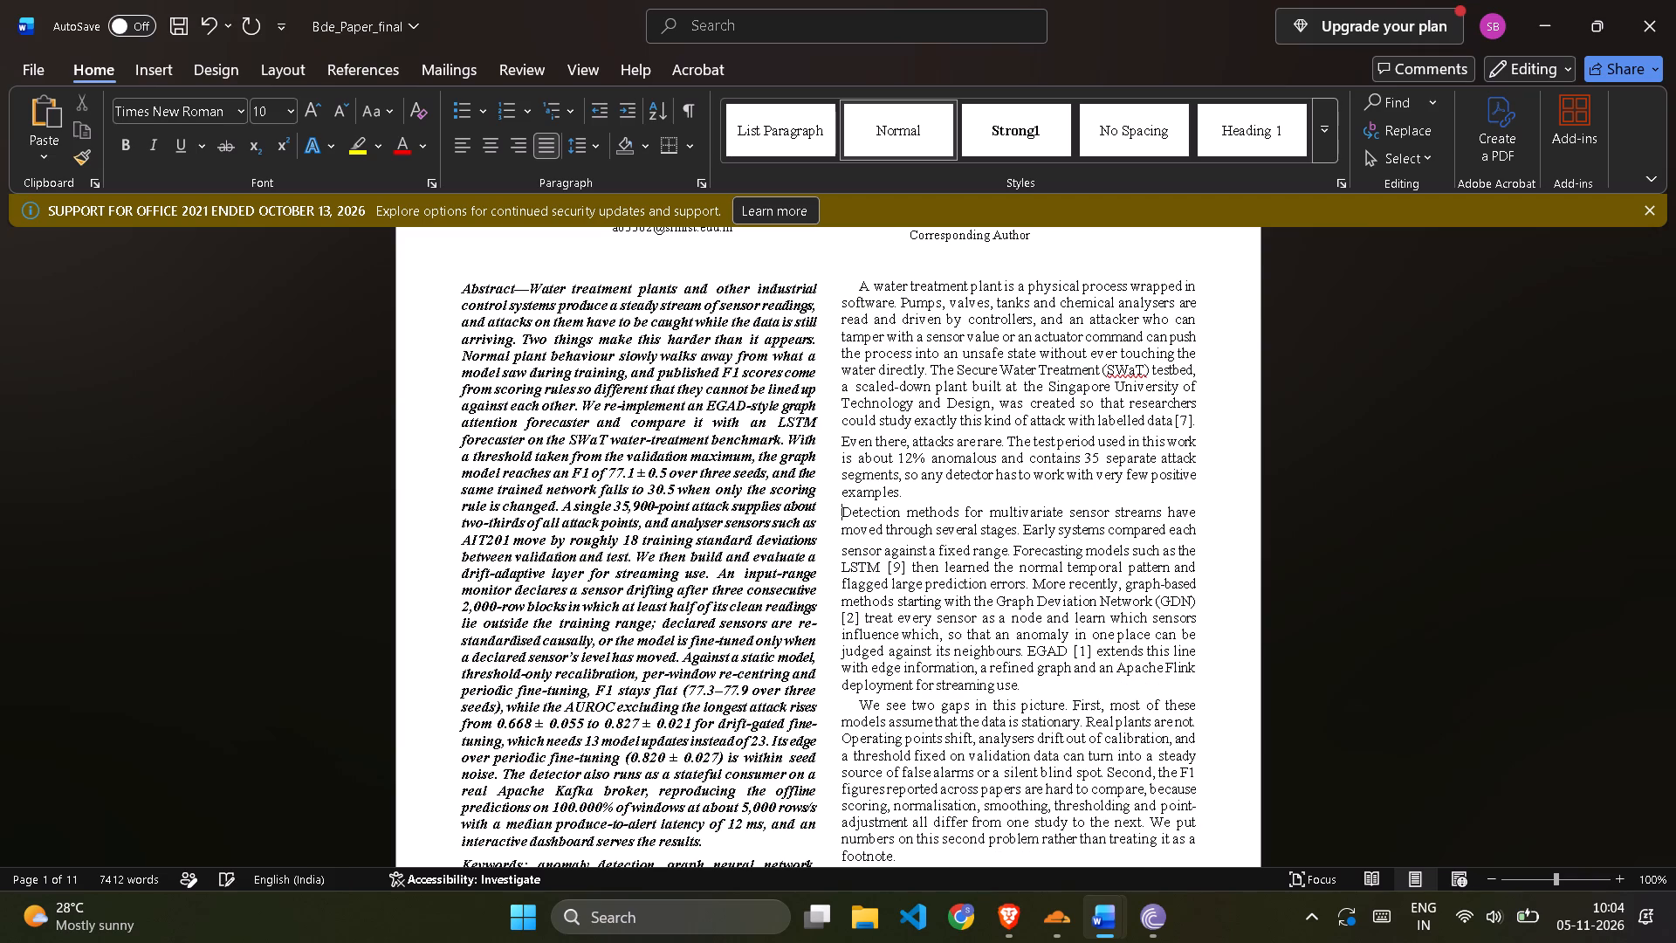
Look through the layout and figures of the following pages, down to the "Streaming Deployment on Kafka" section.
{"action": "scroll", "coordinate": [1254, 573], "scroll_direction": "down", "scroll_amount": 1}
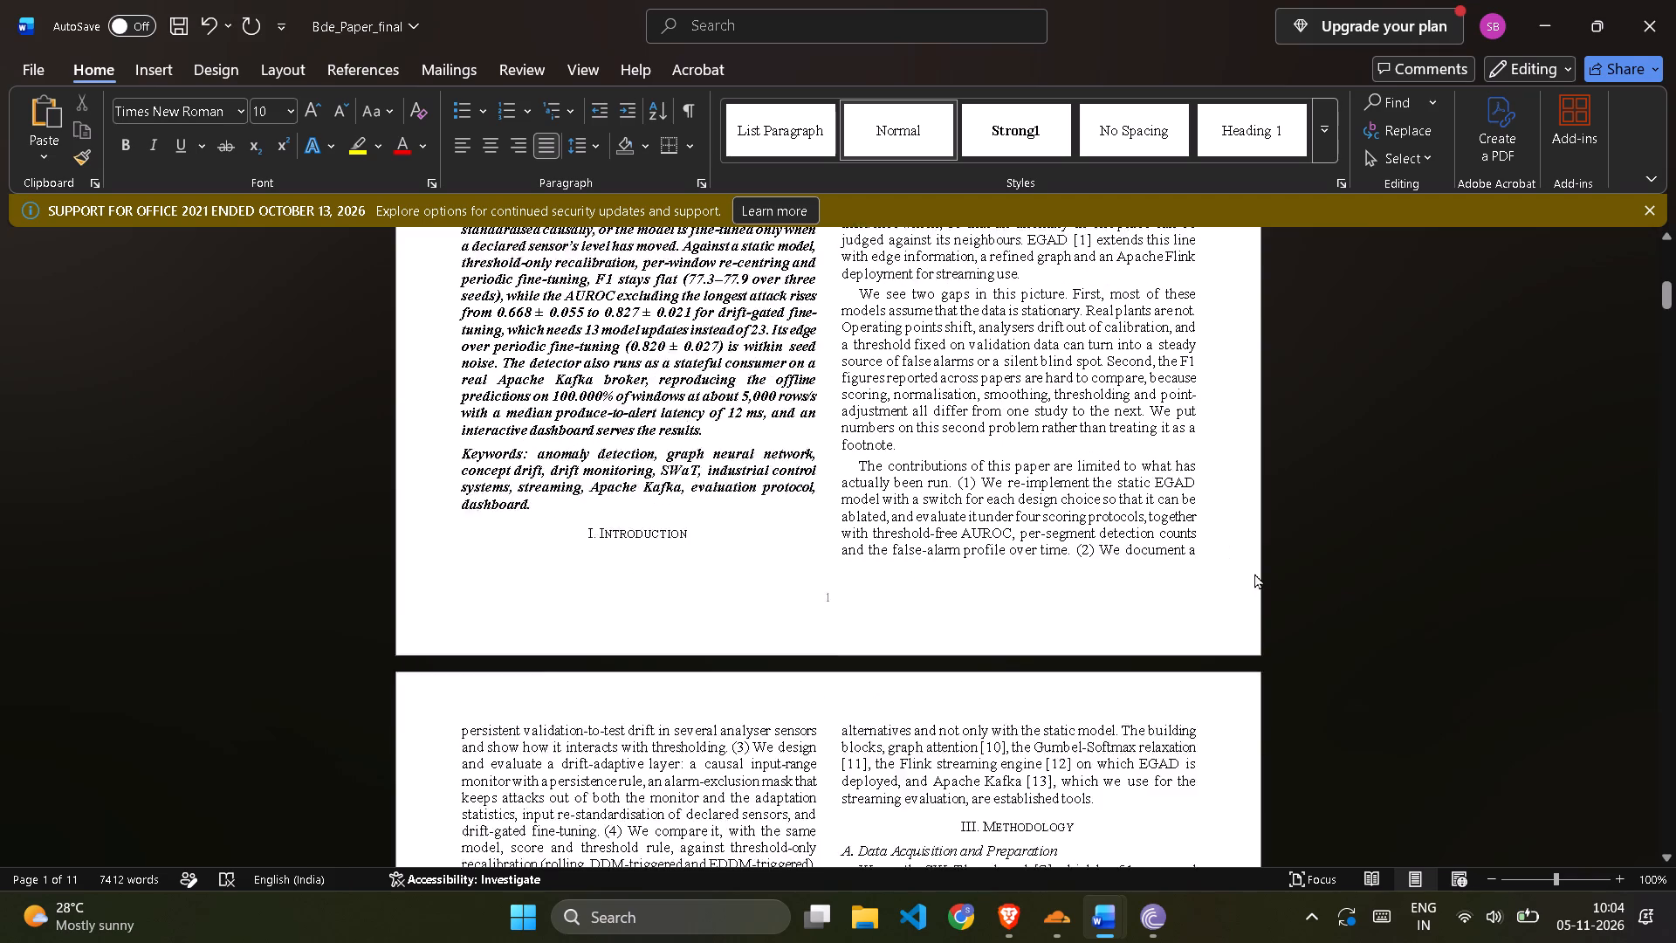
{"action": "scroll", "coordinate": [883, 401], "scroll_direction": "down", "scroll_amount": 7}
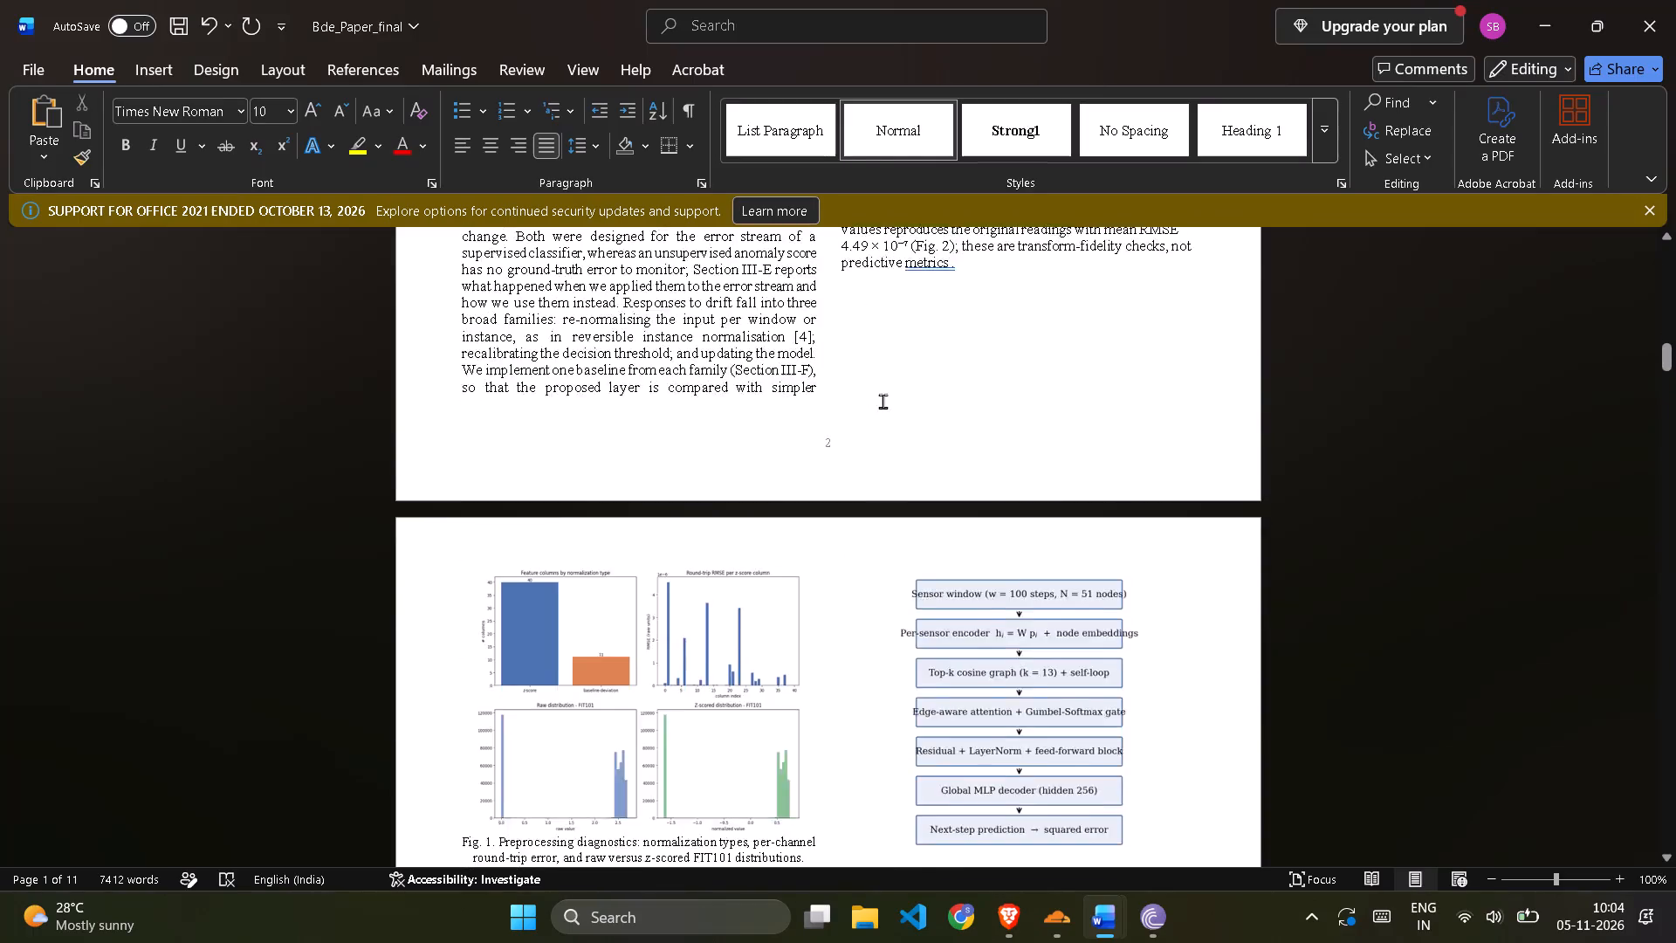
{"action": "scroll", "coordinate": [883, 401], "scroll_direction": "up", "scroll_amount": 5}
{"action": "scroll", "coordinate": [883, 401], "scroll_direction": "down", "scroll_amount": 2}
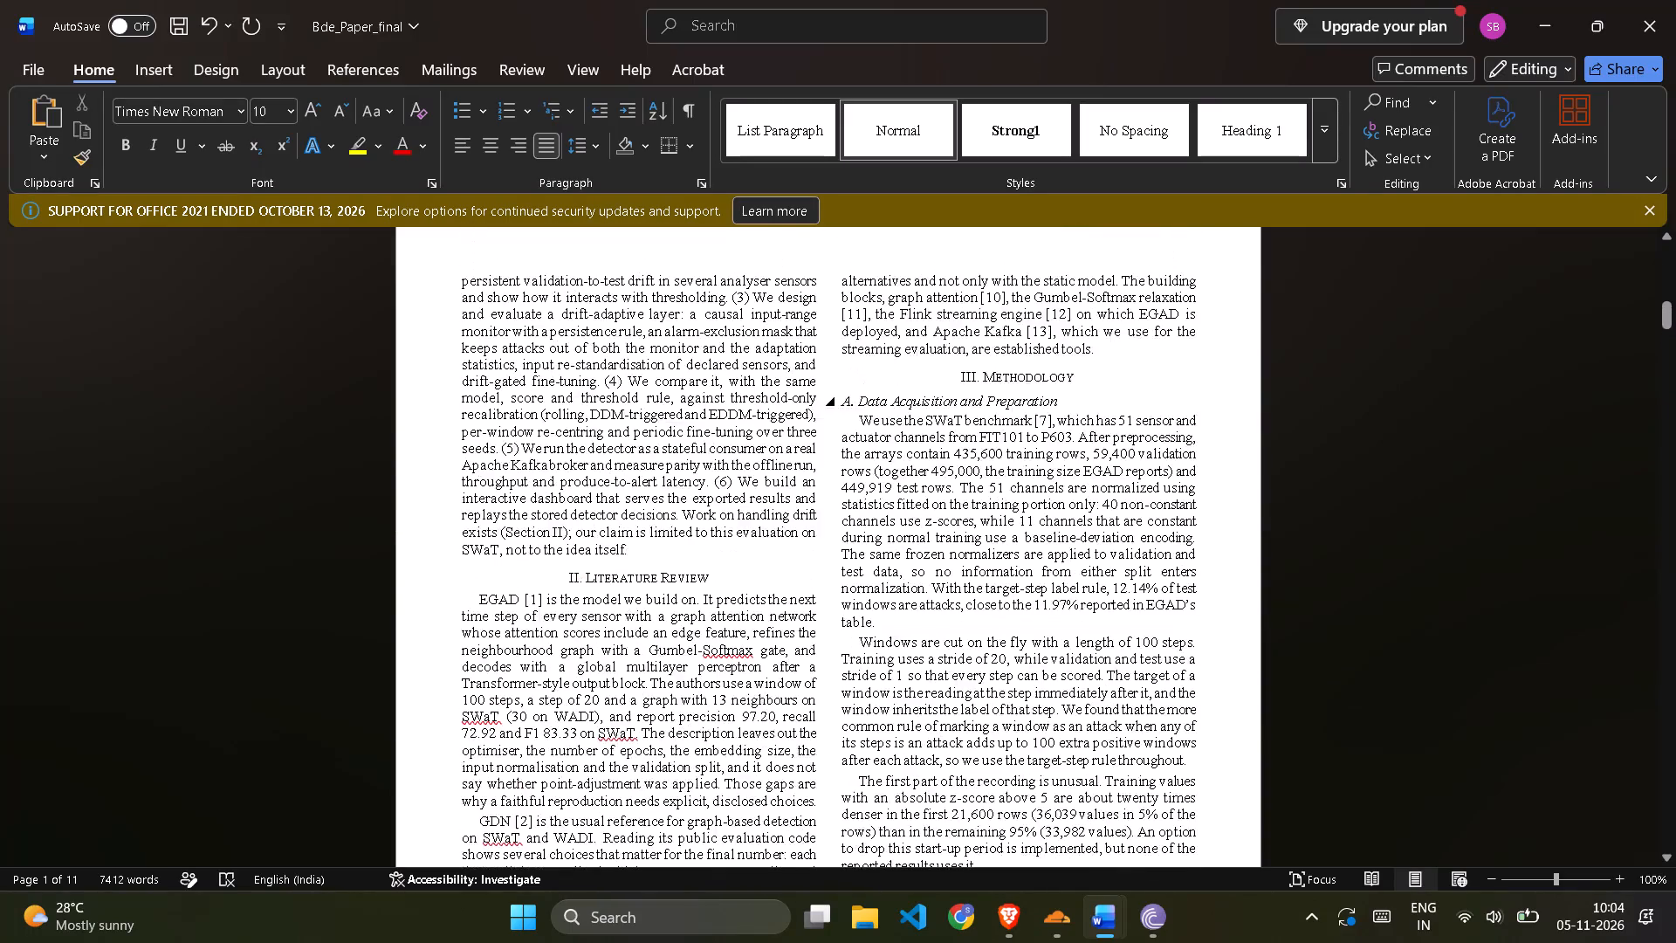
{"action": "scroll", "coordinate": [883, 401], "scroll_direction": "down", "scroll_amount": 5}
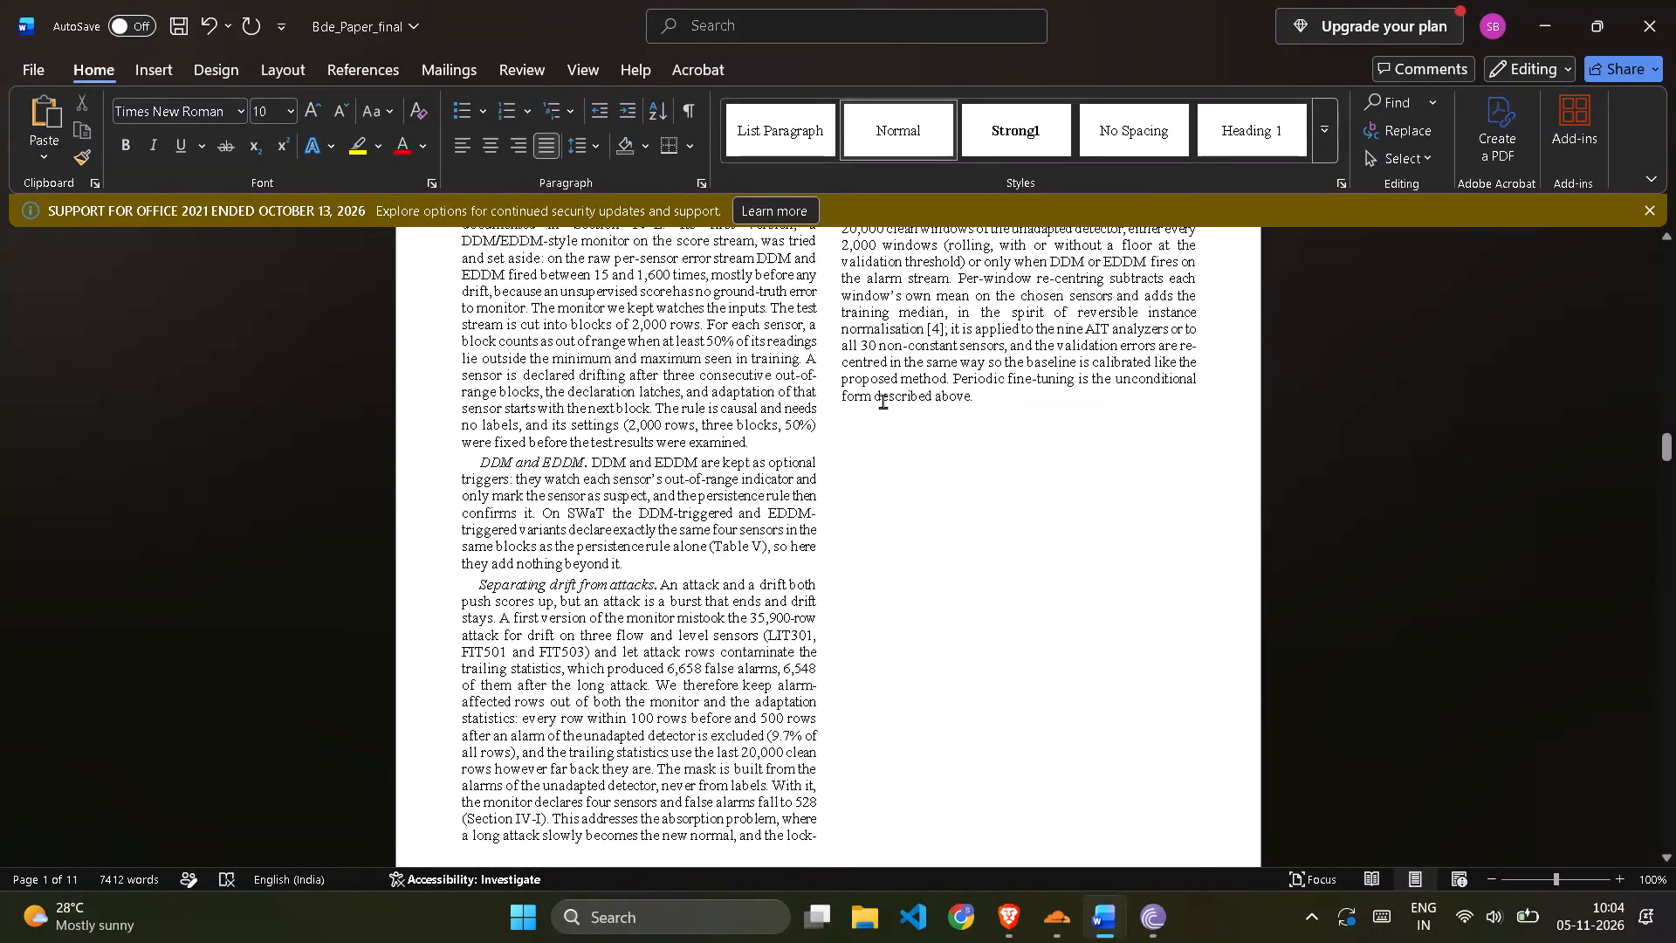
{"action": "scroll", "coordinate": [883, 401], "scroll_direction": "down", "scroll_amount": 2}
{"action": "scroll", "coordinate": [883, 401], "scroll_direction": "up", "scroll_amount": 7}
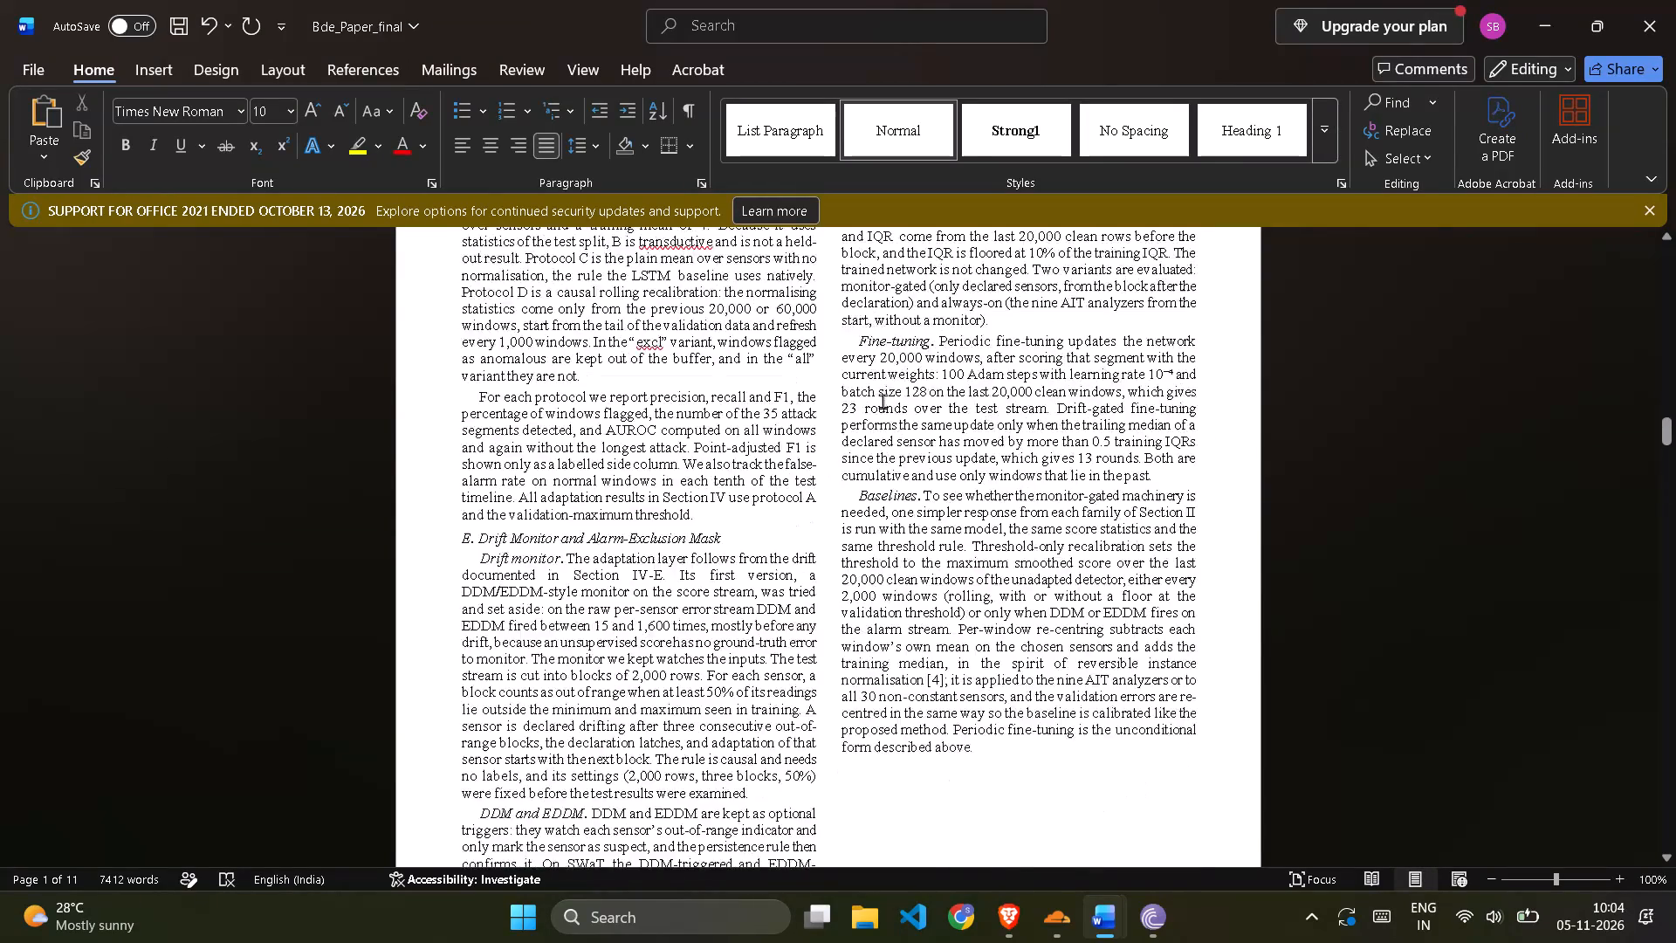
{"action": "scroll", "coordinate": [883, 401], "scroll_direction": "down", "scroll_amount": 3}
Save the paper and copy the Fig. 4 streaming system diagram.
{"action": "left_click", "coordinate": [573, 650]}
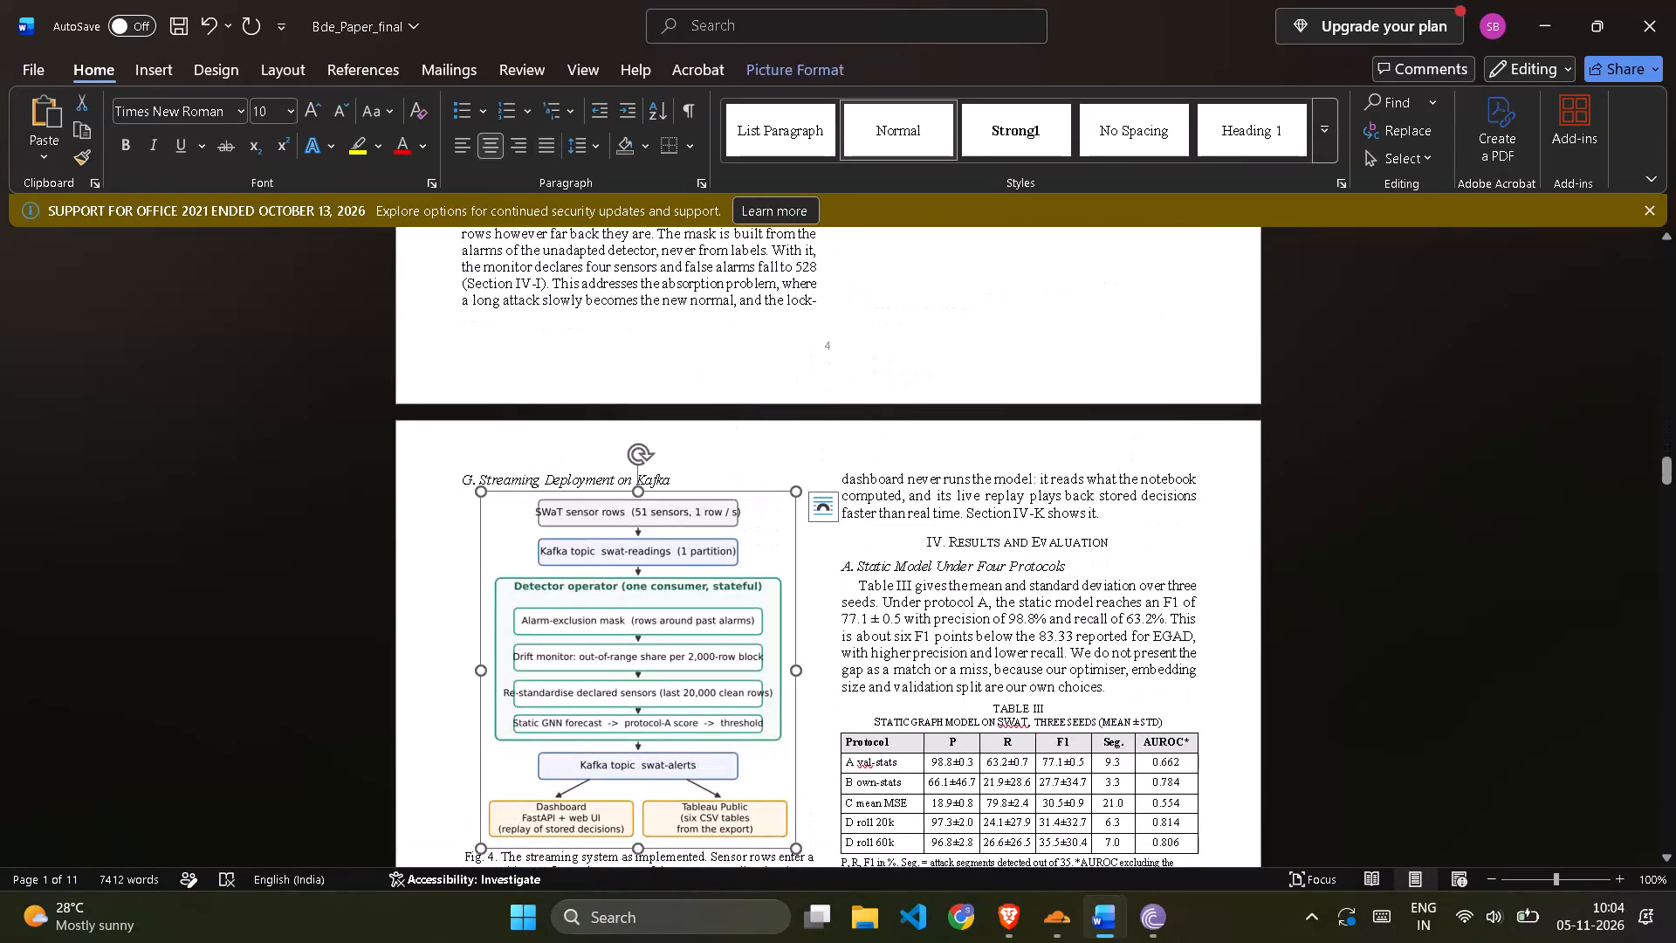
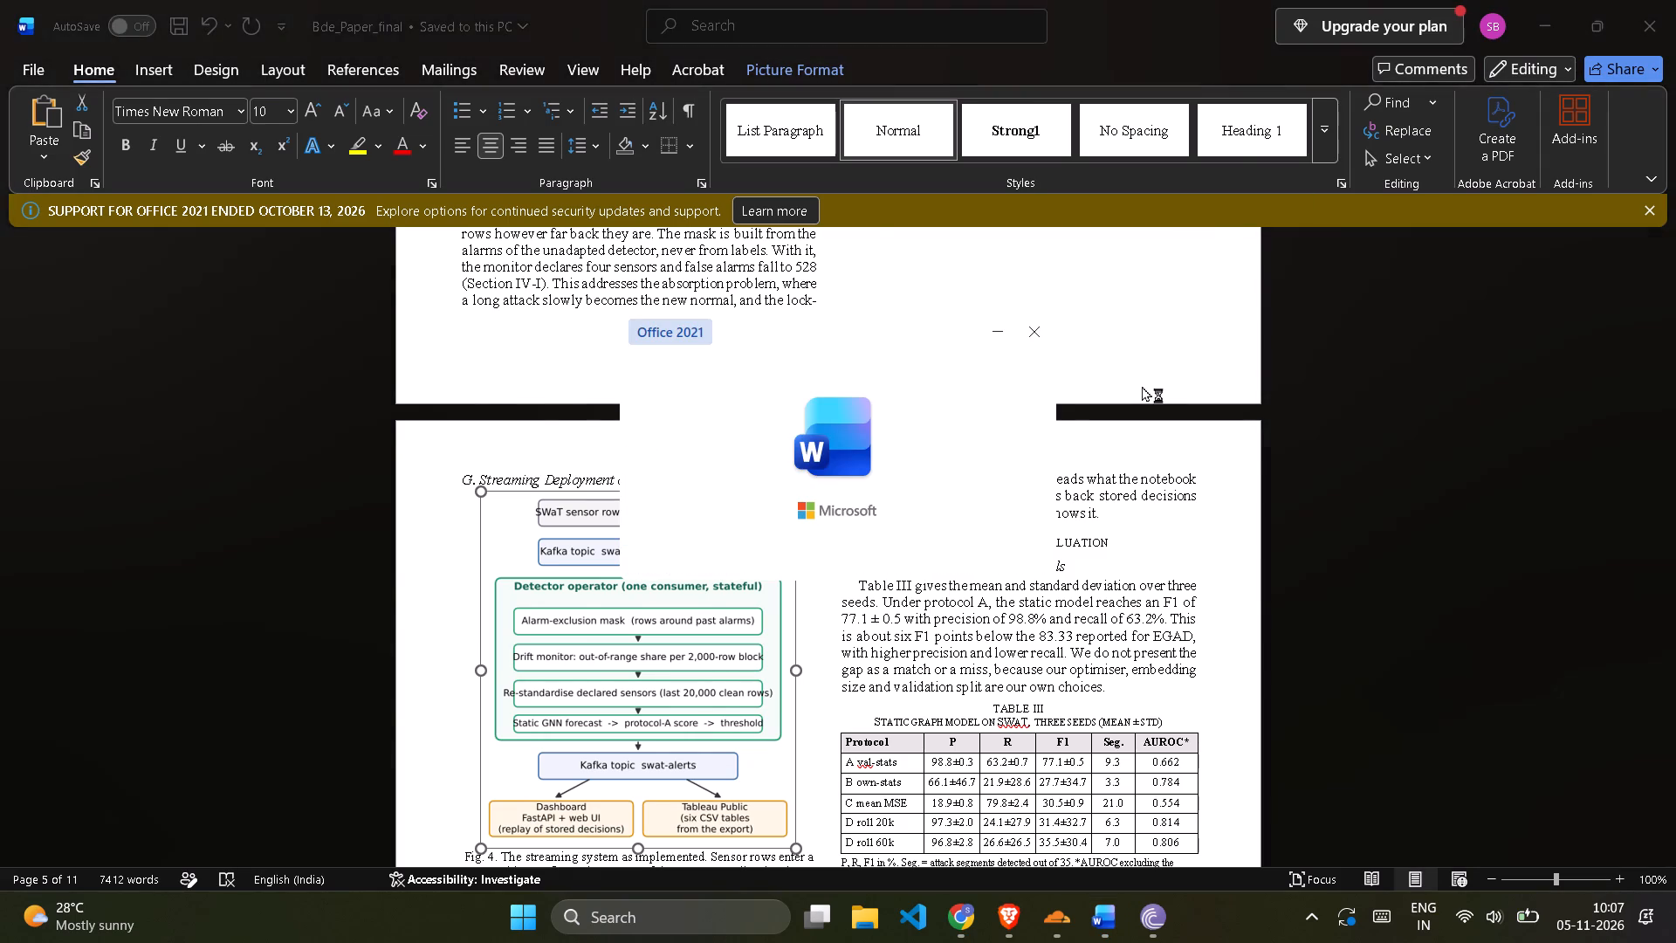
Examine the opening pages of Final_Paper, especially the Fig. 3 system architecture and Fig. 4 static graph forecaster diagrams.
{"action": "scroll", "coordinate": [1142, 386], "scroll_direction": "down", "scroll_amount": 2}
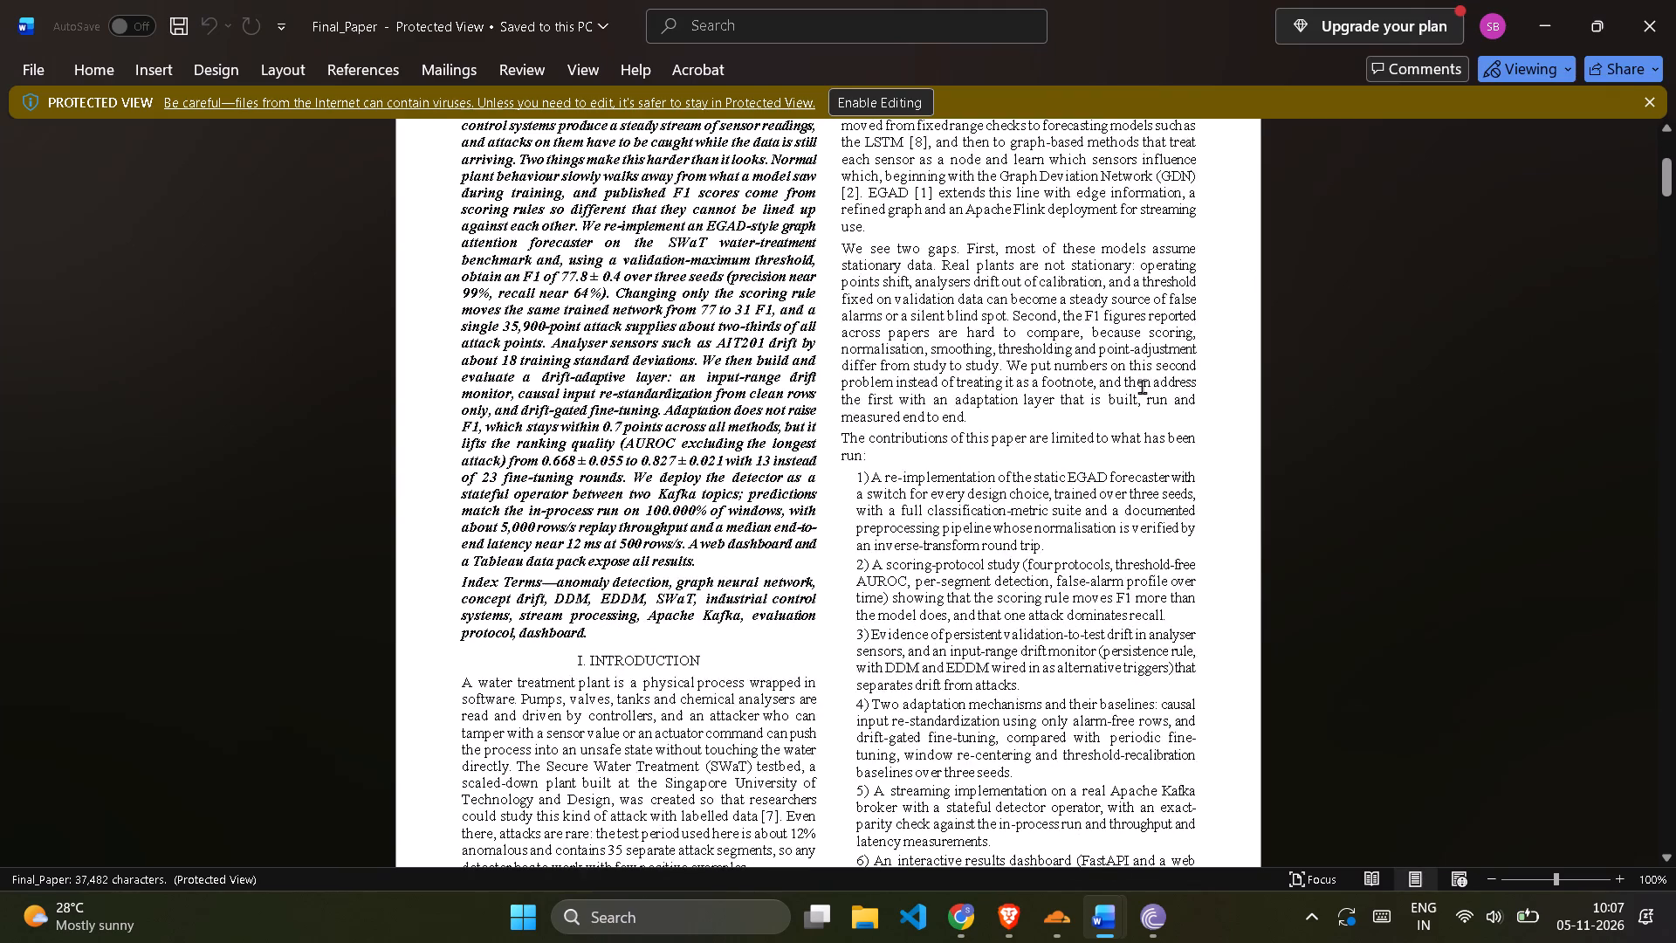
{"action": "scroll", "coordinate": [1142, 386], "scroll_direction": "down", "scroll_amount": 5}
{"action": "scroll", "coordinate": [1142, 386], "scroll_direction": "up", "scroll_amount": 1}
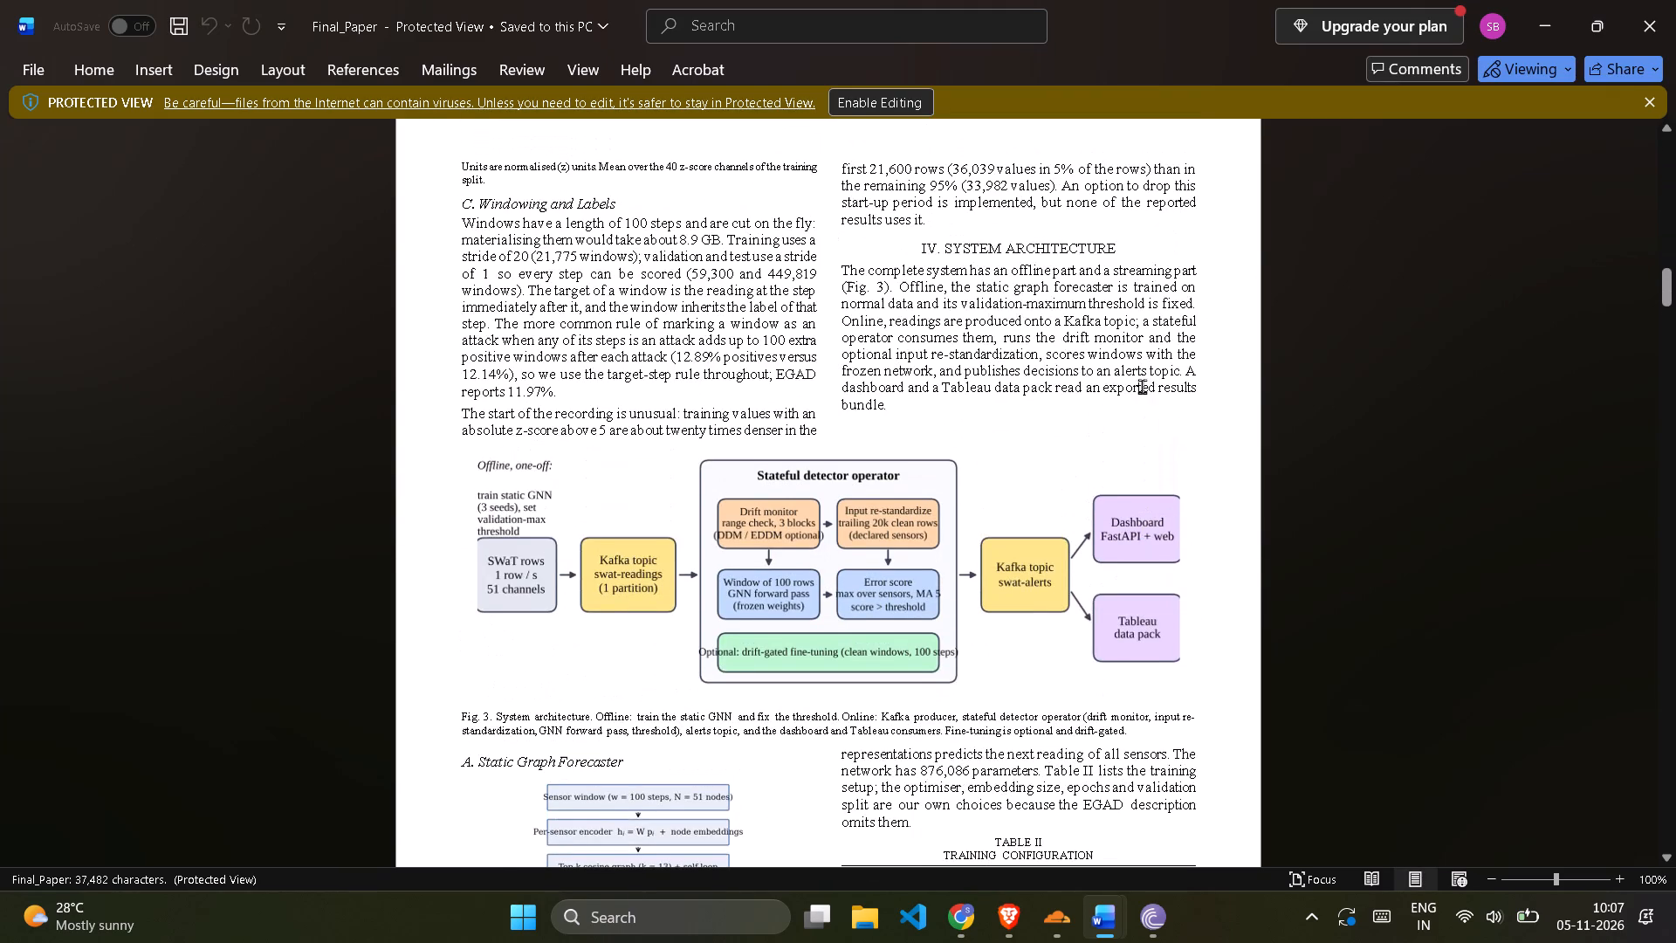
{"action": "scroll", "coordinate": [1142, 386], "scroll_direction": "up", "scroll_amount": 1}
{"action": "left_click", "coordinate": [1061, 469]}
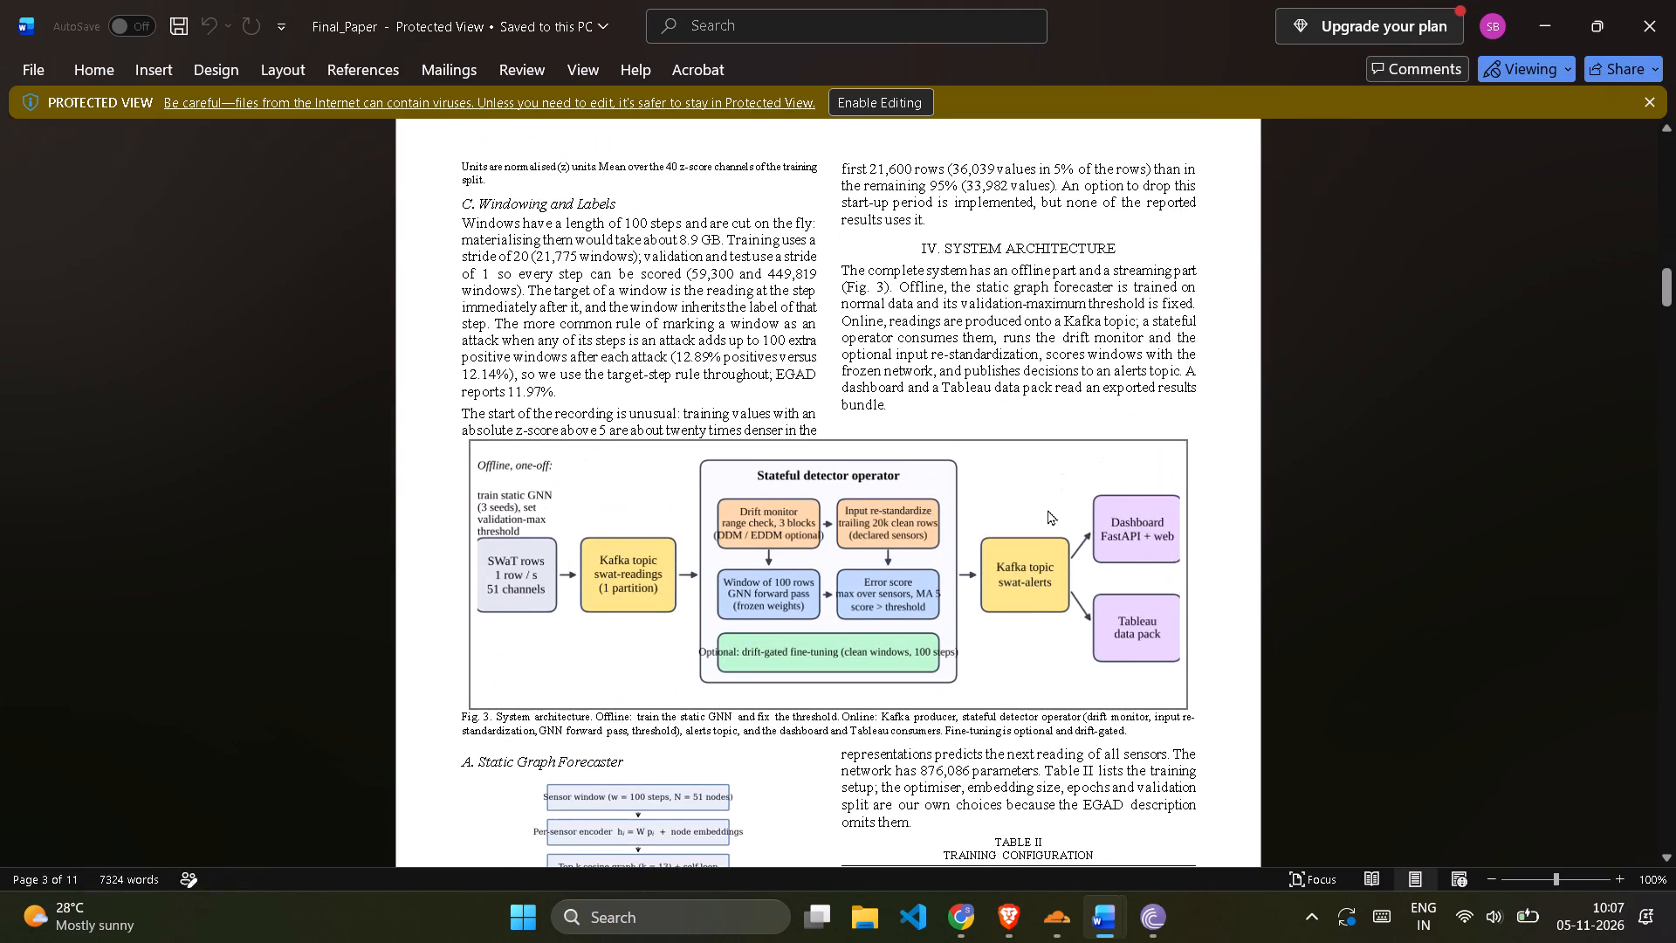
{"action": "scroll", "coordinate": [1047, 509], "scroll_direction": "down", "scroll_amount": 3}
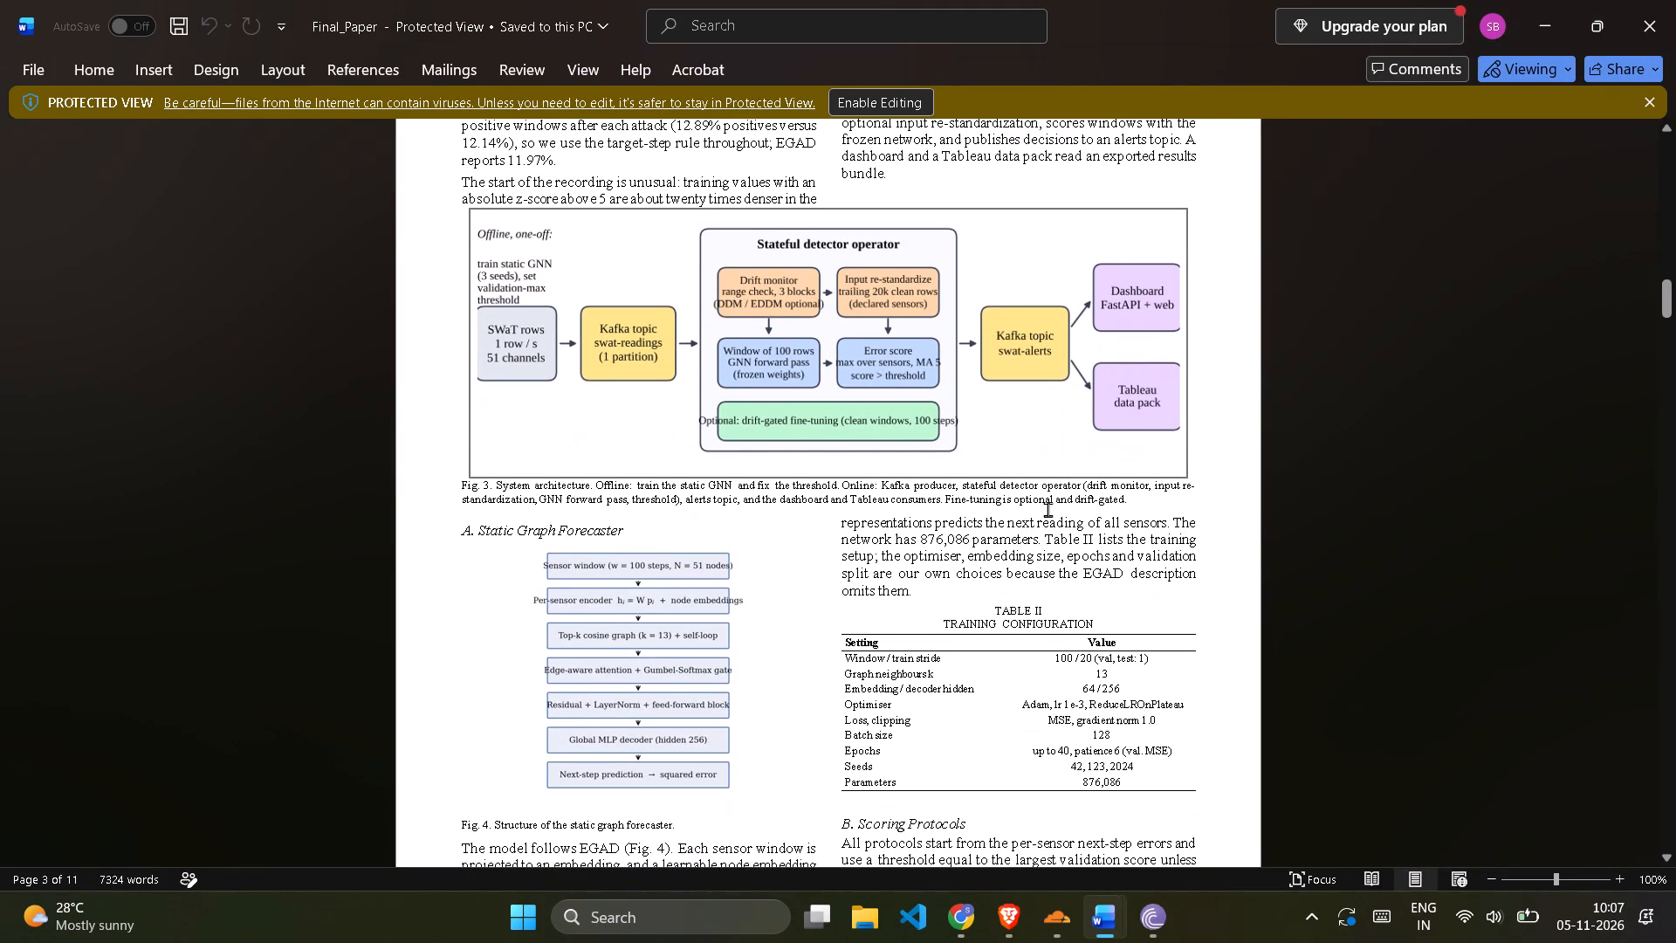
{"action": "scroll", "coordinate": [1047, 509], "scroll_direction": "down", "scroll_amount": 2}
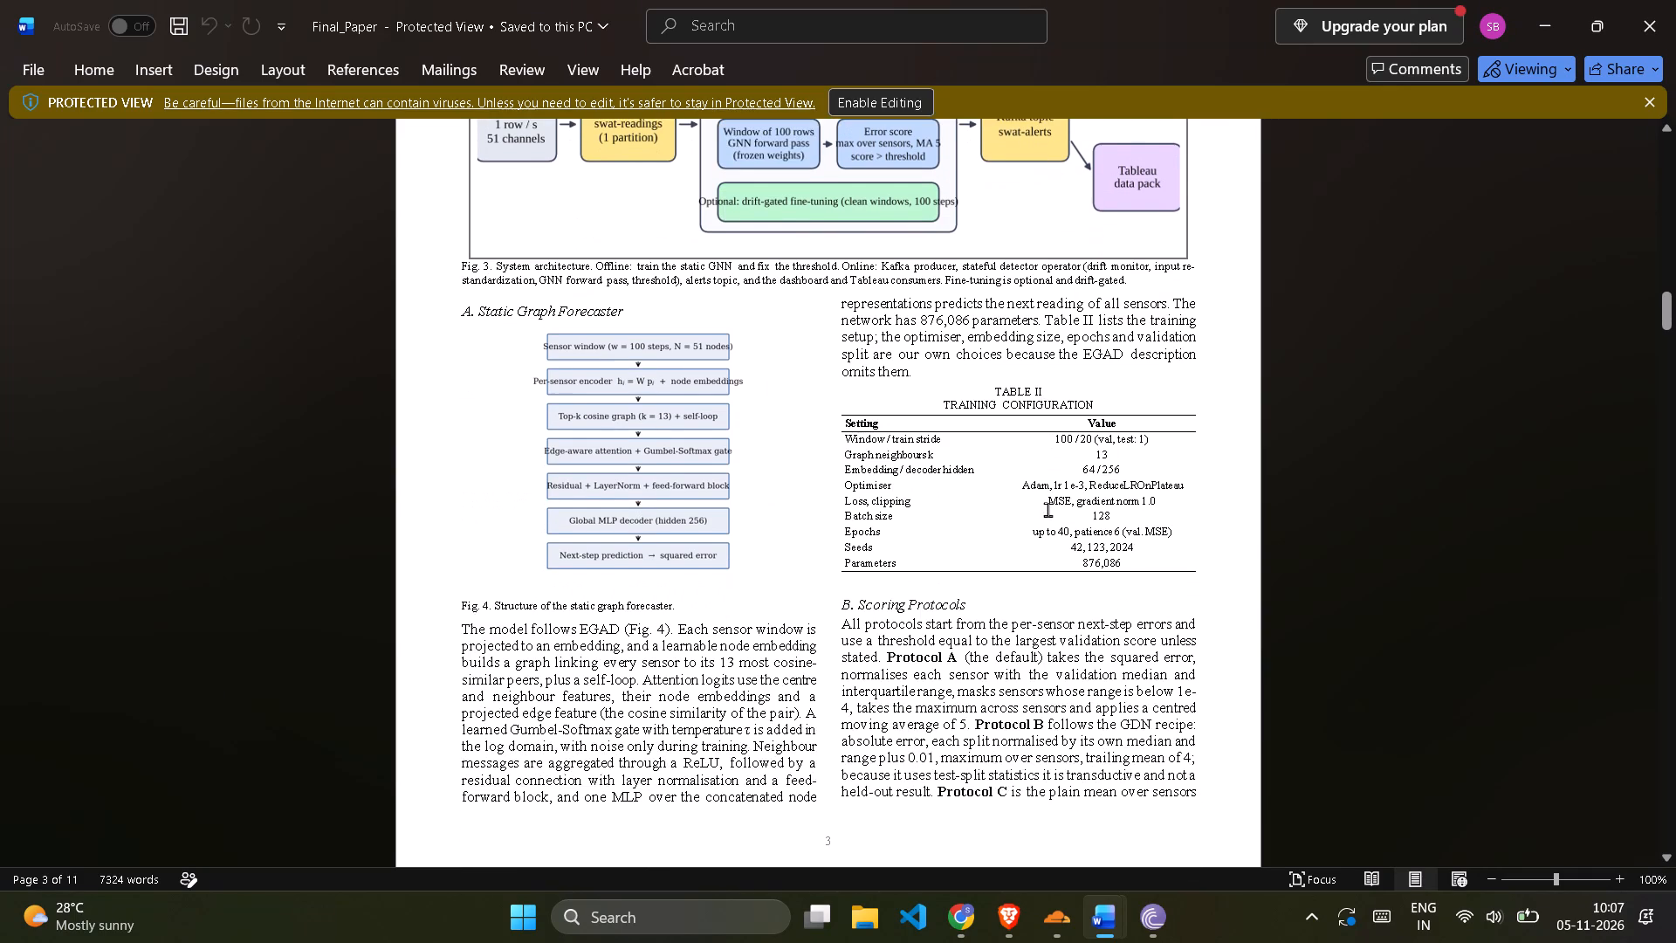
Review pages 4 and 5 of Final_Paper, checking the page layout, Table III and the Fig. 6 diagnostic plots.
{"action": "scroll", "coordinate": [1047, 509], "scroll_direction": "down", "scroll_amount": 3}
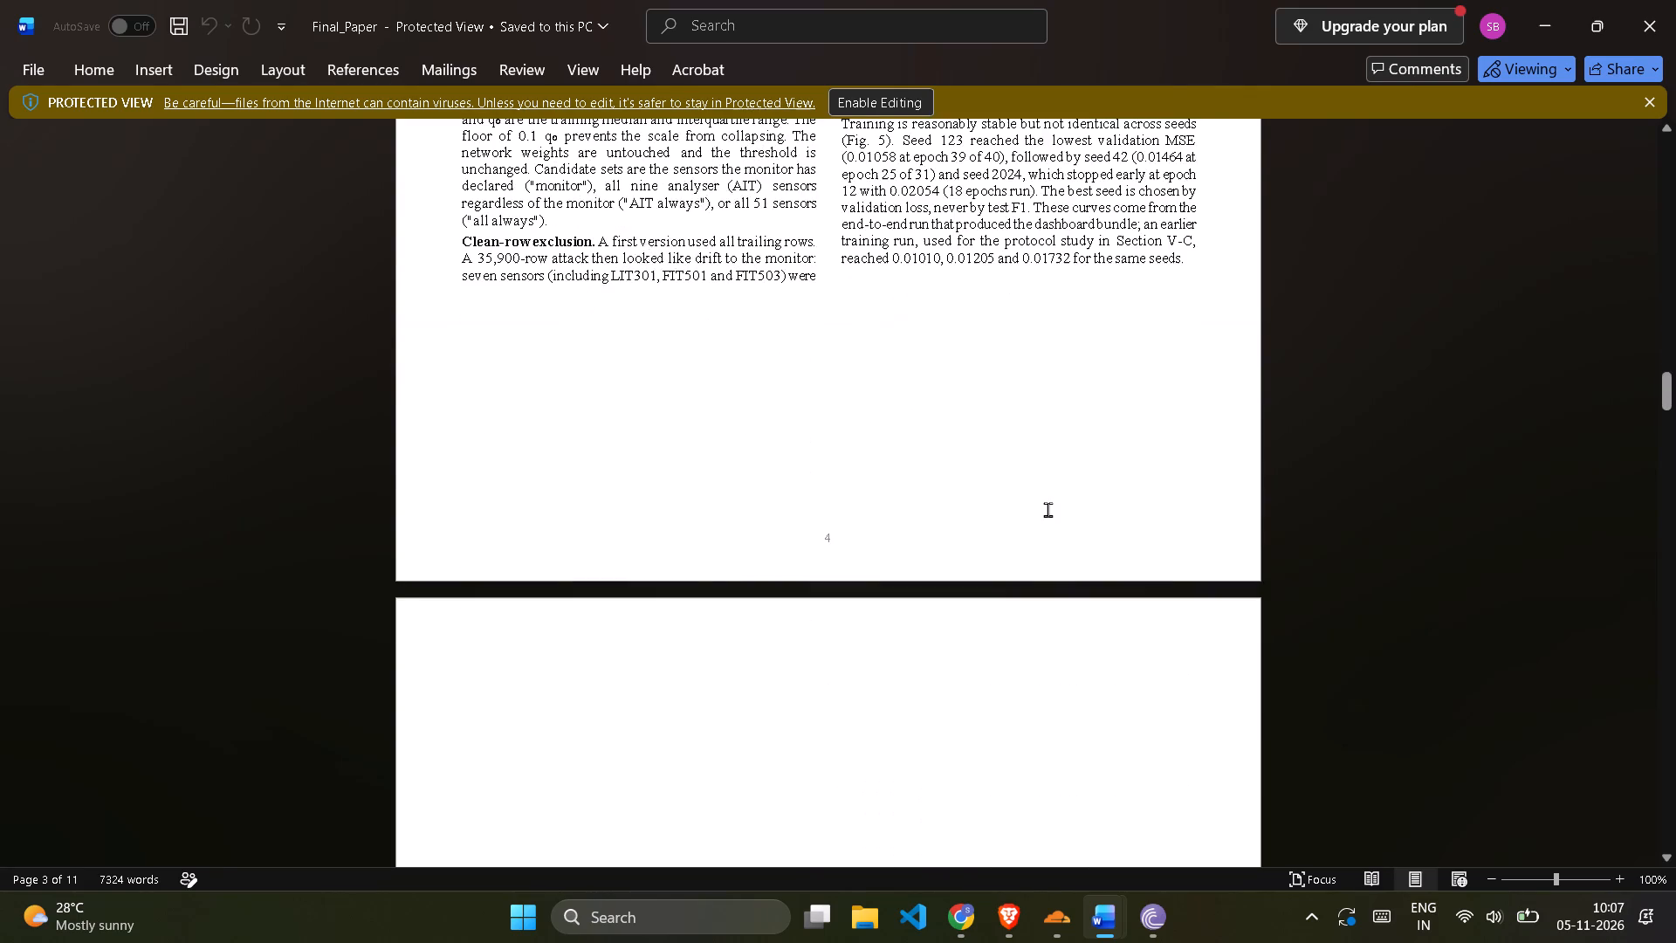
{"action": "scroll", "coordinate": [1047, 509], "scroll_direction": "down", "scroll_amount": 3}
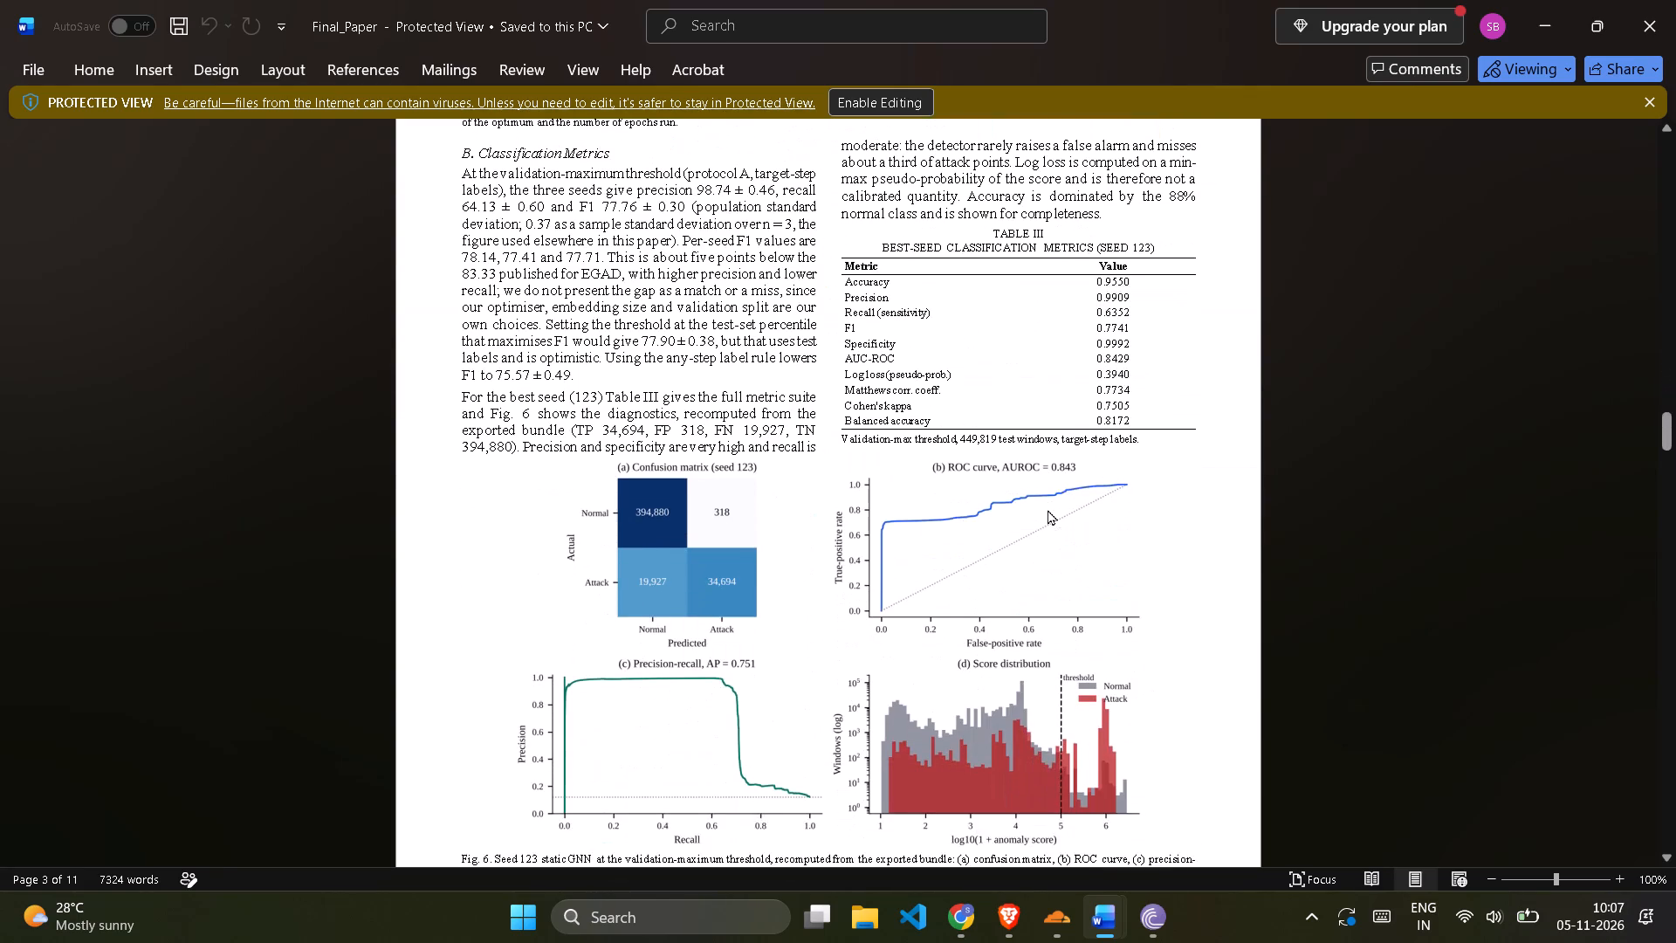
{"action": "scroll", "coordinate": [1047, 509], "scroll_direction": "down", "scroll_amount": 2}
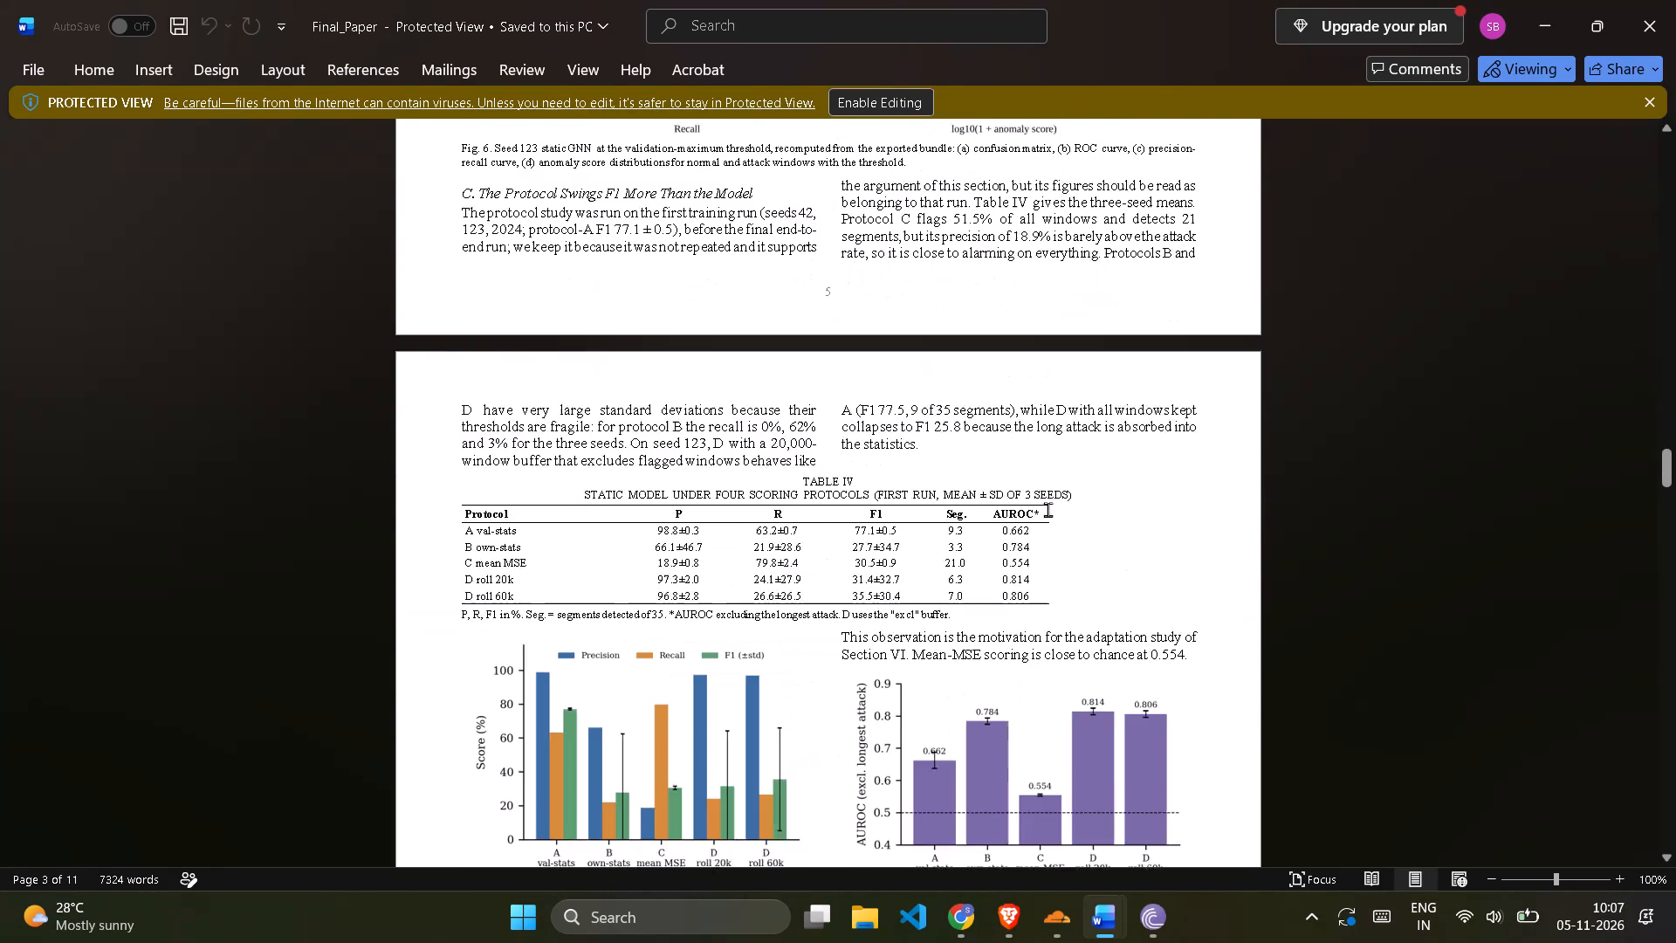
{"action": "scroll", "coordinate": [1047, 509], "scroll_direction": "up", "scroll_amount": 2}
{"action": "left_click", "coordinate": [734, 315]}
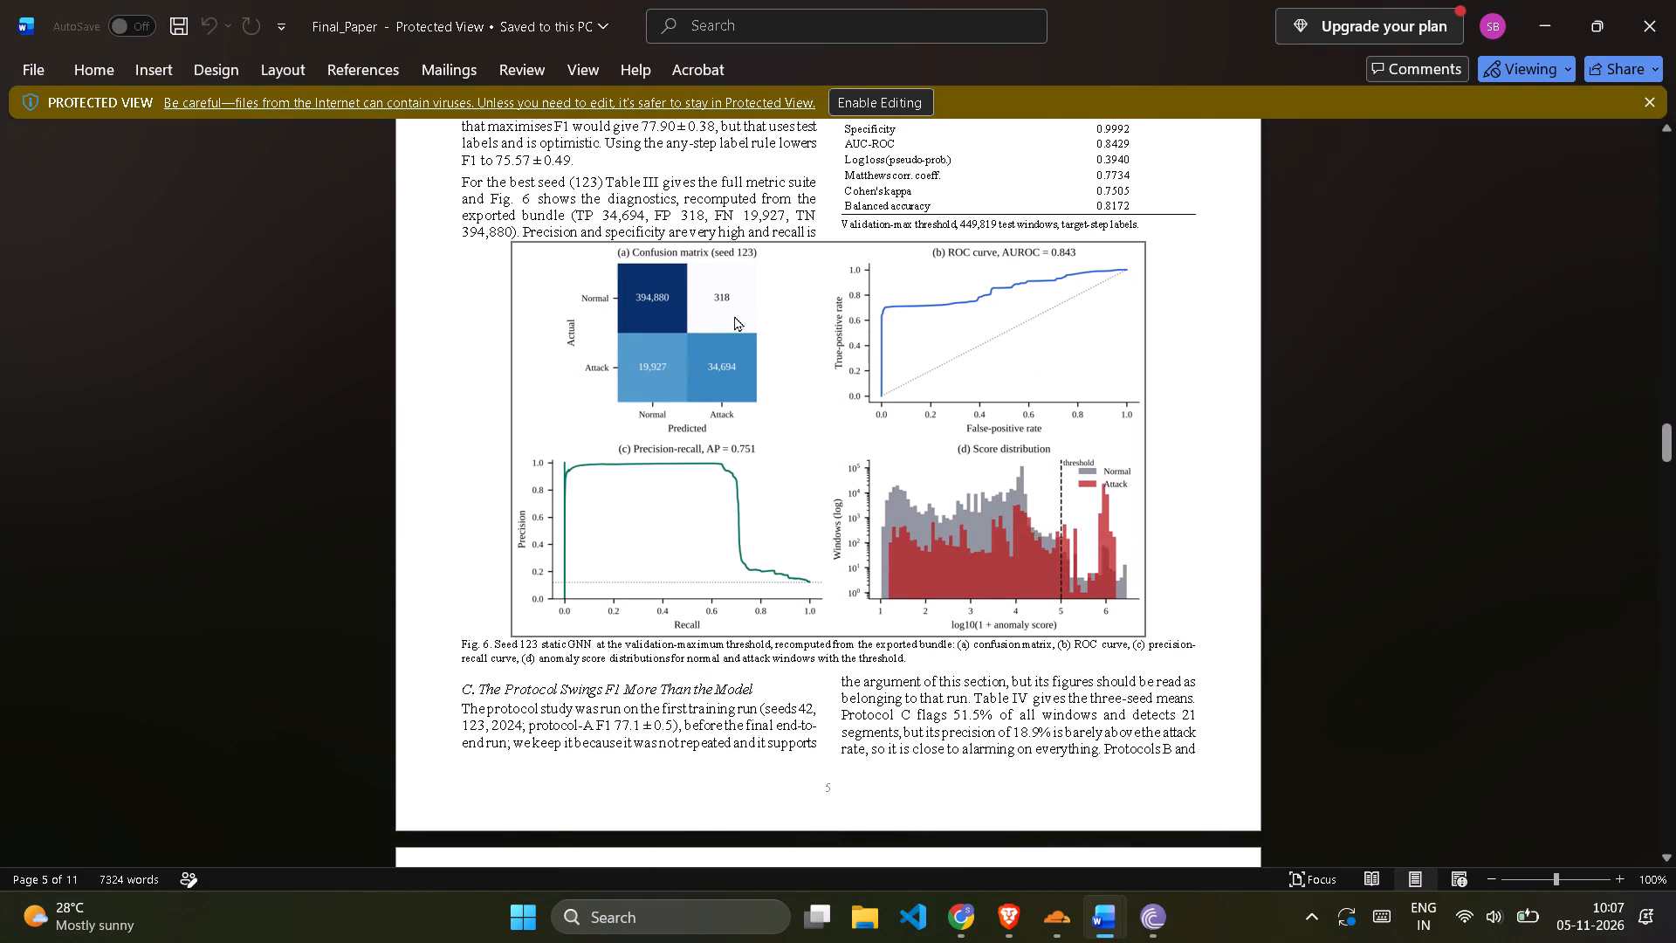
{"action": "scroll", "coordinate": [1200, 499], "scroll_direction": "down", "scroll_amount": 2}
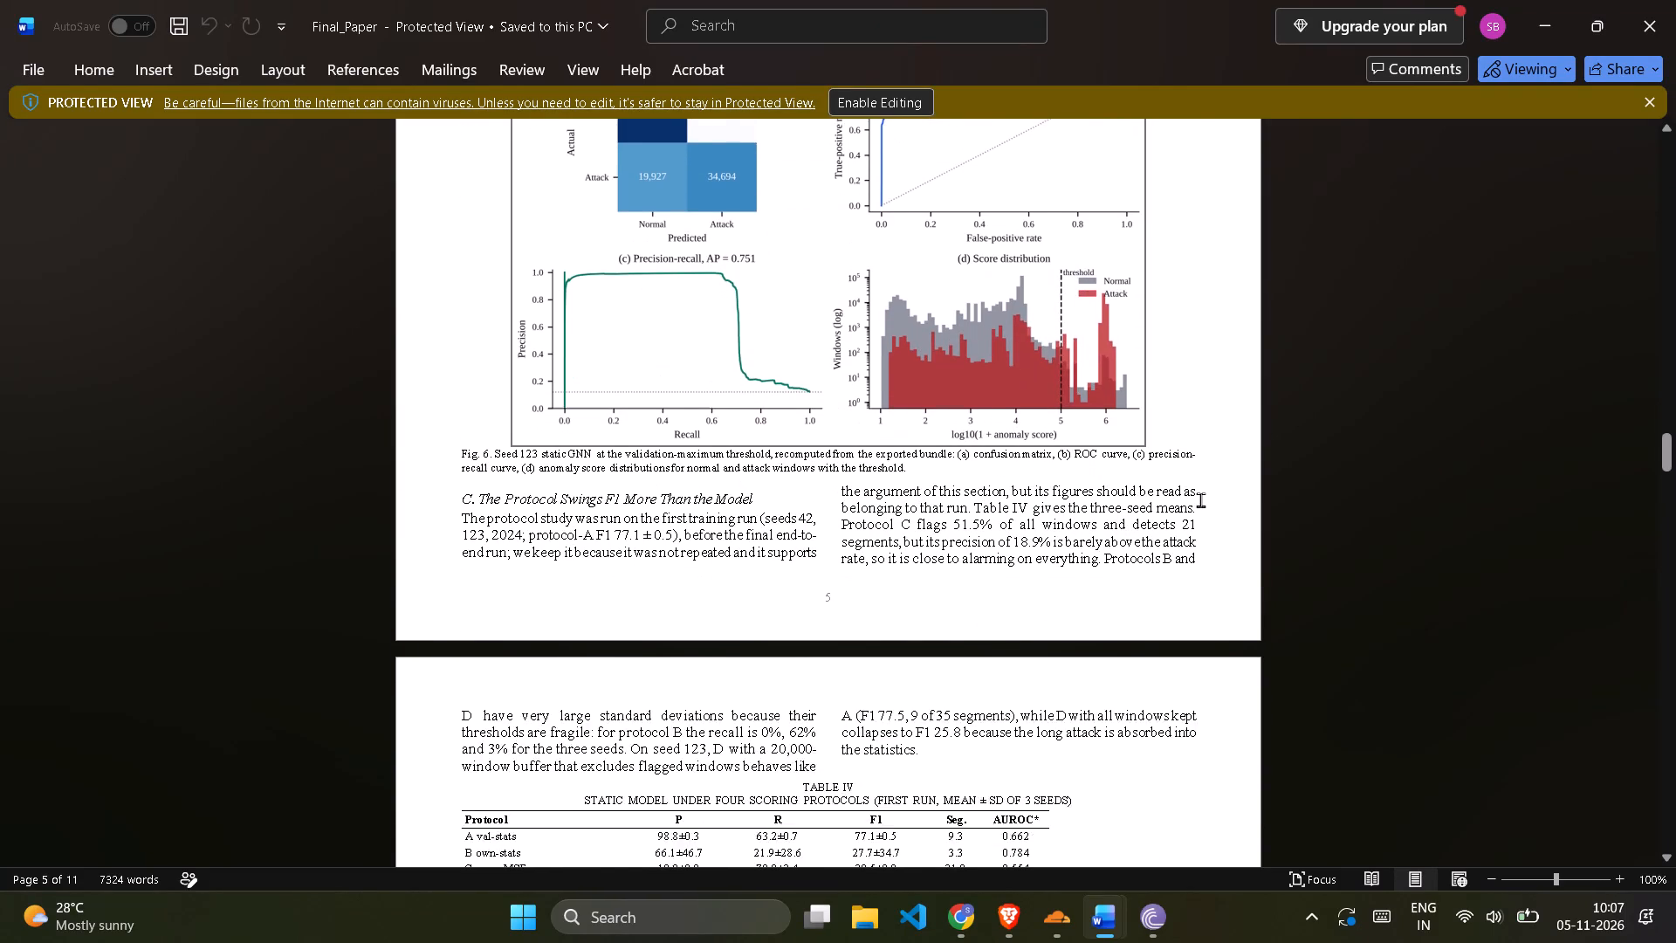
Review the scoring protocol, validation-to-test drift and drift adaptation sections of Final_Paper, checking their tables and charts through Fig. 15.
{"action": "scroll", "coordinate": [1200, 499], "scroll_direction": "down", "scroll_amount": 2}
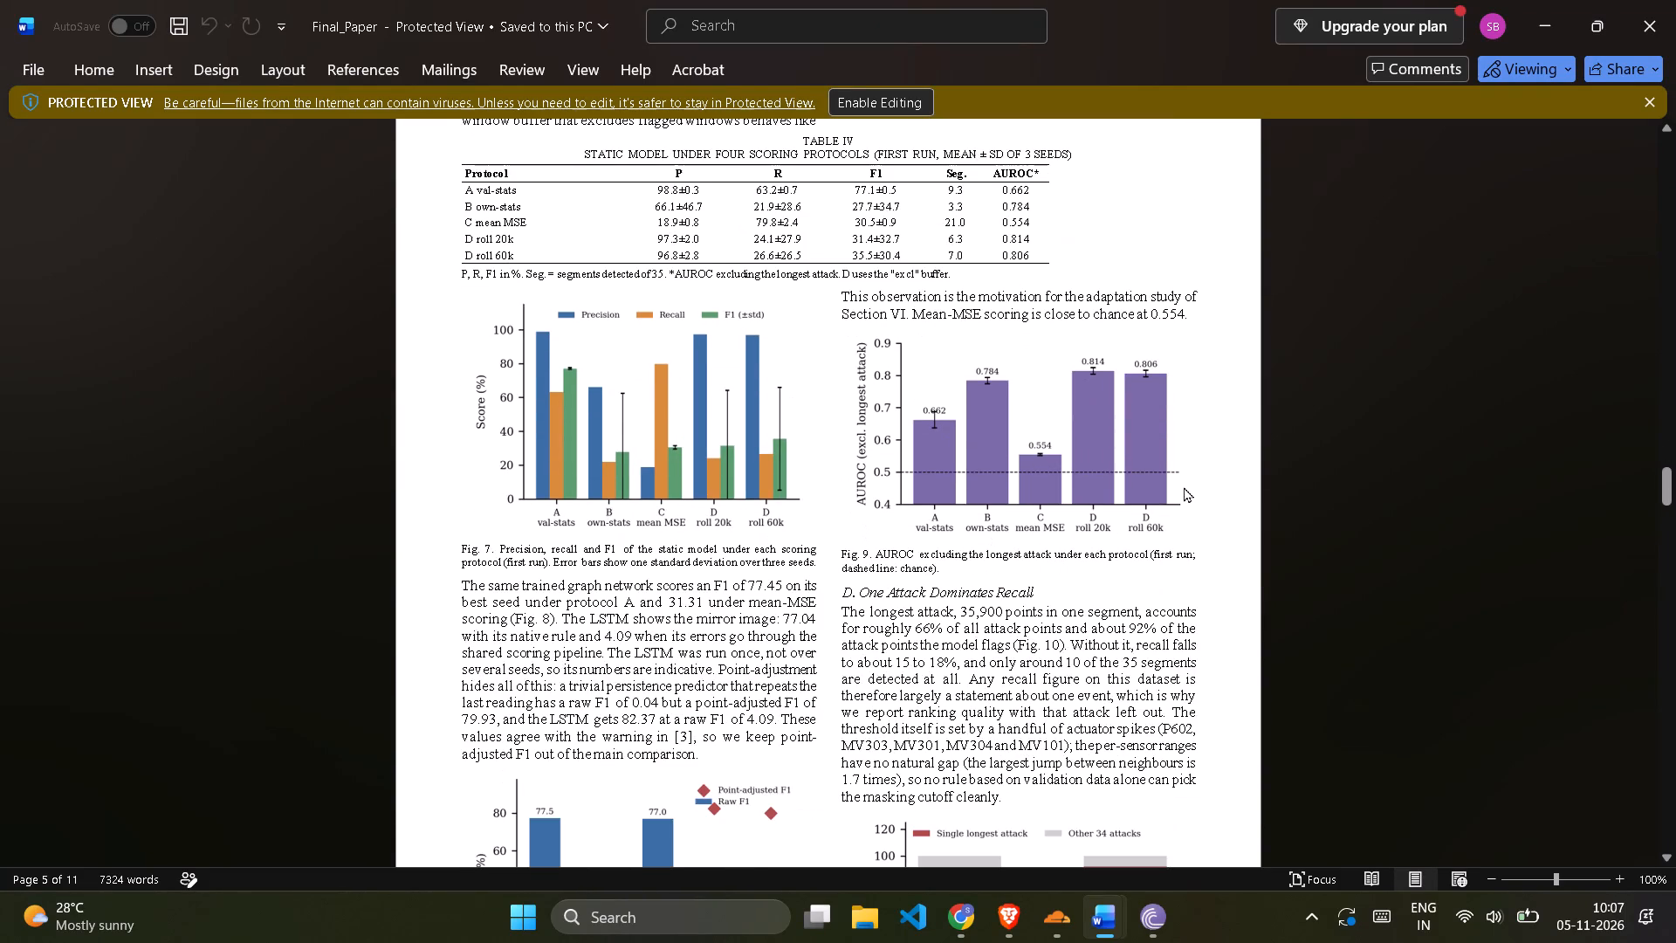
{"action": "scroll", "coordinate": [1184, 486], "scroll_direction": "down", "scroll_amount": 3}
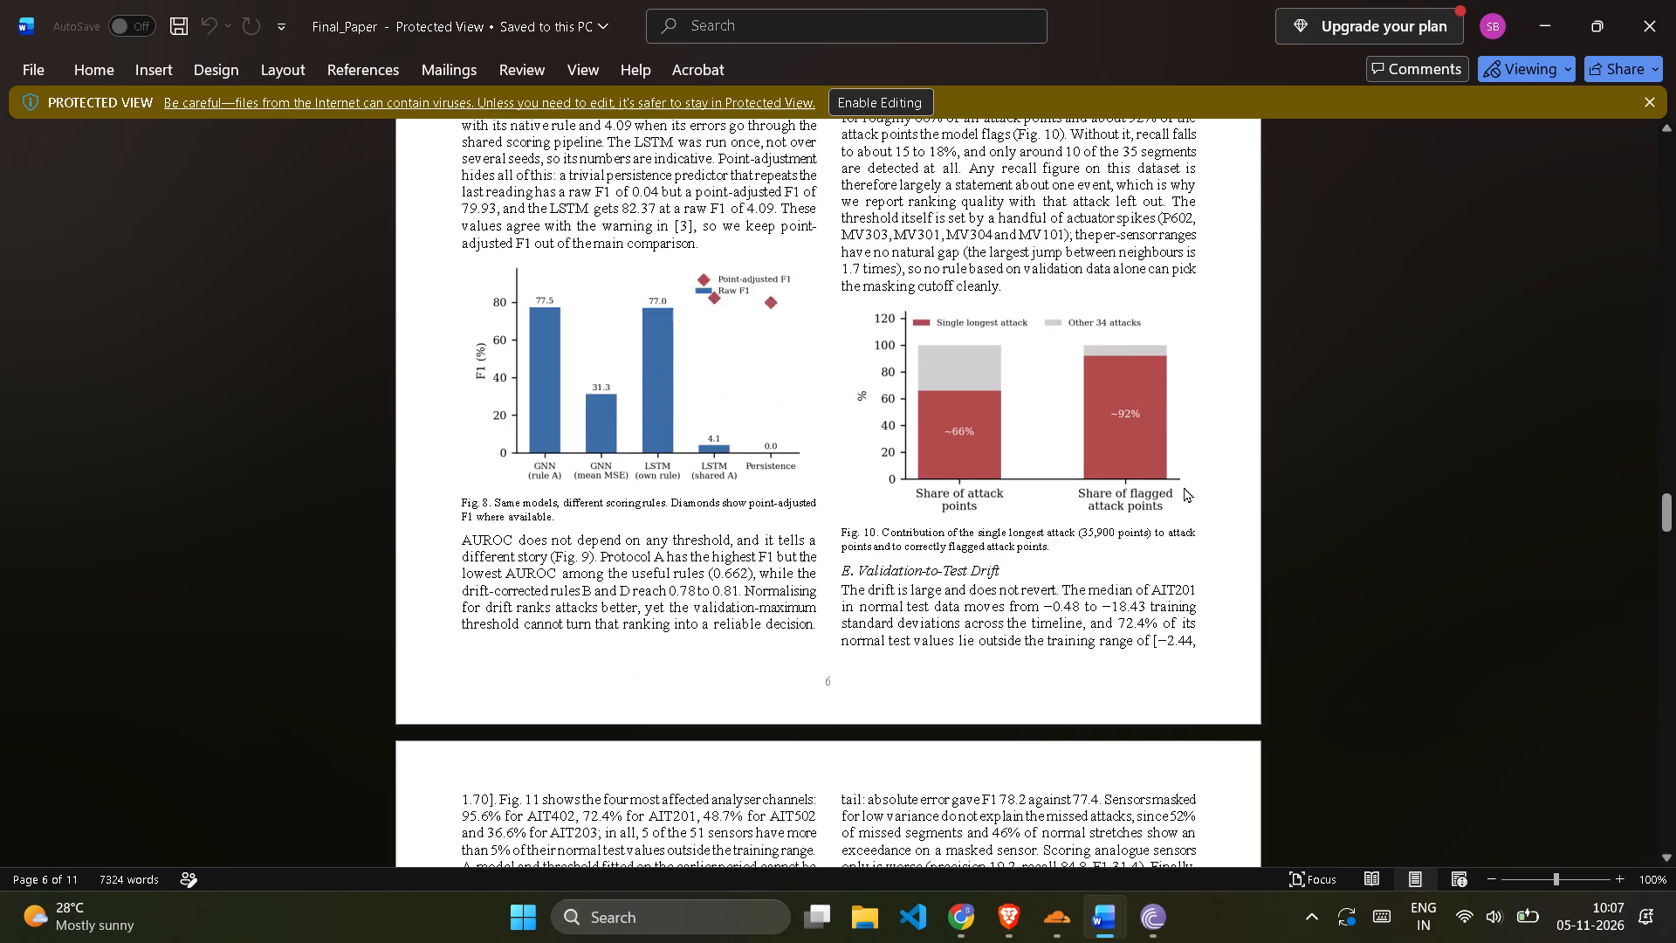
{"action": "scroll", "coordinate": [1184, 486], "scroll_direction": "down", "scroll_amount": 2}
{"action": "scroll", "coordinate": [1184, 486], "scroll_direction": "up", "scroll_amount": 1}
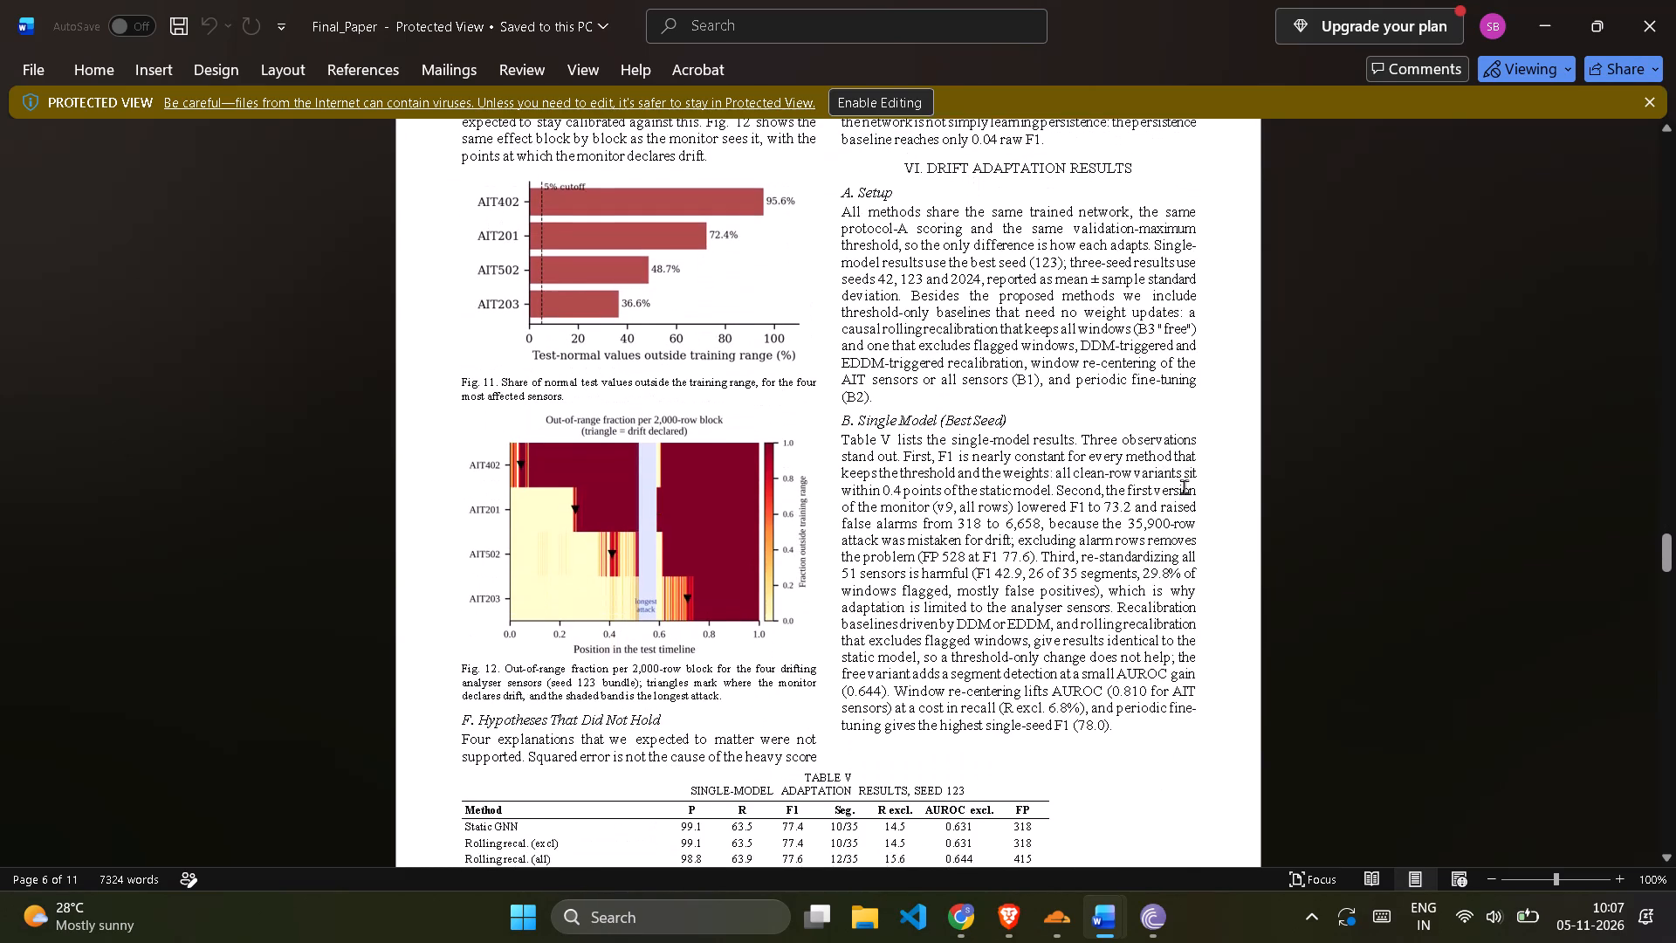
{"action": "scroll", "coordinate": [1184, 486], "scroll_direction": "up", "scroll_amount": 2}
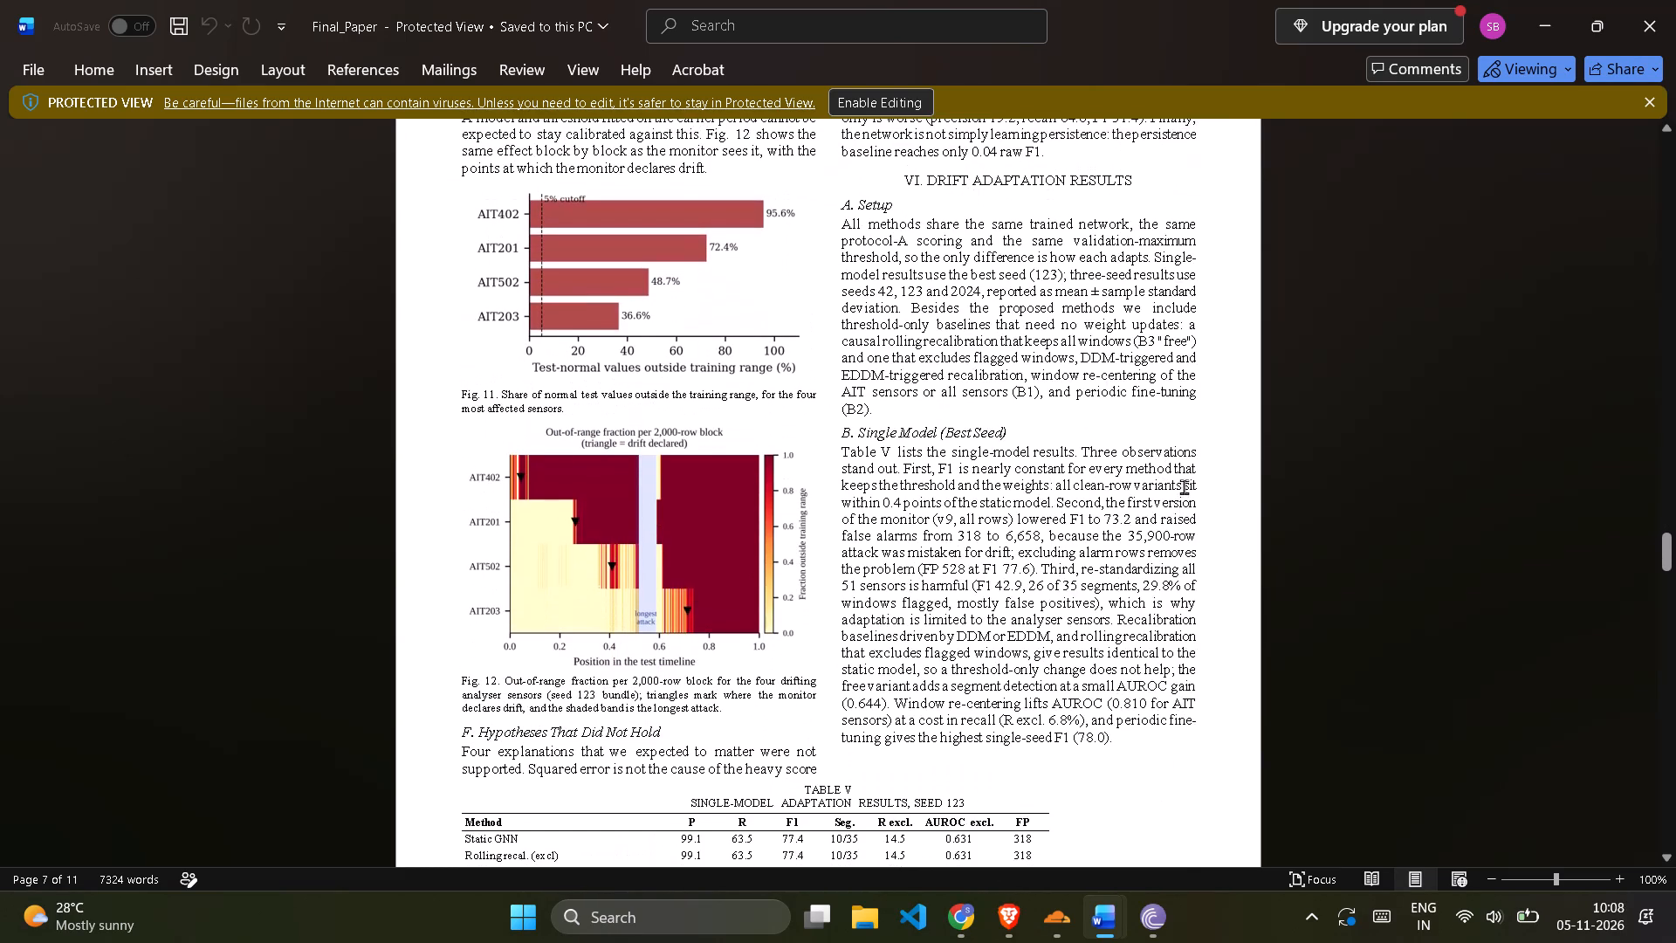
{"action": "scroll", "coordinate": [1184, 486], "scroll_direction": "down", "scroll_amount": 1}
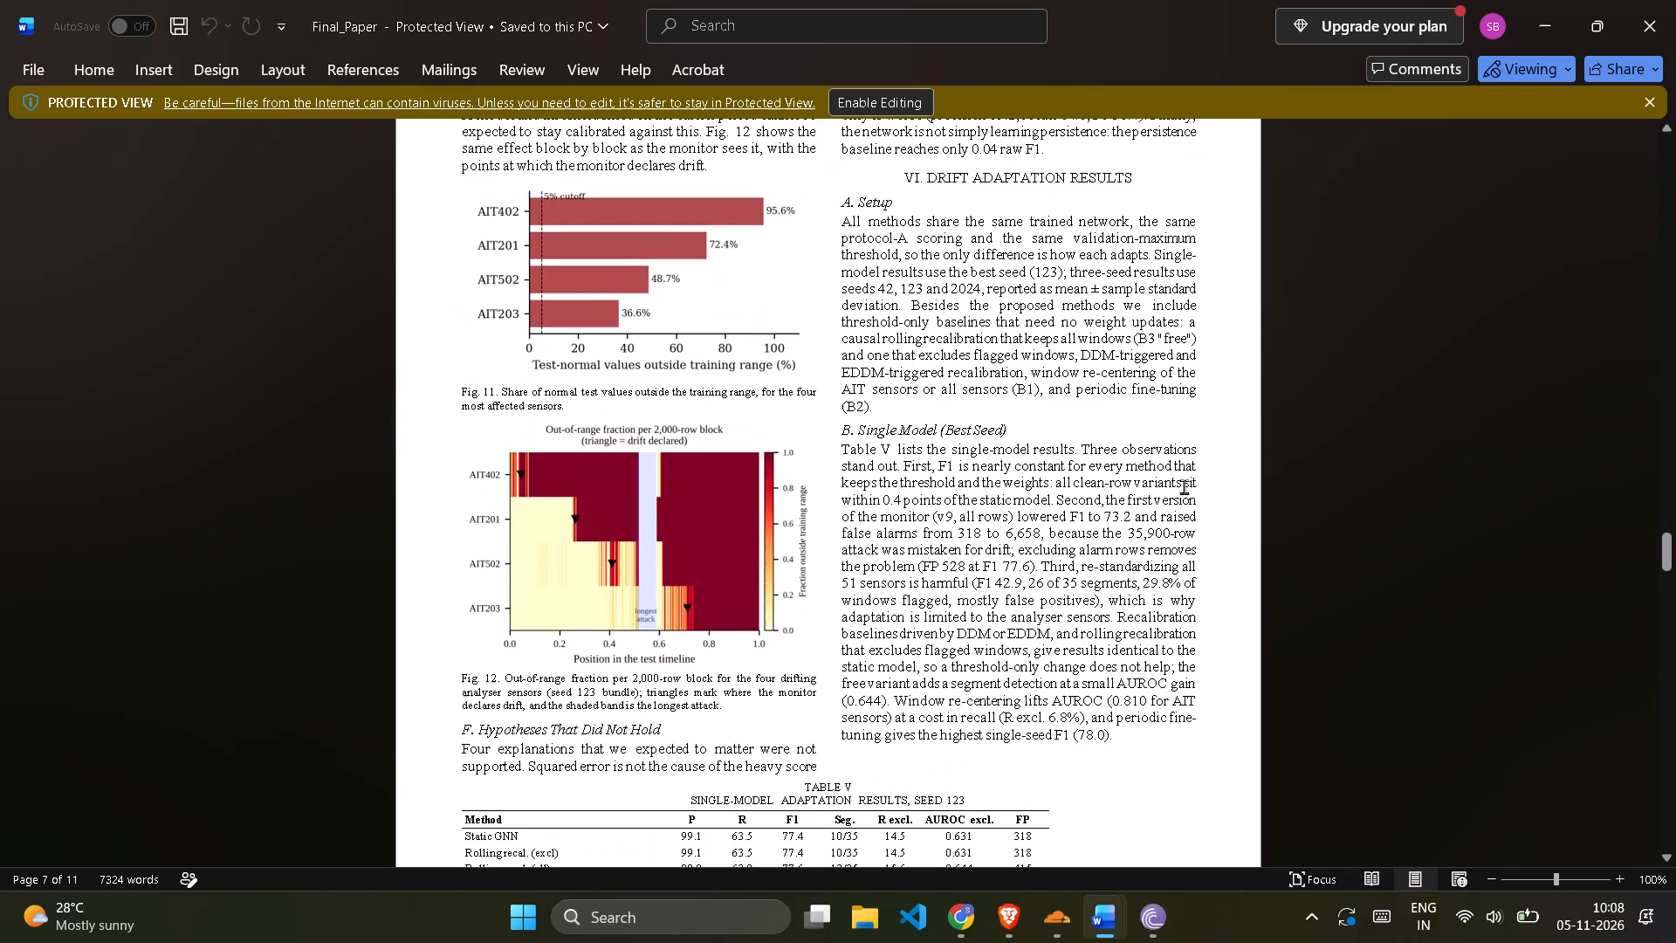
{"action": "scroll", "coordinate": [1184, 486], "scroll_direction": "down", "scroll_amount": 3}
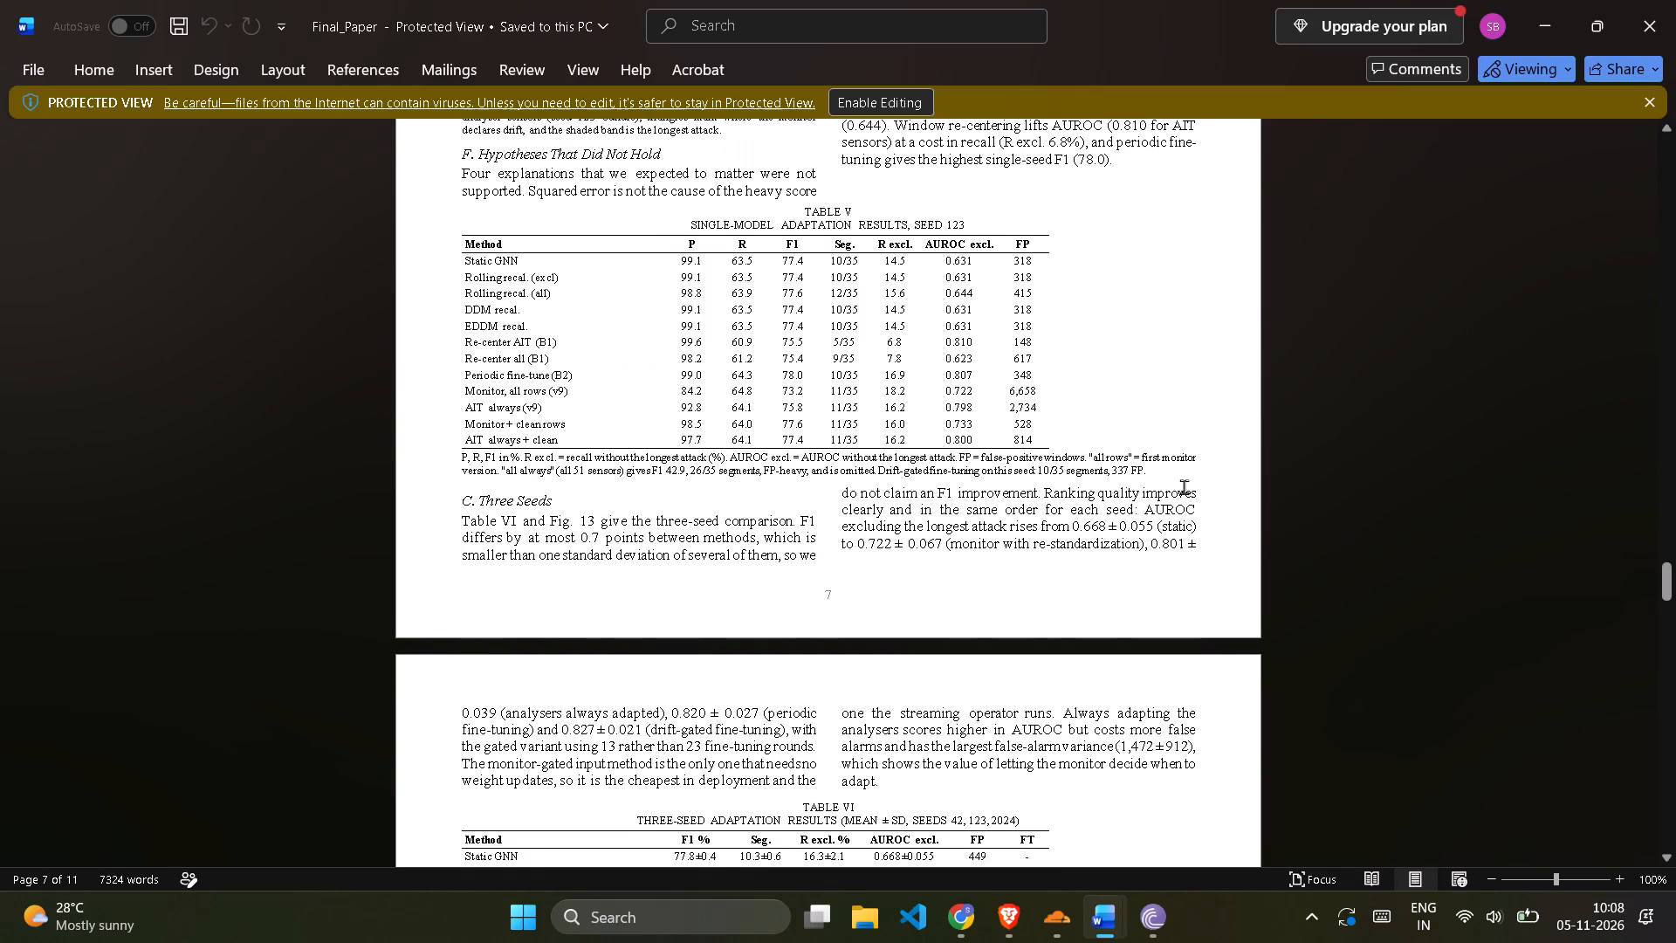
{"action": "scroll", "coordinate": [1184, 486], "scroll_direction": "down", "scroll_amount": 2}
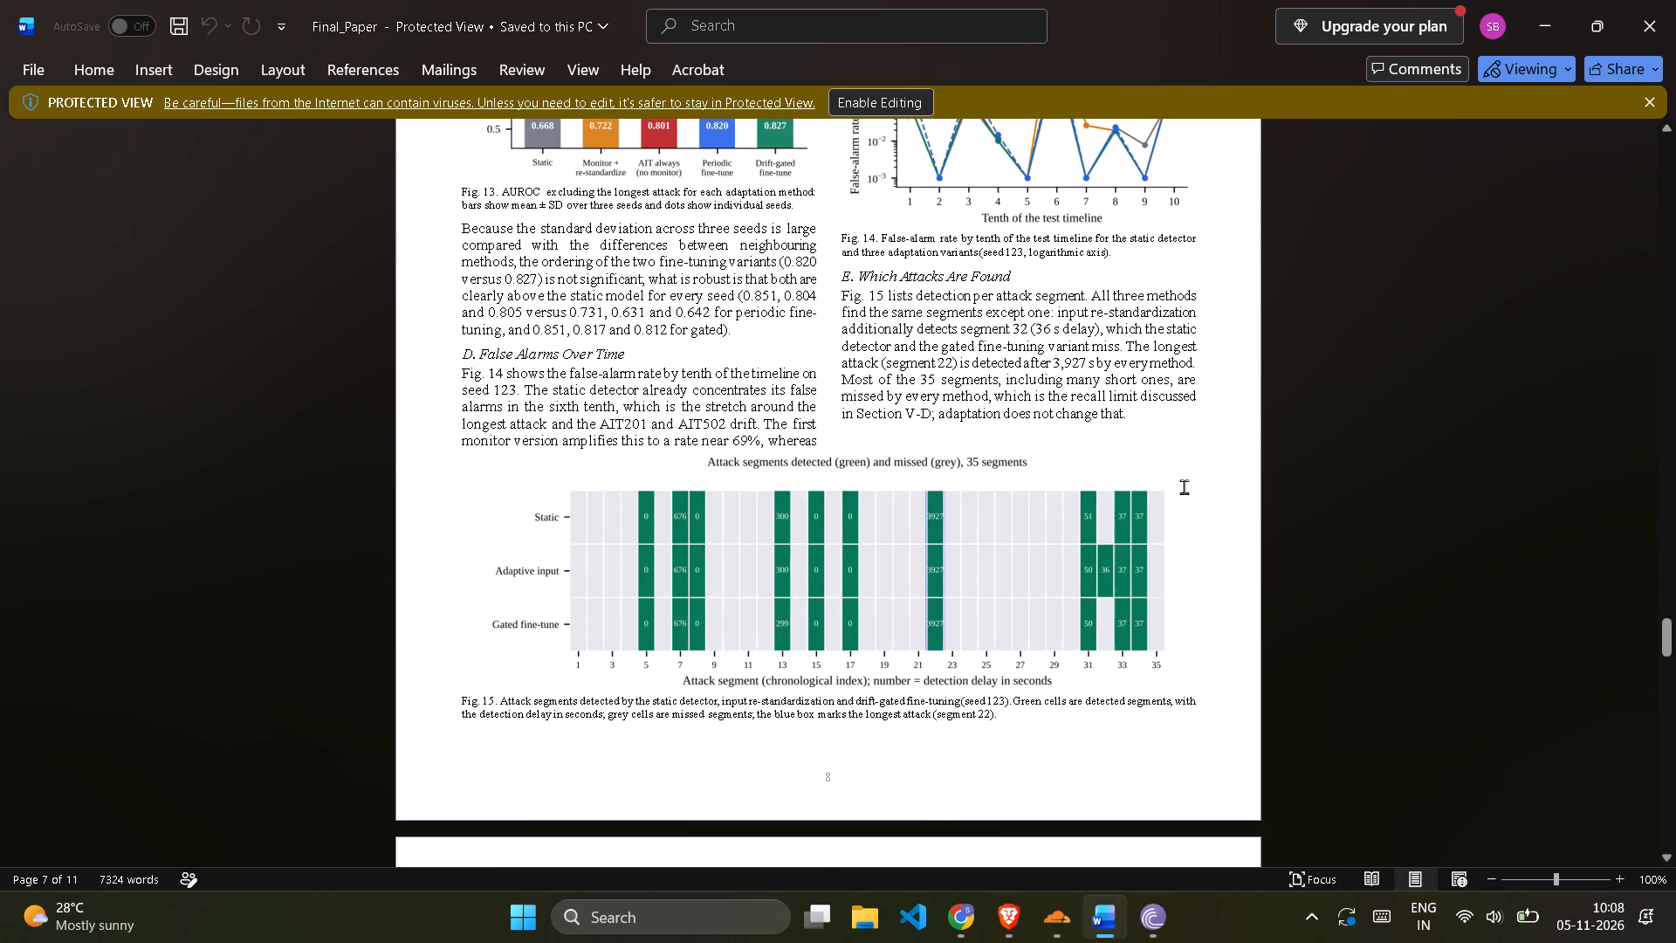
Review the rest of Final_Paper, from the streaming evaluation and the Fig. 17 and 18 dashboard views through to the references.
{"action": "scroll", "coordinate": [1184, 486], "scroll_direction": "down", "scroll_amount": 1}
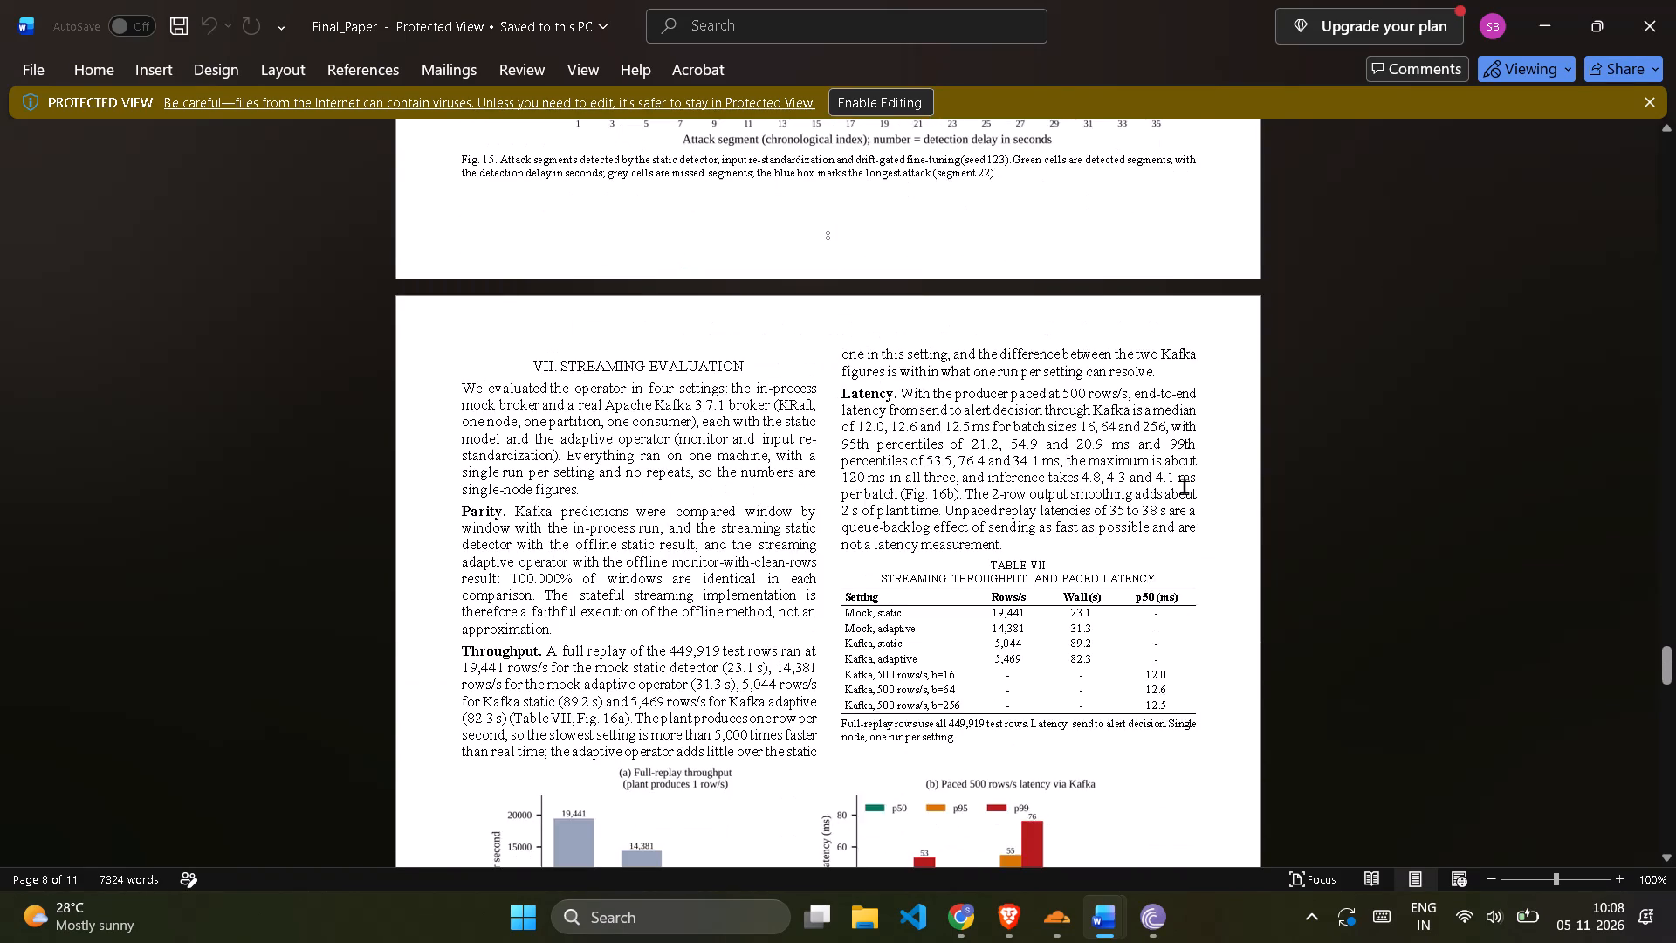
{"action": "scroll", "coordinate": [1184, 486], "scroll_direction": "down", "scroll_amount": 6}
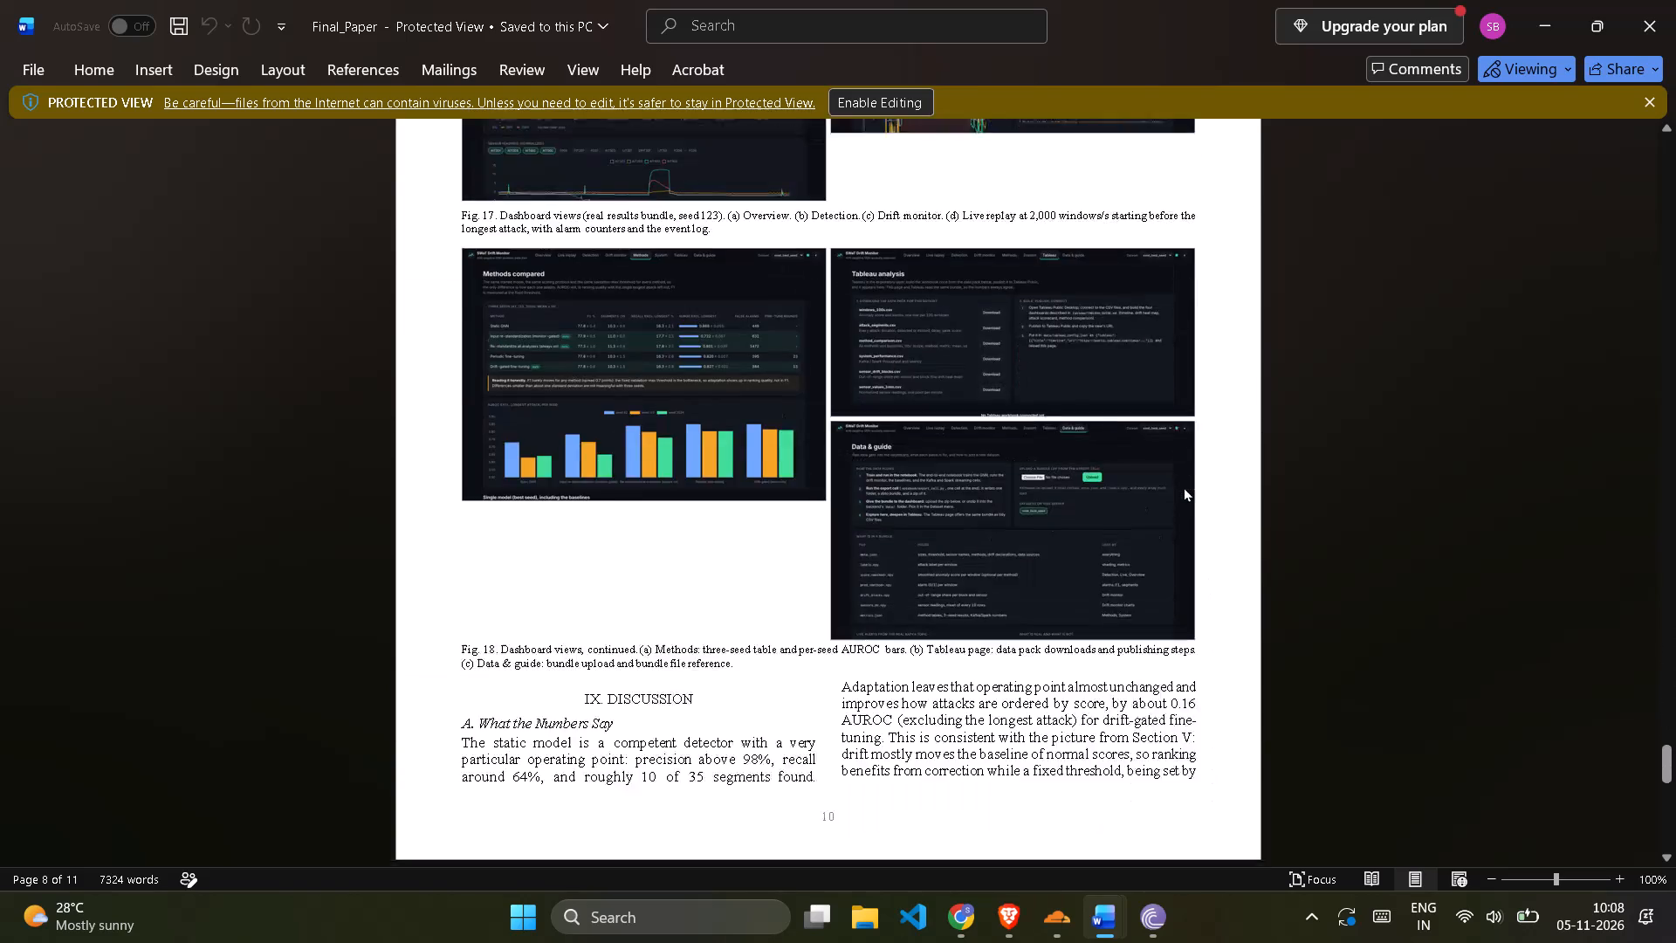
{"action": "scroll", "coordinate": [1184, 486], "scroll_direction": "up", "scroll_amount": 6}
{"action": "scroll", "coordinate": [1184, 486], "scroll_direction": "down", "scroll_amount": 5}
{"action": "scroll", "coordinate": [1184, 486], "scroll_direction": "up", "scroll_amount": 1}
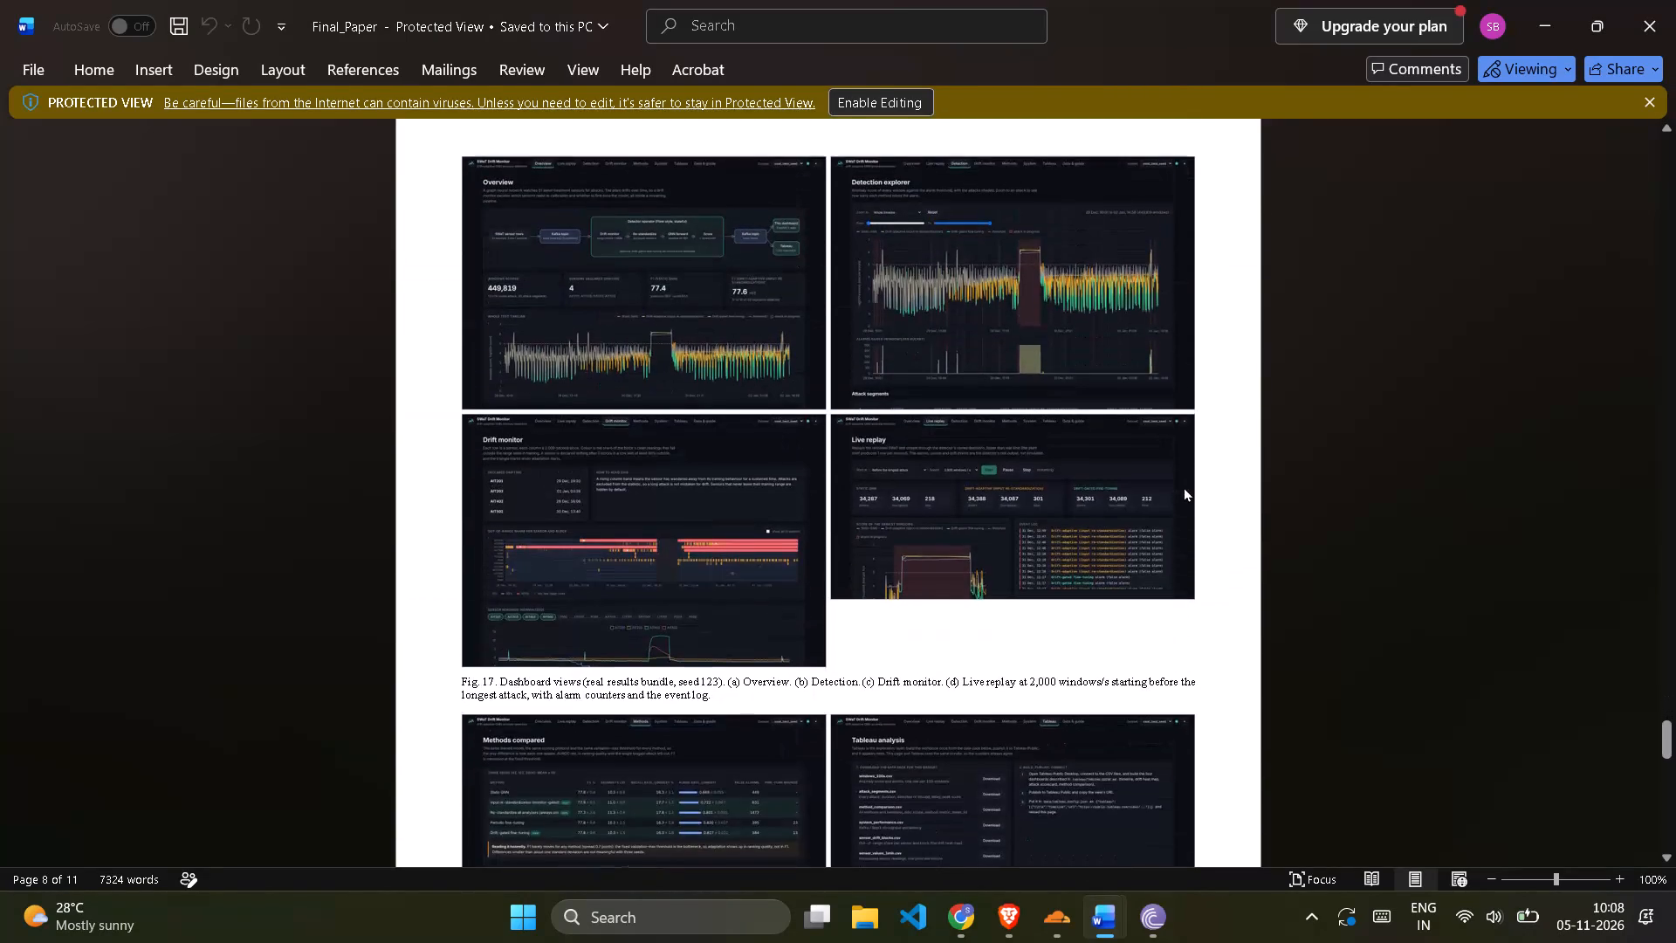
{"action": "scroll", "coordinate": [1184, 486], "scroll_direction": "up", "scroll_amount": 1}
{"action": "scroll", "coordinate": [1184, 486], "scroll_direction": "down", "scroll_amount": 4}
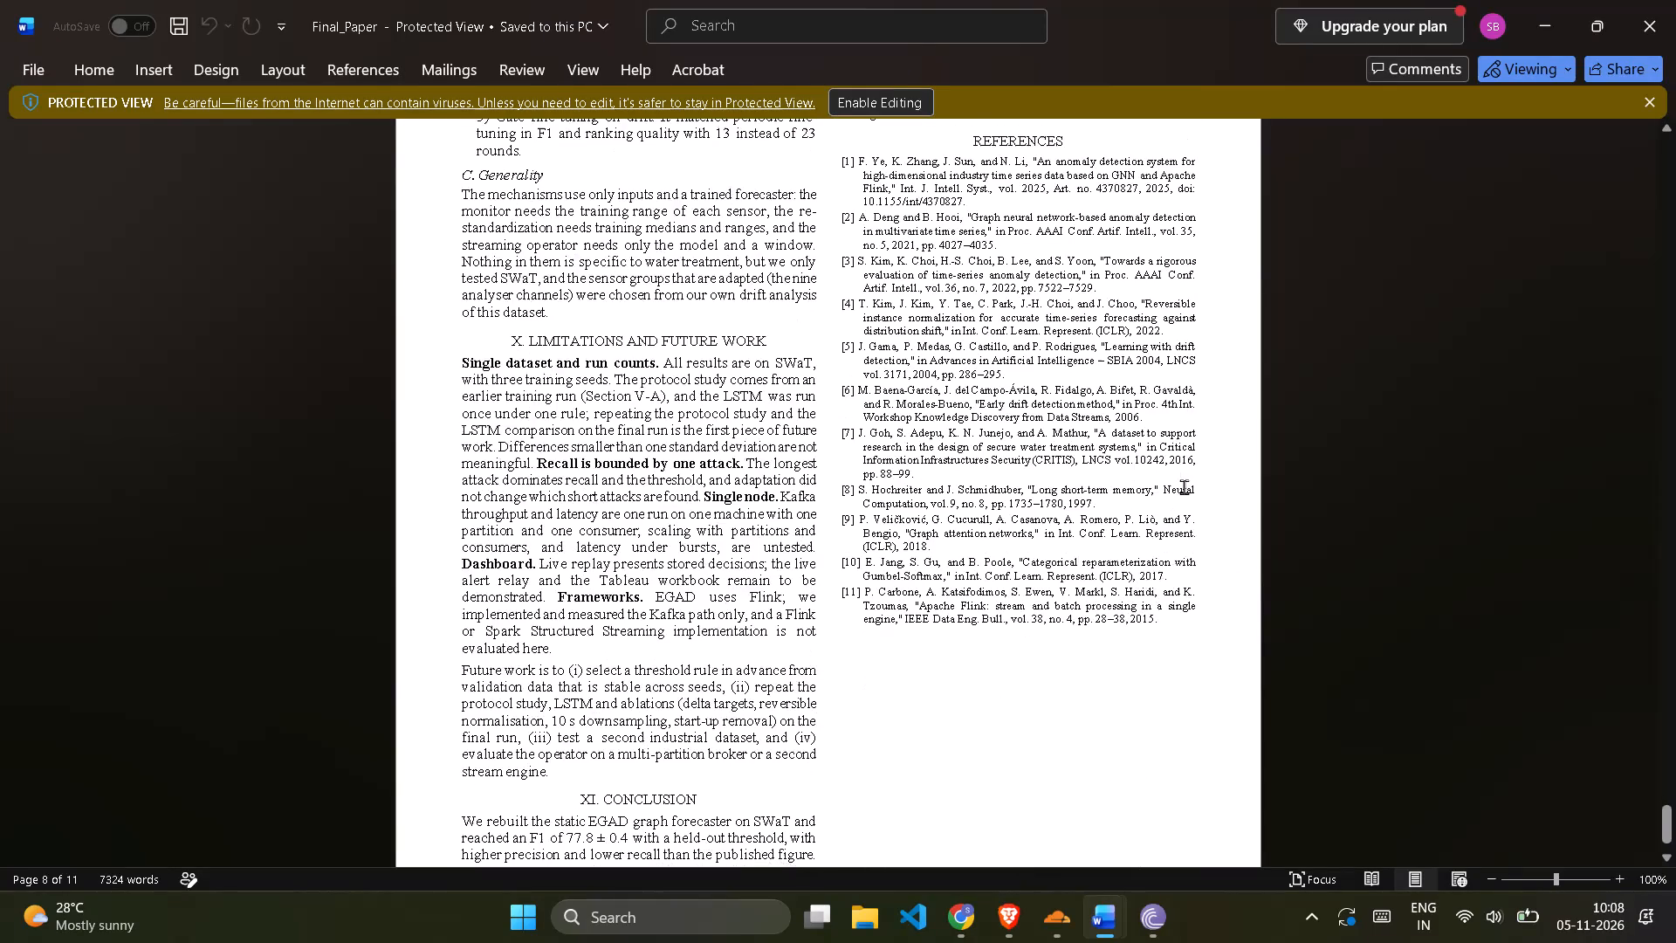
Recheck the first pages of Final_Paper, from the title and abstract through the Fig. 1 and 2 plots and Table I.
{"action": "scroll", "coordinate": [1184, 486], "scroll_direction": "down", "scroll_amount": 1}
{"action": "scroll", "coordinate": [1184, 486], "scroll_direction": "up", "scroll_amount": 13}
{"action": "scroll", "coordinate": [1184, 486], "scroll_direction": "up", "scroll_amount": 20}
{"action": "scroll", "coordinate": [1184, 486], "scroll_direction": "up", "scroll_amount": 6}
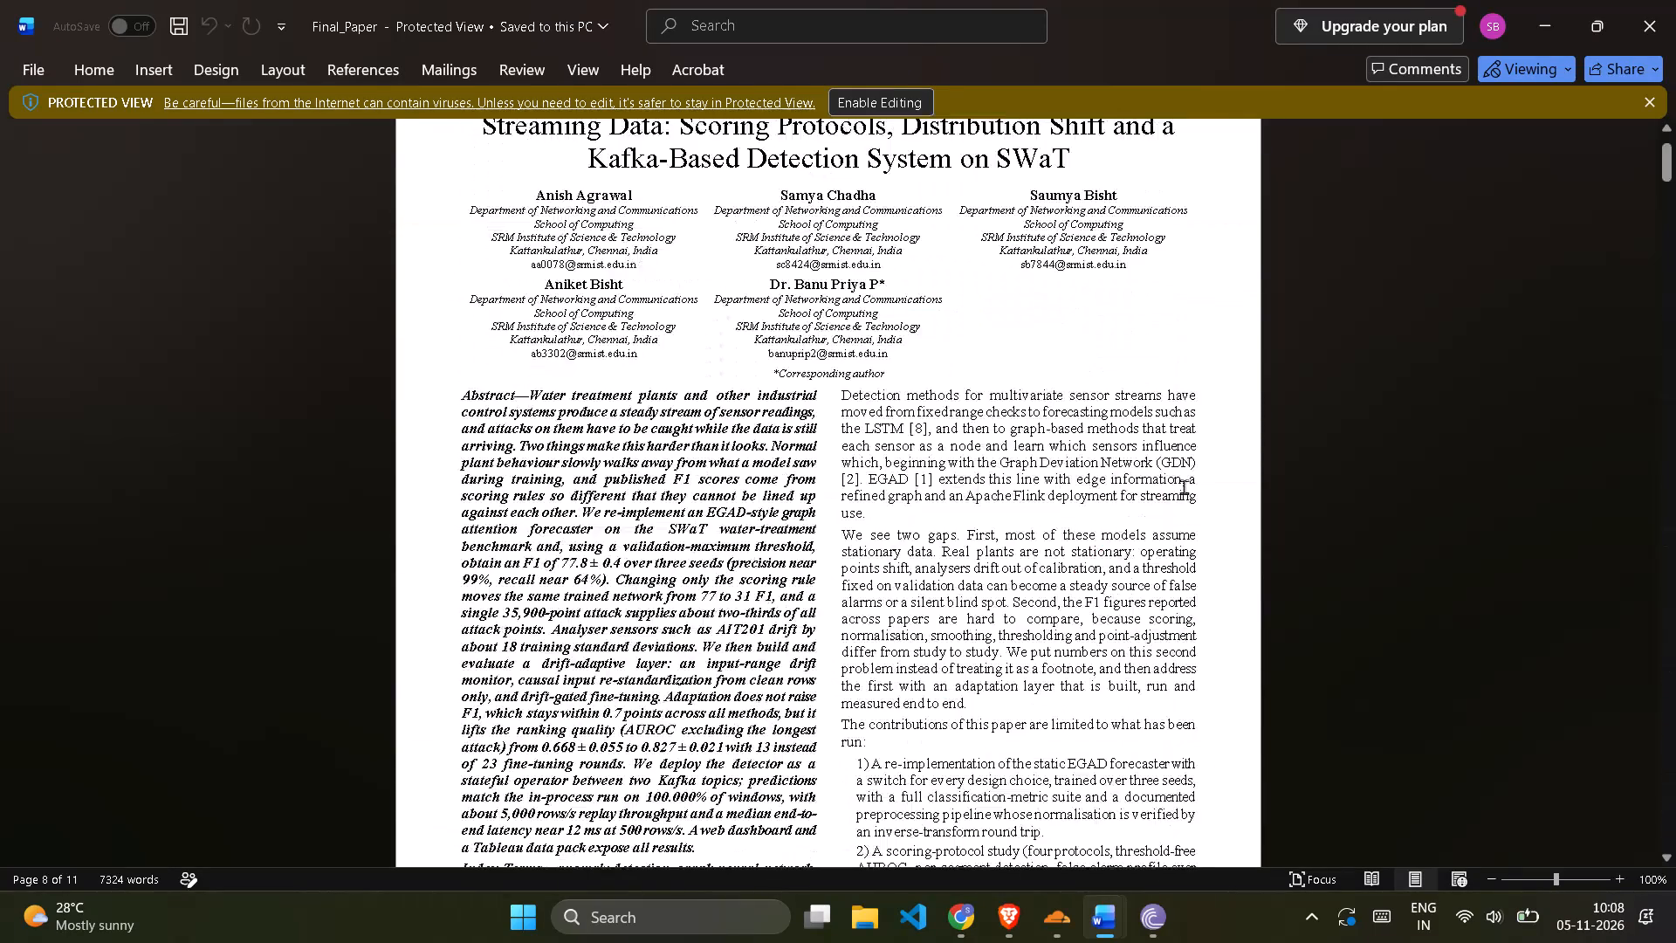
{"action": "scroll", "coordinate": [1184, 486], "scroll_direction": "down", "scroll_amount": 2}
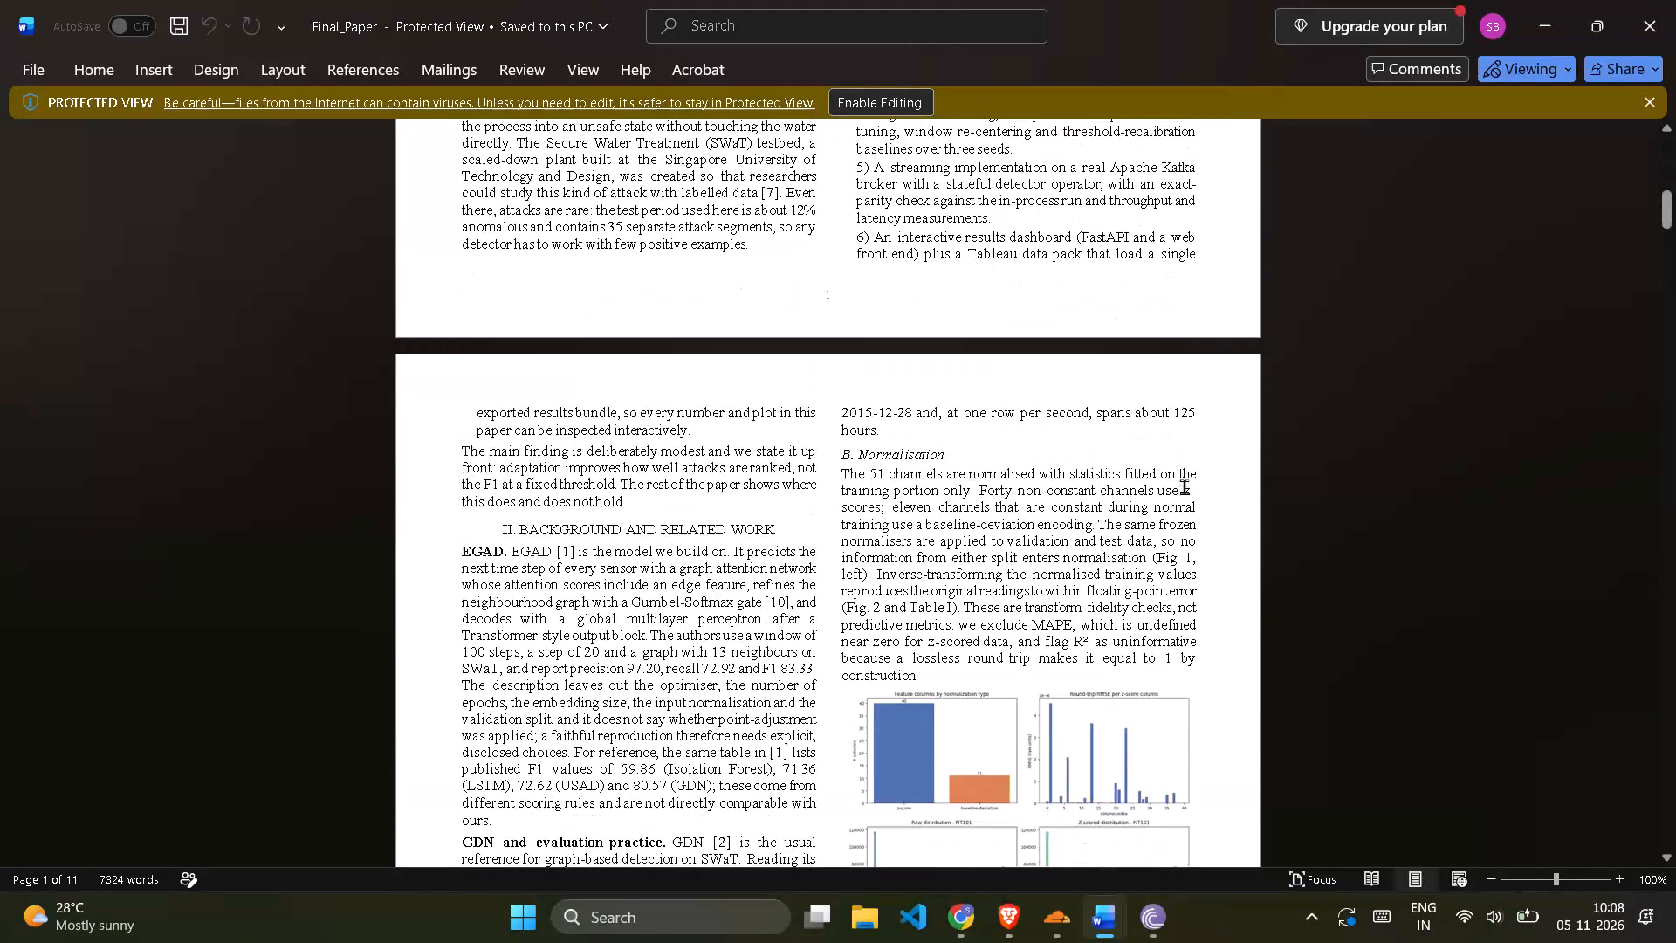
{"action": "scroll", "coordinate": [1184, 486], "scroll_direction": "up", "scroll_amount": 5}
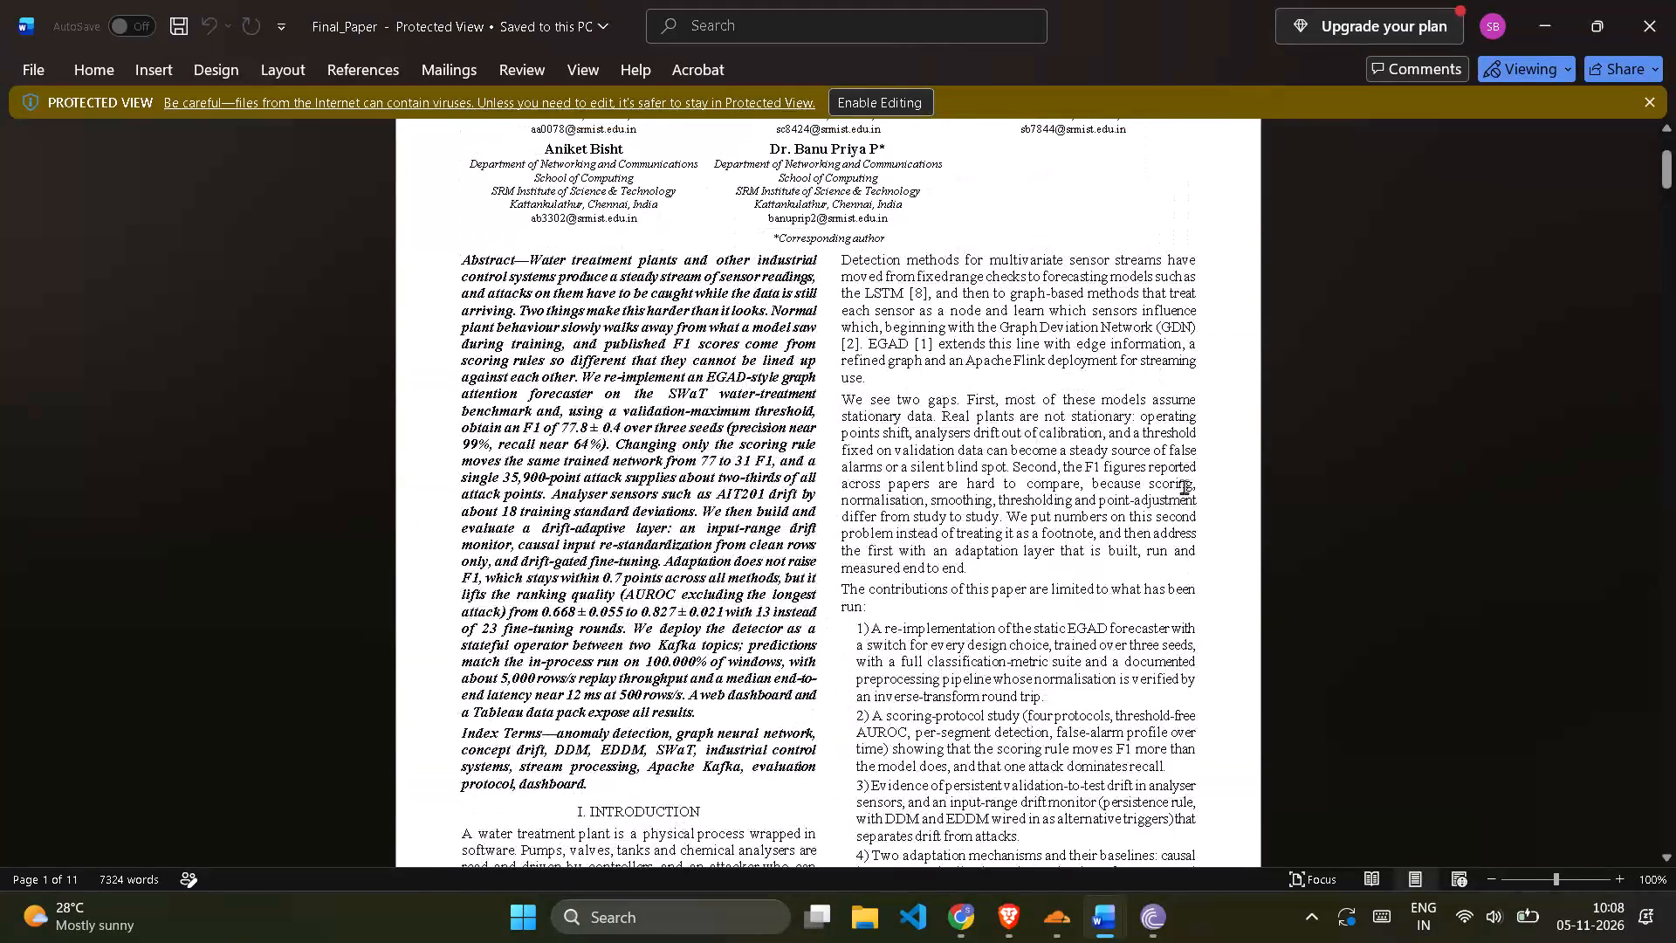
{"action": "scroll", "coordinate": [1184, 486], "scroll_direction": "down", "scroll_amount": 2}
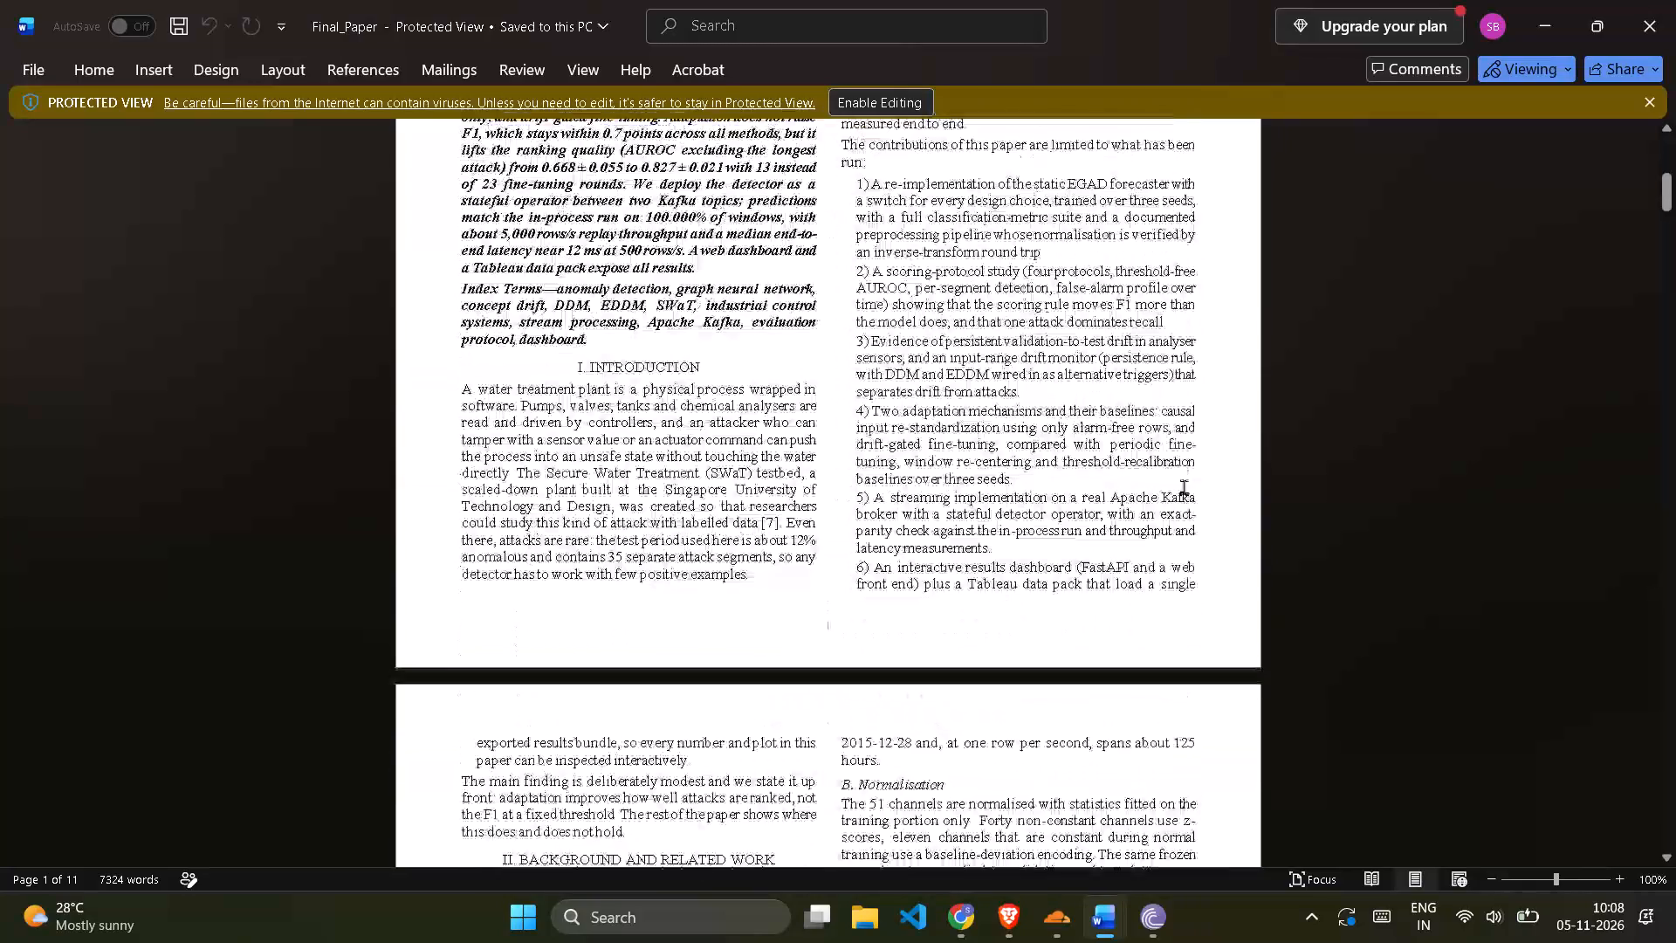
{"action": "scroll", "coordinate": [1184, 486], "scroll_direction": "down", "scroll_amount": 1}
{"action": "scroll", "coordinate": [1184, 486], "scroll_direction": "right", "scroll_amount": 1}
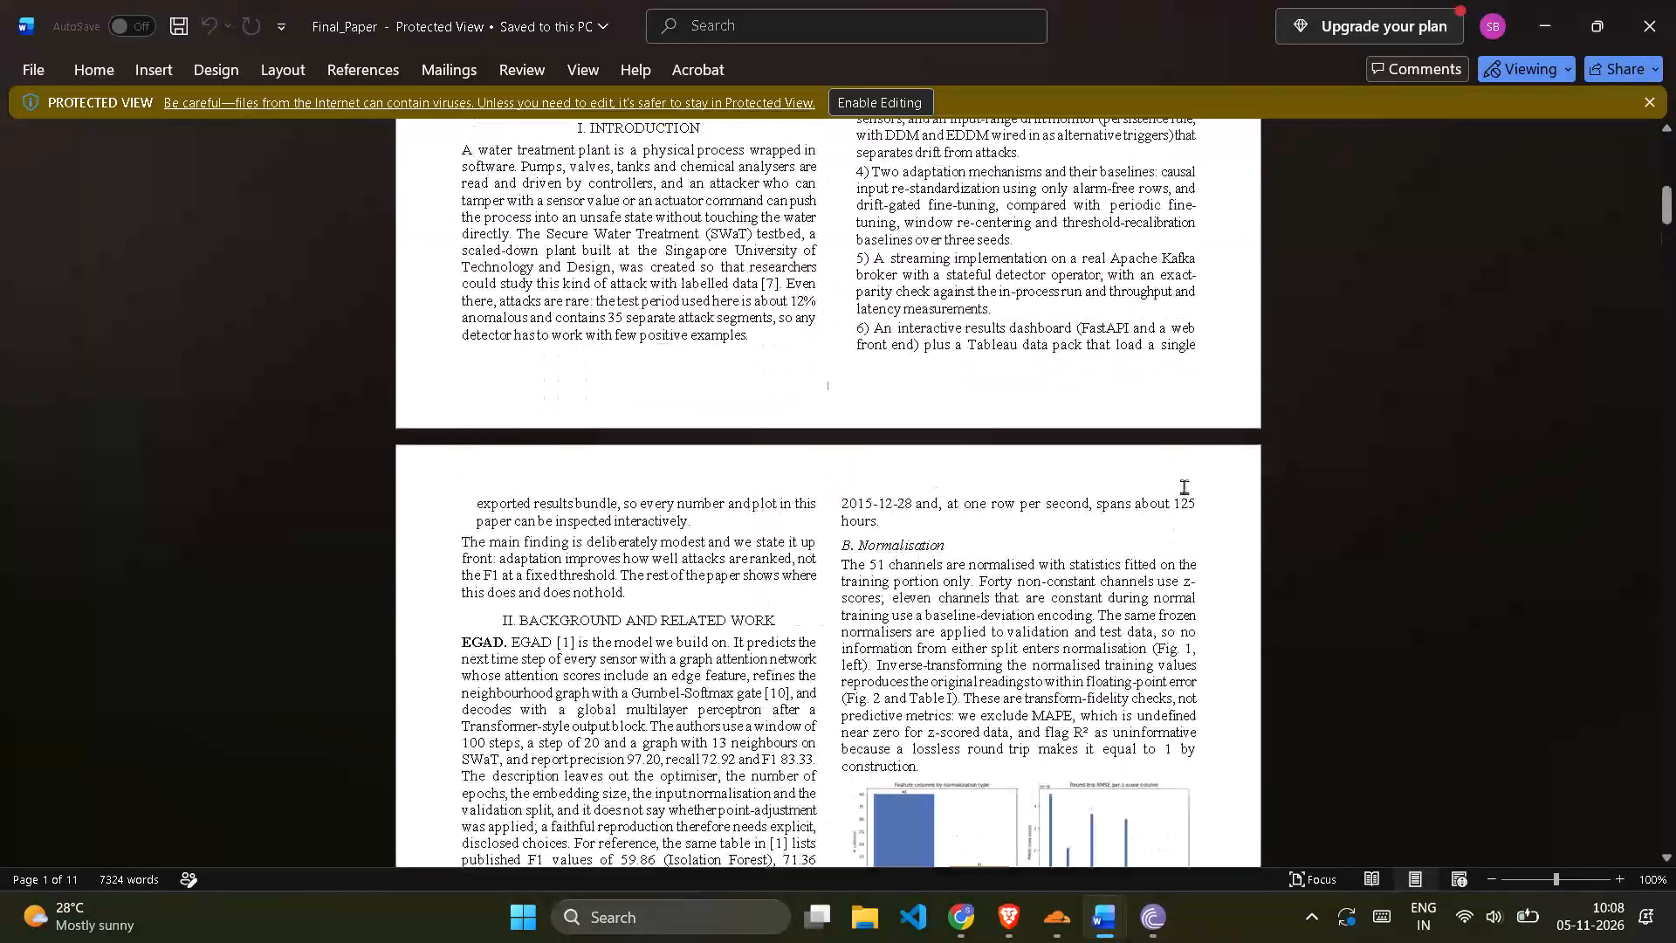
{"action": "scroll", "coordinate": [1108, 525], "scroll_direction": "down", "scroll_amount": 3}
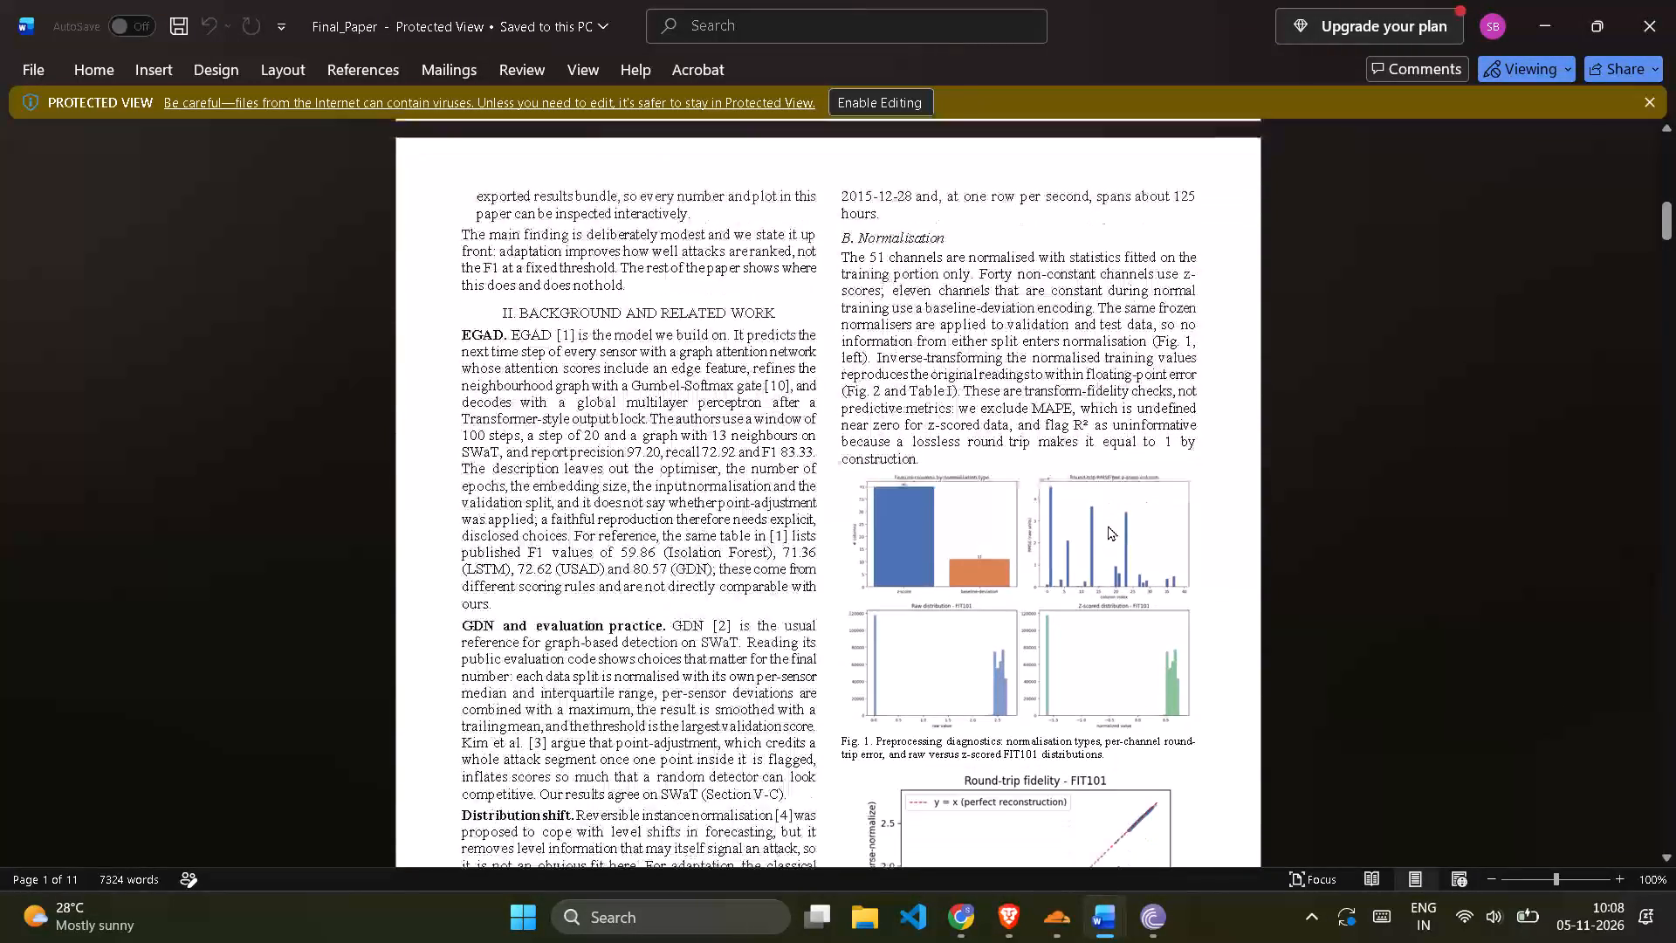
{"action": "scroll", "coordinate": [1108, 525], "scroll_direction": "down", "scroll_amount": 4}
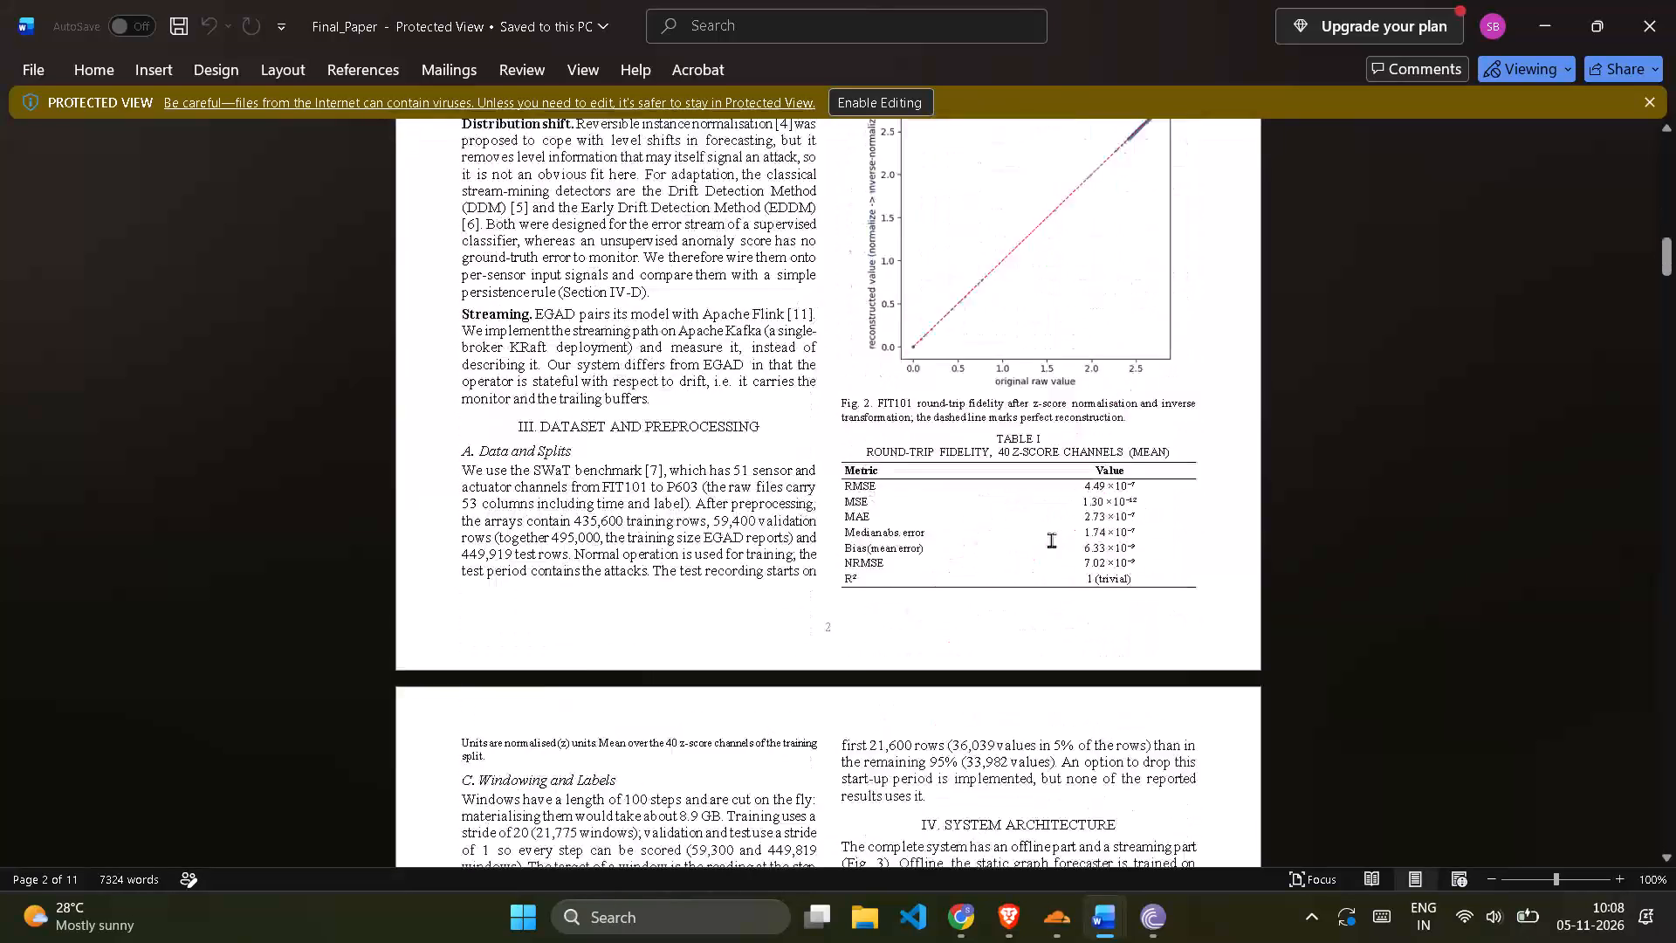
{"action": "scroll", "coordinate": [1051, 540], "scroll_direction": "down", "scroll_amount": 1}
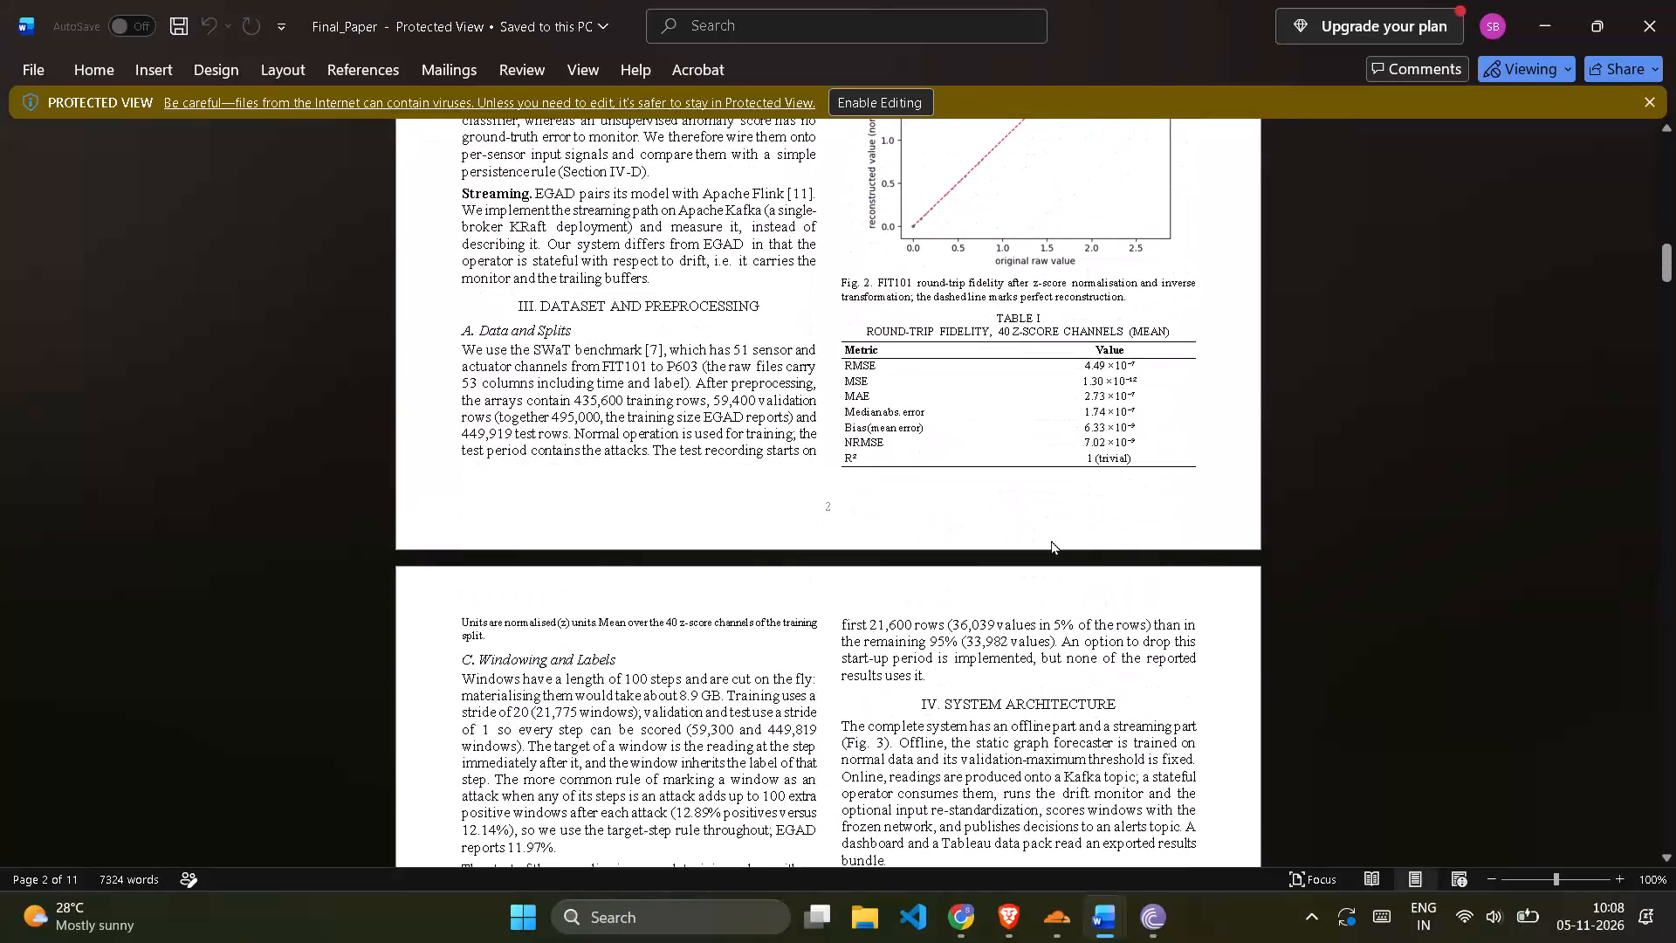
{"action": "scroll", "coordinate": [1051, 540], "scroll_direction": "down", "scroll_amount": 3}
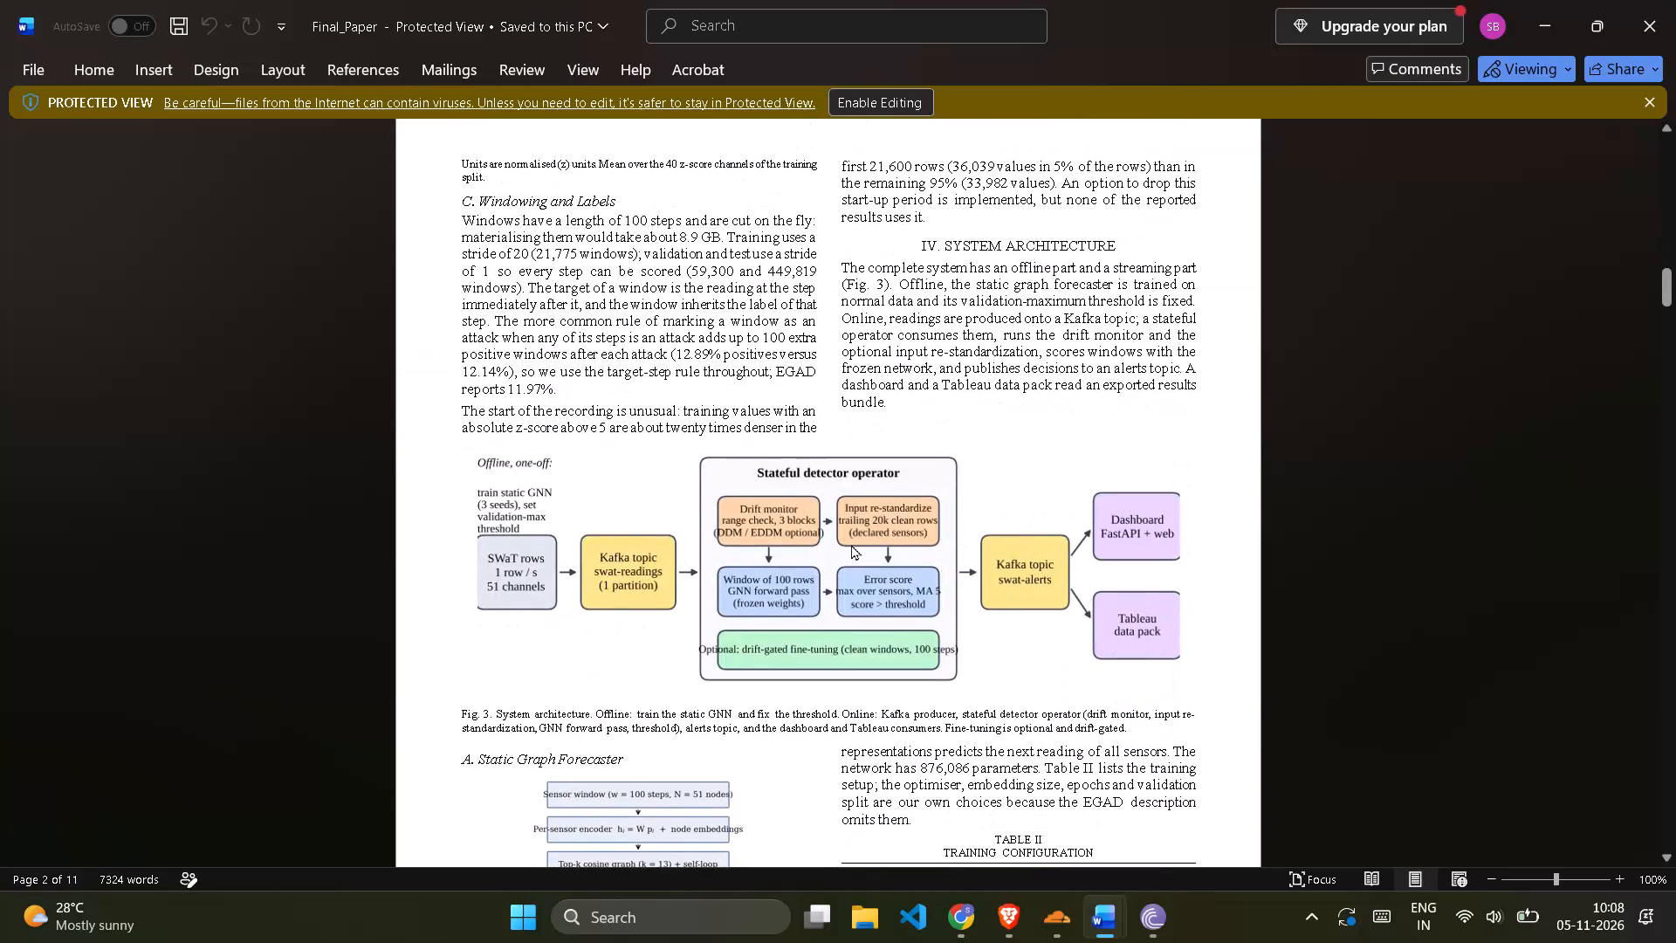
Inspect the Fig. 3 and Fig. 4 diagrams and Table II on page 3, then the layout around the Fig. 5 training plots.
{"action": "left_click", "coordinate": [718, 552]}
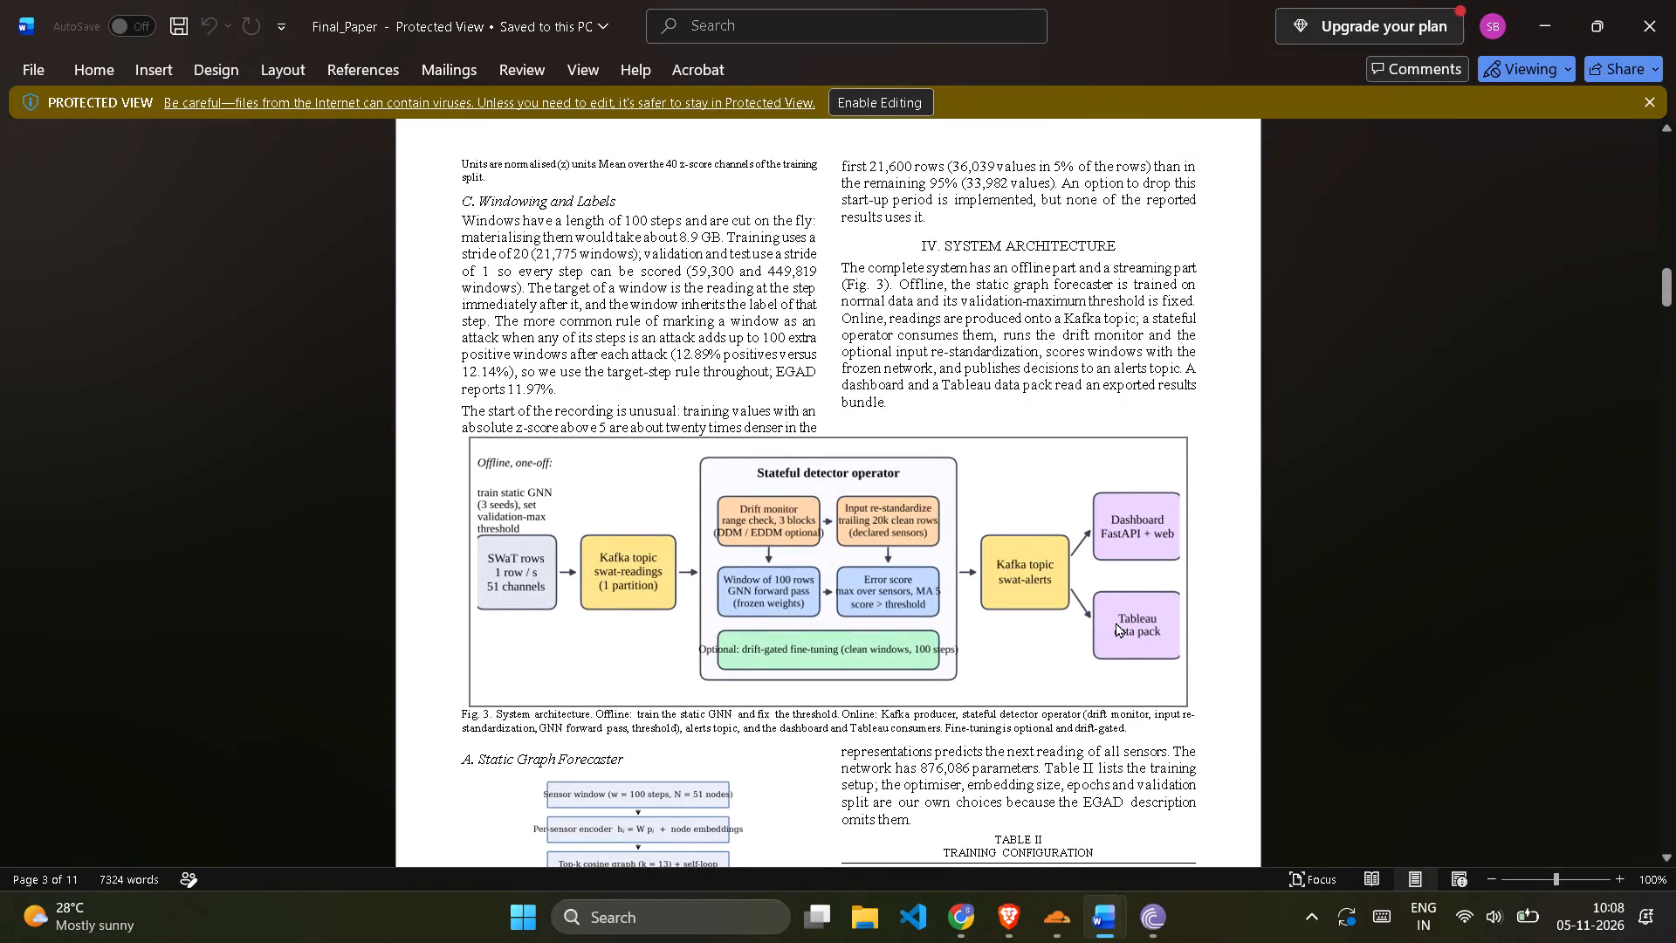
{"action": "scroll", "coordinate": [1116, 622], "scroll_direction": "down", "scroll_amount": 1}
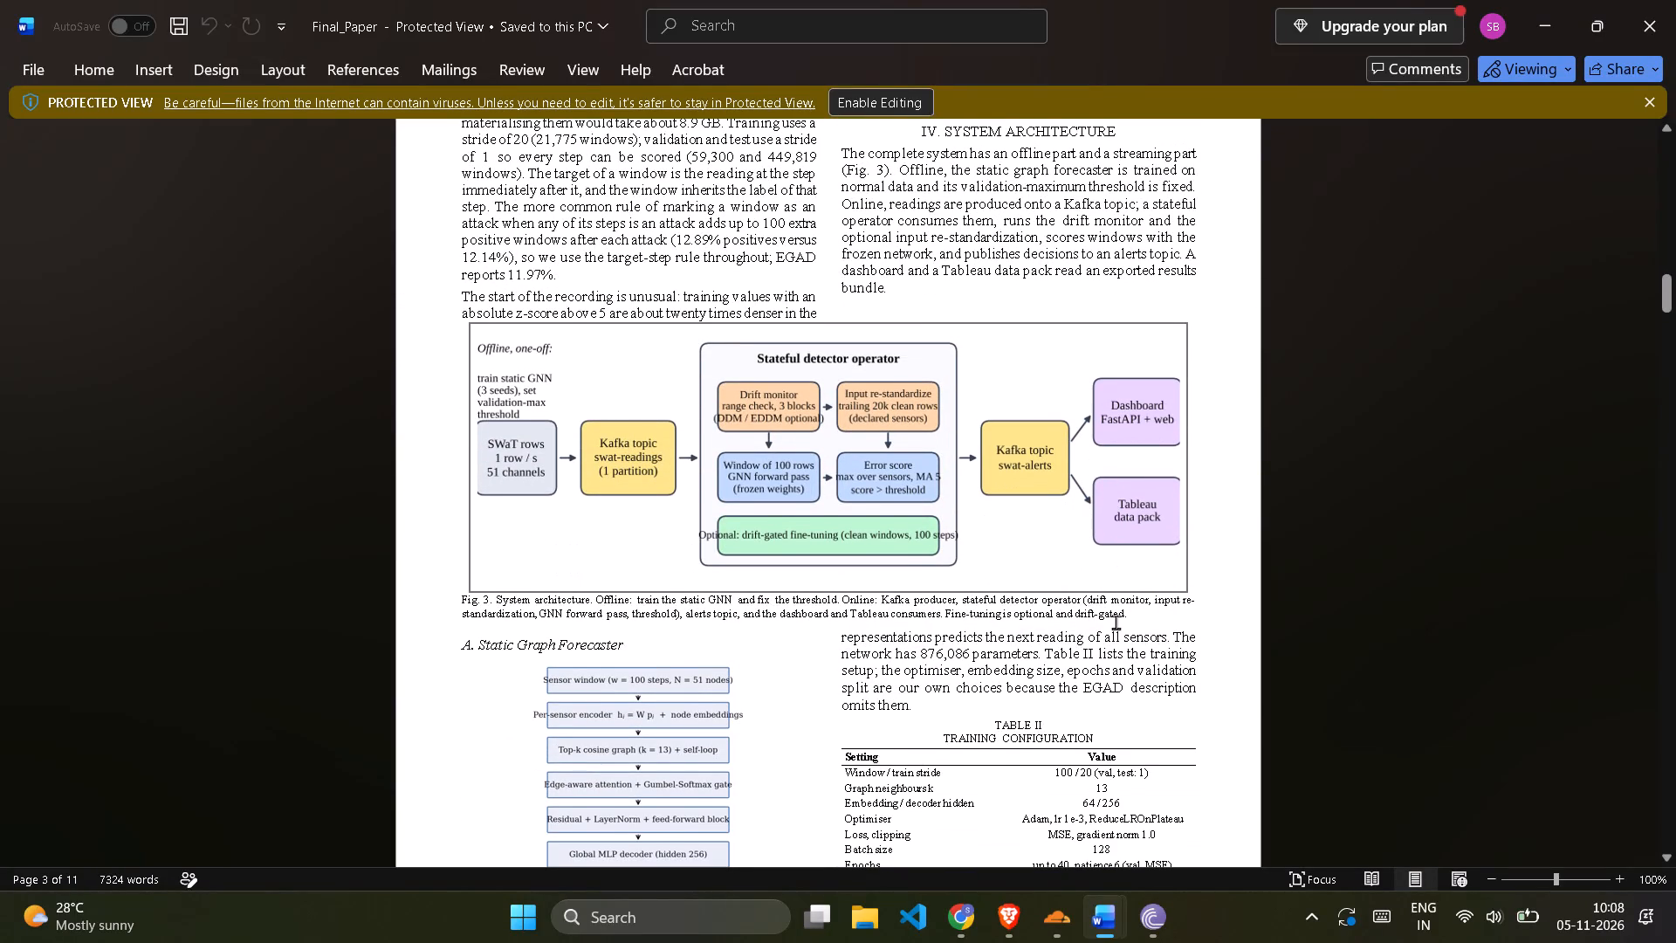
{"action": "scroll", "coordinate": [1116, 622], "scroll_direction": "down", "scroll_amount": 2}
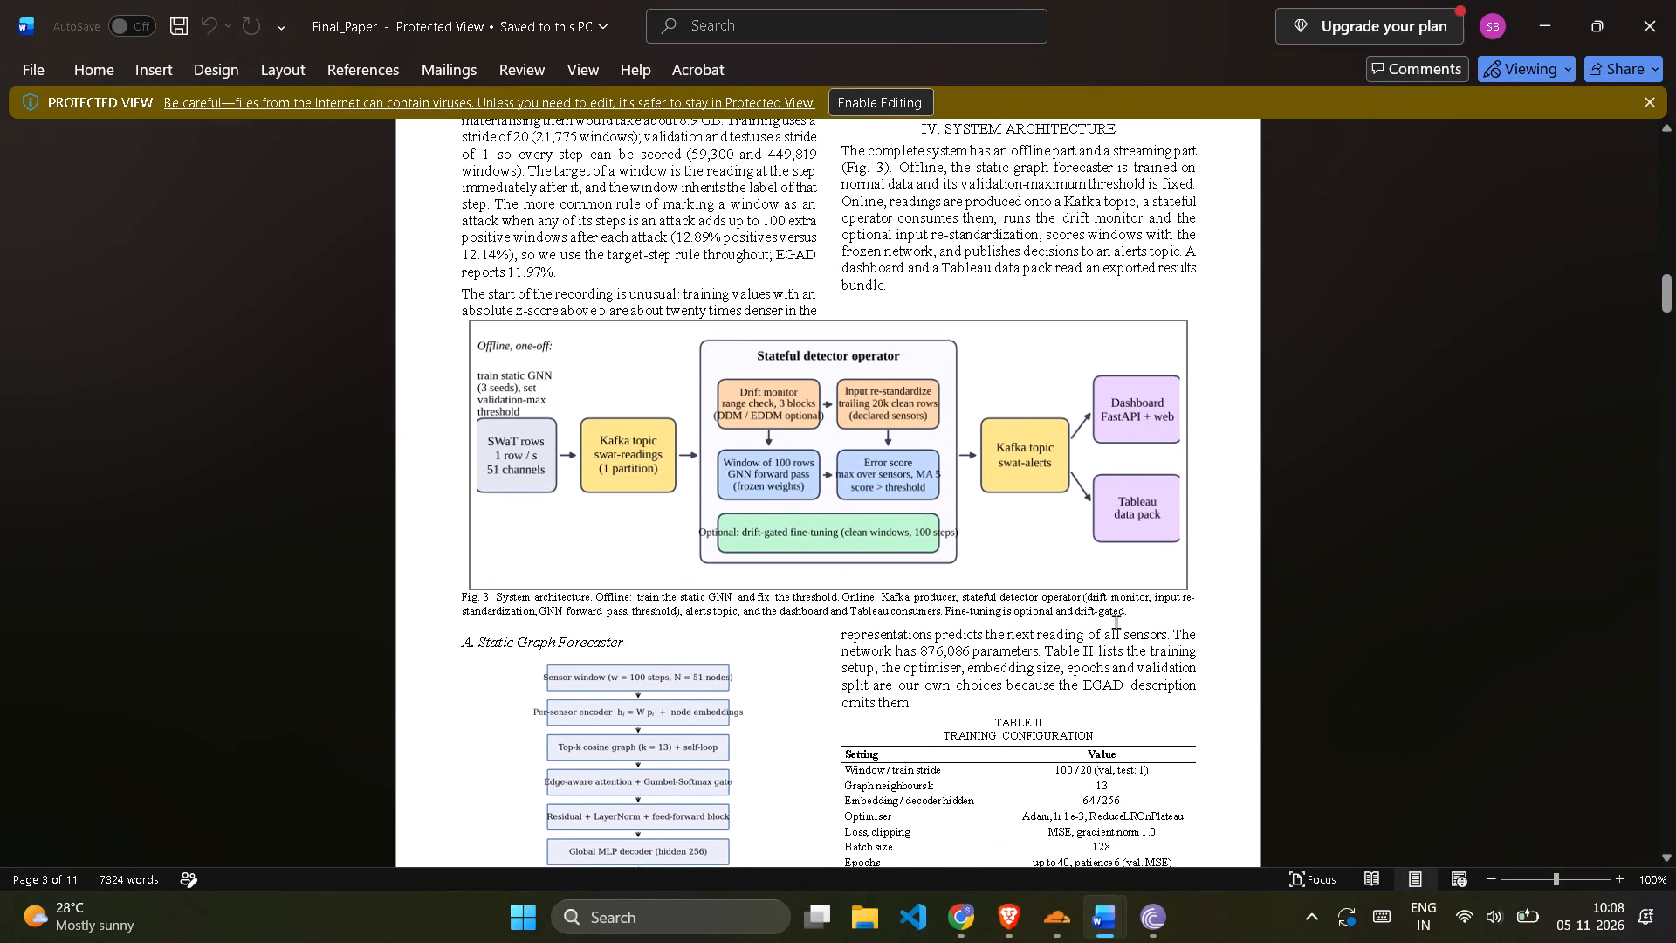
{"action": "scroll", "coordinate": [1116, 622], "scroll_direction": "down", "scroll_amount": 3}
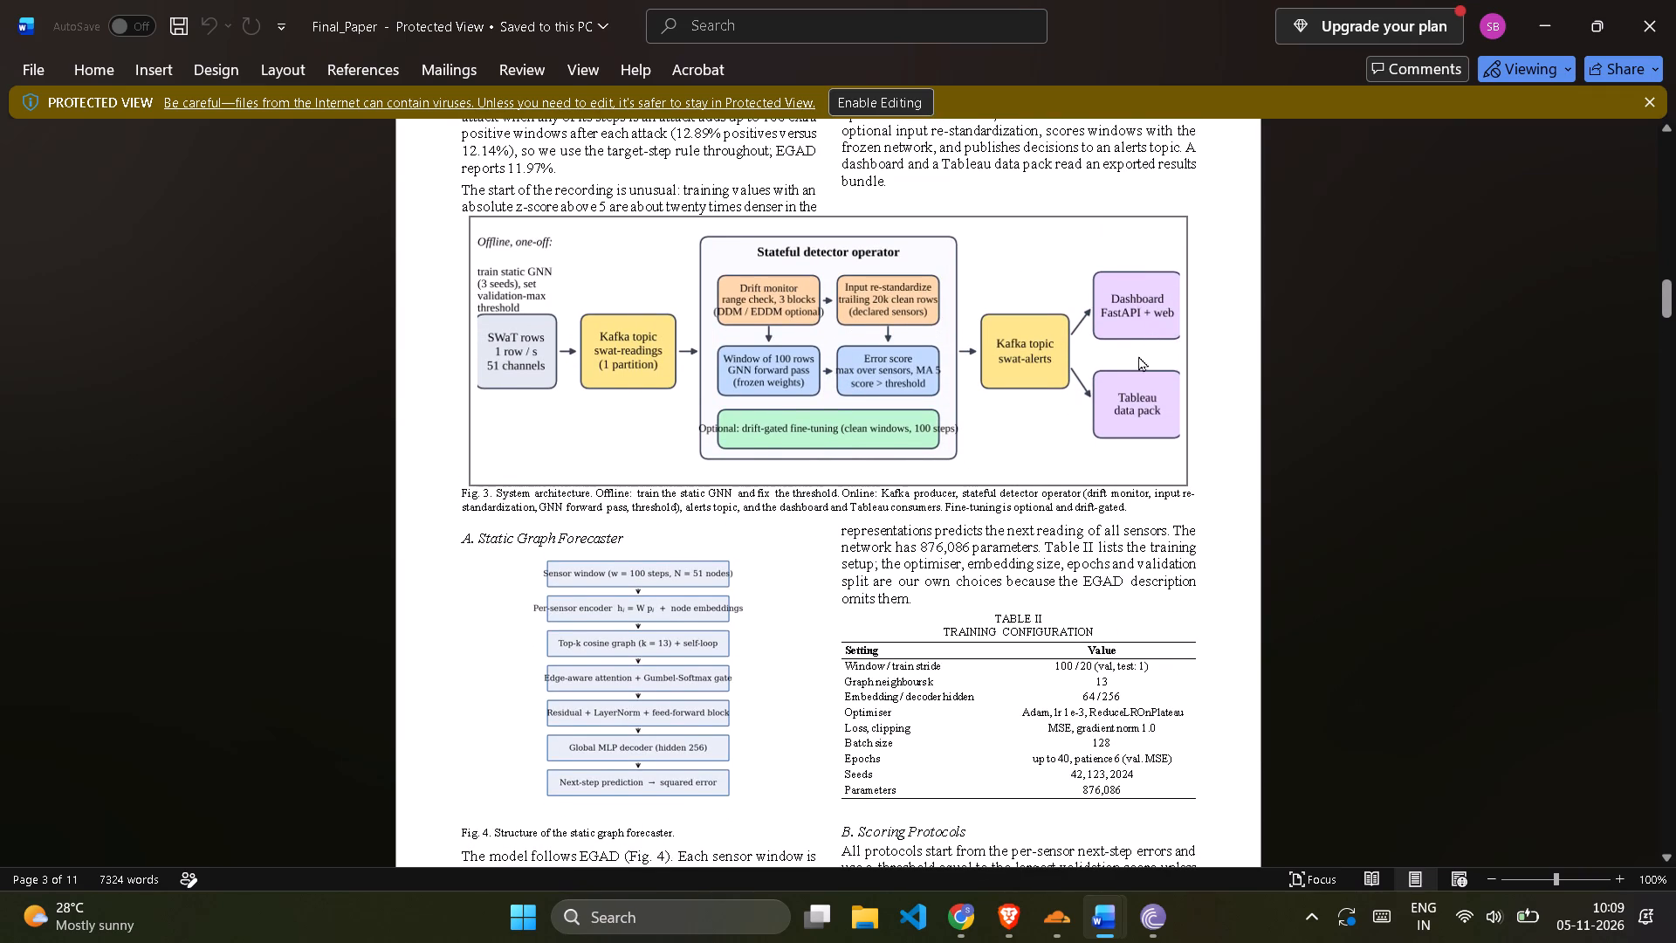
{"action": "scroll", "coordinate": [1065, 511], "scroll_direction": "down", "scroll_amount": 2}
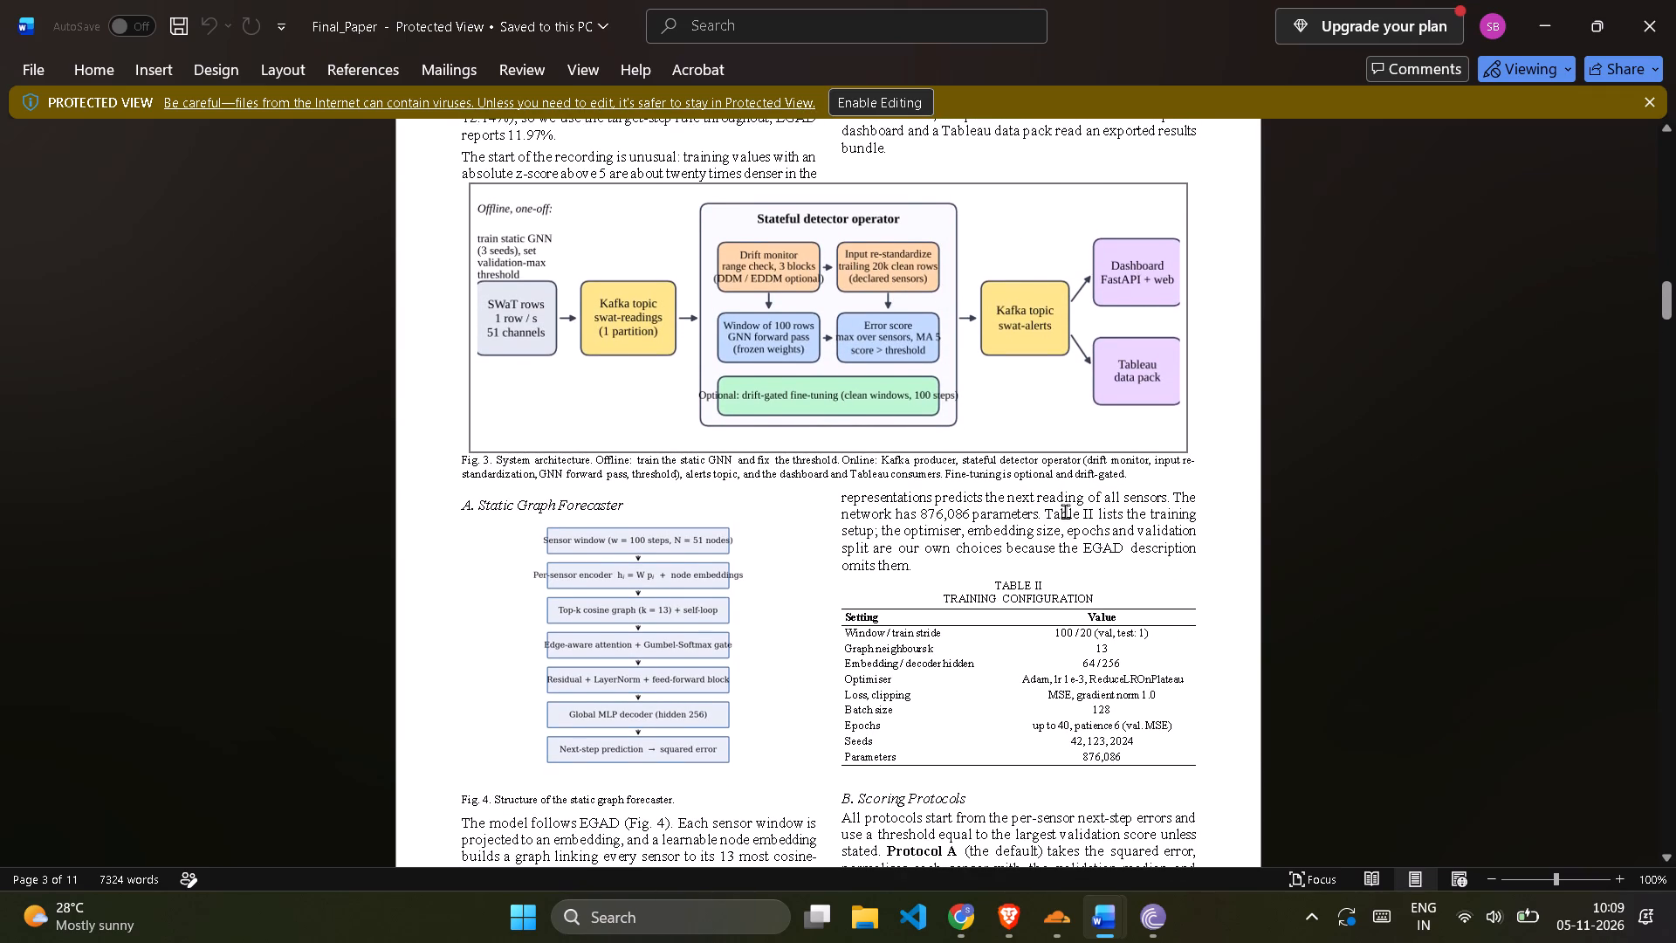
{"action": "scroll", "coordinate": [1065, 511], "scroll_direction": "down", "scroll_amount": 1}
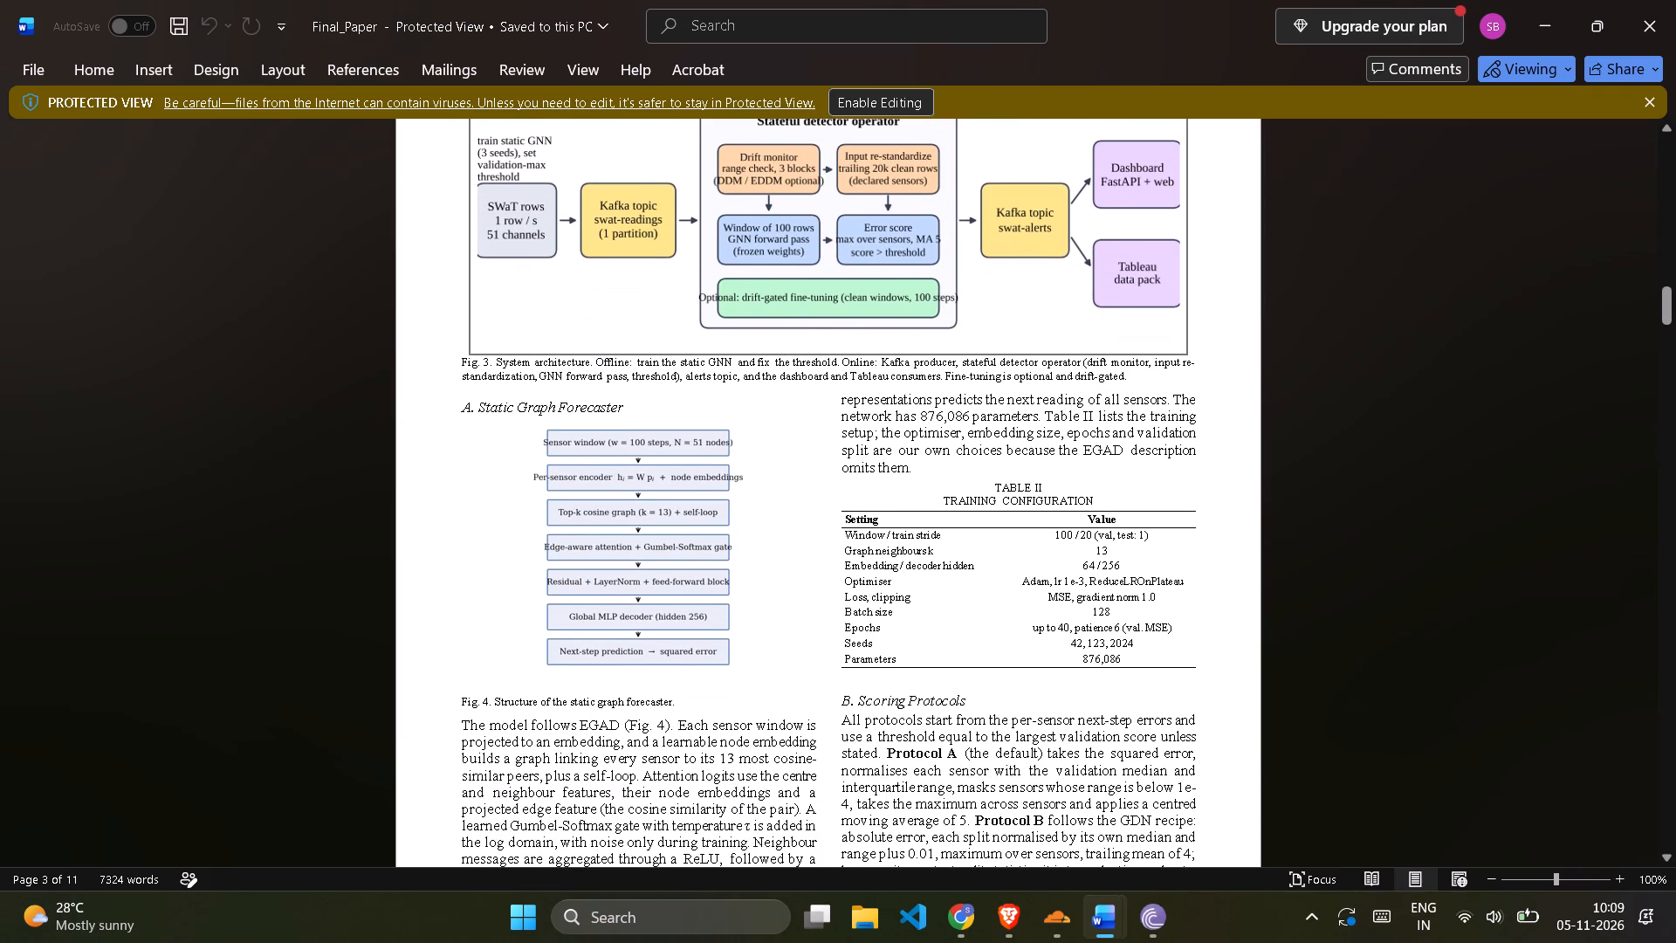
{"action": "scroll", "coordinate": [1065, 511], "scroll_direction": "down", "scroll_amount": 2}
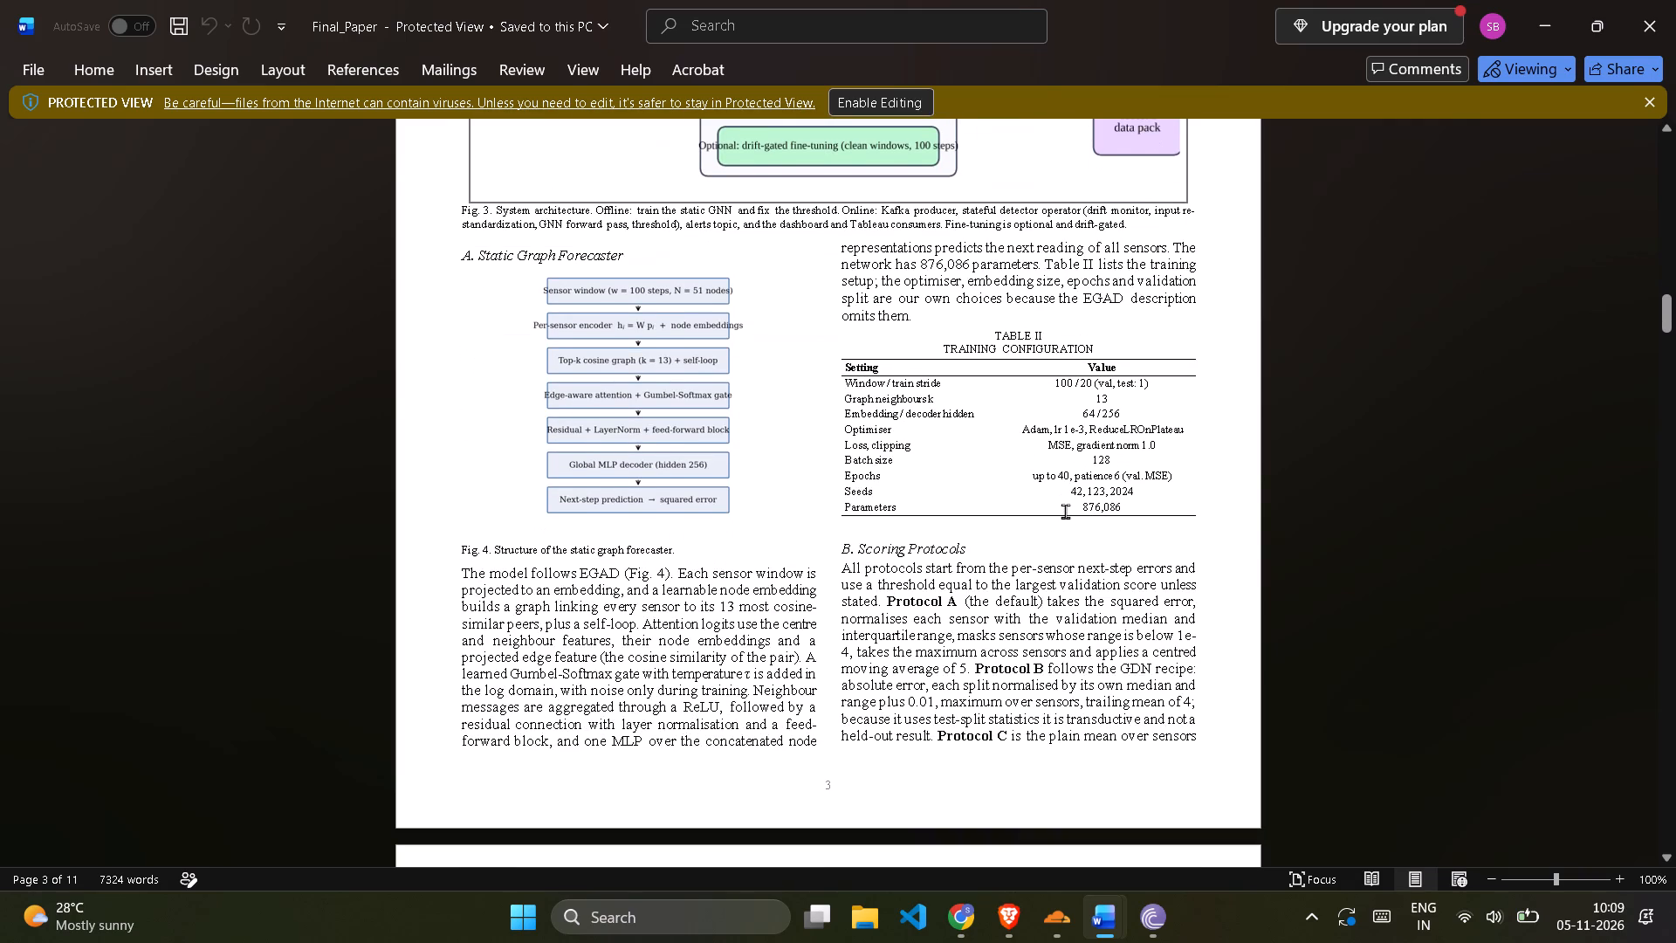
{"action": "scroll", "coordinate": [862, 530], "scroll_direction": "down", "scroll_amount": 5}
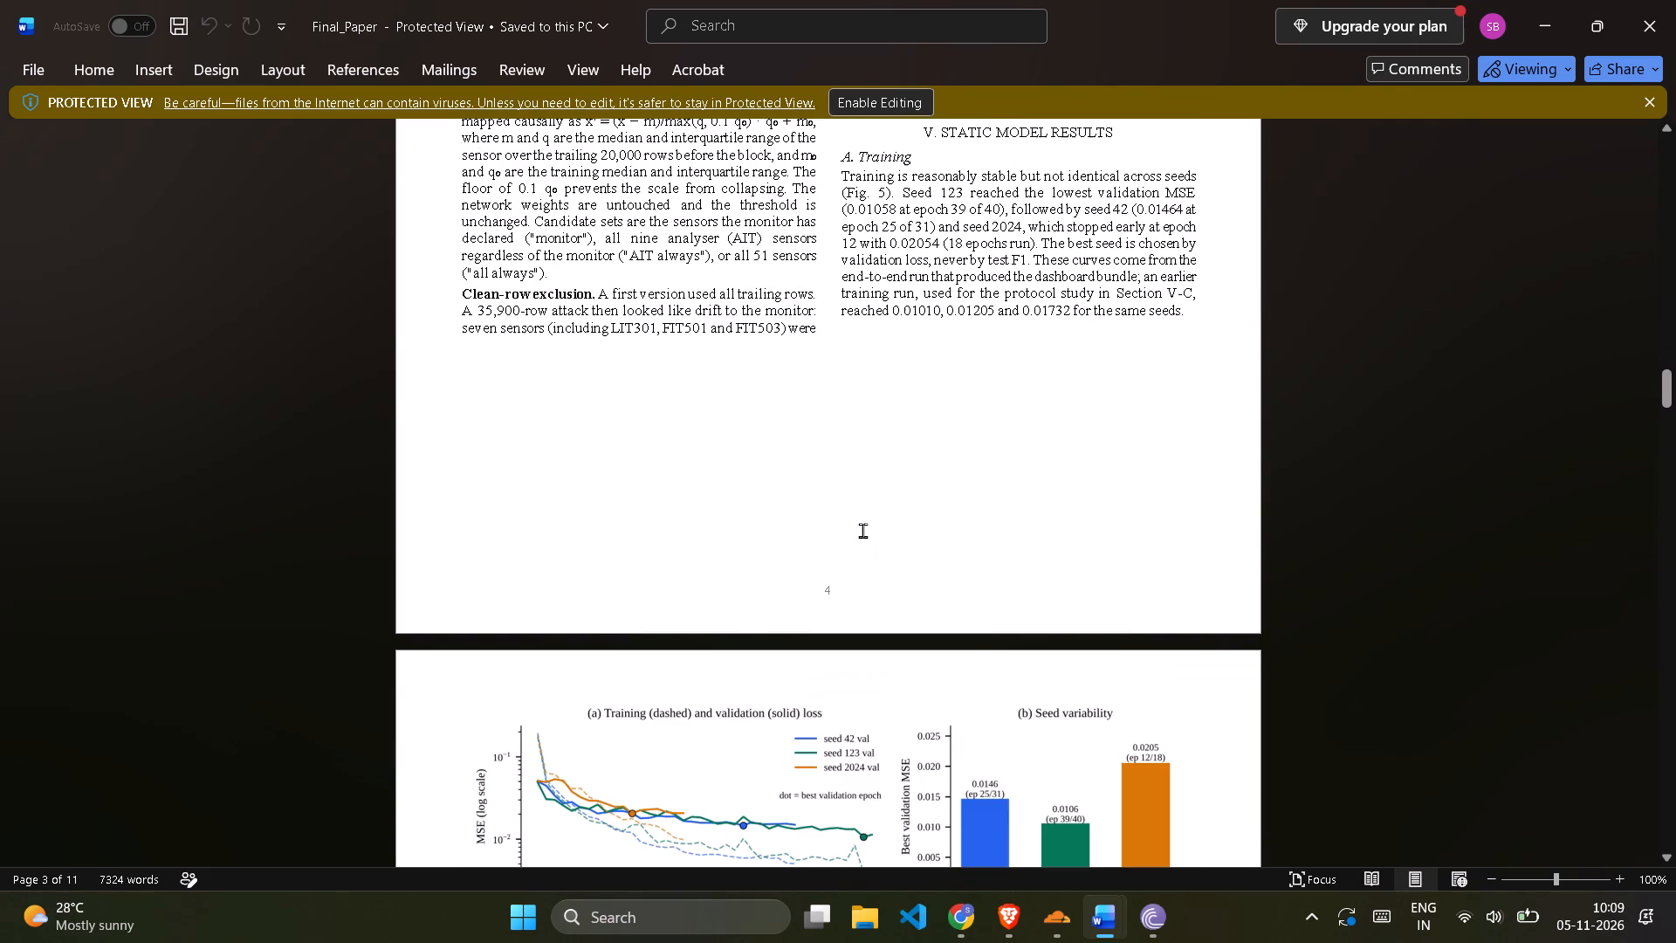
{"action": "scroll", "coordinate": [862, 530], "scroll_direction": "down", "scroll_amount": 2}
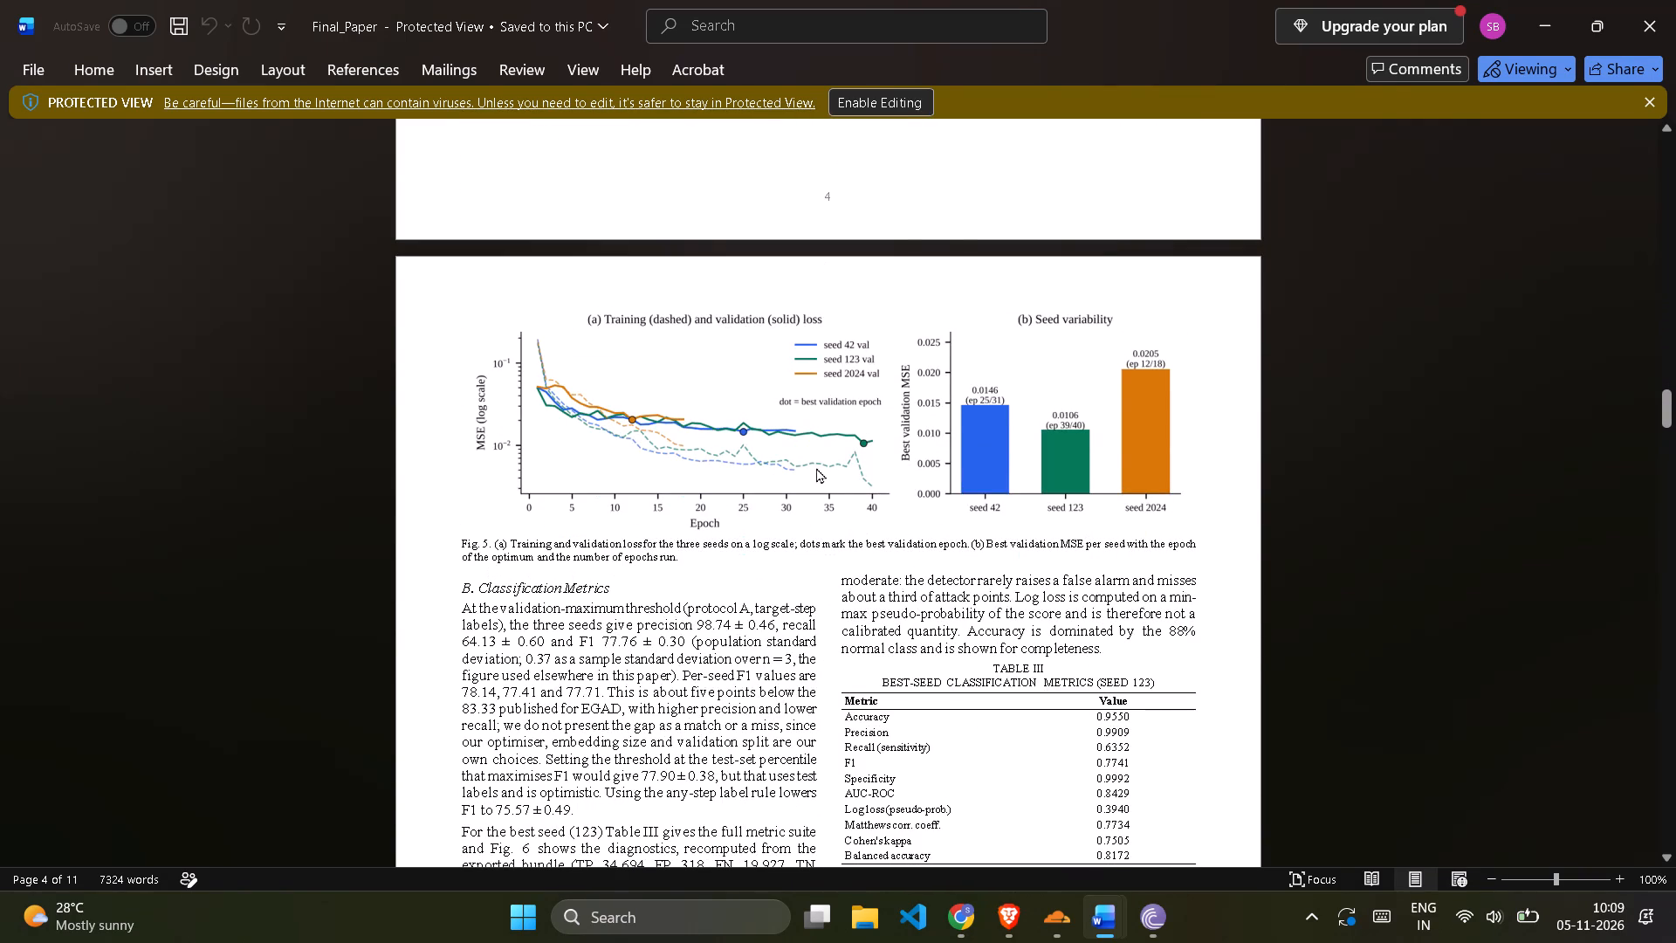
{"action": "left_click", "coordinate": [800, 441]}
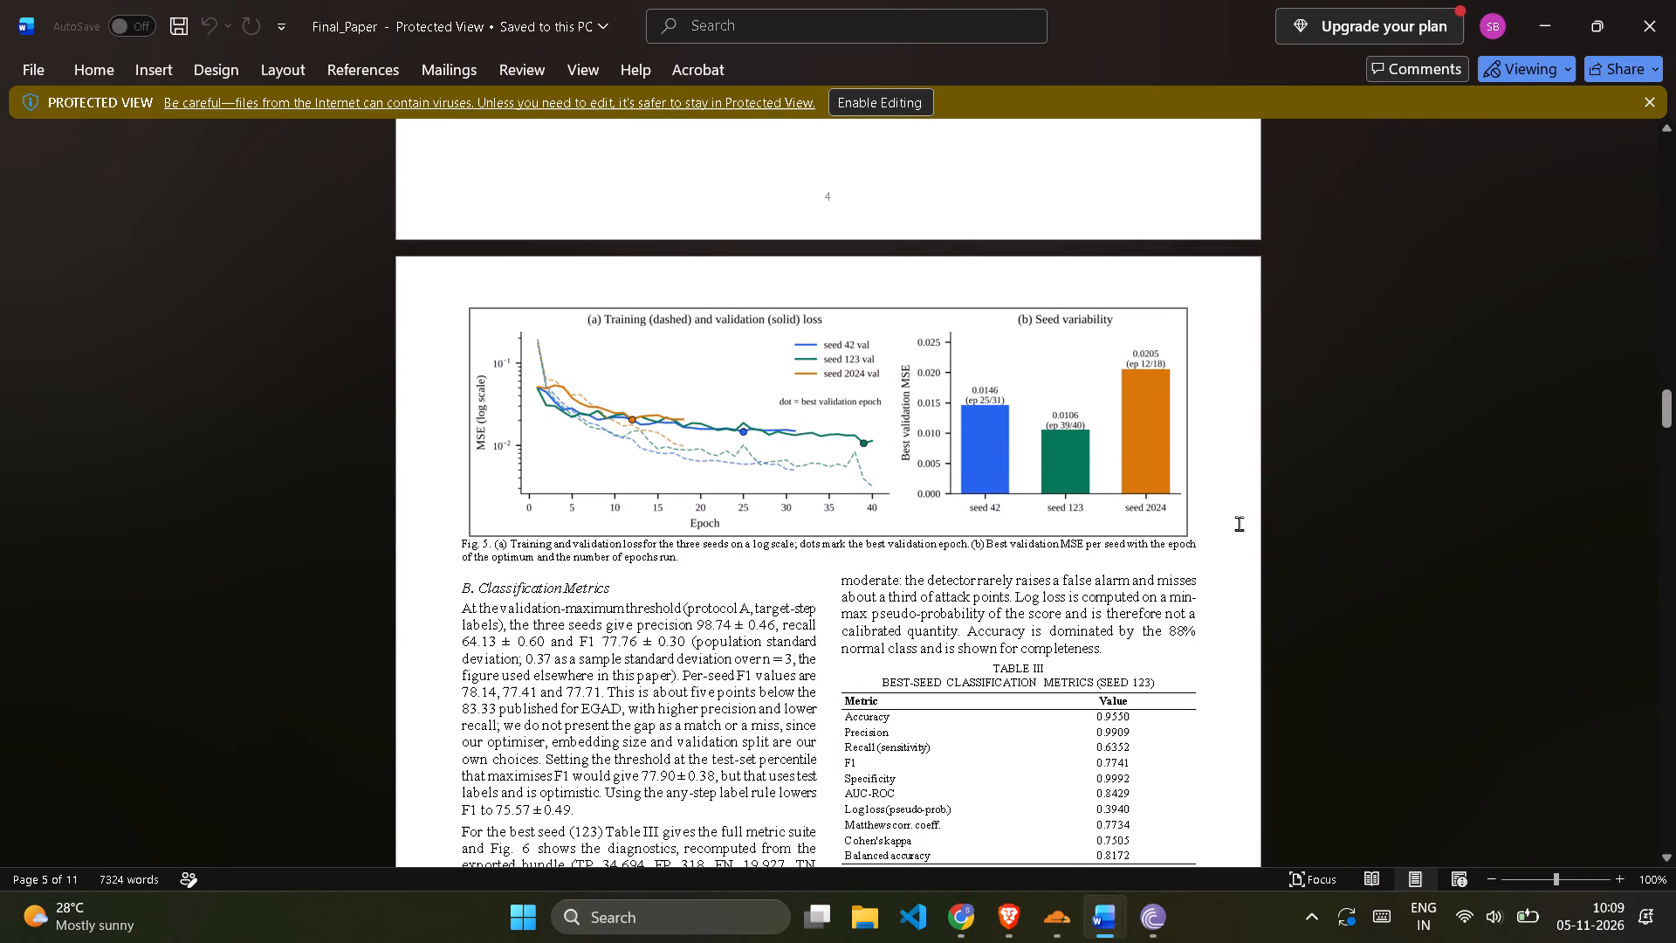
{"action": "left_click", "coordinate": [1240, 524]}
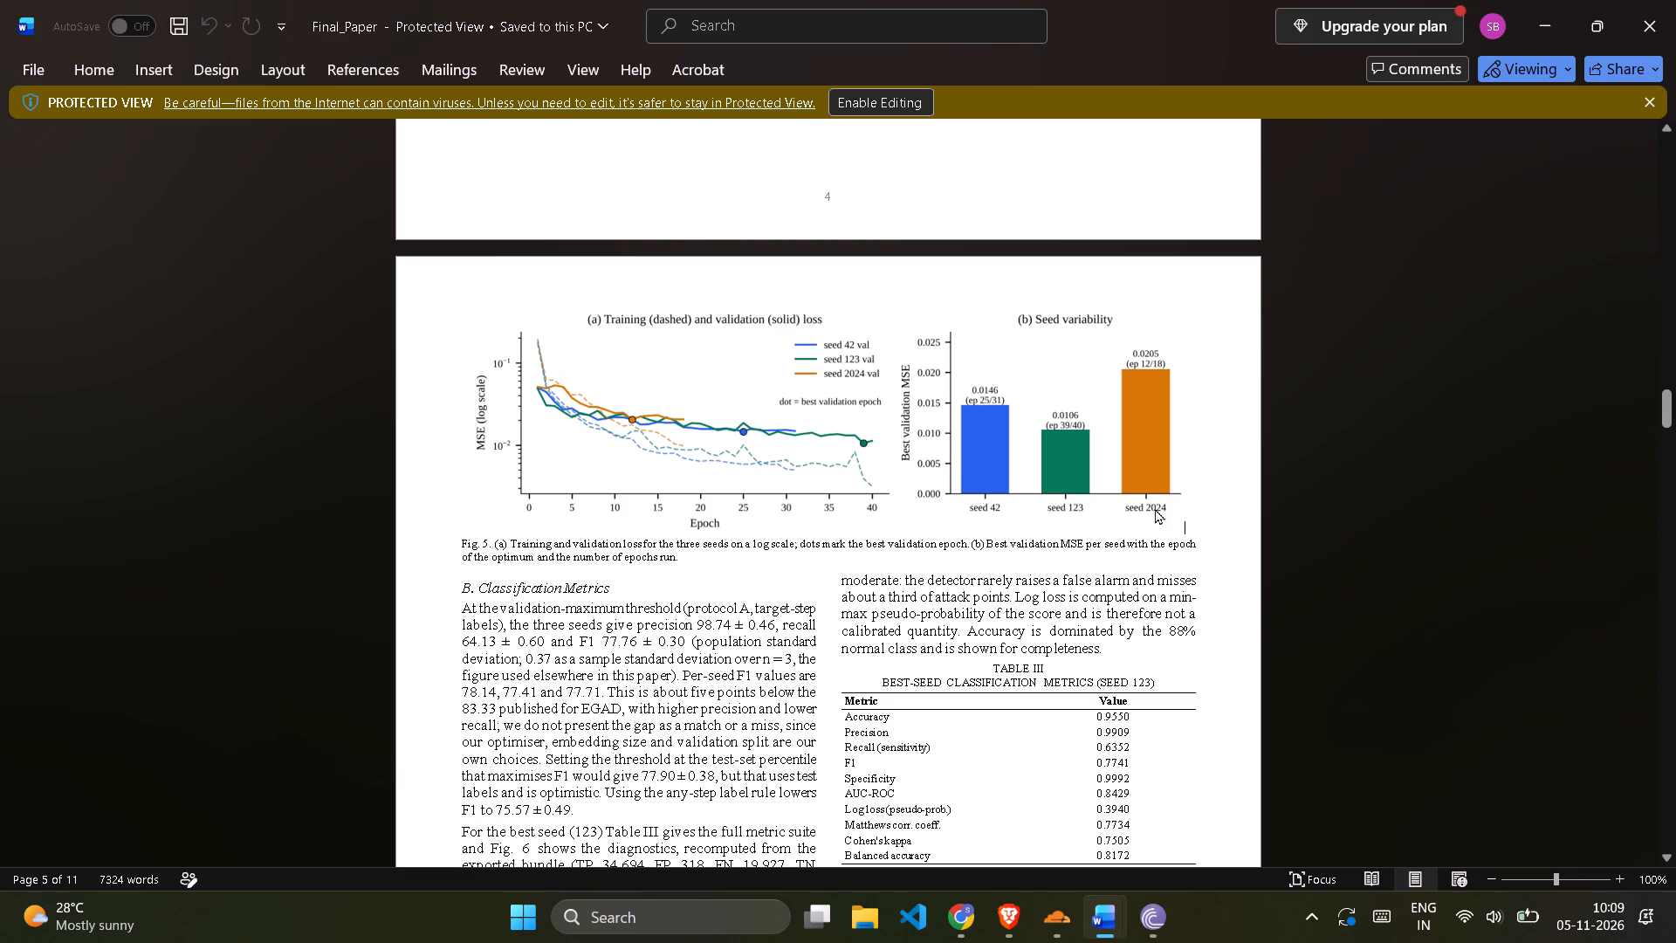
Return to the first page of Final_Paper and check the title and author block.
{"action": "scroll", "coordinate": [1233, 608], "scroll_direction": "up", "scroll_amount": 9}
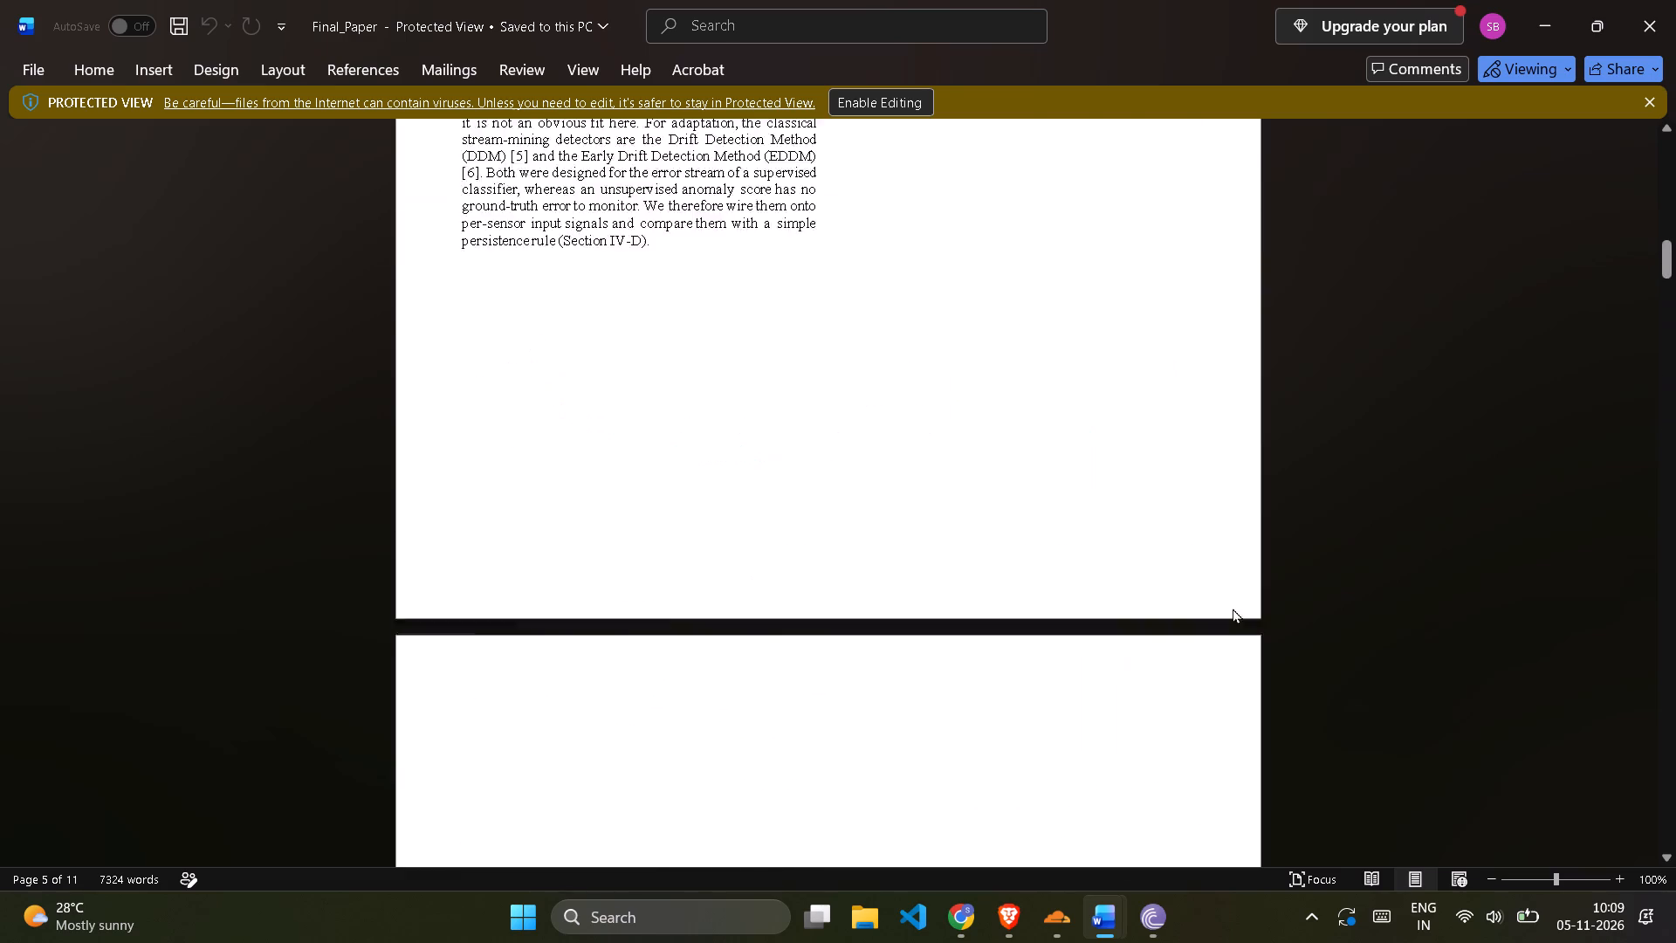
{"action": "scroll", "coordinate": [1233, 608], "scroll_direction": "up", "scroll_amount": 8}
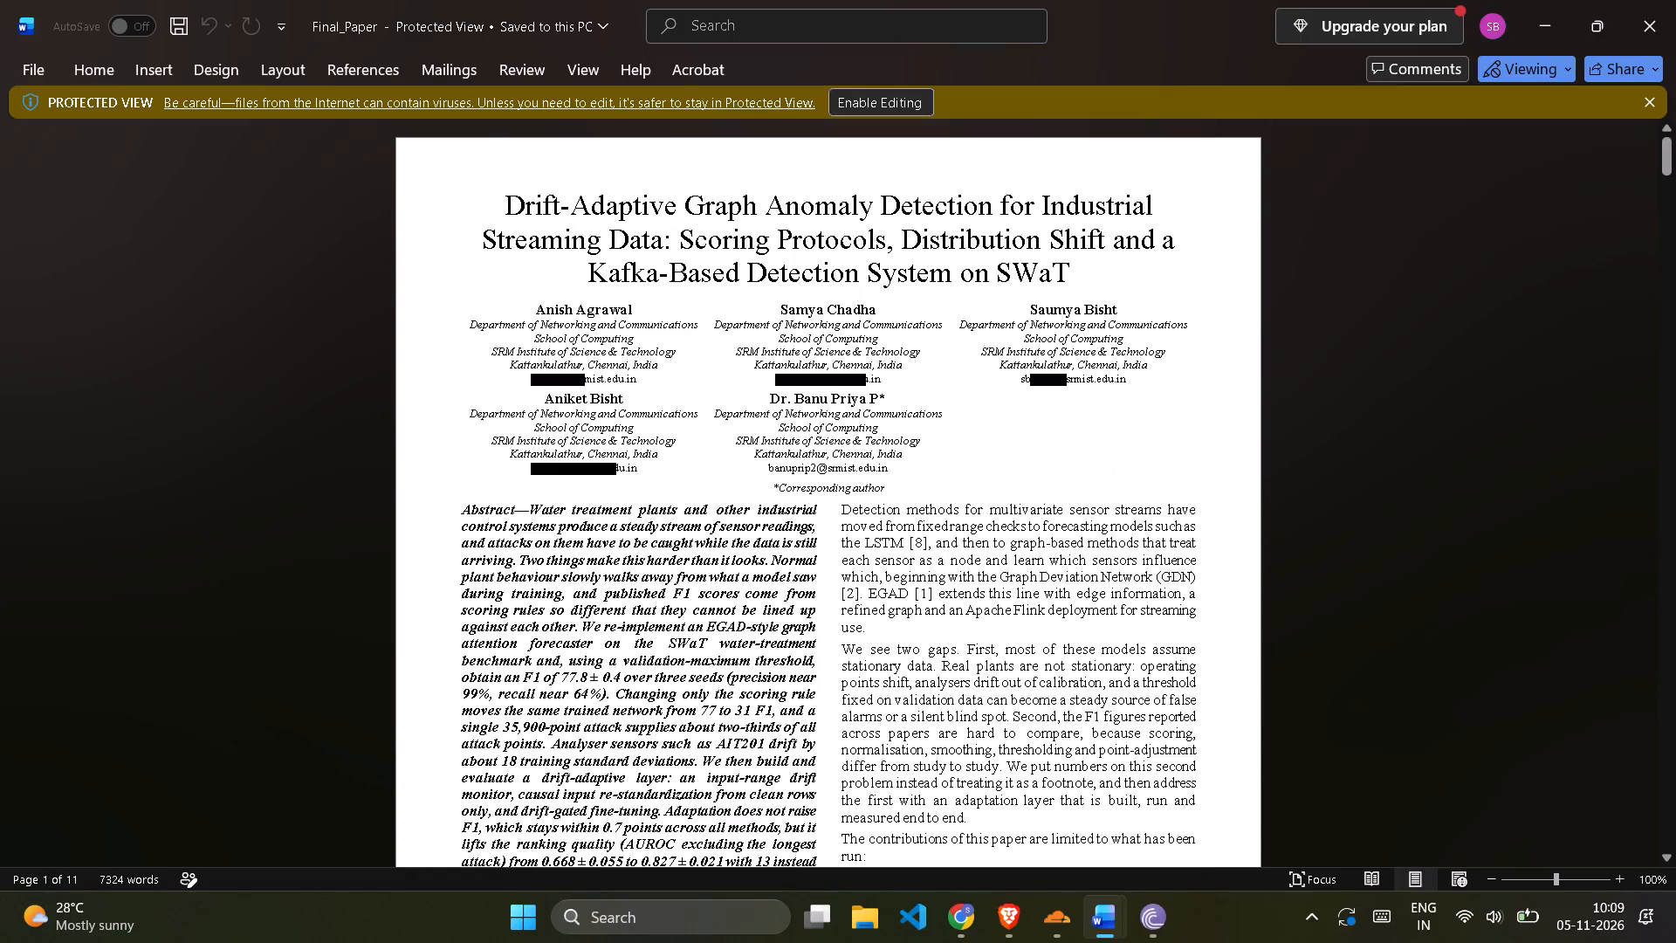
{"action": "left_click", "coordinate": [819, 360]}
{"action": "left_click", "coordinate": [830, 403]}
{"action": "left_click", "coordinate": [774, 430]}
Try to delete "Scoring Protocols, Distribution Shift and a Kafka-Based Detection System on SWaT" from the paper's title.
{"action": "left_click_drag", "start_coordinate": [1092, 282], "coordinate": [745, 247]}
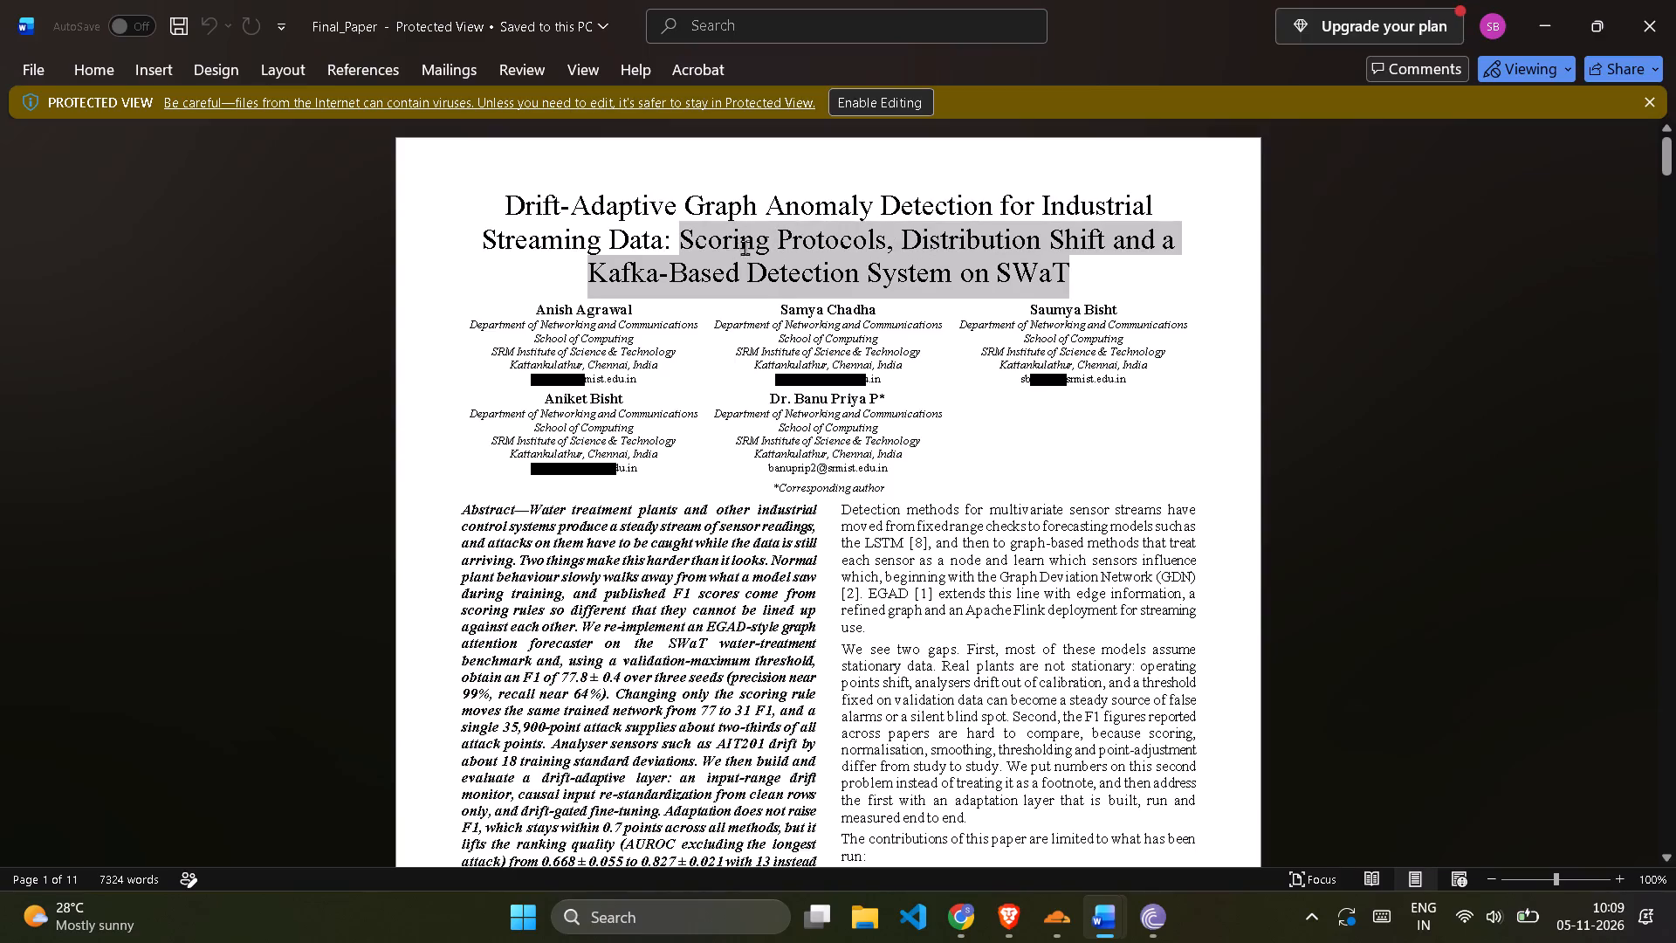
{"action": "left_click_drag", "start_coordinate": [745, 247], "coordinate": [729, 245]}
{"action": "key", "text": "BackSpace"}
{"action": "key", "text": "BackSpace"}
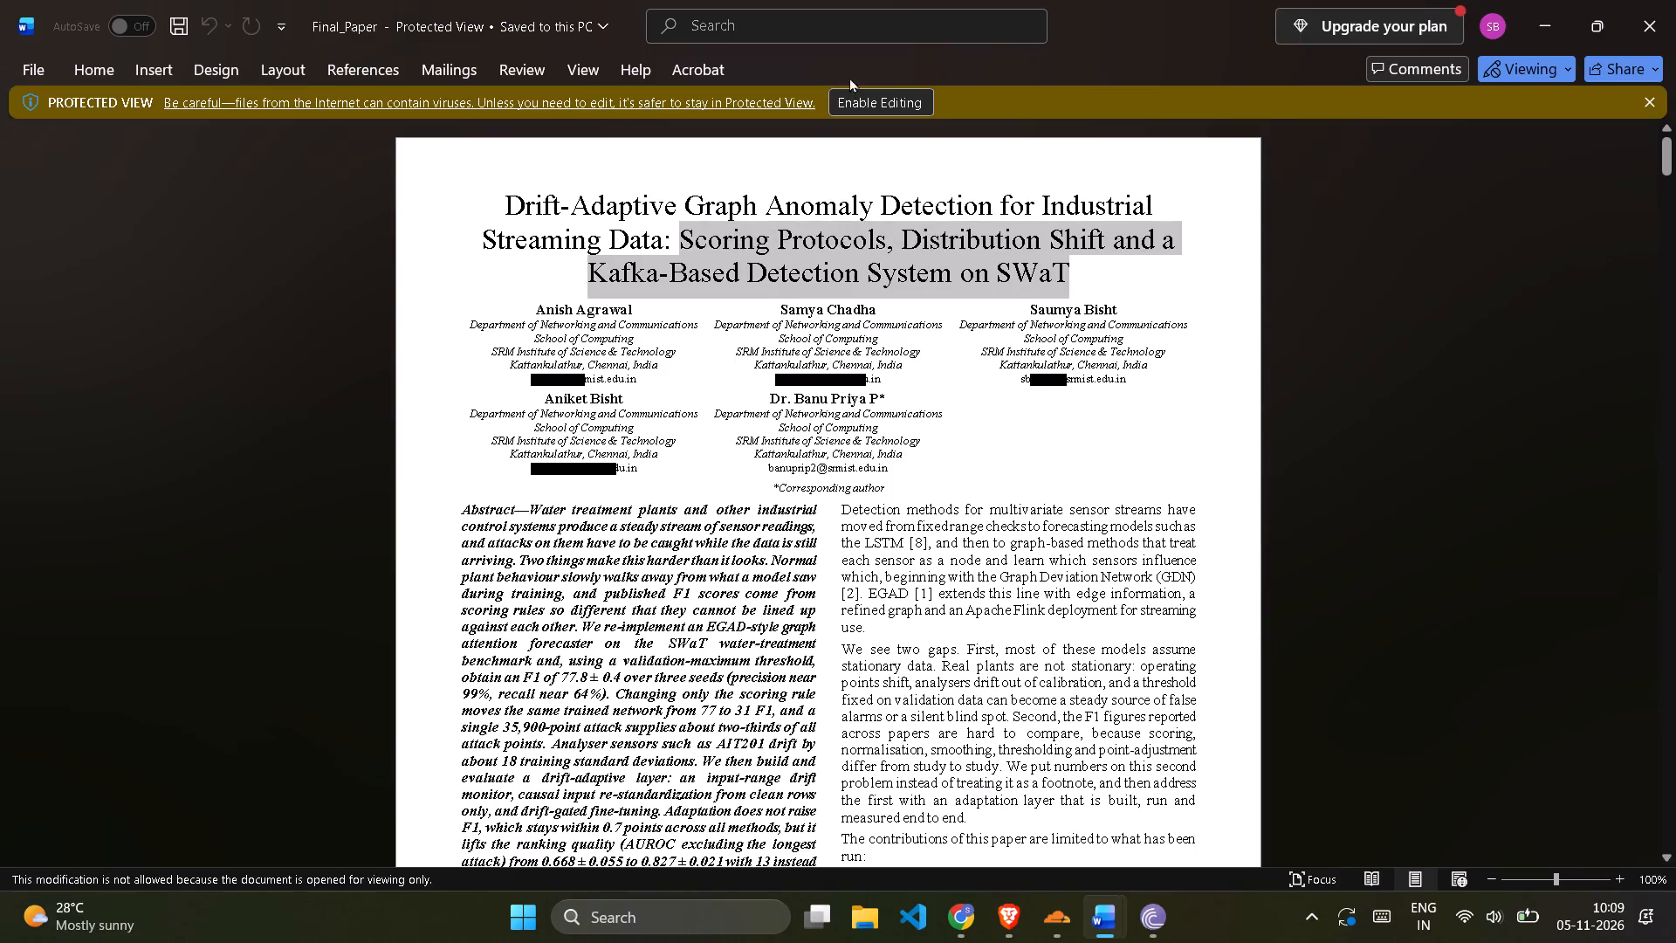
Enable editing of Final_Paper and delete "Scoring Protocols, Distribution Shift and a Kafka-Based Detection System on SWaT" from the title.
{"action": "left_click", "coordinate": [876, 90]}
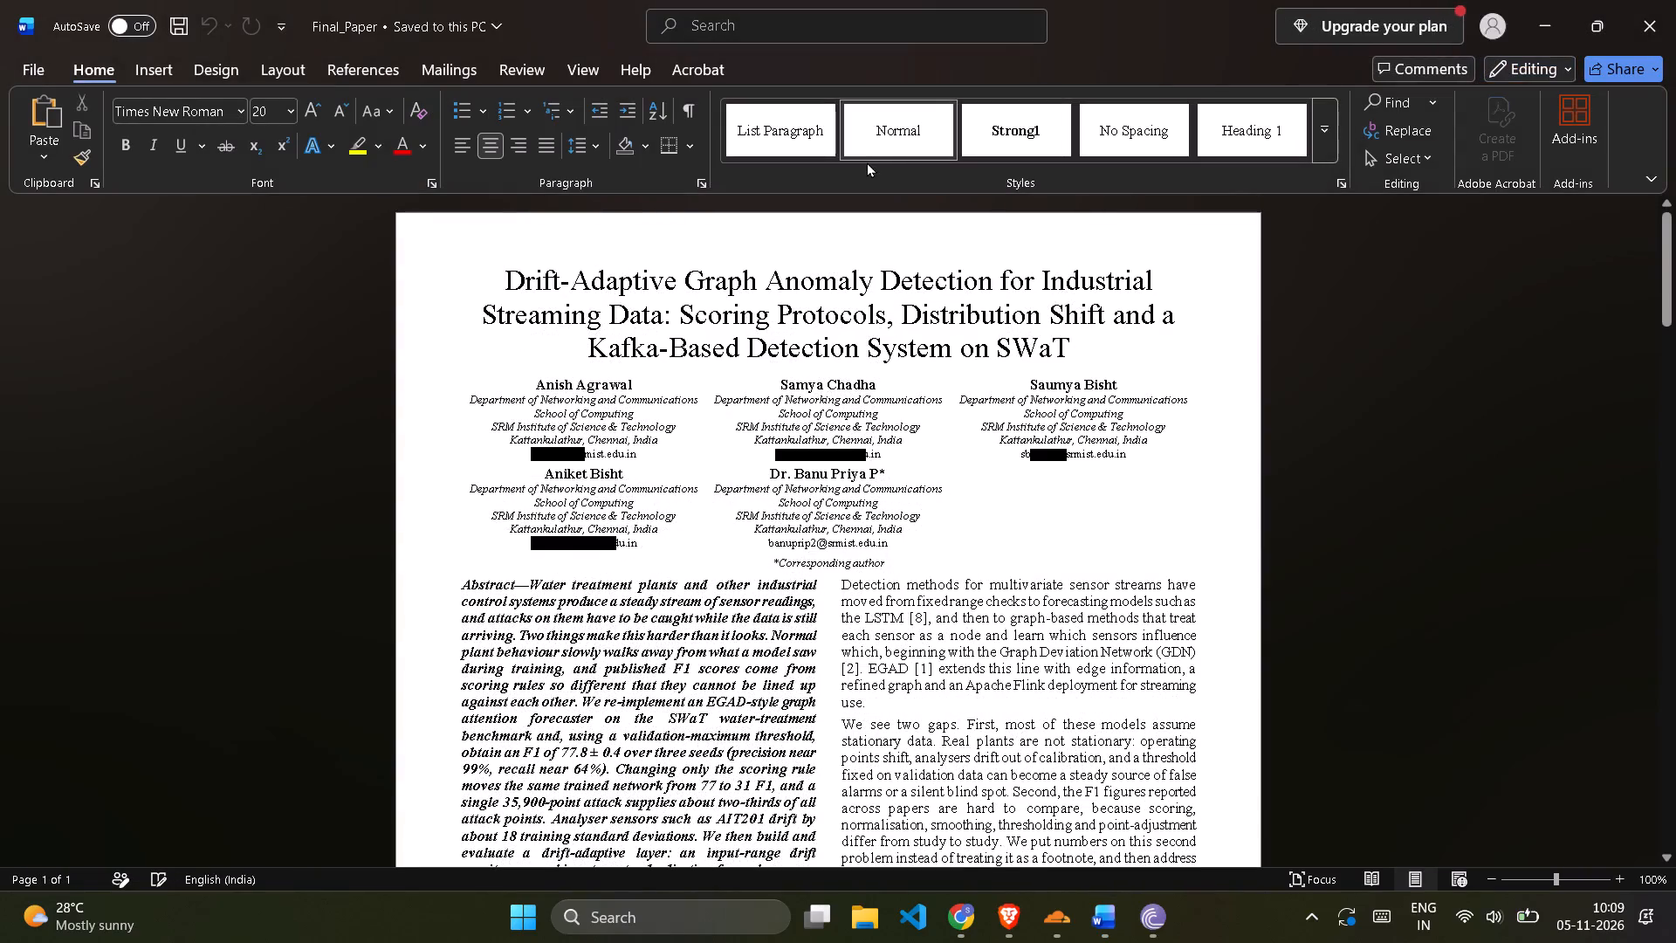
{"action": "left_click_drag", "start_coordinate": [1068, 358], "coordinate": [693, 319]}
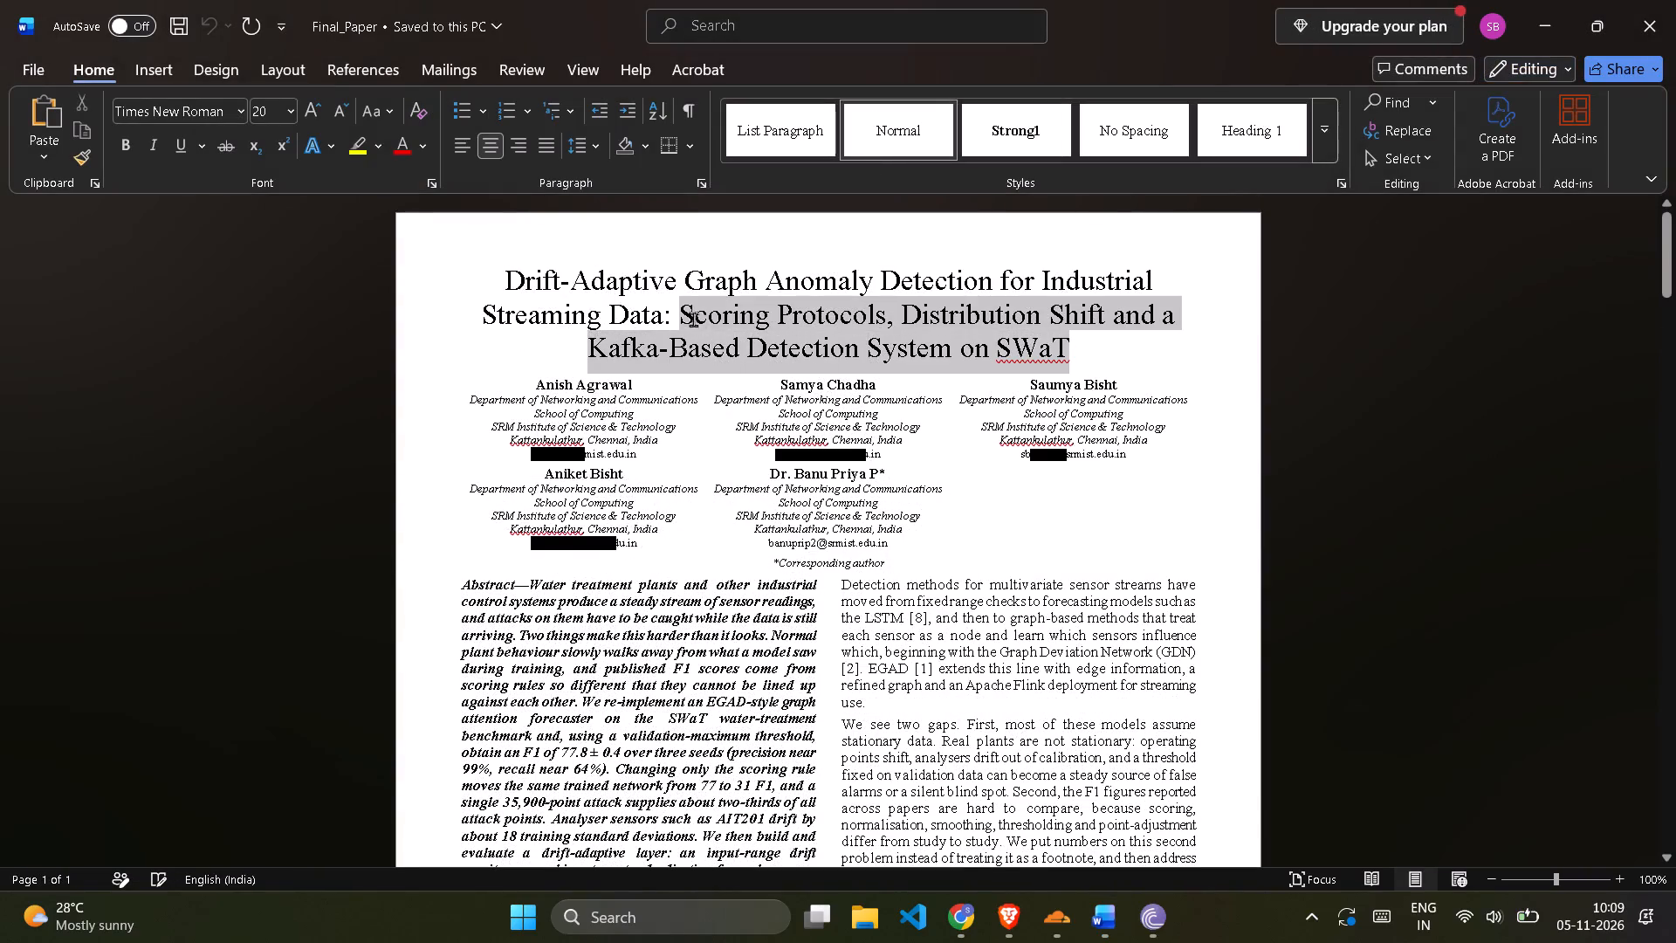
{"action": "left_click_drag", "start_coordinate": [693, 319], "coordinate": [691, 318]}
{"action": "key", "text": "BackSpace"}
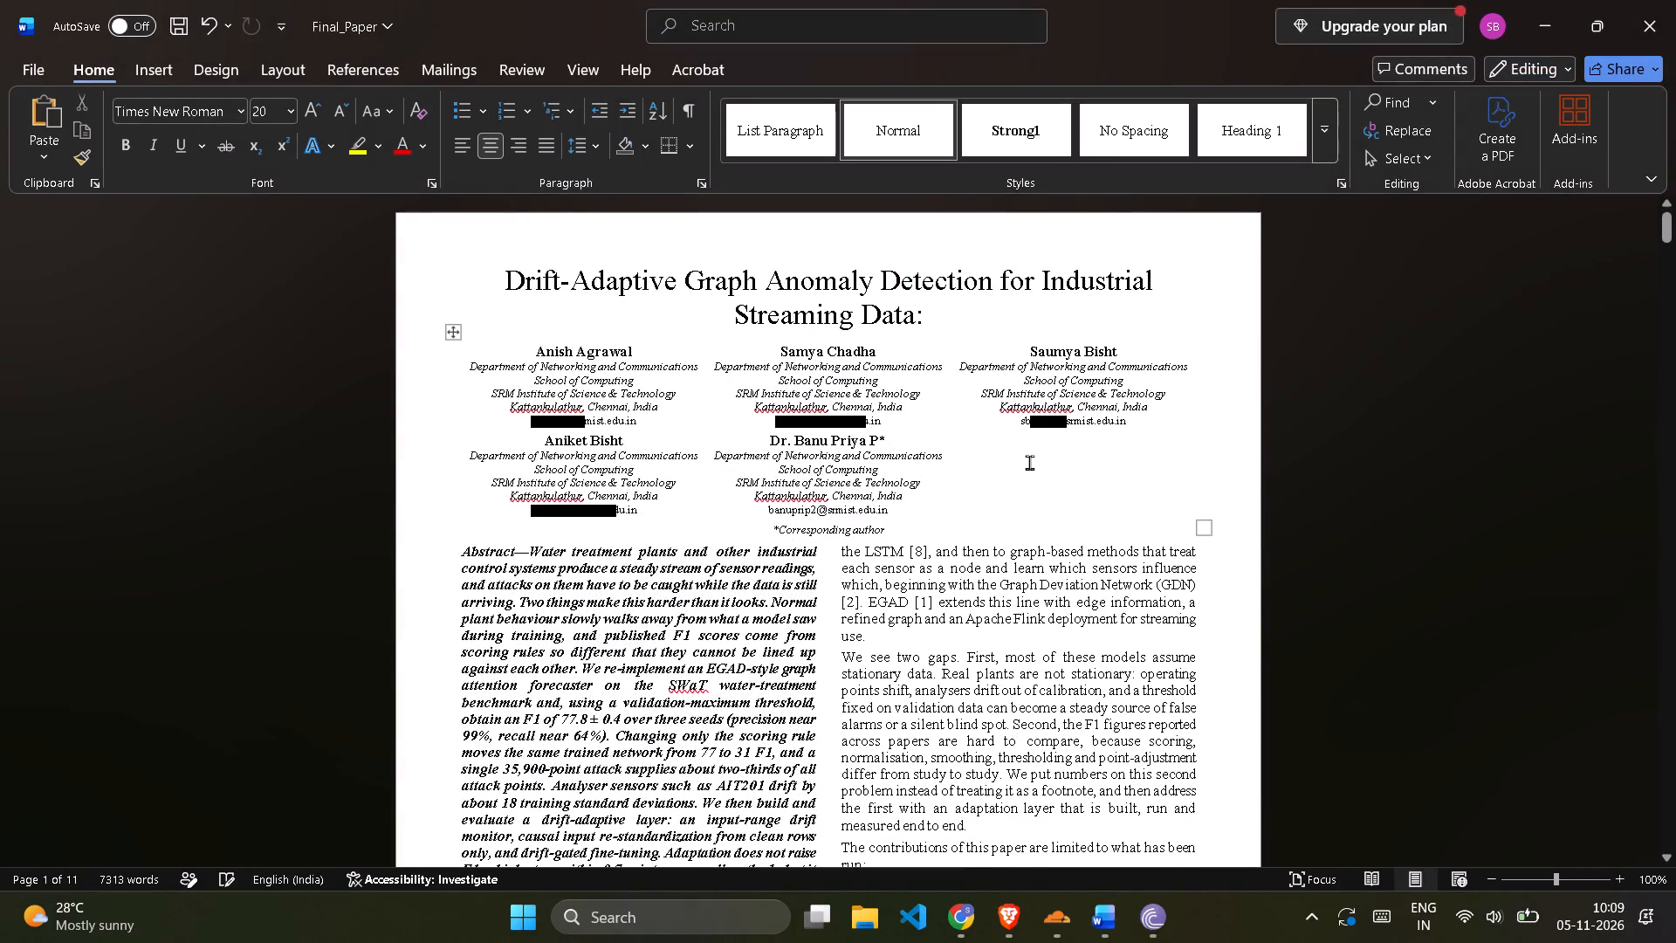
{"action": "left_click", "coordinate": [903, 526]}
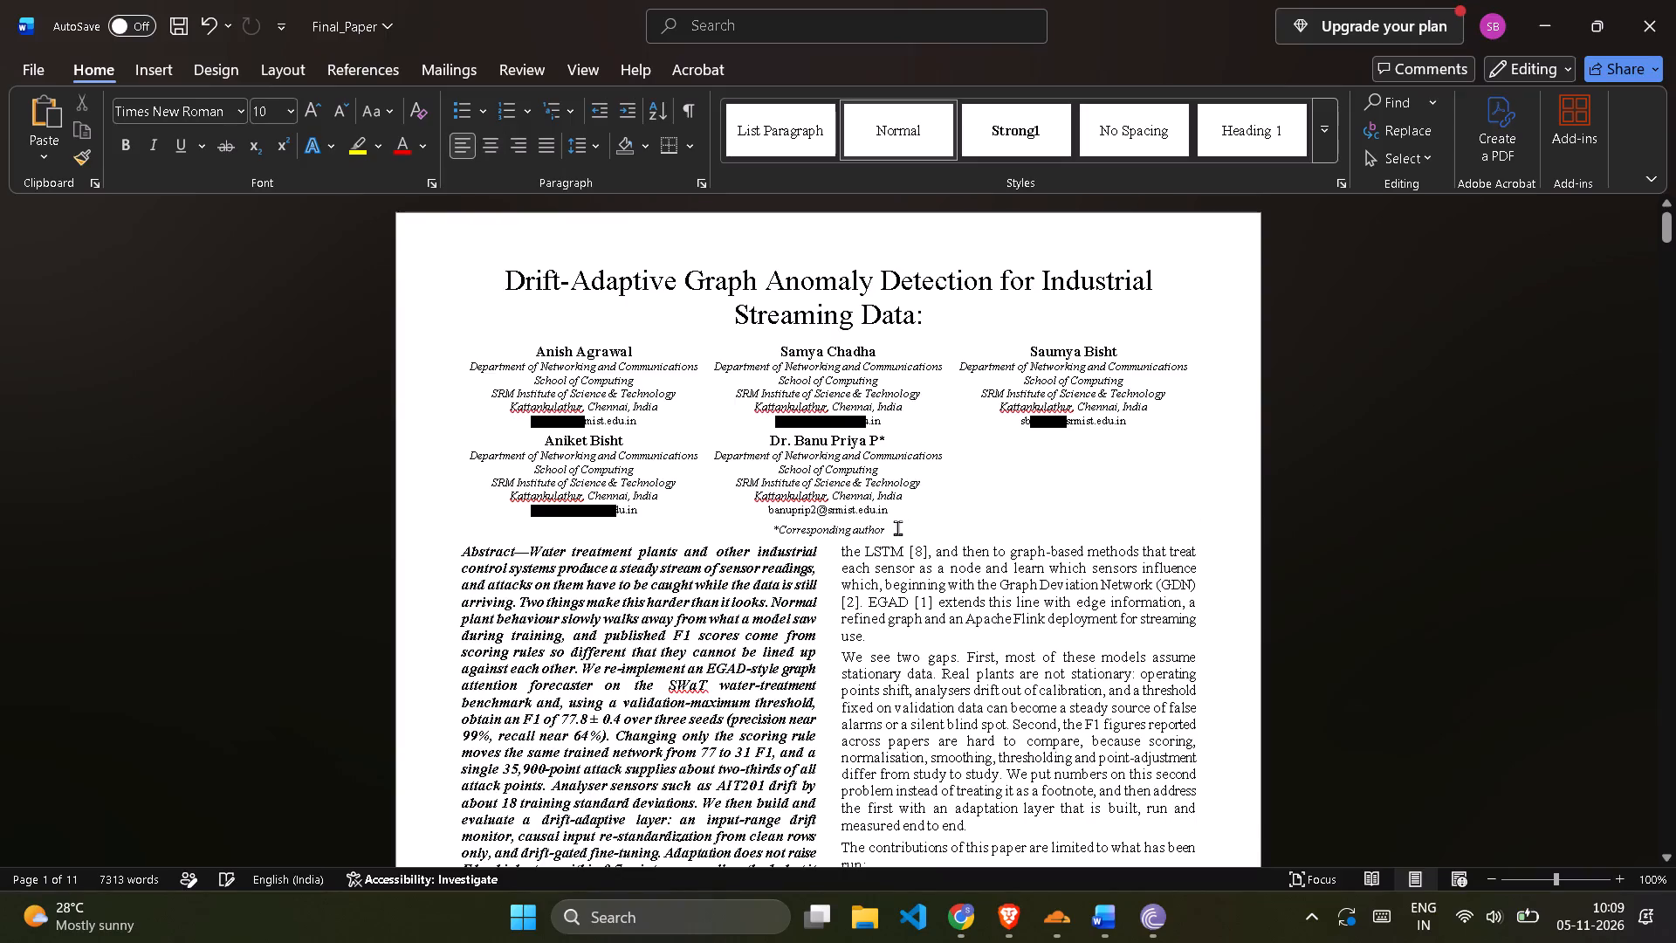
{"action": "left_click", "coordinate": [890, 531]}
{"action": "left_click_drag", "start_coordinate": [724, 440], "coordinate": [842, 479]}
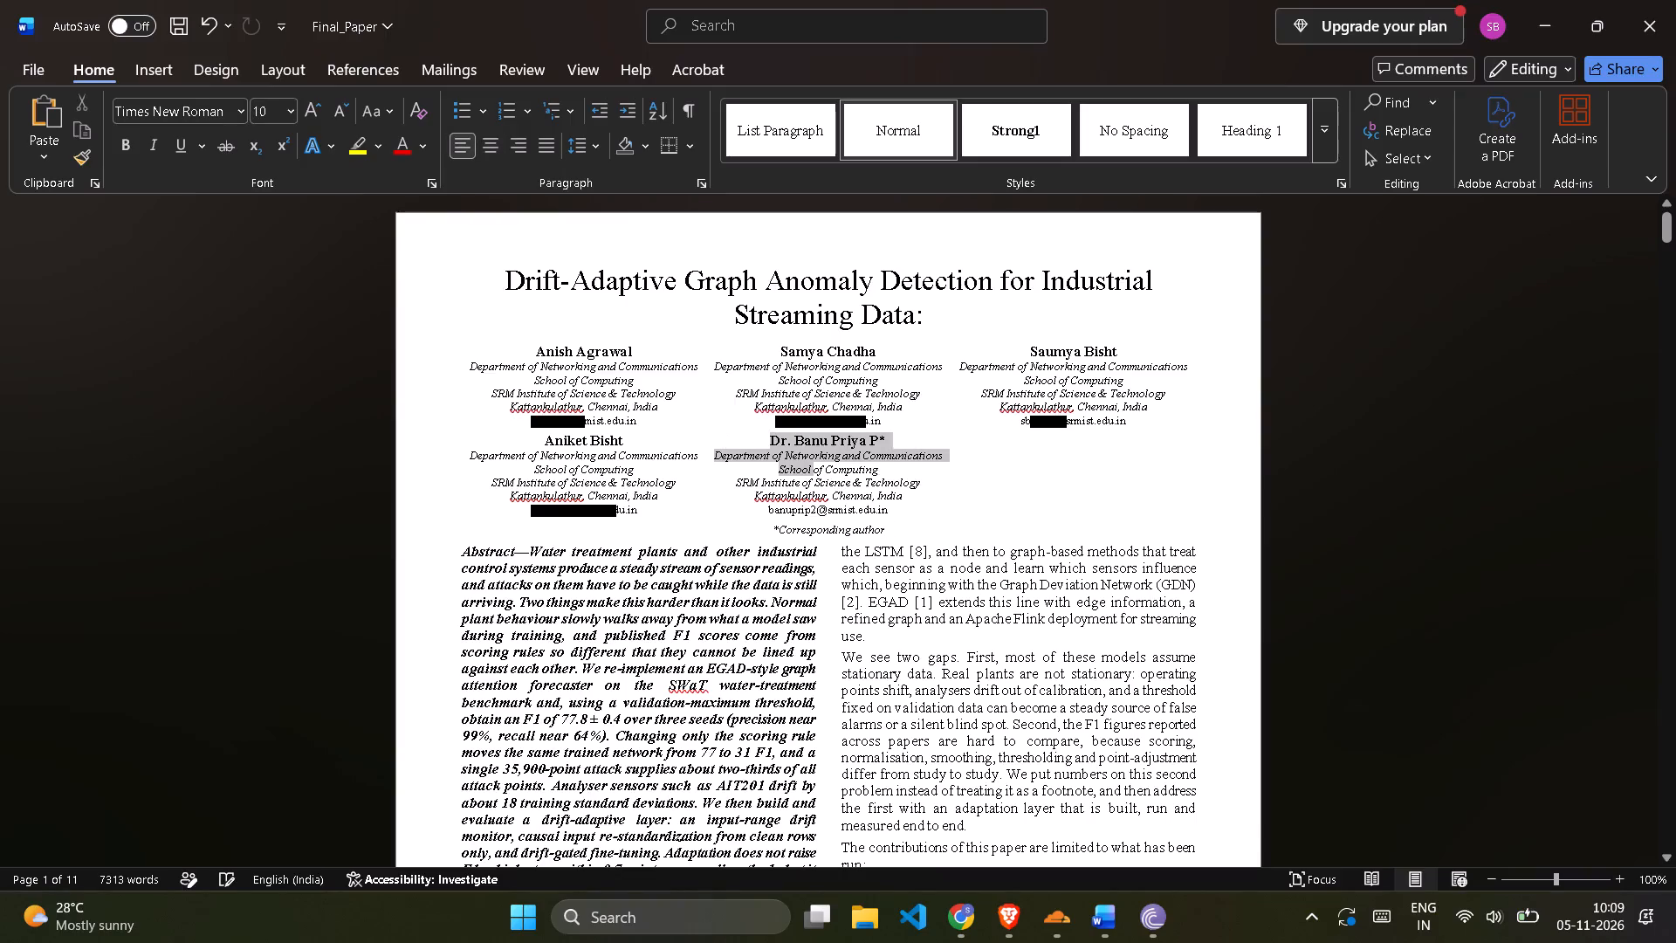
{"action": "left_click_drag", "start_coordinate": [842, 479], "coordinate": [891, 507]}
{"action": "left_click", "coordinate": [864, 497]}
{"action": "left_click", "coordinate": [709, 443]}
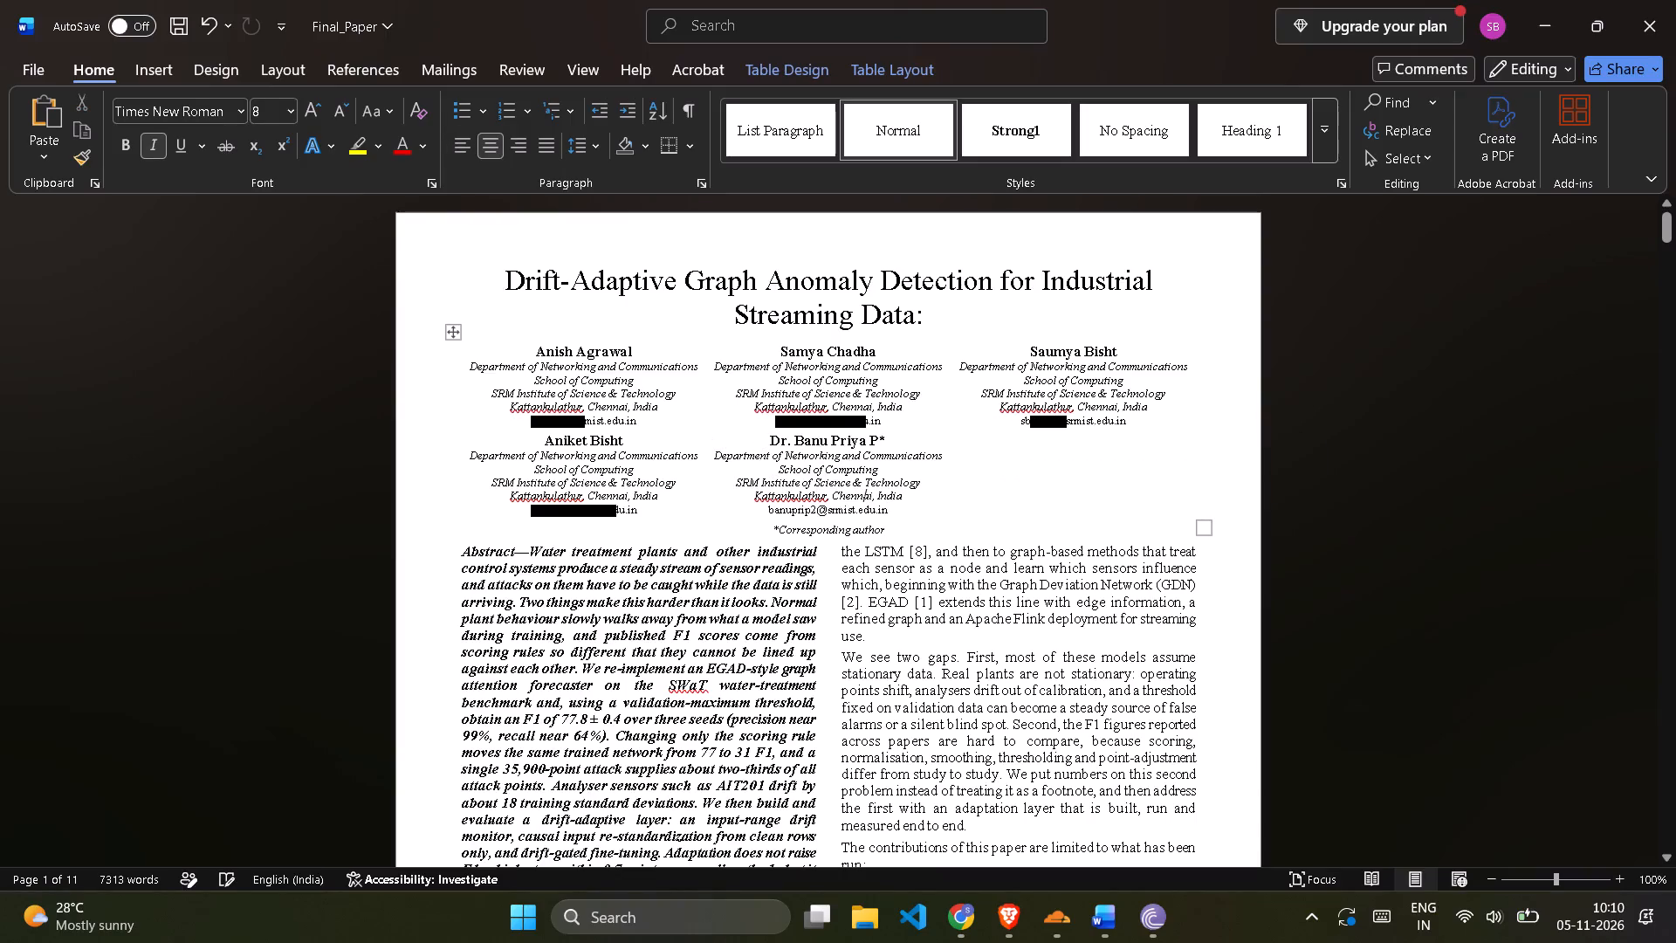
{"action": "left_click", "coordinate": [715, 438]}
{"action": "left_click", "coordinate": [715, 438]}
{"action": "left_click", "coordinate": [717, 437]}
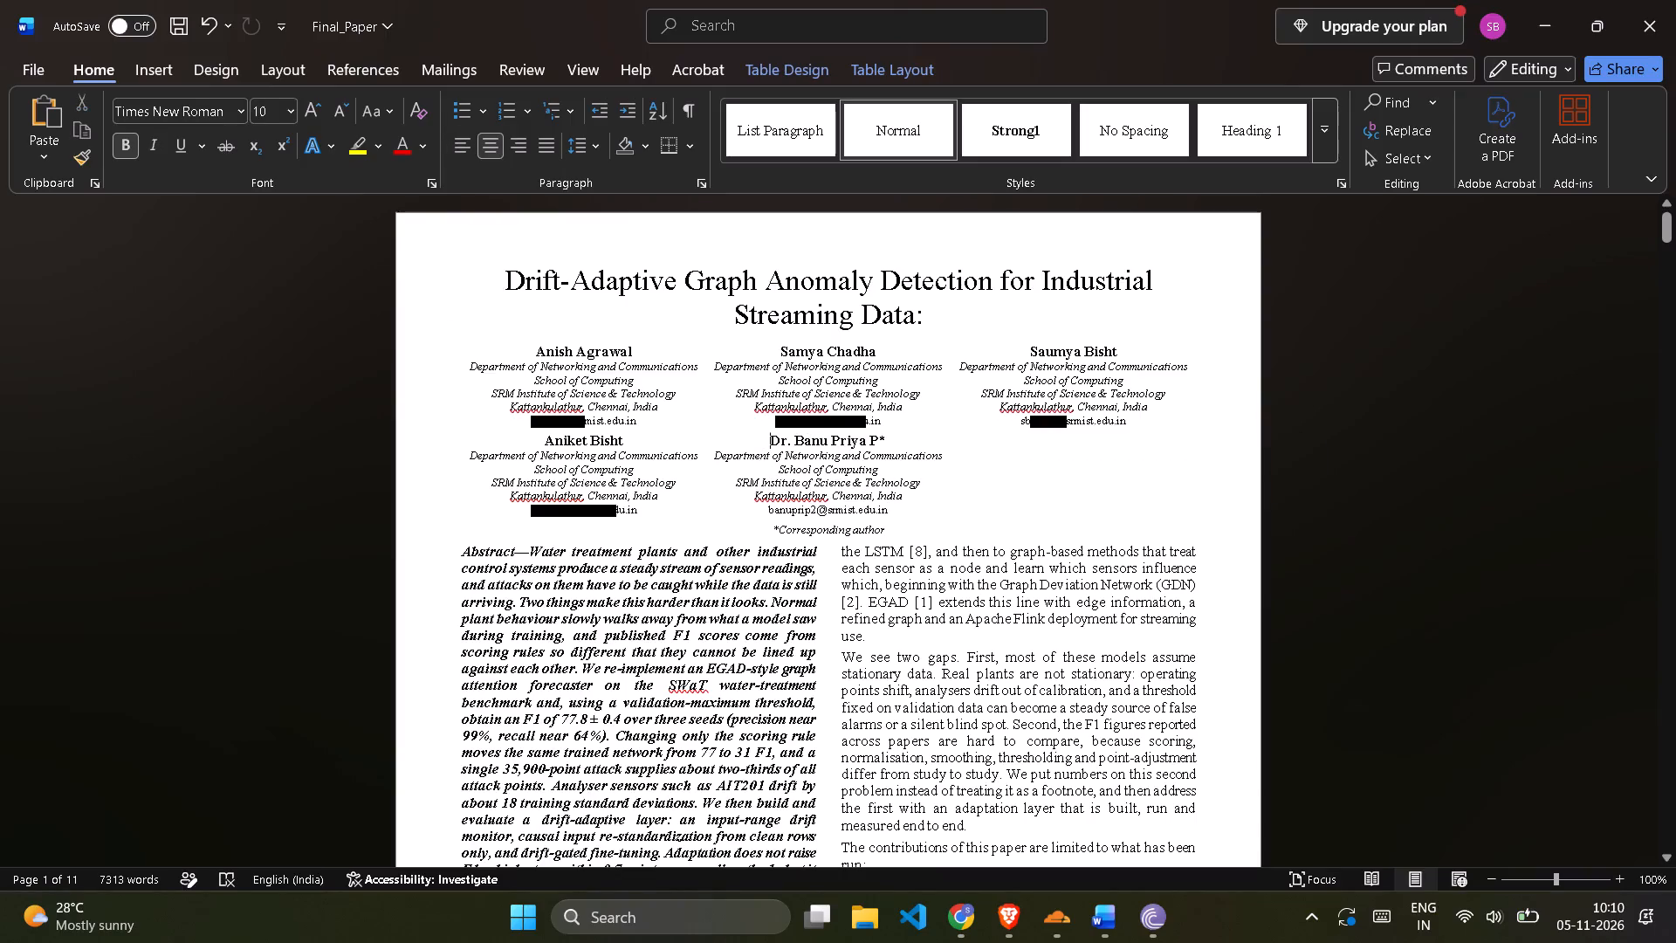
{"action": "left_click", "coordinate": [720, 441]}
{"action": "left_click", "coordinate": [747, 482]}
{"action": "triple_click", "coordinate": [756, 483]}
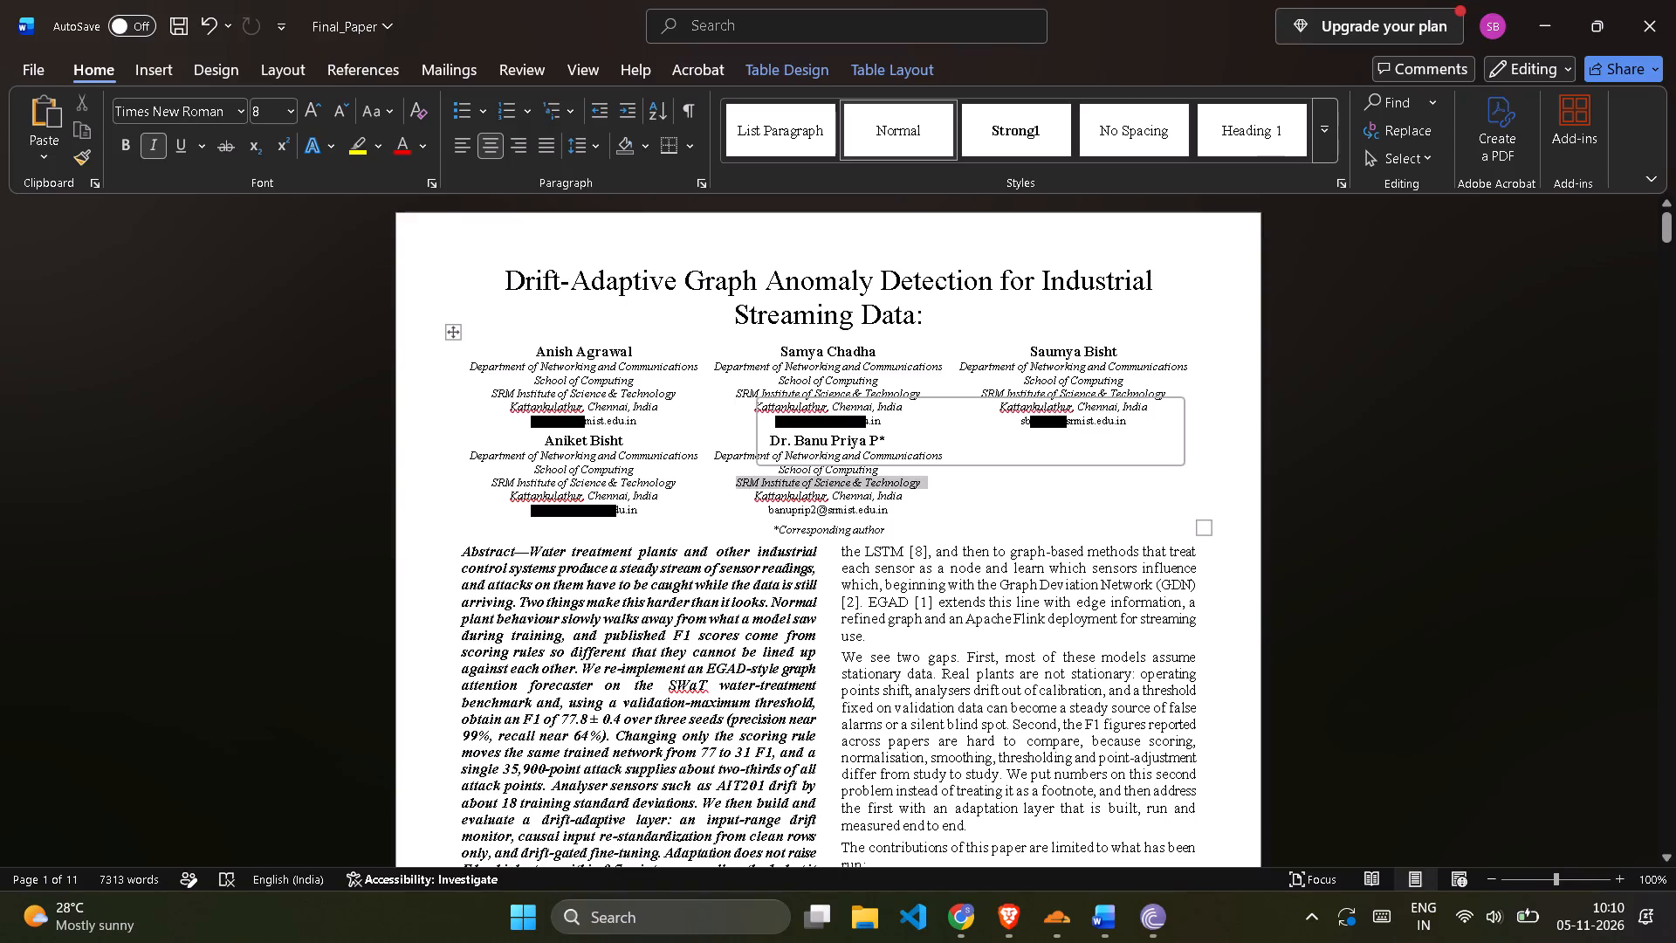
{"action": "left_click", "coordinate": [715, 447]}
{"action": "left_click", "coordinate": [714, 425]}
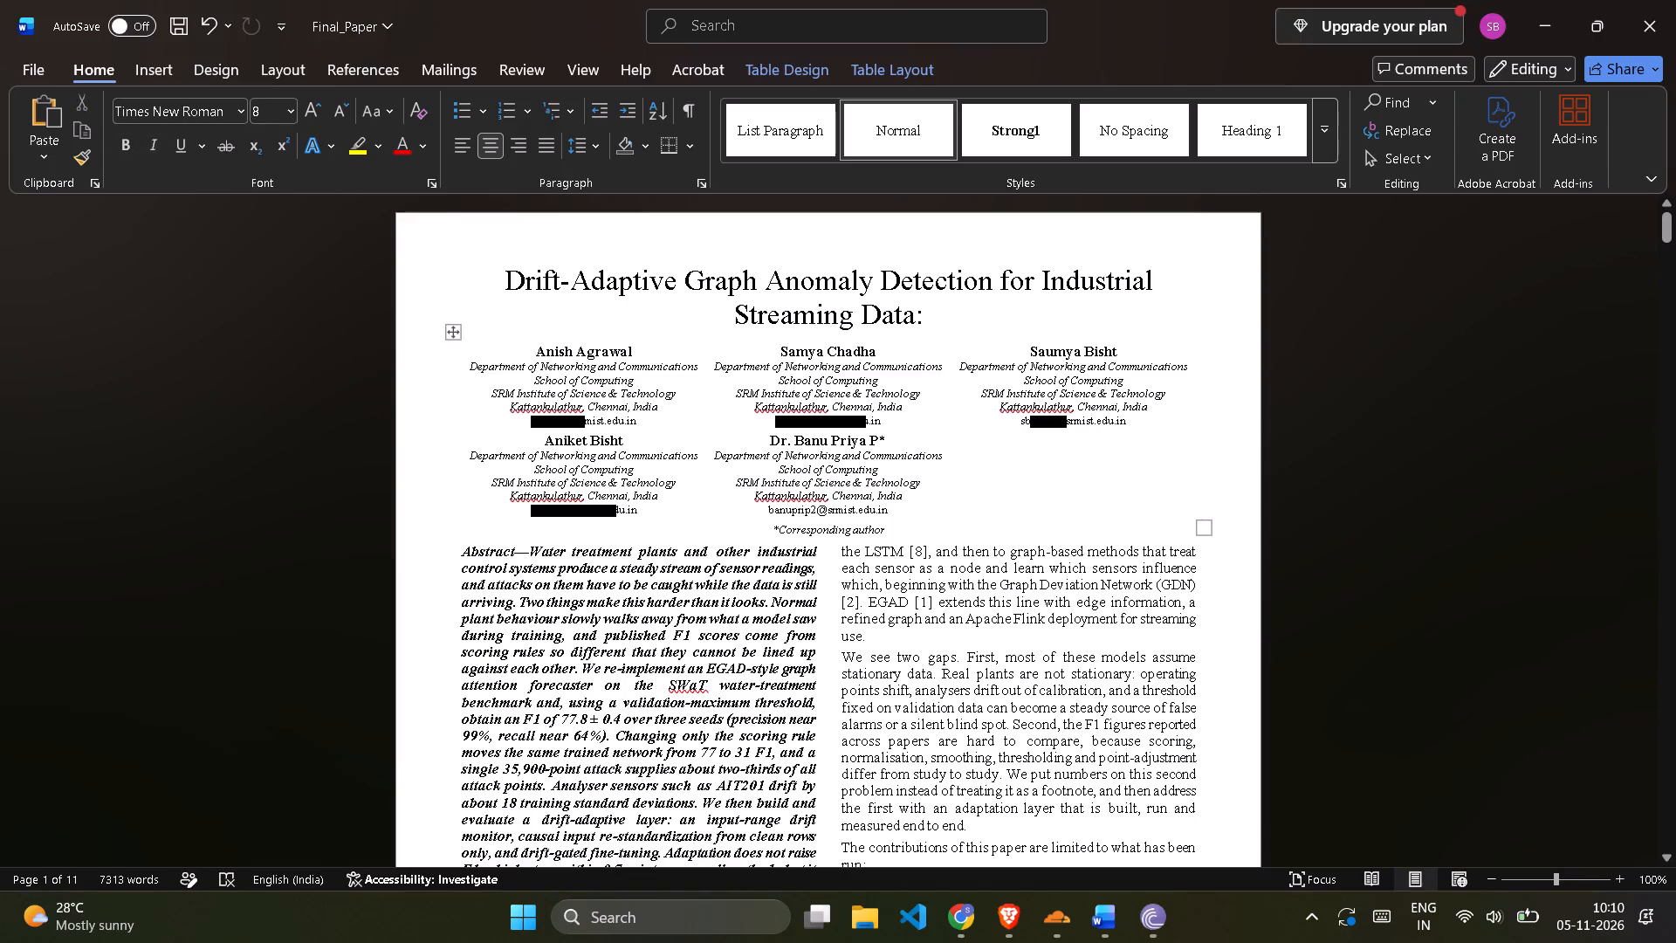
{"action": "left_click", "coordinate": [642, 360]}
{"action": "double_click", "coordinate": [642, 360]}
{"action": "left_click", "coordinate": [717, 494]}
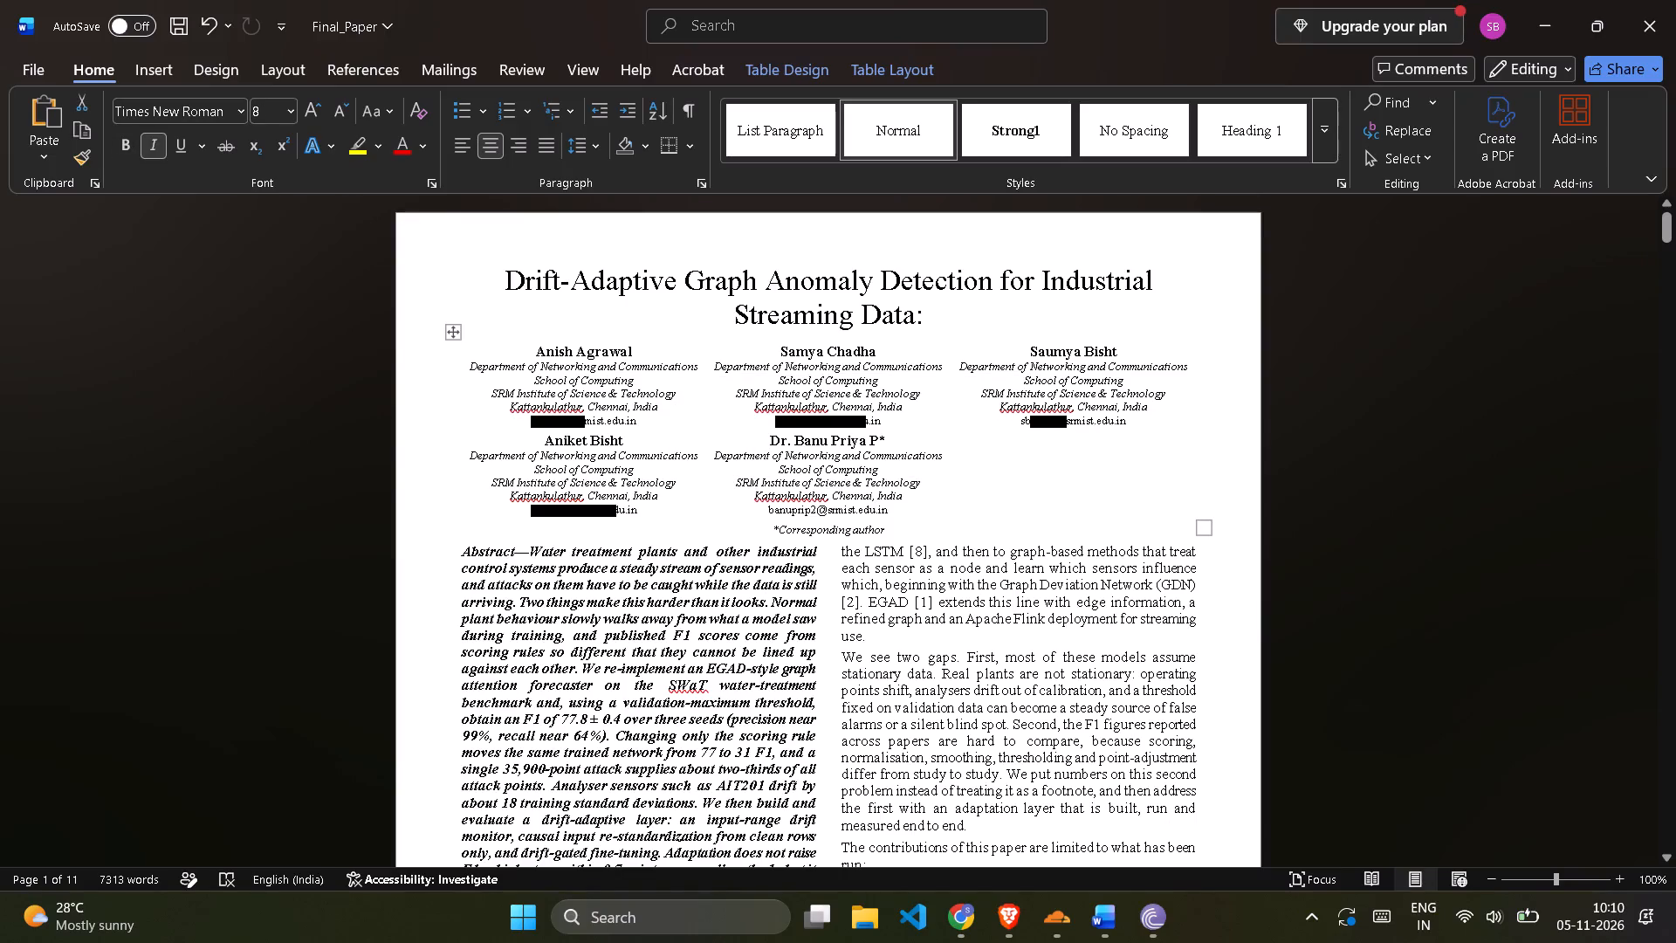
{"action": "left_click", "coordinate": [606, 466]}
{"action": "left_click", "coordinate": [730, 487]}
Review the introduction, Fig. 1, Fig. 2 and Table I across the first two pages of Final_Paper.
{"action": "scroll", "coordinate": [990, 540], "scroll_direction": "down", "scroll_amount": 5}
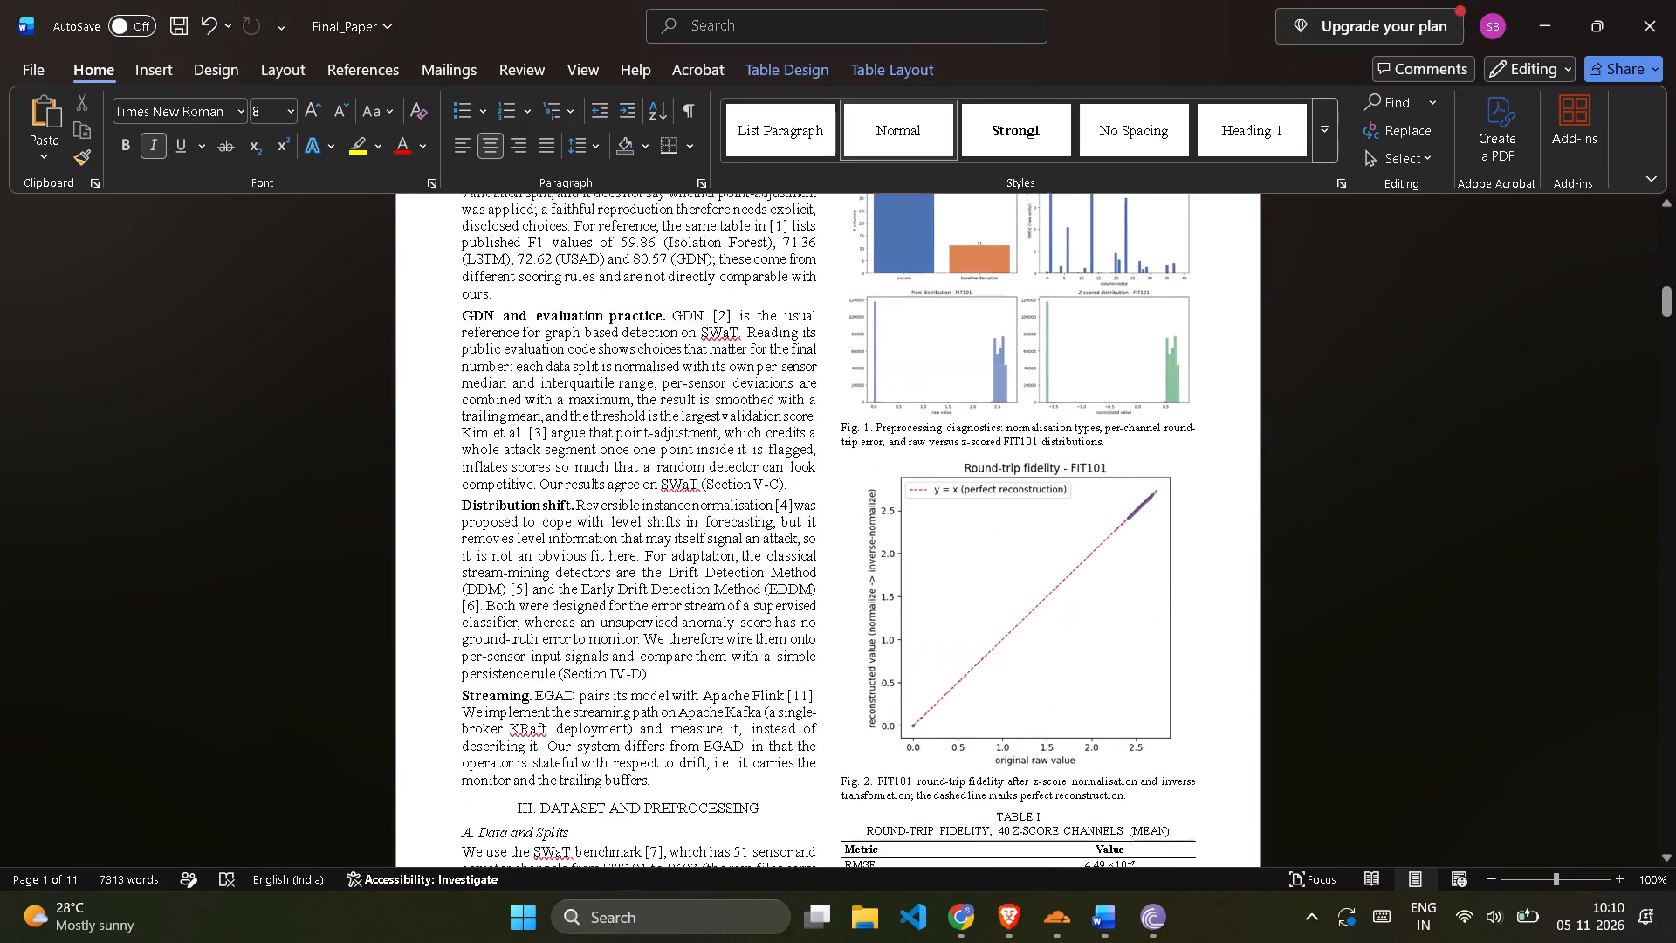
{"action": "scroll", "coordinate": [990, 540], "scroll_direction": "up", "scroll_amount": 4}
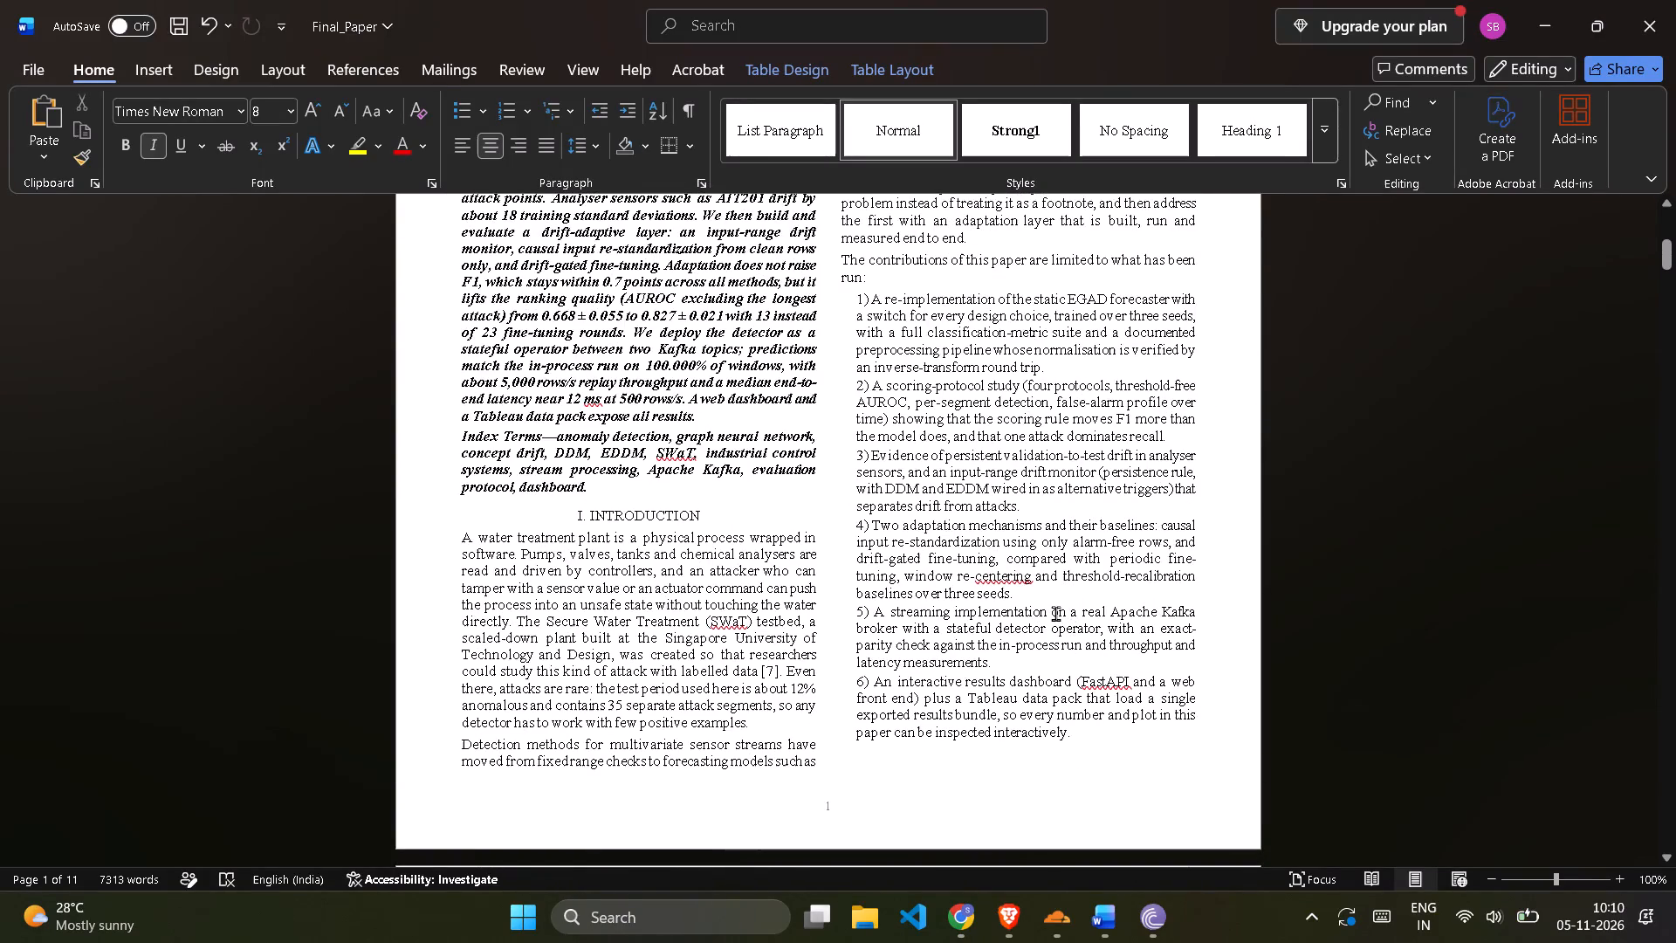
{"action": "scroll", "coordinate": [1054, 613], "scroll_direction": "down", "scroll_amount": 2}
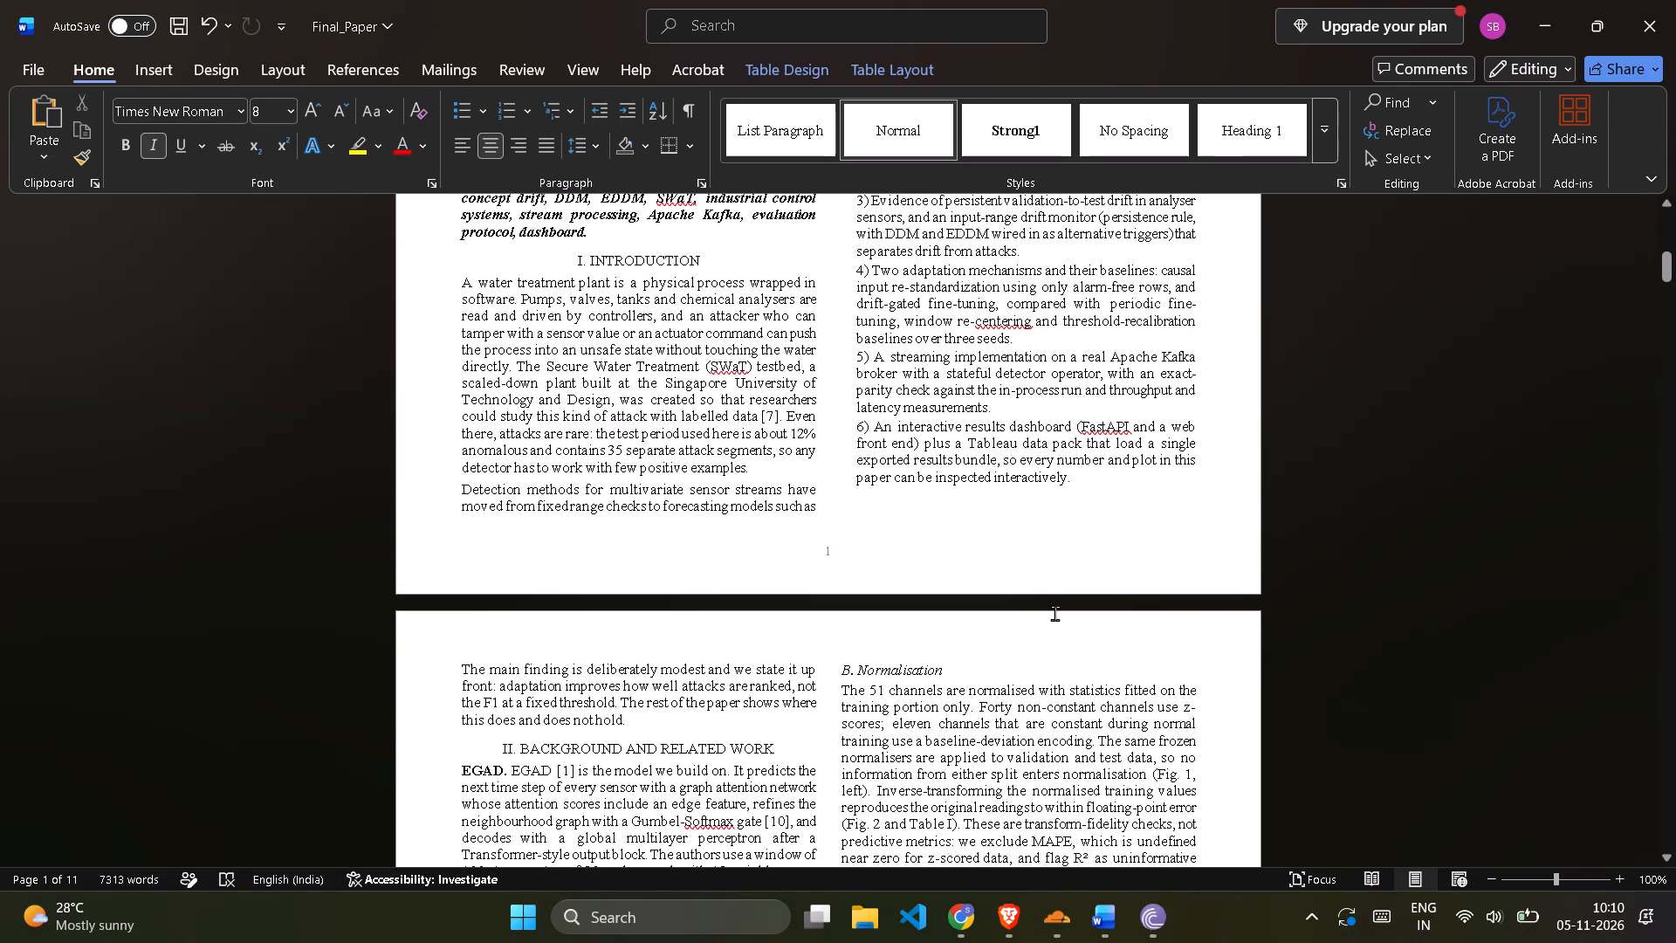
{"action": "scroll", "coordinate": [1054, 613], "scroll_direction": "down", "scroll_amount": 2}
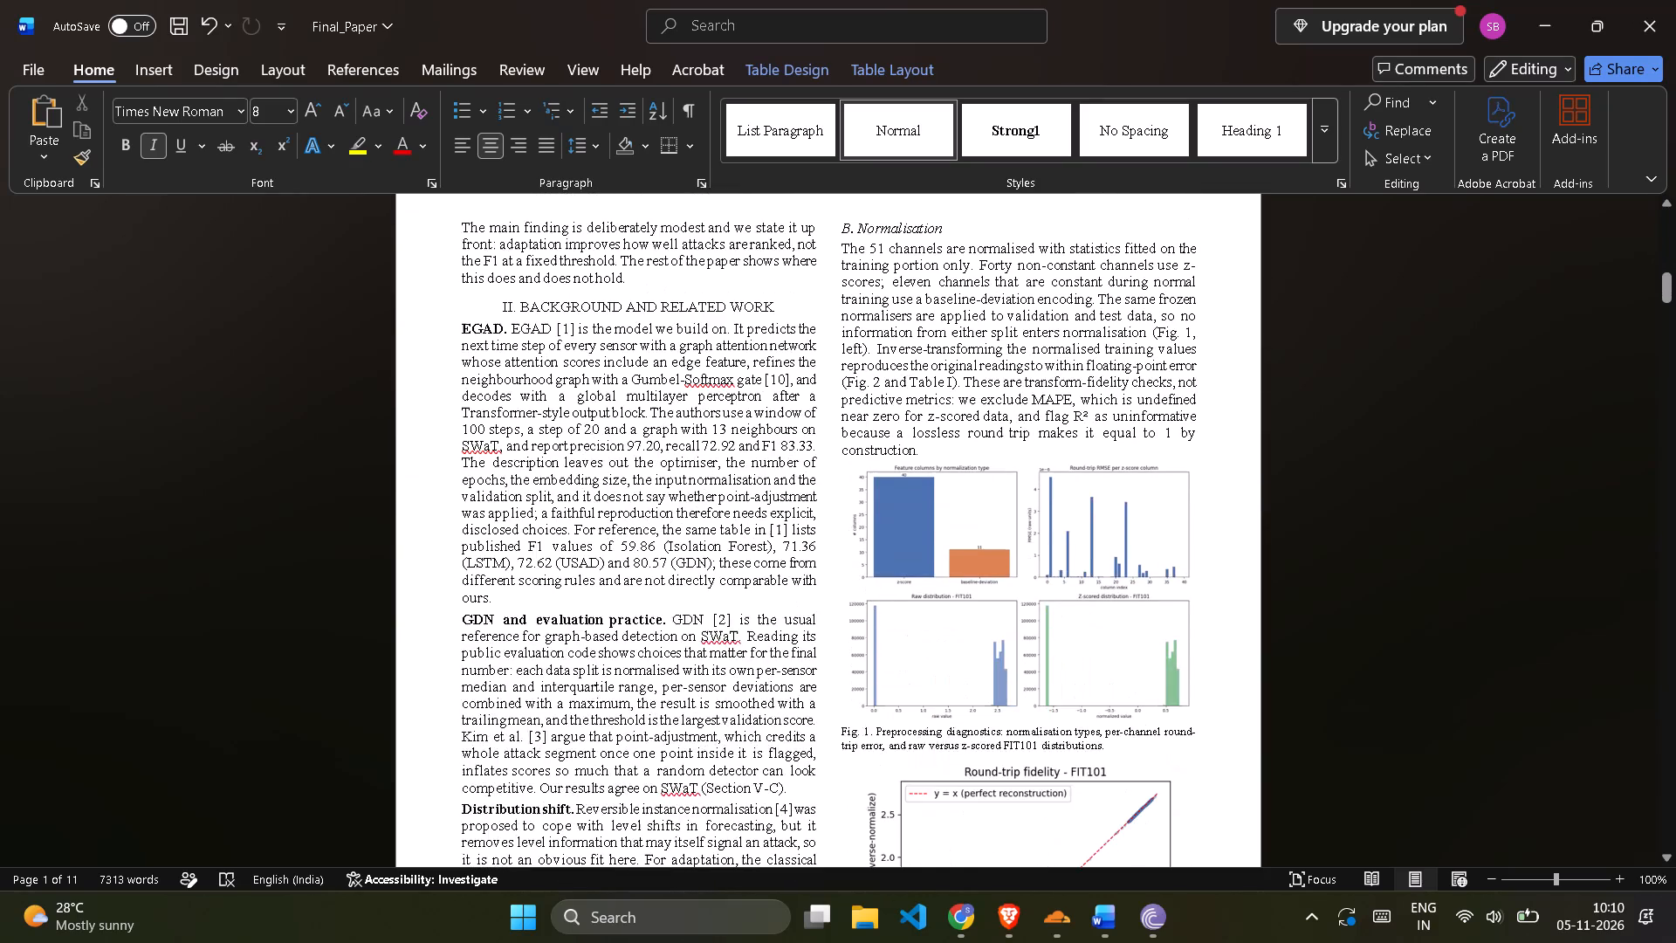
{"action": "scroll", "coordinate": [1054, 613], "scroll_direction": "down", "scroll_amount": 3}
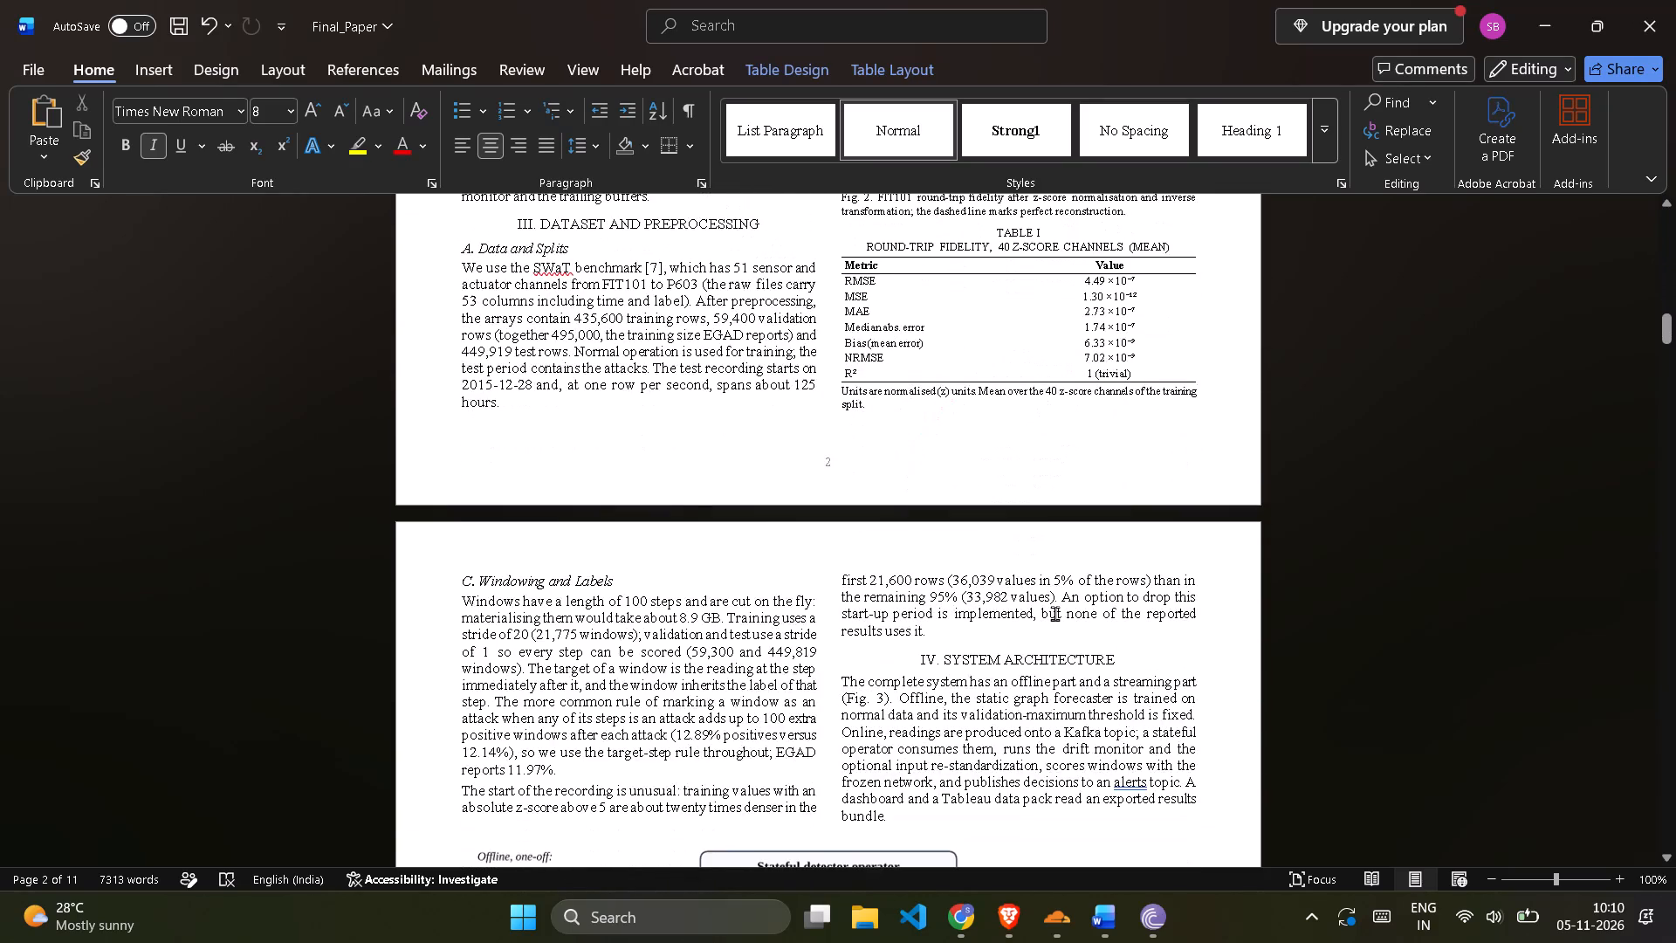
{"action": "scroll", "coordinate": [1054, 613], "scroll_direction": "down", "scroll_amount": 3}
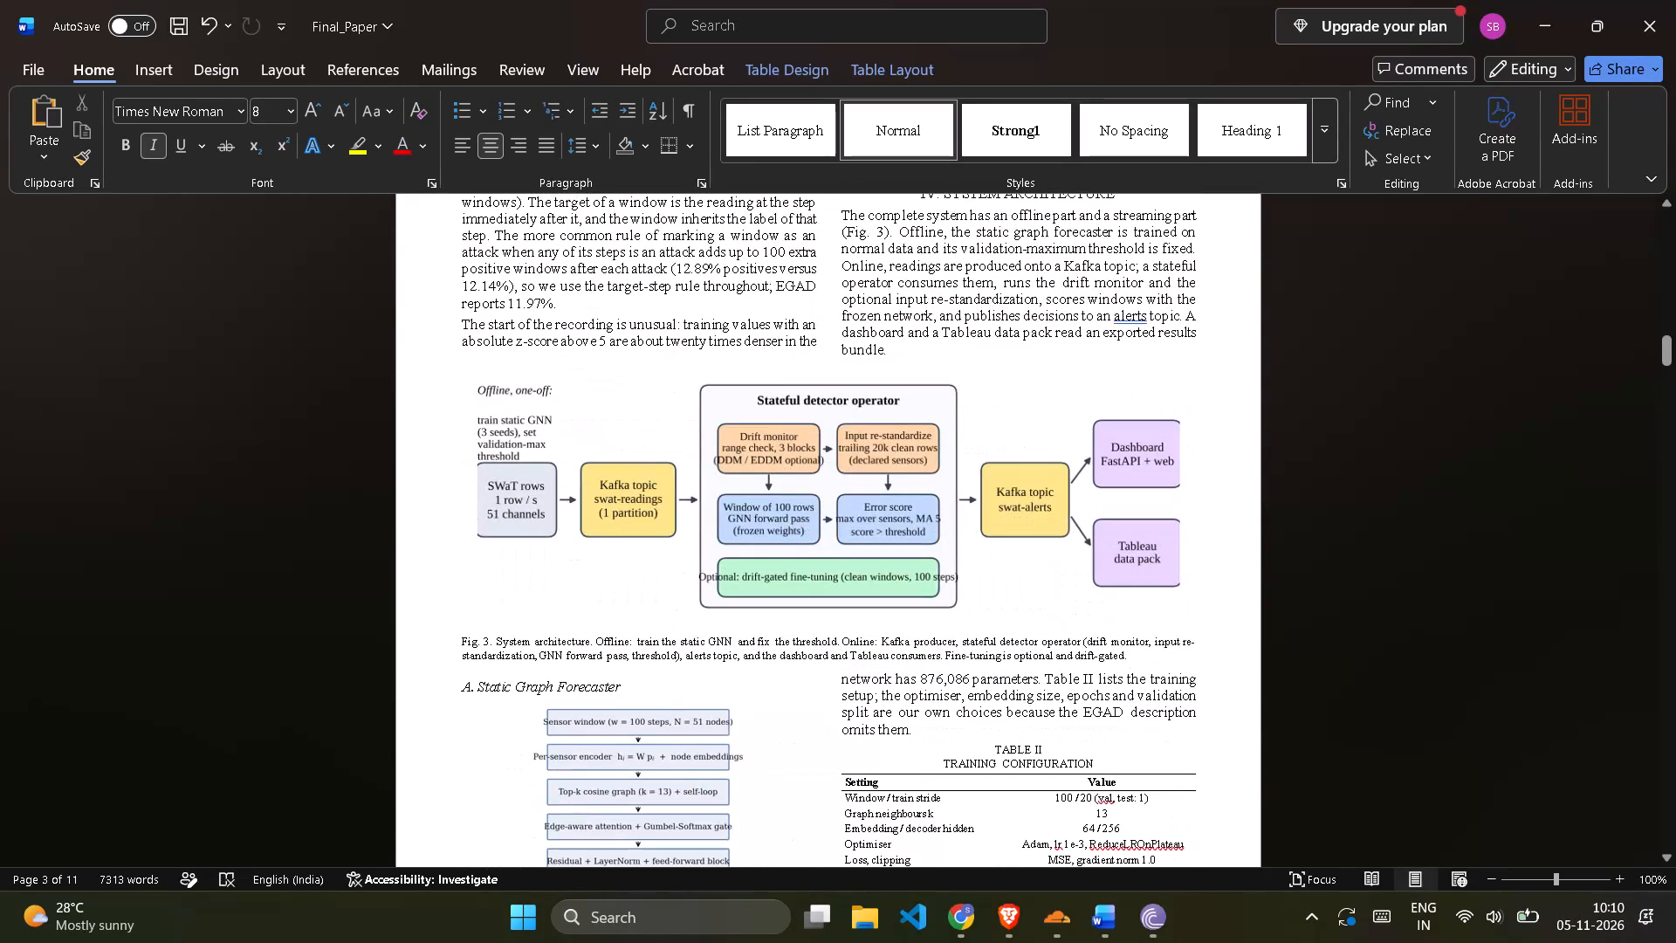
{"action": "left_click", "coordinate": [890, 560]}
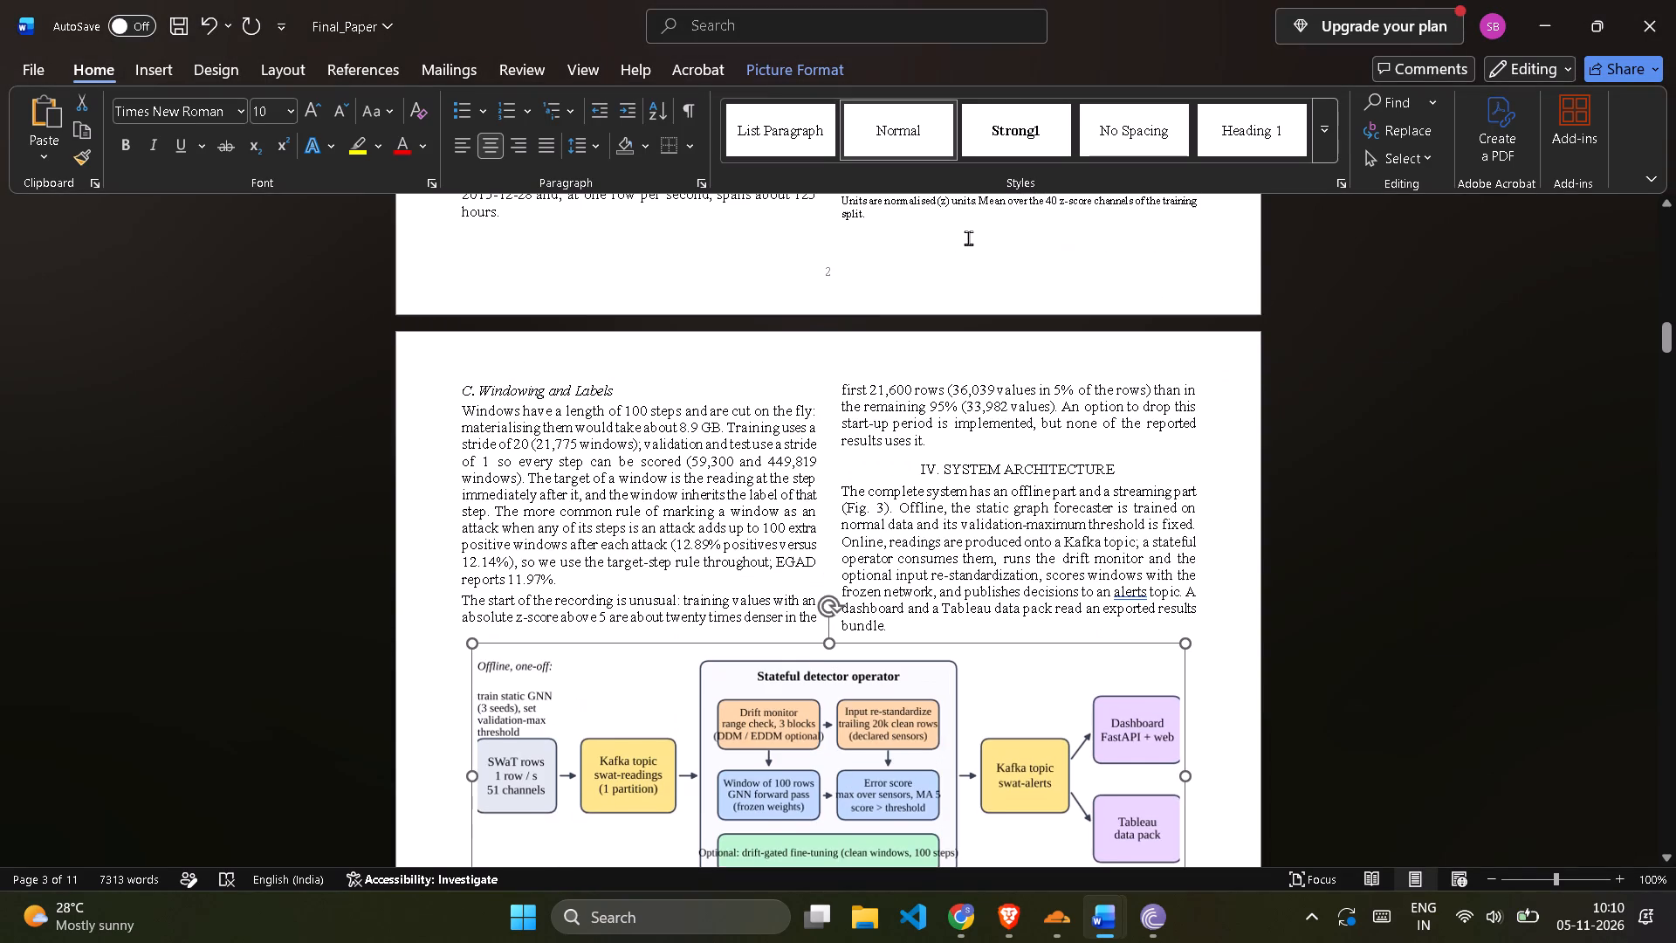
{"action": "scroll", "coordinate": [968, 379], "scroll_direction": "down", "scroll_amount": 3}
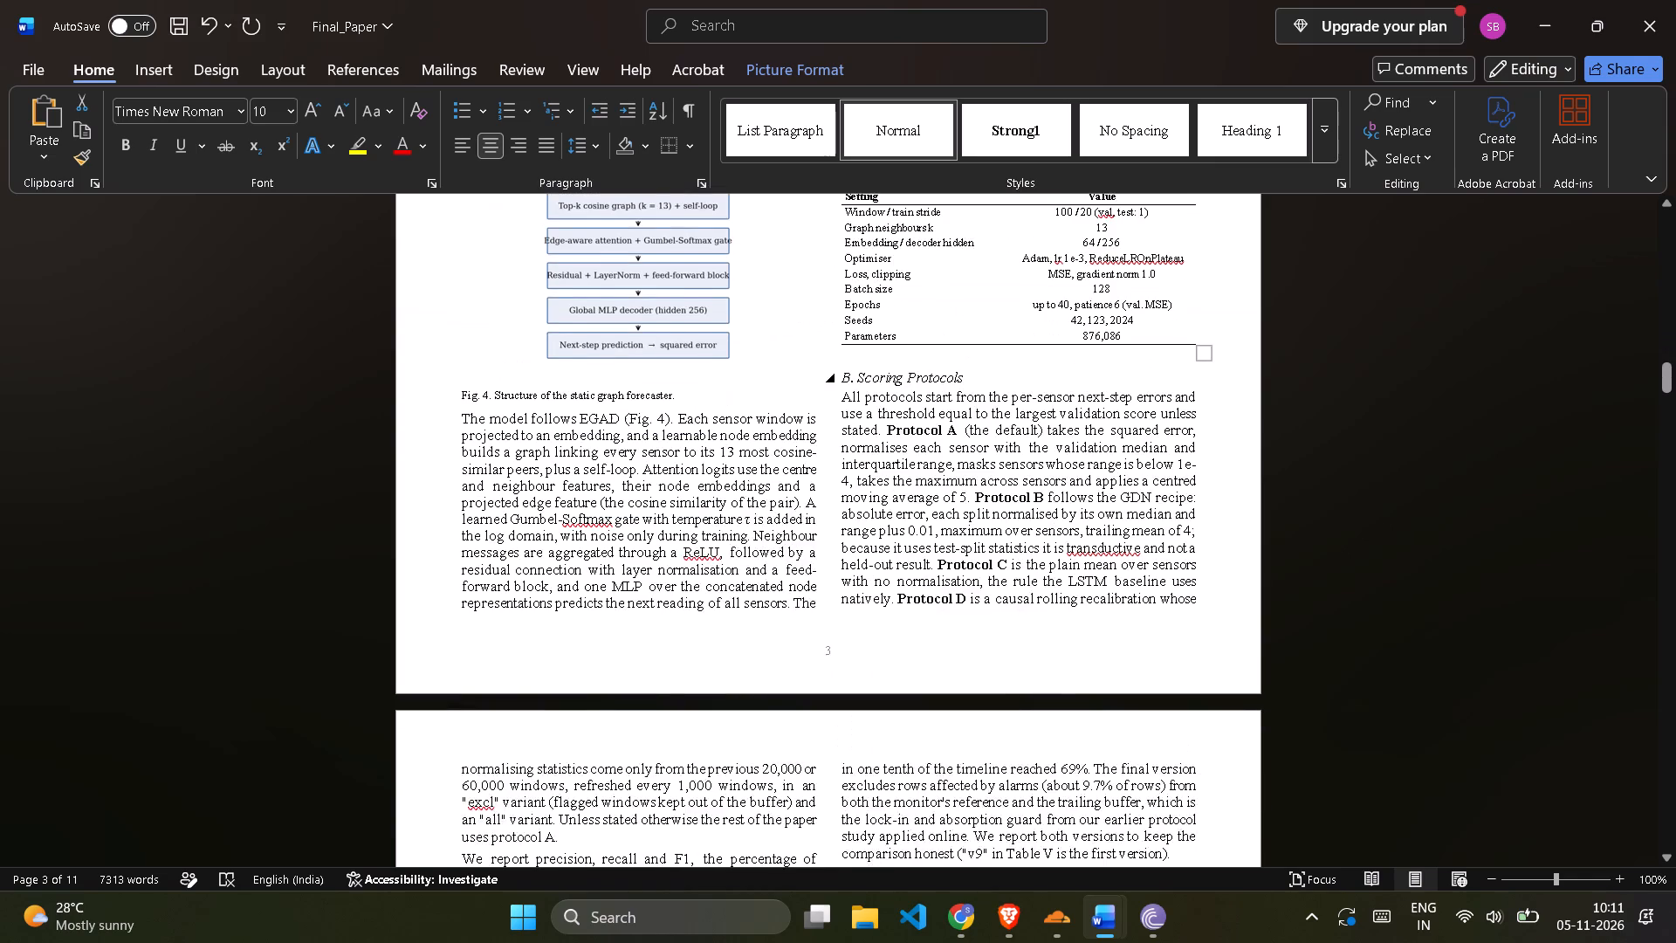
{"action": "scroll", "coordinate": [968, 379], "scroll_direction": "up", "scroll_amount": 1}
{"action": "scroll", "coordinate": [960, 473], "scroll_direction": "down", "scroll_amount": 1}
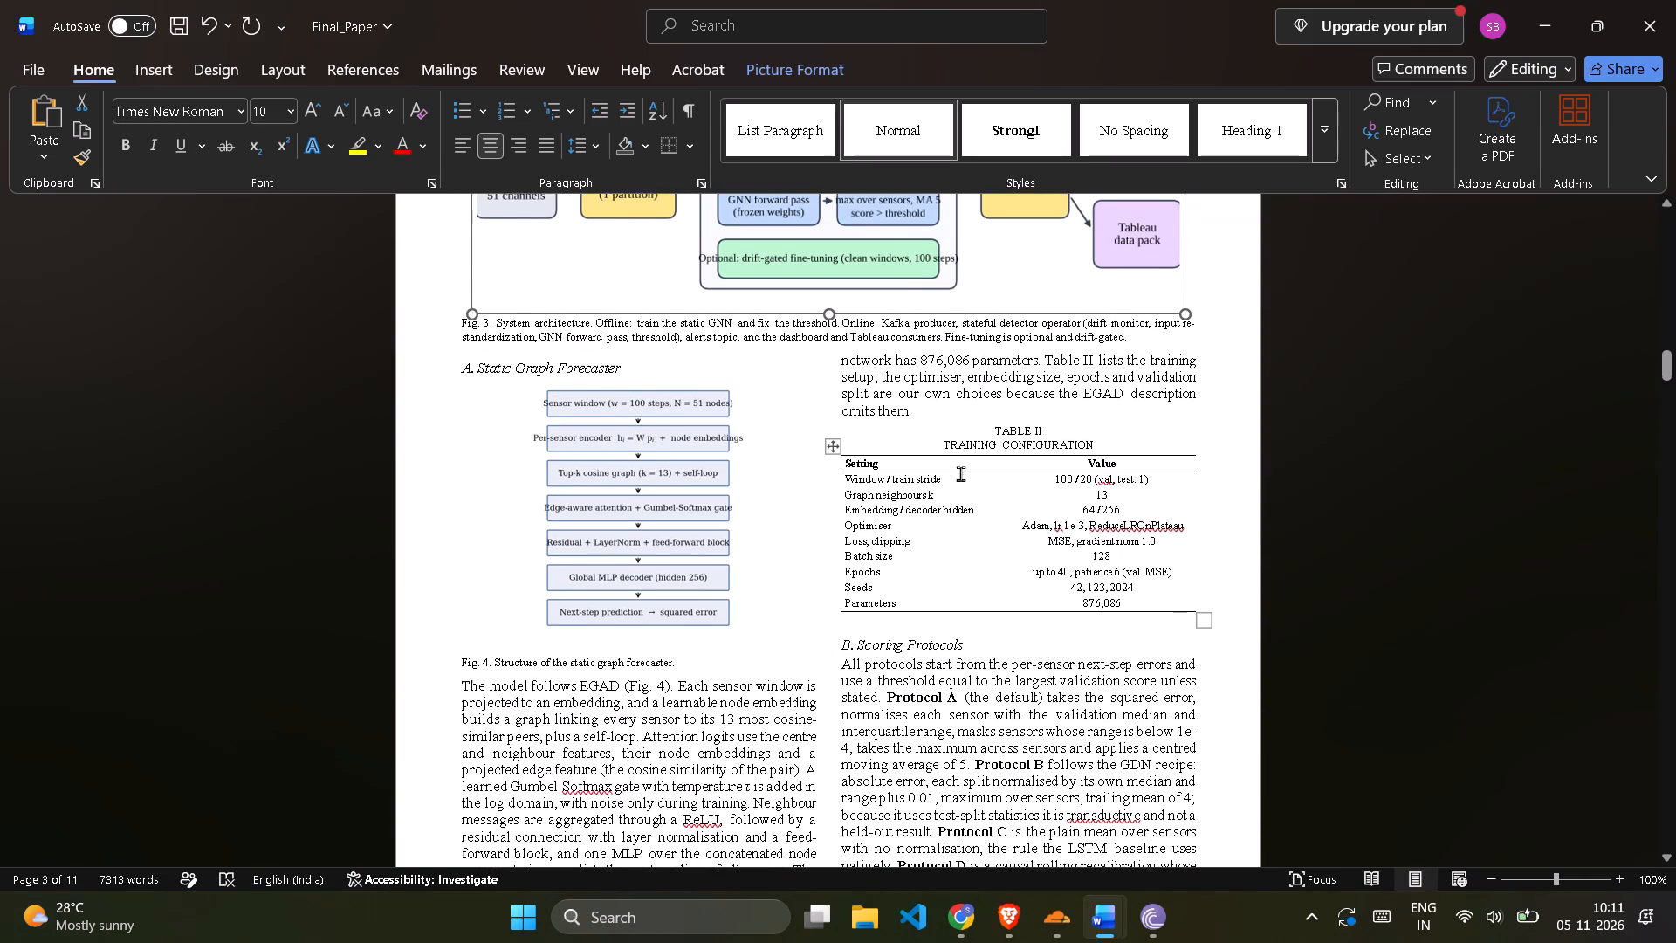
Examine the layout of pages 4 and 5, including the gap before Fig. 5, Table III and the Fig. 6 plots.
{"action": "scroll", "coordinate": [960, 473], "scroll_direction": "down", "scroll_amount": 3}
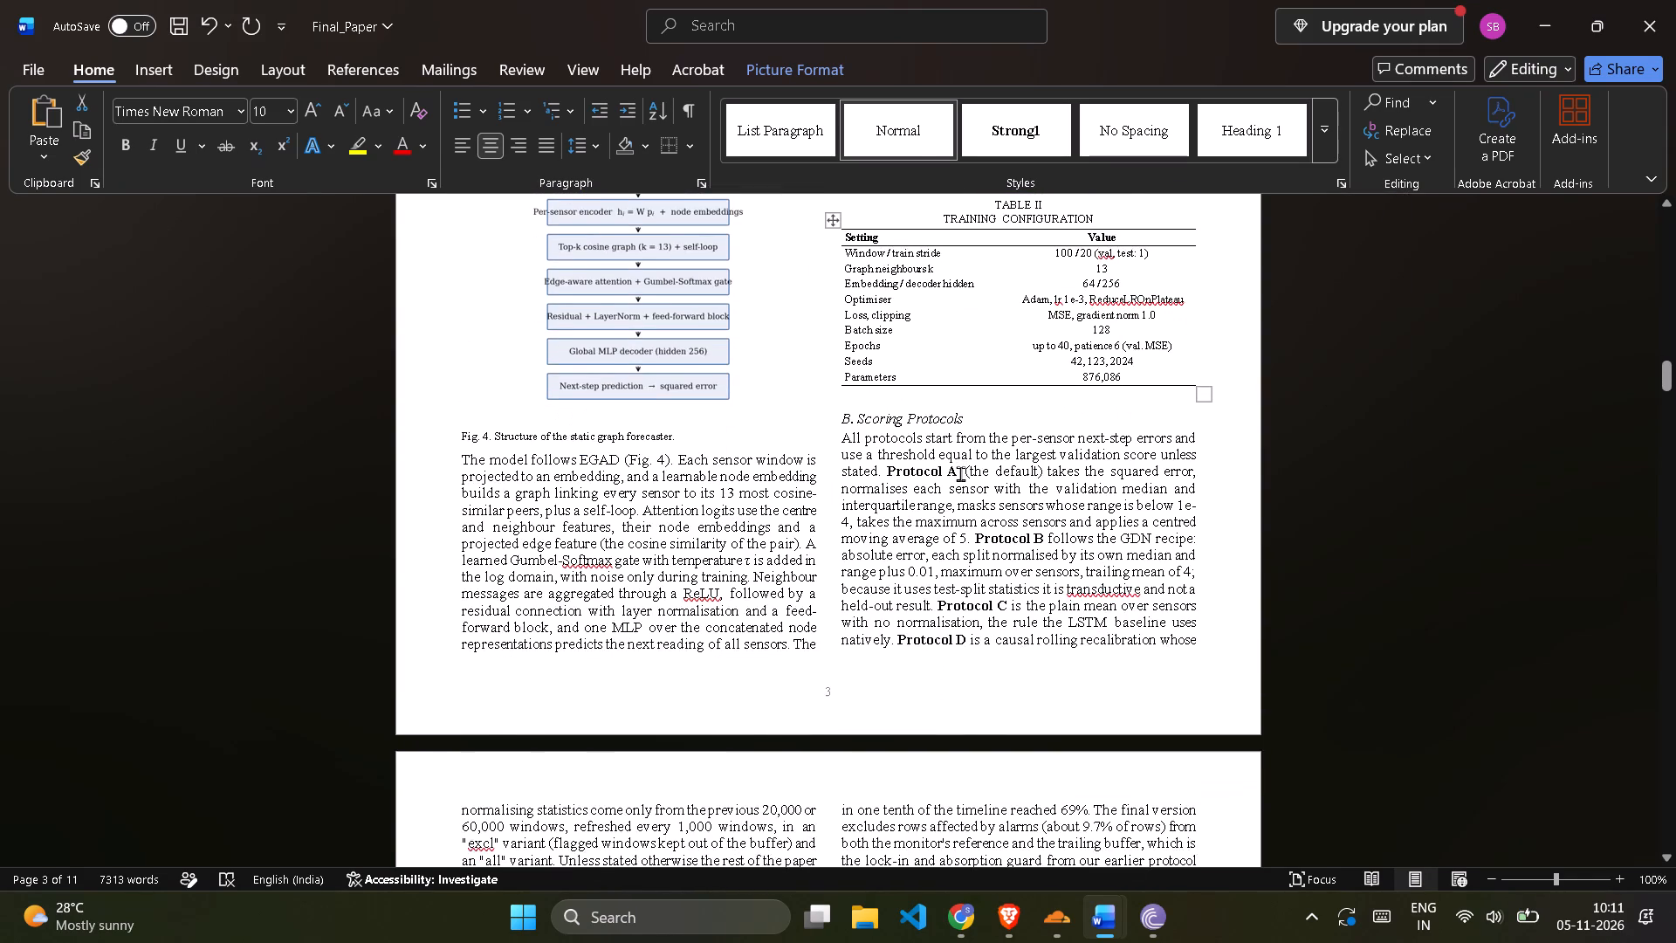
{"action": "scroll", "coordinate": [960, 473], "scroll_direction": "down", "scroll_amount": 2}
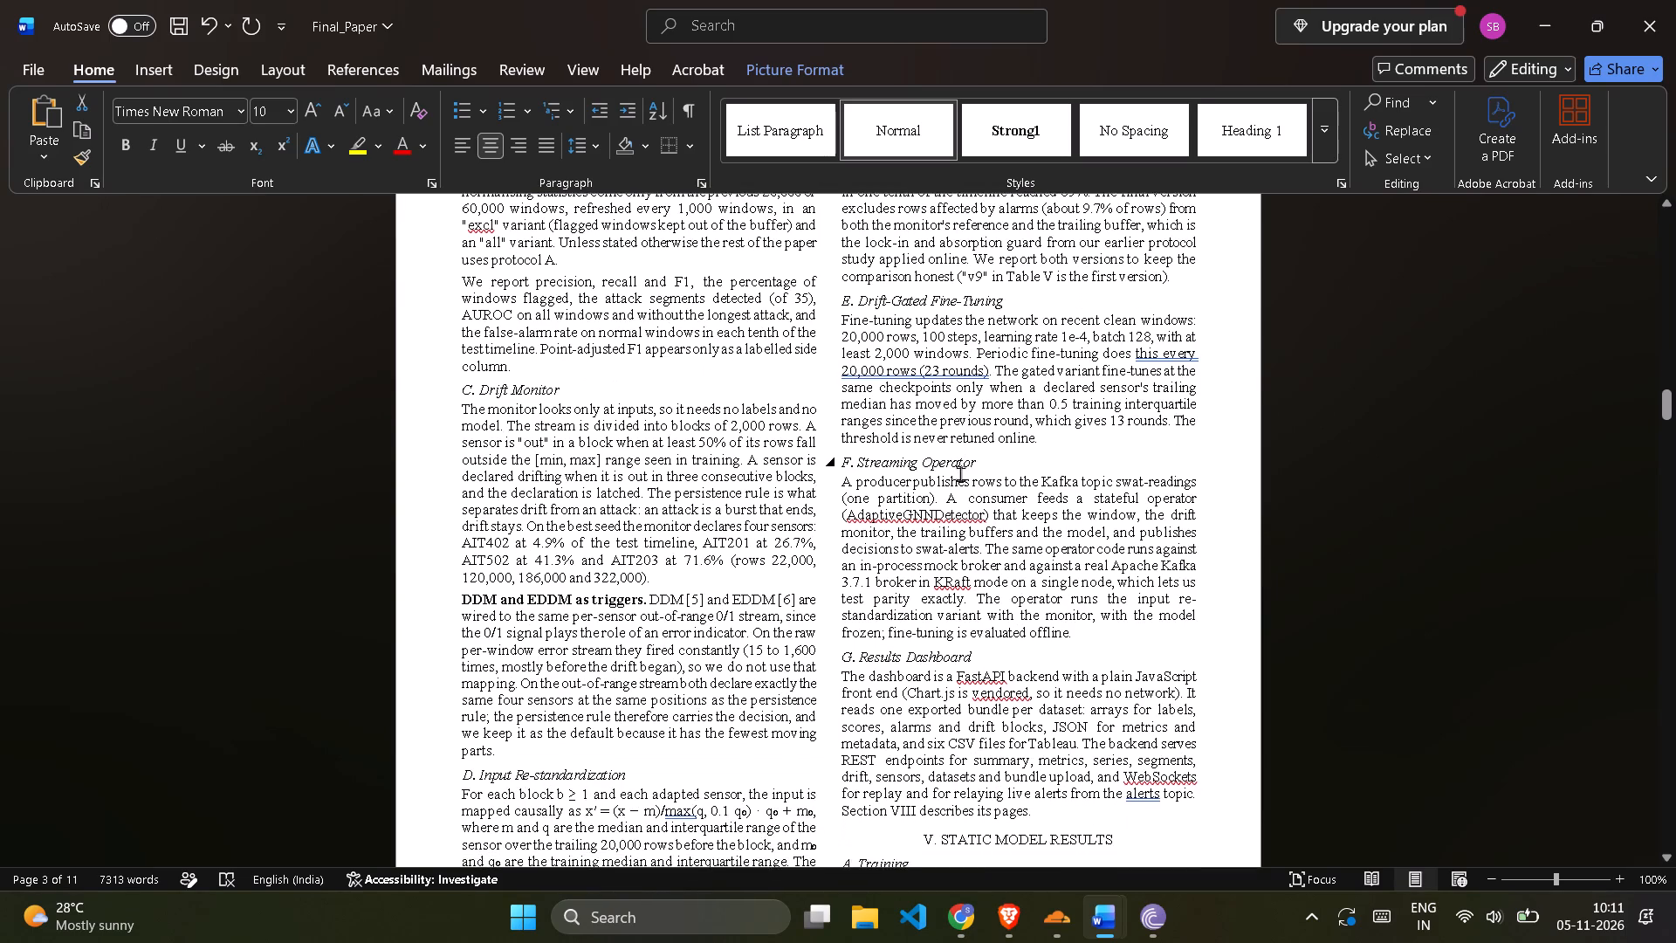
{"action": "scroll", "coordinate": [960, 473], "scroll_direction": "down", "scroll_amount": 2}
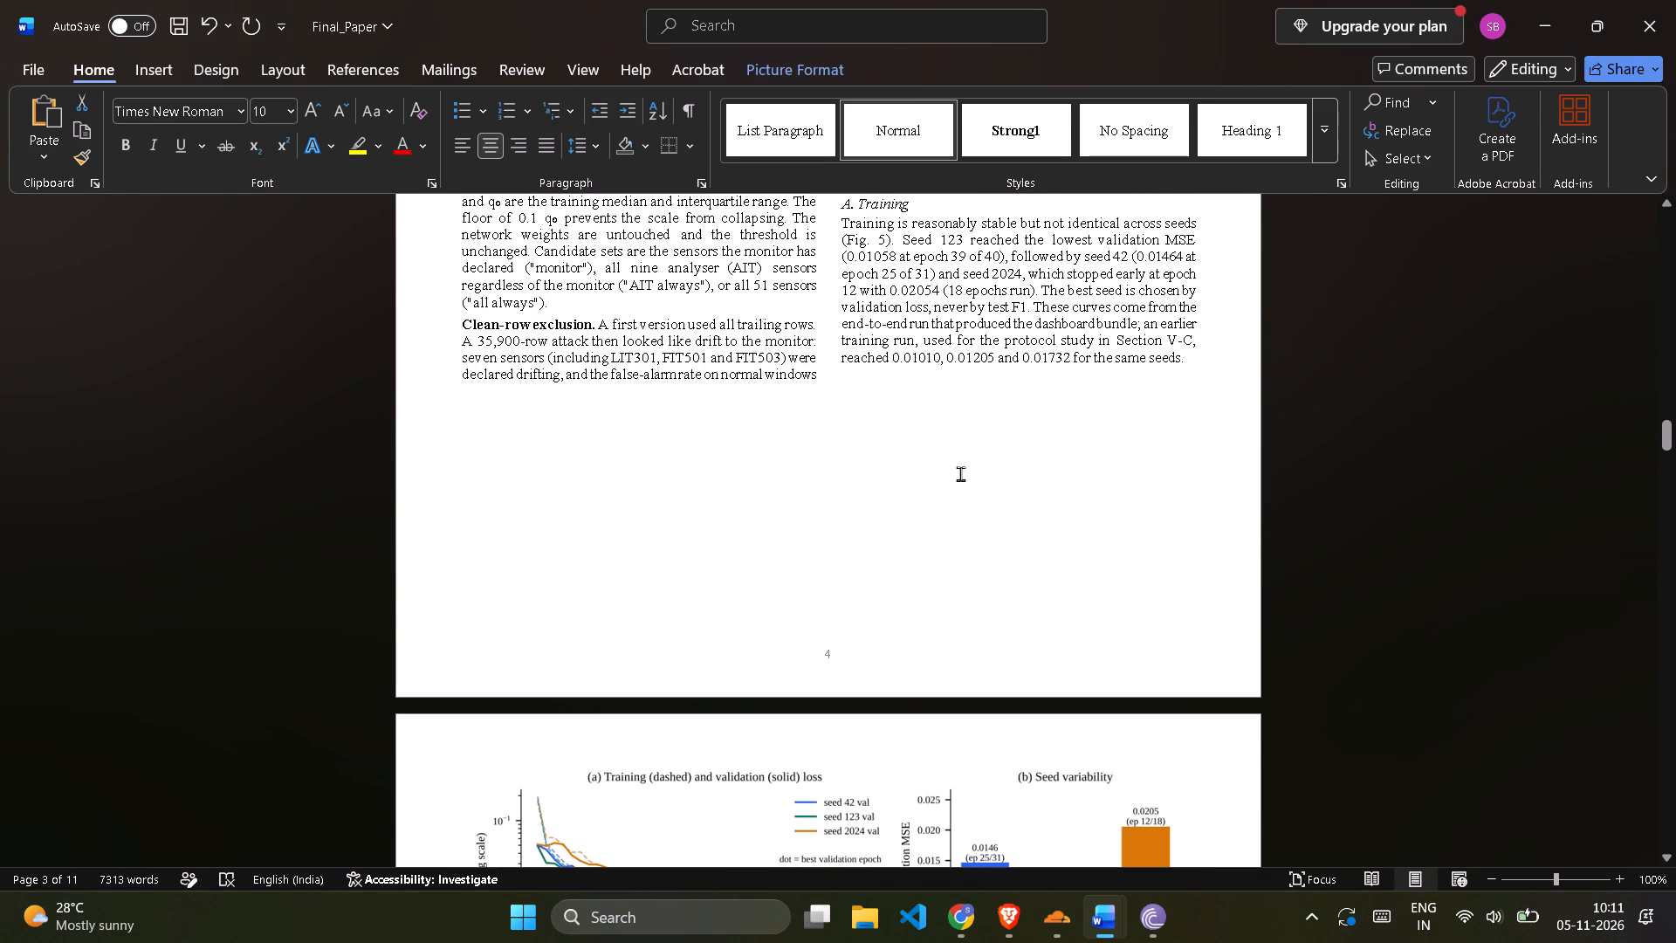
{"action": "scroll", "coordinate": [960, 473], "scroll_direction": "up", "scroll_amount": 1}
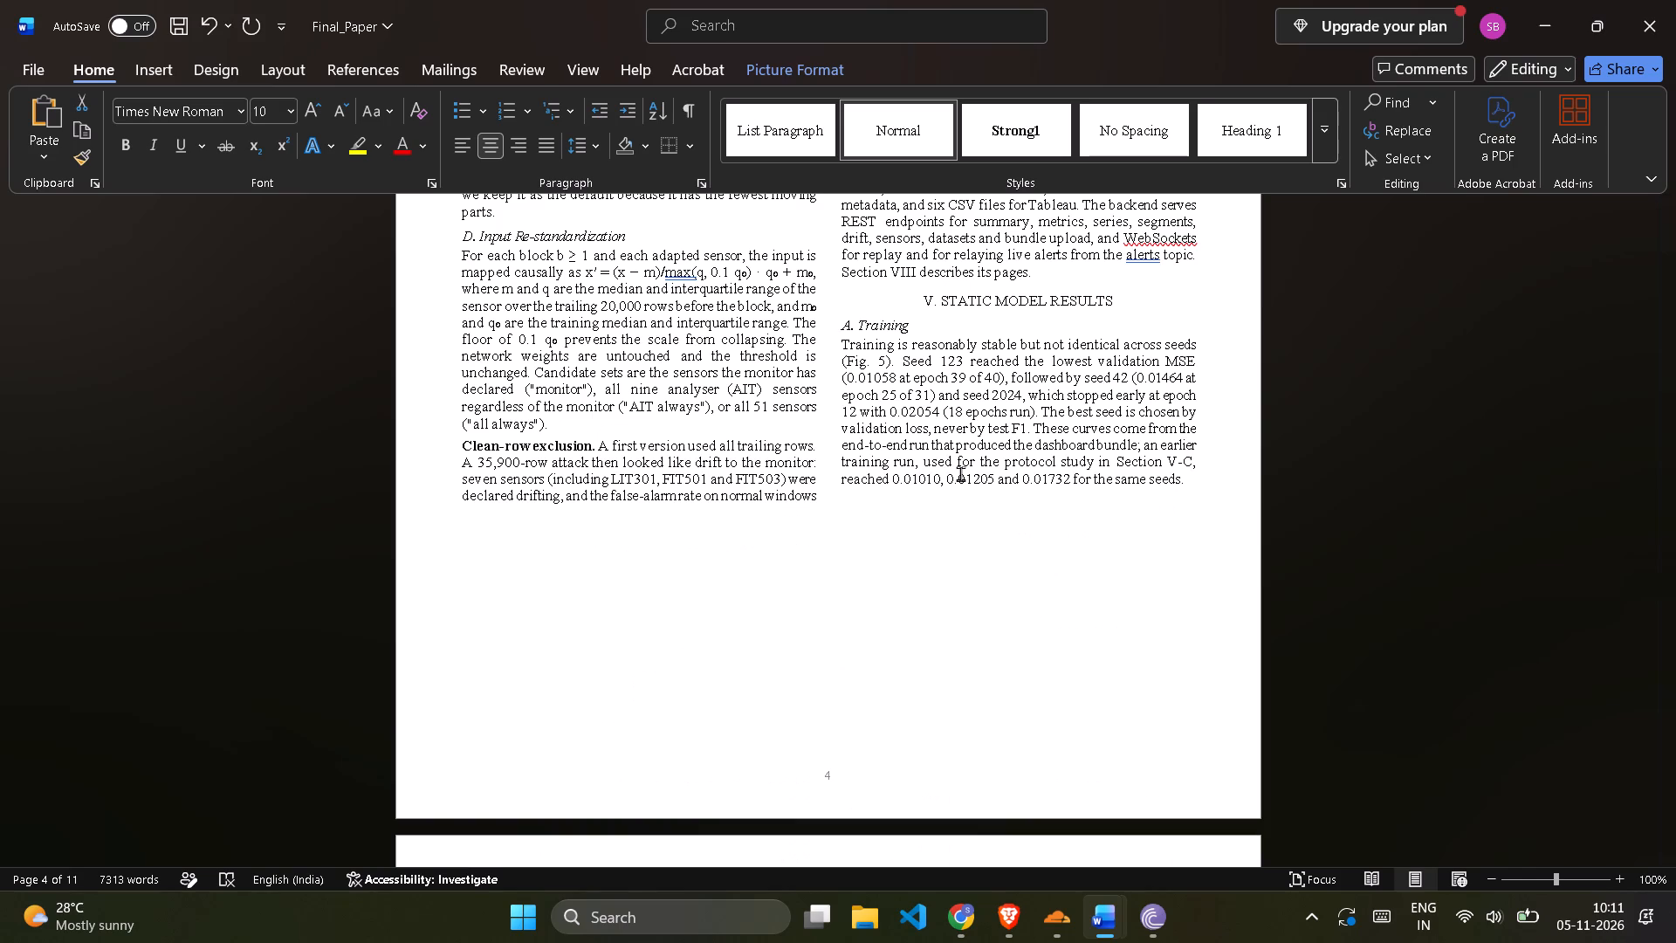
{"action": "scroll", "coordinate": [960, 473], "scroll_direction": "down", "scroll_amount": 7}
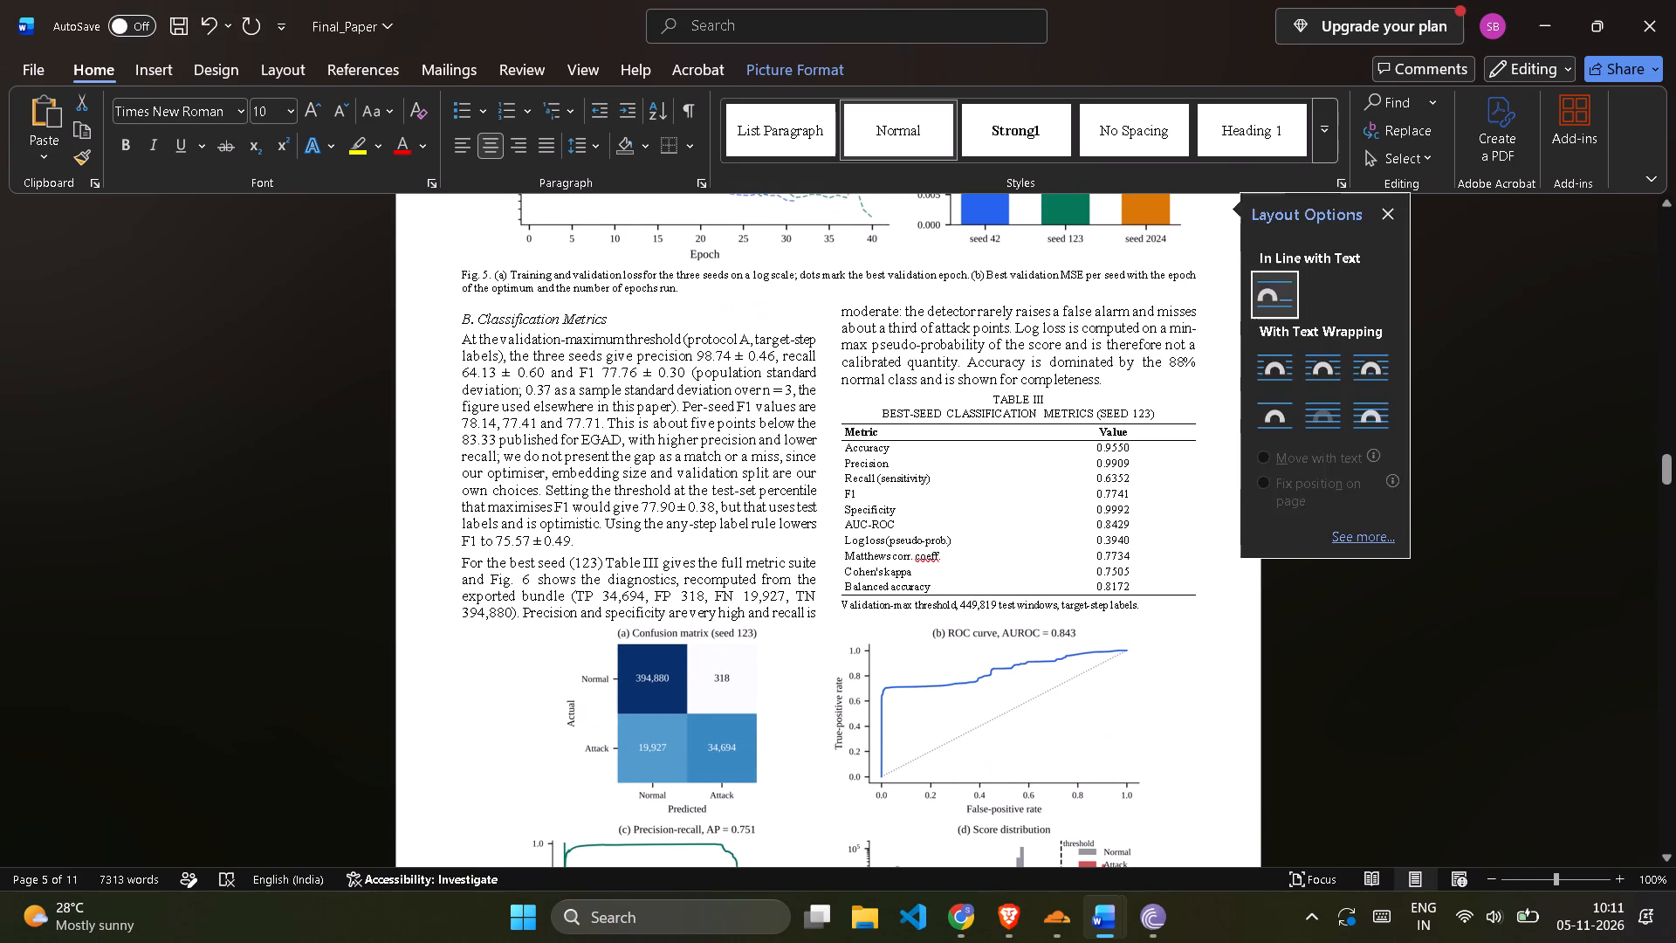
{"action": "scroll", "coordinate": [960, 473], "scroll_direction": "down", "scroll_amount": 1}
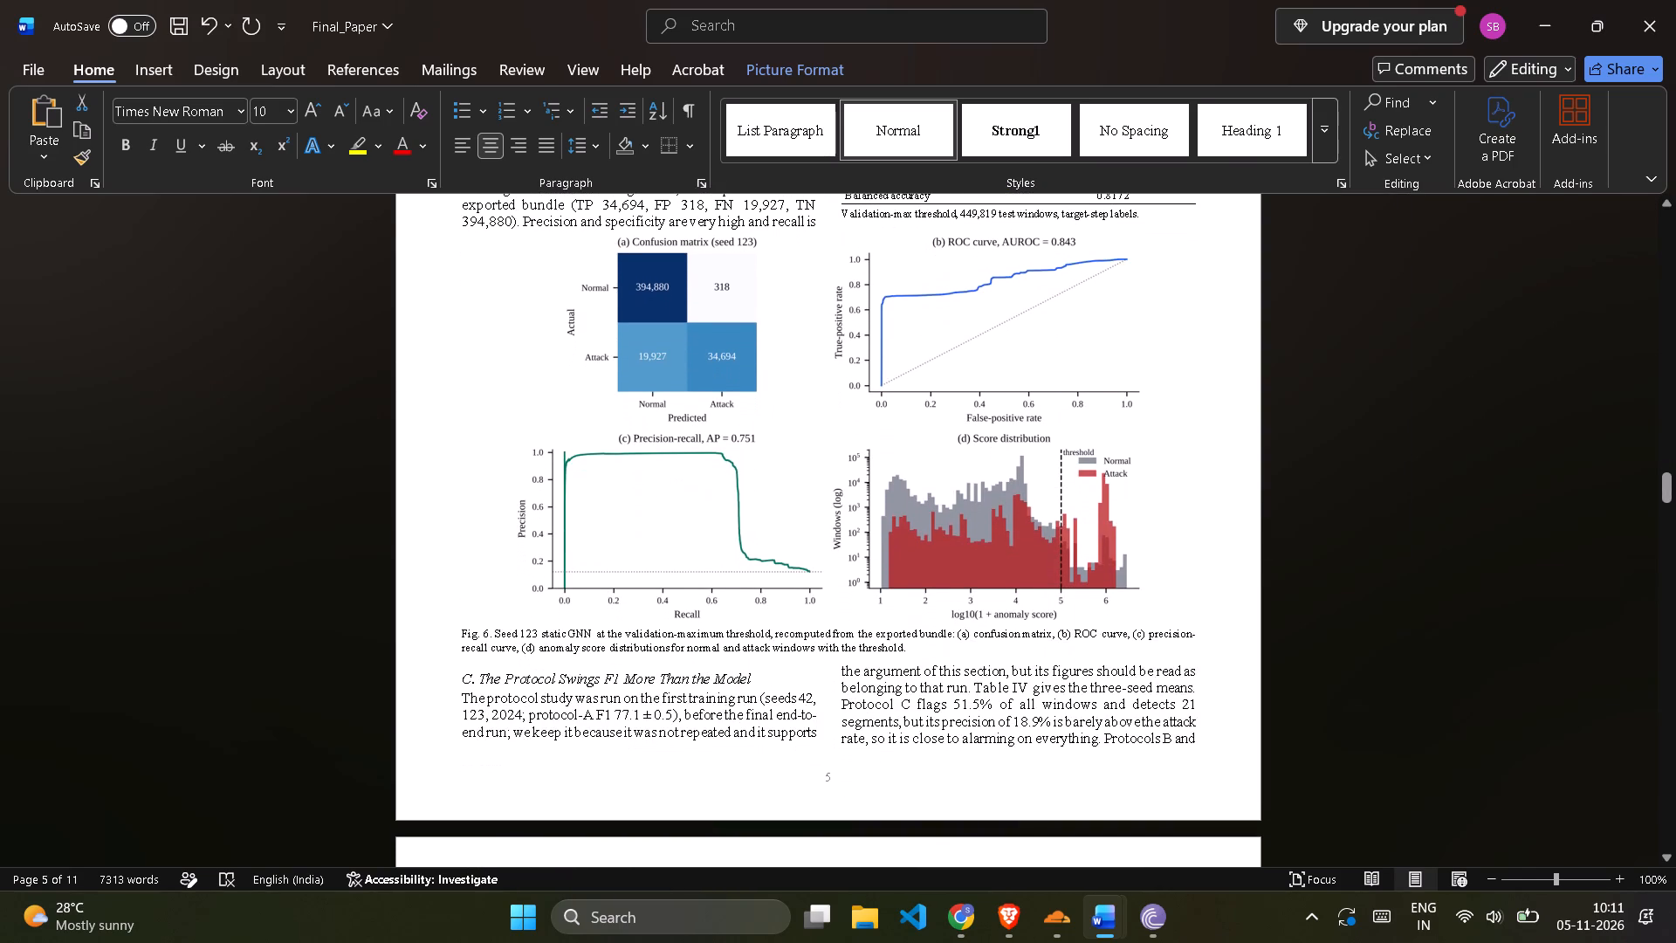
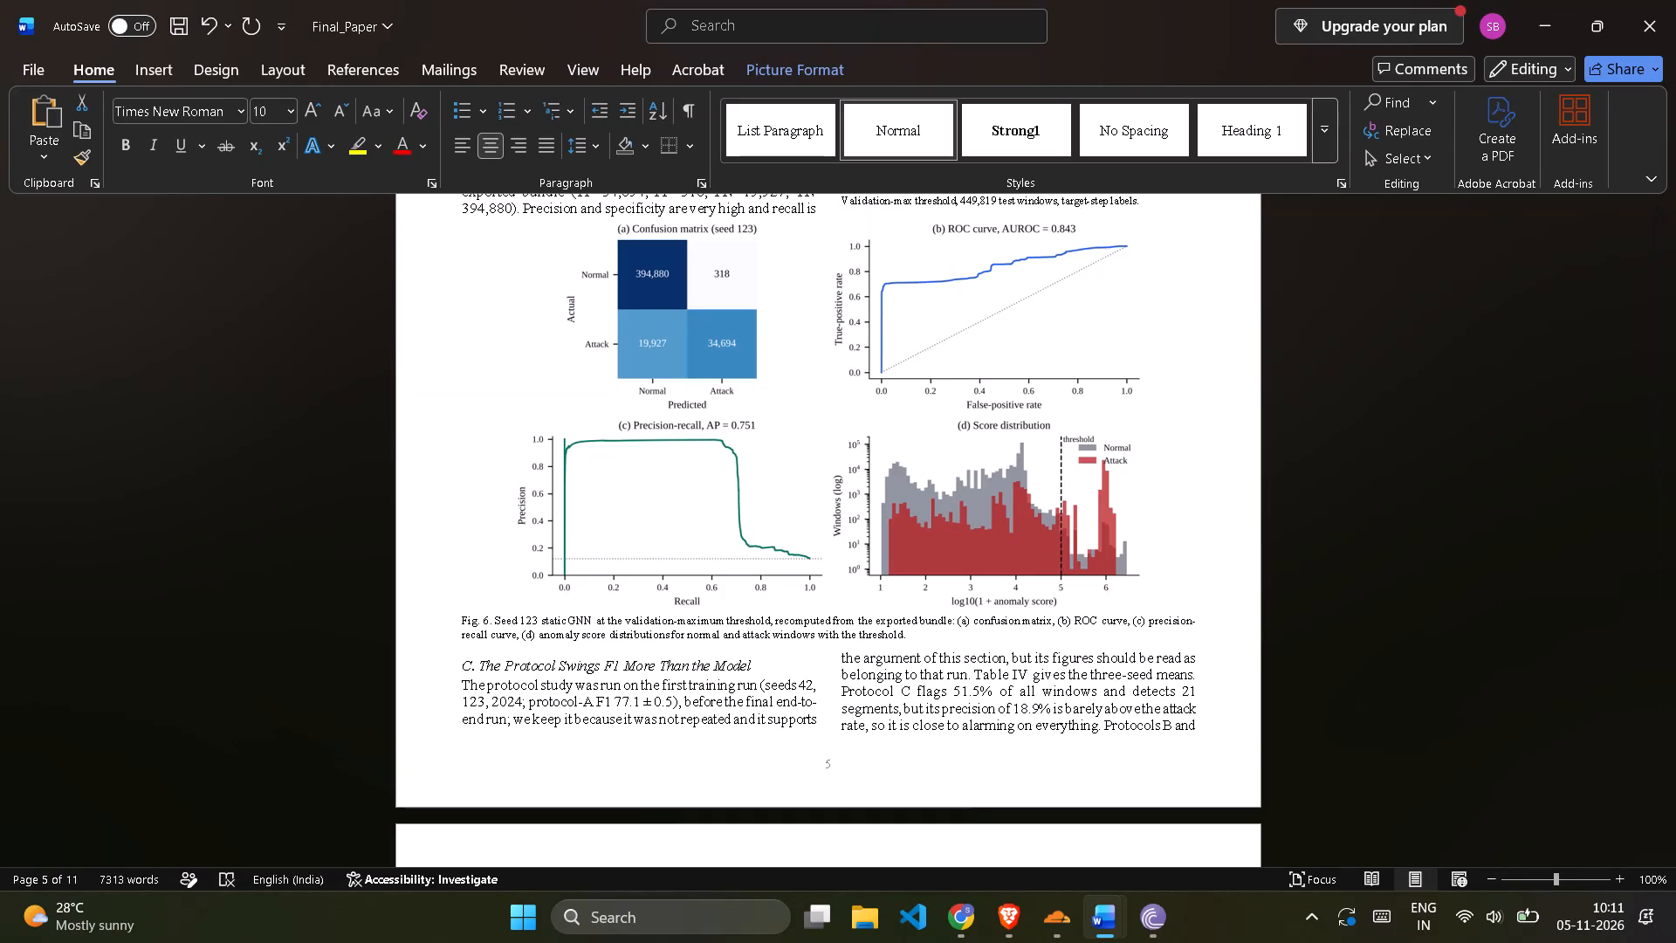
Examine the layout of pages 5 to 7, including Table IV and the charts and heat map in Figs. 7 to 12.
{"action": "scroll", "coordinate": [960, 473], "scroll_direction": "down", "scroll_amount": 5}
{"action": "scroll", "coordinate": [960, 473], "scroll_direction": "up", "scroll_amount": 1}
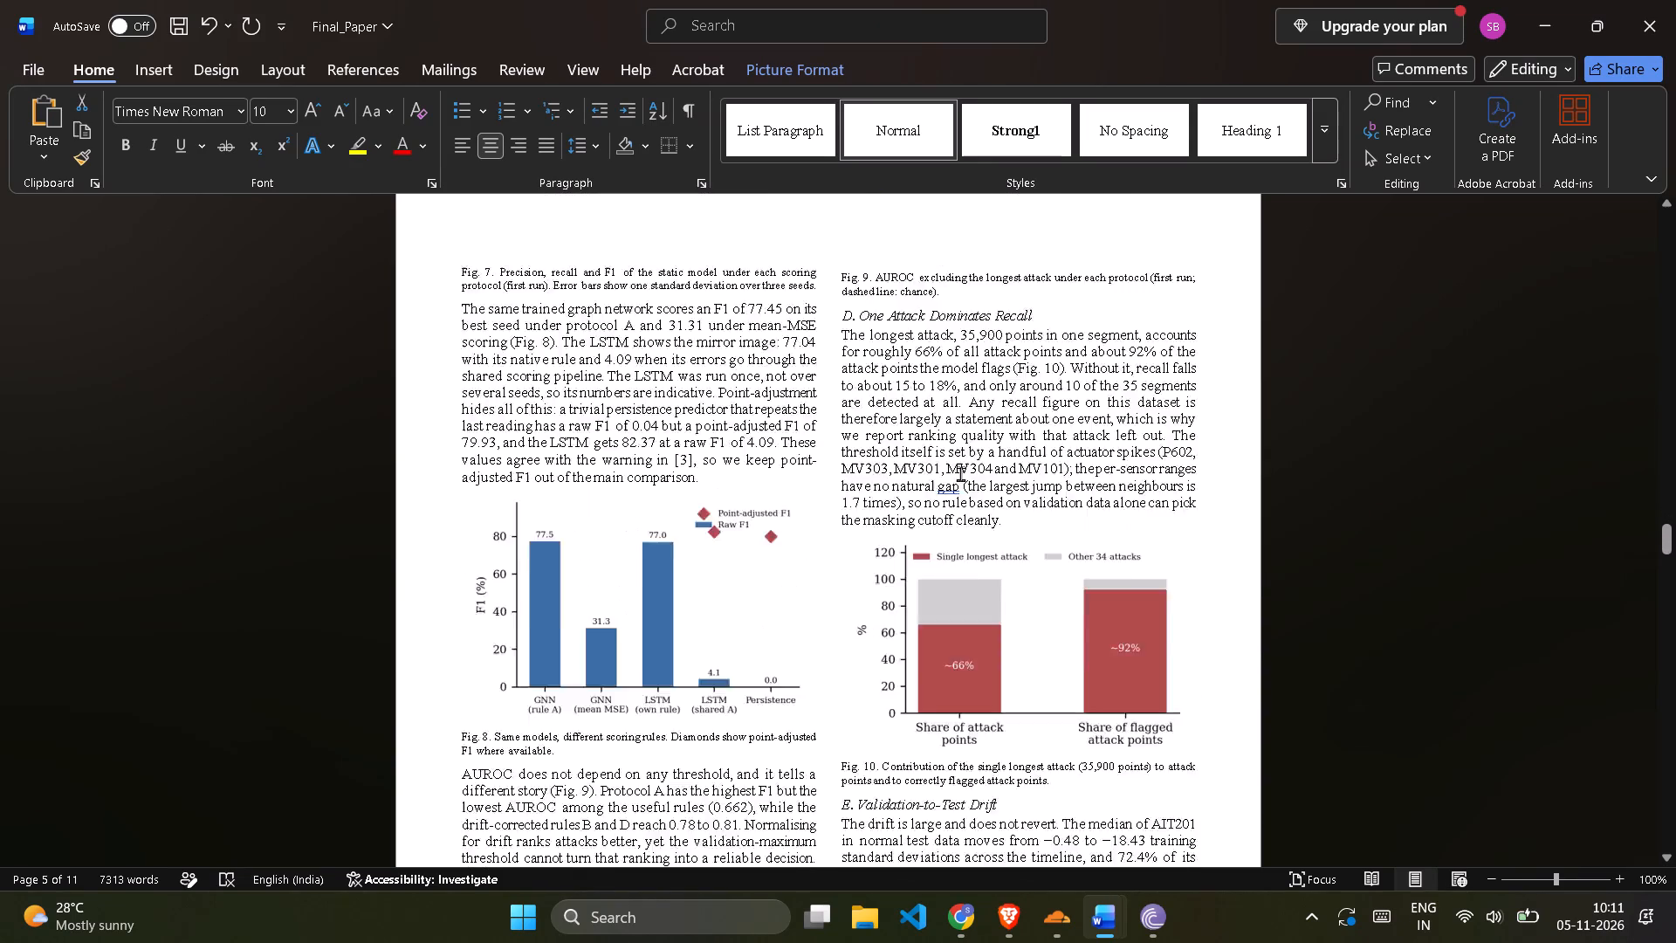
{"action": "scroll", "coordinate": [960, 473], "scroll_direction": "up", "scroll_amount": 2}
{"action": "scroll", "coordinate": [960, 473], "scroll_direction": "down", "scroll_amount": 1}
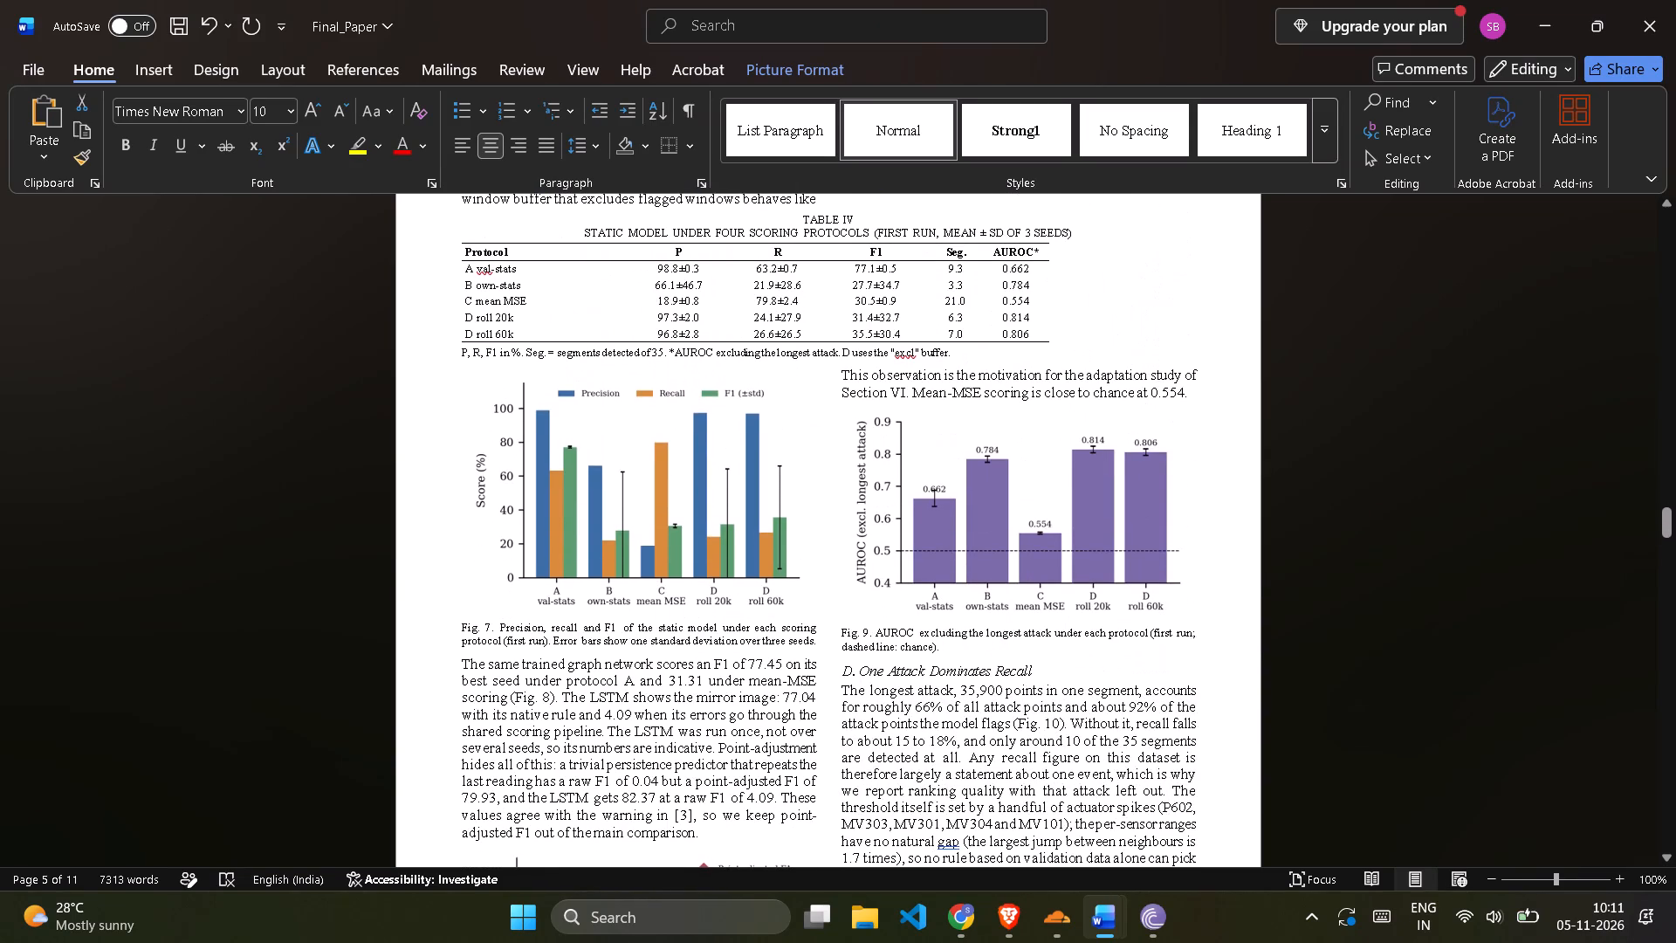
{"action": "scroll", "coordinate": [953, 515], "scroll_direction": "down", "scroll_amount": 3}
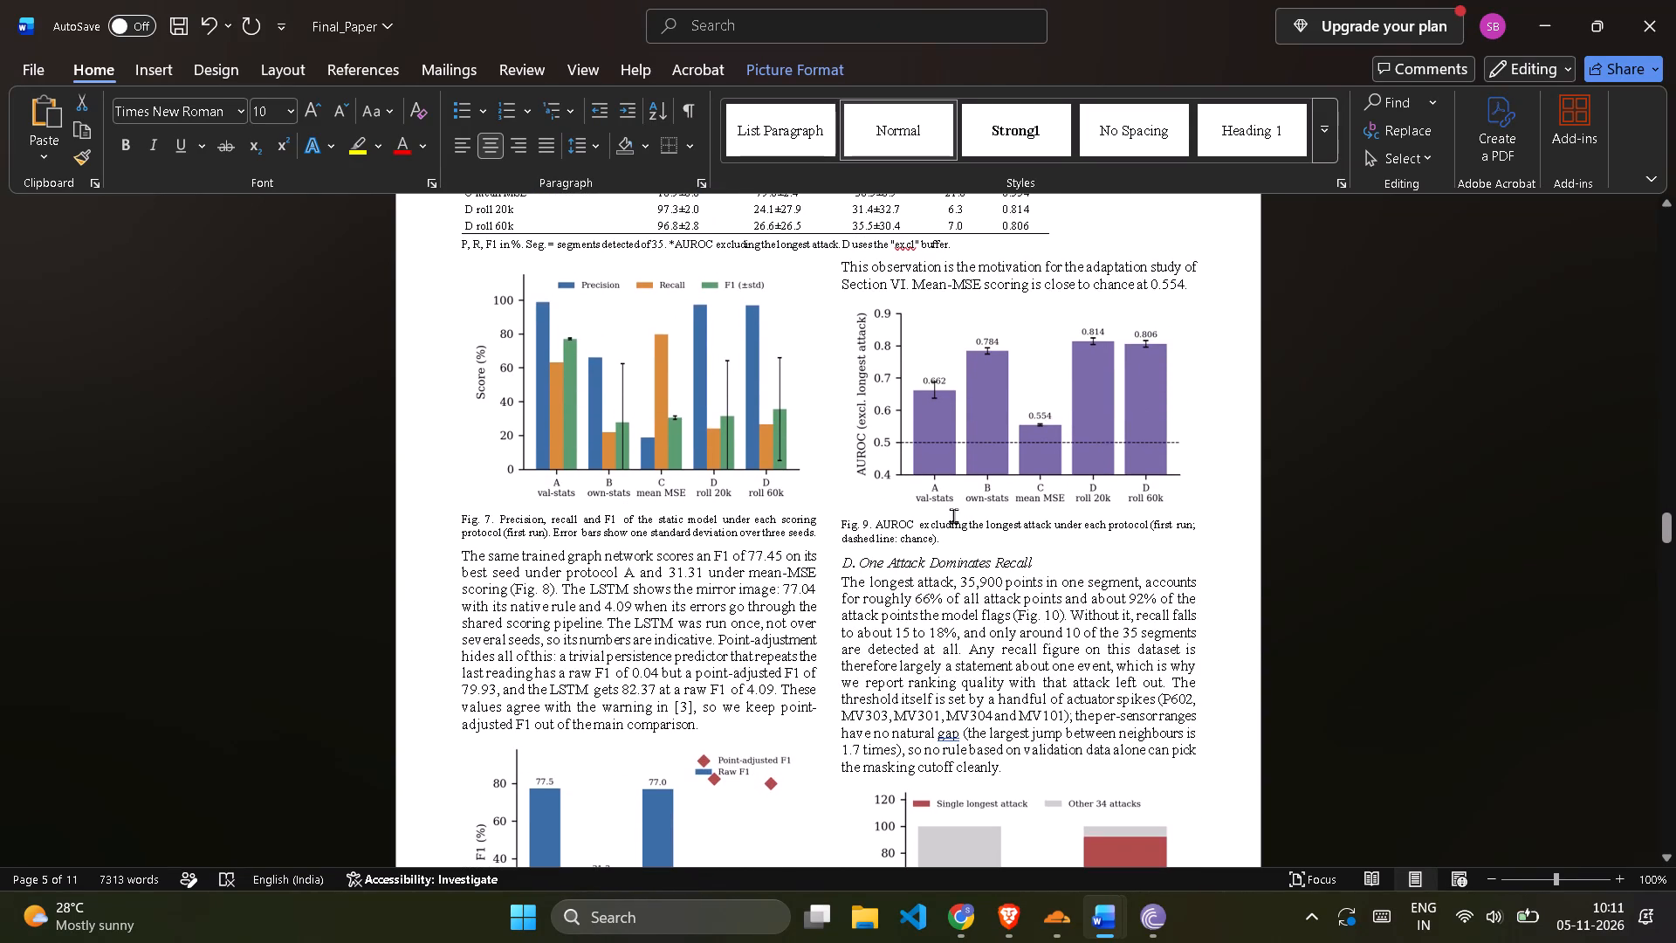
{"action": "scroll", "coordinate": [953, 515], "scroll_direction": "down", "scroll_amount": 3}
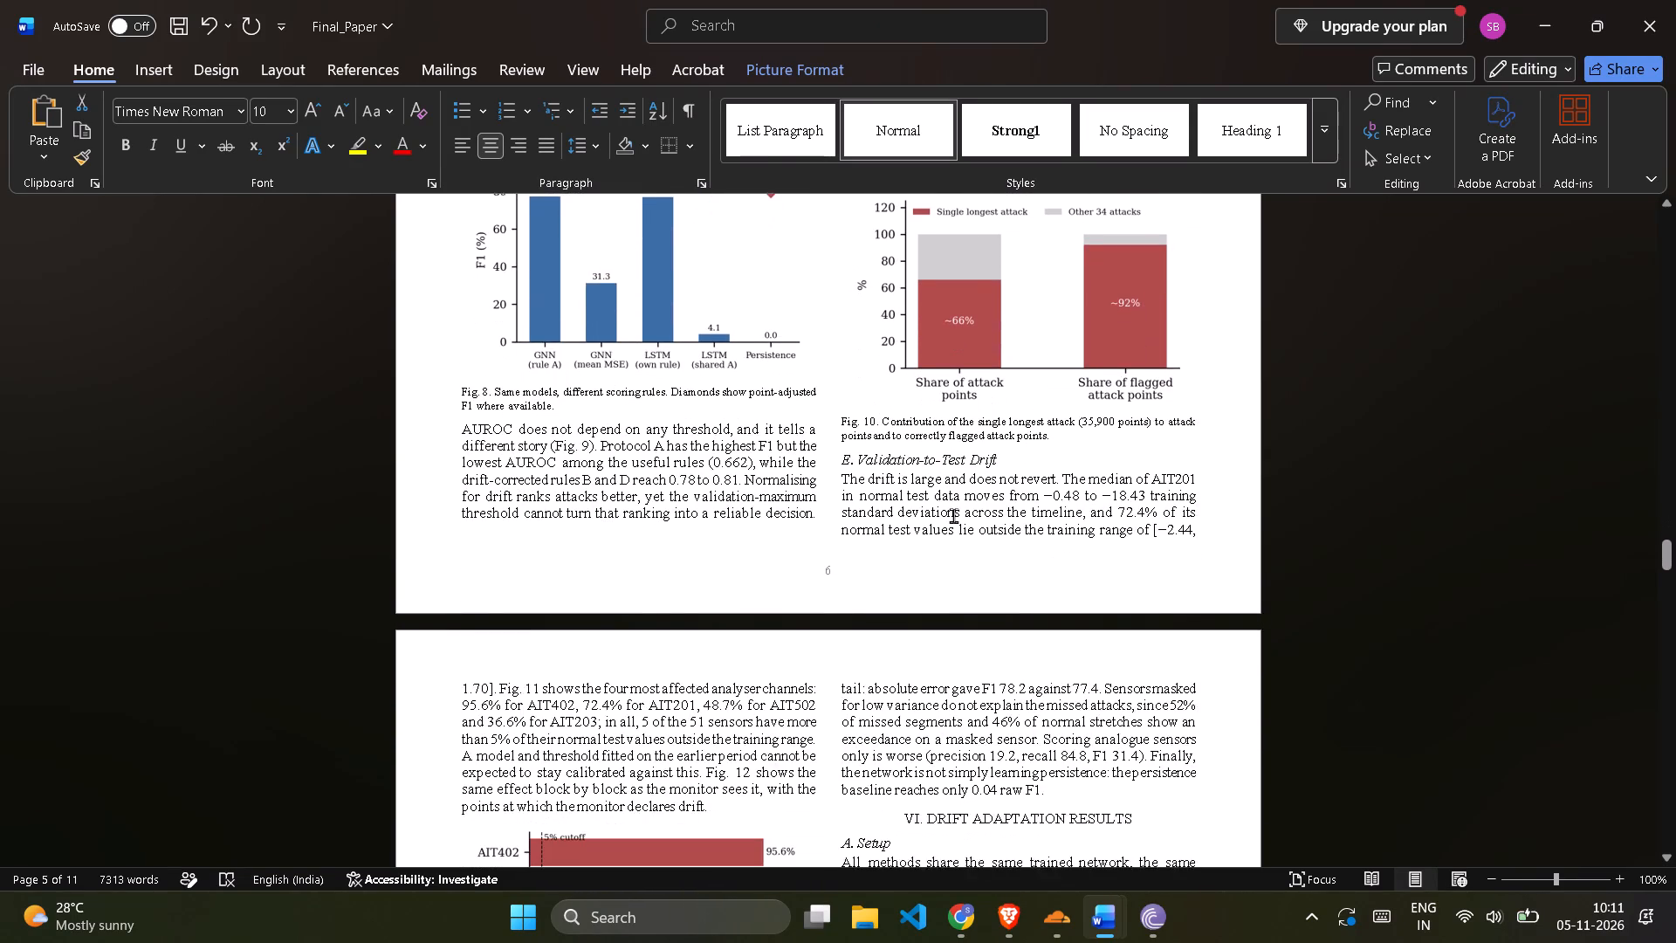
{"action": "scroll", "coordinate": [953, 515], "scroll_direction": "down", "scroll_amount": 1}
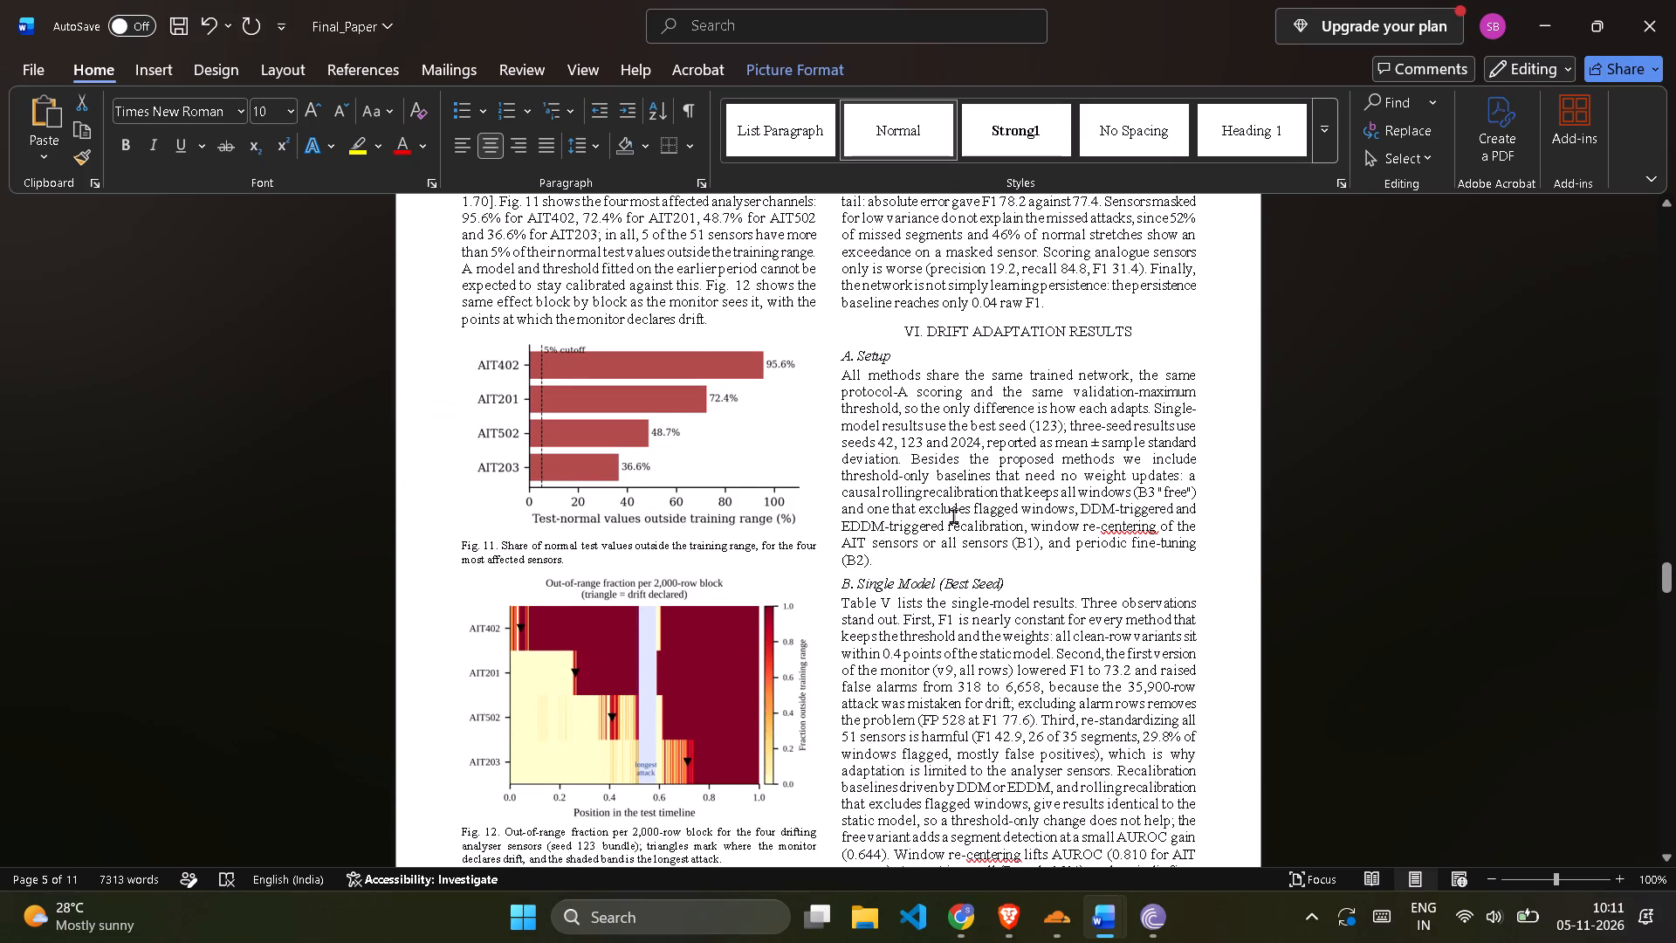
{"action": "scroll", "coordinate": [953, 515], "scroll_direction": "down", "scroll_amount": 1}
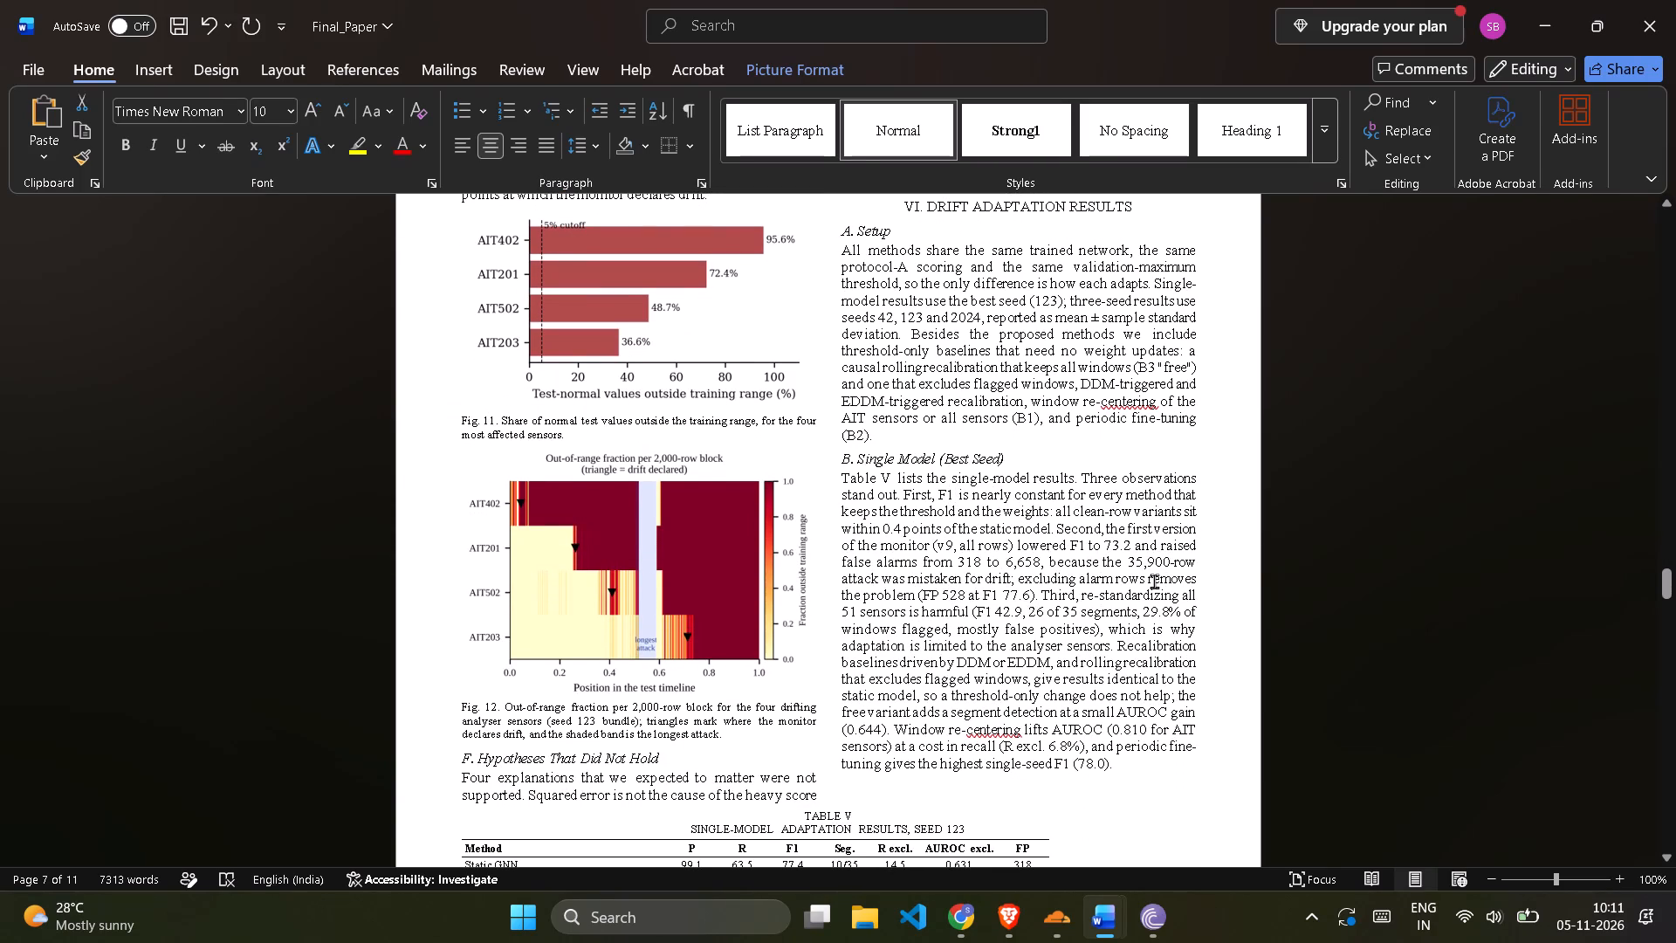
{"action": "scroll", "coordinate": [1154, 581], "scroll_direction": "down", "scroll_amount": 1}
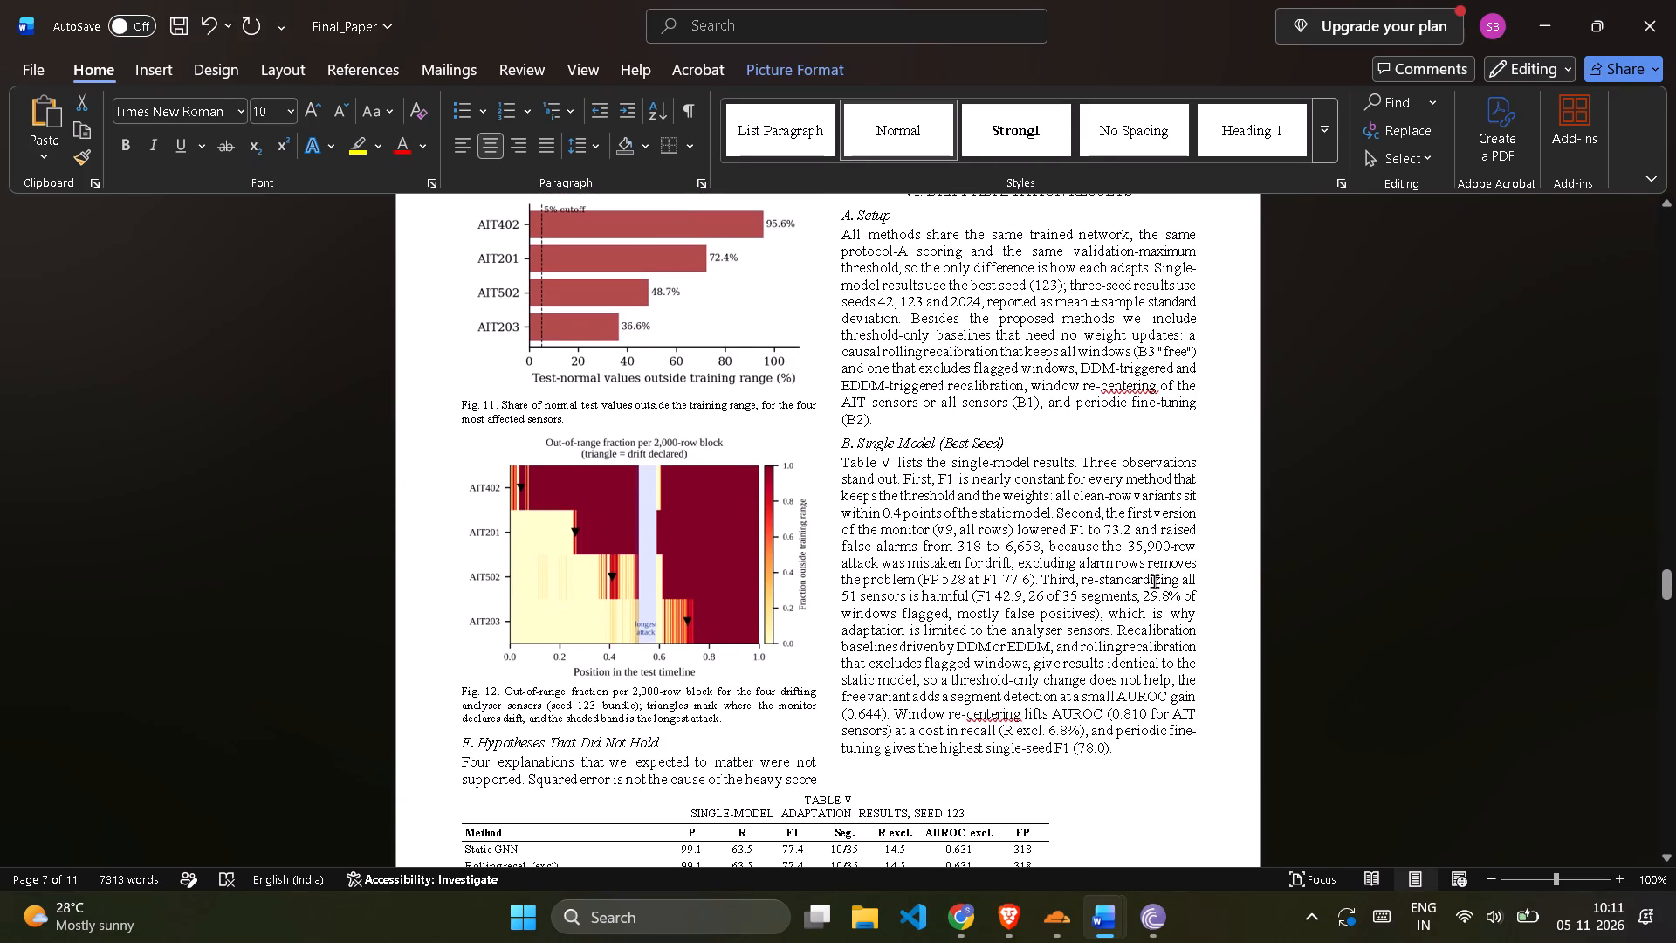
{"action": "scroll", "coordinate": [1154, 581], "scroll_direction": "down", "scroll_amount": 3}
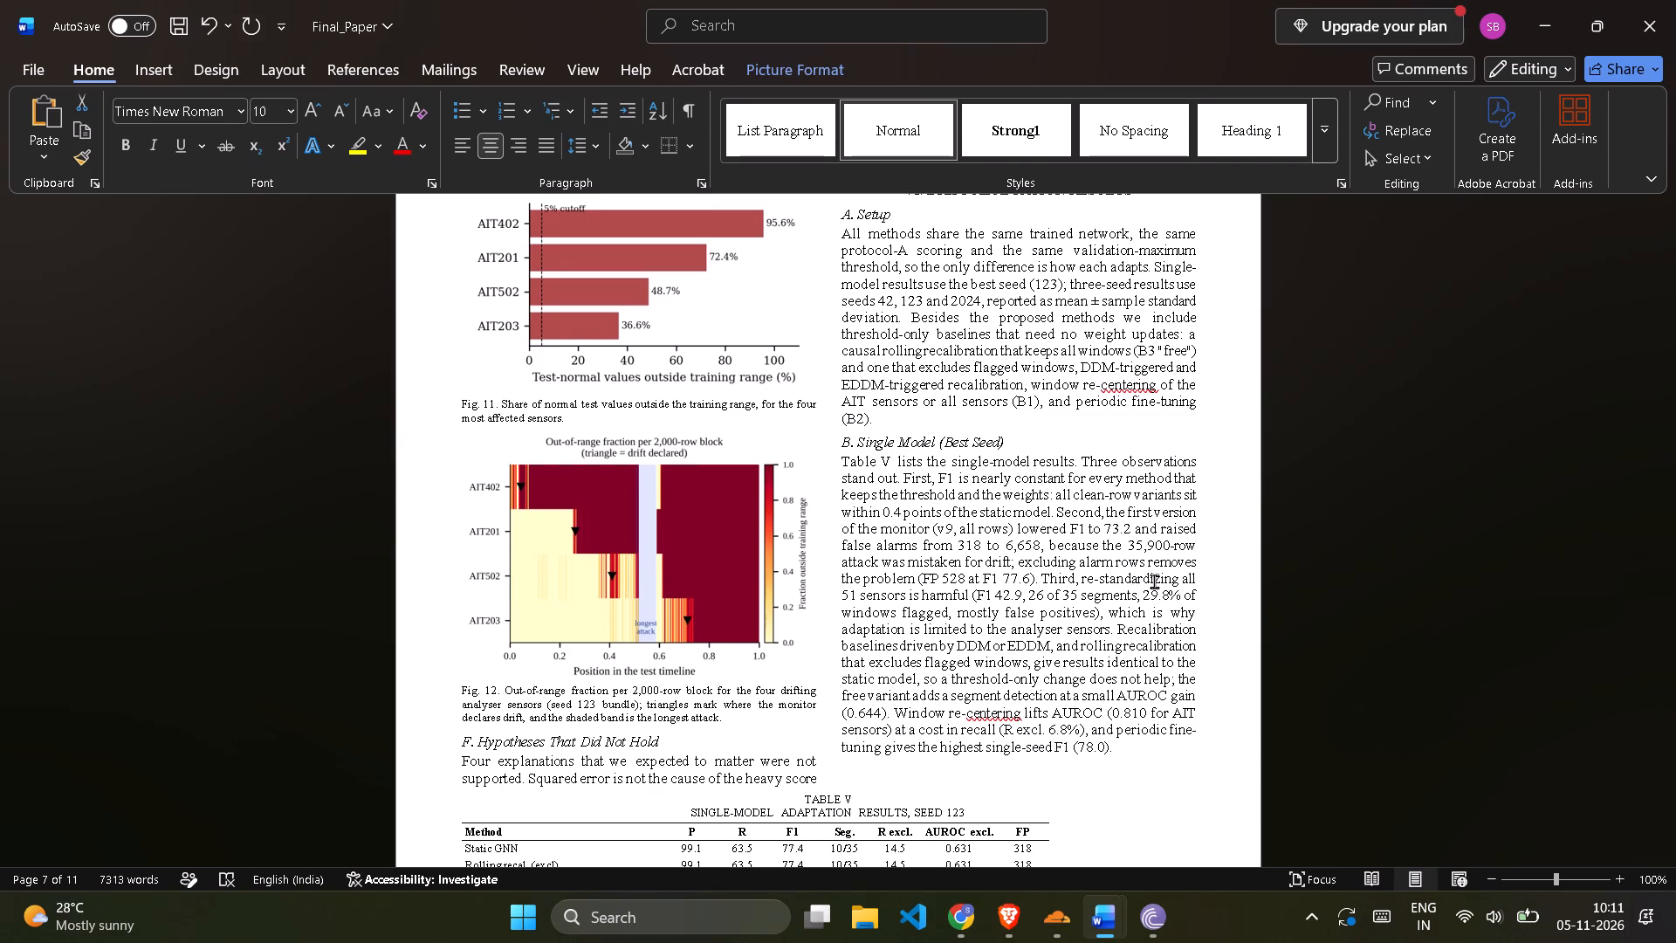
{"action": "scroll", "coordinate": [1154, 581], "scroll_direction": "down", "scroll_amount": 2}
{"action": "left_click", "coordinate": [880, 294]}
{"action": "scroll", "coordinate": [880, 294], "scroll_direction": "up", "scroll_amount": 1}
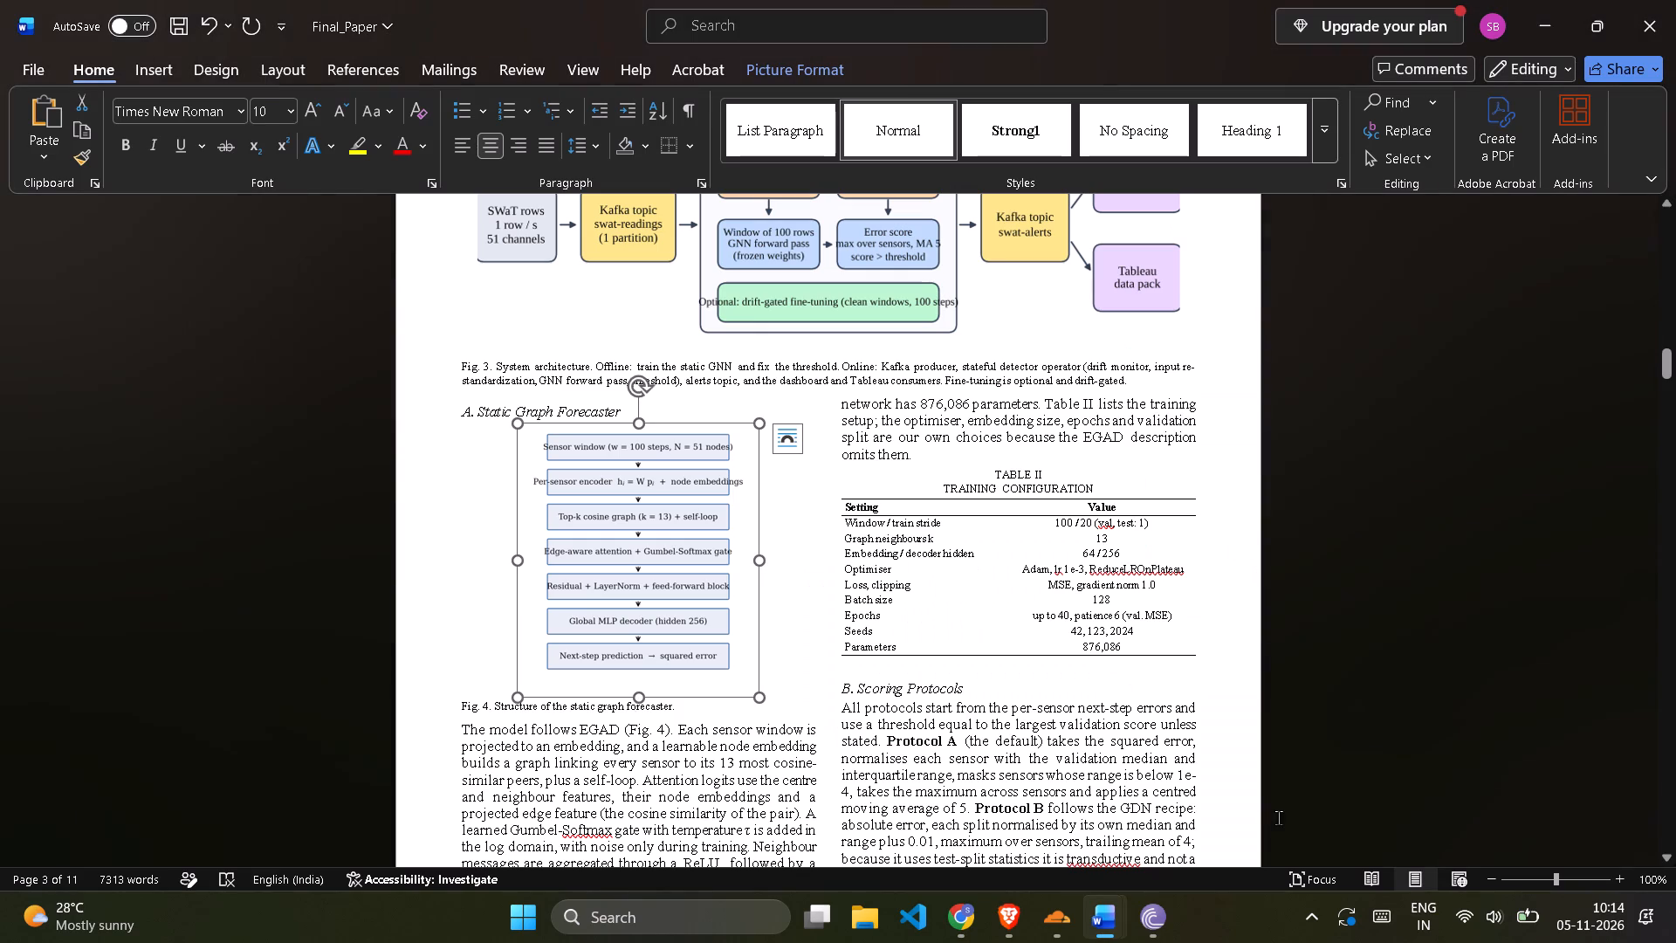
{"action": "scroll", "coordinate": [989, 504], "scroll_direction": "up", "scroll_amount": 2}
{"action": "left_click", "coordinate": [841, 561]}
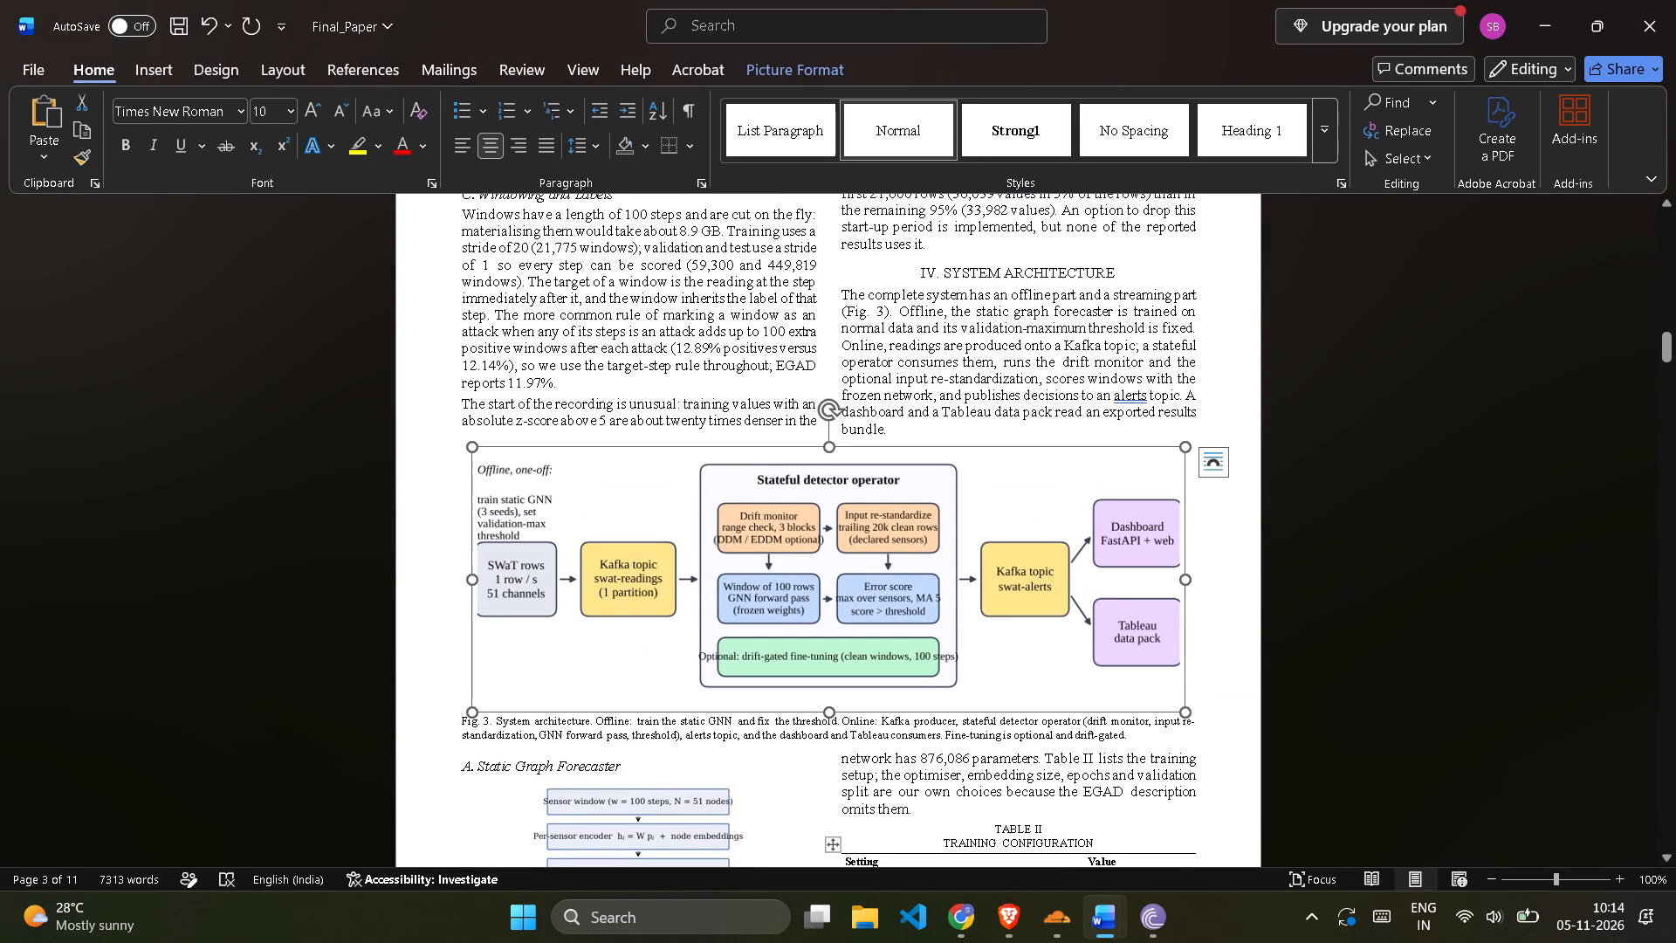
{"action": "scroll", "coordinate": [841, 561], "scroll_direction": "up", "scroll_amount": 1}
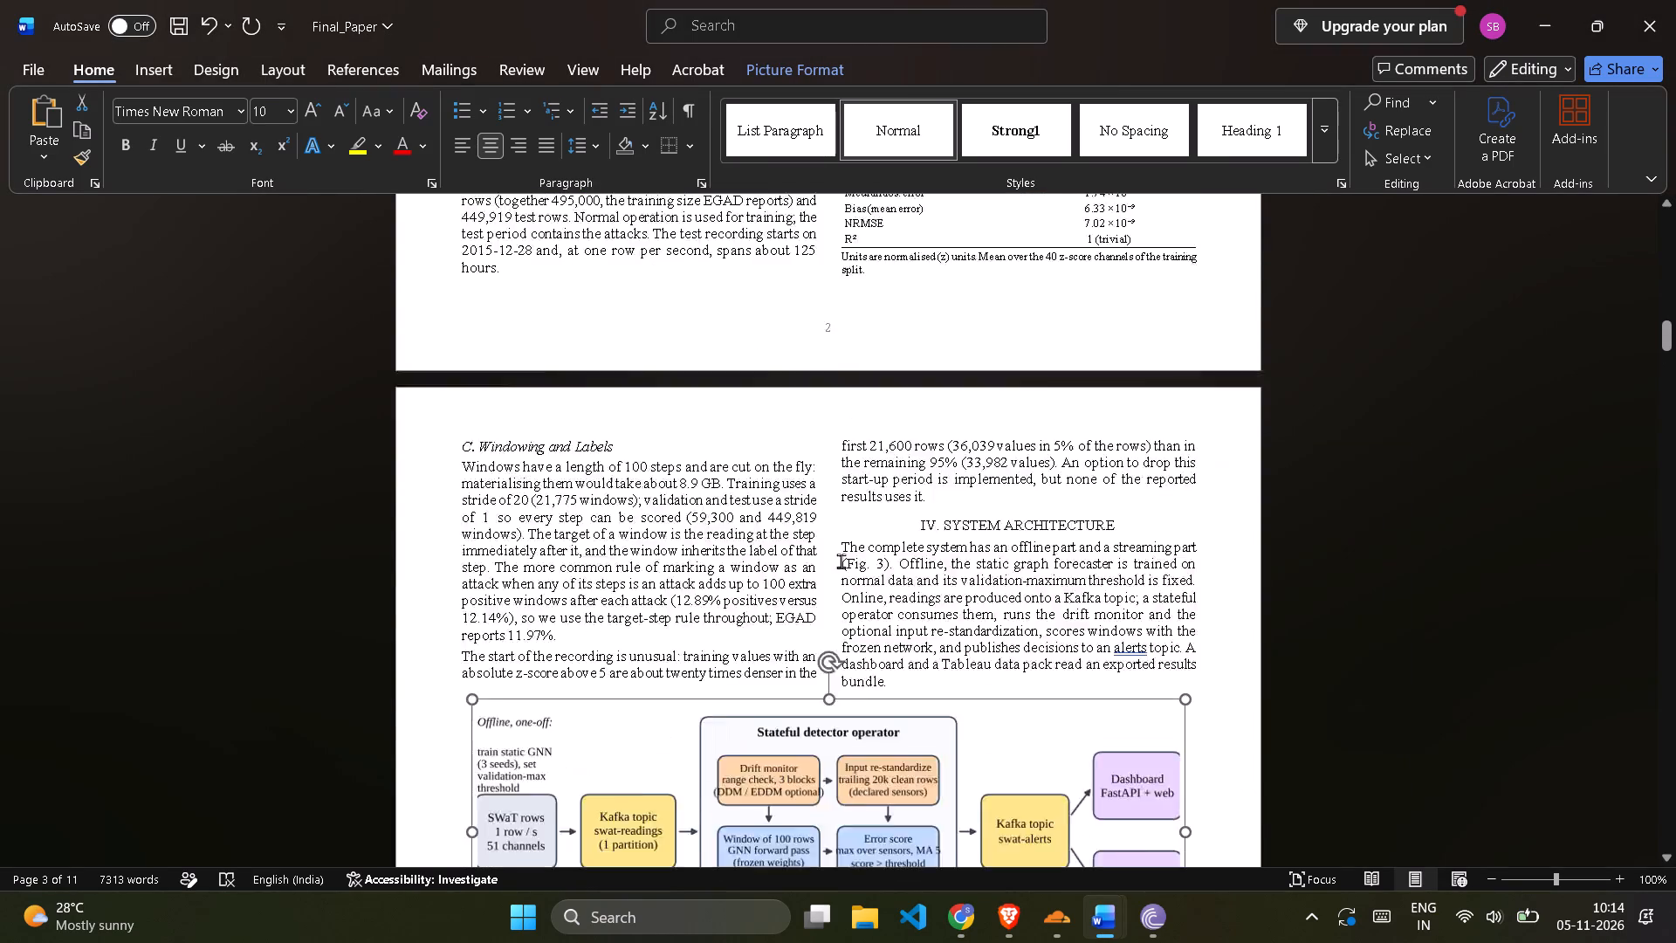
{"action": "scroll", "coordinate": [841, 561], "scroll_direction": "up", "scroll_amount": 4}
{"action": "scroll", "coordinate": [841, 561], "scroll_direction": "down", "scroll_amount": 1}
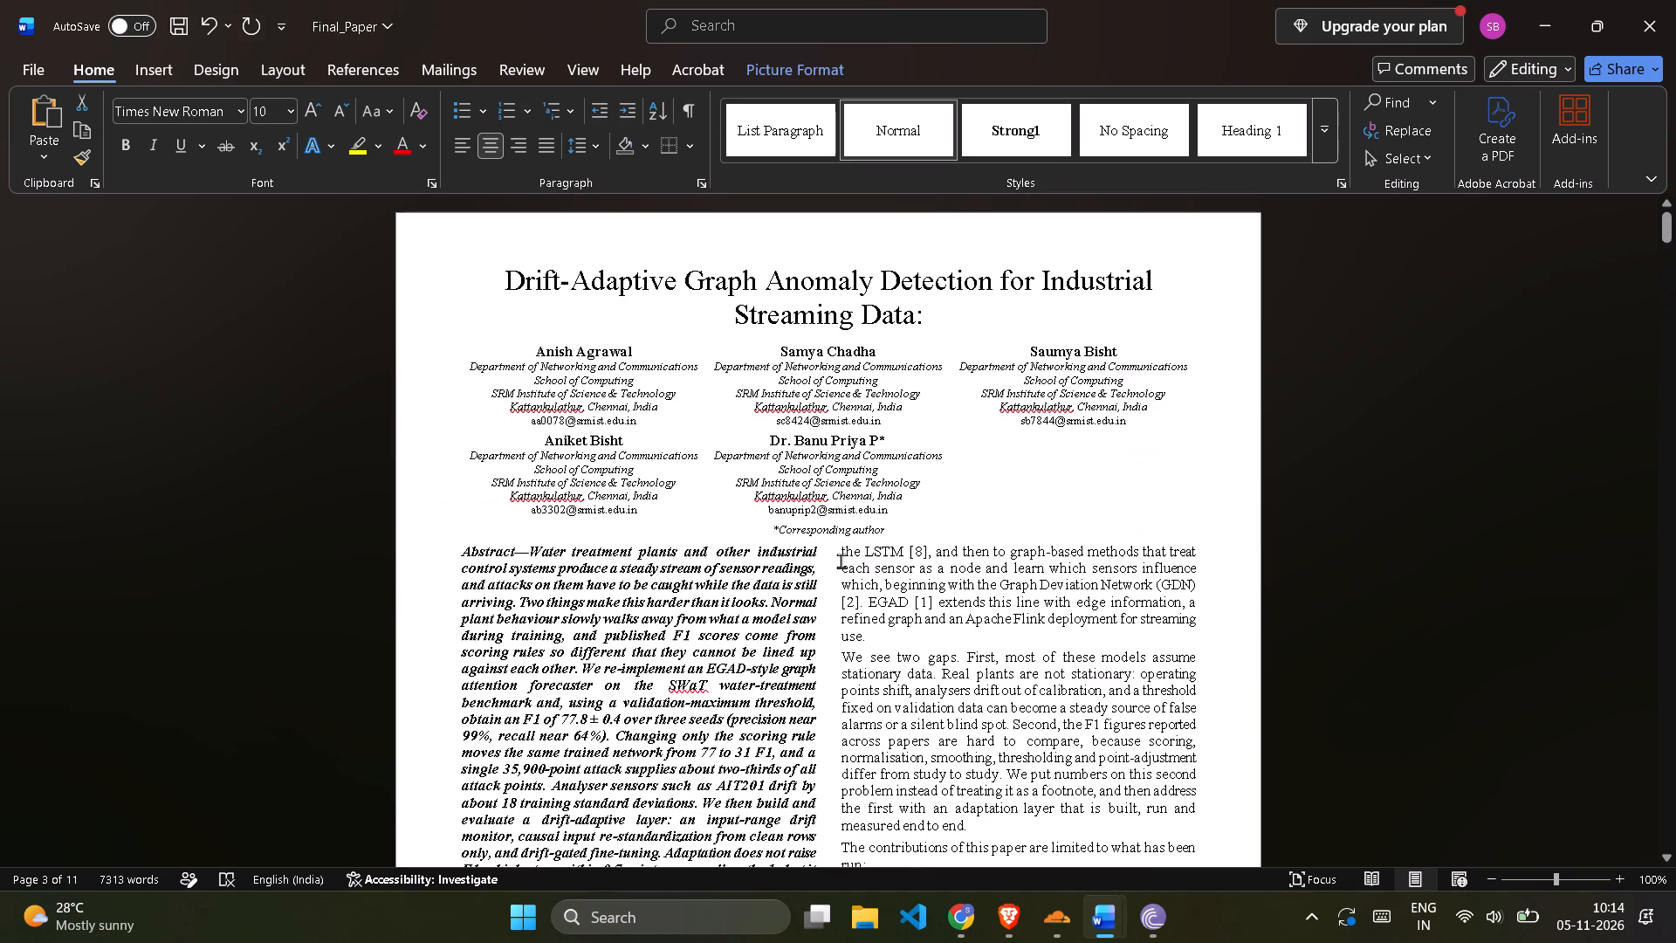
{"action": "scroll", "coordinate": [841, 561], "scroll_direction": "down", "scroll_amount": 1}
{"action": "scroll", "coordinate": [841, 561], "scroll_direction": "up", "scroll_amount": 6}
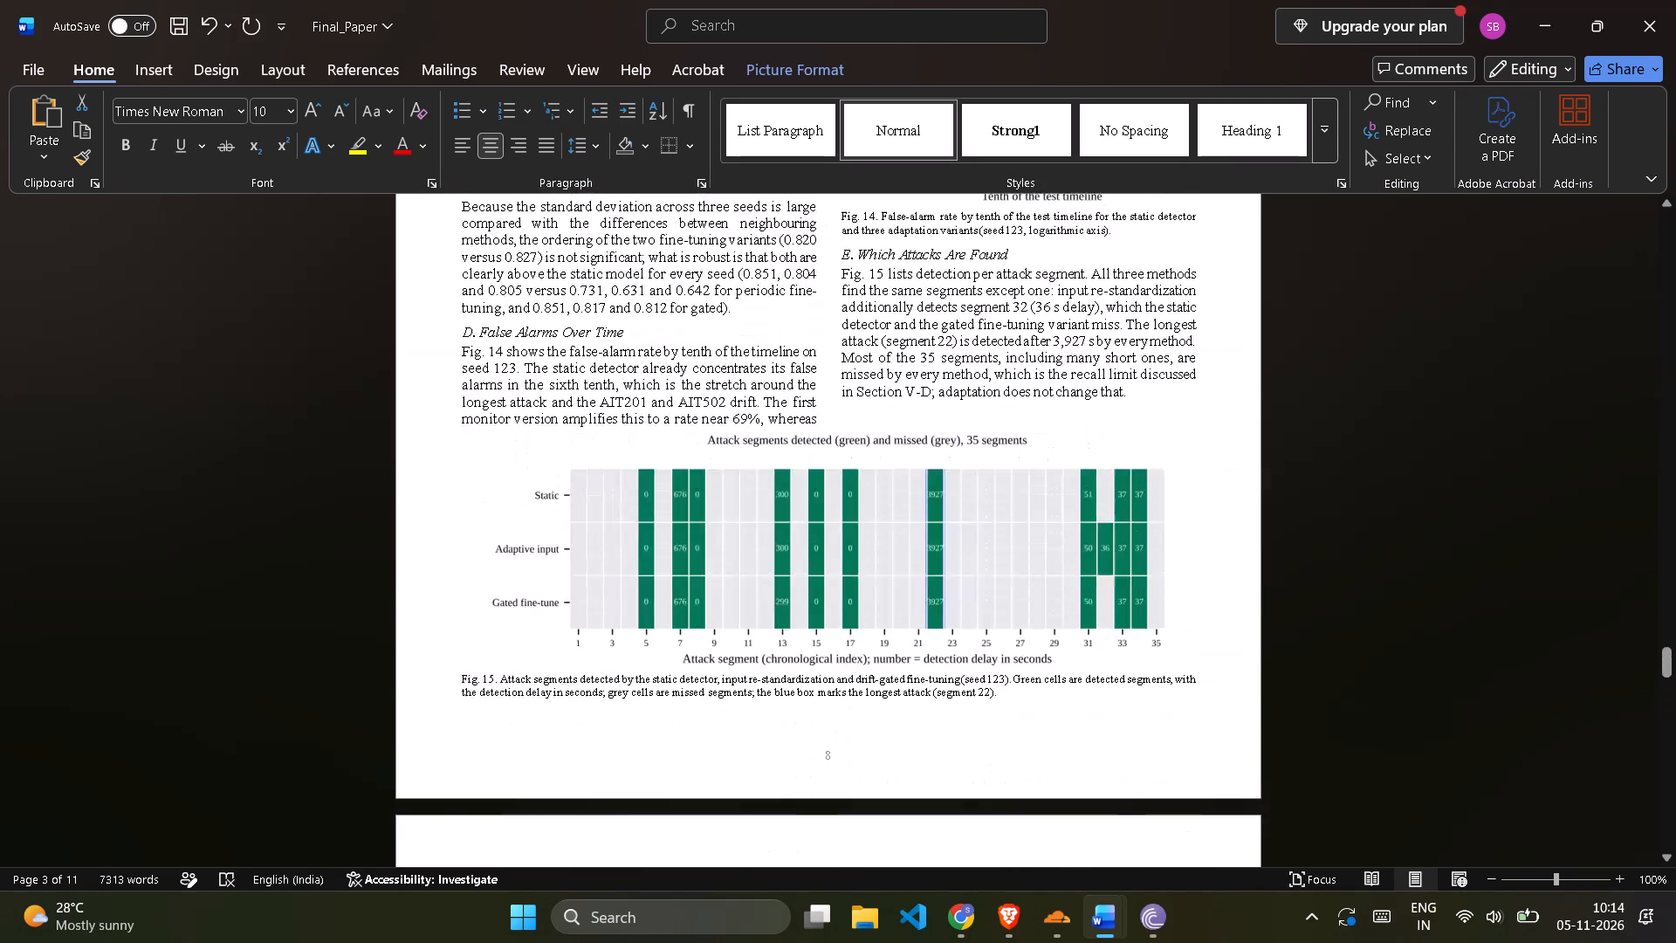
{"action": "scroll", "coordinate": [841, 561], "scroll_direction": "up", "scroll_amount": 2}
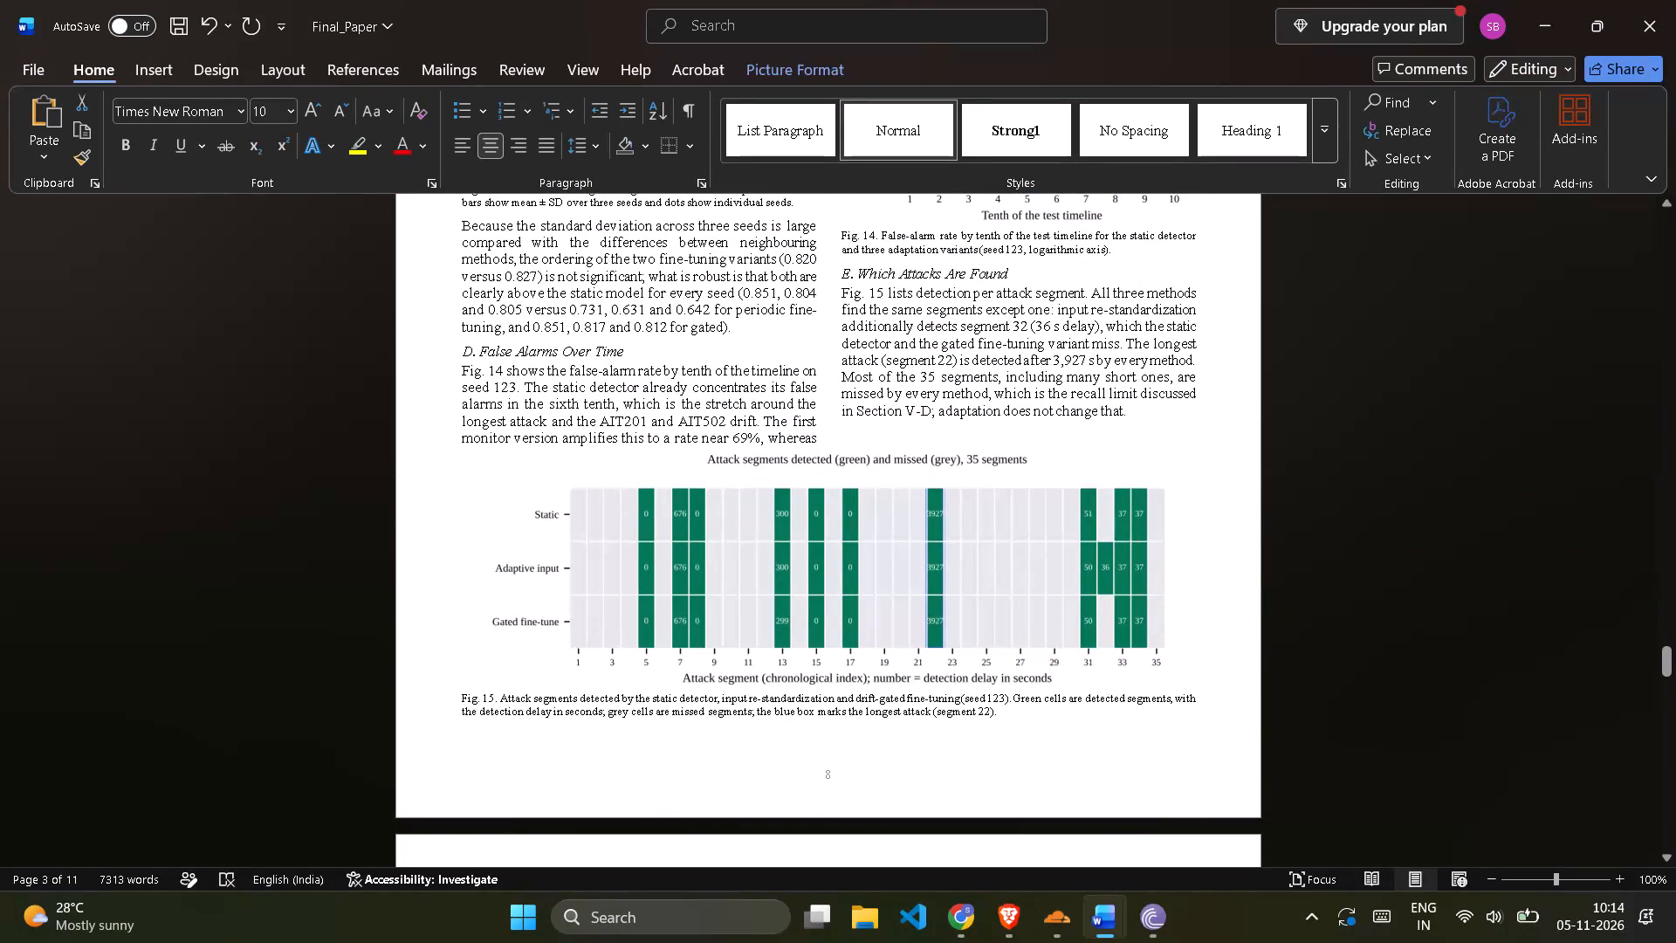
{"action": "scroll", "coordinate": [841, 561], "scroll_direction": "down", "scroll_amount": 4}
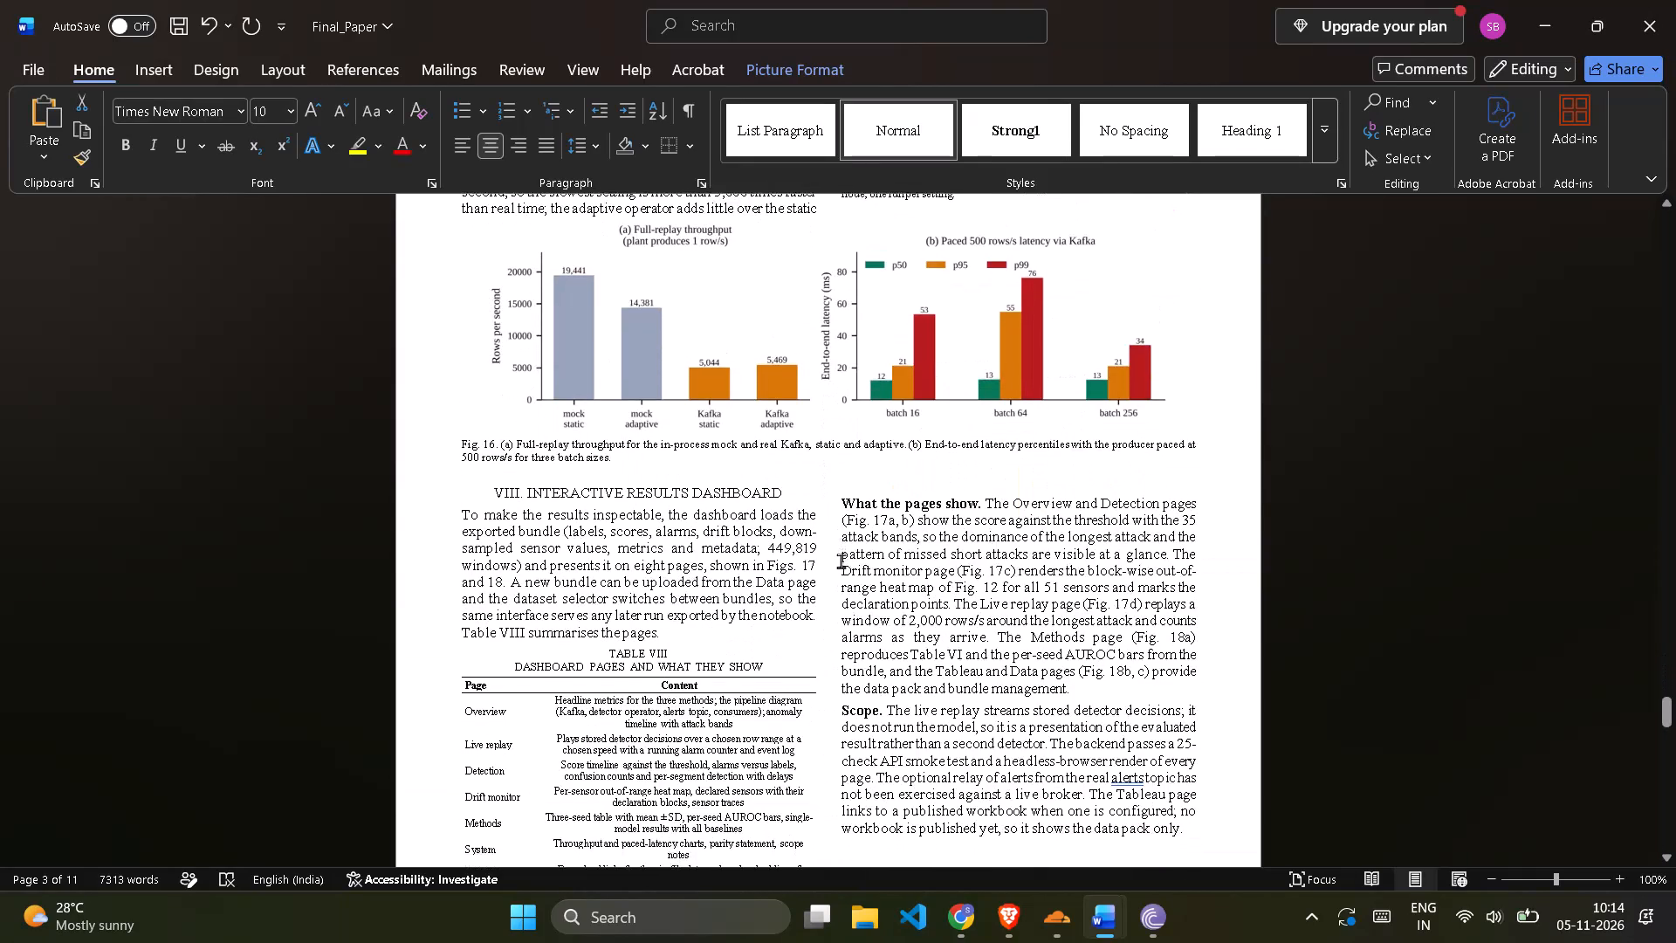
{"action": "scroll", "coordinate": [841, 561], "scroll_direction": "down", "scroll_amount": 3}
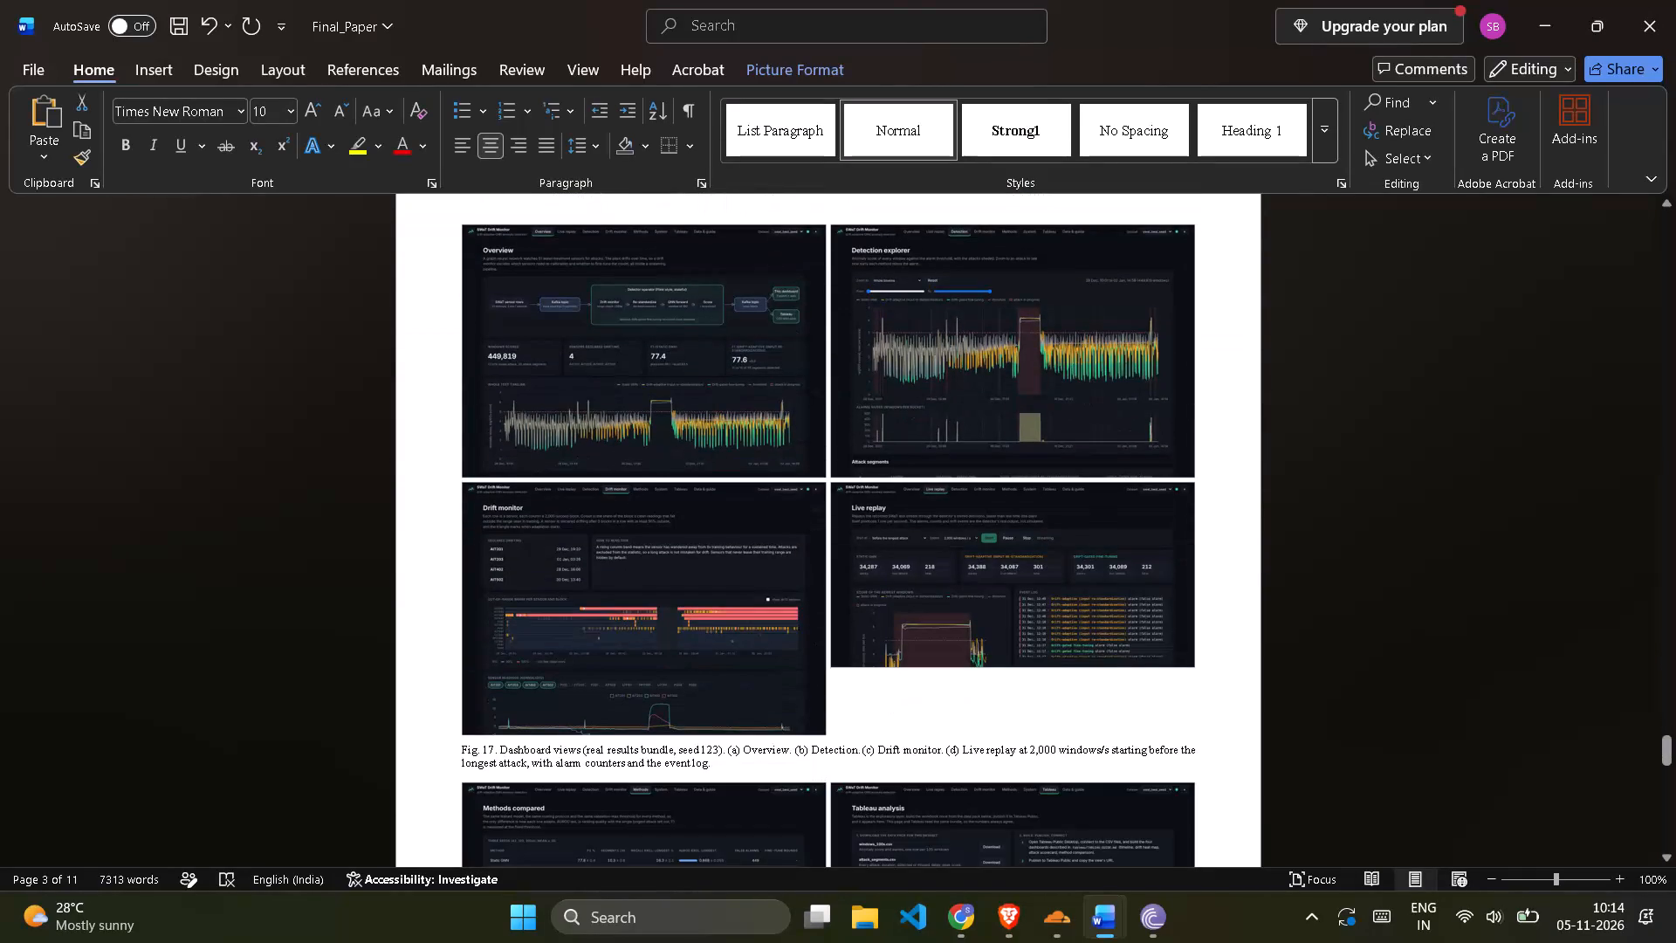
Look back through Final_Paper's results, method and architecture pages up to the Dataset and Preprocessing section, checking figures and layout gaps.
{"action": "scroll", "coordinate": [841, 561], "scroll_direction": "up", "scroll_amount": 7}
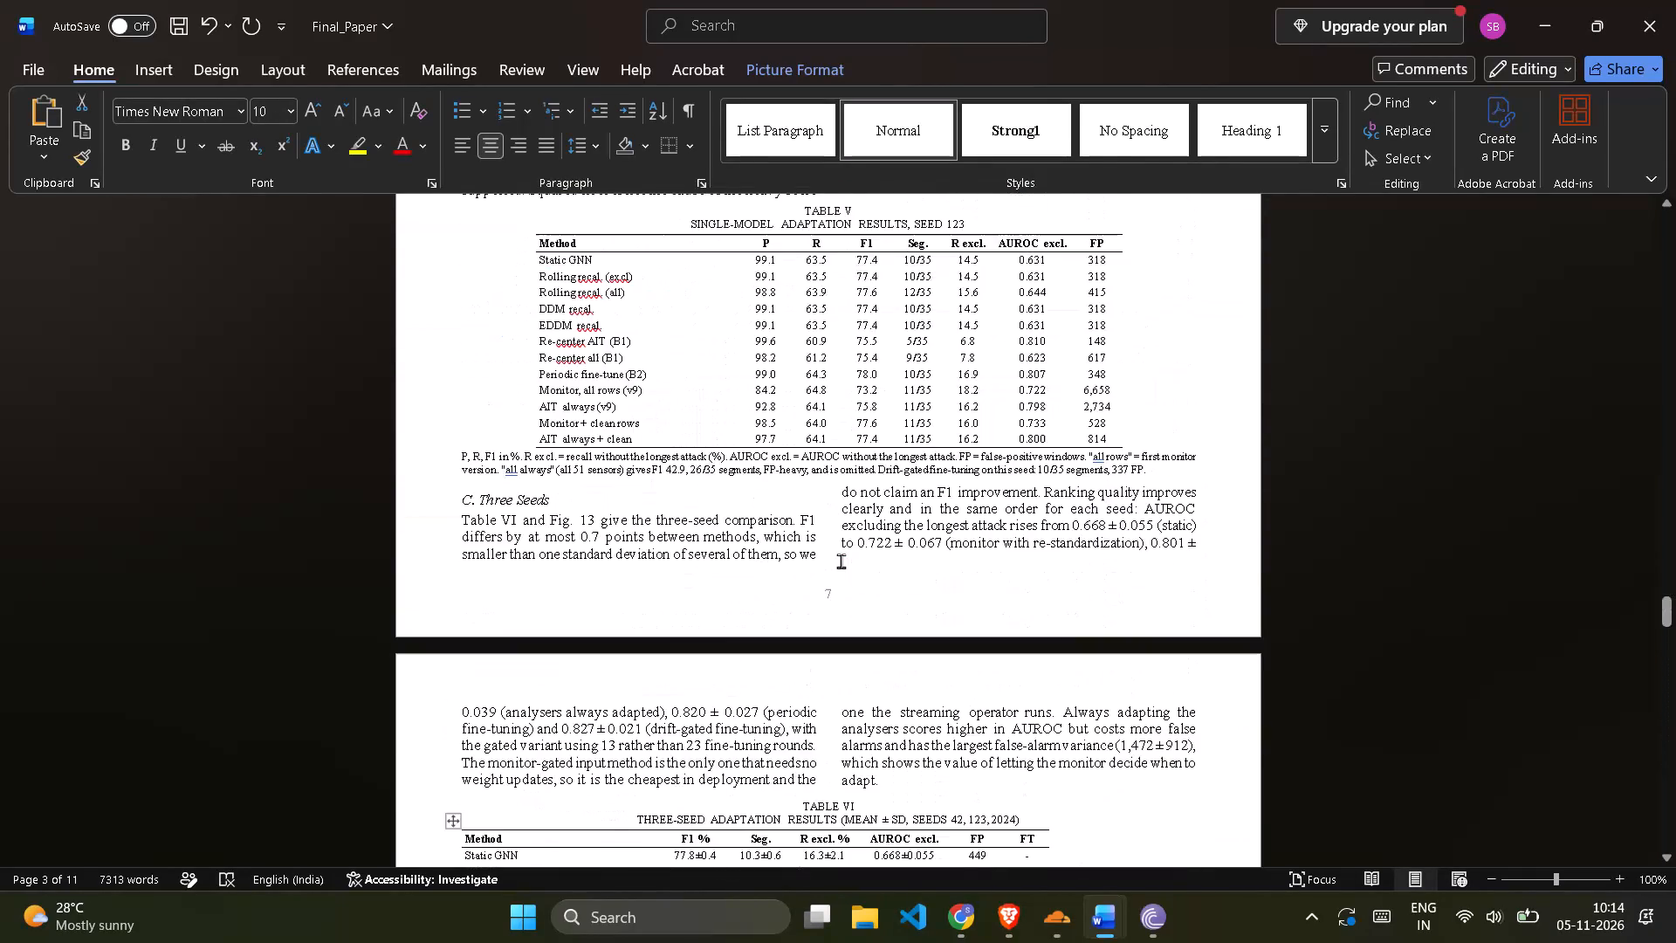
{"action": "scroll", "coordinate": [841, 561], "scroll_direction": "up", "scroll_amount": 6}
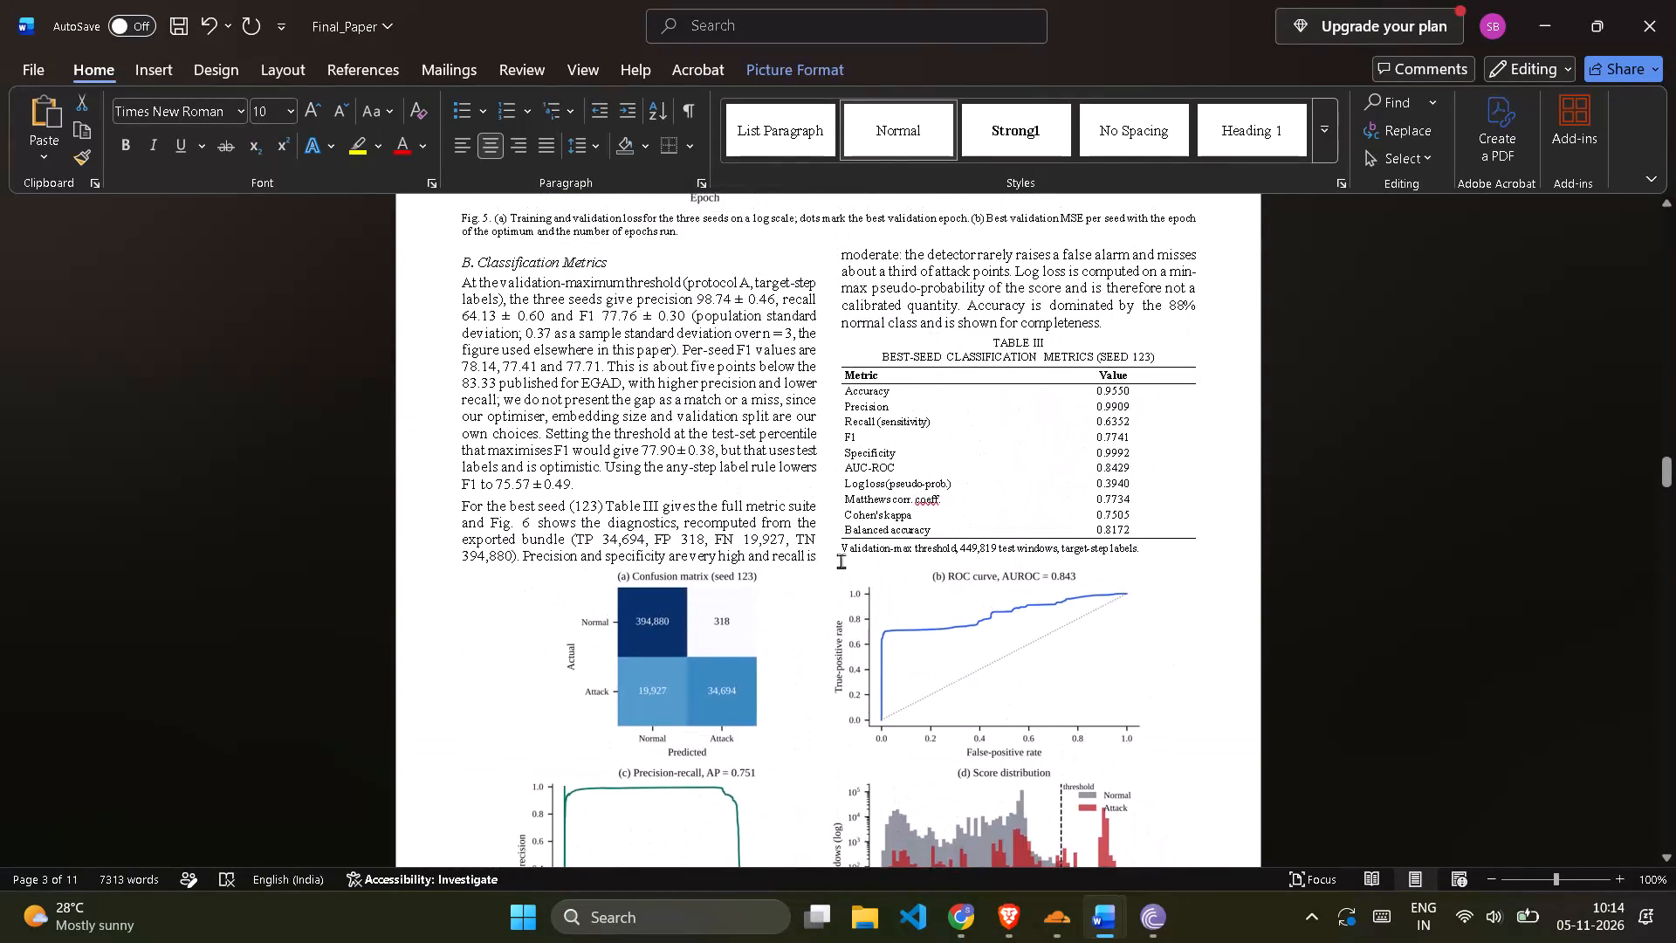
{"action": "scroll", "coordinate": [841, 561], "scroll_direction": "up", "scroll_amount": 2}
{"action": "scroll", "coordinate": [841, 561], "scroll_direction": "down", "scroll_amount": 5}
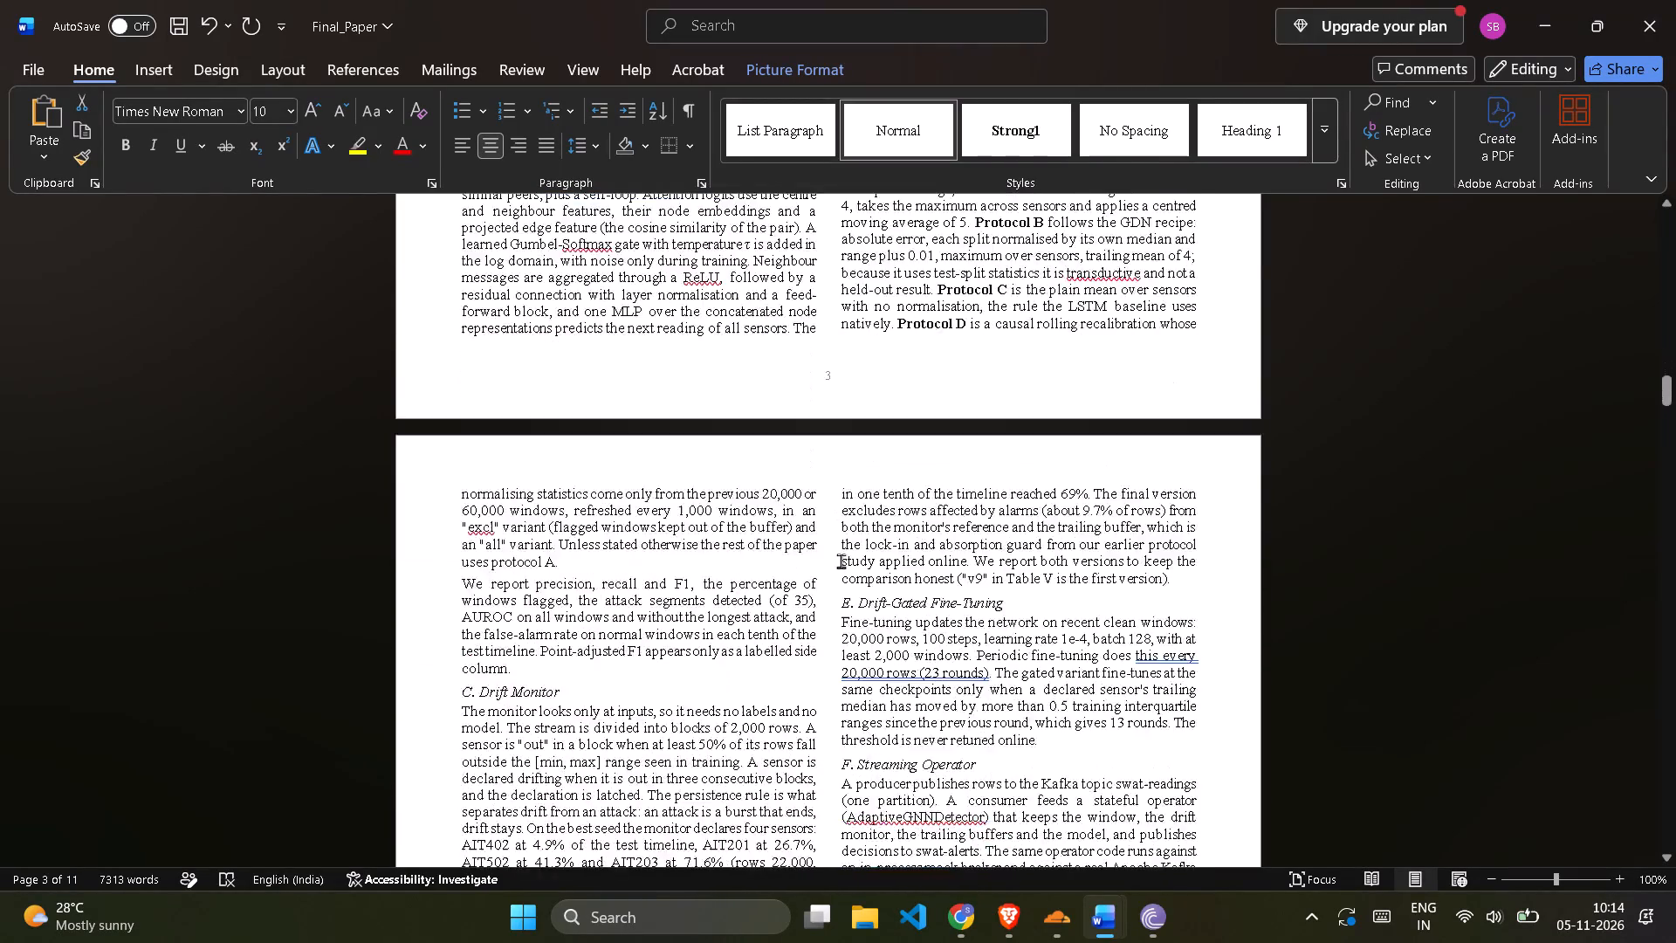
{"action": "scroll", "coordinate": [841, 561], "scroll_direction": "down", "scroll_amount": 8}
{"action": "scroll", "coordinate": [841, 561], "scroll_direction": "up", "scroll_amount": 2}
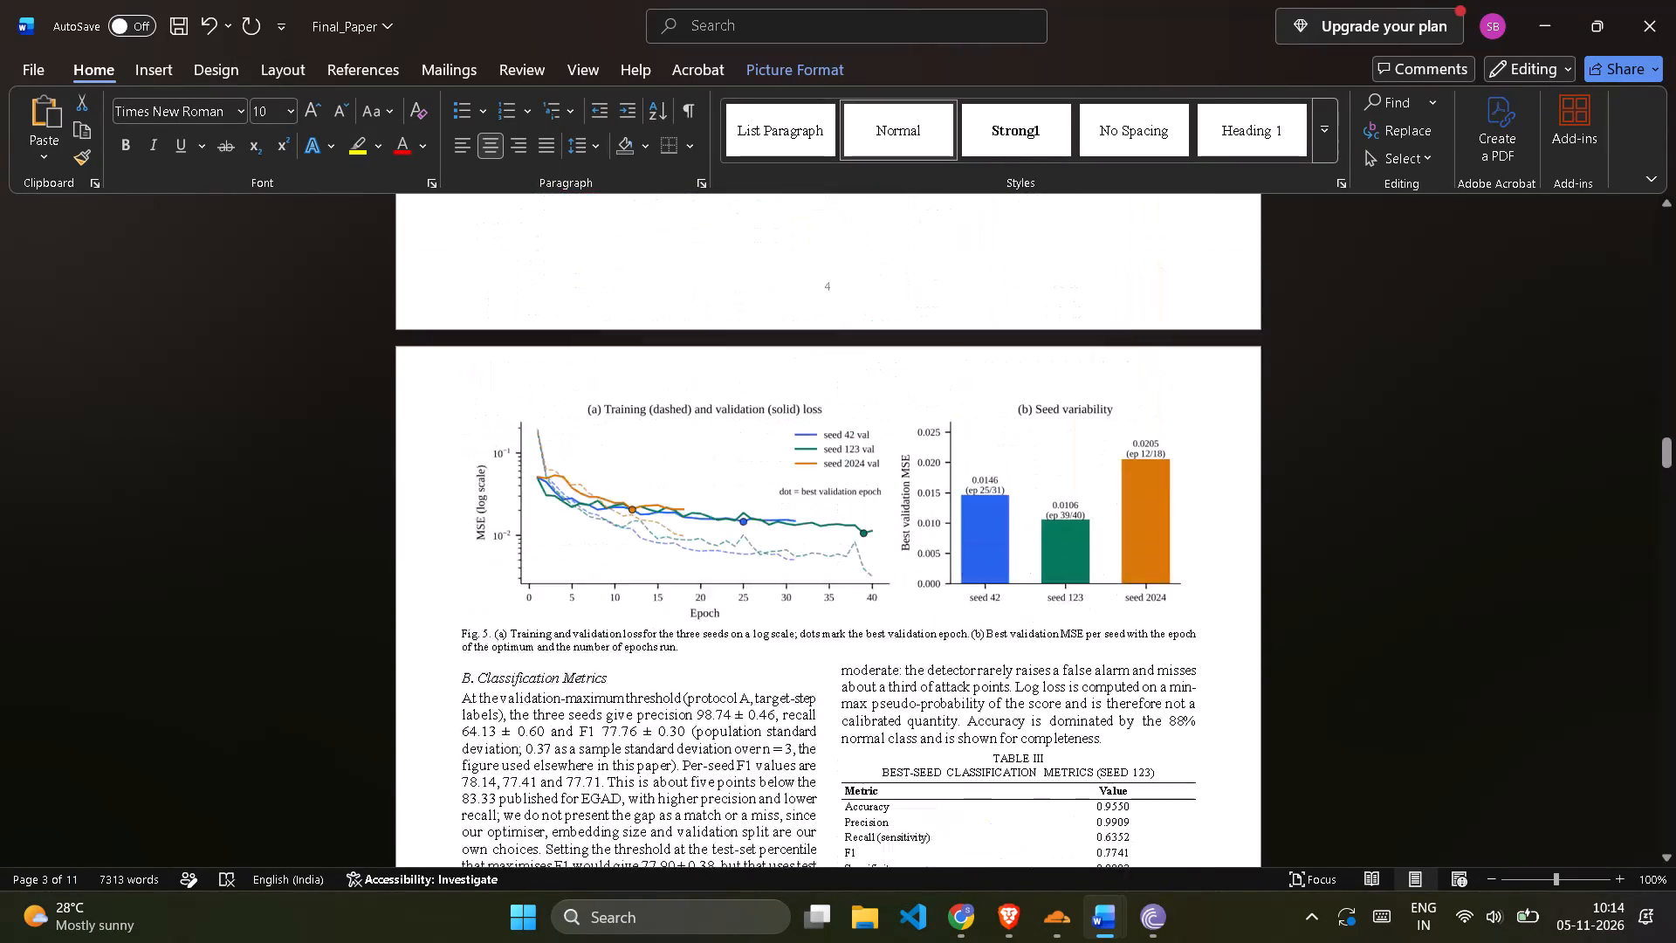
{"action": "scroll", "coordinate": [841, 561], "scroll_direction": "up", "scroll_amount": 3}
{"action": "left_click", "coordinate": [774, 554]}
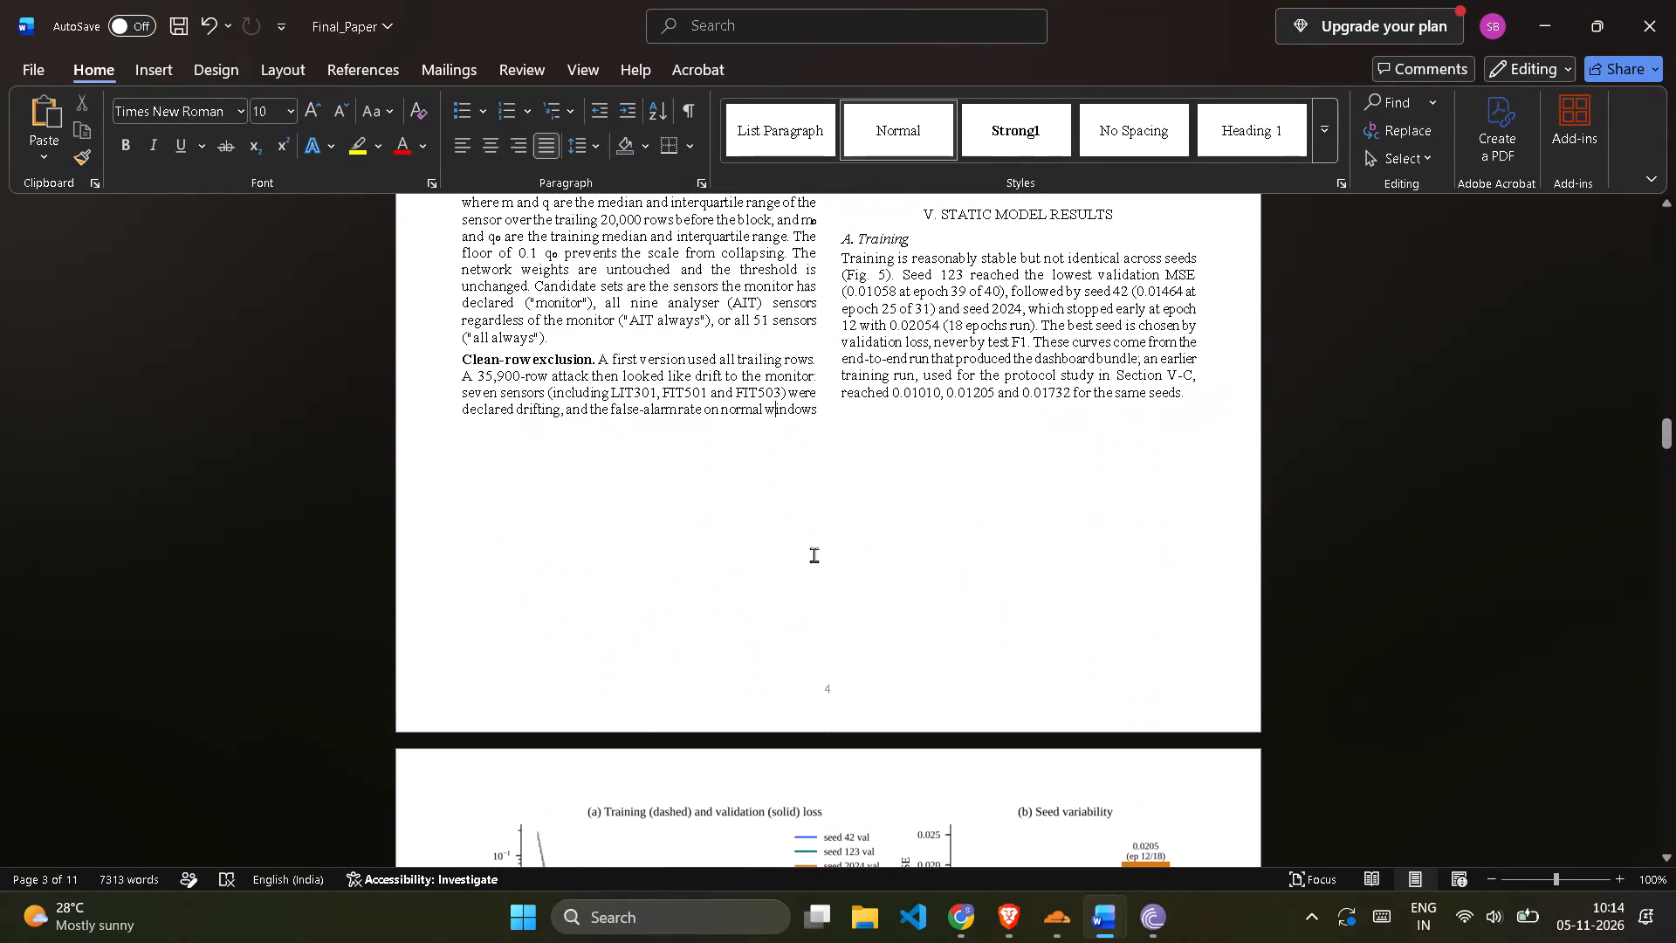
{"action": "left_click", "coordinate": [878, 593]}
{"action": "scroll", "coordinate": [871, 600], "scroll_direction": "down", "scroll_amount": 5}
{"action": "scroll", "coordinate": [871, 600], "scroll_direction": "up", "scroll_amount": 9}
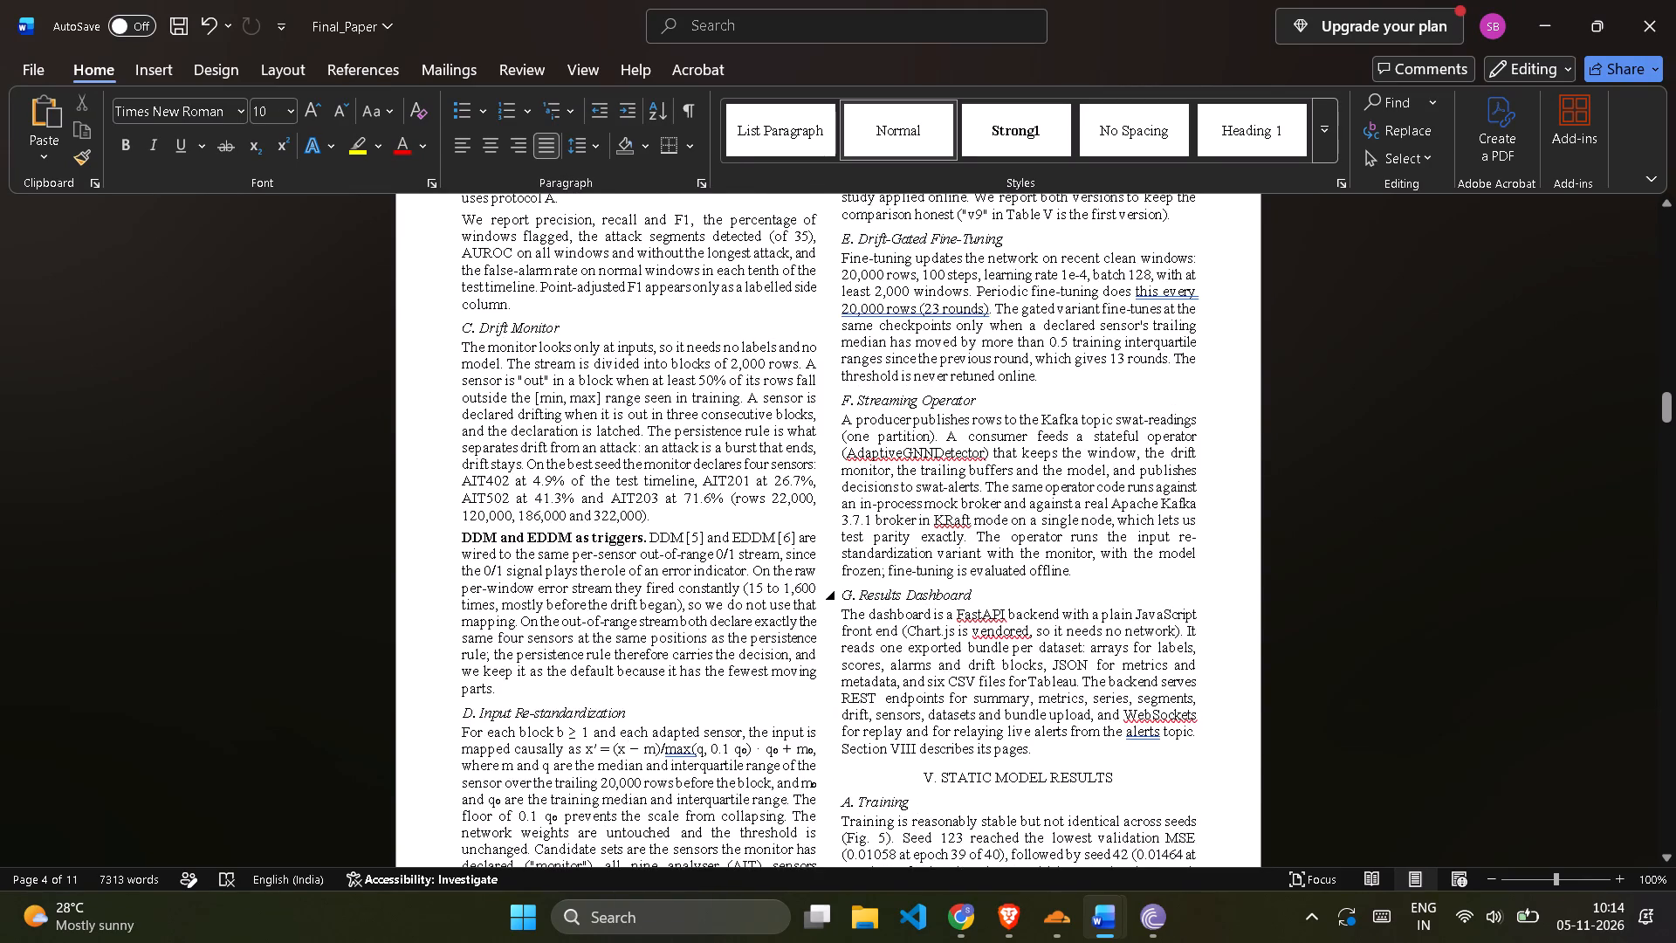
{"action": "scroll", "coordinate": [871, 601], "scroll_direction": "up", "scroll_amount": 4}
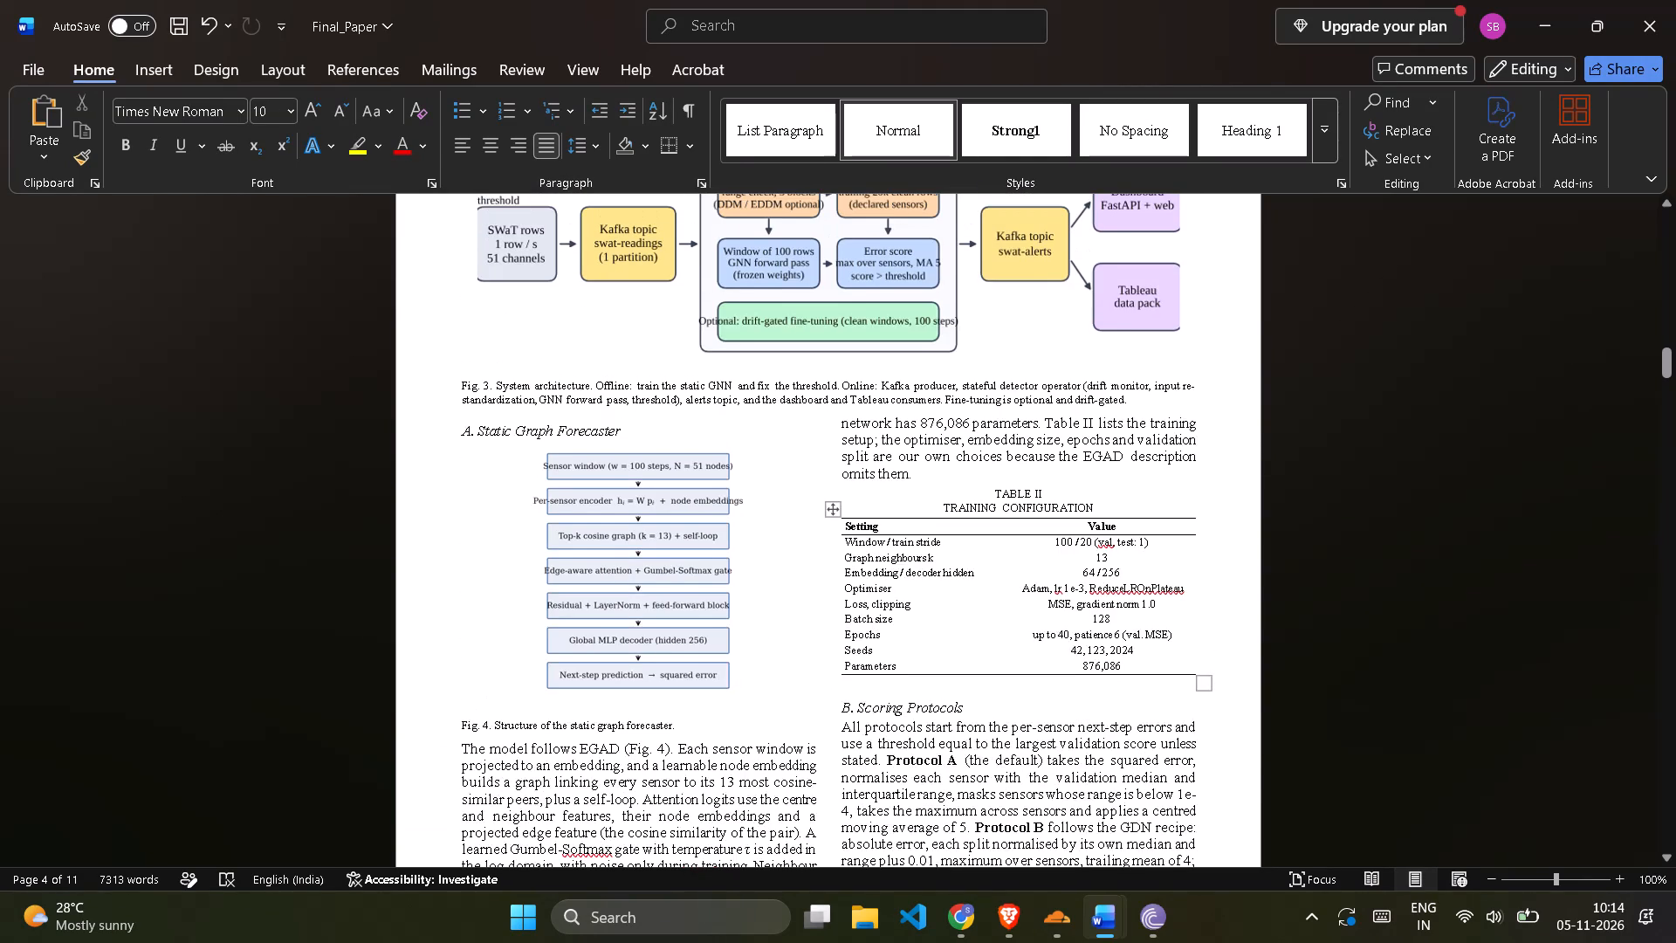
{"action": "scroll", "coordinate": [1142, 306], "scroll_direction": "right", "scroll_amount": 1}
{"action": "scroll", "coordinate": [1157, 333], "scroll_direction": "up", "scroll_amount": 1, "text": "ctrl"}
{"action": "scroll", "coordinate": [1157, 333], "scroll_direction": "right", "scroll_amount": 1, "text": "ctrl"}
{"action": "scroll", "coordinate": [1157, 333], "scroll_direction": "up", "scroll_amount": 3}
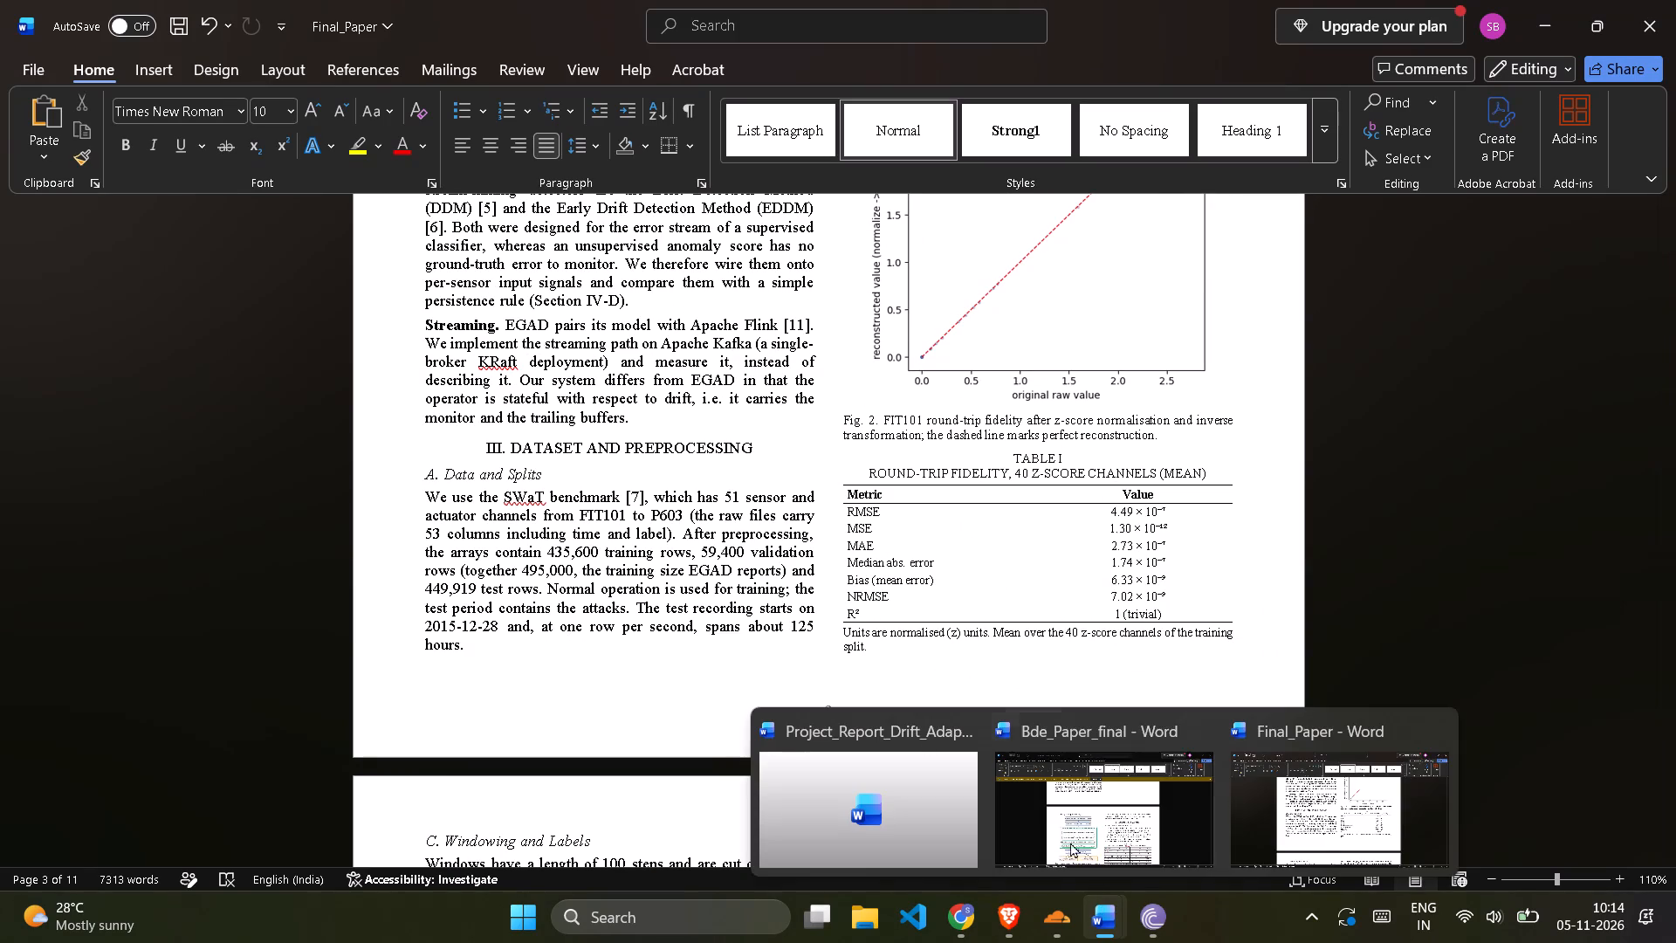
Switch to Bde_Paper_final and replace the Fig. 4 streaming system diagram with the architecture_fixed picture from Downloads.
{"action": "left_click", "coordinate": [1092, 804]}
{"action": "scroll", "coordinate": [1044, 669], "scroll_direction": "down", "scroll_amount": 1}
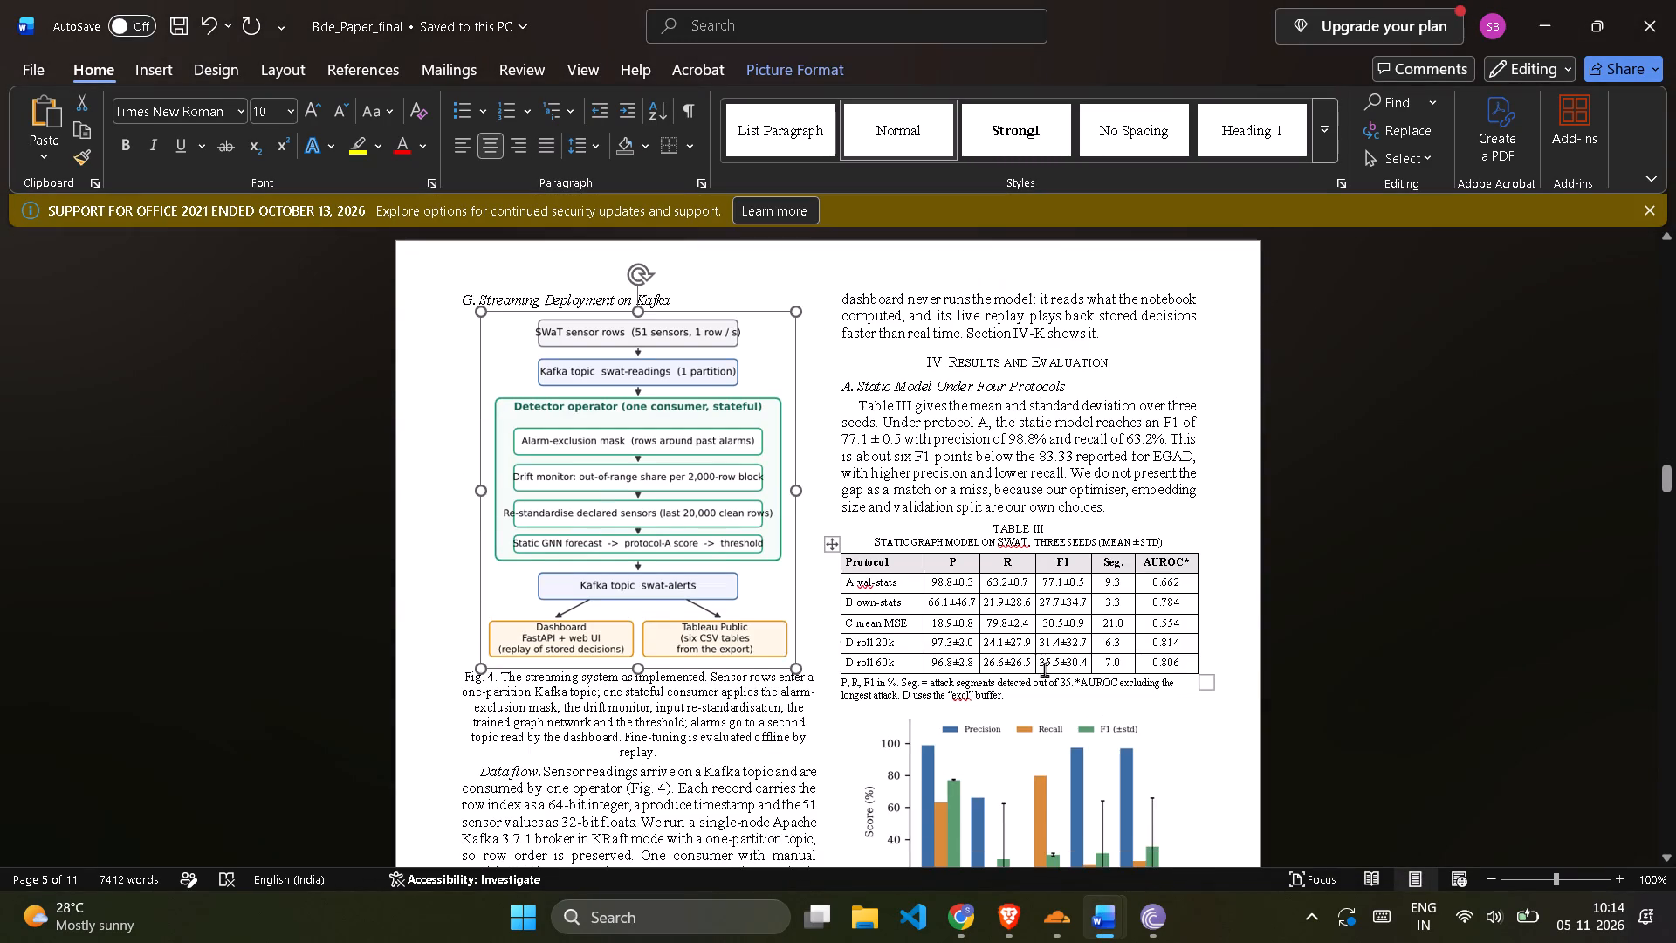
{"action": "left_click", "coordinate": [737, 541]}
{"action": "key", "text": "ctrl+v"}
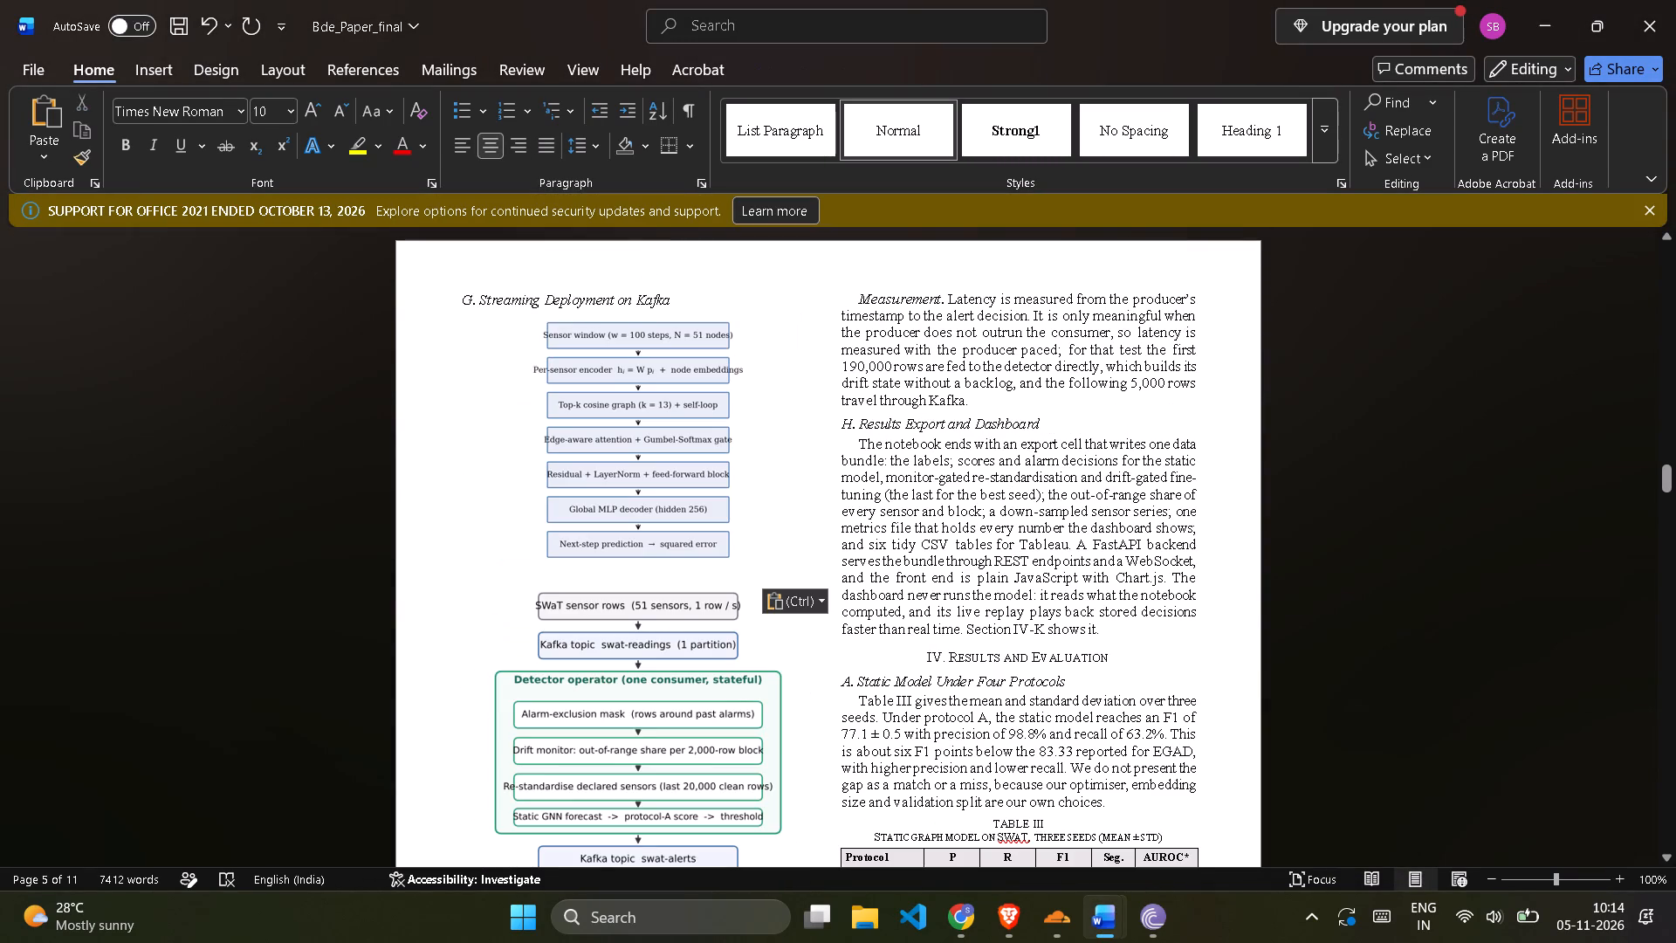
{"action": "key", "text": "ctrl+z"}
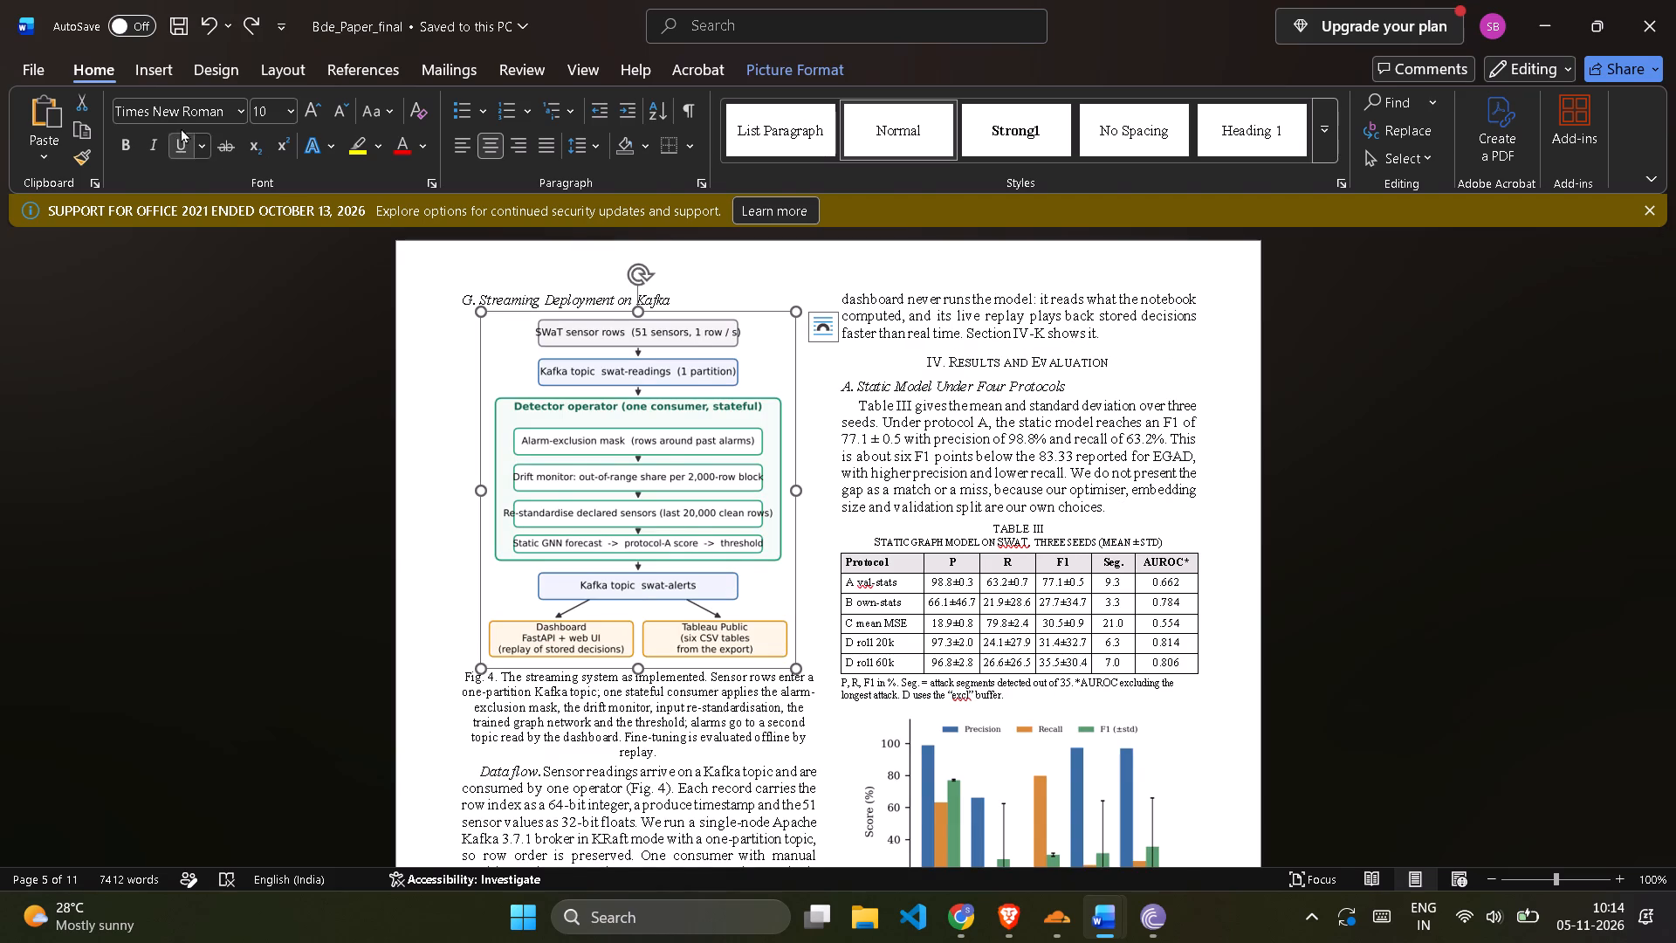
{"action": "left_click", "coordinate": [151, 65]}
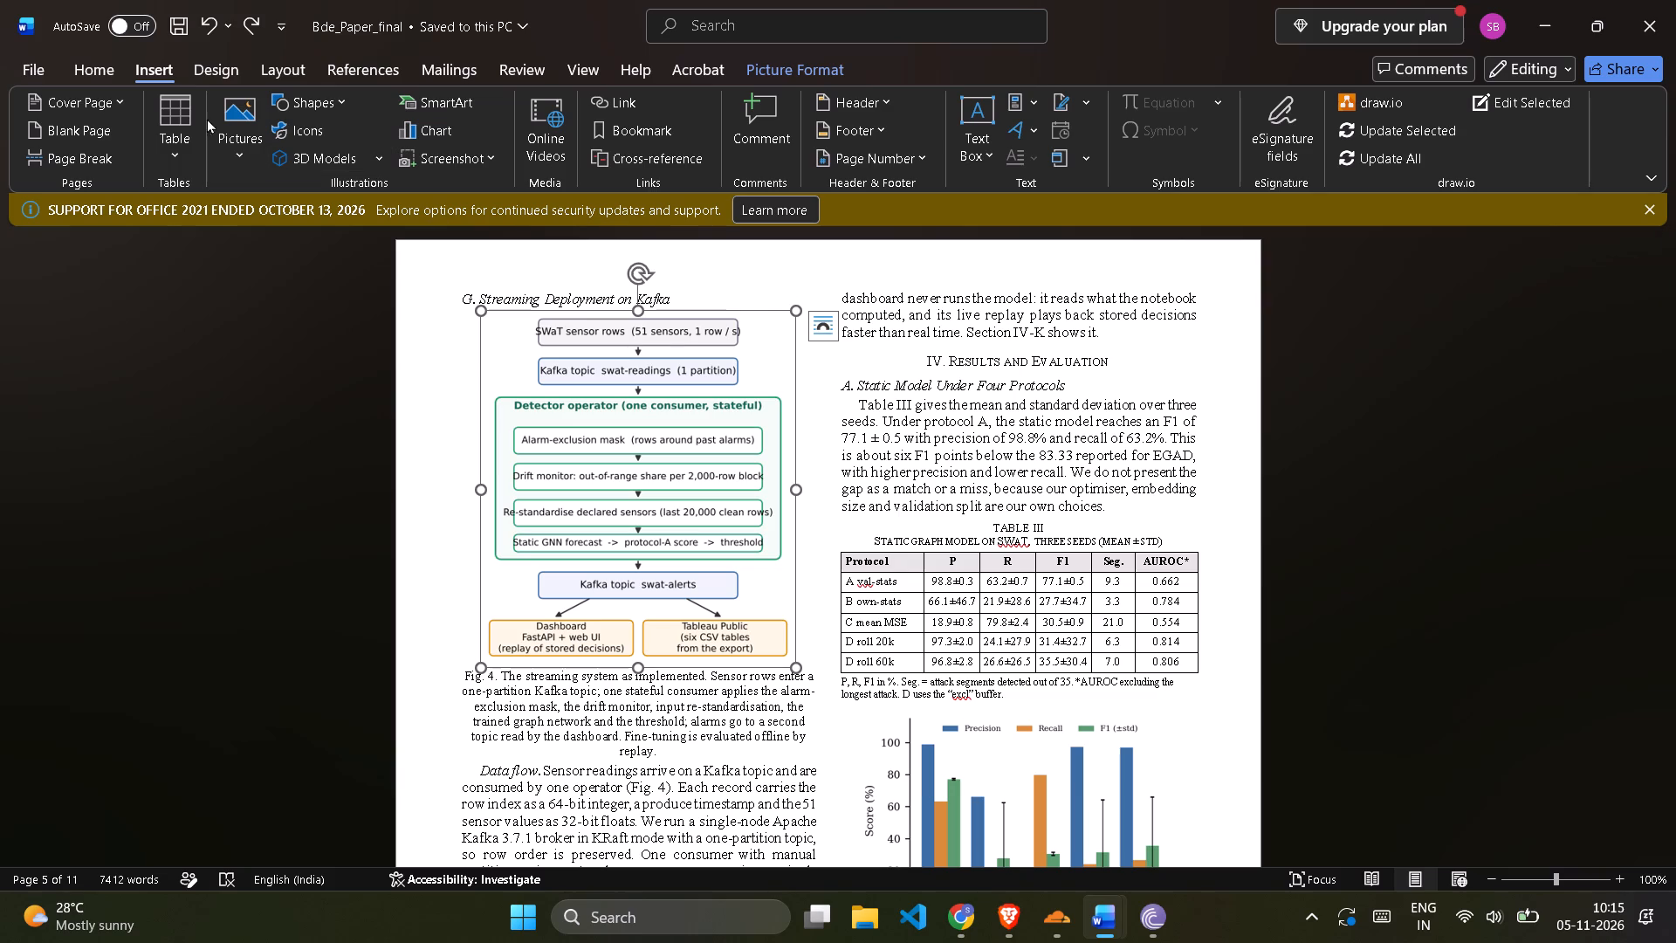
{"action": "left_click", "coordinate": [234, 148]}
{"action": "left_click", "coordinate": [304, 223]}
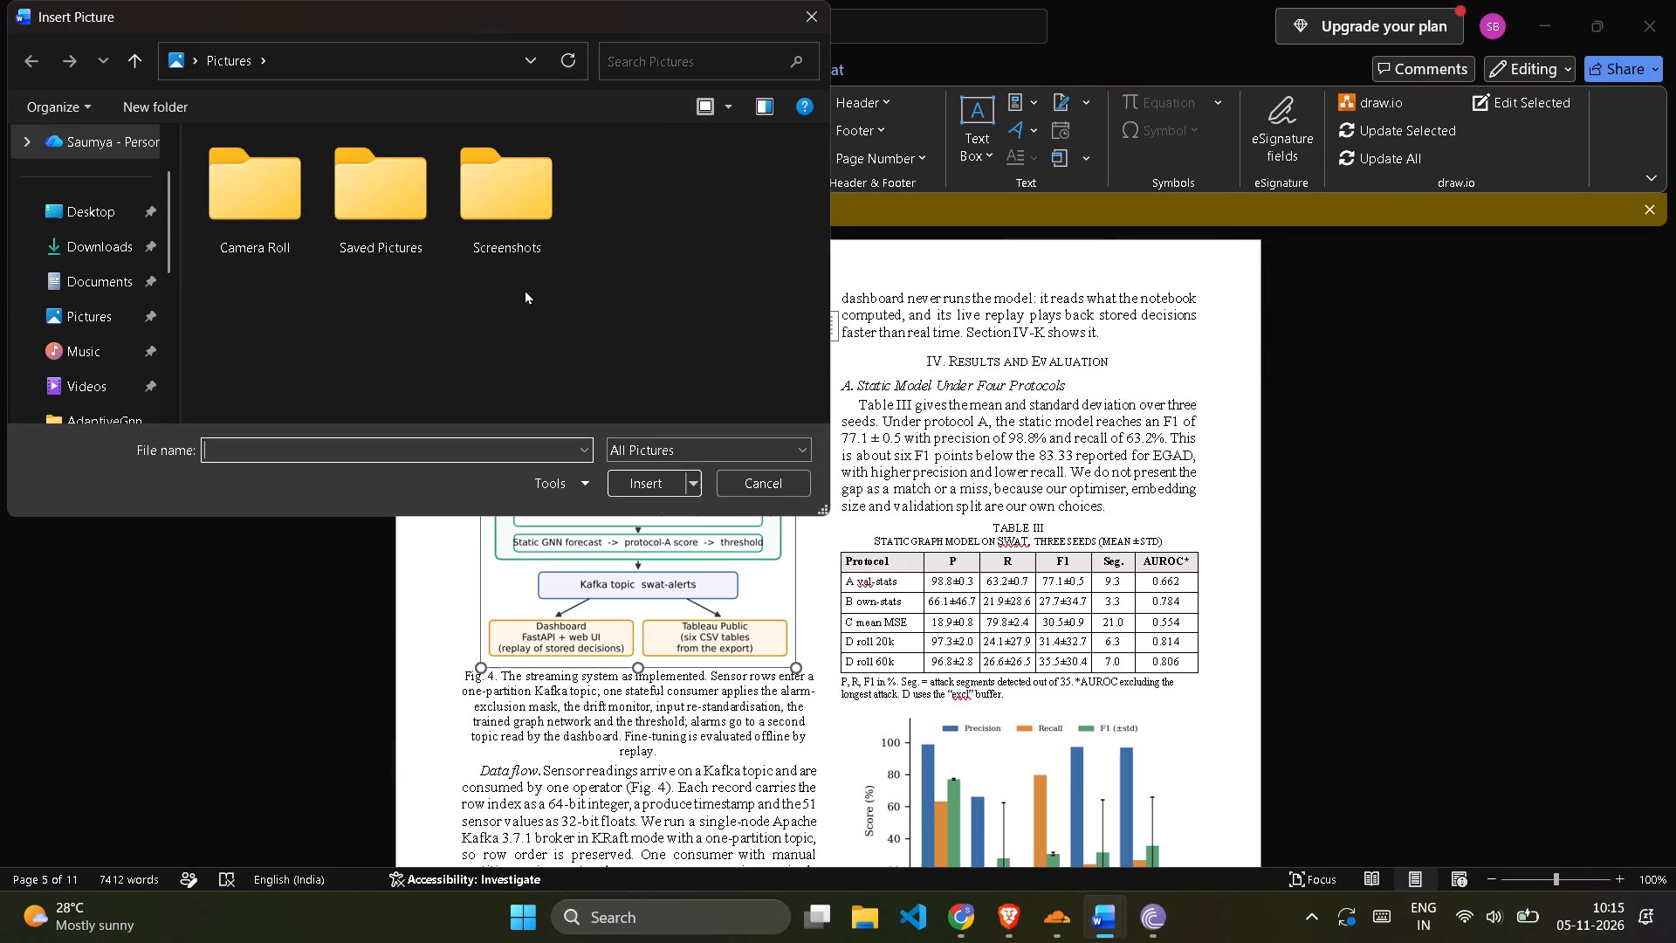
{"action": "left_click", "coordinate": [128, 239]}
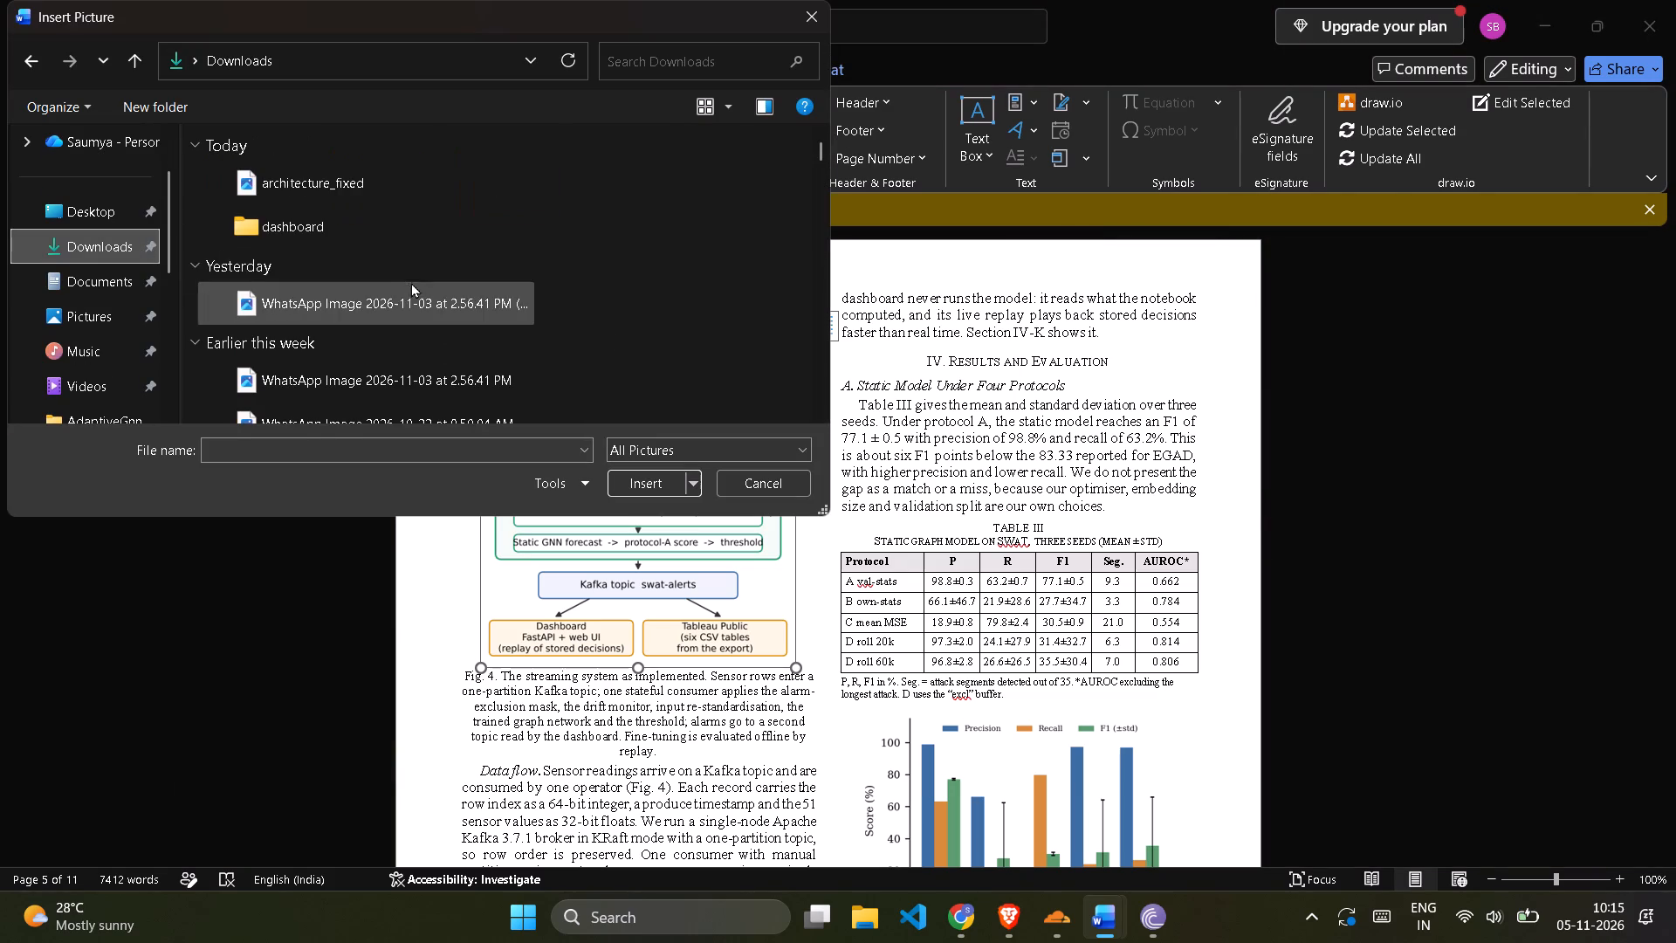
{"action": "left_click", "coordinate": [395, 192]}
{"action": "left_click", "coordinate": [629, 491]}
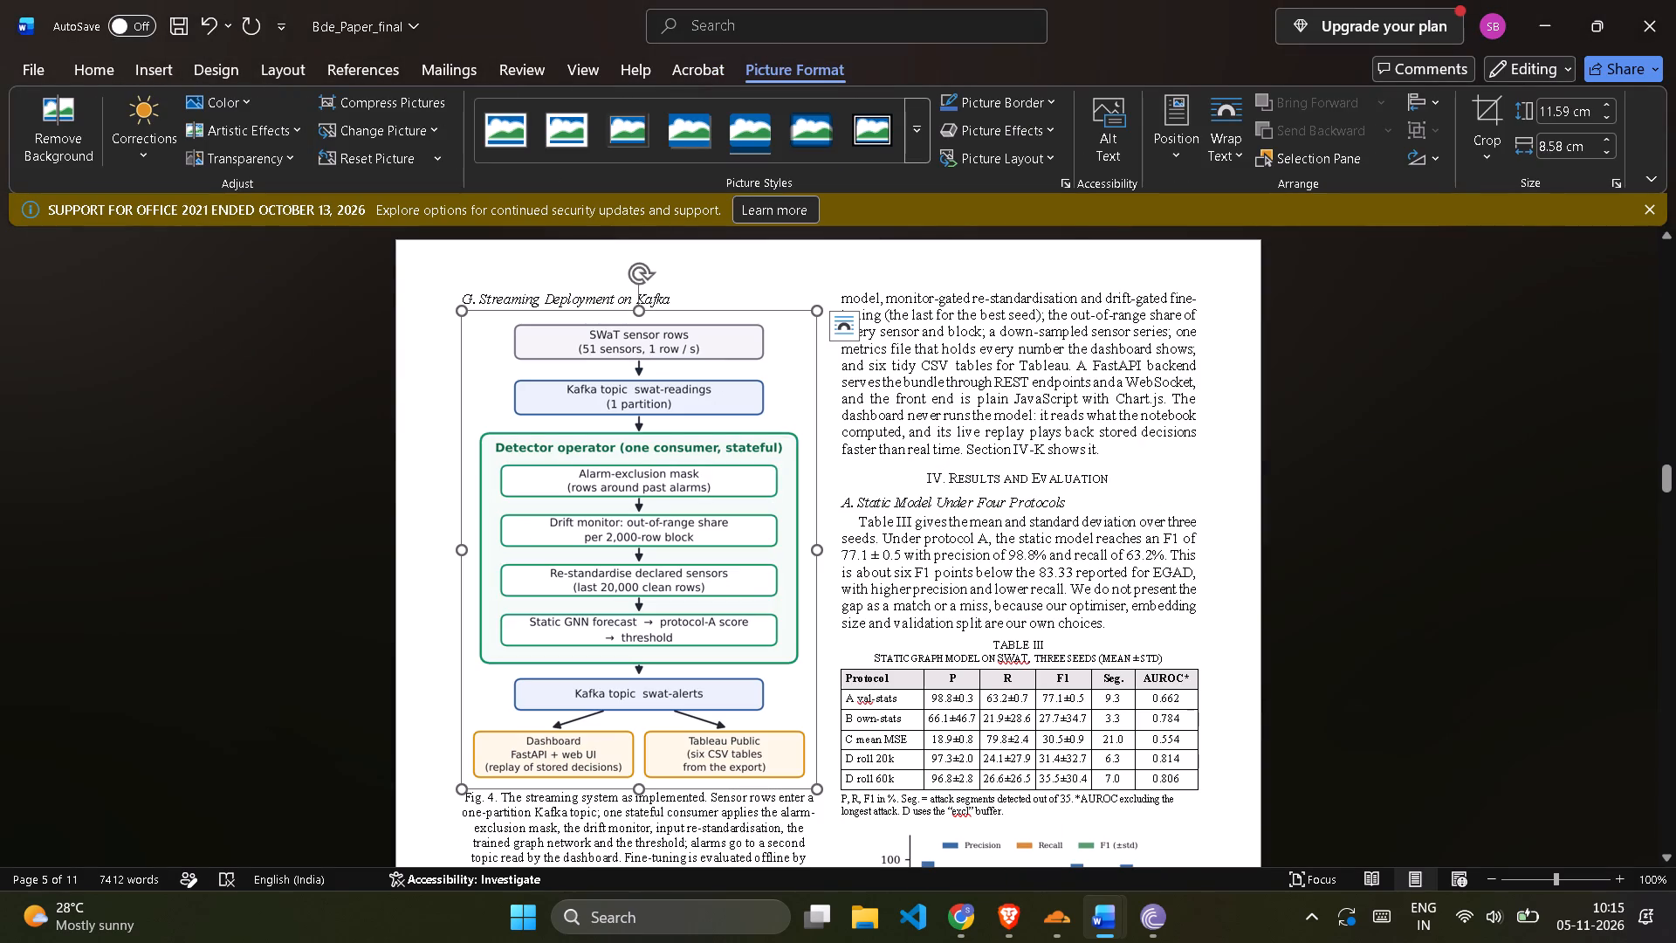
Look through Bde_Paper_final after Fig. 4, examining the layout of the following figures and tables, including the Fig. 13 heat map.
{"action": "scroll", "coordinate": [808, 755], "scroll_direction": "down", "scroll_amount": 4}
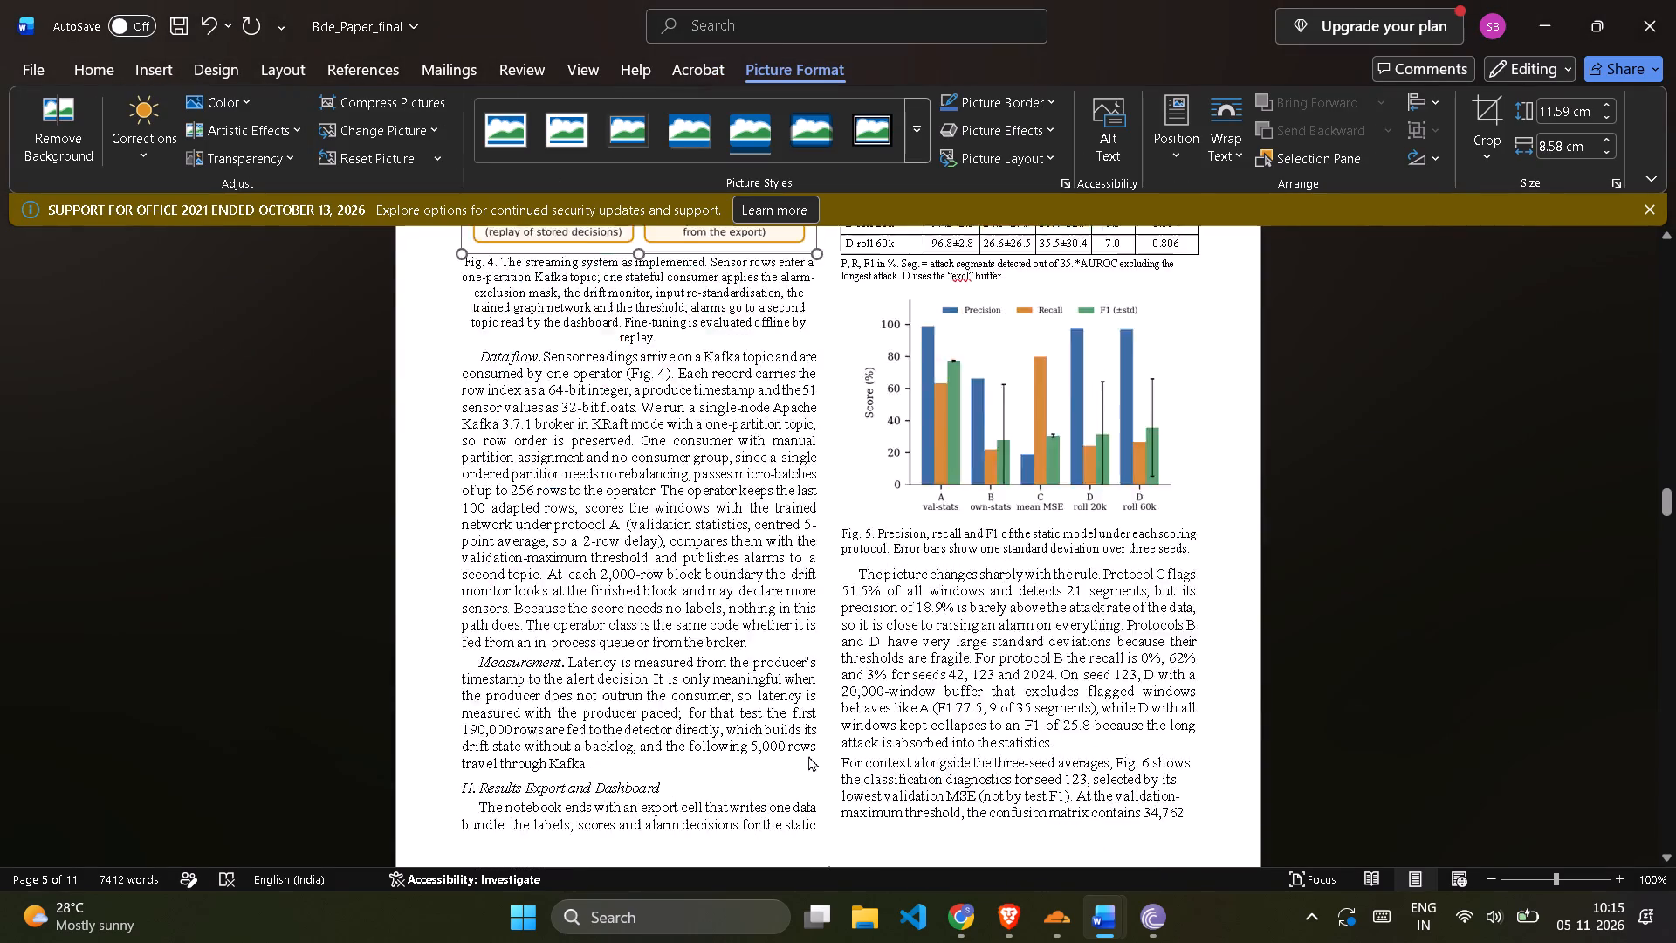
{"action": "scroll", "coordinate": [808, 755], "scroll_direction": "up", "scroll_amount": 3}
{"action": "scroll", "coordinate": [808, 755], "scroll_direction": "down", "scroll_amount": 2}
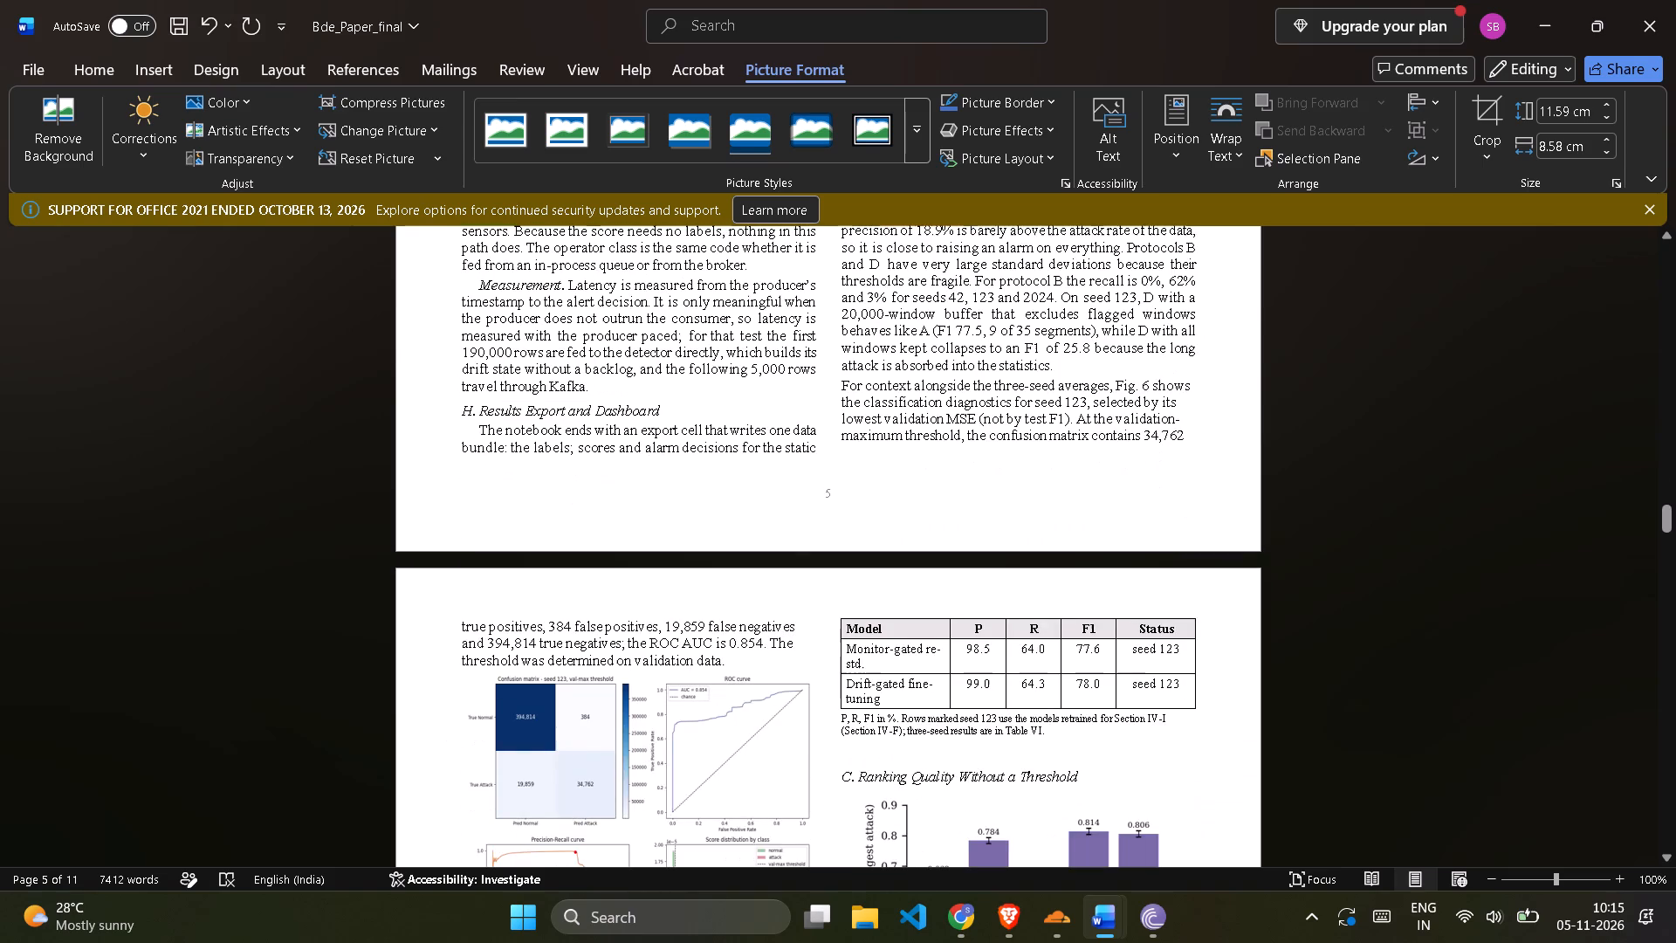
{"action": "scroll", "coordinate": [808, 755], "scroll_direction": "down", "scroll_amount": 2}
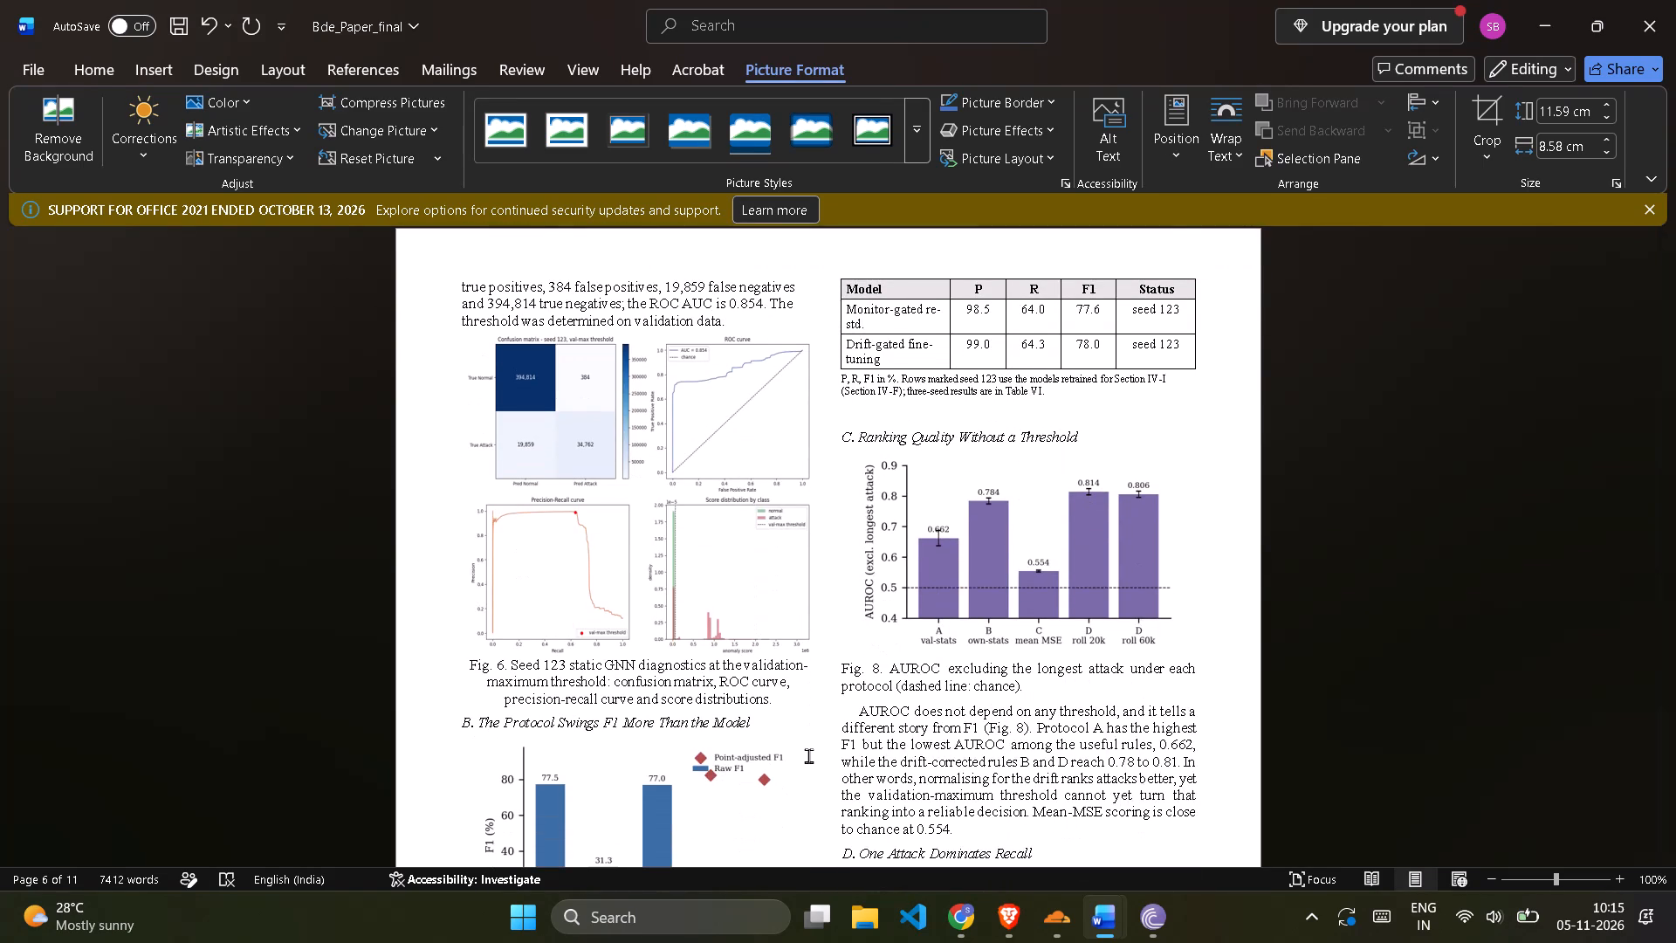
{"action": "scroll", "coordinate": [808, 755], "scroll_direction": "down", "scroll_amount": 4}
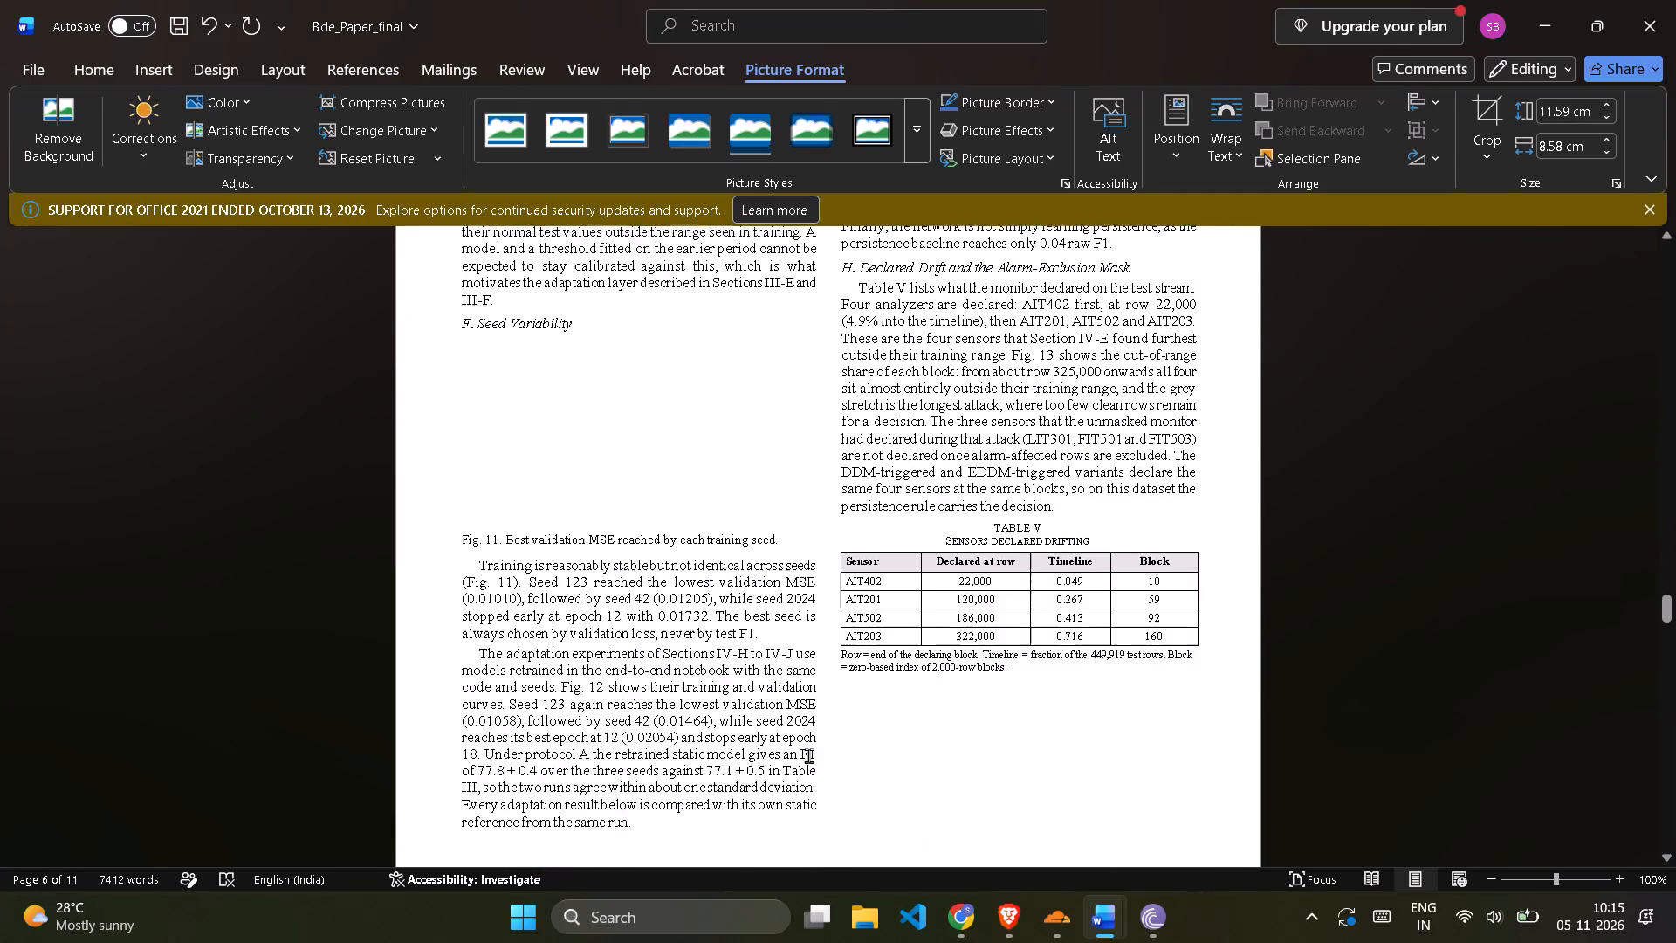
{"action": "scroll", "coordinate": [808, 755], "scroll_direction": "right", "scroll_amount": 1}
{"action": "scroll", "coordinate": [808, 755], "scroll_direction": "down", "scroll_amount": 1}
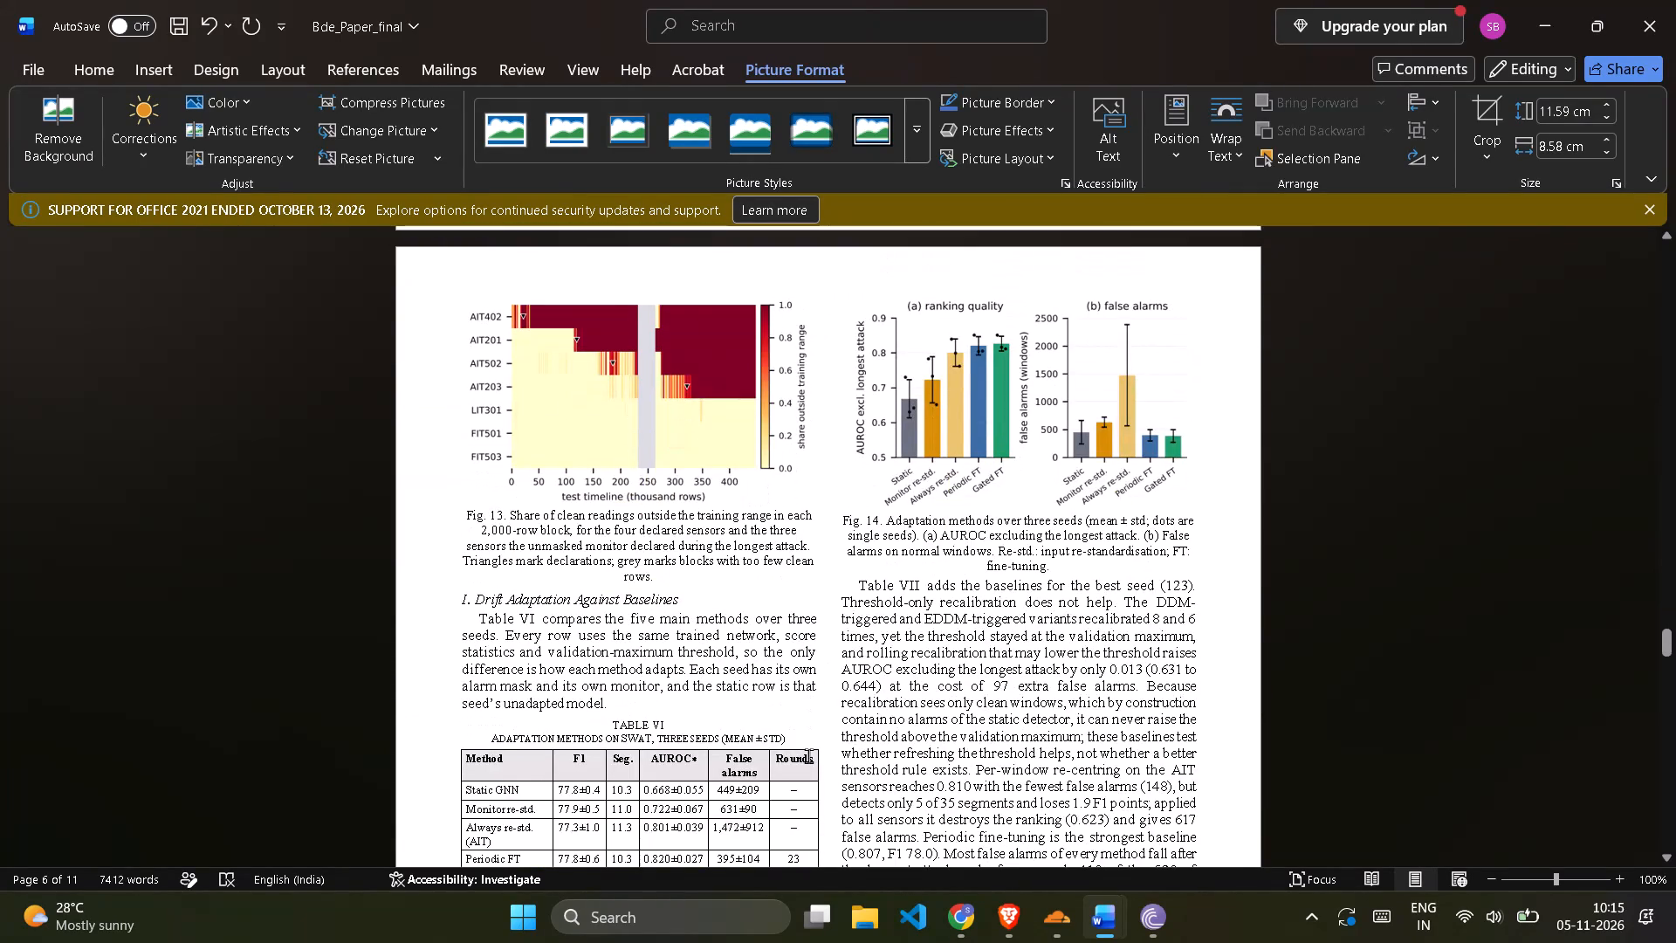
{"action": "left_click", "coordinate": [723, 390]}
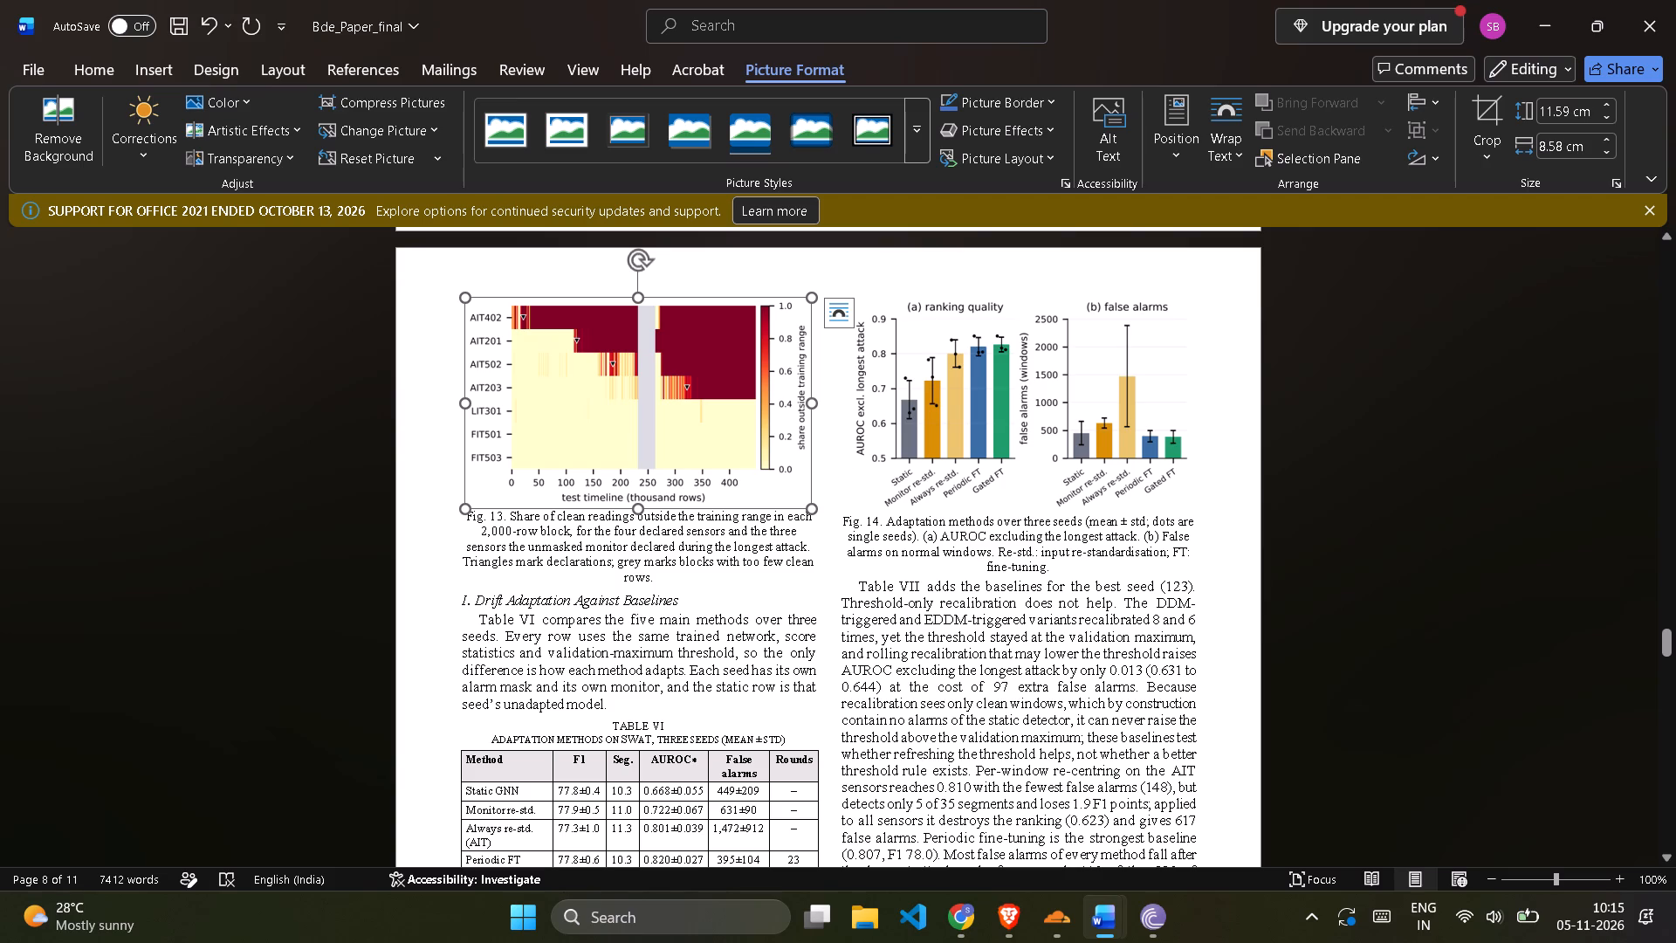
{"action": "scroll", "coordinate": [832, 489], "scroll_direction": "down", "scroll_amount": 5}
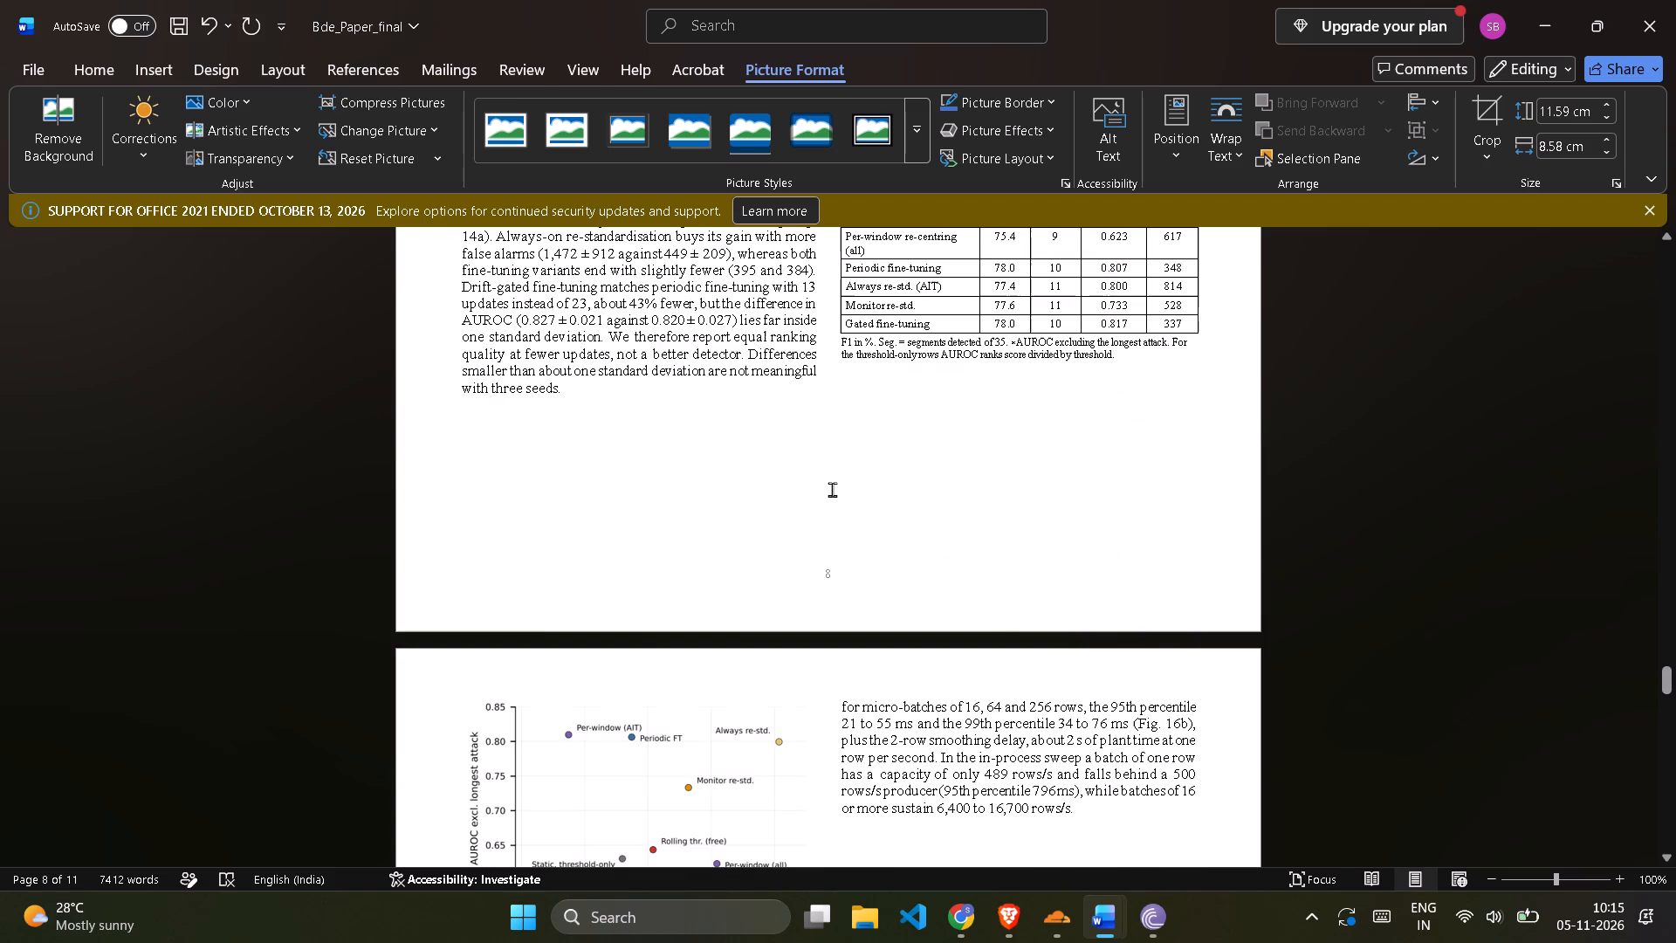
Look through Bde_Paper_final from Fig. 15 to Fig. 17, examining the four dashboard views and their caption up close.
{"action": "scroll", "coordinate": [832, 489], "scroll_direction": "down", "scroll_amount": 2}
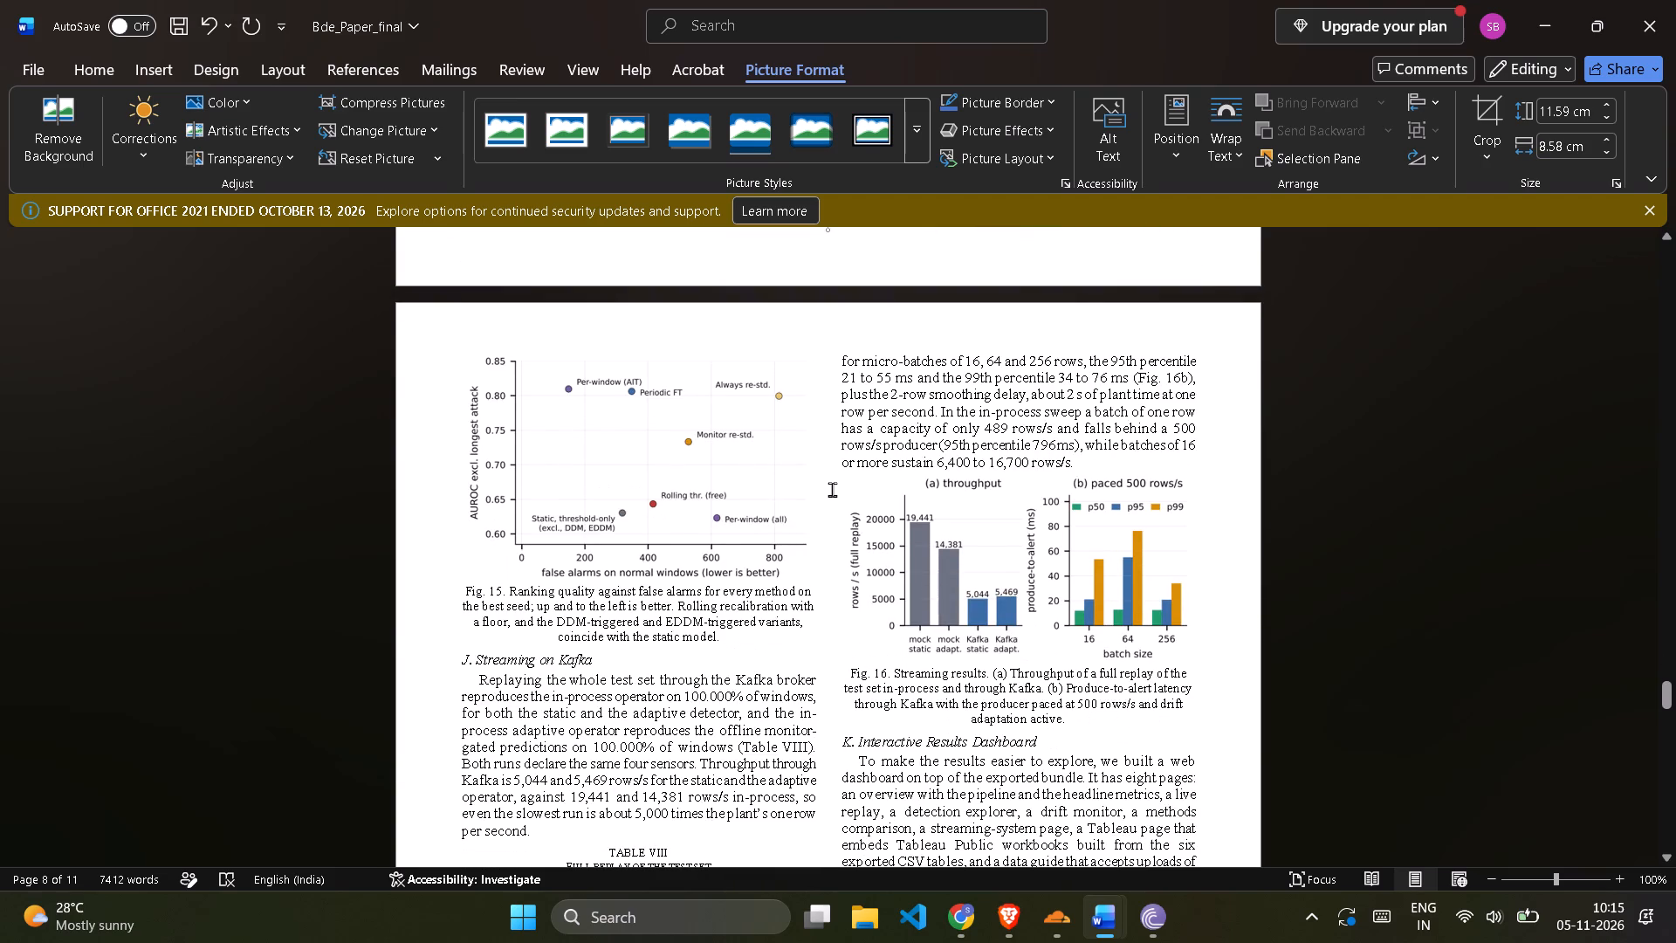
{"action": "scroll", "coordinate": [832, 489], "scroll_direction": "down", "scroll_amount": 6}
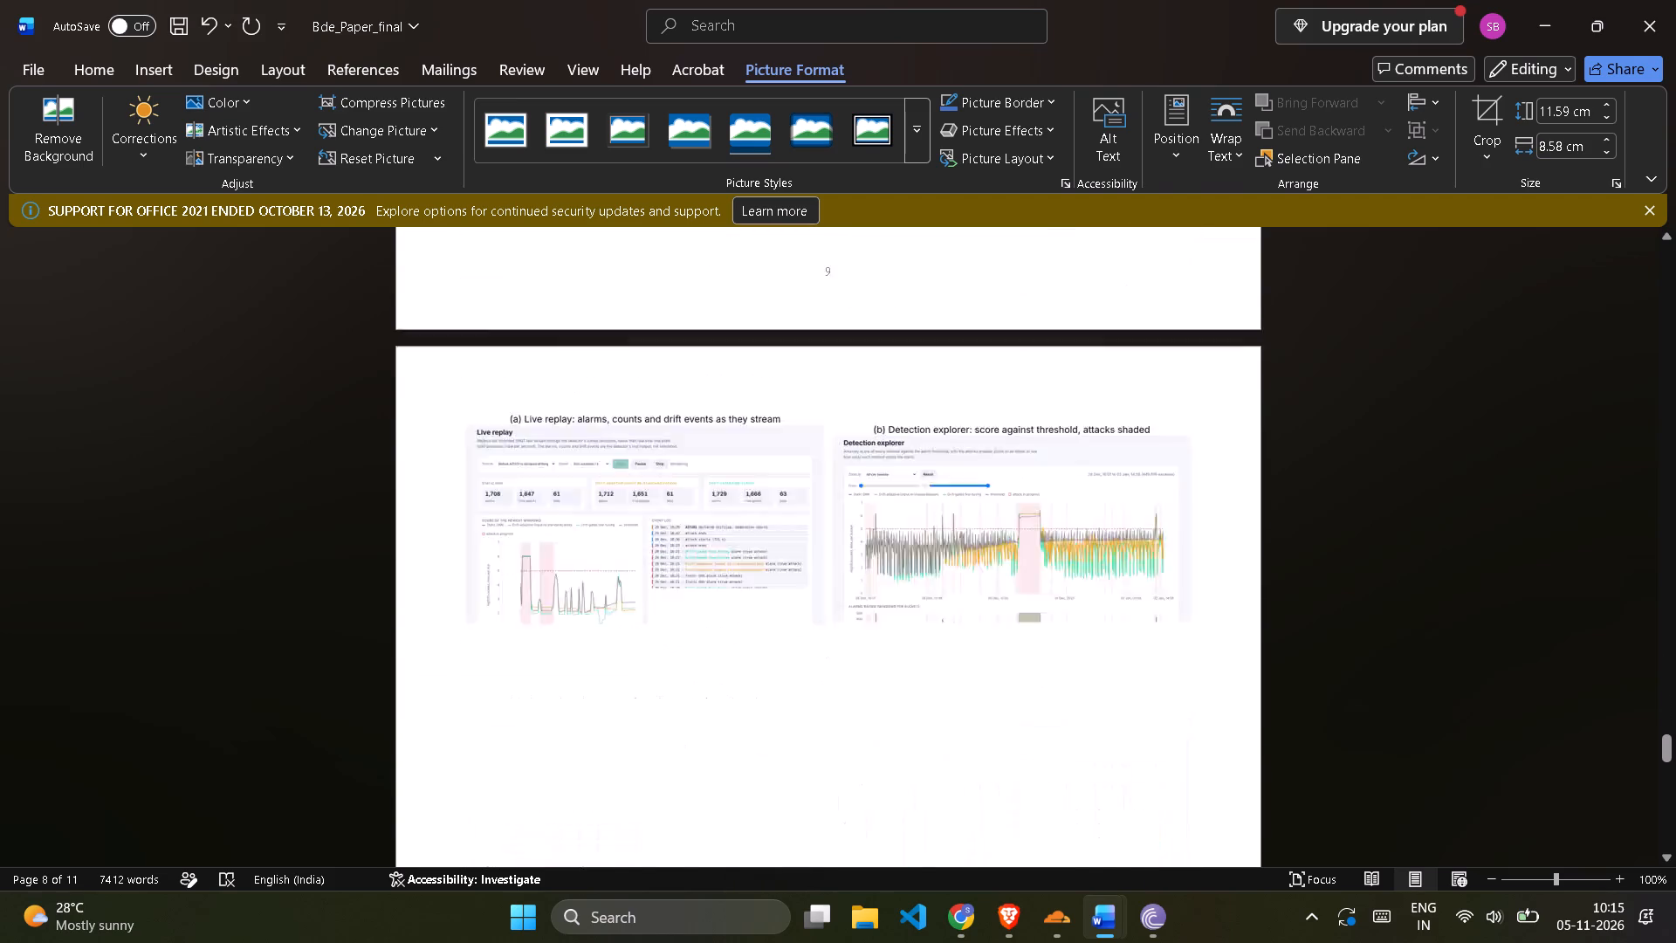
{"action": "scroll", "coordinate": [832, 489], "scroll_direction": "down", "scroll_amount": 1}
{"action": "scroll", "coordinate": [832, 489], "scroll_direction": "up", "scroll_amount": 2}
{"action": "left_click", "coordinate": [734, 499]}
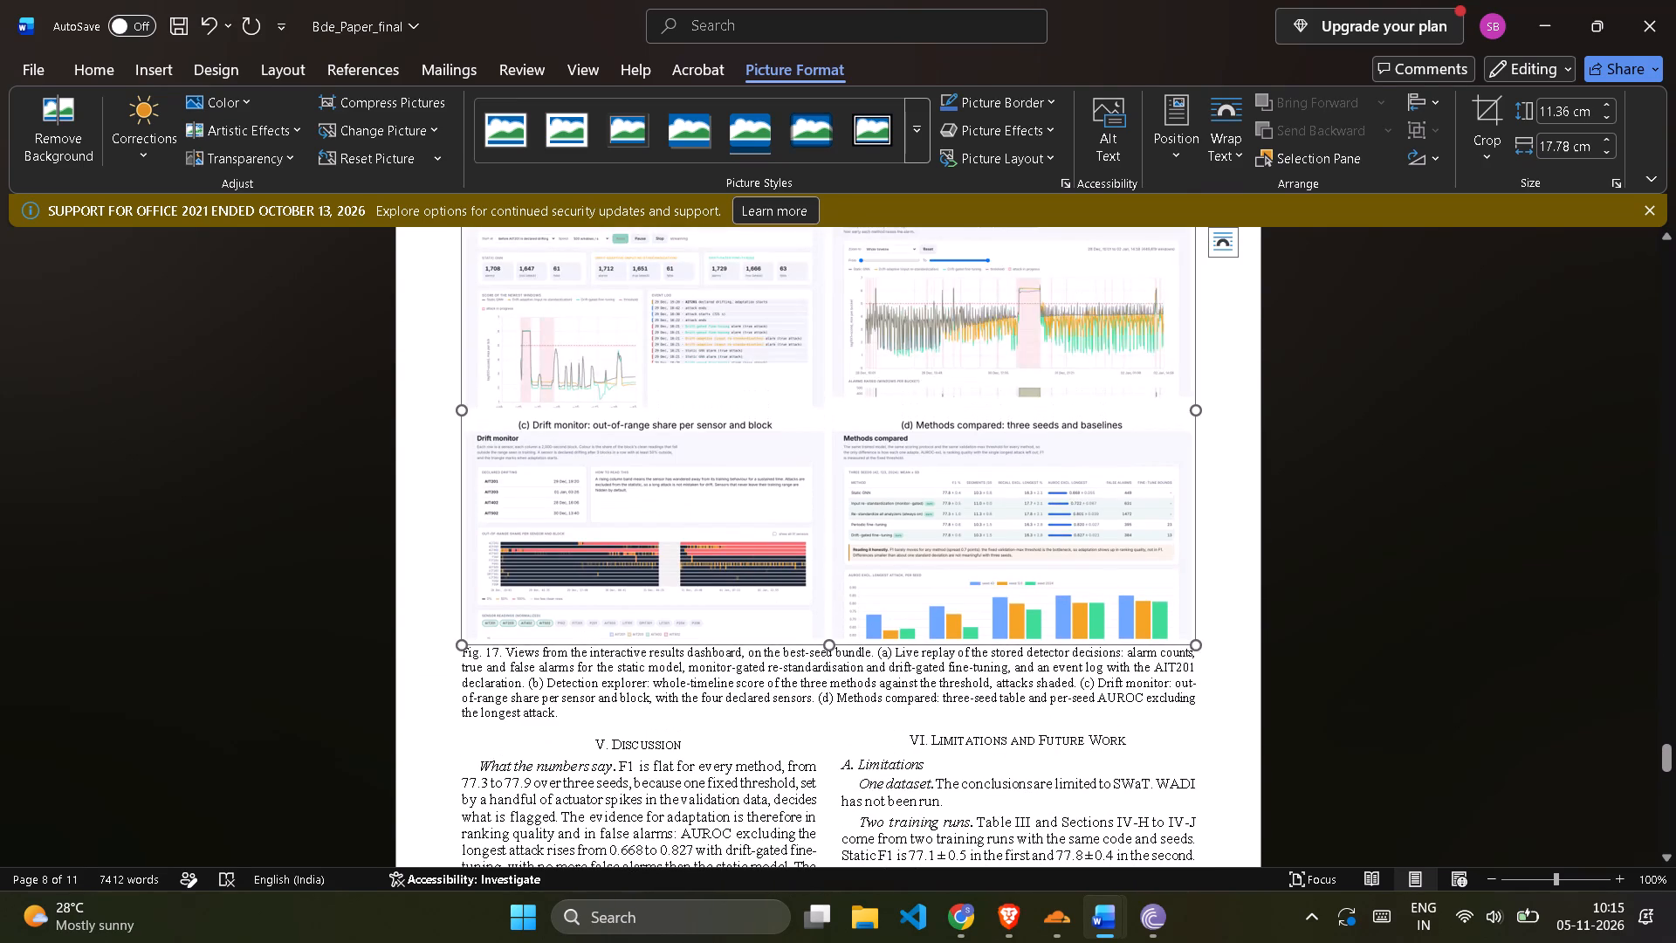
{"action": "scroll", "coordinate": [896, 506], "scroll_direction": "up", "scroll_amount": 1}
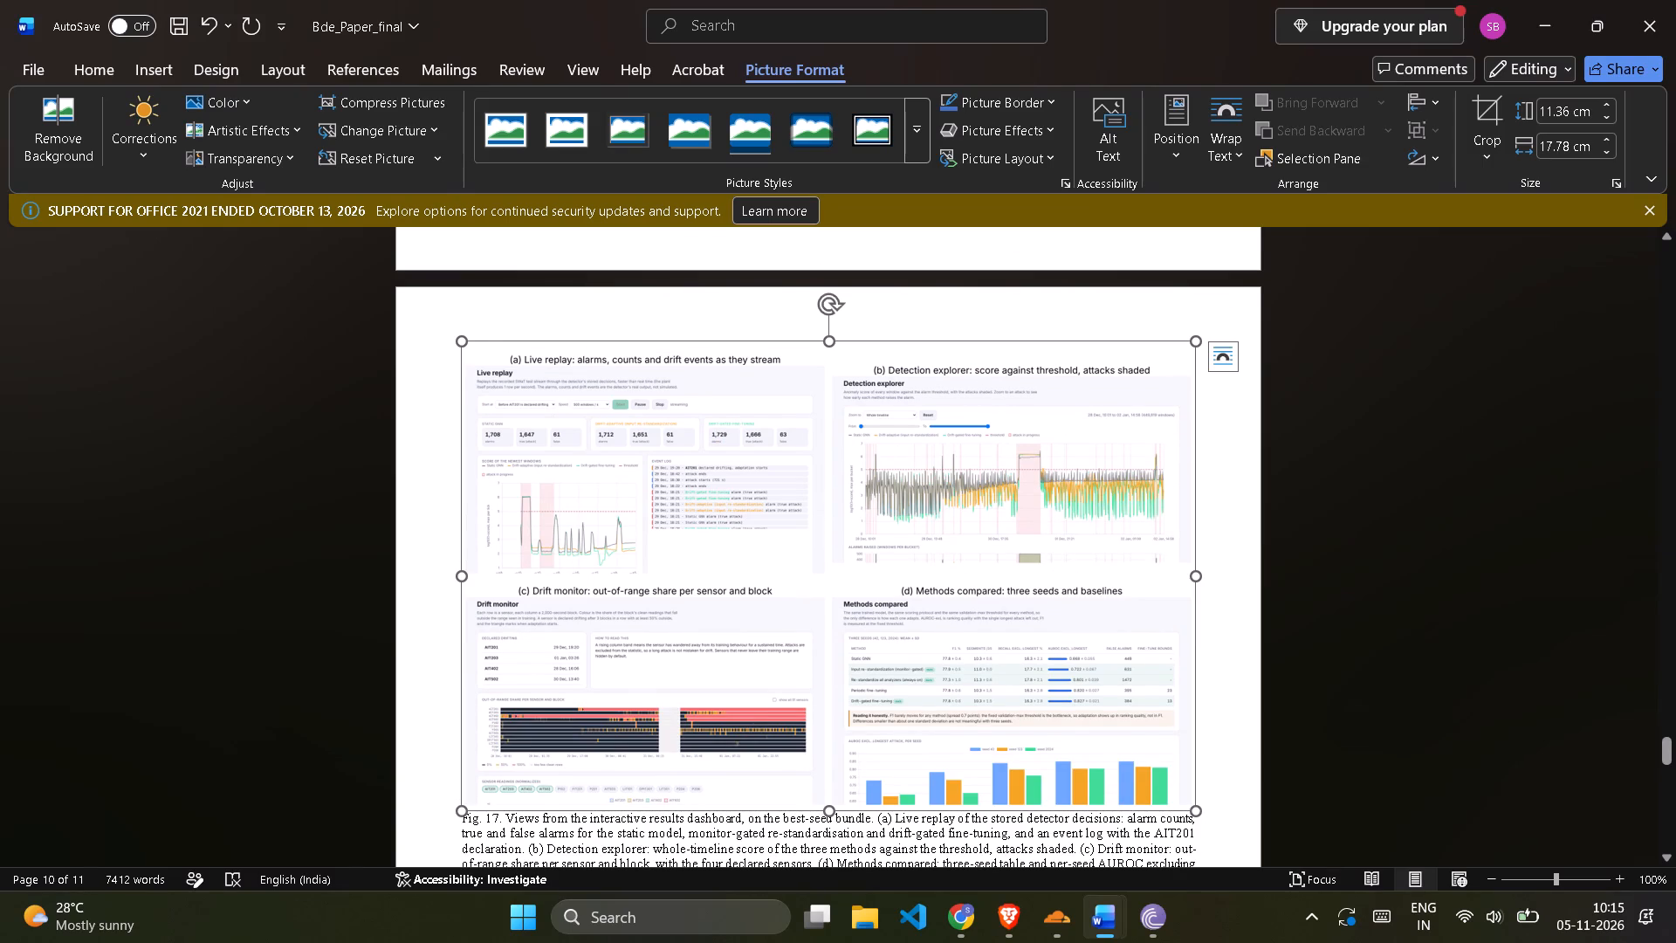
{"action": "scroll", "coordinate": [1095, 453], "scroll_direction": "up", "scroll_amount": 6, "text": "ctrl"}
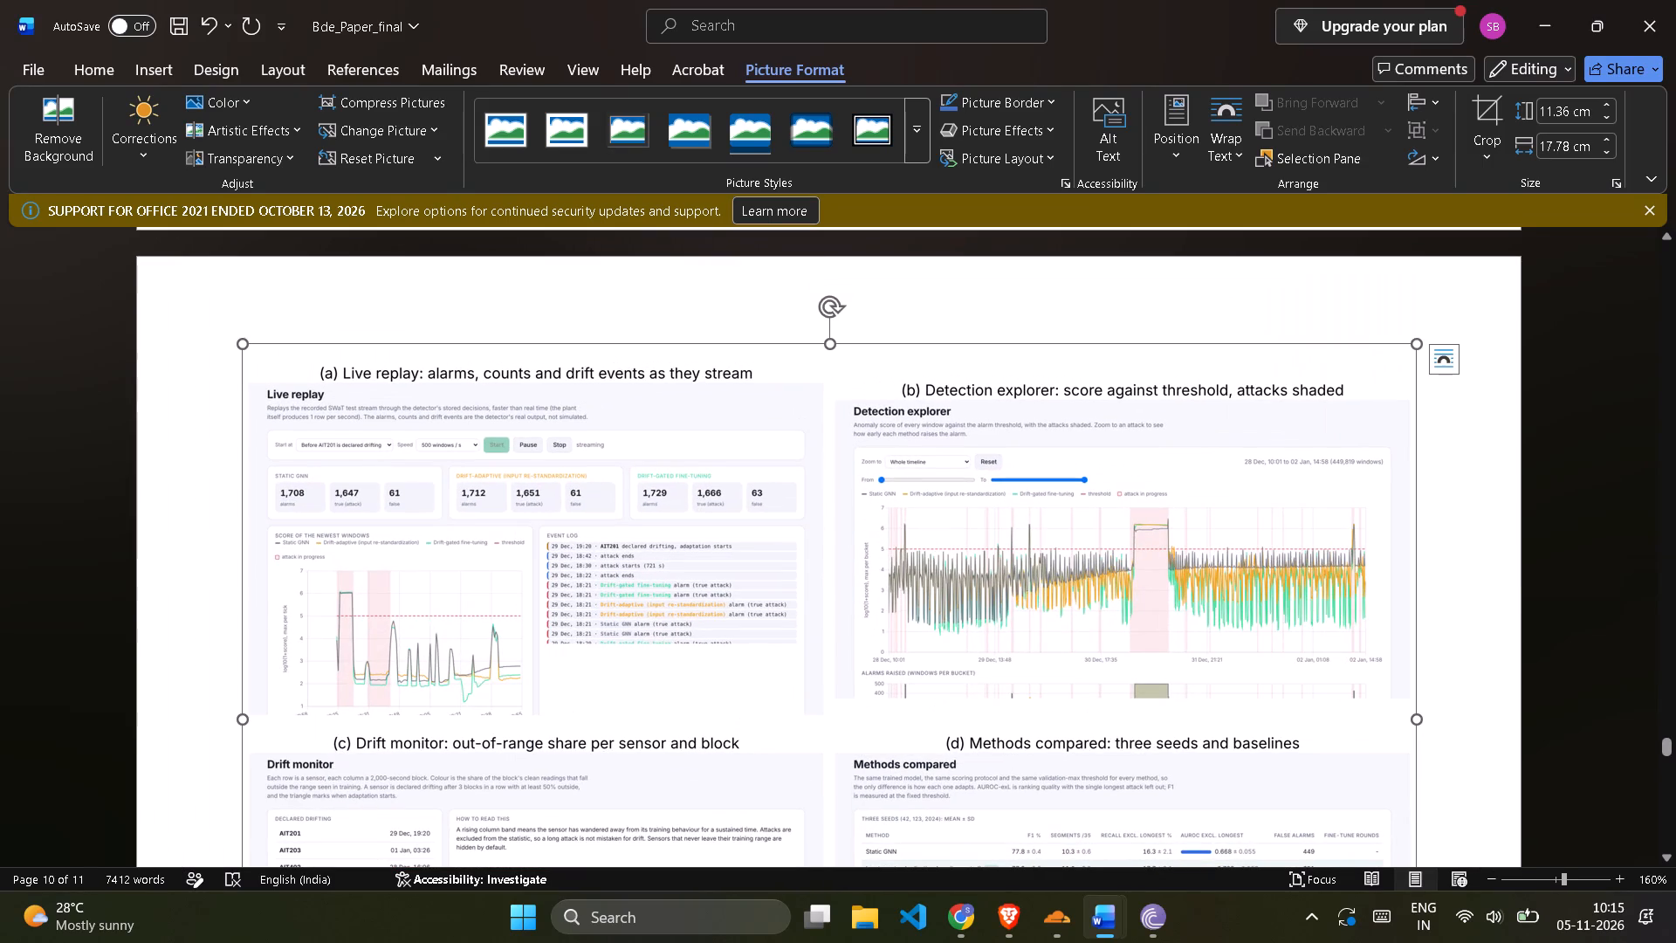
{"action": "scroll", "coordinate": [672, 561], "scroll_direction": "up", "scroll_amount": 2, "text": "ctrl"}
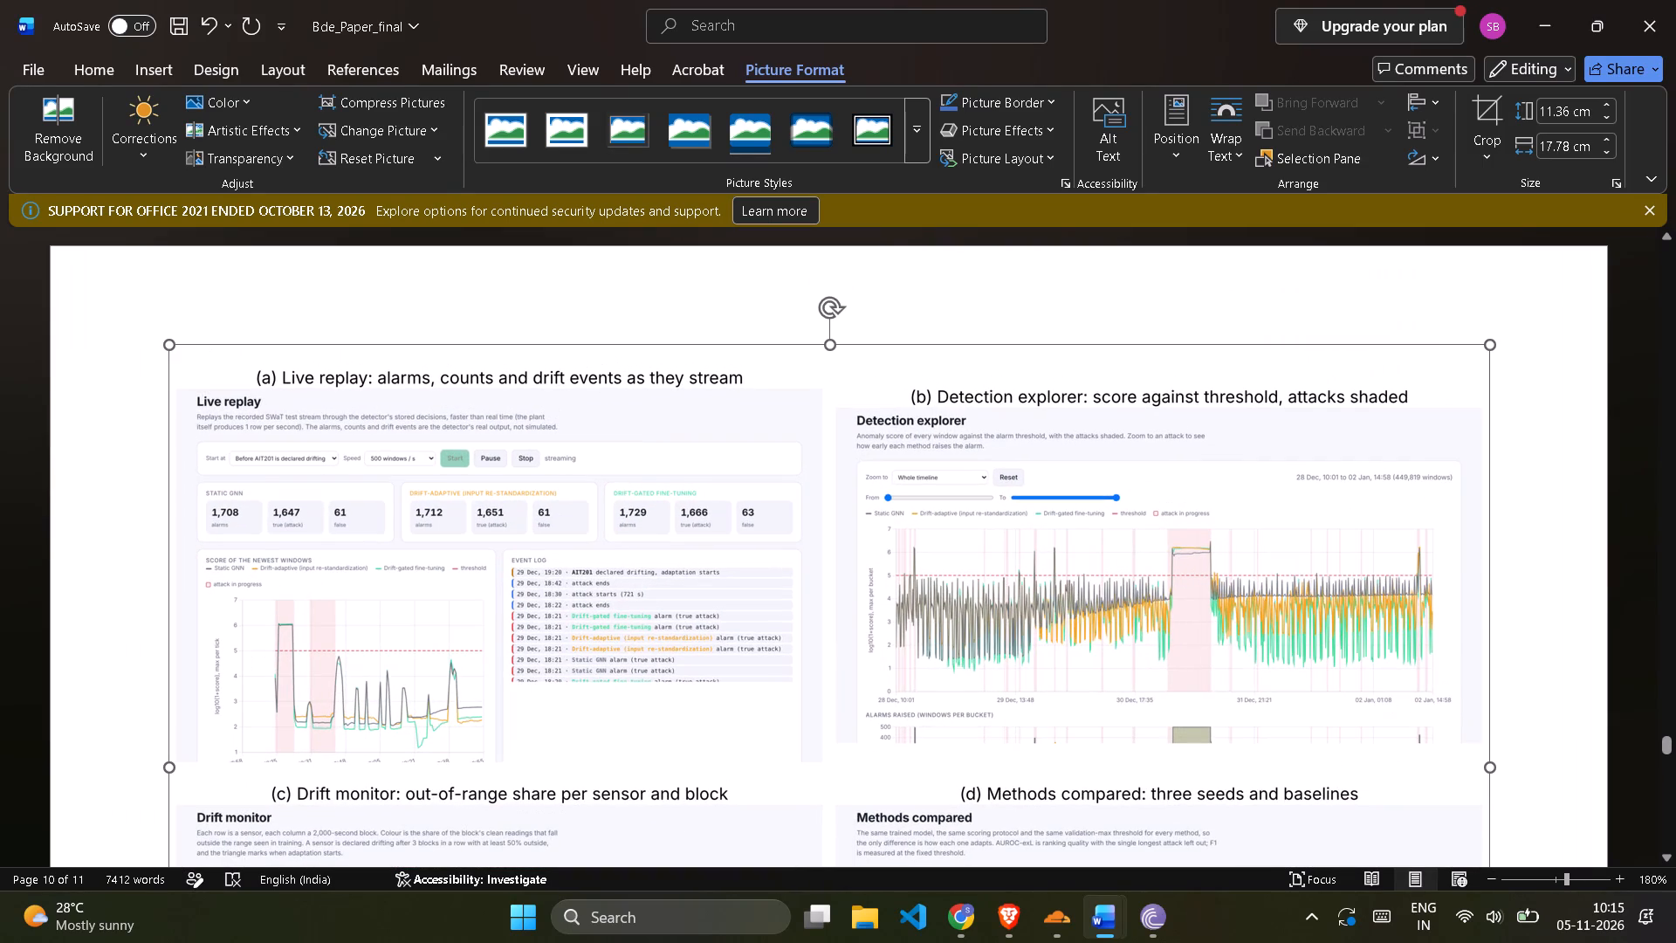
{"action": "scroll", "coordinate": [672, 561], "scroll_direction": "down", "scroll_amount": 2}
{"action": "scroll", "coordinate": [672, 561], "scroll_direction": "right", "scroll_amount": 1}
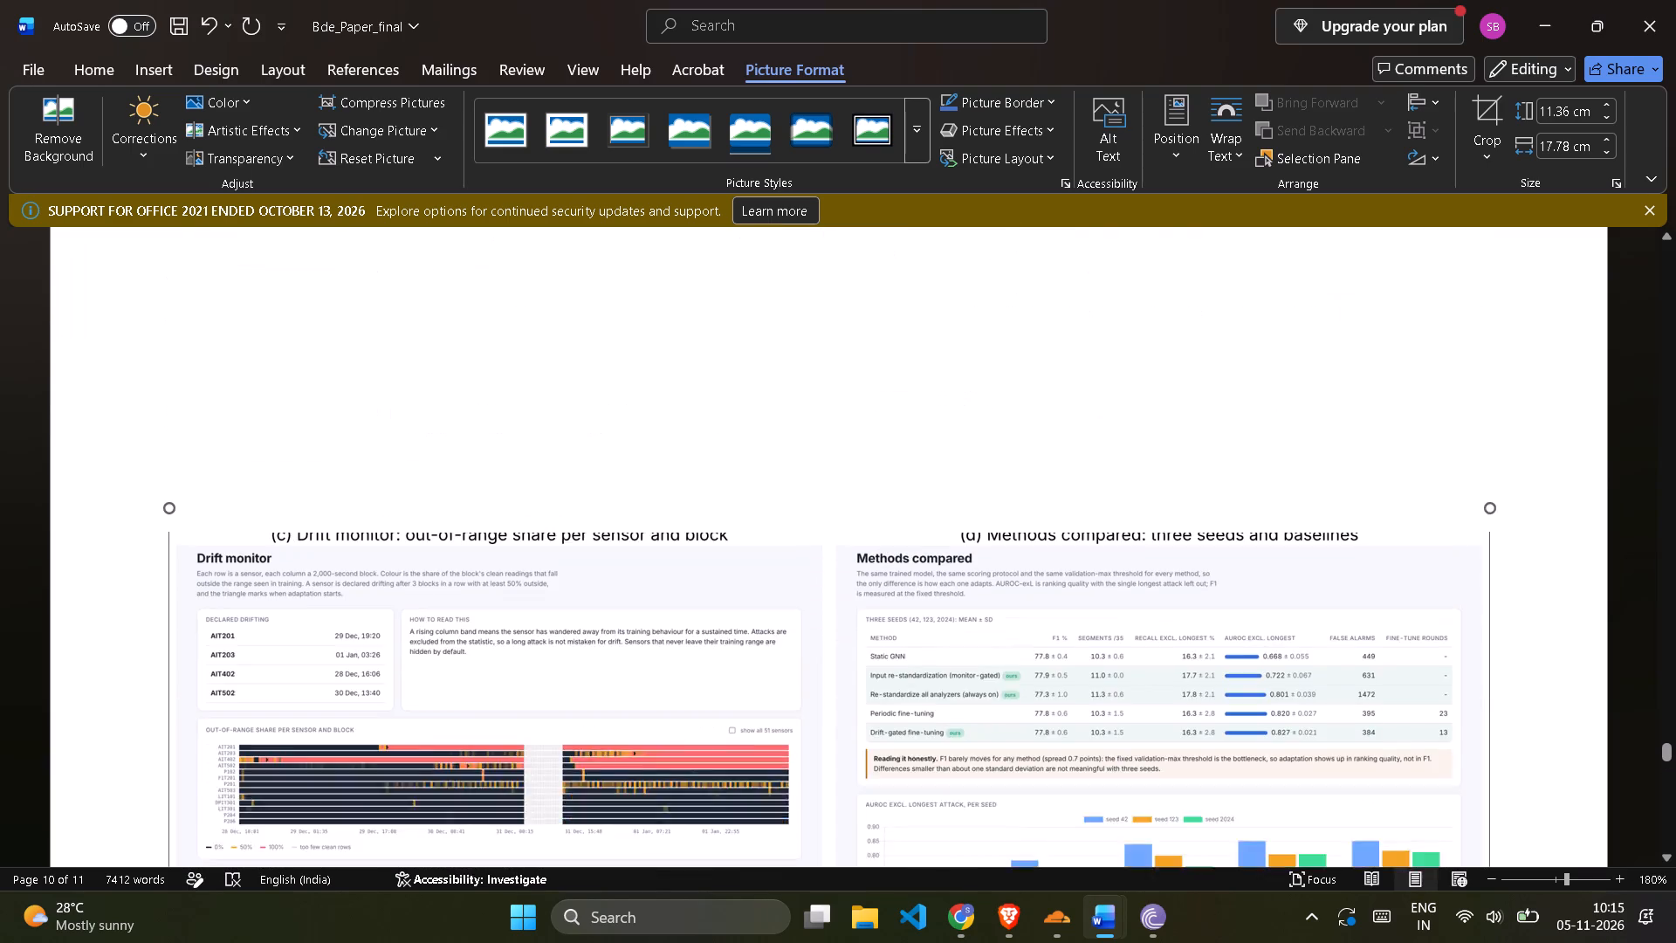
{"action": "scroll", "coordinate": [672, 561], "scroll_direction": "right", "scroll_amount": 1}
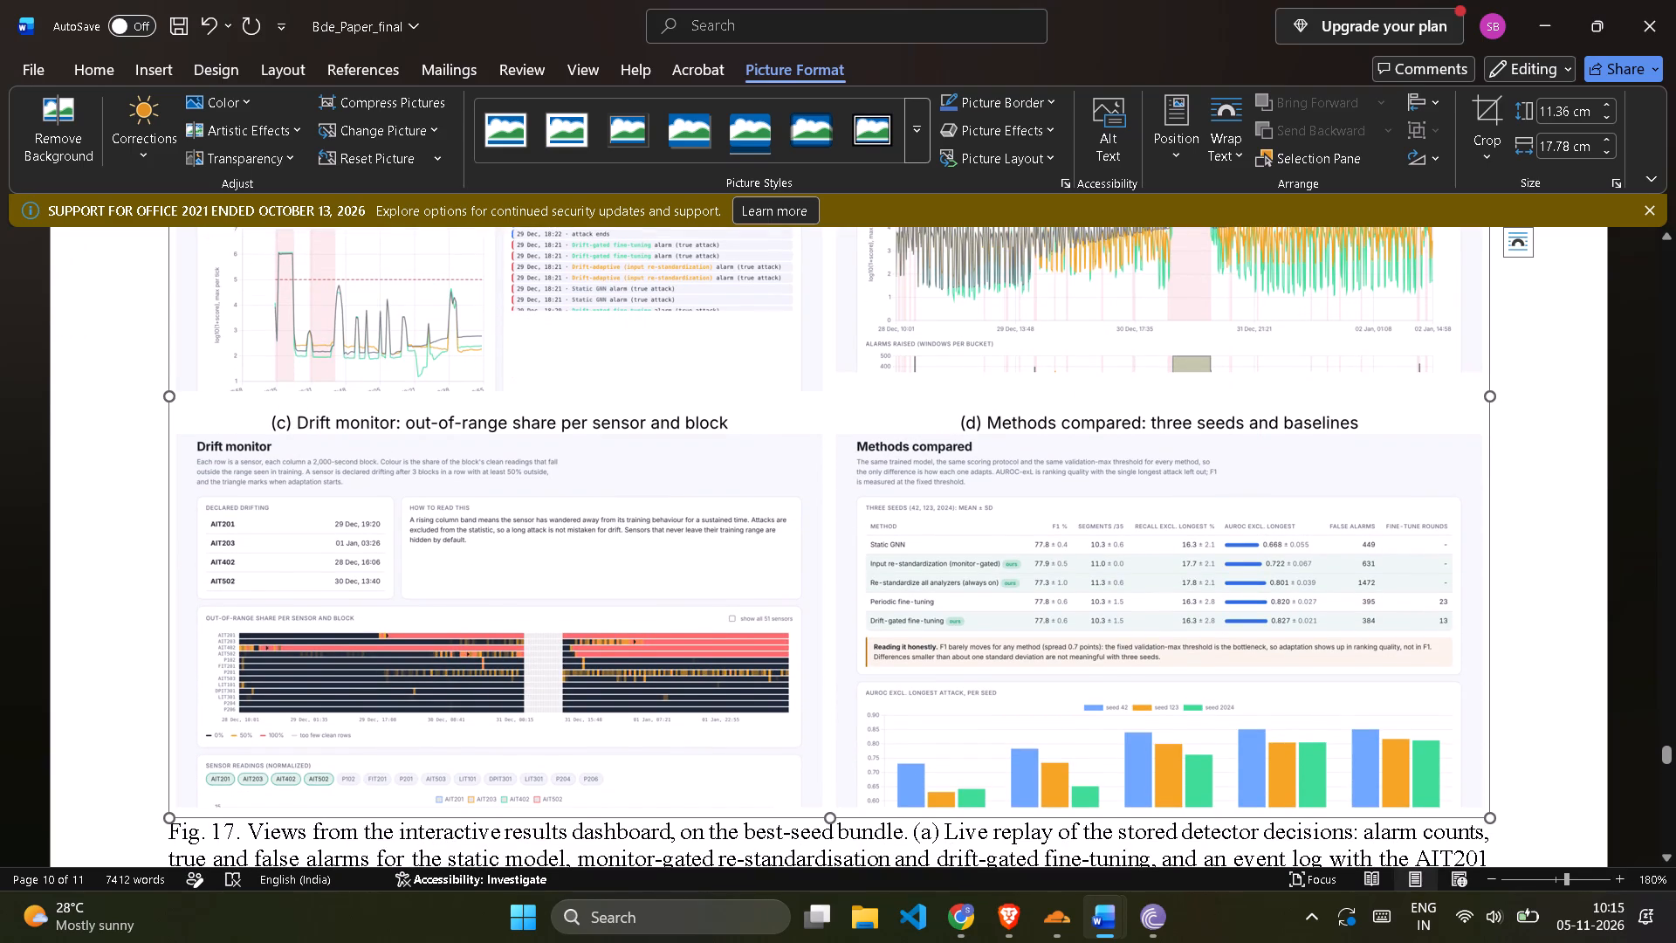
{"action": "scroll", "coordinate": [899, 595], "scroll_direction": "down", "scroll_amount": 4}
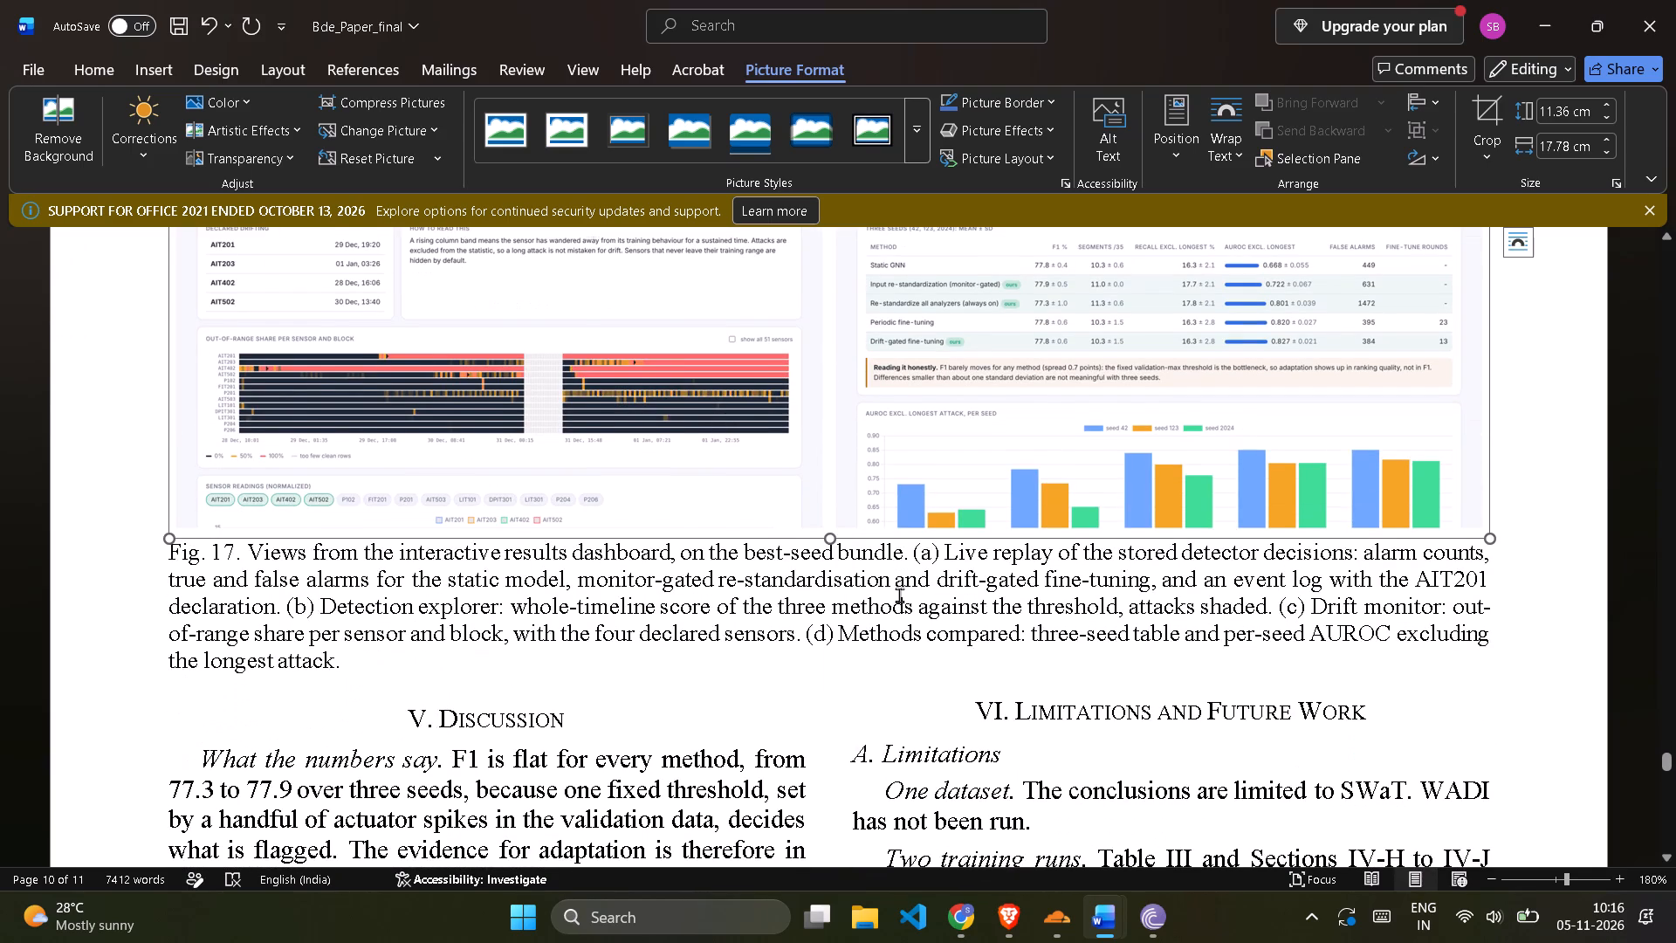
Check the Discussion and Limitations pages, and look back over Bde_Paper_final's layout up to its title page.
{"action": "scroll", "coordinate": [899, 595], "scroll_direction": "down", "scroll_amount": 3}
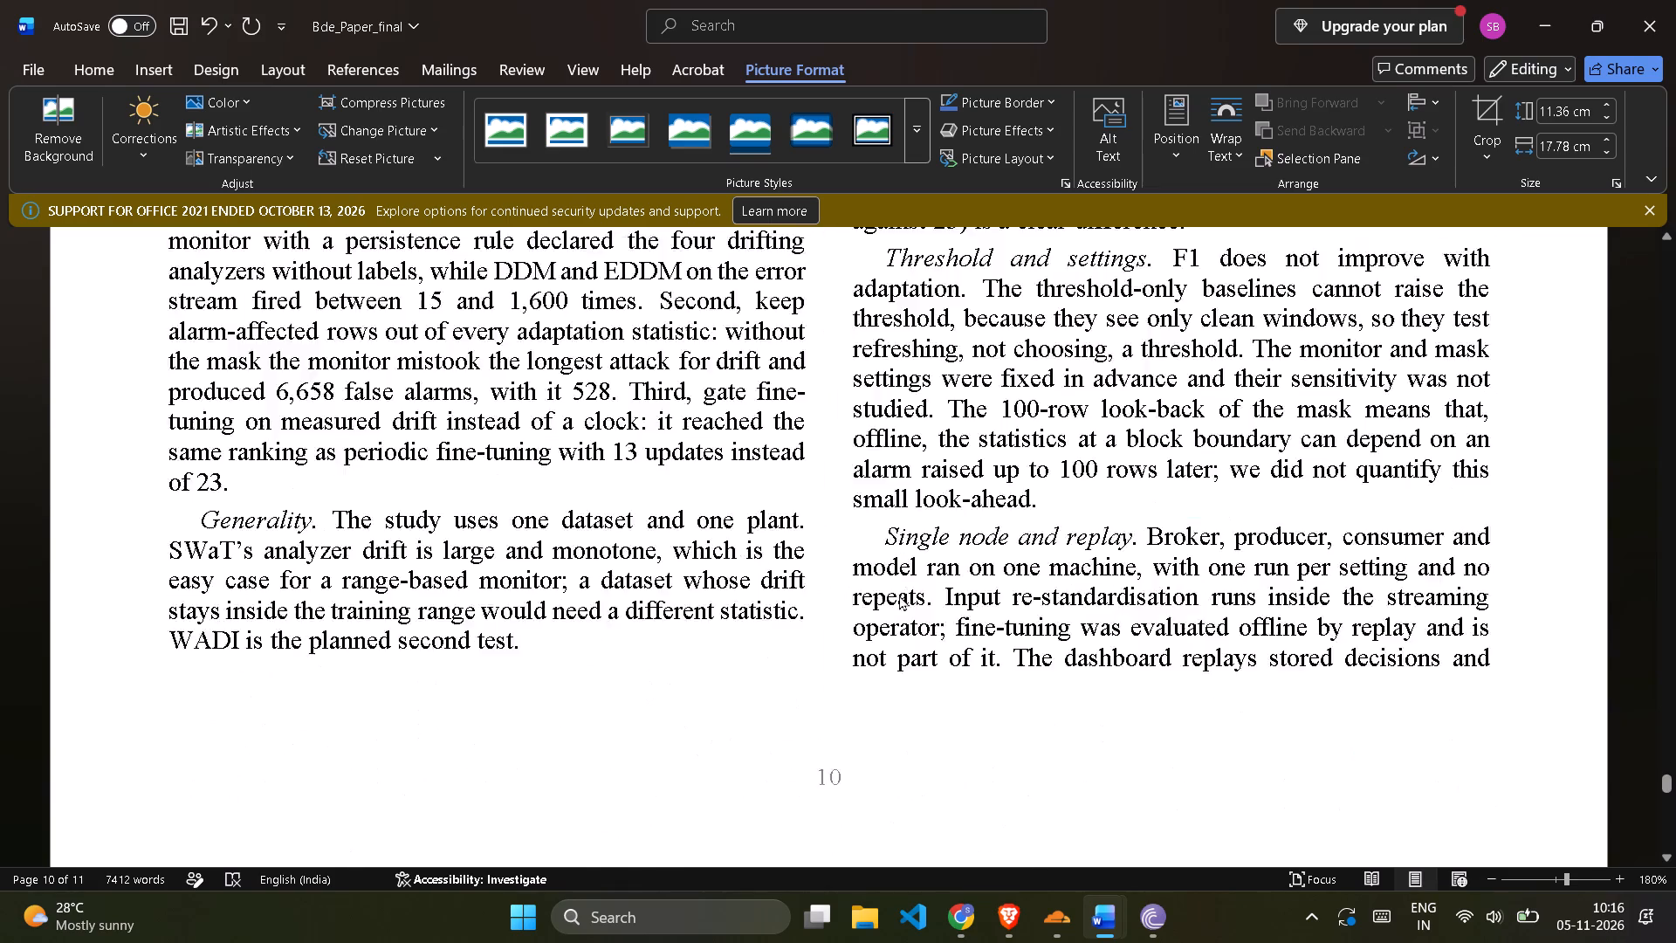
{"action": "scroll", "coordinate": [899, 595], "scroll_direction": "down", "scroll_amount": 7, "text": "ctrl"}
{"action": "scroll", "coordinate": [899, 595], "scroll_direction": "up", "scroll_amount": 7}
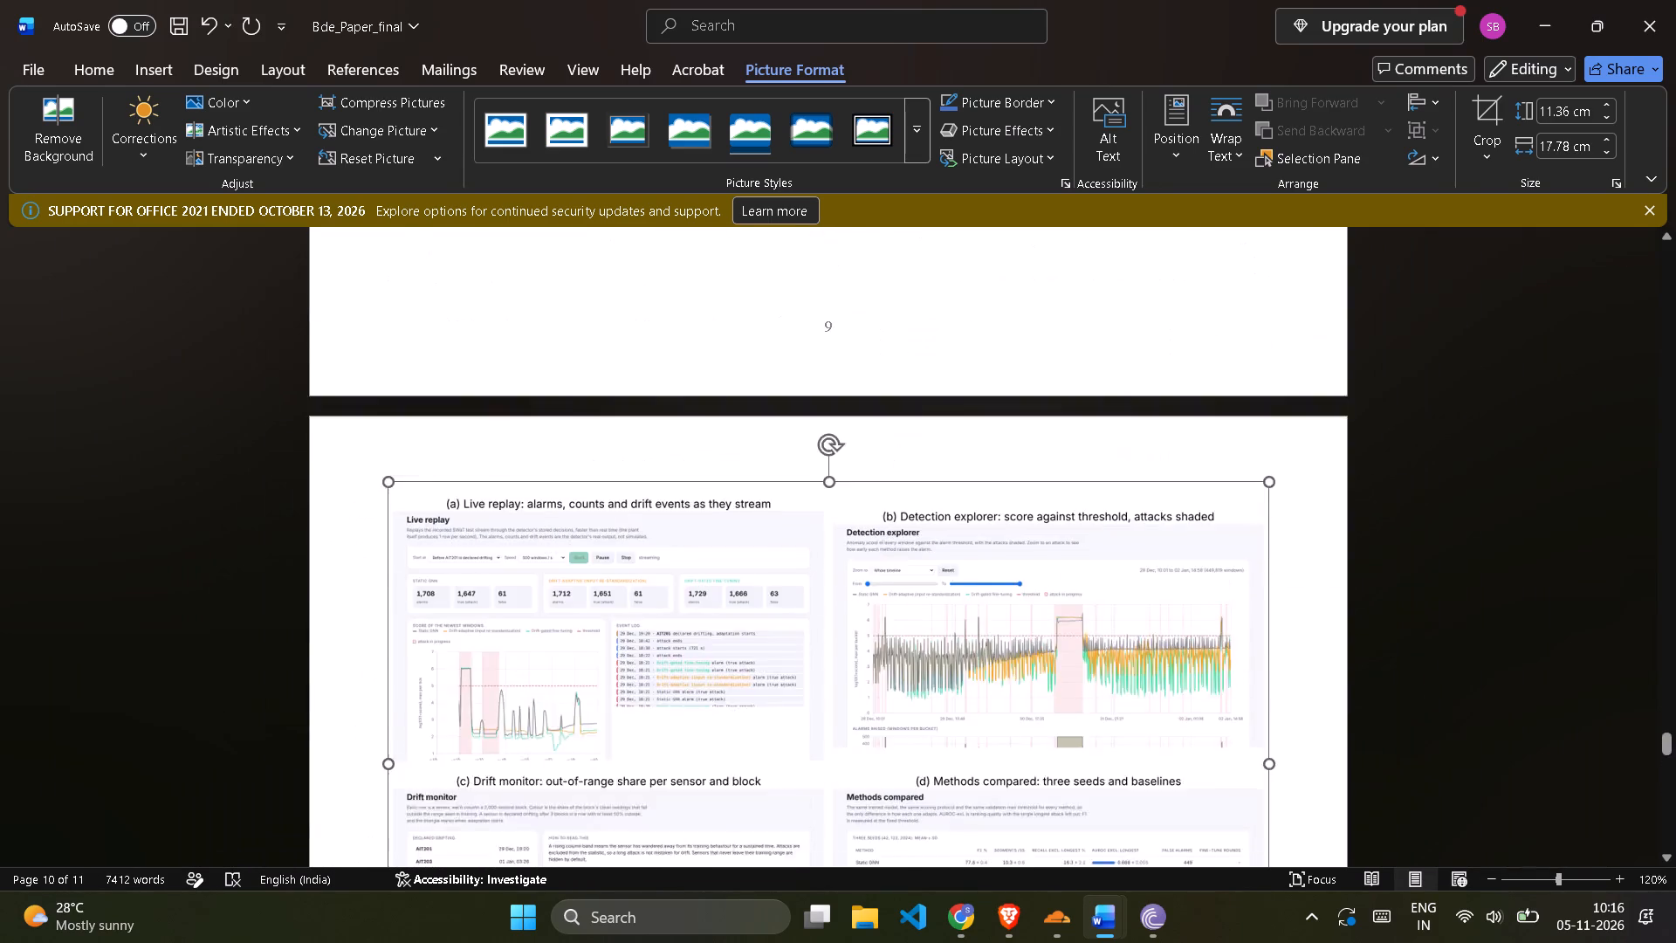
{"action": "scroll", "coordinate": [899, 595], "scroll_direction": "up", "scroll_amount": 8}
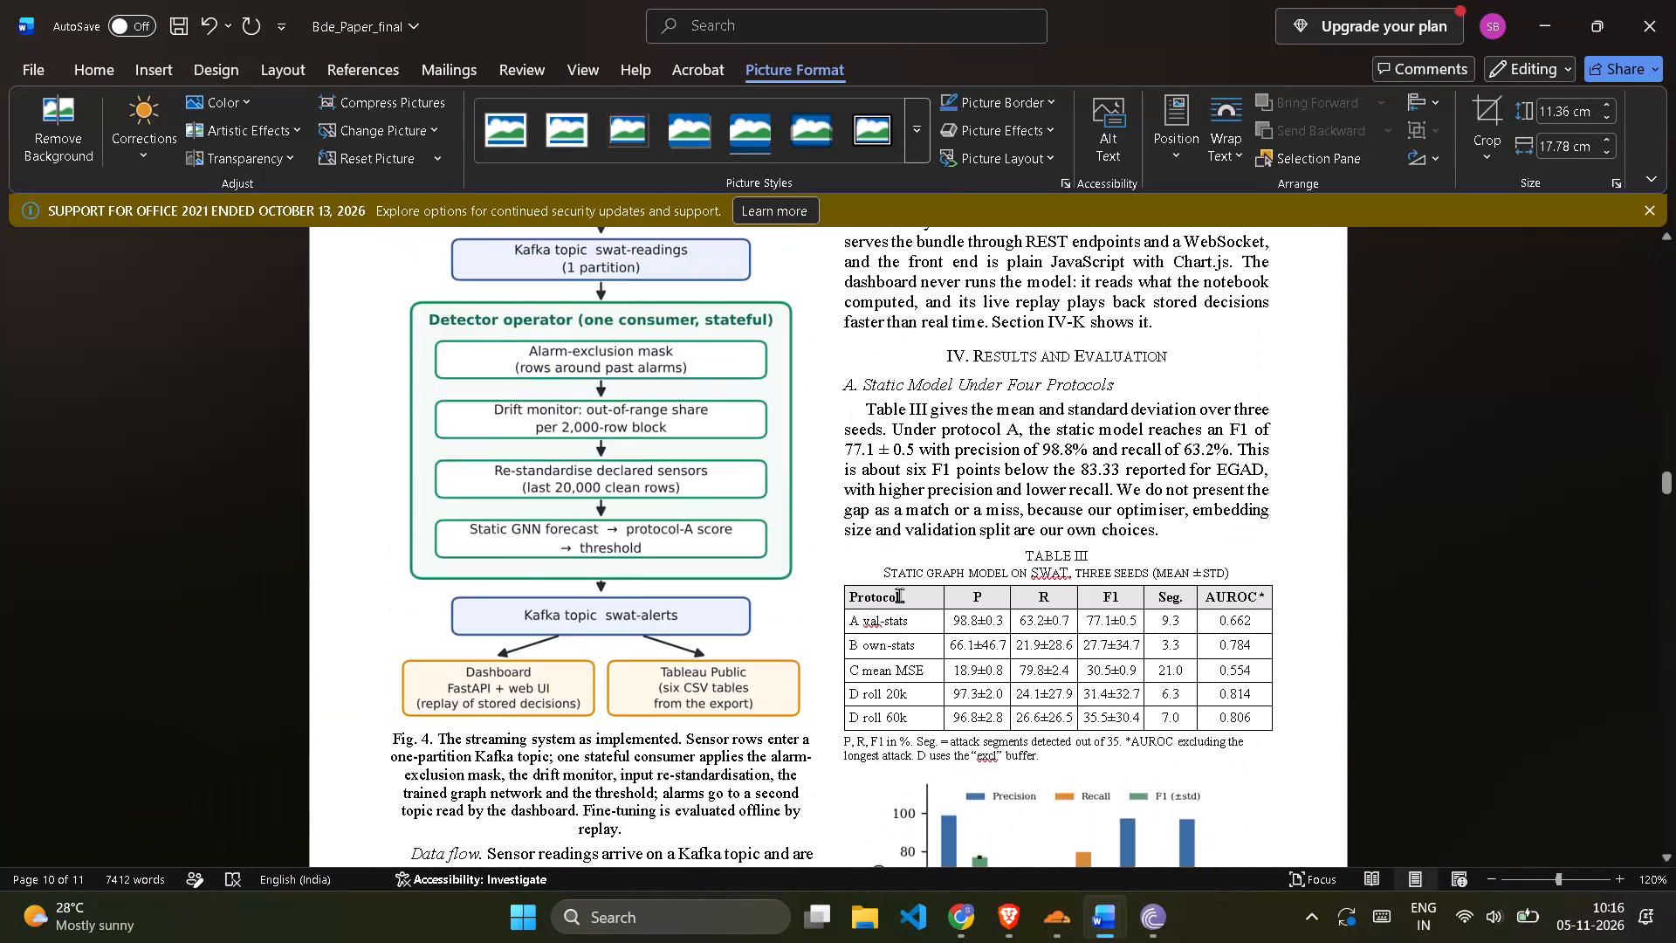
{"action": "scroll", "coordinate": [899, 595], "scroll_direction": "down", "scroll_amount": 4, "text": "ctrl"}
{"action": "scroll", "coordinate": [899, 595], "scroll_direction": "up", "scroll_amount": 3}
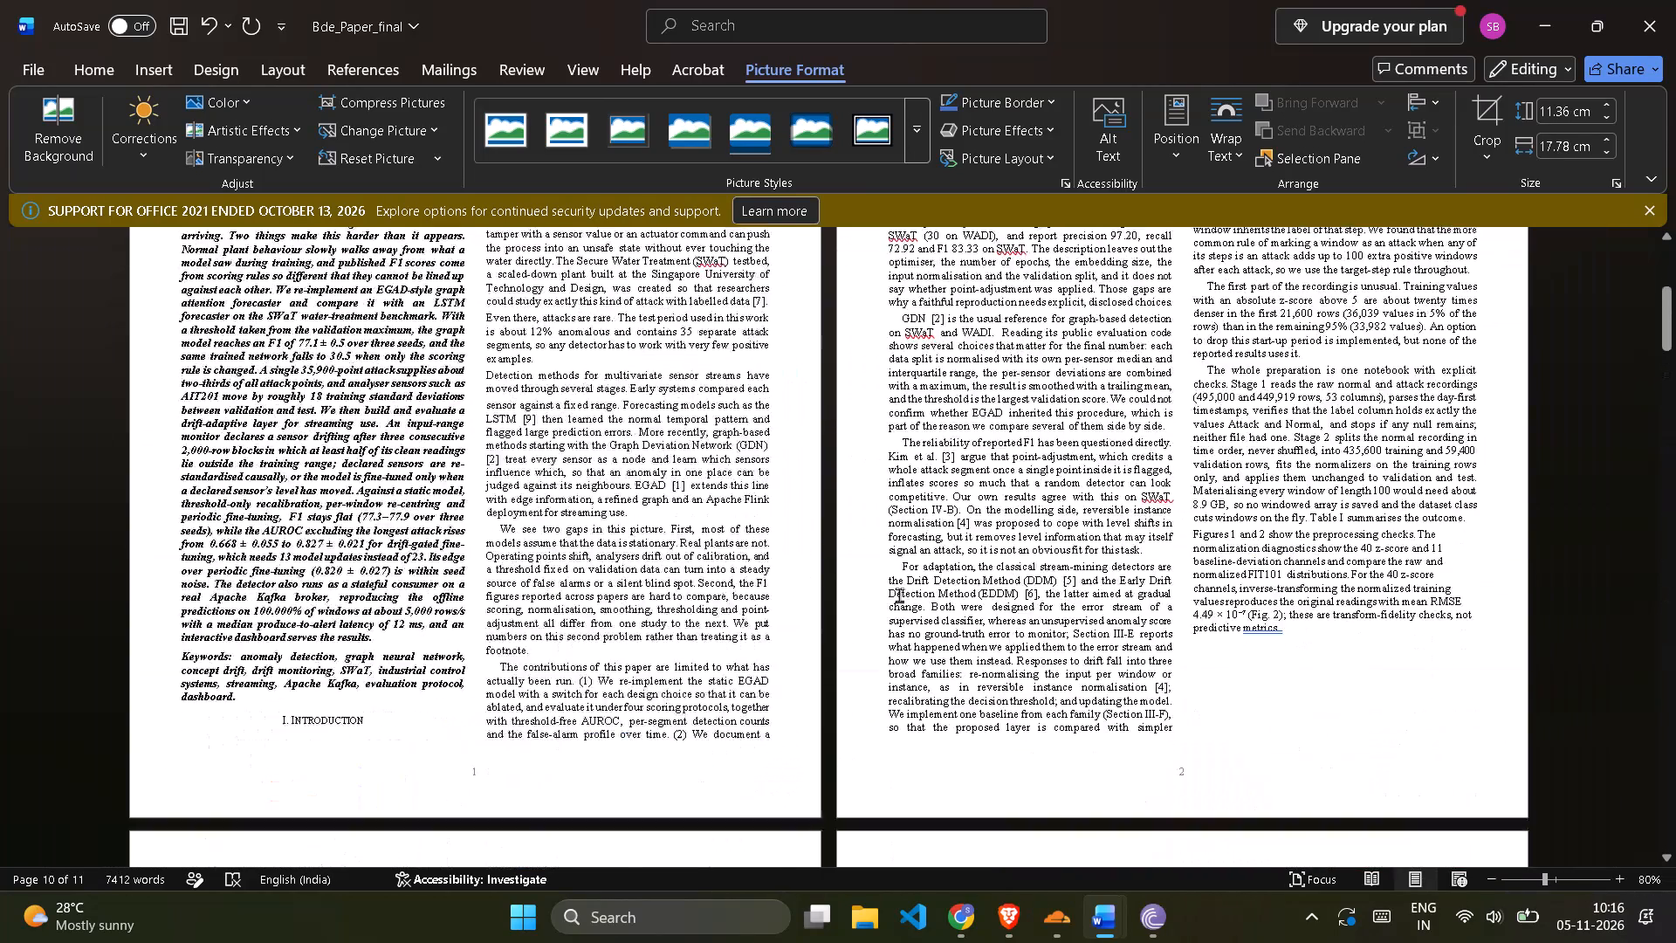
{"action": "scroll", "coordinate": [899, 595], "scroll_direction": "up", "scroll_amount": 3}
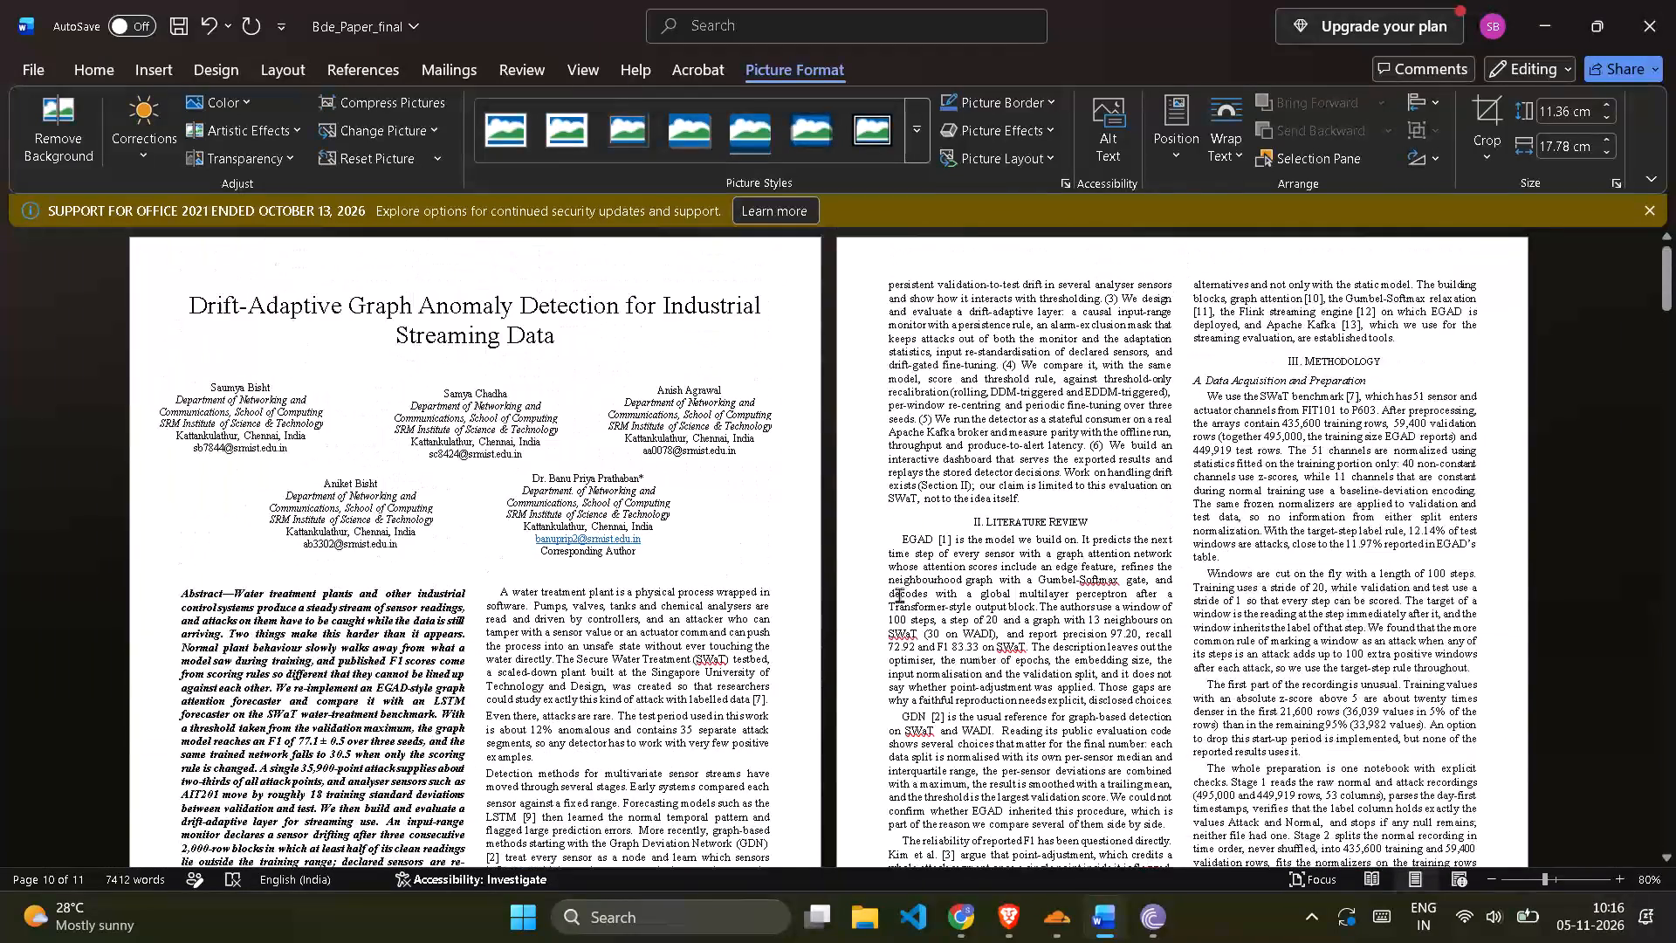
{"action": "scroll", "coordinate": [899, 595], "scroll_direction": "up", "scroll_amount": 1}
{"action": "left_click", "coordinate": [787, 560]}
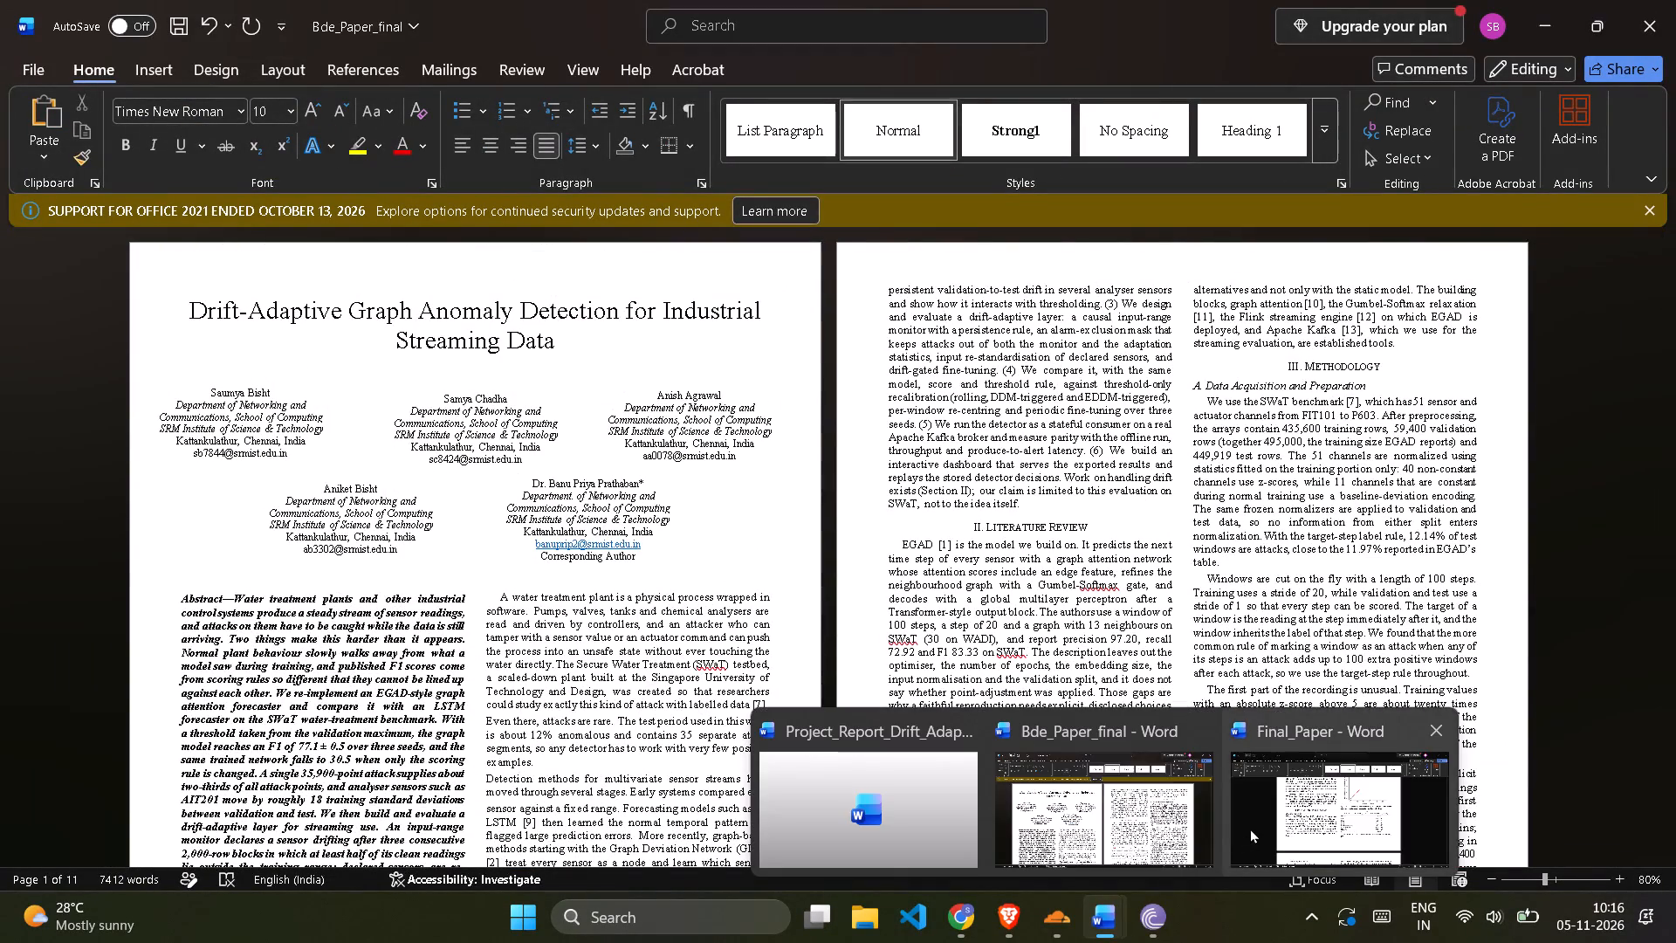
{"action": "left_click", "coordinate": [1277, 826]}
{"action": "scroll", "coordinate": [1034, 686], "scroll_direction": "down", "scroll_amount": 4}
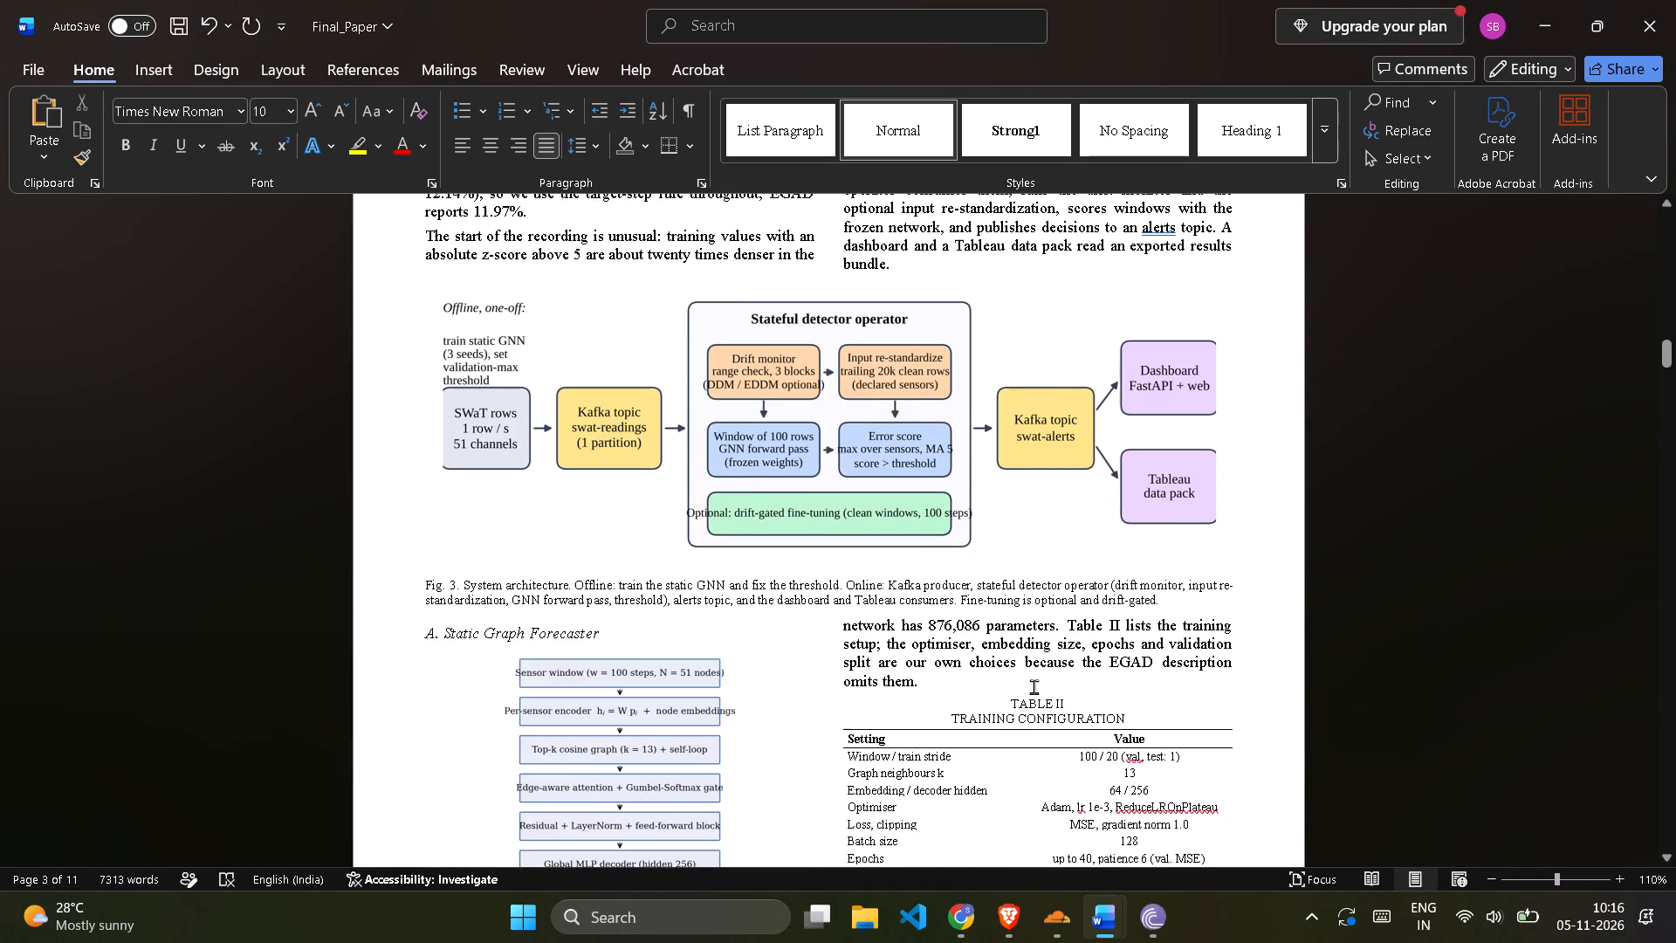
{"action": "scroll", "coordinate": [1034, 686], "scroll_direction": "down", "scroll_amount": 1}
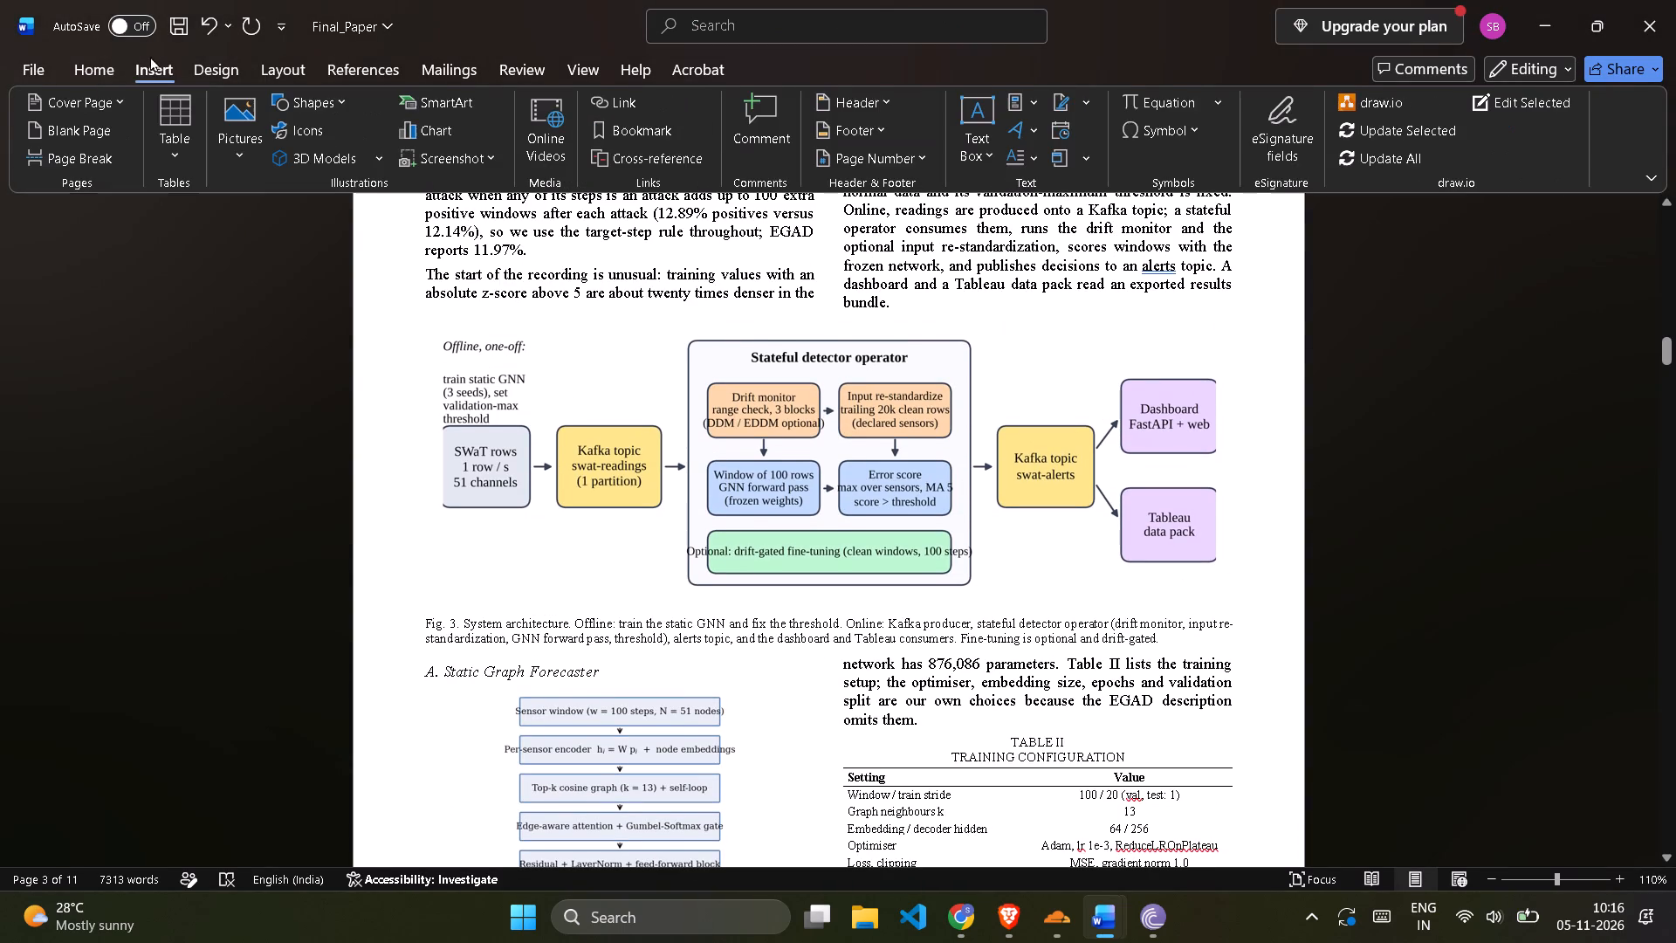
{"action": "left_click", "coordinate": [264, 148]}
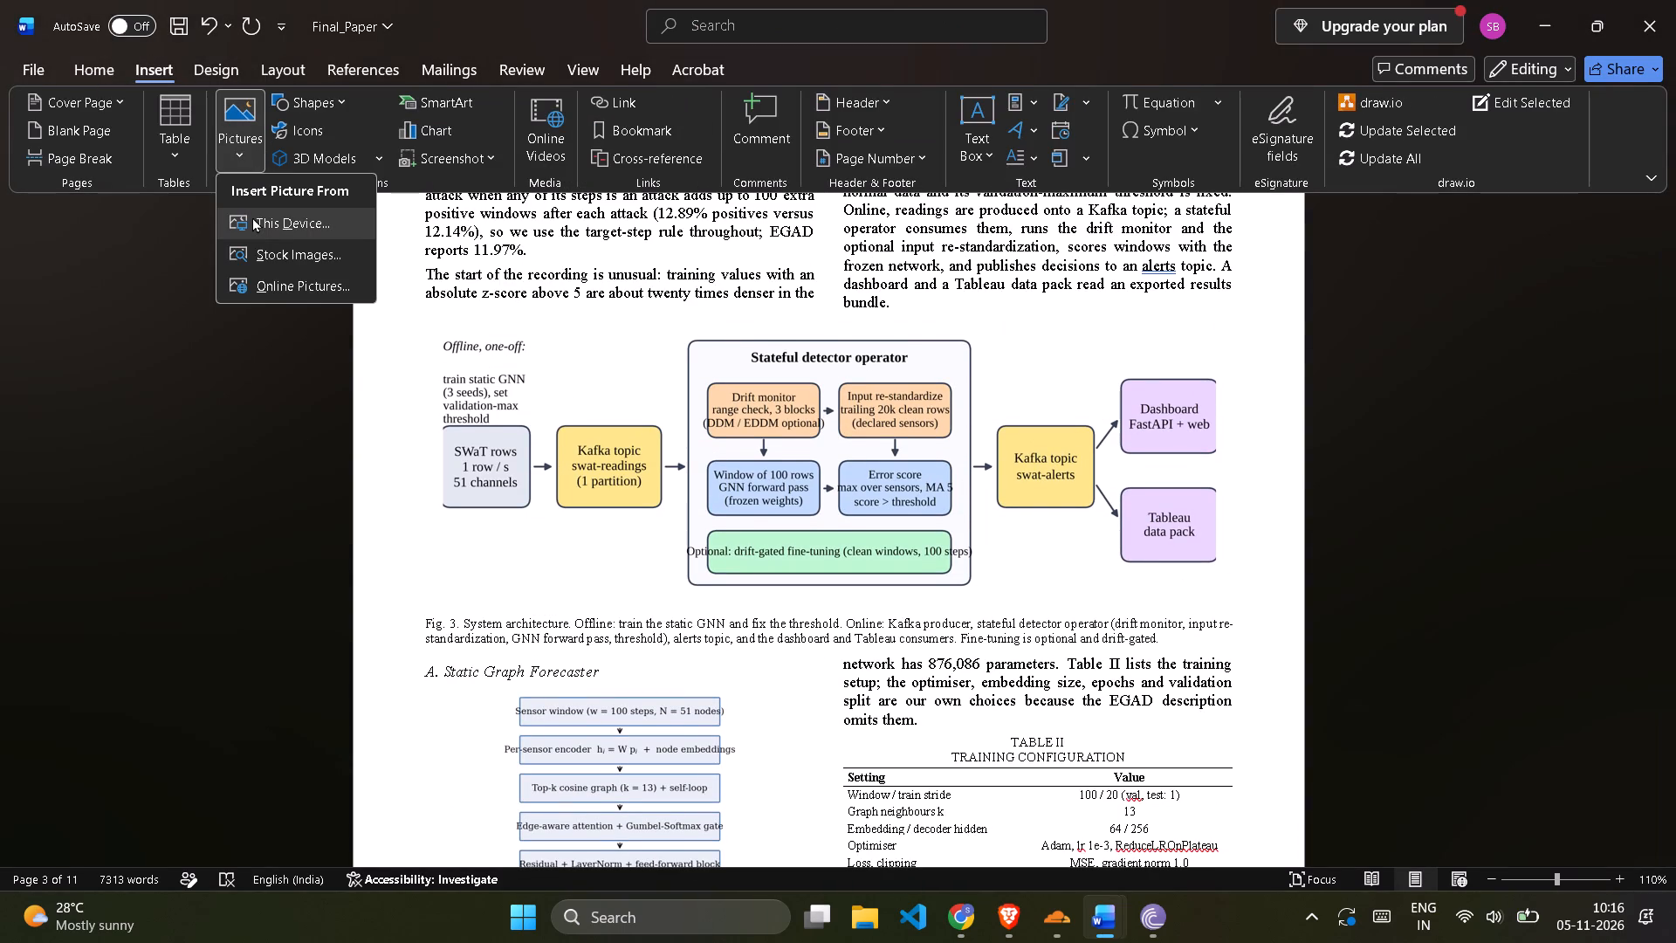
{"action": "left_click", "coordinate": [252, 217]}
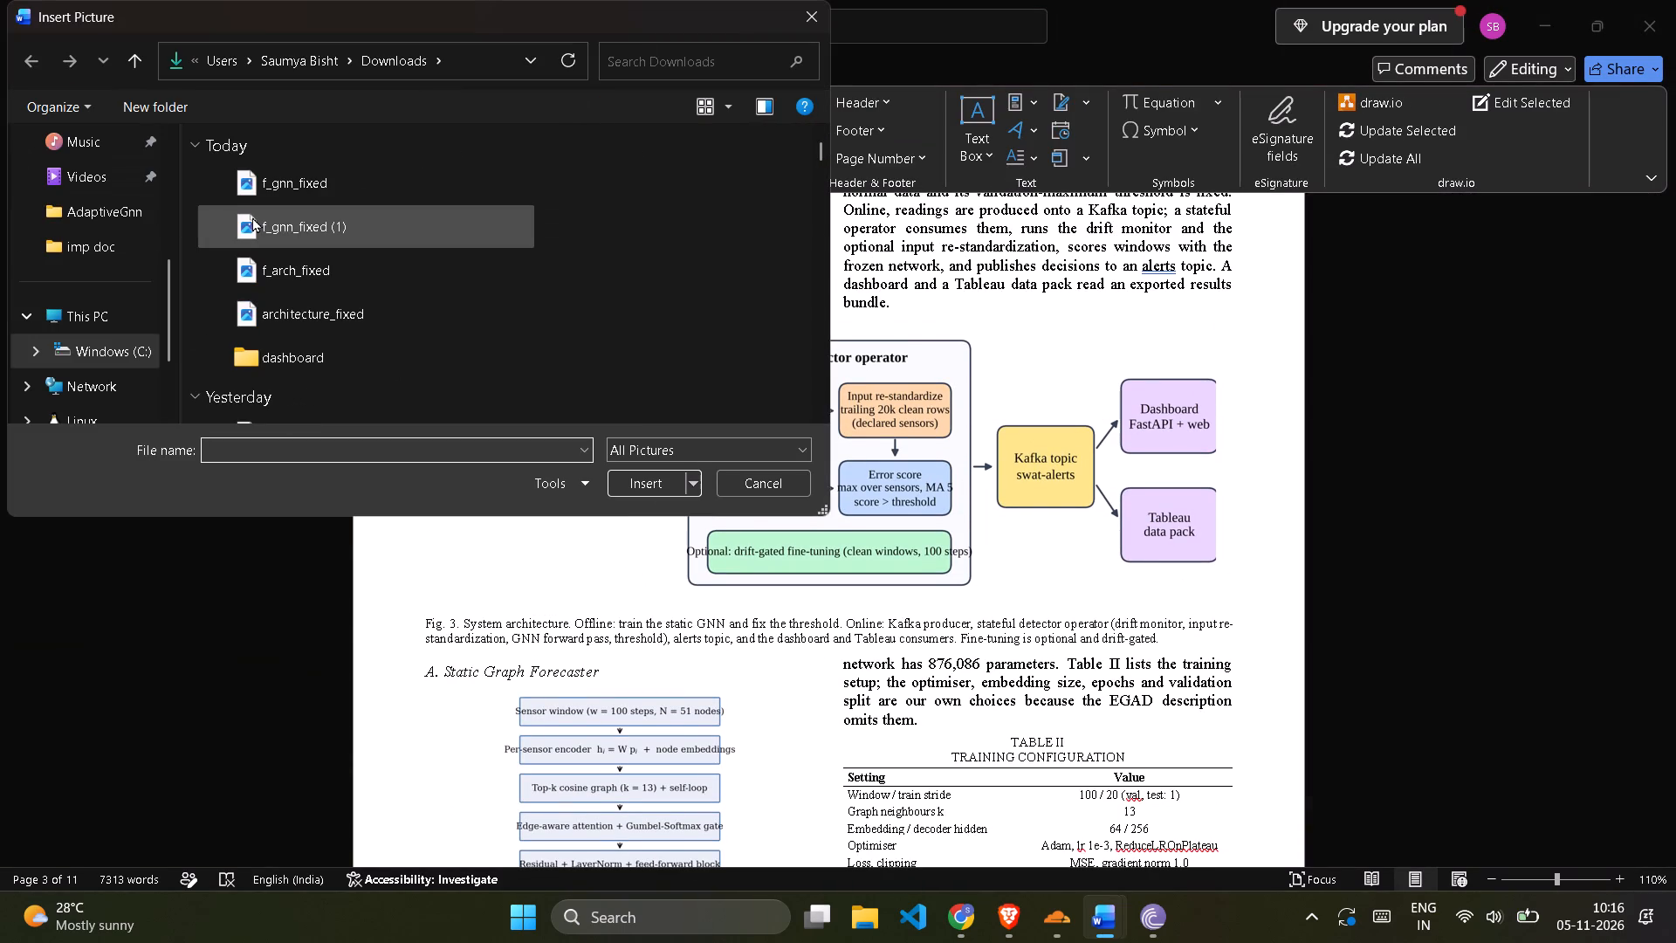
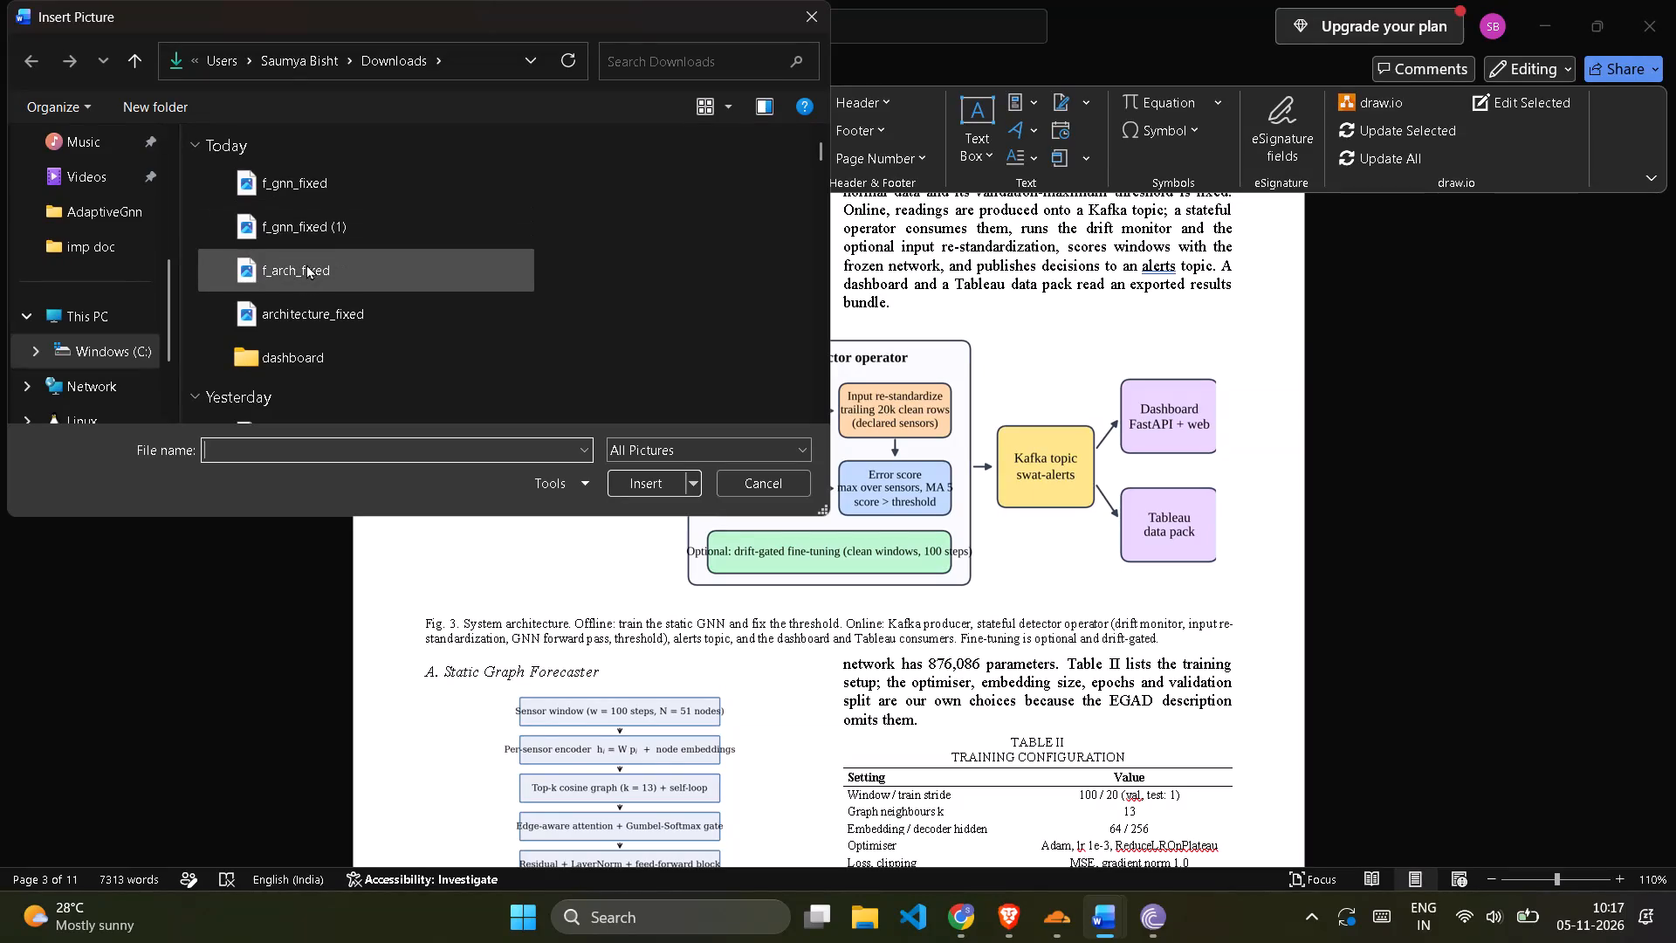
Insert the fixed diagrams f_gnn_fixed and f_arch_fixed from Downloads together into Final_Paper.
{"action": "left_click", "coordinate": [326, 183]}
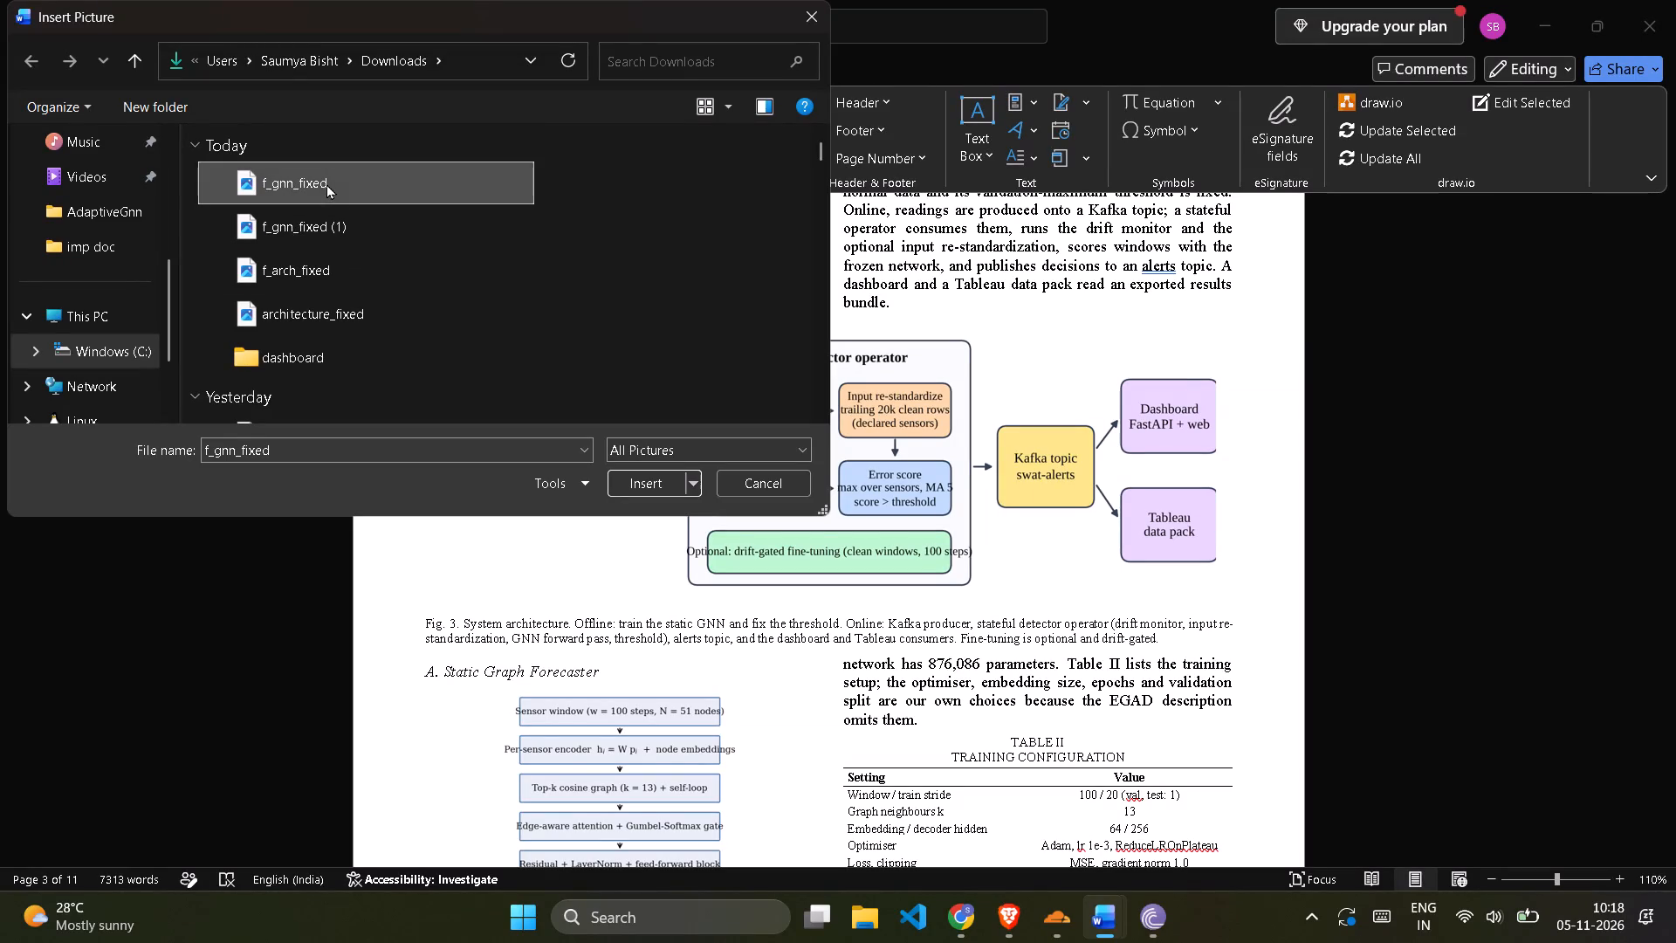
{"action": "left_click", "coordinate": [1027, 538]}
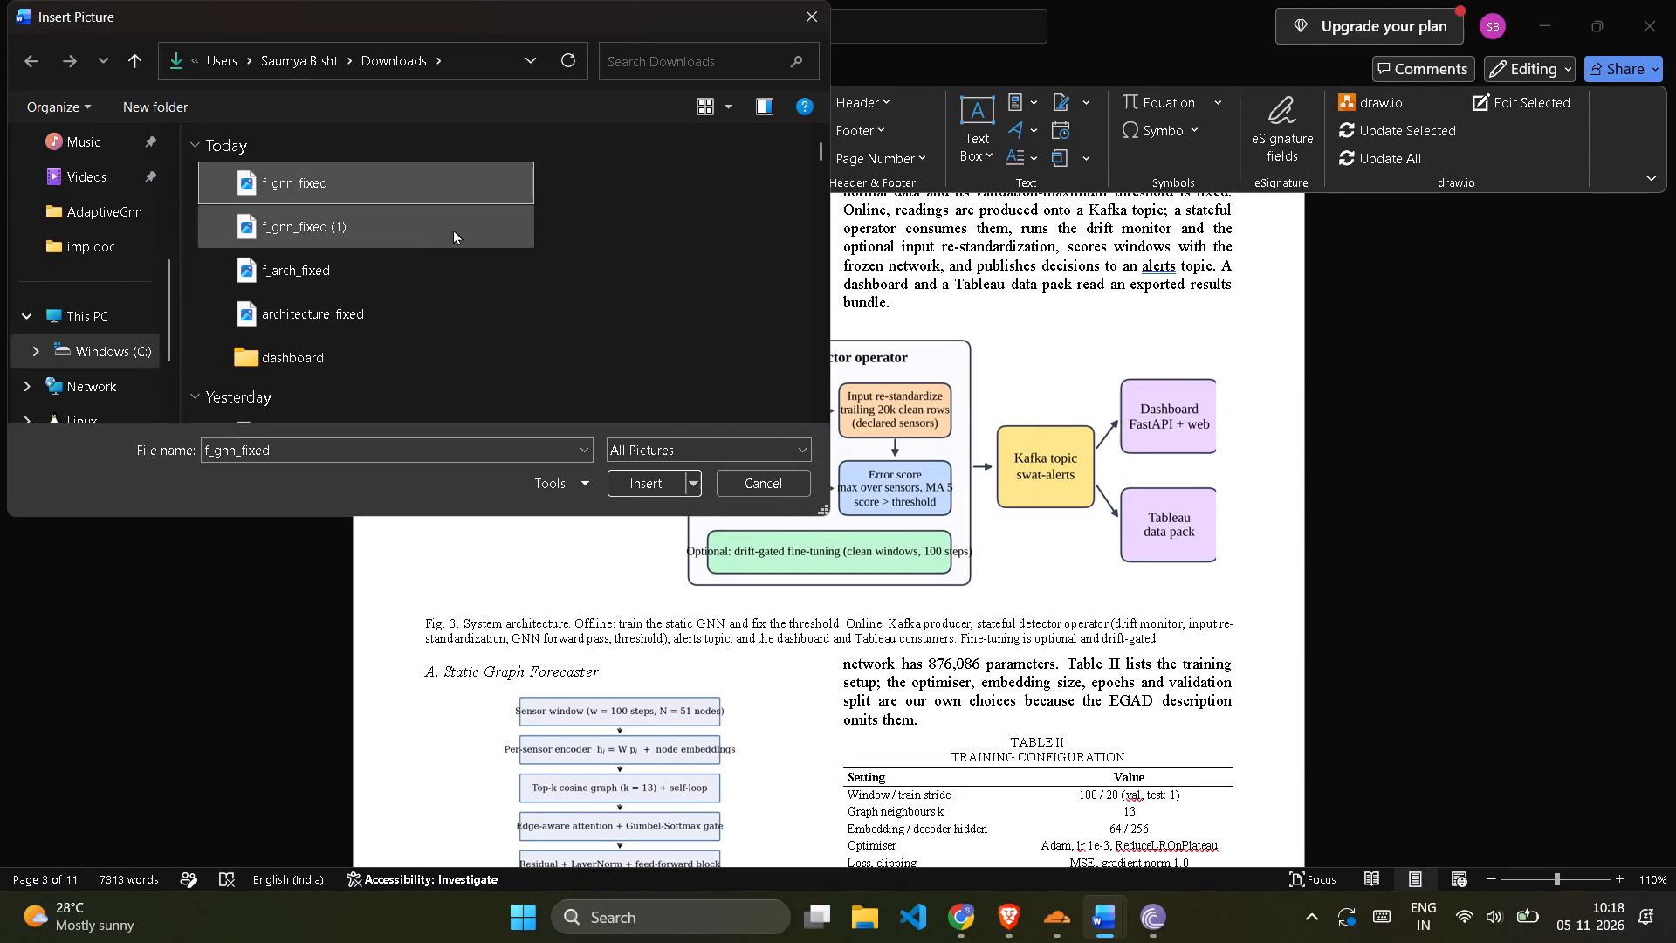
{"action": "left_click", "coordinate": [426, 280]}
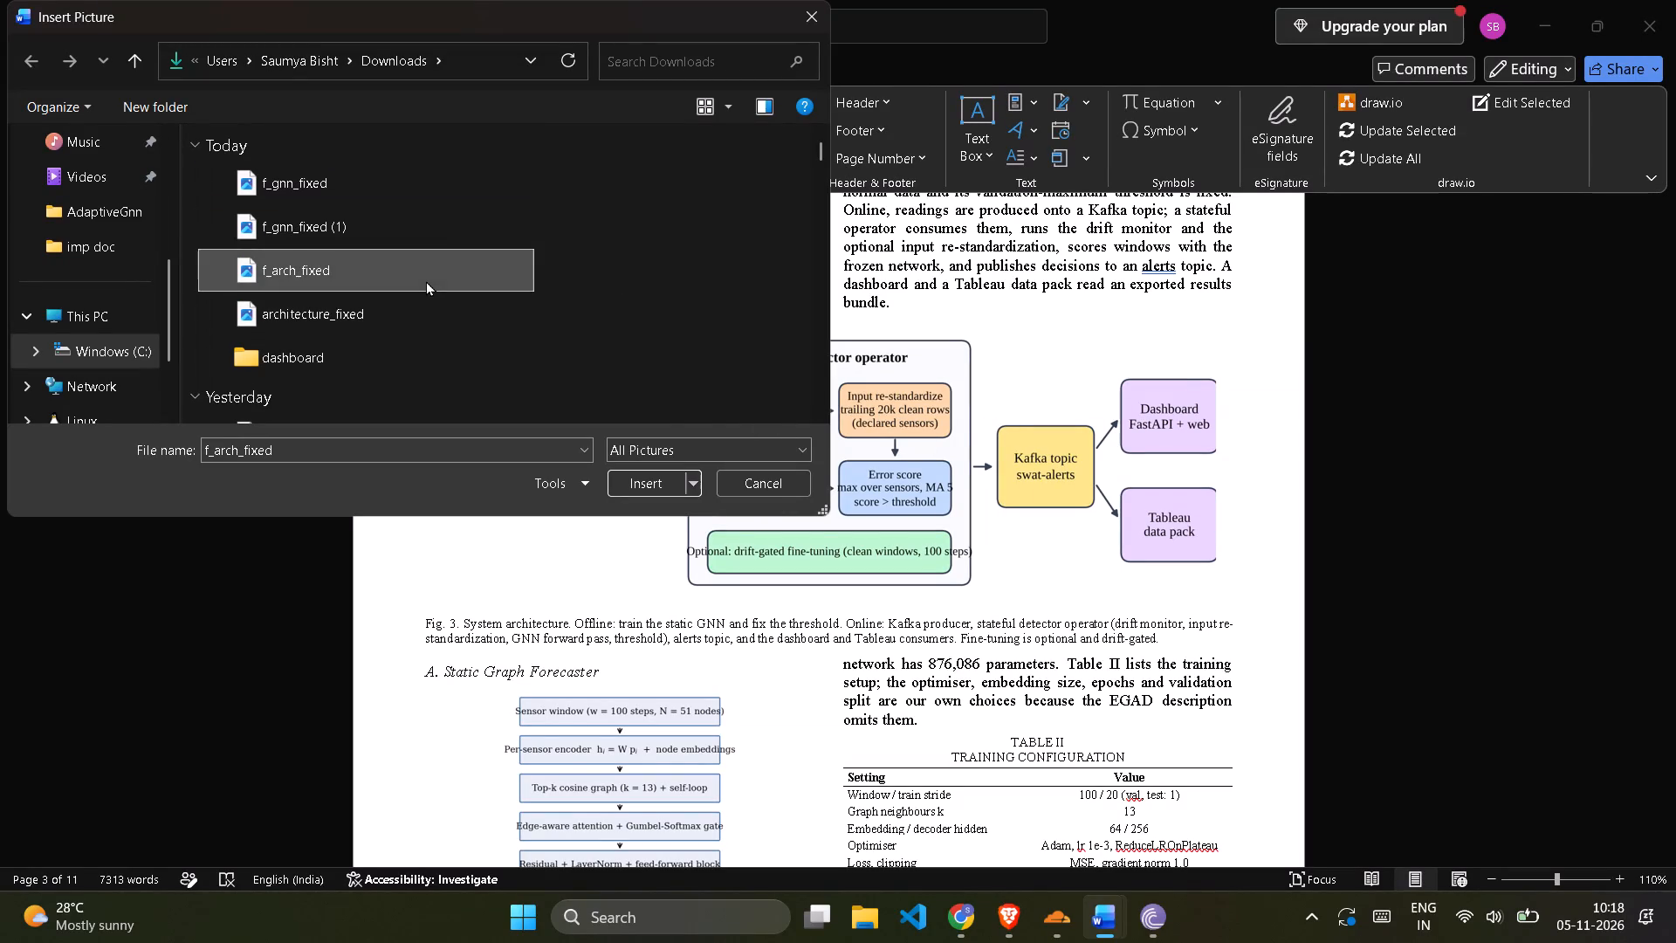
{"action": "left_click", "coordinate": [414, 189], "text": "ctrl"}
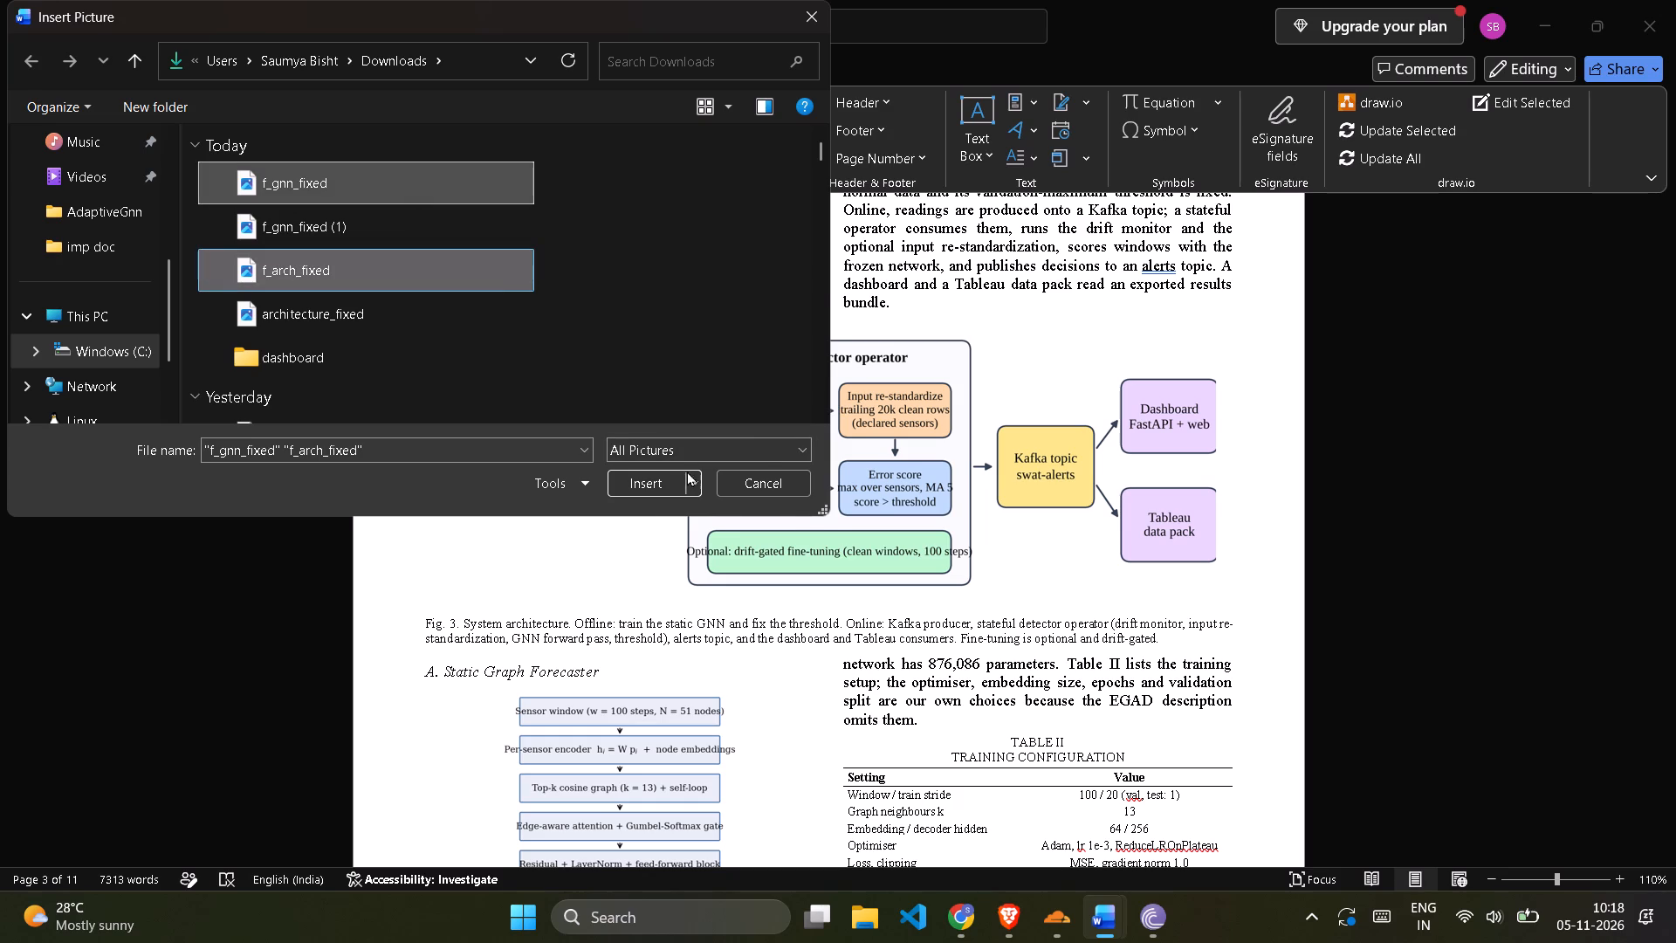
{"action": "left_click", "coordinate": [649, 489]}
Move the inserted fixed graph model diagram into Fig. 4's place under Static Graph Forecaster and delete the old Fig. 4 diagram.
{"action": "scroll", "coordinate": [1064, 527], "scroll_direction": "up", "scroll_amount": 1}
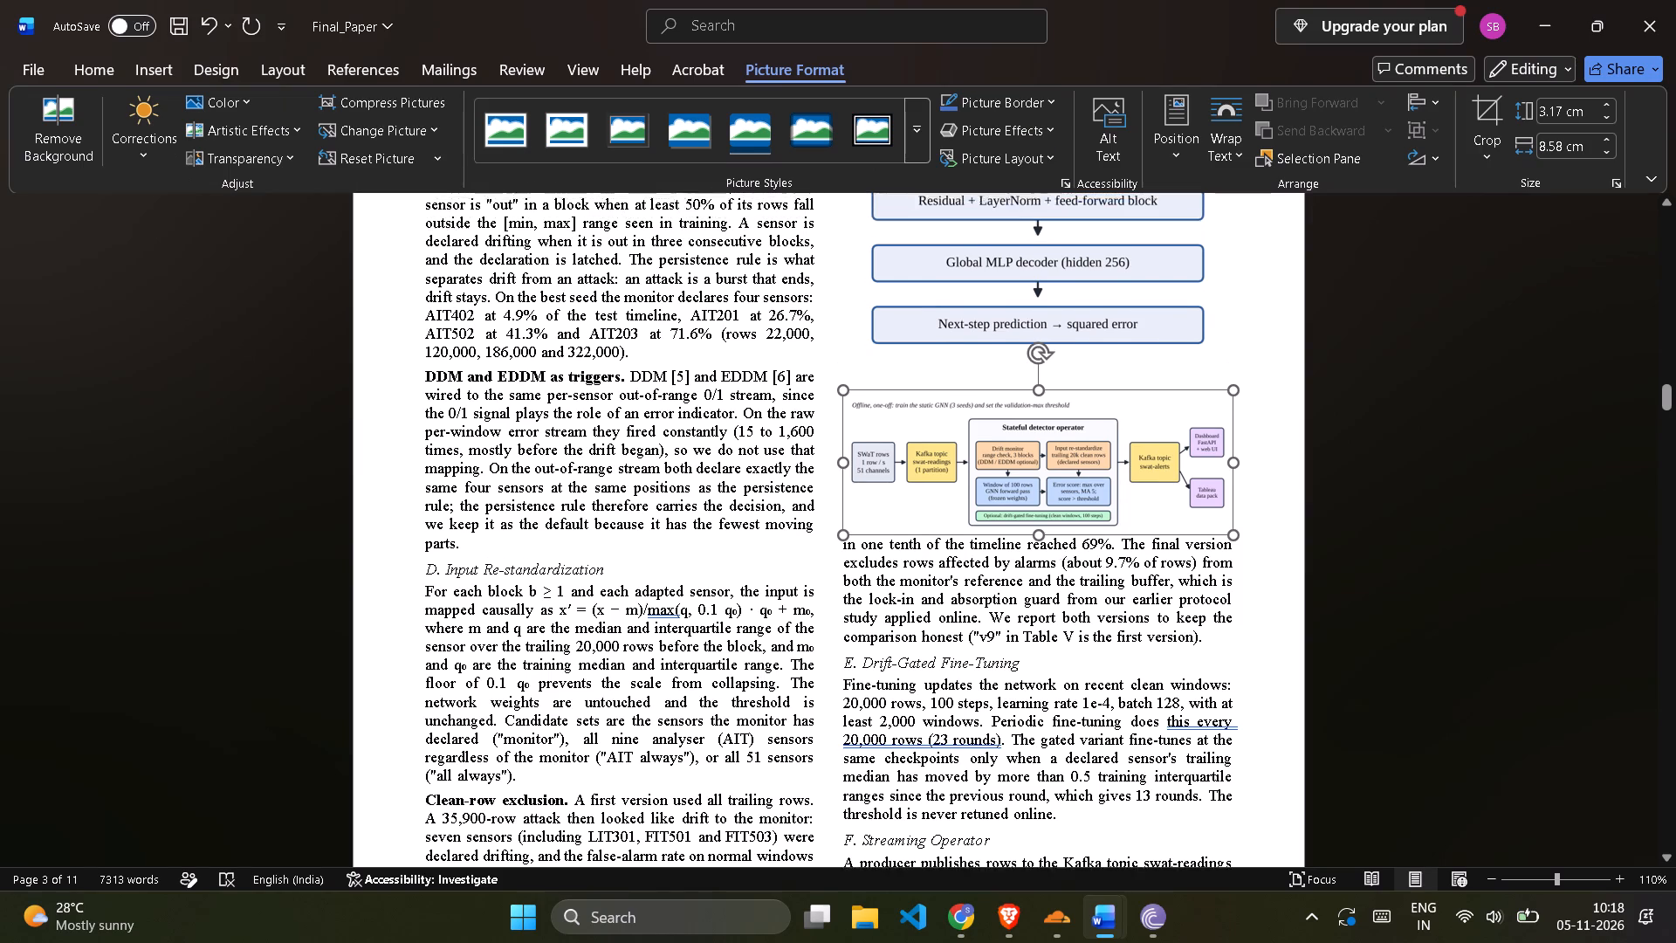
{"action": "scroll", "coordinate": [1064, 527], "scroll_direction": "up", "scroll_amount": 1}
{"action": "scroll", "coordinate": [1067, 700], "scroll_direction": "up", "scroll_amount": 2}
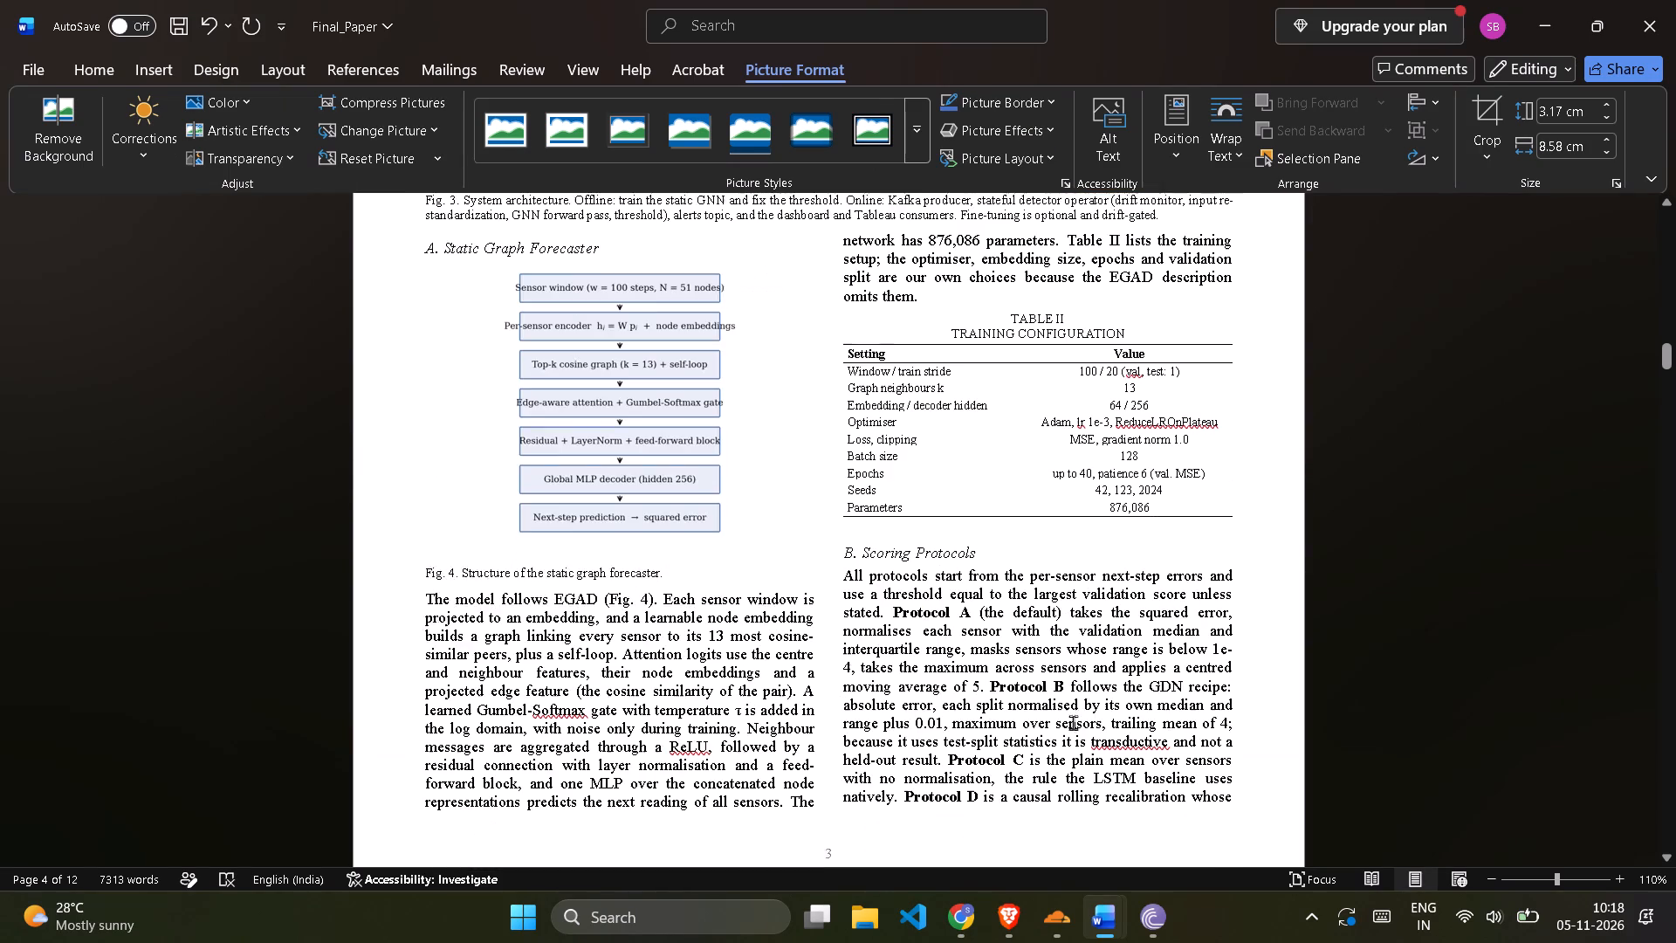
{"action": "scroll", "coordinate": [1073, 722], "scroll_direction": "down", "scroll_amount": 3}
{"action": "scroll", "coordinate": [1087, 778], "scroll_direction": "up", "scroll_amount": 1}
{"action": "left_click", "coordinate": [1076, 666]}
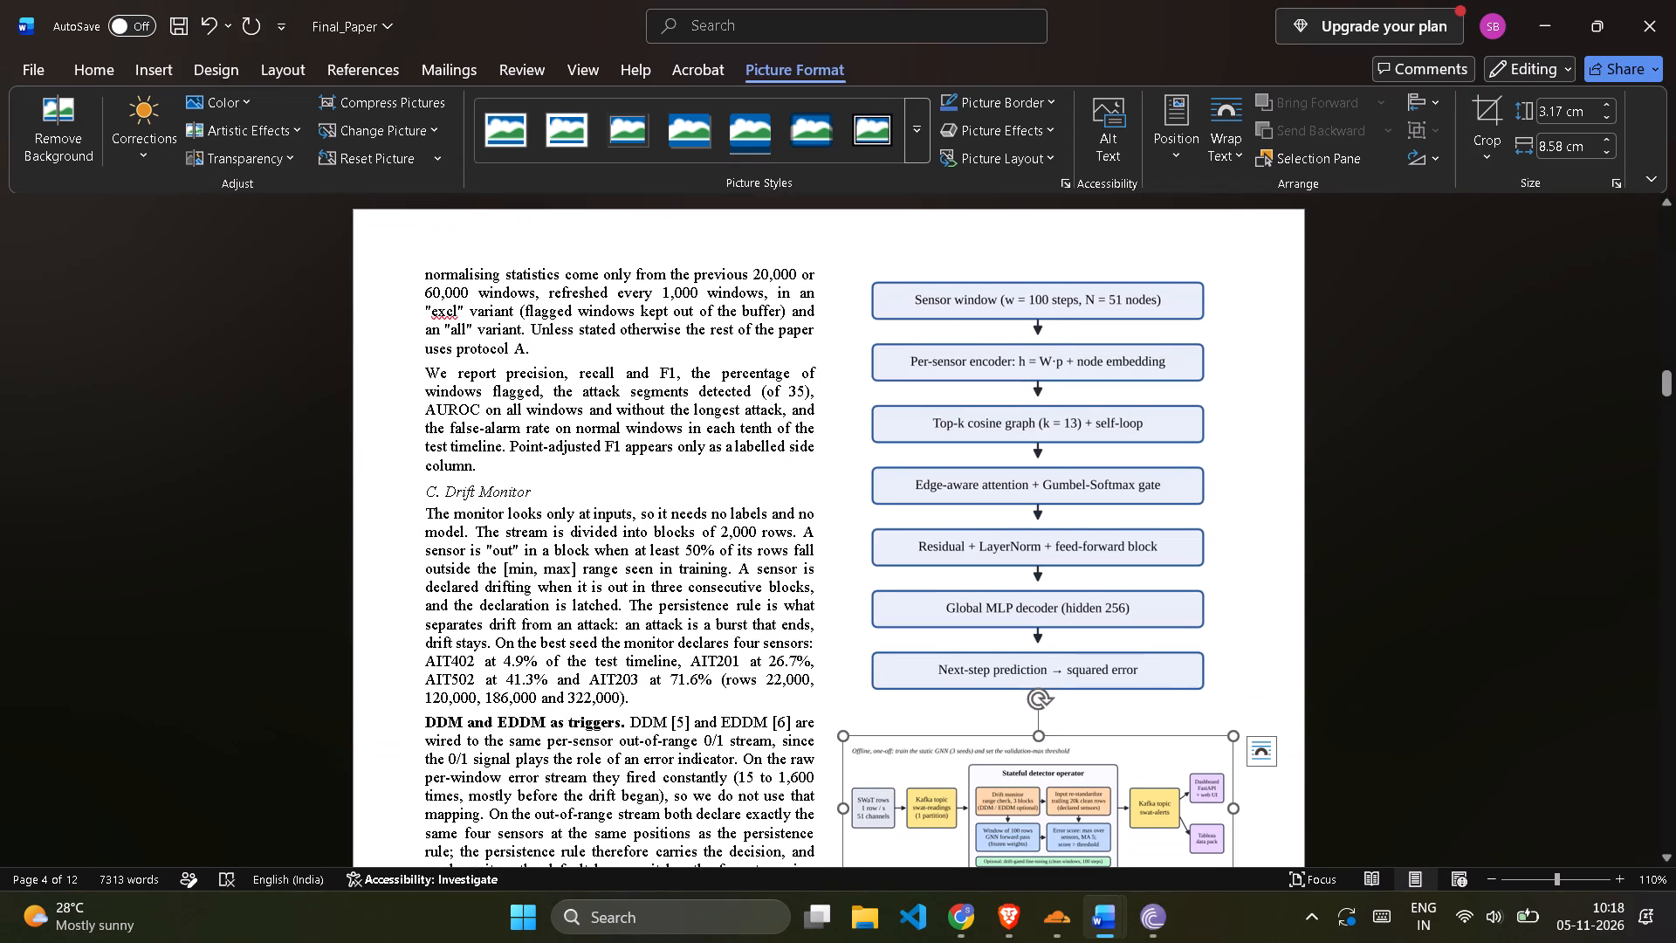
{"action": "key", "text": "ctrl+x"}
{"action": "scroll", "coordinate": [1076, 595], "scroll_direction": "up", "scroll_amount": 3}
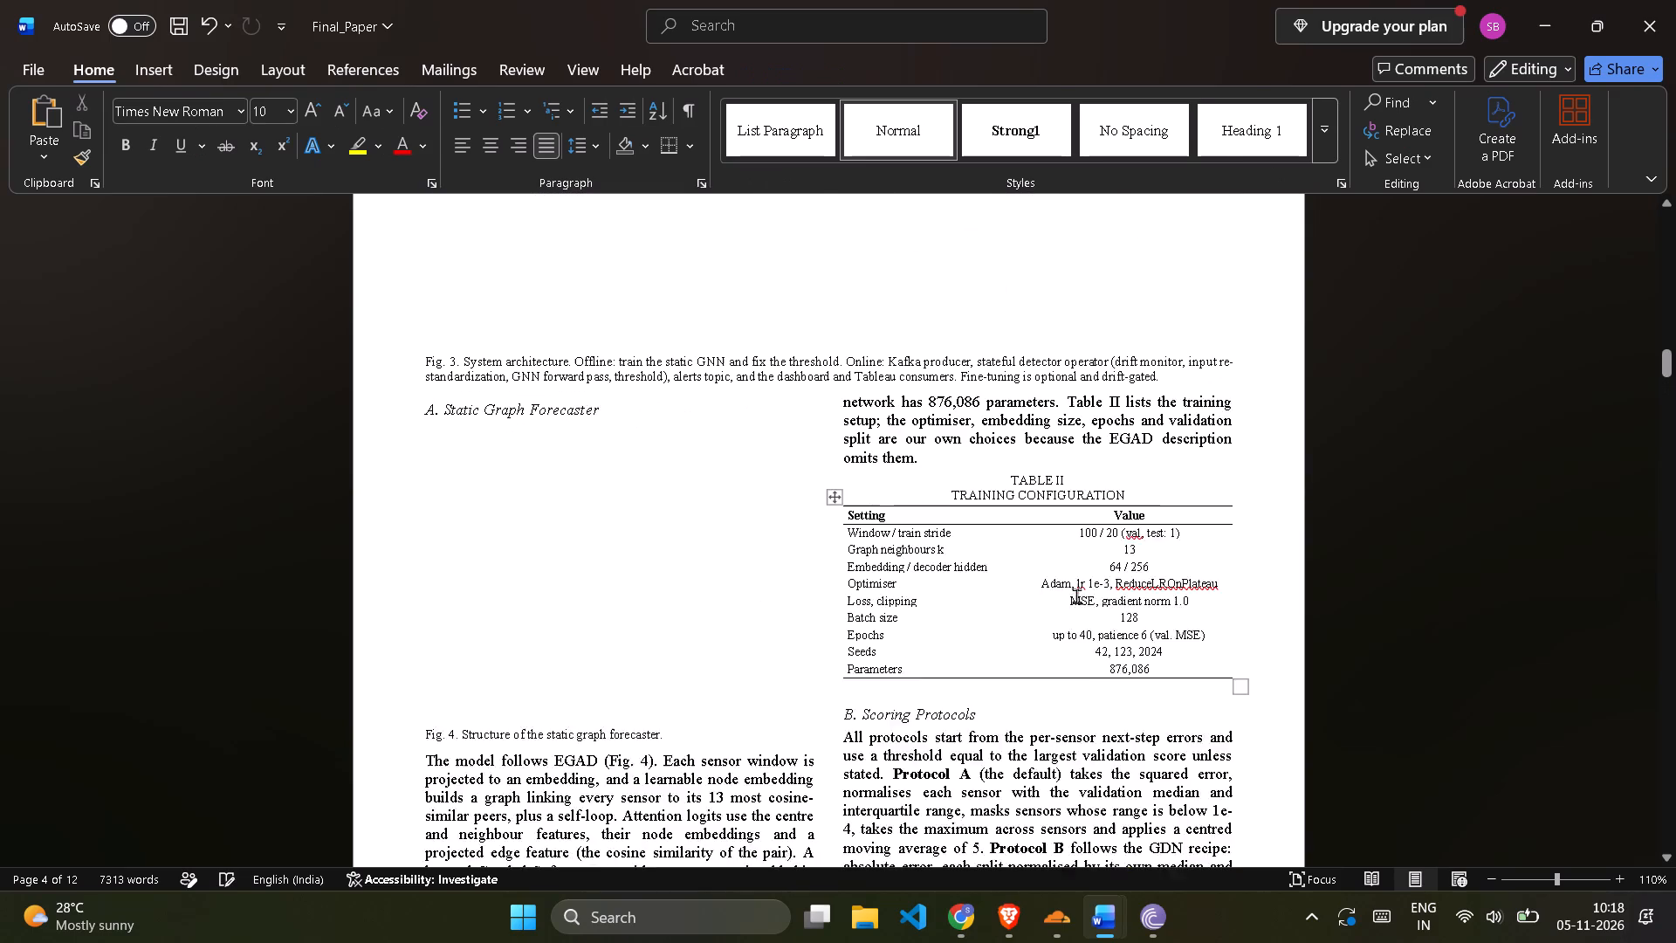
{"action": "scroll", "coordinate": [1077, 606], "scroll_direction": "up", "scroll_amount": 1}
{"action": "left_click", "coordinate": [686, 632]}
{"action": "key", "text": "ctrl+v"}
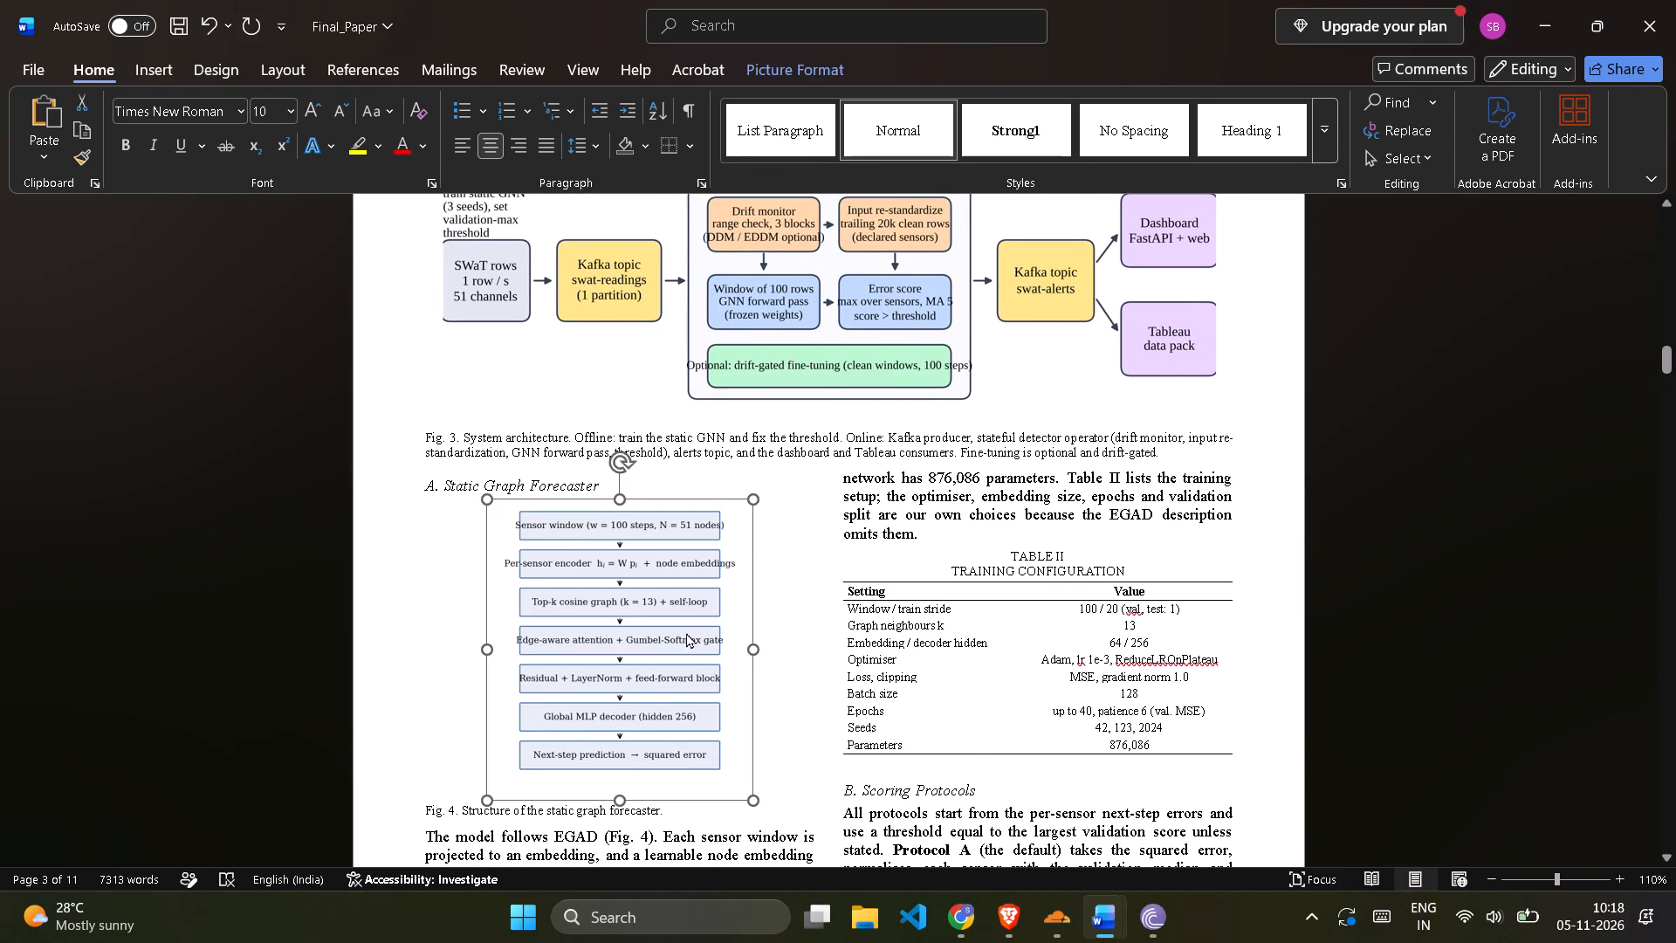
{"action": "left_click", "coordinate": [672, 595]}
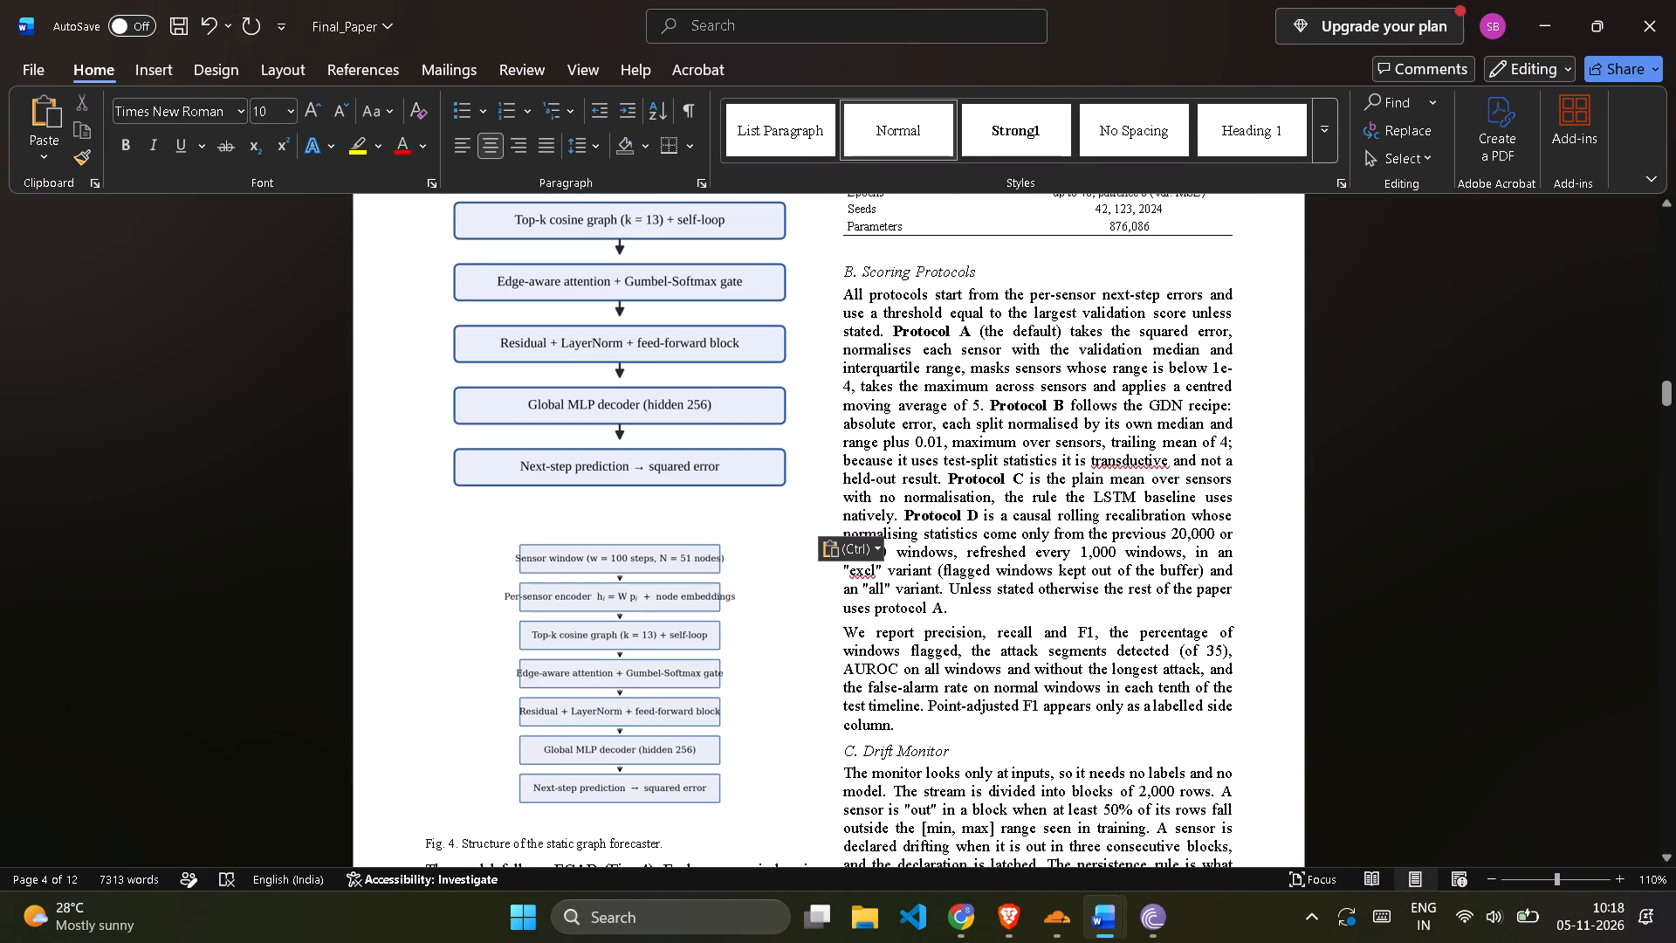
{"action": "key", "text": "Delete"}
Copy the inserted fixed architecture diagram from page 4 into Fig. 3's place above its caption and delete the old Fig. 3 diagram.
{"action": "scroll", "coordinate": [672, 595], "scroll_direction": "down", "scroll_amount": 4}
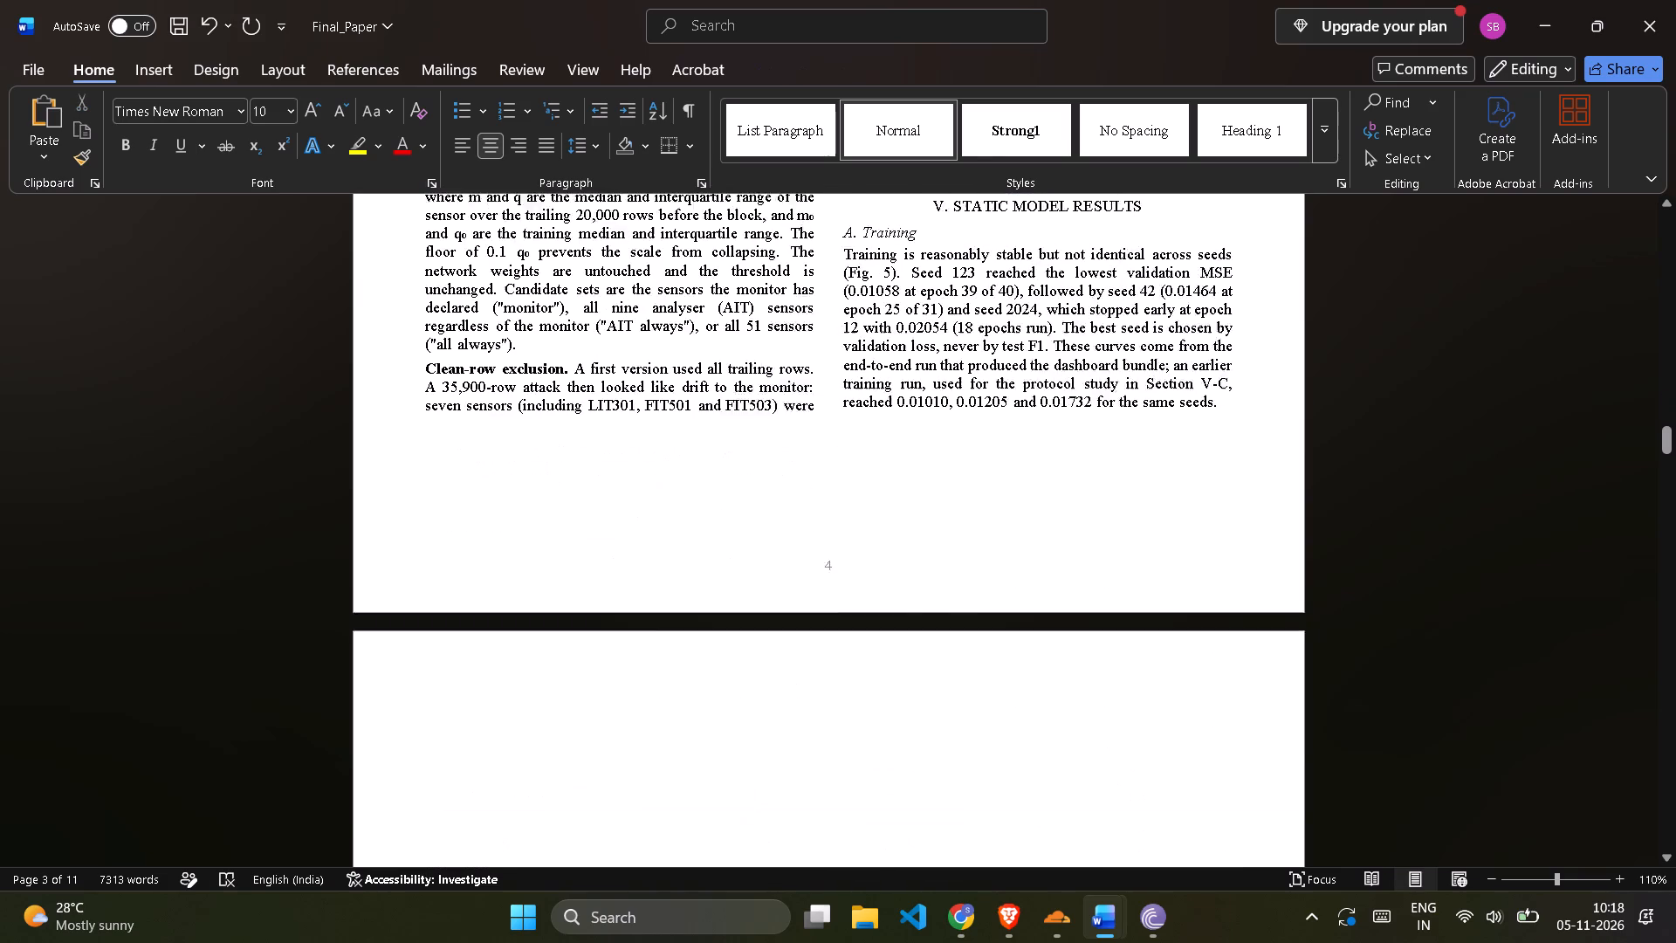
{"action": "scroll", "coordinate": [672, 595], "scroll_direction": "down", "scroll_amount": 3}
{"action": "scroll", "coordinate": [672, 595], "scroll_direction": "up", "scroll_amount": 6}
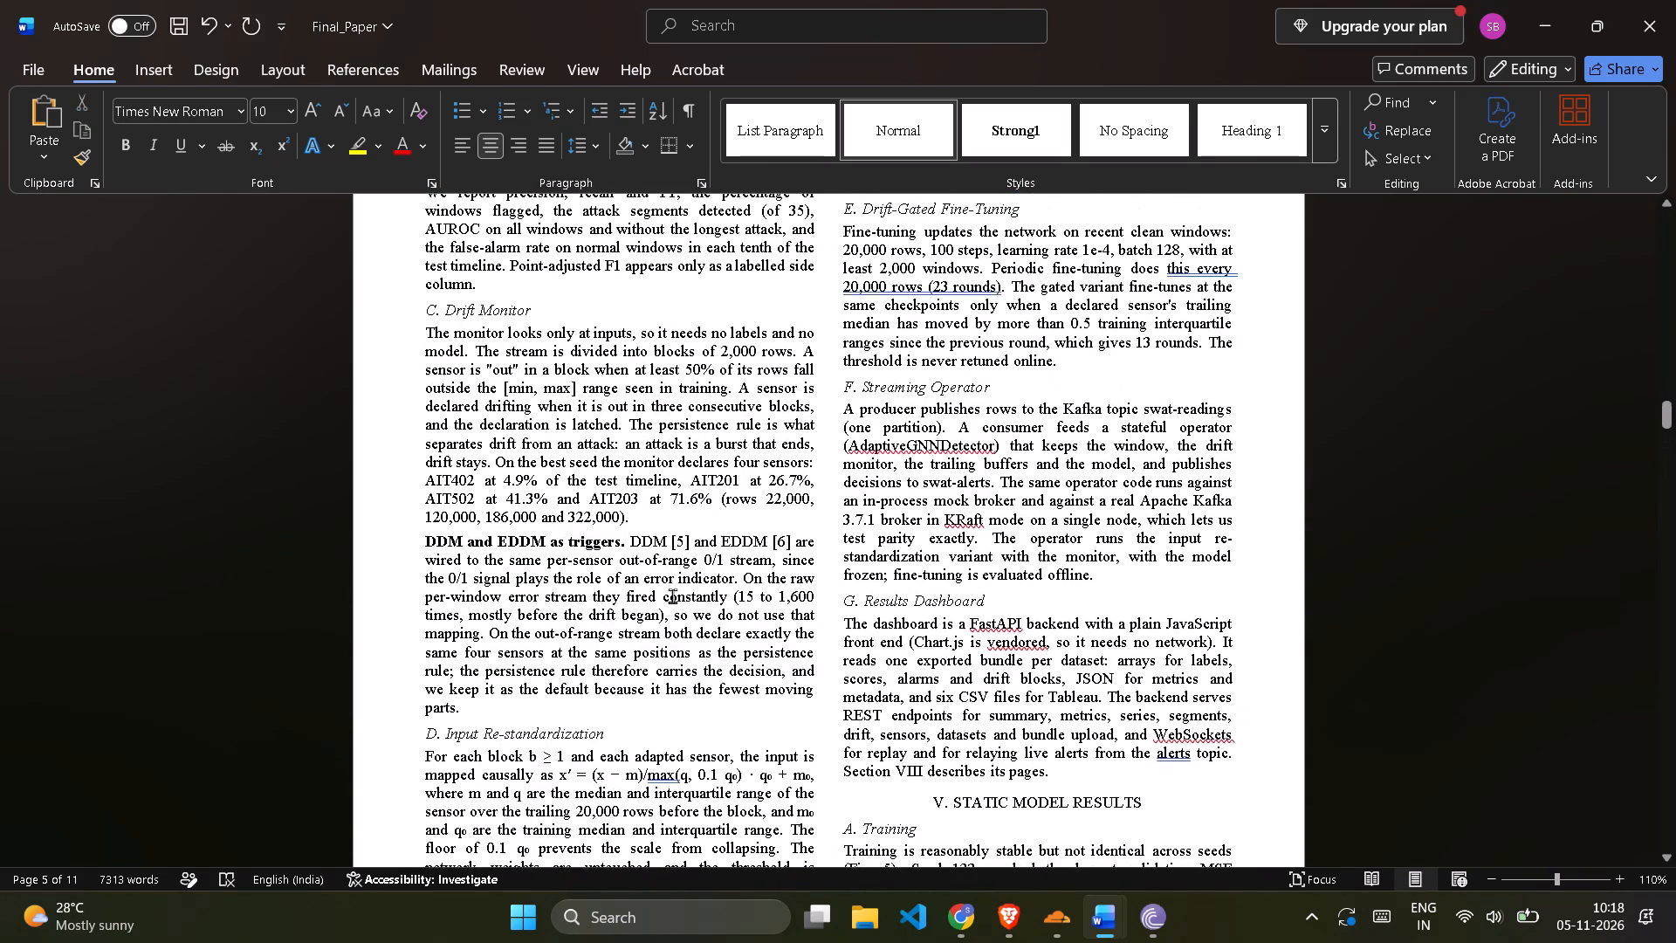
{"action": "scroll", "coordinate": [672, 595], "scroll_direction": "up", "scroll_amount": 5}
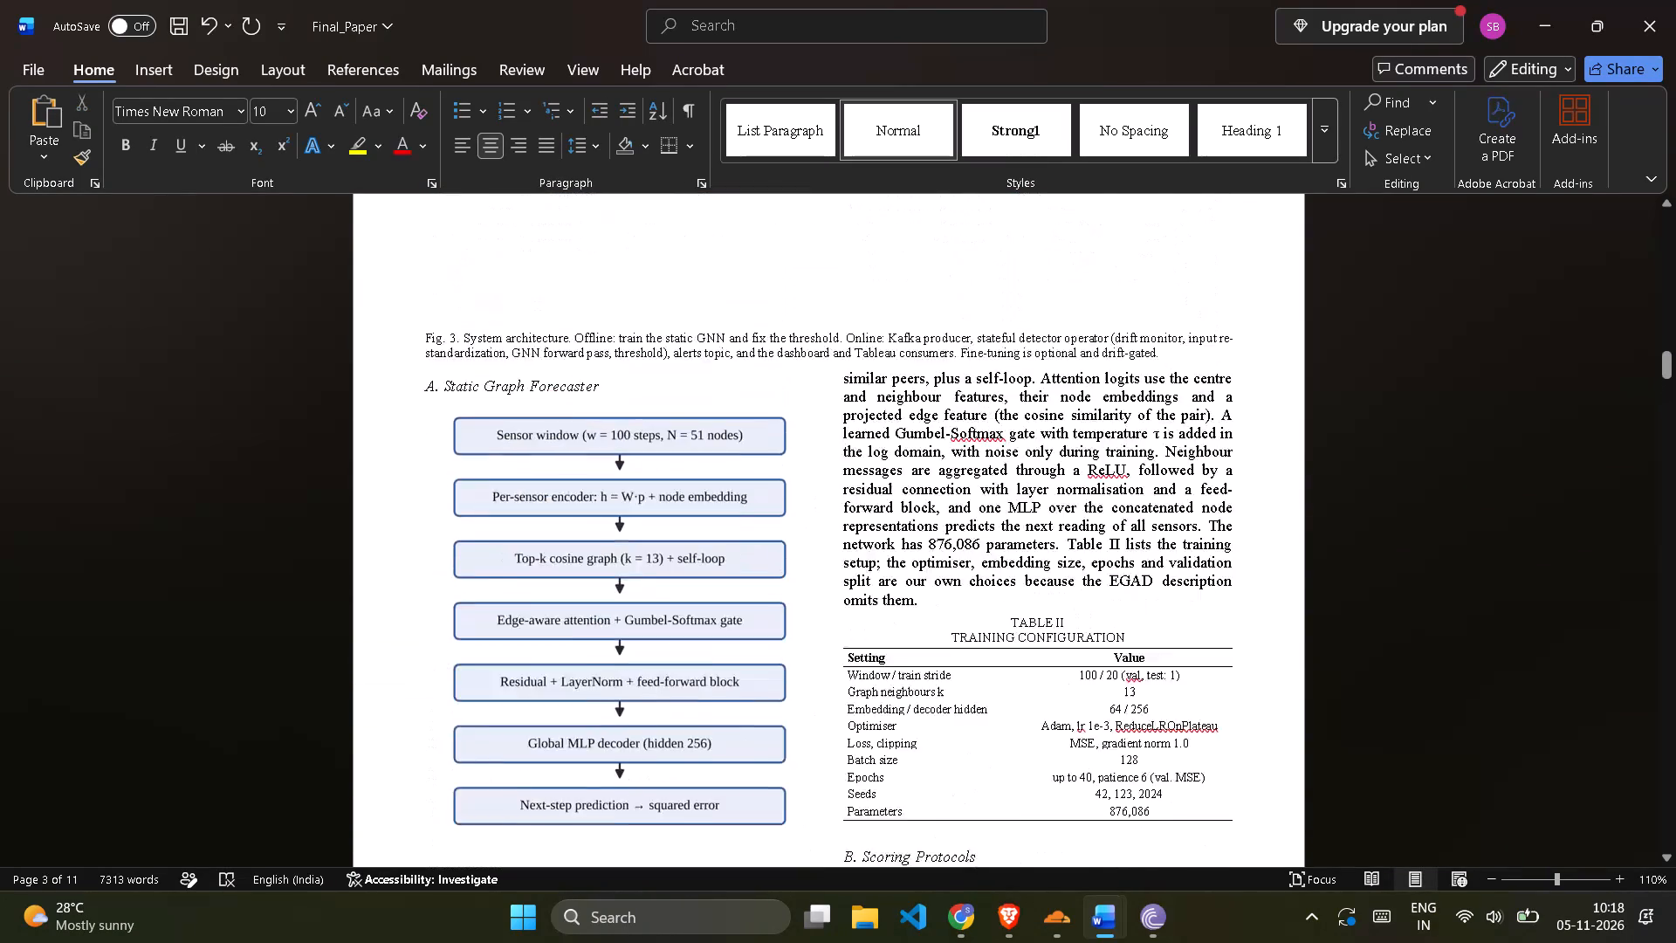
{"action": "scroll", "coordinate": [672, 595], "scroll_direction": "up", "scroll_amount": 1}
{"action": "scroll", "coordinate": [672, 595], "scroll_direction": "down", "scroll_amount": 7}
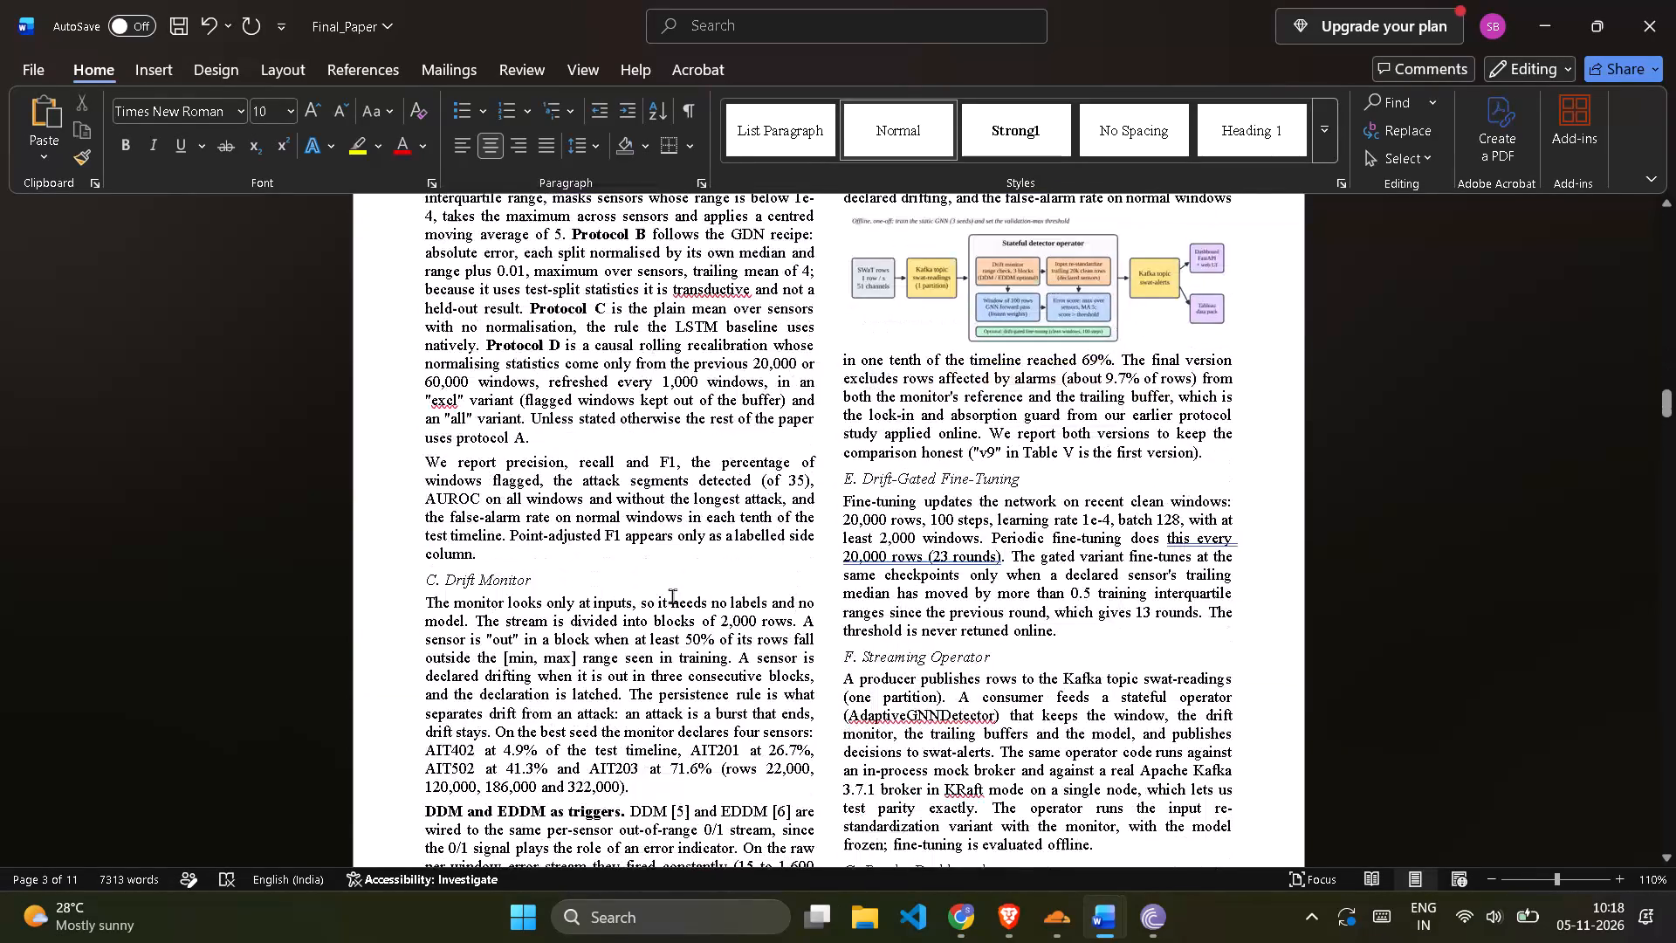
{"action": "left_click", "coordinate": [981, 279]}
{"action": "key", "text": "ctrl+c"}
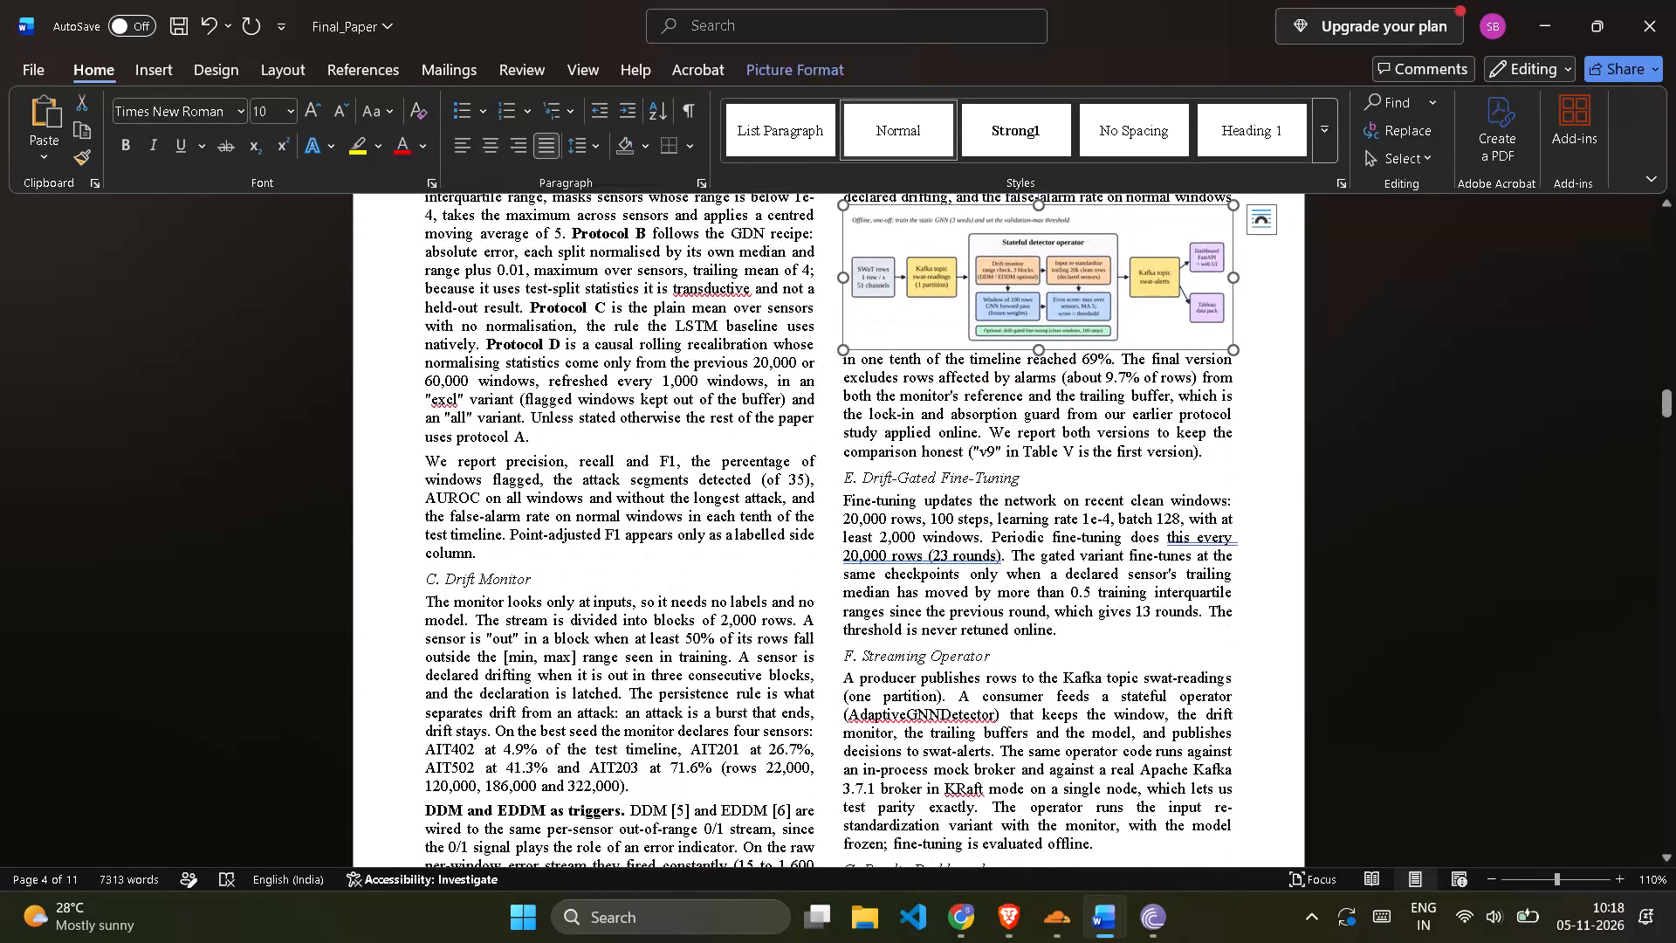
{"action": "scroll", "coordinate": [981, 279], "scroll_direction": "up", "scroll_amount": 7}
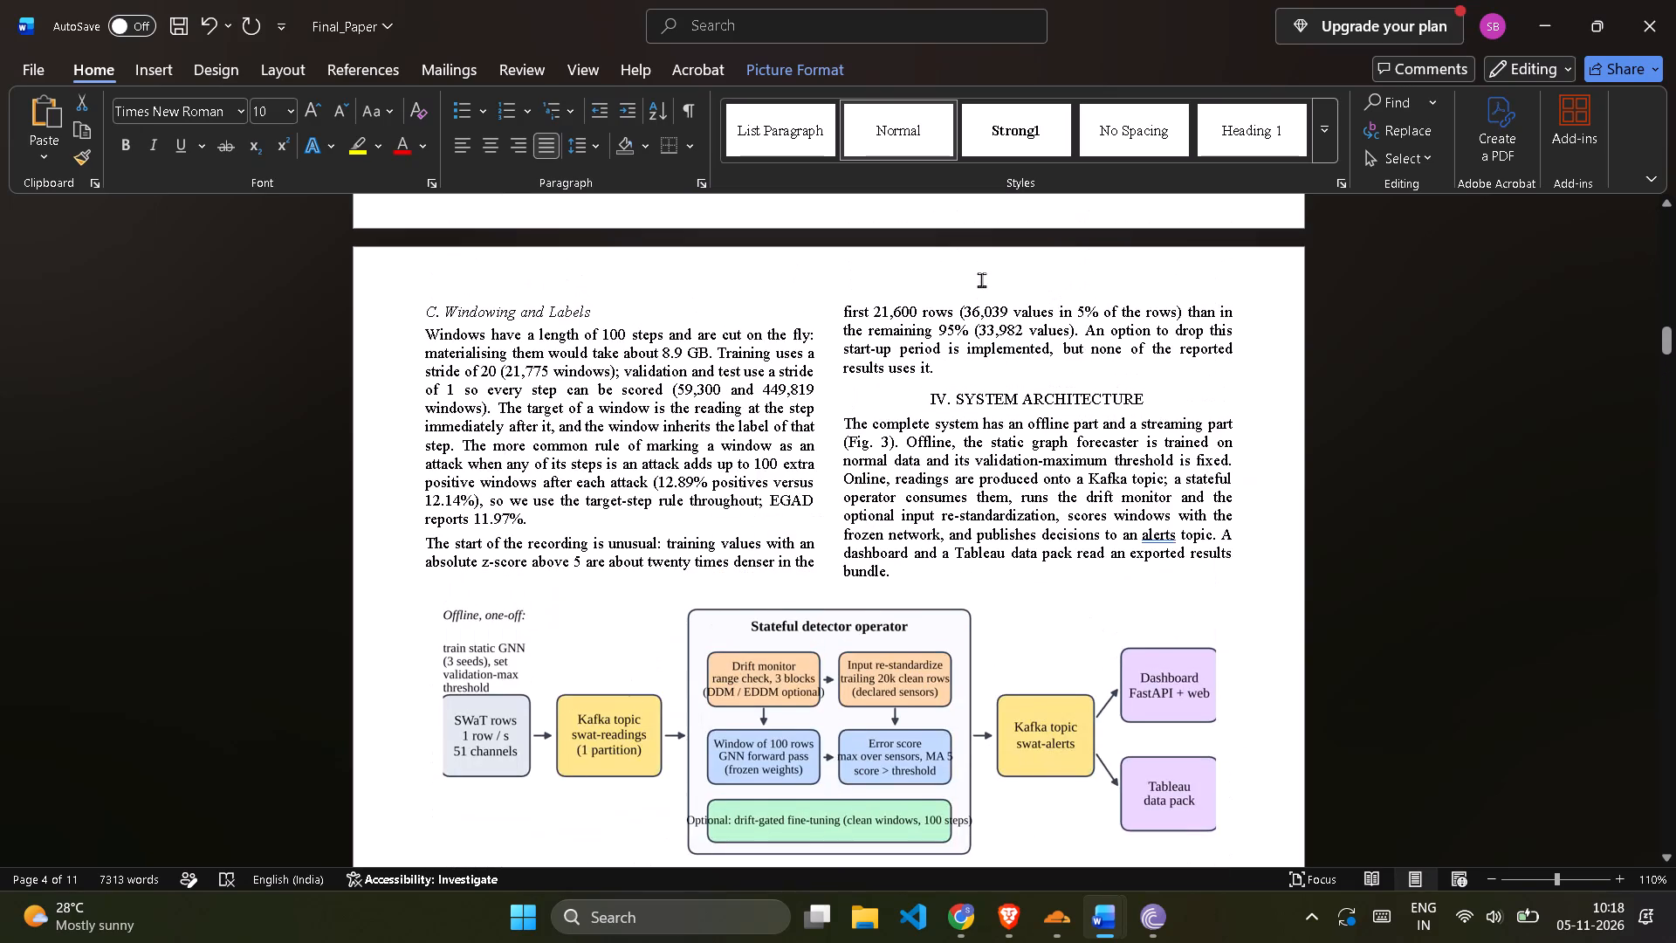
{"action": "left_click", "coordinate": [802, 668]}
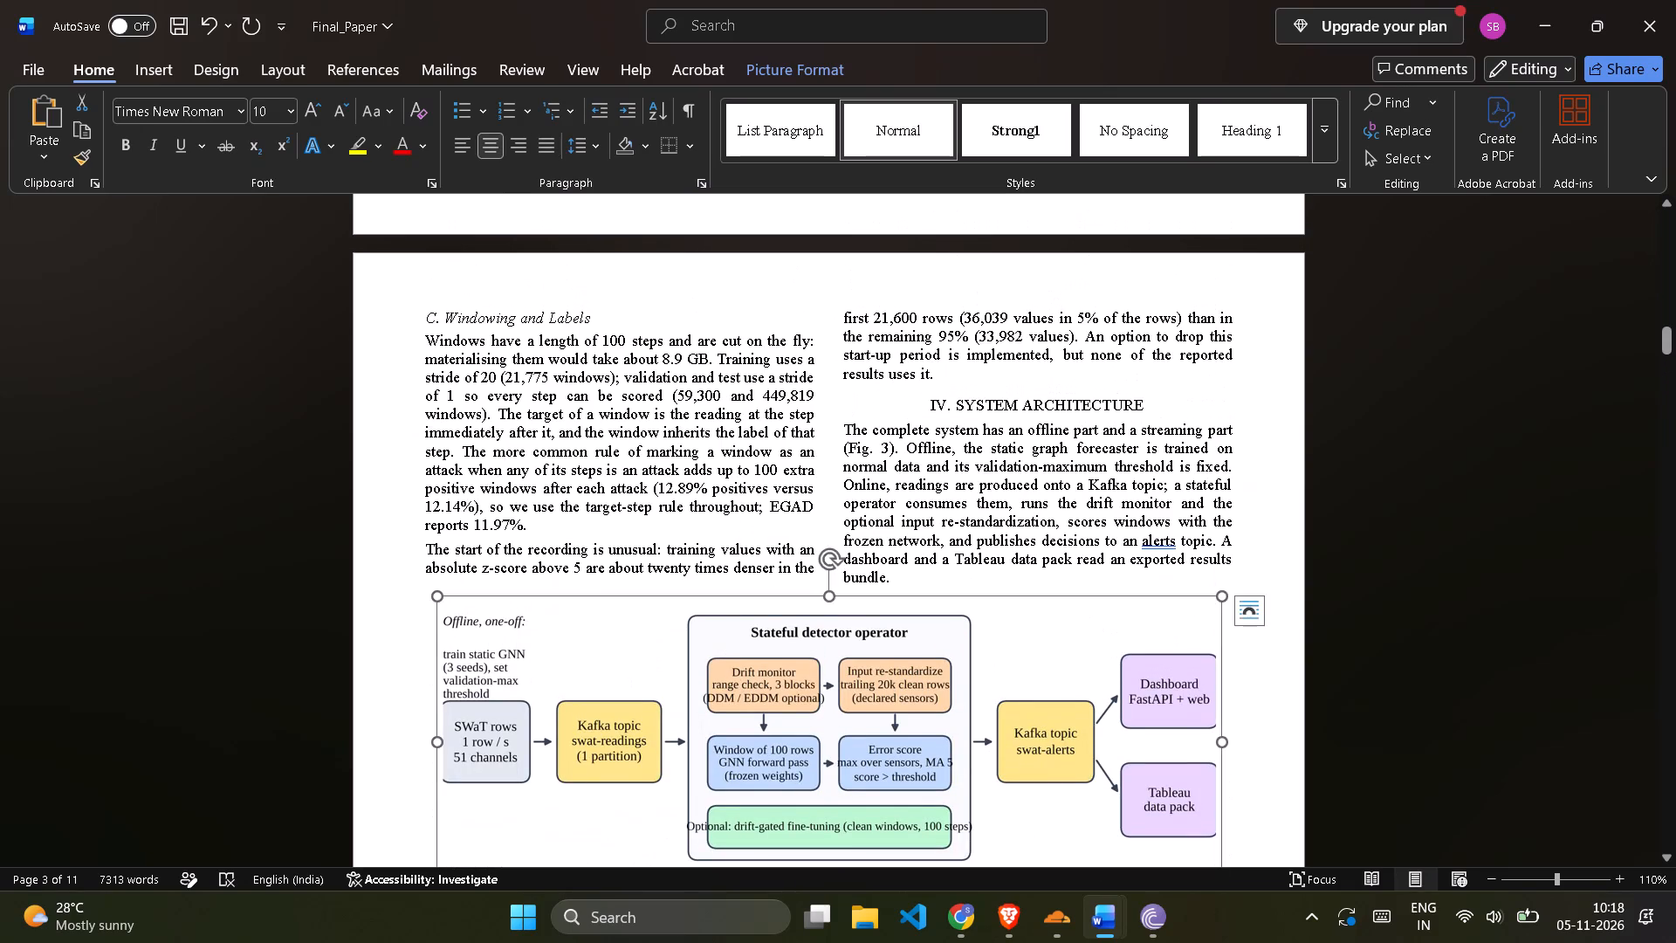
{"action": "key", "text": "ctrl+v"}
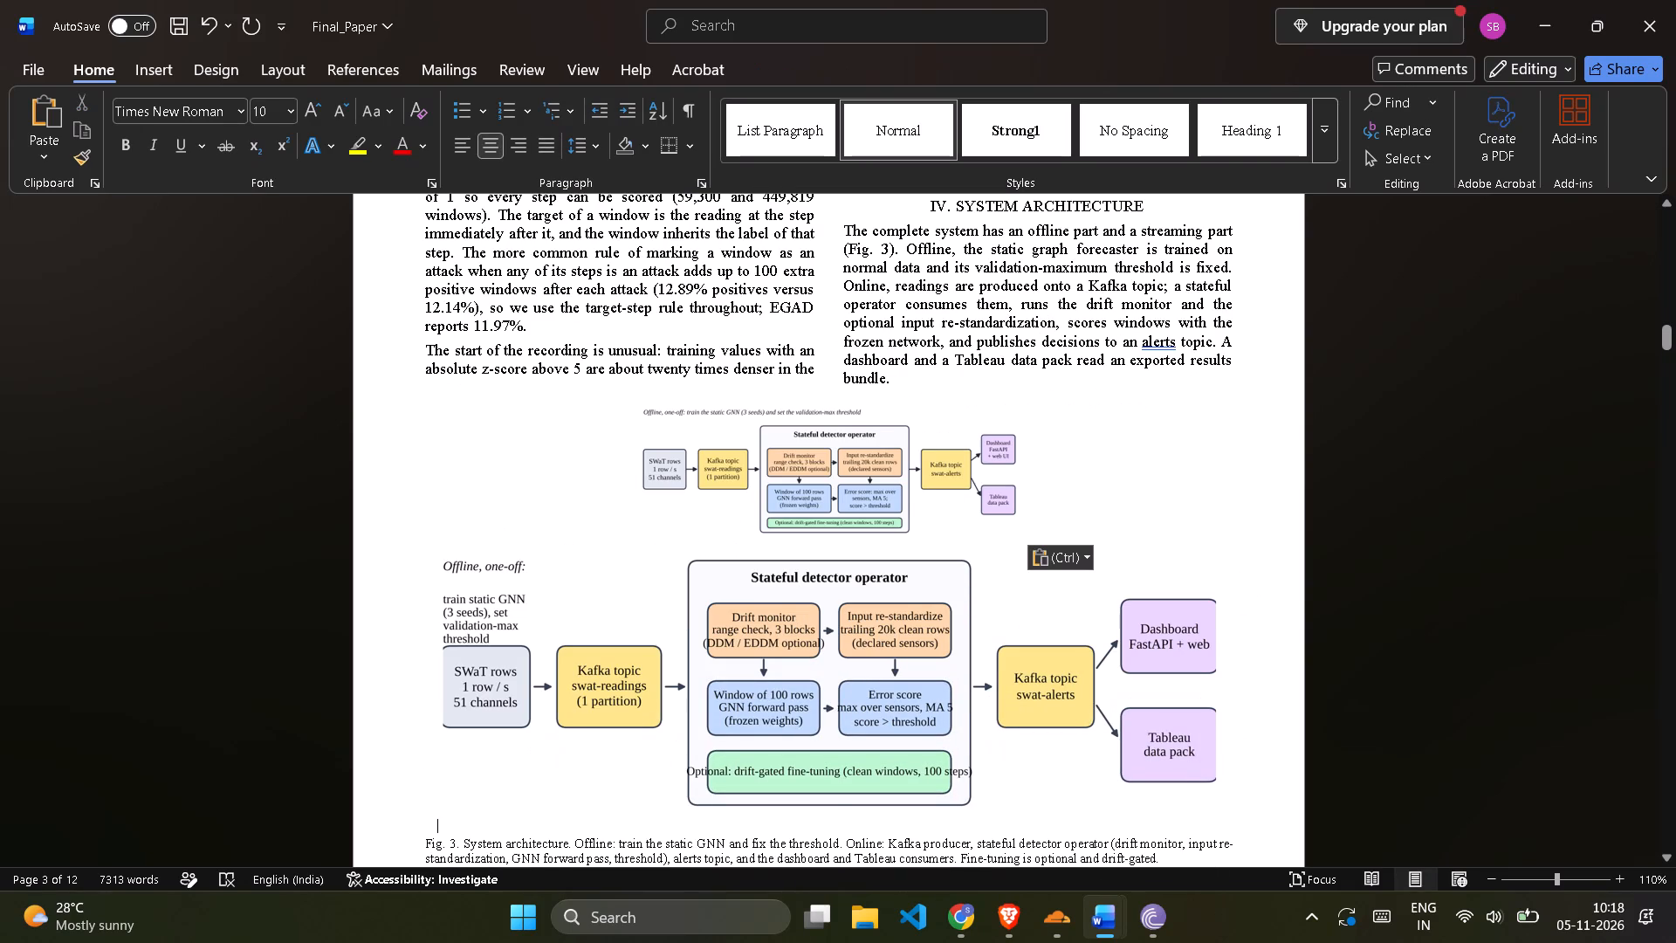
{"action": "left_click", "coordinate": [821, 595]}
{"action": "key", "text": "Delete"}
Enlarge the new Fig. 3 architecture diagram to span nearly both text columns and increase its height to keep the labels readable.
{"action": "left_click", "coordinate": [893, 473]}
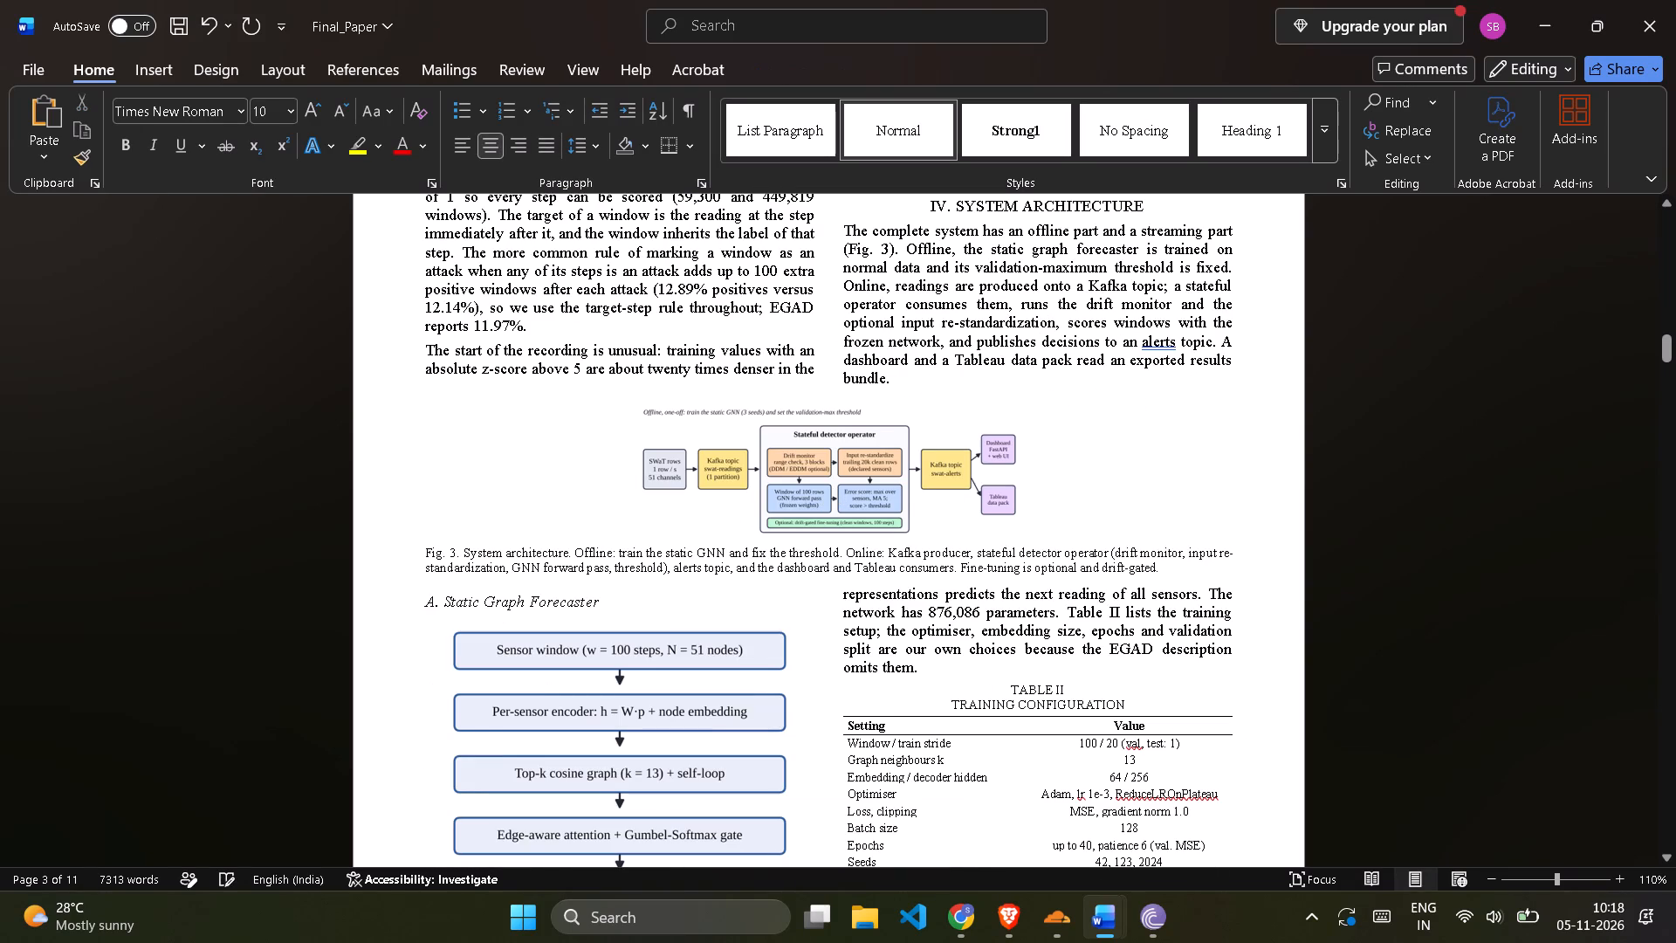
{"action": "left_click_drag", "start_coordinate": [1019, 471], "coordinate": [1160, 484]}
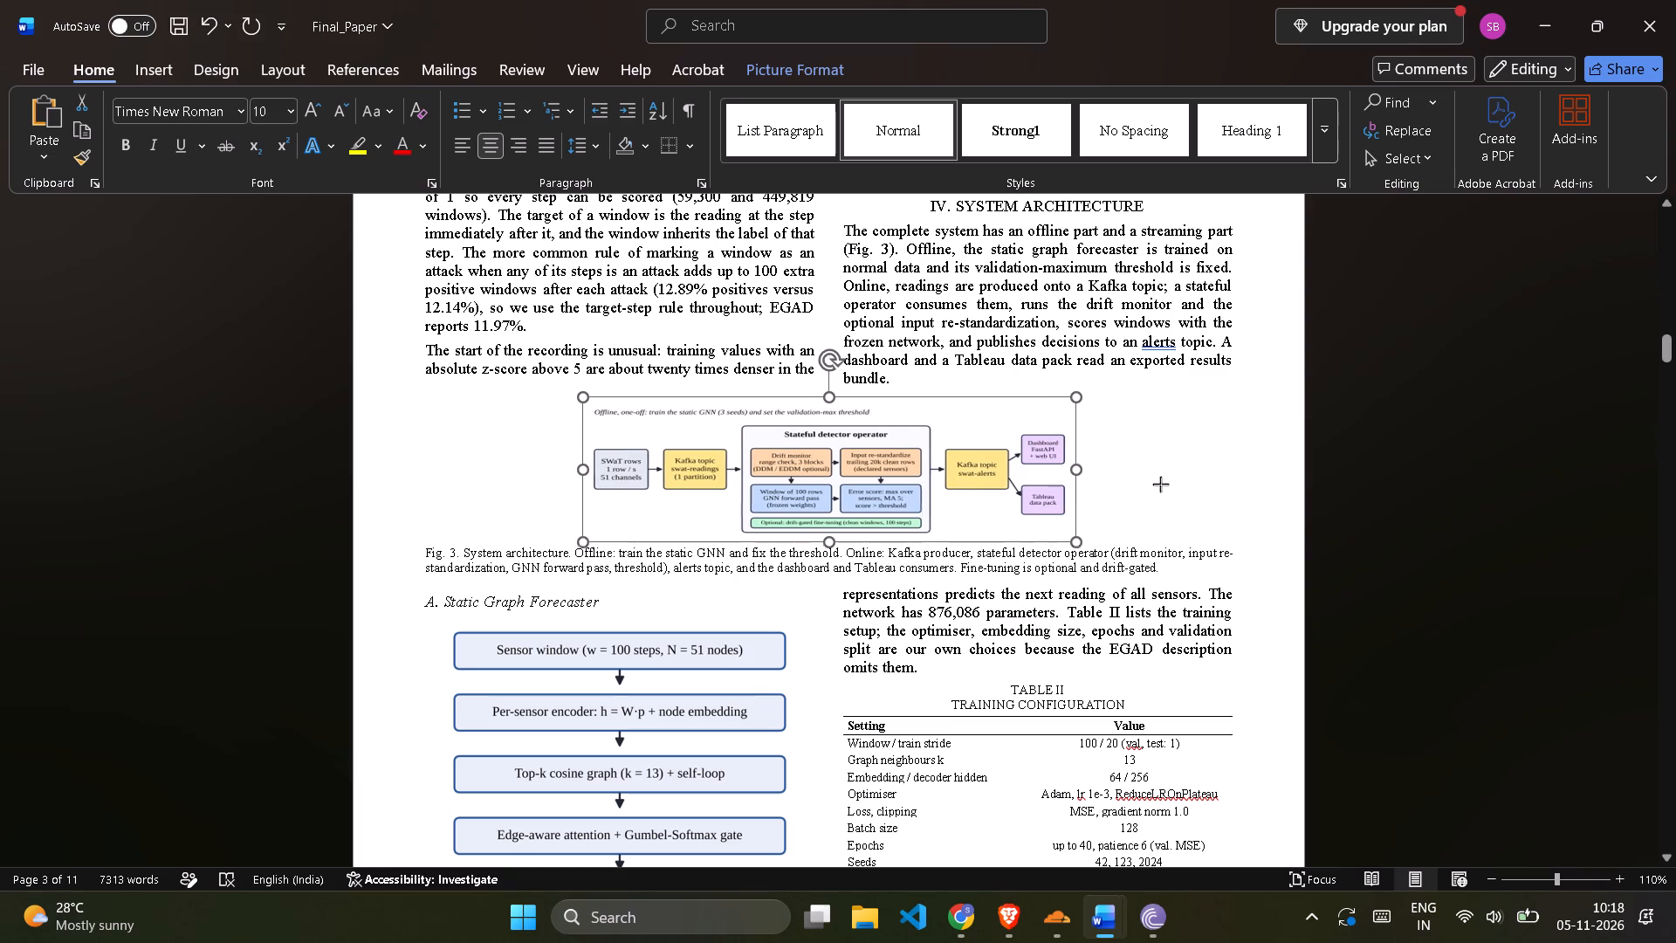
{"action": "left_click_drag", "start_coordinate": [1160, 484], "coordinate": [1368, 539]}
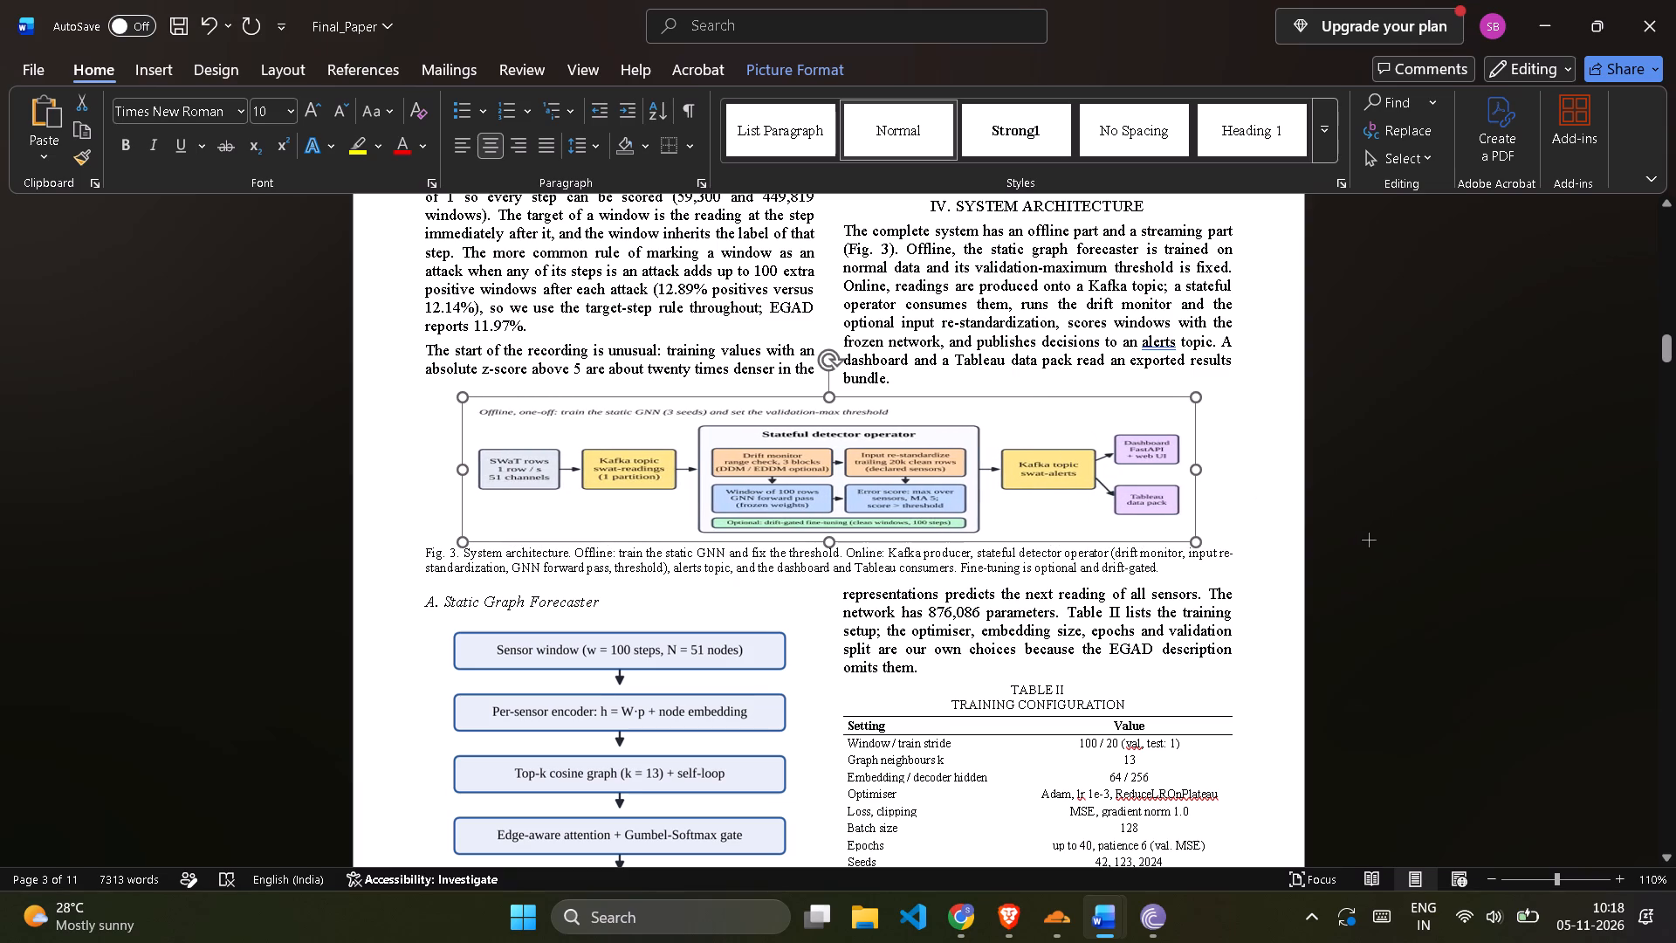
{"action": "left_click_drag", "start_coordinate": [1368, 539], "coordinate": [1426, 545]}
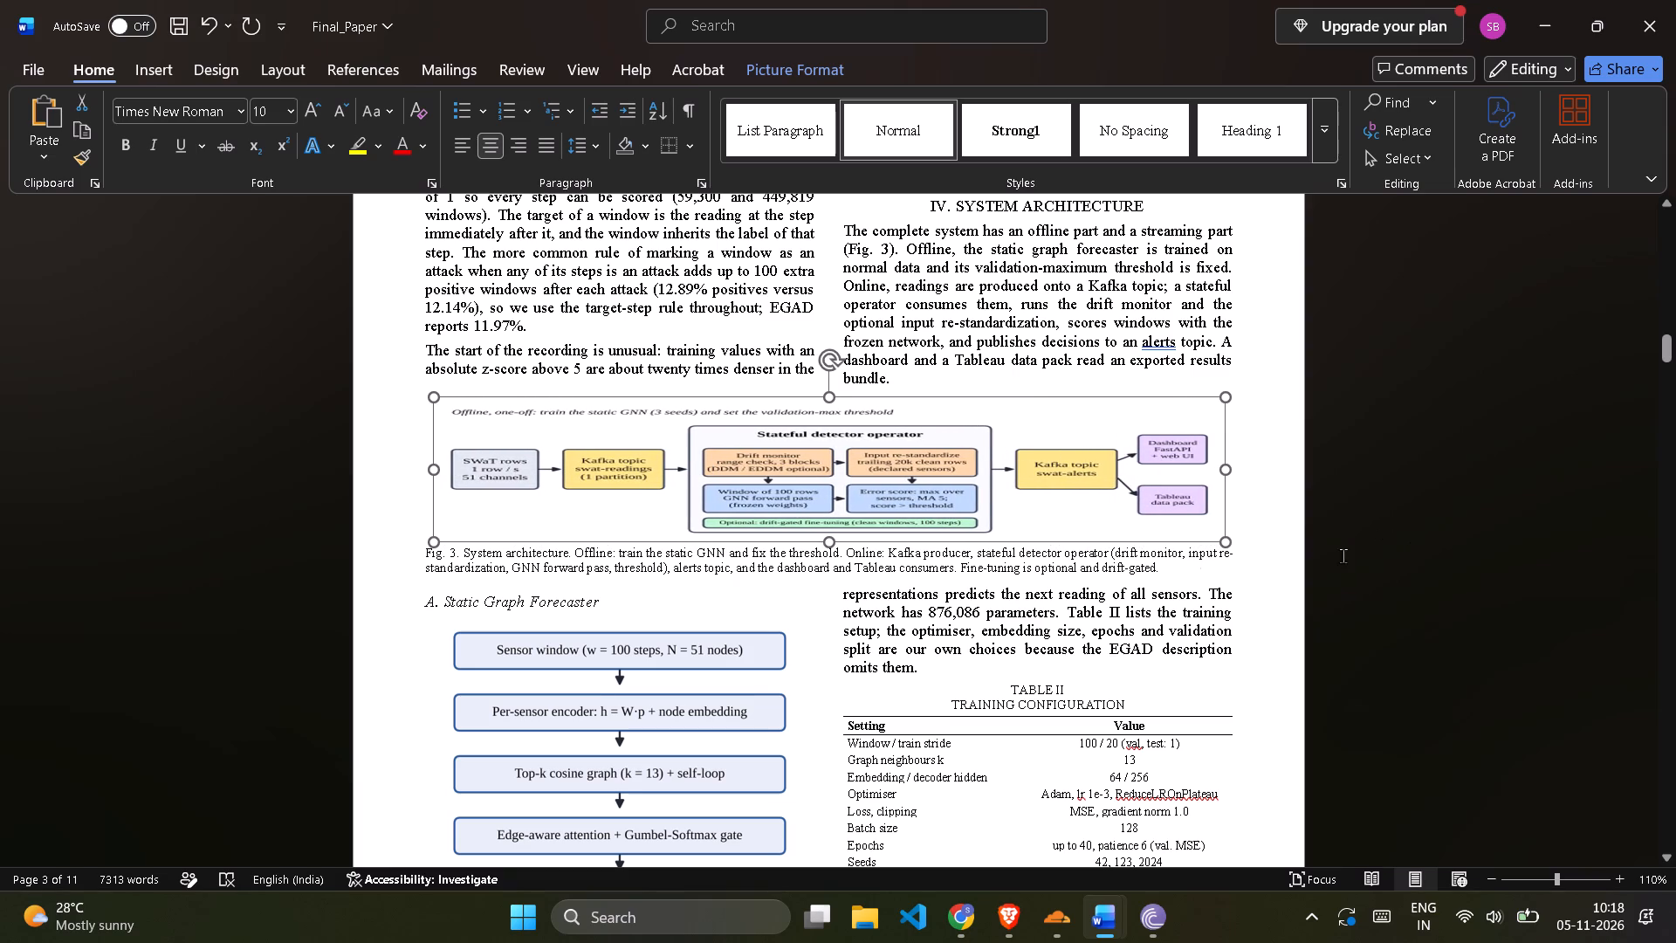
{"action": "left_click_drag", "start_coordinate": [830, 544], "coordinate": [818, 622]}
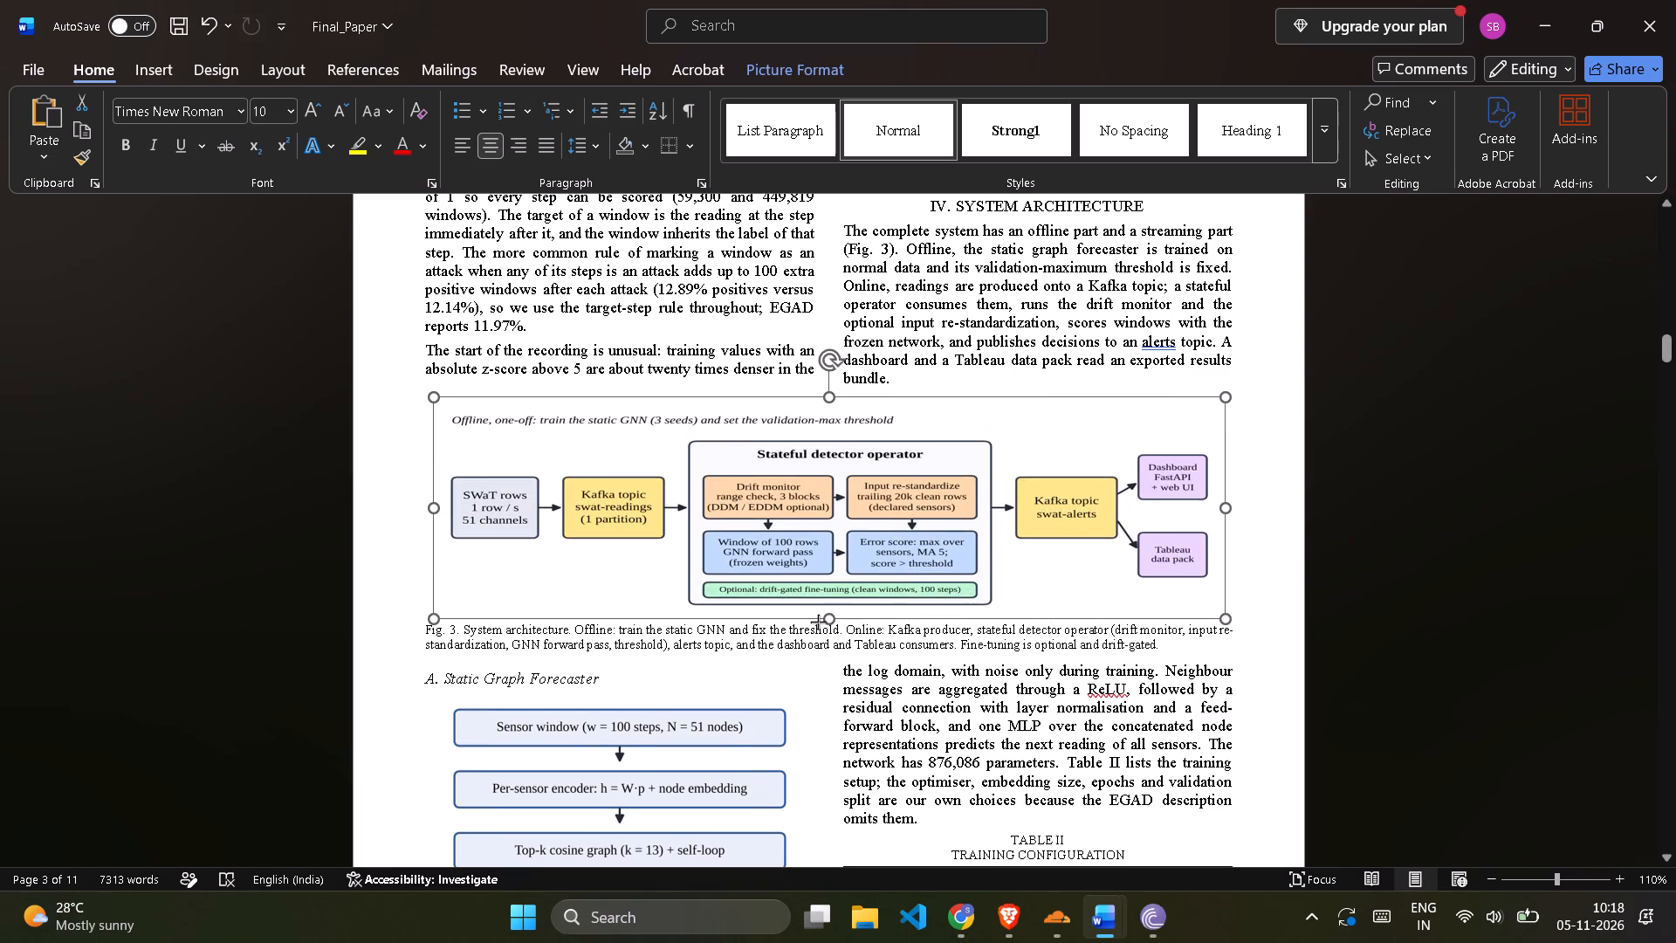
{"action": "left_click_drag", "start_coordinate": [818, 622], "coordinate": [815, 680]}
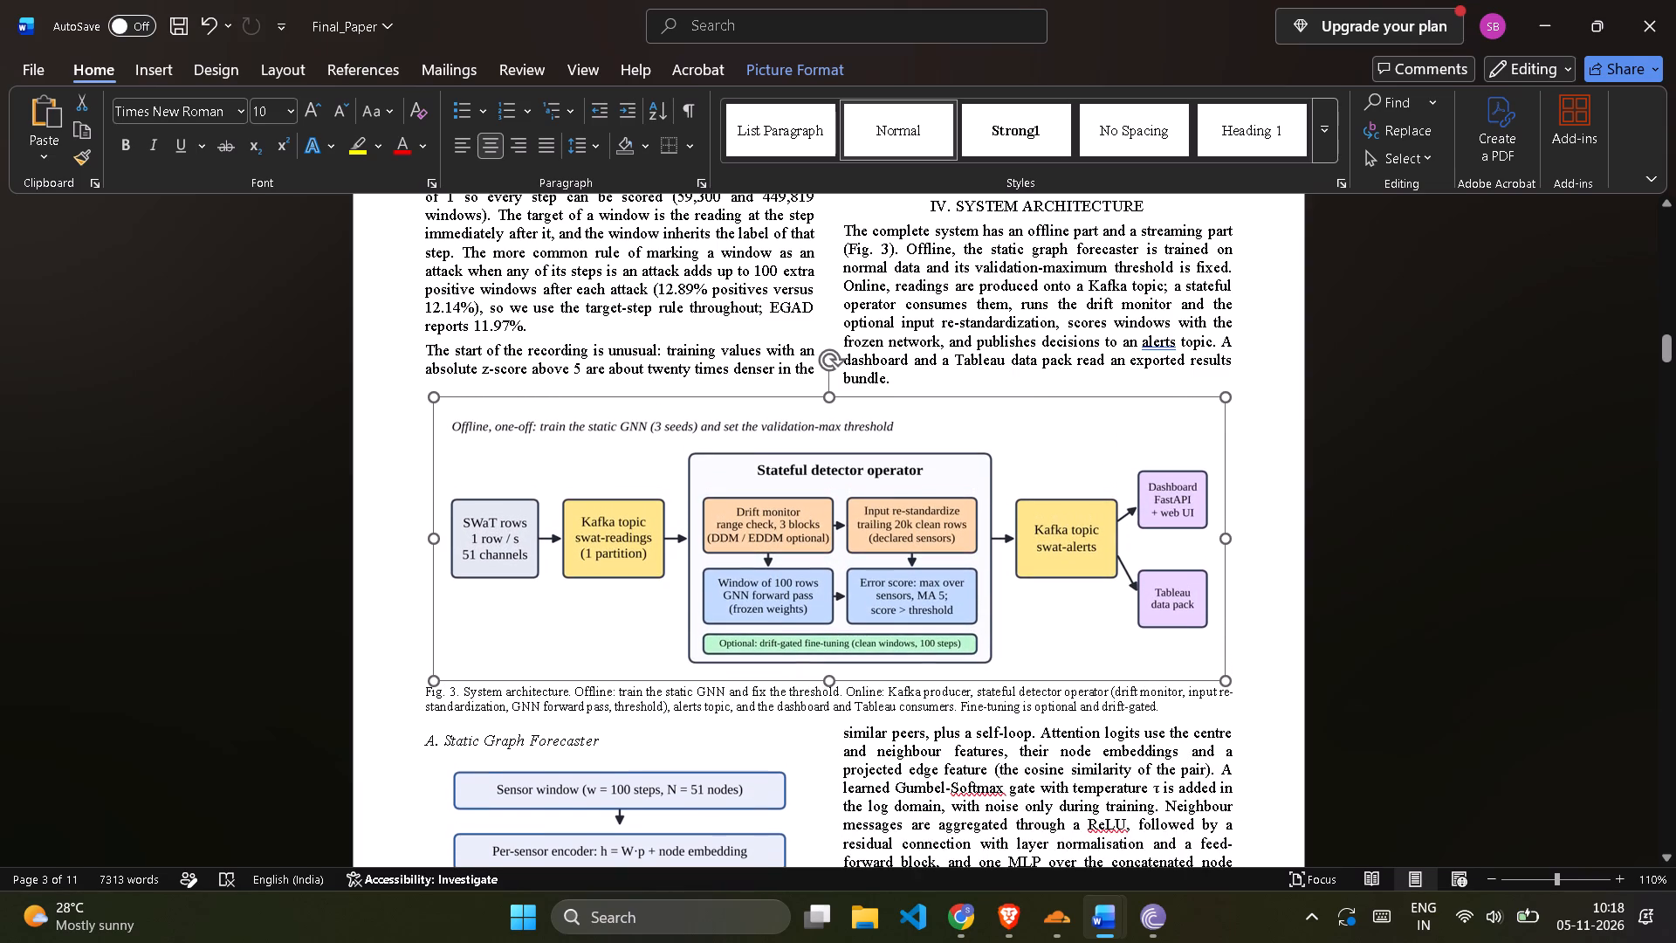
{"action": "scroll", "coordinate": [1198, 632], "scroll_direction": "down", "scroll_amount": 1}
{"action": "left_click", "coordinate": [1271, 579]}
Delete the leftover copy of the architecture diagram within the Clean-row exclusion paragraph on page 4.
{"action": "scroll", "coordinate": [1271, 579], "scroll_direction": "down", "scroll_amount": 2}
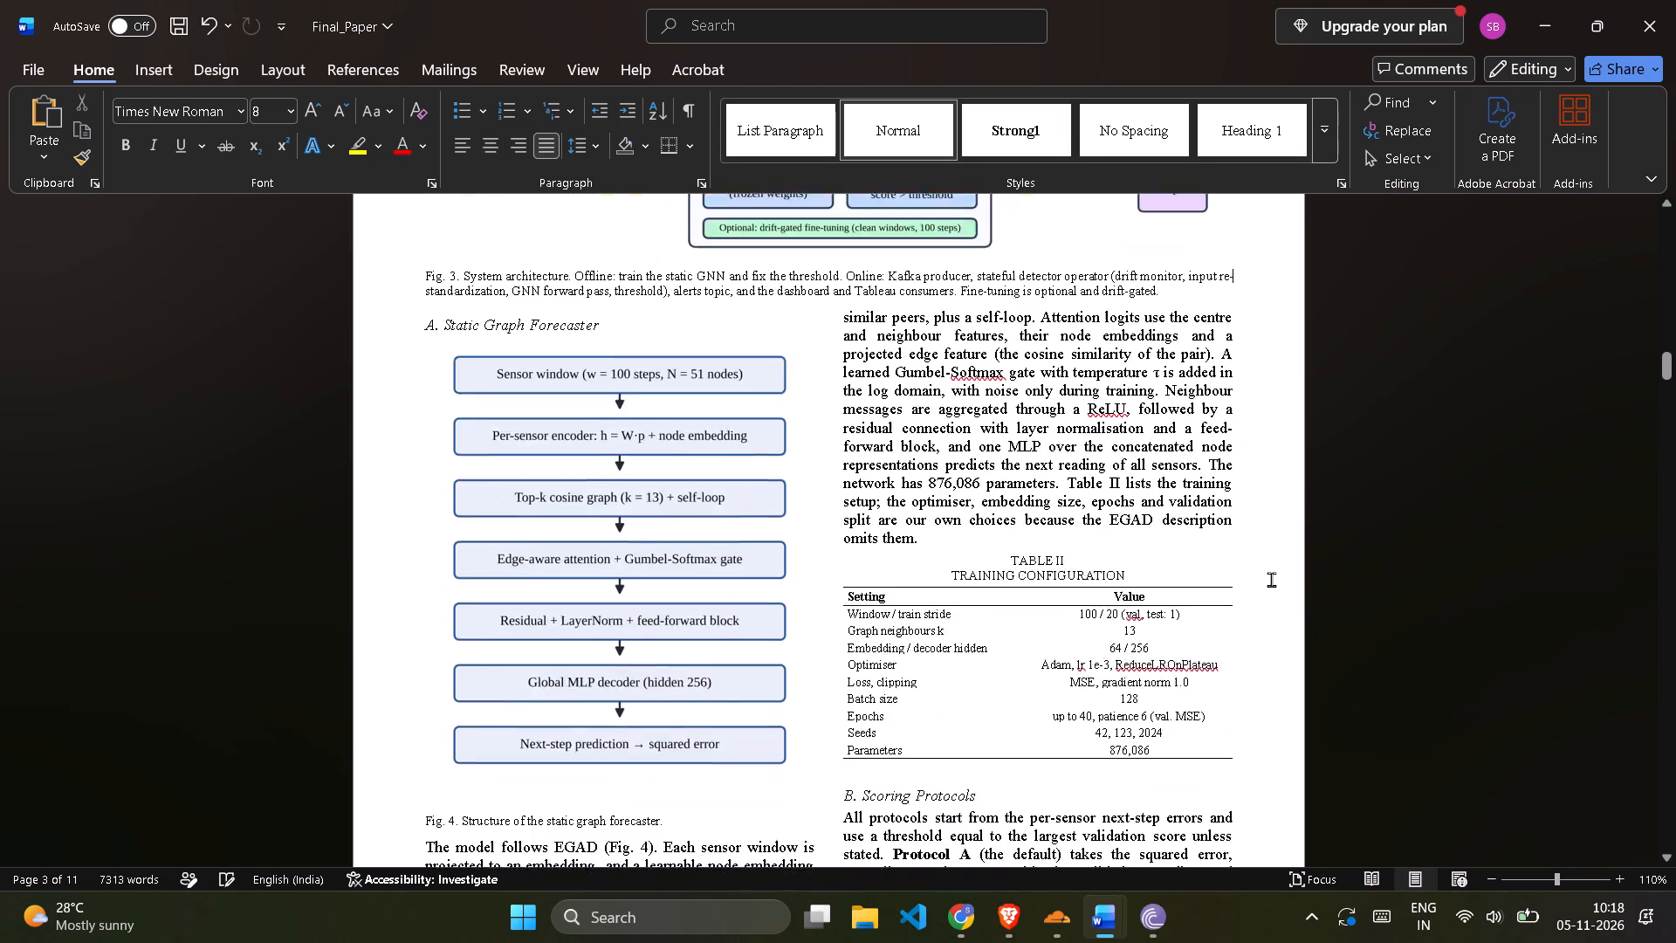
{"action": "scroll", "coordinate": [1271, 579], "scroll_direction": "down", "scroll_amount": 5}
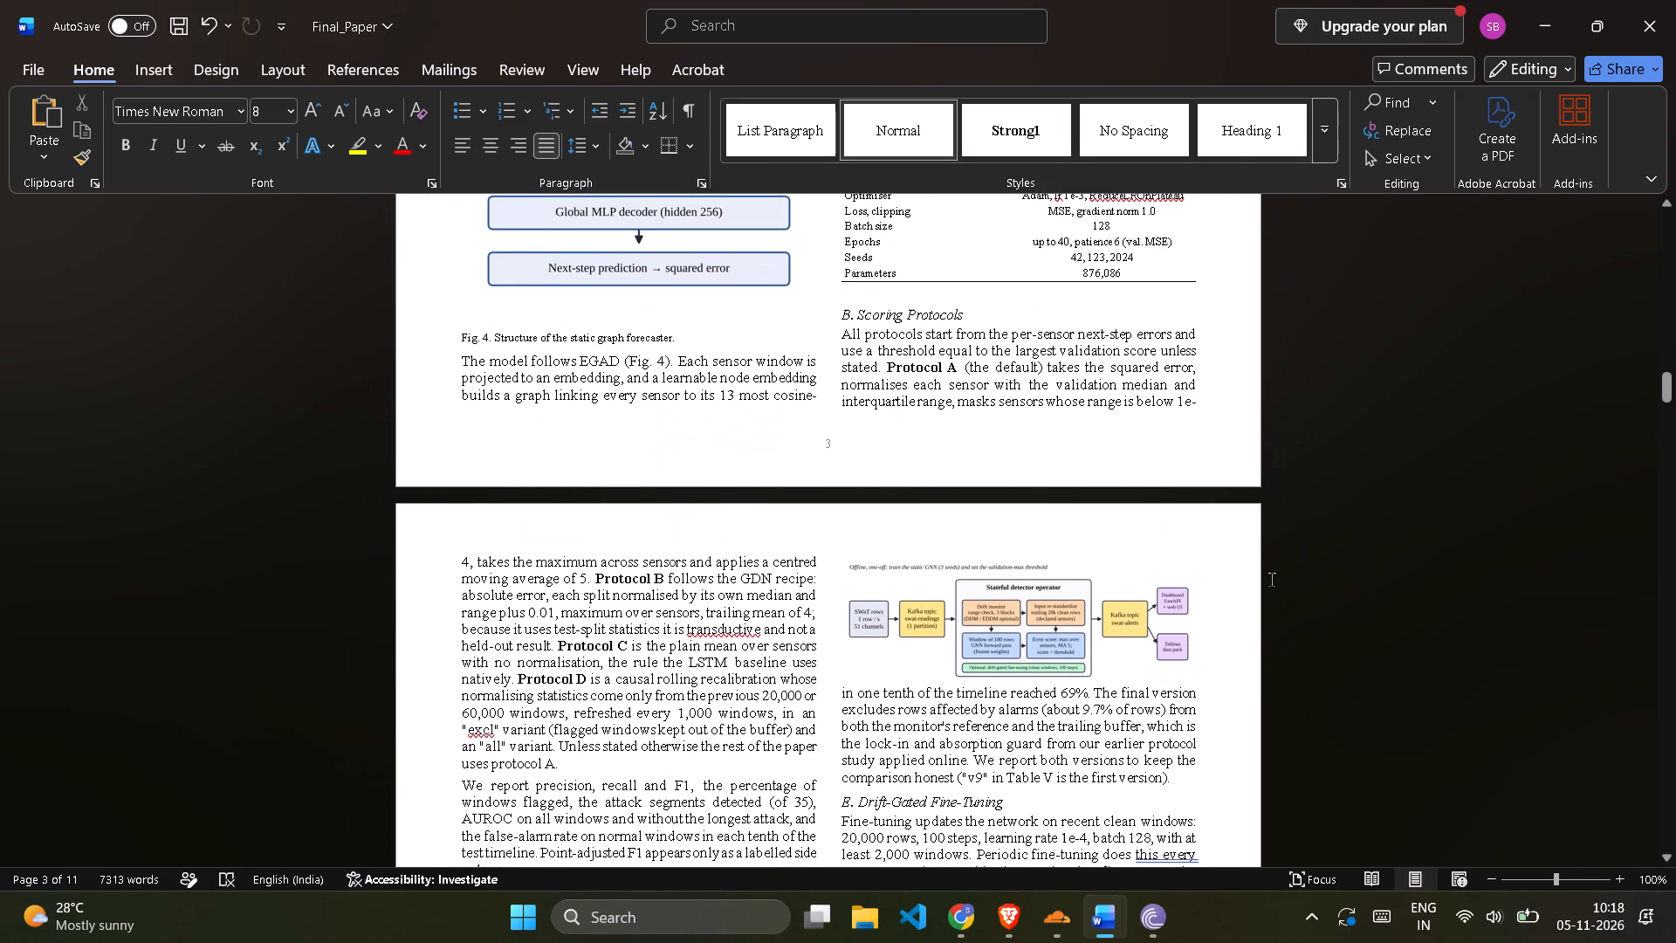
{"action": "left_click", "coordinate": [1137, 584]}
{"action": "key", "text": "Delete"}
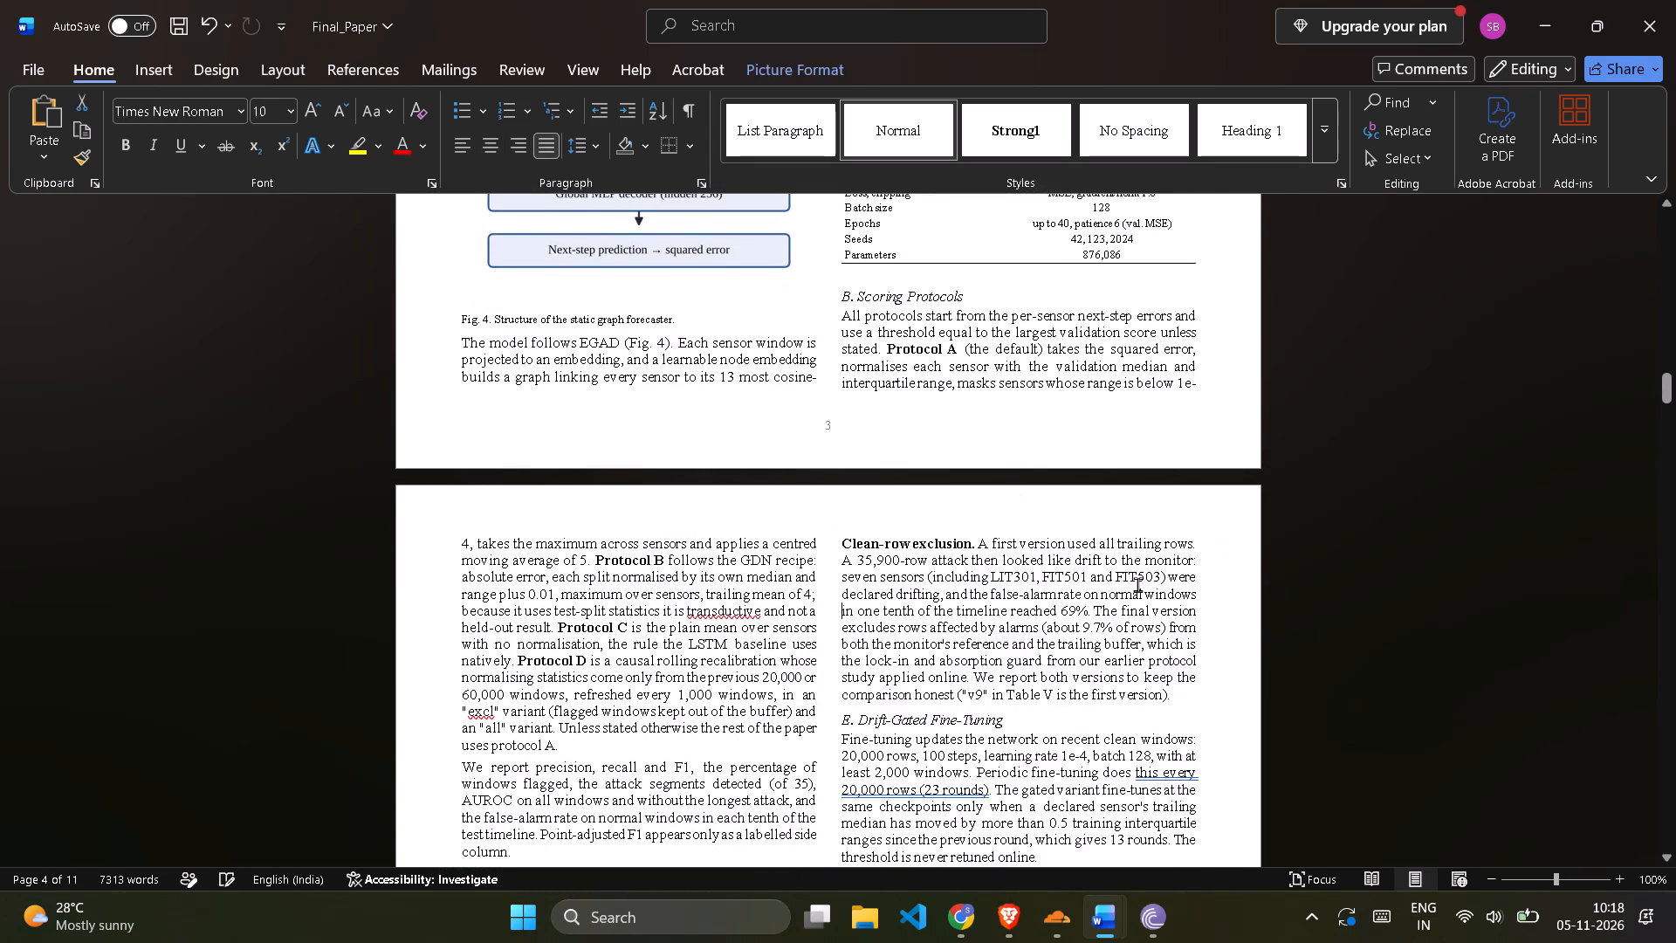
Save Final_Paper with the replaced Fig. 3 and Fig. 4 diagrams.
{"action": "scroll", "coordinate": [1137, 584], "scroll_direction": "down", "scroll_amount": 5}
{"action": "scroll", "coordinate": [1137, 584], "scroll_direction": "up", "scroll_amount": 6}
{"action": "scroll", "coordinate": [1137, 584], "scroll_direction": "down", "scroll_amount": 1}
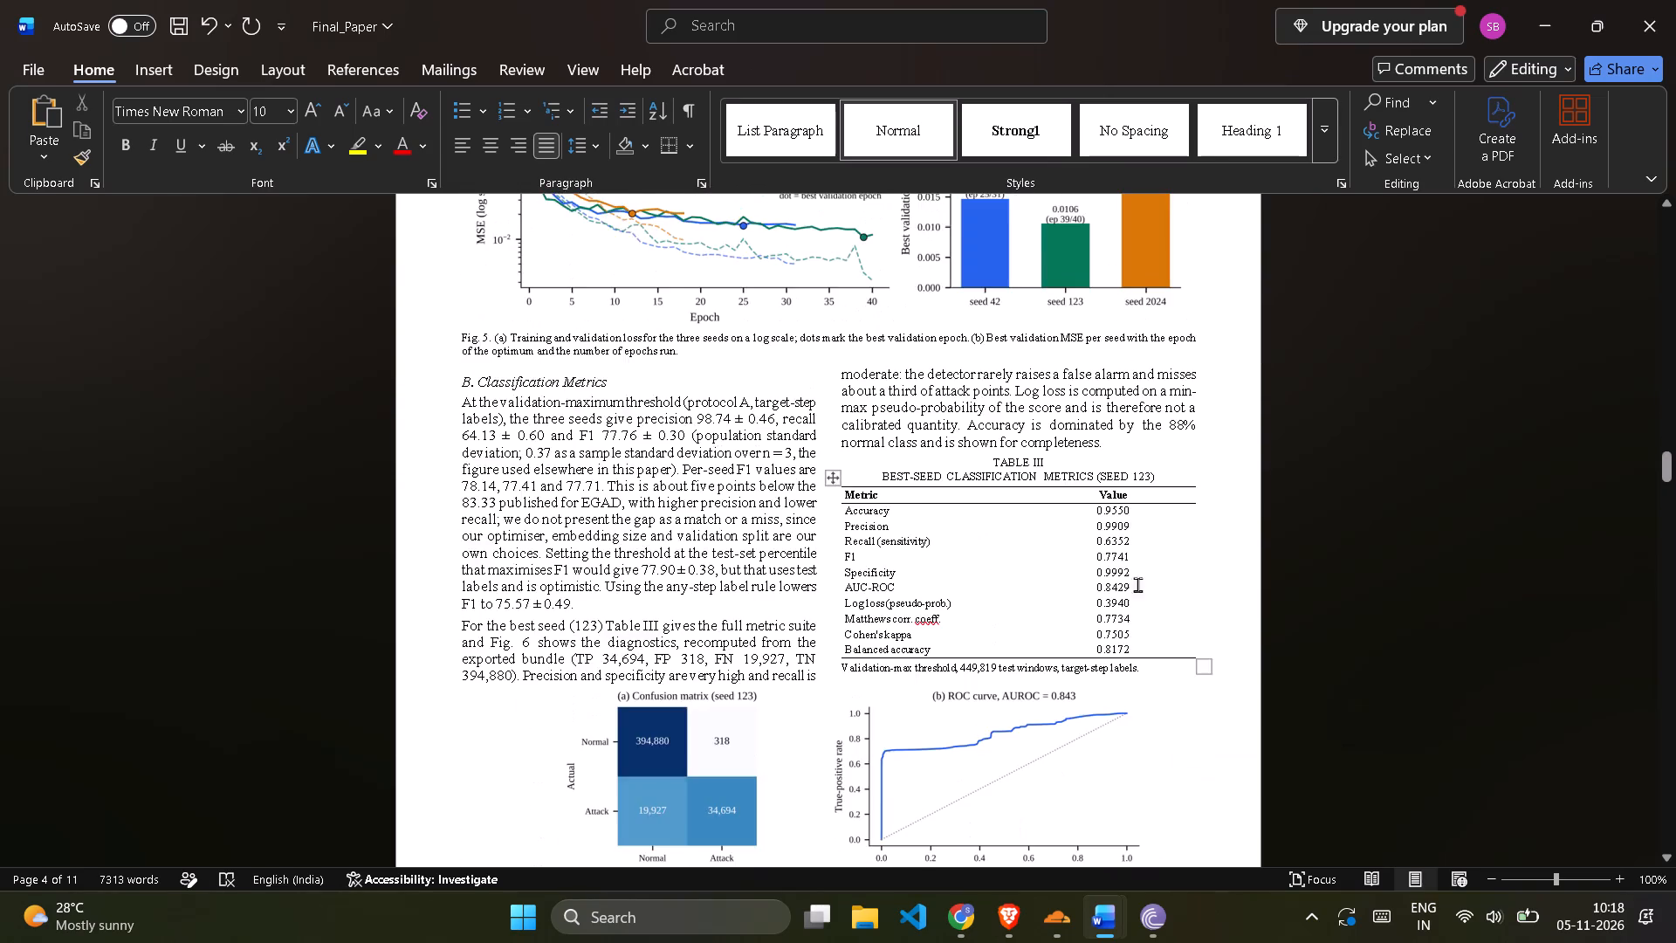
{"action": "scroll", "coordinate": [1137, 584], "scroll_direction": "down", "scroll_amount": 3}
{"action": "key", "text": "ctrl+s"}
Widen the Fig. 6 seed 123 diagnostics image to span the full text width of both columns.
{"action": "scroll", "coordinate": [1137, 584], "scroll_direction": "up", "scroll_amount": 1}
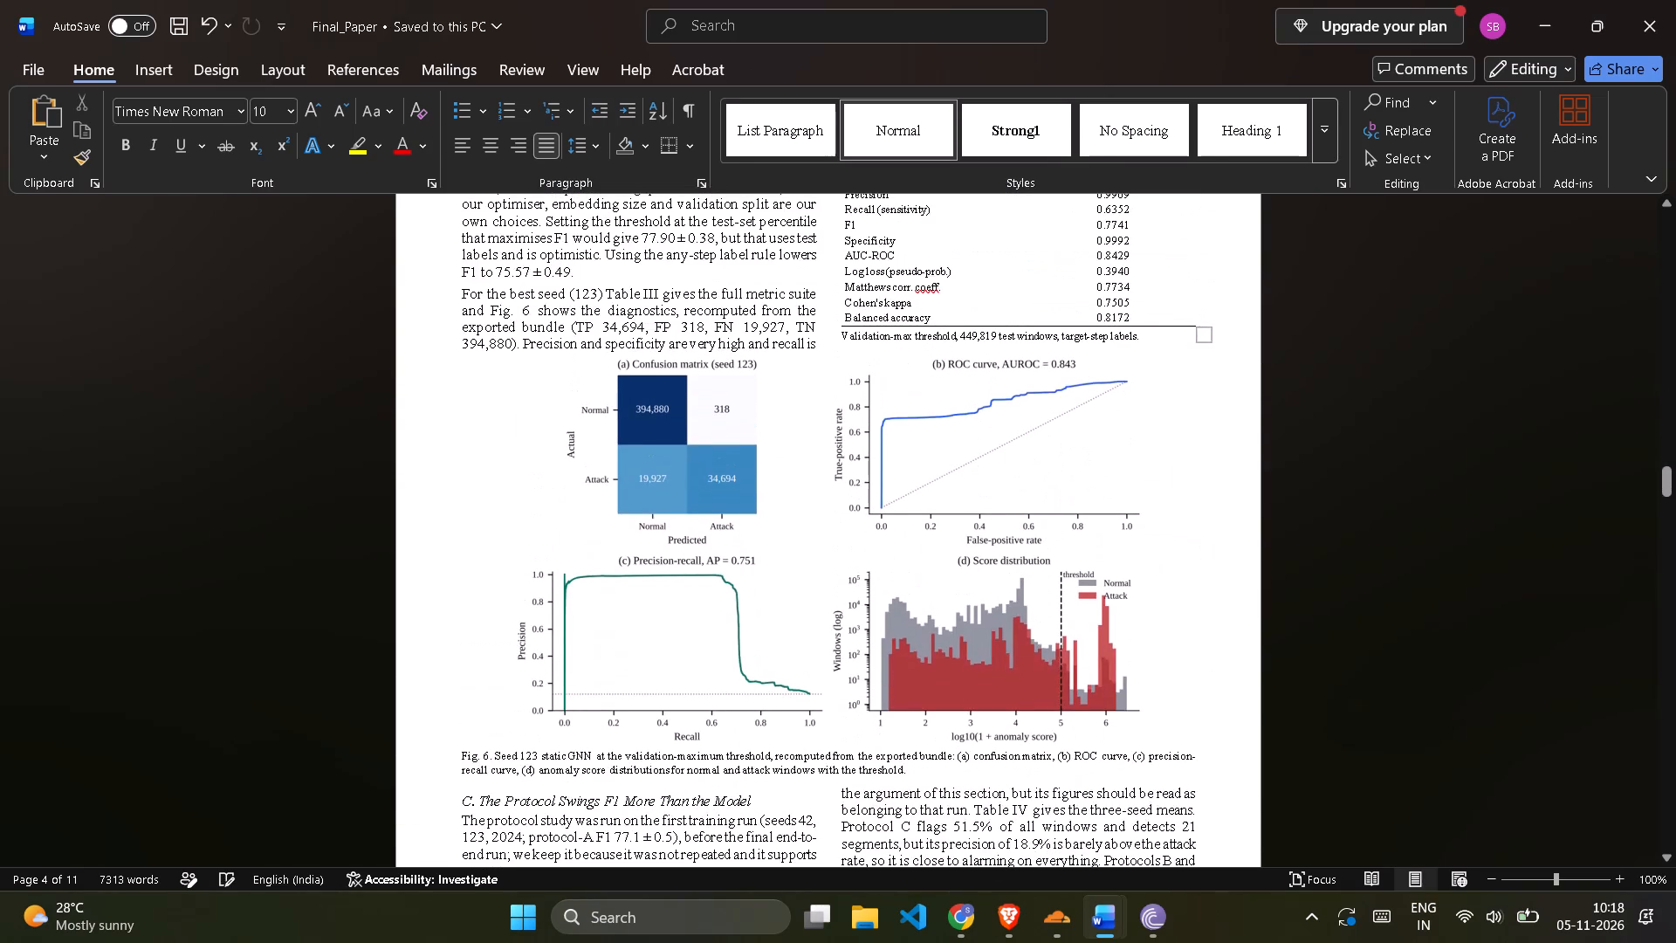
{"action": "scroll", "coordinate": [1137, 584], "scroll_direction": "up", "scroll_amount": 1}
{"action": "left_click", "coordinate": [590, 583]}
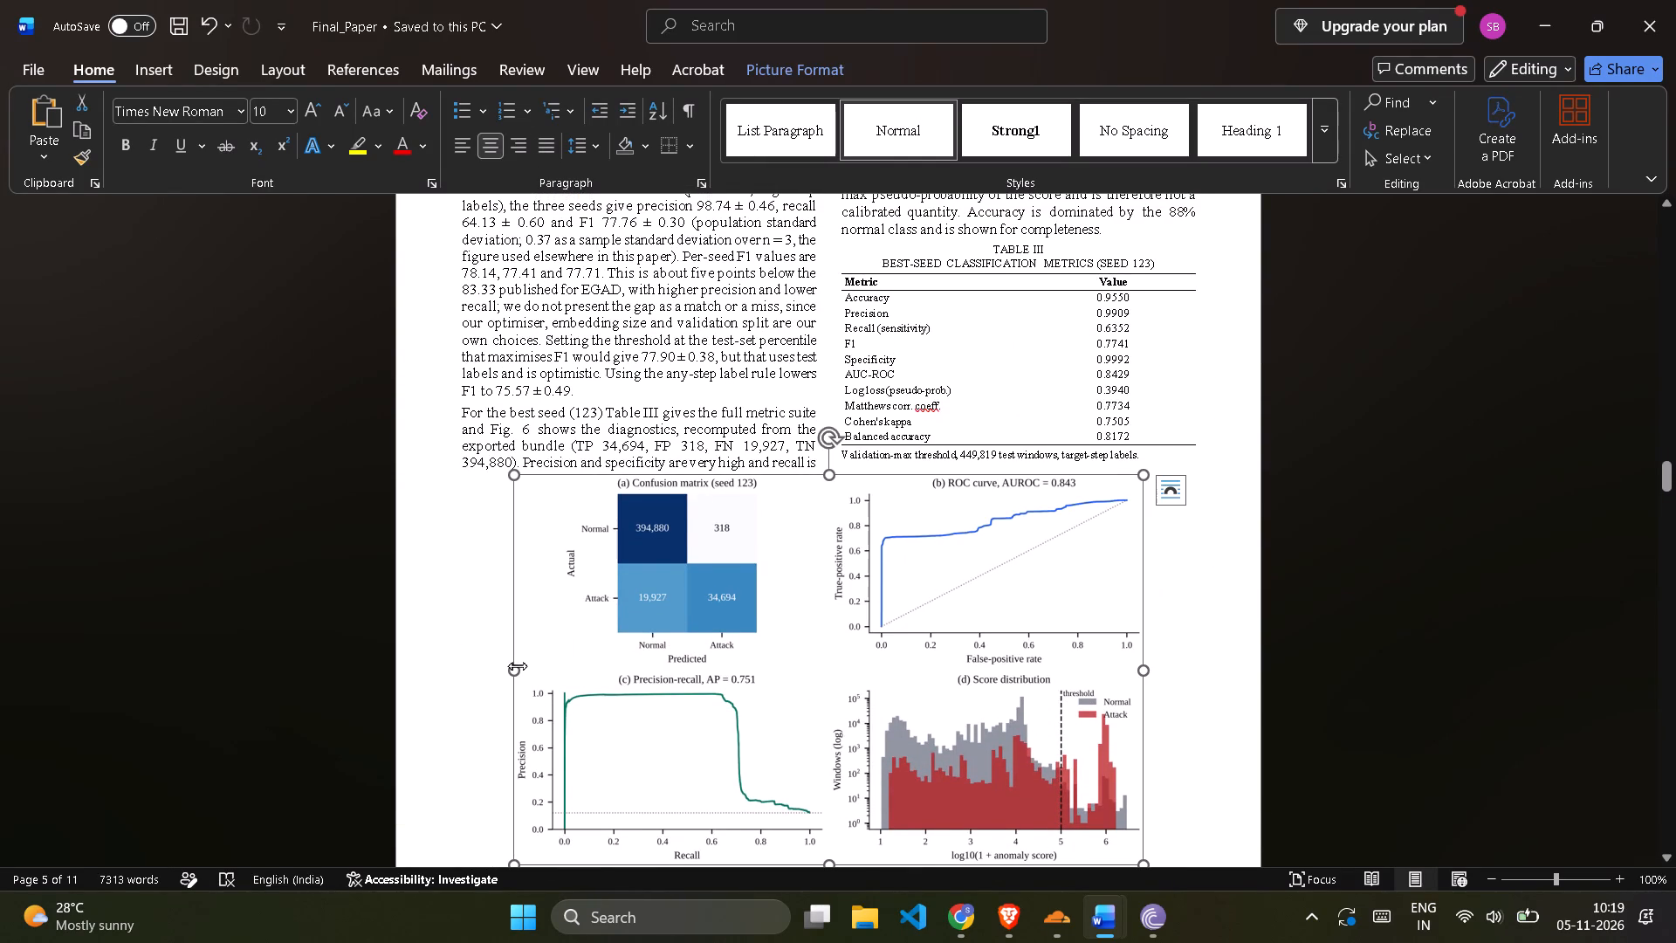
{"action": "left_click_drag", "start_coordinate": [516, 665], "coordinate": [436, 674]}
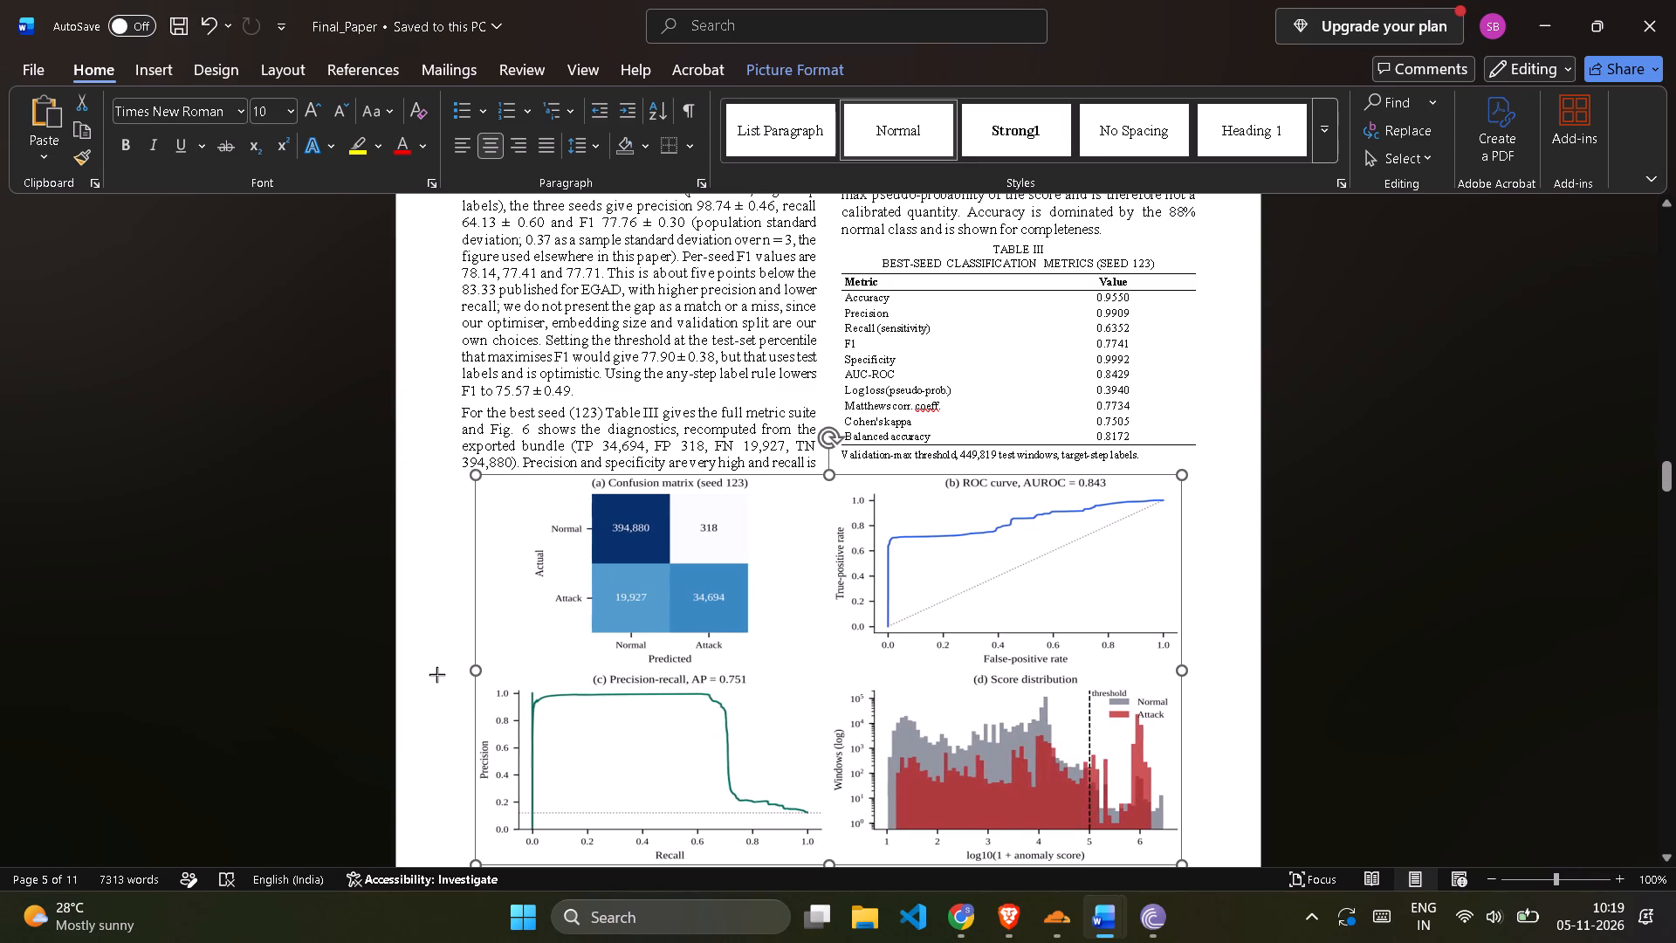
{"action": "left_click_drag", "start_coordinate": [436, 674], "coordinate": [415, 675]}
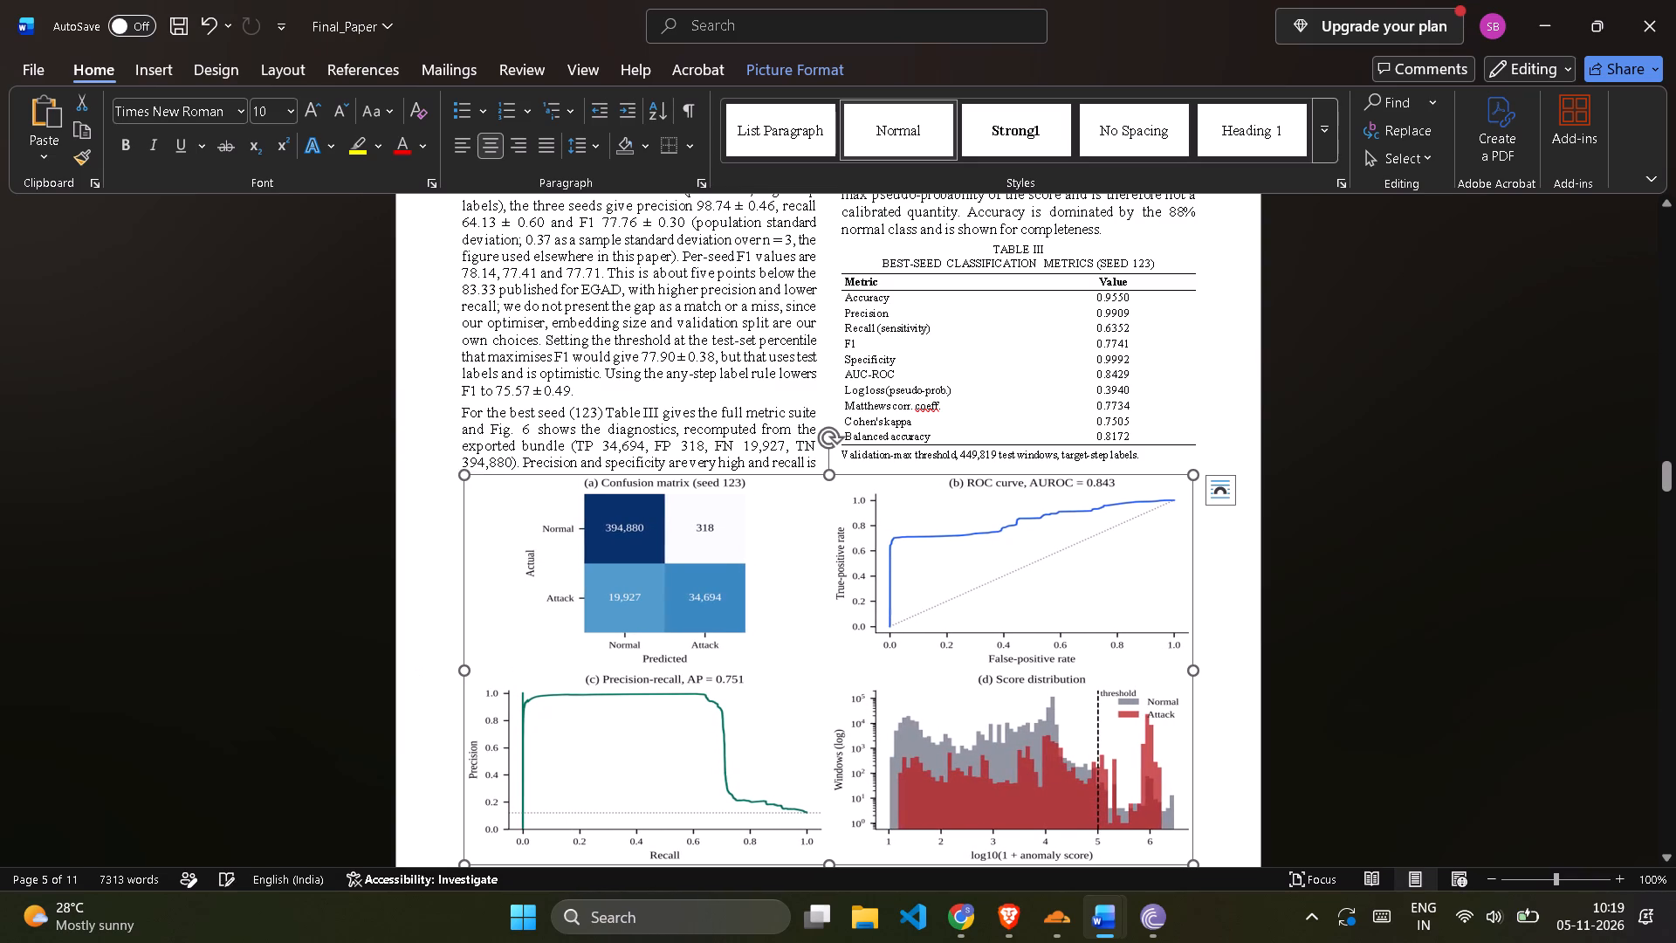
{"action": "left_click", "coordinate": [903, 655]}
{"action": "left_click", "coordinate": [1219, 366]}
Reposition Table IV on page 6 so it sits centred beneath its caption across both columns, and save Final_Paper.
{"action": "scroll", "coordinate": [1219, 366], "scroll_direction": "down", "scroll_amount": 1}
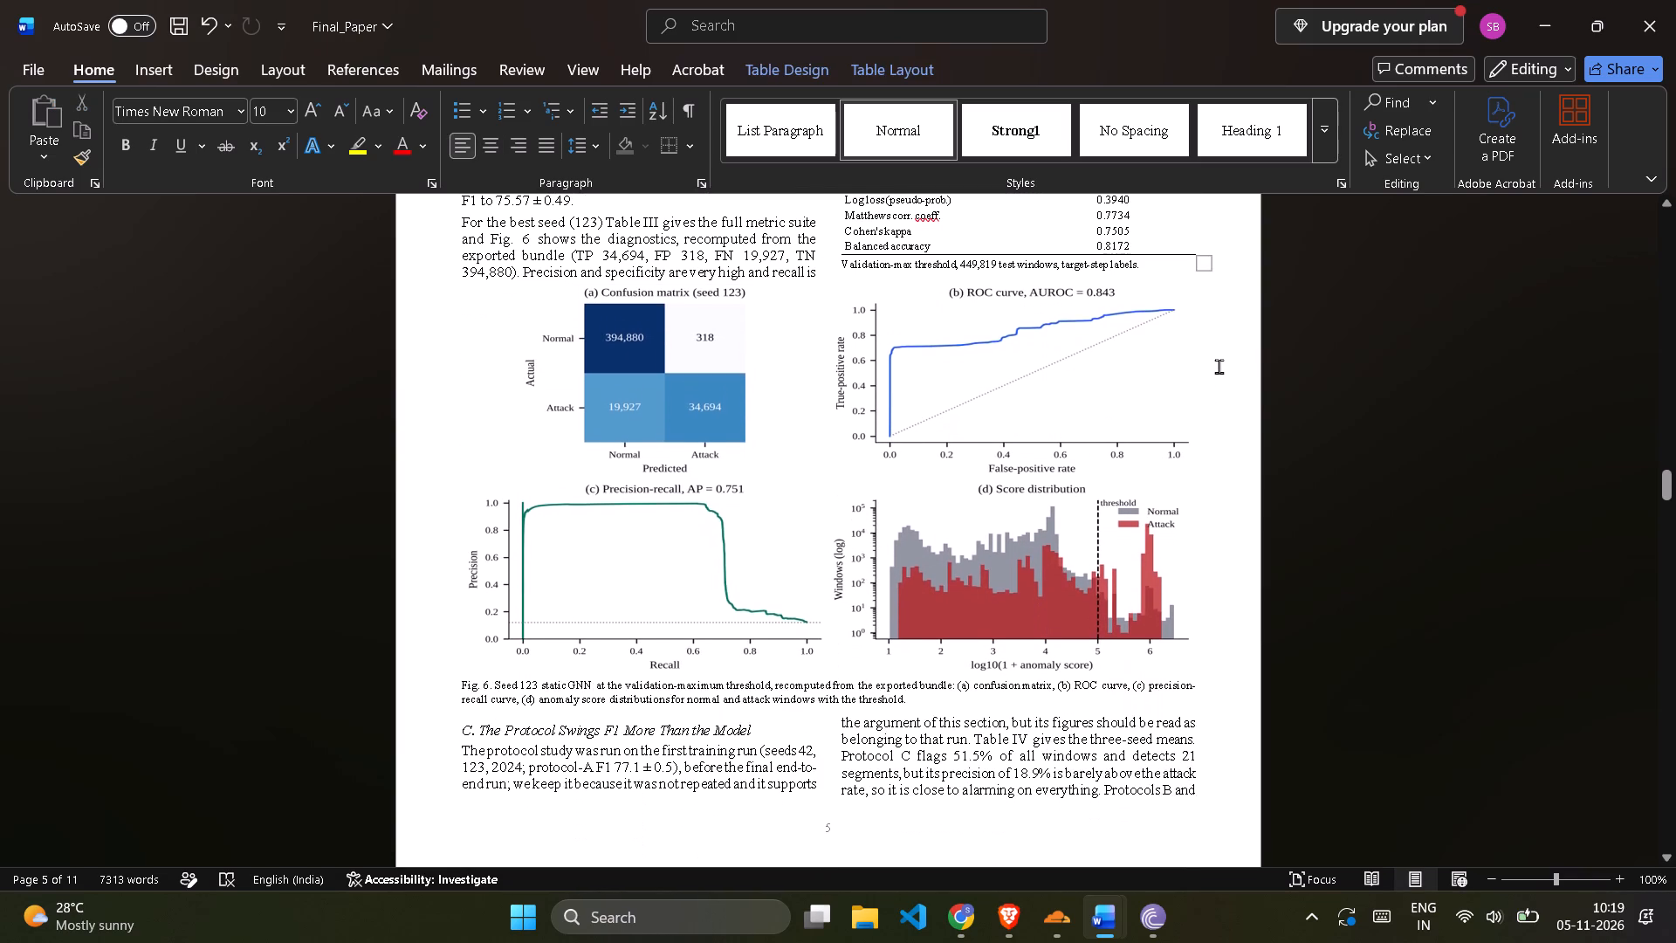
{"action": "scroll", "coordinate": [1219, 366], "scroll_direction": "down", "scroll_amount": 1}
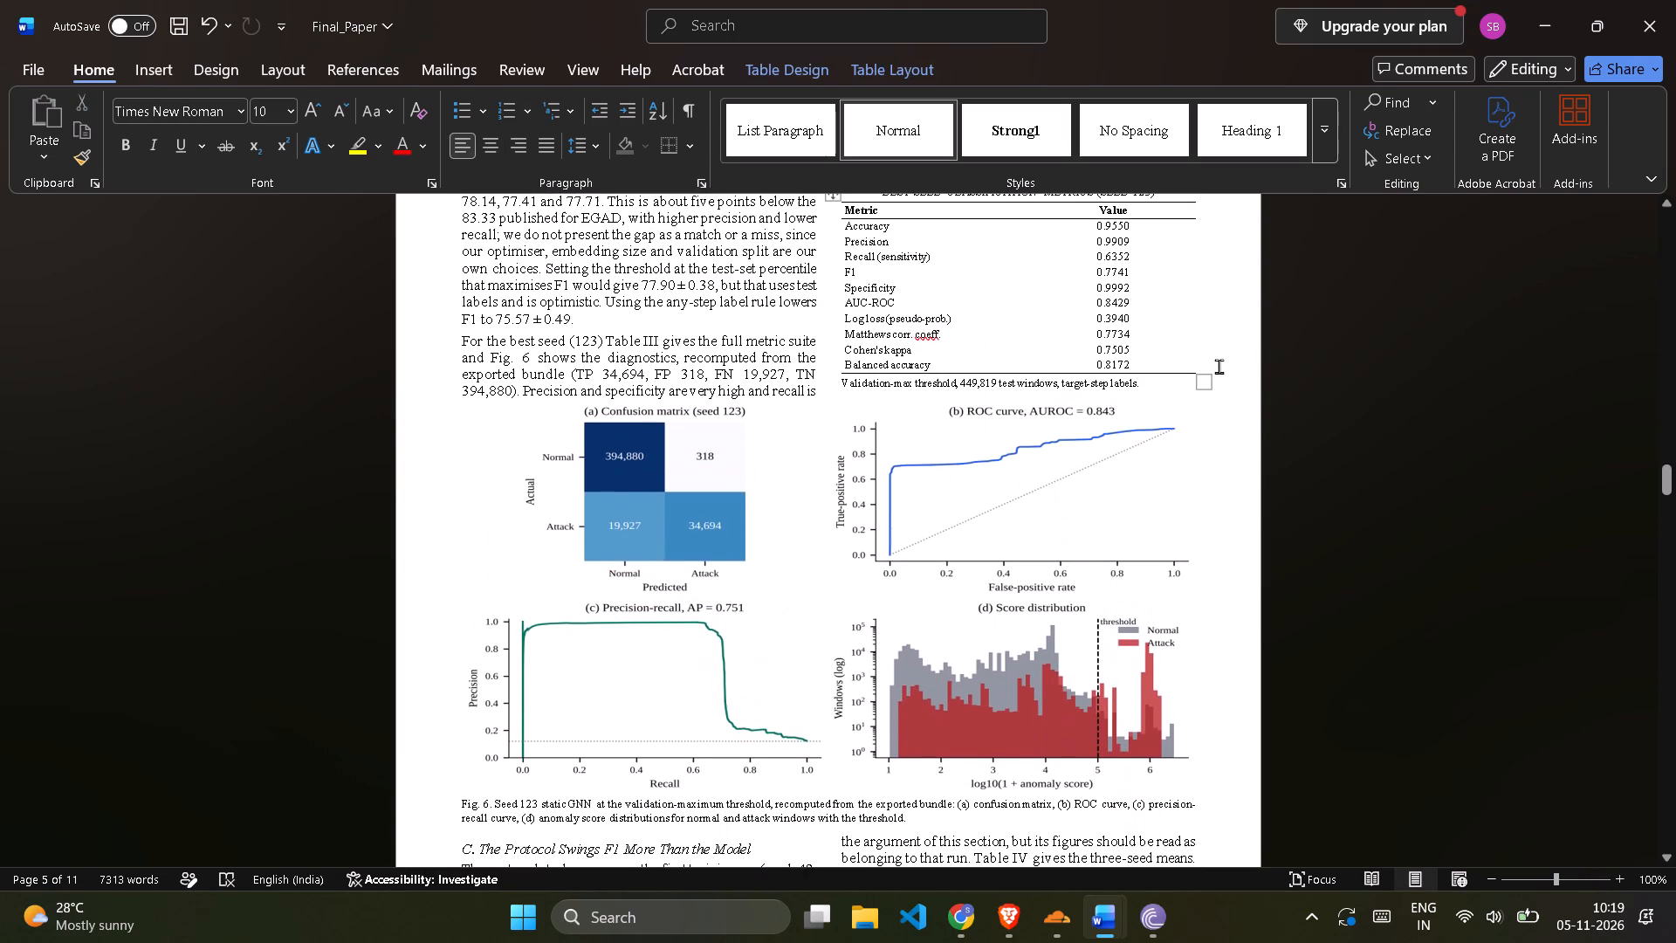
{"action": "scroll", "coordinate": [1219, 366], "scroll_direction": "down", "scroll_amount": 2}
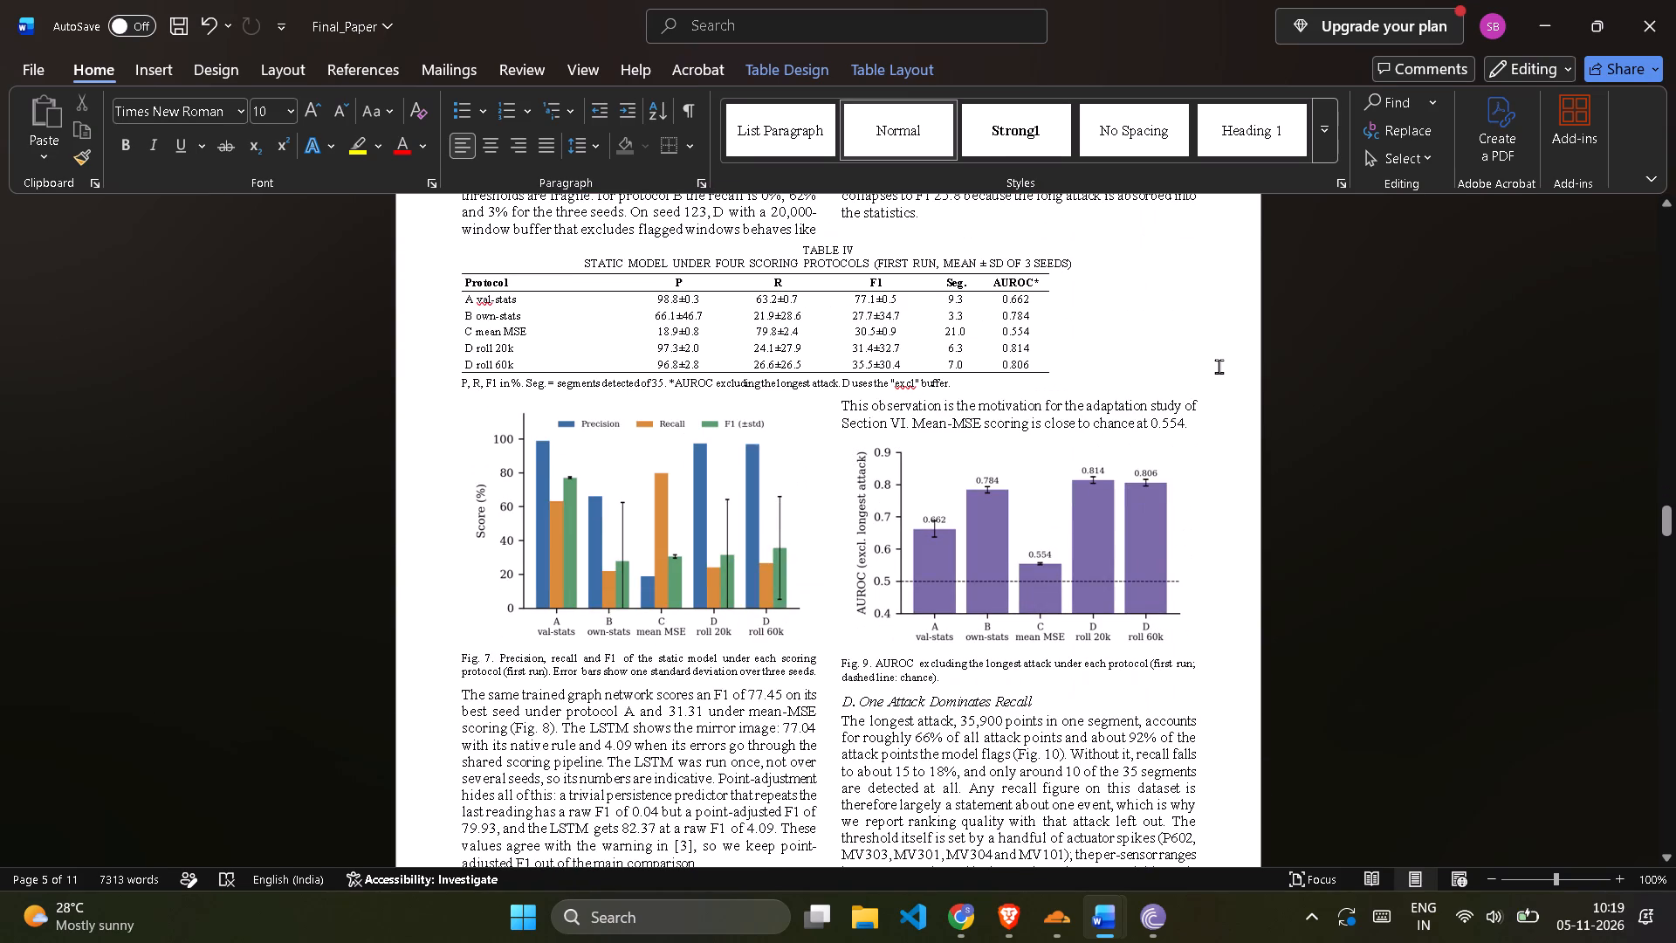
{"action": "left_click", "coordinate": [991, 331]}
{"action": "scroll", "coordinate": [917, 264], "scroll_direction": "up", "scroll_amount": 1}
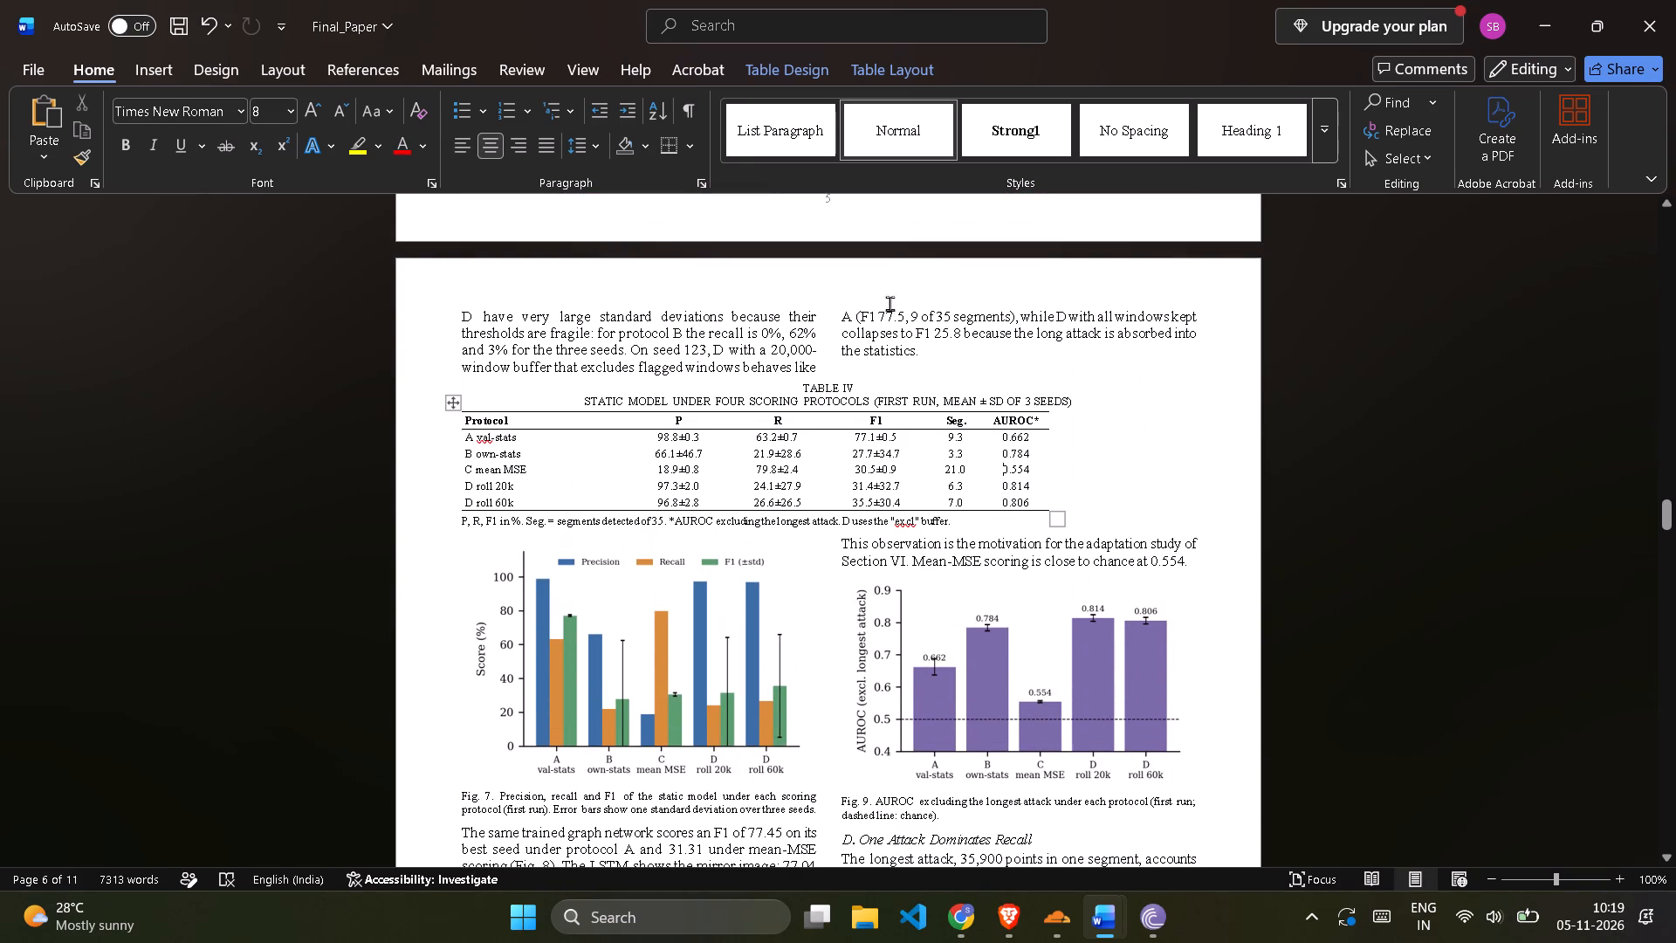
{"action": "left_click", "coordinate": [840, 430]}
{"action": "left_click_drag", "start_coordinate": [453, 406], "coordinate": [509, 407]}
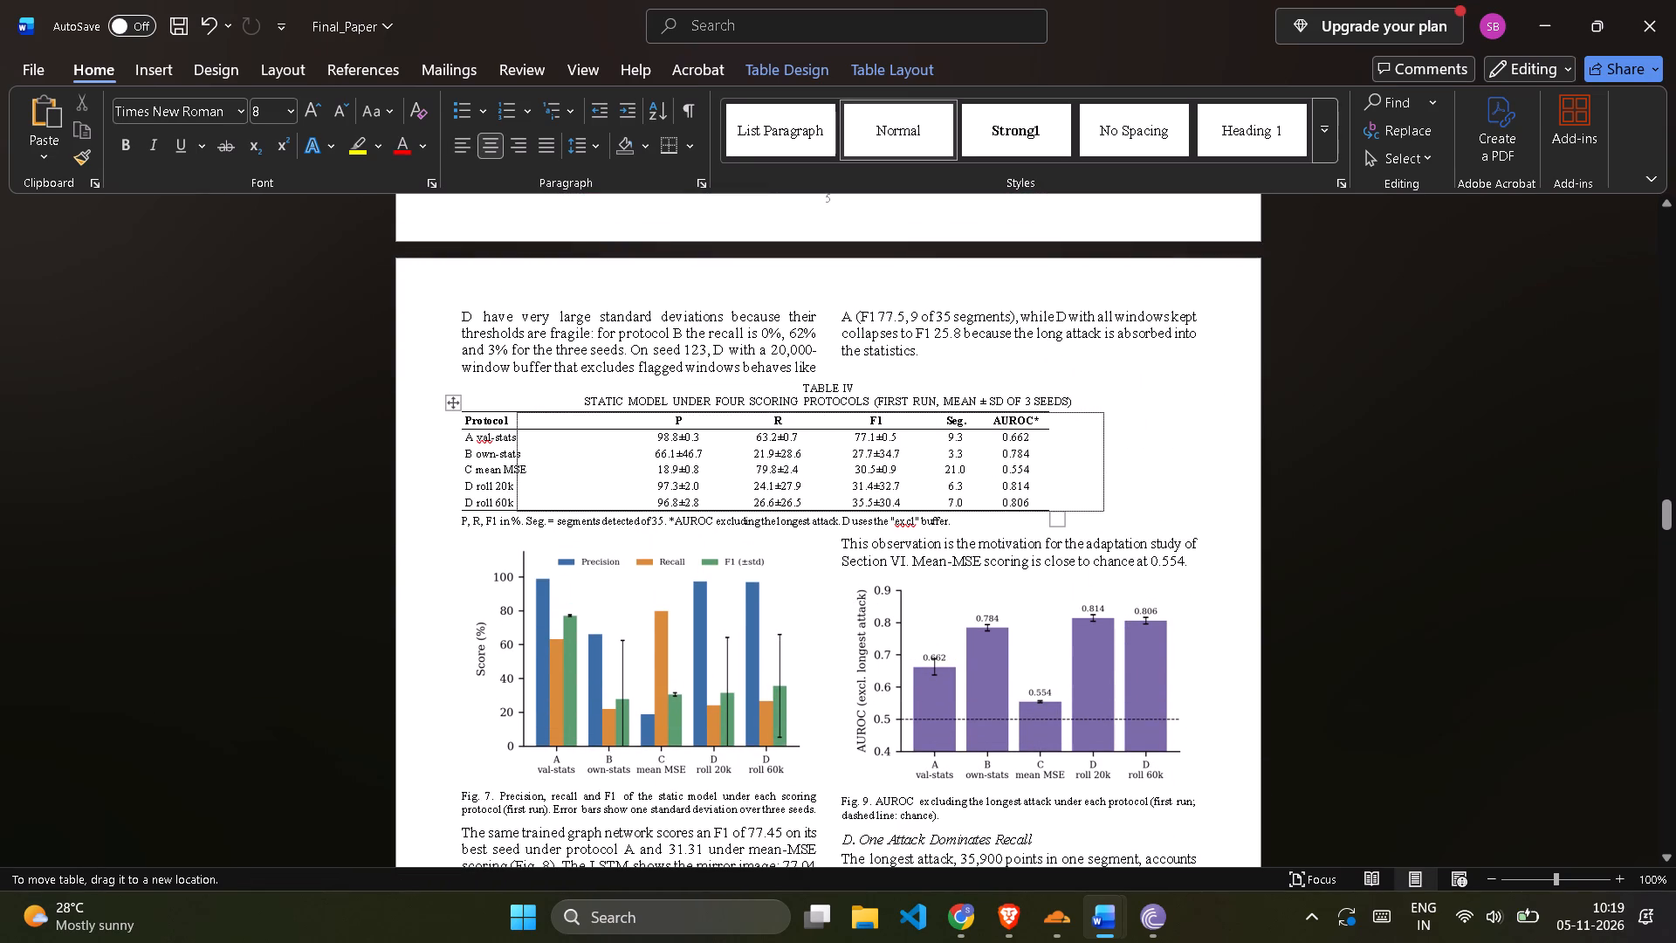
{"action": "left_click_drag", "start_coordinate": [509, 407], "coordinate": [529, 403]}
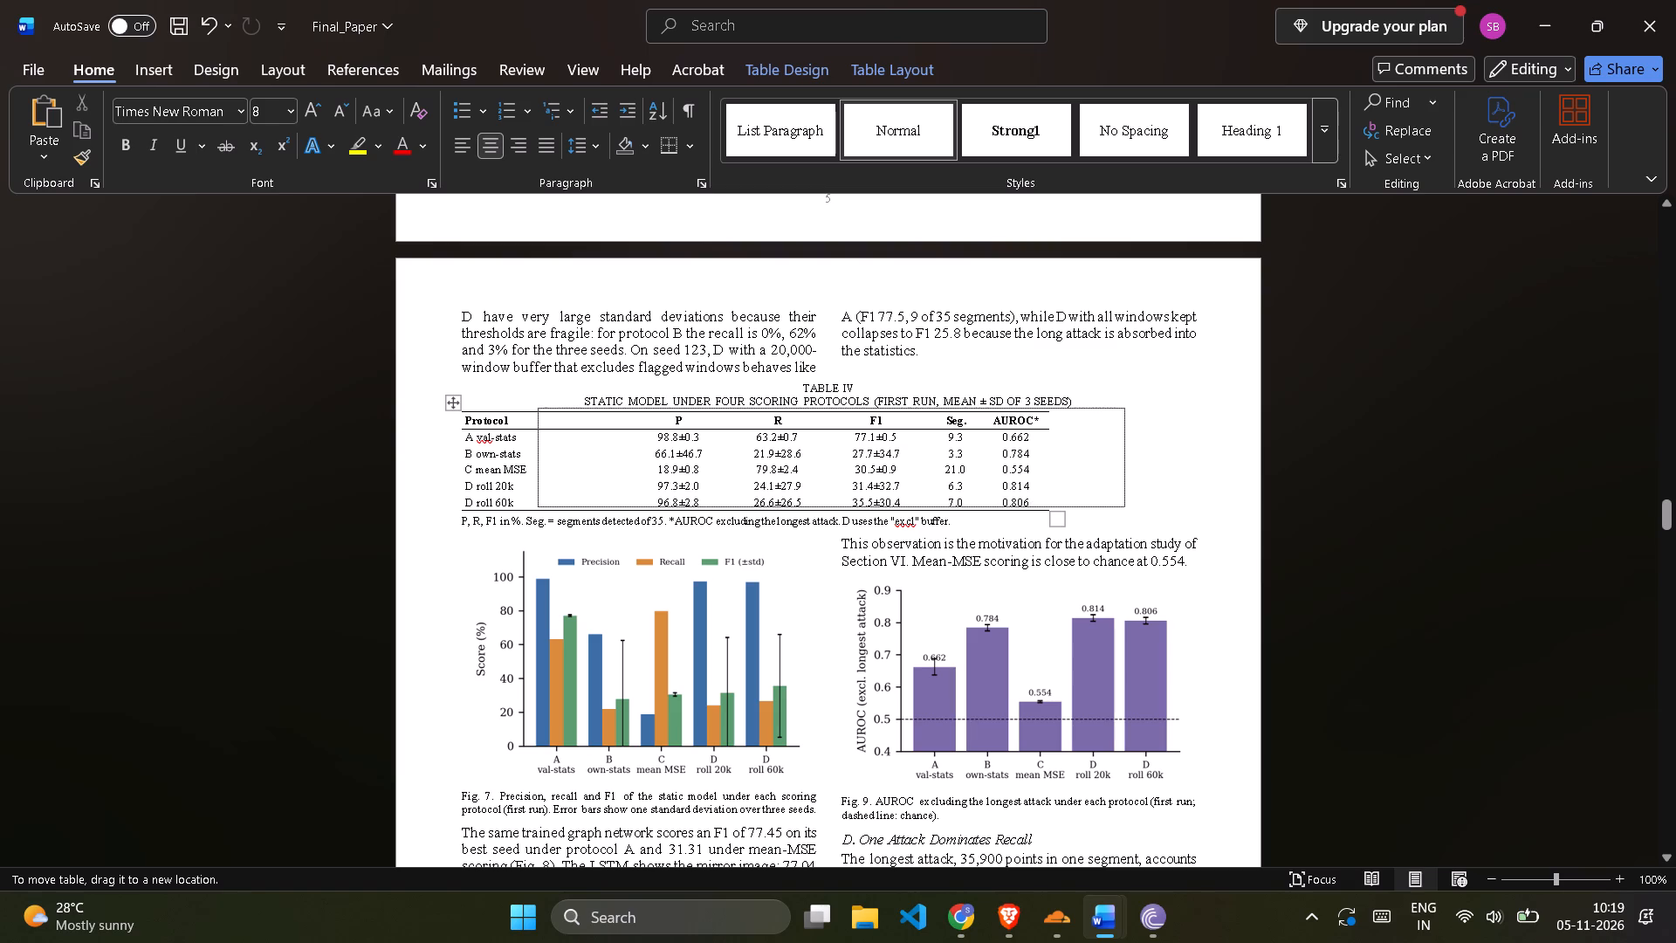
{"action": "left_click_drag", "start_coordinate": [529, 403], "coordinate": [526, 403]}
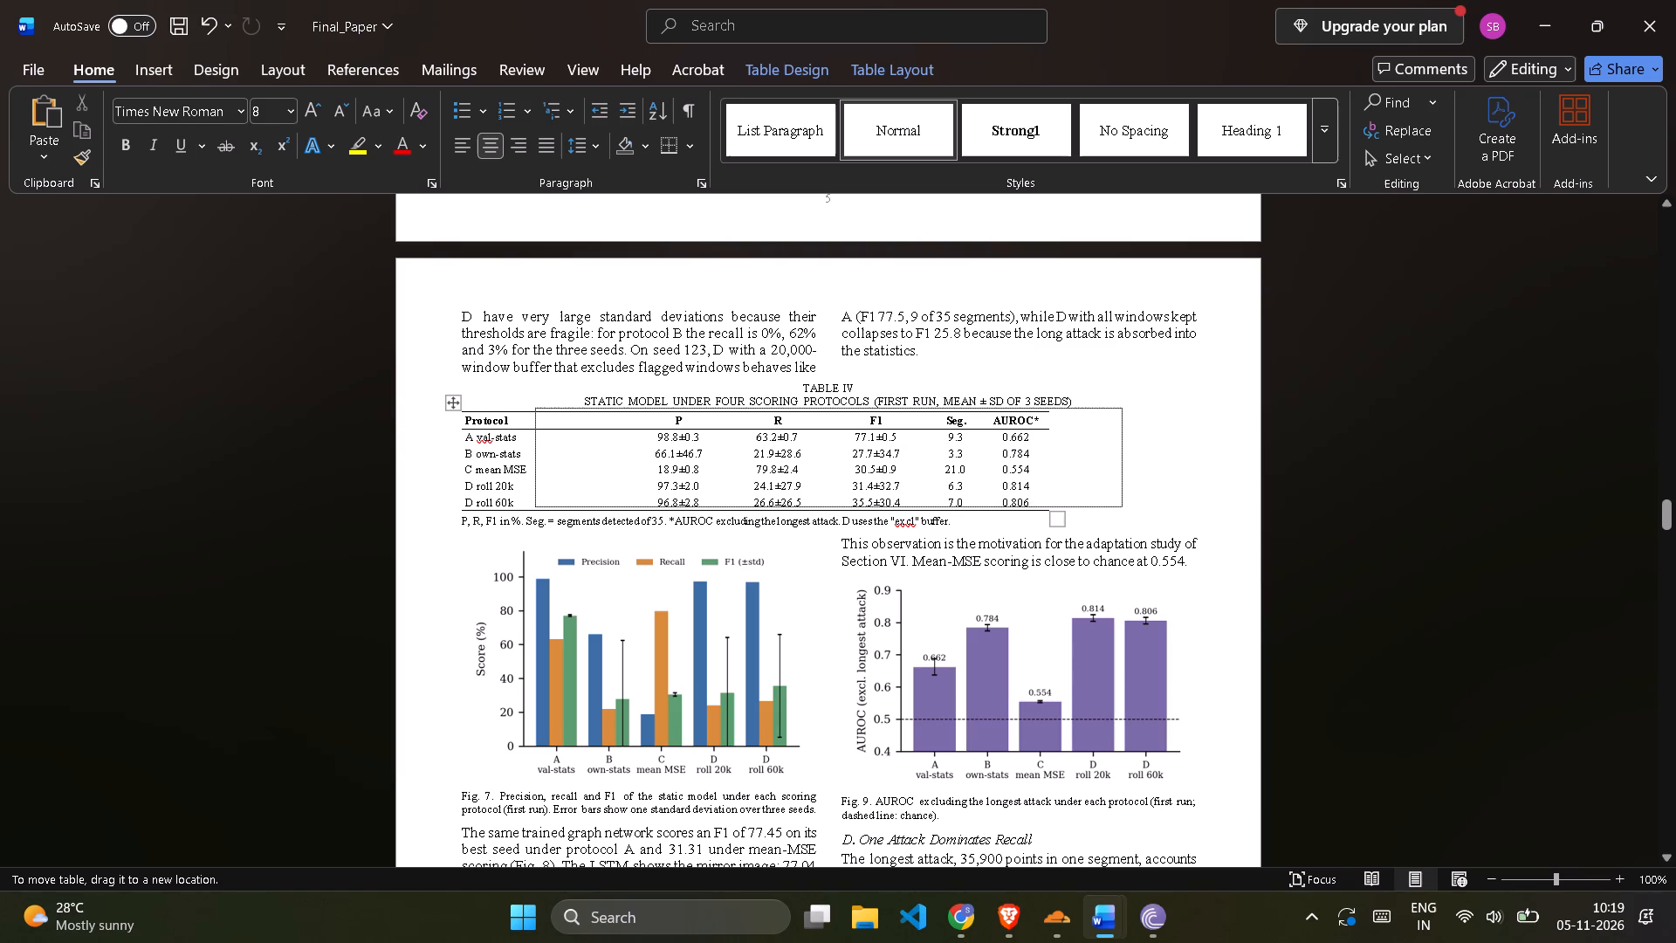
{"action": "left_click_drag", "start_coordinate": [526, 403], "coordinate": [529, 410]}
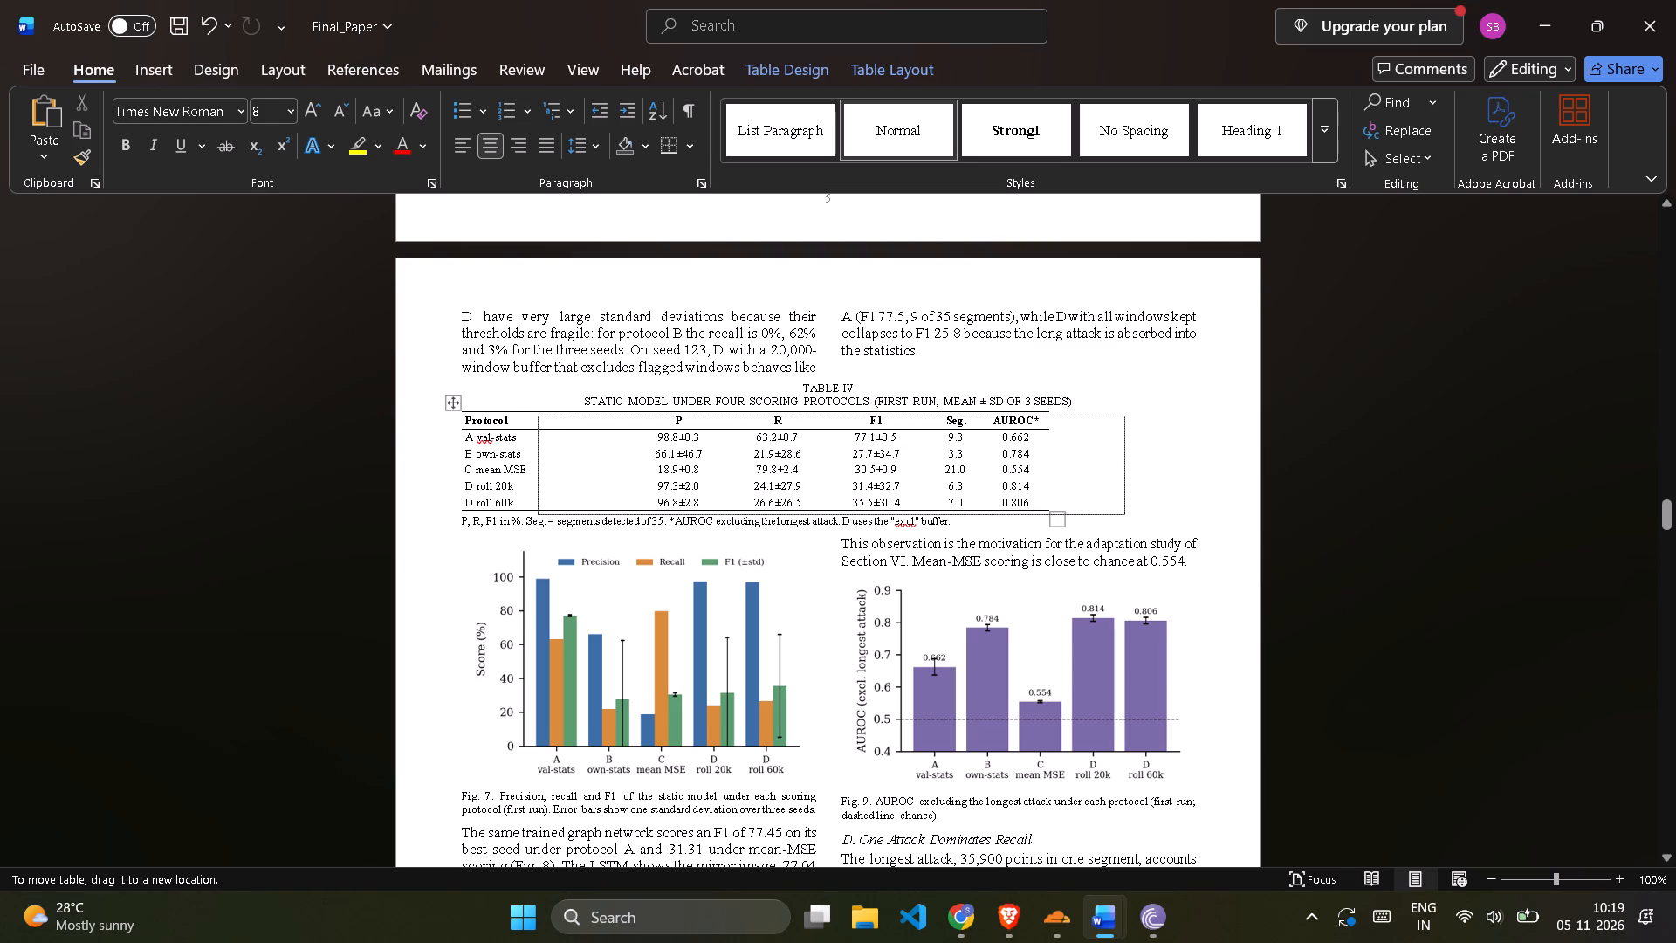
{"action": "left_click_drag", "start_coordinate": [529, 410], "coordinate": [529, 407]}
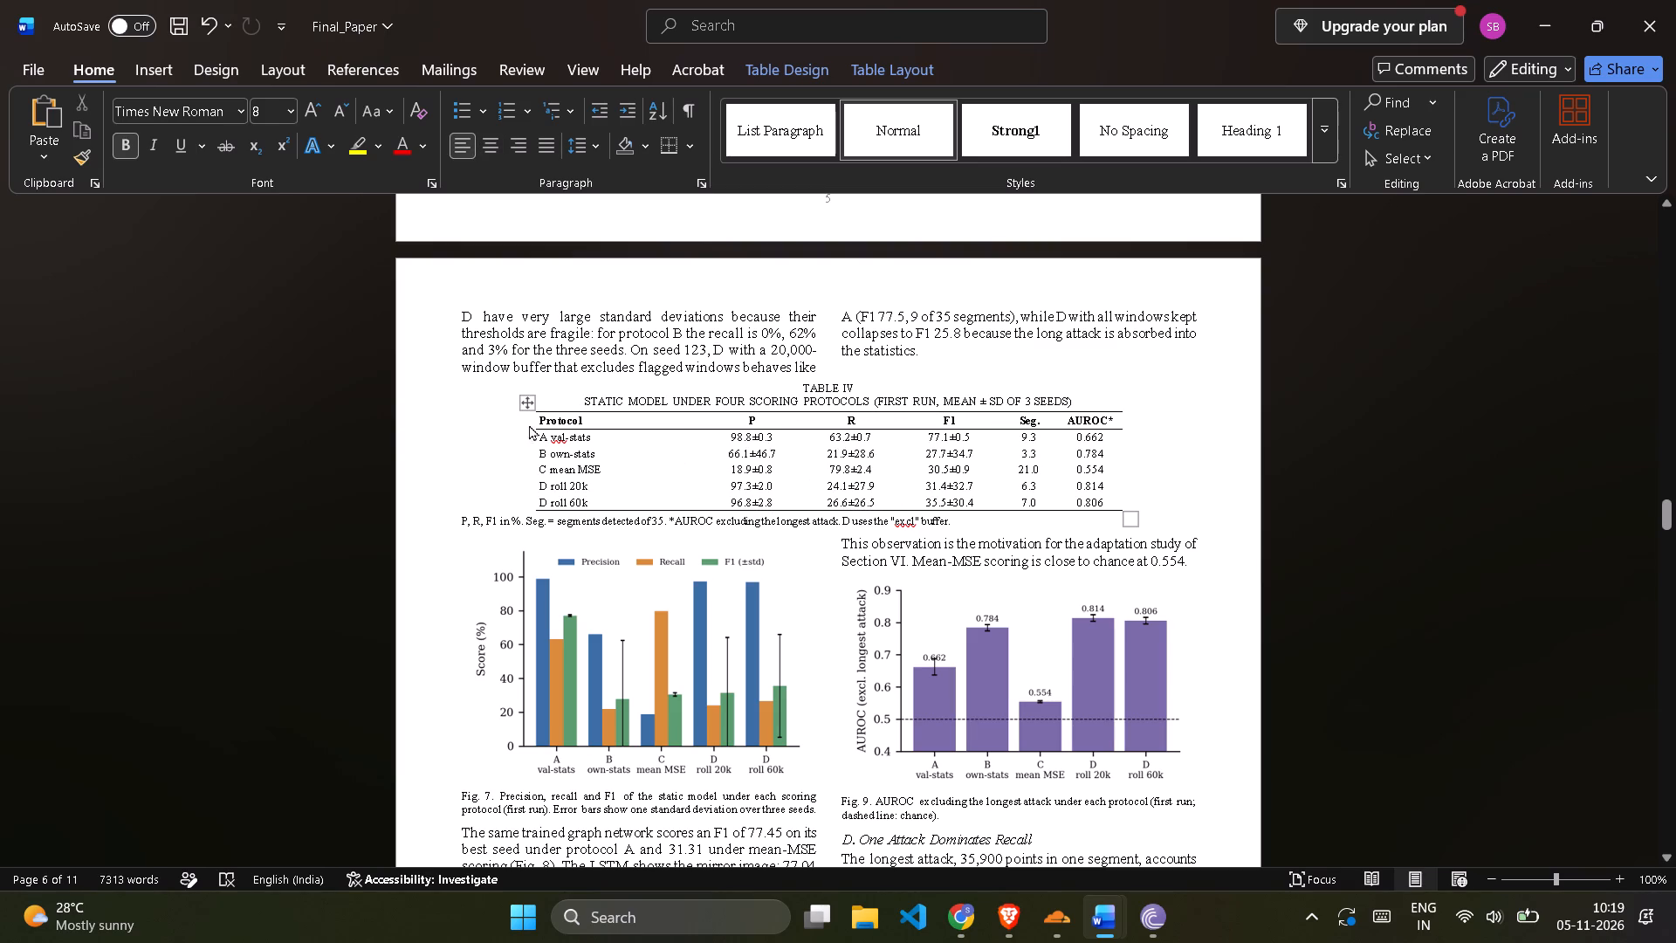
{"action": "left_click", "coordinate": [524, 402]}
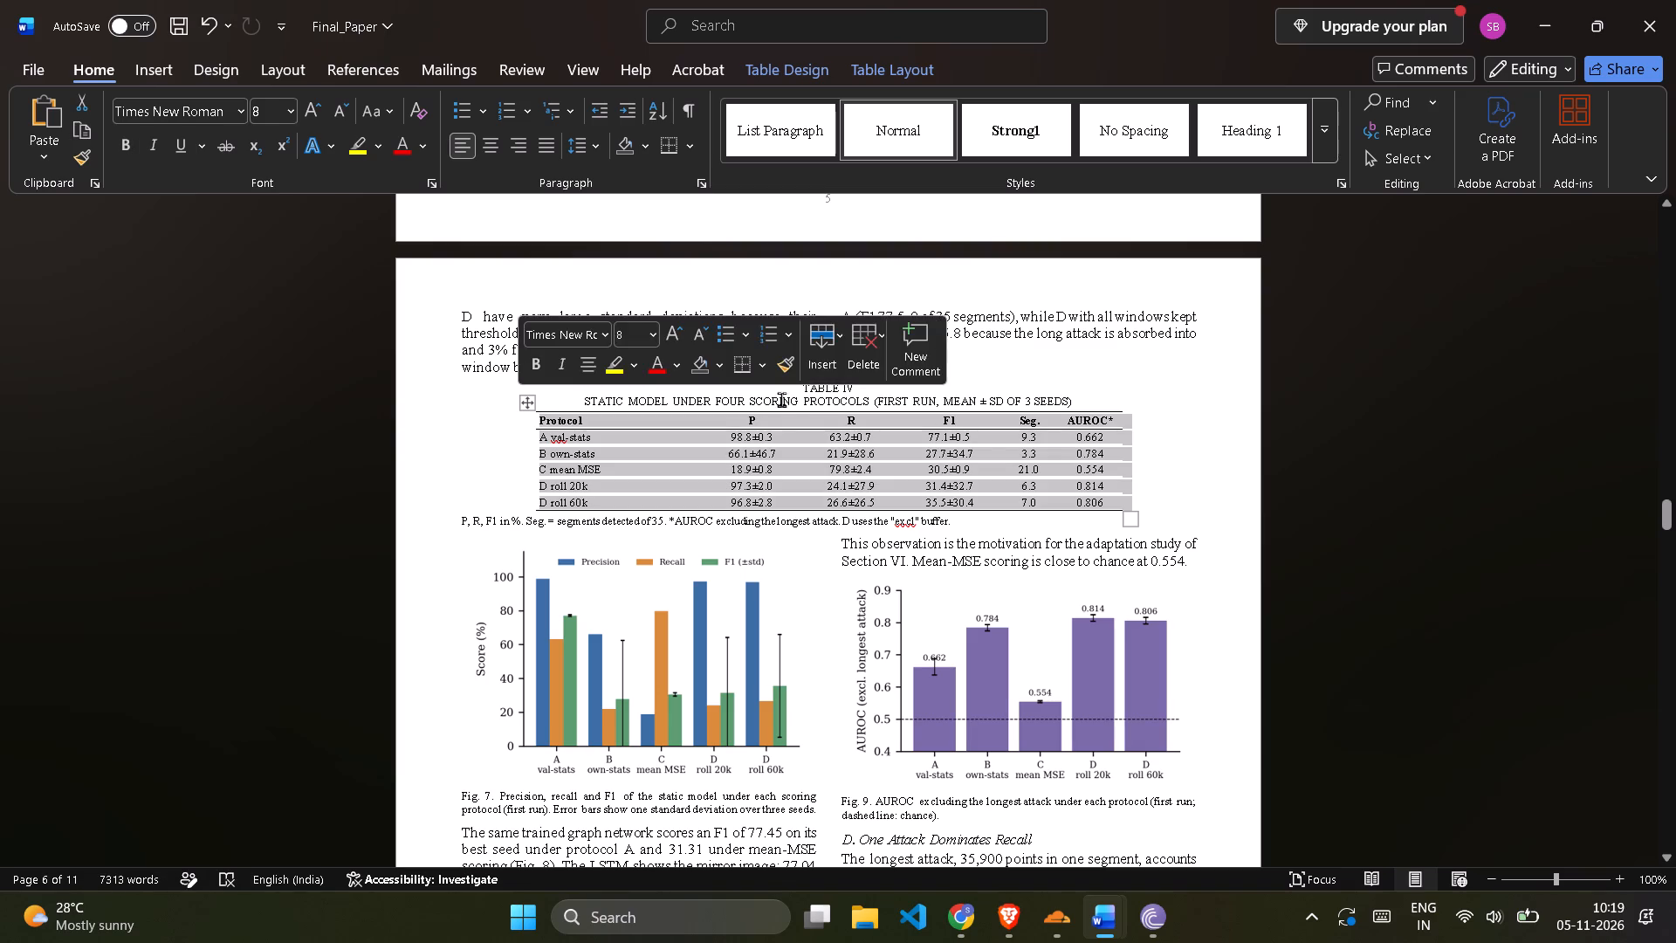
{"action": "left_click", "coordinate": [1025, 348]}
{"action": "key", "text": "ctrl+s"}
Reposition Table VI on page 8 so it sits centred beneath its caption across both columns, and save Final_Paper.
{"action": "scroll", "coordinate": [1025, 348], "scroll_direction": "down", "scroll_amount": 1}
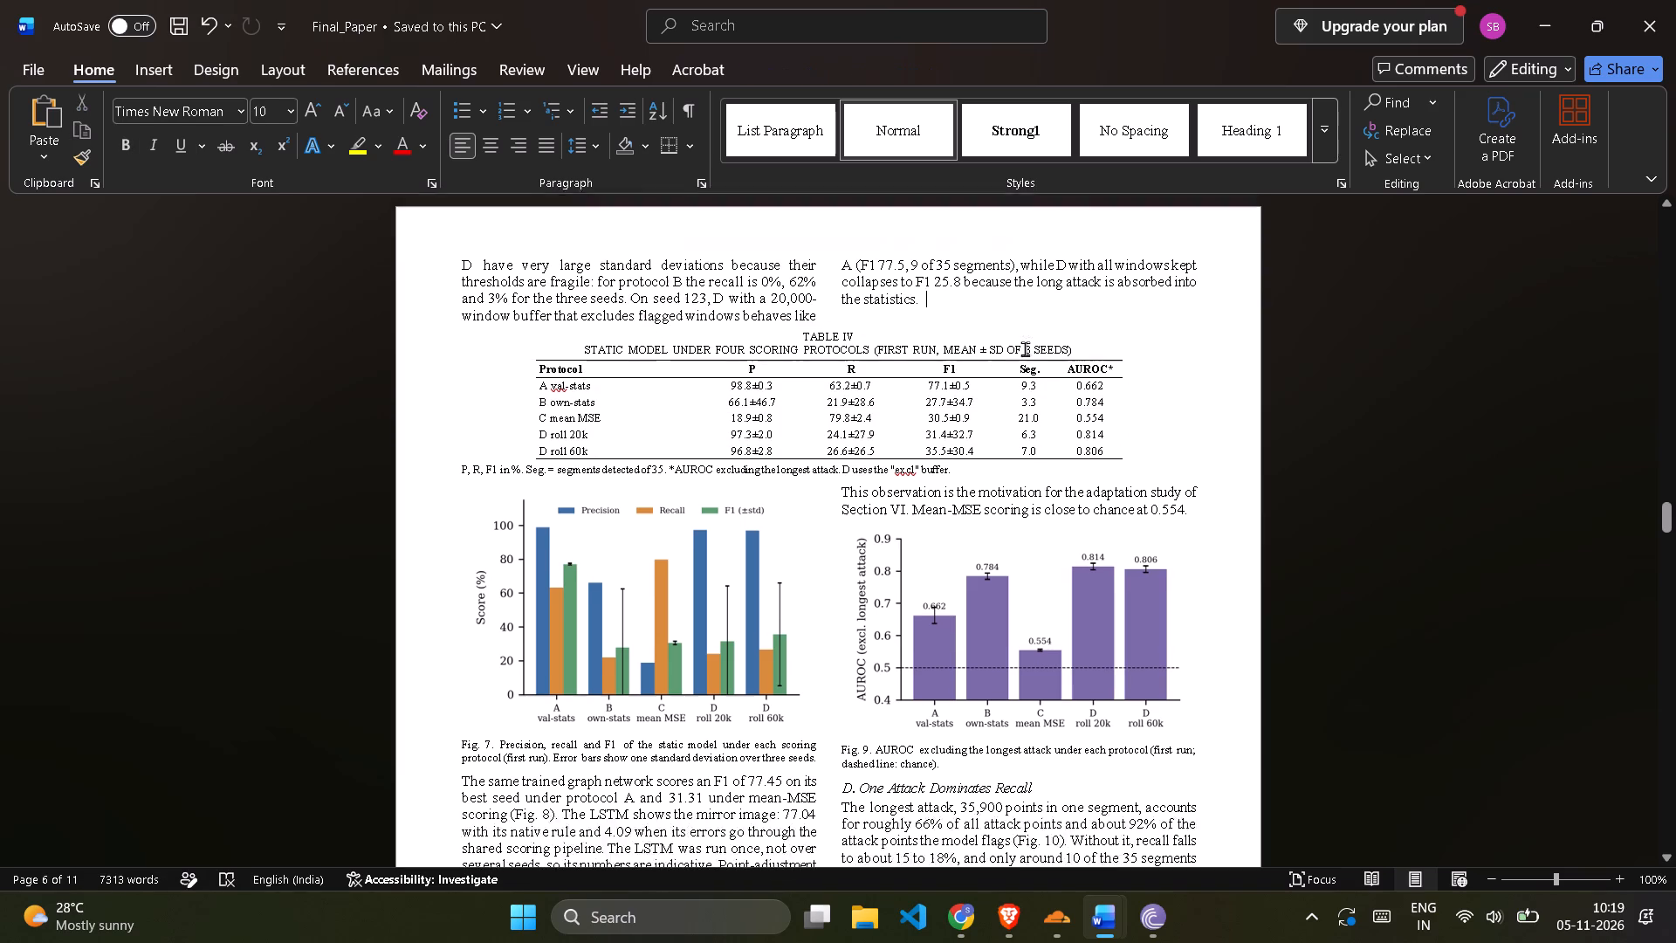
{"action": "scroll", "coordinate": [1025, 348], "scroll_direction": "down", "scroll_amount": 5}
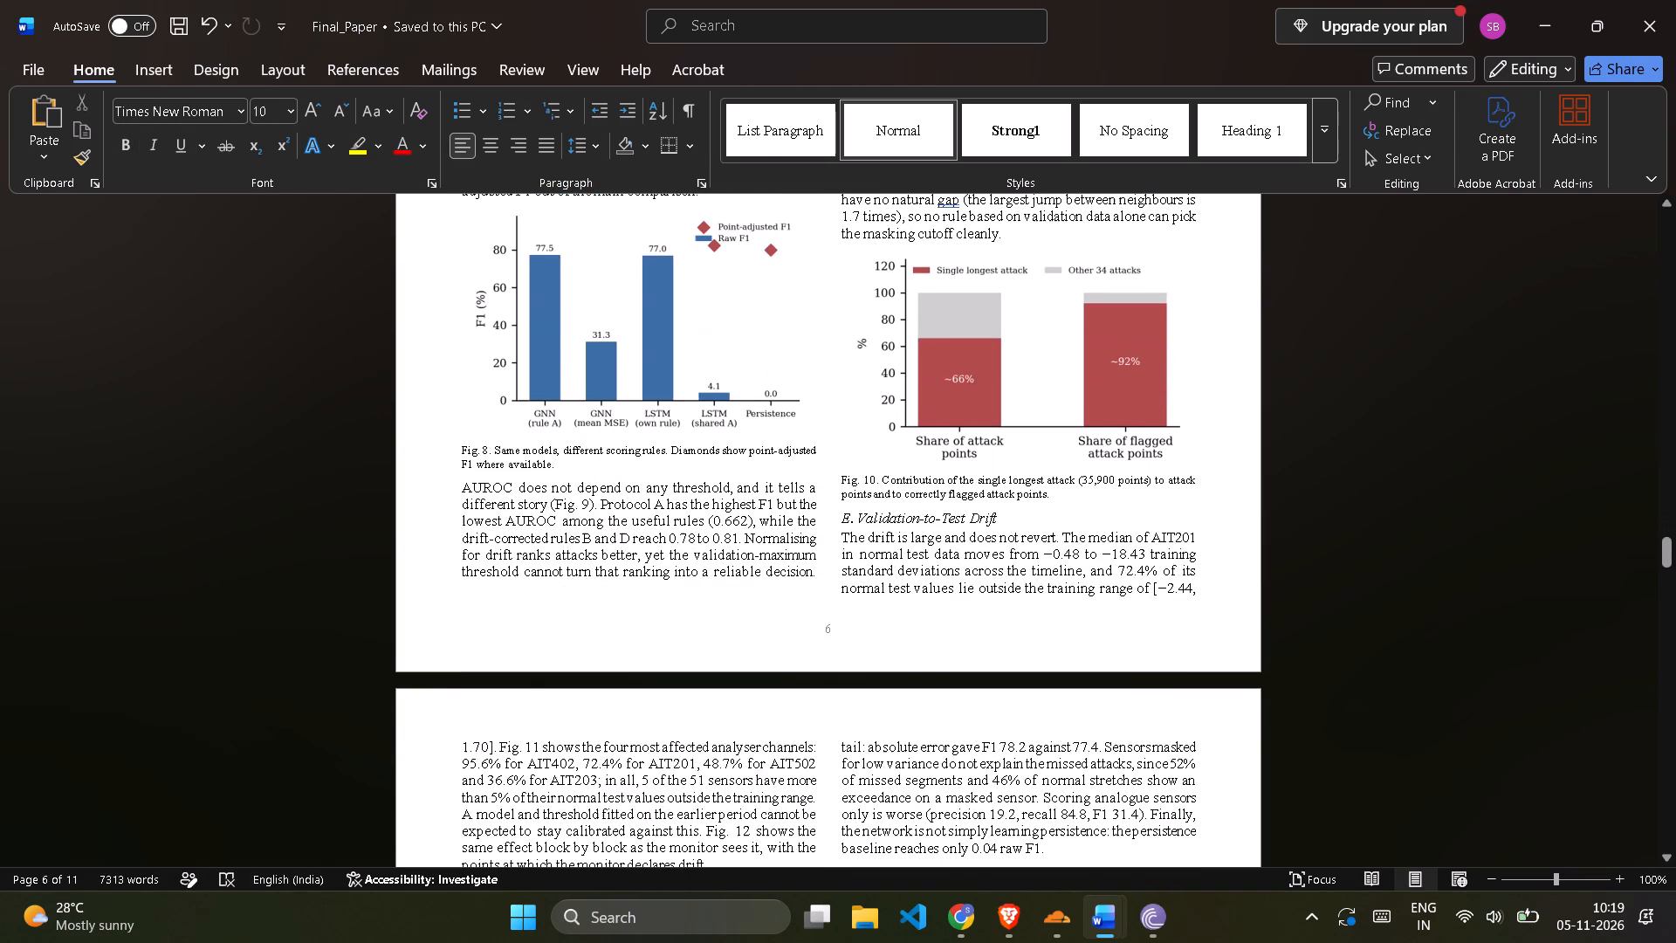
{"action": "scroll", "coordinate": [1025, 348], "scroll_direction": "down", "scroll_amount": 3}
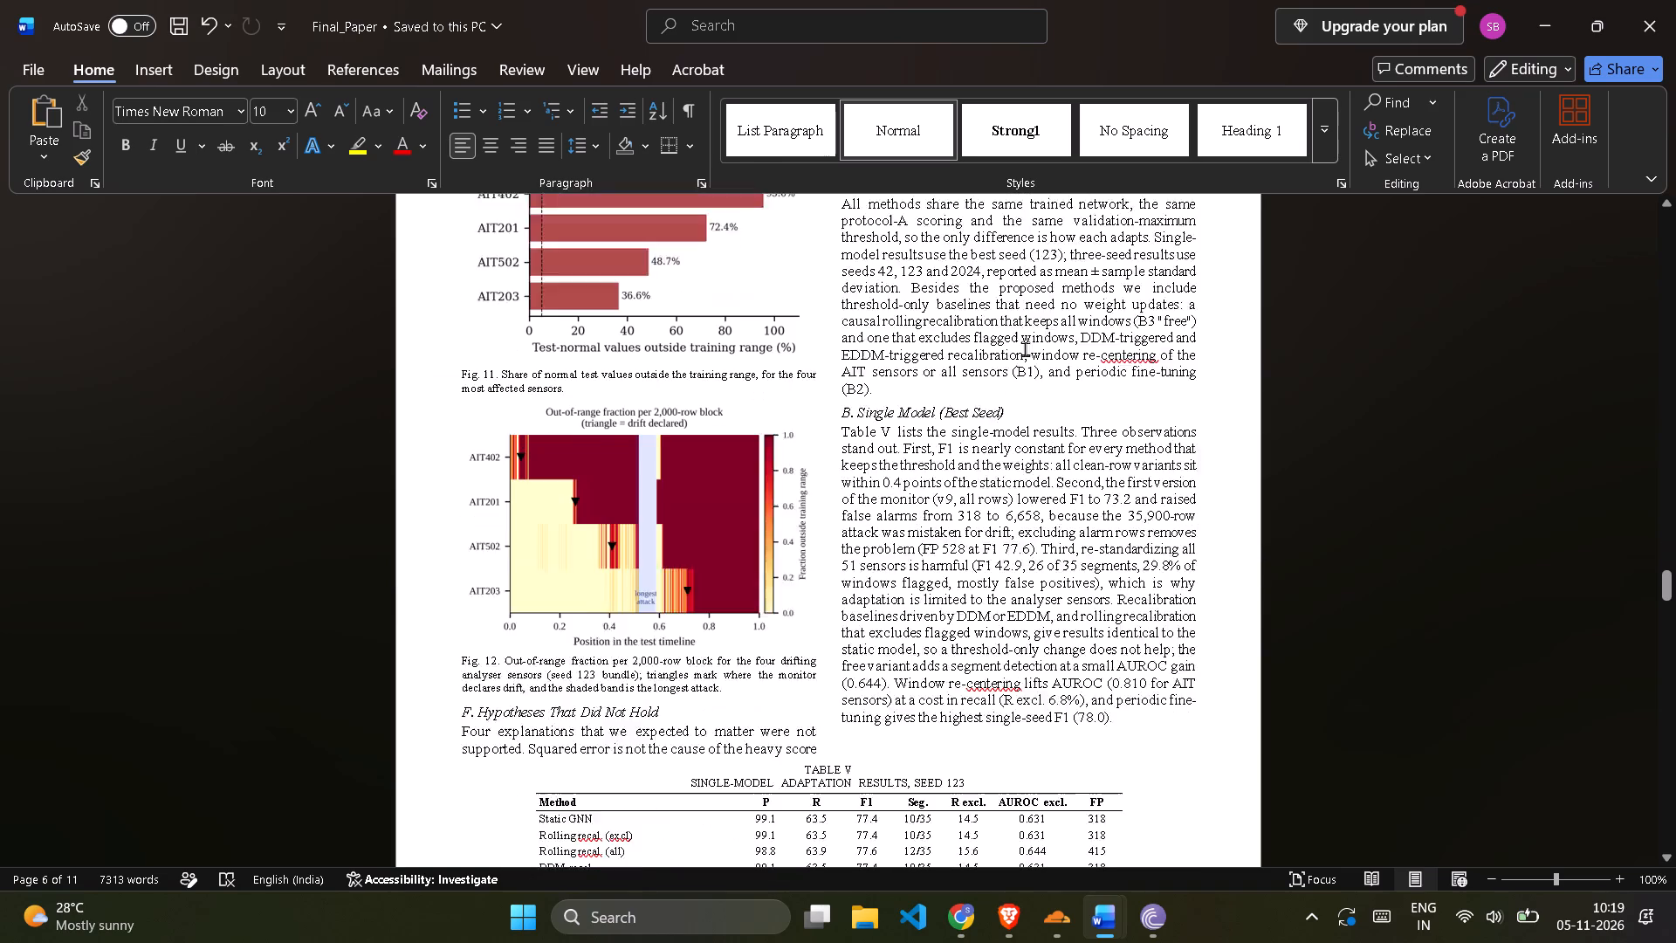
{"action": "scroll", "coordinate": [1025, 348], "scroll_direction": "down", "scroll_amount": 2}
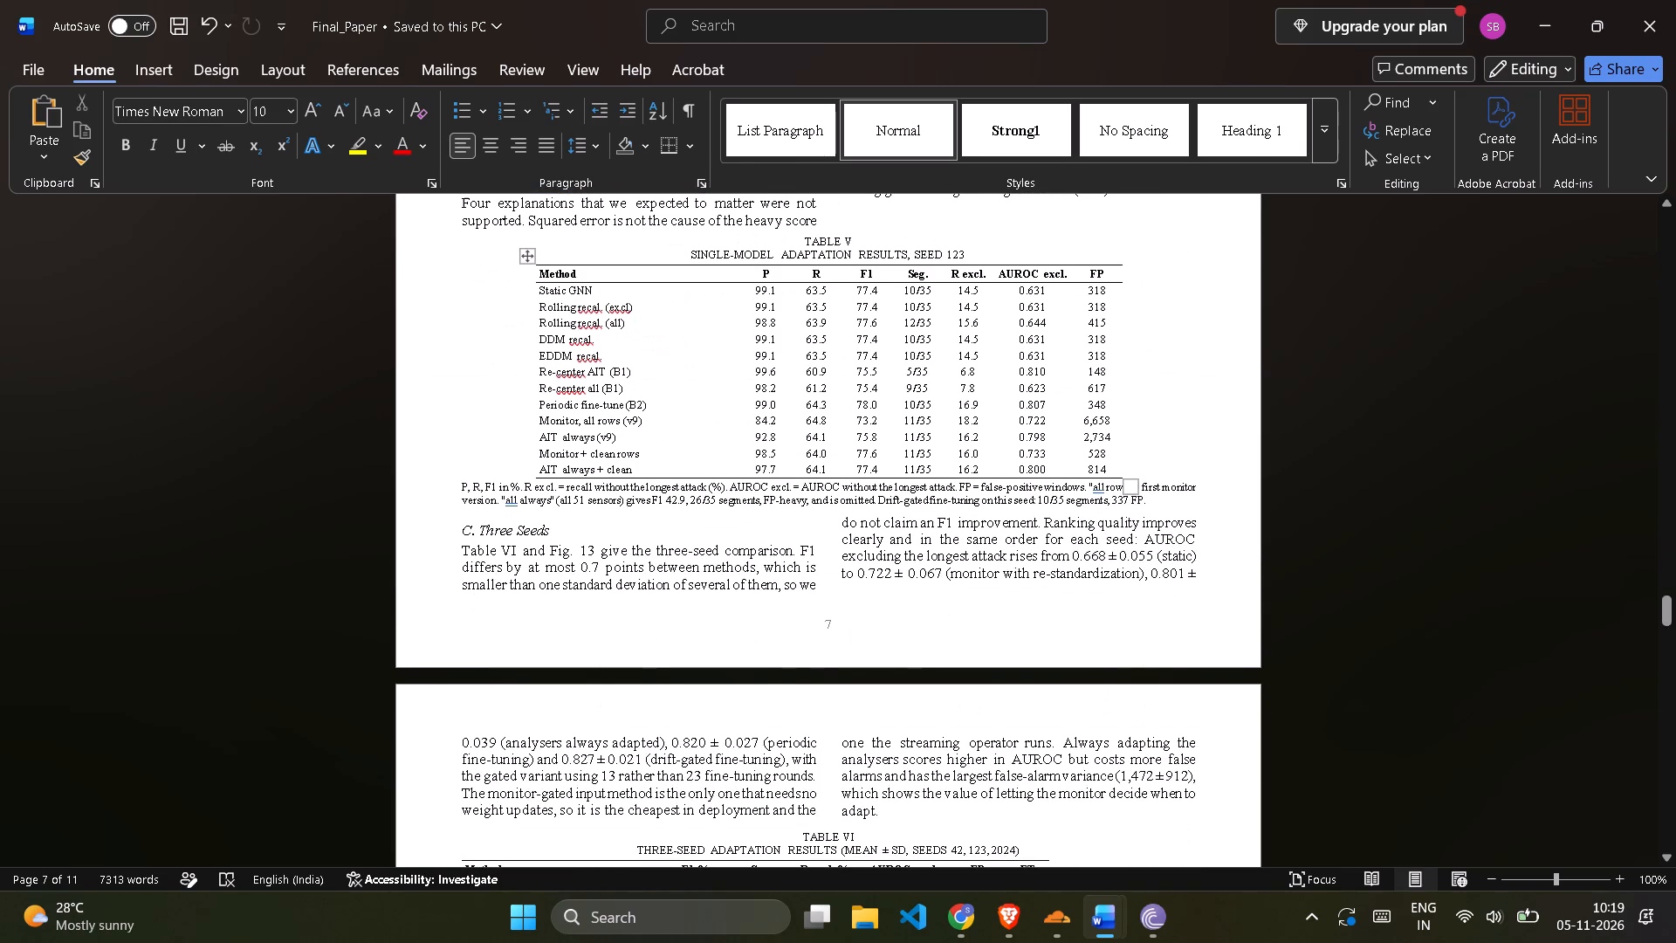
{"action": "scroll", "coordinate": [1172, 529], "scroll_direction": "down", "scroll_amount": 3}
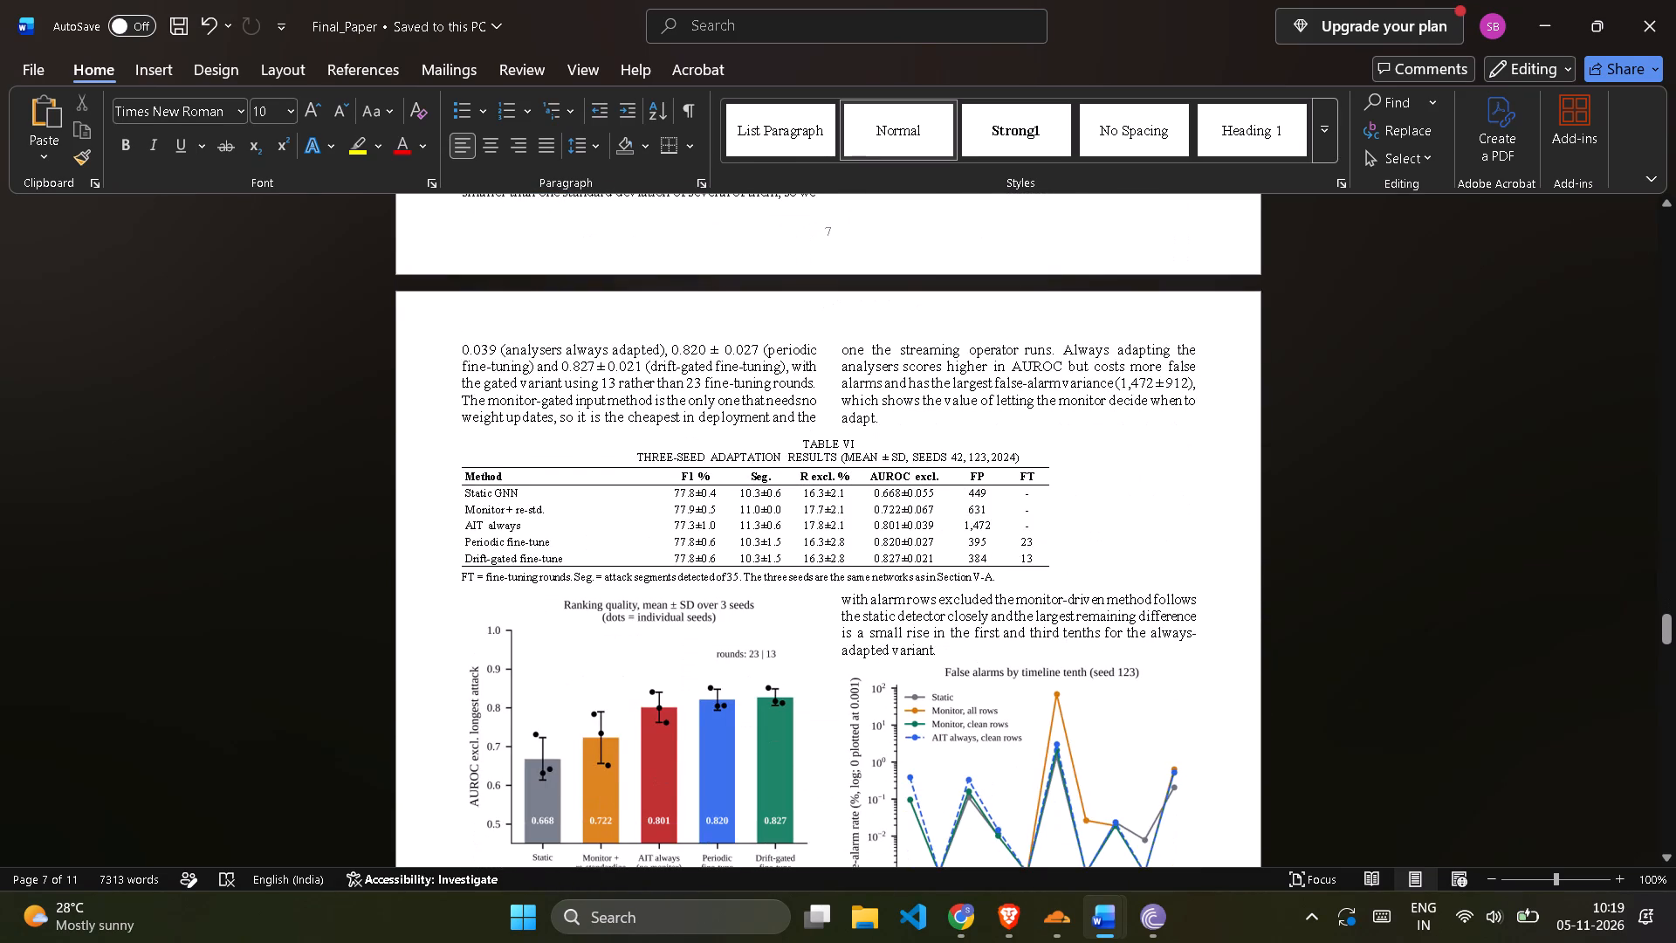
{"action": "left_click", "coordinate": [854, 558]}
{"action": "left_click_drag", "start_coordinate": [450, 455], "coordinate": [473, 458]}
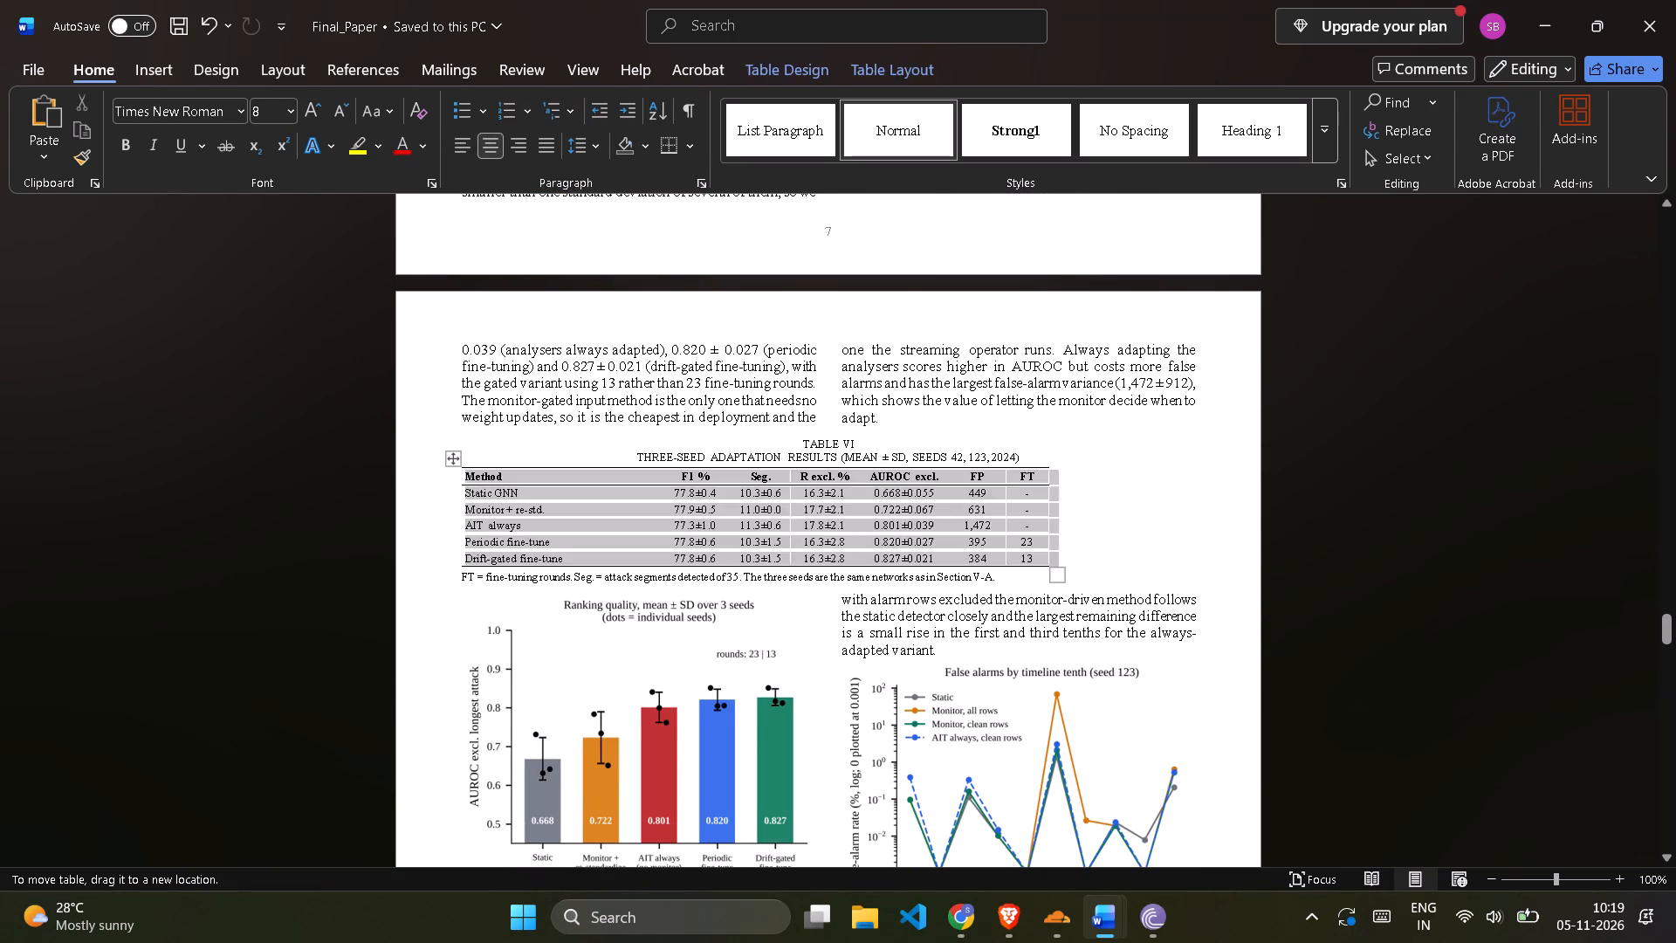
{"action": "left_click_drag", "start_coordinate": [473, 458], "coordinate": [519, 457]}
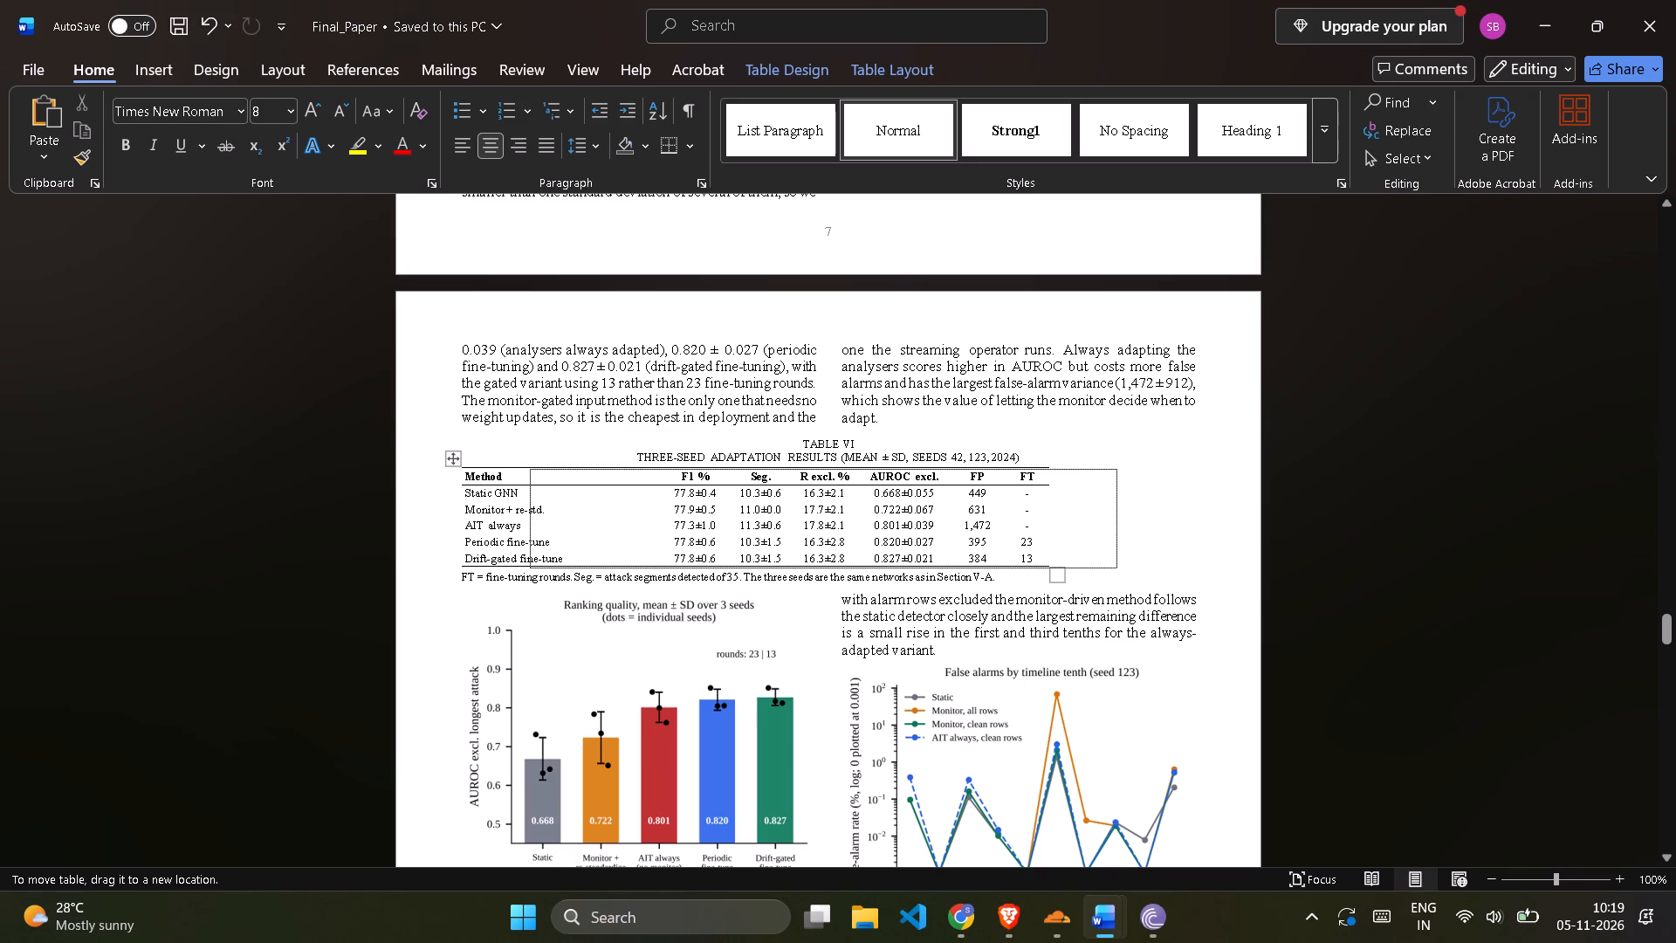
{"action": "left_click_drag", "start_coordinate": [519, 457], "coordinate": [537, 457]}
{"action": "left_click_drag", "start_coordinate": [537, 457], "coordinate": [530, 457]}
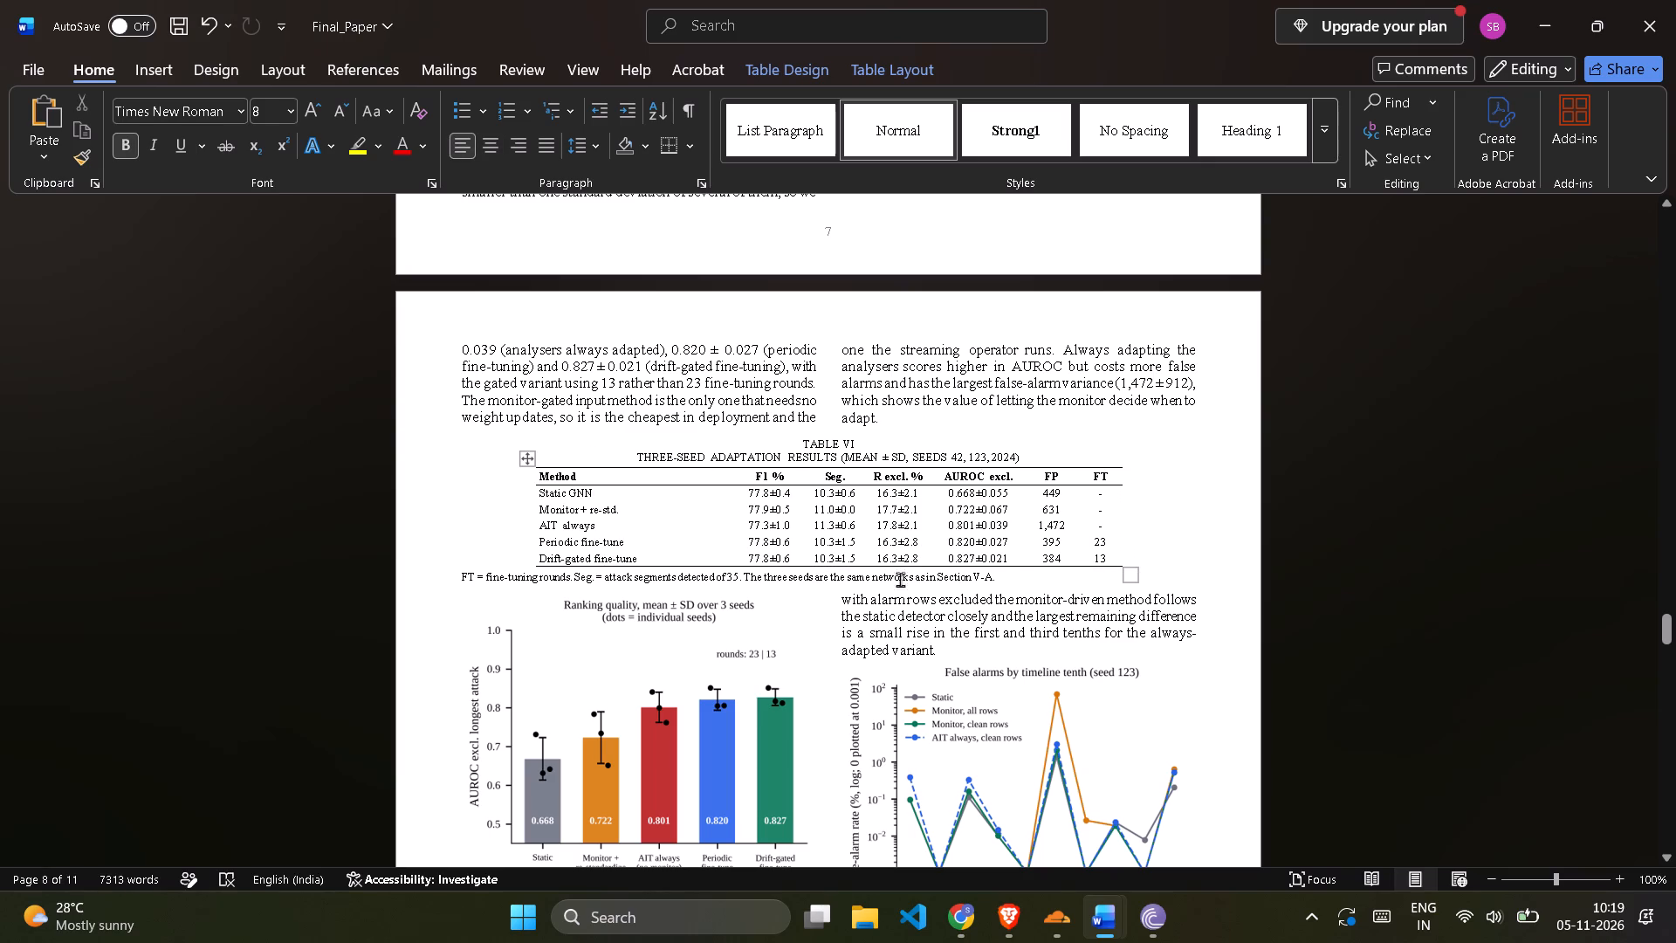
{"action": "key", "text": "ctrl+s"}
Examine the remaining figures and tables of Final_Paper from Fig. 13 on, including the dashboard screenshots in Figs. 17 and 18.
{"action": "scroll", "coordinate": [912, 594], "scroll_direction": "down", "scroll_amount": 3}
{"action": "scroll", "coordinate": [912, 594], "scroll_direction": "up", "scroll_amount": 1}
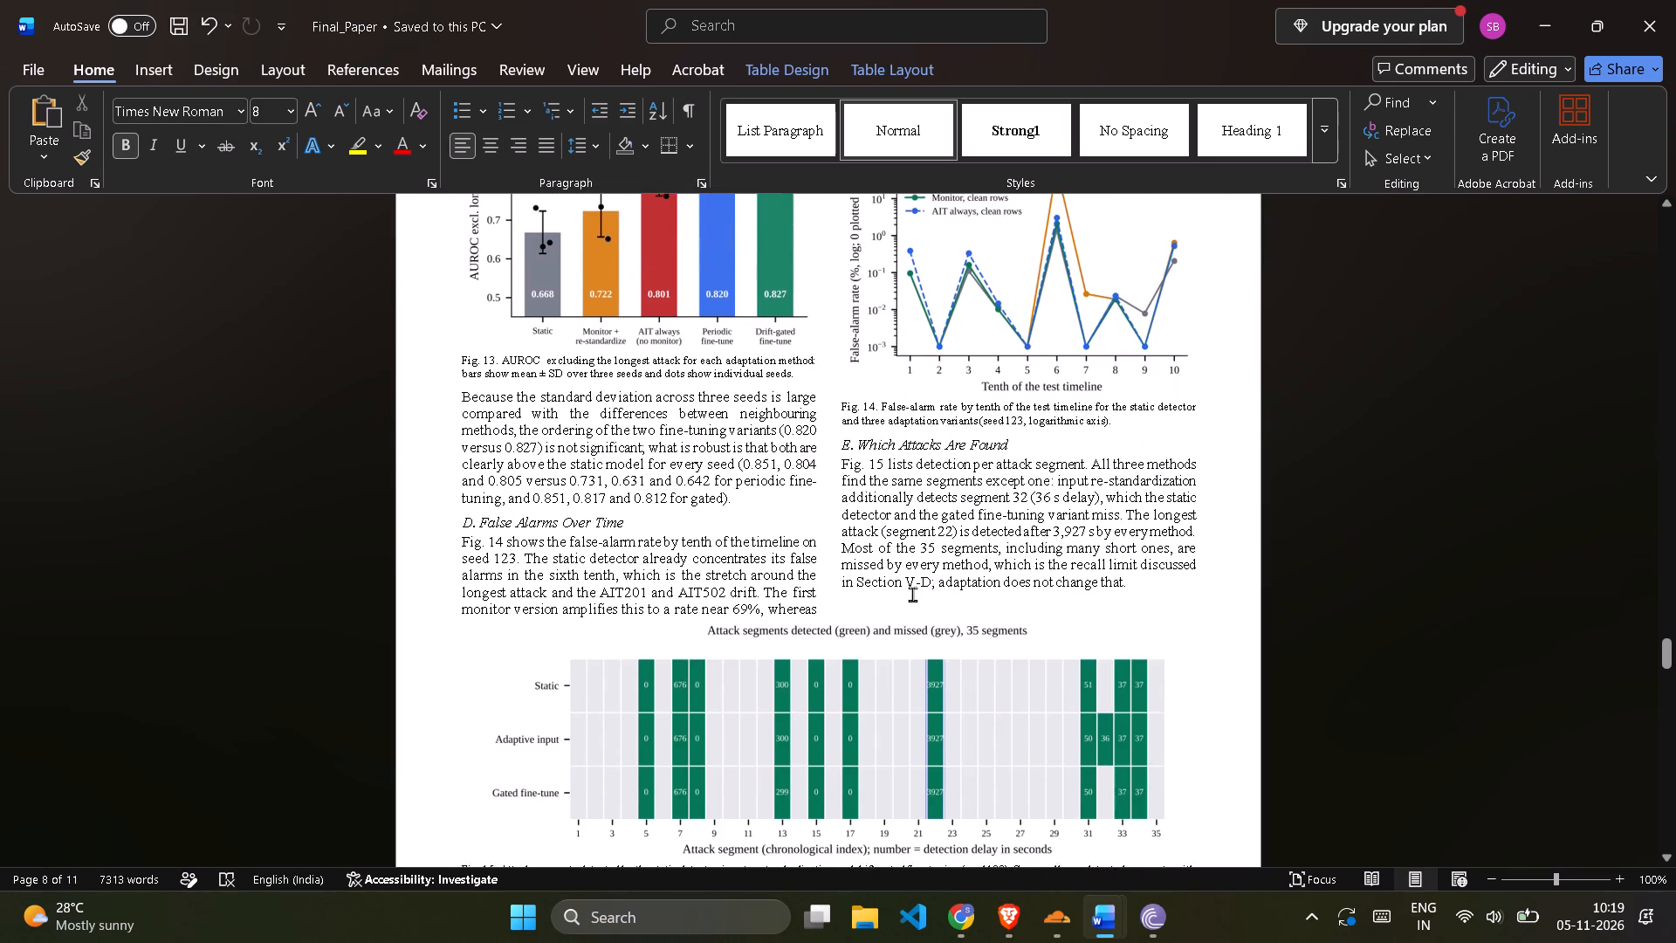
{"action": "scroll", "coordinate": [912, 594], "scroll_direction": "up", "scroll_amount": 1}
{"action": "left_click", "coordinate": [706, 450]}
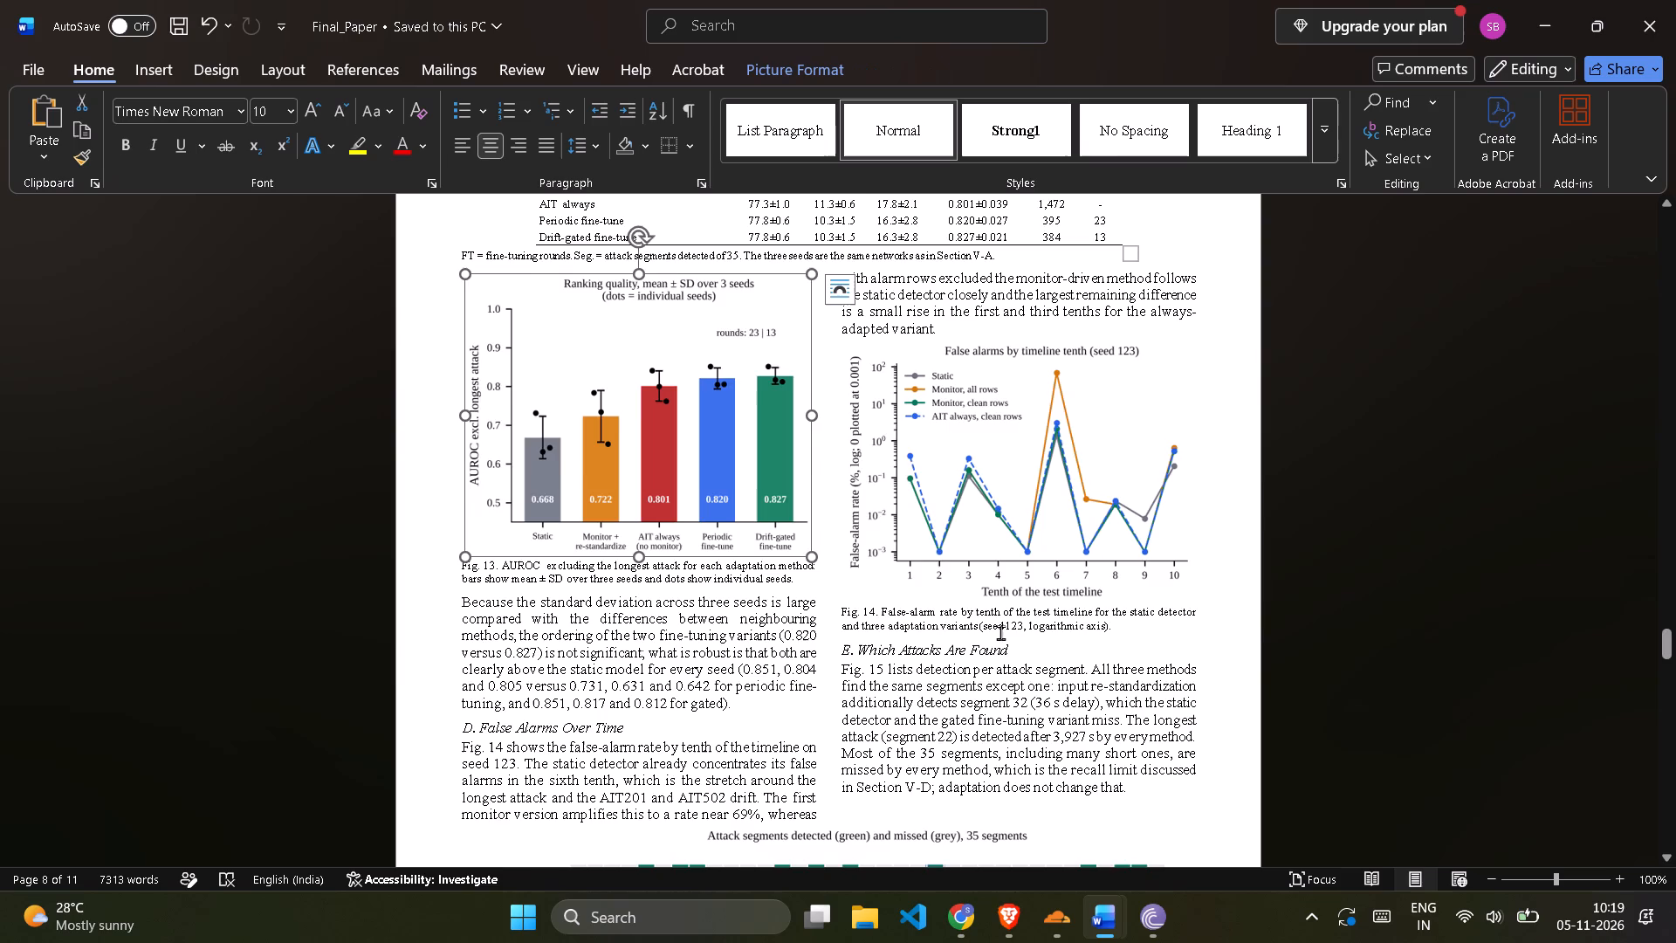
{"action": "scroll", "coordinate": [1000, 632], "scroll_direction": "down", "scroll_amount": 7}
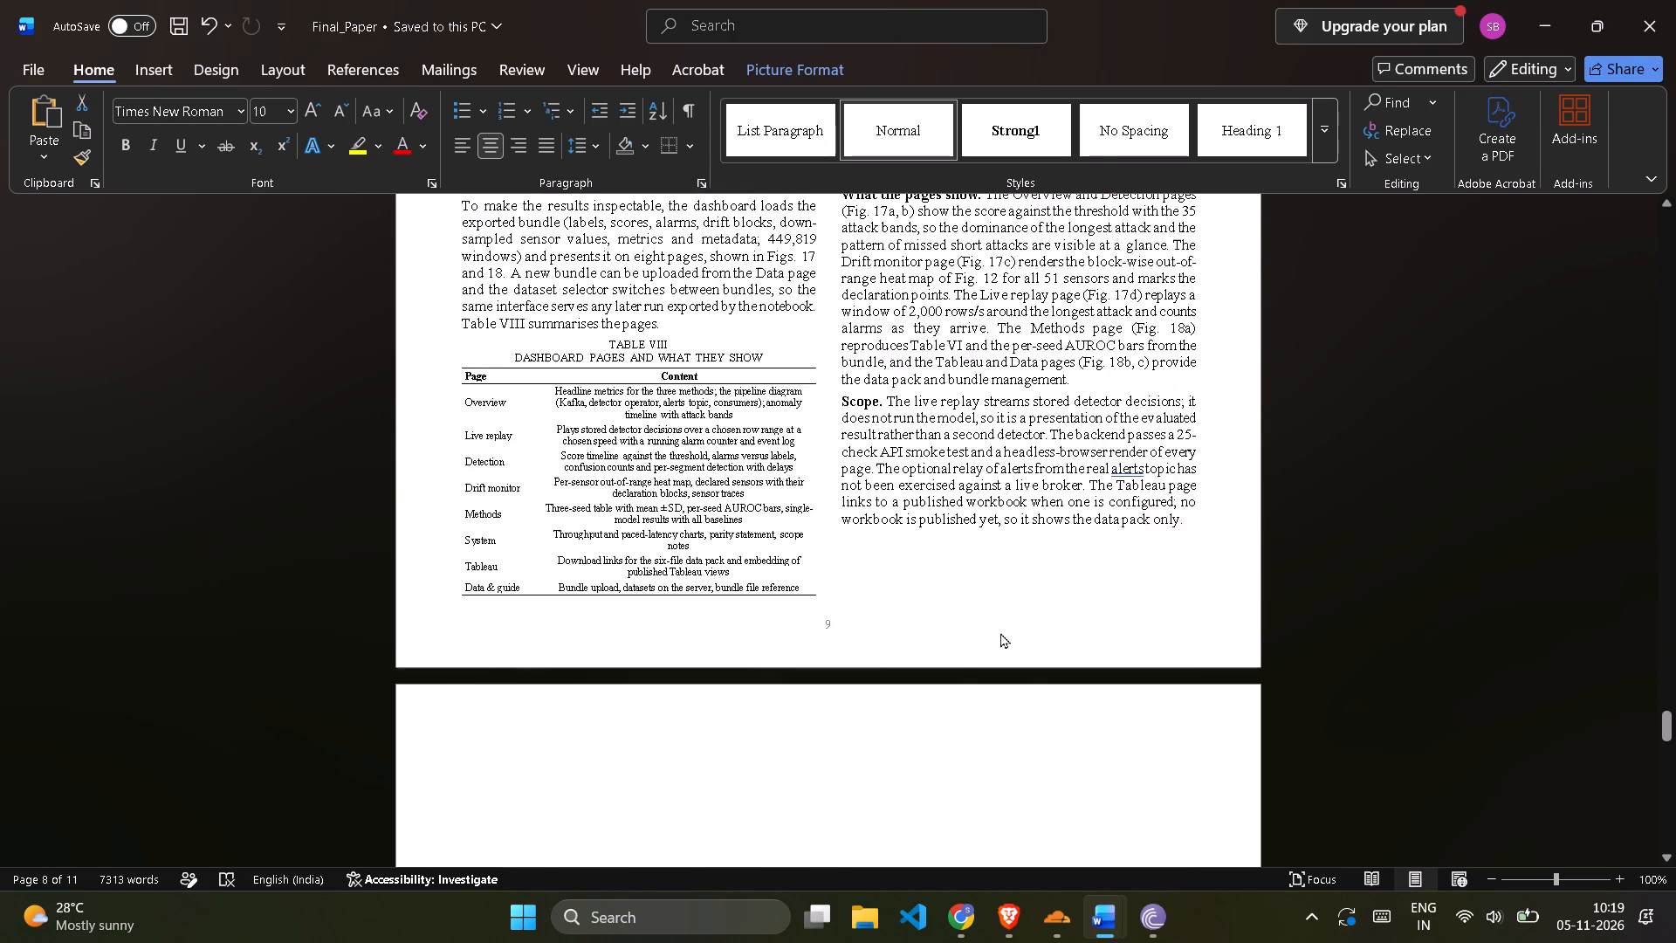
{"action": "scroll", "coordinate": [1000, 632], "scroll_direction": "down", "scroll_amount": 4}
{"action": "scroll", "coordinate": [1000, 632], "scroll_direction": "up", "scroll_amount": 1}
{"action": "scroll", "coordinate": [1000, 632], "scroll_direction": "down", "scroll_amount": 1}
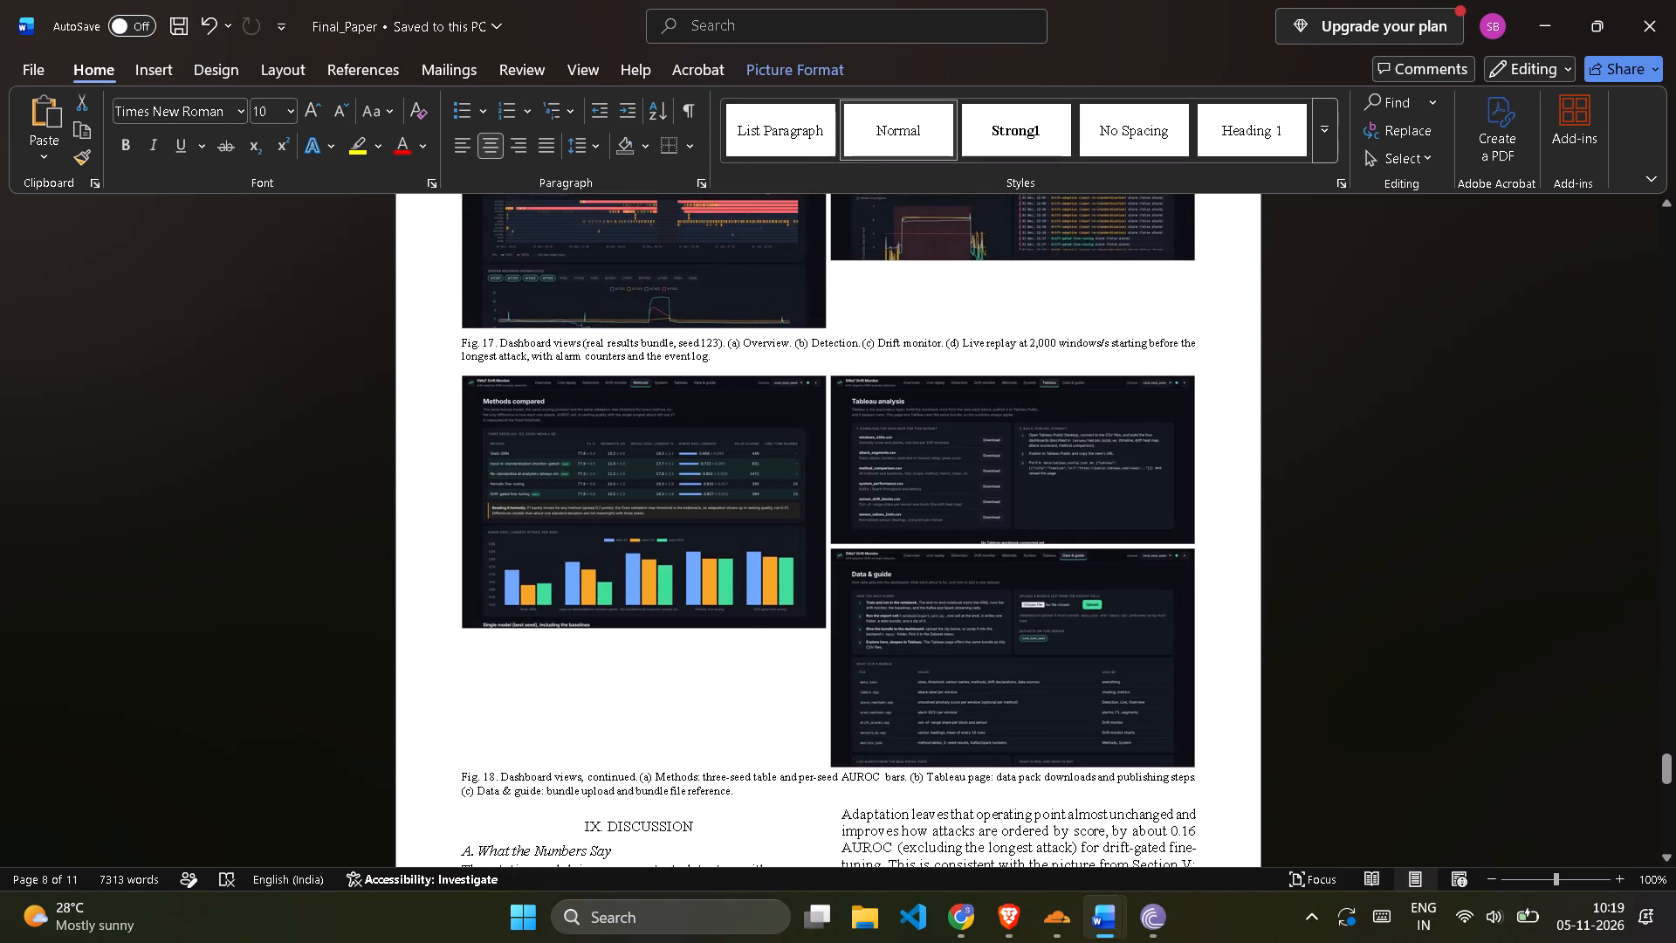
{"action": "scroll", "coordinate": [1000, 632], "scroll_direction": "down", "scroll_amount": 1}
{"action": "scroll", "coordinate": [1000, 632], "scroll_direction": "up", "scroll_amount": 1}
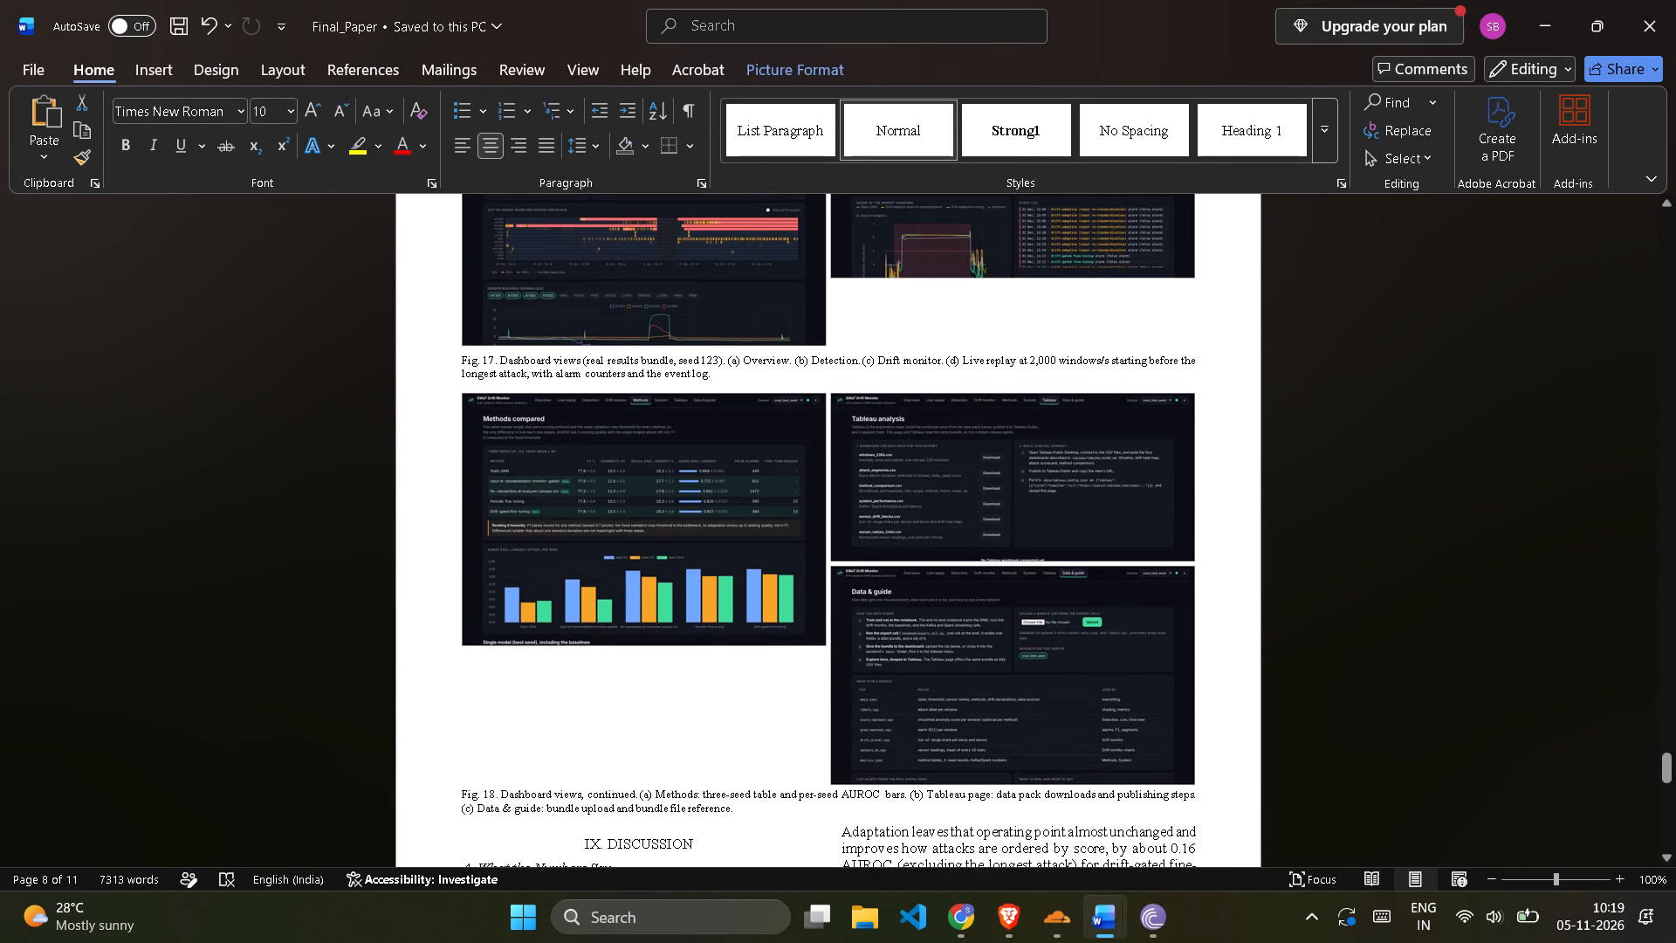
{"action": "left_click", "coordinate": [938, 480]}
{"action": "scroll", "coordinate": [834, 446], "scroll_direction": "up", "scroll_amount": 1}
{"action": "left_click", "coordinate": [699, 415]}
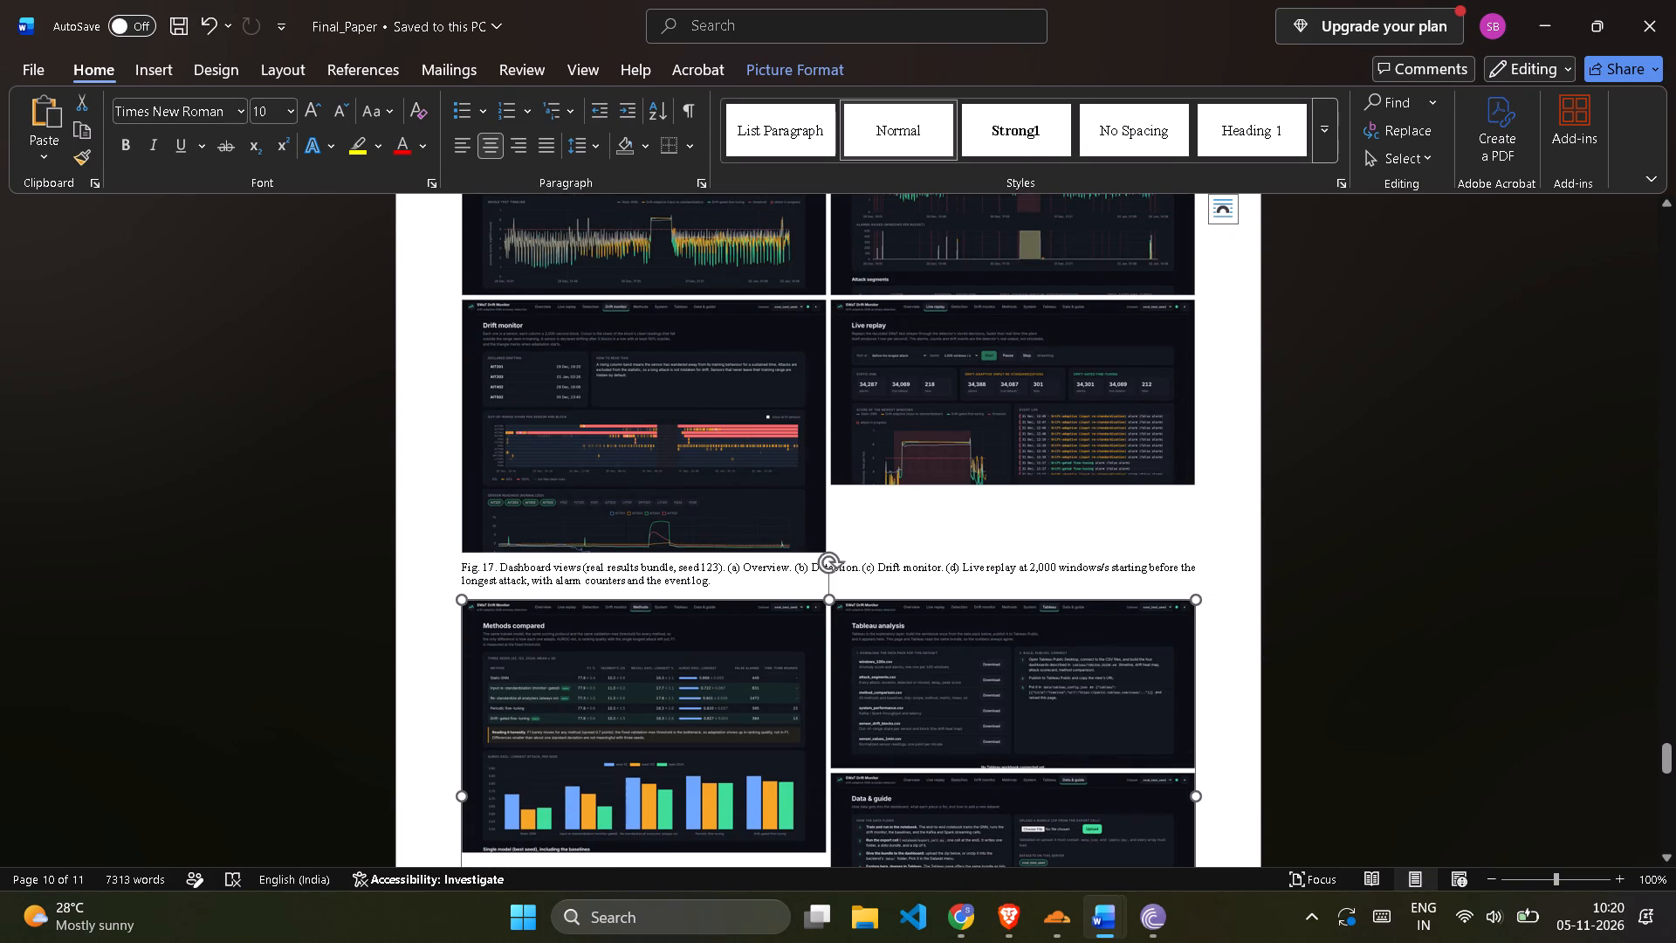
{"action": "scroll", "coordinate": [699, 415], "scroll_direction": "up", "scroll_amount": 2}
{"action": "left_click", "coordinate": [986, 701]}
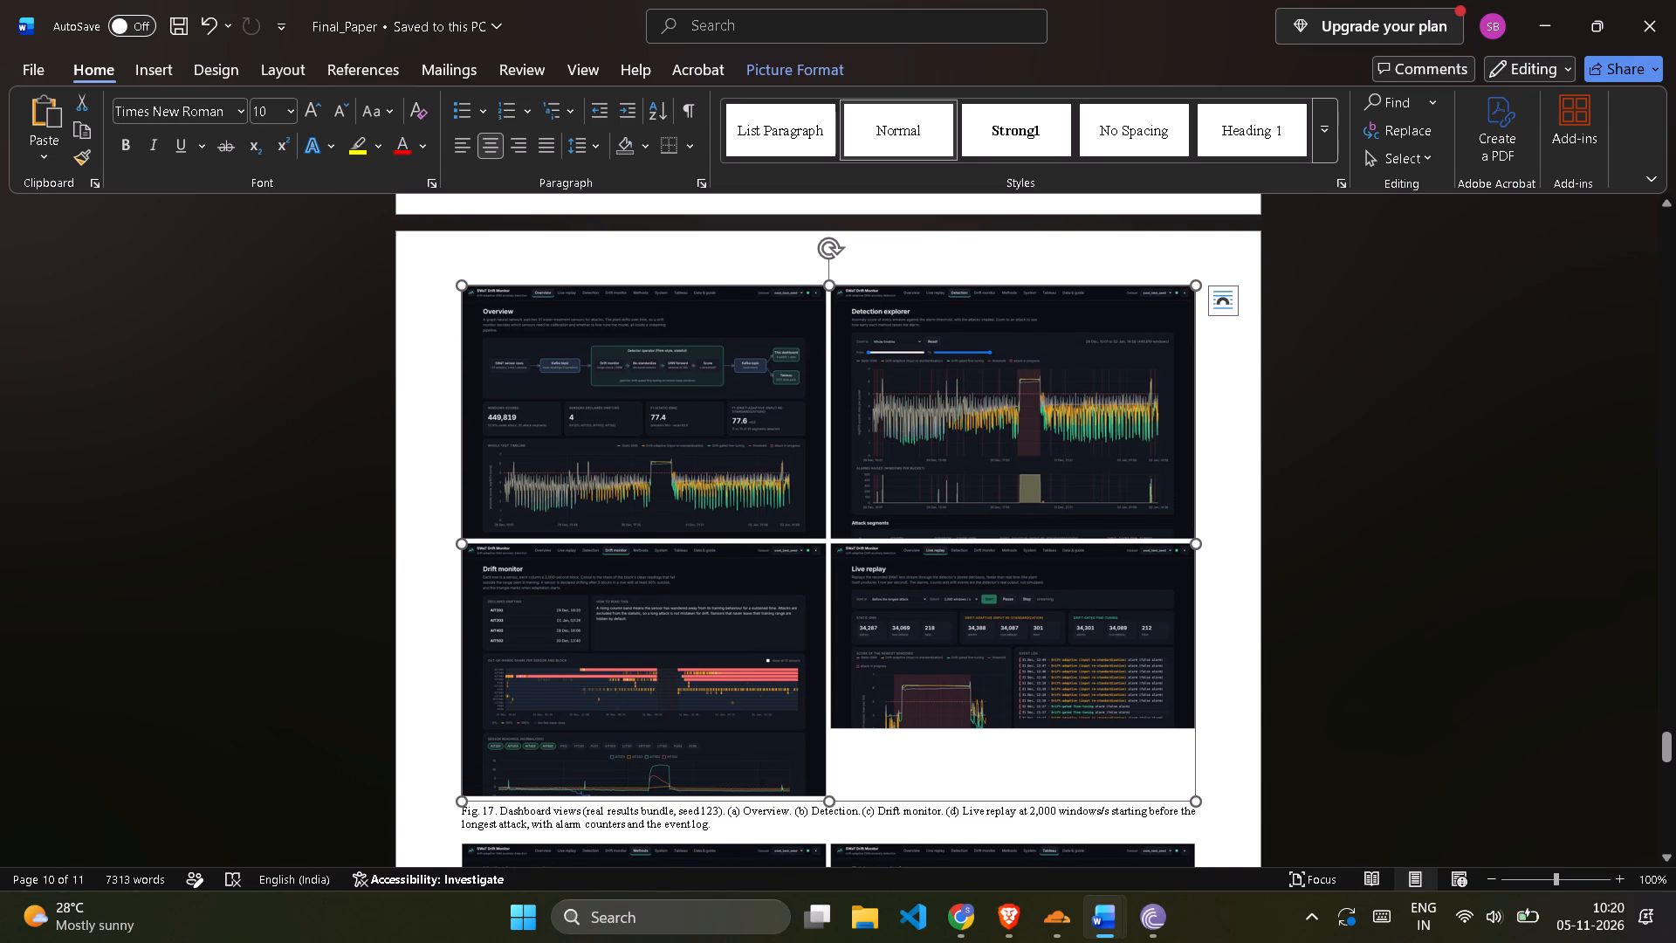
{"action": "scroll", "coordinate": [745, 476], "scroll_direction": "up", "scroll_amount": 3}
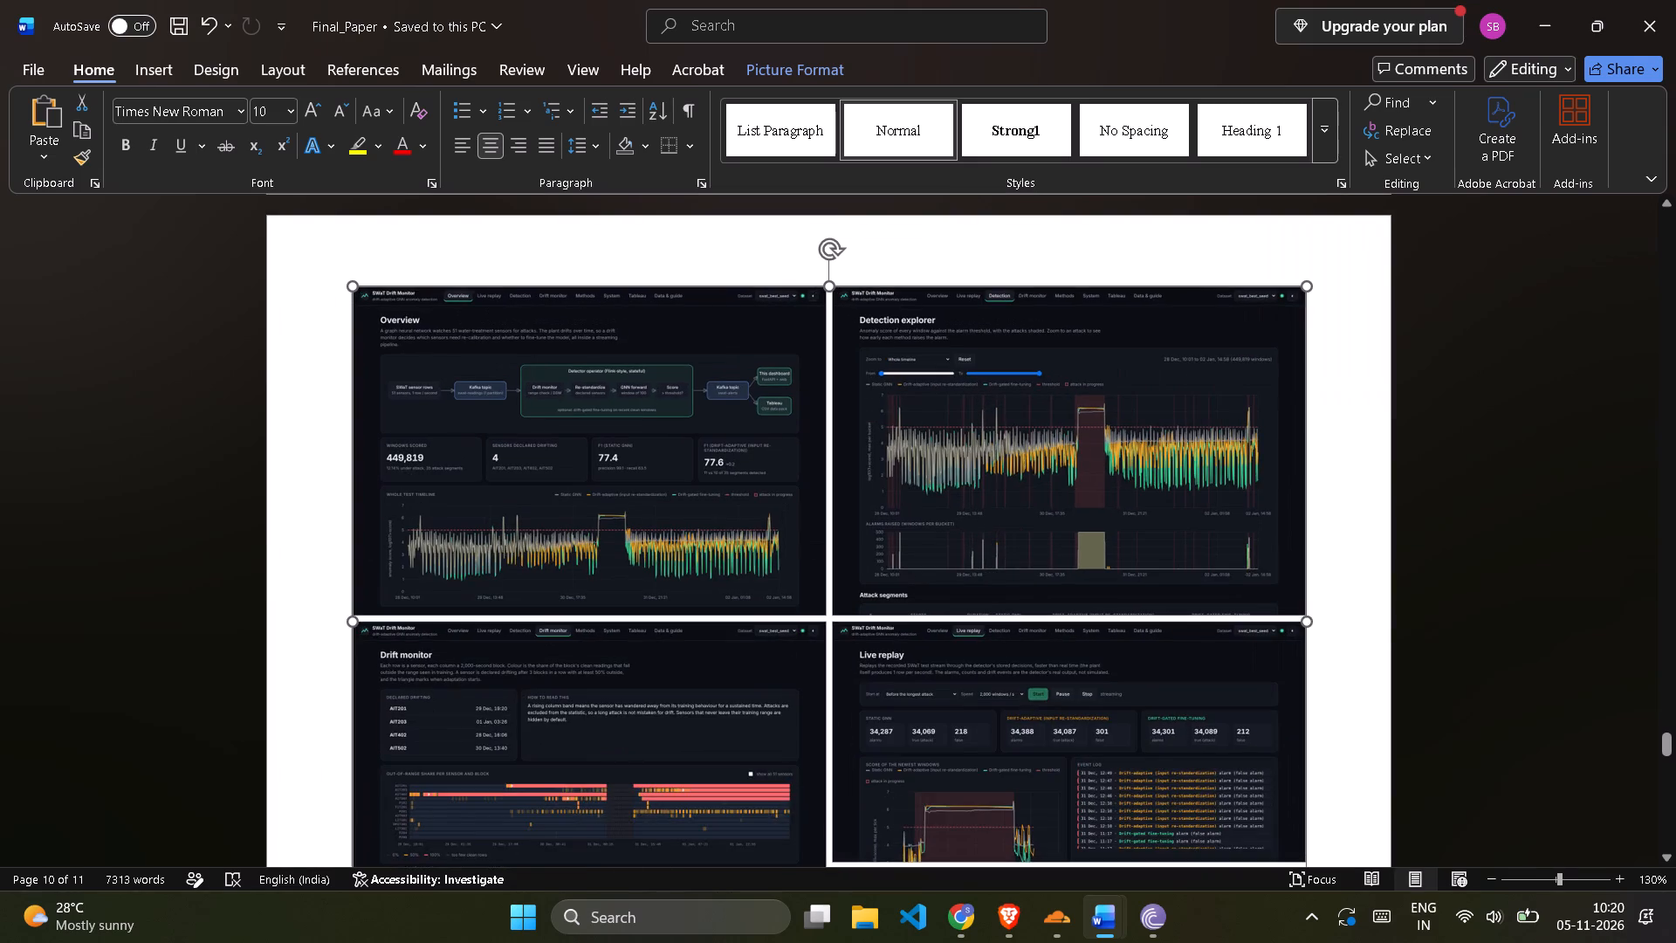
{"action": "scroll", "coordinate": [745, 476], "scroll_direction": "up", "scroll_amount": 5, "text": "ctrl"}
{"action": "scroll", "coordinate": [745, 476], "scroll_direction": "down", "scroll_amount": 5, "text": "ctrl"}
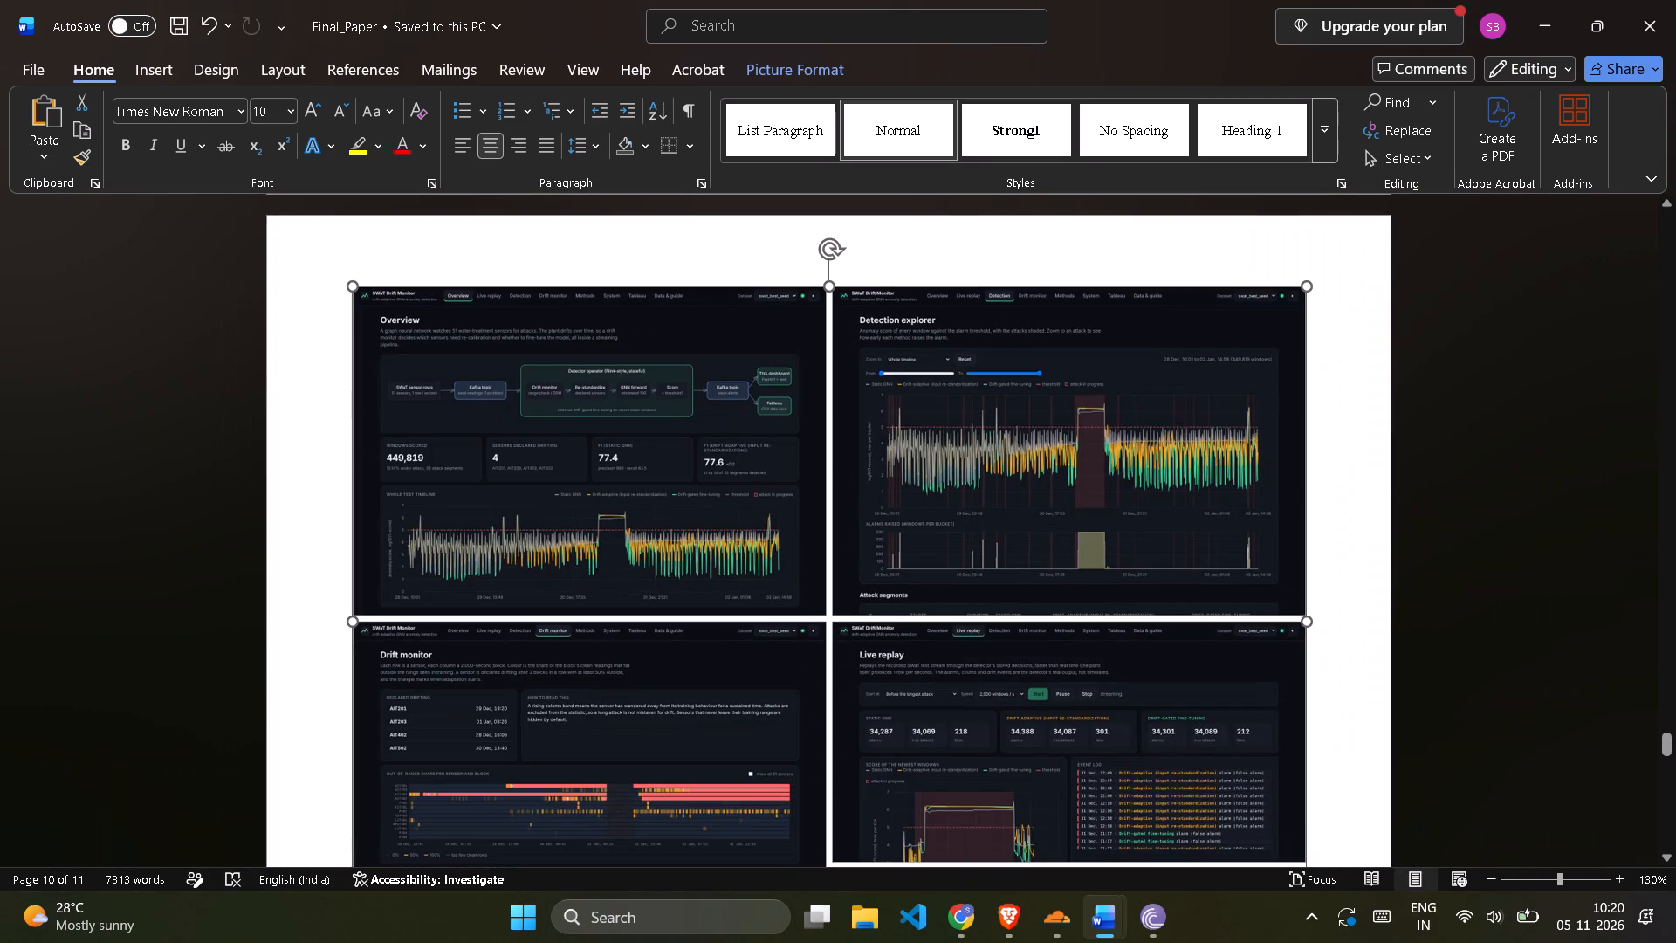
Switch to Bde_Paper_final and examine its page layout, figures and tables through to the references and back to Table V.
{"action": "left_click", "coordinate": [1002, 935]}
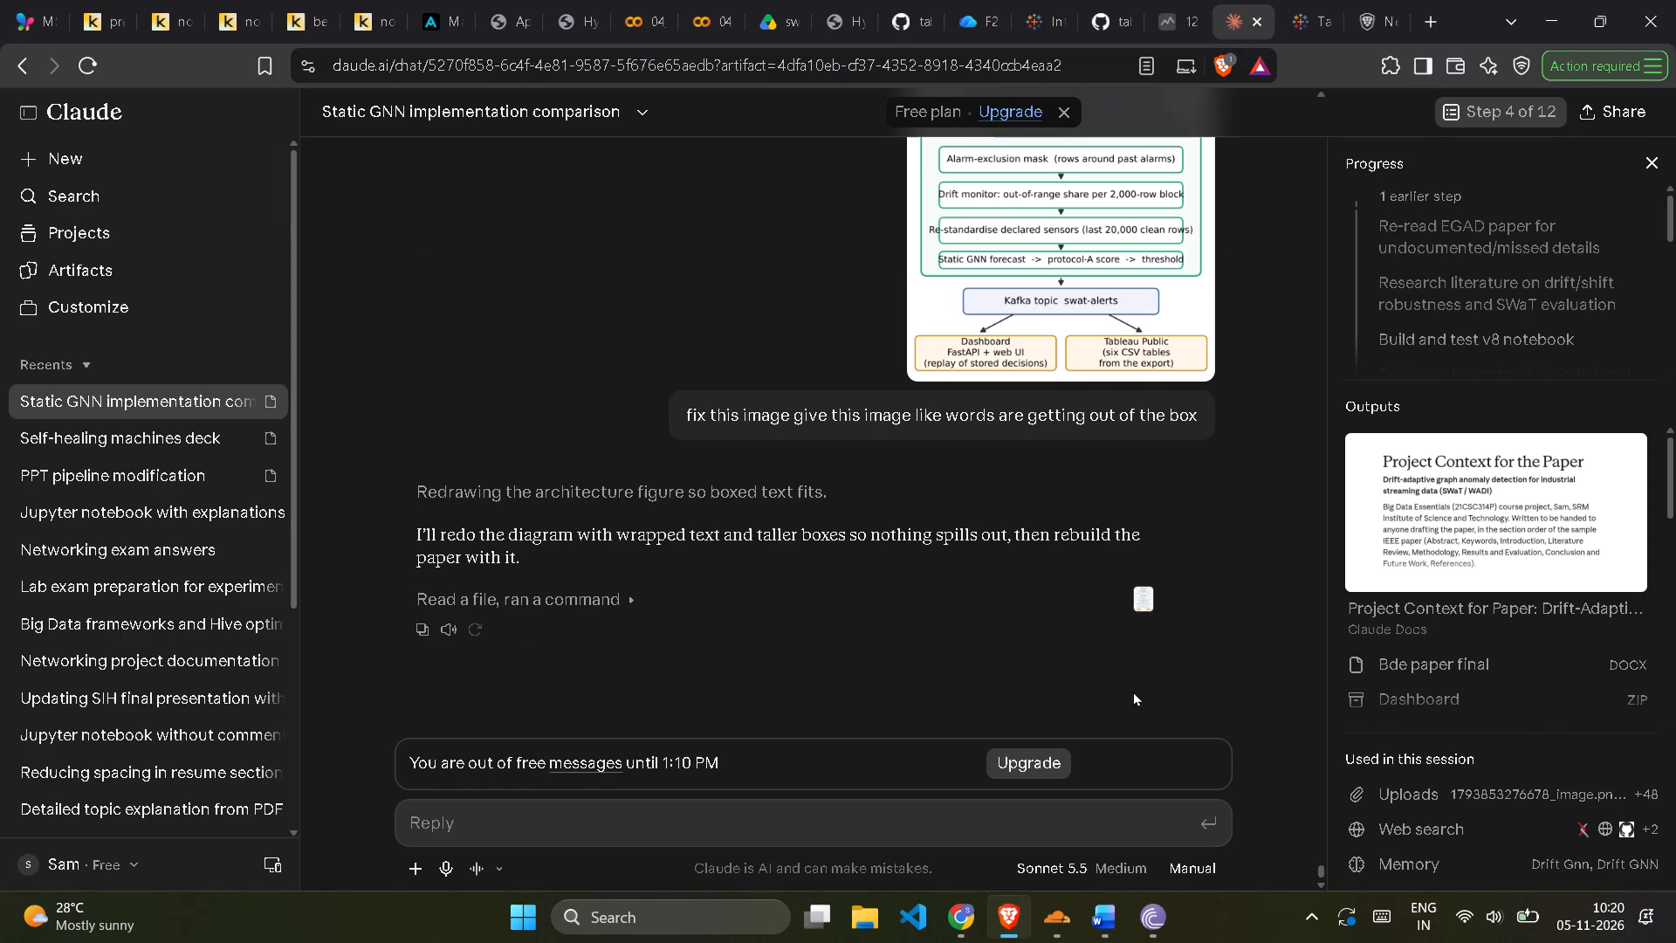
{"action": "left_click", "coordinate": [1094, 942]}
{"action": "left_click", "coordinate": [1127, 836]}
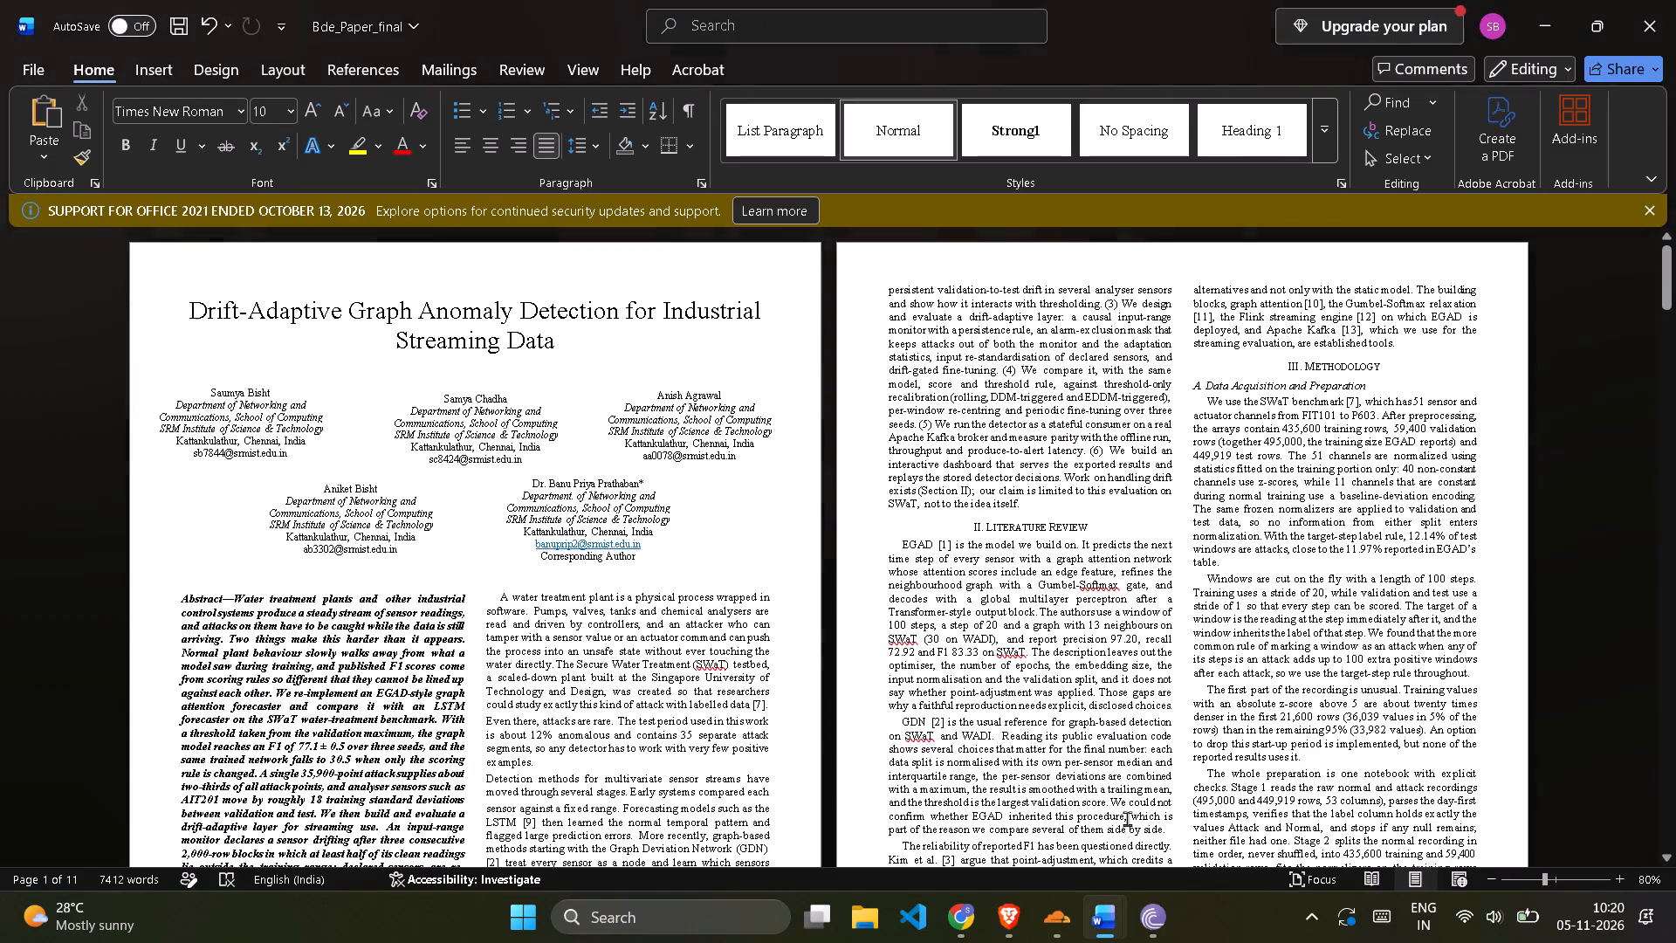
{"action": "scroll", "coordinate": [1130, 625], "scroll_direction": "down", "scroll_amount": 3}
{"action": "scroll", "coordinate": [706, 561], "scroll_direction": "up", "scroll_amount": 3, "text": "ctrl"}
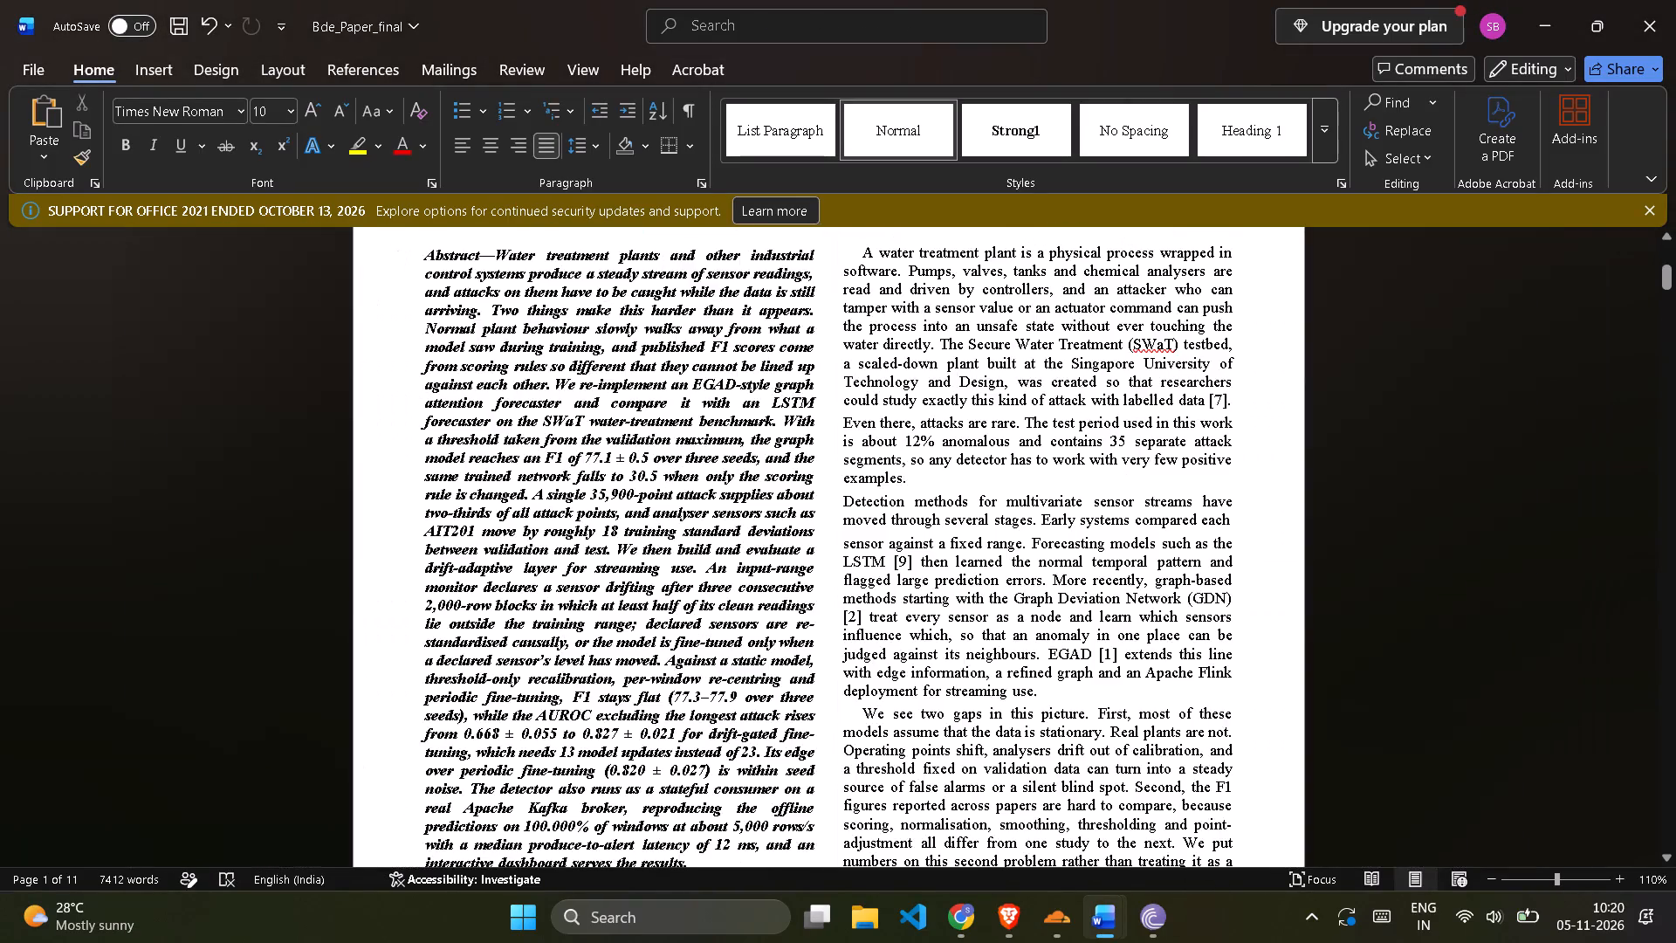
{"action": "scroll", "coordinate": [706, 561], "scroll_direction": "up", "scroll_amount": 12}
{"action": "scroll", "coordinate": [706, 561], "scroll_direction": "down", "scroll_amount": 7}
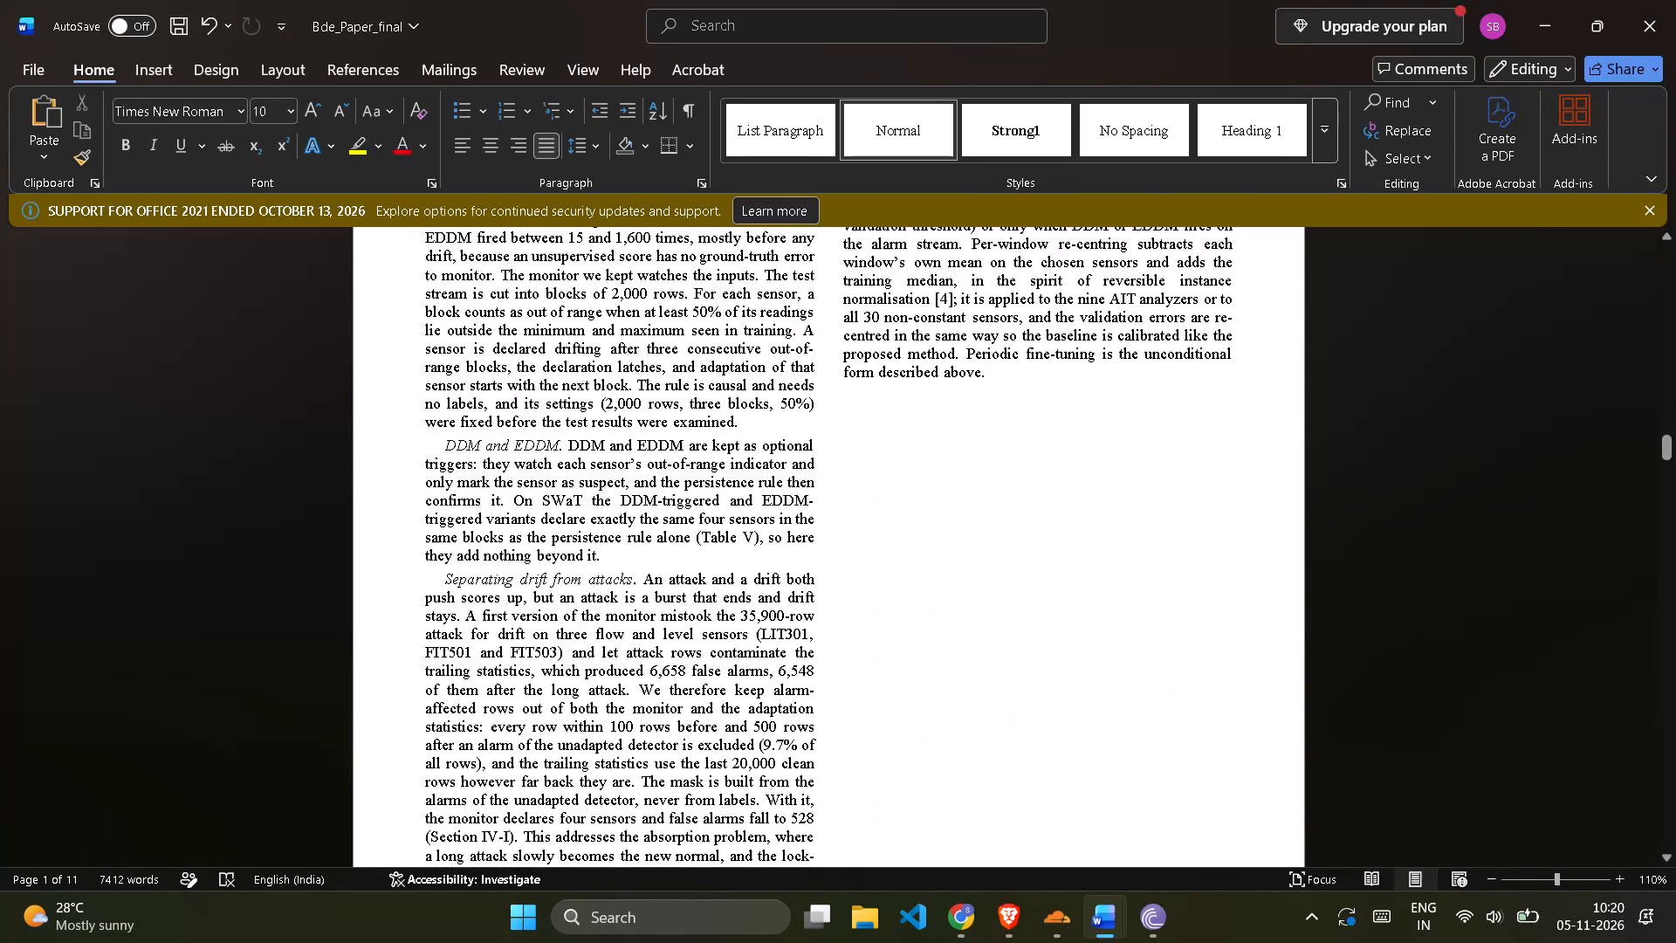
{"action": "scroll", "coordinate": [706, 561], "scroll_direction": "down", "scroll_amount": 3}
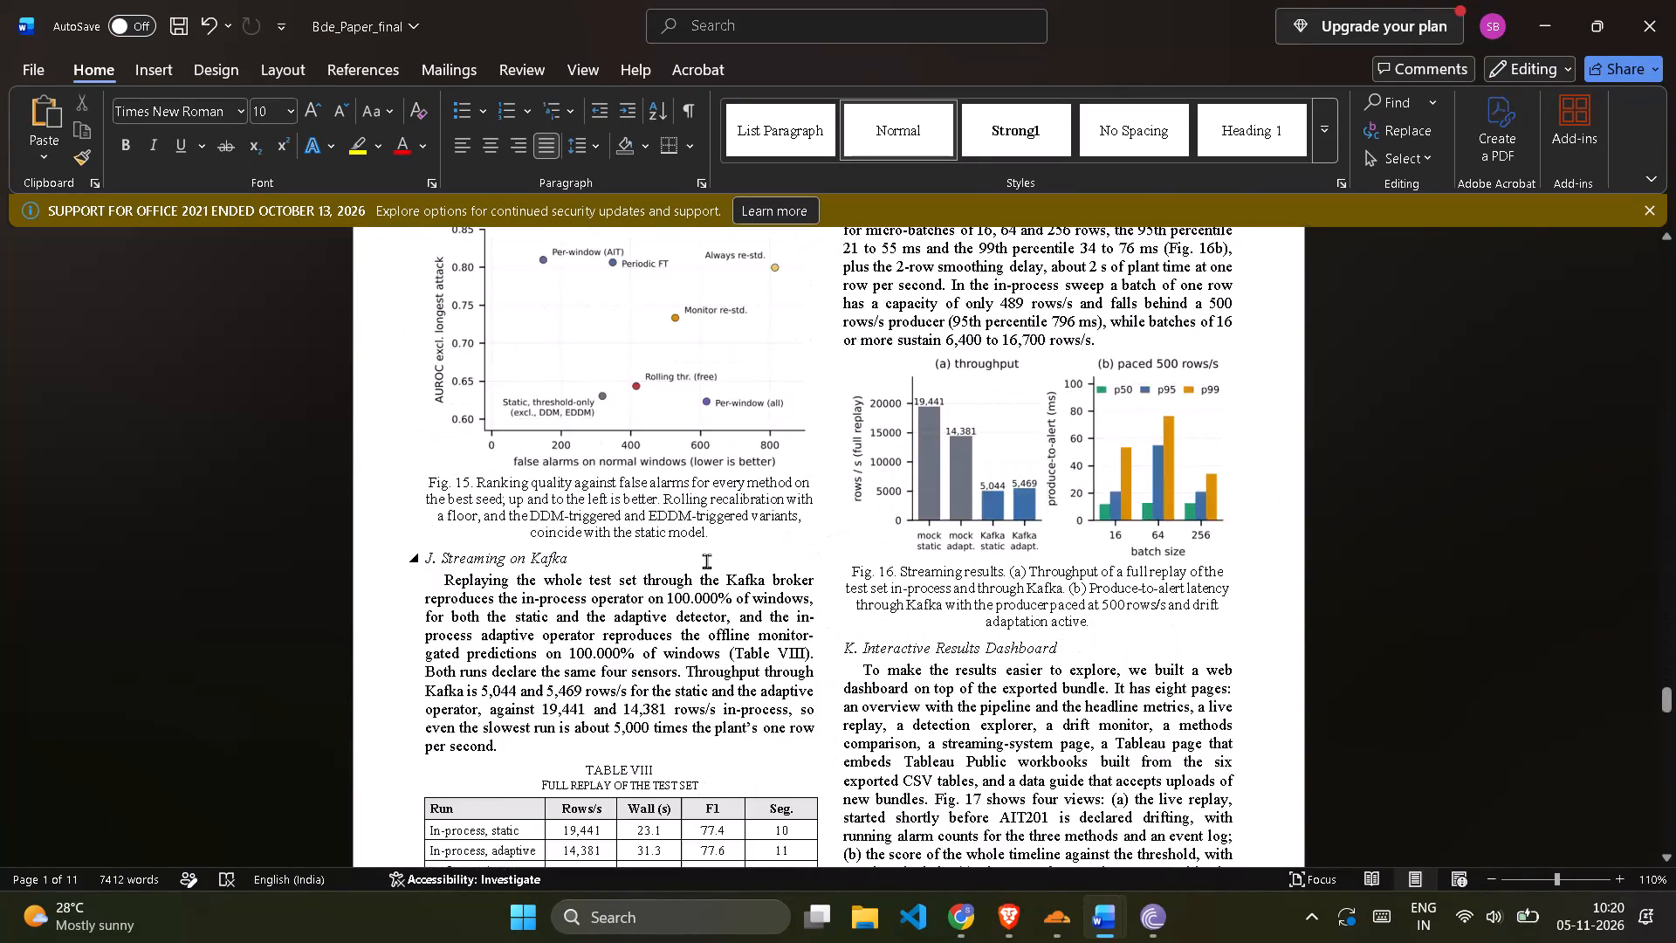
{"action": "scroll", "coordinate": [706, 561], "scroll_direction": "up", "scroll_amount": 3}
{"action": "scroll", "coordinate": [706, 561], "scroll_direction": "down", "scroll_amount": 3}
{"action": "scroll", "coordinate": [714, 582], "scroll_direction": "up", "scroll_amount": 2}
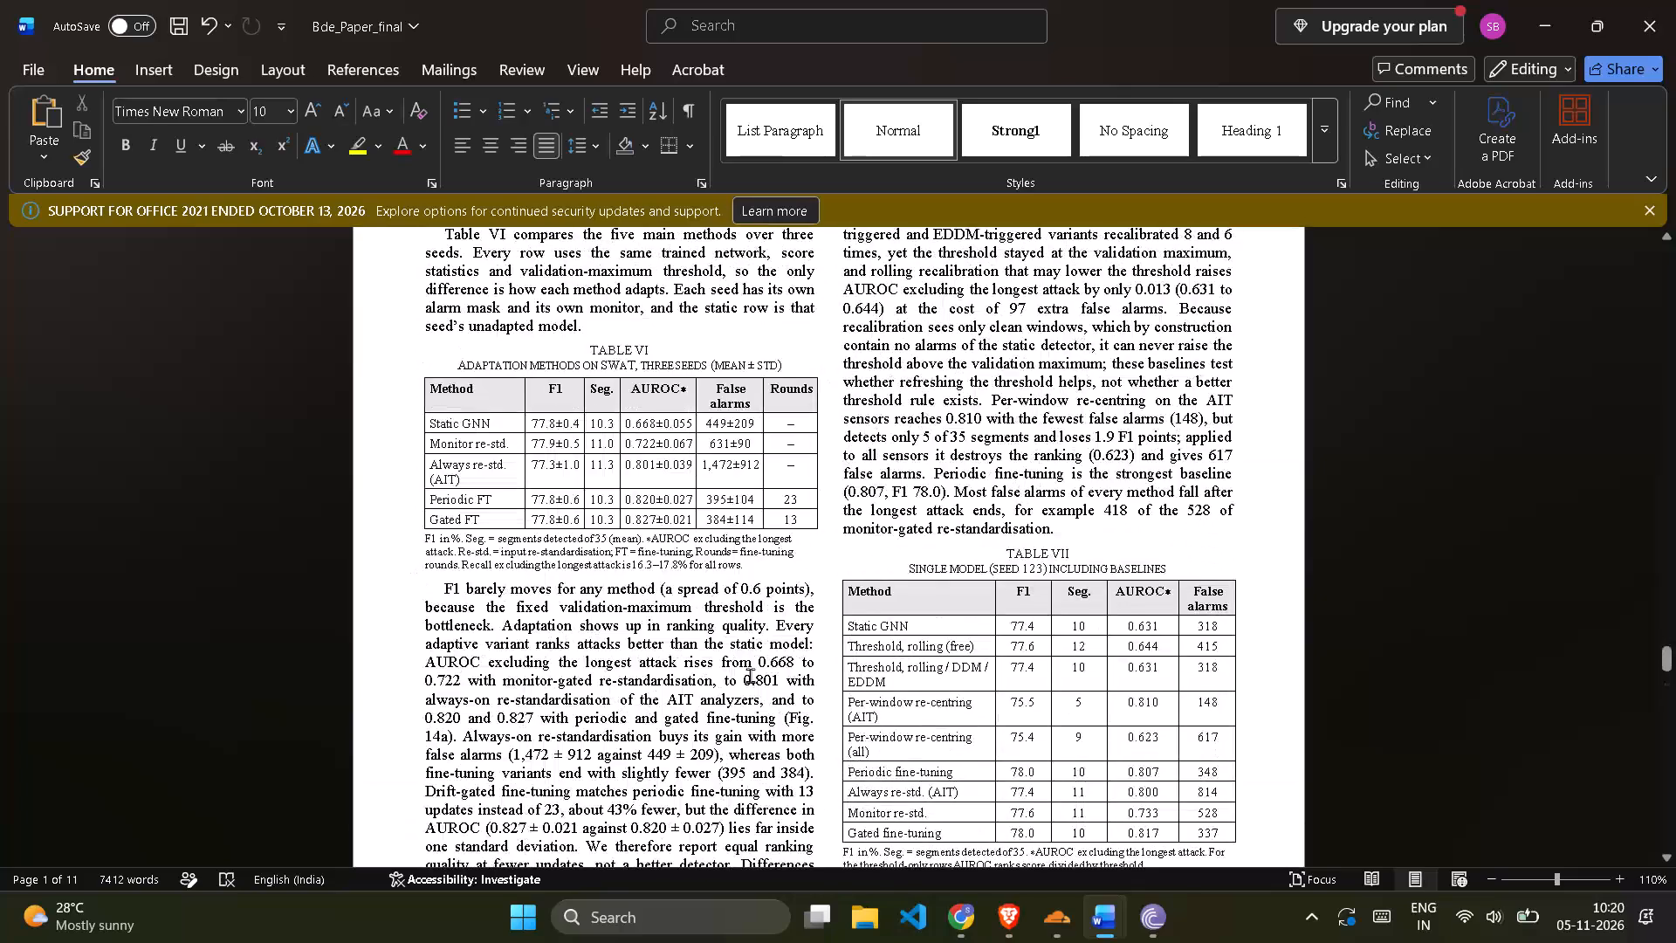
{"action": "scroll", "coordinate": [750, 675], "scroll_direction": "down", "scroll_amount": 19}
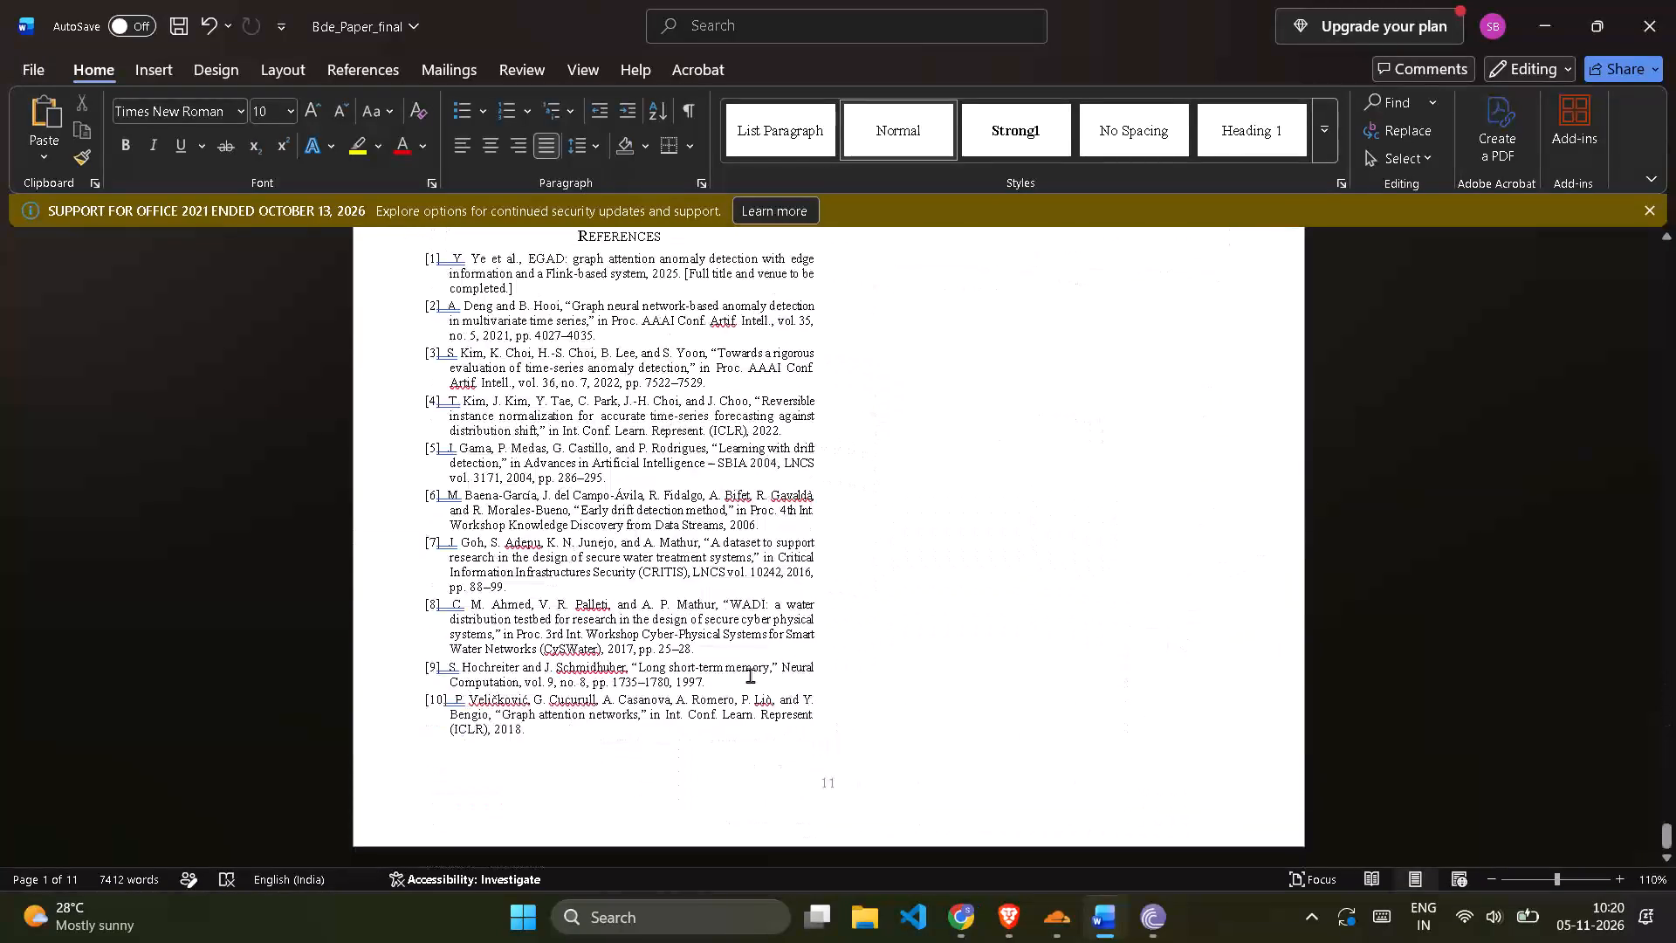
{"action": "scroll", "coordinate": [750, 675], "scroll_direction": "down", "scroll_amount": 2}
{"action": "scroll", "coordinate": [750, 675], "scroll_direction": "up", "scroll_amount": 7}
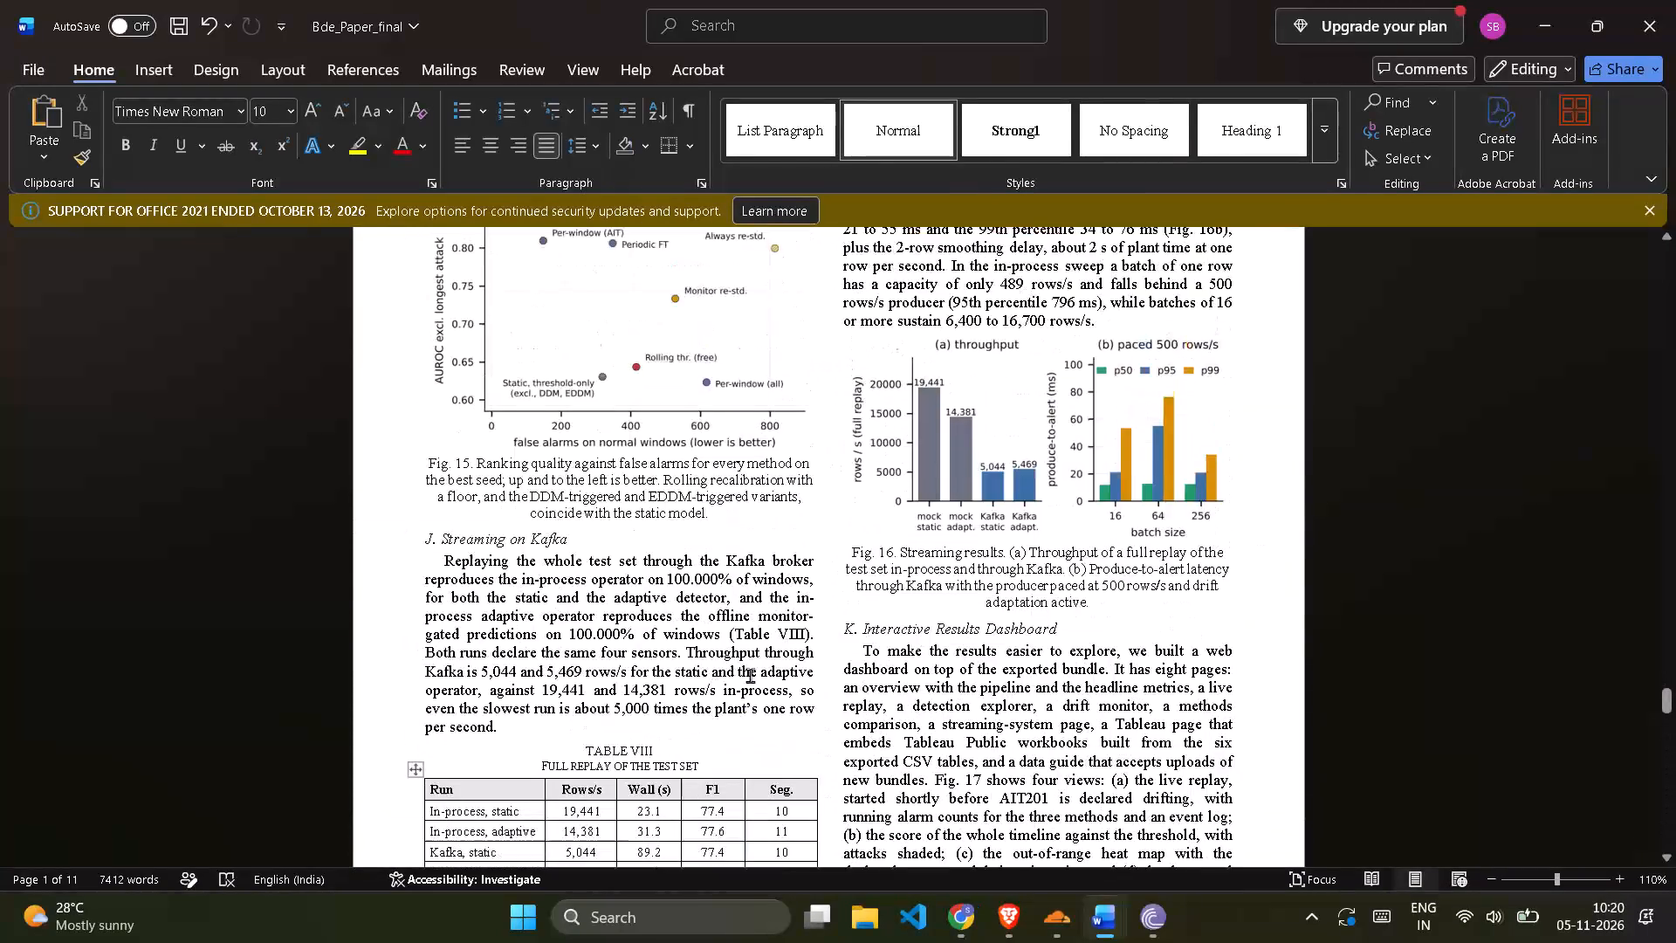
{"action": "scroll", "coordinate": [750, 675], "scroll_direction": "up", "scroll_amount": 1}
{"action": "scroll", "coordinate": [896, 598], "scroll_direction": "up", "scroll_amount": 4}
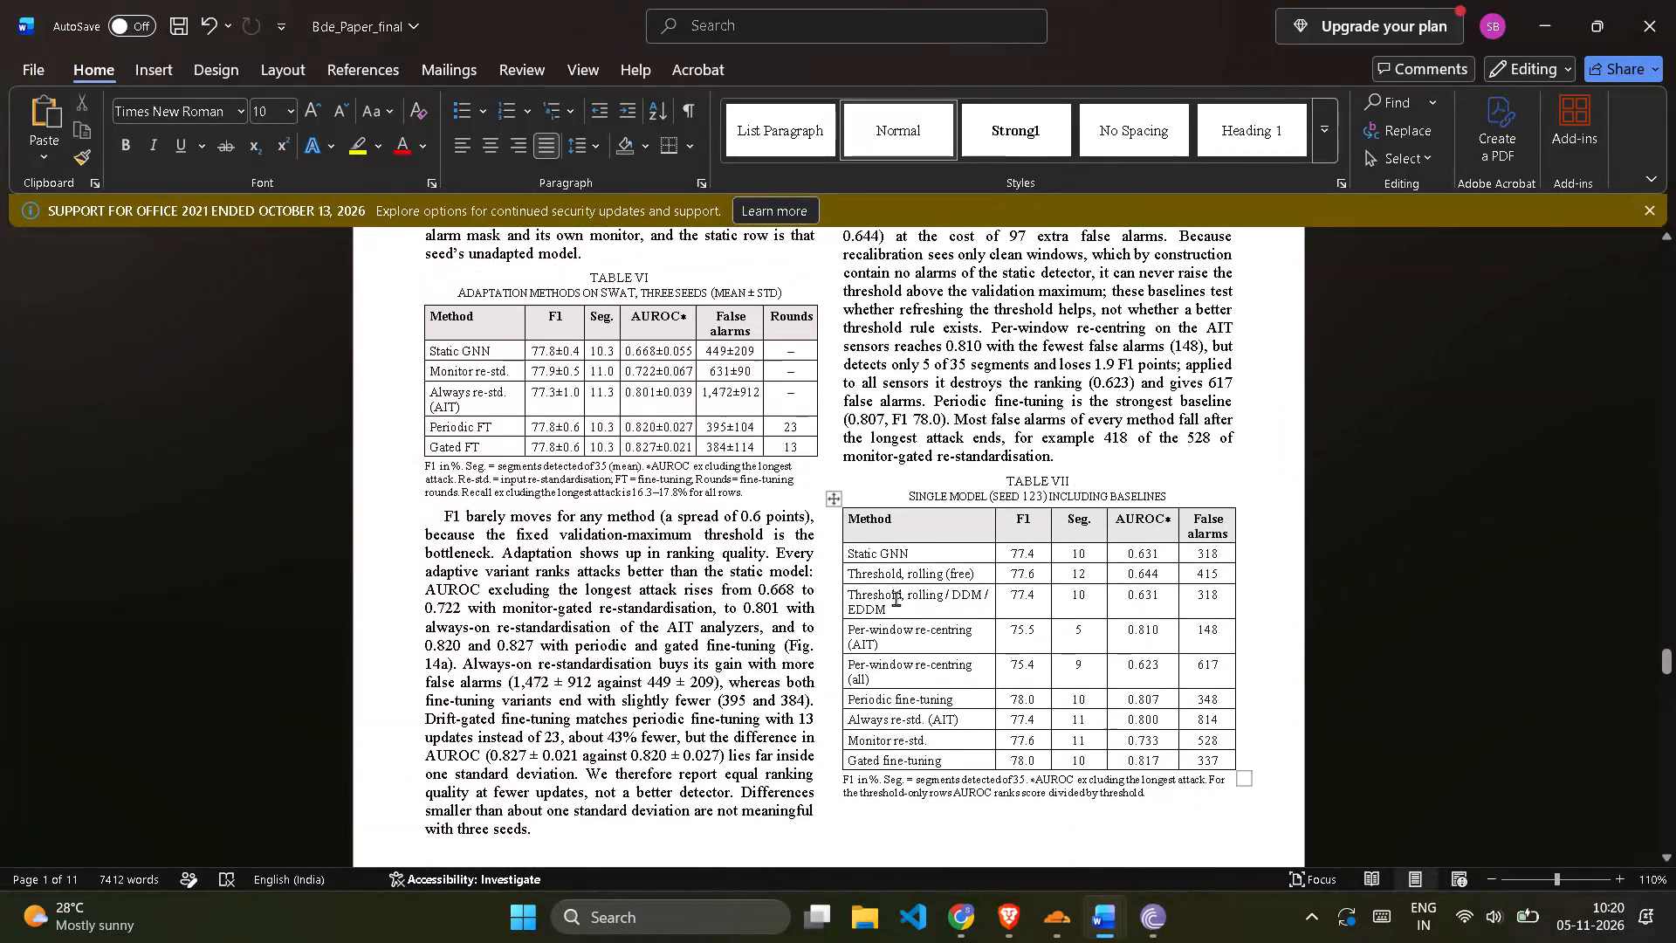
{"action": "scroll", "coordinate": [896, 598], "scroll_direction": "up", "scroll_amount": 3}
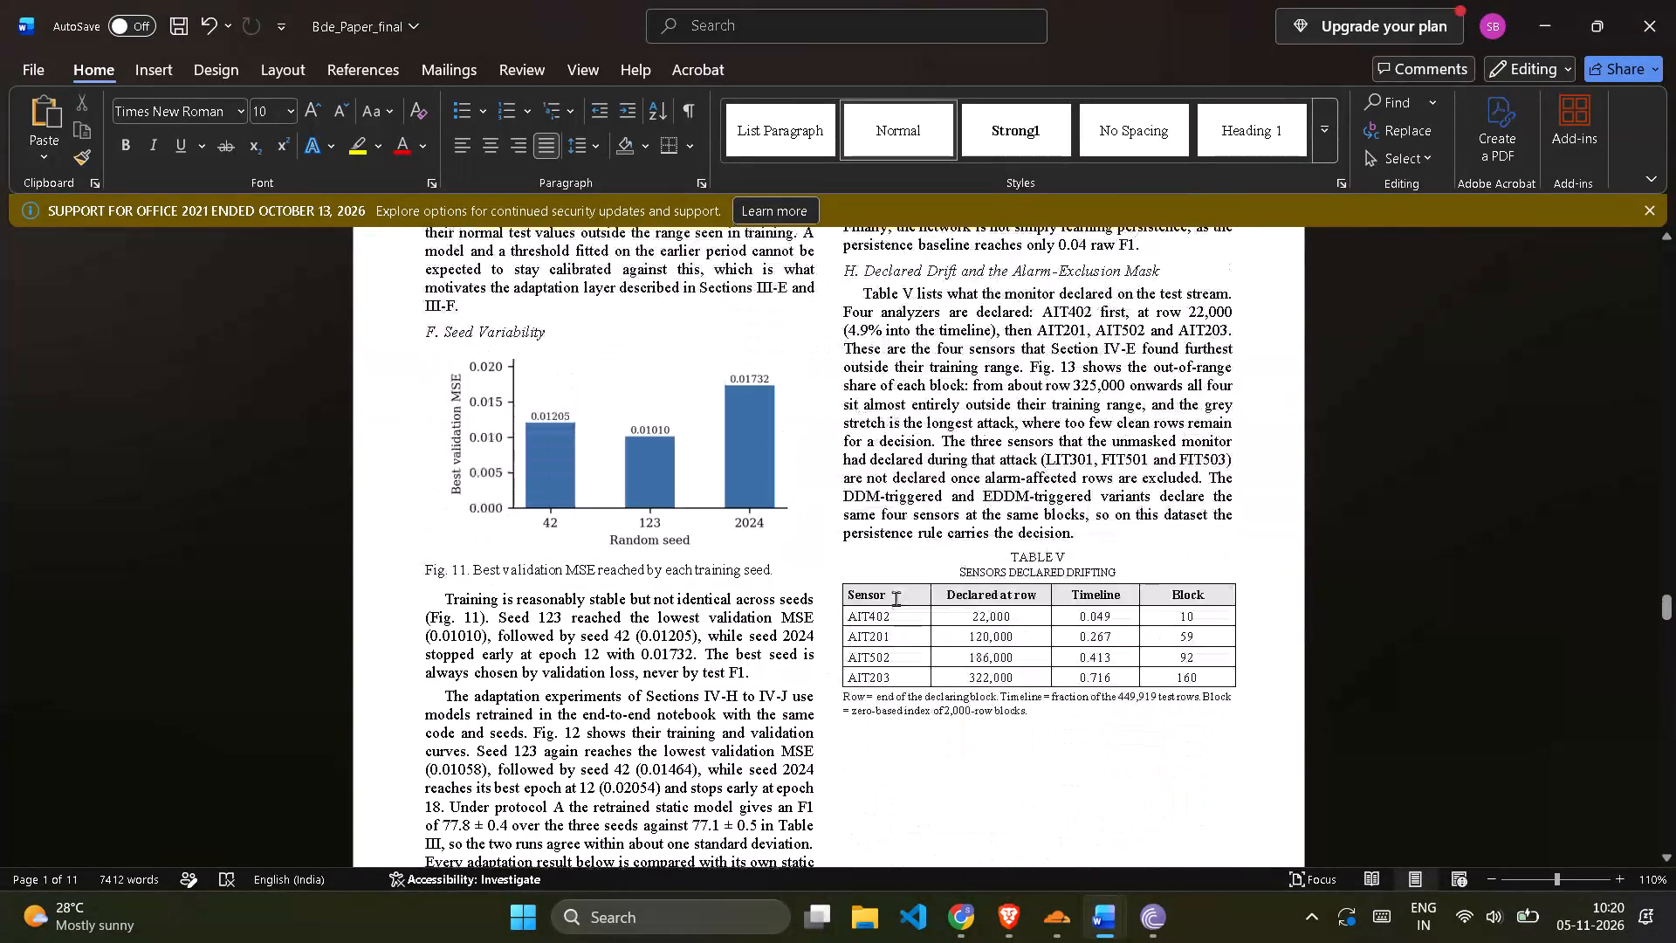
Enlarge Table V on page 7 with taller rows and a slightly greater width, and save Bde_Paper_final.
{"action": "left_click", "coordinate": [944, 623]}
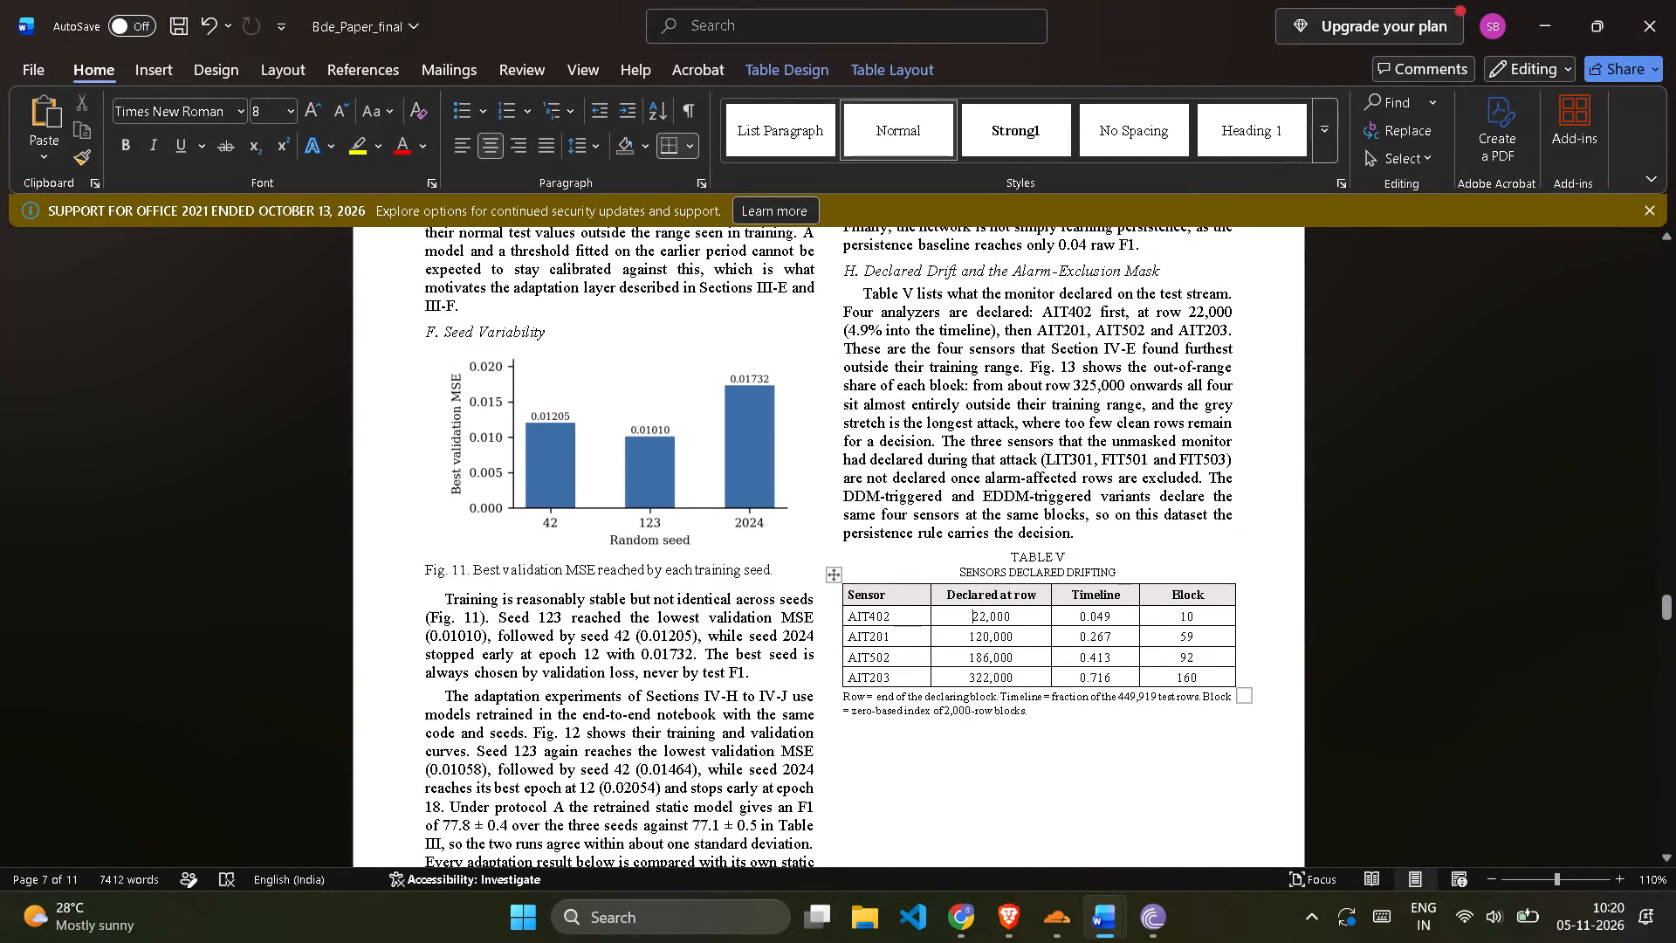
{"action": "left_click_drag", "start_coordinate": [1244, 699], "coordinate": [1251, 740]}
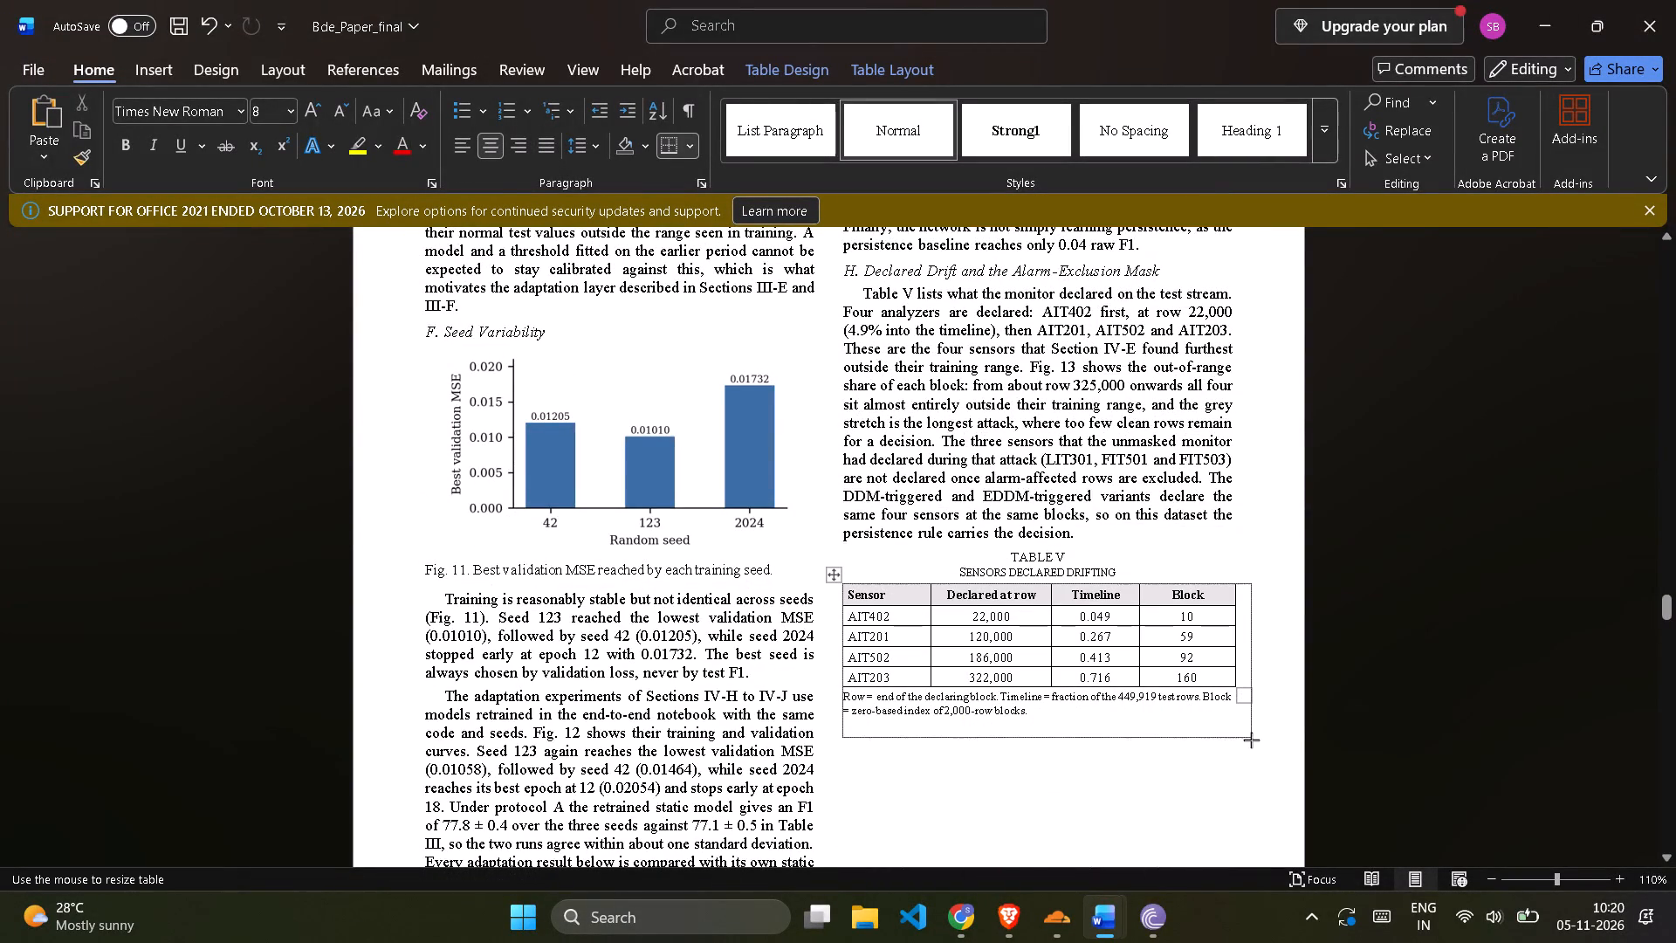
{"action": "left_click_drag", "start_coordinate": [1251, 740], "coordinate": [1251, 745]}
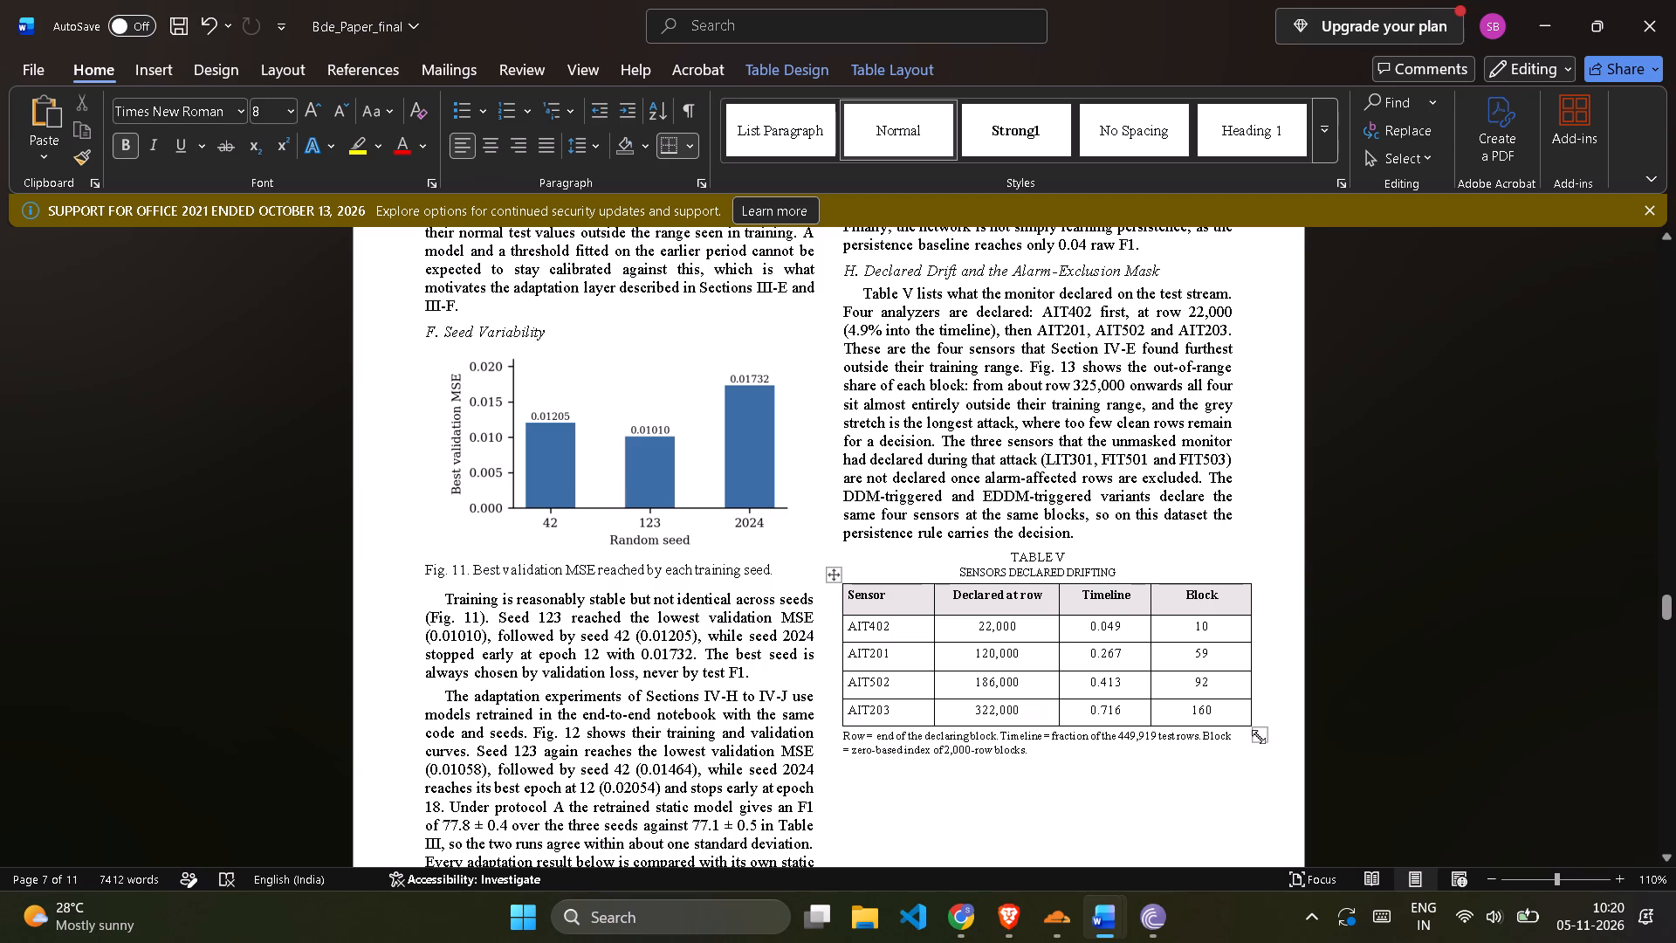
{"action": "left_click_drag", "start_coordinate": [1259, 737], "coordinate": [1247, 758]}
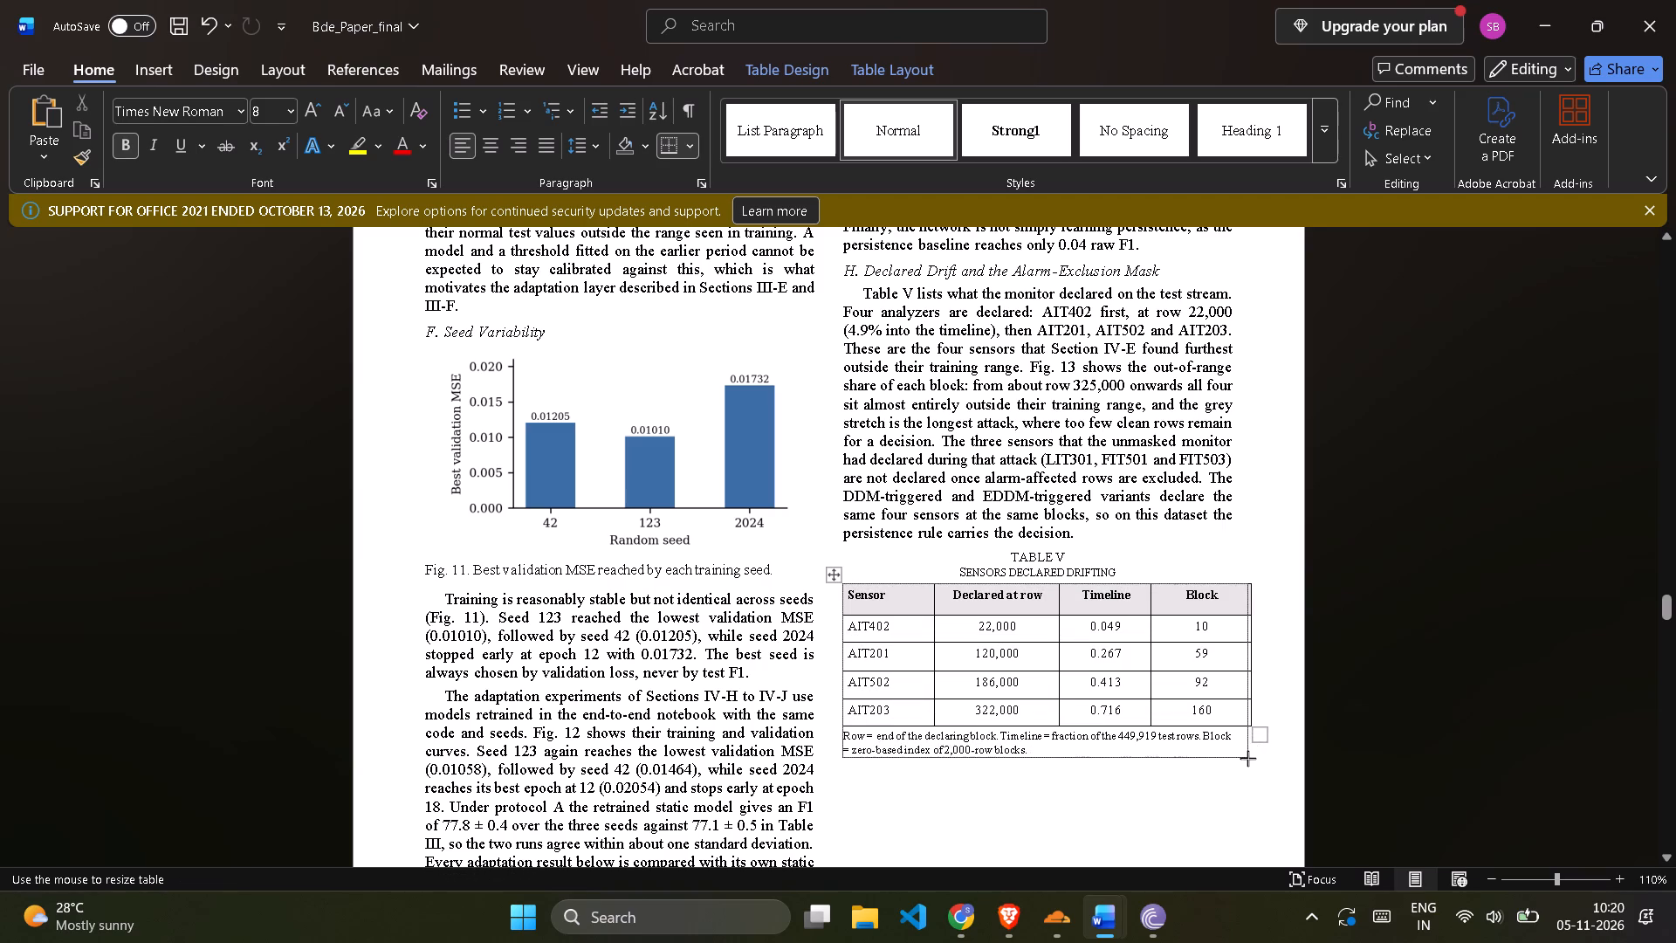
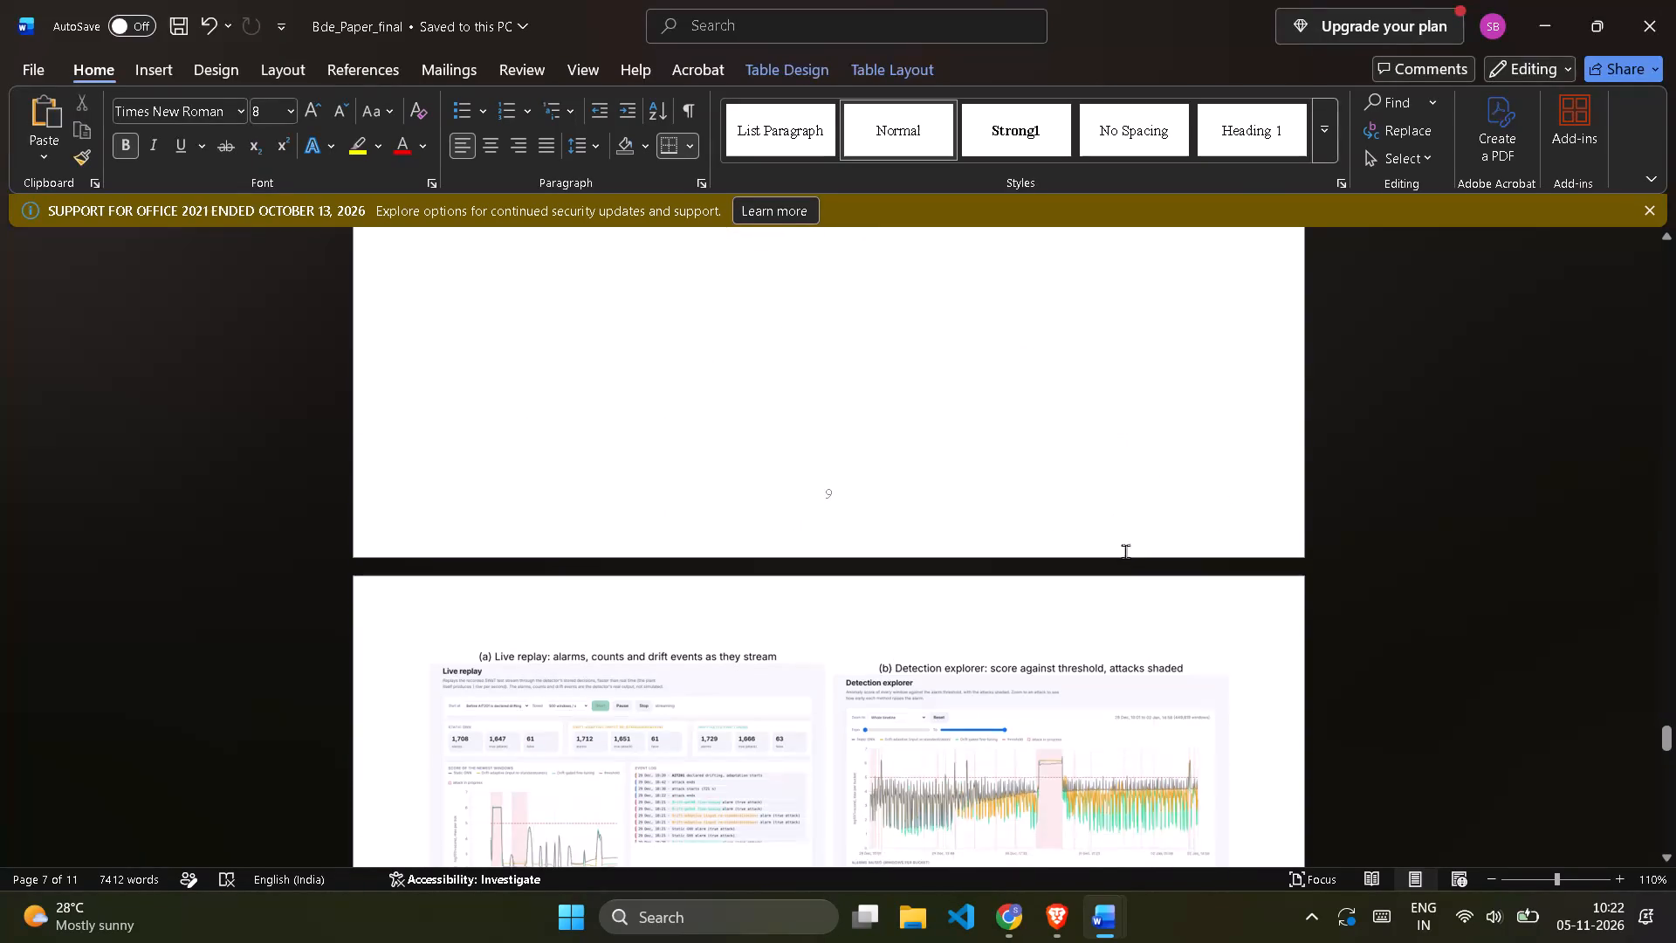
Dismiss the Office 2021 end-of-support notice, return to the title page and save Bde_Paper_final.
{"action": "scroll", "coordinate": [1125, 551], "scroll_direction": "down", "scroll_amount": 2}
{"action": "right_click", "coordinate": [1125, 551]}
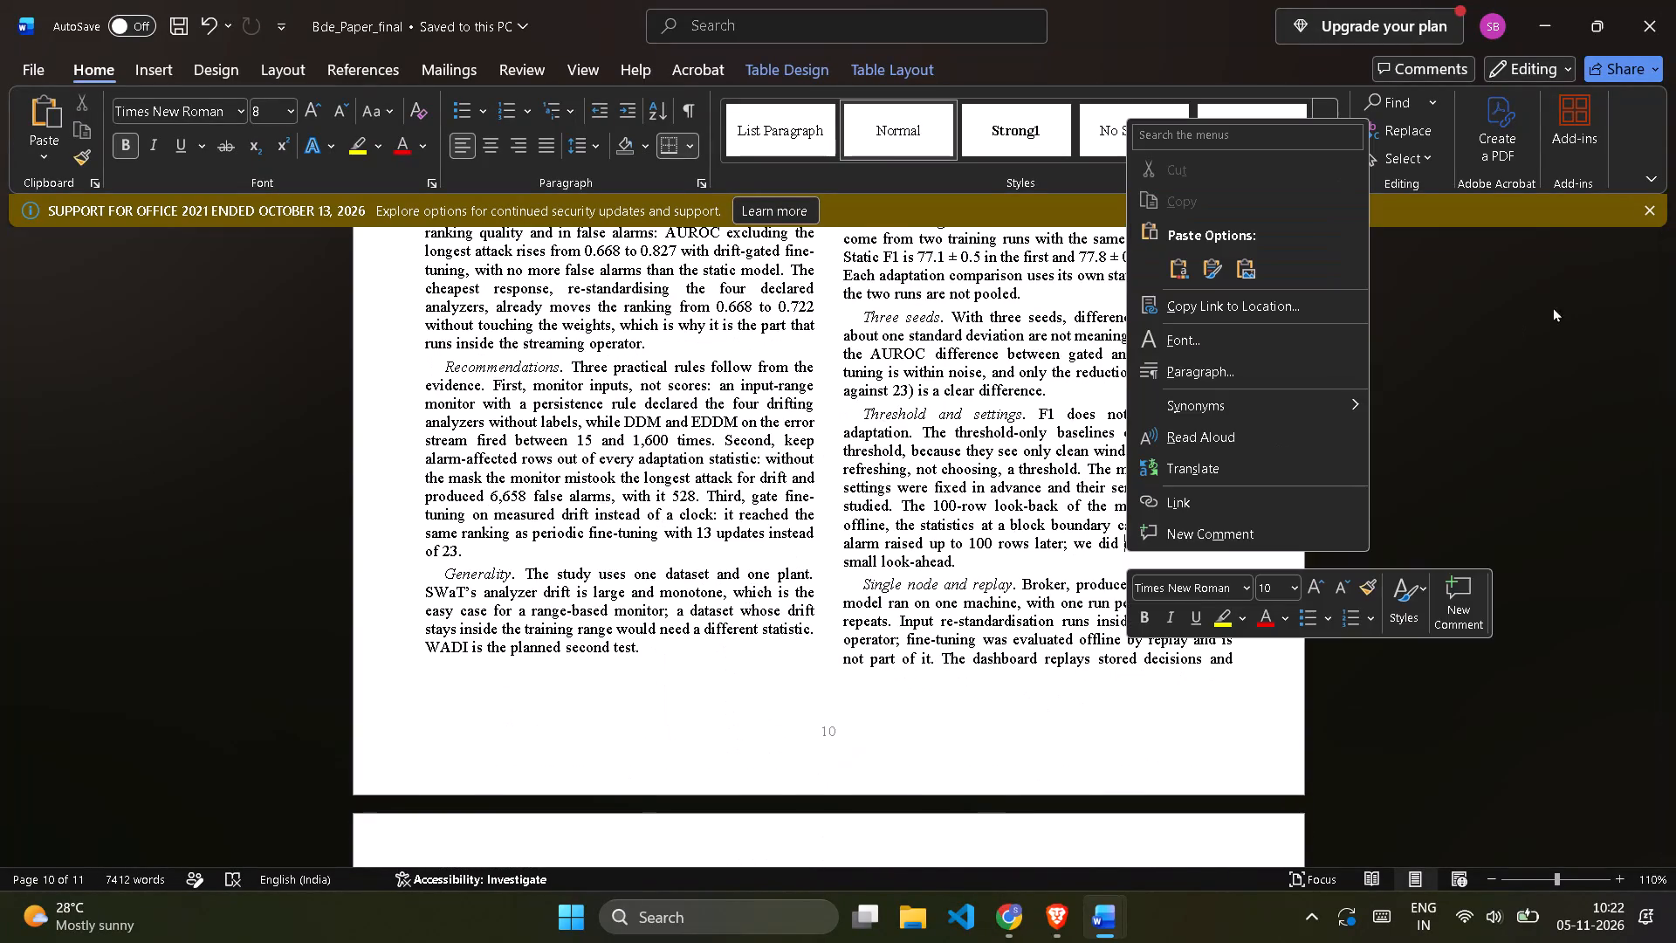
{"action": "left_click", "coordinate": [1655, 210]}
{"action": "scroll", "coordinate": [1260, 415], "scroll_direction": "up", "scroll_amount": 15}
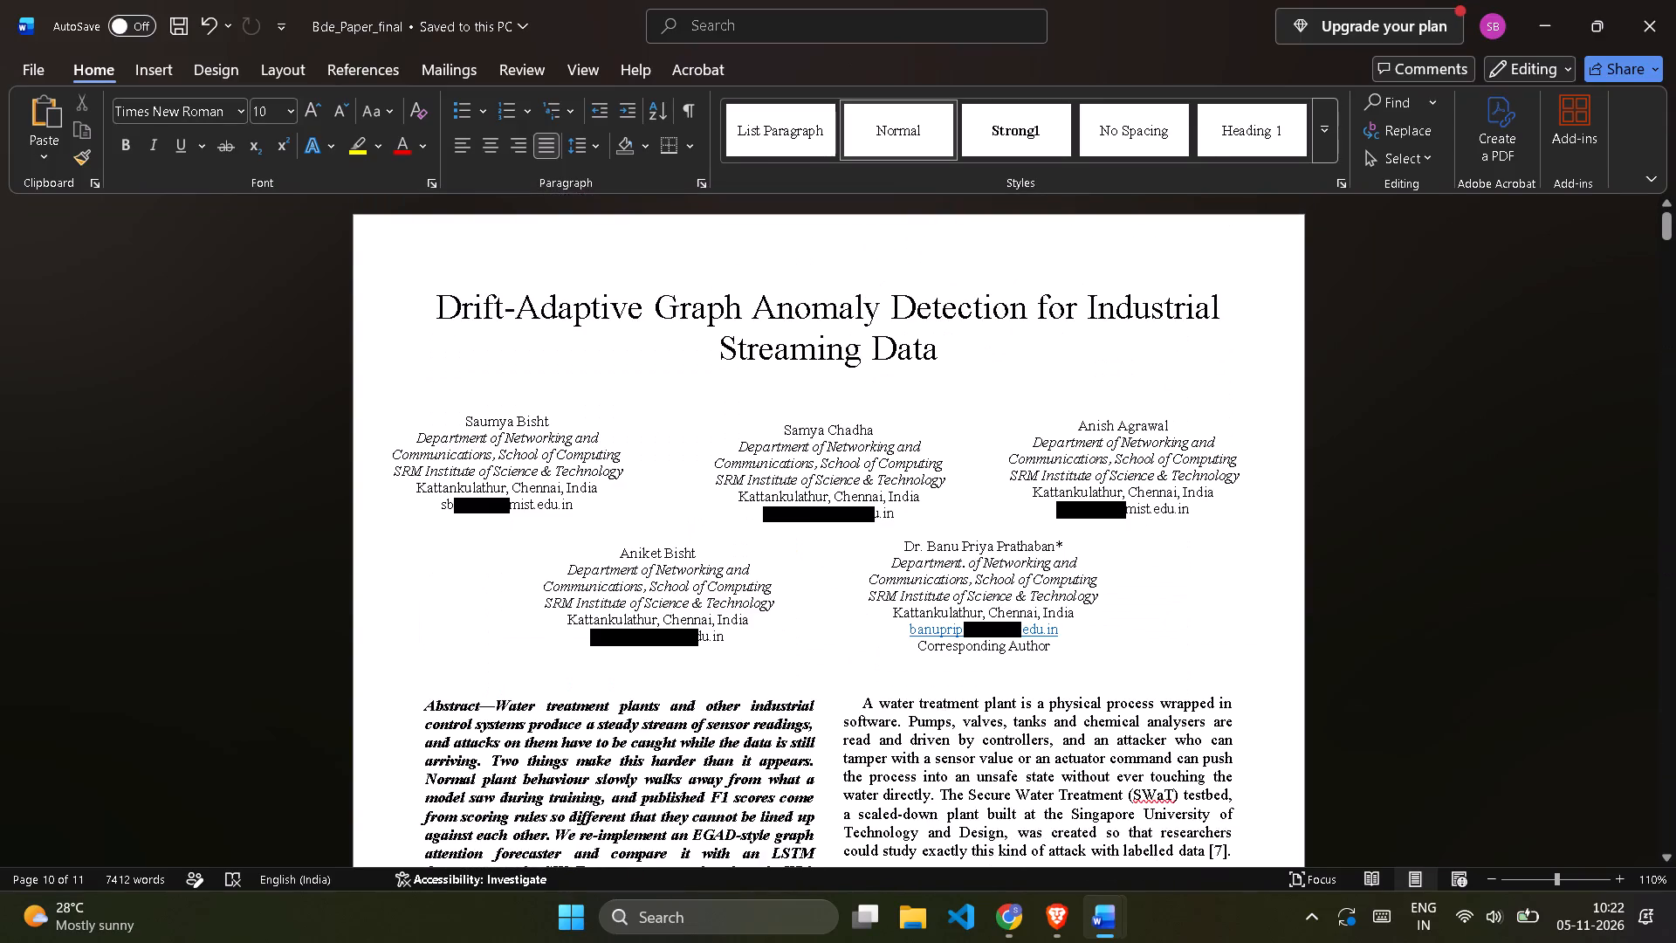
{"action": "left_click", "coordinate": [1133, 361]}
{"action": "key", "text": "ctrl+s"}
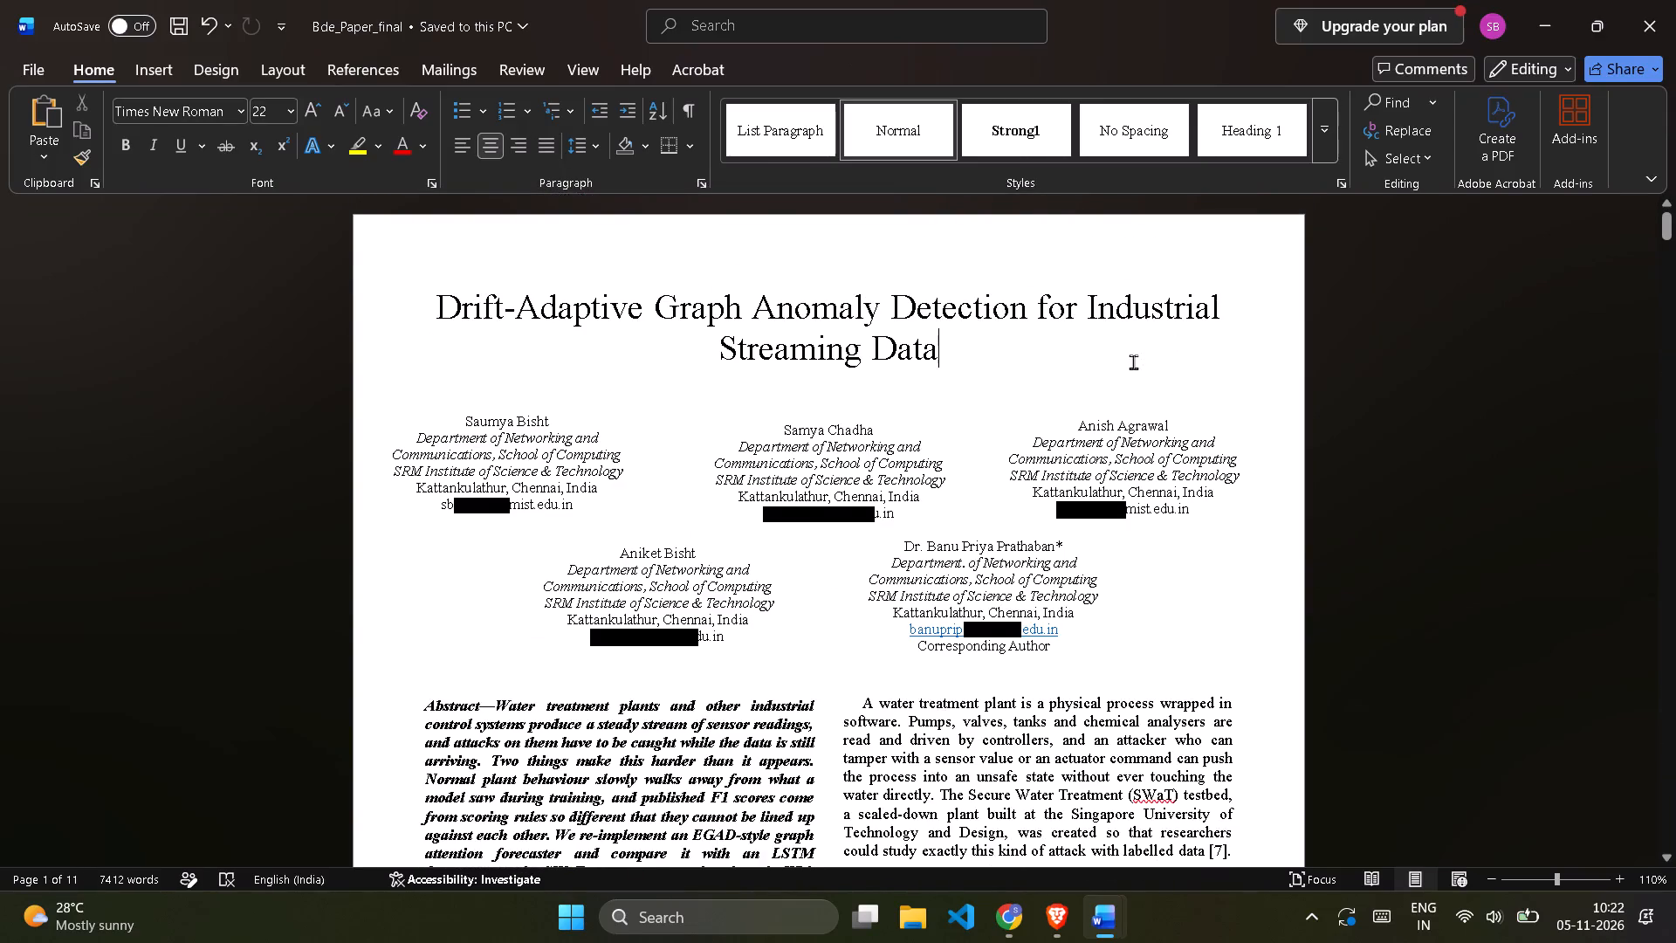
Push the I. Introduction heading from the foot of page 1's first column to the top of the second column.
{"action": "scroll", "coordinate": [1133, 361], "scroll_direction": "down", "scroll_amount": 4}
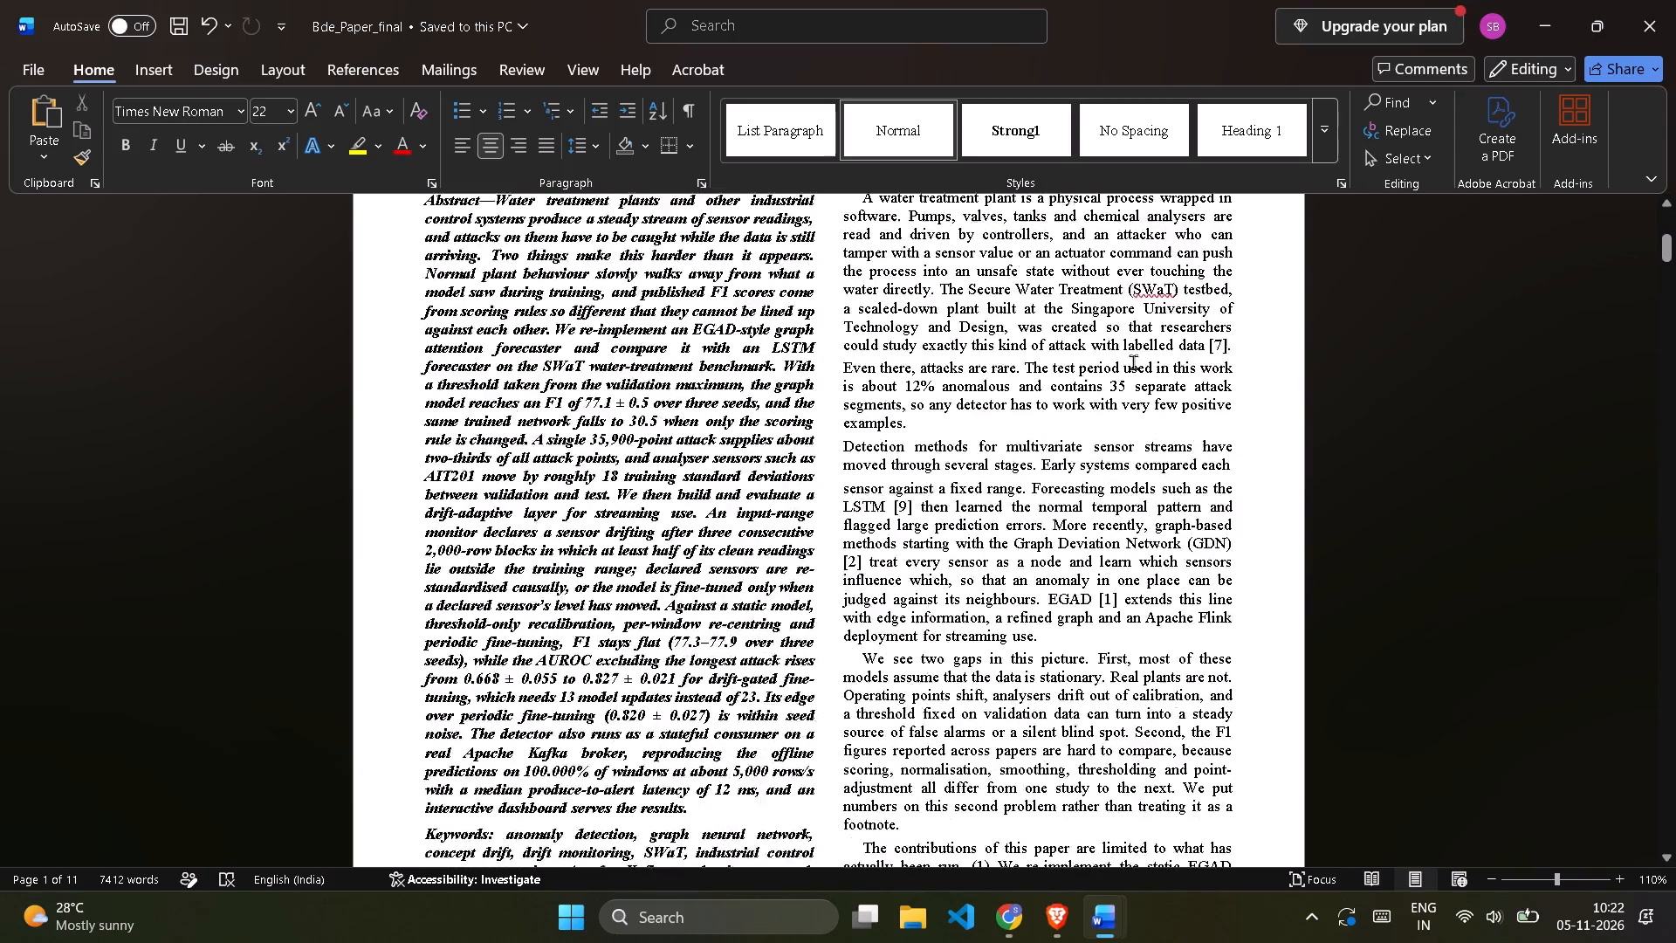
{"action": "scroll", "coordinate": [1133, 361], "scroll_direction": "down", "scroll_amount": 2}
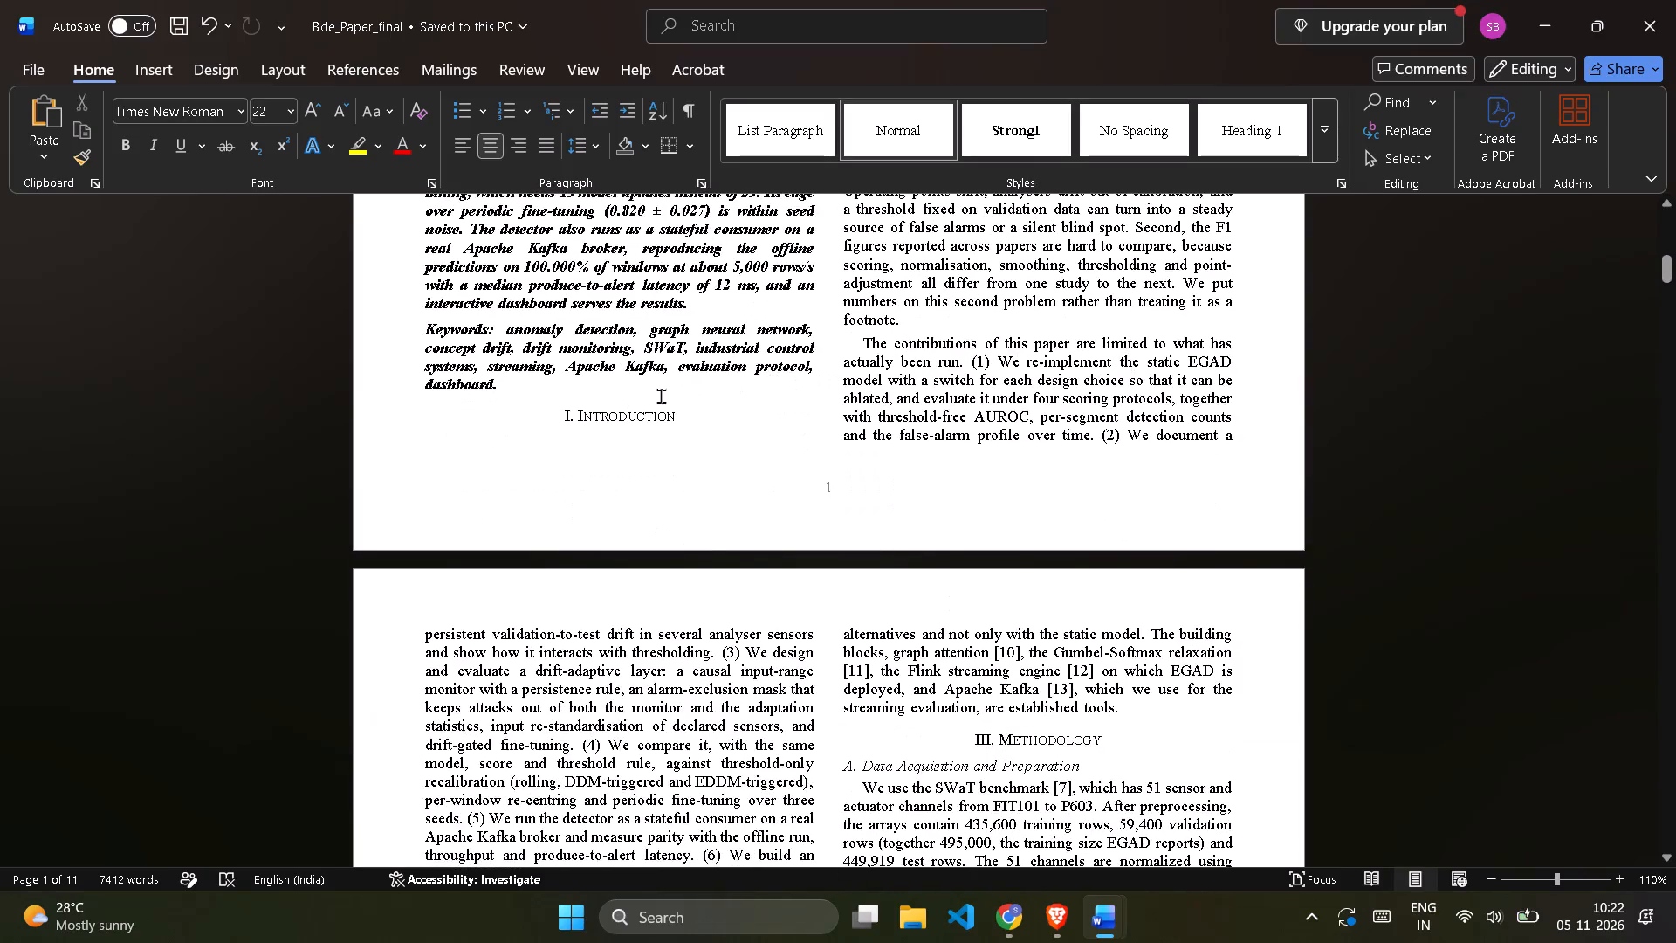
{"action": "left_click", "coordinate": [554, 415]}
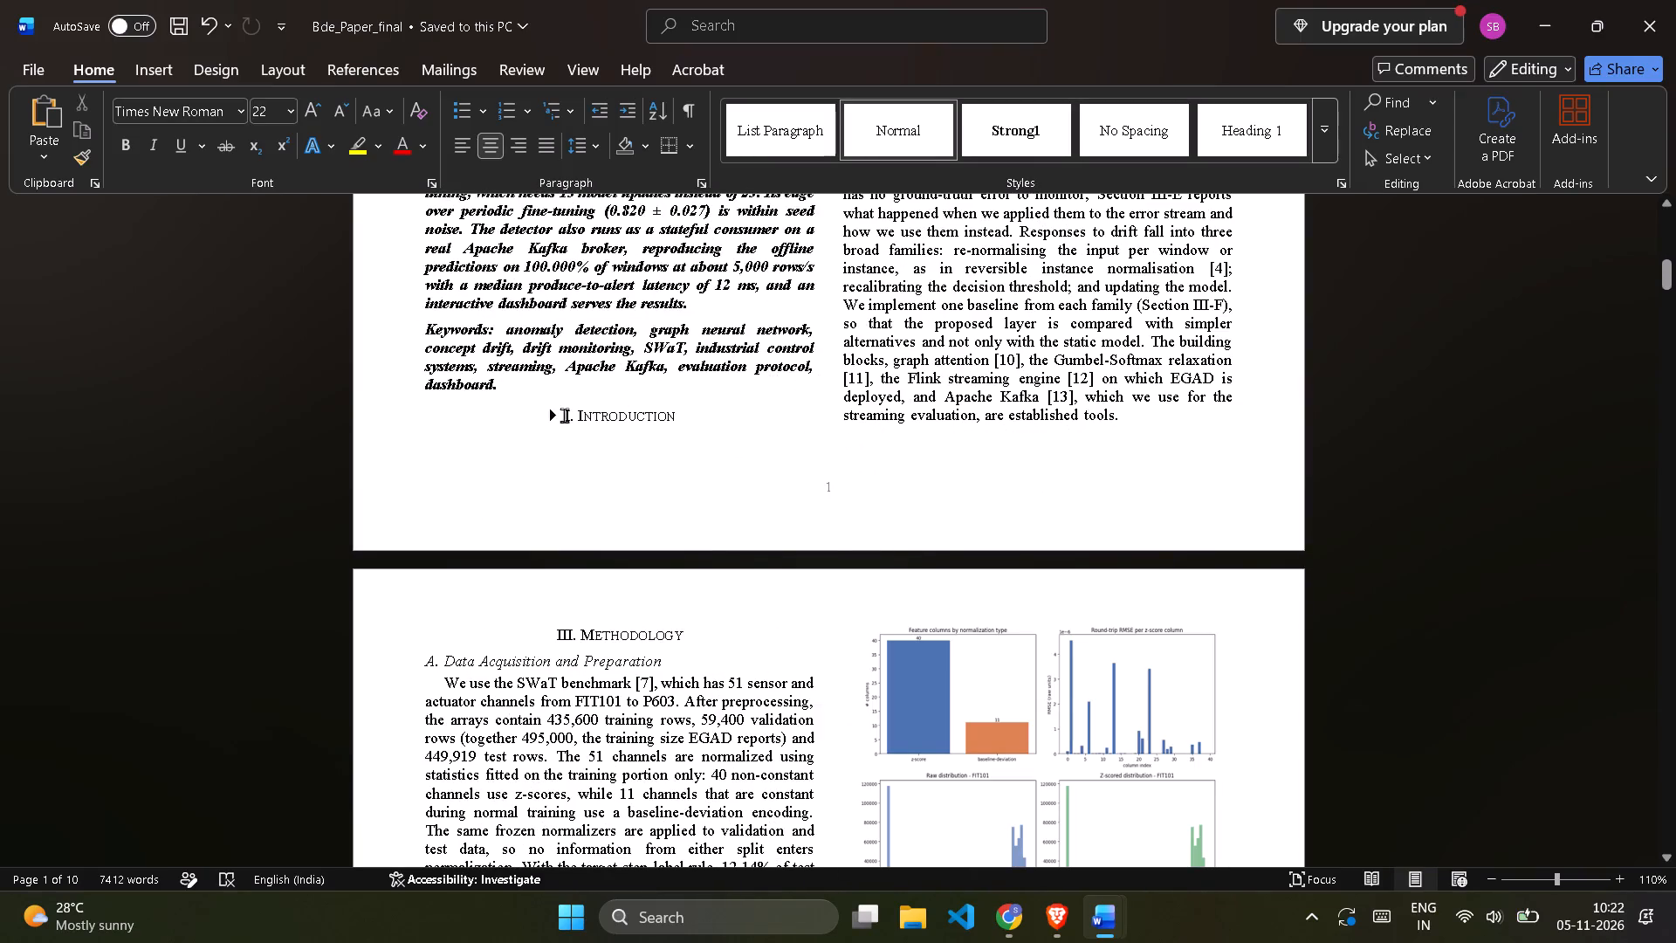
{"action": "left_click", "coordinate": [556, 415]}
{"action": "left_click", "coordinate": [564, 412]}
{"action": "key", "text": "Return"}
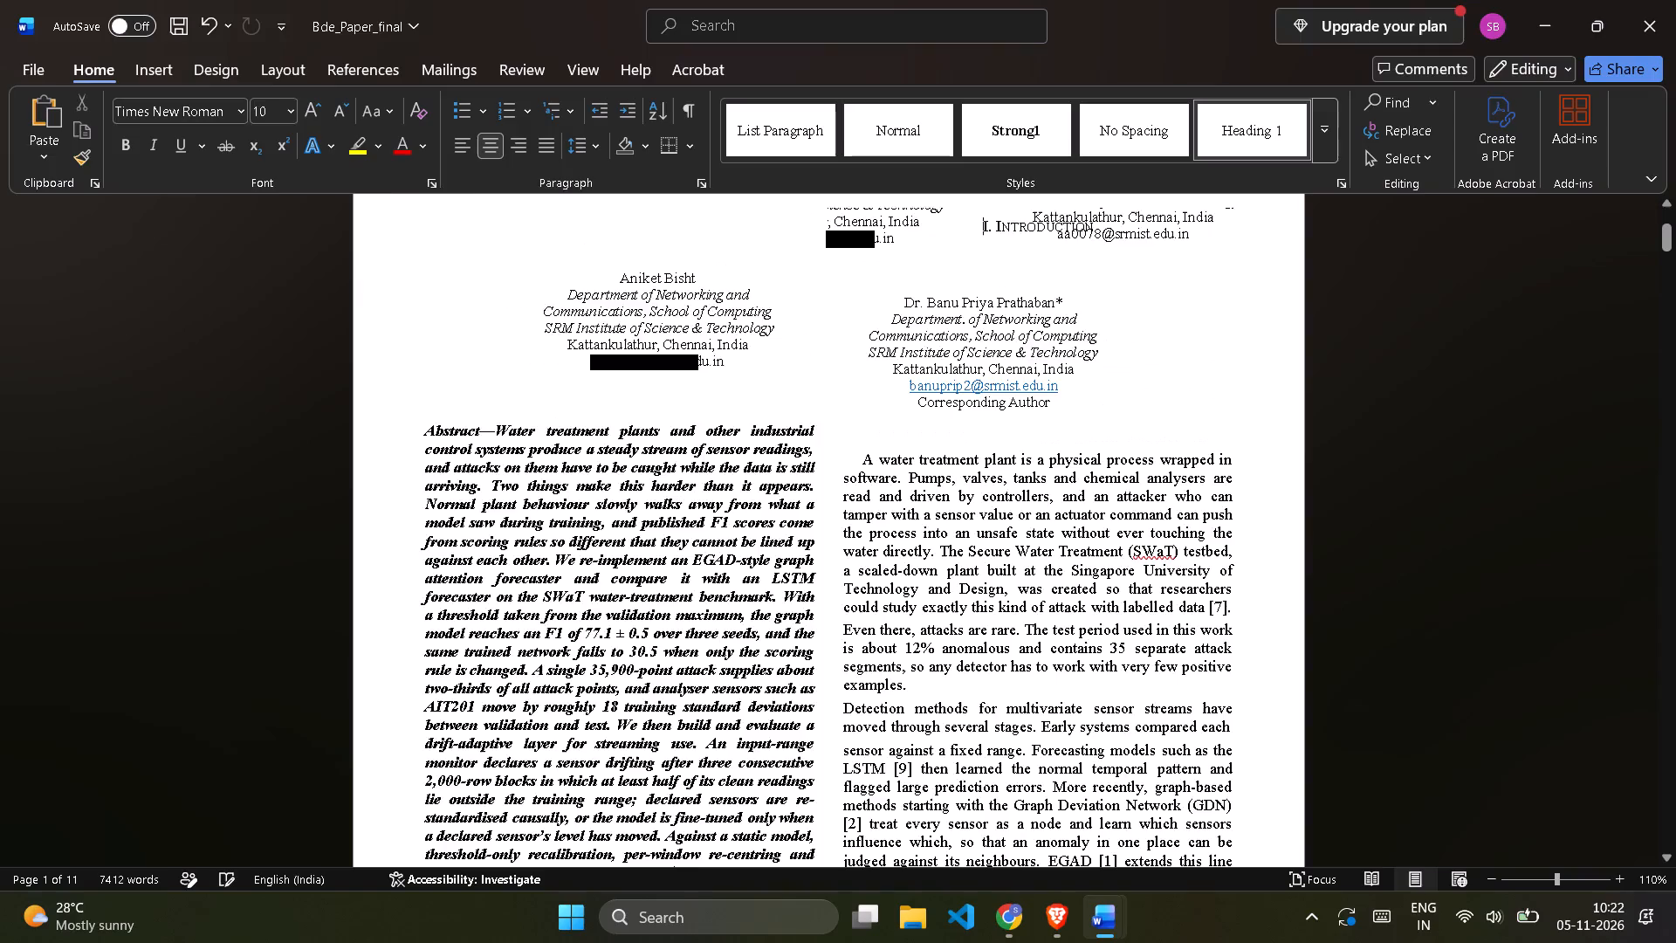
Insert blank lines above the I. Introduction heading to lower it clear of the author blocks, roughly level with the start of the Abstract.
{"action": "scroll", "coordinate": [564, 412], "scroll_direction": "up", "scroll_amount": 3}
{"action": "scroll", "coordinate": [564, 412], "scroll_direction": "down", "scroll_amount": 5}
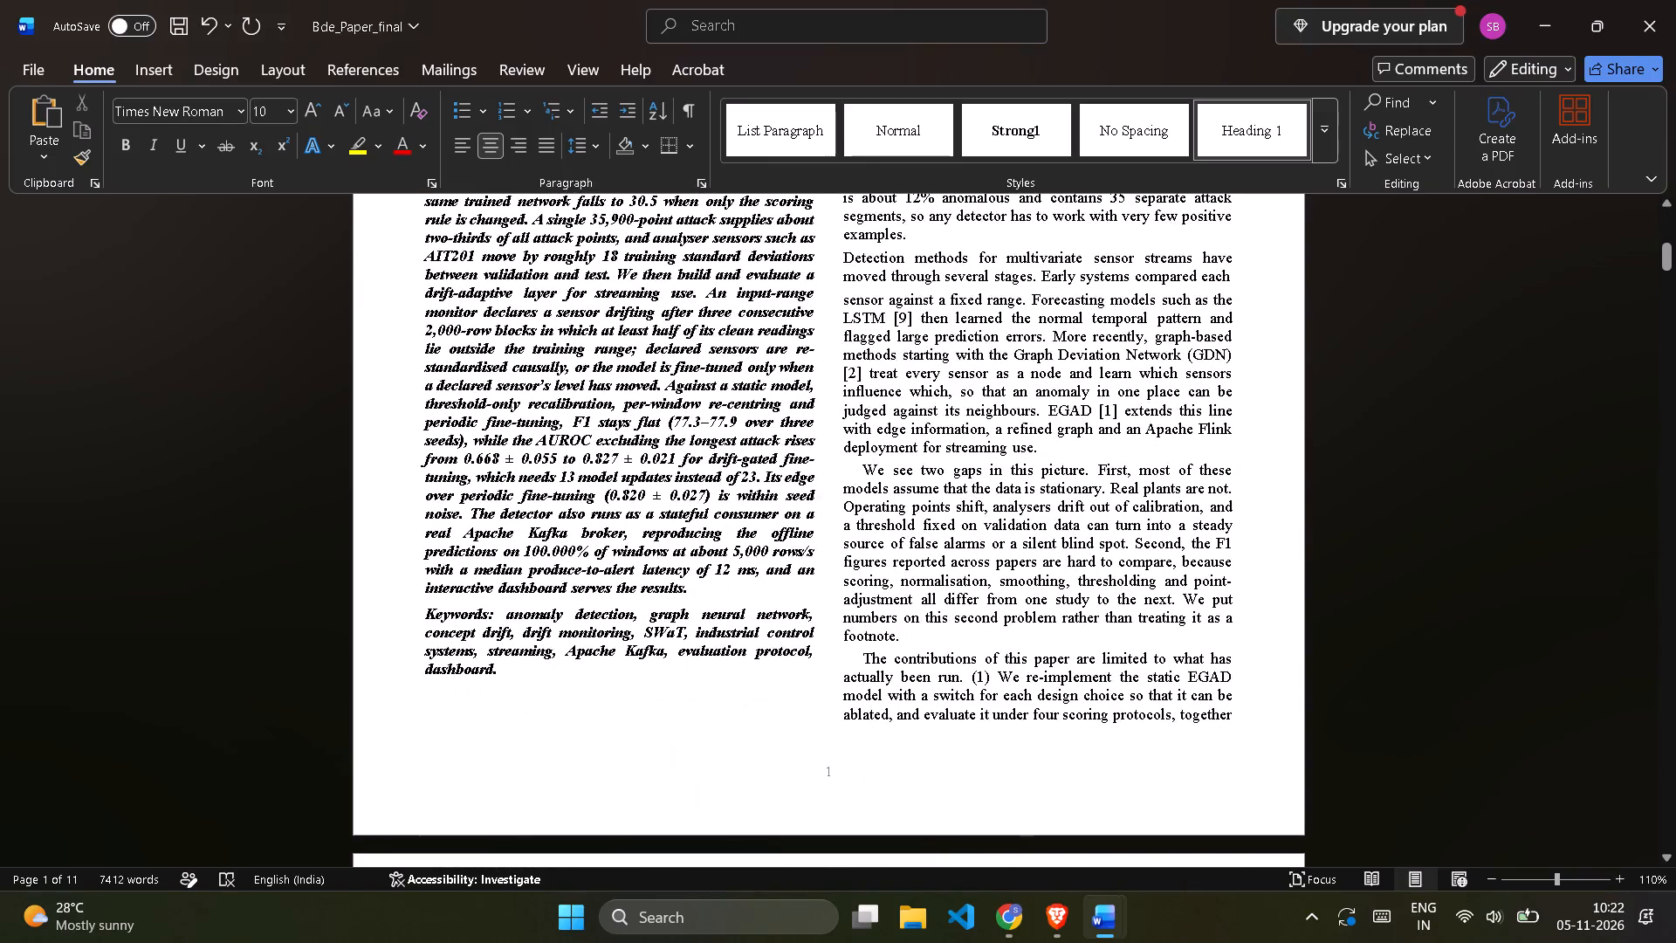
{"action": "scroll", "coordinate": [564, 412], "scroll_direction": "down", "scroll_amount": 2}
{"action": "scroll", "coordinate": [564, 412], "scroll_direction": "up", "scroll_amount": 5}
{"action": "scroll", "coordinate": [564, 412], "scroll_direction": "down", "scroll_amount": 1}
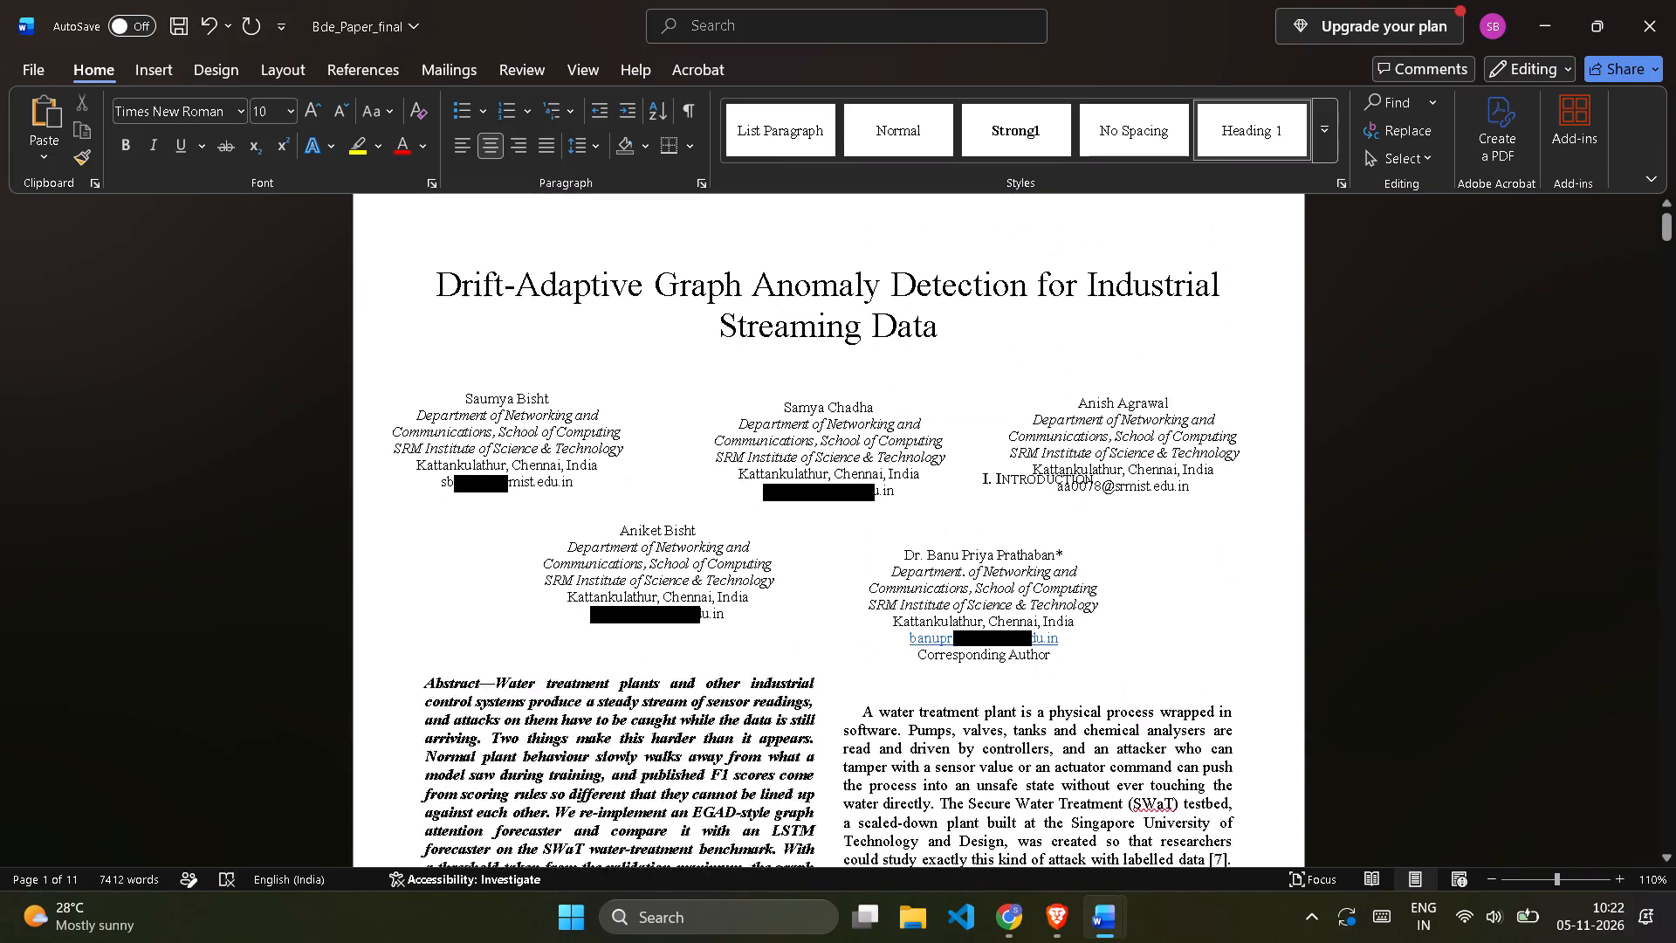
{"action": "scroll", "coordinate": [564, 412], "scroll_direction": "down", "scroll_amount": 1}
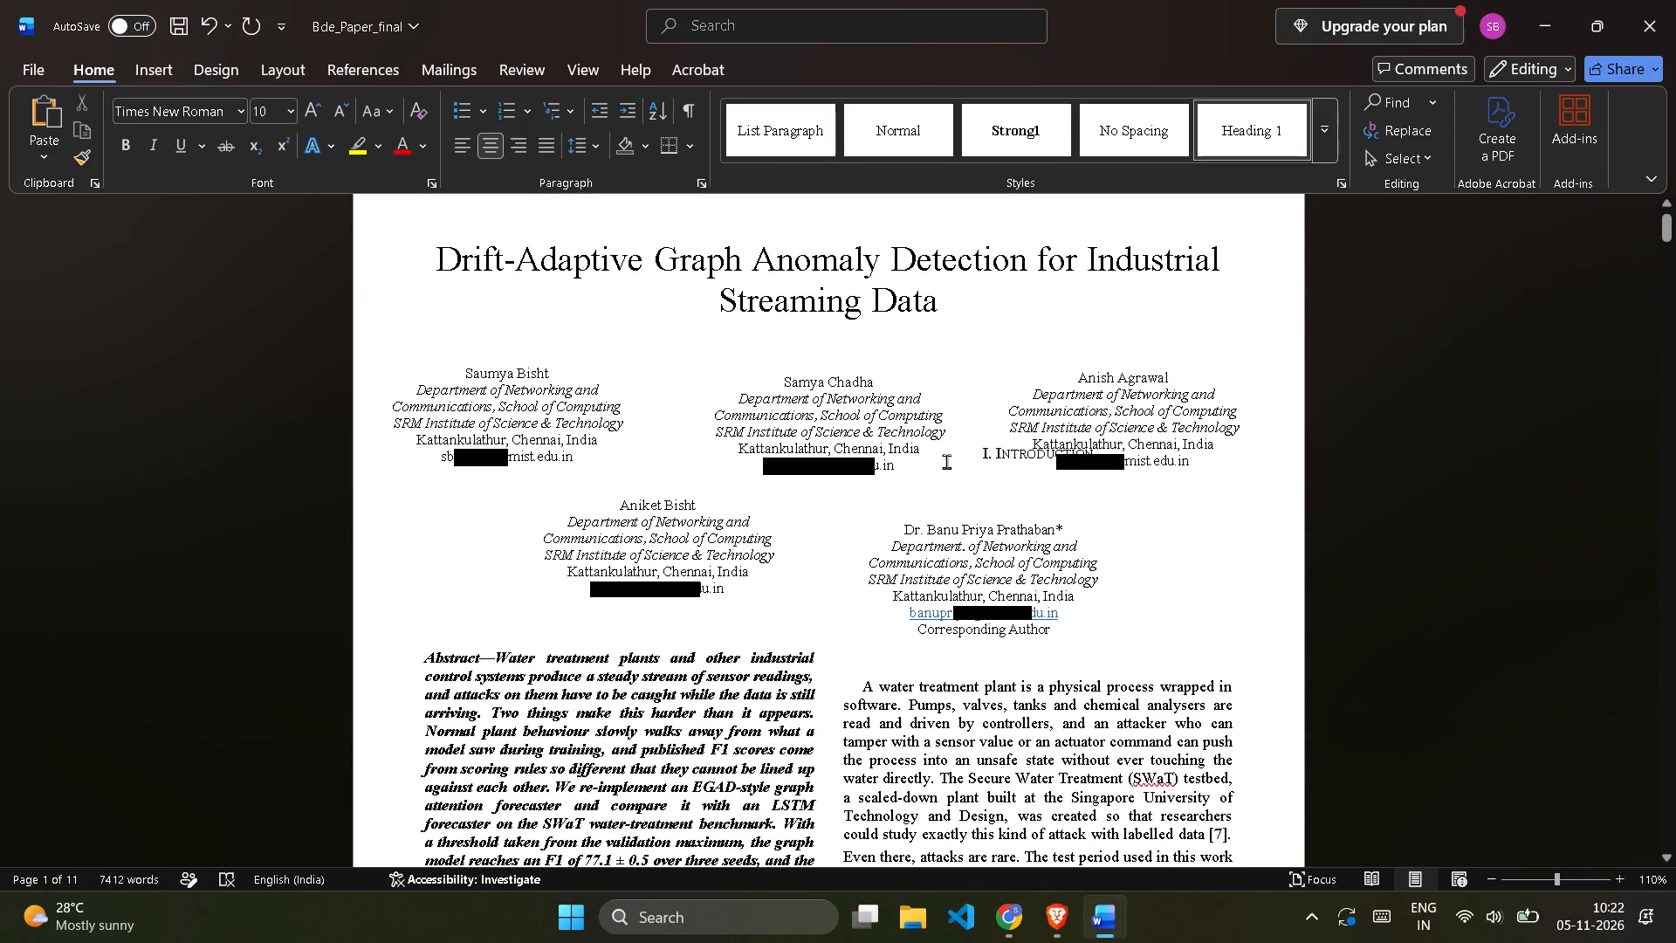
{"action": "key", "text": "Return"}
{"action": "key", "text": "Return"}
{"action": "key", "text": "Return"}
{"action": "key", "text": "Return"}
{"action": "key", "text": "Return"}
{"action": "key", "text": "Return"}
{"action": "key", "text": "Return"}
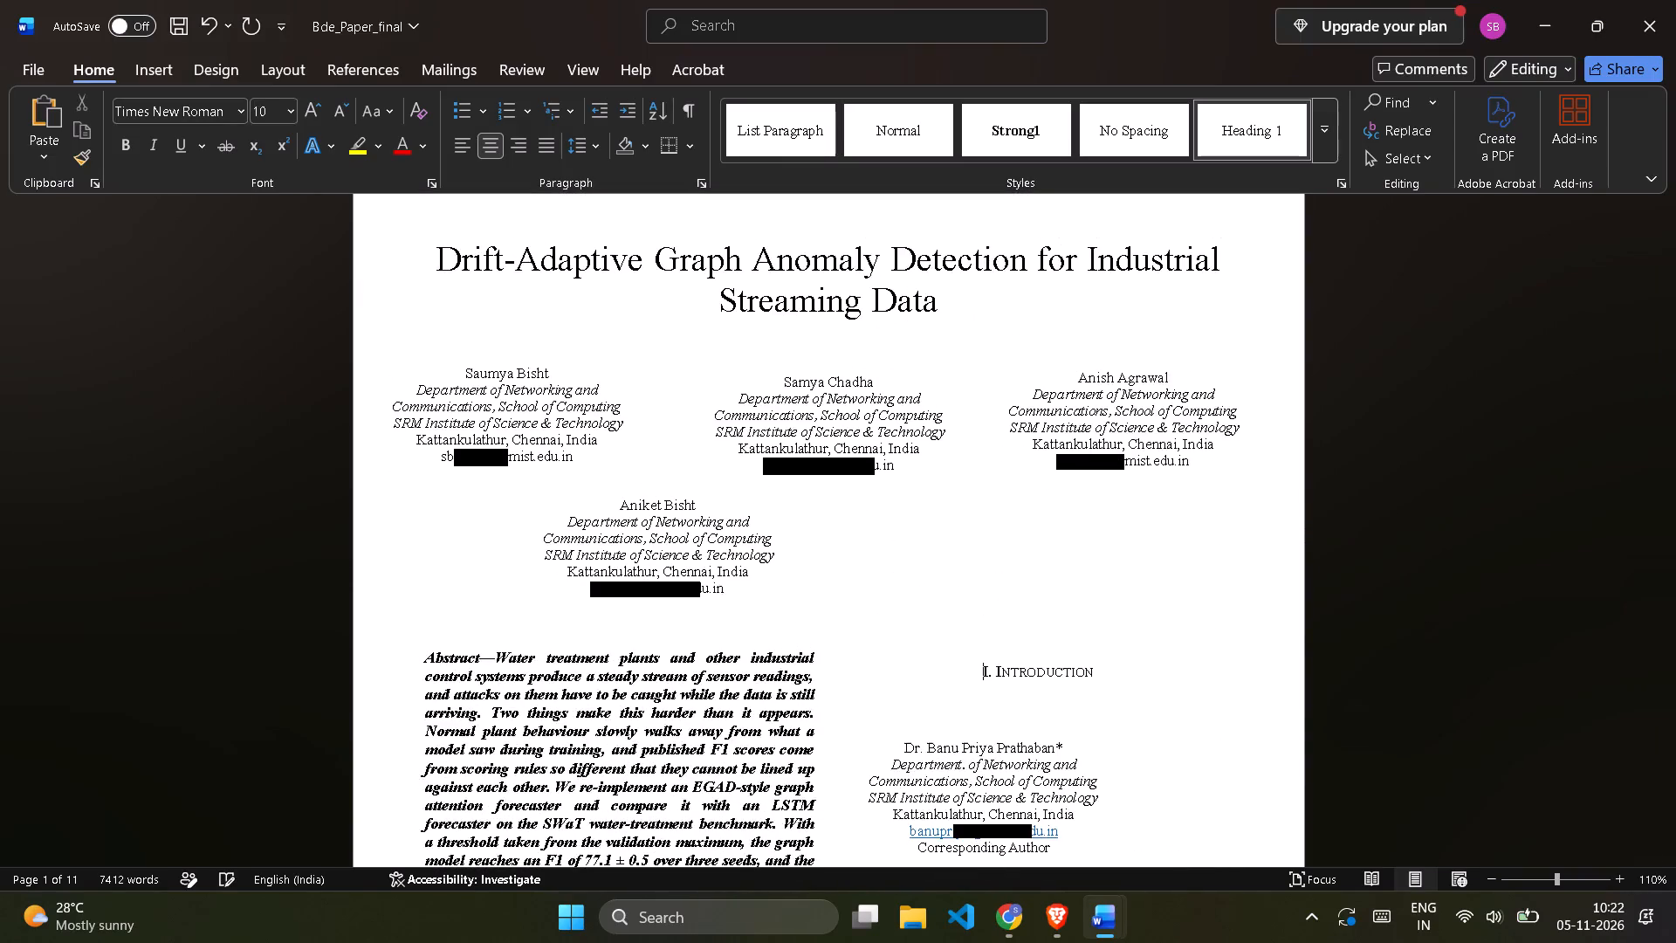
{"action": "key", "text": "BackSpace"}
Move the corresponding author's text box back up beside the fourth author's block, just above the I. Introduction heading.
{"action": "left_click", "coordinate": [986, 759]}
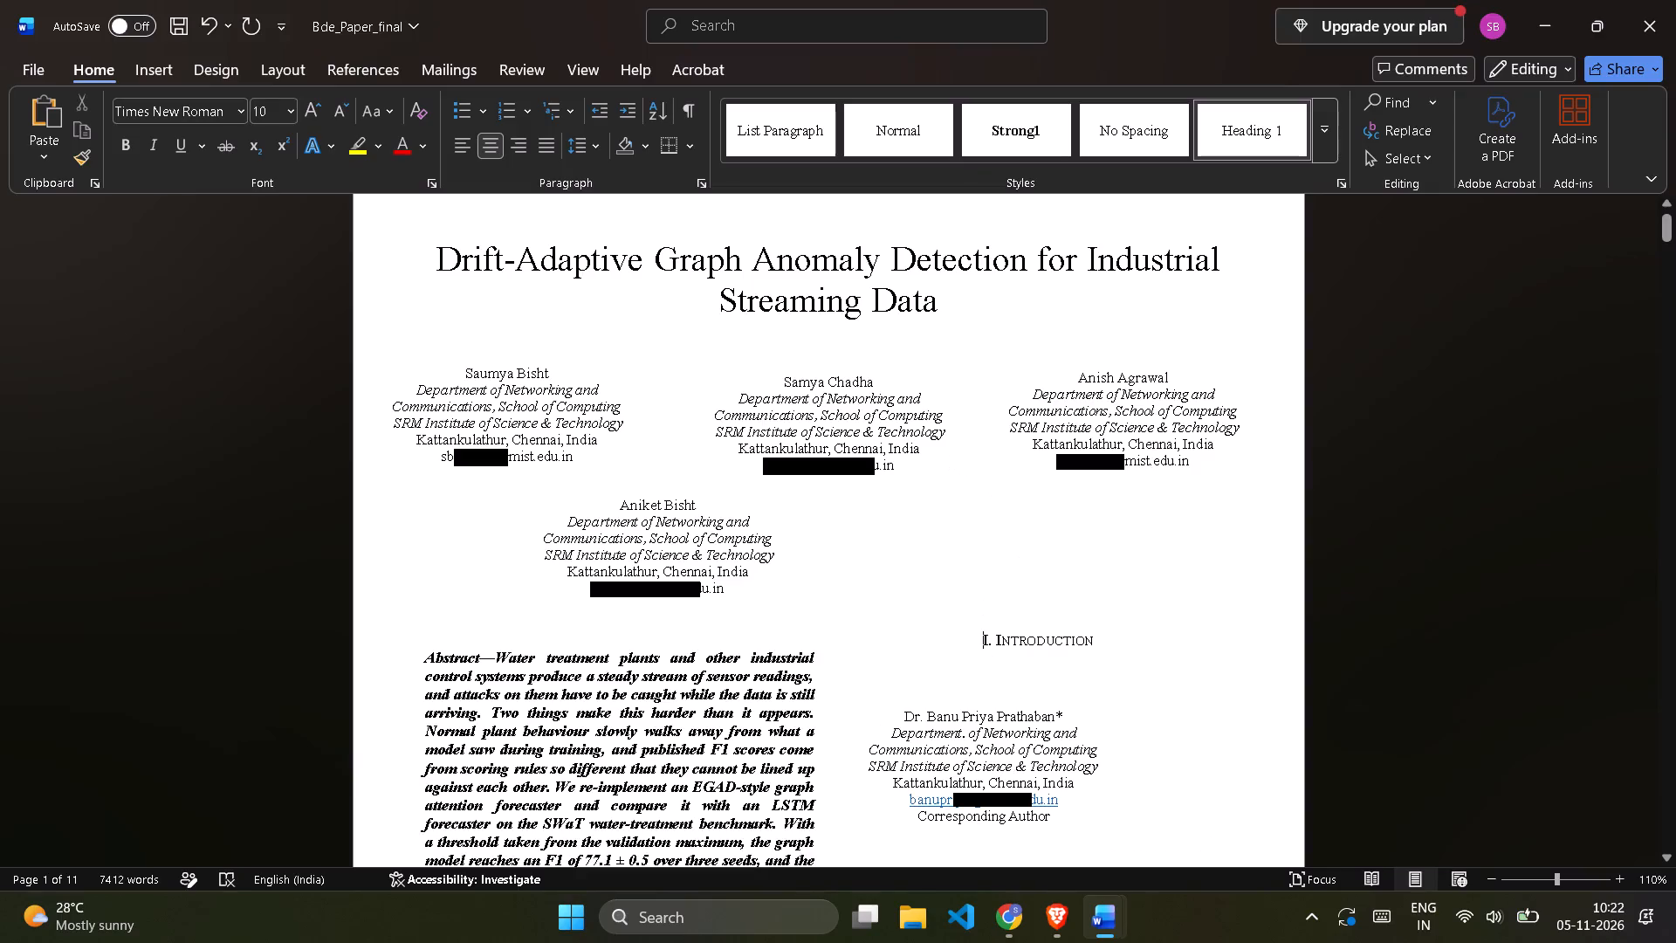
{"action": "left_click_drag", "start_coordinate": [999, 701], "coordinate": [1021, 505]}
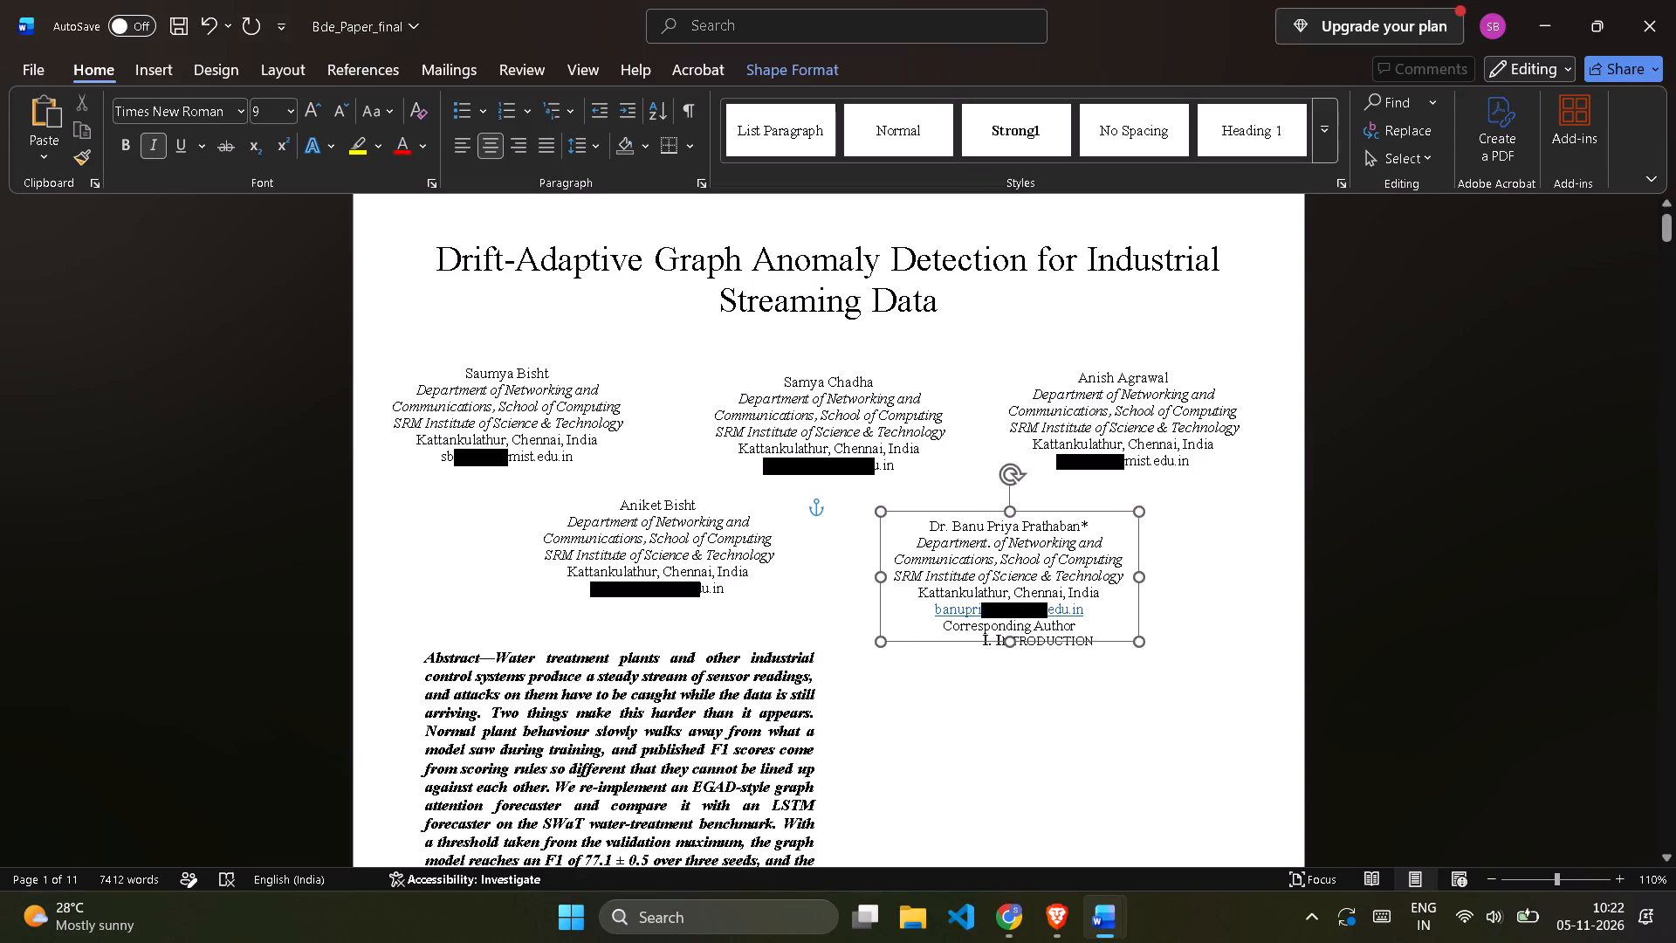
{"action": "left_click_drag", "start_coordinate": [1021, 505], "coordinate": [1006, 479]}
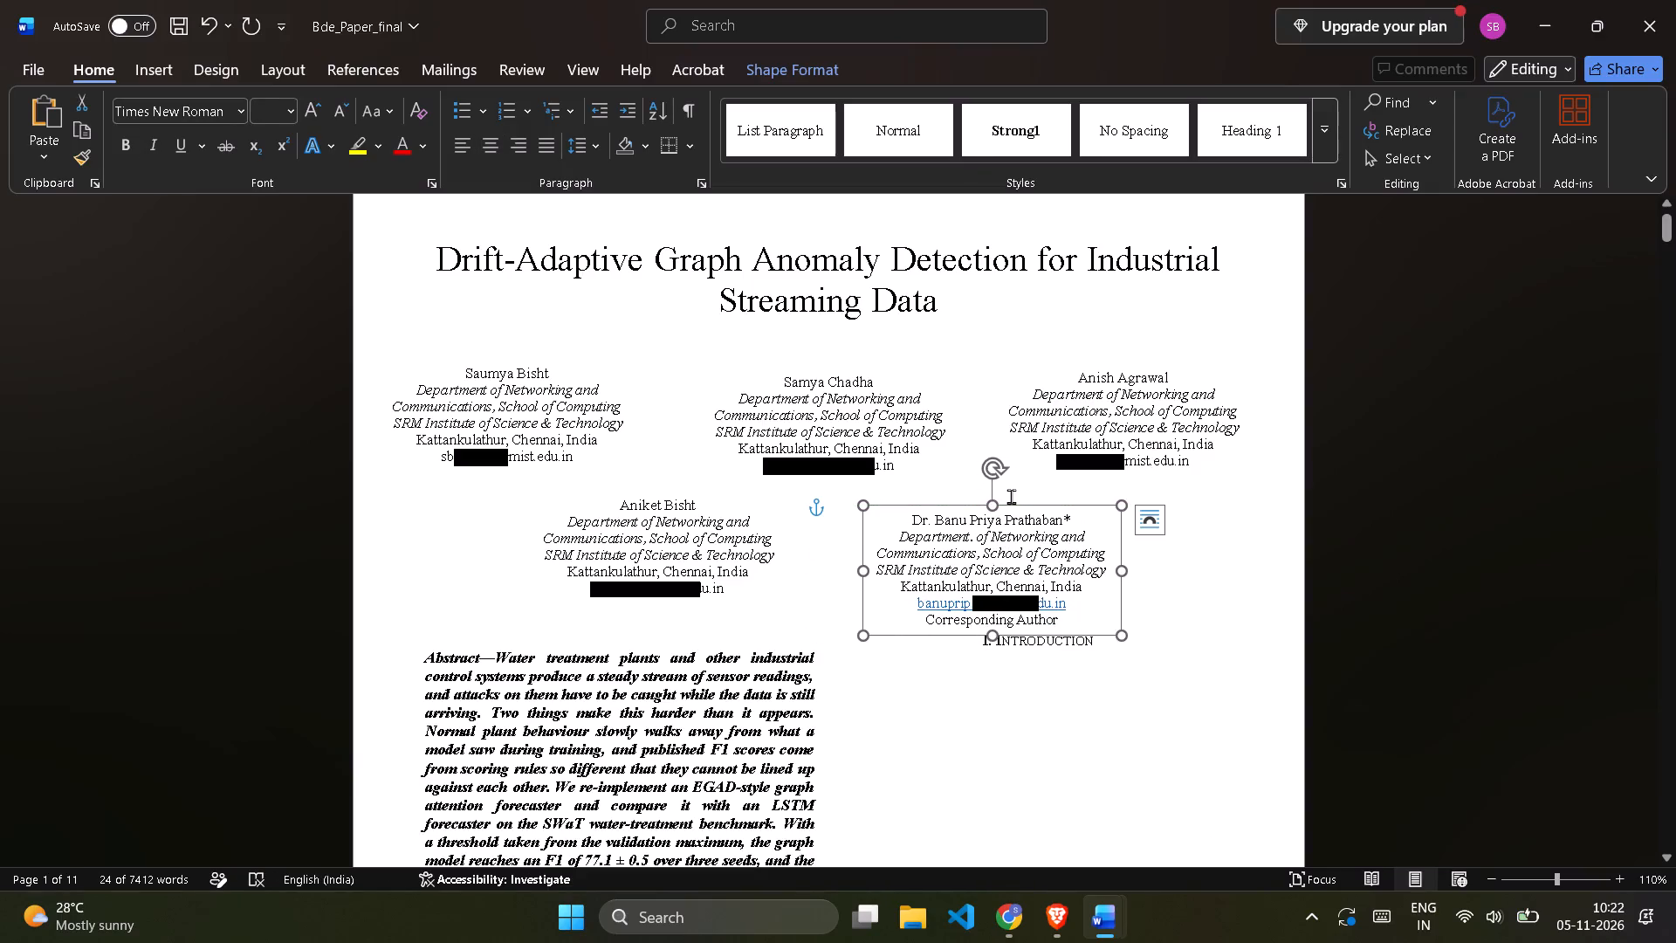
{"action": "left_click_drag", "start_coordinate": [1011, 502], "coordinate": [1009, 476]}
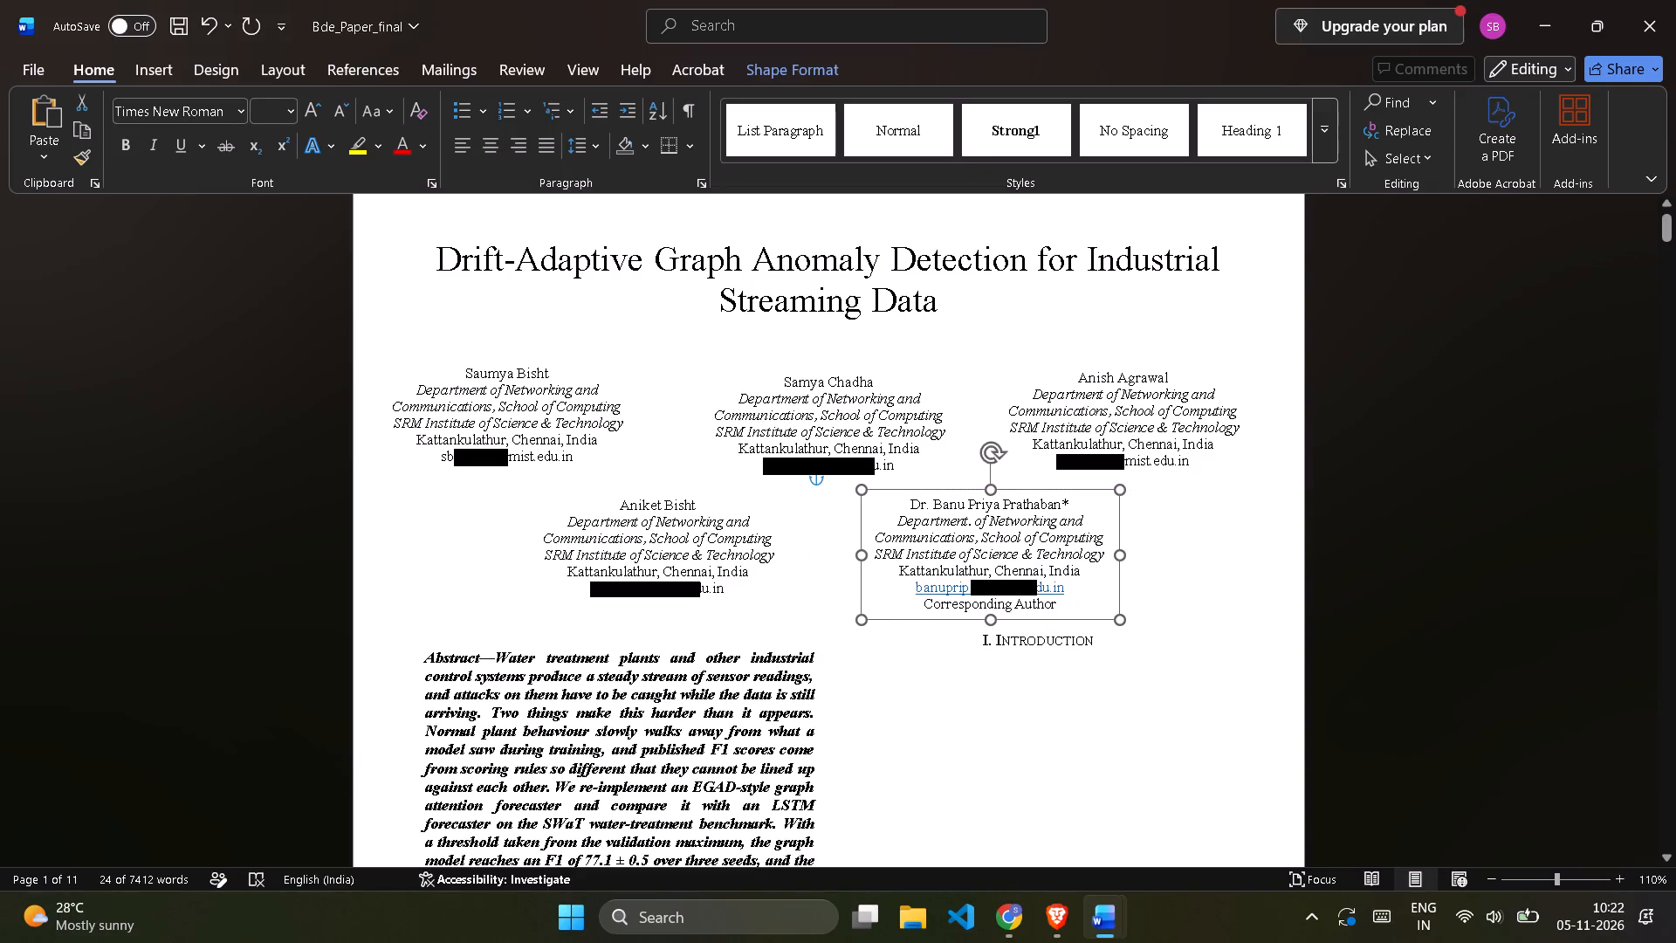
{"action": "left_click_drag", "start_coordinate": [1009, 476], "coordinate": [1012, 474]}
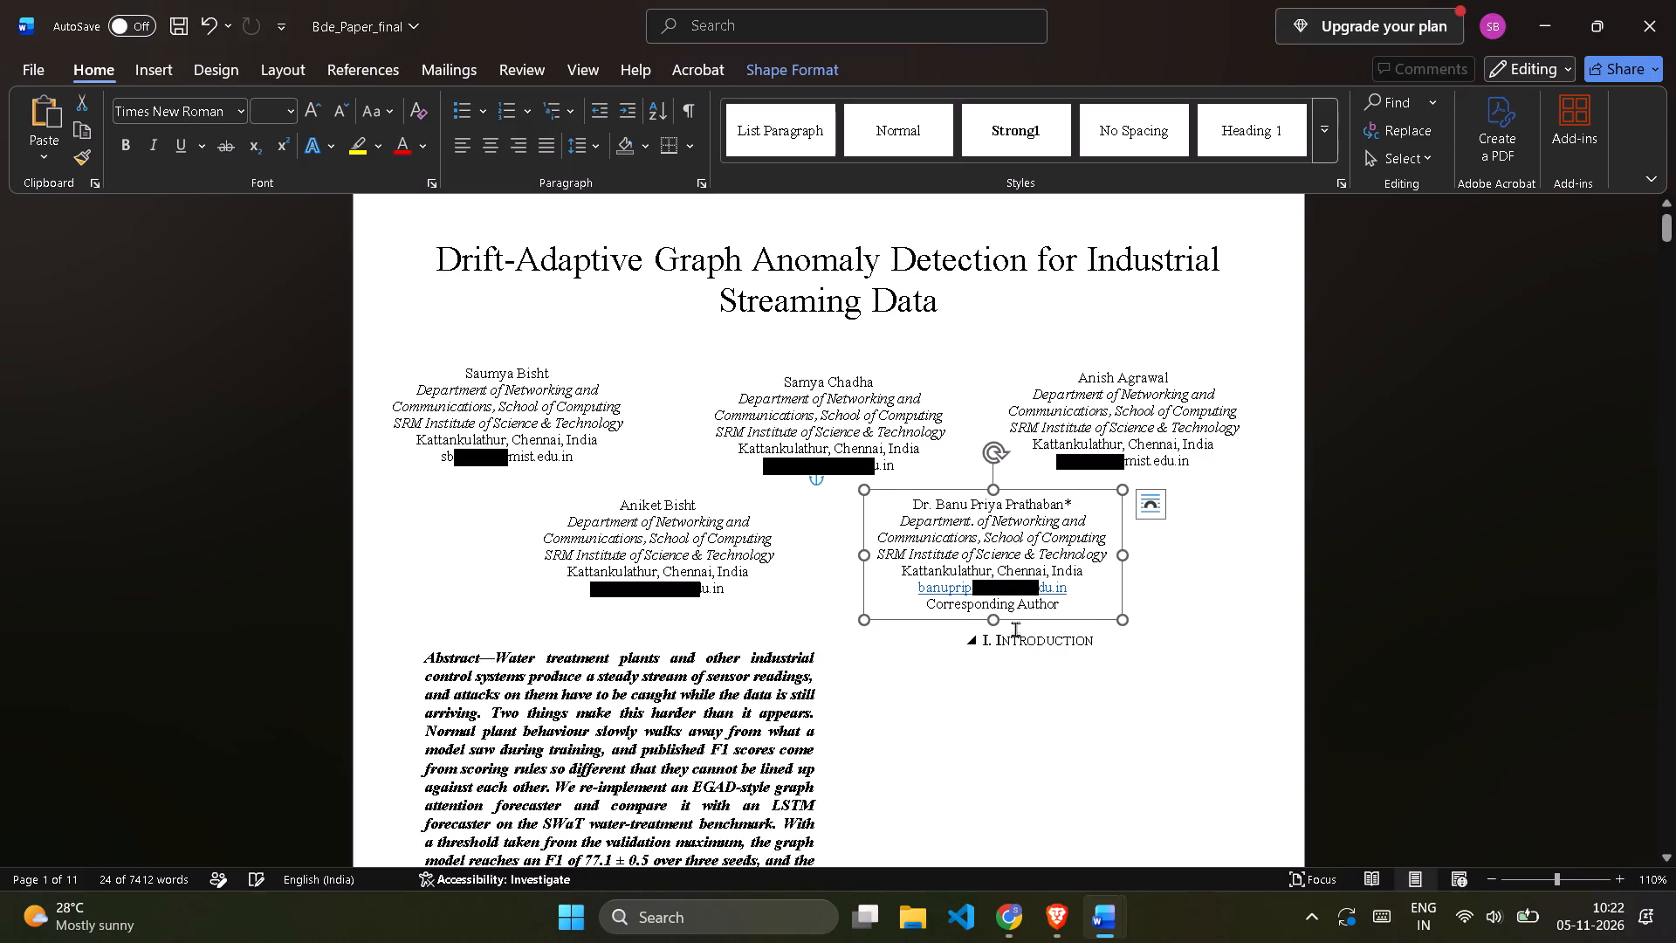
Delete the empty space between the I. Introduction heading and the paragraph starting "A water treatment plant".
{"action": "scroll", "coordinate": [958, 809], "scroll_direction": "down", "scroll_amount": 1}
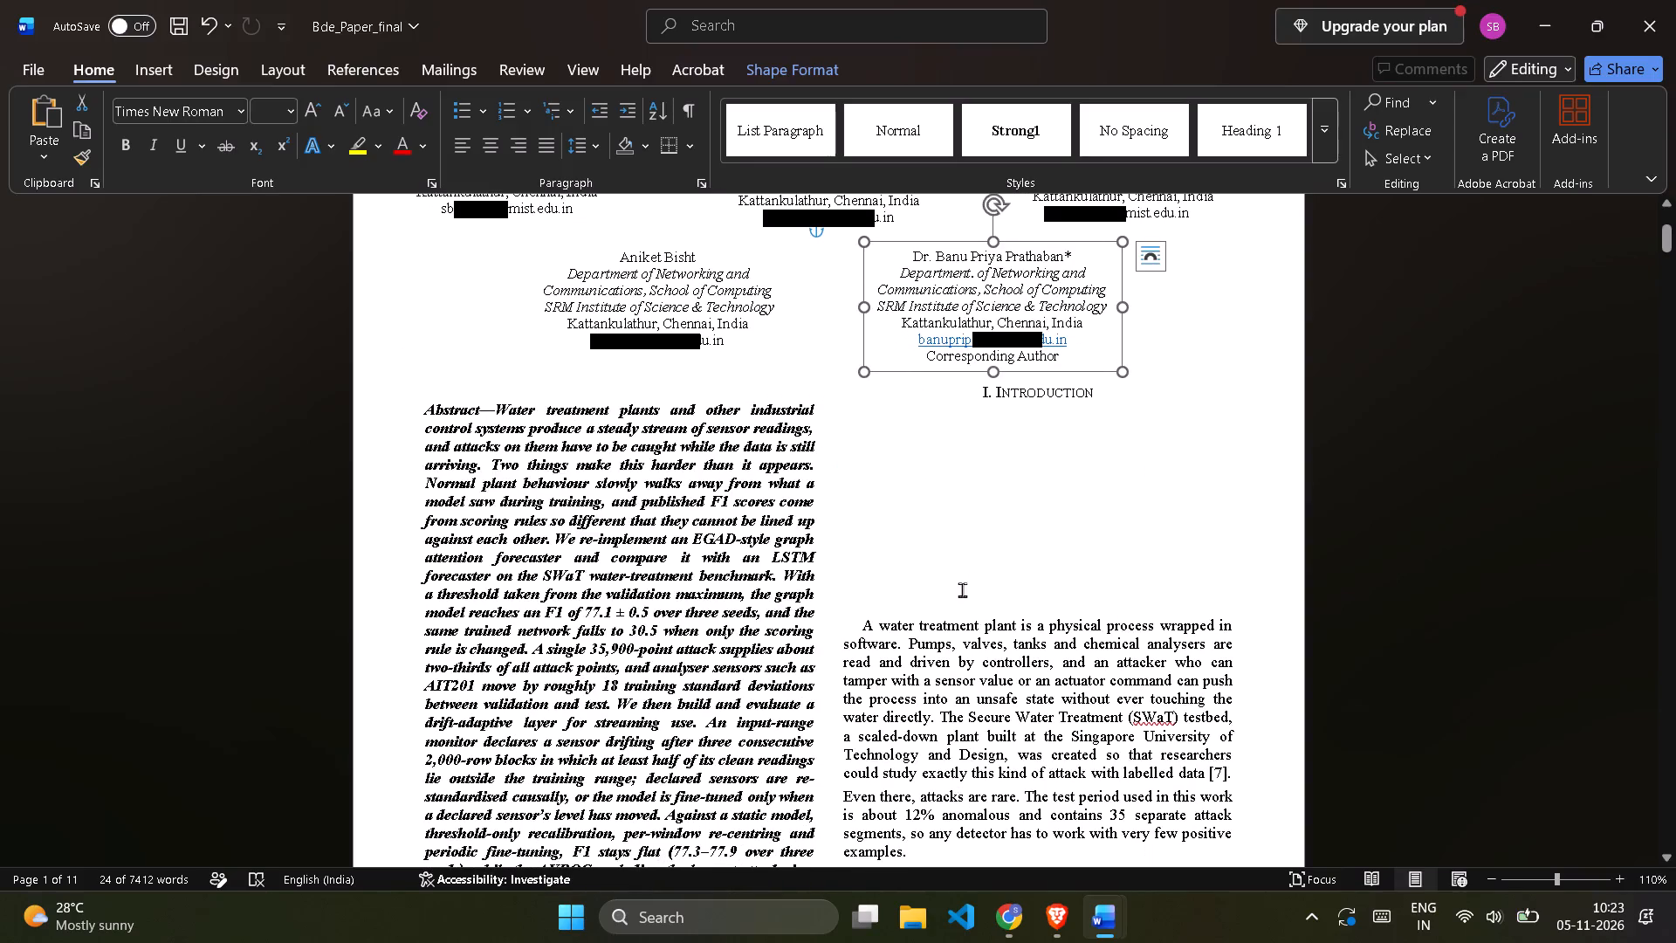
{"action": "left_click_drag", "start_coordinate": [957, 605], "coordinate": [880, 430]}
{"action": "key", "text": "BackSpace"}
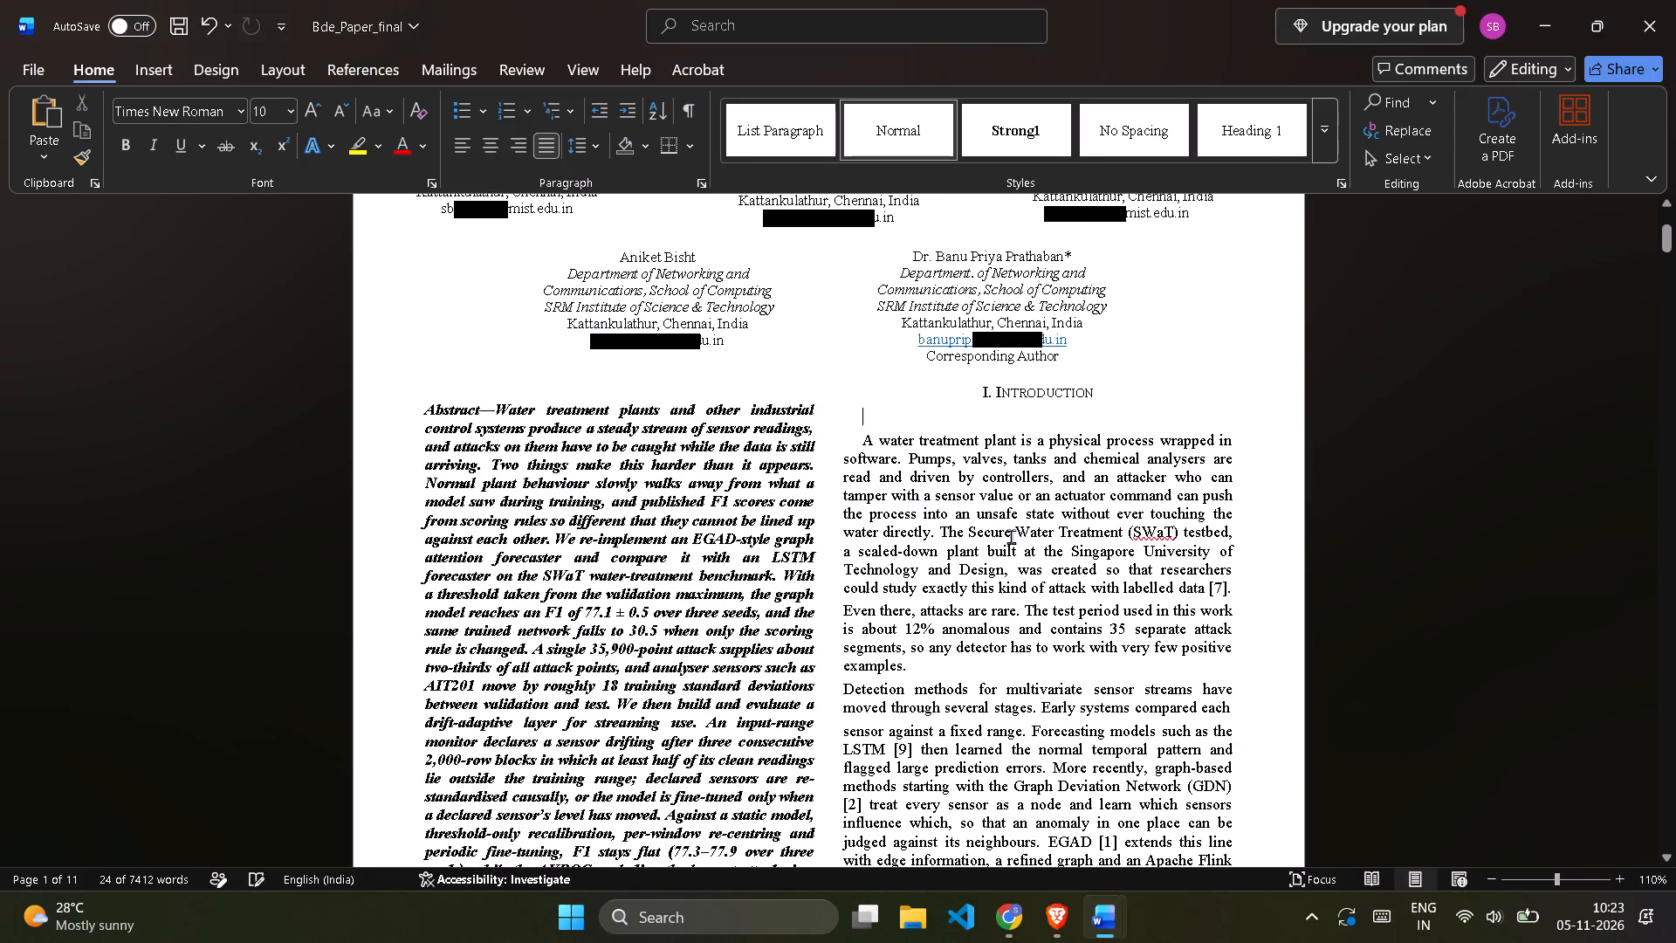
{"action": "key", "text": "BackSpace"}
{"action": "key", "text": "BackSpace"}
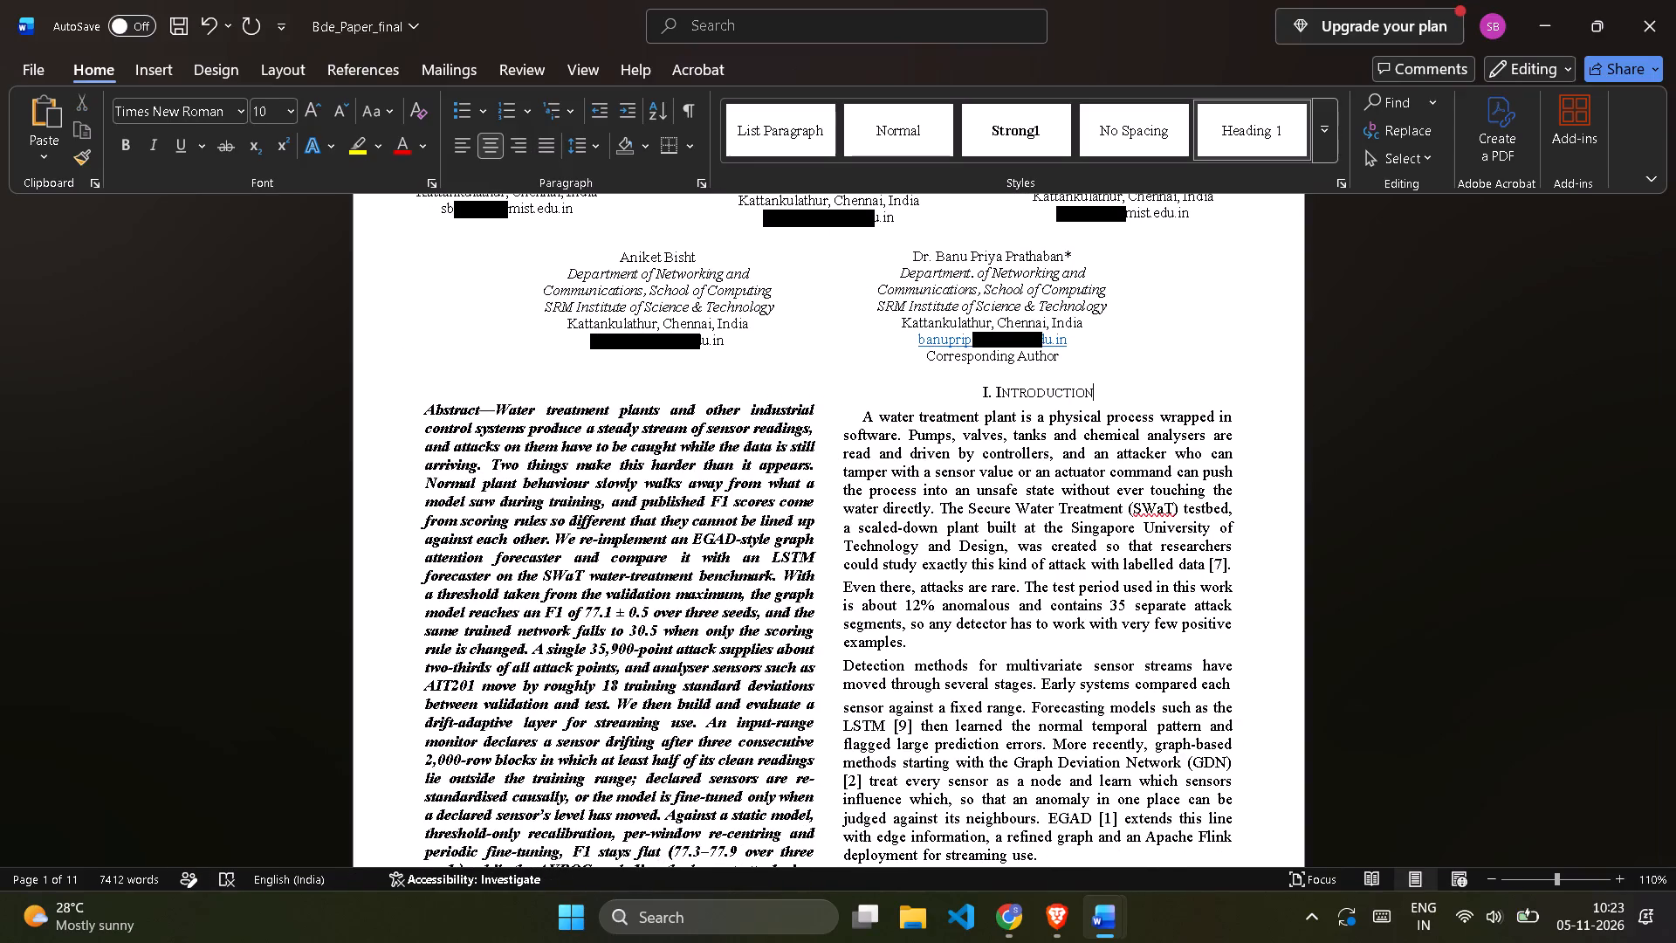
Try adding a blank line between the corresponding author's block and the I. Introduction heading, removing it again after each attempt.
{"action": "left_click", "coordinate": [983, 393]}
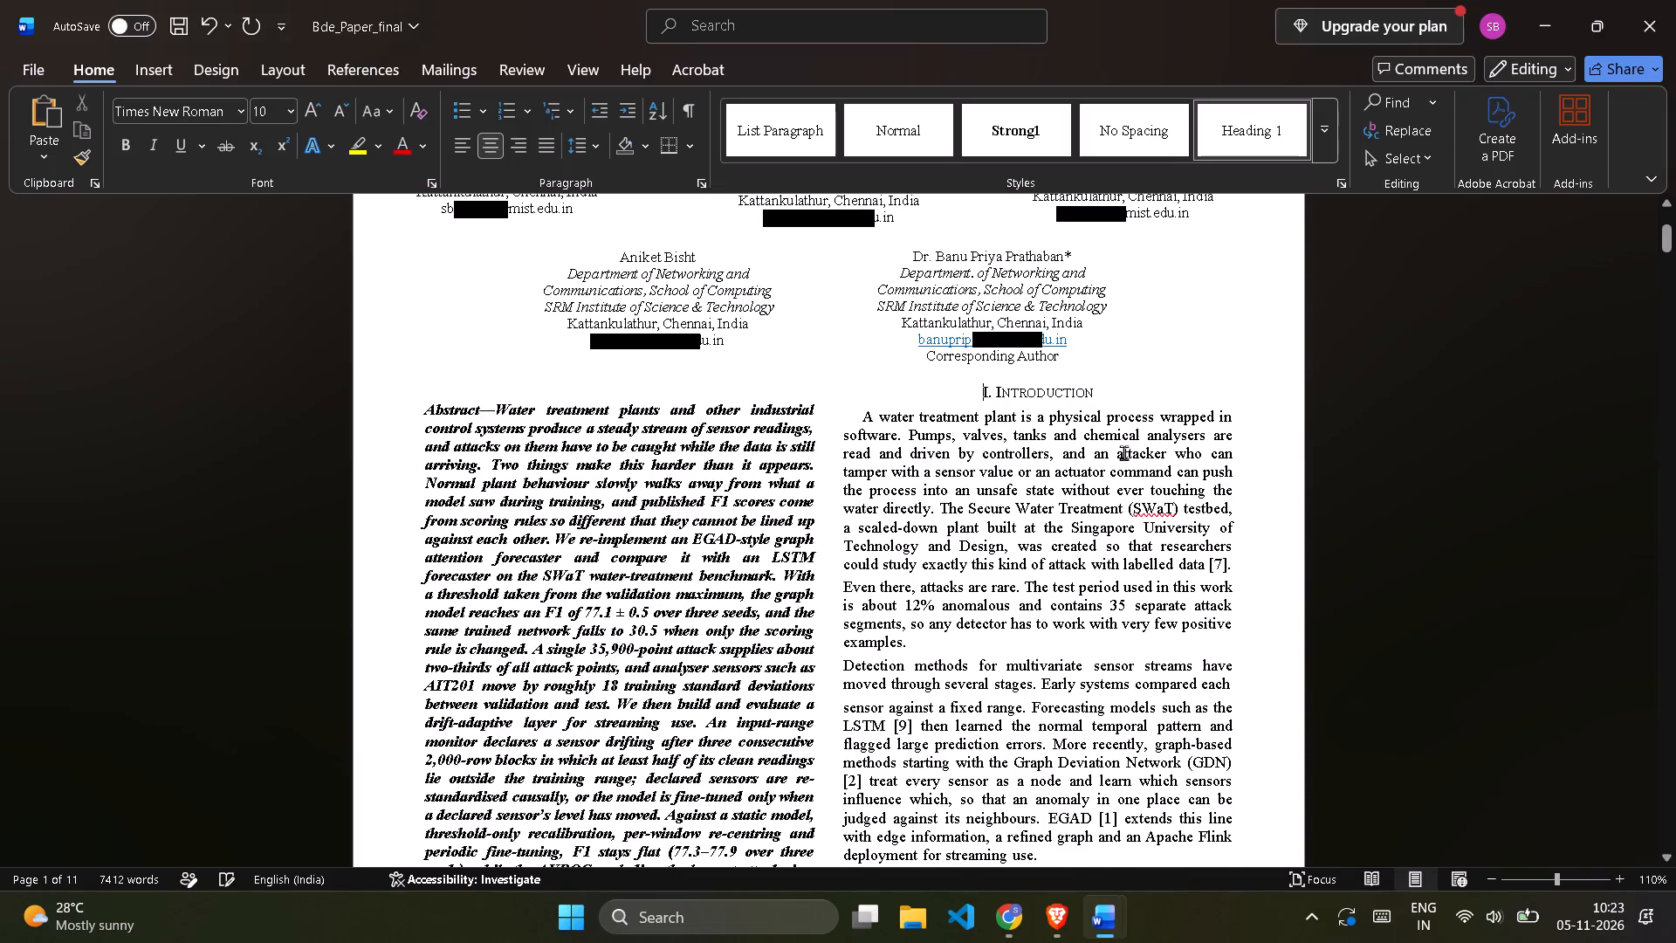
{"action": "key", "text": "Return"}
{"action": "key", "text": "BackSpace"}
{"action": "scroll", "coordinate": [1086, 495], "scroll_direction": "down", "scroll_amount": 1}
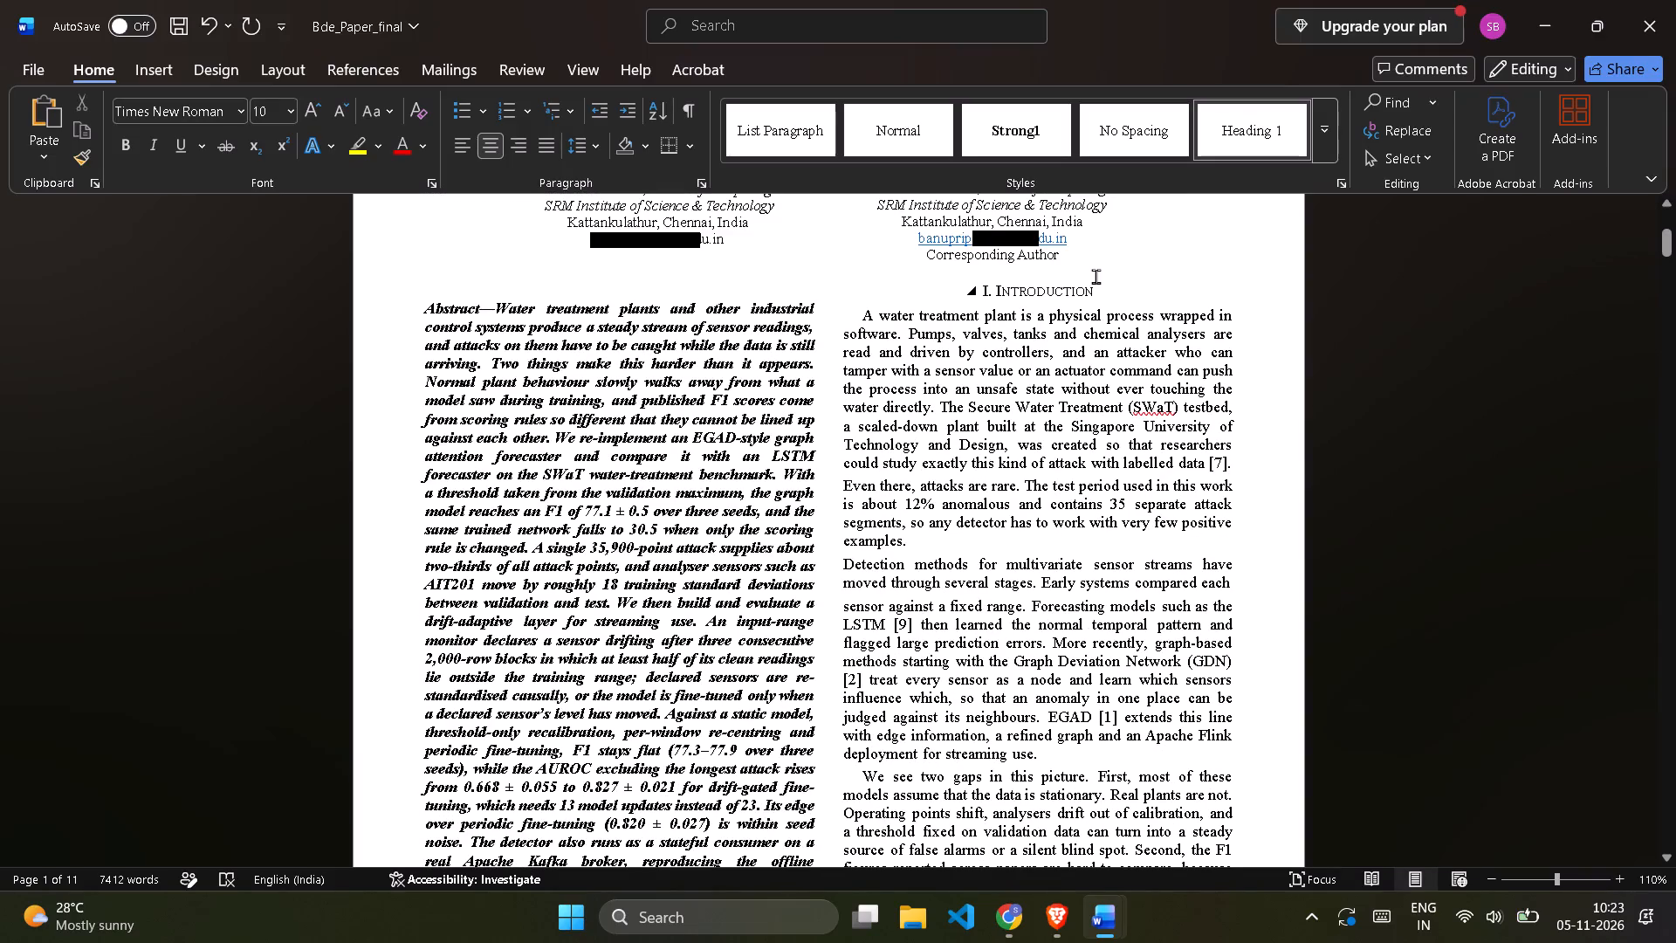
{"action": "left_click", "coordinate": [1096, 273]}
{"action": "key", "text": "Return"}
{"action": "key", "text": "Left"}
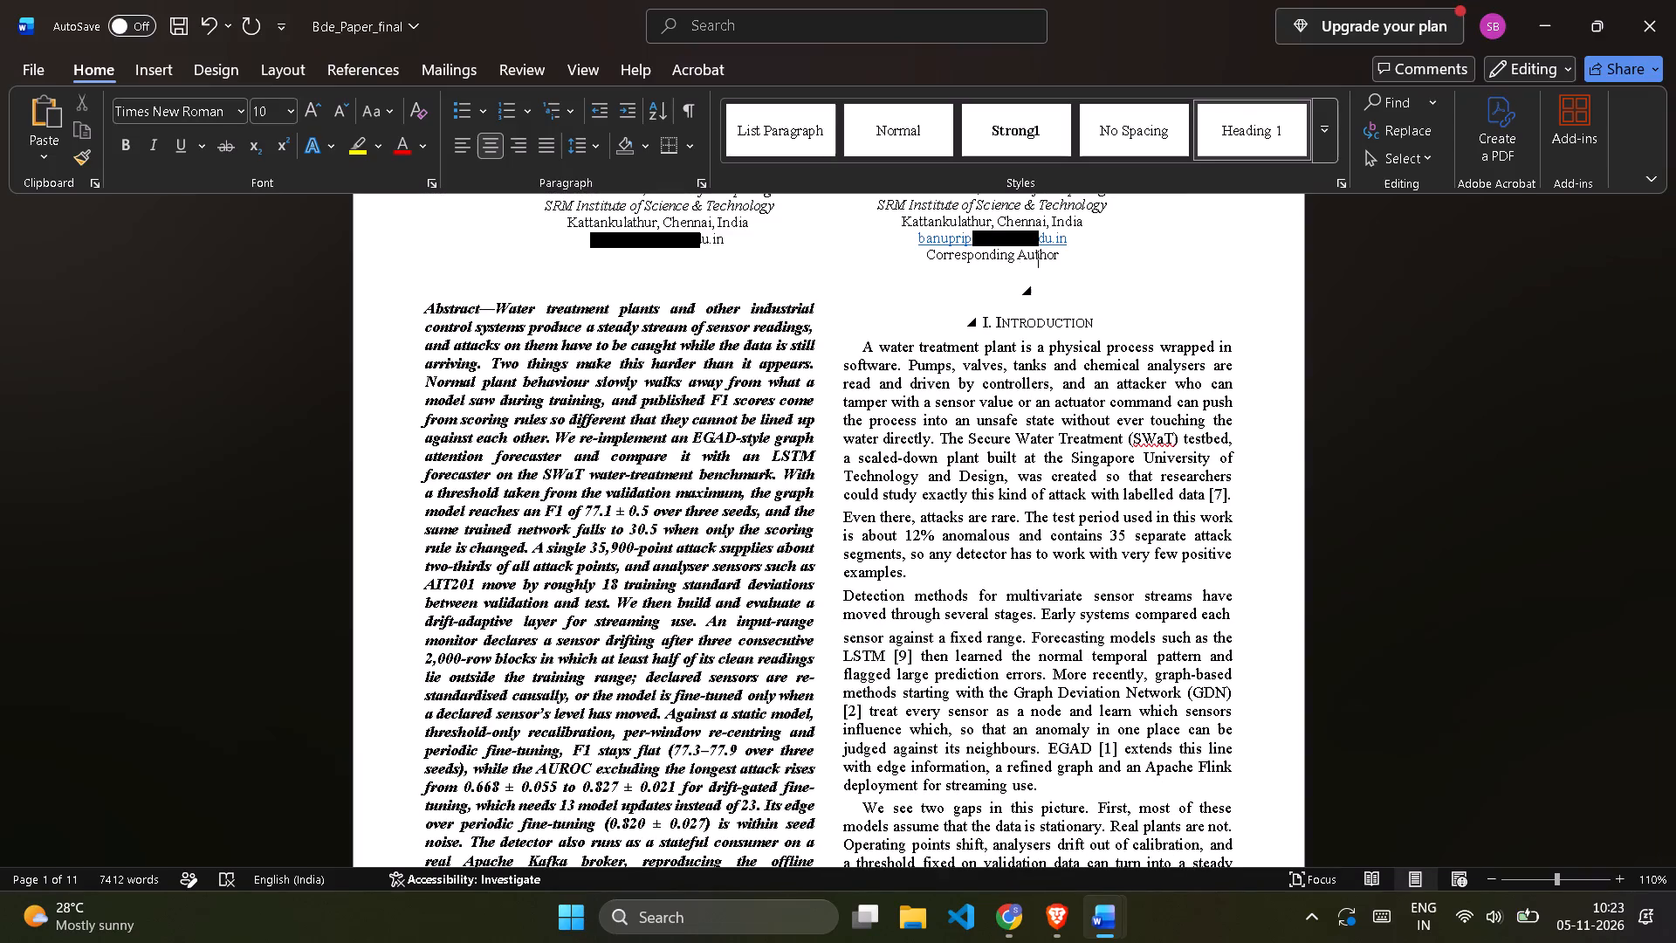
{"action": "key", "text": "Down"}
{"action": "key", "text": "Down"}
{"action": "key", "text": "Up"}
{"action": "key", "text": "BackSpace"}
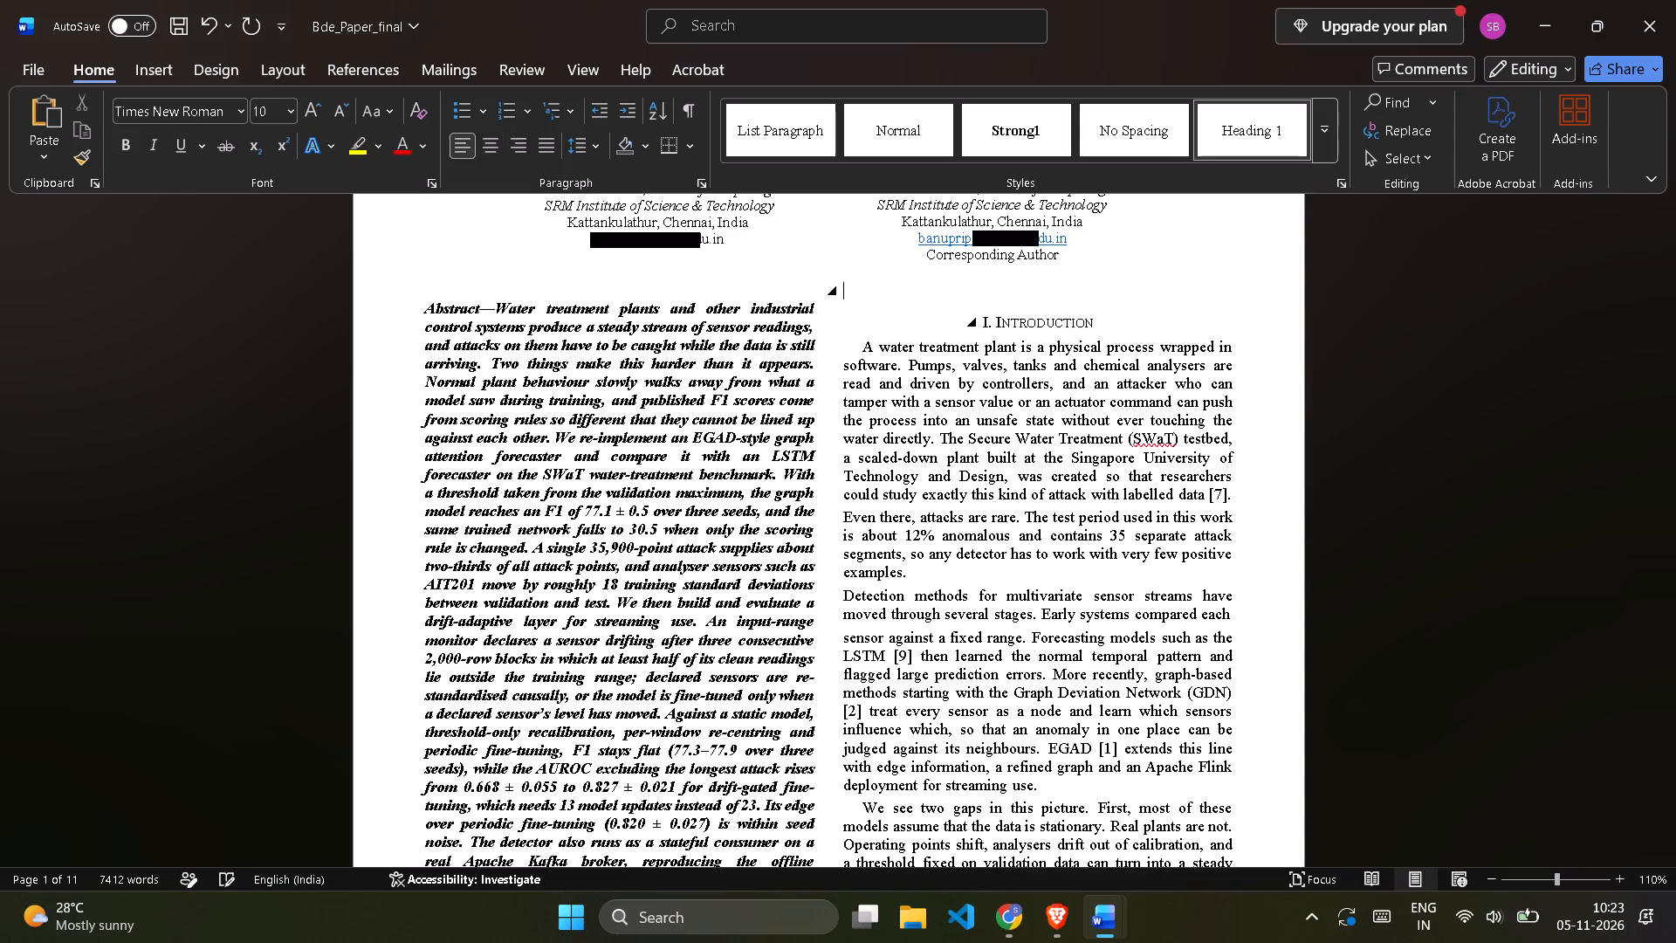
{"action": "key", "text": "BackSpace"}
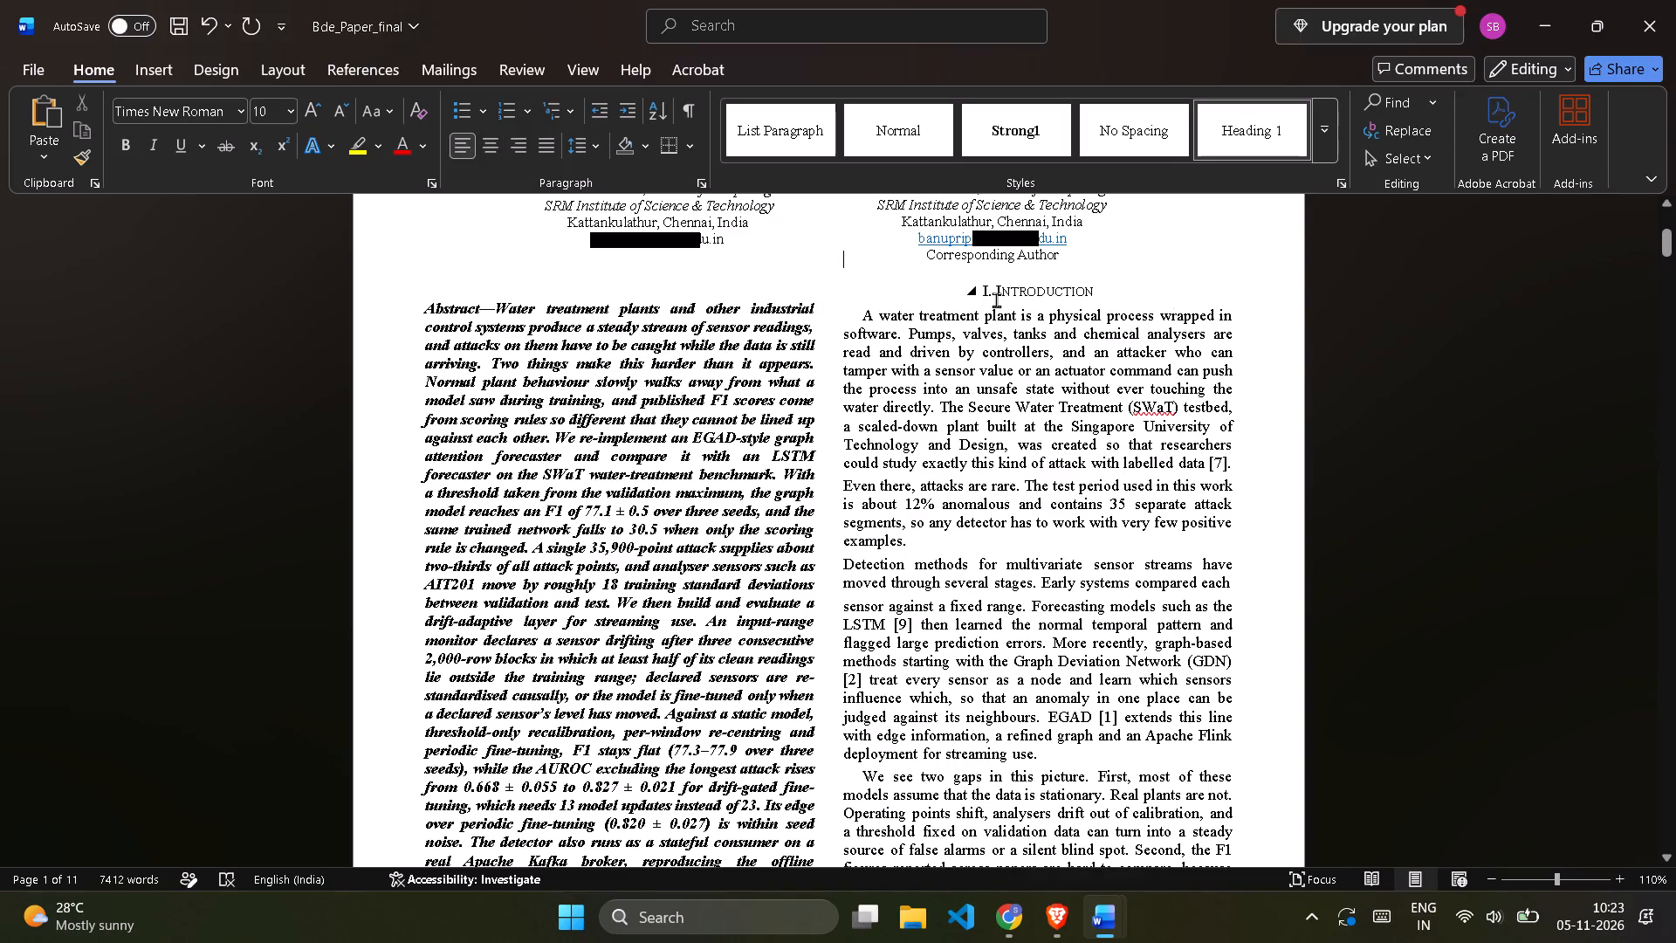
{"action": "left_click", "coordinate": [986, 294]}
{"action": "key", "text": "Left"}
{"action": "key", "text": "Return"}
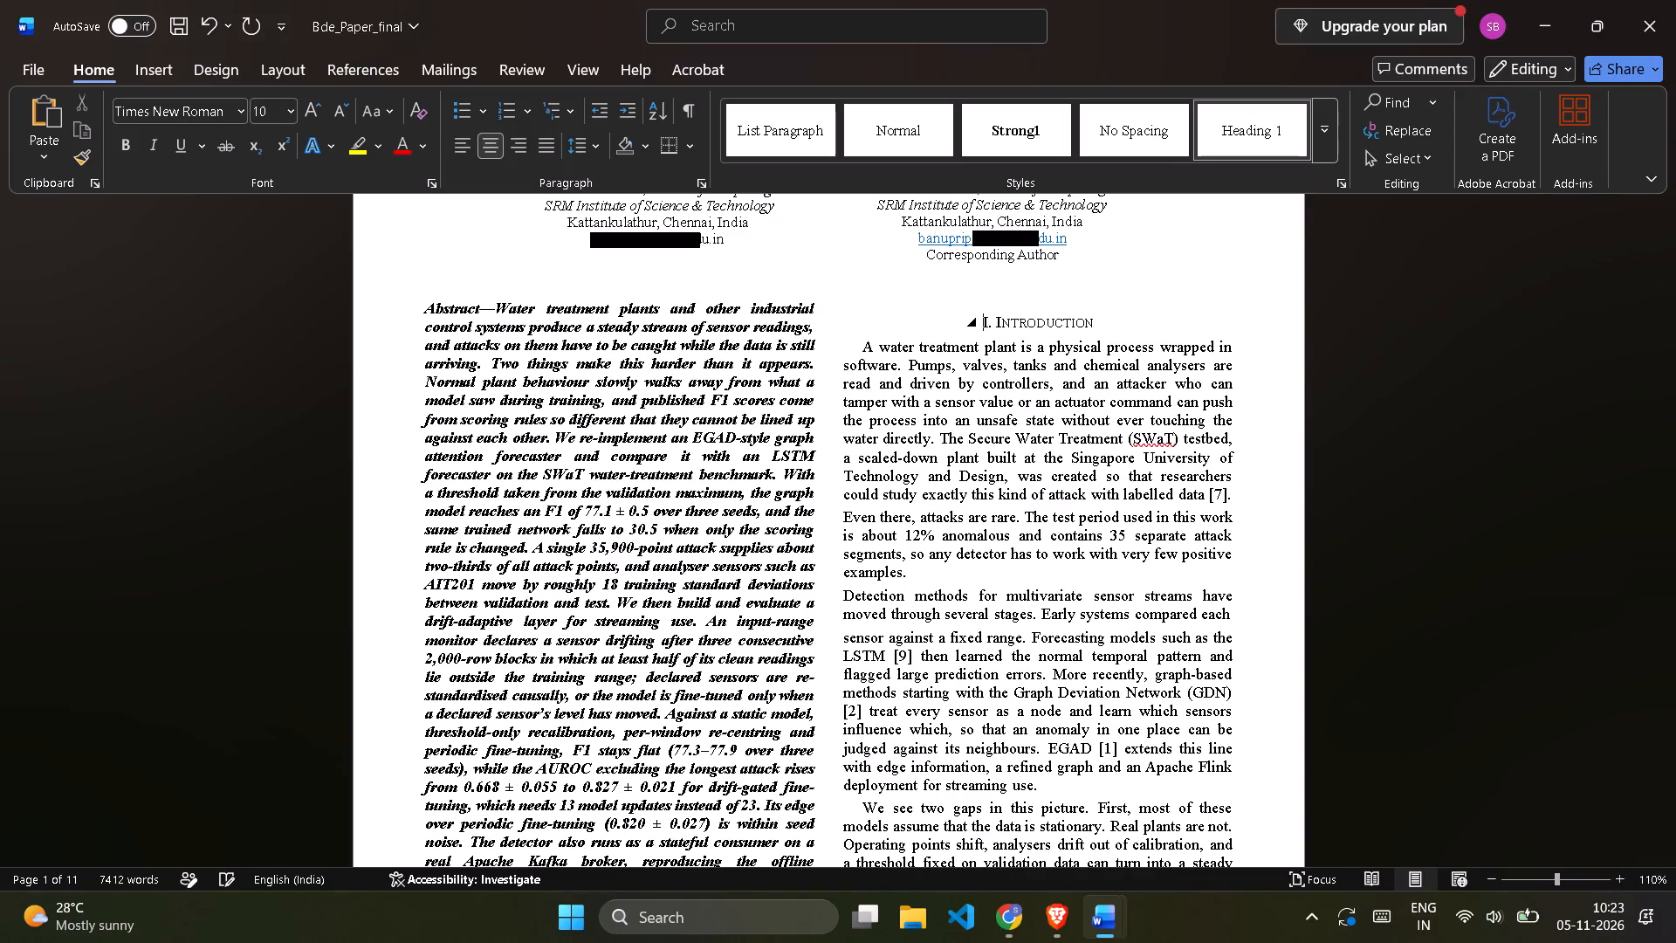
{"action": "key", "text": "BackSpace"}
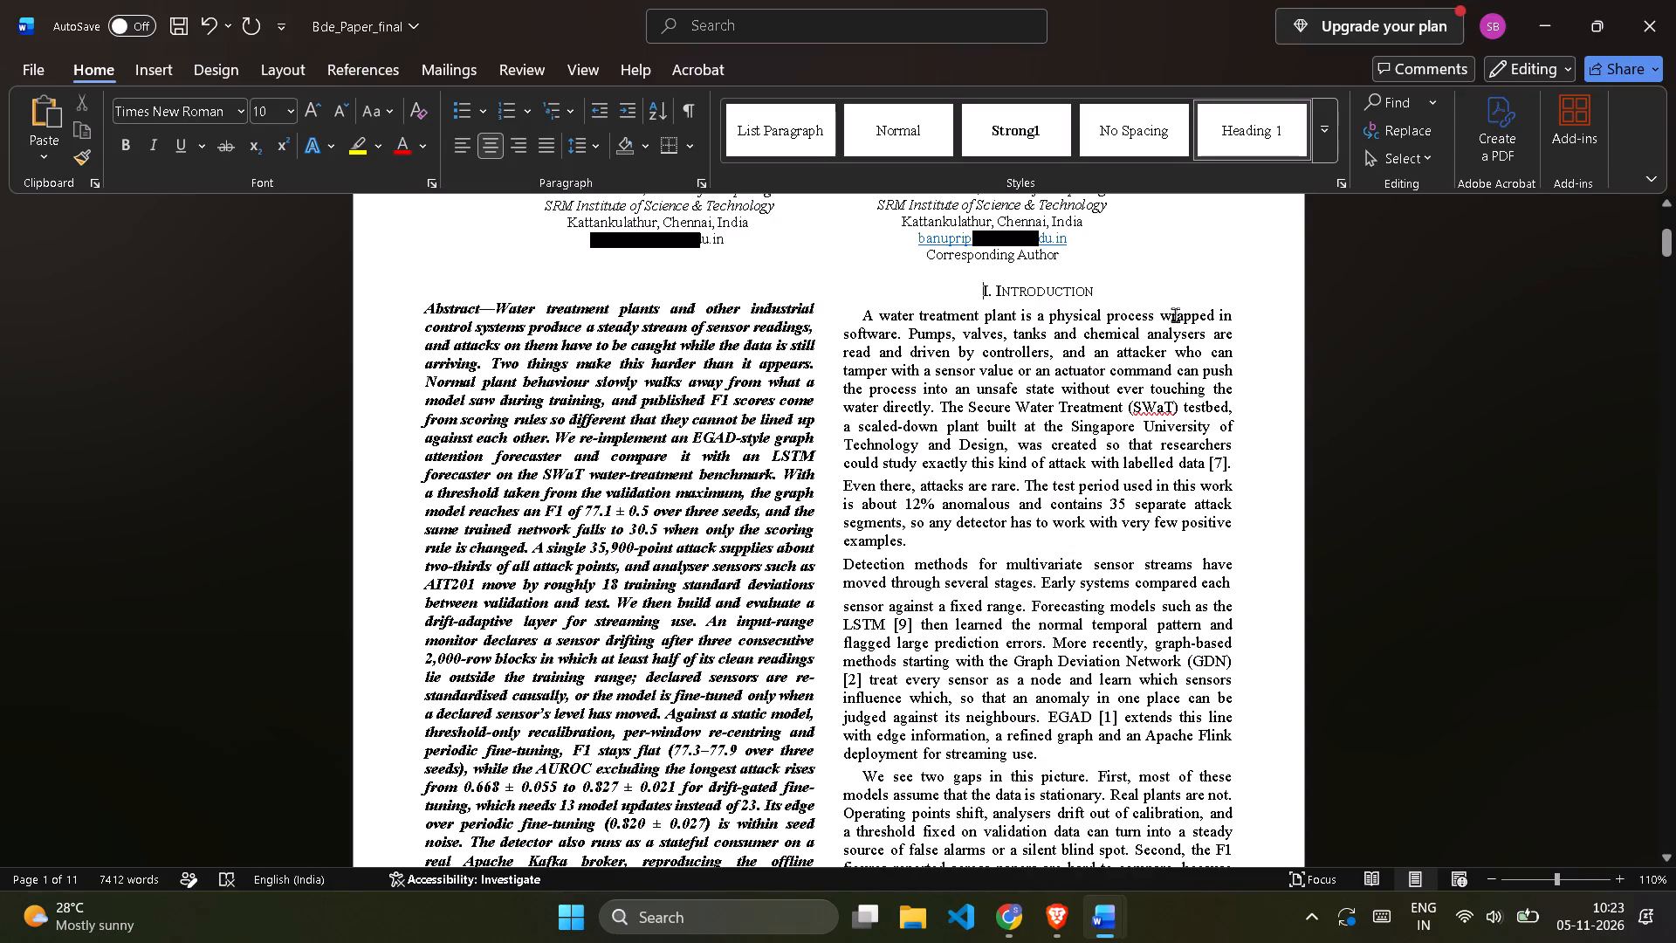
Examine the layout of pages 1 to 5, checking Figs. 1 to 5 and Tables I to III for faulty diagrams and gaps.
{"action": "scroll", "coordinate": [1137, 289], "scroll_direction": "up", "scroll_amount": 1}
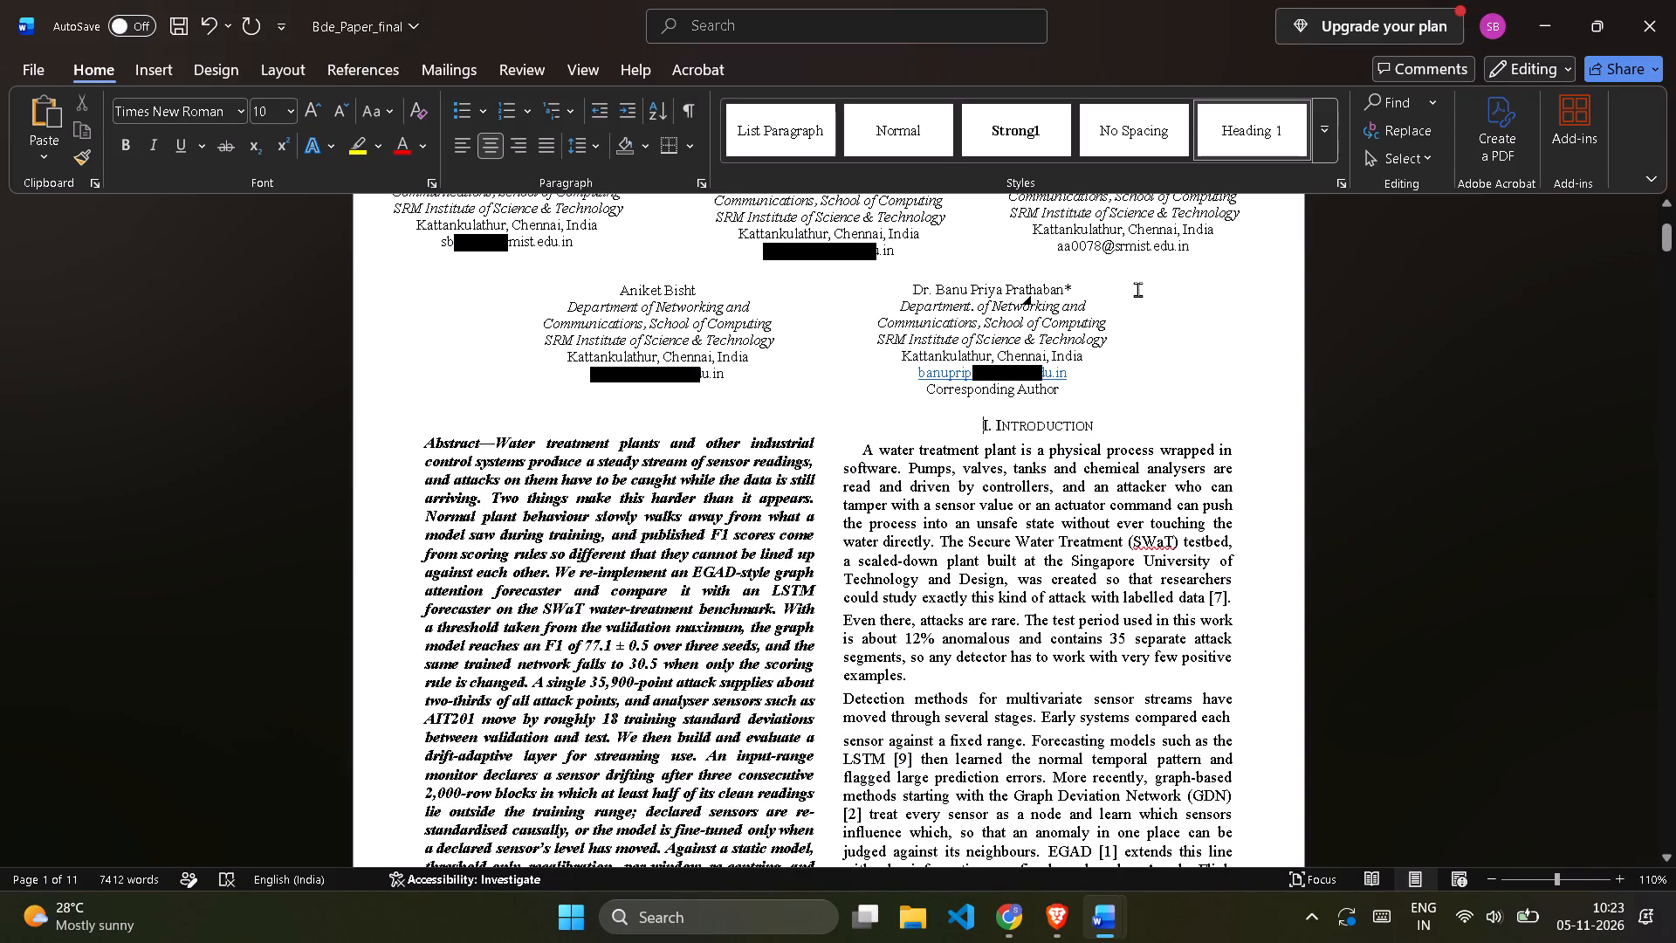
{"action": "scroll", "coordinate": [1137, 289], "scroll_direction": "down", "scroll_amount": 3}
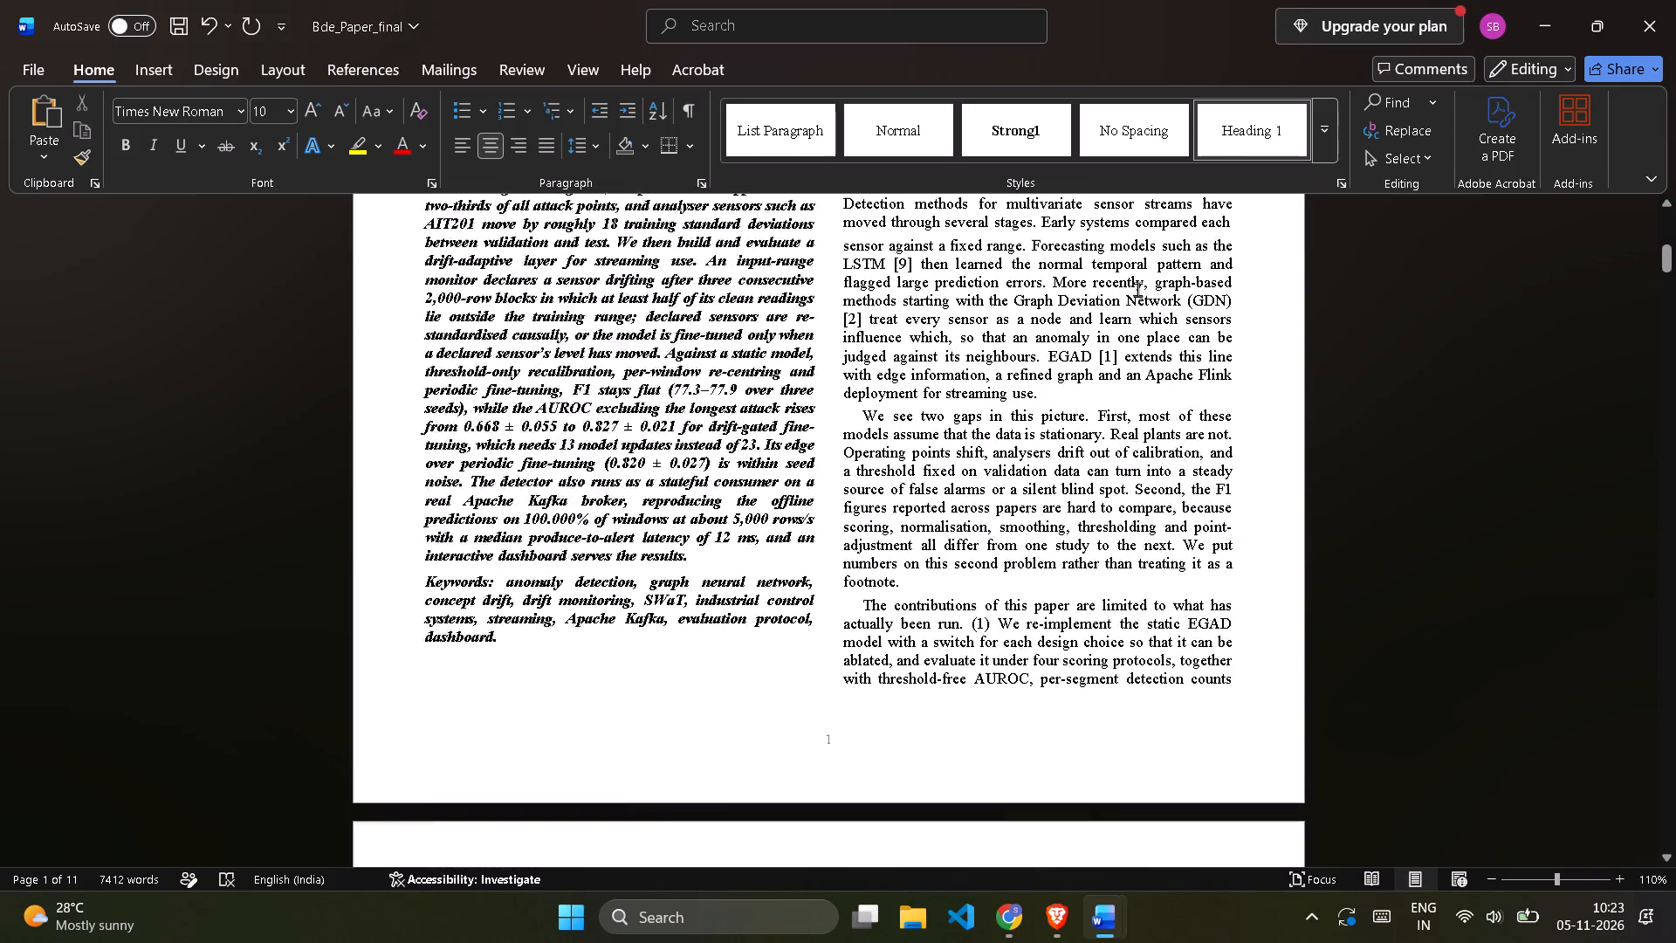
{"action": "scroll", "coordinate": [1137, 289], "scroll_direction": "down", "scroll_amount": 4}
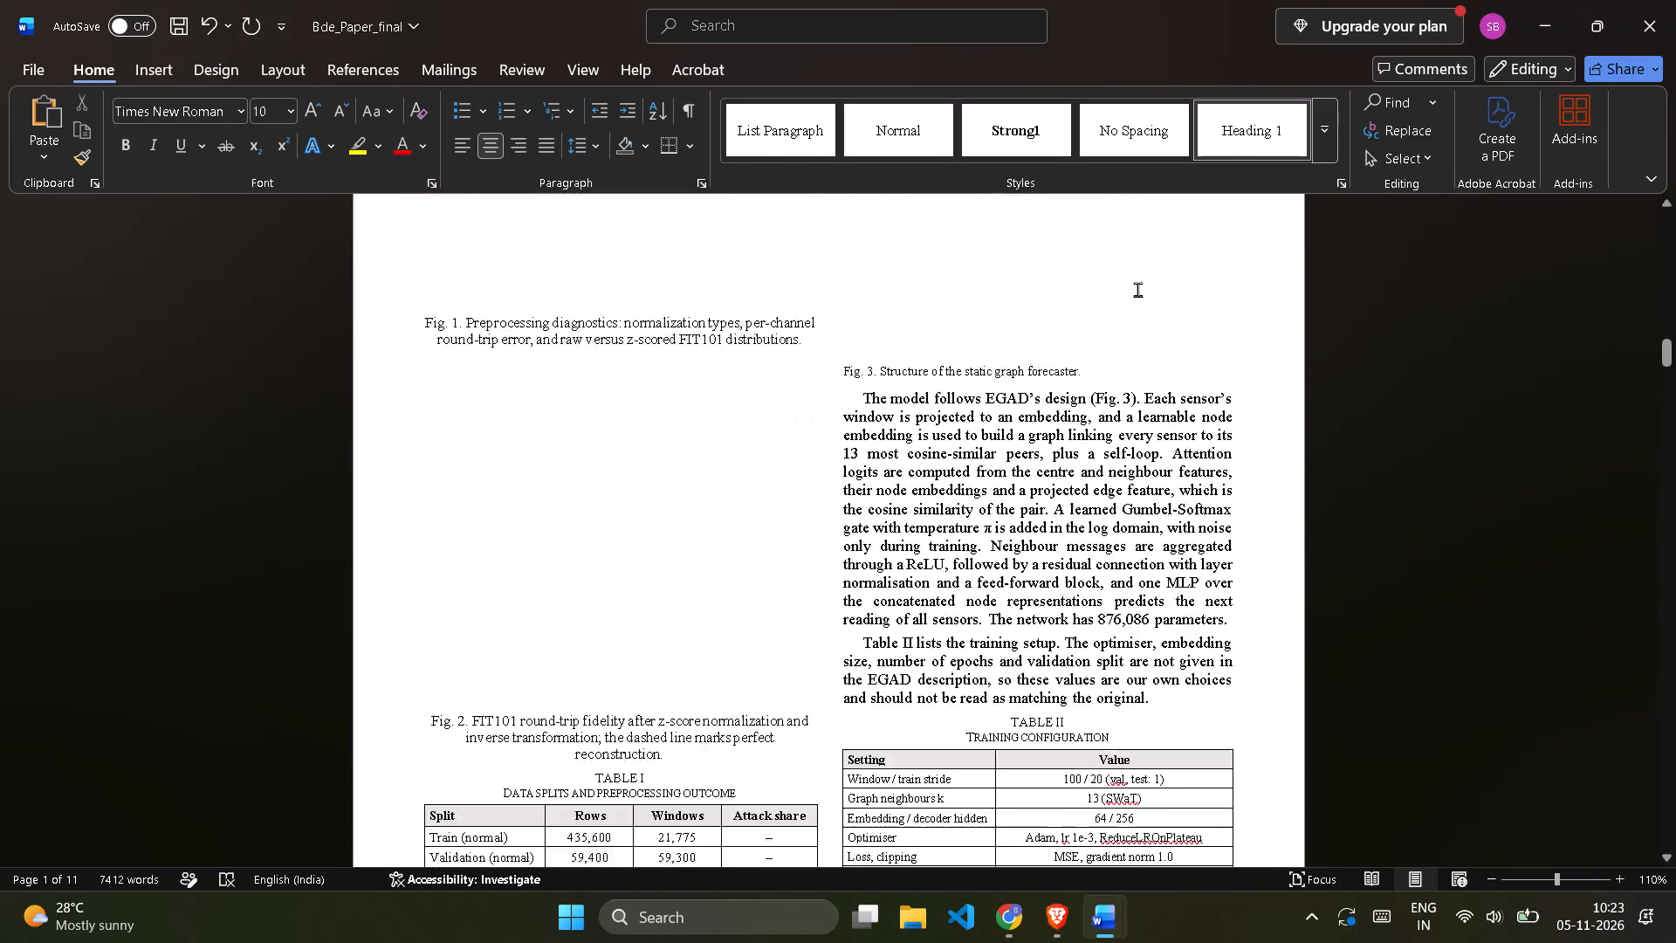
{"action": "scroll", "coordinate": [1137, 289], "scroll_direction": "down", "scroll_amount": 3}
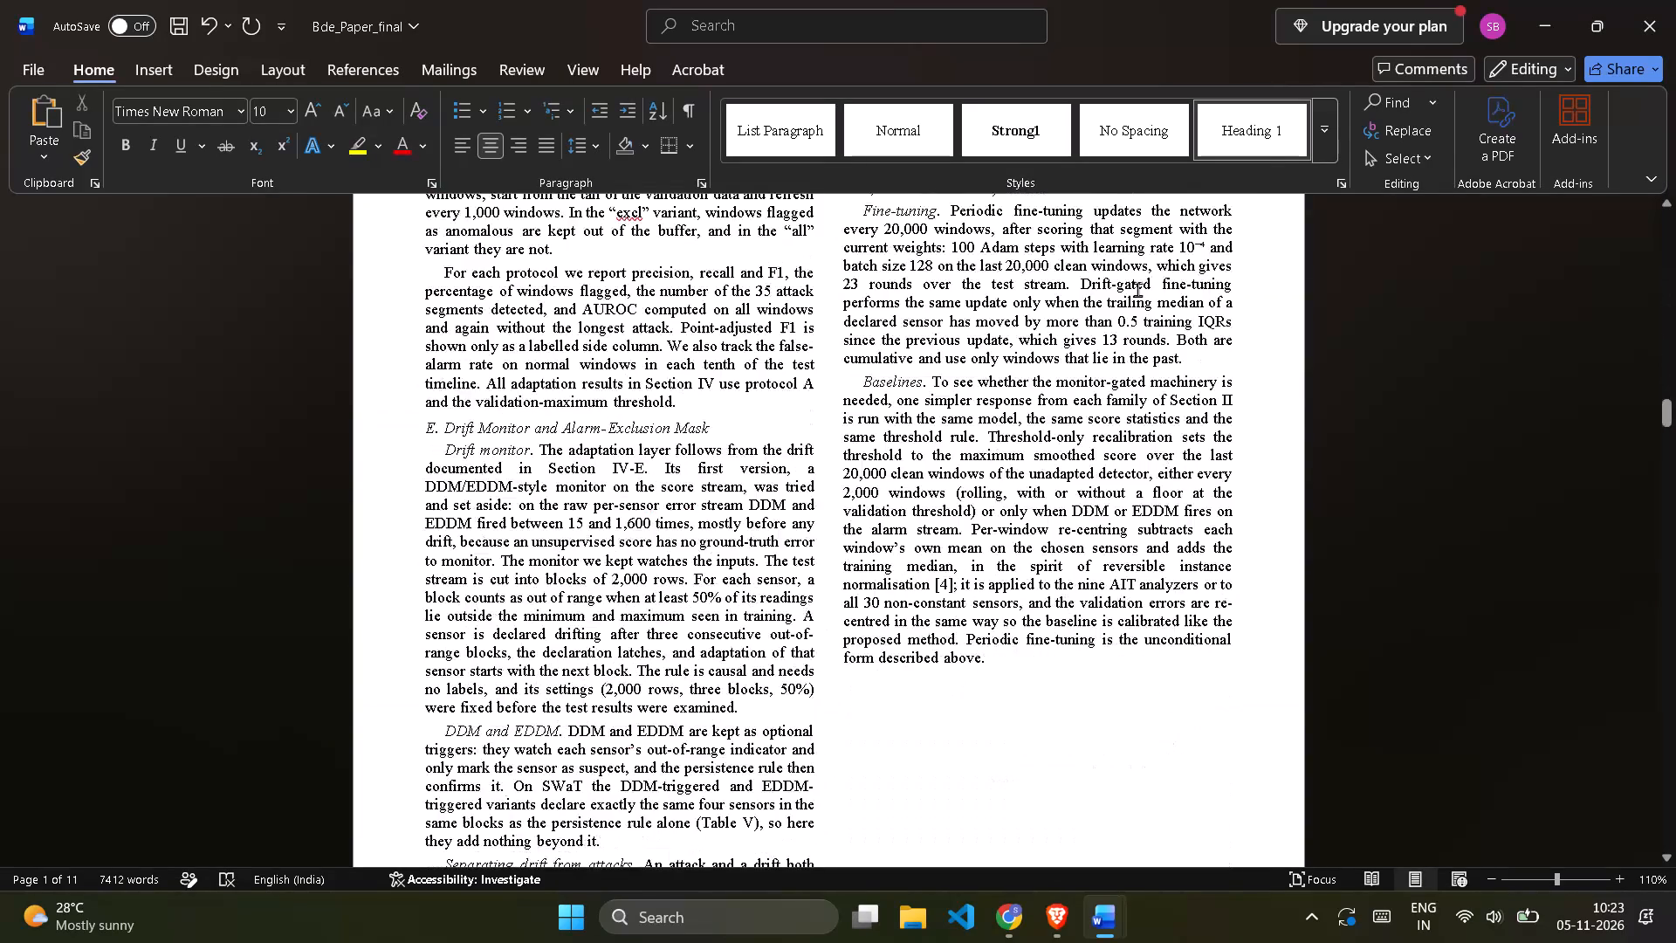
{"action": "scroll", "coordinate": [1137, 289], "scroll_direction": "down", "scroll_amount": 2}
{"action": "scroll", "coordinate": [1137, 289], "scroll_direction": "up", "scroll_amount": 5}
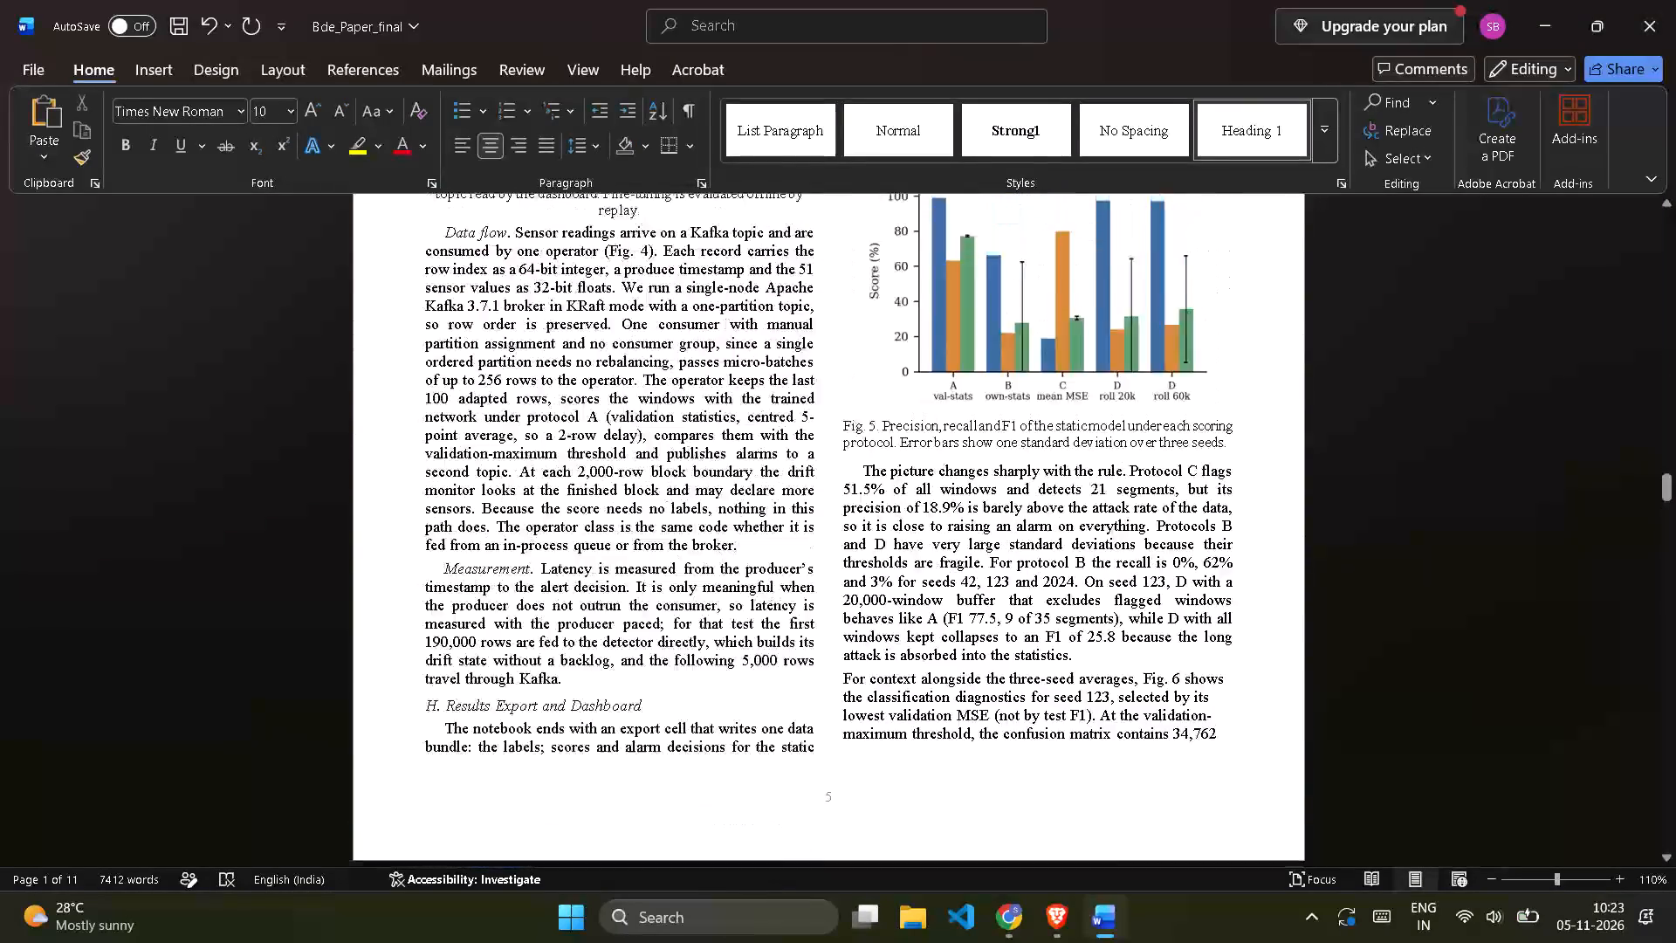
{"action": "scroll", "coordinate": [1137, 289], "scroll_direction": "up", "scroll_amount": 4}
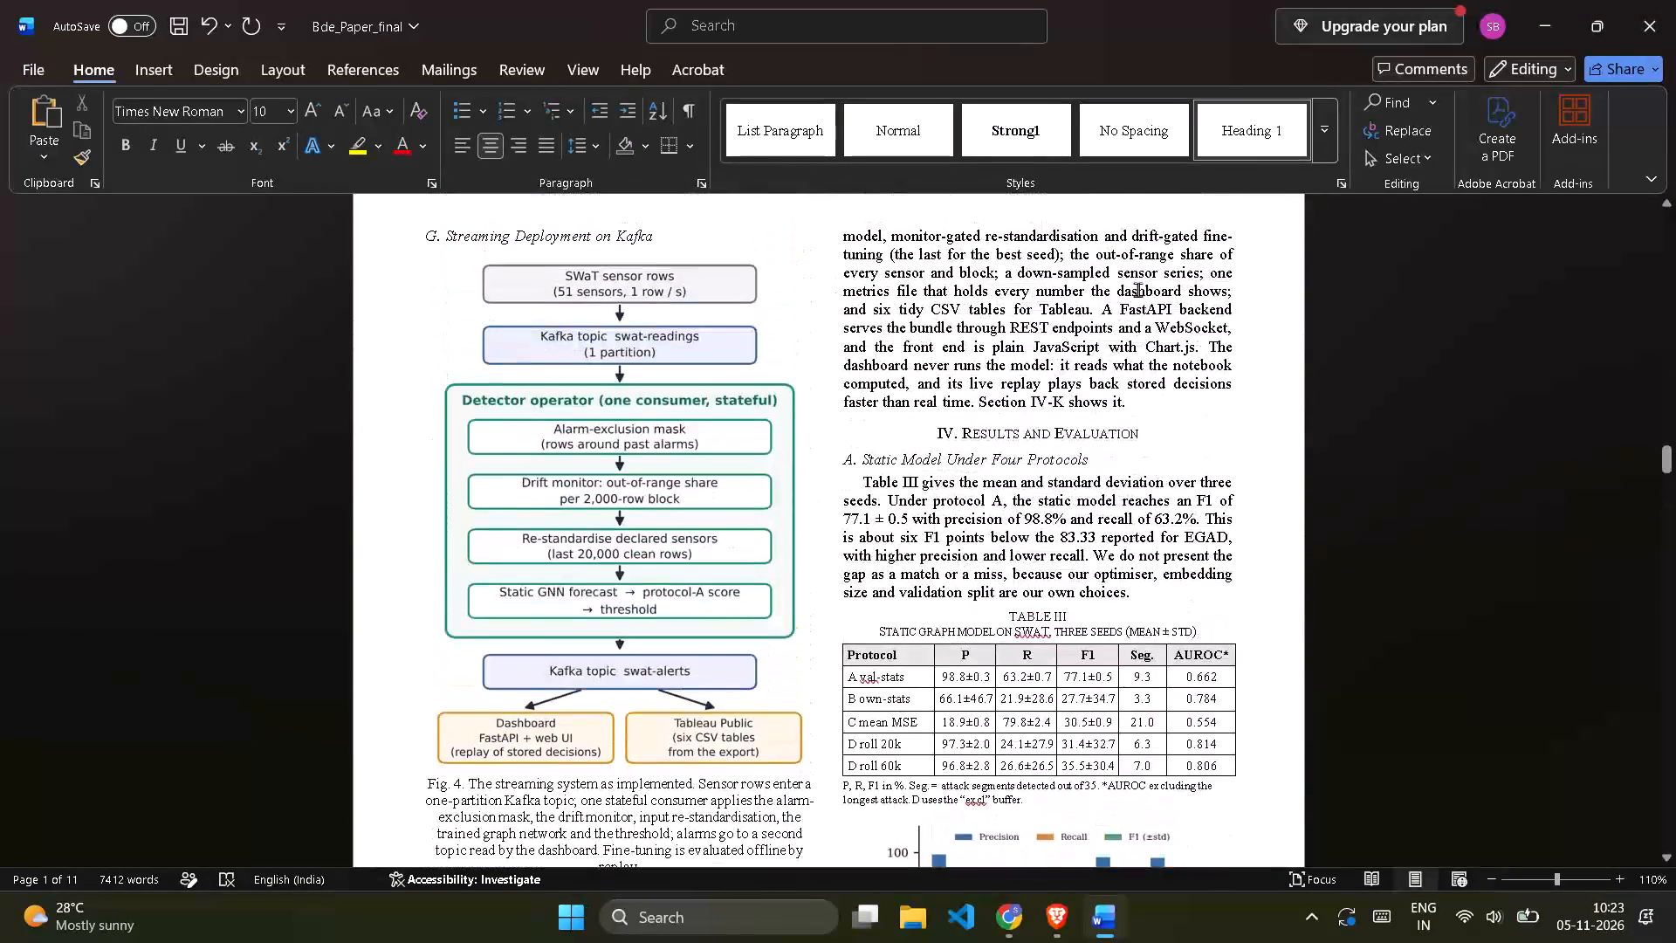
{"action": "scroll", "coordinate": [1137, 289], "scroll_direction": "up", "scroll_amount": 1}
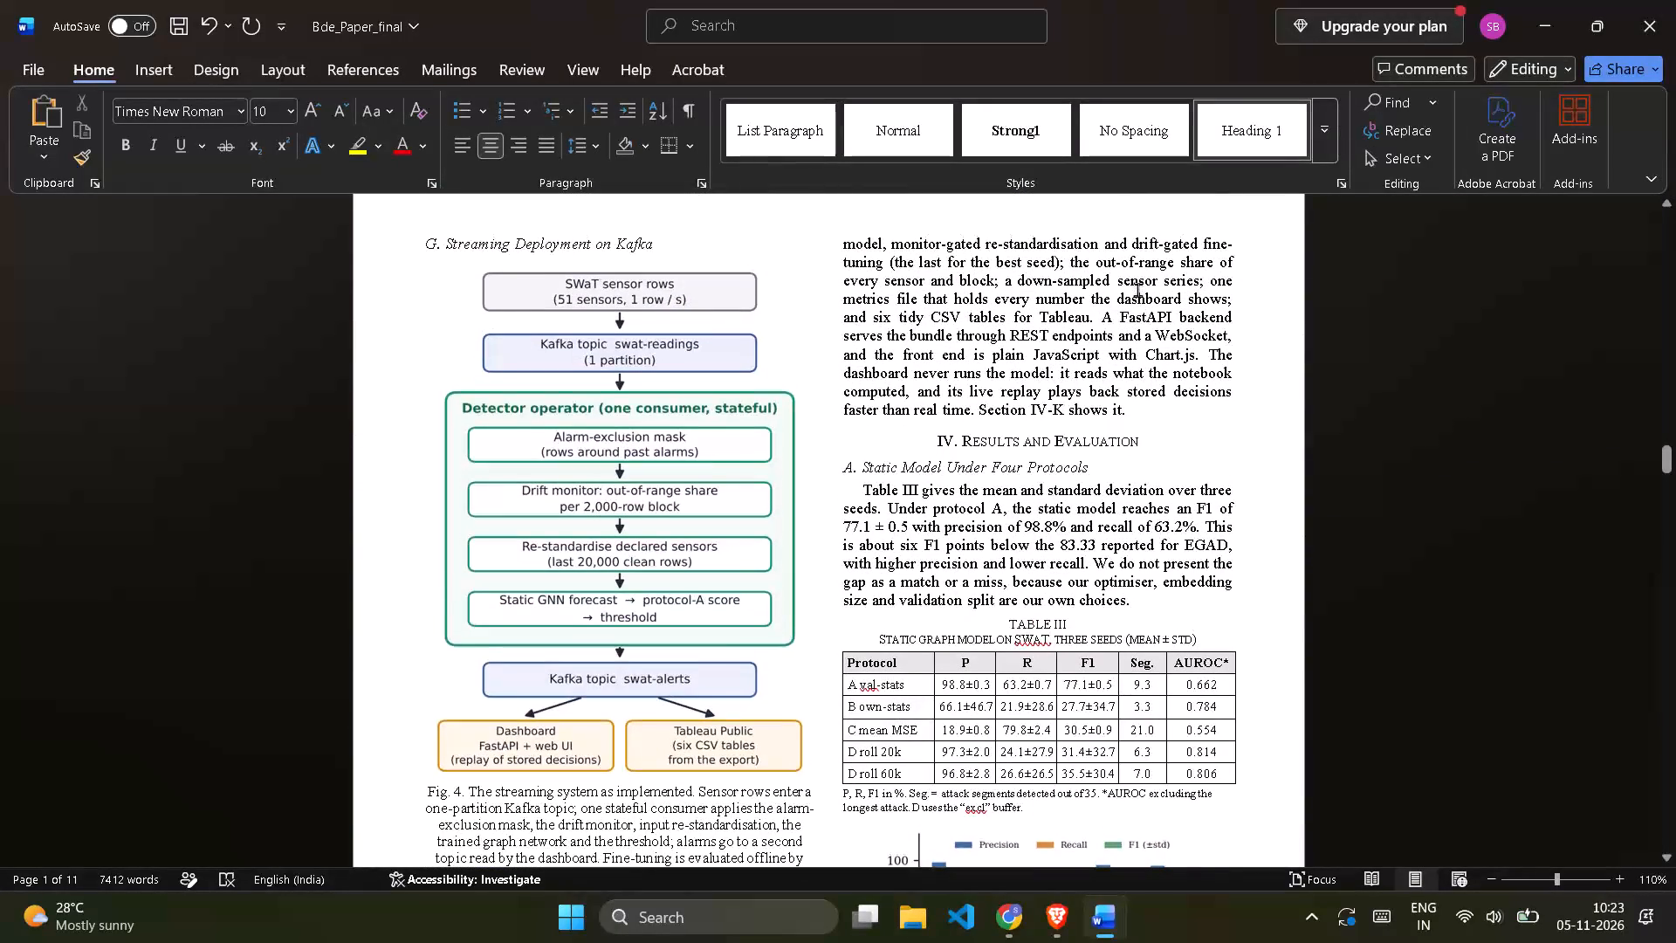
{"action": "scroll", "coordinate": [1137, 289], "scroll_direction": "up", "scroll_amount": 4}
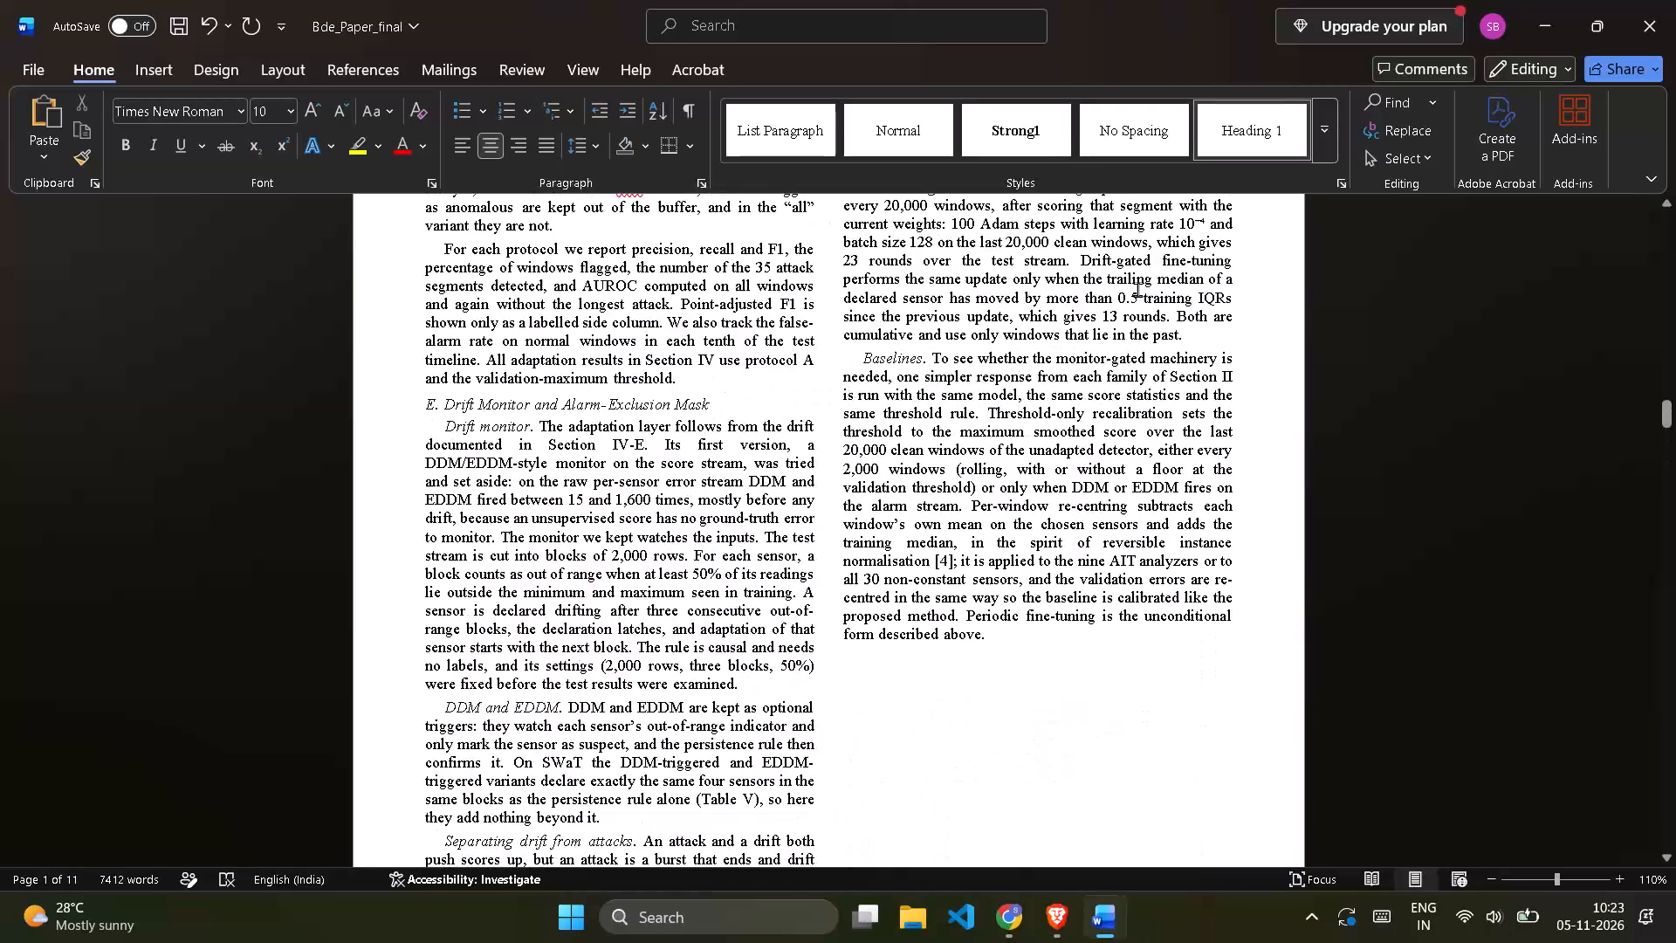
{"action": "scroll", "coordinate": [1137, 289], "scroll_direction": "up", "scroll_amount": 6}
{"action": "scroll", "coordinate": [1137, 289], "scroll_direction": "down", "scroll_amount": 6}
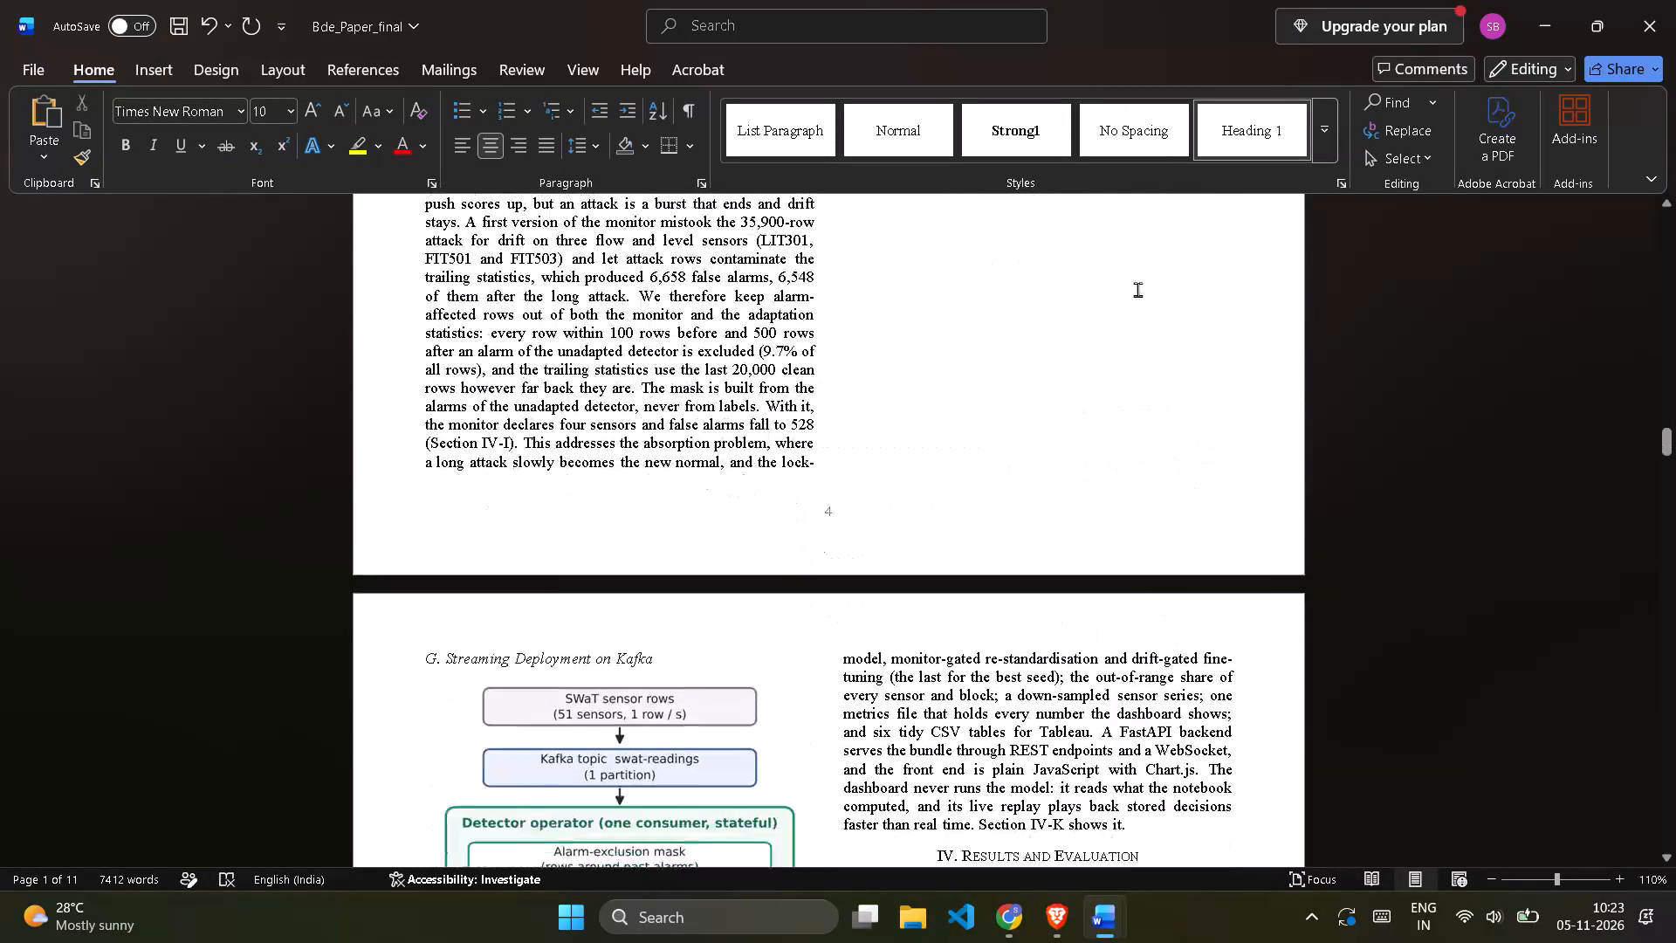
{"action": "scroll", "coordinate": [1137, 289], "scroll_direction": "down", "scroll_amount": 2}
{"action": "scroll", "coordinate": [1137, 289], "scroll_direction": "up", "scroll_amount": 8}
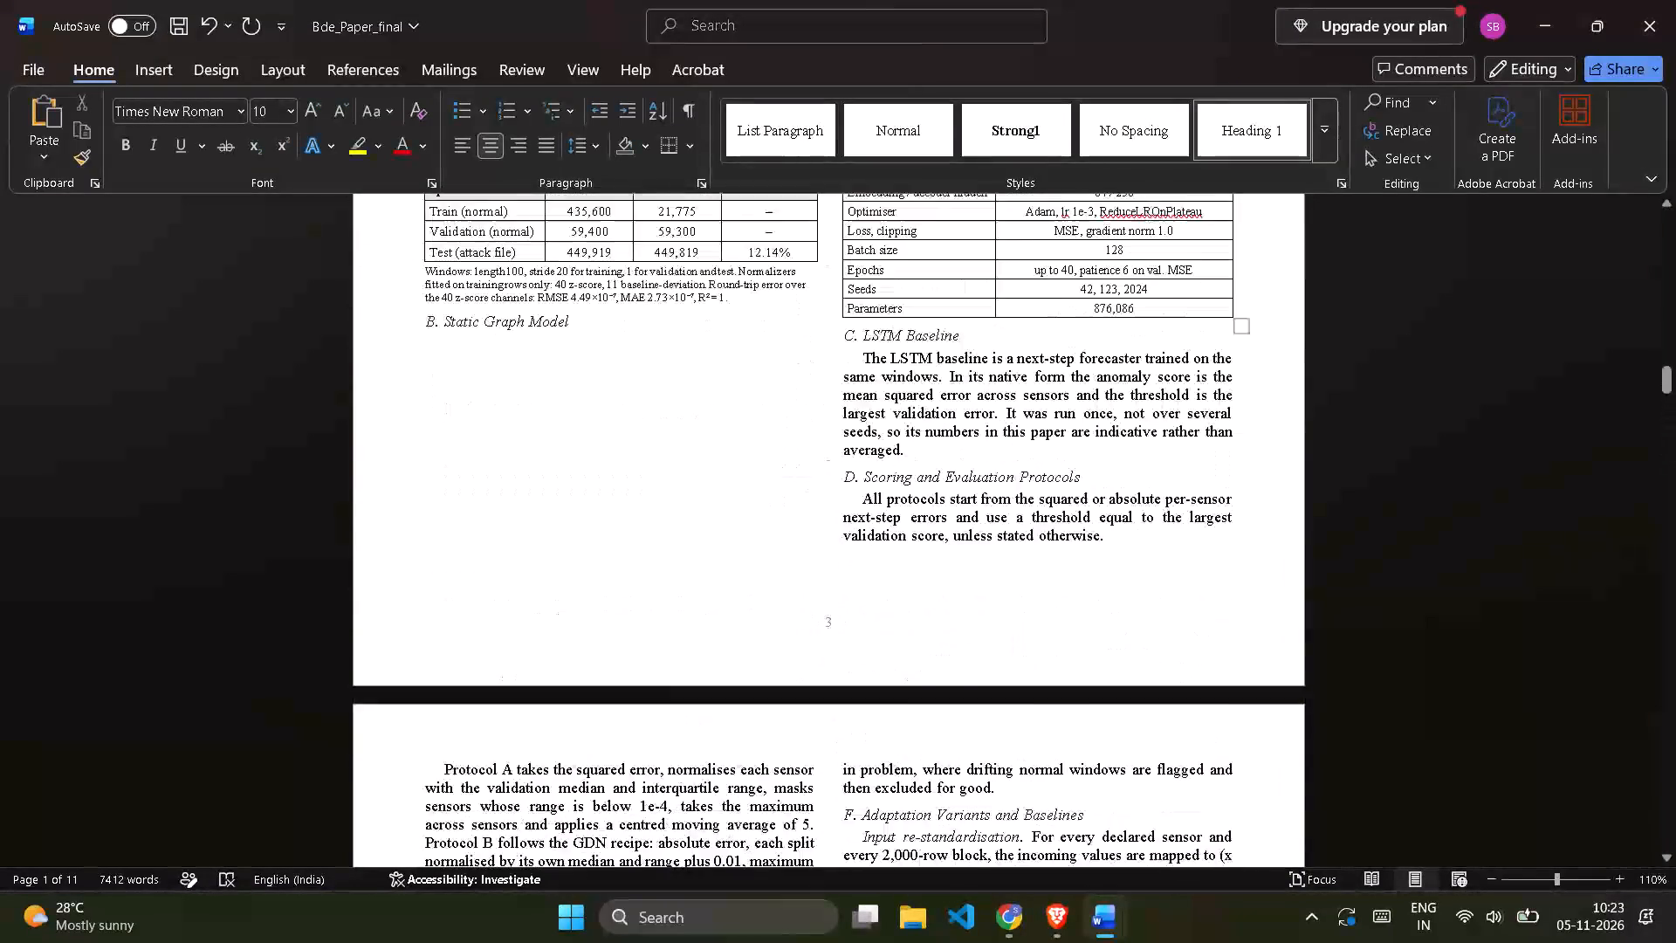
{"action": "scroll", "coordinate": [1137, 289], "scroll_direction": "up", "scroll_amount": 3}
{"action": "scroll", "coordinate": [1137, 289], "scroll_direction": "down", "scroll_amount": 1}
{"action": "scroll", "coordinate": [1137, 289], "scroll_direction": "up", "scroll_amount": 1}
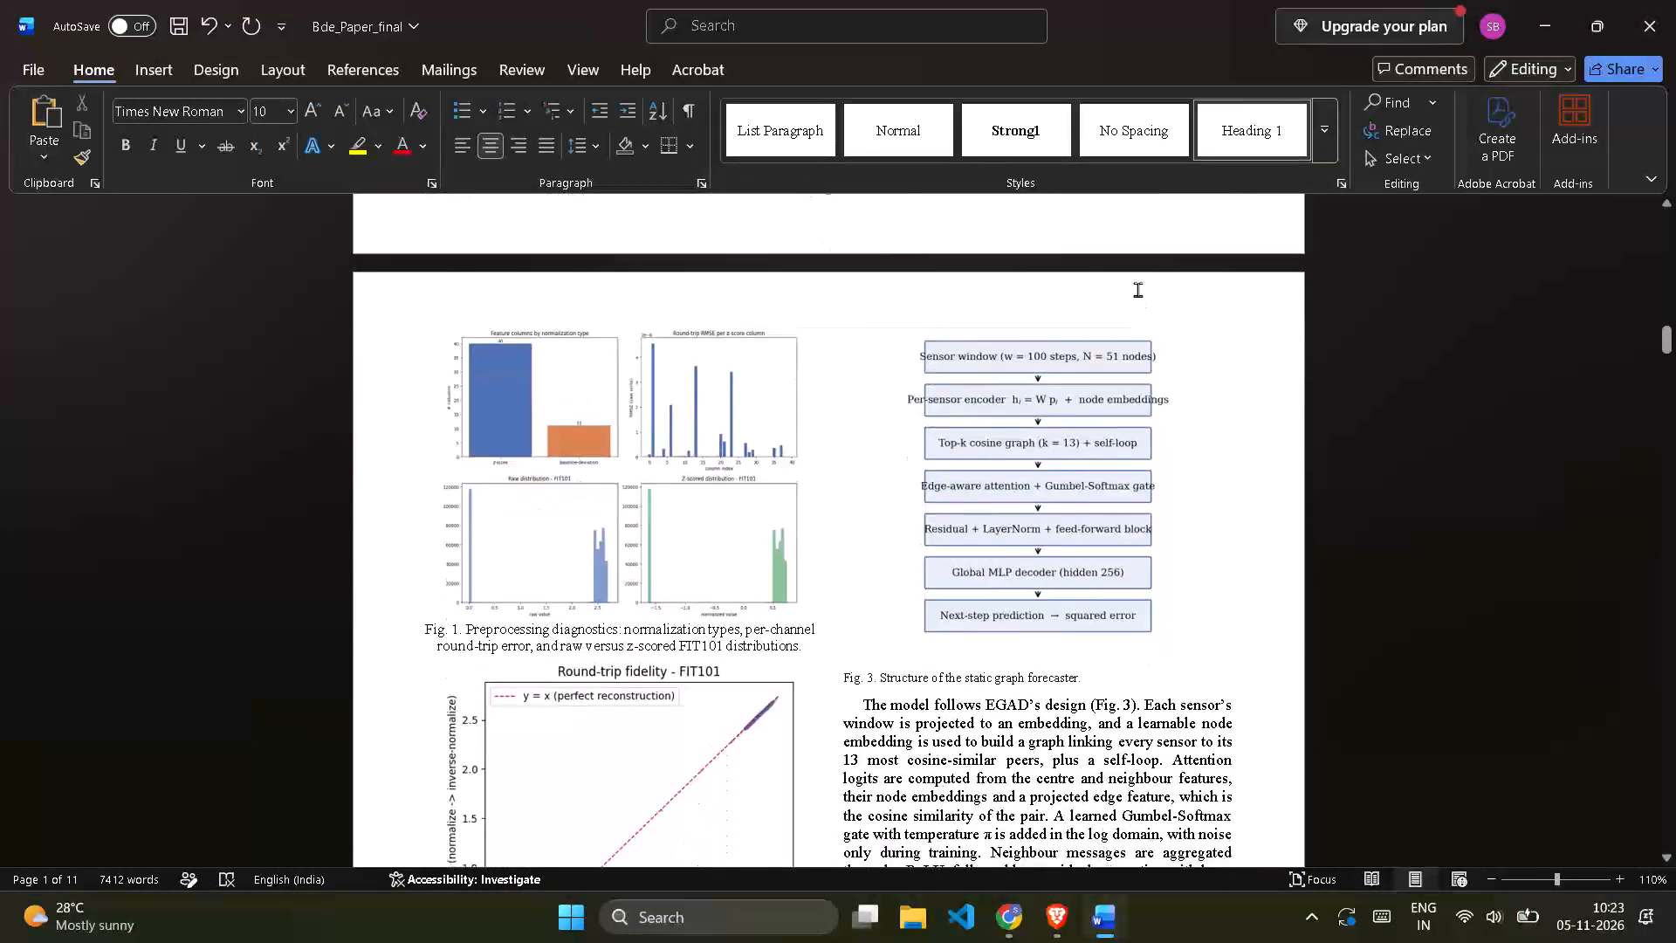
{"action": "scroll", "coordinate": [1137, 289], "scroll_direction": "up", "scroll_amount": 1}
{"action": "scroll", "coordinate": [1137, 289], "scroll_direction": "down", "scroll_amount": 2}
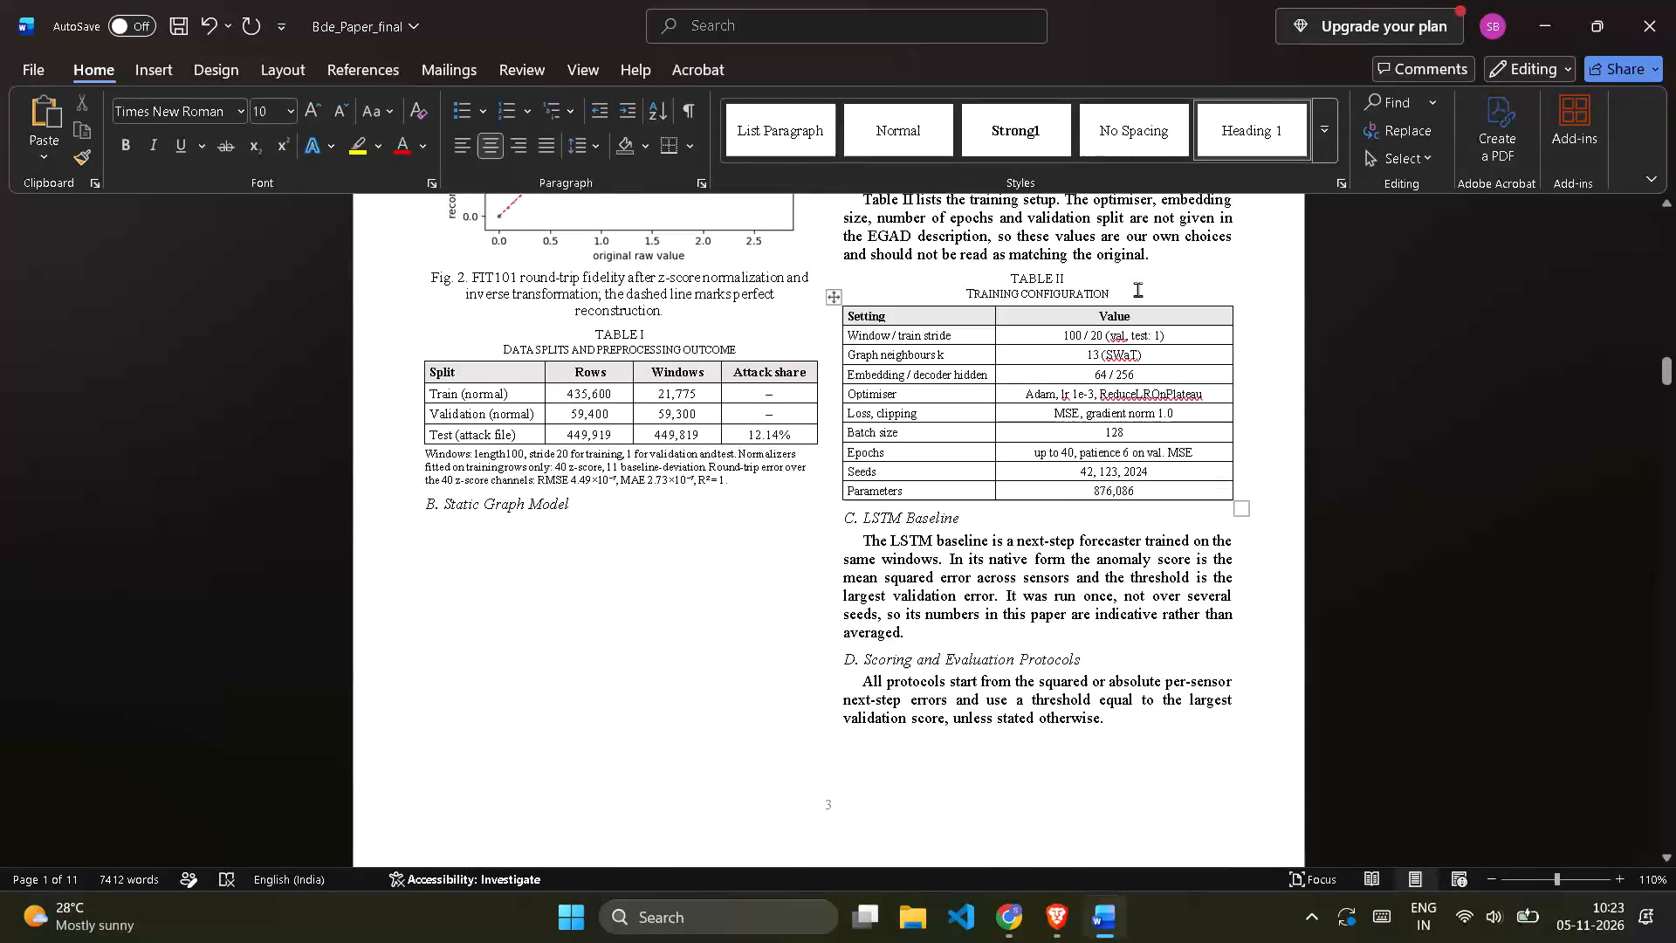
{"action": "scroll", "coordinate": [859, 409], "scroll_direction": "up", "scroll_amount": 3}
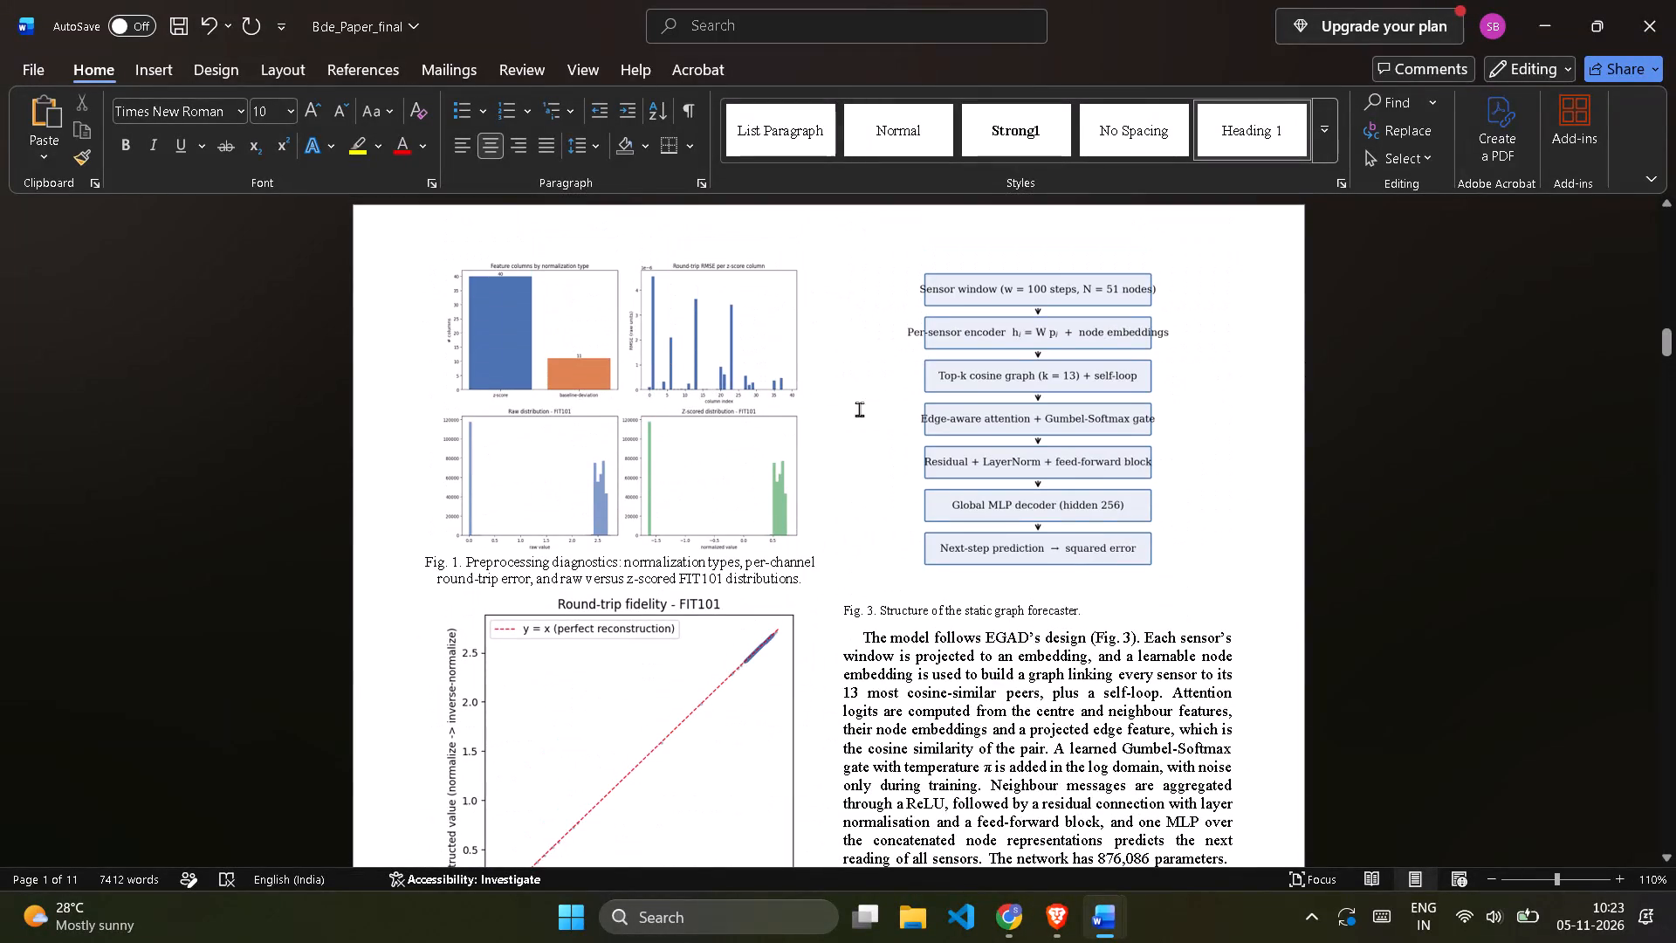
Replace the Fig. 3 static graph forecaster diagram on page 3 with the picture f_gnn_fixed from Downloads.
{"action": "left_click", "coordinate": [970, 396]}
{"action": "scroll", "coordinate": [970, 396], "scroll_direction": "up", "scroll_amount": 1}
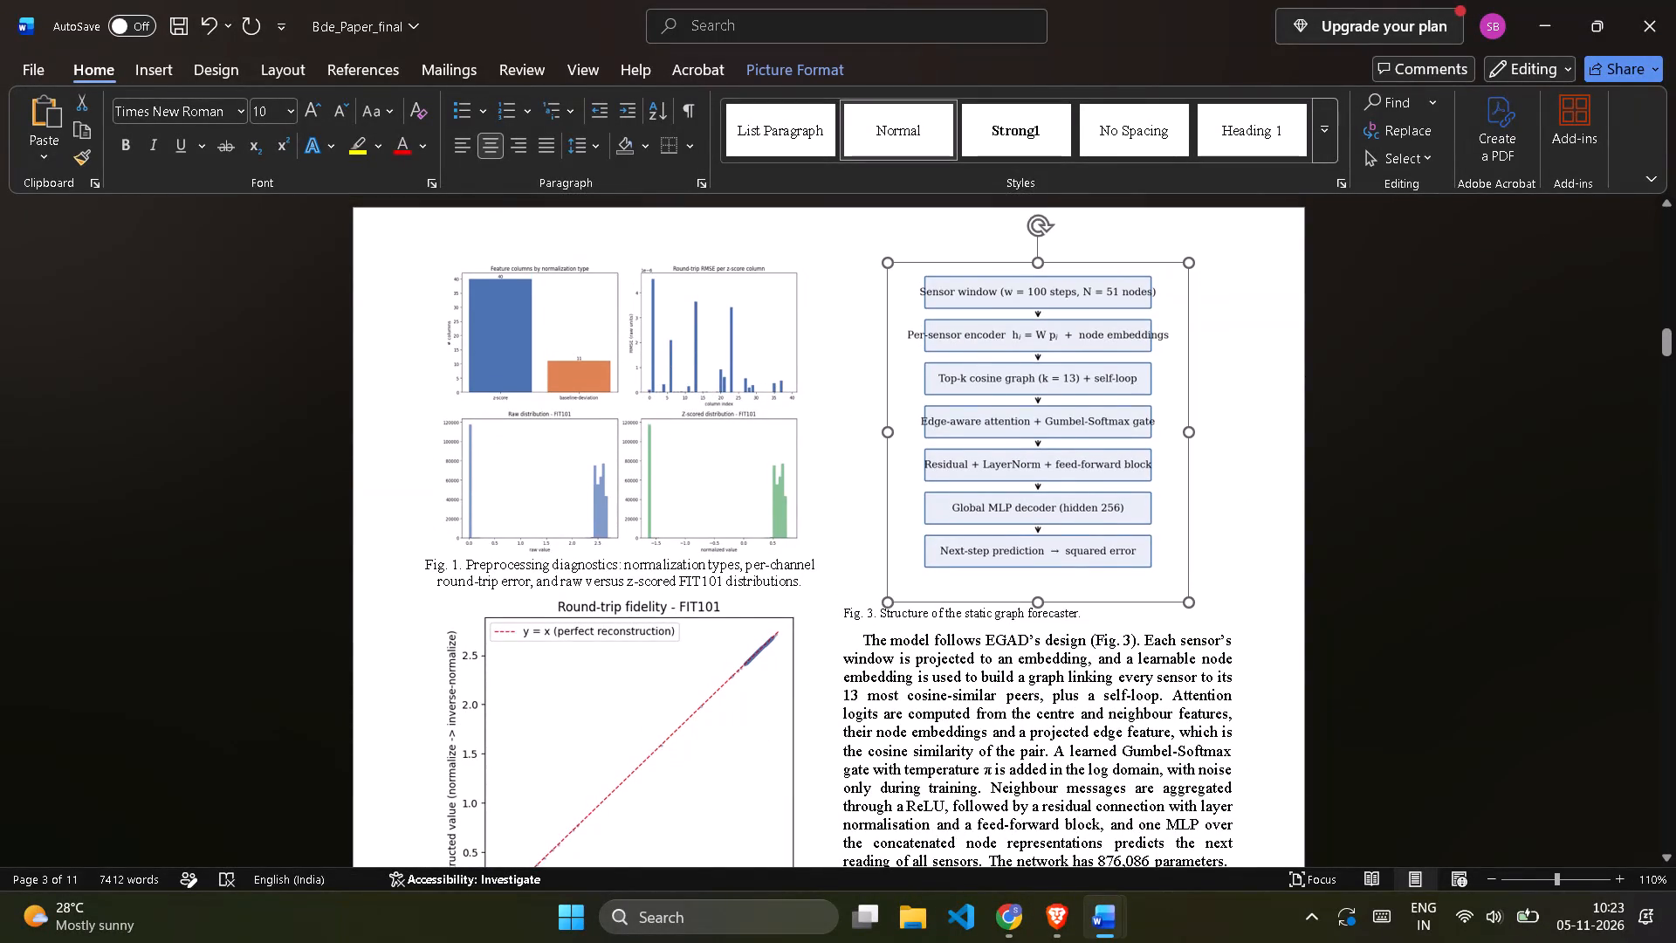
{"action": "scroll", "coordinate": [970, 396], "scroll_direction": "up", "scroll_amount": 3}
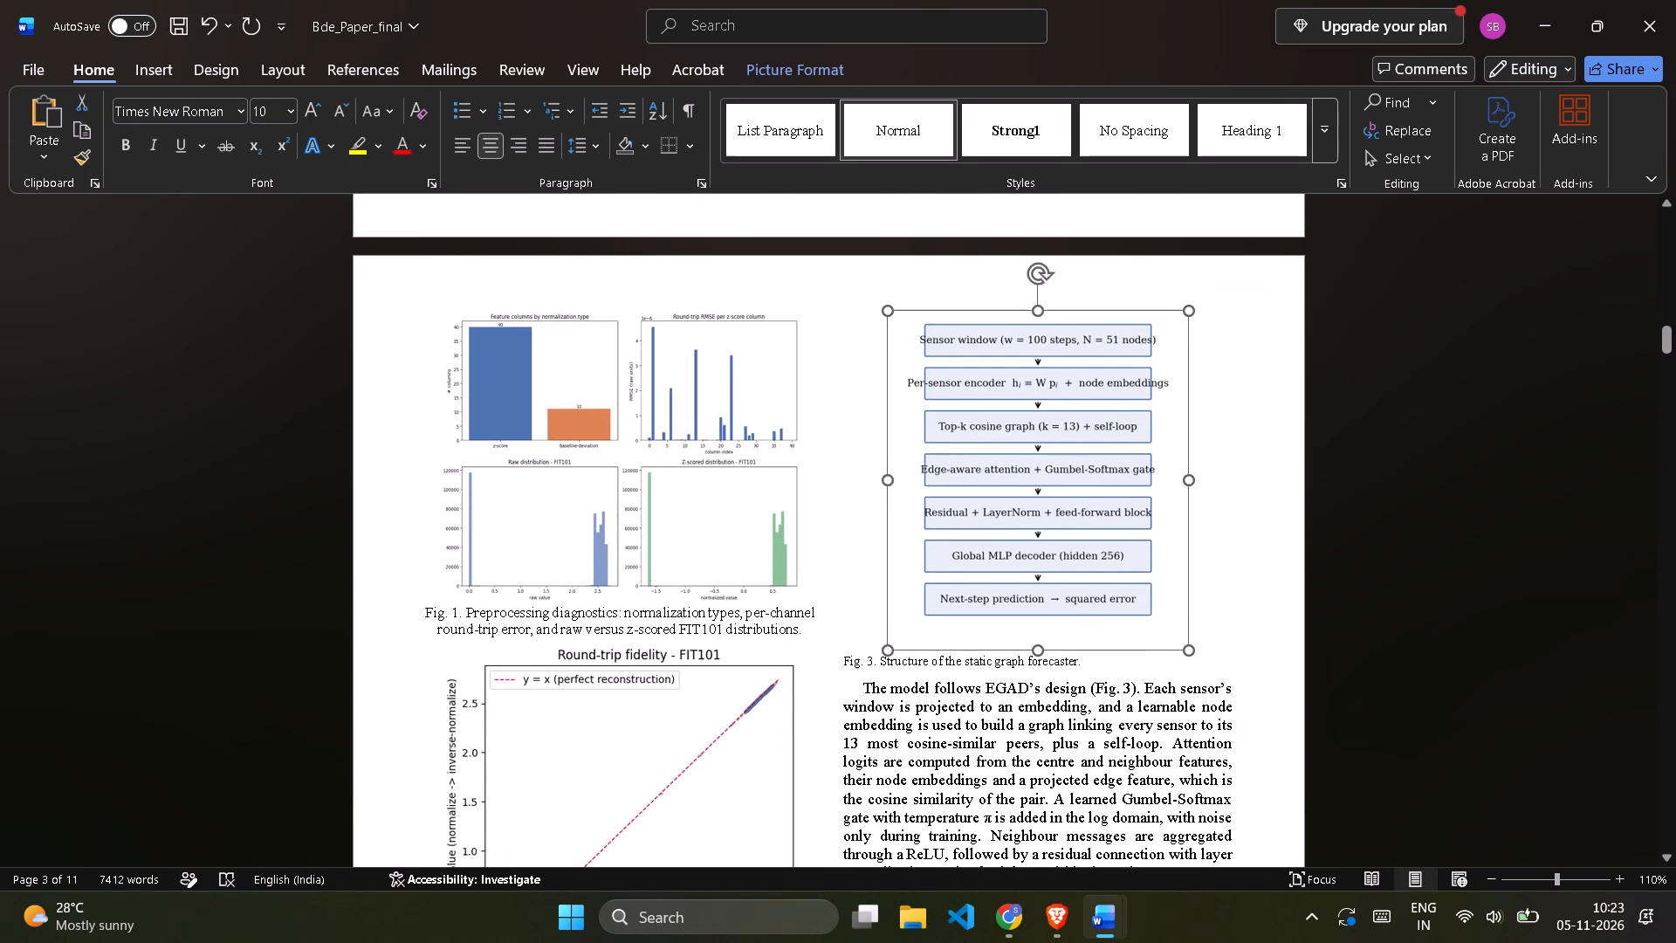
{"action": "left_click", "coordinate": [149, 68]}
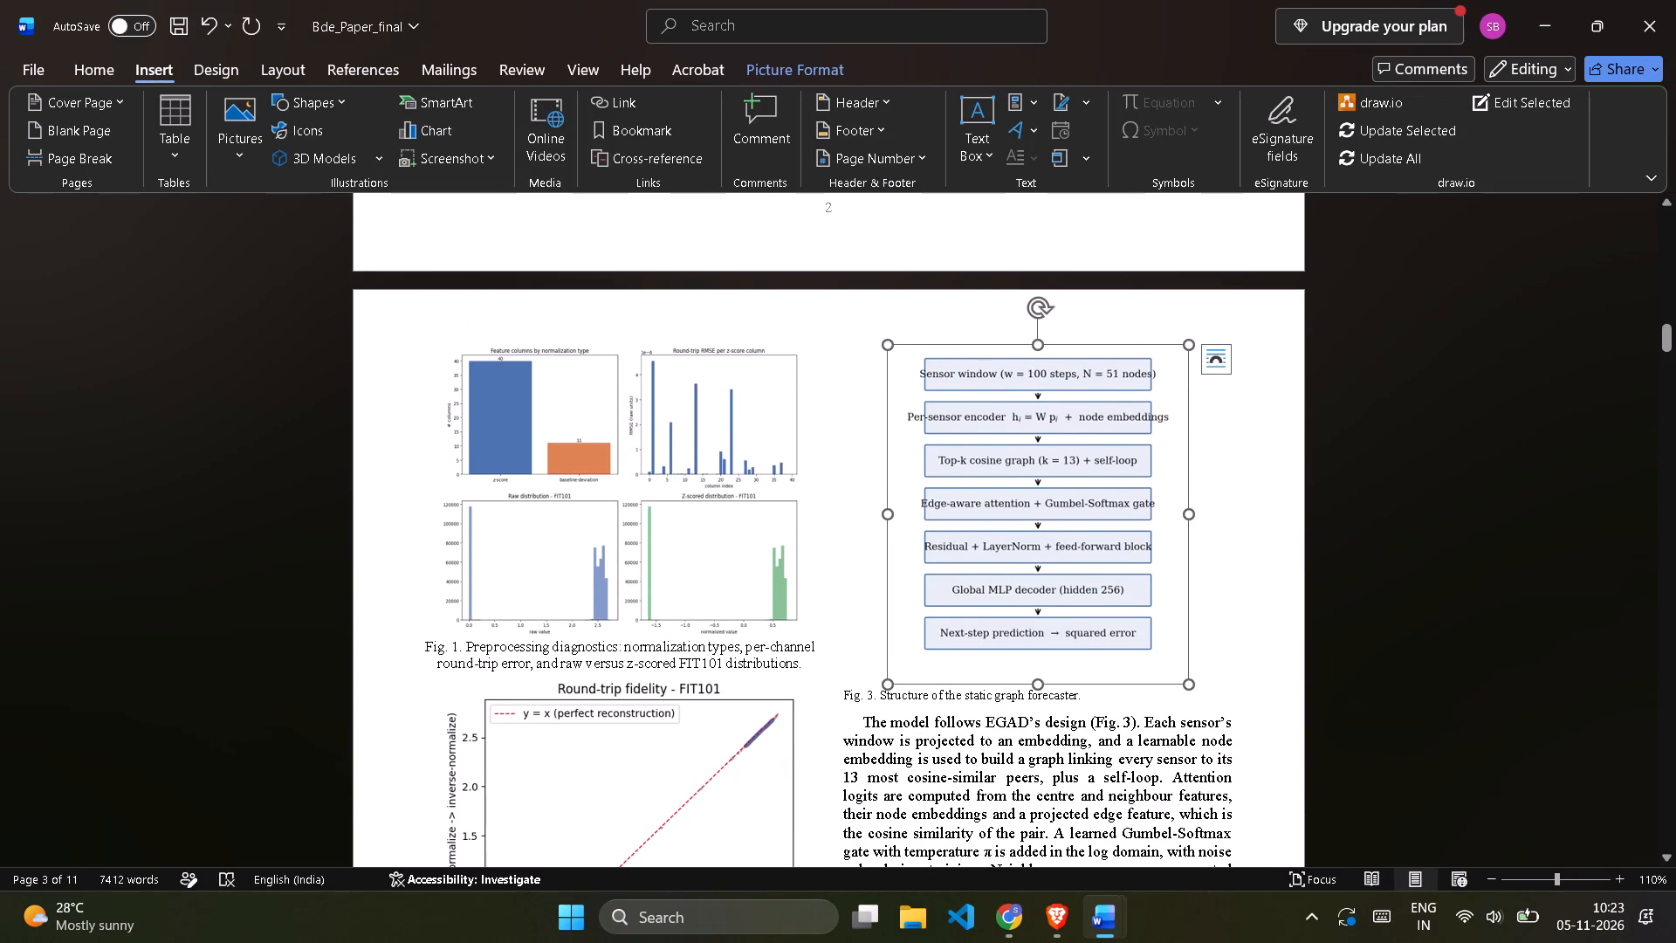
{"action": "left_click", "coordinate": [177, 154]}
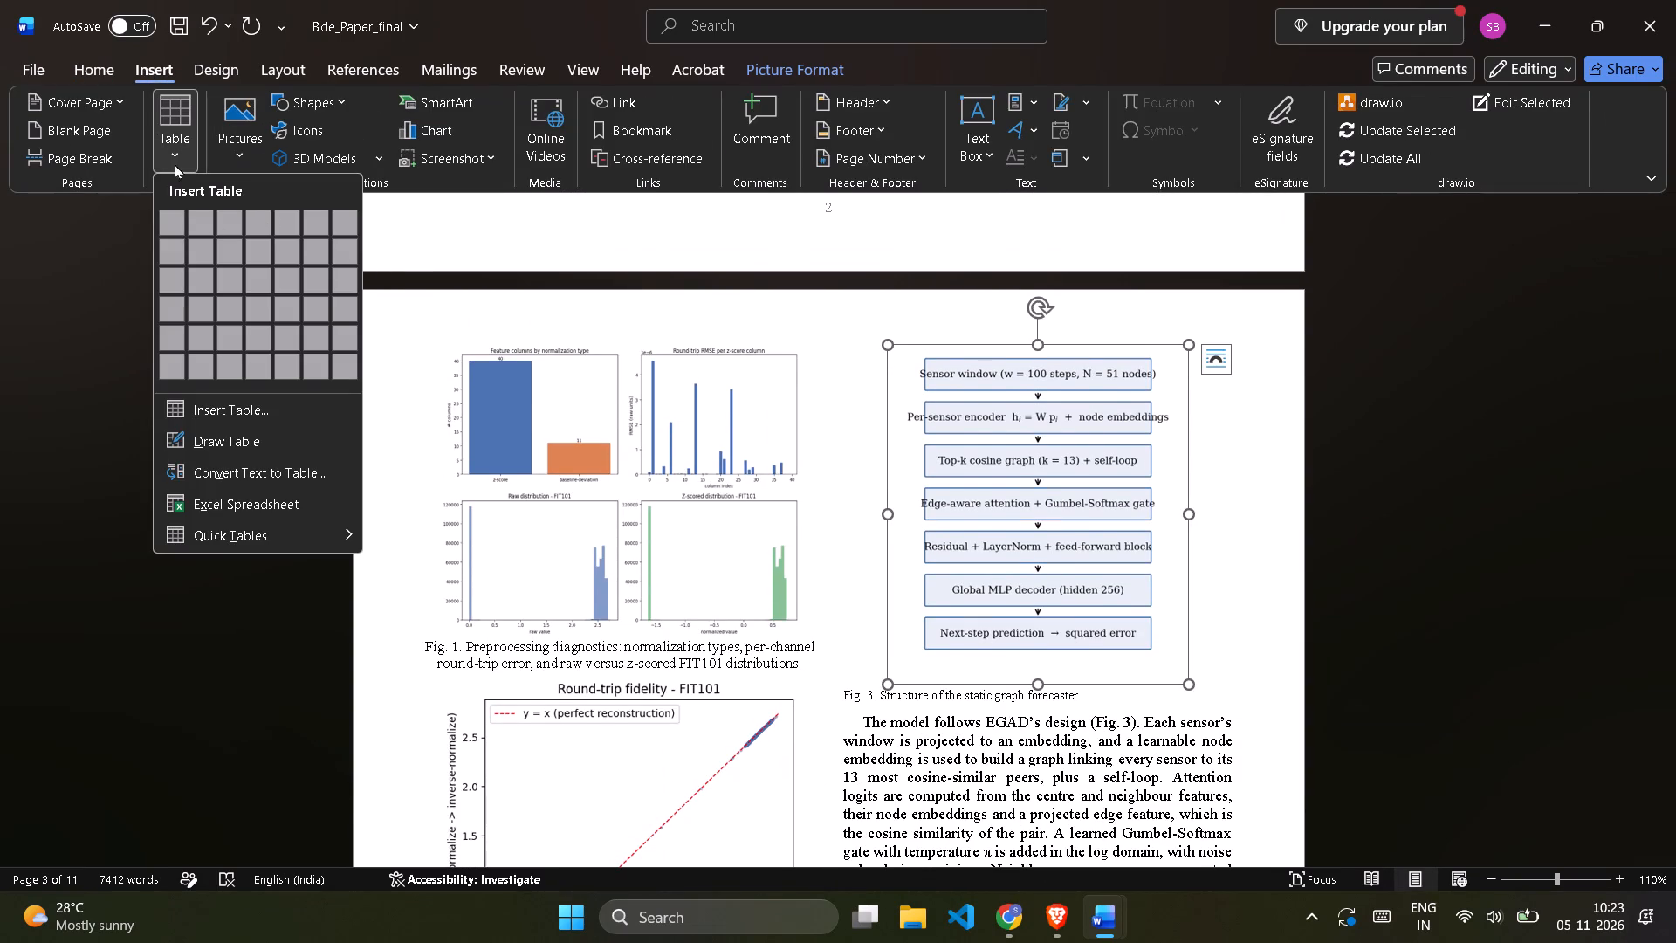
{"action": "left_click", "coordinate": [240, 148]}
{"action": "left_click", "coordinate": [278, 217]}
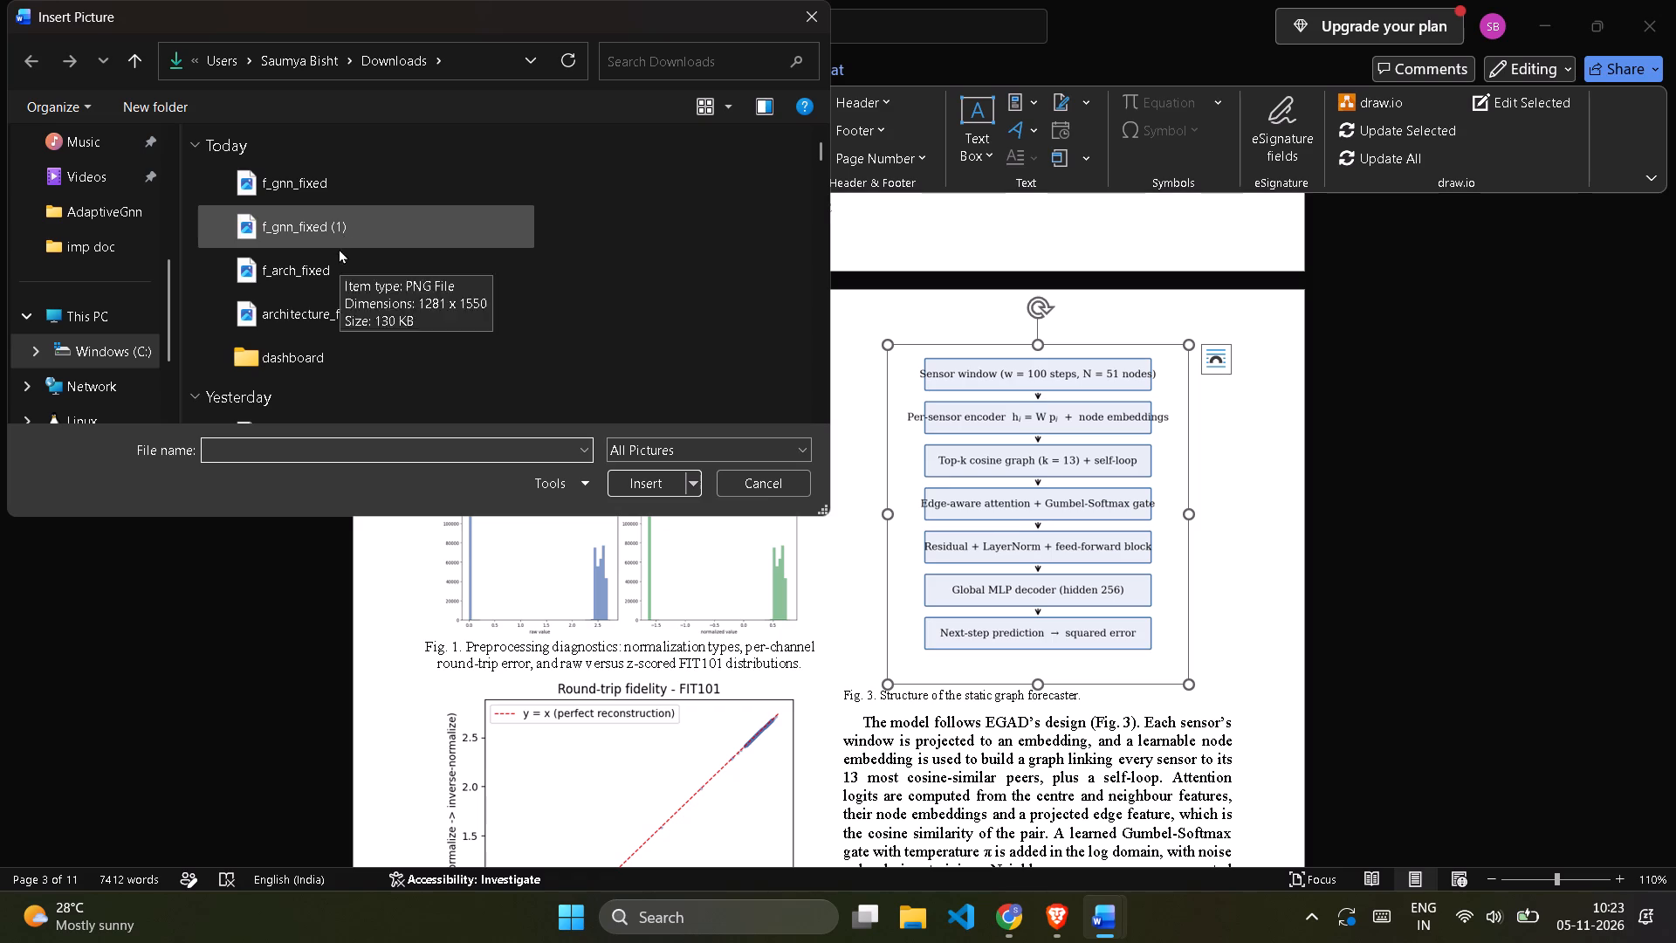
{"action": "left_click", "coordinate": [314, 189]}
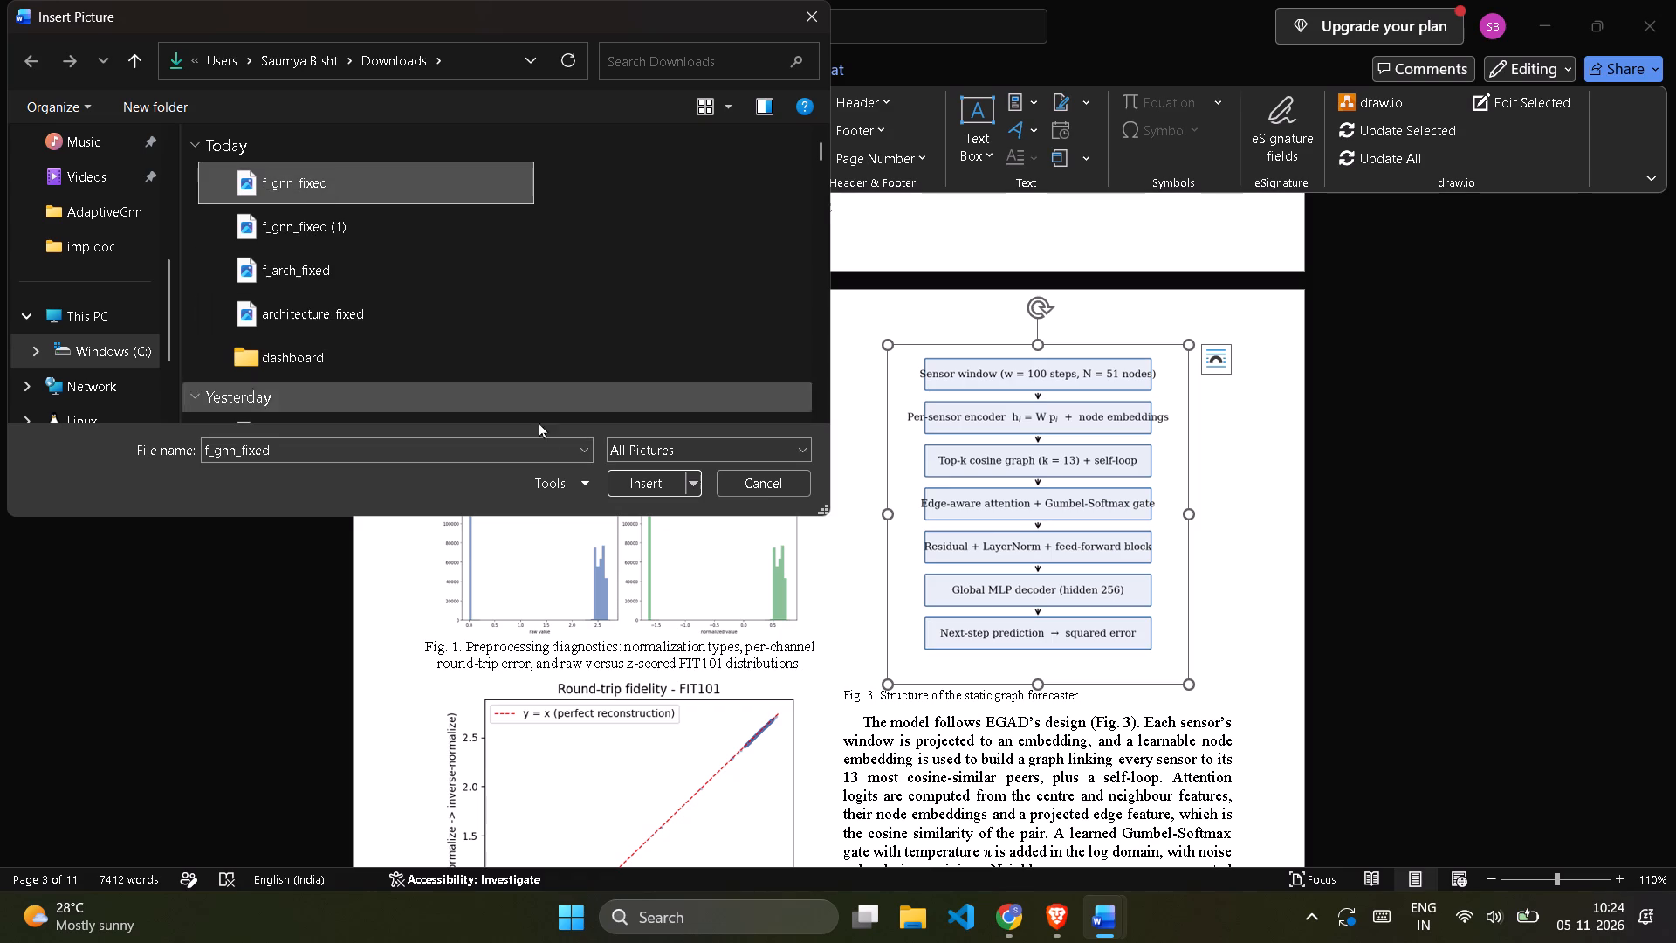
{"action": "left_click", "coordinate": [632, 486]}
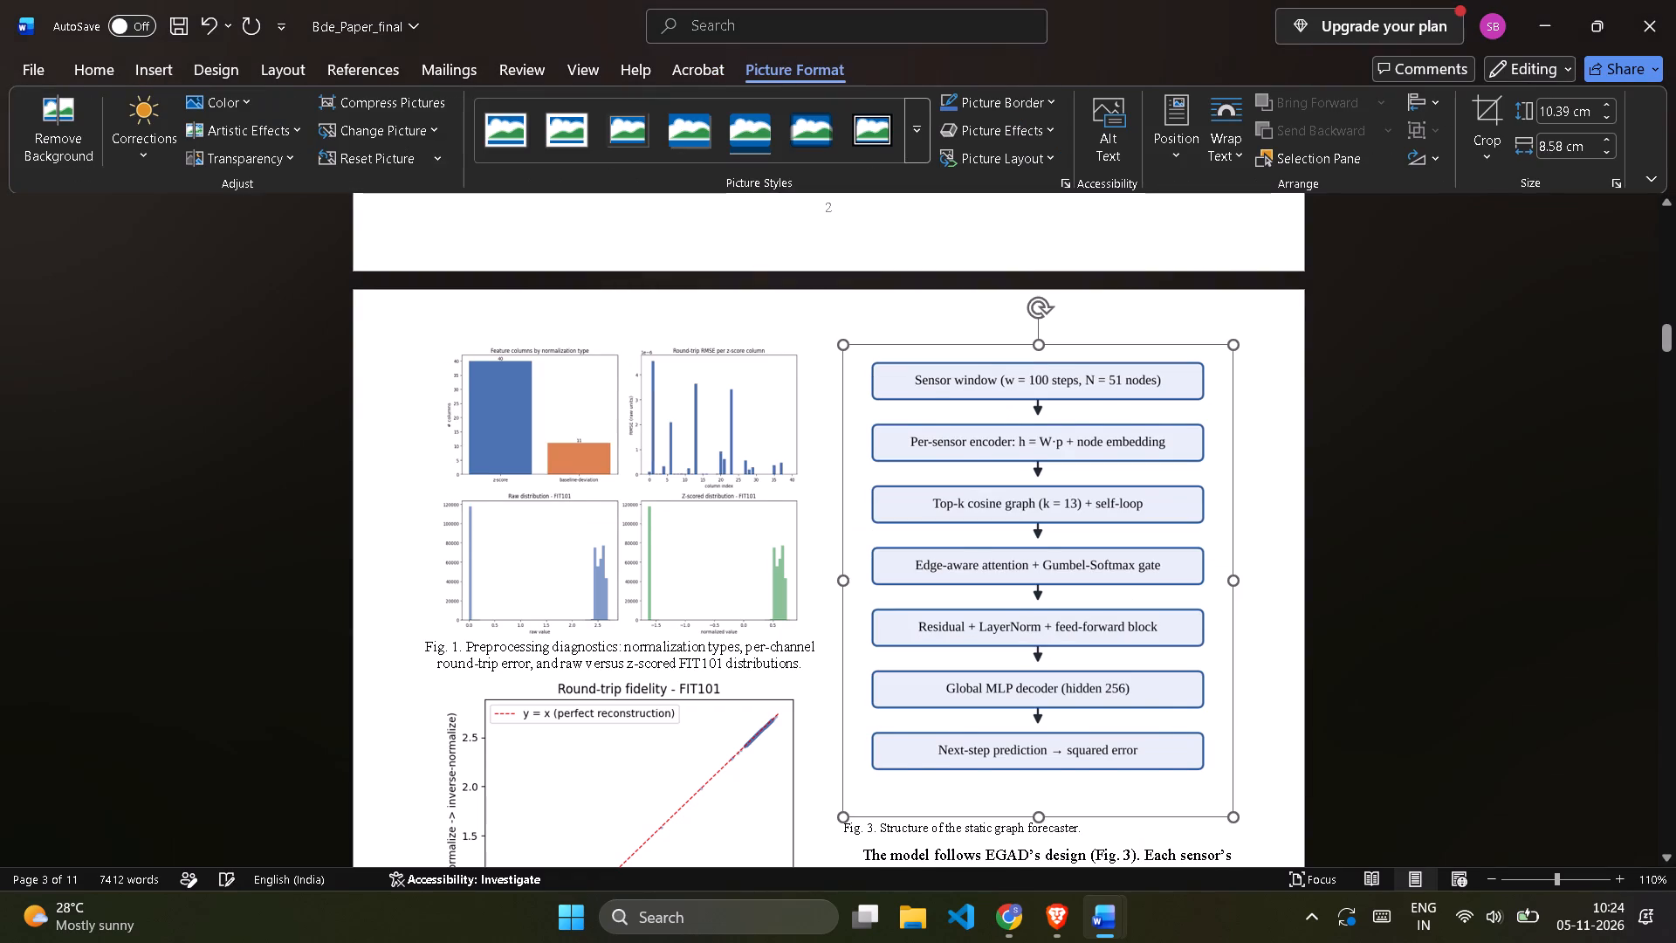
Check how the new Fig. 3 diagram fits its column and the text and tables around it on page 3.
{"action": "scroll", "coordinate": [977, 575], "scroll_direction": "down", "scroll_amount": 5}
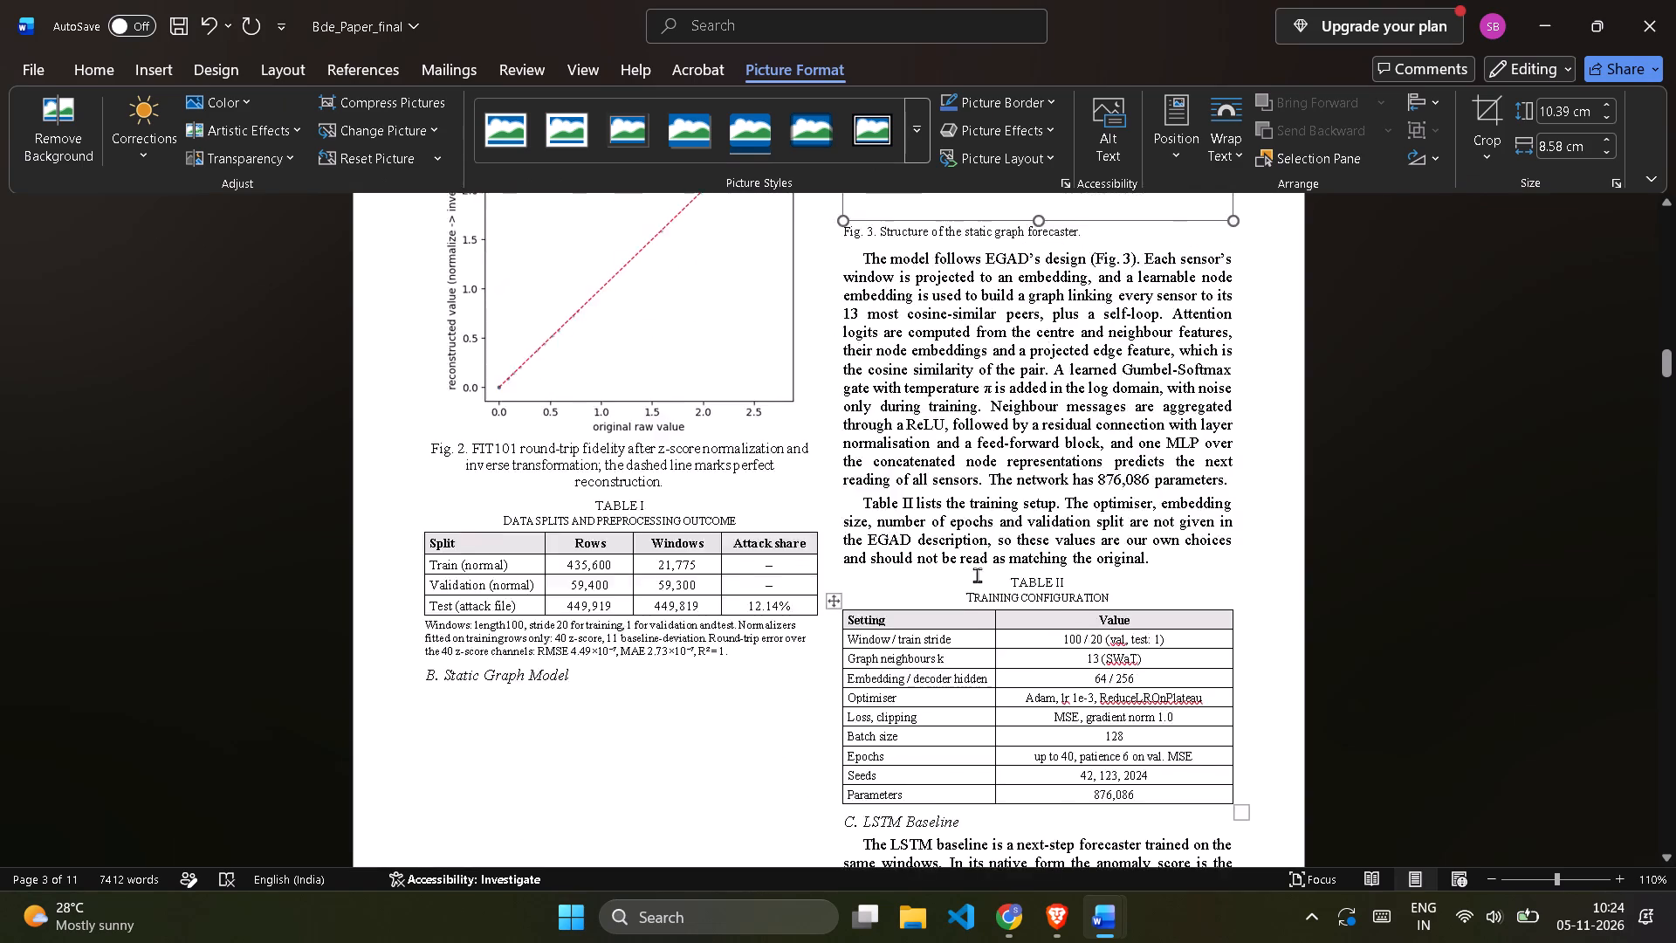
{"action": "scroll", "coordinate": [977, 575], "scroll_direction": "down", "scroll_amount": 1}
{"action": "scroll", "coordinate": [977, 575], "scroll_direction": "up", "scroll_amount": 4}
{"action": "left_click", "coordinate": [1088, 538]}
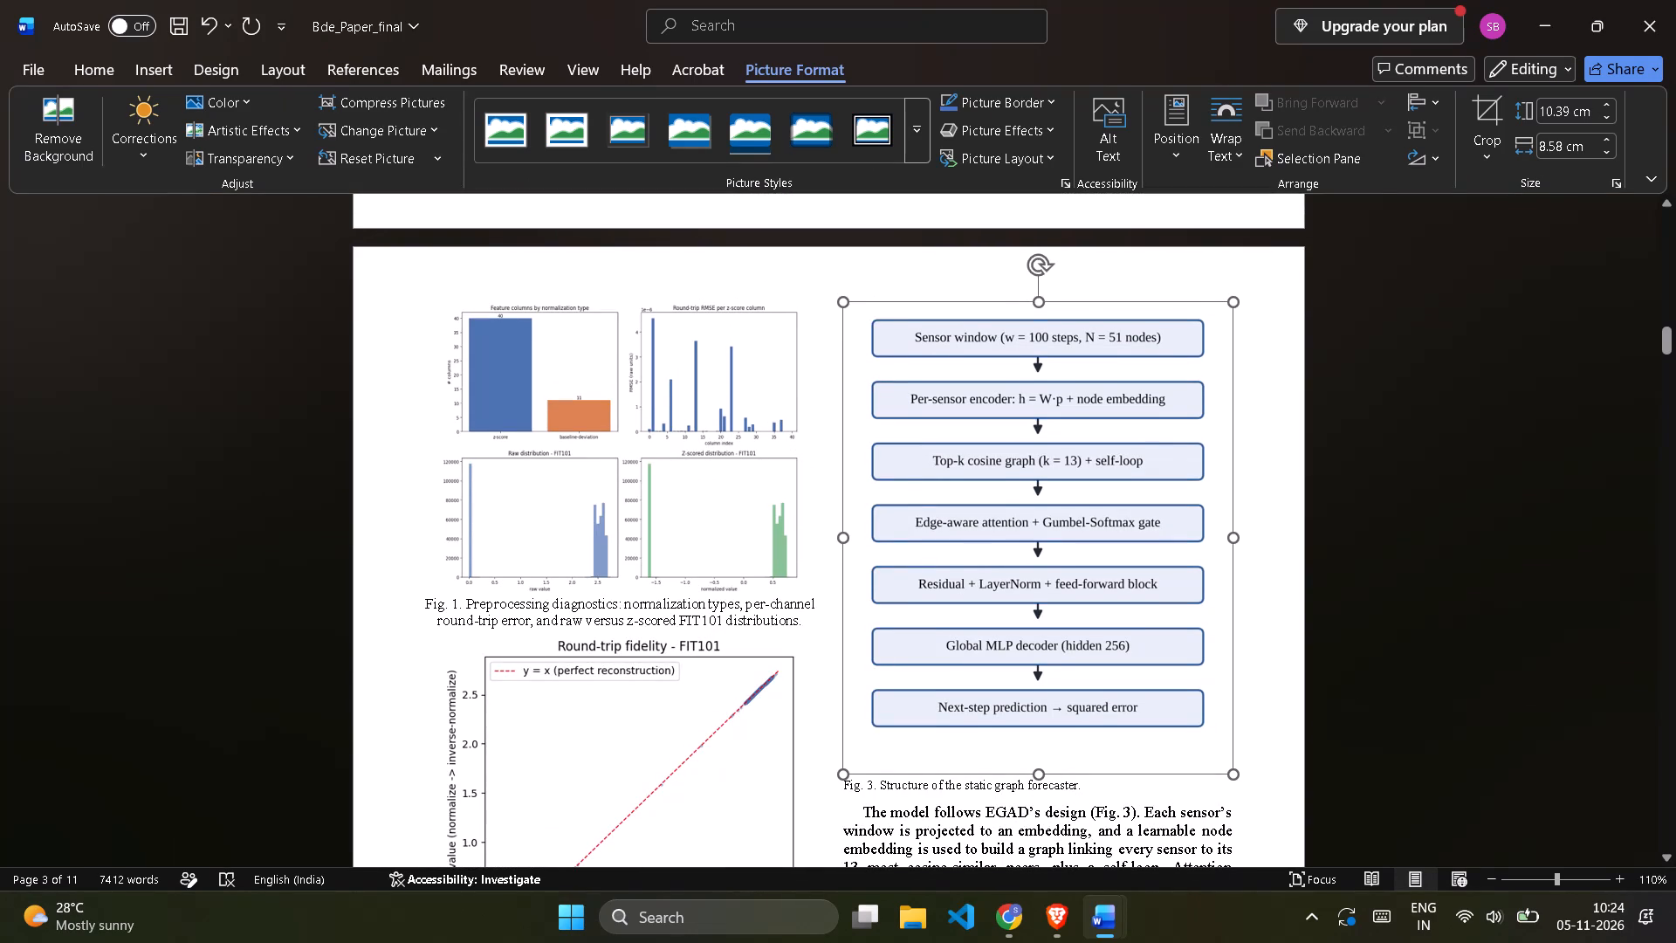
{"action": "left_click", "coordinate": [1209, 534]}
{"action": "left_click_drag", "start_coordinate": [1209, 534], "coordinate": [1103, 596]}
{"action": "left_click", "coordinate": [1295, 533]}
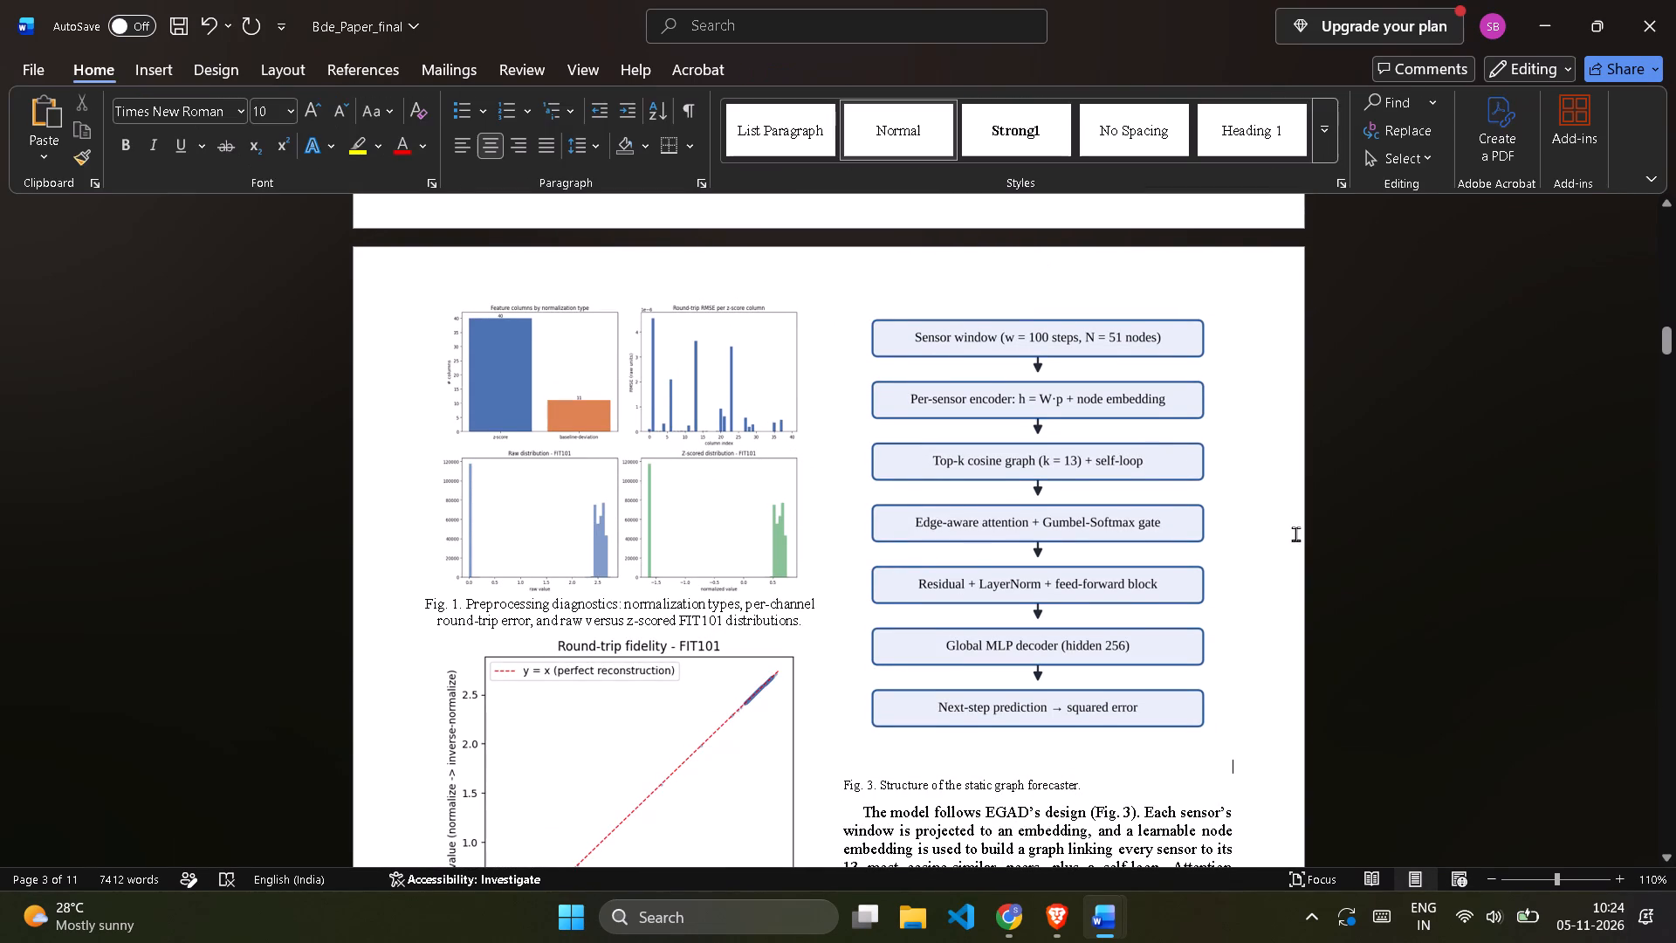
{"action": "scroll", "coordinate": [1225, 530], "scroll_direction": "down", "scroll_amount": 1}
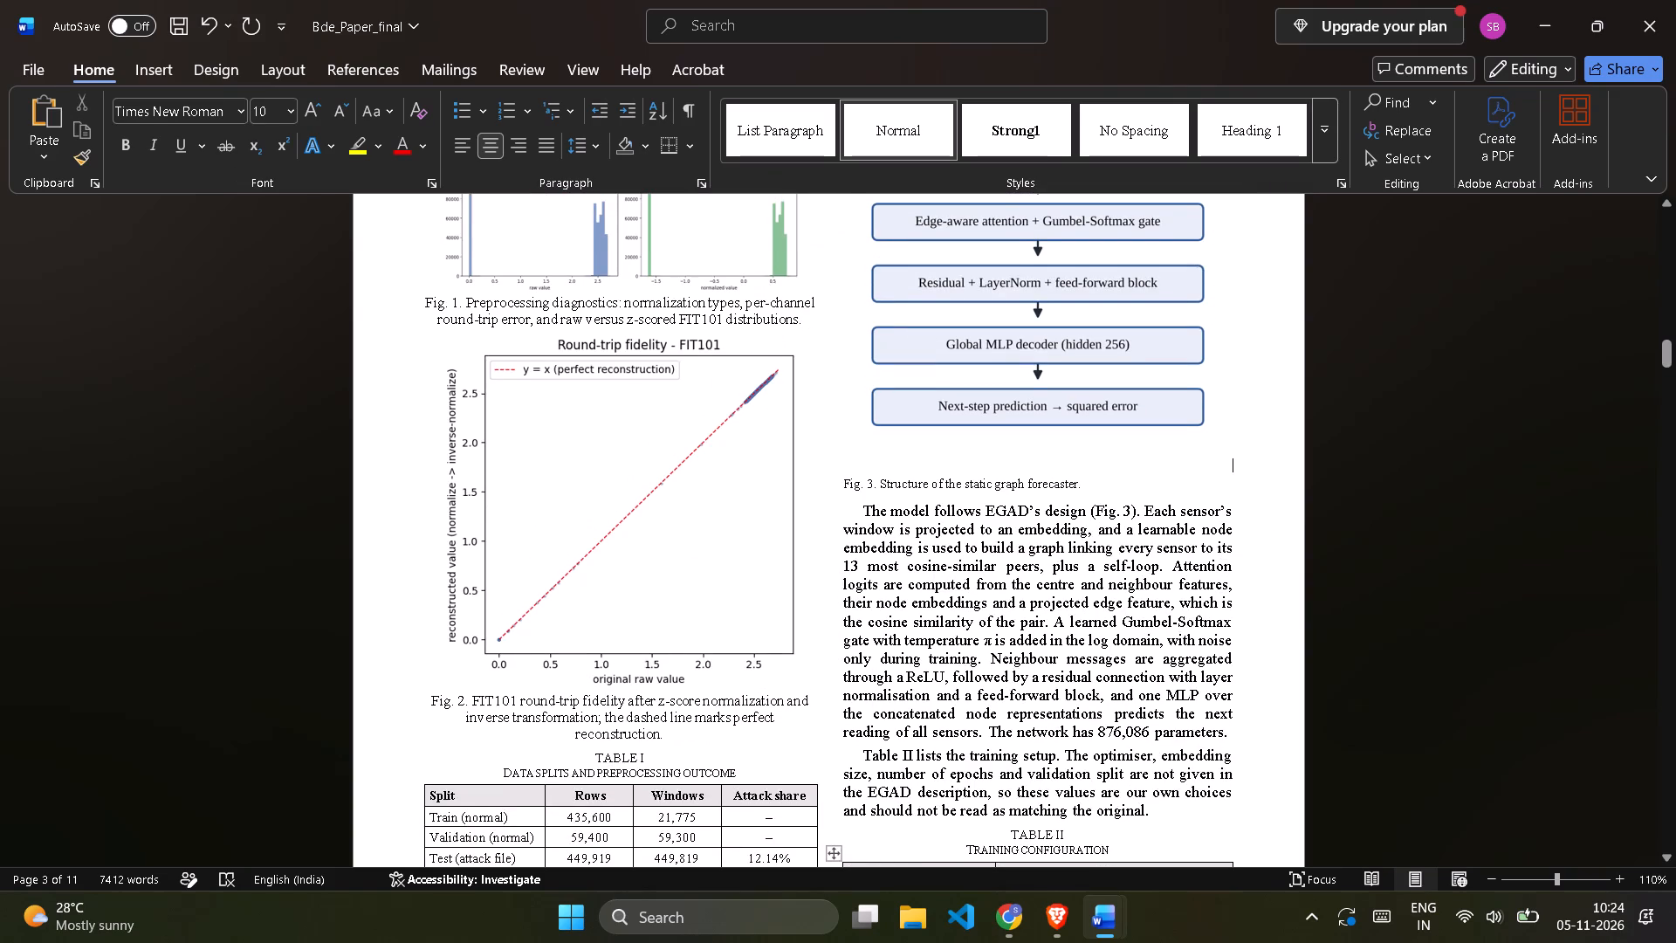
Shrink the Fig. 3 static graph forecaster diagram on page 3, then widen it slightly so it sits inside its column.
{"action": "left_click", "coordinate": [1141, 360]}
{"action": "left_click_drag", "start_coordinate": [1229, 476], "coordinate": [1177, 334]}
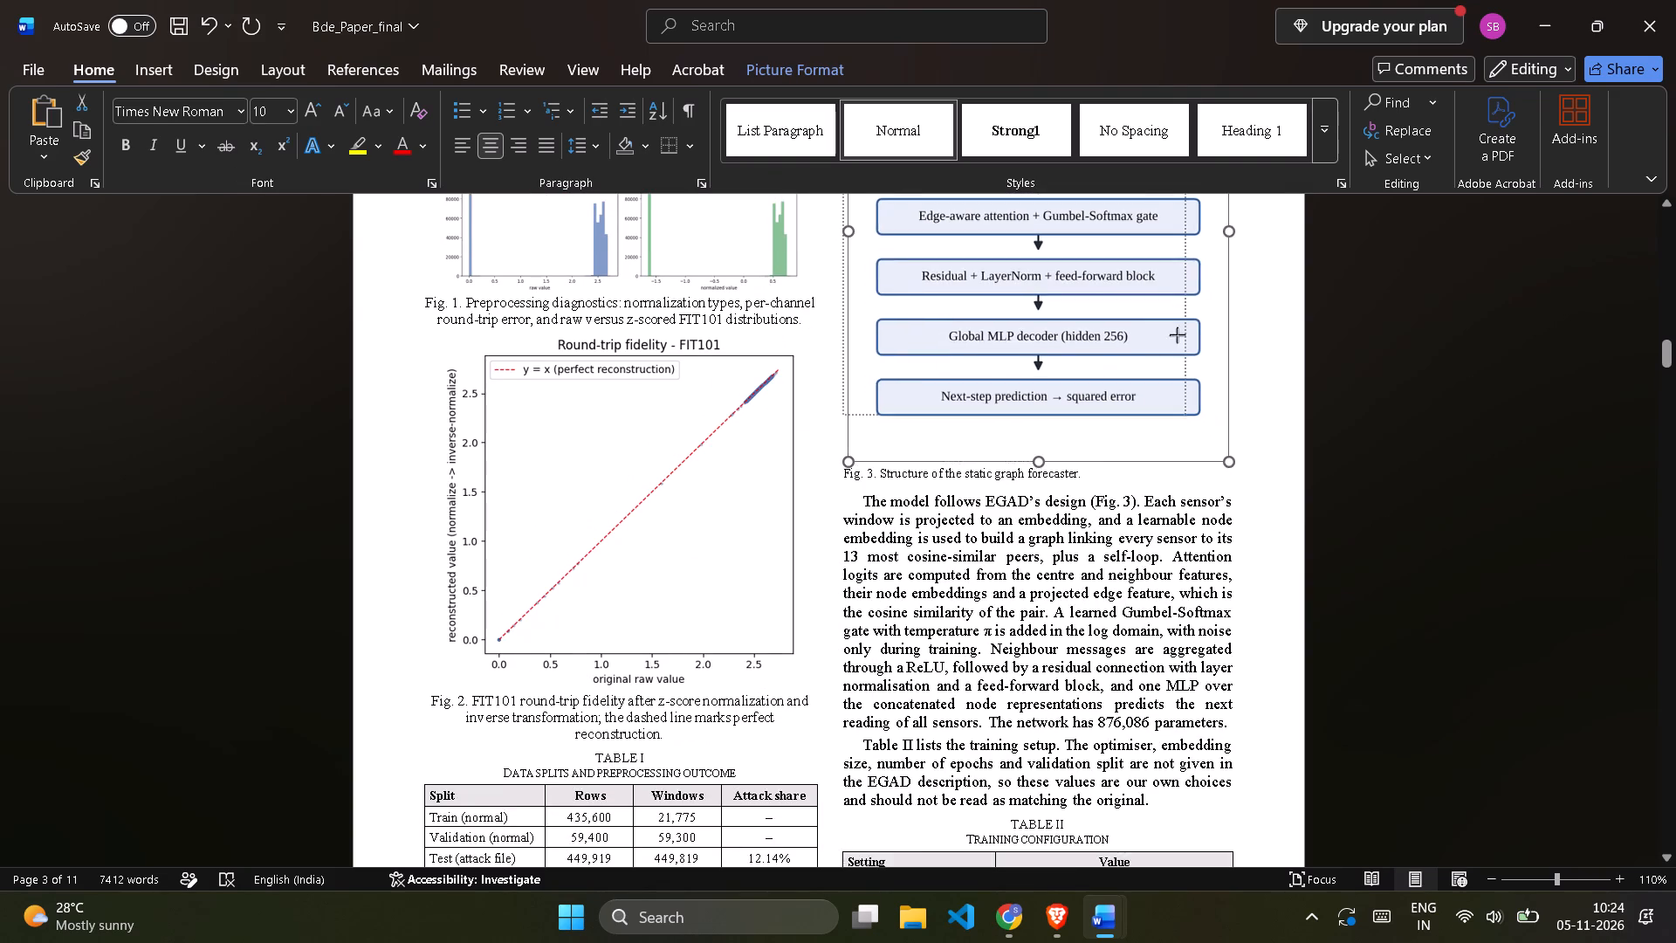
{"action": "left_click_drag", "start_coordinate": [1177, 334], "coordinate": [1167, 290]}
{"action": "scroll", "coordinate": [1189, 362], "scroll_direction": "up", "scroll_amount": 1}
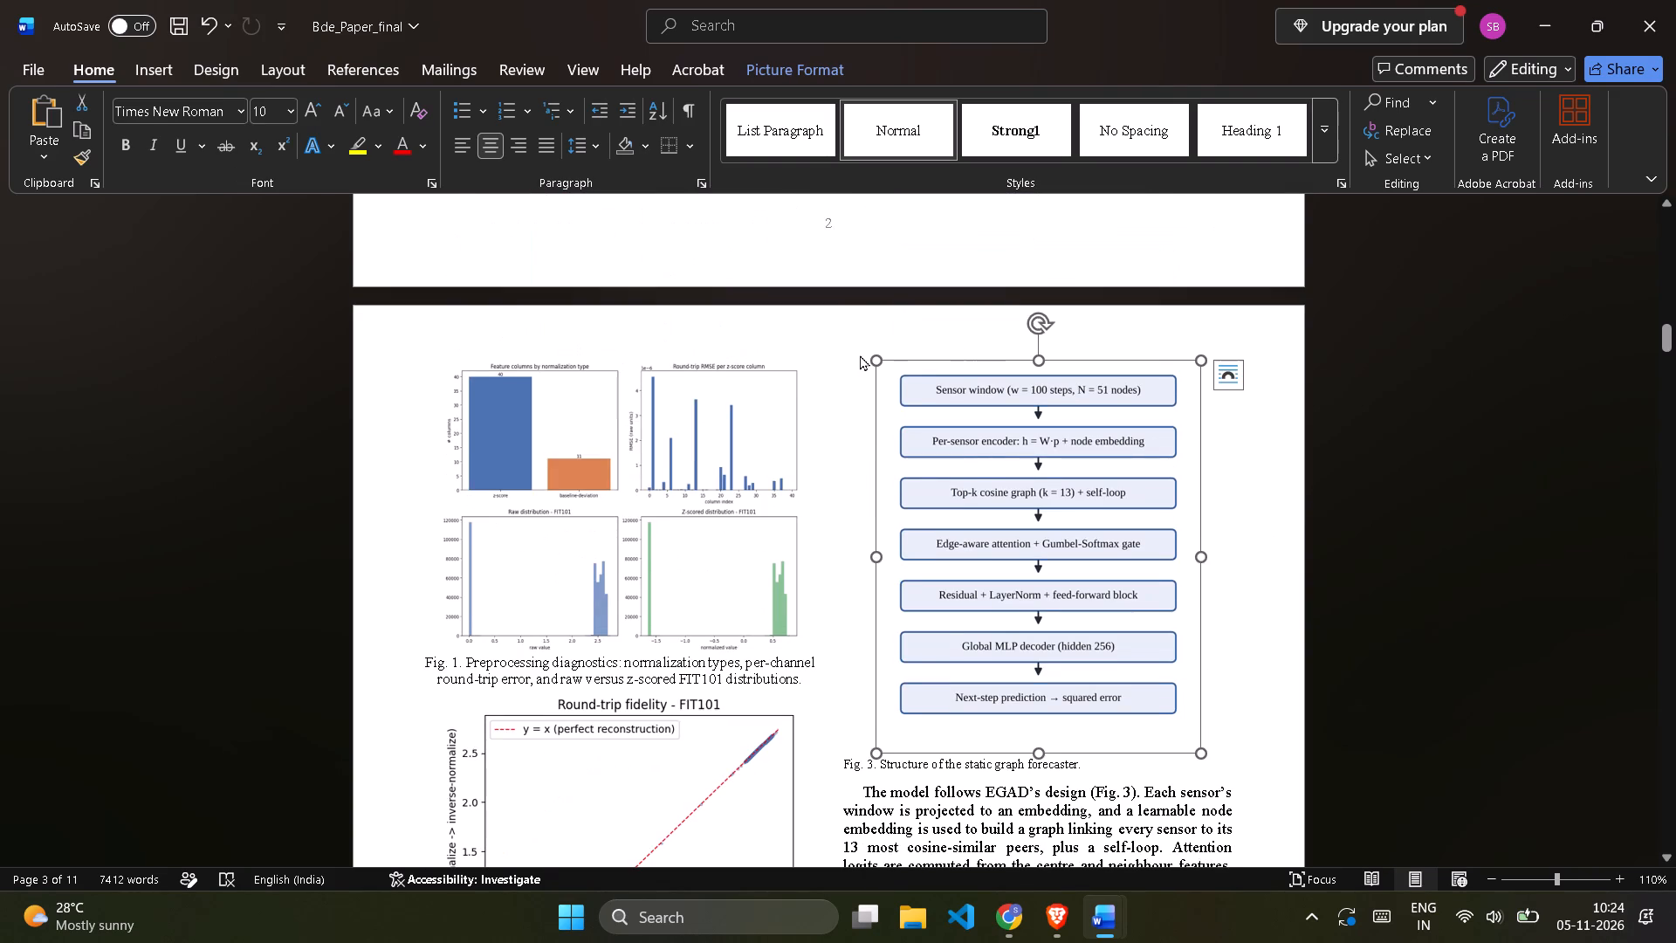
{"action": "left_click_drag", "start_coordinate": [880, 359], "coordinate": [907, 426]}
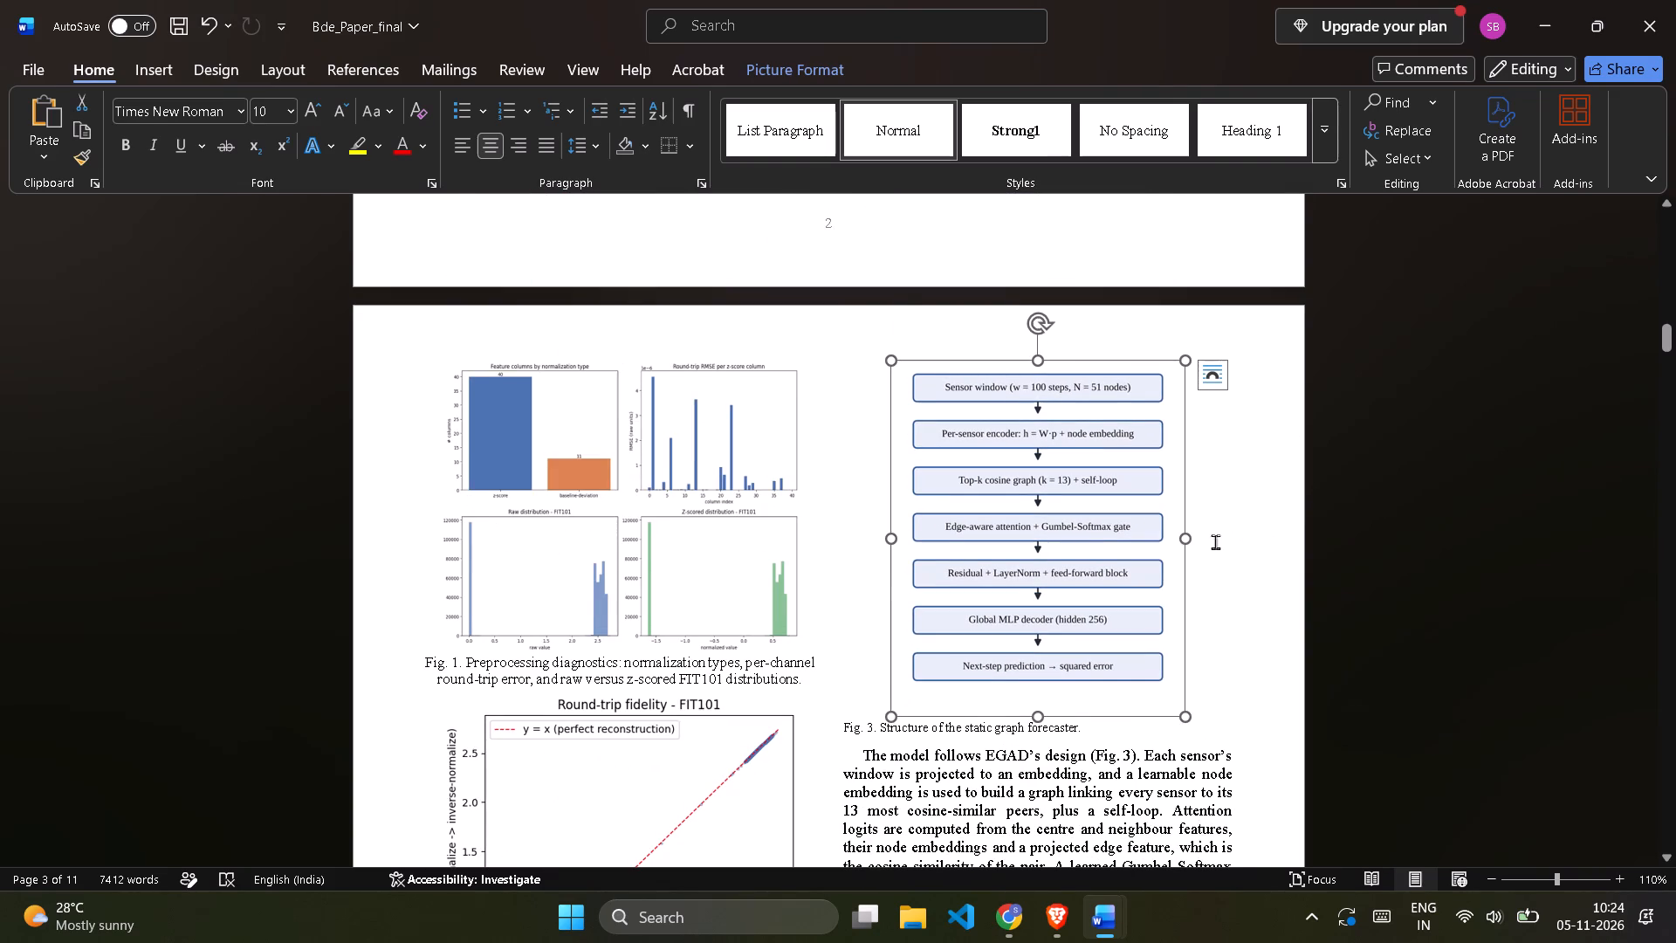
{"action": "left_click_drag", "start_coordinate": [1185, 540], "coordinate": [1208, 538]}
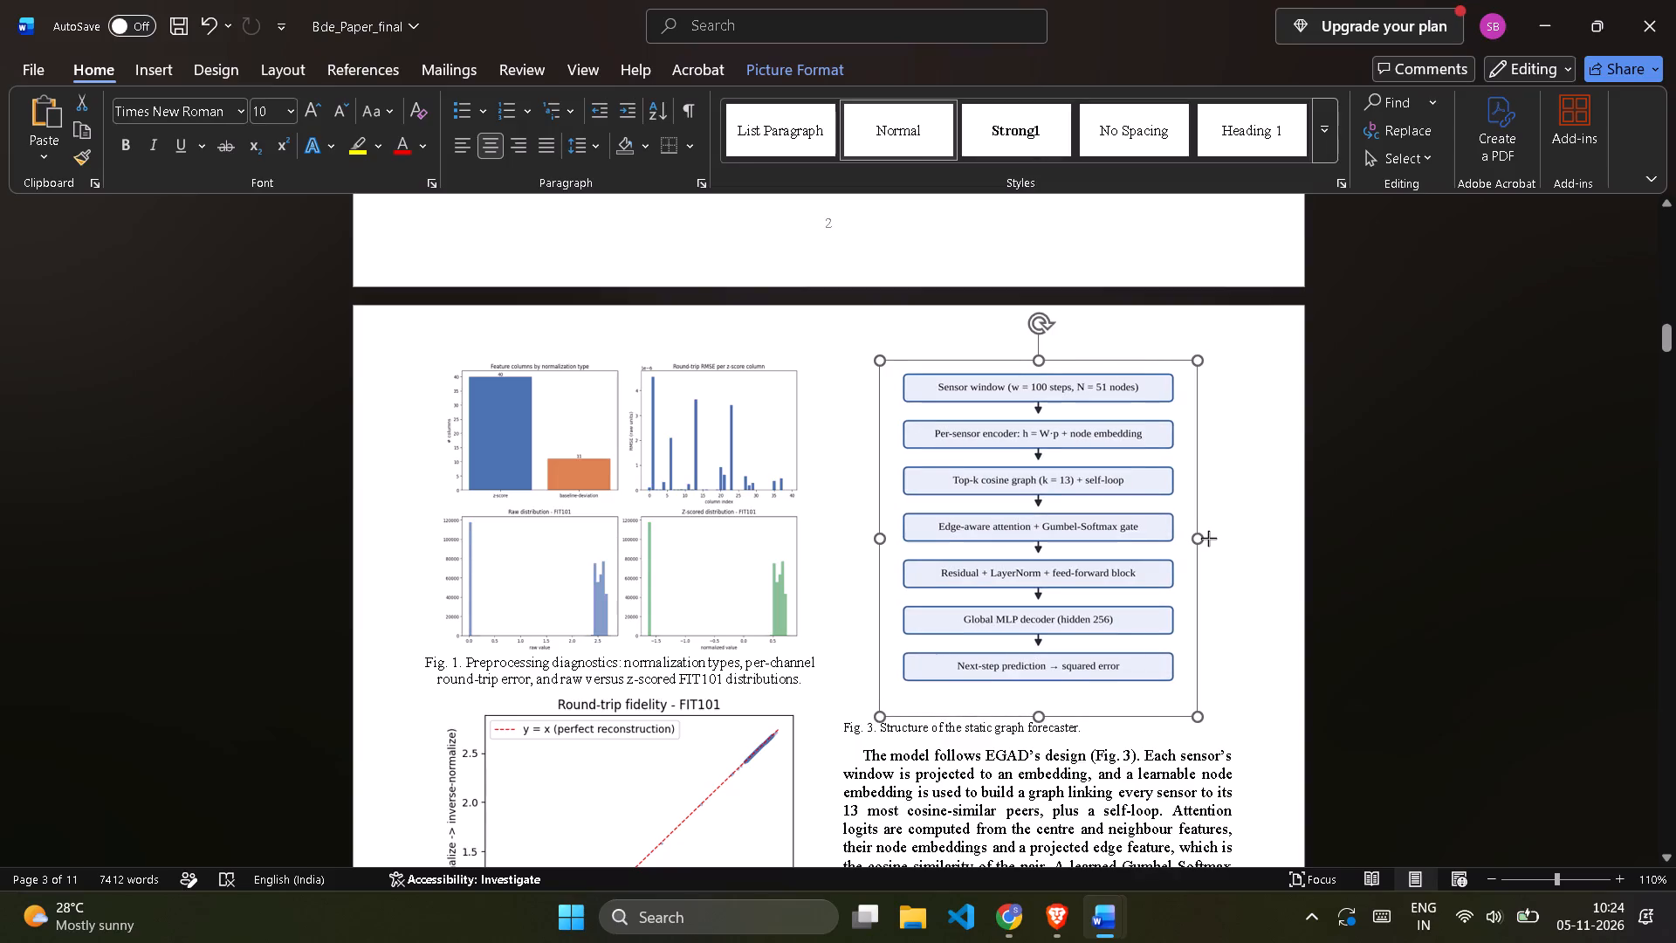
{"action": "left_click_drag", "start_coordinate": [1208, 538], "coordinate": [1227, 541]}
{"action": "left_click", "coordinate": [1268, 543]}
Review the layout of pages 1 to 3, from the paper title to the "B. Static Graph Model" heading below Table I.
{"action": "scroll", "coordinate": [1268, 543], "scroll_direction": "up", "scroll_amount": 14}
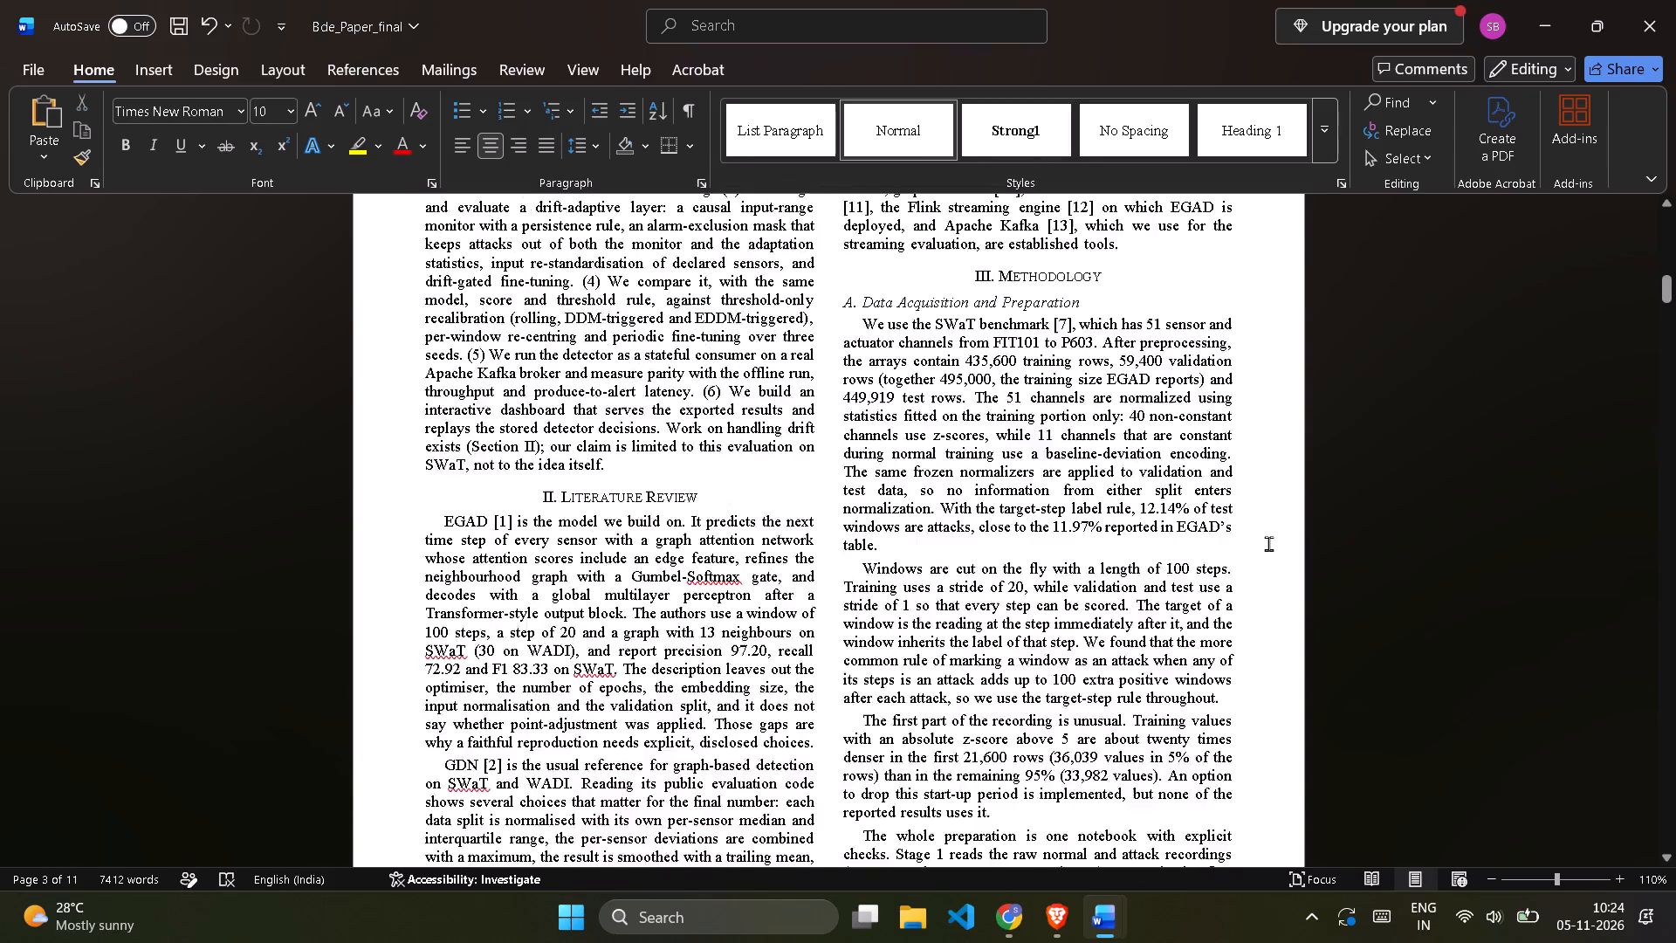
{"action": "scroll", "coordinate": [1268, 543], "scroll_direction": "up", "scroll_amount": 10}
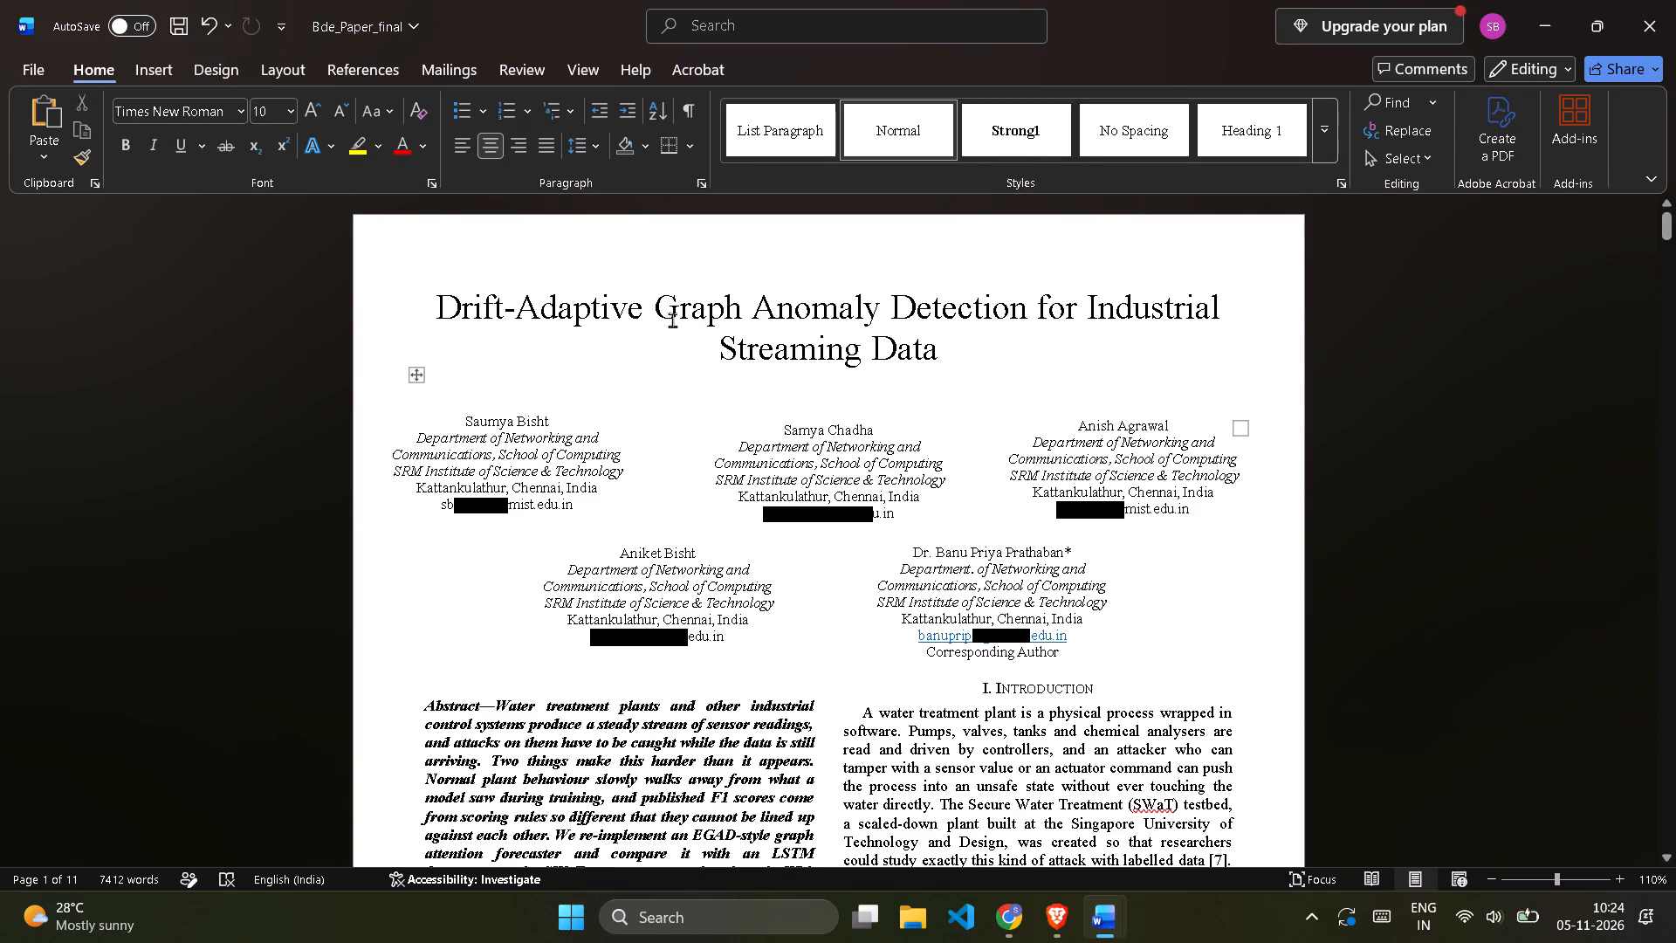
{"action": "left_click_drag", "start_coordinate": [744, 304], "coordinate": [730, 307]}
{"action": "left_click_drag", "start_coordinate": [730, 307], "coordinate": [725, 308]}
{"action": "left_click", "coordinate": [783, 316]}
{"action": "scroll", "coordinate": [982, 411], "scroll_direction": "down", "scroll_amount": 4}
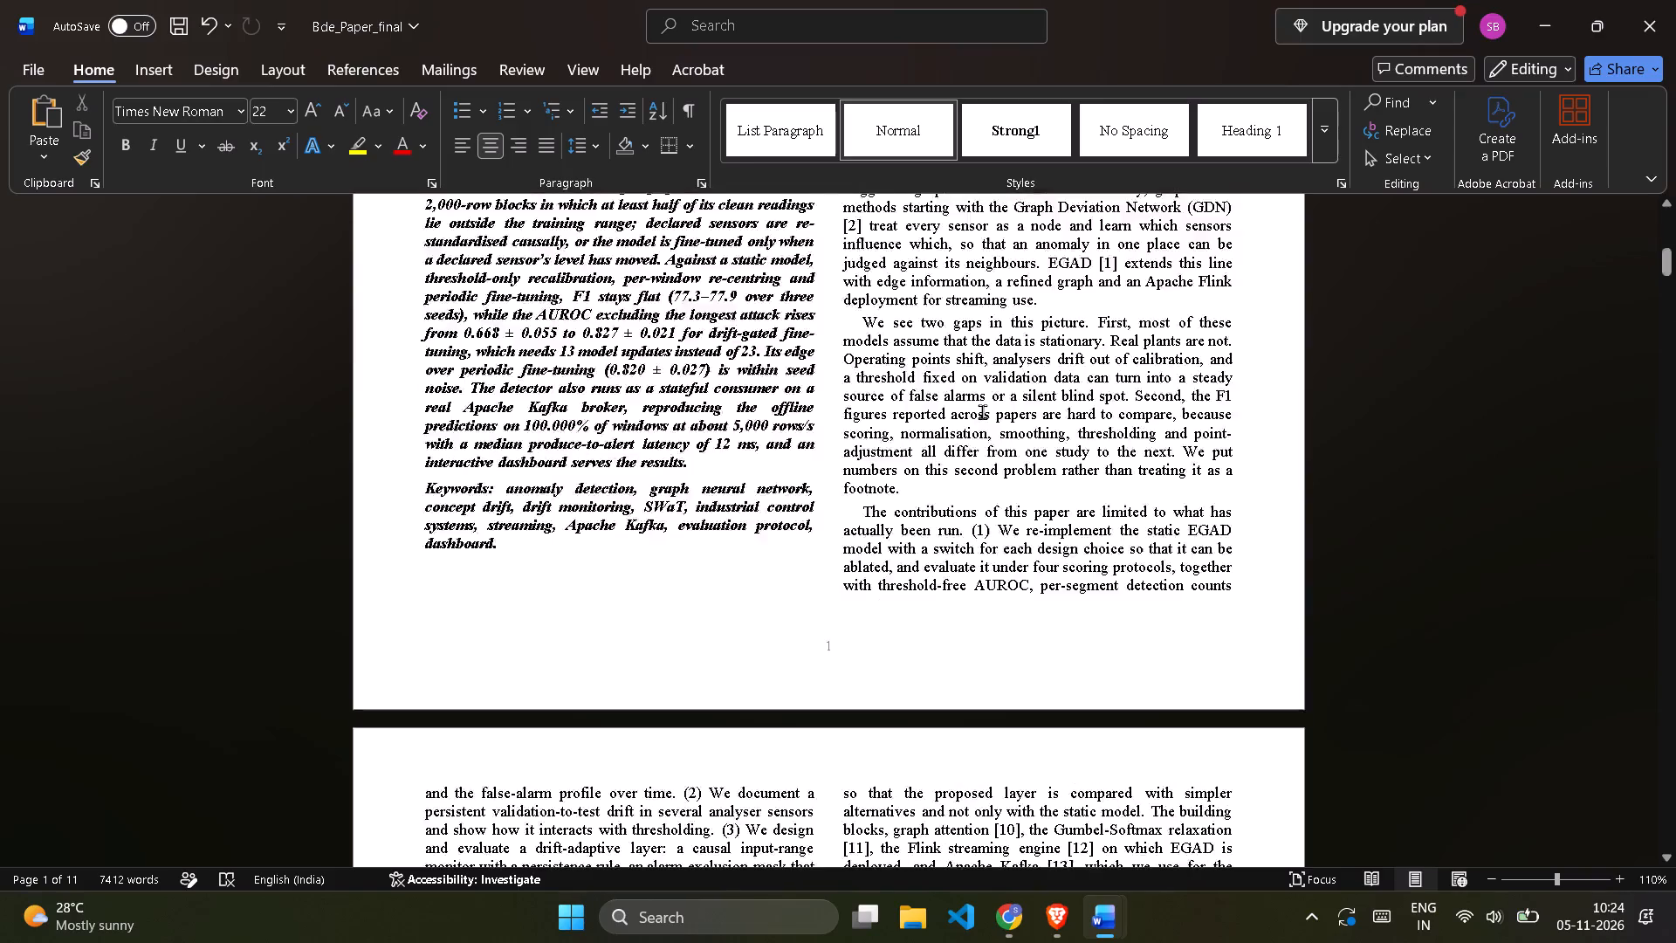
{"action": "scroll", "coordinate": [982, 411], "scroll_direction": "down", "scroll_amount": 5}
{"action": "scroll", "coordinate": [982, 411], "scroll_direction": "up", "scroll_amount": 5}
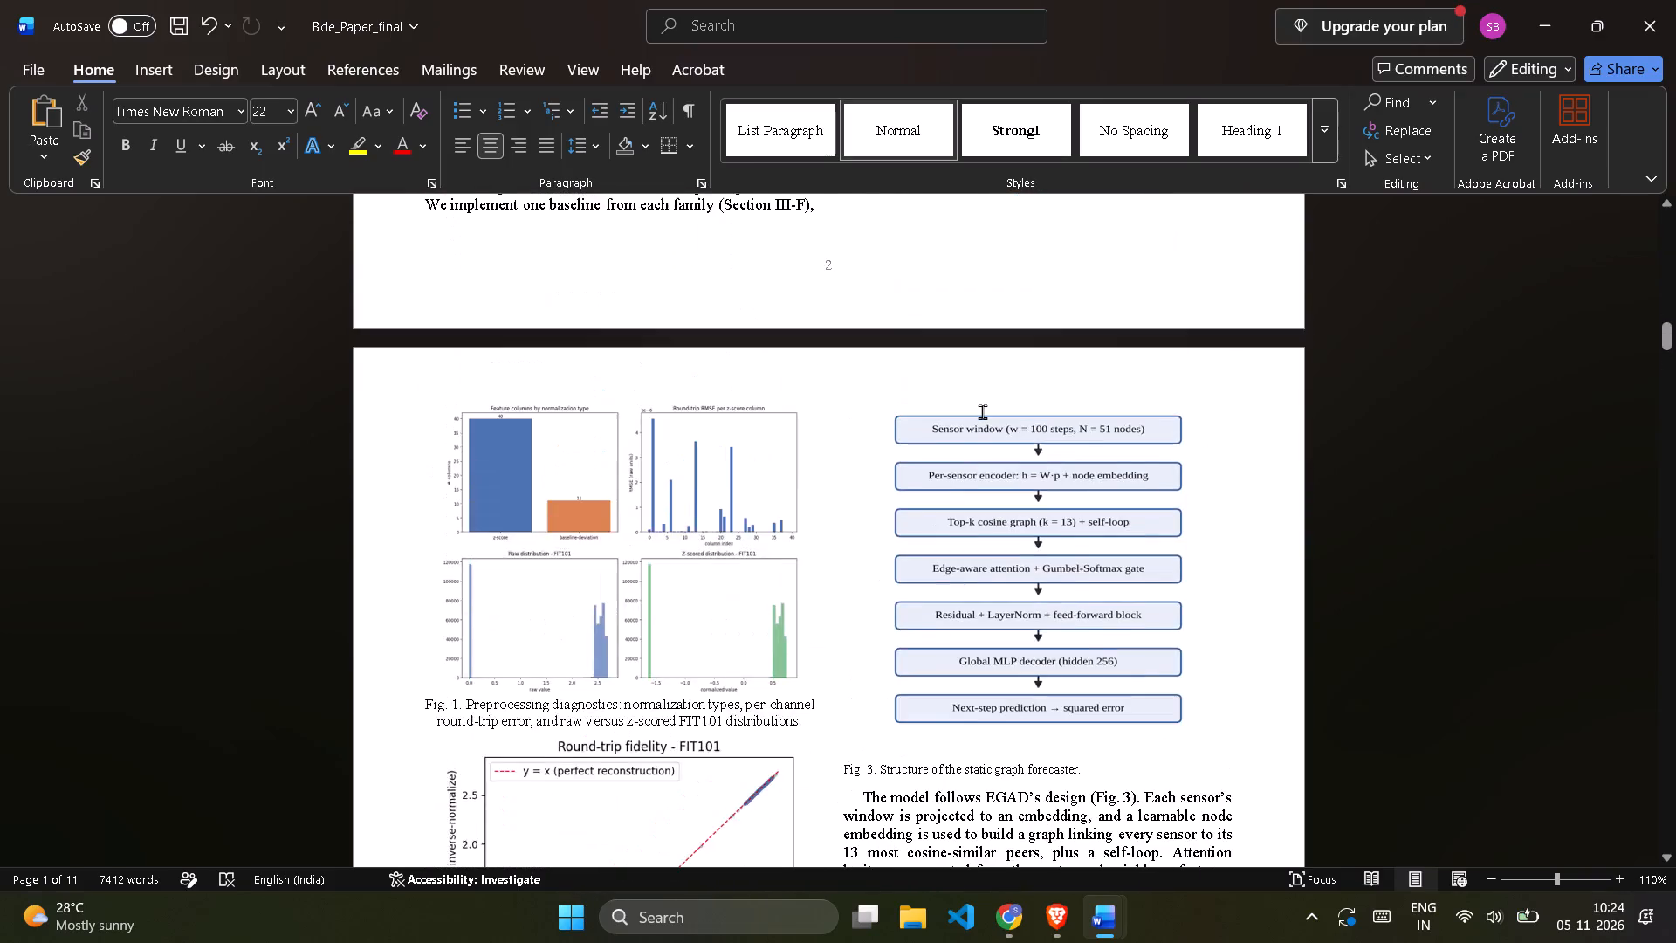
{"action": "scroll", "coordinate": [990, 454], "scroll_direction": "down", "scroll_amount": 2}
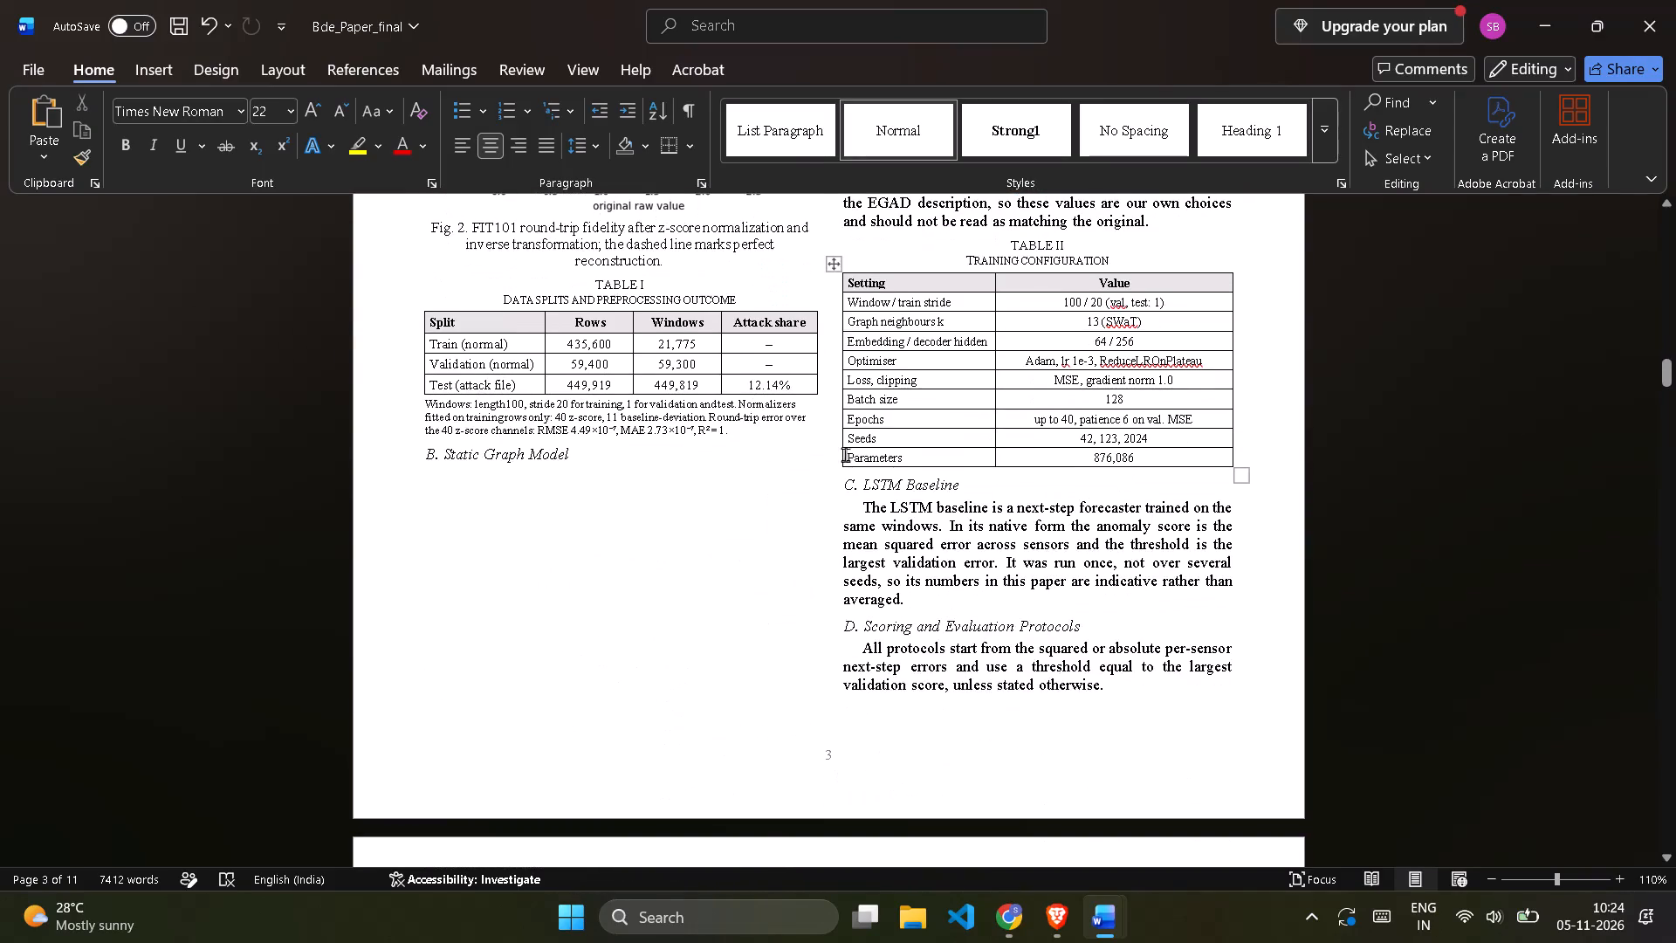
{"action": "left_click", "coordinate": [429, 455]}
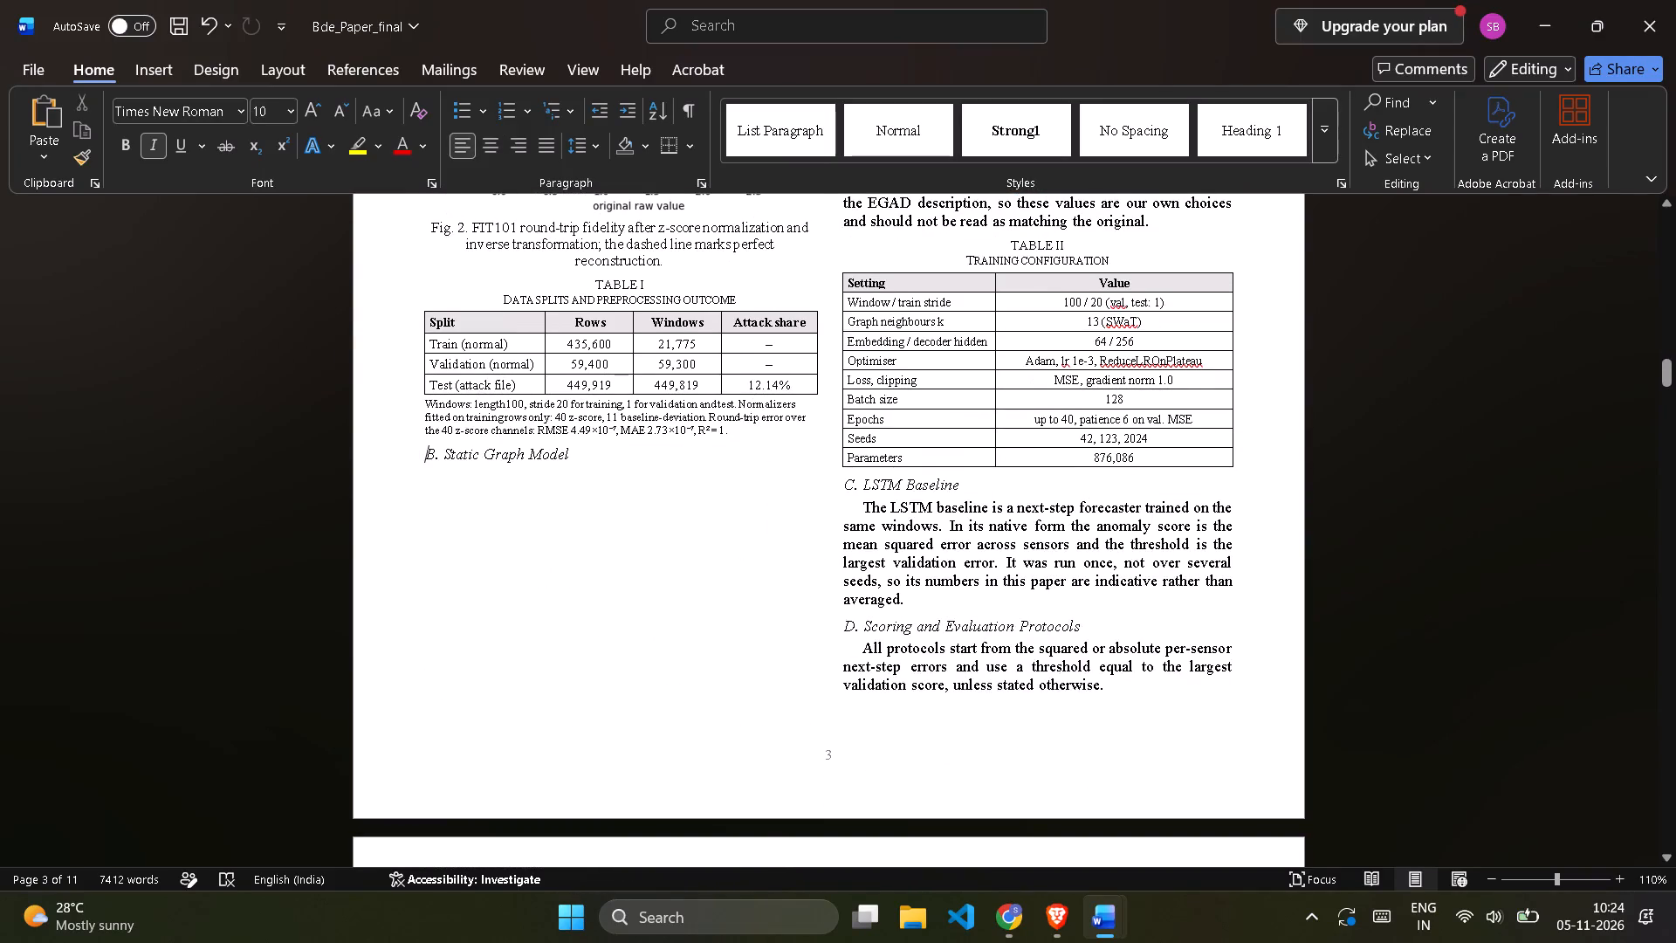
Reduce the height of the Fig. 2 round-trip fidelity plot on page 3, keeping its width.
{"action": "scroll", "coordinate": [660, 520], "scroll_direction": "up", "scroll_amount": 3}
{"action": "left_click", "coordinate": [655, 697]}
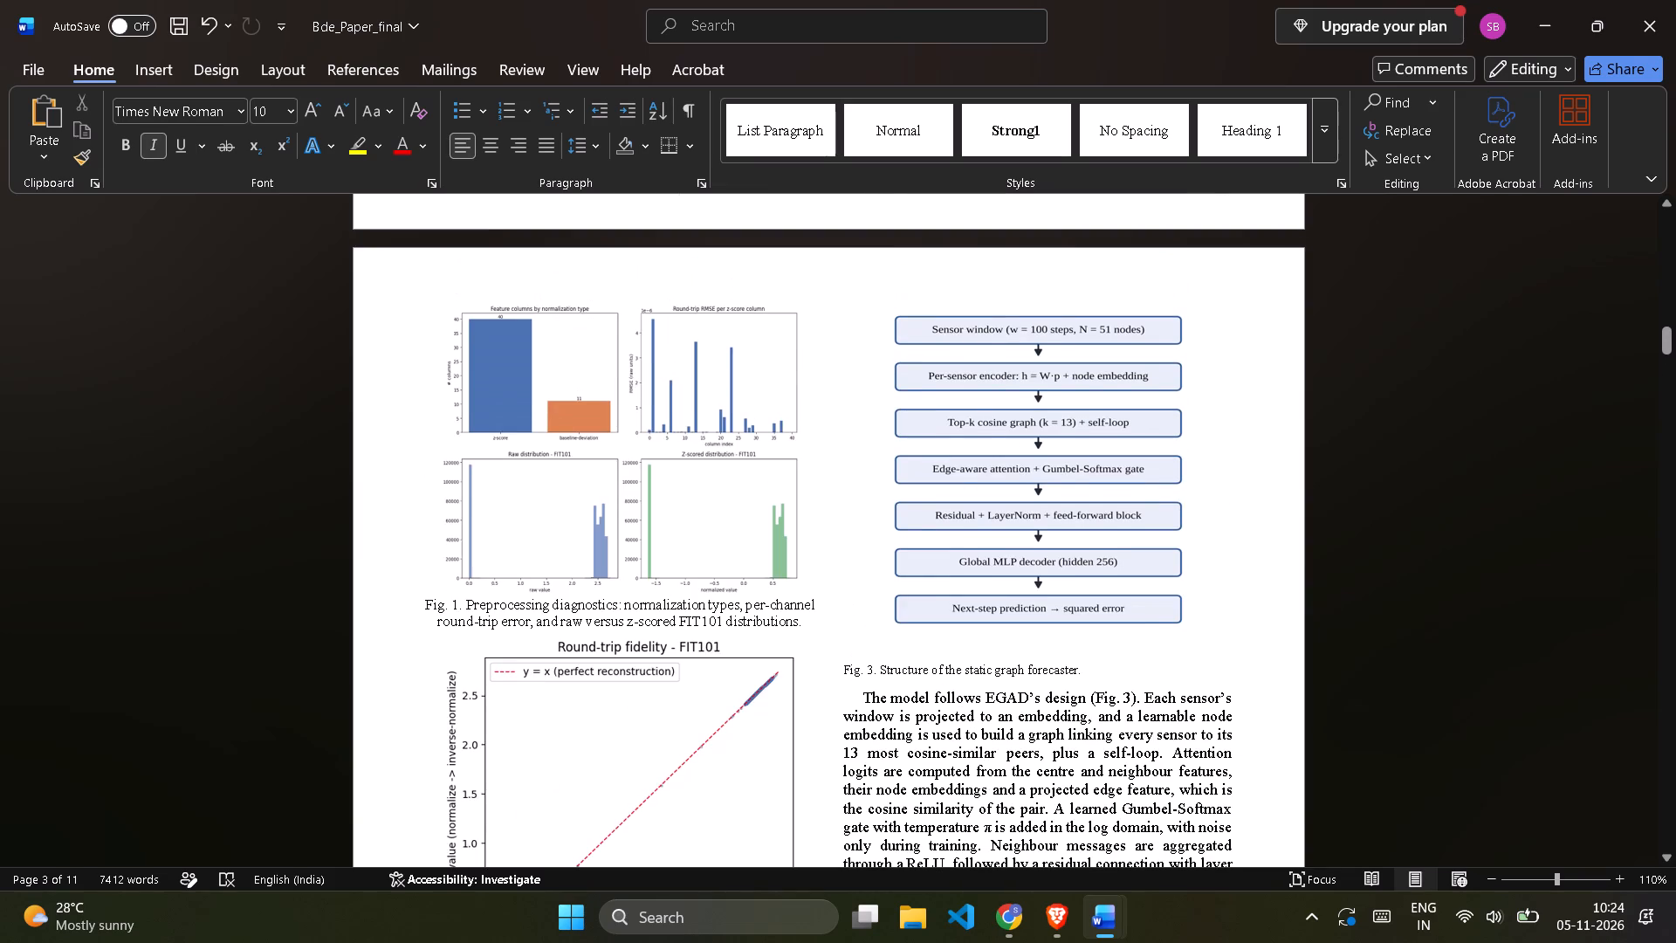
{"action": "scroll", "coordinate": [655, 697], "scroll_direction": "down", "scroll_amount": 1}
{"action": "left_click_drag", "start_coordinate": [615, 777], "coordinate": [619, 725]}
Compare Fig. 2 with Fig. 1 and Table I, and shorten the Fig. 2 plot a little further at the same width.
{"action": "scroll", "coordinate": [846, 688], "scroll_direction": "up", "scroll_amount": 1}
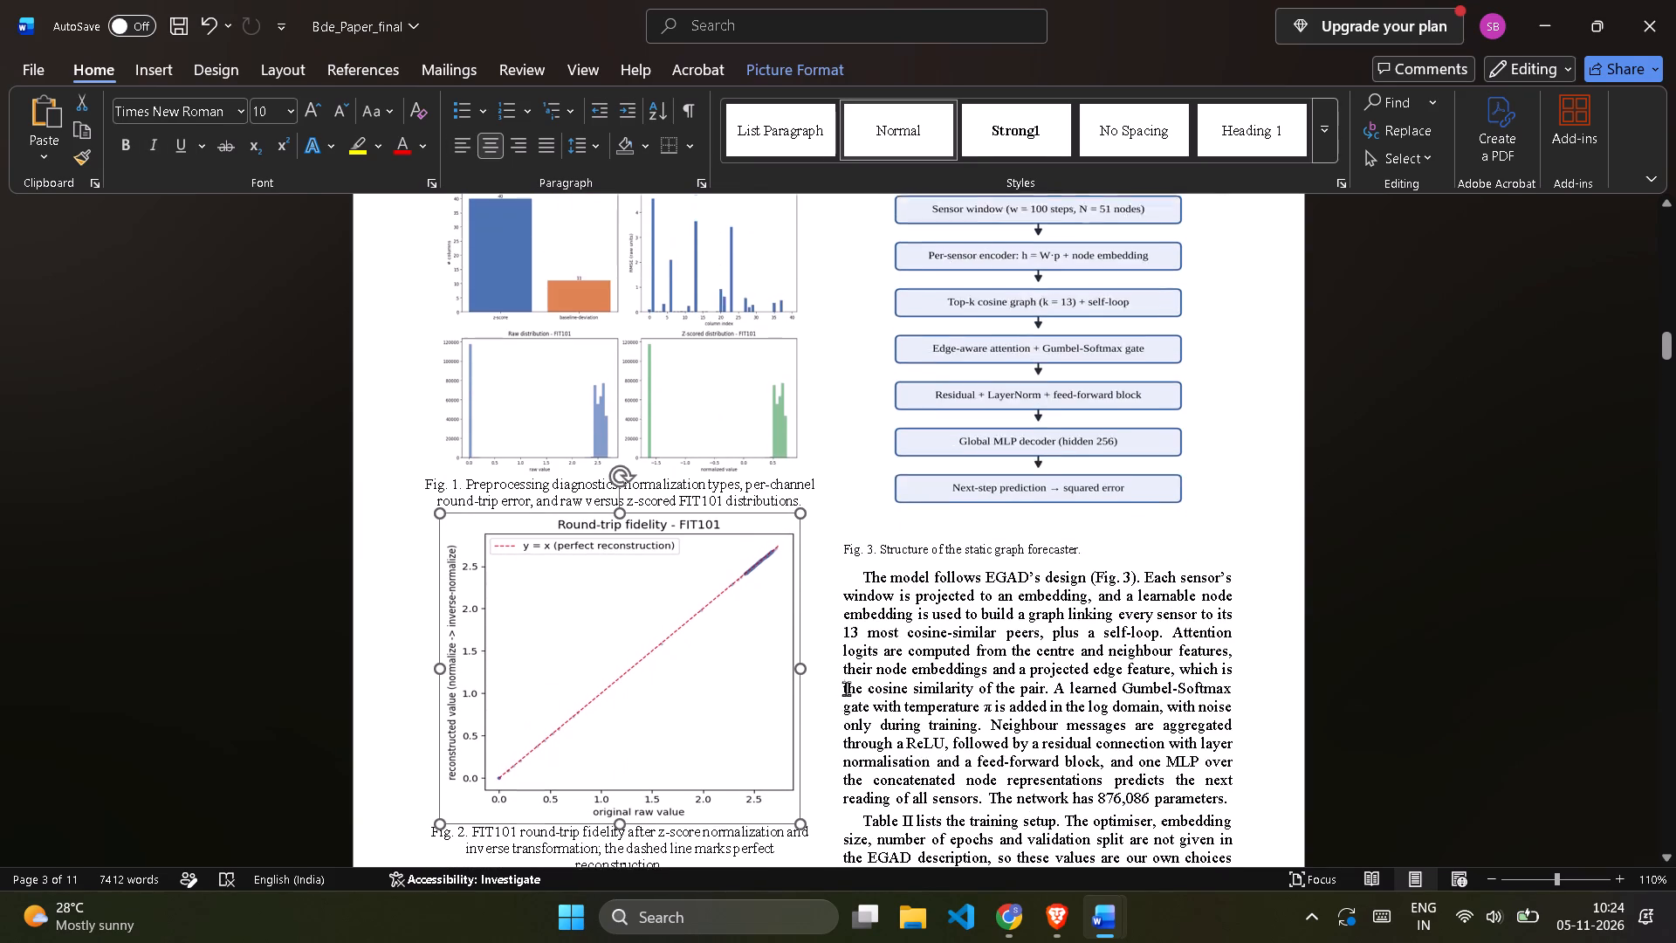
{"action": "scroll", "coordinate": [846, 688], "scroll_direction": "up", "scroll_amount": 2}
{"action": "left_click", "coordinate": [597, 627]}
{"action": "scroll", "coordinate": [838, 537], "scroll_direction": "down", "scroll_amount": 1}
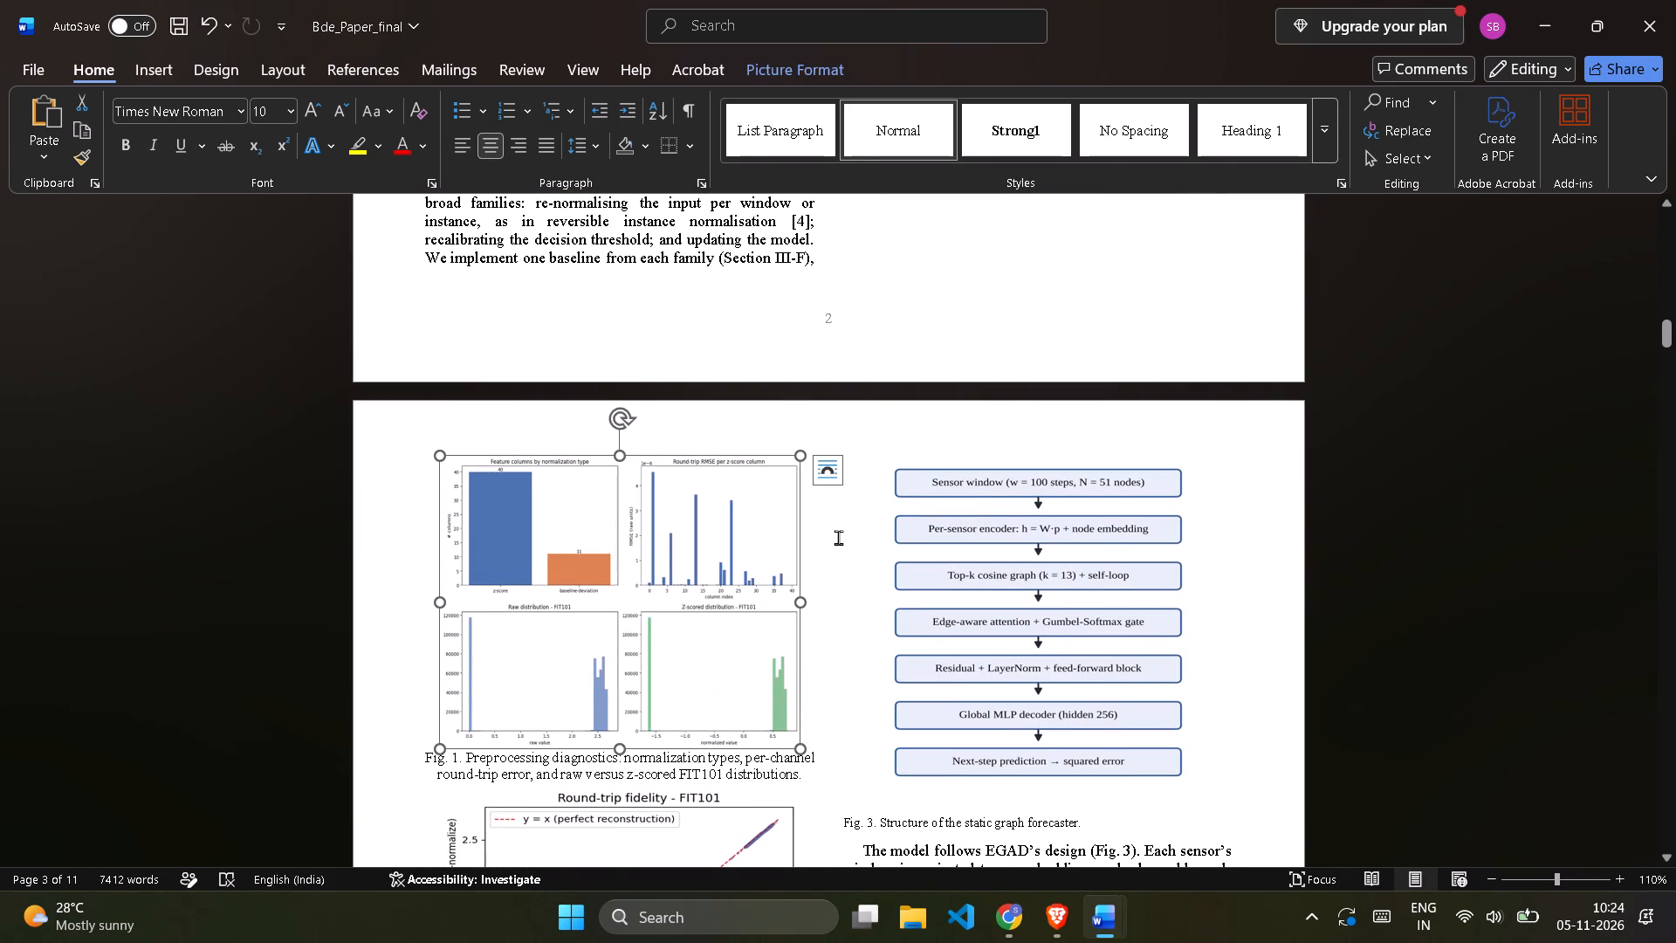
{"action": "scroll", "coordinate": [838, 537], "scroll_direction": "down", "scroll_amount": 3}
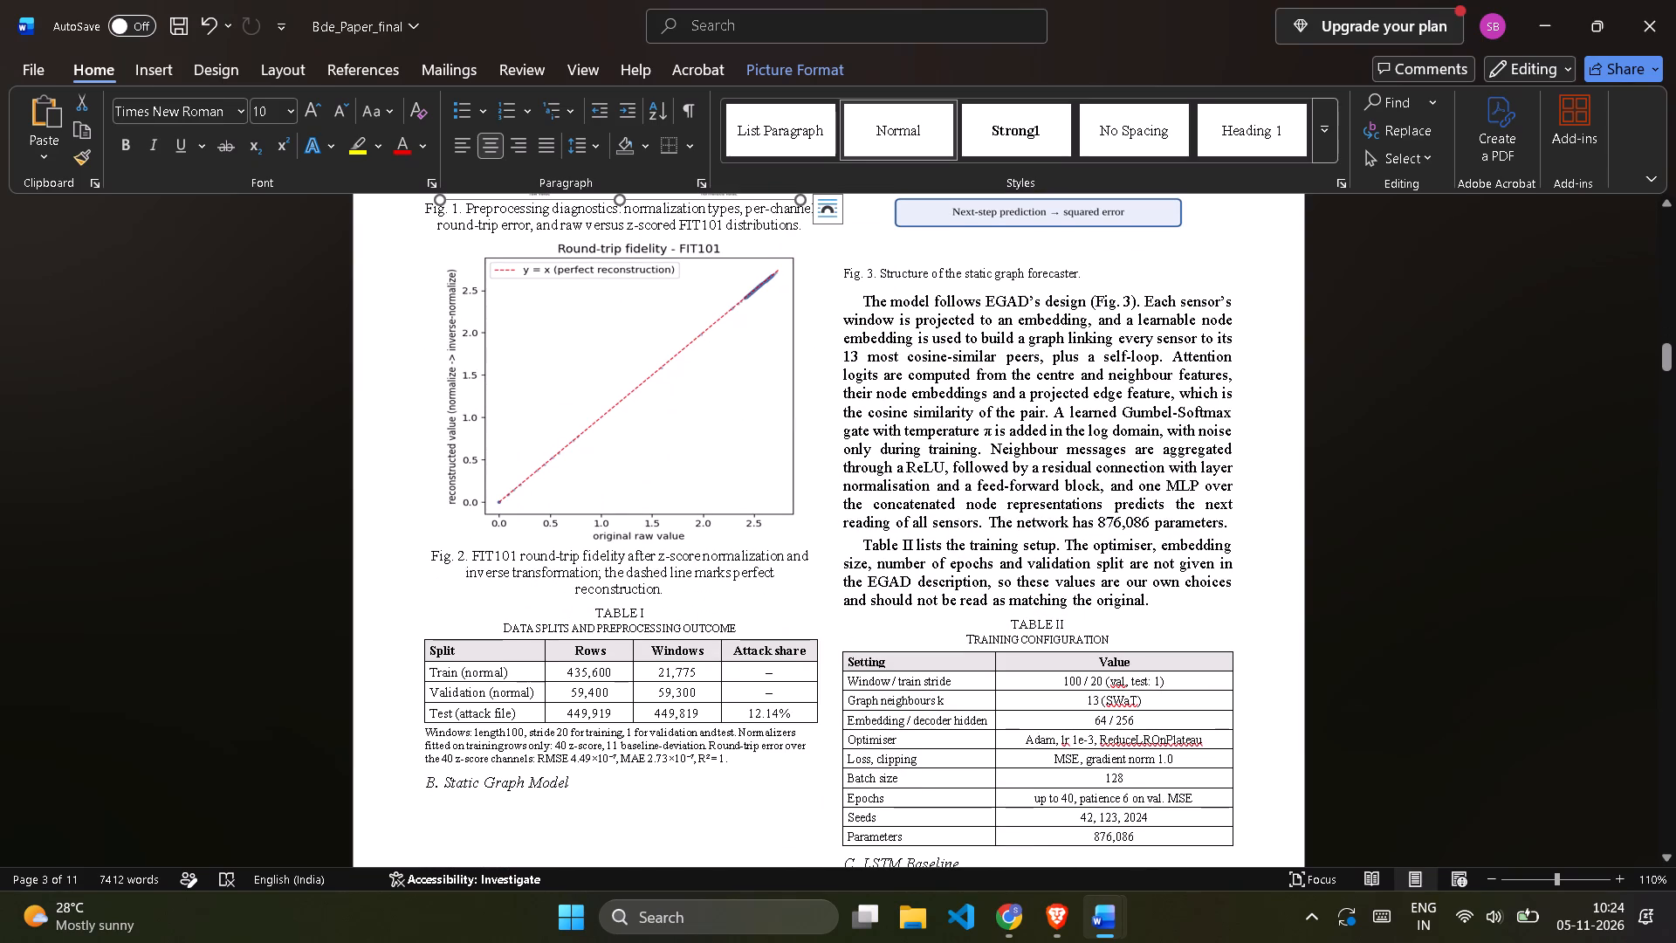
{"action": "left_click", "coordinate": [664, 602]}
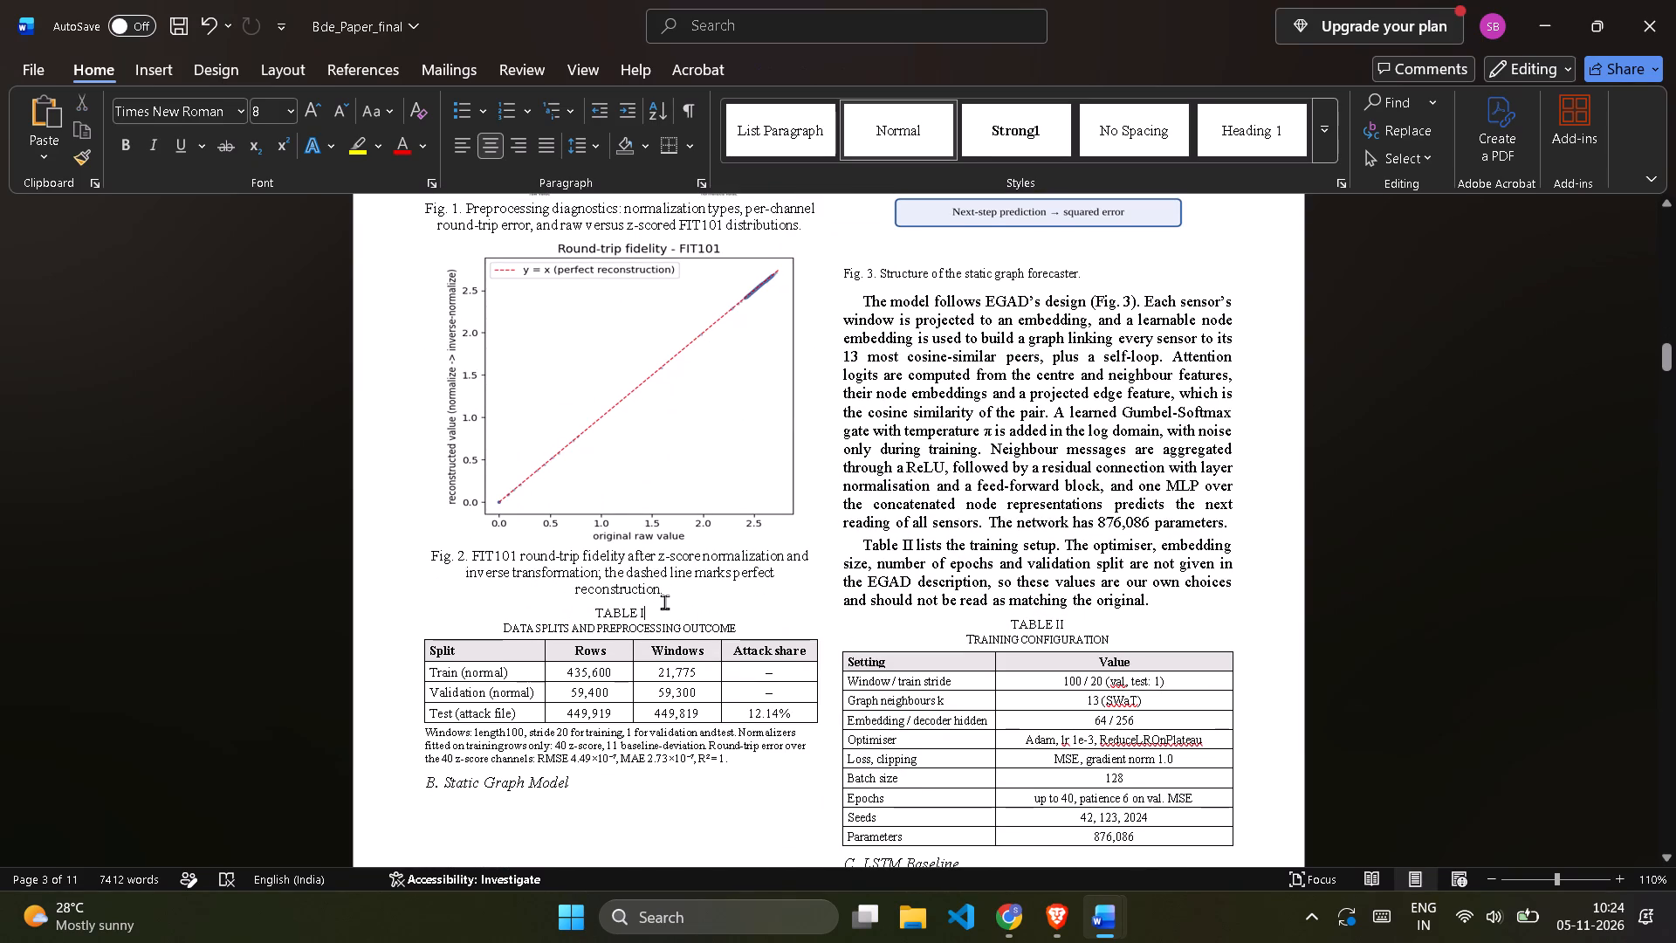
{"action": "left_click", "coordinate": [718, 477]}
{"action": "left_click_drag", "start_coordinate": [620, 547], "coordinate": [620, 517]}
{"action": "left_click", "coordinate": [896, 422]}
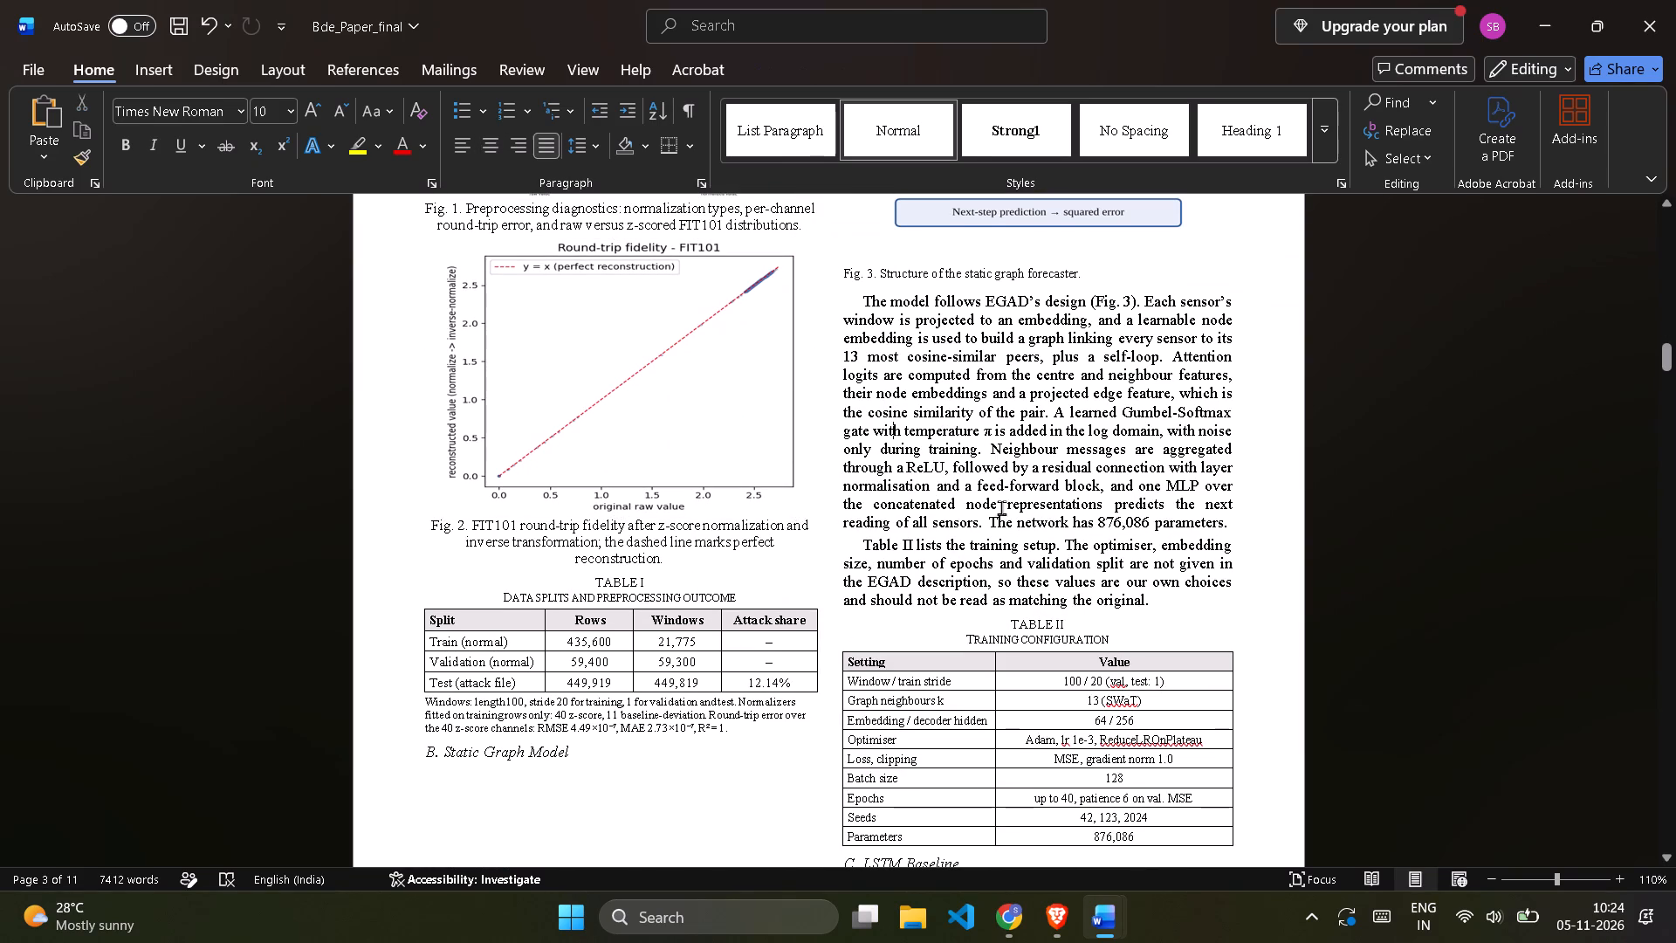
Recheck the Fig. 3 diagram at the top of page 3 and save the Bde_Paper_final document.
{"action": "scroll", "coordinate": [998, 511], "scroll_direction": "up", "scroll_amount": 2}
{"action": "left_click", "coordinate": [1013, 465]}
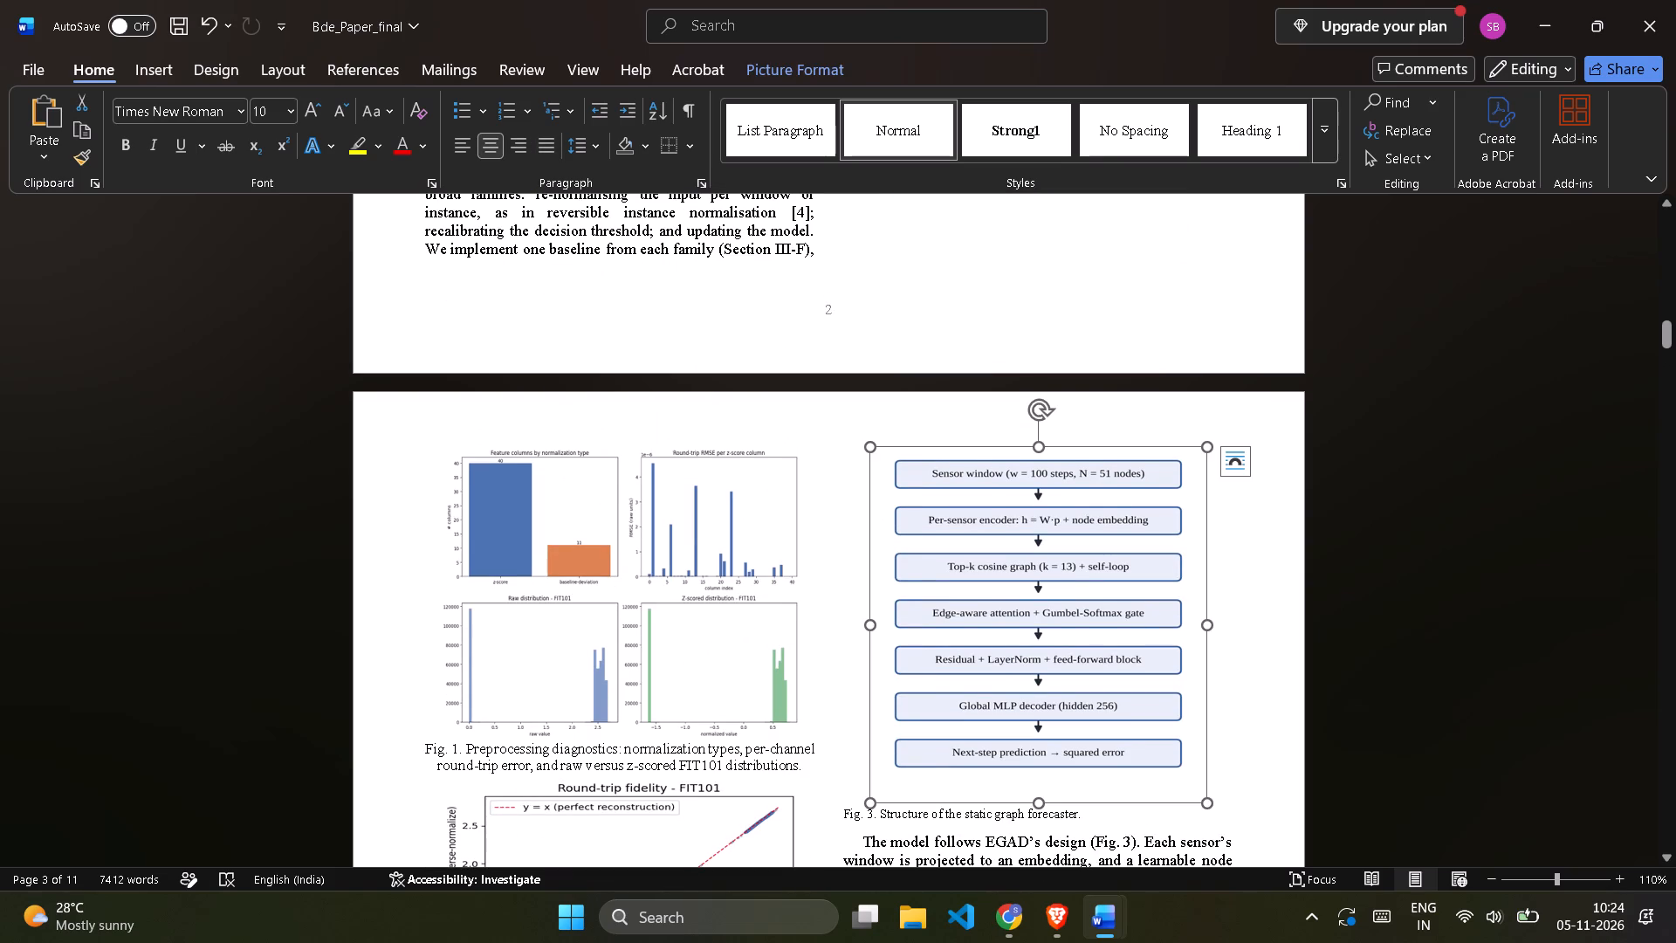
{"action": "key", "text": "ctrl+s"}
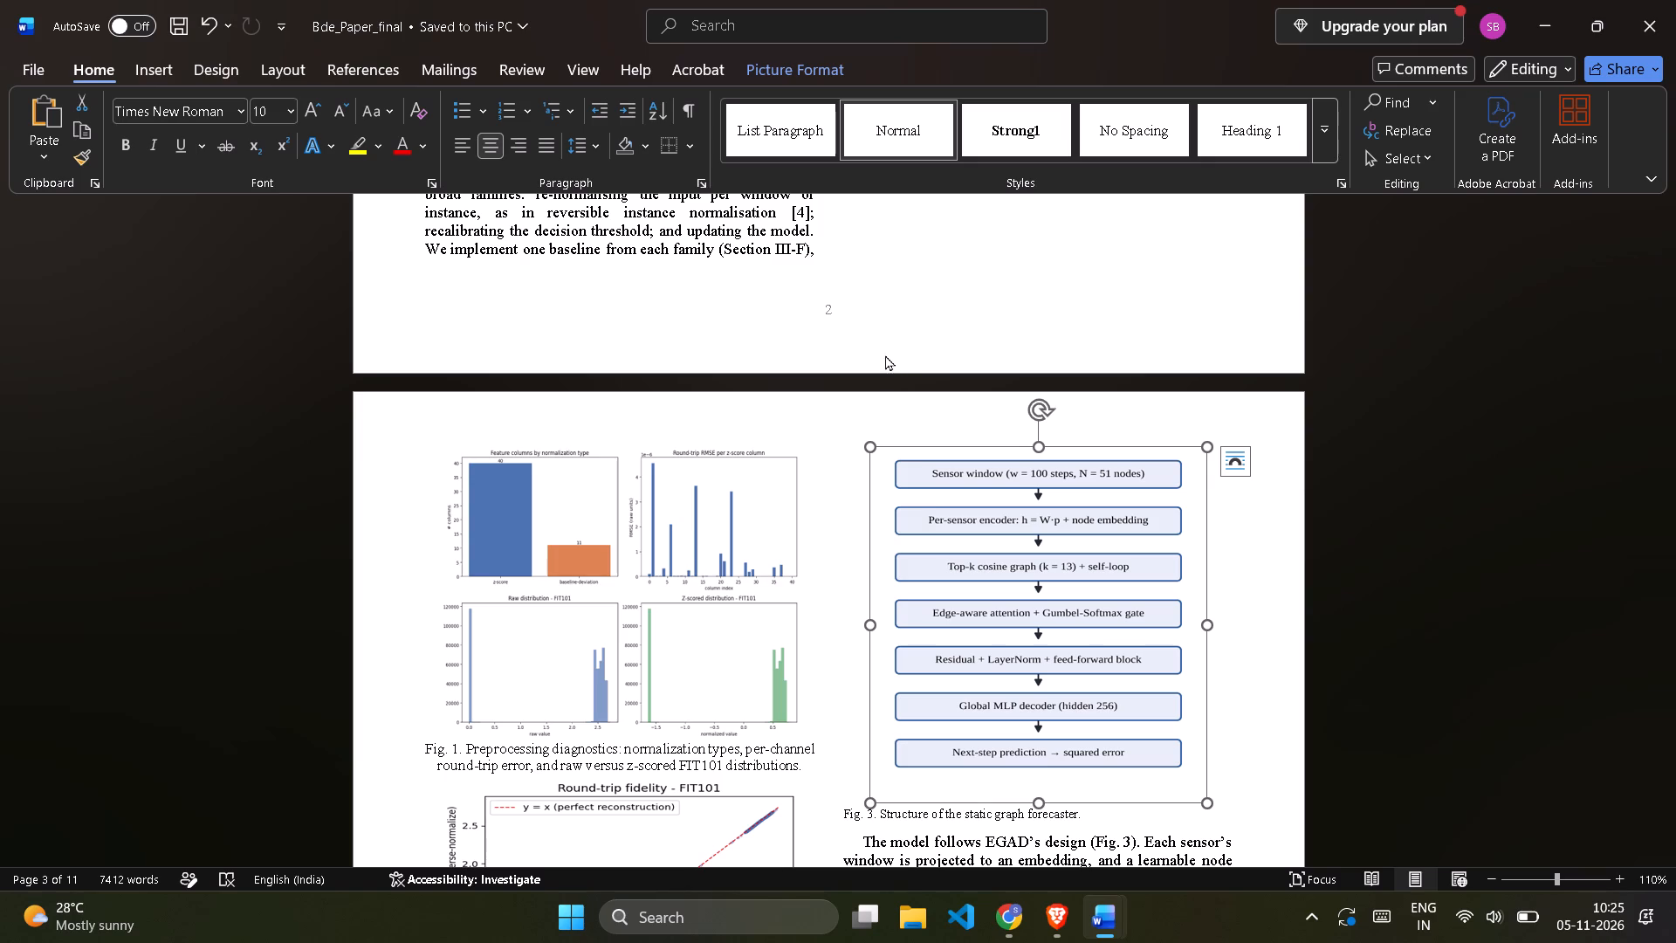
Return to the abstract and introduction on page 1 to examine their layout.
{"action": "scroll", "coordinate": [885, 357], "scroll_direction": "up", "scroll_amount": 12}
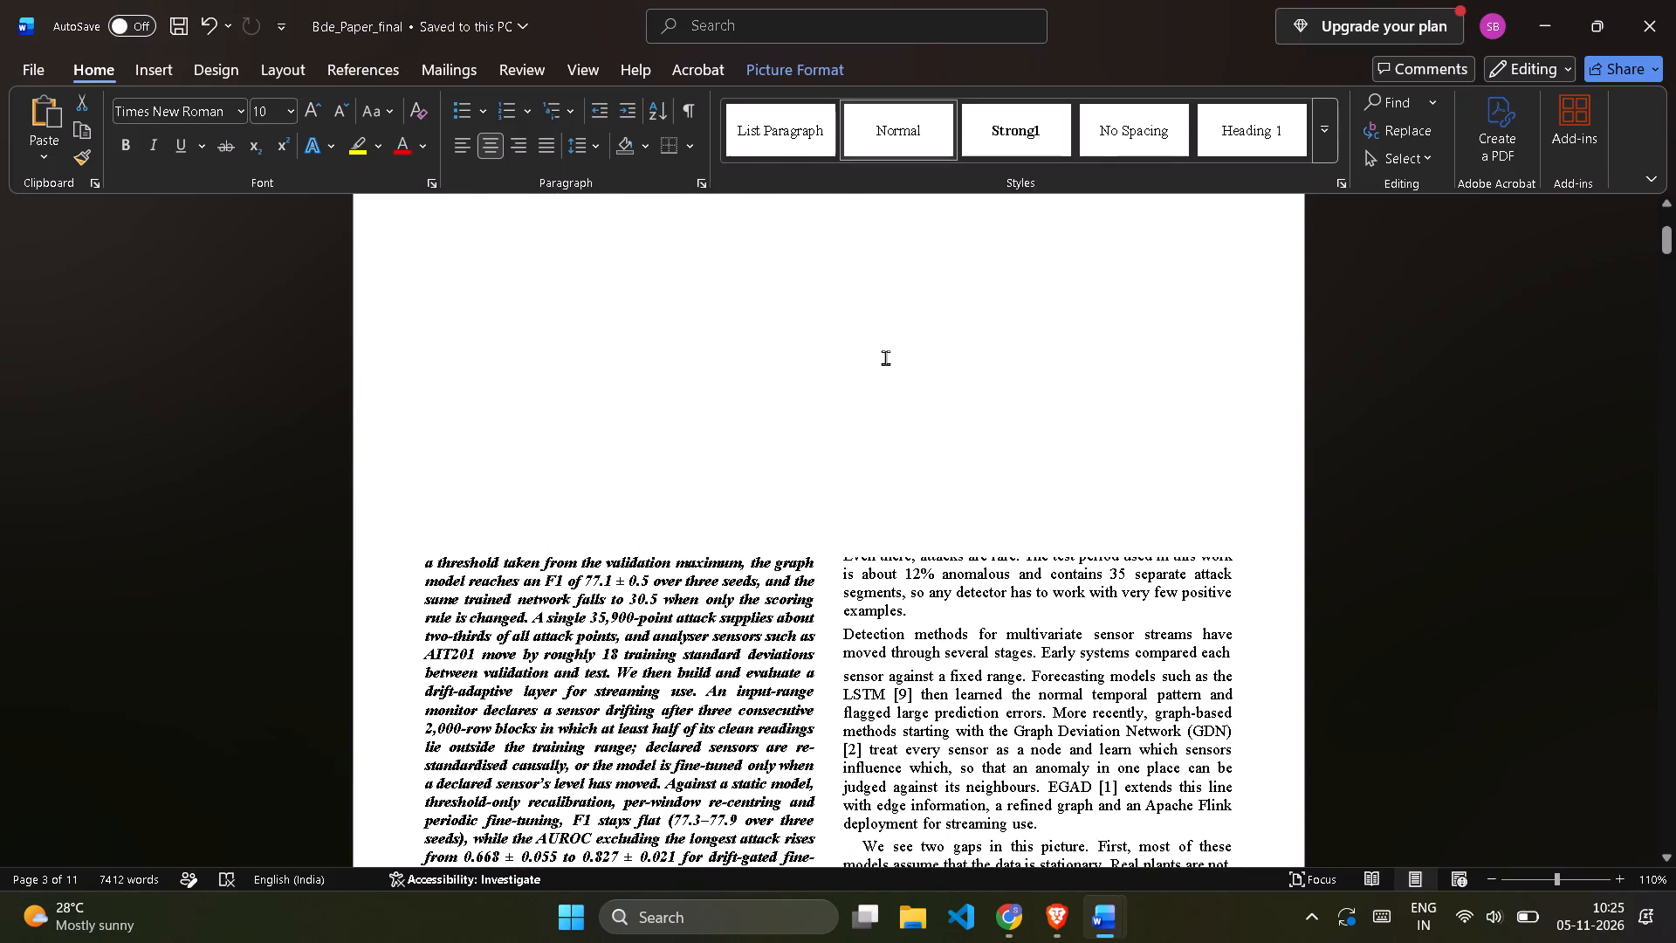
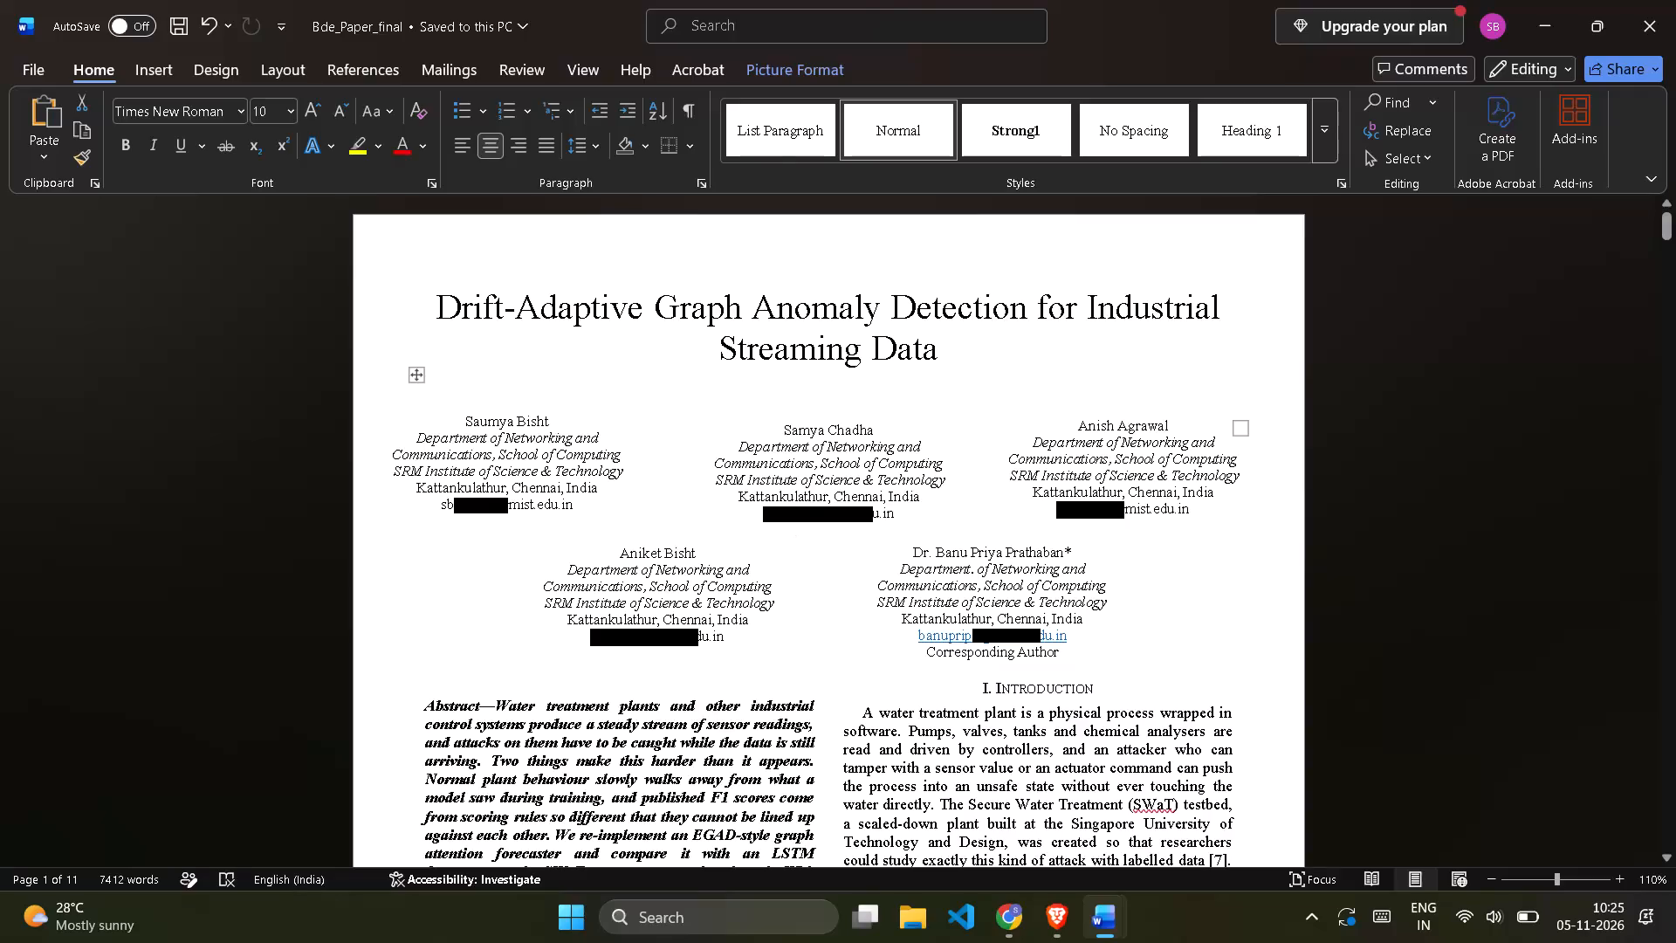
Read through the title, author block, abstract and introduction on page 1 to check their layout.
{"action": "scroll", "coordinate": [883, 458], "scroll_direction": "up", "scroll_amount": 4, "text": "ctrl"}
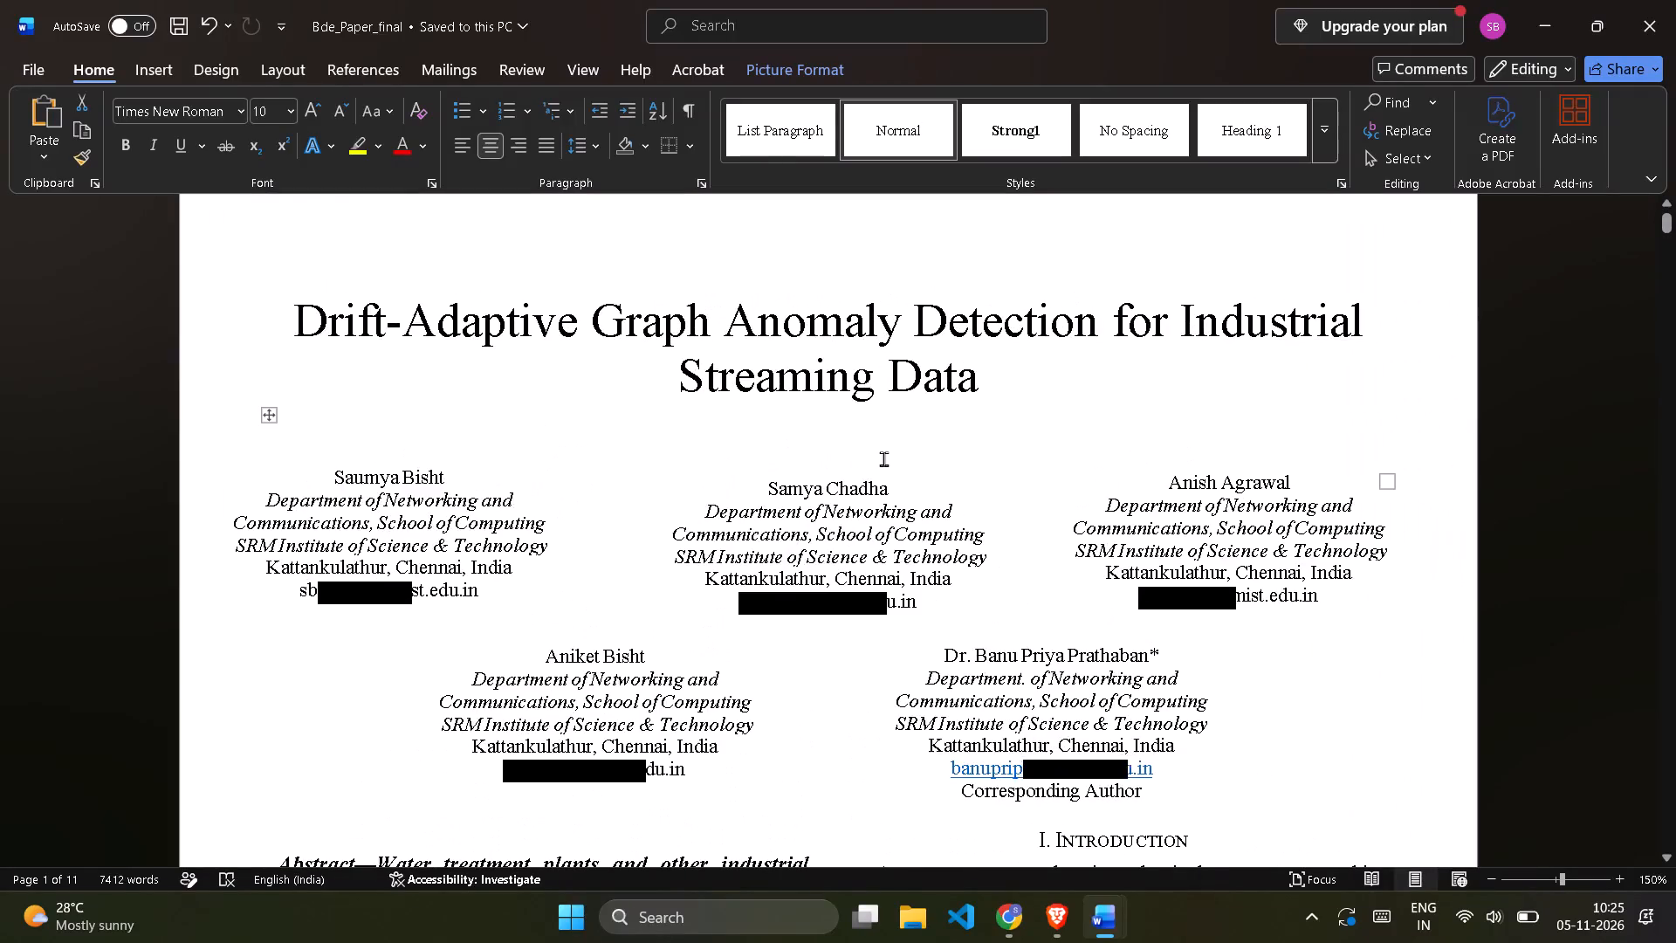
{"action": "scroll", "coordinate": [936, 526], "scroll_direction": "down", "scroll_amount": 1}
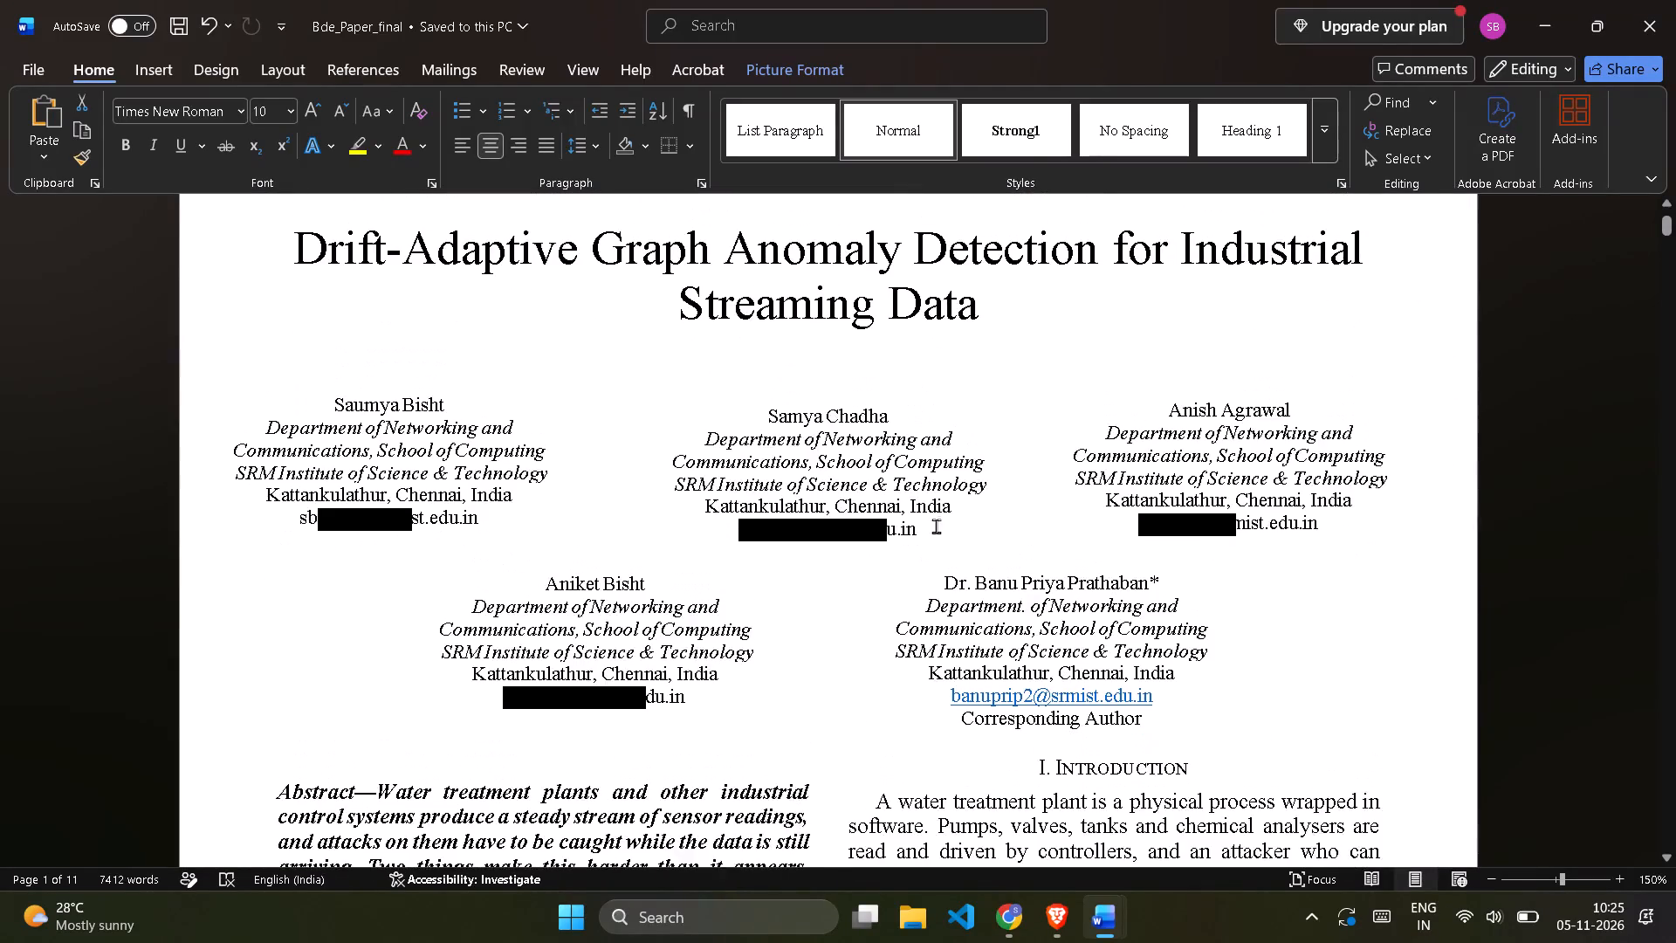
{"action": "scroll", "coordinate": [936, 526], "scroll_direction": "down", "scroll_amount": 1}
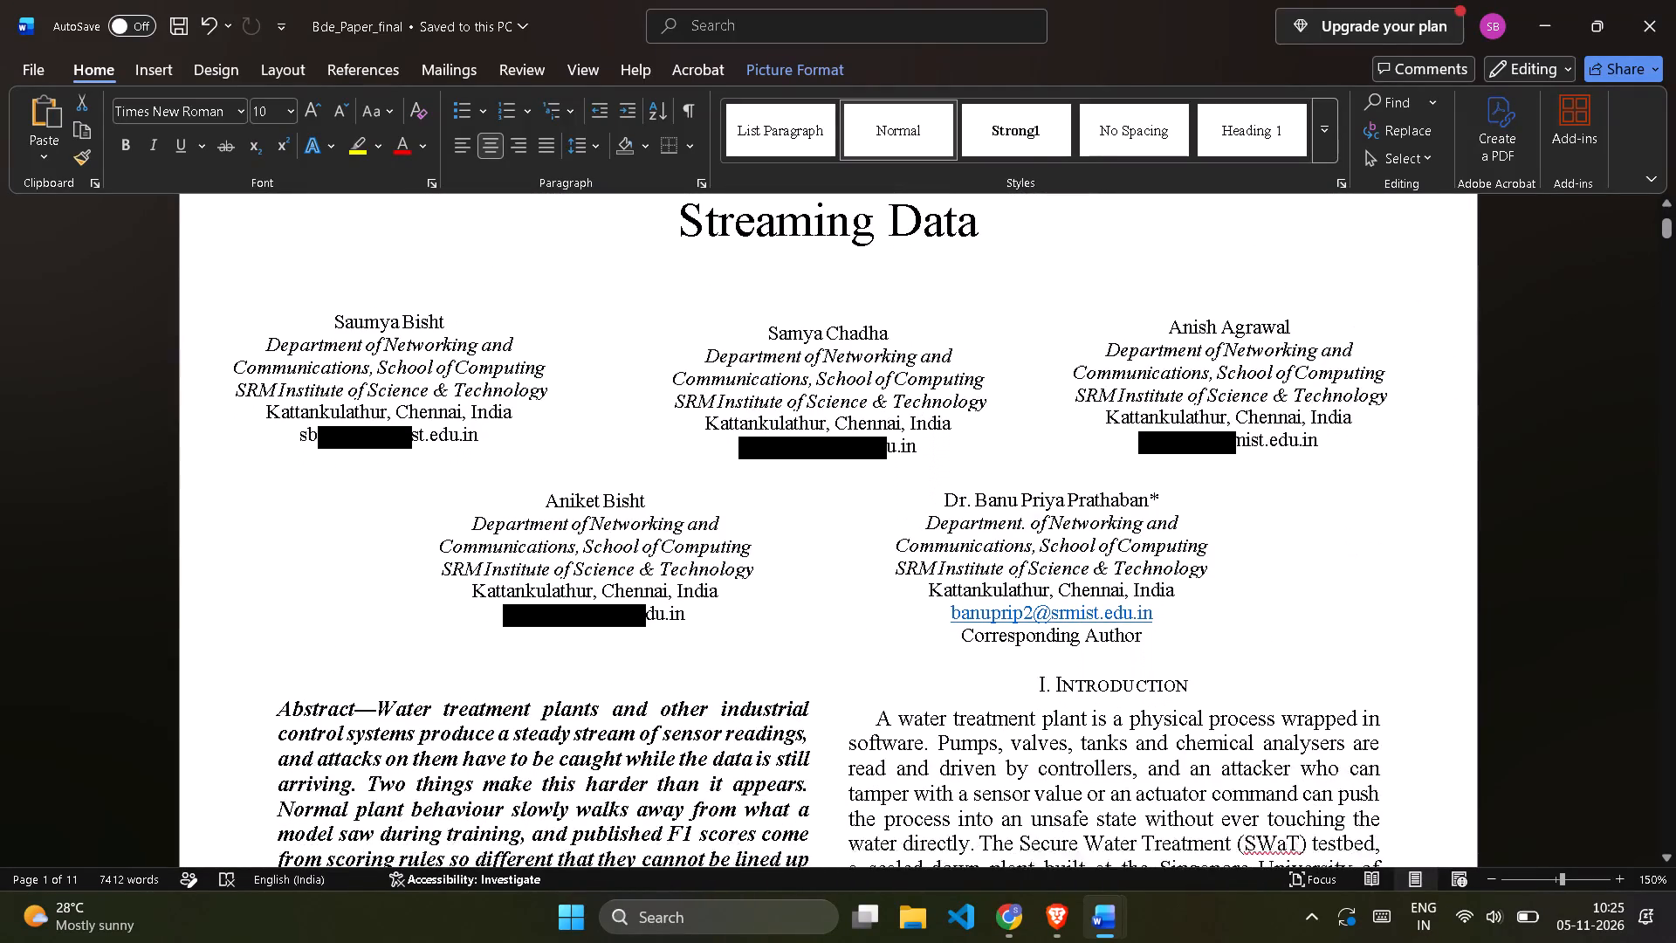
{"action": "scroll", "coordinate": [936, 526], "scroll_direction": "down", "scroll_amount": 1}
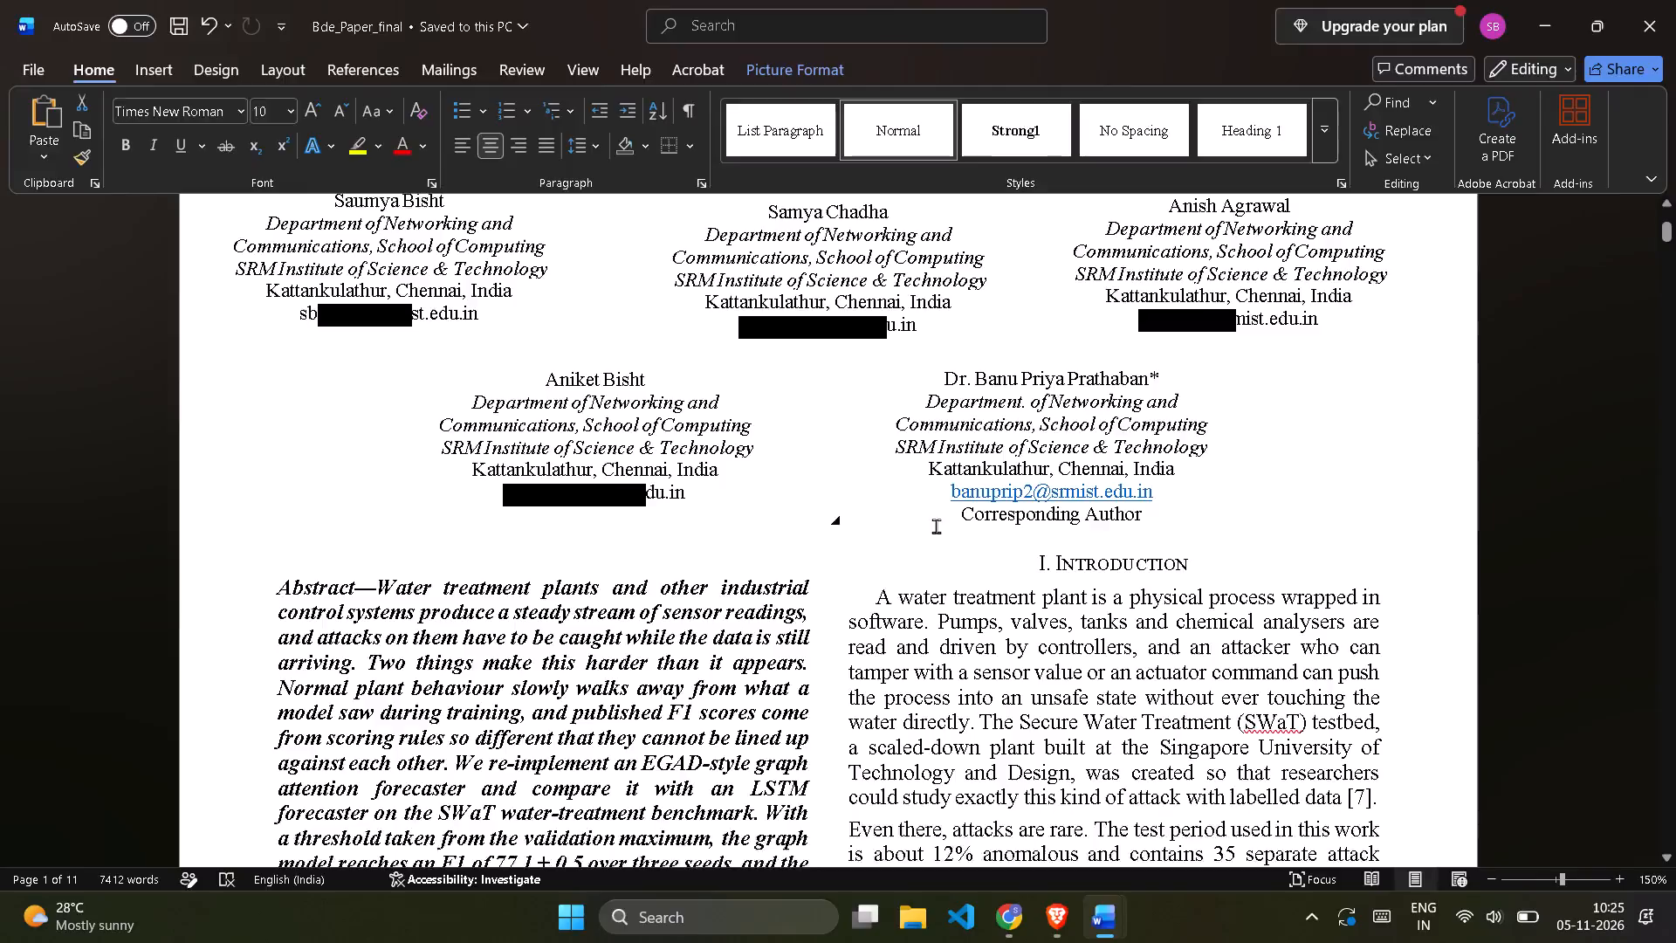
{"action": "scroll", "coordinate": [936, 526], "scroll_direction": "down", "scroll_amount": 2}
{"action": "scroll", "coordinate": [936, 526], "scroll_direction": "up", "scroll_amount": 1}
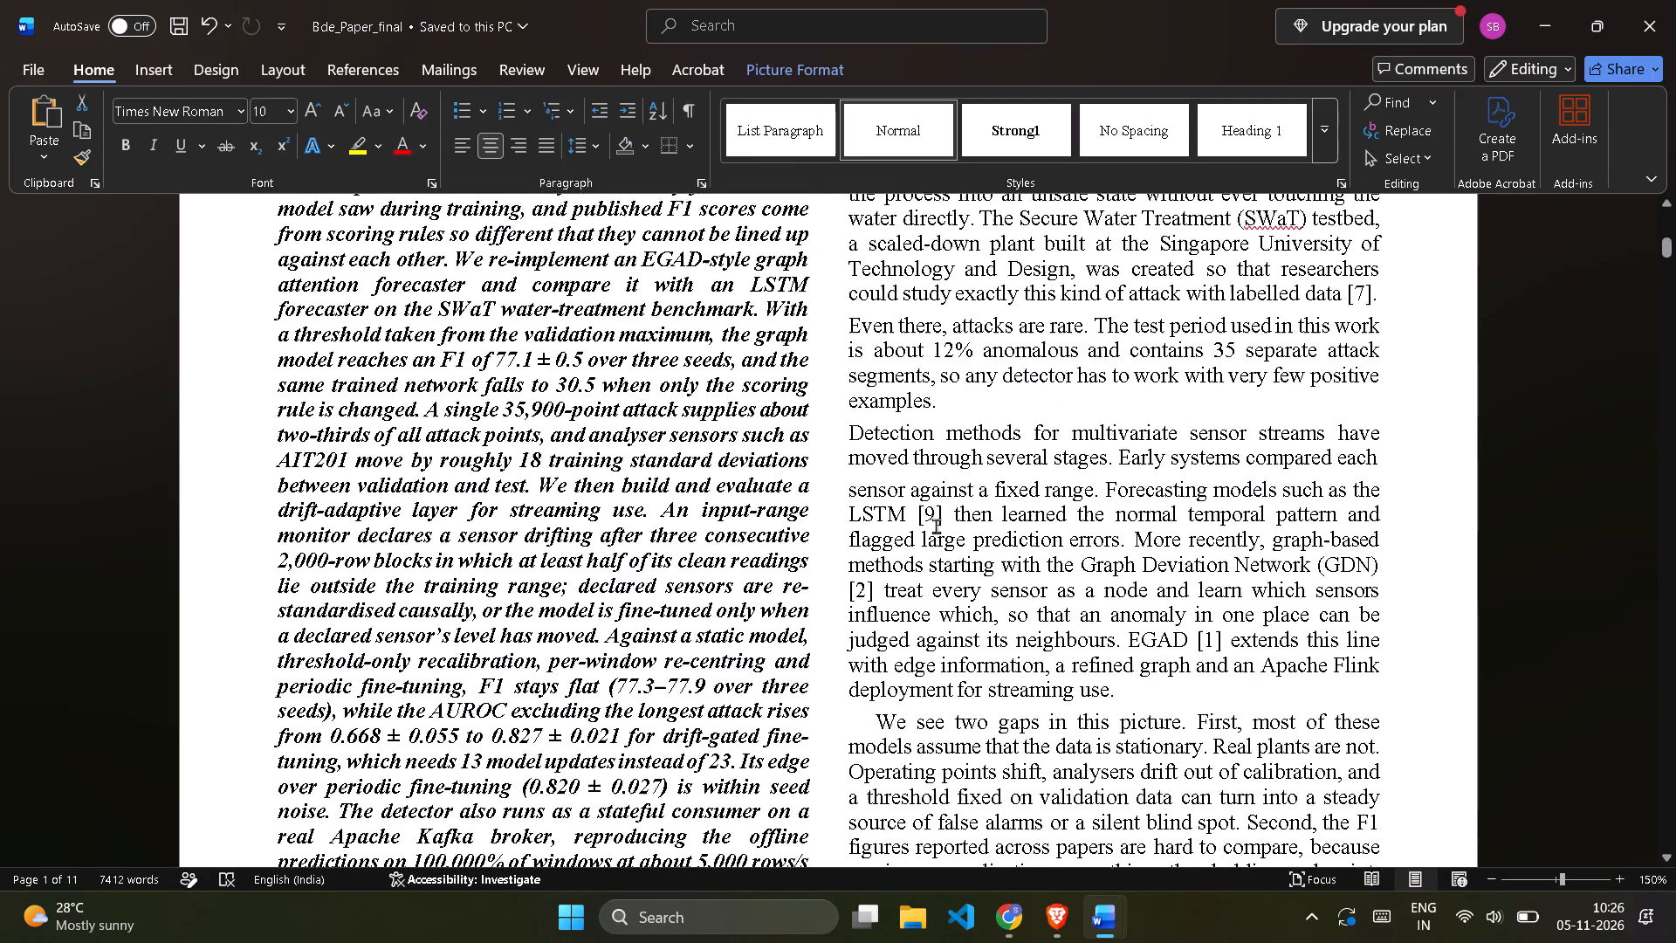
{"action": "scroll", "coordinate": [936, 526], "scroll_direction": "up", "scroll_amount": 1}
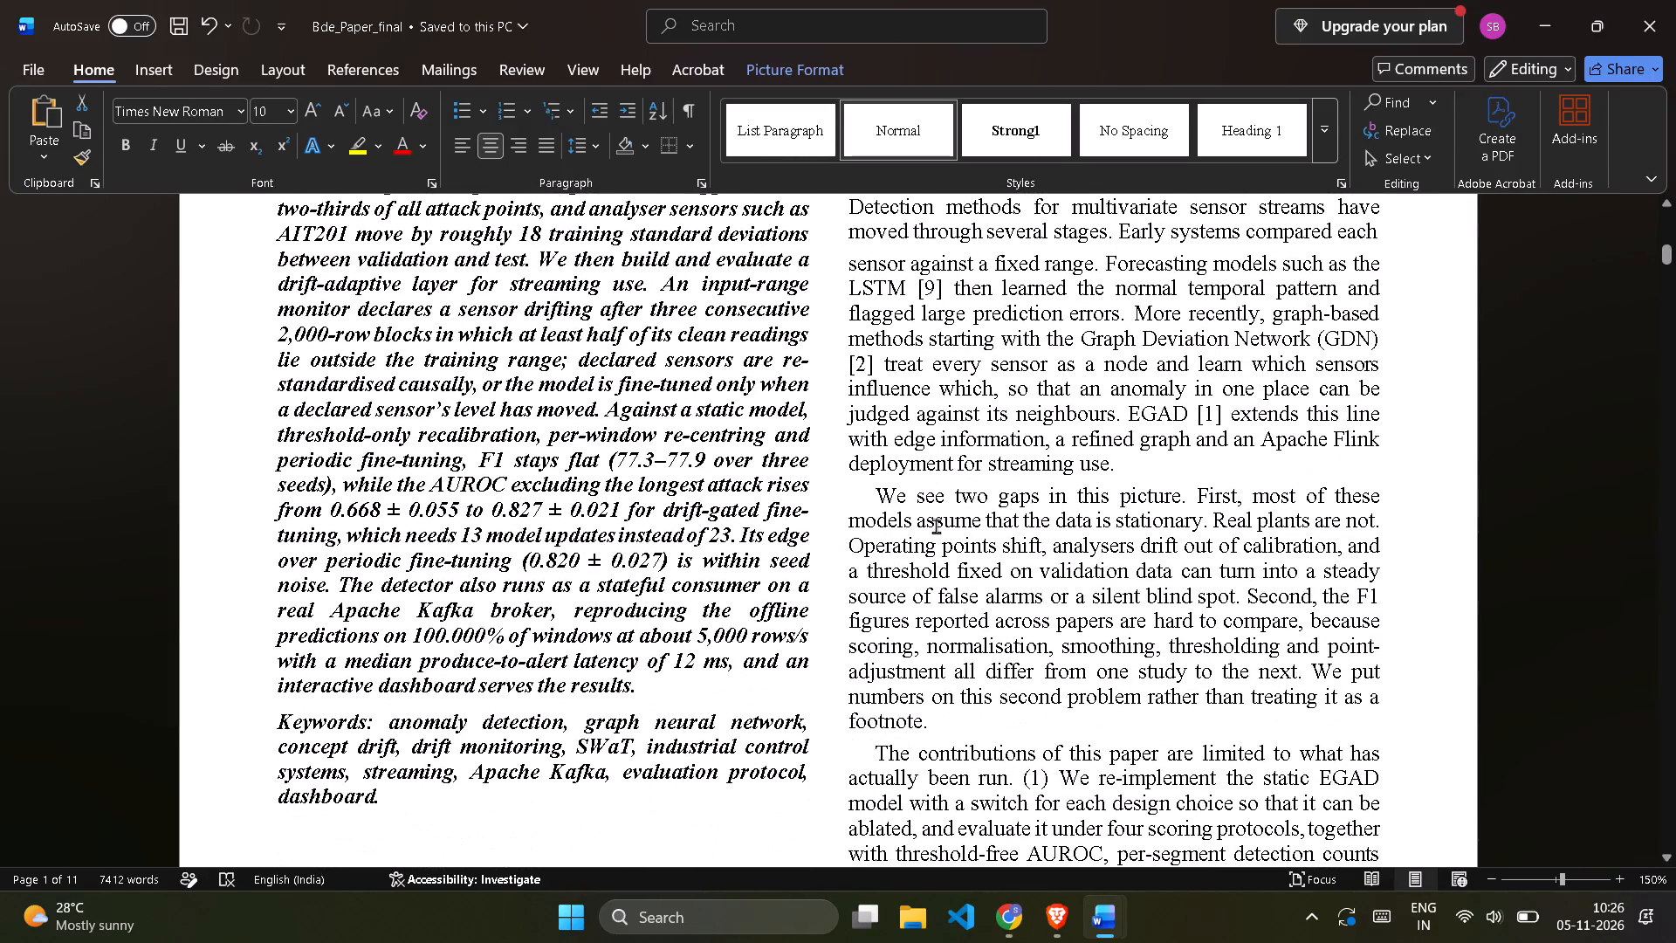
{"action": "scroll", "coordinate": [936, 526], "scroll_direction": "up", "scroll_amount": 1}
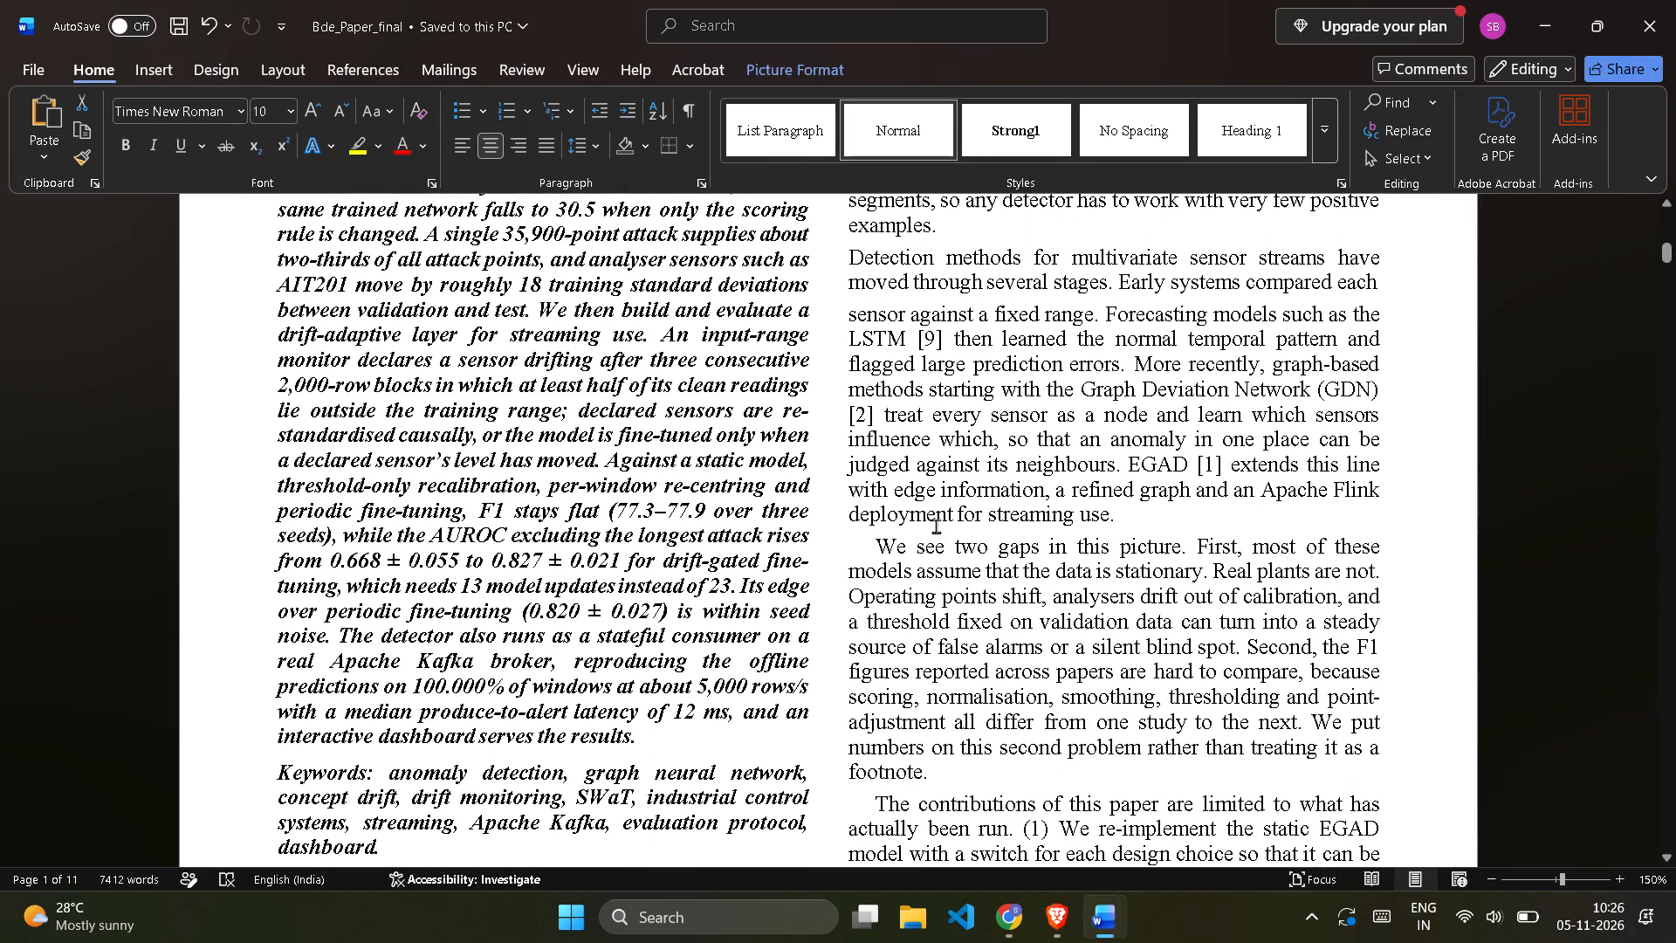
{"action": "scroll", "coordinate": [936, 526], "scroll_direction": "up", "scroll_amount": 1}
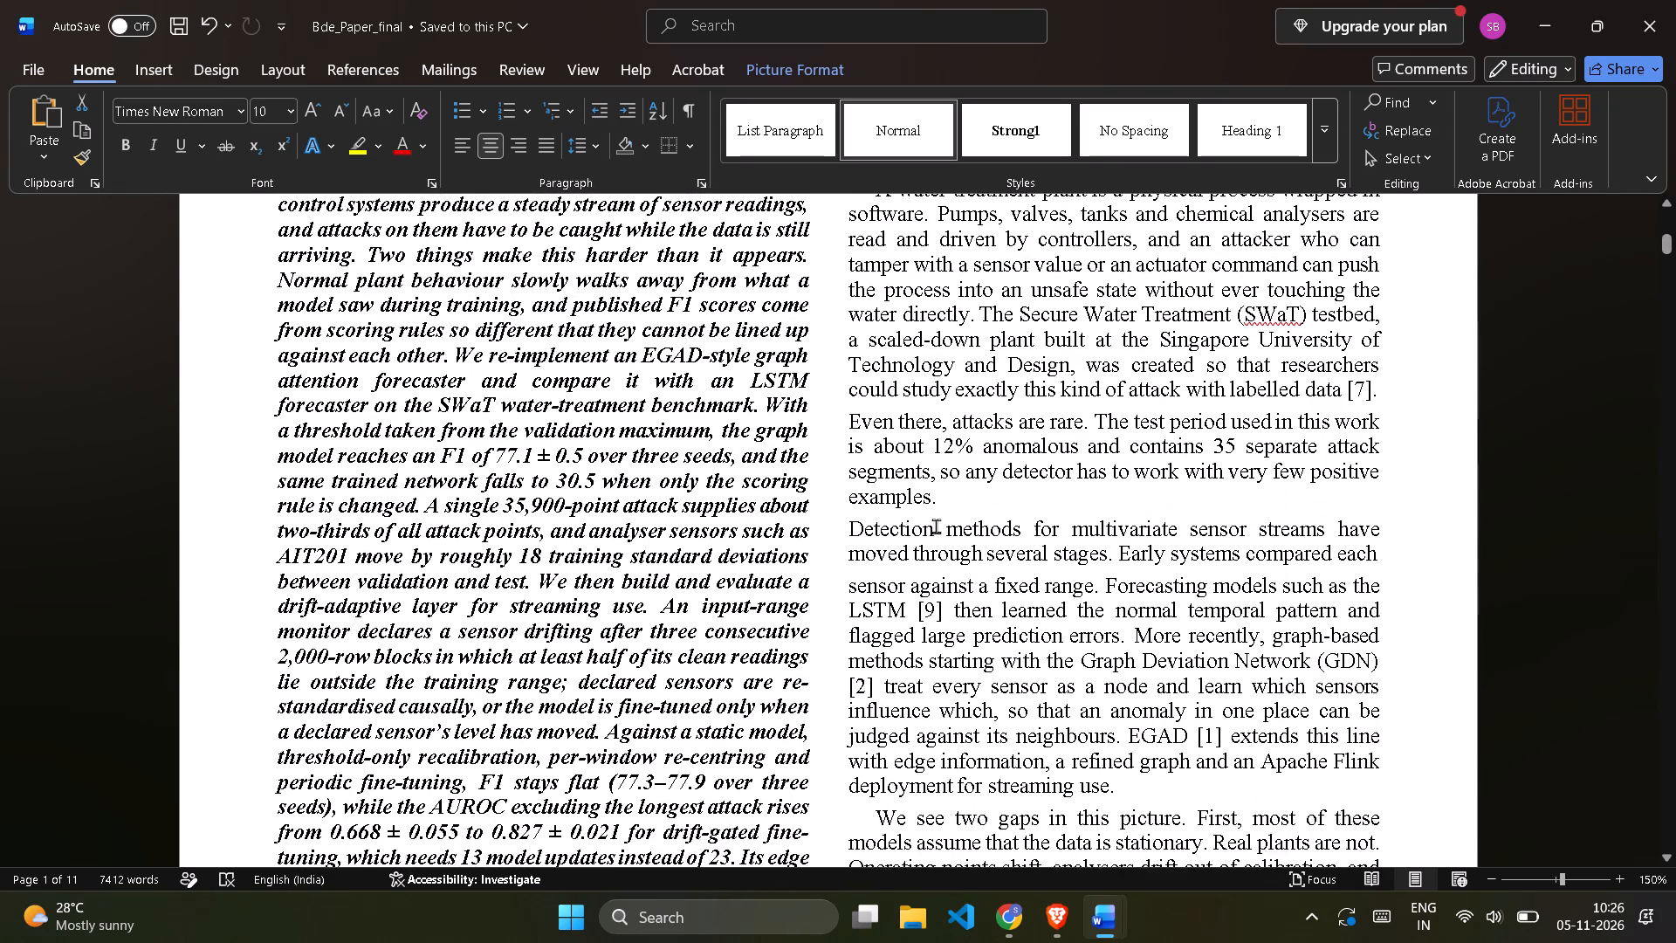
{"action": "scroll", "coordinate": [936, 526], "scroll_direction": "up", "scroll_amount": 2}
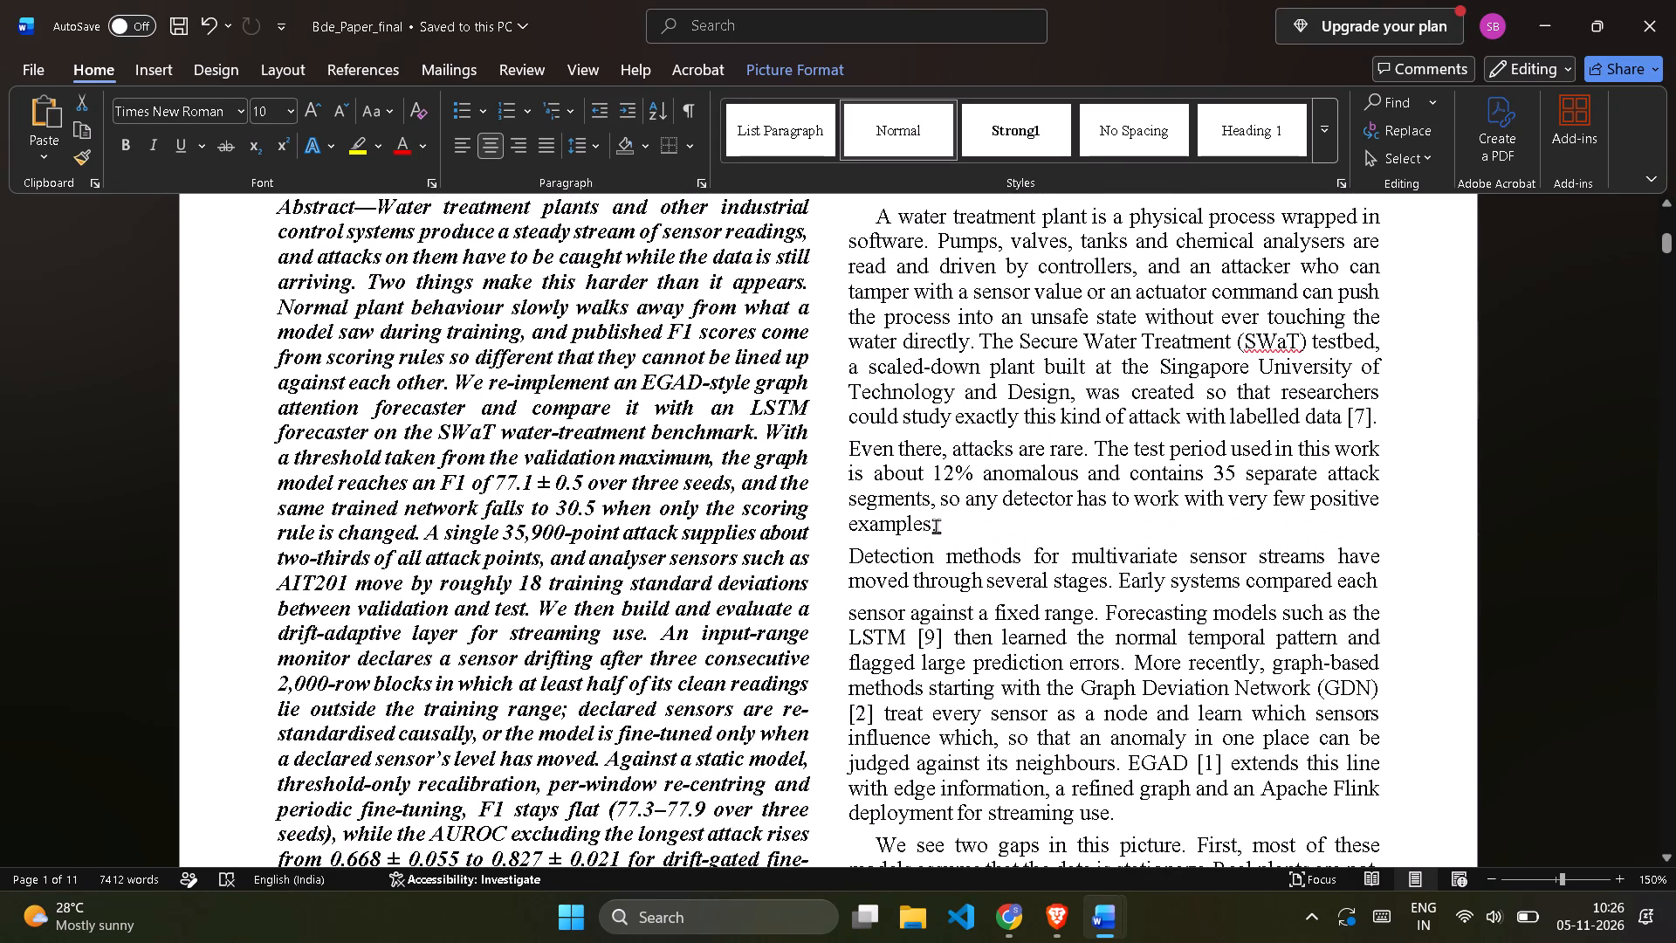
{"action": "scroll", "coordinate": [936, 526], "scroll_direction": "down", "scroll_amount": 1}
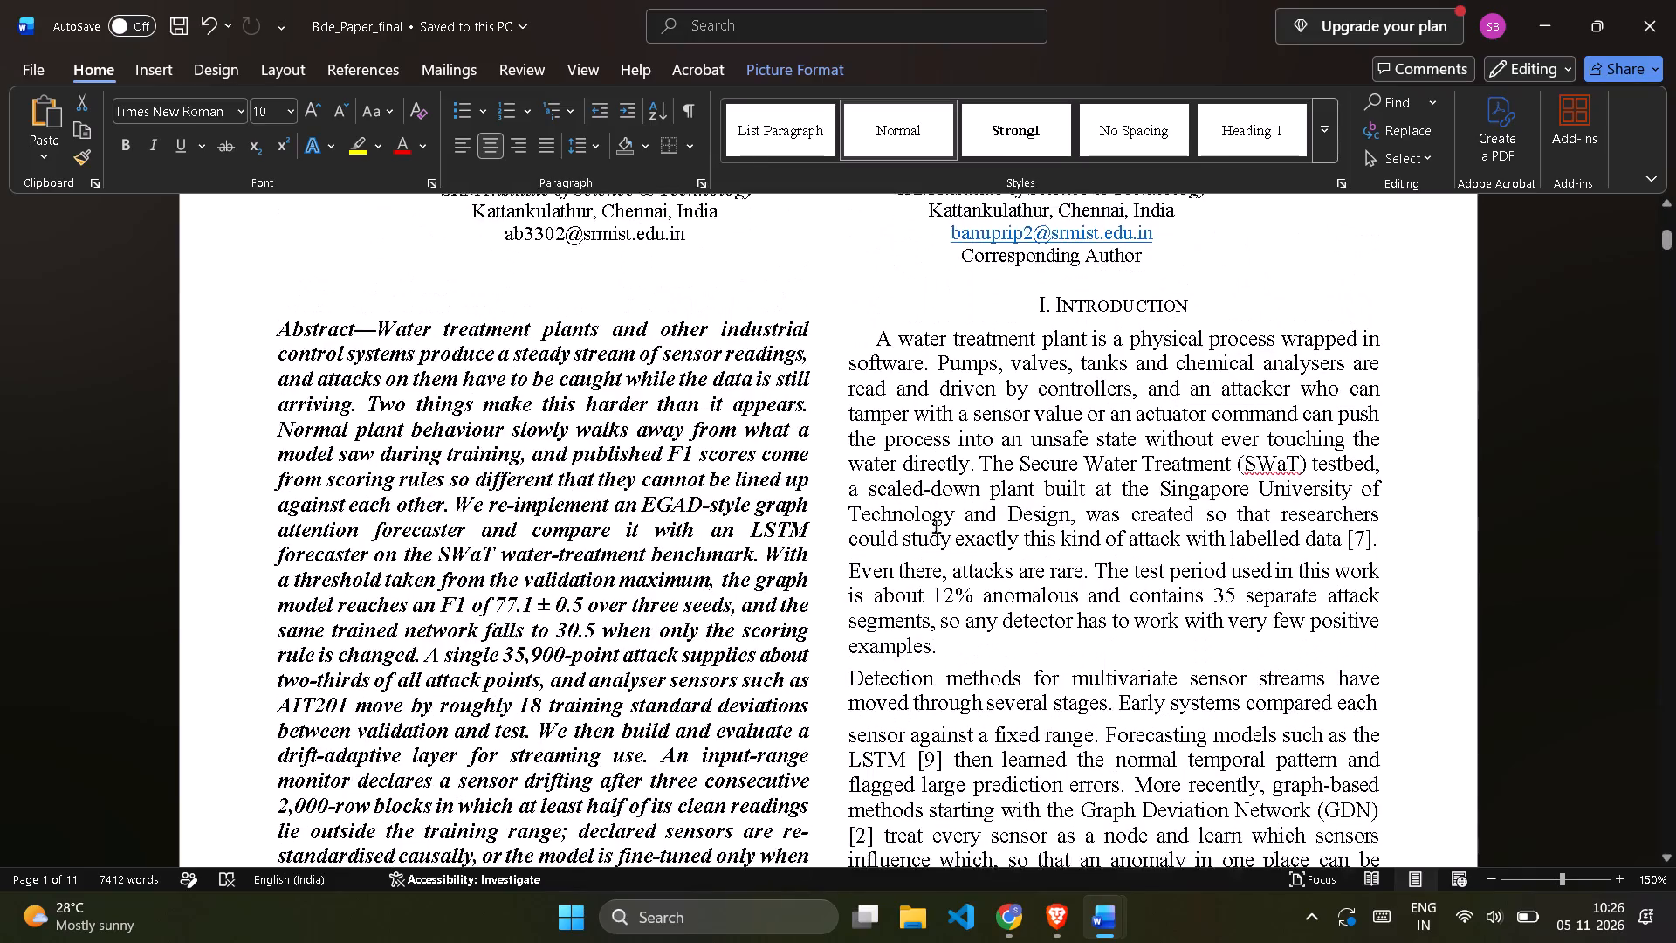
{"action": "scroll", "coordinate": [936, 526], "scroll_direction": "down", "scroll_amount": 1}
{"action": "scroll", "coordinate": [936, 526], "scroll_direction": "up", "scroll_amount": 1}
{"action": "scroll", "coordinate": [936, 526], "scroll_direction": "down", "scroll_amount": 1}
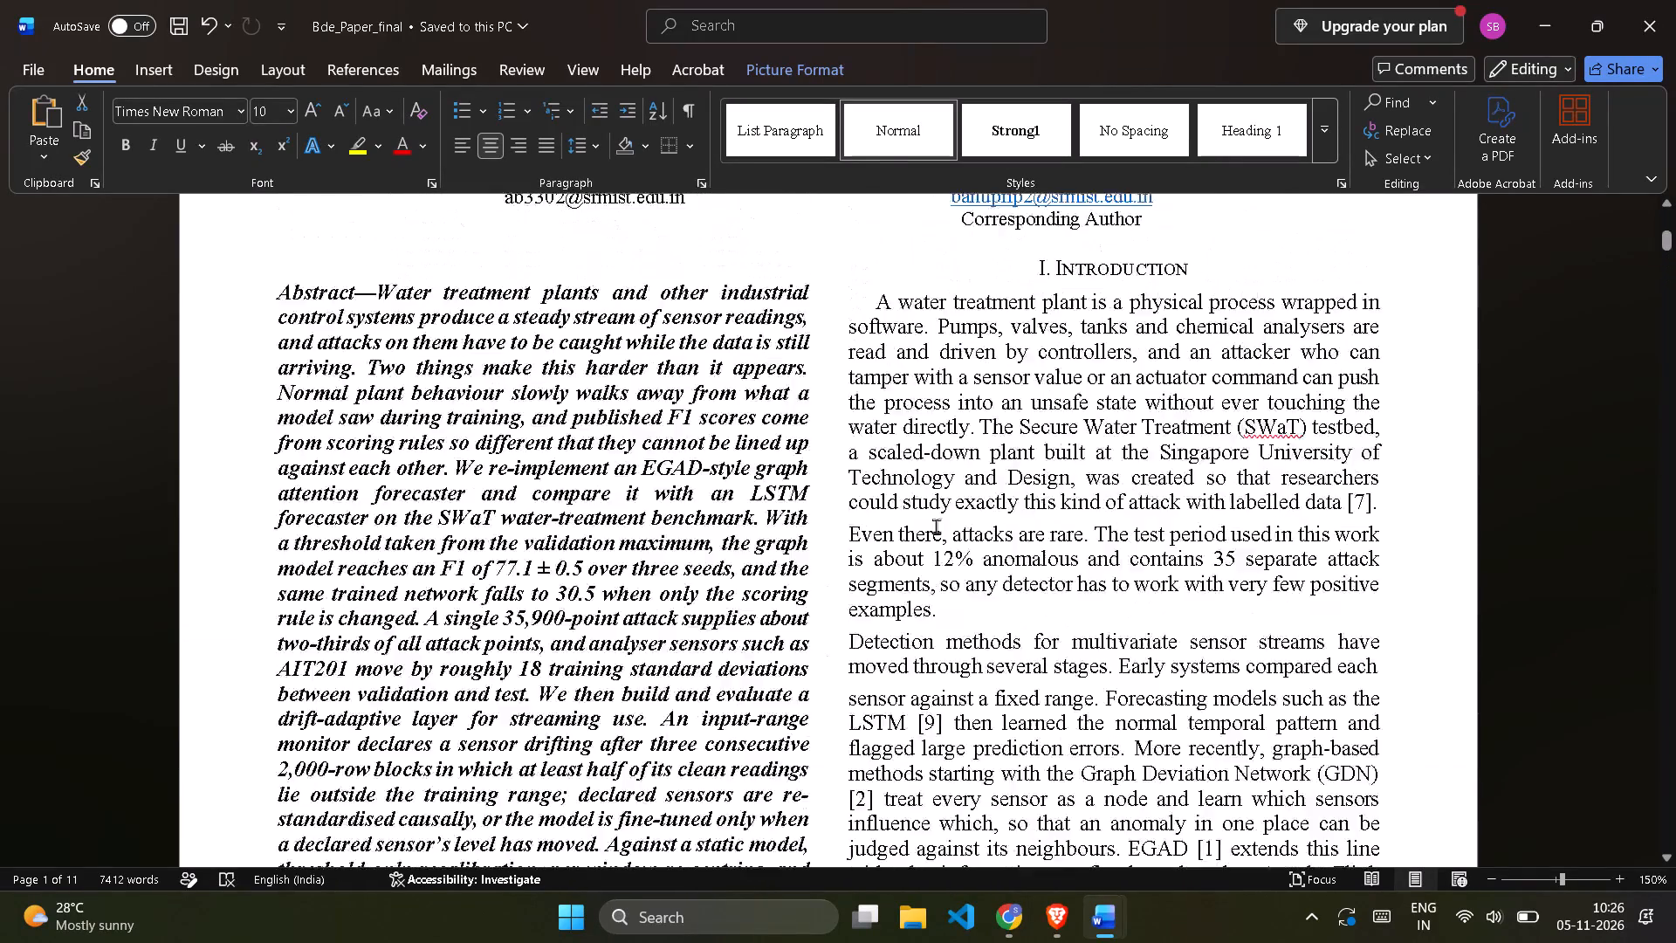
Examine the literature review and methodology text on page 2 and the figures and tables on page 3.
{"action": "scroll", "coordinate": [936, 526], "scroll_direction": "down", "scroll_amount": 3}
{"action": "scroll", "coordinate": [936, 526], "scroll_direction": "up", "scroll_amount": 2}
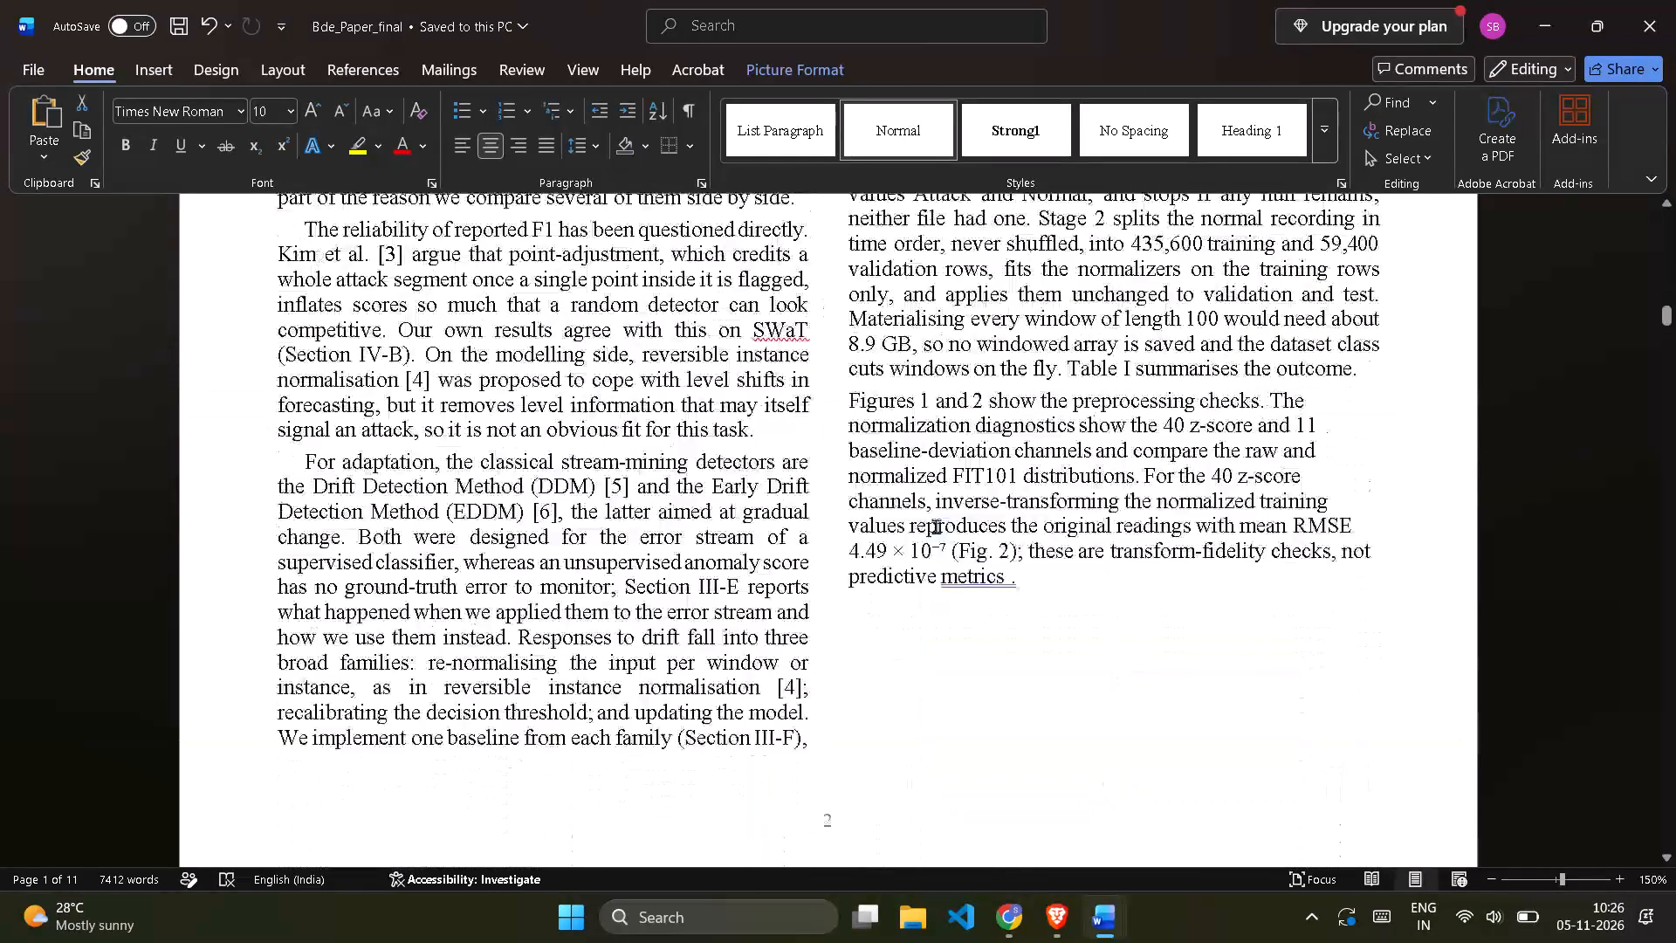
{"action": "scroll", "coordinate": [936, 526], "scroll_direction": "up", "scroll_amount": 6}
{"action": "scroll", "coordinate": [936, 526], "scroll_direction": "down", "scroll_amount": 1}
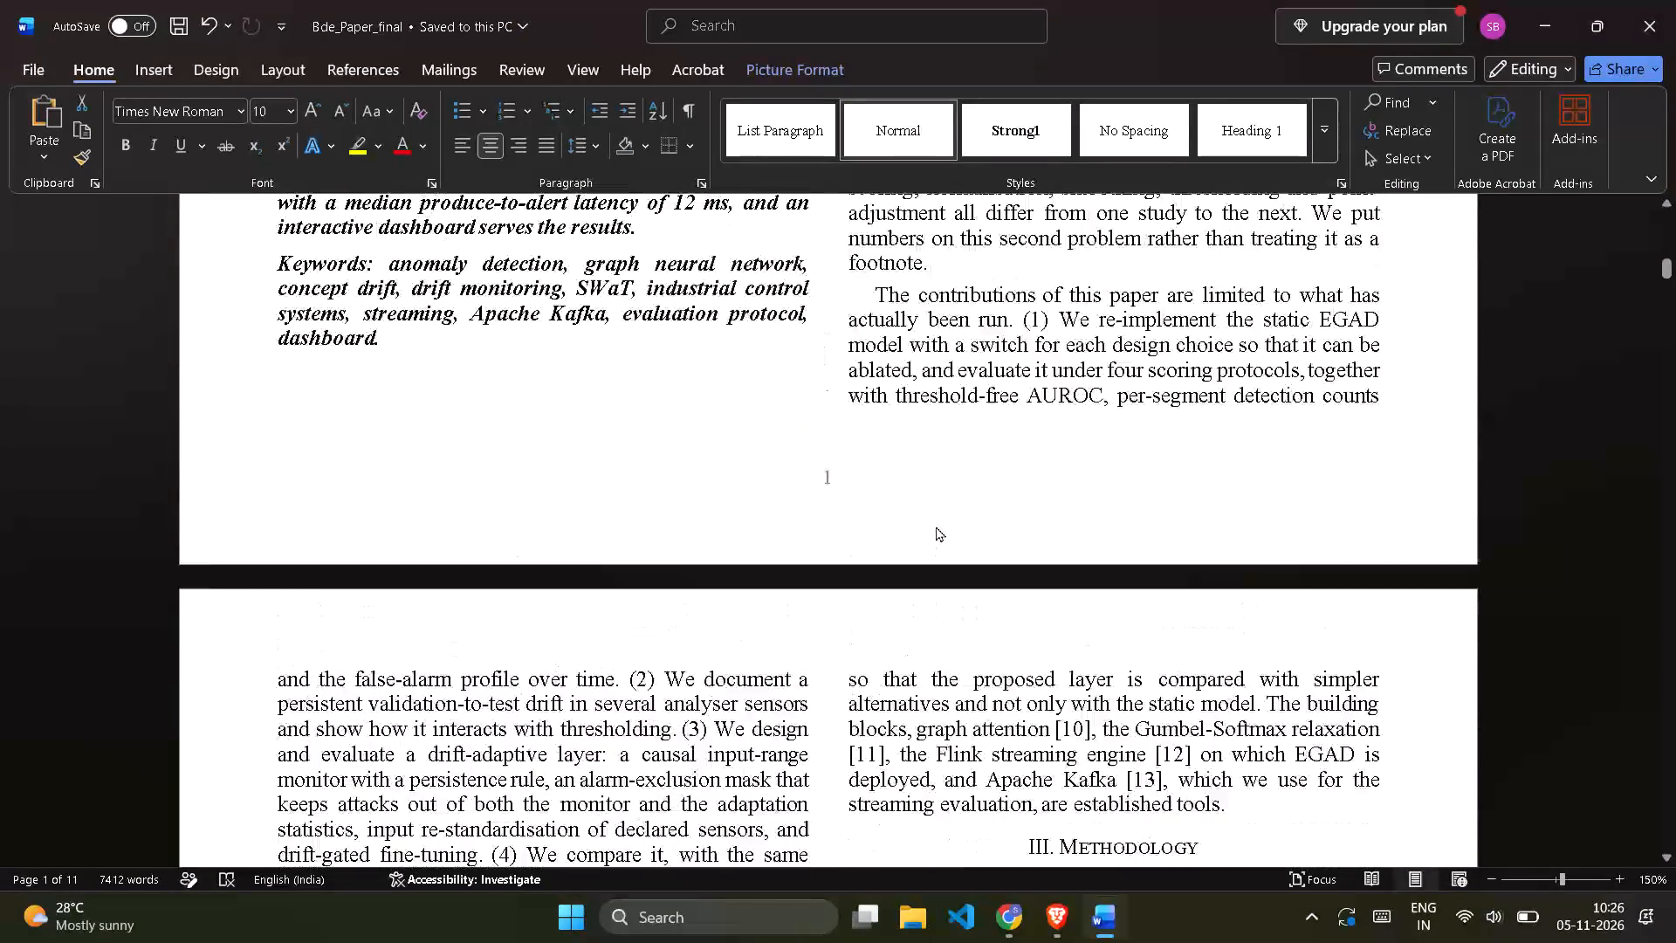
{"action": "scroll", "coordinate": [936, 526], "scroll_direction": "down", "scroll_amount": 1}
{"action": "scroll", "coordinate": [936, 526], "scroll_direction": "up", "scroll_amount": 1}
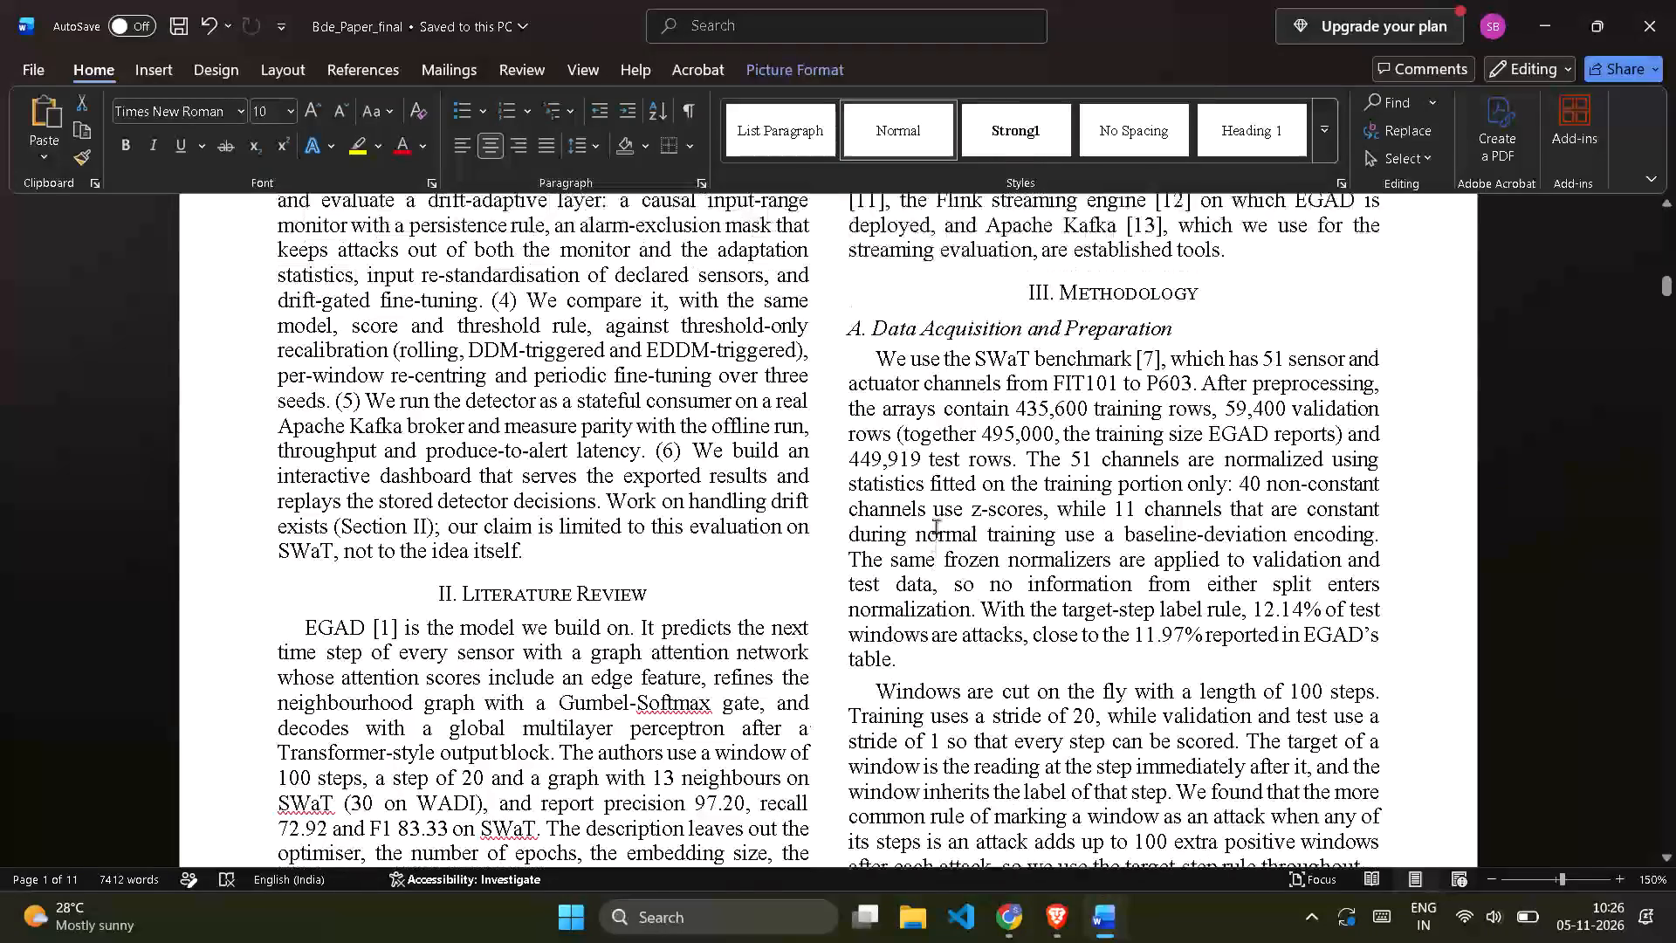
{"action": "scroll", "coordinate": [936, 526], "scroll_direction": "up", "scroll_amount": 1}
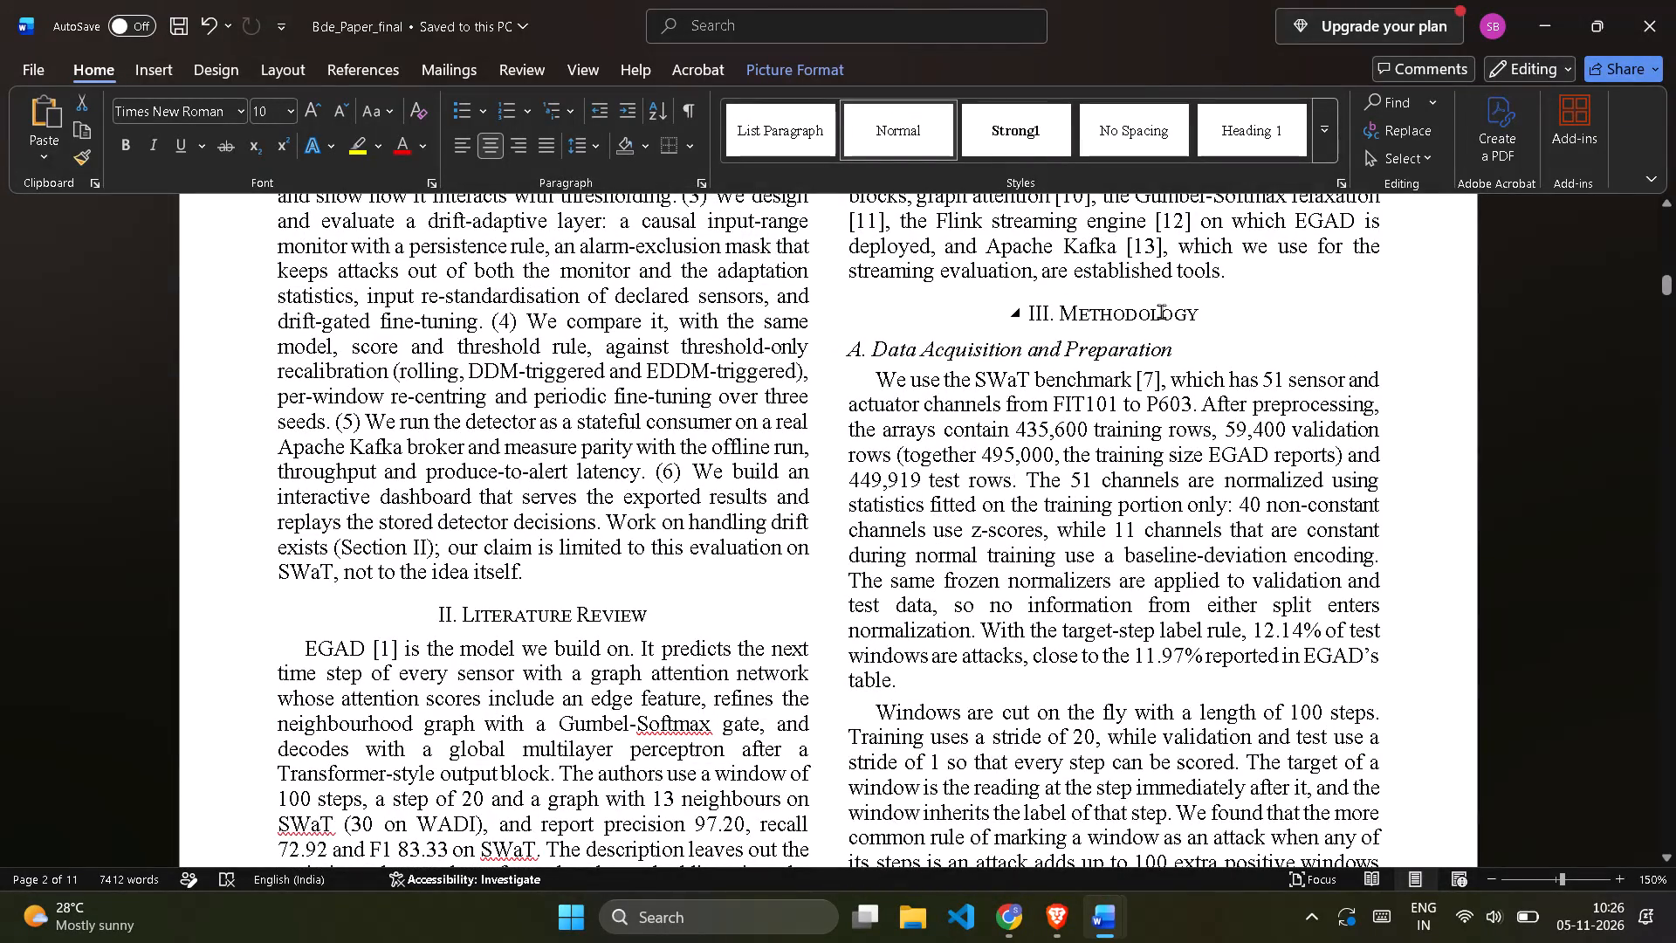
{"action": "scroll", "coordinate": [1068, 452], "scroll_direction": "down", "scroll_amount": 2}
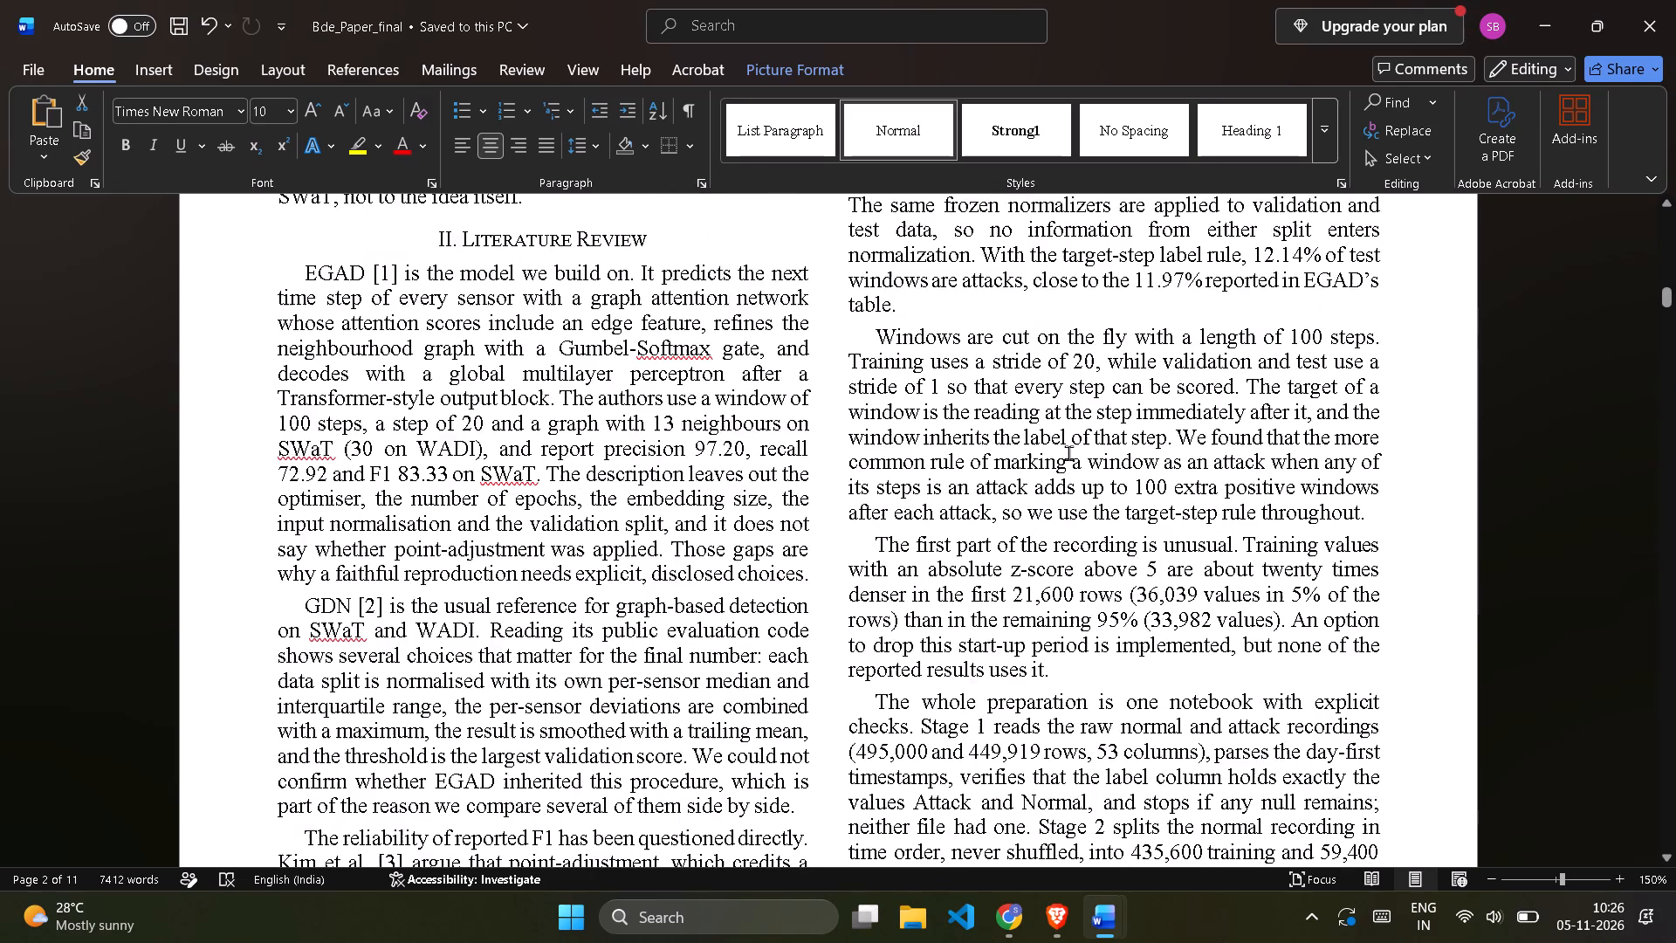
{"action": "scroll", "coordinate": [1068, 452], "scroll_direction": "down", "scroll_amount": 2}
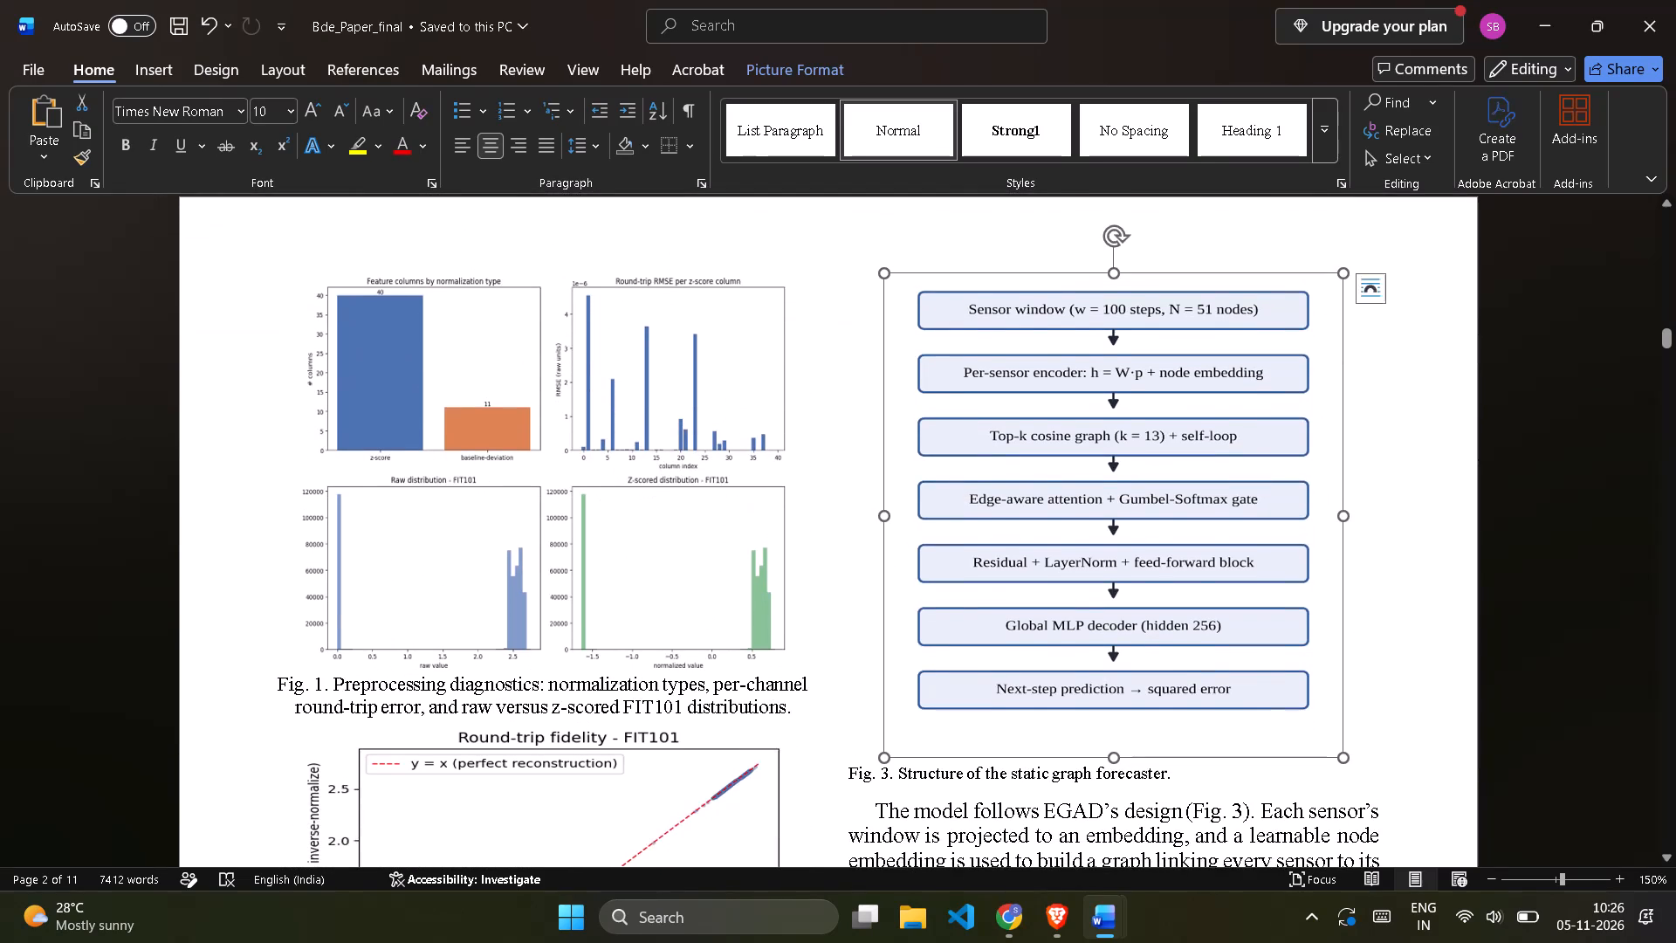
{"action": "scroll", "coordinate": [1068, 452], "scroll_direction": "down", "scroll_amount": 2}
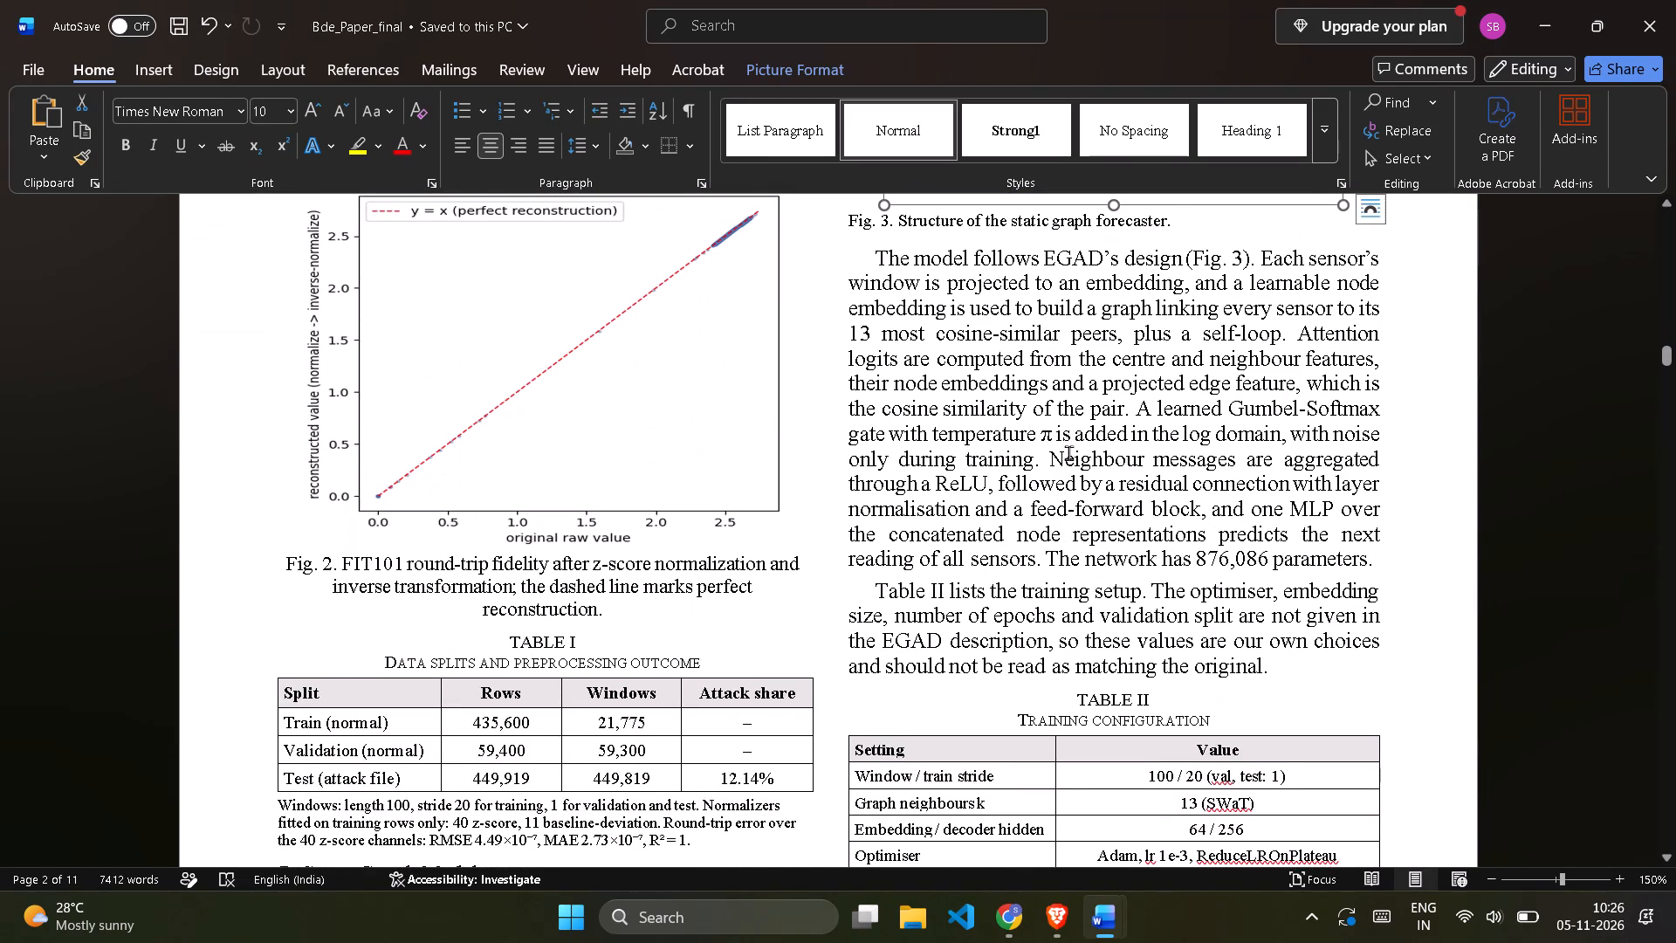
{"action": "scroll", "coordinate": [1068, 452], "scroll_direction": "down", "scroll_amount": 3}
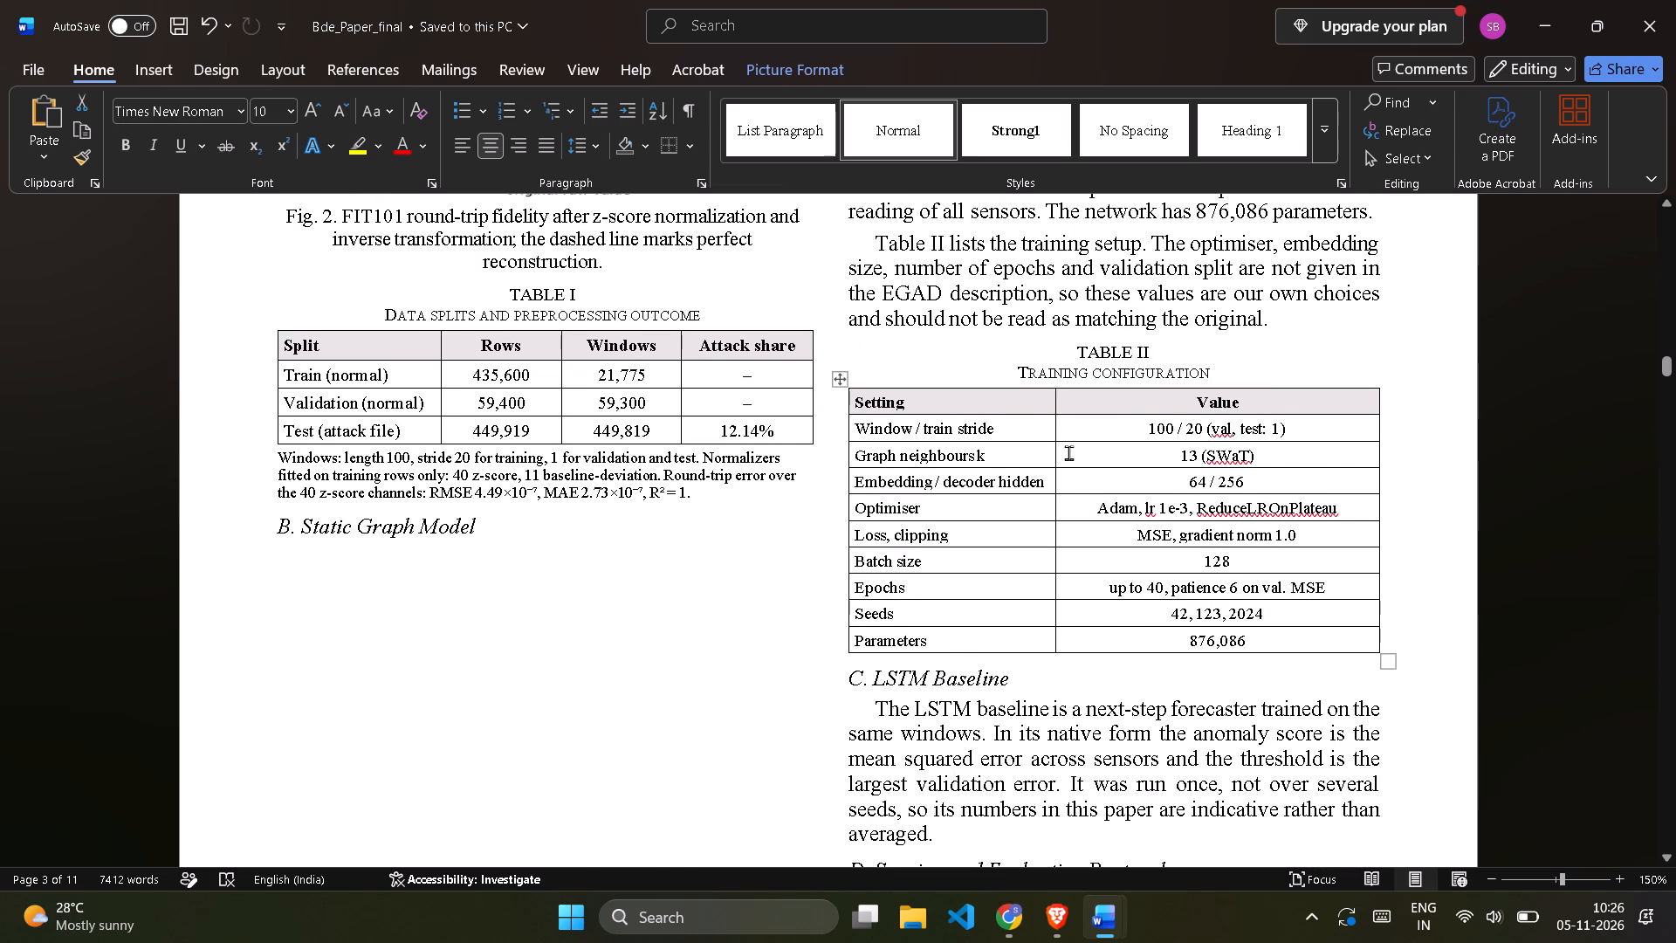
{"action": "scroll", "coordinate": [1068, 452], "scroll_direction": "up", "scroll_amount": 4}
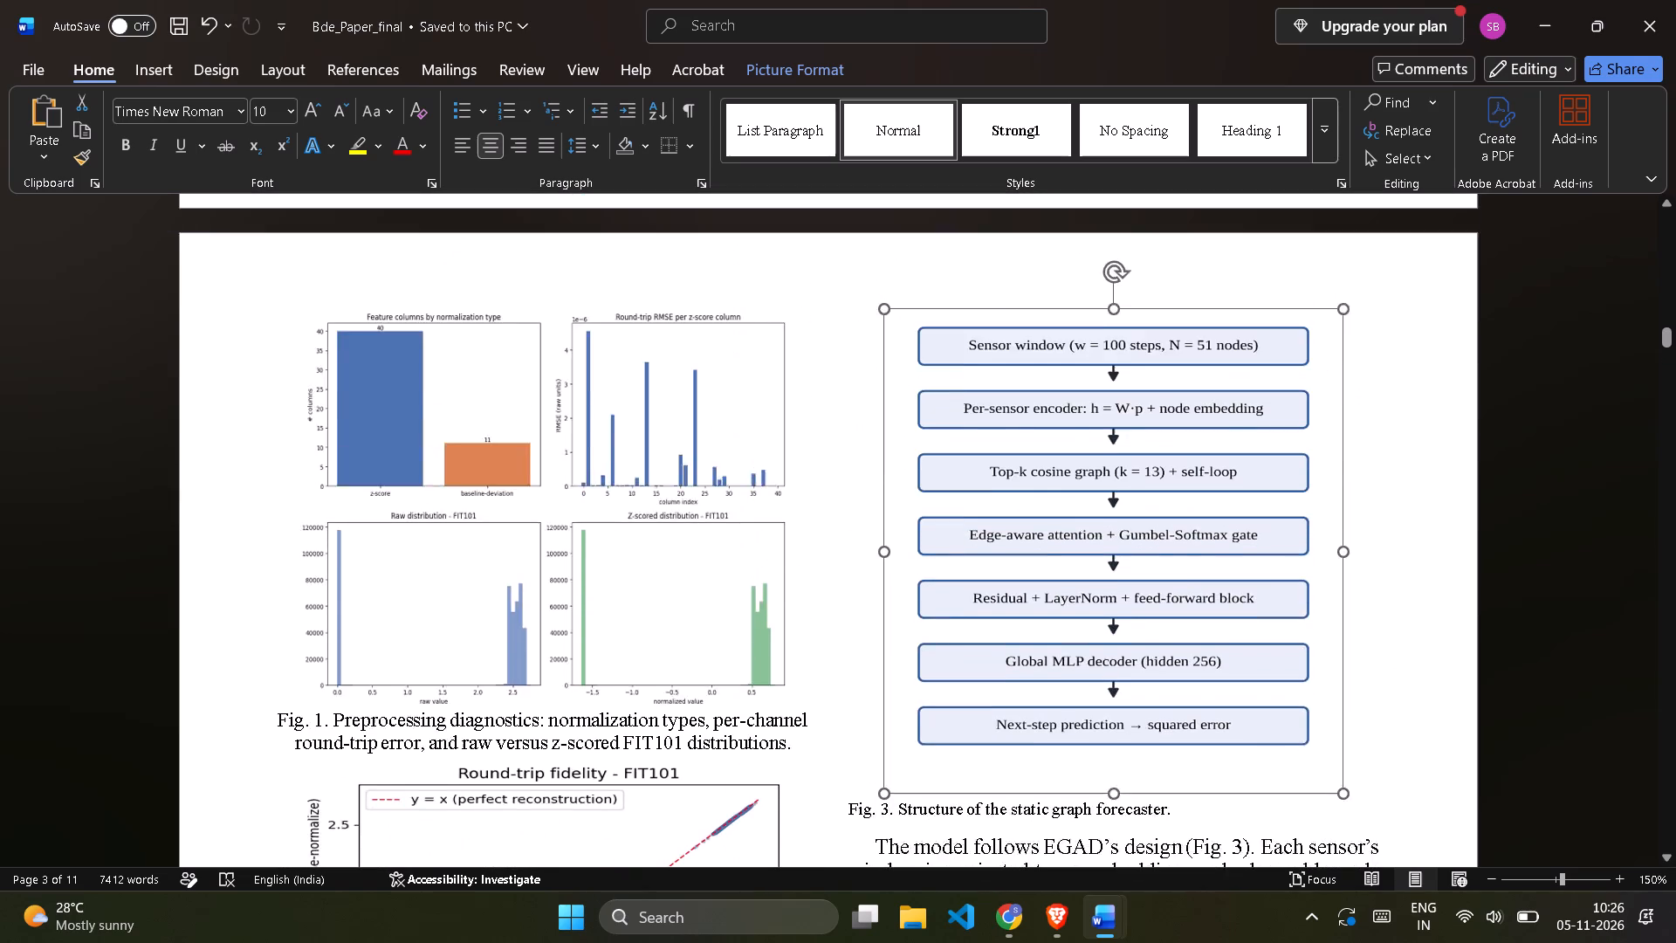
Justify the paragraph beginning "Figures 1 and 2 show the preprocessing checks" at the end of page 2.
{"action": "scroll", "coordinate": [1068, 452], "scroll_direction": "up", "scroll_amount": 6}
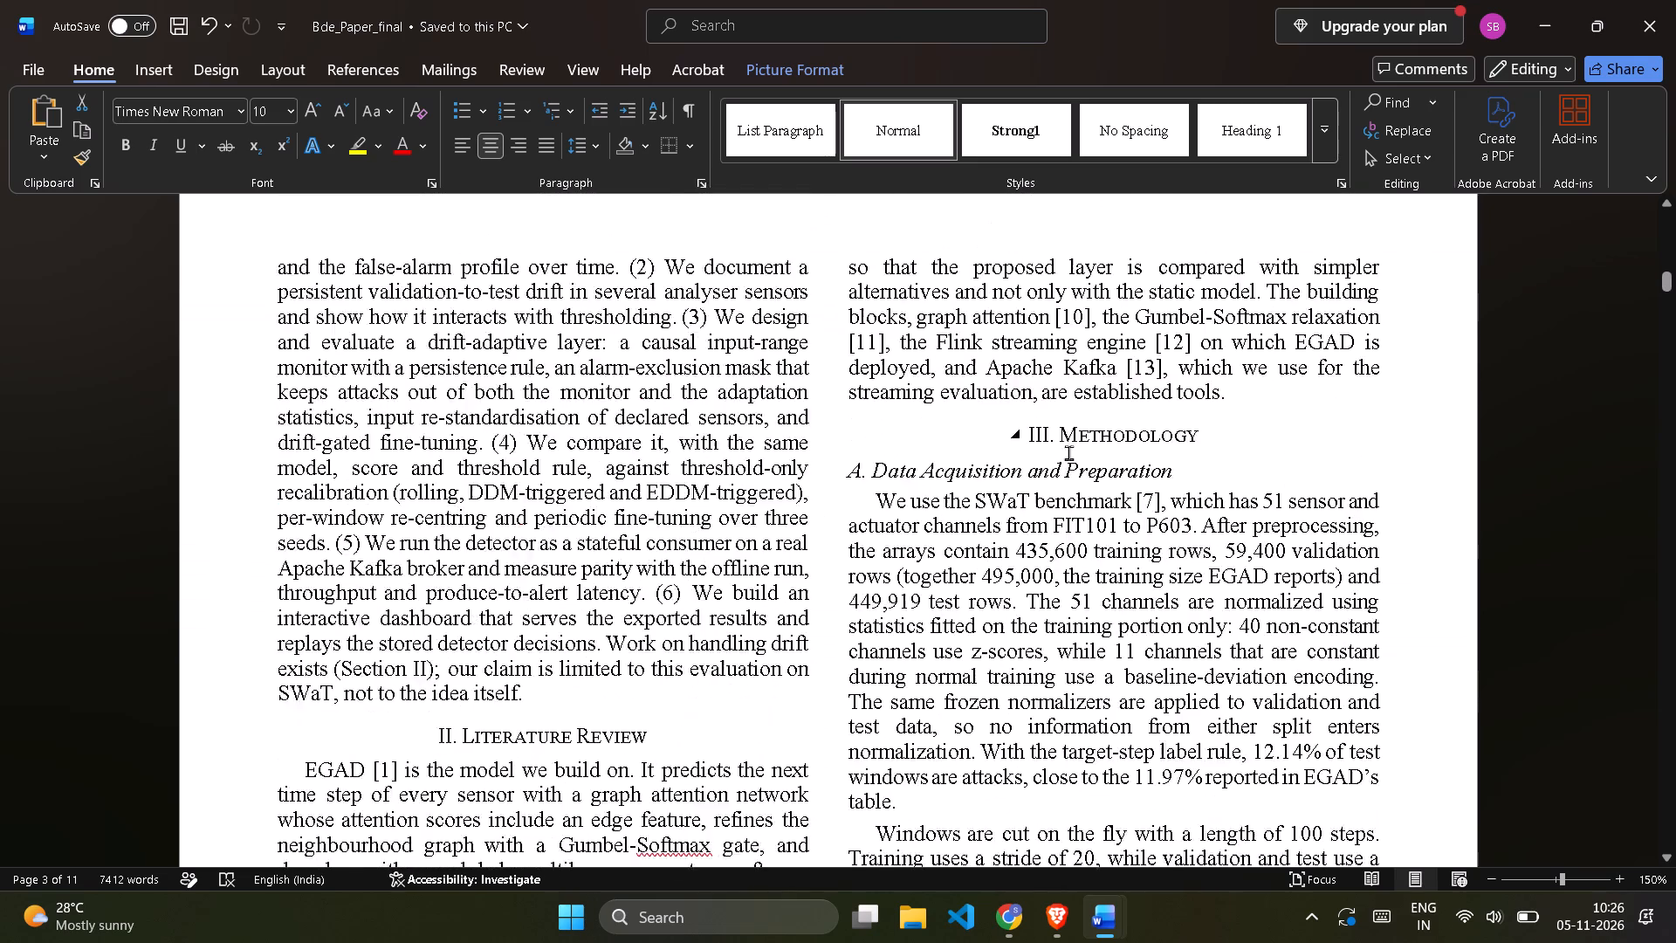
{"action": "scroll", "coordinate": [1068, 452], "scroll_direction": "up", "scroll_amount": 2}
{"action": "scroll", "coordinate": [1068, 452], "scroll_direction": "down", "scroll_amount": 1}
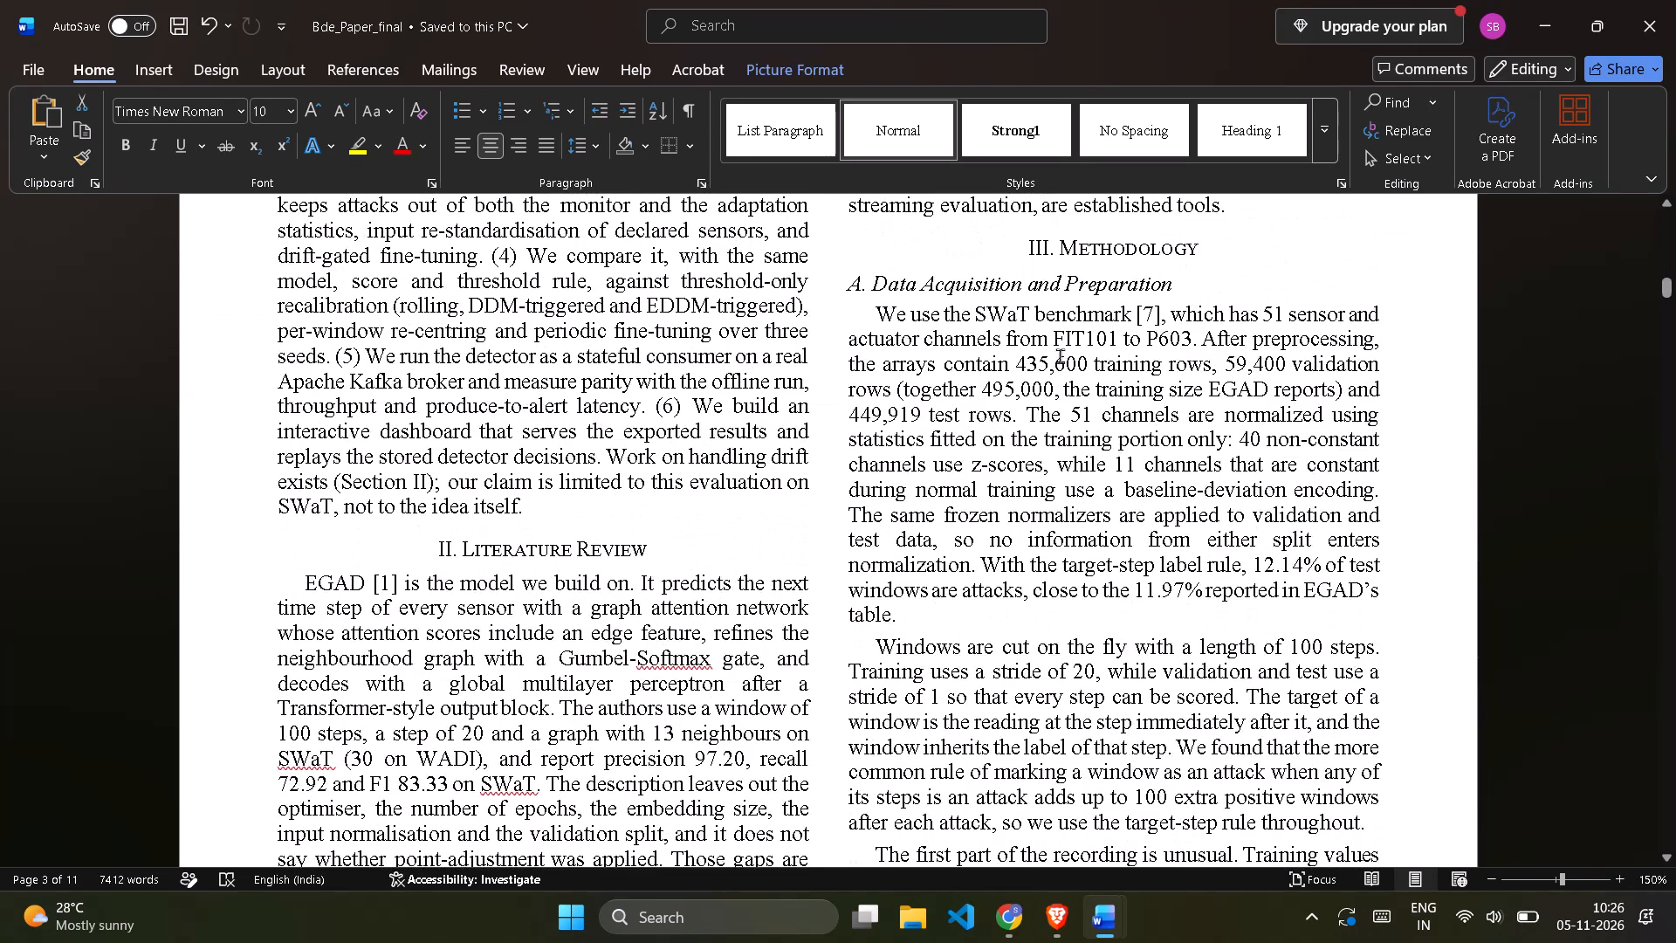
{"action": "scroll", "coordinate": [1103, 437], "scroll_direction": "down", "scroll_amount": 1}
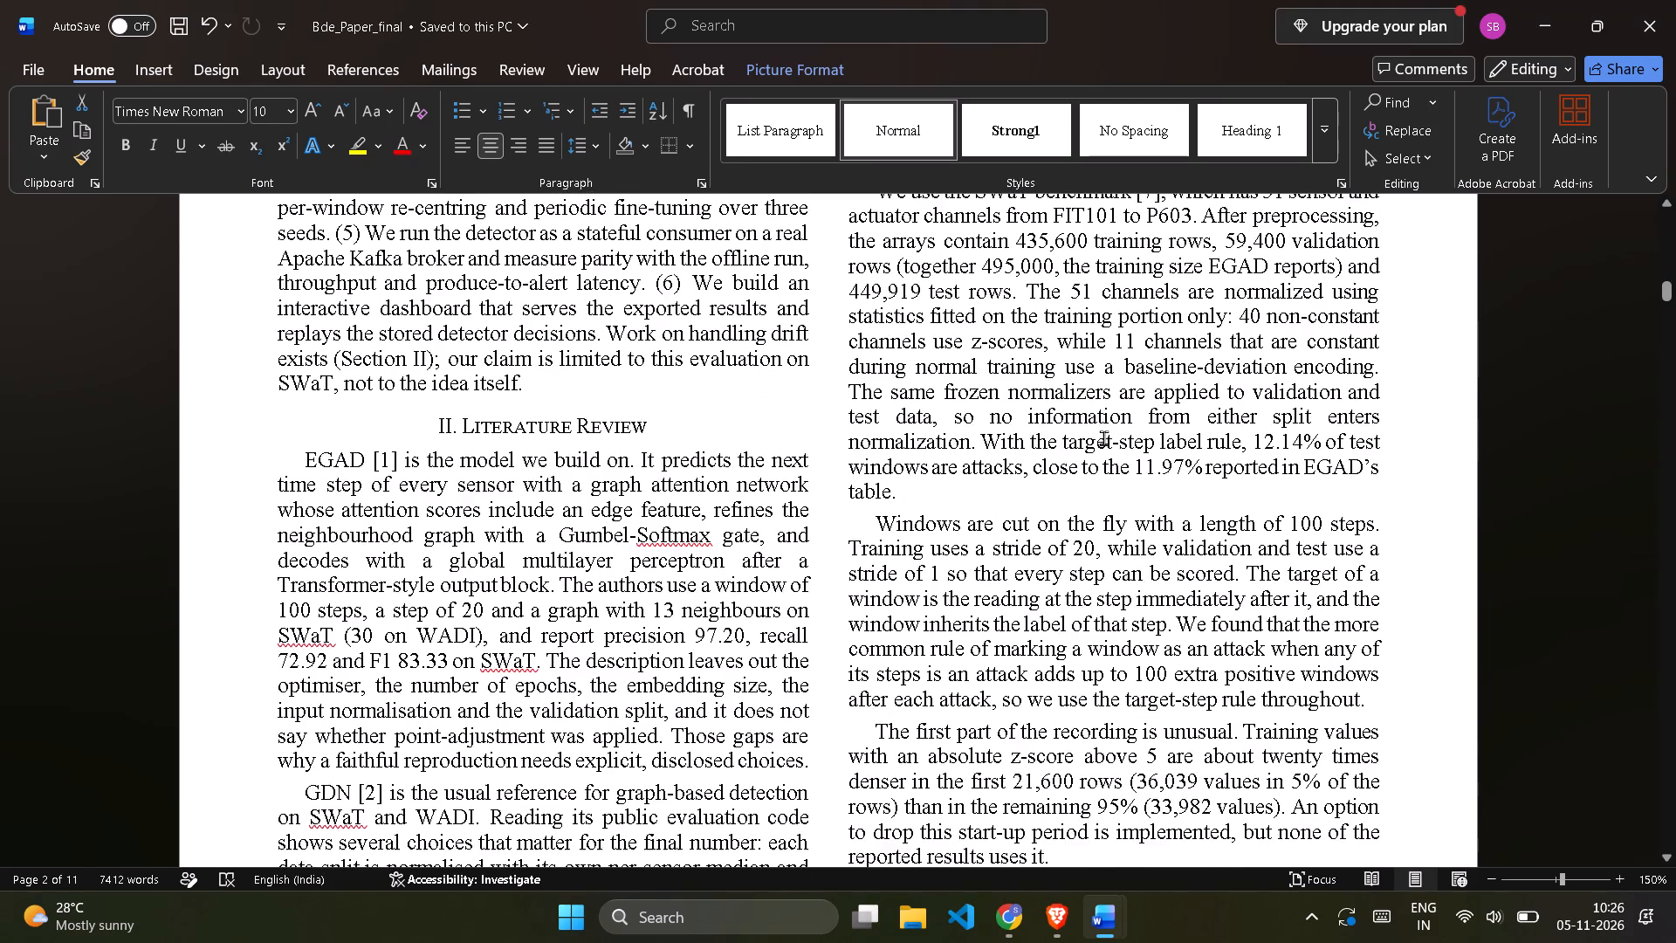
{"action": "scroll", "coordinate": [1103, 437], "scroll_direction": "down", "scroll_amount": 1}
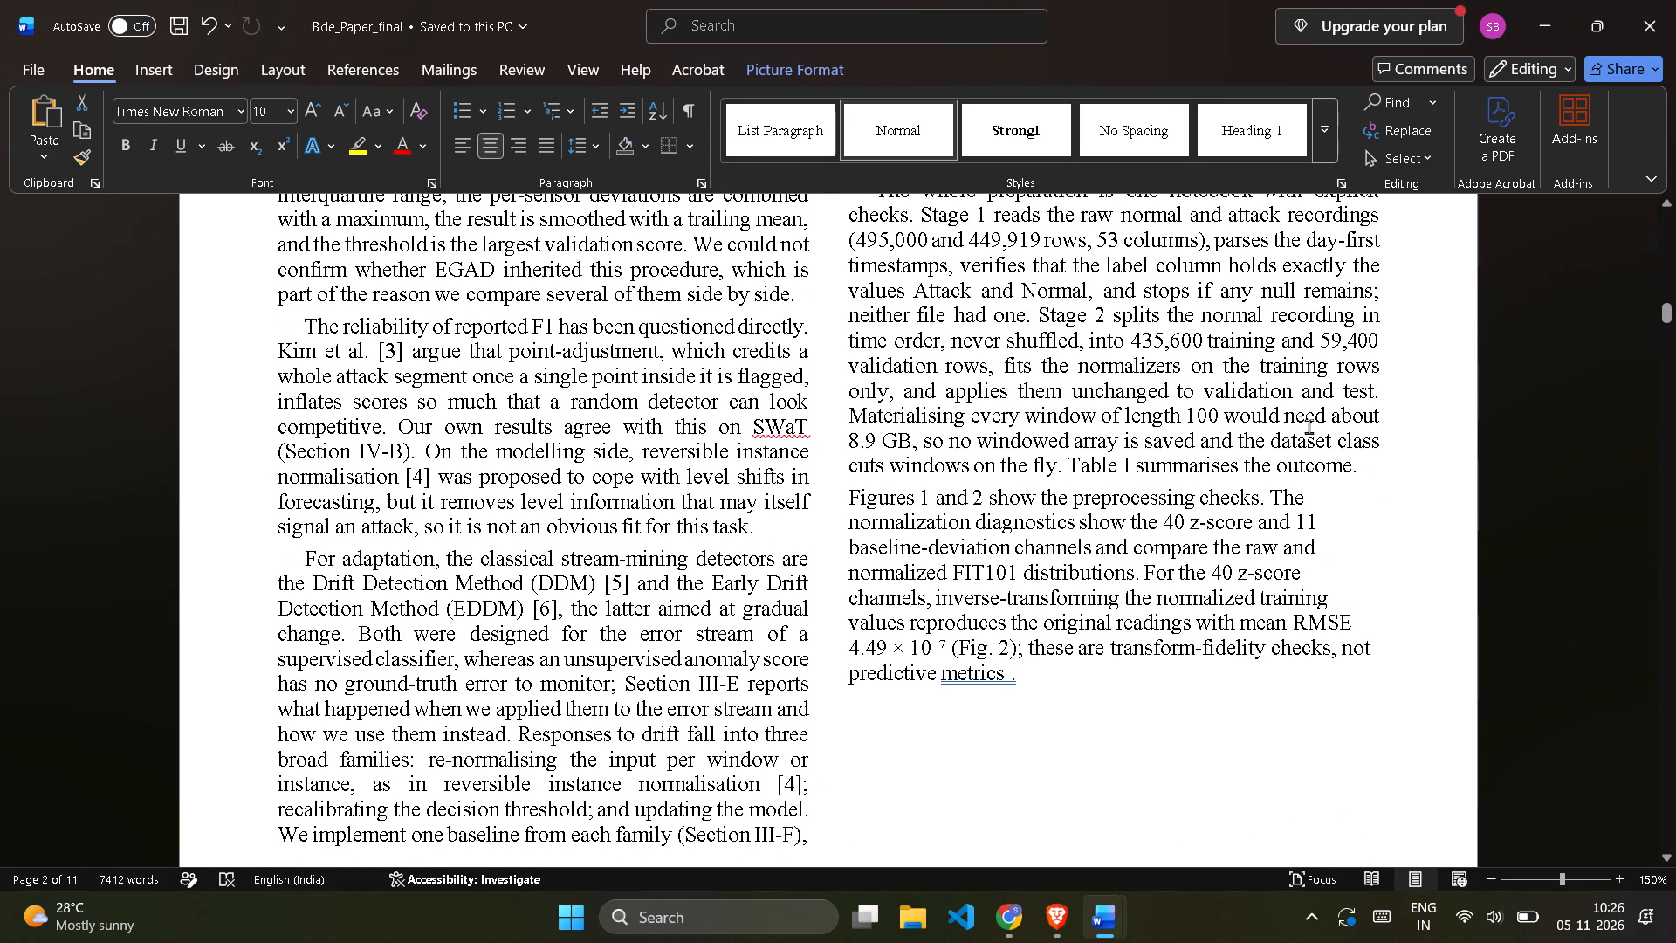
{"action": "left_click_drag", "start_coordinate": [1090, 685], "coordinate": [960, 618]}
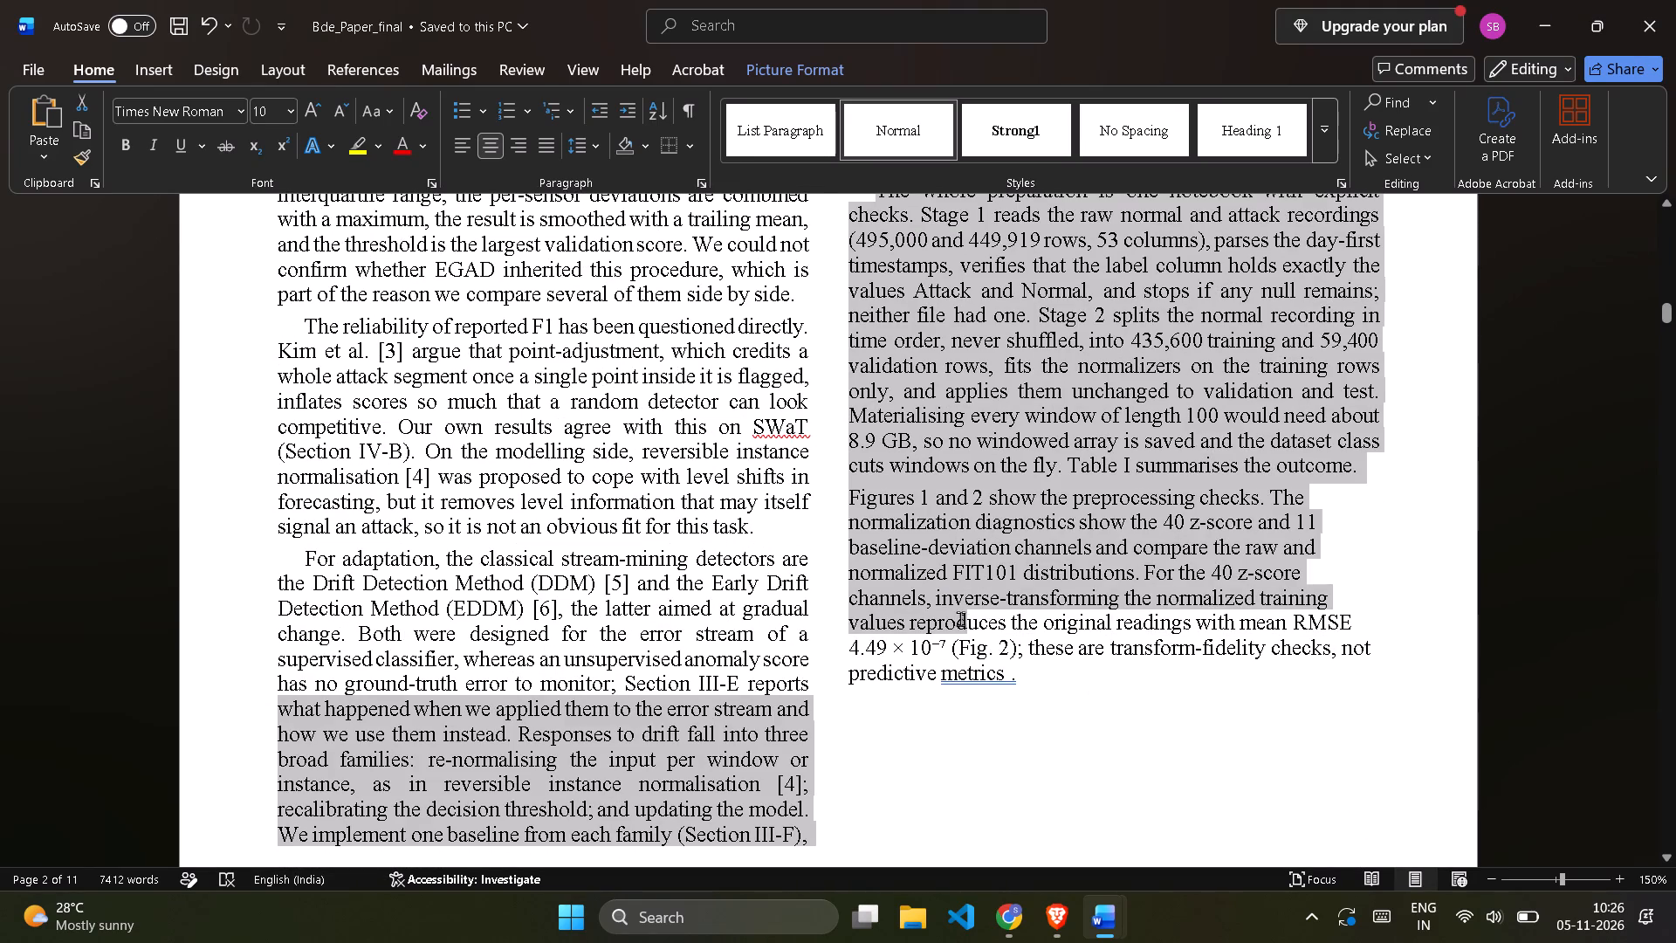
{"action": "left_click_drag", "start_coordinate": [960, 618], "coordinate": [959, 617]}
{"action": "left_click_drag", "start_coordinate": [1025, 677], "coordinate": [852, 502]}
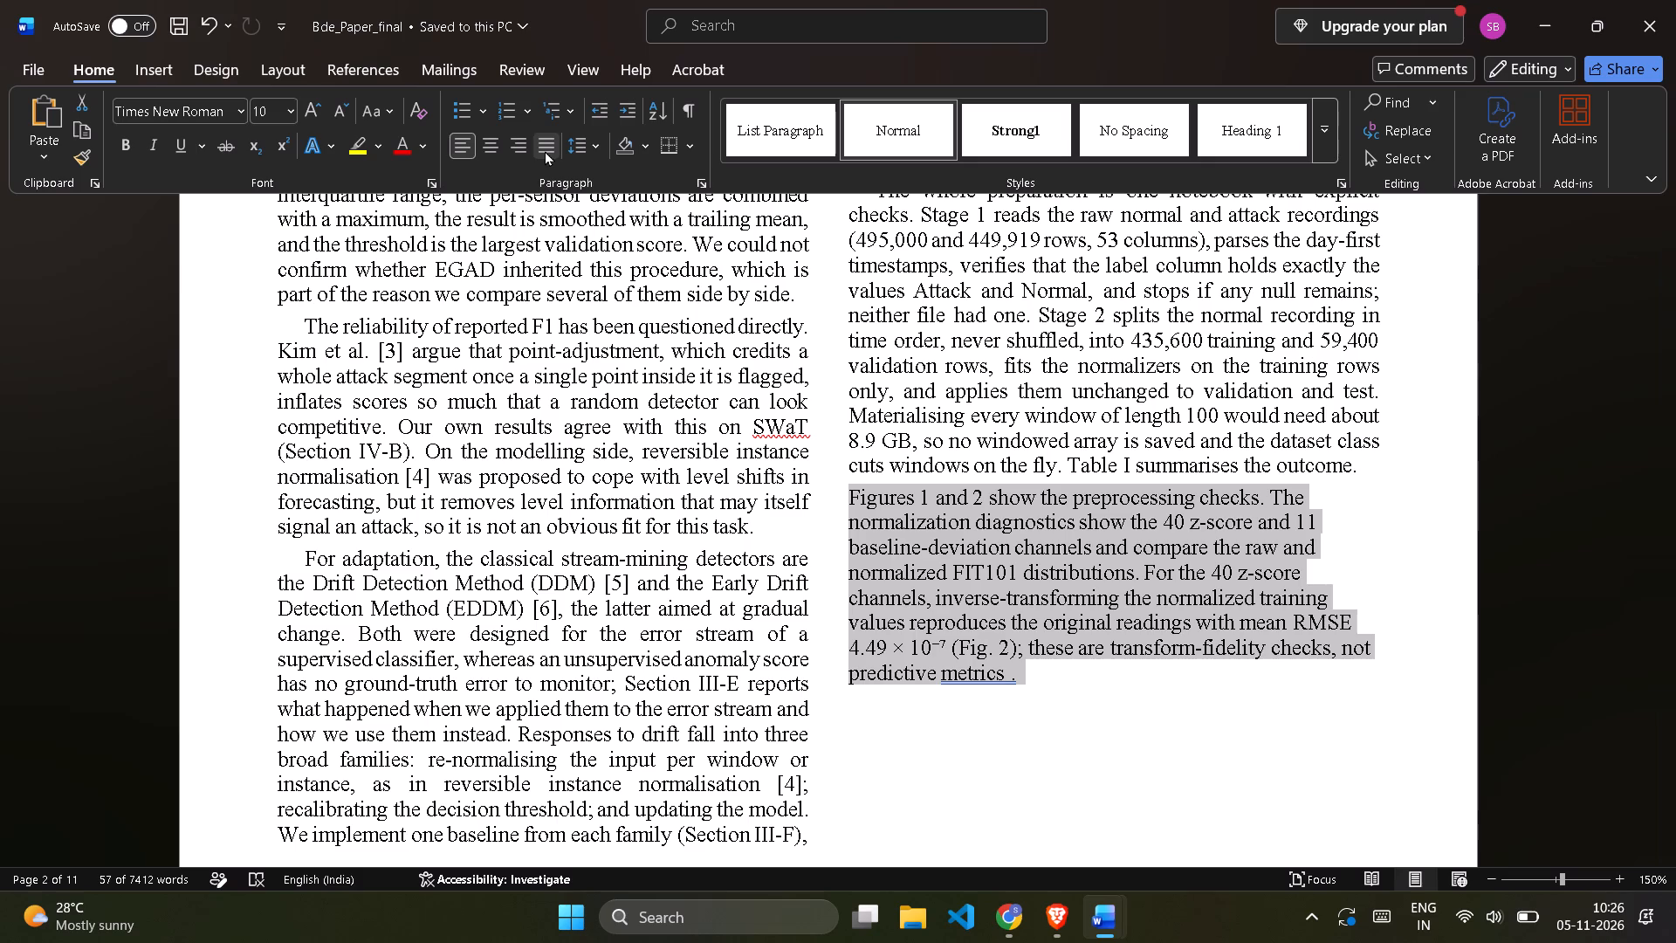
{"action": "left_click", "coordinate": [545, 149]}
{"action": "left_click", "coordinate": [824, 386]}
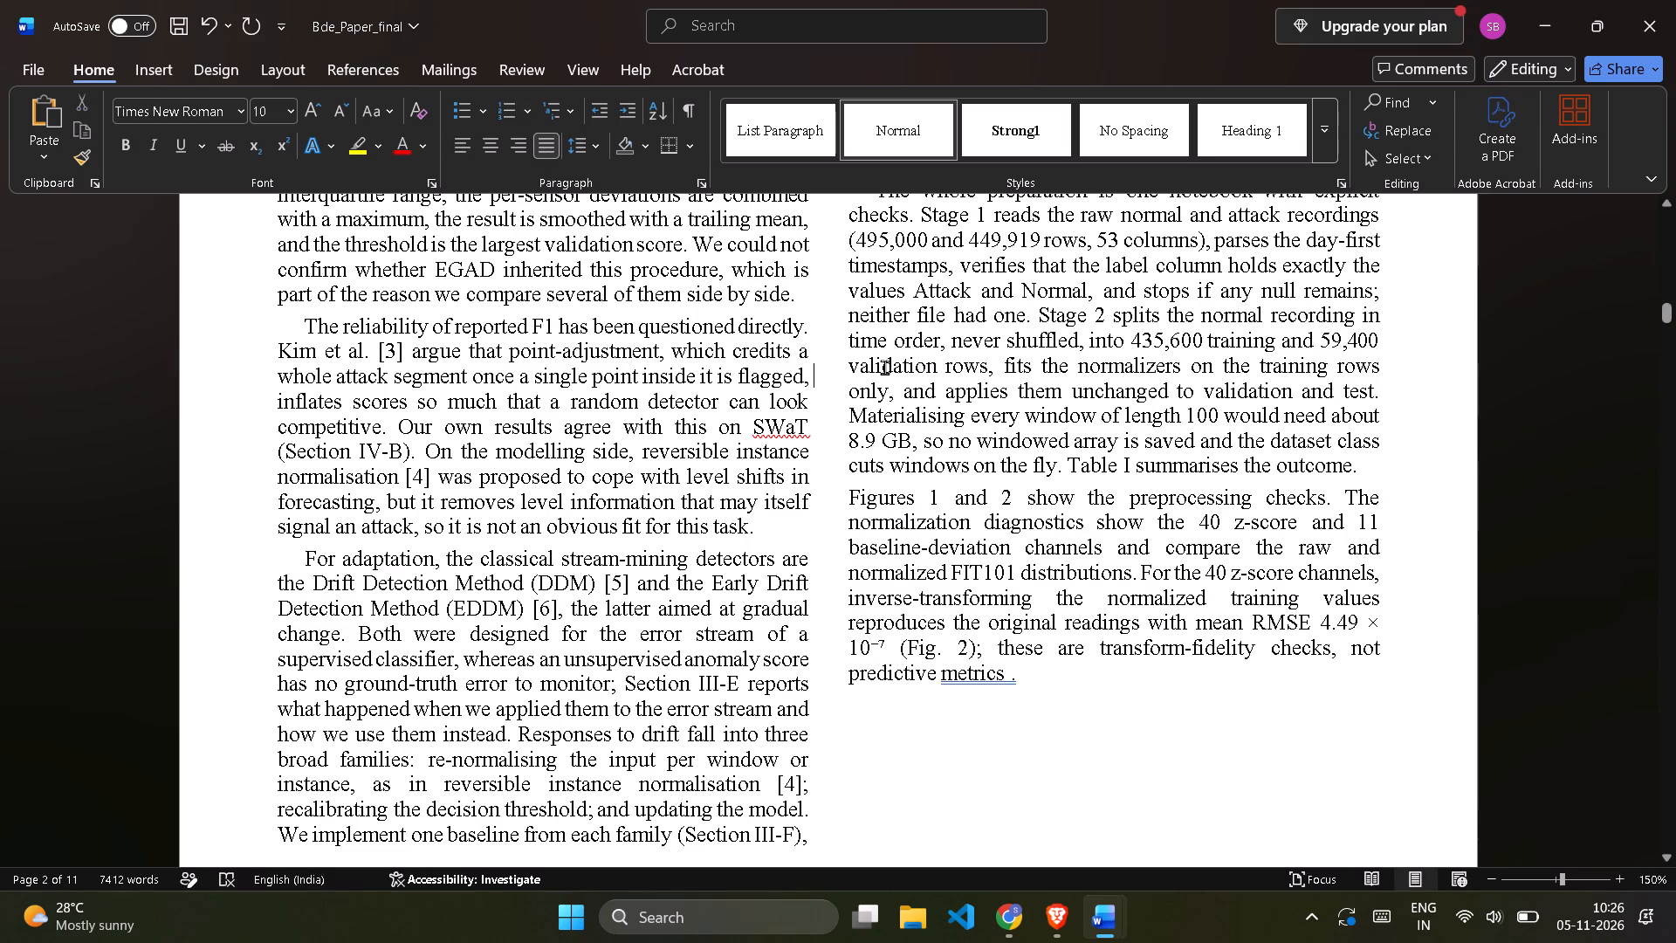
Shrink the Fig. 2 round-trip fidelity plot on page 3 in both directions to about 60% of the column width.
{"action": "scroll", "coordinate": [1041, 416], "scroll_direction": "down", "scroll_amount": 1}
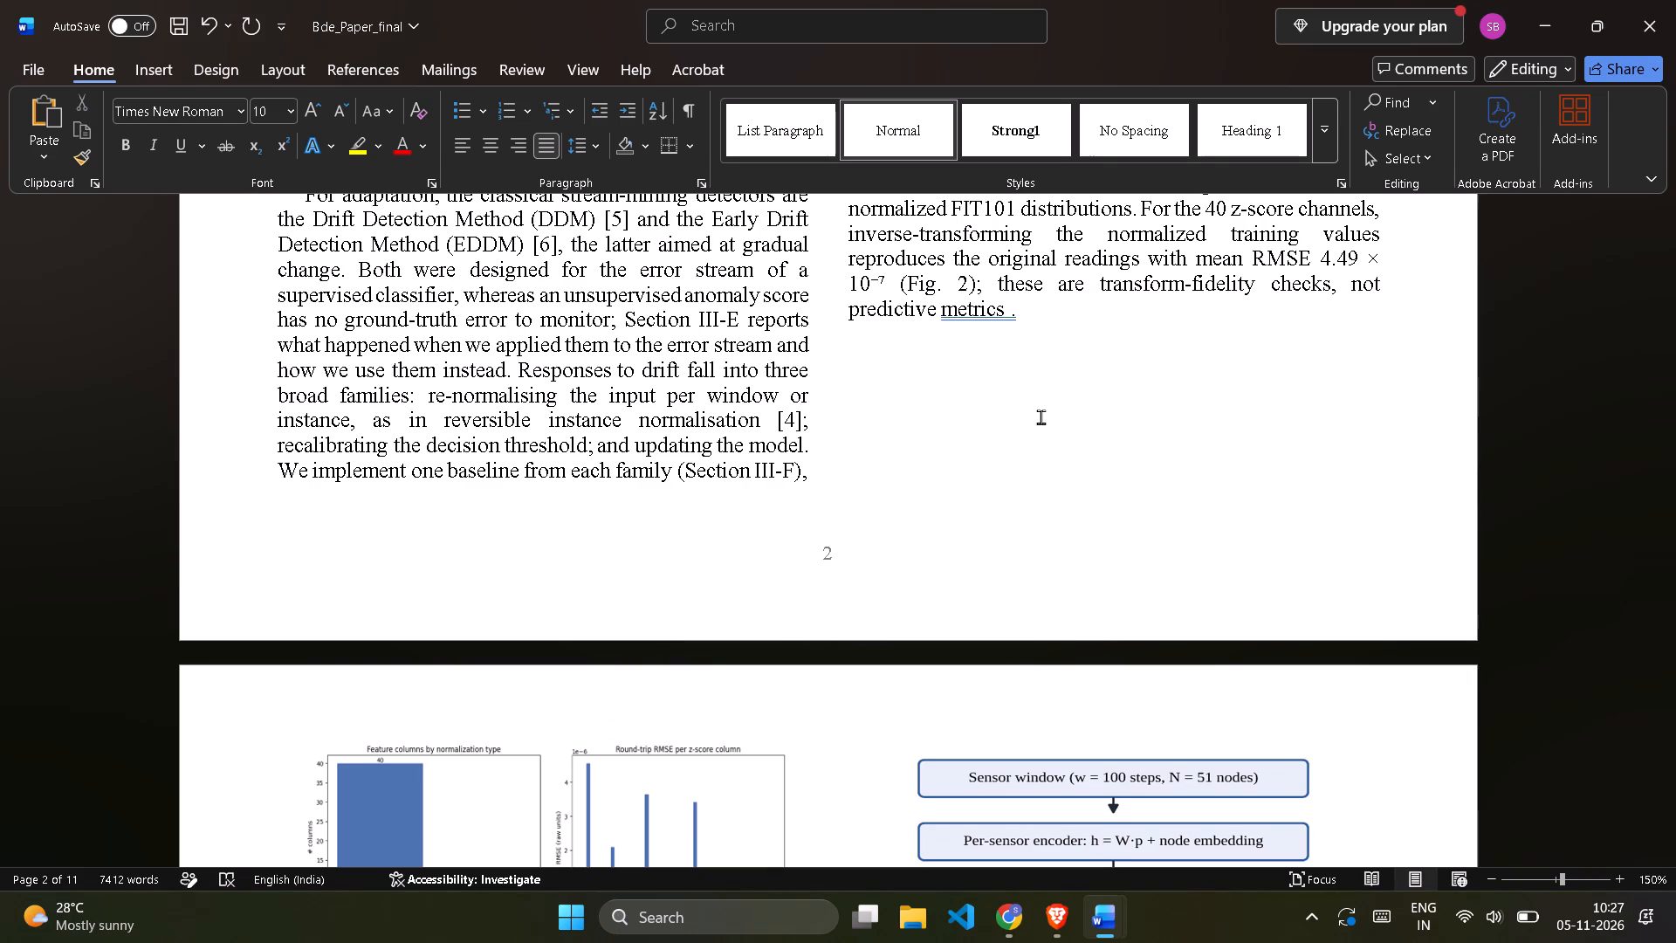
{"action": "scroll", "coordinate": [1041, 416], "scroll_direction": "down", "scroll_amount": 1}
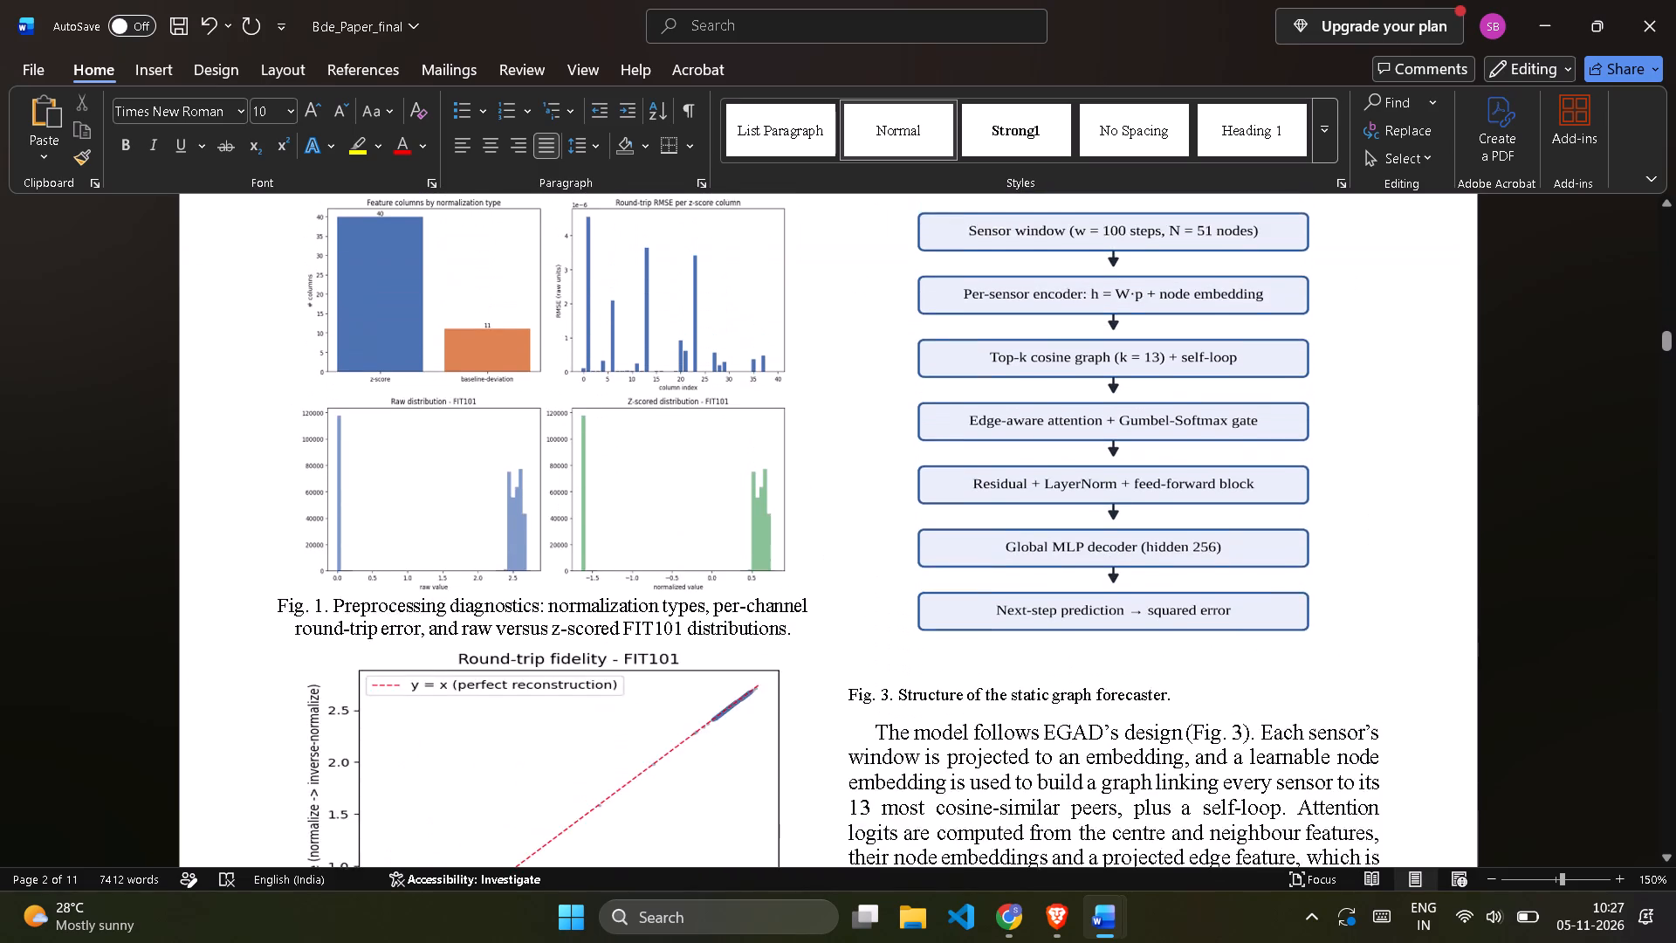
{"action": "scroll", "coordinate": [1041, 416], "scroll_direction": "down", "scroll_amount": 2}
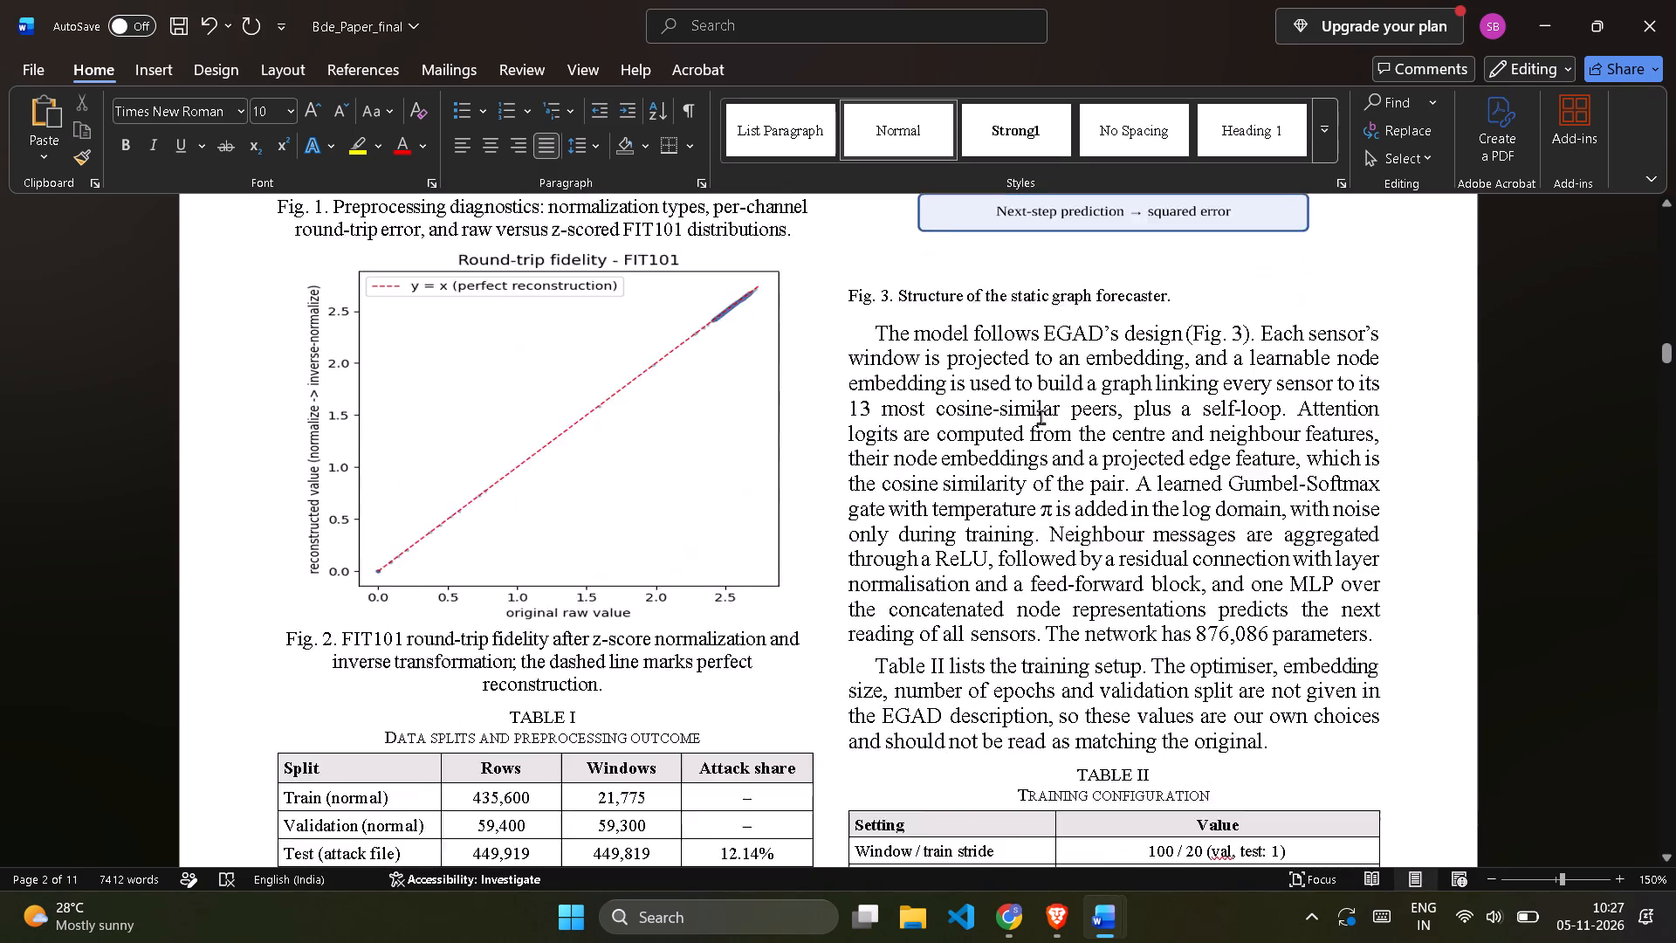
{"action": "scroll", "coordinate": [1041, 416], "scroll_direction": "down", "scroll_amount": 1}
{"action": "left_click", "coordinate": [752, 456]}
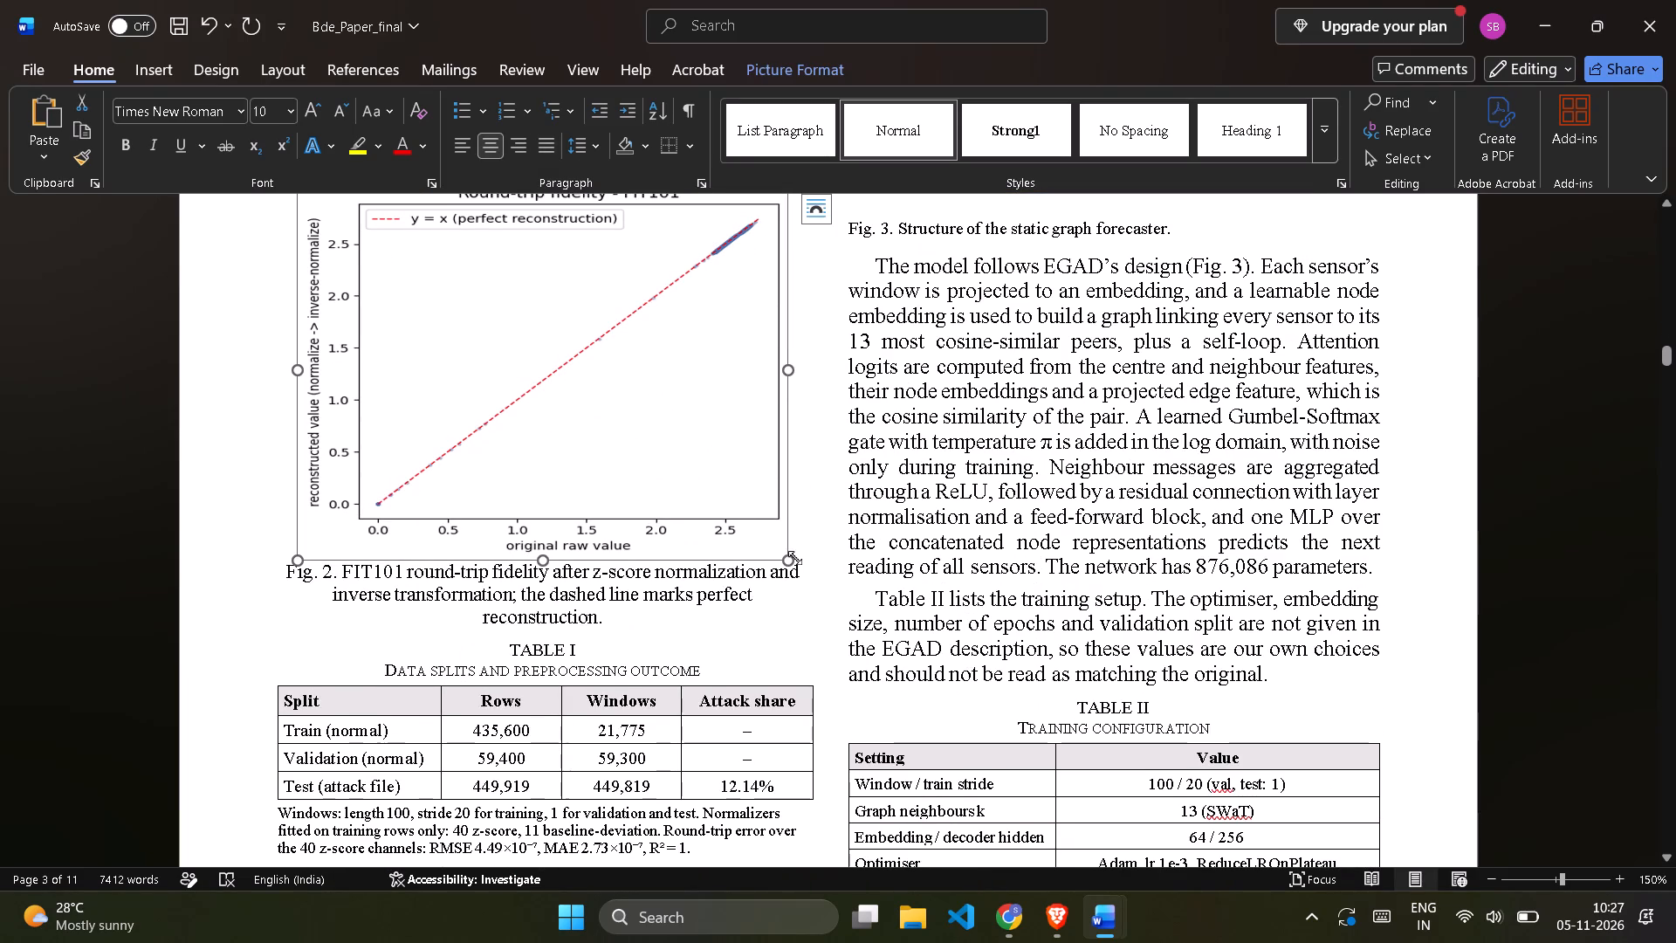
{"action": "left_click_drag", "start_coordinate": [793, 559], "coordinate": [603, 449]}
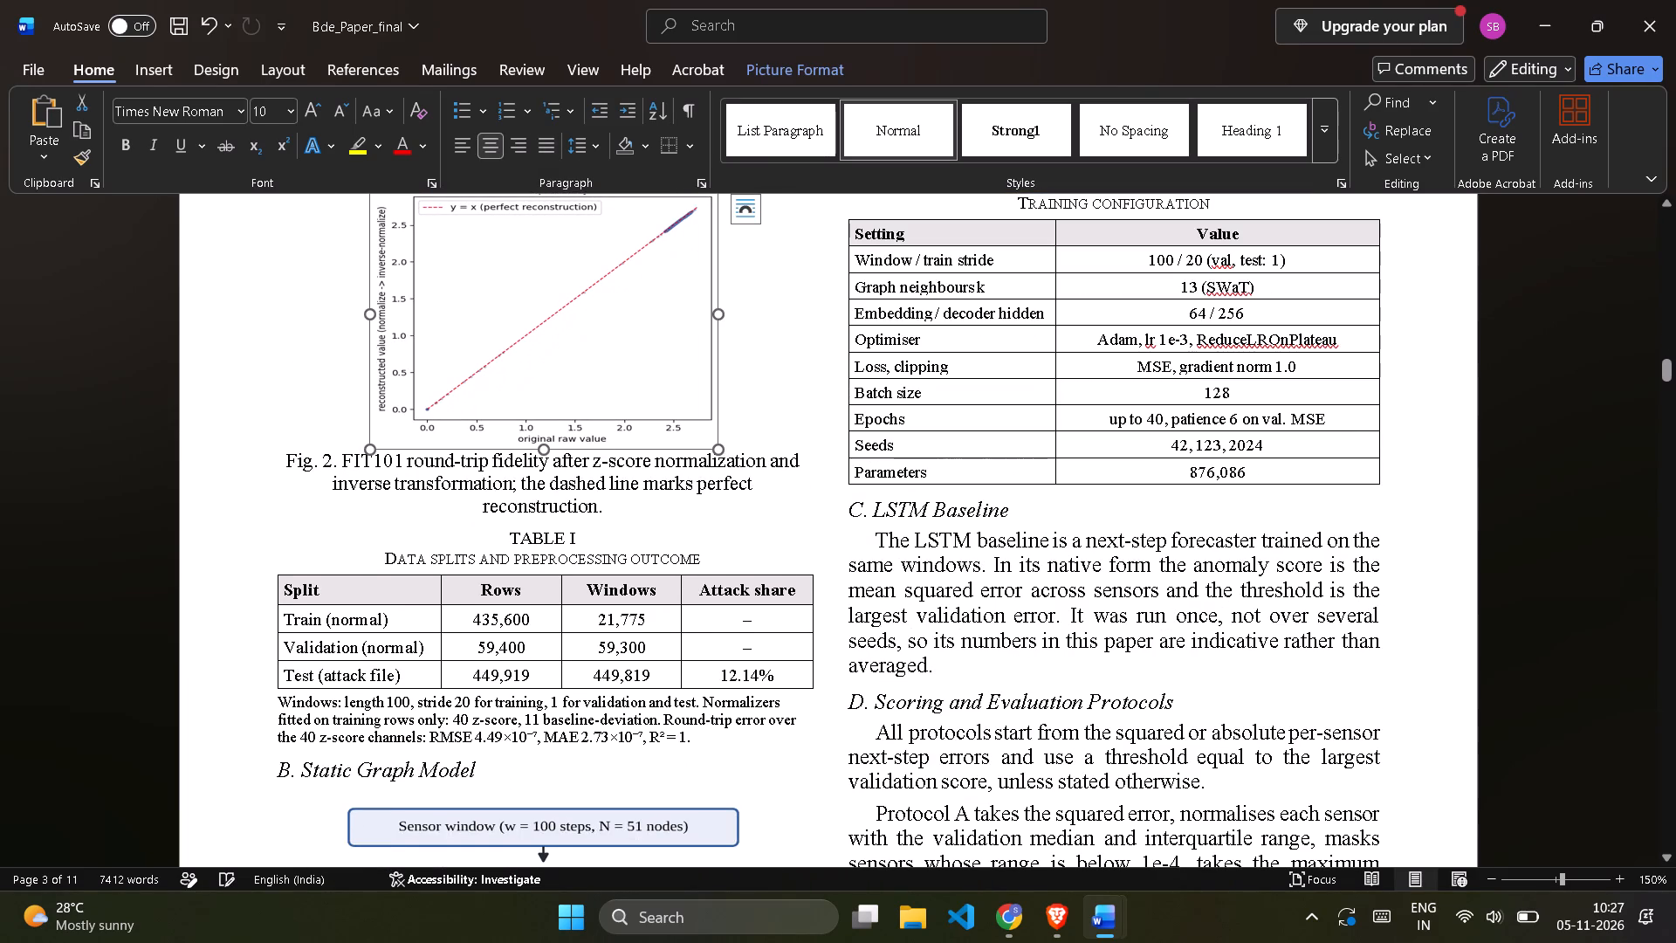
{"action": "left_click_drag", "start_coordinate": [715, 316], "coordinate": [661, 313]}
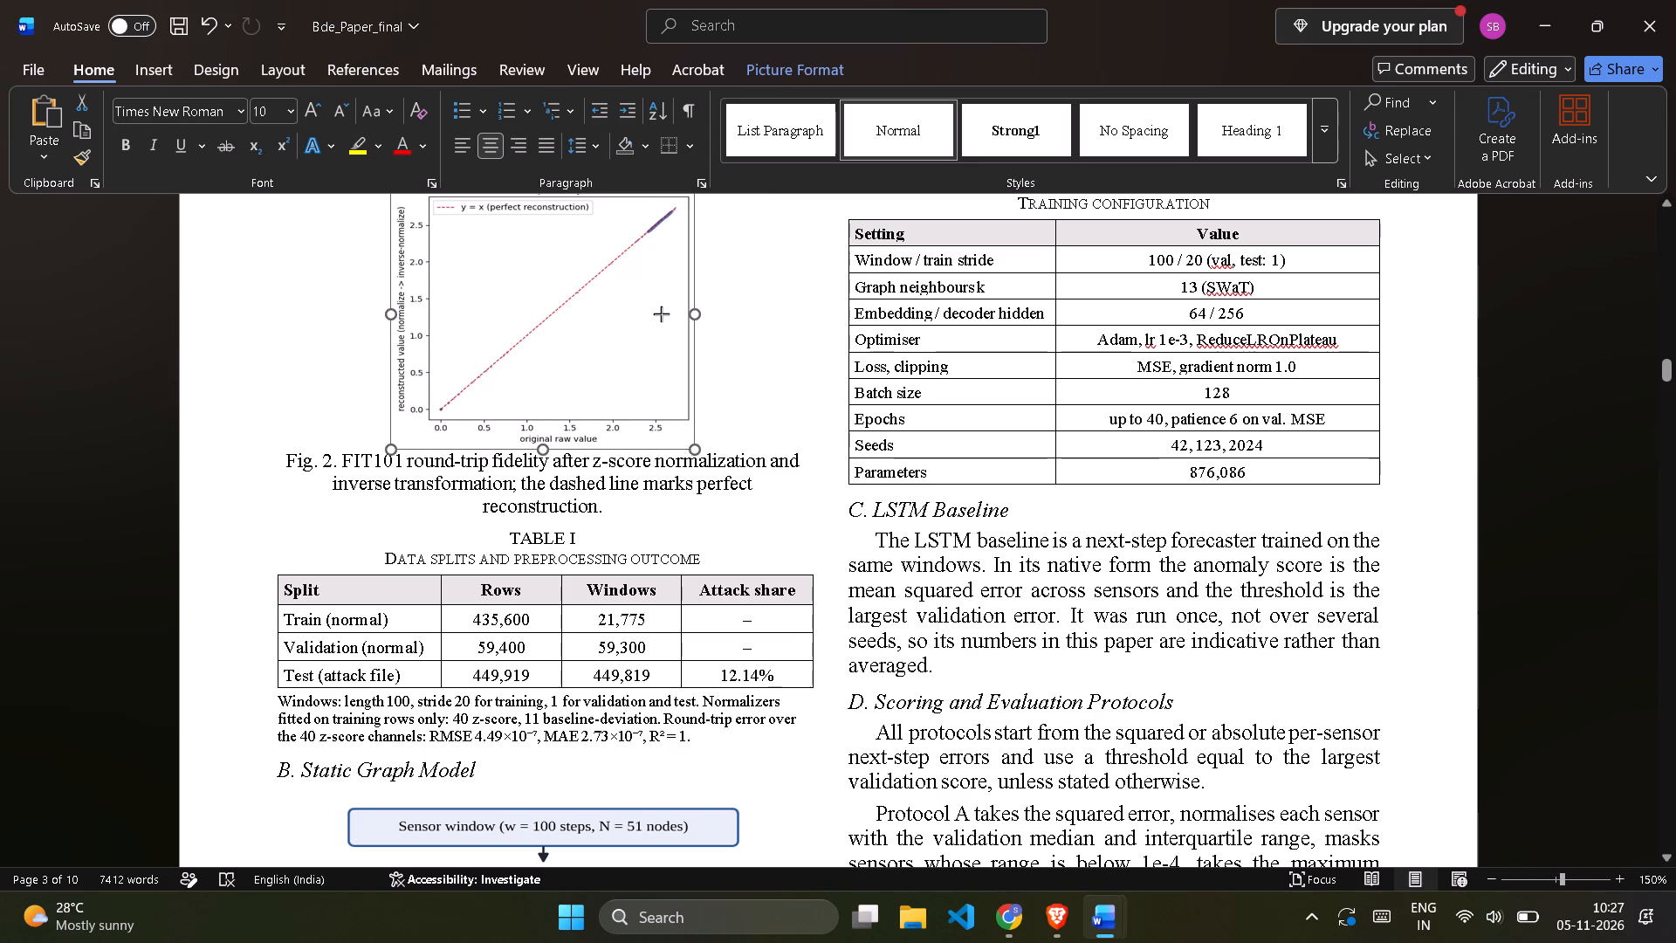
{"action": "left_click_drag", "start_coordinate": [661, 313], "coordinate": [683, 313]}
{"action": "scroll", "coordinate": [750, 387], "scroll_direction": "up", "scroll_amount": 1}
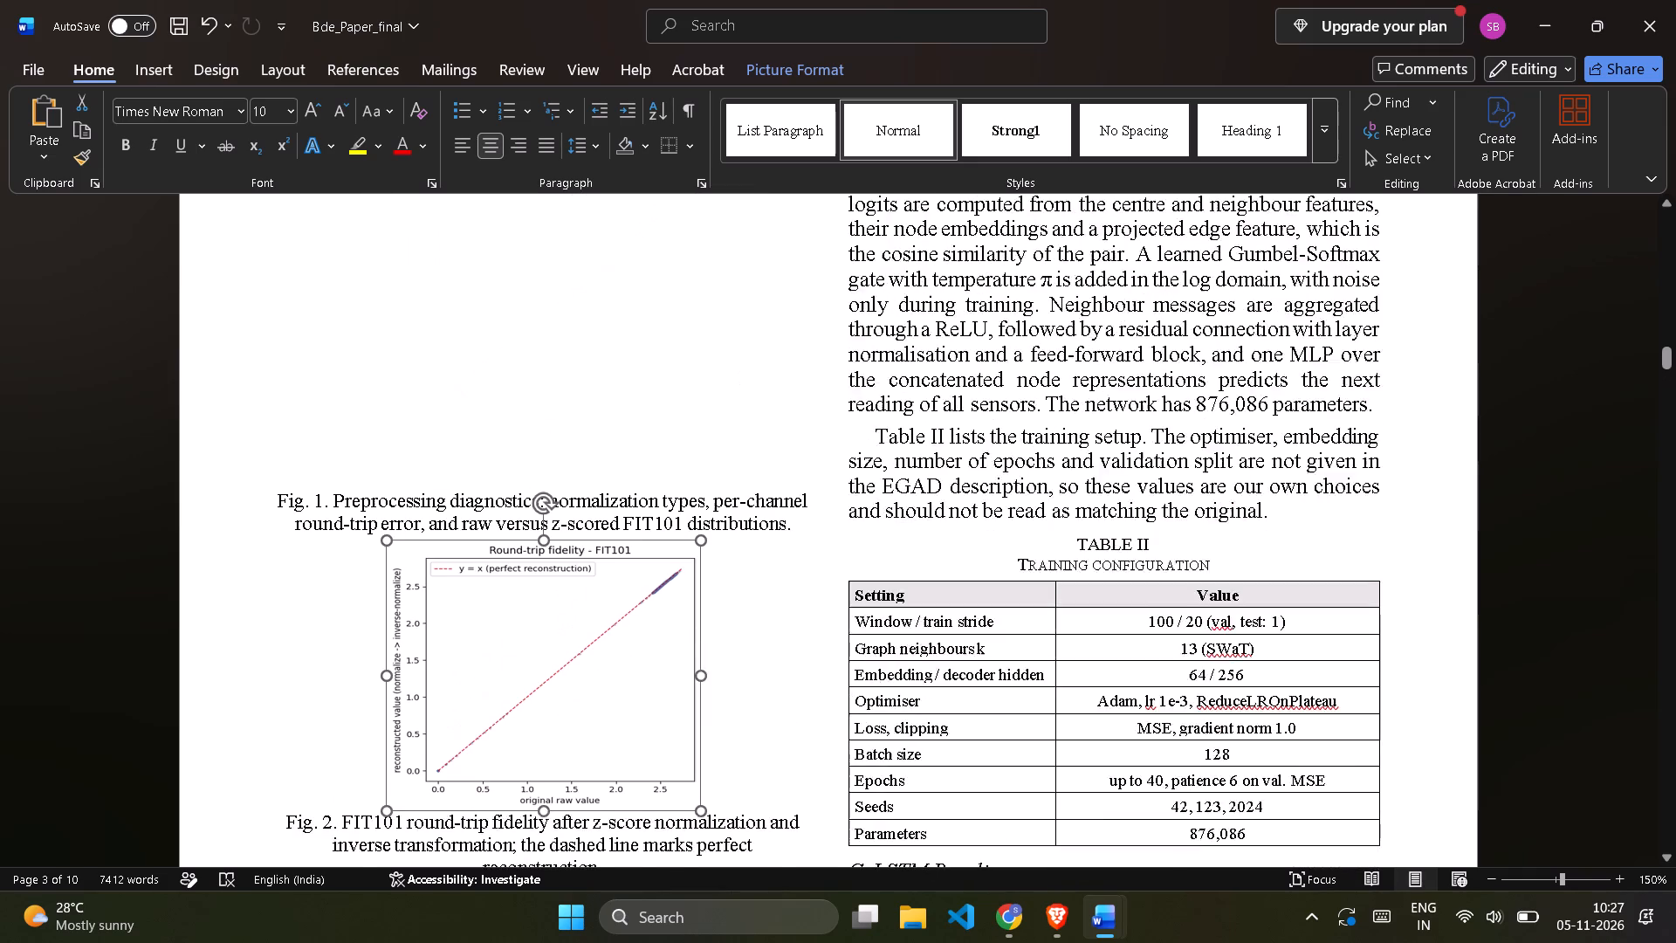
{"action": "scroll", "coordinate": [750, 387], "scroll_direction": "up", "scroll_amount": 1}
{"action": "scroll", "coordinate": [754, 500], "scroll_direction": "down", "scroll_amount": 1}
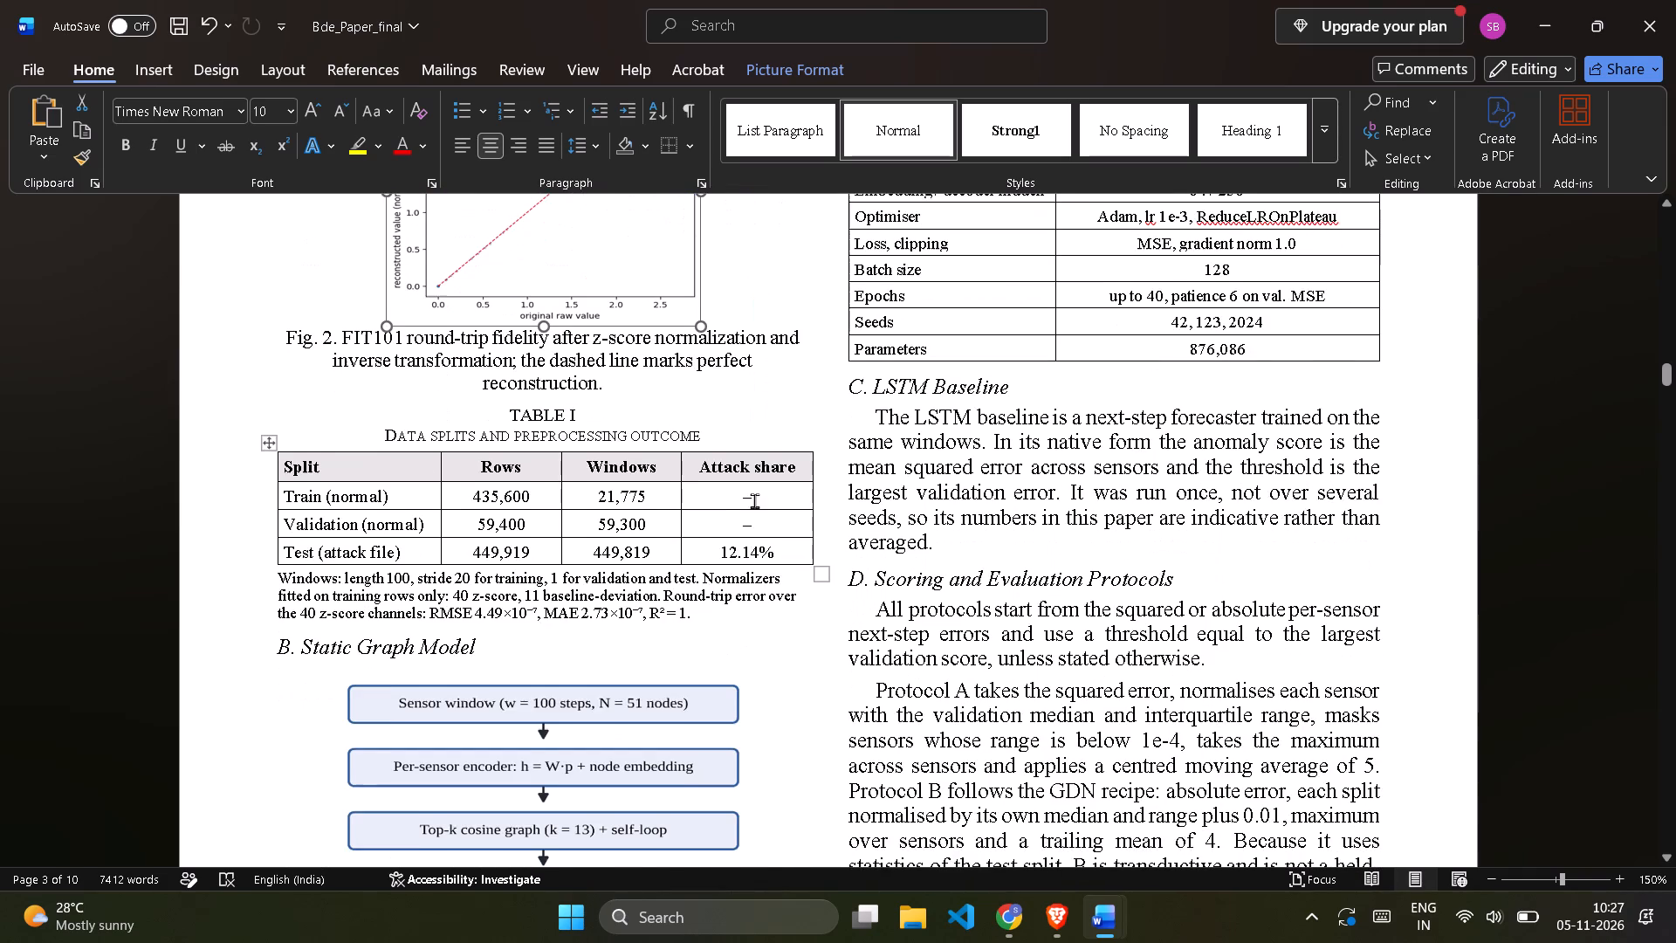
Check the layout of page 3 around Fig. 2, Table I and the Fig. 3 static graph diagram, together with the end of page 2.
{"action": "left_click", "coordinate": [754, 500]}
{"action": "scroll", "coordinate": [754, 500], "scroll_direction": "down", "scroll_amount": 1}
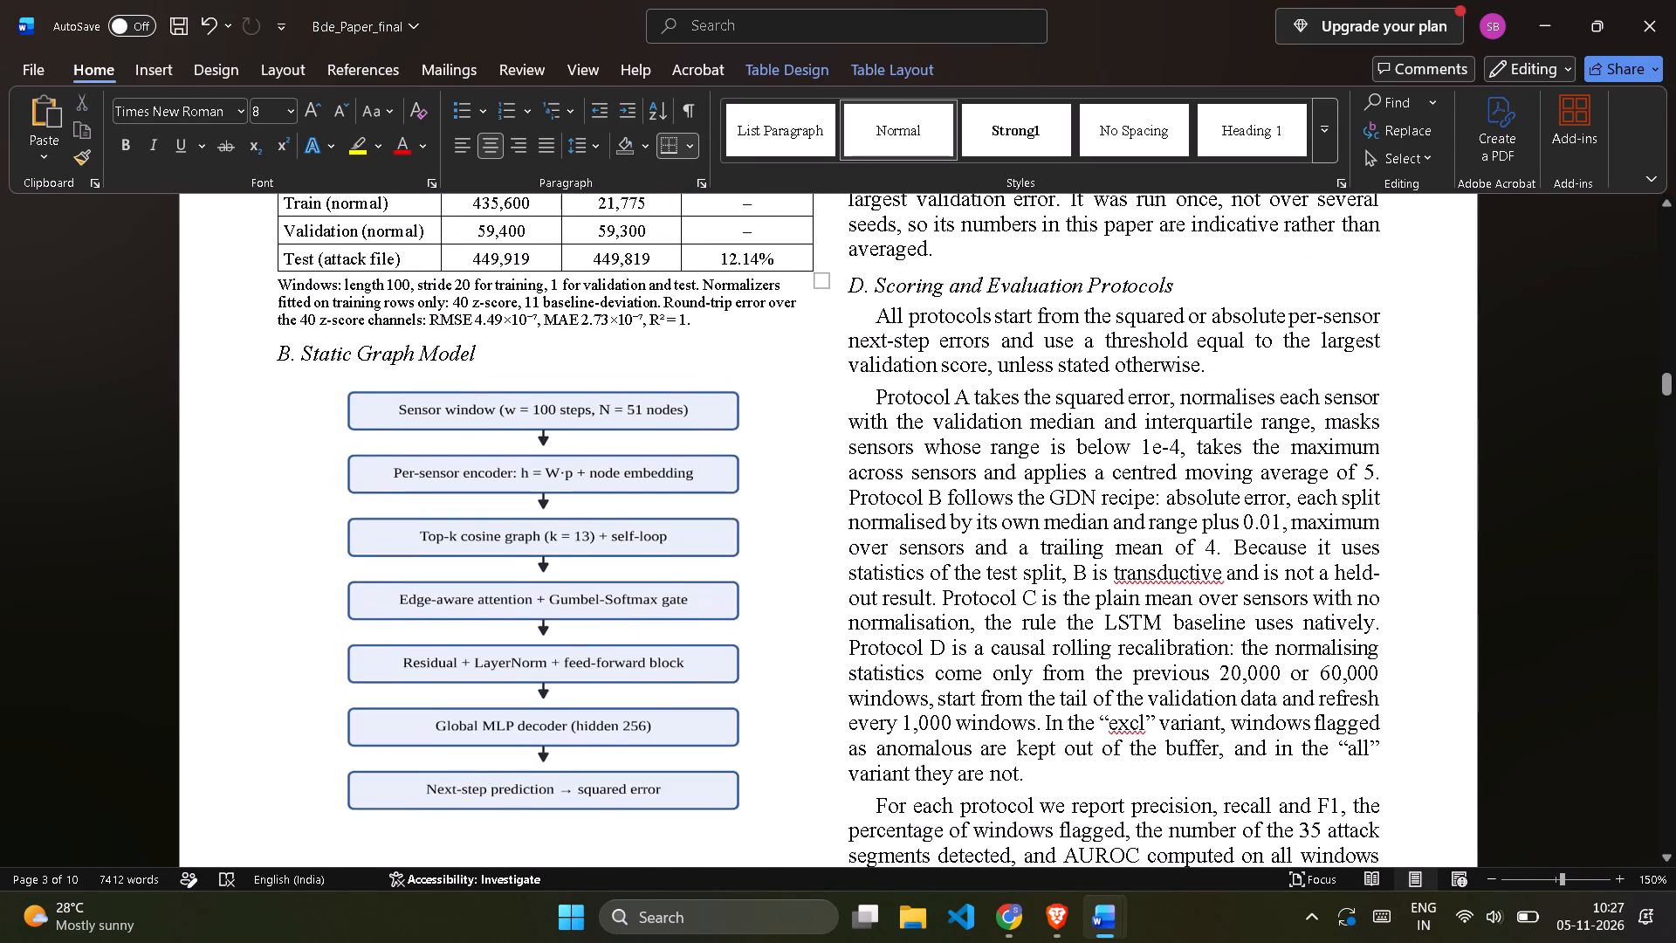
{"action": "scroll", "coordinate": [754, 500], "scroll_direction": "down", "scroll_amount": 1}
{"action": "scroll", "coordinate": [754, 500], "scroll_direction": "up", "scroll_amount": 1}
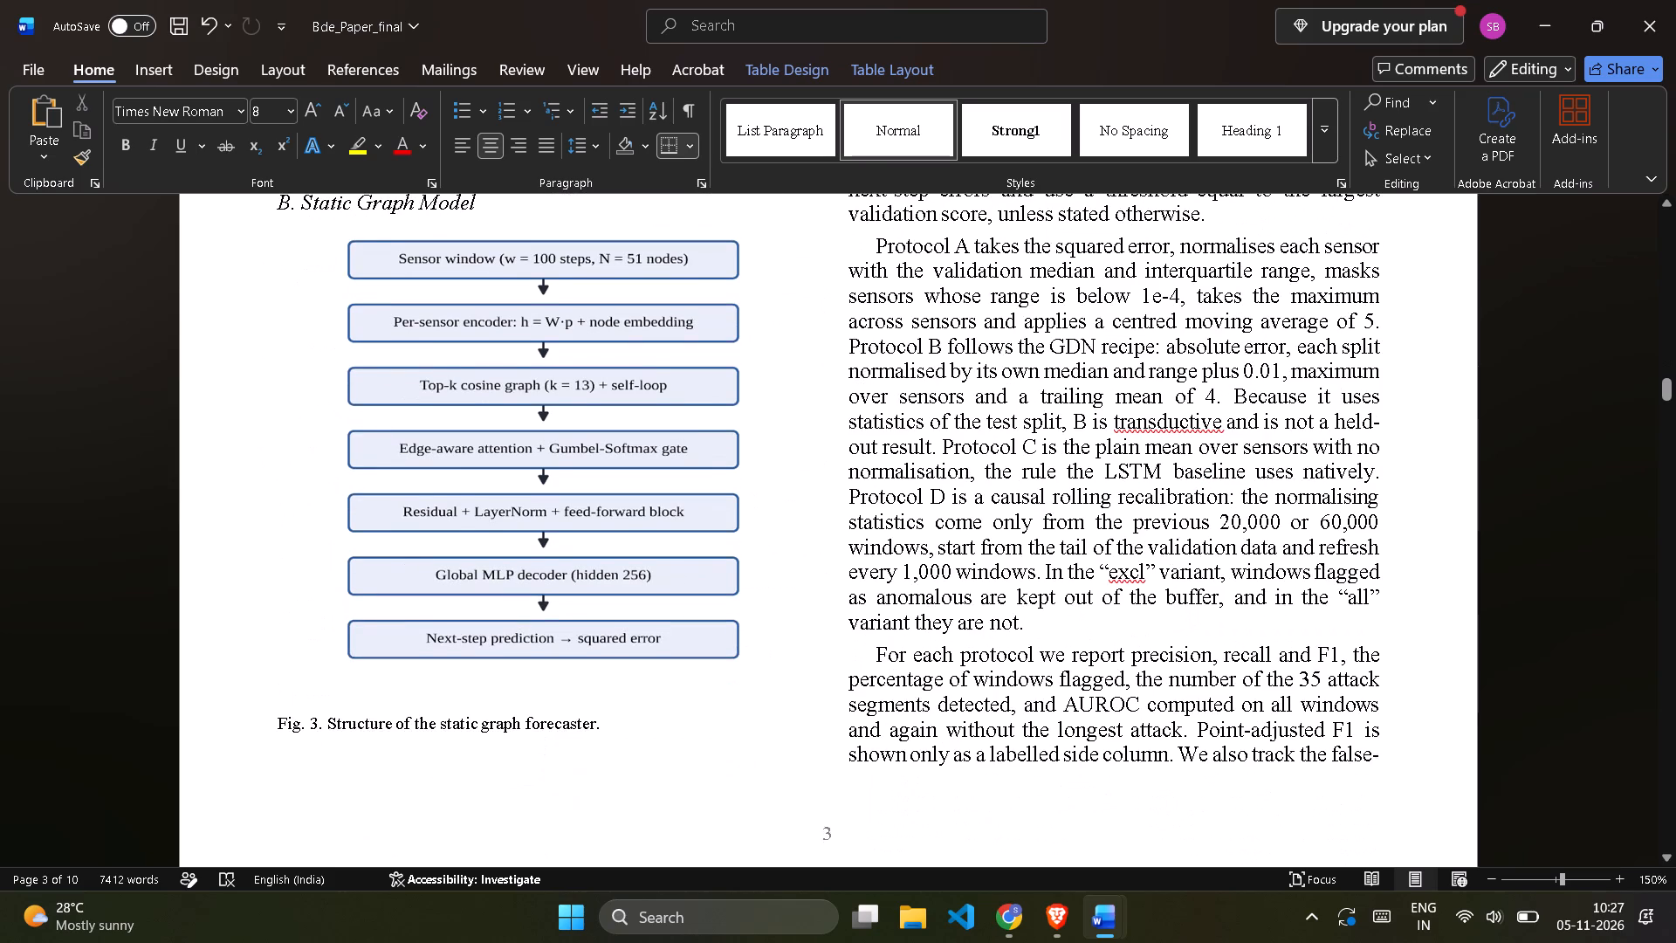
{"action": "scroll", "coordinate": [754, 500], "scroll_direction": "up", "scroll_amount": 2}
{"action": "scroll", "coordinate": [754, 500], "scroll_direction": "down", "scroll_amount": 1}
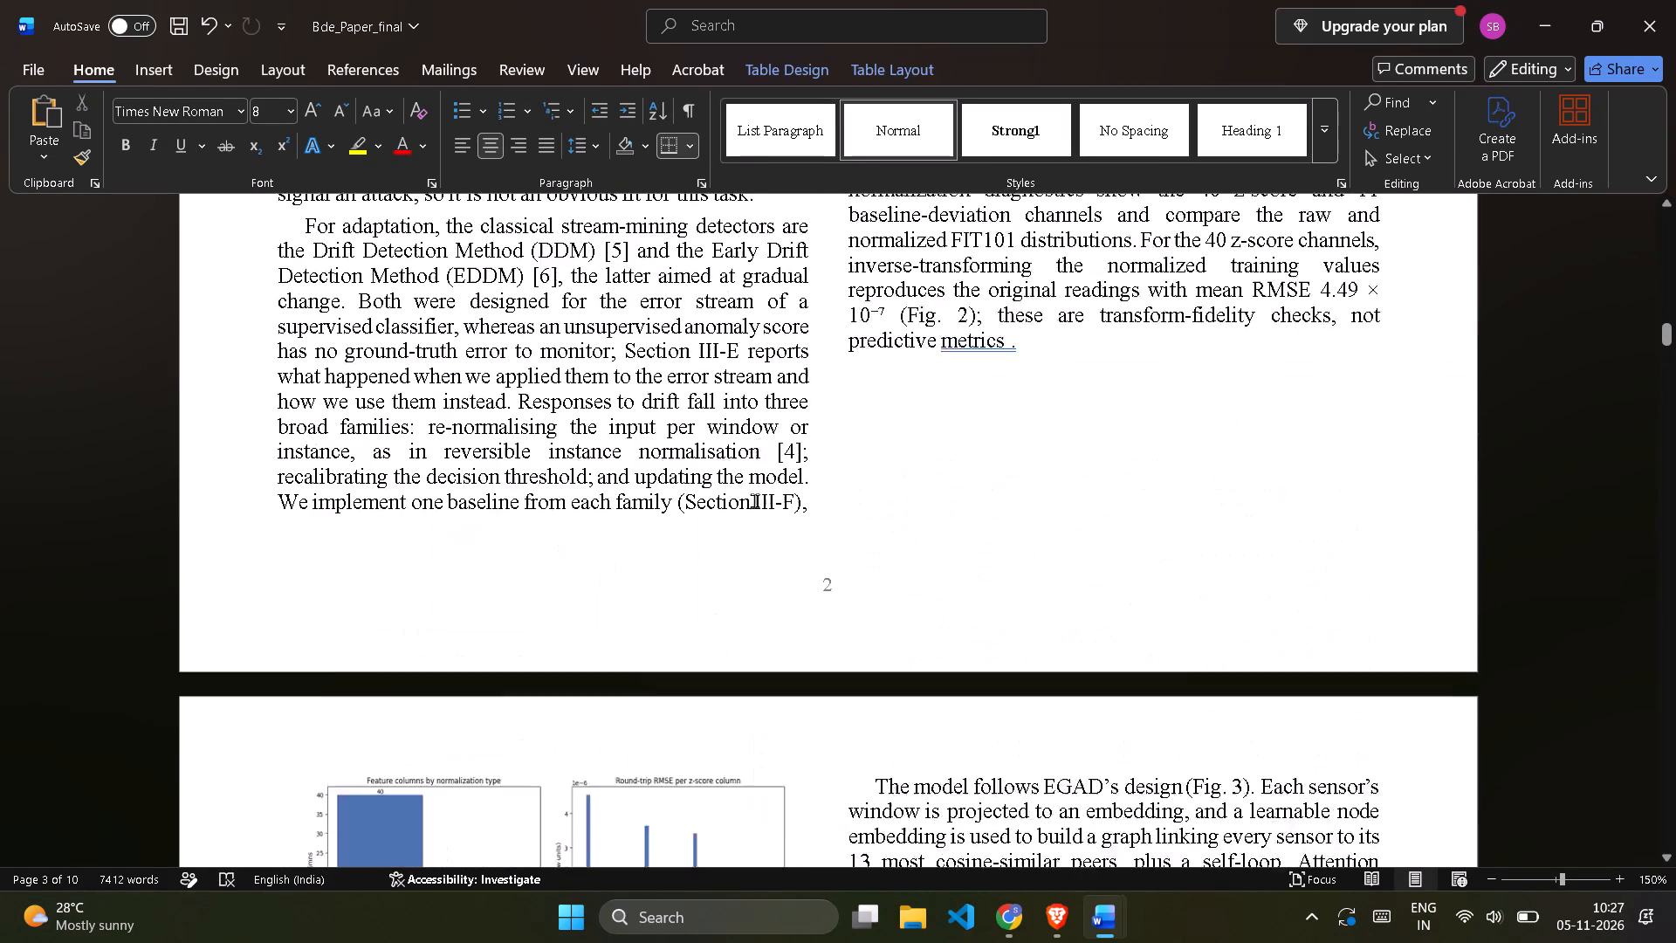
{"action": "scroll", "coordinate": [754, 500], "scroll_direction": "down", "scroll_amount": 1}
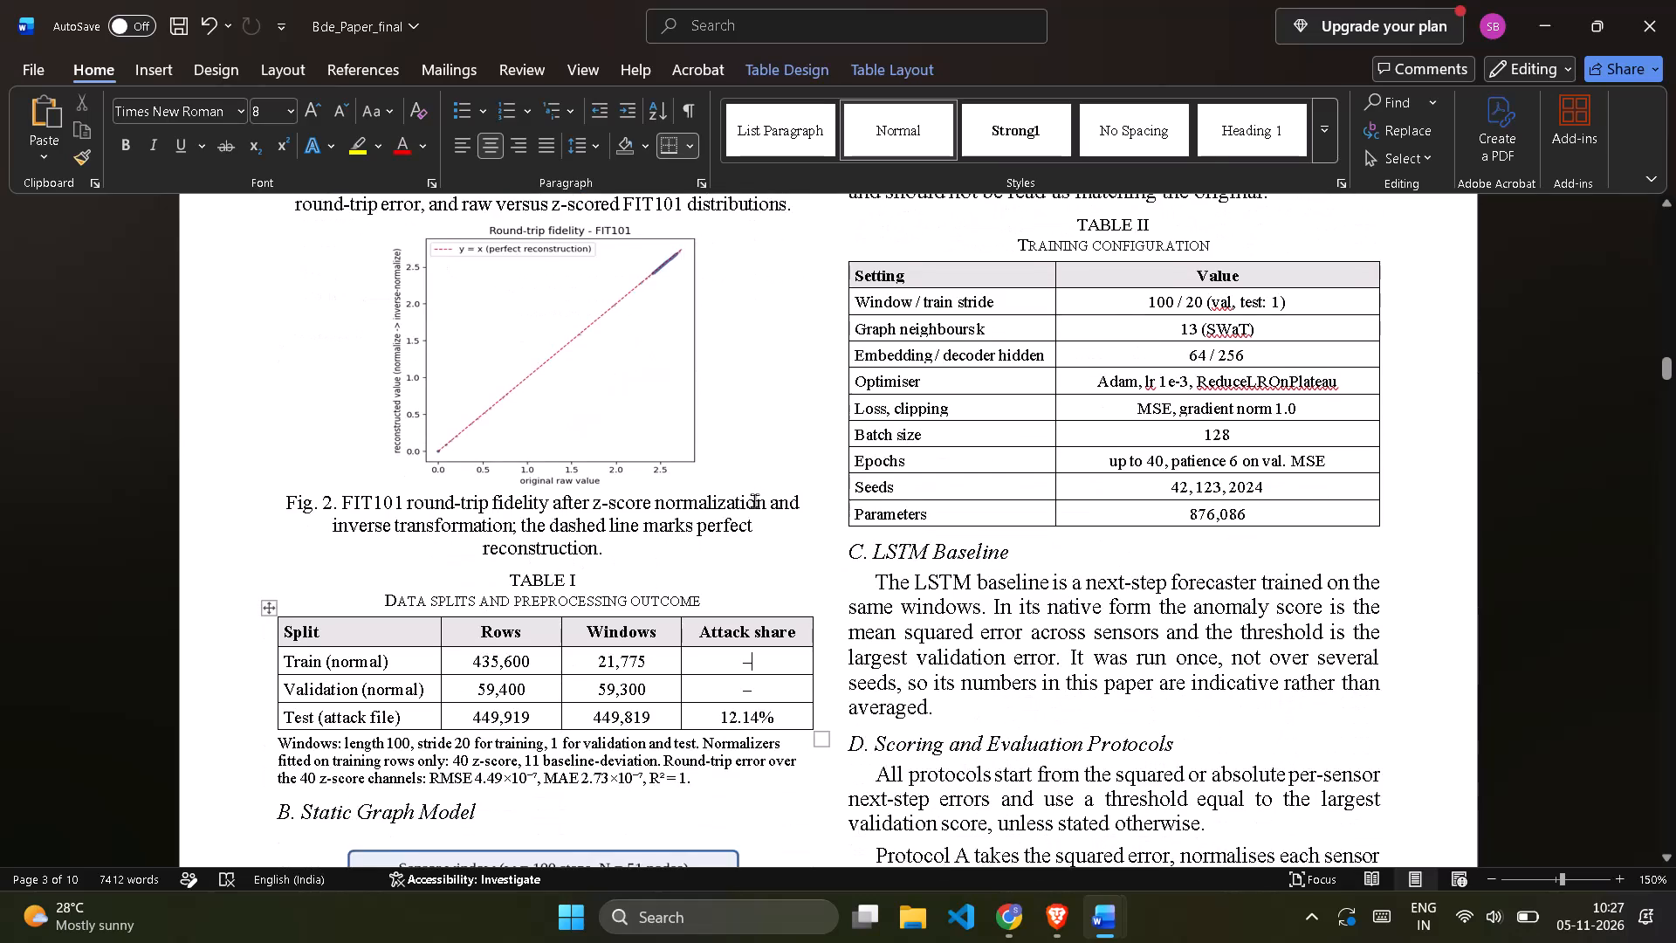
Examine page 4's drift monitor and adaptation sections and the Fig. 4 Kafka streaming diagram with its caption.
{"action": "scroll", "coordinate": [754, 500], "scroll_direction": "down", "scroll_amount": 5}
{"action": "scroll", "coordinate": [754, 500], "scroll_direction": "up", "scroll_amount": 1}
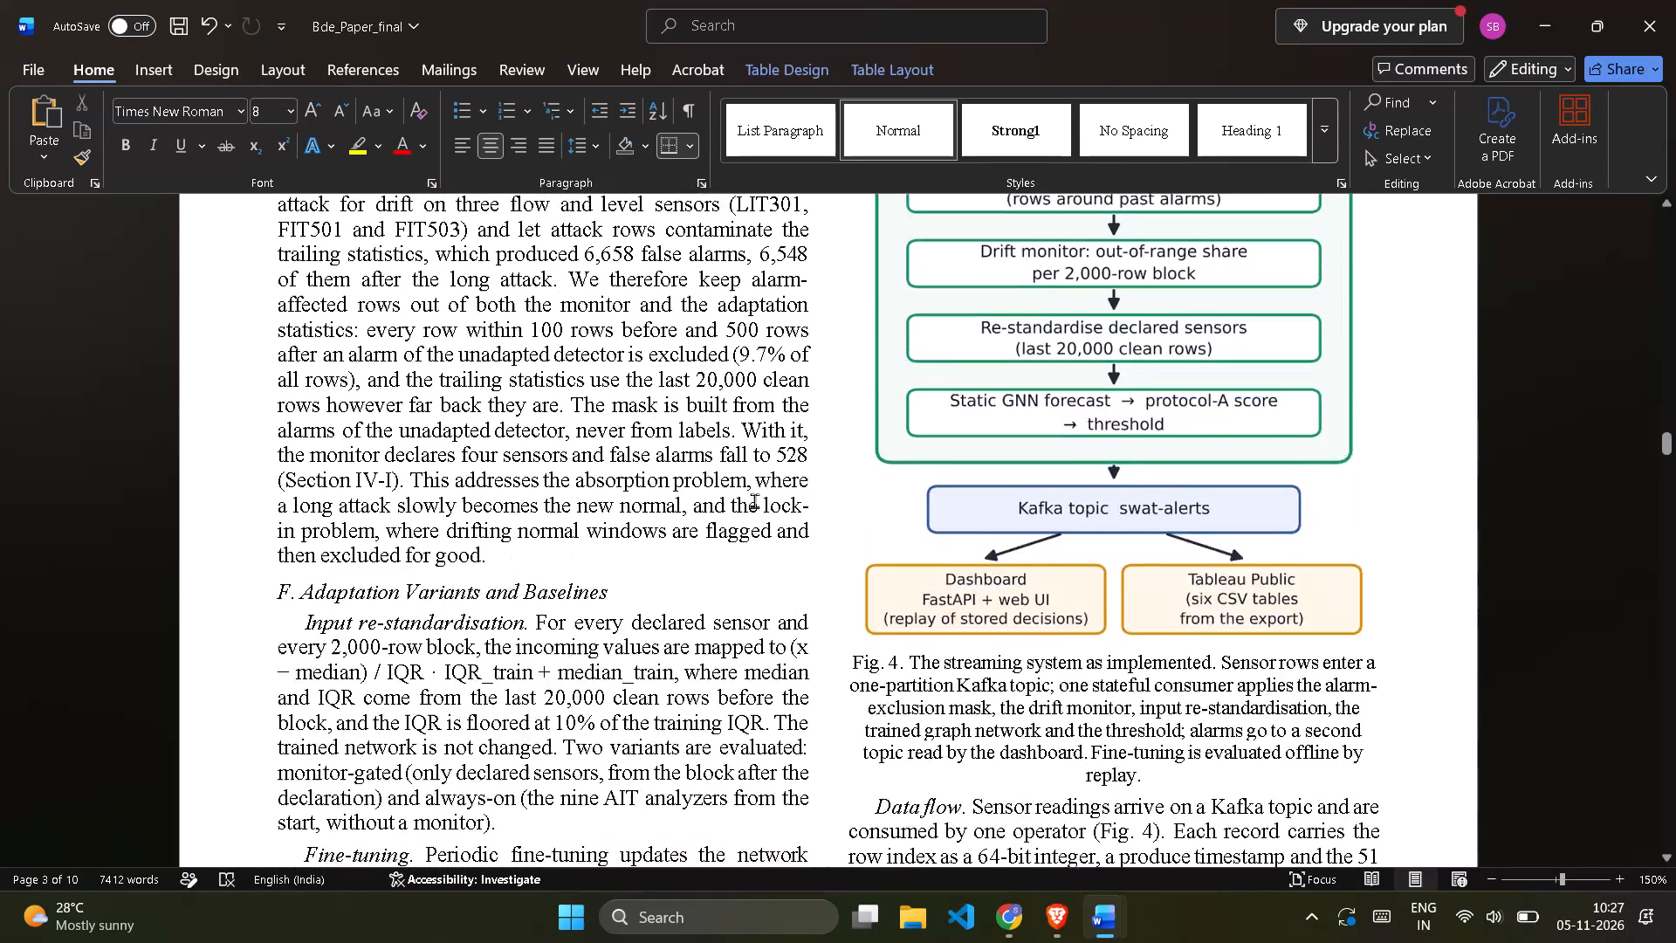
{"action": "scroll", "coordinate": [754, 500], "scroll_direction": "up", "scroll_amount": 2}
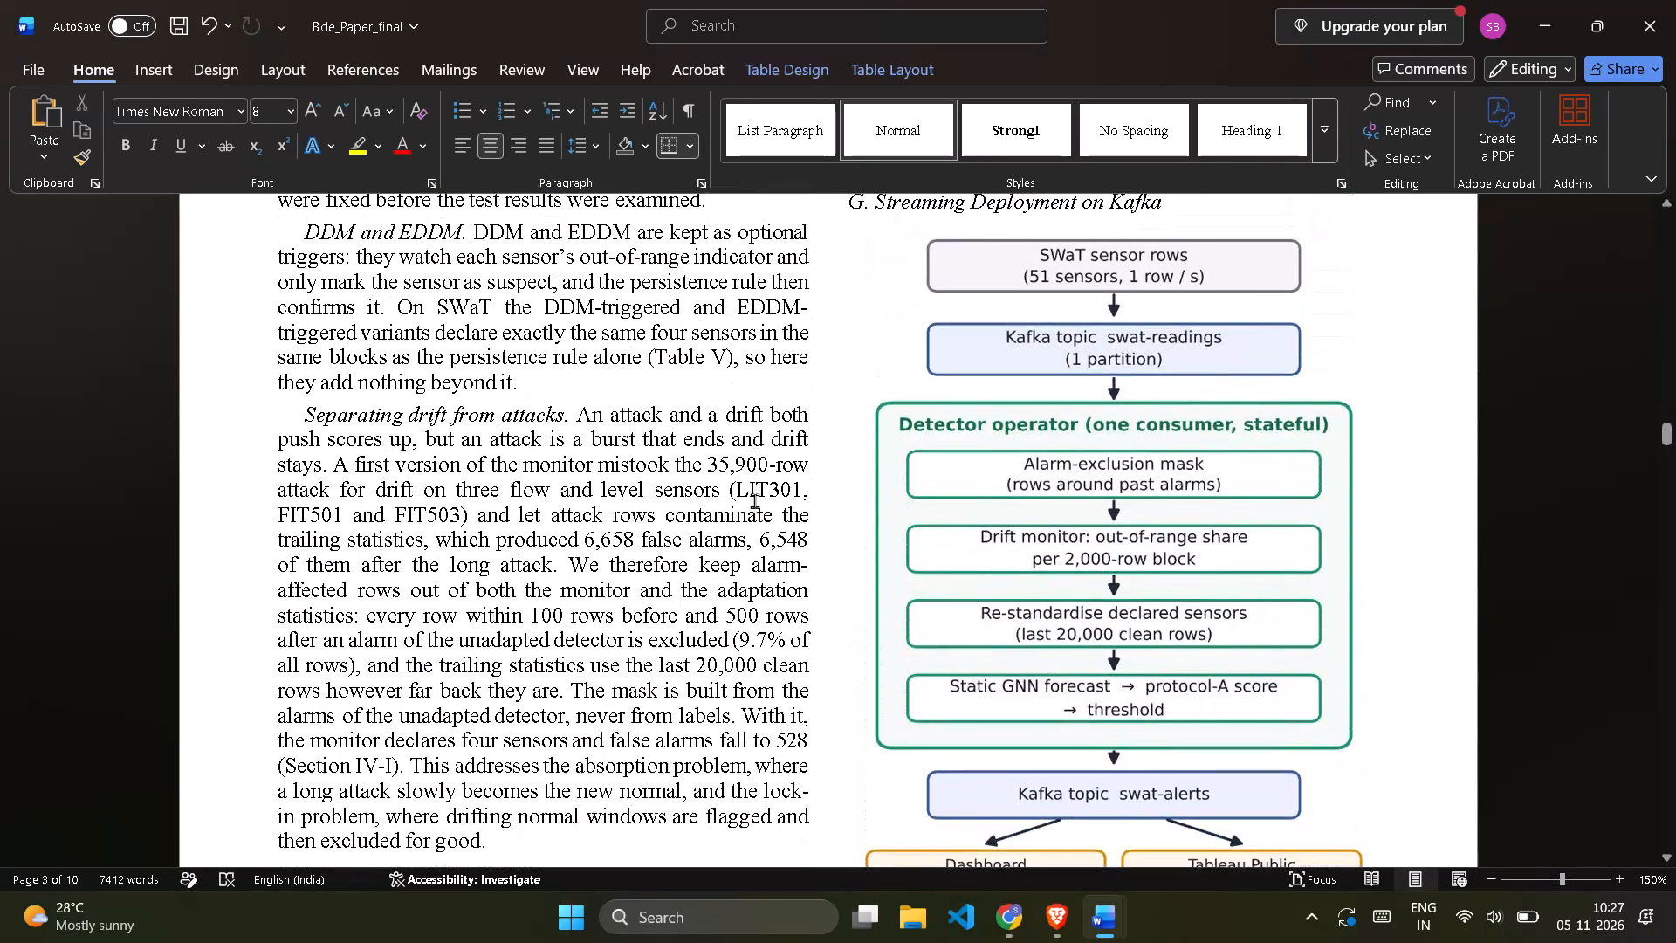
{"action": "scroll", "coordinate": [754, 500], "scroll_direction": "up", "scroll_amount": 1}
{"action": "scroll", "coordinate": [1172, 492], "scroll_direction": "up", "scroll_amount": 2}
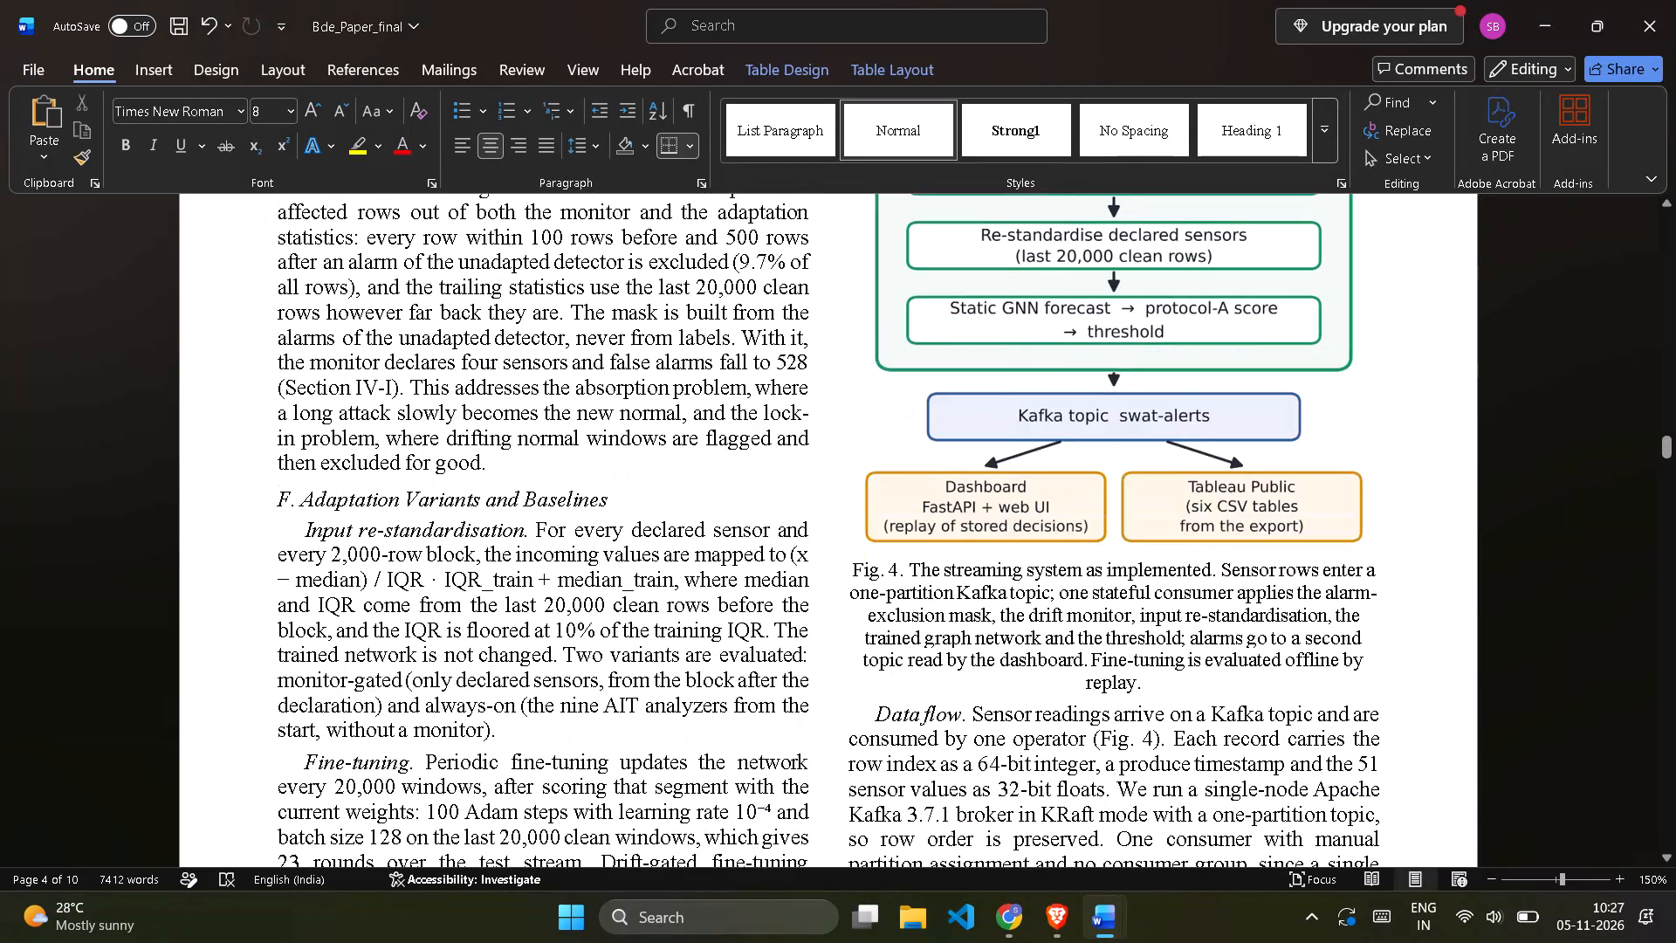
{"action": "scroll", "coordinate": [1172, 492], "scroll_direction": "up", "scroll_amount": 4}
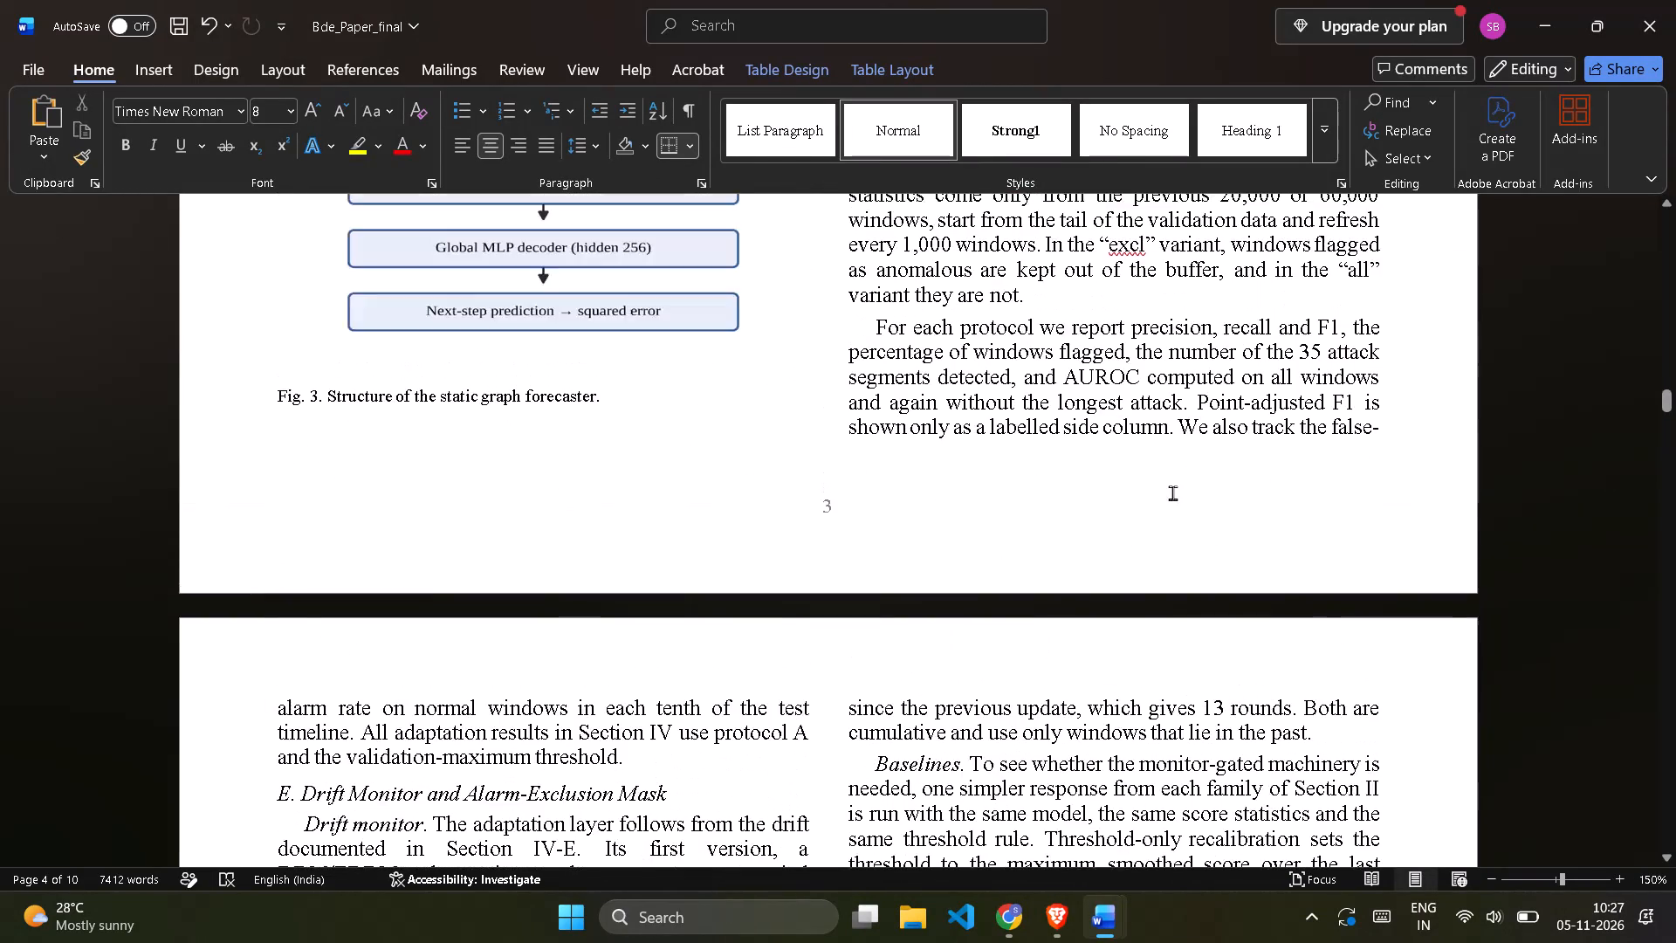
Review the literature review and methodology columns on page 2, followed by the figures, tables and Fig. 3 diagram on page 3.
{"action": "scroll", "coordinate": [1172, 492], "scroll_direction": "up", "scroll_amount": 4}
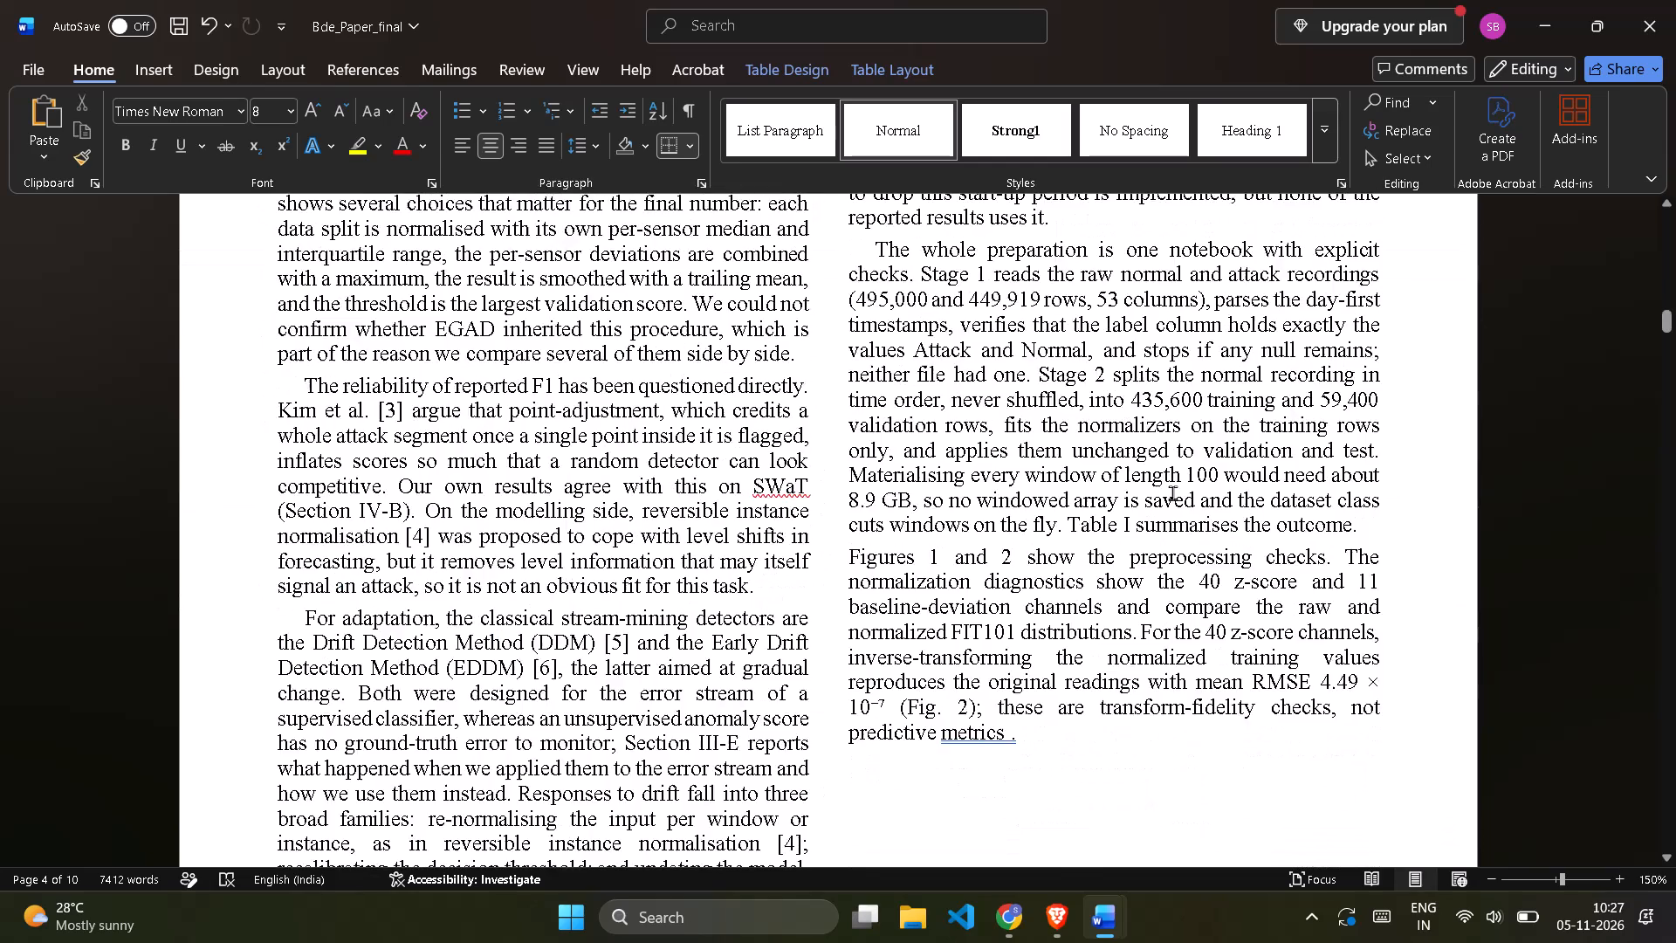
{"action": "scroll", "coordinate": [1172, 492], "scroll_direction": "up", "scroll_amount": 2}
{"action": "scroll", "coordinate": [1172, 492], "scroll_direction": "down", "scroll_amount": 2}
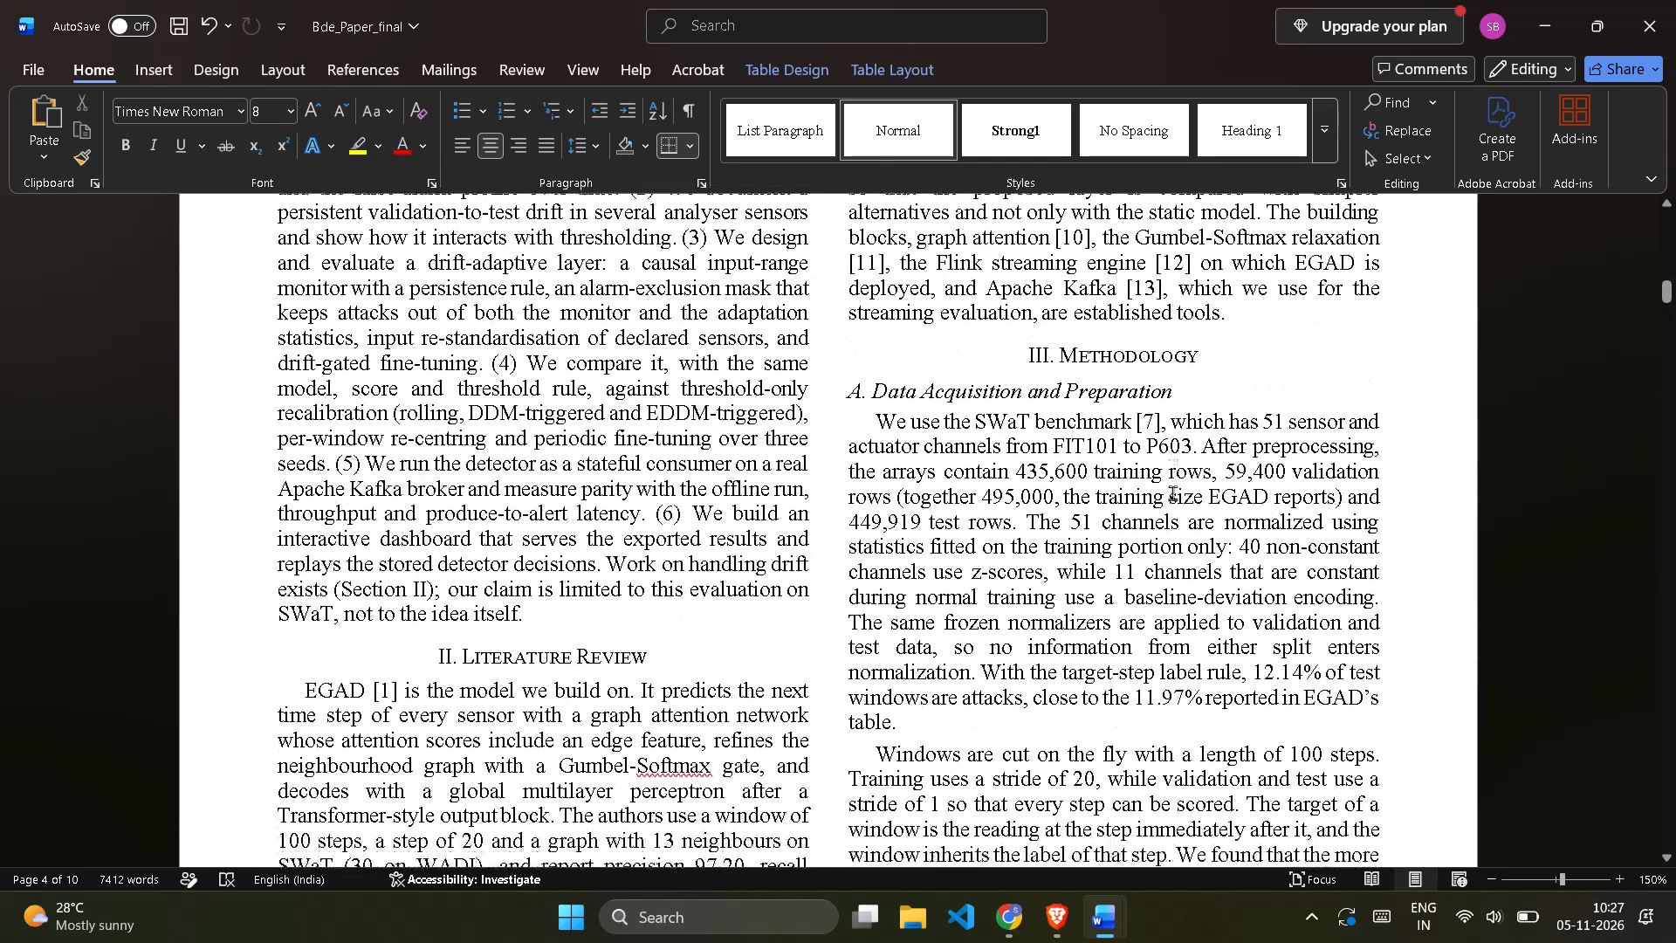
{"action": "scroll", "coordinate": [1172, 492], "scroll_direction": "down", "scroll_amount": 3}
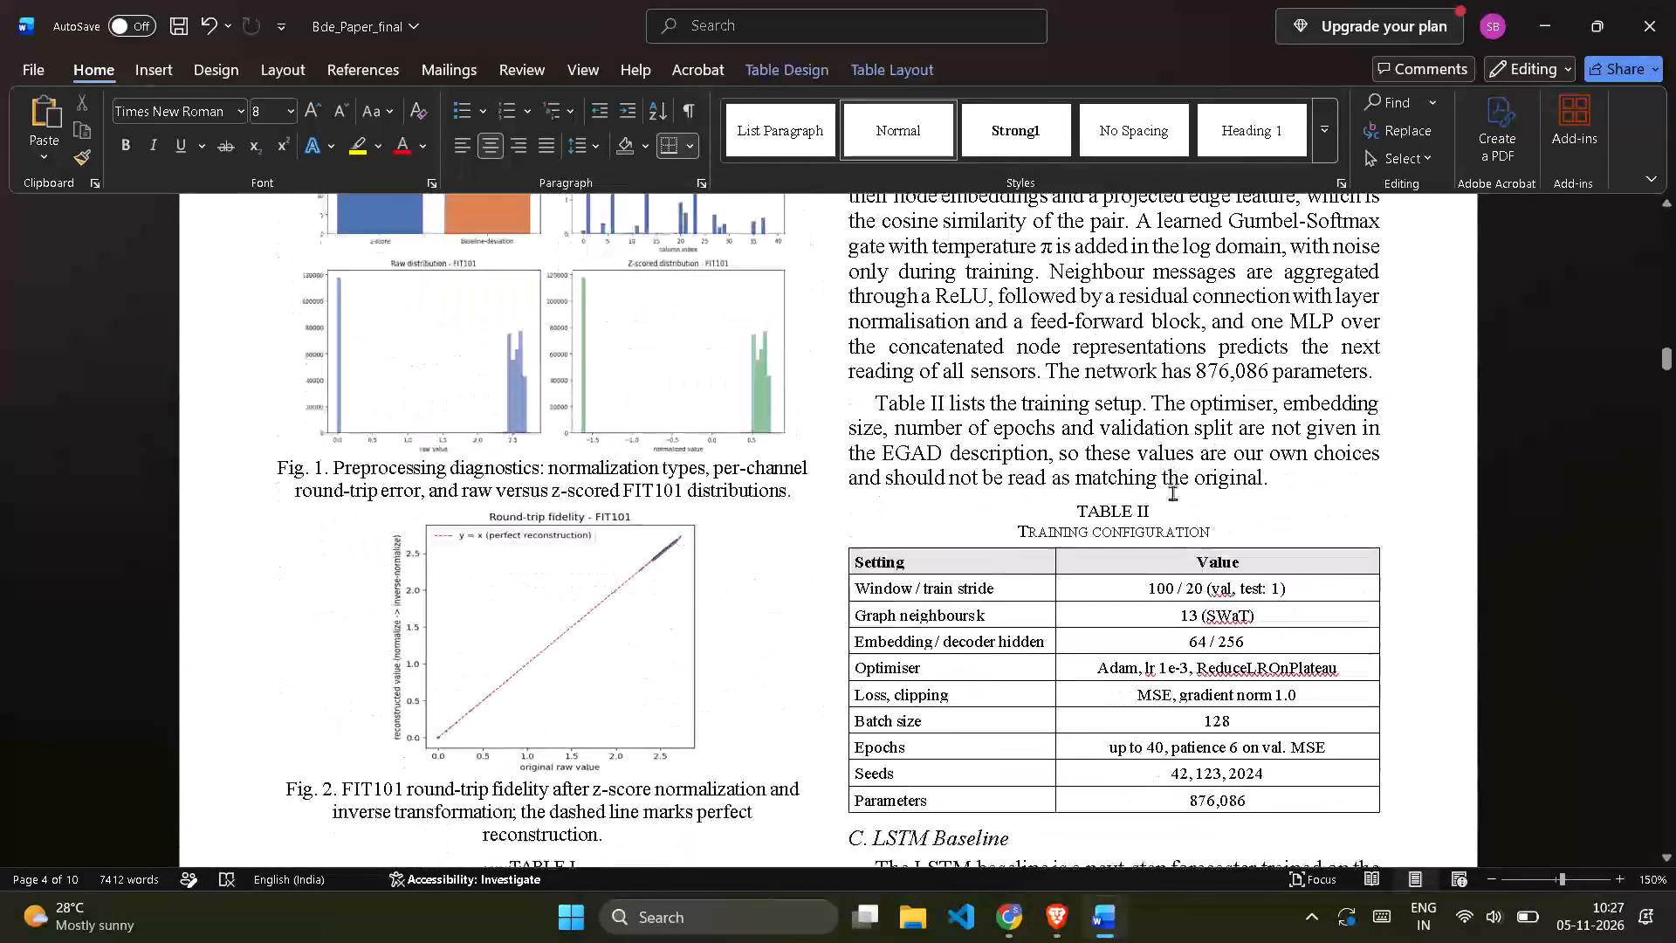
{"action": "scroll", "coordinate": [1172, 492], "scroll_direction": "down", "scroll_amount": 1}
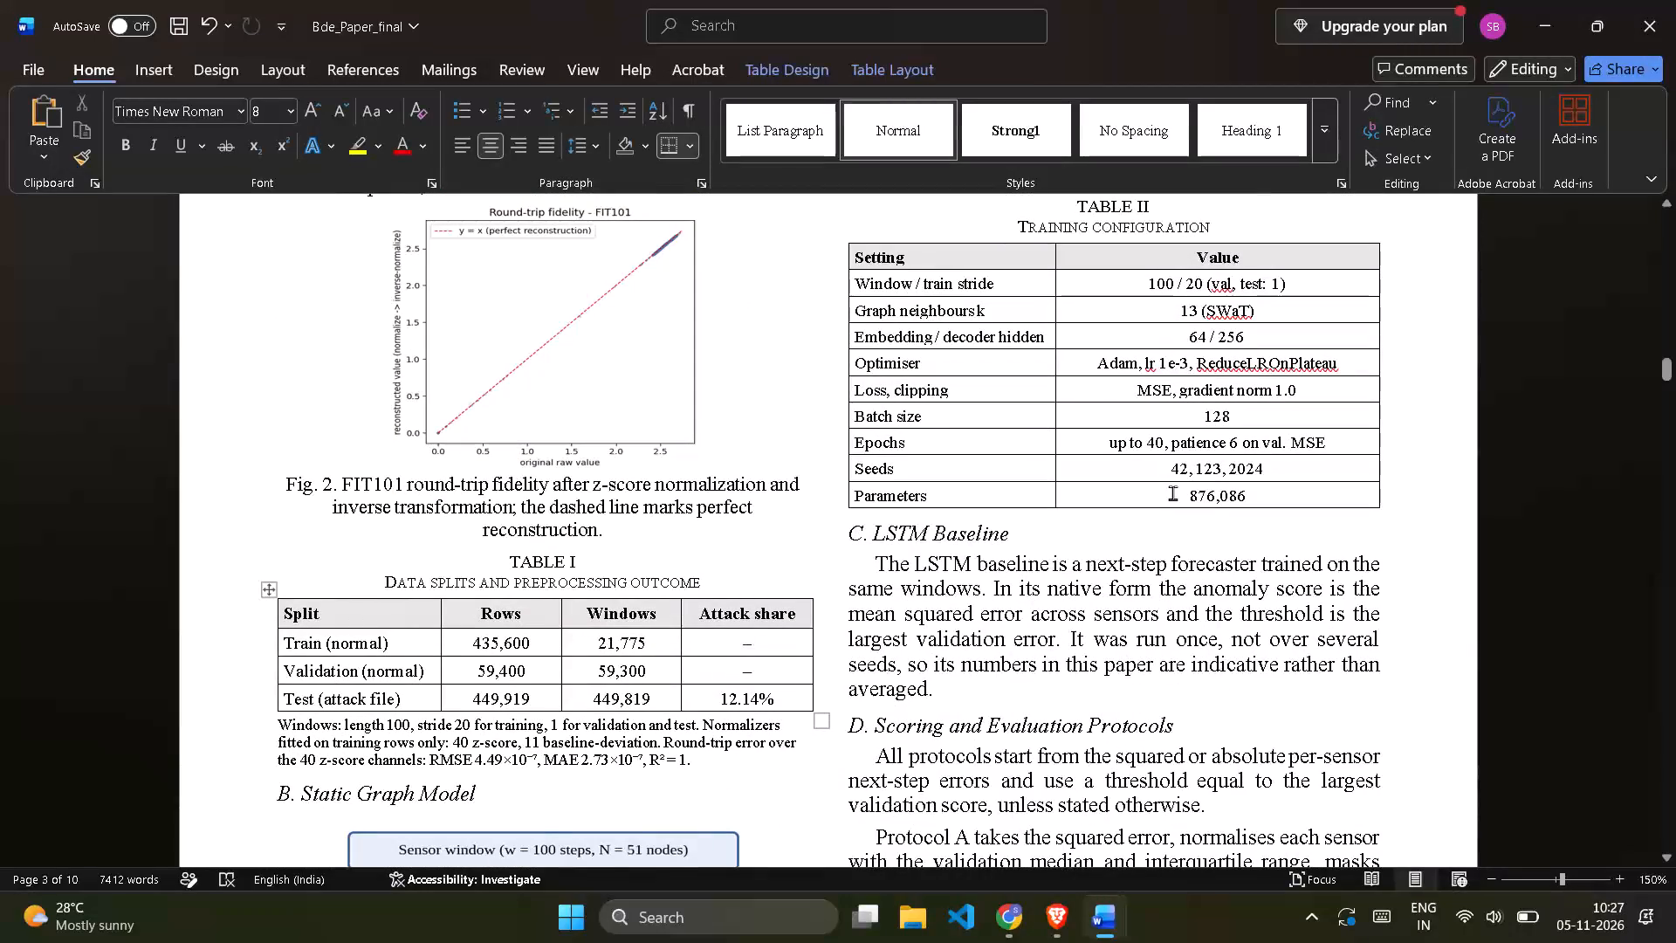
{"action": "scroll", "coordinate": [1172, 492], "scroll_direction": "down", "scroll_amount": 1}
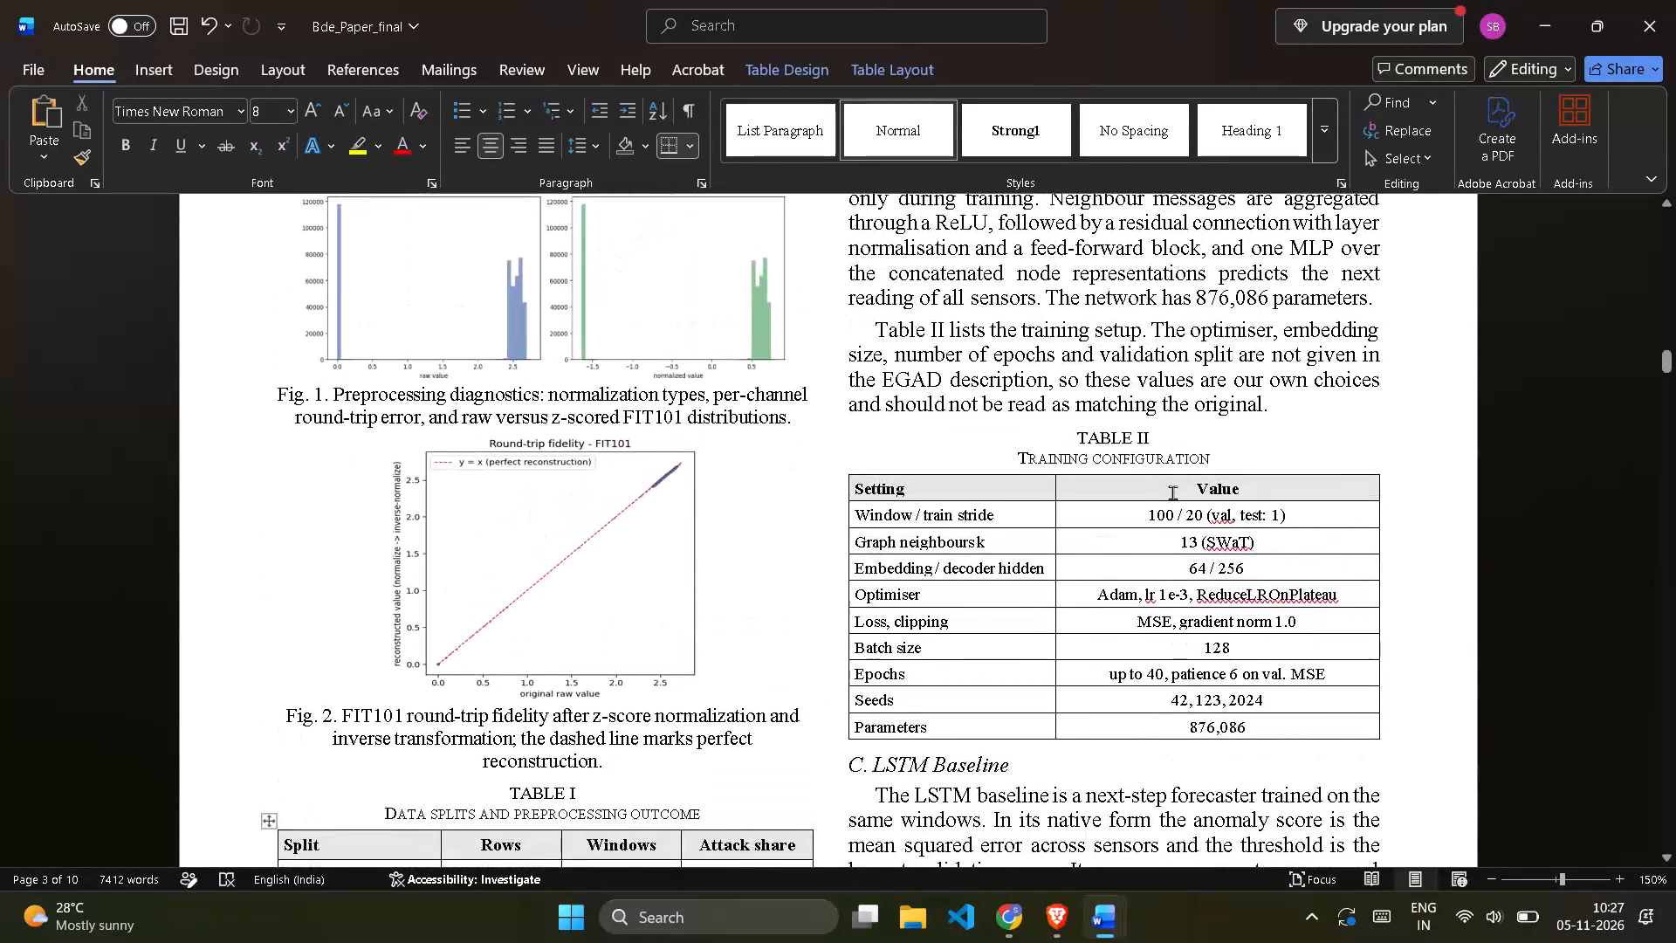
{"action": "scroll", "coordinate": [1172, 492], "scroll_direction": "down", "scroll_amount": 2}
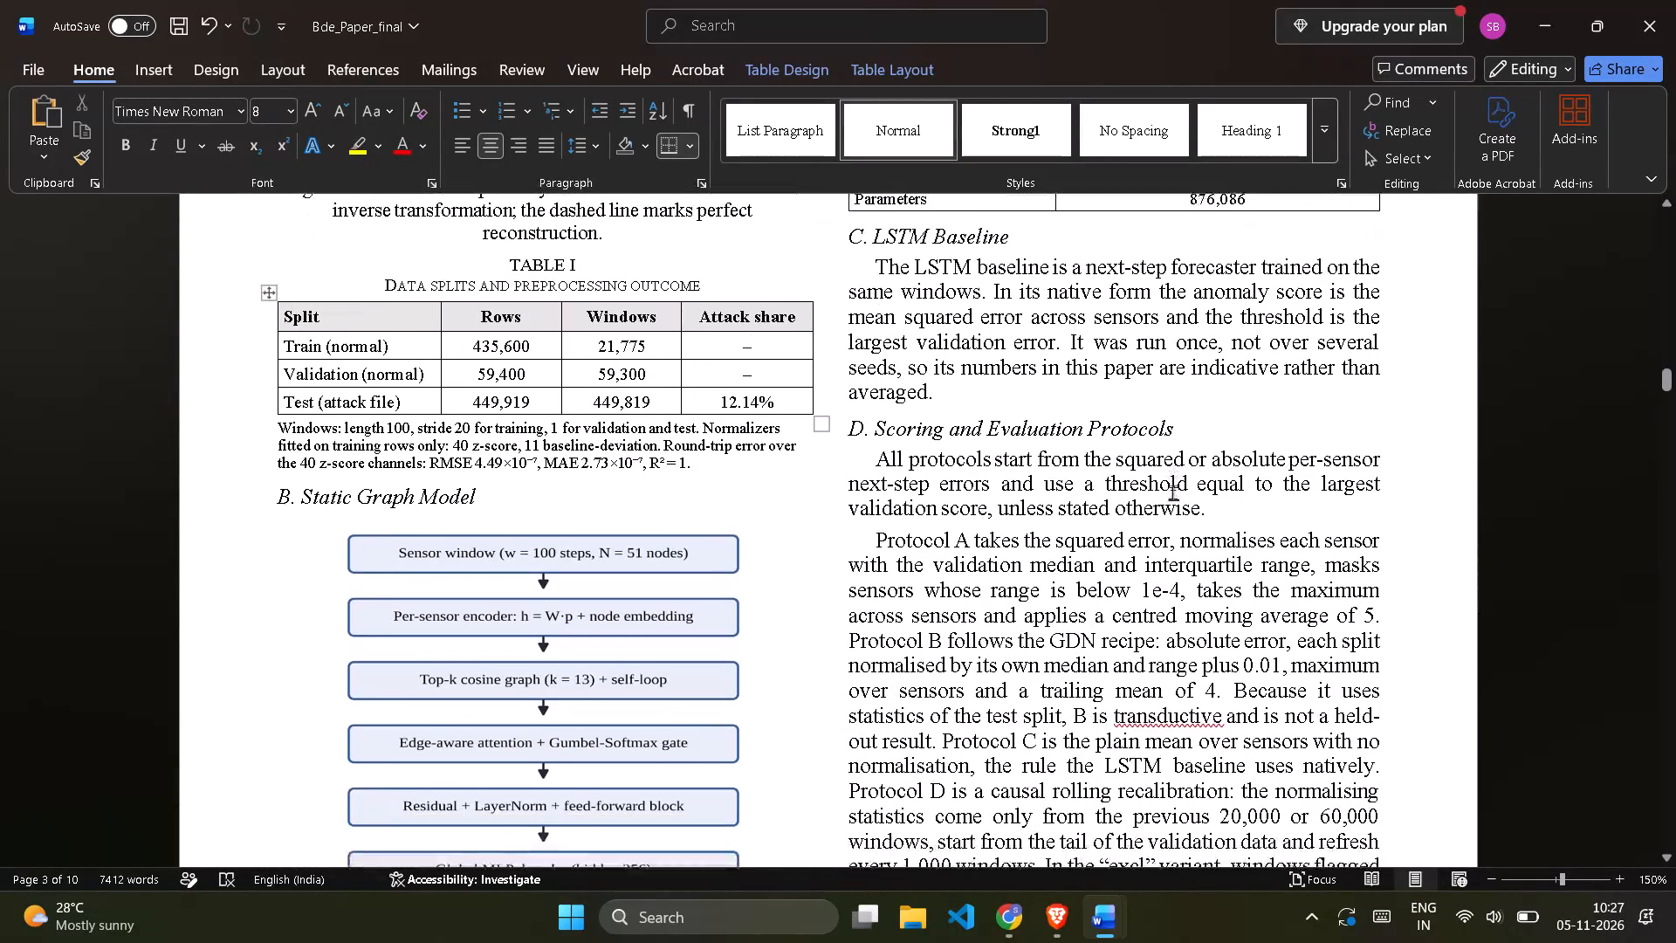
{"action": "scroll", "coordinate": [1172, 492], "scroll_direction": "down", "scroll_amount": 1}
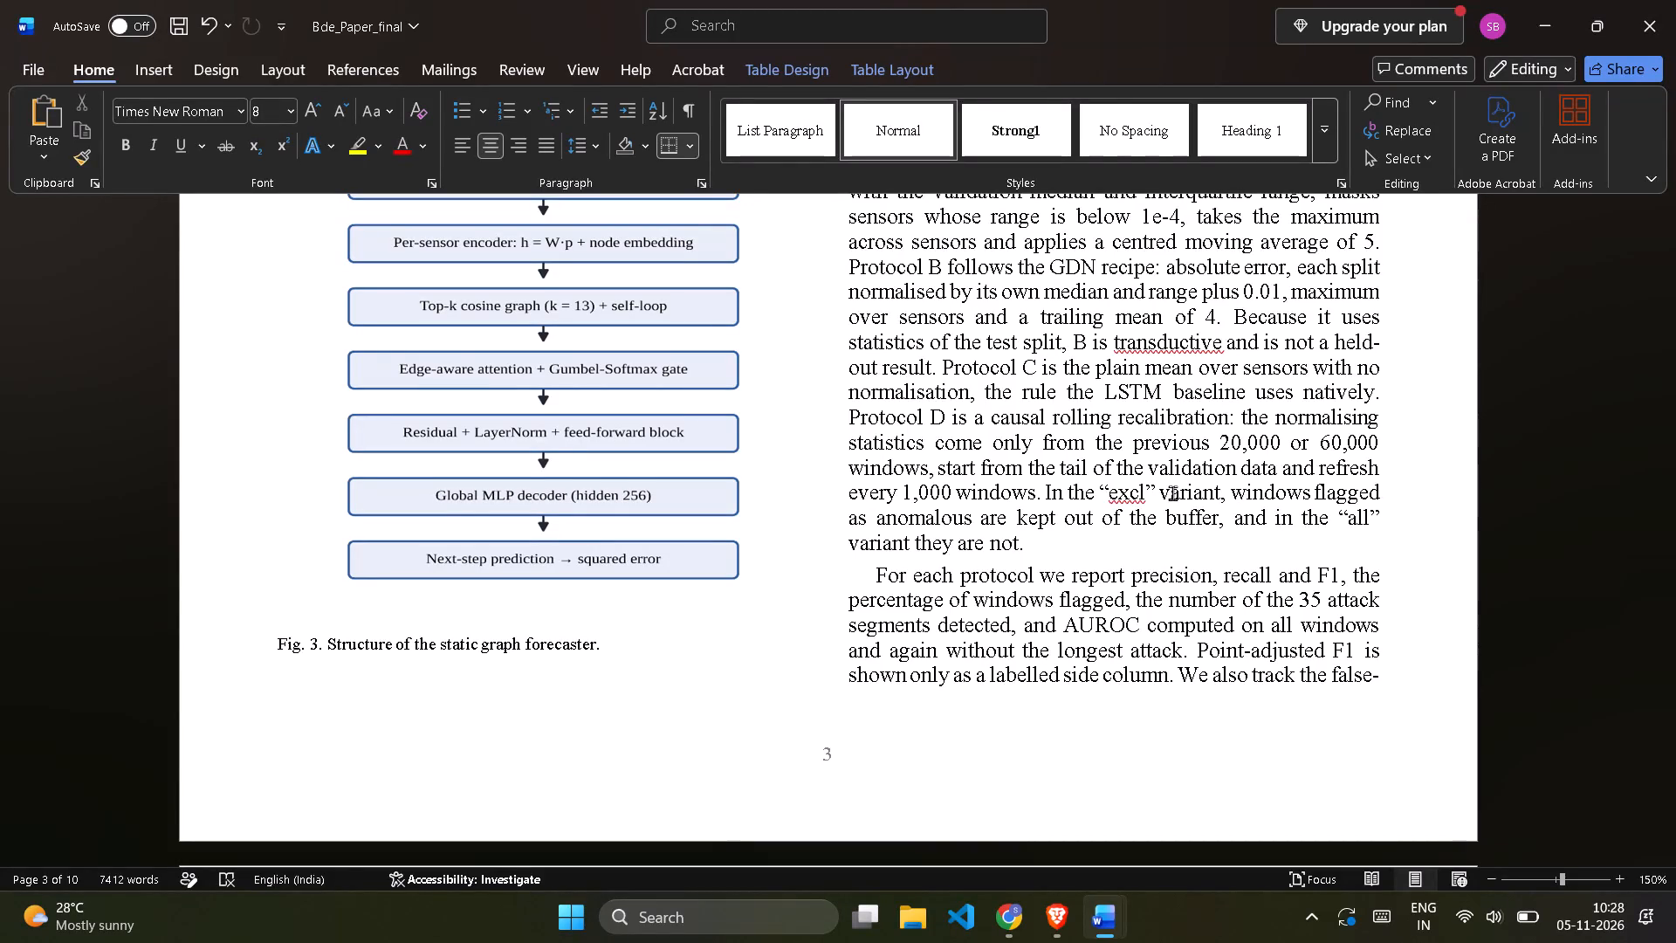
Inspect how the text runs from the bottom of page 3 into sections E and G on page 4.
{"action": "scroll", "coordinate": [1172, 492], "scroll_direction": "up", "scroll_amount": 3}
{"action": "scroll", "coordinate": [1172, 492], "scroll_direction": "down", "scroll_amount": 3}
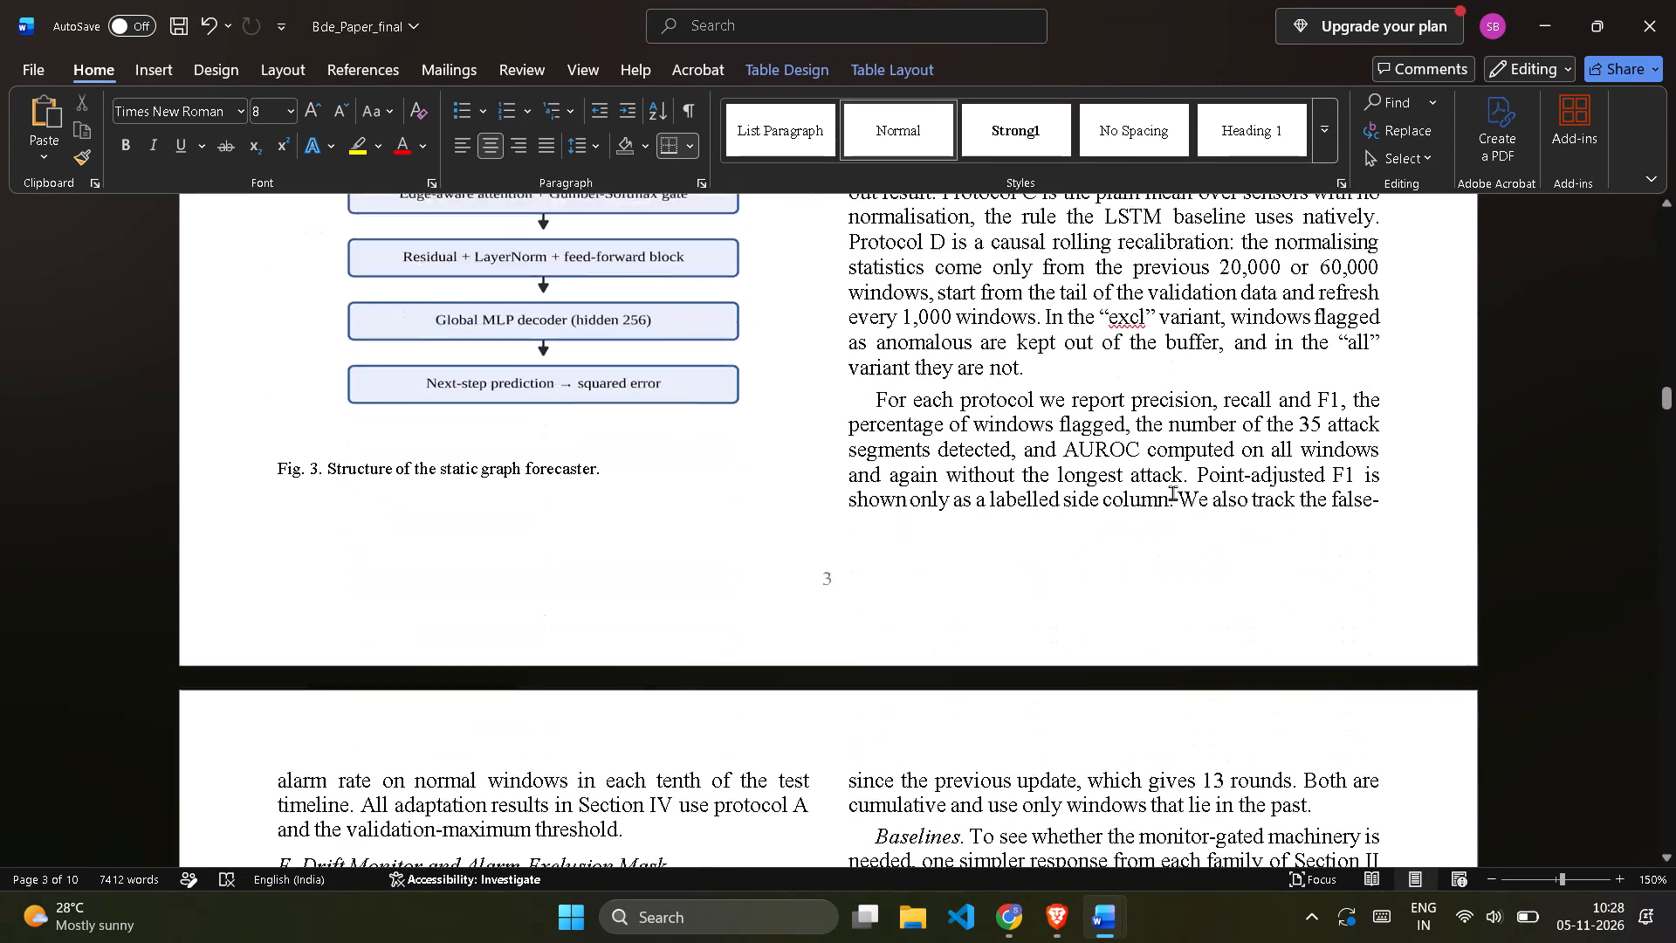
{"action": "scroll", "coordinate": [1172, 492], "scroll_direction": "down", "scroll_amount": 2}
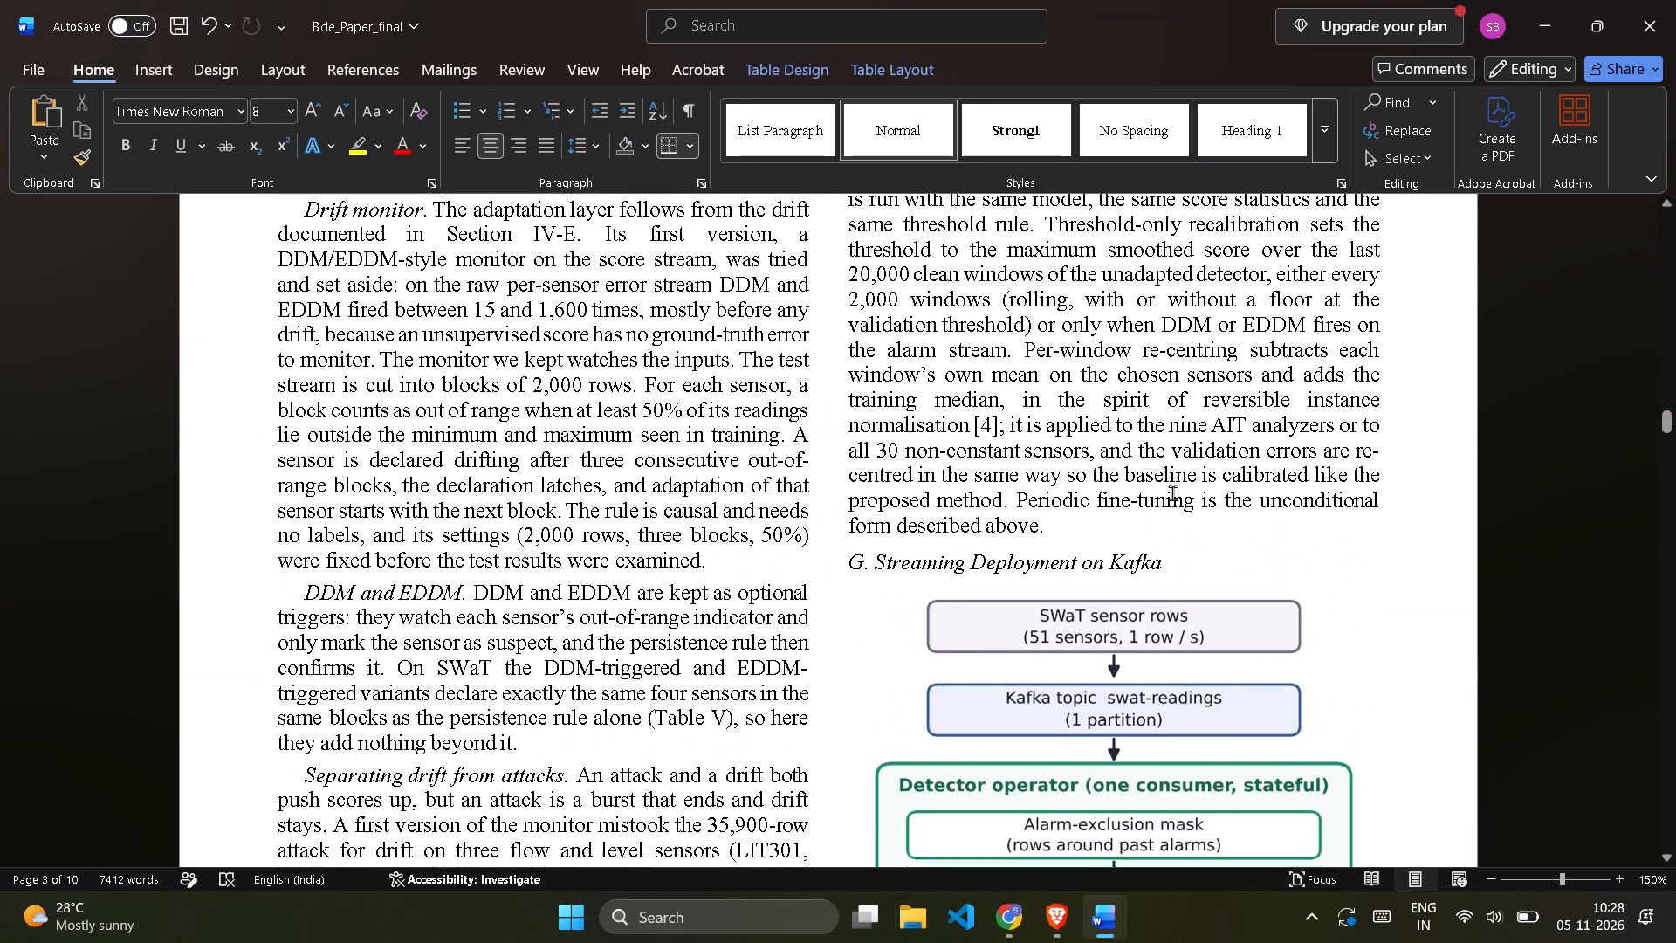
{"action": "scroll", "coordinate": [1172, 492], "scroll_direction": "down", "scroll_amount": 1}
{"action": "scroll", "coordinate": [1172, 492], "scroll_direction": "up", "scroll_amount": 4}
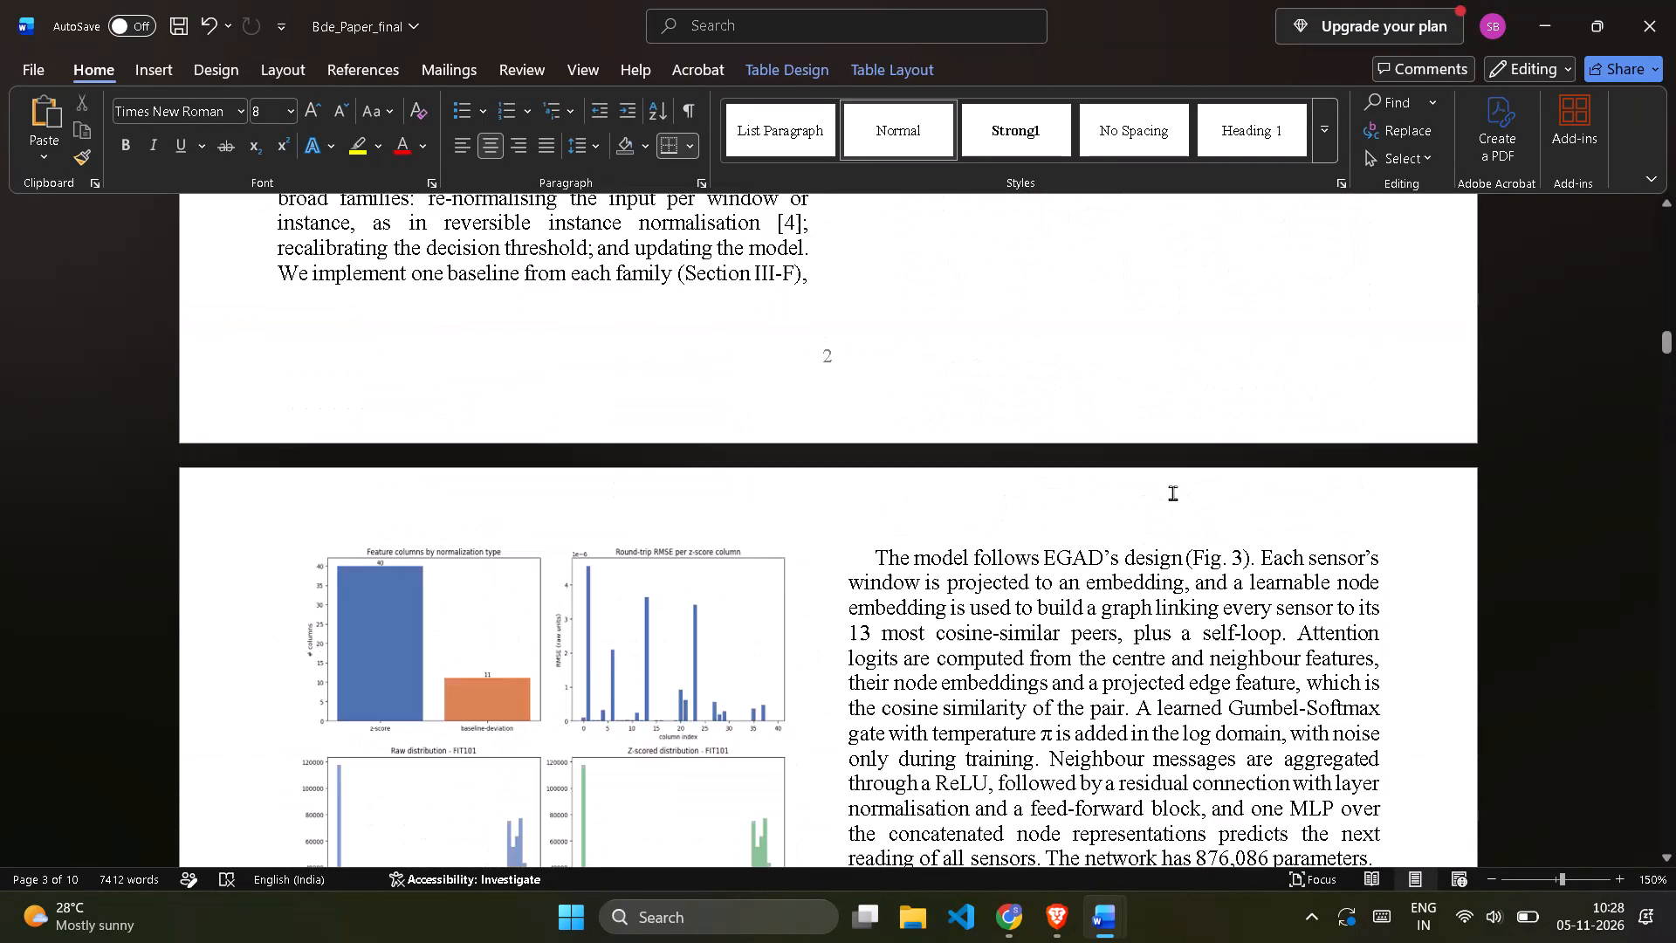
{"action": "scroll", "coordinate": [1172, 492], "scroll_direction": "up", "scroll_amount": 3}
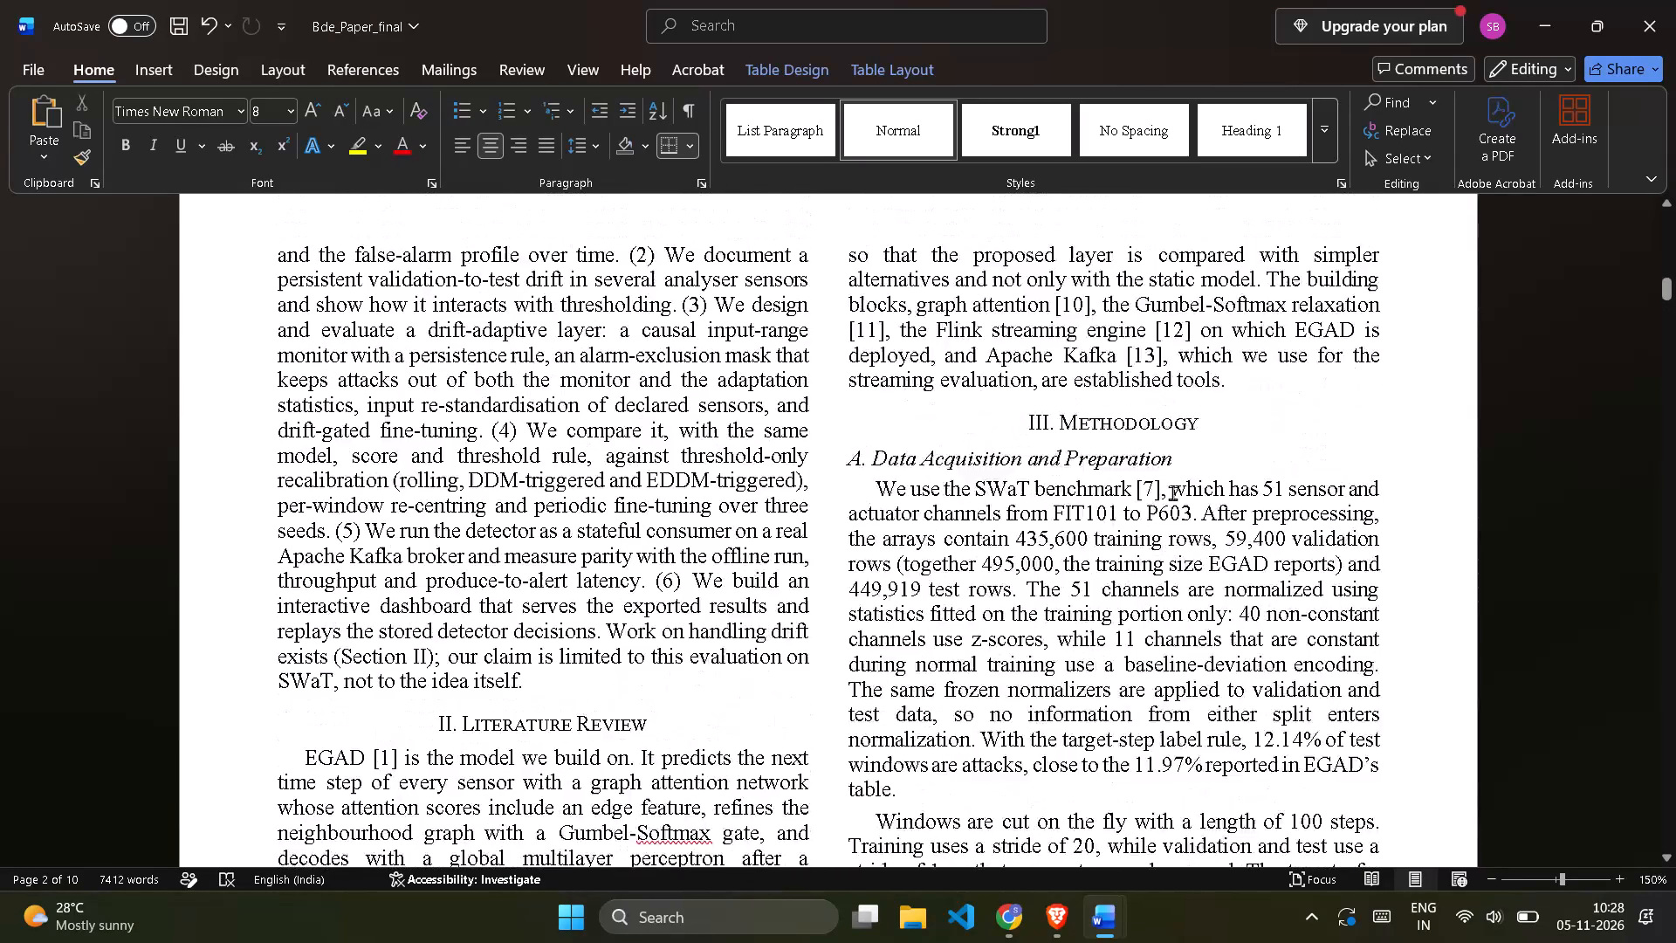
Examine the transition from the end of page 2 to Fig. 1, Fig. 2 and Tables I and II on page 3.
{"action": "scroll", "coordinate": [1172, 492], "scroll_direction": "down", "scroll_amount": 3}
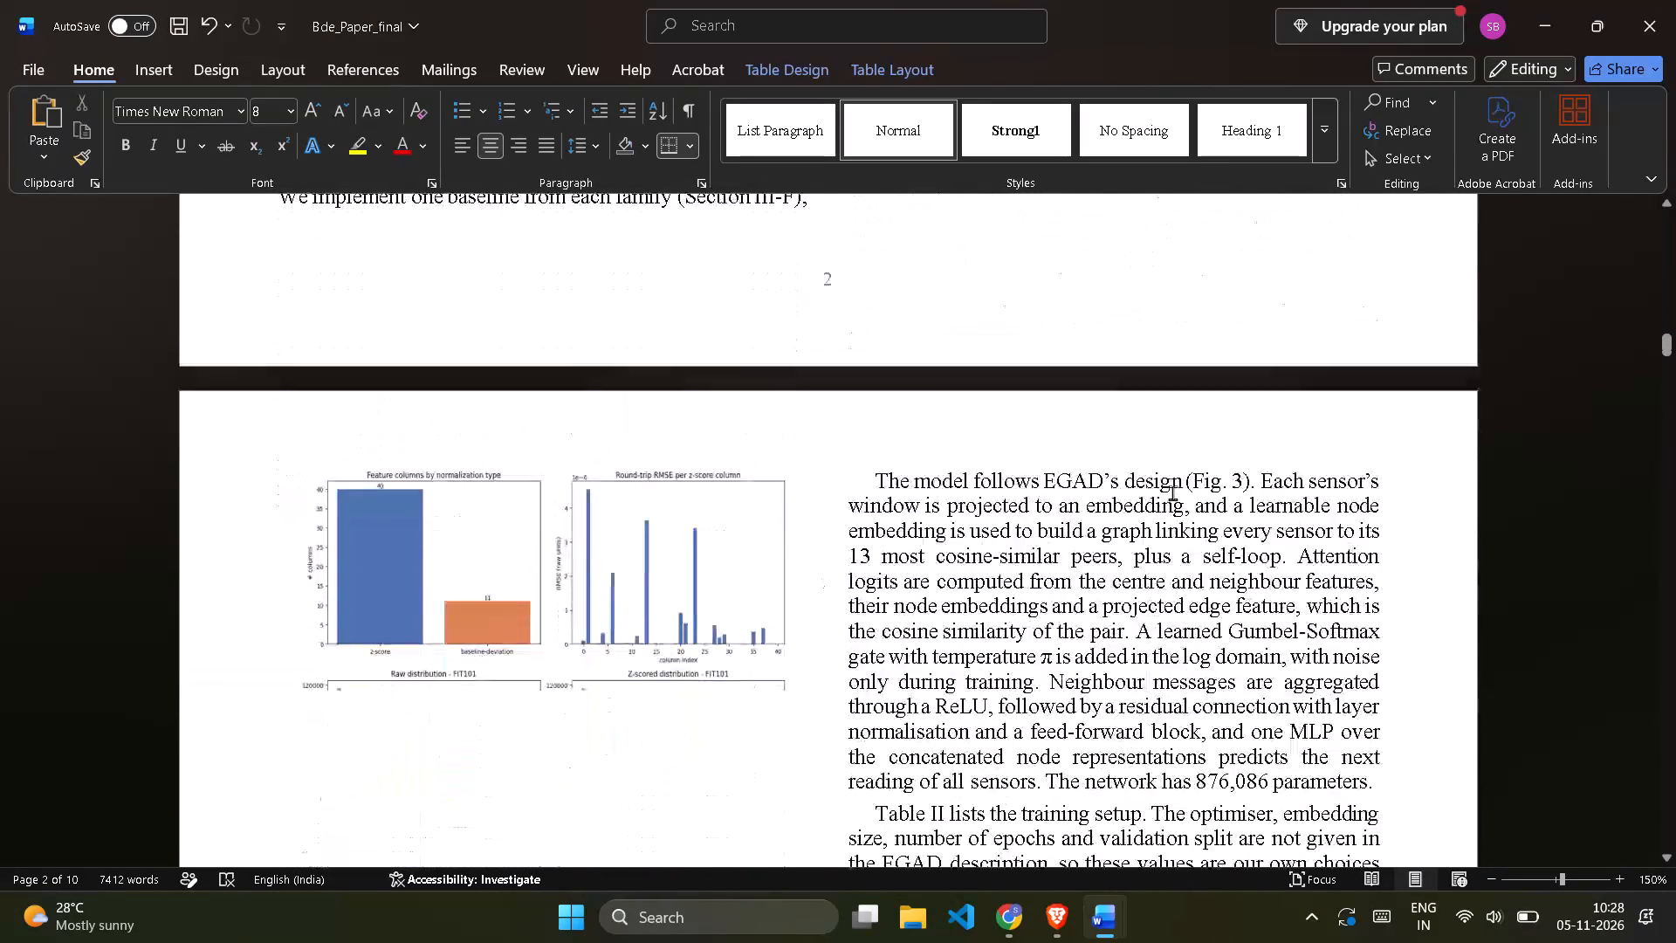
{"action": "scroll", "coordinate": [1172, 492], "scroll_direction": "down", "scroll_amount": 2}
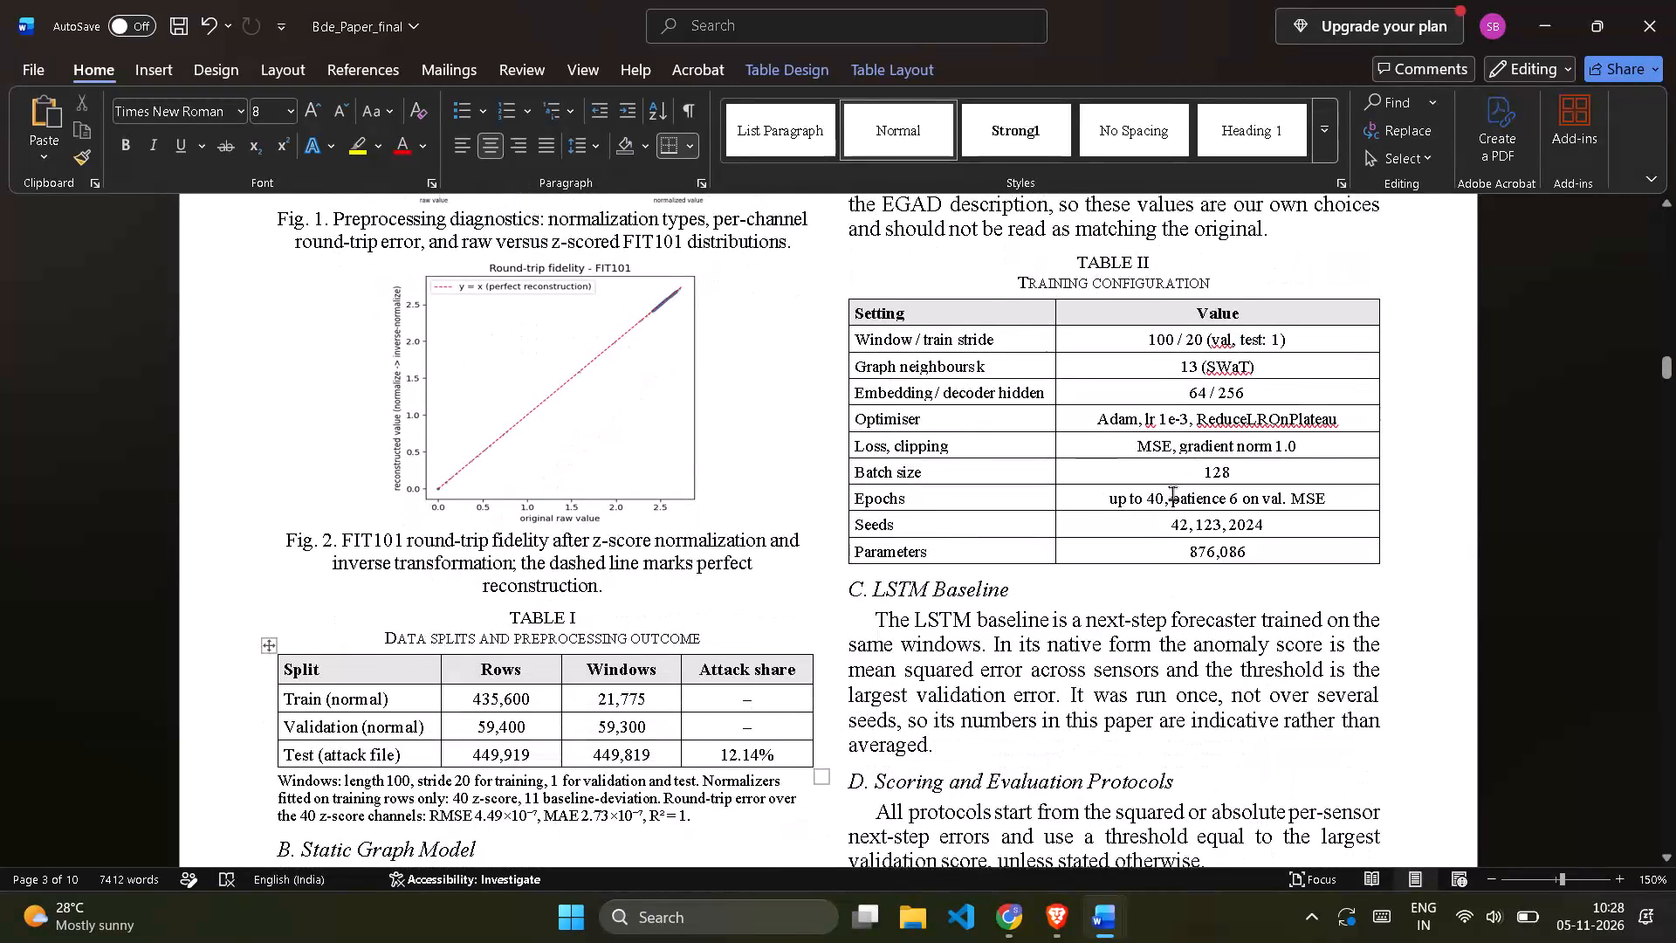
{"action": "scroll", "coordinate": [1172, 492], "scroll_direction": "up", "scroll_amount": 4}
{"action": "scroll", "coordinate": [1172, 492], "scroll_direction": "down", "scroll_amount": 1}
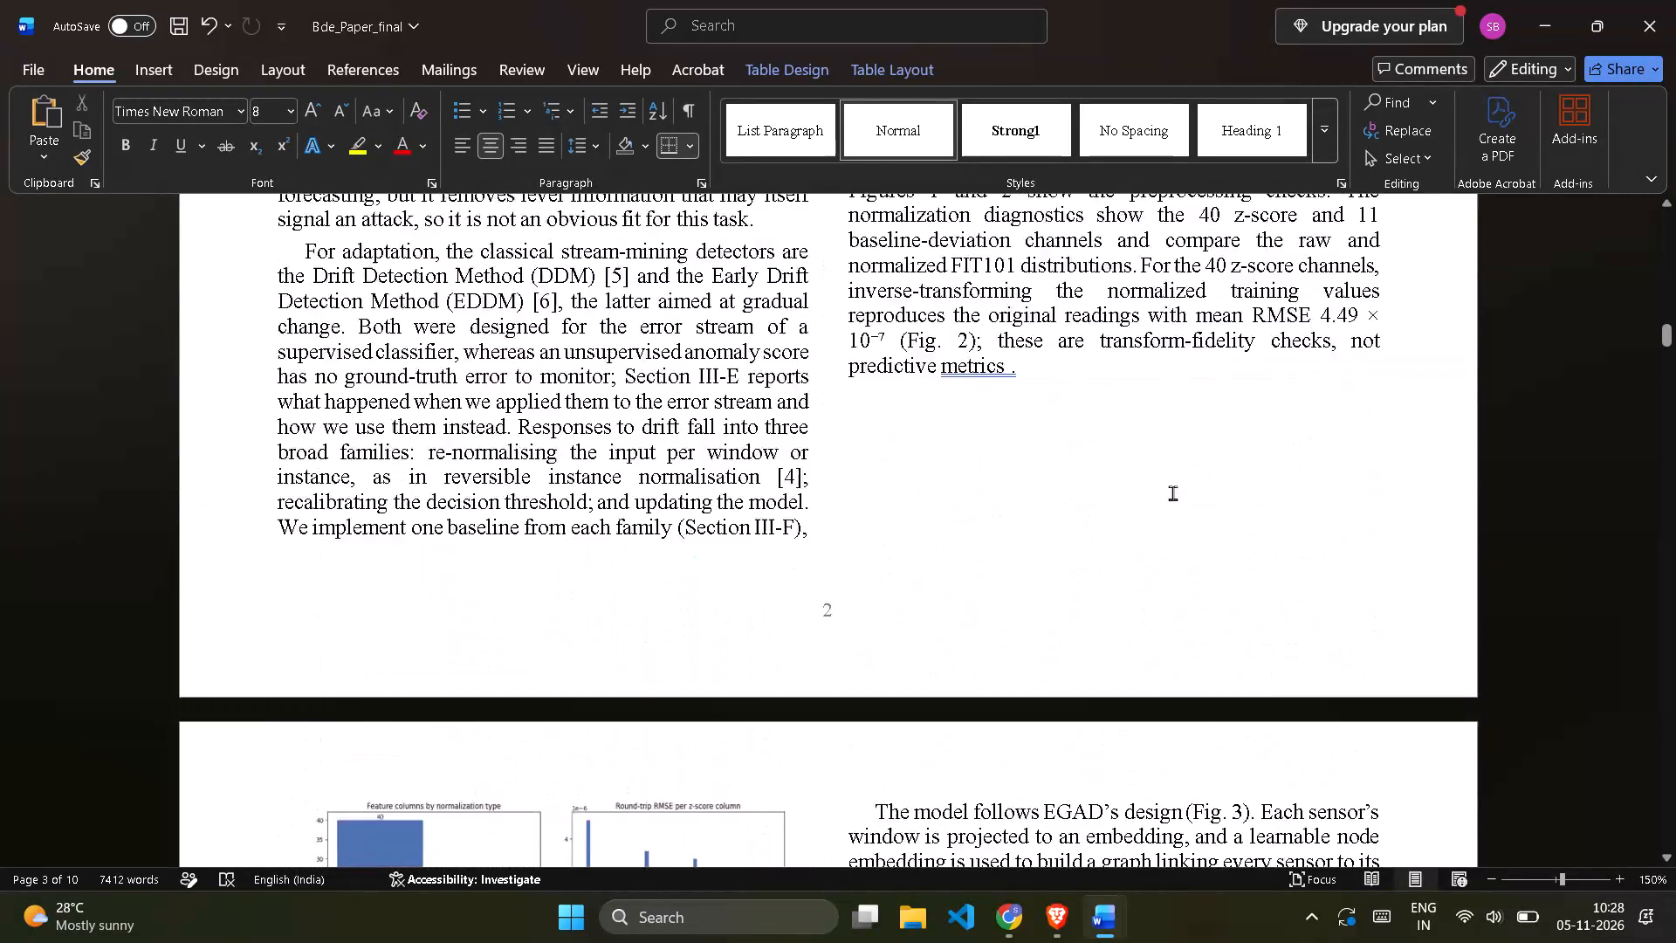
{"action": "scroll", "coordinate": [1172, 492], "scroll_direction": "down", "scroll_amount": 3}
{"action": "scroll", "coordinate": [1172, 492], "scroll_direction": "up", "scroll_amount": 2}
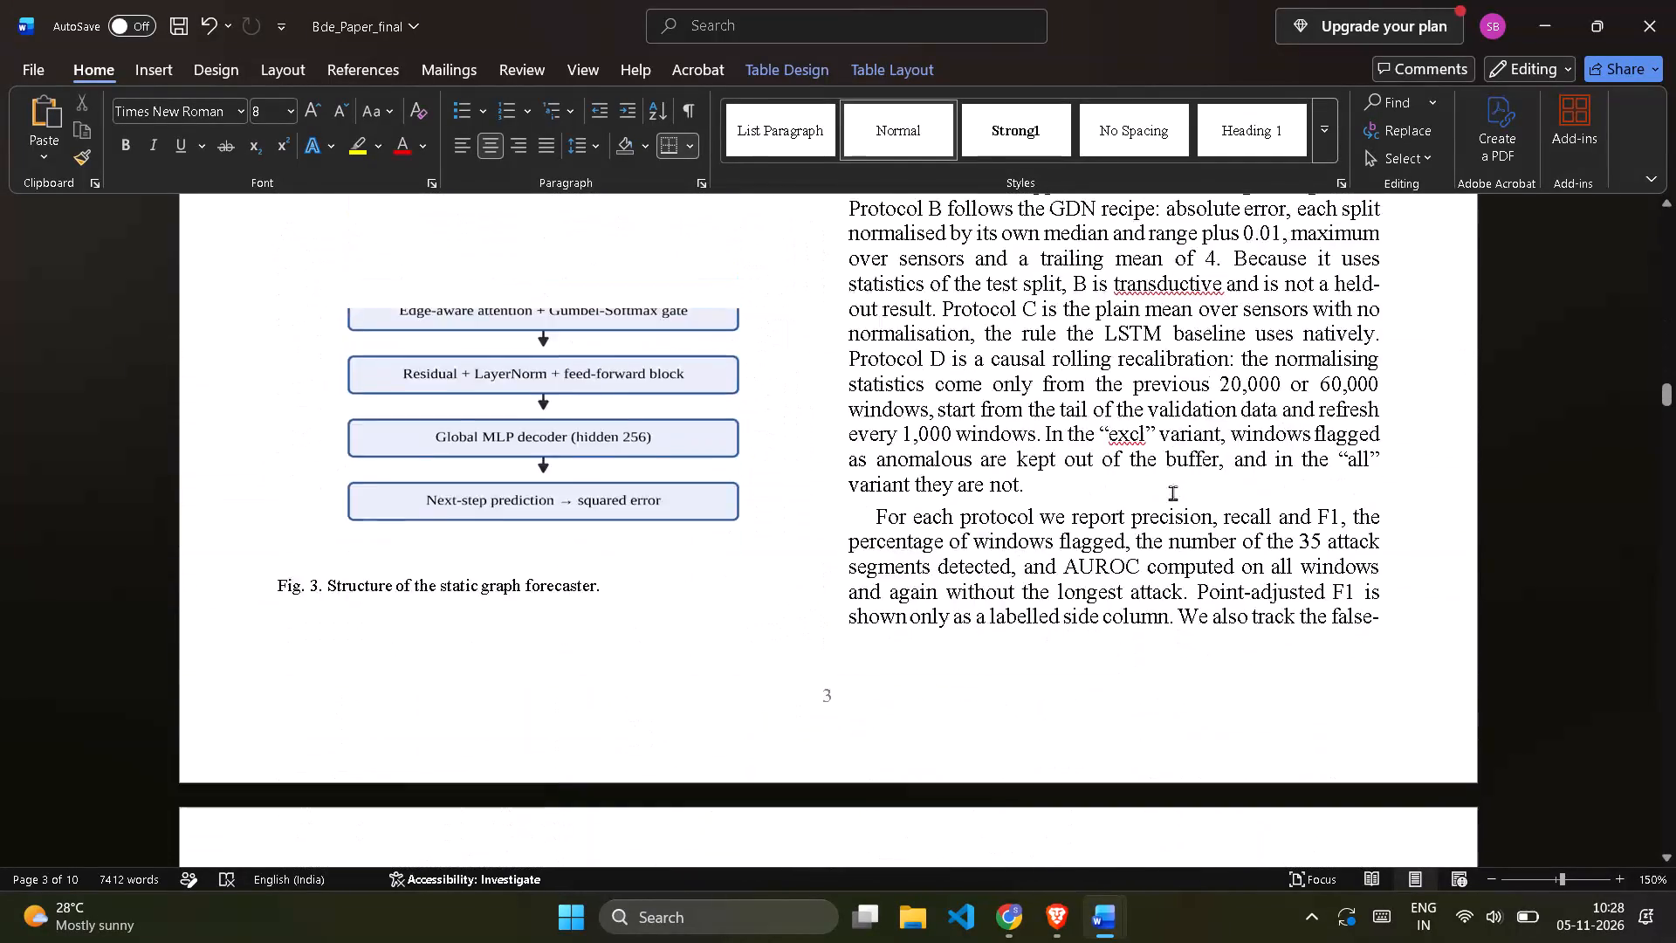
{"action": "scroll", "coordinate": [1172, 492], "scroll_direction": "up", "scroll_amount": 3}
{"action": "scroll", "coordinate": [622, 613], "scroll_direction": "up", "scroll_amount": 1}
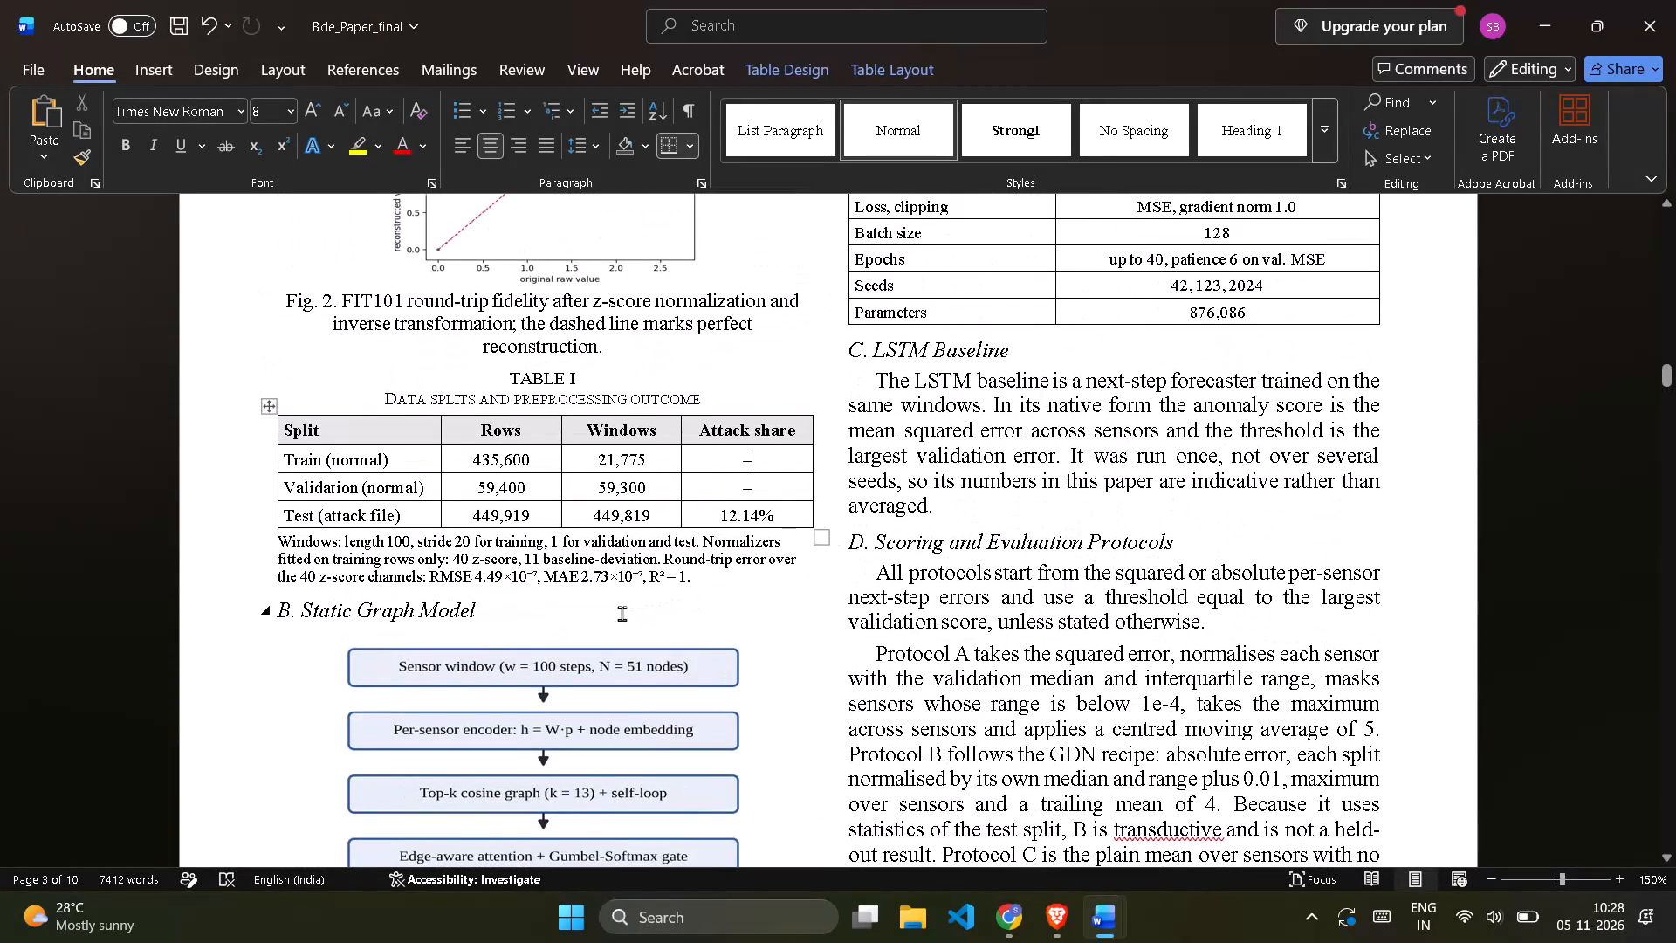
{"action": "scroll", "coordinate": [622, 613], "scroll_direction": "up", "scroll_amount": 4}
{"action": "scroll", "coordinate": [844, 546], "scroll_direction": "up", "scroll_amount": 1}
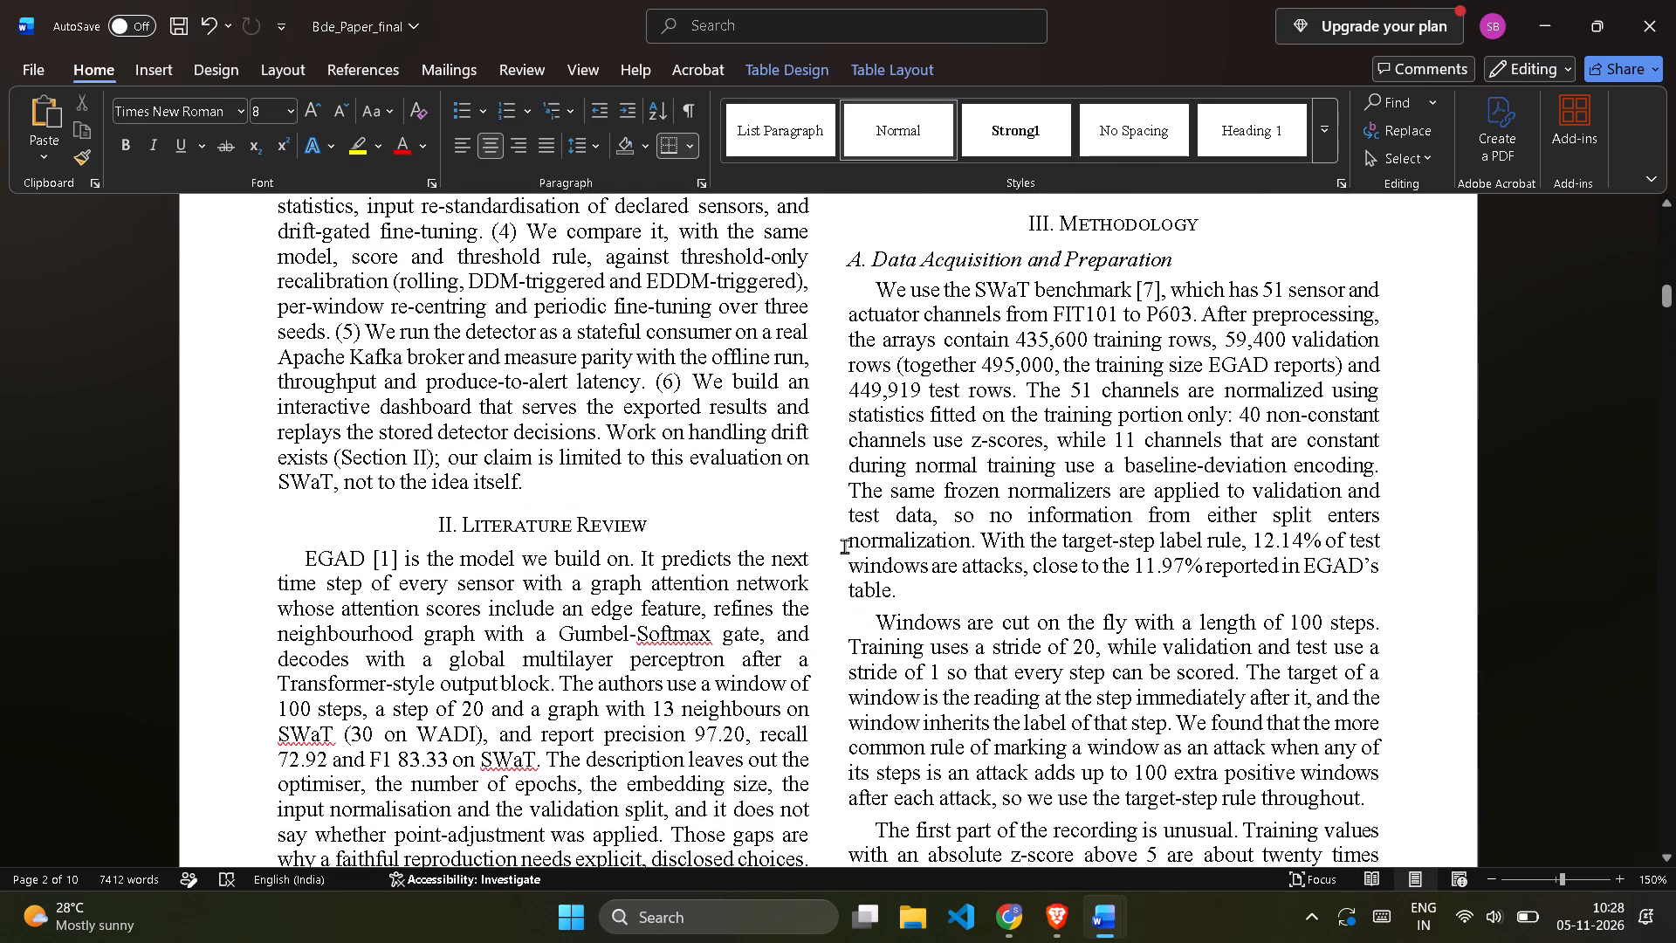
Check both columns from the literature review on page 2 through Figs. 1 to 3 on page 3 to the start of page 4.
{"action": "scroll", "coordinate": [844, 546], "scroll_direction": "up", "scroll_amount": 1}
{"action": "scroll", "coordinate": [918, 568], "scroll_direction": "down", "scroll_amount": 3}
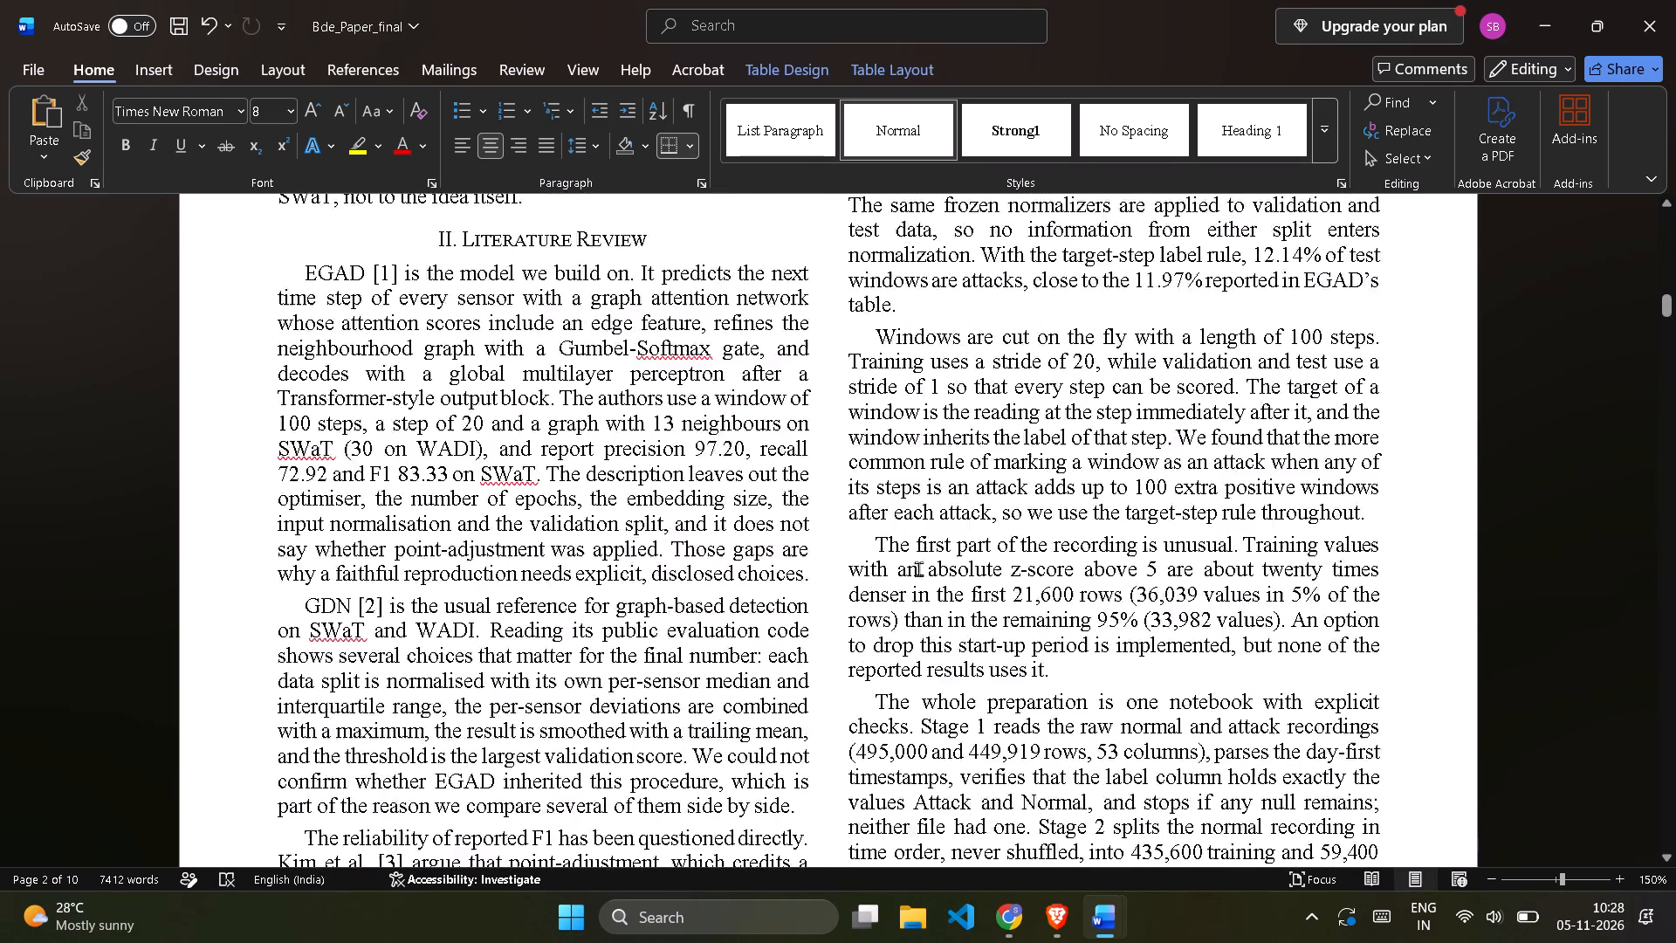
{"action": "scroll", "coordinate": [918, 568], "scroll_direction": "down", "scroll_amount": 5}
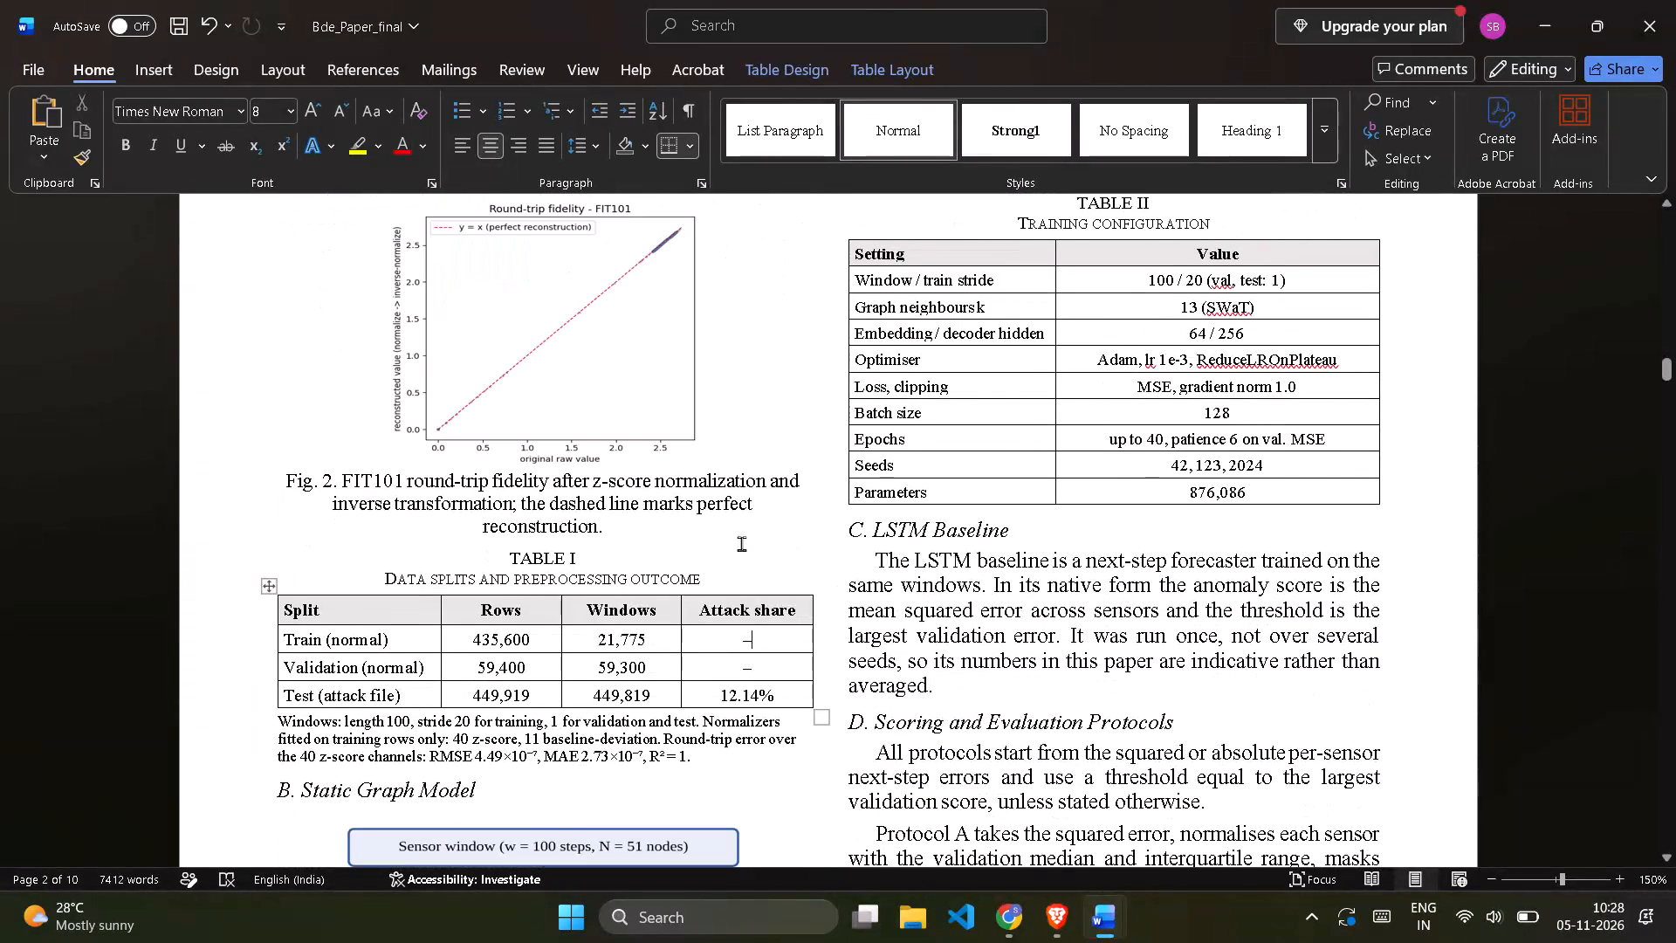
{"action": "scroll", "coordinate": [471, 519], "scroll_direction": "down", "scroll_amount": 1}
{"action": "scroll", "coordinate": [339, 429], "scroll_direction": "down", "scroll_amount": 1}
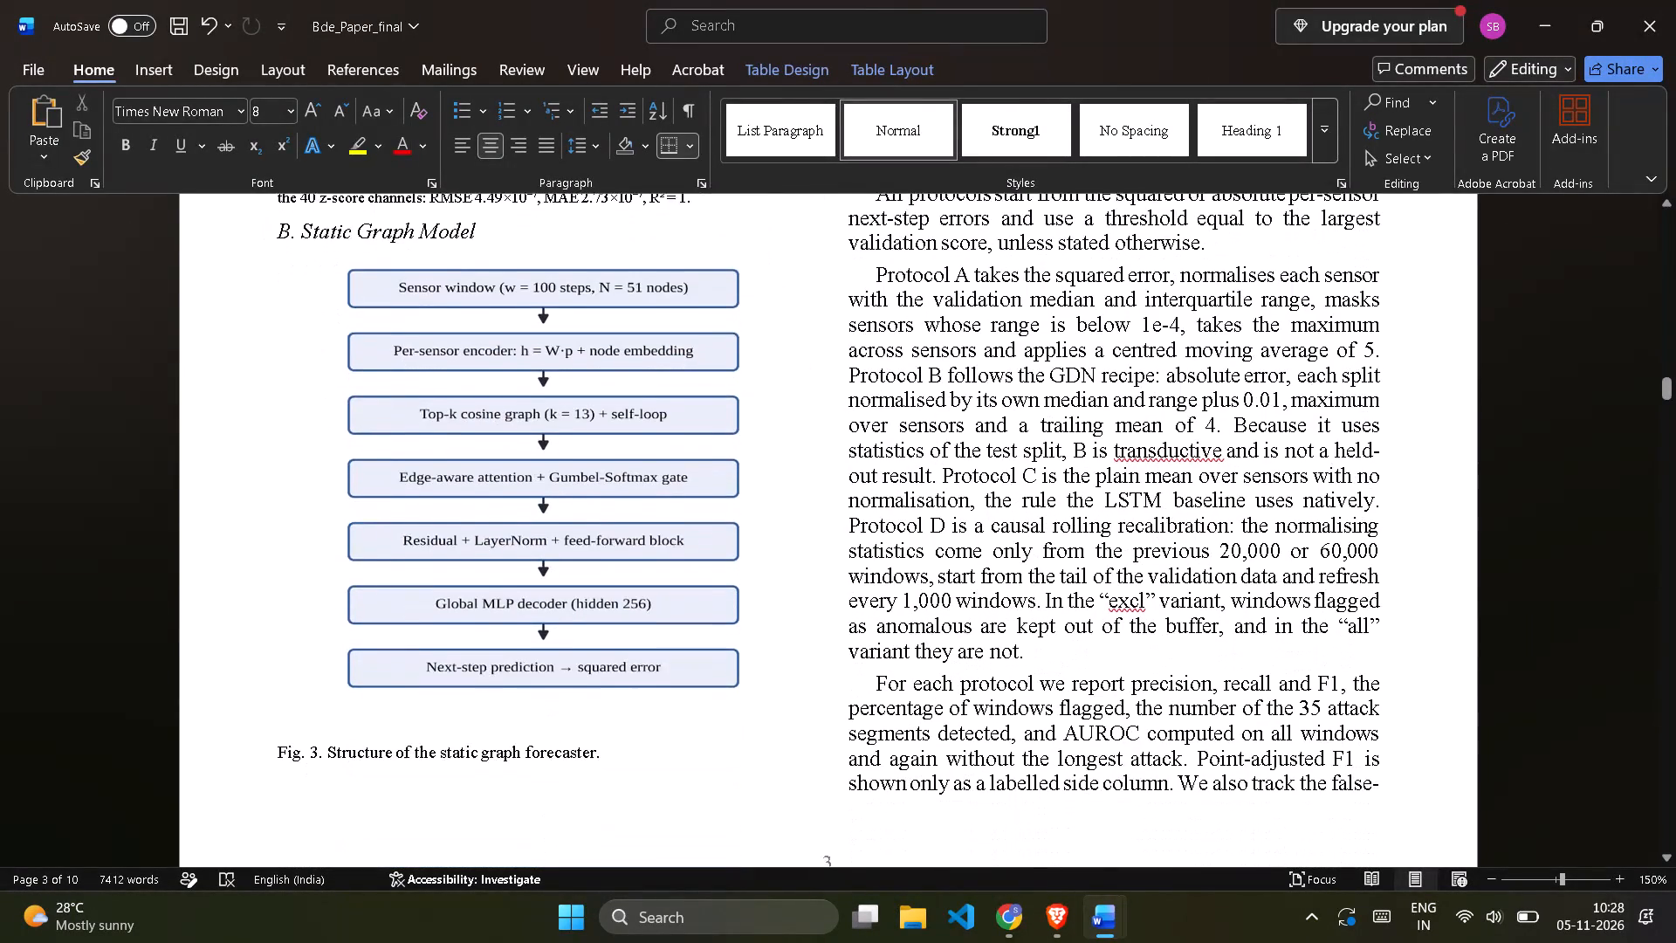
{"action": "scroll", "coordinate": [339, 429], "scroll_direction": "down", "scroll_amount": 1}
{"action": "scroll", "coordinate": [339, 429], "scroll_direction": "up", "scroll_amount": 3}
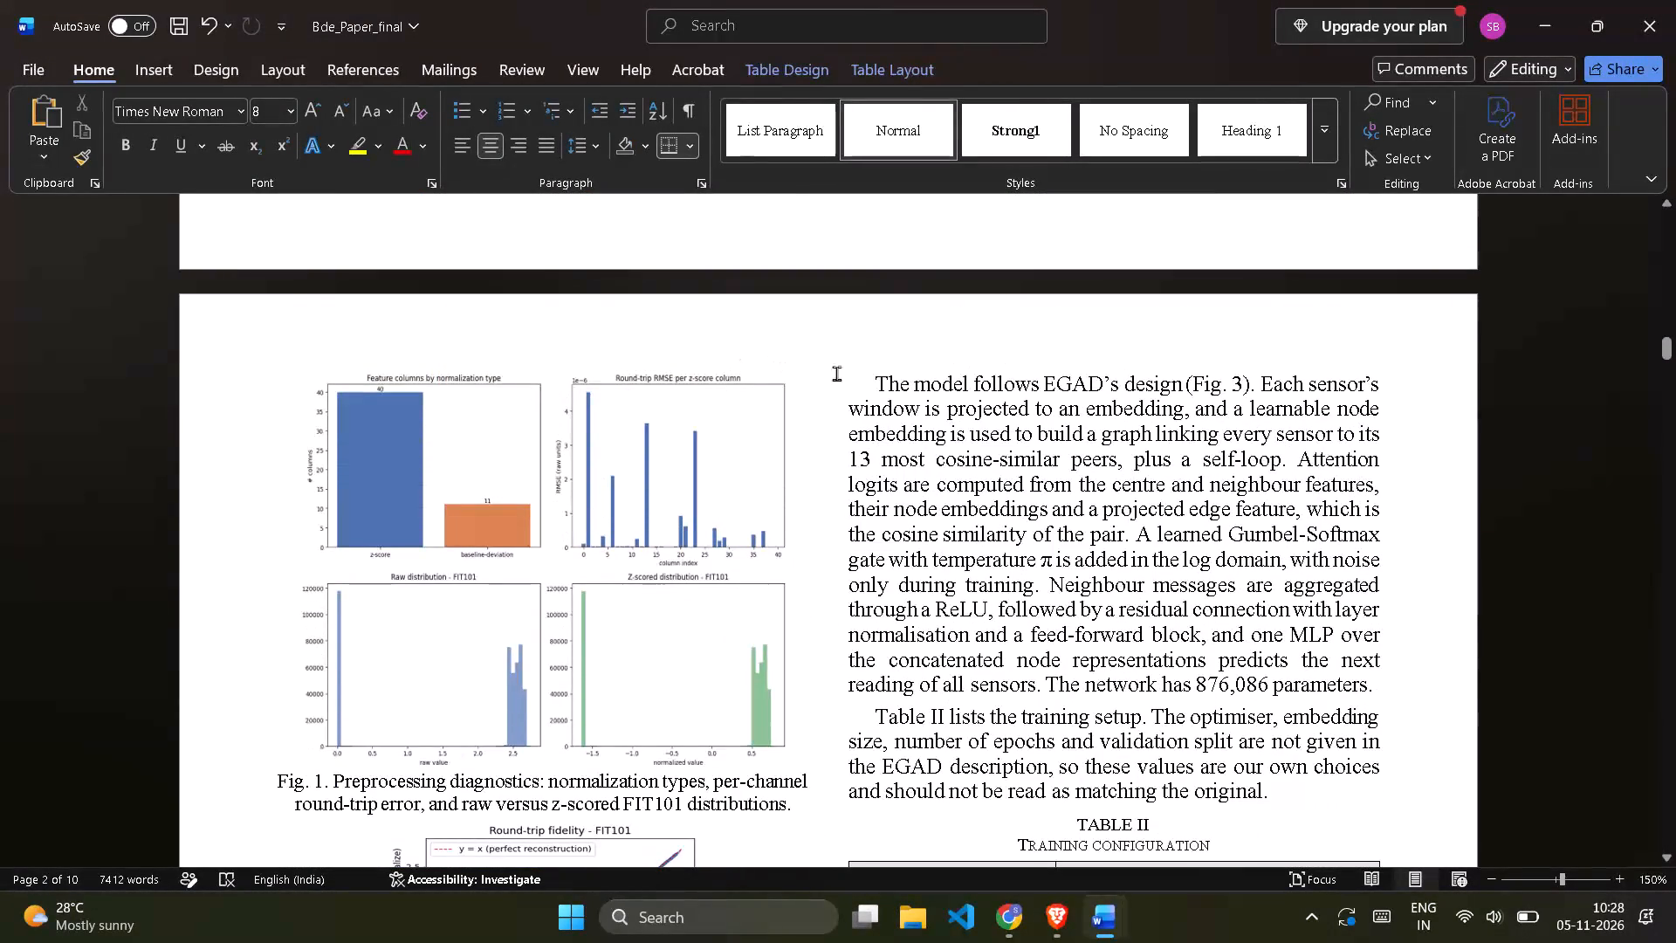
{"action": "scroll", "coordinate": [1112, 430], "scroll_direction": "down", "scroll_amount": 1}
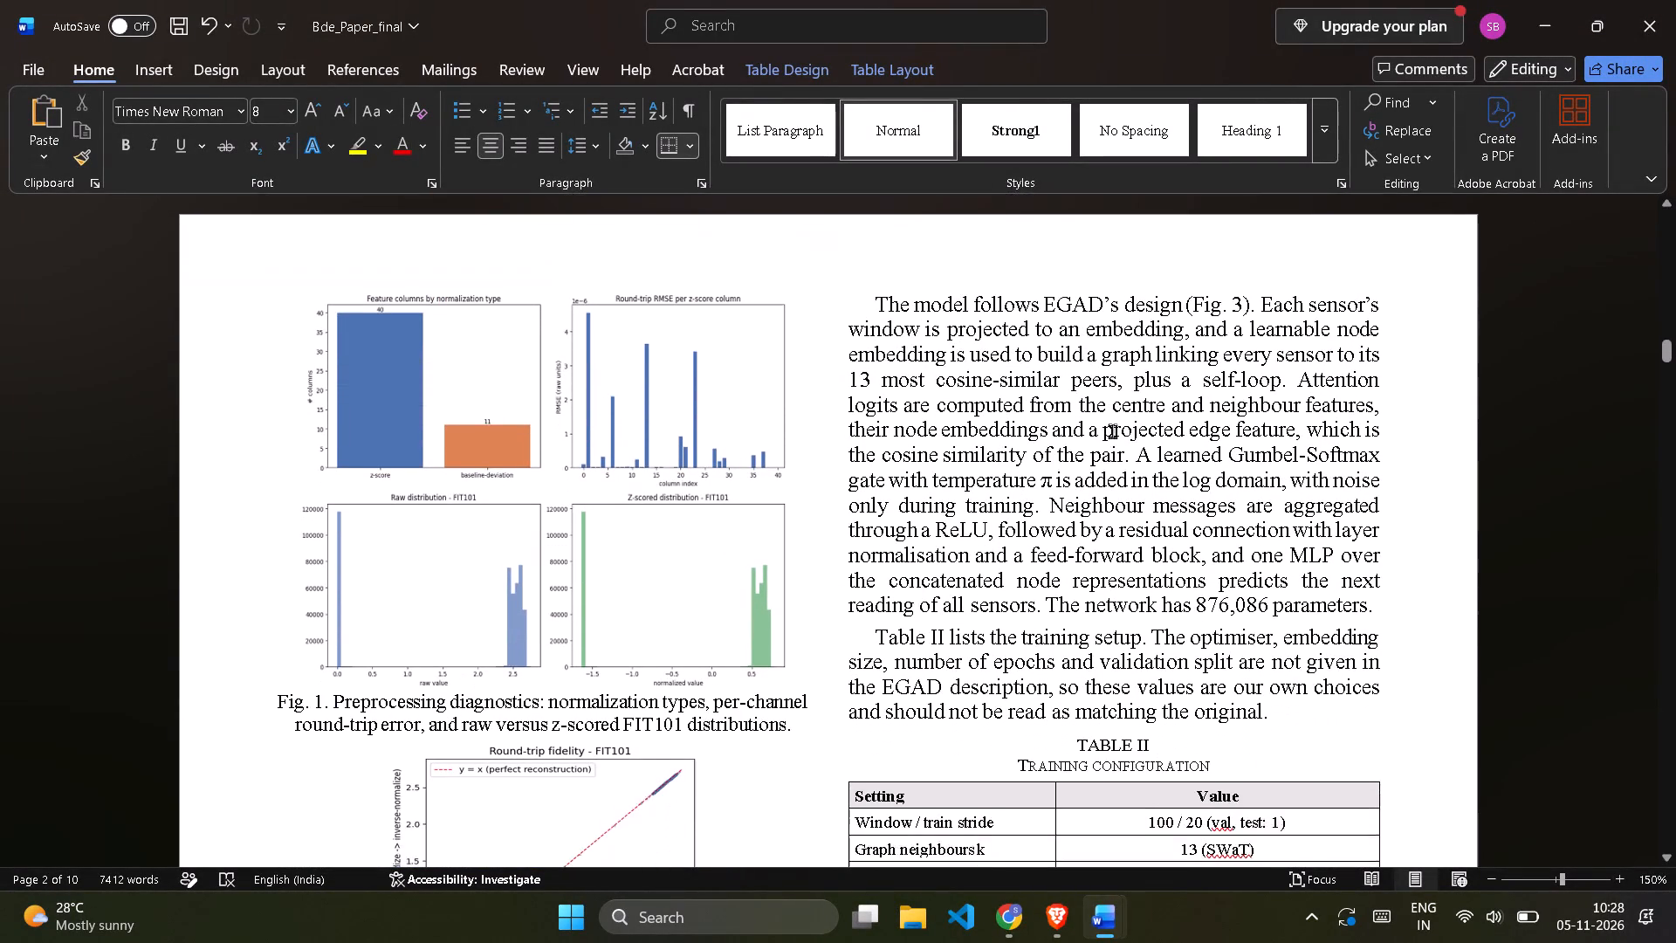
{"action": "scroll", "coordinate": [1112, 430], "scroll_direction": "down", "scroll_amount": 1}
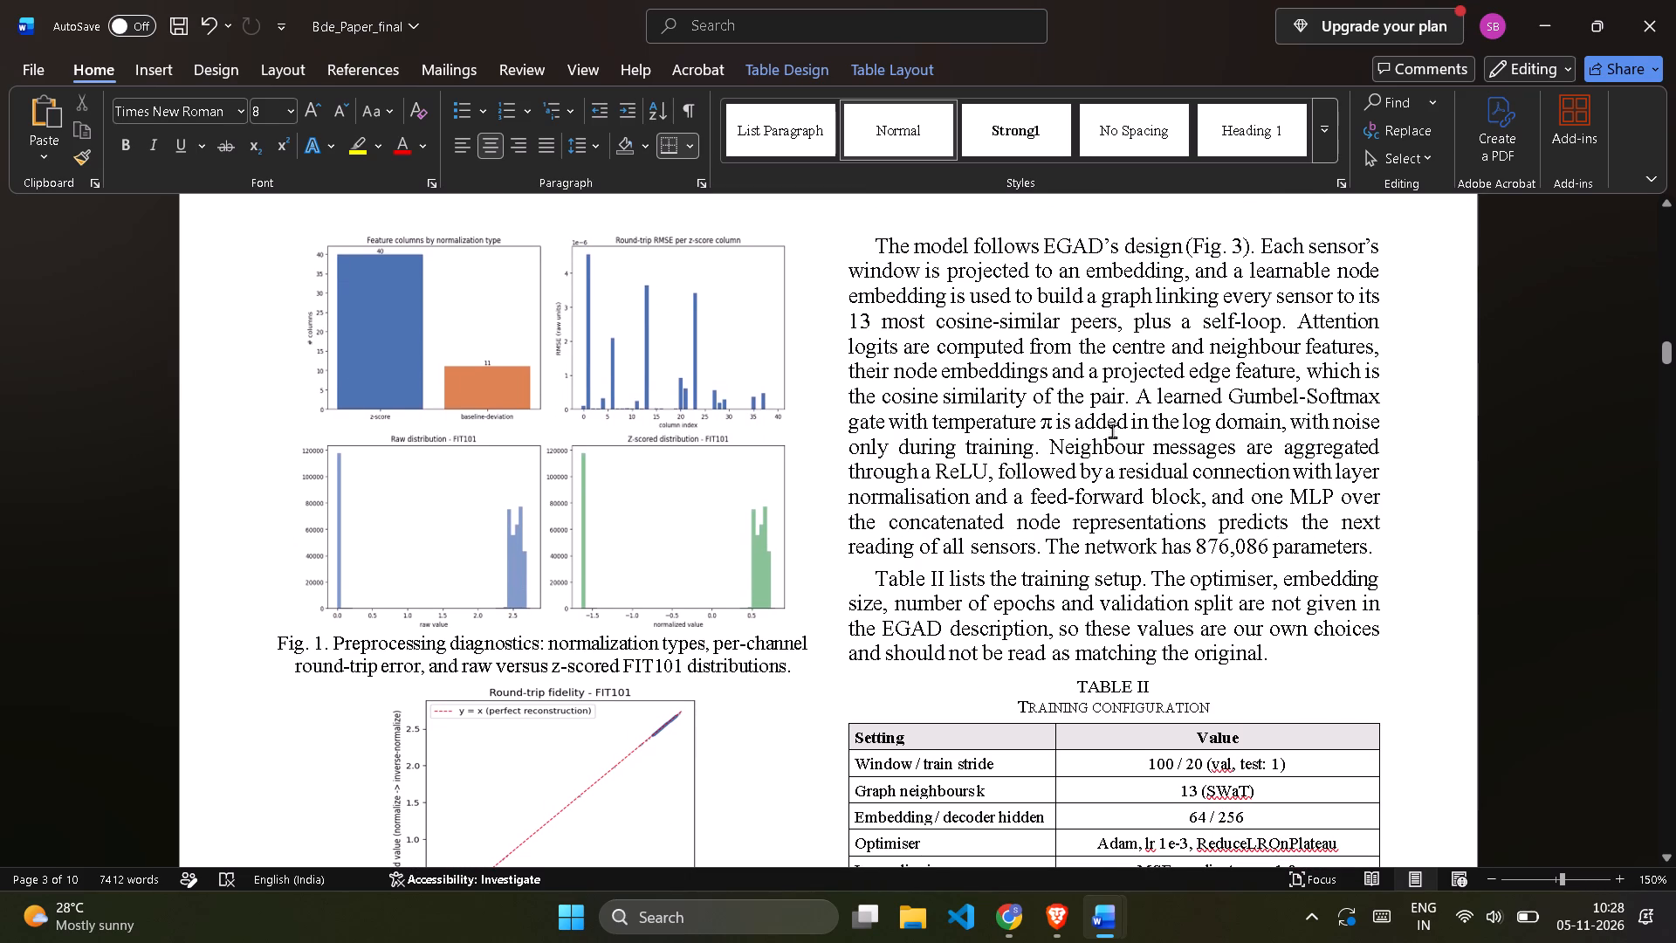
{"action": "scroll", "coordinate": [1112, 430], "scroll_direction": "down", "scroll_amount": 1}
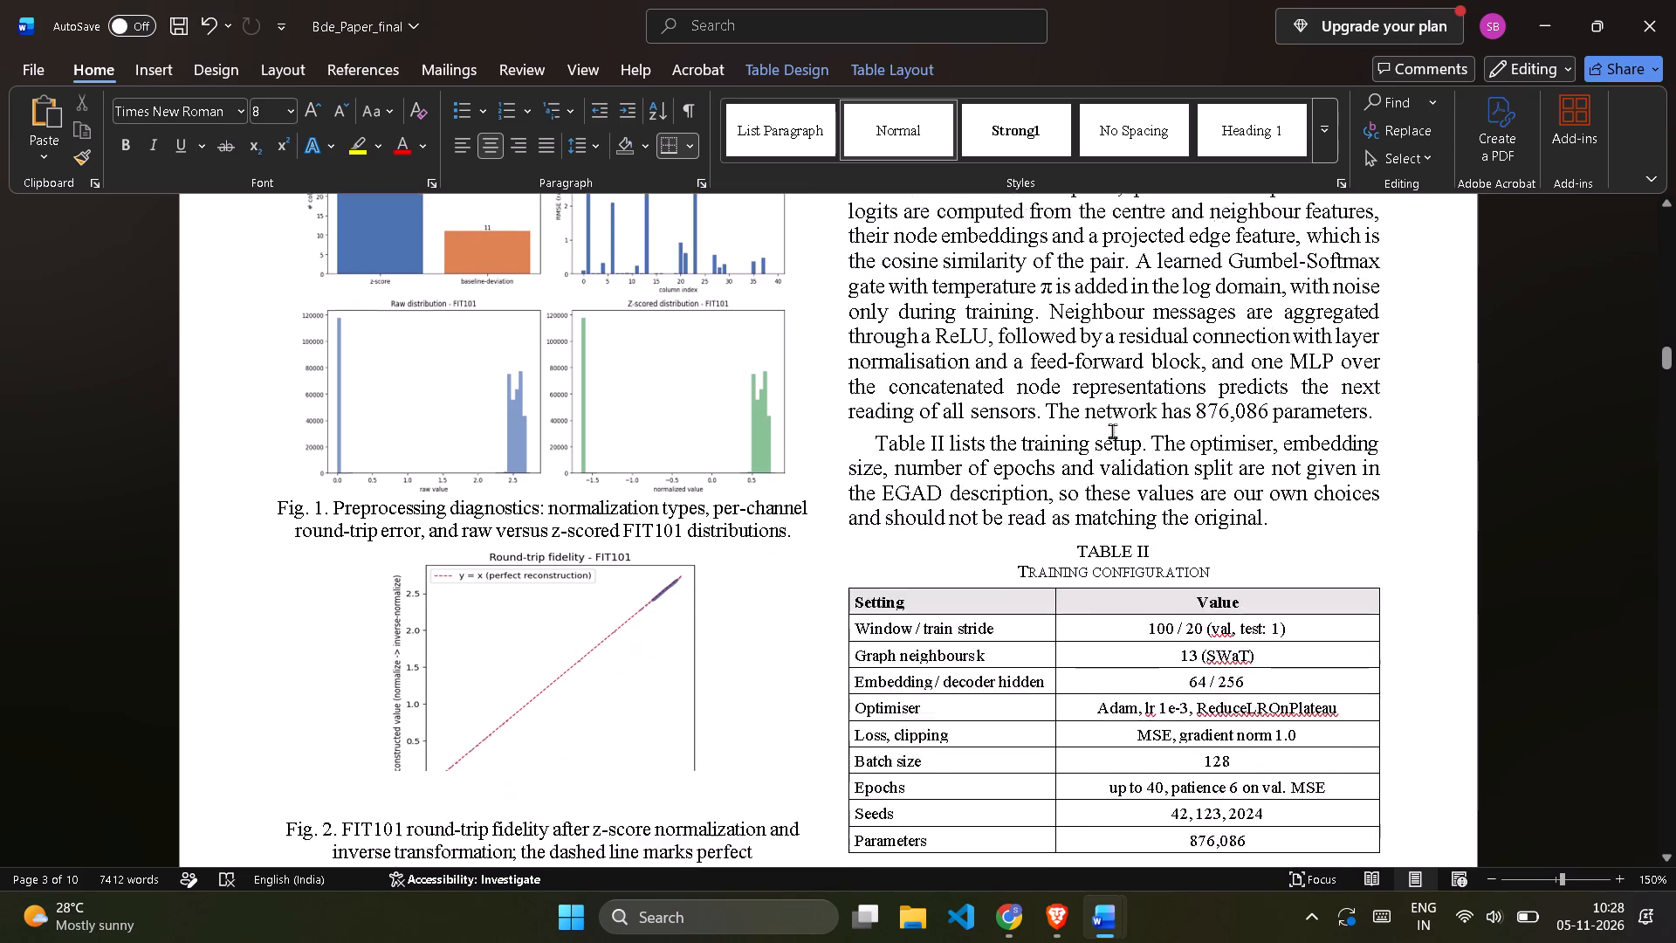
{"action": "scroll", "coordinate": [1112, 430], "scroll_direction": "down", "scroll_amount": 2}
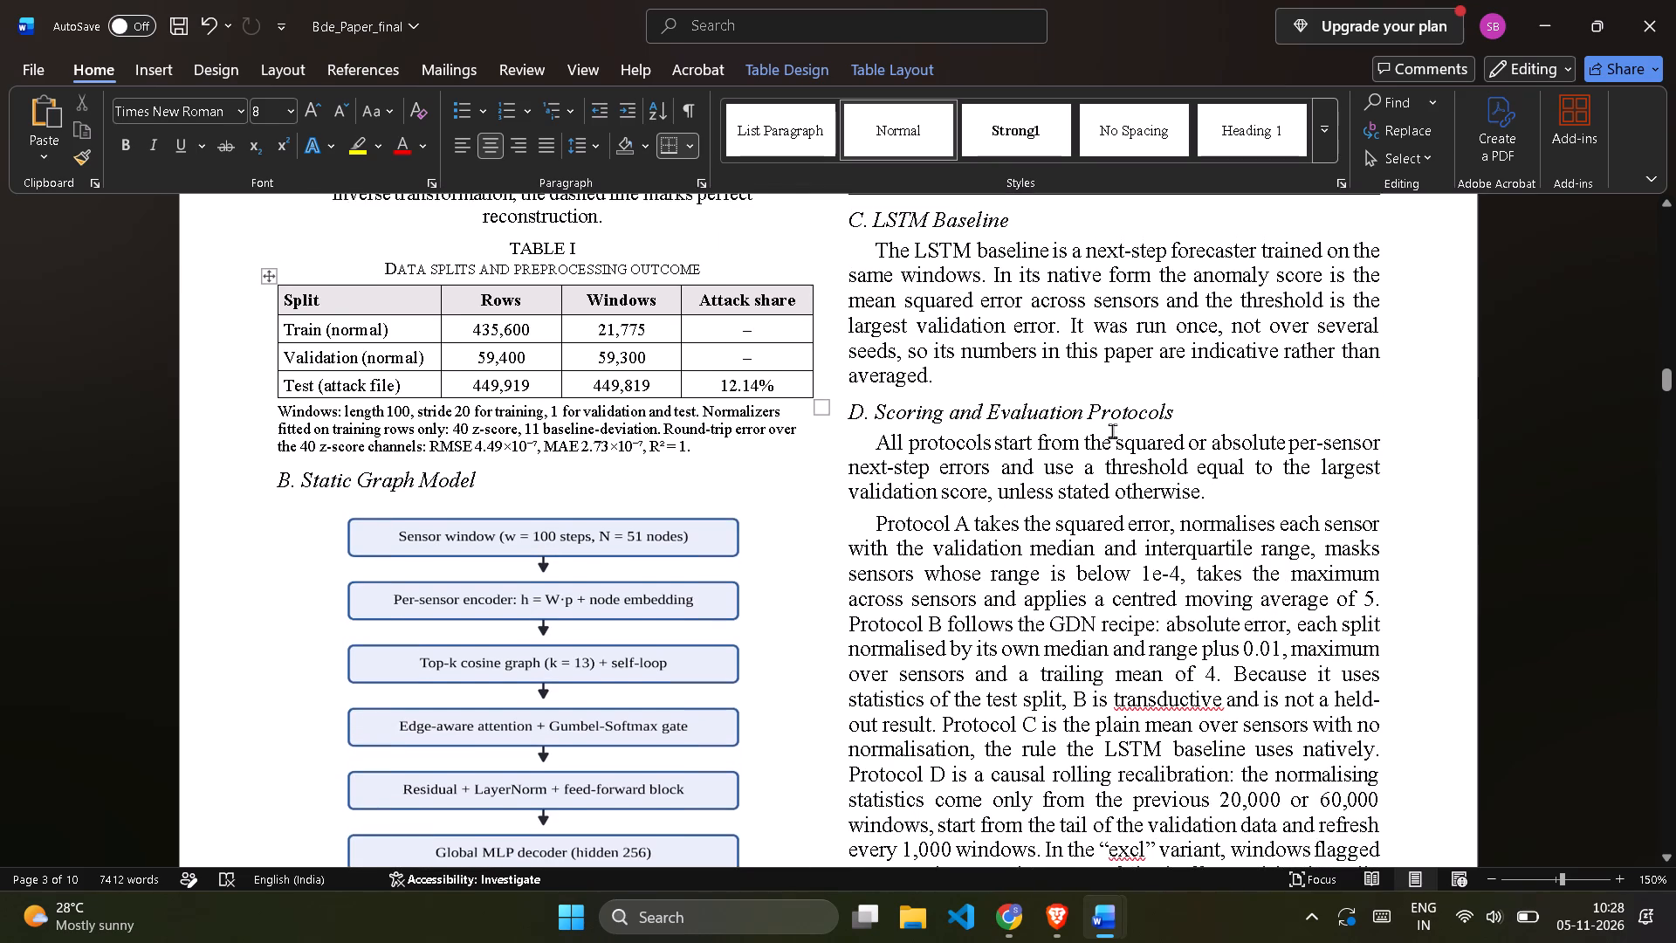
{"action": "scroll", "coordinate": [1112, 430], "scroll_direction": "down", "scroll_amount": 3}
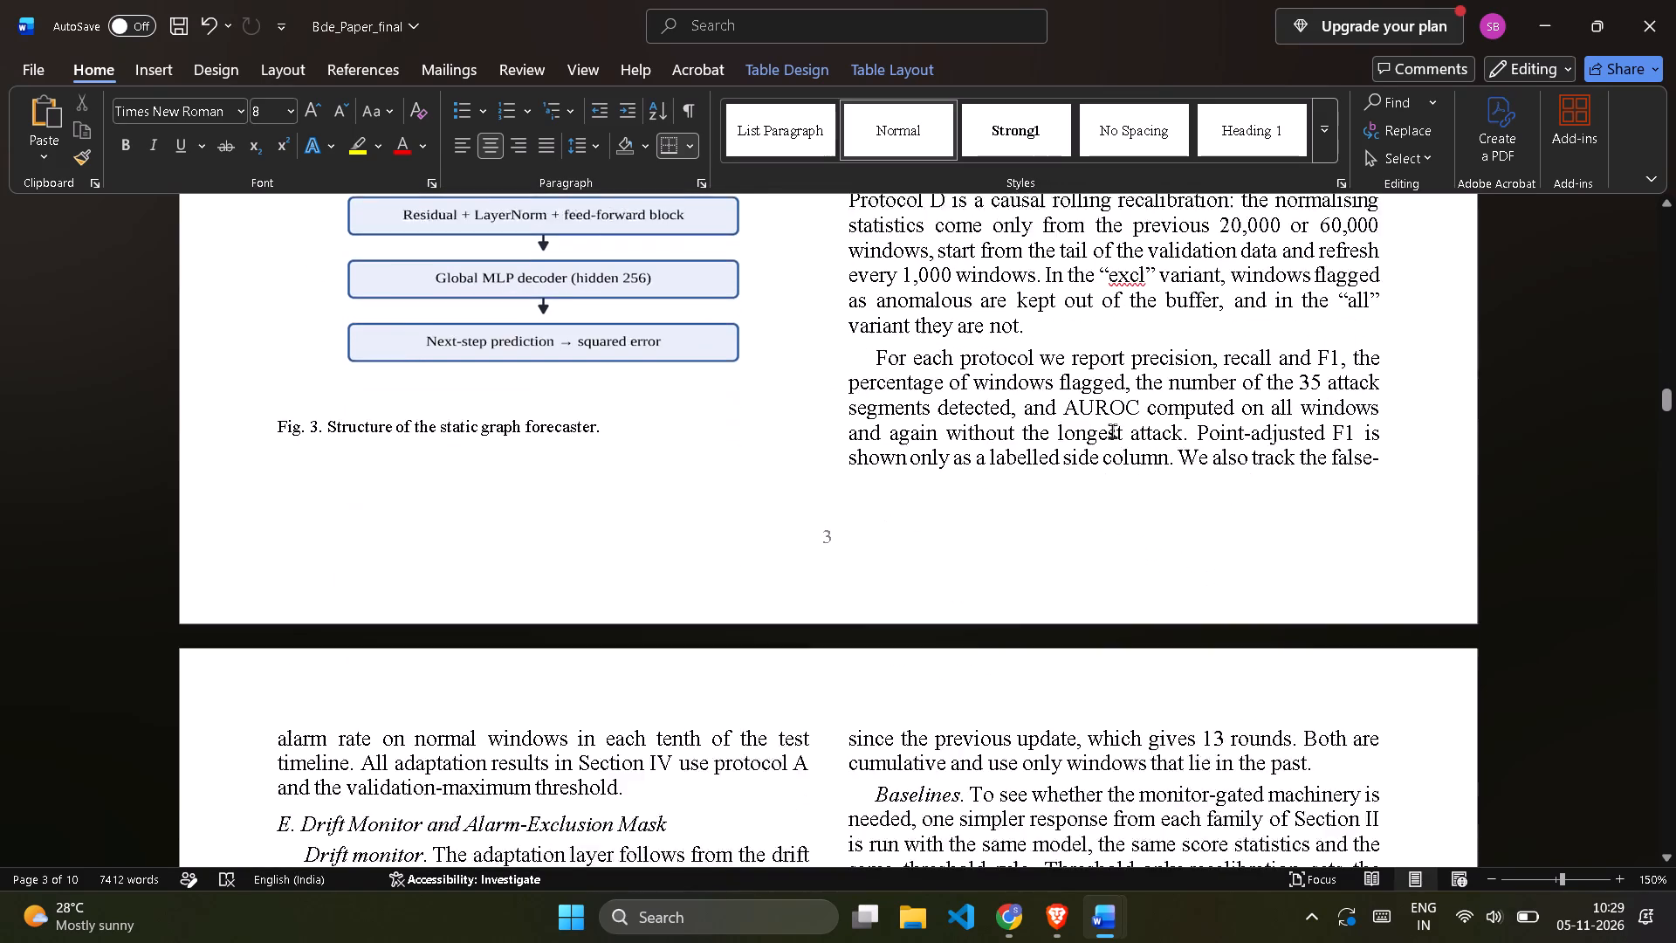
Check the layout of sections E and G on page 4 against the end of page 3 around Fig. 3.
{"action": "scroll", "coordinate": [1112, 430], "scroll_direction": "down", "scroll_amount": 2}
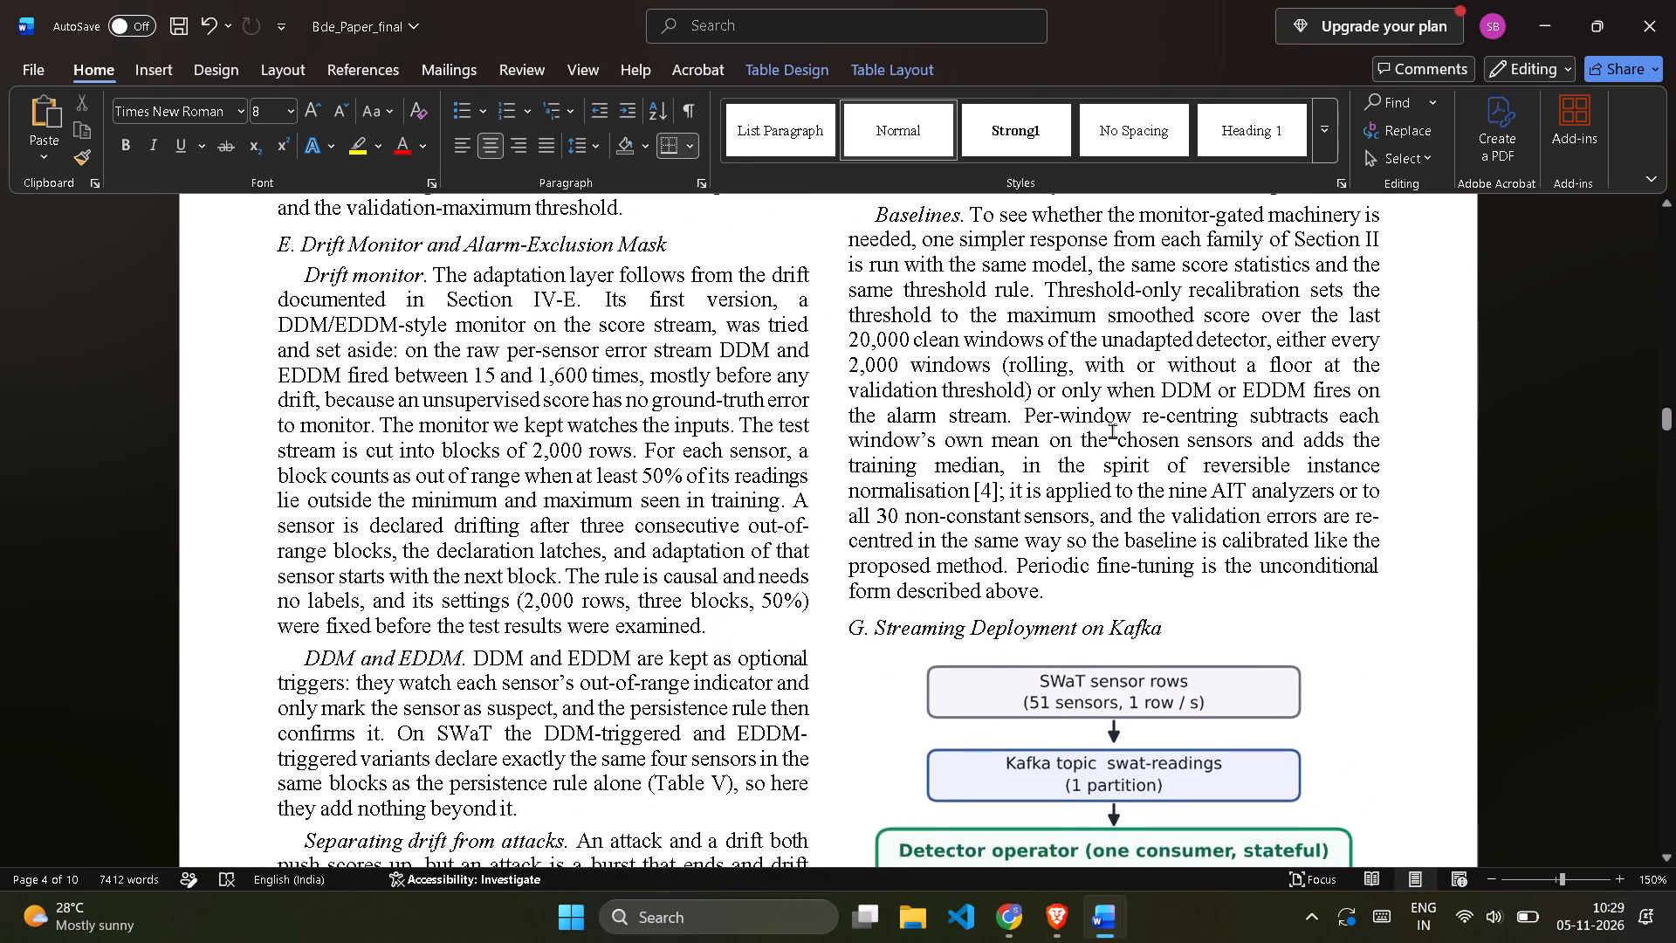
{"action": "scroll", "coordinate": [1112, 430], "scroll_direction": "down", "scroll_amount": 1}
{"action": "scroll", "coordinate": [518, 602], "scroll_direction": "down", "scroll_amount": 1}
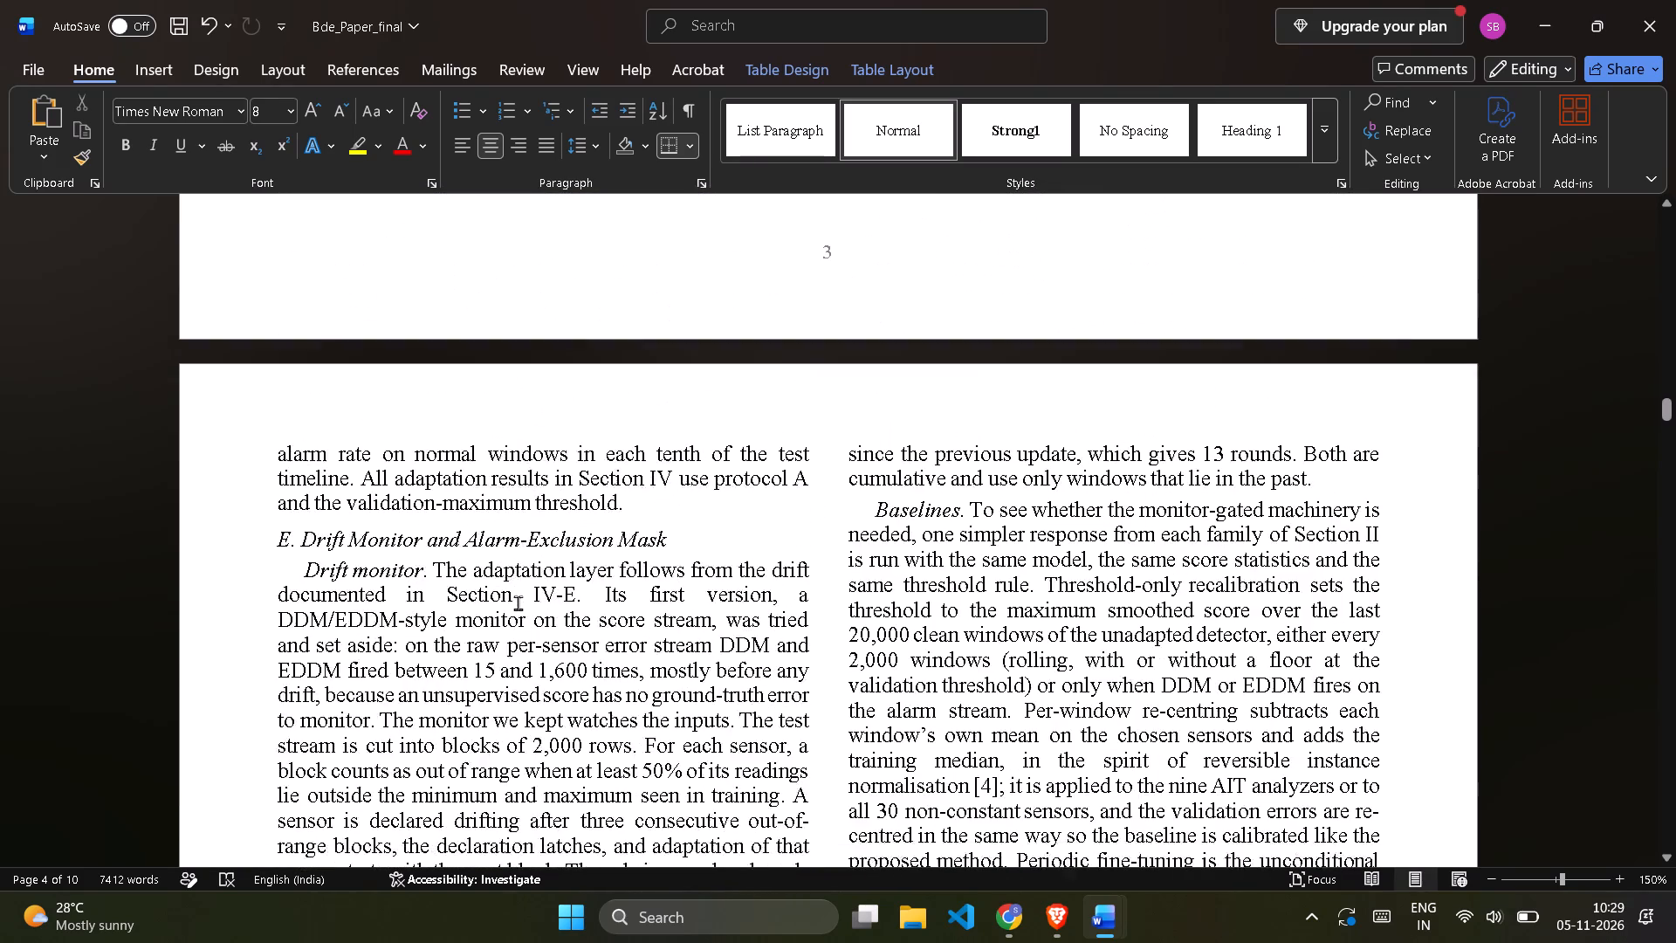
{"action": "scroll", "coordinate": [518, 602], "scroll_direction": "down", "scroll_amount": 1}
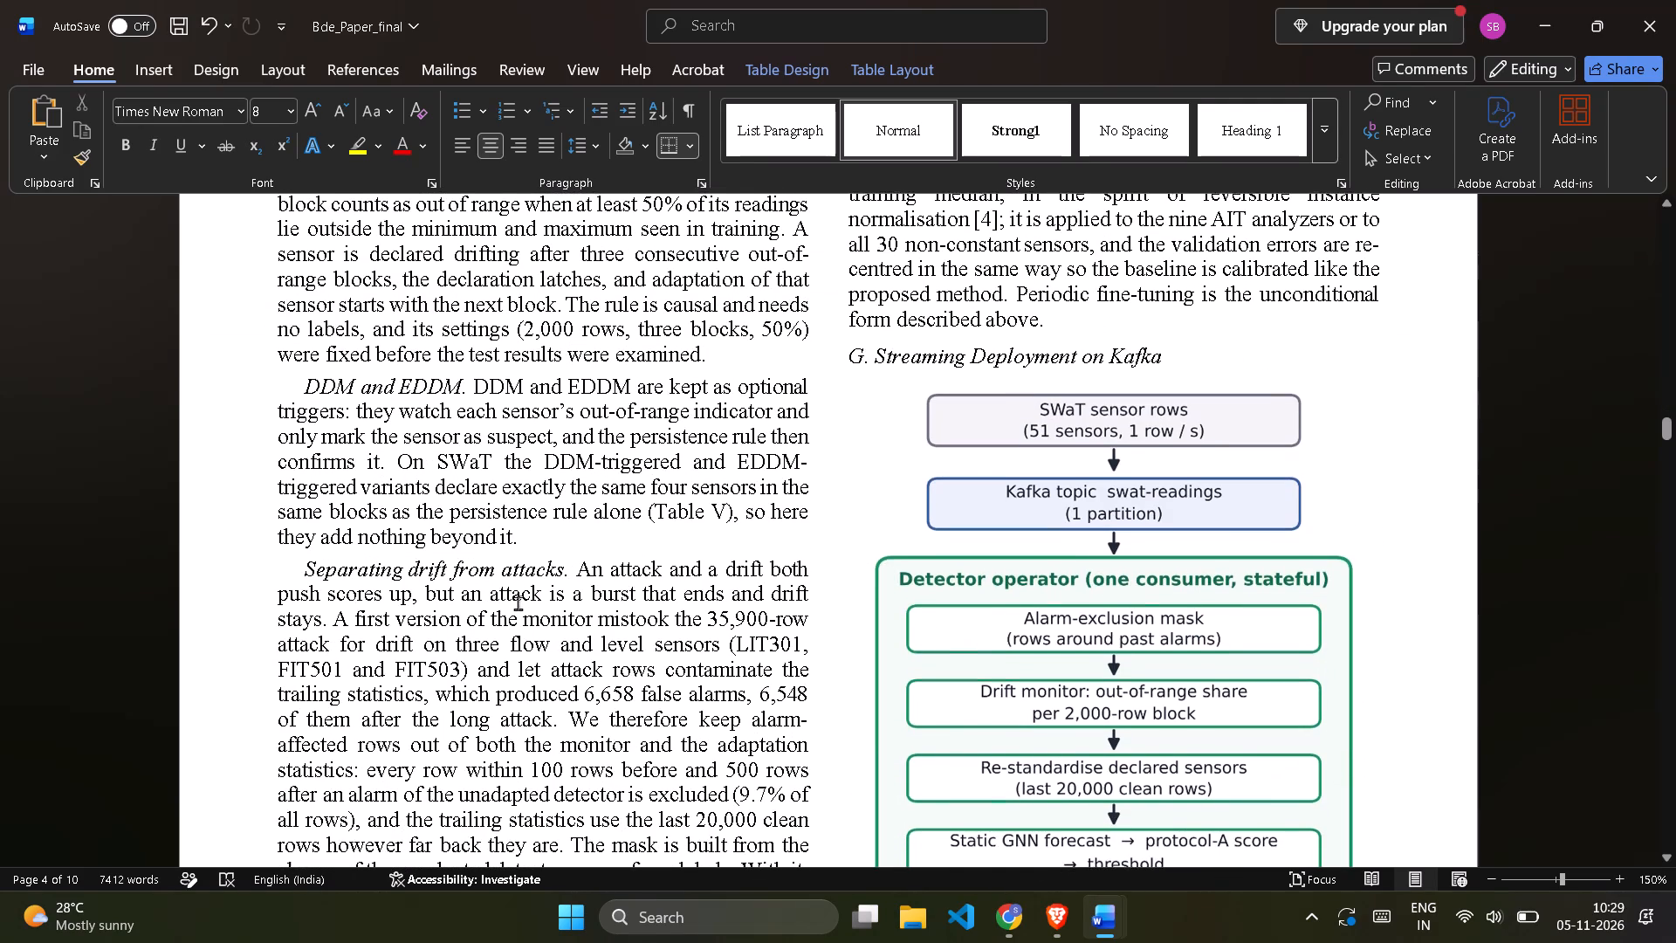
{"action": "scroll", "coordinate": [518, 602], "scroll_direction": "down", "scroll_amount": 1}
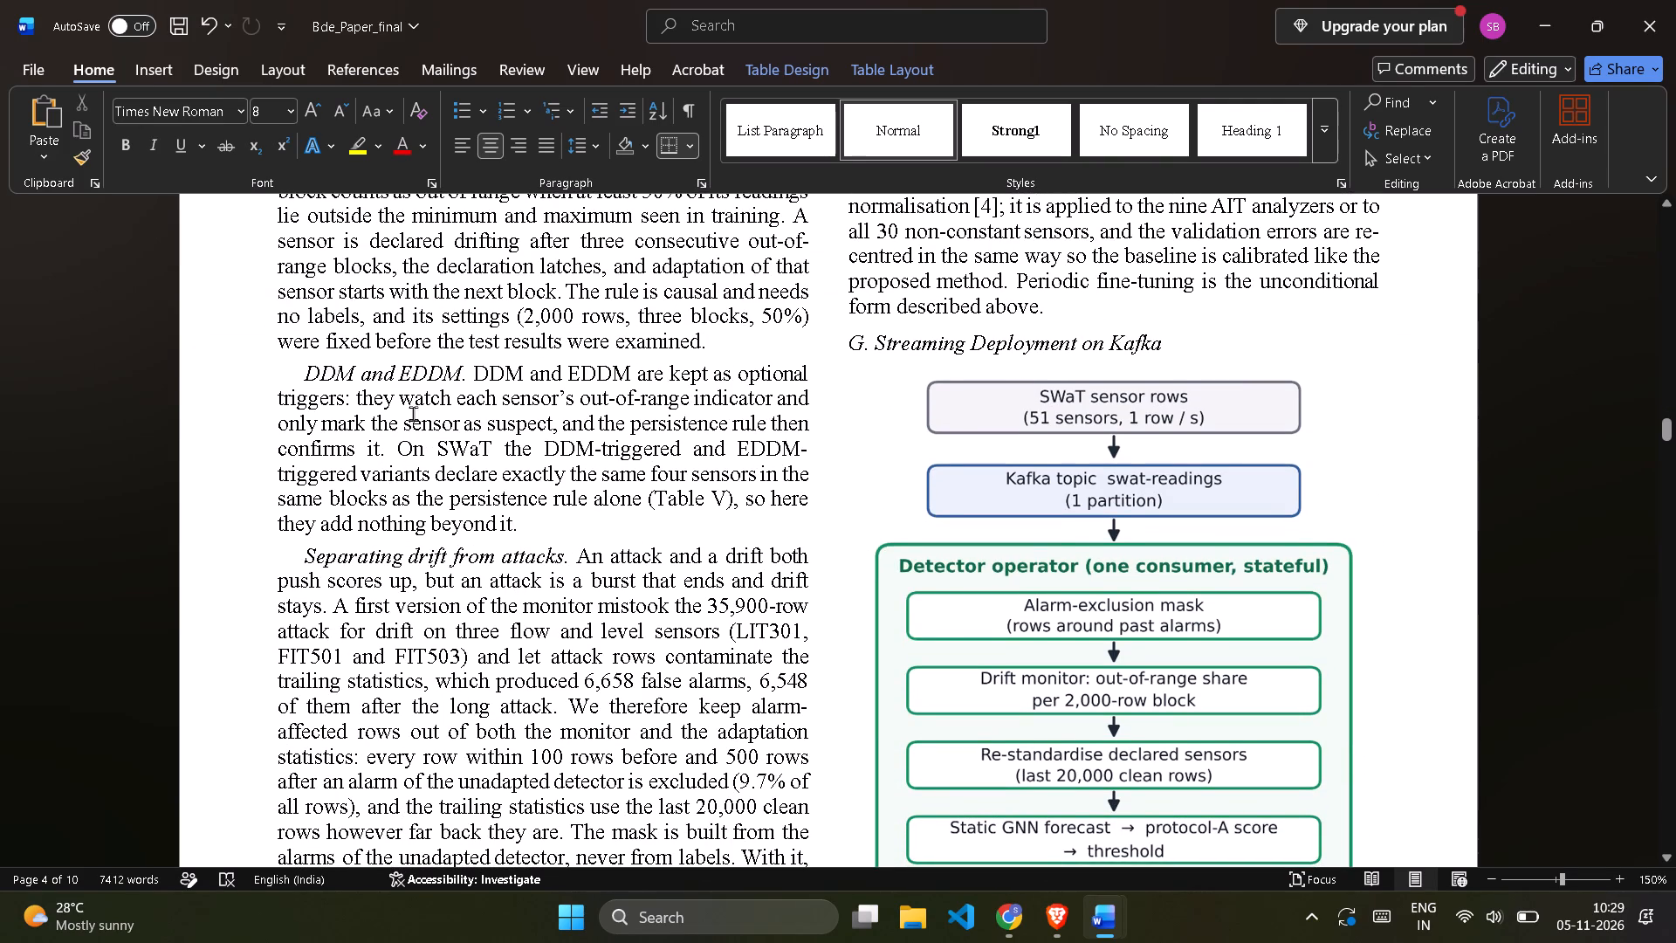
{"action": "scroll", "coordinate": [474, 465], "scroll_direction": "up", "scroll_amount": 1}
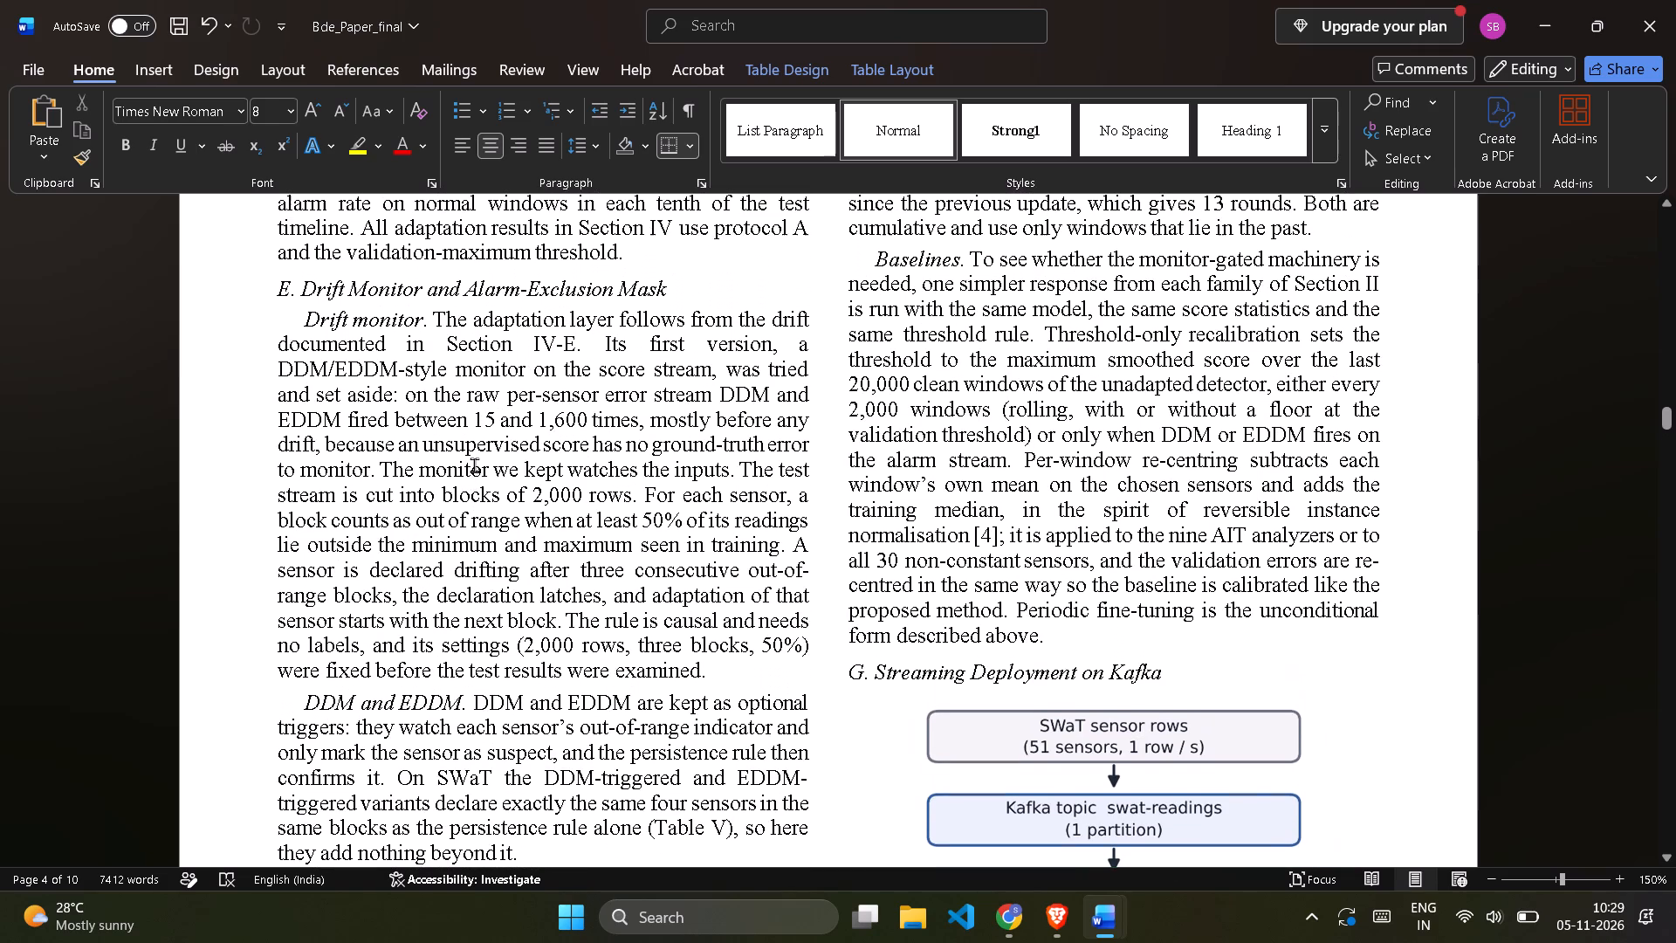
{"action": "scroll", "coordinate": [474, 465], "scroll_direction": "up", "scroll_amount": 2}
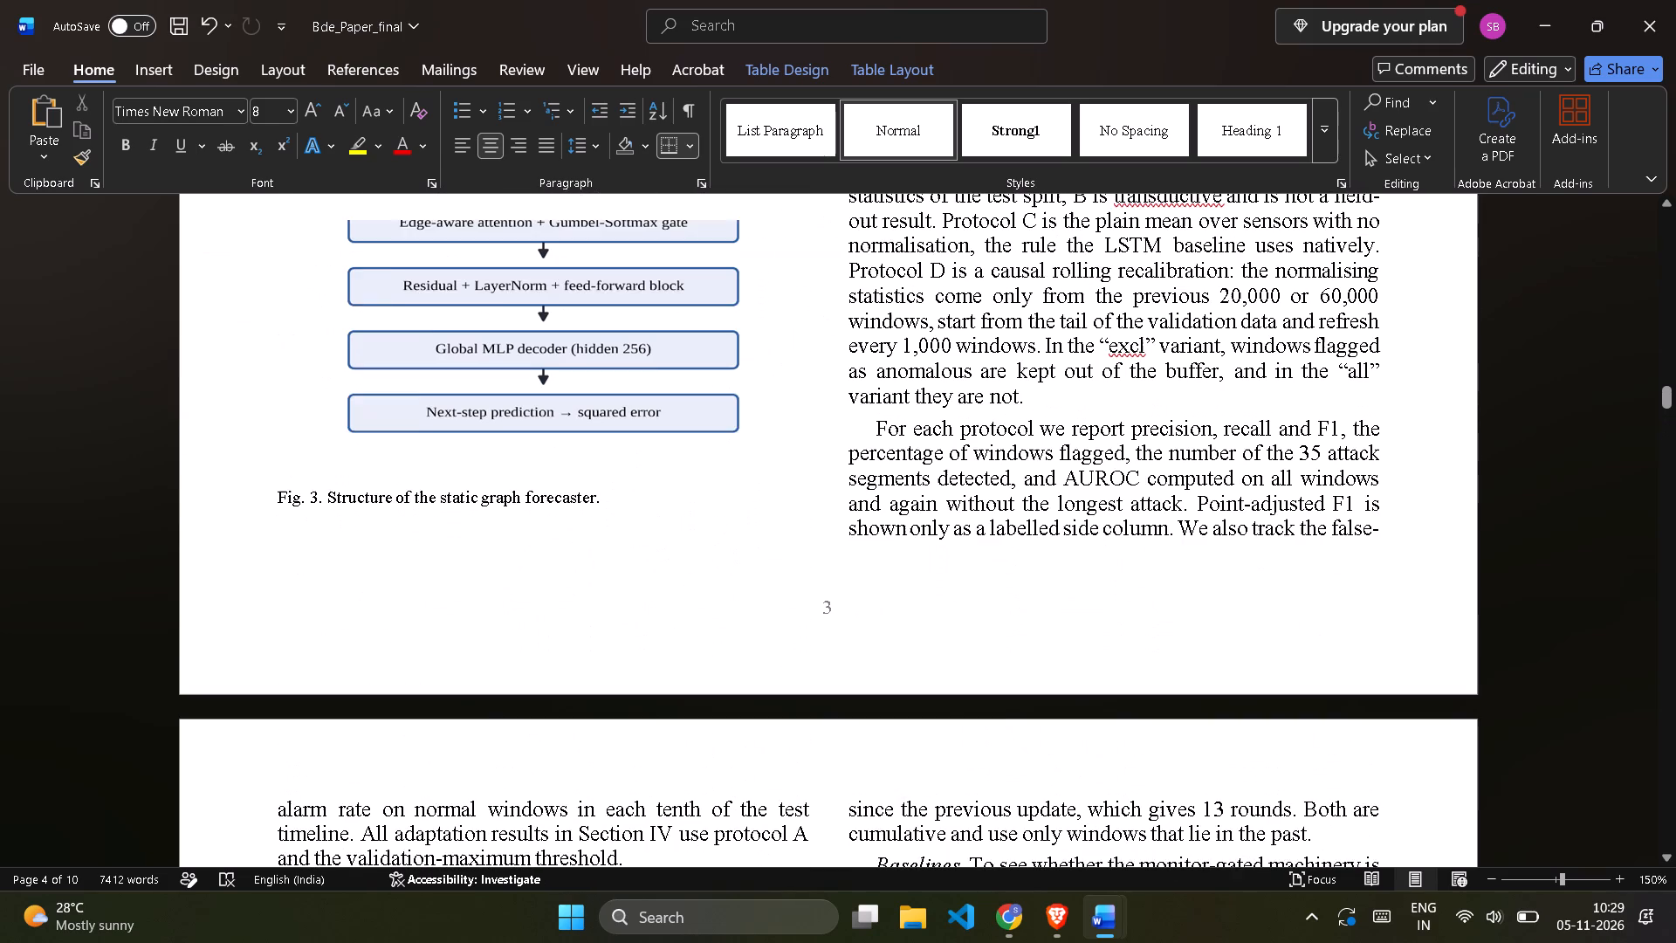
{"action": "scroll", "coordinate": [474, 465], "scroll_direction": "up", "scroll_amount": 2}
Review both columns from Fig. 3 through the Fig. 4 streaming diagram on page 4 to Figs. 5 and 6 on page 5.
{"action": "scroll", "coordinate": [474, 465], "scroll_direction": "down", "scroll_amount": 1}
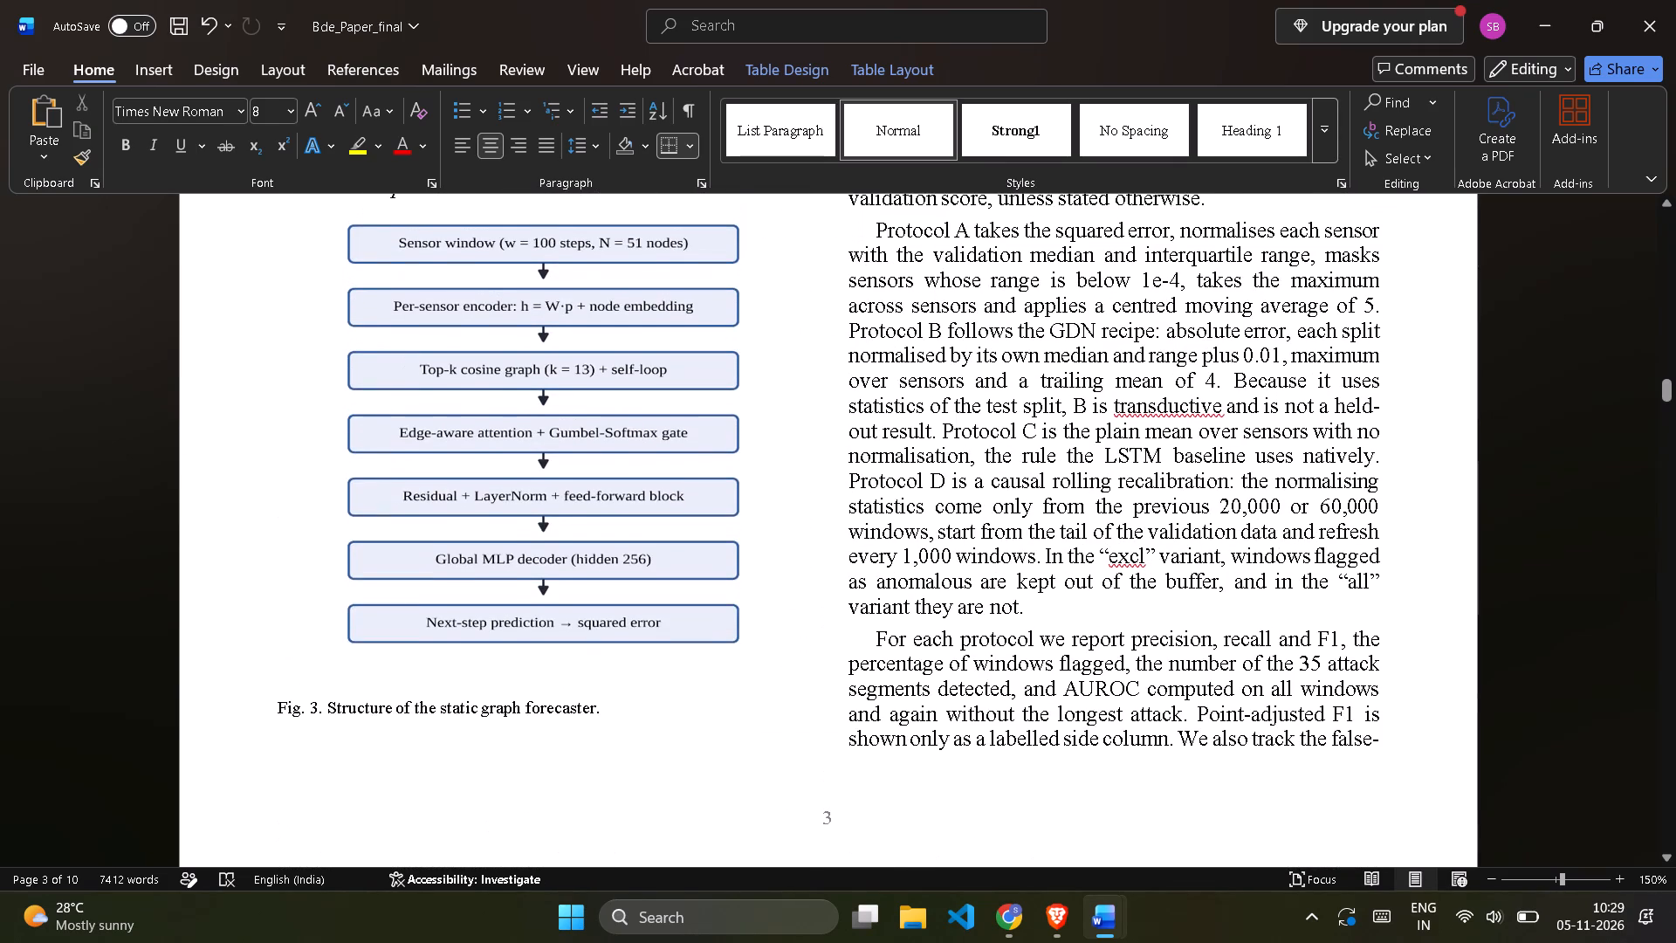
{"action": "scroll", "coordinate": [474, 465], "scroll_direction": "down", "scroll_amount": 3}
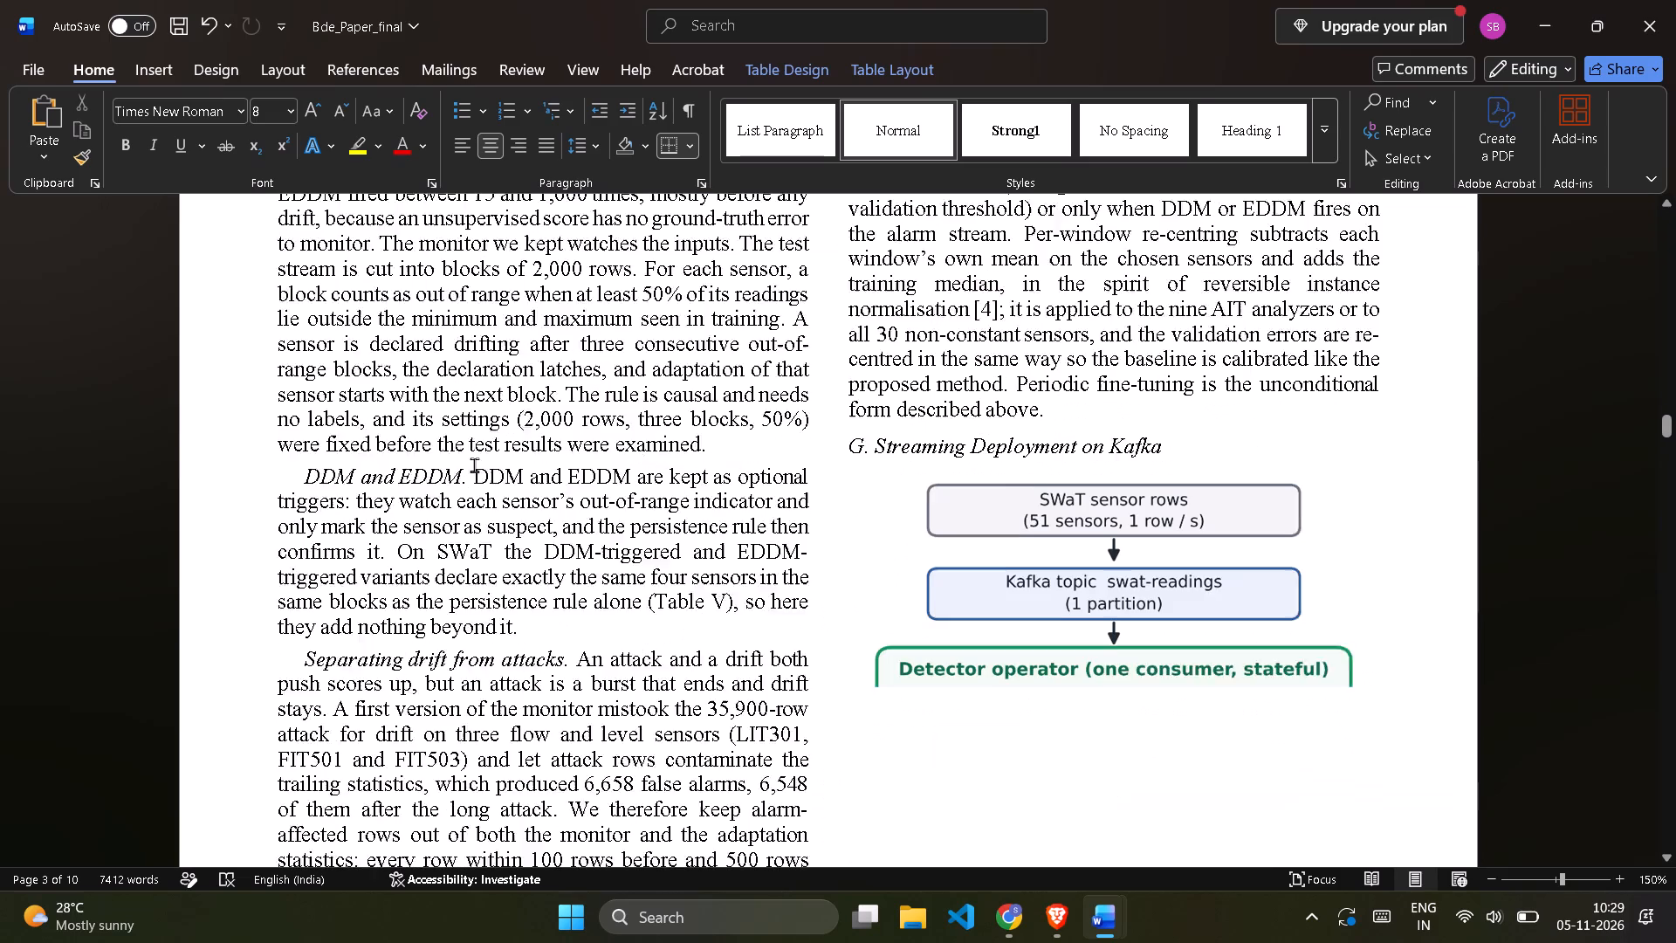
{"action": "scroll", "coordinate": [474, 465], "scroll_direction": "down", "scroll_amount": 1}
{"action": "scroll", "coordinate": [474, 465], "scroll_direction": "up", "scroll_amount": 1}
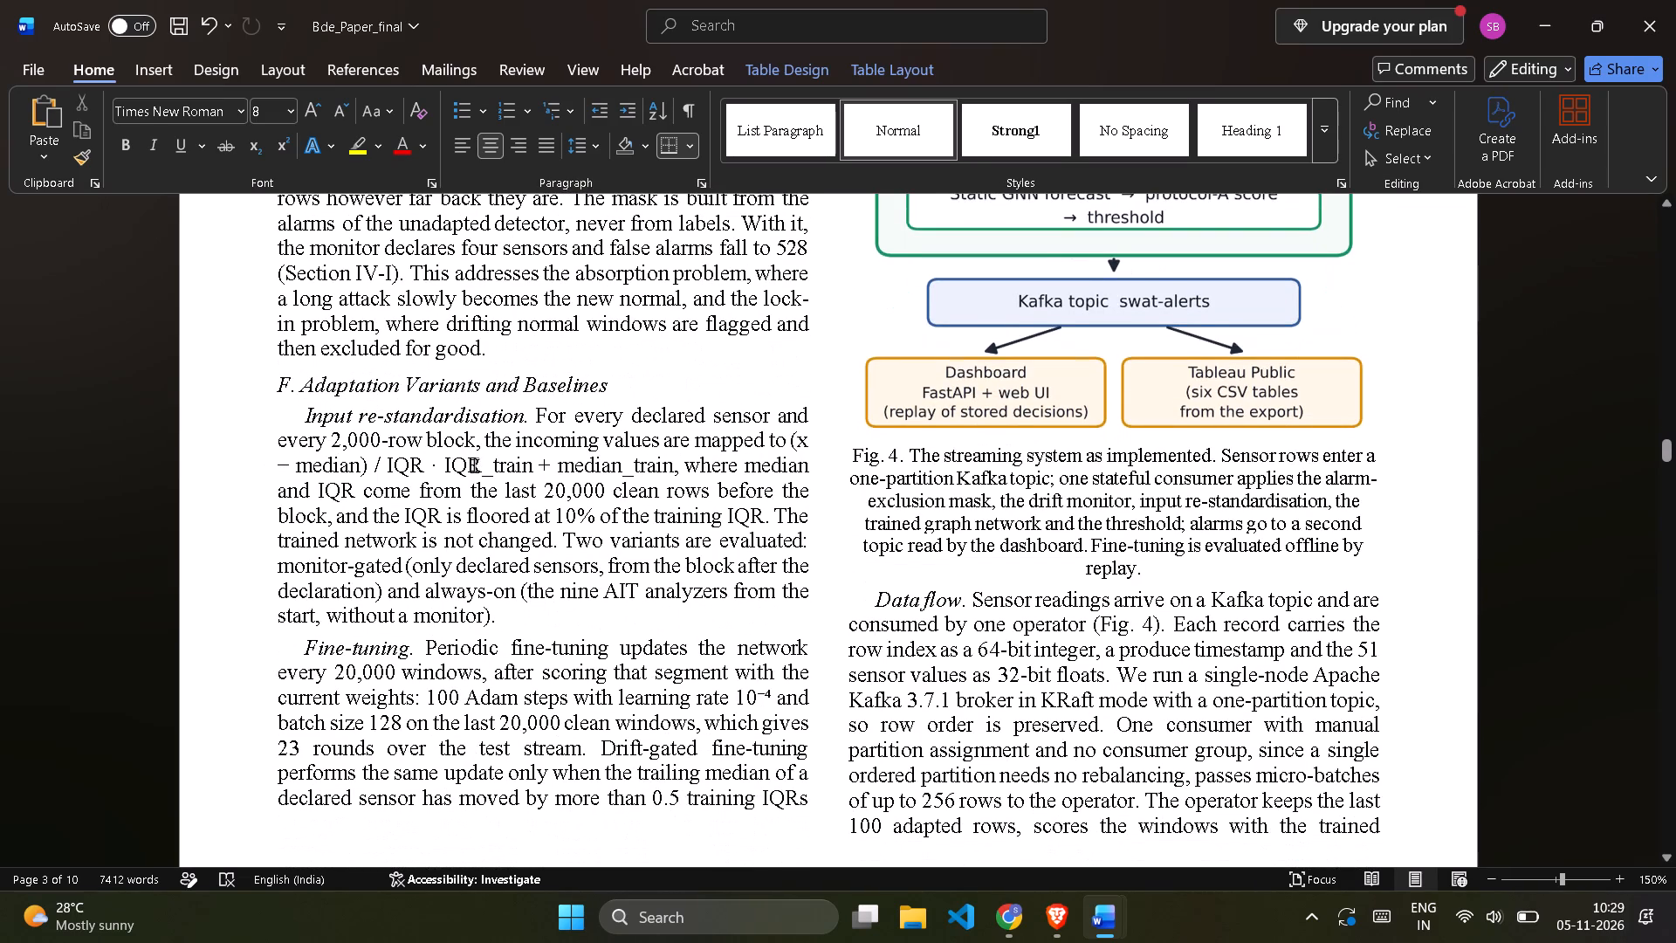
{"action": "scroll", "coordinate": [474, 465], "scroll_direction": "up", "scroll_amount": 1}
{"action": "scroll", "coordinate": [474, 465], "scroll_direction": "down", "scroll_amount": 1}
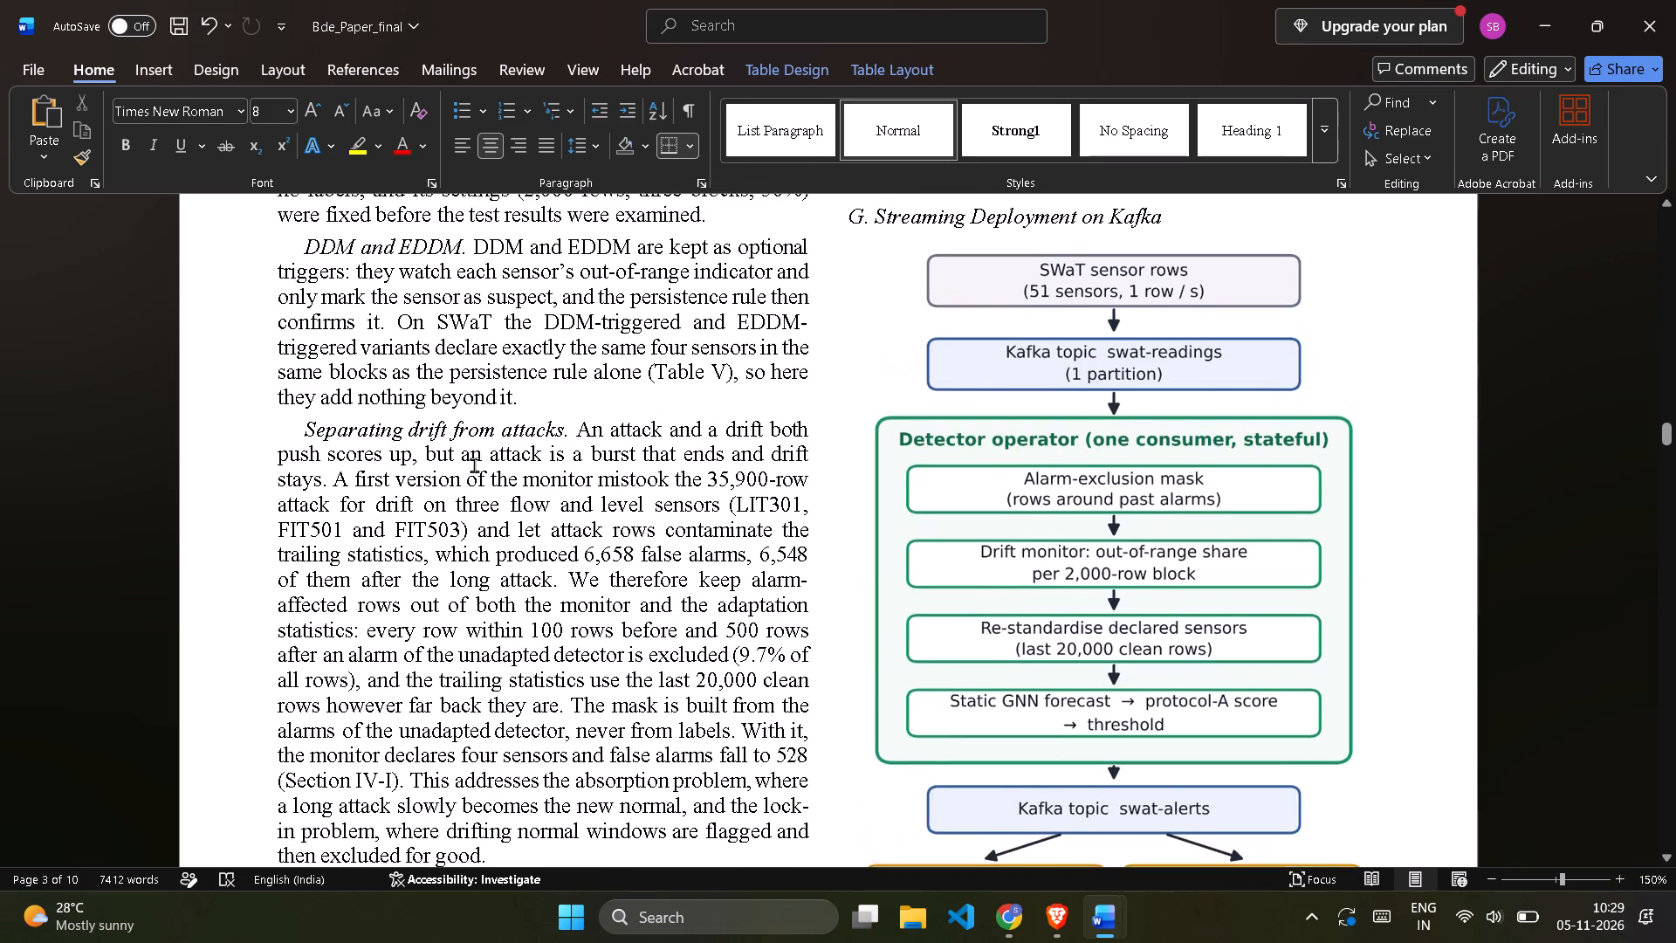
{"action": "scroll", "coordinate": [474, 465], "scroll_direction": "down", "scroll_amount": 3}
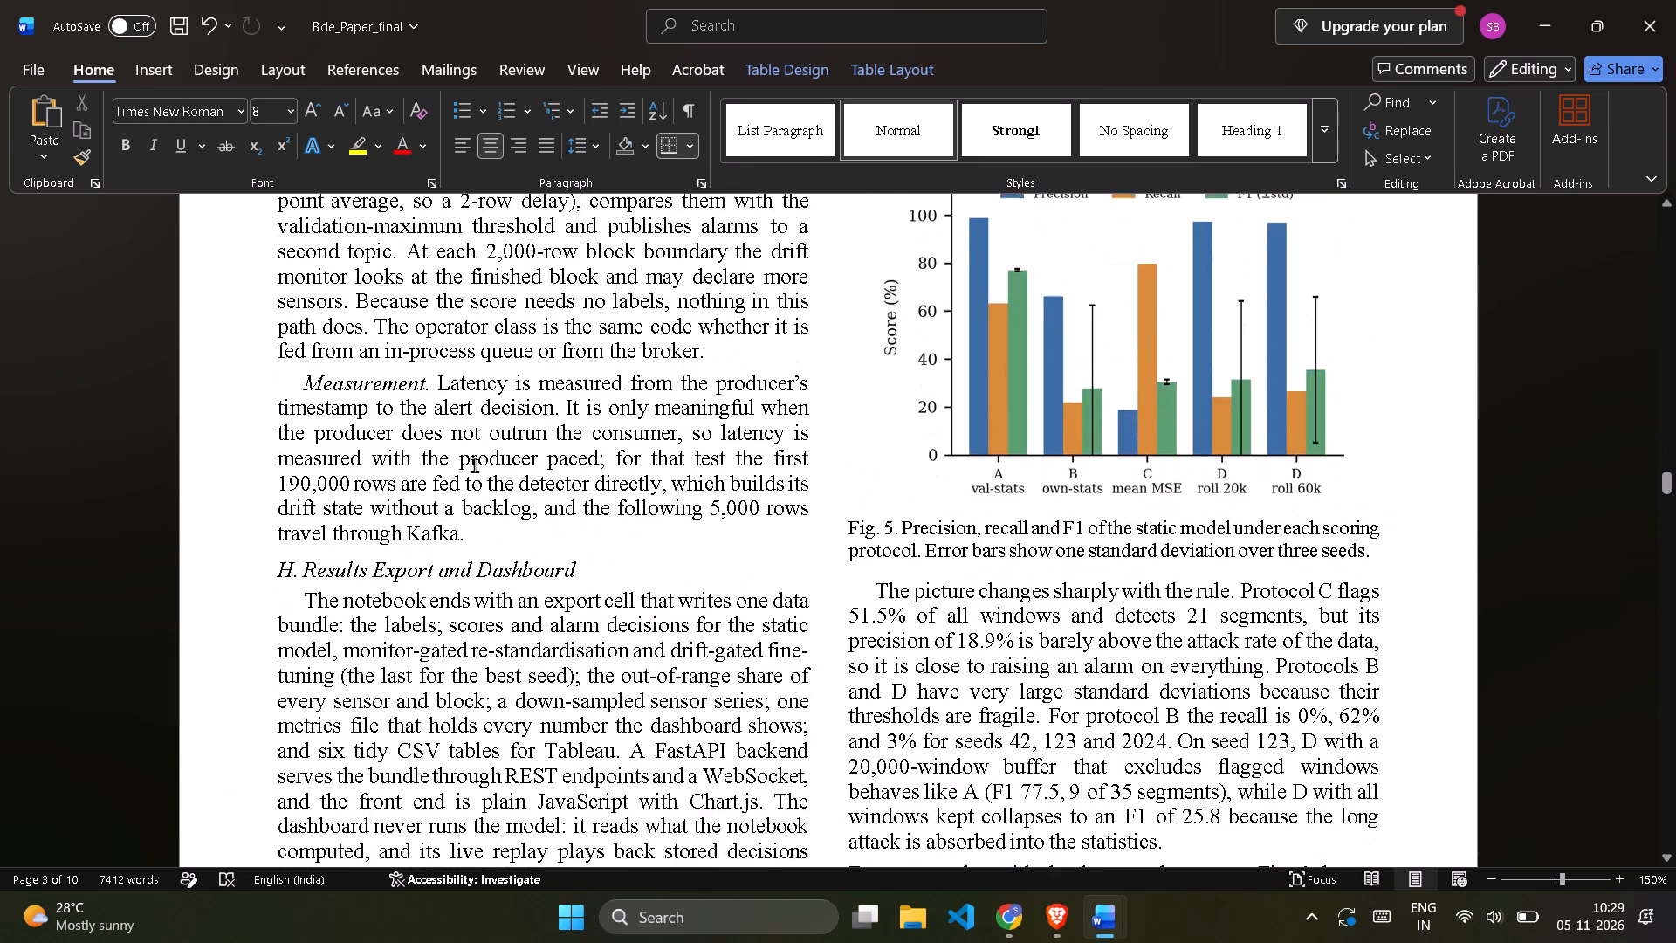
{"action": "scroll", "coordinate": [474, 465], "scroll_direction": "down", "scroll_amount": 2}
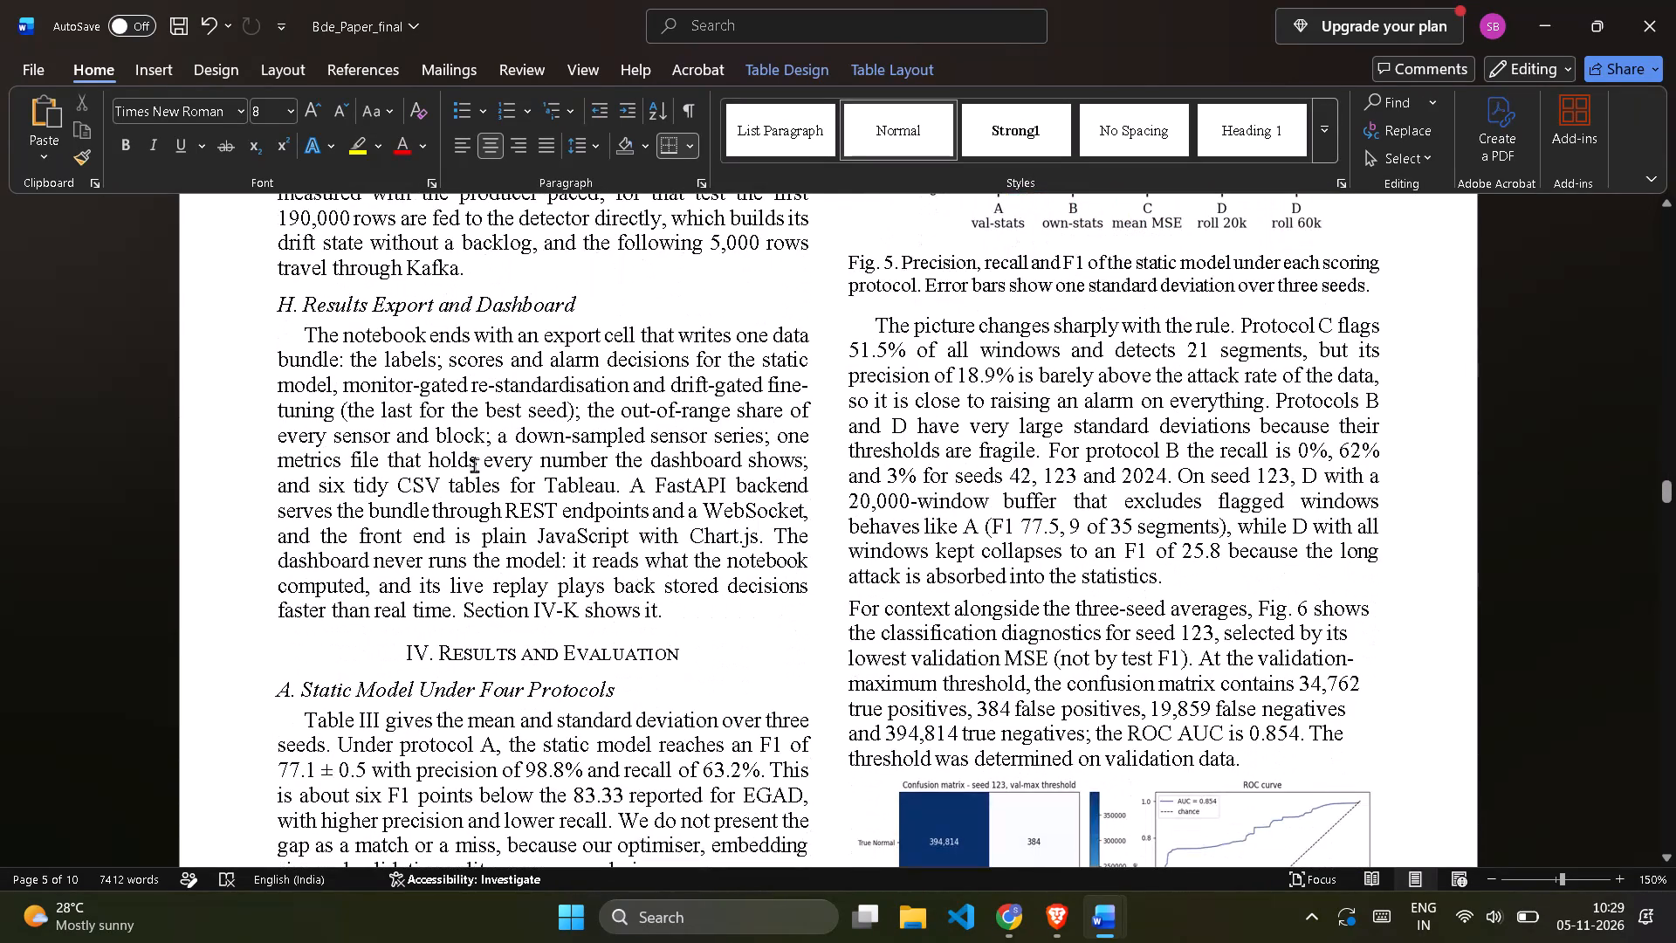
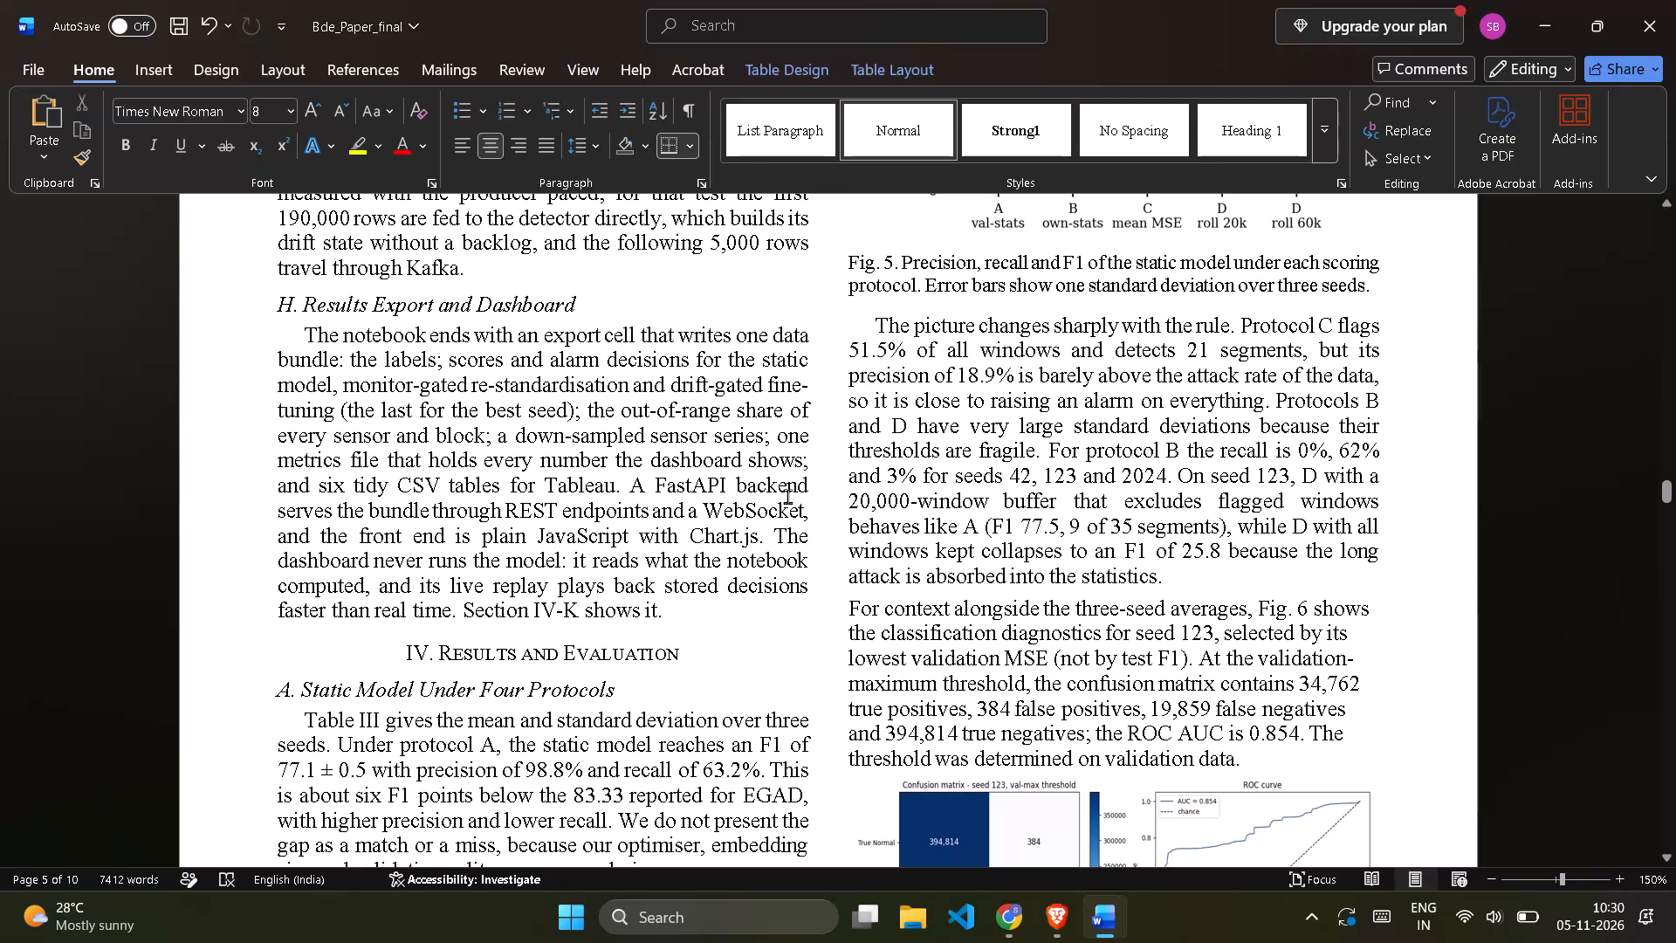
Review the layout from Table III and Fig. 6 on page 5 through Fig. 7, Table IV, Fig. 9 and Fig. 10 on page 6.
{"action": "scroll", "coordinate": [787, 496], "scroll_direction": "down", "scroll_amount": 2}
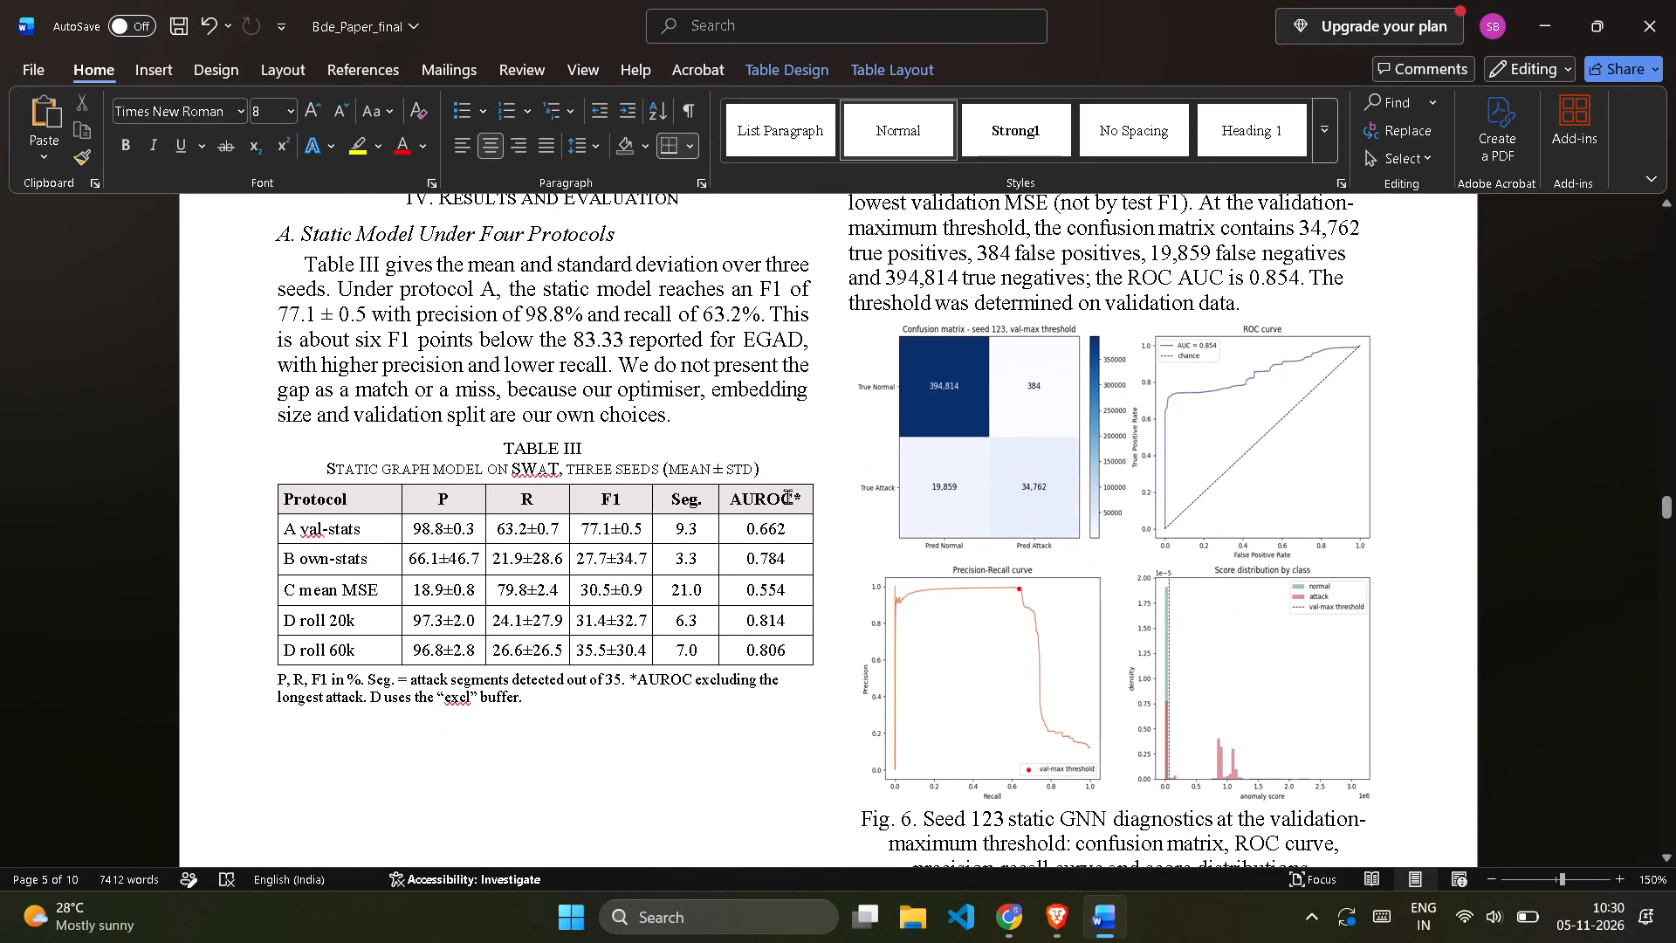
{"action": "scroll", "coordinate": [787, 496], "scroll_direction": "down", "scroll_amount": 2}
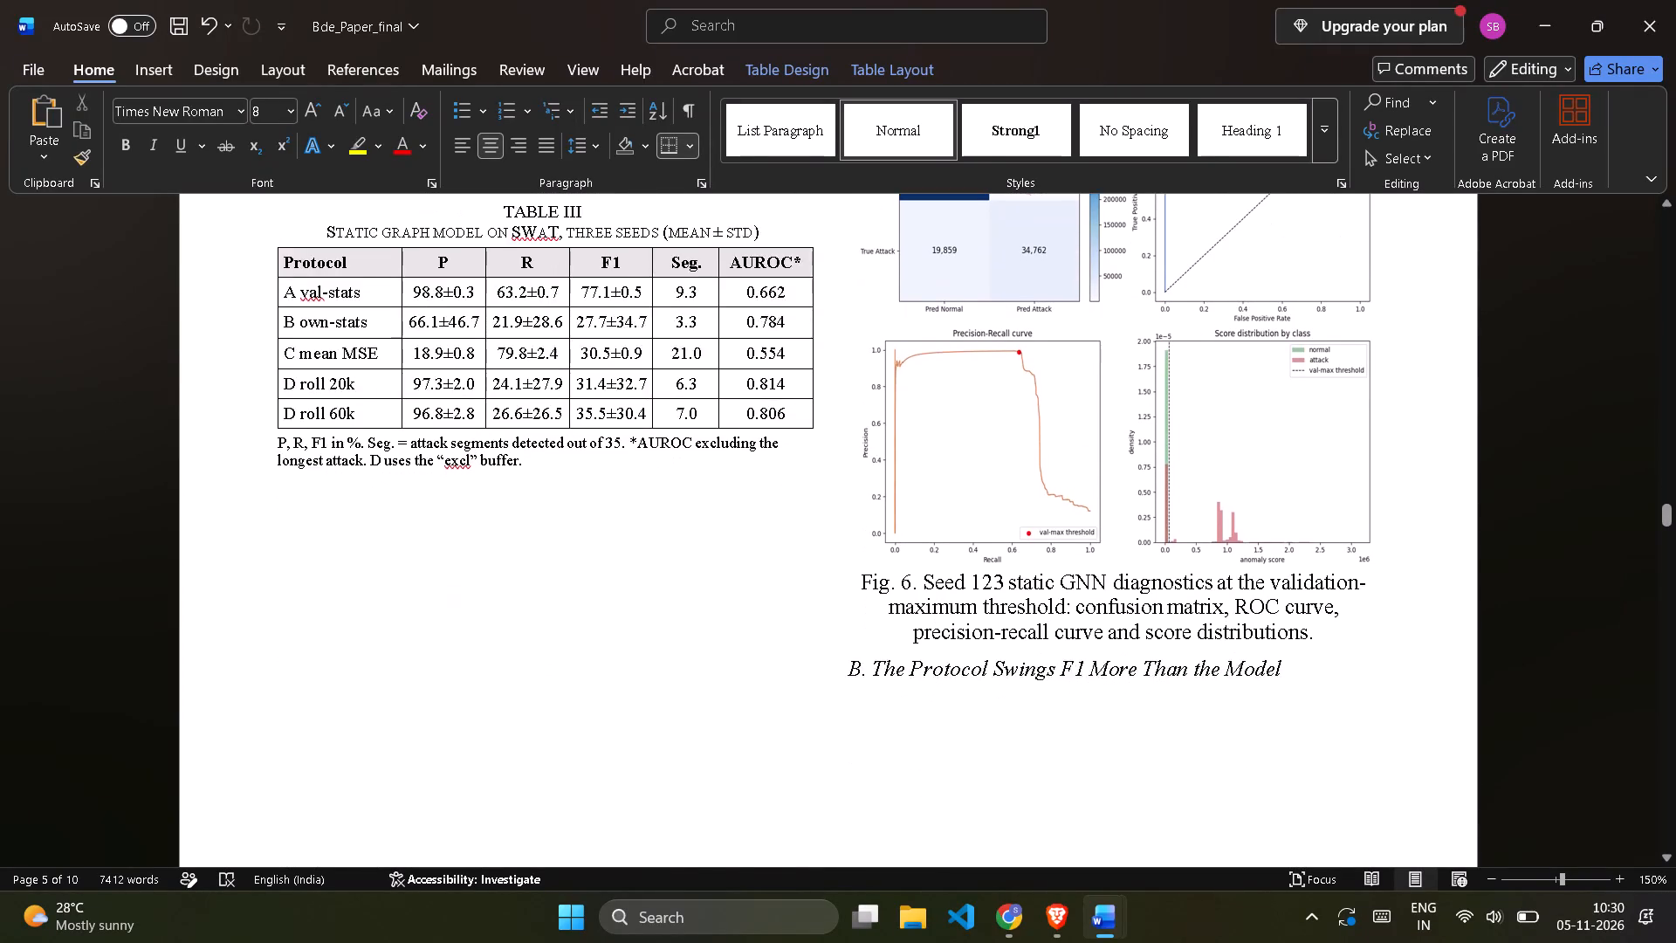
{"action": "scroll", "coordinate": [787, 496], "scroll_direction": "down", "scroll_amount": 2}
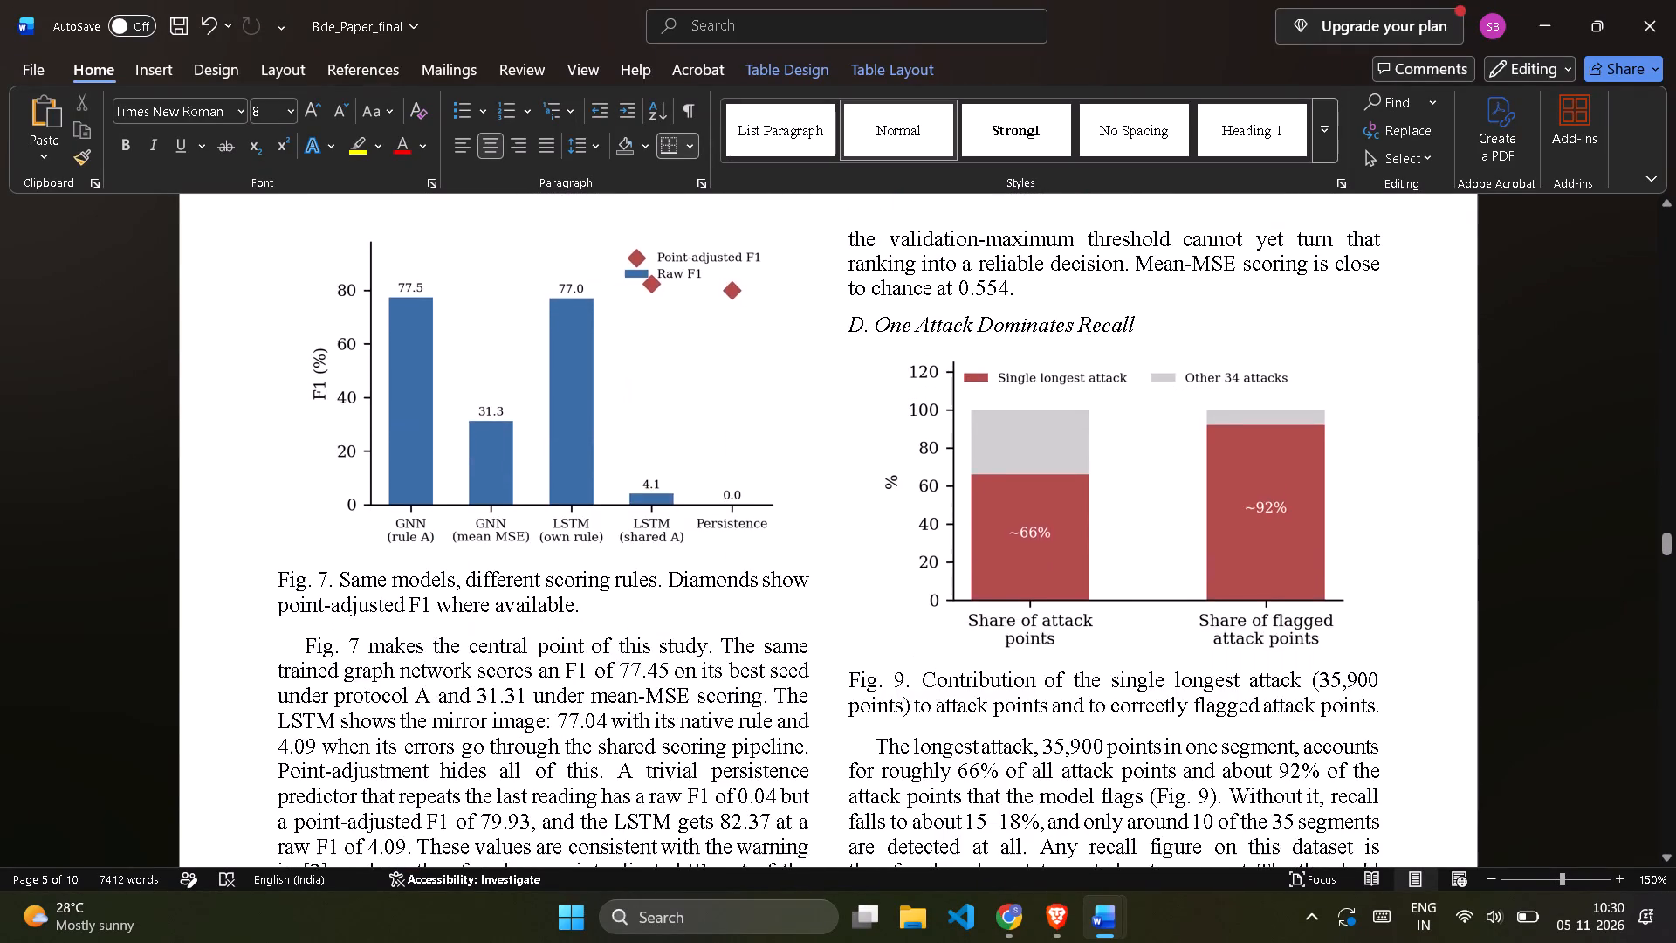
{"action": "scroll", "coordinate": [787, 496], "scroll_direction": "down", "scroll_amount": 2}
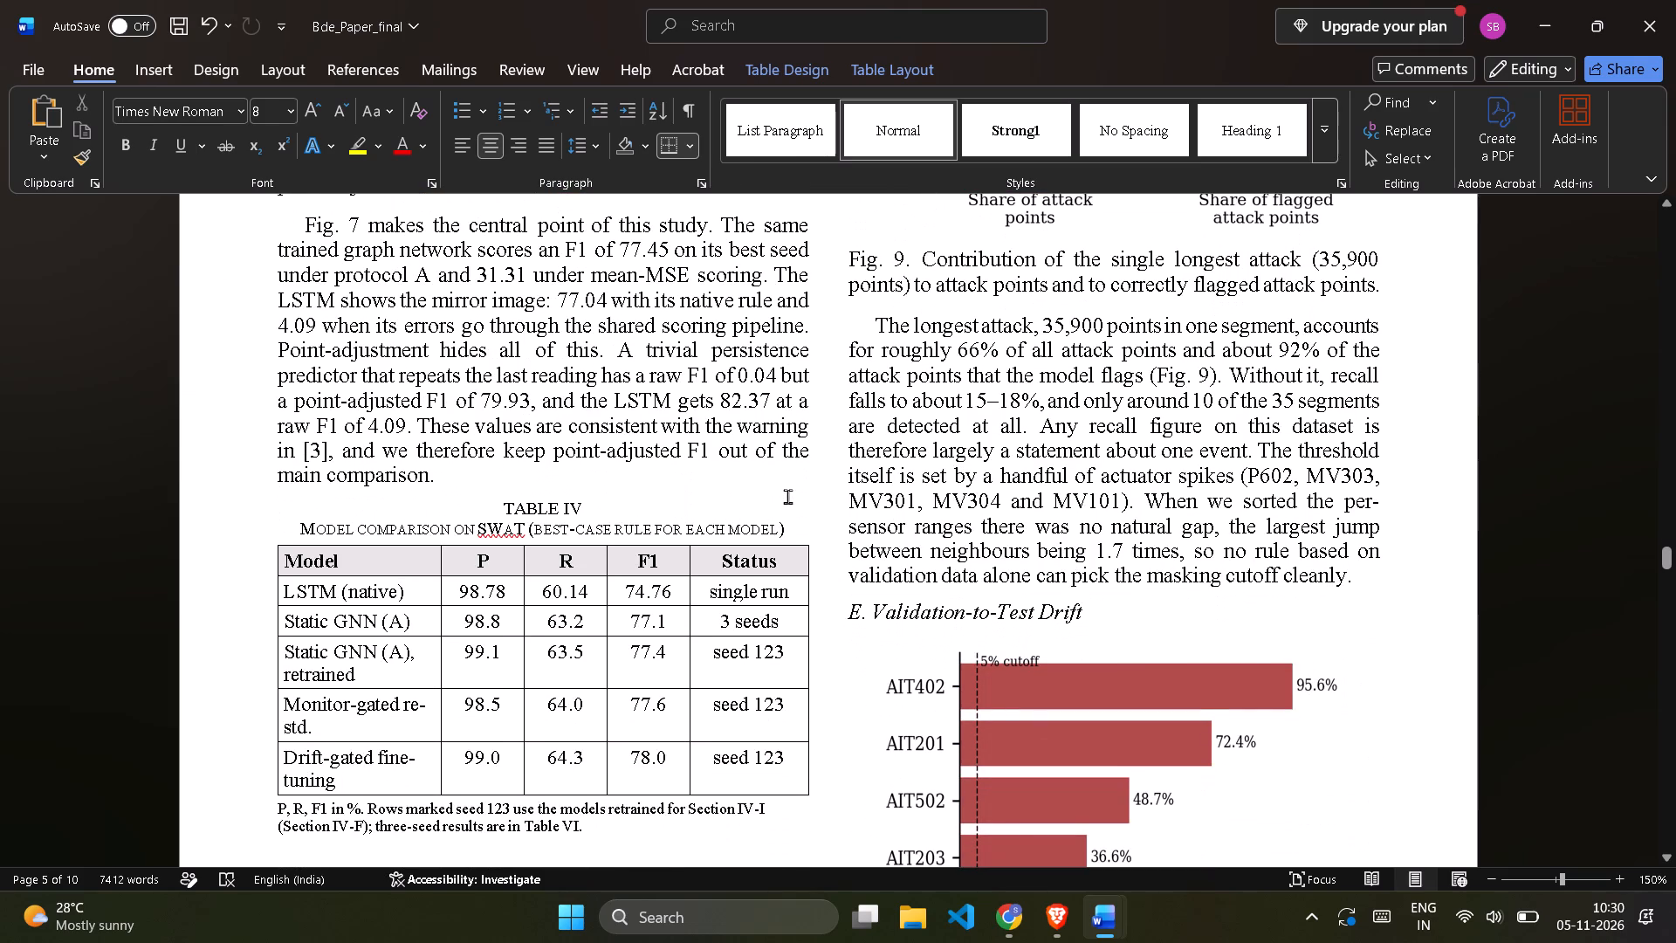
{"action": "scroll", "coordinate": [787, 496], "scroll_direction": "down", "scroll_amount": 1}
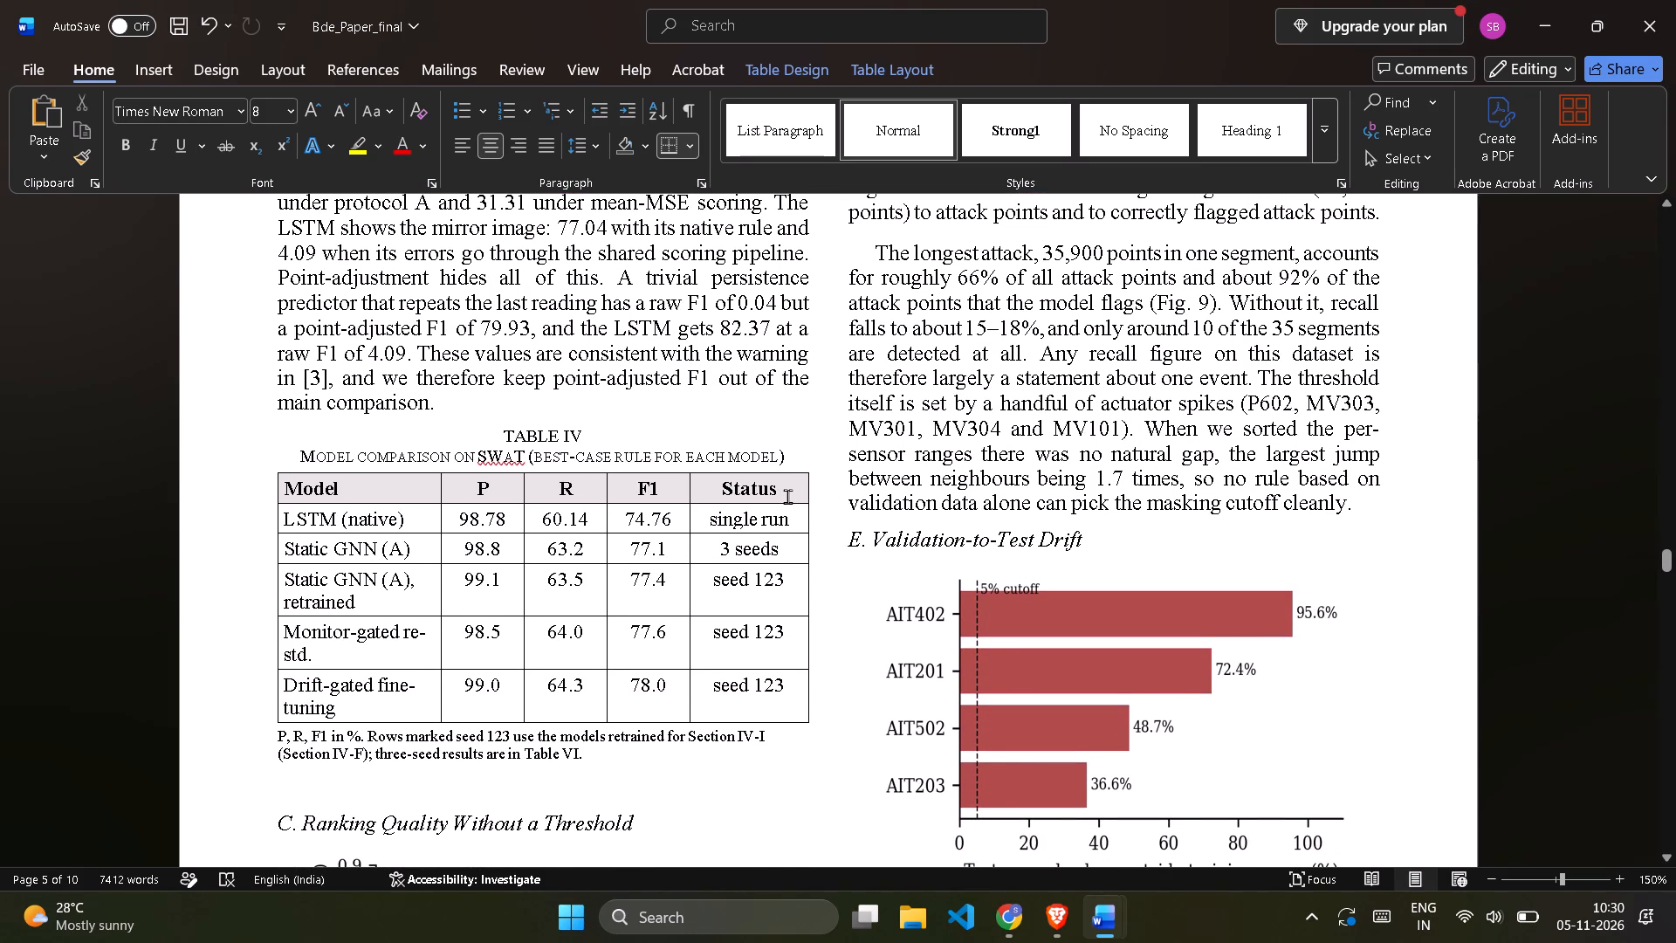
{"action": "scroll", "coordinate": [787, 496], "scroll_direction": "down", "scroll_amount": 1}
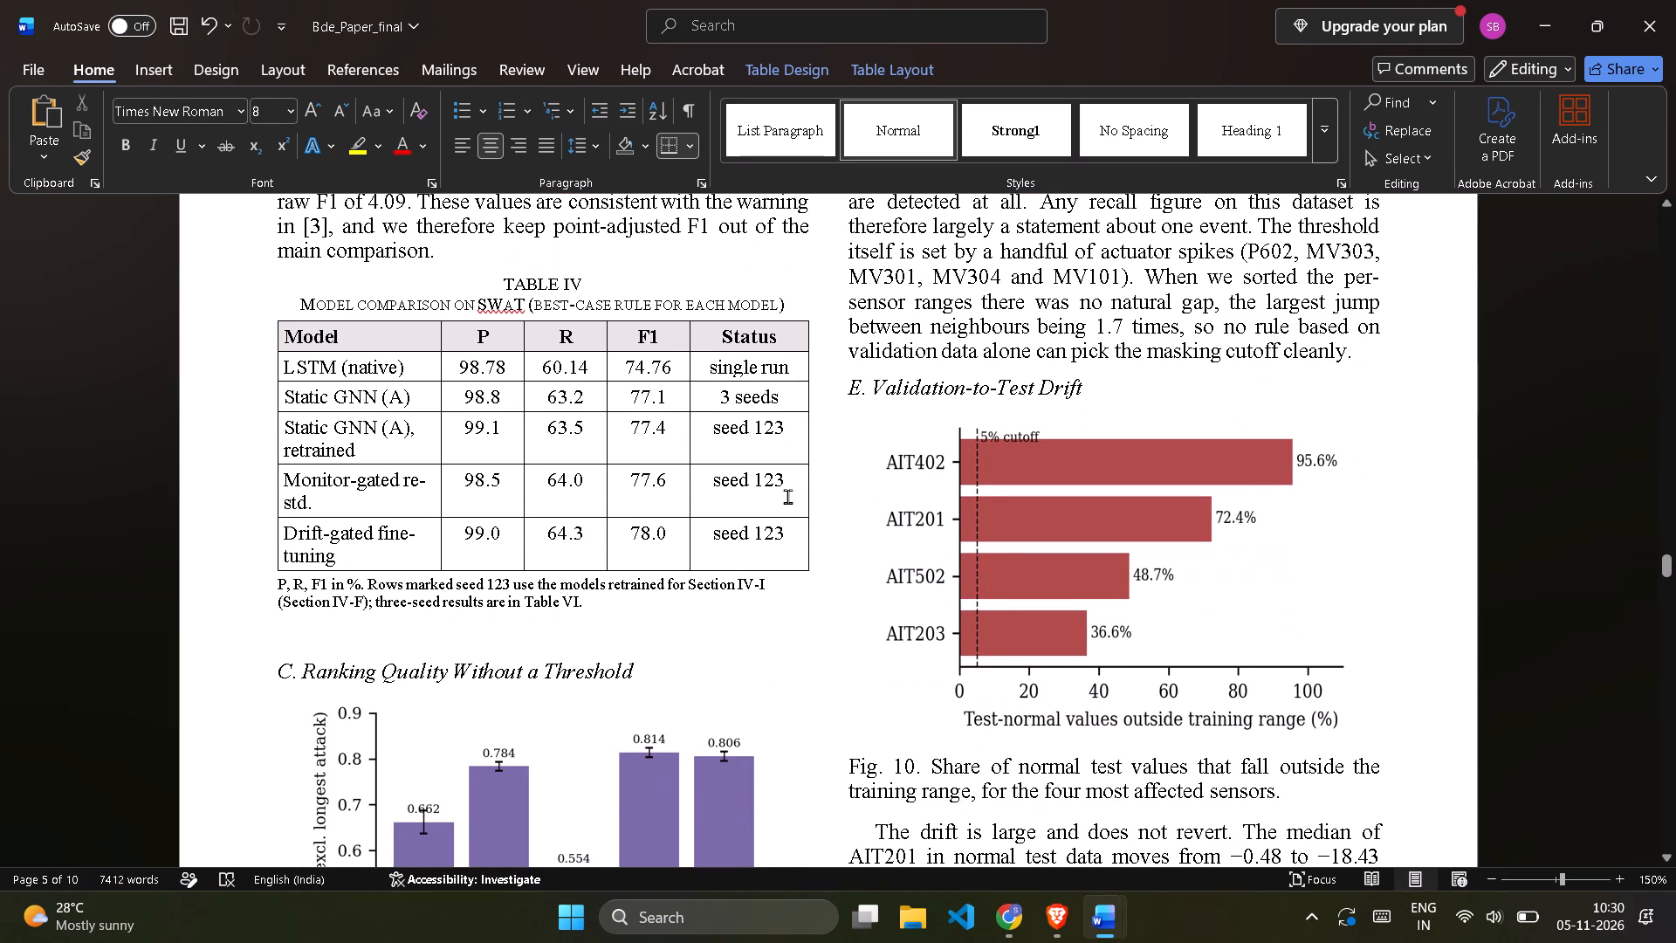
{"action": "scroll", "coordinate": [787, 496], "scroll_direction": "down", "scroll_amount": 1}
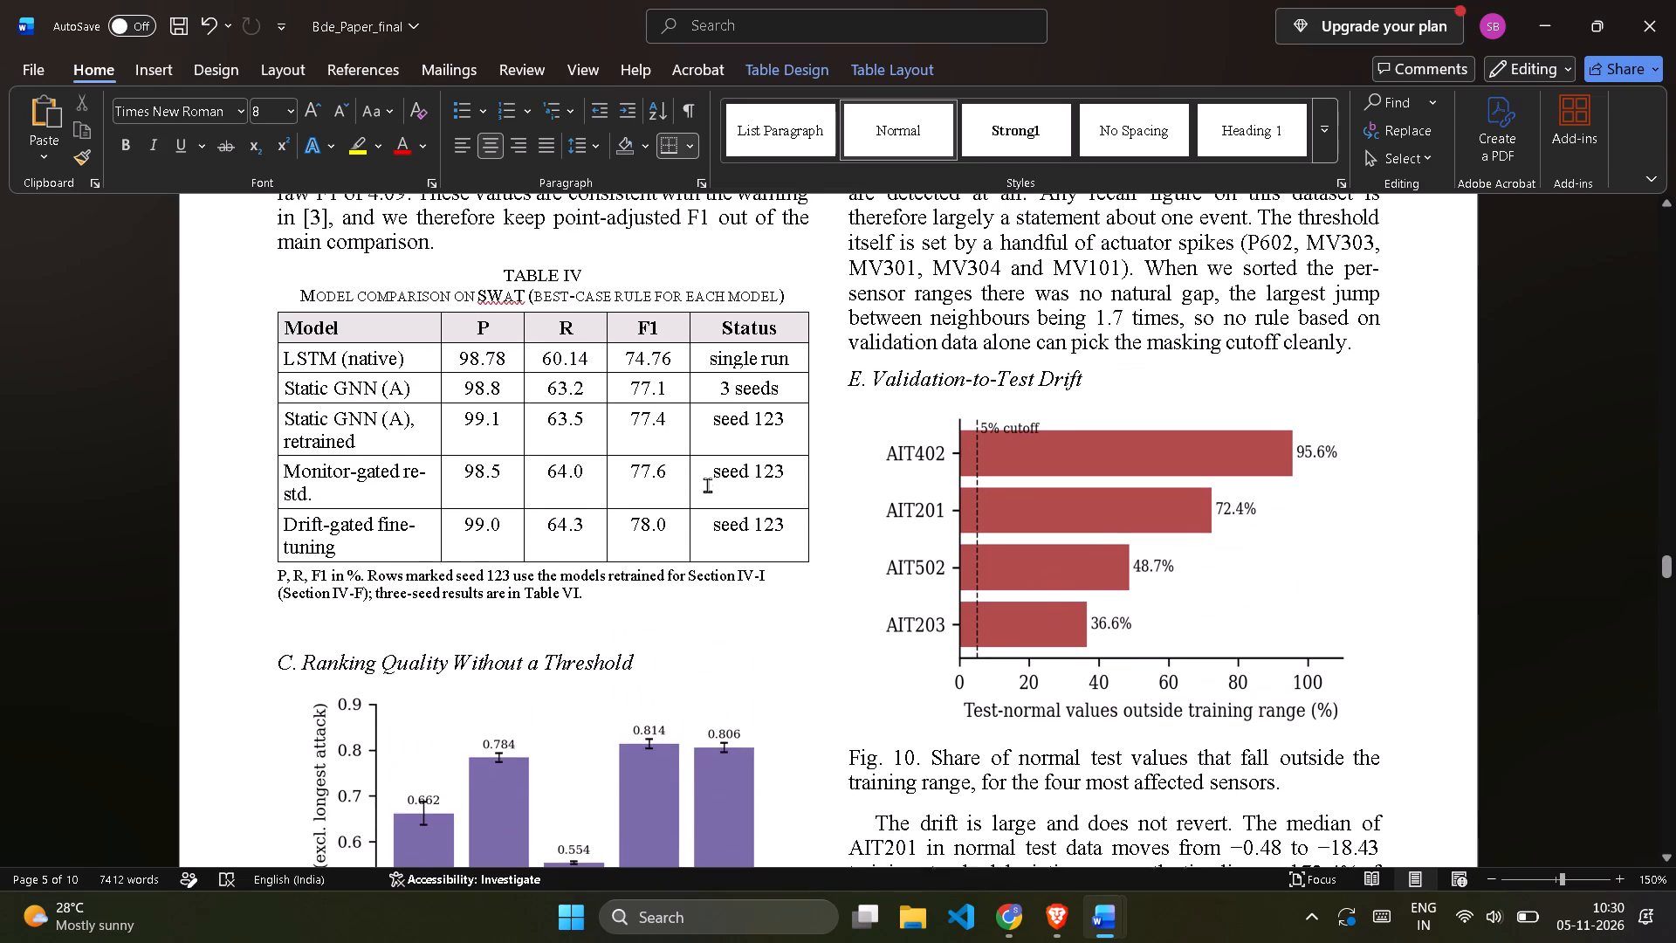
{"action": "scroll", "coordinate": [643, 404], "scroll_direction": "up", "scroll_amount": 1}
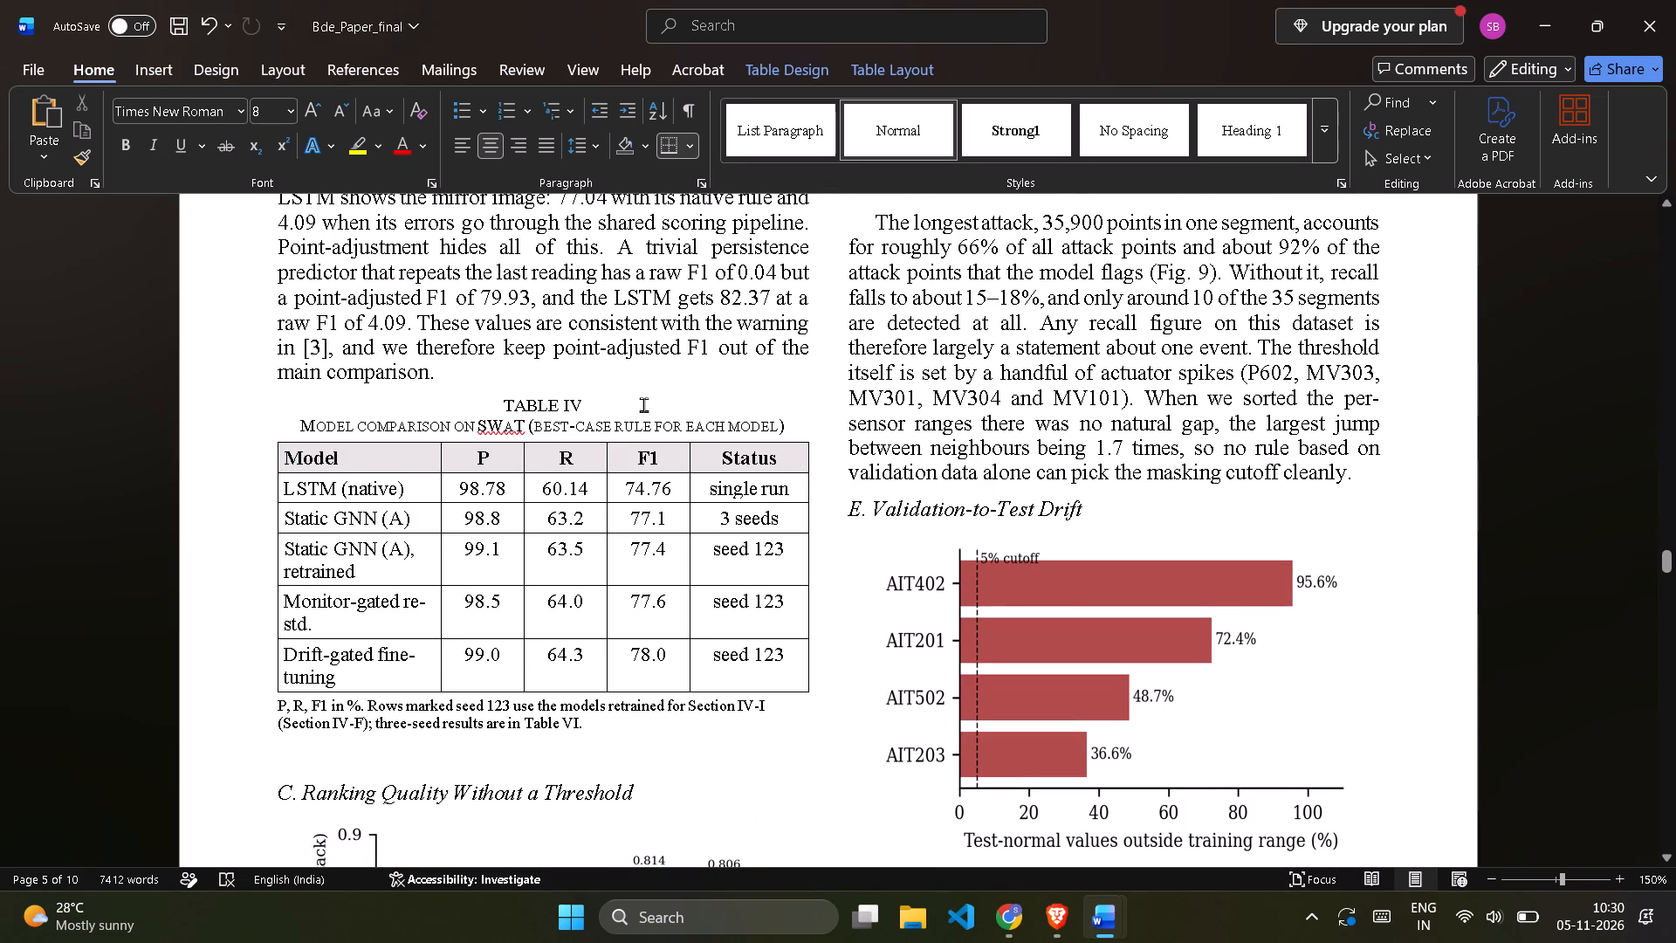
{"action": "scroll", "coordinate": [643, 404], "scroll_direction": "up", "scroll_amount": 2}
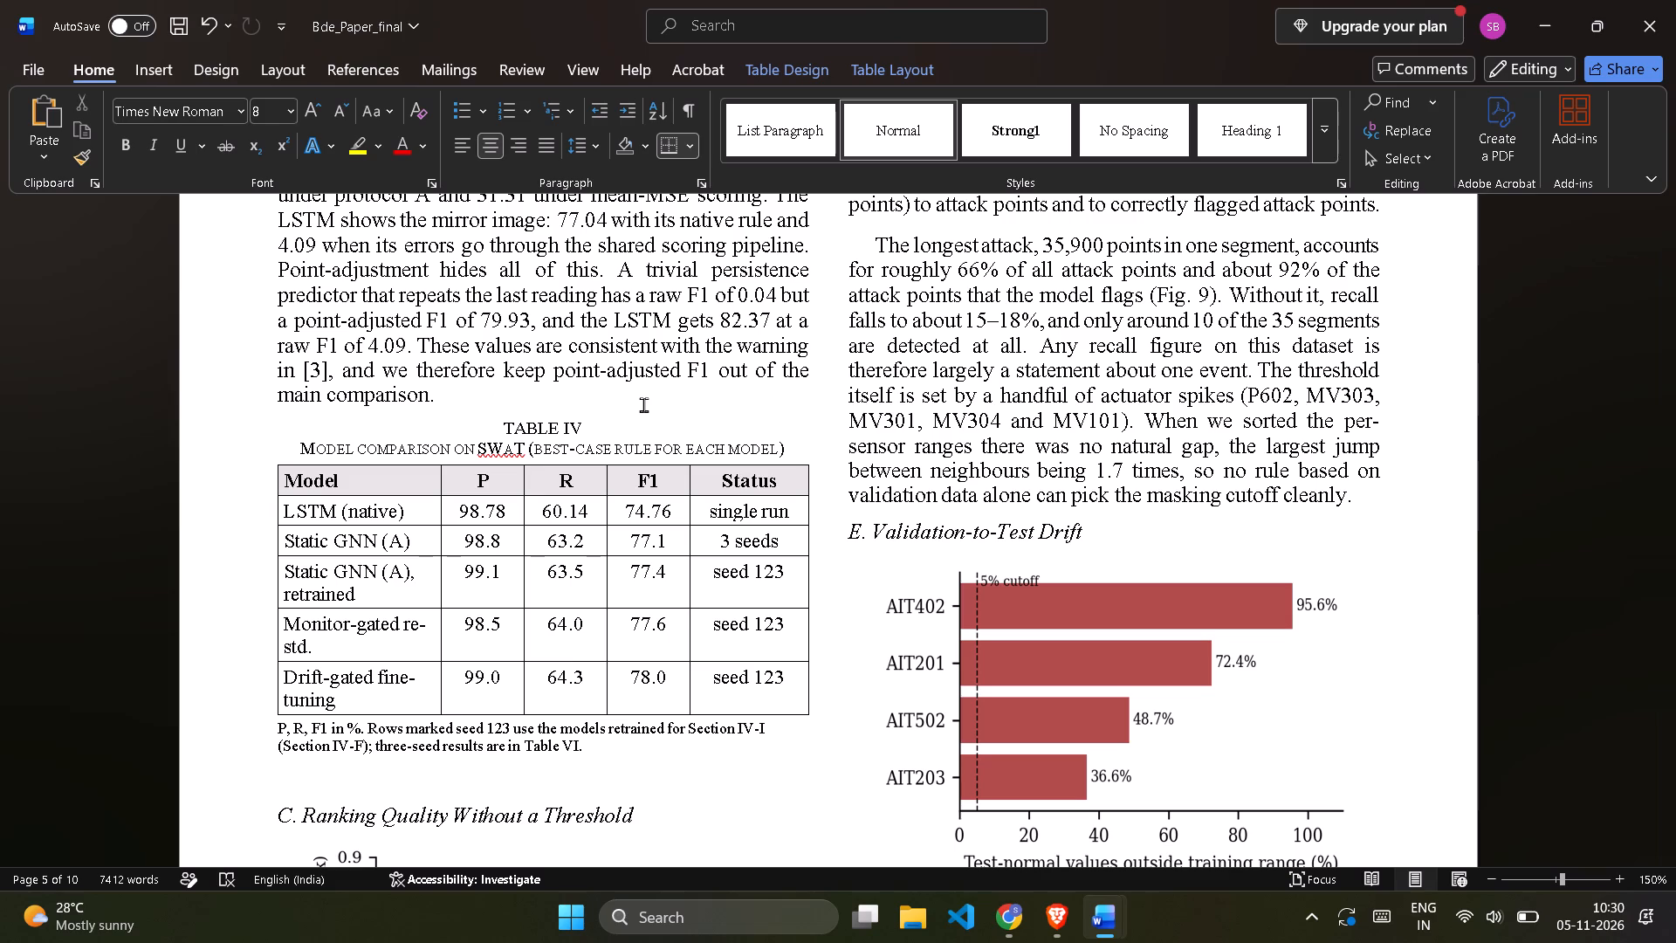
{"action": "scroll", "coordinate": [643, 404], "scroll_direction": "down", "scroll_amount": 1}
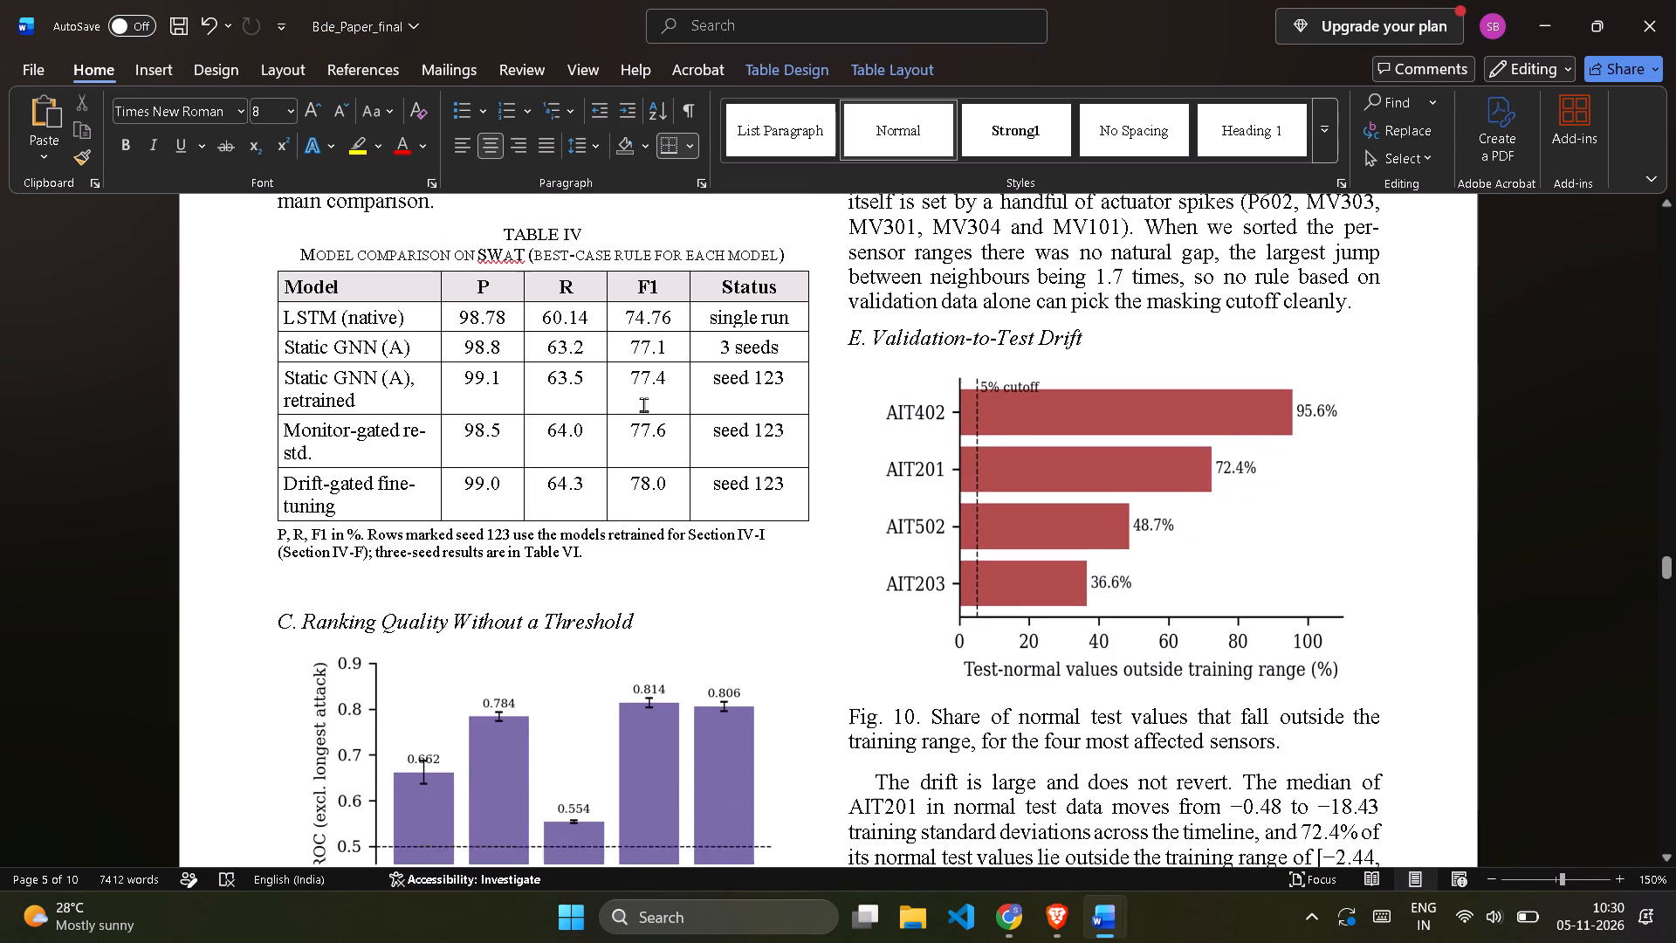
{"action": "scroll", "coordinate": [643, 404], "scroll_direction": "down", "scroll_amount": 1}
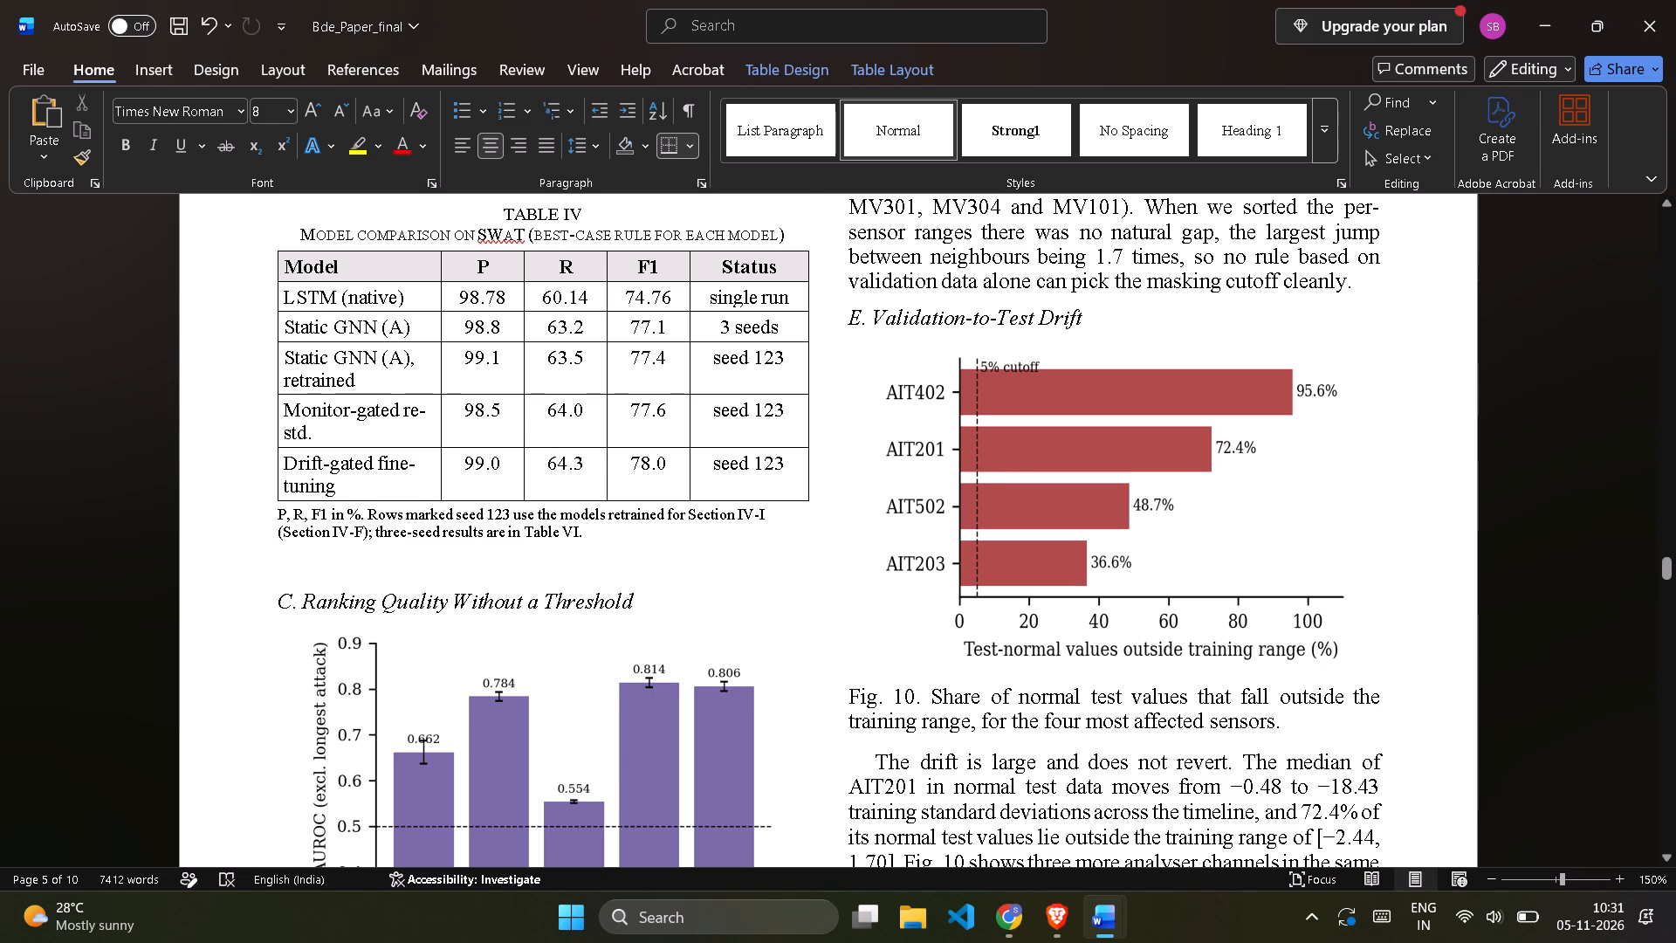
Check both columns from the end of page 6 through Figs. 11 to 13 and Tables V and VI on page 7.
{"action": "scroll", "coordinate": [1117, 602], "scroll_direction": "down", "scroll_amount": 2}
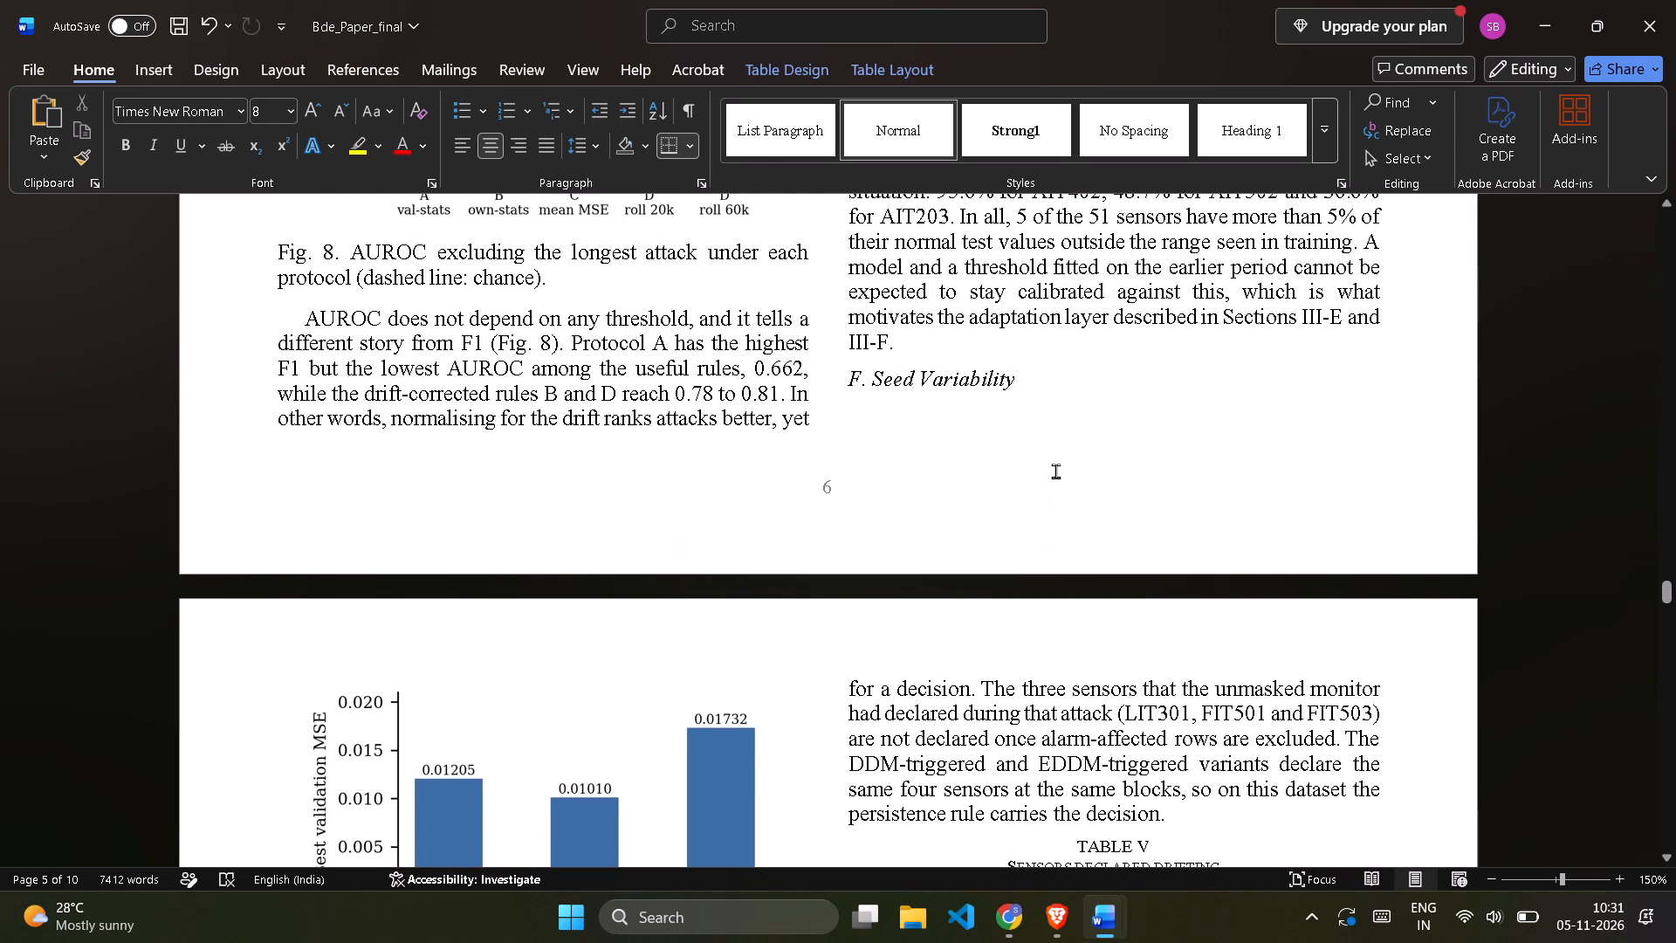
{"action": "scroll", "coordinate": [1055, 471], "scroll_direction": "down", "scroll_amount": 1}
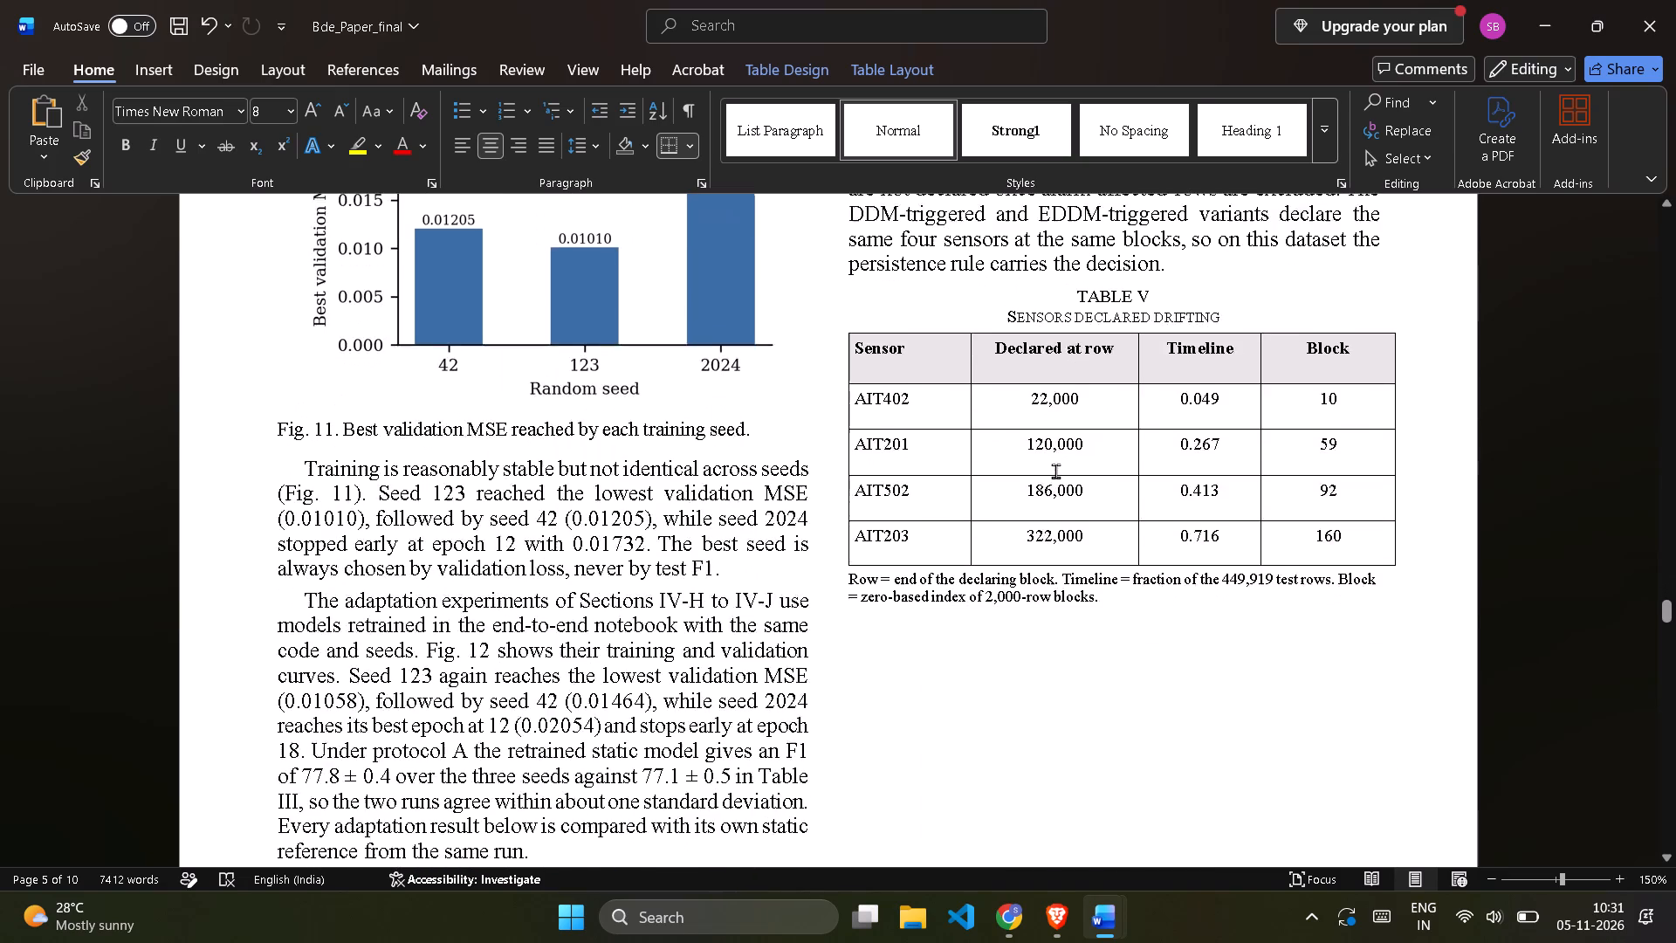
{"action": "scroll", "coordinate": [1055, 471], "scroll_direction": "down", "scroll_amount": 3}
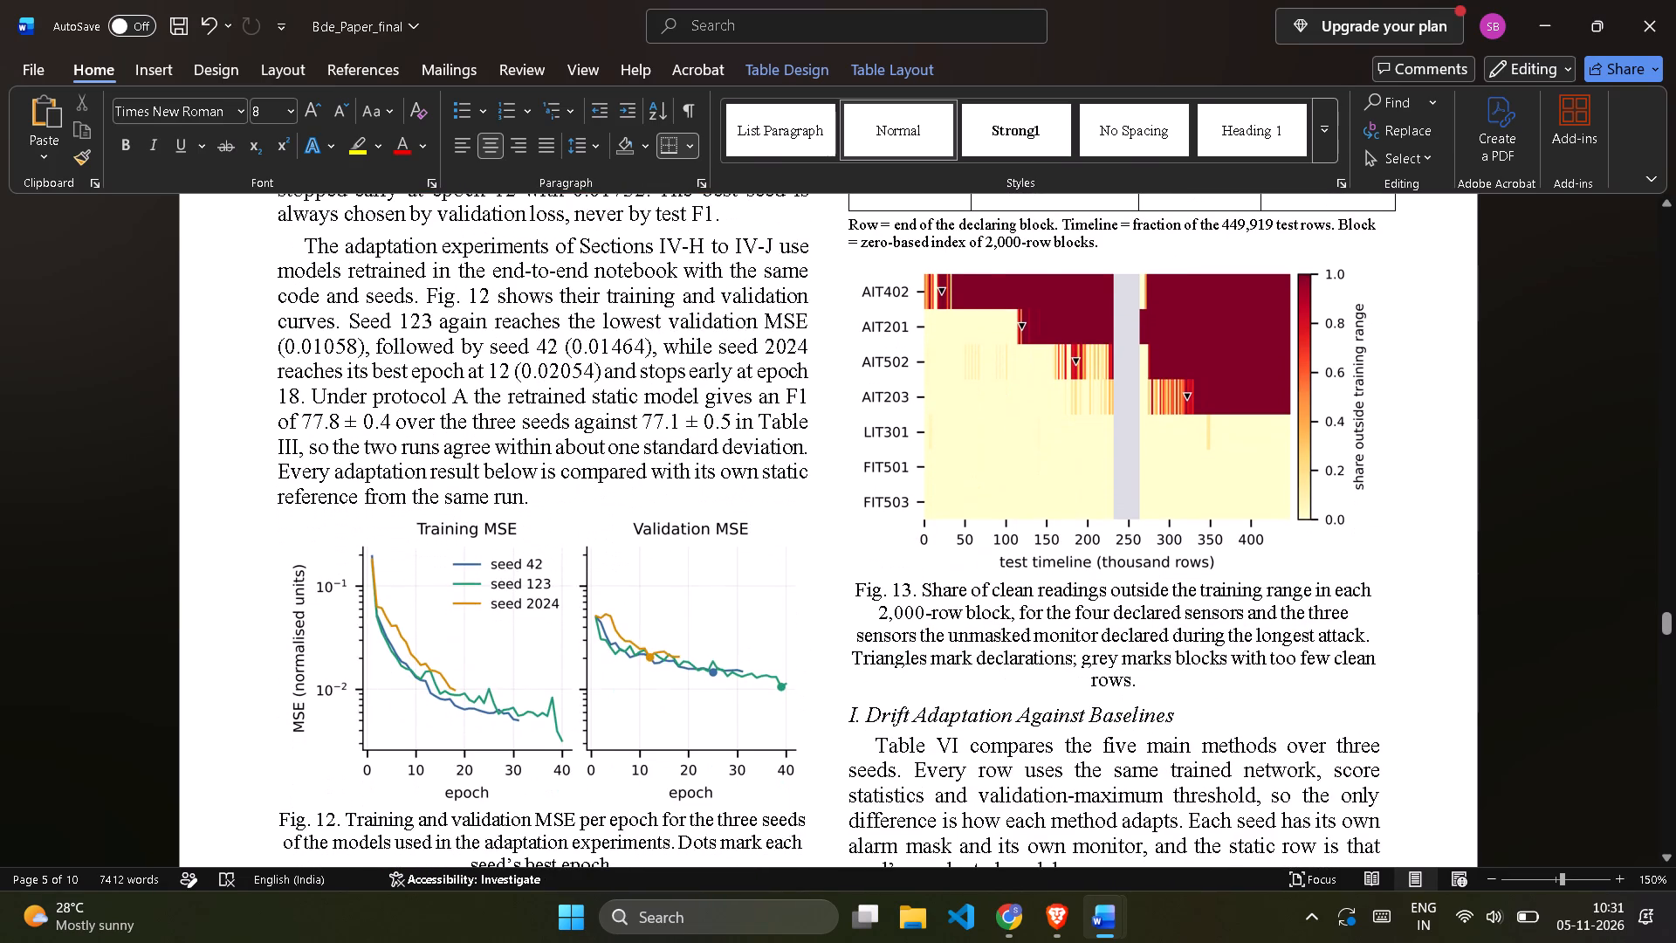
{"action": "scroll", "coordinate": [1055, 471], "scroll_direction": "down", "scroll_amount": 1}
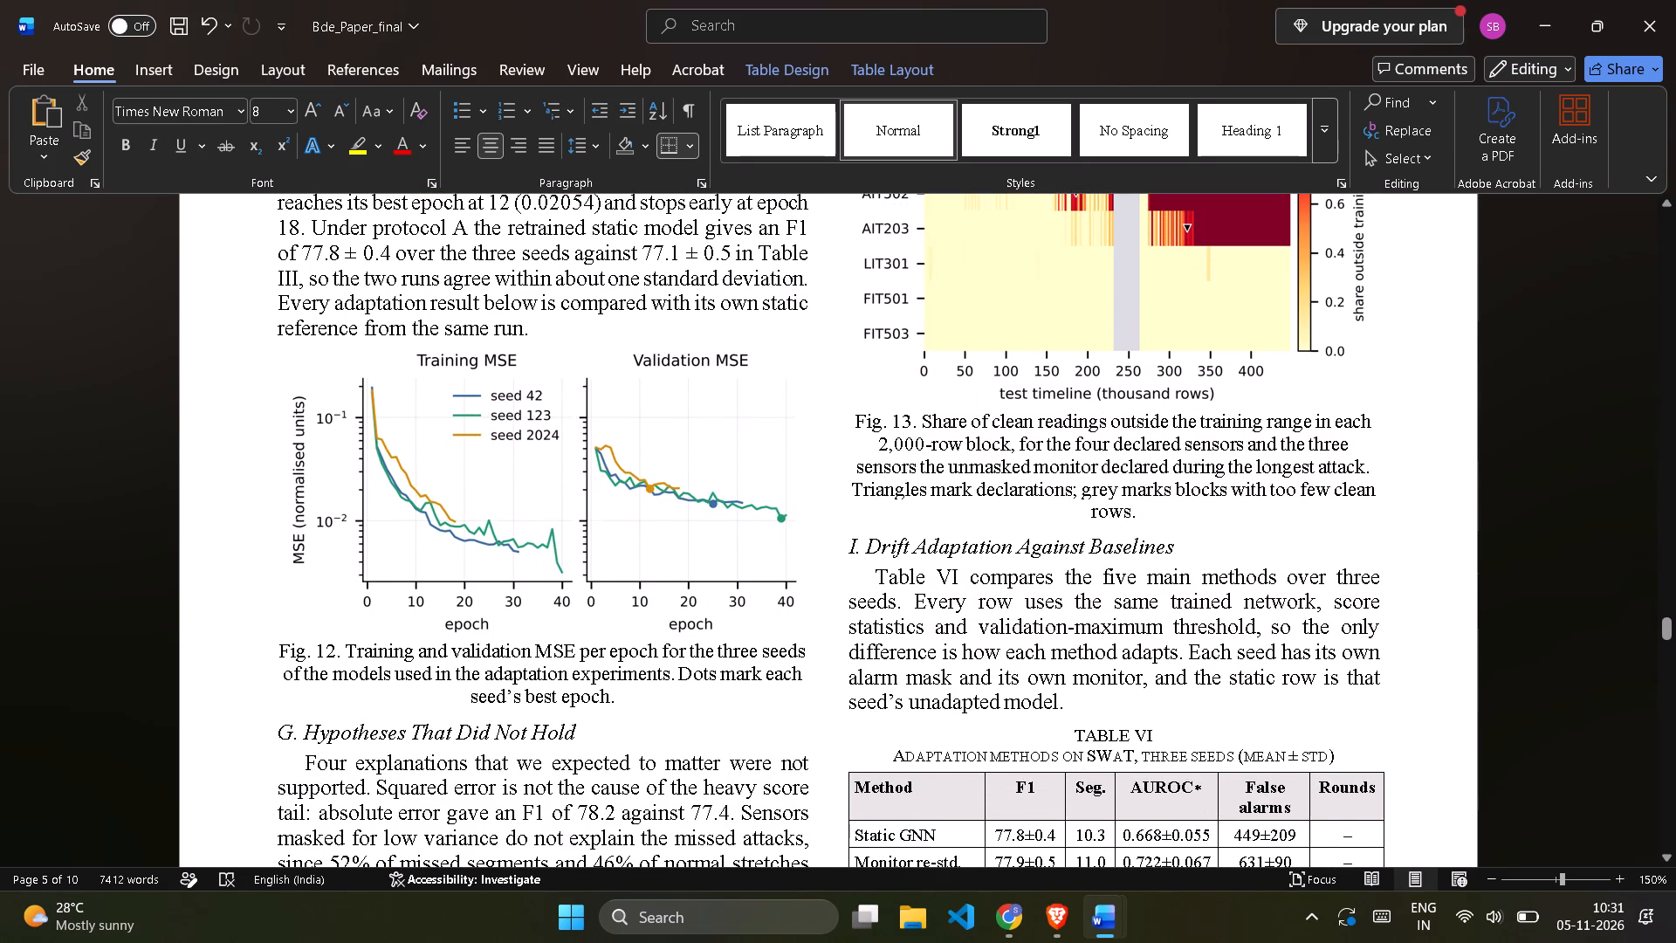
{"action": "scroll", "coordinate": [1091, 384], "scroll_direction": "down", "scroll_amount": 1}
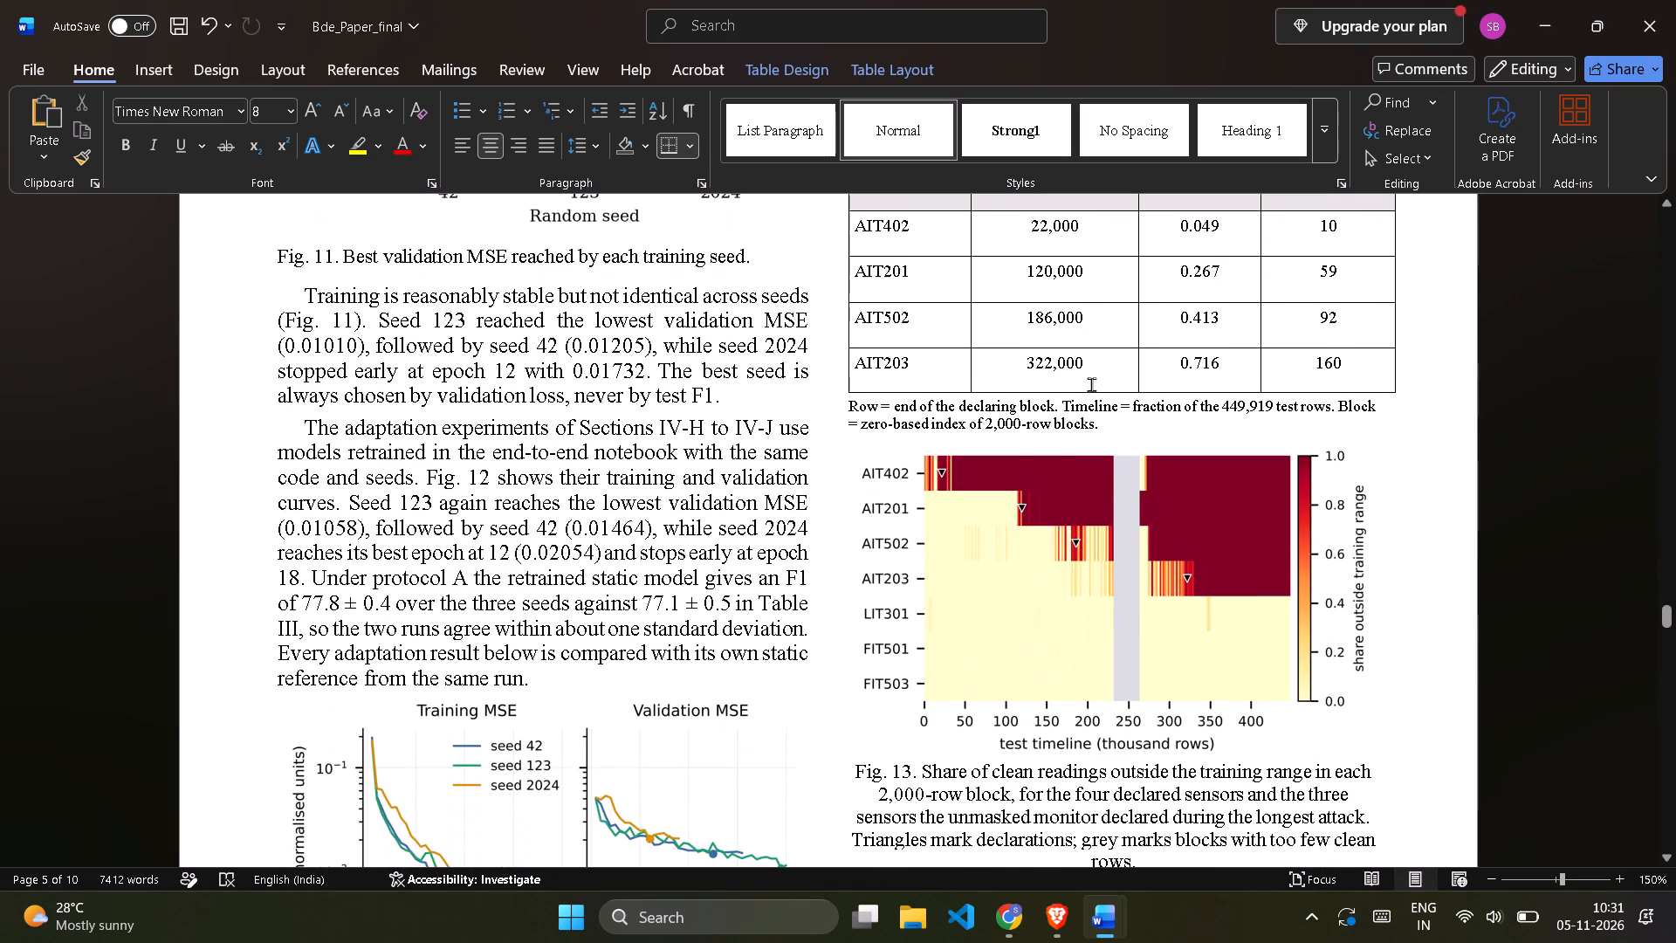
{"action": "scroll", "coordinate": [1091, 384], "scroll_direction": "down", "scroll_amount": 1}
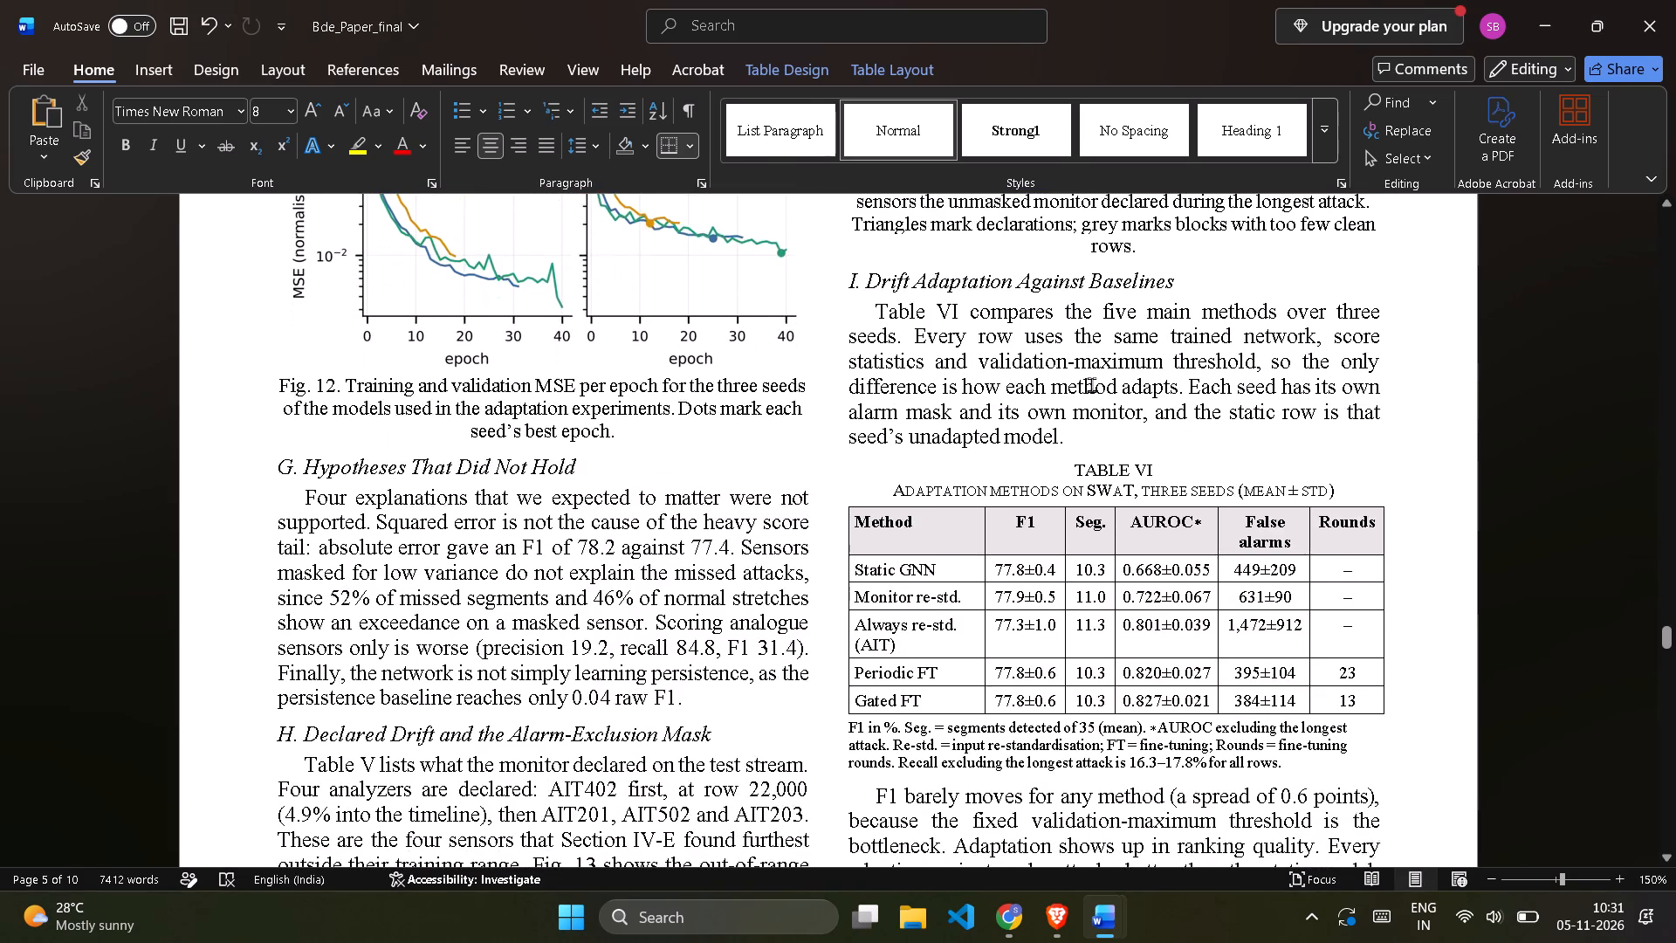
{"action": "scroll", "coordinate": [1091, 384], "scroll_direction": "down", "scroll_amount": 1}
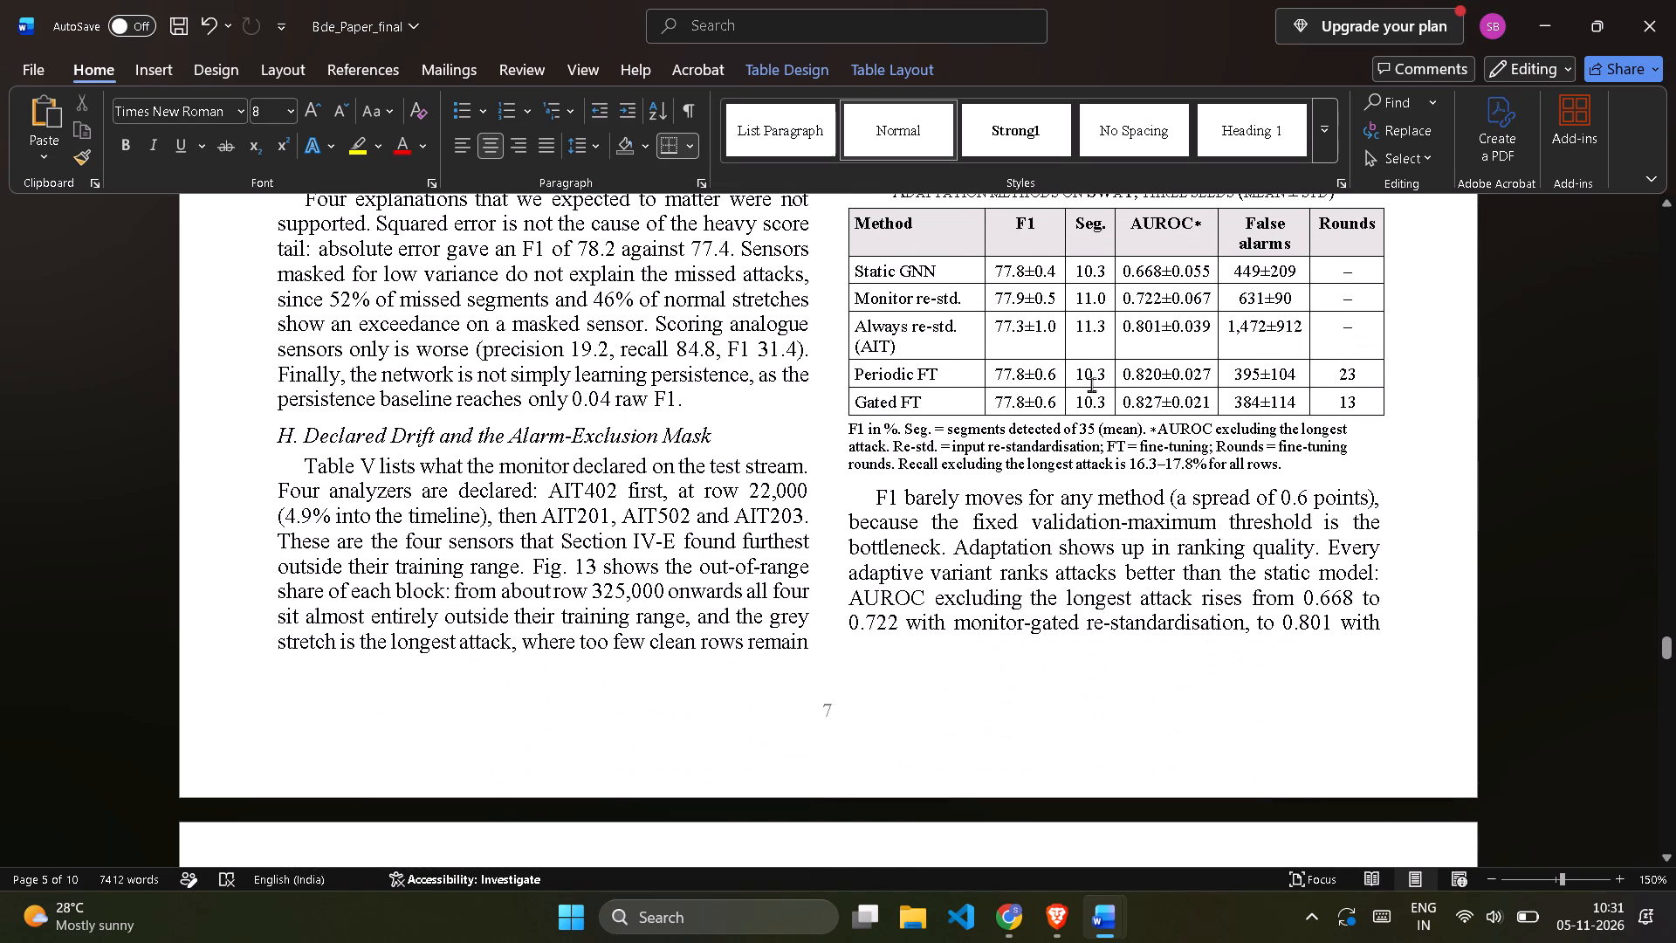
Skim pages 8 to 10, from Tables VII and VIII through the Fig. 17 dashboard views to the conclusion and references.
{"action": "scroll", "coordinate": [751, 567], "scroll_direction": "down", "scroll_amount": 4}
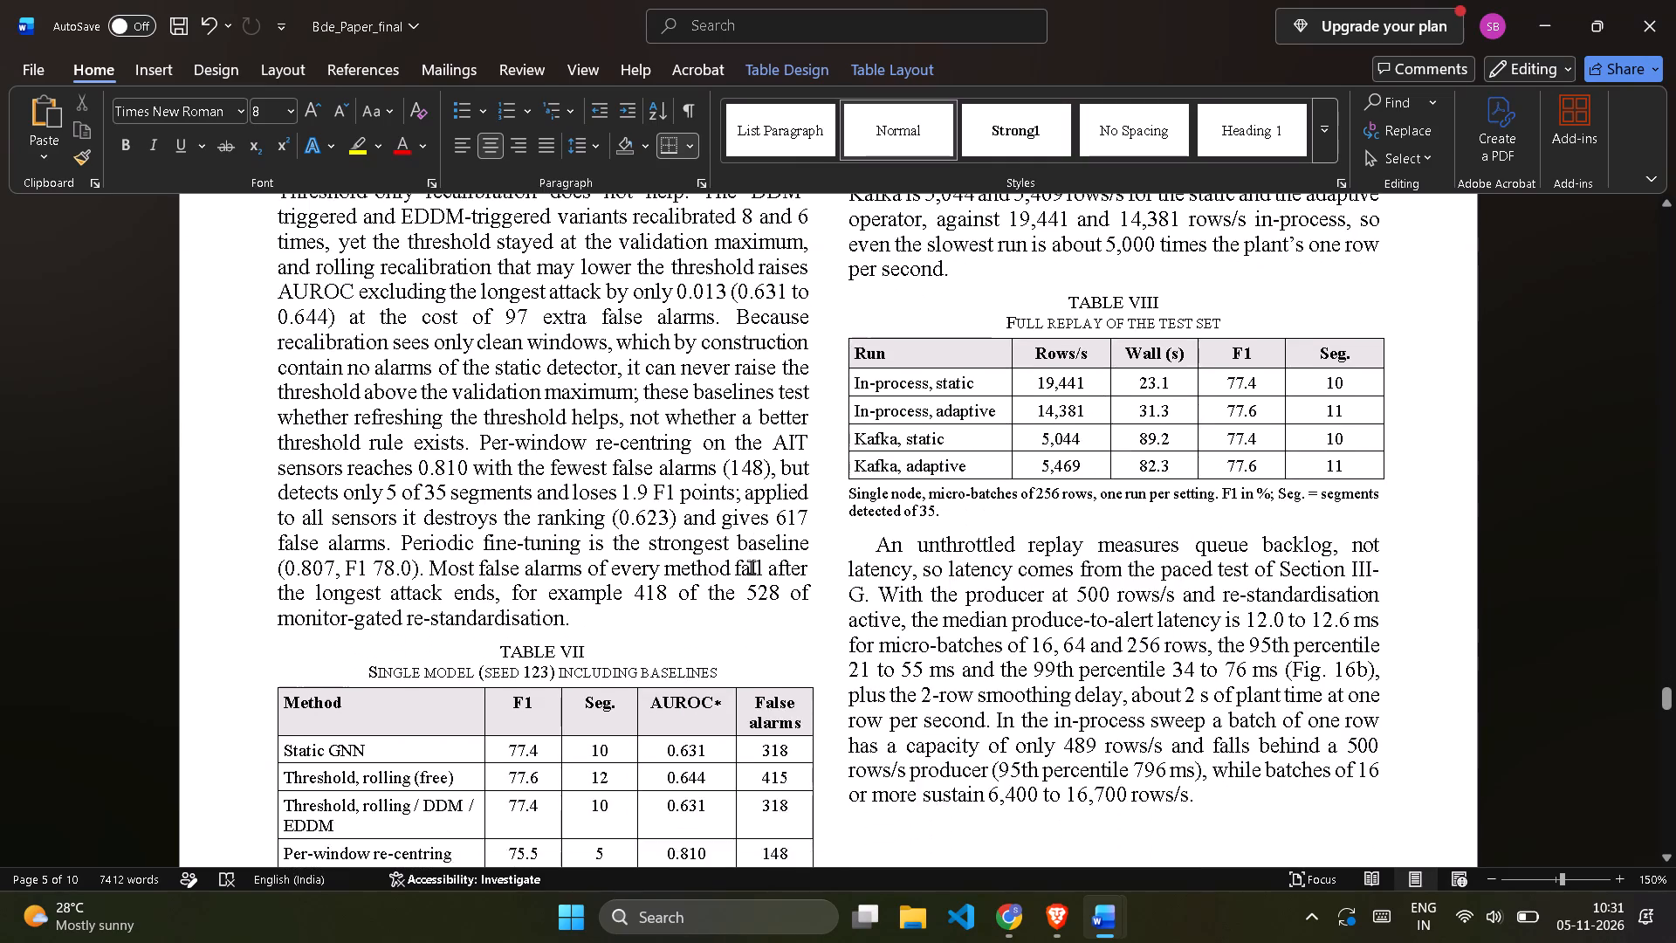
{"action": "scroll", "coordinate": [751, 567], "scroll_direction": "down", "scroll_amount": 5}
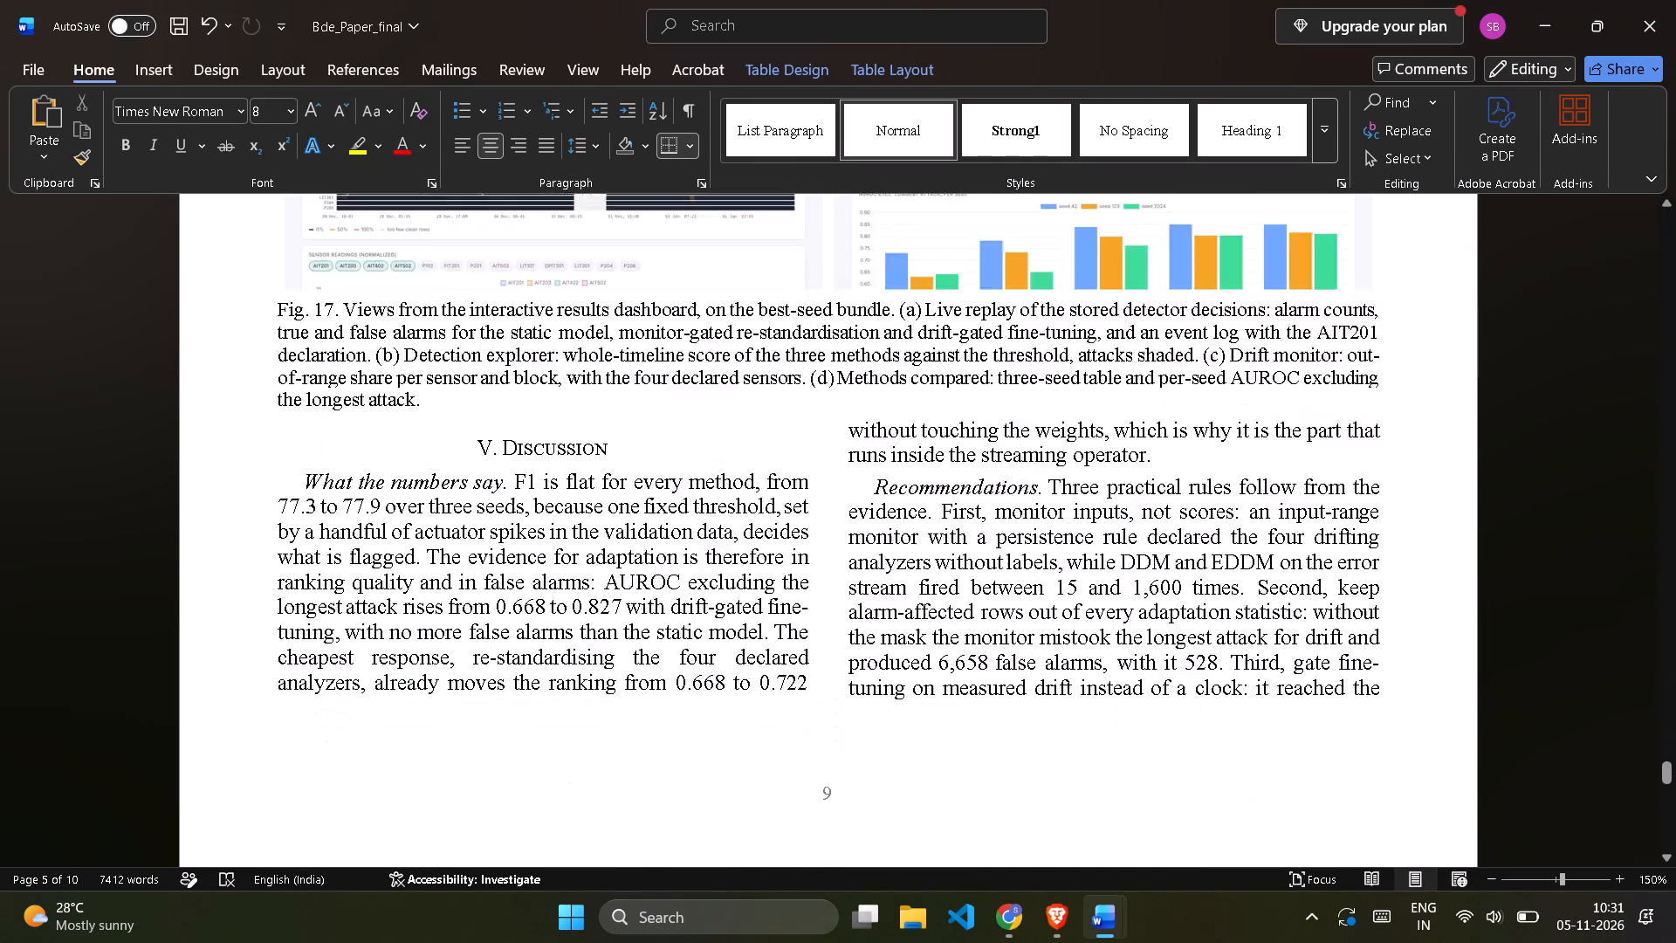
{"action": "scroll", "coordinate": [751, 567], "scroll_direction": "down", "scroll_amount": 2}
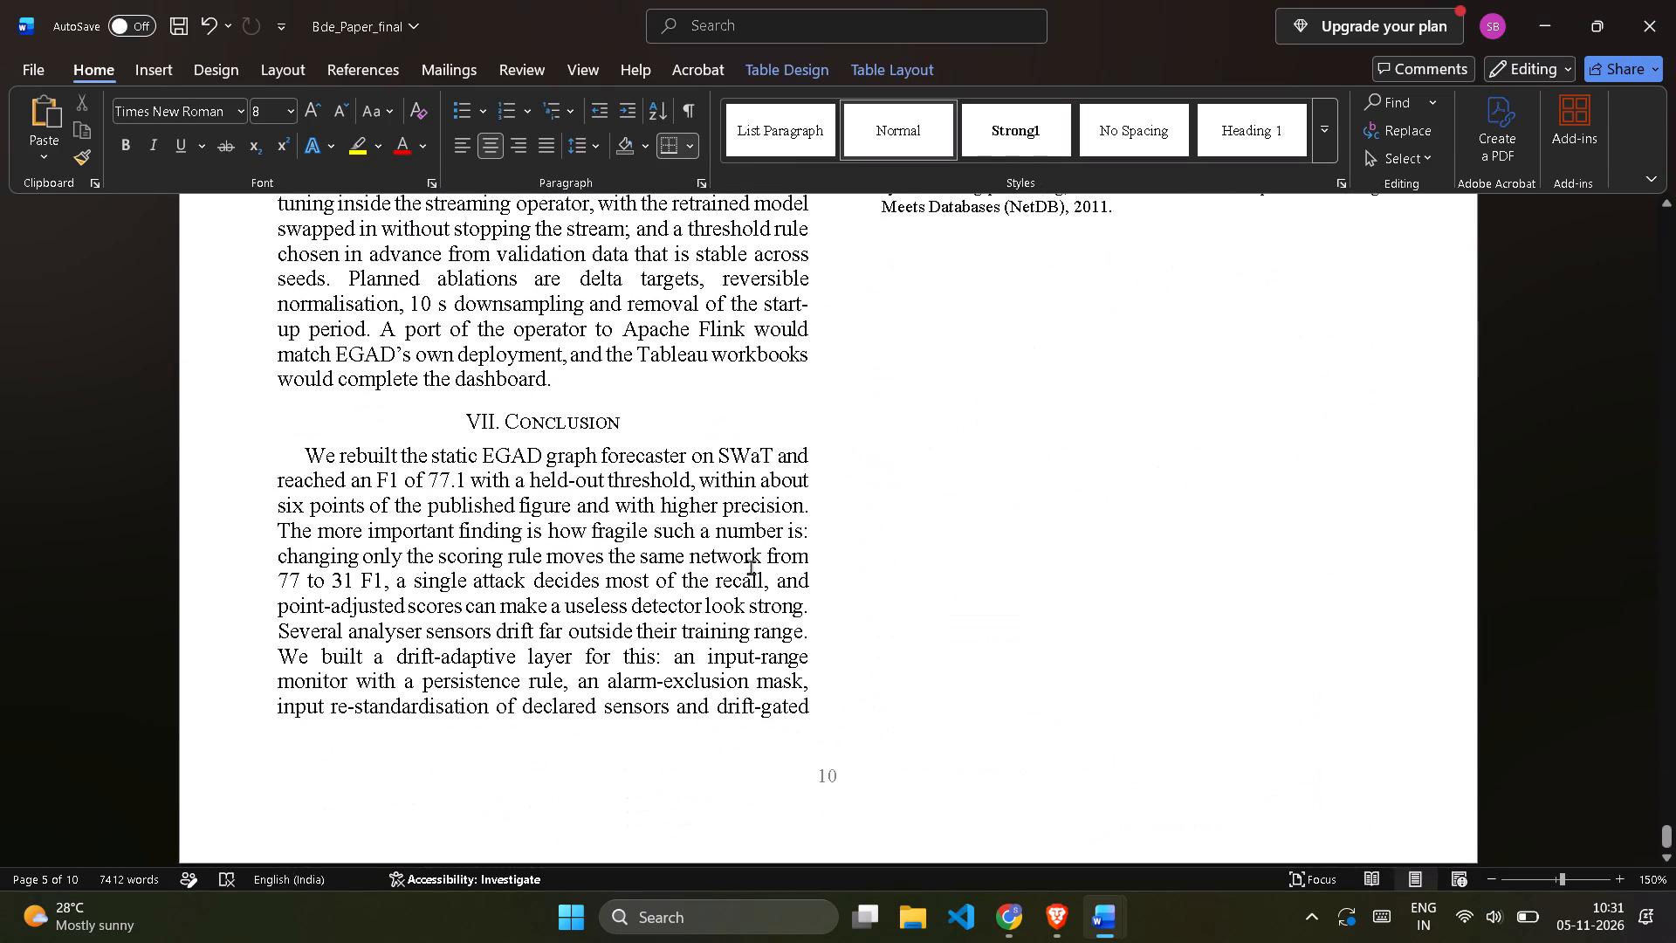
{"action": "scroll", "coordinate": [751, 567], "scroll_direction": "up", "scroll_amount": 3}
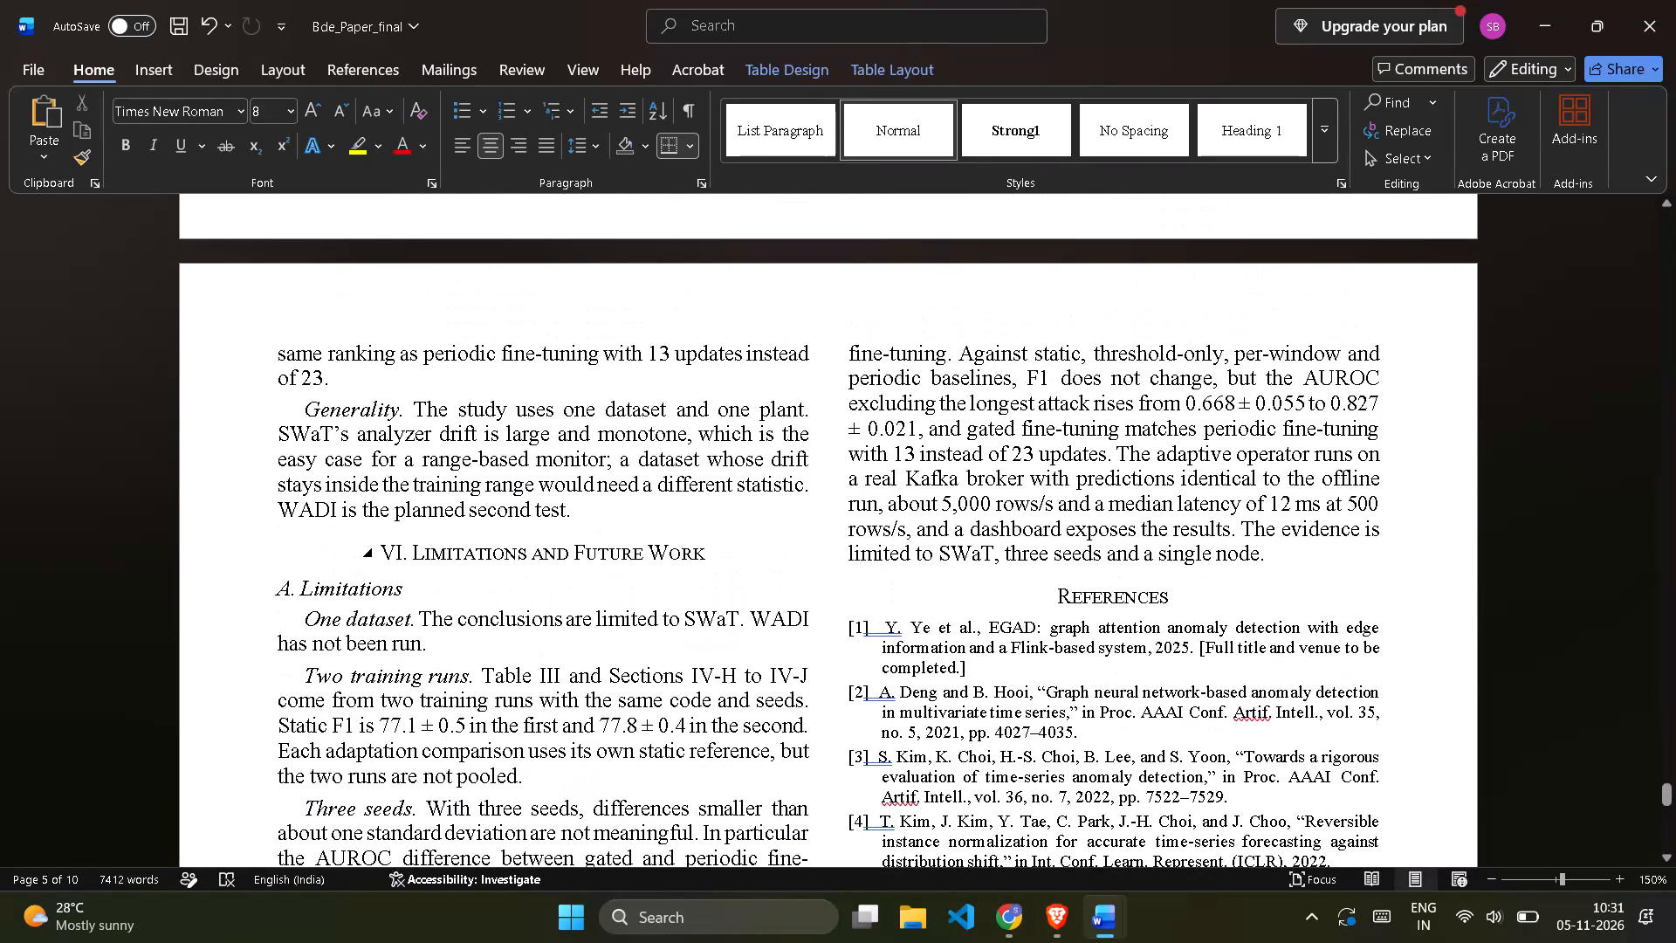
{"action": "right_click", "coordinate": [751, 567]}
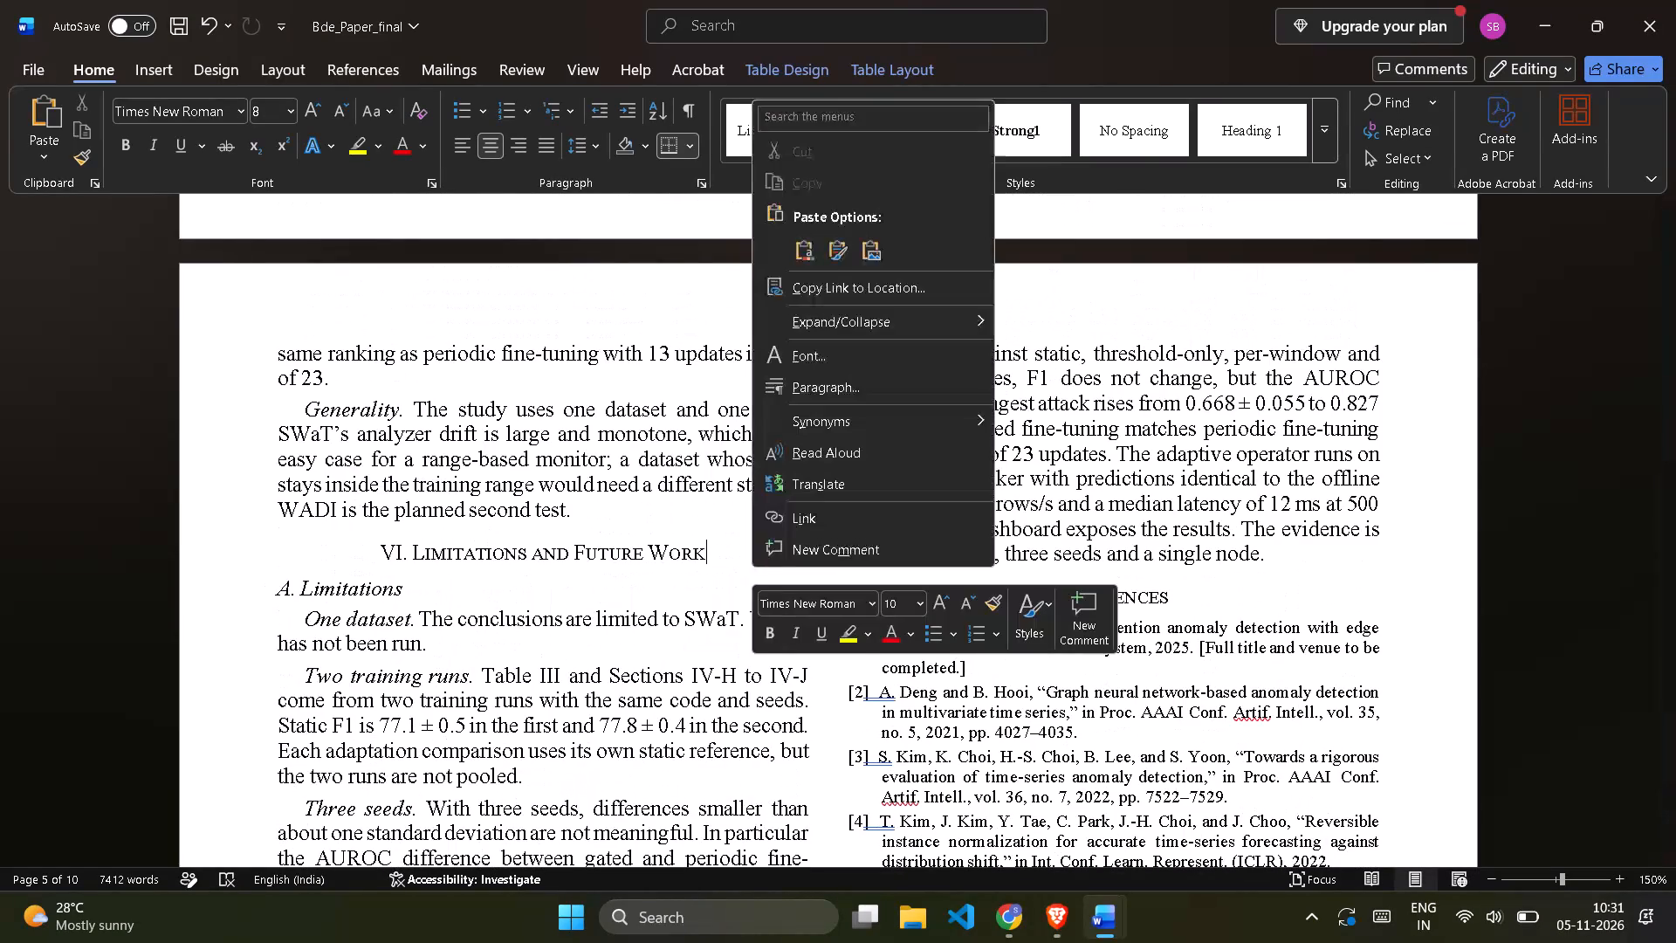
{"action": "left_click", "coordinate": [1190, 503]}
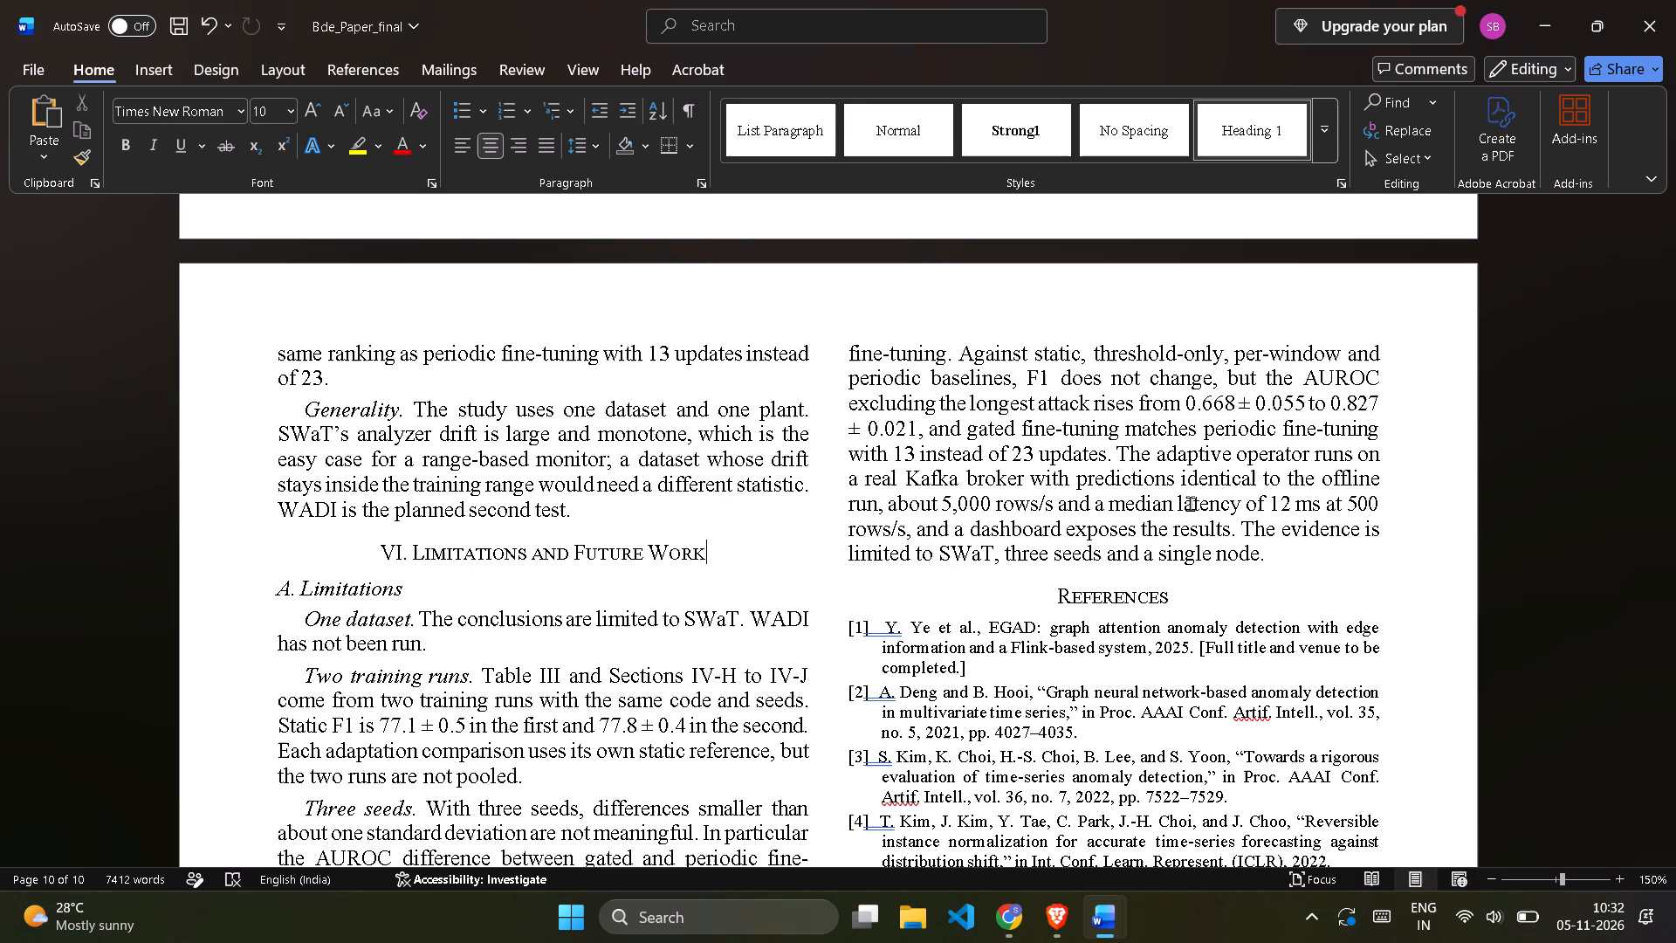
Return from page 10 to the title page and check the layout down to the III. Methodology heading on page 2.
{"action": "scroll", "coordinate": [1190, 503], "scroll_direction": "up", "scroll_amount": 10}
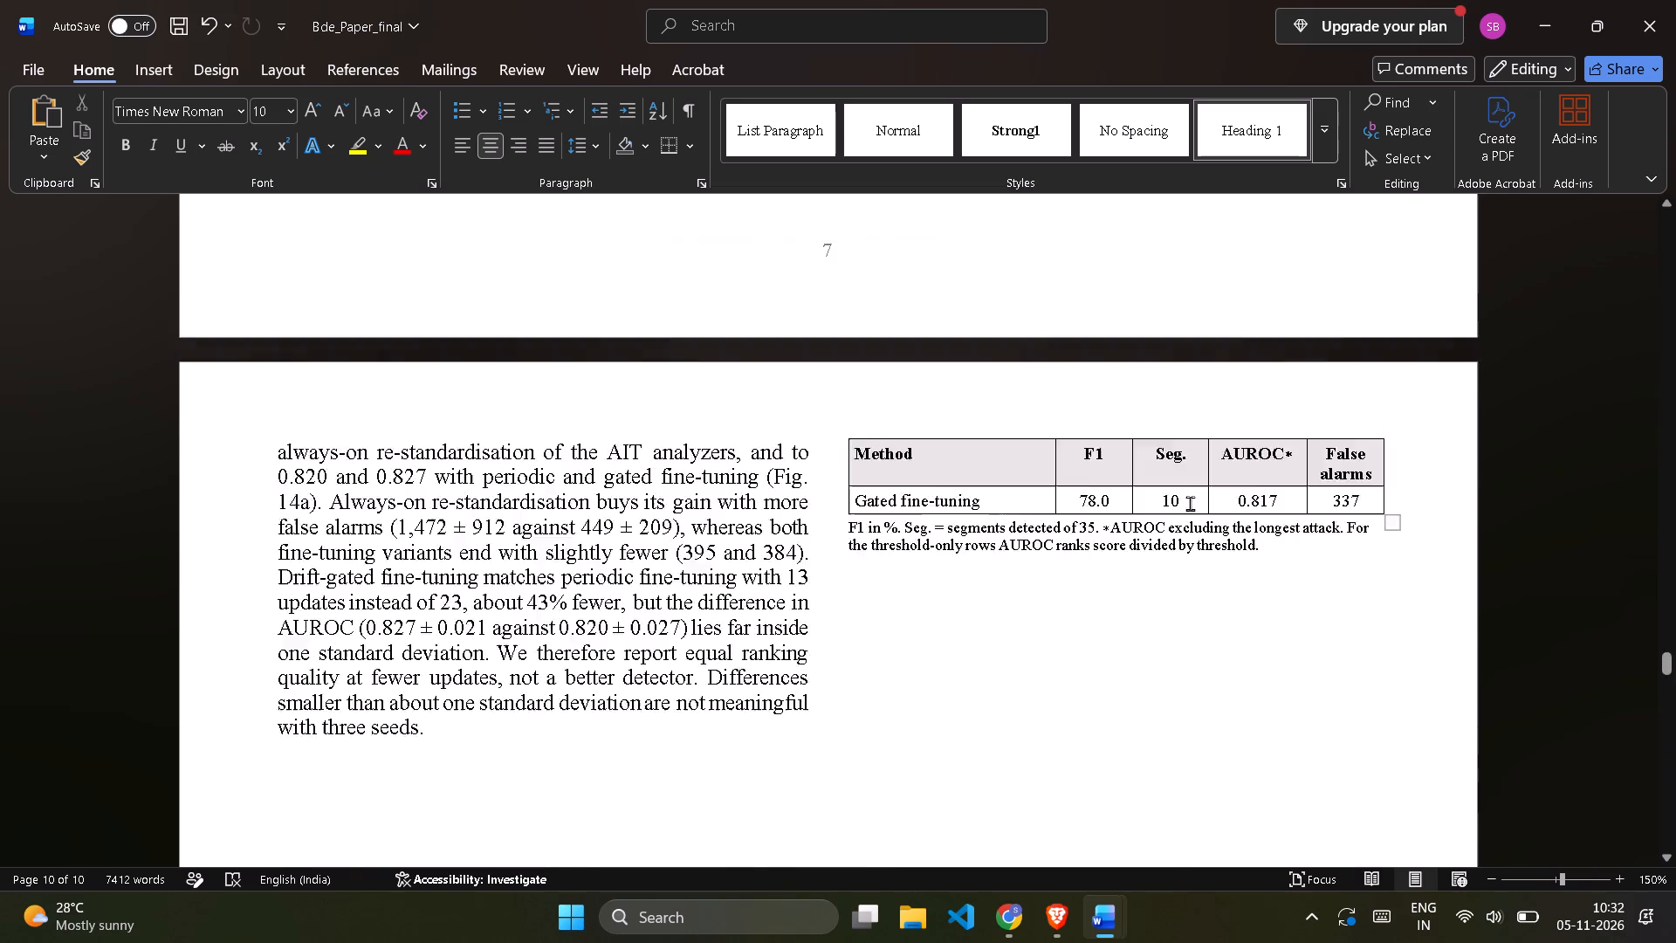
{"action": "scroll", "coordinate": [1190, 503], "scroll_direction": "up", "scroll_amount": 8}
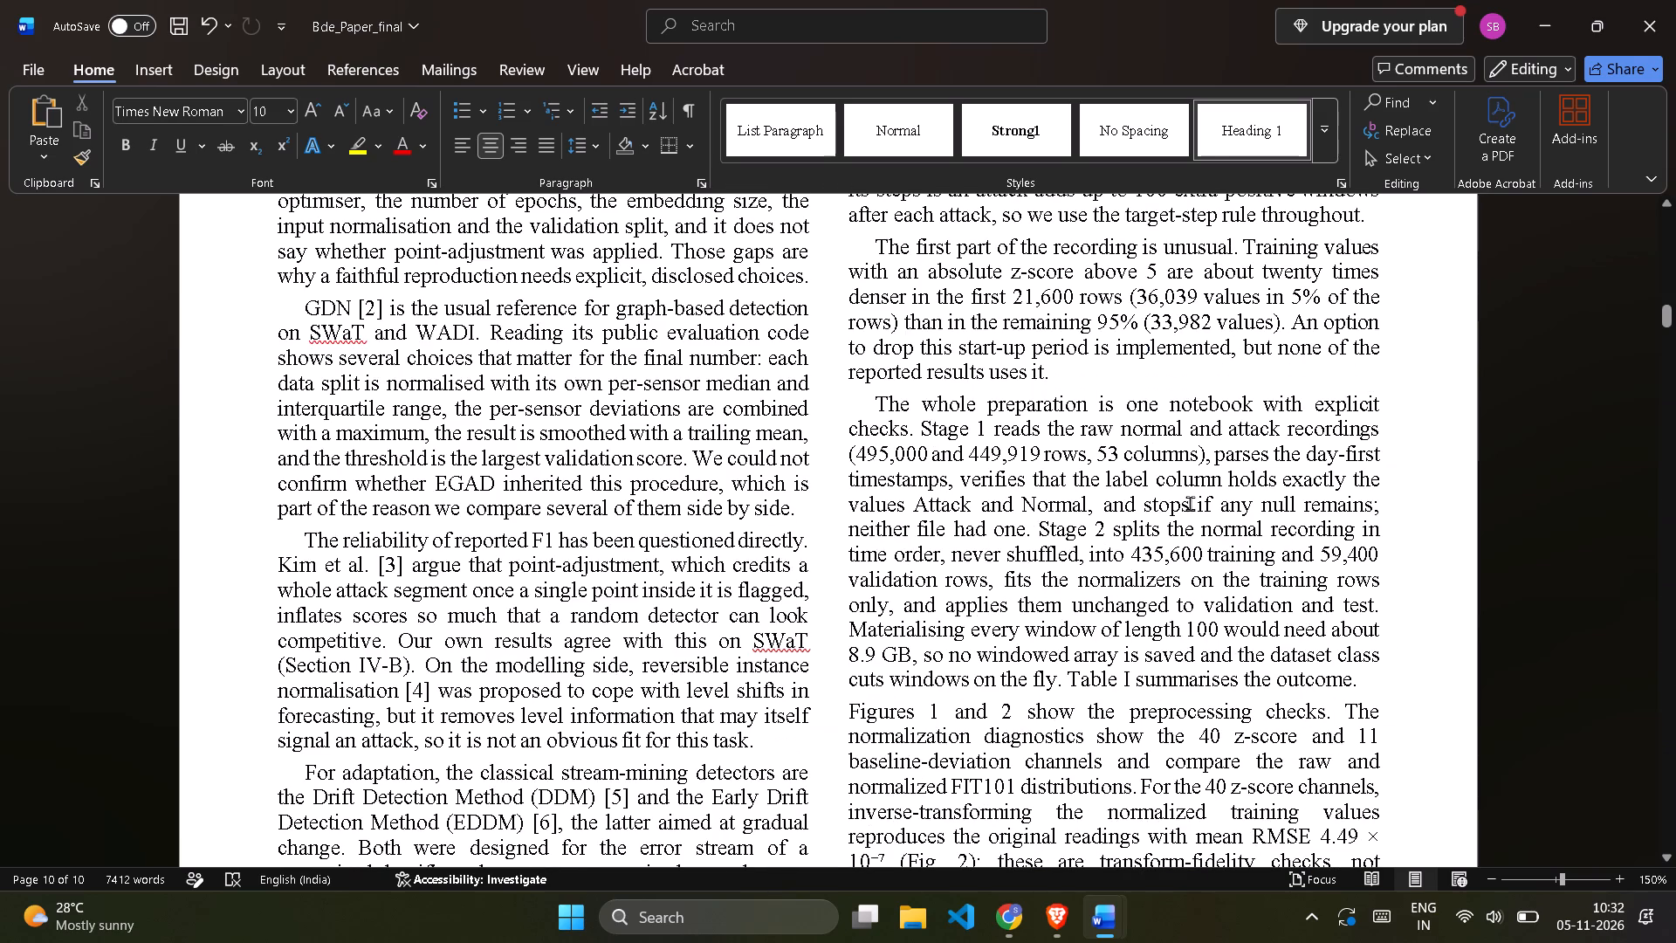
{"action": "scroll", "coordinate": [1190, 503], "scroll_direction": "up", "scroll_amount": 17}
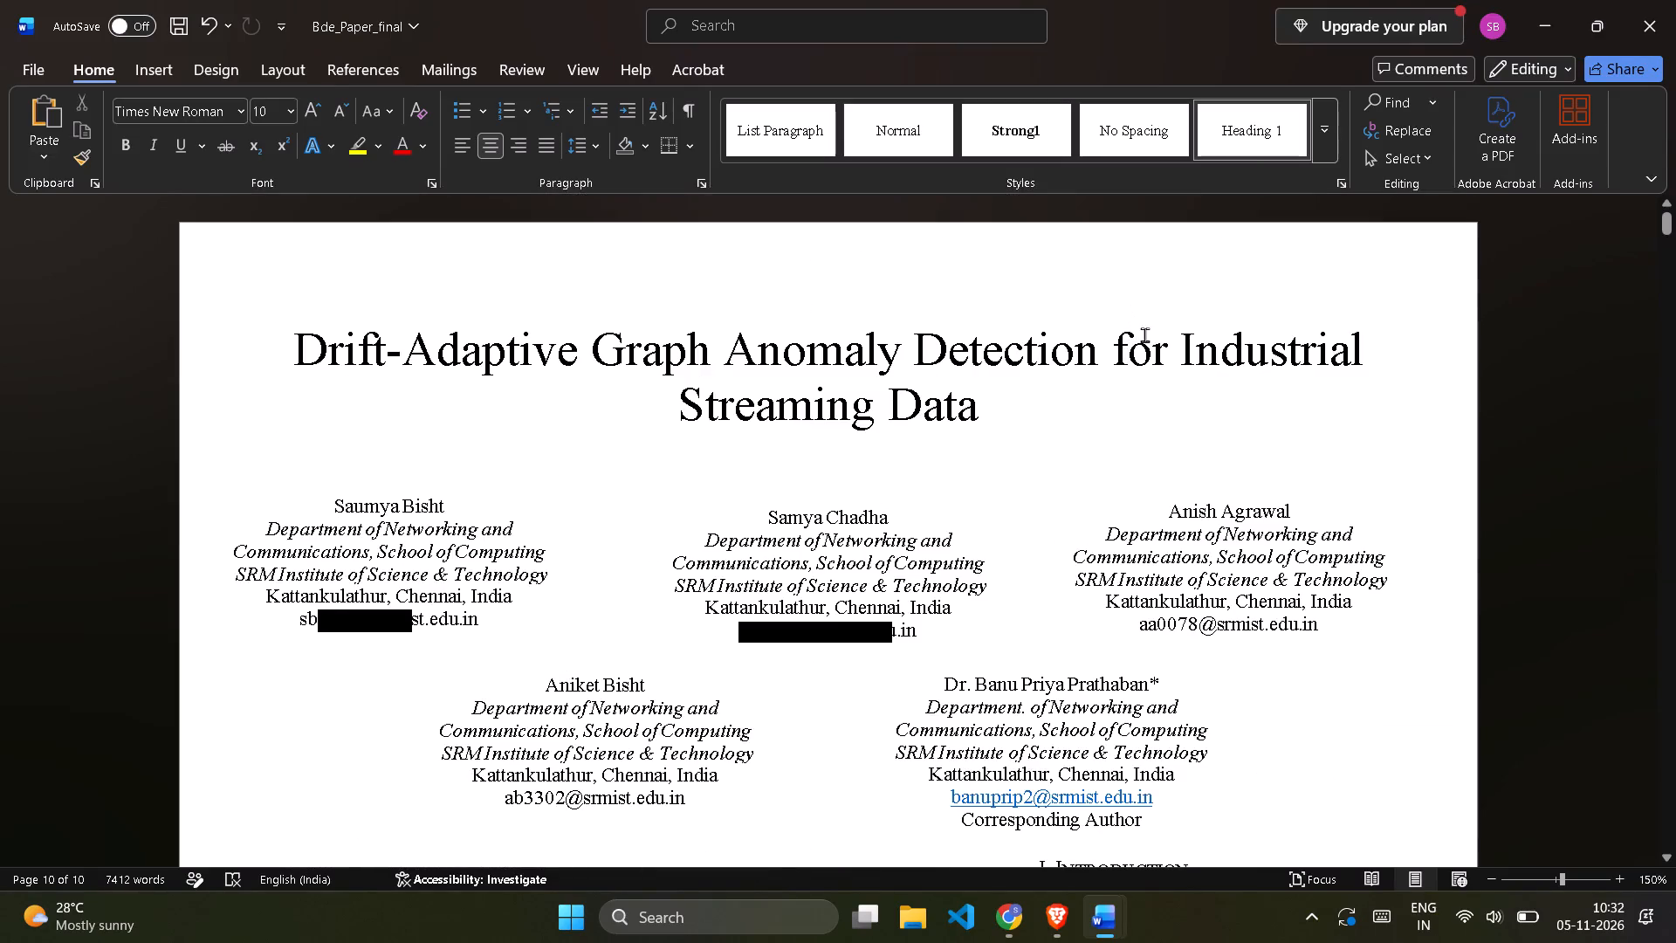
{"action": "scroll", "coordinate": [1151, 348], "scroll_direction": "down", "scroll_amount": 6}
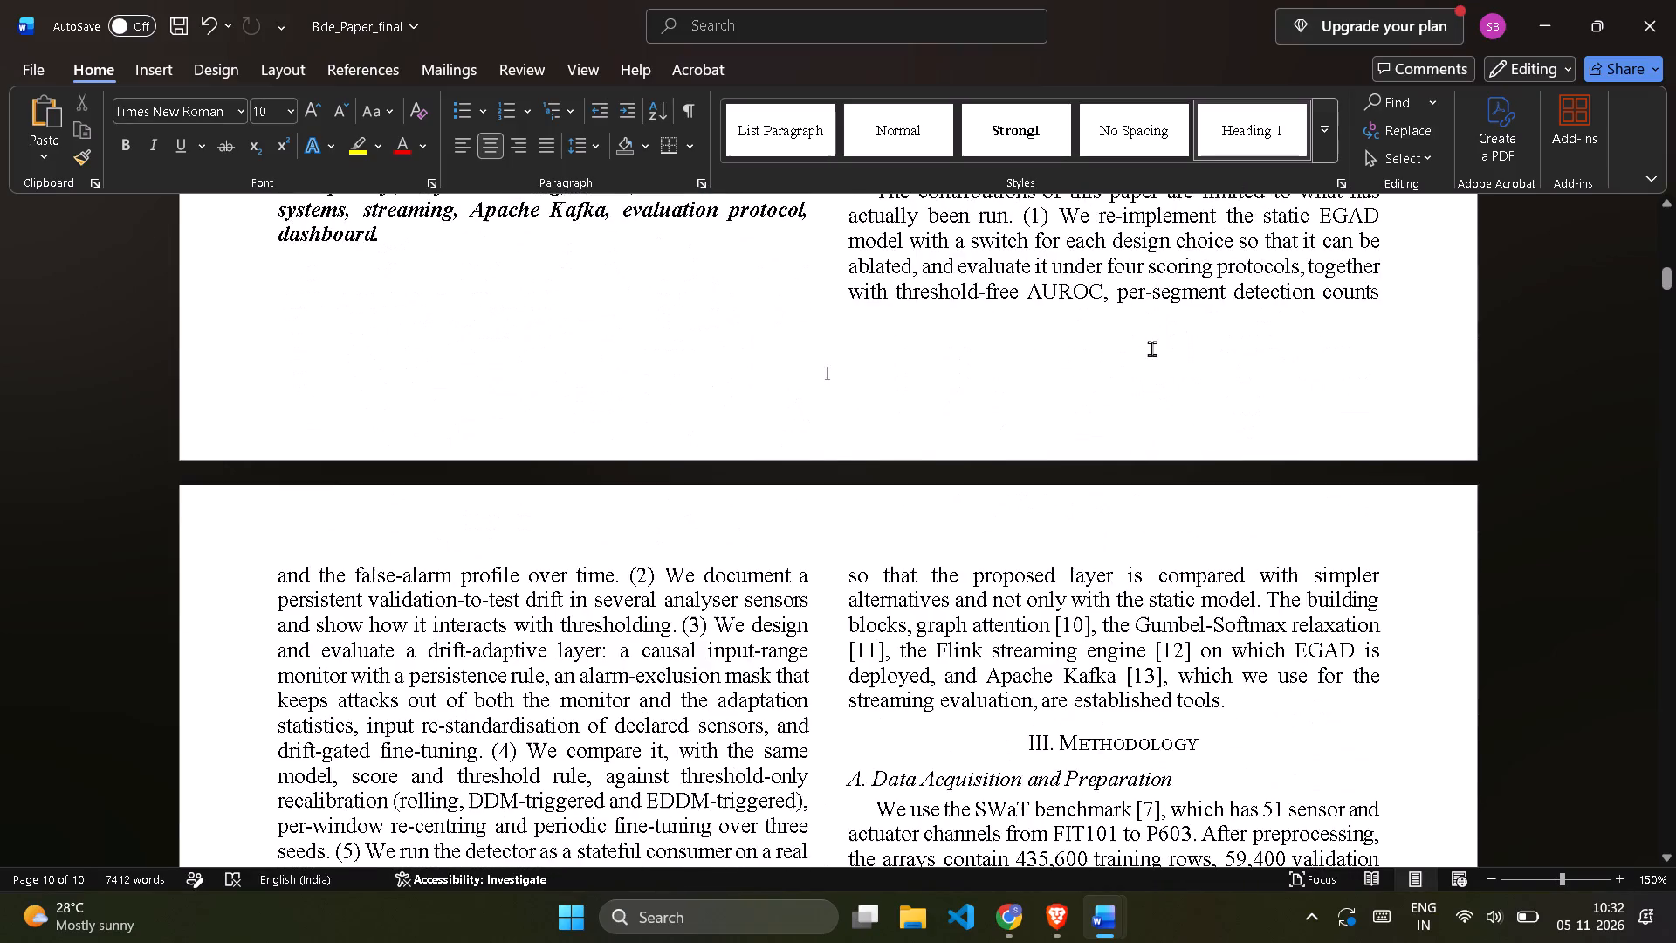
{"action": "scroll", "coordinate": [1151, 348], "scroll_direction": "down", "scroll_amount": 2}
{"action": "left_click", "coordinate": [1181, 417]}
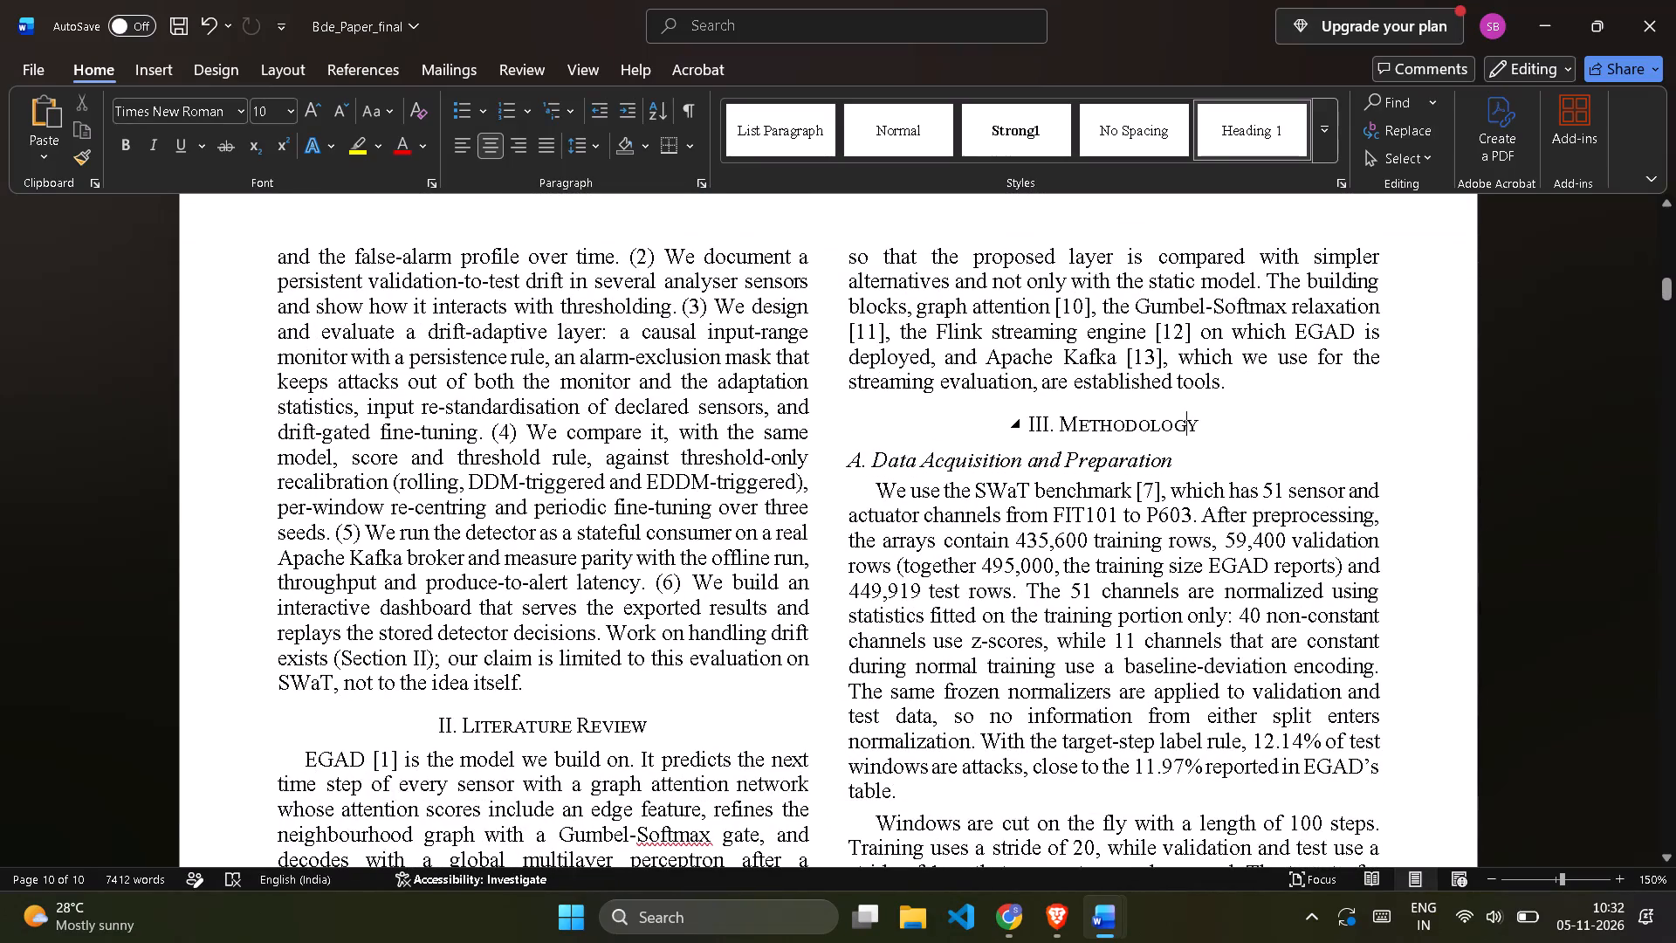
{"action": "left_click", "coordinate": [1213, 441]}
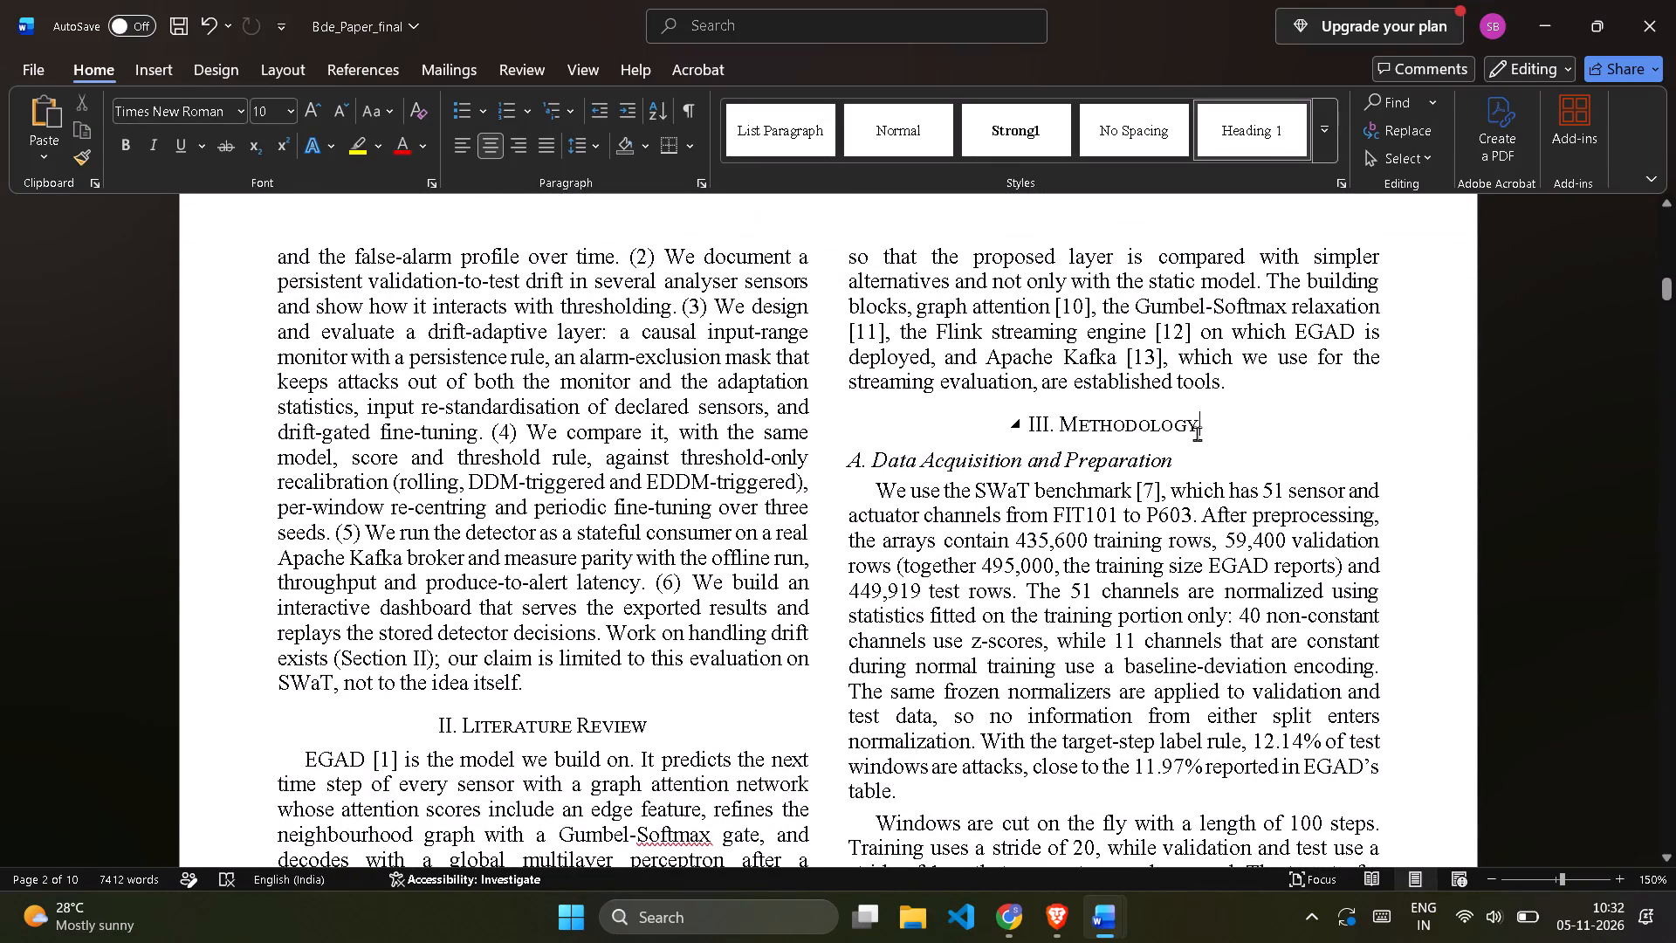
Check both columns of page 2 from the Methodology section through to Fig. 1 and Table II on page 3.
{"action": "scroll", "coordinate": [1197, 433], "scroll_direction": "down", "scroll_amount": 1}
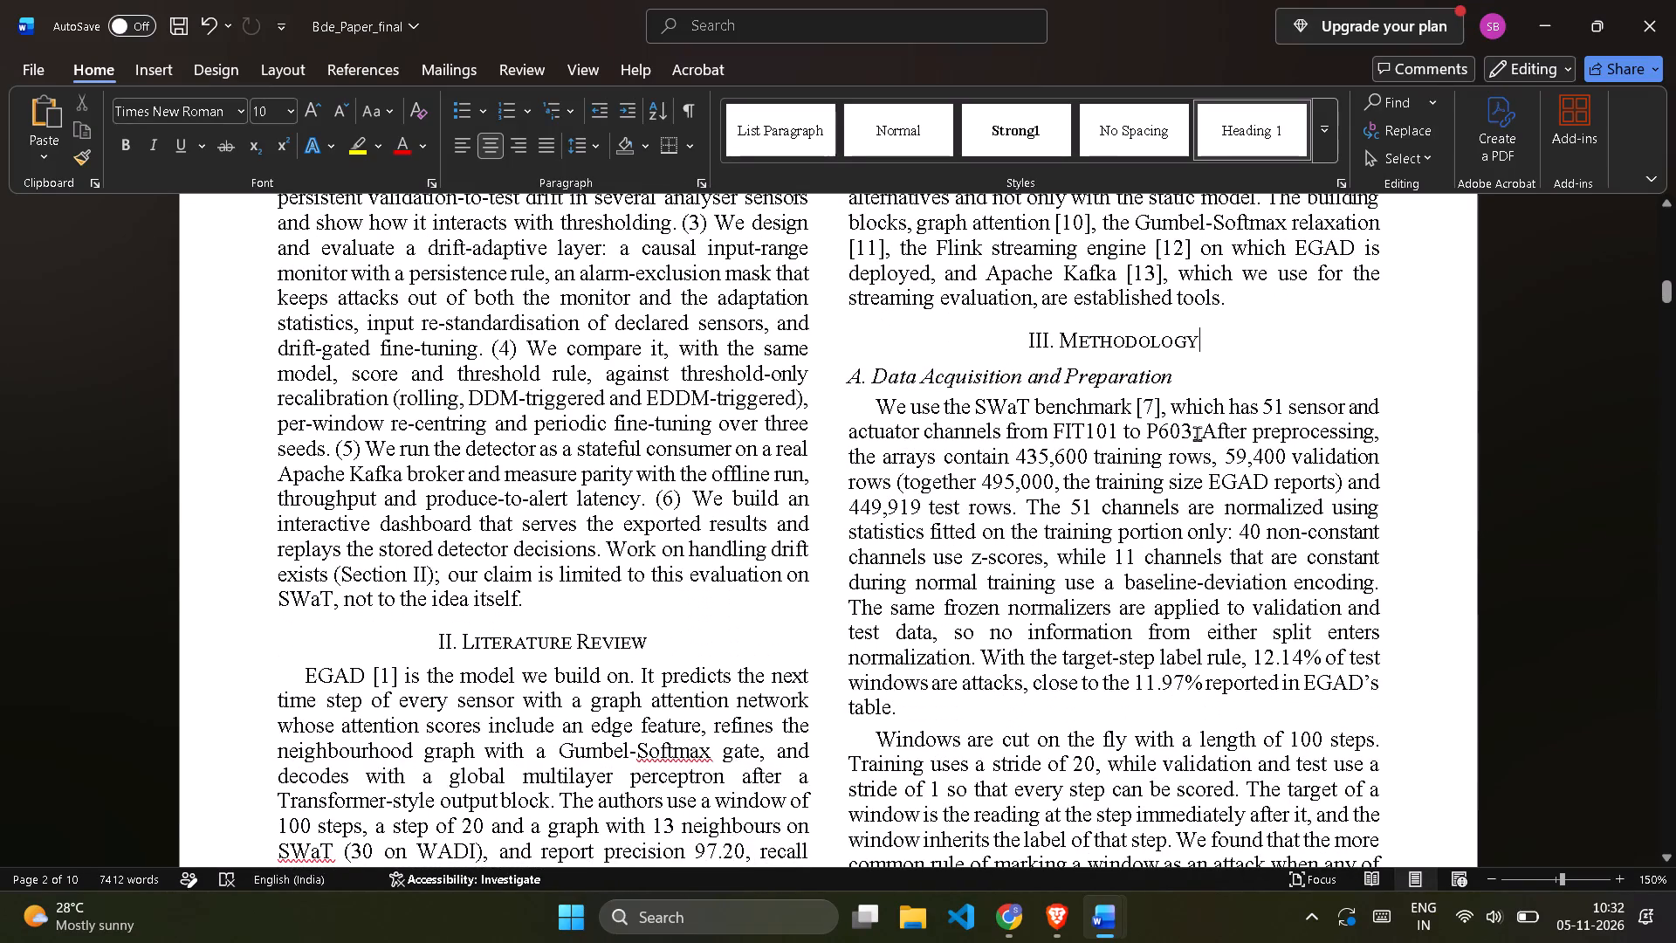
{"action": "scroll", "coordinate": [1152, 449], "scroll_direction": "up", "scroll_amount": 1}
{"action": "scroll", "coordinate": [1152, 449], "scroll_direction": "down", "scroll_amount": 3}
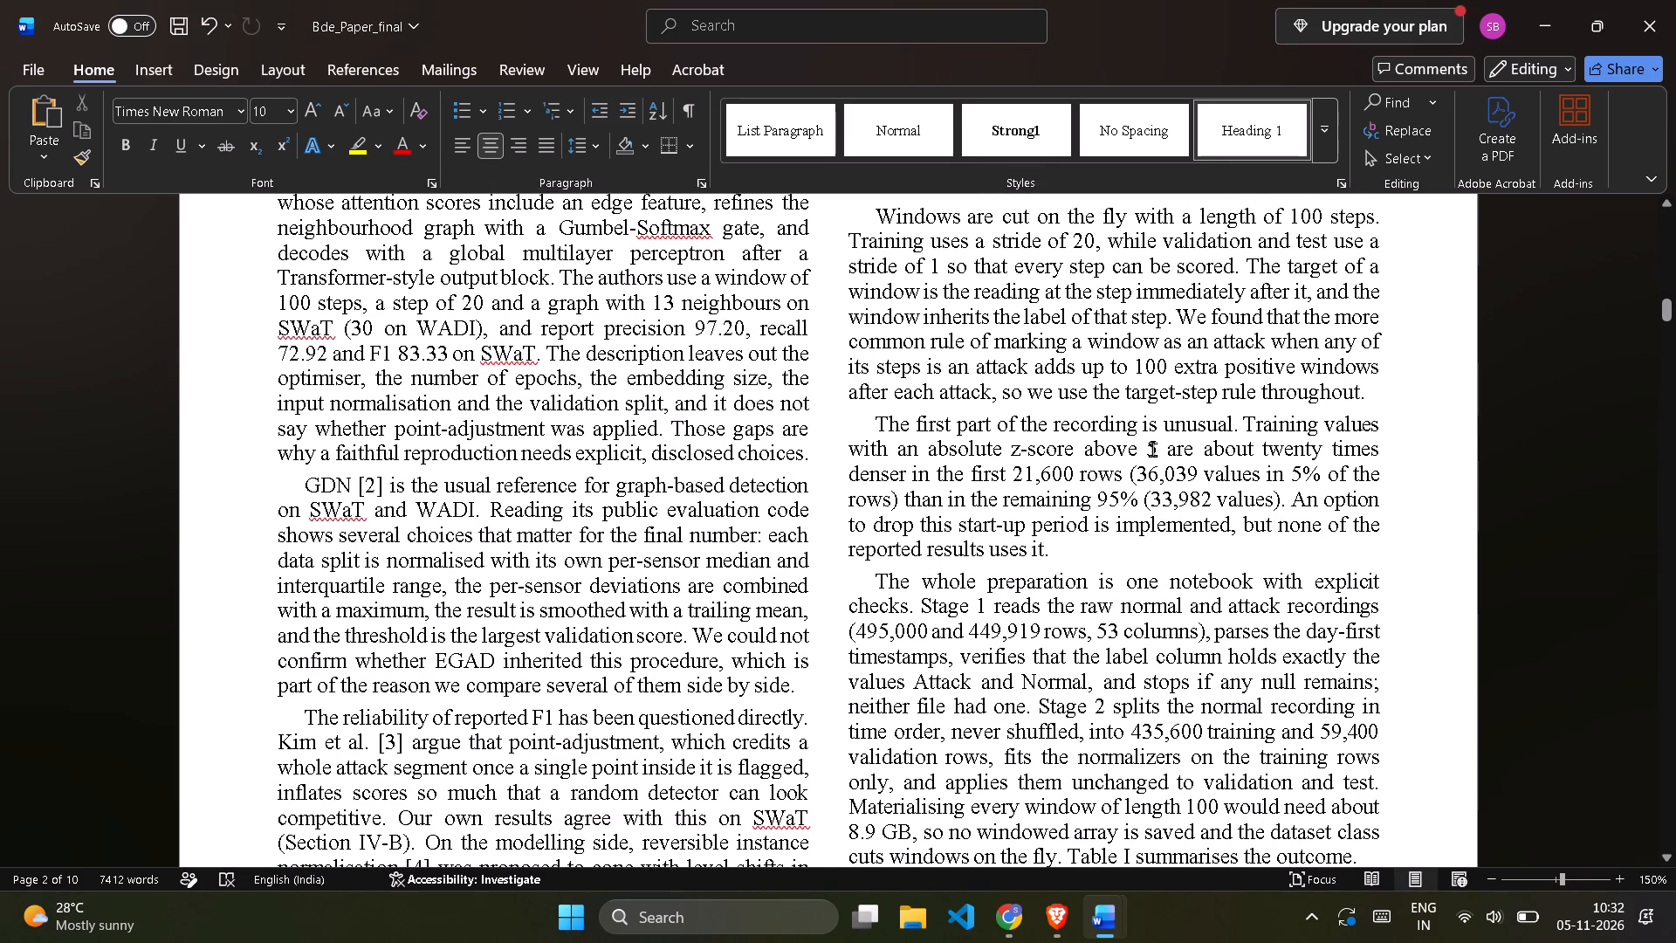
{"action": "scroll", "coordinate": [1152, 449], "scroll_direction": "down", "scroll_amount": 3, "text": "ctrl"}
{"action": "scroll", "coordinate": [1152, 449], "scroll_direction": "up", "scroll_amount": 2}
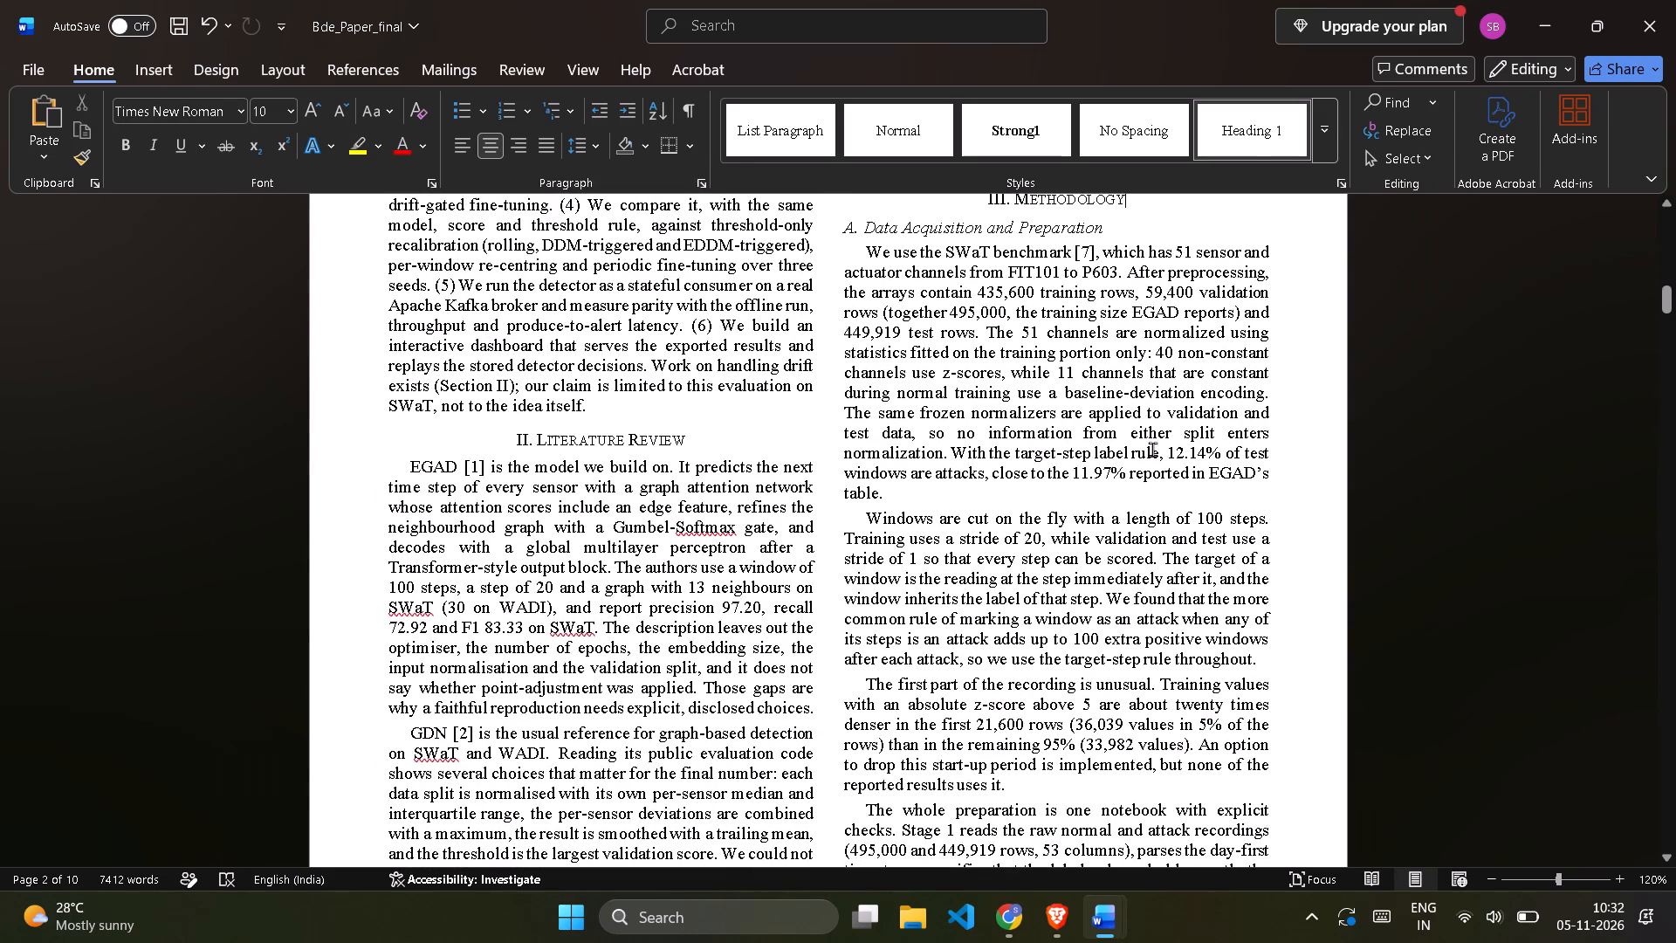
{"action": "scroll", "coordinate": [1152, 449], "scroll_direction": "up", "scroll_amount": 1}
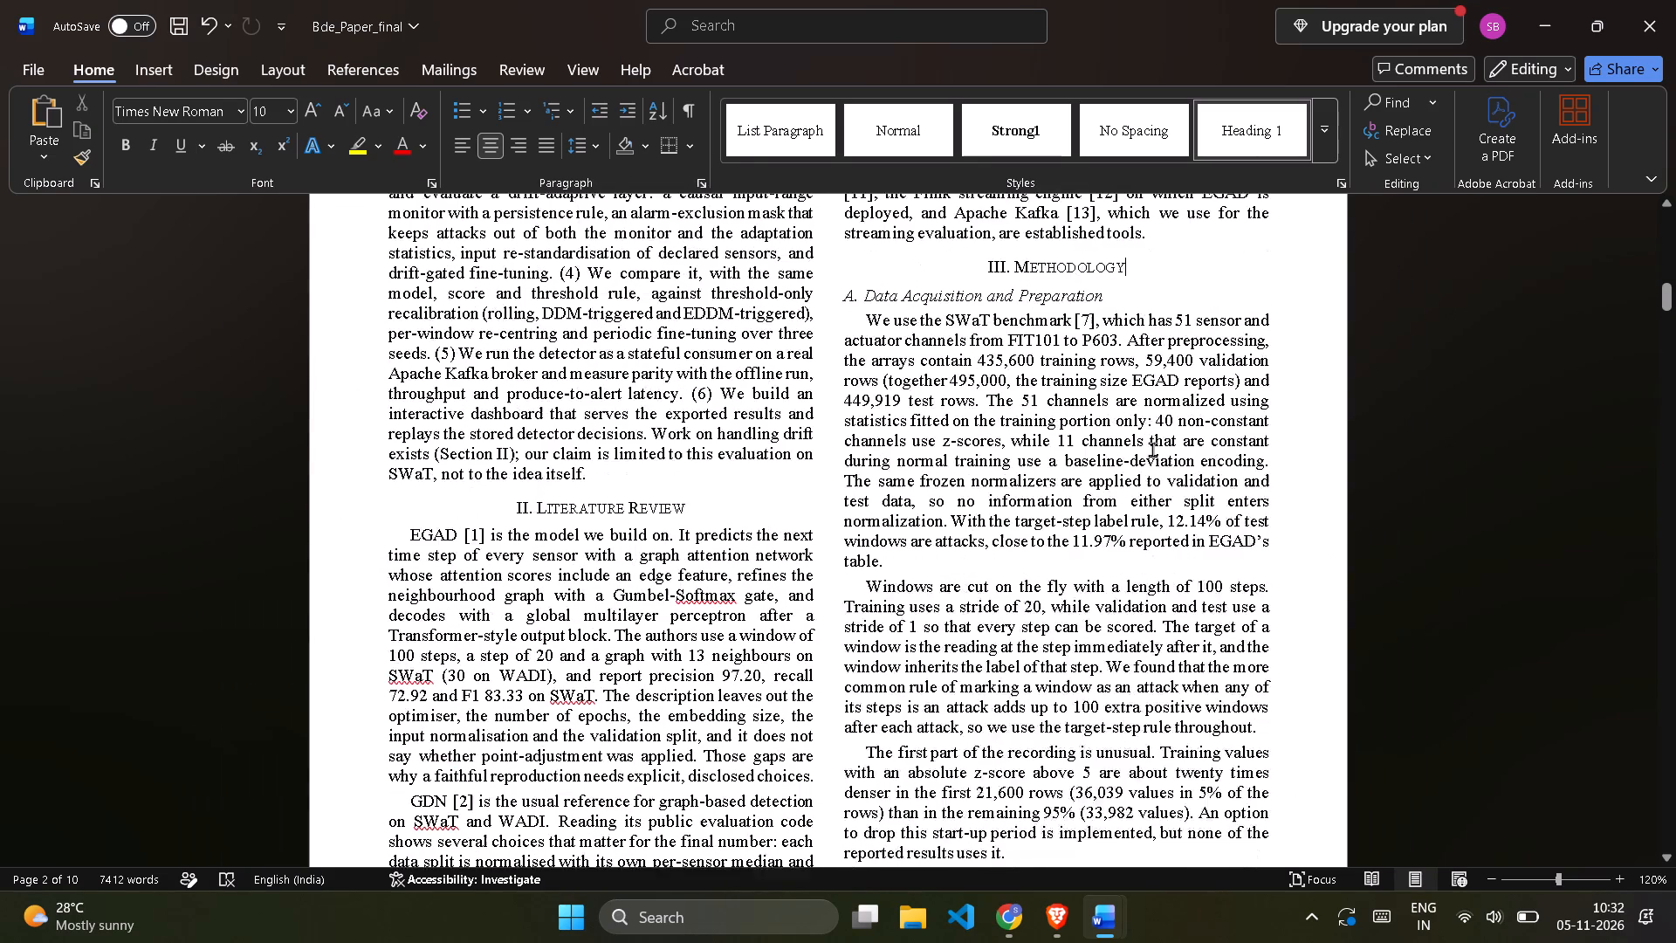
{"action": "scroll", "coordinate": [1152, 449], "scroll_direction": "up", "scroll_amount": 1}
{"action": "scroll", "coordinate": [1152, 449], "scroll_direction": "down", "scroll_amount": 3}
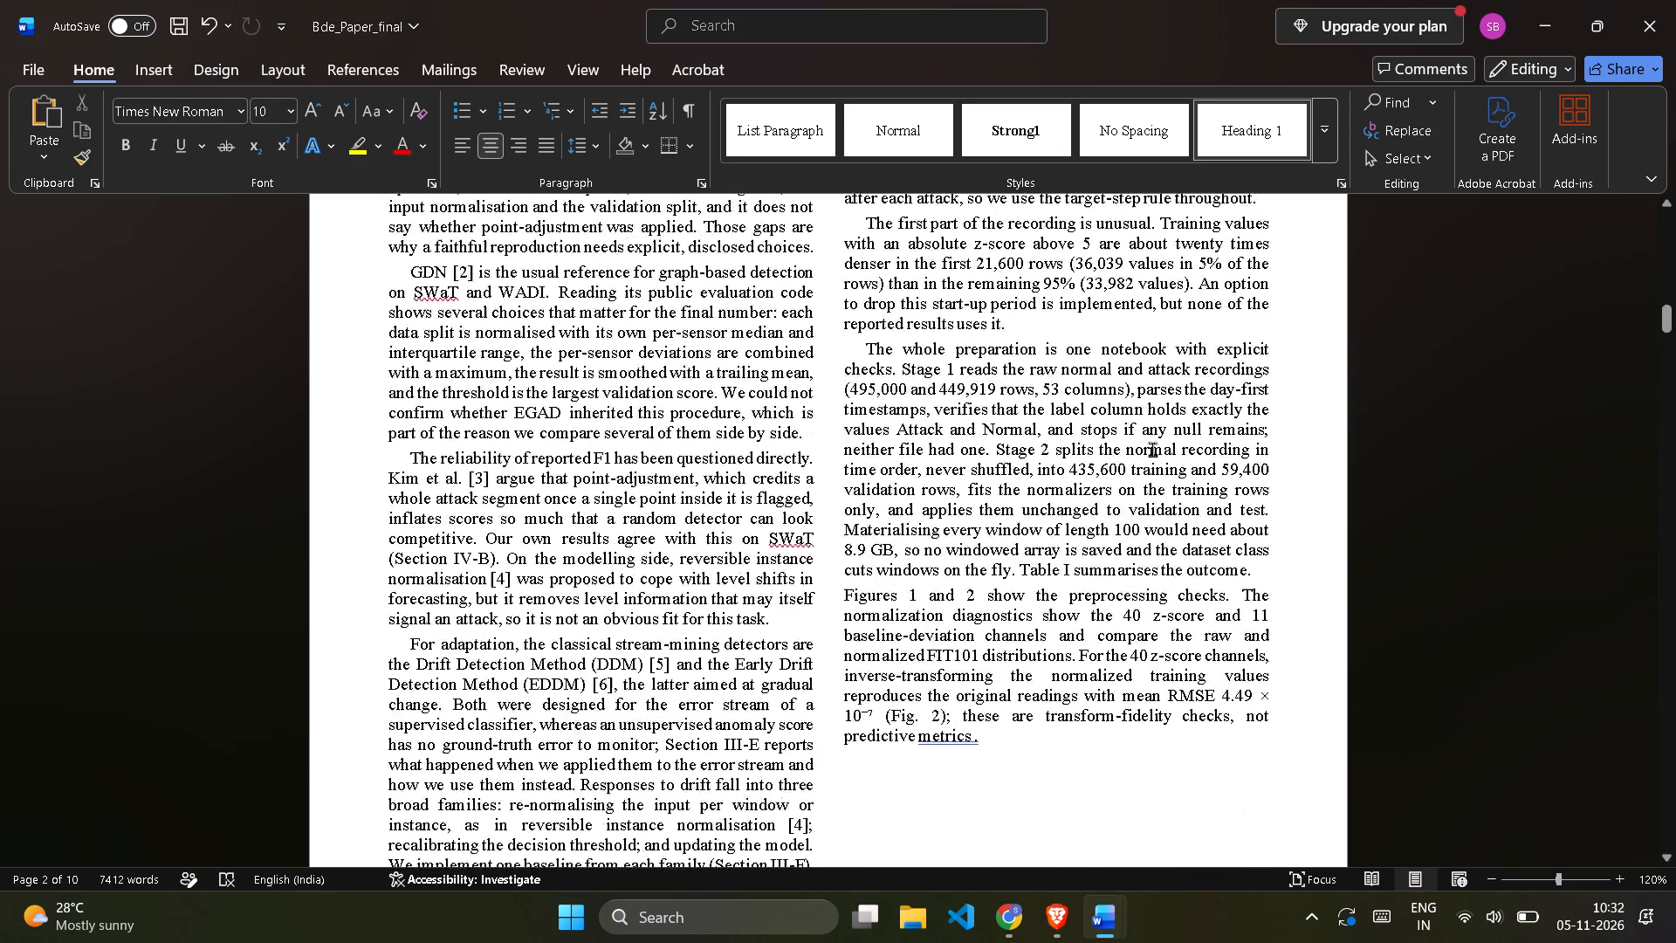
{"action": "scroll", "coordinate": [1152, 449], "scroll_direction": "down", "scroll_amount": 1}
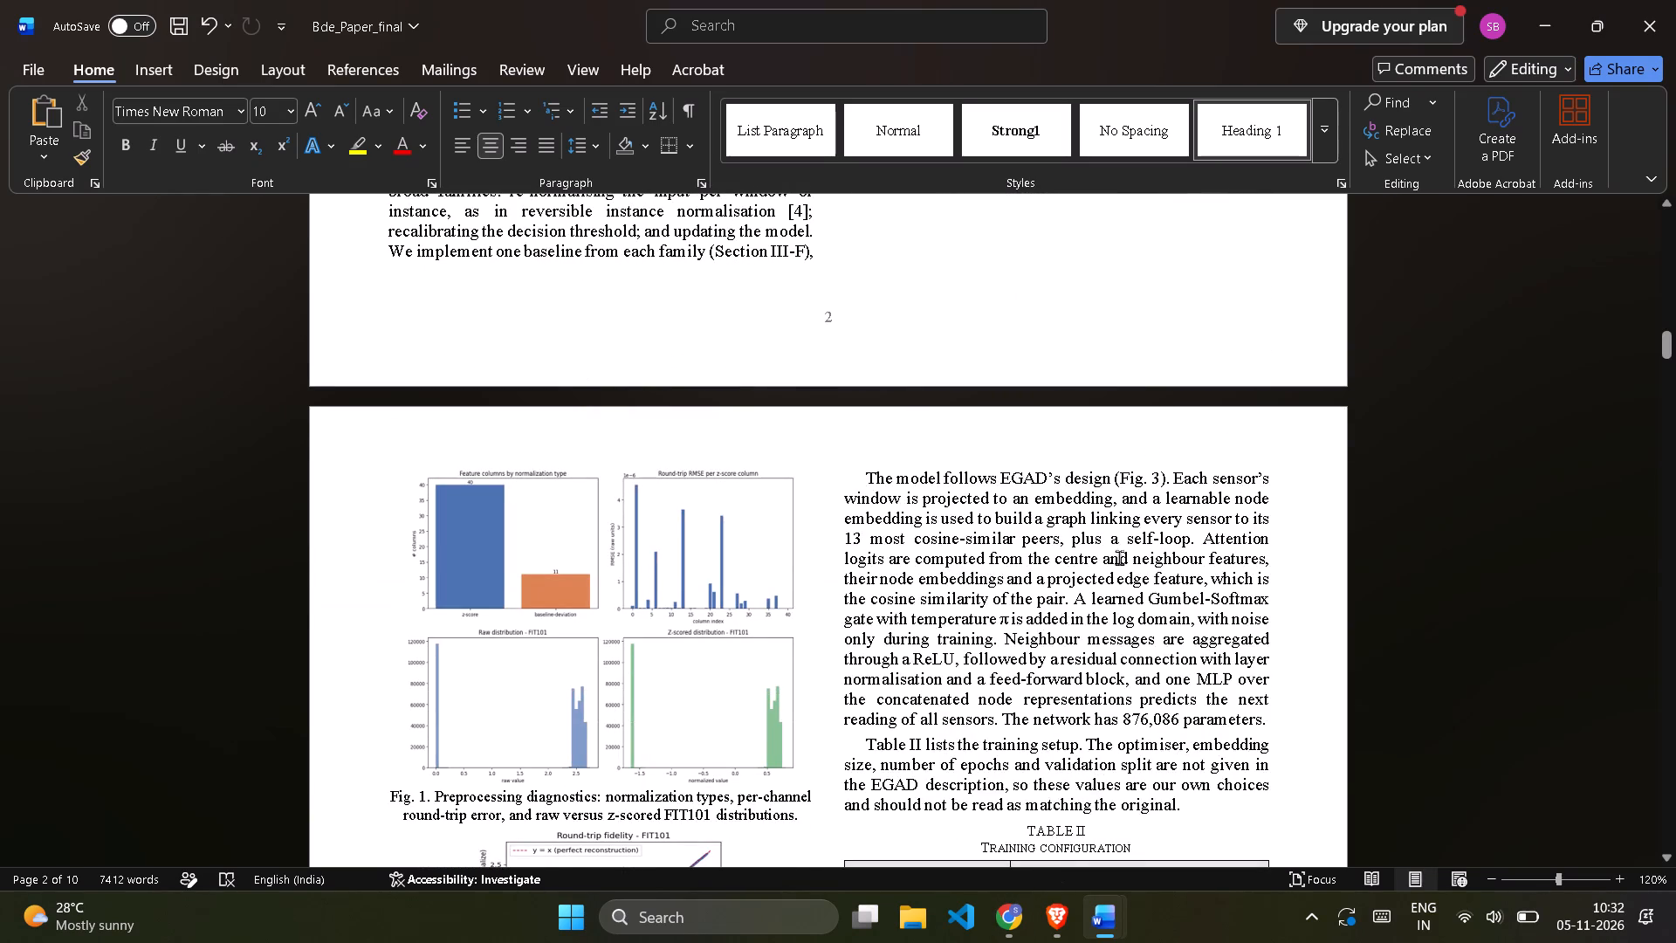
Place the paper side by side with the Static GNN implementation comparison chat in Brave, and collapse the chat's sidebar.
{"action": "key", "text": "super+Left"}
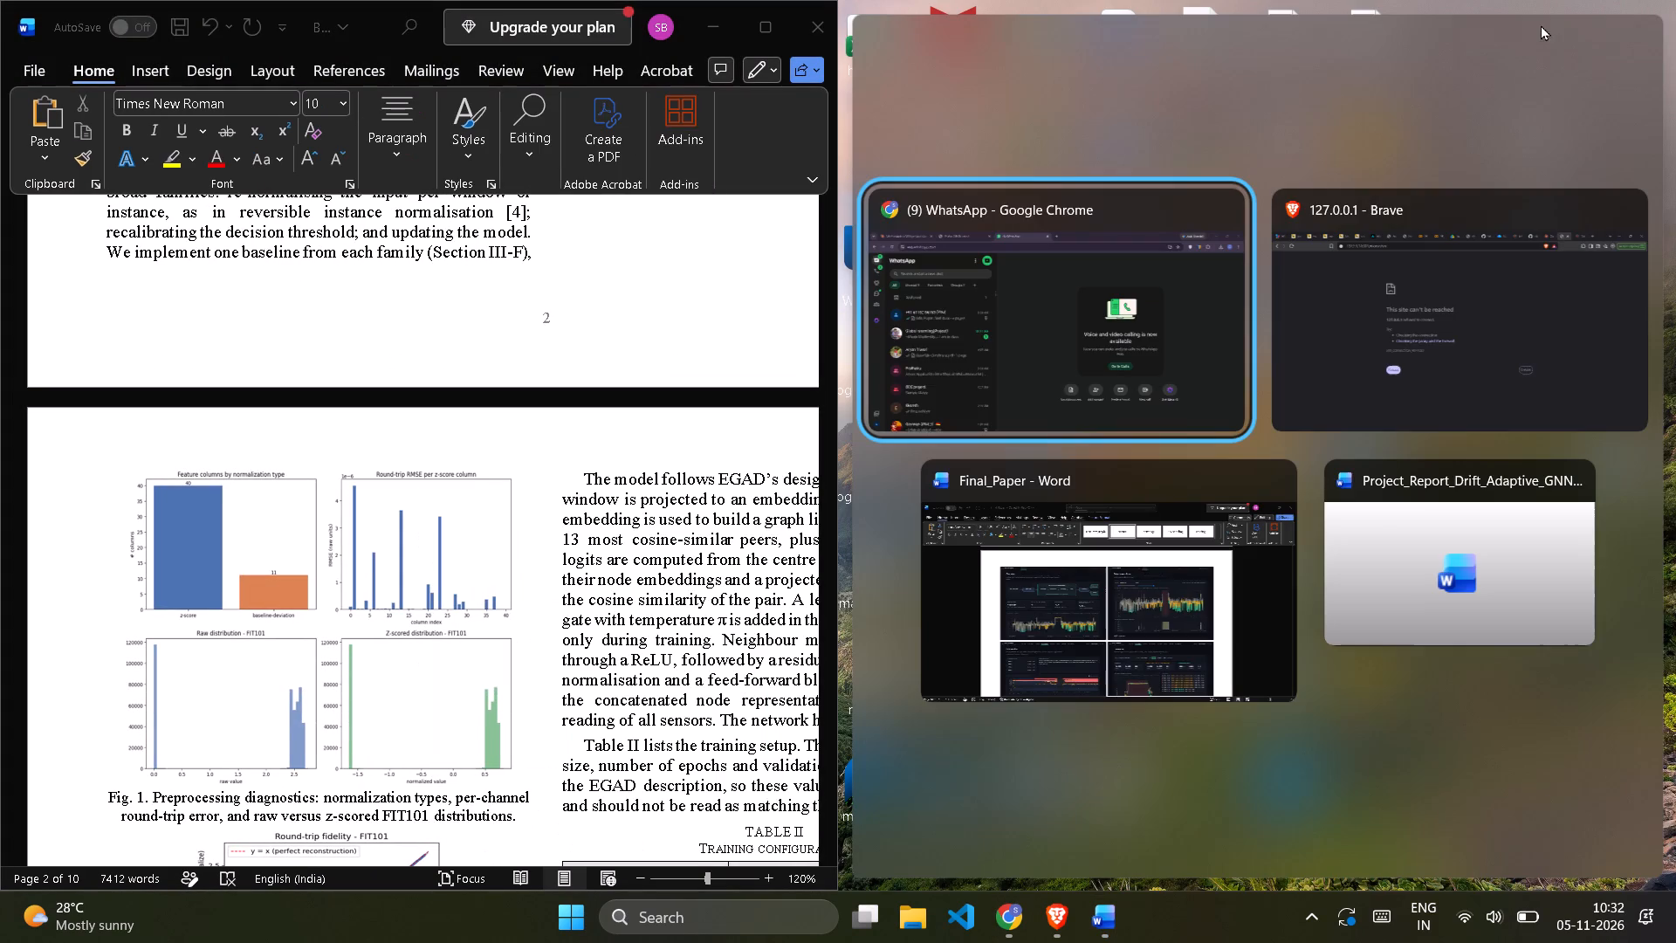
{"action": "left_click", "coordinate": [1358, 380]}
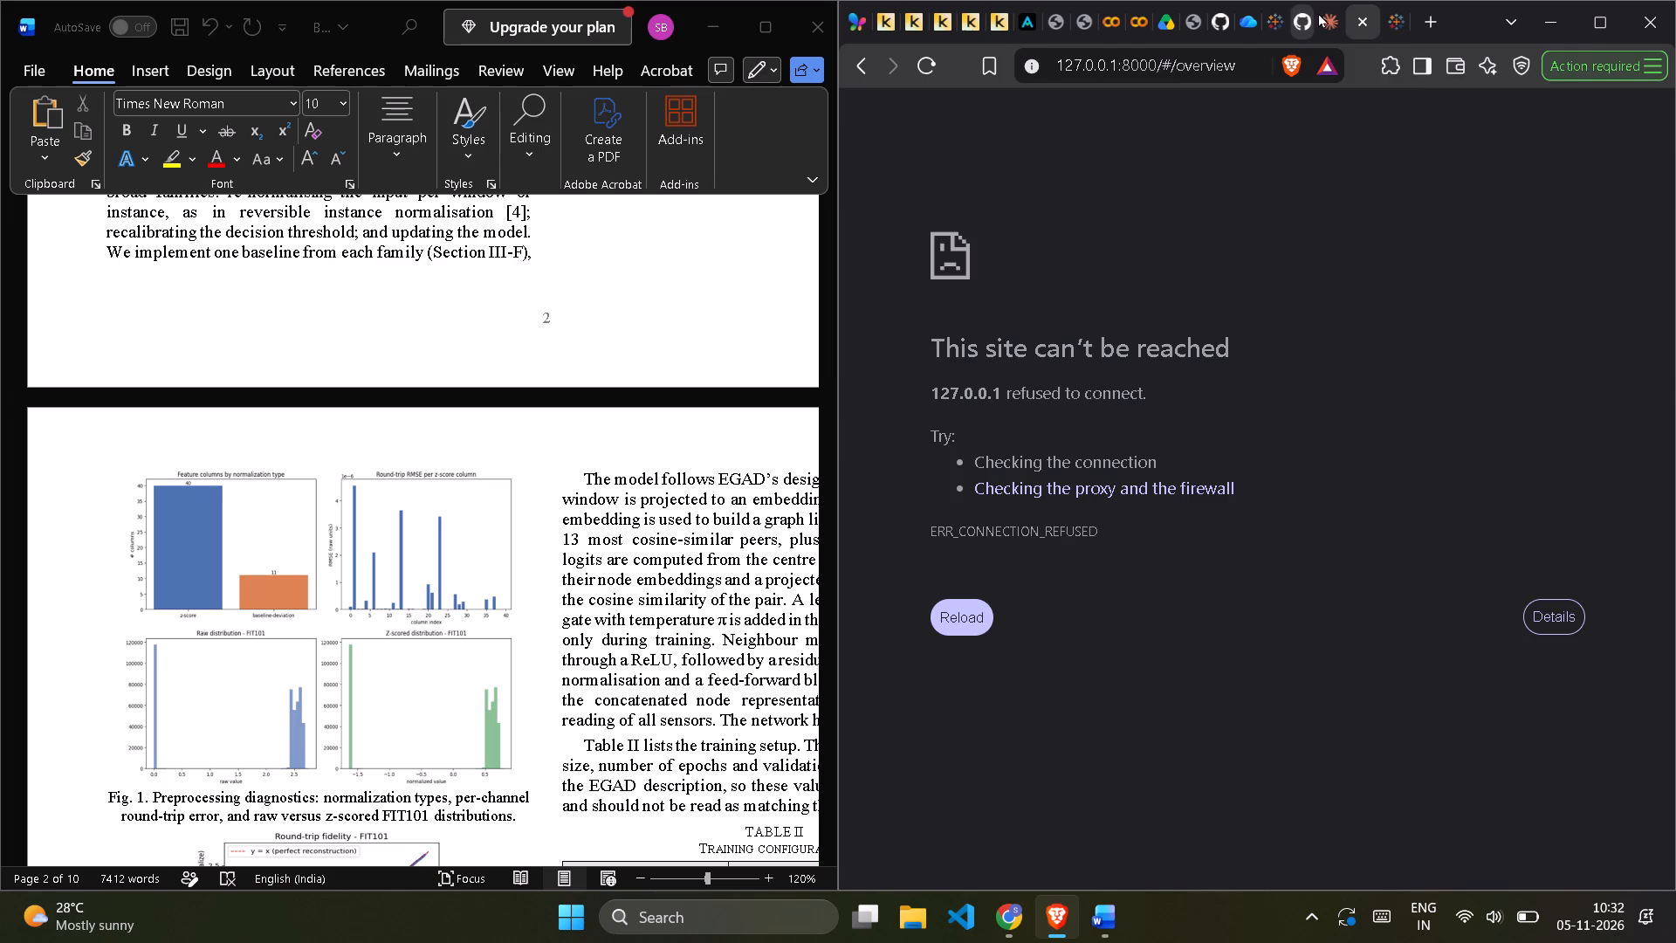
{"action": "left_click", "coordinate": [1327, 12]}
{"action": "scroll", "coordinate": [1275, 418], "scroll_direction": "up", "scroll_amount": 3}
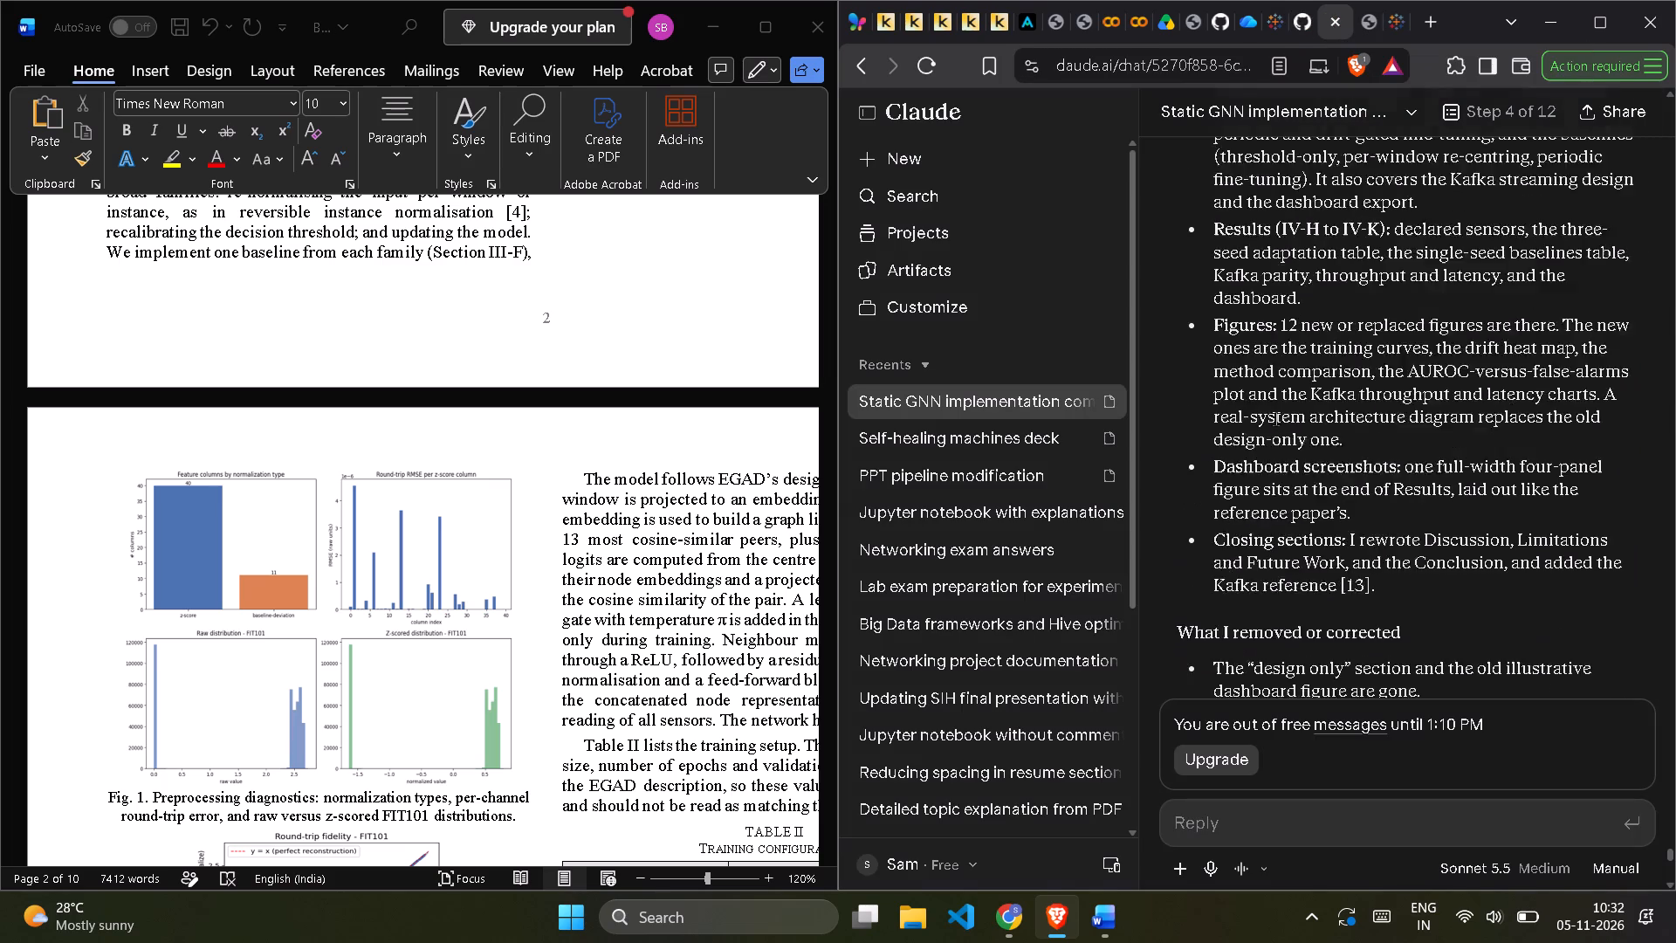
{"action": "left_click_drag", "start_coordinate": [1140, 360], "coordinate": [849, 358]}
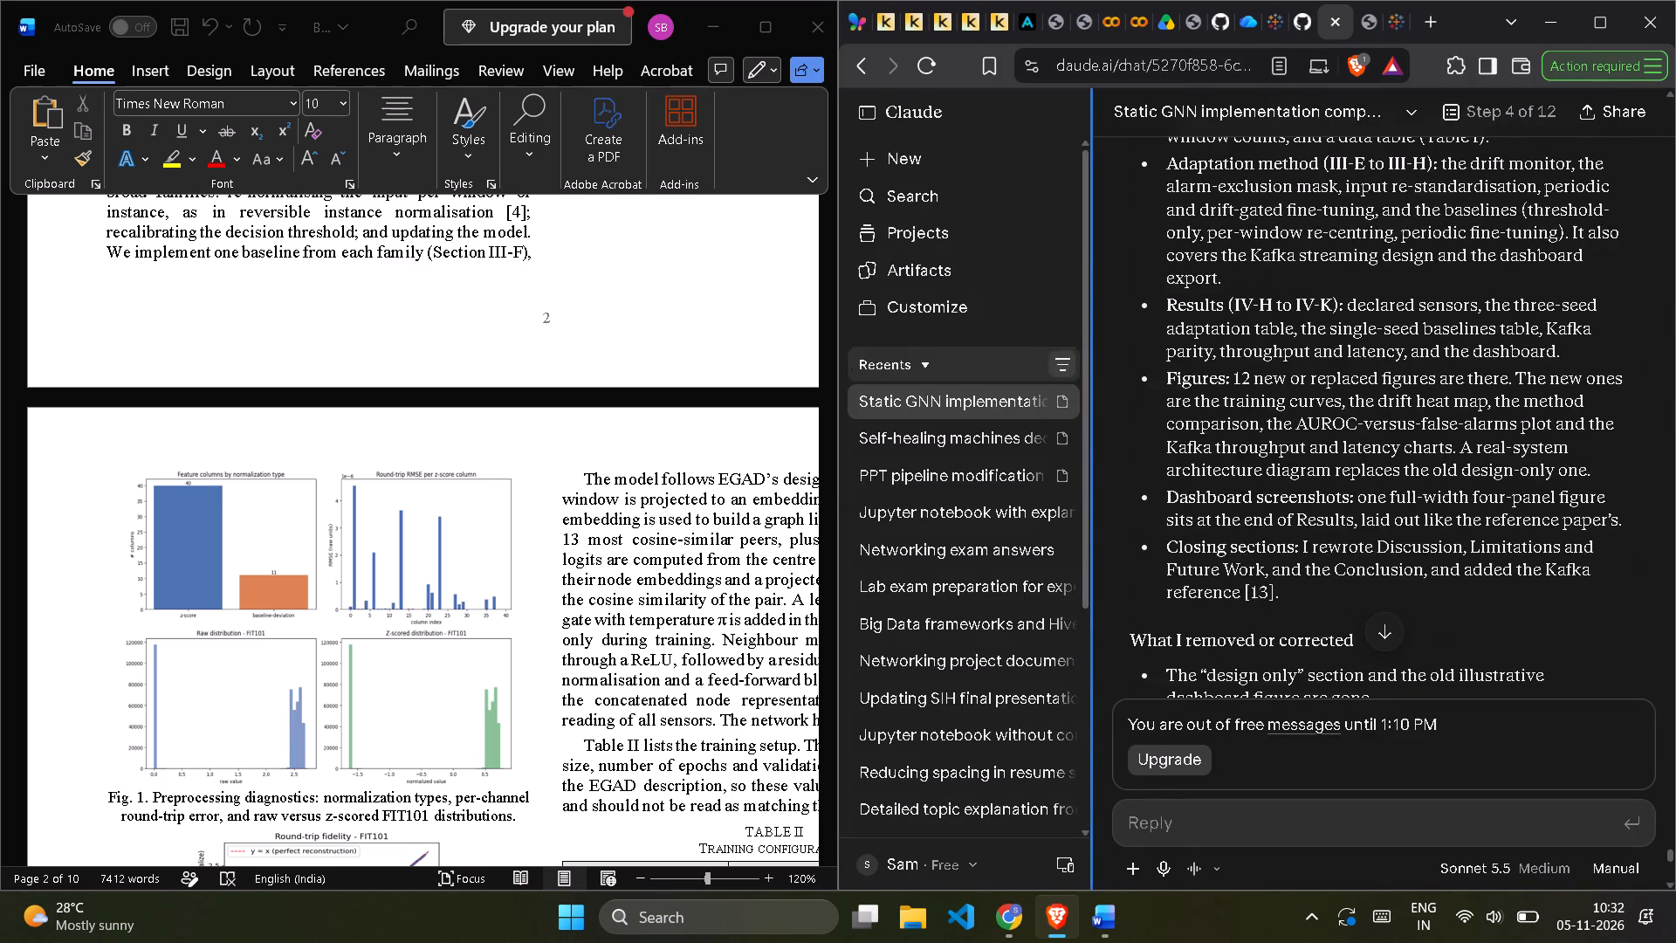
Read the chat's summary of what was added to Bde_Paper_final.docx alongside page 3 of the paper.
{"action": "scroll", "coordinate": [1089, 419], "scroll_direction": "up", "scroll_amount": 3}
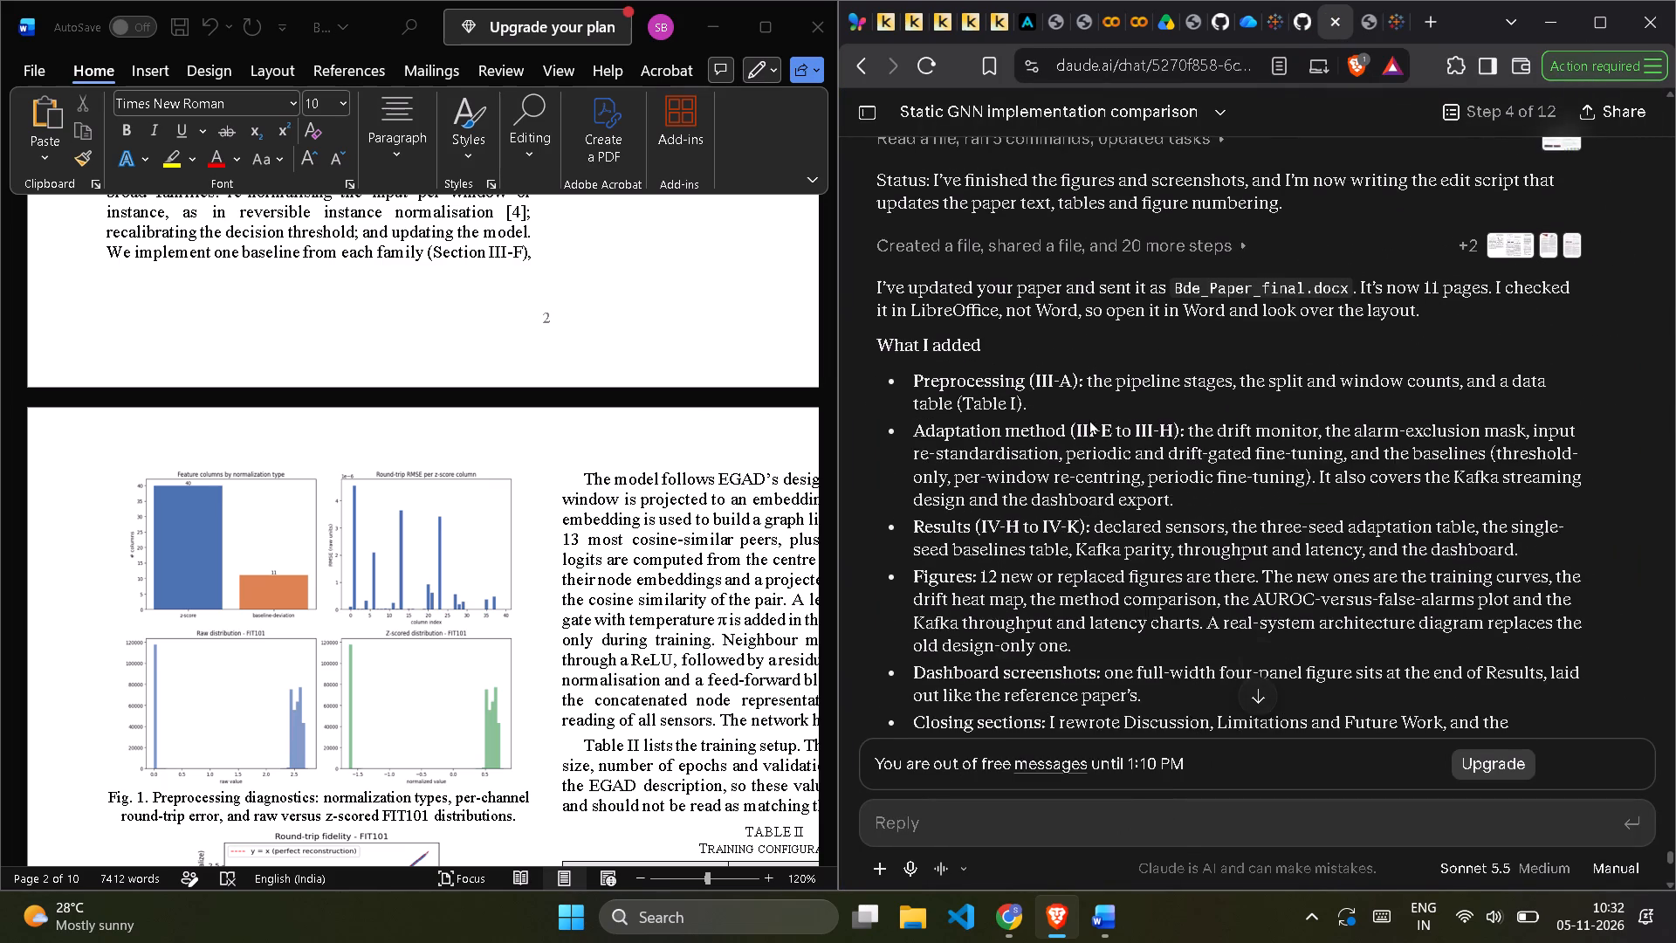
{"action": "scroll", "coordinate": [1089, 419], "scroll_direction": "up", "scroll_amount": 1}
{"action": "scroll", "coordinate": [694, 407], "scroll_direction": "left", "scroll_amount": 1}
{"action": "scroll", "coordinate": [694, 407], "scroll_direction": "down", "scroll_amount": 2, "text": "ctrl"}
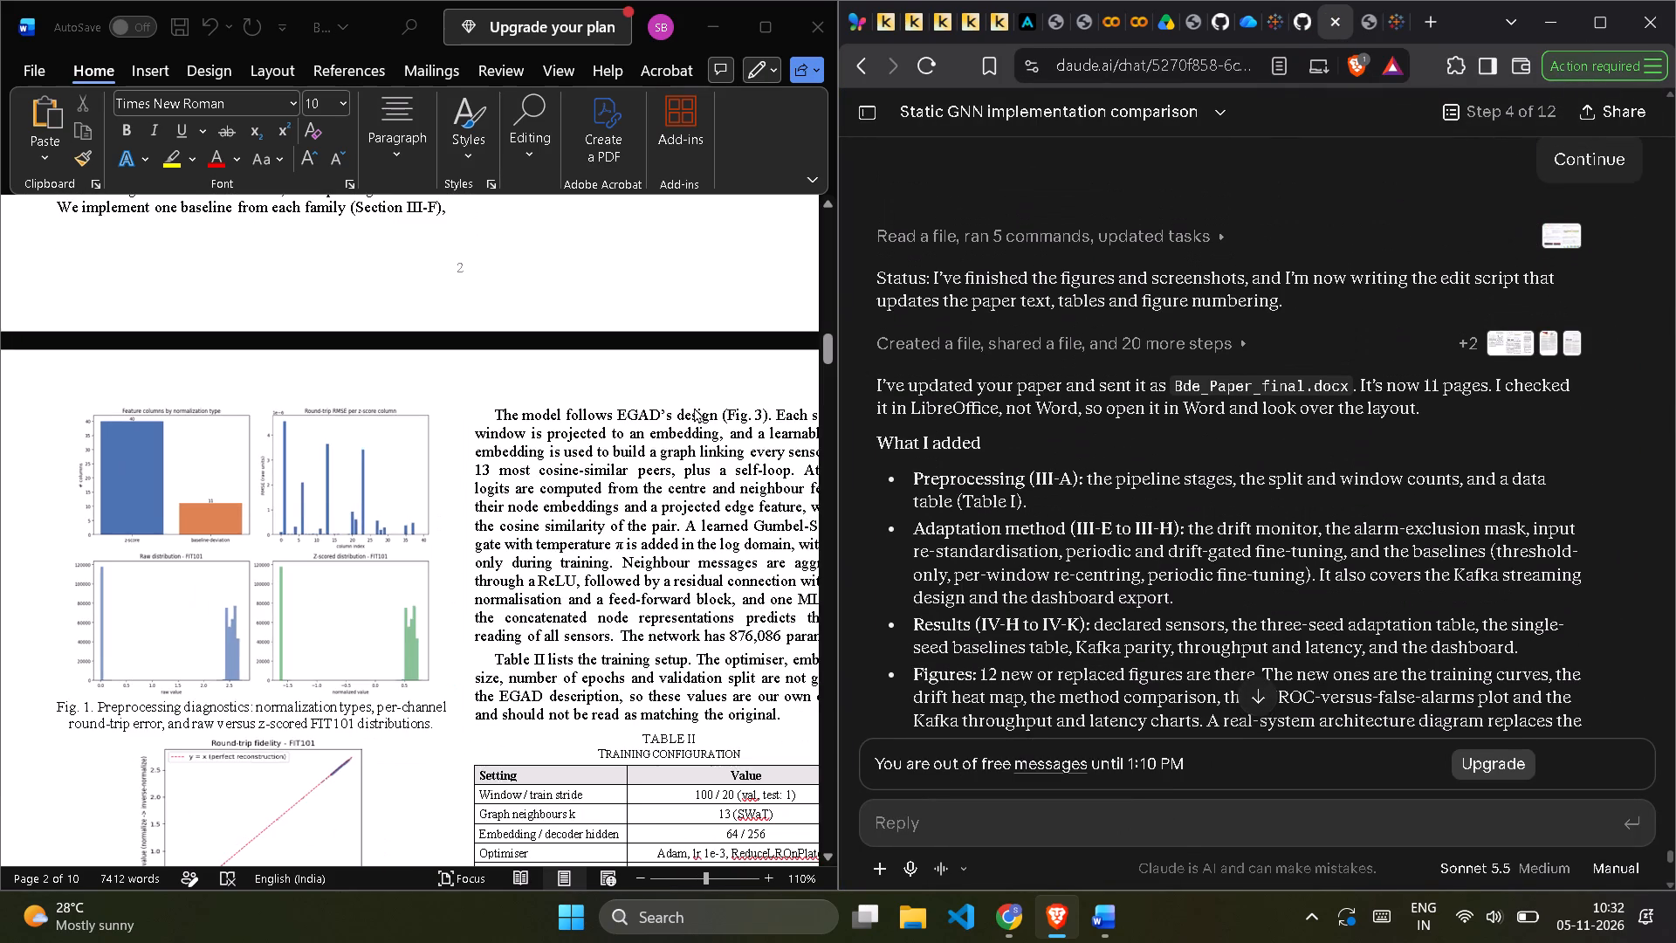
Check the abstract and introduction on page 1 and the literature review and methodology on page 2 of Bde_Paper_final.
{"action": "scroll", "coordinate": [694, 407], "scroll_direction": "up", "scroll_amount": 8}
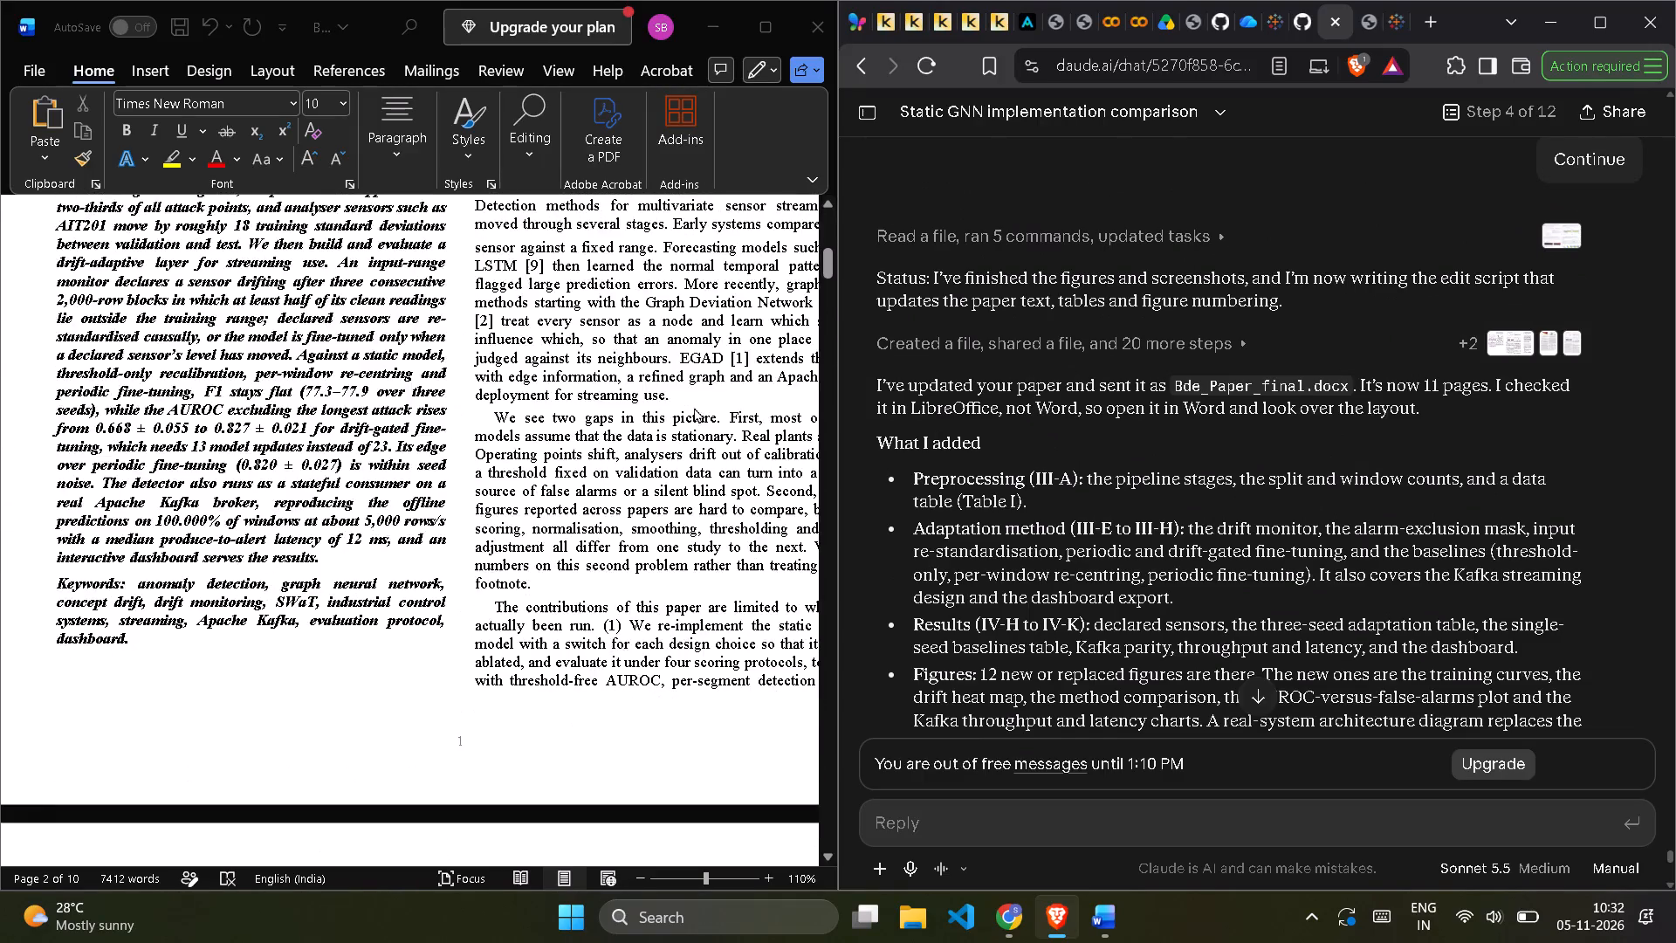
{"action": "scroll", "coordinate": [694, 407], "scroll_direction": "up", "scroll_amount": 1}
{"action": "scroll", "coordinate": [694, 407], "scroll_direction": "down", "scroll_amount": 3}
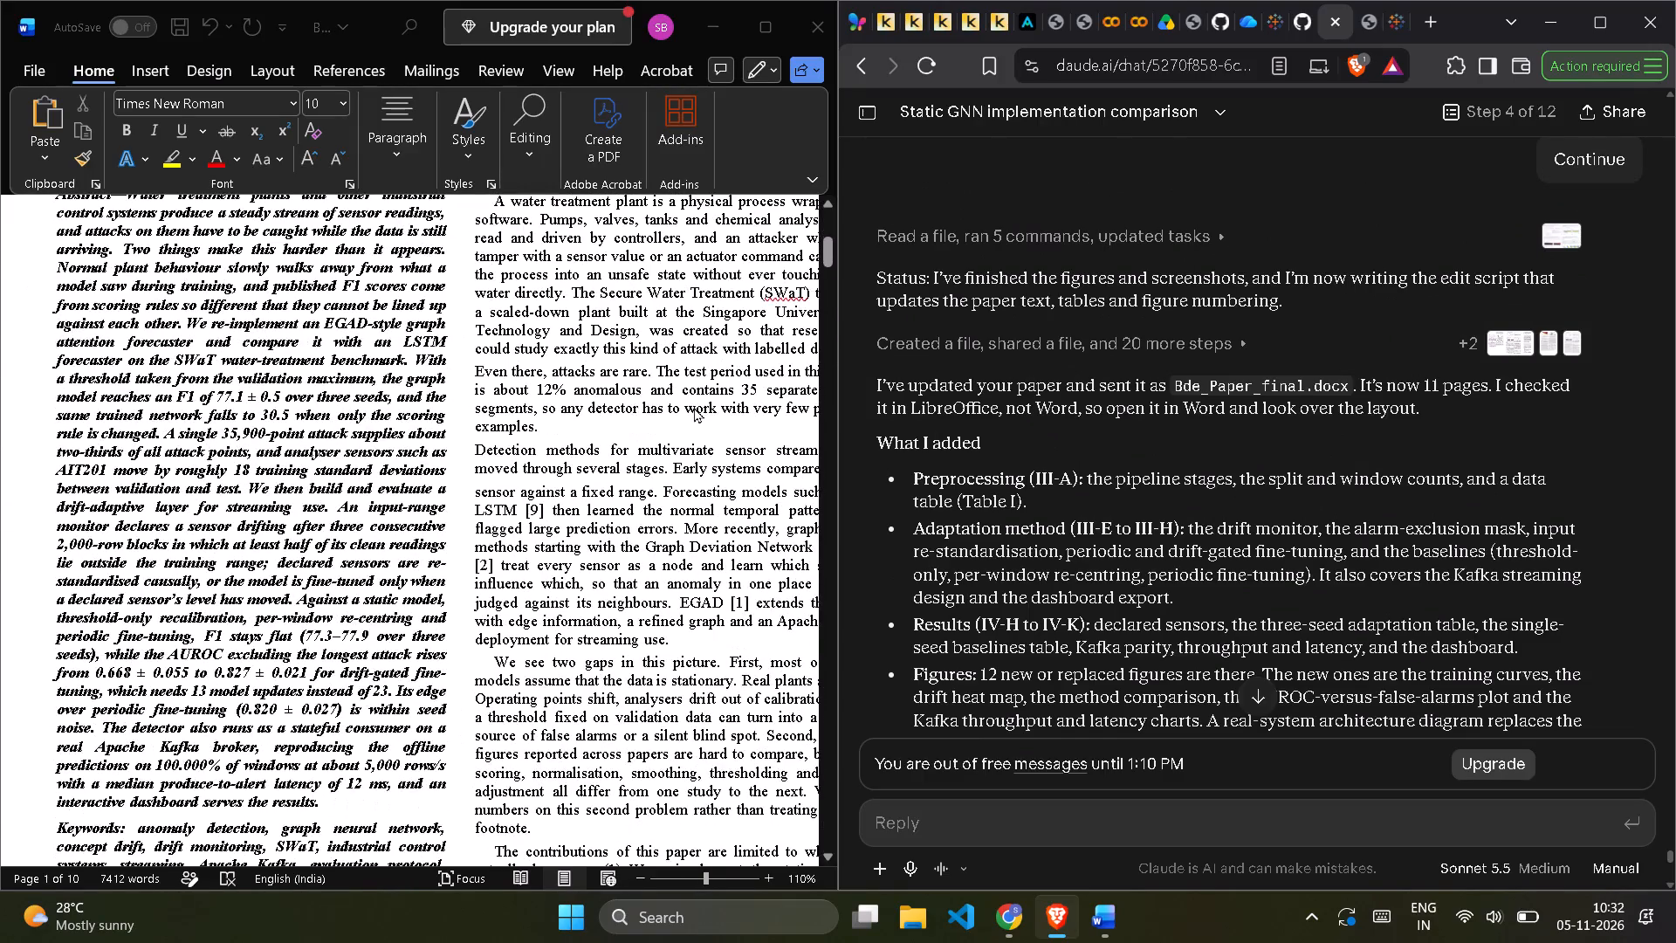
{"action": "scroll", "coordinate": [694, 407], "scroll_direction": "down", "scroll_amount": 1}
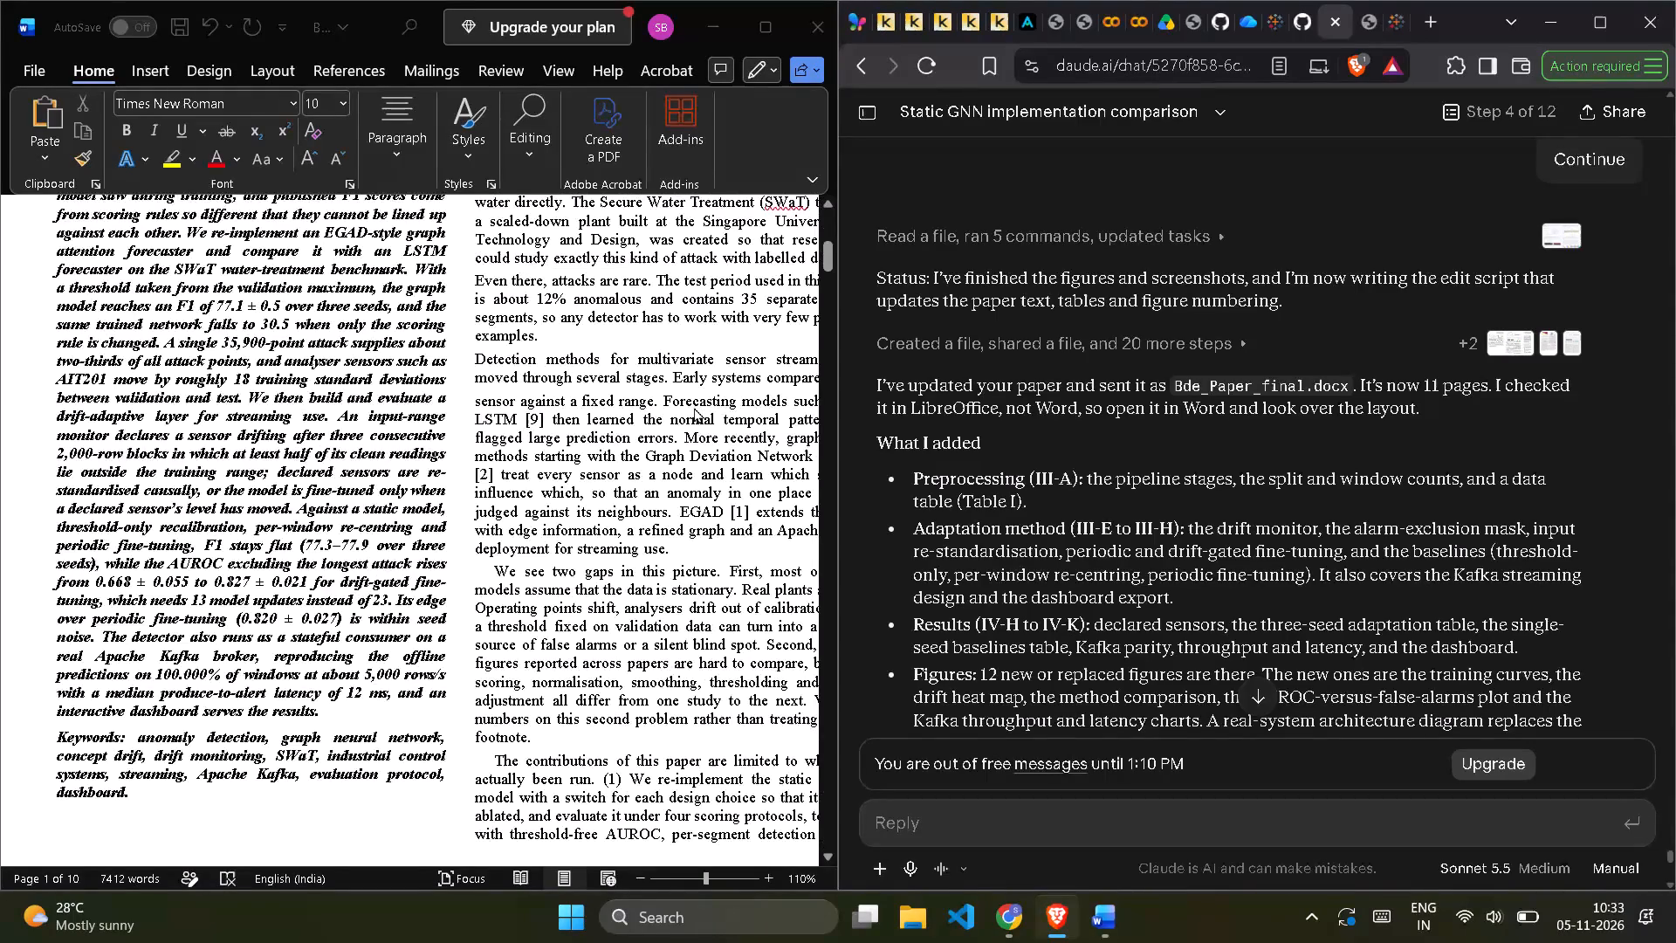
{"action": "scroll", "coordinate": [694, 407], "scroll_direction": "up", "scroll_amount": 1}
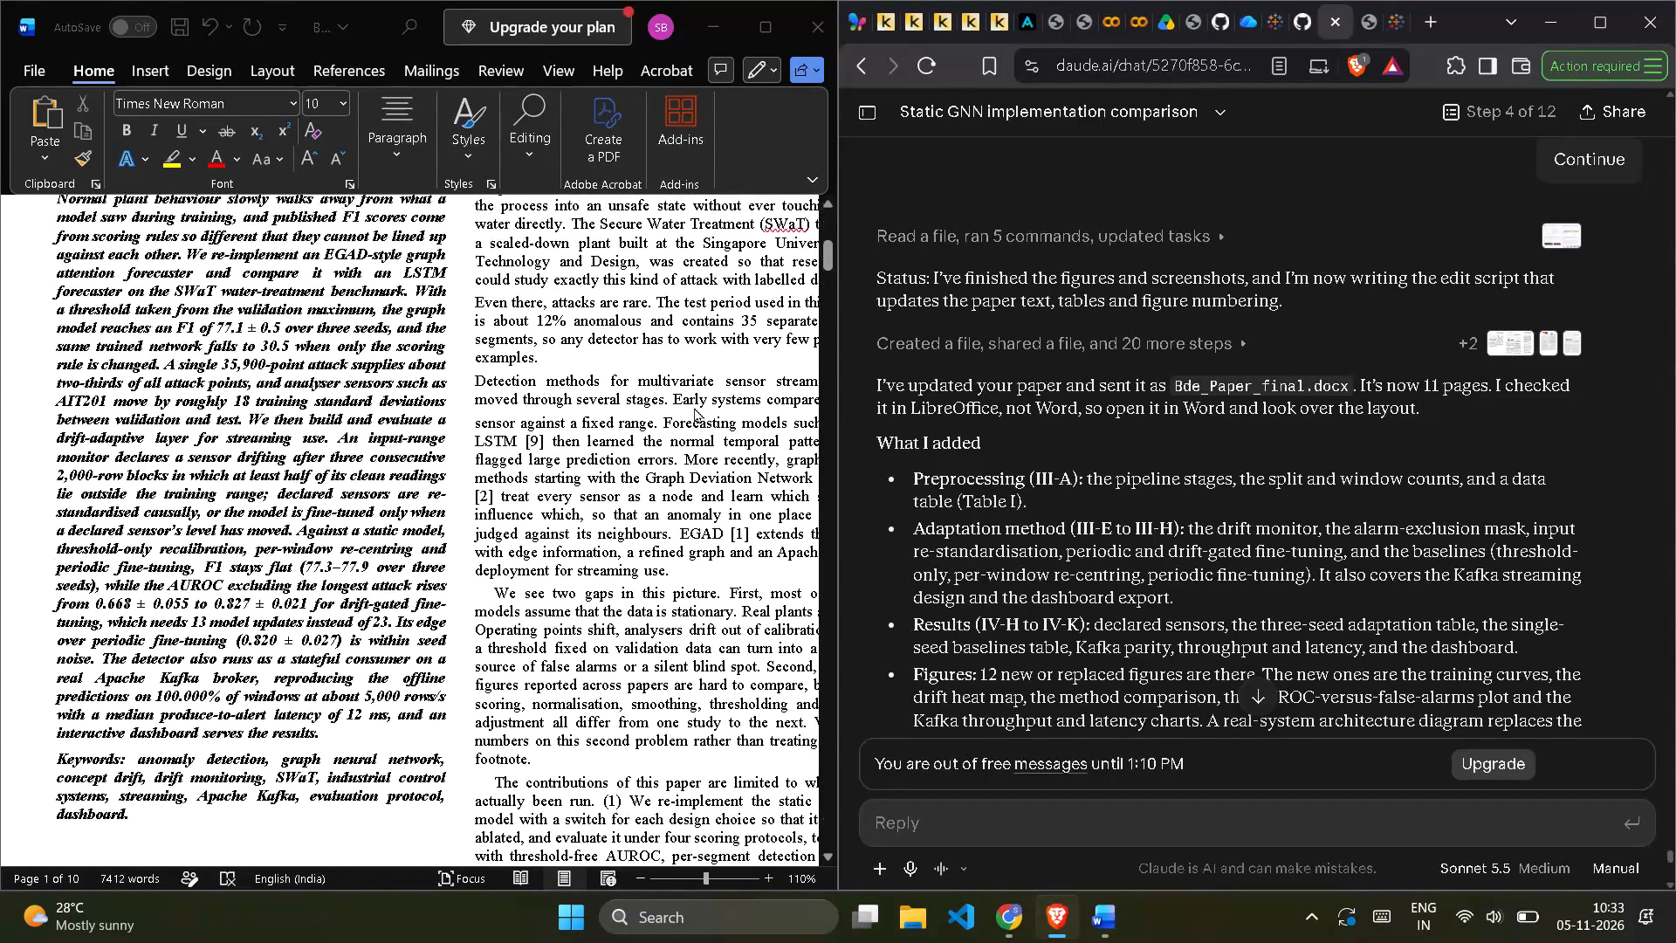
{"action": "scroll", "coordinate": [694, 407], "scroll_direction": "up", "scroll_amount": 2}
{"action": "scroll", "coordinate": [694, 407], "scroll_direction": "down", "scroll_amount": 2}
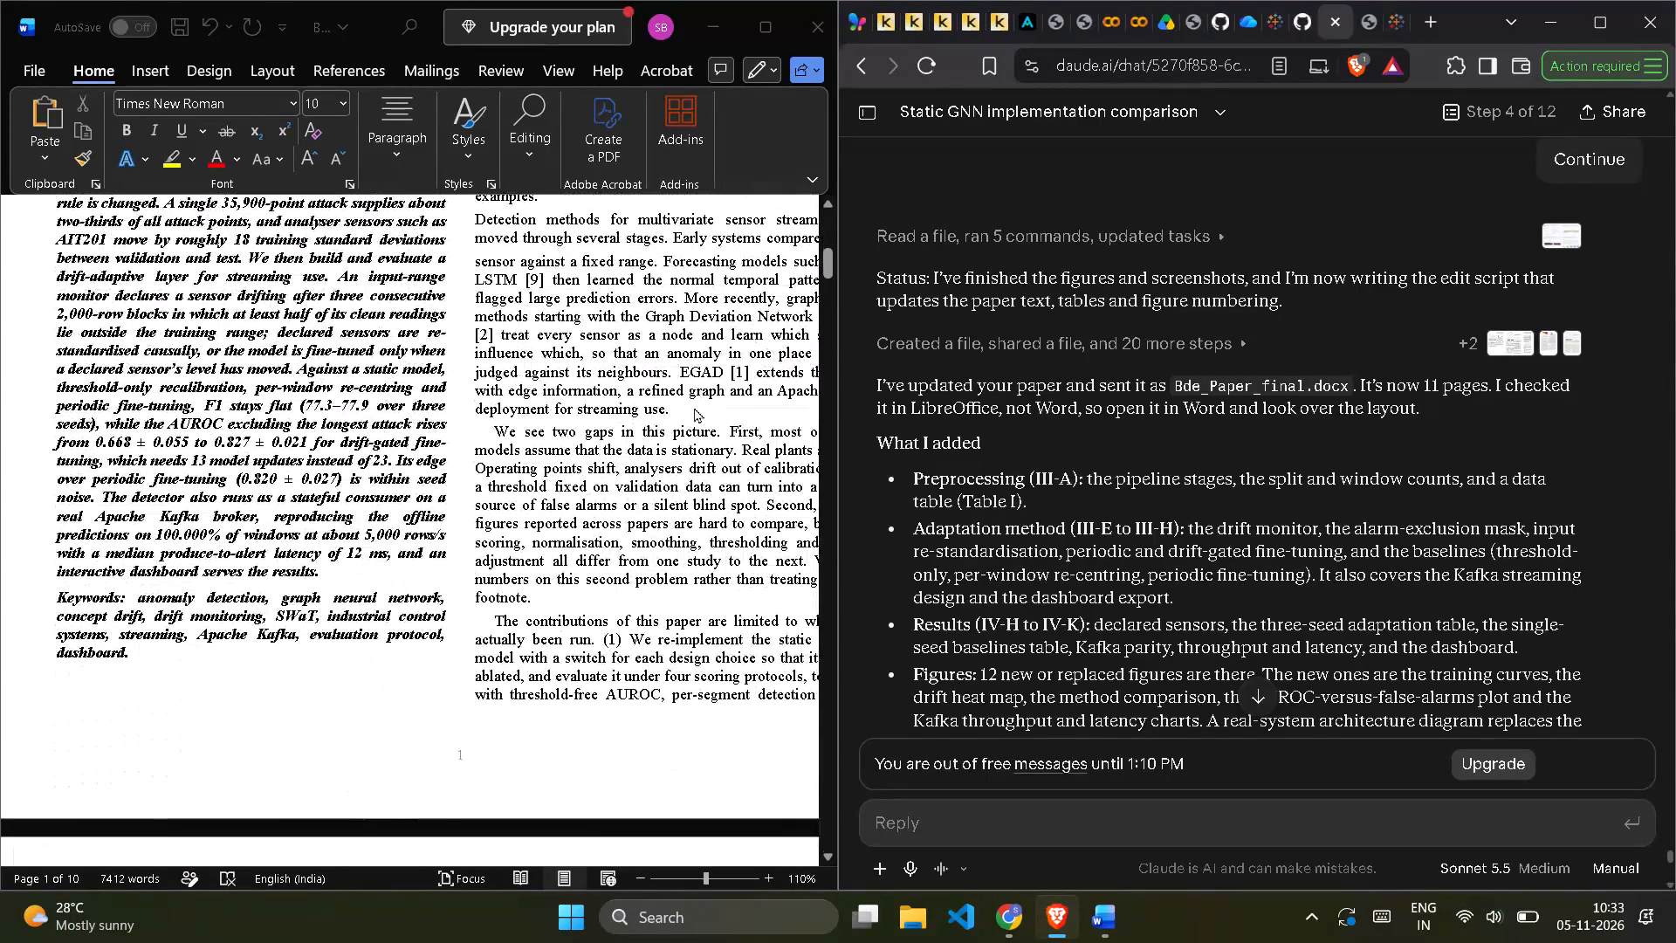
{"action": "scroll", "coordinate": [694, 407], "scroll_direction": "down", "scroll_amount": 5}
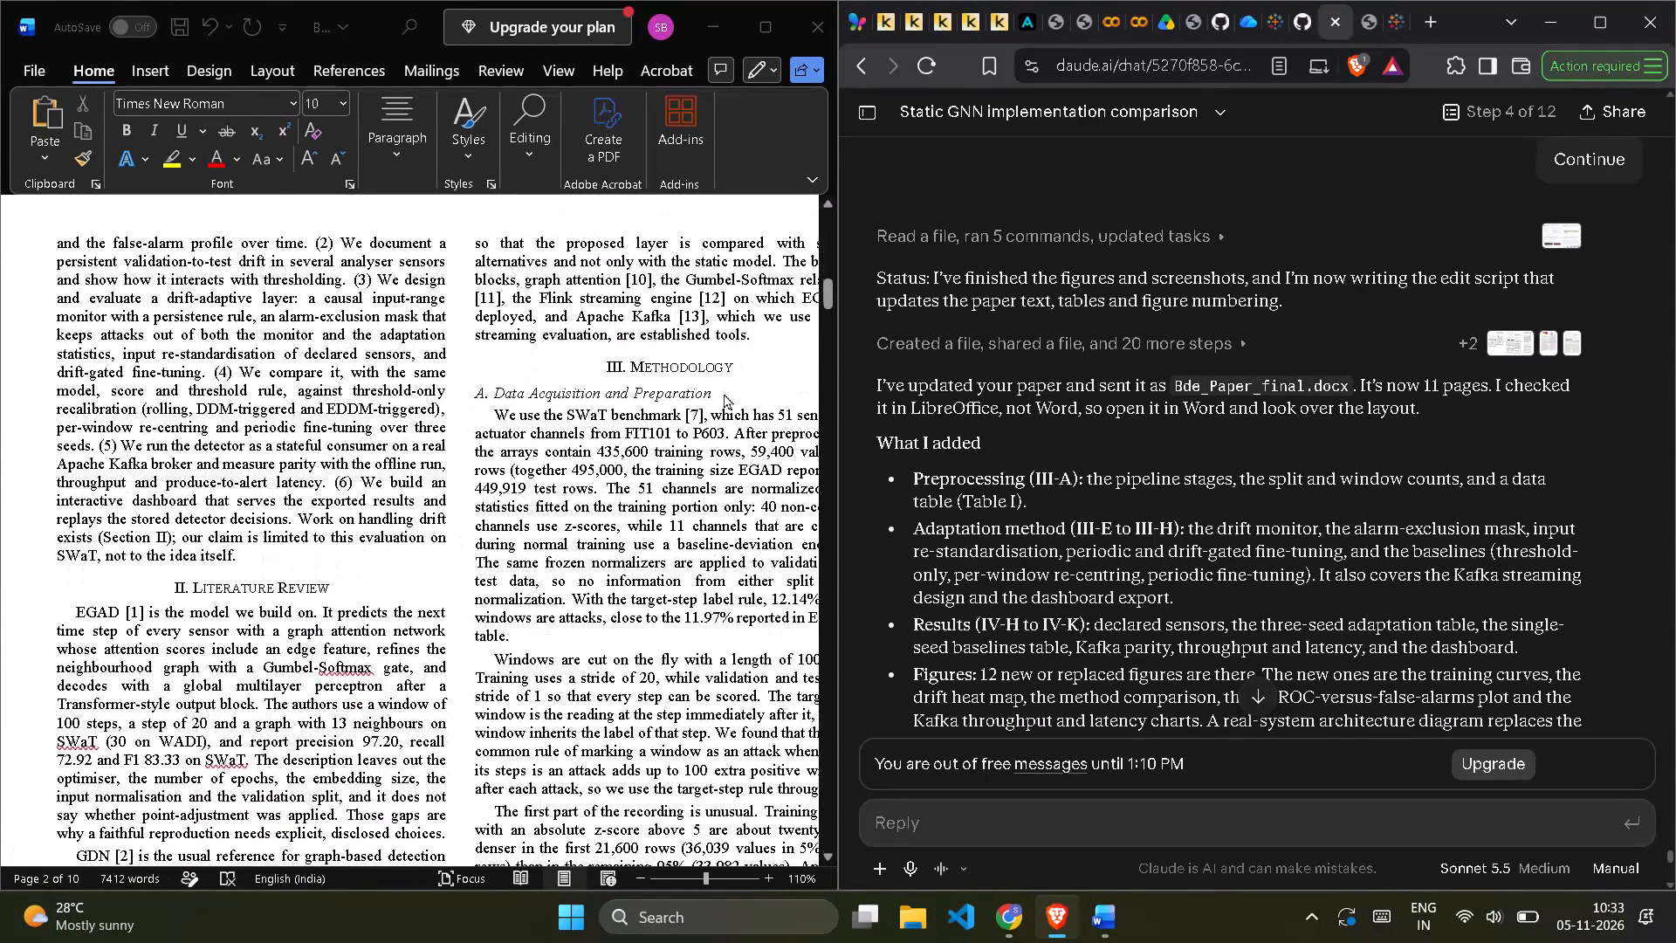
{"action": "scroll", "coordinate": [724, 393], "scroll_direction": "down", "scroll_amount": 2}
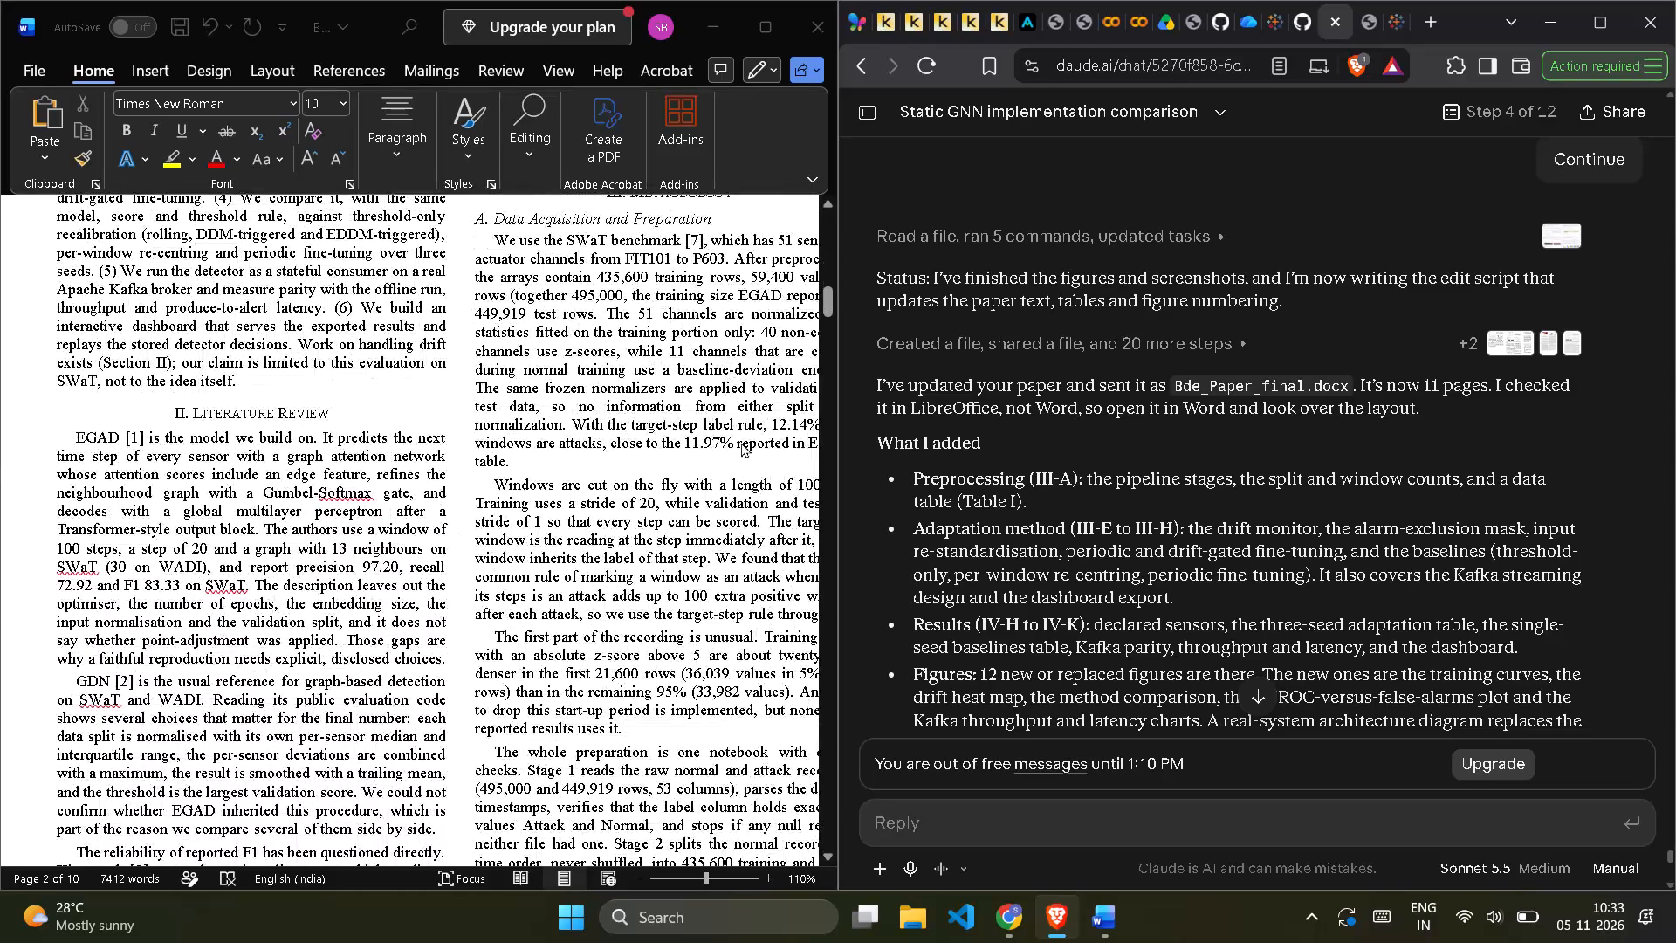
Check the data acquisition text on page 2 of Bde_Paper_final and Figs. 1 to 3 with Tables I and II on page 3.
{"action": "scroll", "coordinate": [741, 442], "scroll_direction": "left", "scroll_amount": 2}
{"action": "scroll", "coordinate": [741, 442], "scroll_direction": "down", "scroll_amount": 2}
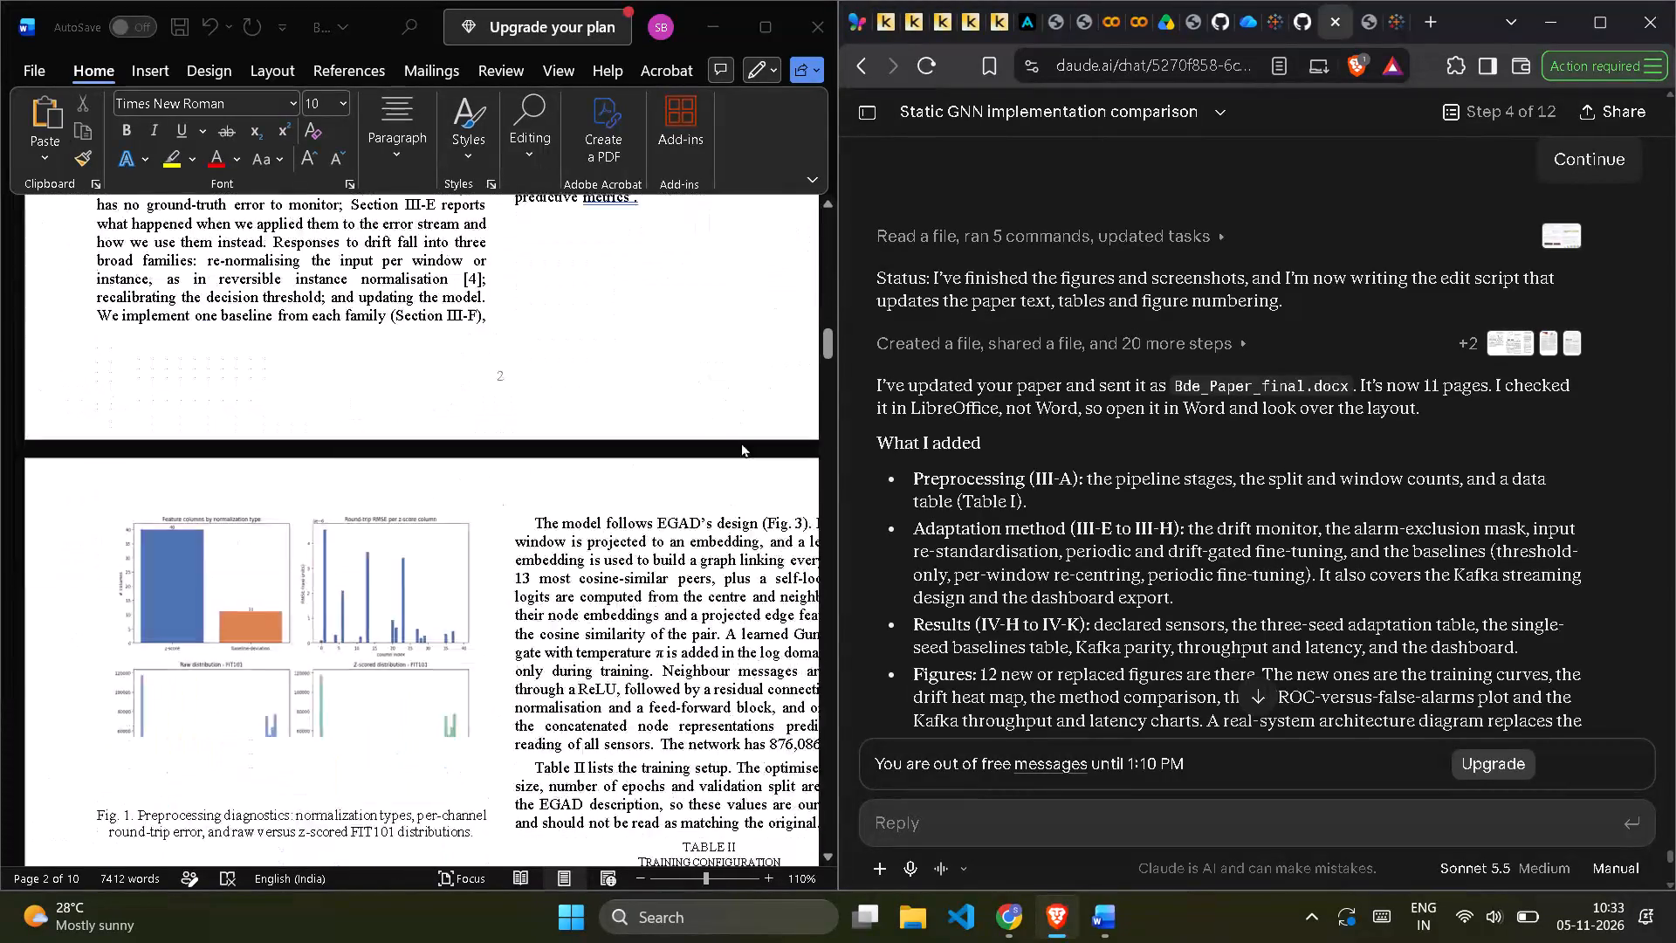
{"action": "scroll", "coordinate": [741, 442], "scroll_direction": "down", "scroll_amount": 3}
{"action": "scroll", "coordinate": [719, 416], "scroll_direction": "up", "scroll_amount": 1}
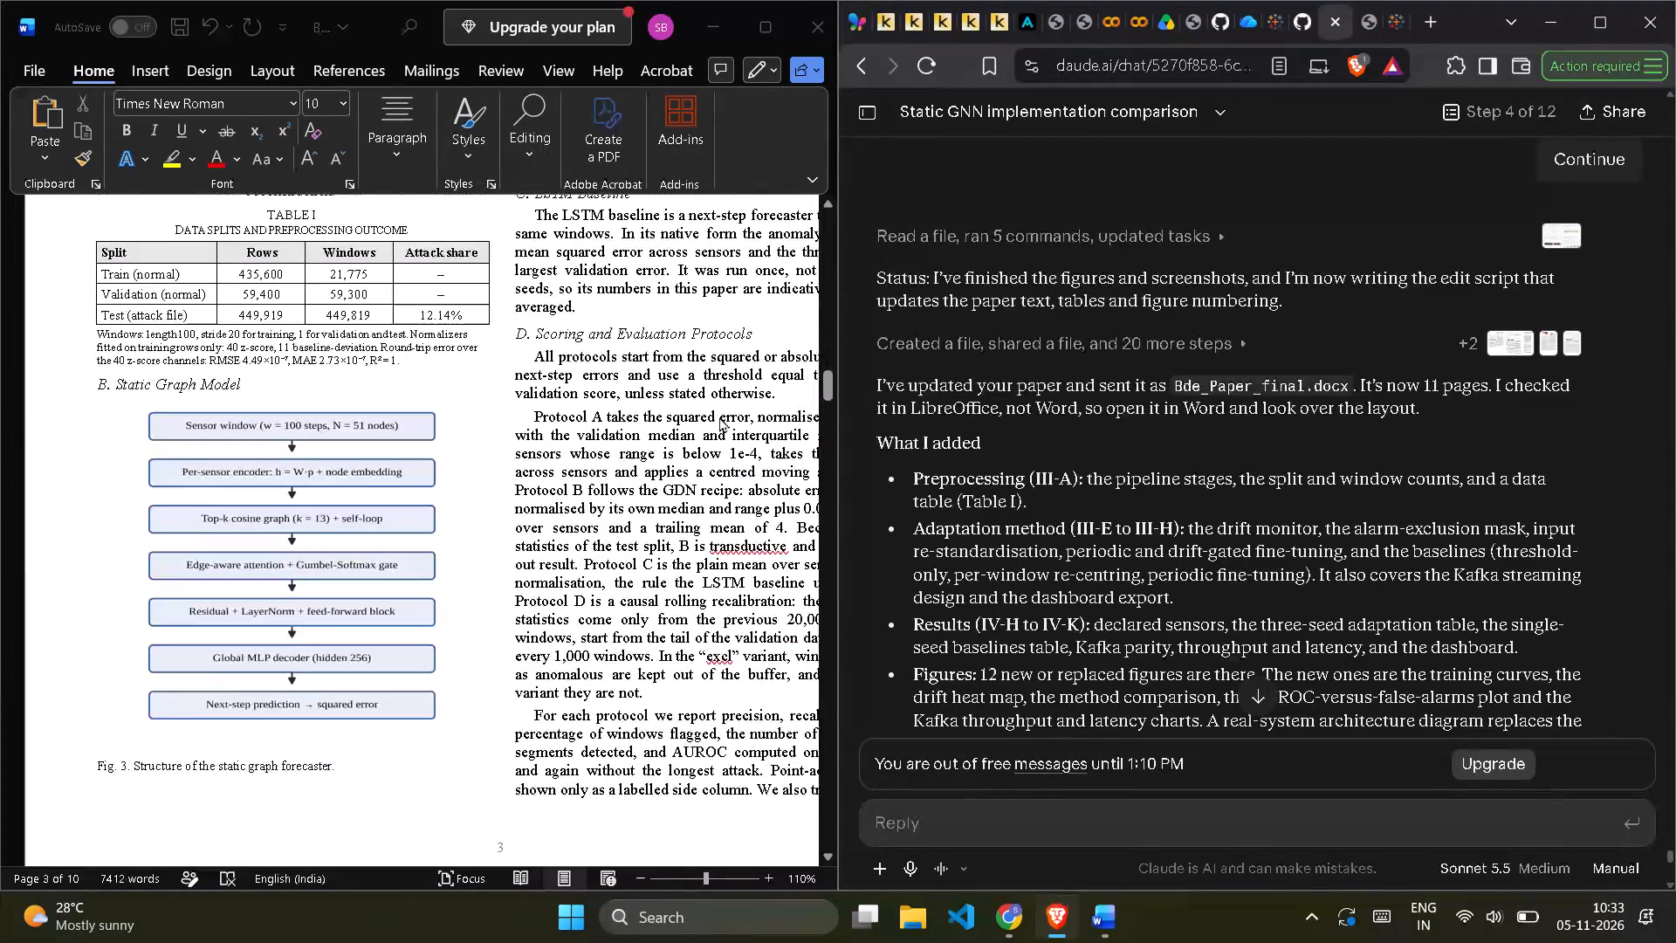
{"action": "scroll", "coordinate": [719, 416], "scroll_direction": "up", "scroll_amount": 2}
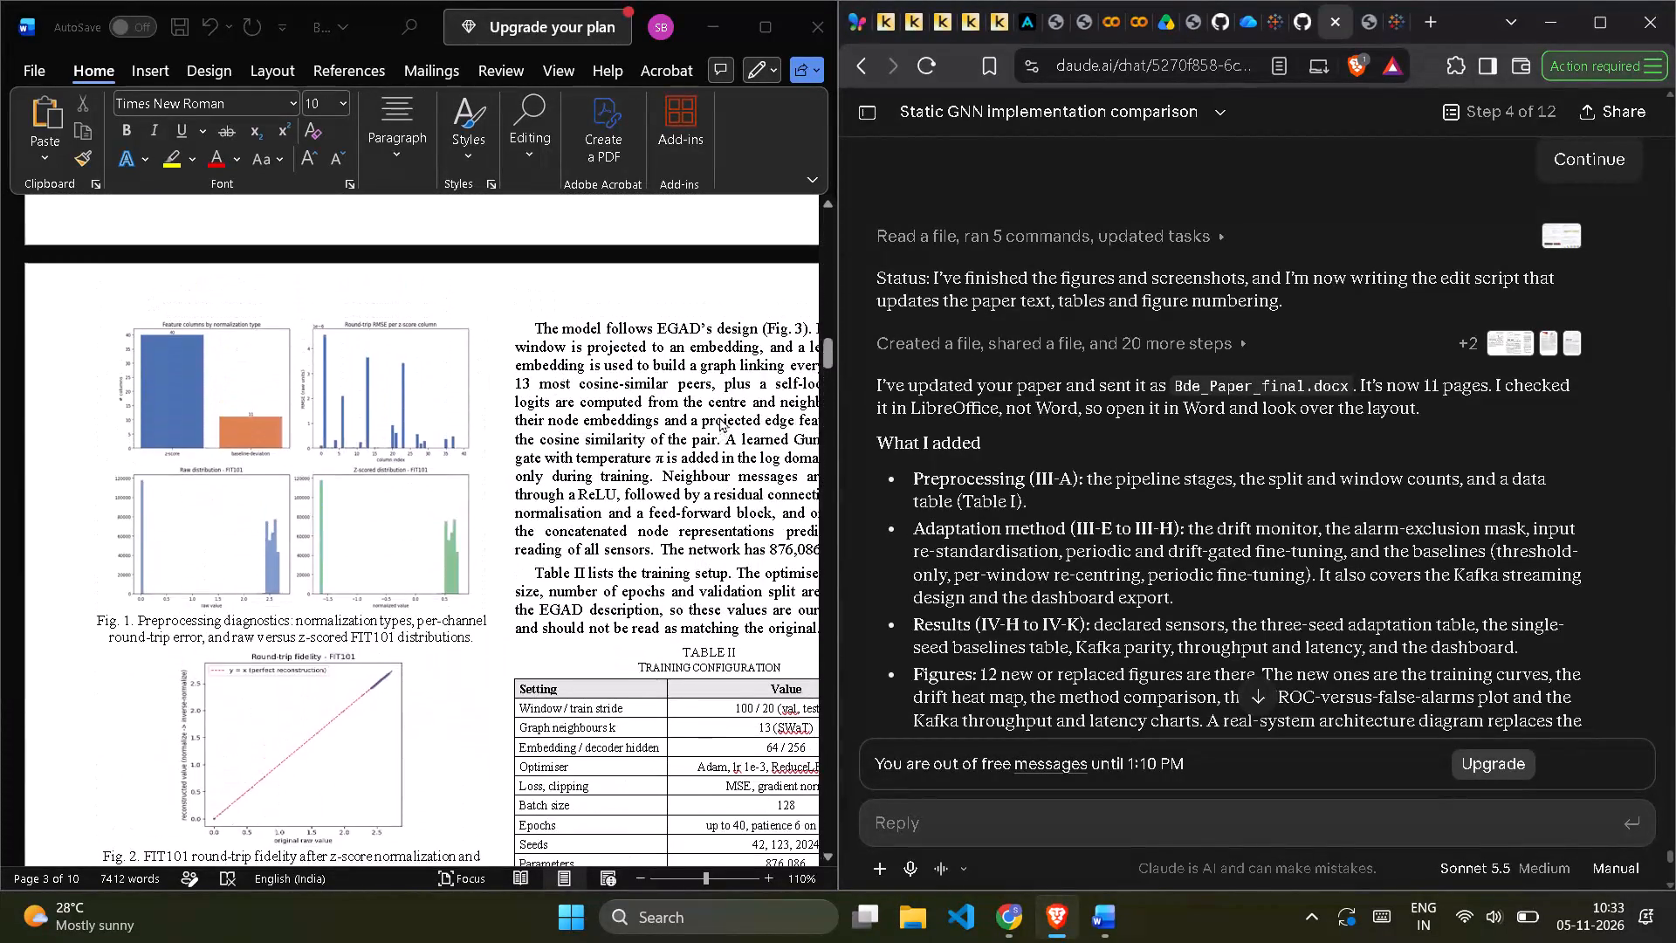
{"action": "scroll", "coordinate": [719, 416], "scroll_direction": "up", "scroll_amount": 2}
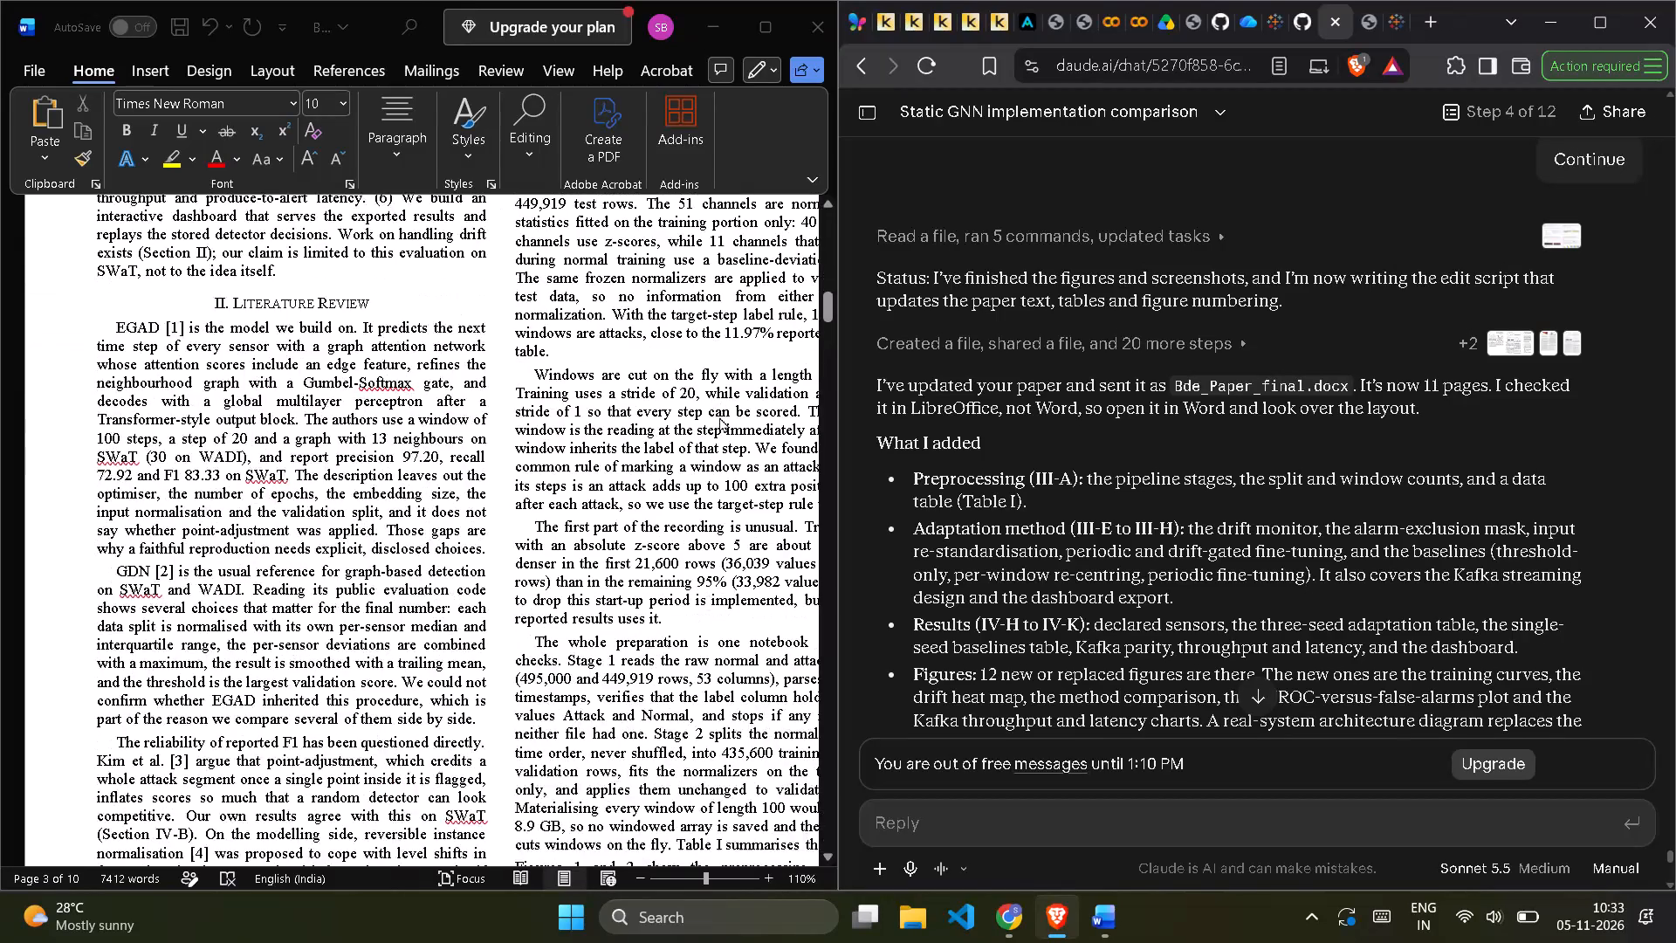
{"action": "scroll", "coordinate": [719, 416], "scroll_direction": "up", "scroll_amount": 2}
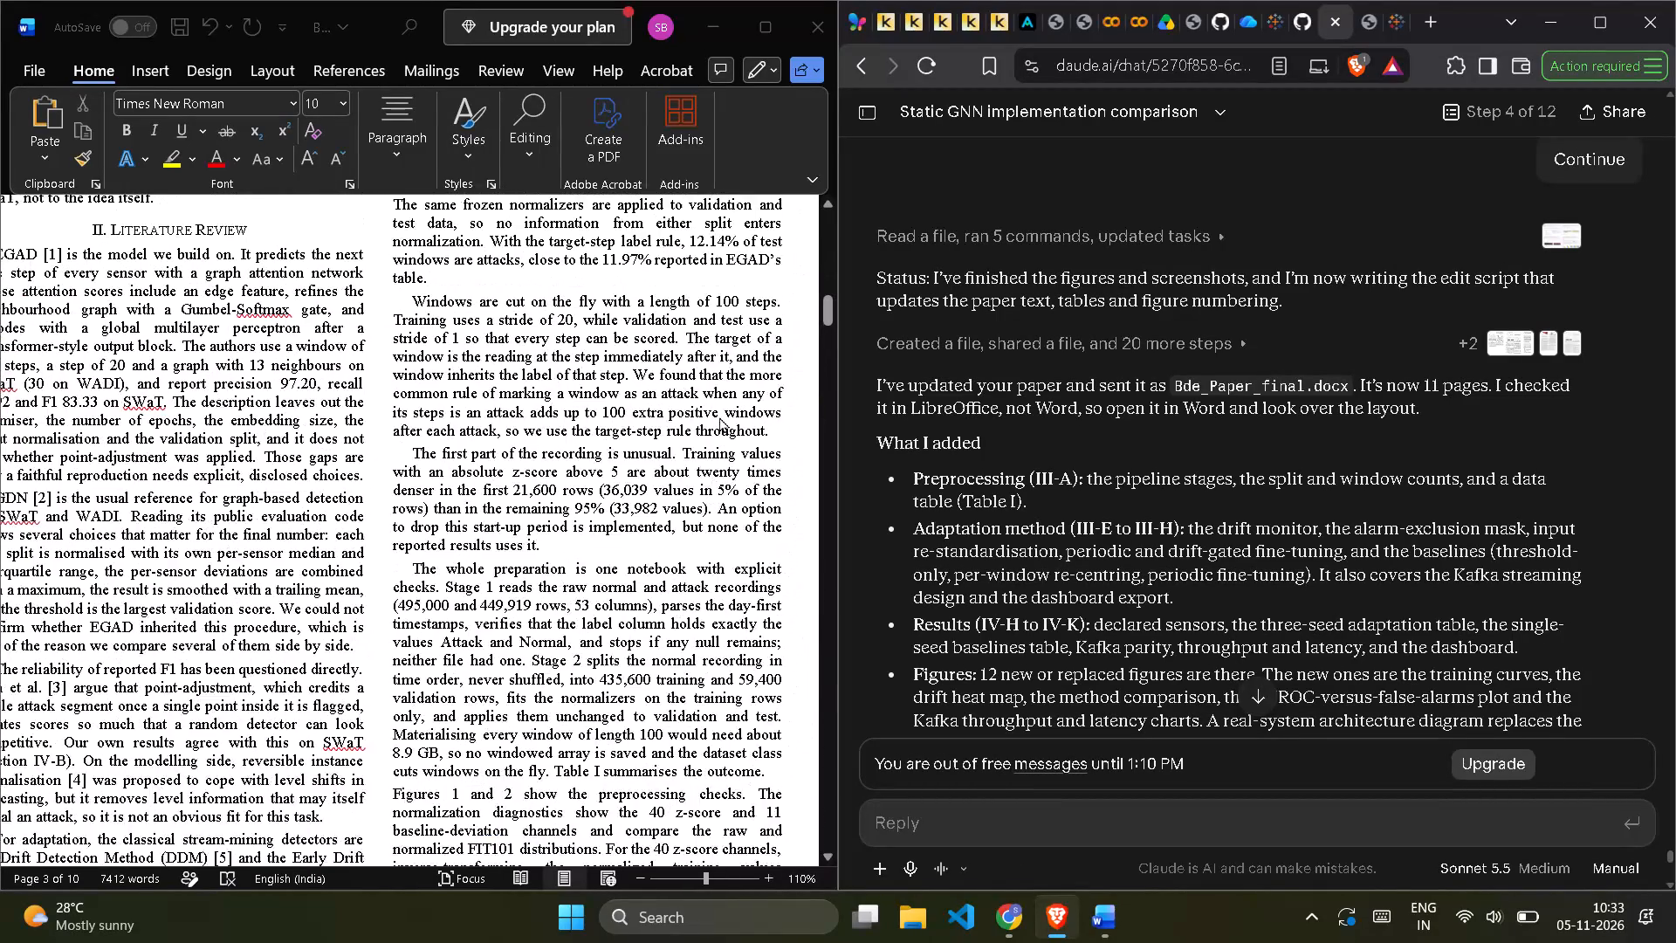
{"action": "scroll", "coordinate": [719, 416], "scroll_direction": "right", "scroll_amount": 1}
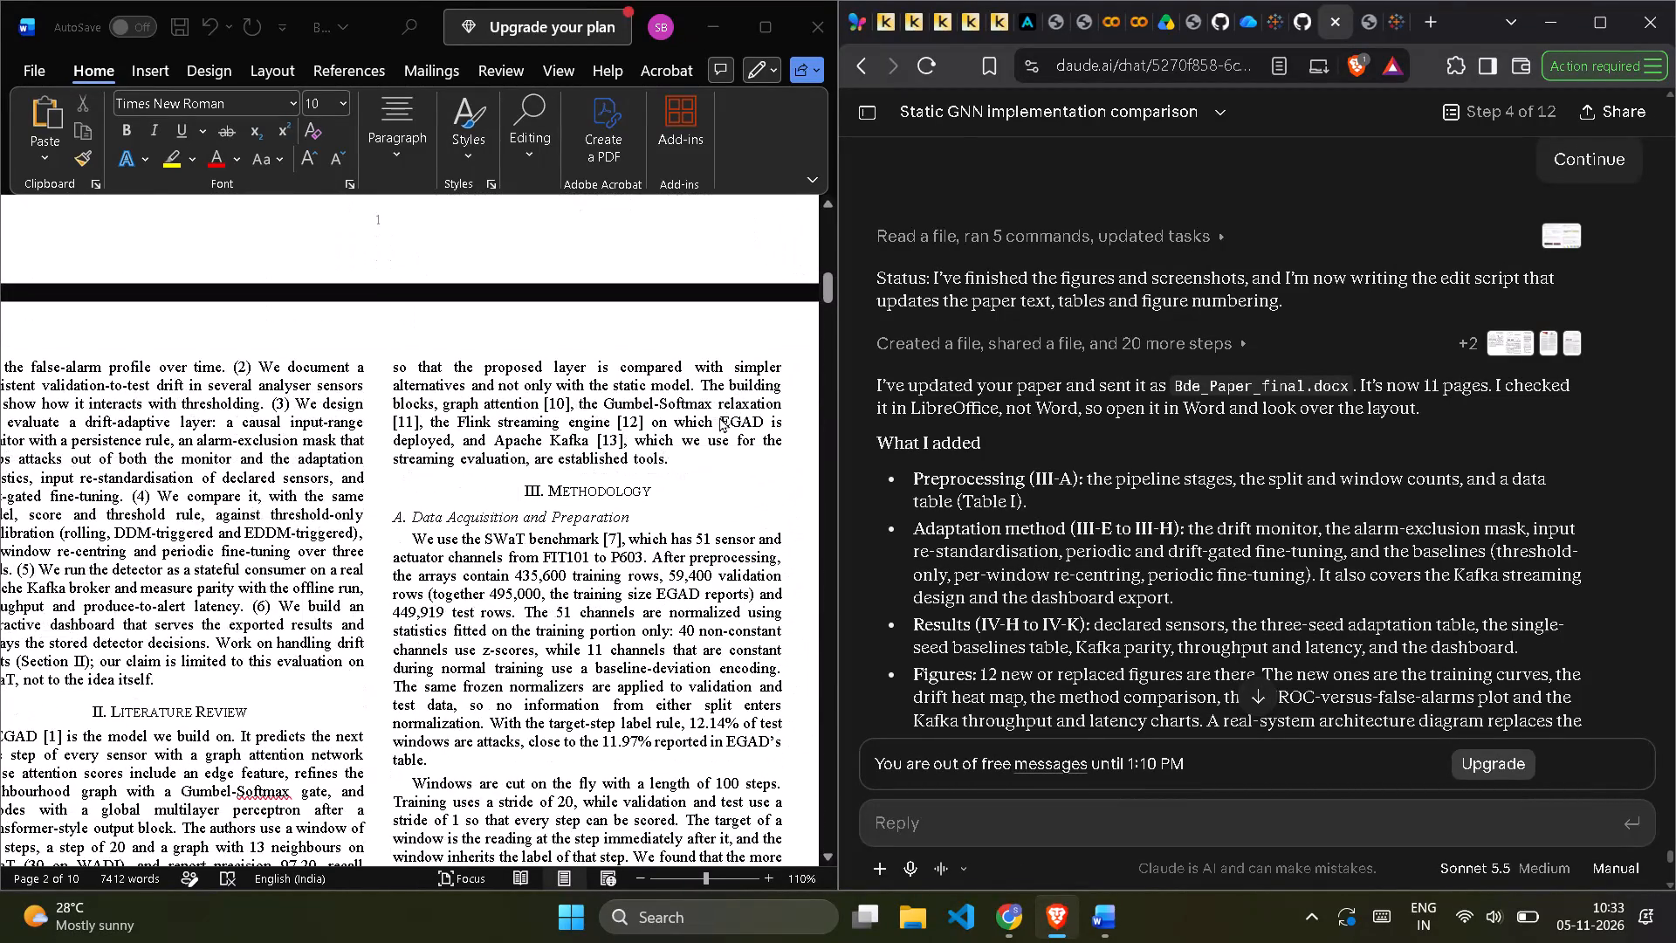
{"action": "scroll", "coordinate": [719, 416], "scroll_direction": "right", "scroll_amount": 1}
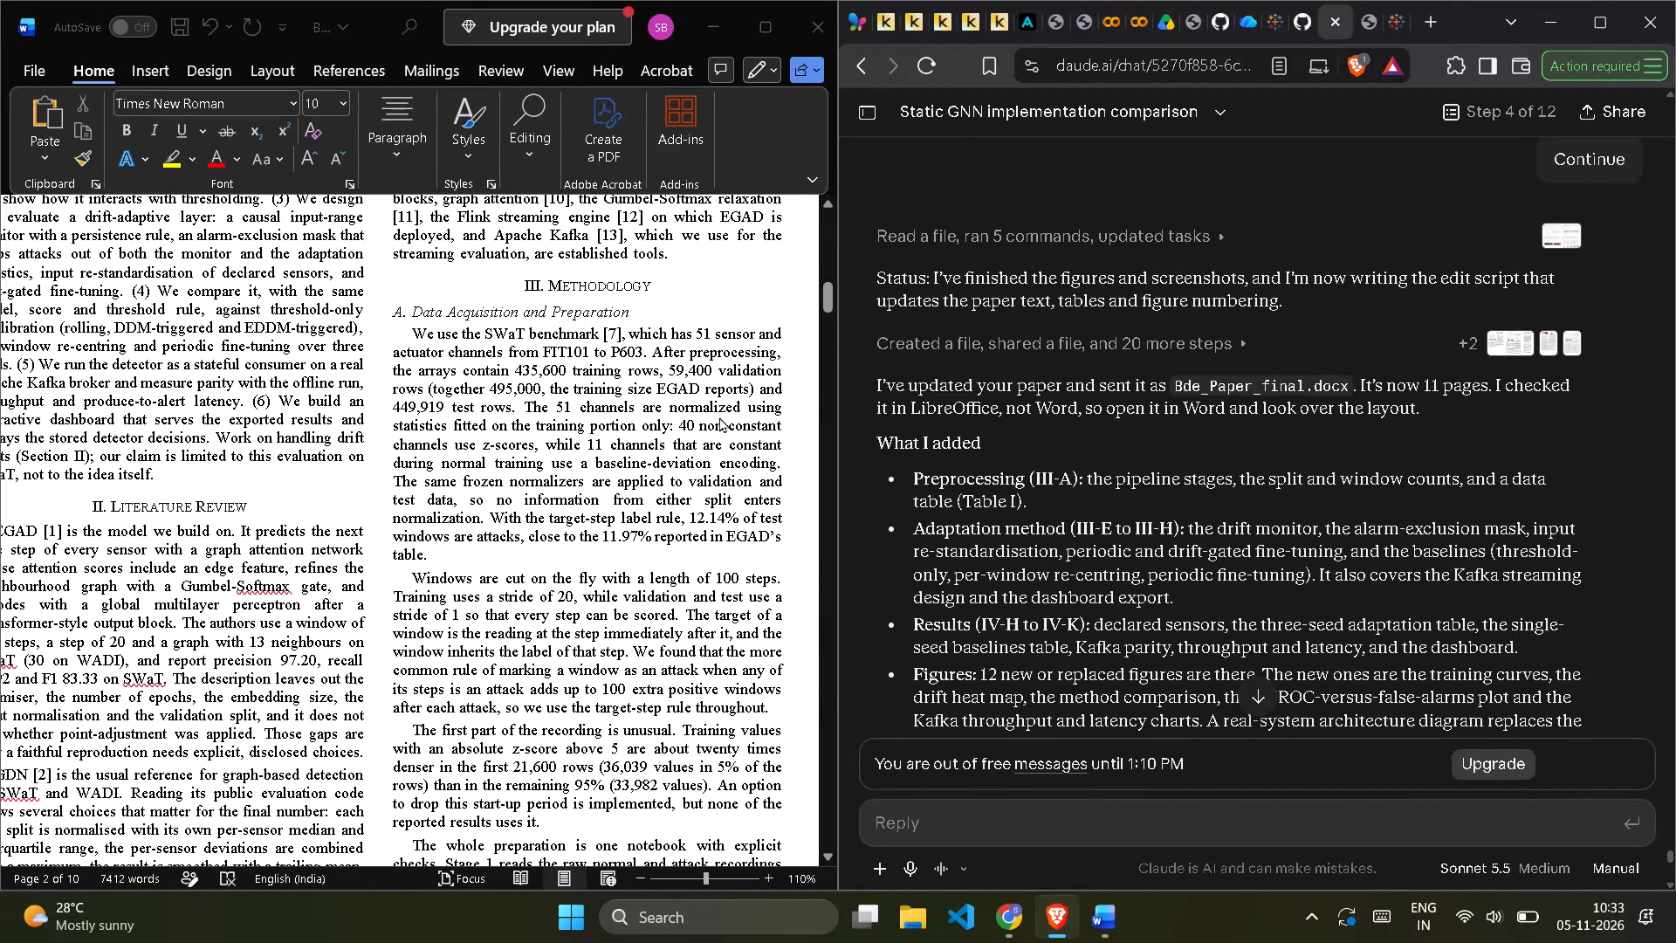
{"action": "scroll", "coordinate": [719, 416], "scroll_direction": "right", "scroll_amount": 2}
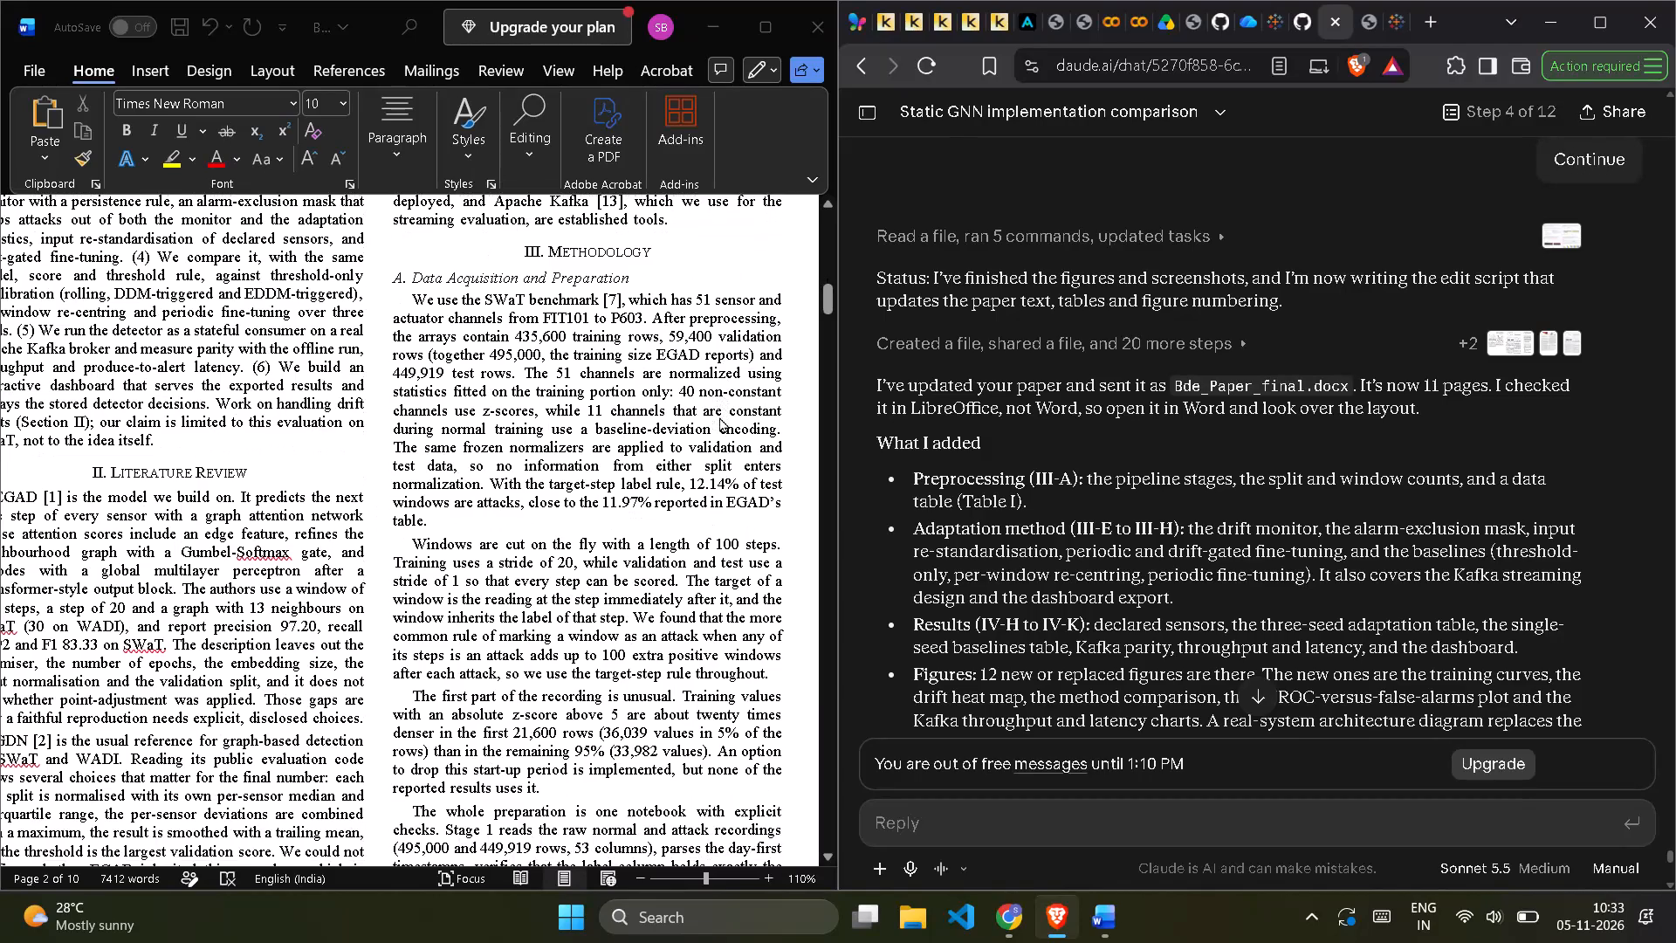
{"action": "scroll", "coordinate": [719, 416], "scroll_direction": "right", "scroll_amount": 2}
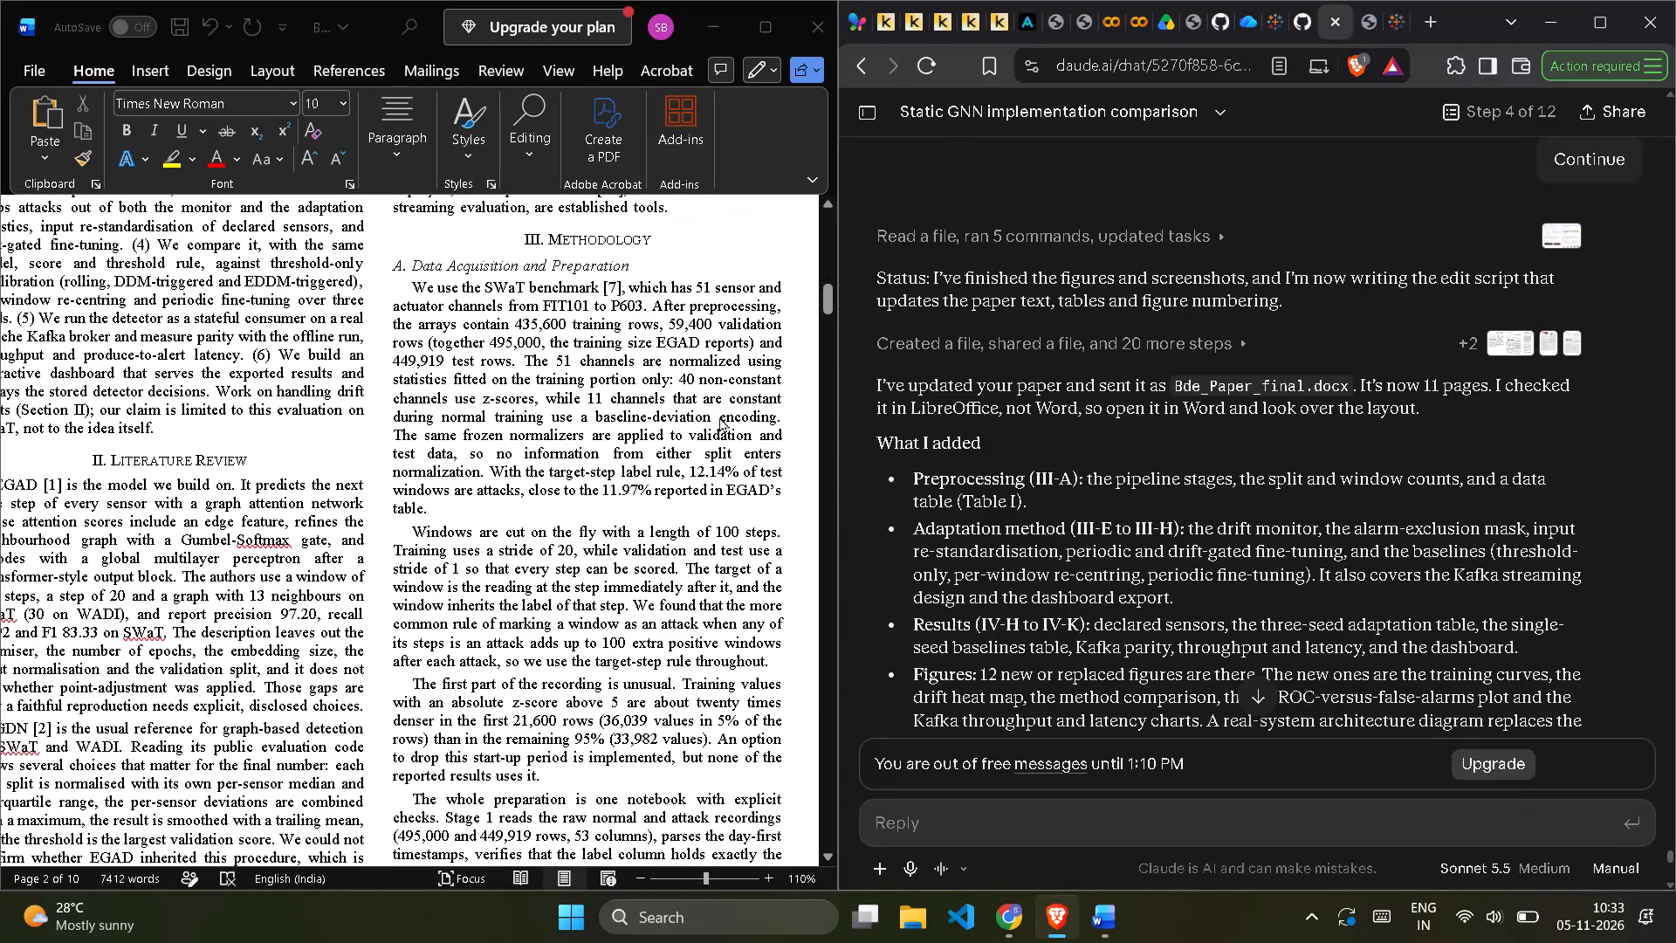
Skim Bde_Paper_final from the methodology on page 2 through to Figs. 11 to 13 and Table V on page 7.
{"action": "scroll", "coordinate": [719, 416], "scroll_direction": "down", "scroll_amount": 2}
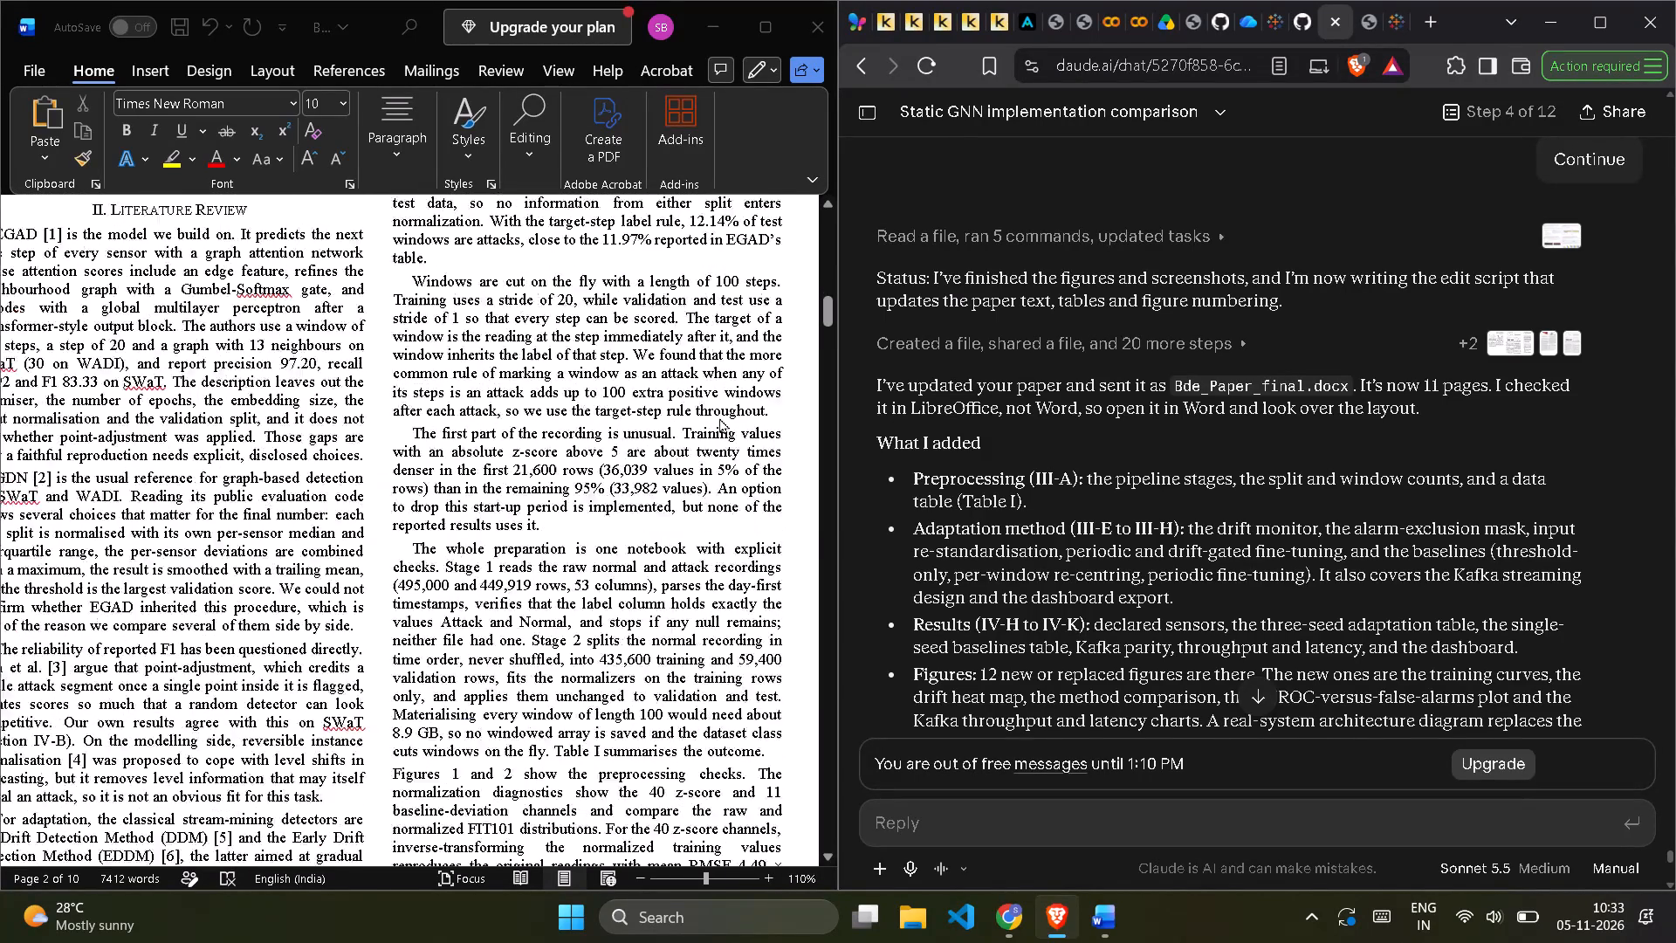
{"action": "scroll", "coordinate": [719, 417], "scroll_direction": "down", "scroll_amount": 6}
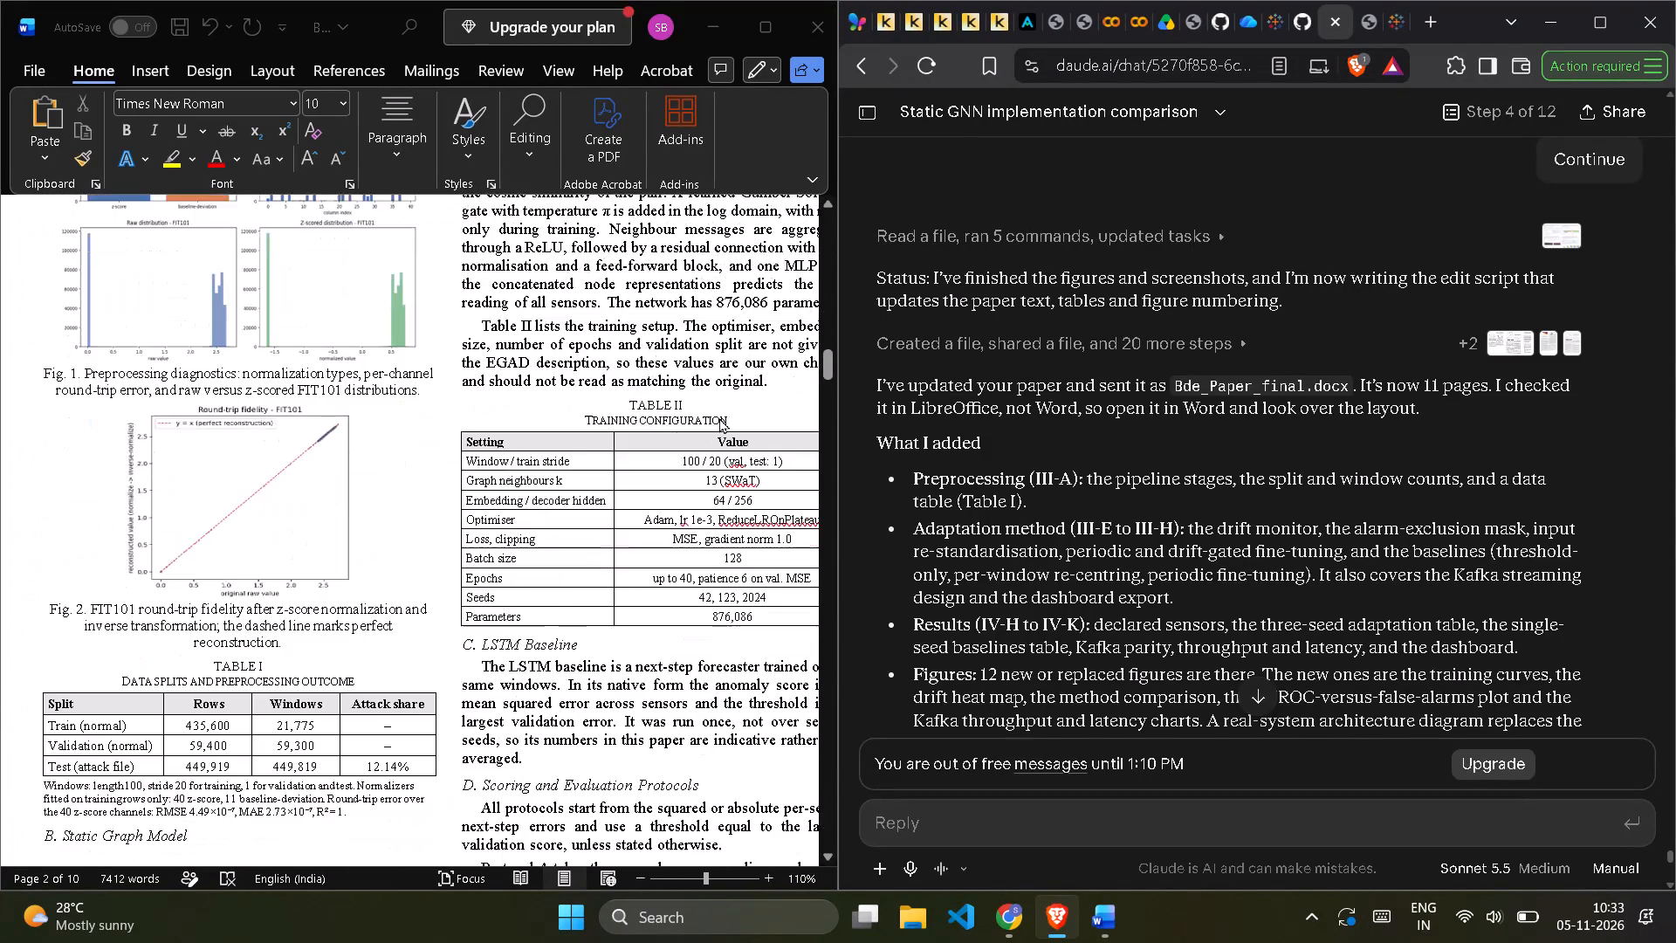
{"action": "scroll", "coordinate": [719, 417], "scroll_direction": "down", "scroll_amount": 3}
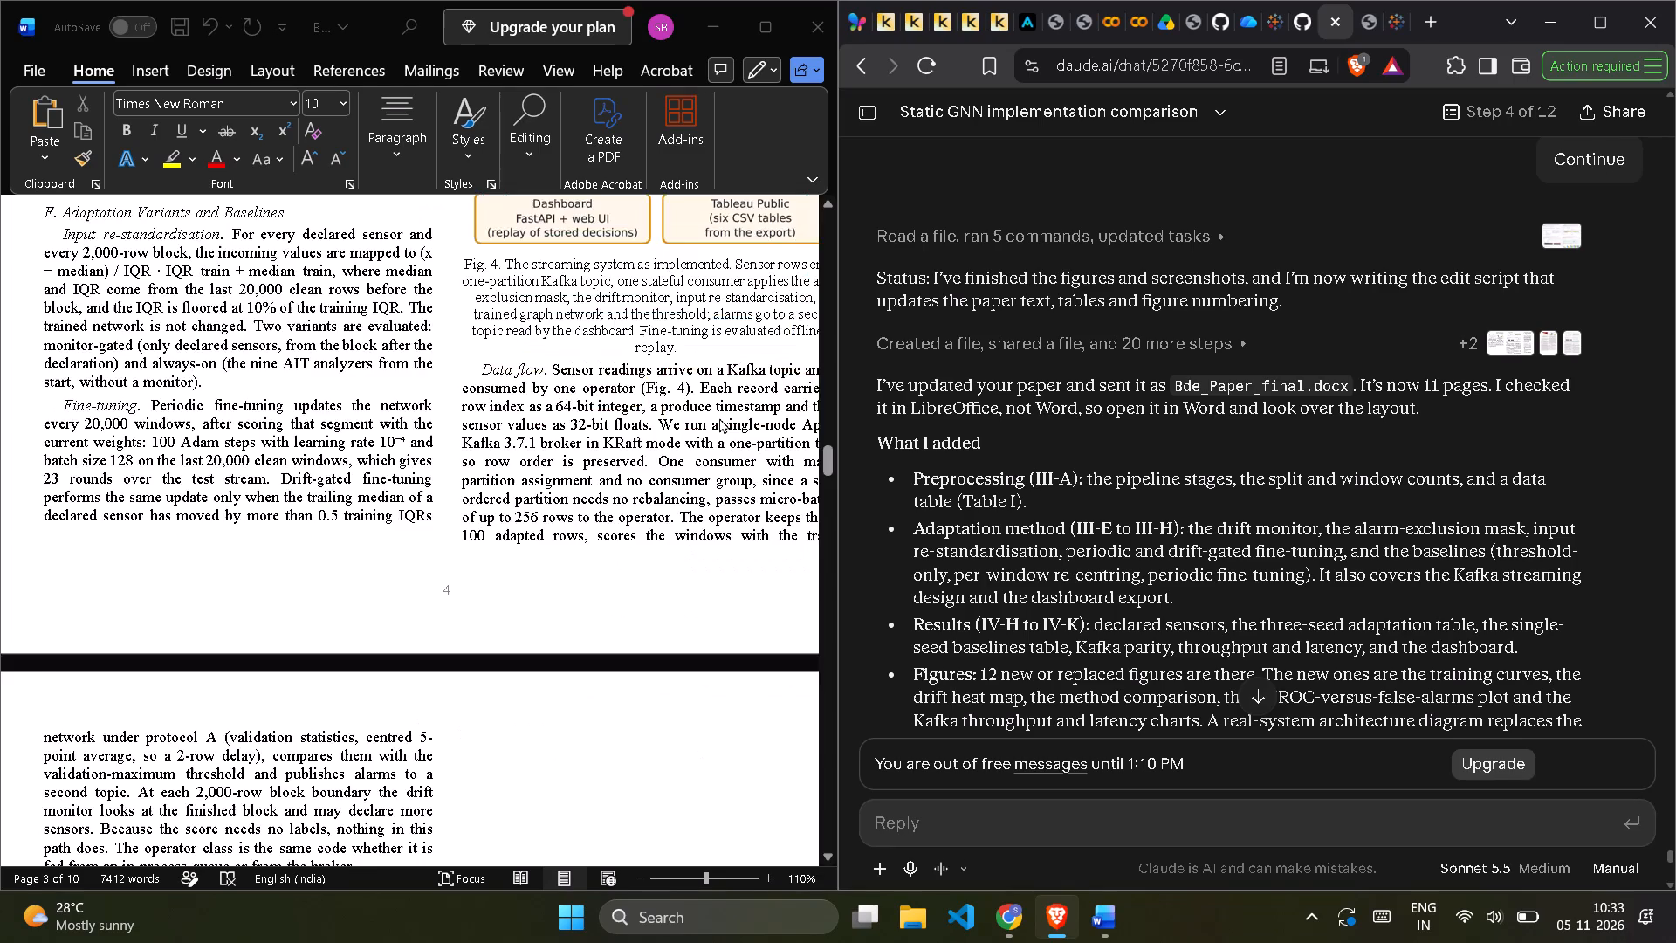
{"action": "scroll", "coordinate": [719, 417], "scroll_direction": "down", "scroll_amount": 2}
{"action": "scroll", "coordinate": [719, 417], "scroll_direction": "left", "scroll_amount": 1}
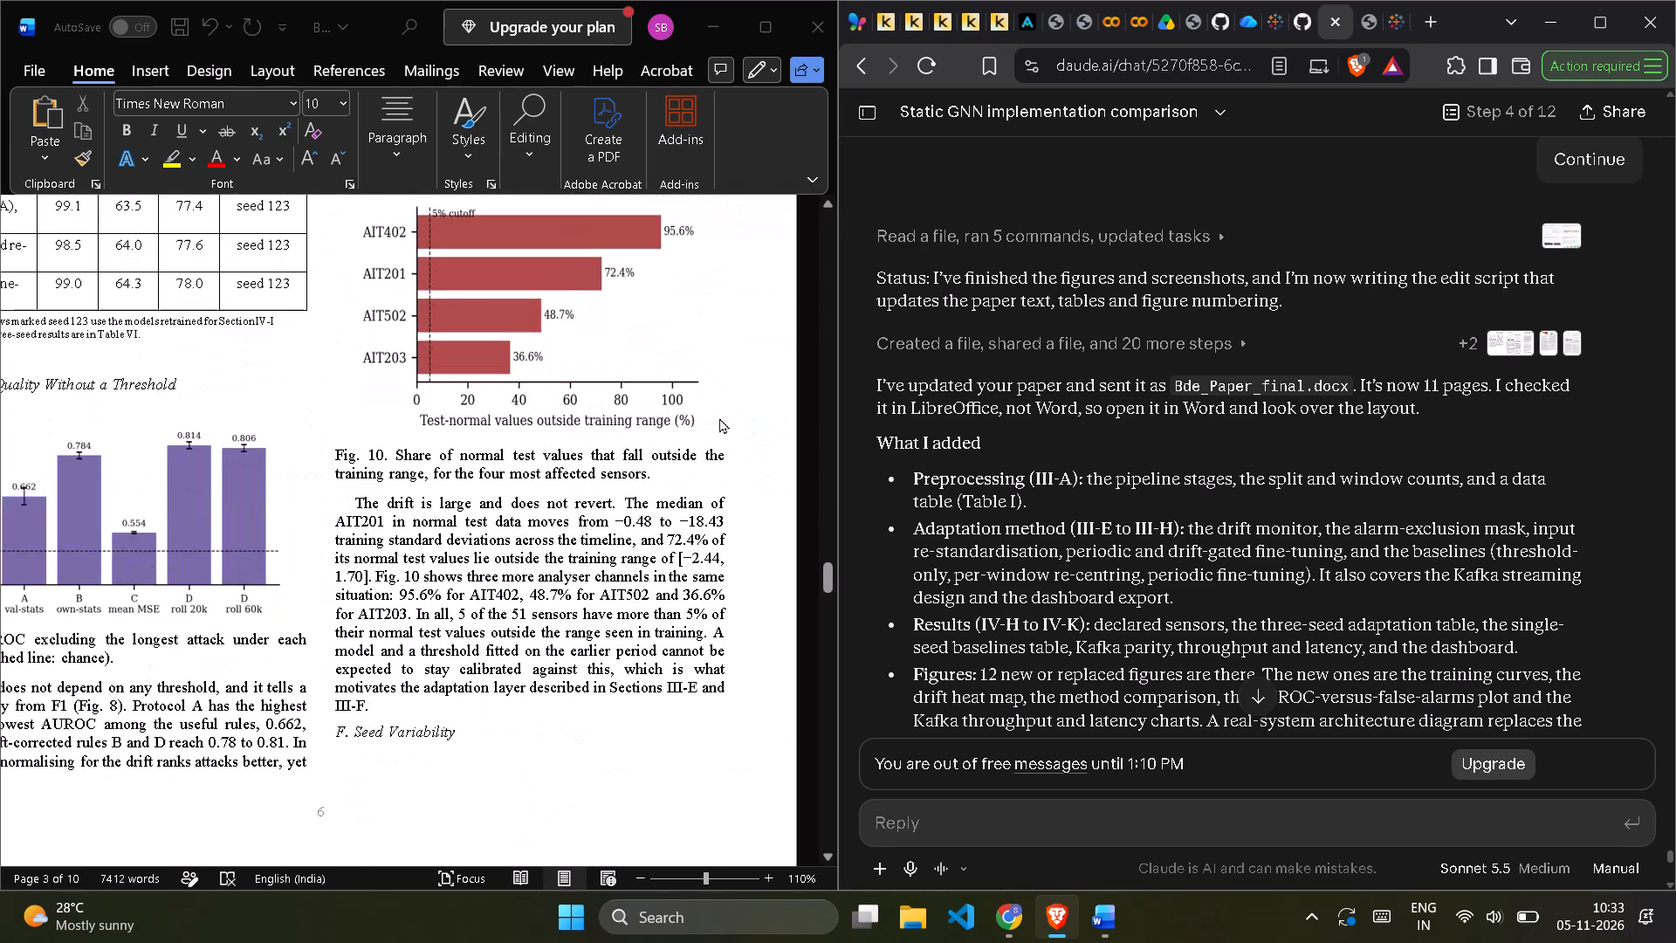
{"action": "scroll", "coordinate": [719, 417], "scroll_direction": "left", "scroll_amount": 1}
{"action": "scroll", "coordinate": [719, 417], "scroll_direction": "down", "scroll_amount": 2, "text": "ctrl"}
{"action": "scroll", "coordinate": [719, 417], "scroll_direction": "down", "scroll_amount": 3}
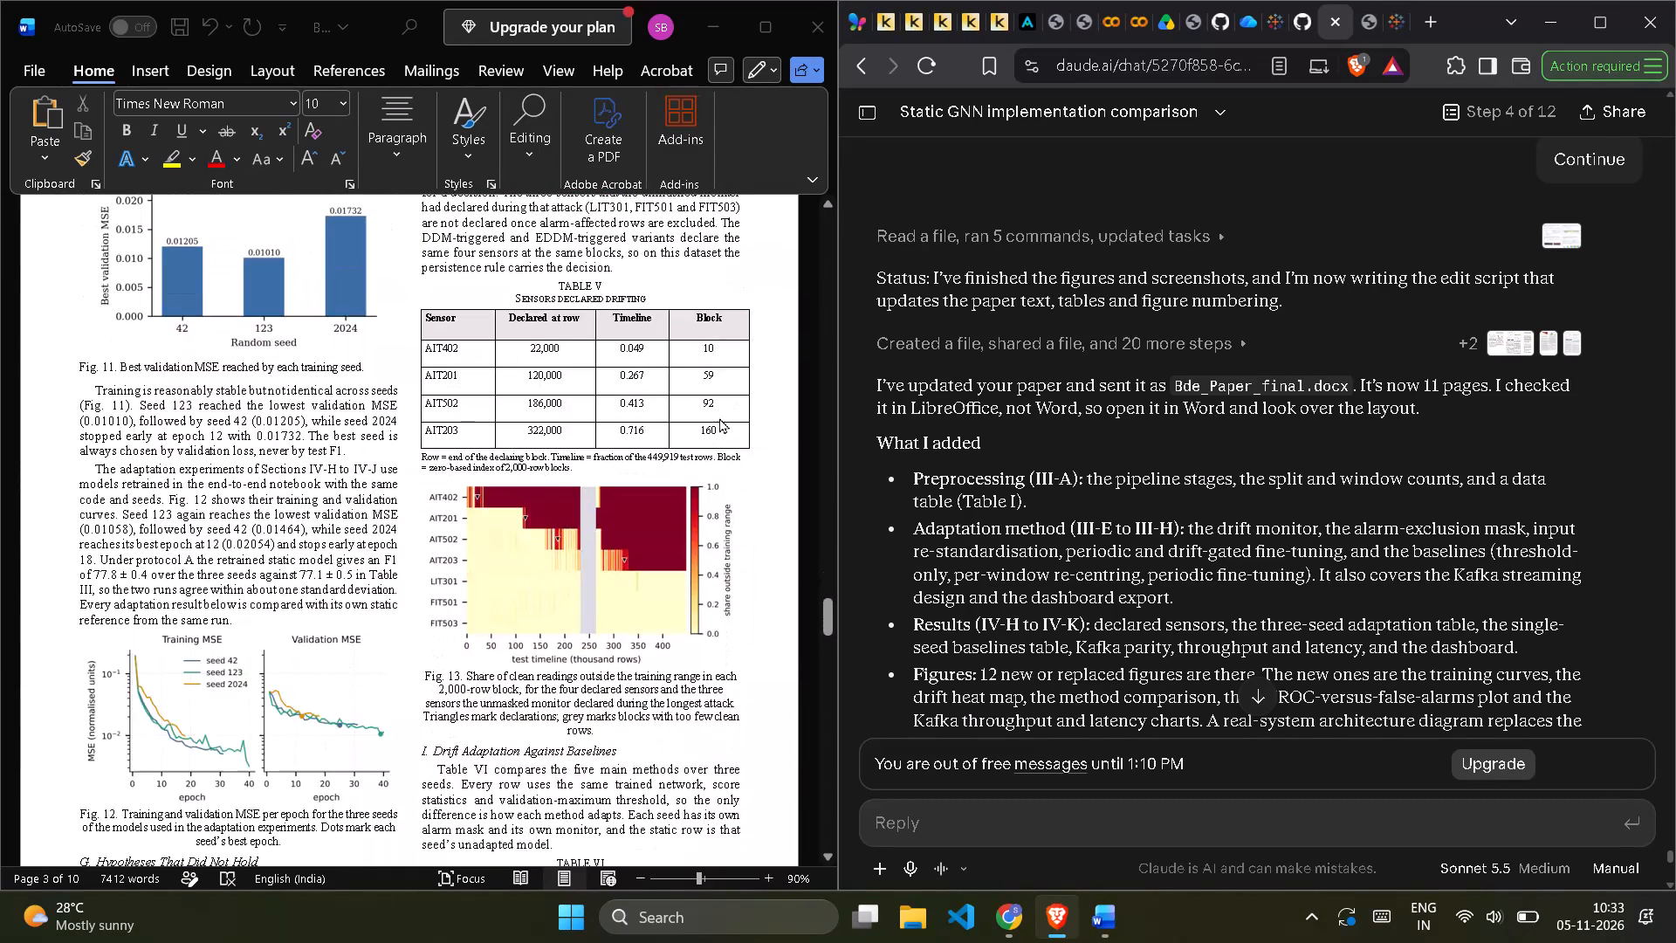
Check the layout of pages 5 and 6, covering Figs. 5 to 10, Table IV and the section headings.
{"action": "scroll", "coordinate": [719, 417], "scroll_direction": "down", "scroll_amount": 2}
{"action": "scroll", "coordinate": [719, 417], "scroll_direction": "up", "scroll_amount": 9}
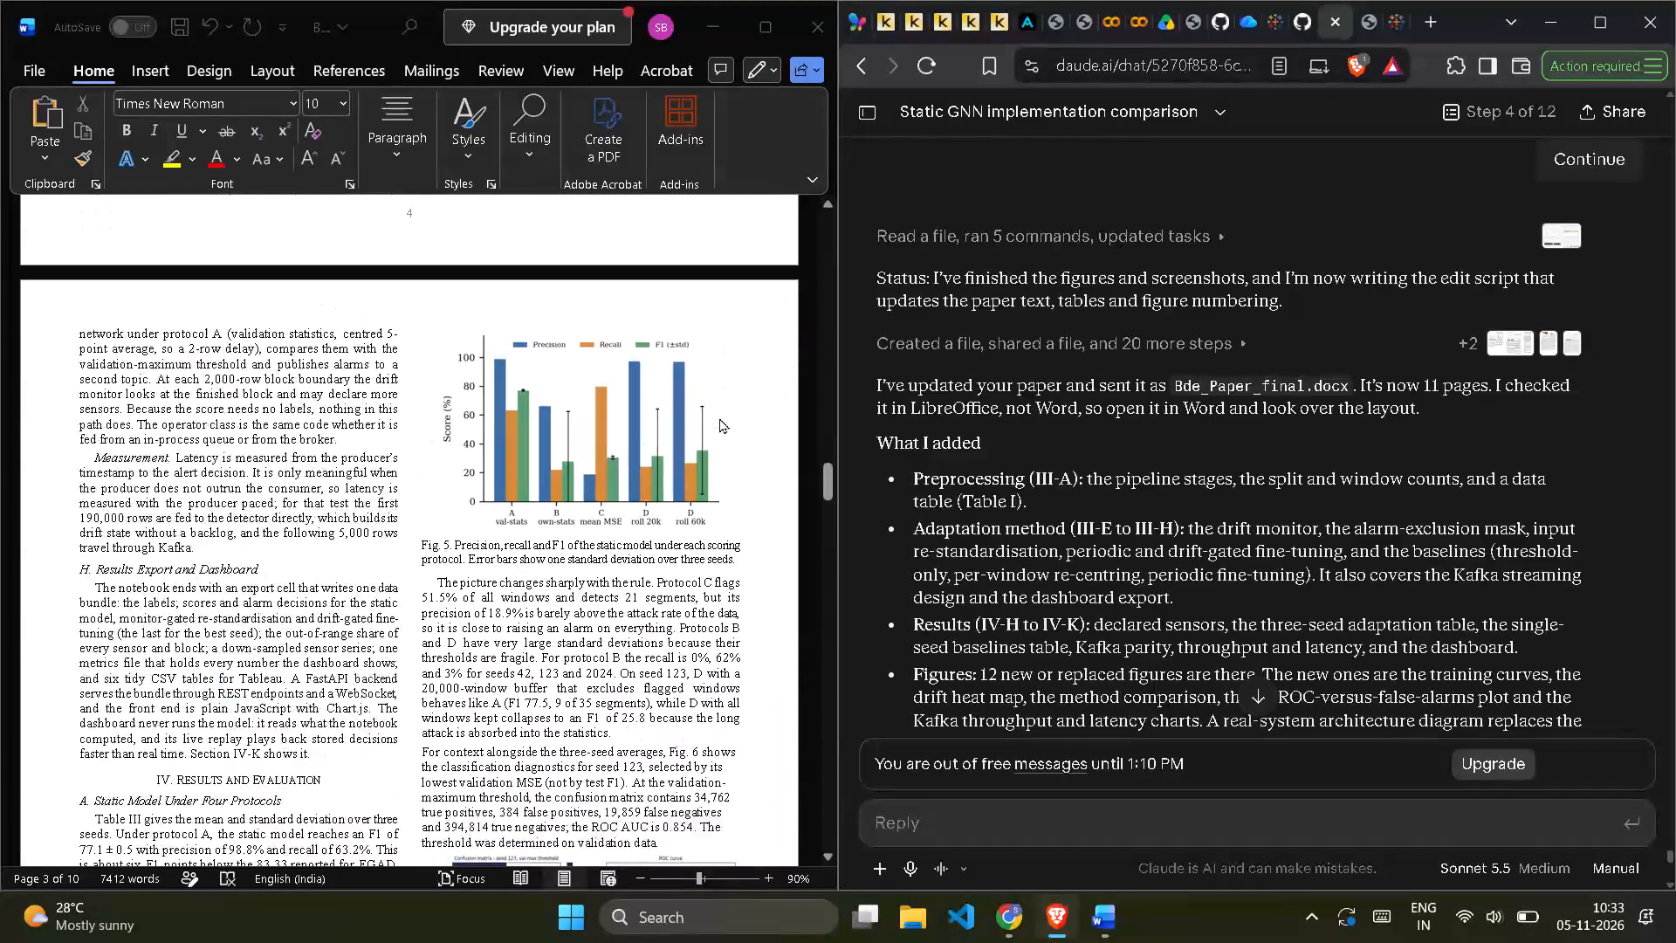
{"action": "scroll", "coordinate": [719, 417], "scroll_direction": "up", "scroll_amount": 1}
{"action": "scroll", "coordinate": [719, 417], "scroll_direction": "down", "scroll_amount": 6}
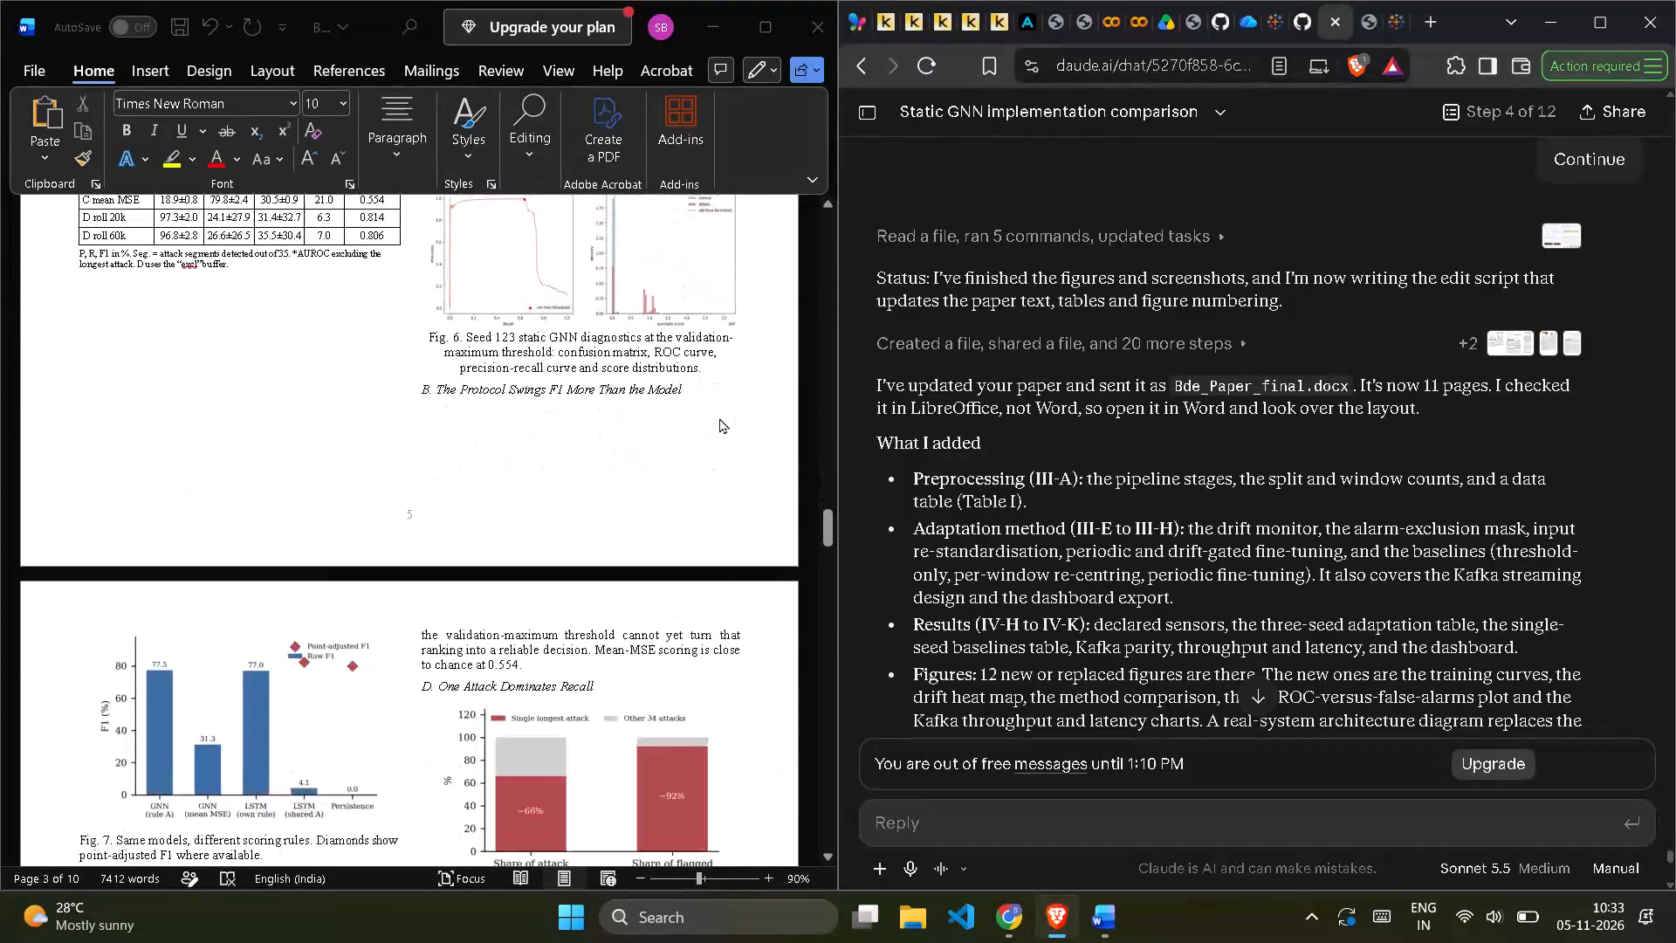
{"action": "scroll", "coordinate": [719, 417], "scroll_direction": "down", "scroll_amount": 1}
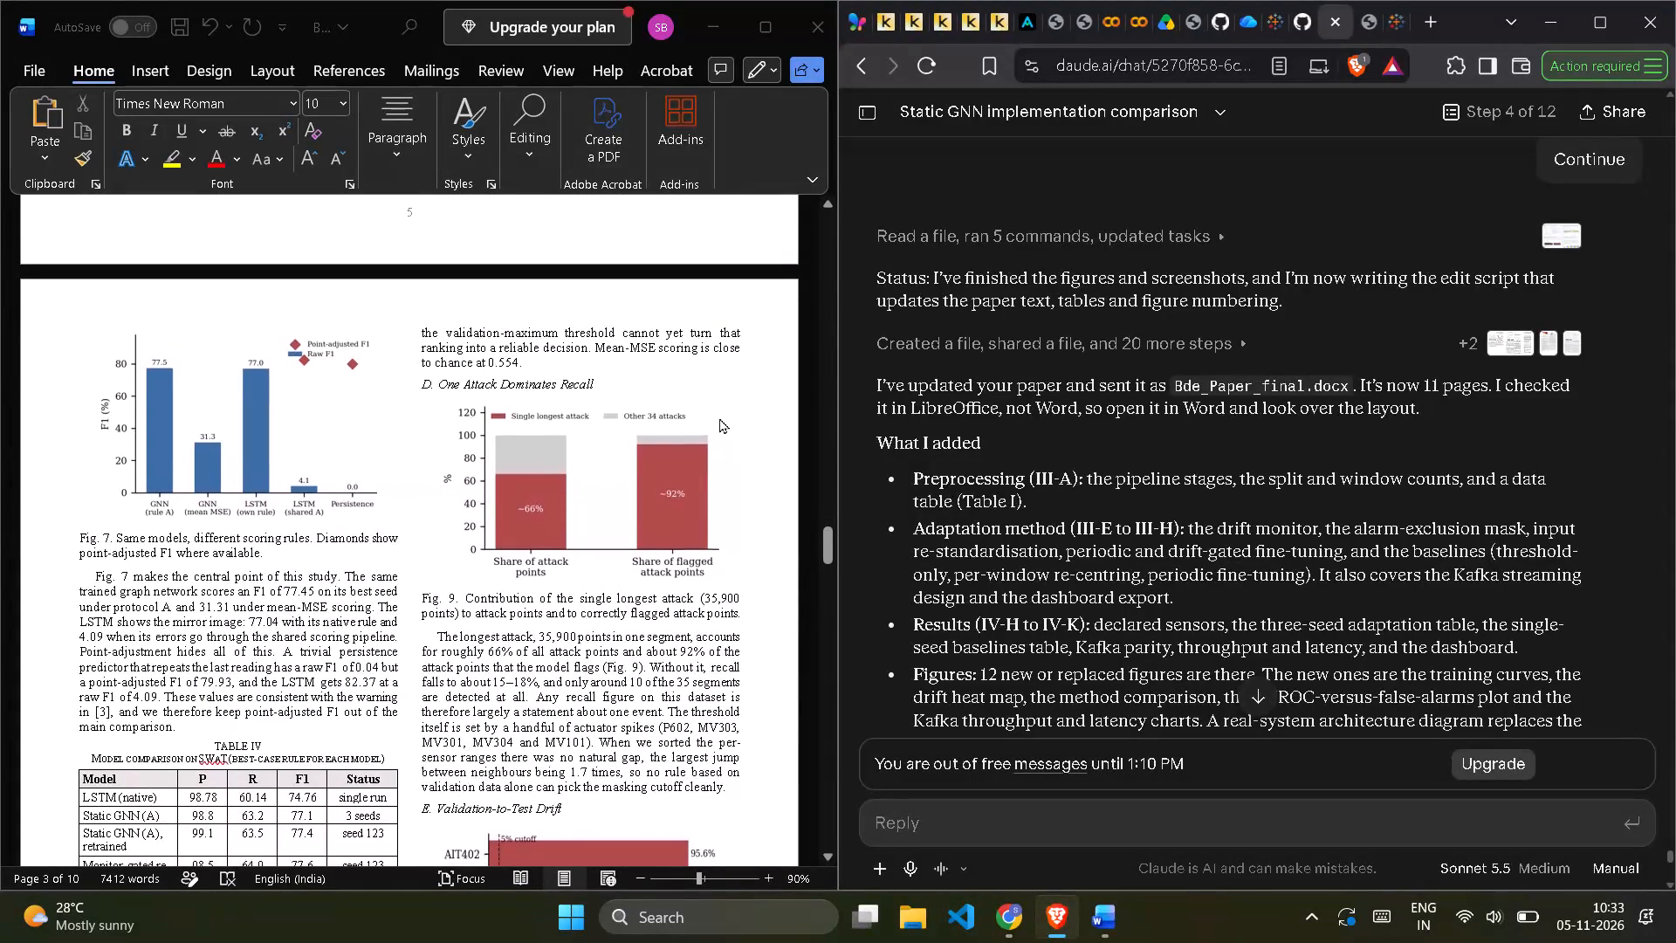
{"action": "scroll", "coordinate": [719, 417], "scroll_direction": "down", "scroll_amount": 4}
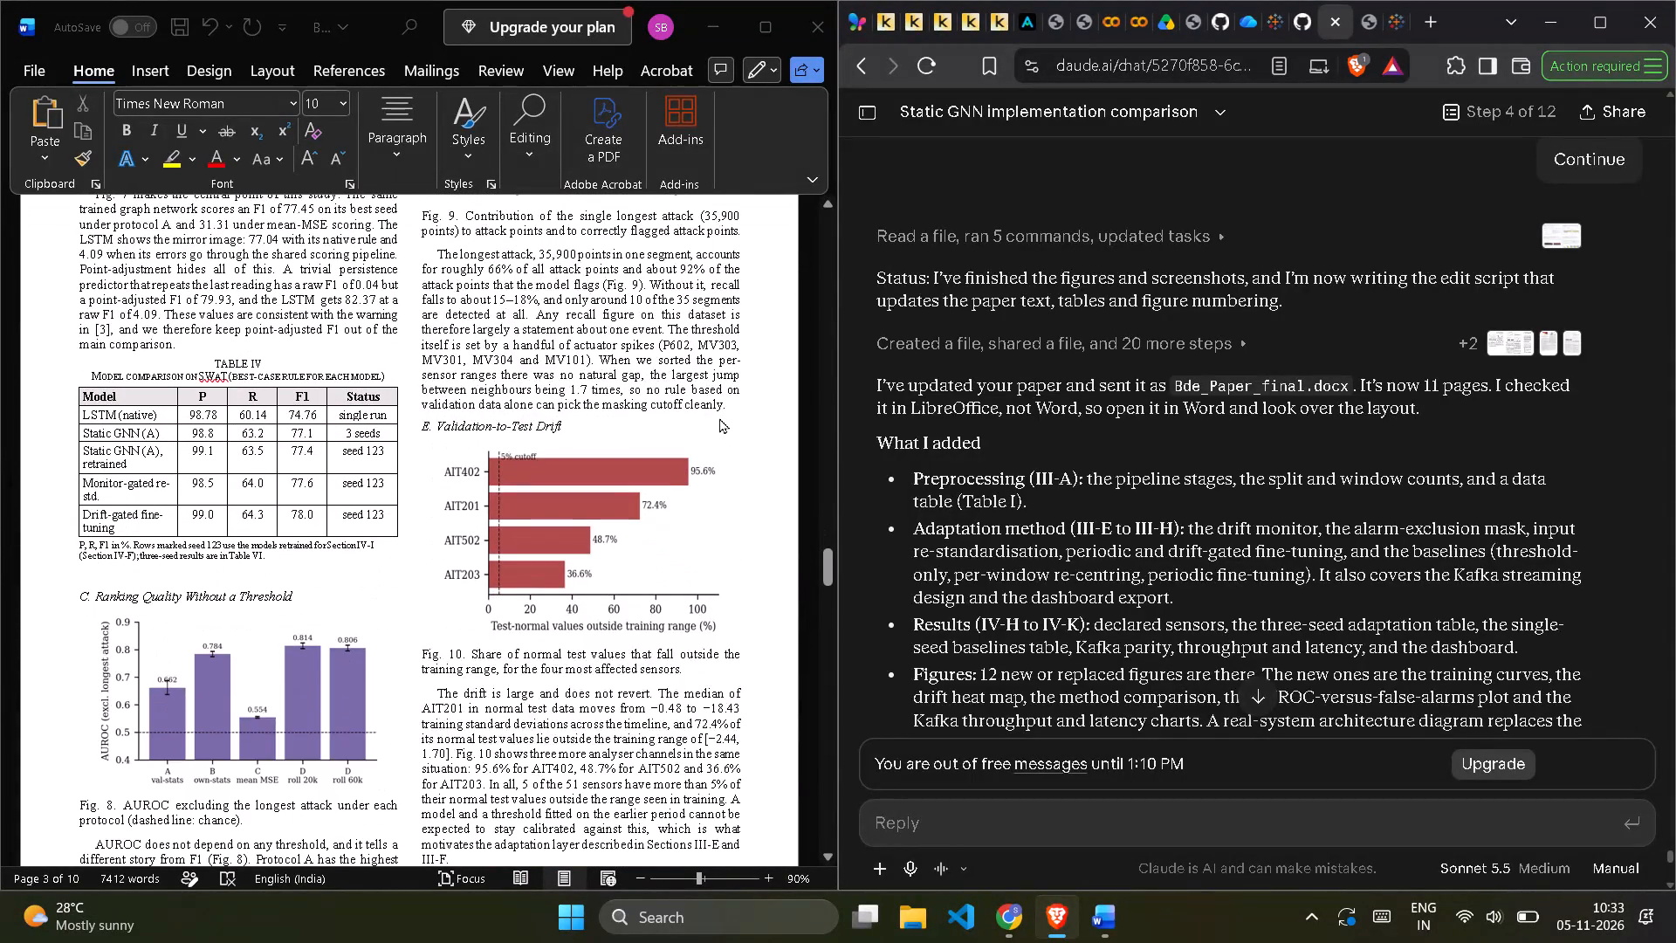
Insert two line breaks before the heading "F. Seed Variability" at the end of page 6 to move it above Fig. 11 on page 7.
{"action": "scroll", "coordinate": [719, 417], "scroll_direction": "down", "scroll_amount": 2}
{"action": "right_click", "coordinate": [719, 417]}
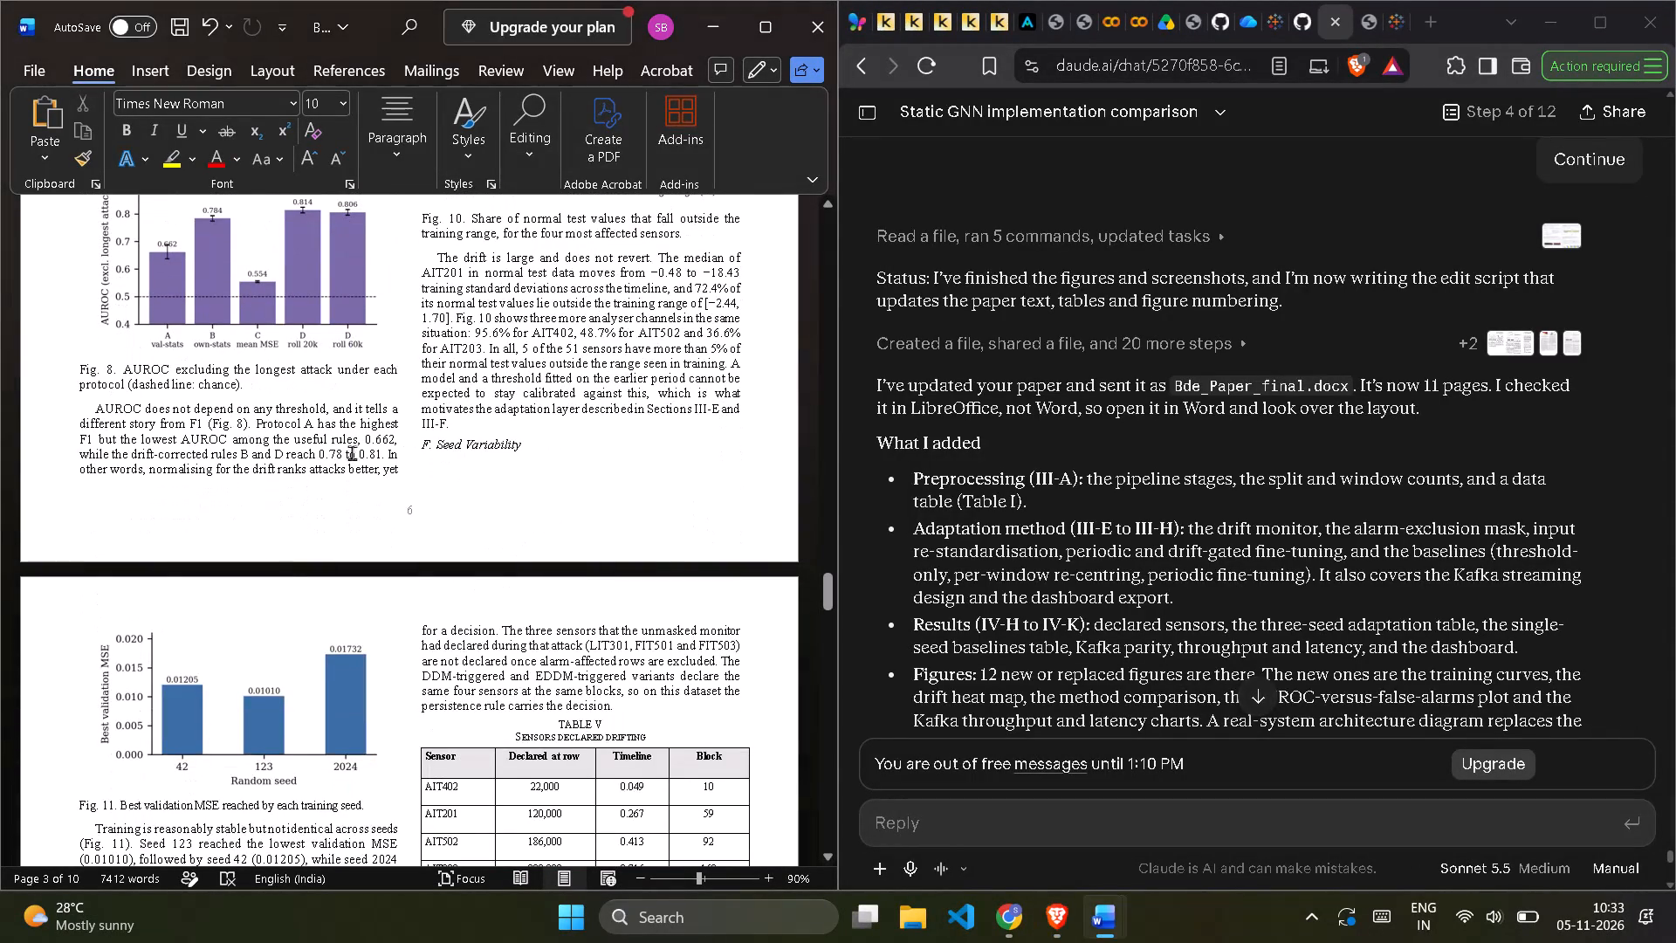
{"action": "left_click", "coordinate": [422, 443]}
{"action": "key", "text": "Return"}
{"action": "key", "text": "Return"}
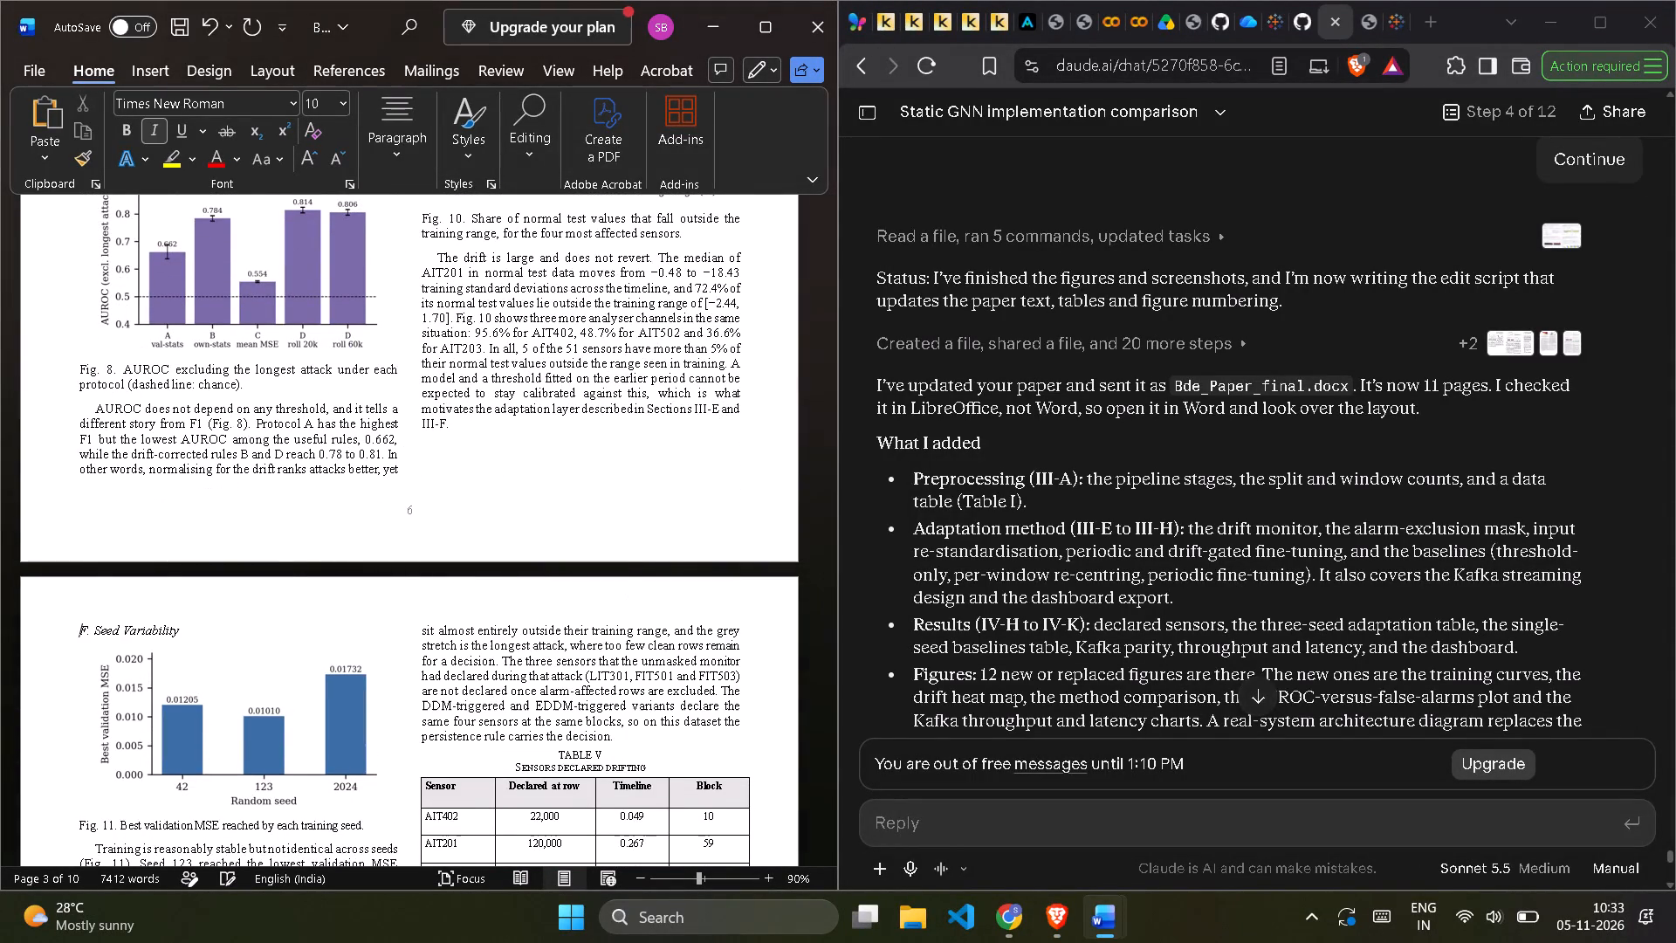
Look back from page 6 through the Fig. 4 streaming diagram to Fig. 3 and Tables I and II on page 3.
{"action": "scroll", "coordinate": [622, 589], "scroll_direction": "up", "scroll_amount": 4}
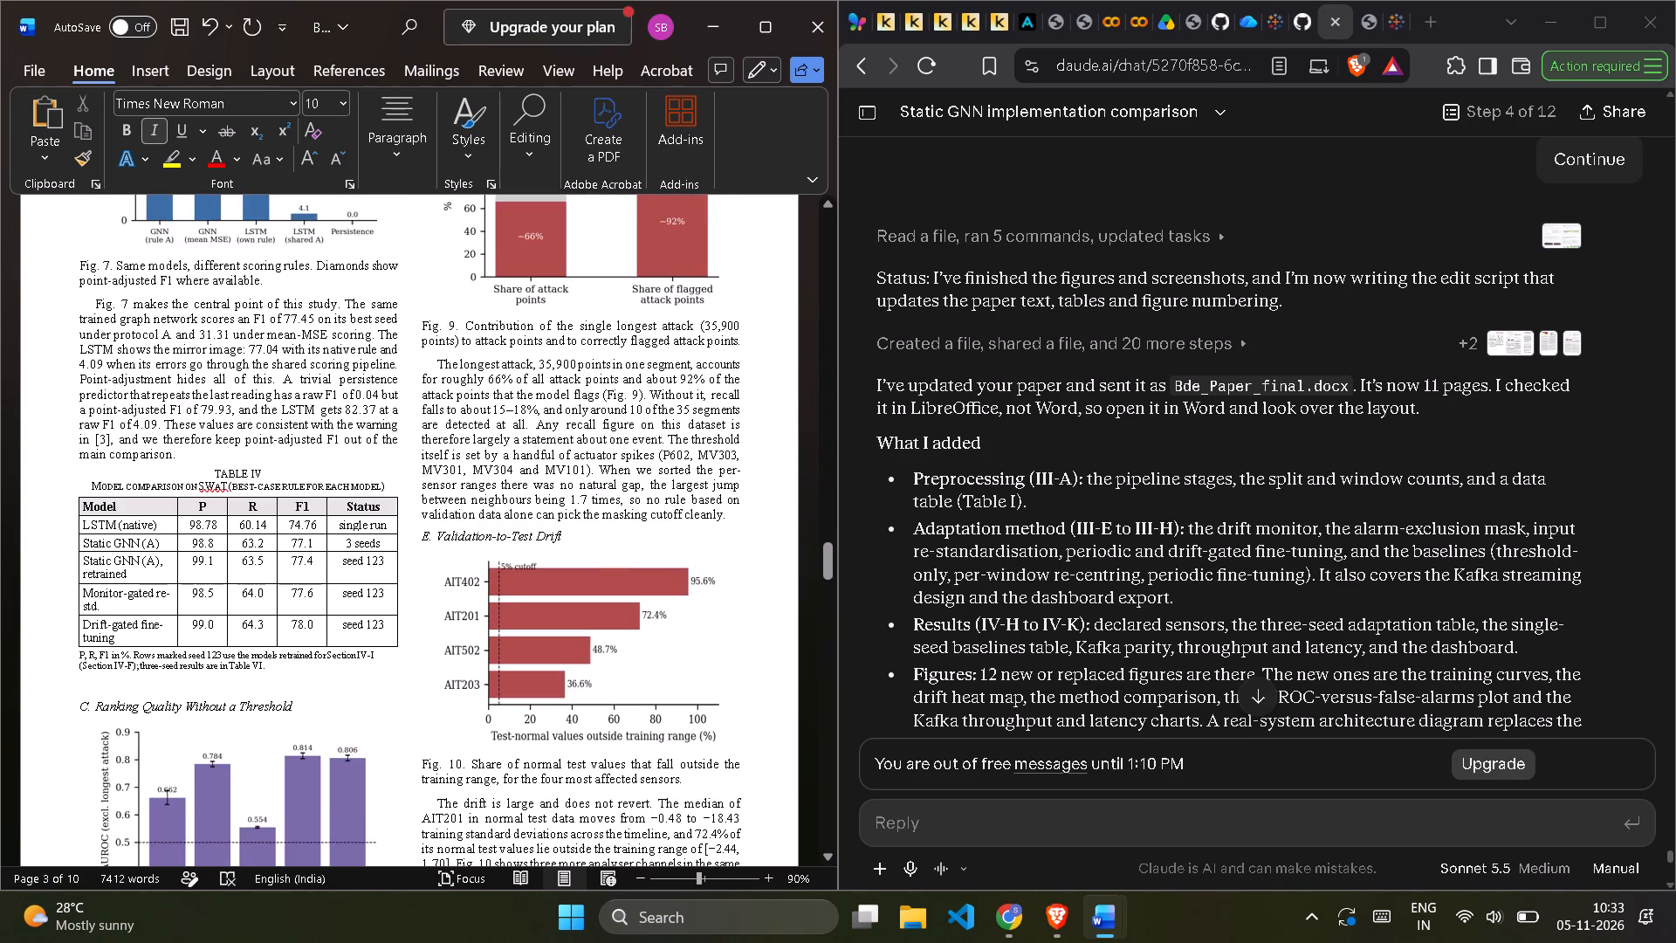
{"action": "scroll", "coordinate": [622, 589], "scroll_direction": "up", "scroll_amount": 2}
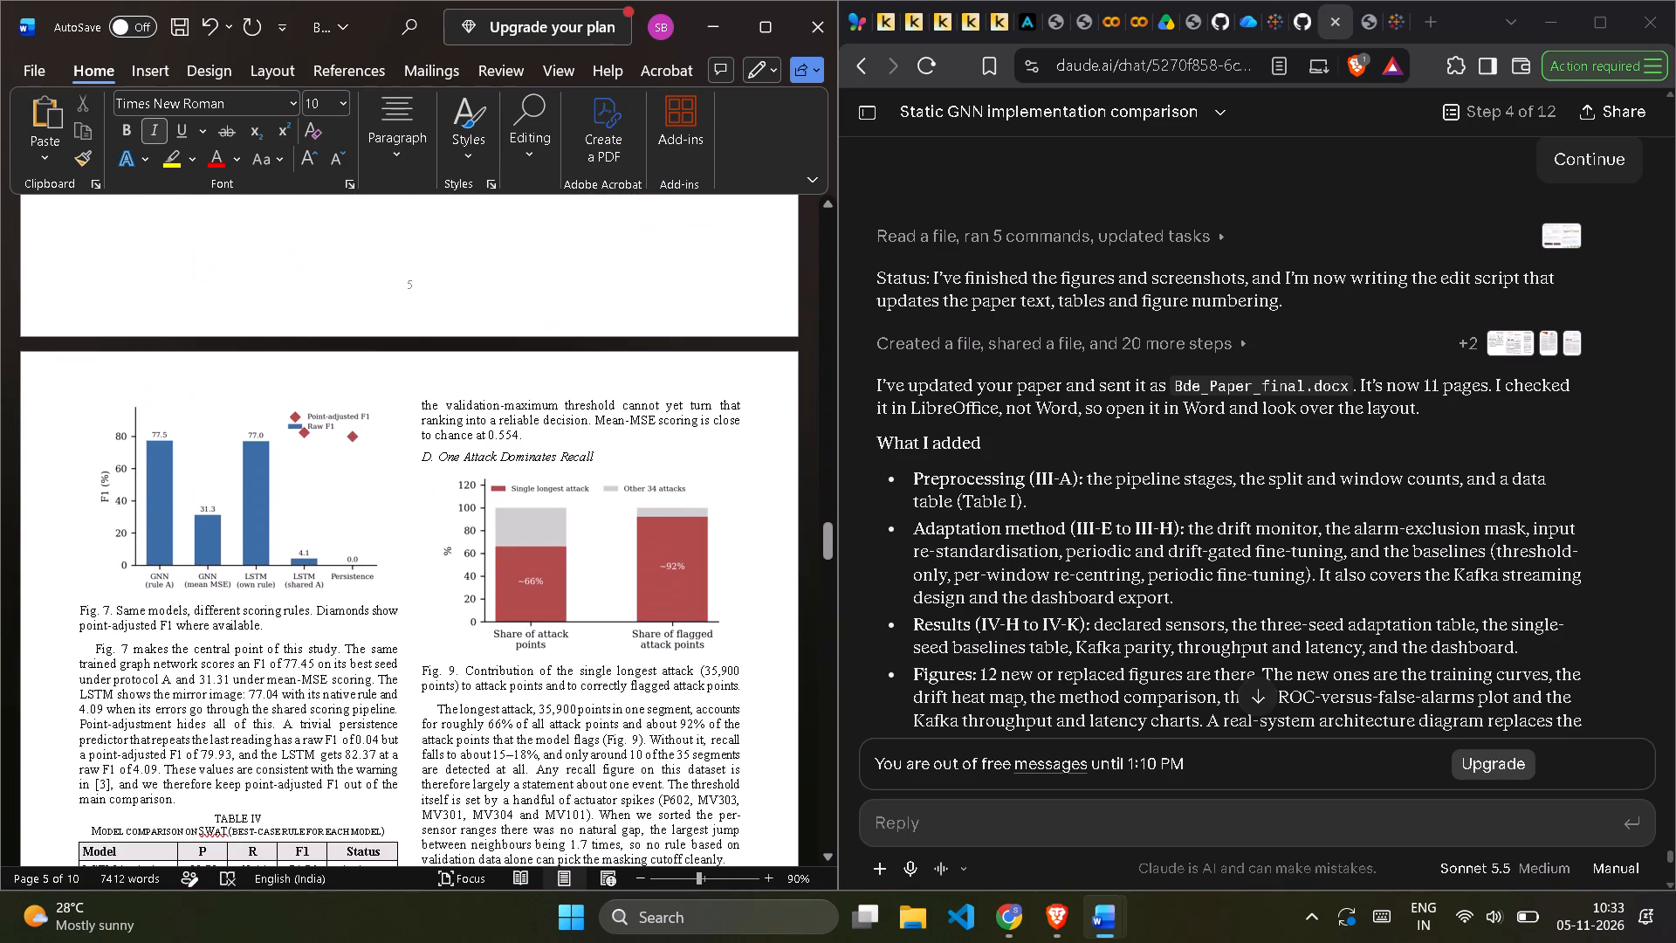
{"action": "scroll", "coordinate": [614, 547], "scroll_direction": "up", "scroll_amount": 7}
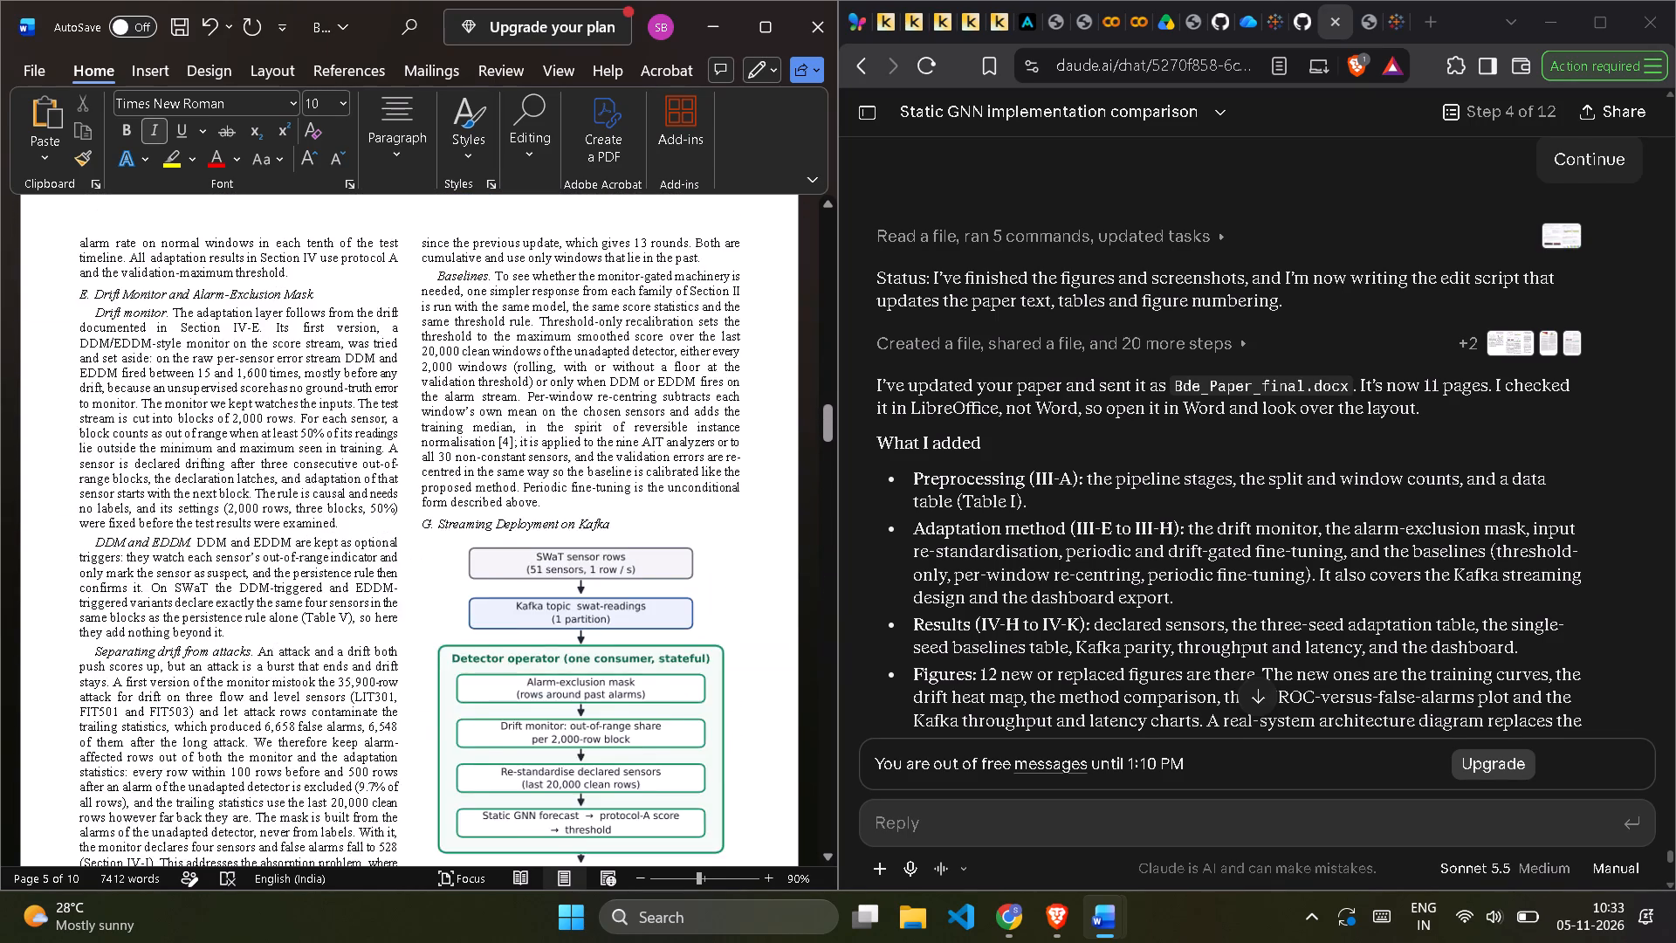
{"action": "scroll", "coordinate": [614, 547], "scroll_direction": "up", "scroll_amount": 2}
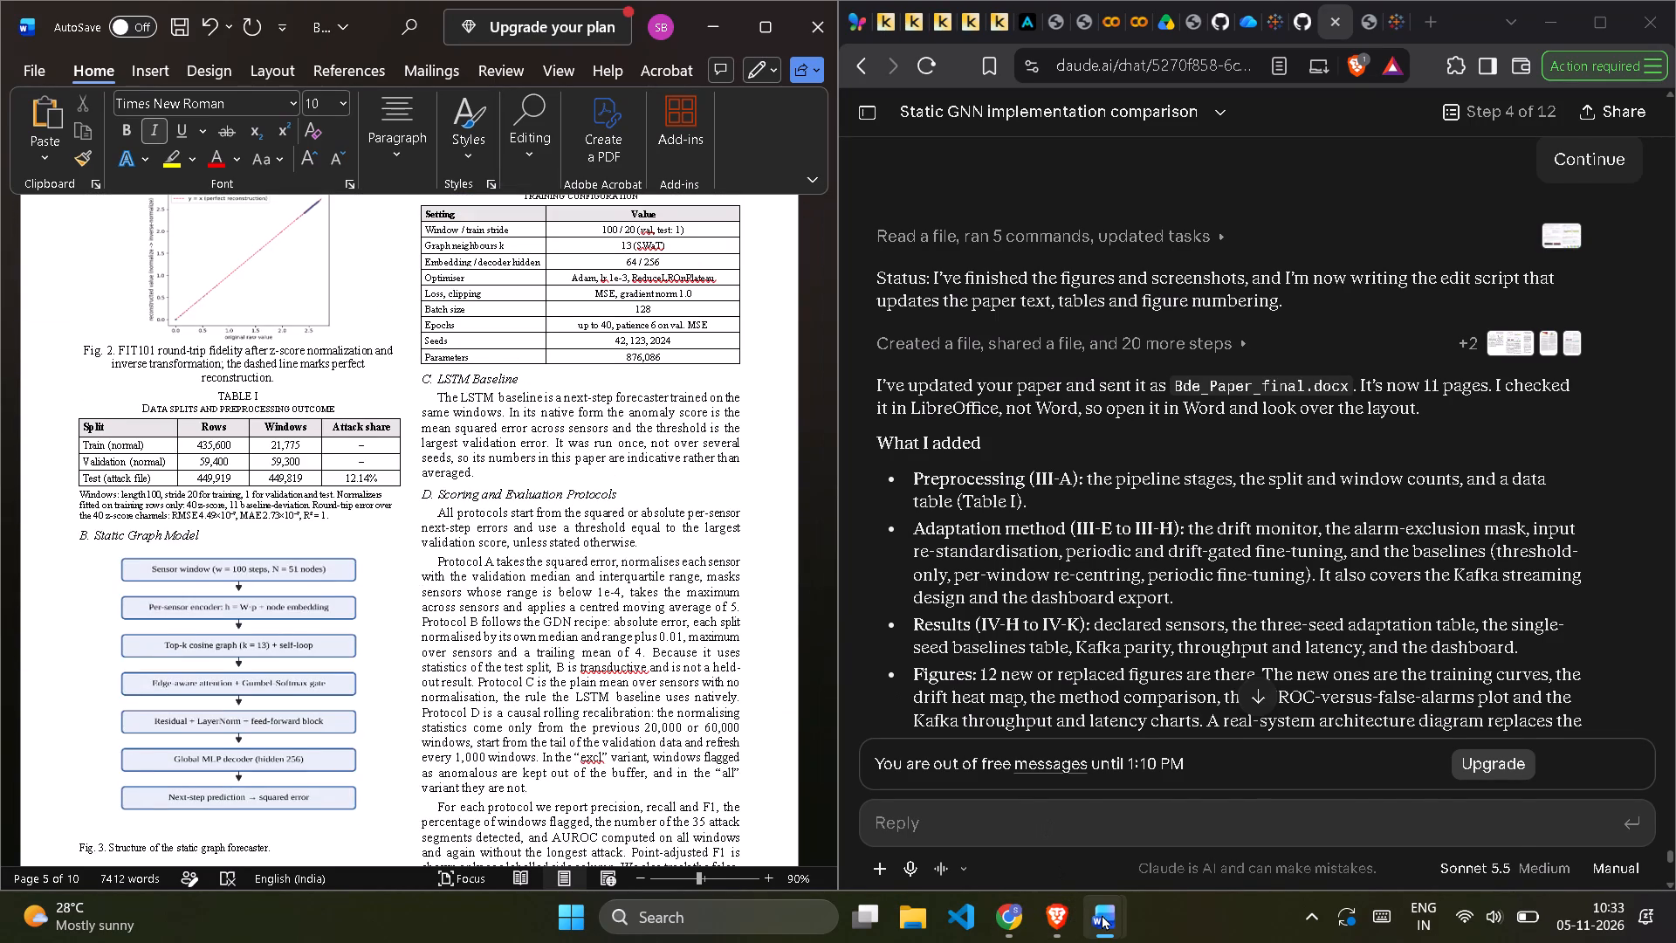
Switch to Final_Paper and check the abstract and introduction on page 1 and Figs. 1 and 2 with Table I on page 2.
{"action": "left_click", "coordinate": [1335, 827]}
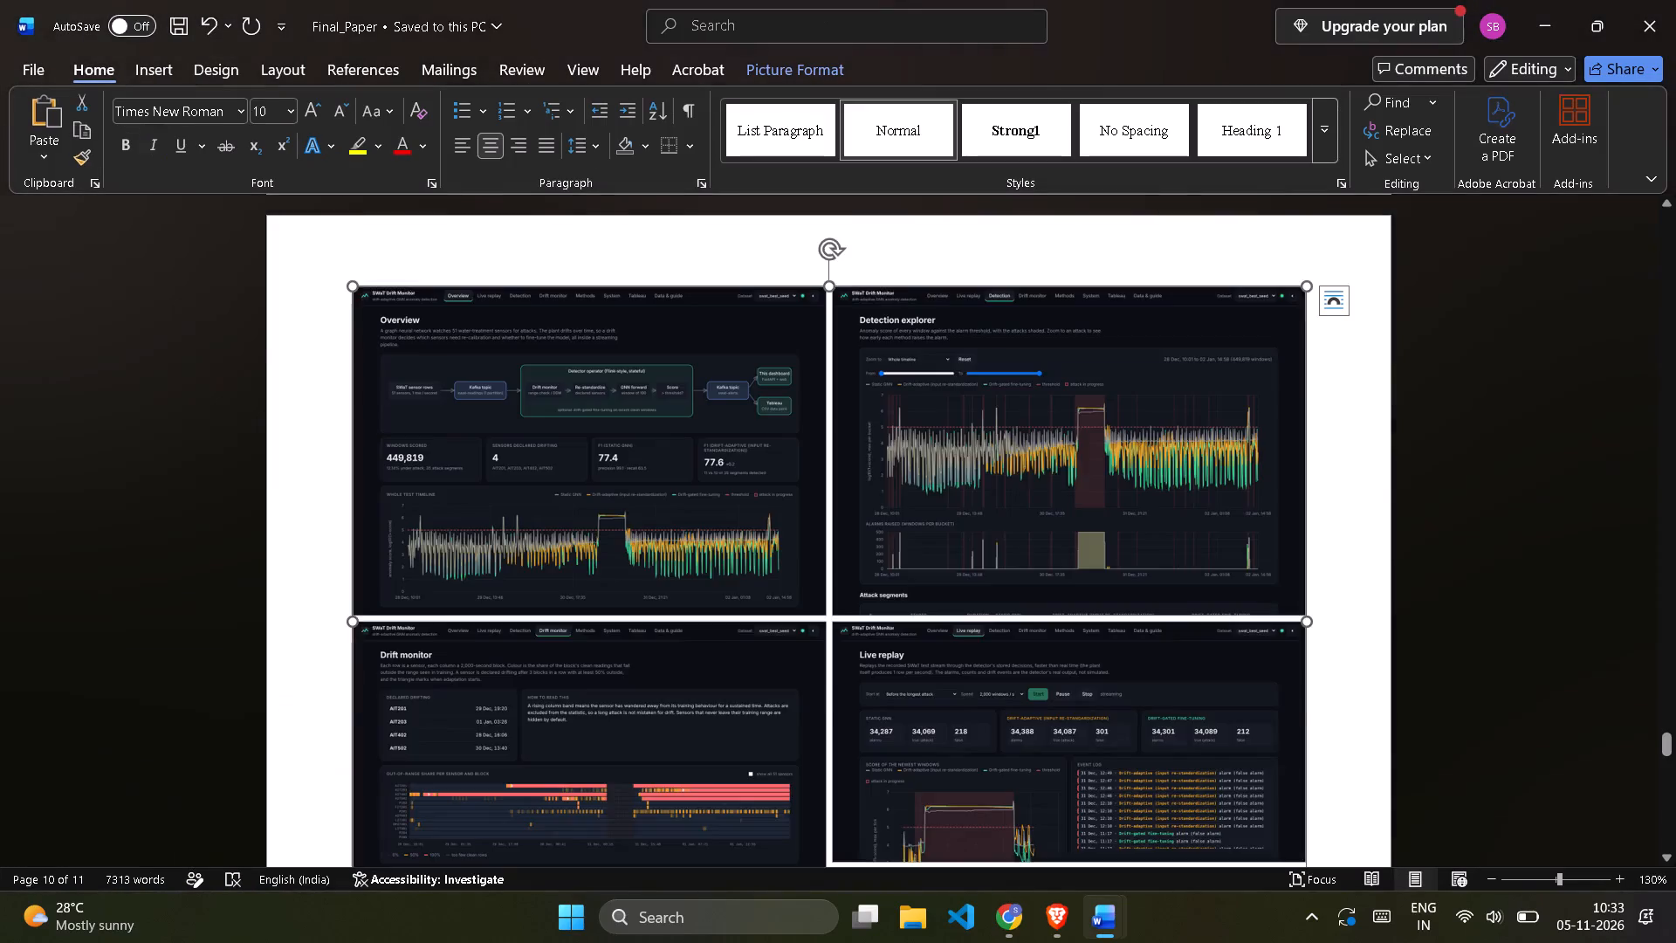
{"action": "scroll", "coordinate": [835, 510], "scroll_direction": "up", "scroll_amount": 18}
{"action": "scroll", "coordinate": [835, 510], "scroll_direction": "down", "scroll_amount": 3, "text": "ctrl"}
{"action": "scroll", "coordinate": [835, 510], "scroll_direction": "down", "scroll_amount": 3}
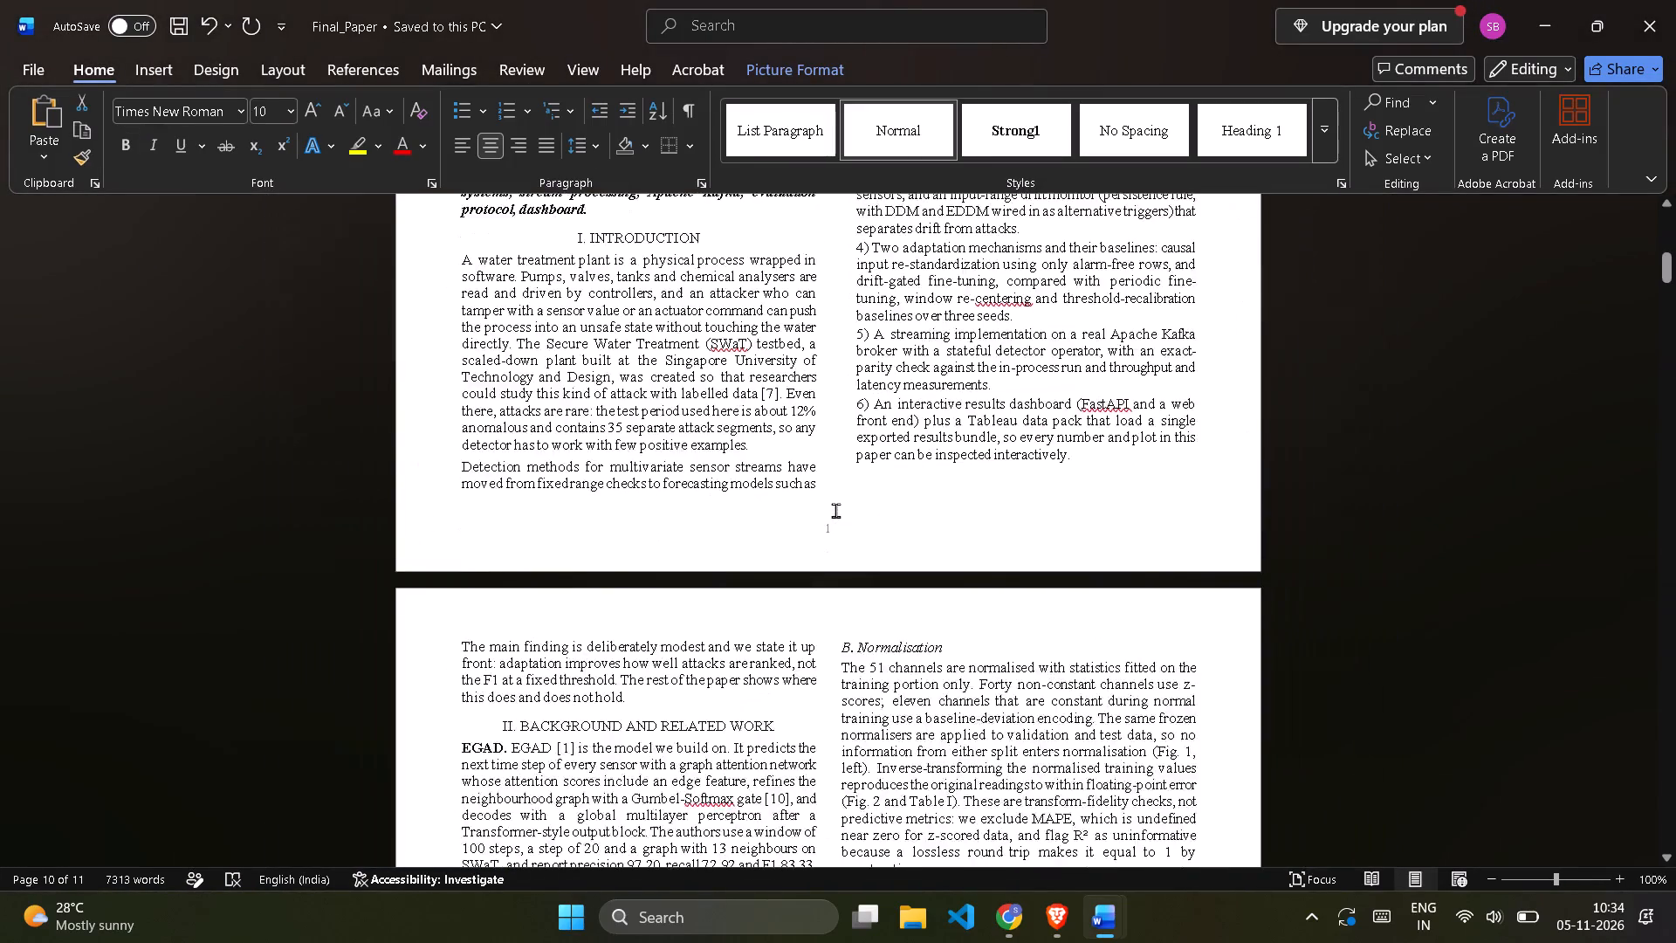
{"action": "scroll", "coordinate": [835, 510], "scroll_direction": "down", "scroll_amount": 1}
{"action": "scroll", "coordinate": [835, 510], "scroll_direction": "up", "scroll_amount": 3}
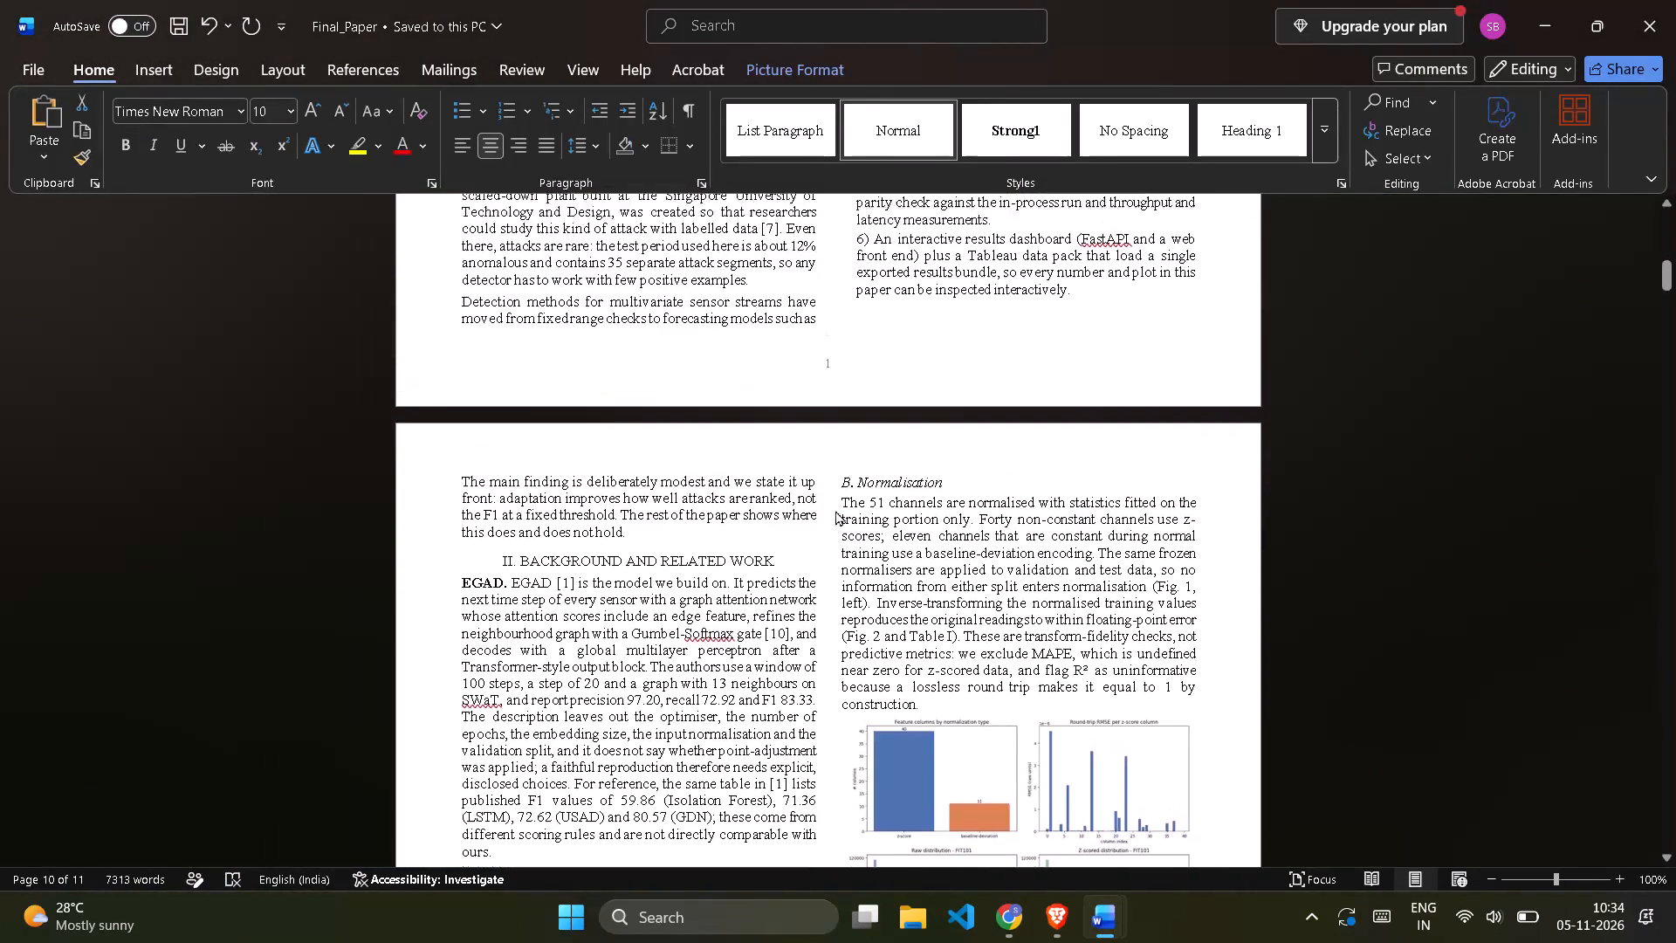
{"action": "scroll", "coordinate": [835, 510], "scroll_direction": "up", "scroll_amount": 4}
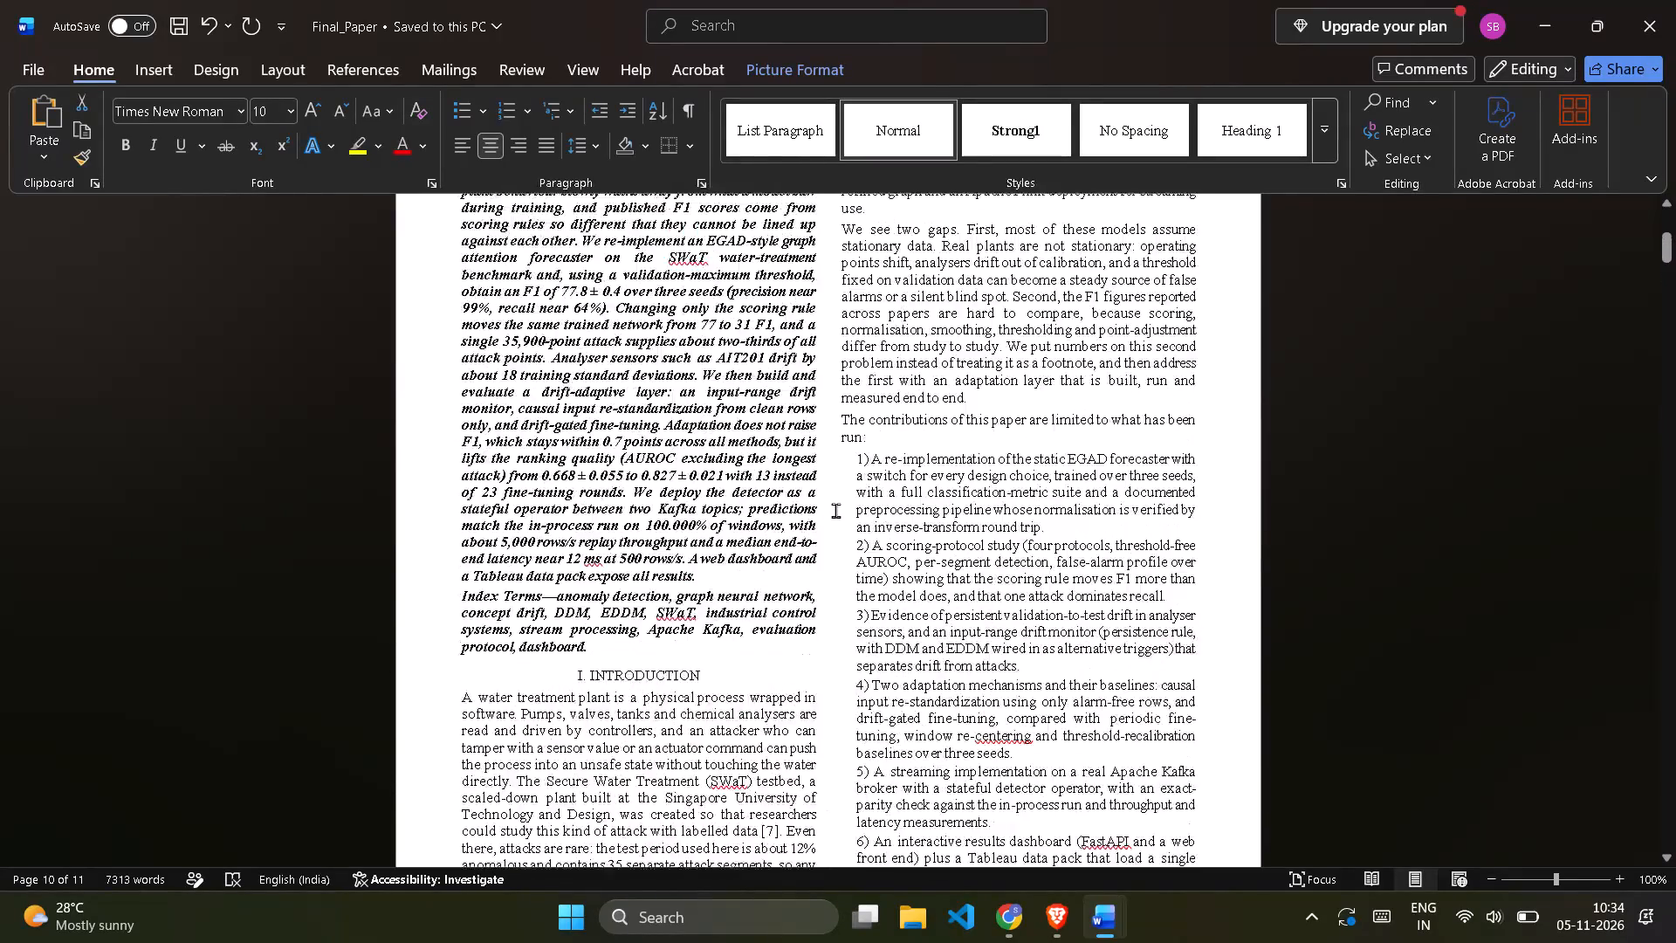
{"action": "scroll", "coordinate": [835, 510], "scroll_direction": "up", "scroll_amount": 1}
{"action": "scroll", "coordinate": [835, 510], "scroll_direction": "down", "scroll_amount": 2}
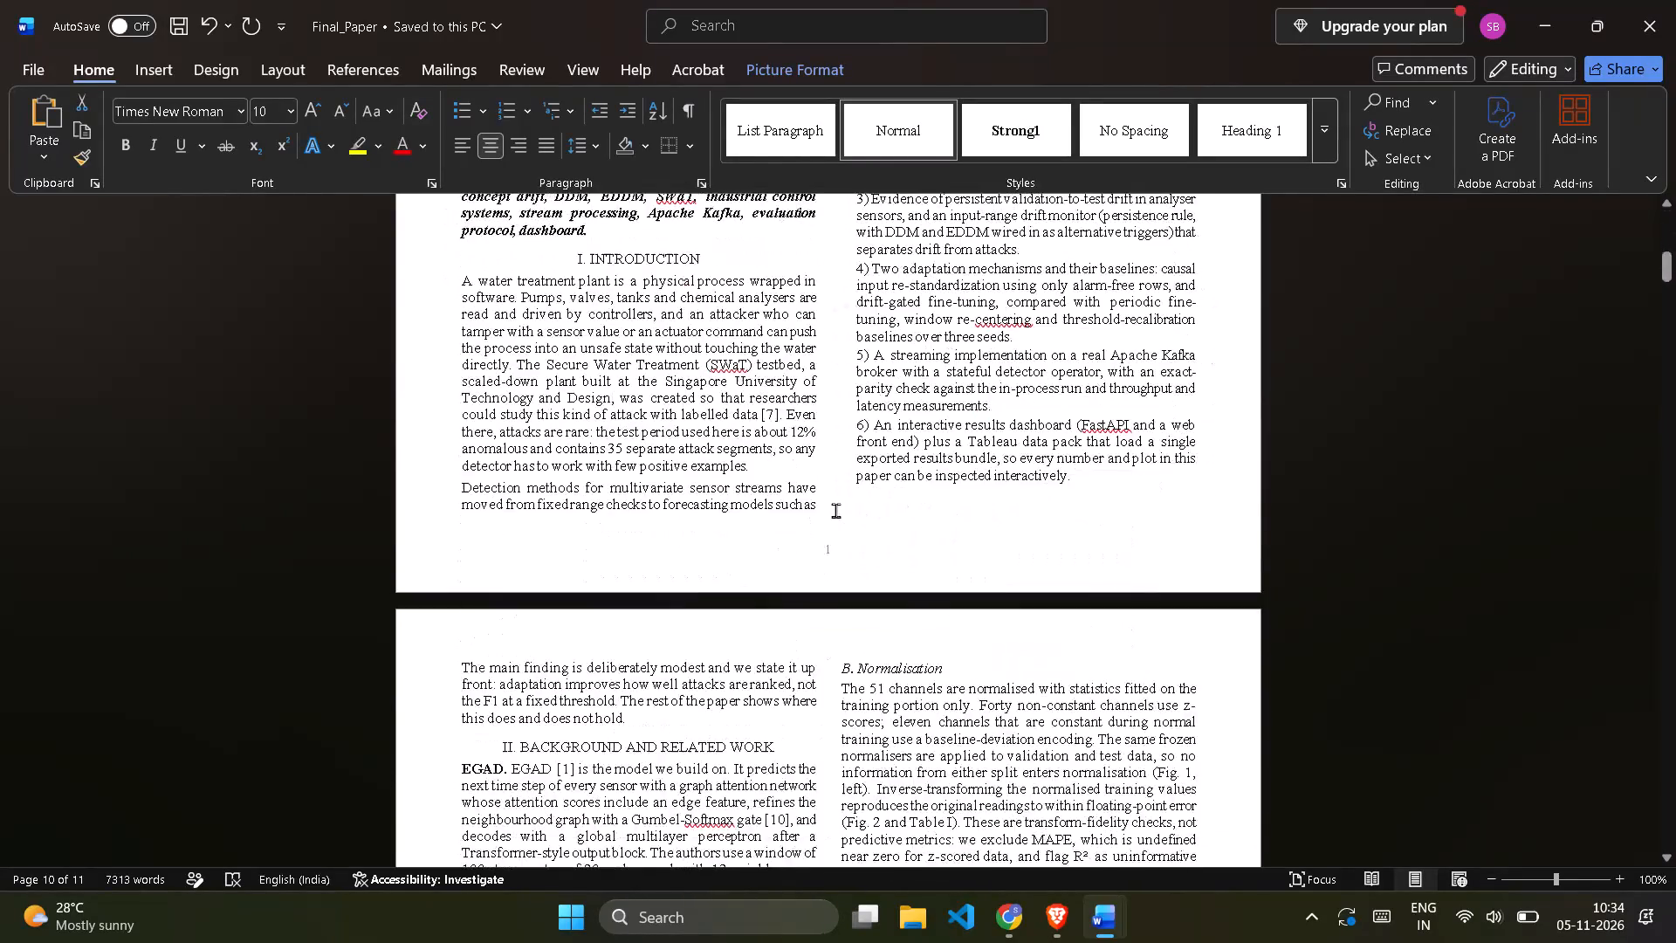
{"action": "scroll", "coordinate": [835, 510], "scroll_direction": "down", "scroll_amount": 3}
{"action": "scroll", "coordinate": [835, 510], "scroll_direction": "up", "scroll_amount": 1}
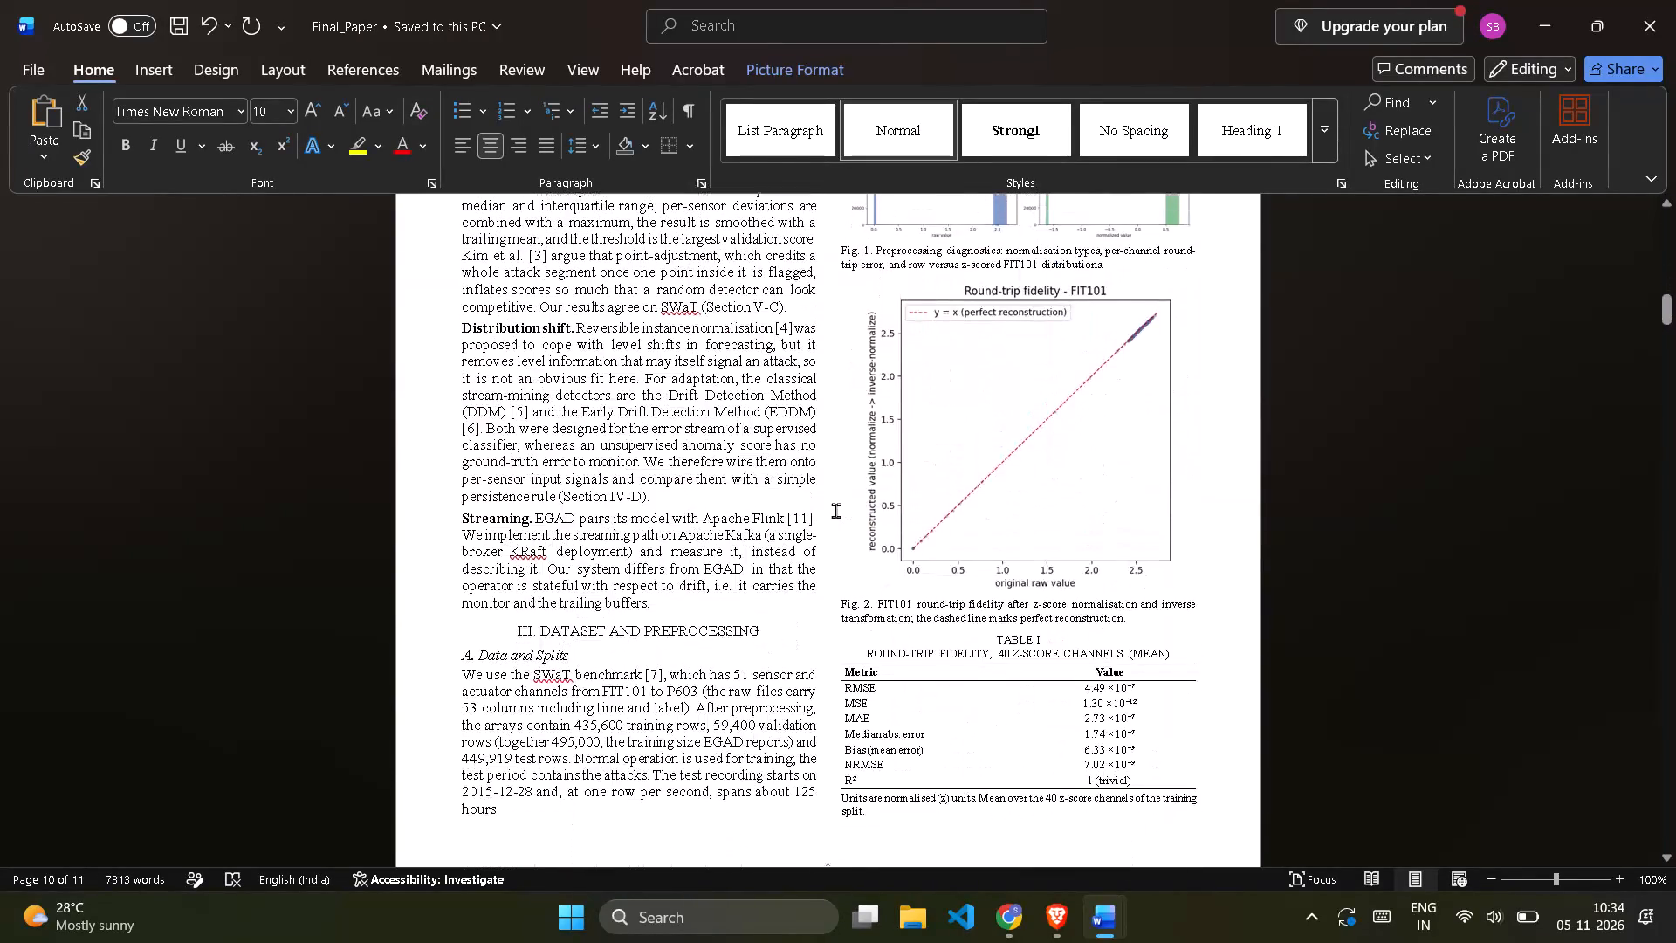
{"action": "scroll", "coordinate": [835, 510], "scroll_direction": "down", "scroll_amount": 1}
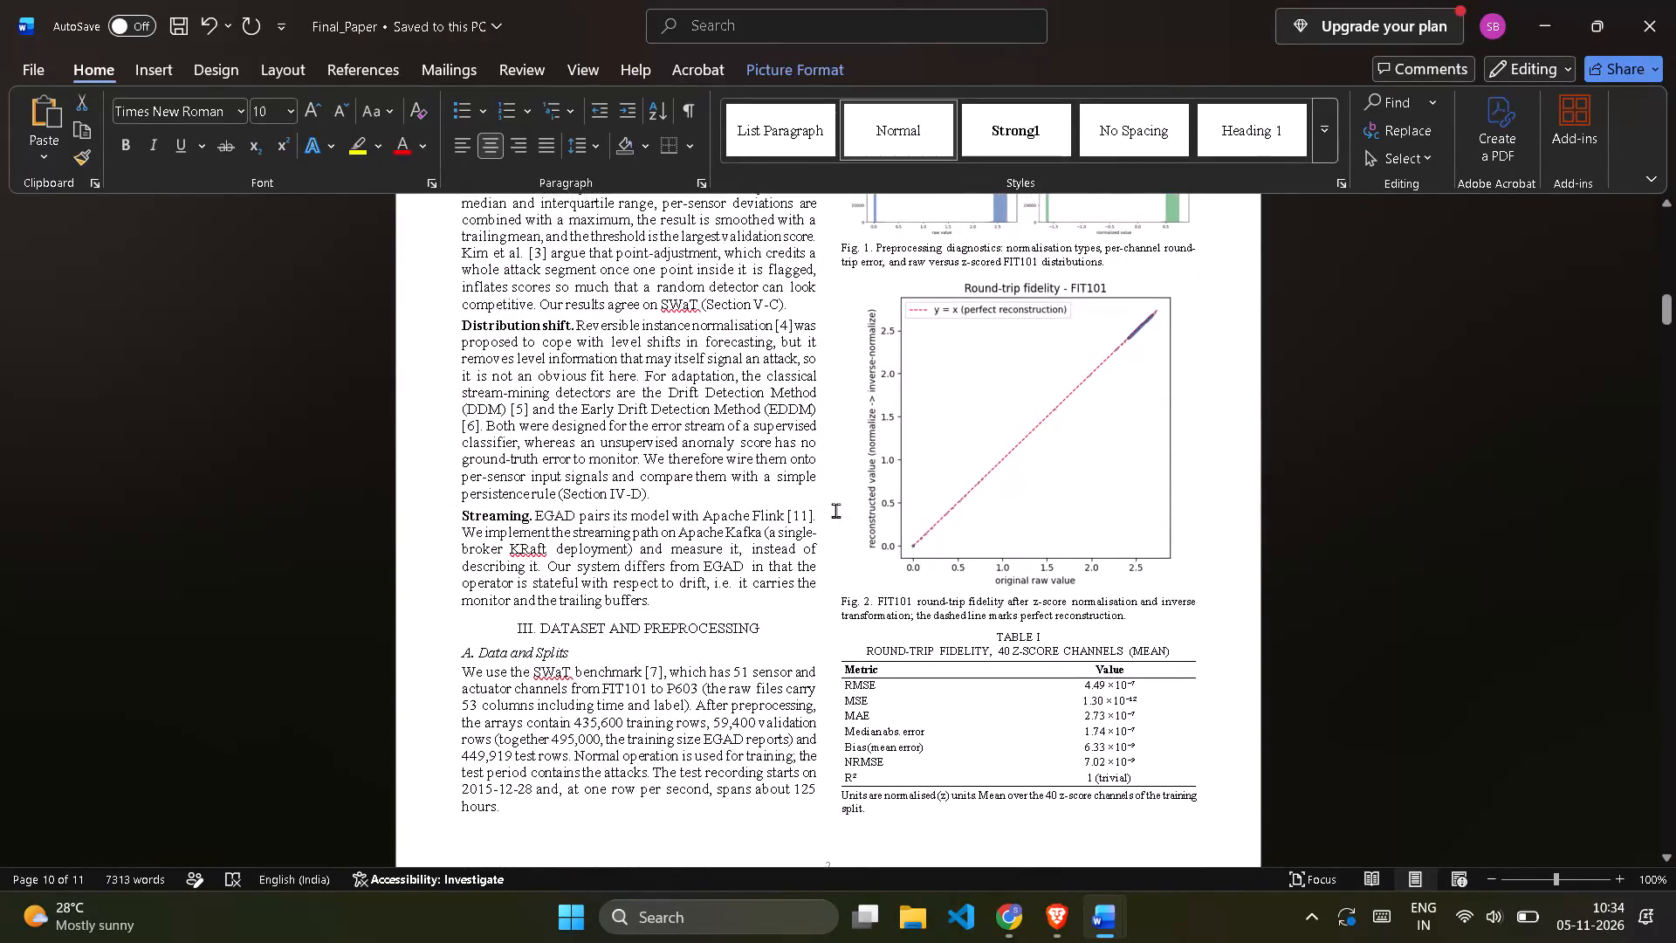
Examine the Fig. 3 system architecture diagram, the Static Graph Forecaster diagram and Table II on page 3 of Final_Paper.
{"action": "scroll", "coordinate": [835, 510], "scroll_direction": "down", "scroll_amount": 1}
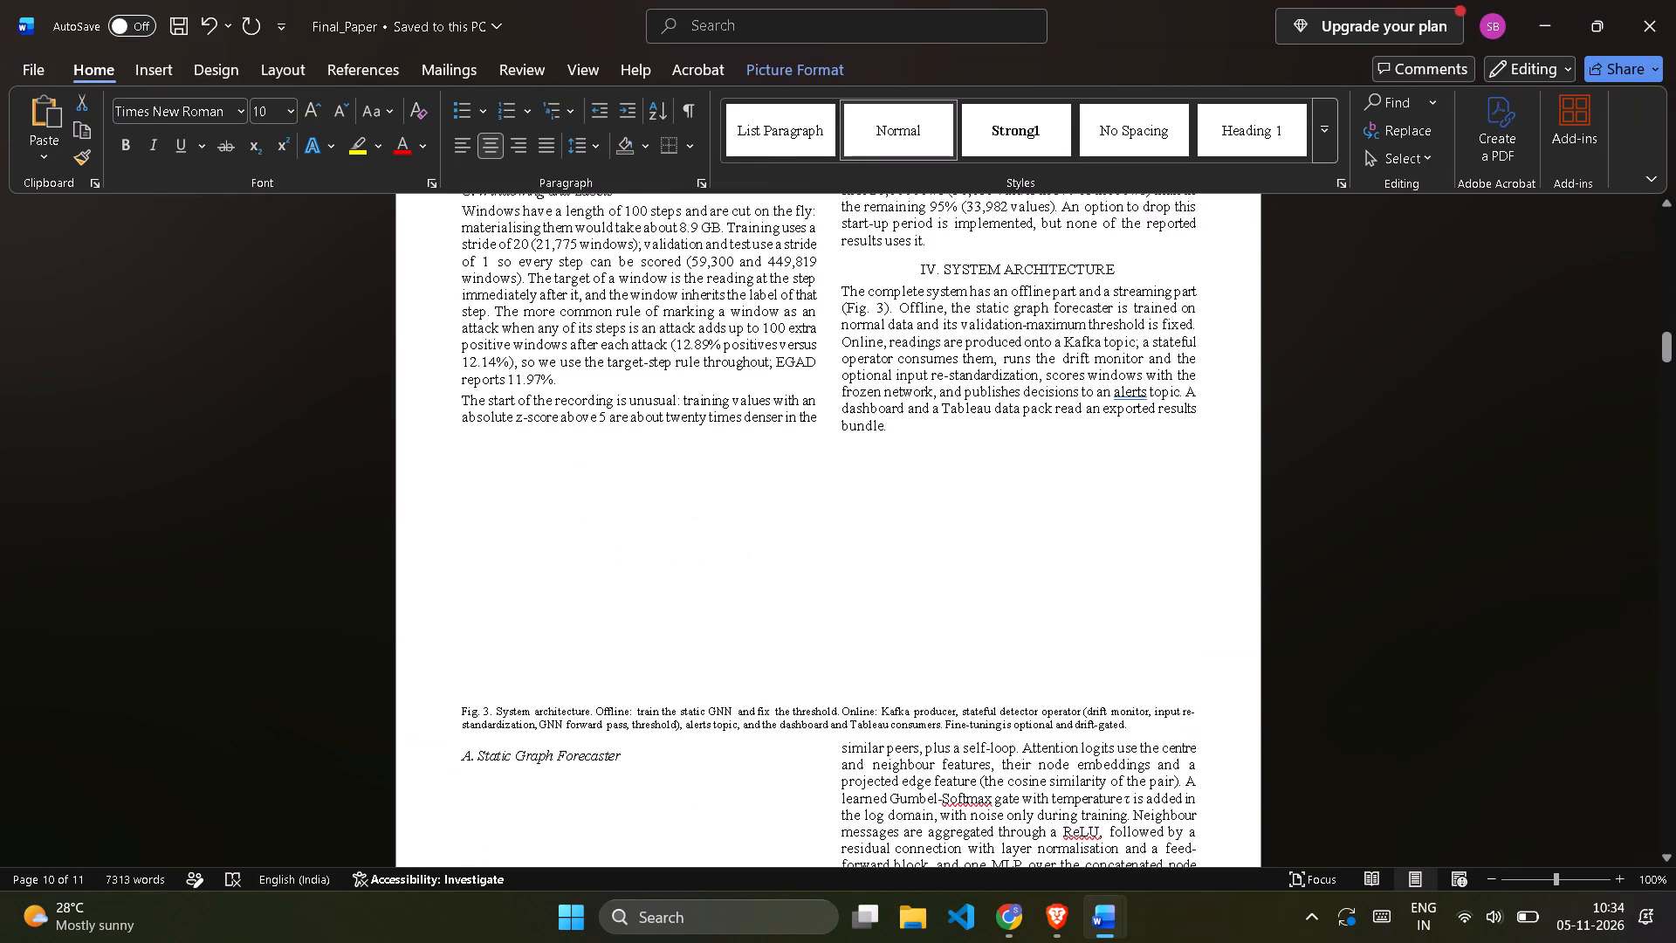
{"action": "scroll", "coordinate": [835, 510], "scroll_direction": "down", "scroll_amount": 2}
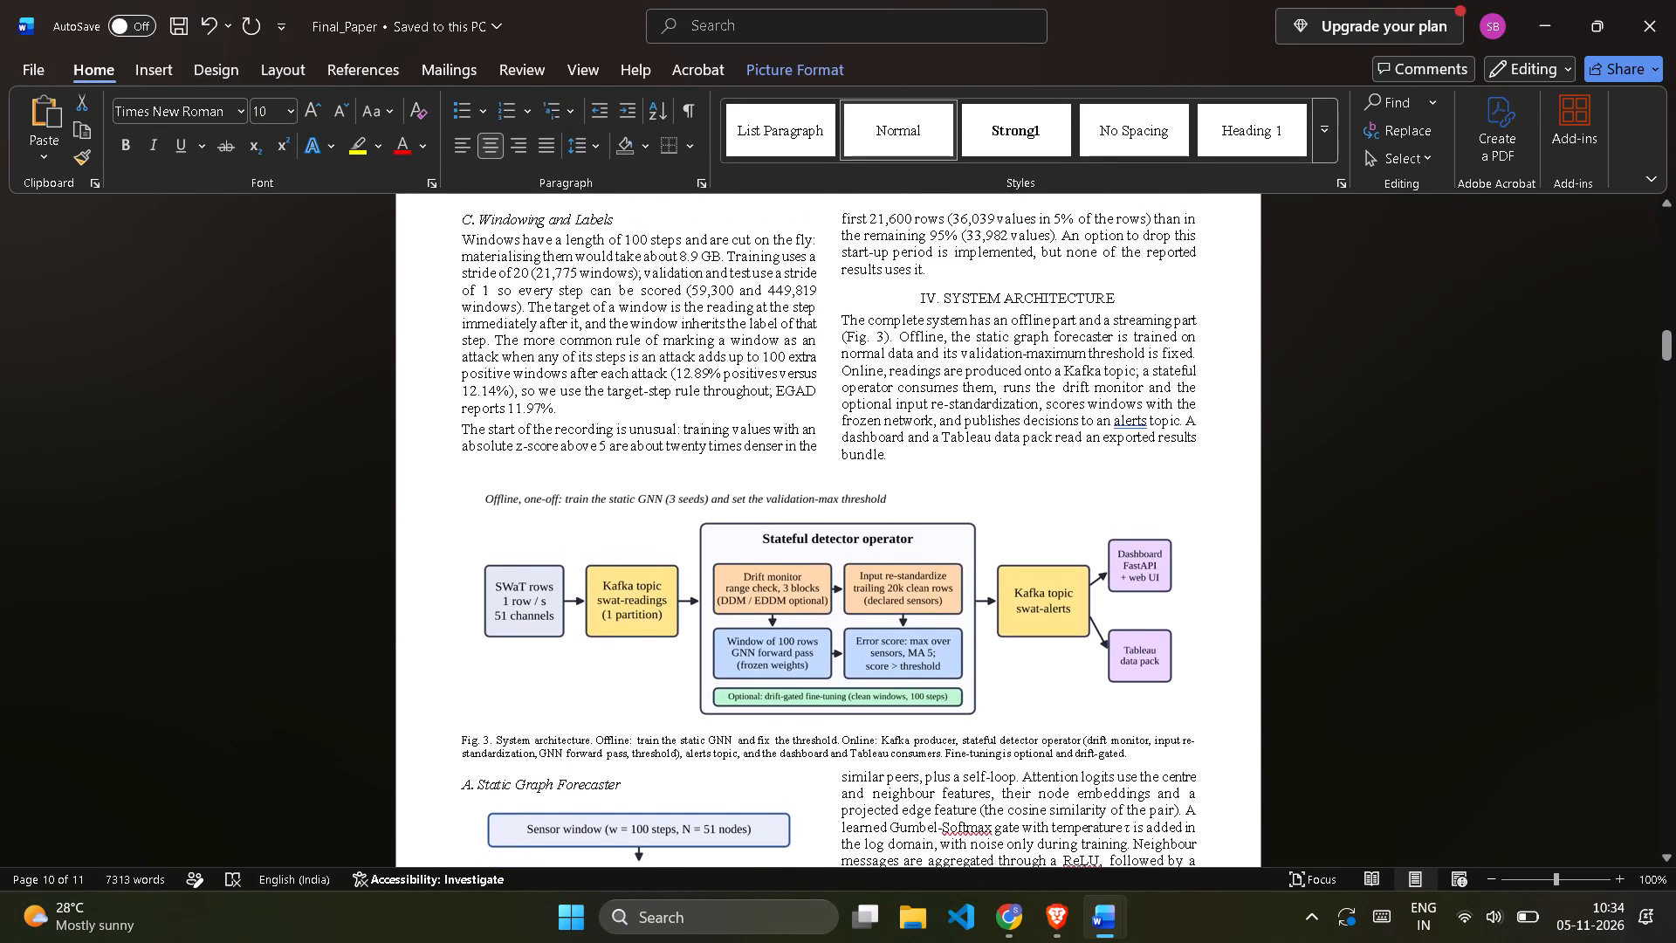
{"action": "scroll", "coordinate": [835, 510], "scroll_direction": "down", "scroll_amount": 2}
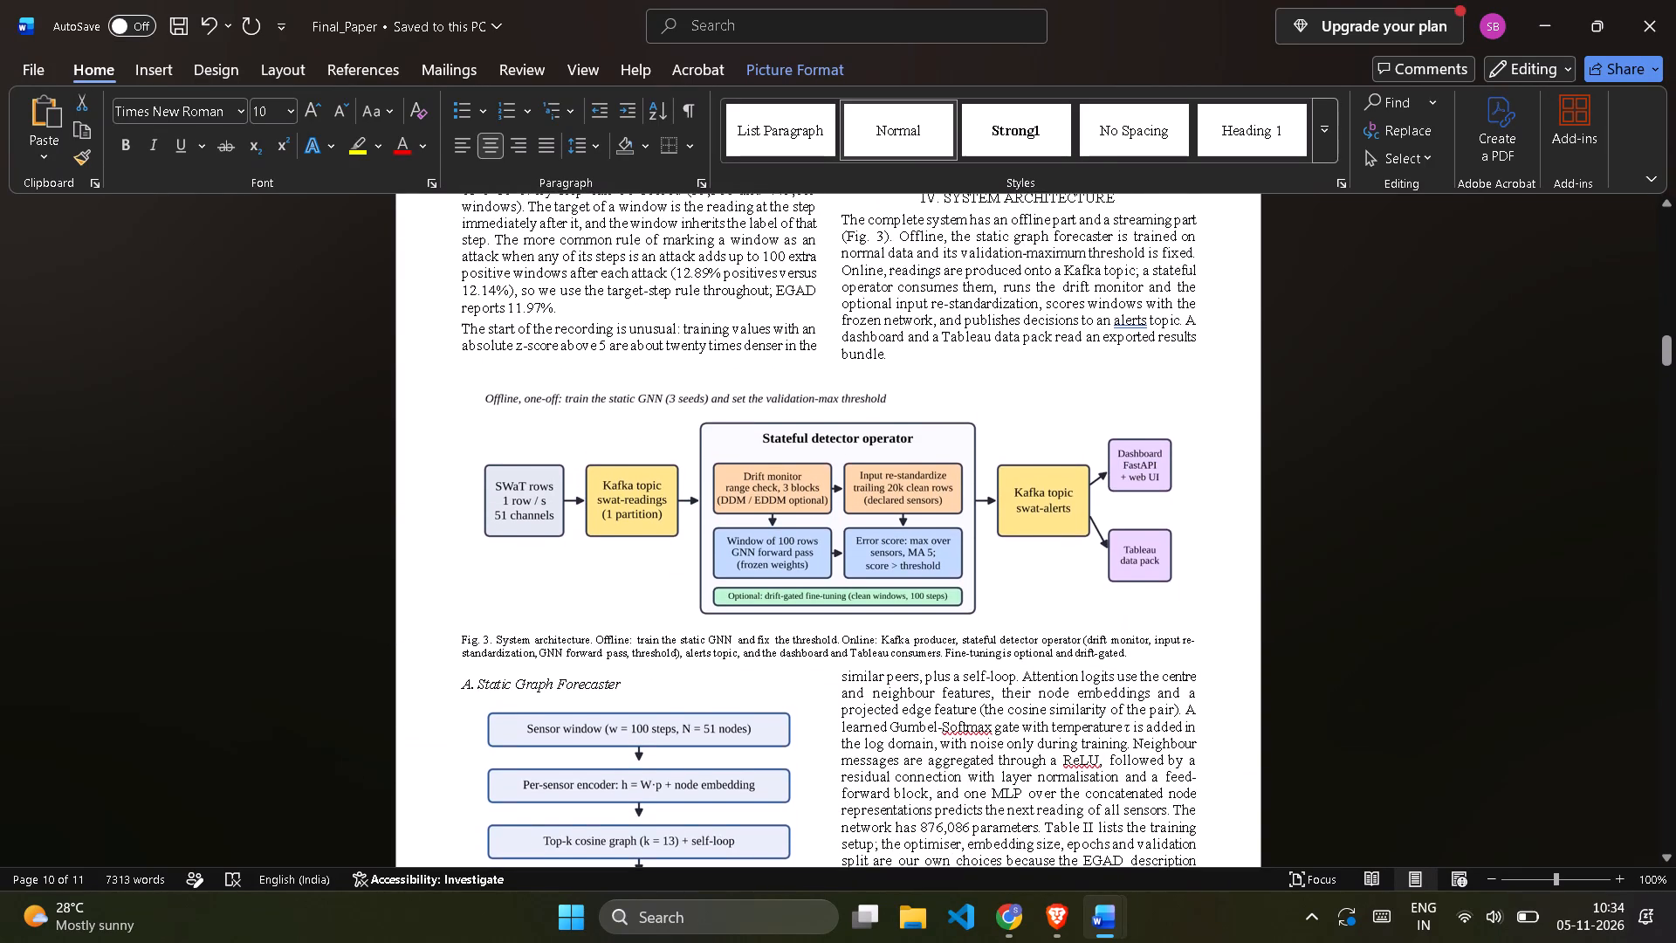
{"action": "scroll", "coordinate": [835, 510], "scroll_direction": "down", "scroll_amount": 1}
{"action": "scroll", "coordinate": [901, 445], "scroll_direction": "down", "scroll_amount": 1}
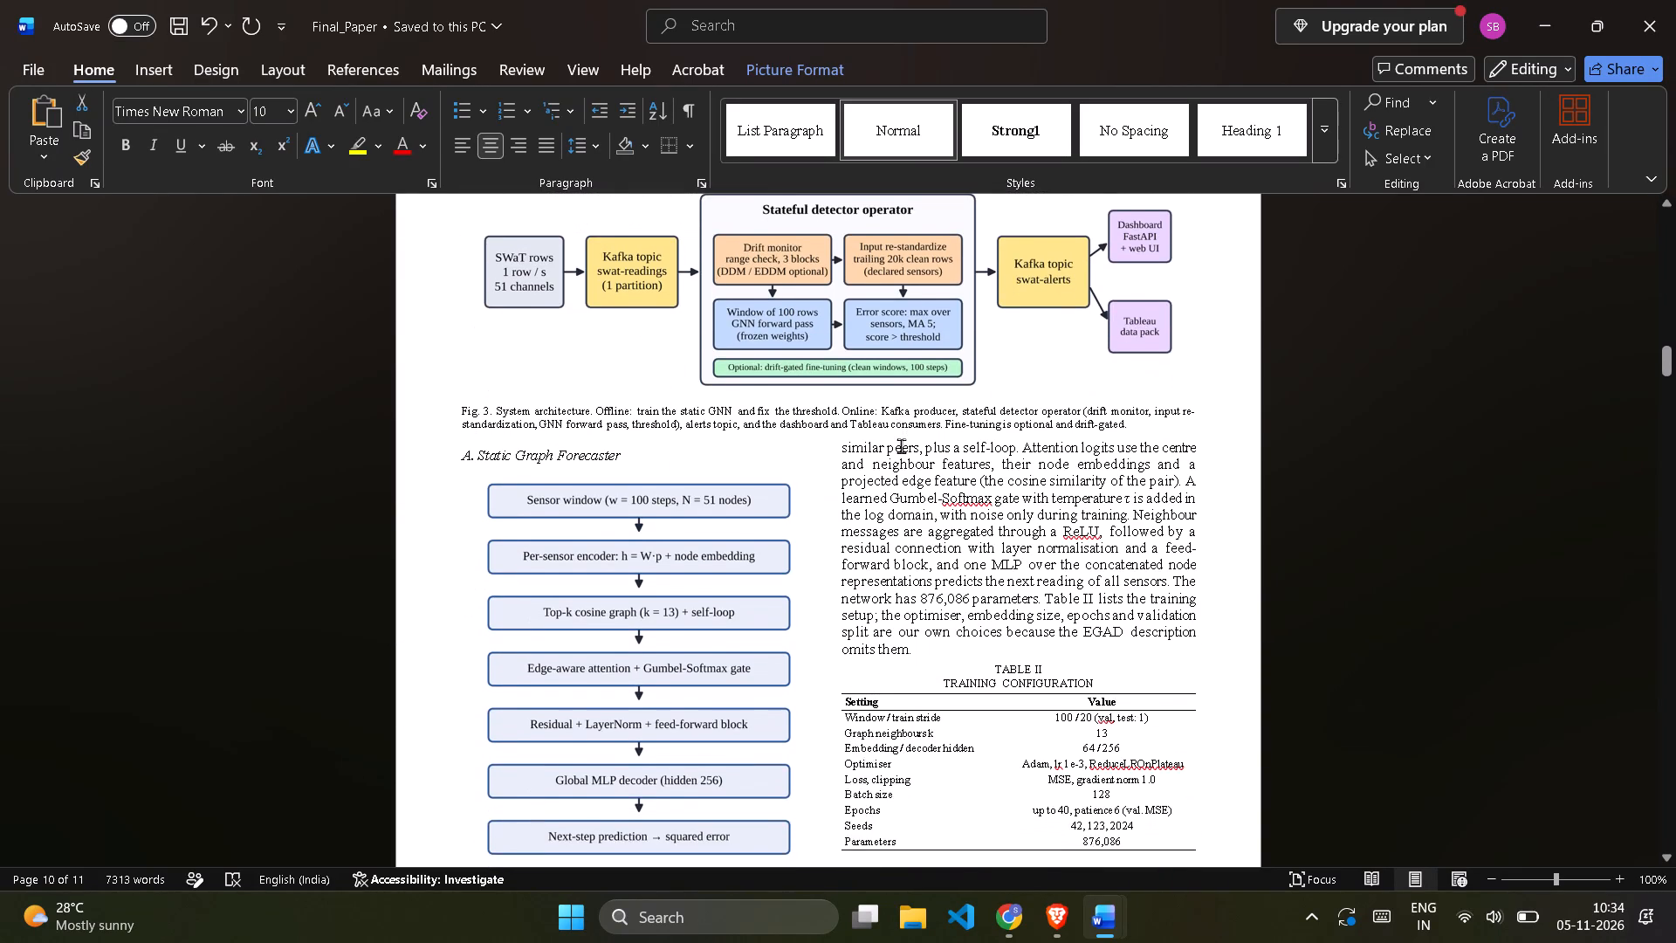
Examine page 3 from Windowing and Labels through Figs. 3 and 4, Table II and Scoring Protocols to the start of page 4.
{"action": "scroll", "coordinate": [901, 445], "scroll_direction": "down", "scroll_amount": 1}
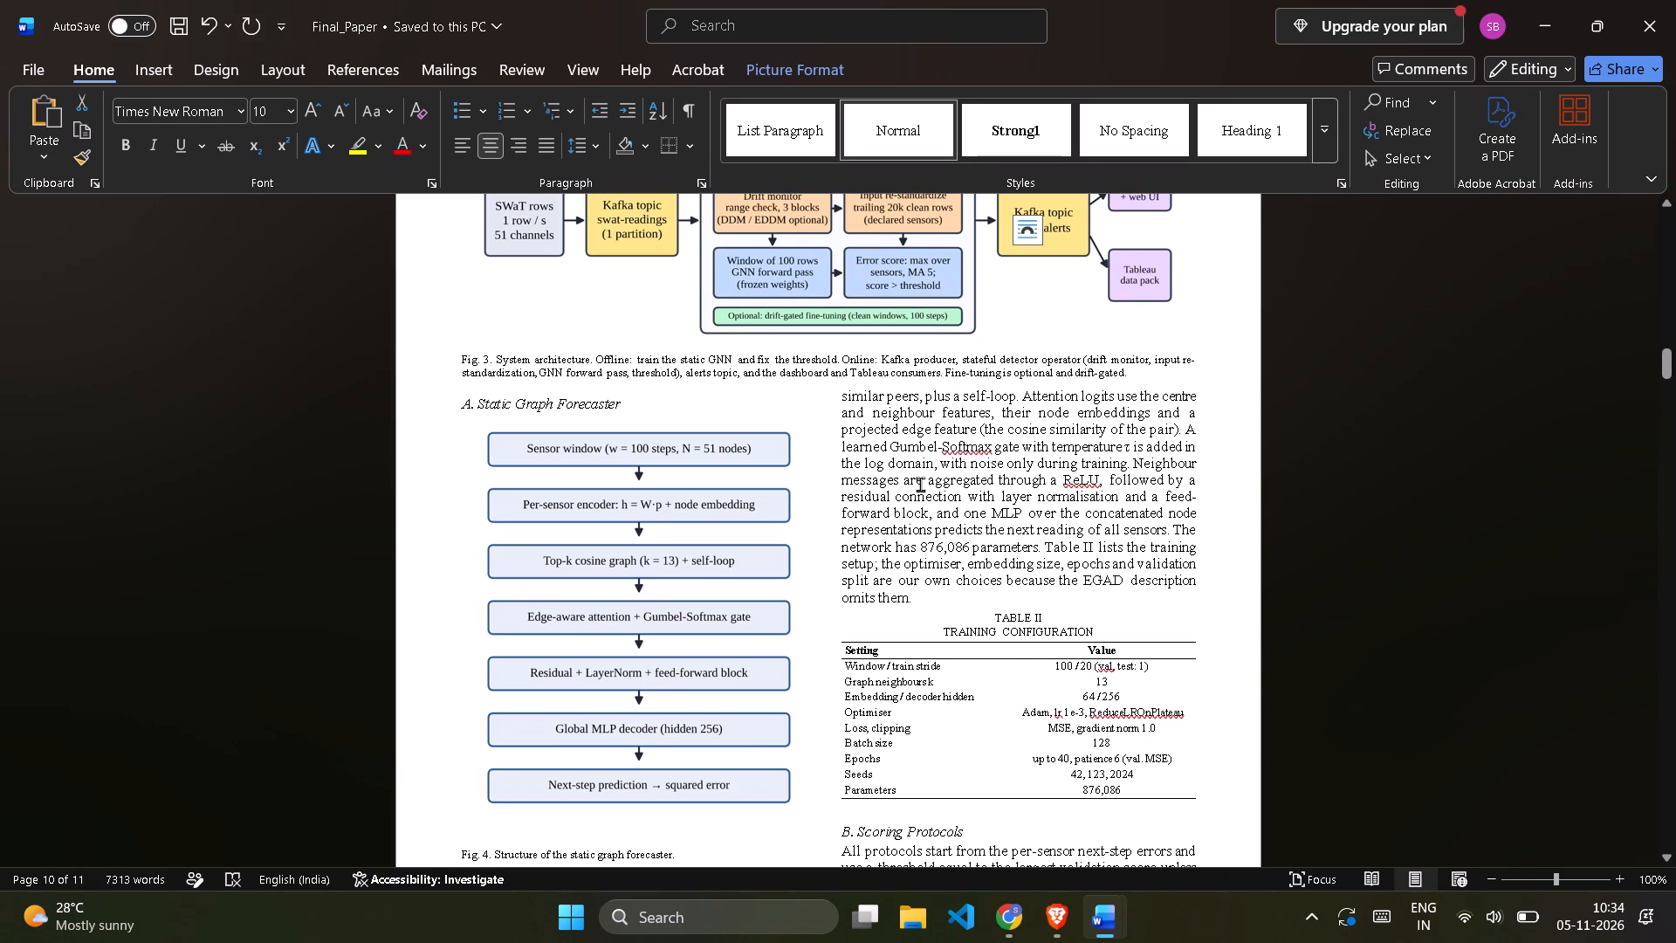
{"action": "scroll", "coordinate": [920, 484], "scroll_direction": "down", "scroll_amount": 2}
{"action": "scroll", "coordinate": [920, 484], "scroll_direction": "up", "scroll_amount": 1}
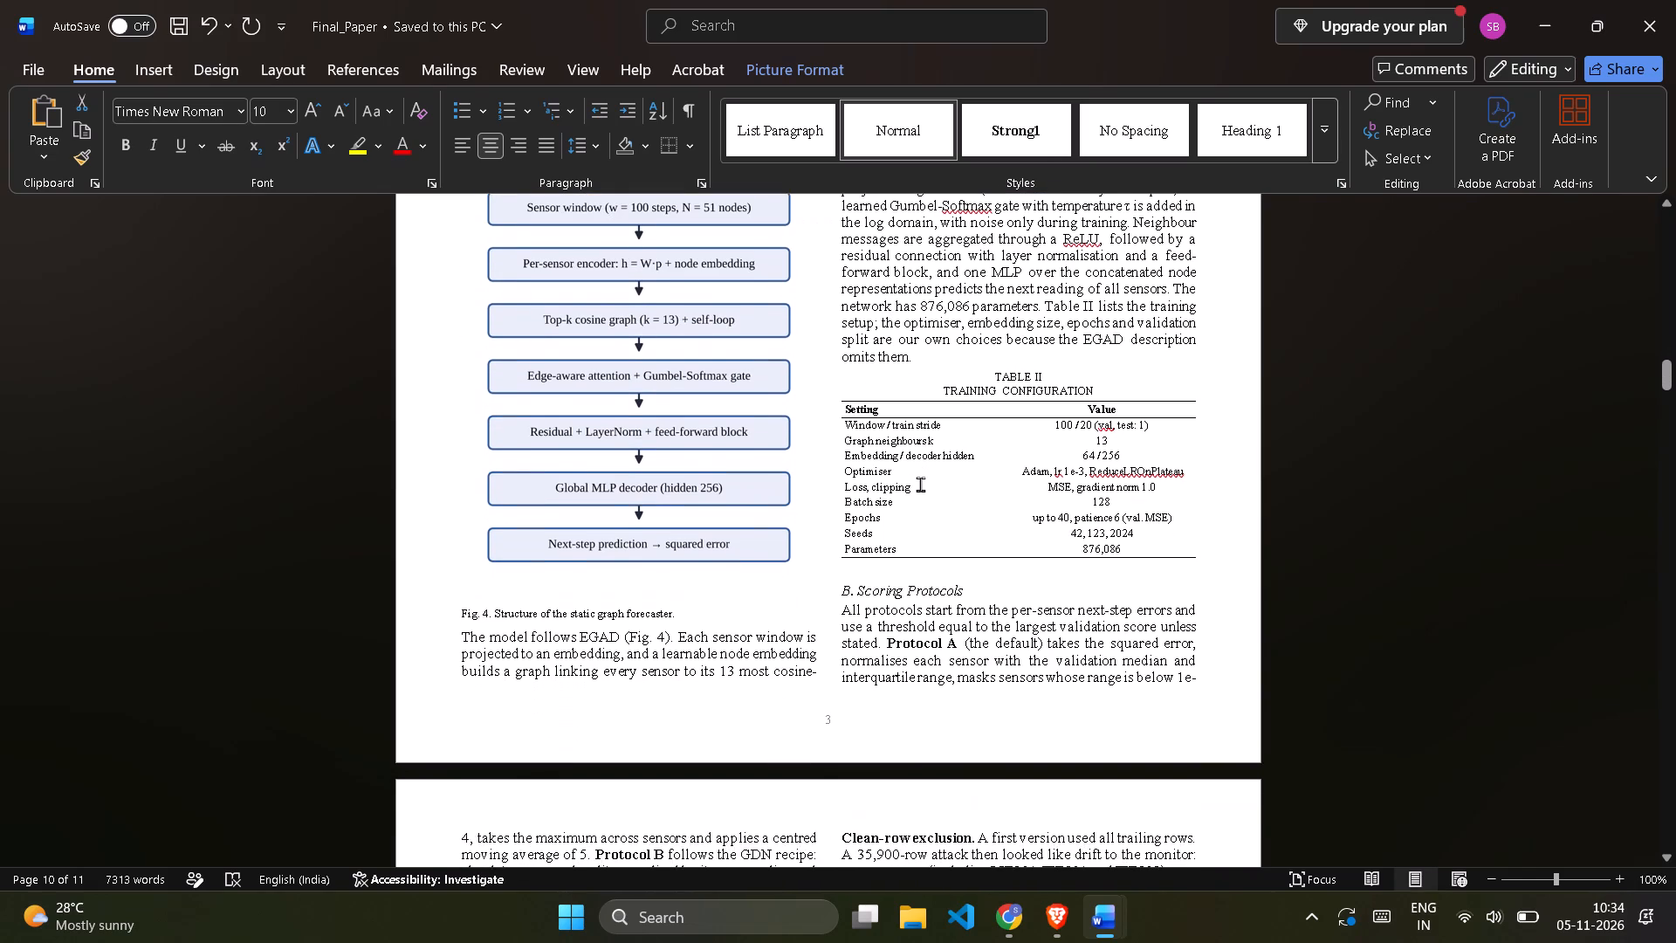
{"action": "scroll", "coordinate": [920, 484], "scroll_direction": "up", "scroll_amount": 3}
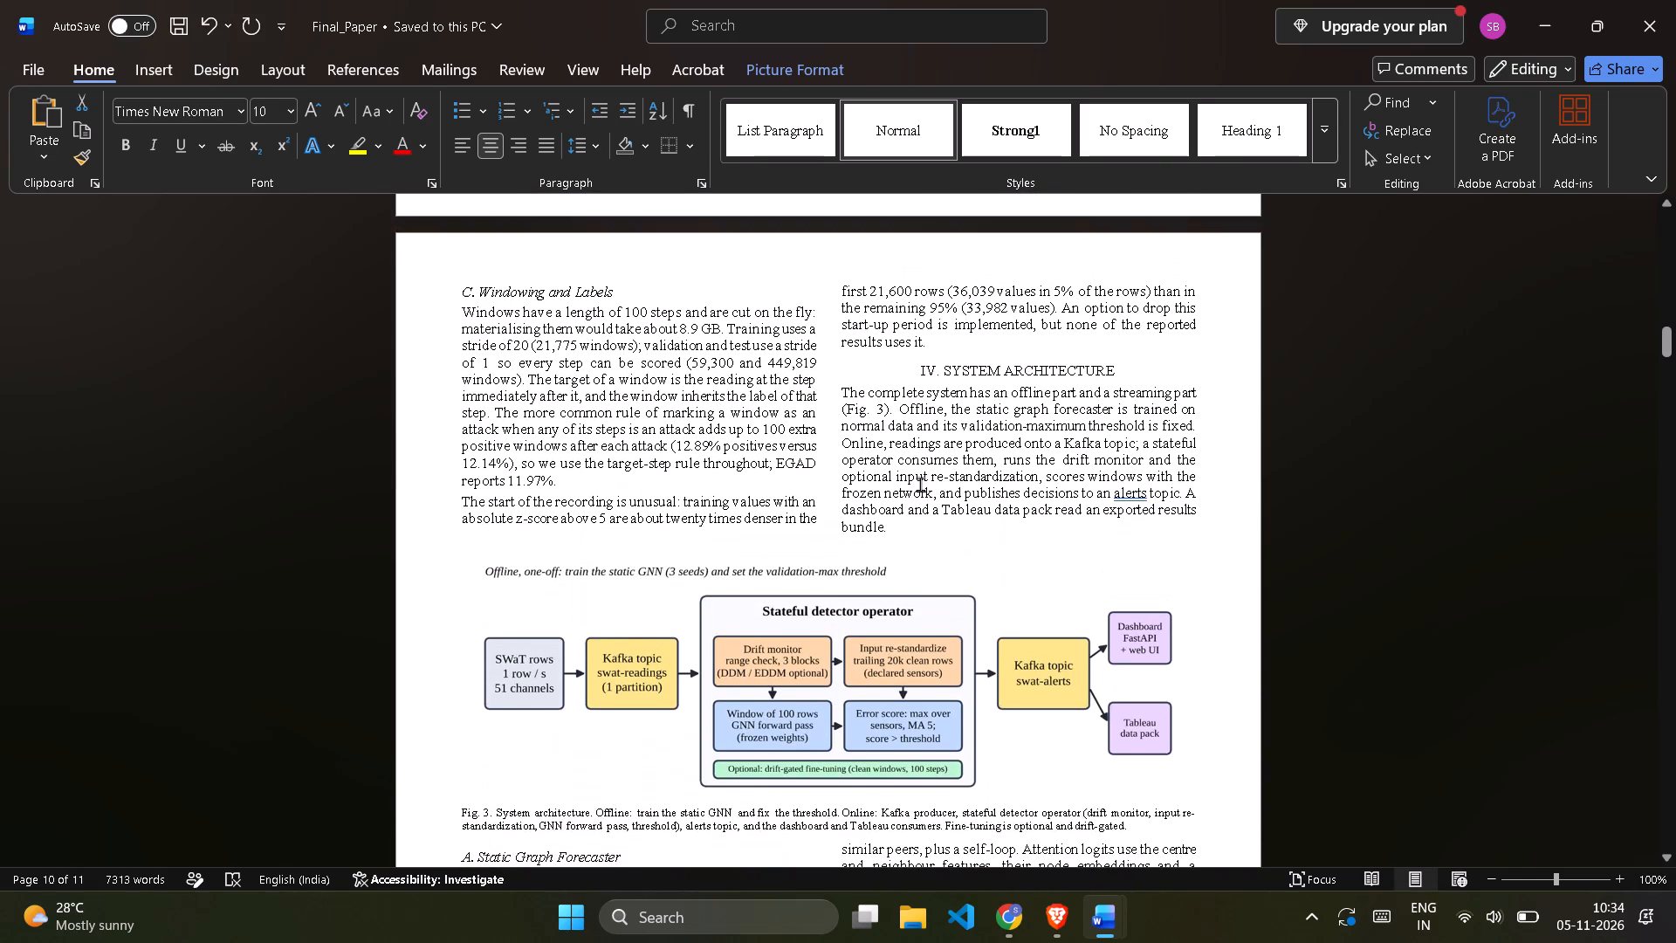
{"action": "scroll", "coordinate": [920, 484], "scroll_direction": "down", "scroll_amount": 4}
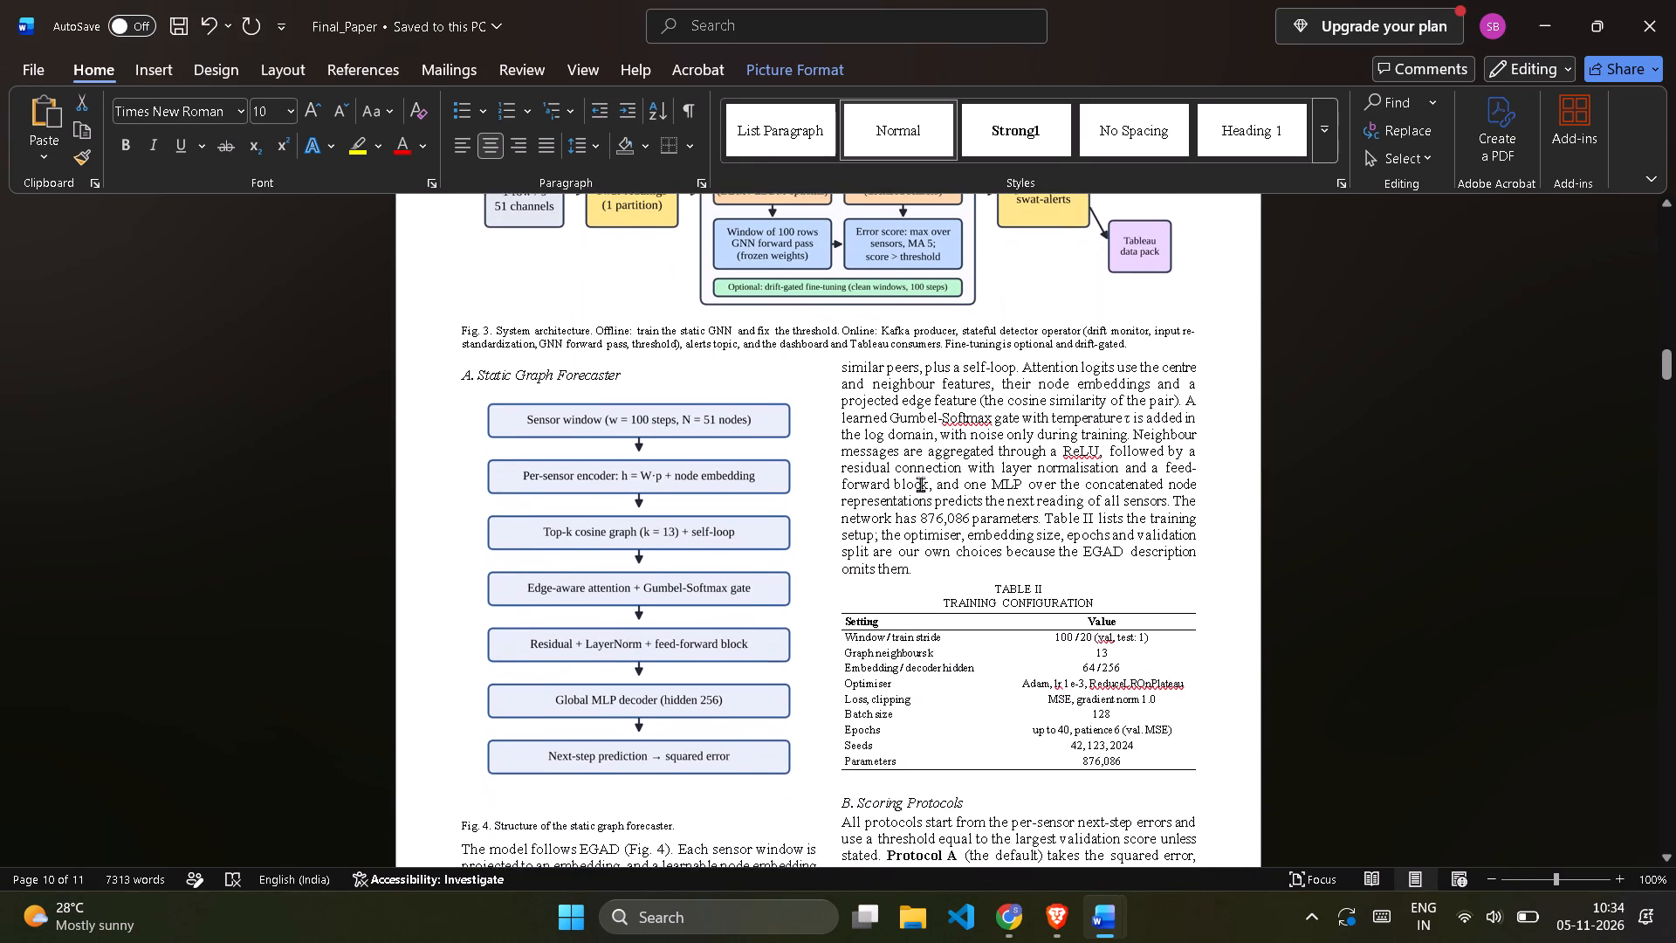
{"action": "scroll", "coordinate": [920, 484], "scroll_direction": "down", "scroll_amount": 2}
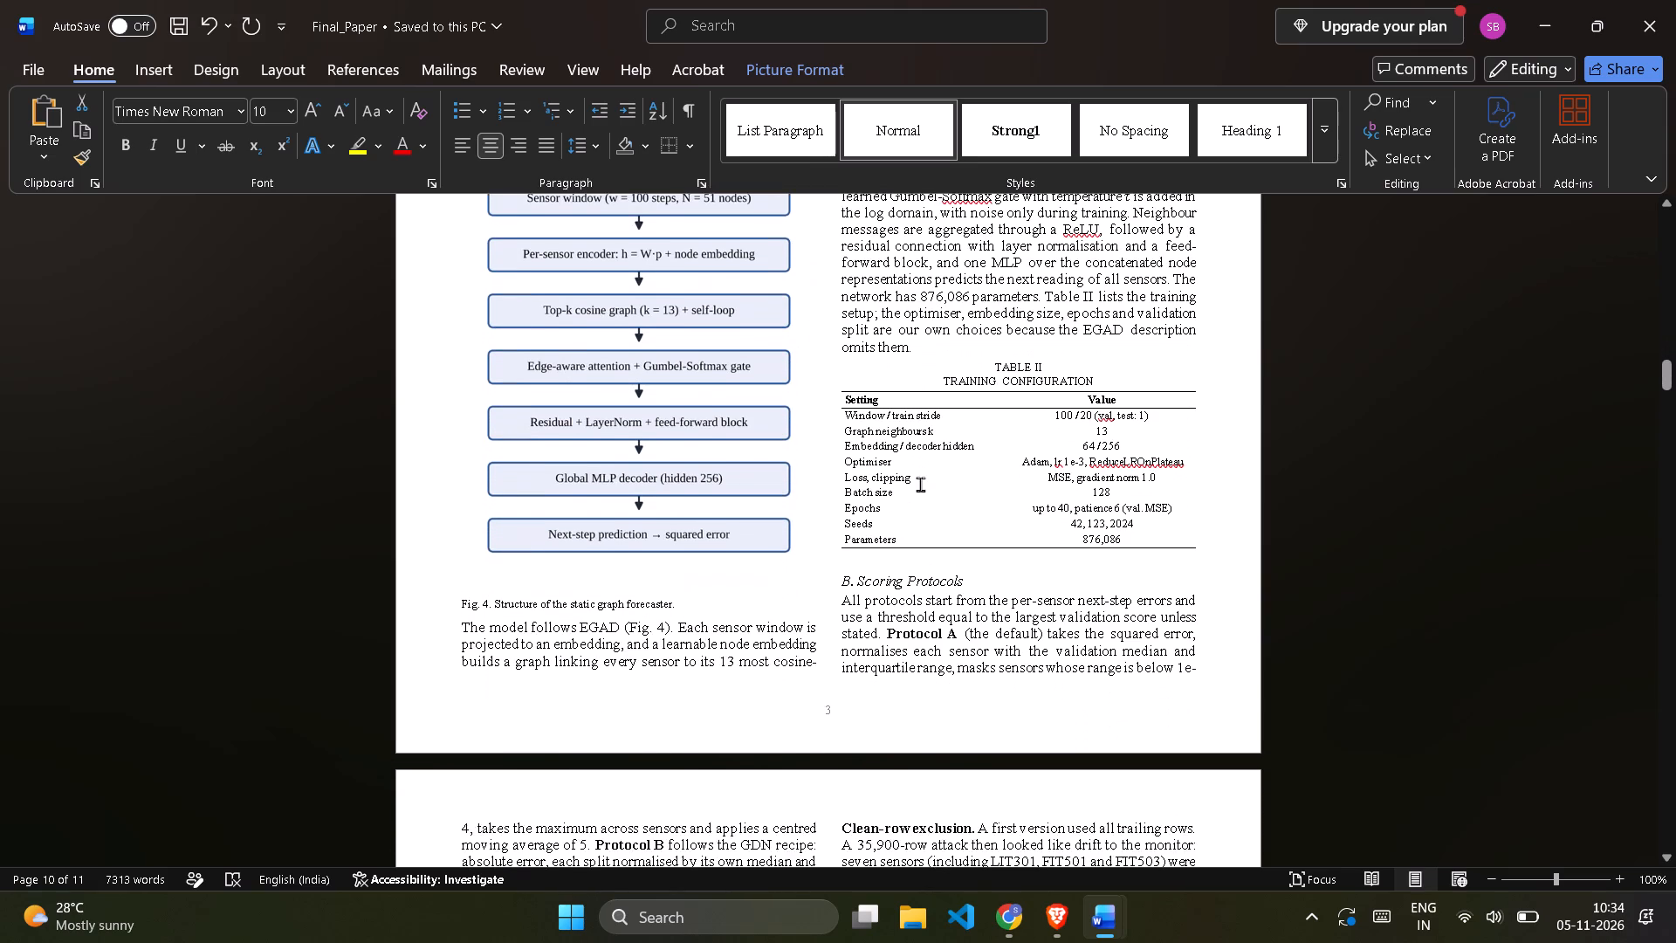
{"action": "scroll", "coordinate": [920, 484], "scroll_direction": "down", "scroll_amount": 1}
{"action": "scroll", "coordinate": [920, 484], "scroll_direction": "up", "scroll_amount": 2}
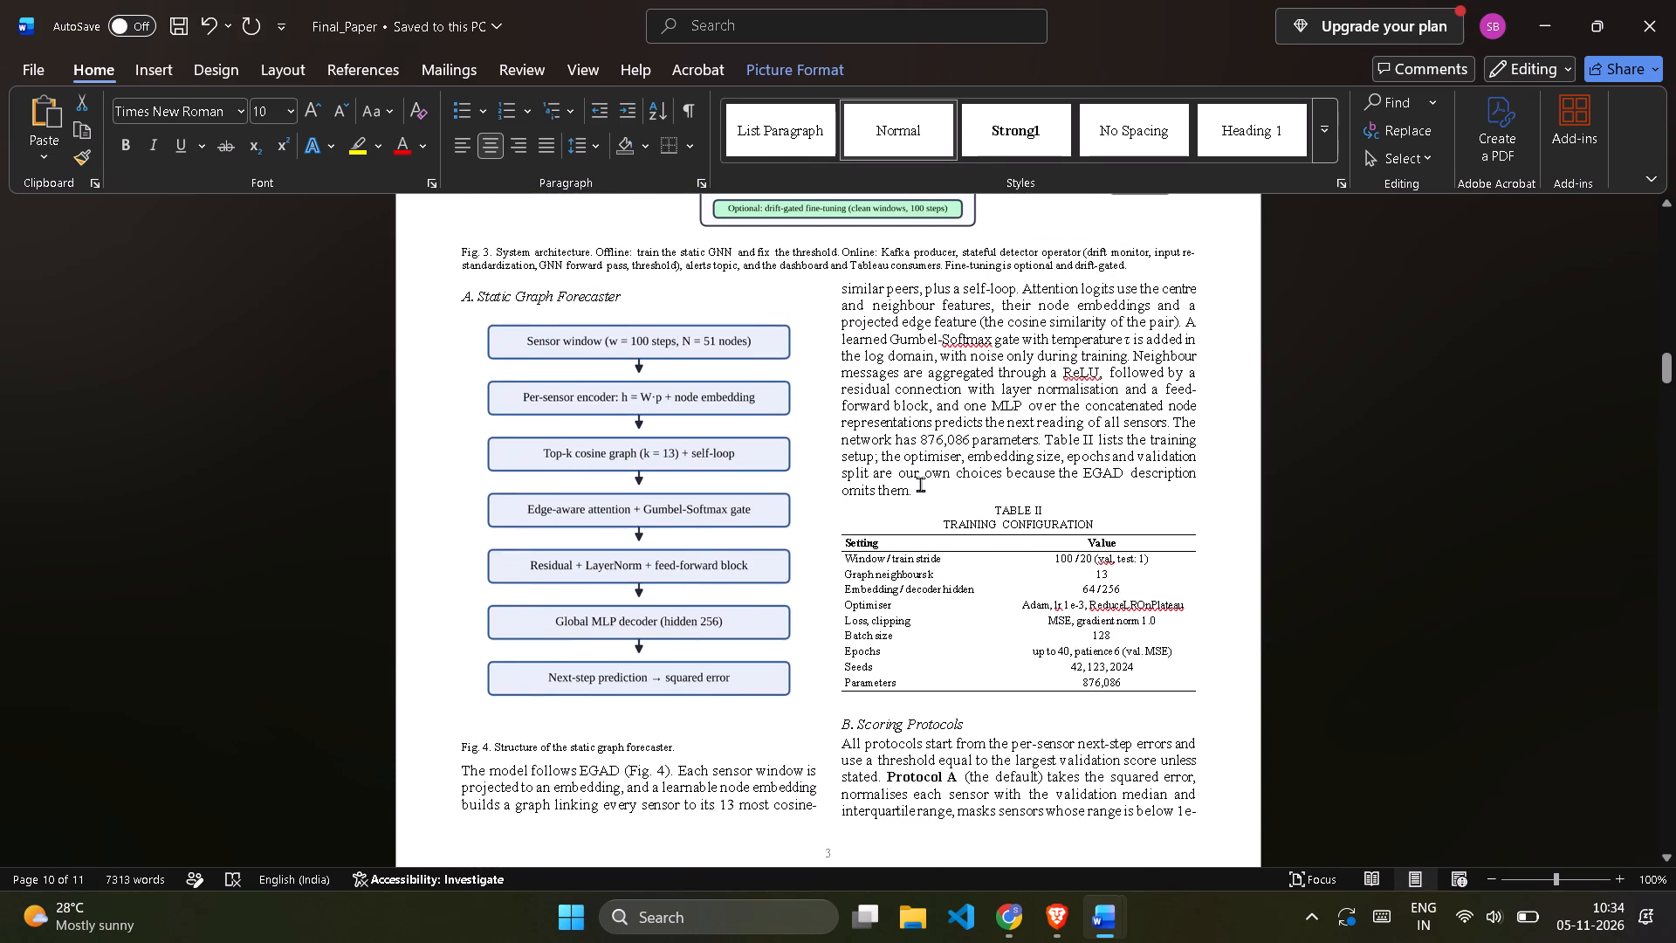
{"action": "scroll", "coordinate": [920, 484], "scroll_direction": "up", "scroll_amount": 1}
{"action": "scroll", "coordinate": [920, 484], "scroll_direction": "down", "scroll_amount": 2}
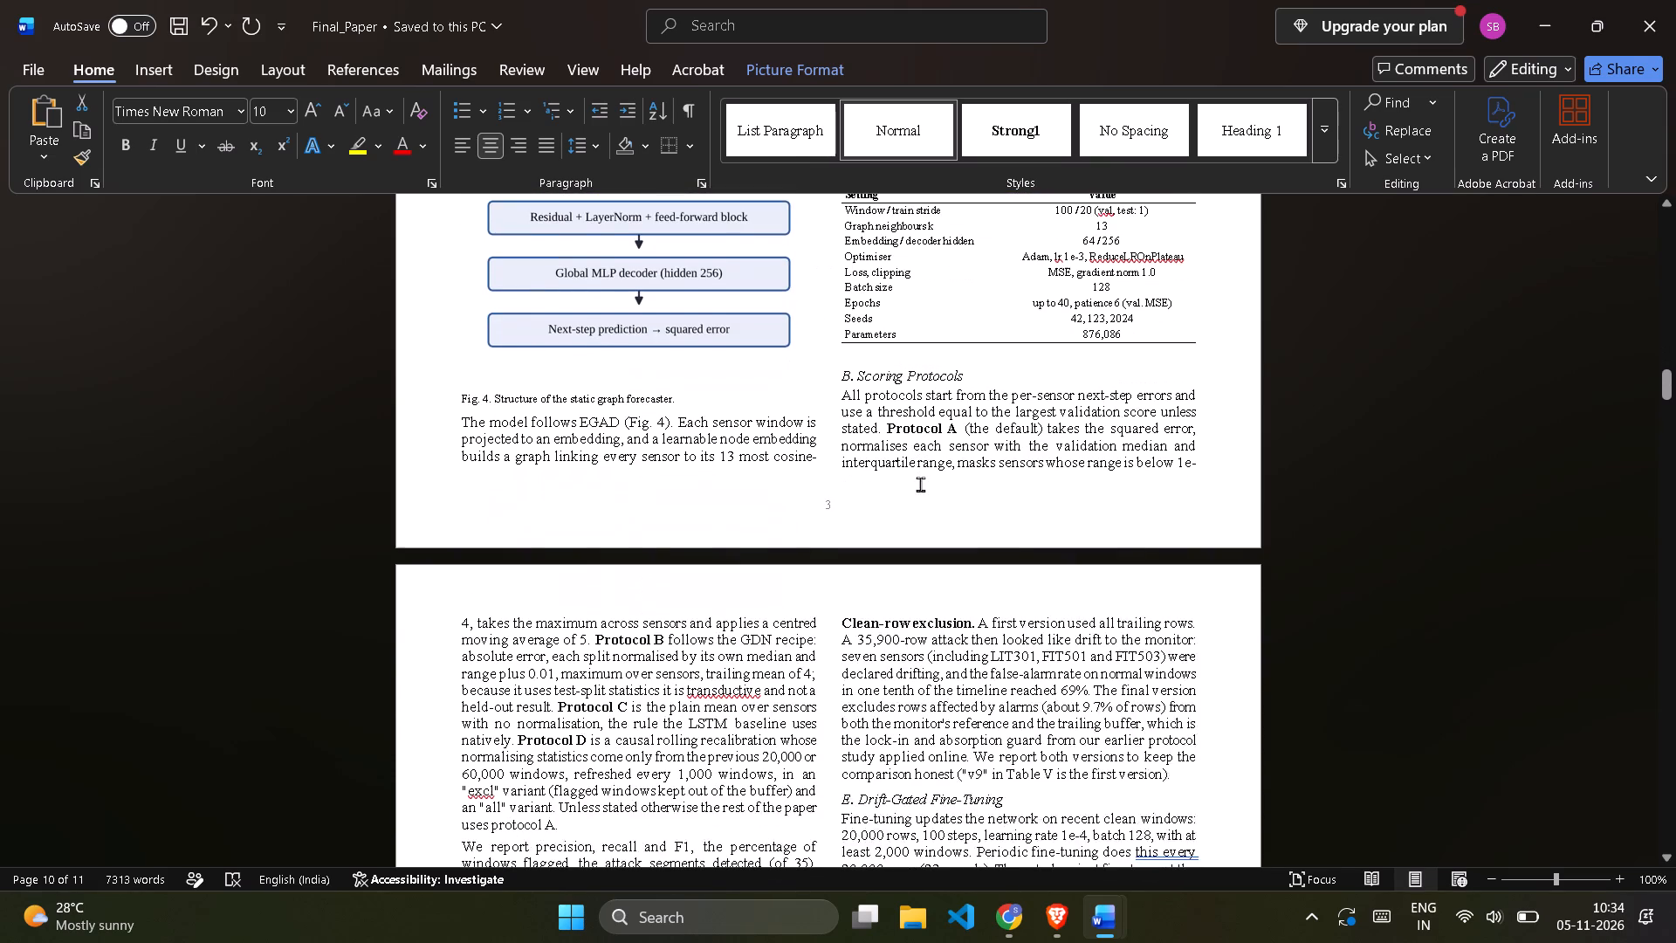
{"action": "scroll", "coordinate": [920, 484], "scroll_direction": "down", "scroll_amount": 1}
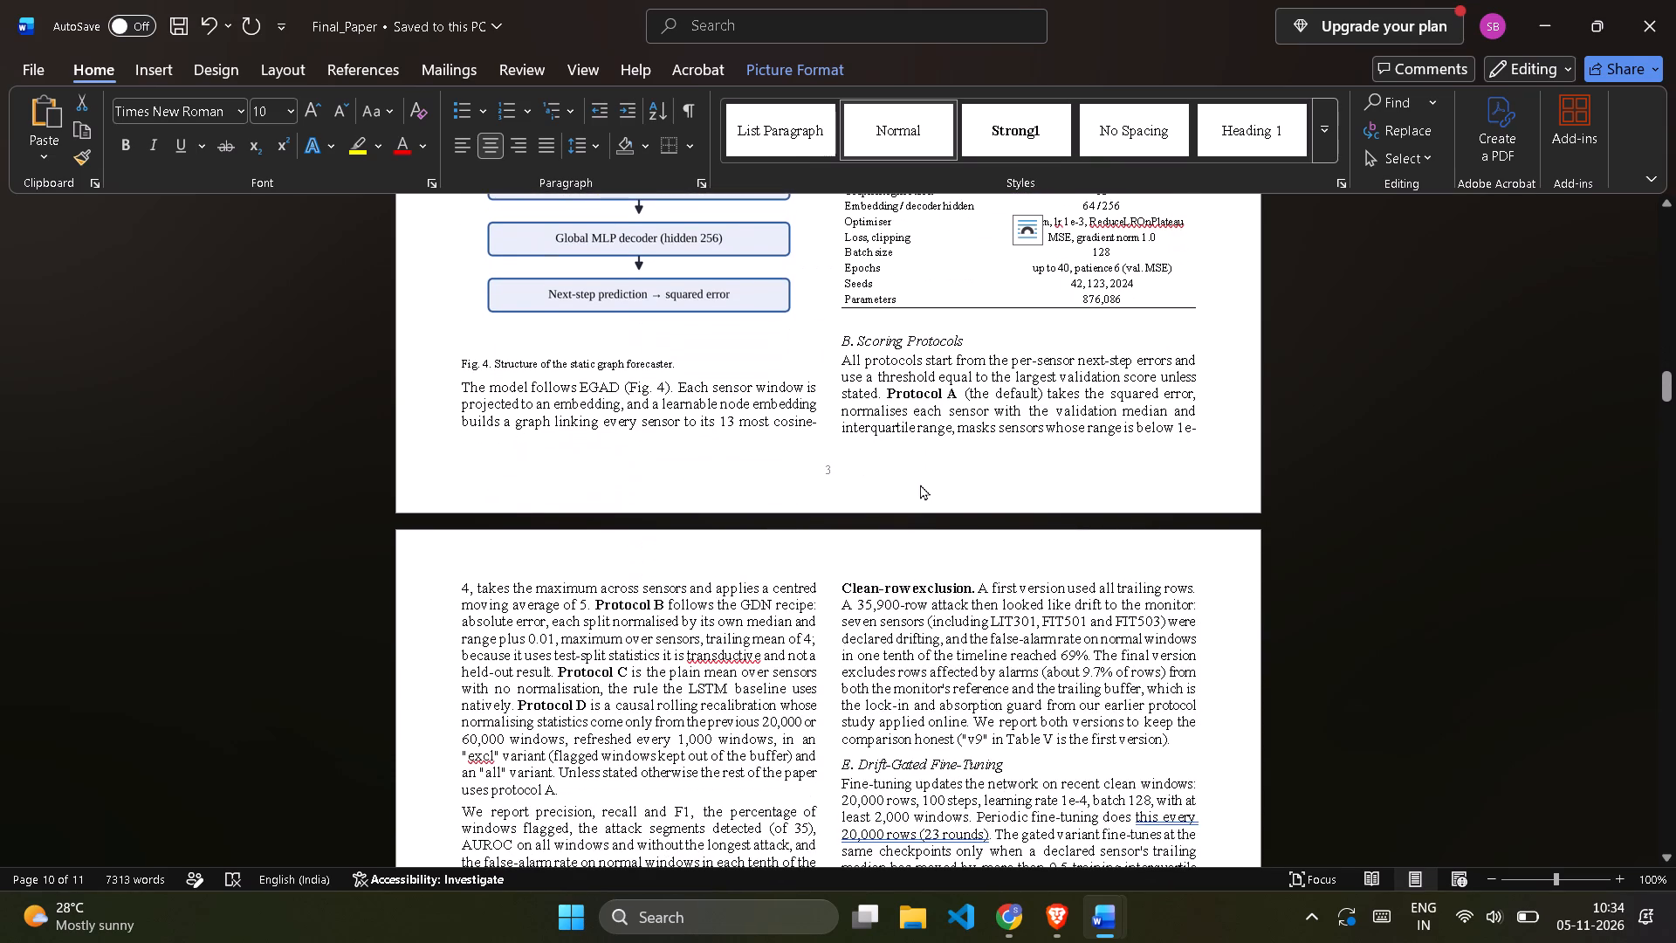
Review the title block and abstract on page 1, and skim ahead to Table V and the Three Seeds section on page 7.
{"action": "scroll", "coordinate": [920, 484], "scroll_direction": "up", "scroll_amount": 7}
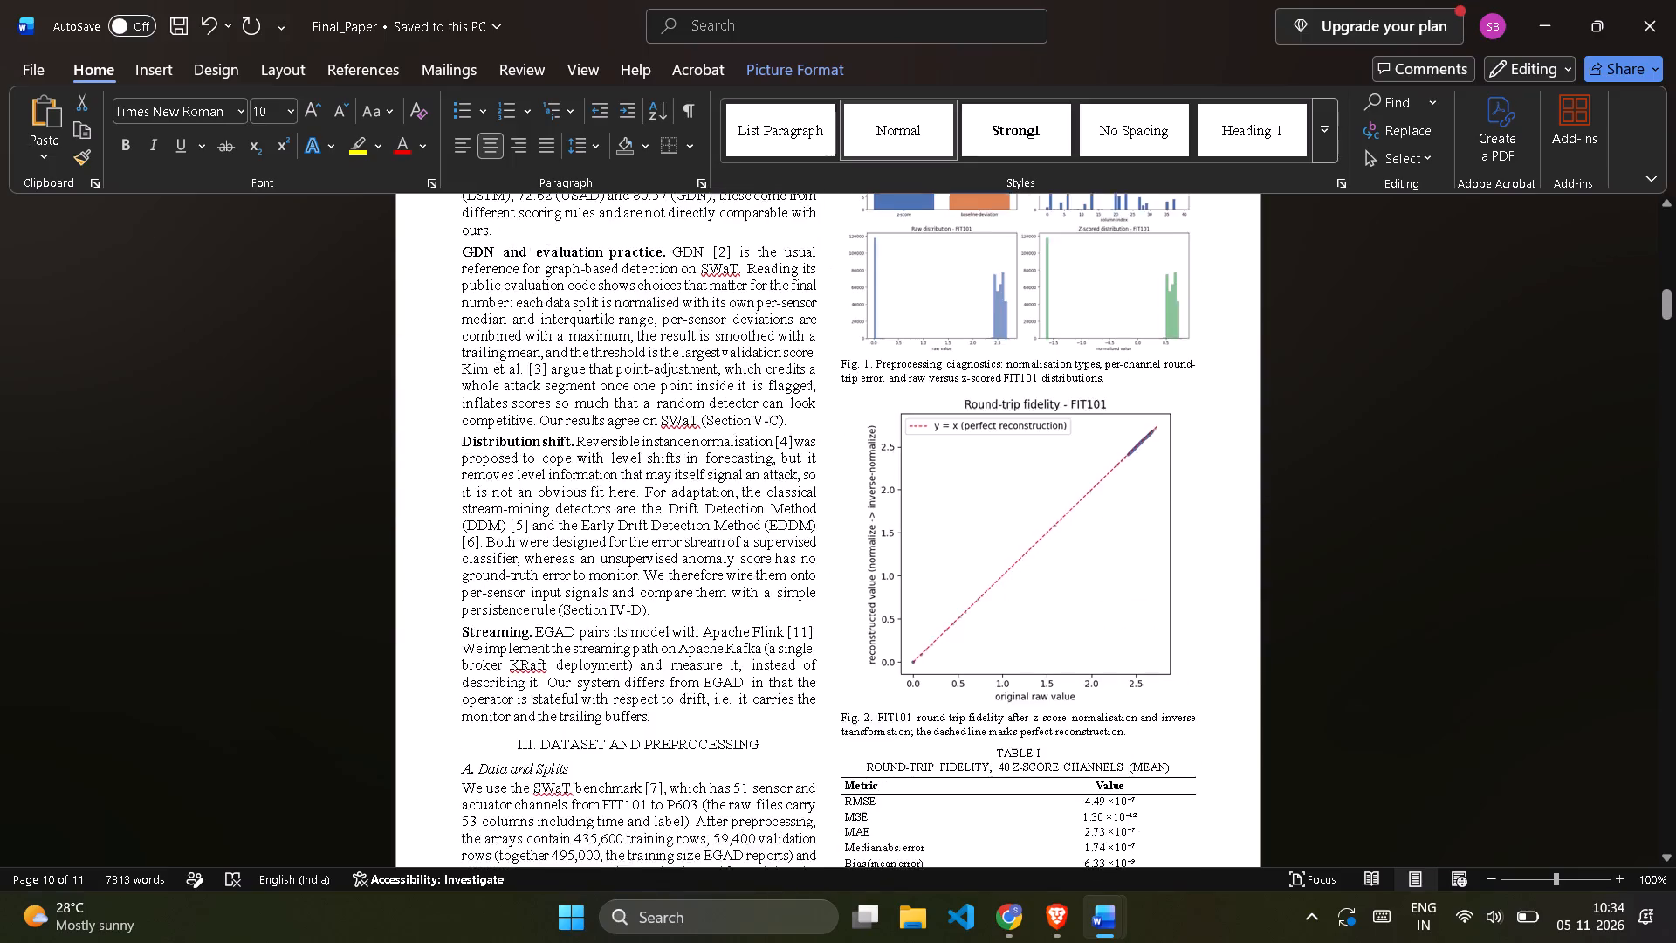
{"action": "scroll", "coordinate": [920, 484], "scroll_direction": "up", "scroll_amount": 5}
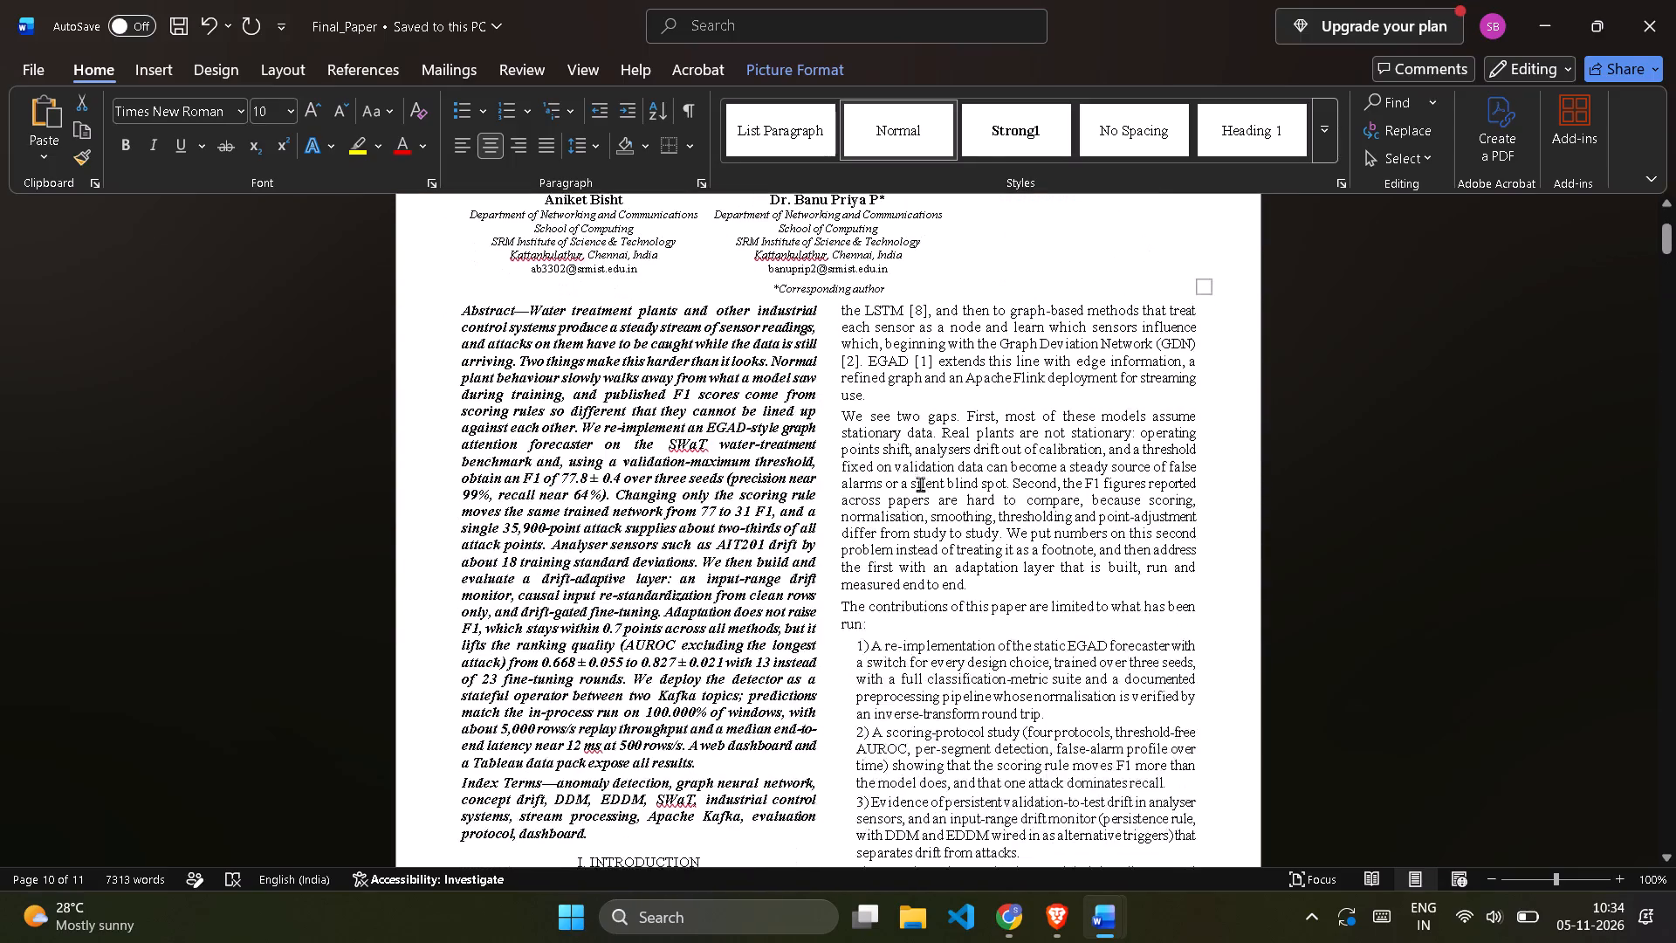
{"action": "scroll", "coordinate": [920, 484], "scroll_direction": "up", "scroll_amount": 1}
{"action": "scroll", "coordinate": [942, 372], "scroll_direction": "down", "scroll_amount": 1}
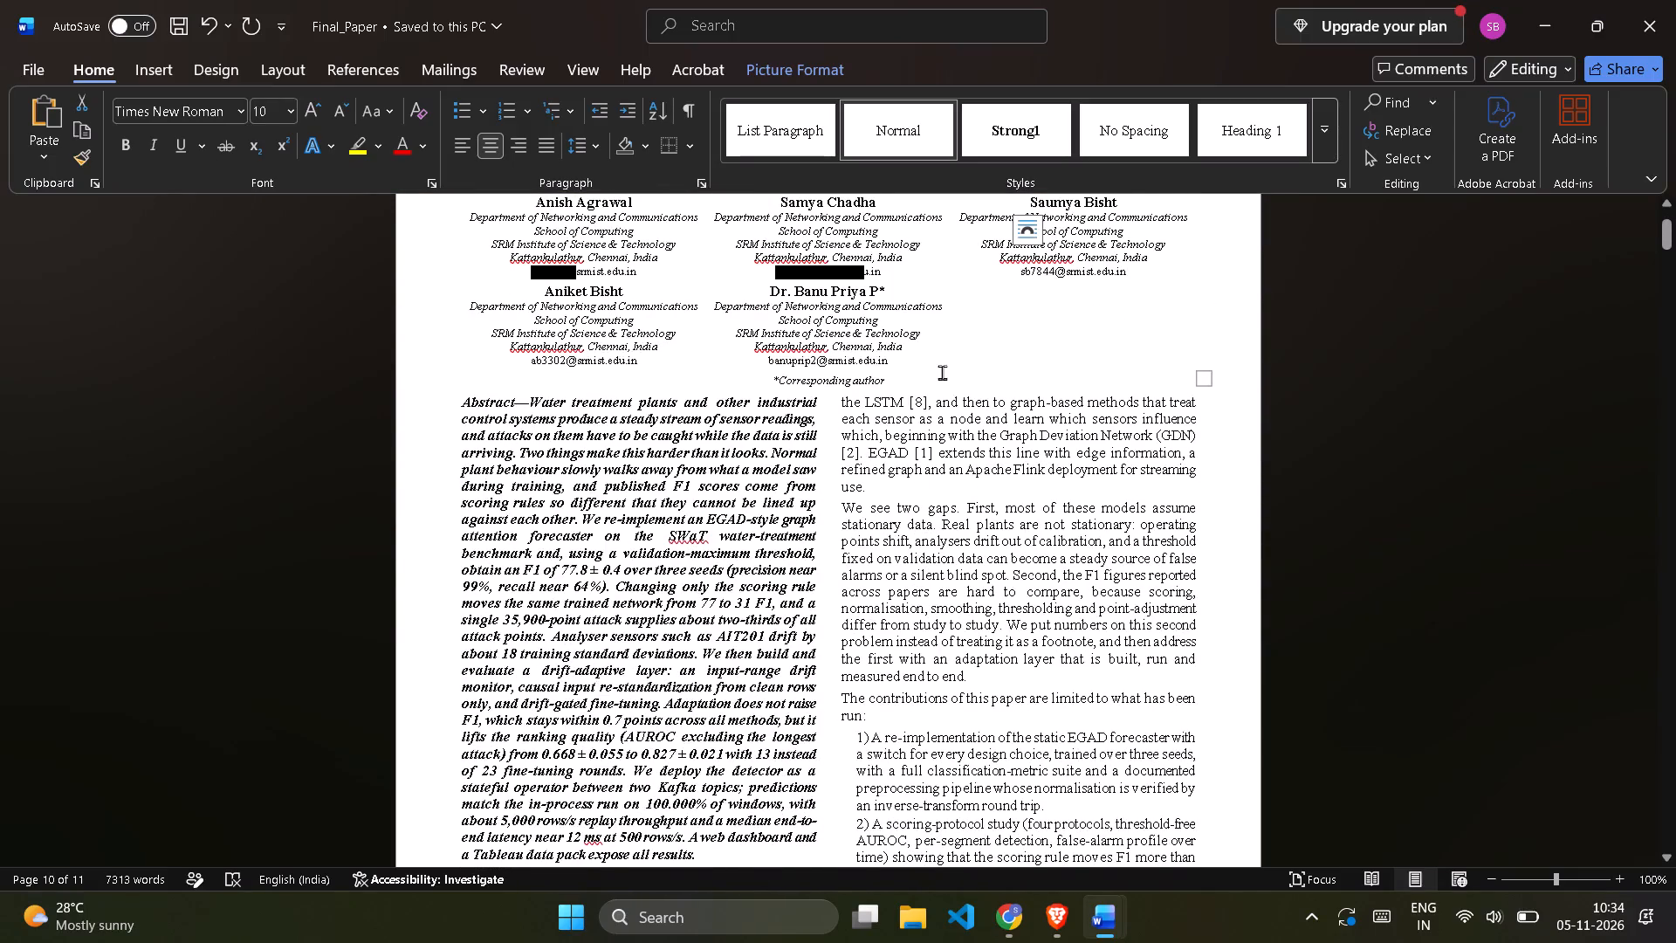
{"action": "scroll", "coordinate": [942, 372], "scroll_direction": "down", "scroll_amount": 1}
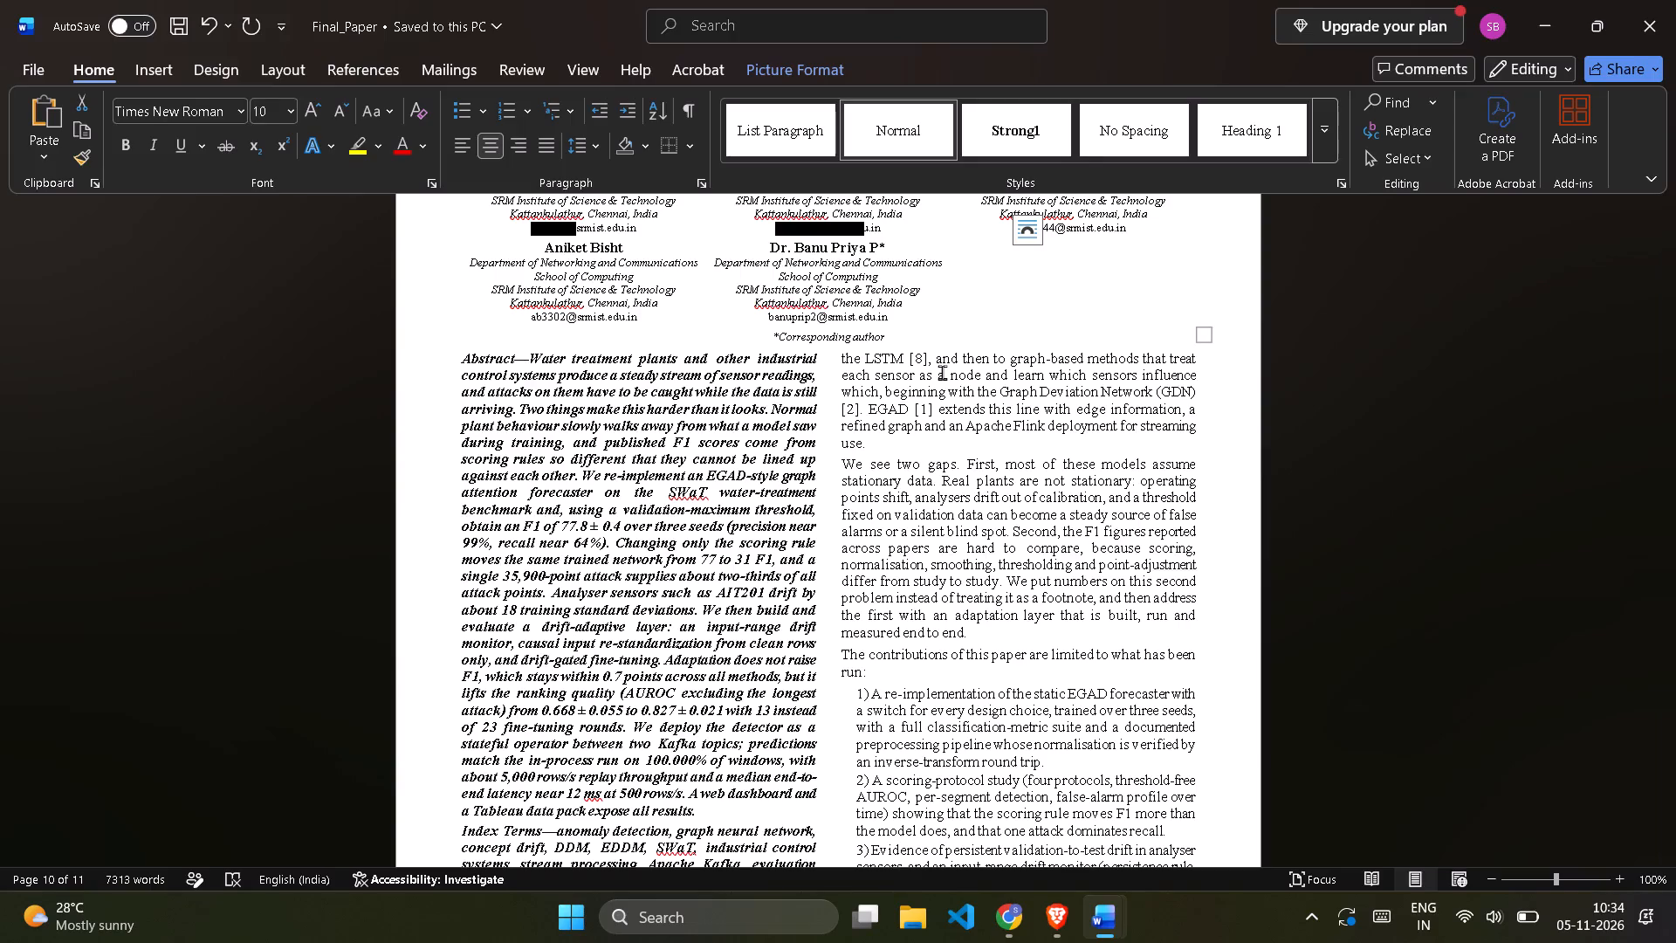
{"action": "scroll", "coordinate": [1007, 445], "scroll_direction": "up", "scroll_amount": 2}
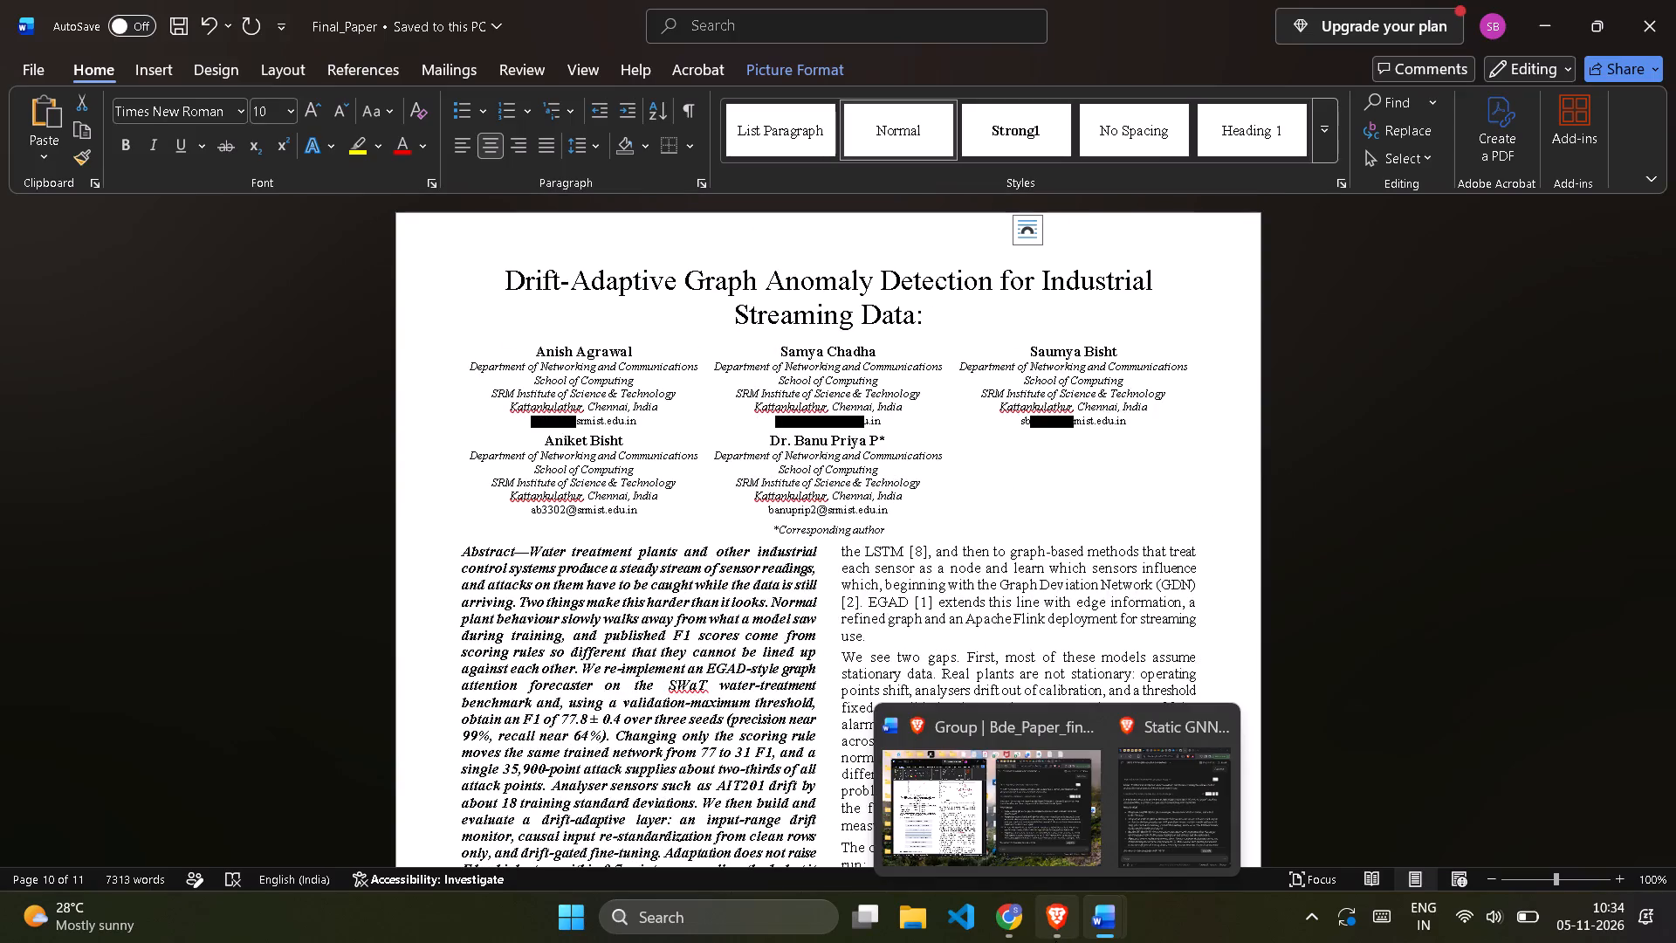
{"action": "scroll", "coordinate": [1108, 630], "scroll_direction": "down", "scroll_amount": 1}
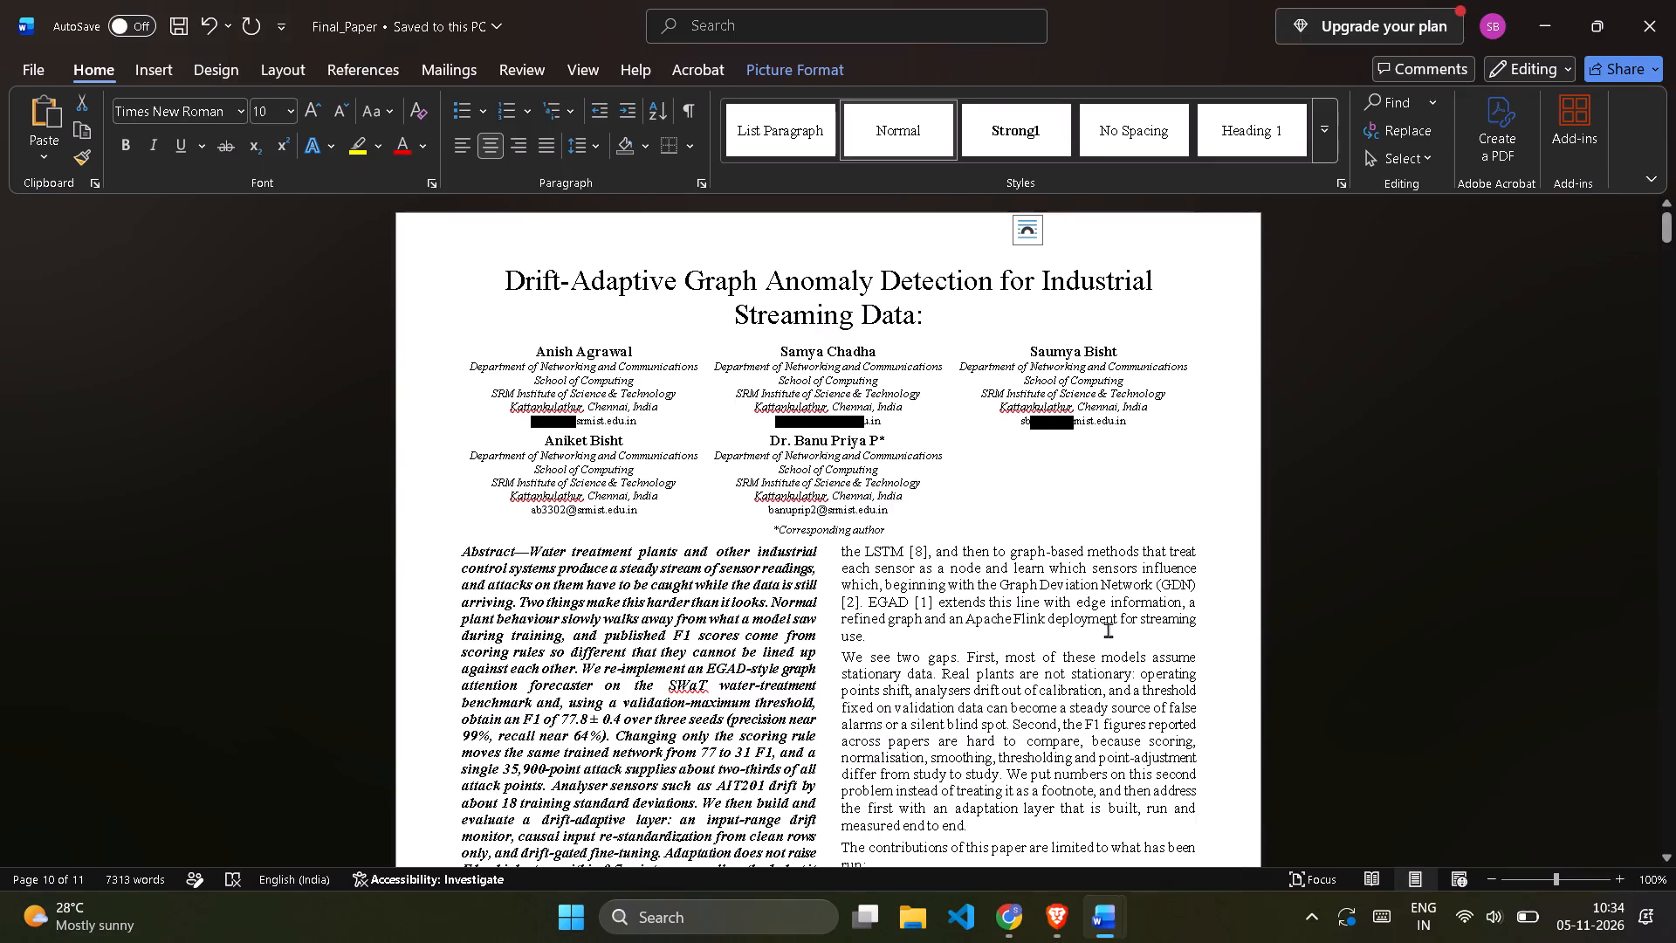
{"action": "scroll", "coordinate": [1108, 630], "scroll_direction": "down", "scroll_amount": 1}
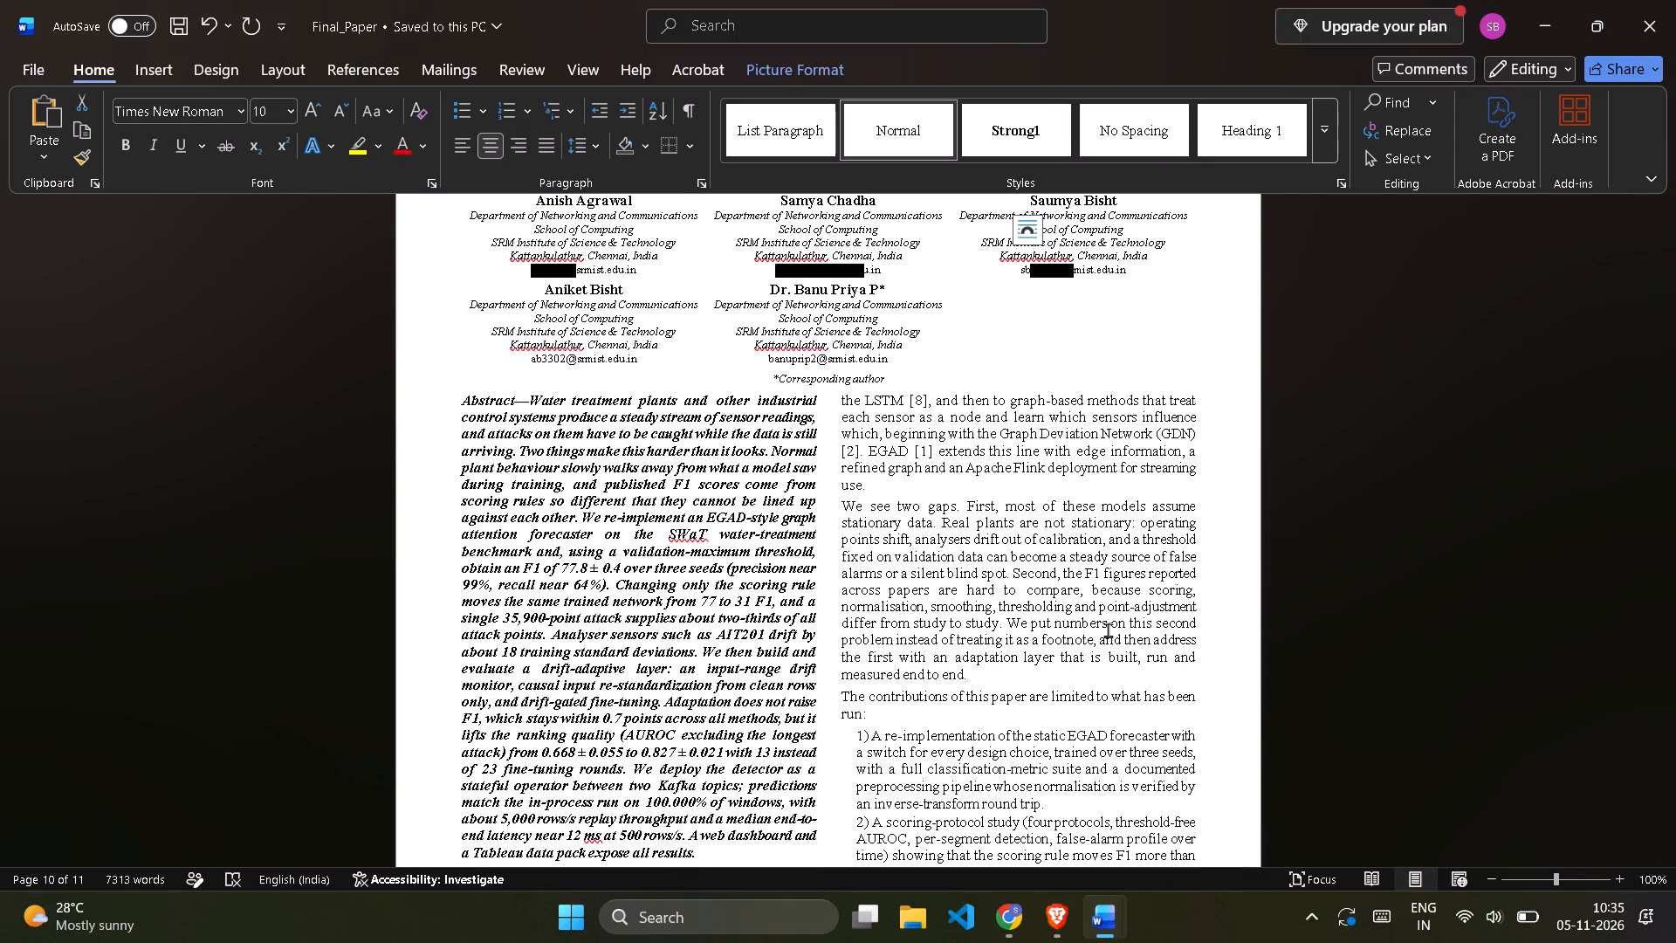
{"action": "scroll", "coordinate": [1108, 630], "scroll_direction": "down", "scroll_amount": 12}
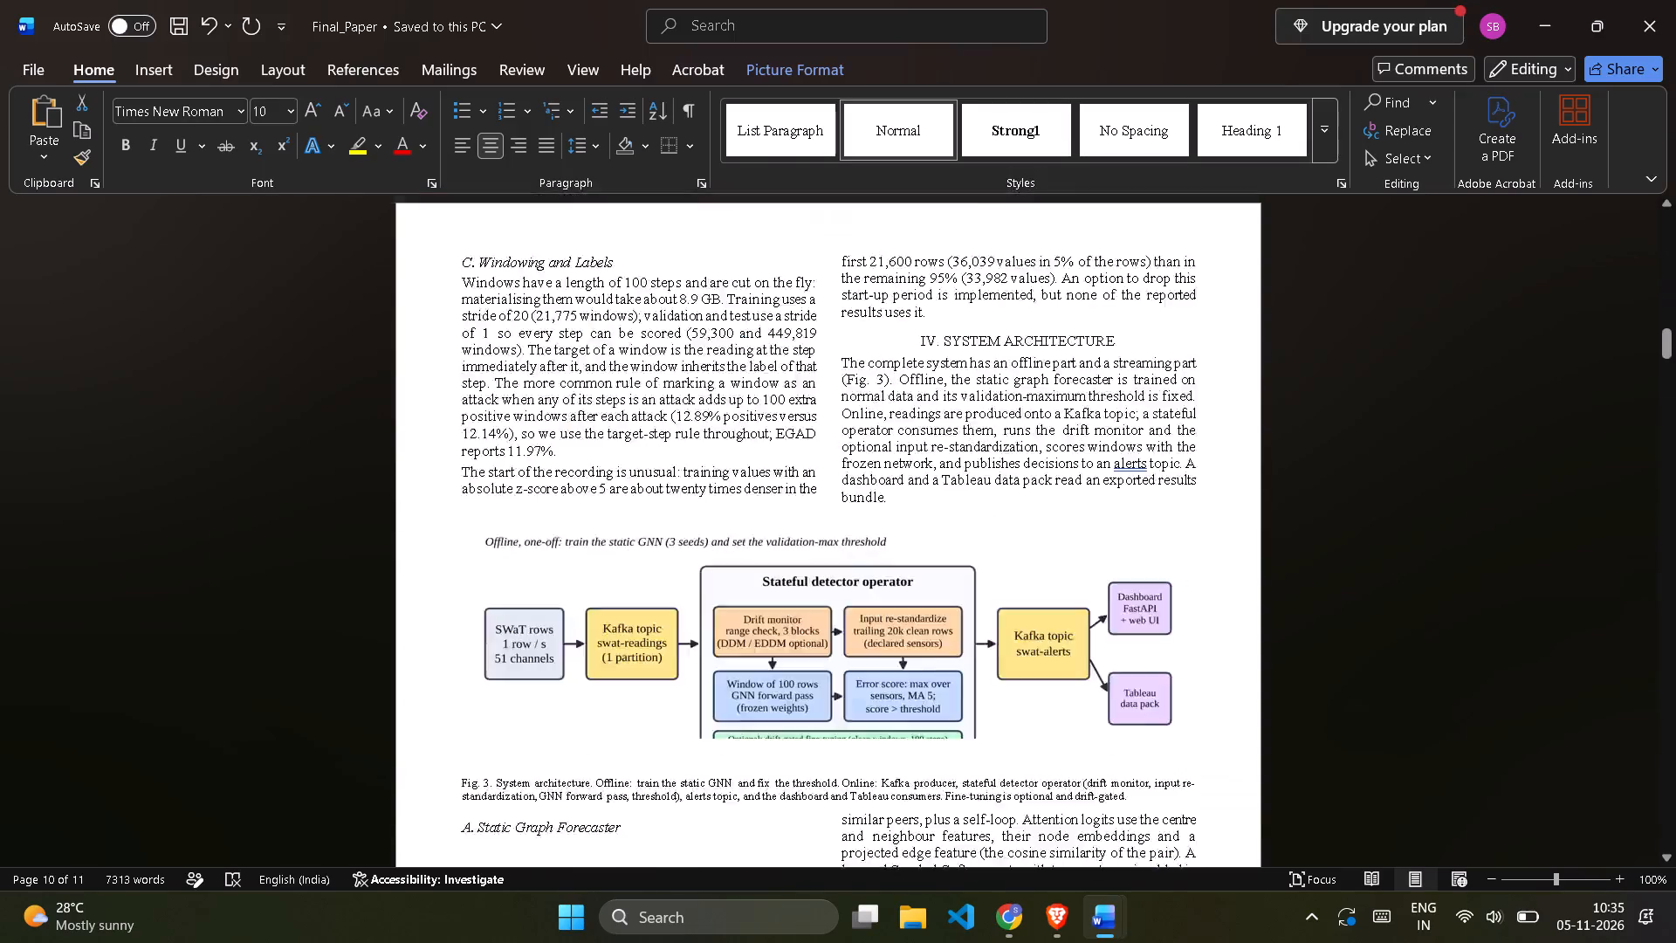
{"action": "scroll", "coordinate": [1108, 630], "scroll_direction": "down", "scroll_amount": 6}
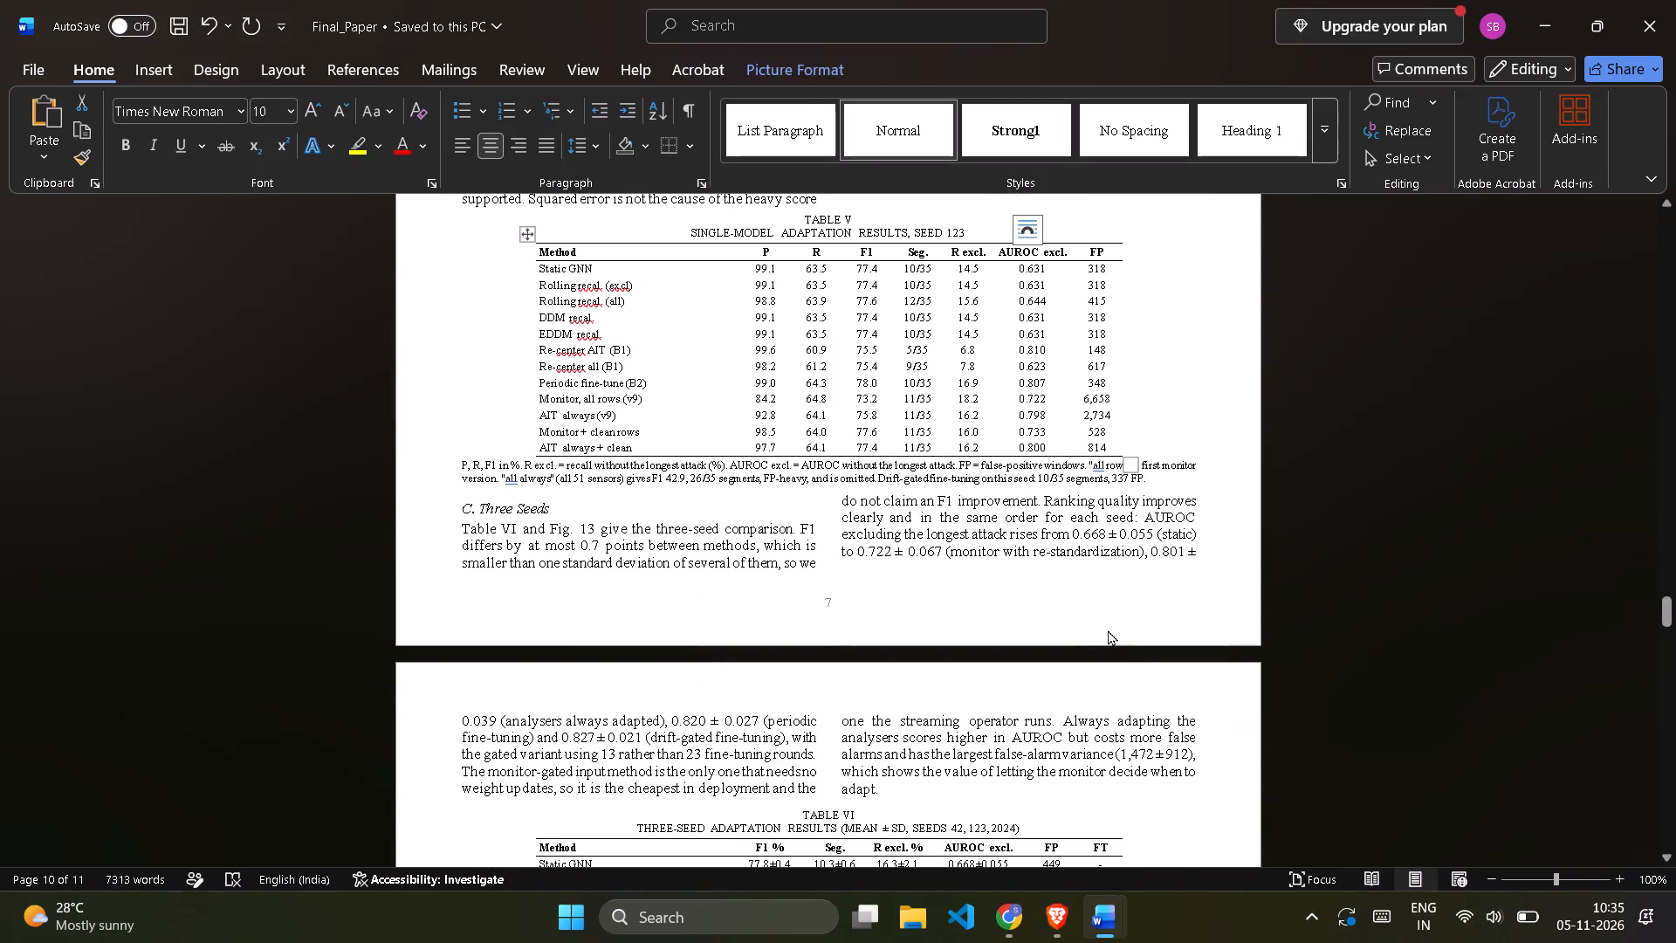
{"action": "scroll", "coordinate": [1108, 630], "scroll_direction": "up", "scroll_amount": 9}
{"action": "scroll", "coordinate": [1108, 630], "scroll_direction": "up", "scroll_amount": 14}
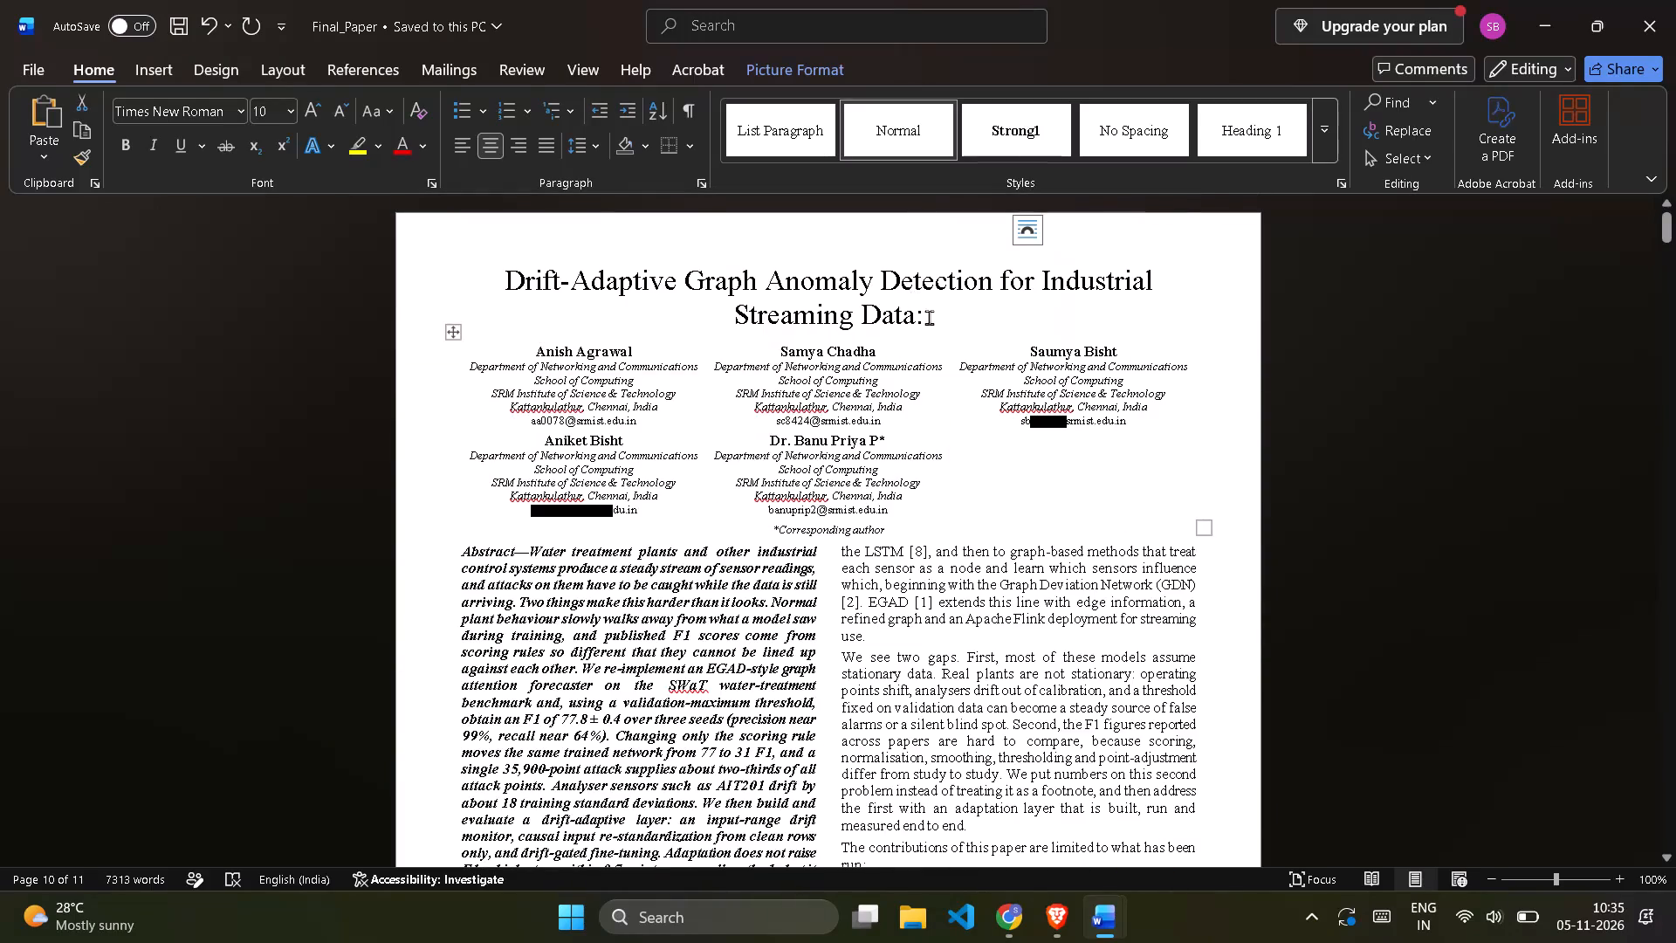
Delete the trailing colon after "Streaming Data" in the paper title.
{"action": "left_click", "coordinate": [934, 326]}
{"action": "key", "text": "Left"}
{"action": "key", "text": "BackSpace"}
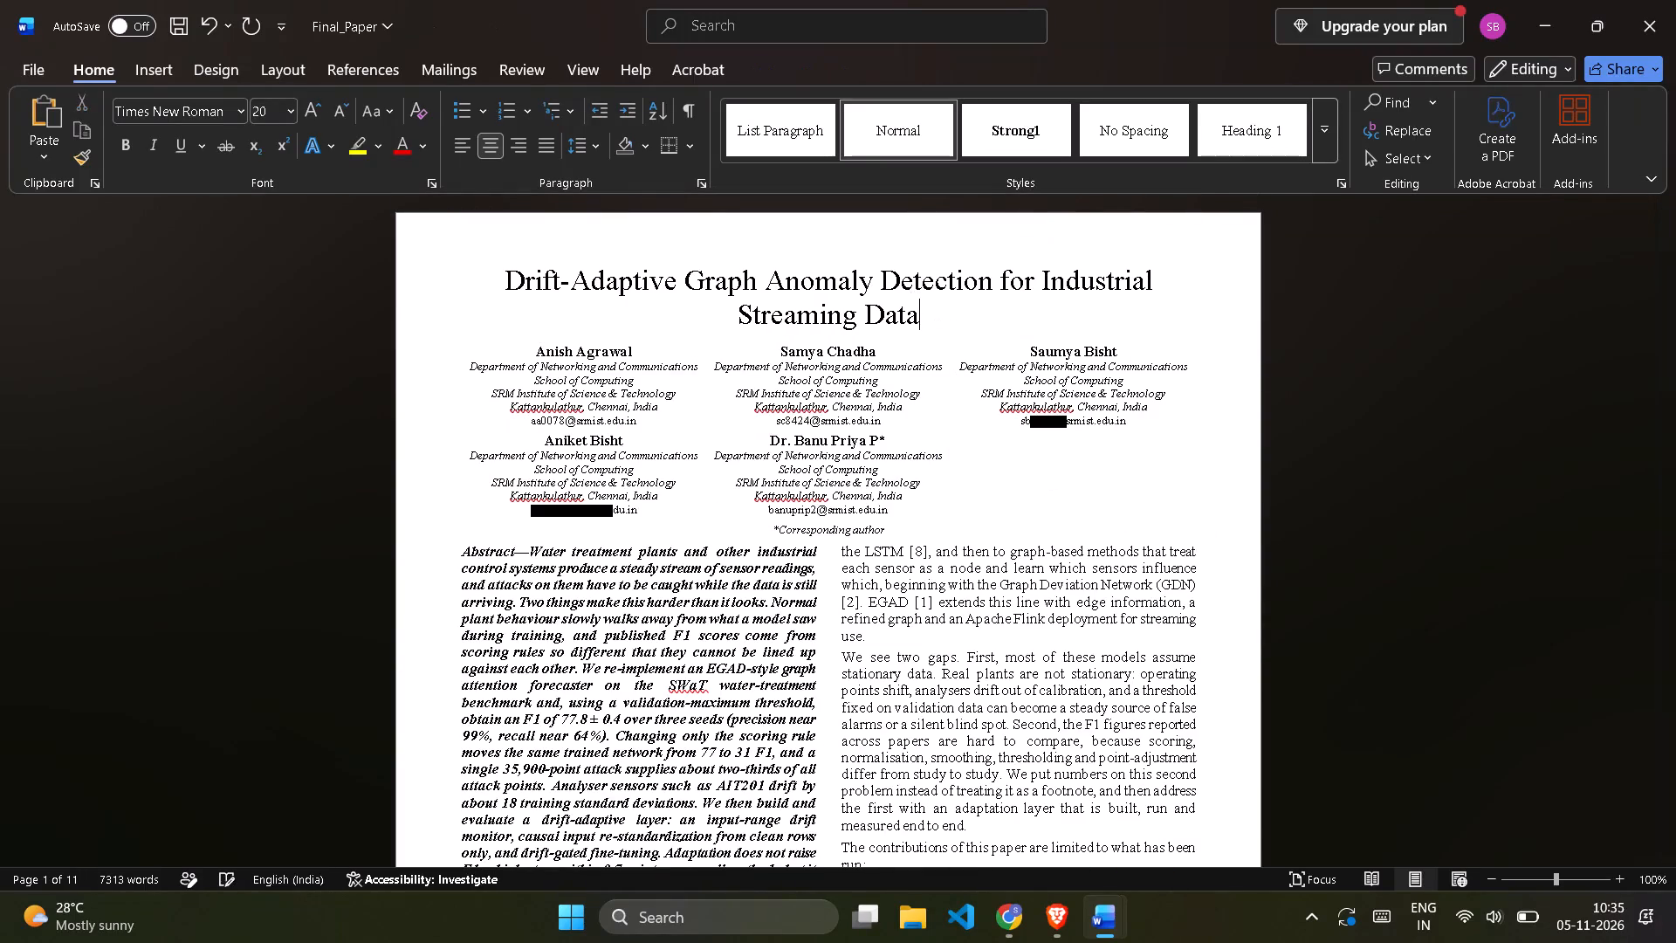
Replace the word "Graph" in the paper title with "GNN for", so it reads "Drift-Adaptive GNN for Anomaly Detection".
{"action": "scroll", "coordinate": [872, 424], "scroll_direction": "down", "scroll_amount": 1}
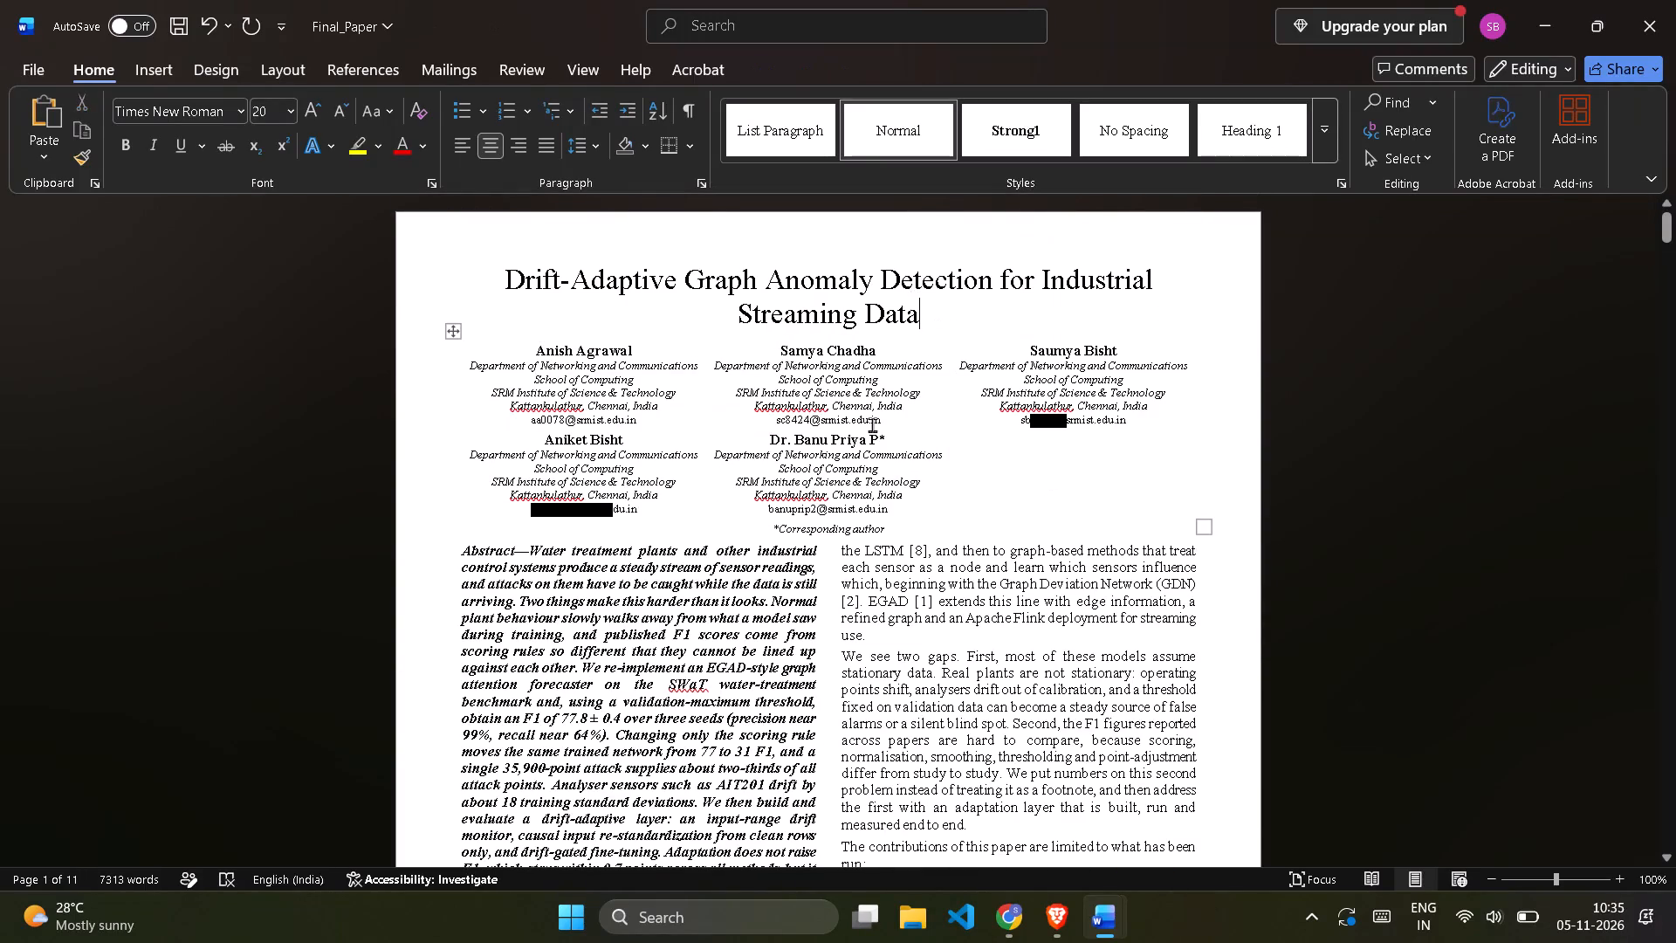
{"action": "scroll", "coordinate": [872, 424], "scroll_direction": "up", "scroll_amount": 1}
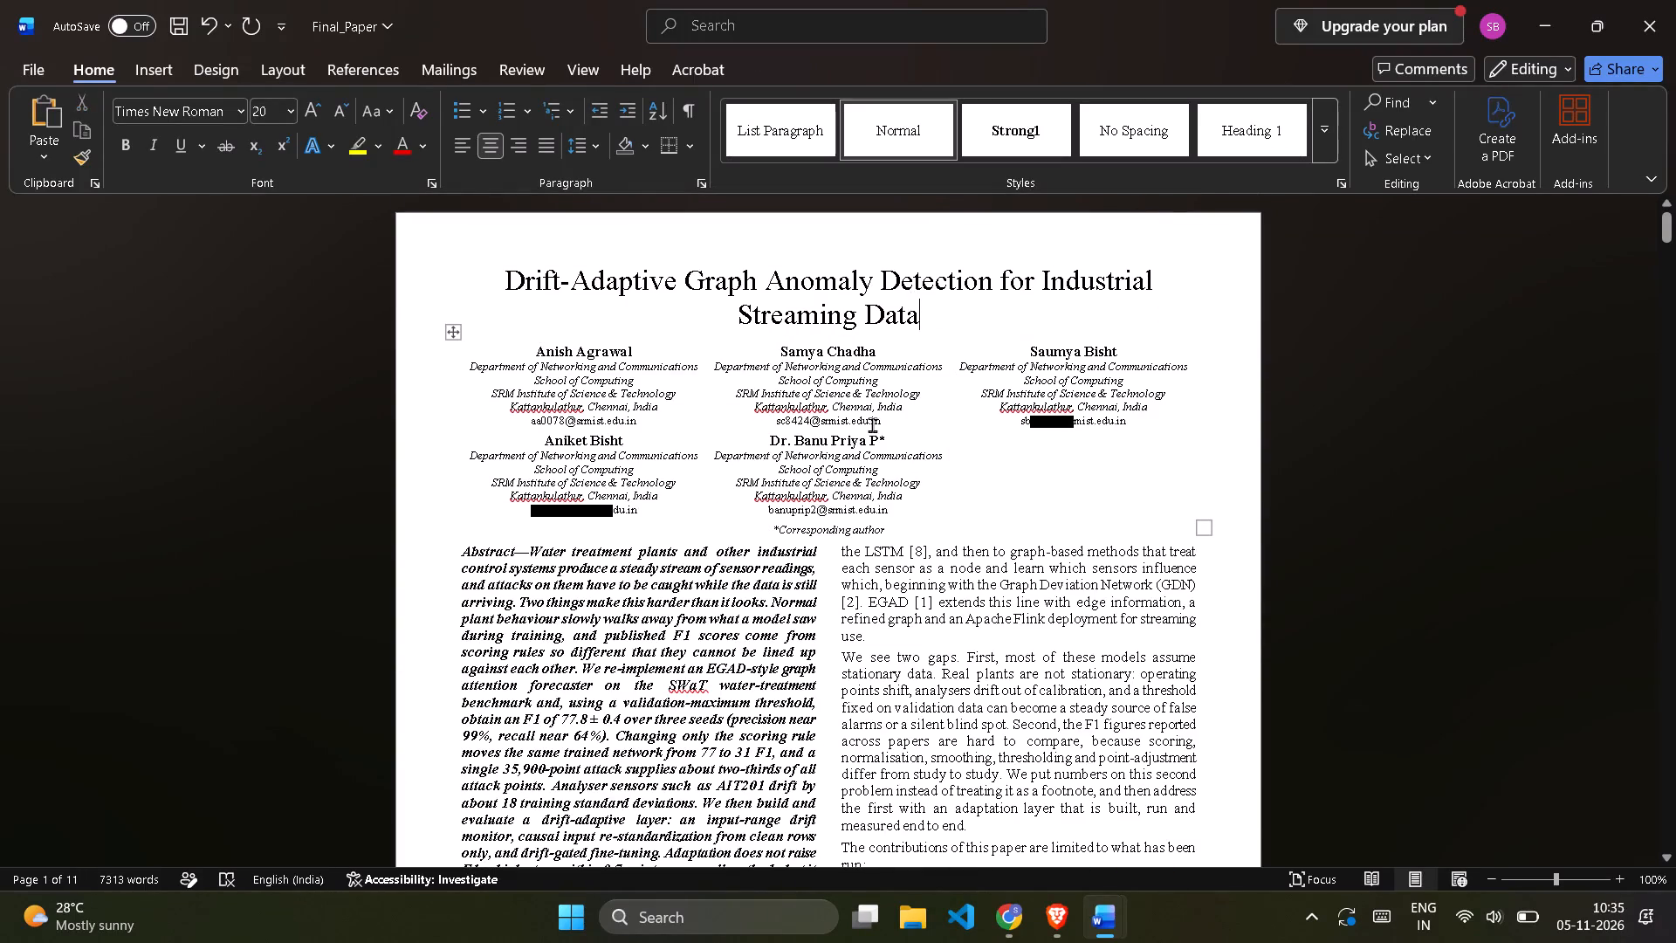
{"action": "left_click", "coordinate": [766, 282]}
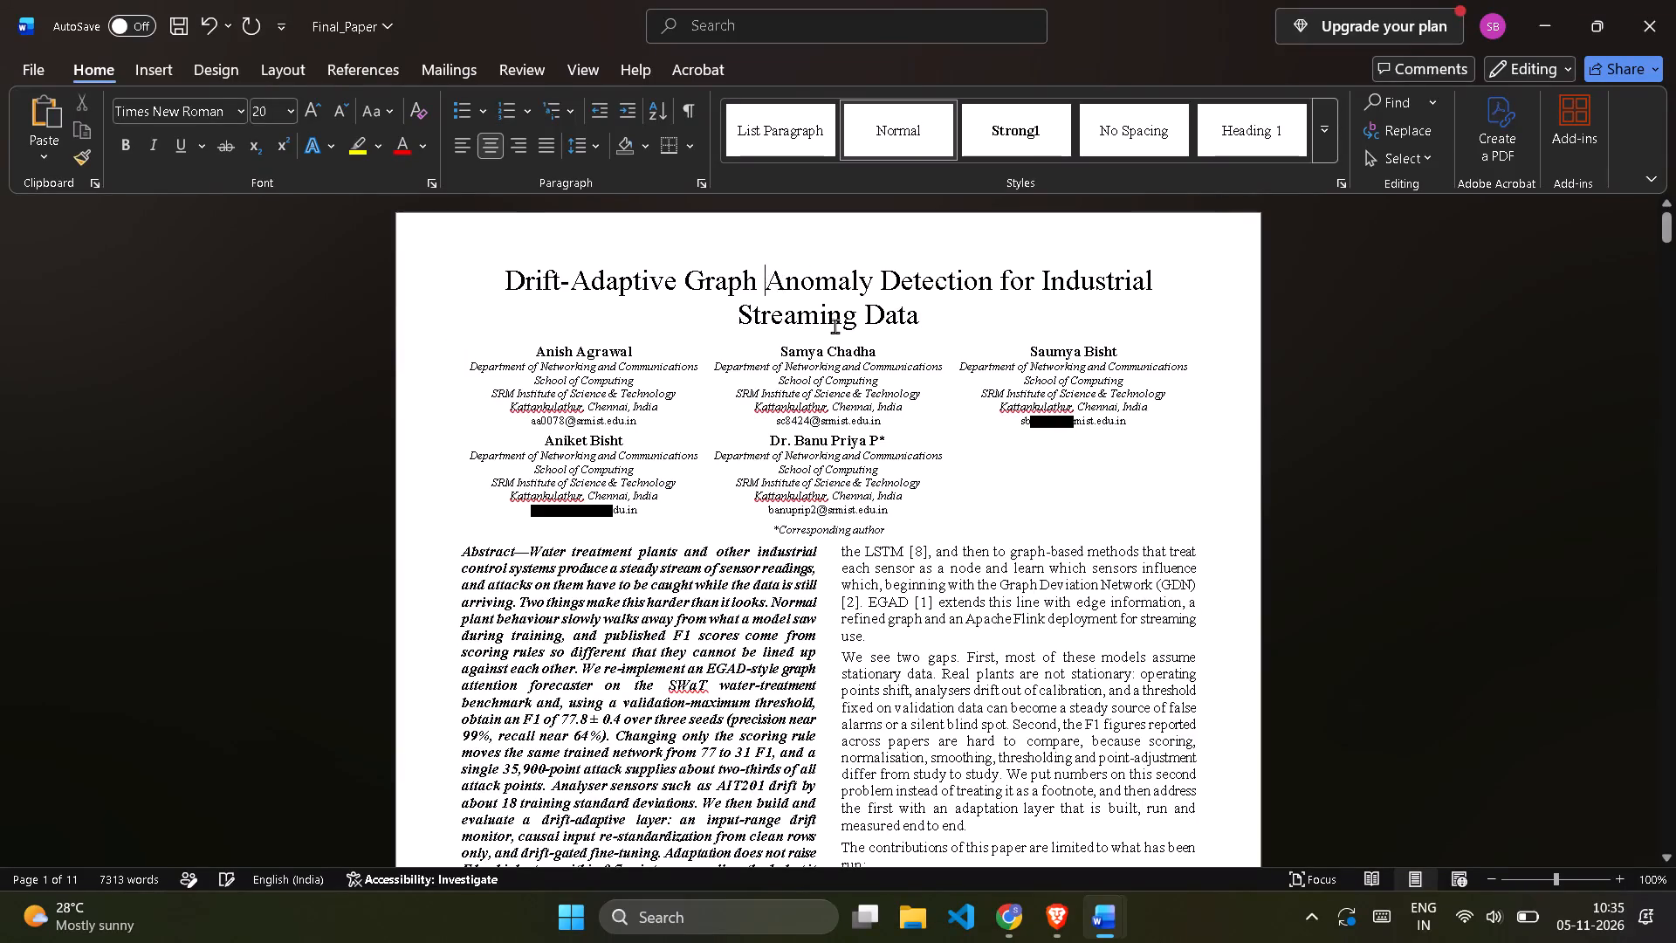
{"action": "key", "text": "Left"}
{"action": "key", "text": "BackSpace"}
{"action": "key", "text": "BackSpace"}
{"action": "key", "text": "BackSpace"}
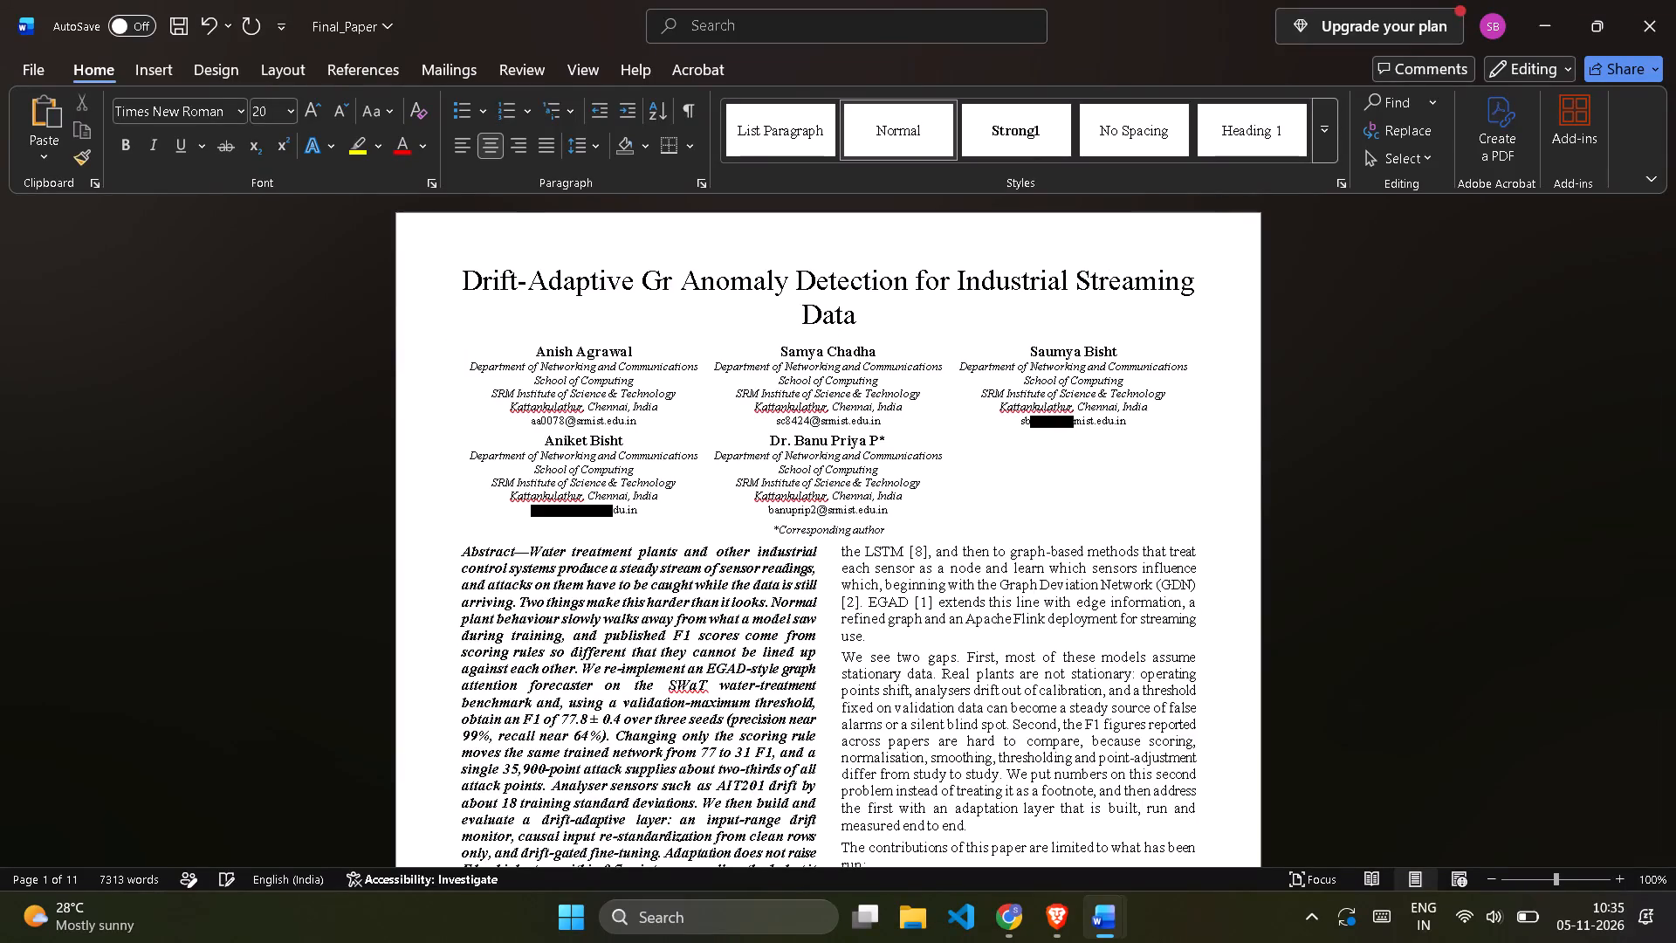
{"action": "key", "text": "BackSpace"}
{"action": "key", "text": "n"}
{"action": "key", "text": "n"}
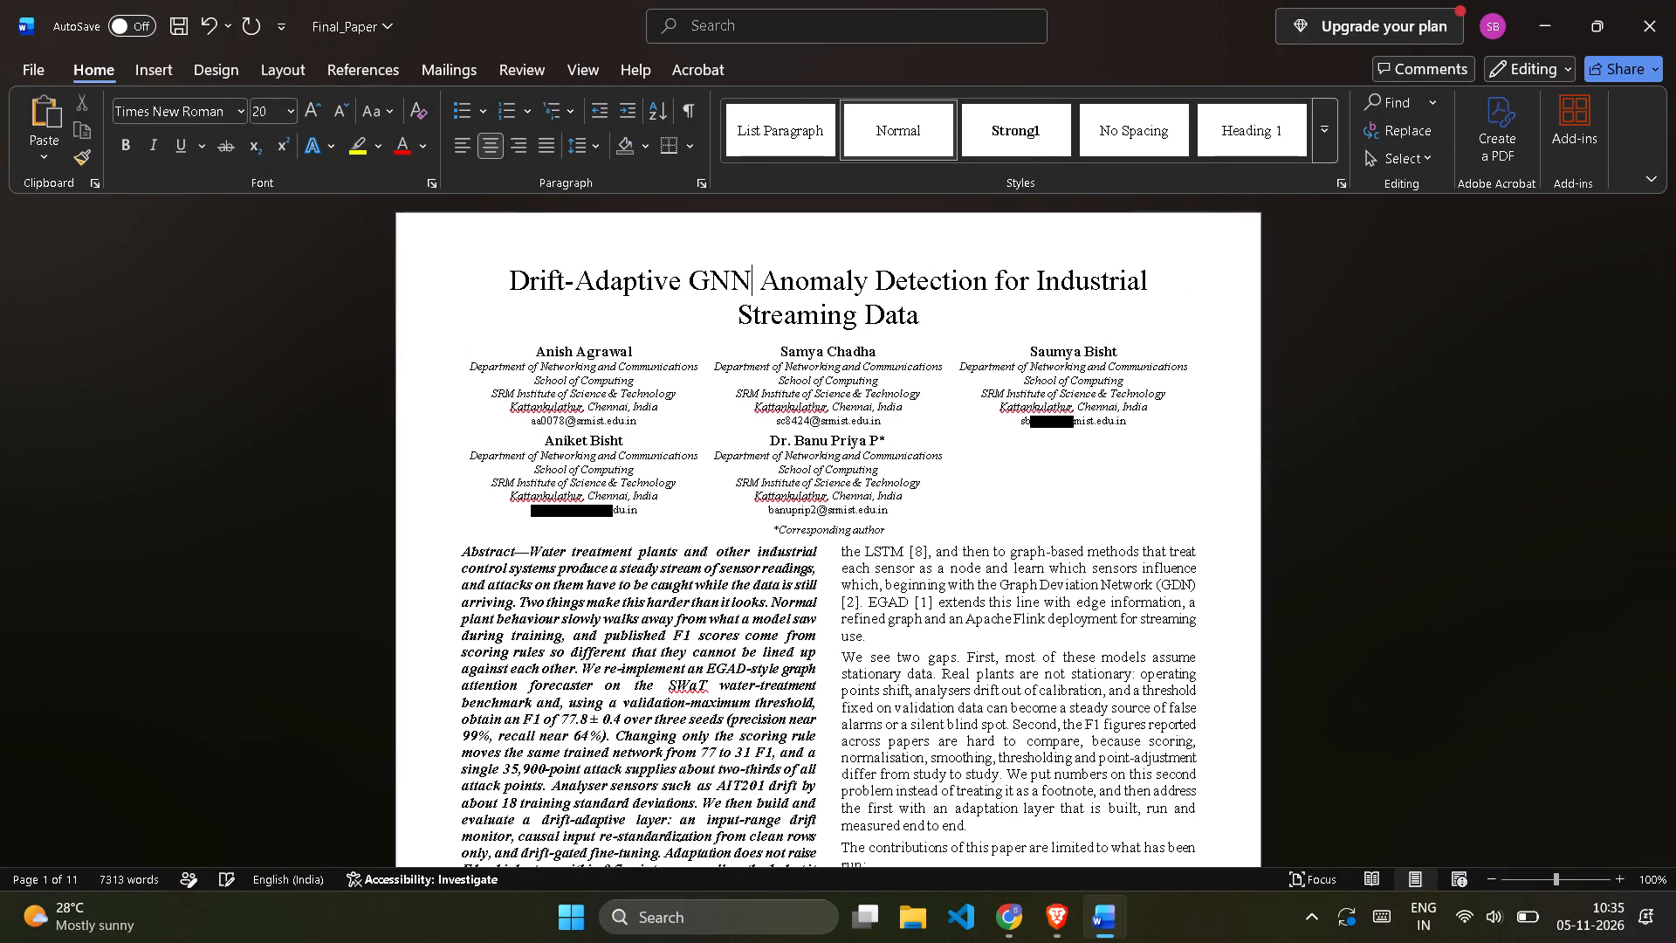
{"action": "key", "text": "space"}
{"action": "type", "text": "F"}
{"action": "type", "text": "ro"}
{"action": "key", "text": "BackSpace"}
{"action": "key", "text": "BackSpace"}
{"action": "key", "text": "BackSpace"}
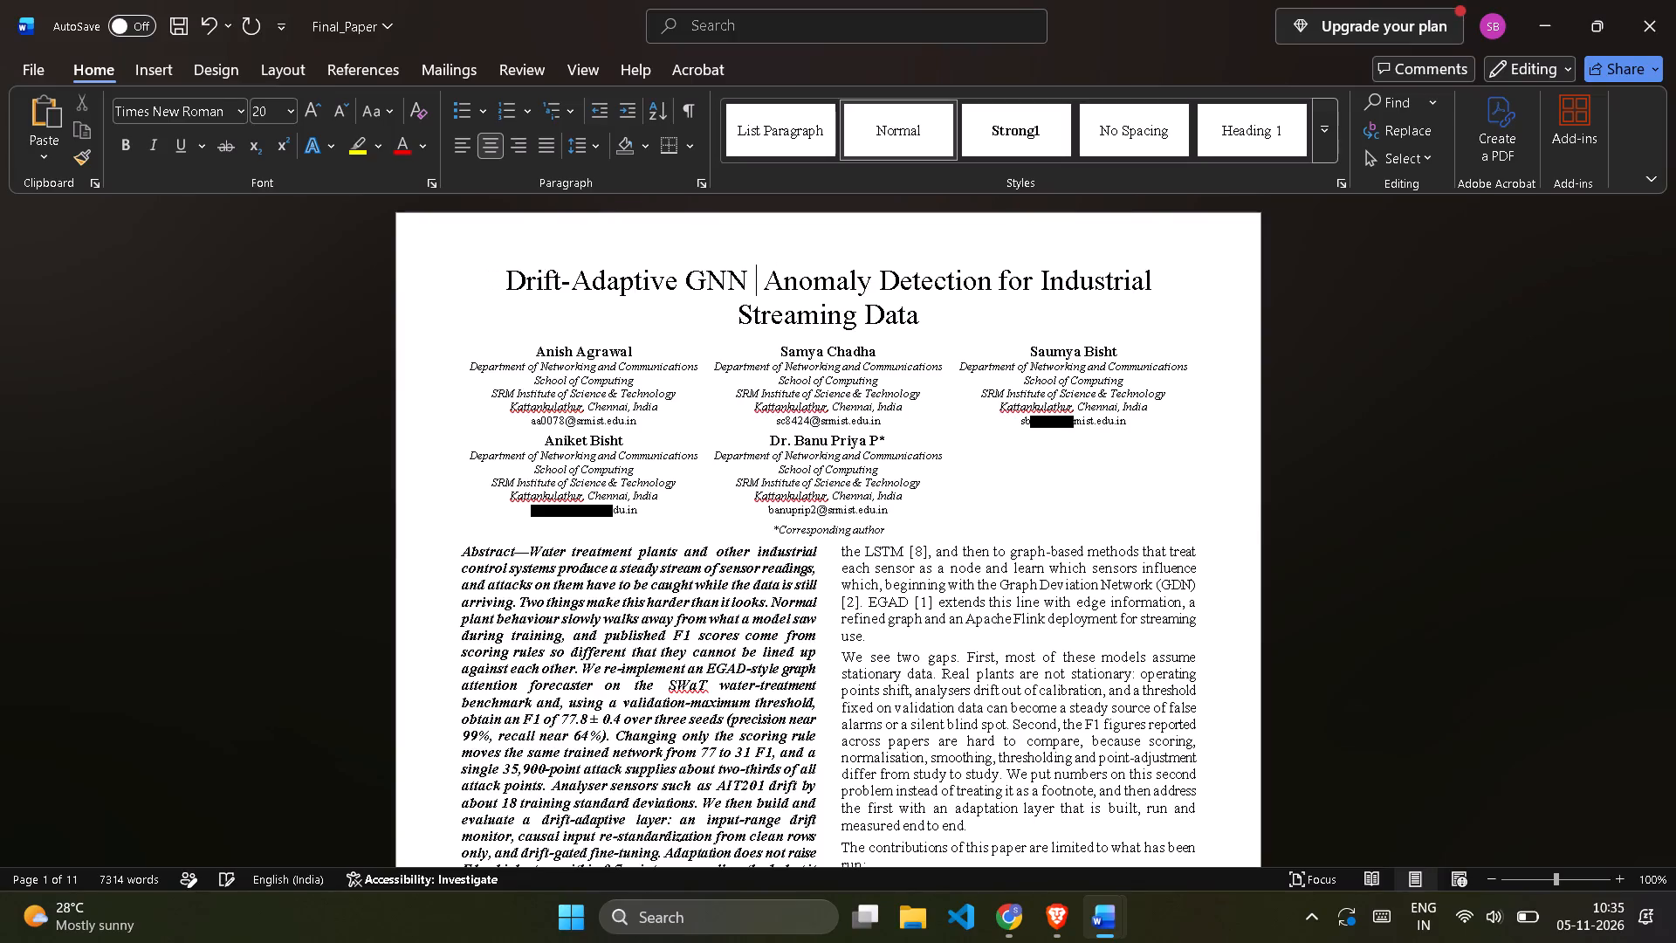
{"action": "type", "text": "for"}
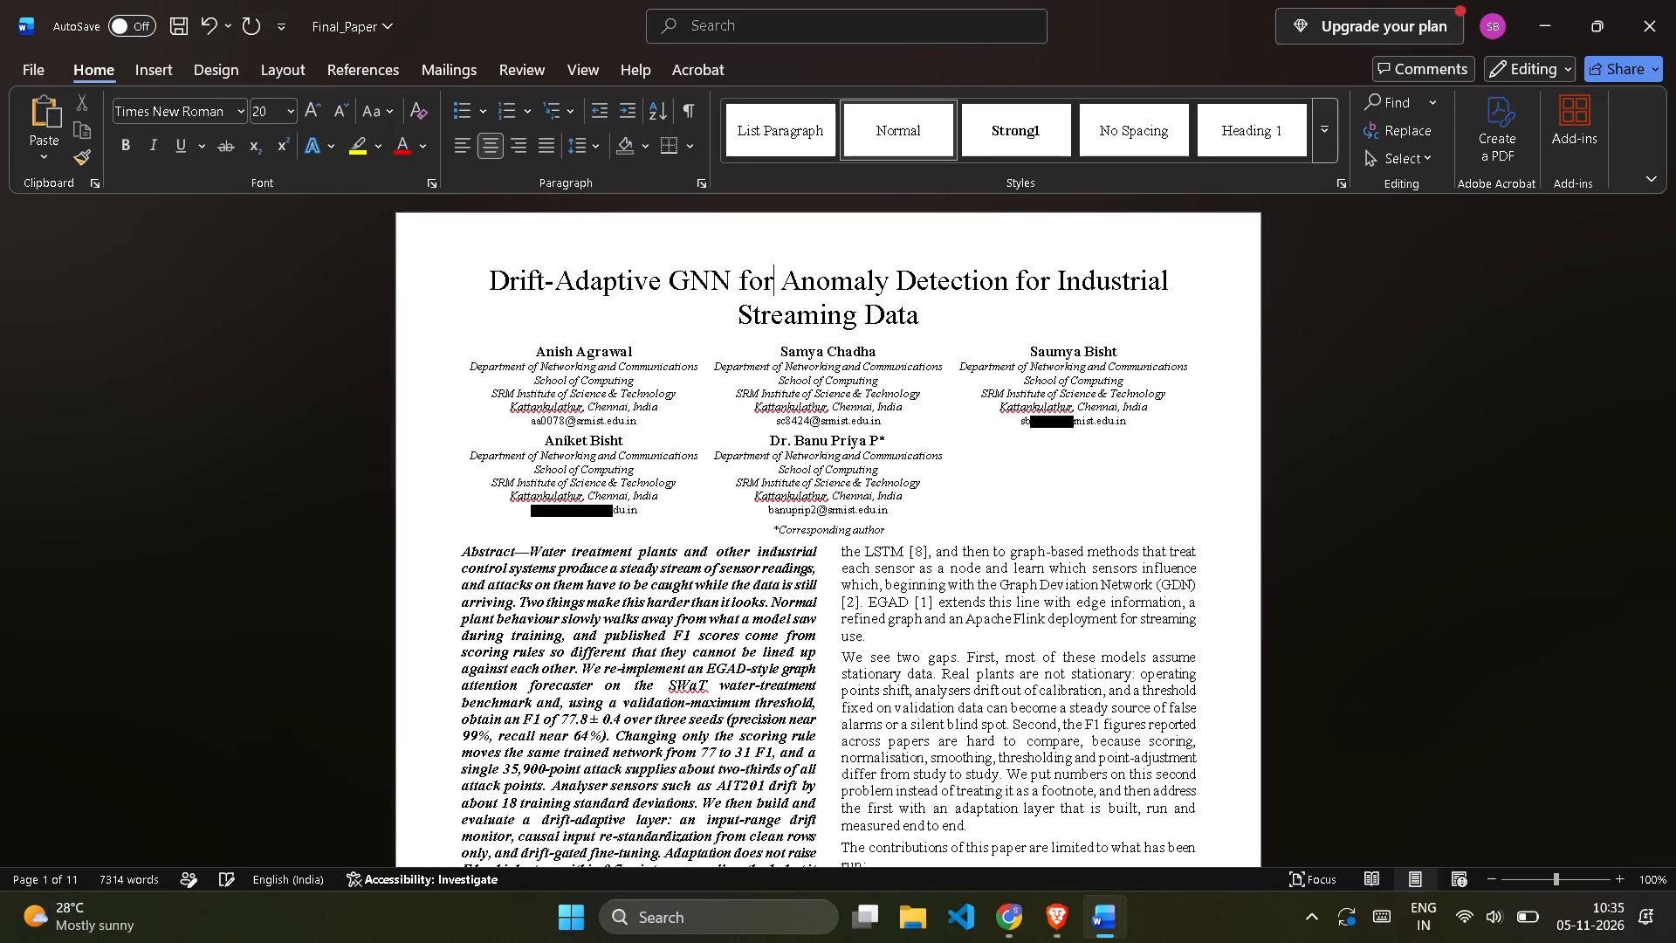
Replace "for" before "Industrial Streaming Data" in the paper title with "in".
{"action": "left_click", "coordinate": [1049, 284]}
{"action": "key", "text": "BackSpace"}
{"action": "key", "text": "BackSpace"}
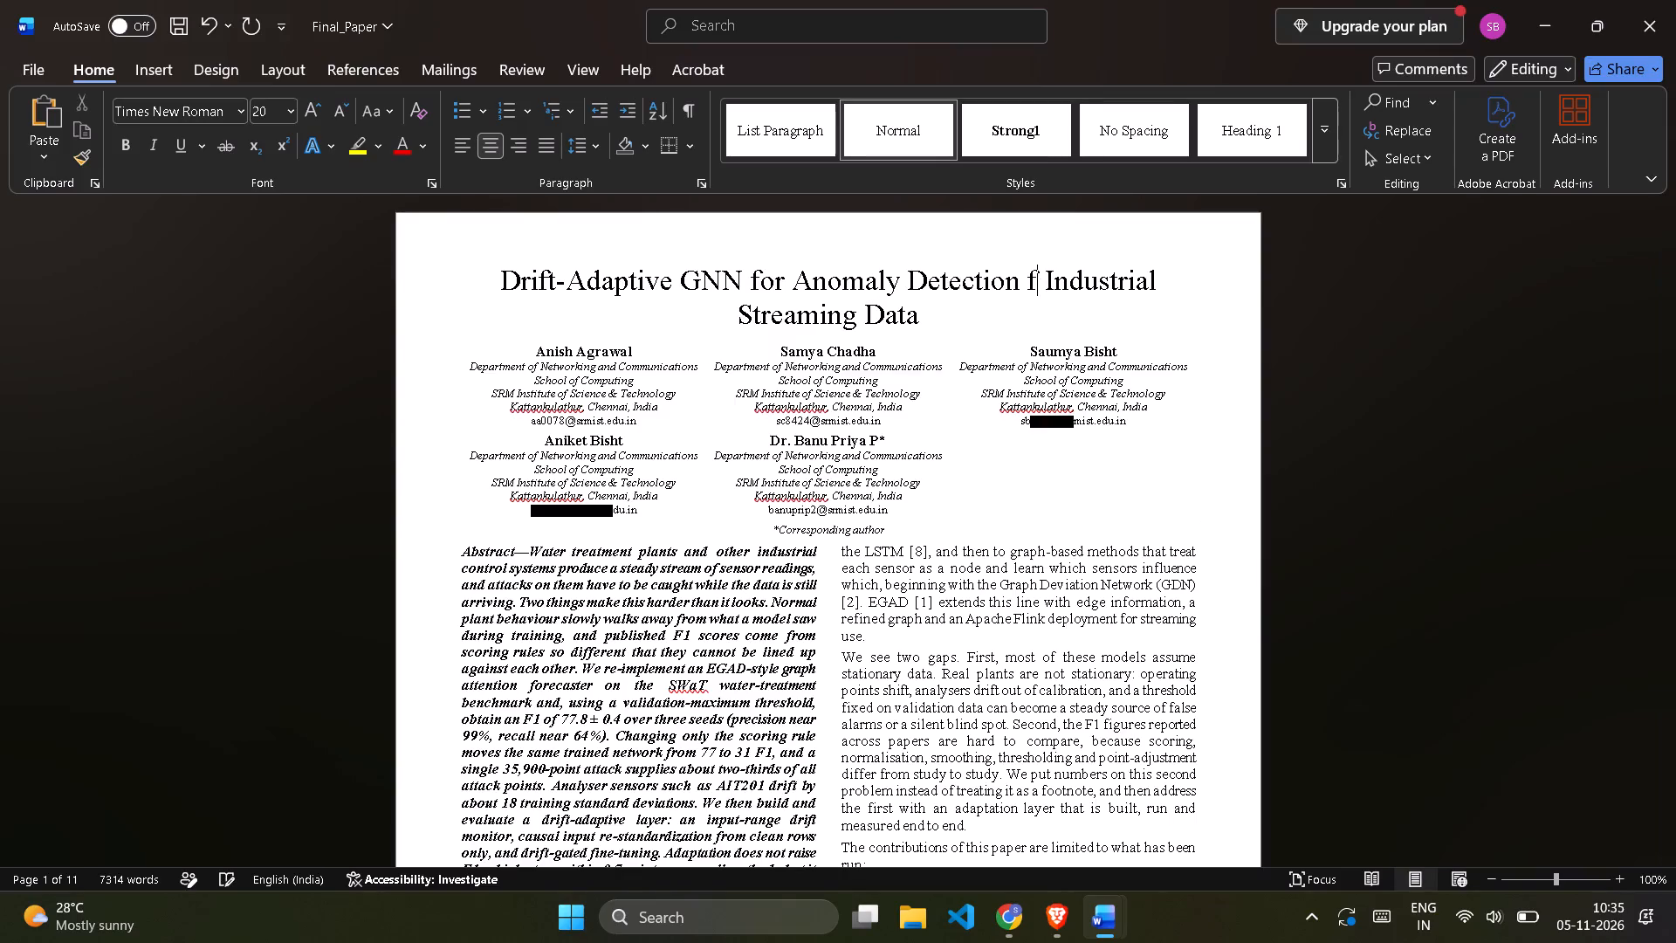
{"action": "key", "text": "BackSpace"}
{"action": "type", "text": "in"}
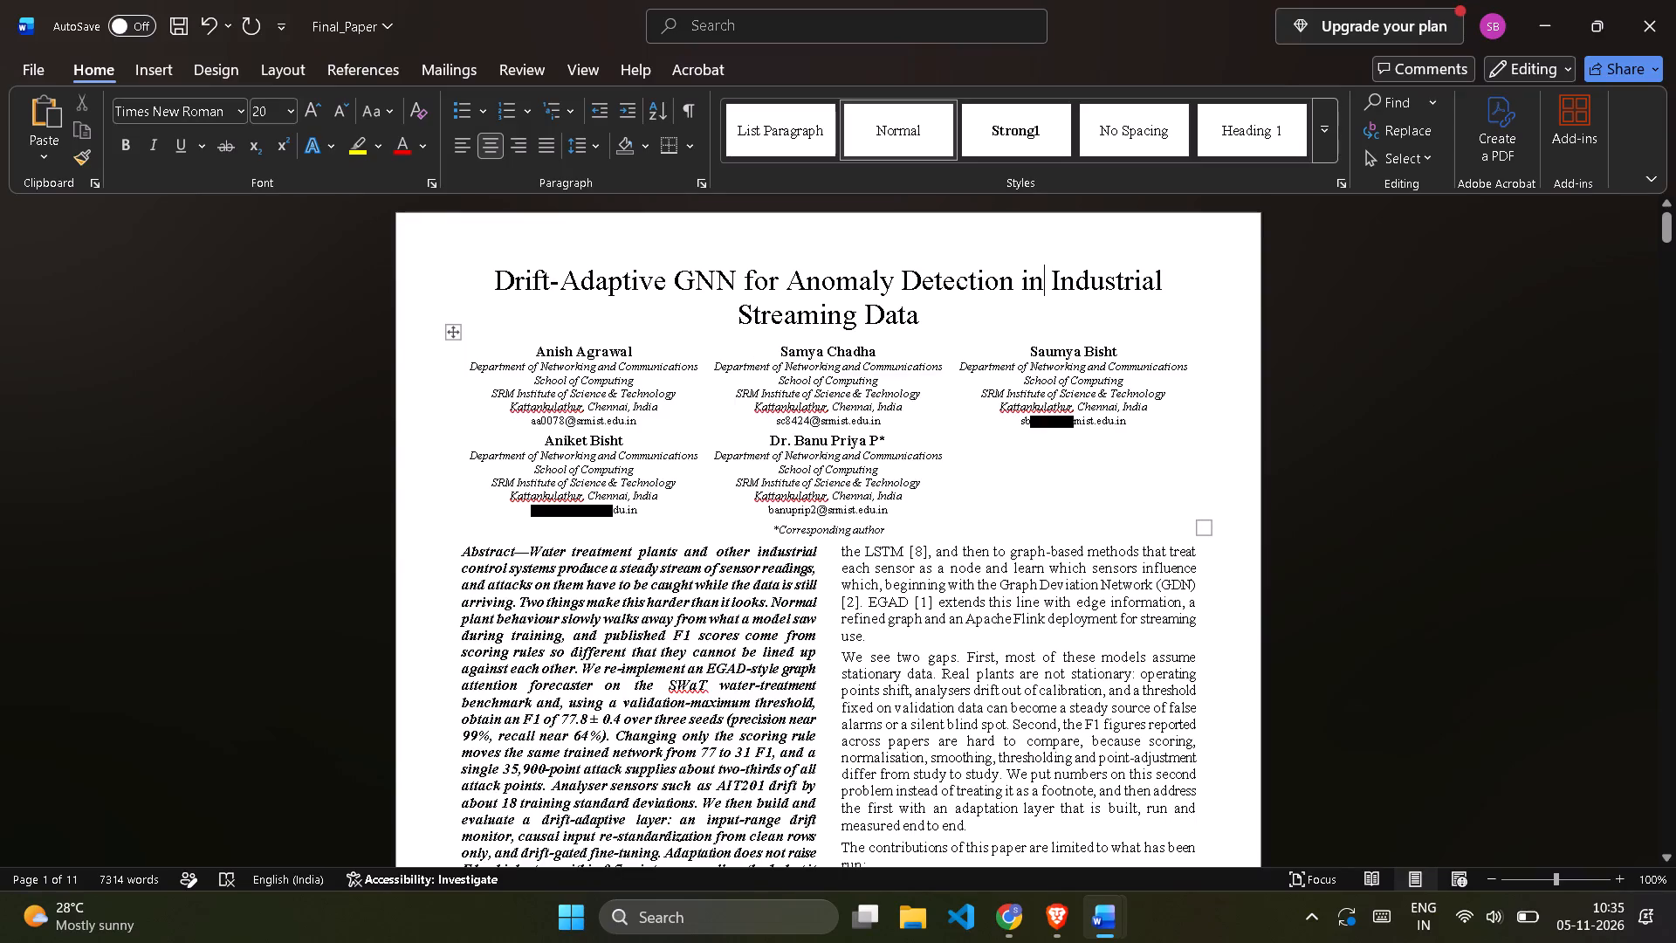
Remove "Drift-" from the start of the paper title so it begins with "Adaptive GNN", and save the document.
{"action": "left_click", "coordinate": [559, 285]}
{"action": "key", "text": "BackSpace"}
{"action": "key", "text": "BackSpace"}
{"action": "key", "text": "BackSpace"}
{"action": "key", "text": "BackSpace"}
{"action": "key", "text": "BackSpace"}
{"action": "key", "text": "BackSpace"}
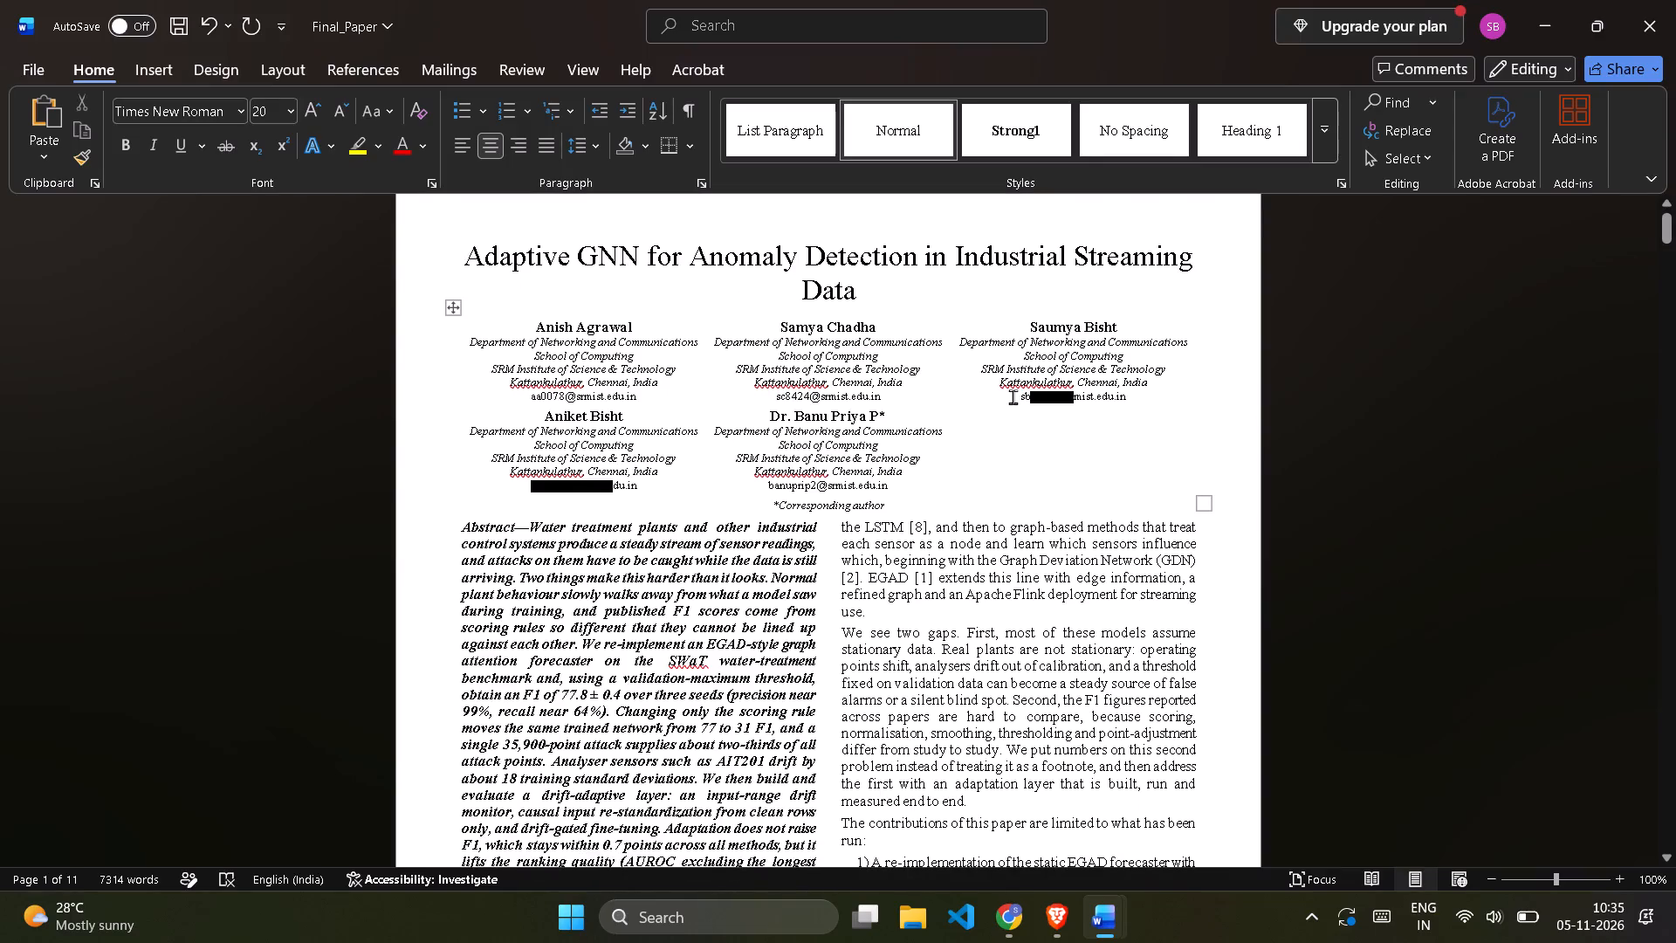
{"action": "left_click", "coordinate": [1008, 403]}
{"action": "key", "text": "ctrl+s"}
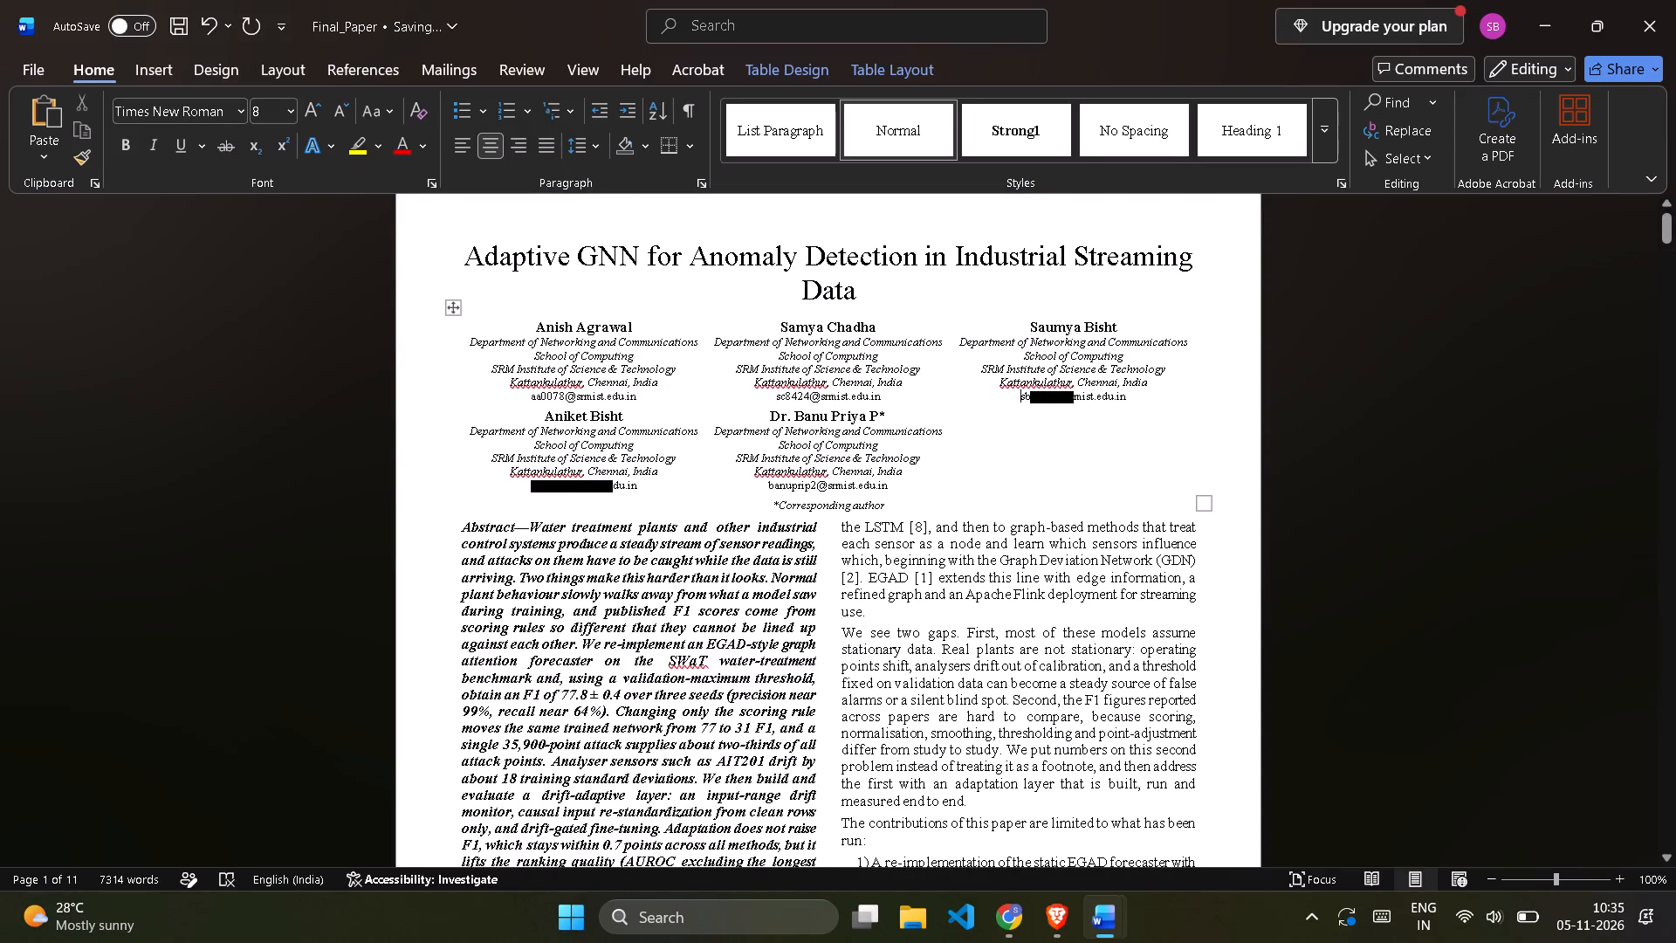
Review the layout of the figures, tables and column text across the pages of Final_Paper after the title change.
{"action": "scroll", "coordinate": [1059, 699], "scroll_direction": "down", "scroll_amount": 2}
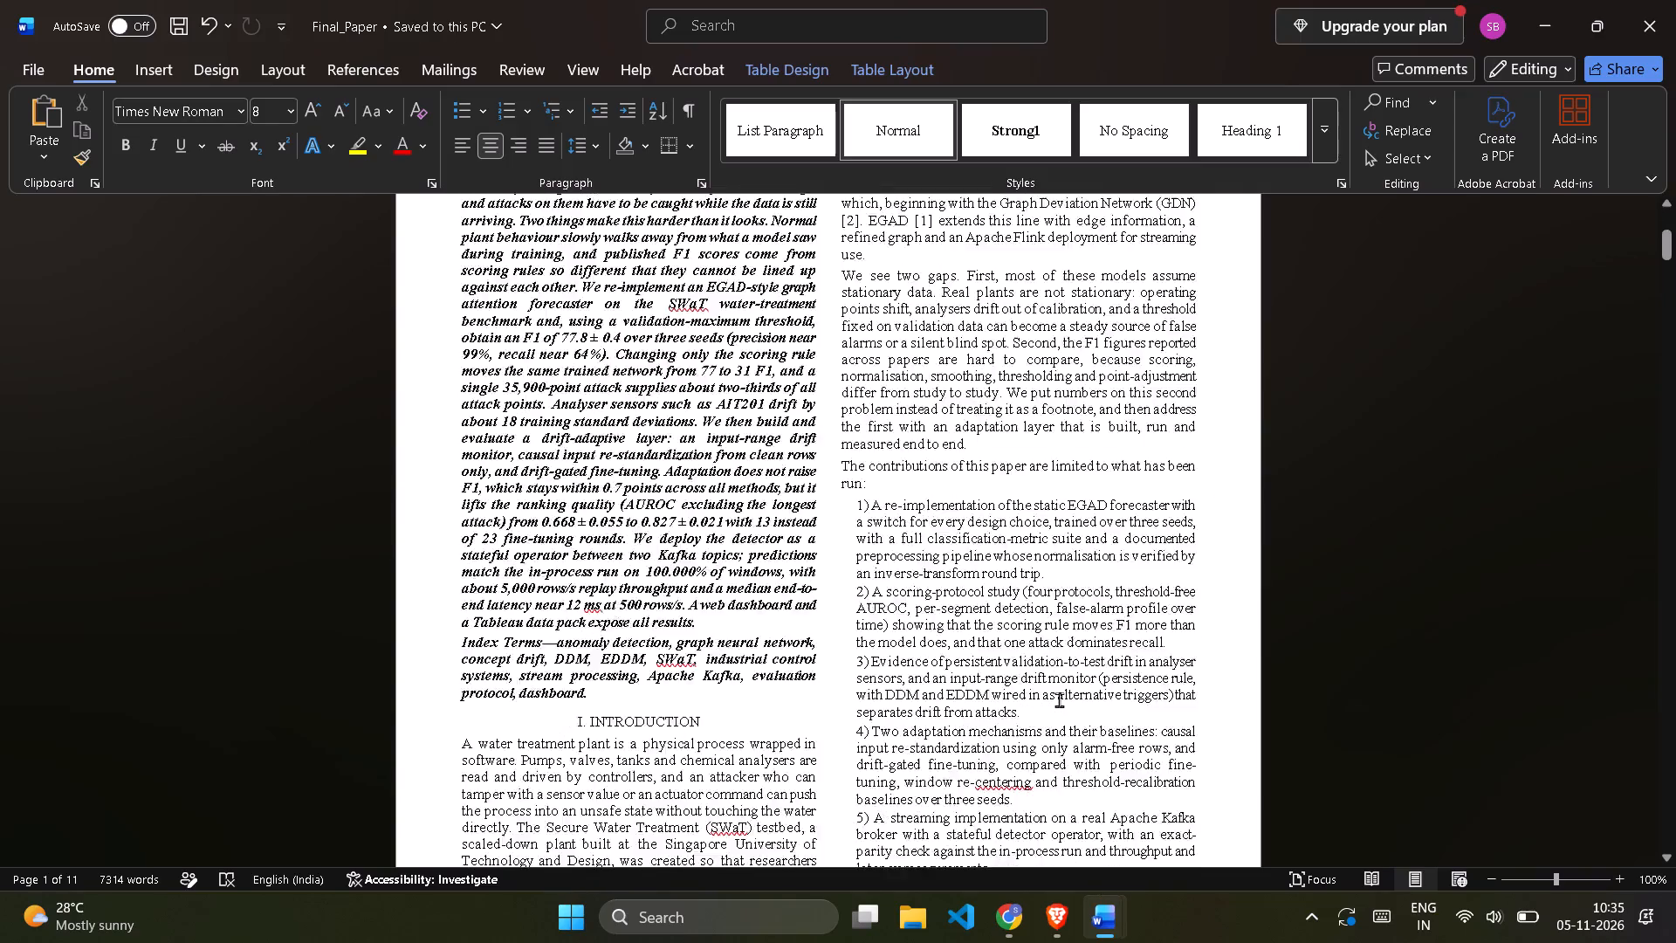
{"action": "scroll", "coordinate": [1059, 699], "scroll_direction": "down", "scroll_amount": 13}
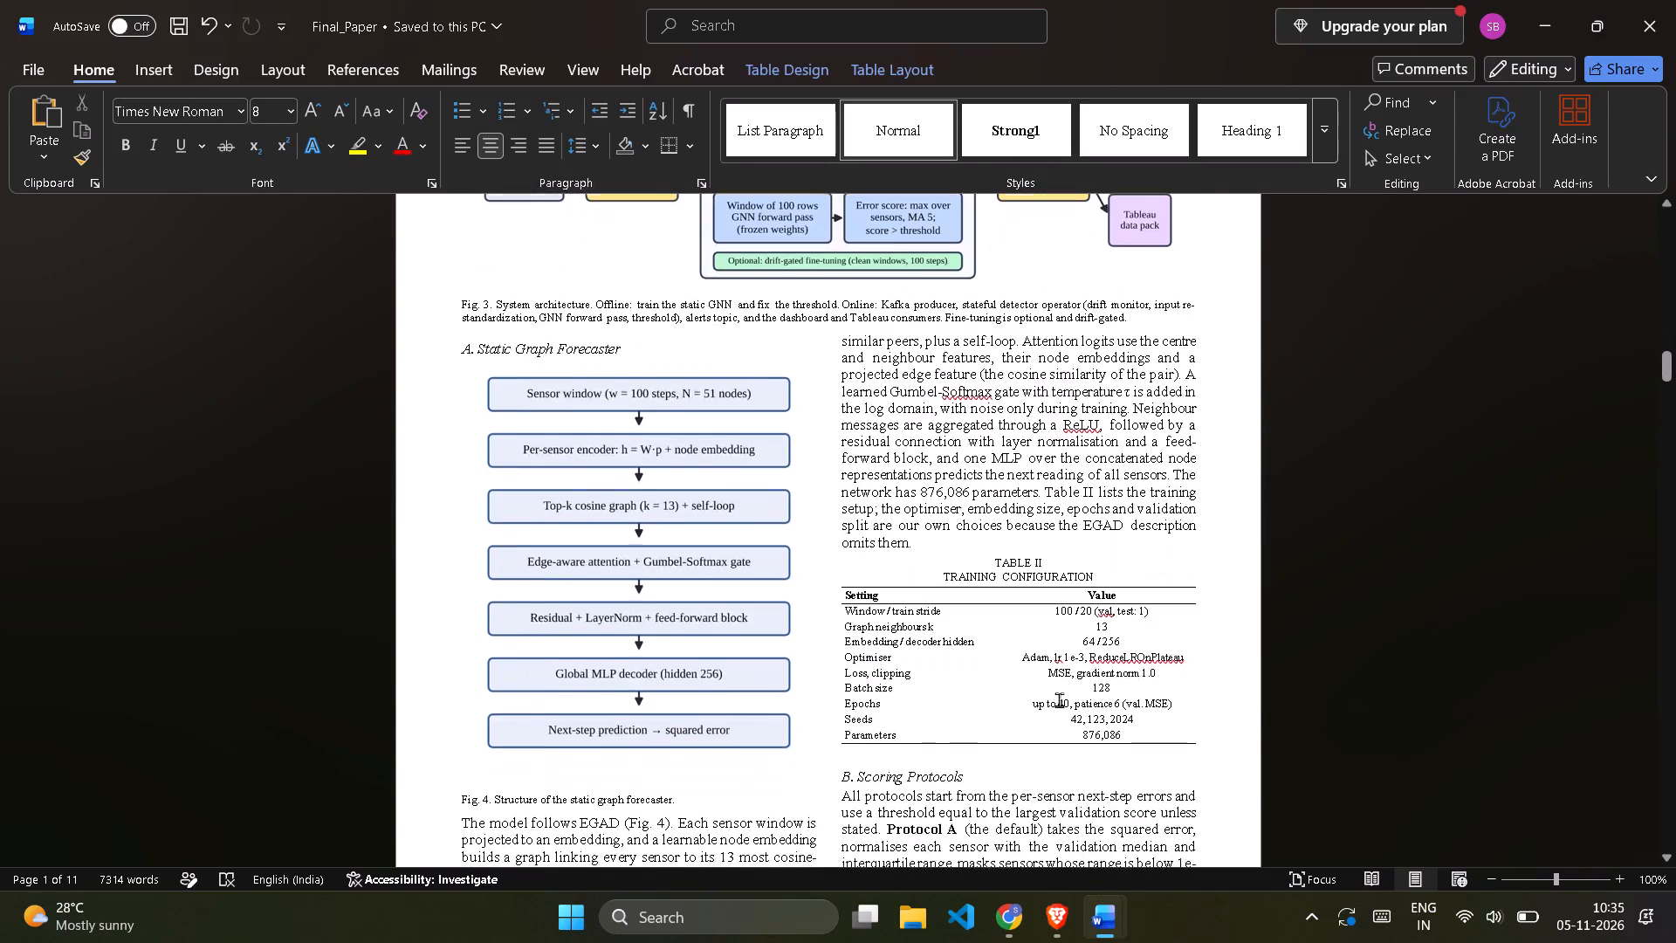
{"action": "scroll", "coordinate": [1059, 699], "scroll_direction": "down", "scroll_amount": 4}
{"action": "scroll", "coordinate": [1059, 699], "scroll_direction": "up", "scroll_amount": 1}
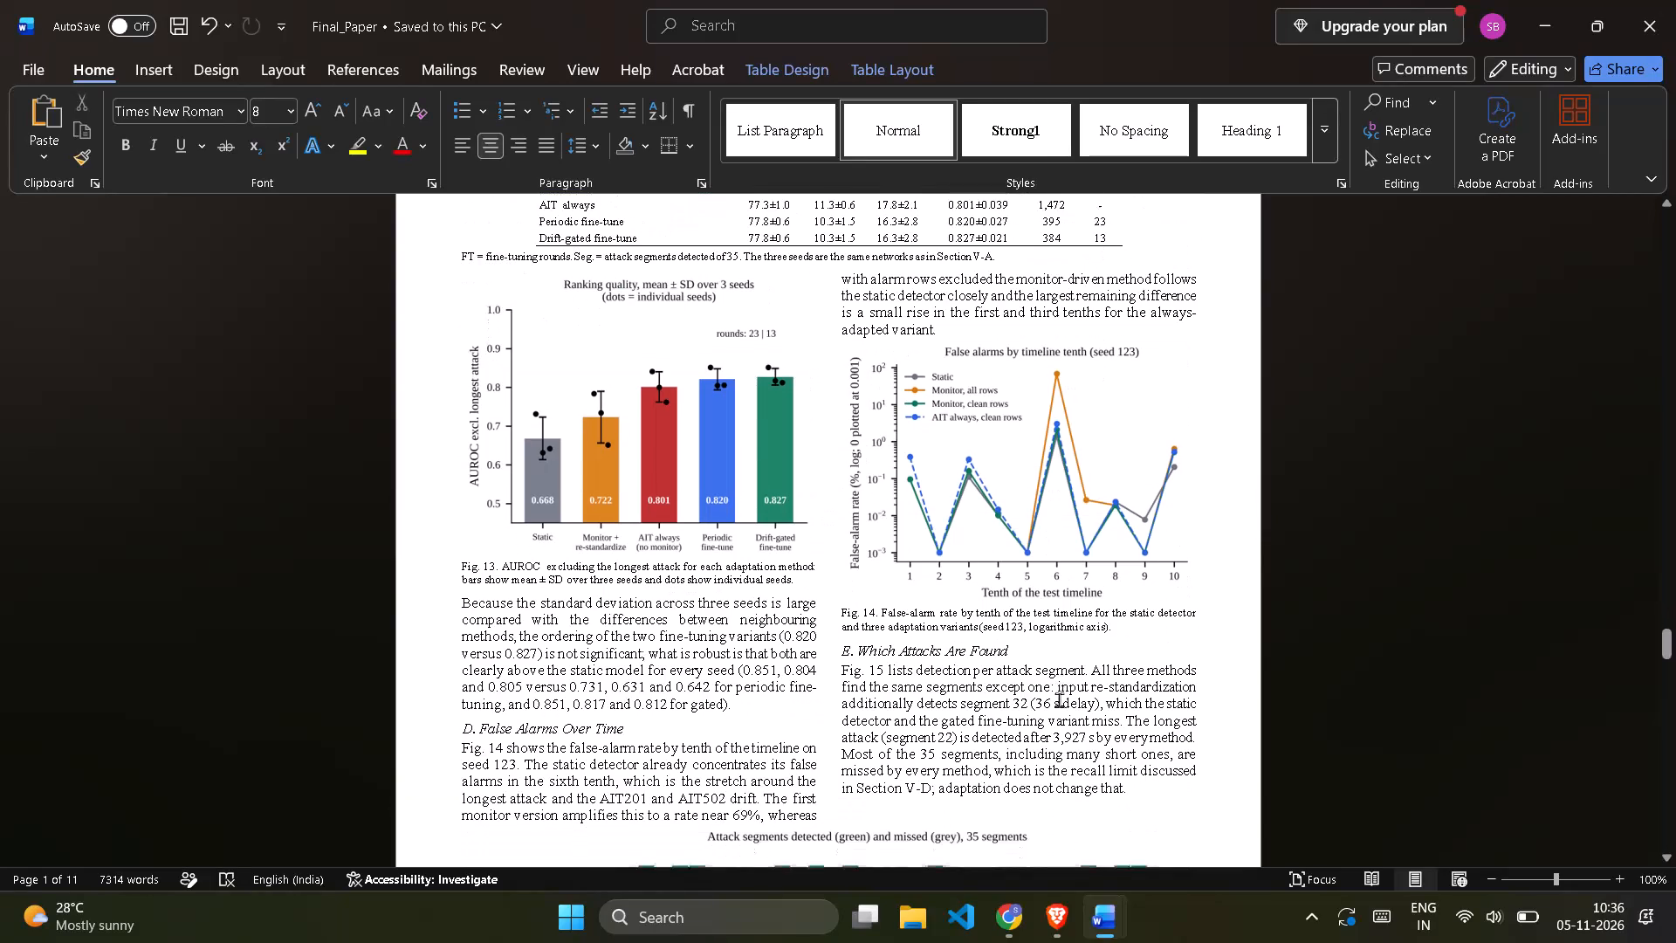
{"action": "scroll", "coordinate": [1059, 699], "scroll_direction": "up", "scroll_amount": 1}
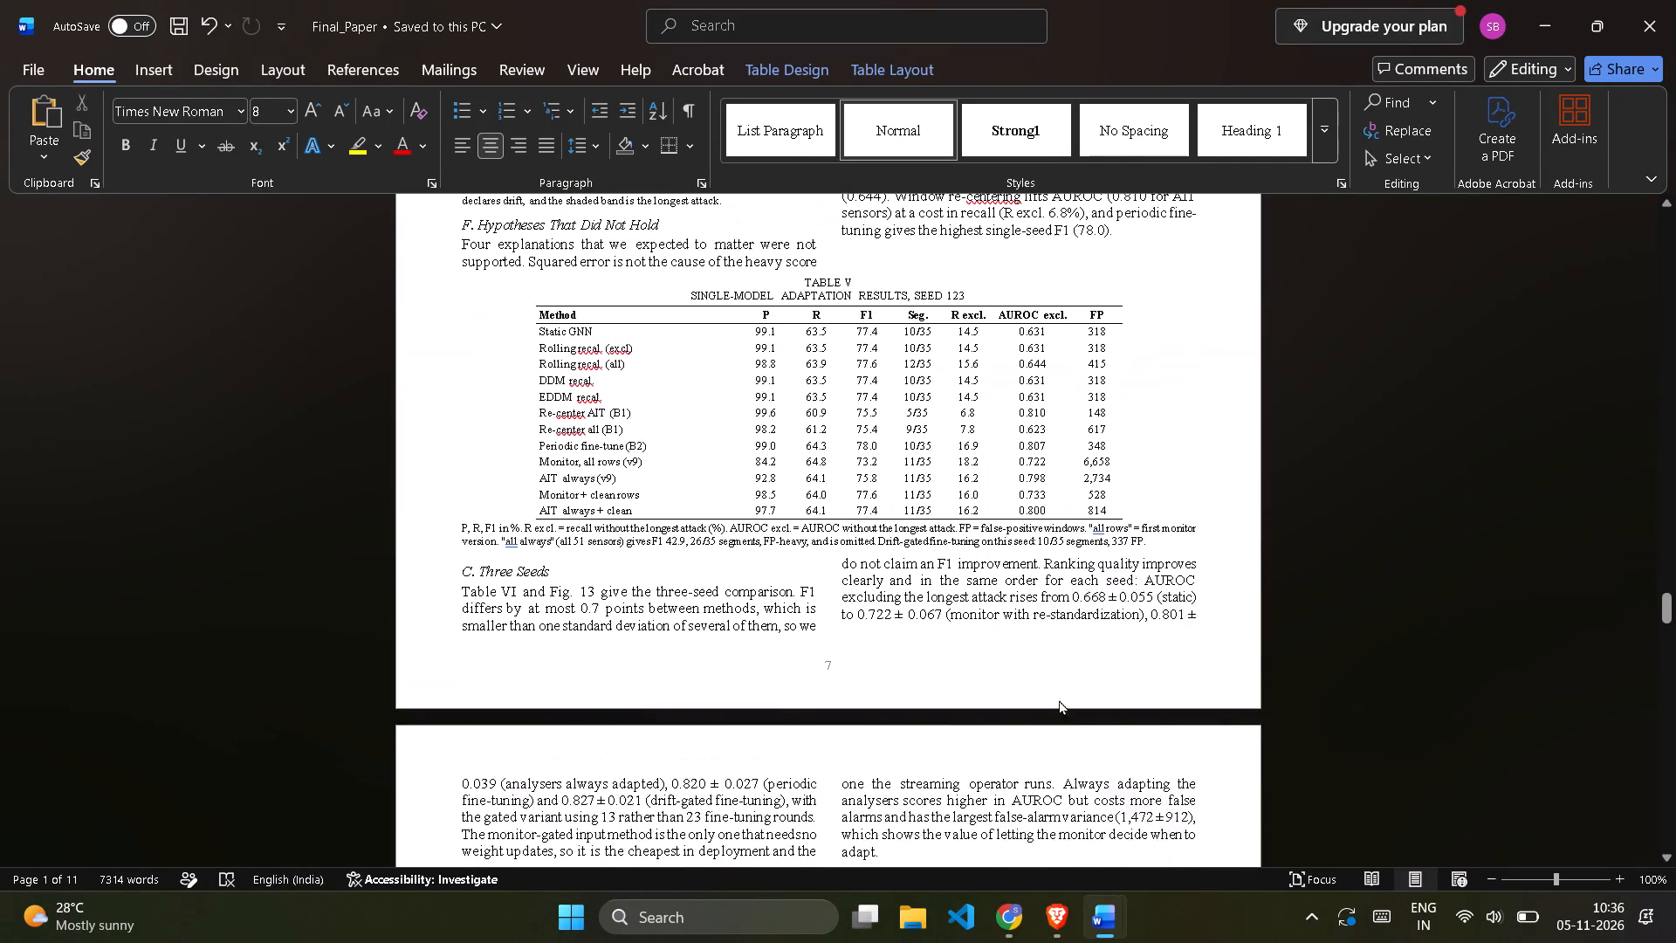
{"action": "scroll", "coordinate": [1059, 699], "scroll_direction": "up", "scroll_amount": 2}
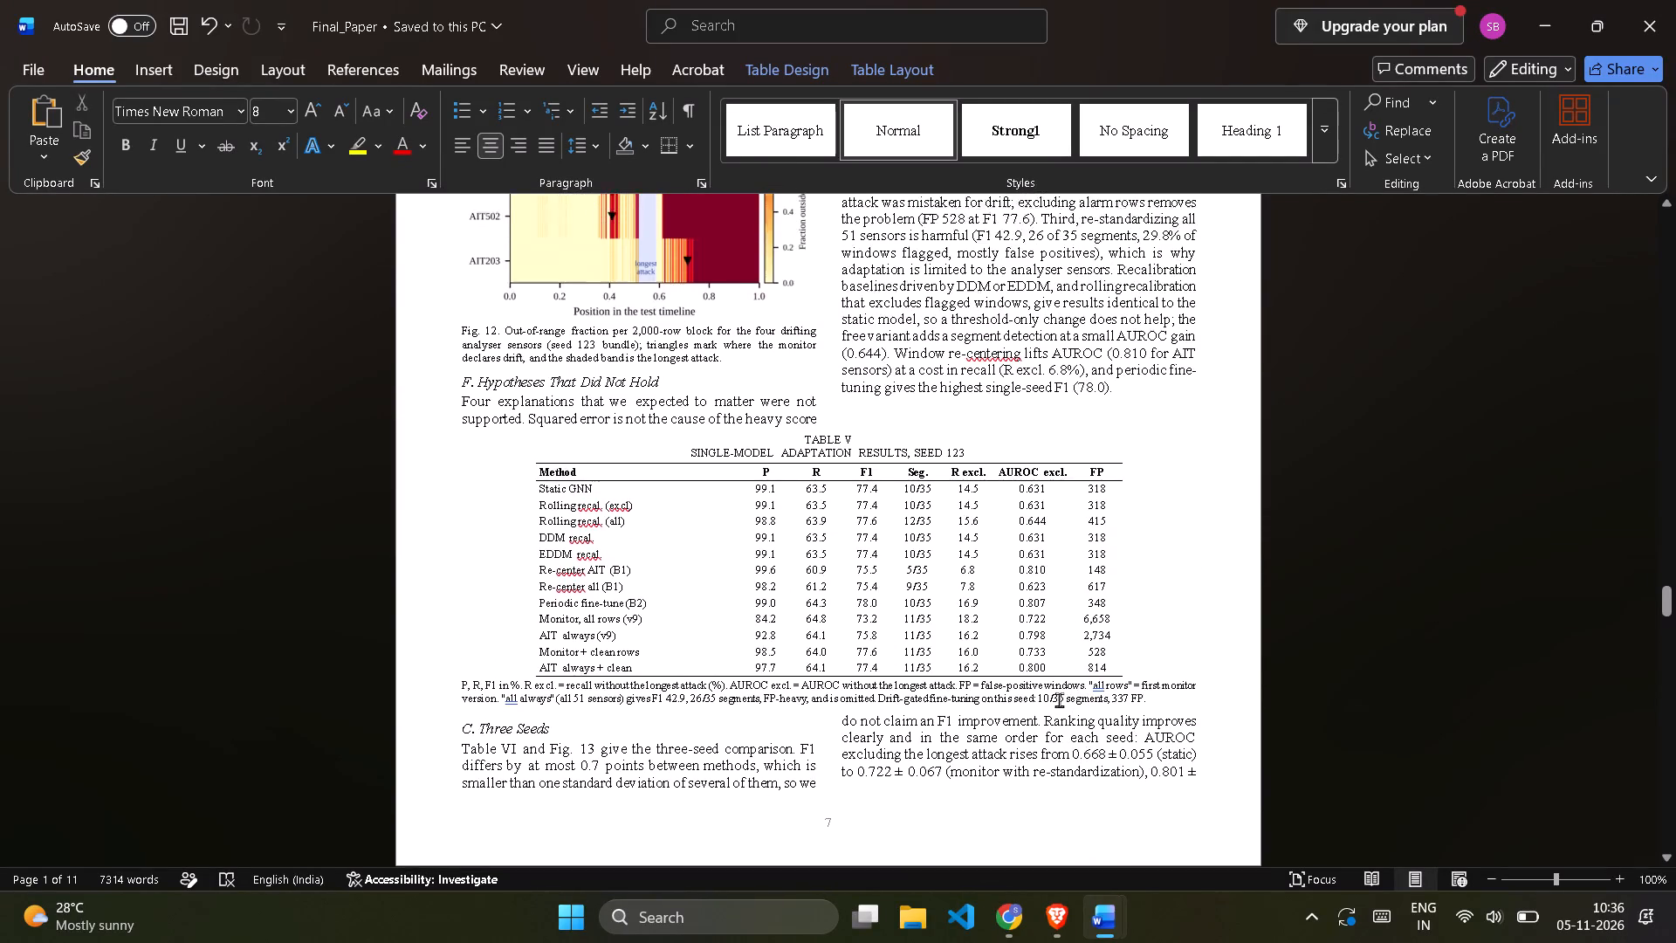
{"action": "scroll", "coordinate": [1059, 699], "scroll_direction": "up", "scroll_amount": 2}
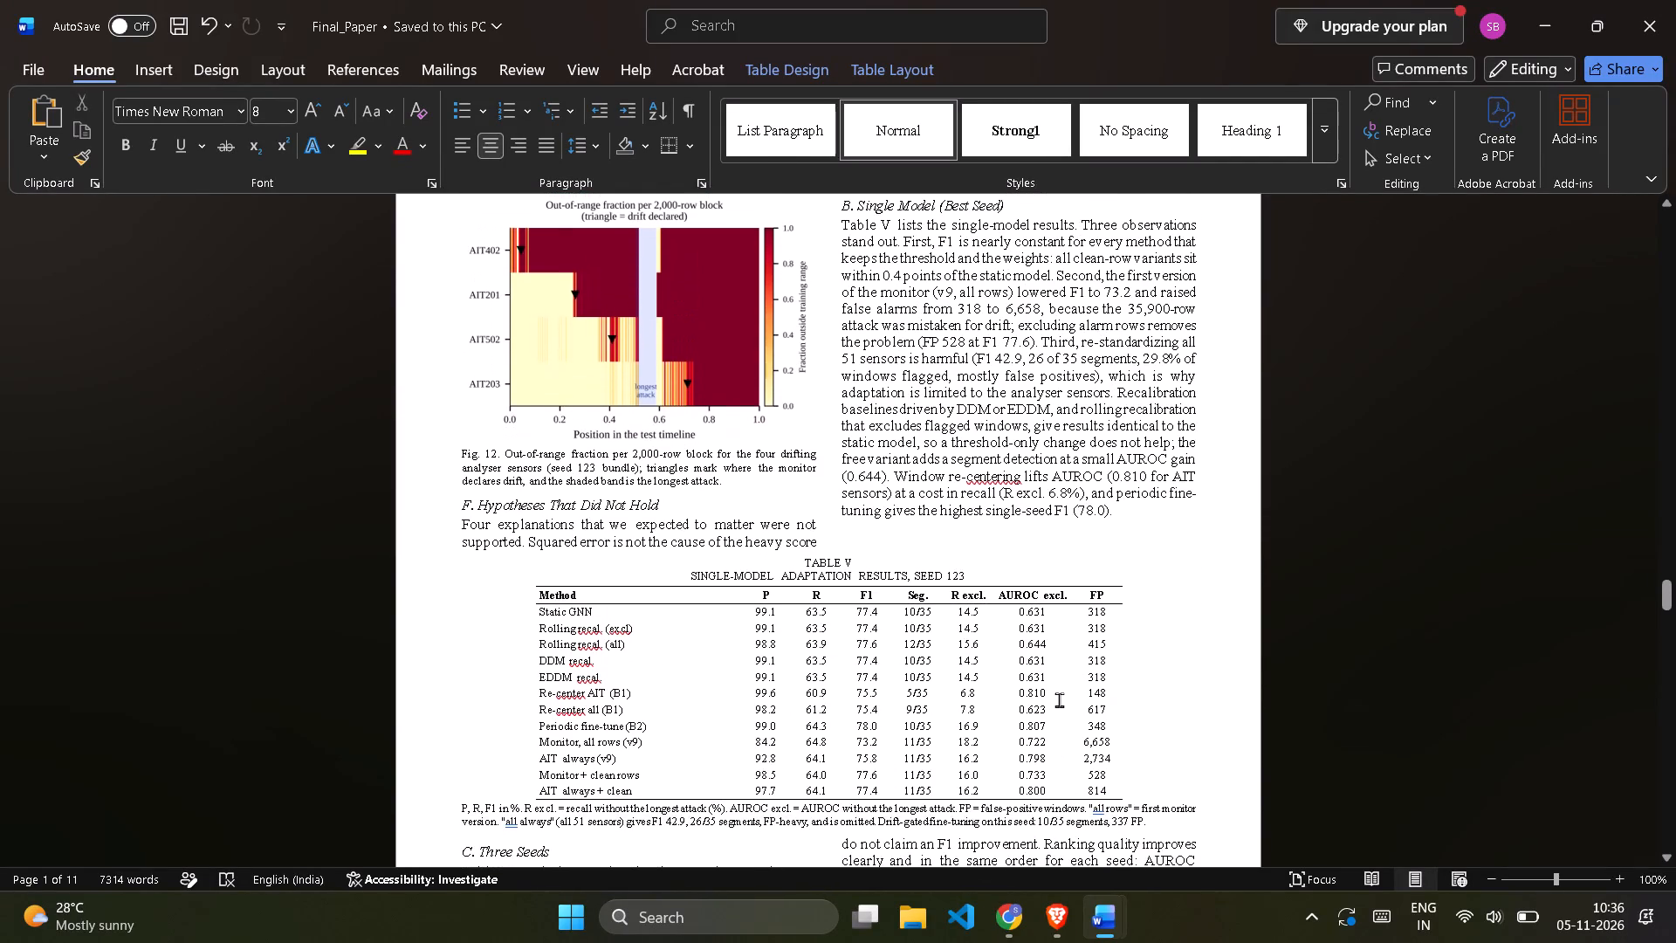
{"action": "scroll", "coordinate": [1059, 699], "scroll_direction": "up", "scroll_amount": 3}
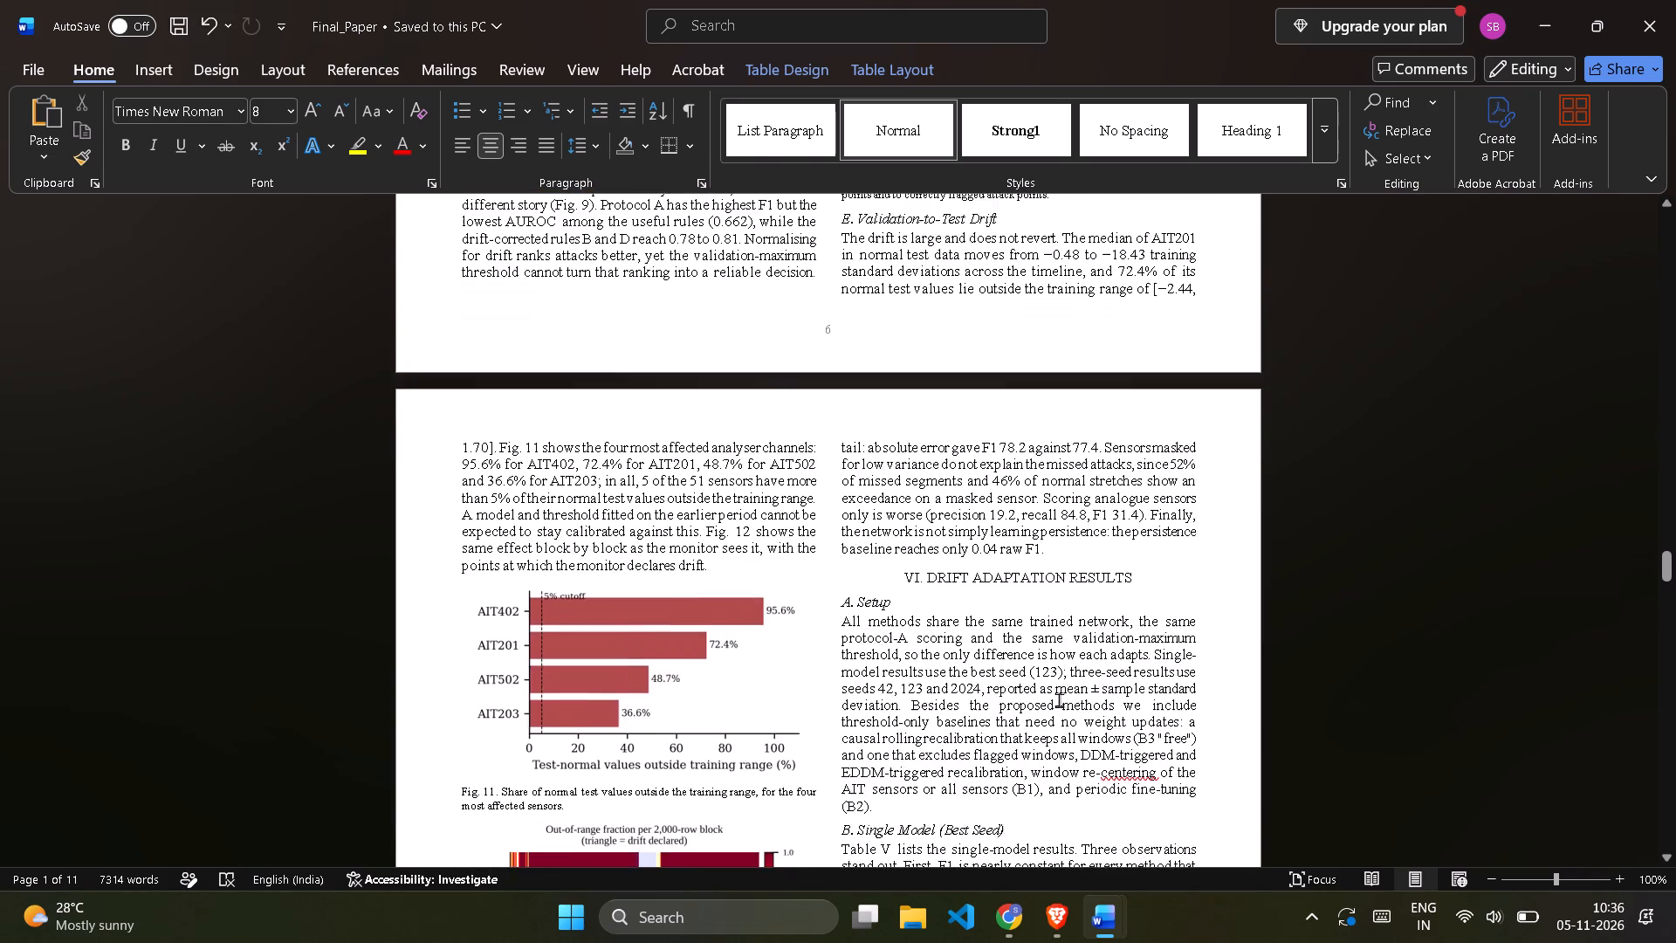
{"action": "scroll", "coordinate": [1059, 699], "scroll_direction": "up", "scroll_amount": 7}
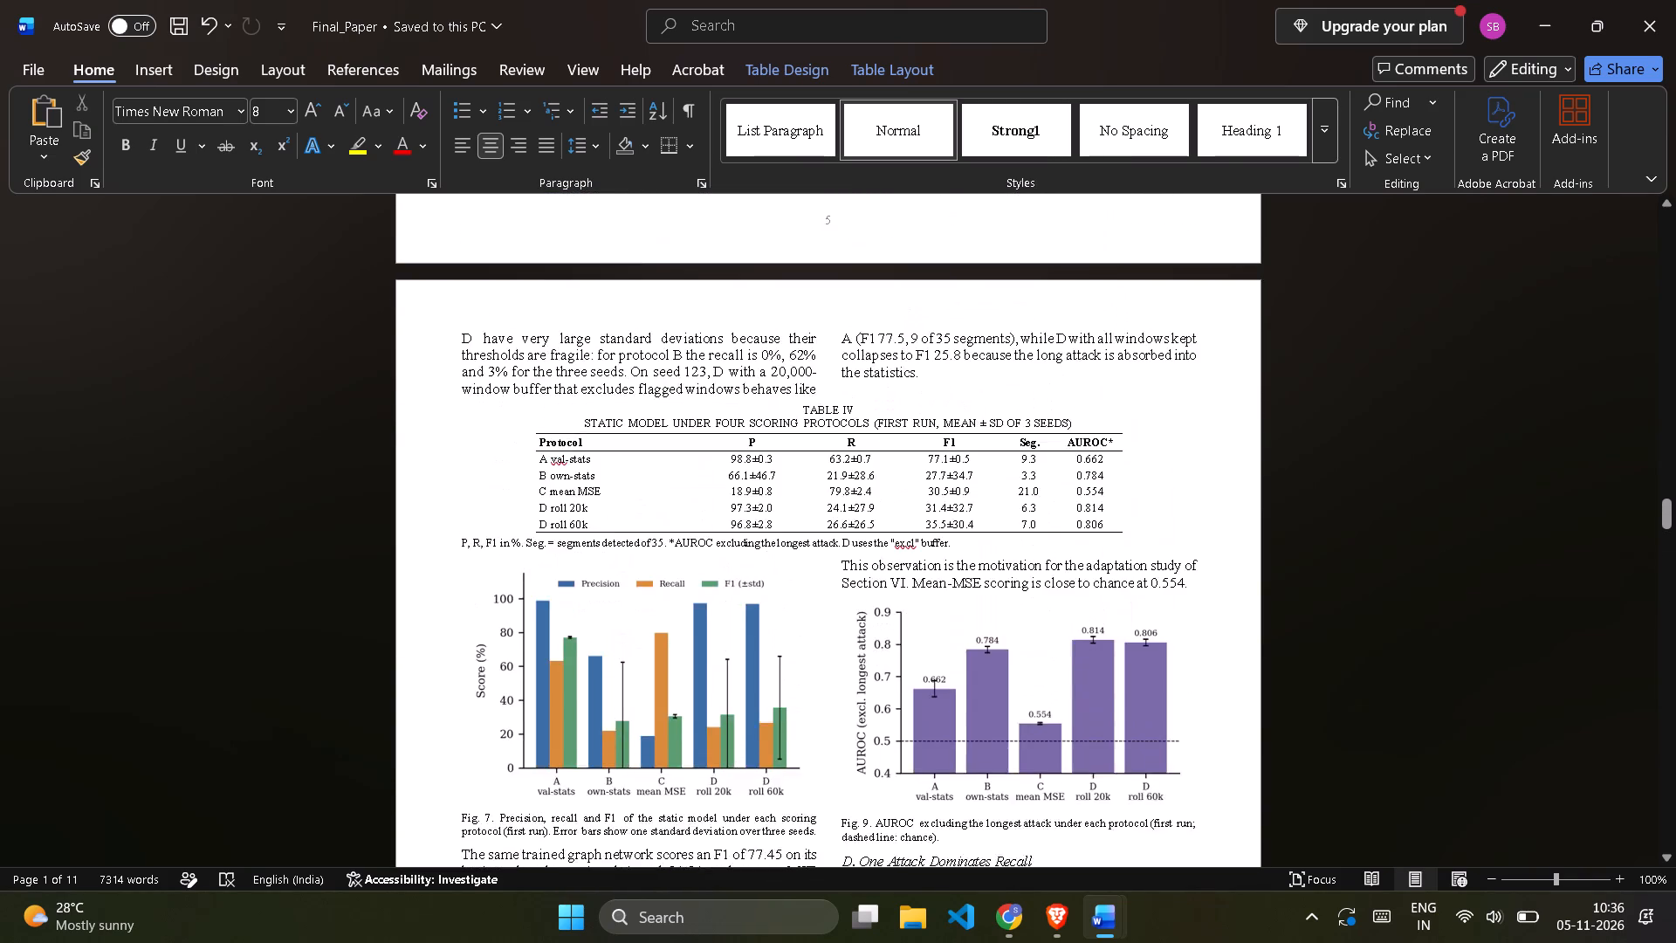
{"action": "scroll", "coordinate": [1059, 699], "scroll_direction": "up", "scroll_amount": 3}
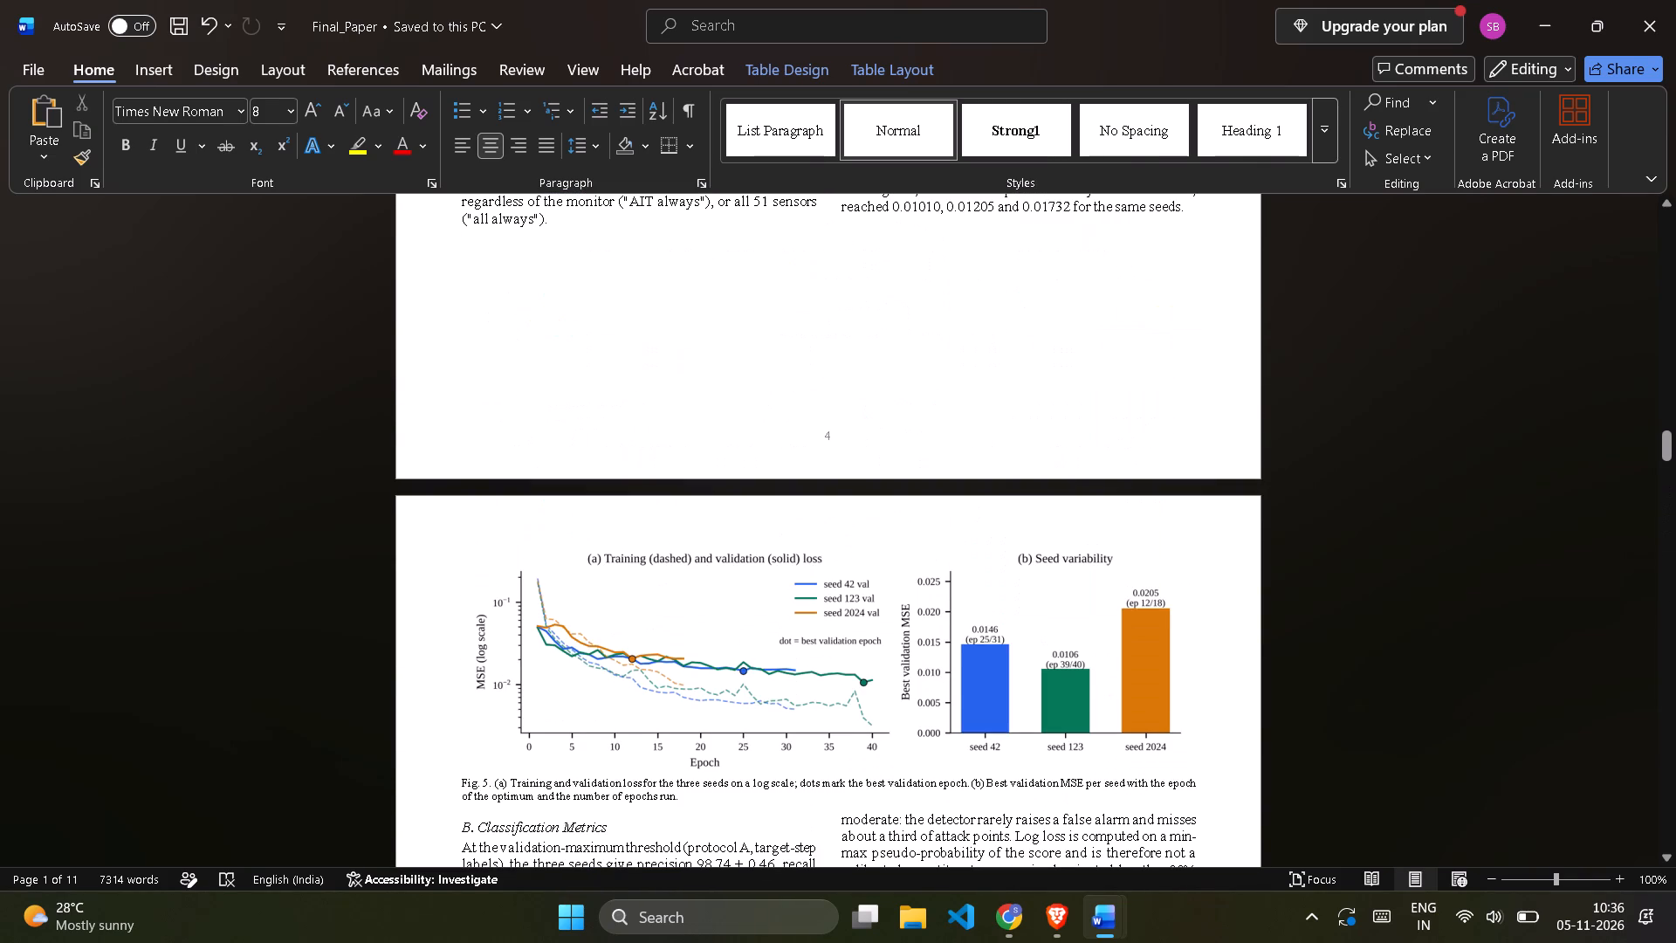
Widen the Fig. 5 training-loss and seed-variability image slightly so it nearly spans the full text width.
{"action": "left_click", "coordinate": [929, 691]}
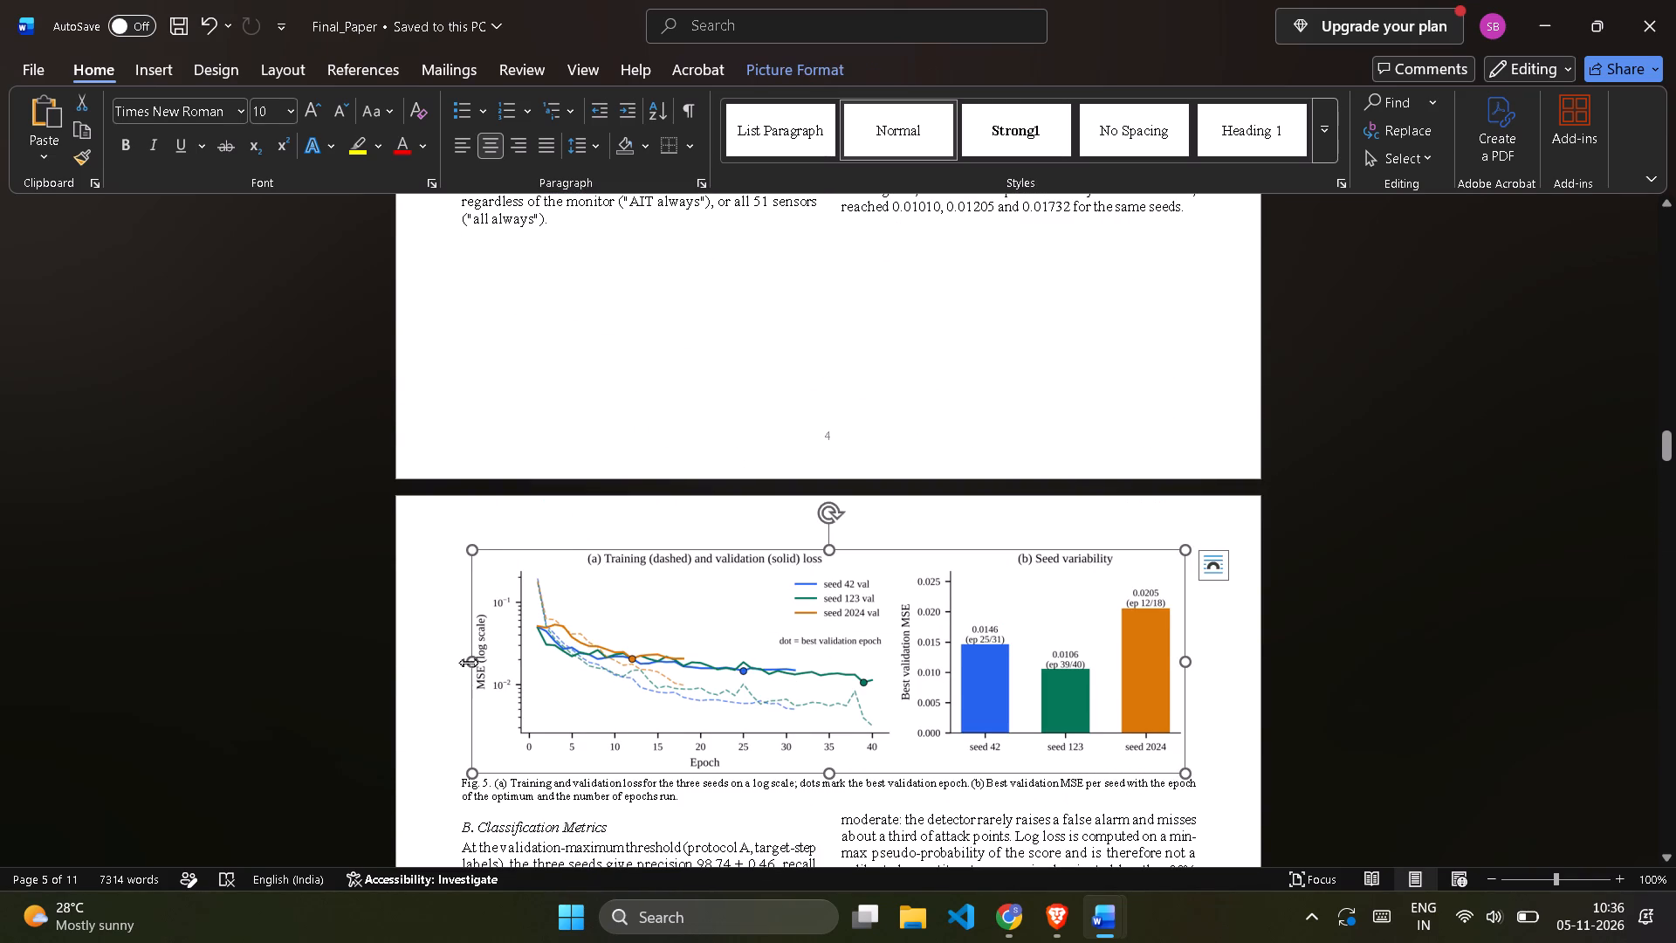
{"action": "left_click", "coordinate": [471, 665]}
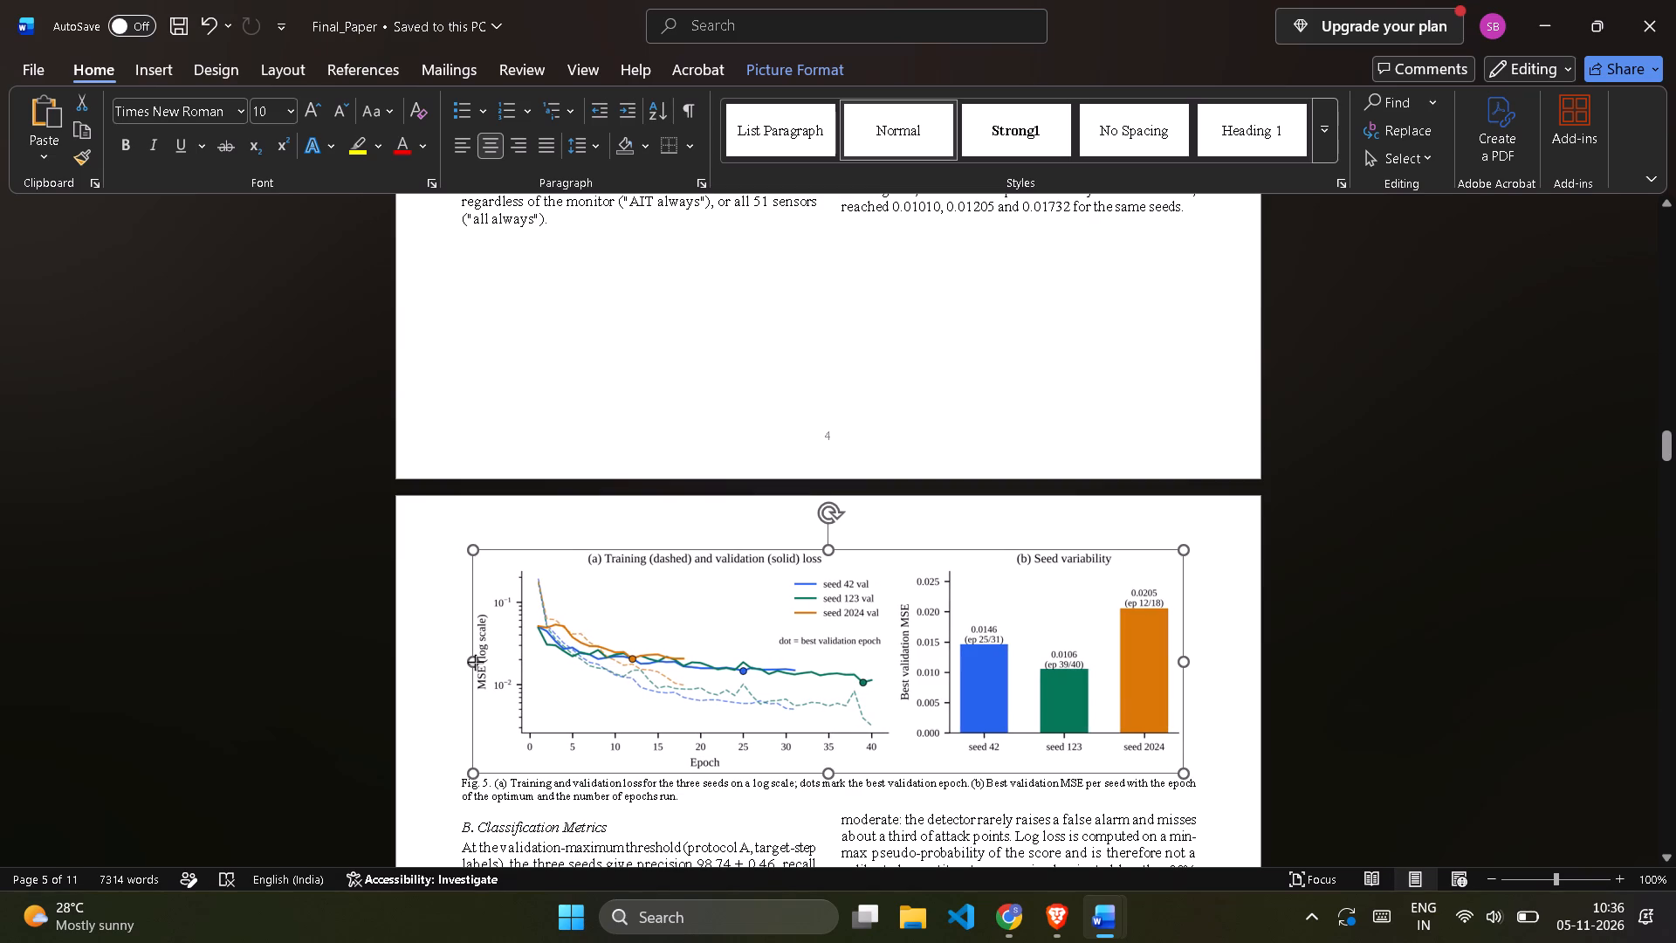
{"action": "left_click", "coordinate": [1185, 668]}
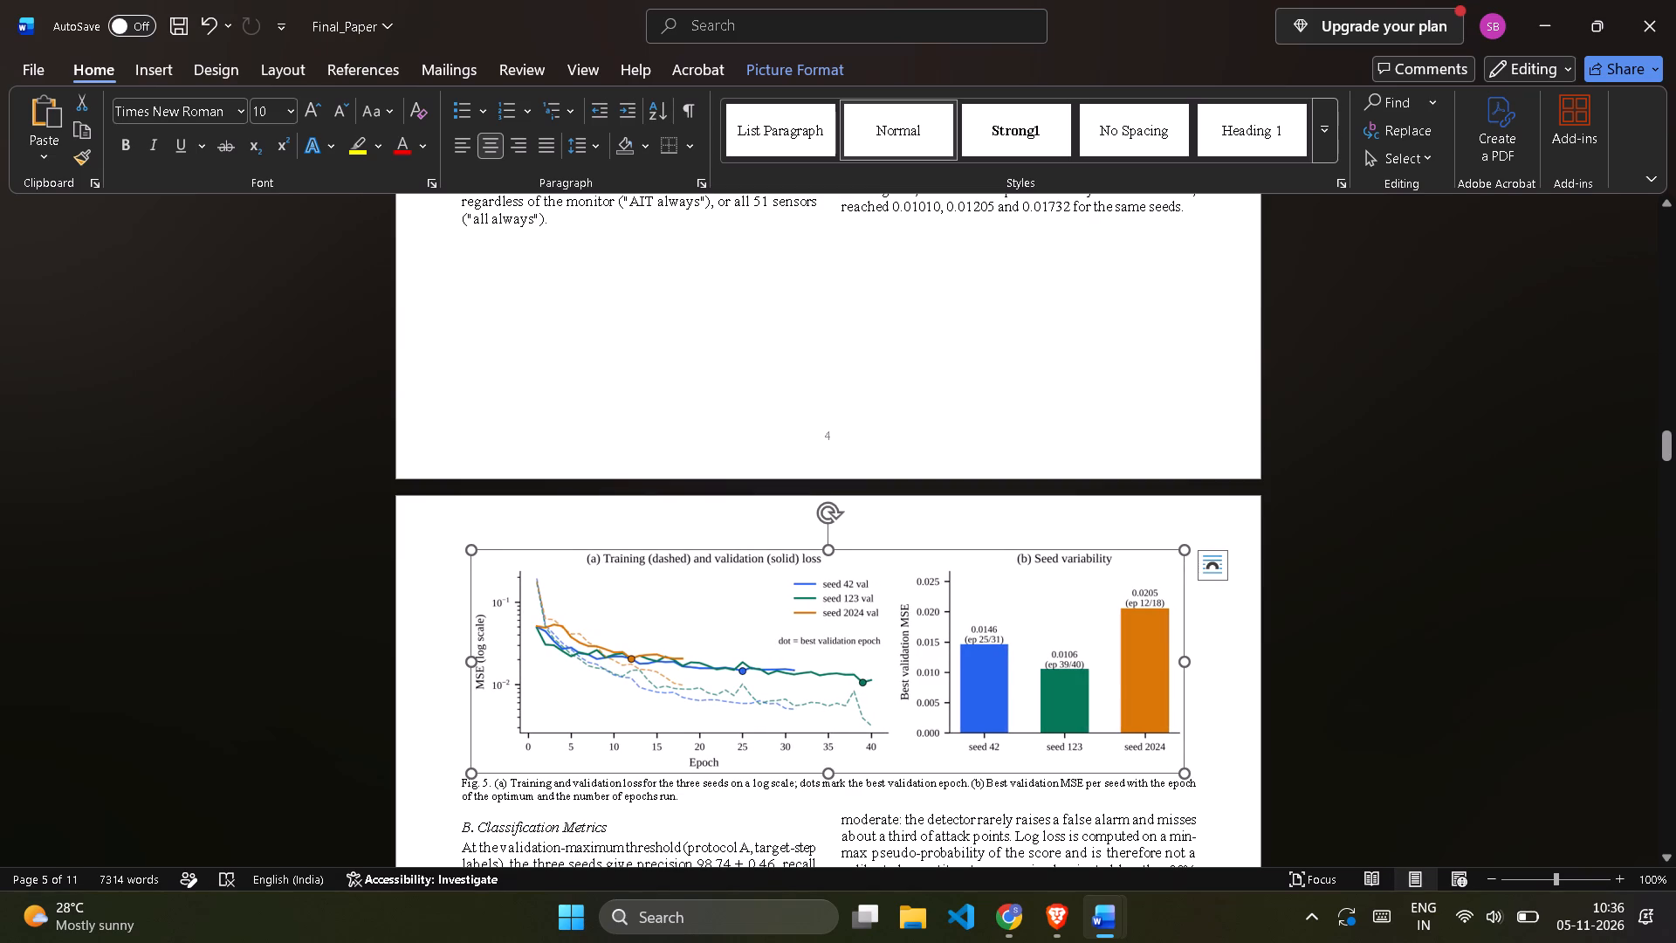
{"action": "left_click_drag", "start_coordinate": [1183, 658], "coordinate": [1196, 665]}
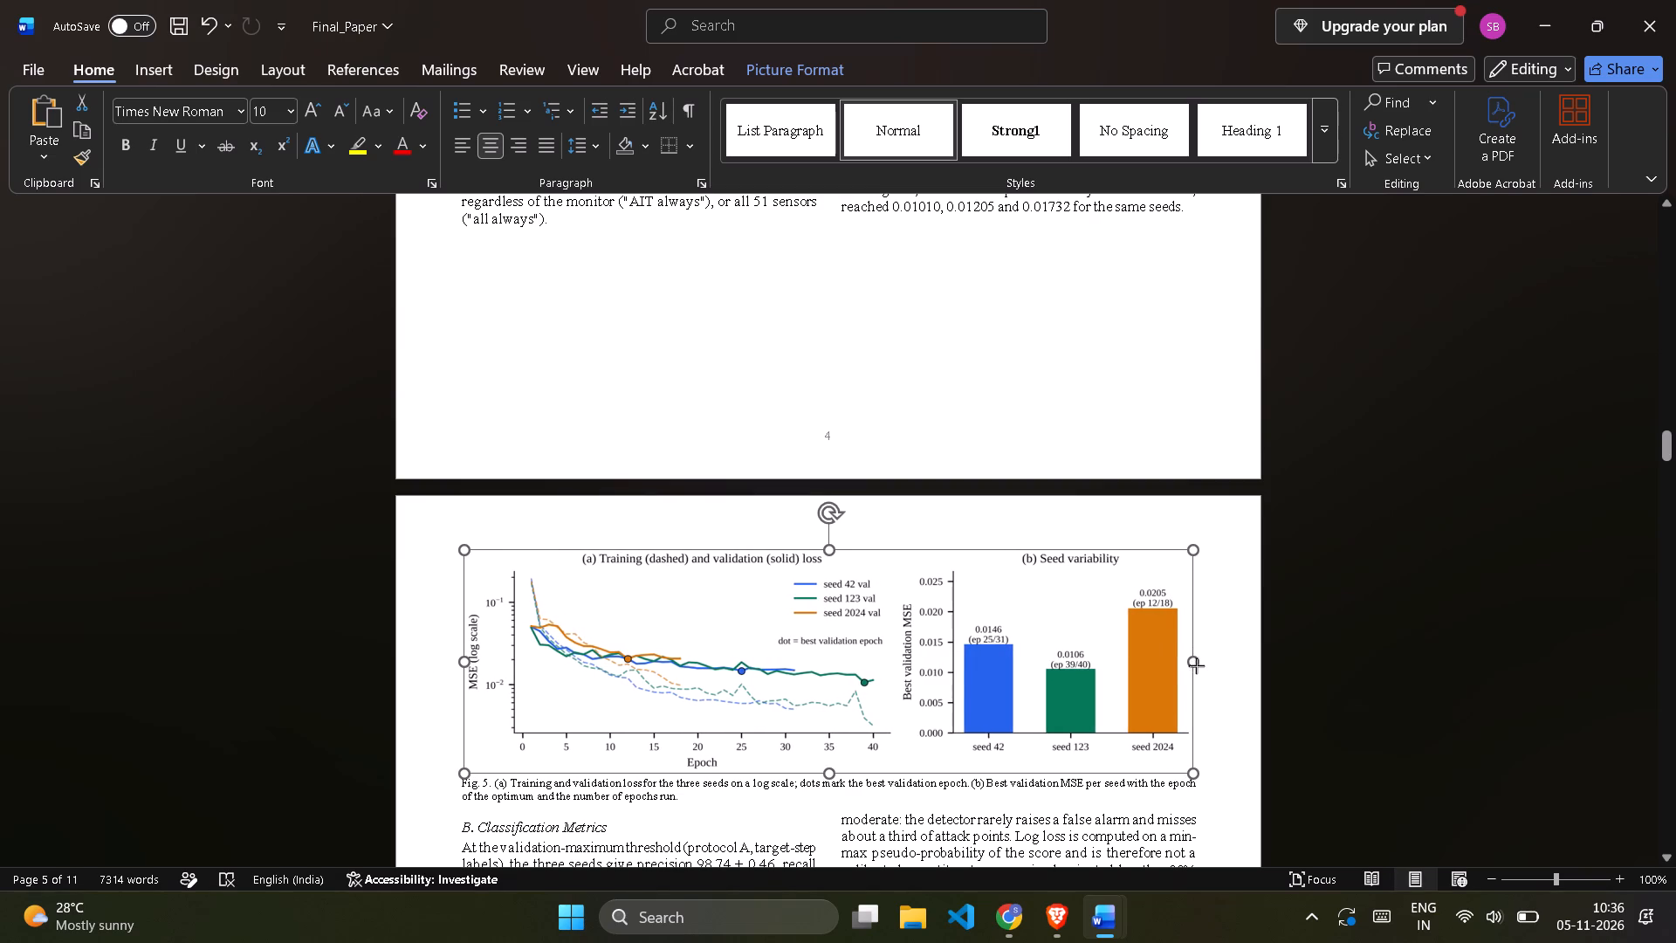
{"action": "left_click_drag", "start_coordinate": [1196, 665], "coordinate": [1193, 665]}
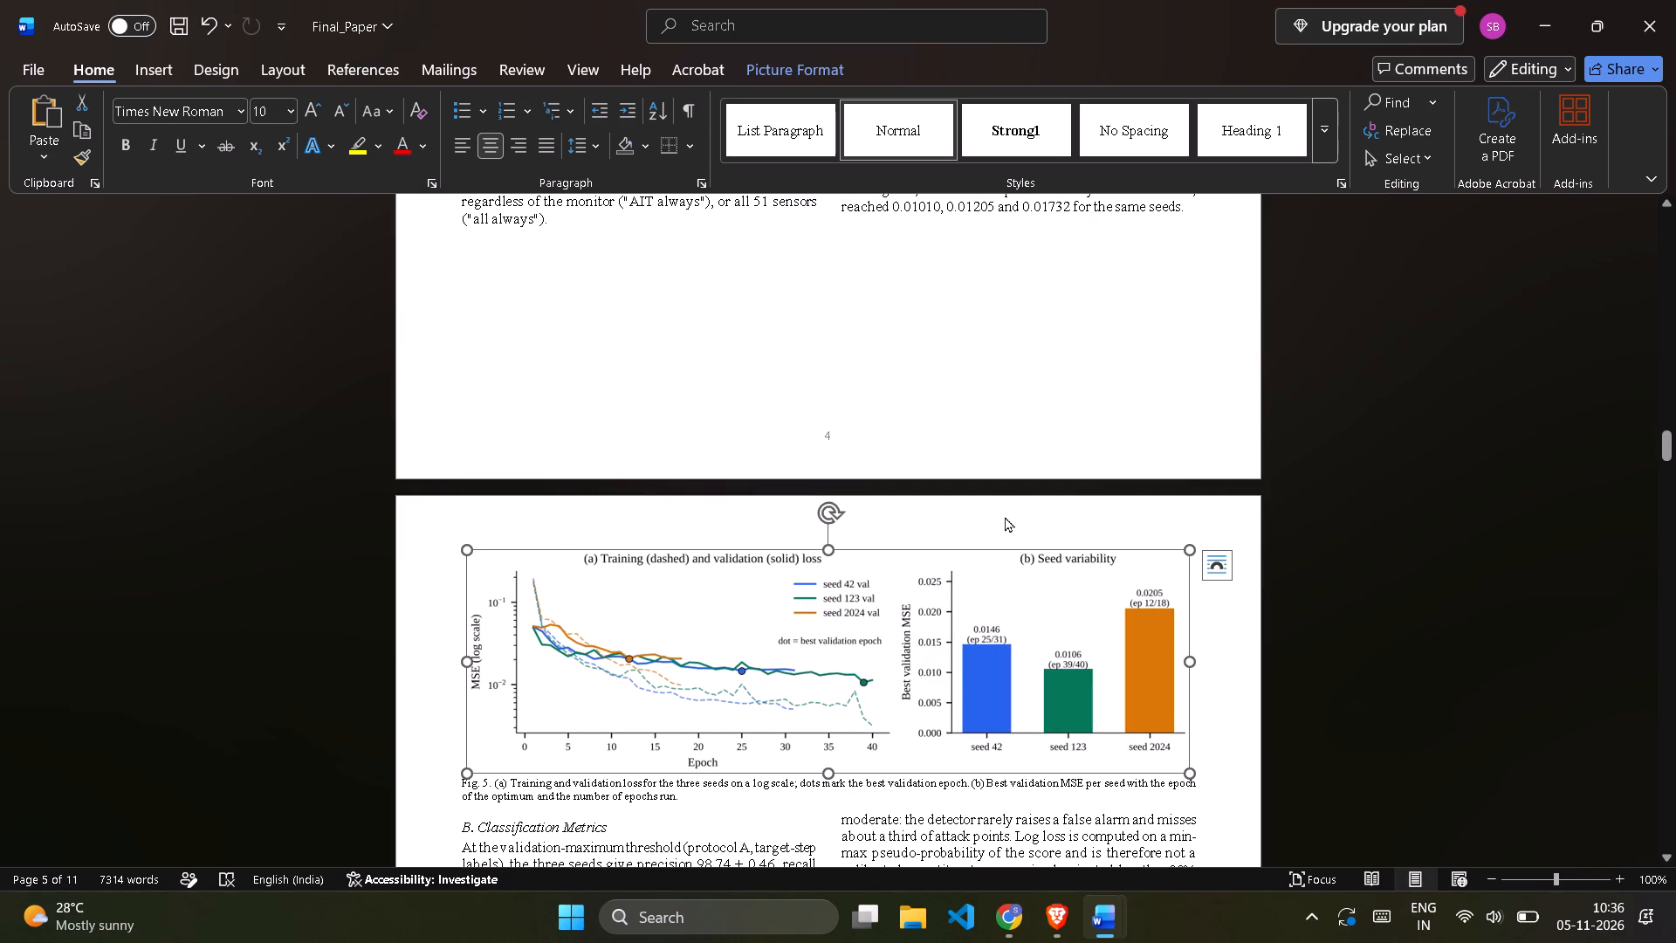
{"action": "left_click", "coordinate": [1005, 516]}
Check the page 4 text and the page 5 figures and table around Fig. 5, then return to the title.
{"action": "scroll", "coordinate": [1005, 516], "scroll_direction": "up", "scroll_amount": 4}
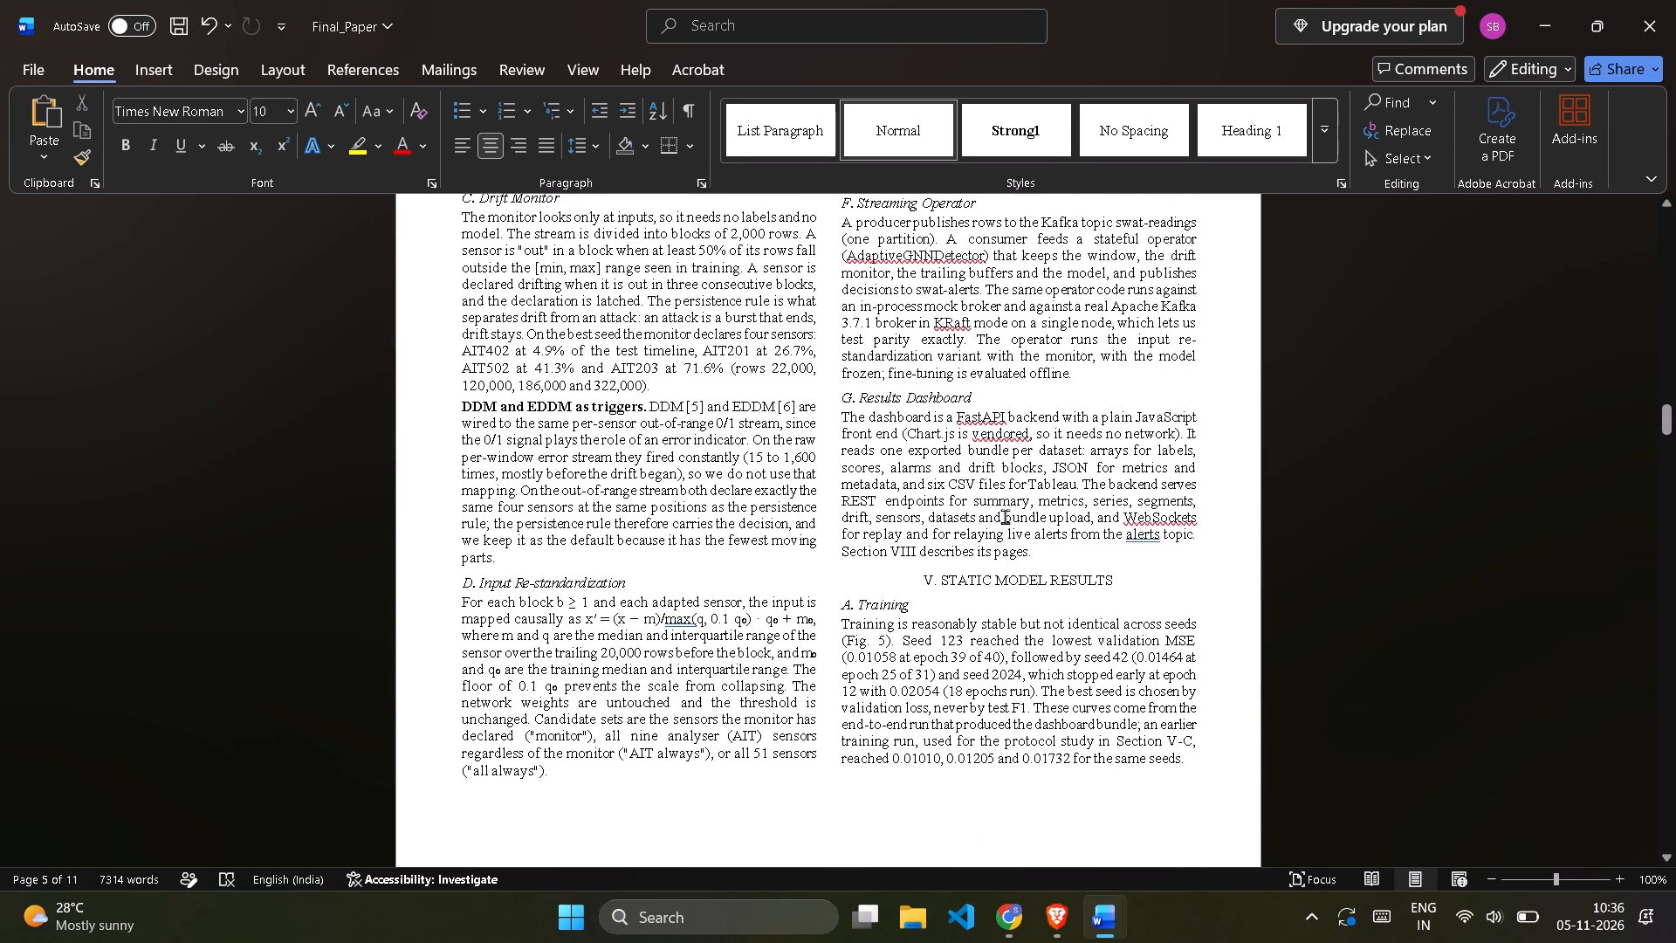
{"action": "scroll", "coordinate": [1005, 516], "scroll_direction": "up", "scroll_amount": 1}
{"action": "scroll", "coordinate": [1000, 651], "scroll_direction": "down", "scroll_amount": 3}
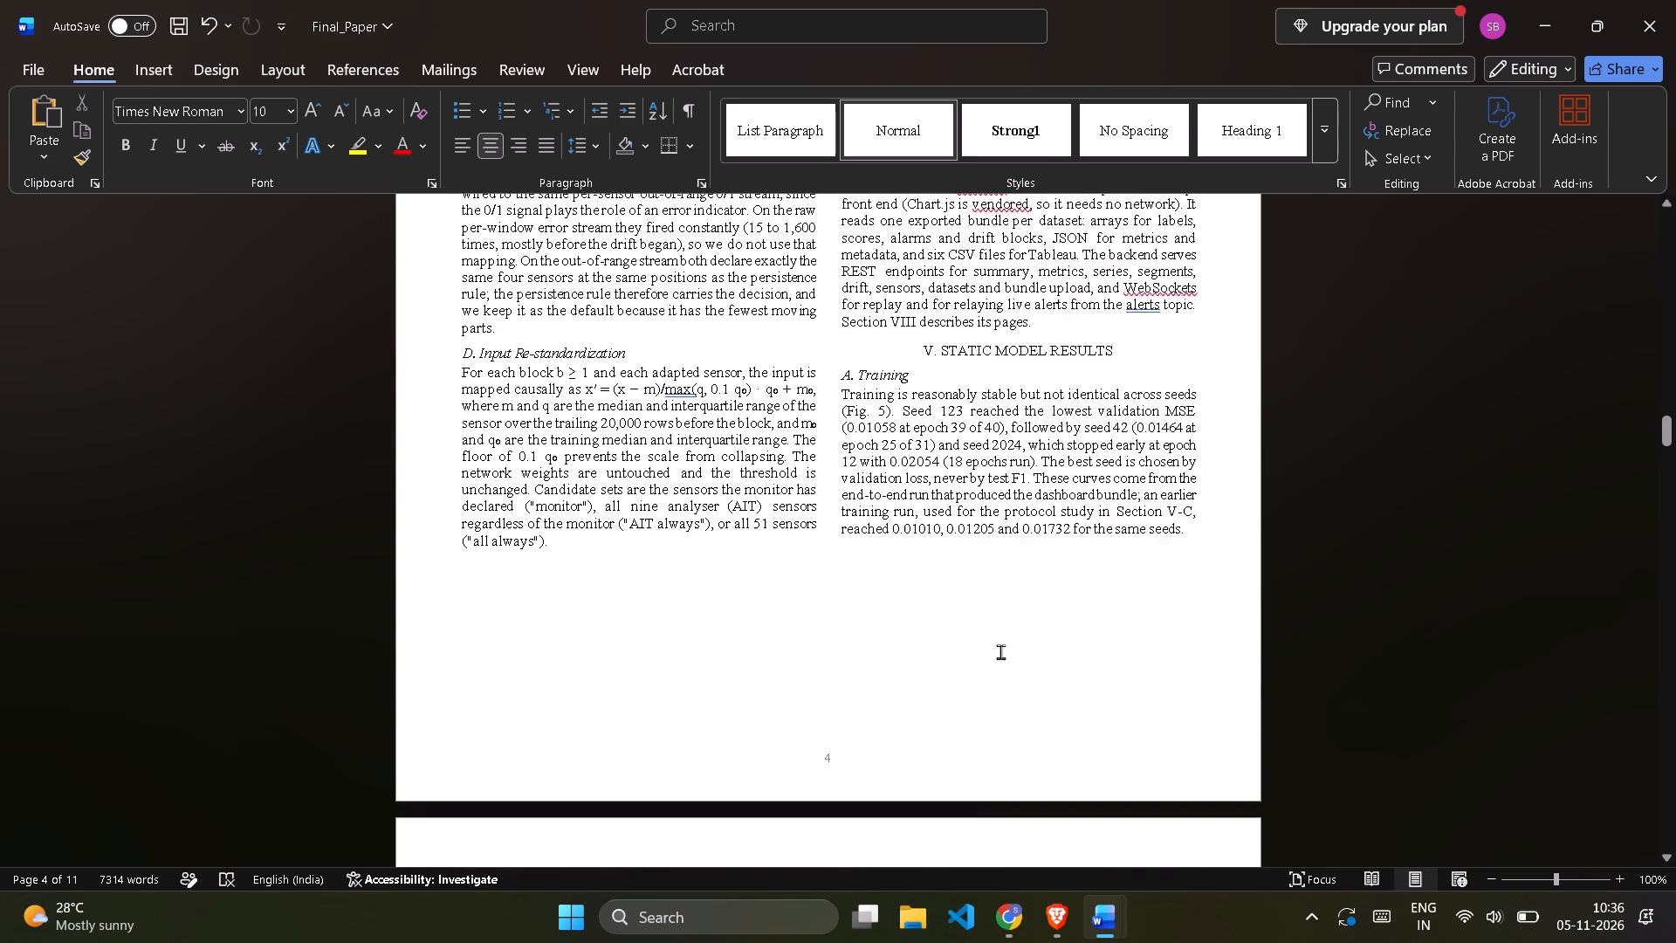
{"action": "scroll", "coordinate": [1000, 651], "scroll_direction": "down", "scroll_amount": 3}
{"action": "scroll", "coordinate": [1000, 651], "scroll_direction": "up", "scroll_amount": 4}
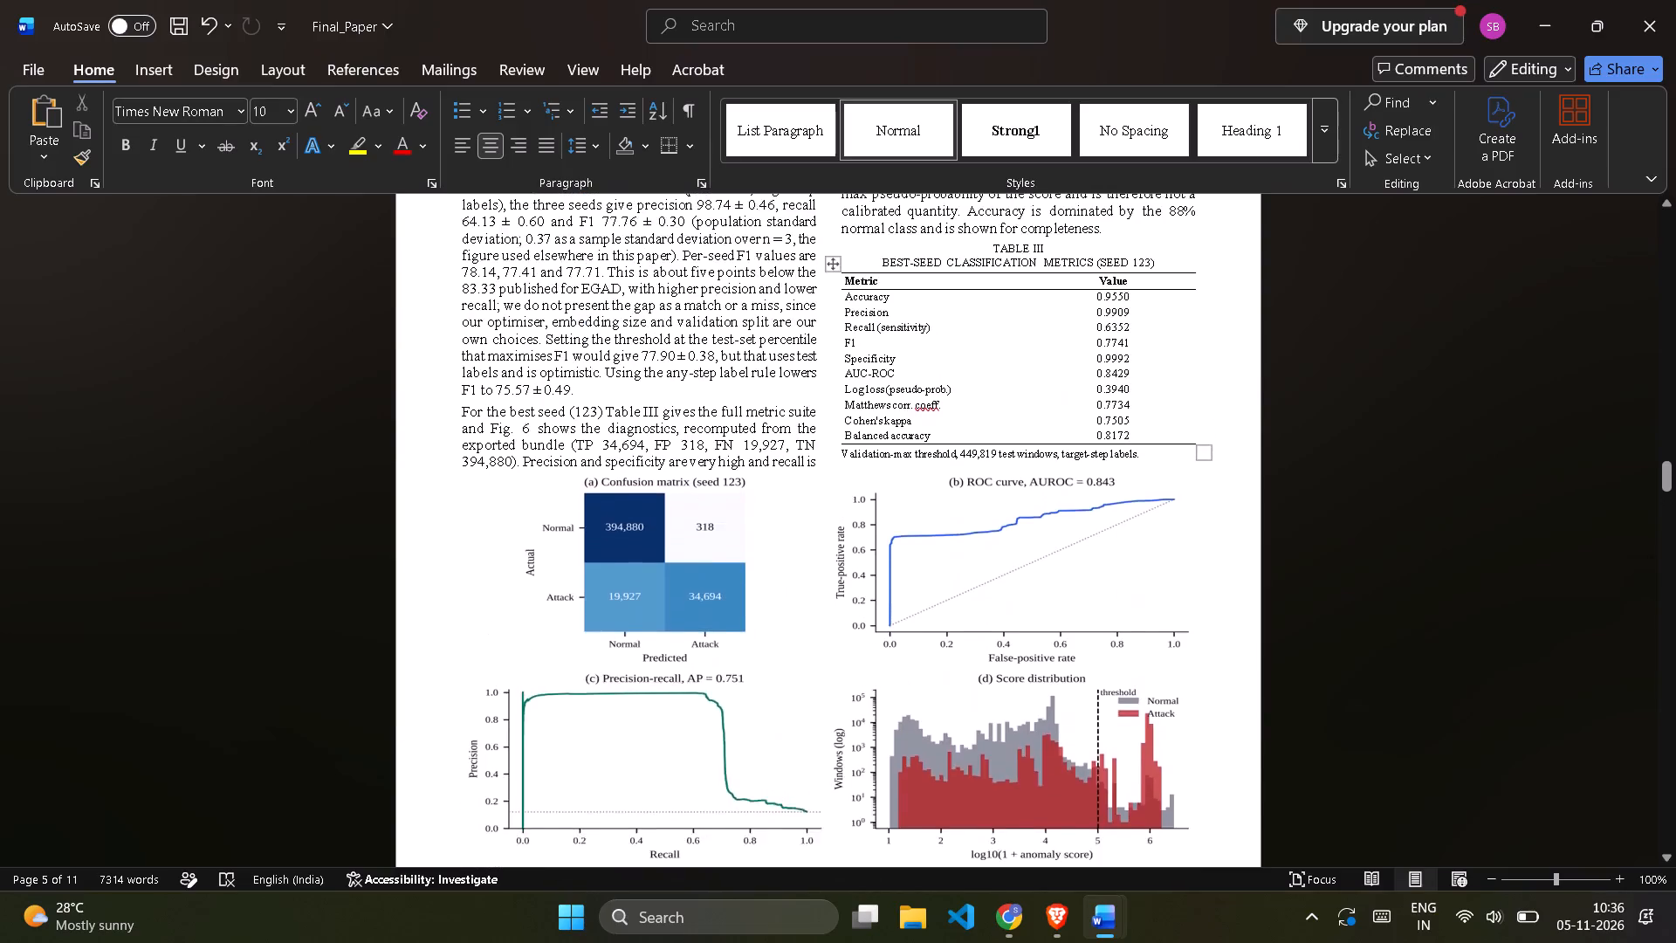
{"action": "scroll", "coordinate": [1000, 651], "scroll_direction": "up", "scroll_amount": 13}
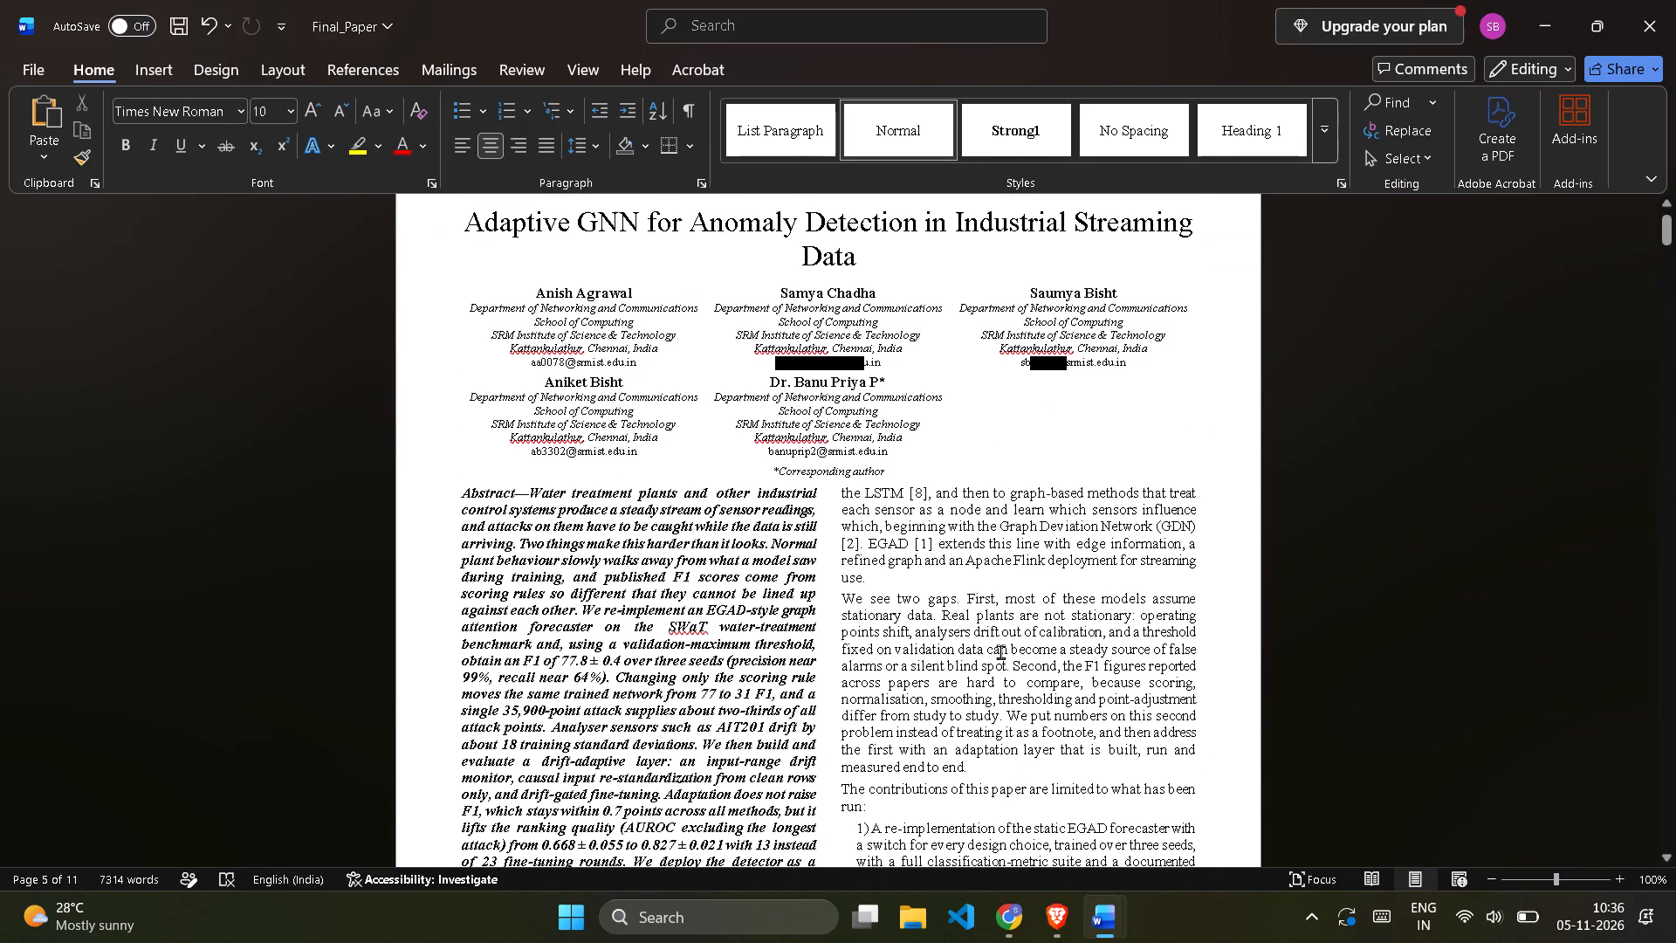
Examine the author block, the abstract and introduction, and the layout of Fig. 1, Fig. 2 and Table I on page 2.
{"action": "left_click", "coordinate": [881, 493]}
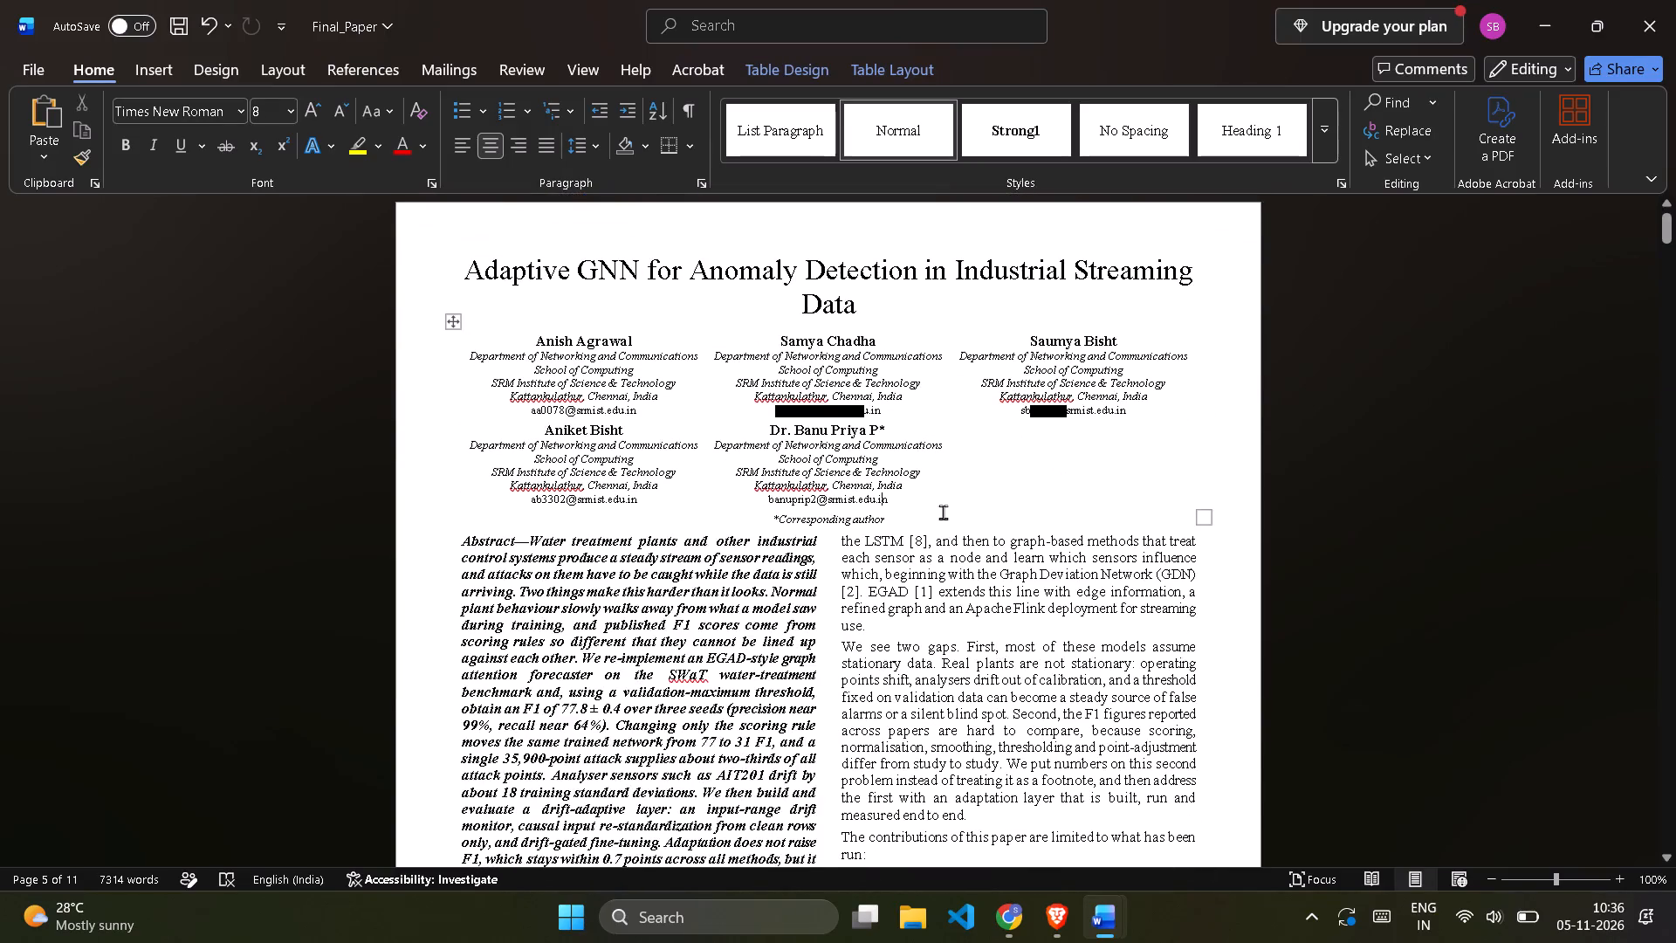
{"action": "scroll", "coordinate": [876, 591], "scroll_direction": "down", "scroll_amount": 1}
{"action": "left_click", "coordinate": [910, 393]}
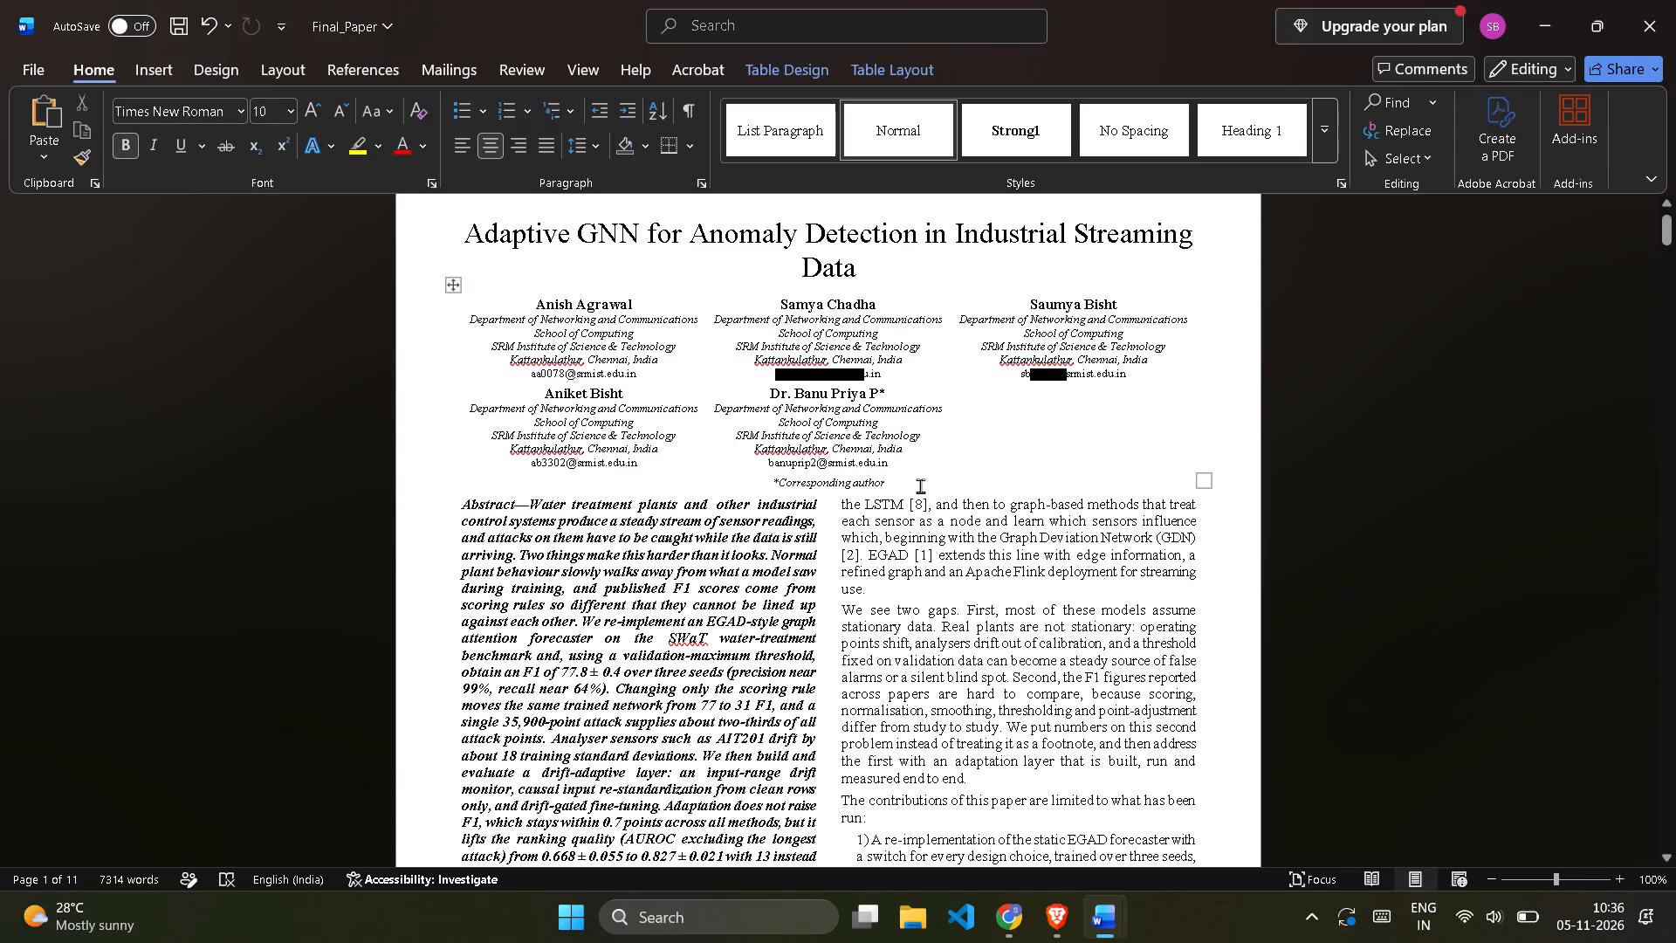
{"action": "scroll", "coordinate": [902, 481], "scroll_direction": "down", "scroll_amount": 4}
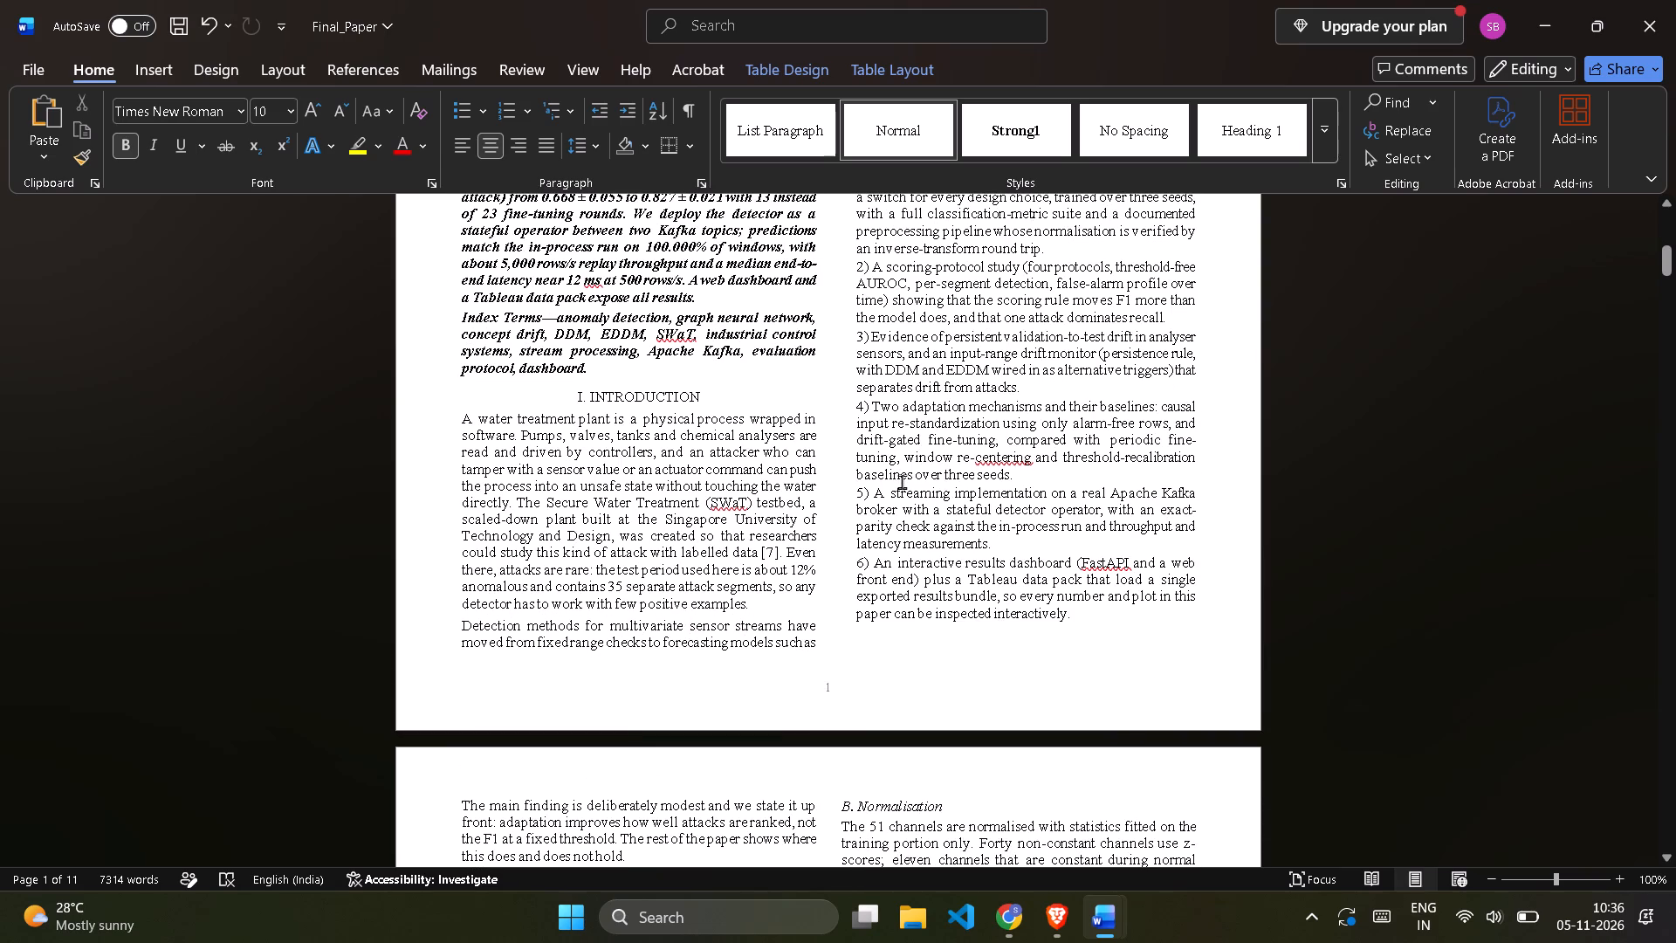
{"action": "scroll", "coordinate": [902, 481], "scroll_direction": "down", "scroll_amount": 1}
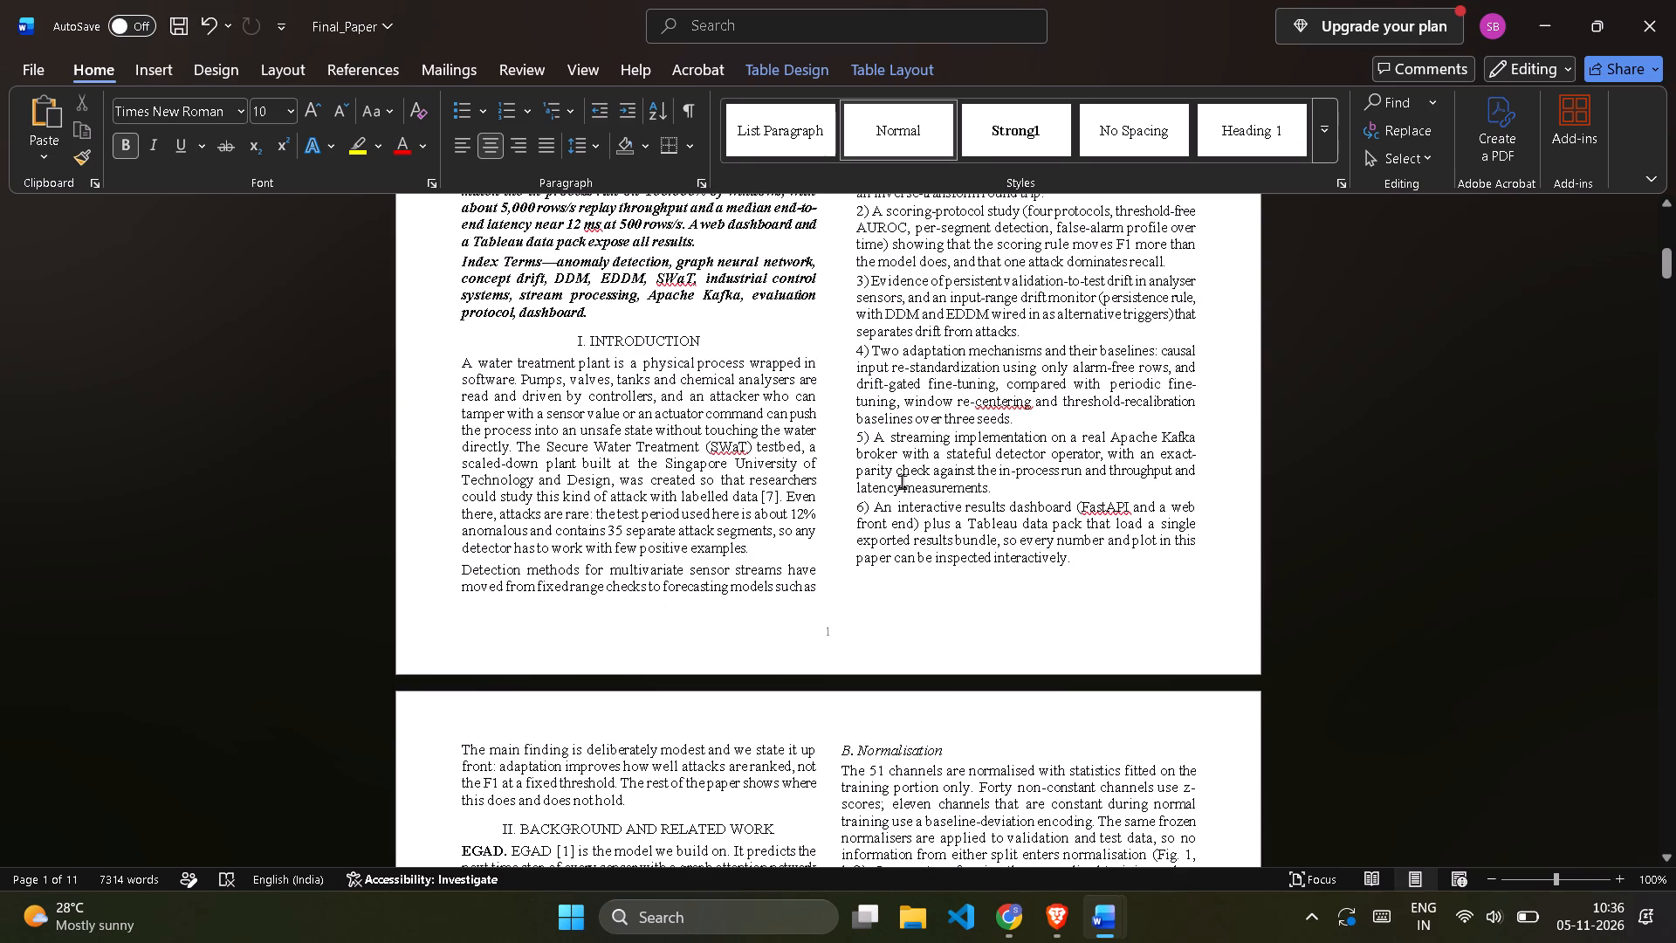
{"action": "scroll", "coordinate": [902, 481], "scroll_direction": "down", "scroll_amount": 4}
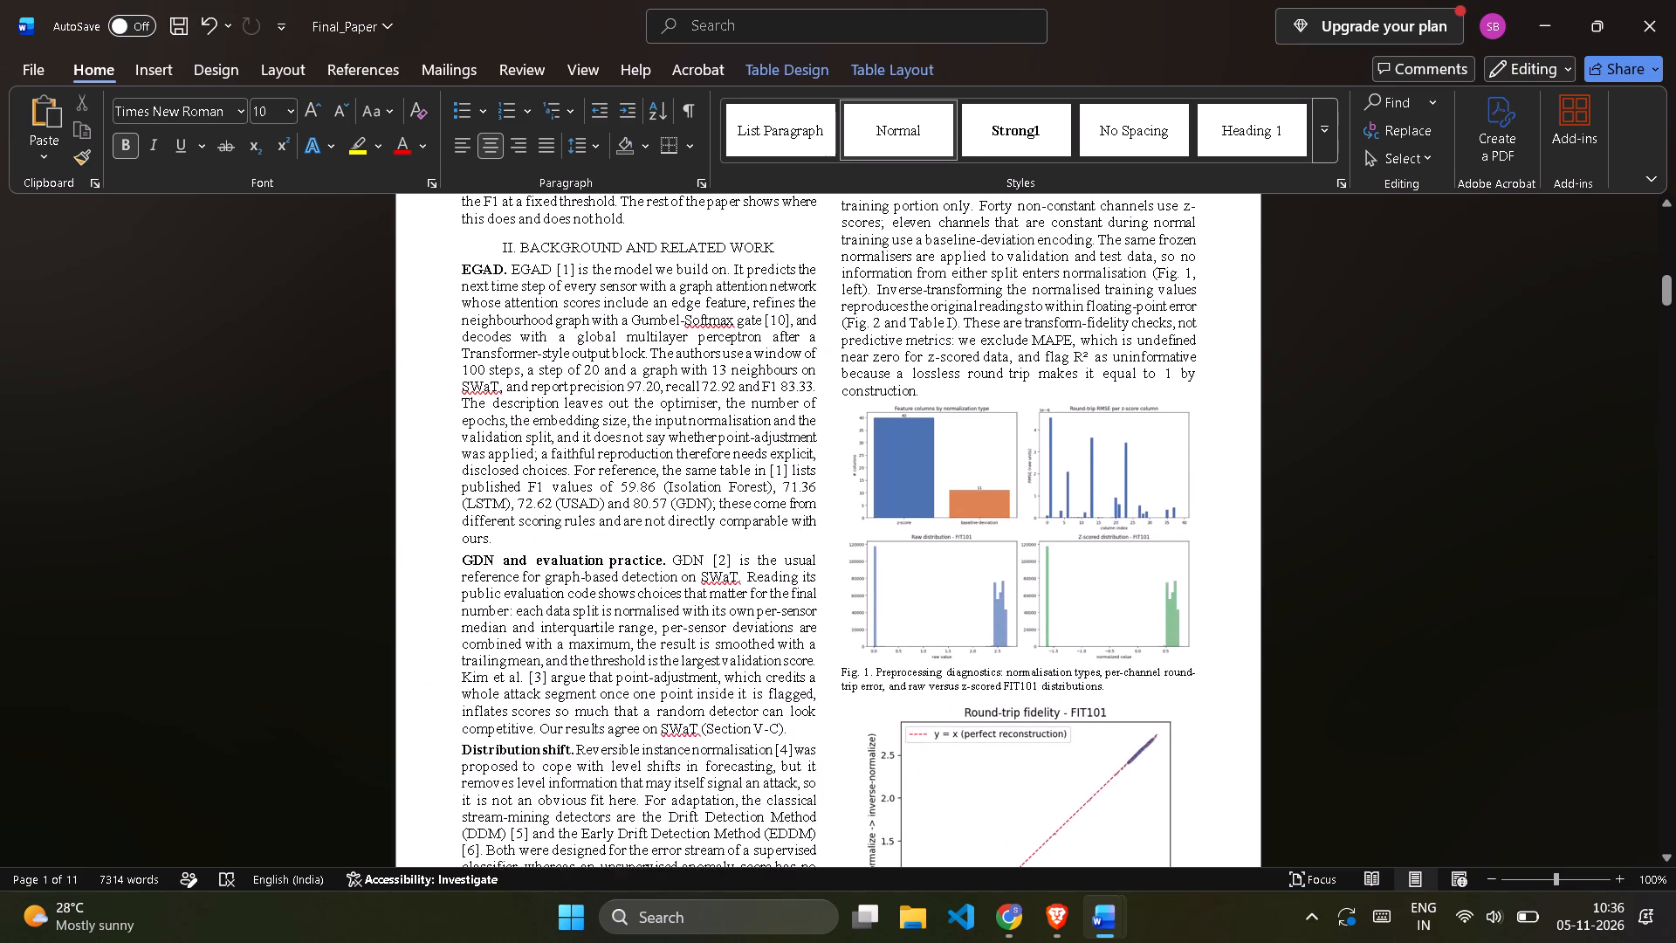
{"action": "scroll", "coordinate": [902, 481], "scroll_direction": "down", "scroll_amount": 1}
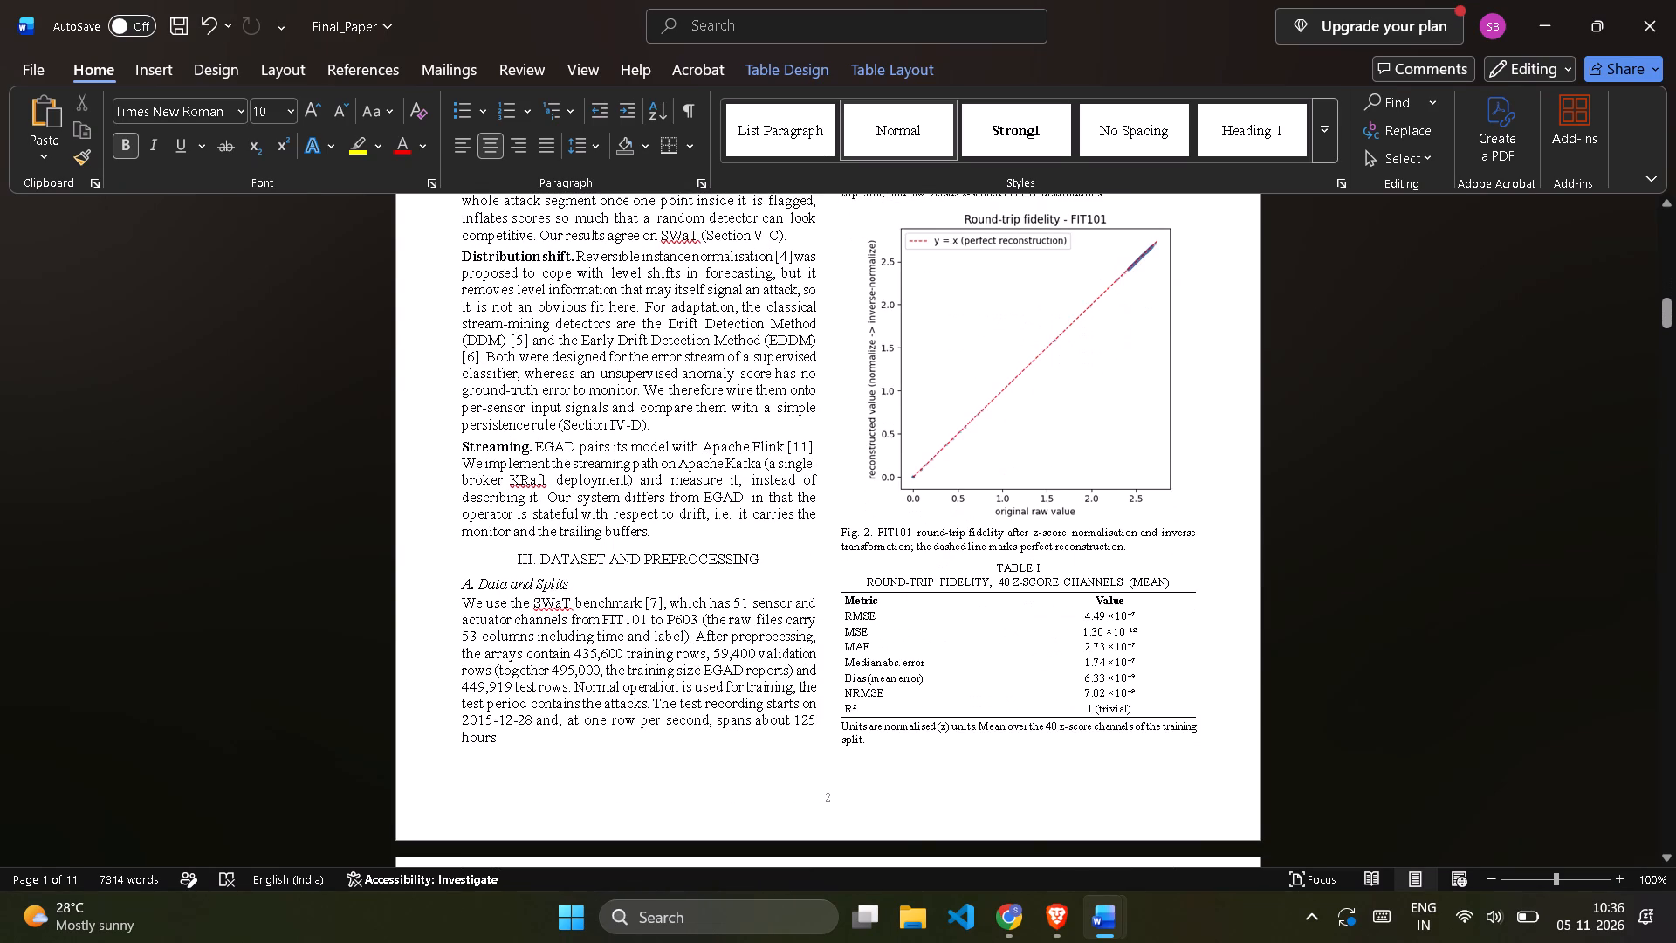
{"action": "scroll", "coordinate": [902, 481], "scroll_direction": "up", "scroll_amount": 1}
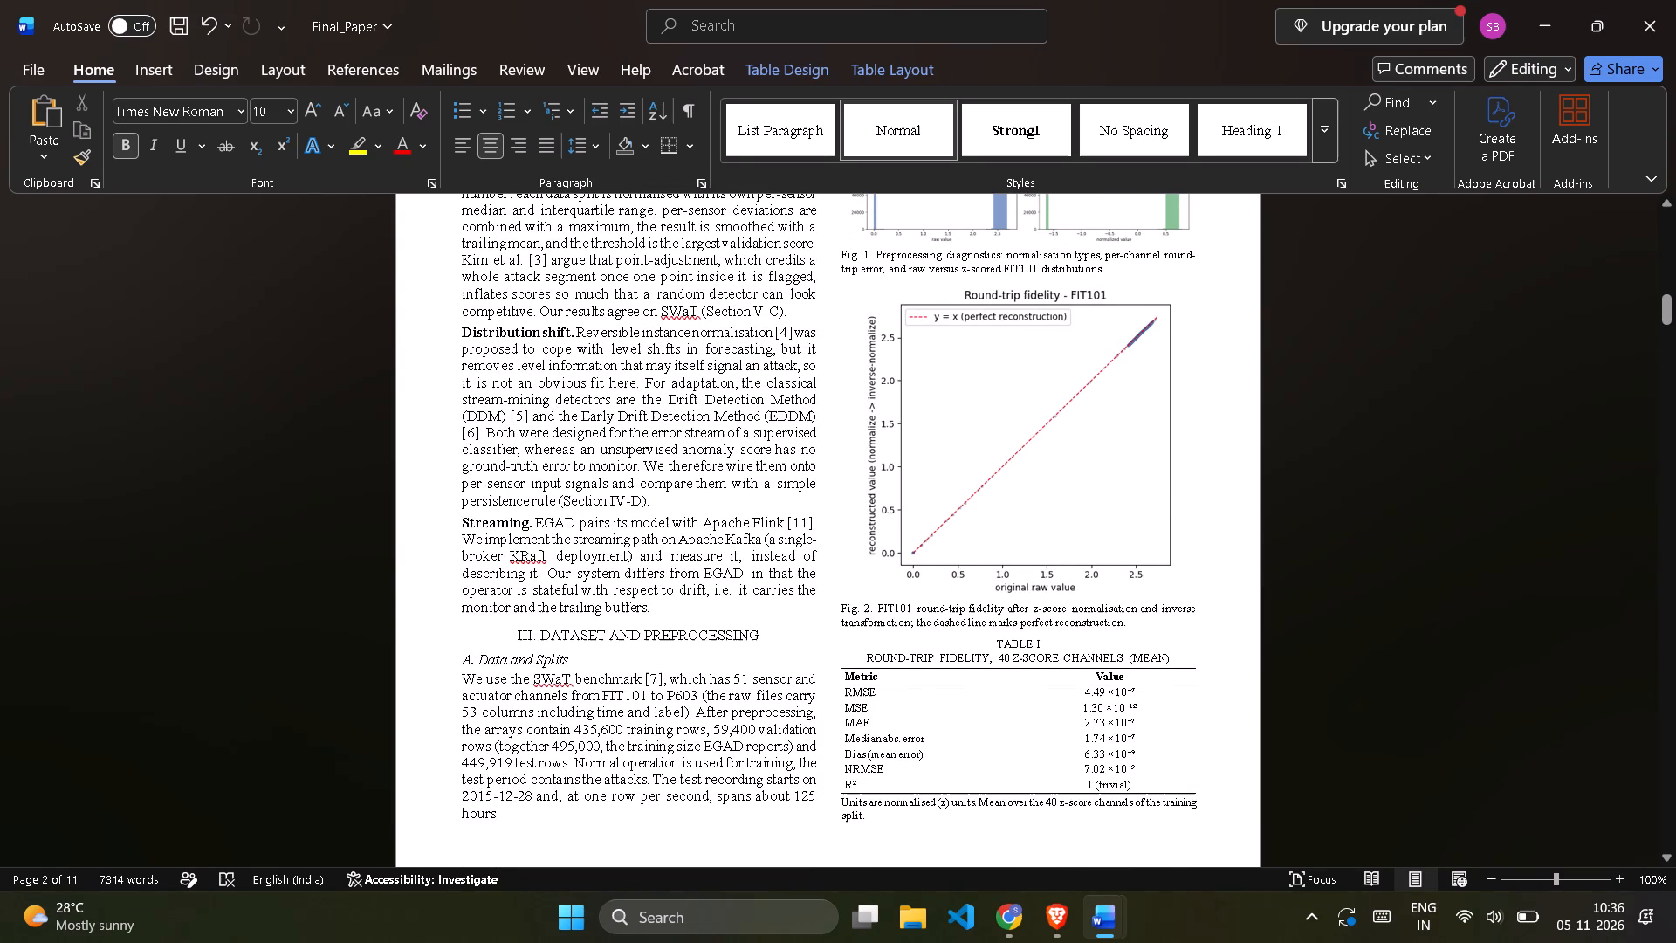
{"action": "scroll", "coordinate": [902, 481], "scroll_direction": "up", "scroll_amount": 4}
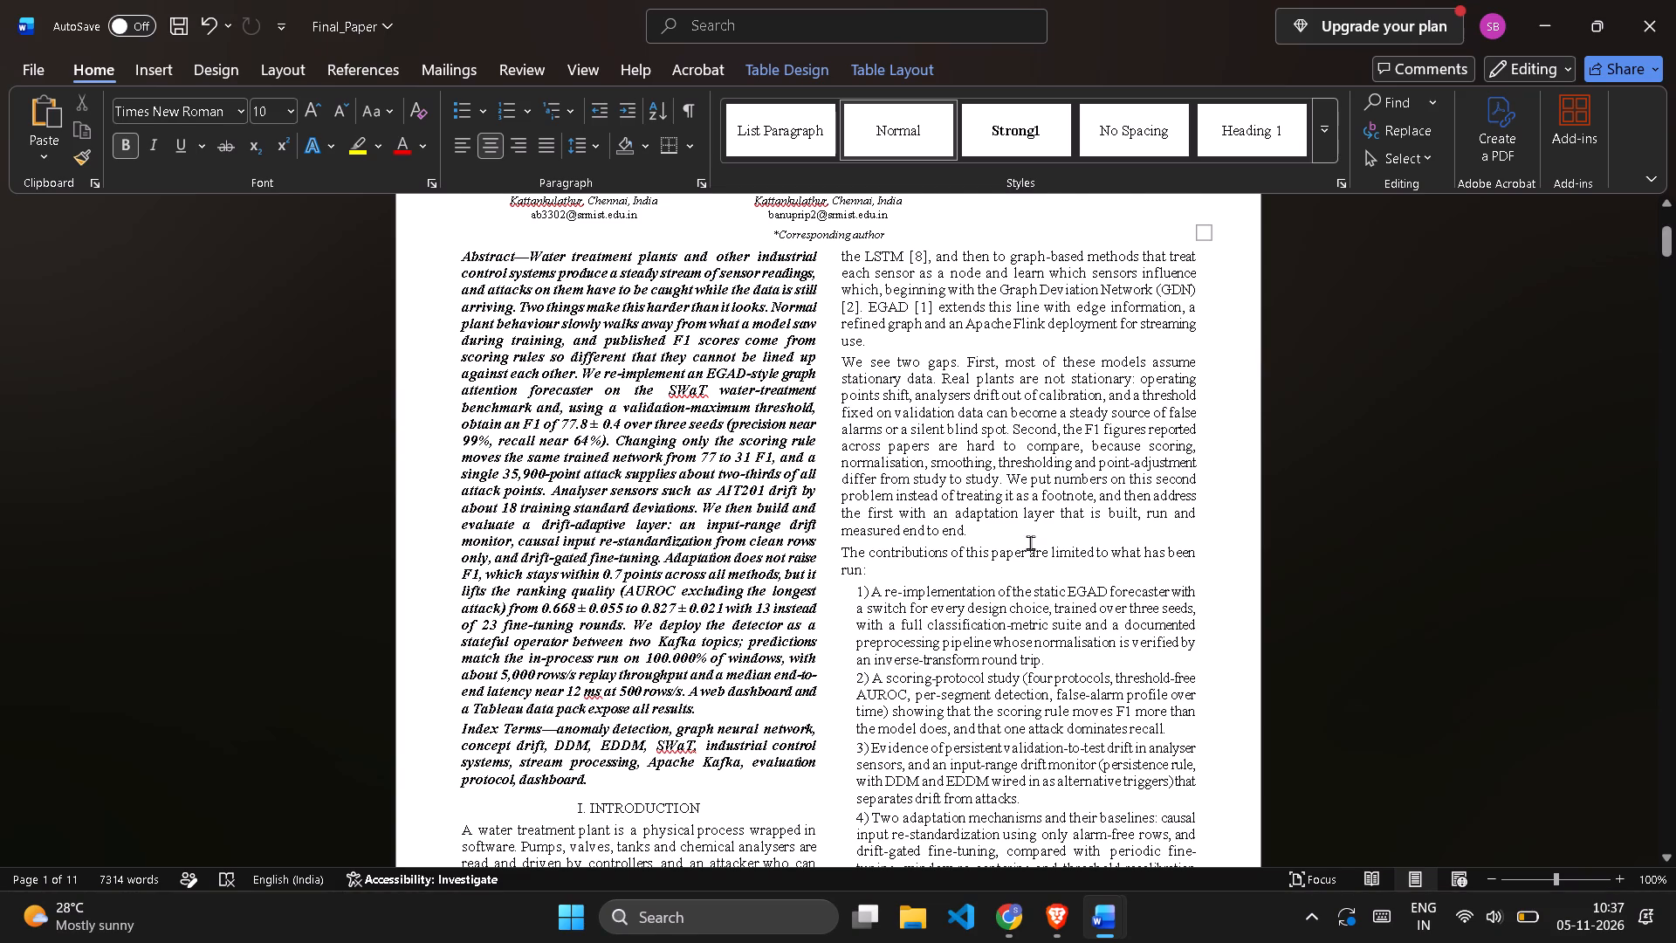
{"action": "scroll", "coordinate": [1030, 542], "scroll_direction": "down", "scroll_amount": 5}
{"action": "scroll", "coordinate": [1030, 542], "scroll_direction": "up", "scroll_amount": 1}
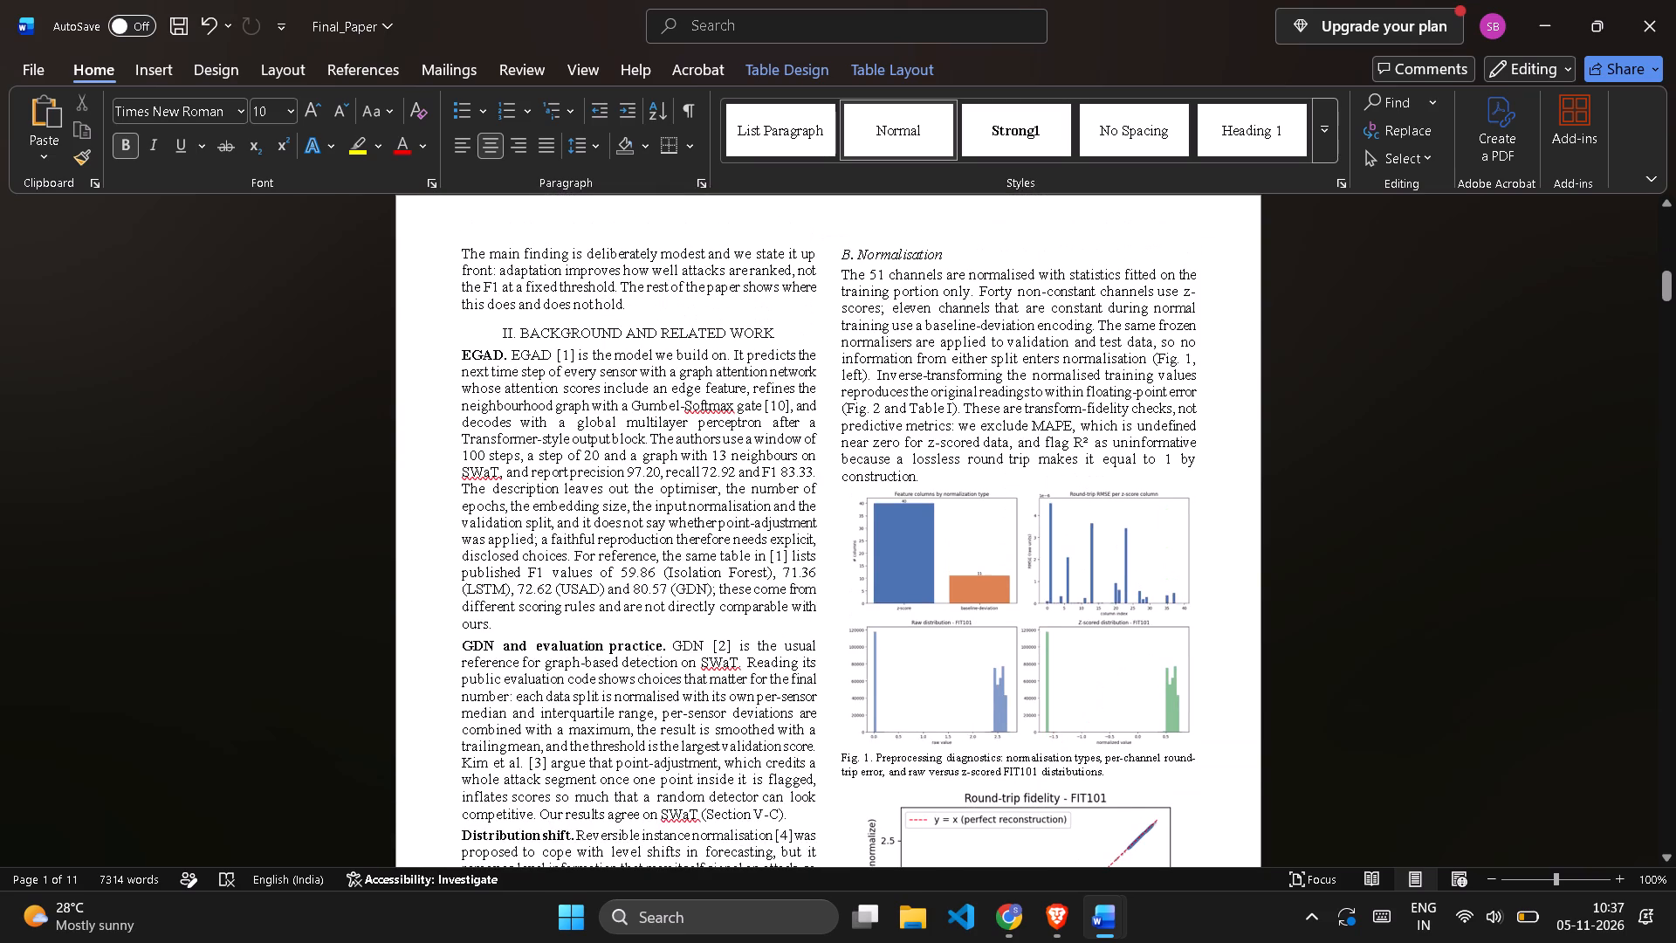
{"action": "scroll", "coordinate": [1030, 542], "scroll_direction": "up", "scroll_amount": 1}
{"action": "scroll", "coordinate": [825, 430], "scroll_direction": "down", "scroll_amount": 4}
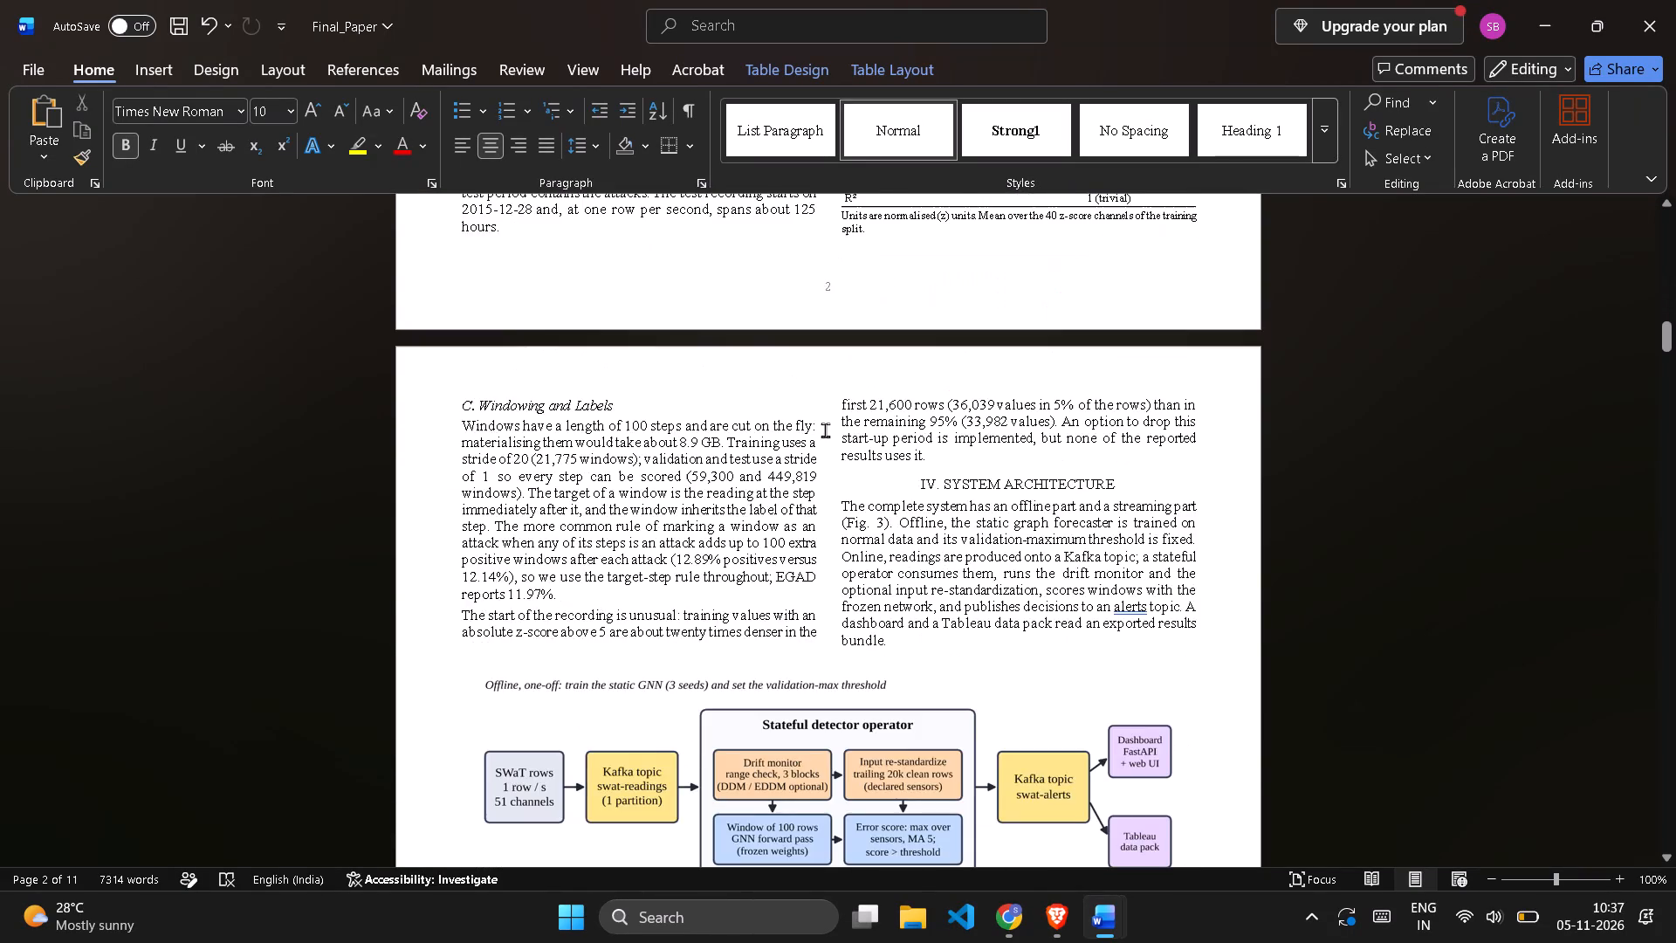
{"action": "scroll", "coordinate": [825, 430], "scroll_direction": "up", "scroll_amount": 6}
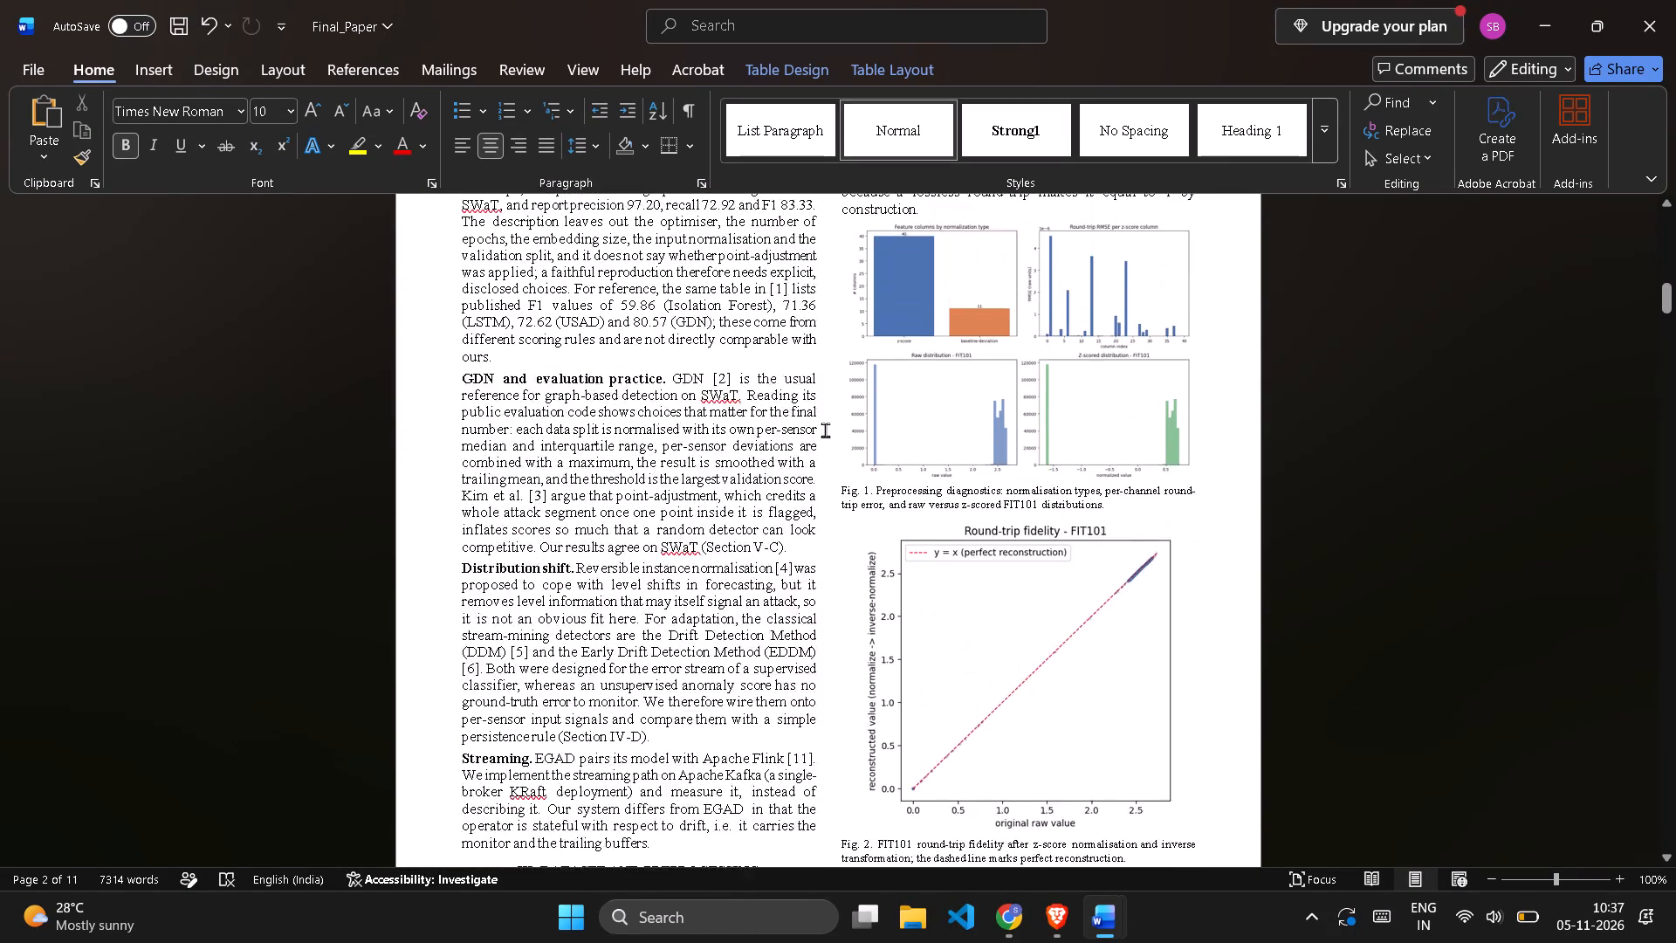
{"action": "scroll", "coordinate": [825, 430], "scroll_direction": "up", "scroll_amount": 1}
{"action": "scroll", "coordinate": [825, 430], "scroll_direction": "right", "scroll_amount": 1}
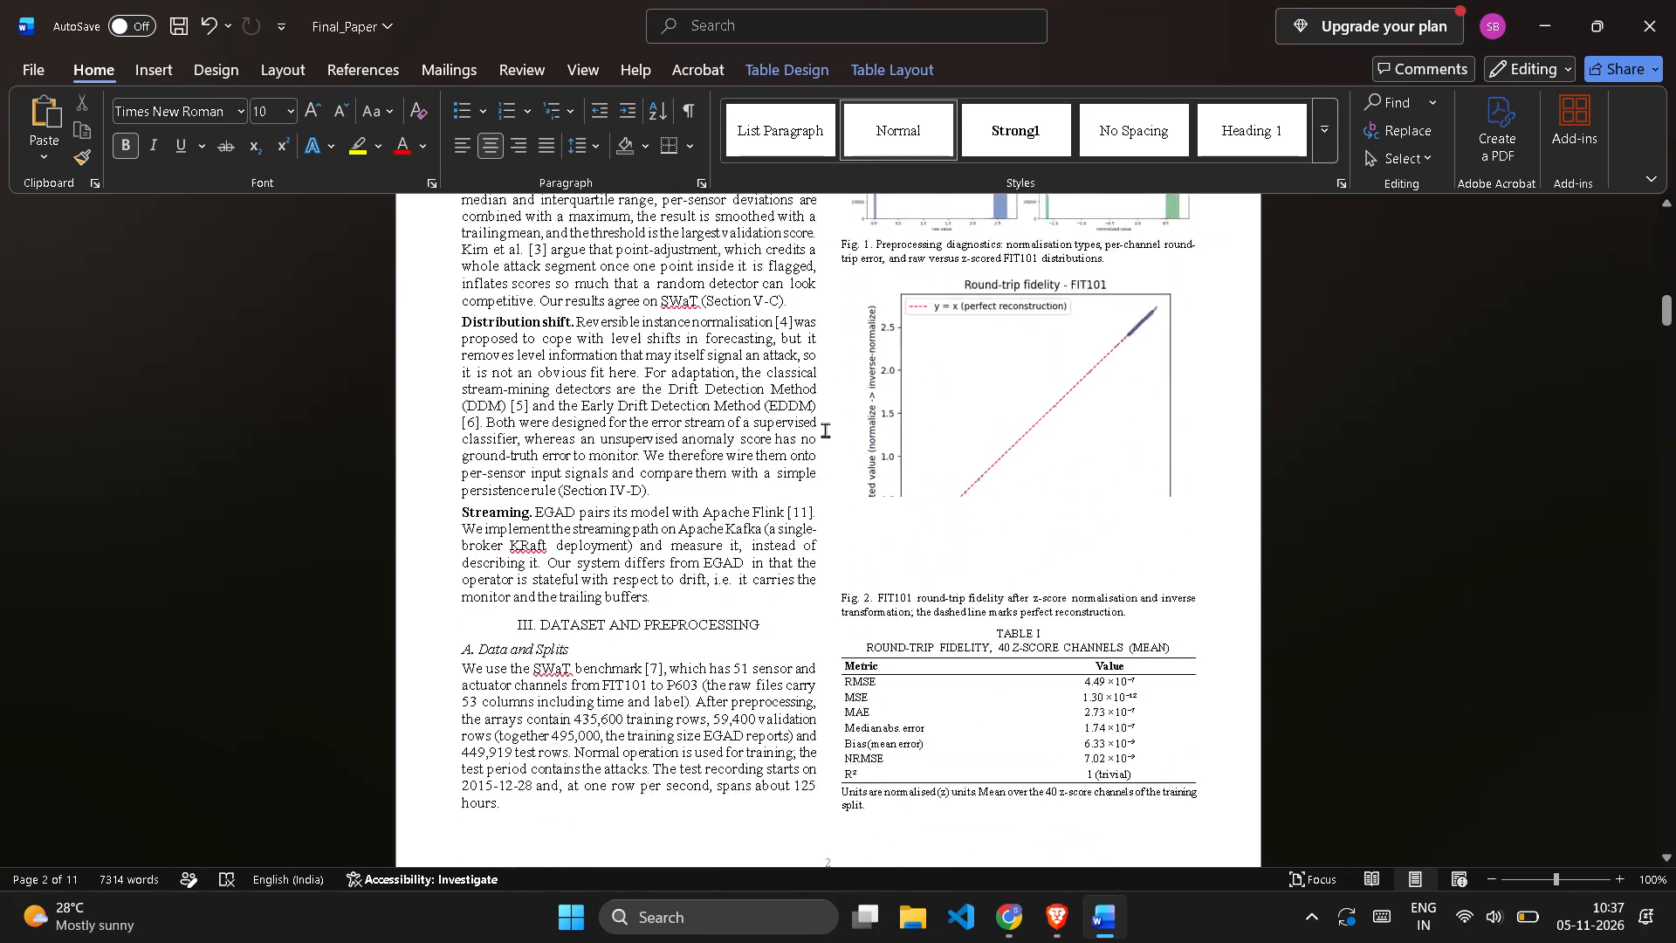
{"action": "scroll", "coordinate": [825, 430], "scroll_direction": "right", "scroll_amount": 1}
Examine the page 3 layout, including the Fig. 3 architecture diagram, the Fig. 4 forecaster diagram and Table II.
{"action": "scroll", "coordinate": [825, 430], "scroll_direction": "down", "scroll_amount": 3}
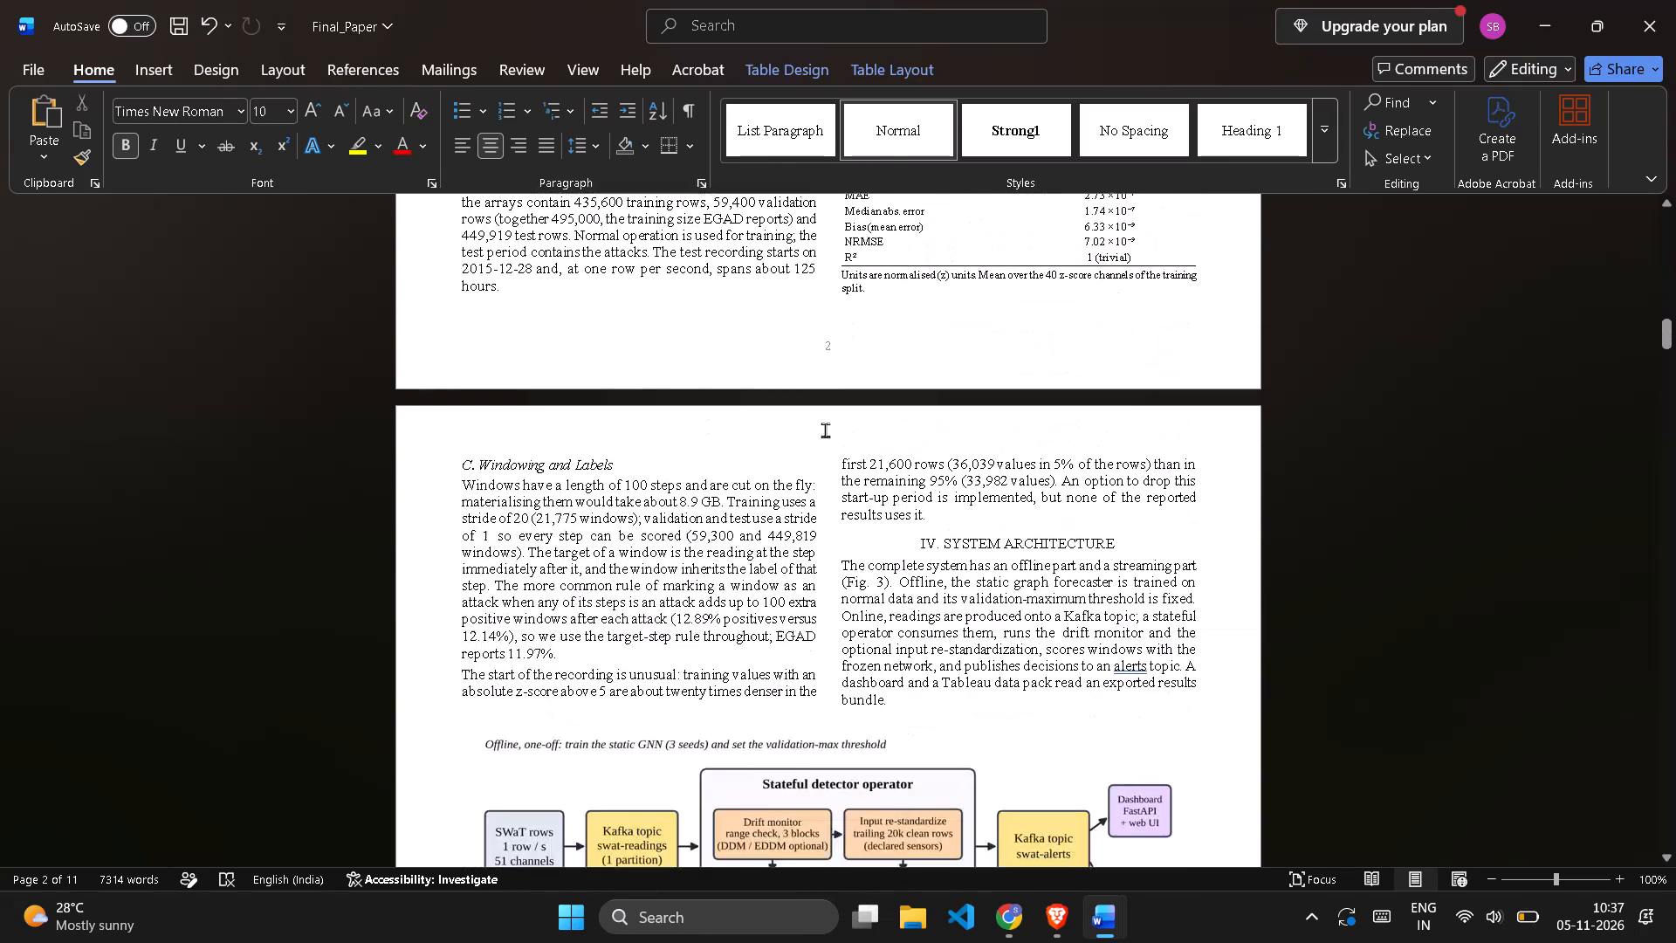
{"action": "scroll", "coordinate": [825, 430], "scroll_direction": "down", "scroll_amount": 1}
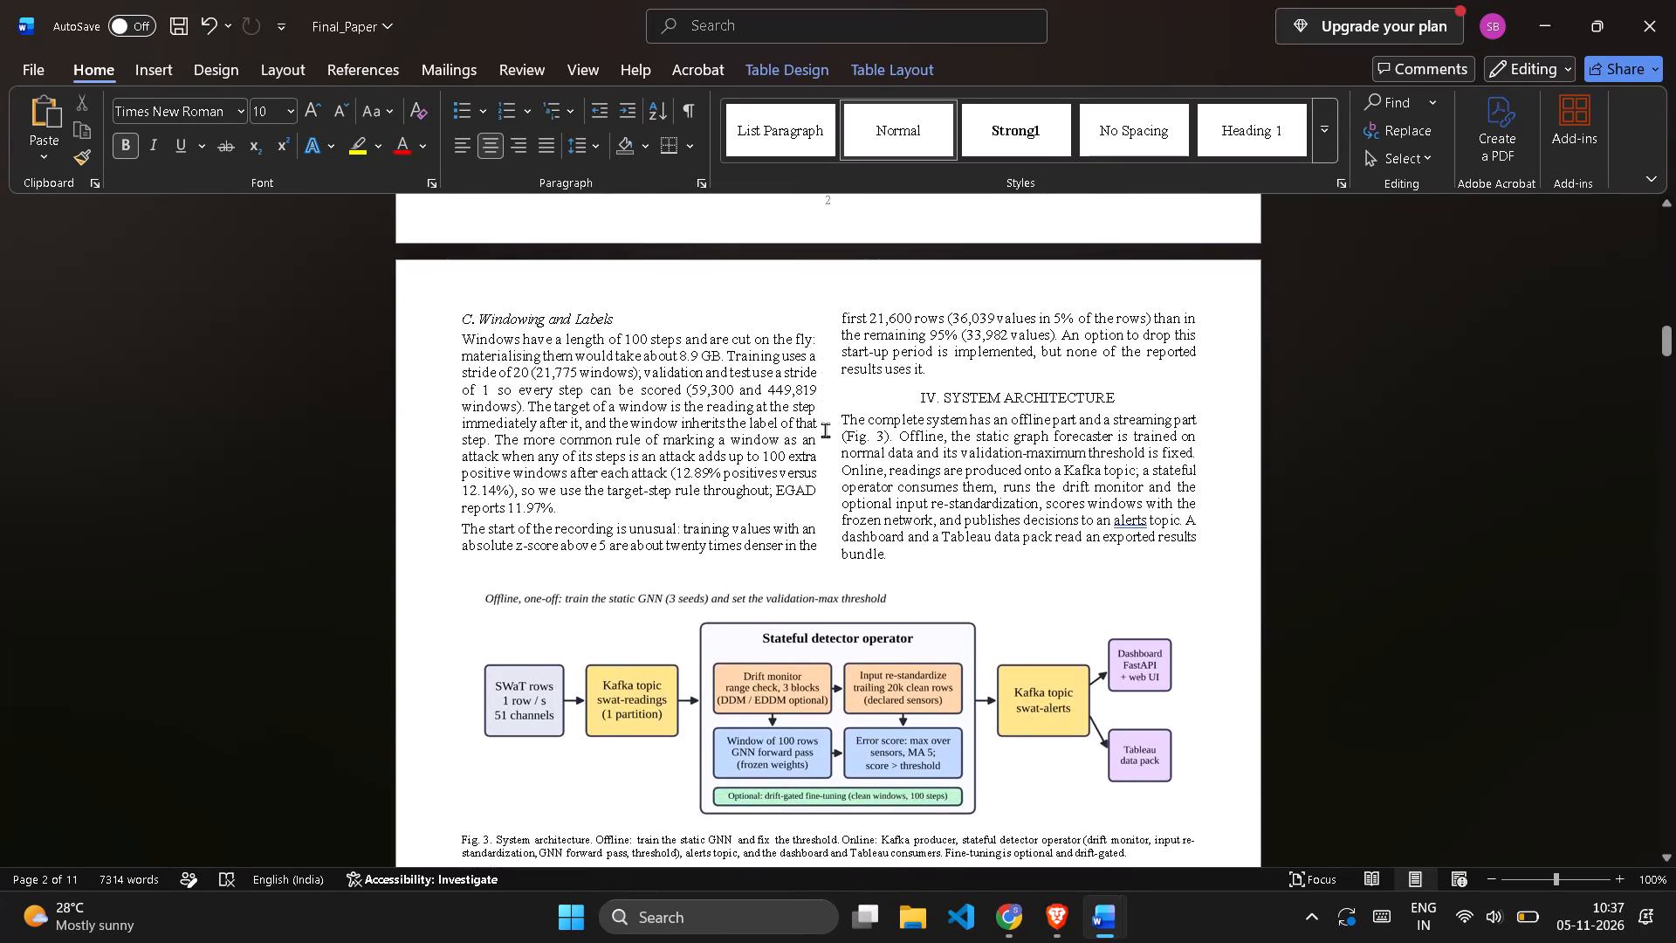
{"action": "scroll", "coordinate": [825, 430], "scroll_direction": "down", "scroll_amount": 5}
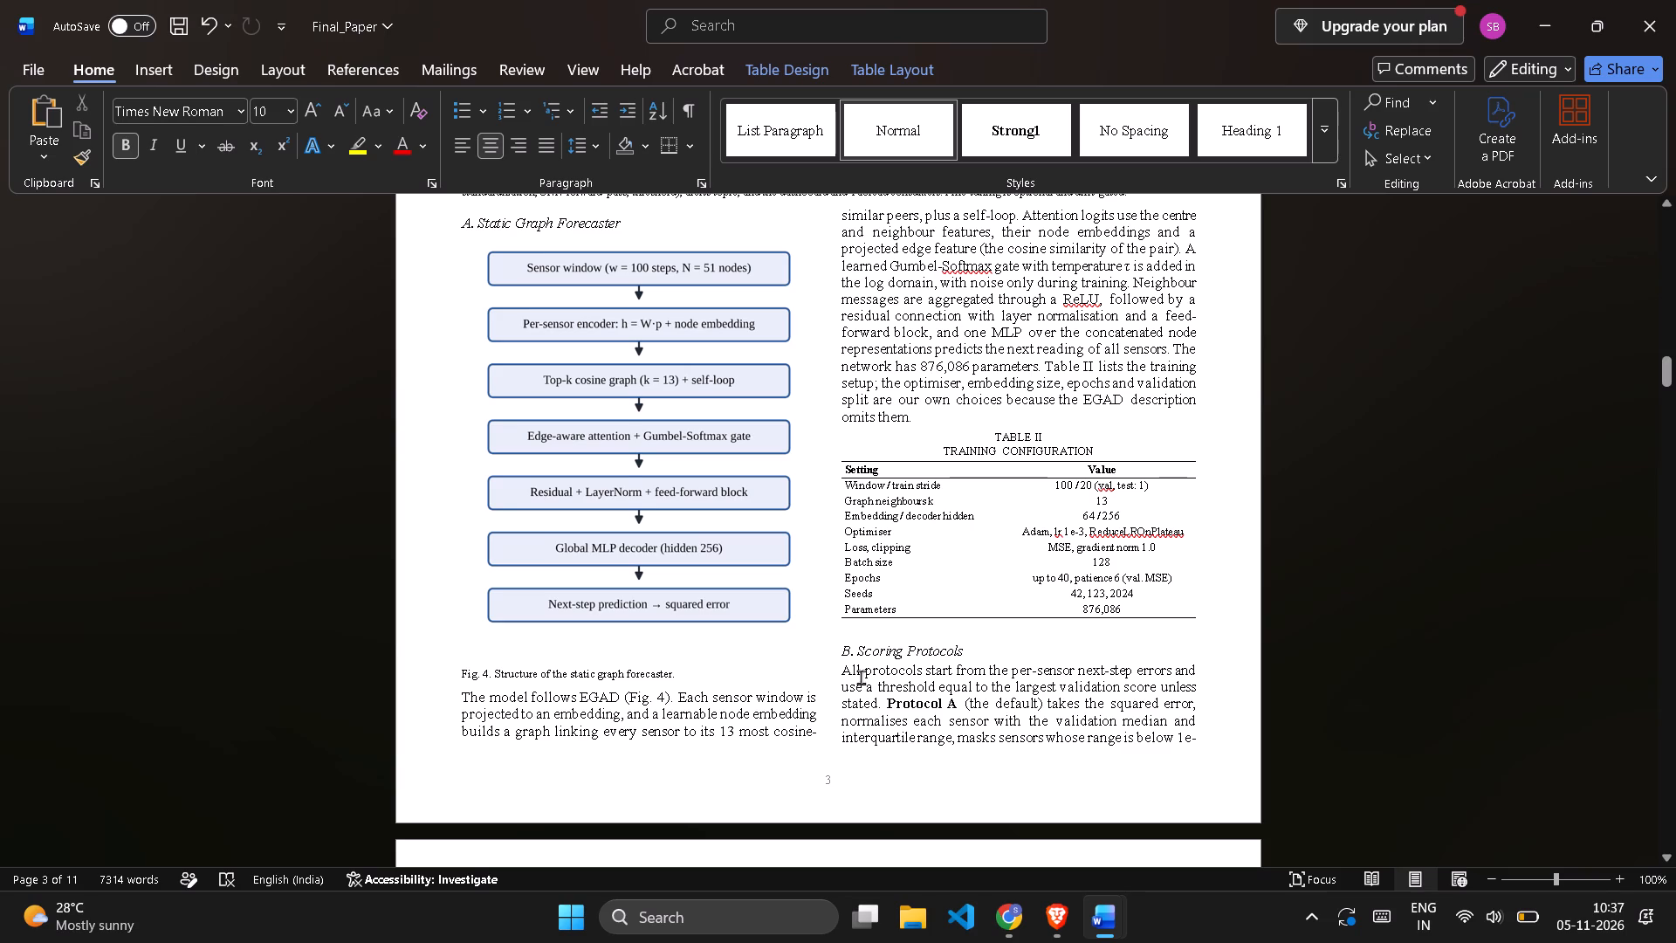
{"action": "scroll", "coordinate": [874, 674], "scroll_direction": "up", "scroll_amount": 1}
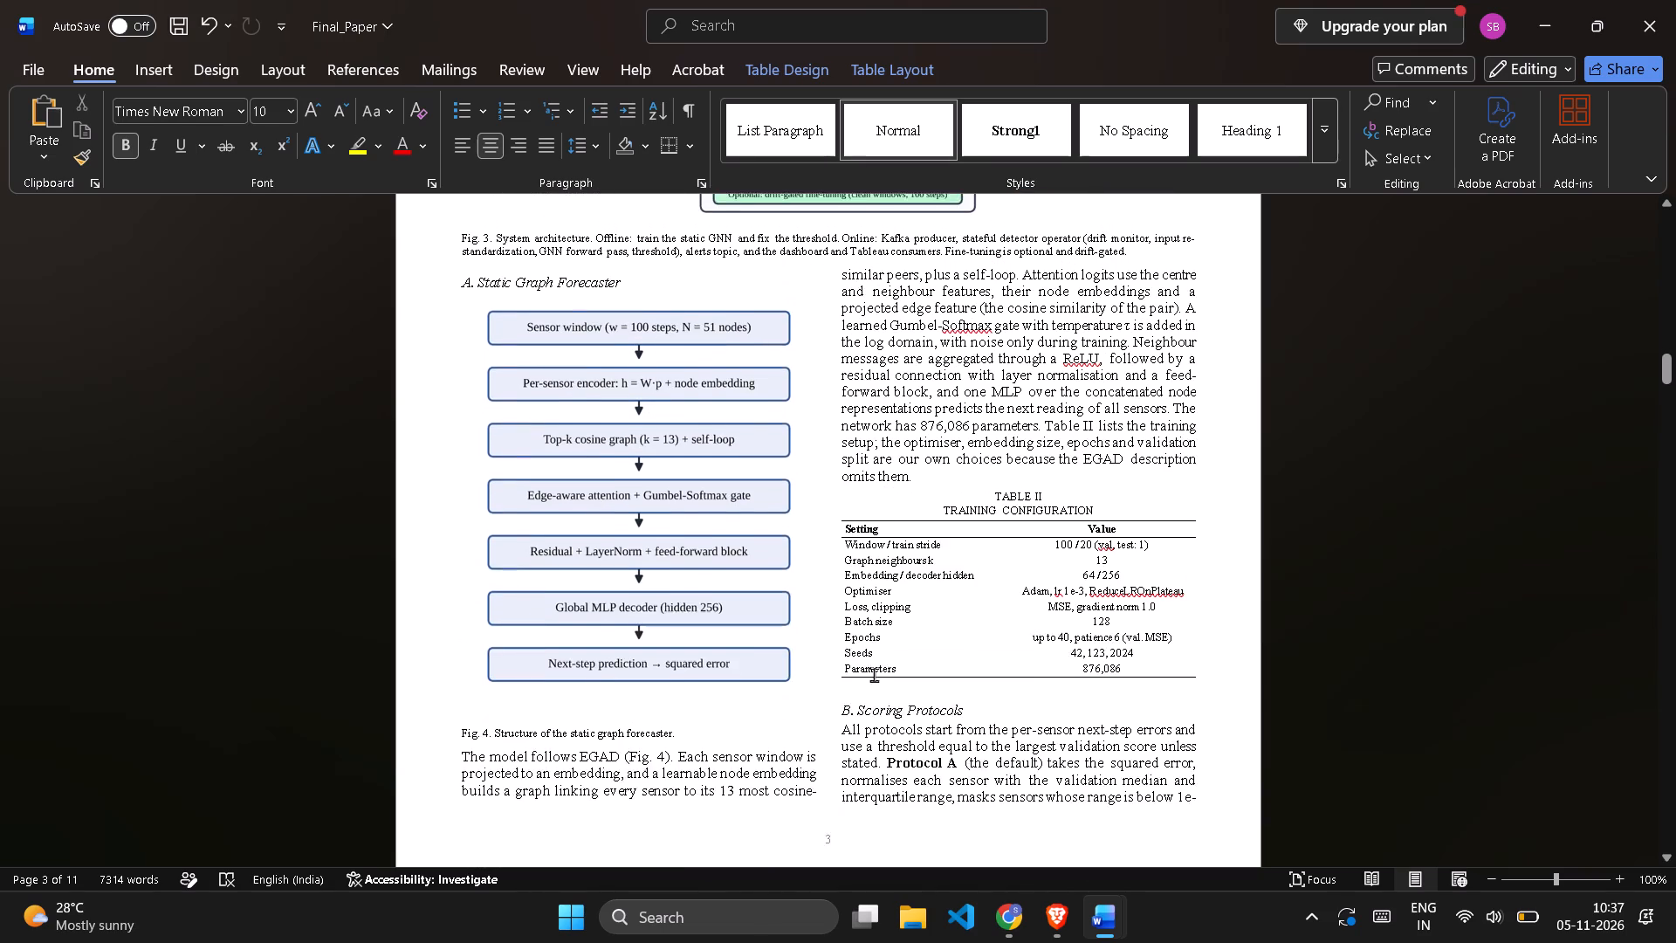
{"action": "scroll", "coordinate": [874, 674], "scroll_direction": "up", "scroll_amount": 1}
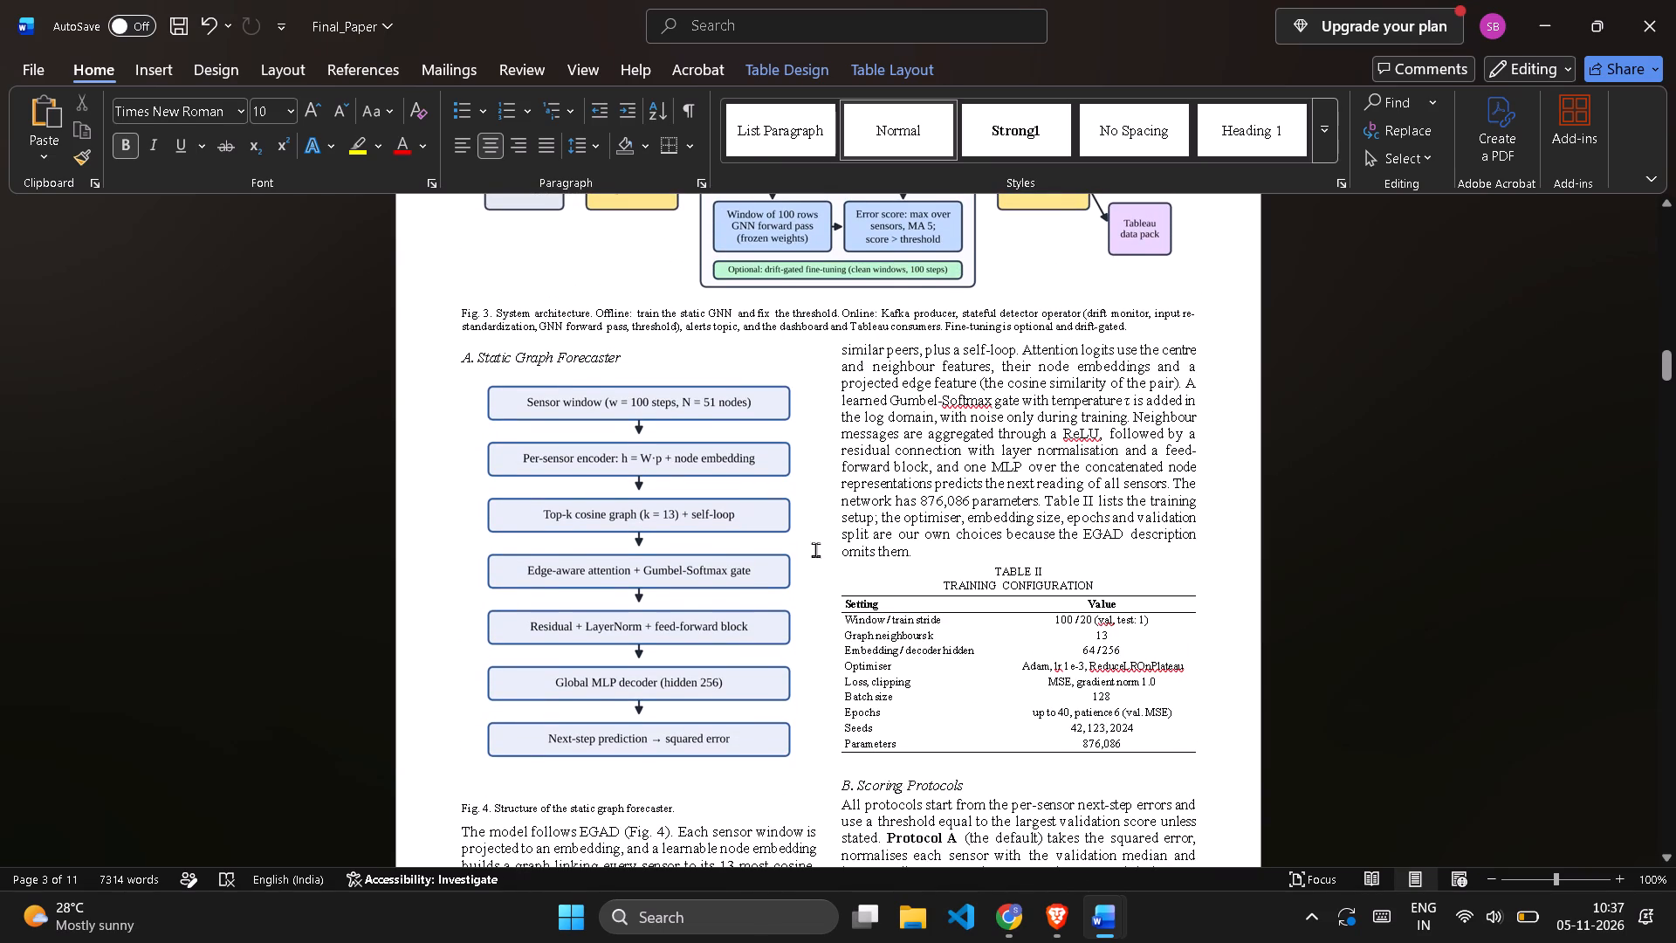
Recheck the Fig. 3 and Fig. 4 layout on page 3 and the surrounding text, then return to the title.
{"action": "scroll", "coordinate": [878, 595], "scroll_direction": "up", "scroll_amount": 3}
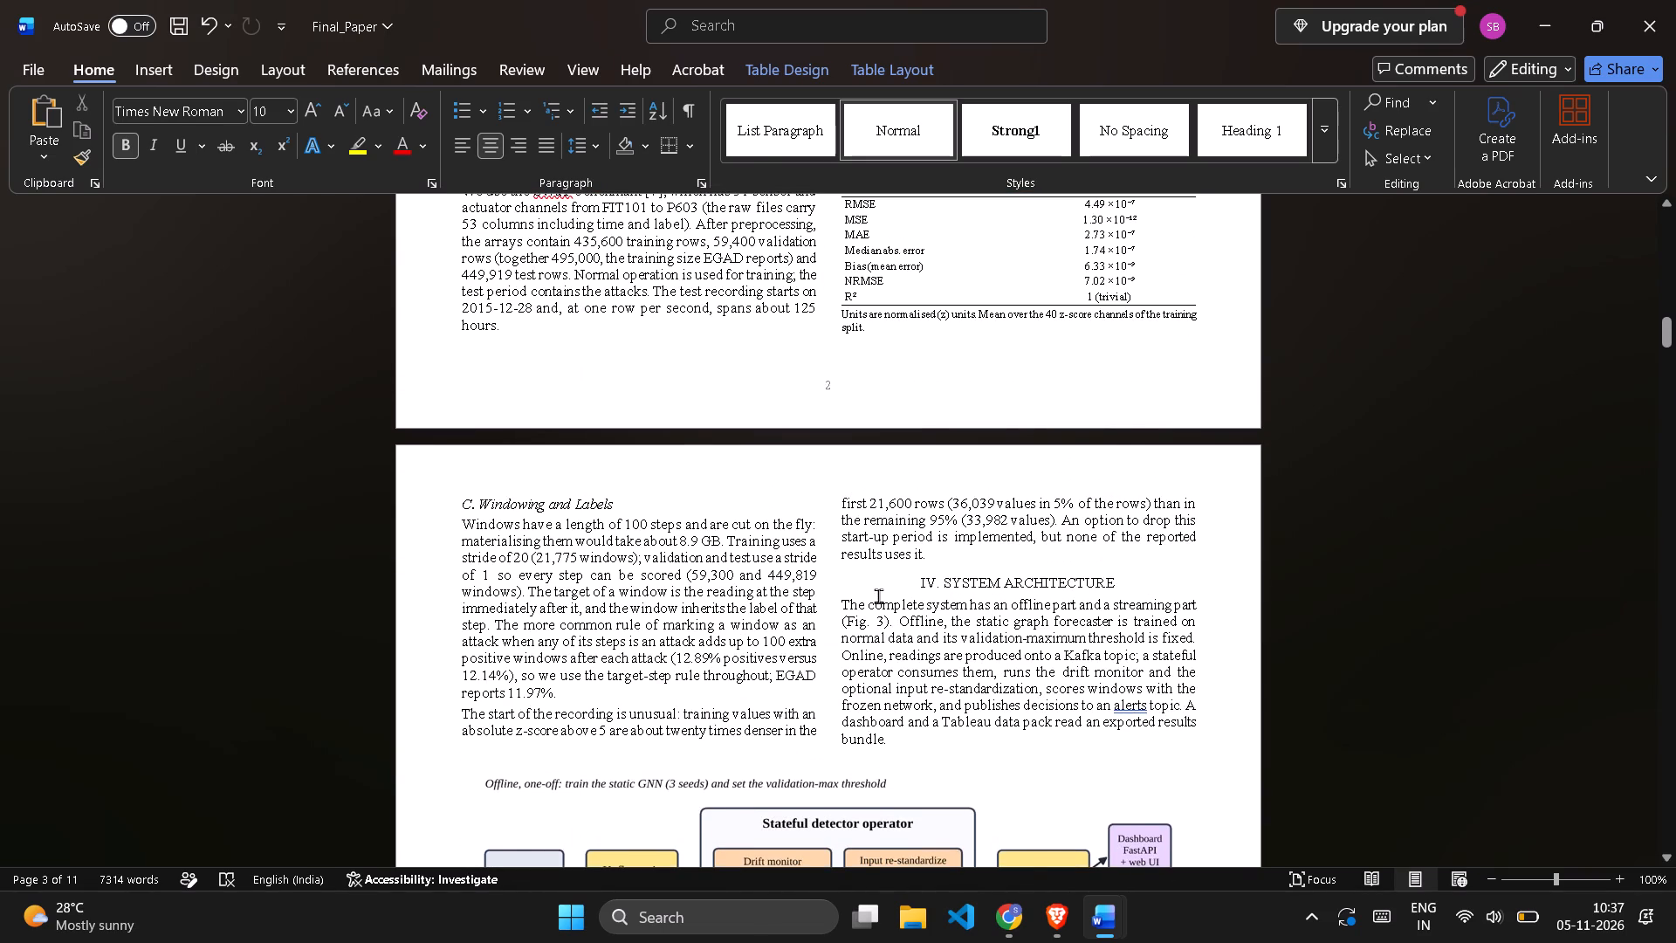
{"action": "scroll", "coordinate": [878, 595], "scroll_direction": "up", "scroll_amount": 1}
{"action": "scroll", "coordinate": [878, 595], "scroll_direction": "down", "scroll_amount": 1}
{"action": "scroll", "coordinate": [862, 524], "scroll_direction": "down", "scroll_amount": 3}
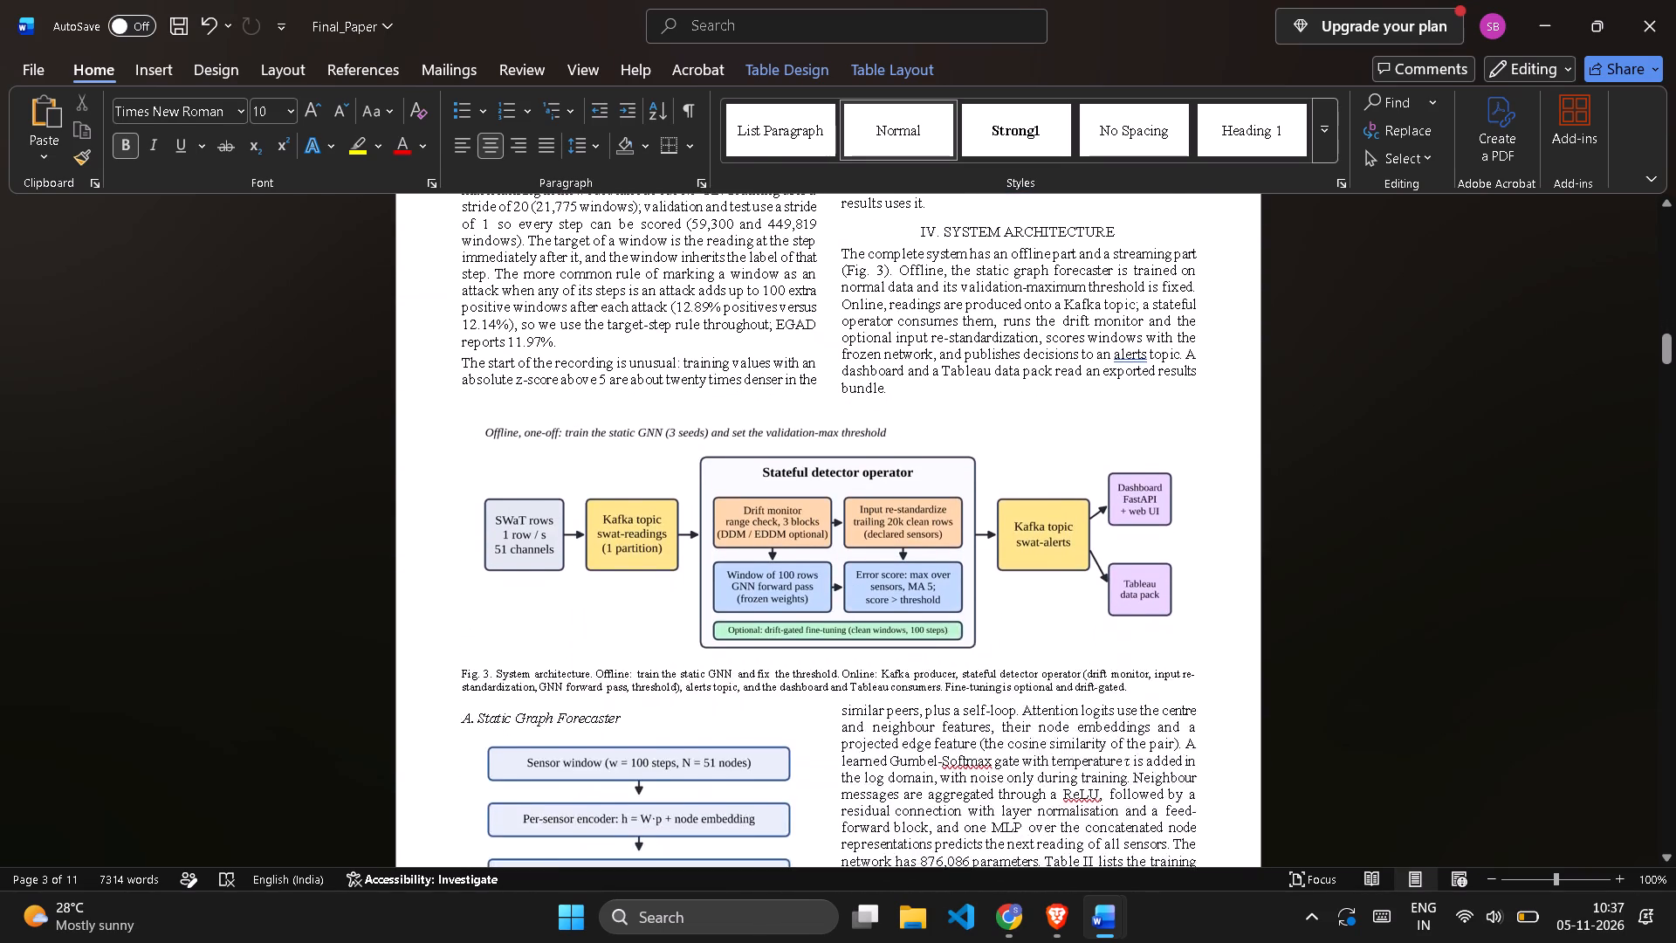
{"action": "scroll", "coordinate": [862, 524], "scroll_direction": "down", "scroll_amount": 2}
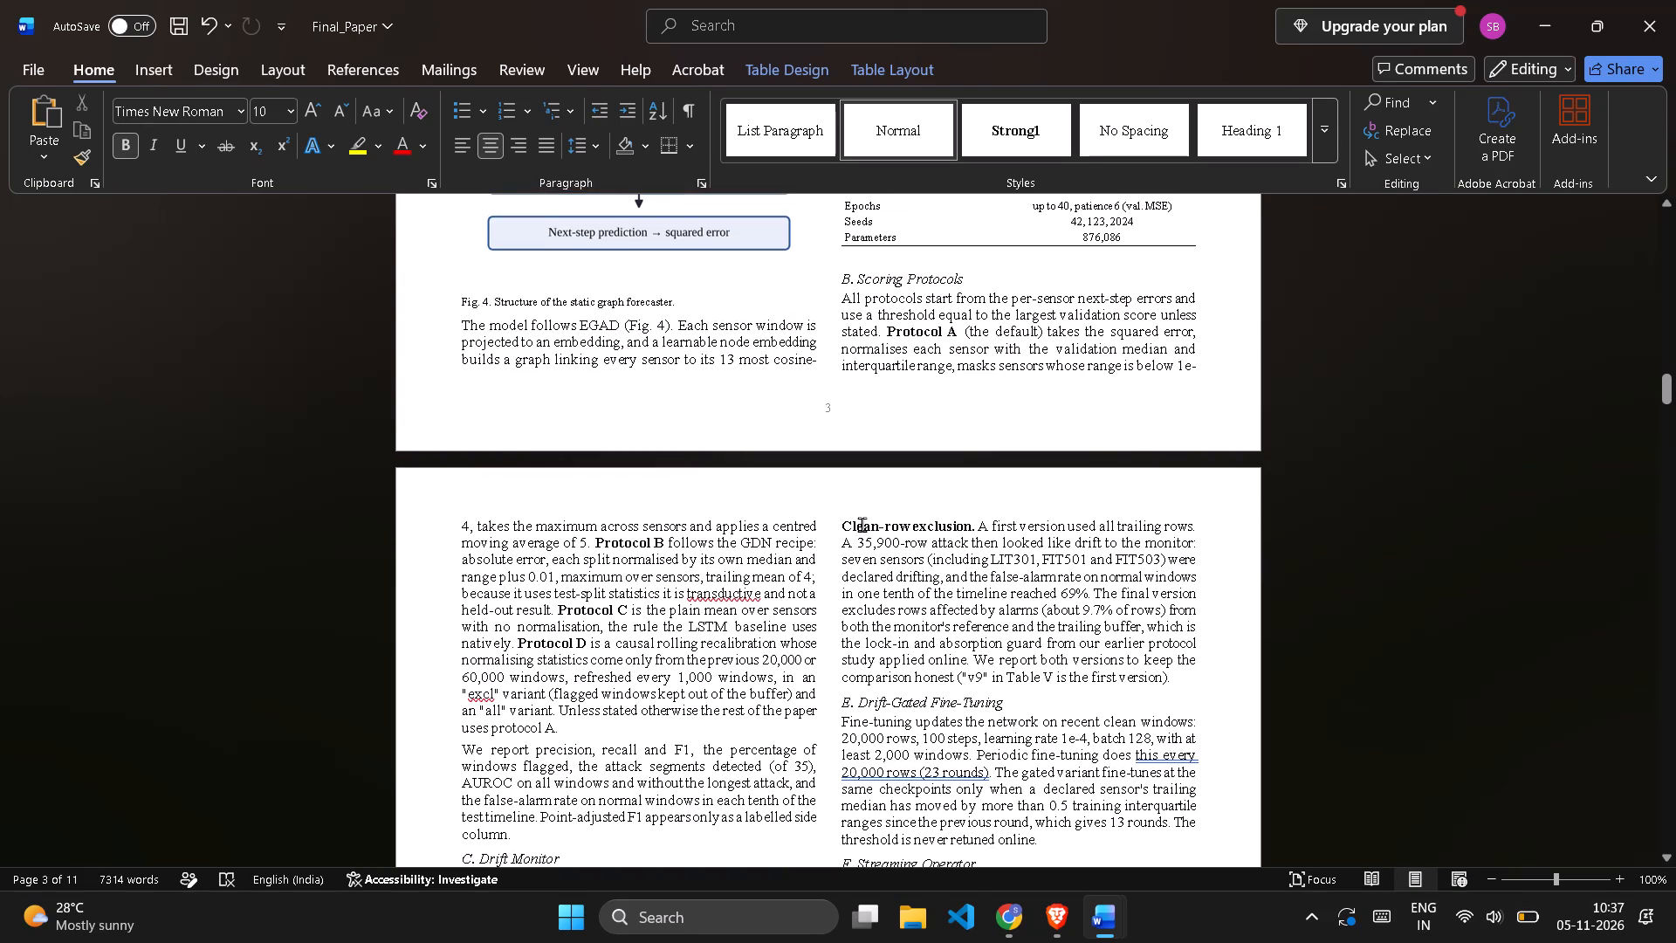
{"action": "scroll", "coordinate": [862, 524], "scroll_direction": "up", "scroll_amount": 8}
{"action": "scroll", "coordinate": [862, 524], "scroll_direction": "down", "scroll_amount": 3}
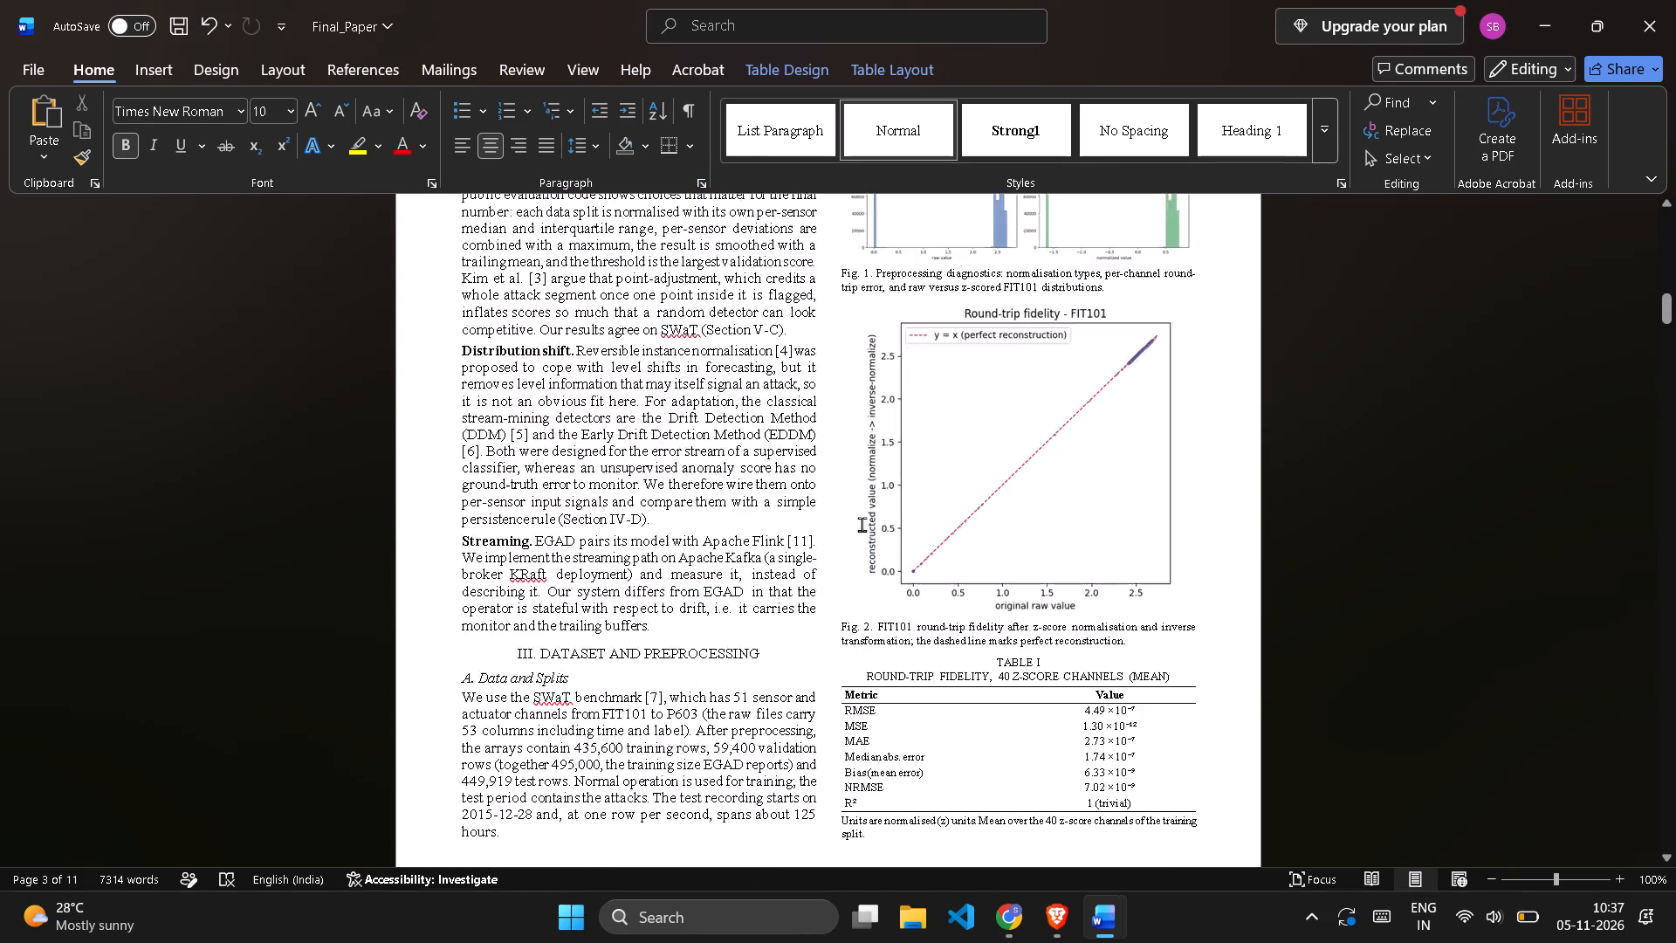
{"action": "scroll", "coordinate": [862, 524], "scroll_direction": "down", "scroll_amount": 1}
{"action": "scroll", "coordinate": [862, 524], "scroll_direction": "up", "scroll_amount": 11}
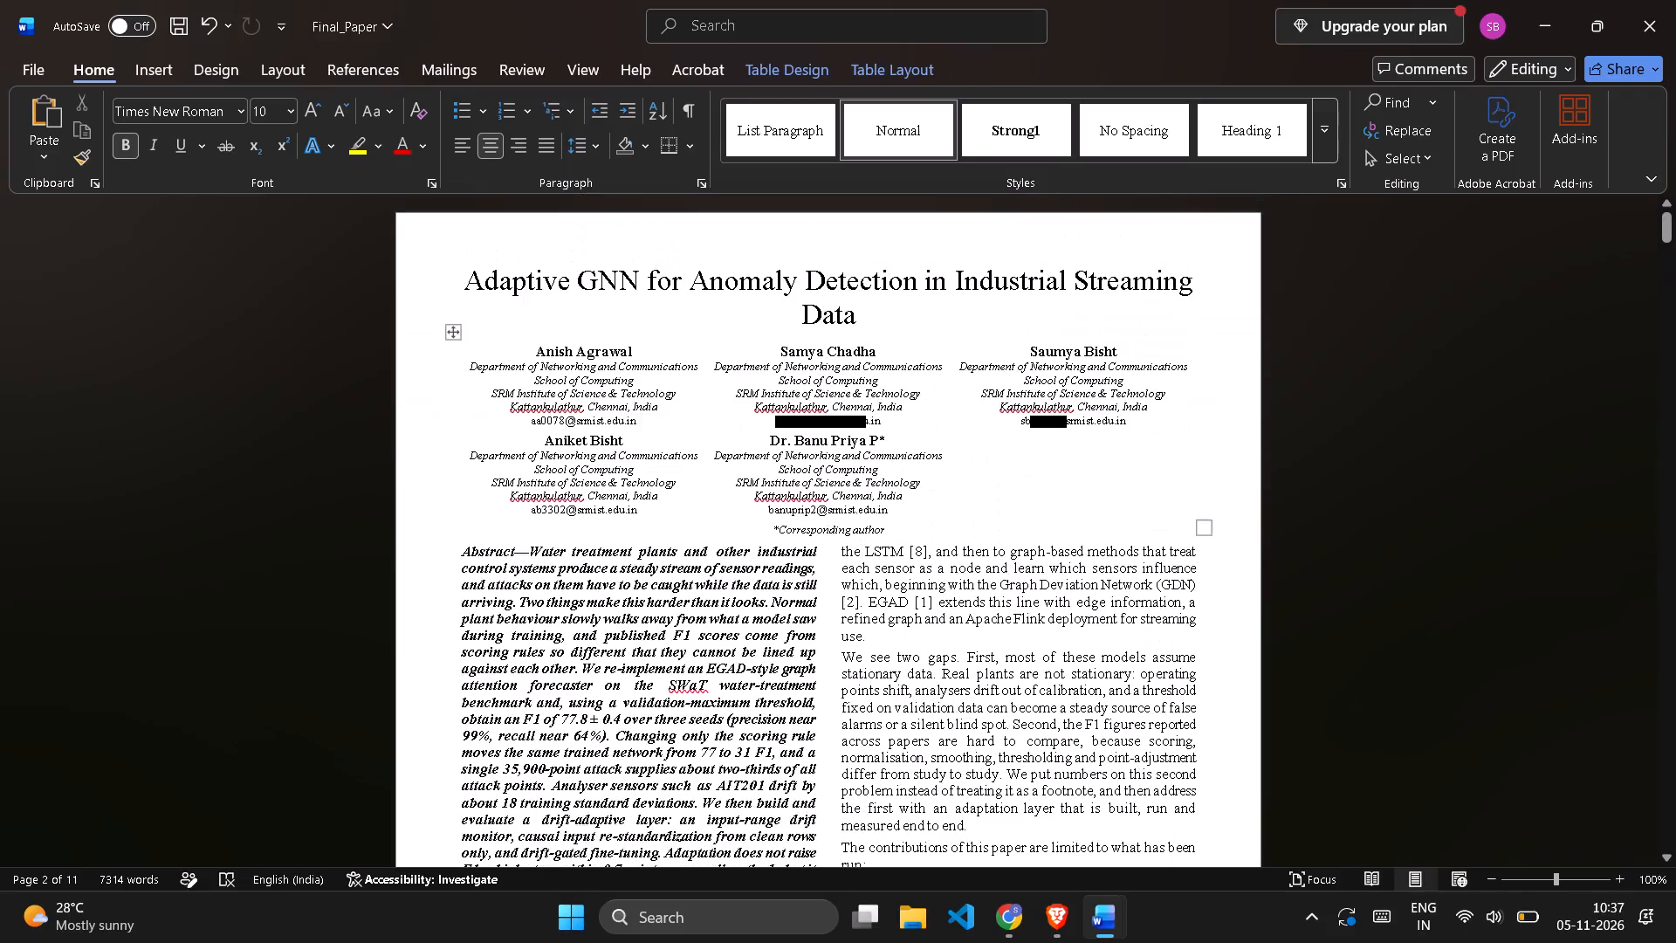
Review pages 1 to 4 in order, from the abstract and introduction through the Fig. 1 to Fig. 3 layout to the Training section.
{"action": "scroll", "coordinate": [971, 565], "scroll_direction": "down", "scroll_amount": 4}
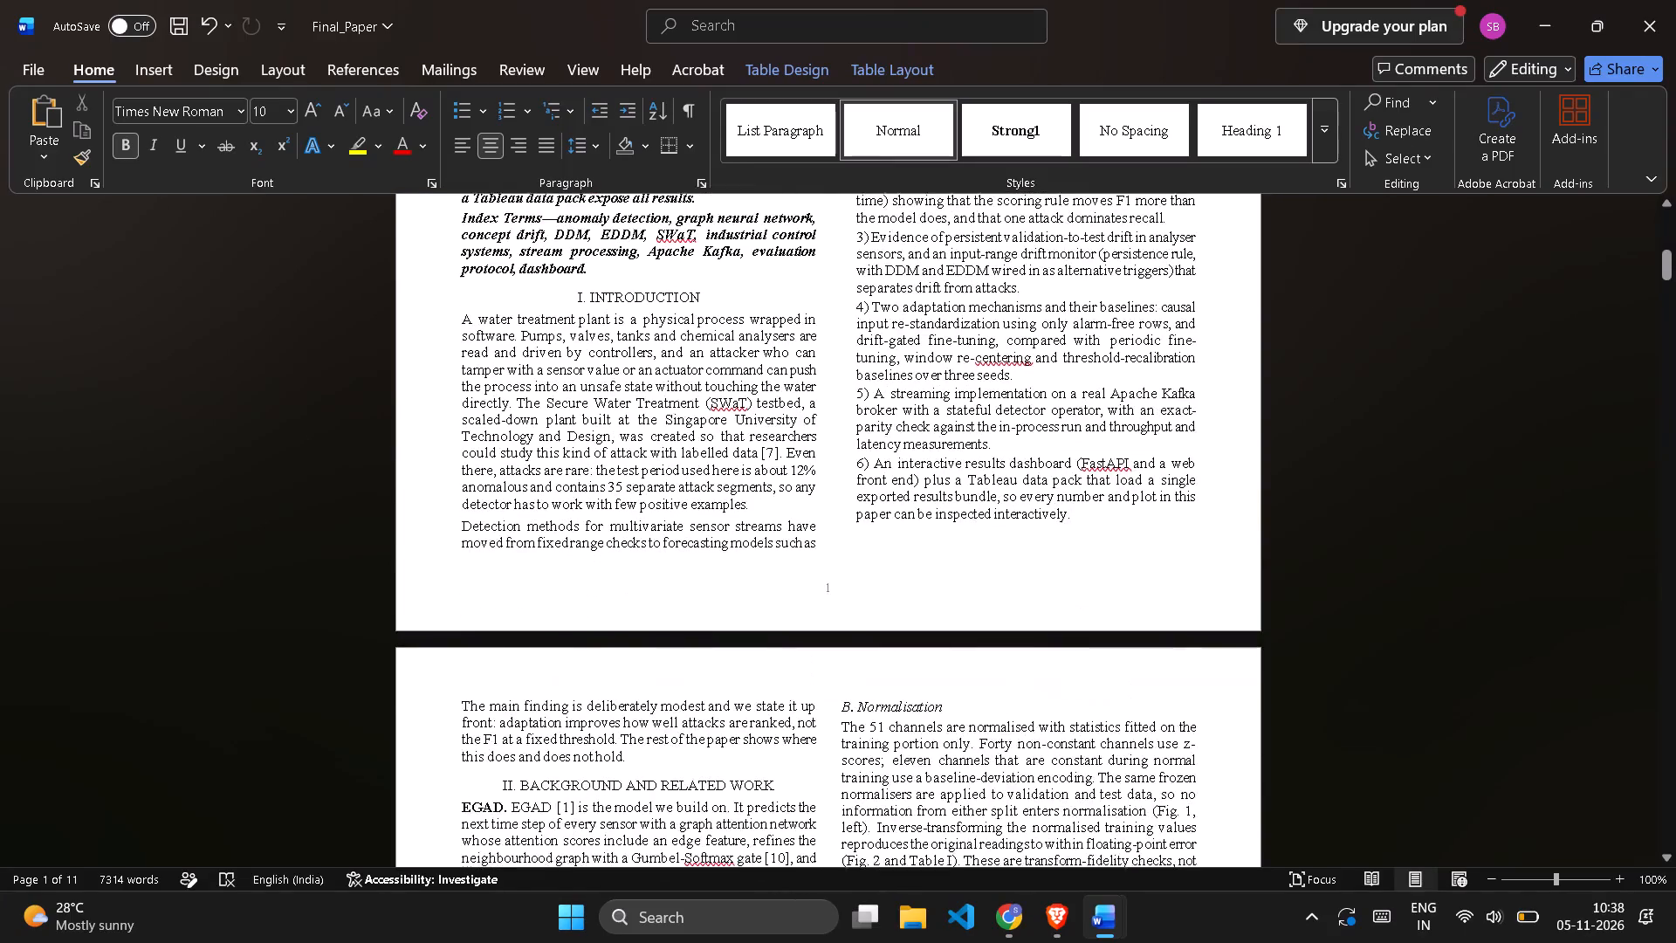
{"action": "scroll", "coordinate": [971, 565], "scroll_direction": "down", "scroll_amount": 5}
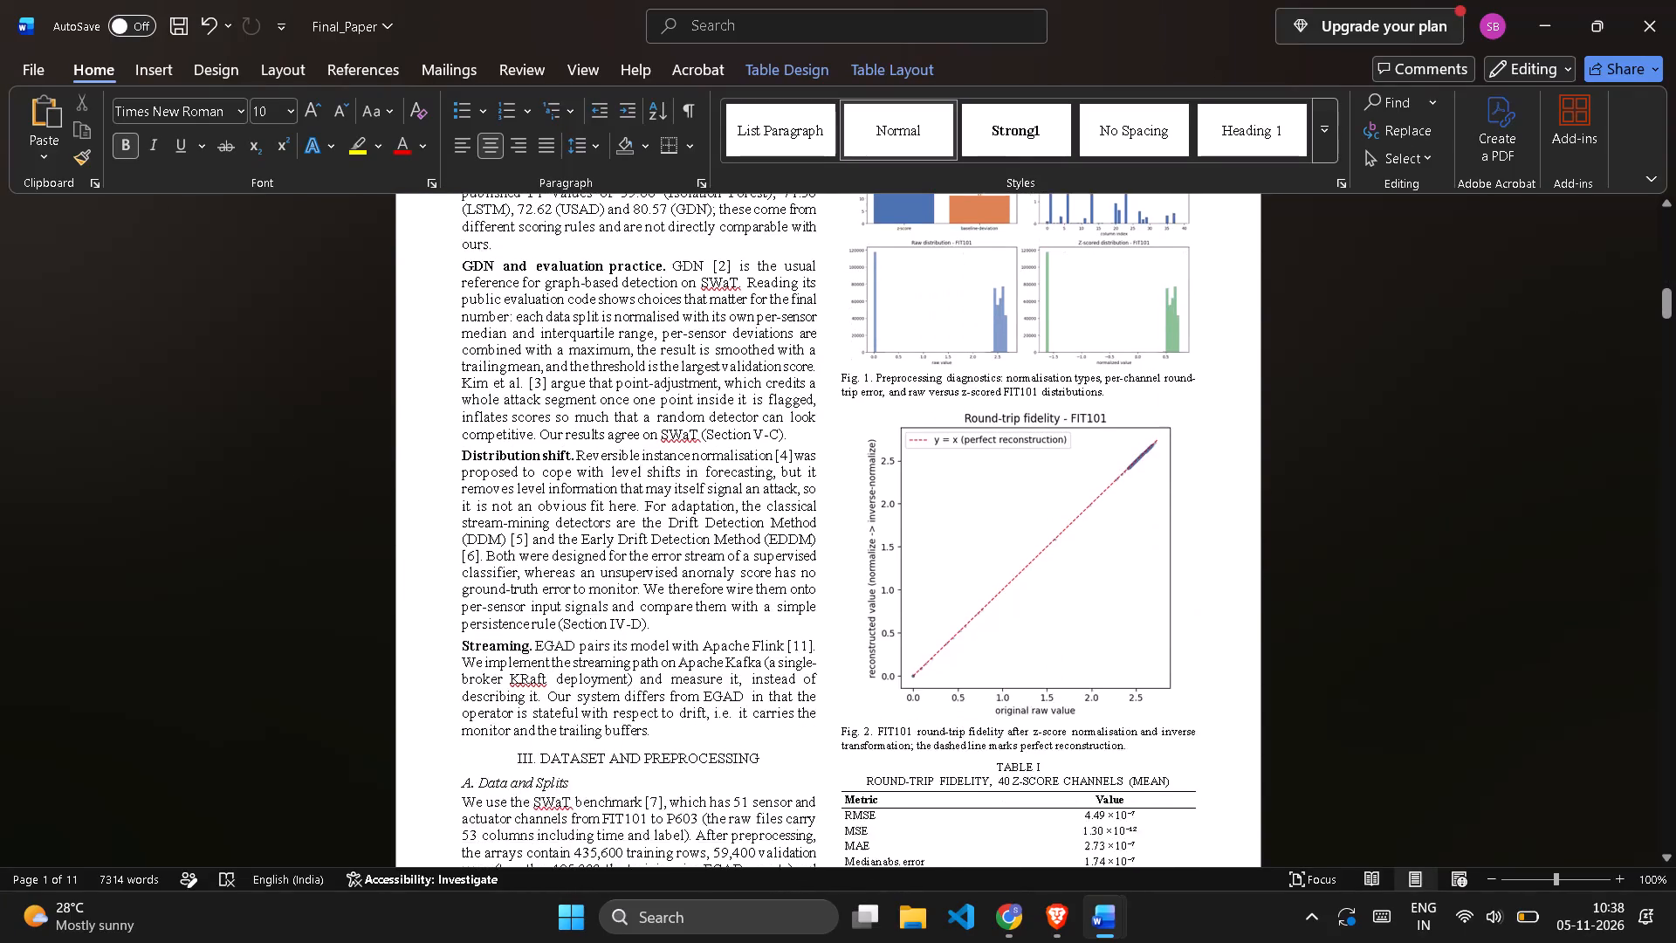
{"action": "scroll", "coordinate": [971, 565], "scroll_direction": "down", "scroll_amount": 4}
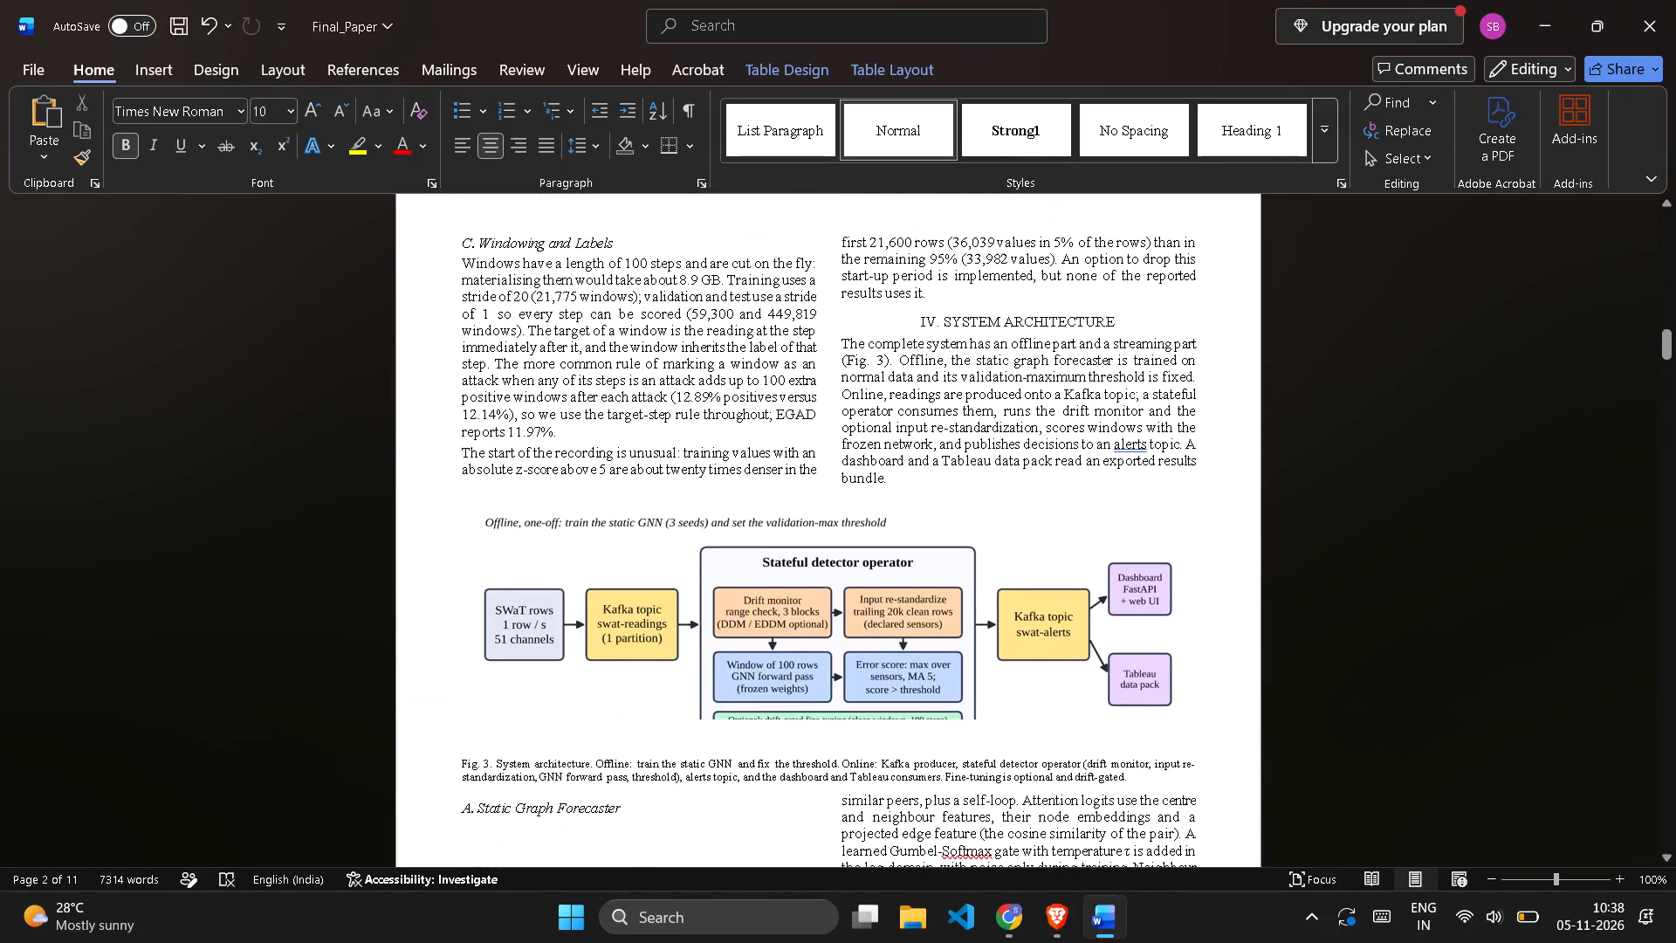
{"action": "scroll", "coordinate": [971, 565], "scroll_direction": "down", "scroll_amount": 5}
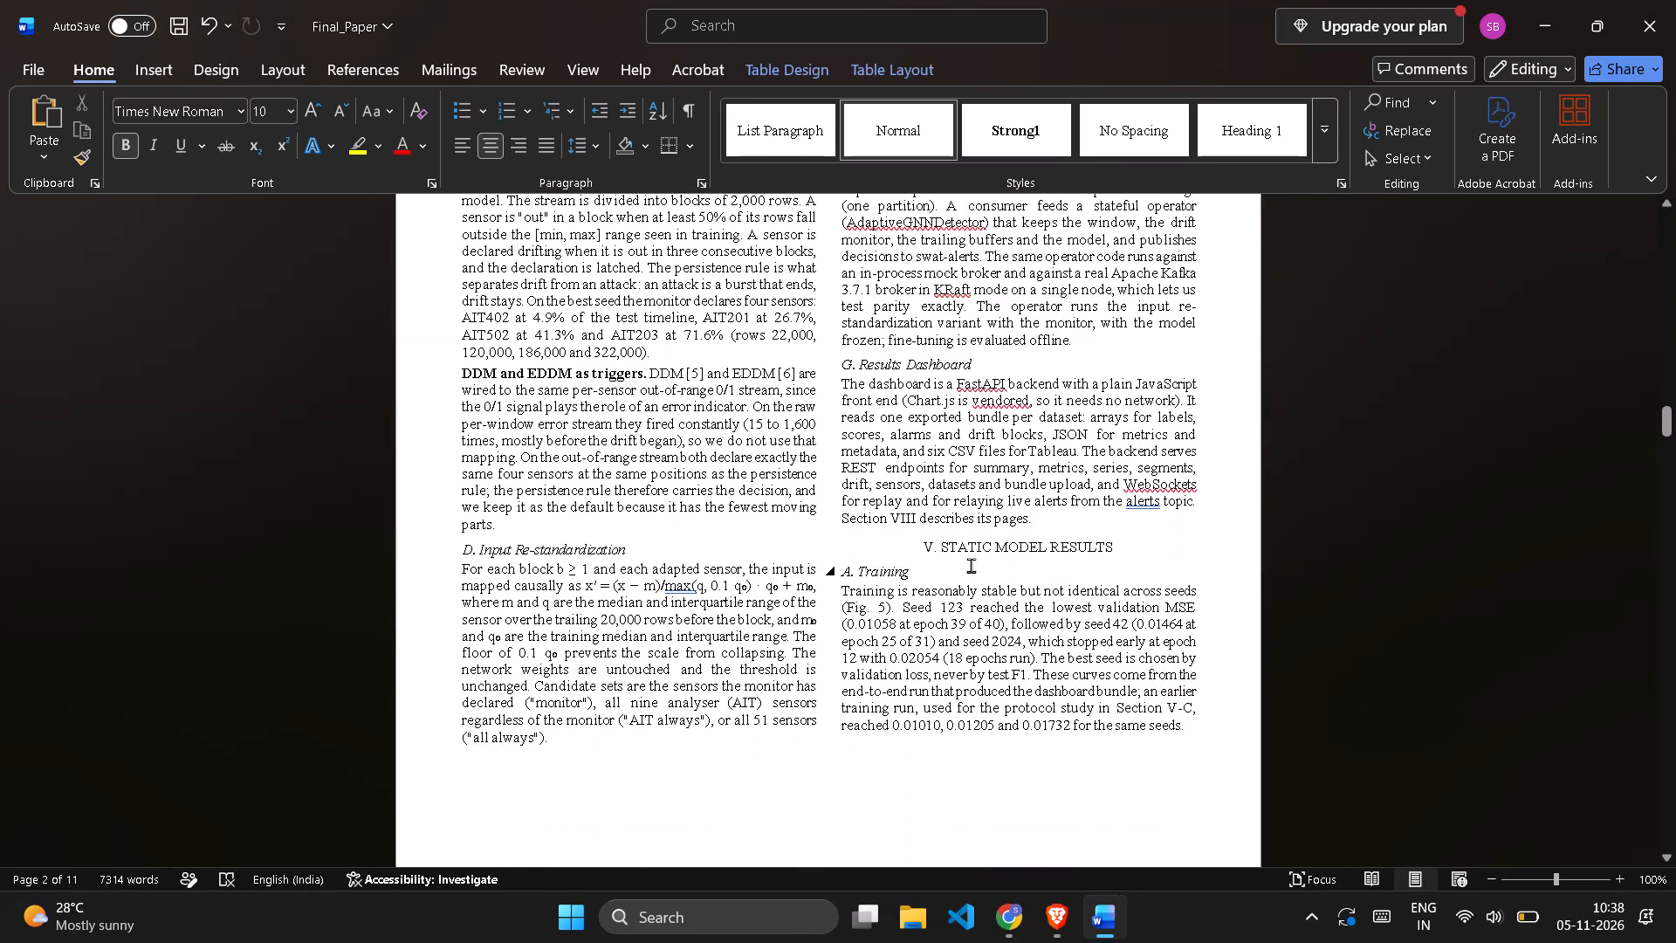
Examine the page 4 text and the layout of Tables III and IV and Figs. 5 to 10 on pages 5 and 6.
{"action": "scroll", "coordinate": [971, 565], "scroll_direction": "up", "scroll_amount": 1}
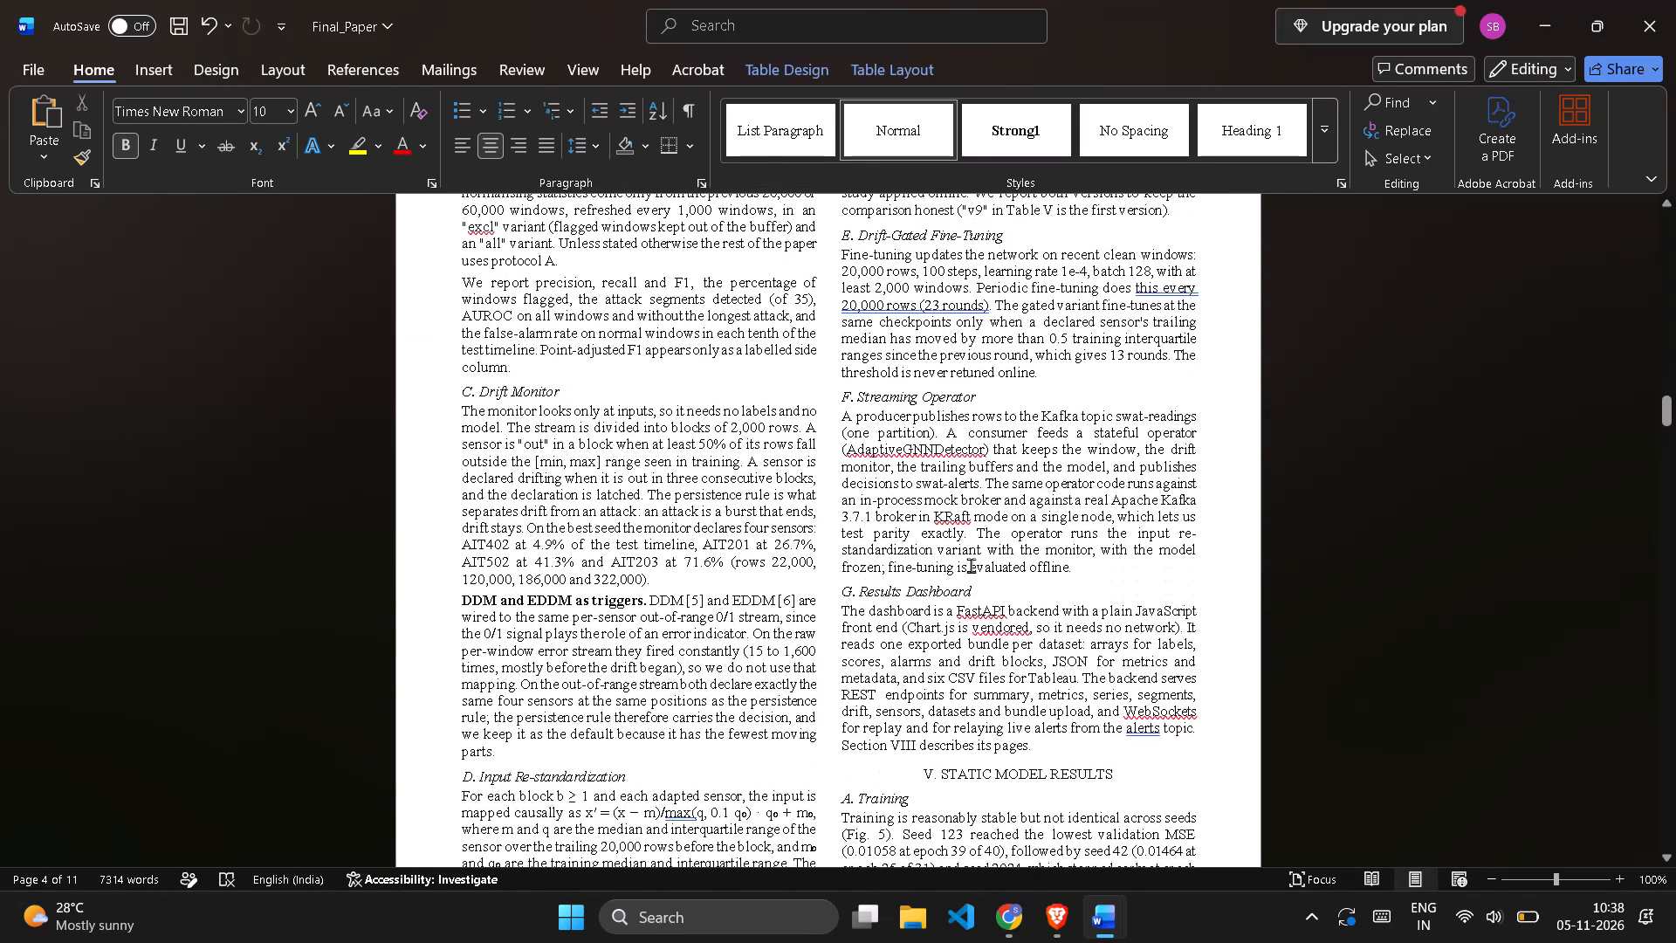
{"action": "scroll", "coordinate": [971, 565], "scroll_direction": "down", "scroll_amount": 6}
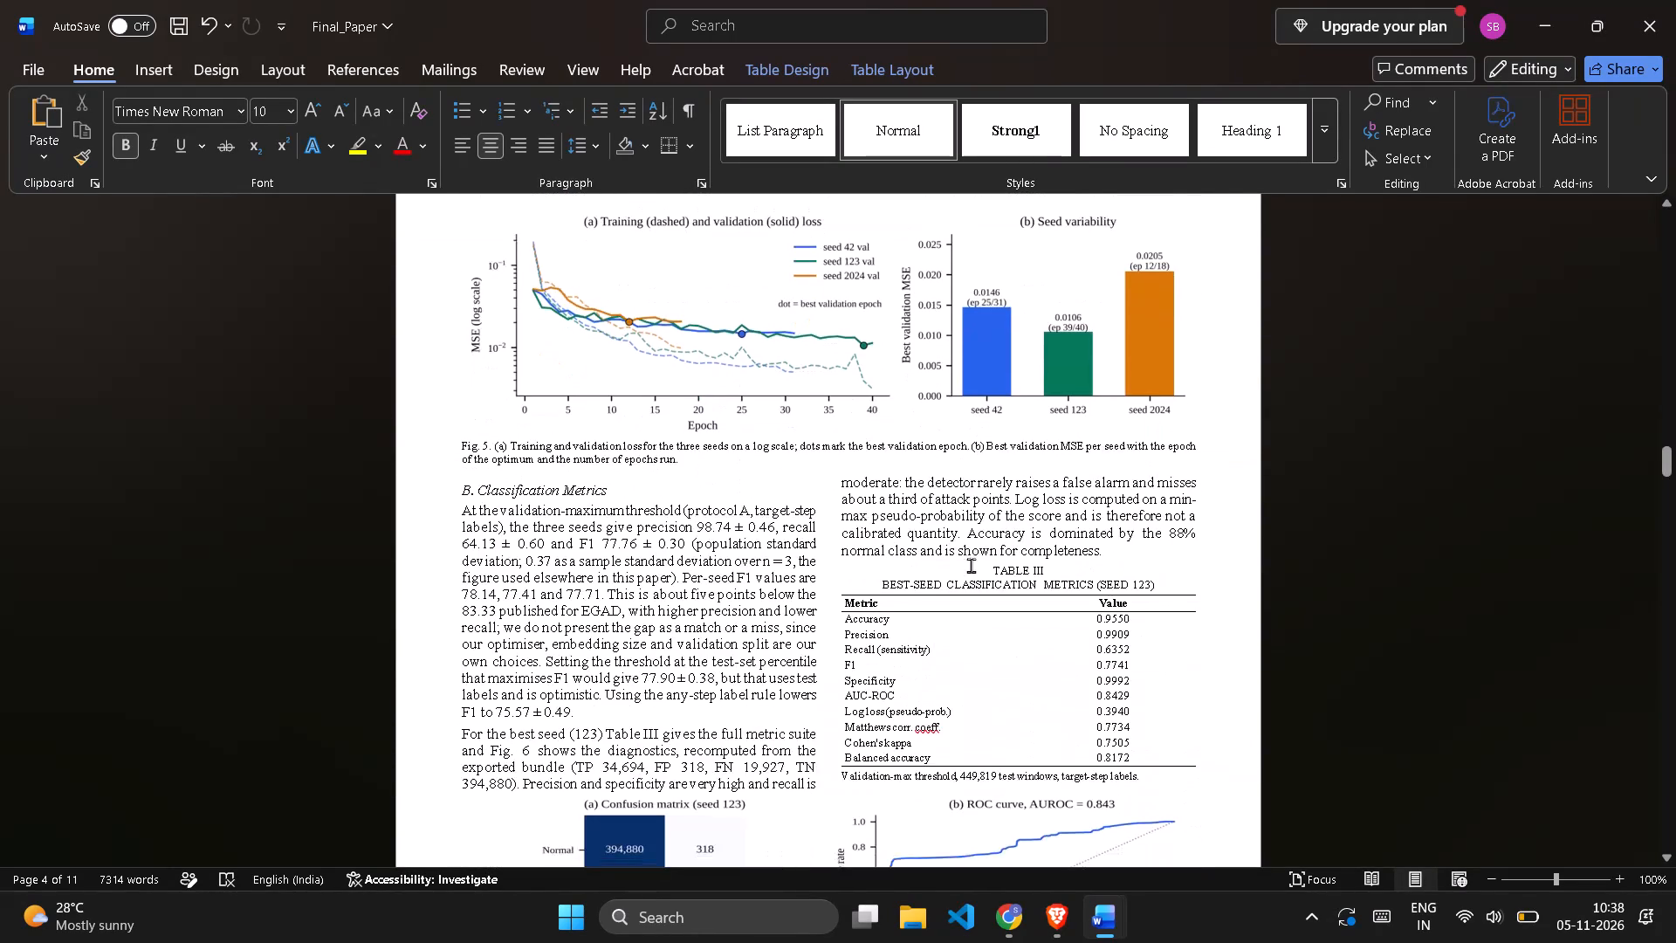
{"action": "scroll", "coordinate": [971, 565], "scroll_direction": "down", "scroll_amount": 4}
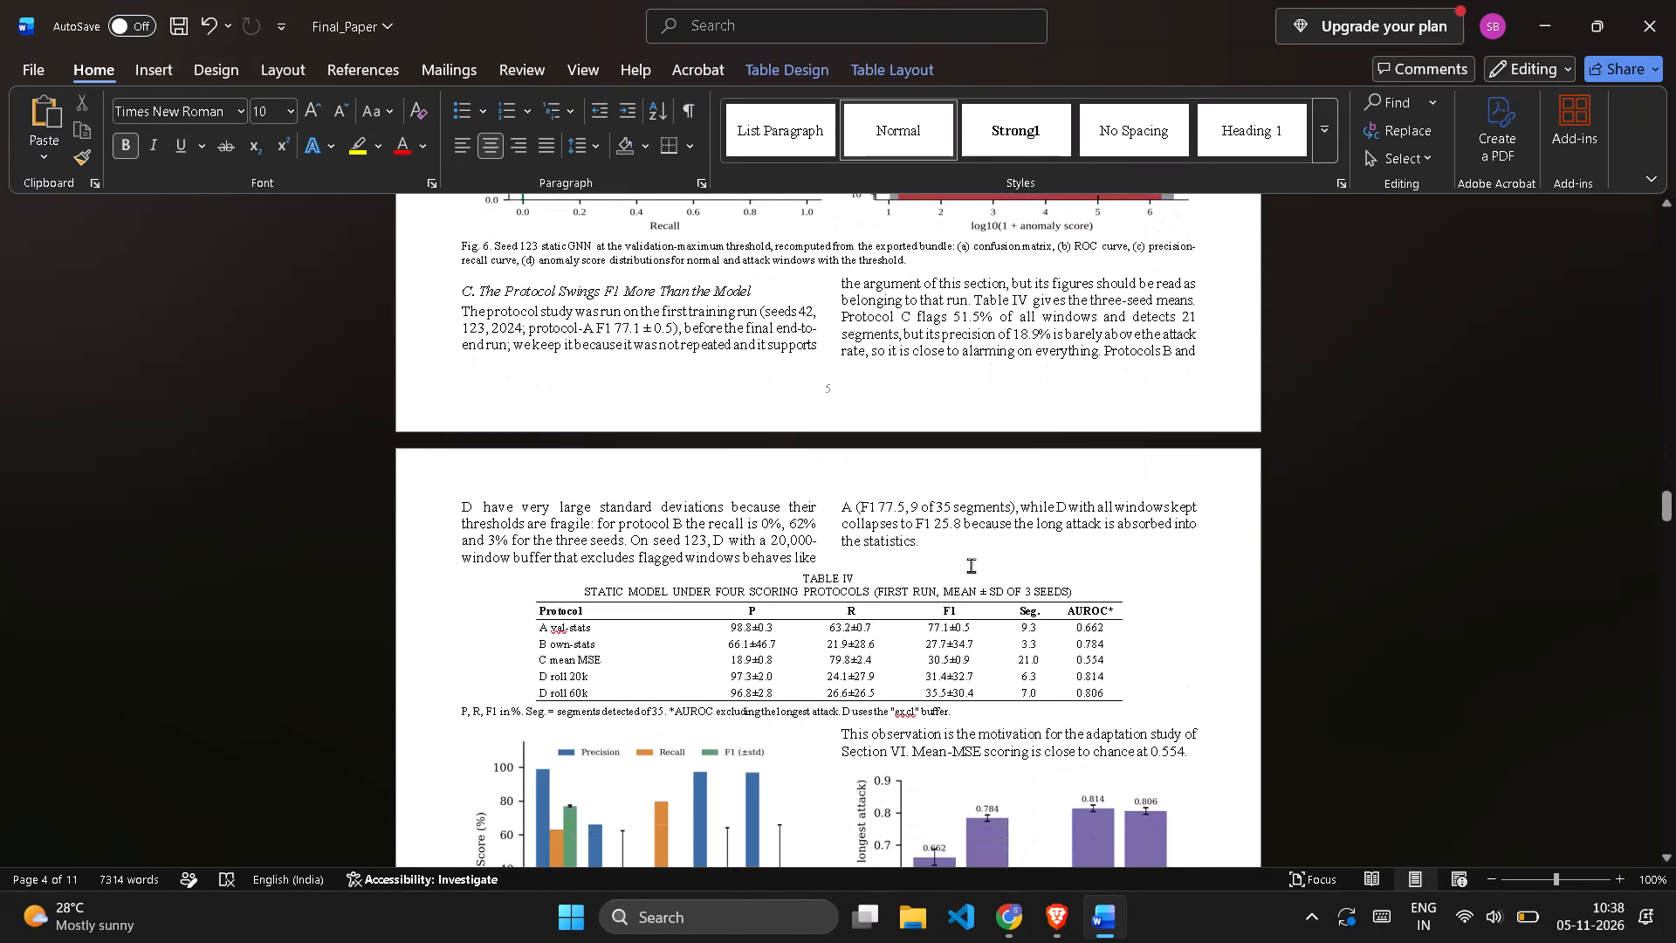
{"action": "scroll", "coordinate": [971, 565], "scroll_direction": "down", "scroll_amount": 3}
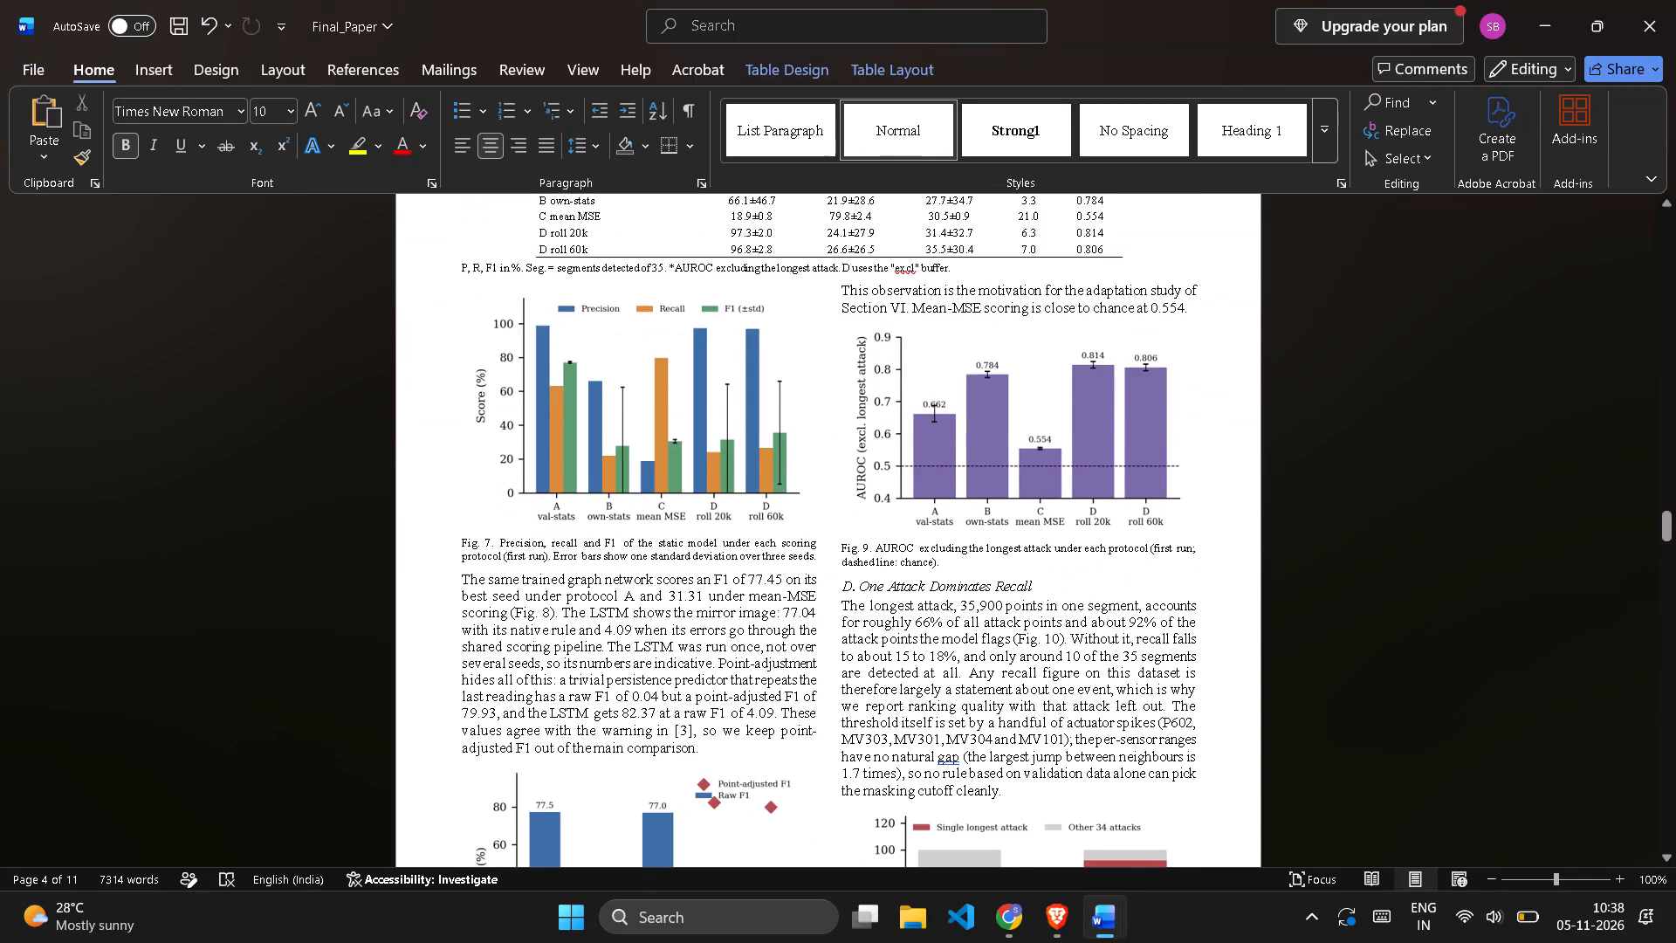
{"action": "scroll", "coordinate": [971, 565], "scroll_direction": "down", "scroll_amount": 2}
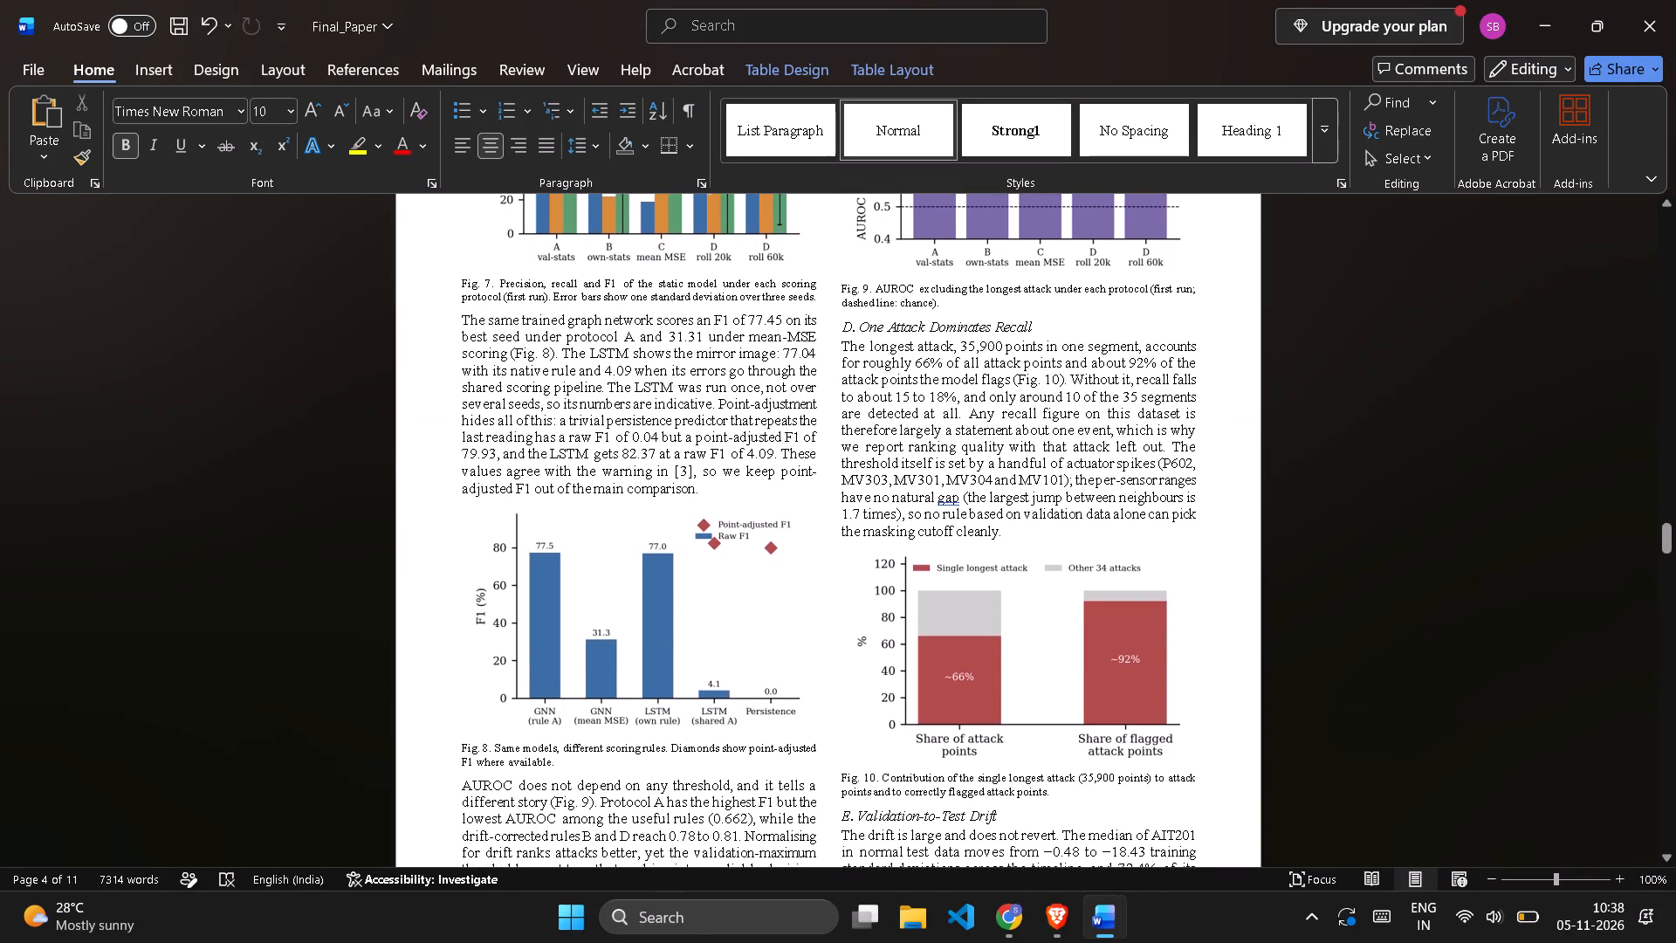
{"action": "scroll", "coordinate": [971, 565], "scroll_direction": "down", "scroll_amount": 2}
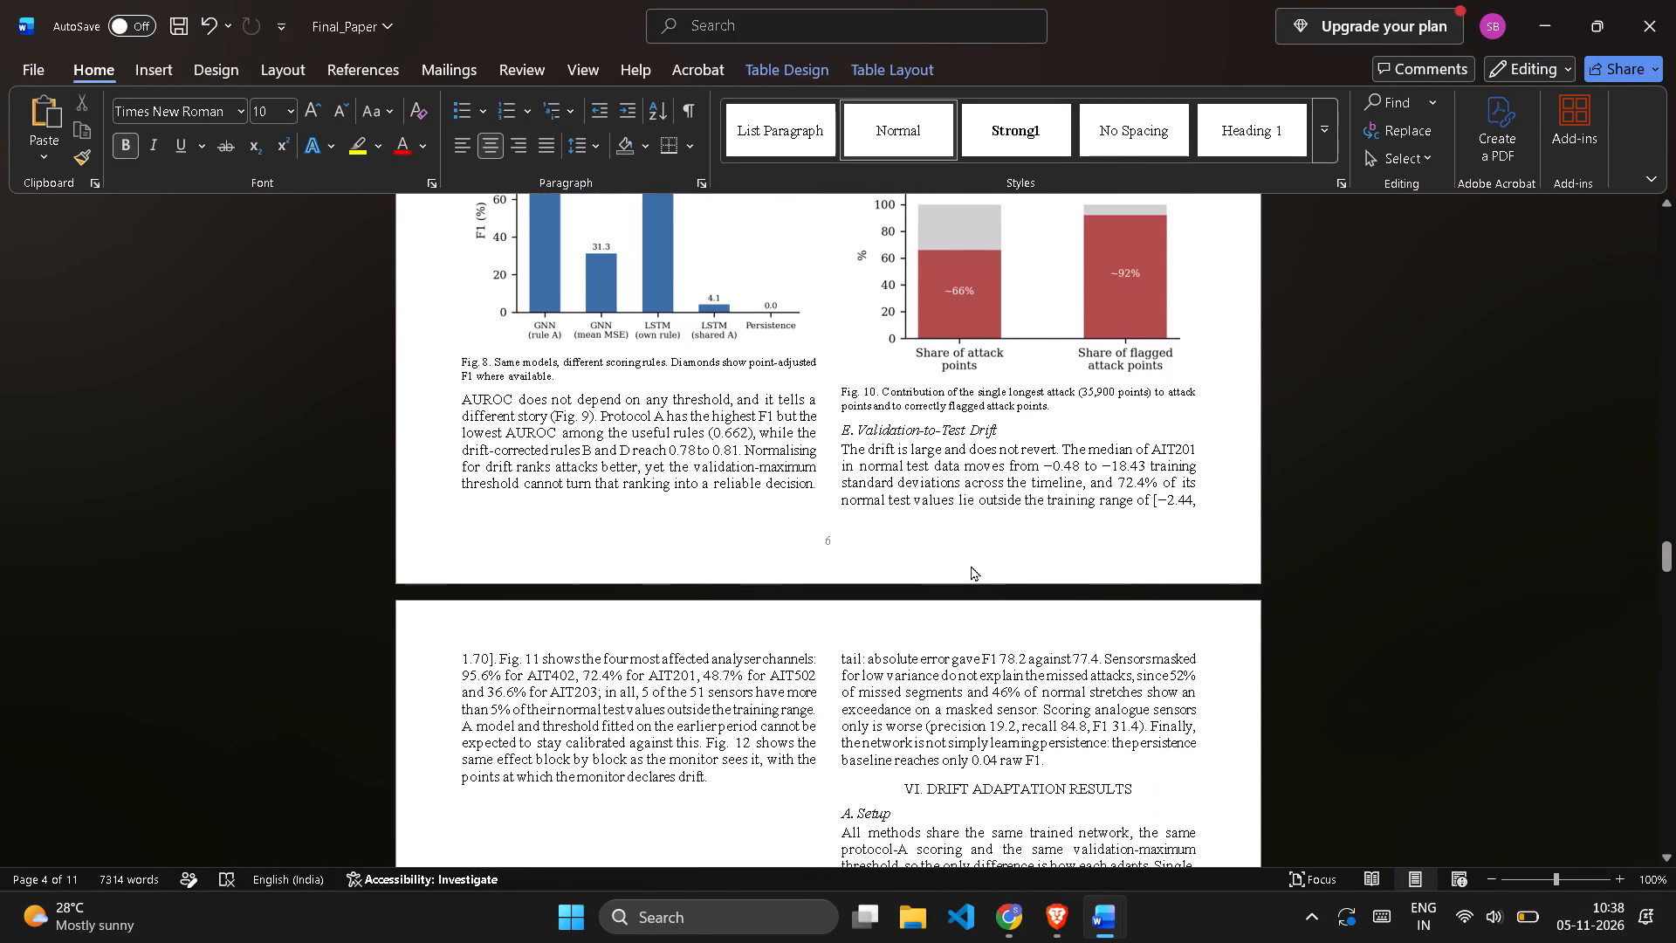
Examine page 7, including Fig. 11, Fig. 12 and the column headers of Table V.
{"action": "scroll", "coordinate": [971, 565], "scroll_direction": "down", "scroll_amount": 5}
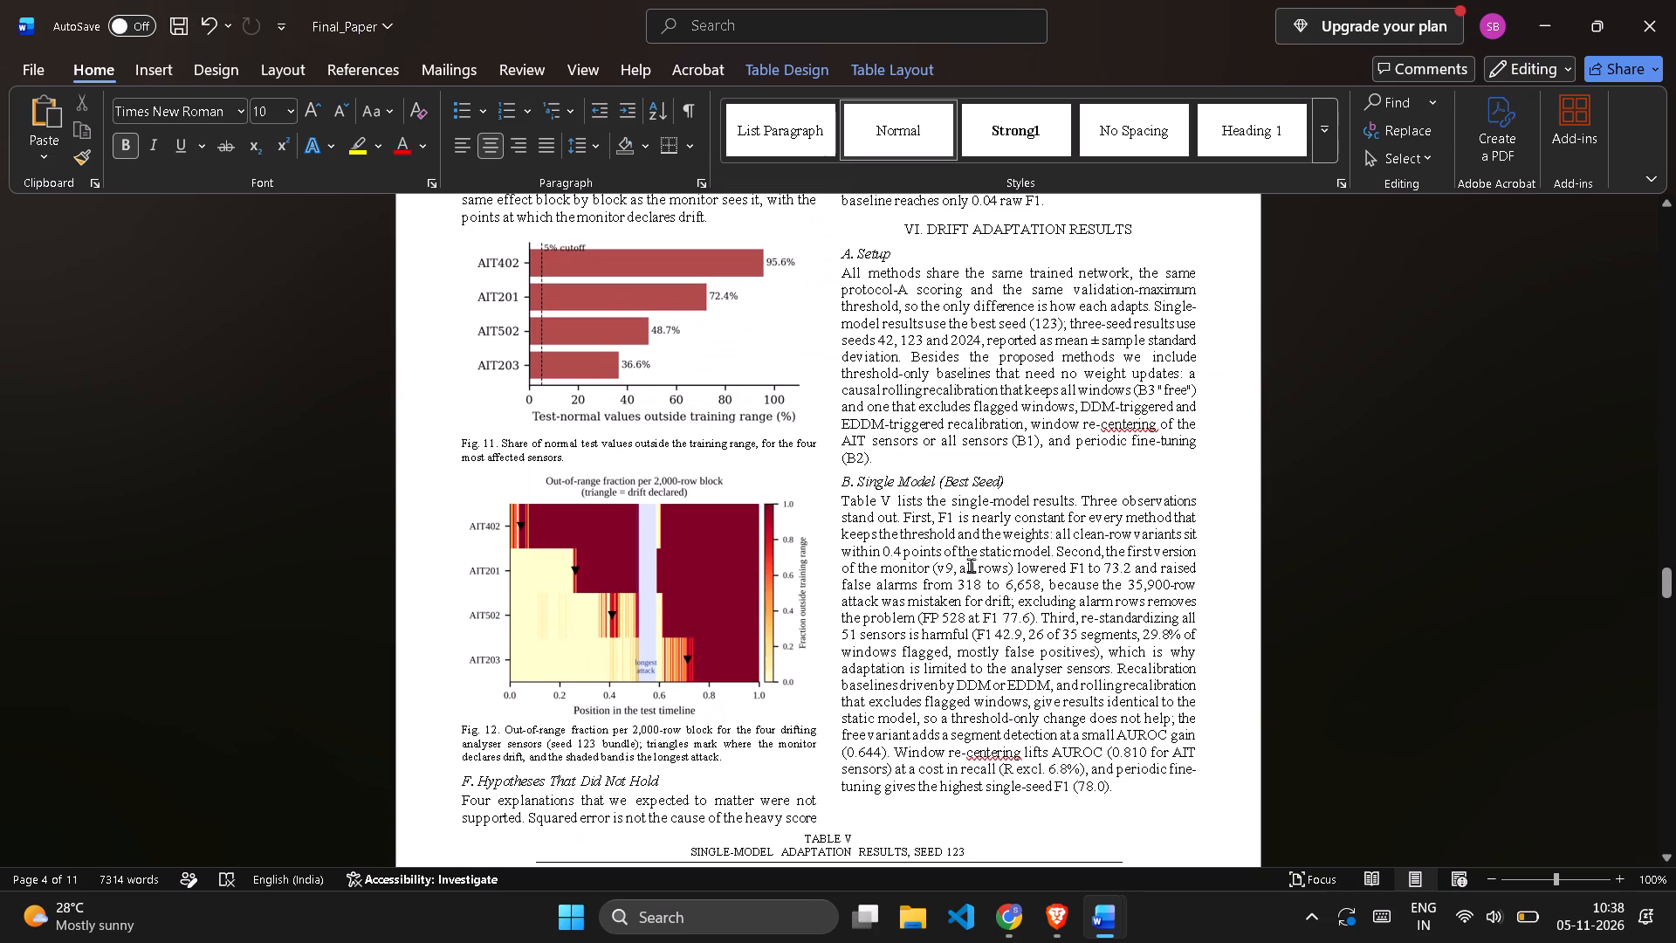
{"action": "scroll", "coordinate": [971, 565], "scroll_direction": "down", "scroll_amount": 1}
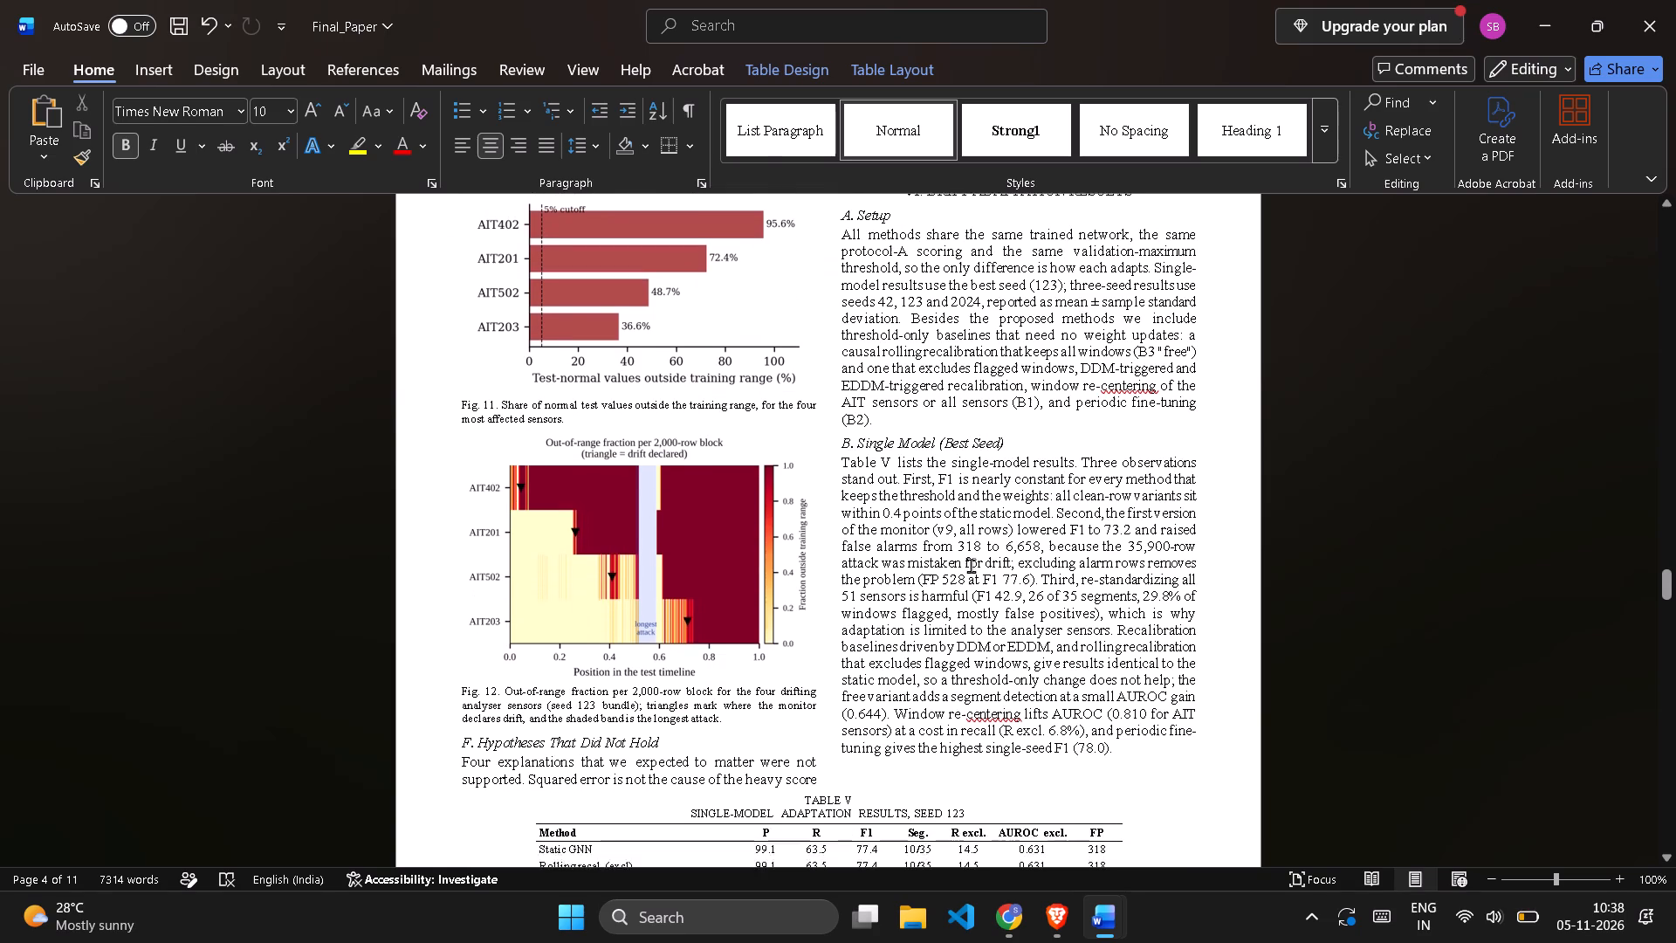
{"action": "scroll", "coordinate": [971, 565], "scroll_direction": "down", "scroll_amount": 4}
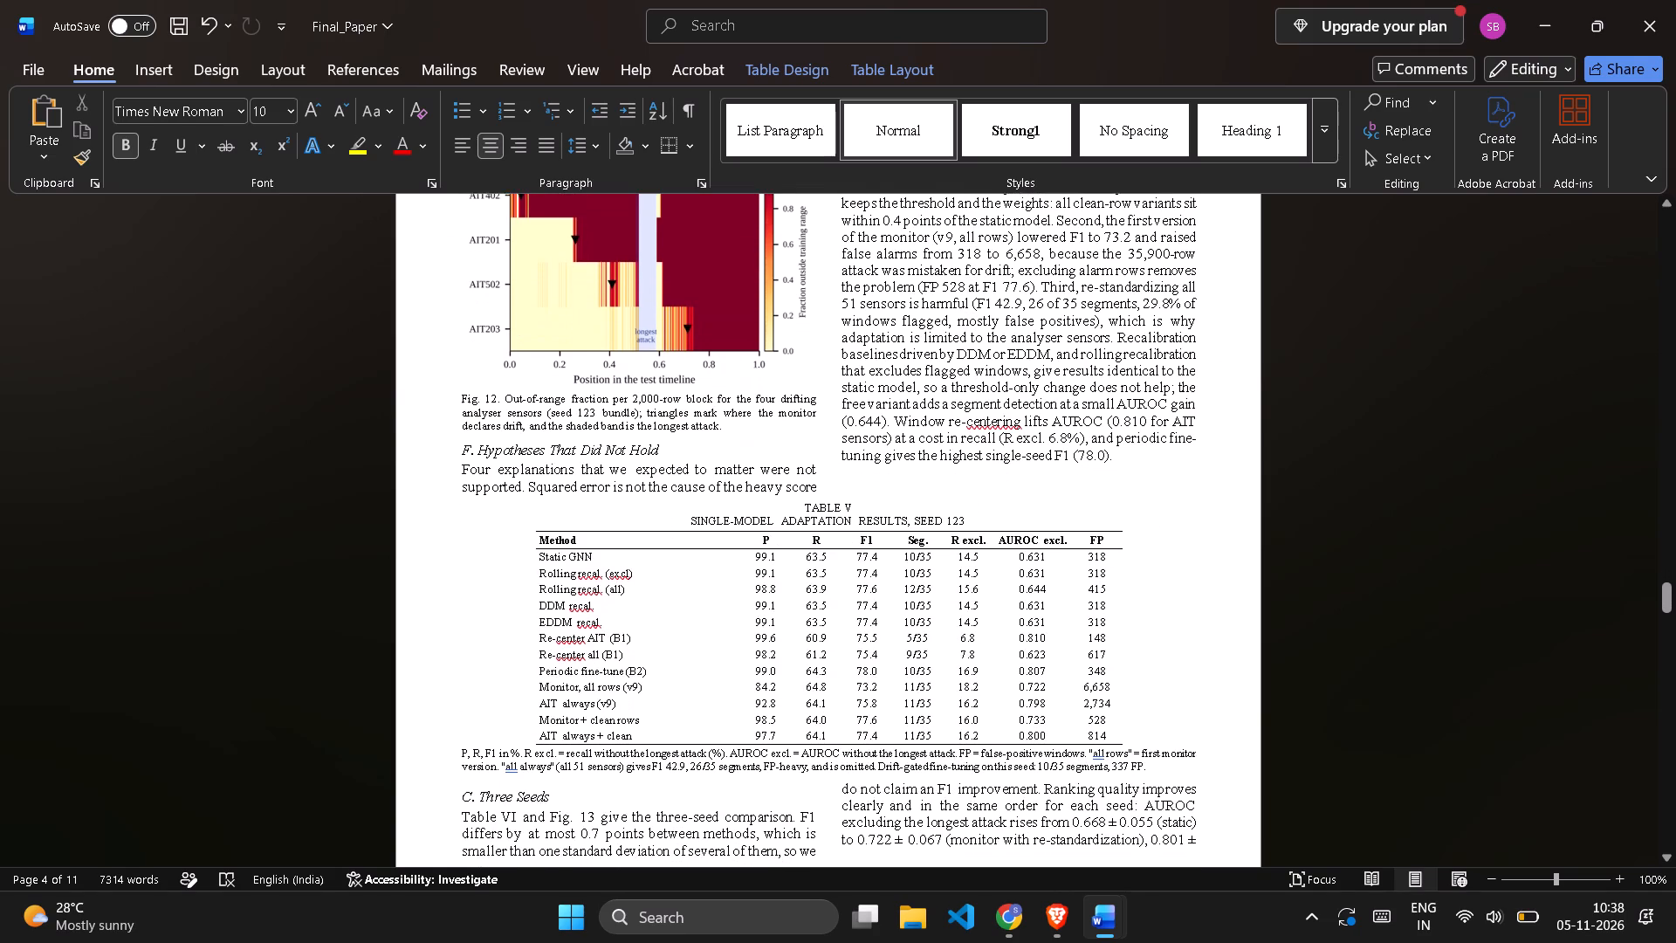
{"action": "scroll", "coordinate": [971, 565], "scroll_direction": "down", "scroll_amount": 2}
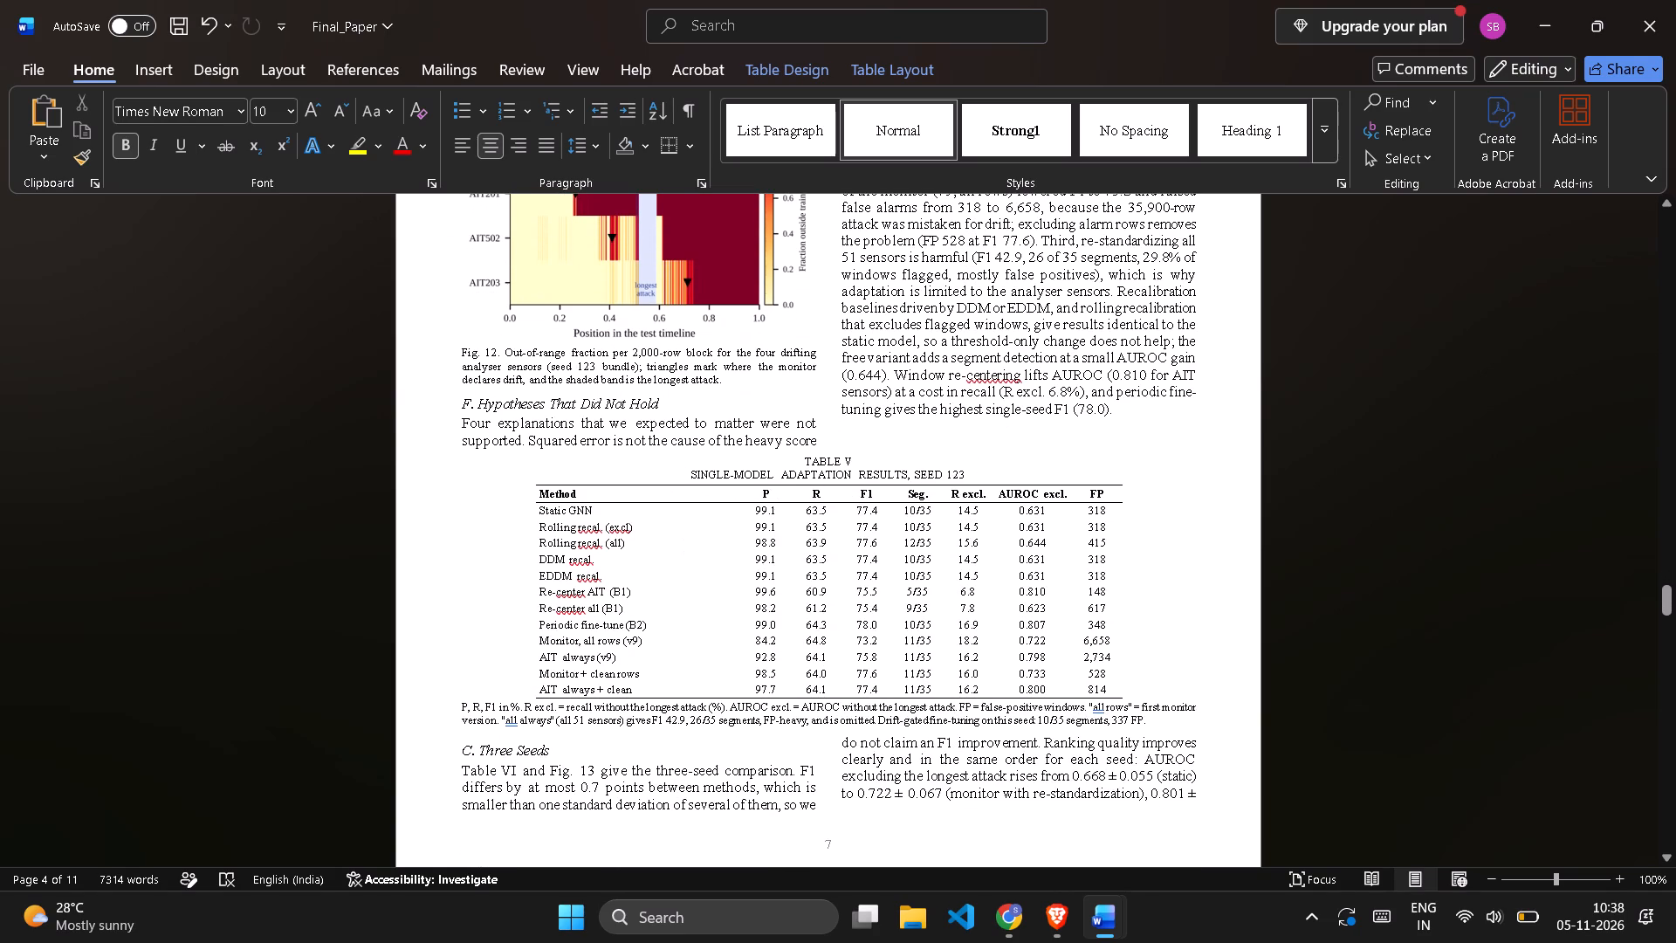
{"action": "left_click", "coordinate": [771, 493]}
Return to the first pages and recheck the abstract, Fig. 1, Fig. 2, and Tables I and II.
{"action": "scroll", "coordinate": [975, 608], "scroll_direction": "up", "scroll_amount": 19}
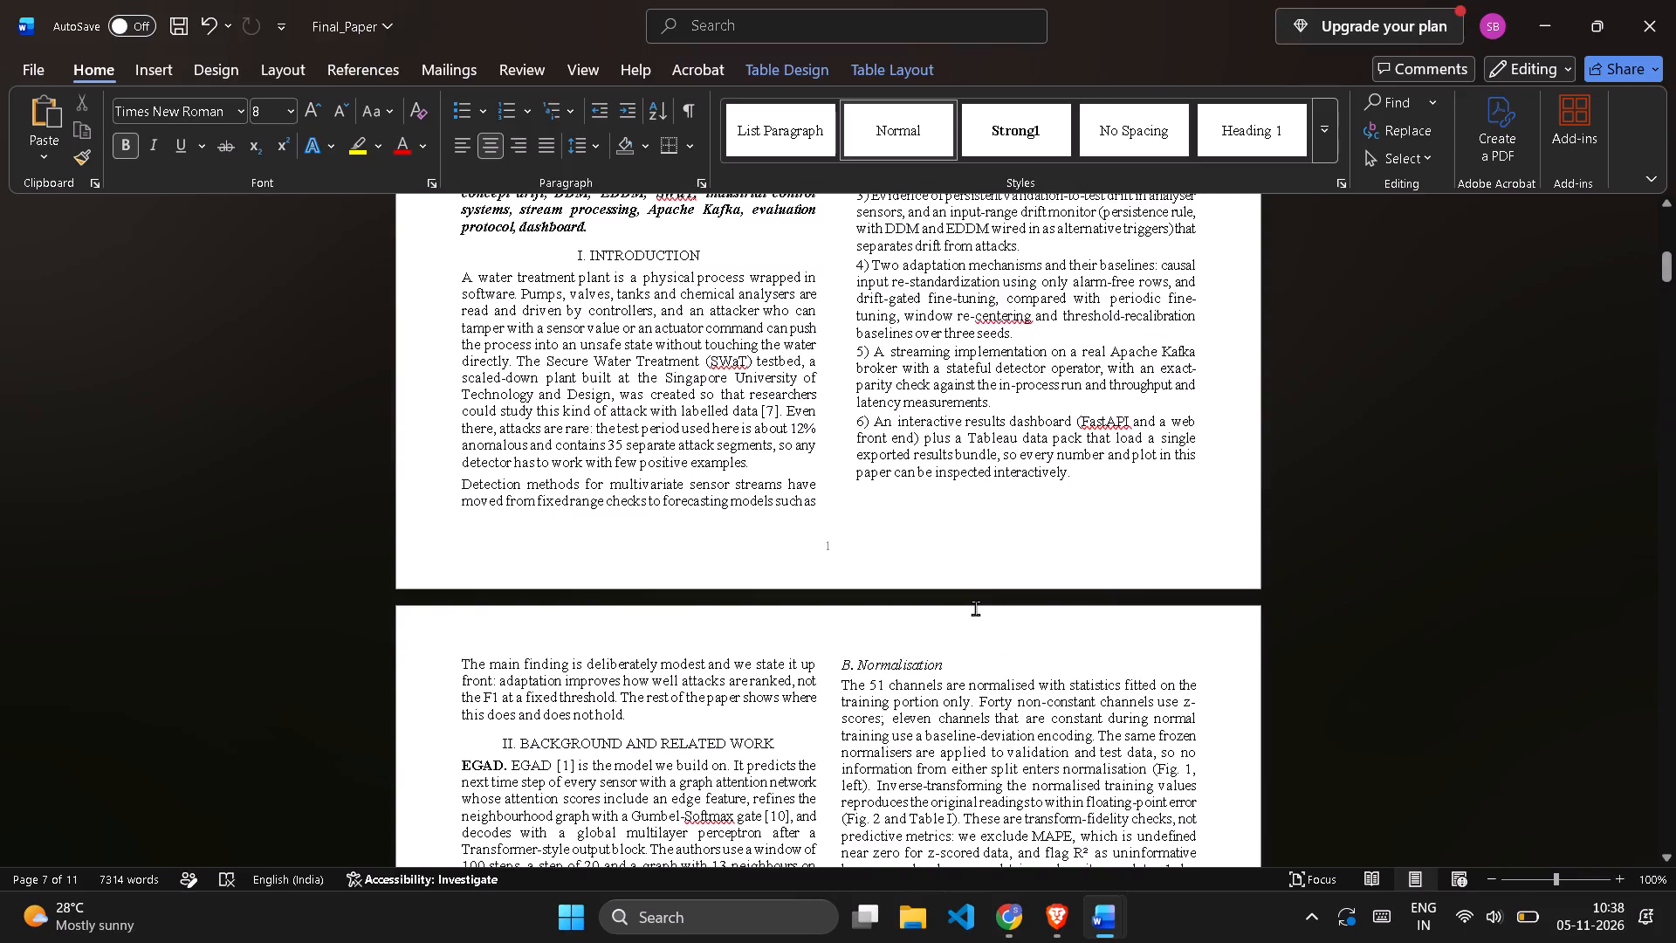
{"action": "scroll", "coordinate": [975, 608], "scroll_direction": "down", "scroll_amount": 2}
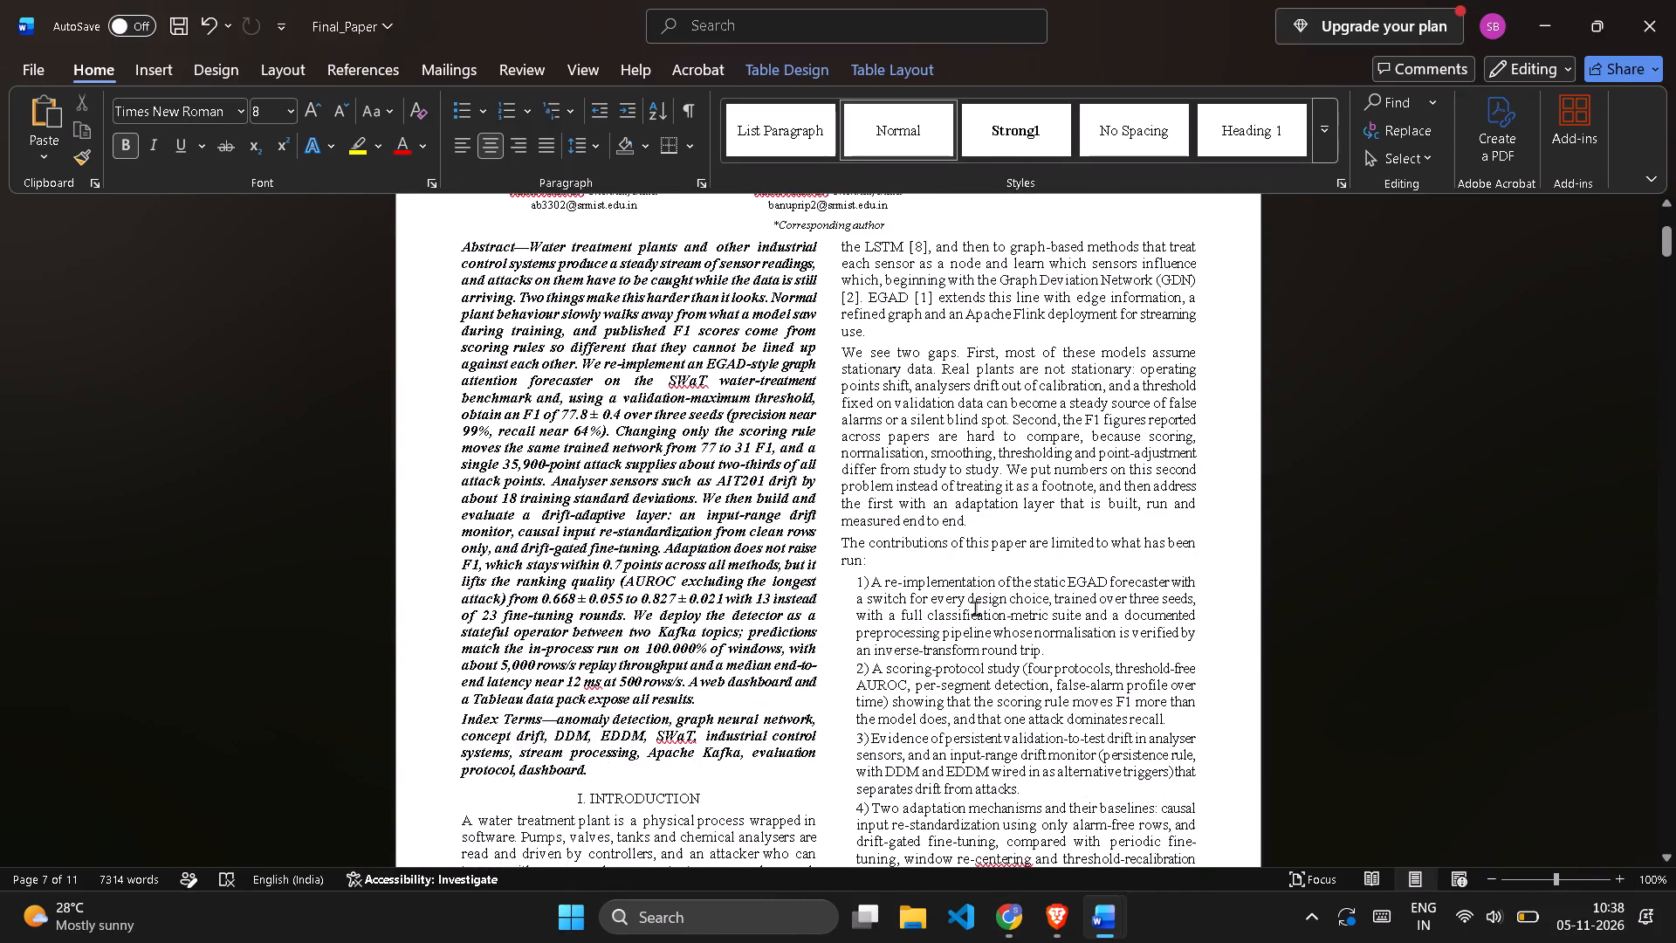
{"action": "scroll", "coordinate": [975, 608], "scroll_direction": "down", "scroll_amount": 6}
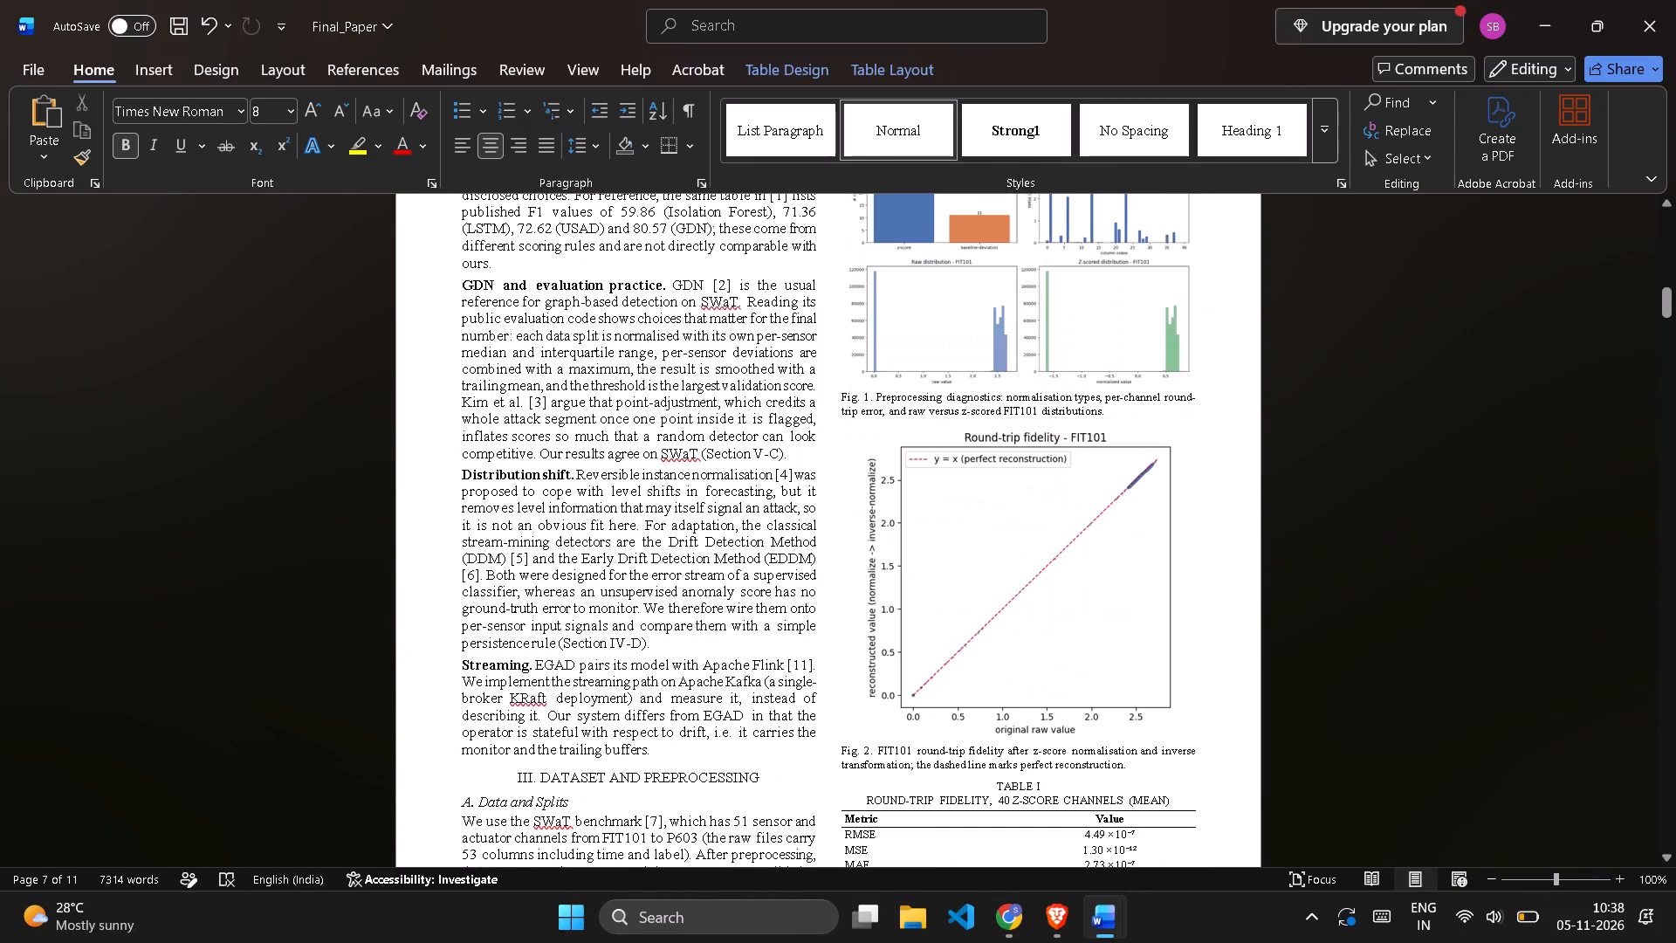
{"action": "scroll", "coordinate": [975, 608], "scroll_direction": "down", "scroll_amount": 3}
{"action": "scroll", "coordinate": [975, 608], "scroll_direction": "up", "scroll_amount": 1}
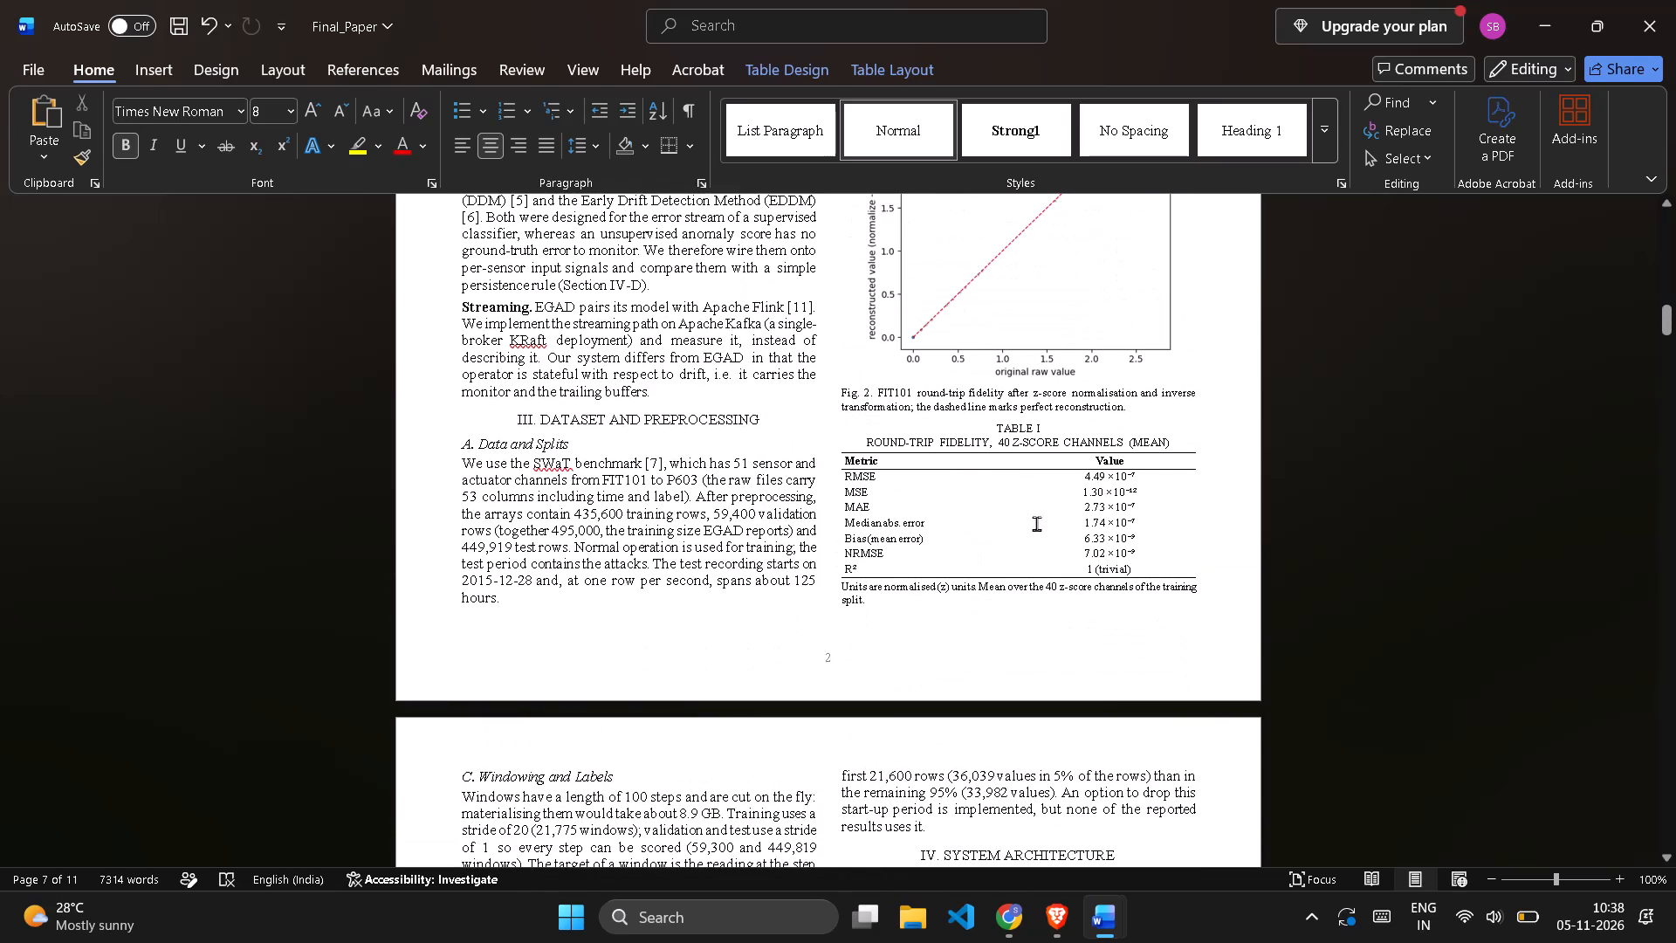
{"action": "scroll", "coordinate": [1015, 622], "scroll_direction": "down", "scroll_amount": 5}
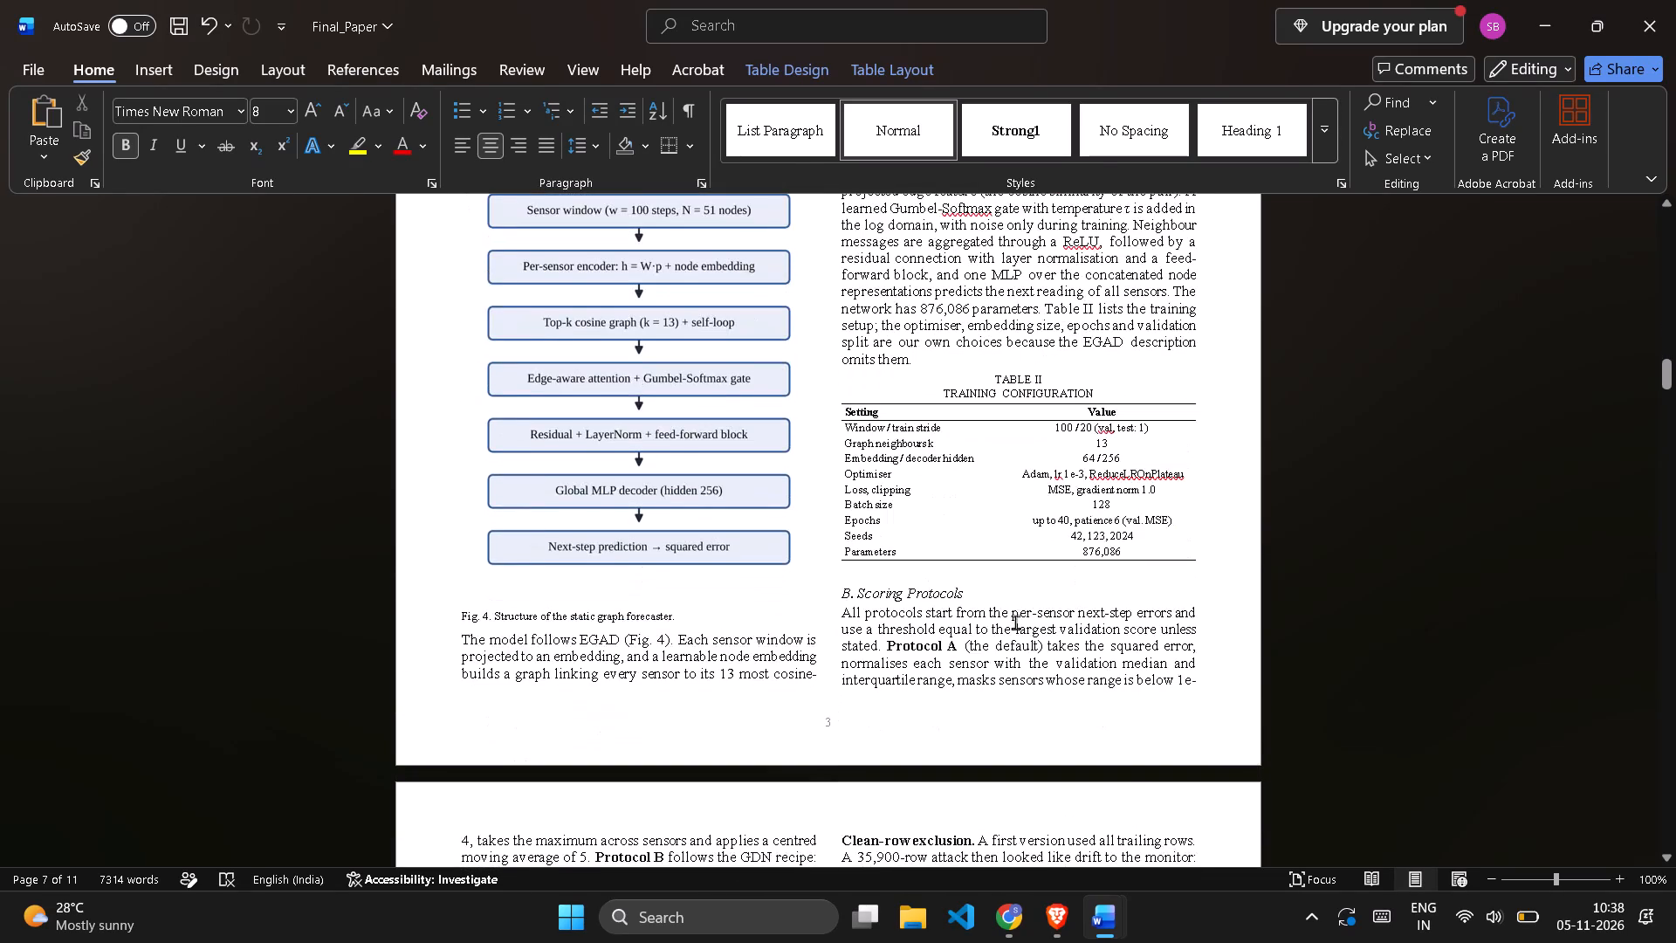
Recheck Table III and Fig. 6 on page 5 and Table IV with its neighbouring charts on page 6.
{"action": "scroll", "coordinate": [1015, 622], "scroll_direction": "down", "scroll_amount": 5}
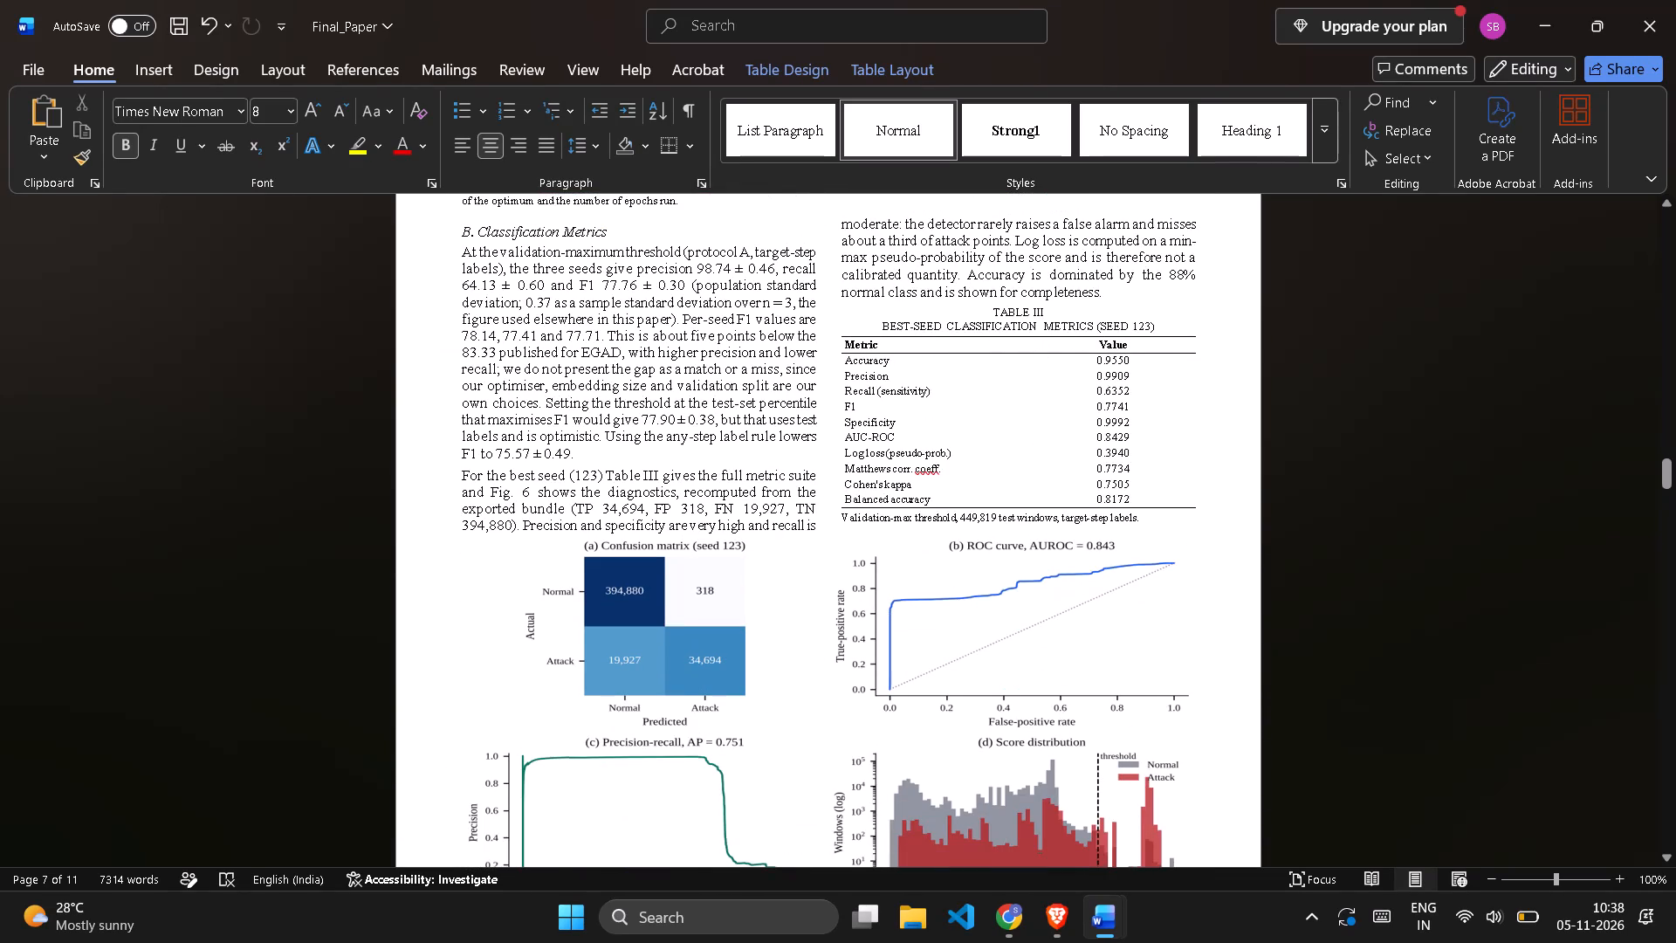
{"action": "scroll", "coordinate": [1015, 622], "scroll_direction": "down", "scroll_amount": 1}
{"action": "scroll", "coordinate": [1021, 511], "scroll_direction": "down", "scroll_amount": 3}
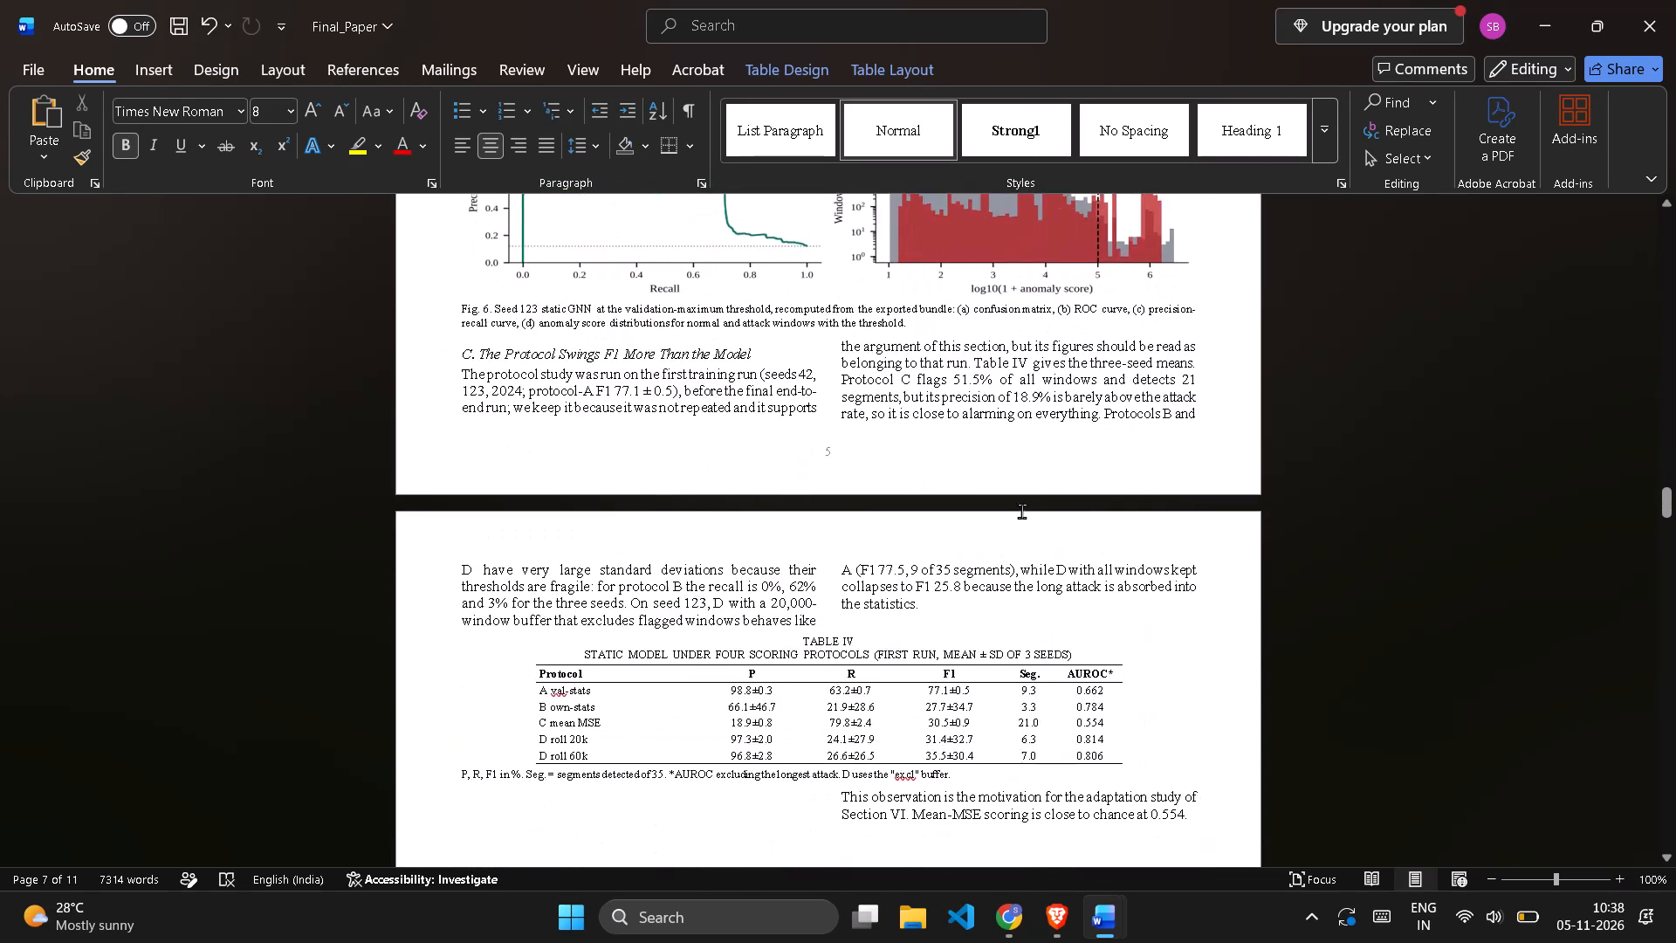
{"action": "scroll", "coordinate": [1021, 511], "scroll_direction": "down", "scroll_amount": 2}
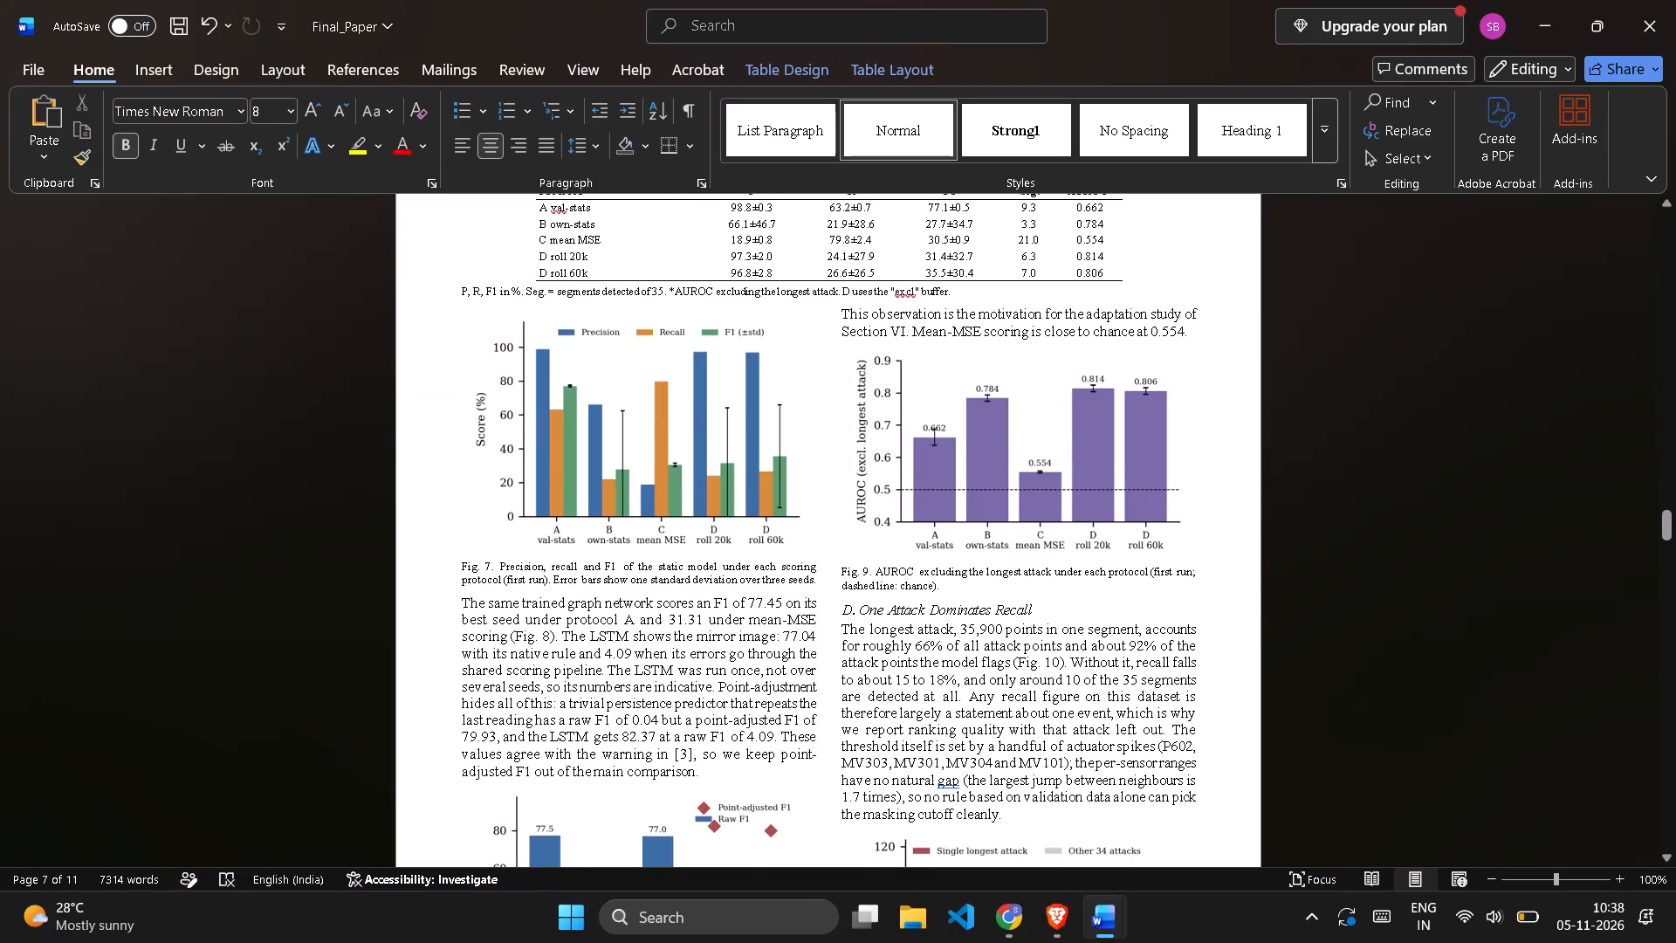
Expand the P and R column headers of Table IV to Precision and Recall.
{"action": "scroll", "coordinate": [1021, 511], "scroll_direction": "up", "scroll_amount": 1}
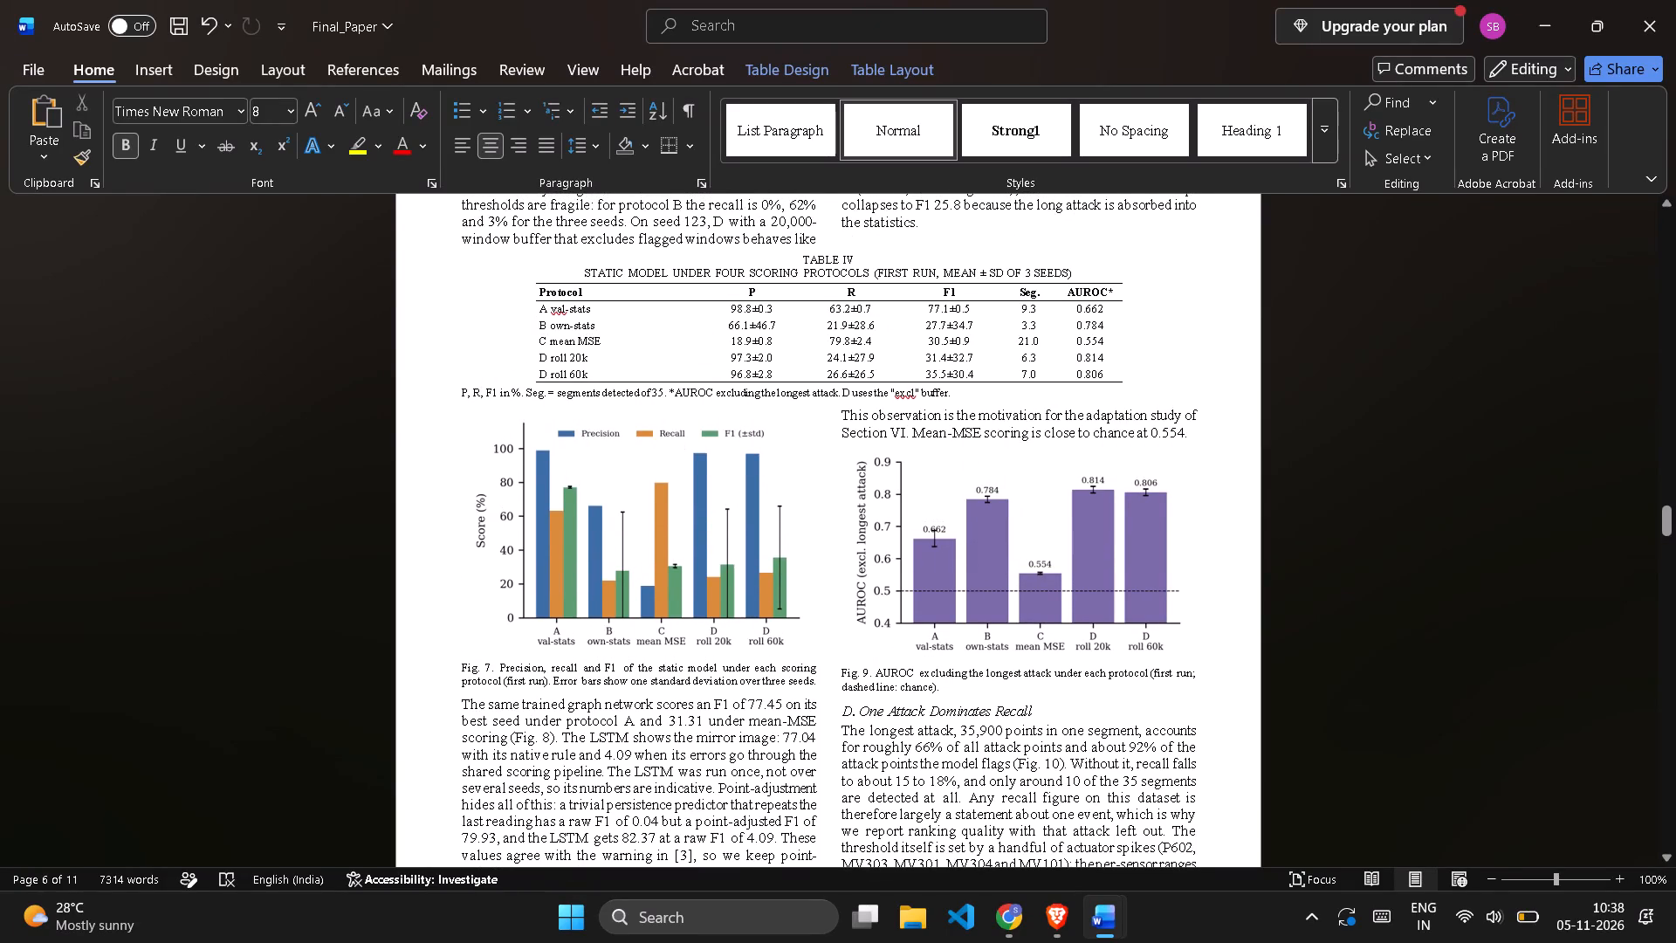
{"action": "scroll", "coordinate": [903, 489], "scroll_direction": "up", "scroll_amount": 1}
{"action": "left_click", "coordinate": [760, 315]}
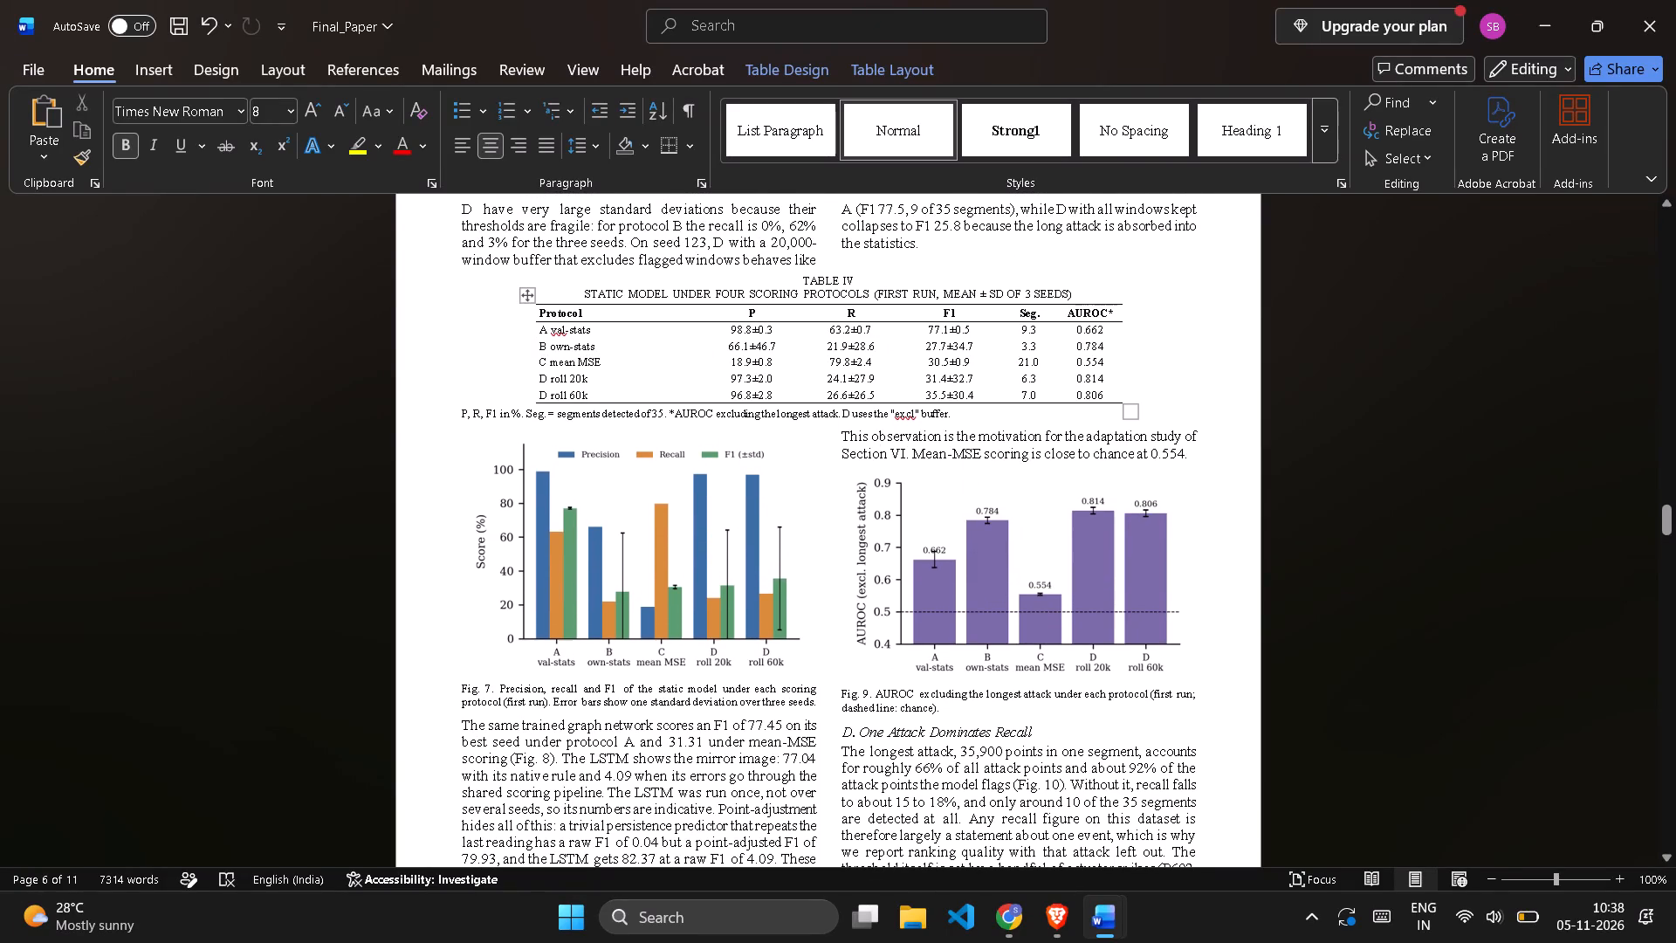
{"action": "key", "text": "4"}
{"action": "key", "text": "BackSpace"}
{"action": "key", "text": "r"}
{"action": "key", "text": "BackSpace"}
{"action": "key", "text": "r"}
{"action": "type", "text": "ecisin"}
{"action": "key", "text": "BackSpace"}
{"action": "type", "text": "on"}
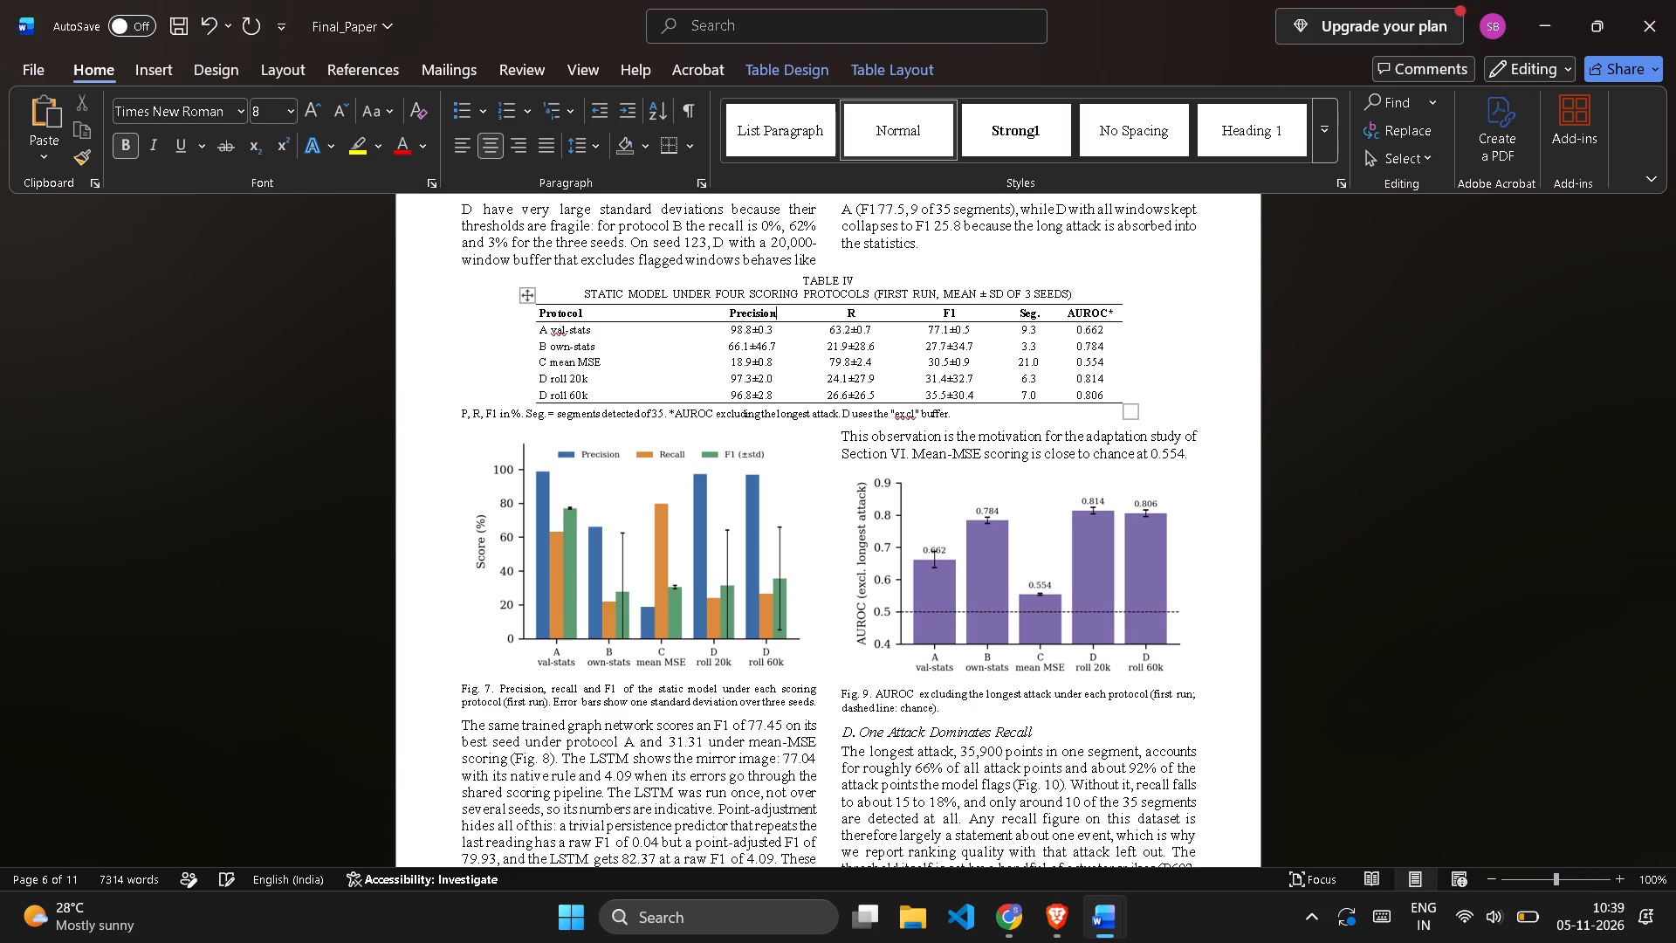
{"action": "left_click", "coordinate": [862, 318]}
{"action": "type", "text": "ecall"}
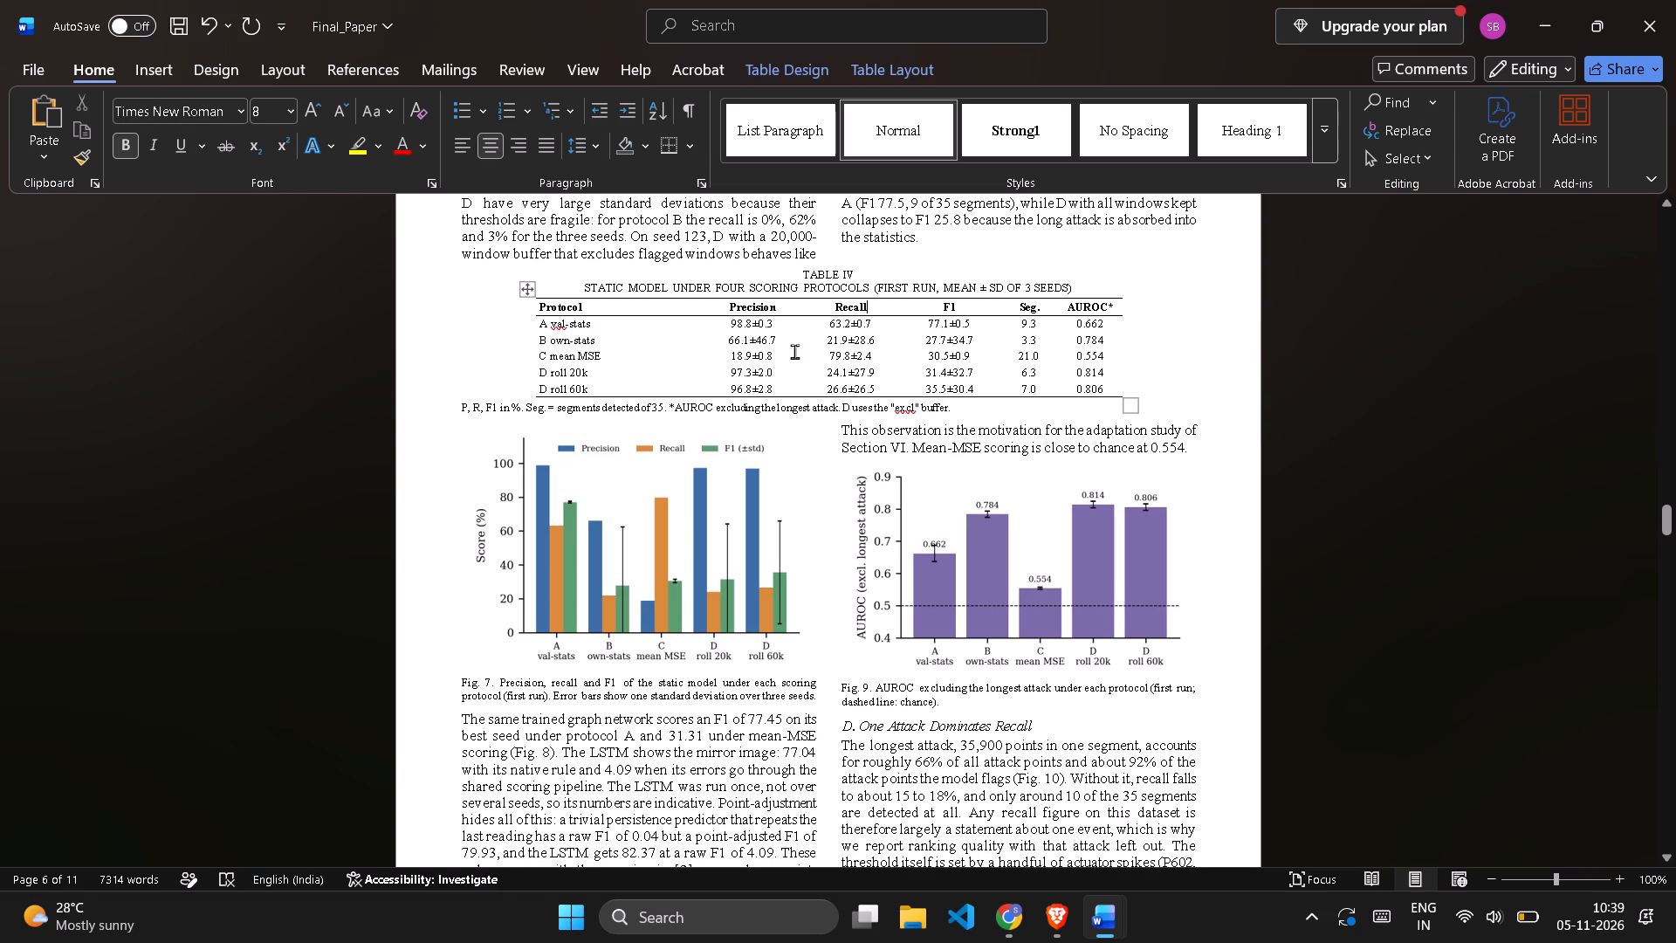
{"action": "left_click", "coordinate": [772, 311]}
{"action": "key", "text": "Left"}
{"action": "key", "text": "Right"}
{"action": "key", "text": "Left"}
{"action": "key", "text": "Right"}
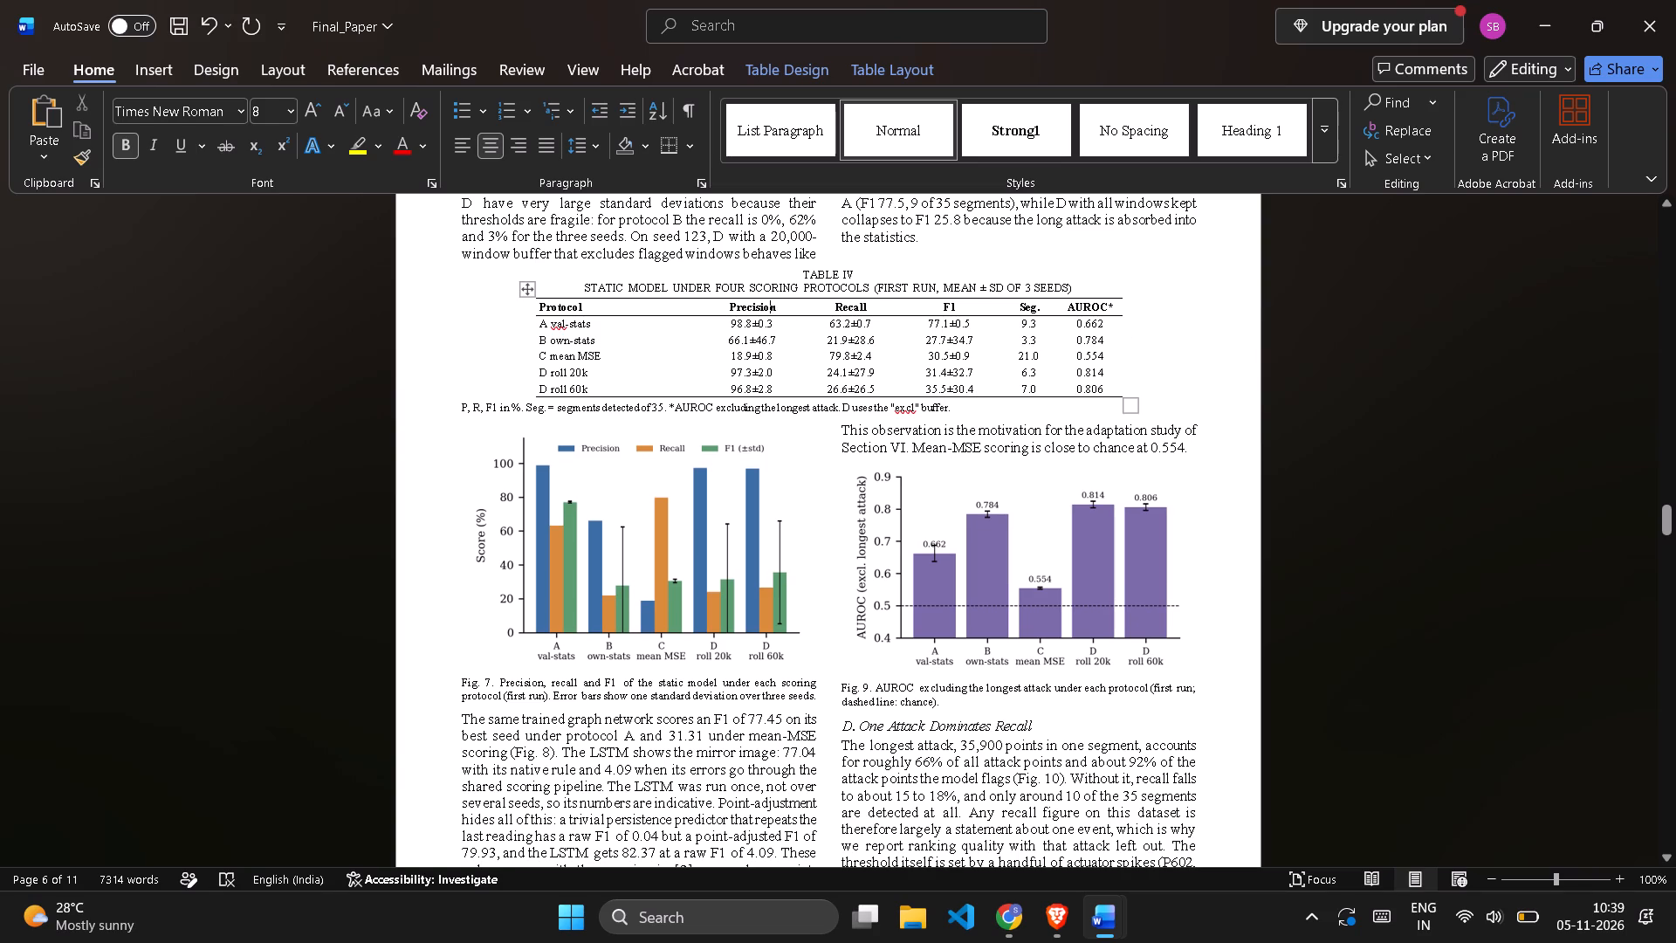
Expand the F1 column header of Table IV to F1 Score.
{"action": "left_click", "coordinate": [1004, 472]}
{"action": "scroll", "coordinate": [1148, 398], "scroll_direction": "down", "scroll_amount": 1}
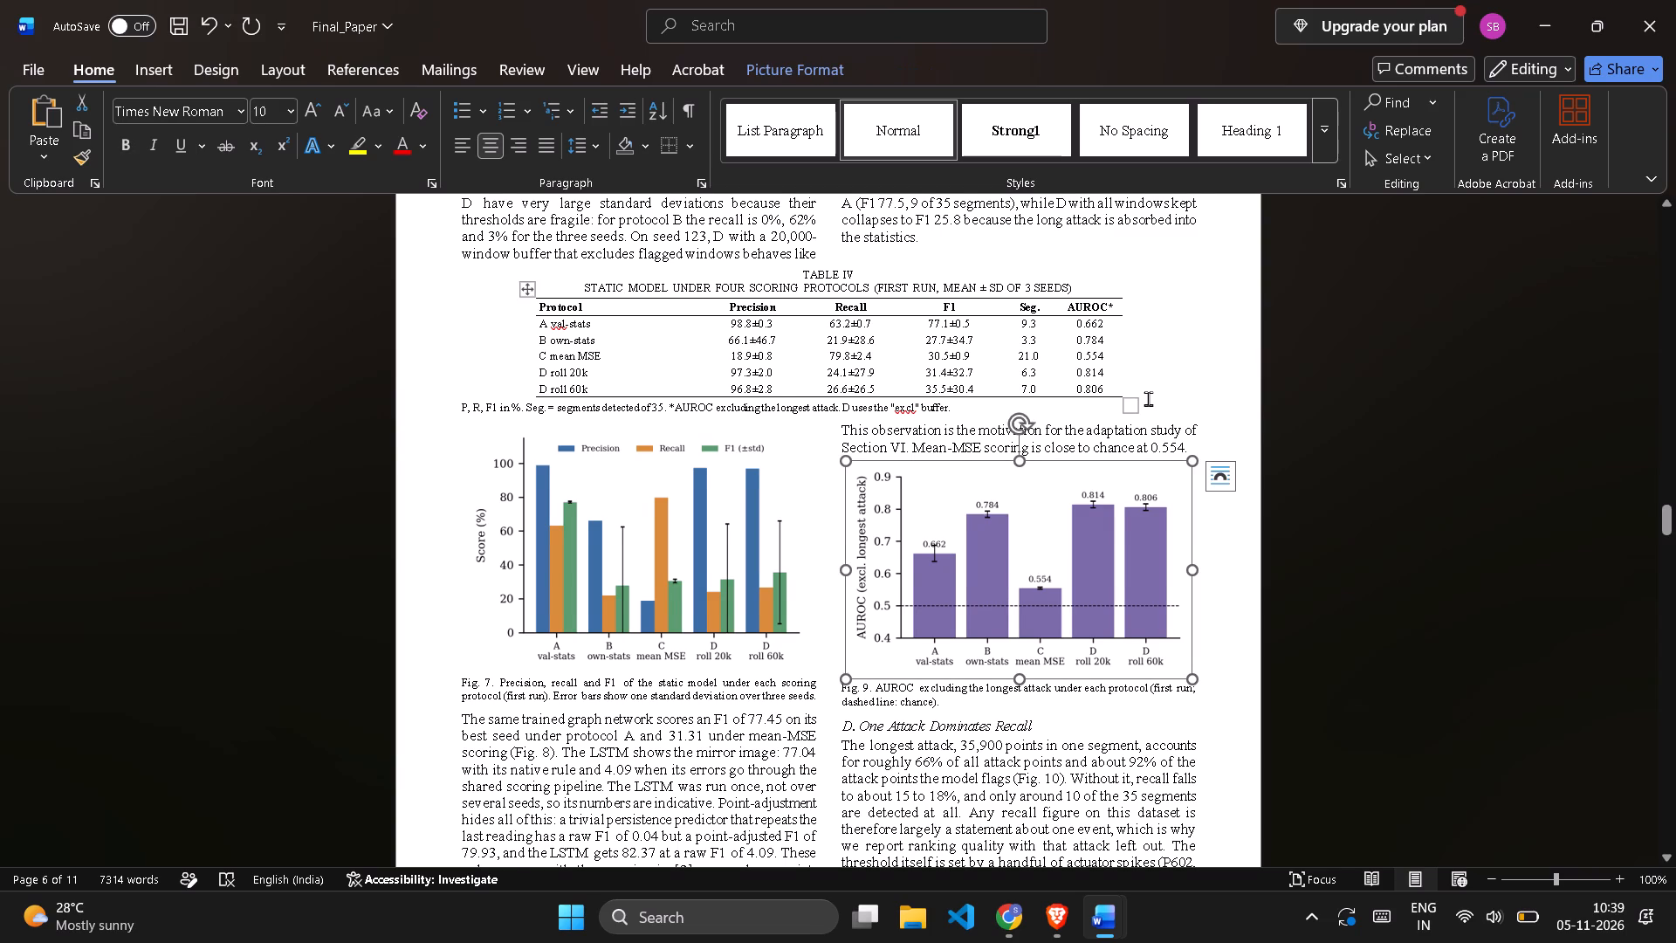
{"action": "scroll", "coordinate": [1148, 398], "scroll_direction": "down", "scroll_amount": 1}
{"action": "scroll", "coordinate": [1228, 527], "scroll_direction": "down", "scroll_amount": 1}
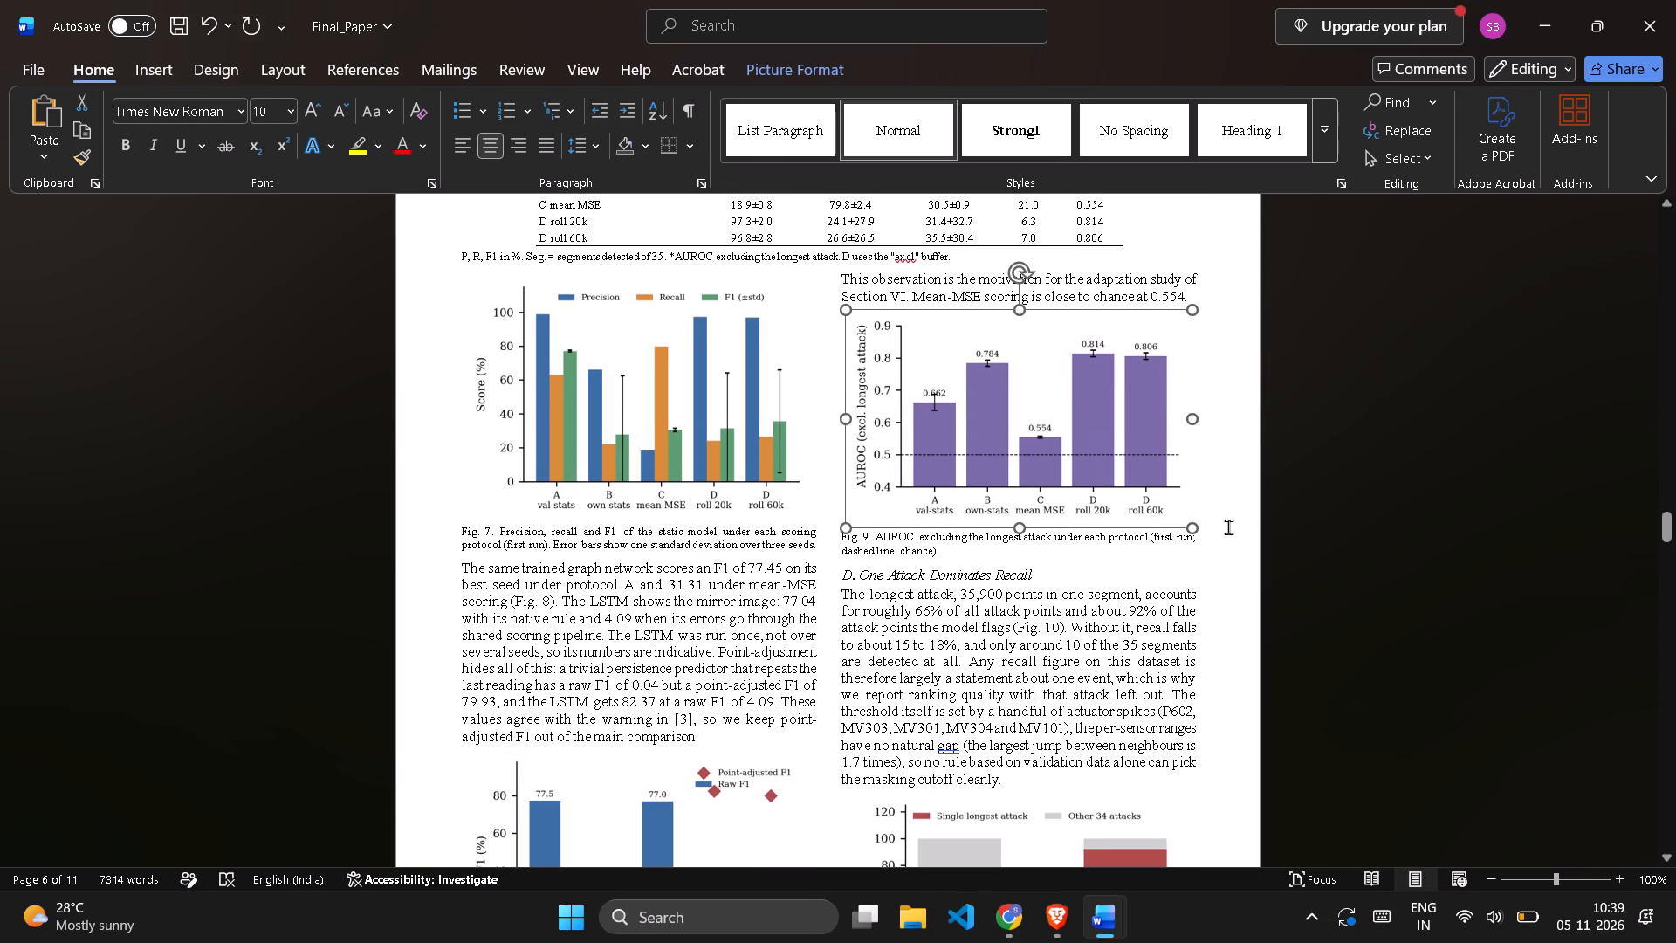
{"action": "scroll", "coordinate": [1228, 527], "scroll_direction": "down", "scroll_amount": 1}
{"action": "scroll", "coordinate": [1006, 630], "scroll_direction": "up", "scroll_amount": 1}
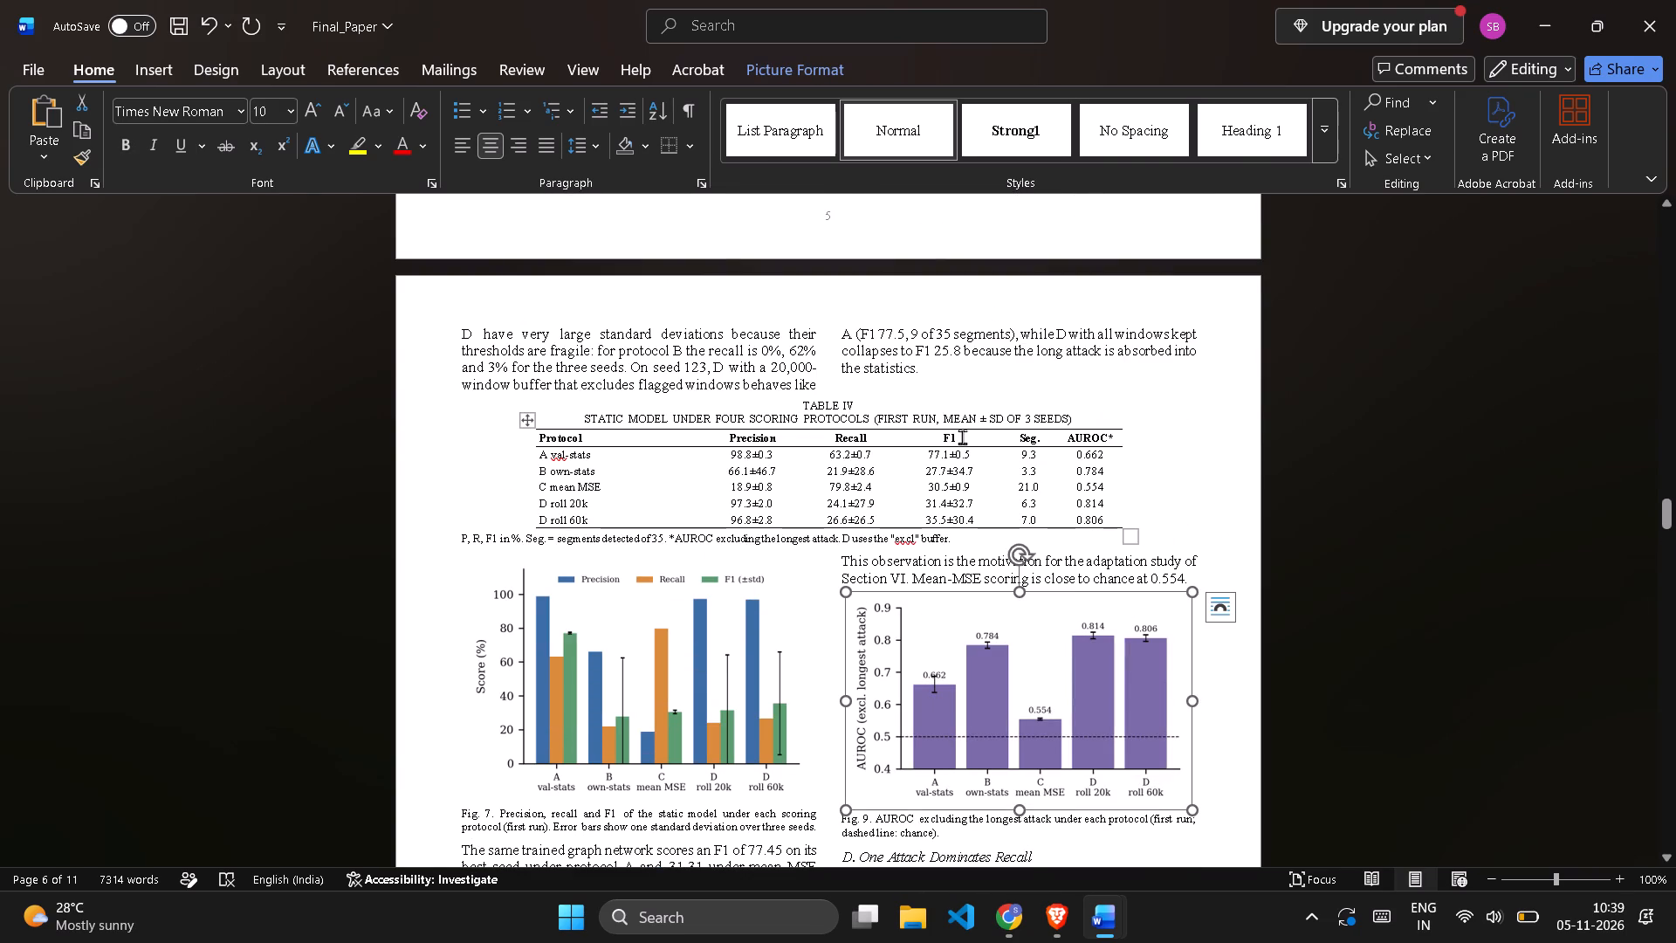
{"action": "left_click", "coordinate": [962, 437]}
{"action": "key", "text": "space"}
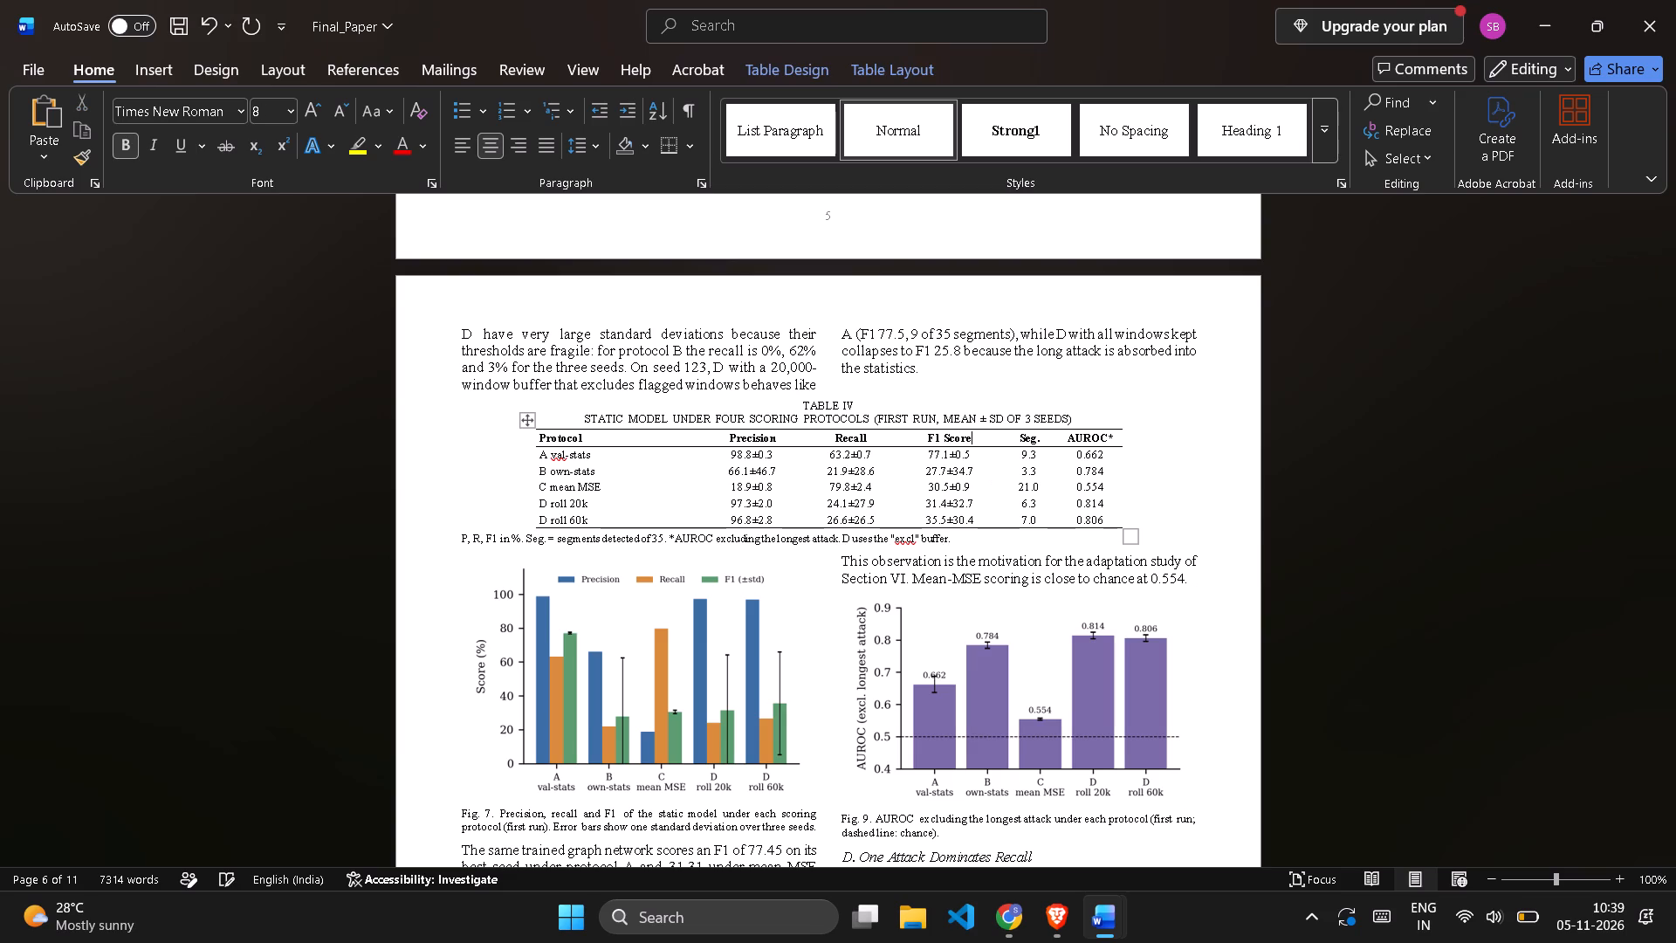
Expand the P column header of Table V on page 7 to Precision.
{"action": "scroll", "coordinate": [1109, 505], "scroll_direction": "down", "scroll_amount": 8}
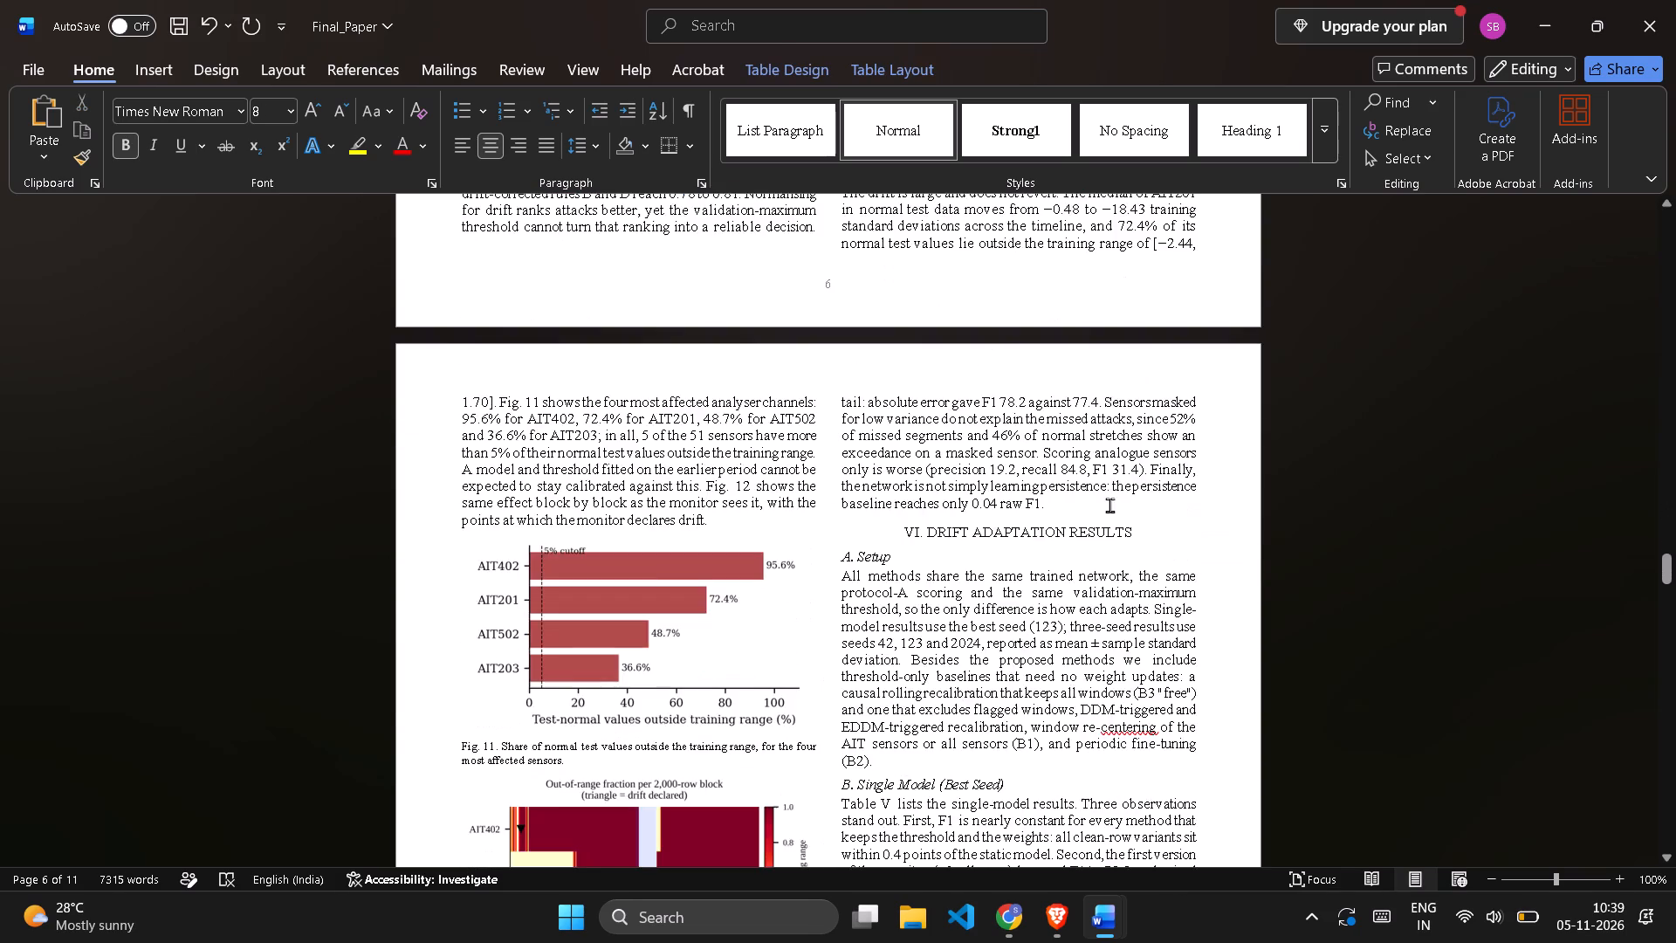
{"action": "scroll", "coordinate": [1109, 505], "scroll_direction": "down", "scroll_amount": 1}
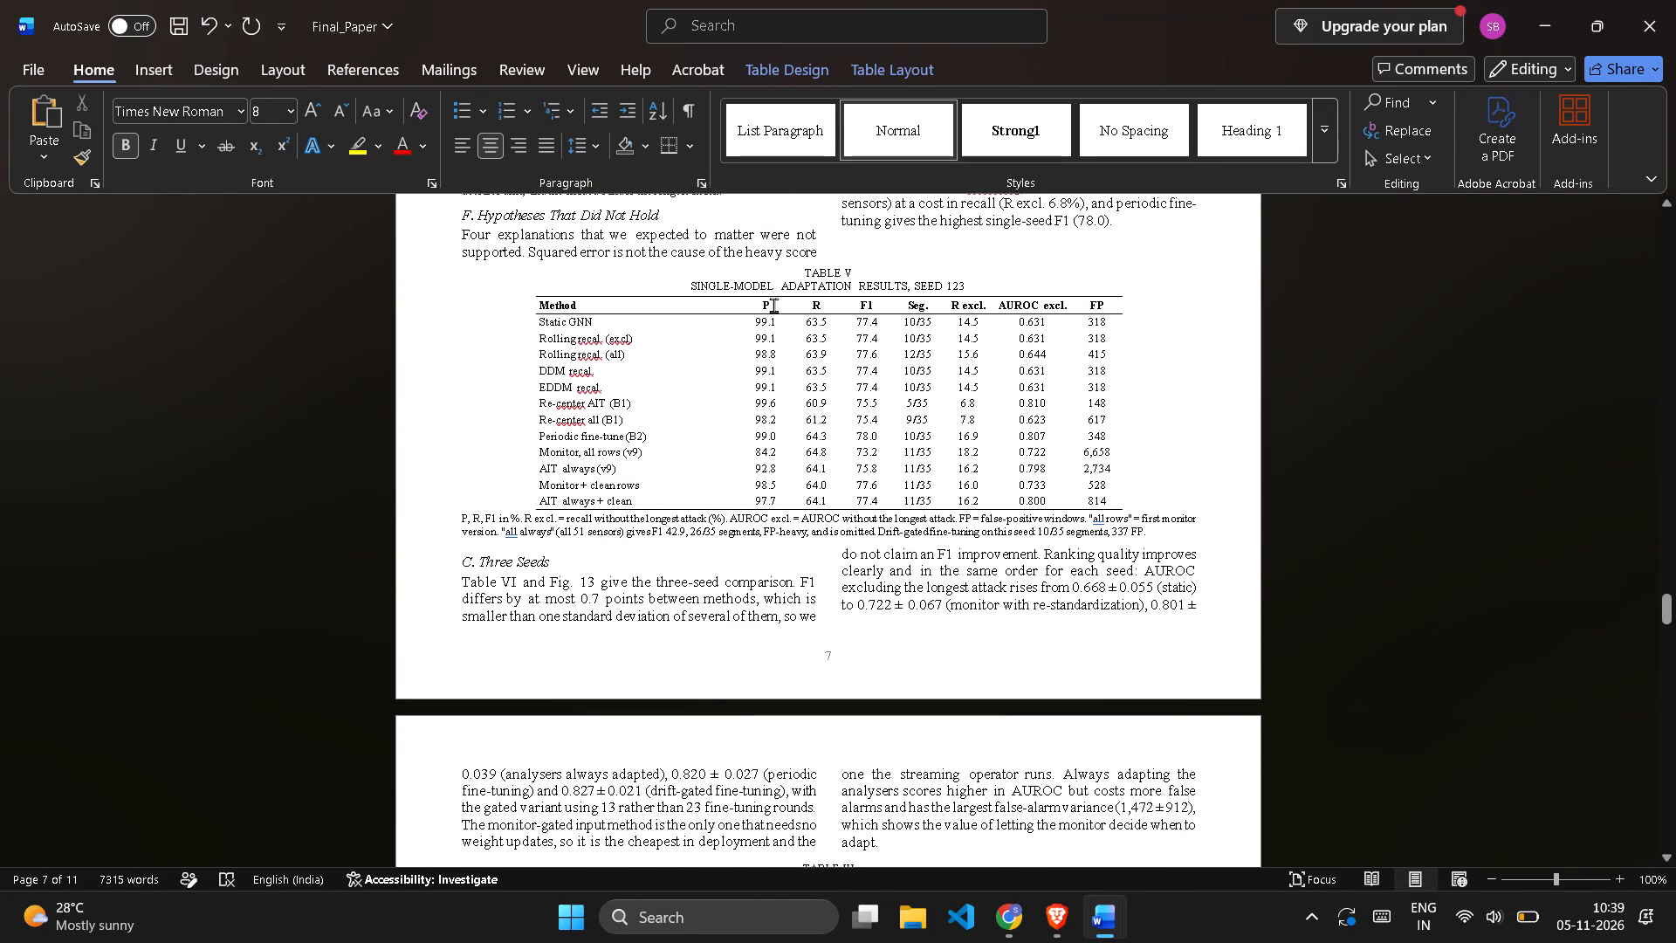
{"action": "left_click", "coordinate": [774, 313]}
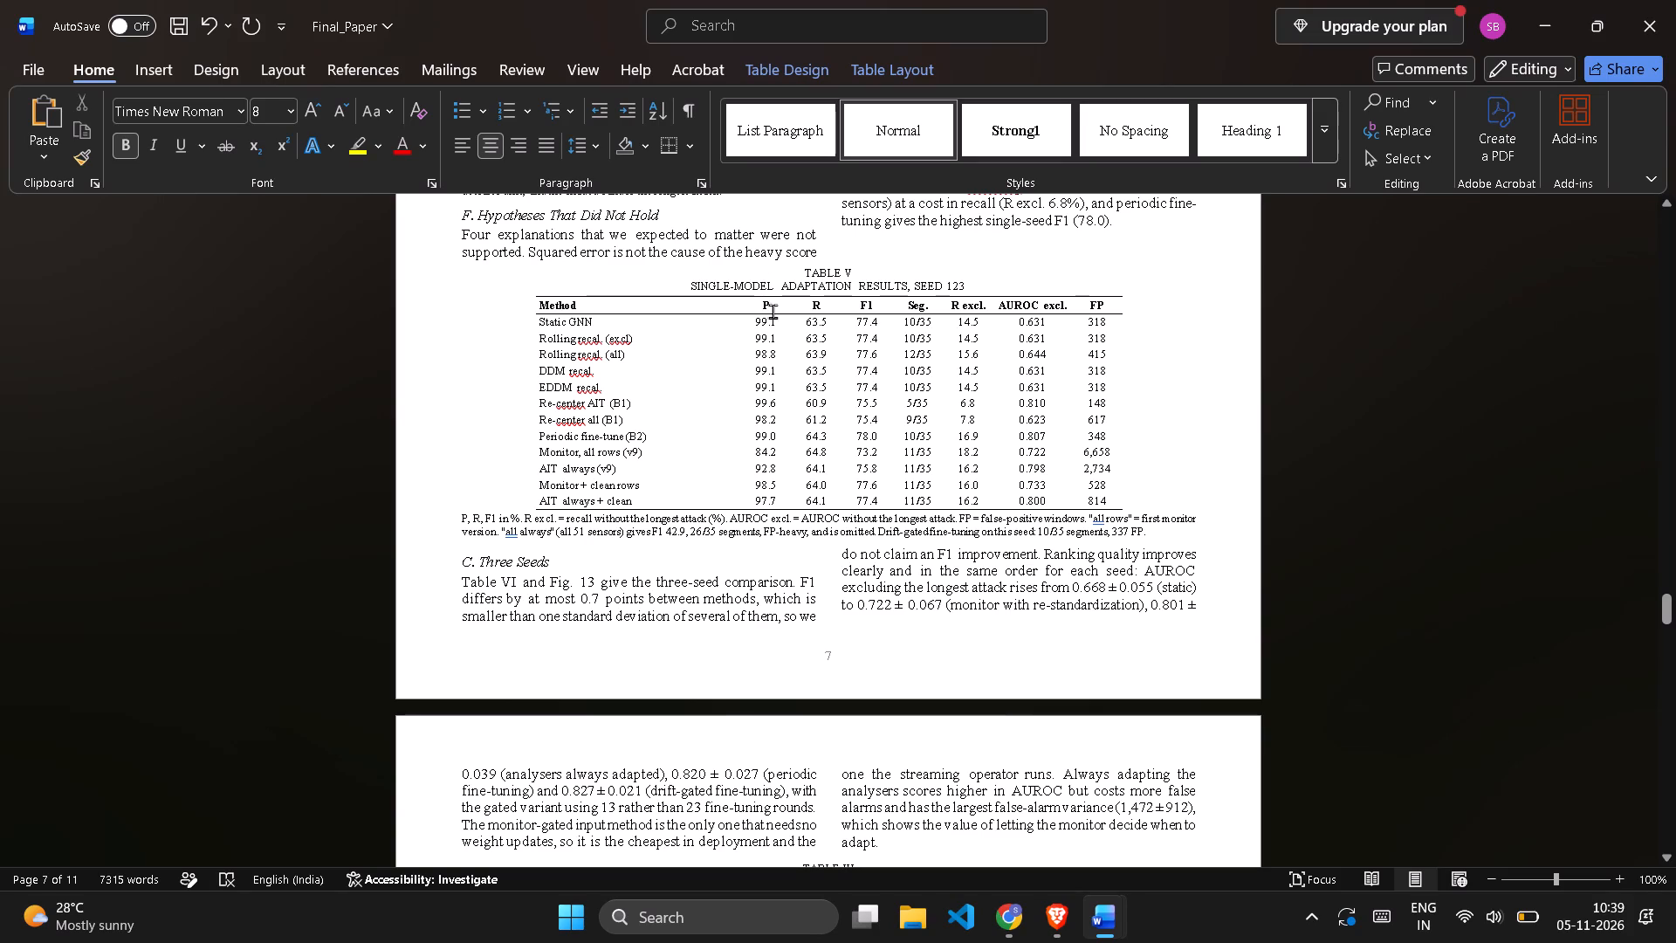
{"action": "left_click", "coordinate": [772, 311]}
{"action": "type", "text": "resci"}
{"action": "key", "text": "o"}
{"action": "key", "text": "BackSpace"}
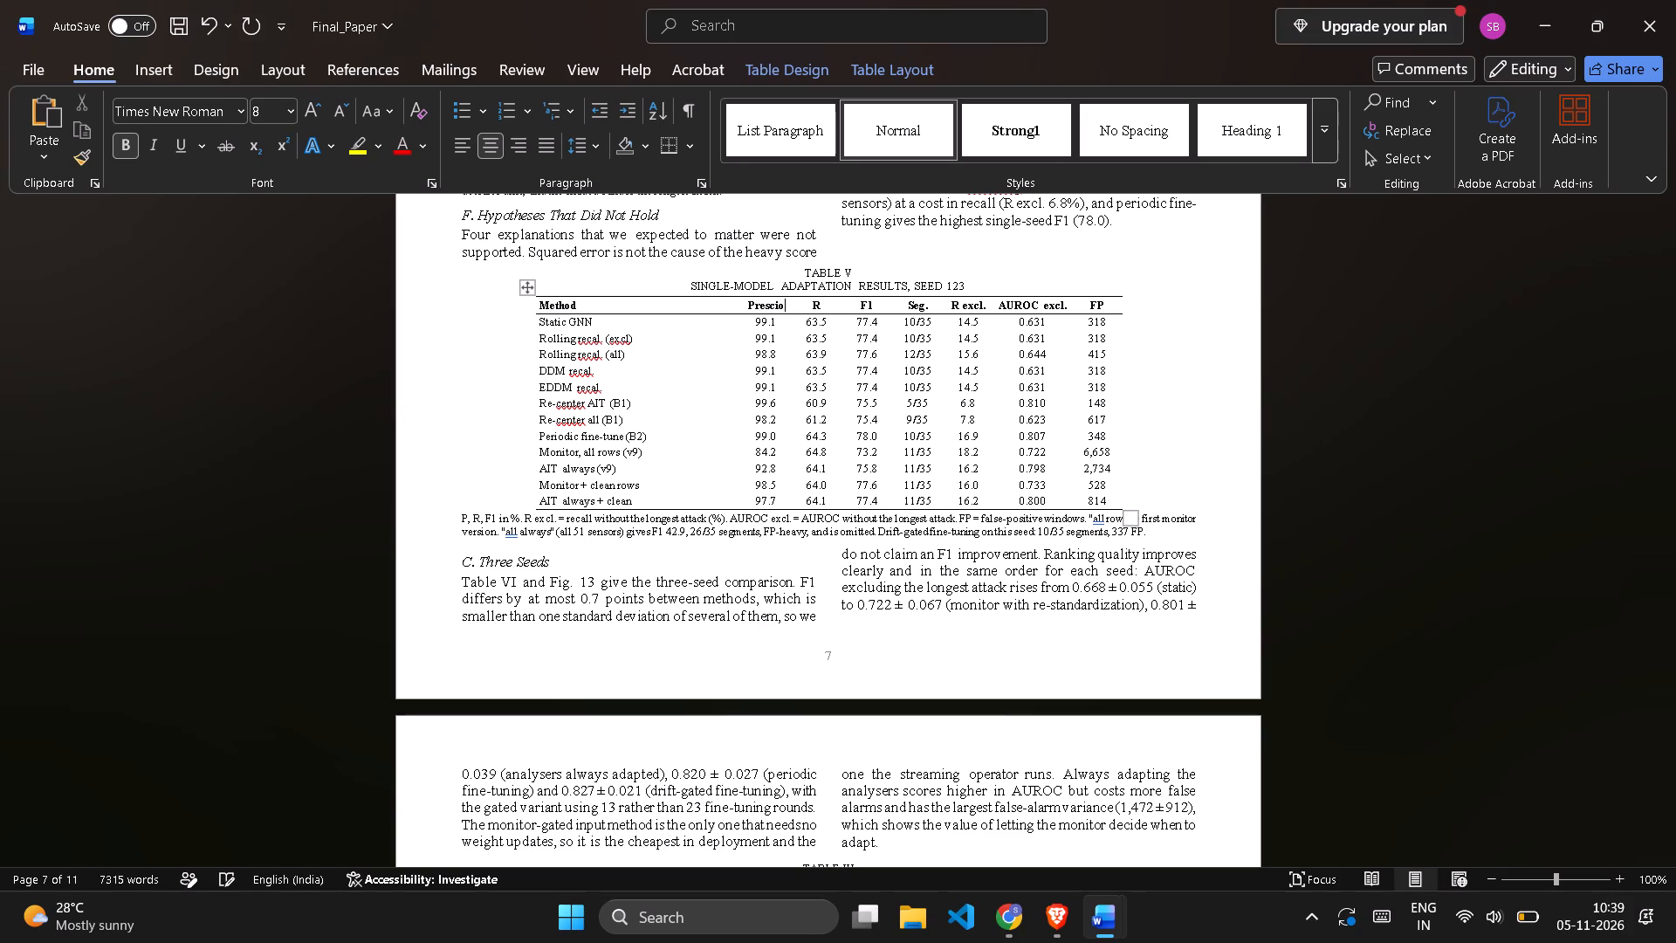
{"action": "key", "text": "BackSpace"}
{"action": "key", "text": "BackSpace"}
{"action": "key", "text": "BackSpace"}
{"action": "type", "text": "ciso"}
{"action": "key", "text": "BackSpace"}
{"action": "type", "text": "ion"}
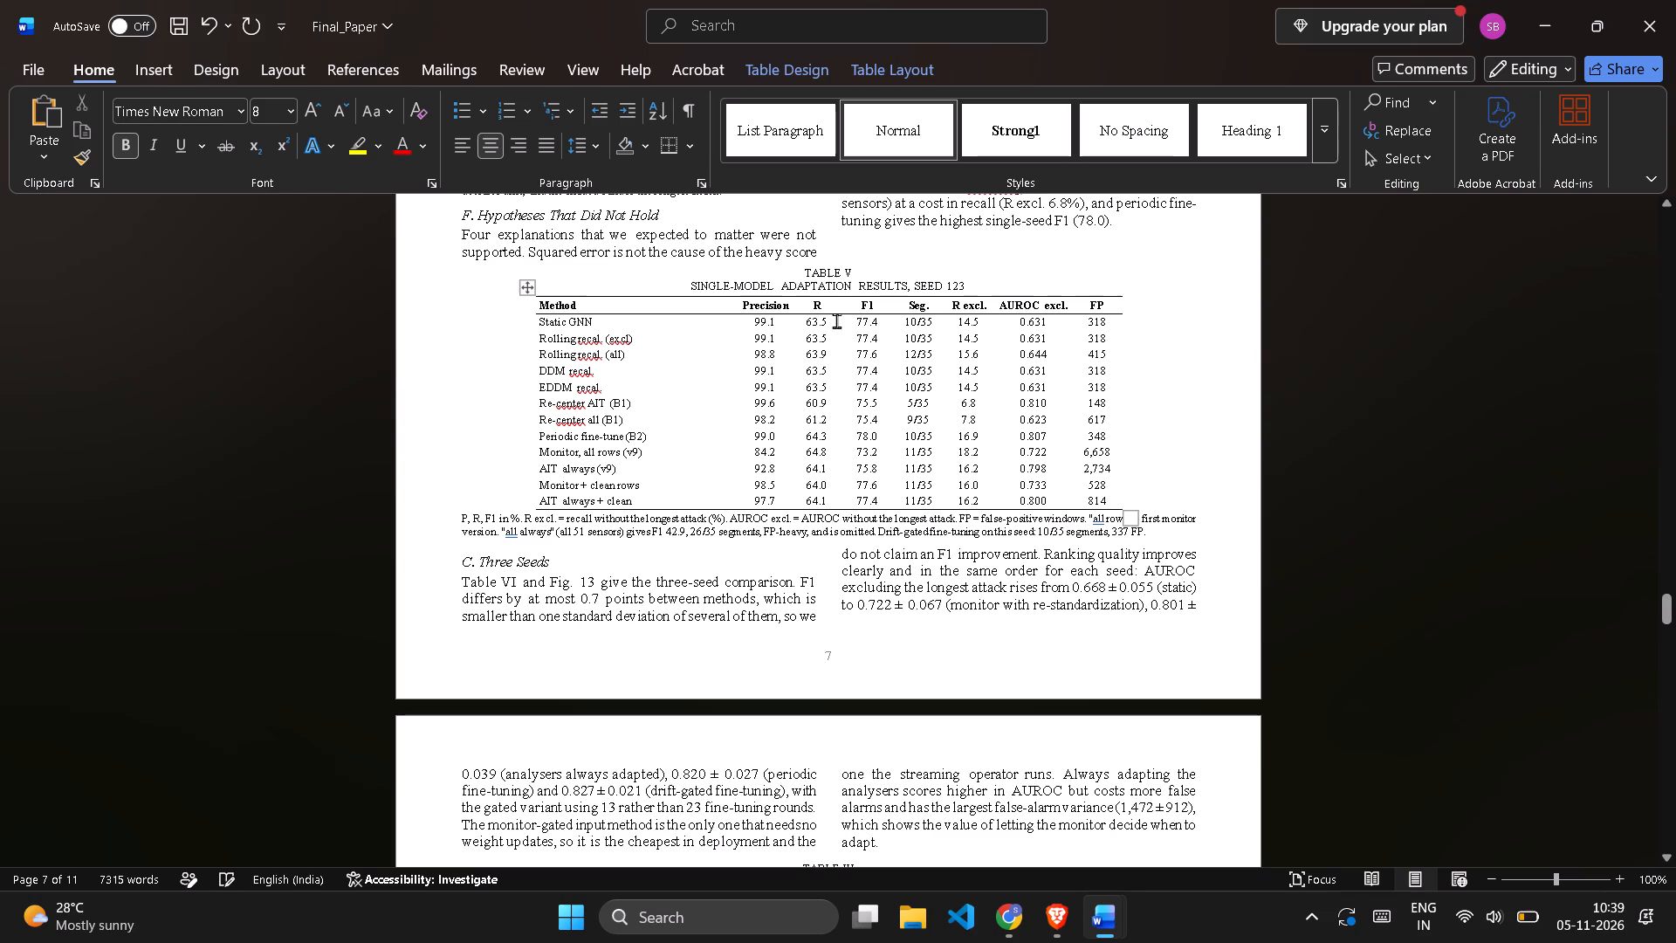
Expand the R and F1 column headers of Table V to Recall and F1 Score.
{"action": "left_click", "coordinate": [826, 309]}
{"action": "type", "text": "ecall"}
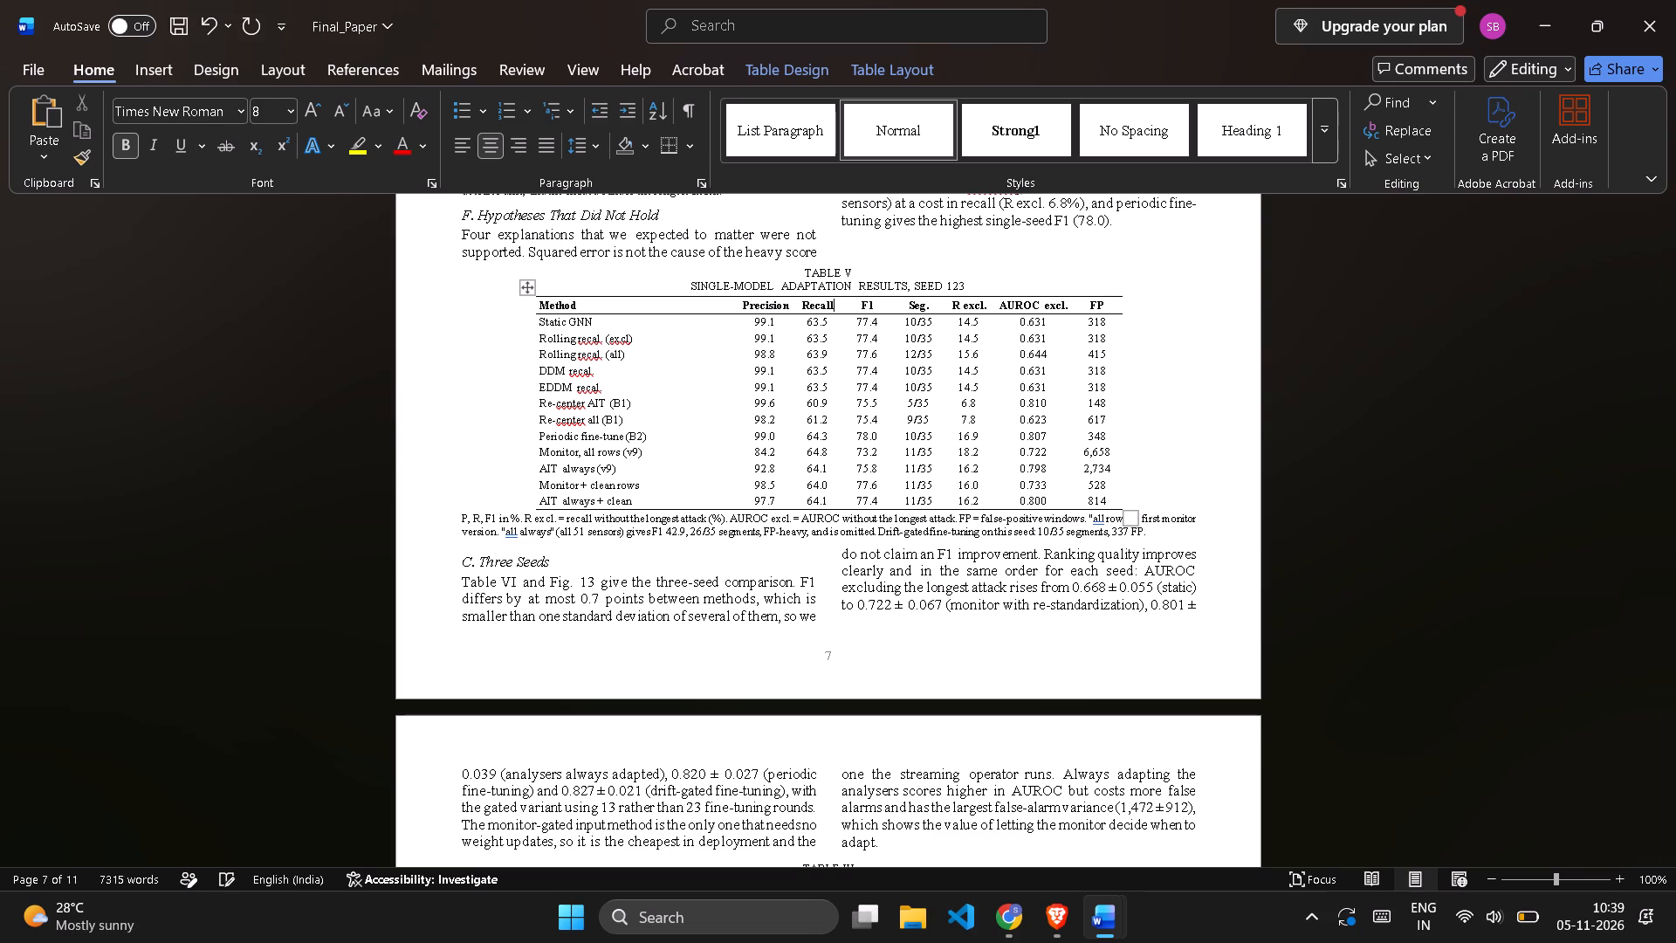
{"action": "left_click", "coordinate": [882, 308]}
{"action": "type", "text": "core"}
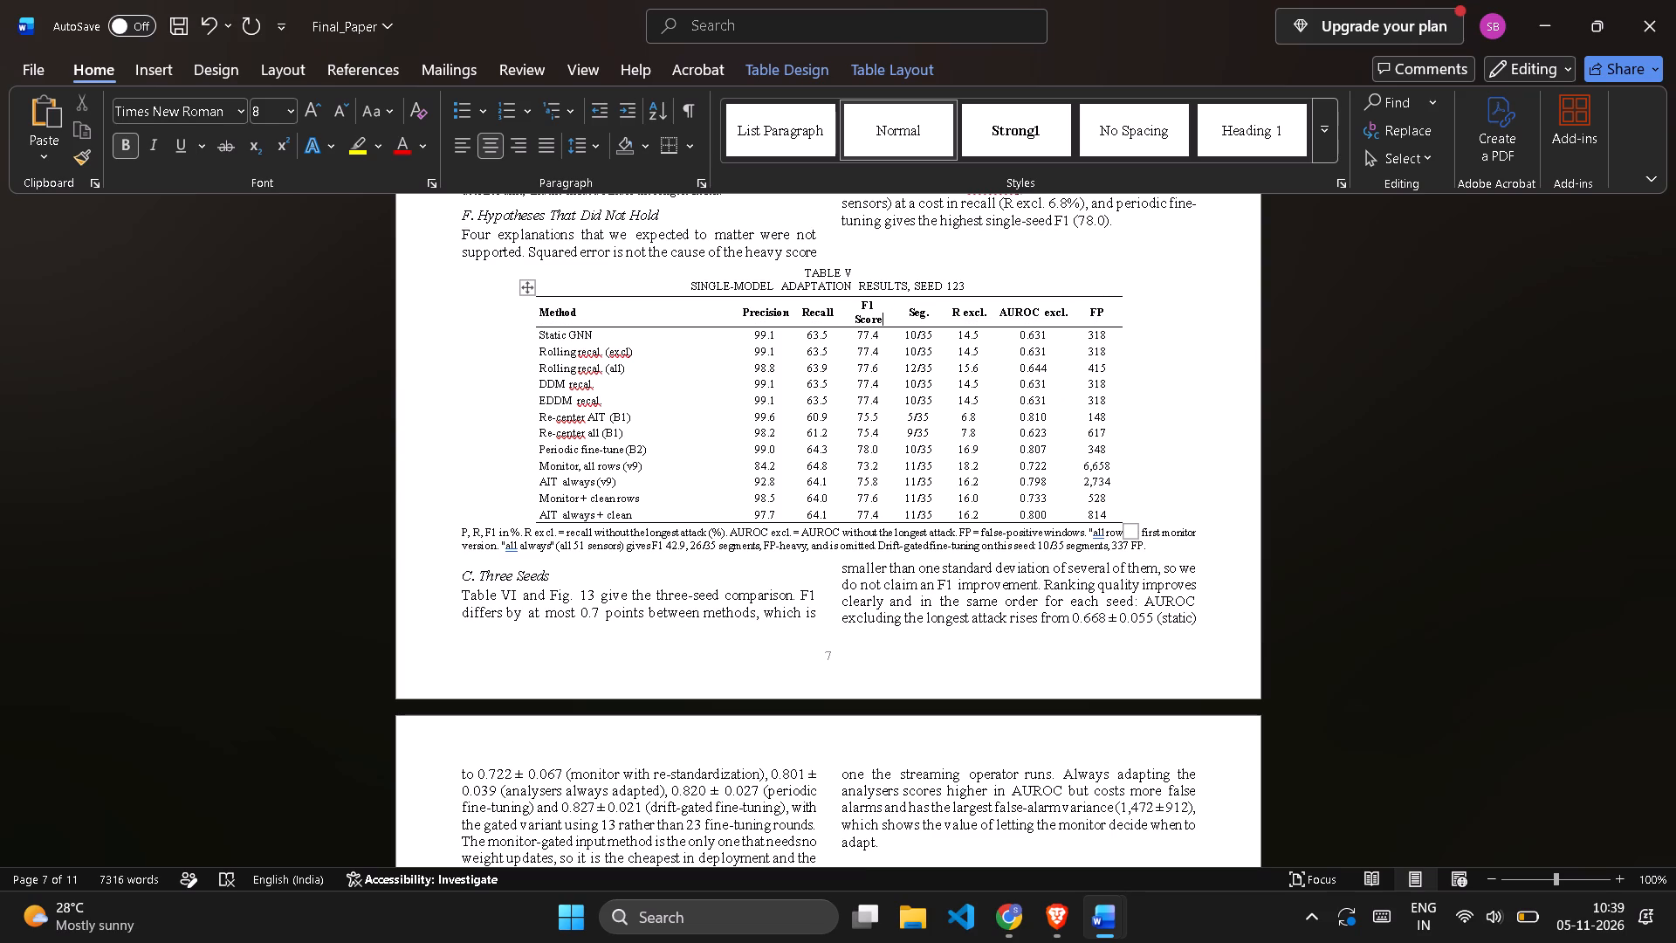
Examine page 8, checking the column headers of Table VI and the charts in Fig. 13 and Fig. 14.
{"action": "scroll", "coordinate": [1035, 530], "scroll_direction": "down", "scroll_amount": 1}
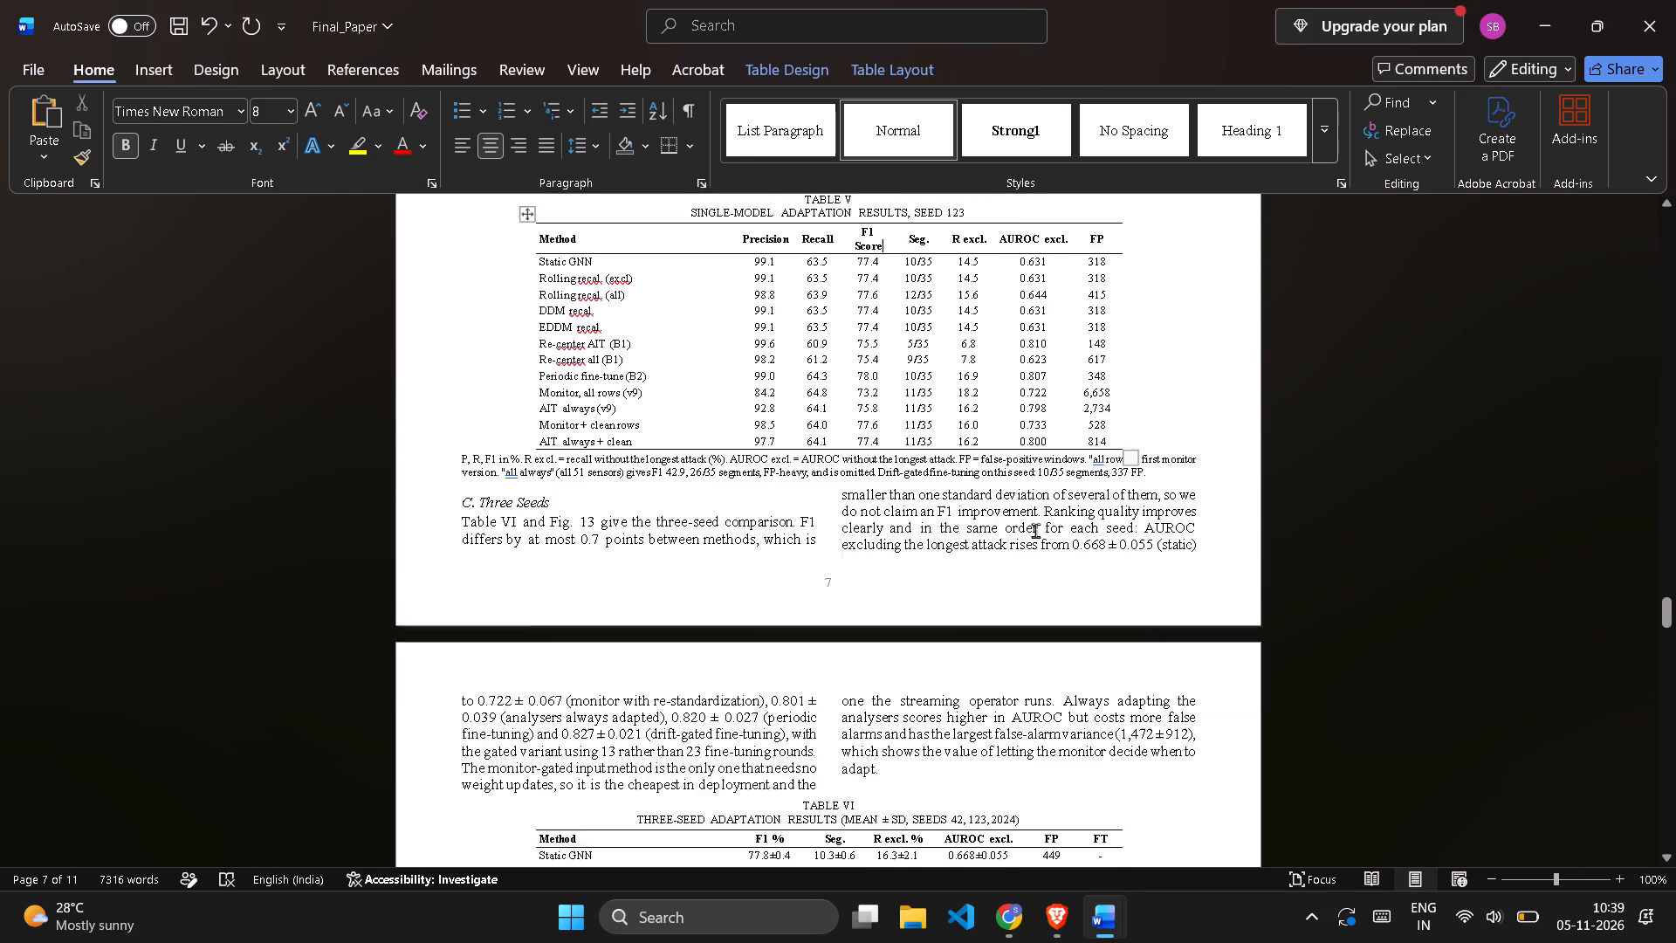
{"action": "scroll", "coordinate": [1035, 530], "scroll_direction": "down", "scroll_amount": 1}
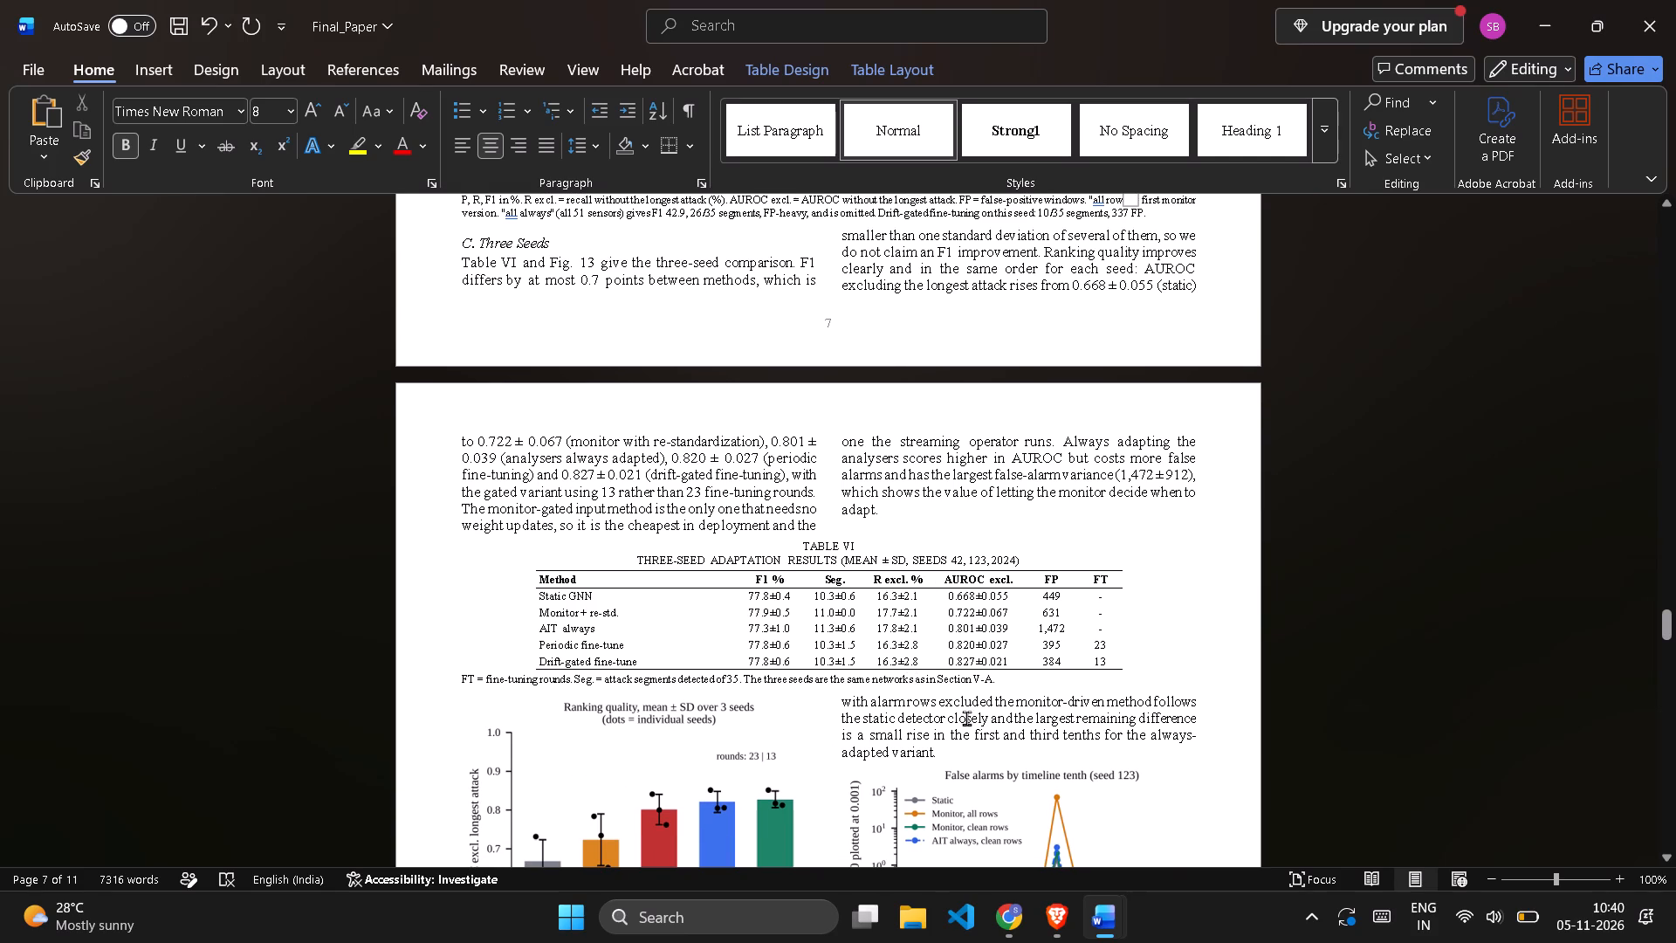
{"action": "scroll", "coordinate": [966, 718], "scroll_direction": "down", "scroll_amount": 1}
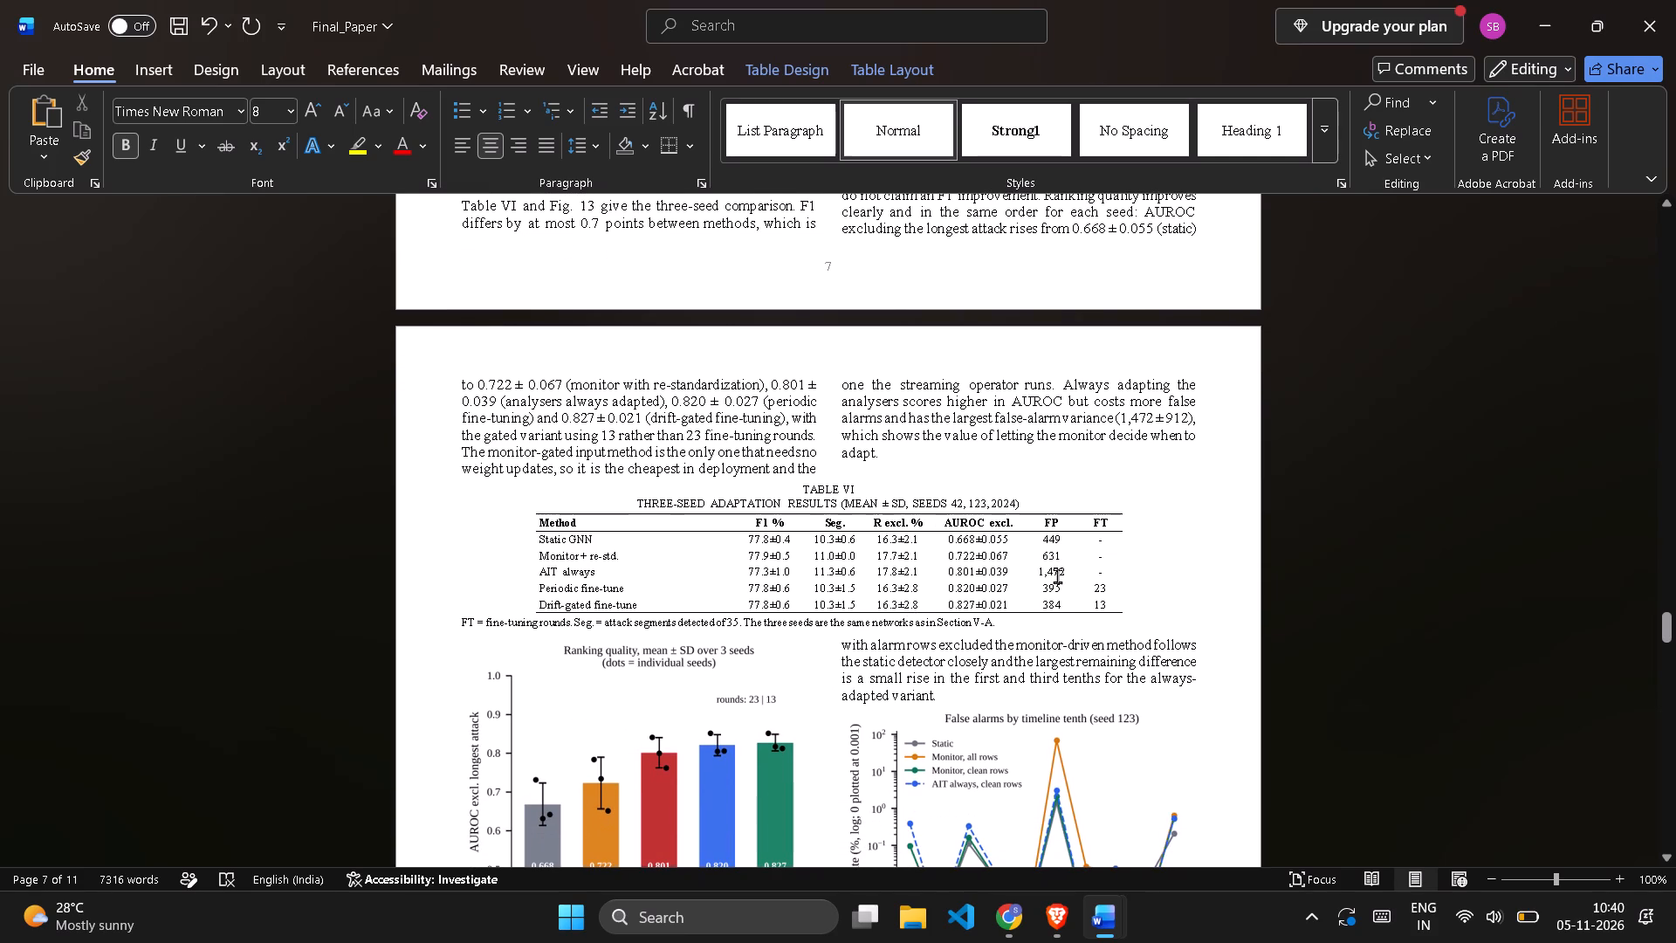
{"action": "scroll", "coordinate": [1037, 607], "scroll_direction": "down", "scroll_amount": 1}
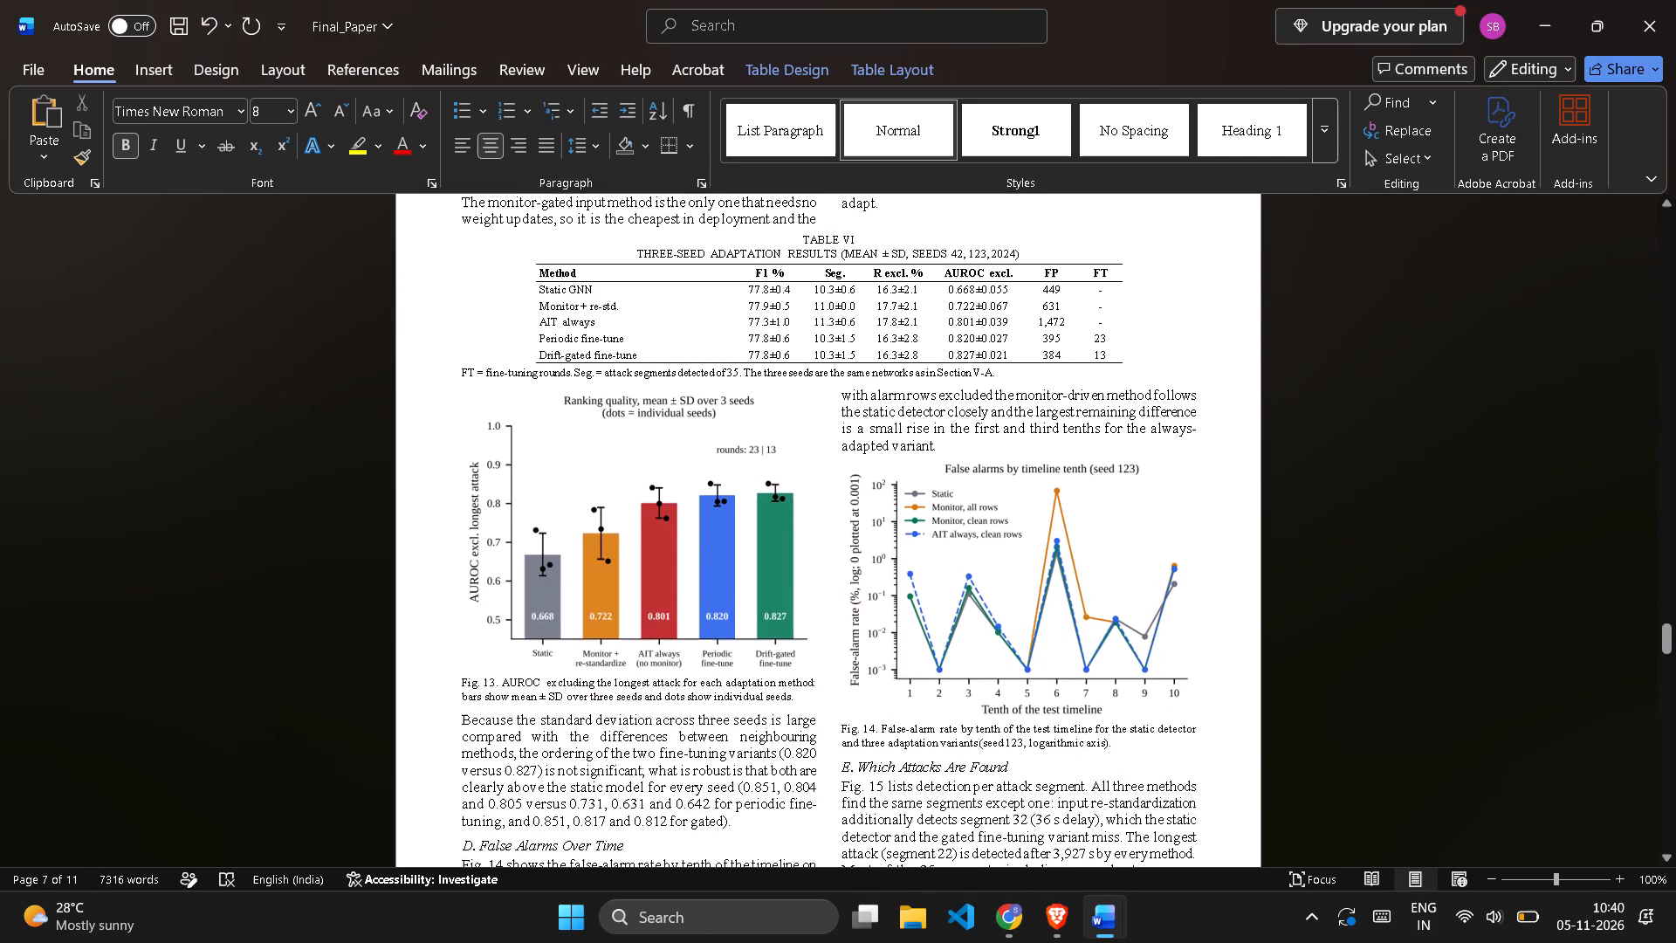
{"action": "scroll", "coordinate": [1037, 607], "scroll_direction": "down", "scroll_amount": 2}
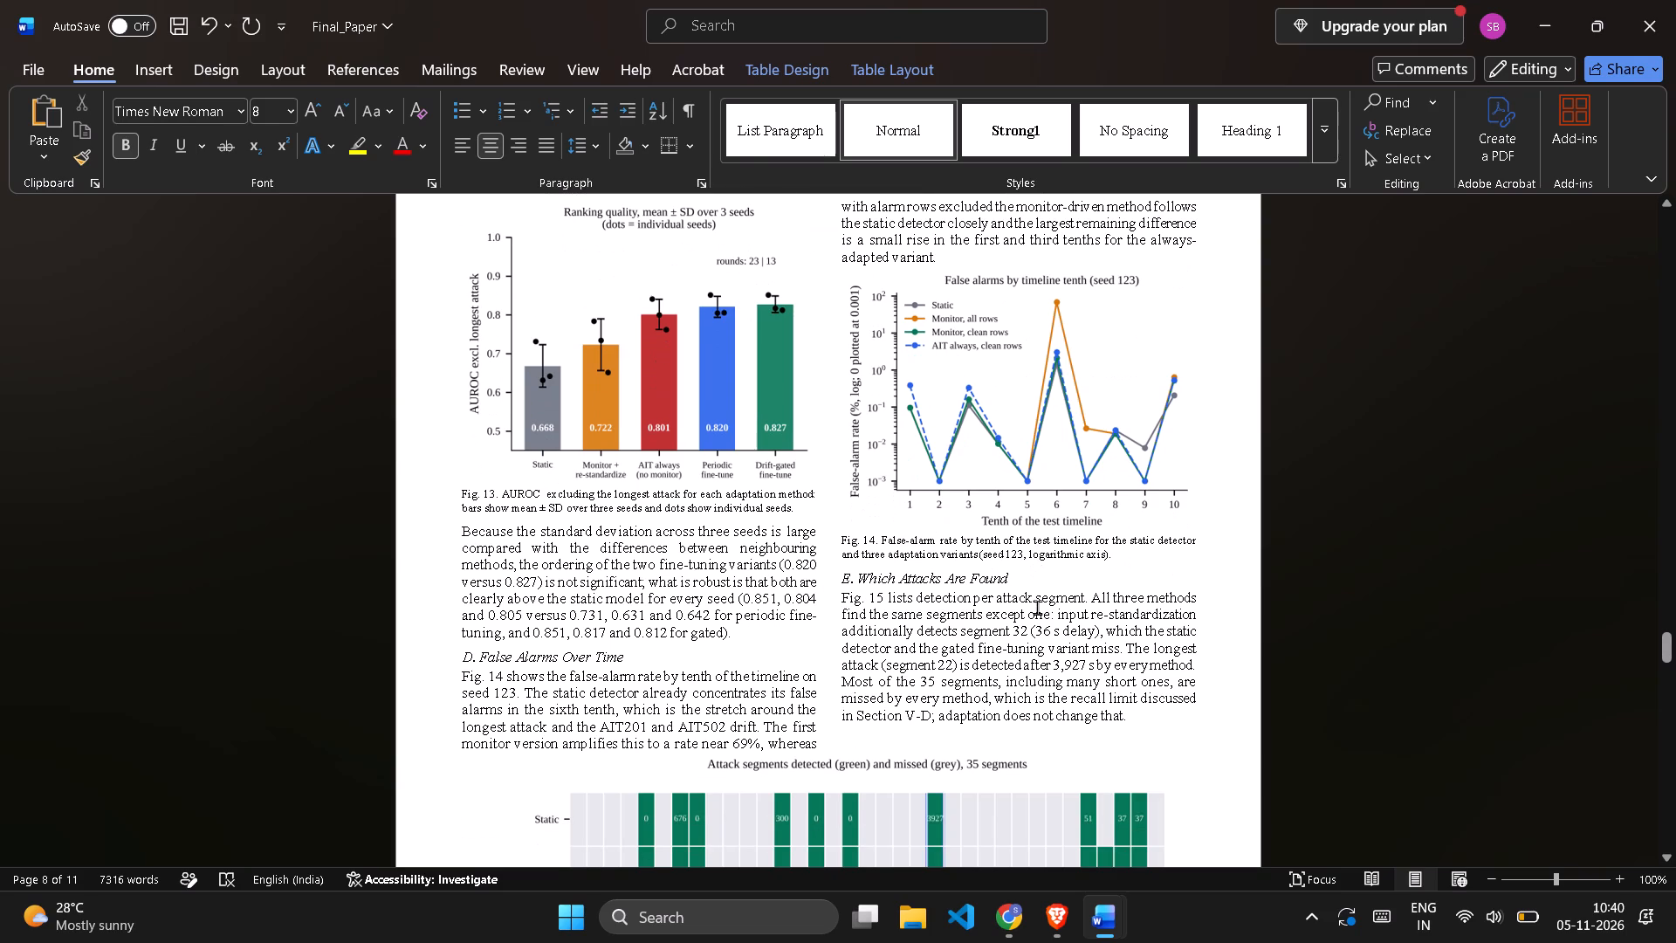
{"action": "scroll", "coordinate": [1037, 607], "scroll_direction": "up", "scroll_amount": 2}
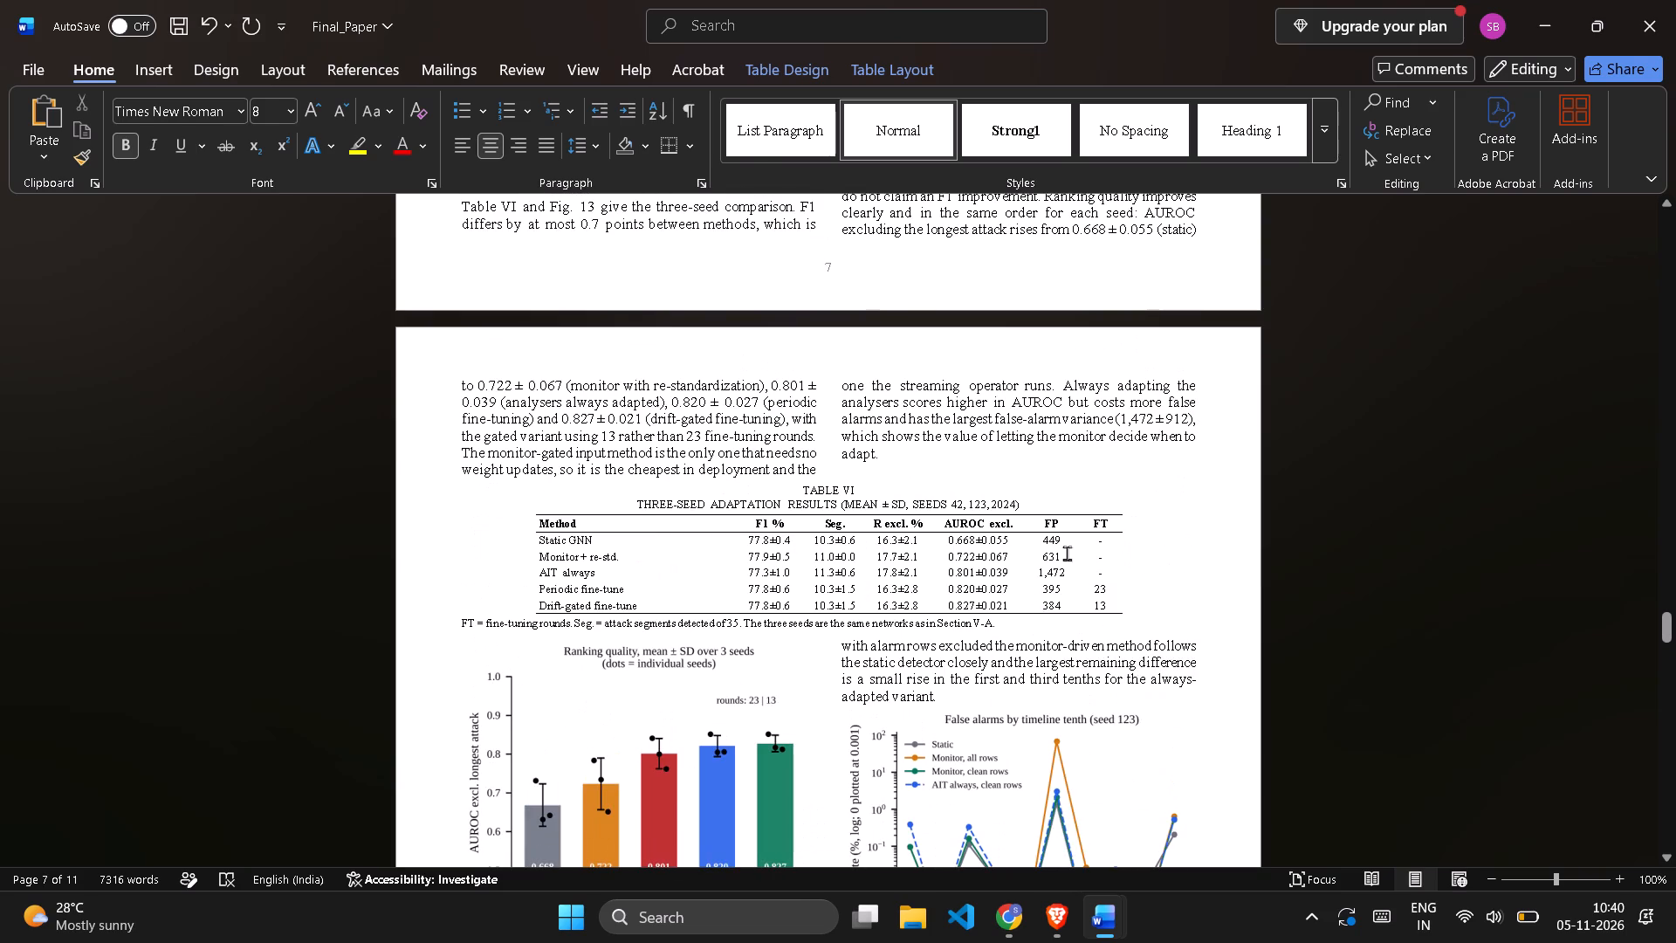
{"action": "left_click", "coordinate": [1052, 526]}
Review Fig. 15 on page 8, and Table VII, Fig. 16 and Table VIII on page 9.
{"action": "scroll", "coordinate": [1075, 786], "scroll_direction": "down", "scroll_amount": 3}
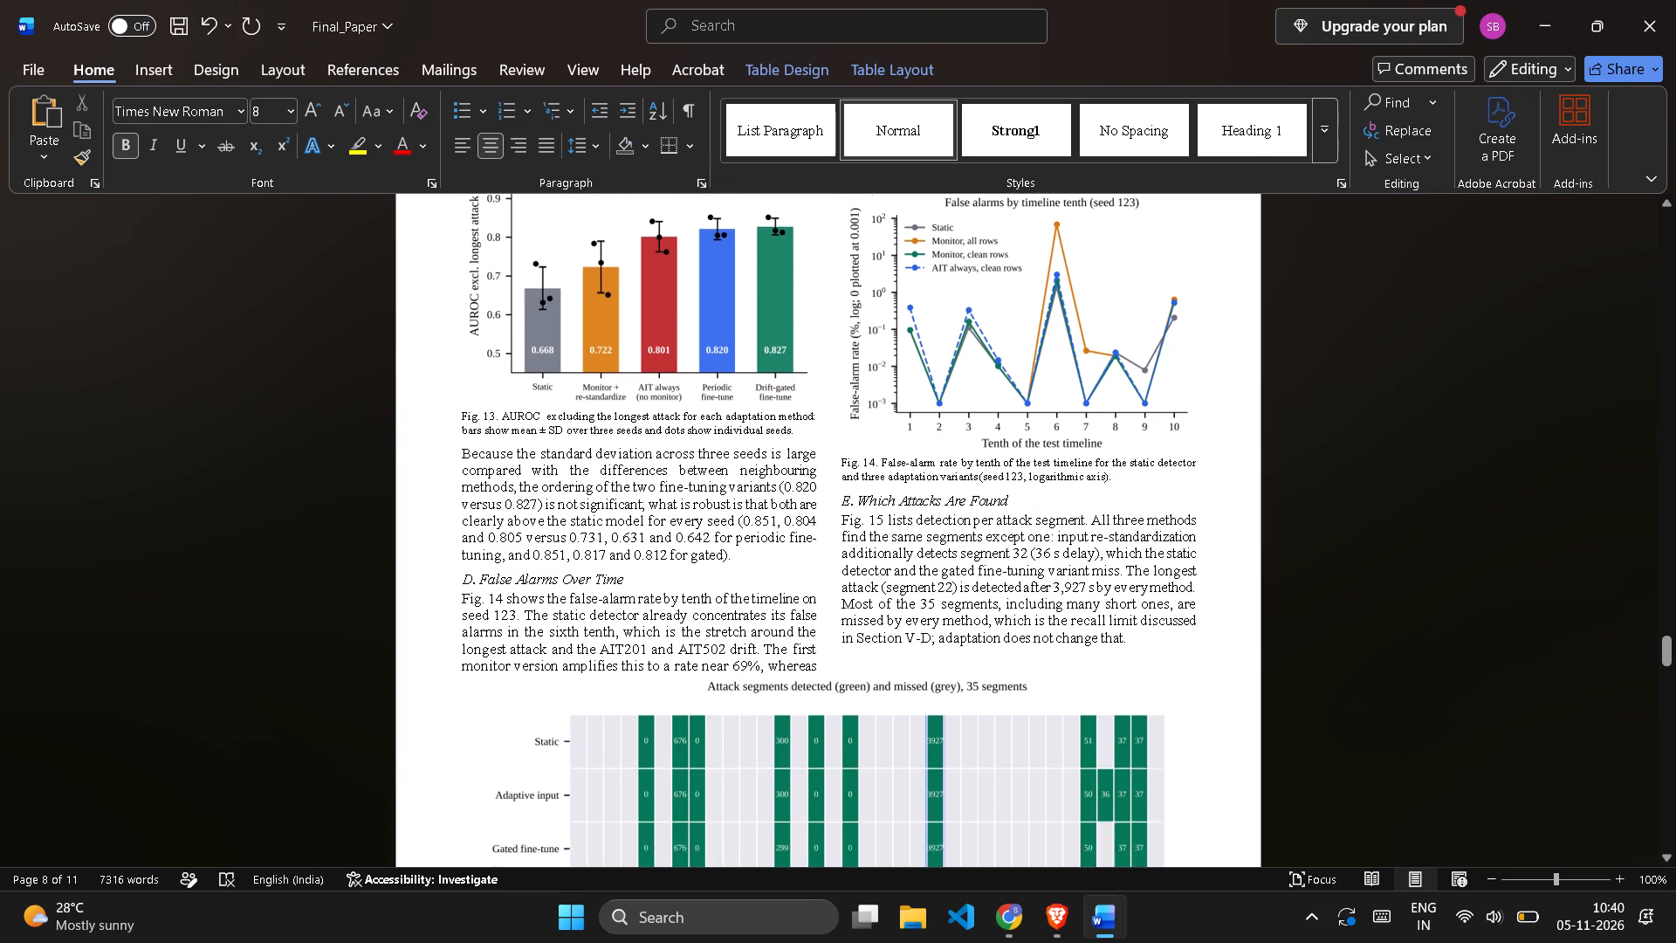
{"action": "scroll", "coordinate": [1075, 786], "scroll_direction": "down", "scroll_amount": 2}
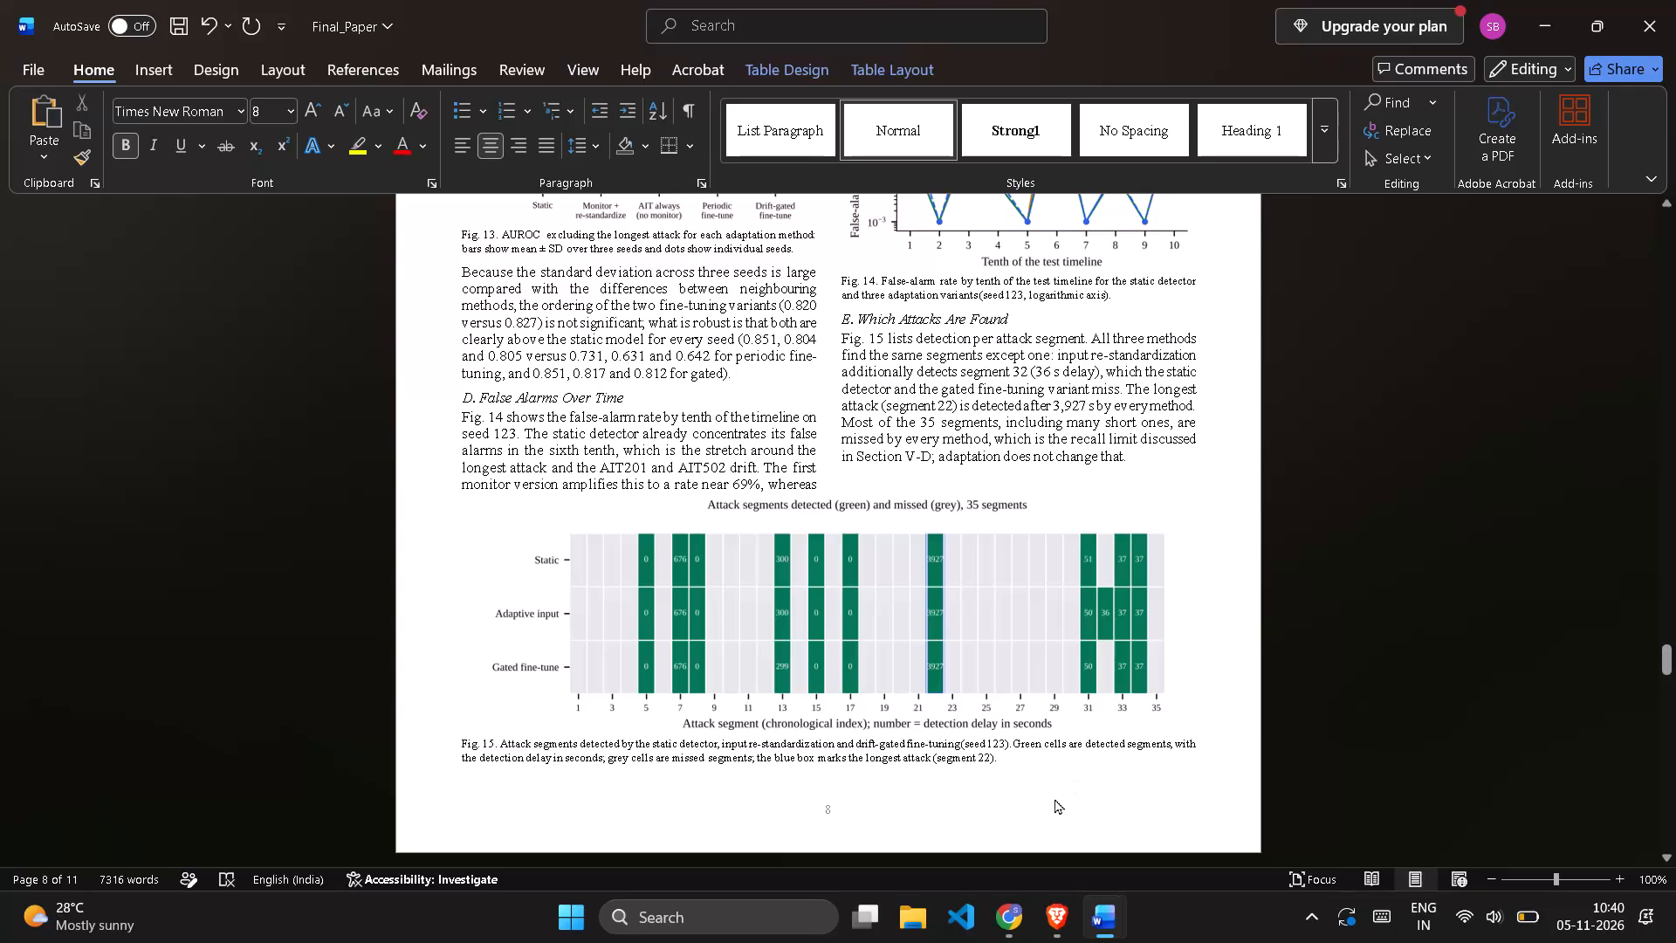
{"action": "scroll", "coordinate": [962, 821], "scroll_direction": "down", "scroll_amount": 2}
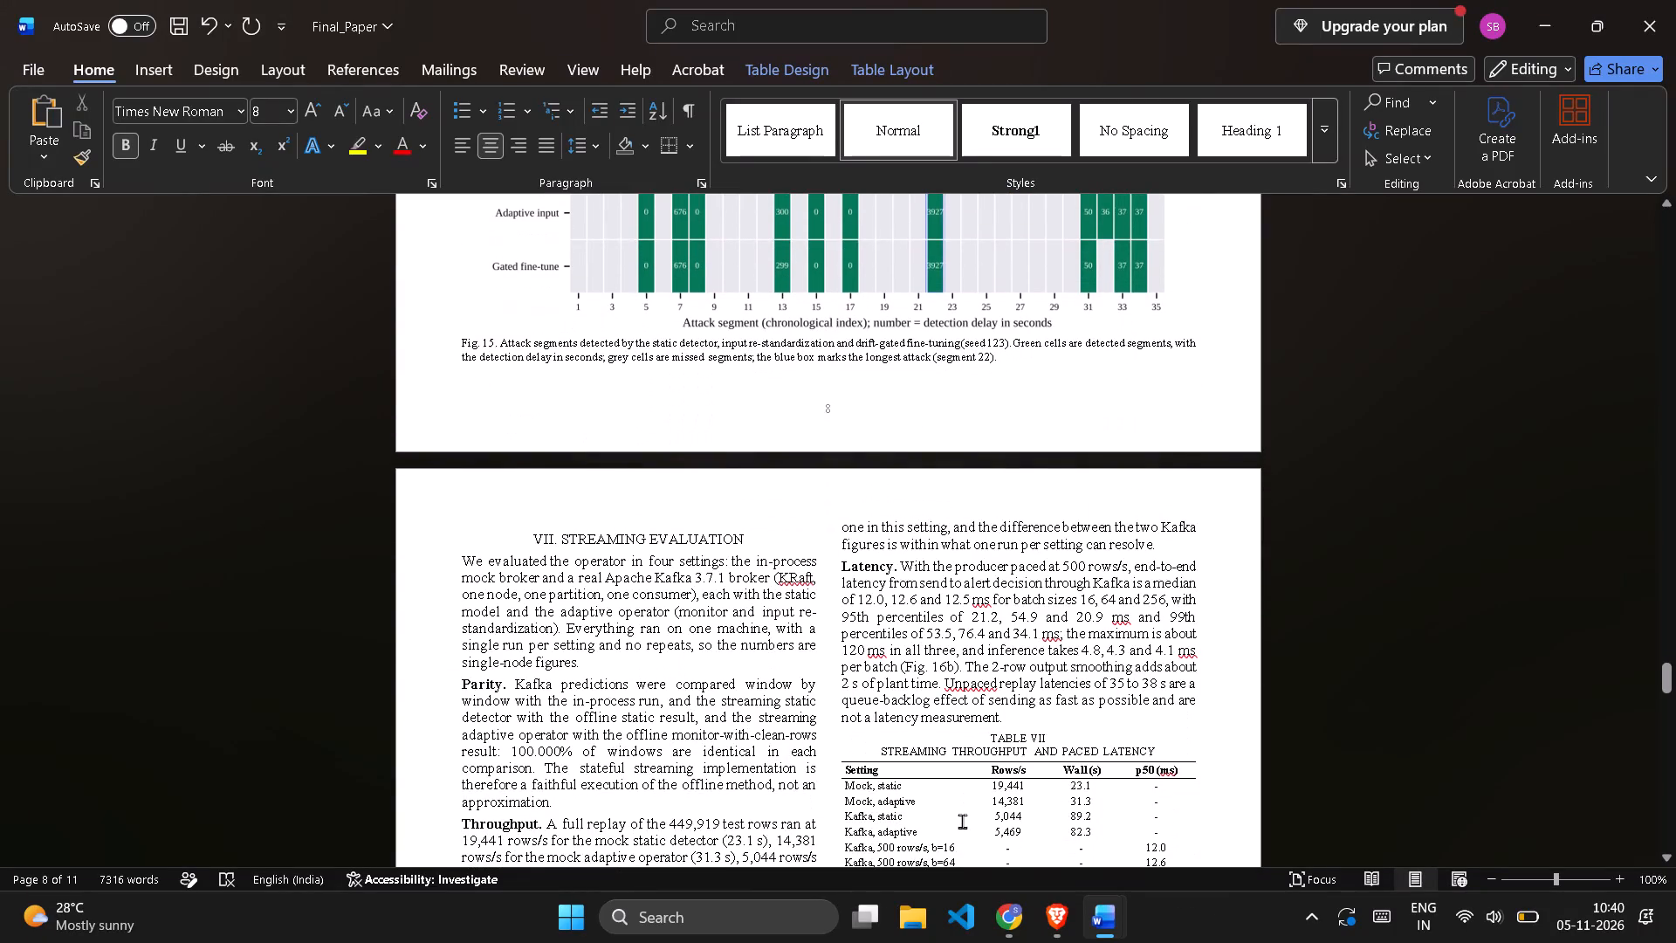
{"action": "scroll", "coordinate": [962, 821], "scroll_direction": "down", "scroll_amount": 3}
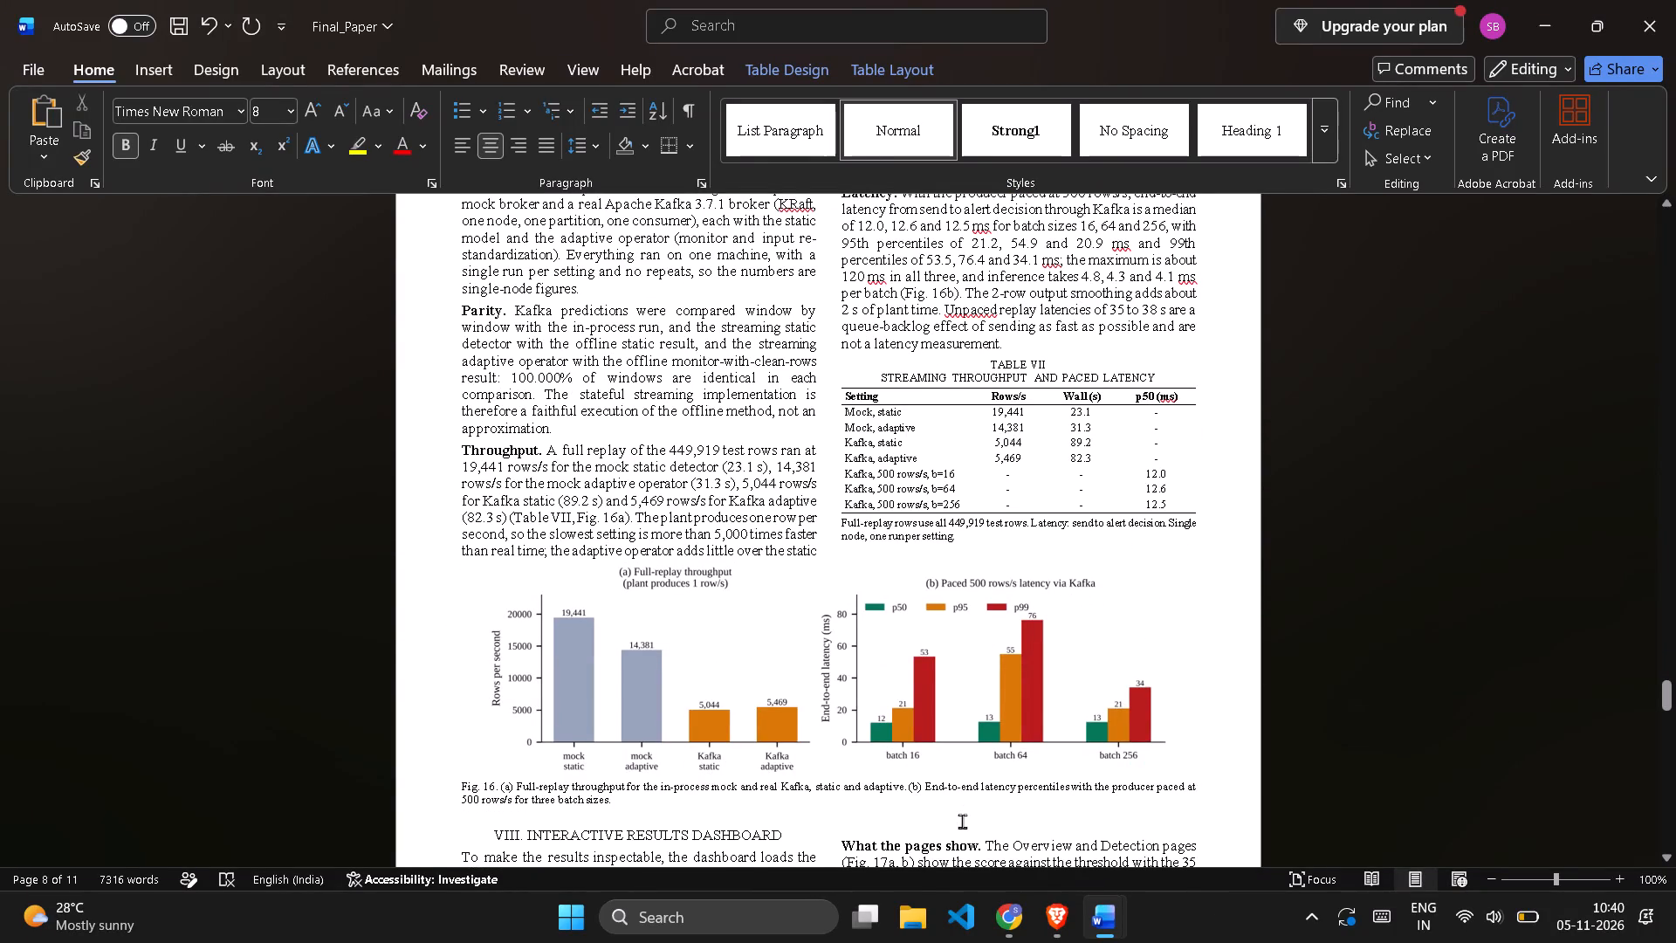
{"action": "scroll", "coordinate": [962, 821], "scroll_direction": "down", "scroll_amount": 1}
Retitle the Section IV heading on page 3 as Adaptive GNN Architecture, keeping its section number.
{"action": "scroll", "coordinate": [962, 821], "scroll_direction": "up", "scroll_amount": 10}
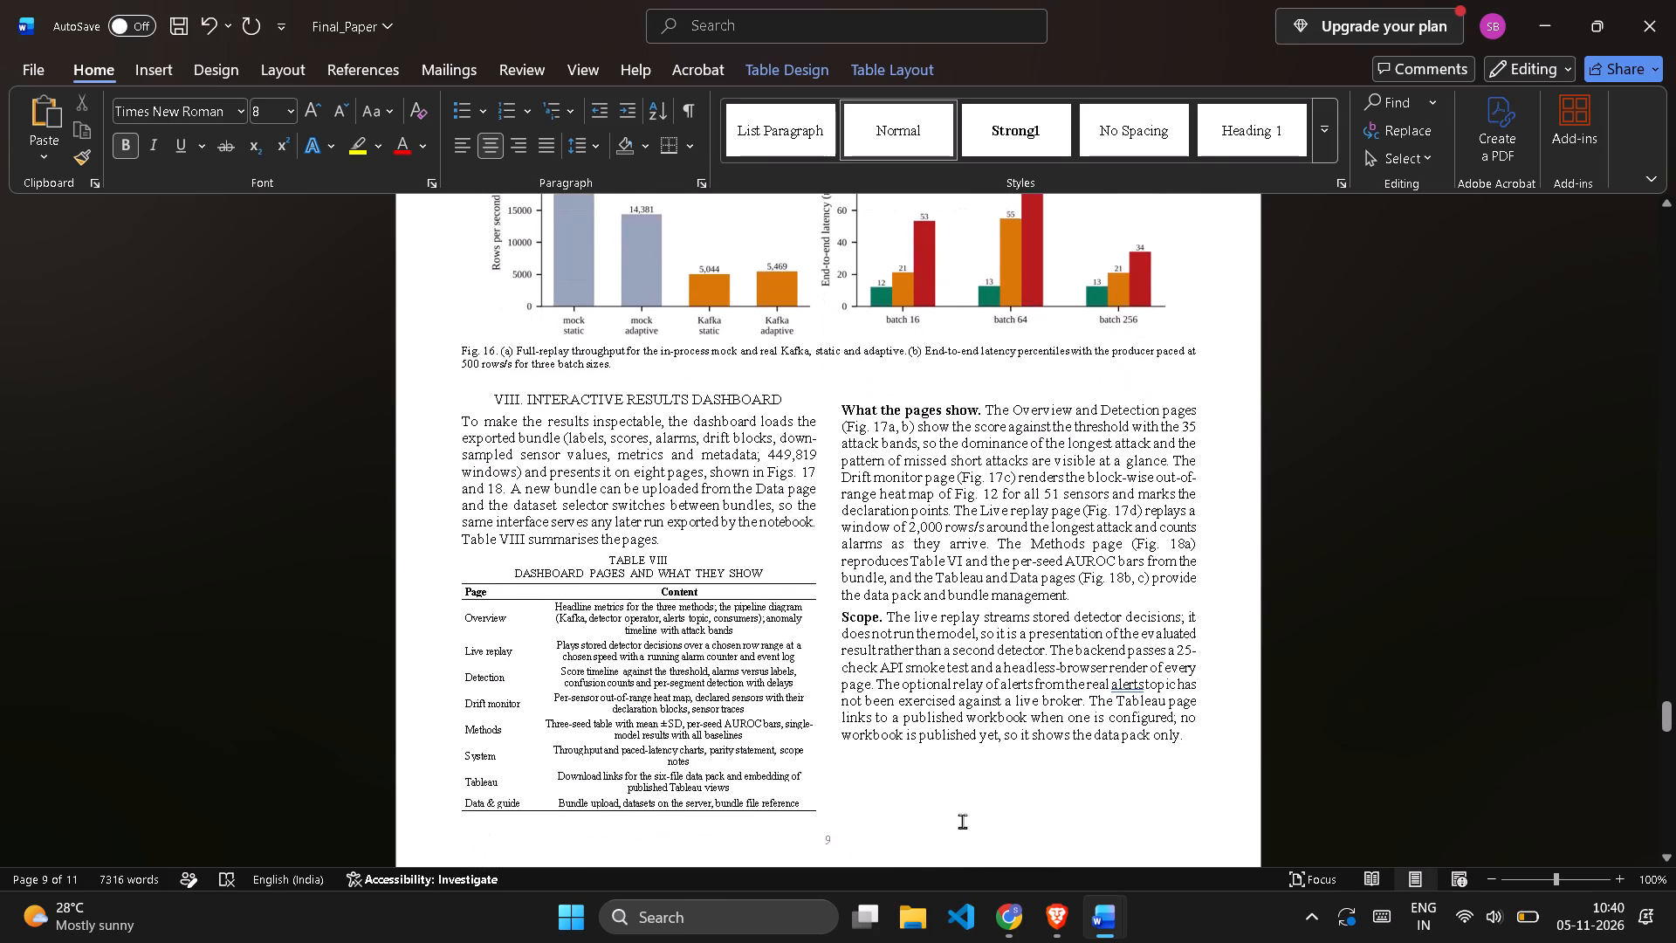
{"action": "scroll", "coordinate": [962, 821], "scroll_direction": "up", "scroll_amount": 11}
{"action": "scroll", "coordinate": [962, 821], "scroll_direction": "down", "scroll_amount": 2}
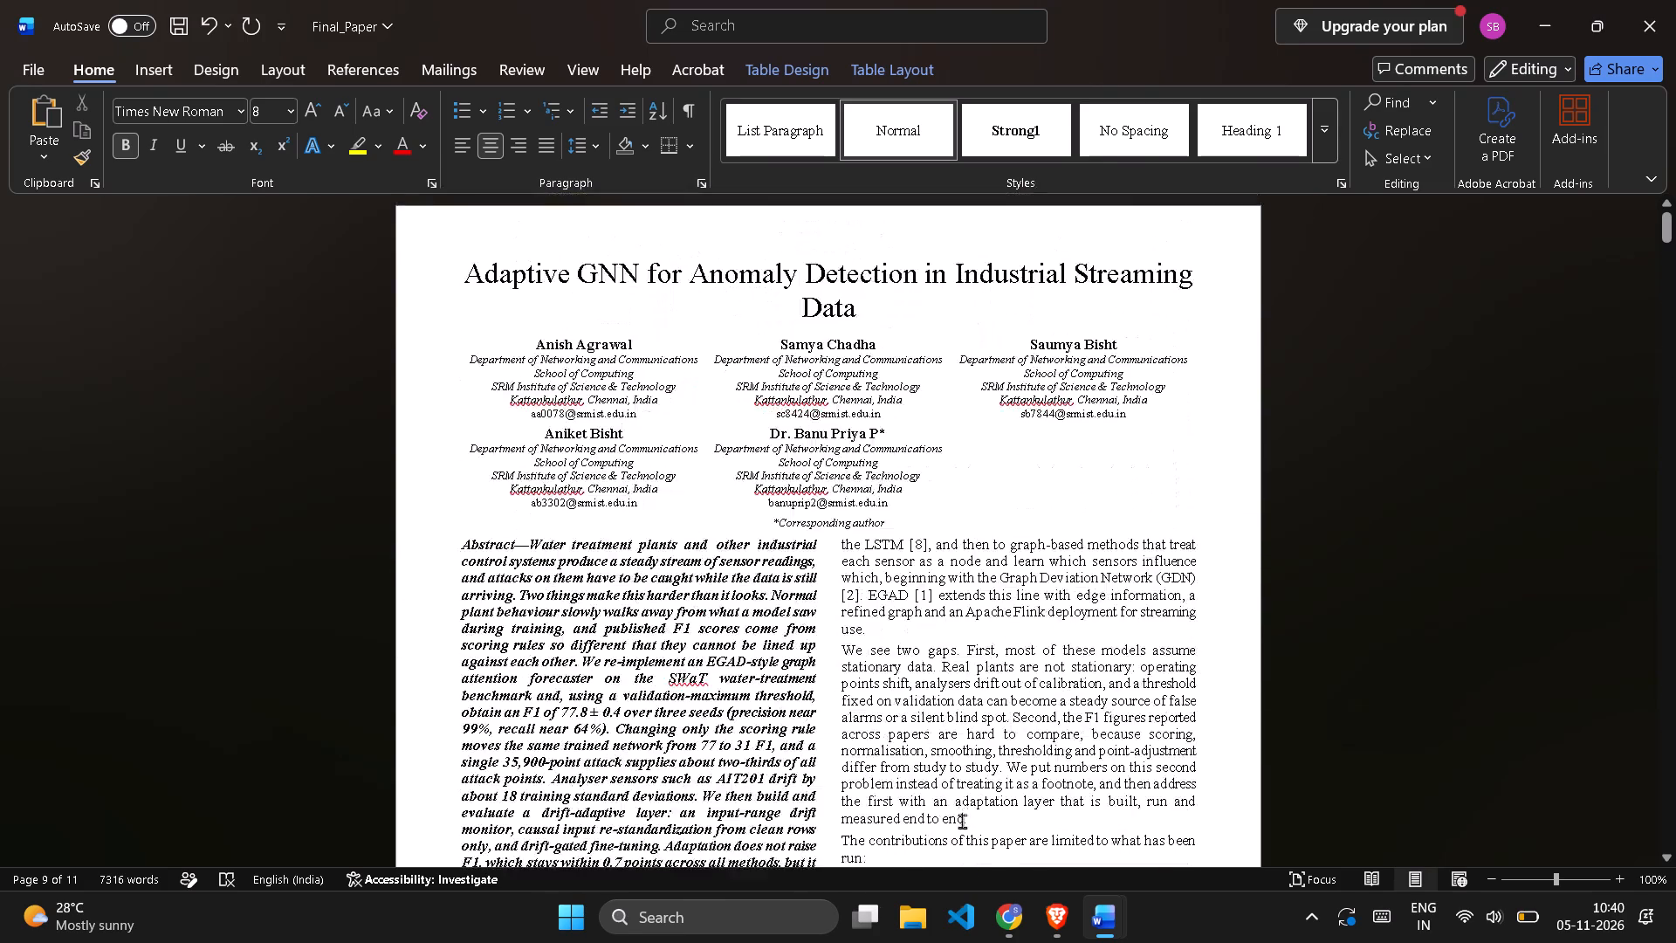
{"action": "scroll", "coordinate": [962, 821], "scroll_direction": "down", "scroll_amount": 7}
{"action": "scroll", "coordinate": [962, 821], "scroll_direction": "up", "scroll_amount": 2}
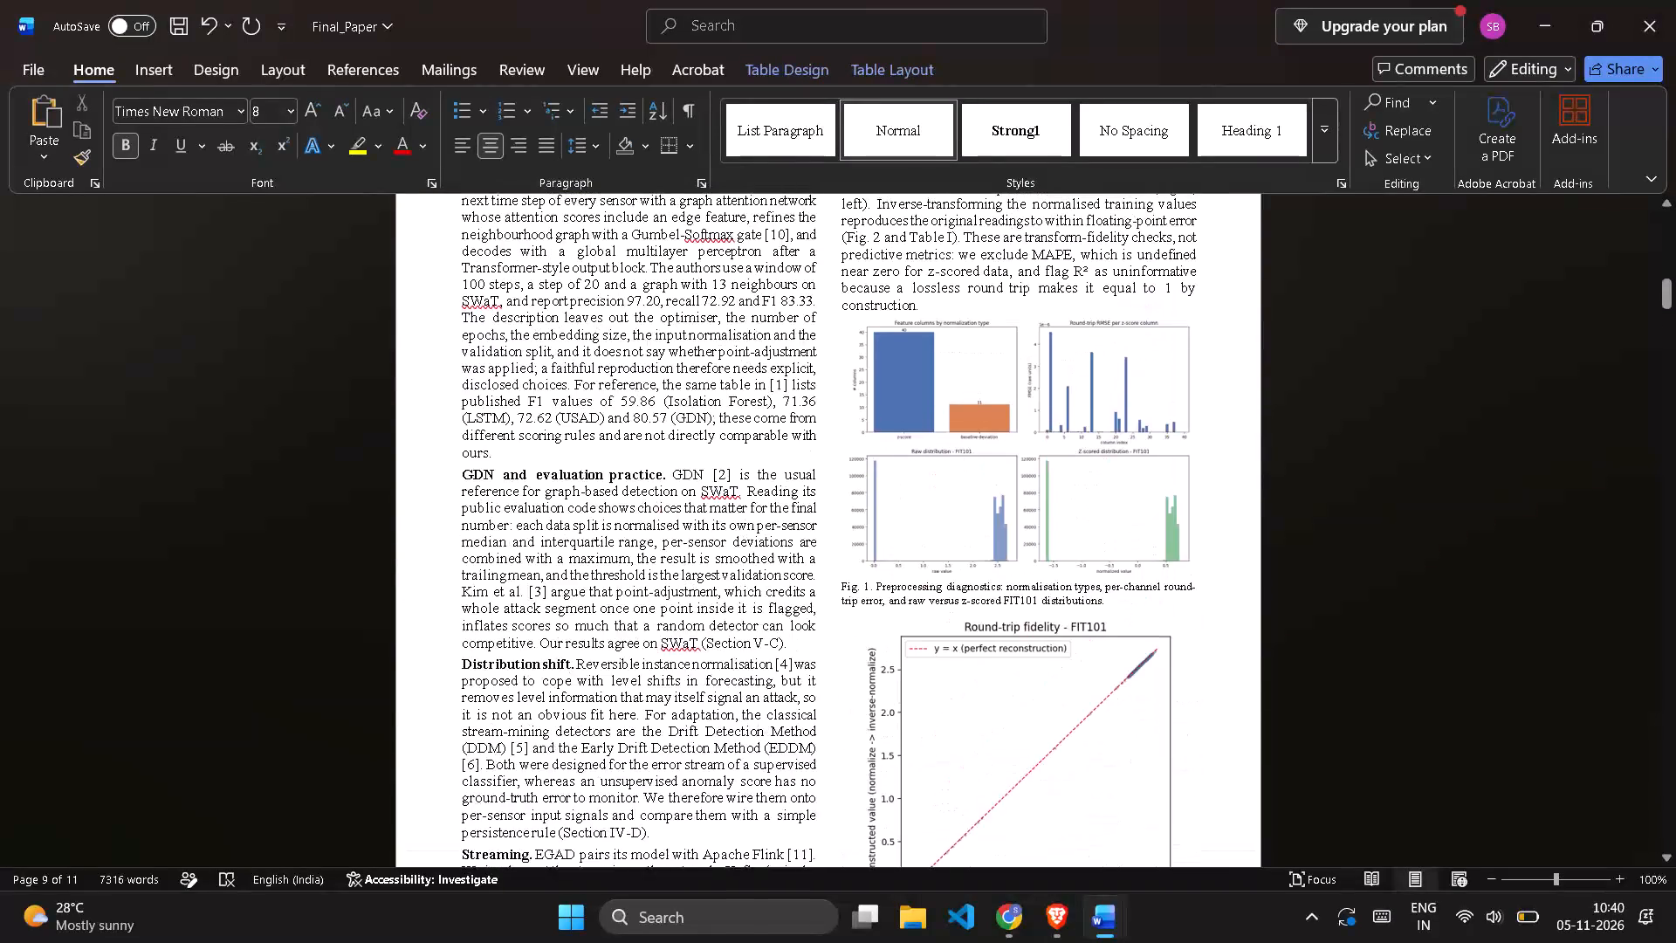
{"action": "scroll", "coordinate": [962, 821], "scroll_direction": "up", "scroll_amount": 2}
{"action": "scroll", "coordinate": [962, 821], "scroll_direction": "right", "scroll_amount": 2}
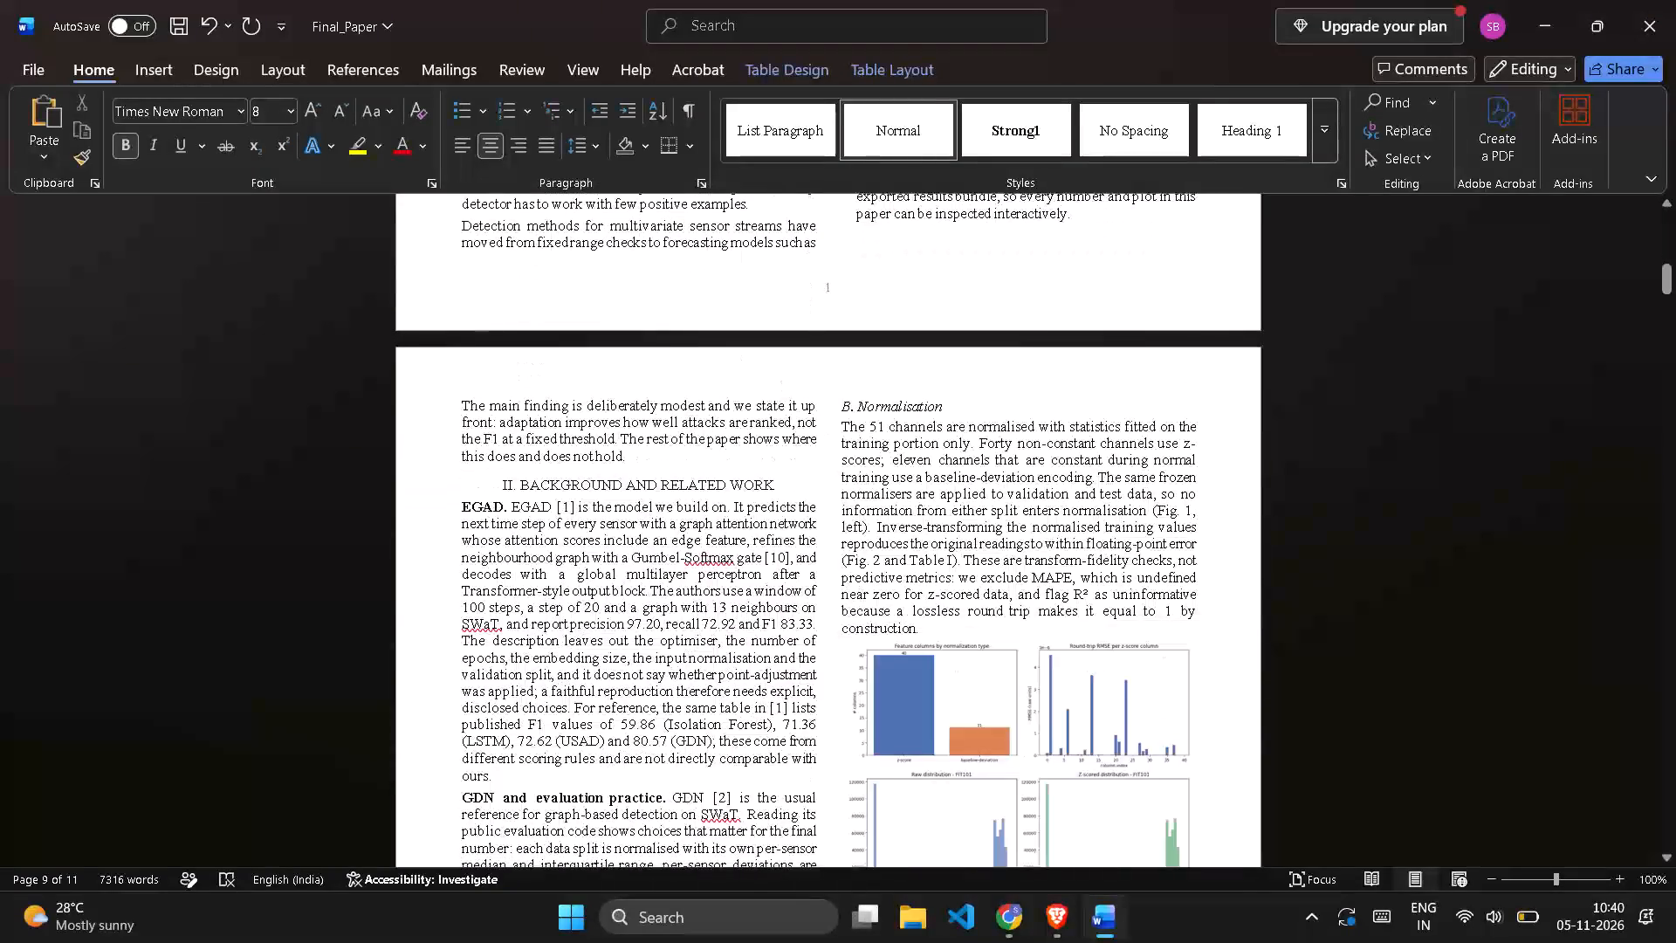
{"action": "scroll", "coordinate": [962, 821], "scroll_direction": "right", "scroll_amount": 1}
{"action": "scroll", "coordinate": [962, 821], "scroll_direction": "down", "scroll_amount": 2}
{"action": "scroll", "coordinate": [962, 821], "scroll_direction": "up", "scroll_amount": 1}
{"action": "scroll", "coordinate": [962, 821], "scroll_direction": "right", "scroll_amount": 1}
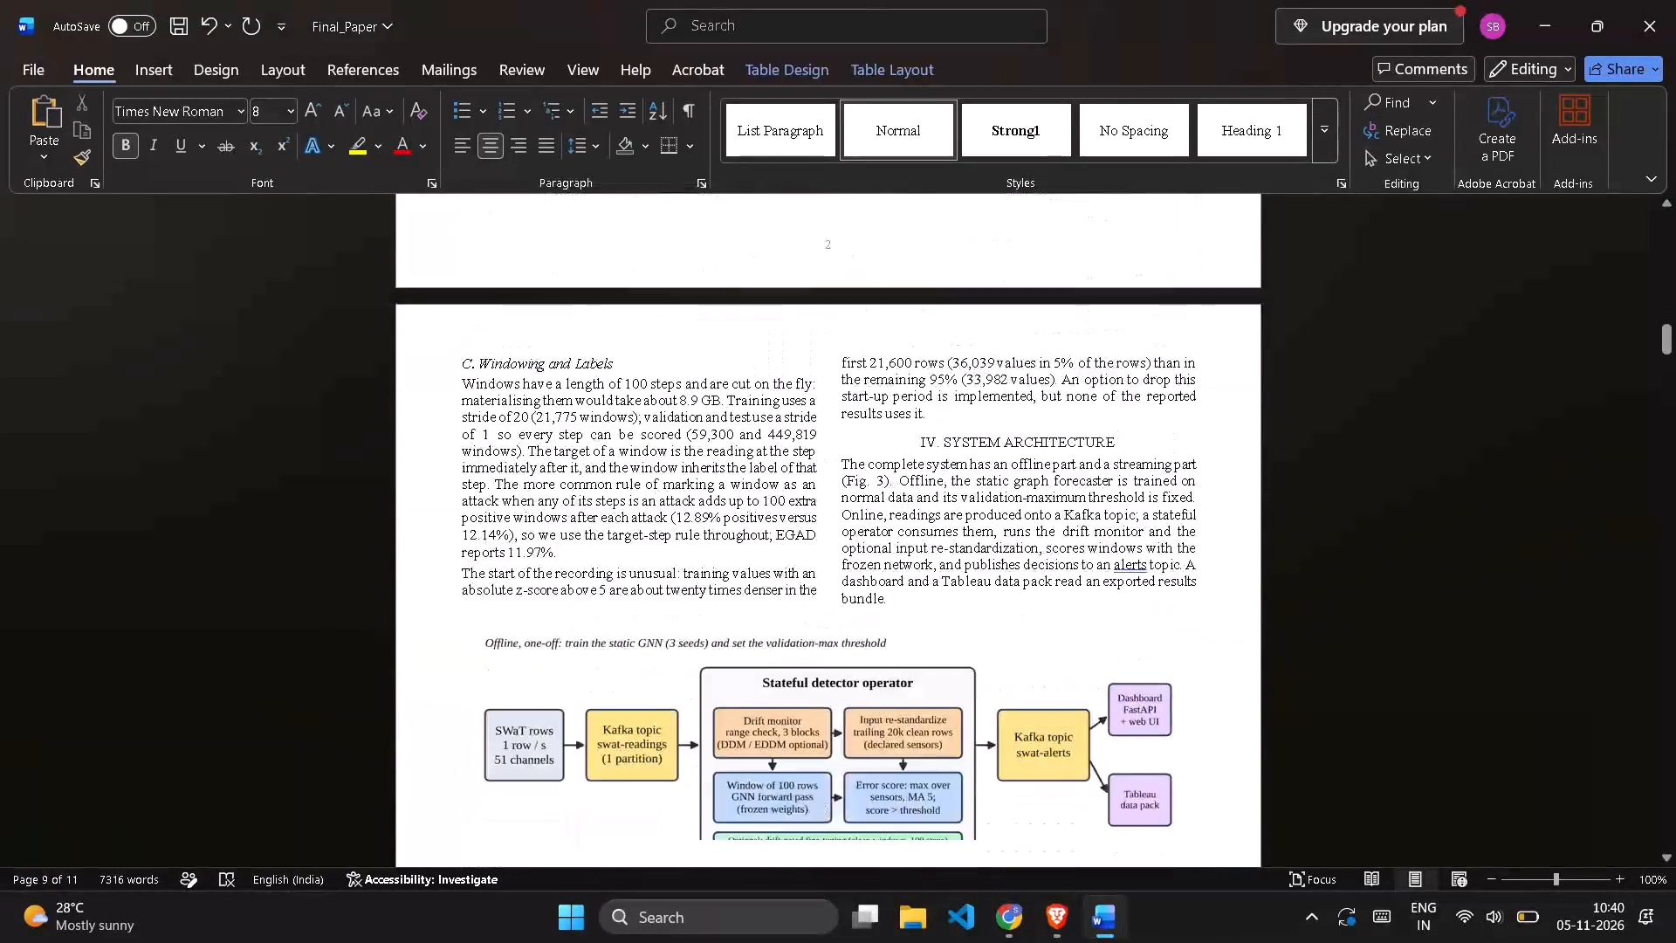
{"action": "scroll", "coordinate": [962, 821], "scroll_direction": "right", "scroll_amount": 1}
{"action": "scroll", "coordinate": [970, 555], "scroll_direction": "up", "scroll_amount": 1}
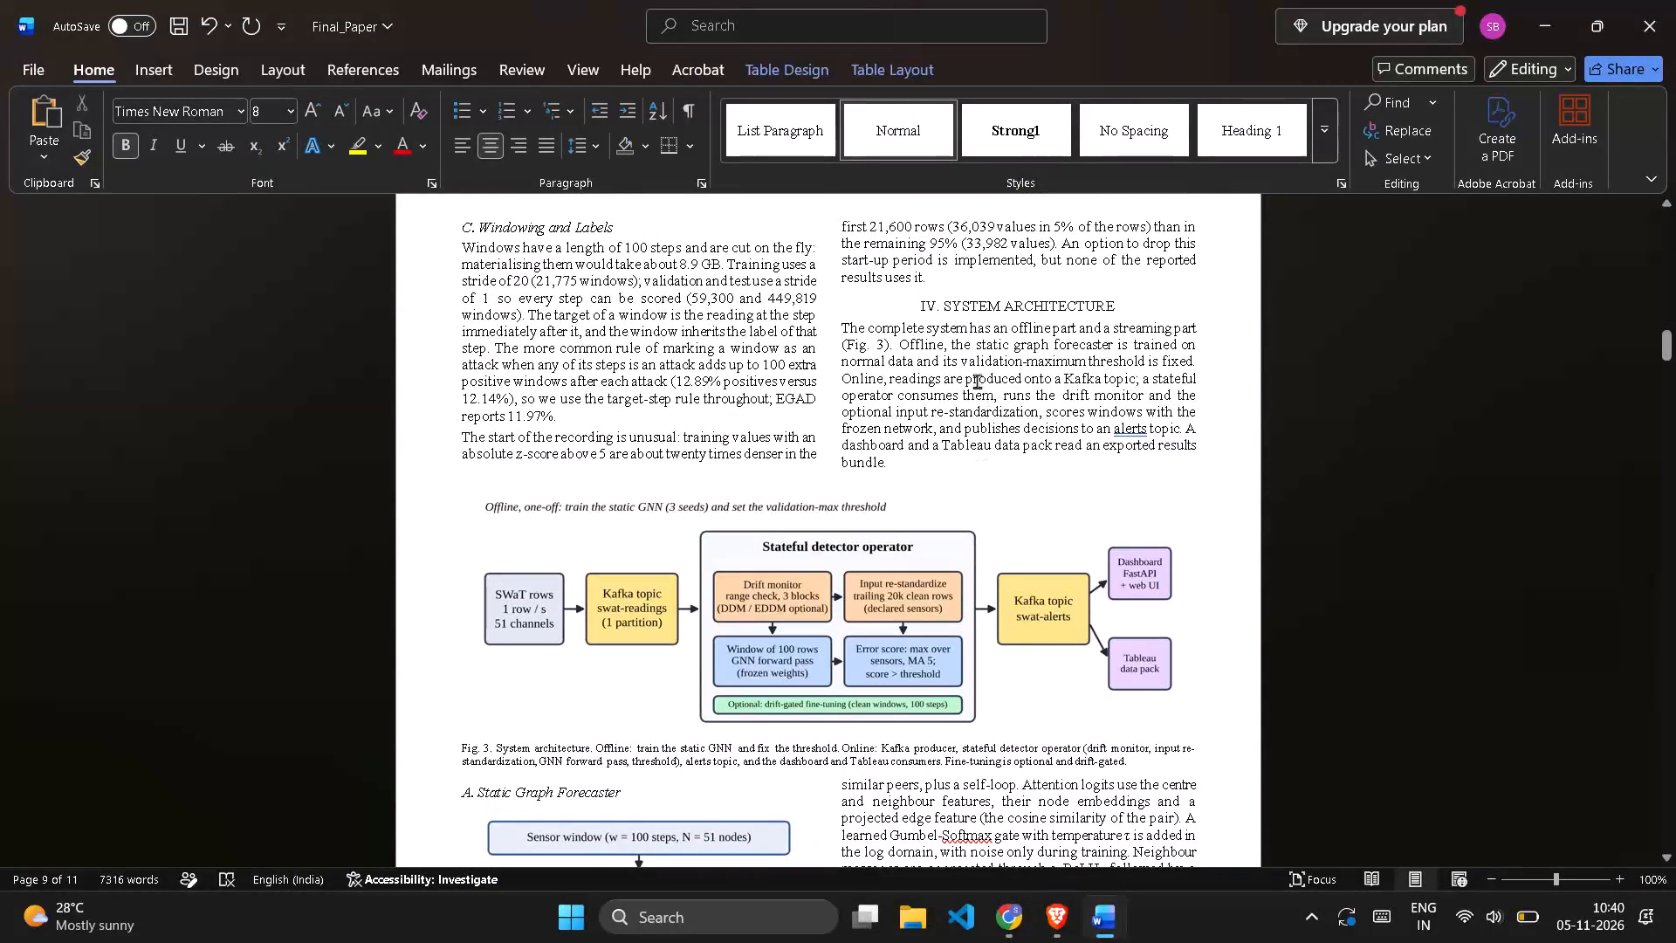
{"action": "left_click_drag", "start_coordinate": [1116, 306], "coordinate": [956, 306]}
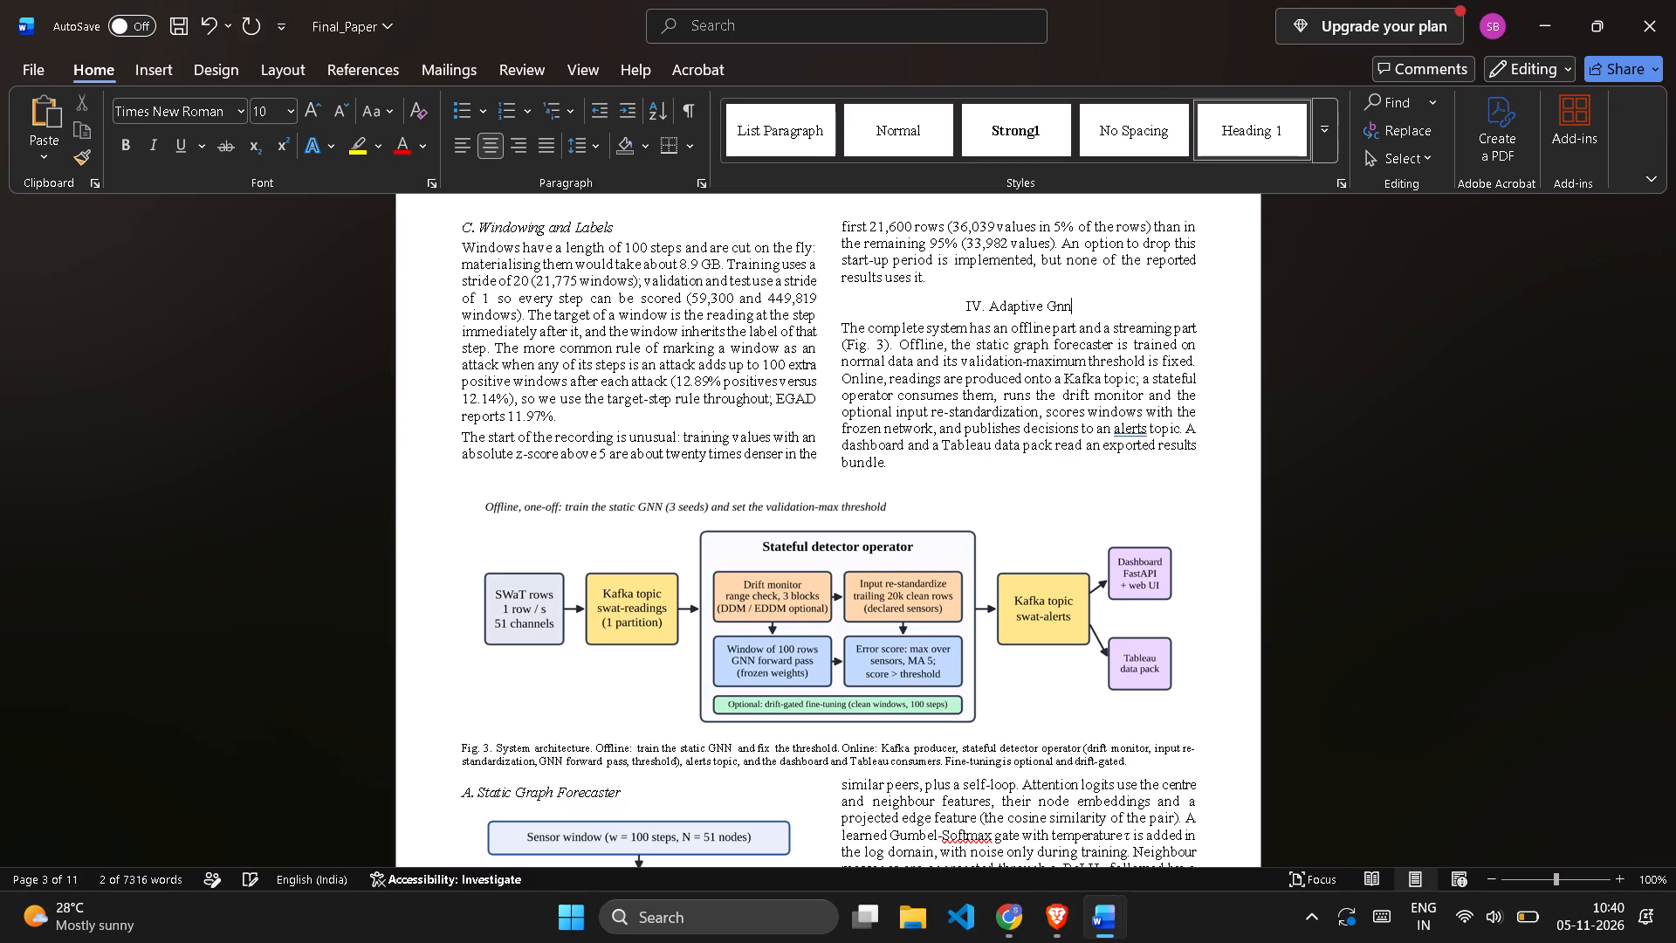
{"action": "key", "text": "BackSpace"}
{"action": "key", "text": "space"}
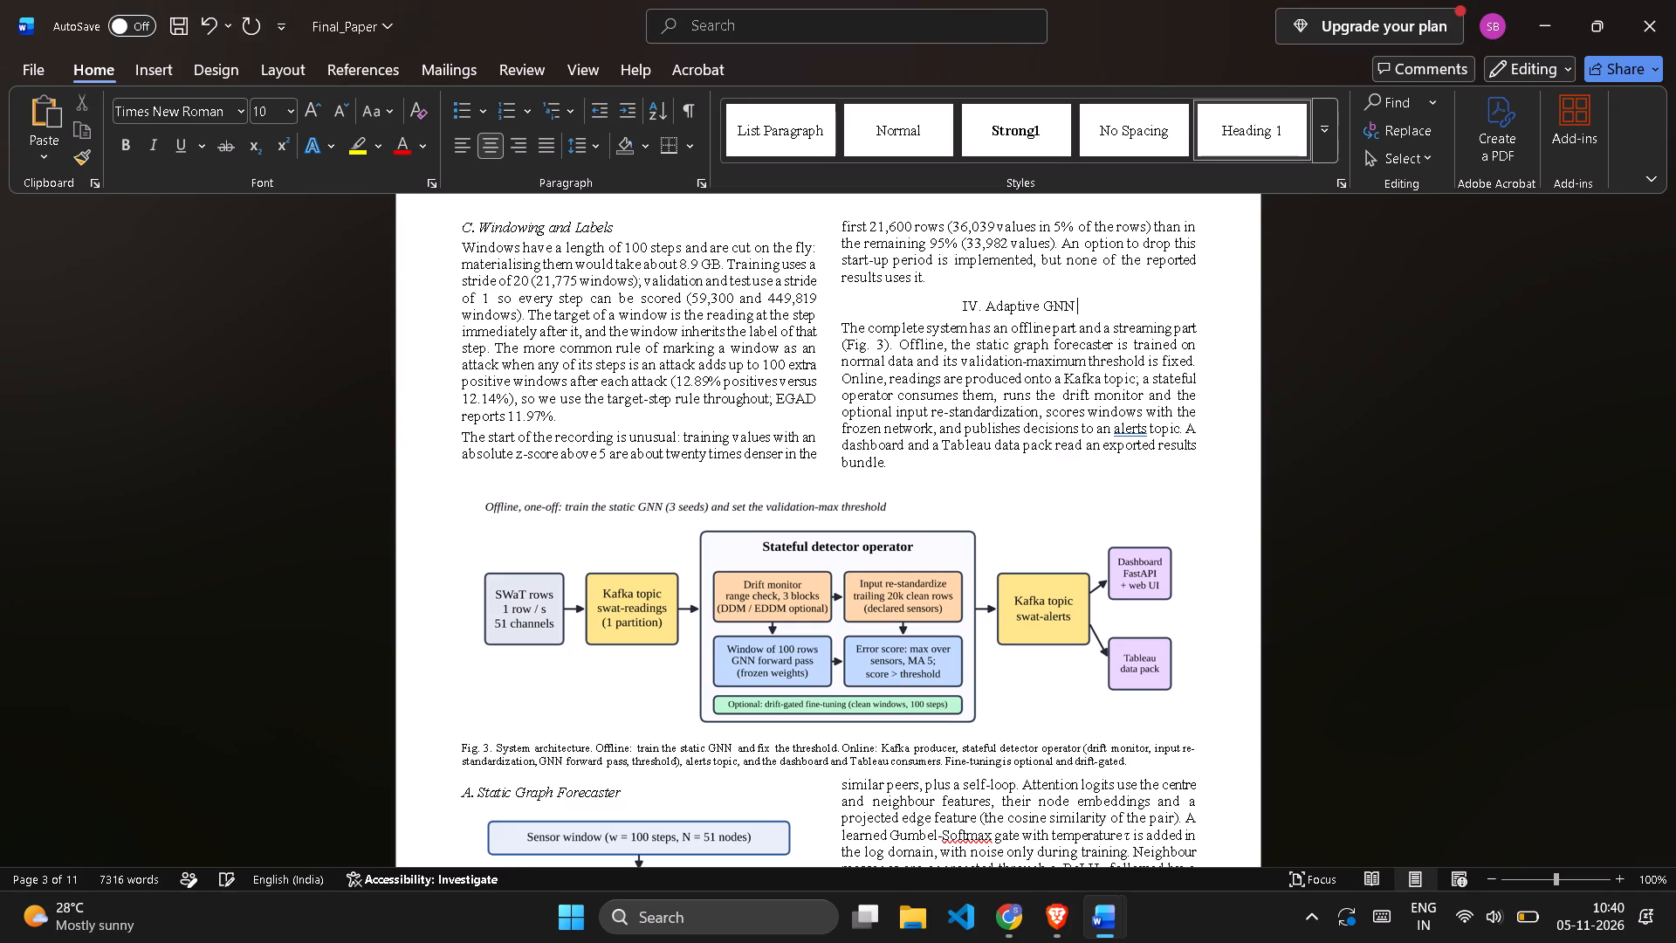
{"action": "type", "text": "rchitecture"}
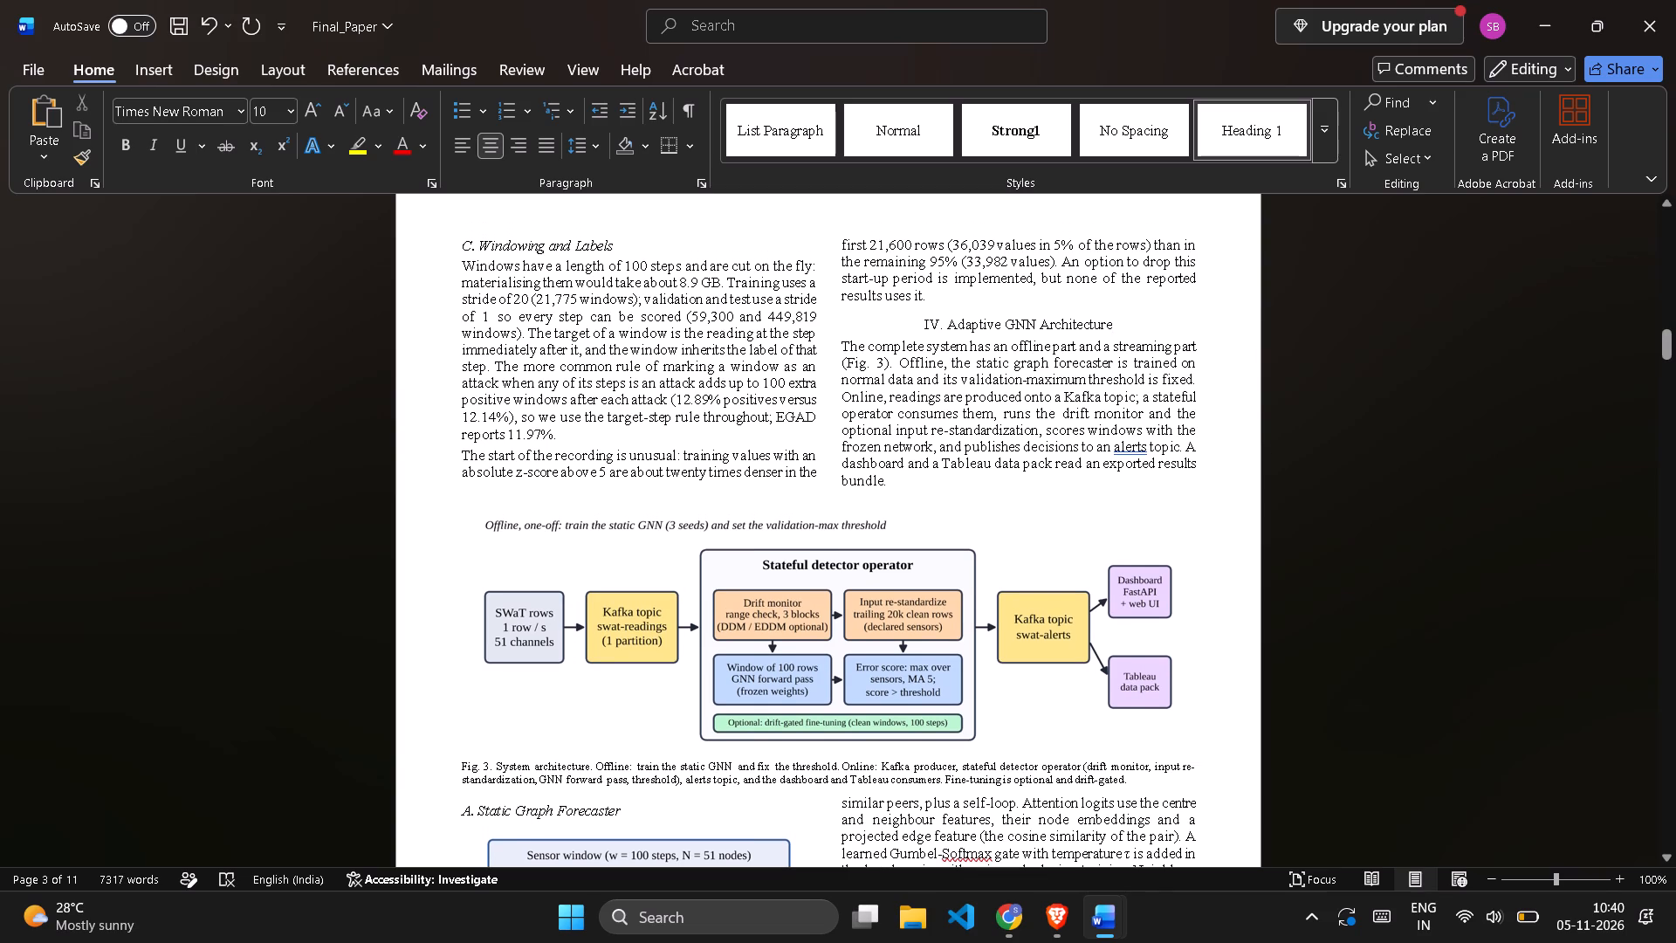
{"action": "scroll", "coordinate": [1030, 514], "scroll_direction": "down", "scroll_amount": 1}
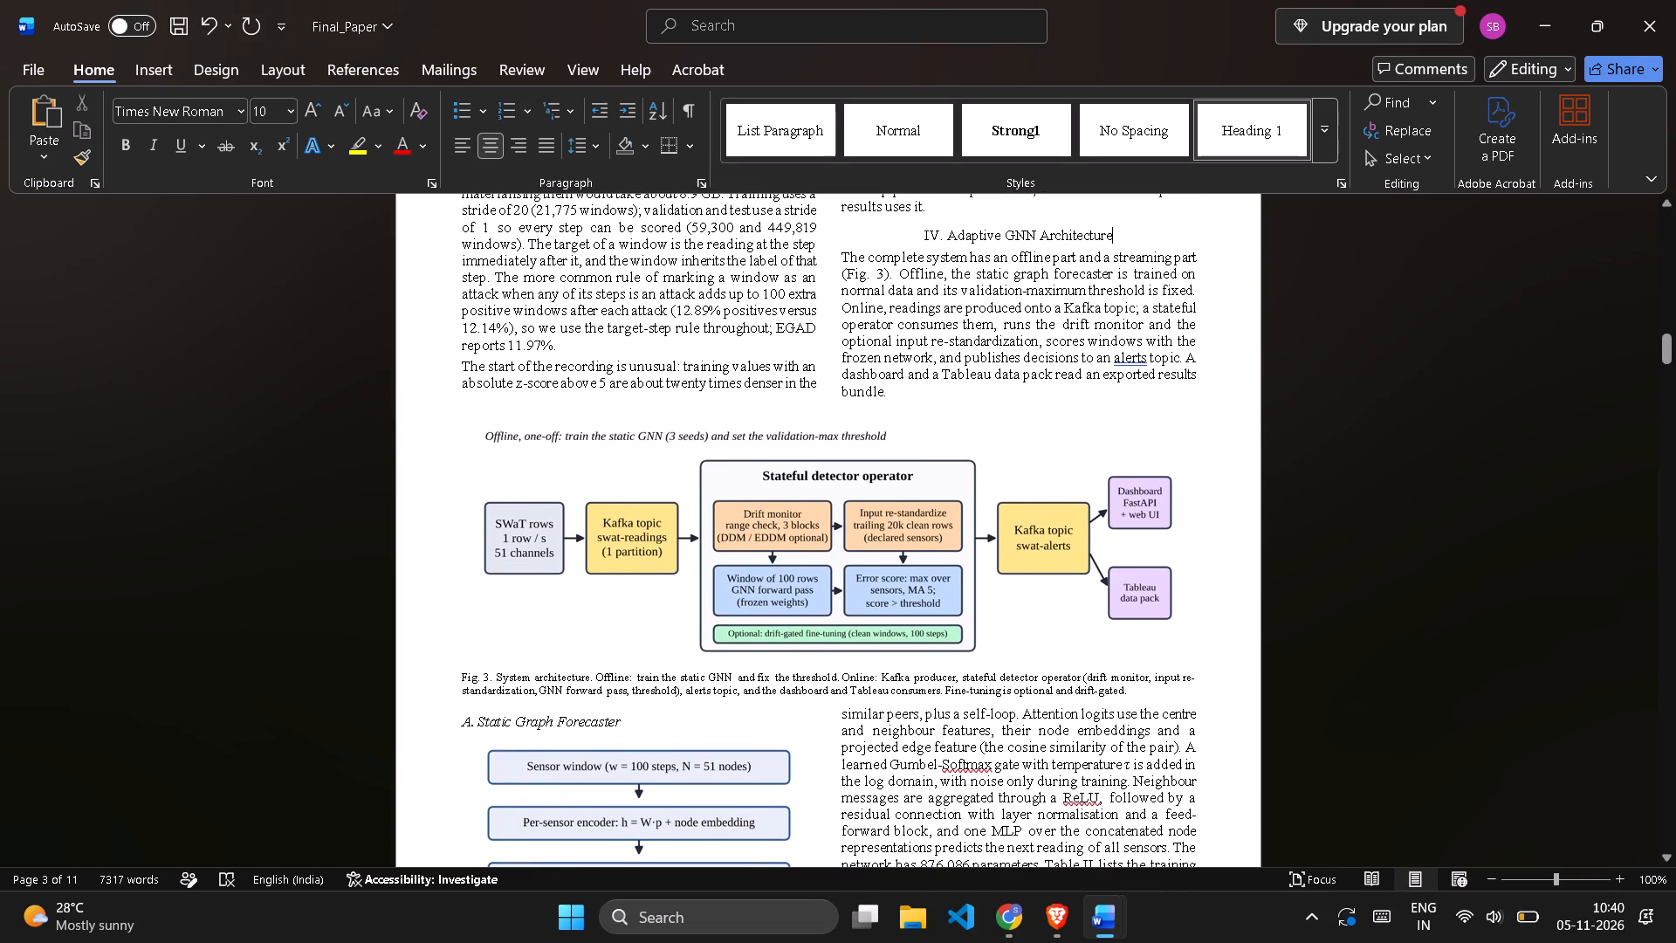
Examine the layout of page 3, checking the Fig. 3 architecture diagram, the Fig. 4 forecaster diagram and Table II.
{"action": "scroll", "coordinate": [1030, 514], "scroll_direction": "down", "scroll_amount": 1}
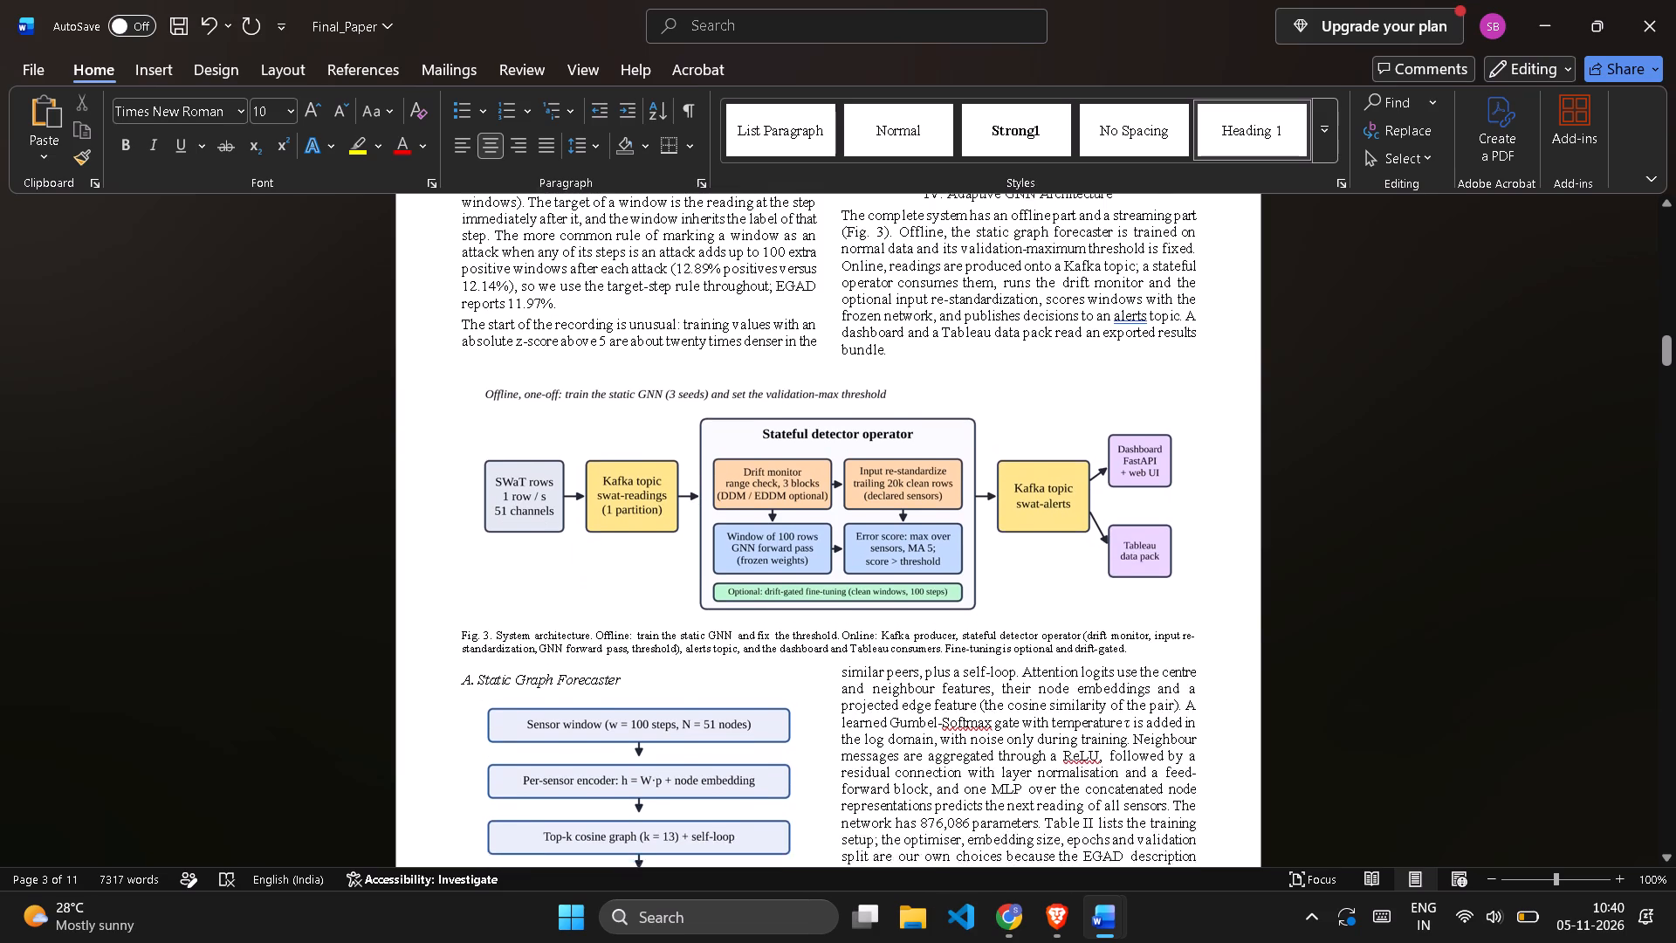
{"action": "scroll", "coordinate": [1030, 514], "scroll_direction": "down", "scroll_amount": 1}
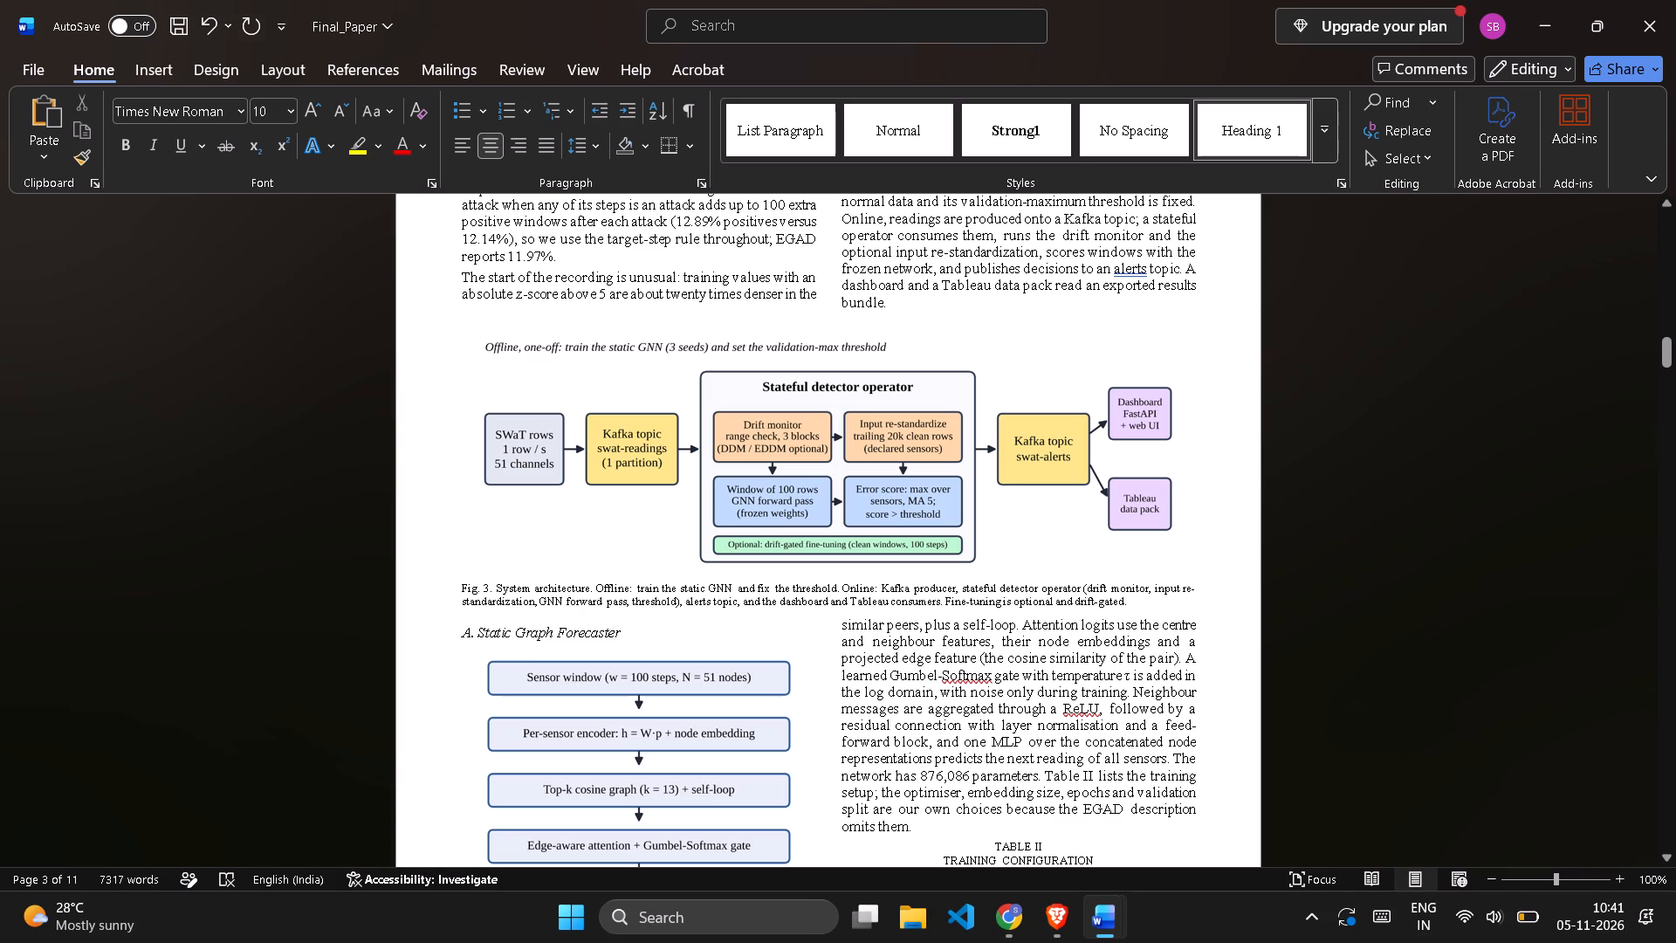
{"action": "scroll", "coordinate": [1133, 578], "scroll_direction": "down", "scroll_amount": 1}
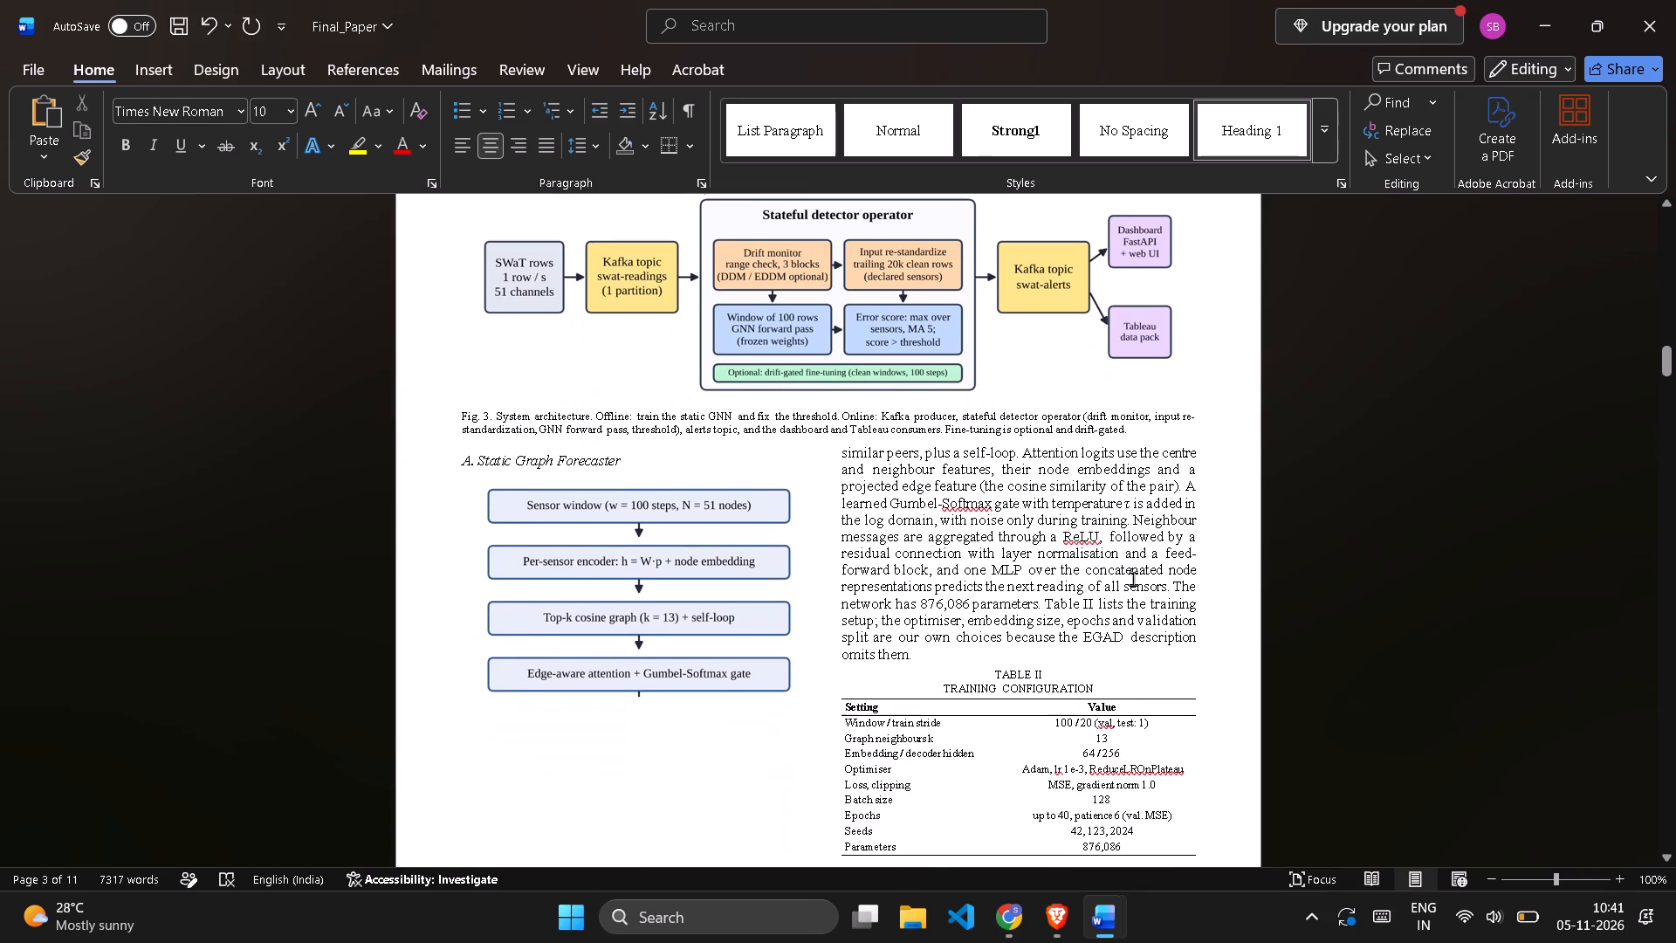
{"action": "scroll", "coordinate": [1133, 578], "scroll_direction": "down", "scroll_amount": 1}
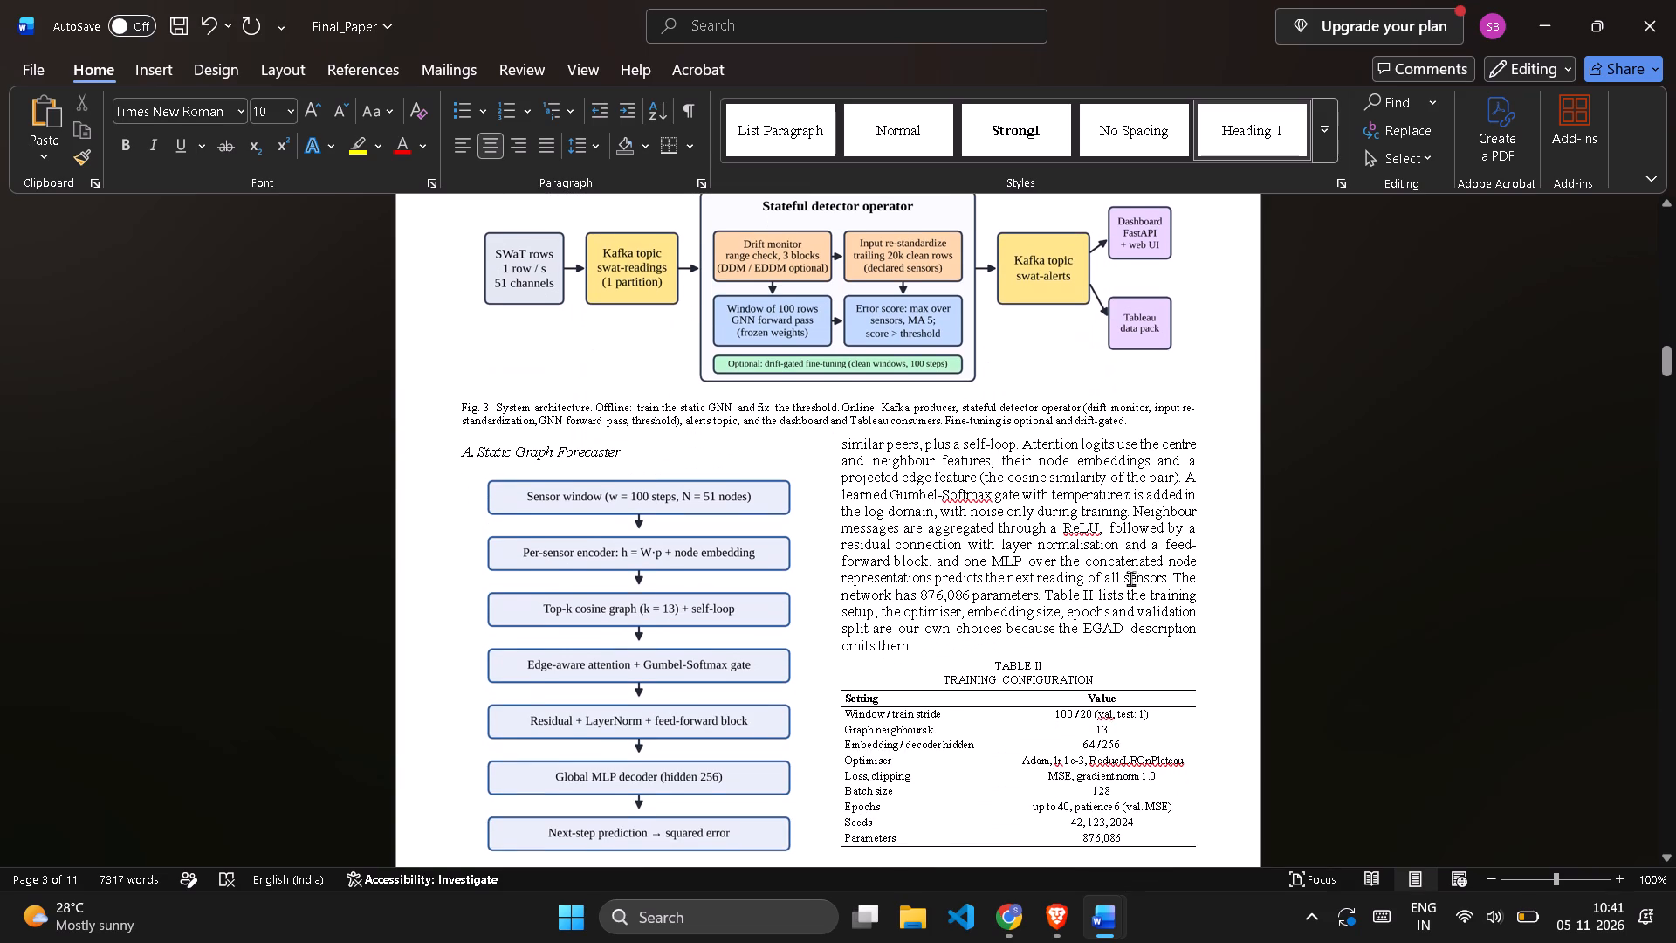
{"action": "scroll", "coordinate": [1128, 581], "scroll_direction": "down", "scroll_amount": 1}
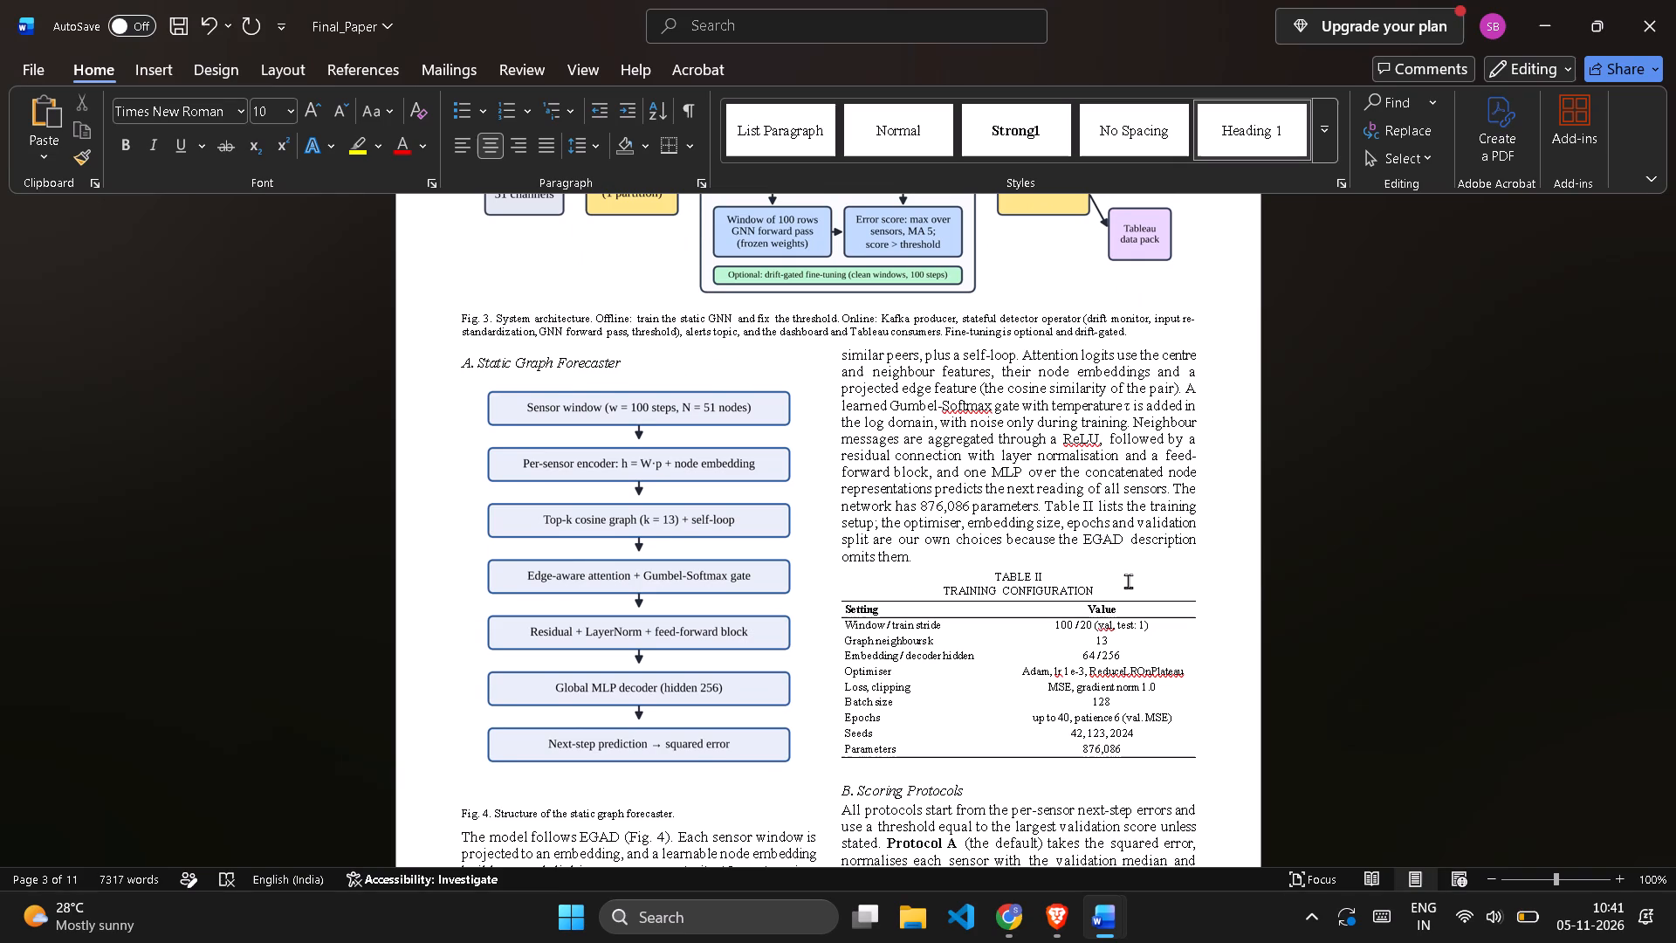
{"action": "left_click", "coordinate": [693, 473]}
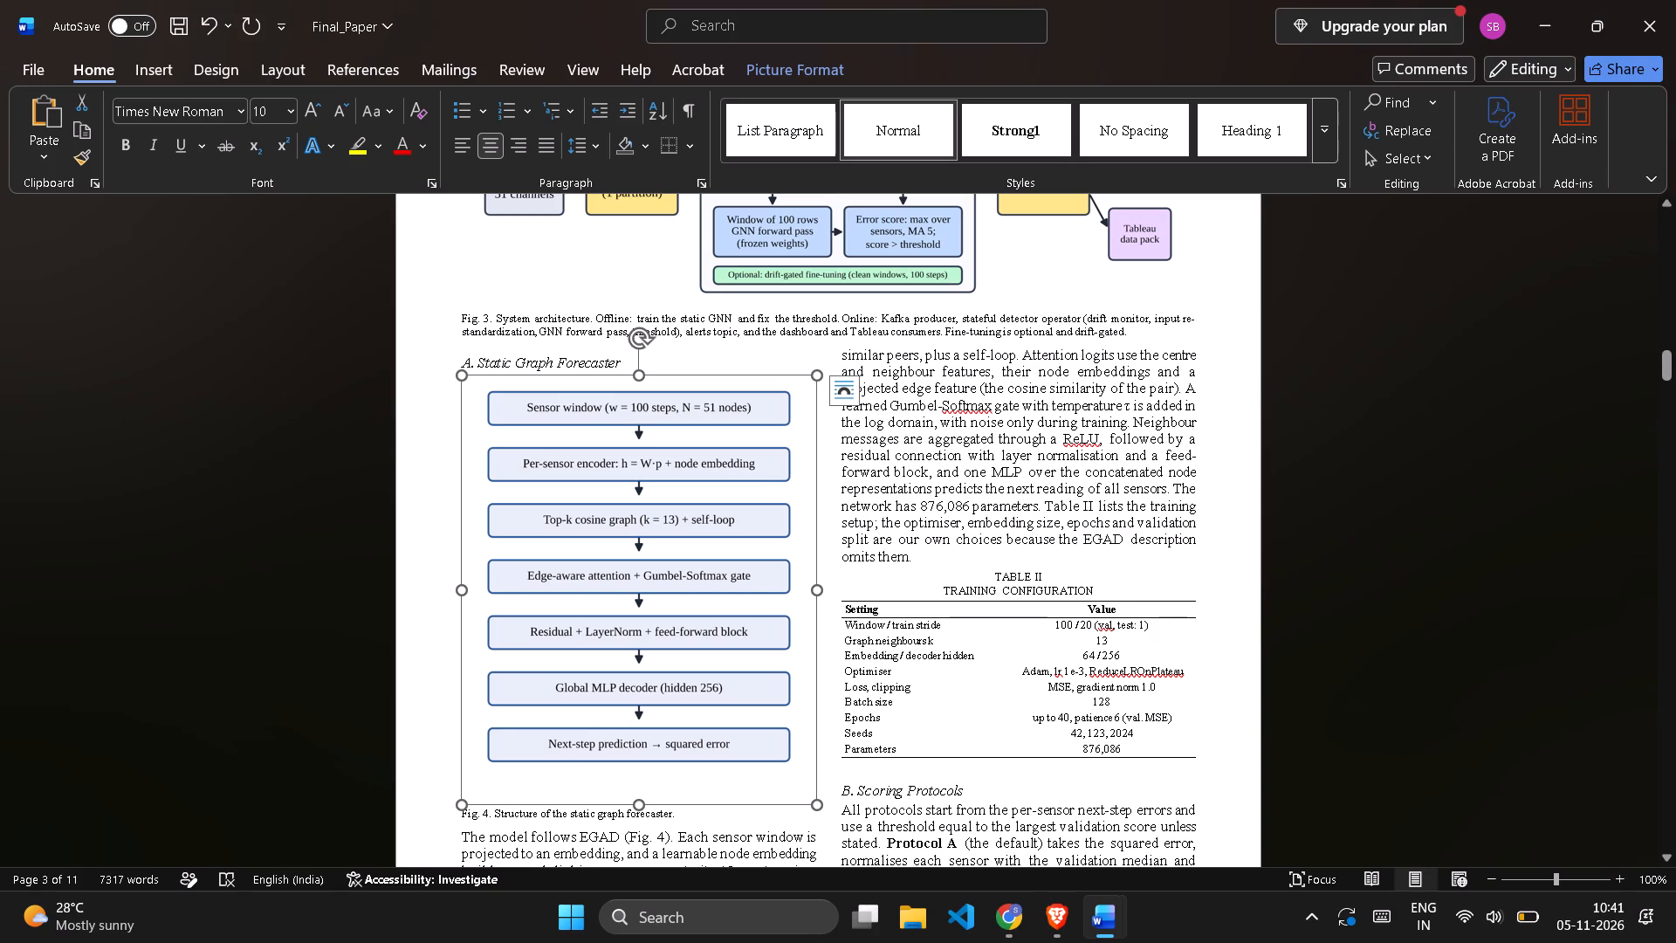
{"action": "scroll", "coordinate": [939, 534], "scroll_direction": "down", "scroll_amount": 1}
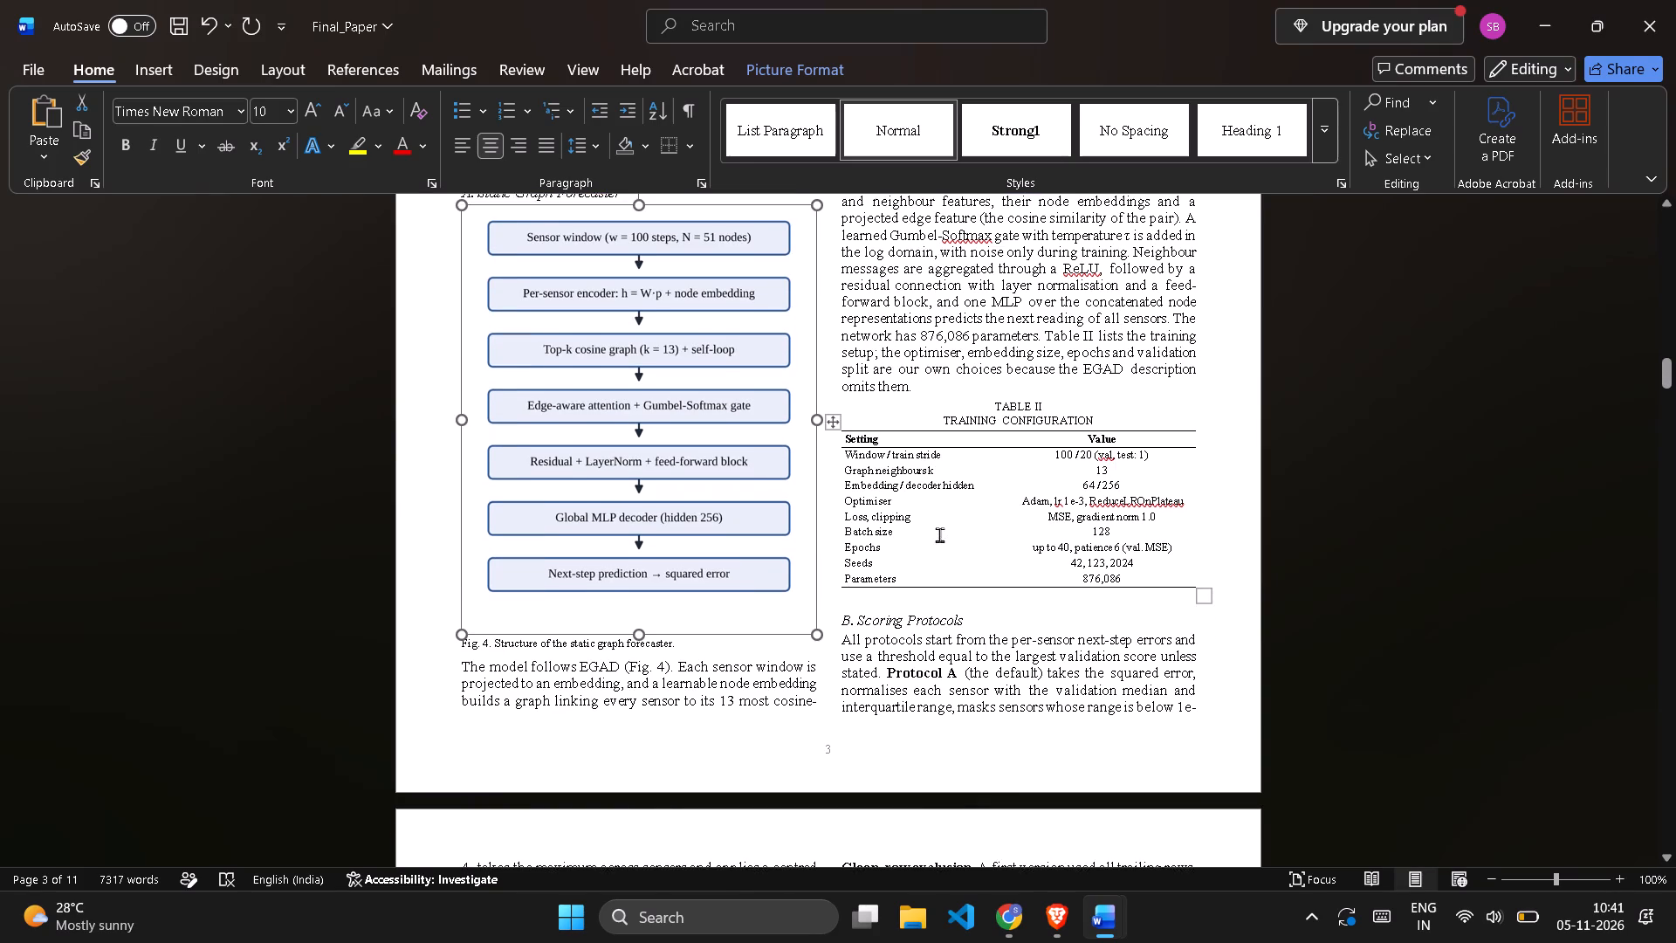
{"action": "scroll", "coordinate": [939, 534], "scroll_direction": "down", "scroll_amount": 1}
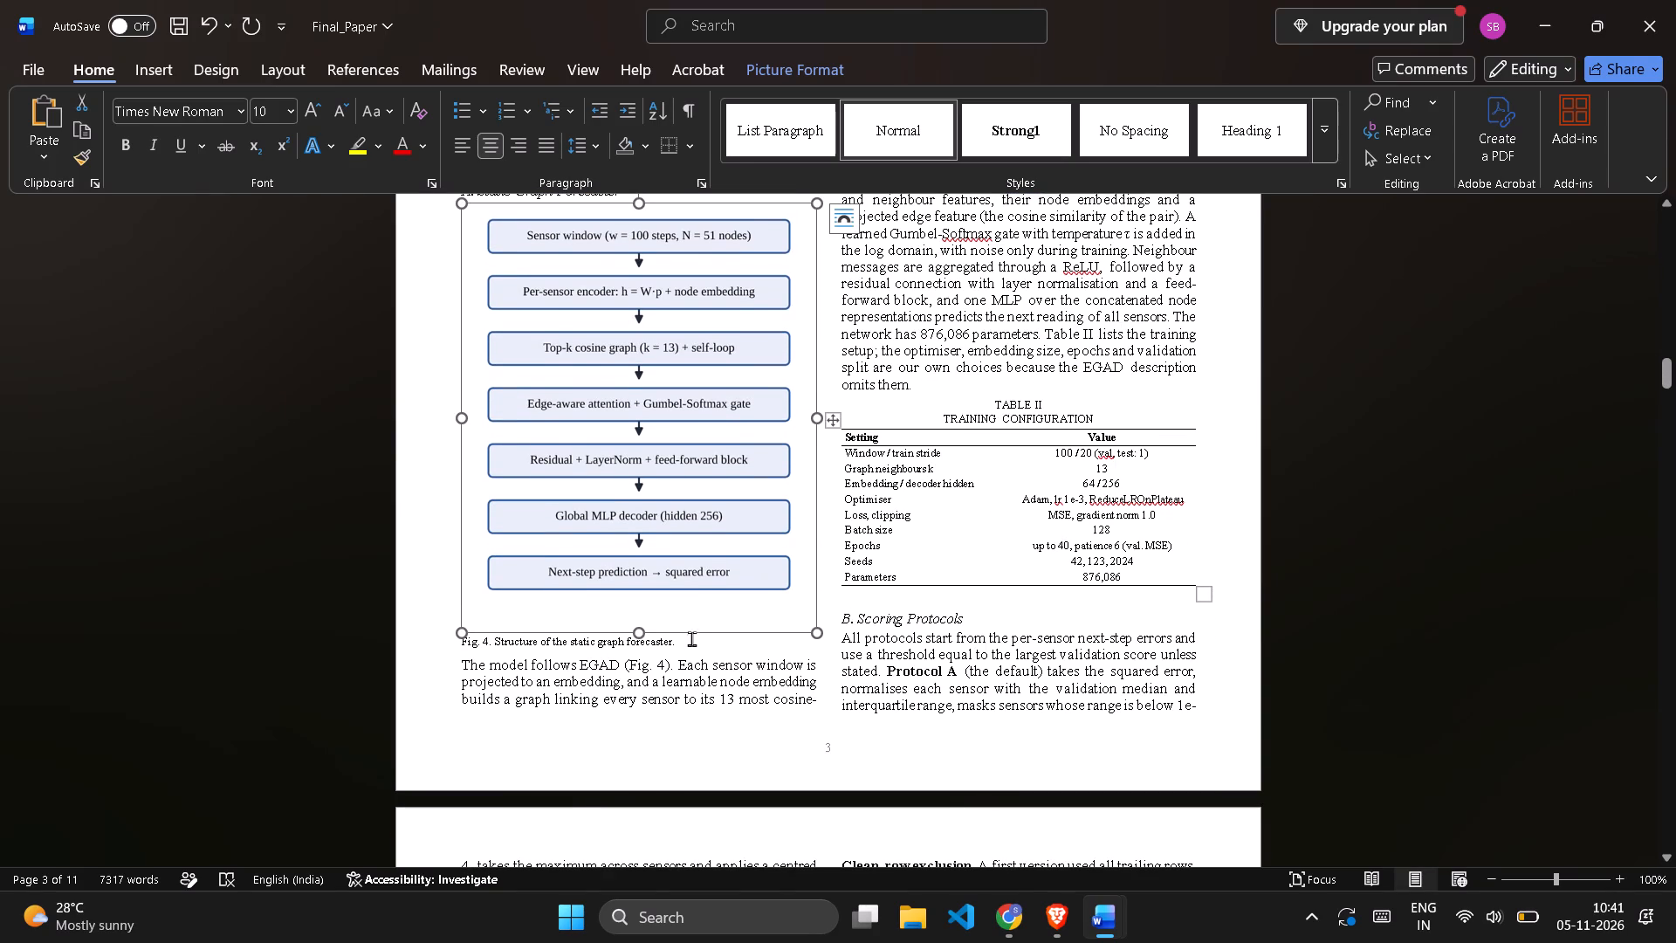
{"action": "left_click", "coordinate": [689, 642]}
{"action": "scroll", "coordinate": [974, 642], "scroll_direction": "up", "scroll_amount": 1}
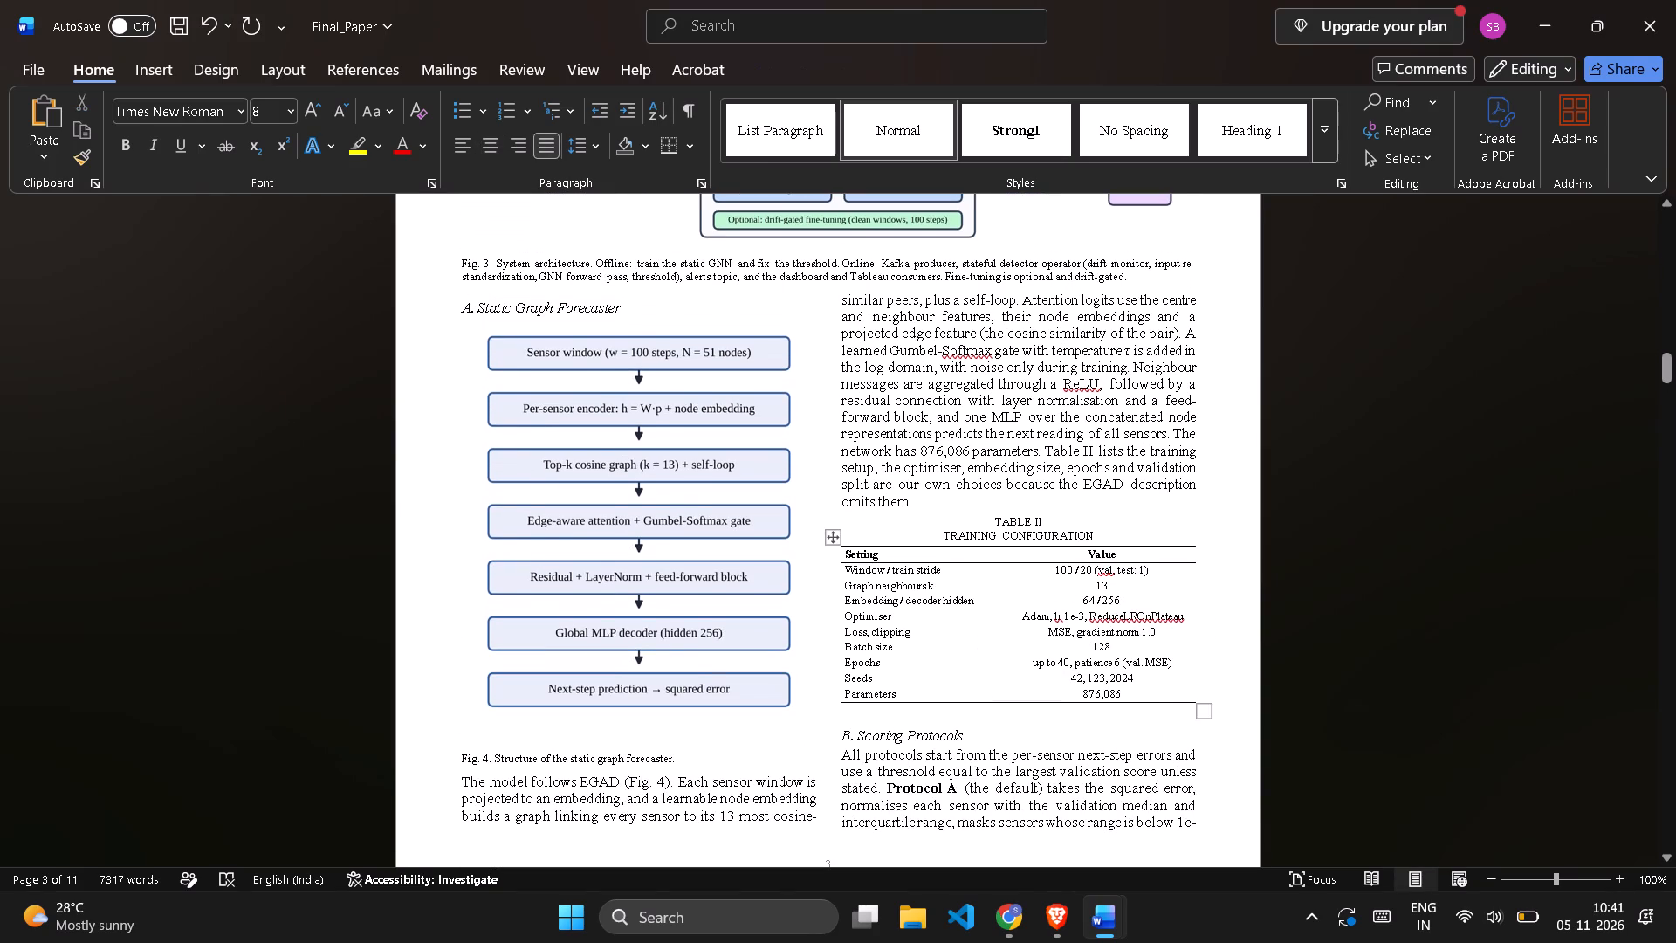
{"action": "scroll", "coordinate": [924, 640], "scroll_direction": "up", "scroll_amount": 1}
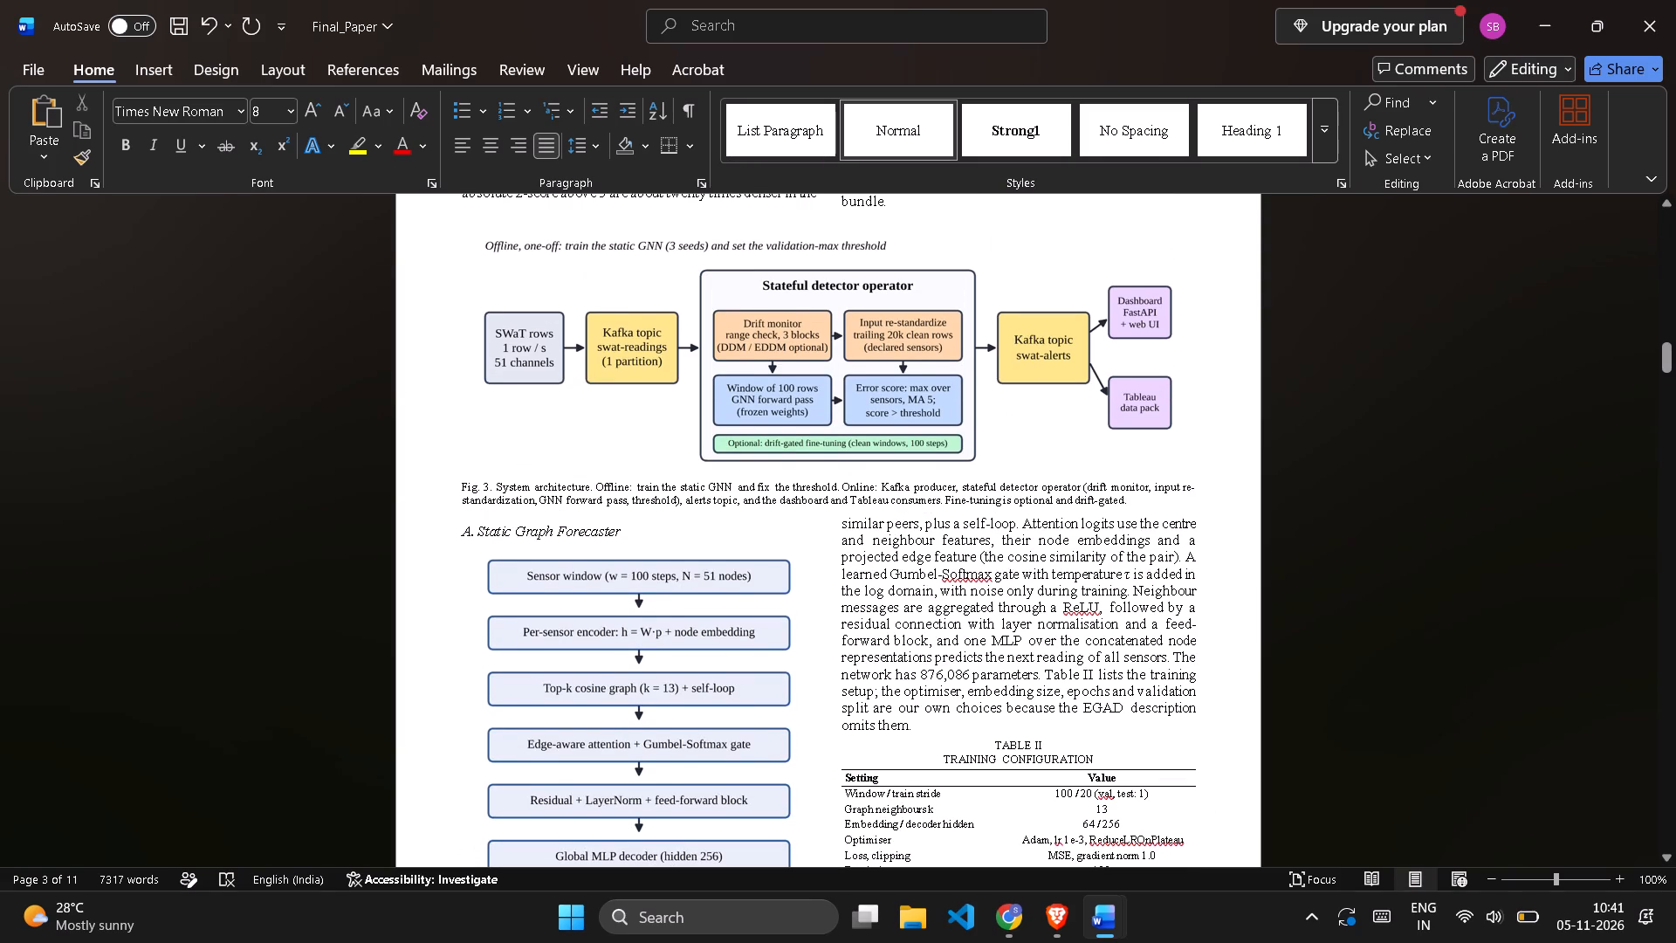
{"action": "scroll", "coordinate": [863, 617], "scroll_direction": "down", "scroll_amount": 1}
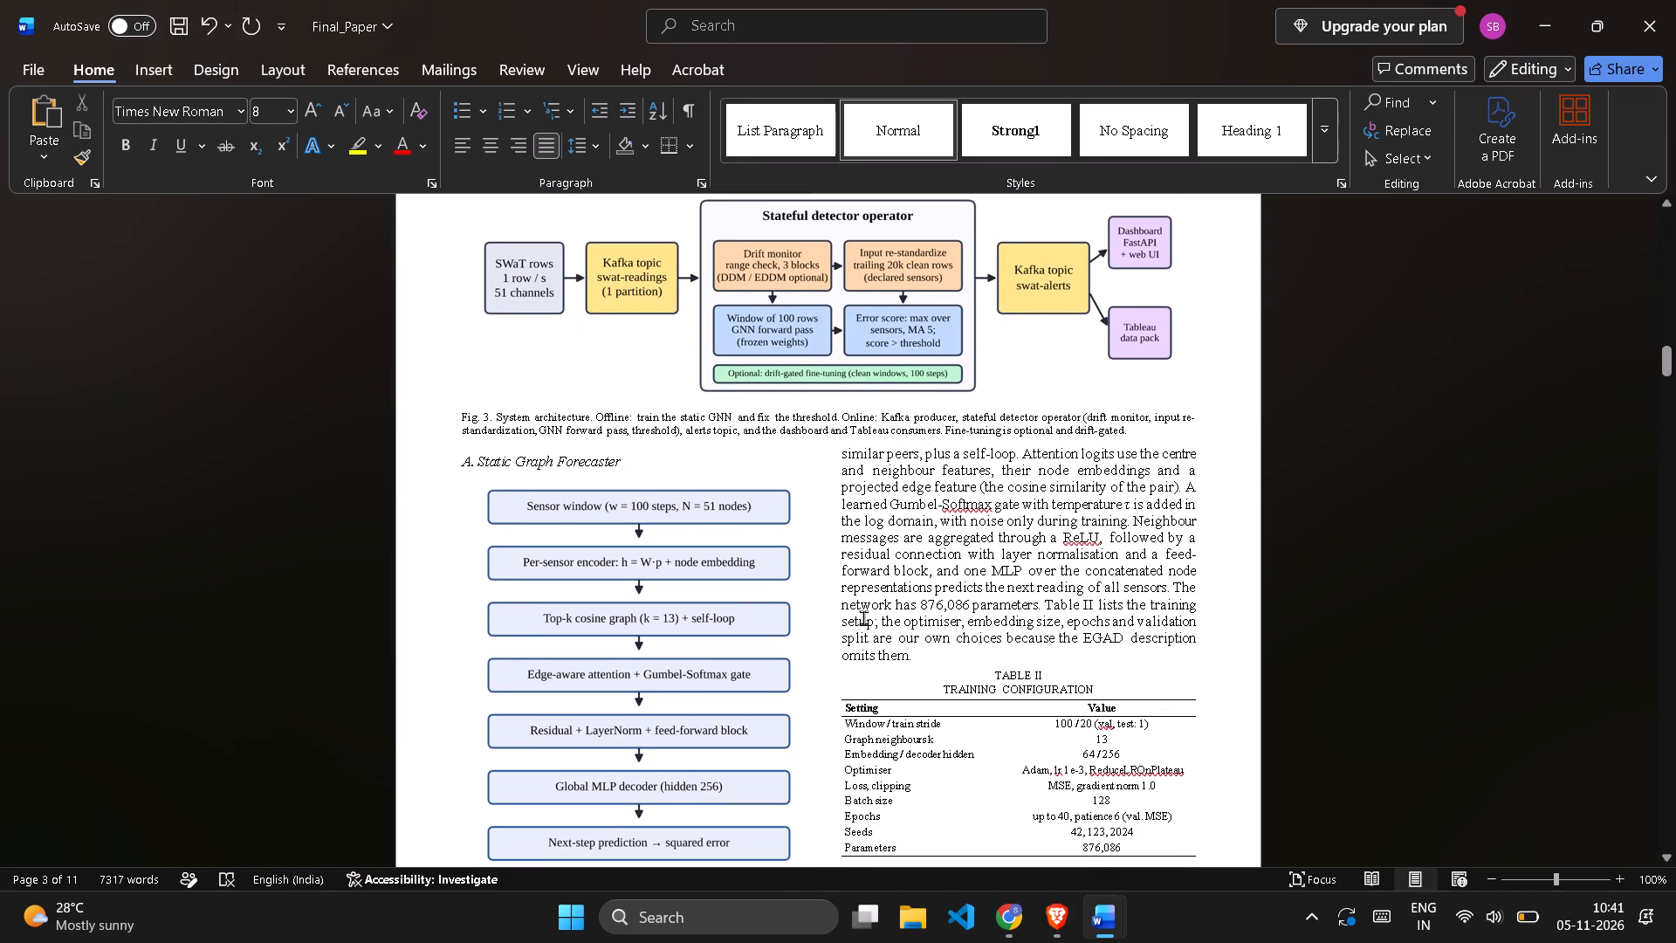
{"action": "scroll", "coordinate": [863, 617], "scroll_direction": "down", "scroll_amount": 1}
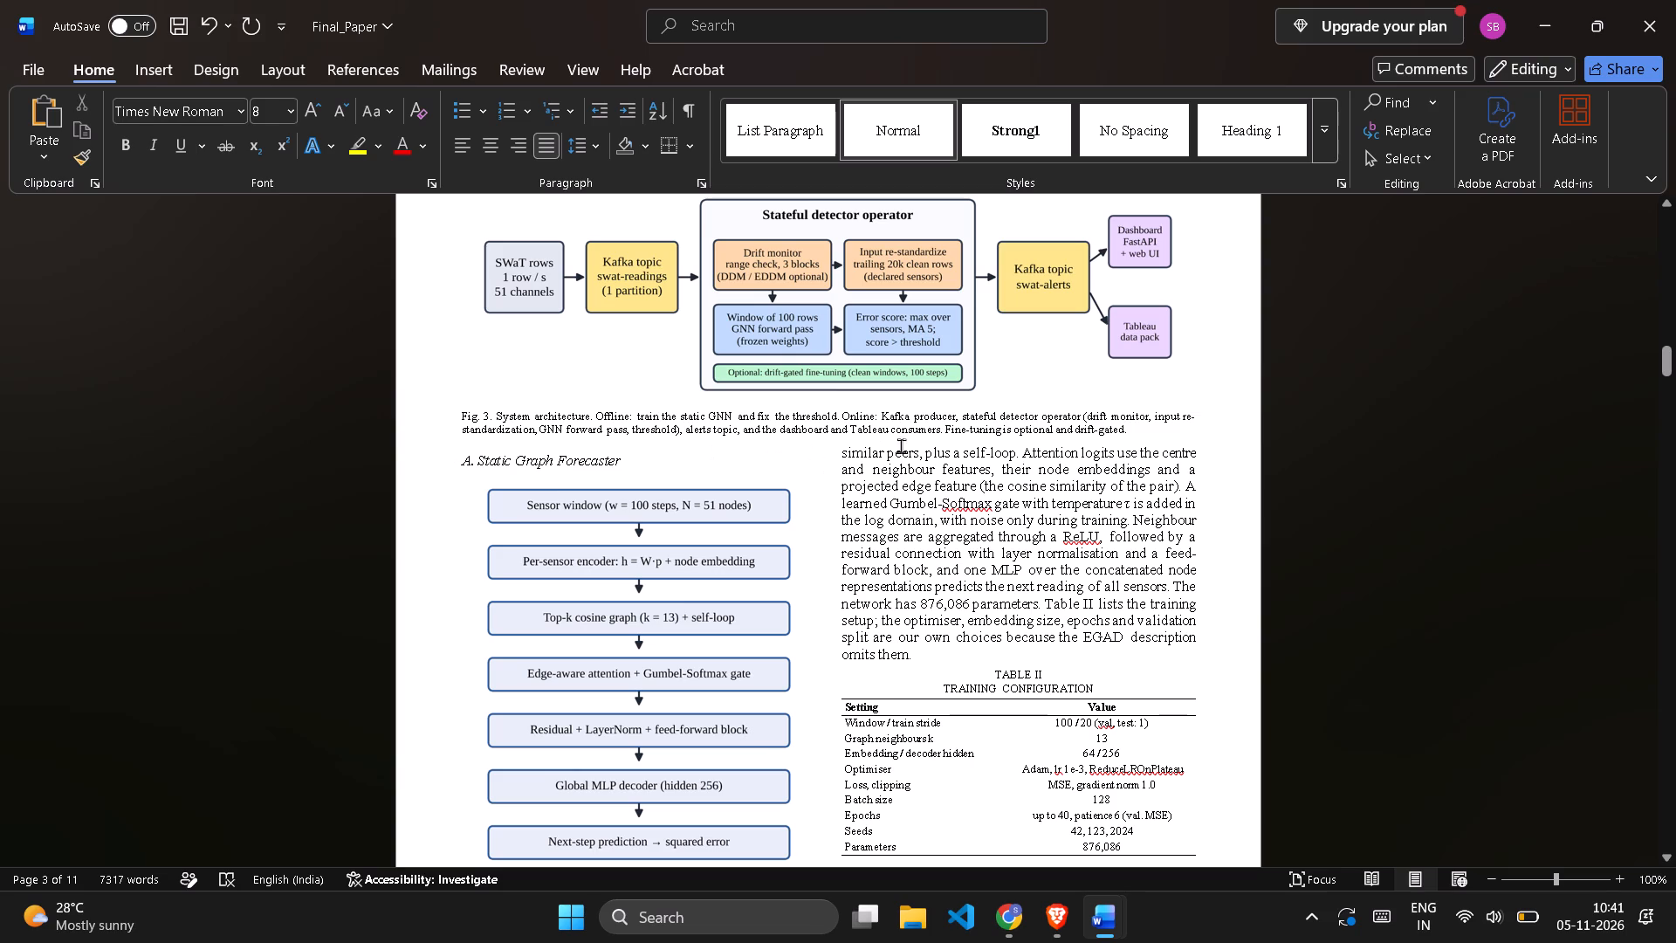
{"action": "scroll", "coordinate": [944, 471], "scroll_direction": "down", "scroll_amount": 1}
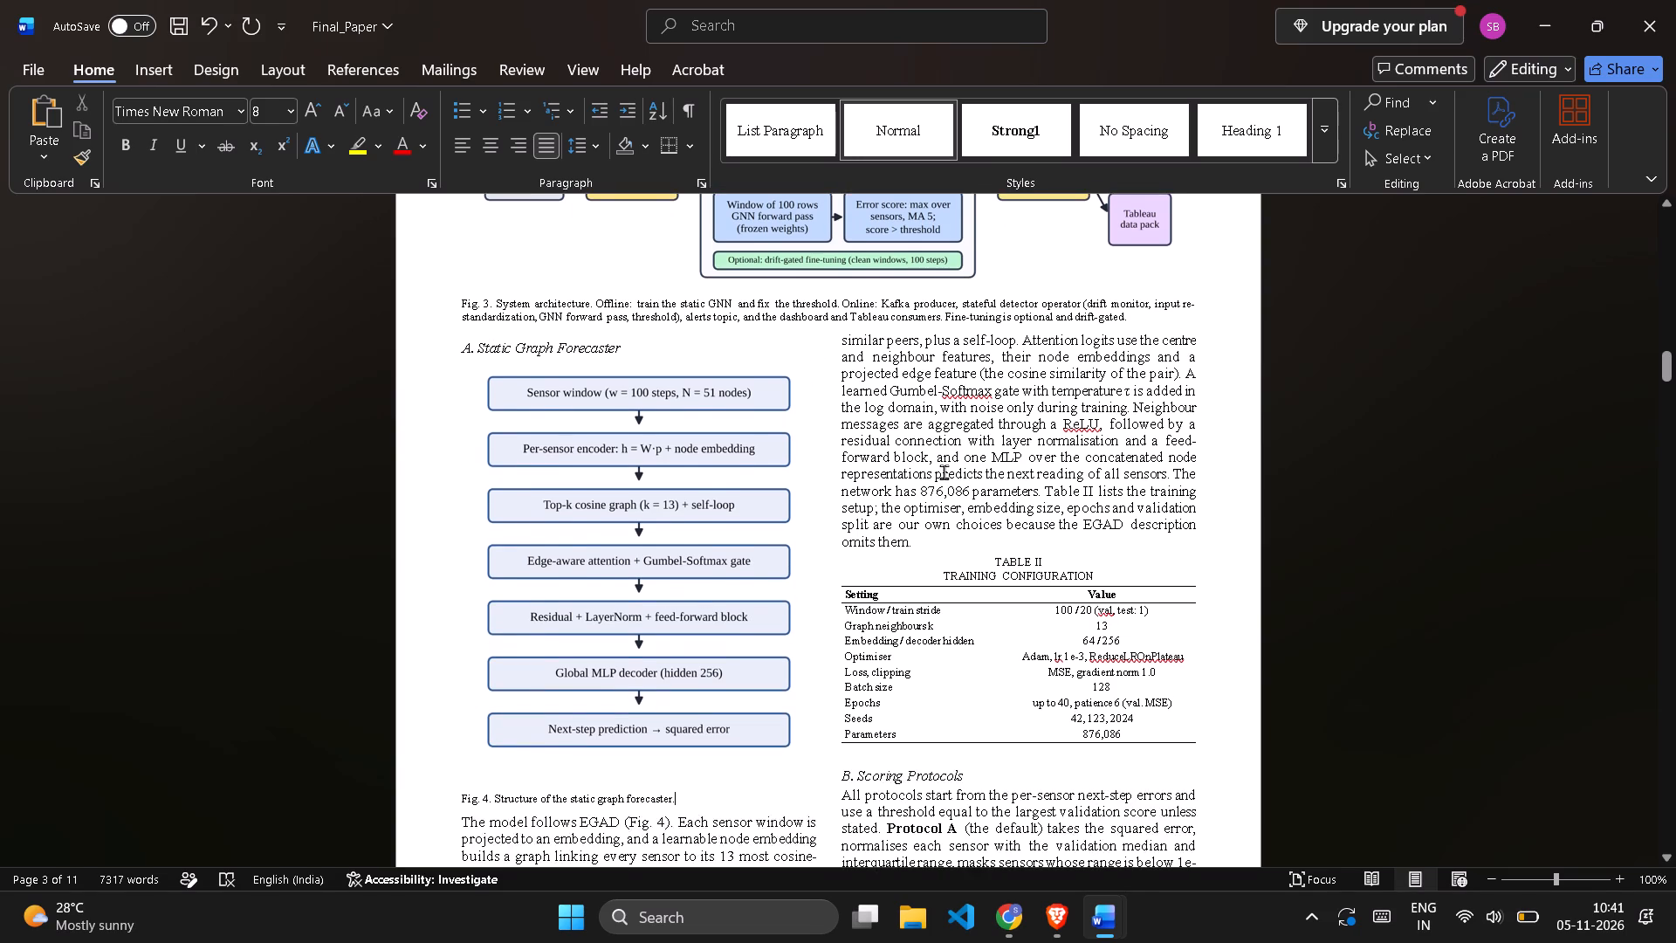
{"action": "scroll", "coordinate": [944, 471], "scroll_direction": "down", "scroll_amount": 1}
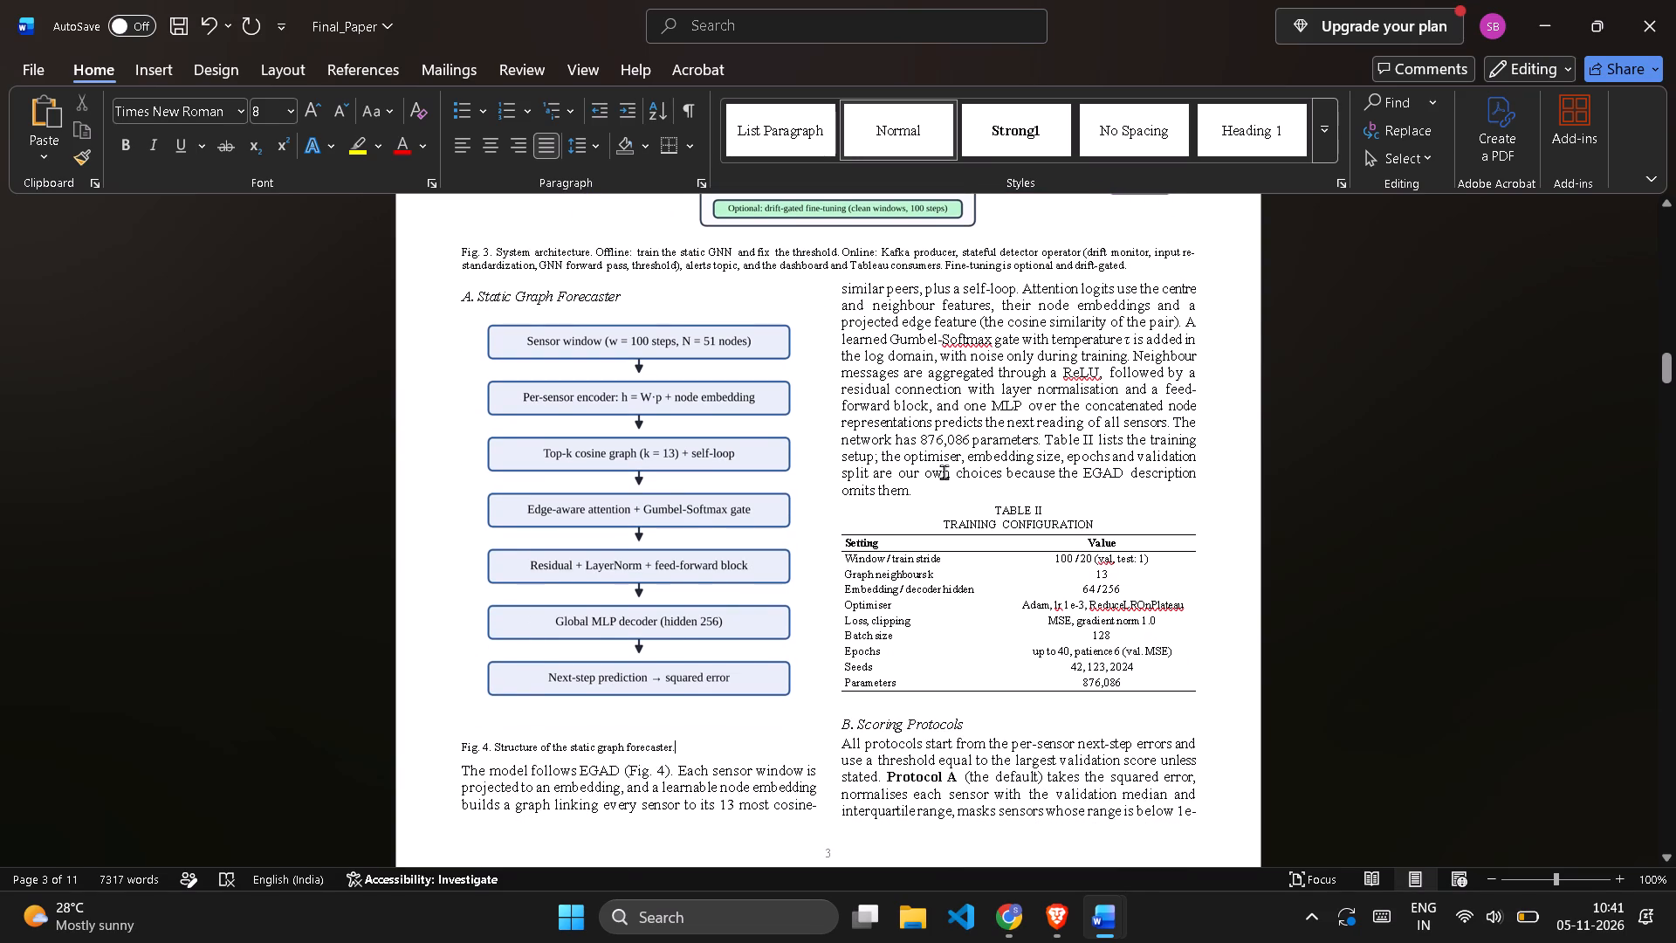
Review the two-column text on page 4, and Fig. 5, Table III and the Fig. 6 charts on page 5.
{"action": "scroll", "coordinate": [944, 471], "scroll_direction": "down", "scroll_amount": 1}
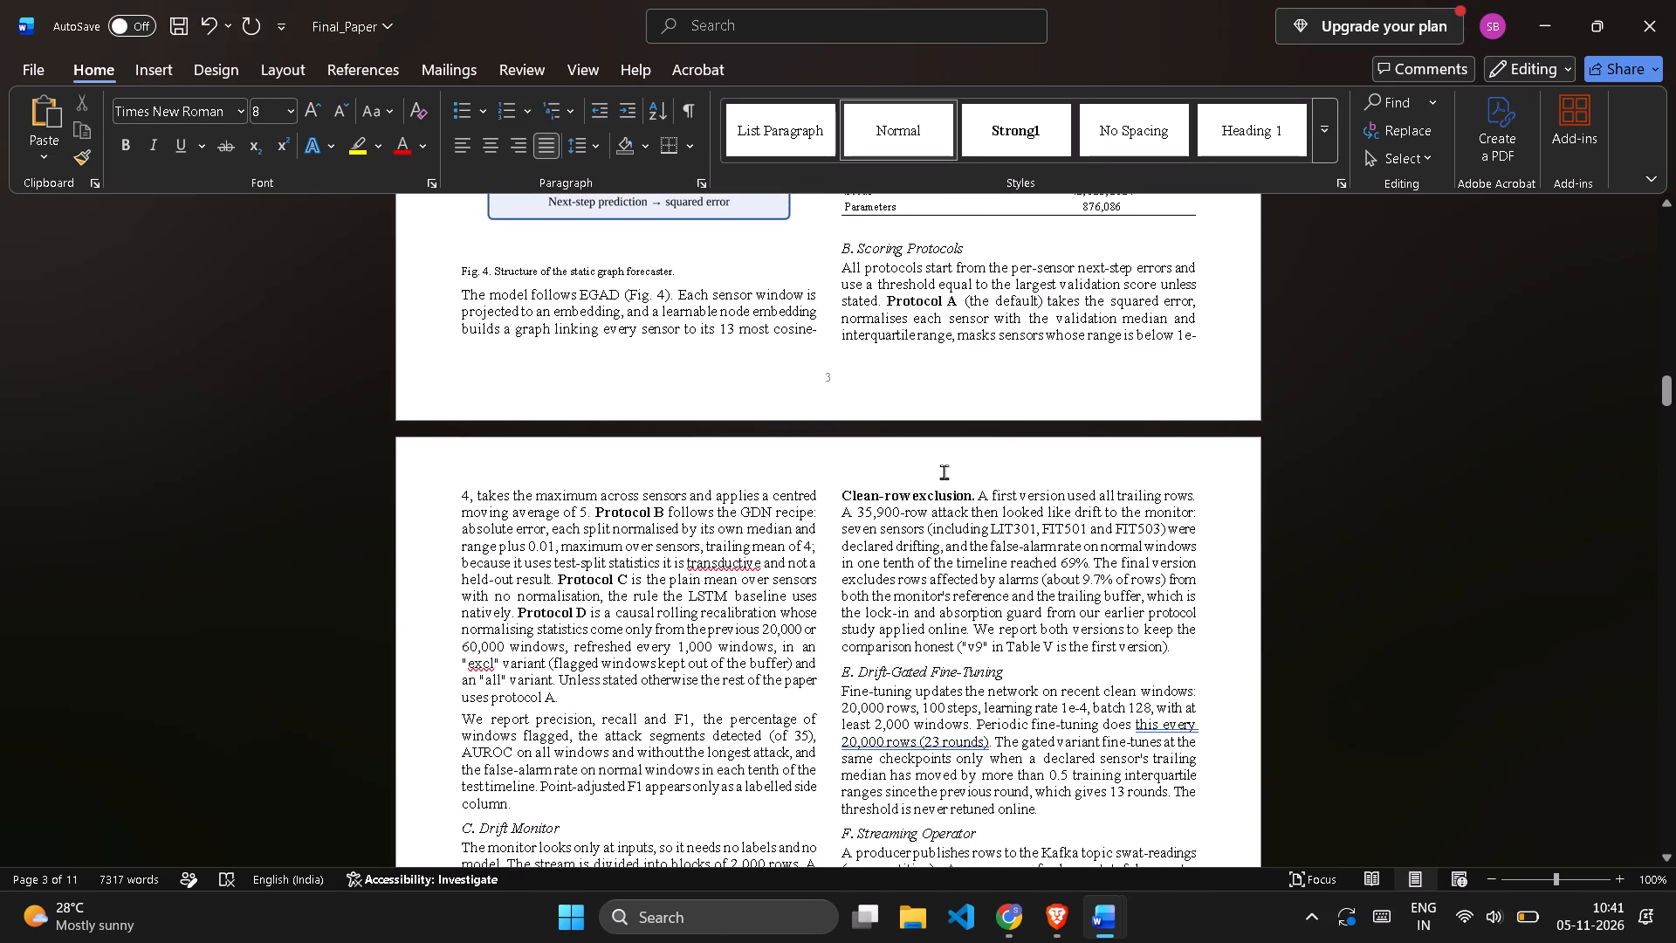
{"action": "scroll", "coordinate": [944, 471], "scroll_direction": "down", "scroll_amount": 5}
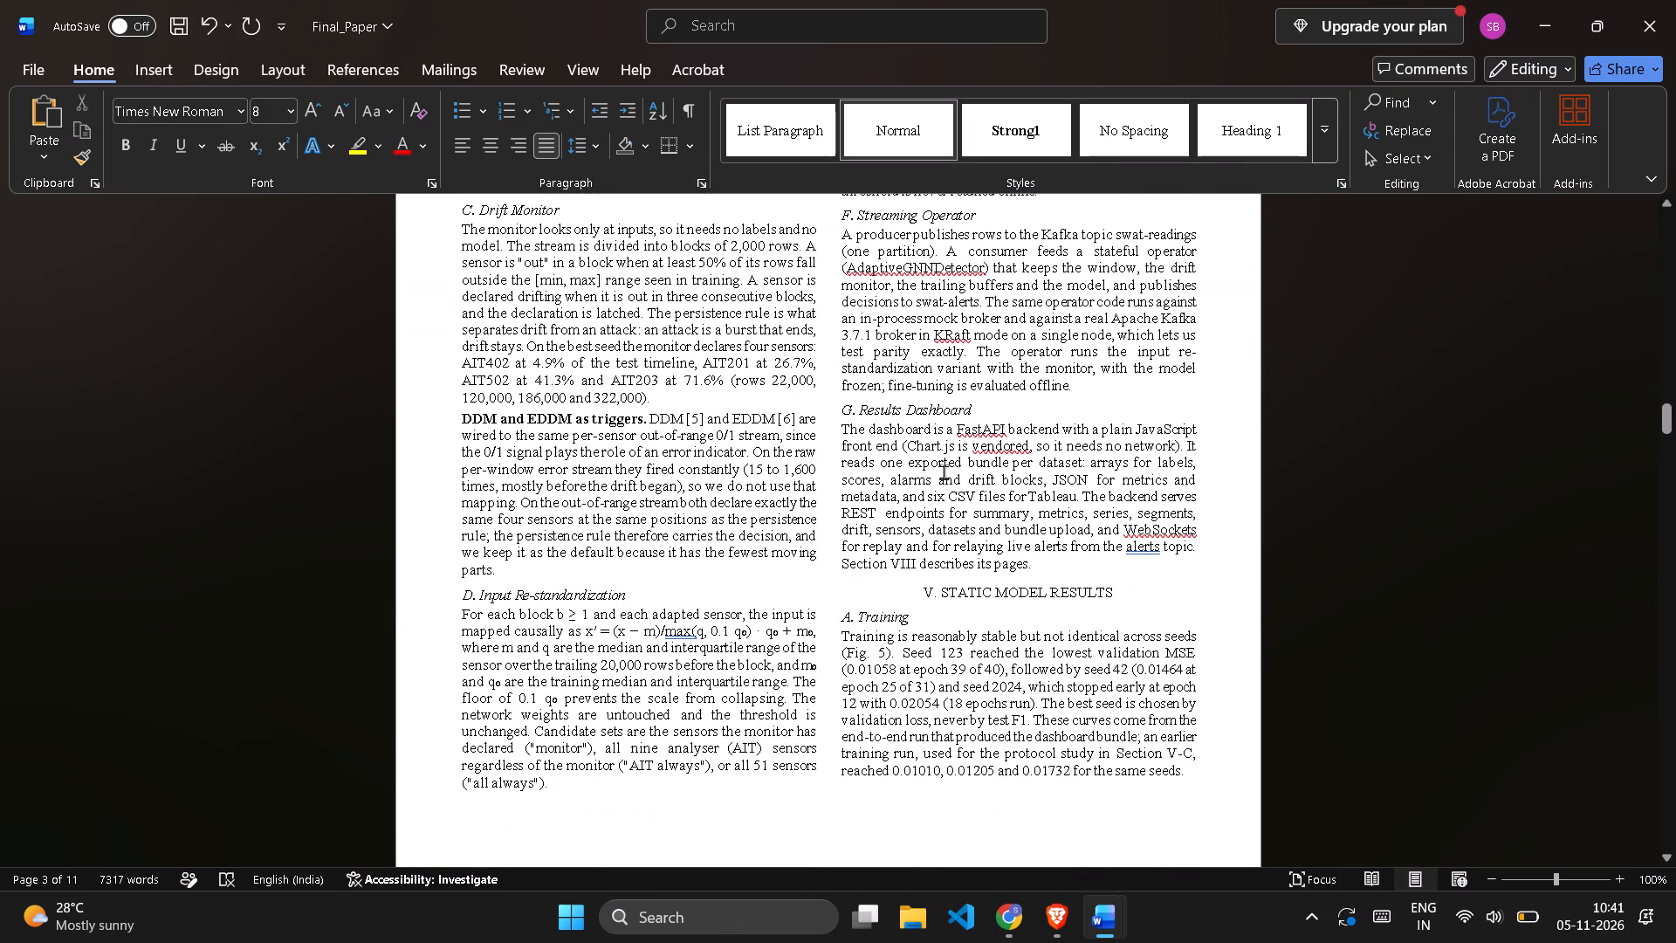
{"action": "scroll", "coordinate": [944, 471], "scroll_direction": "down", "scroll_amount": 1}
{"action": "left_click", "coordinate": [865, 628]}
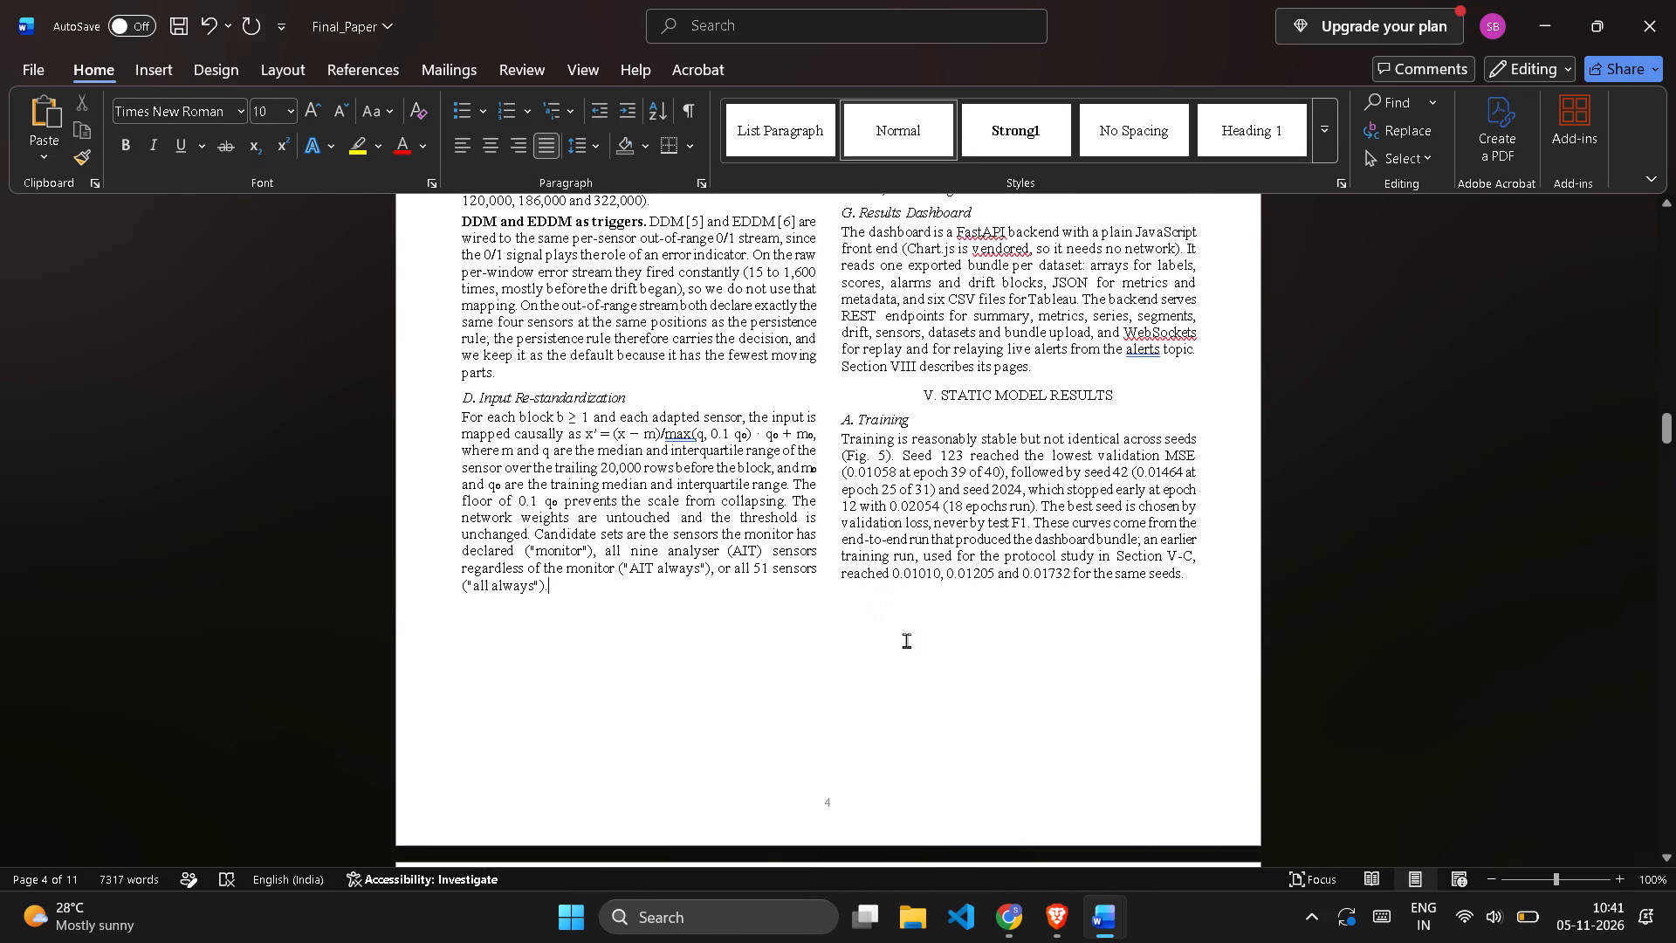
{"action": "scroll", "coordinate": [954, 661], "scroll_direction": "down", "scroll_amount": 4}
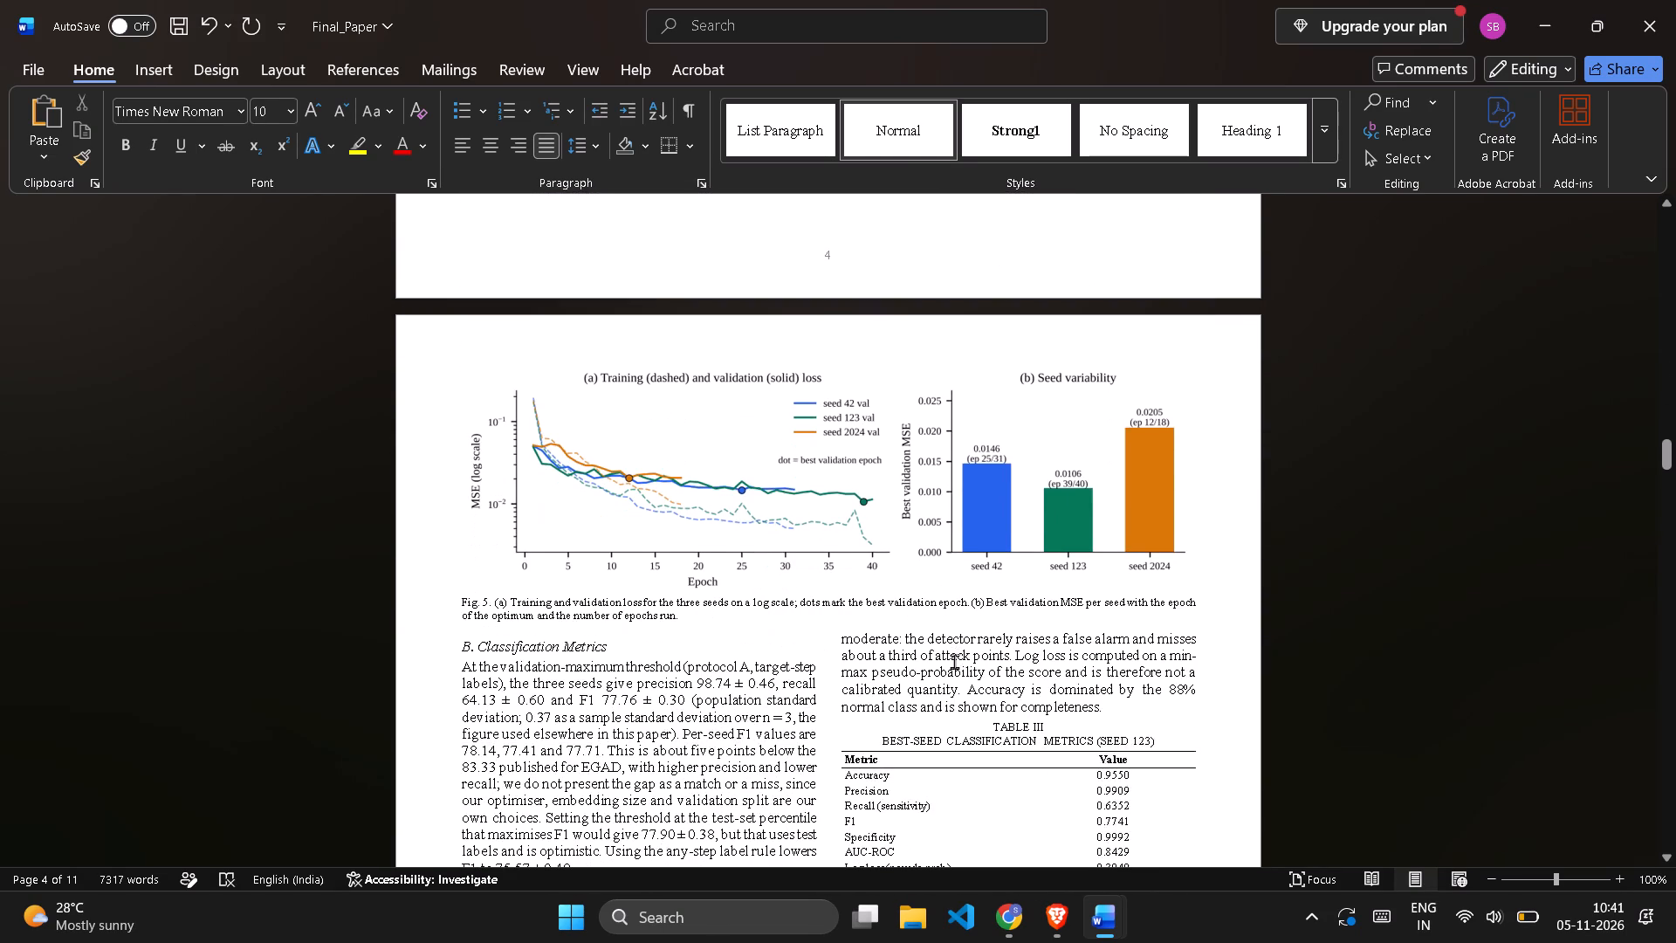
{"action": "scroll", "coordinate": [959, 641], "scroll_direction": "down", "scroll_amount": 1}
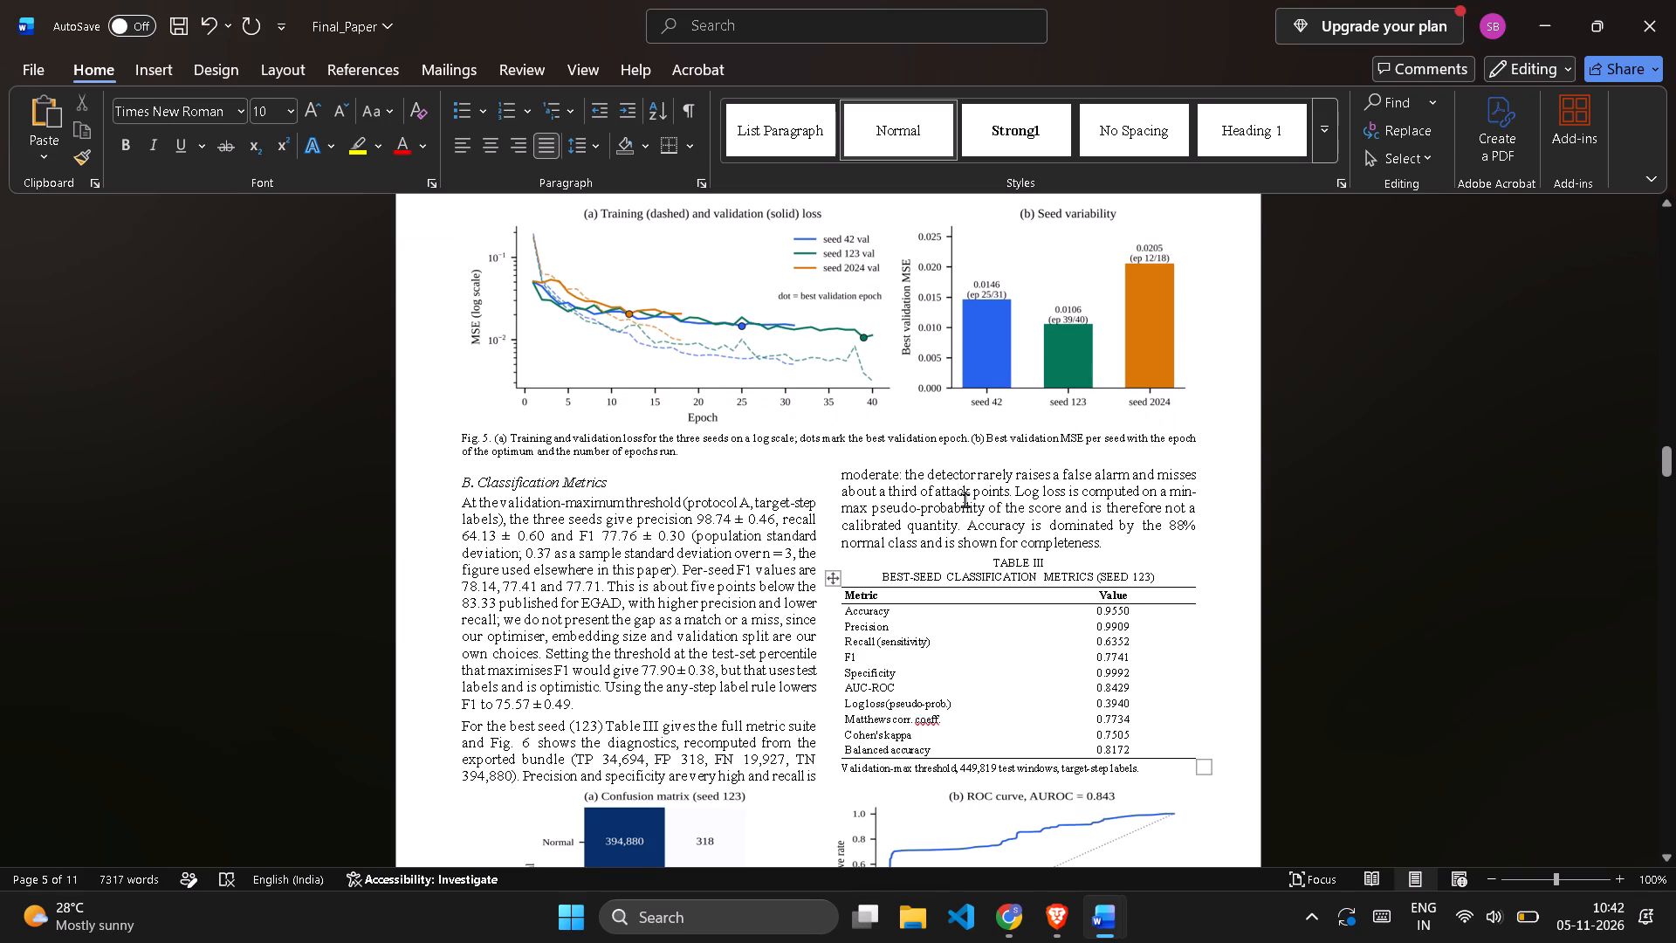
{"action": "scroll", "coordinate": [965, 499], "scroll_direction": "up", "scroll_amount": 4, "text": "ctrl"}
{"action": "scroll", "coordinate": [965, 499], "scroll_direction": "down", "scroll_amount": 1}
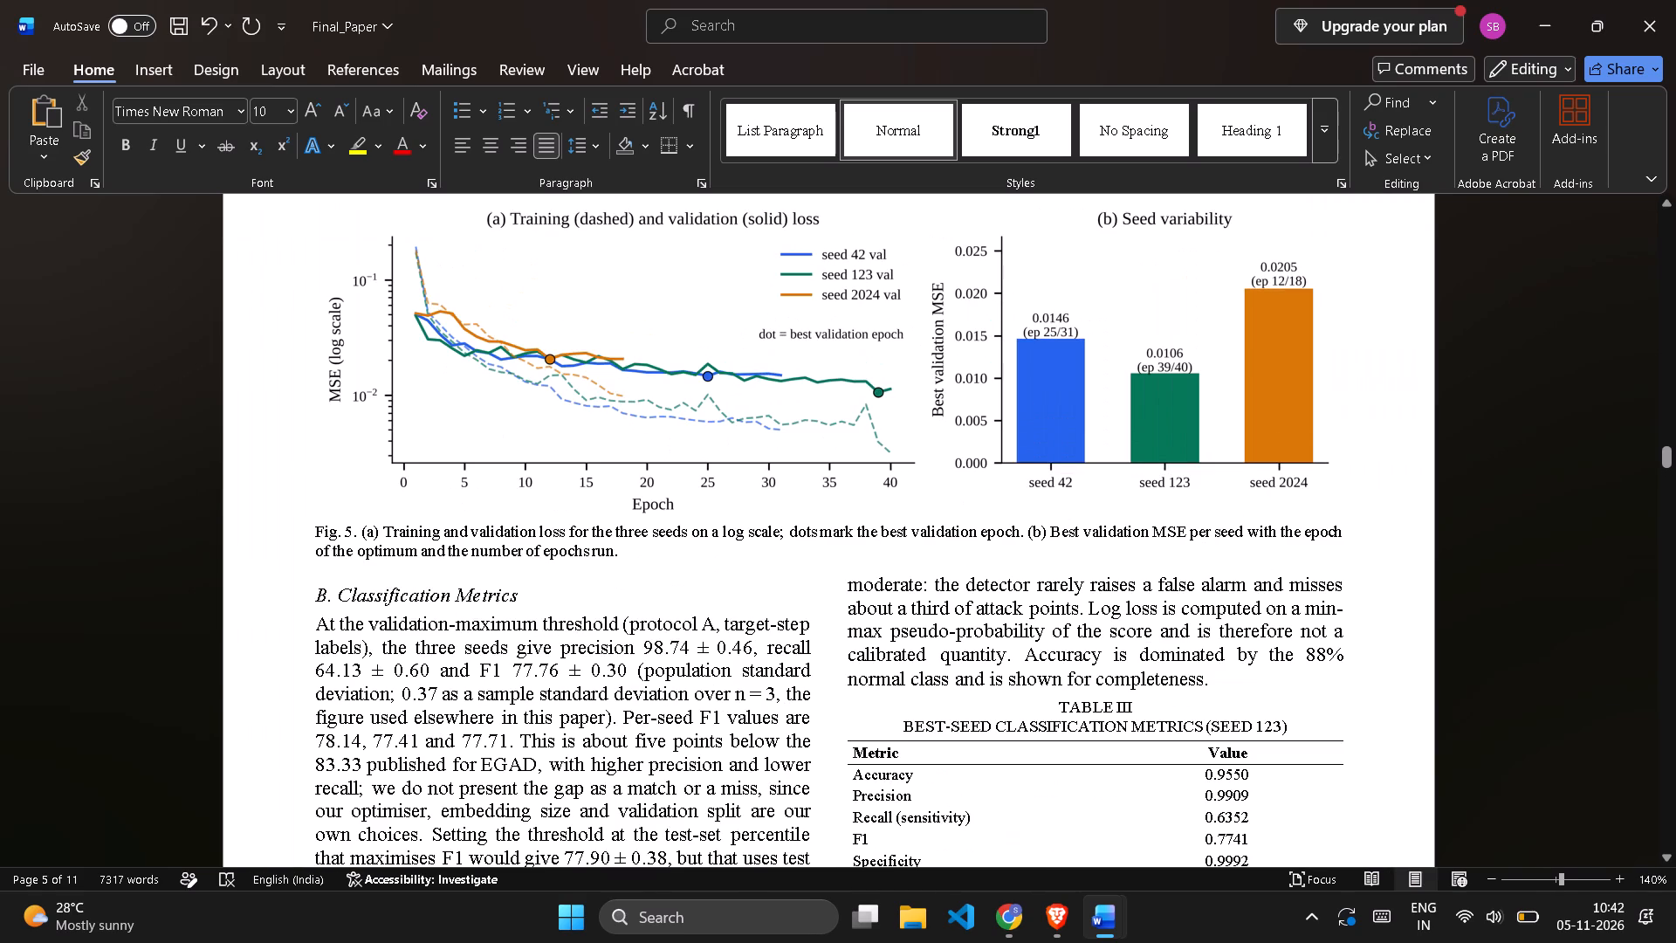
{"action": "scroll", "coordinate": [965, 499], "scroll_direction": "down", "scroll_amount": 3}
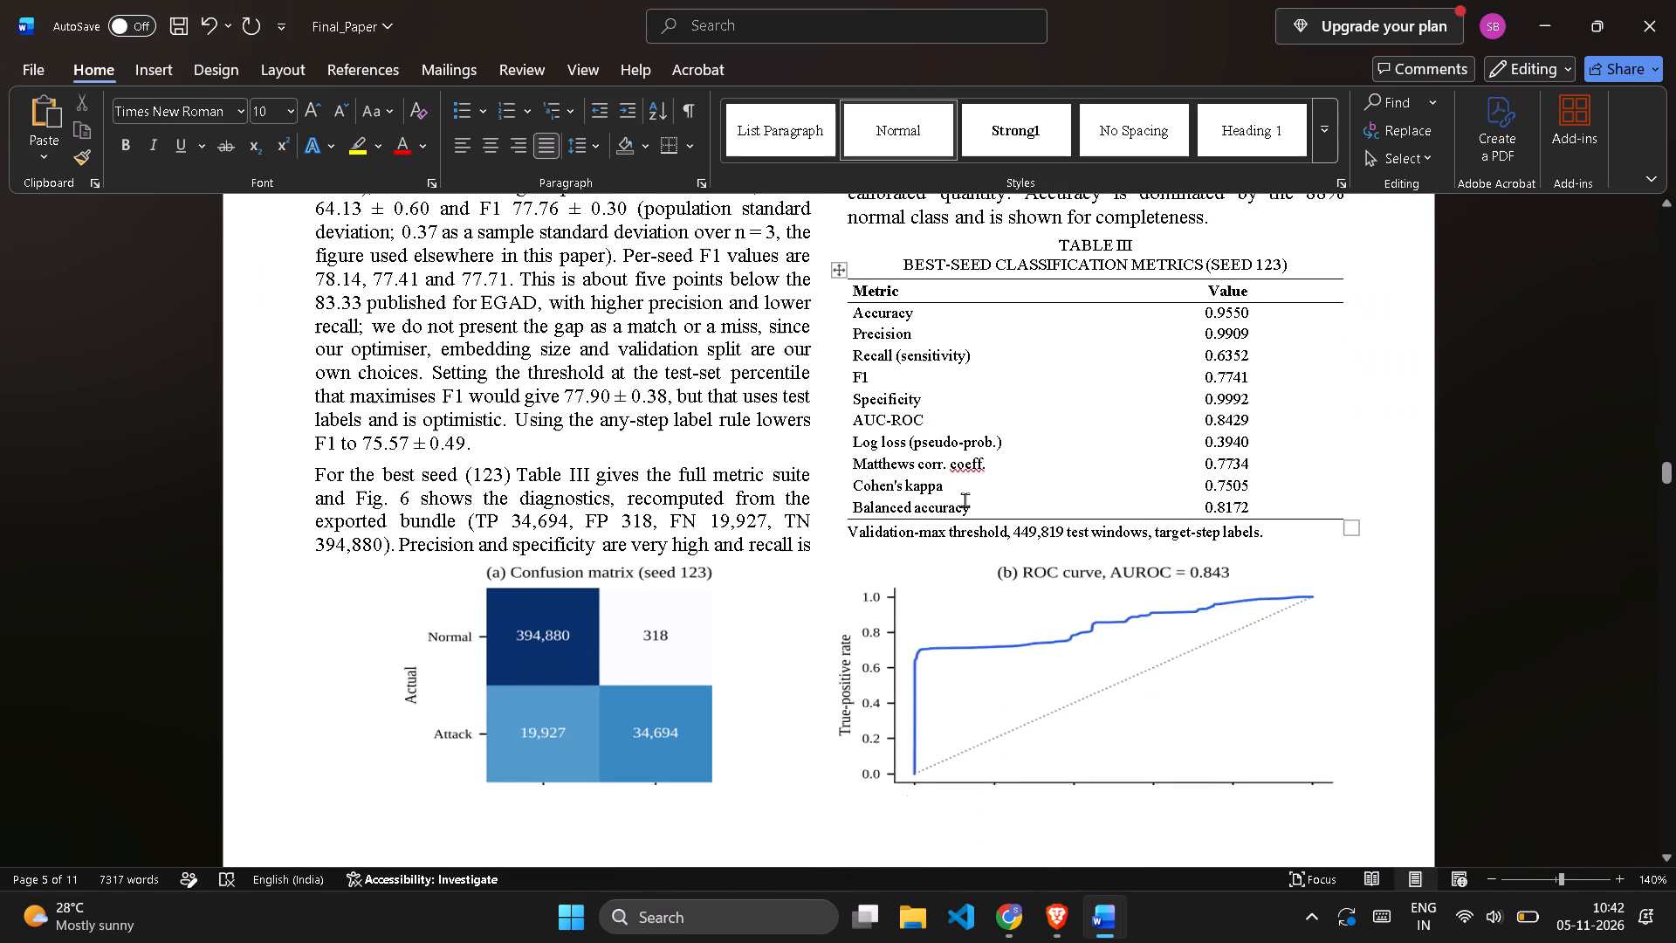
{"action": "scroll", "coordinate": [965, 499], "scroll_direction": "down", "scroll_amount": 2}
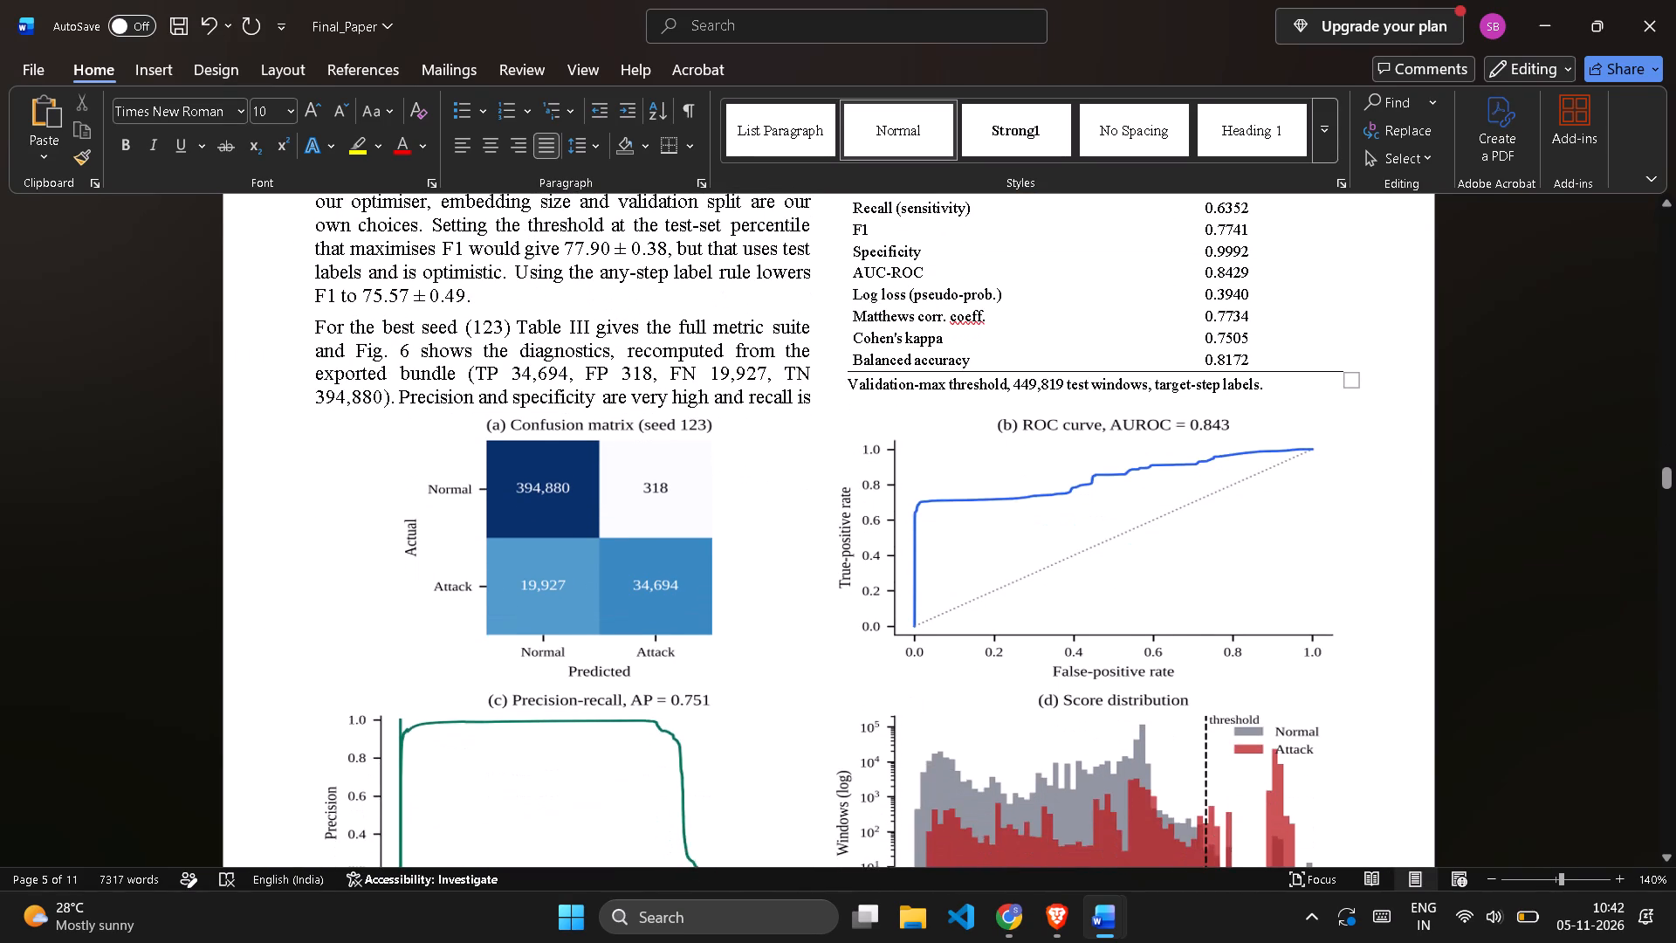
{"action": "scroll", "coordinate": [965, 499], "scroll_direction": "down", "scroll_amount": 1}
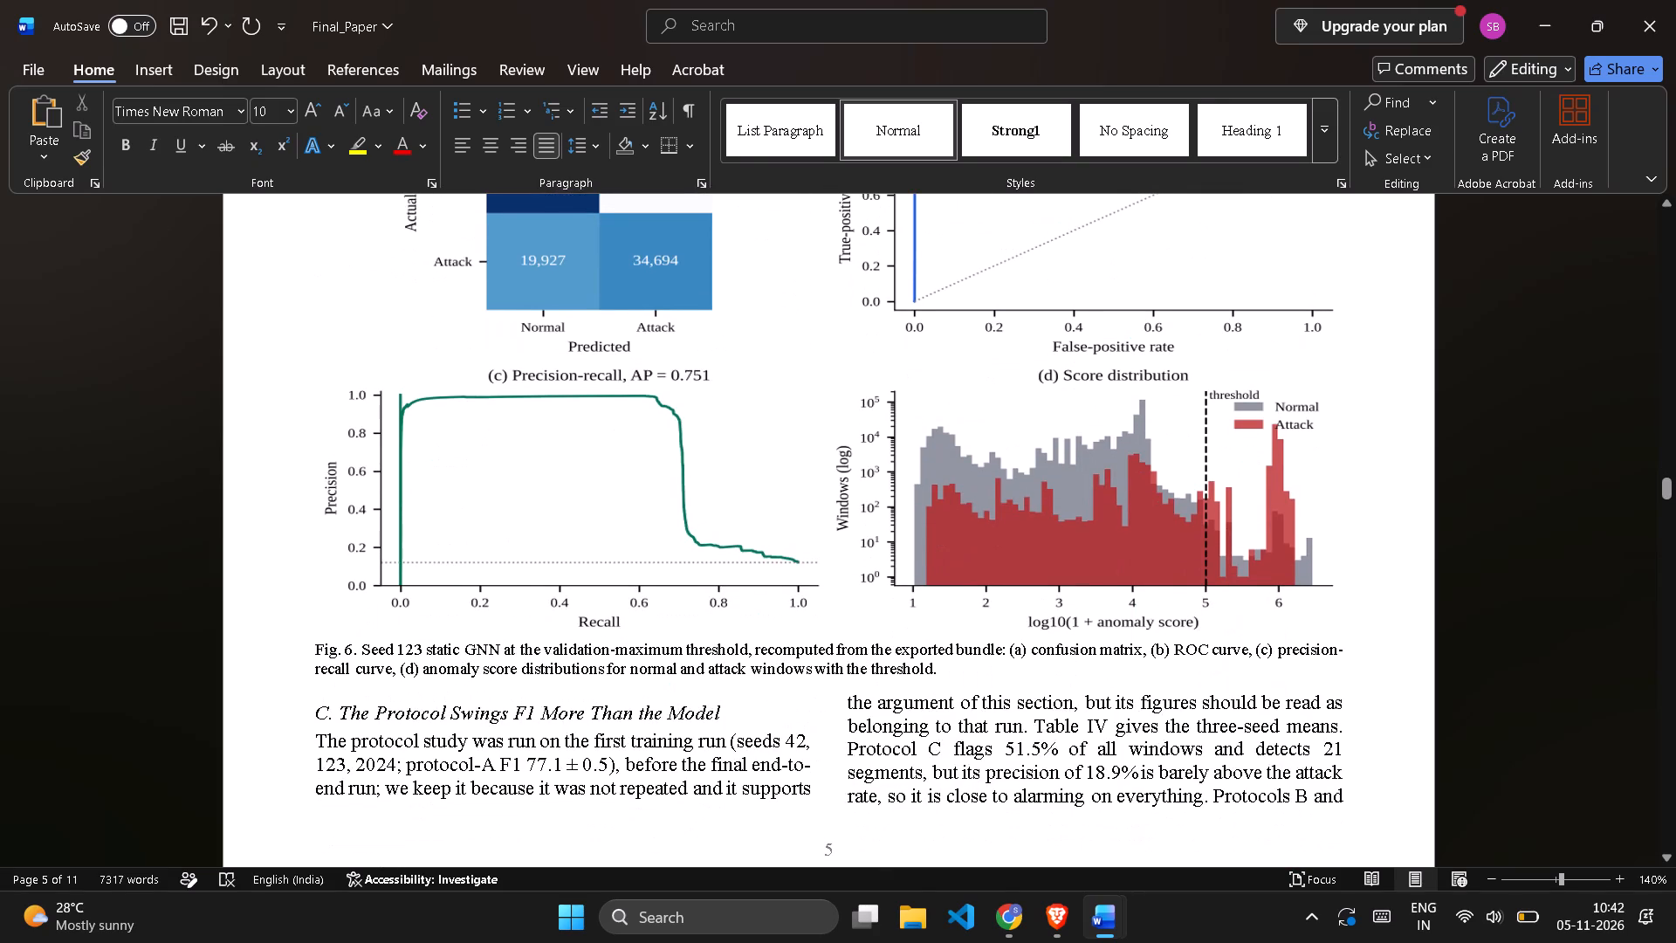
{"action": "left_click", "coordinate": [563, 58]}
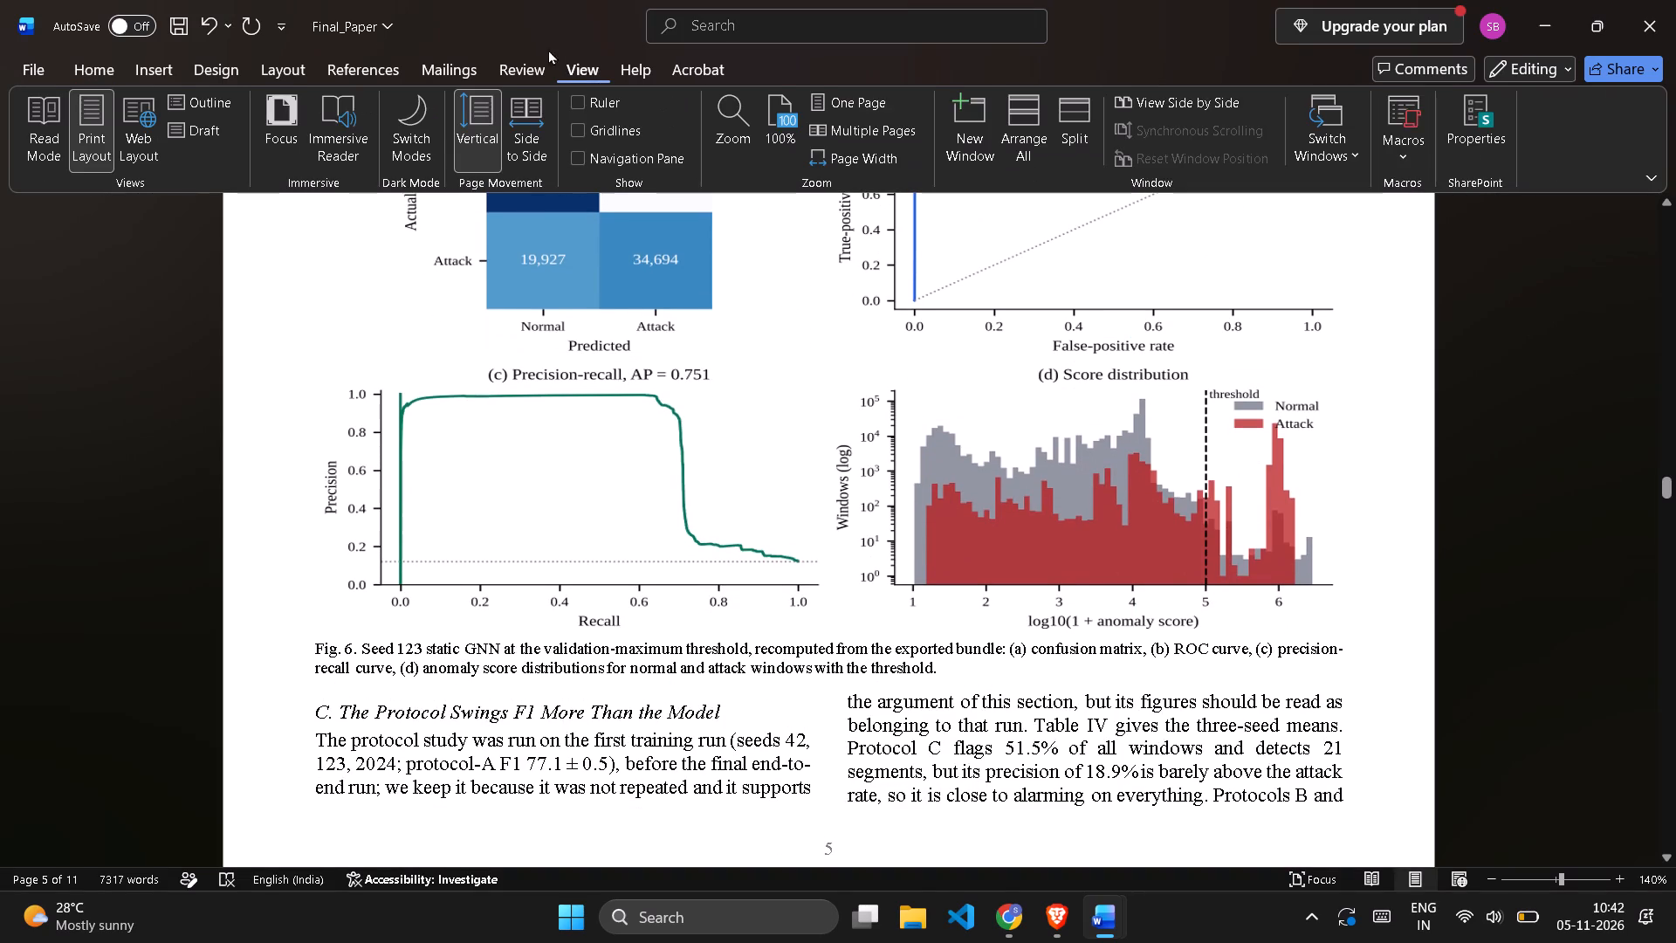
{"action": "left_click", "coordinate": [151, 54]}
Review page 6, checking Table IV, the charts in Fig. 7 and Fig. 9, and the text and charts below them.
{"action": "scroll", "coordinate": [656, 472], "scroll_direction": "down", "scroll_amount": 4}
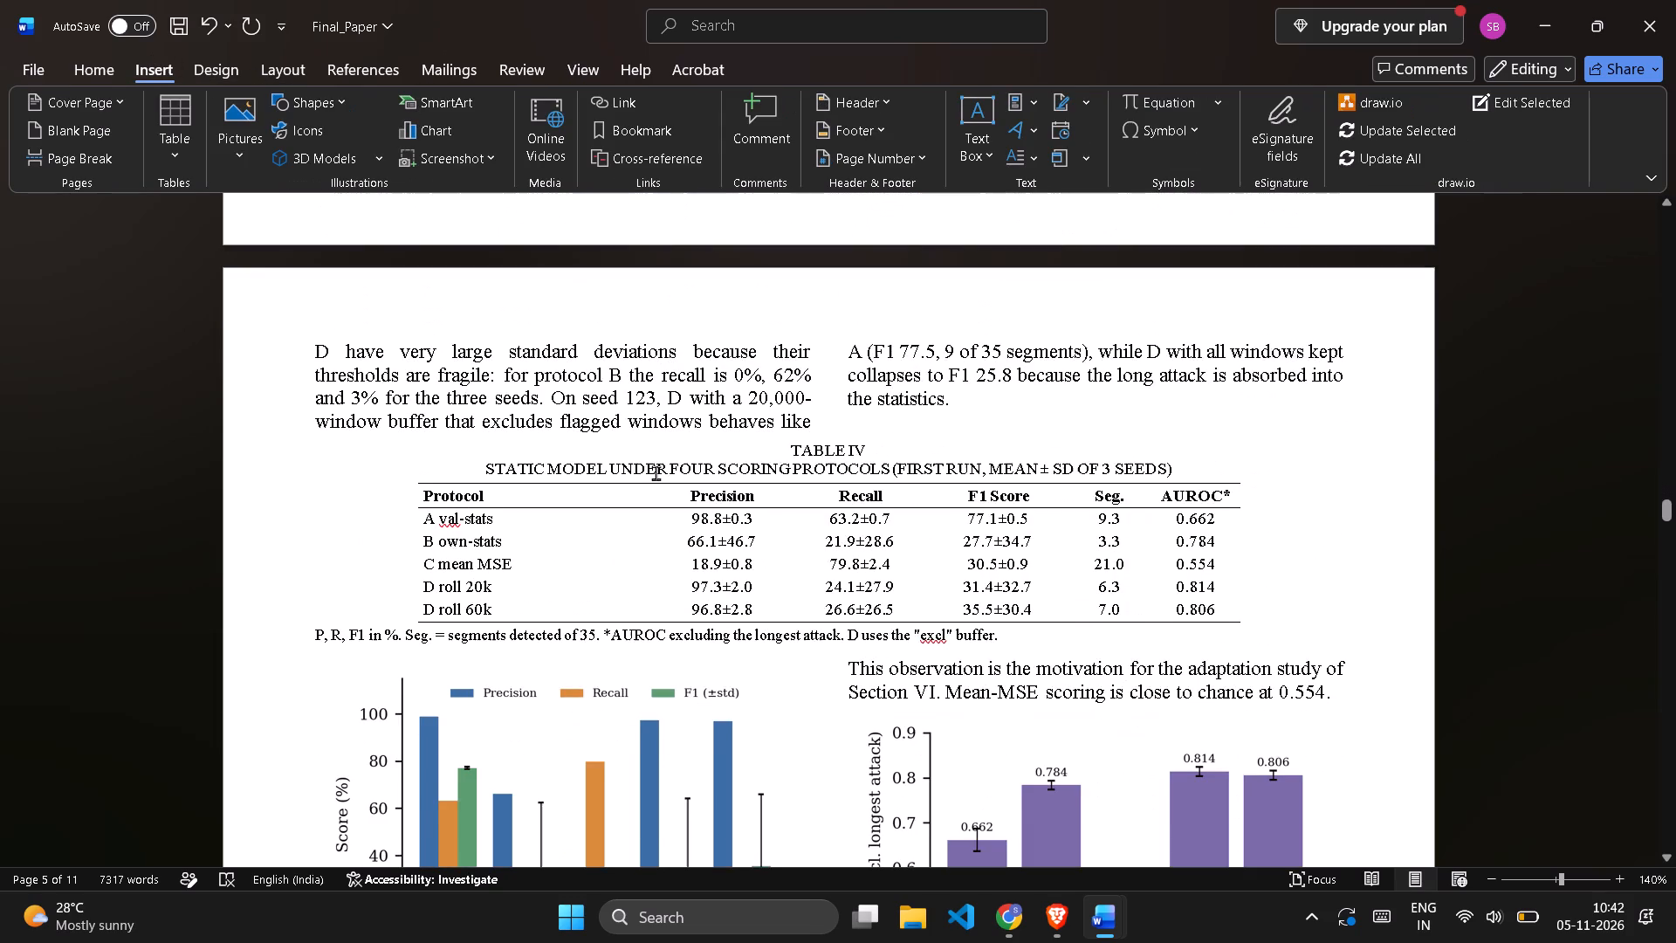
{"action": "scroll", "coordinate": [656, 472], "scroll_direction": "down", "scroll_amount": 1}
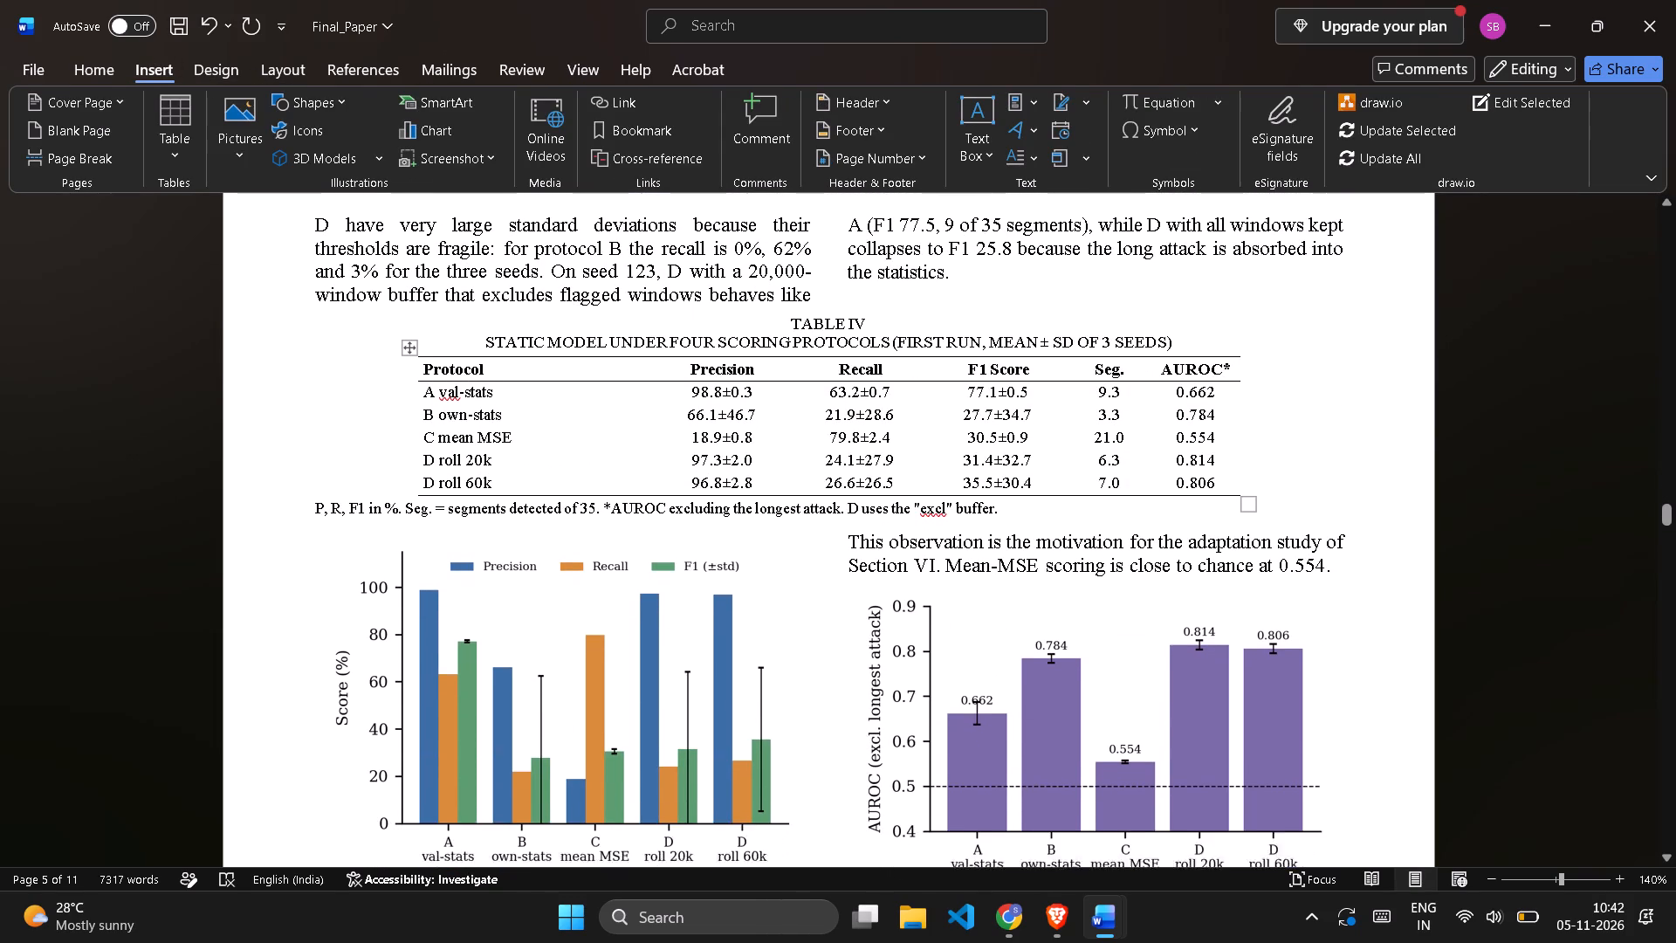
{"action": "scroll", "coordinate": [656, 472], "scroll_direction": "down", "scroll_amount": 1}
{"action": "scroll", "coordinate": [788, 613], "scroll_direction": "down", "scroll_amount": 1}
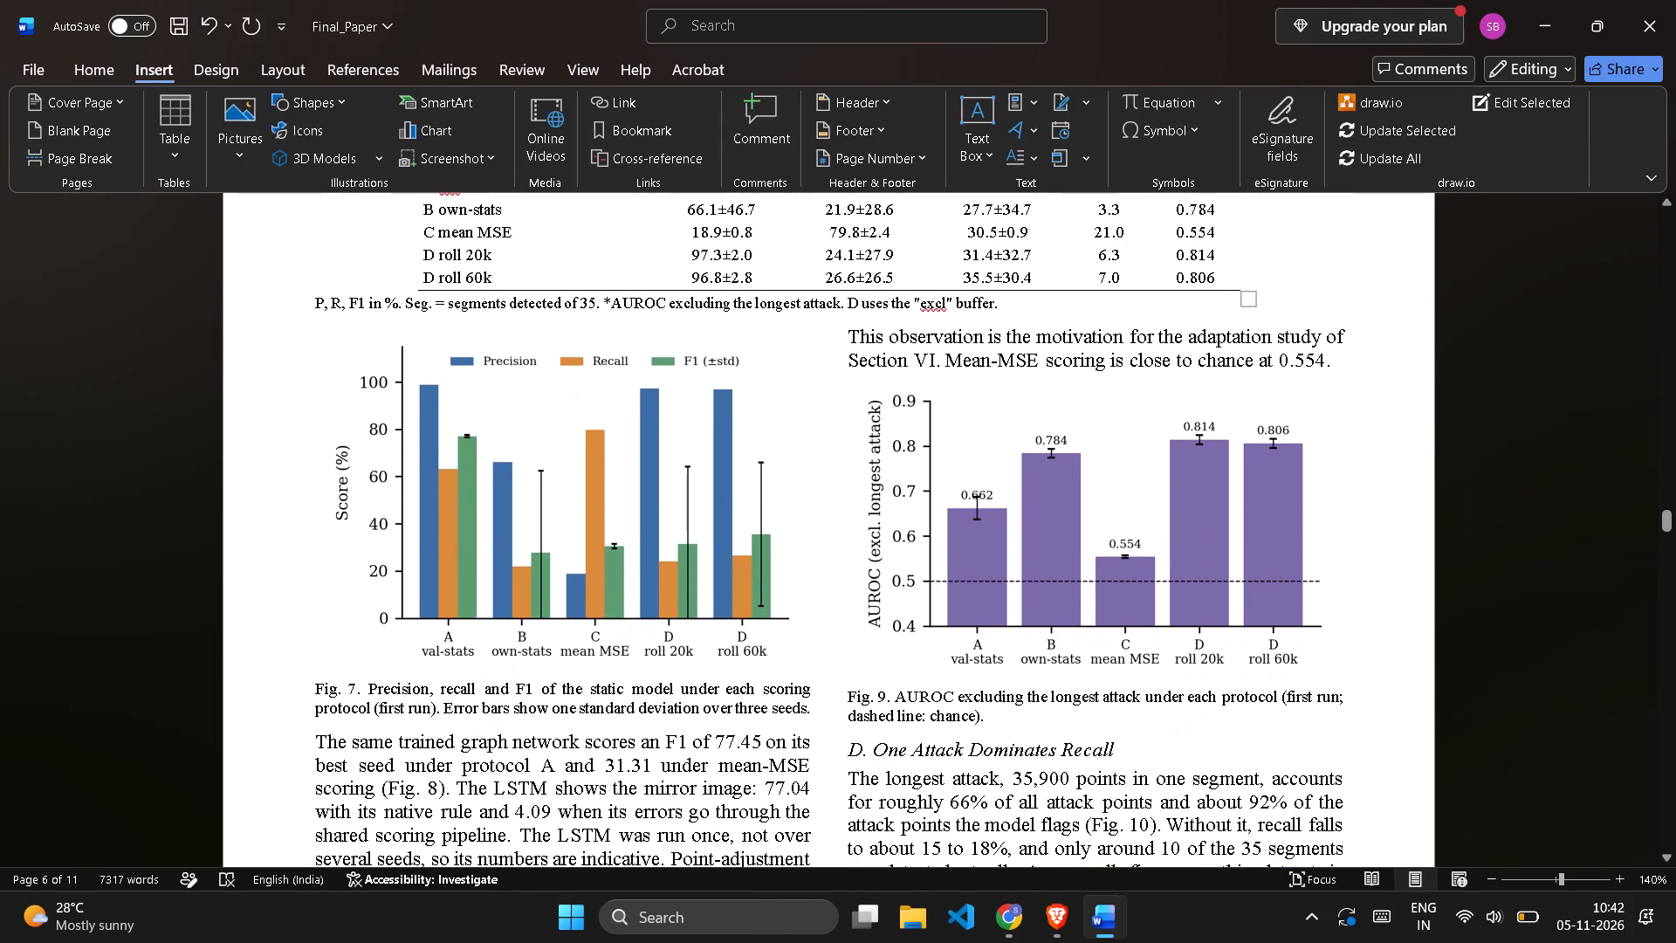
{"action": "scroll", "coordinate": [788, 613], "scroll_direction": "down", "scroll_amount": 1}
{"action": "scroll", "coordinate": [949, 602], "scroll_direction": "down", "scroll_amount": 2}
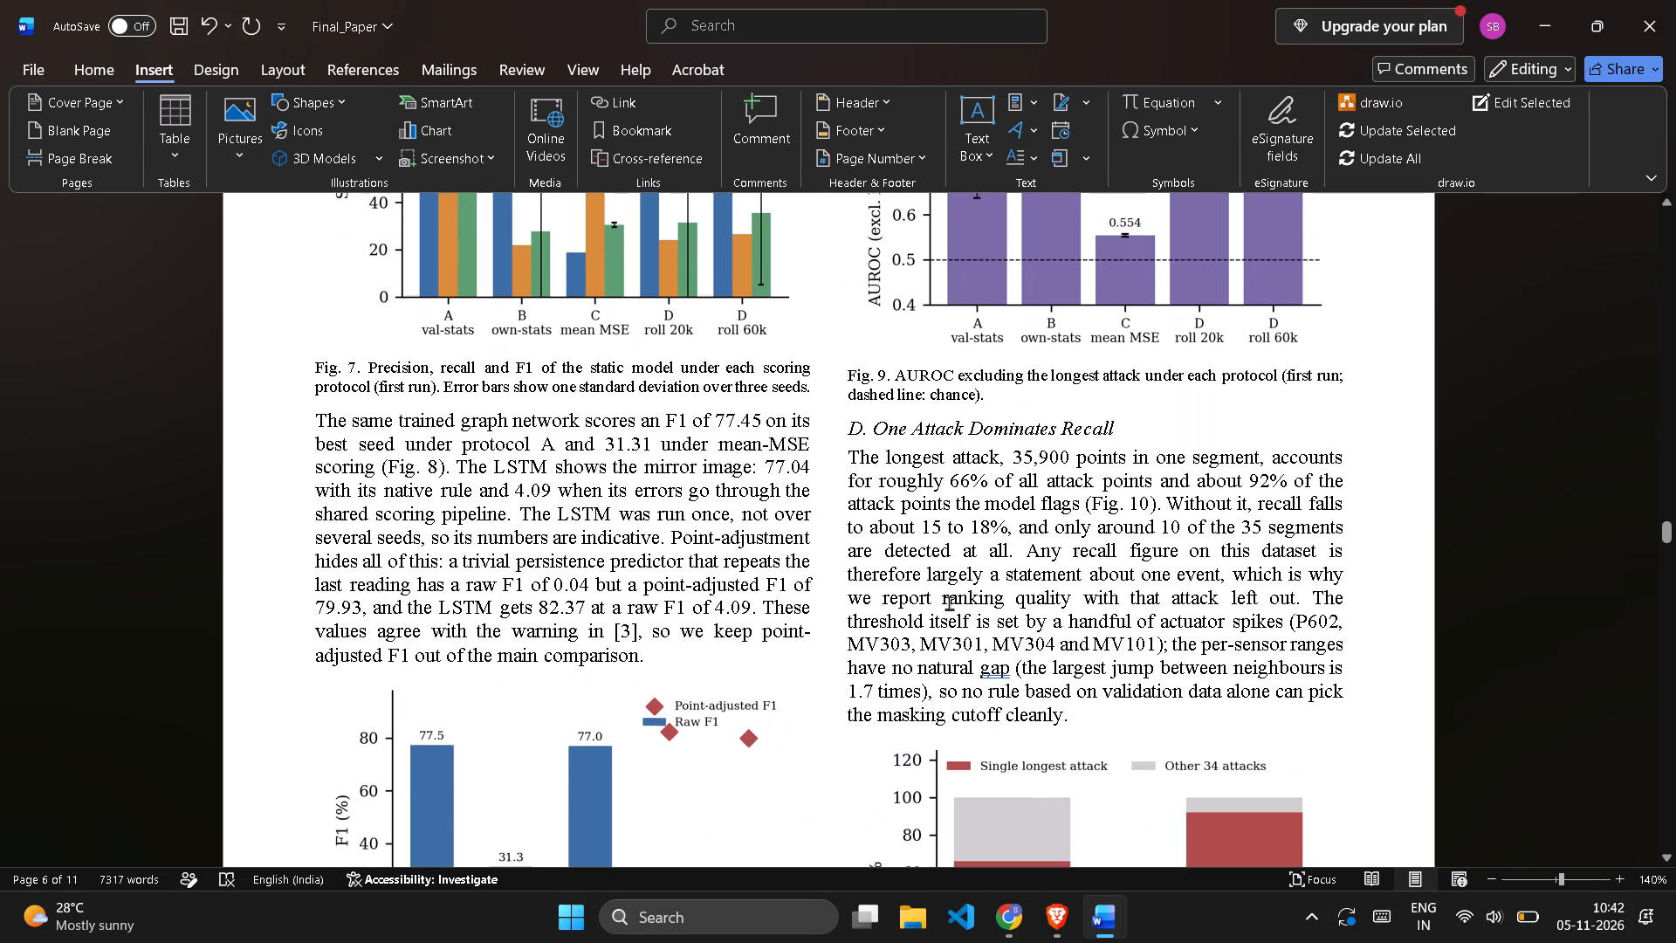
{"action": "scroll", "coordinate": [949, 602], "scroll_direction": "down", "scroll_amount": 1}
{"action": "scroll", "coordinate": [949, 602], "scroll_direction": "up", "scroll_amount": 1}
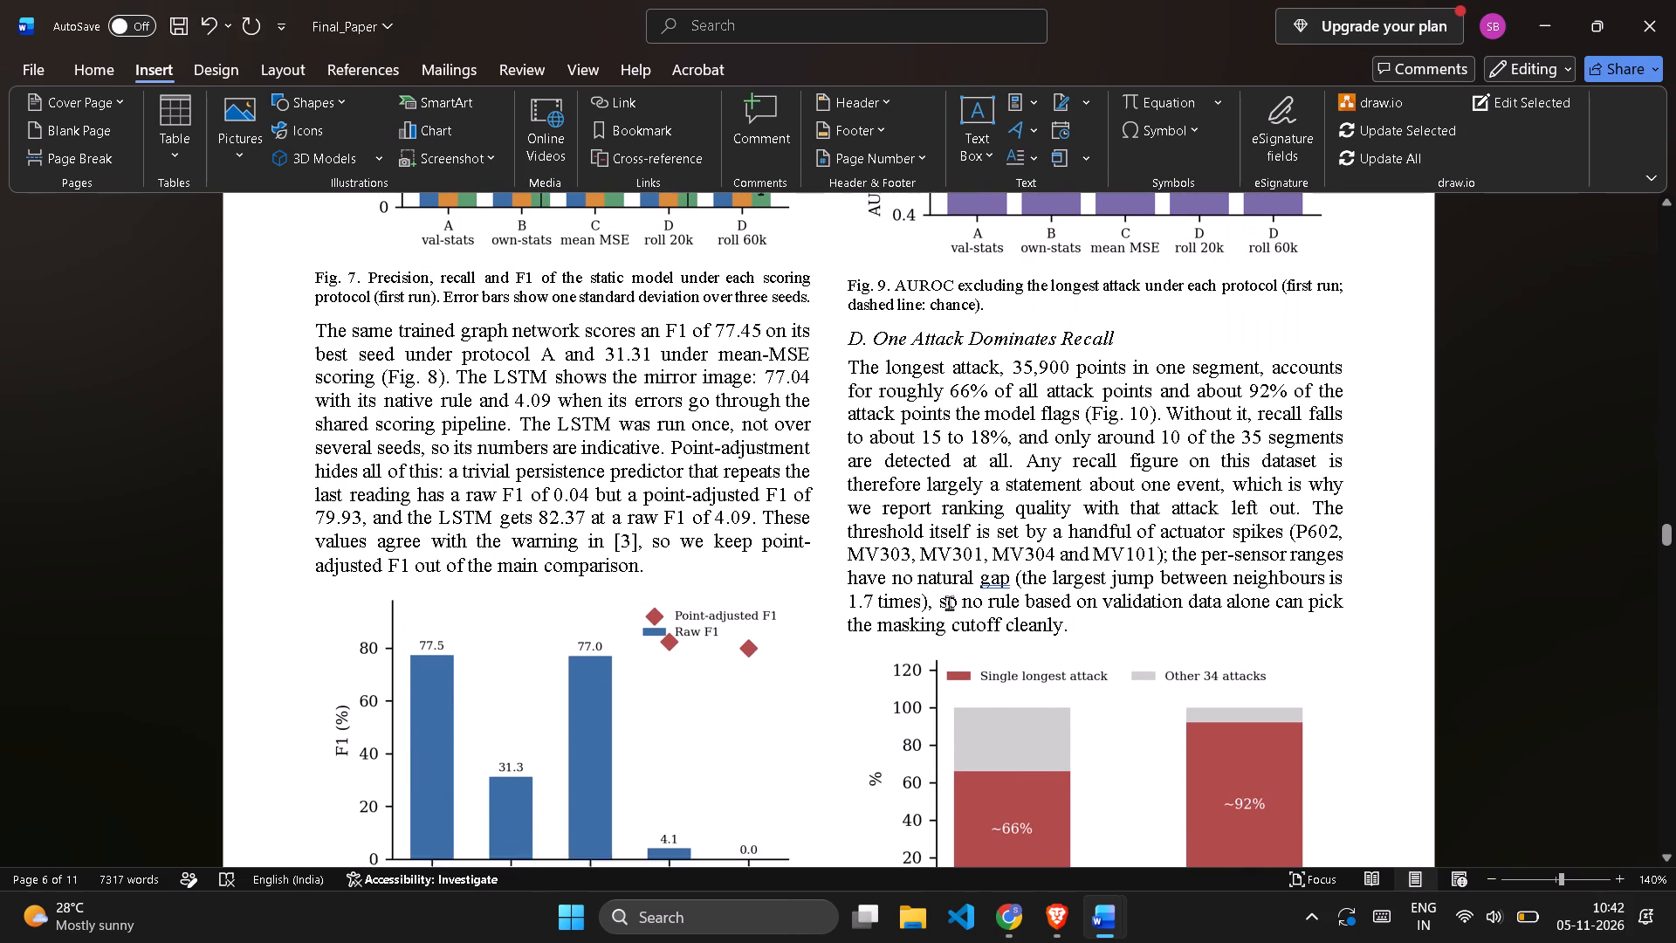
{"action": "scroll", "coordinate": [949, 602], "scroll_direction": "up", "scroll_amount": 2}
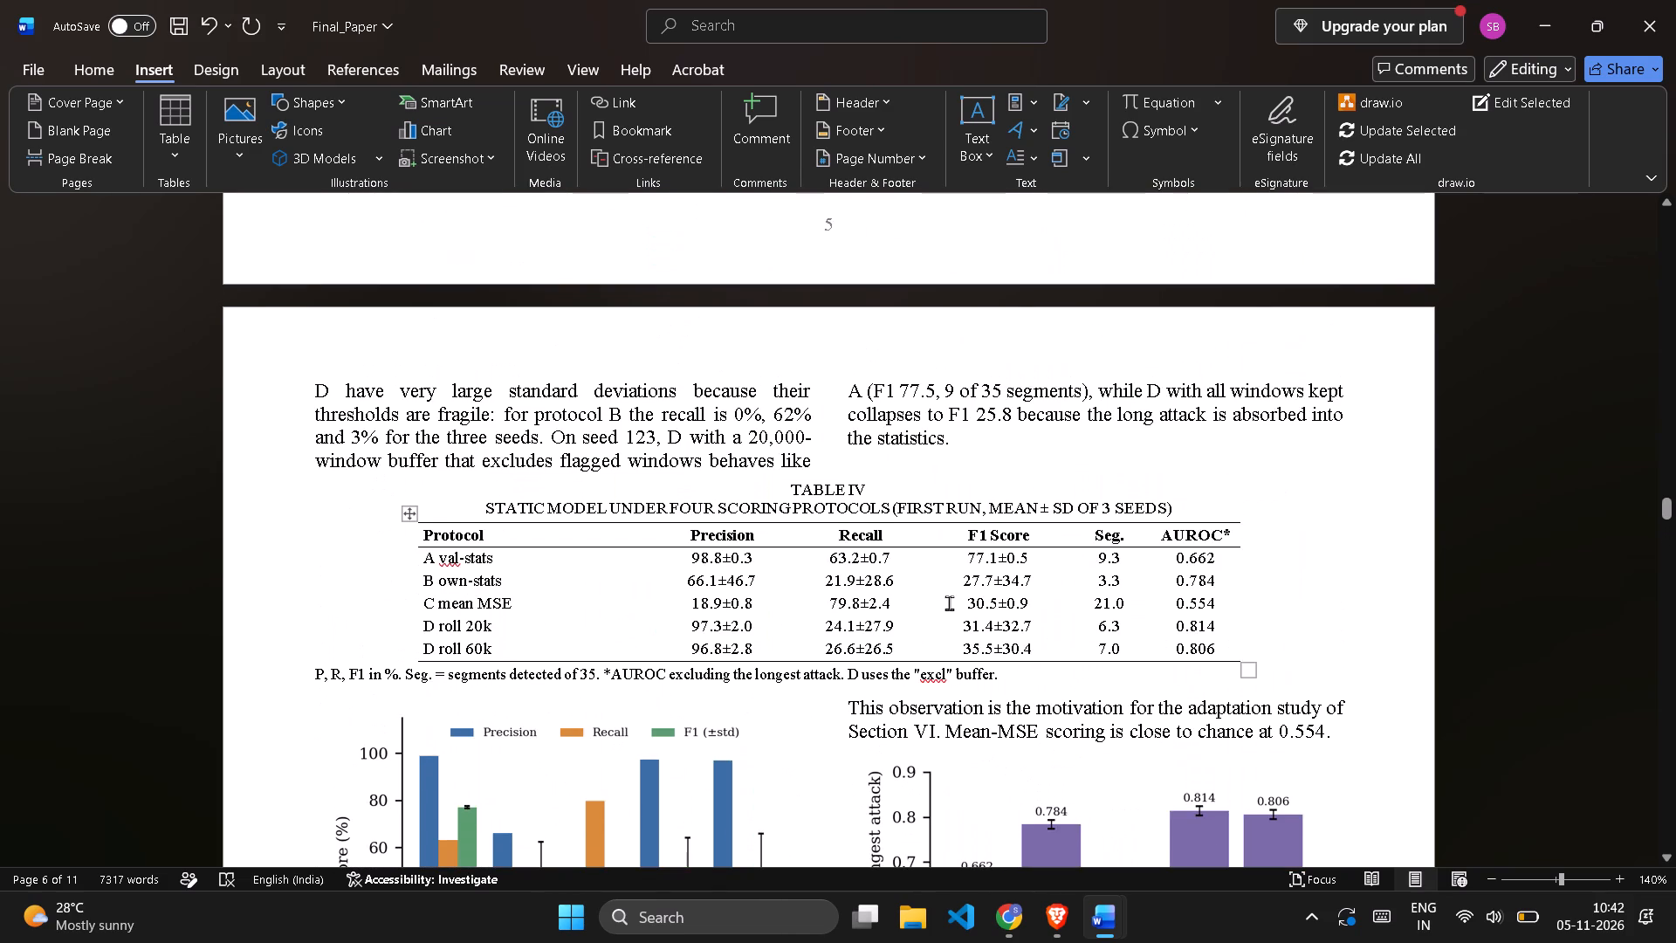
Re-examine page 5, comparing the layout of the Fig. 6 charts with Fig. 5 and Table III.
{"action": "scroll", "coordinate": [949, 602], "scroll_direction": "up", "scroll_amount": 1}
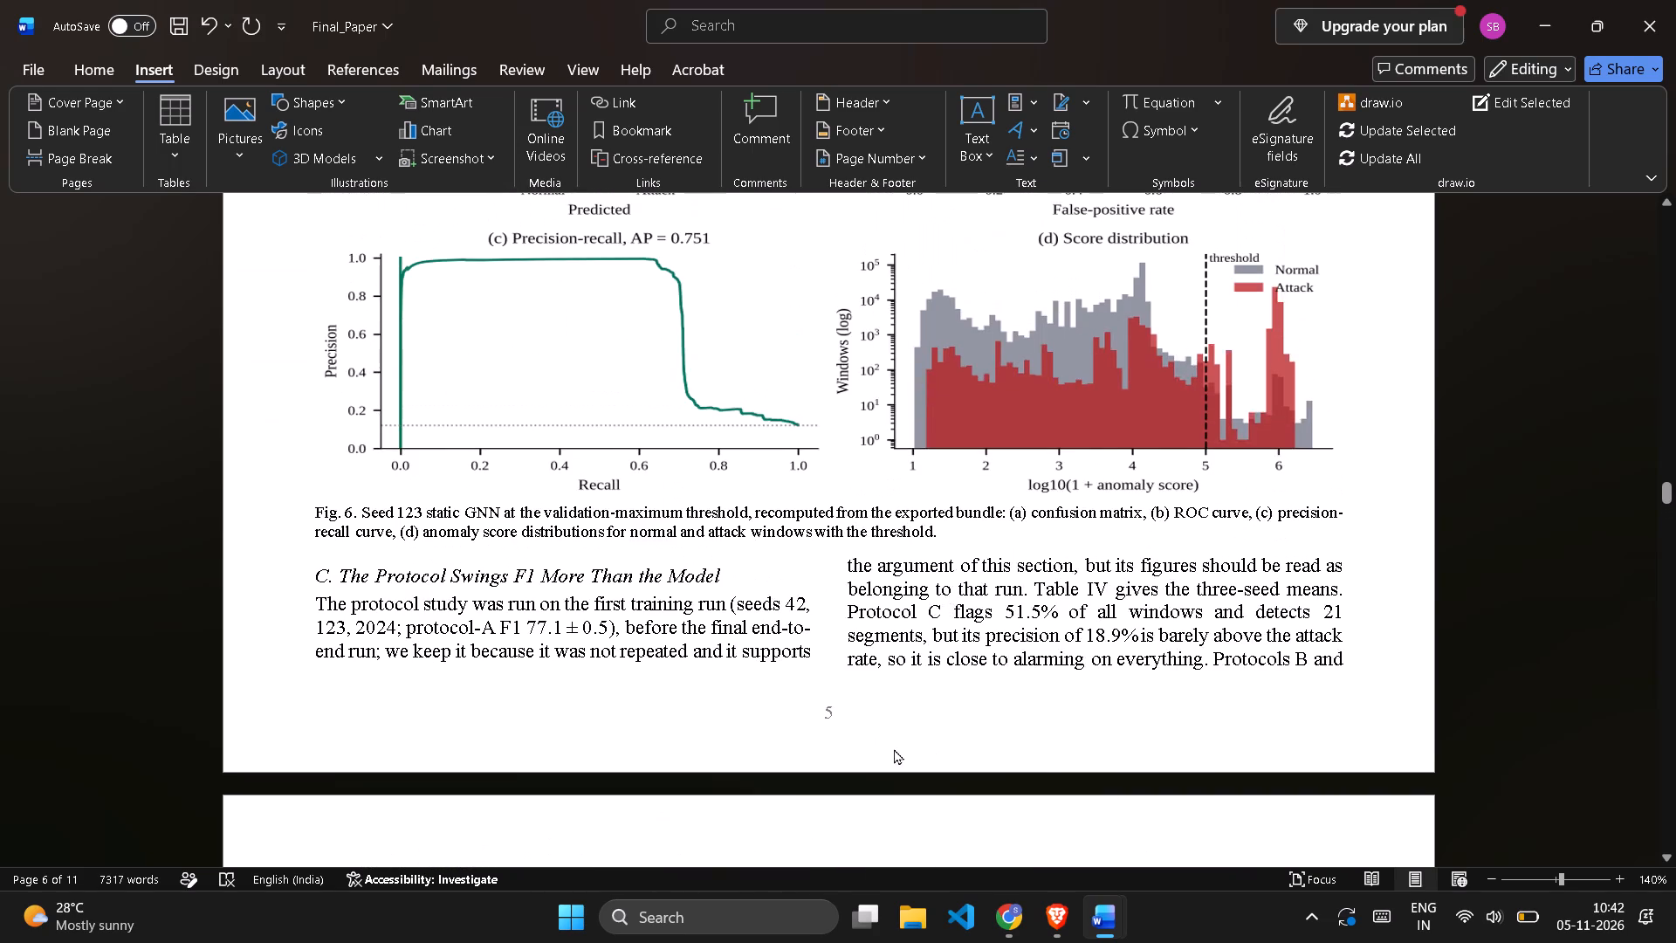
{"action": "scroll", "coordinate": [894, 748], "scroll_direction": "down", "scroll_amount": 1}
{"action": "scroll", "coordinate": [655, 634], "scroll_direction": "up", "scroll_amount": 1}
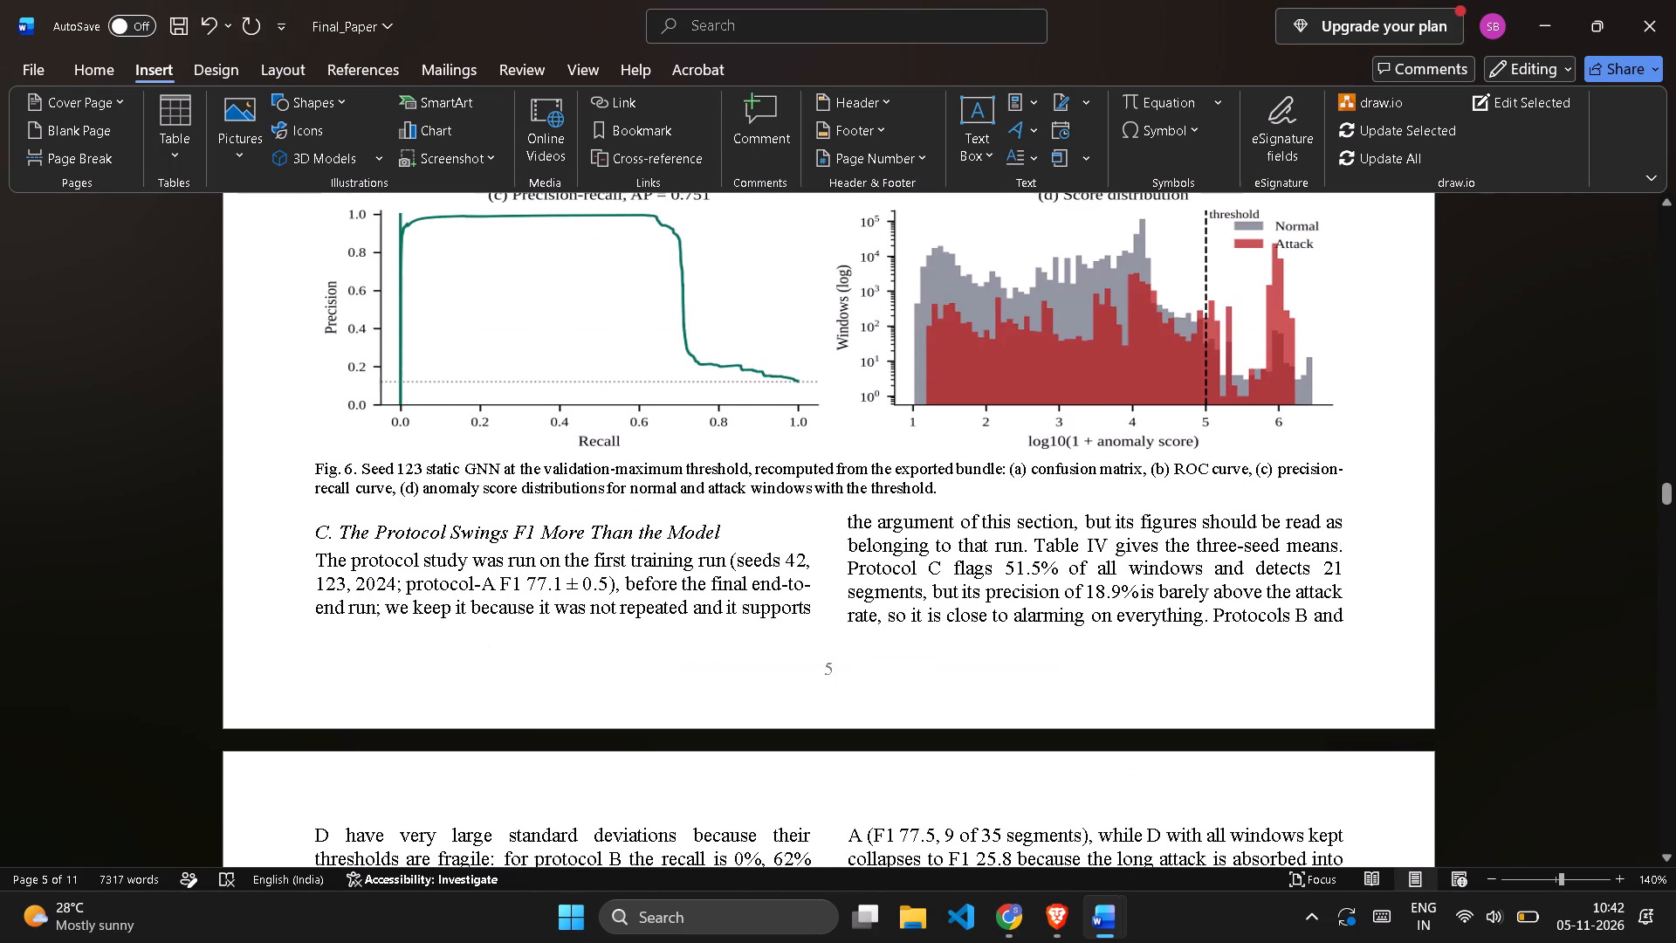
{"action": "scroll", "coordinate": [1286, 637], "scroll_direction": "up", "scroll_amount": 2}
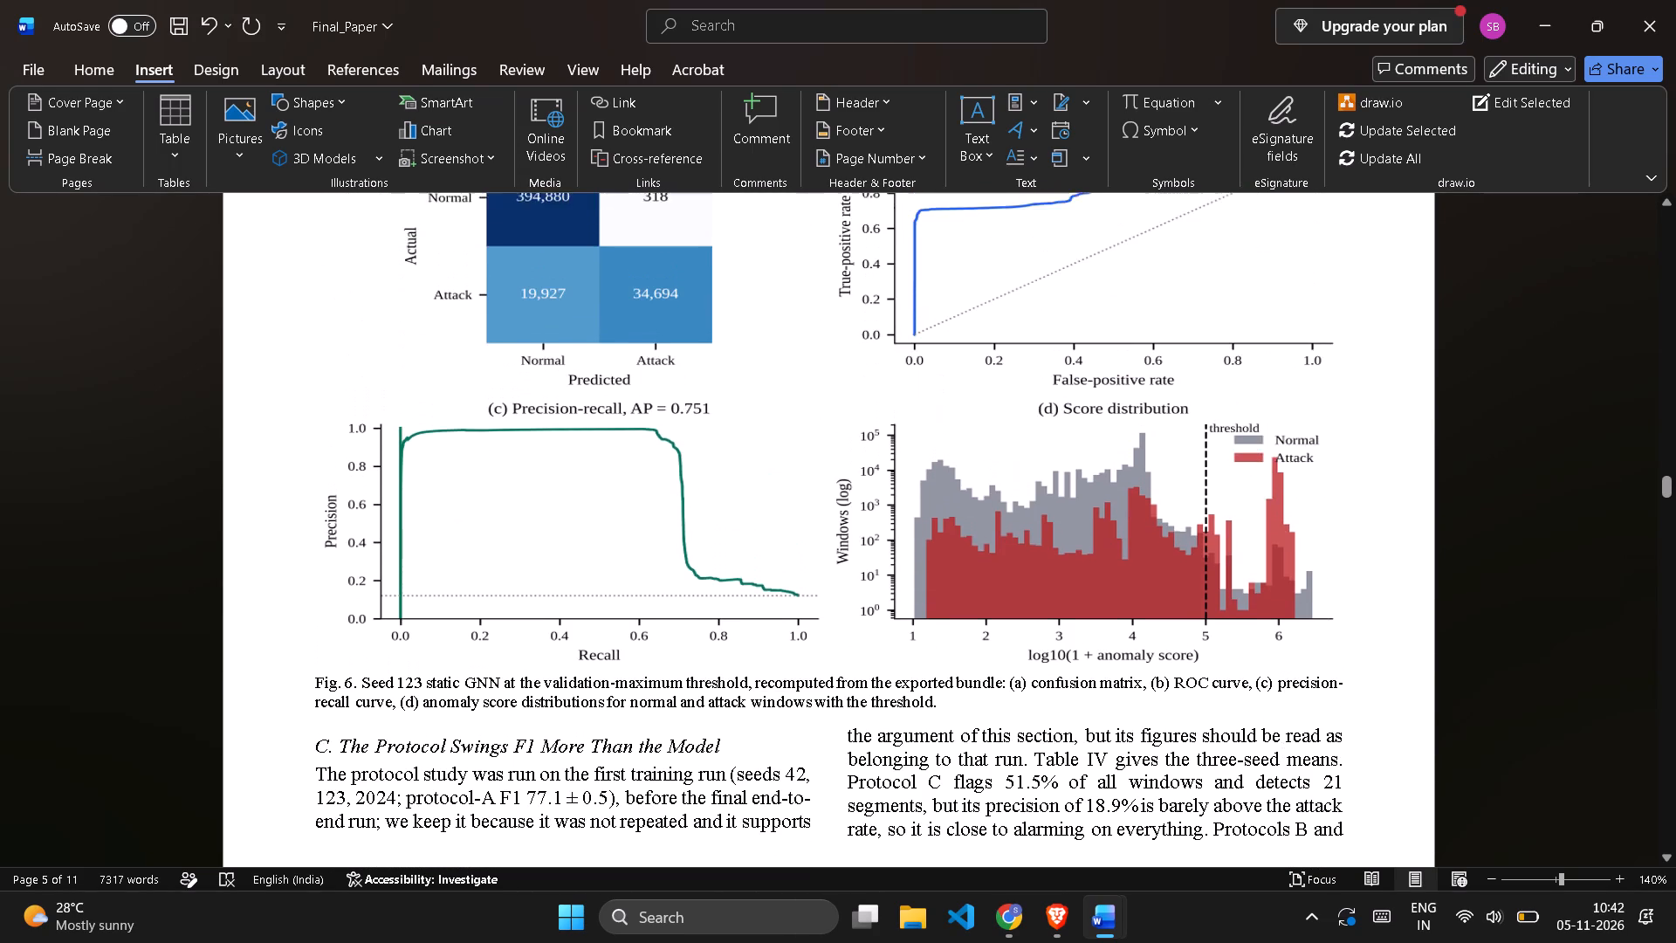
{"action": "scroll", "coordinate": [1286, 637], "scroll_direction": "up", "scroll_amount": 2}
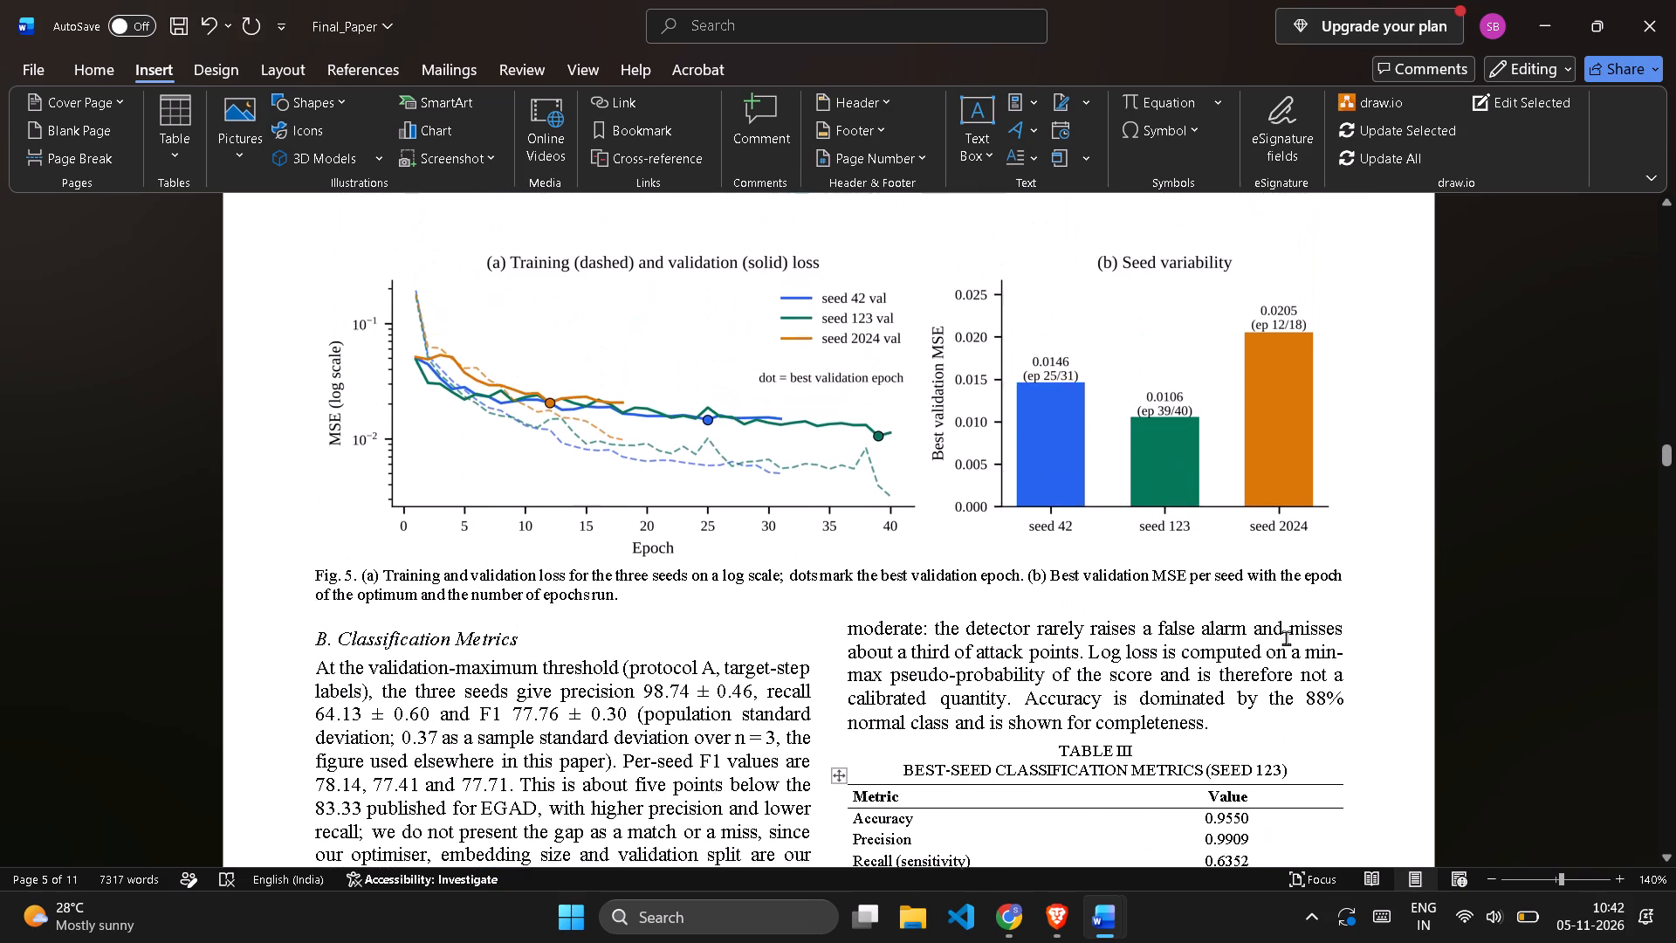
{"action": "scroll", "coordinate": [1286, 637], "scroll_direction": "up", "scroll_amount": 1}
{"action": "scroll", "coordinate": [1286, 637], "scroll_direction": "down", "scroll_amount": 5}
{"action": "scroll", "coordinate": [1286, 637], "scroll_direction": "up", "scroll_amount": 1}
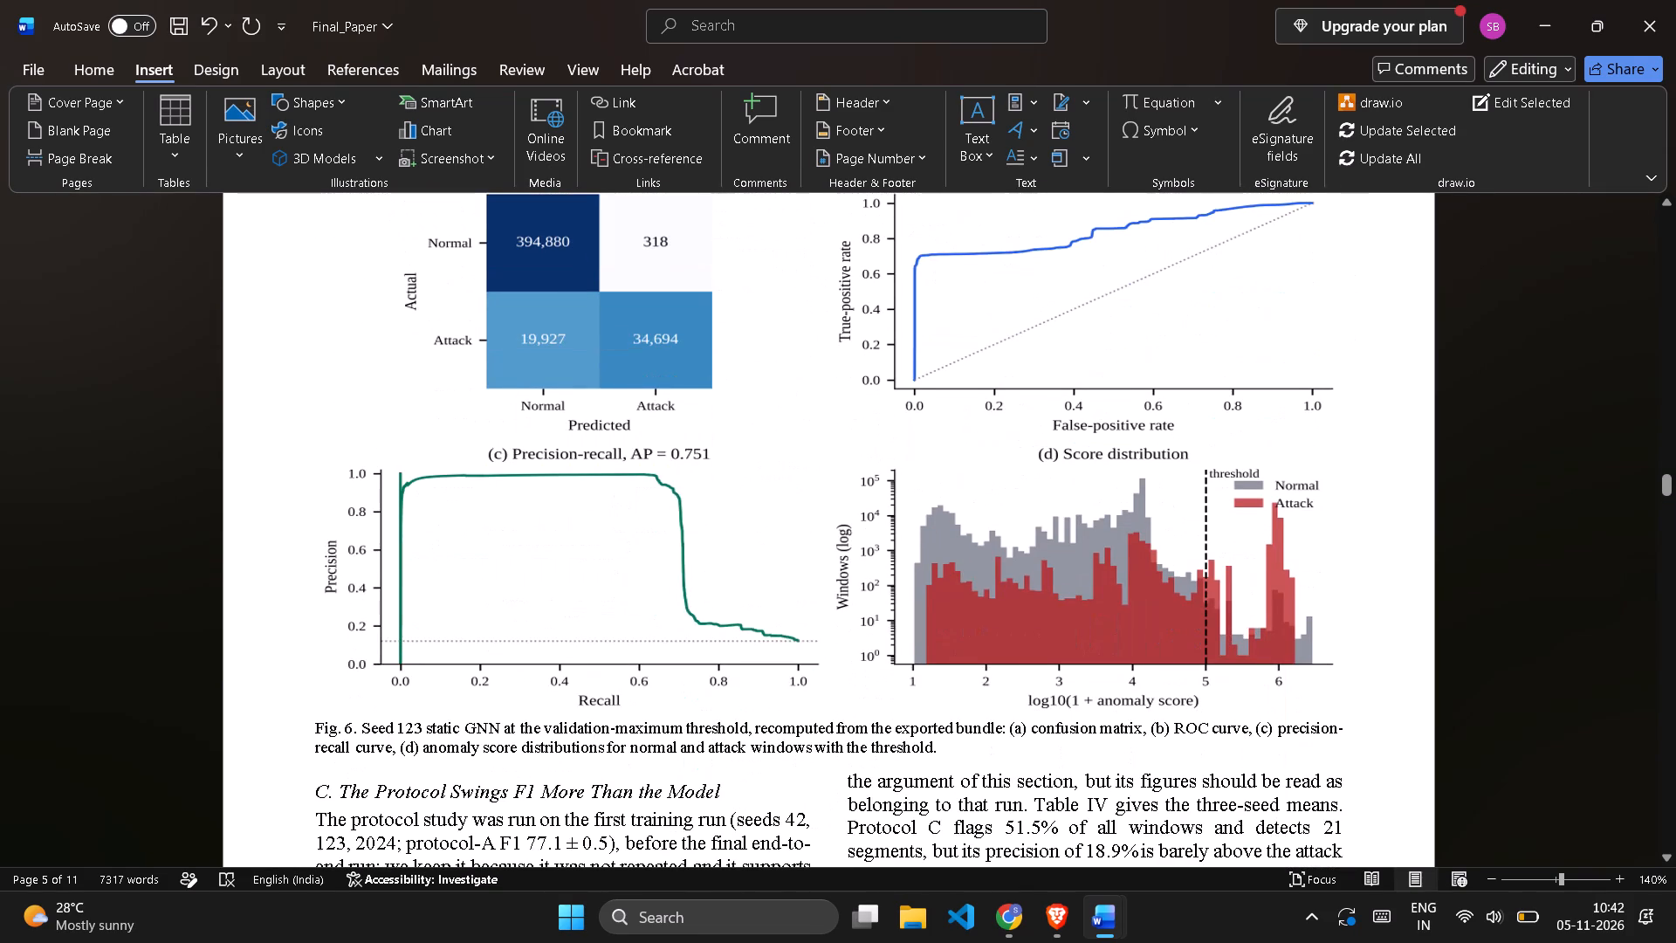
Review the end of page 5 and page 6, checking the Fig. 6 caption and the charts in Figs. 7 to 10.
{"action": "scroll", "coordinate": [1286, 637], "scroll_direction": "up", "scroll_amount": 1}
{"action": "scroll", "coordinate": [617, 802], "scroll_direction": "down", "scroll_amount": 1}
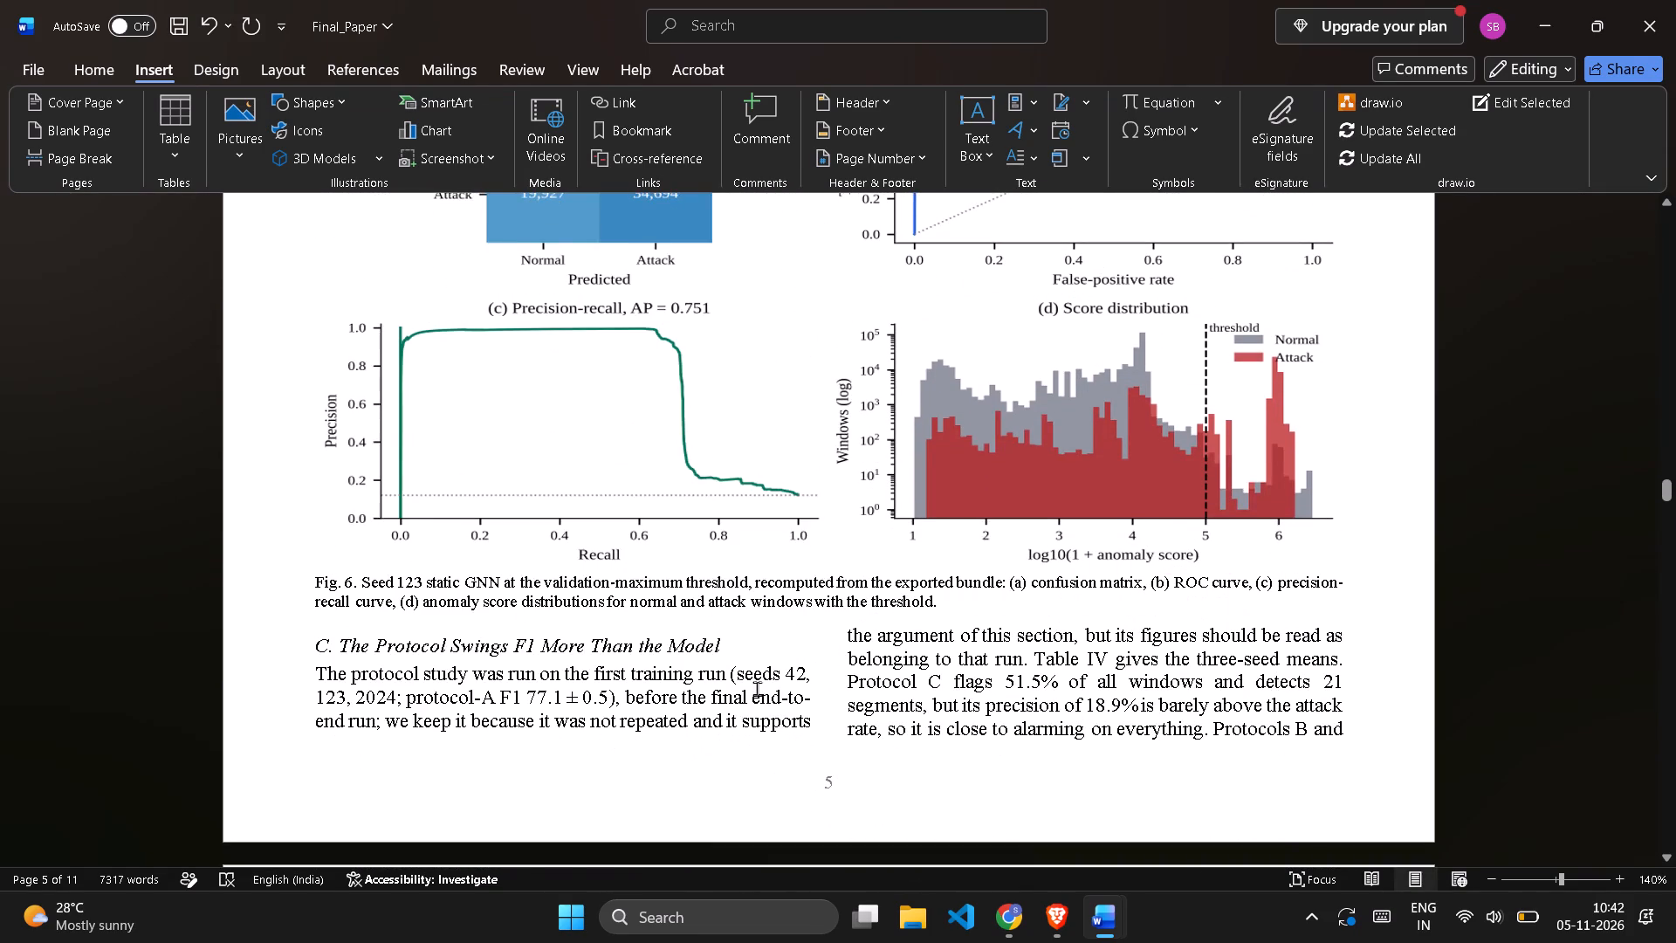
{"action": "scroll", "coordinate": [757, 688], "scroll_direction": "down", "scroll_amount": 3}
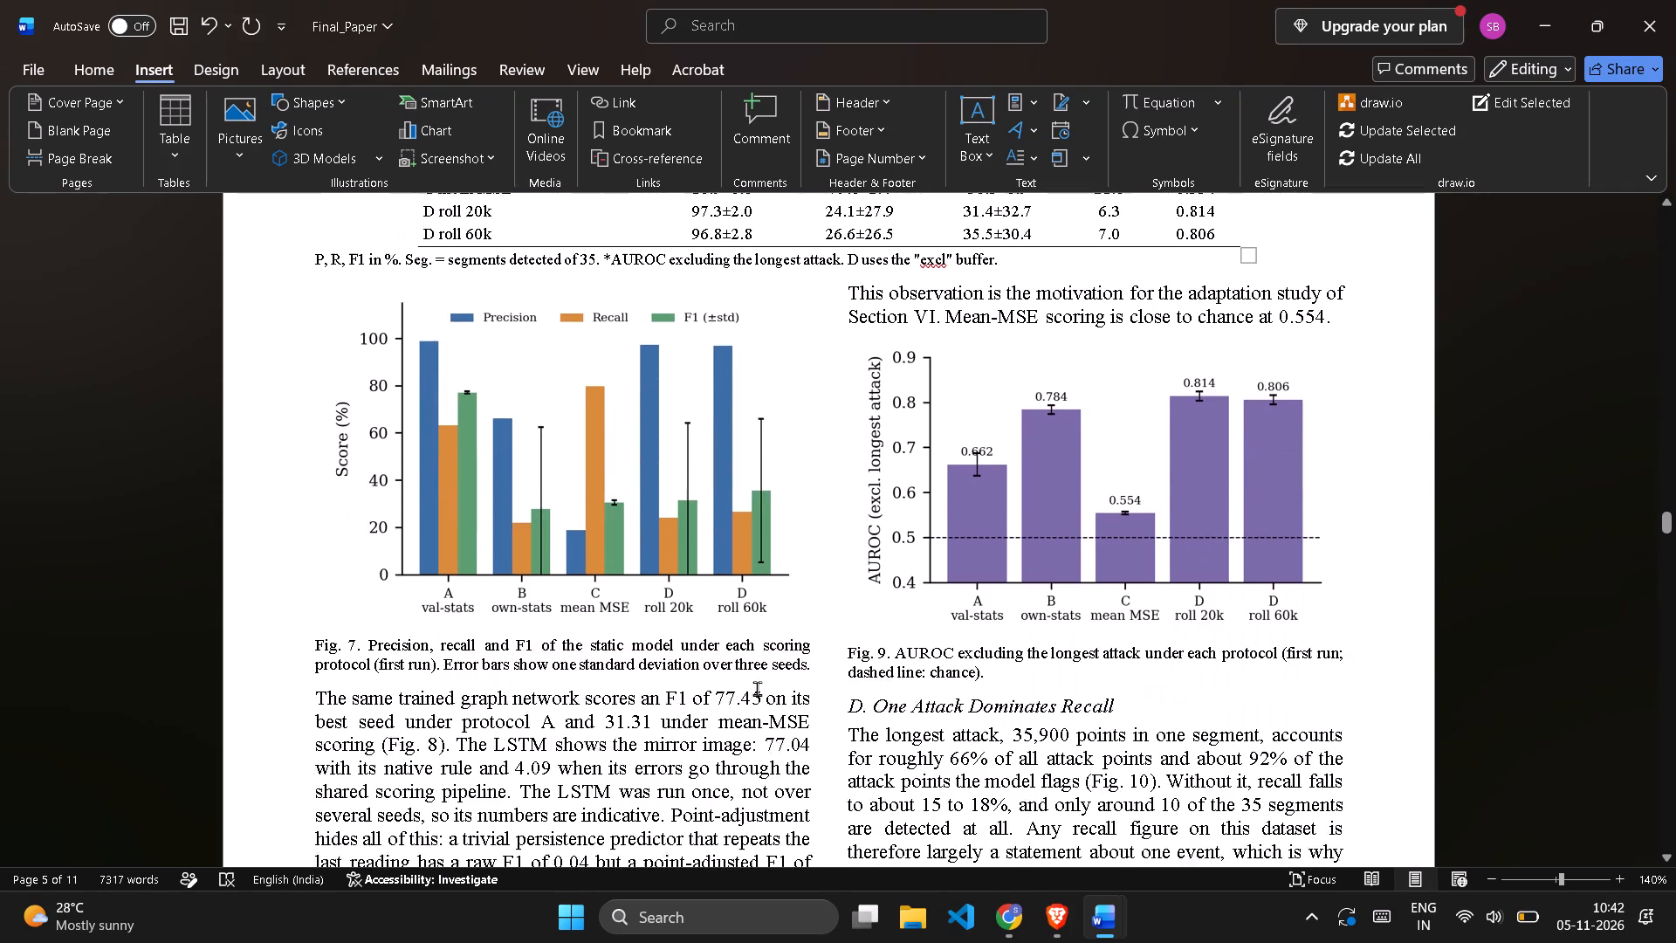
{"action": "scroll", "coordinate": [757, 688], "scroll_direction": "down", "scroll_amount": 2}
{"action": "scroll", "coordinate": [757, 688], "scroll_direction": "up", "scroll_amount": 1}
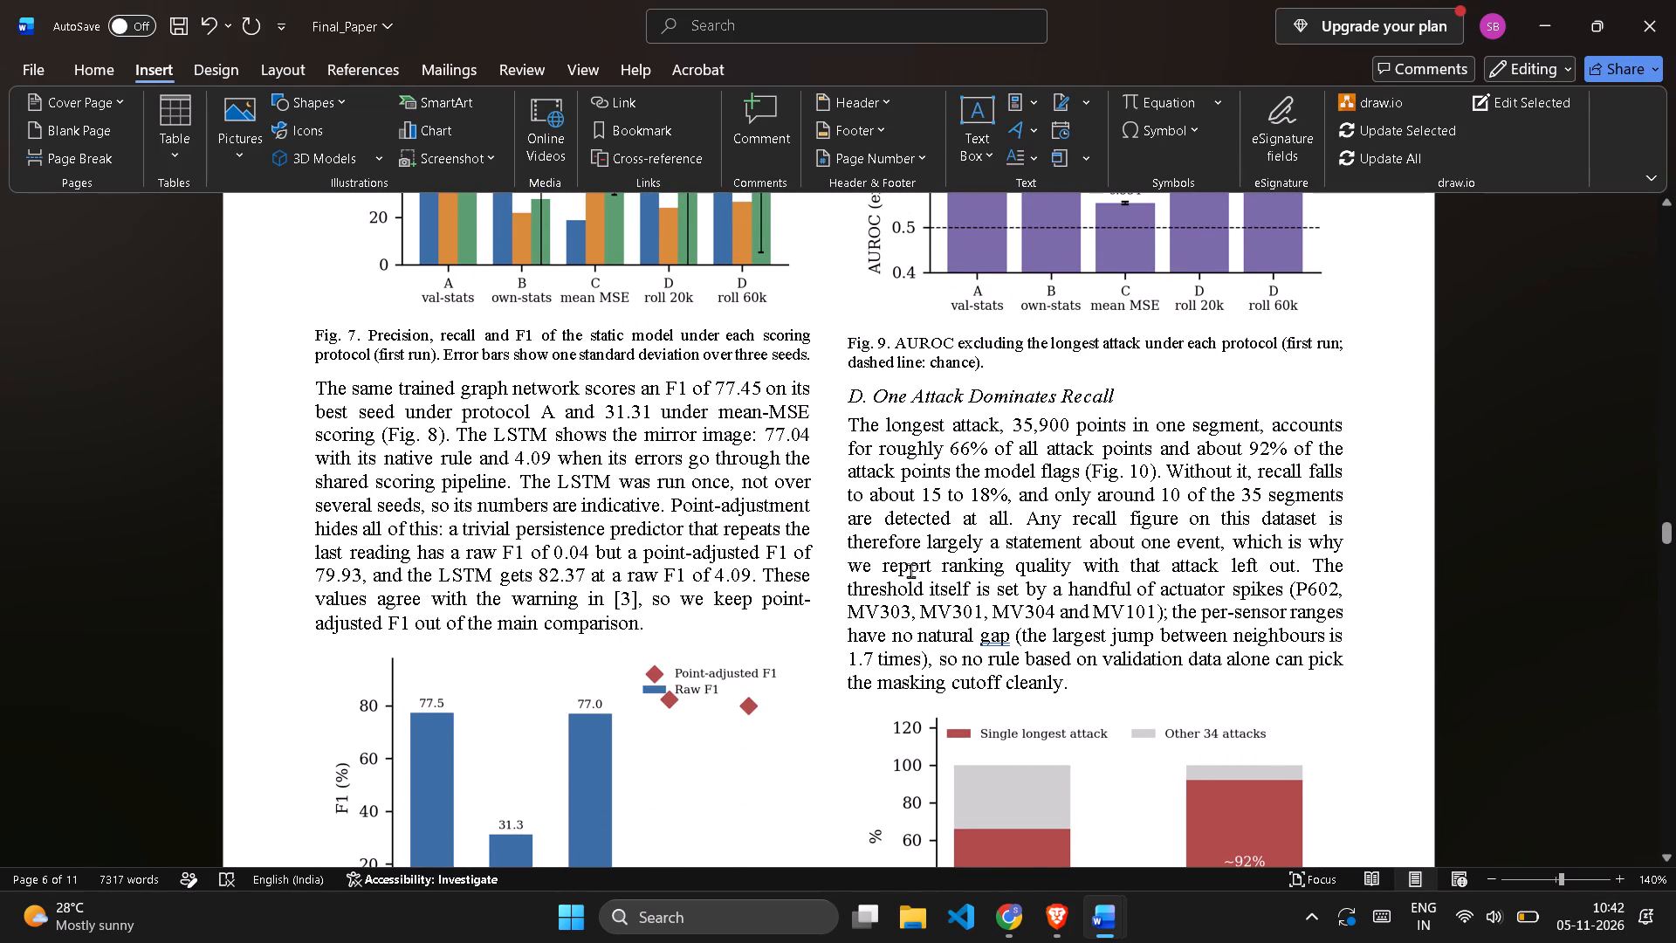
{"action": "scroll", "coordinate": [912, 573], "scroll_direction": "down", "scroll_amount": 3}
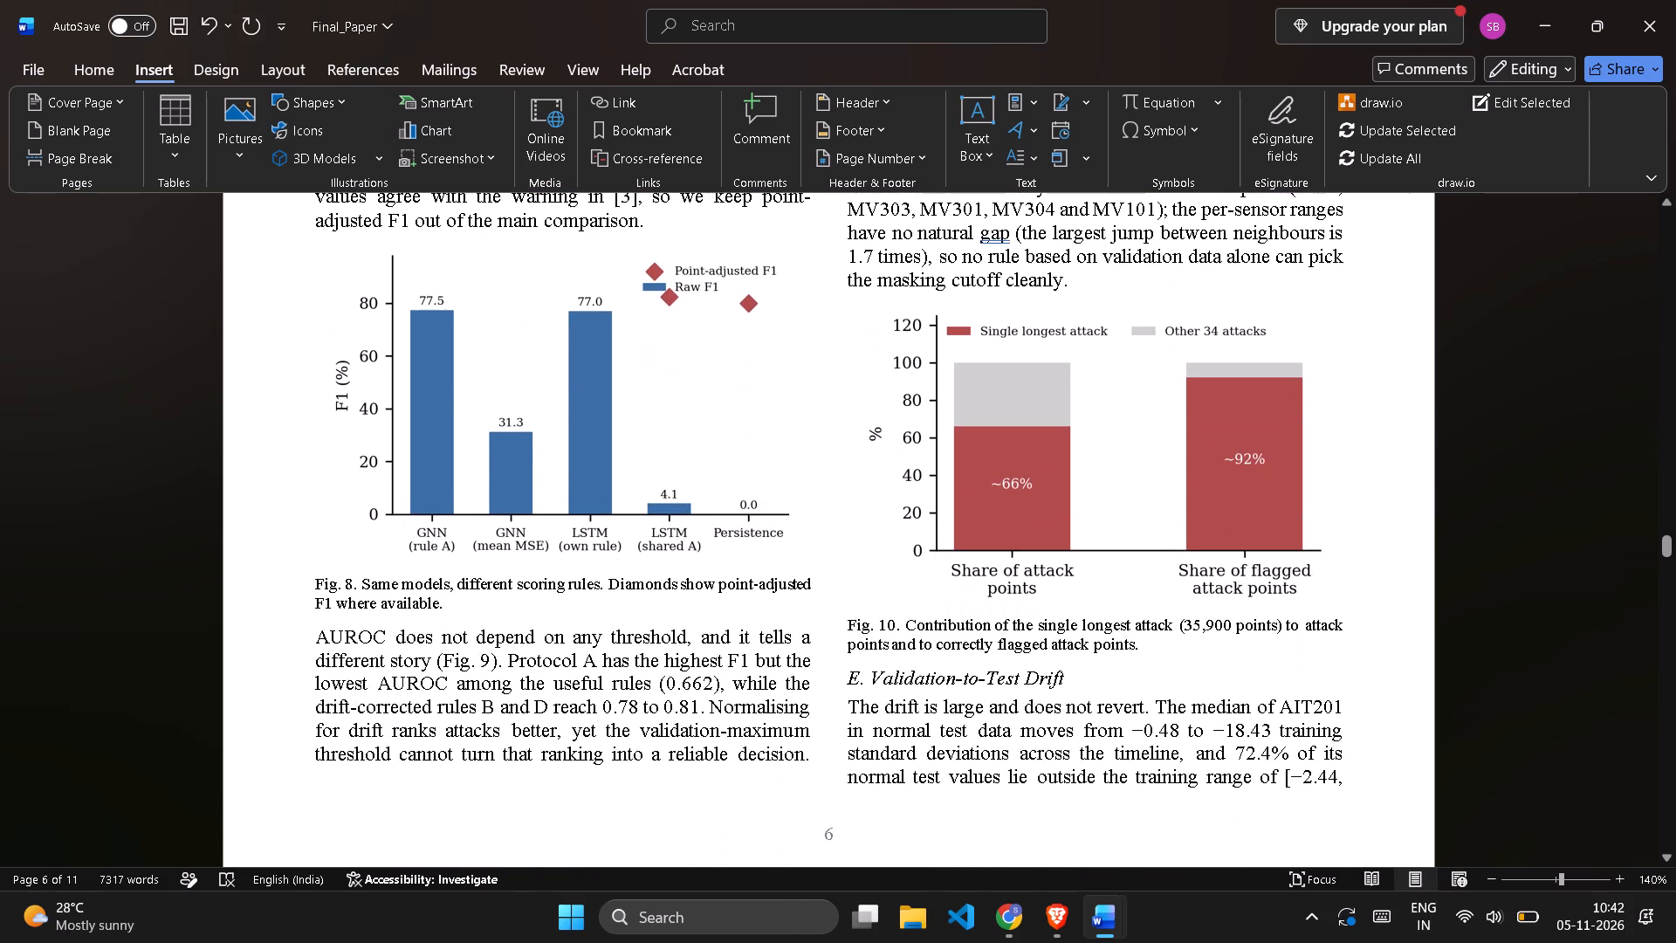
Review page 7, checking Fig. 11, the Fig. 12 heatmap, the Section VI text and Table V.
{"action": "scroll", "coordinate": [912, 573], "scroll_direction": "down", "scroll_amount": 3}
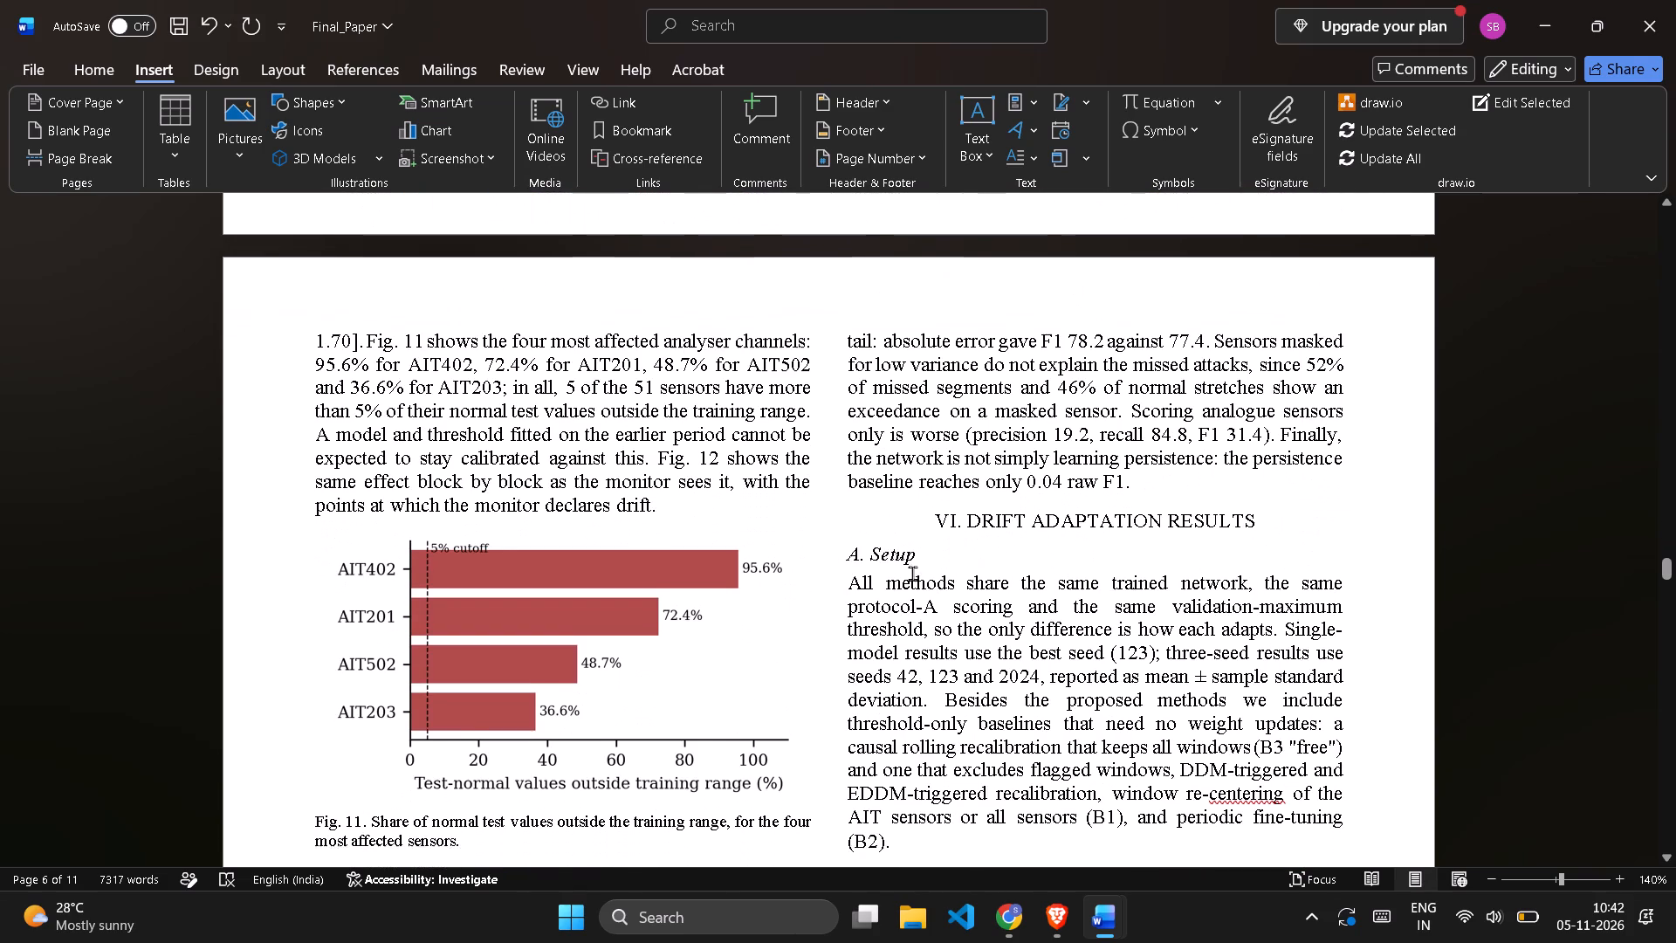
{"action": "scroll", "coordinate": [912, 573], "scroll_direction": "down", "scroll_amount": 3}
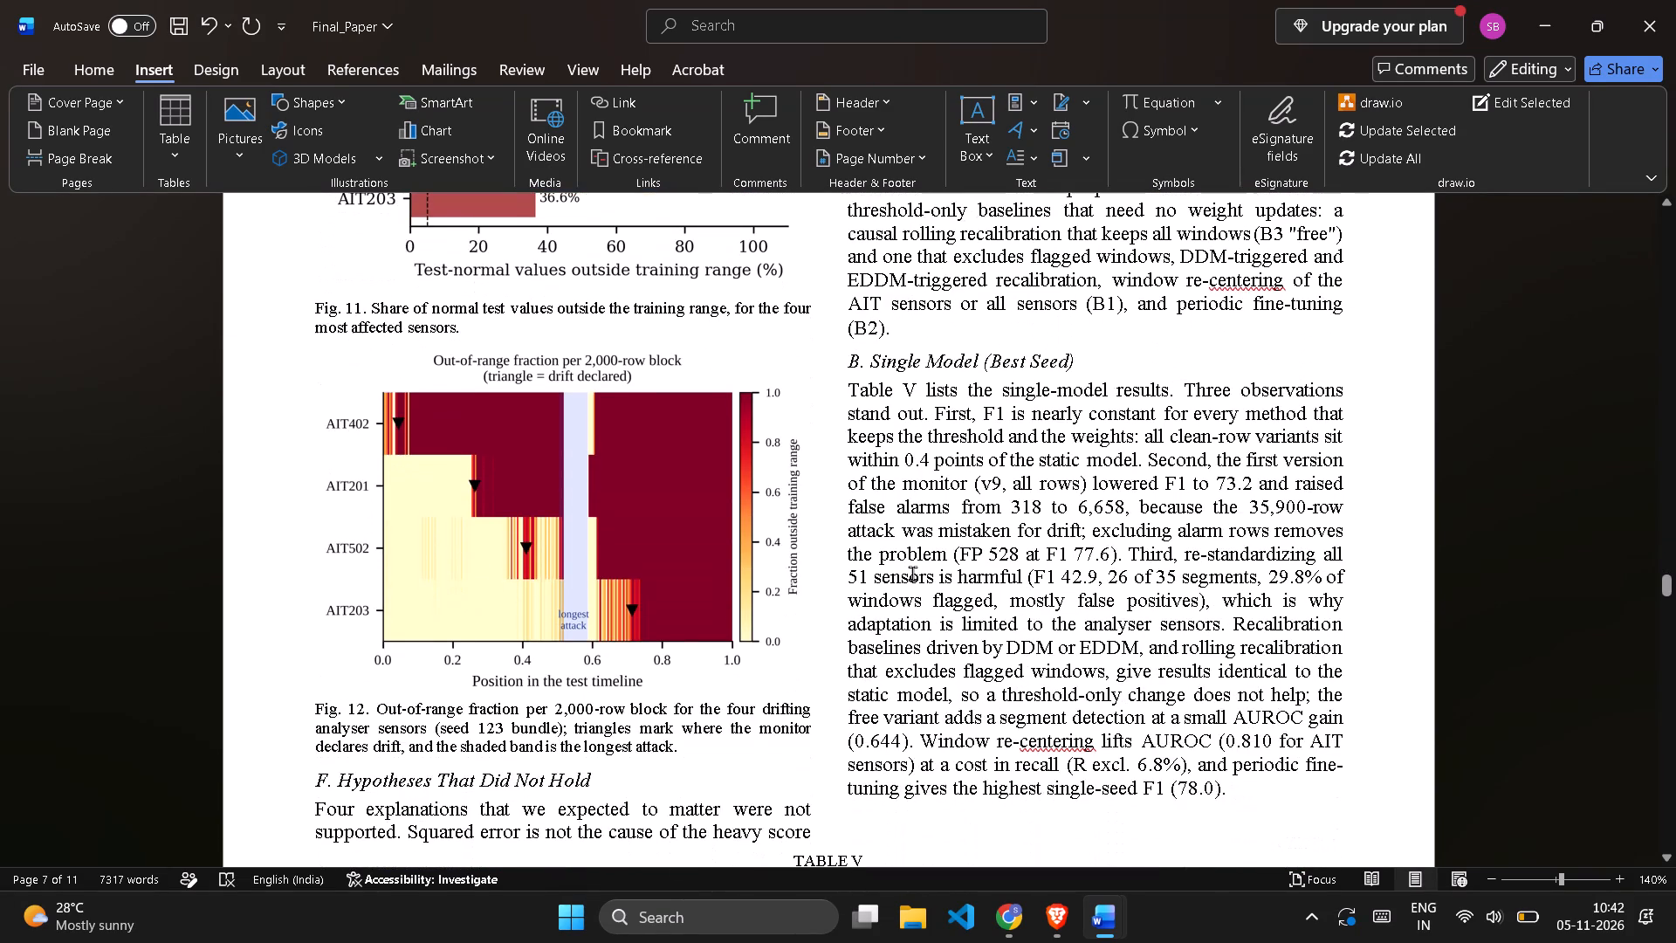
{"action": "scroll", "coordinate": [912, 573], "scroll_direction": "down", "scroll_amount": 1}
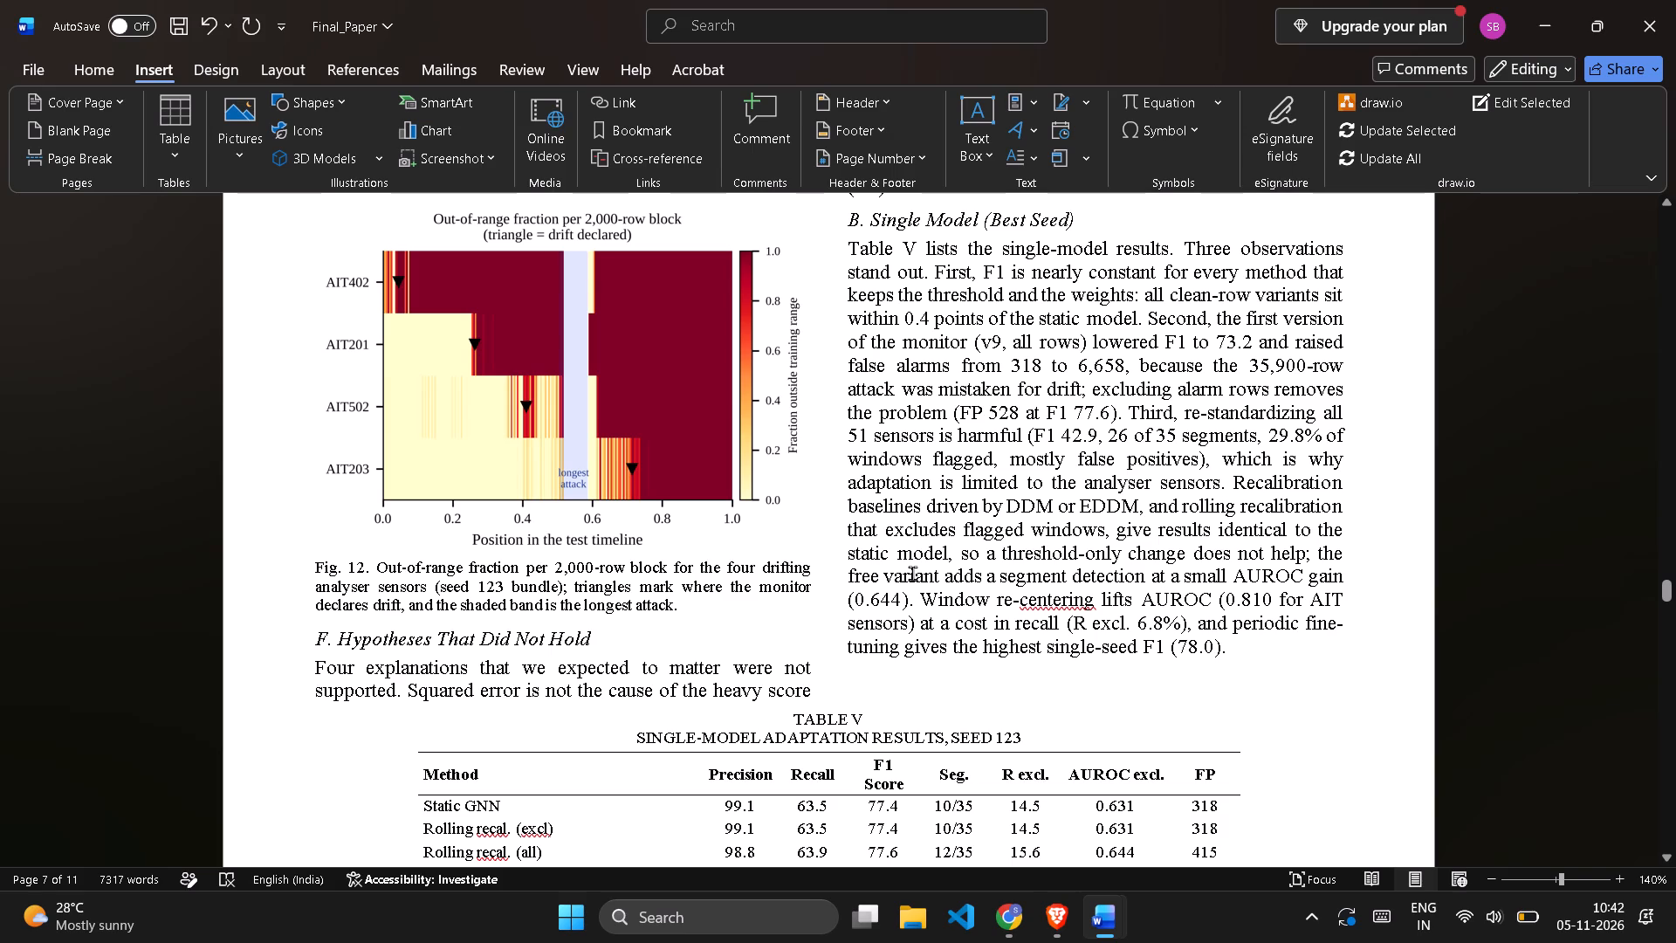
{"action": "scroll", "coordinate": [912, 573], "scroll_direction": "down", "scroll_amount": 1}
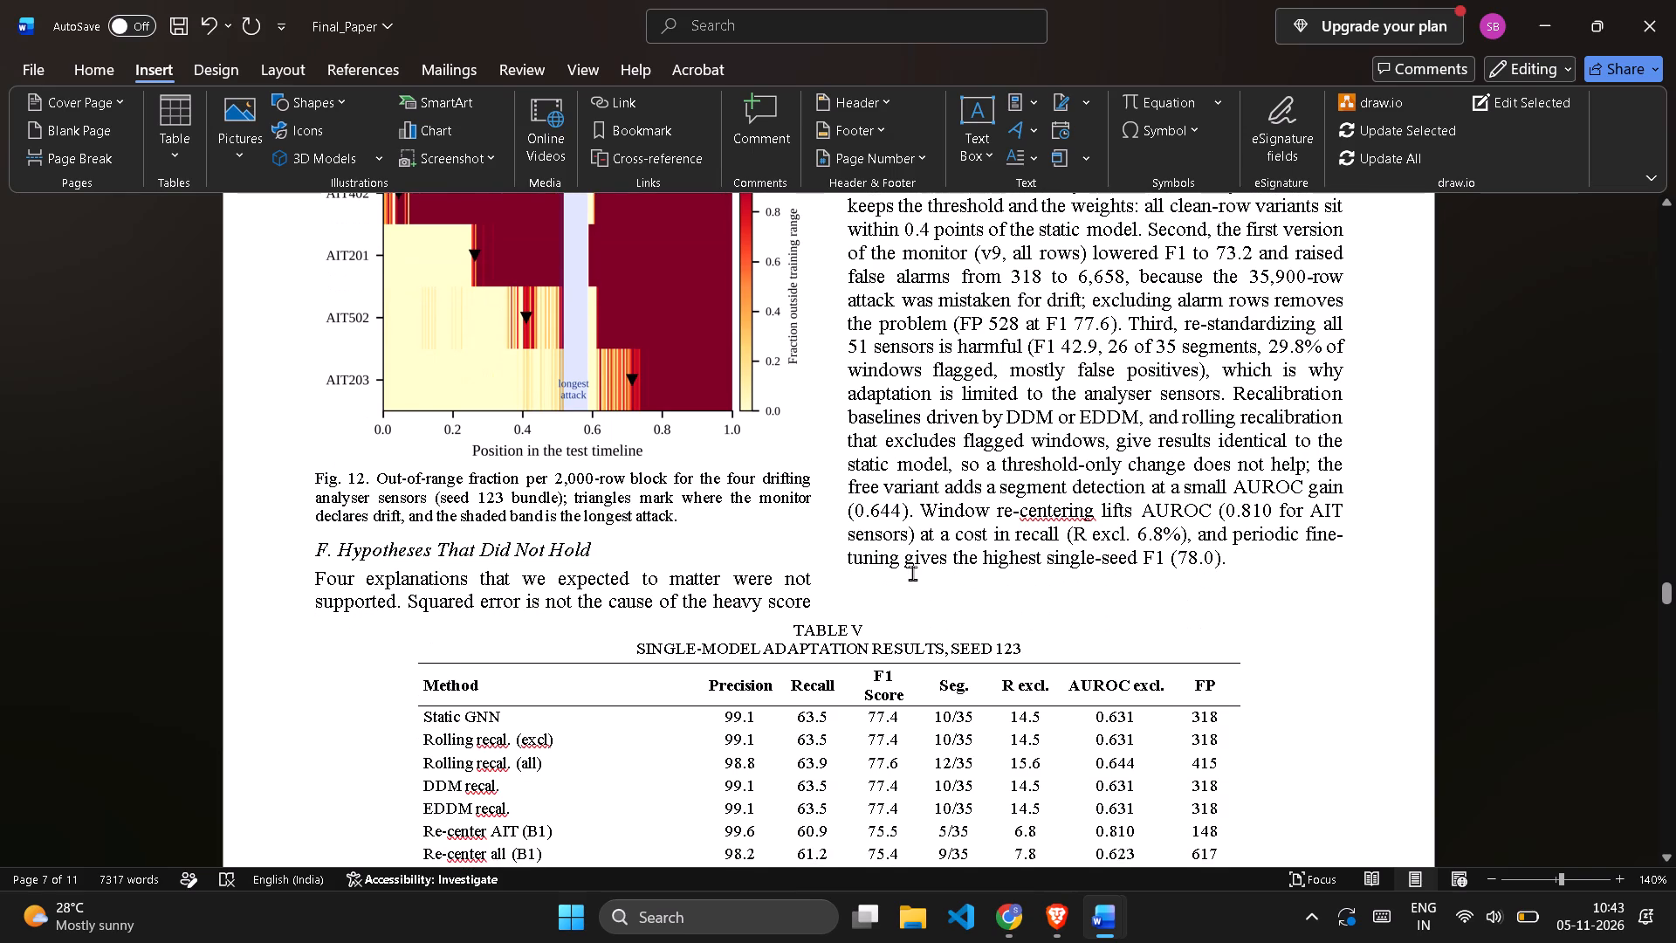
{"action": "scroll", "coordinate": [912, 573], "scroll_direction": "down", "scroll_amount": 2}
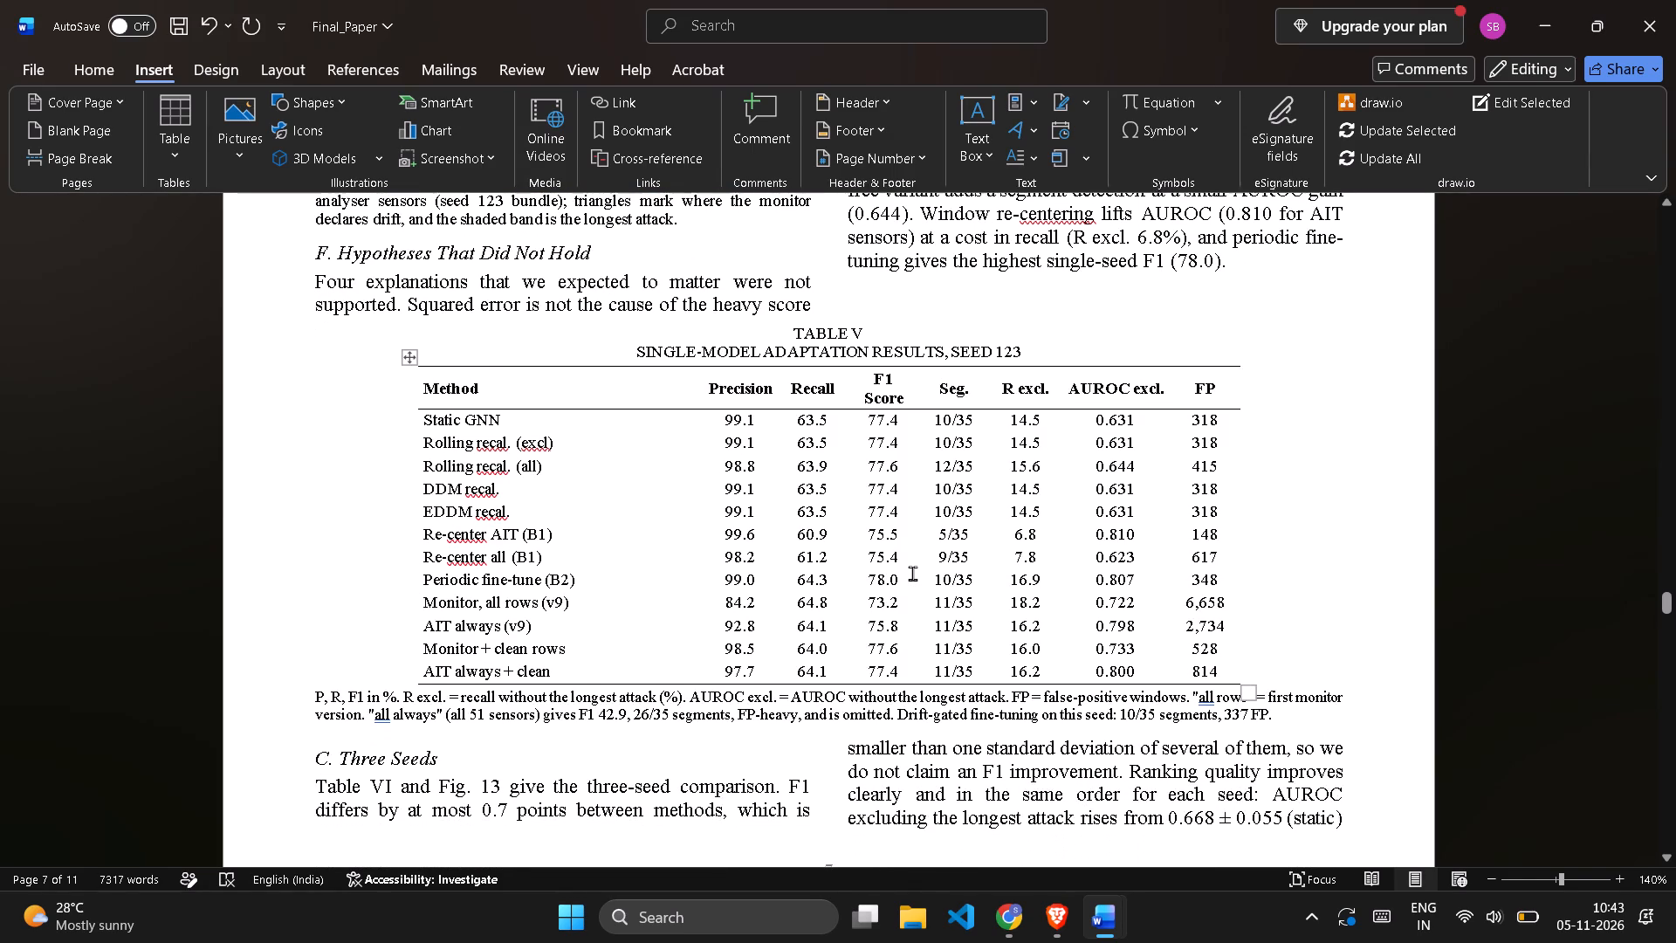
{"action": "scroll", "coordinate": [912, 573], "scroll_direction": "down", "scroll_amount": 3}
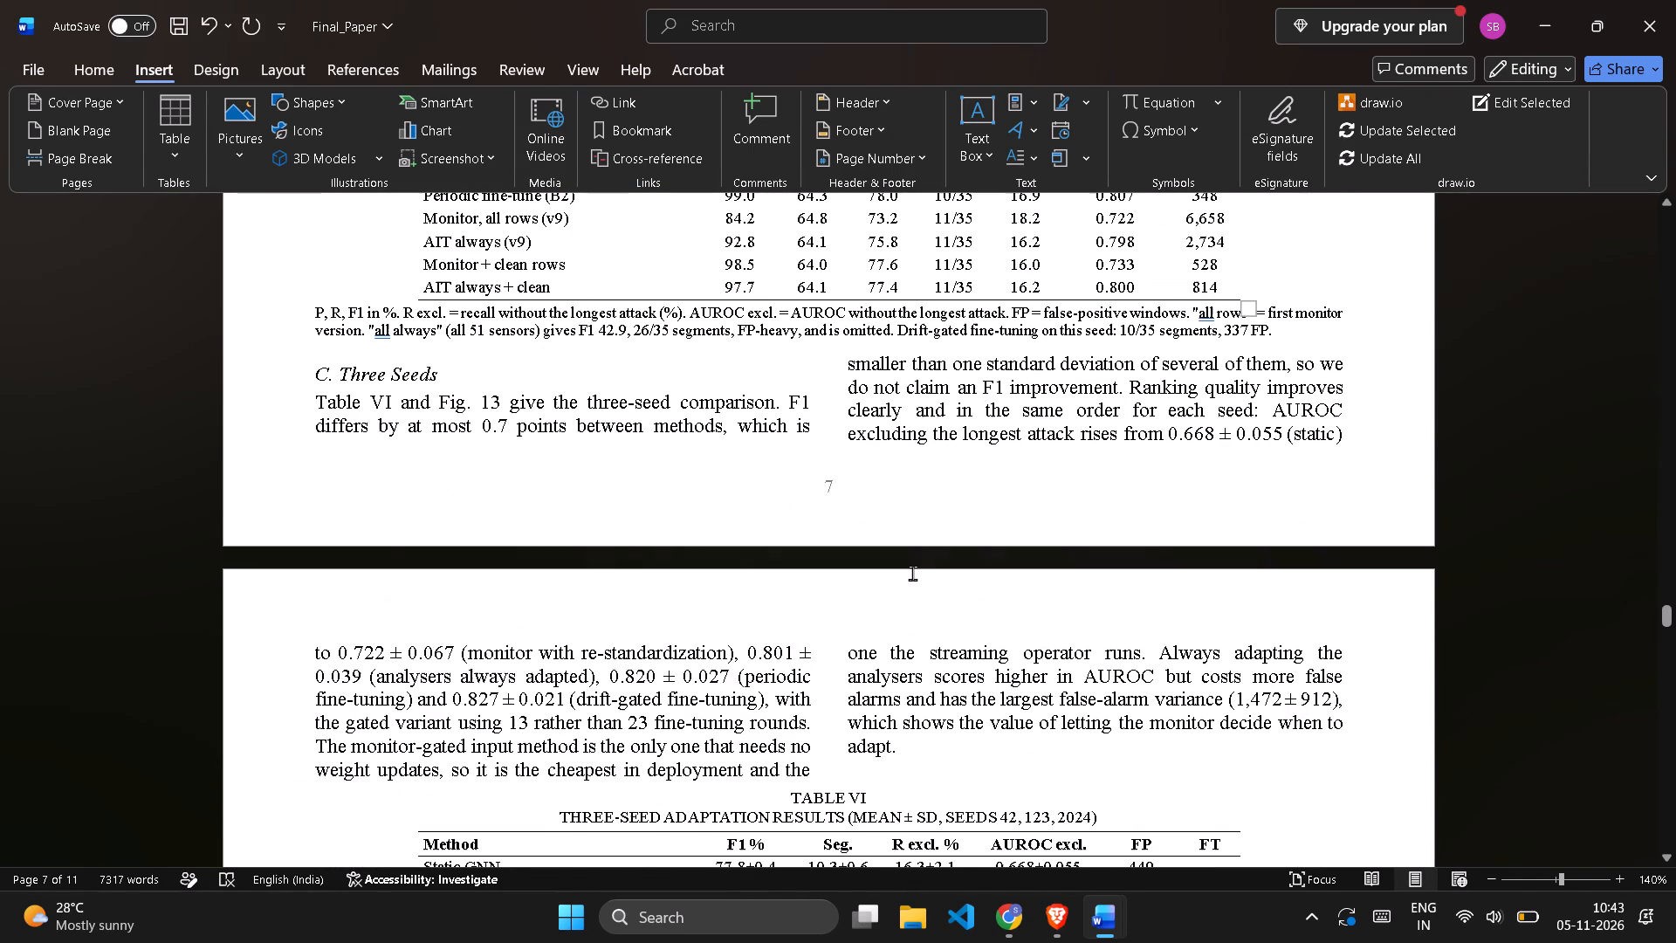
Add the definition "FP = False positives." to the note below Table VI, between the FT and Seg. definitions.
{"action": "scroll", "coordinate": [912, 573], "scroll_direction": "down", "scroll_amount": 2}
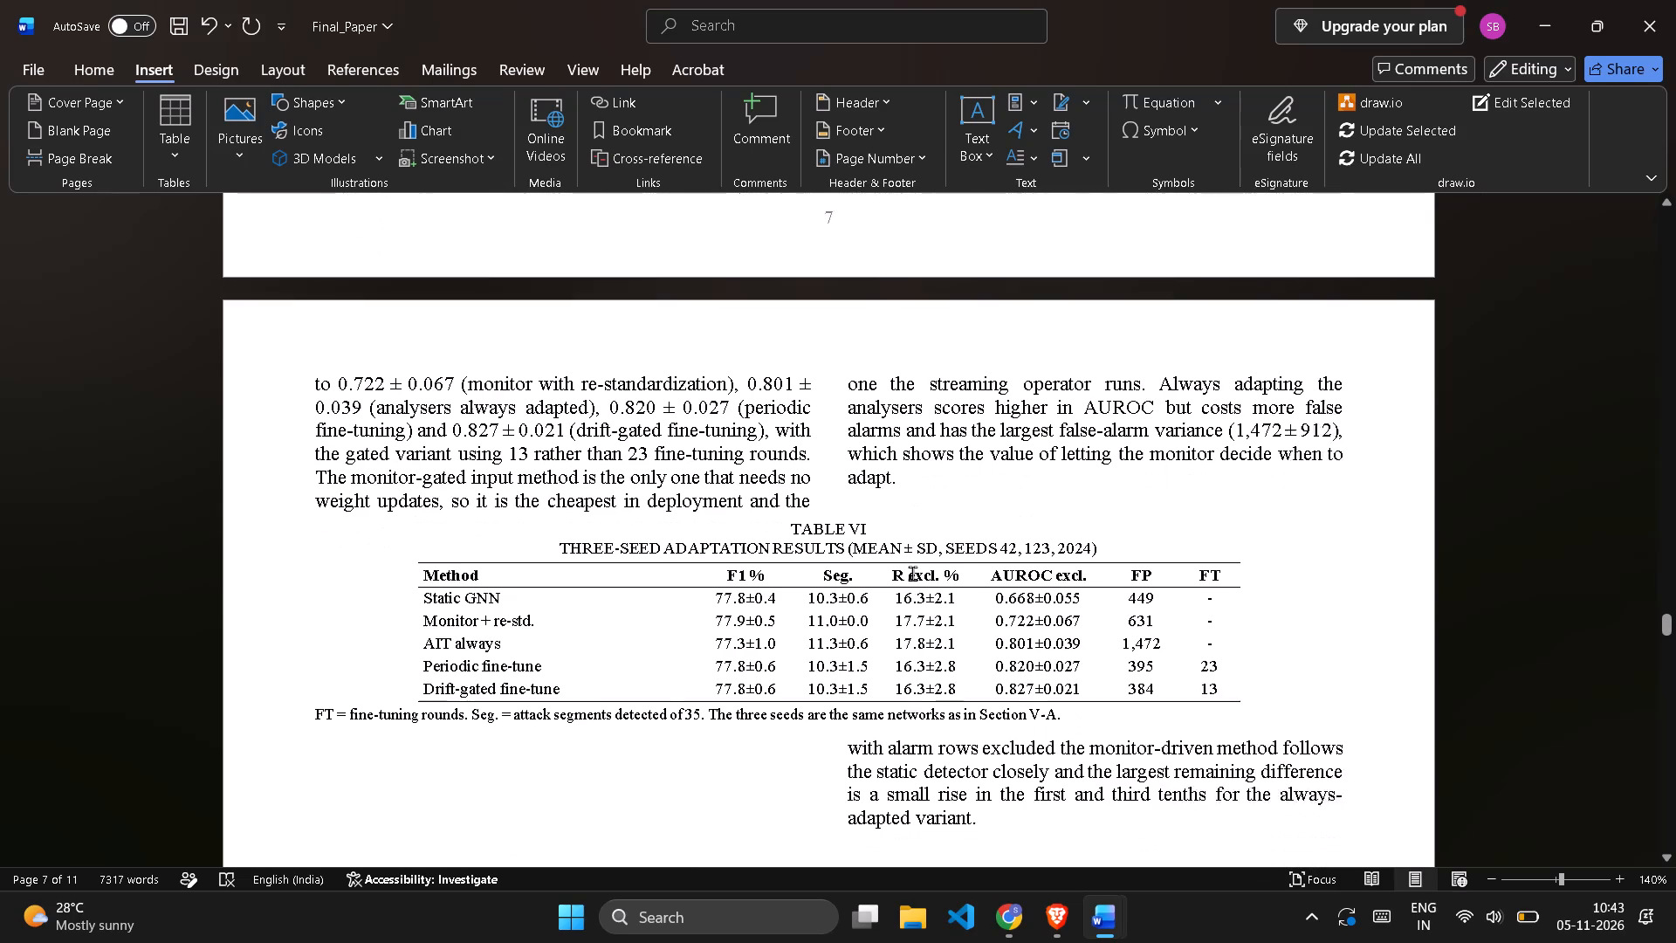
{"action": "scroll", "coordinate": [912, 573], "scroll_direction": "down", "scroll_amount": 1}
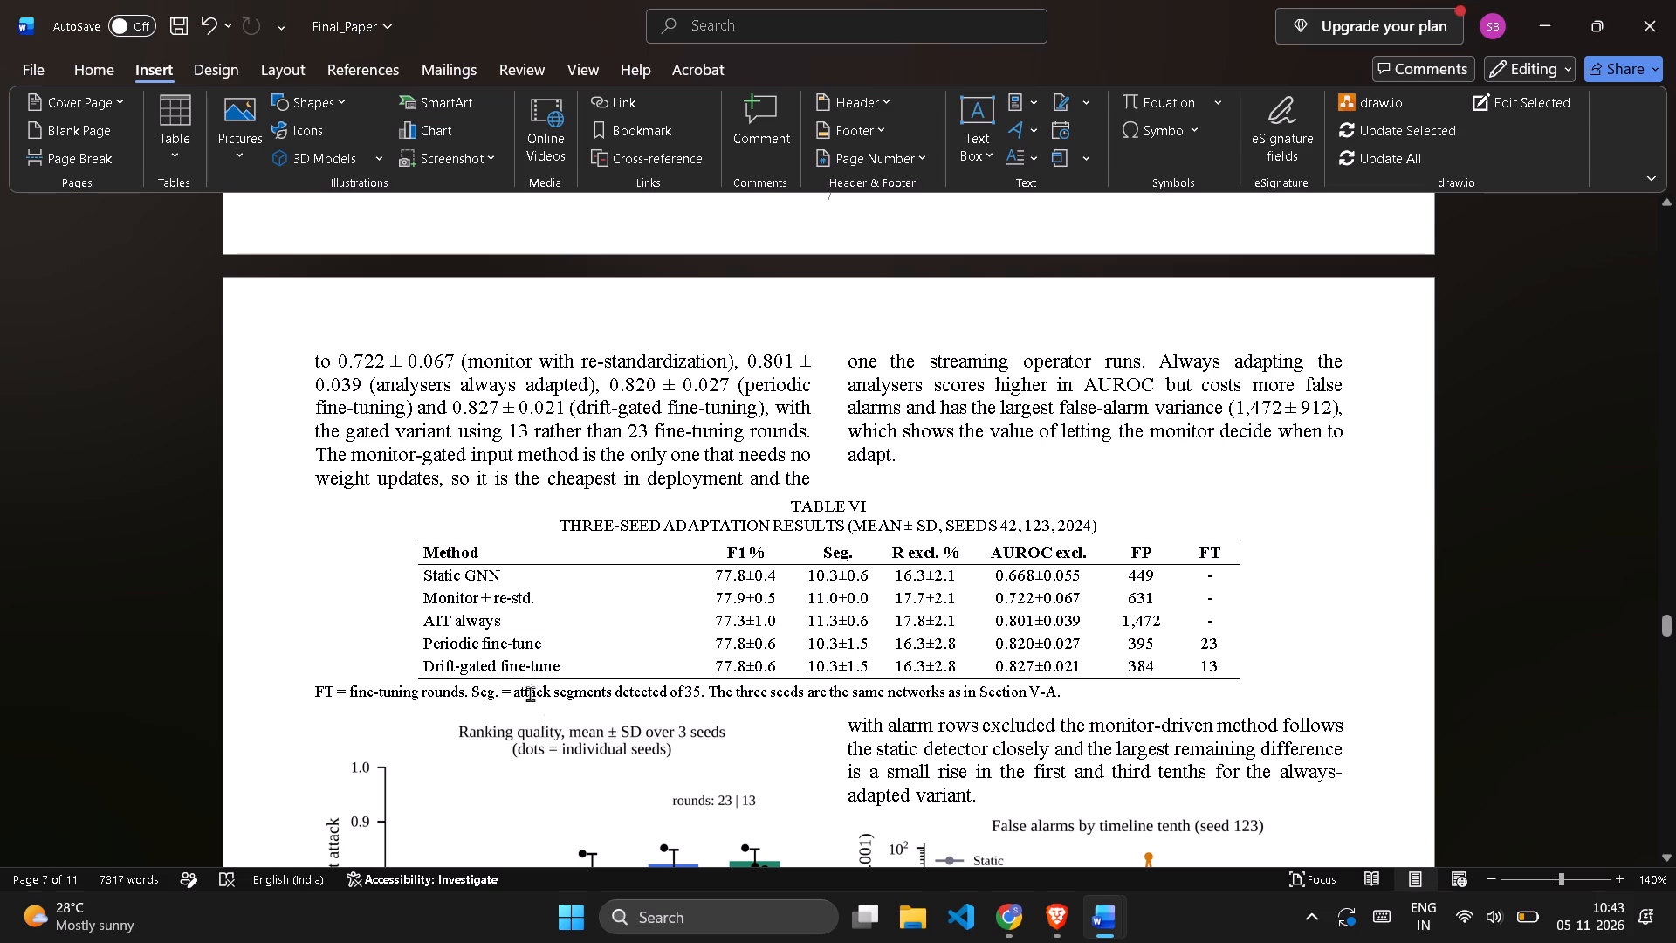
{"action": "left_click", "coordinate": [474, 699]}
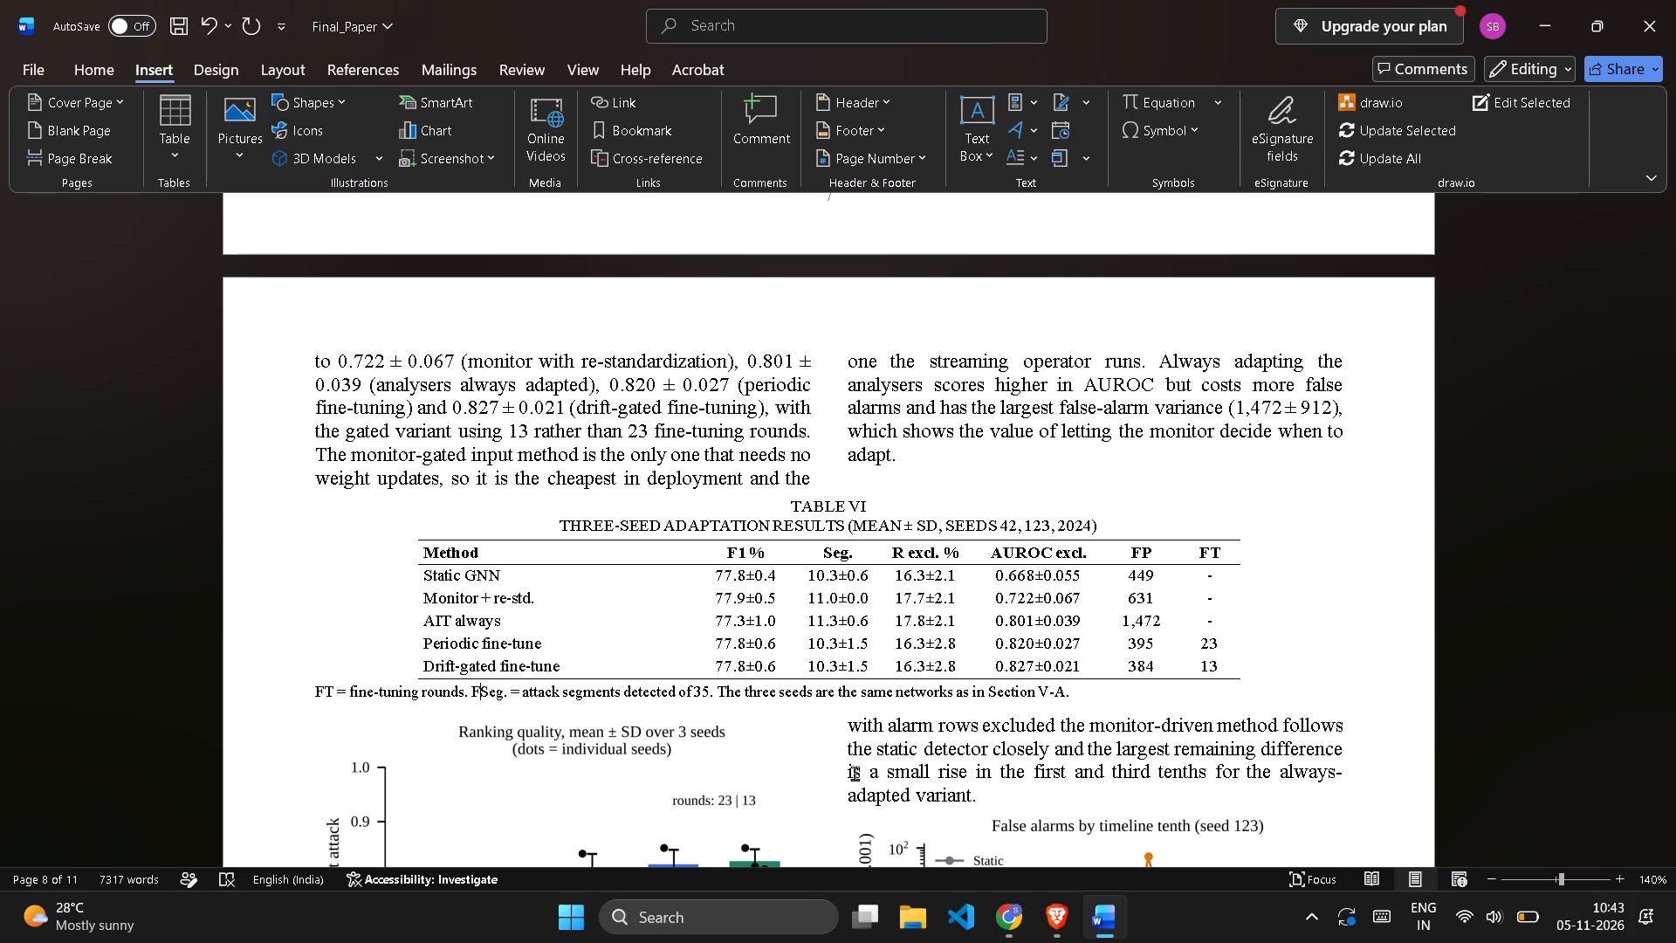
{"action": "key", "text": "t"}
{"action": "key", "text": "BackSpace"}
{"action": "key", "text": "BackSpace"}
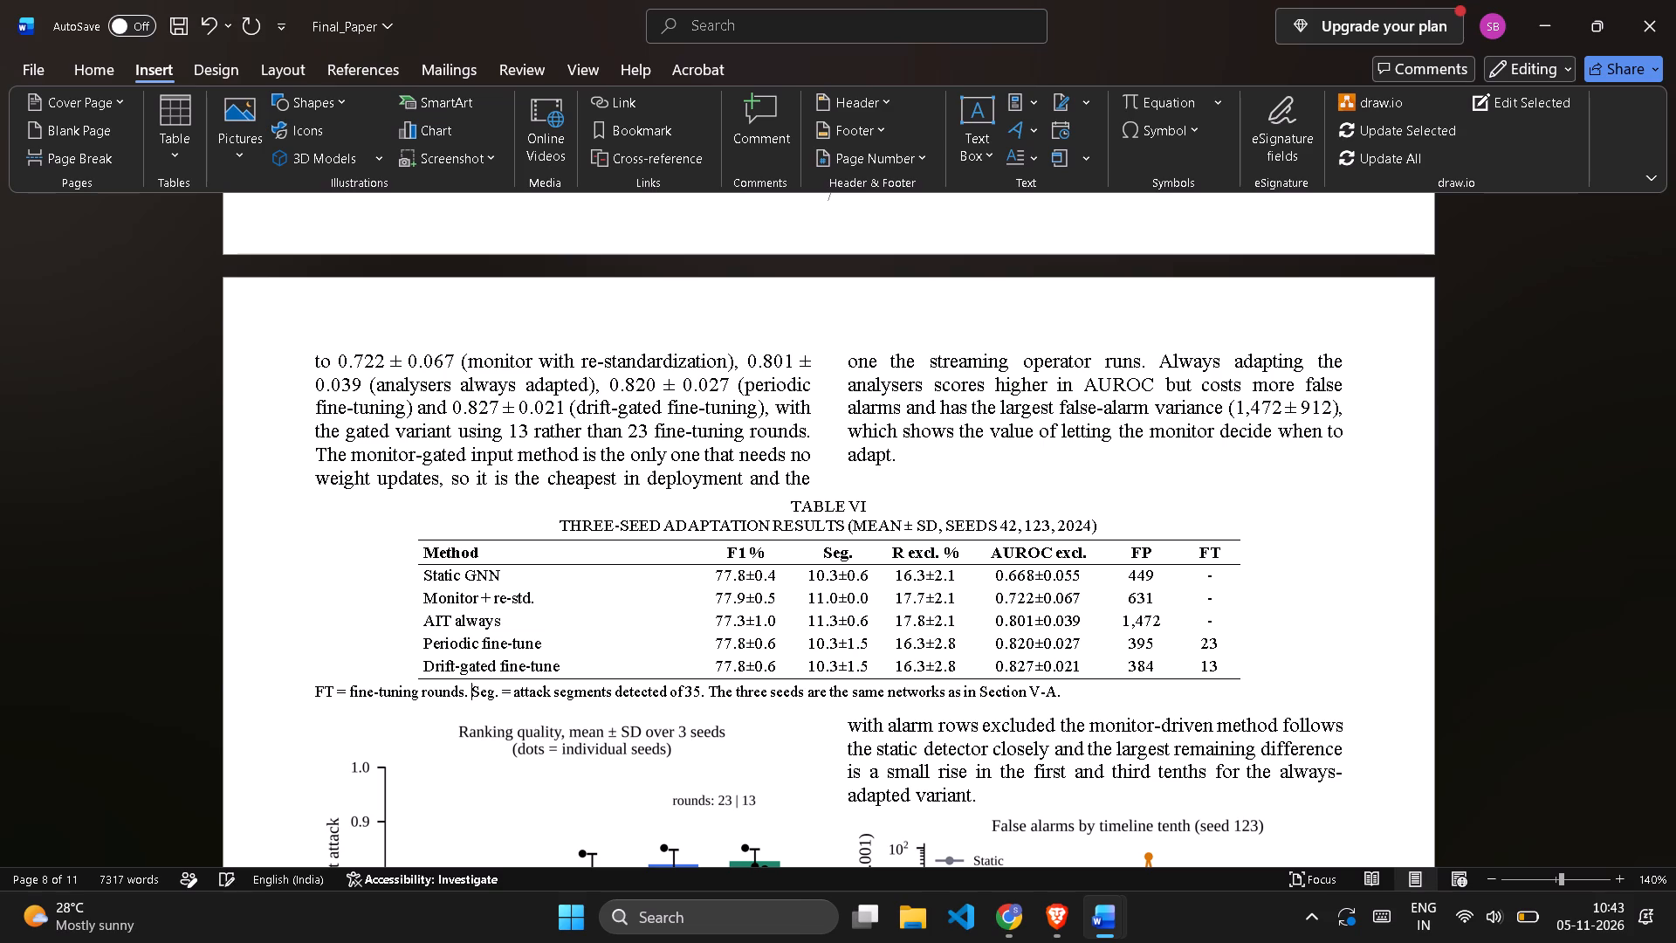
{"action": "type", "text": "fp"}
{"action": "key", "text": "BackSpace"}
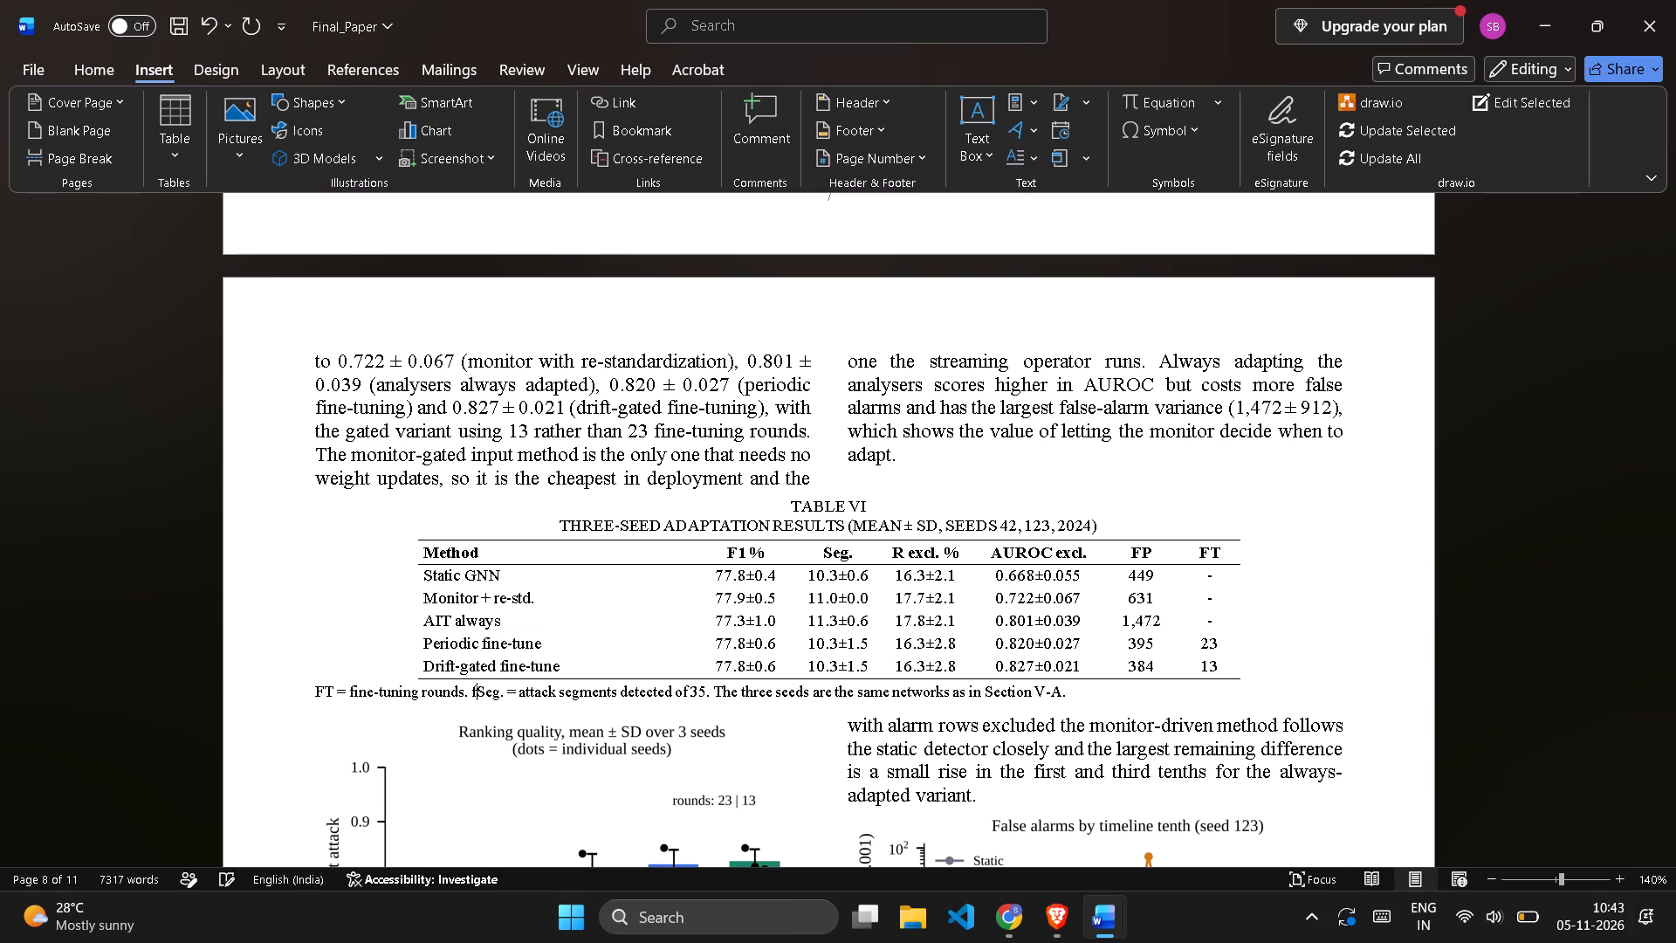
{"action": "key", "text": "BackSpace"}
{"action": "type", "text": "FP"}
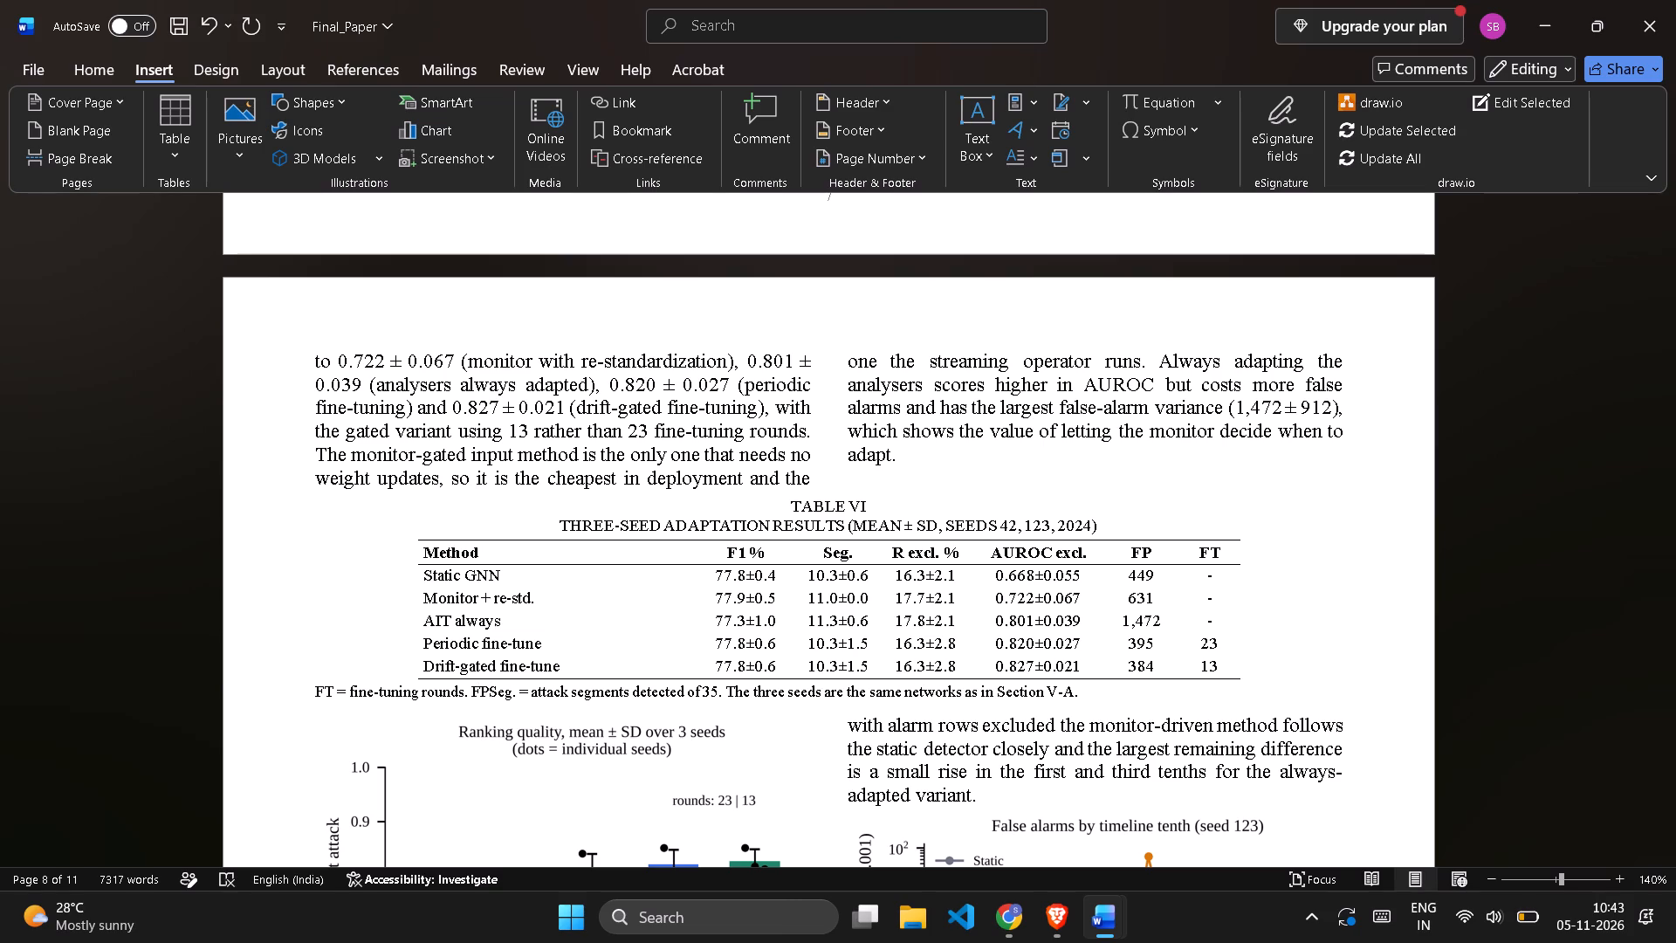
{"action": "key", "text": "equal"}
{"action": "key", "text": "Left"}
{"action": "key", "text": "space"}
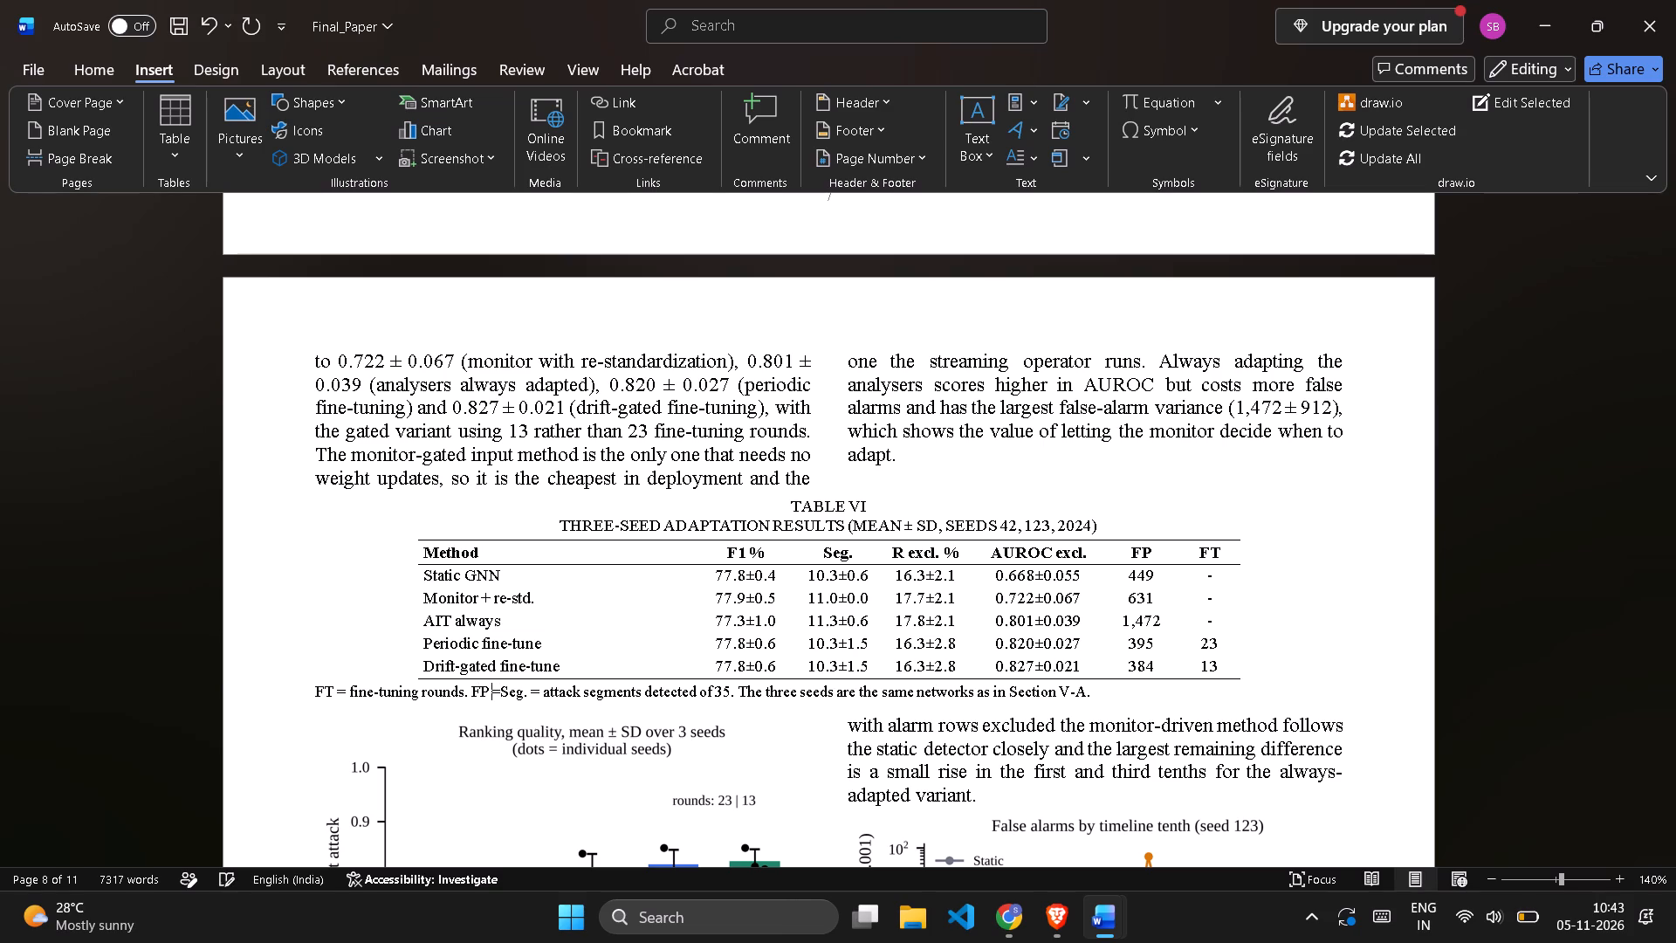
{"action": "key", "text": "Right"}
{"action": "key", "text": "space"}
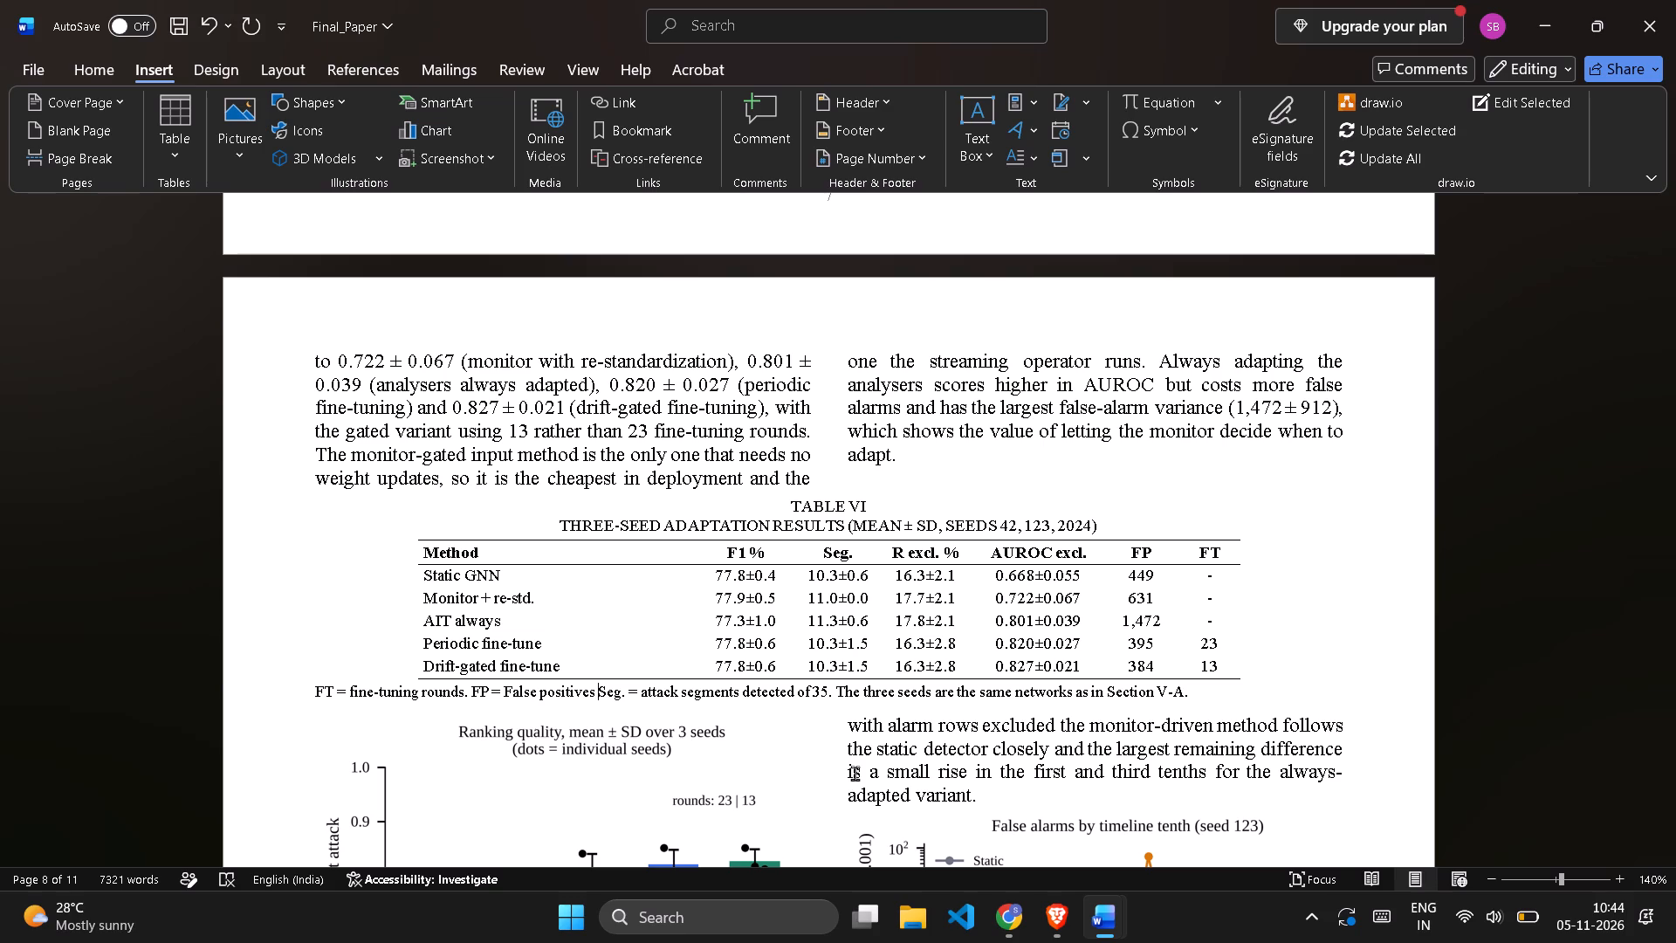
{"action": "key", "text": "period"}
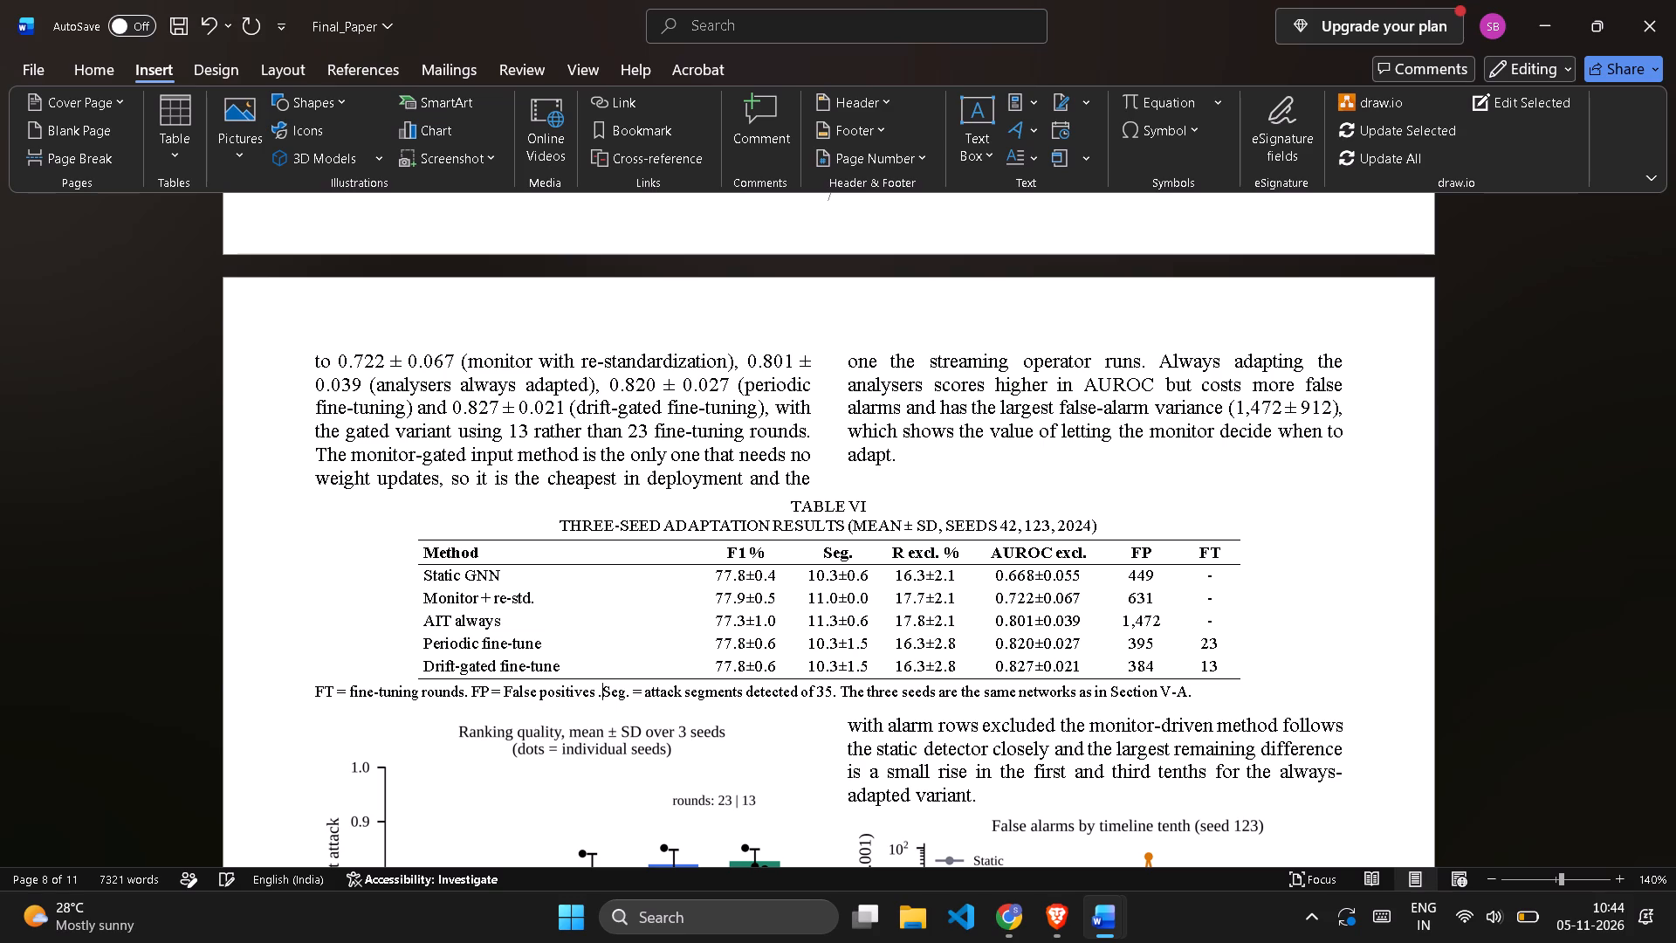
{"action": "key", "text": "BackSpace"}
{"action": "key", "text": "BackSpace"}
{"action": "type", "text": "."}
{"action": "key", "text": "space"}
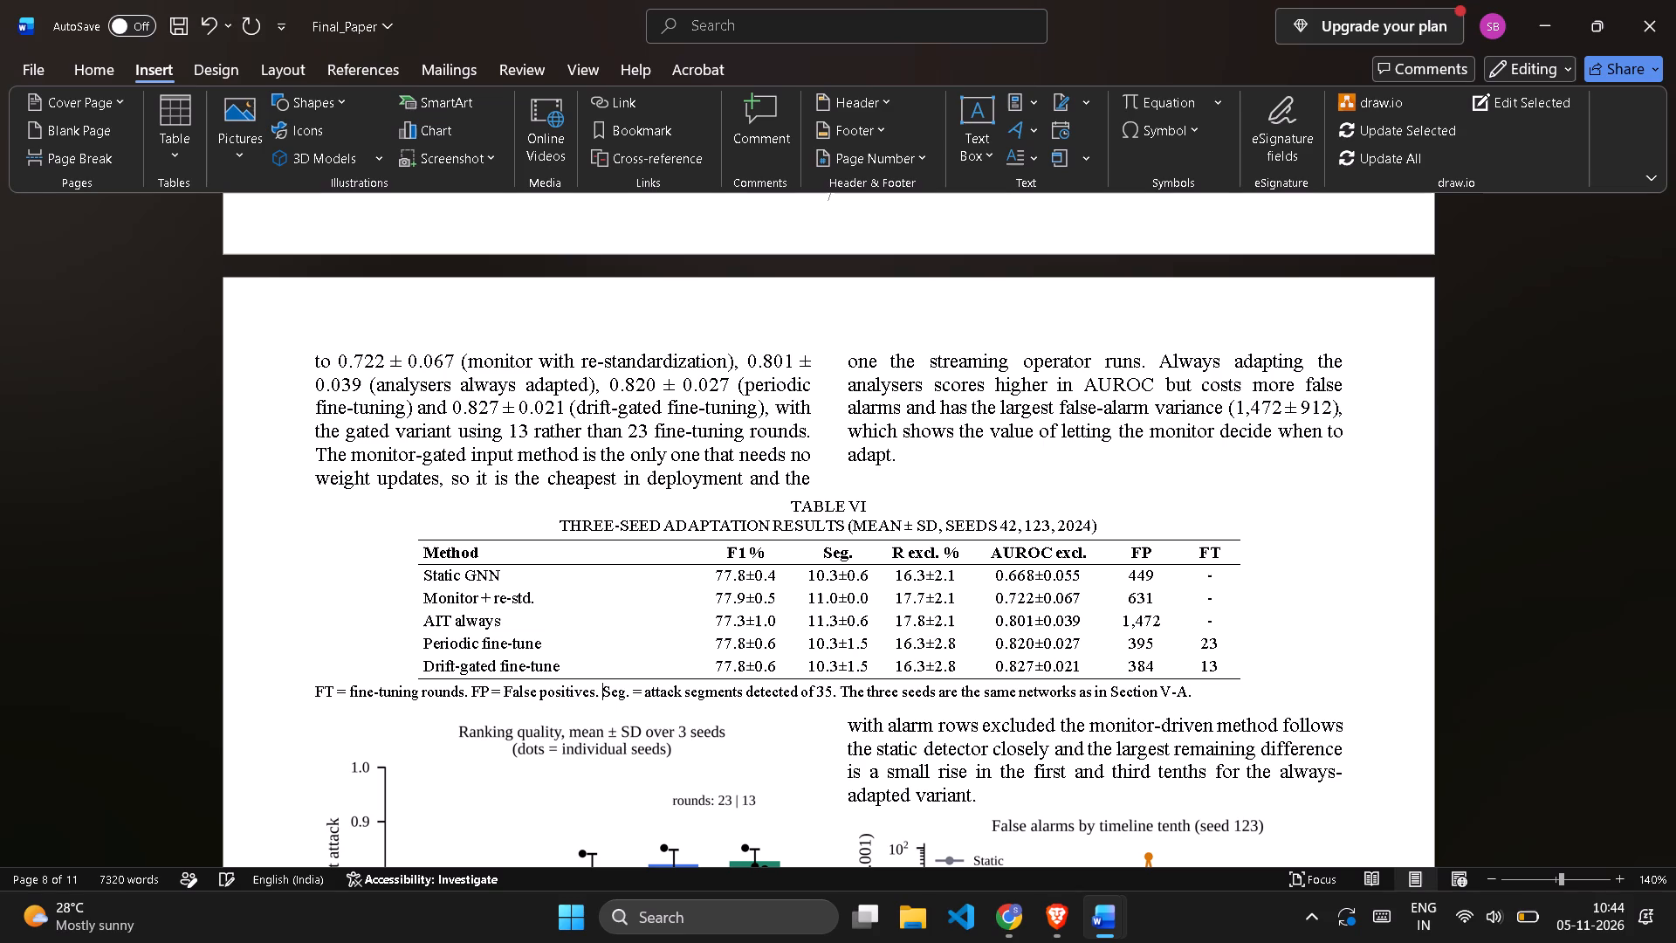
Review the rest of page 8, checking the Fig. 13 and Fig. 14 charts, their captions and the surrounding text.
{"action": "scroll", "coordinate": [1027, 762], "scroll_direction": "down", "scroll_amount": 1}
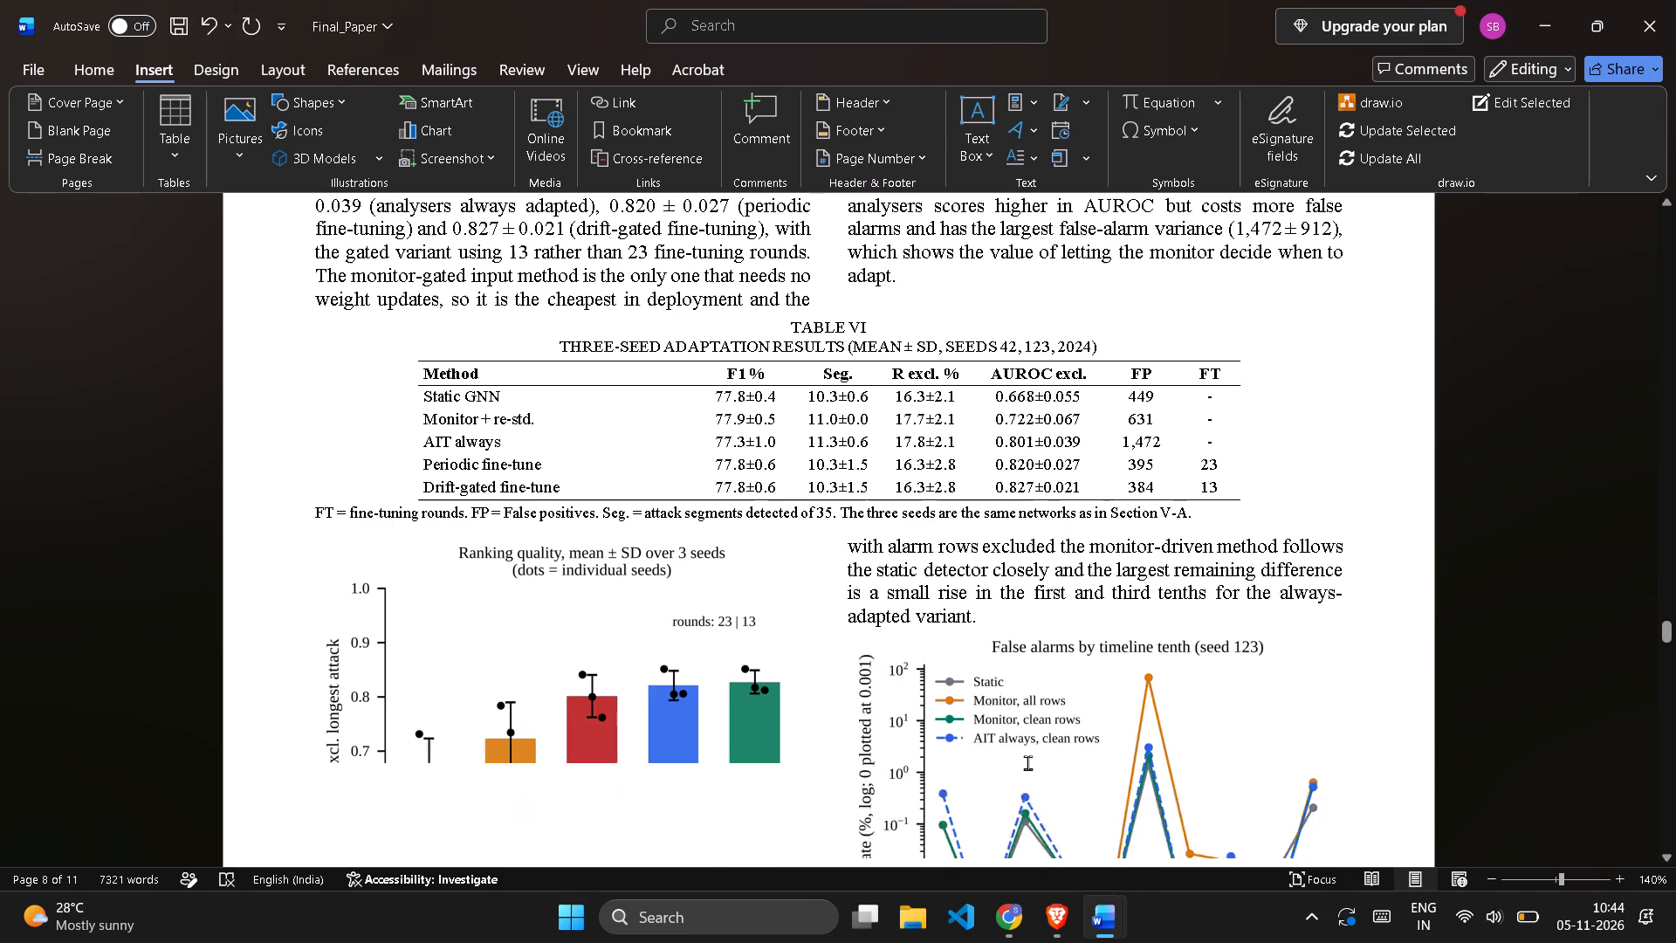
{"action": "scroll", "coordinate": [1027, 762], "scroll_direction": "down", "scroll_amount": 1}
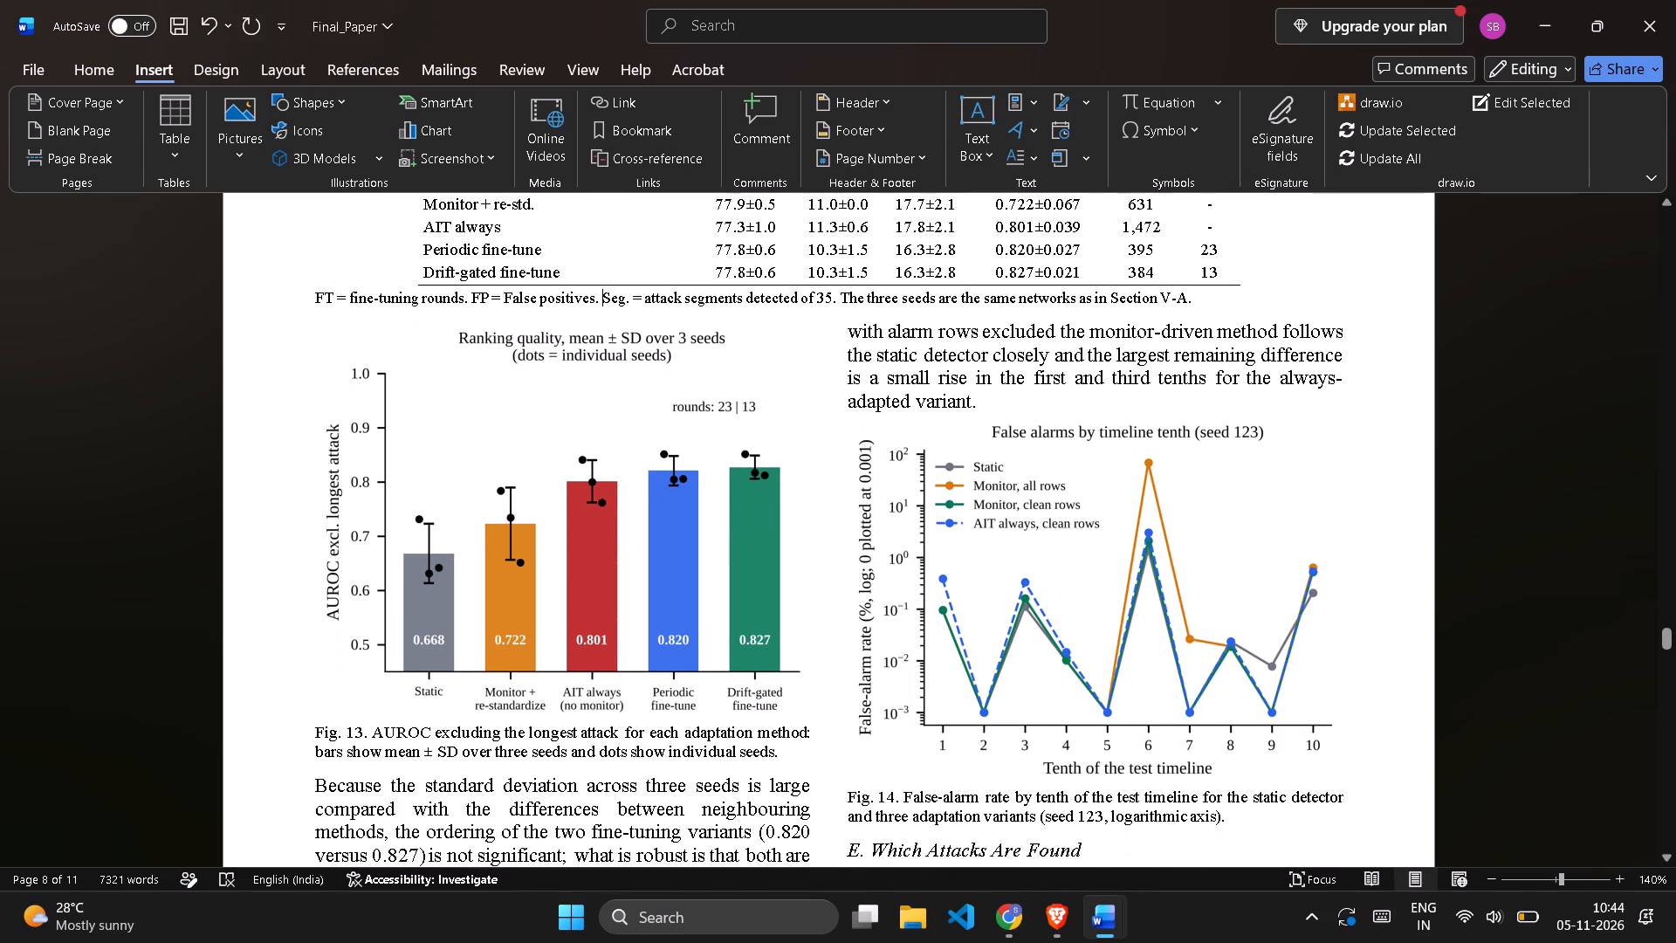
{"action": "scroll", "coordinate": [1027, 762], "scroll_direction": "down", "scroll_amount": 1}
{"action": "scroll", "coordinate": [1131, 703], "scroll_direction": "down", "scroll_amount": 1}
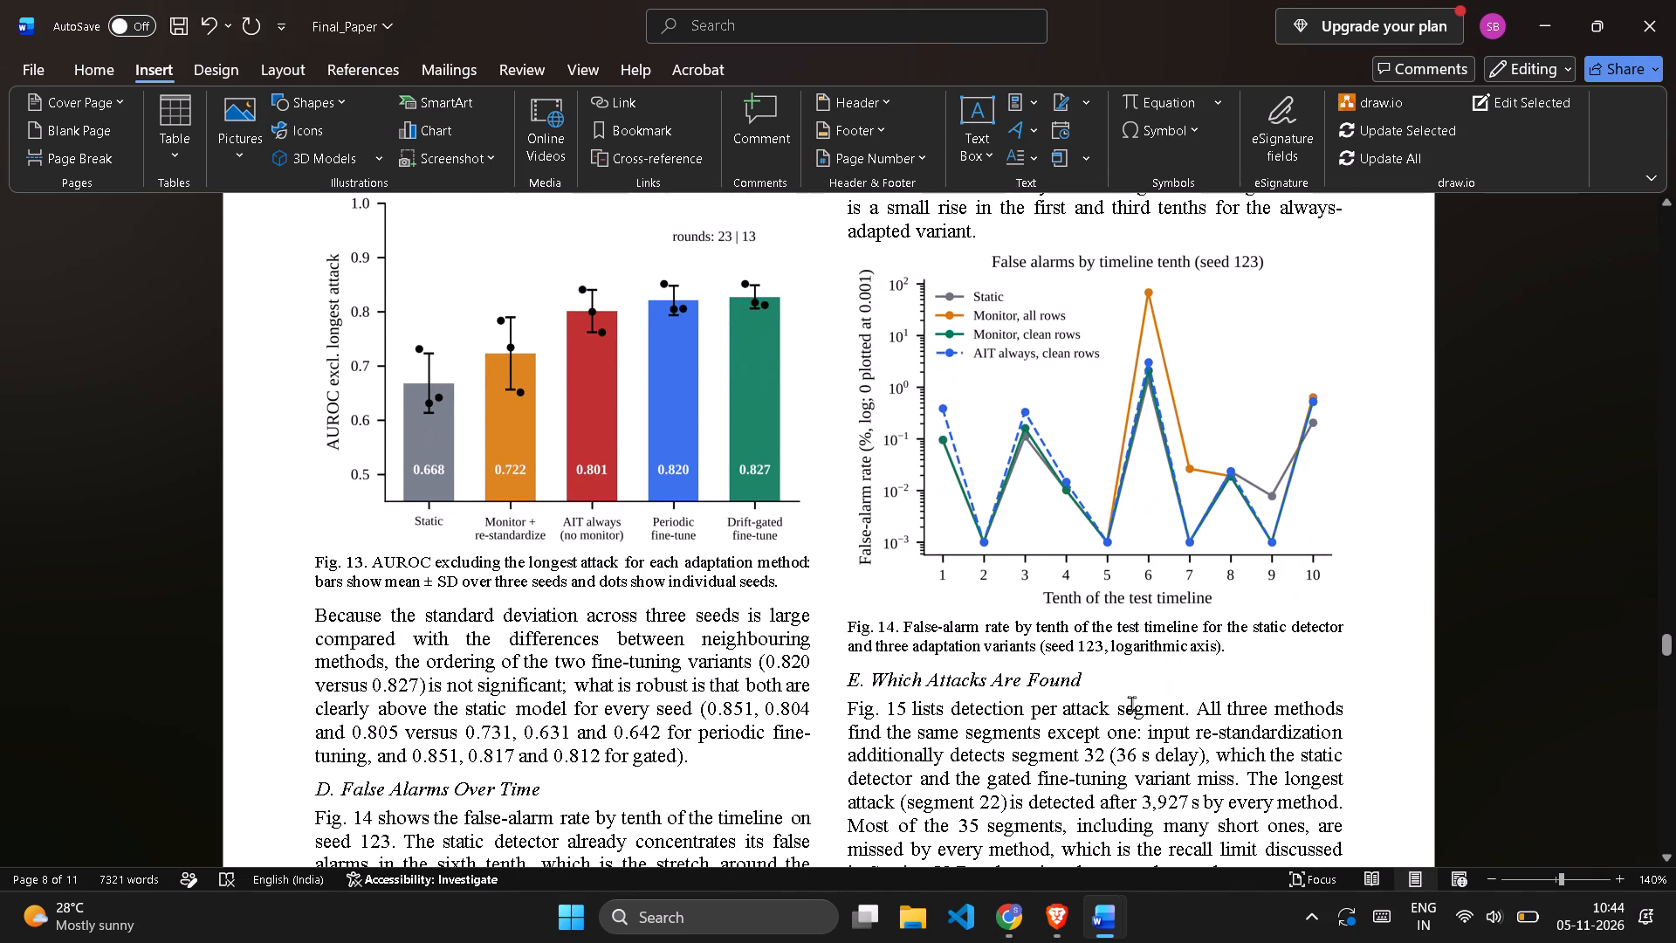
{"action": "scroll", "coordinate": [1131, 703], "scroll_direction": "down", "scroll_amount": 2}
Return to page 3 and re-examine the Section IV text, the Fig. 4 forecaster diagram and Table II.
{"action": "scroll", "coordinate": [1270, 725], "scroll_direction": "up", "scroll_amount": 14}
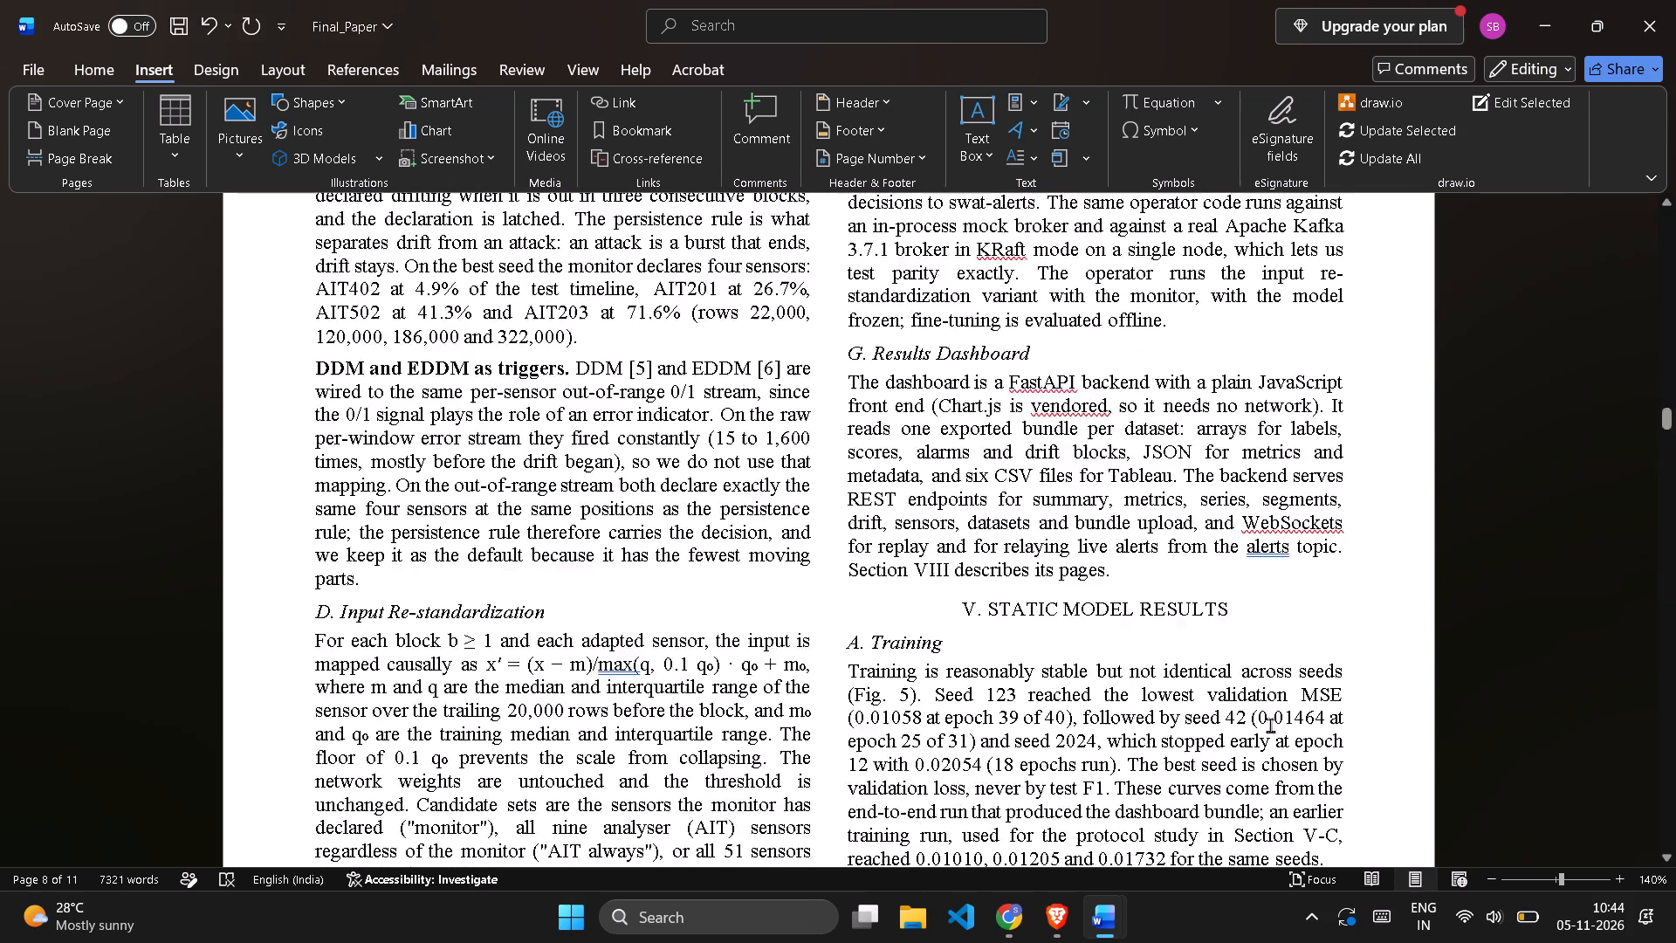
{"action": "right_click", "coordinate": [1270, 725]}
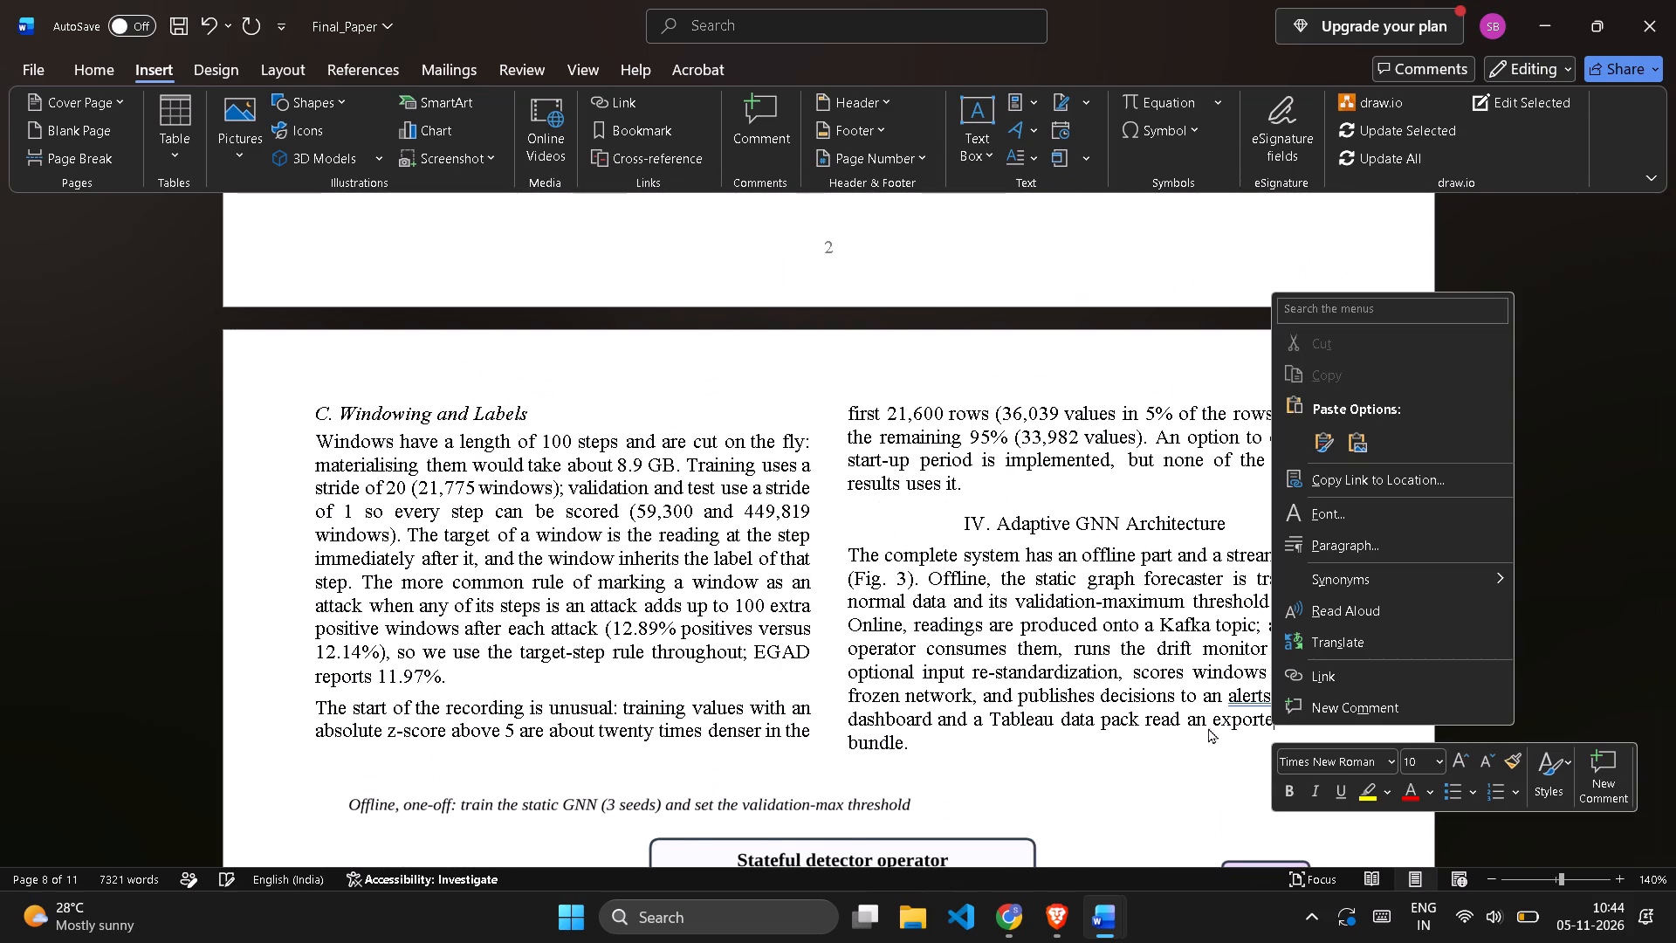
{"action": "scroll", "coordinate": [1208, 727], "scroll_direction": "down", "scroll_amount": 1}
{"action": "left_click", "coordinate": [1119, 575]}
{"action": "scroll", "coordinate": [1183, 754], "scroll_direction": "down", "scroll_amount": 1}
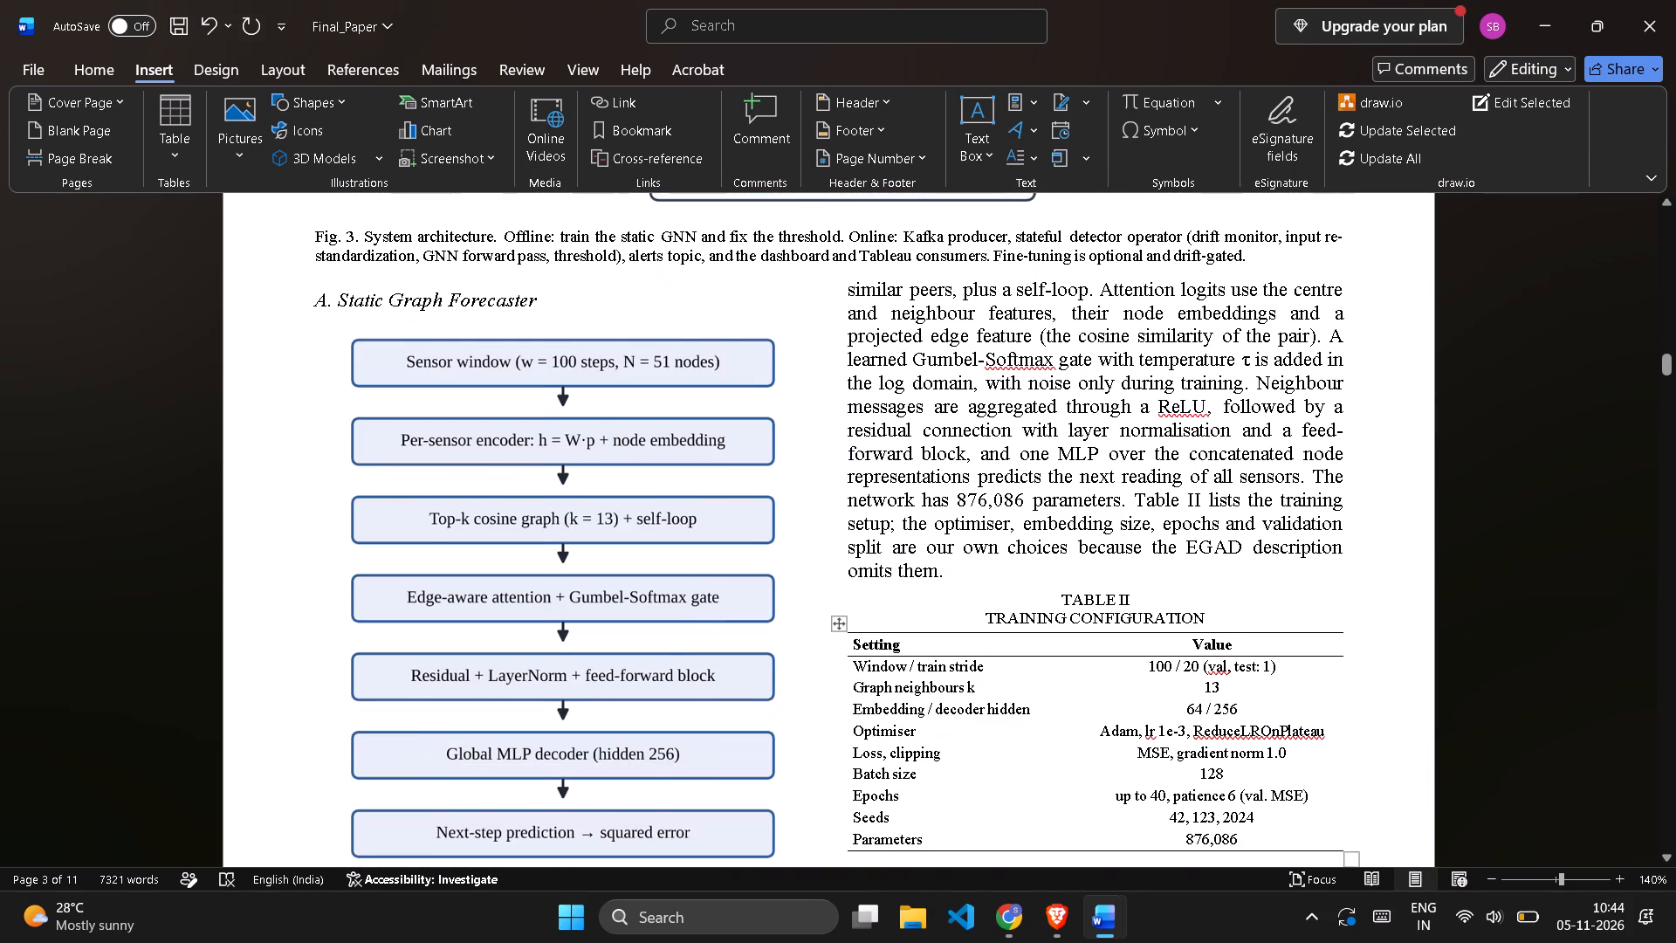
{"action": "scroll", "coordinate": [1152, 577], "scroll_direction": "down", "scroll_amount": 1}
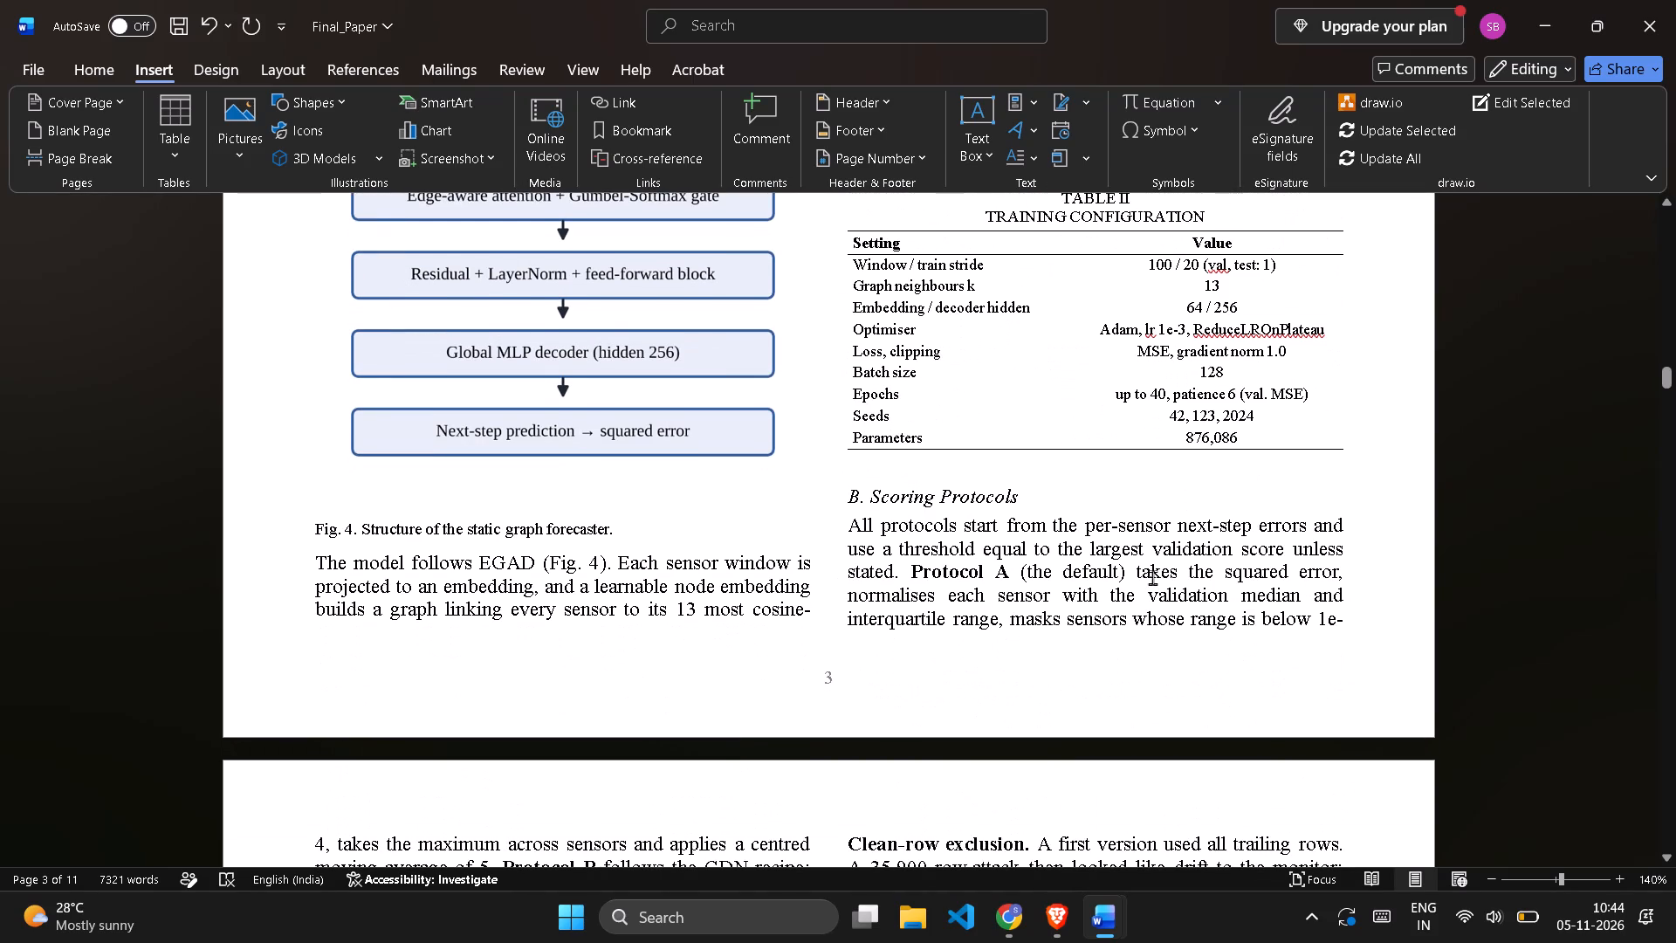
{"action": "right_click", "coordinate": [1152, 577]}
{"action": "left_click", "coordinate": [513, 540]}
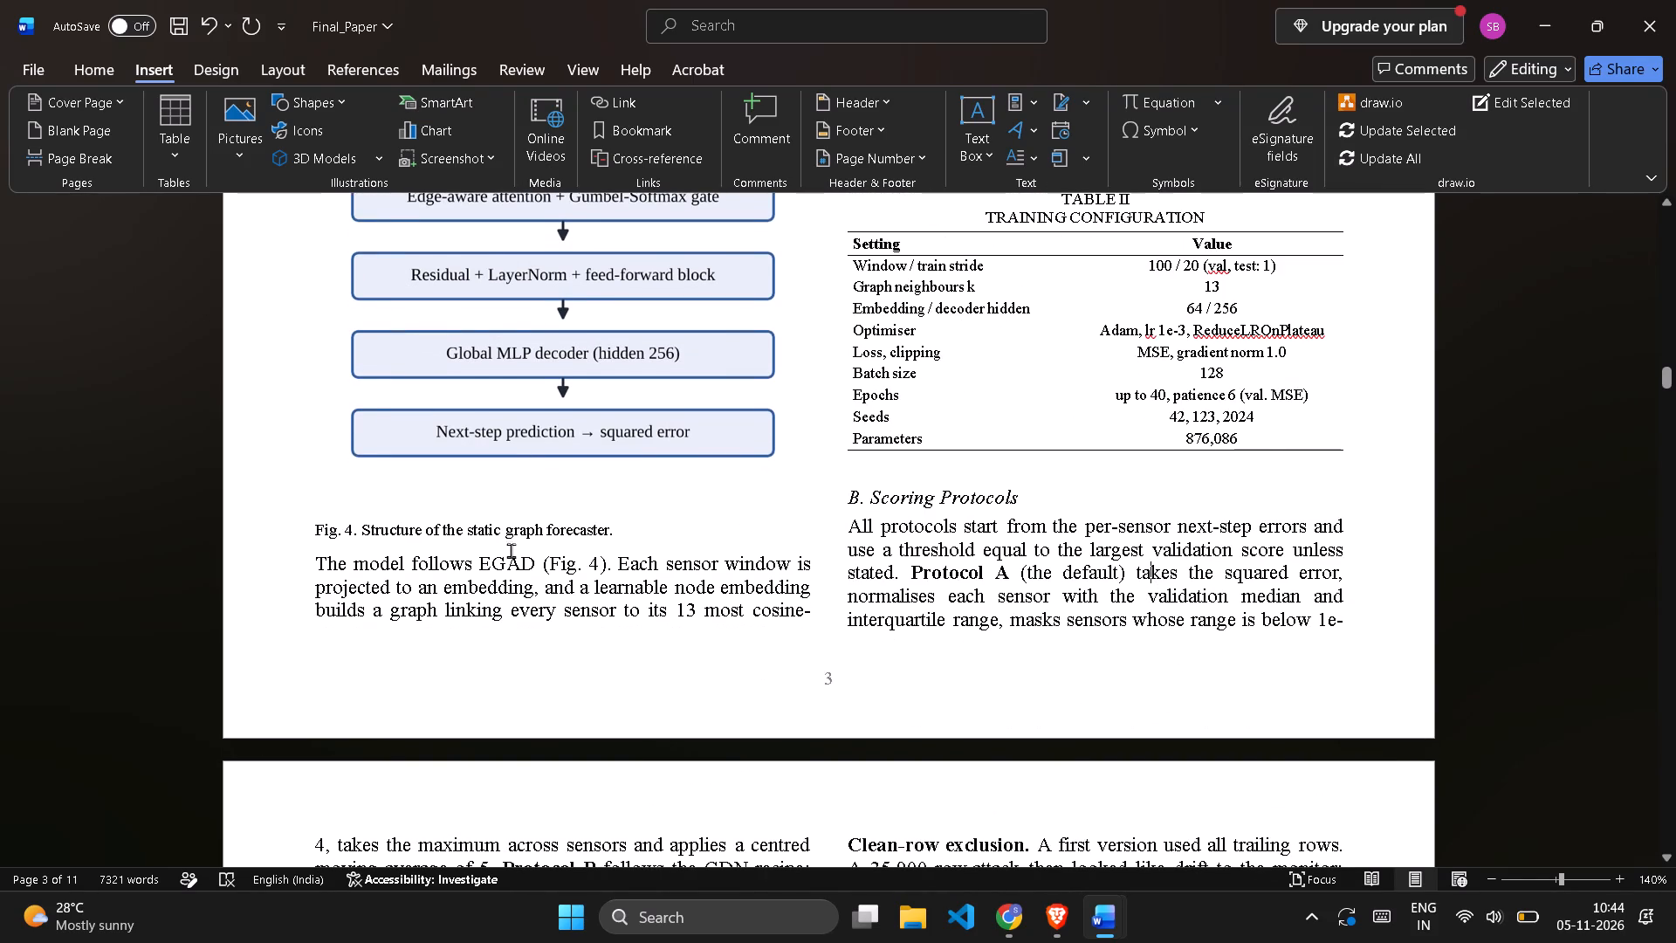
{"action": "left_click", "coordinate": [510, 554]}
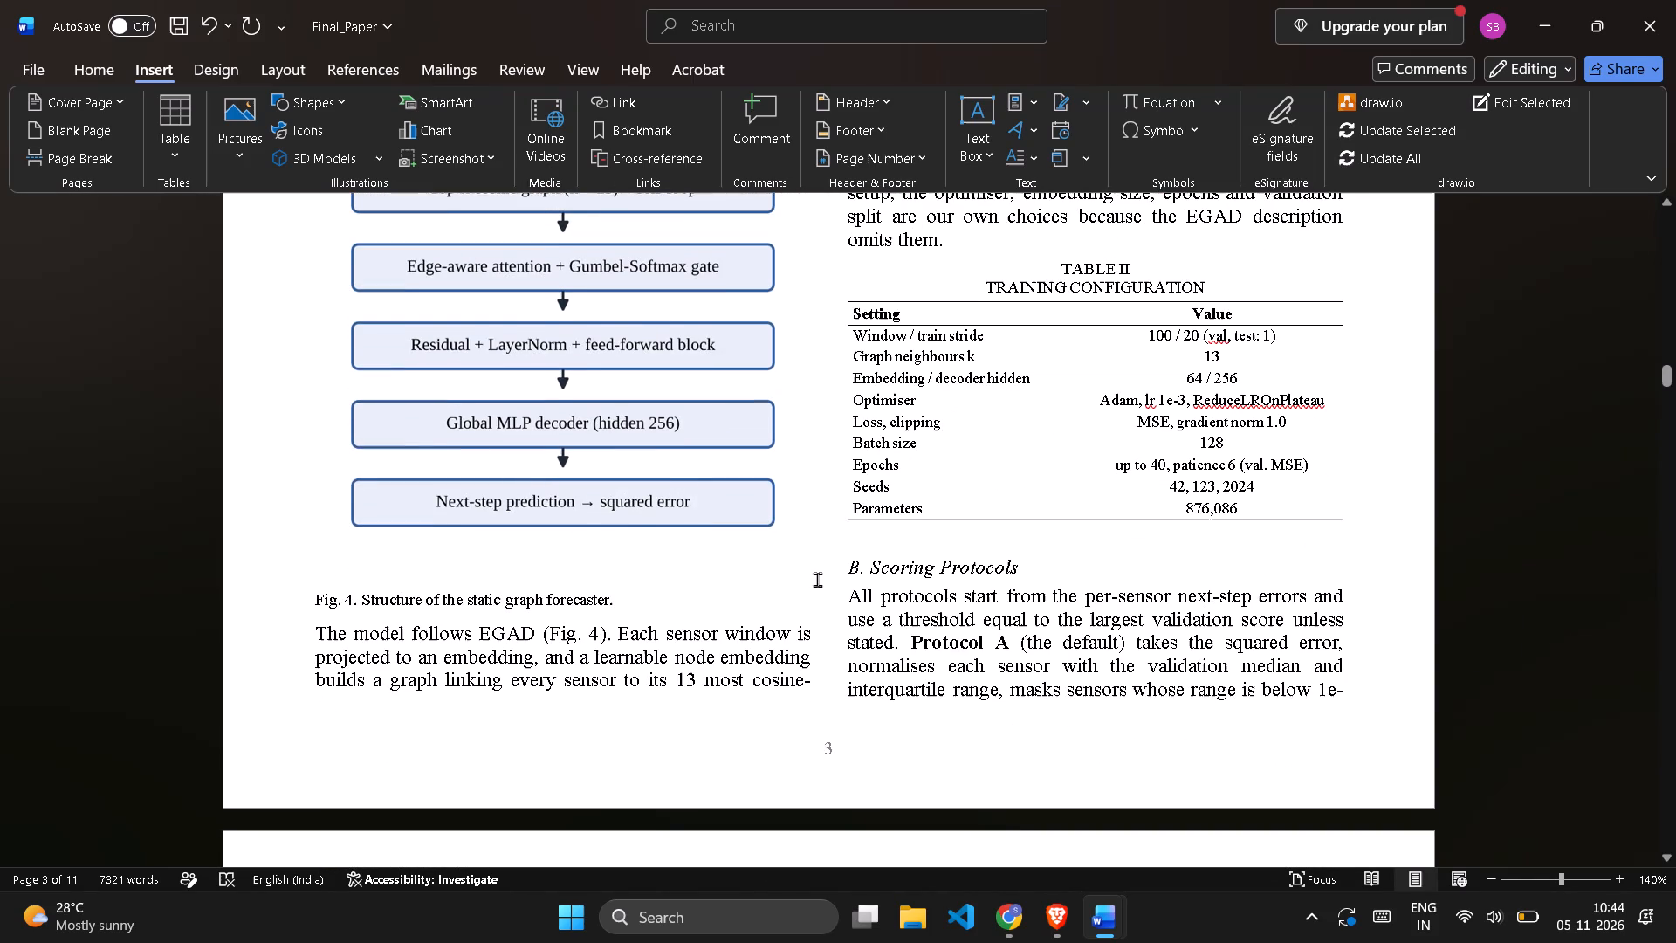
Re-check the page 4 text, and view page 3 at 100% zoom to examine its layout around the Fig. 3 diagram.
{"action": "scroll", "coordinate": [817, 579], "scroll_direction": "down", "scroll_amount": 5}
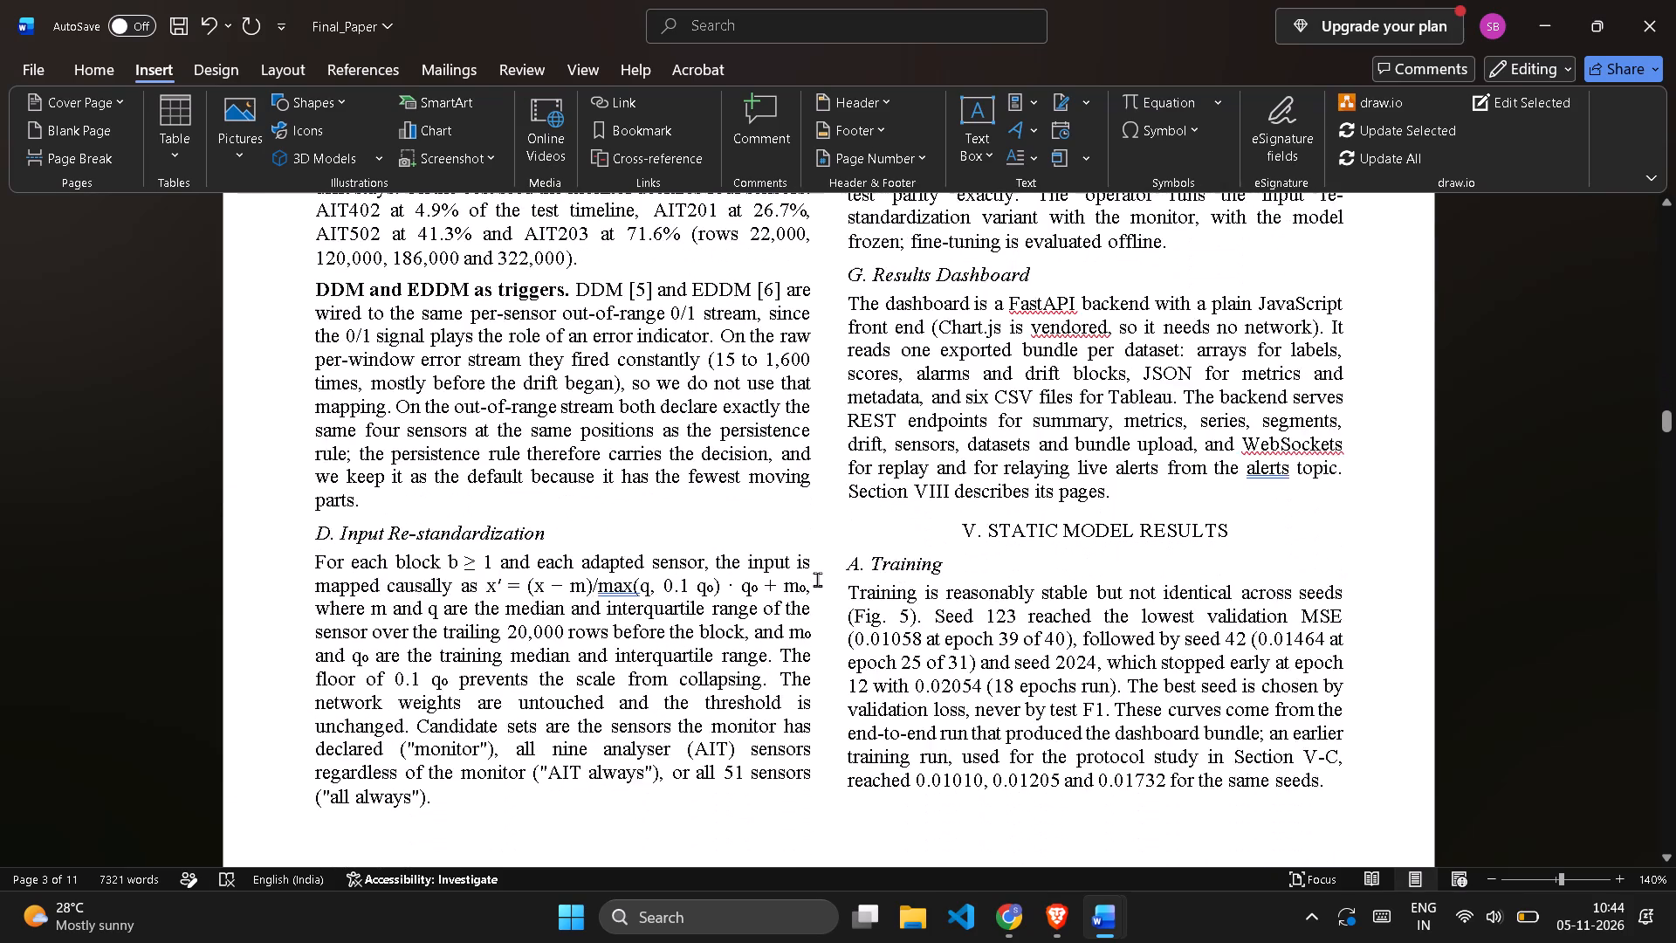
{"action": "scroll", "coordinate": [817, 579], "scroll_direction": "down", "scroll_amount": 2}
{"action": "scroll", "coordinate": [817, 579], "scroll_direction": "up", "scroll_amount": 10}
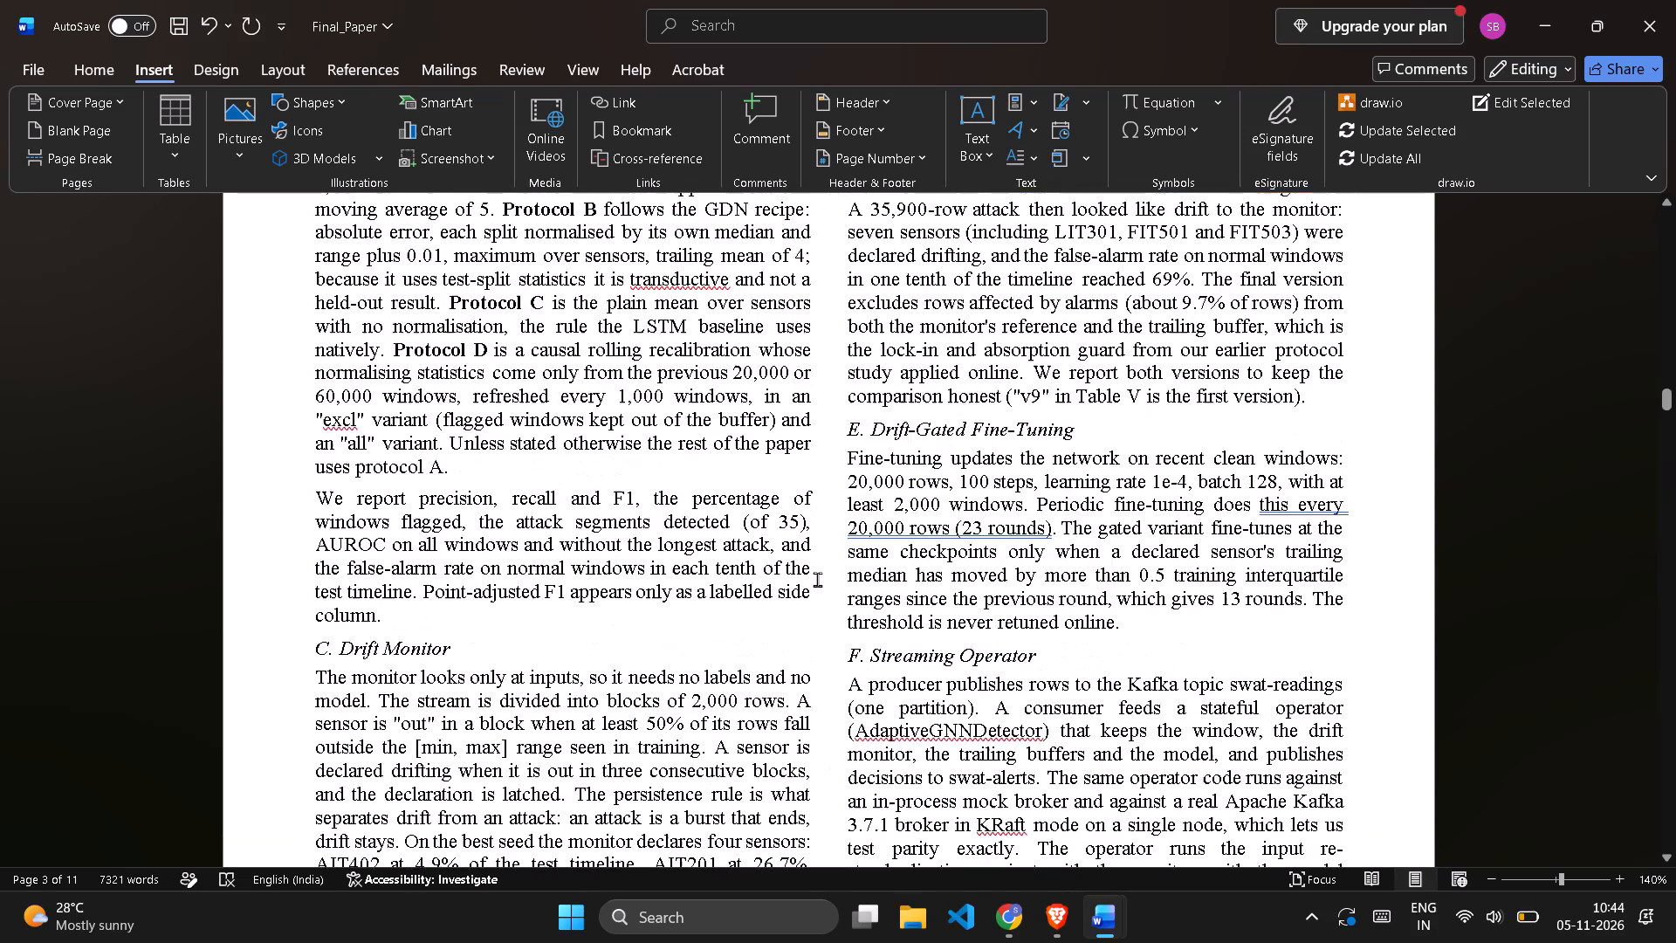
{"action": "scroll", "coordinate": [817, 579], "scroll_direction": "up", "scroll_amount": 1}
{"action": "scroll", "coordinate": [817, 579], "scroll_direction": "down", "scroll_amount": 4, "text": "ctrl"}
{"action": "scroll", "coordinate": [817, 579], "scroll_direction": "up", "scroll_amount": 1}
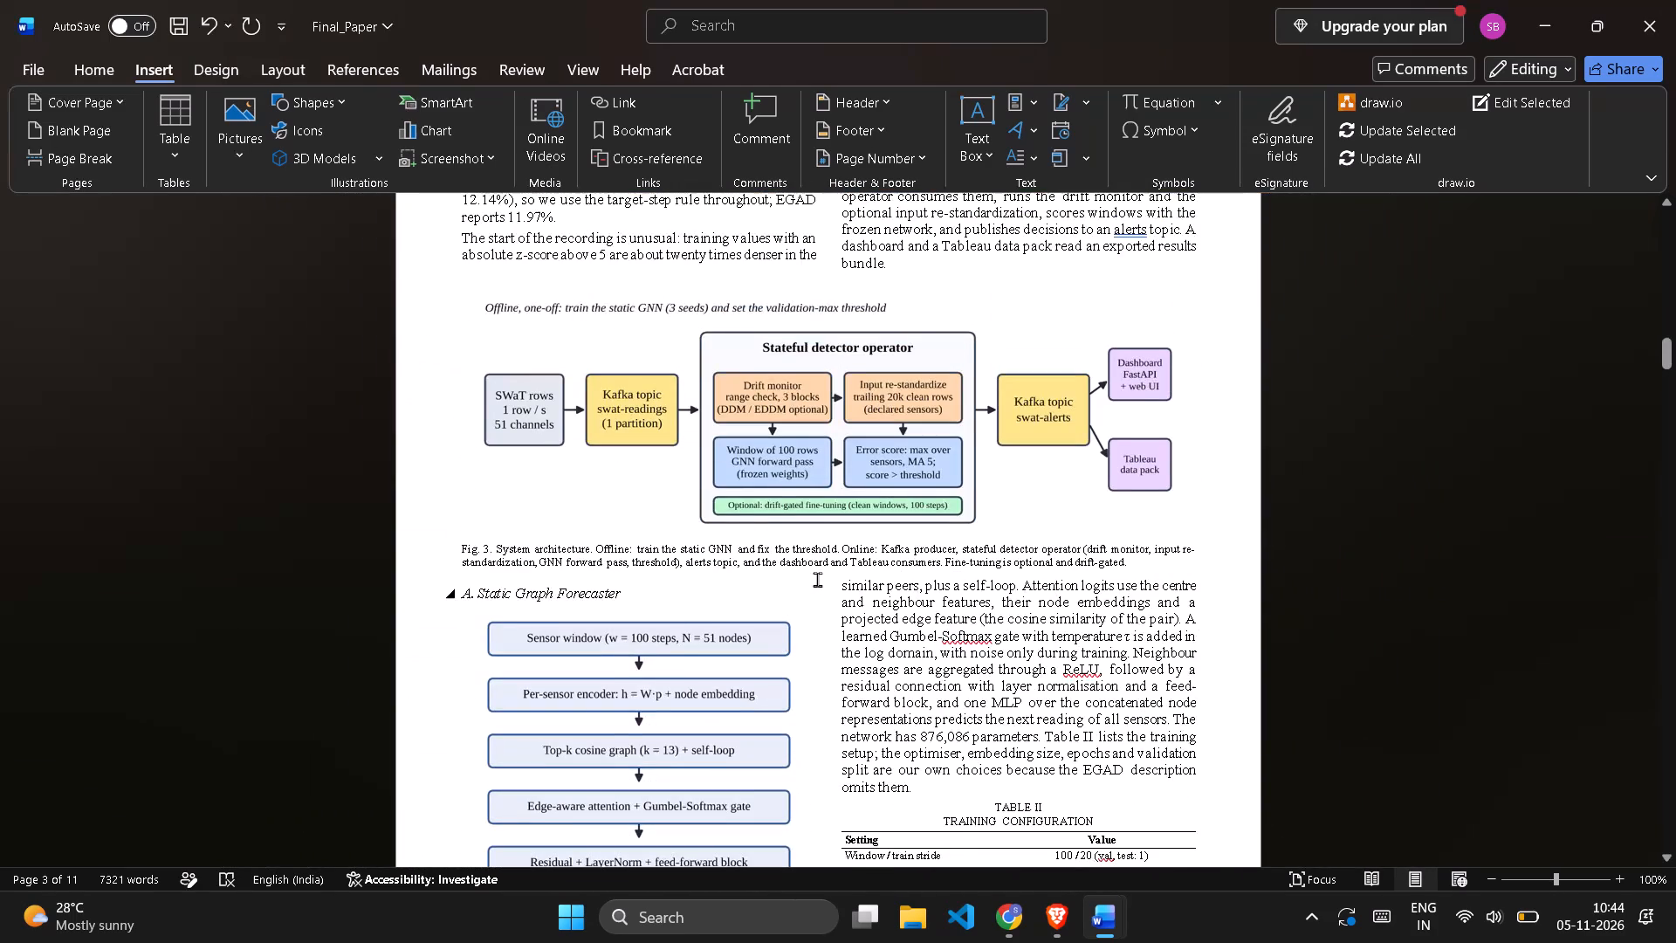
{"action": "scroll", "coordinate": [817, 579], "scroll_direction": "up", "scroll_amount": 2}
{"action": "scroll", "coordinate": [817, 579], "scroll_direction": "down", "scroll_amount": 4}
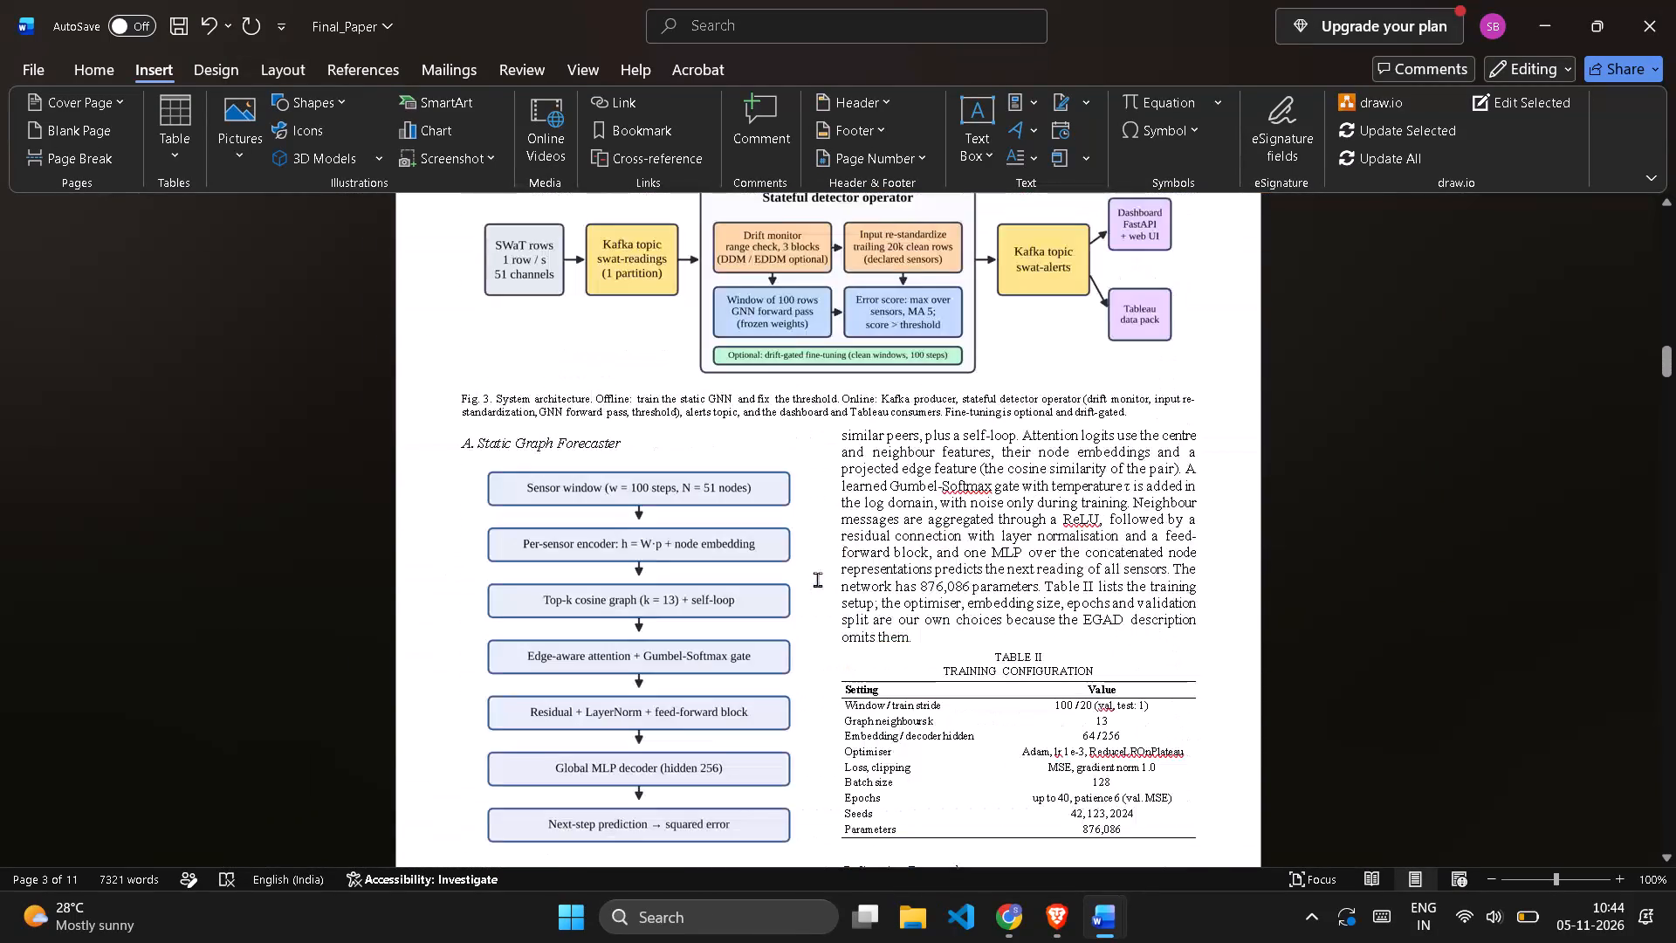
{"action": "scroll", "coordinate": [855, 472], "scroll_direction": "up", "scroll_amount": 4}
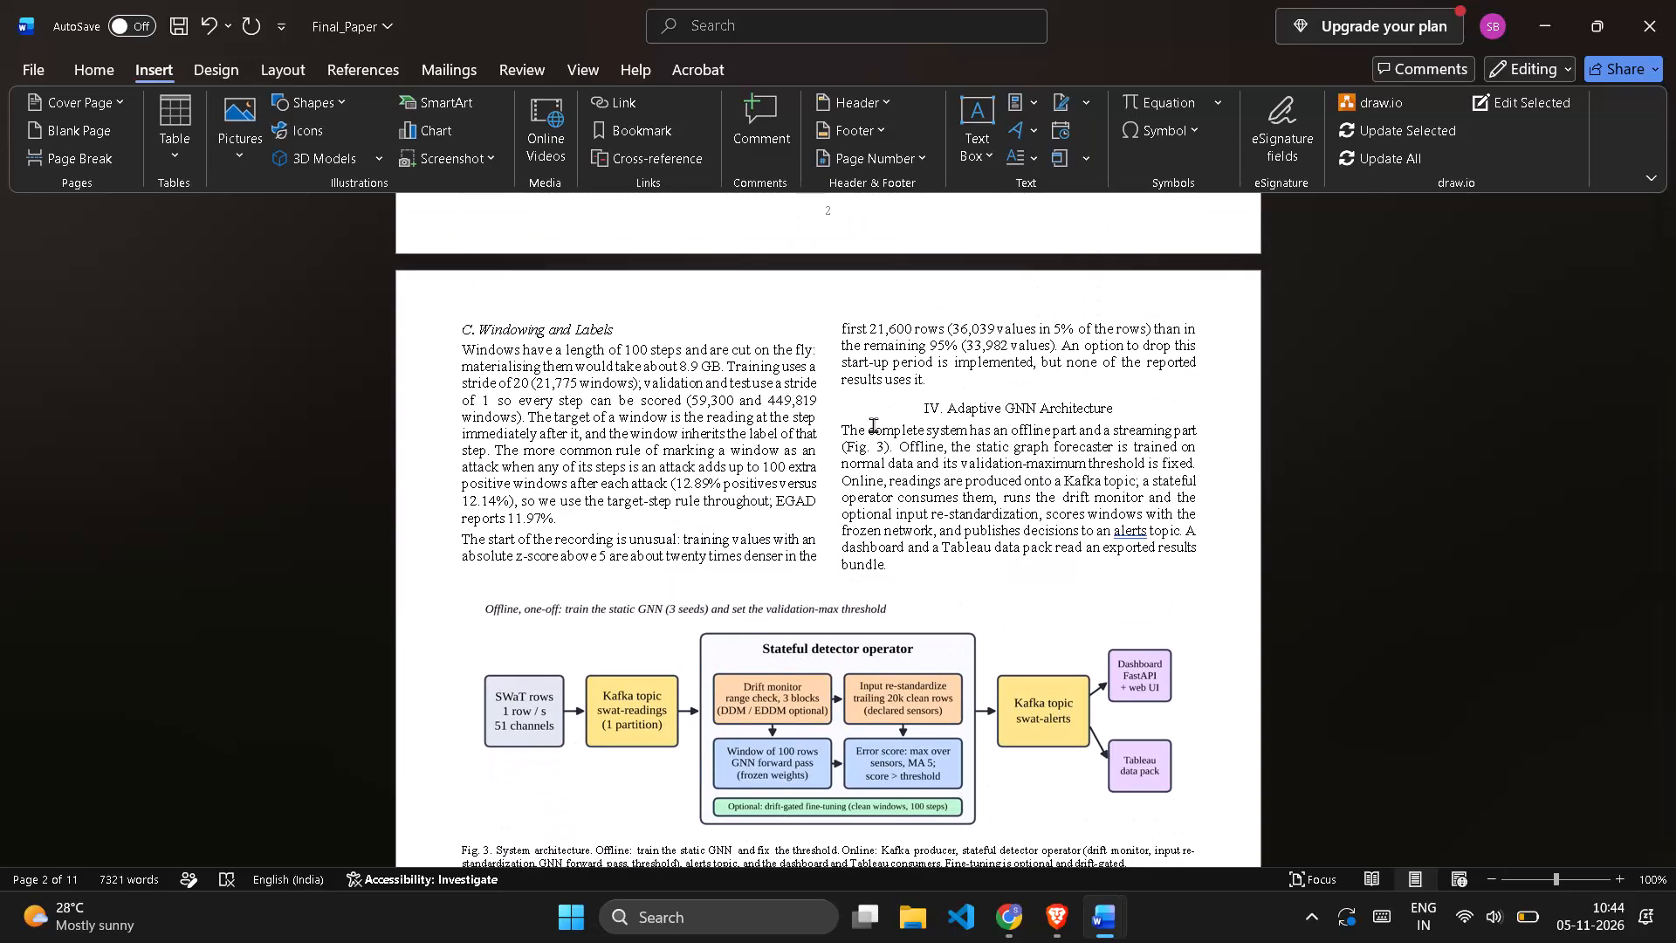
Review page 3 from Windowing and Labels through the Fig. 3 architecture diagram to Fig. 4 and Table II.
{"action": "scroll", "coordinate": [873, 424], "scroll_direction": "down", "scroll_amount": 1}
{"action": "scroll", "coordinate": [873, 424], "scroll_direction": "up", "scroll_amount": 1}
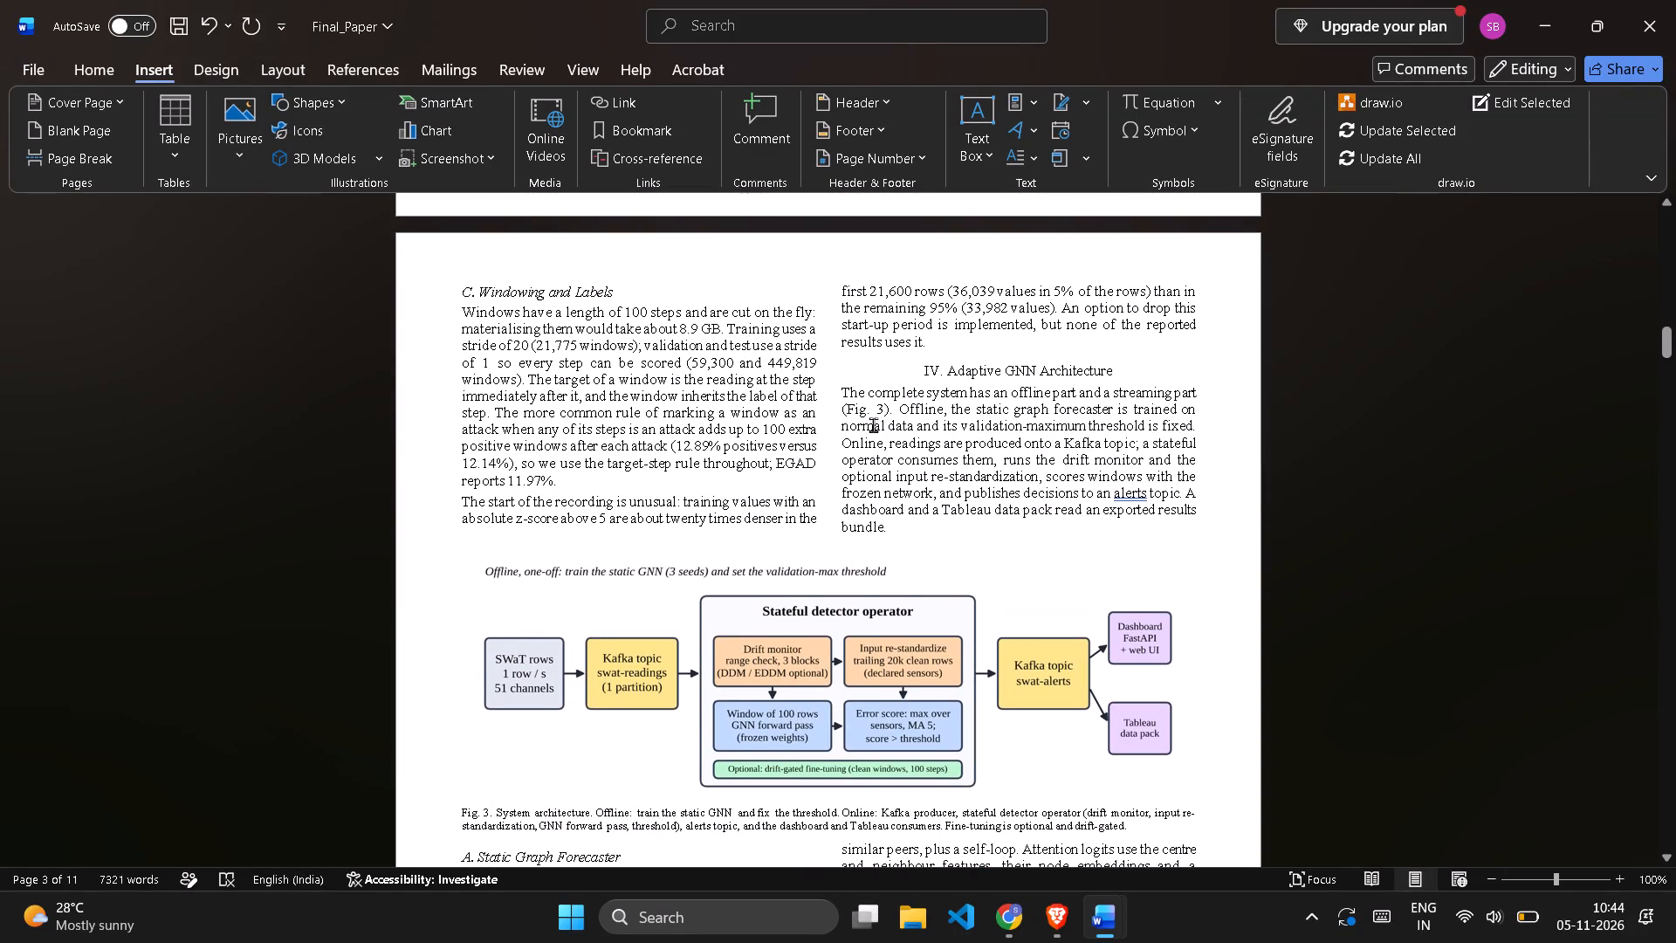
{"action": "scroll", "coordinate": [983, 501], "scroll_direction": "down", "scroll_amount": 3}
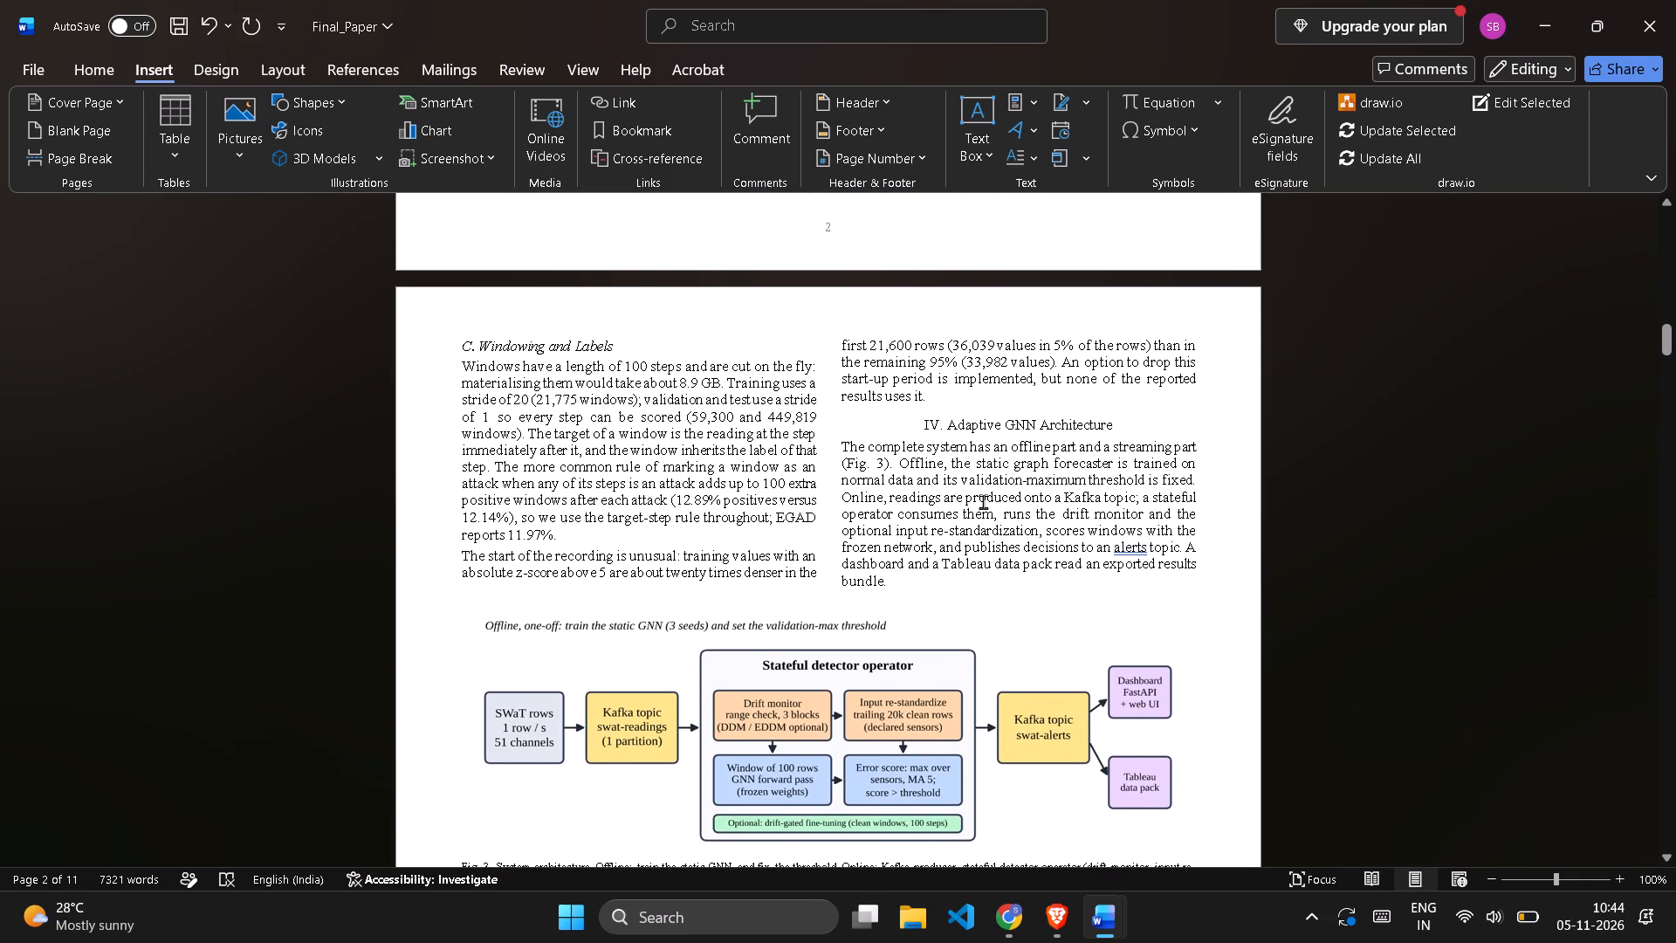
{"action": "scroll", "coordinate": [983, 501], "scroll_direction": "down", "scroll_amount": 2}
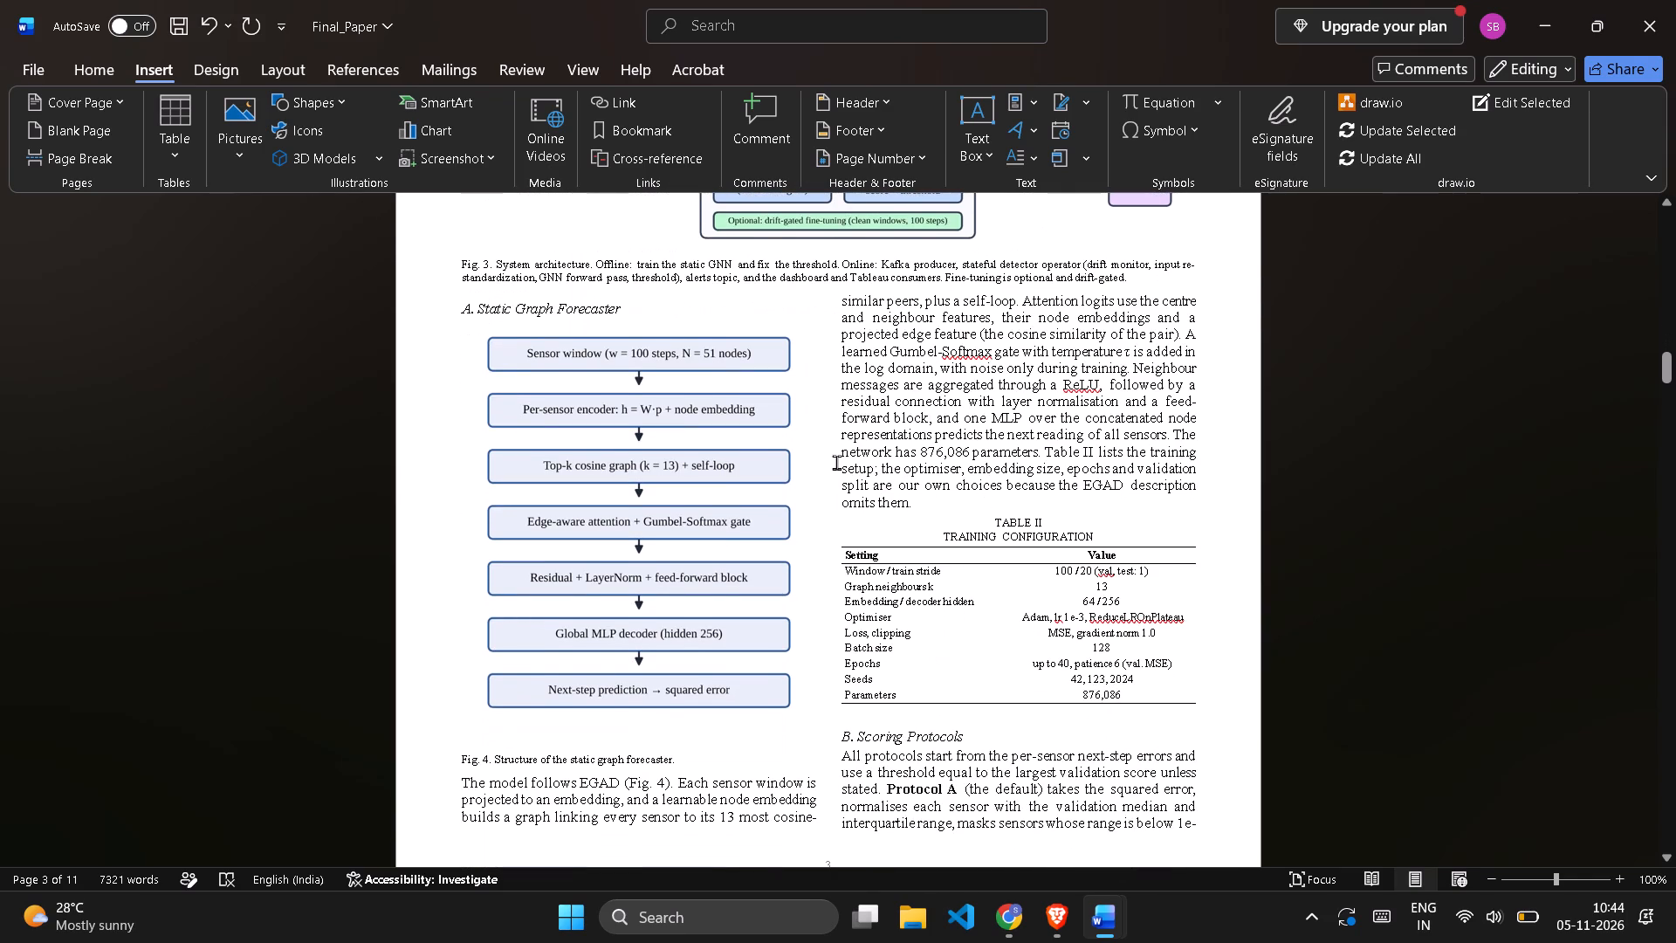
{"action": "scroll", "coordinate": [789, 431], "scroll_direction": "up", "scroll_amount": 1}
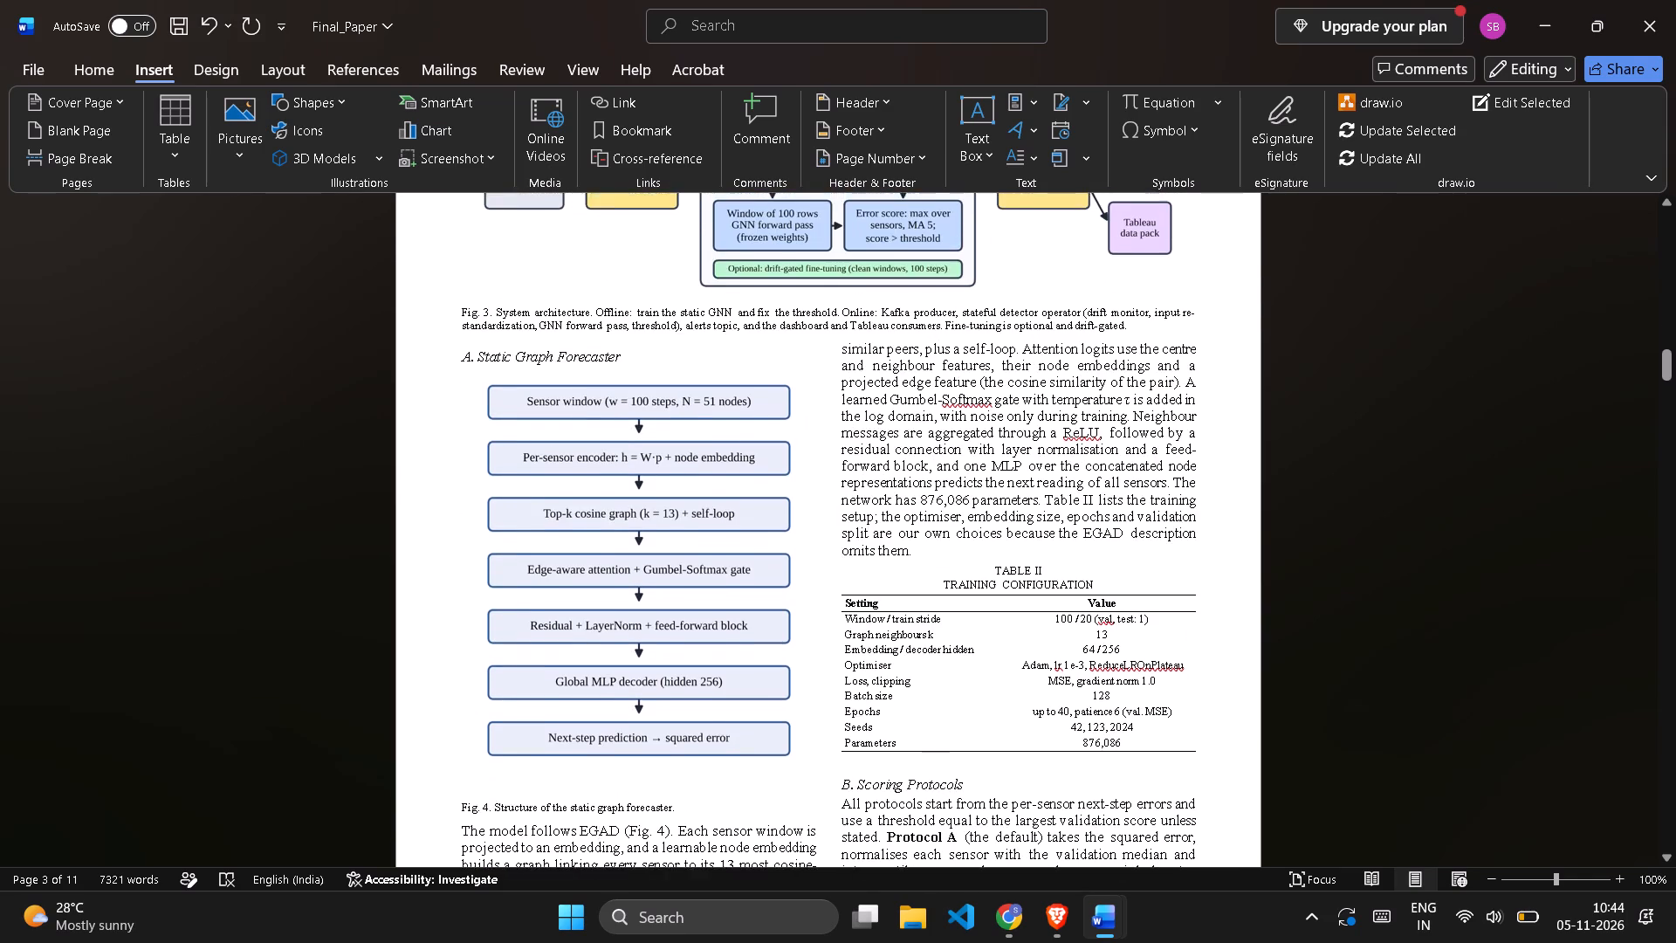
{"action": "scroll", "coordinate": [789, 431], "scroll_direction": "up", "scroll_amount": 3}
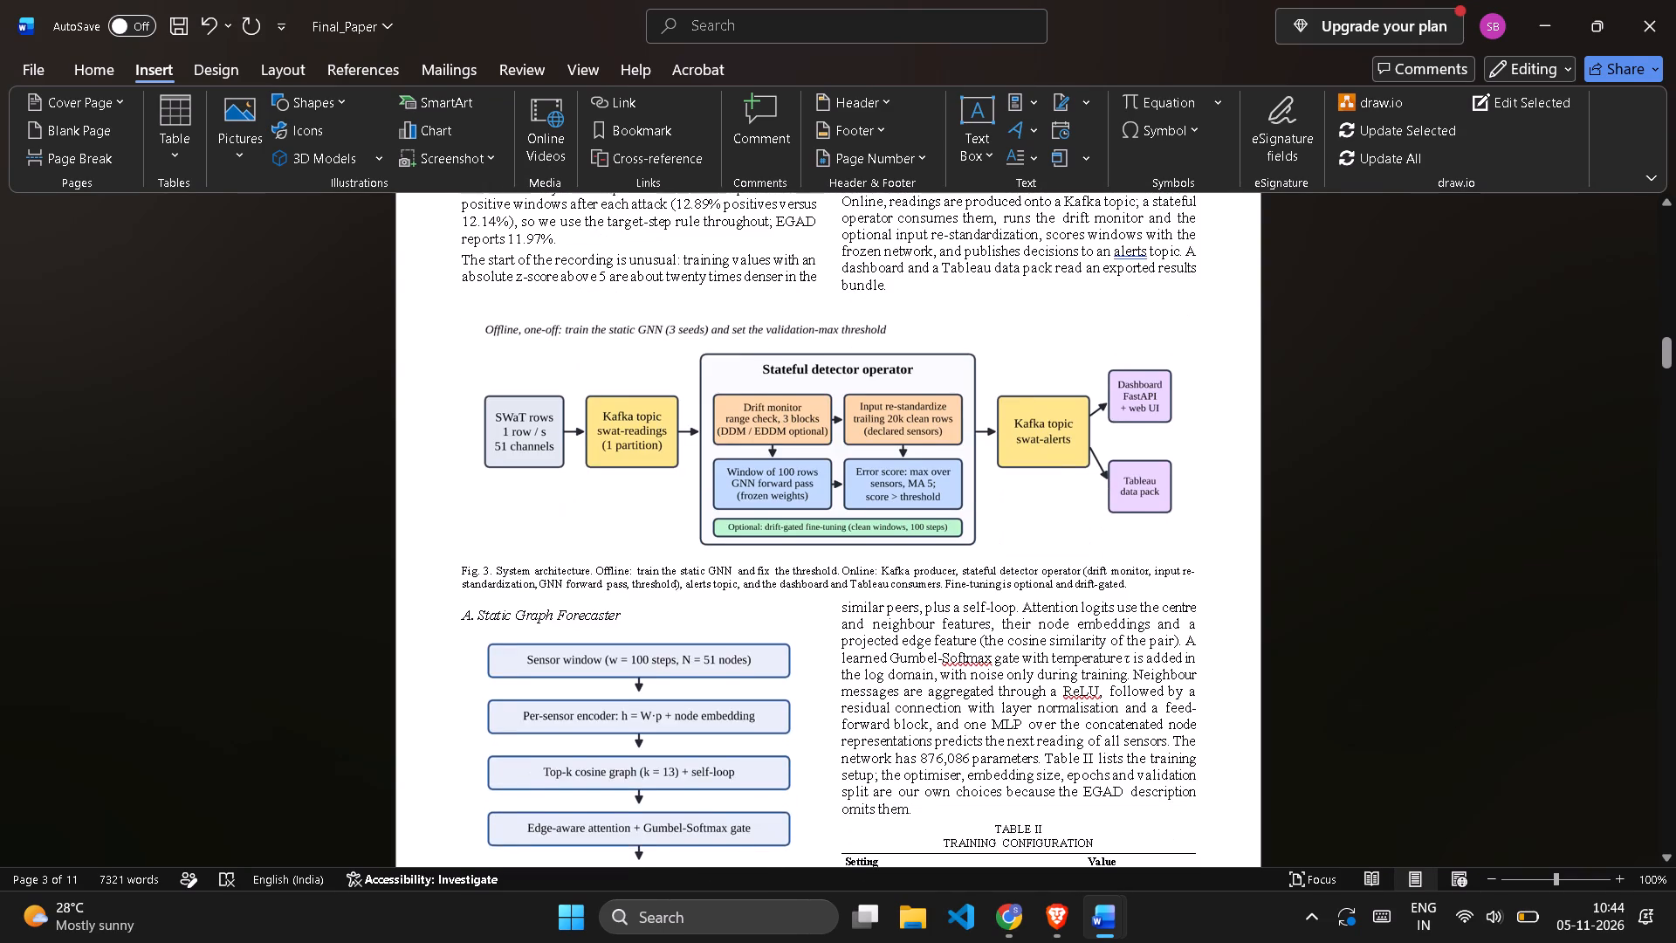
Look back at page 2's related work and Normalisation text, and compare its layout with page 3.
{"action": "scroll", "coordinate": [789, 431], "scroll_direction": "up", "scroll_amount": 2}
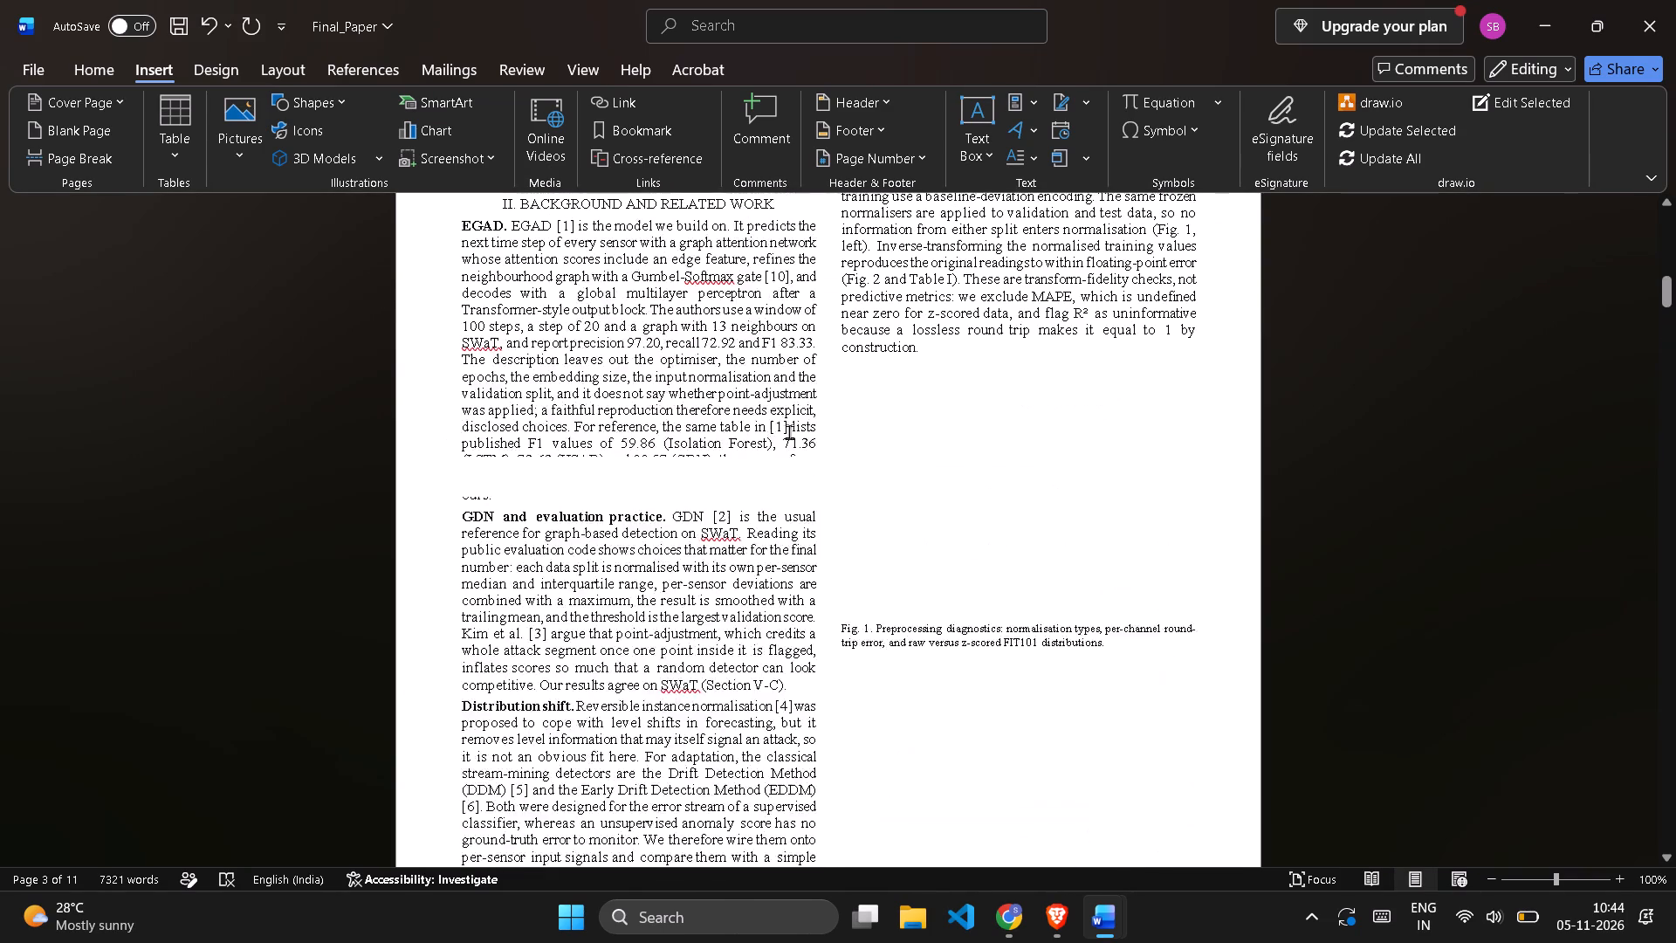
{"action": "scroll", "coordinate": [789, 431], "scroll_direction": "up", "scroll_amount": 2}
{"action": "scroll", "coordinate": [789, 431], "scroll_direction": "down", "scroll_amount": 1}
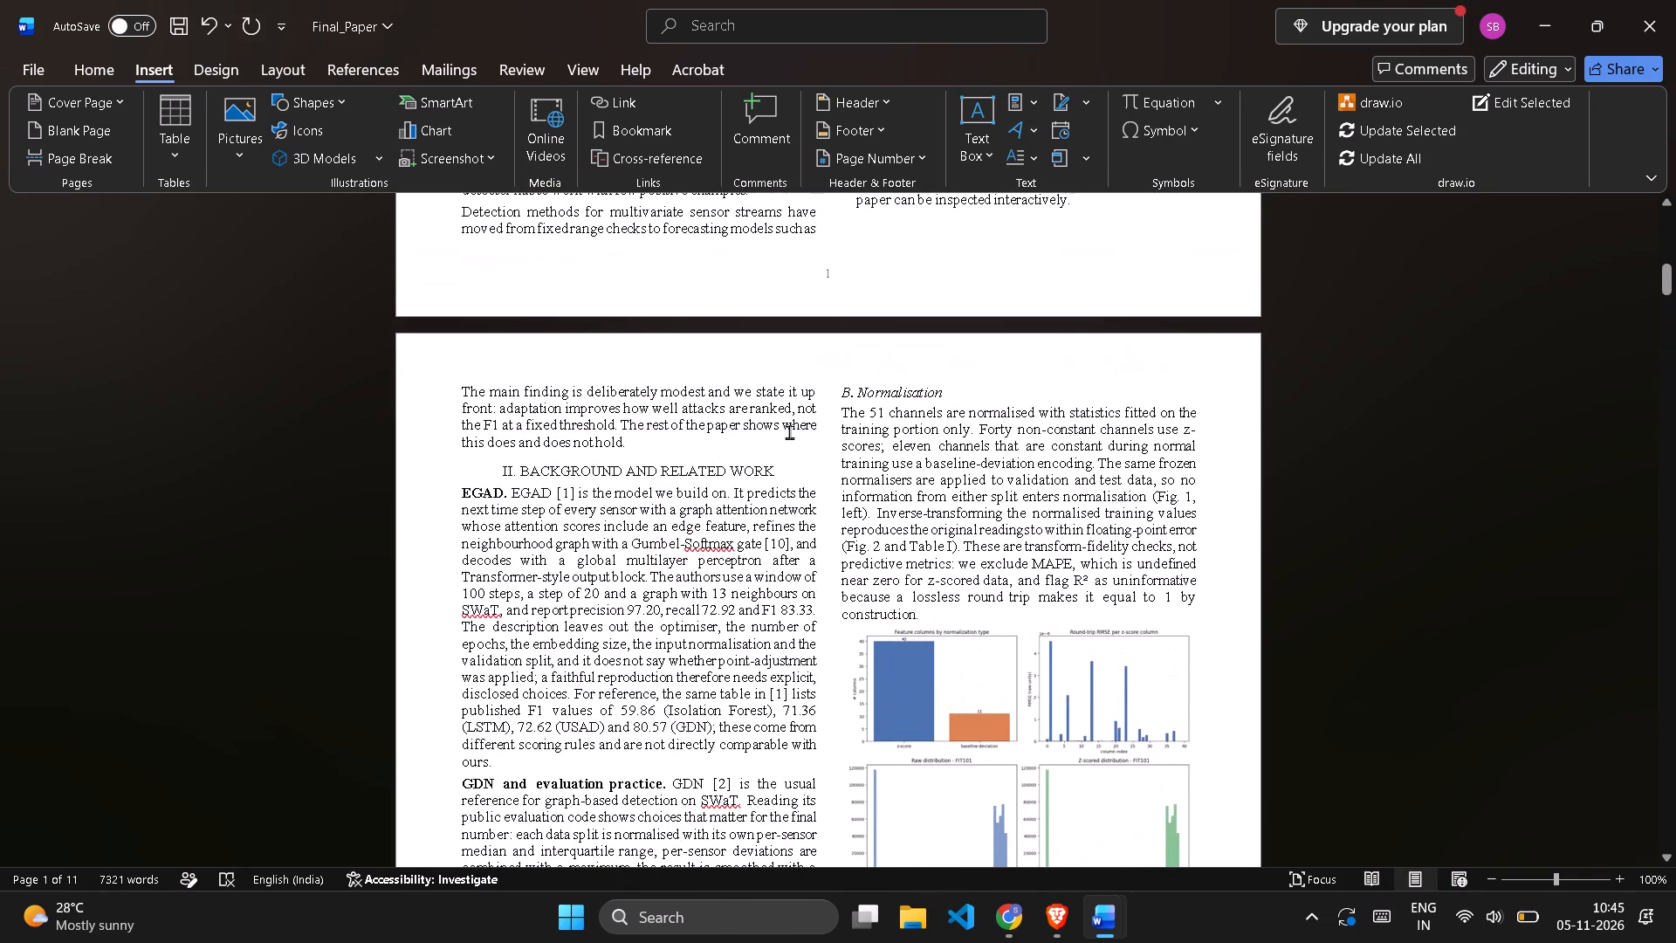
{"action": "scroll", "coordinate": [789, 431], "scroll_direction": "down", "scroll_amount": 4}
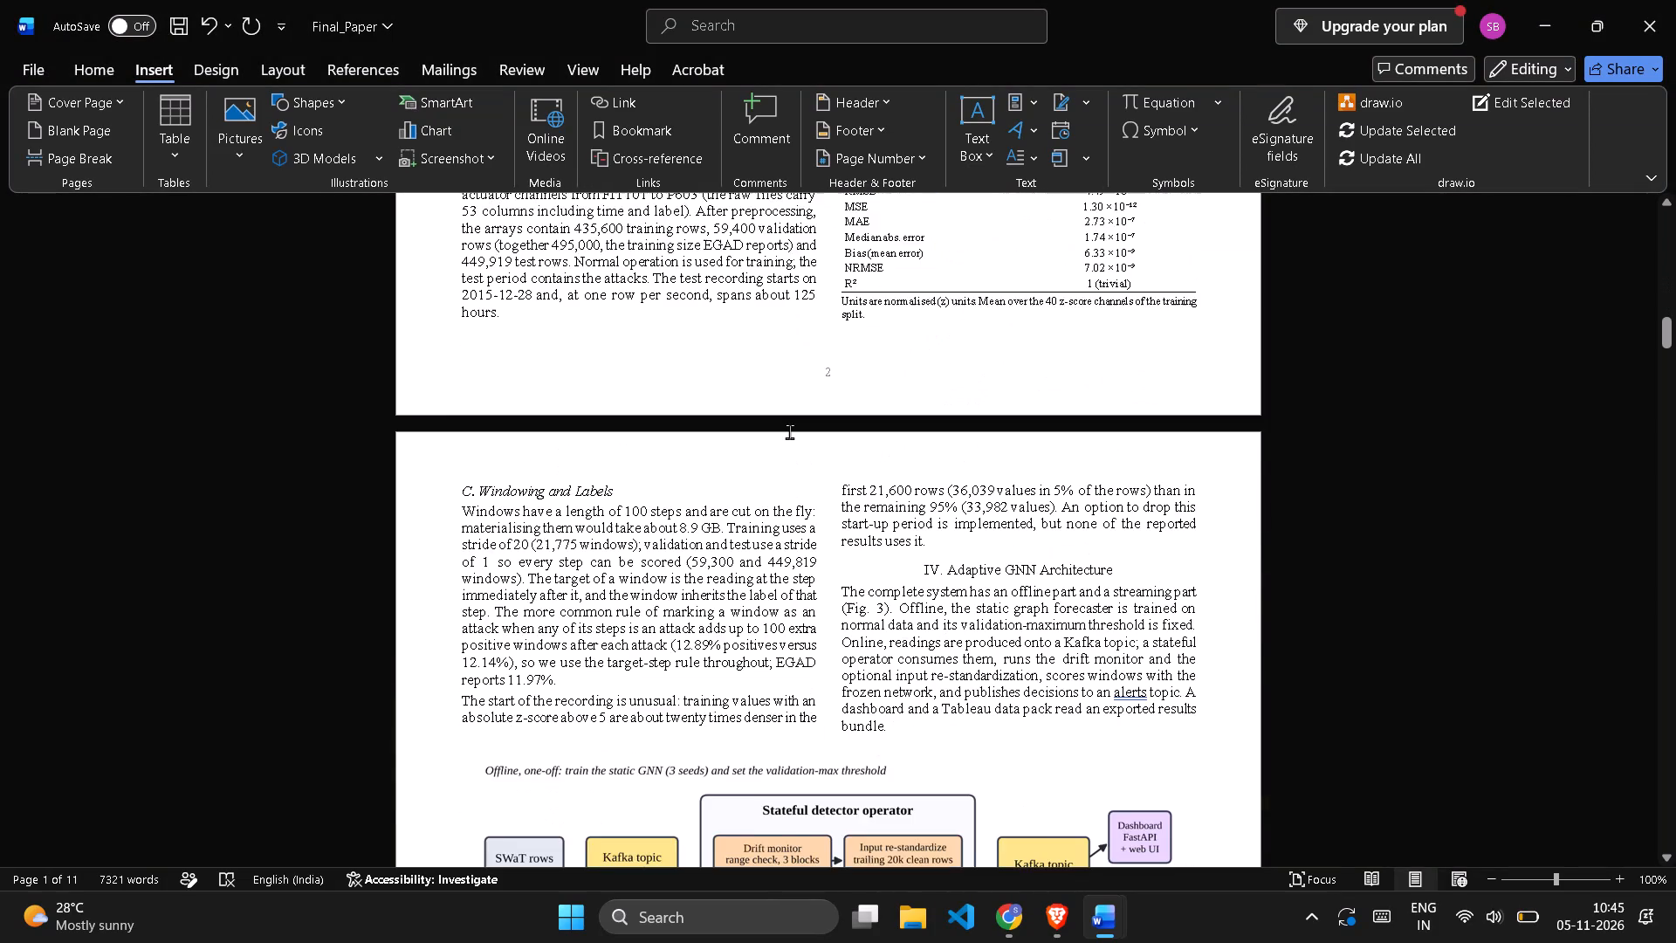
{"action": "scroll", "coordinate": [789, 431], "scroll_direction": "down", "scroll_amount": 2}
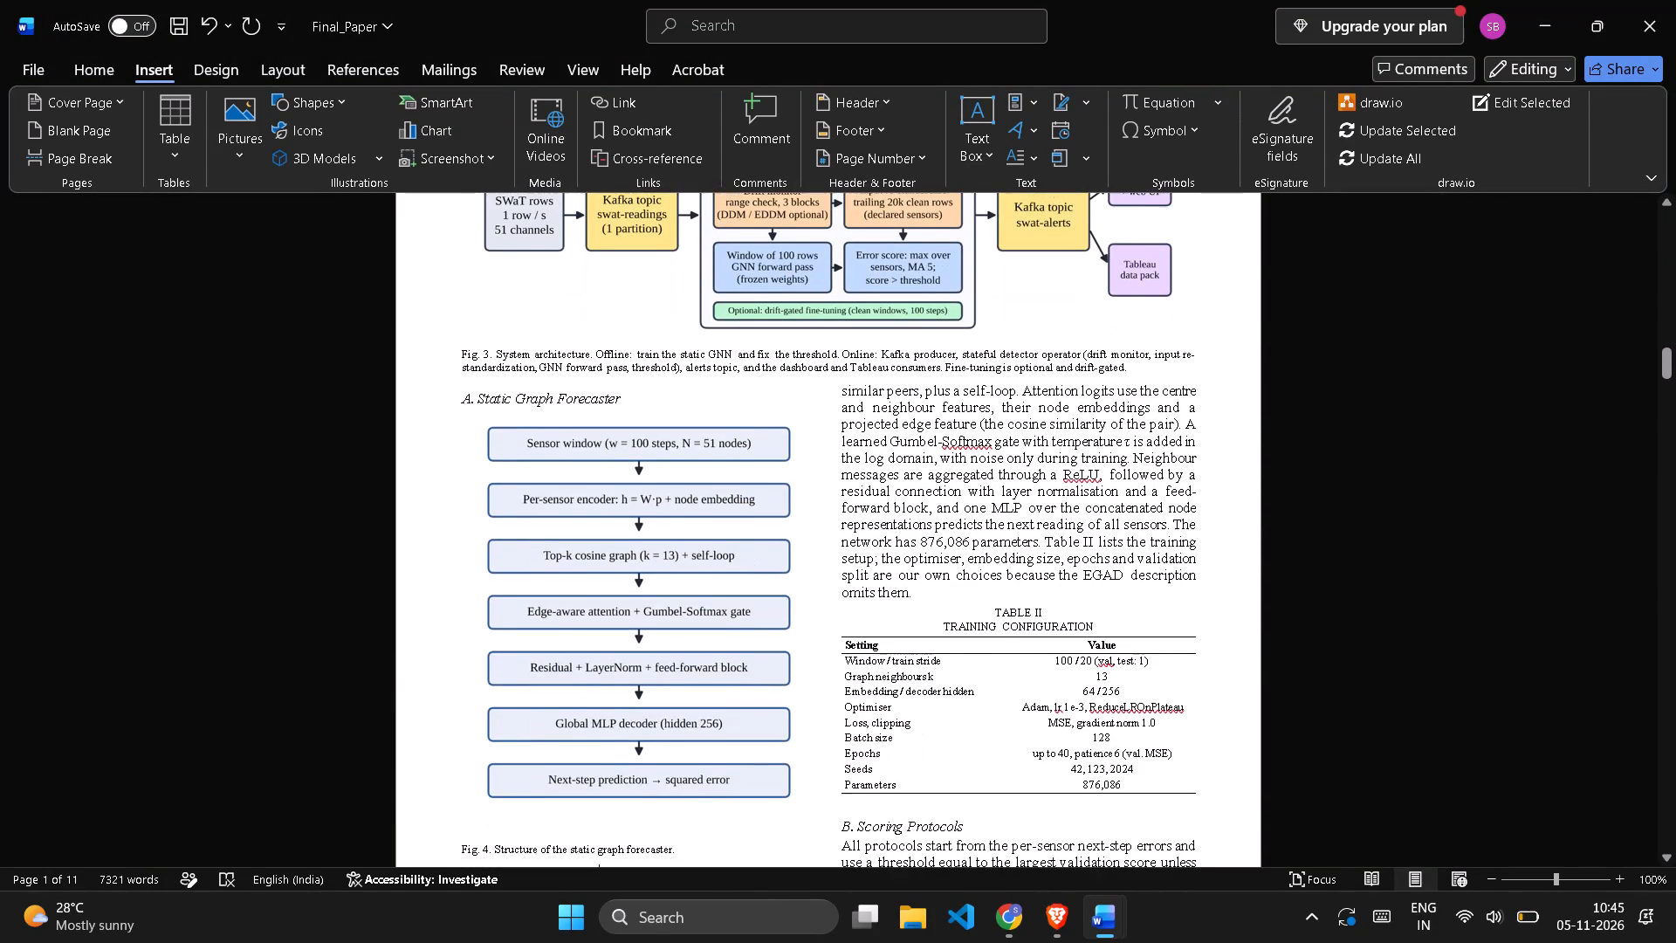
{"action": "scroll", "coordinate": [789, 431], "scroll_direction": "up", "scroll_amount": 4}
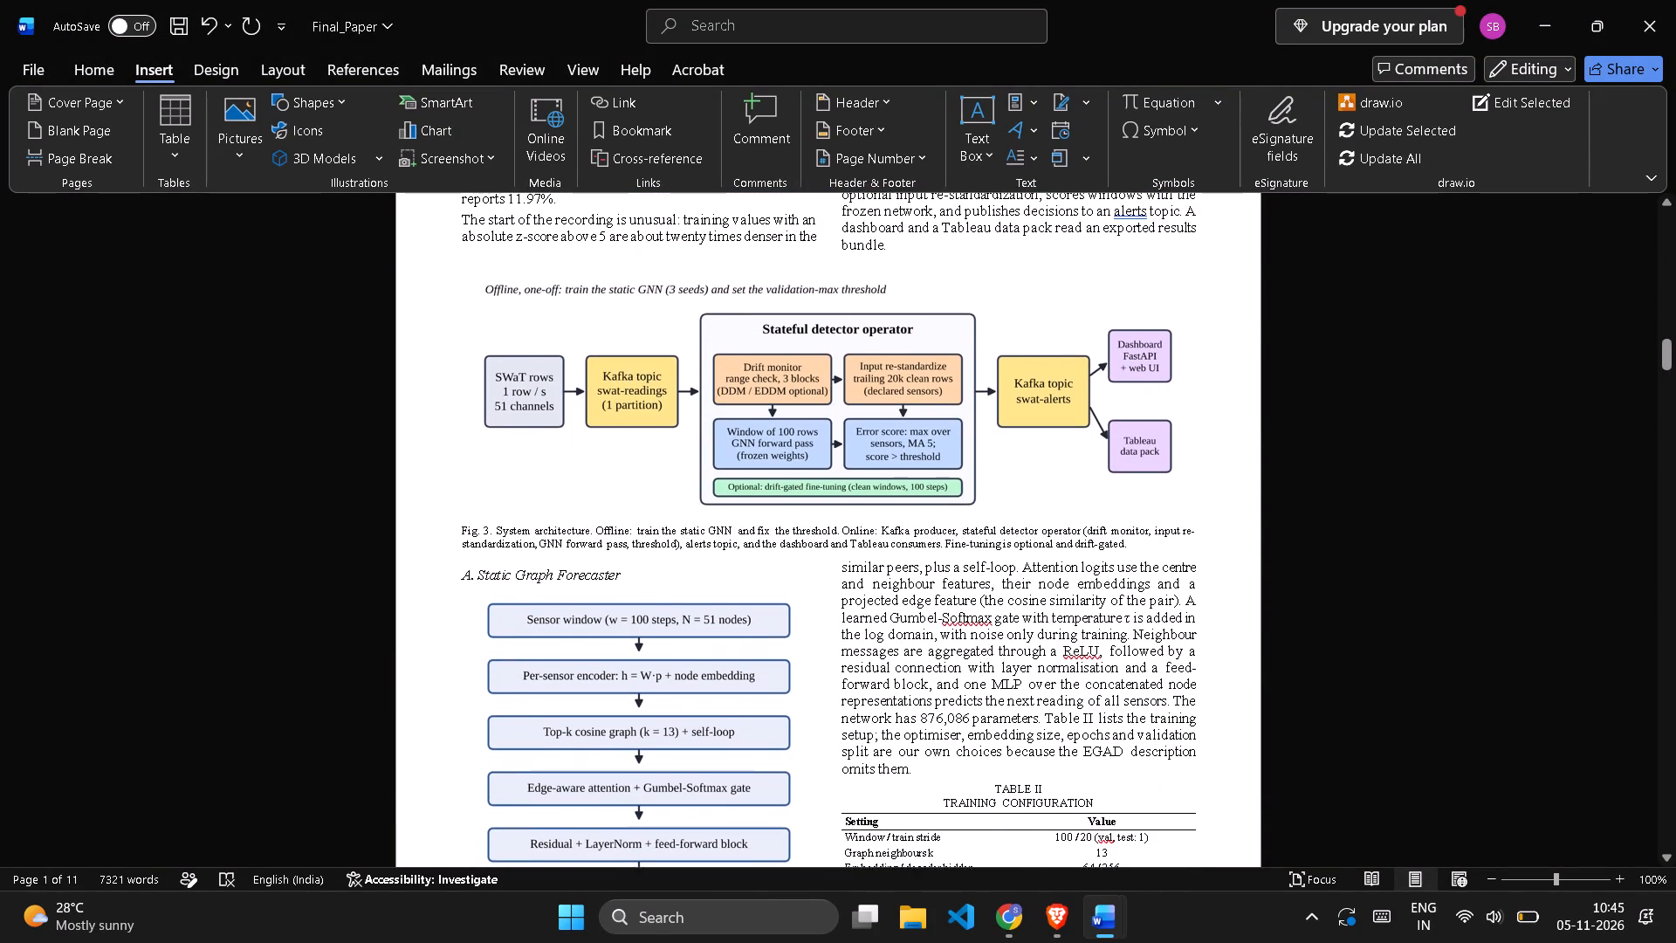
{"action": "scroll", "coordinate": [789, 431], "scroll_direction": "up", "scroll_amount": 1}
Examine page 3's two-column layout around the Static Graph Forecaster section, Table II, and the Fig. 3 diagram and caption.
{"action": "scroll", "coordinate": [789, 431], "scroll_direction": "down", "scroll_amount": 2}
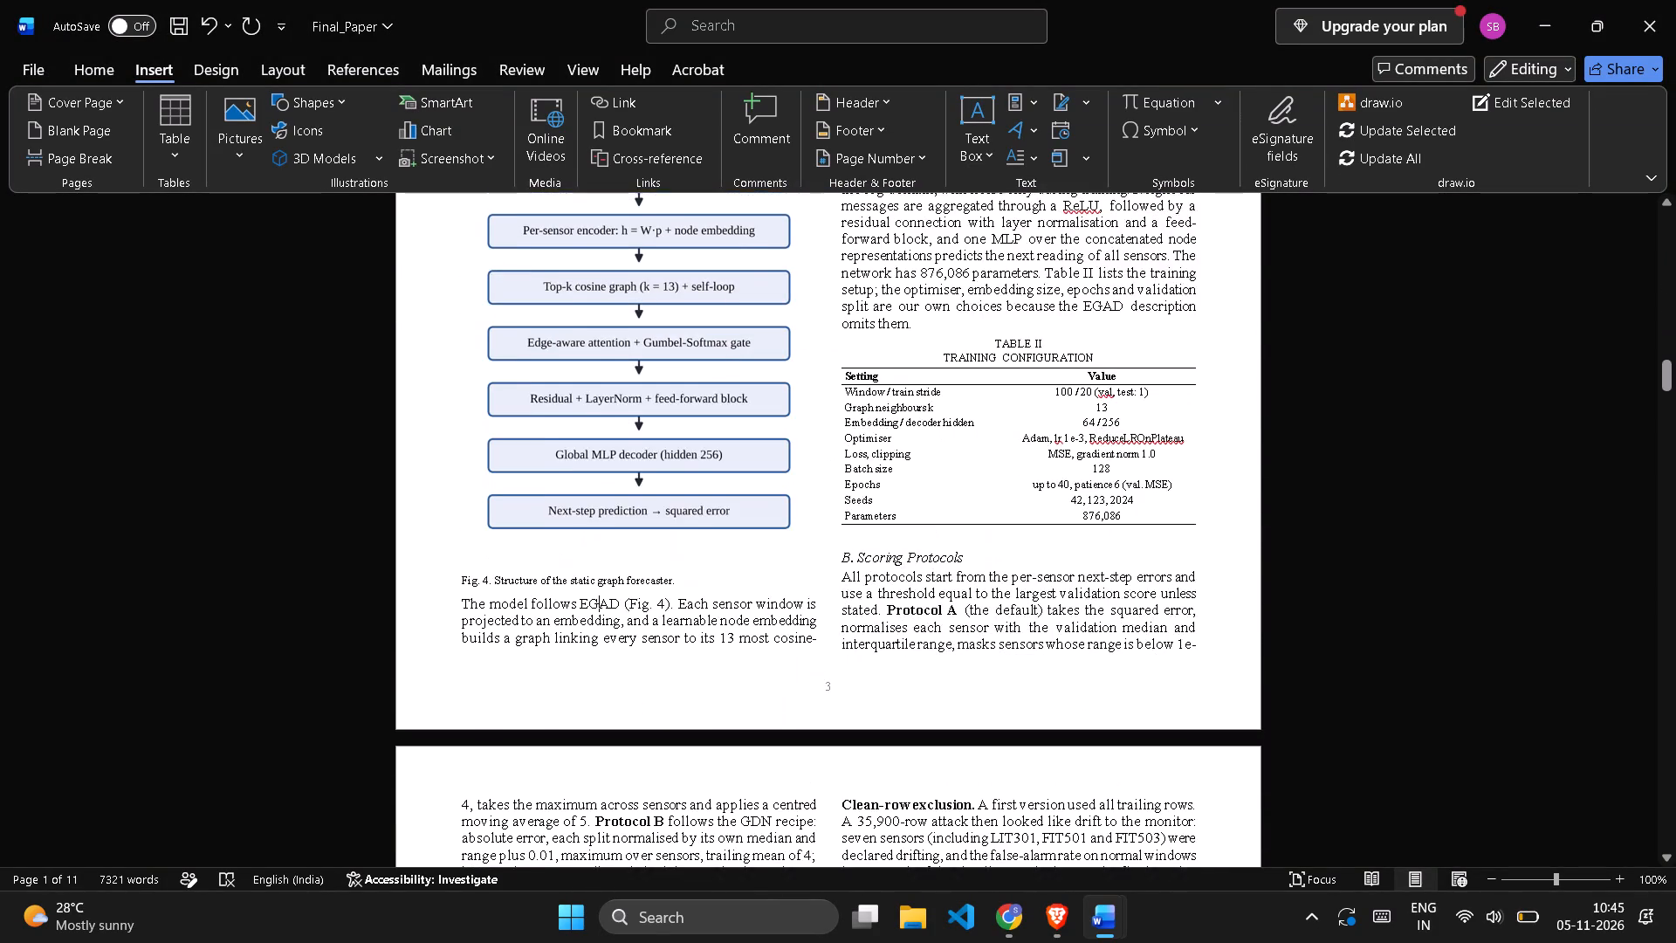
{"action": "scroll", "coordinate": [789, 431], "scroll_direction": "down", "scroll_amount": 1}
{"action": "scroll", "coordinate": [789, 431], "scroll_direction": "up", "scroll_amount": 2}
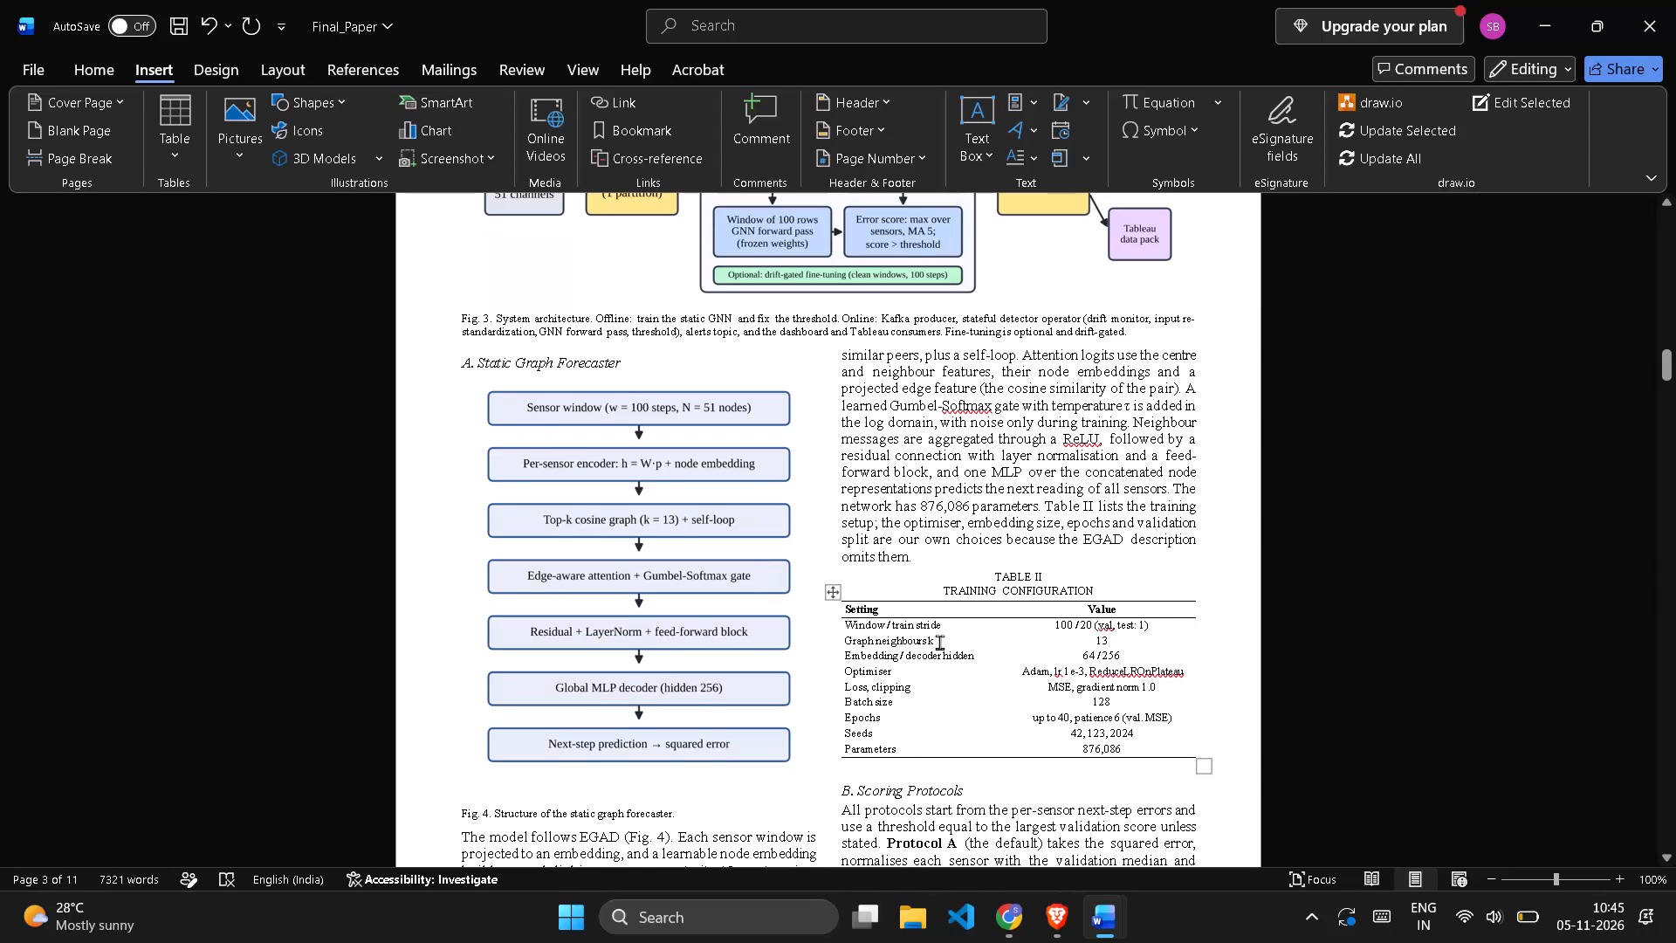
{"action": "scroll", "coordinate": [939, 642], "scroll_direction": "down", "scroll_amount": 1}
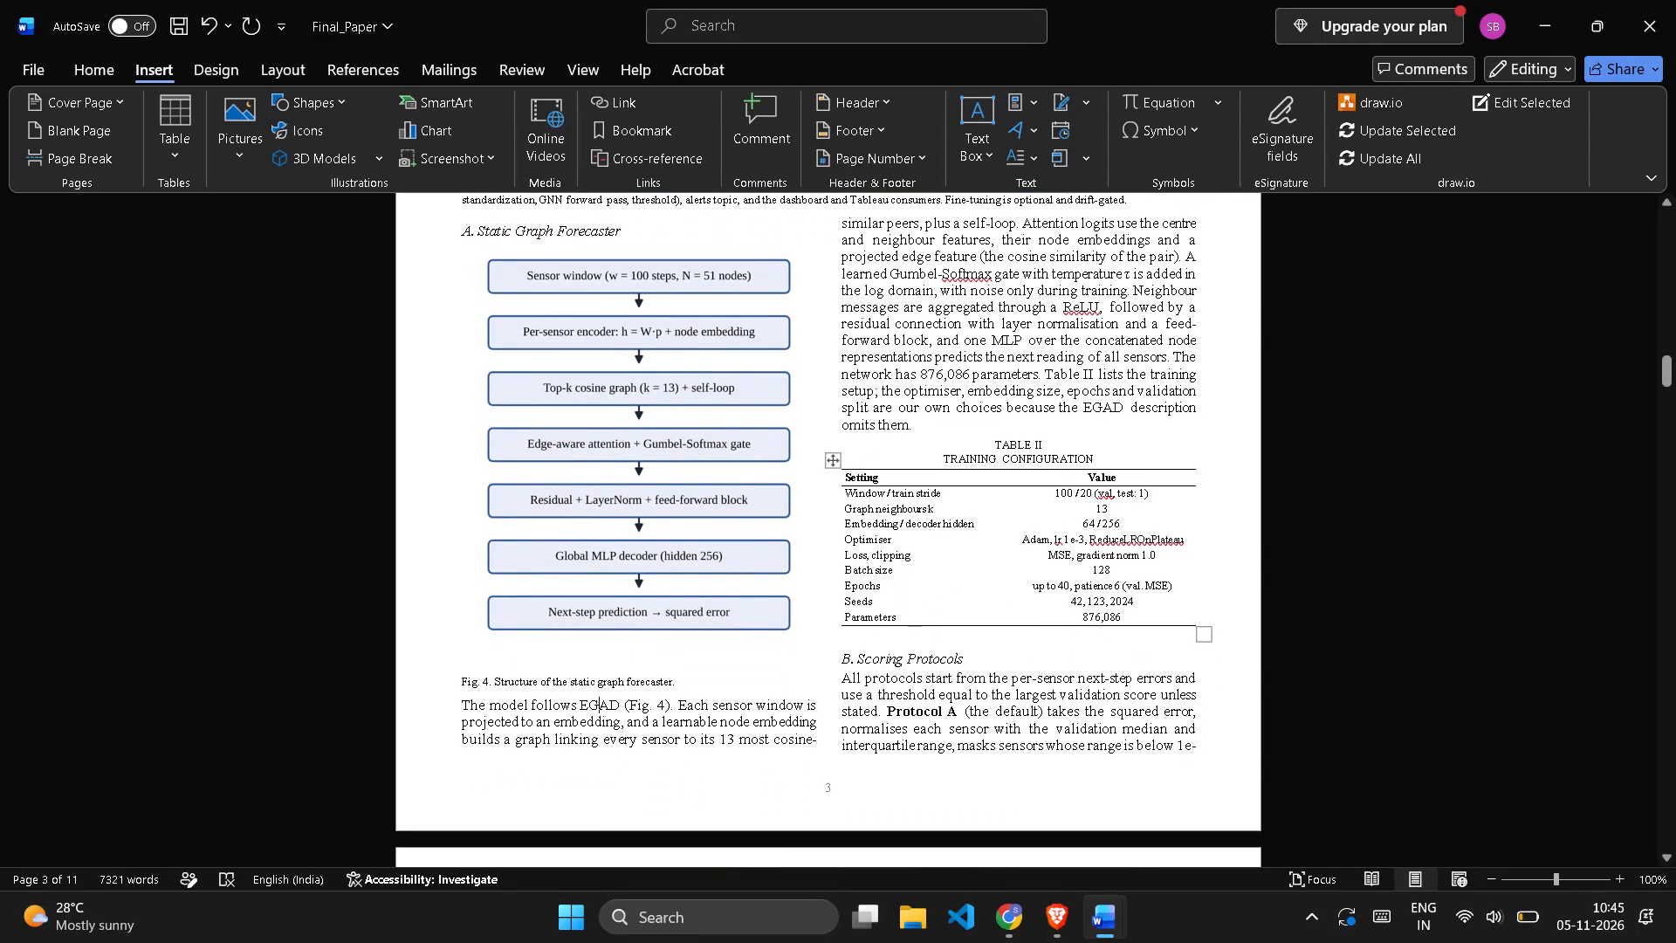
{"action": "scroll", "coordinate": [875, 644], "scroll_direction": "up", "scroll_amount": 1}
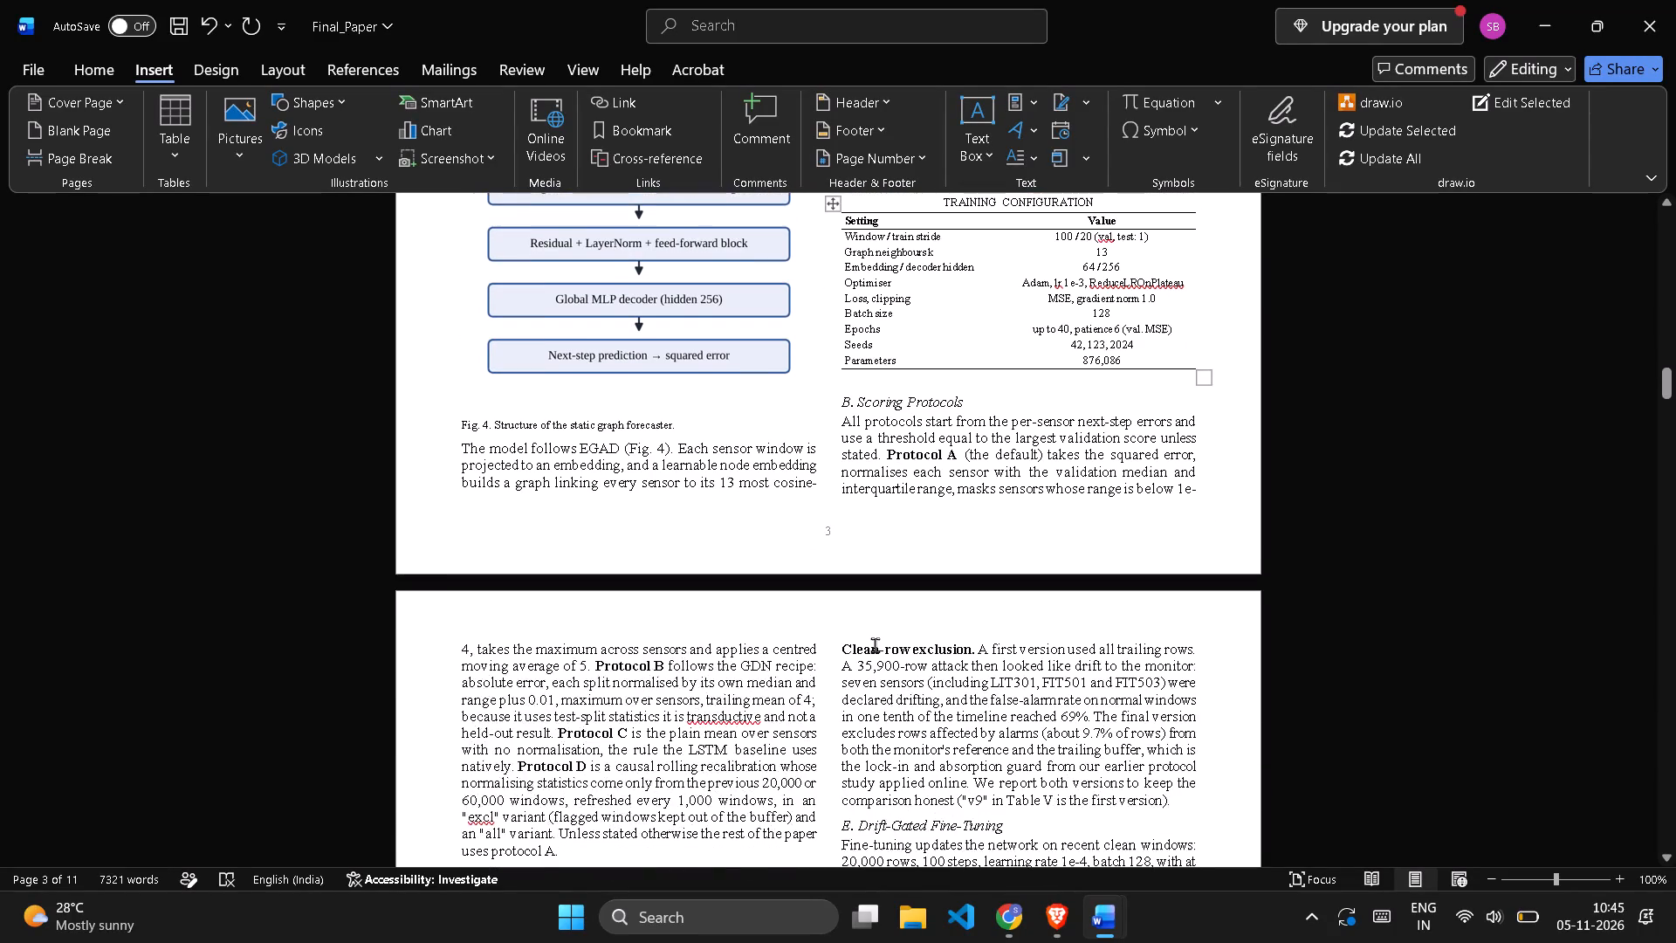
{"action": "scroll", "coordinate": [875, 644], "scroll_direction": "up", "scroll_amount": 1}
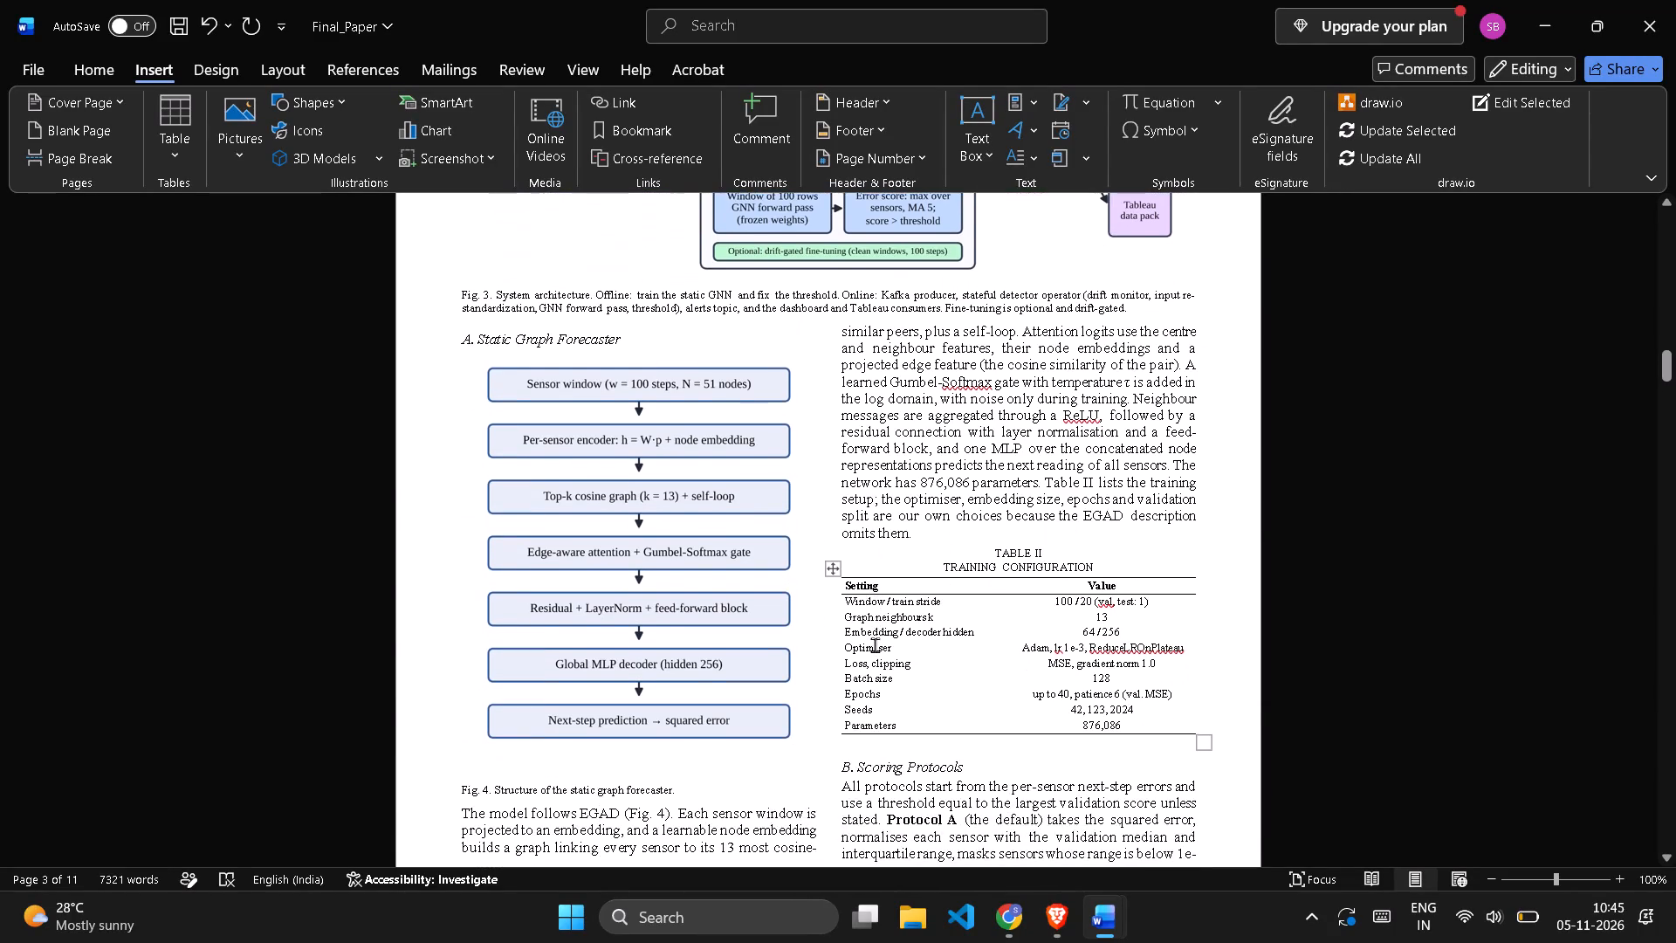
{"action": "scroll", "coordinate": [875, 644], "scroll_direction": "up", "scroll_amount": 2}
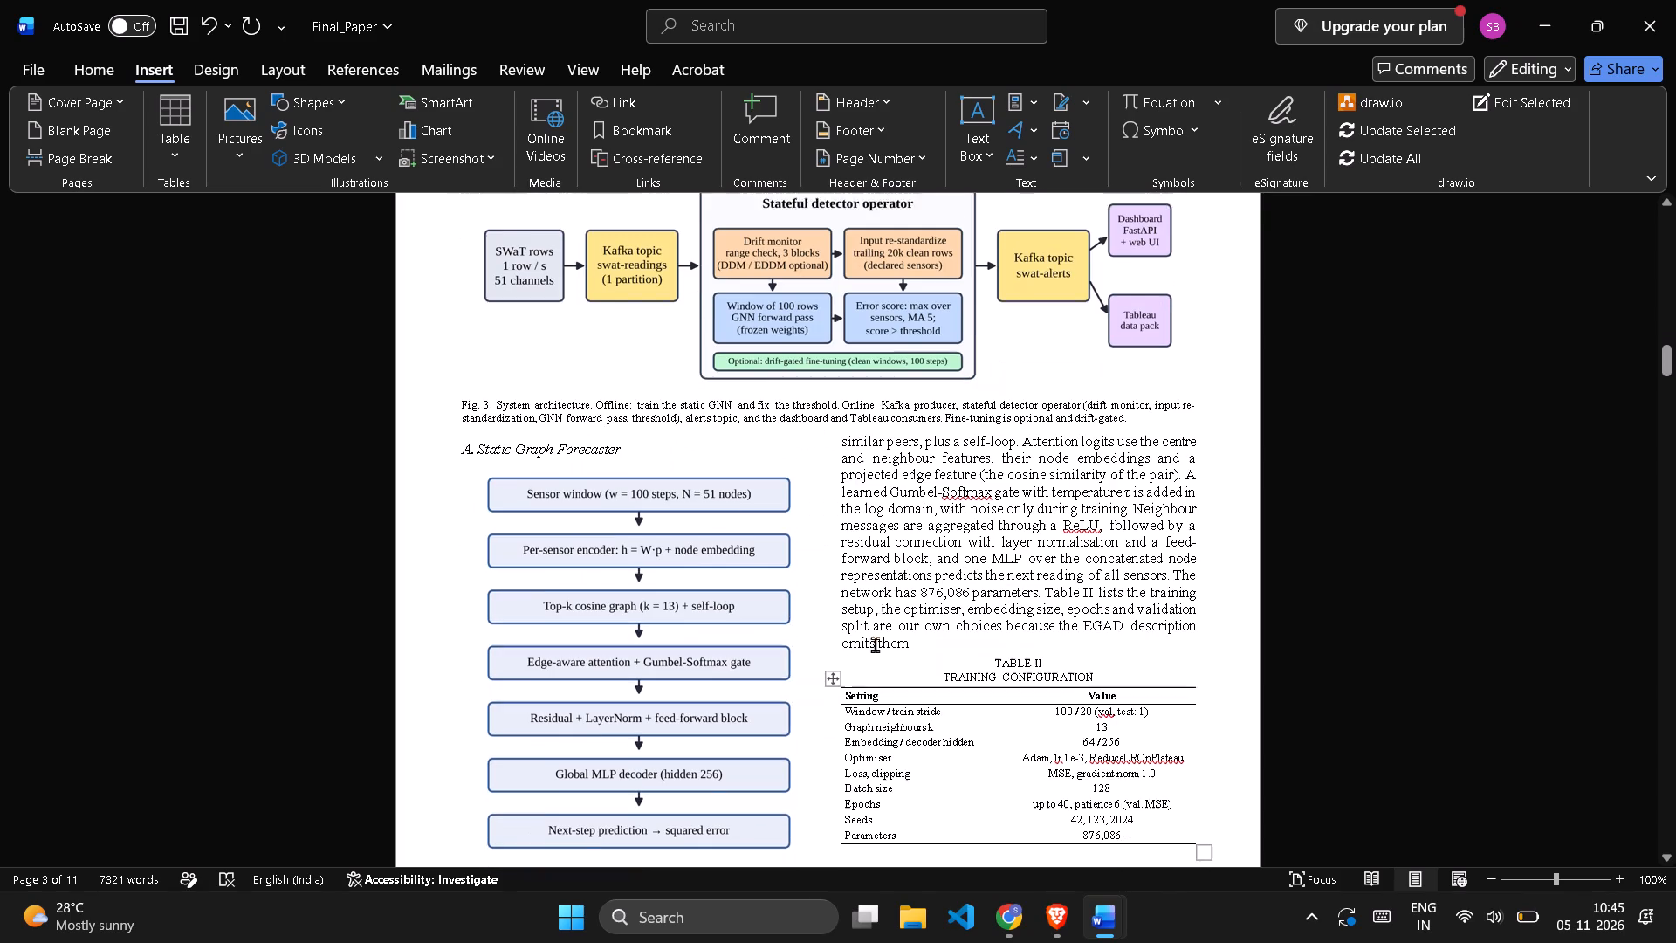
{"action": "scroll", "coordinate": [875, 644], "scroll_direction": "up", "scroll_amount": 4}
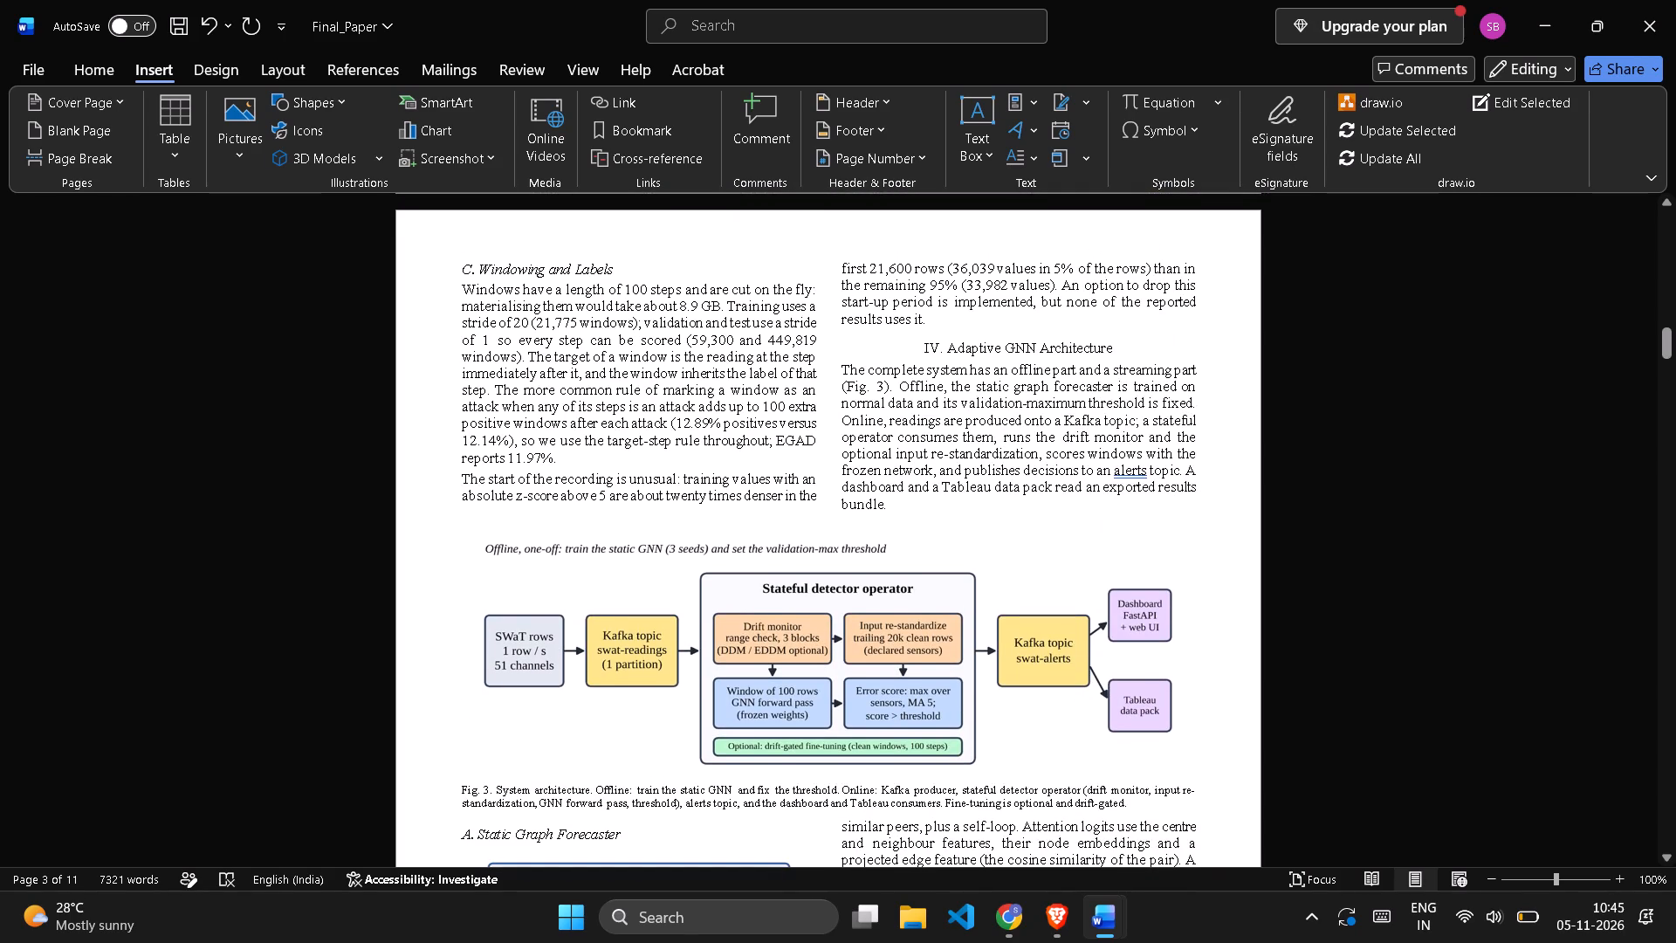
{"action": "scroll", "coordinate": [875, 644], "scroll_direction": "up", "scroll_amount": 2}
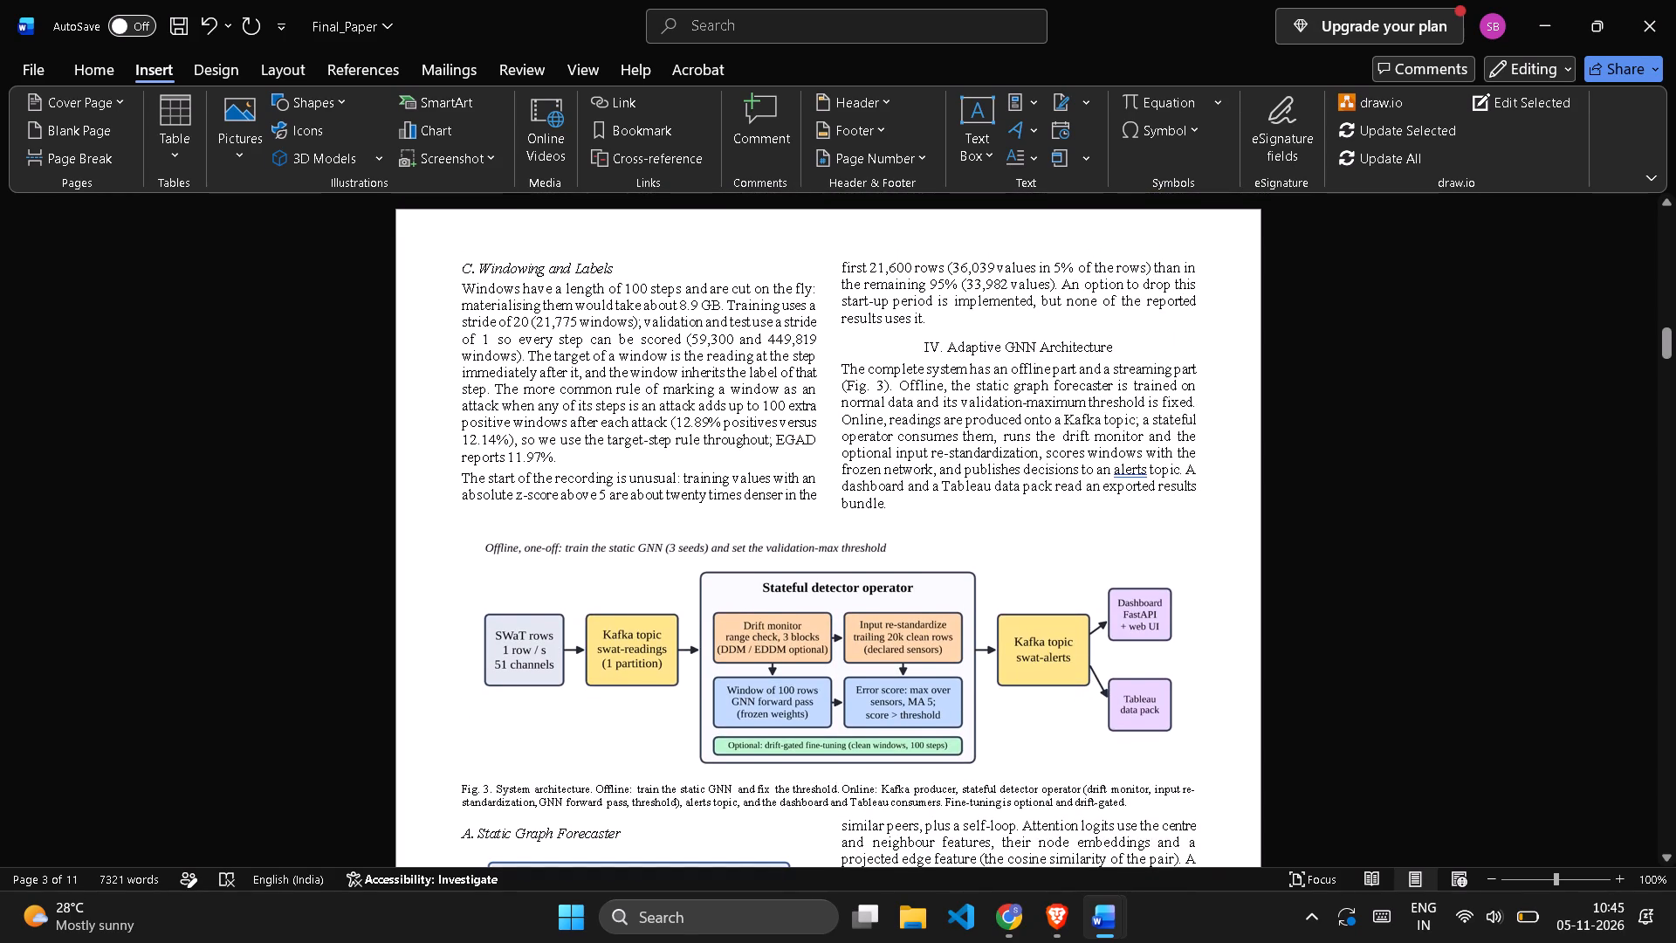
{"action": "scroll", "coordinate": [875, 644], "scroll_direction": "up", "scroll_amount": 1}
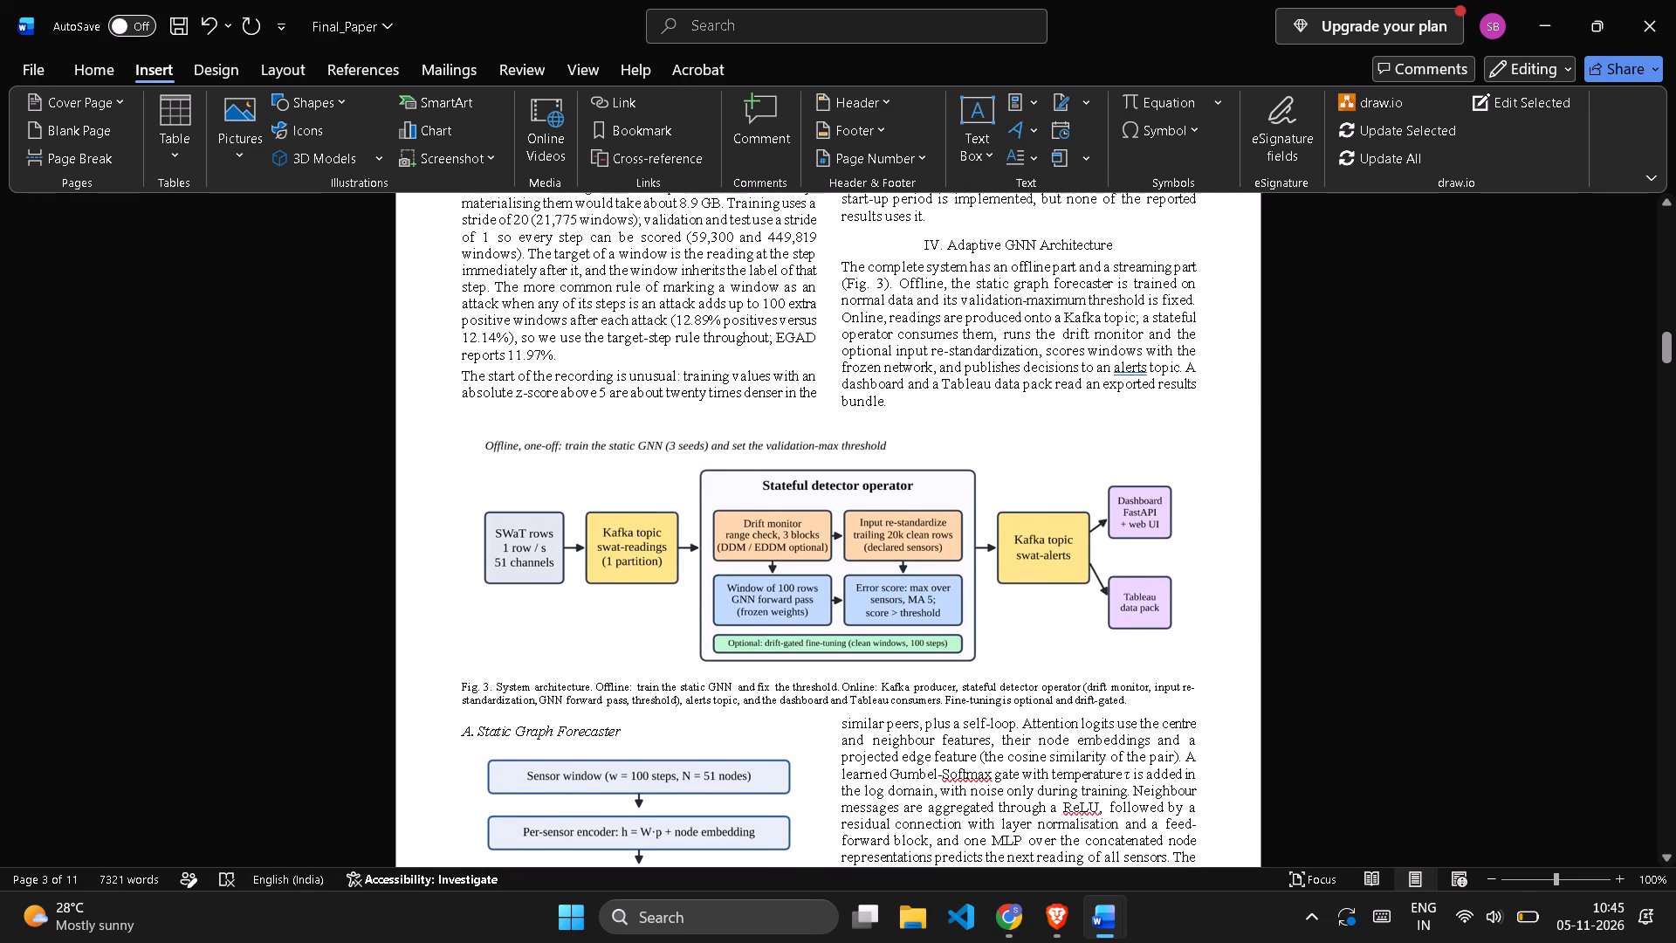
{"action": "scroll", "coordinate": [875, 644], "scroll_direction": "up", "scroll_amount": 1}
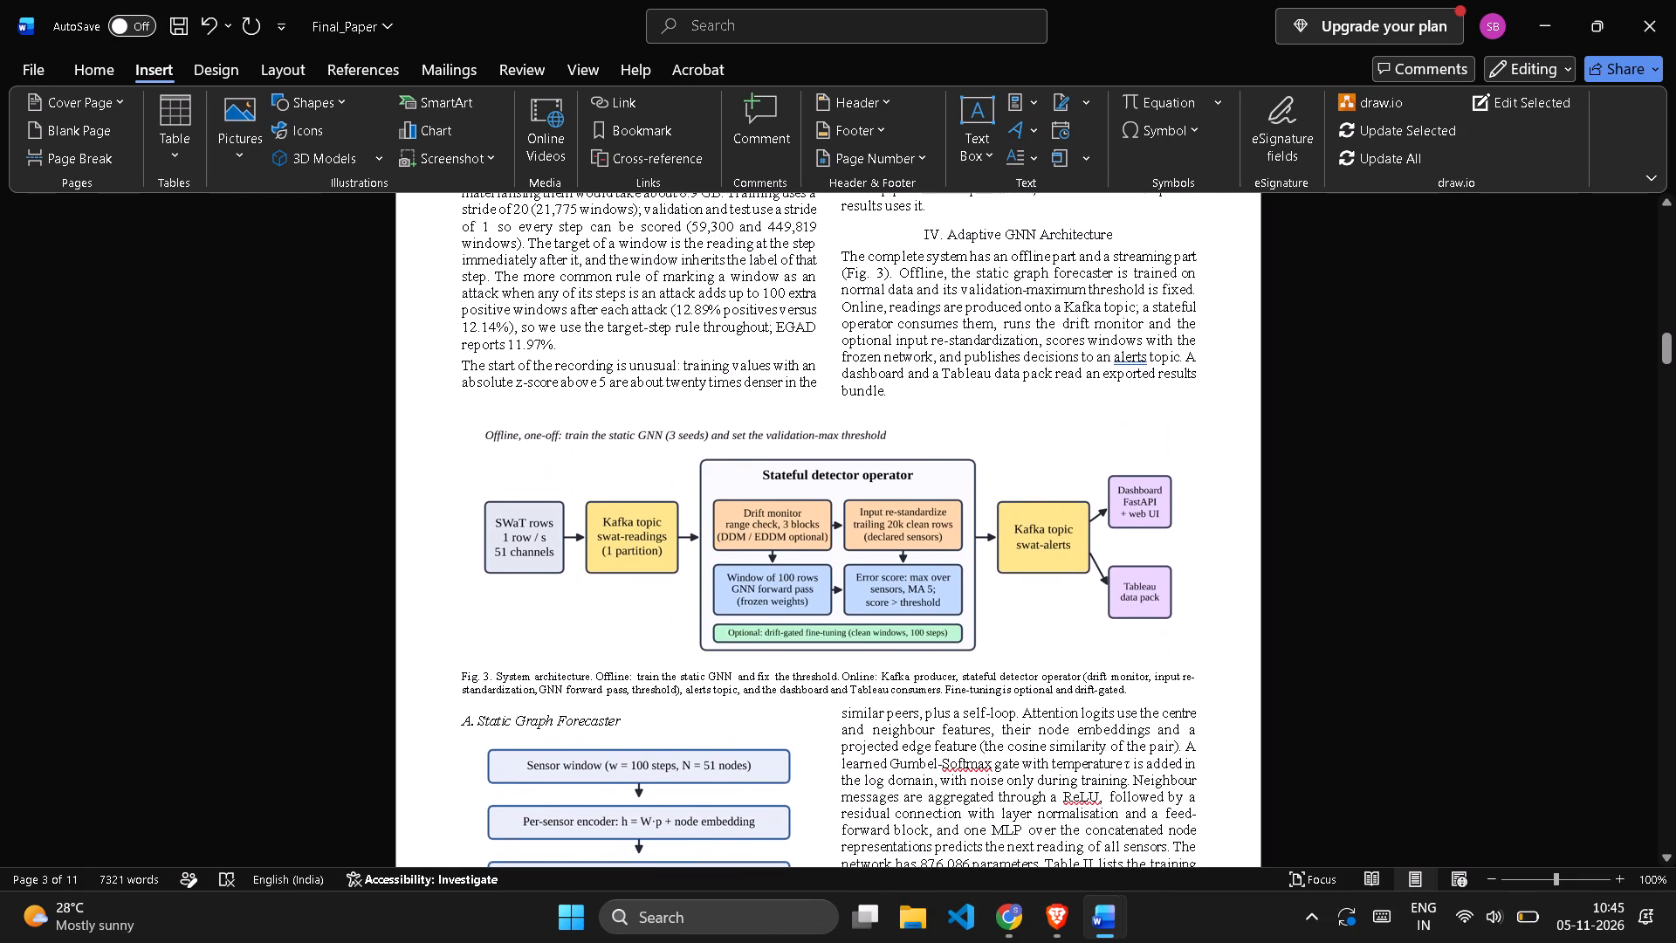
{"action": "scroll", "coordinate": [875, 644], "scroll_direction": "up", "scroll_amount": 1}
Re-check how Fig. 3, Fig. 4, Table II and the Scoring Protocols text fit together on page 3.
{"action": "scroll", "coordinate": [875, 644], "scroll_direction": "down", "scroll_amount": 1}
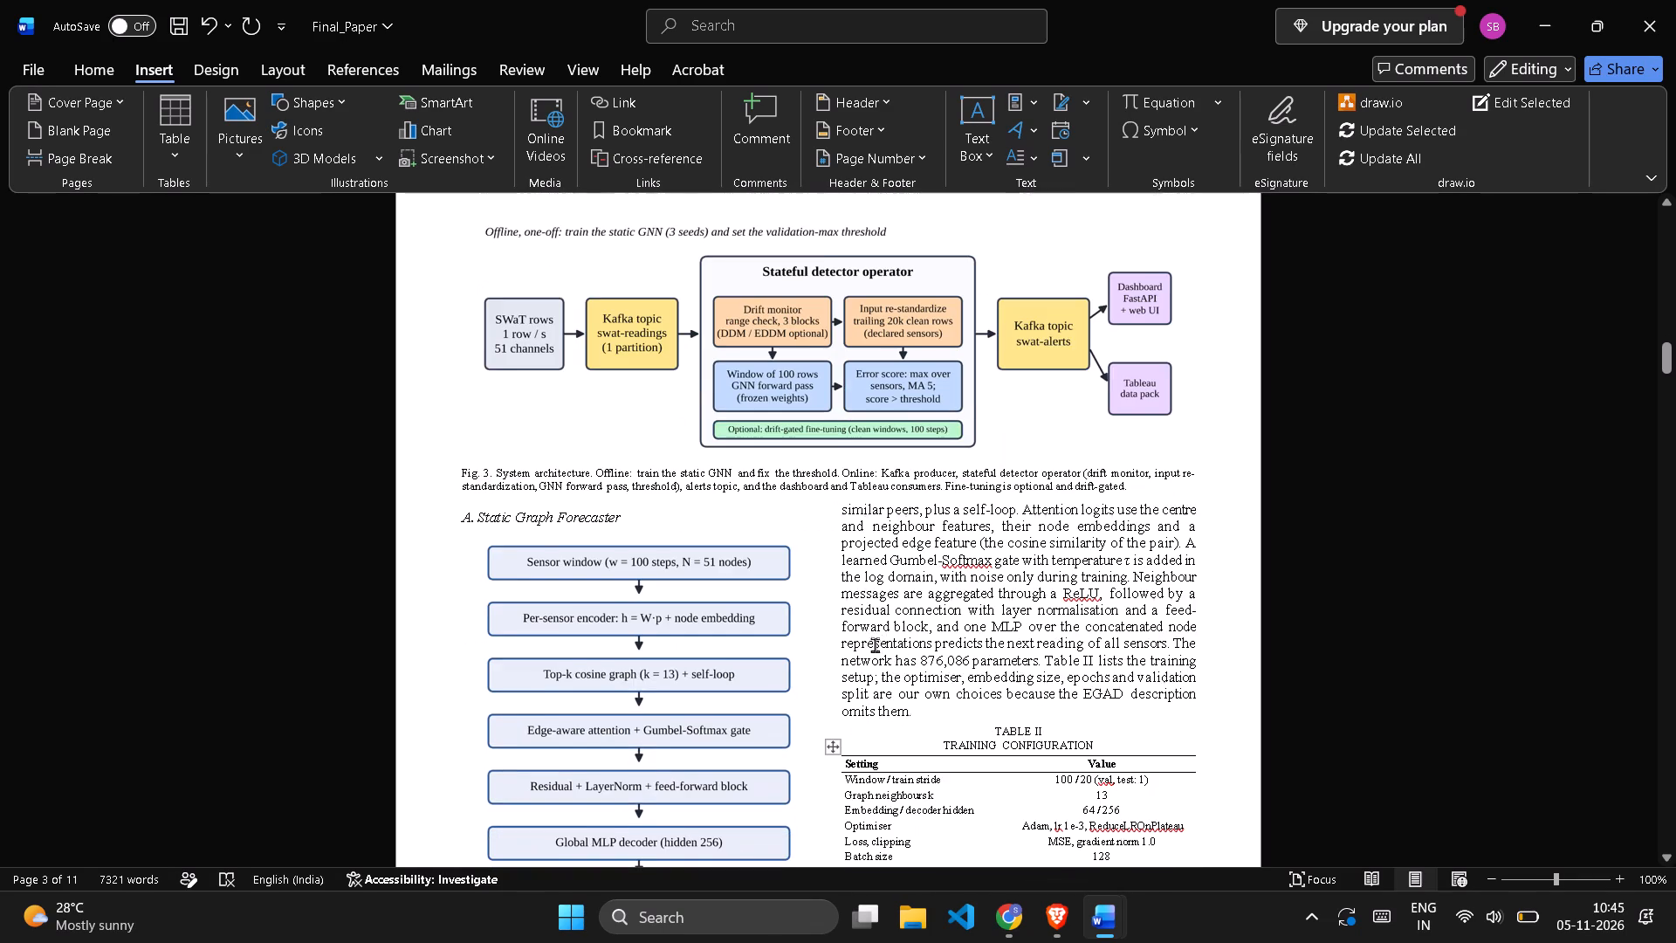
{"action": "scroll", "coordinate": [875, 644], "scroll_direction": "down", "scroll_amount": 4}
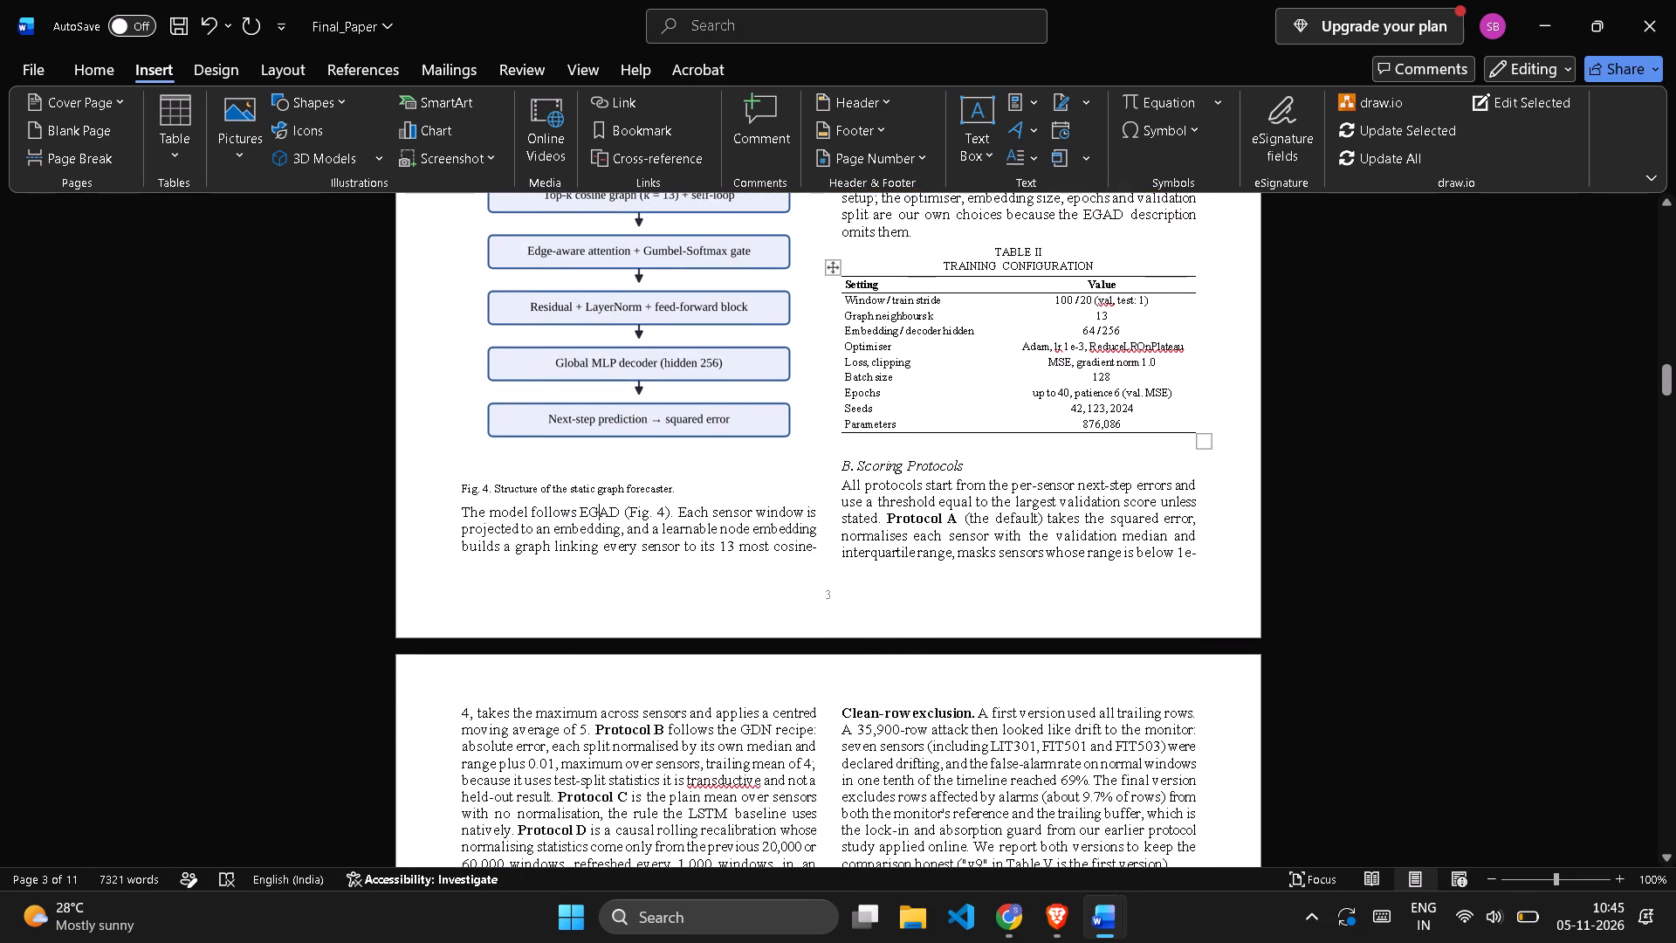
{"action": "scroll", "coordinate": [875, 644], "scroll_direction": "down", "scroll_amount": 1}
{"action": "scroll", "coordinate": [903, 519], "scroll_direction": "up", "scroll_amount": 4}
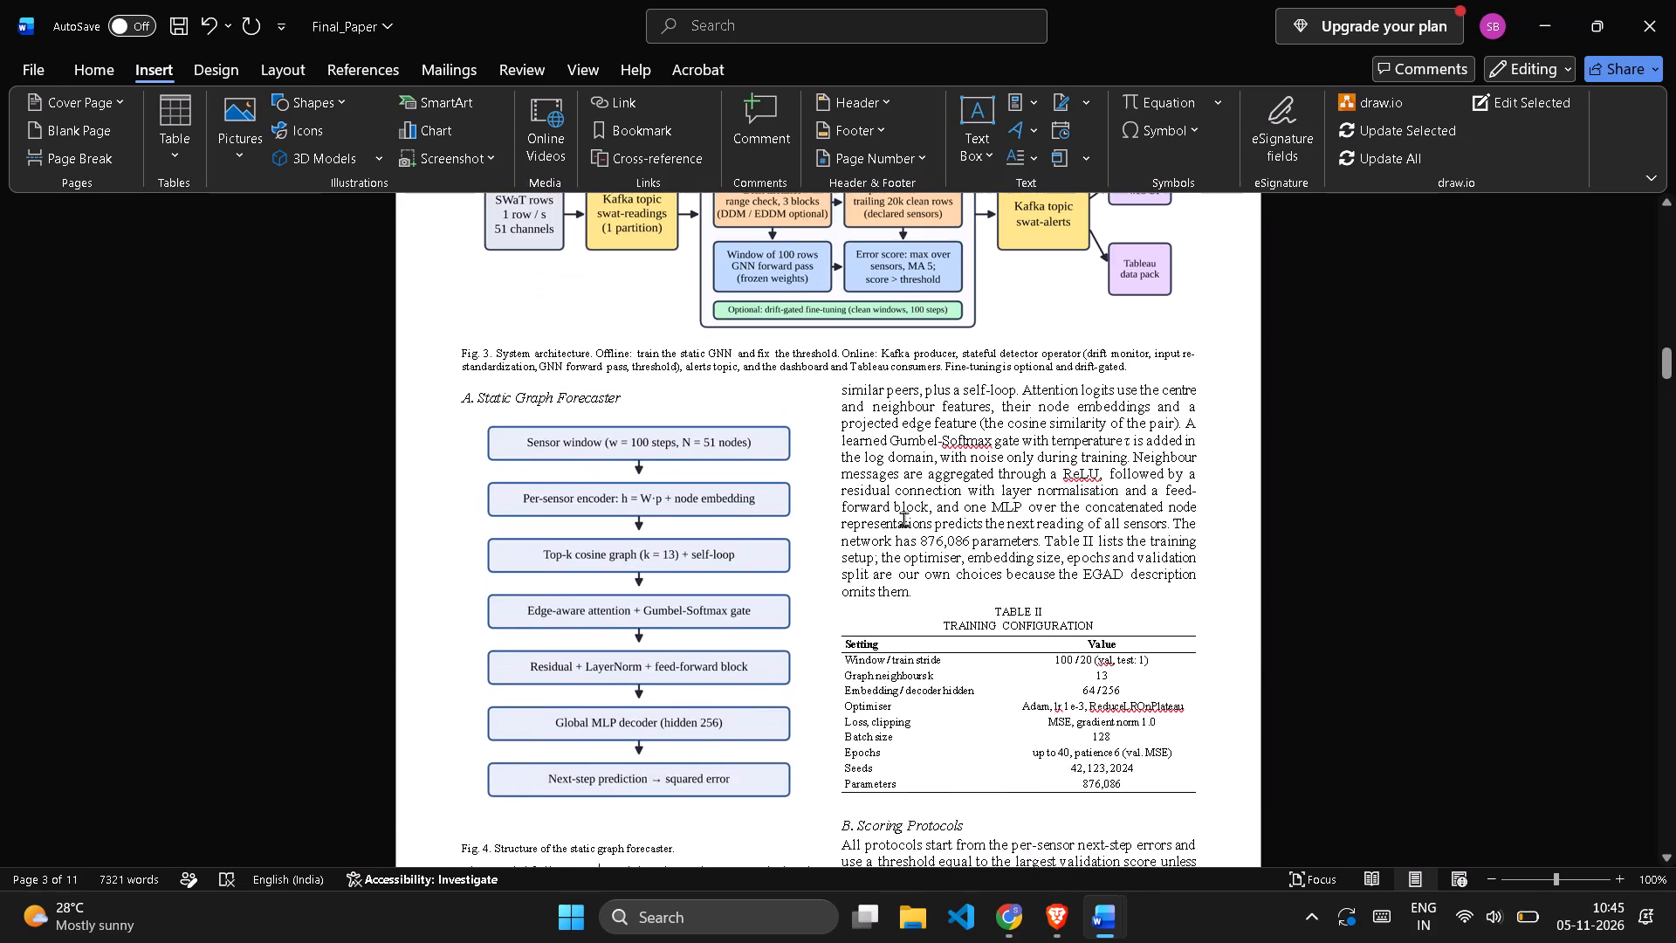
{"action": "scroll", "coordinate": [903, 519], "scroll_direction": "up", "scroll_amount": 1}
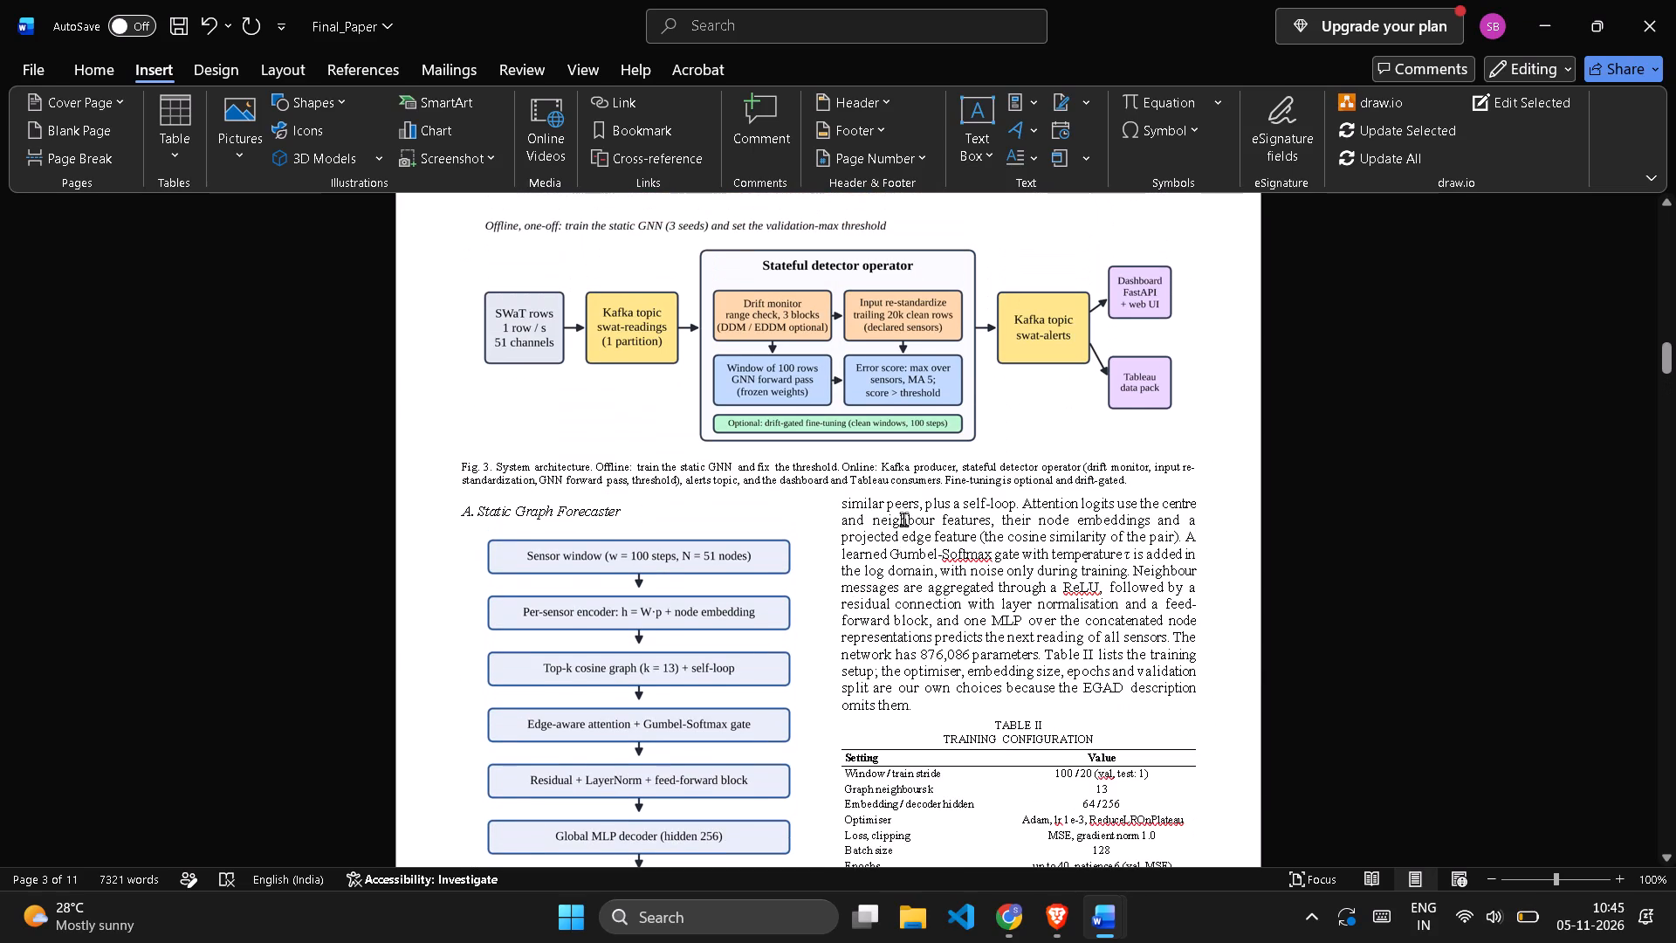
{"action": "scroll", "coordinate": [903, 519], "scroll_direction": "up", "scroll_amount": 1}
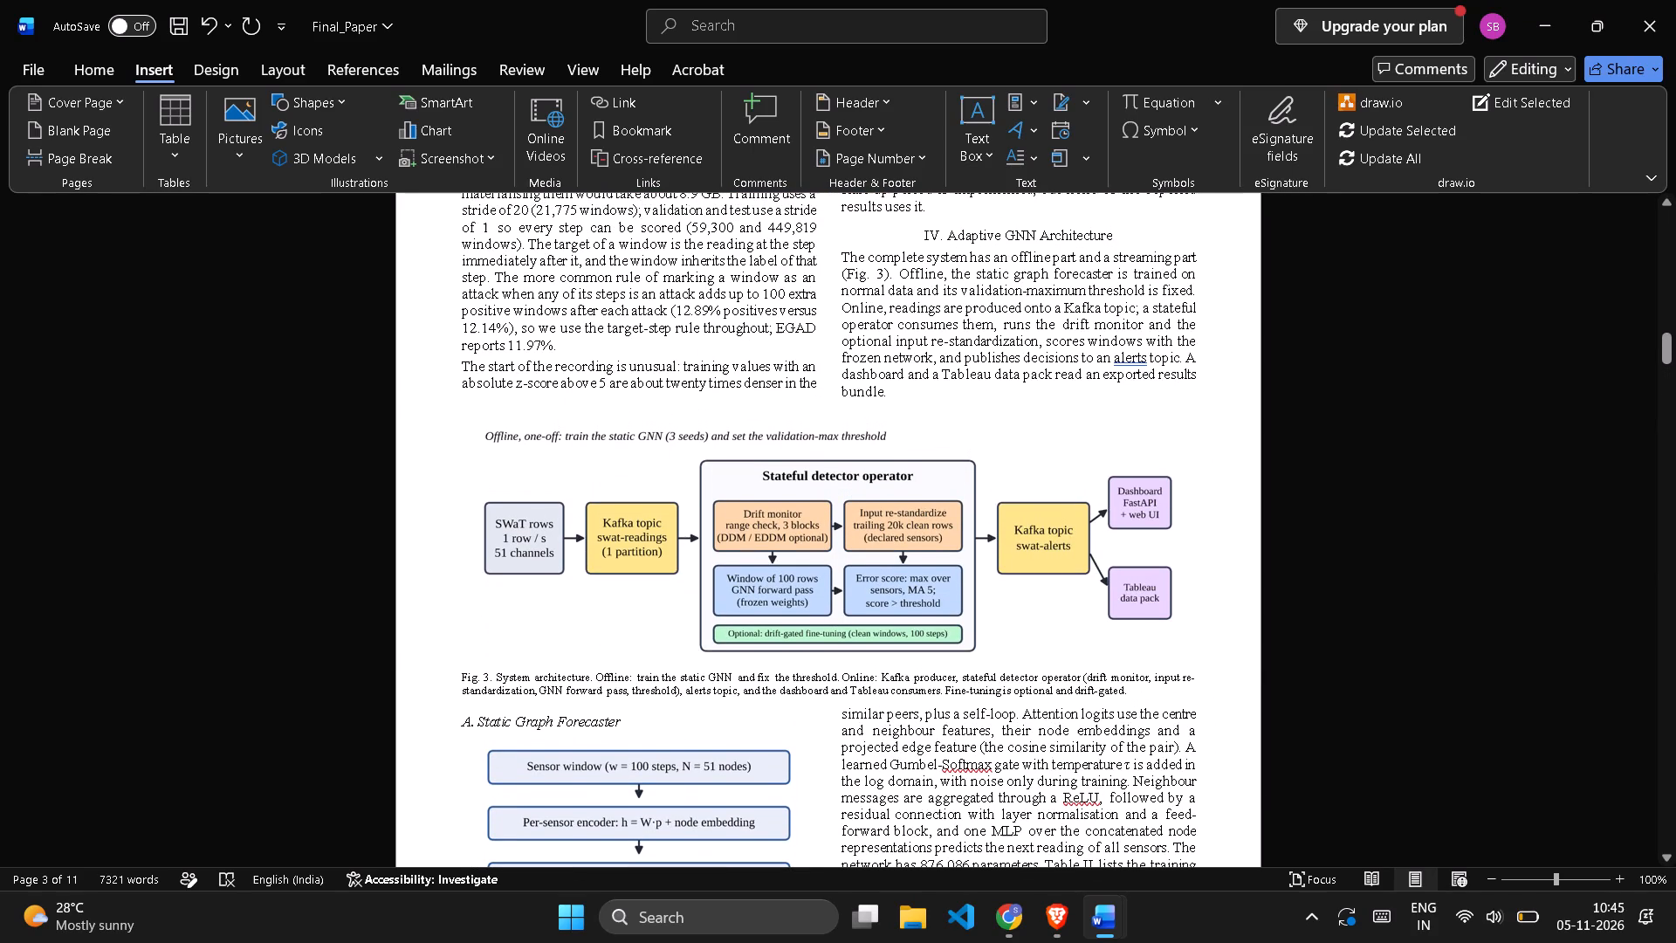
{"action": "scroll", "coordinate": [903, 519], "scroll_direction": "down", "scroll_amount": 3}
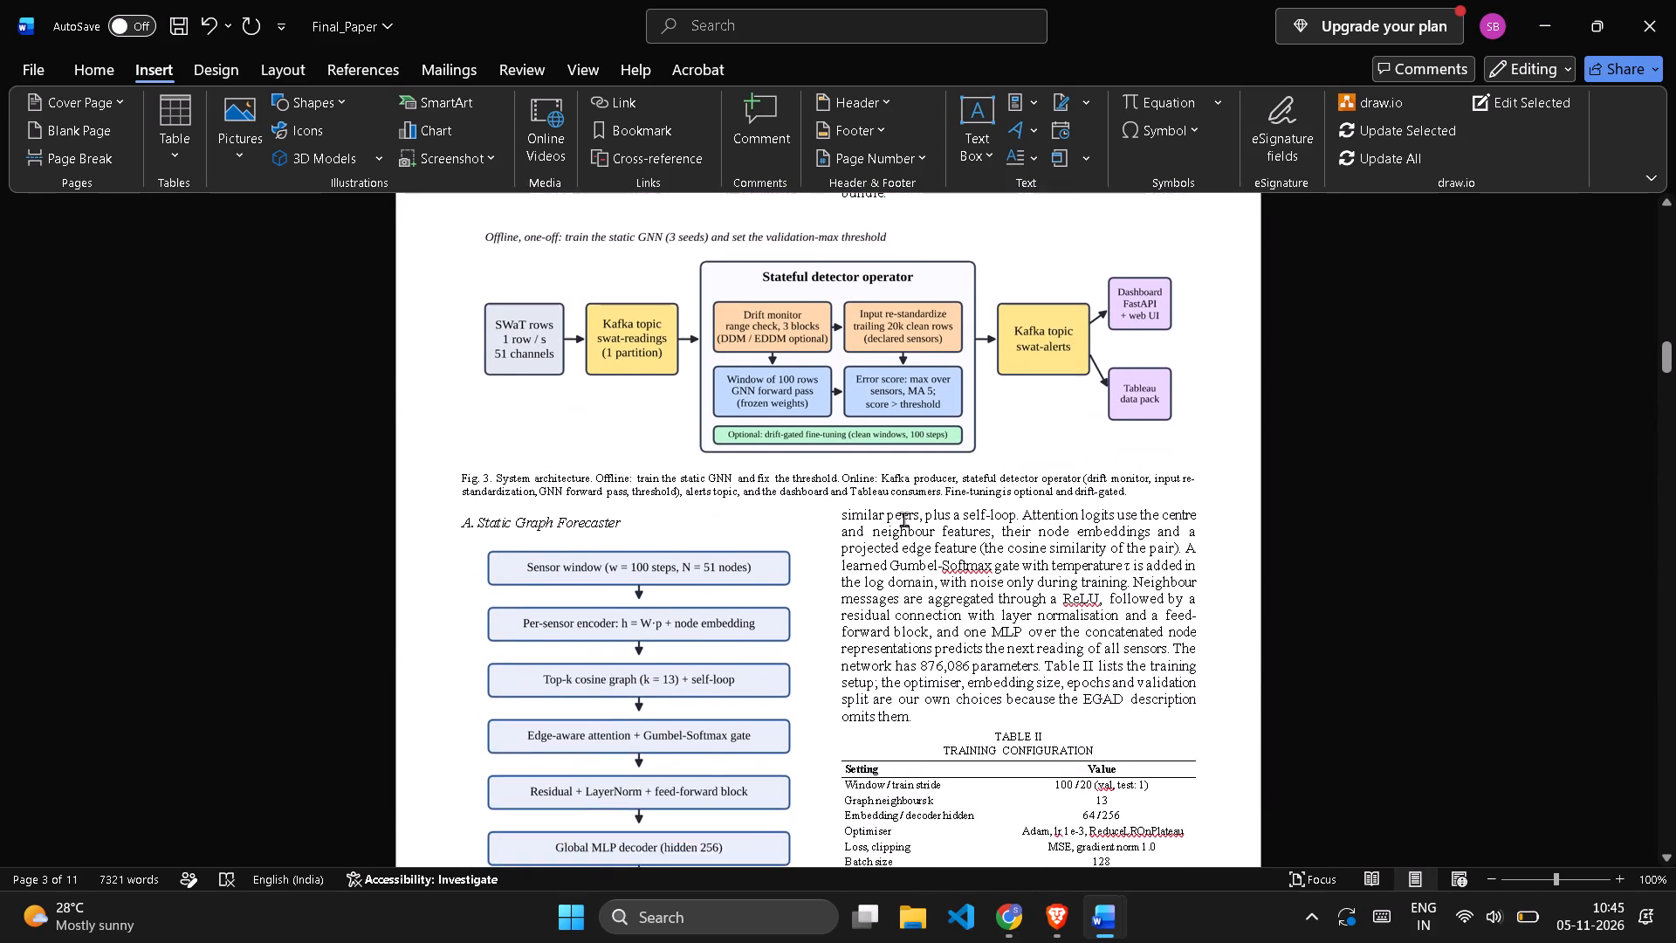
{"action": "scroll", "coordinate": [903, 519], "scroll_direction": "down", "scroll_amount": 3}
{"action": "scroll", "coordinate": [903, 519], "scroll_direction": "up", "scroll_amount": 2}
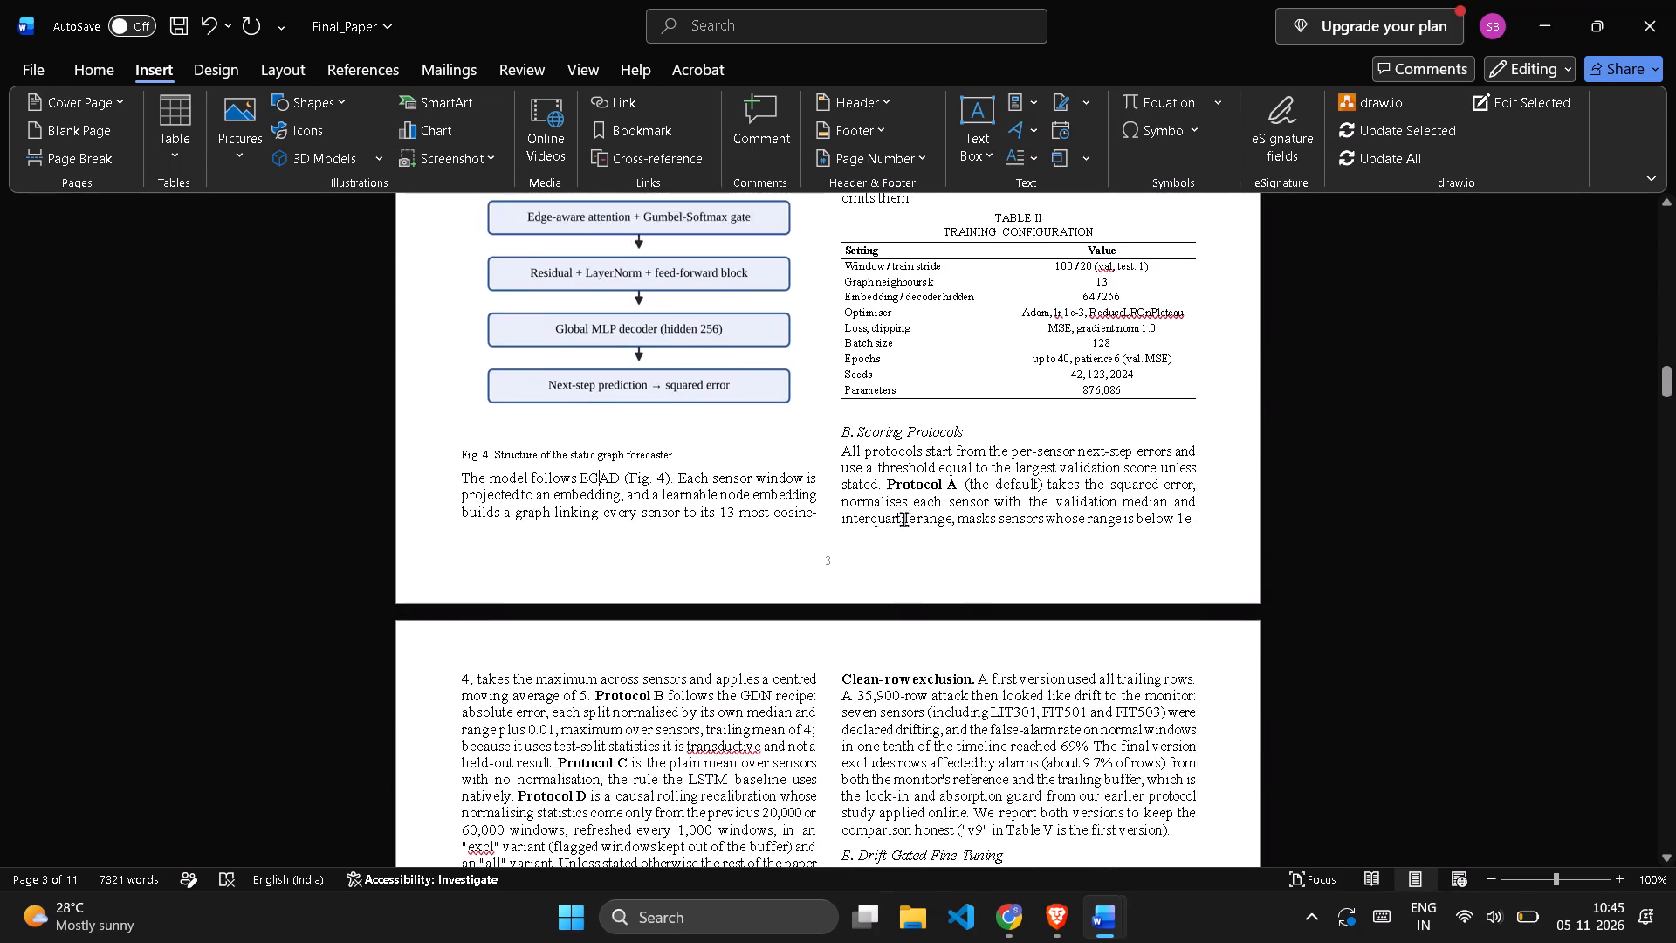
{"action": "scroll", "coordinate": [903, 519], "scroll_direction": "up", "scroll_amount": 3}
{"action": "scroll", "coordinate": [903, 519], "scroll_direction": "down", "scroll_amount": 1}
{"action": "scroll", "coordinate": [903, 519], "scroll_direction": "up", "scroll_amount": 1}
{"action": "scroll", "coordinate": [903, 519], "scroll_direction": "down", "scroll_amount": 1}
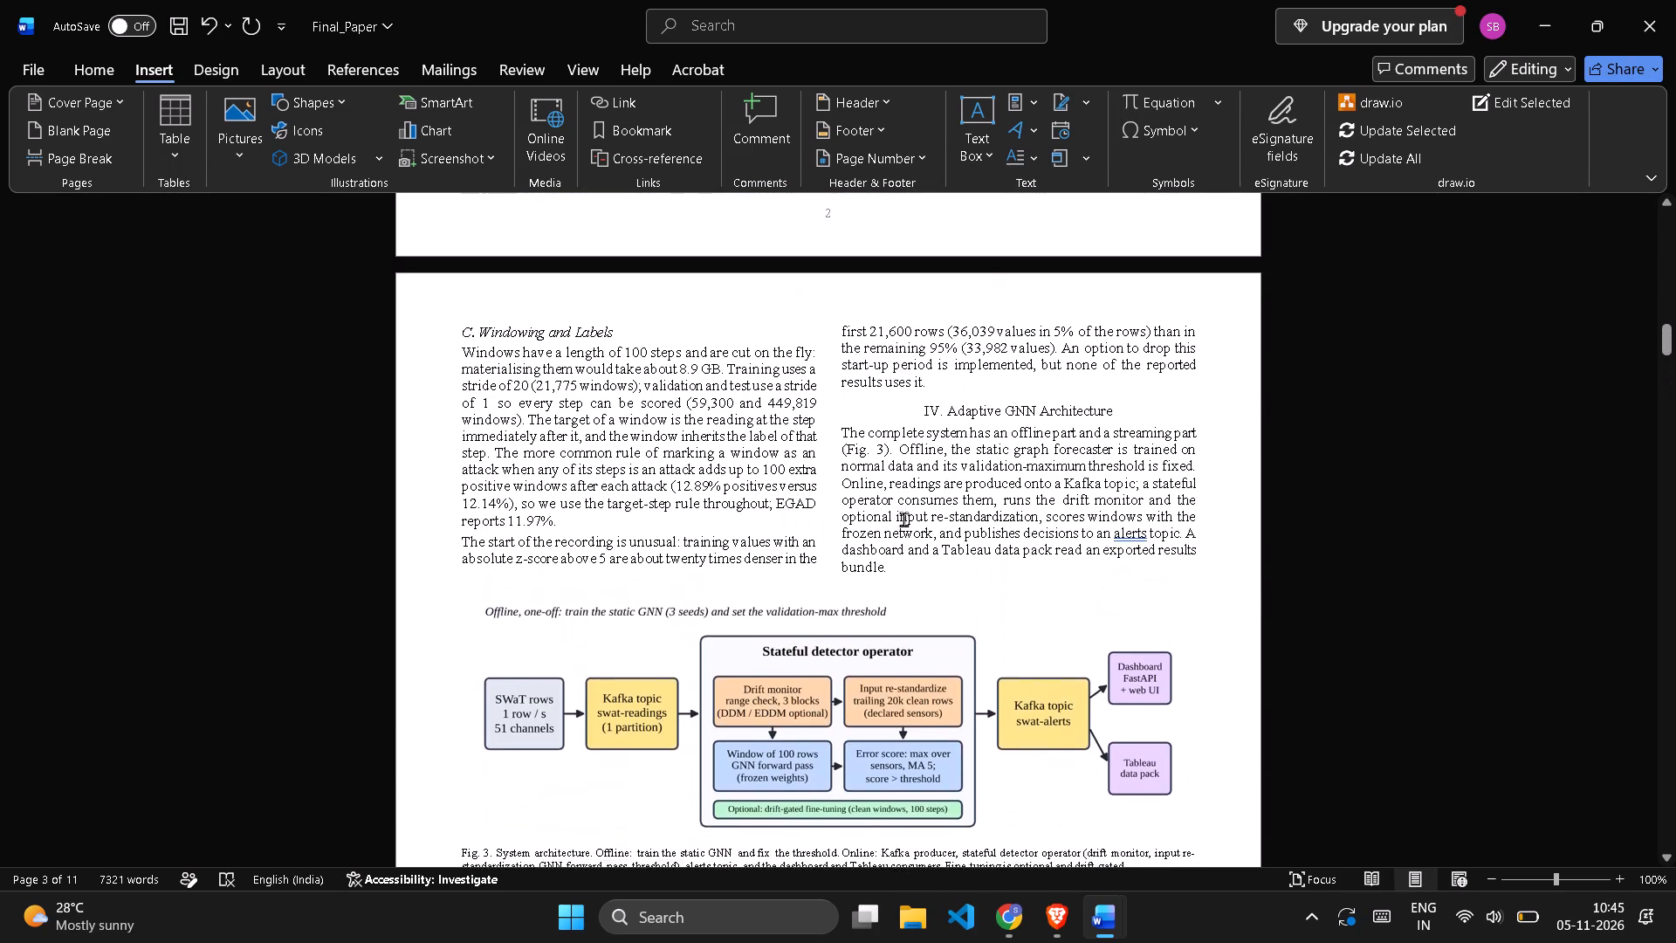
{"action": "scroll", "coordinate": [903, 519], "scroll_direction": "down", "scroll_amount": 1}
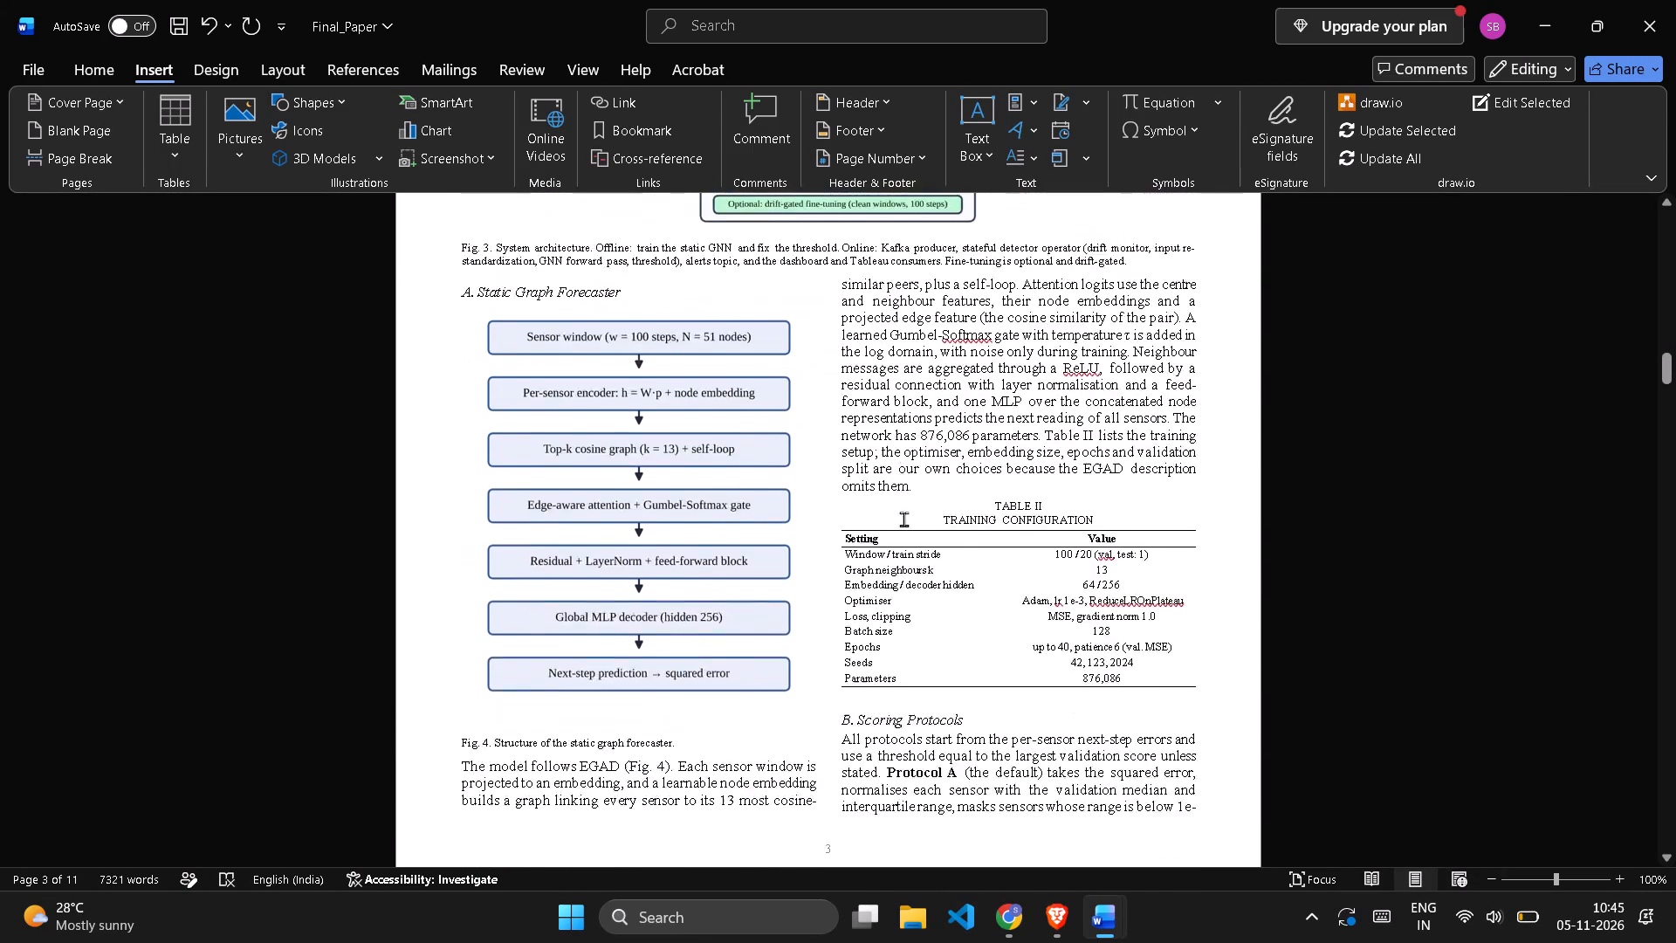
{"action": "scroll", "coordinate": [903, 519], "scroll_direction": "down", "scroll_amount": 1}
{"action": "scroll", "coordinate": [903, 519], "scroll_direction": "up", "scroll_amount": 1}
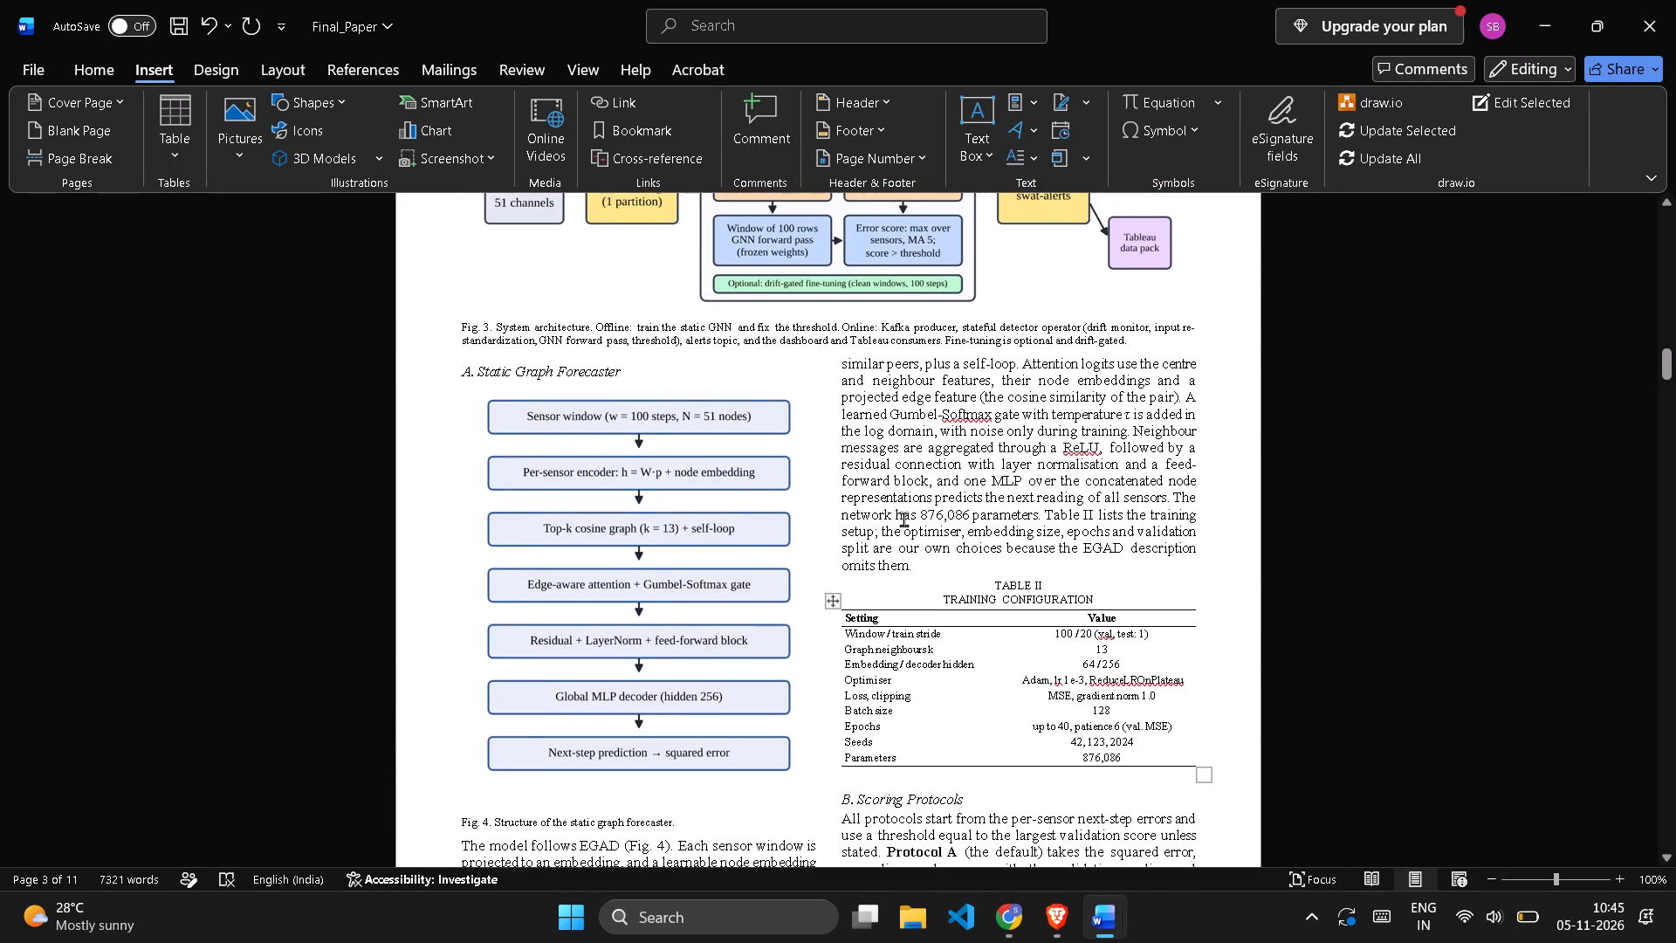
{"action": "scroll", "coordinate": [700, 660], "scroll_direction": "down", "scroll_amount": 1}
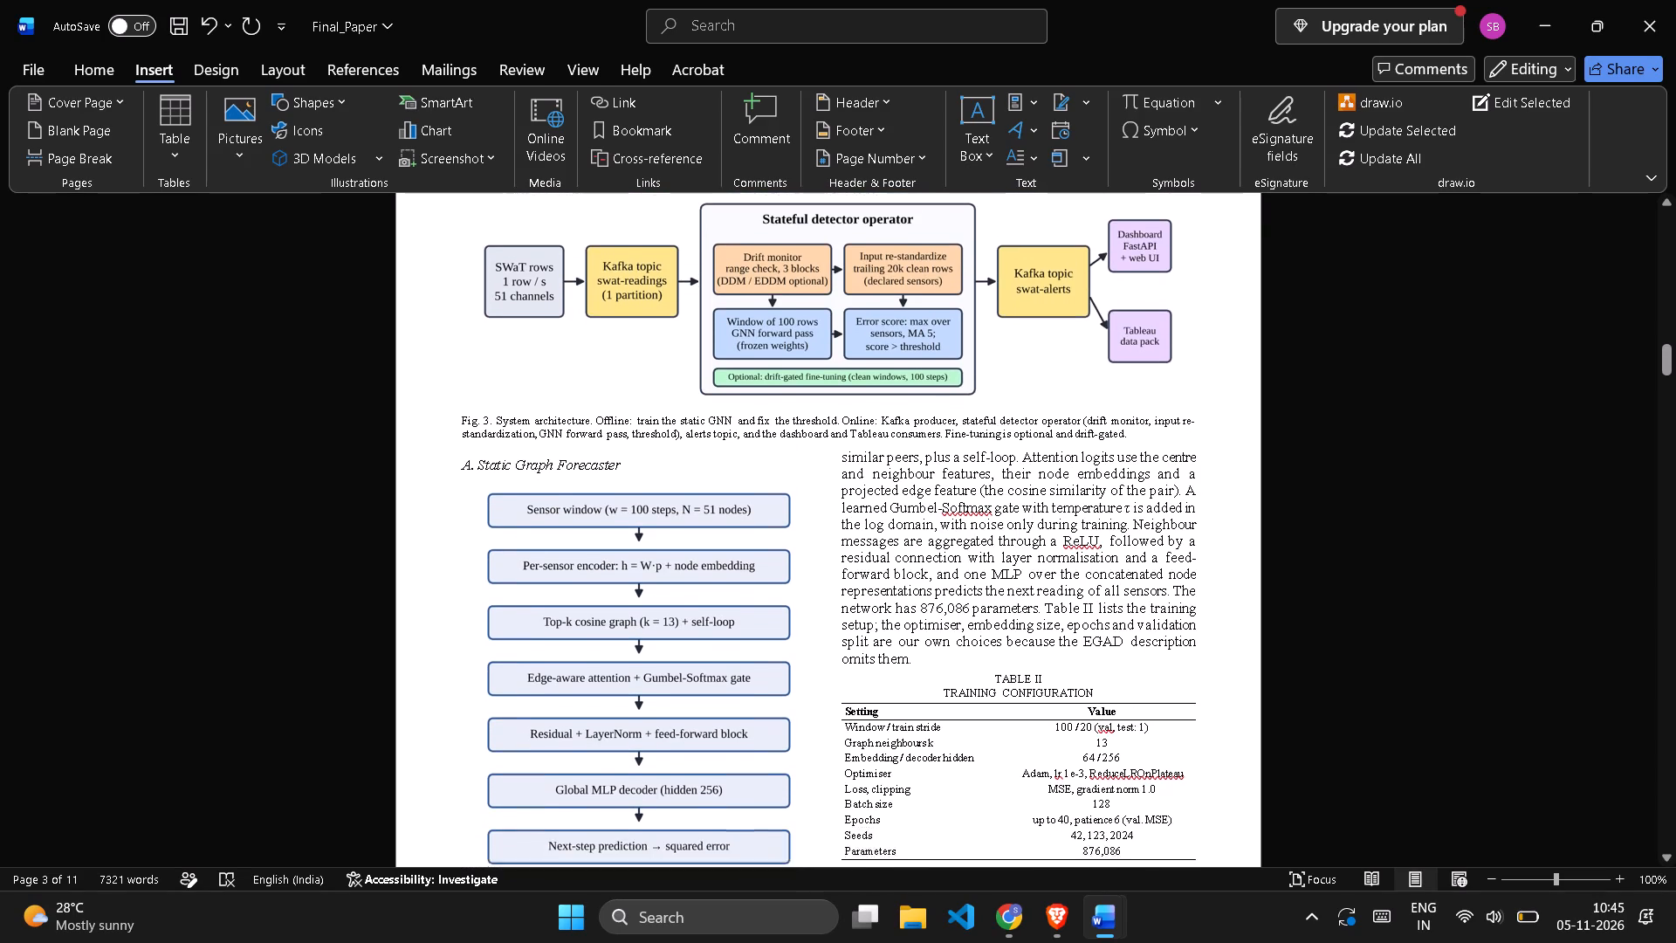
{"action": "scroll", "coordinate": [700, 660], "scroll_direction": "down", "scroll_amount": 1}
{"action": "scroll", "coordinate": [758, 712], "scroll_direction": "up", "scroll_amount": 1}
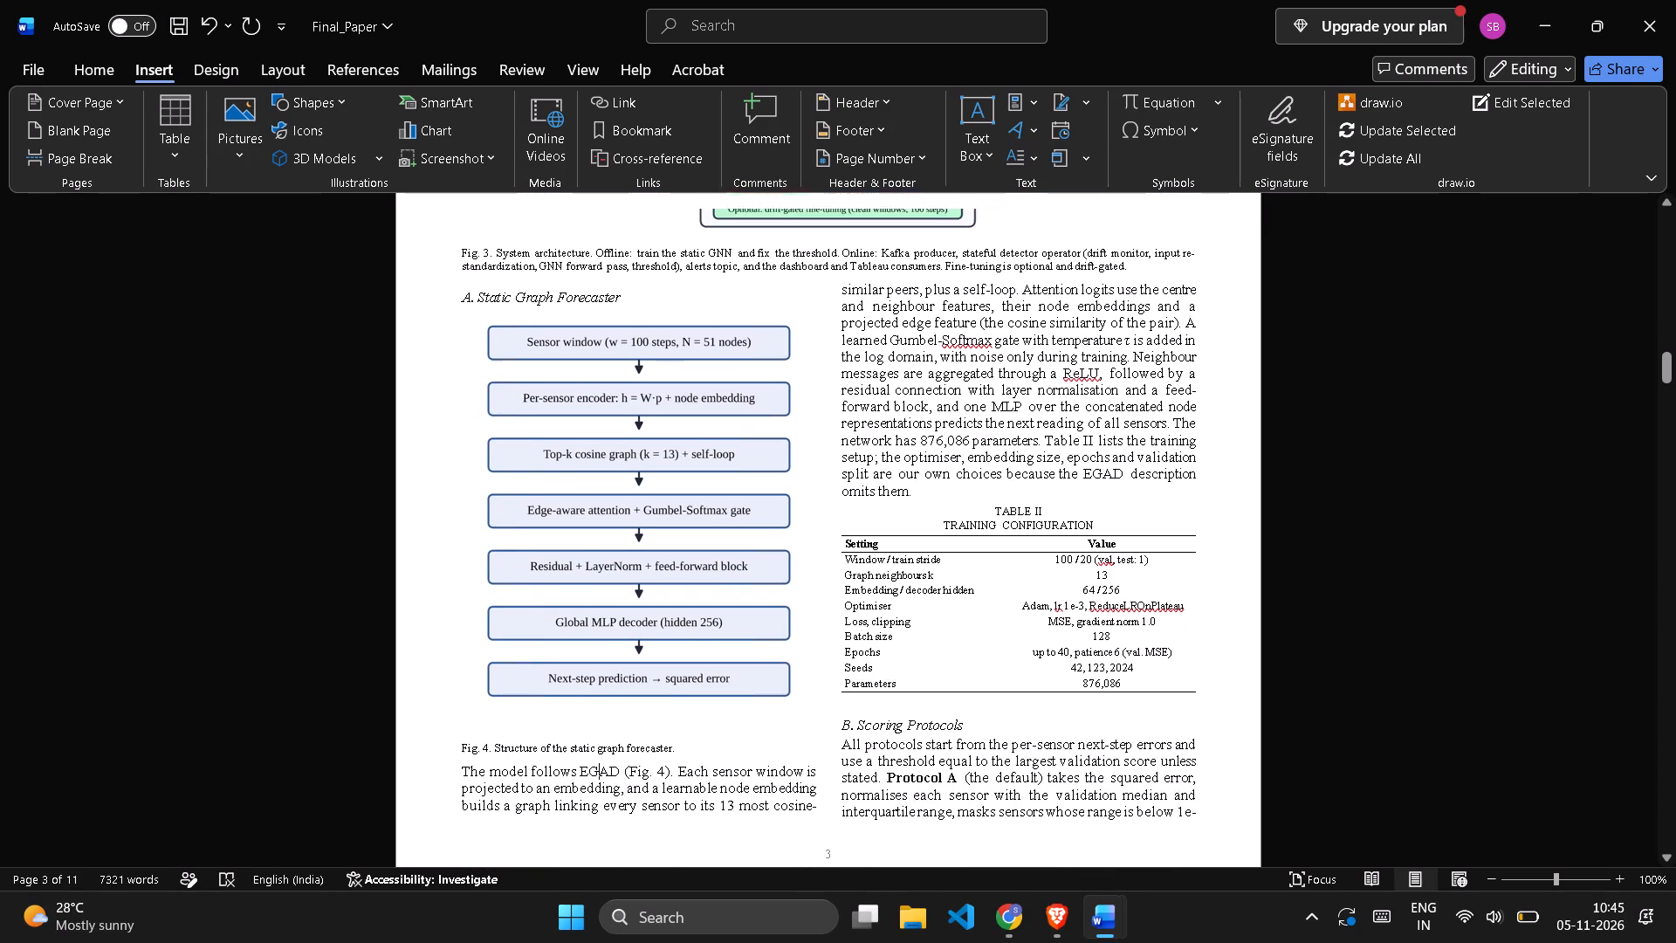
{"action": "scroll", "coordinate": [758, 712], "scroll_direction": "up", "scroll_amount": 1}
{"action": "scroll", "coordinate": [869, 799], "scroll_direction": "down", "scroll_amount": 1}
Expand DDM in page 4's bold run-in heading "DDM and EDDM as triggers" by adding "(Drift Detection Methods)" after it.
{"action": "scroll", "coordinate": [955, 707], "scroll_direction": "down", "scroll_amount": 2}
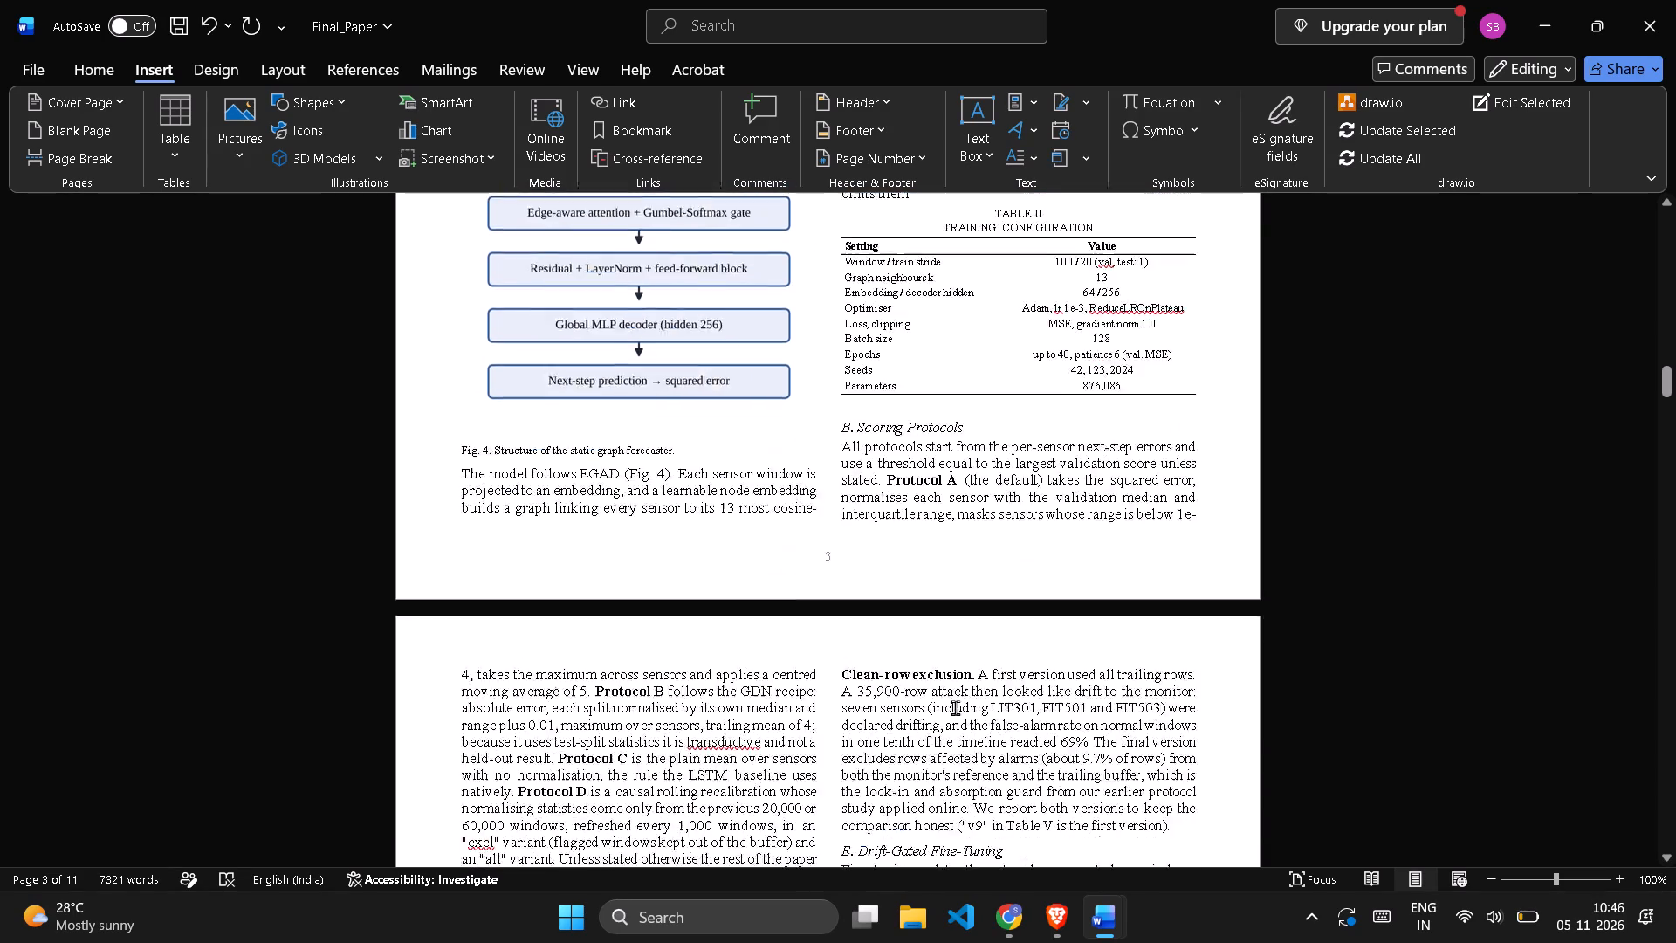
{"action": "scroll", "coordinate": [955, 707], "scroll_direction": "down", "scroll_amount": 3}
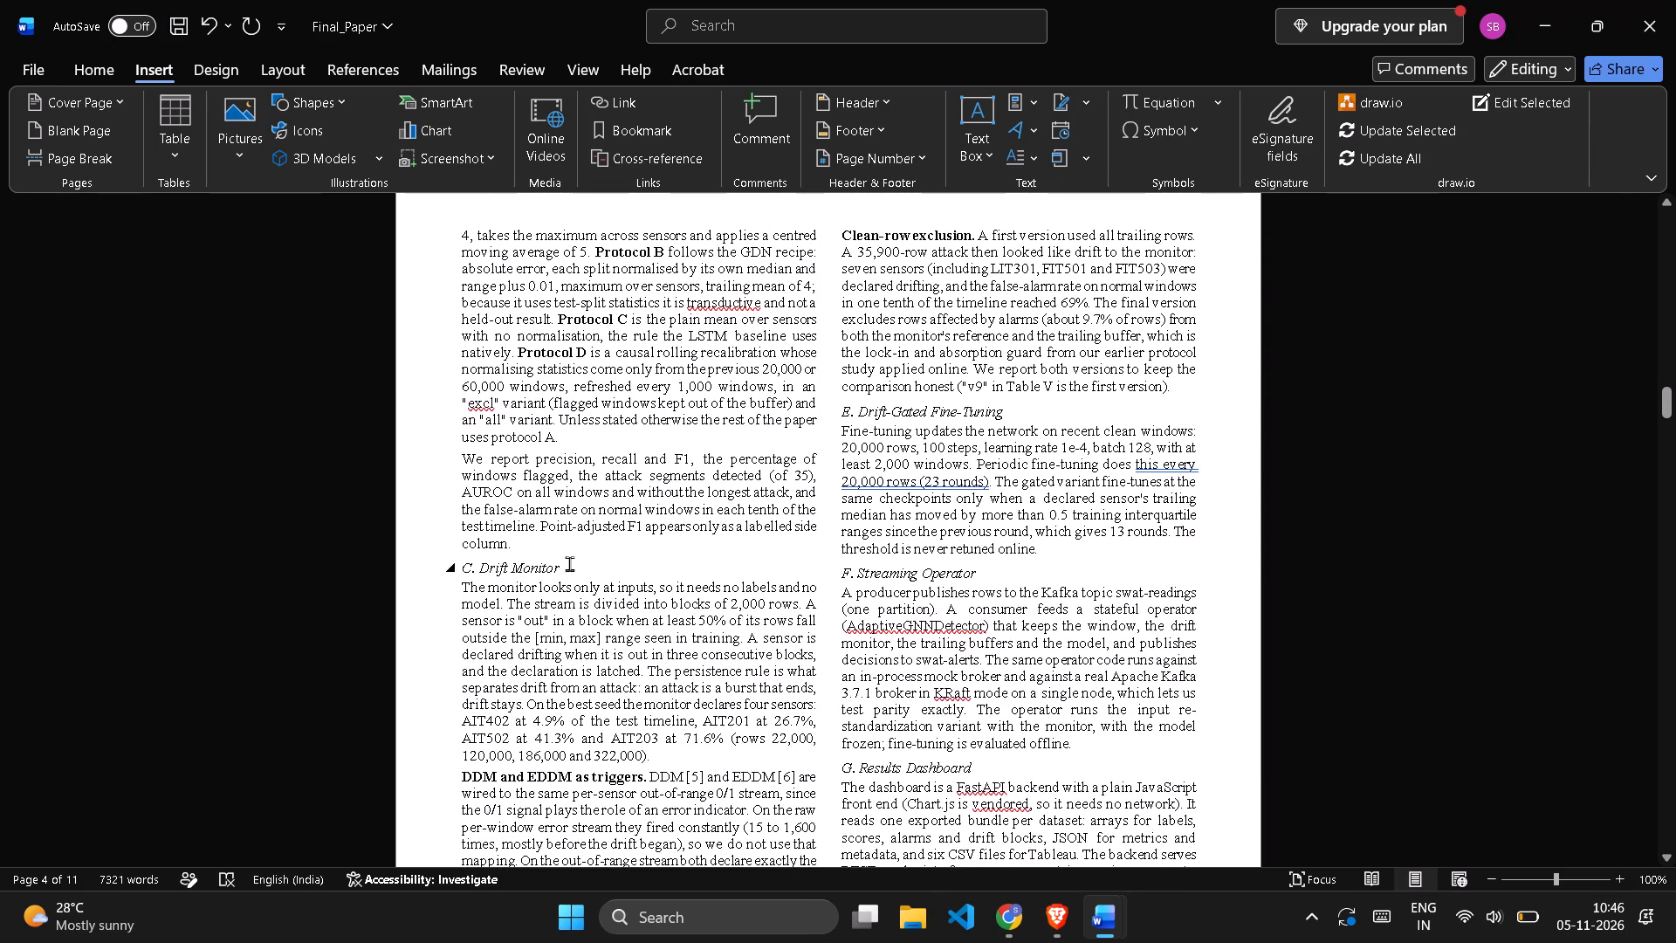
{"action": "scroll", "coordinate": [749, 706], "scroll_direction": "down", "scroll_amount": 1}
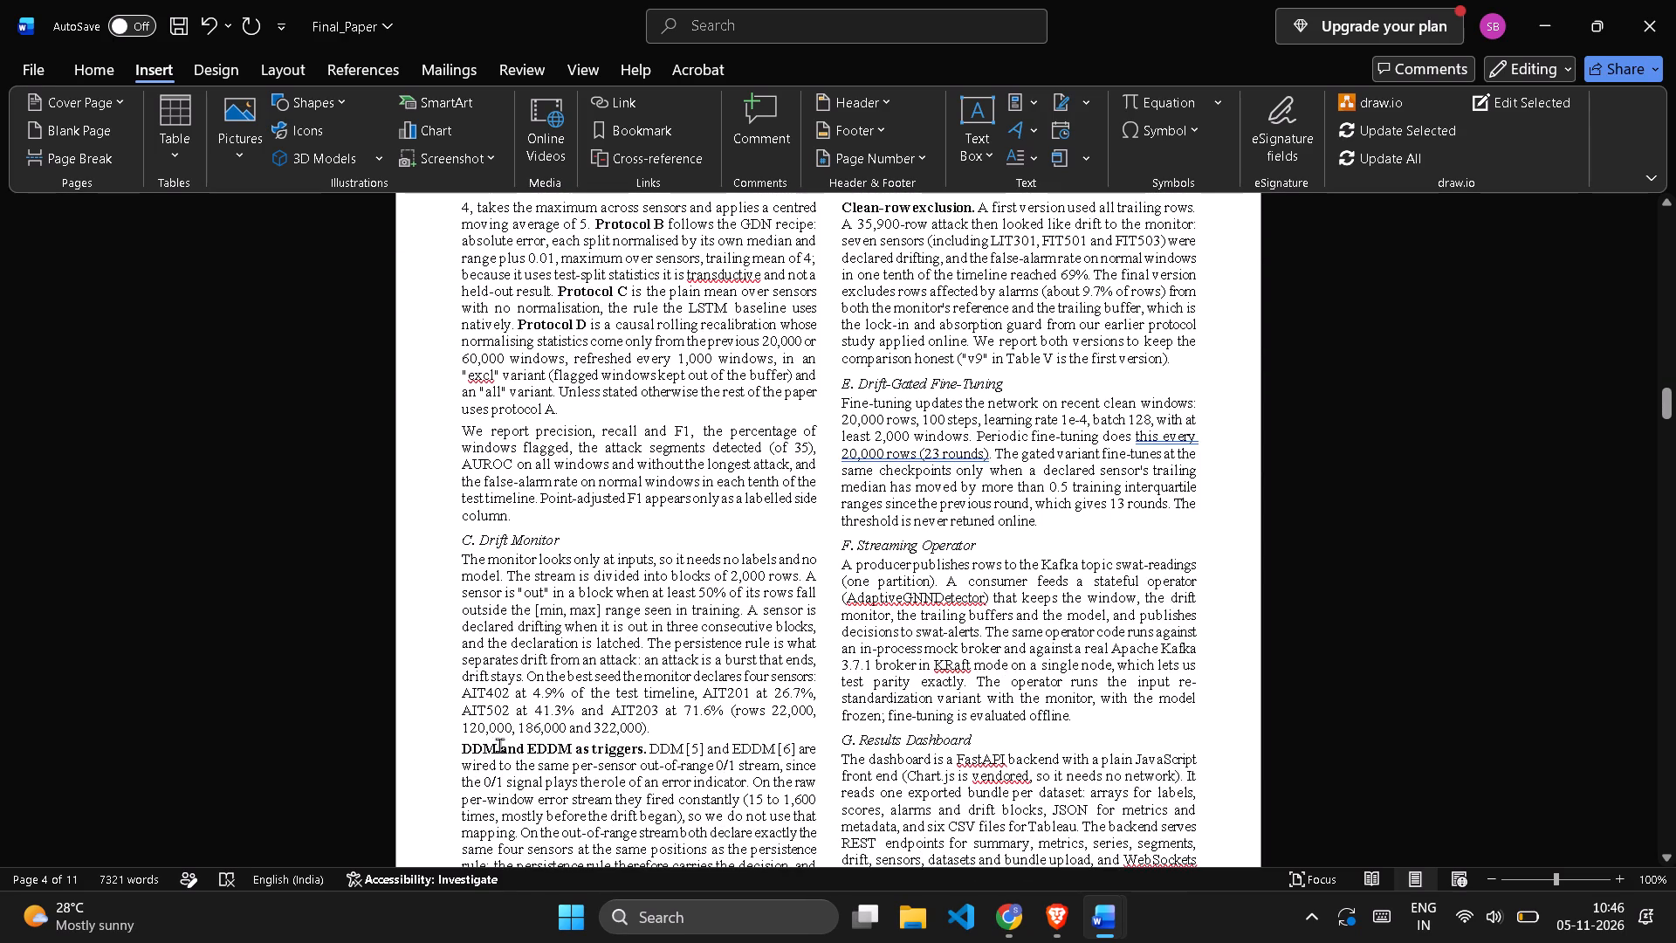
{"action": "left_click", "coordinate": [501, 750]}
{"action": "key", "text": "Left"}
{"action": "key", "text": "shift+parenright"}
{"action": "key", "text": "shift+BackSpace"}
{"action": "key", "text": "shift+parenright"}
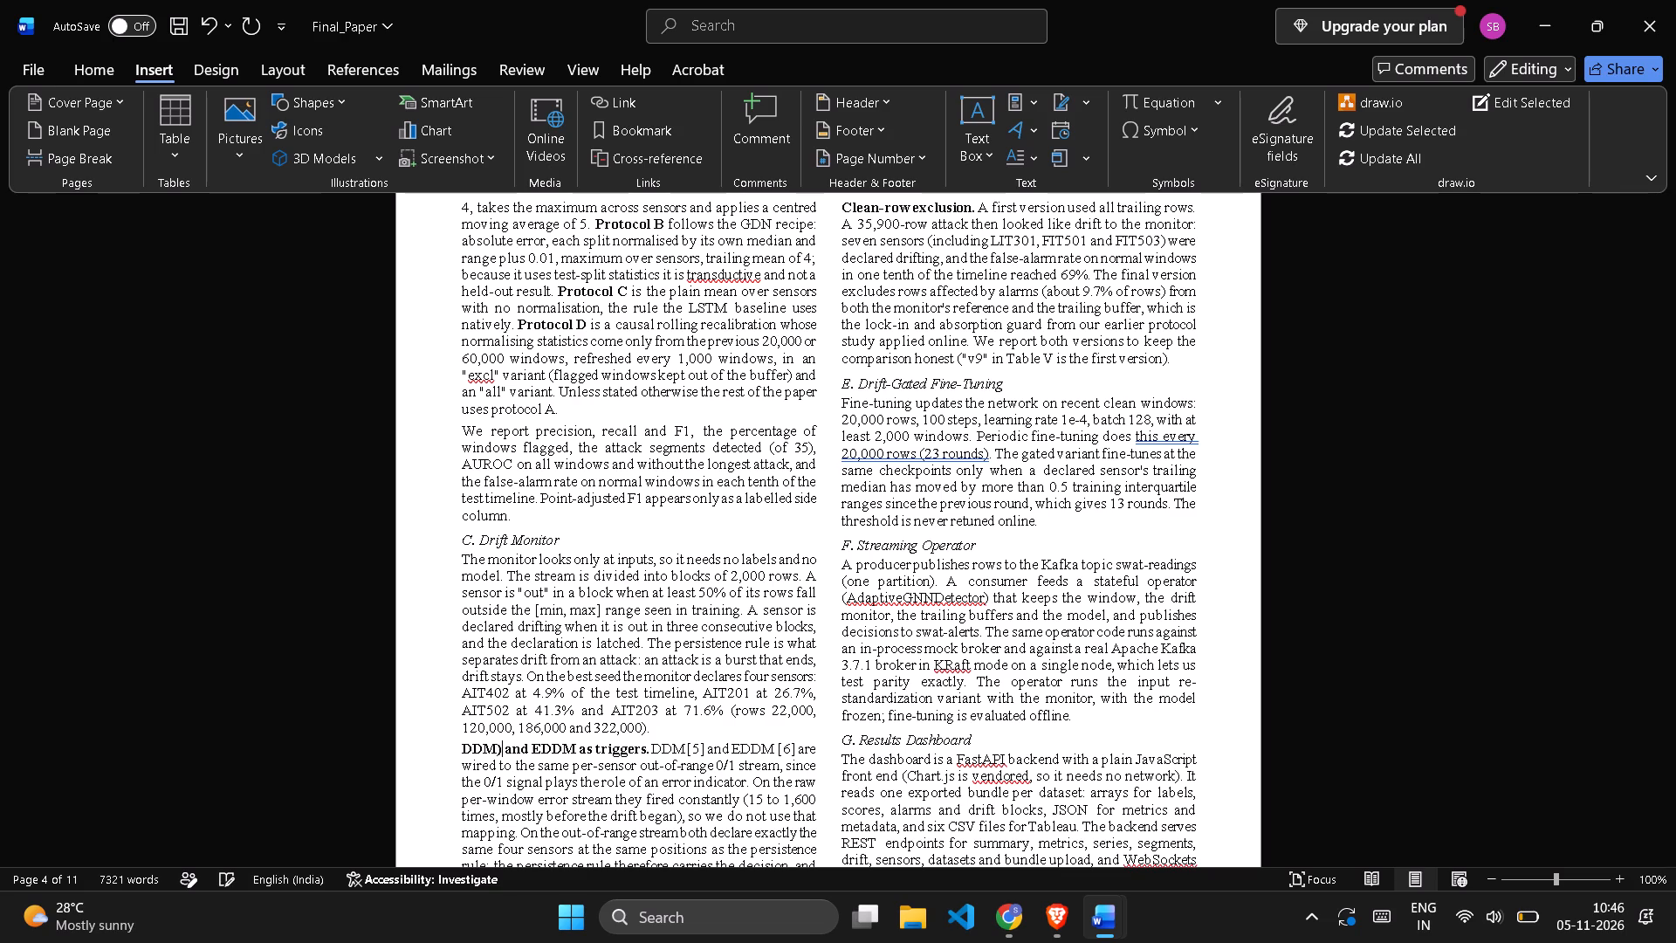
{"action": "key", "text": "shift+BackSpace"}
{"action": "type", "text": "()"}
{"action": "key", "text": "Left"}
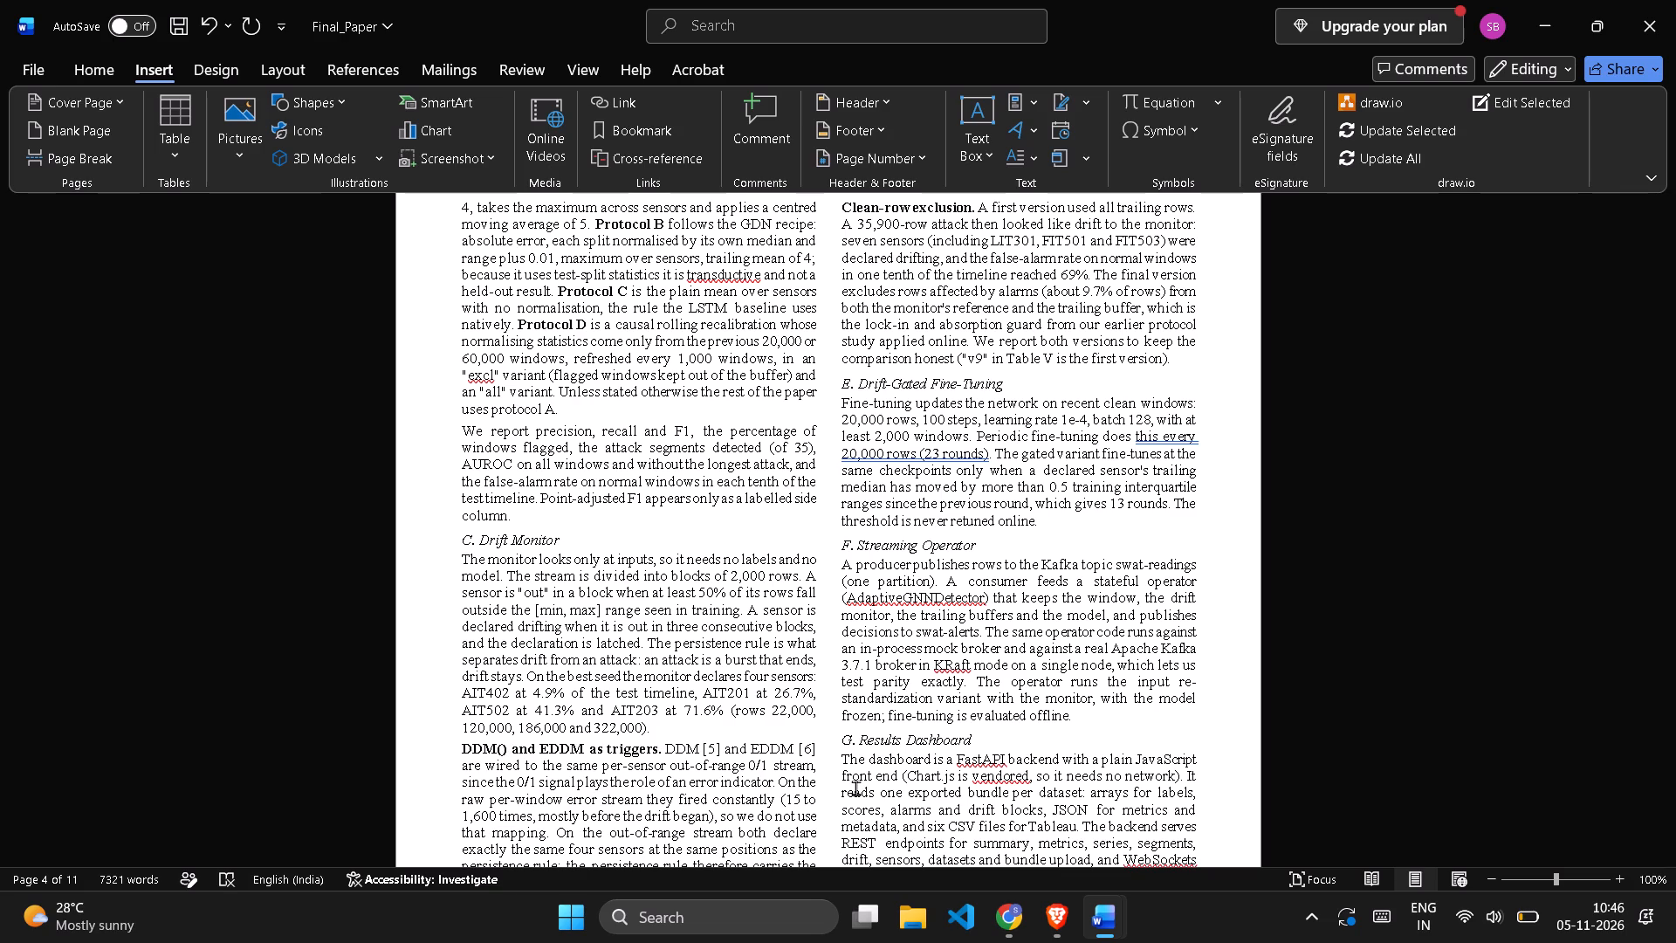
{"action": "key", "text": "d"}
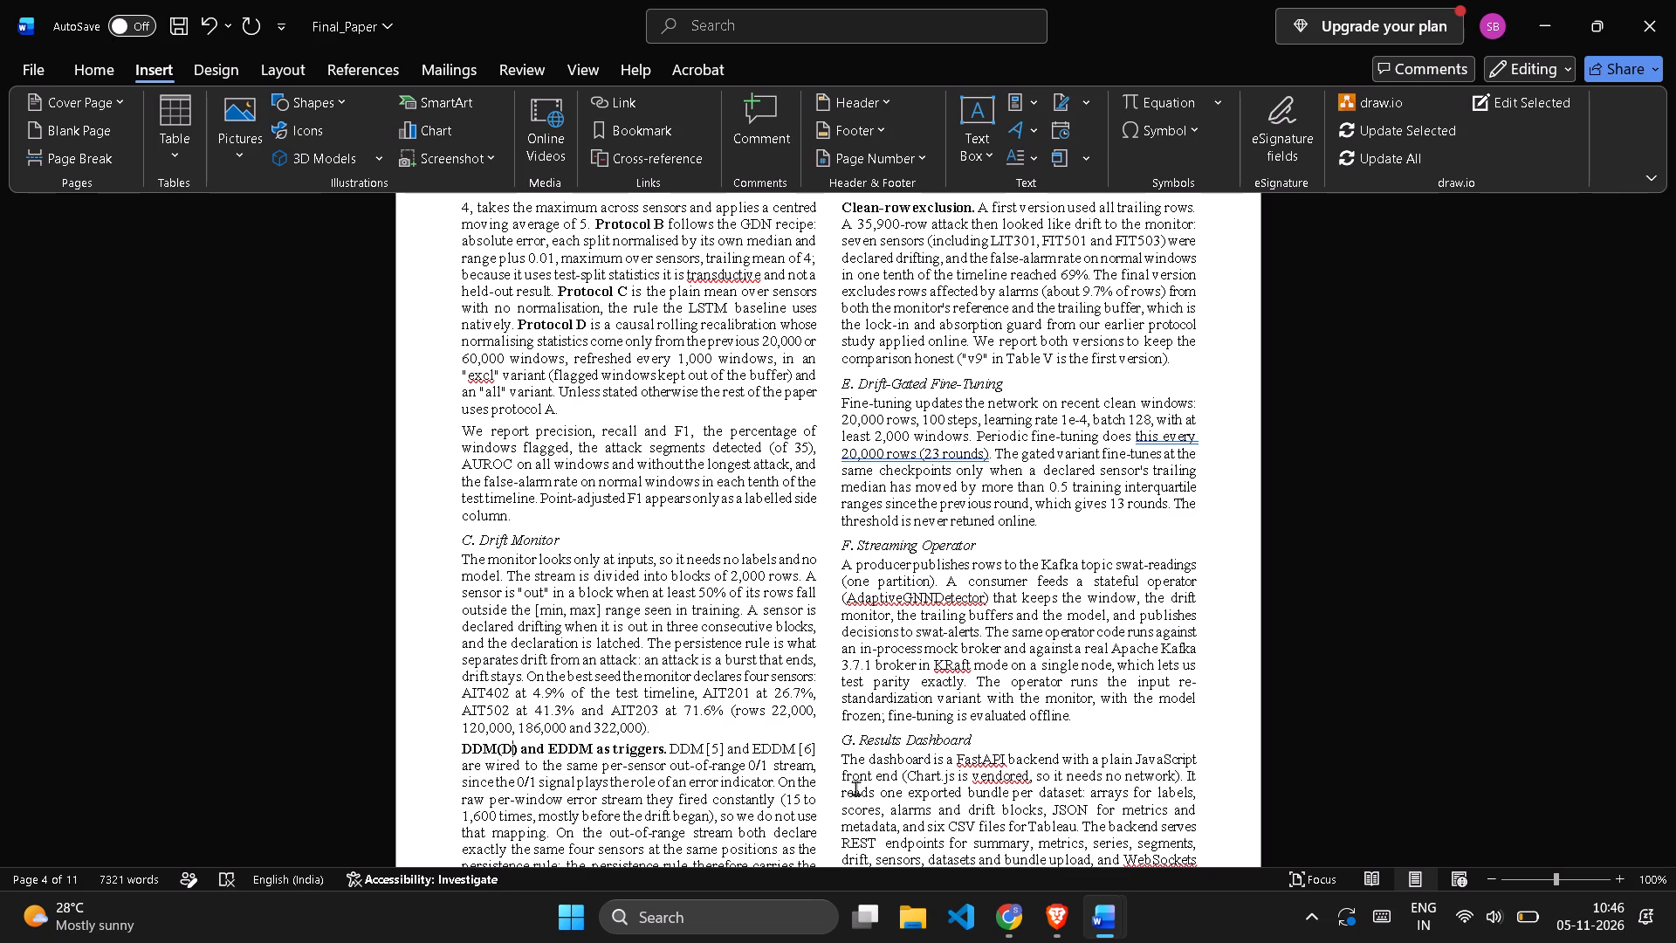
{"action": "type", "text": "rift"}
{"action": "key", "text": "space"}
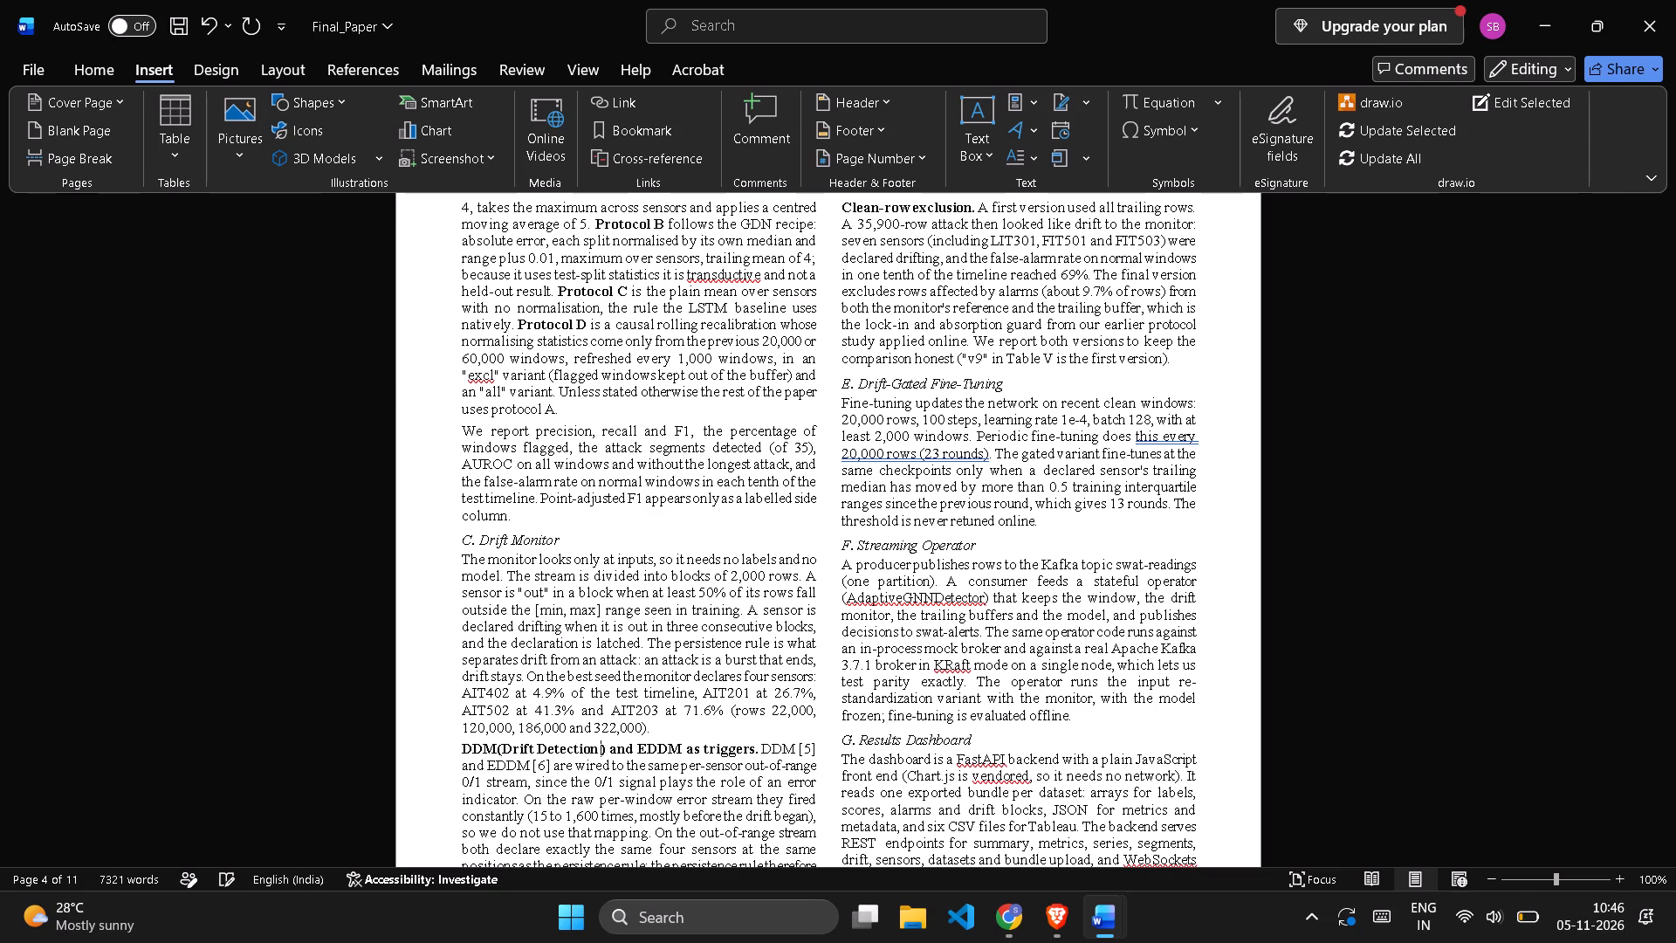
{"action": "type", "text": "ethods"}
{"action": "key", "text": "space"}
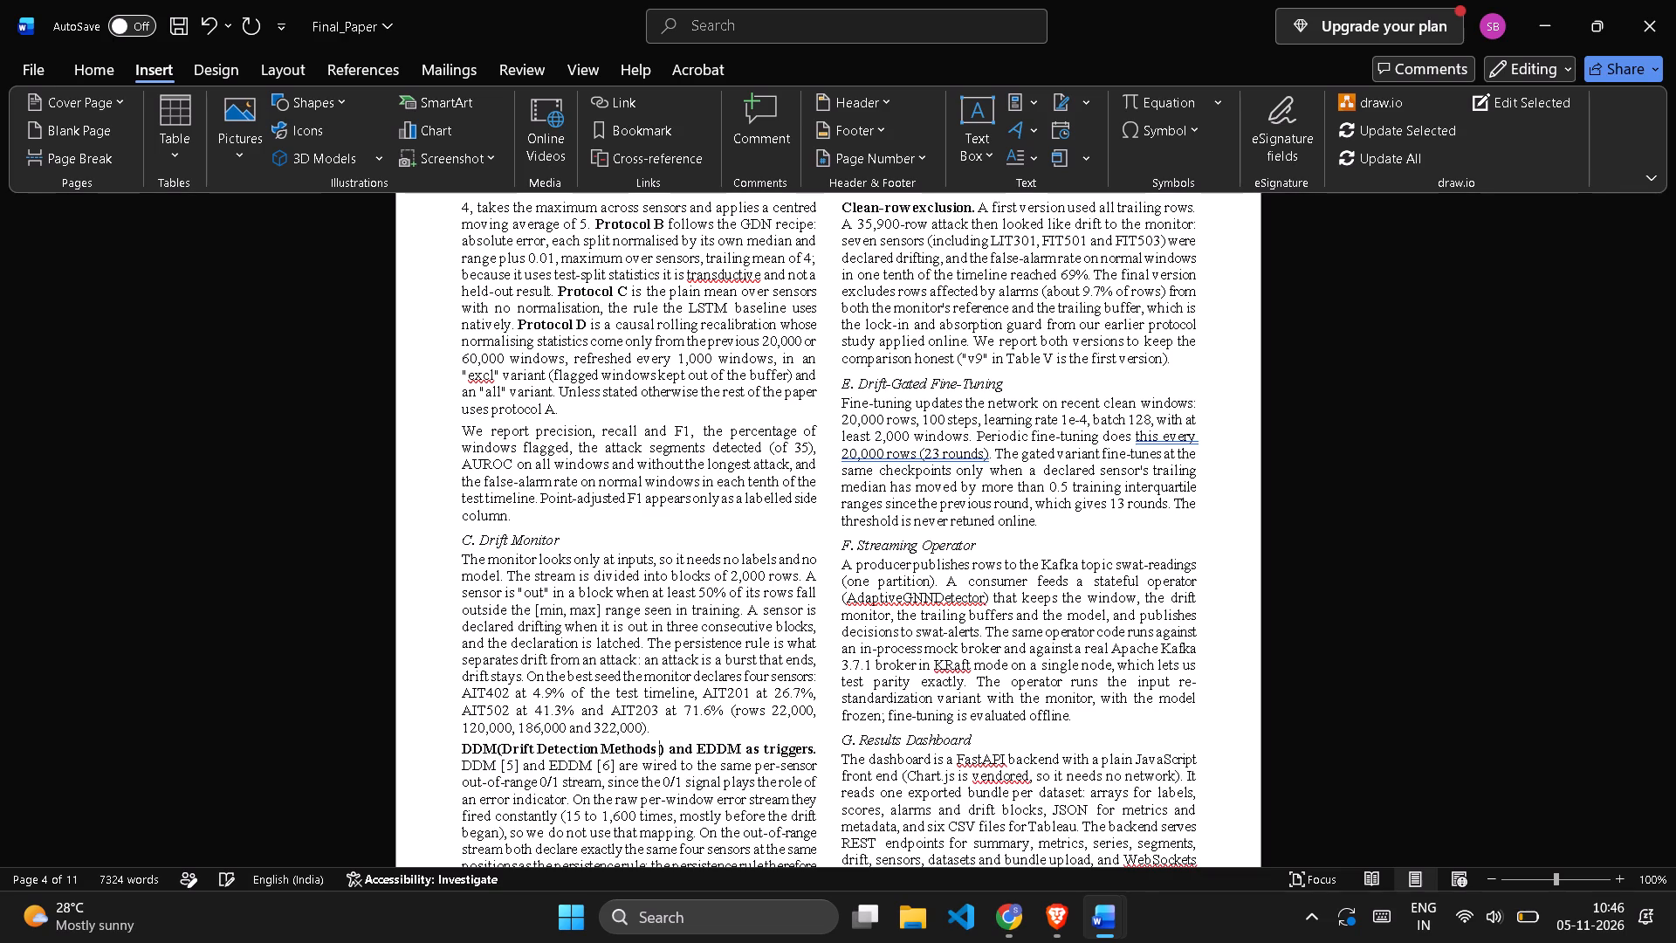
{"action": "key", "text": "BackSpace"}
{"action": "key", "text": "Right"}
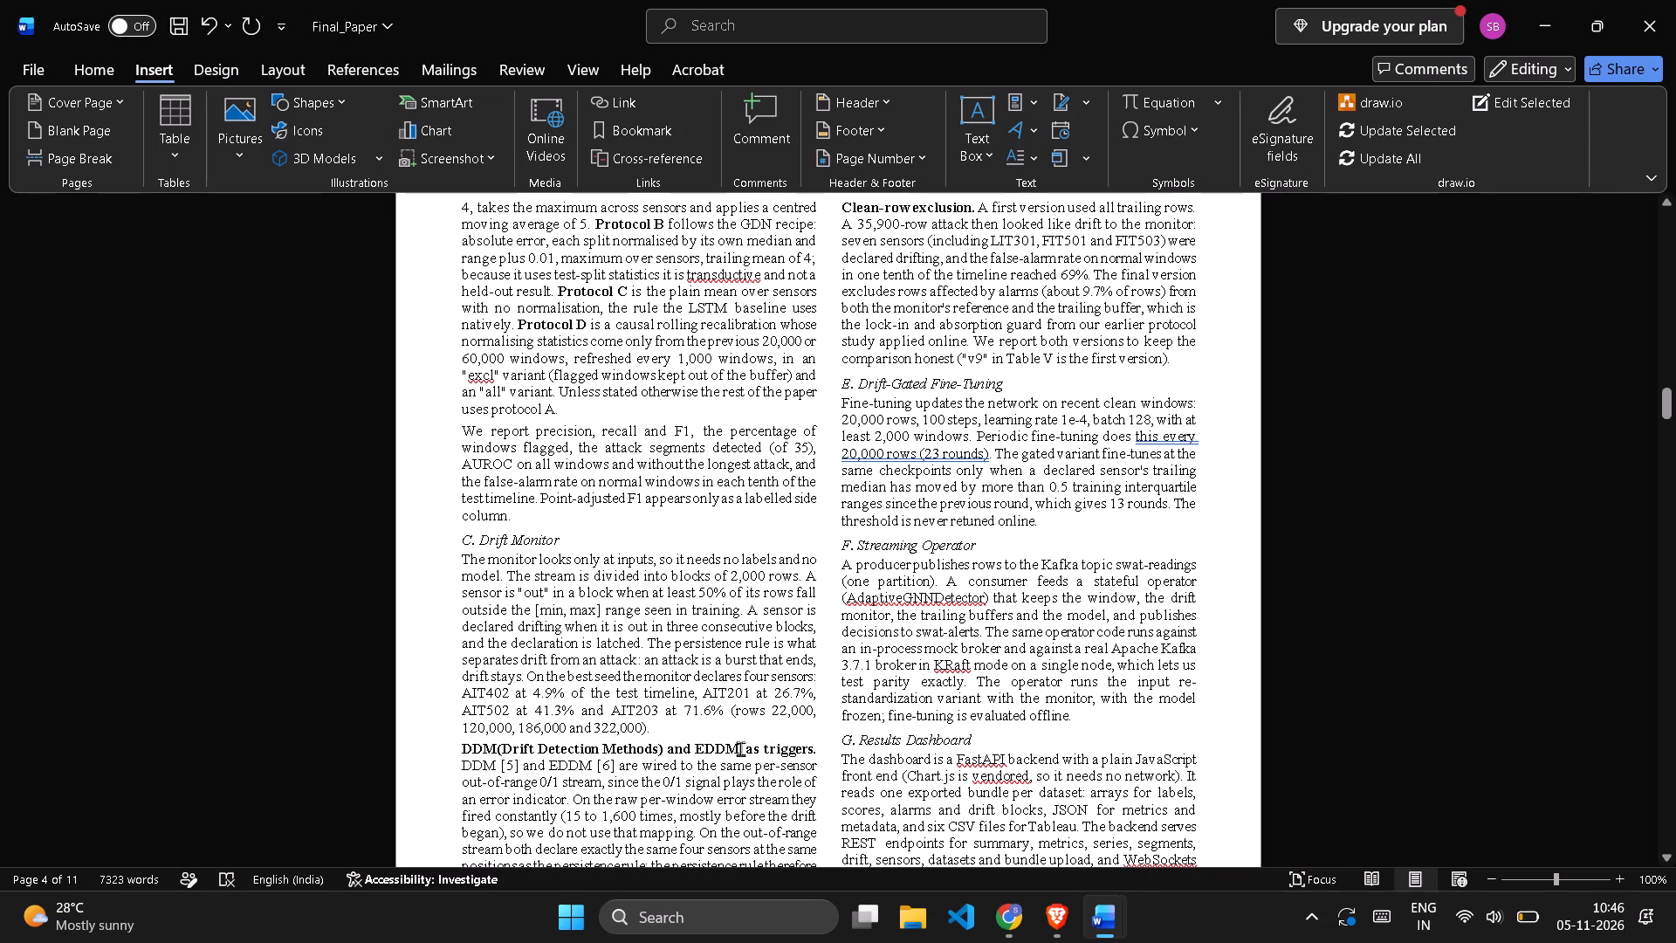
Add "(Early Drift Detection Methods)" directly after EDDM in the same bold run-in heading.
{"action": "left_click", "coordinate": [739, 748]}
{"action": "type", "text": "()"}
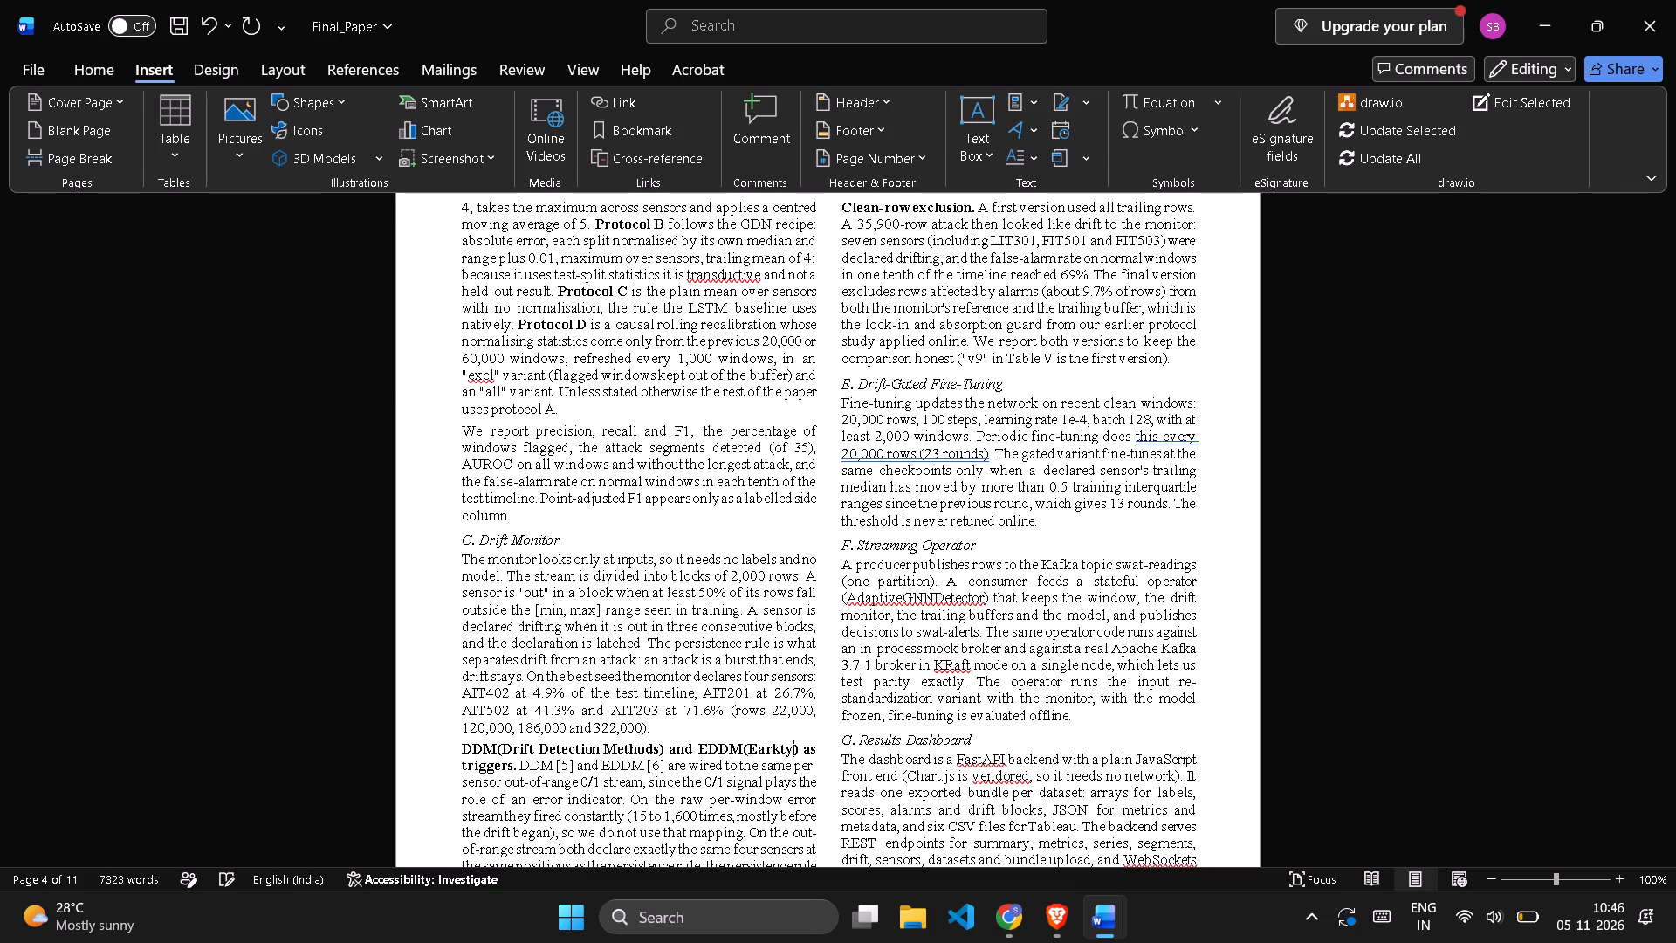
{"action": "key", "text": "BackSpace"}
{"action": "key", "text": "BackSpace"}
{"action": "key", "text": "BackSpace"}
{"action": "type", "text": "ly"}
{"action": "key", "text": "space"}
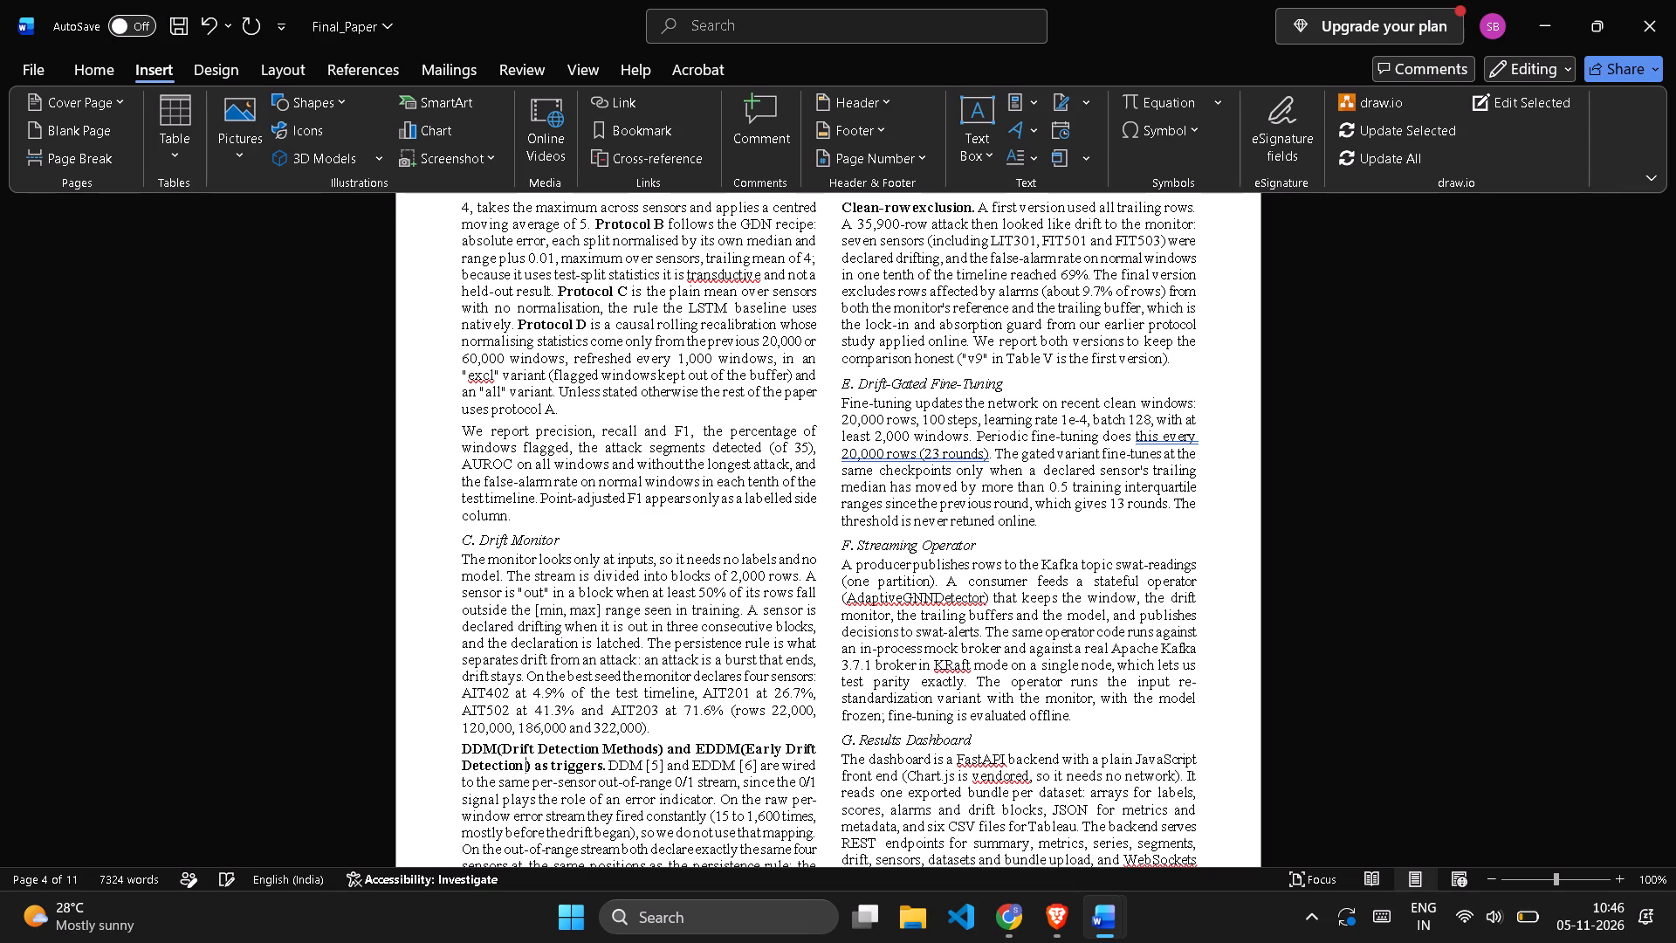
{"action": "key", "text": "BackSpace"}
{"action": "type", "text": "ethid"}
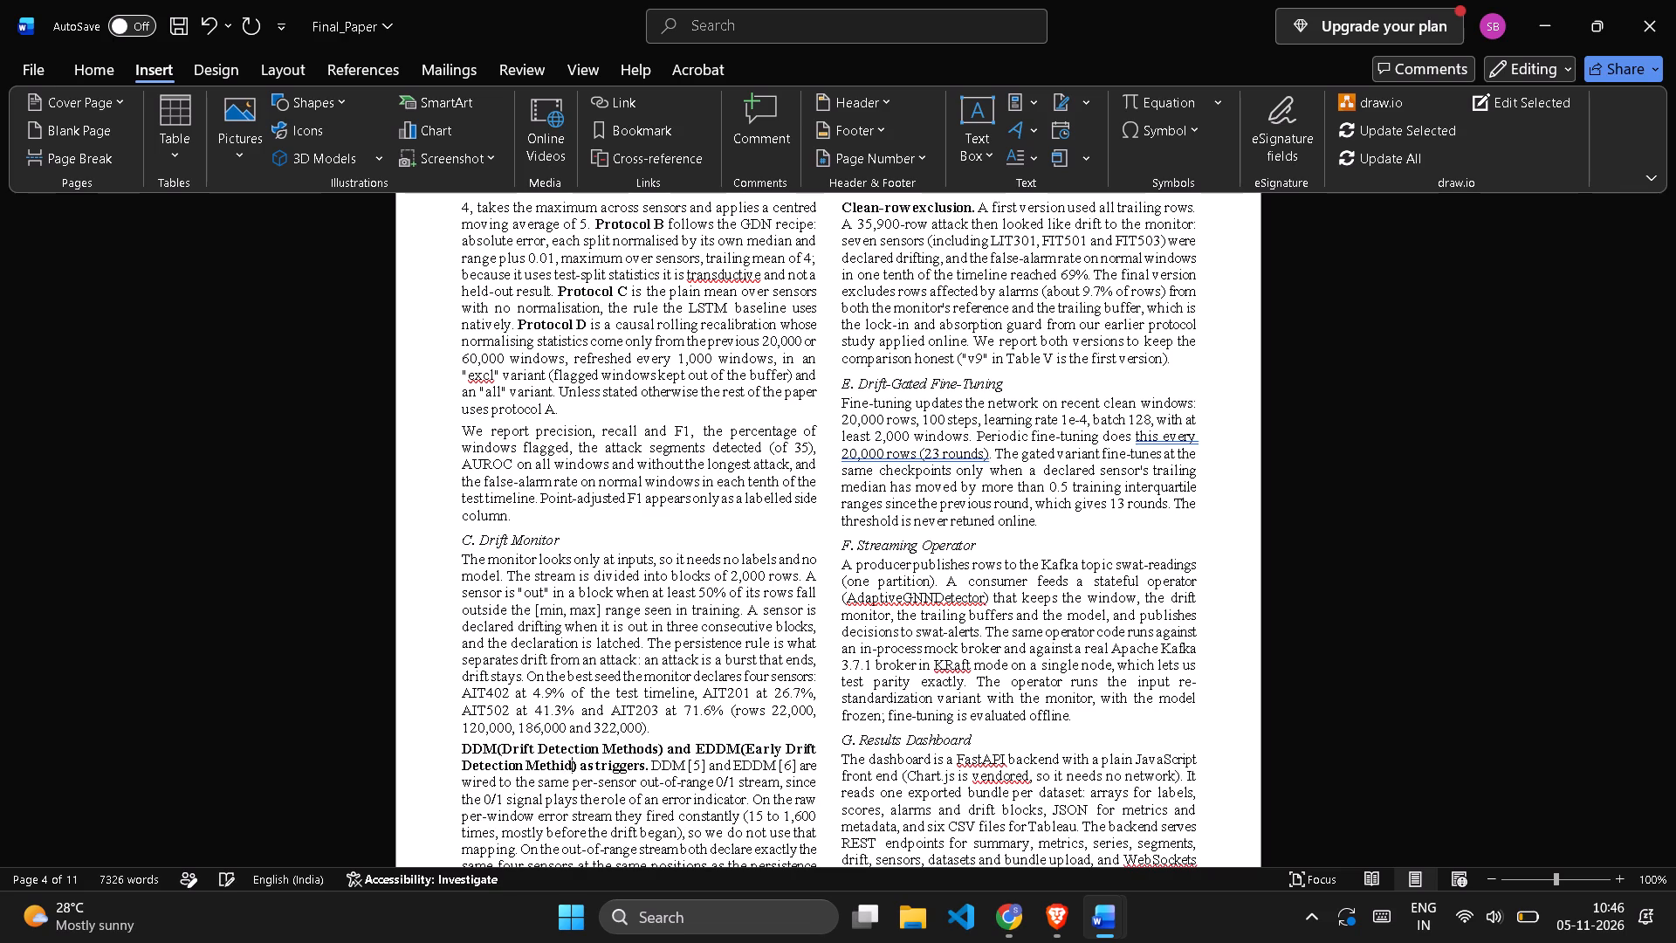
{"action": "key", "text": "BackSpace"}
{"action": "key", "text": "o"}
{"action": "key", "text": "BackSpace"}
{"action": "key", "text": "BackSpace"}
{"action": "type", "text": "ods"}
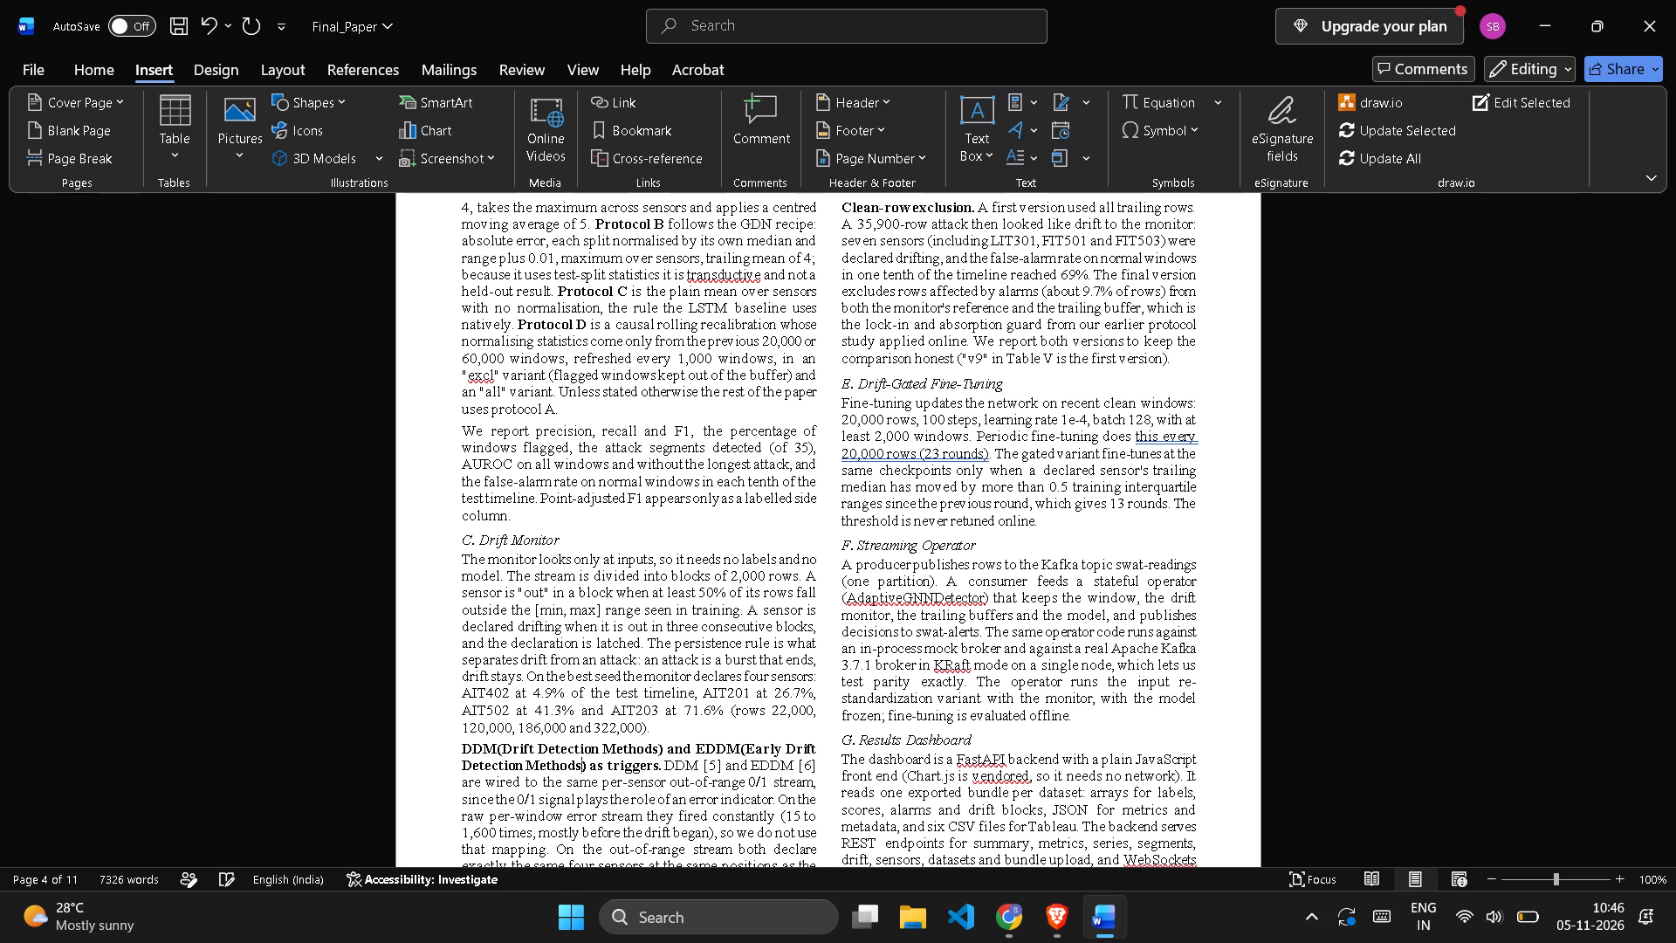
{"action": "key", "text": "space"}
{"action": "key", "text": "BackSpace"}
{"action": "left_click", "coordinate": [738, 762]}
{"action": "left_click", "coordinate": [704, 812]}
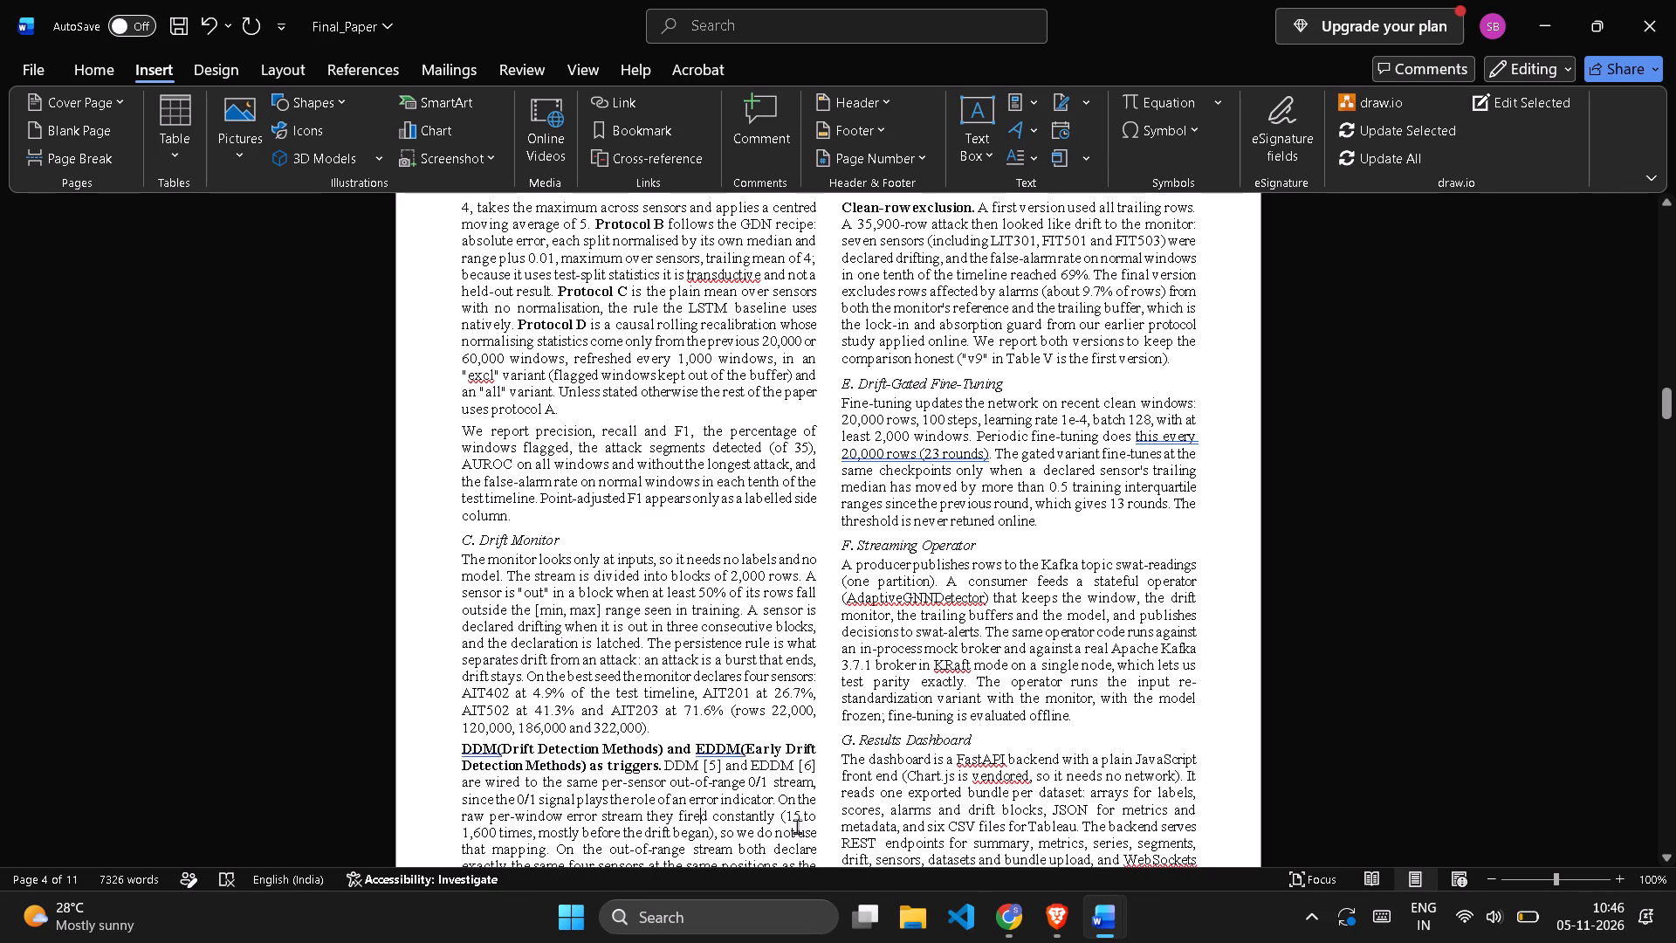
Check how page 4's text flows below the edited triggers heading, and save the paper.
{"action": "scroll", "coordinate": [799, 820], "scroll_direction": "down", "scroll_amount": 1}
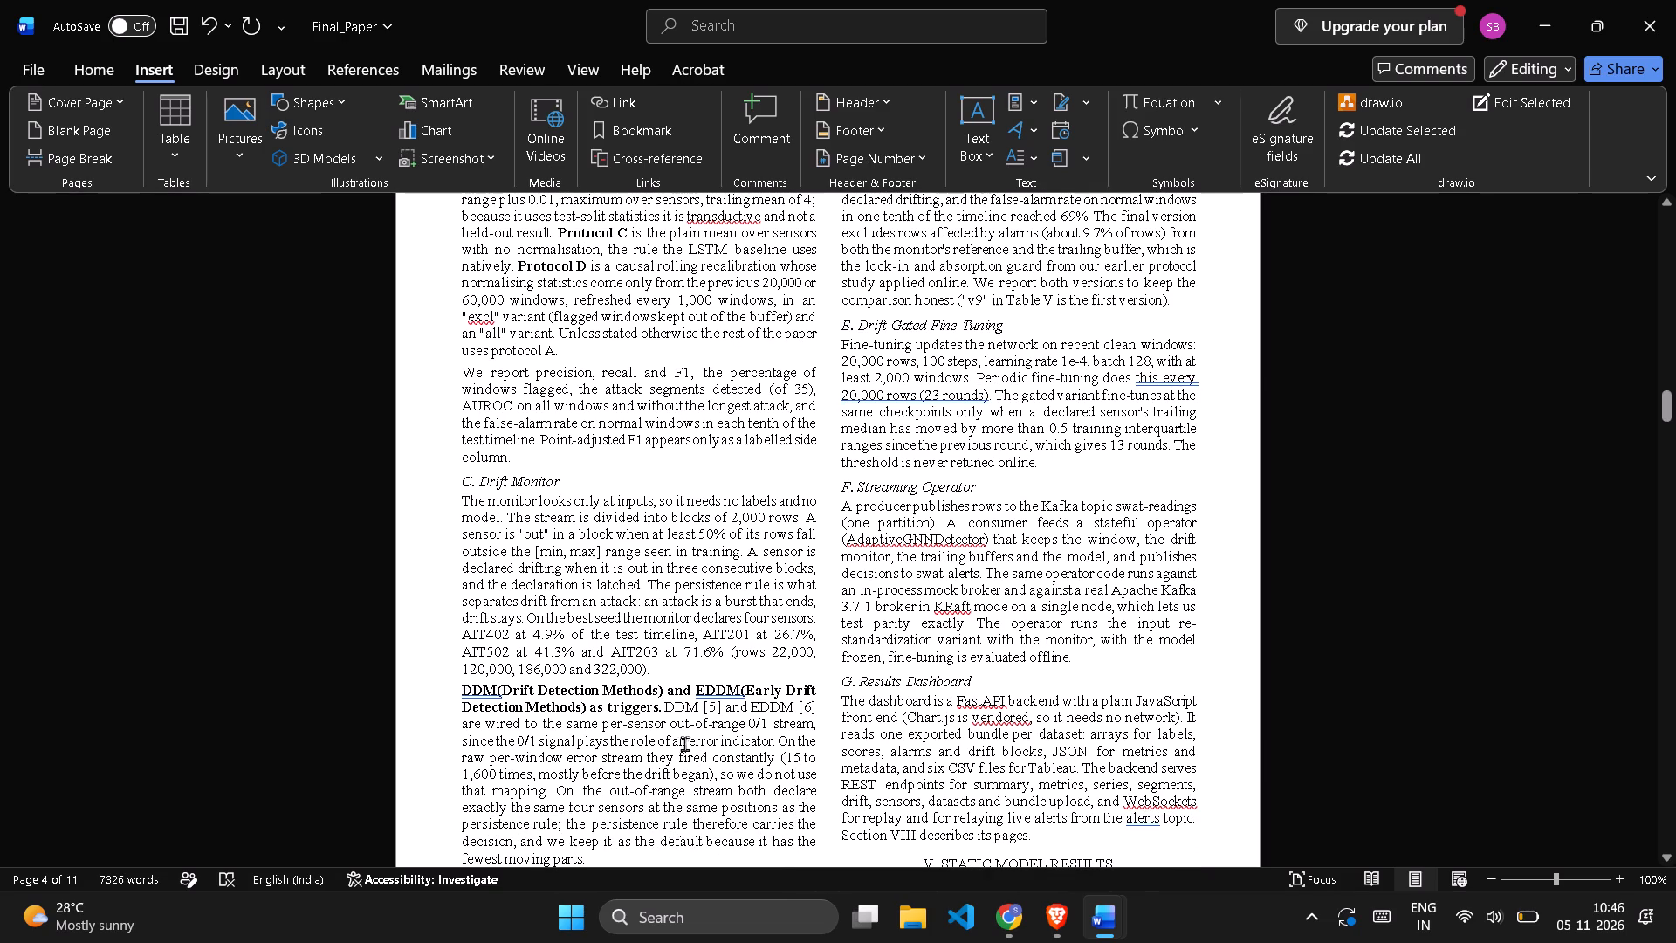
{"action": "left_click", "coordinate": [663, 709]}
{"action": "scroll", "coordinate": [704, 789], "scroll_direction": "down", "scroll_amount": 2}
{"action": "scroll", "coordinate": [704, 789], "scroll_direction": "up", "scroll_amount": 1}
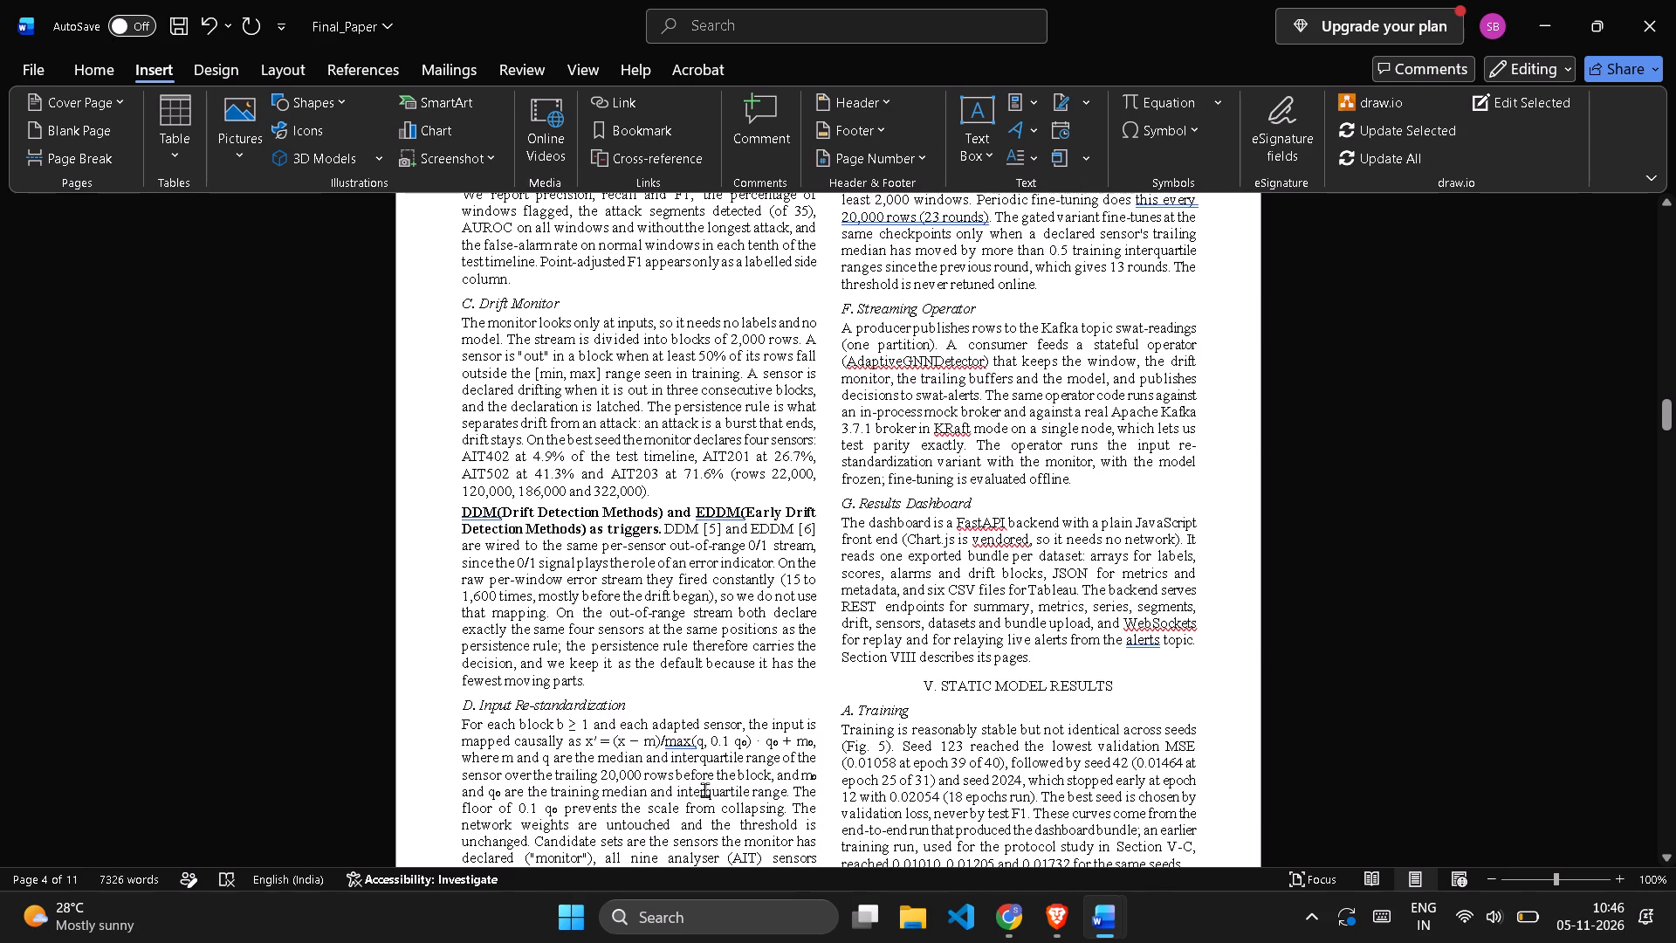
{"action": "scroll", "coordinate": [914, 704], "scroll_direction": "down", "scroll_amount": 1}
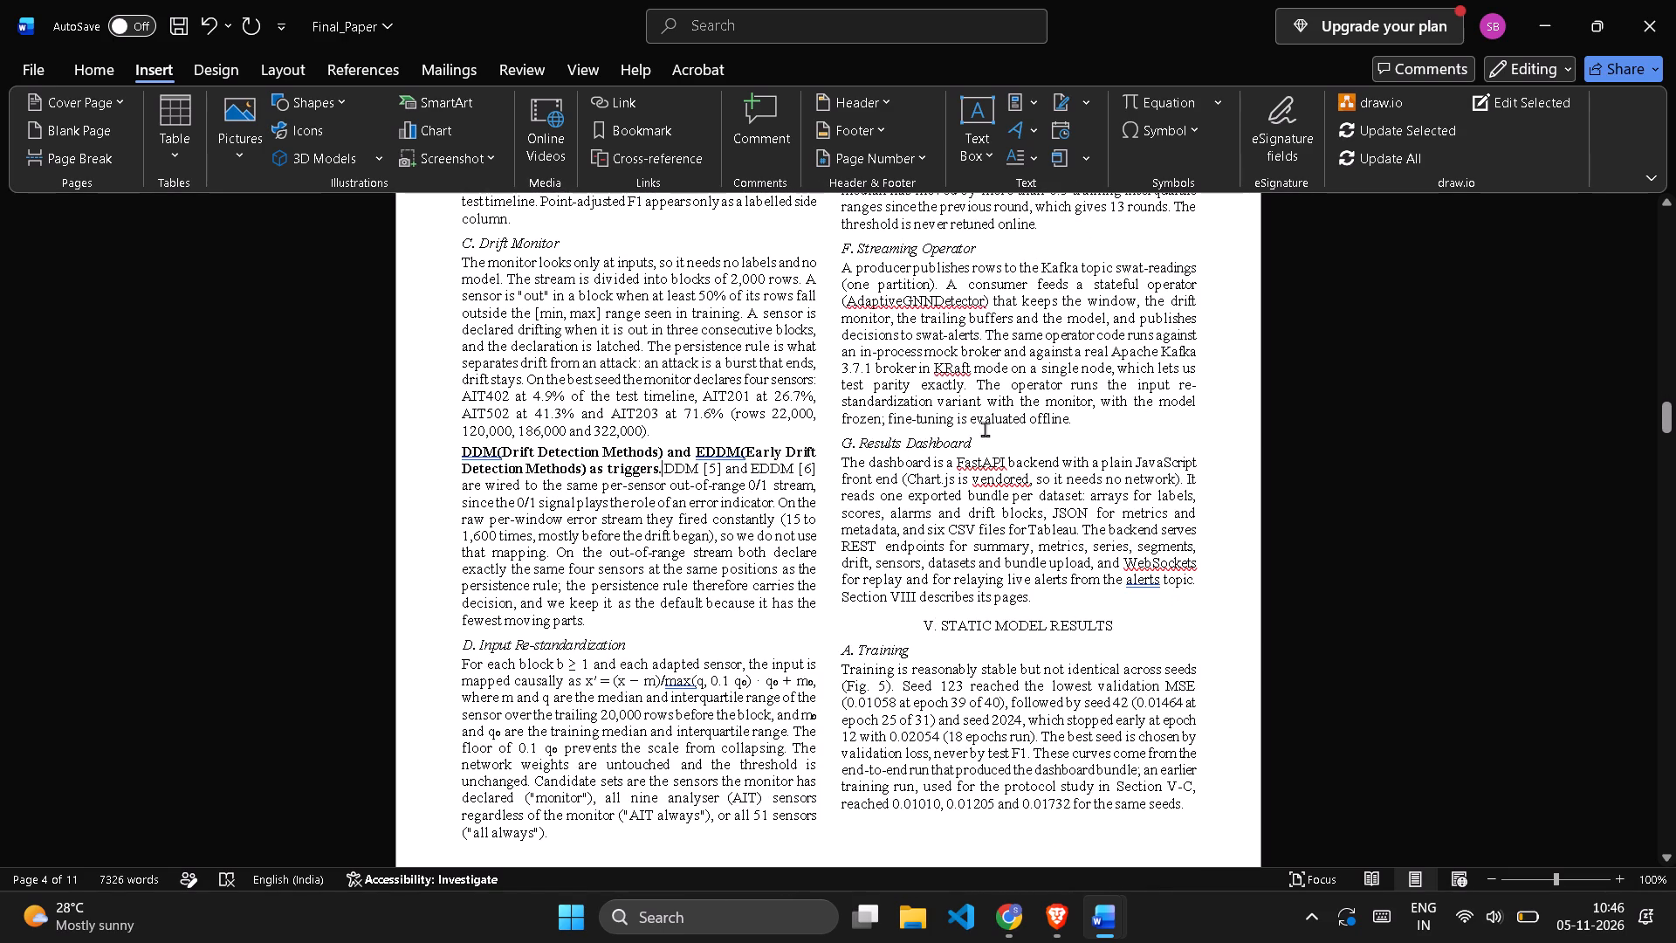
{"action": "scroll", "coordinate": [985, 429], "scroll_direction": "up", "scroll_amount": 1}
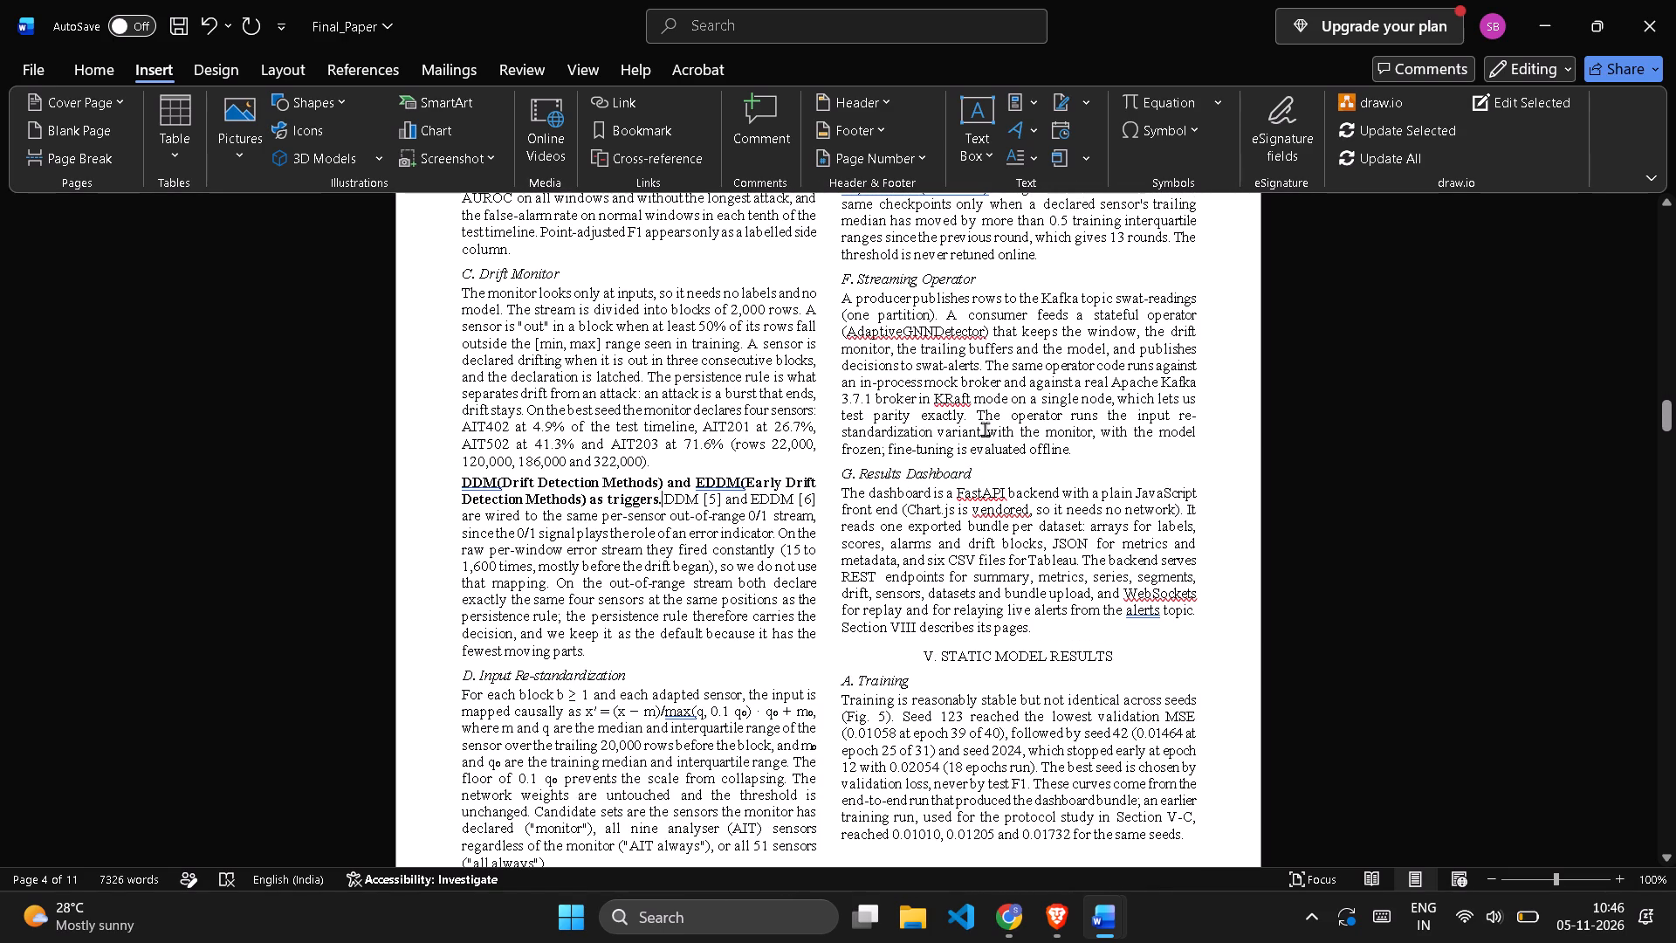
{"action": "key", "text": "ctrl+s"}
Review page 4's two-column layout from the Protocol B text and Clean-row exclusion down to Input Re-standardization and Training.
{"action": "scroll", "coordinate": [961, 332], "scroll_direction": "up", "scroll_amount": 1}
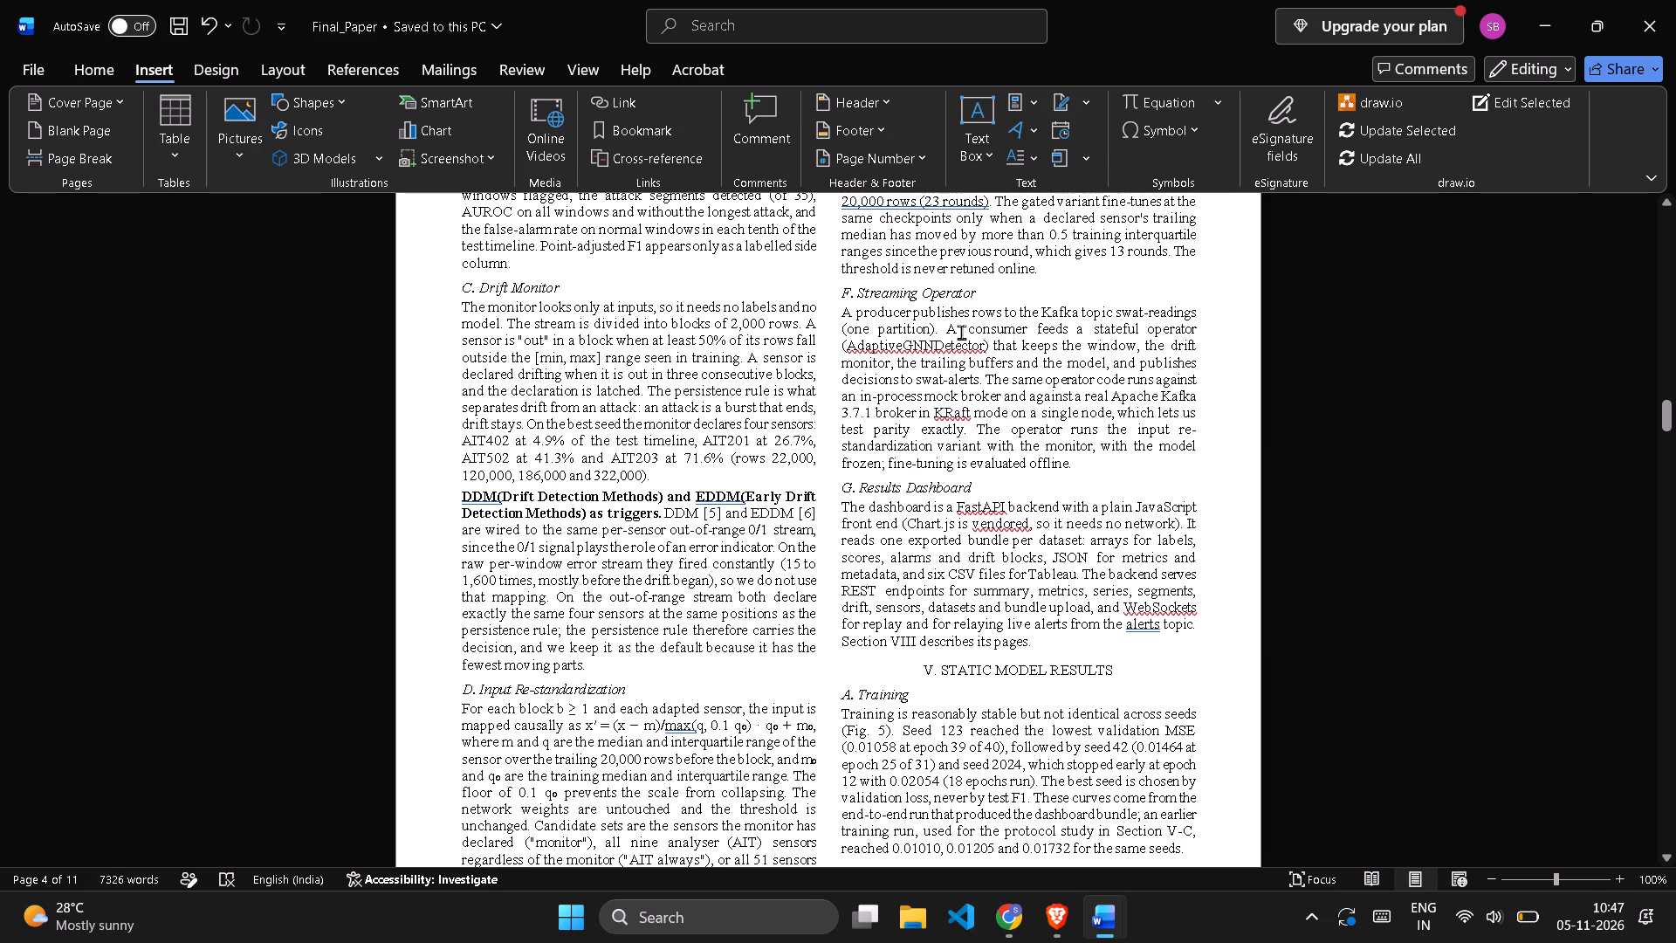
{"action": "scroll", "coordinate": [961, 332], "scroll_direction": "down", "scroll_amount": 1}
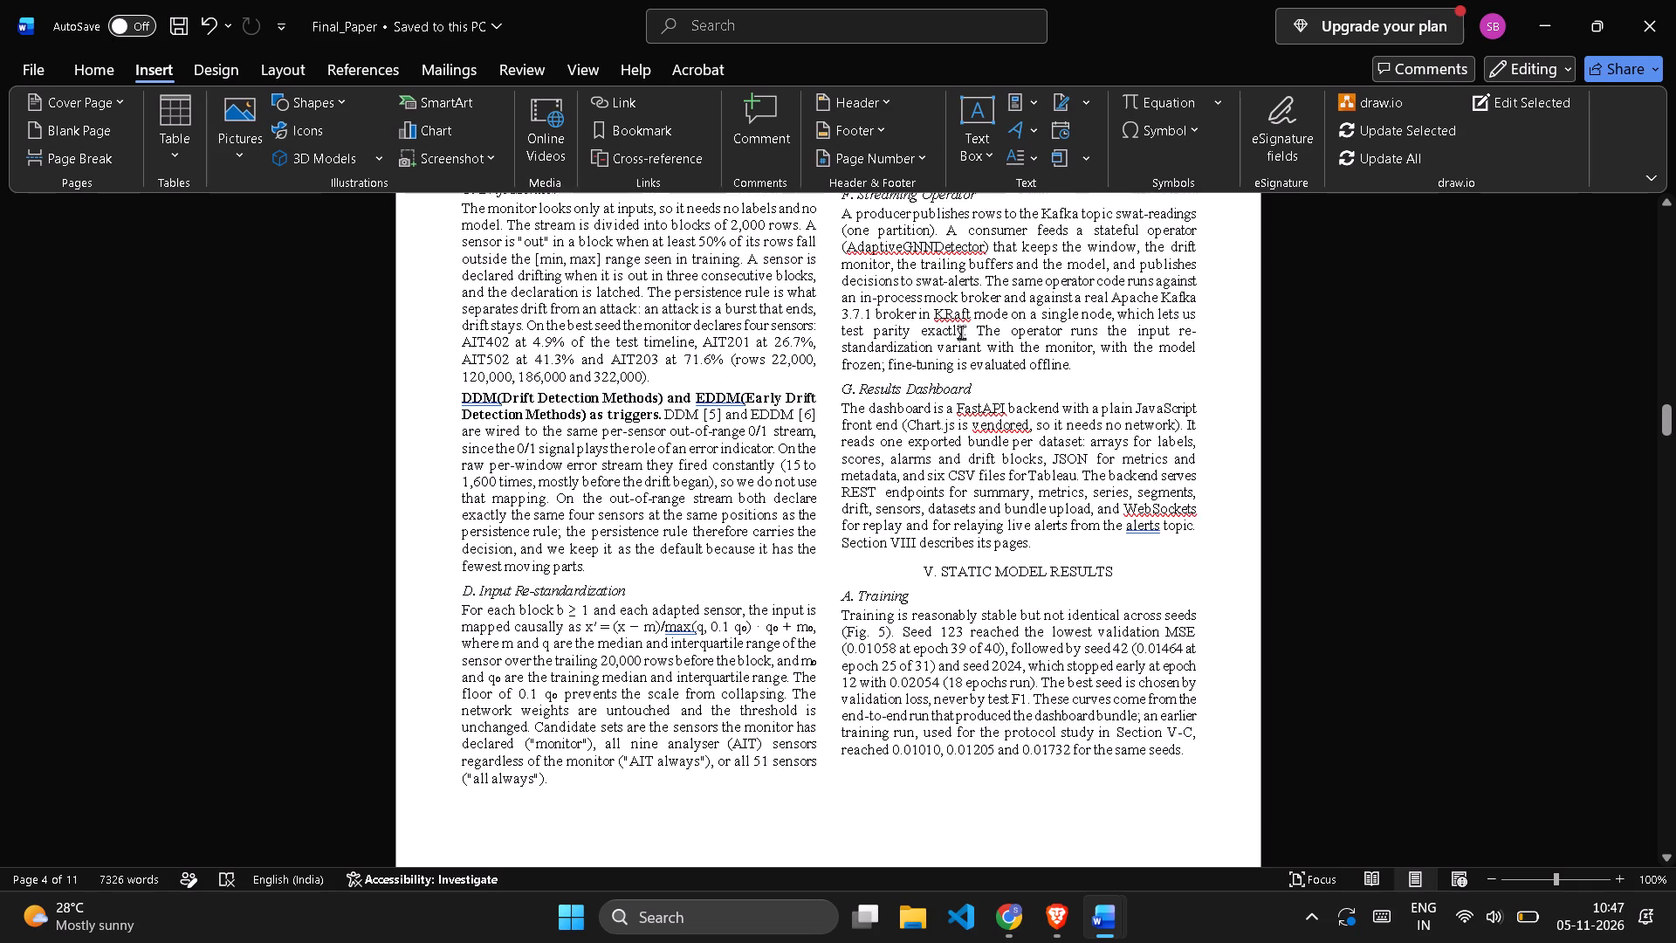
{"action": "scroll", "coordinate": [961, 332], "scroll_direction": "down", "scroll_amount": 1}
{"action": "scroll", "coordinate": [961, 332], "scroll_direction": "up", "scroll_amount": 1}
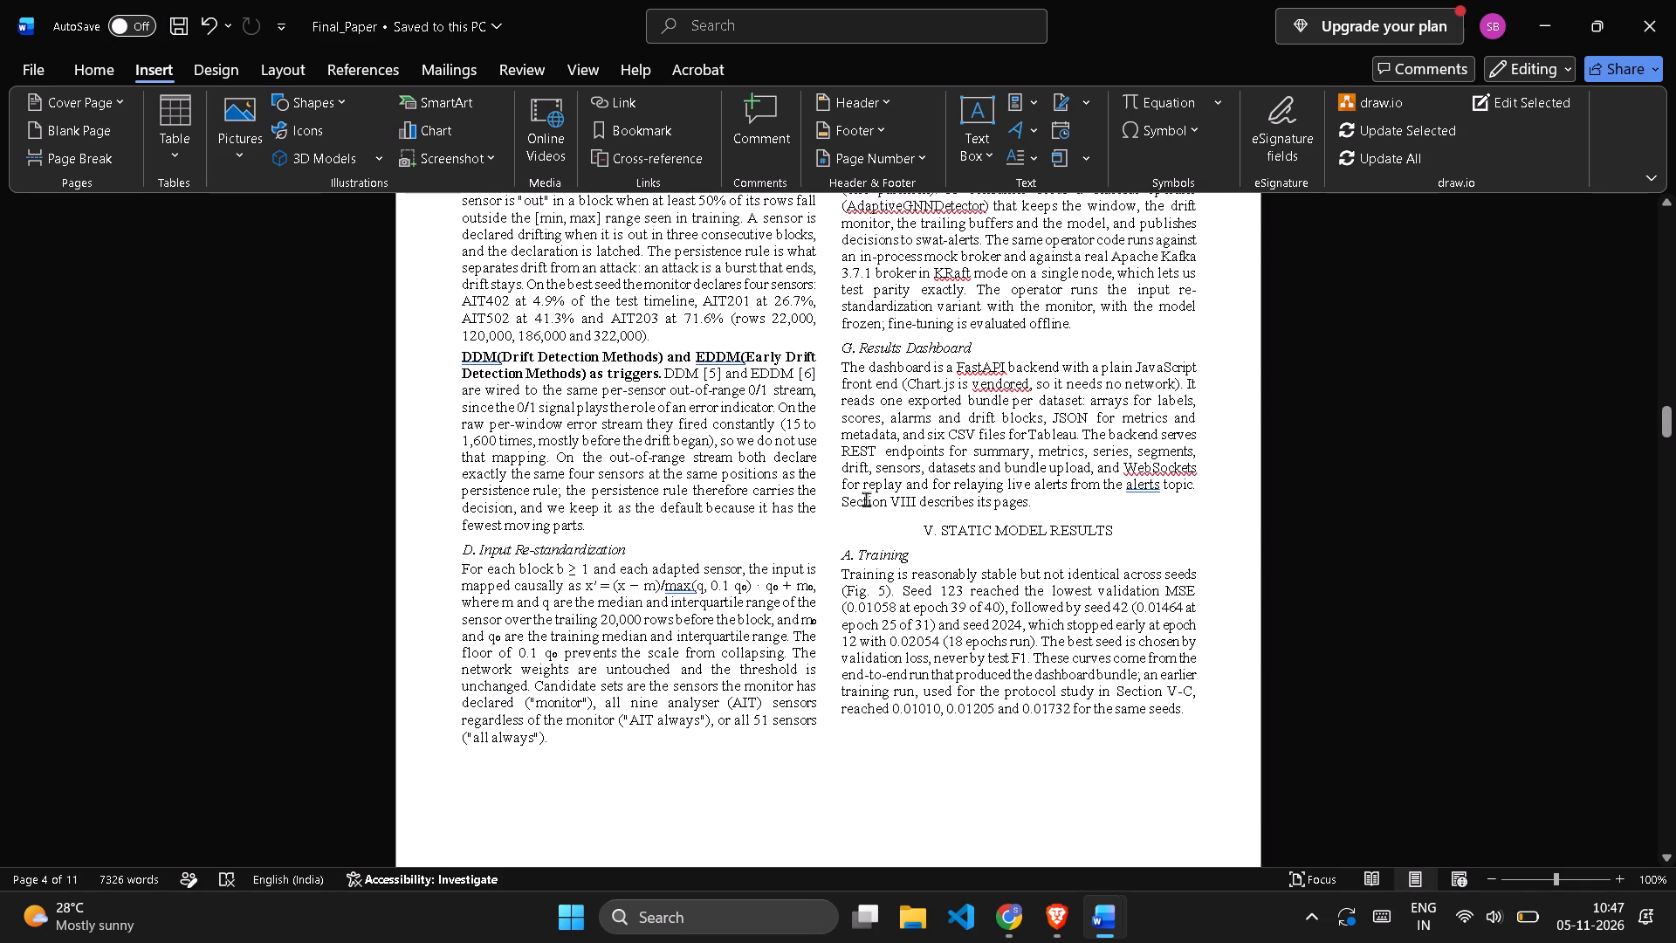
{"action": "scroll", "coordinate": [847, 527], "scroll_direction": "up", "scroll_amount": 2}
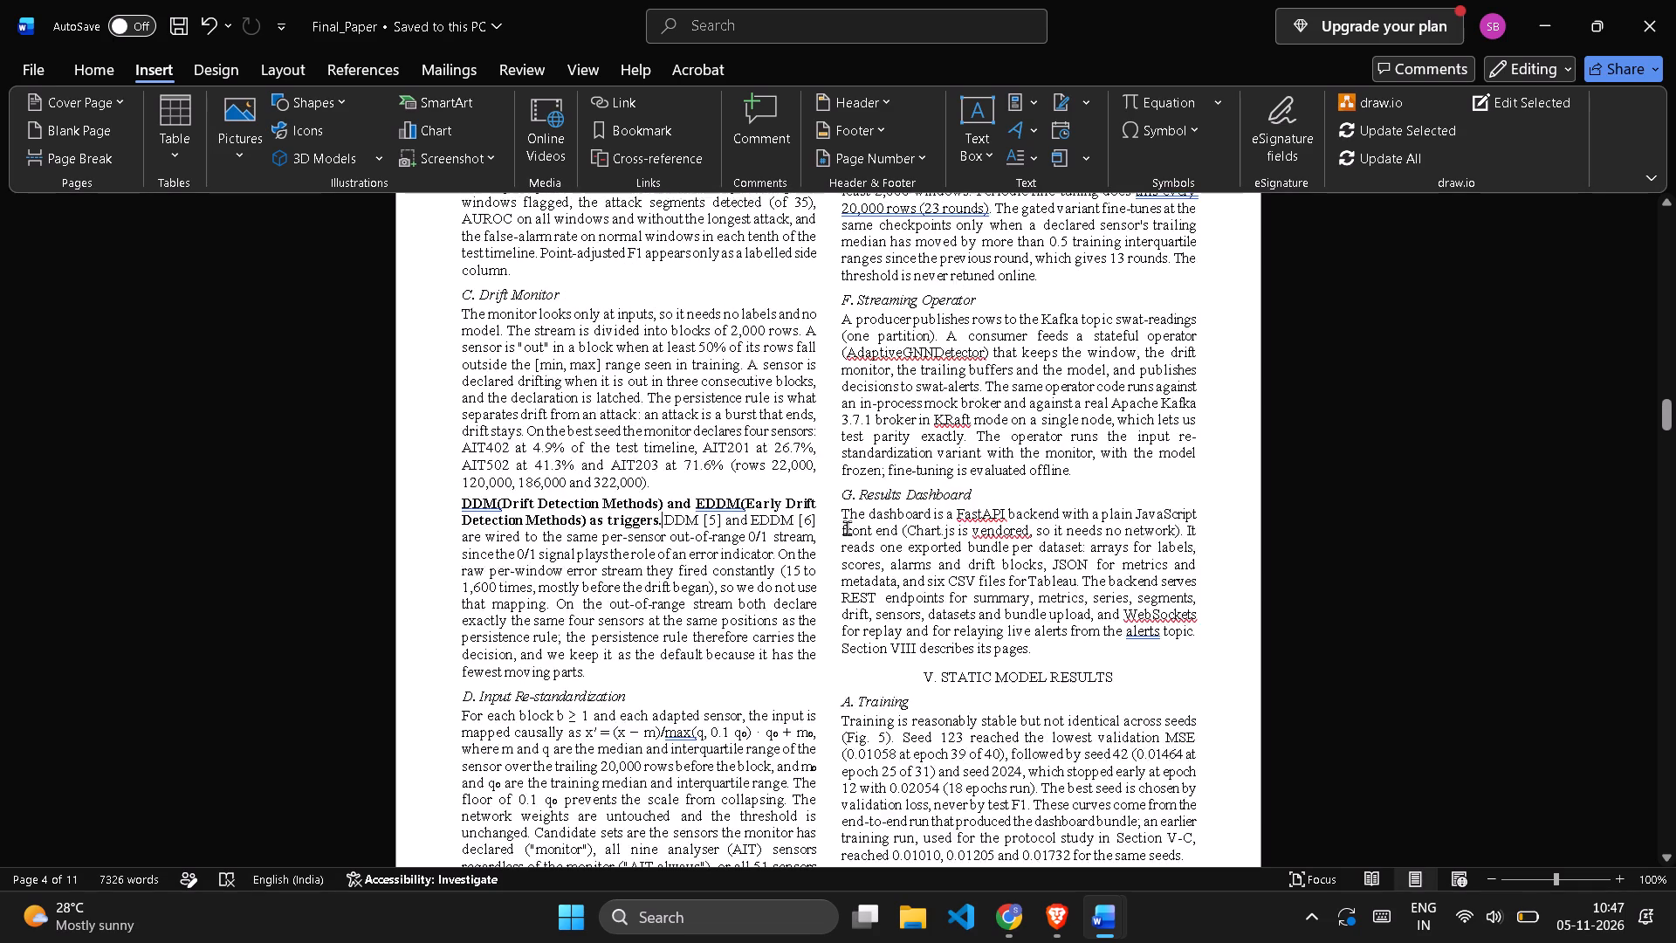
{"action": "scroll", "coordinate": [847, 527], "scroll_direction": "up", "scroll_amount": 2}
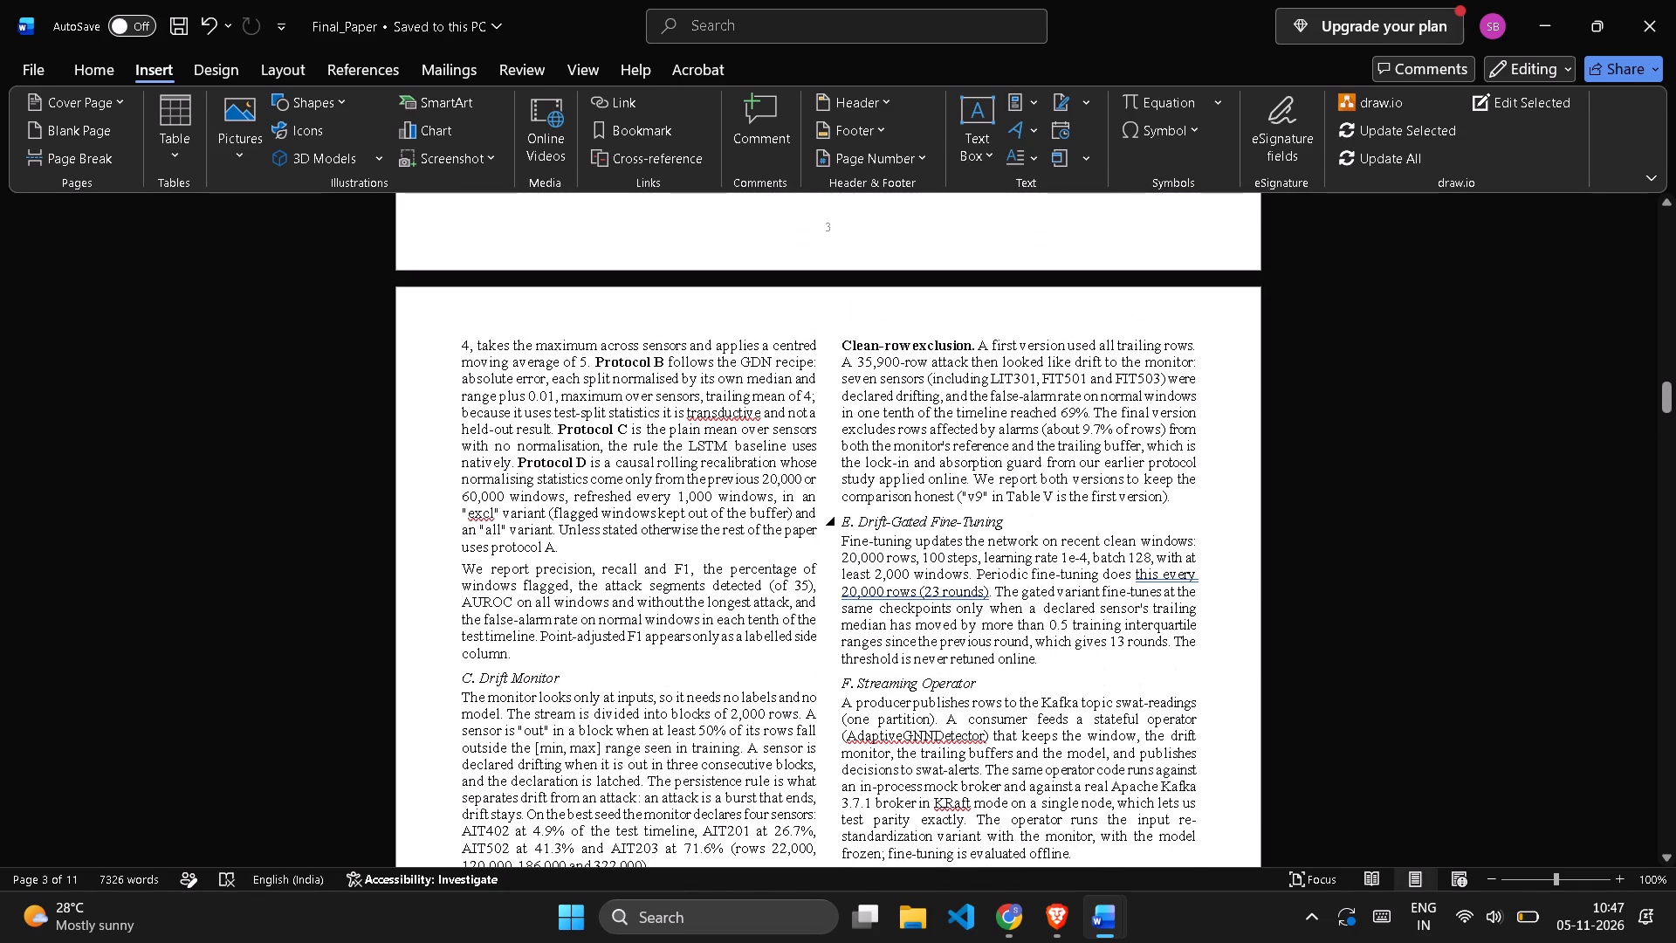
{"action": "scroll", "coordinate": [847, 527], "scroll_direction": "down", "scroll_amount": 1}
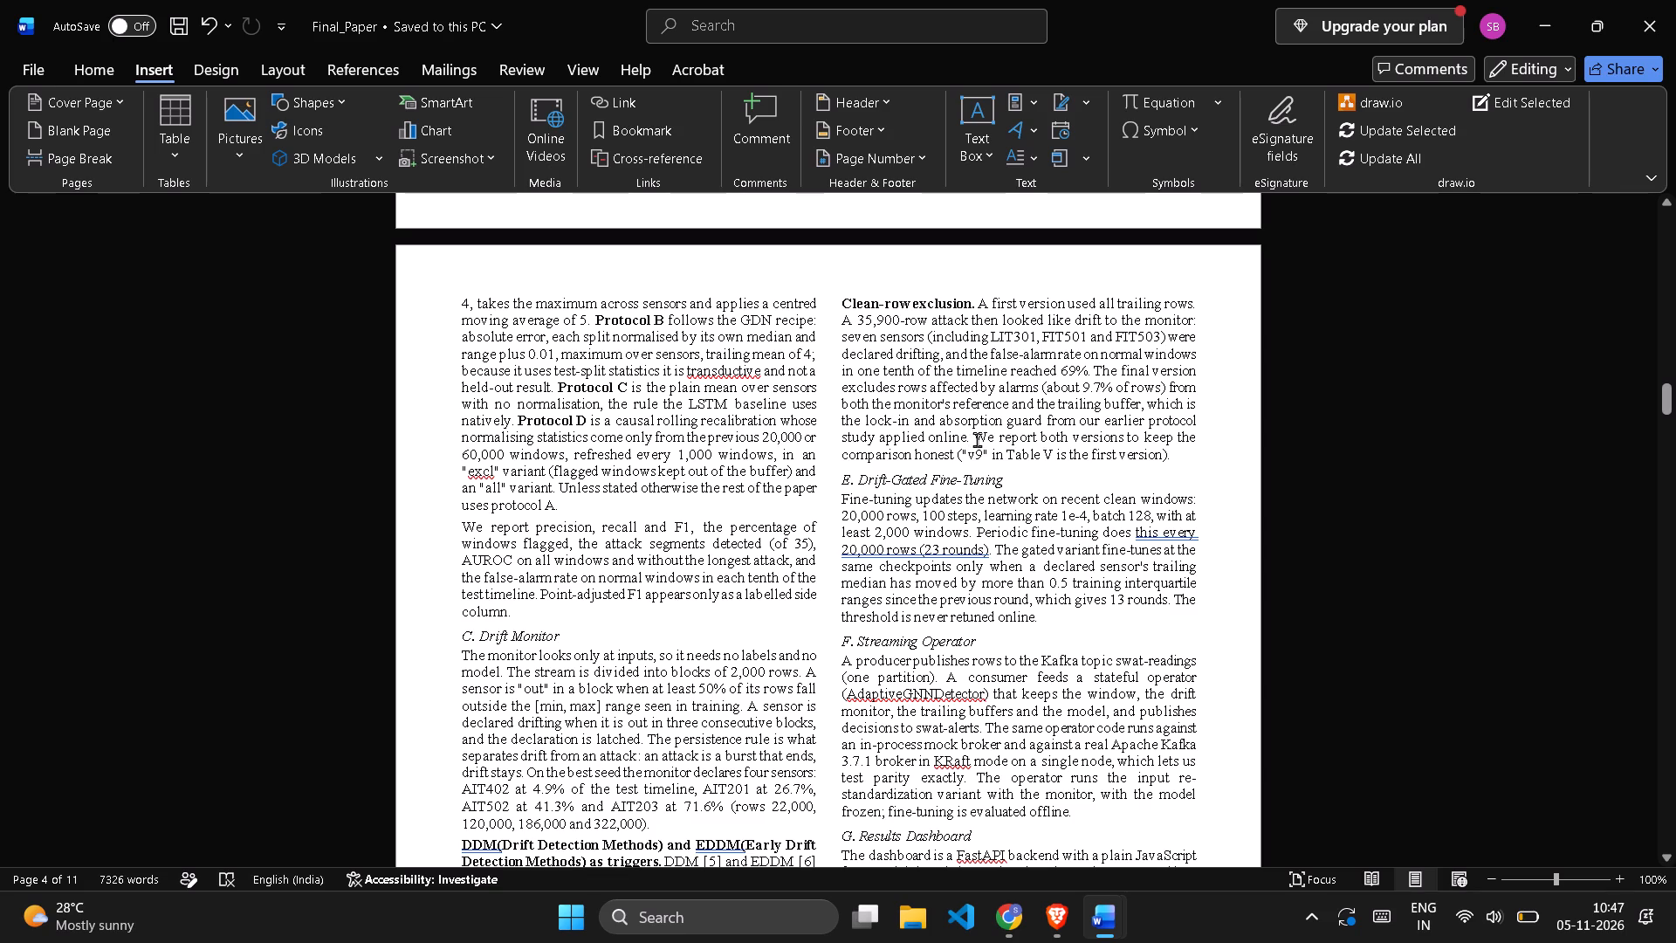
{"action": "scroll", "coordinate": [977, 439], "scroll_direction": "down", "scroll_amount": 4}
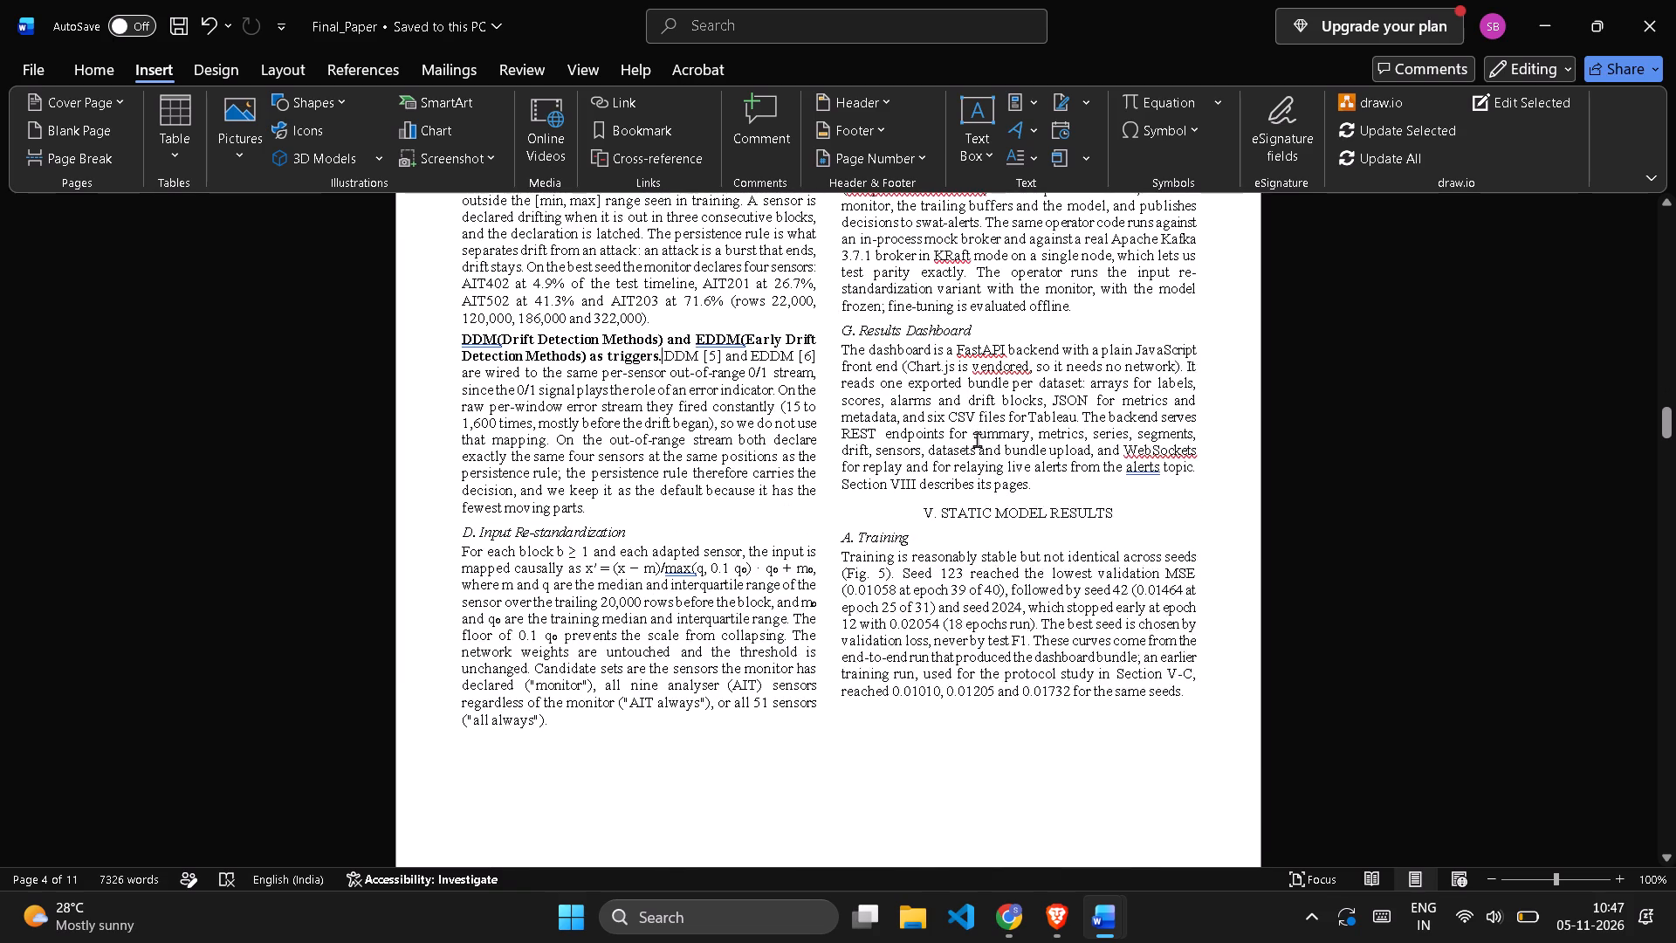
Review page 5's layout in Final_Paper, from Fig. 5 and Table III down to Fig. 6 and the protocol section.
{"action": "scroll", "coordinate": [977, 439], "scroll_direction": "down", "scroll_amount": 3}
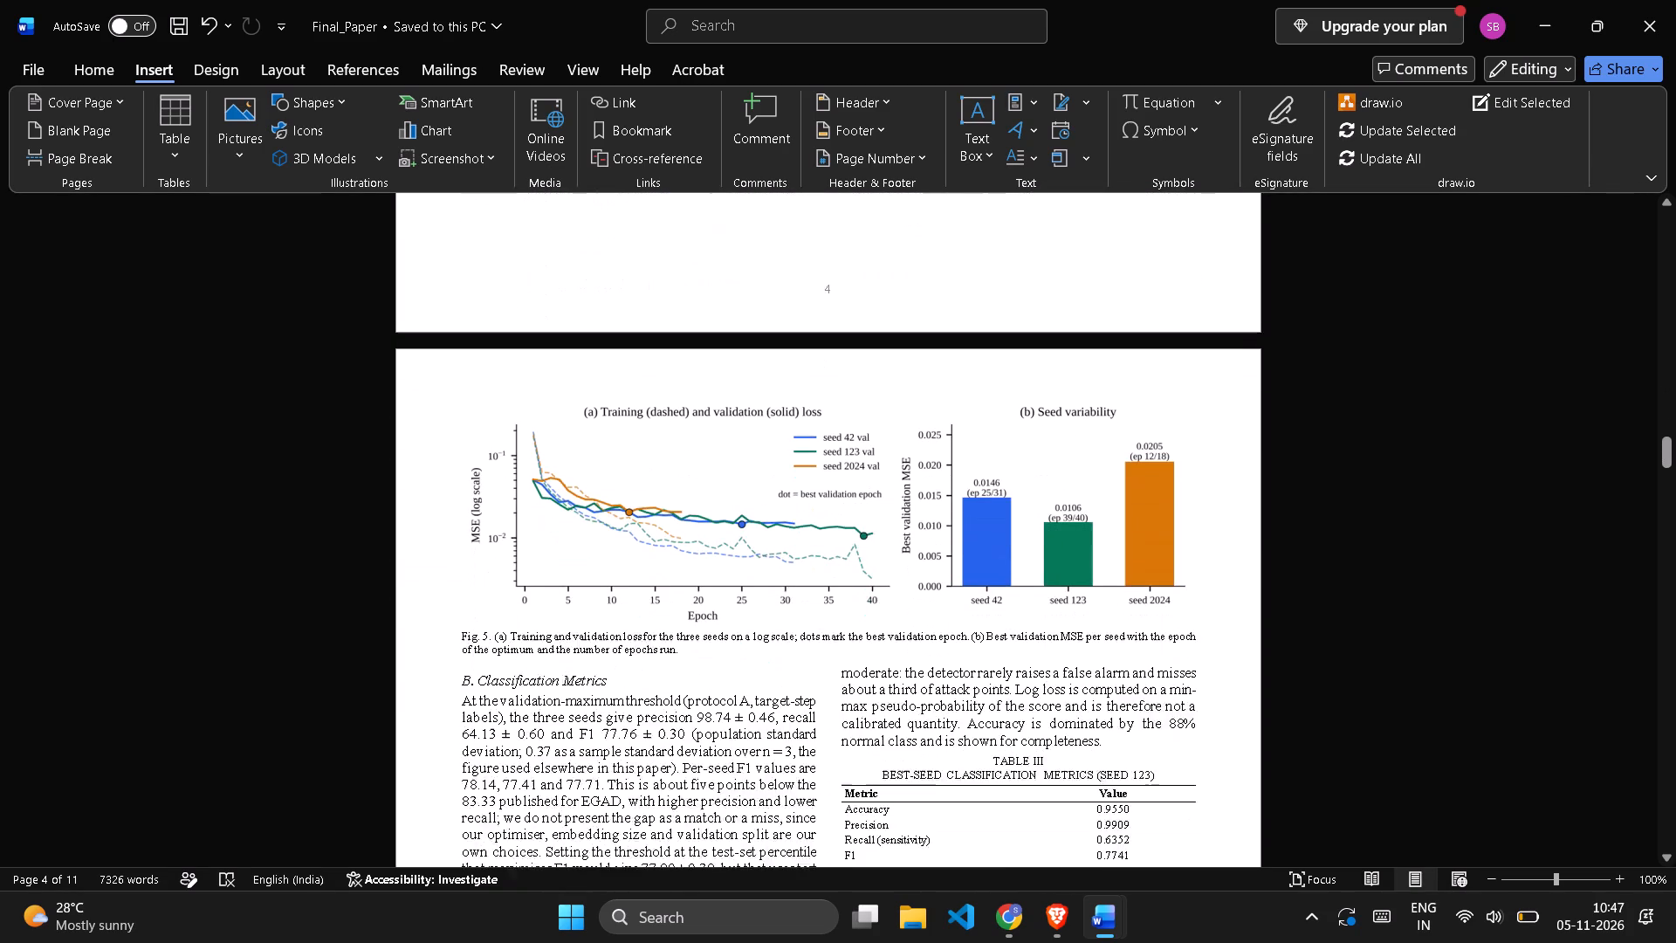
{"action": "scroll", "coordinate": [977, 439], "scroll_direction": "down", "scroll_amount": 2}
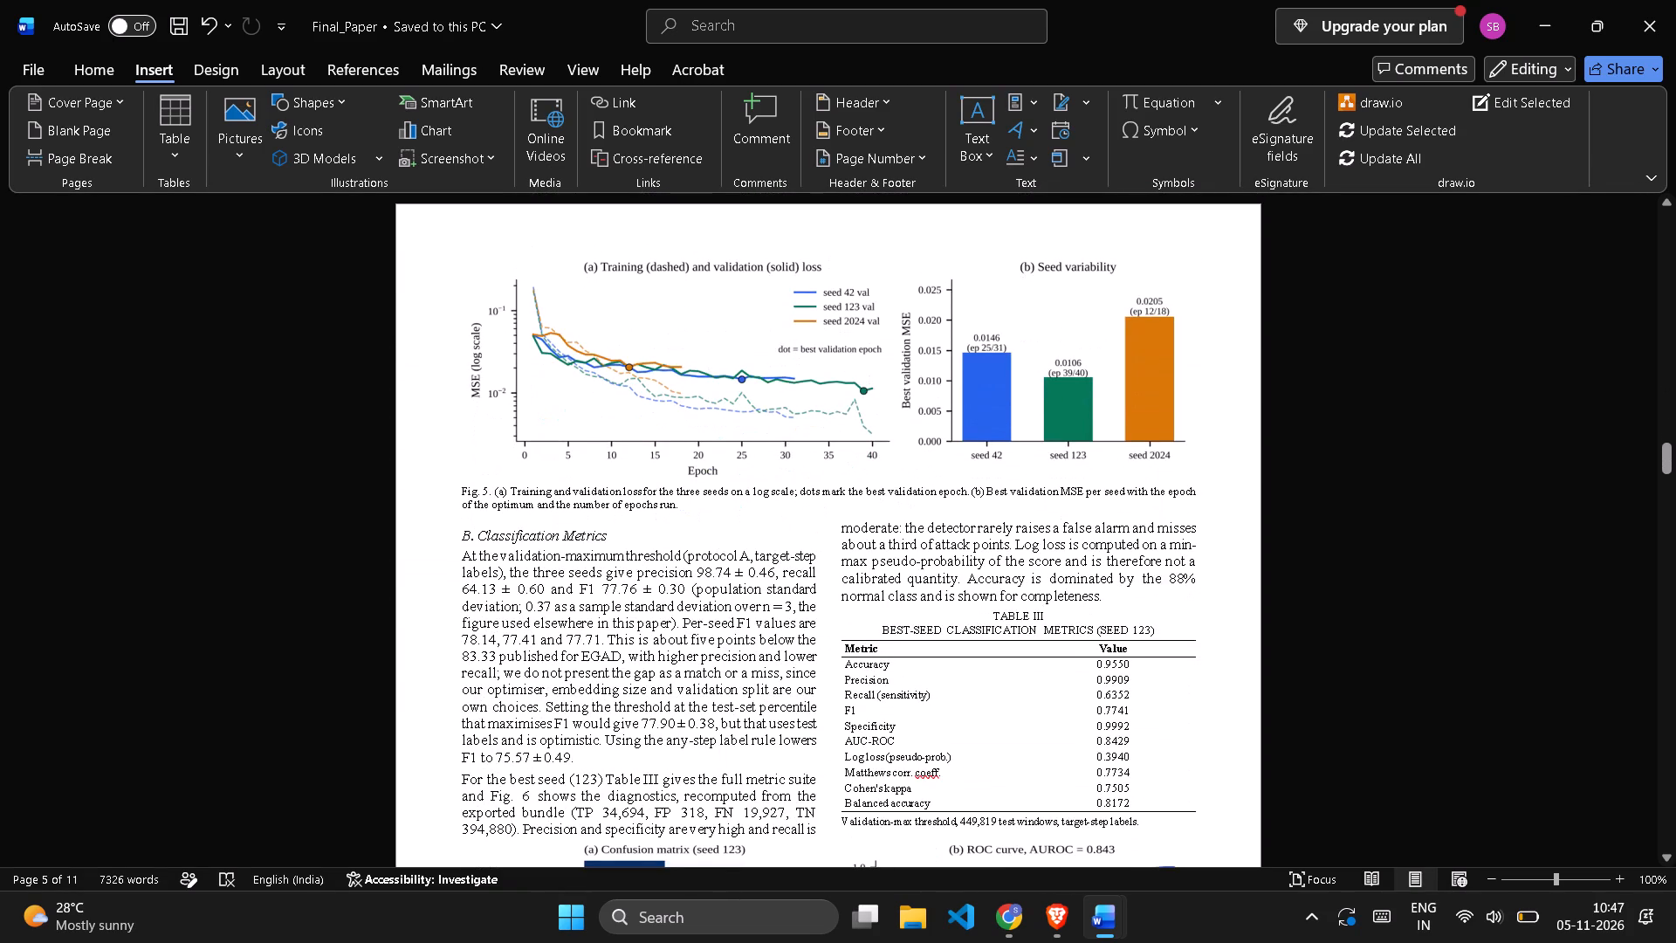
{"action": "scroll", "coordinate": [977, 439], "scroll_direction": "down", "scroll_amount": 3}
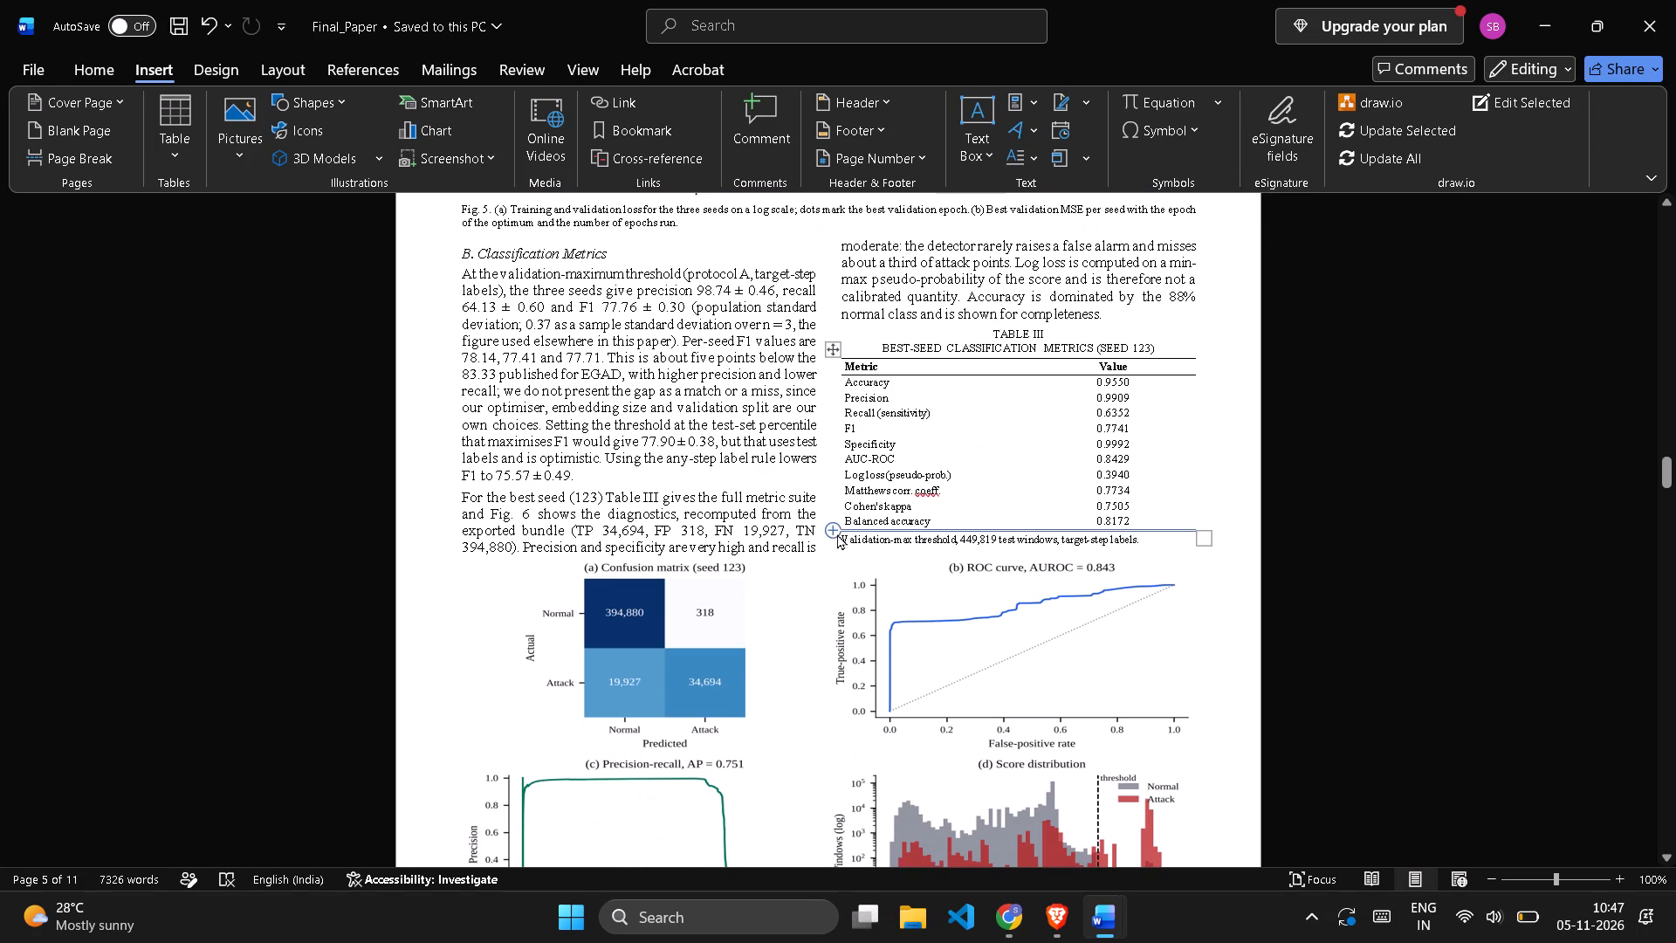
{"action": "scroll", "coordinate": [821, 579], "scroll_direction": "down", "scroll_amount": 3}
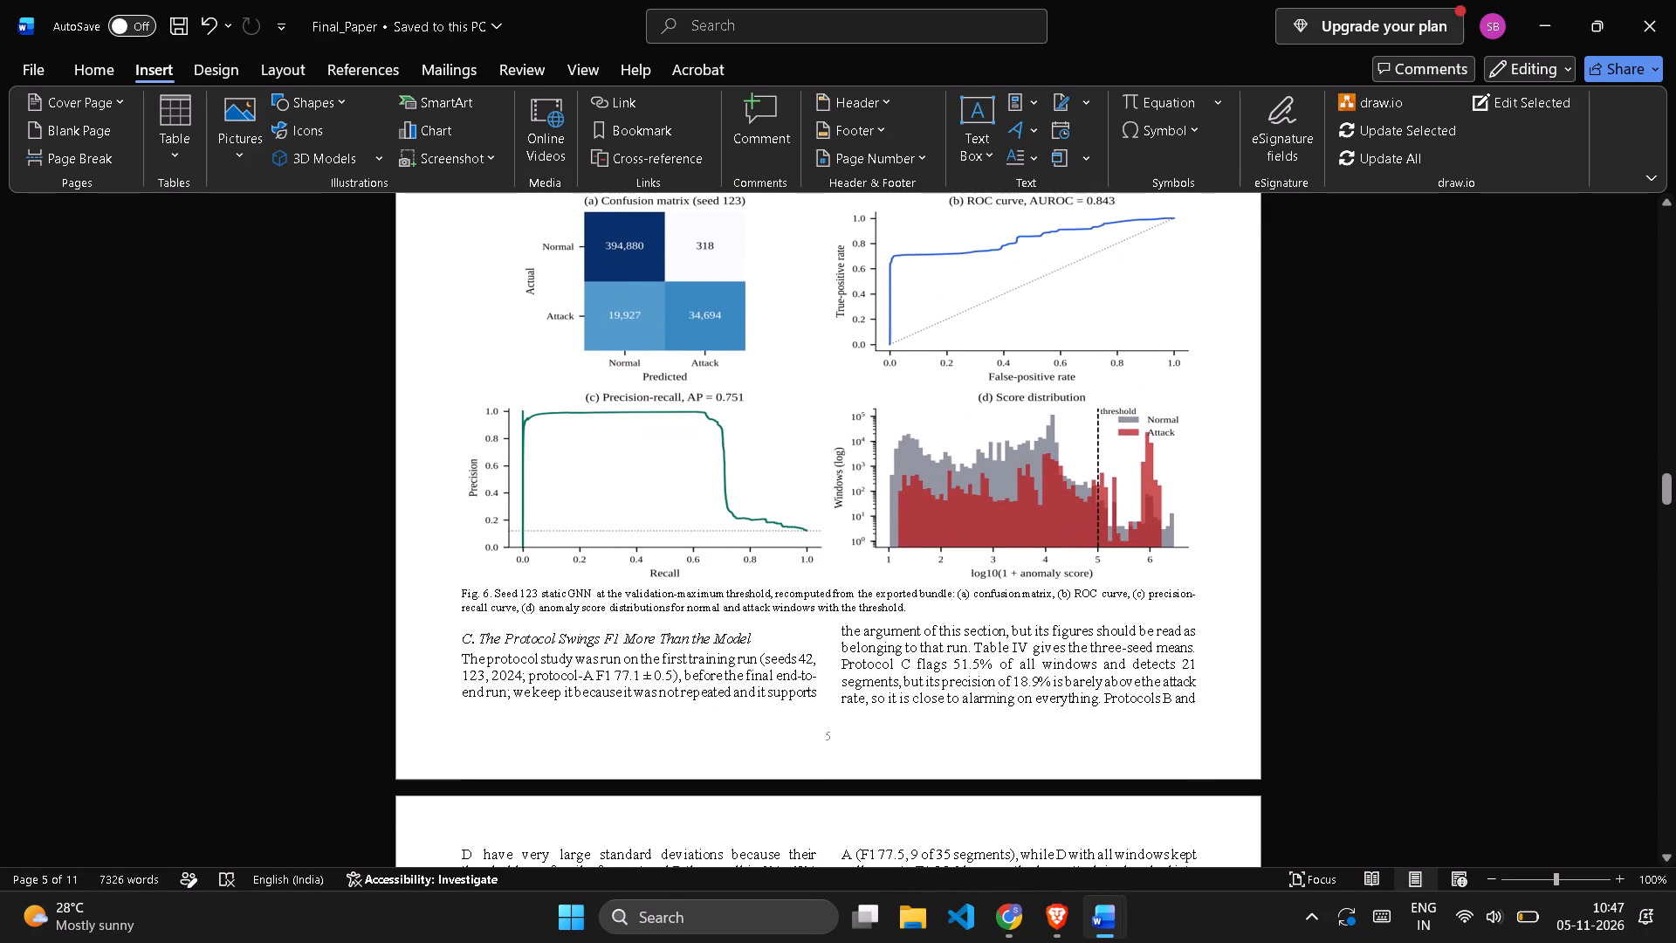
{"action": "scroll", "coordinate": [821, 579], "scroll_direction": "down", "scroll_amount": 2}
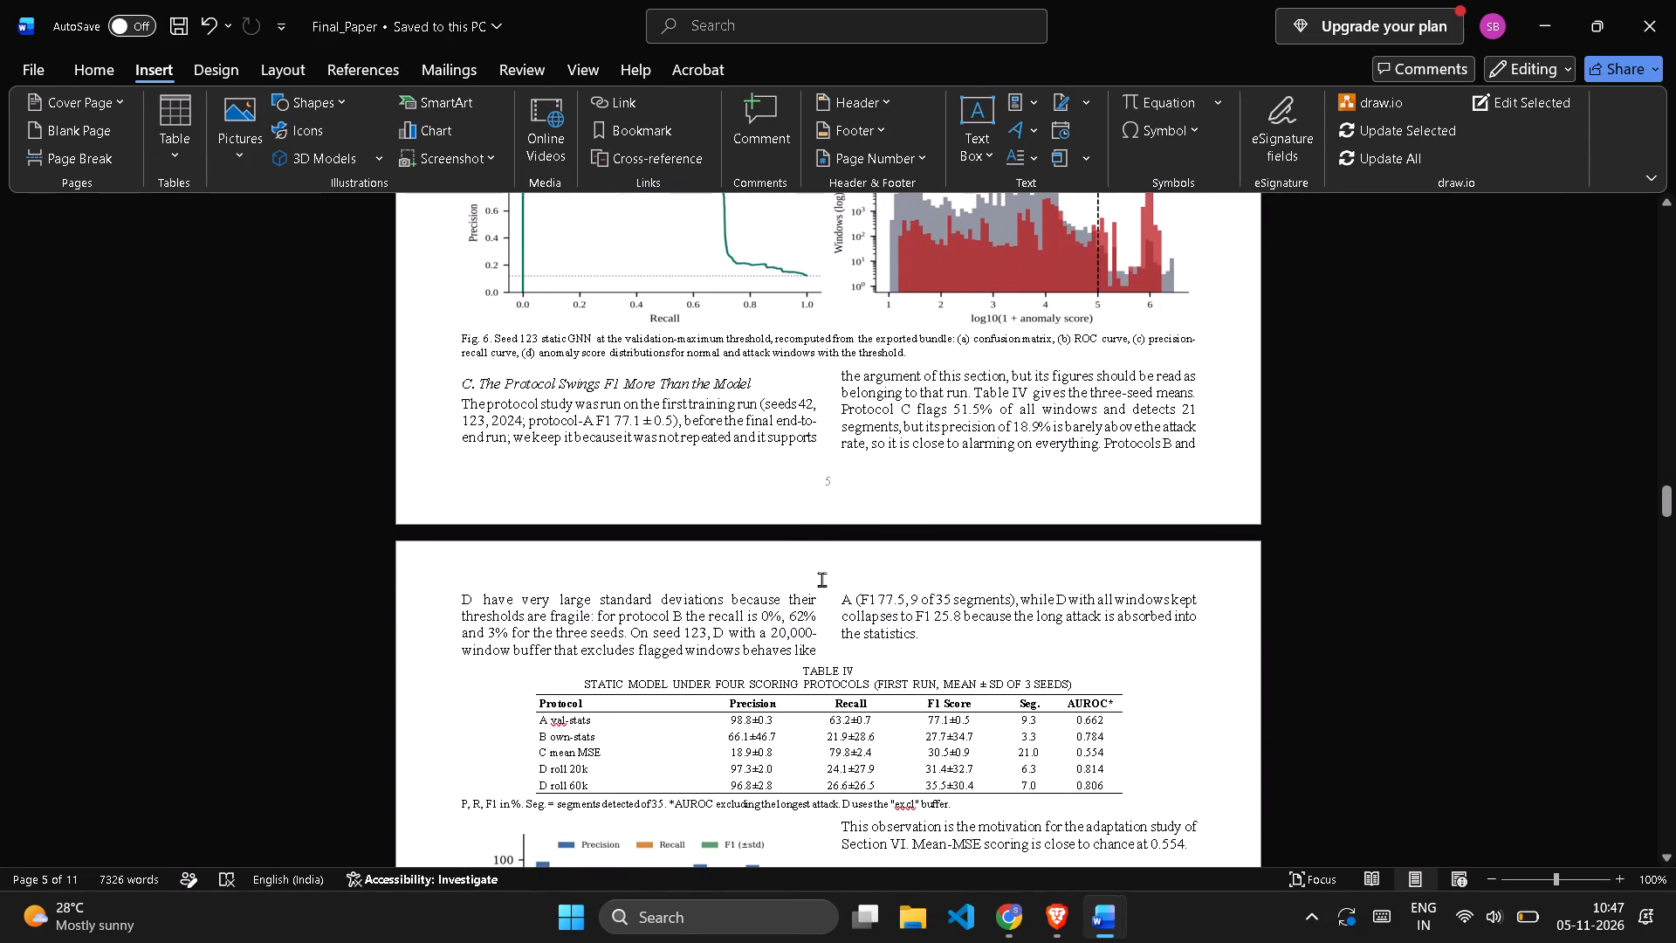
Check how page 5's Fig. 6 and closing text lead into page 6's Table IV, Fig. 7 and Fig. 9.
{"action": "scroll", "coordinate": [821, 579], "scroll_direction": "down", "scroll_amount": 1}
{"action": "scroll", "coordinate": [821, 579], "scroll_direction": "up", "scroll_amount": 1}
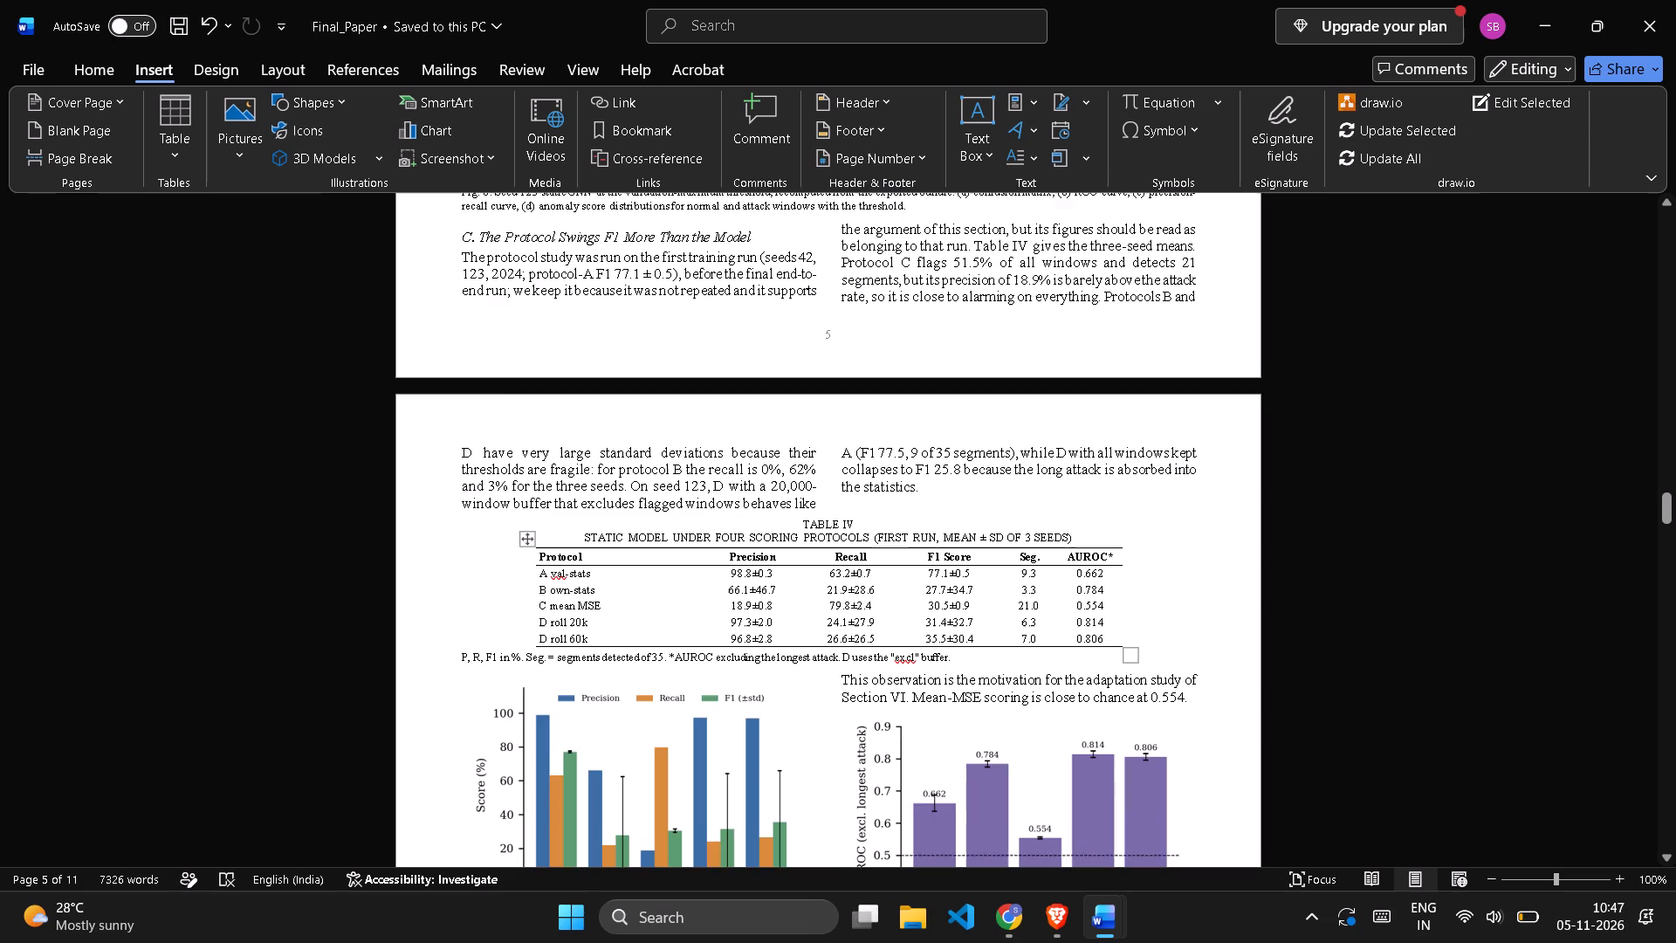
{"action": "scroll", "coordinate": [821, 579], "scroll_direction": "up", "scroll_amount": 3}
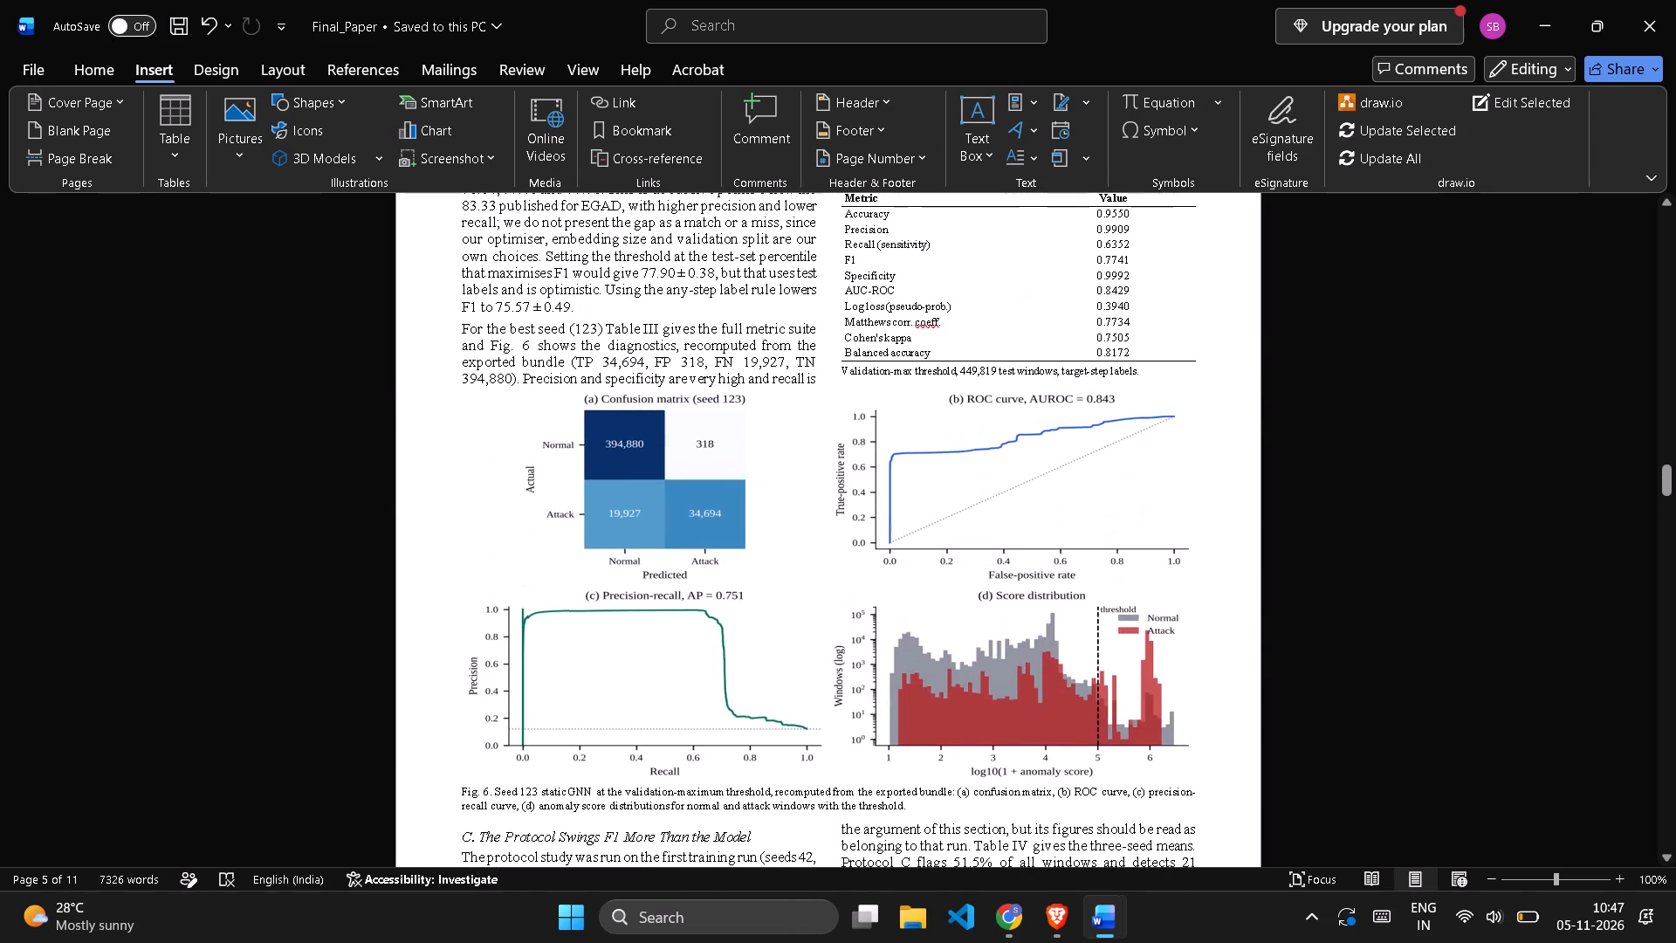
{"action": "scroll", "coordinate": [821, 579], "scroll_direction": "up", "scroll_amount": 1}
{"action": "scroll", "coordinate": [821, 579], "scroll_direction": "down", "scroll_amount": 5}
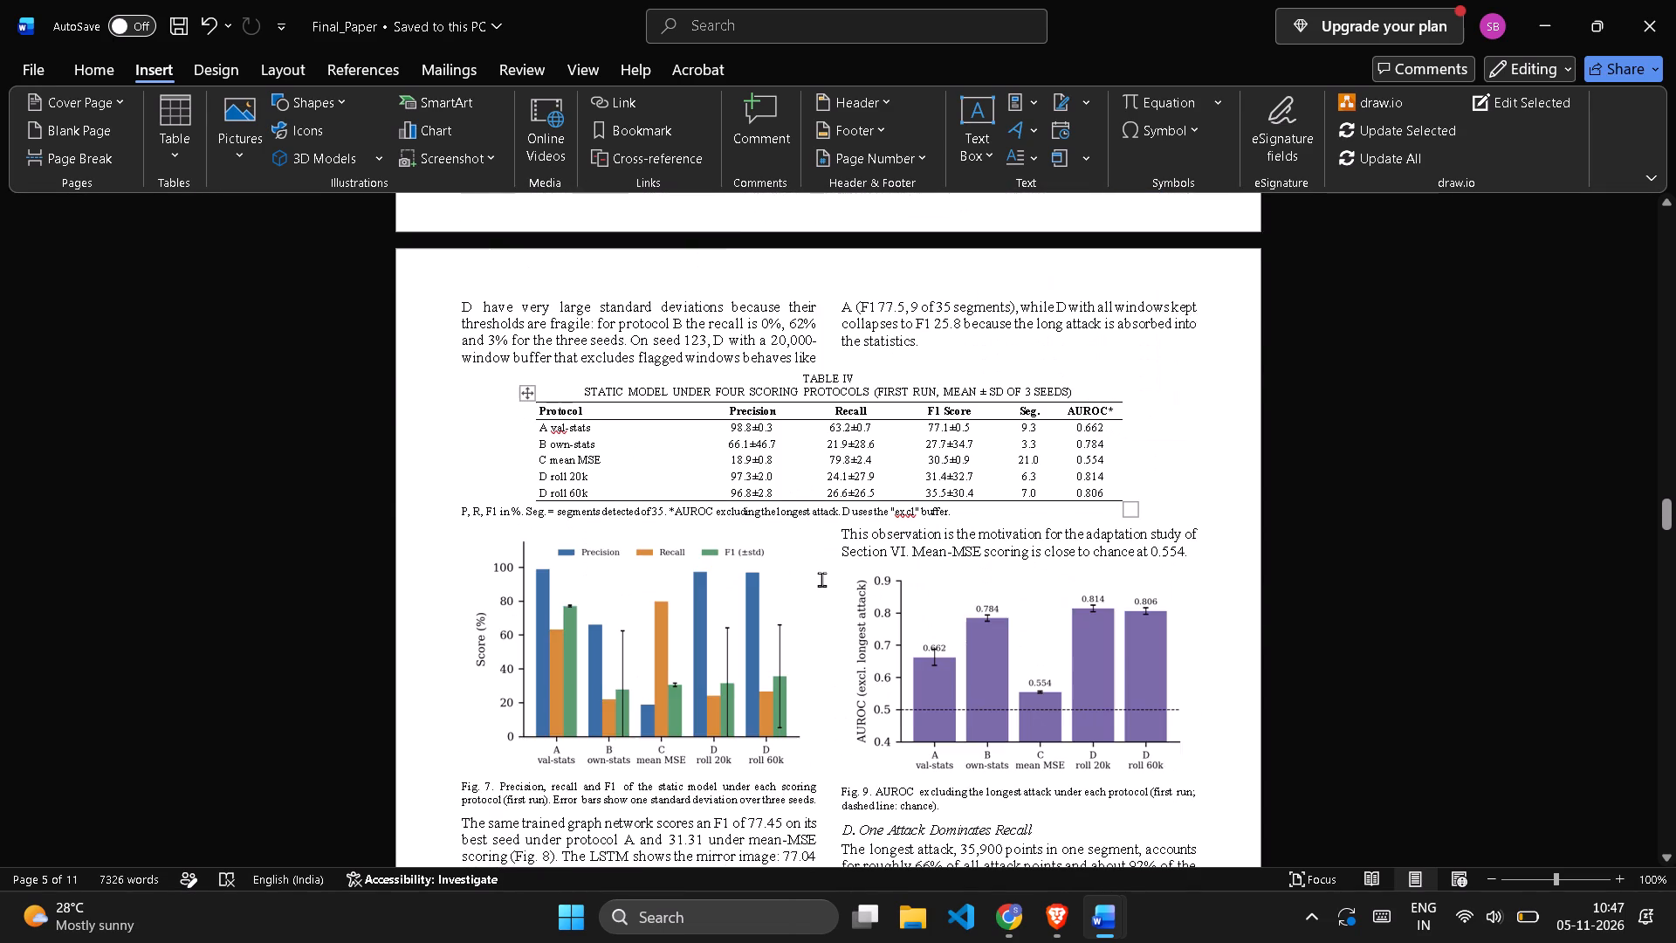
{"action": "scroll", "coordinate": [821, 579], "scroll_direction": "down", "scroll_amount": 1}
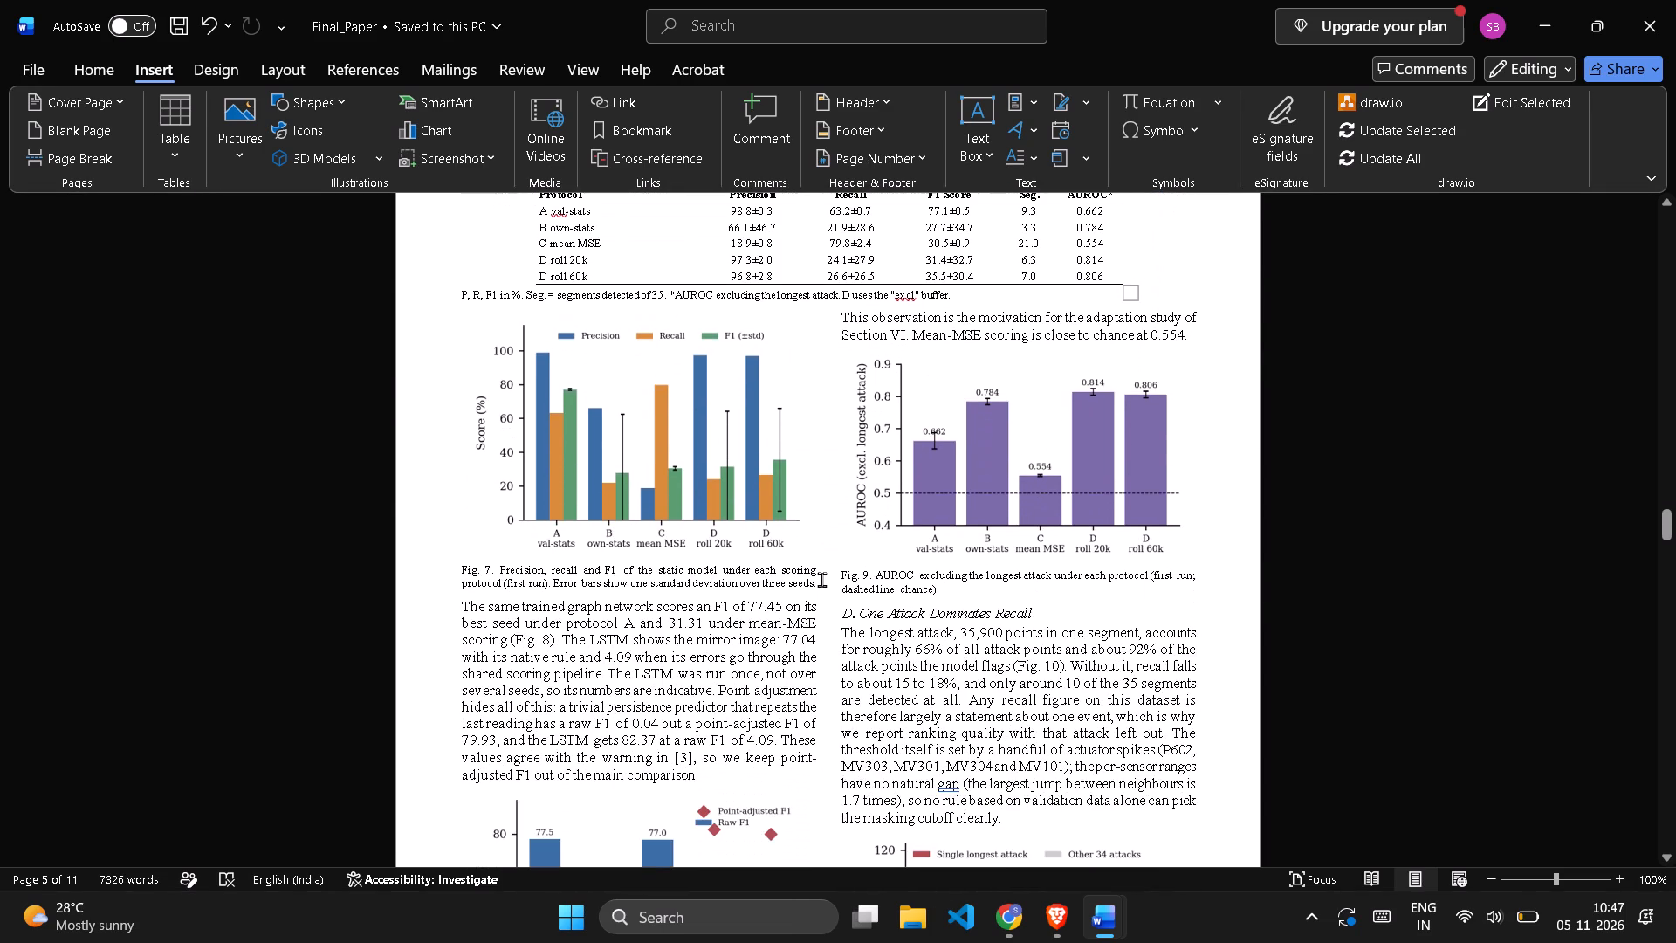
{"action": "scroll", "coordinate": [821, 579], "scroll_direction": "up", "scroll_amount": 1}
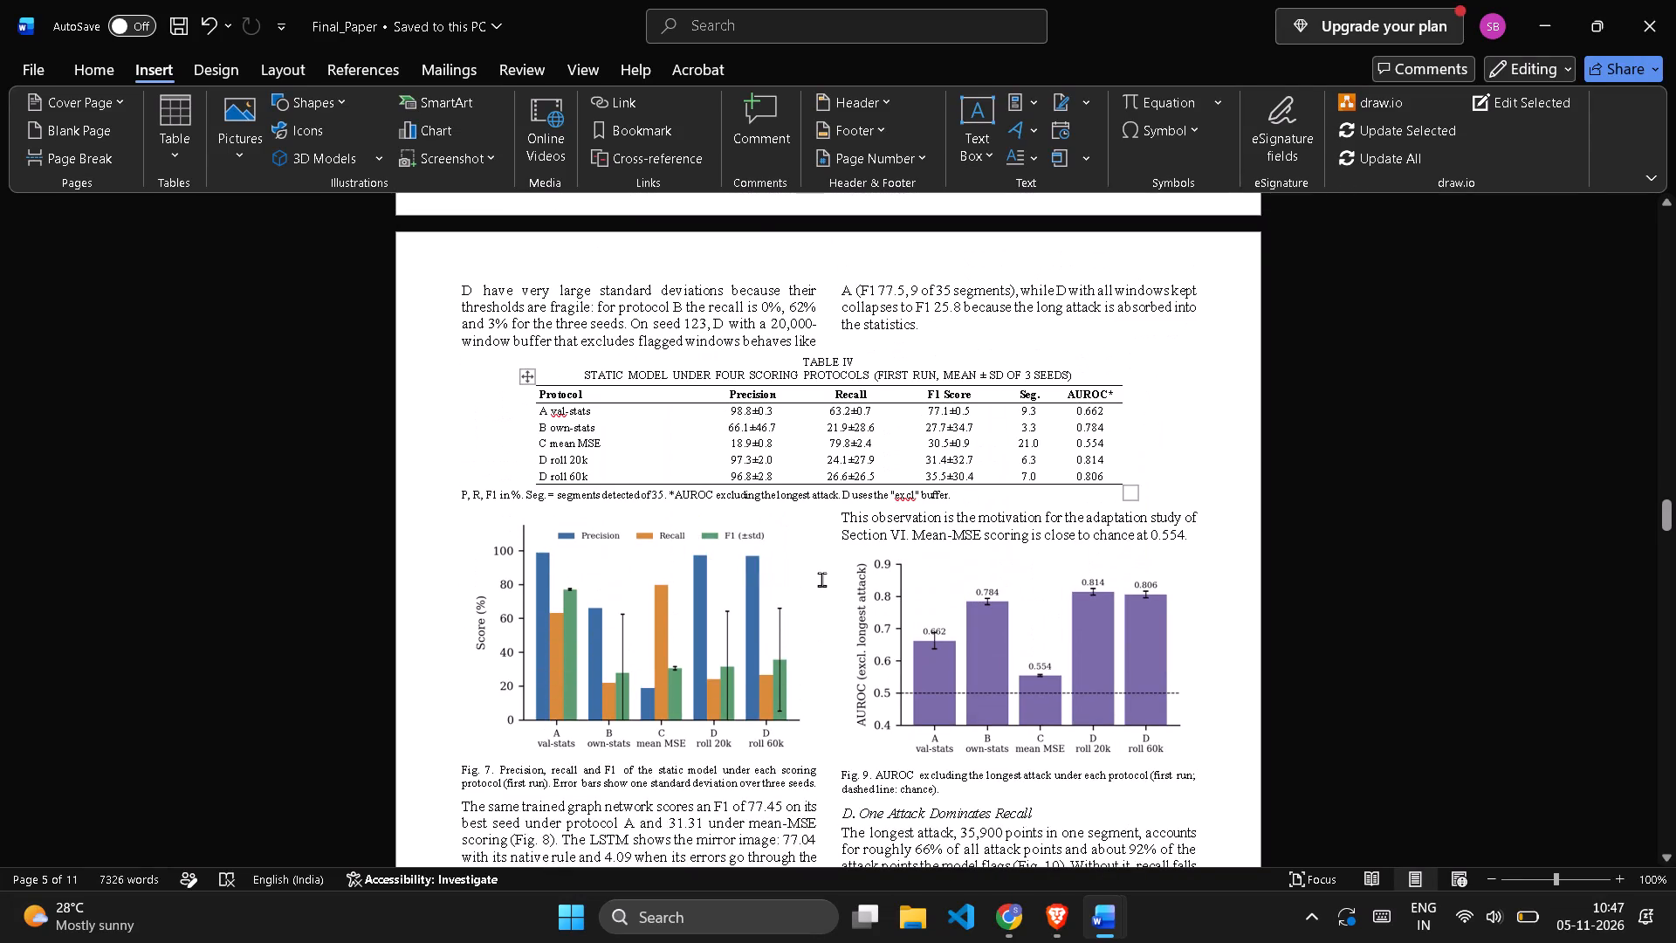
{"action": "scroll", "coordinate": [821, 579], "scroll_direction": "up", "scroll_amount": 1}
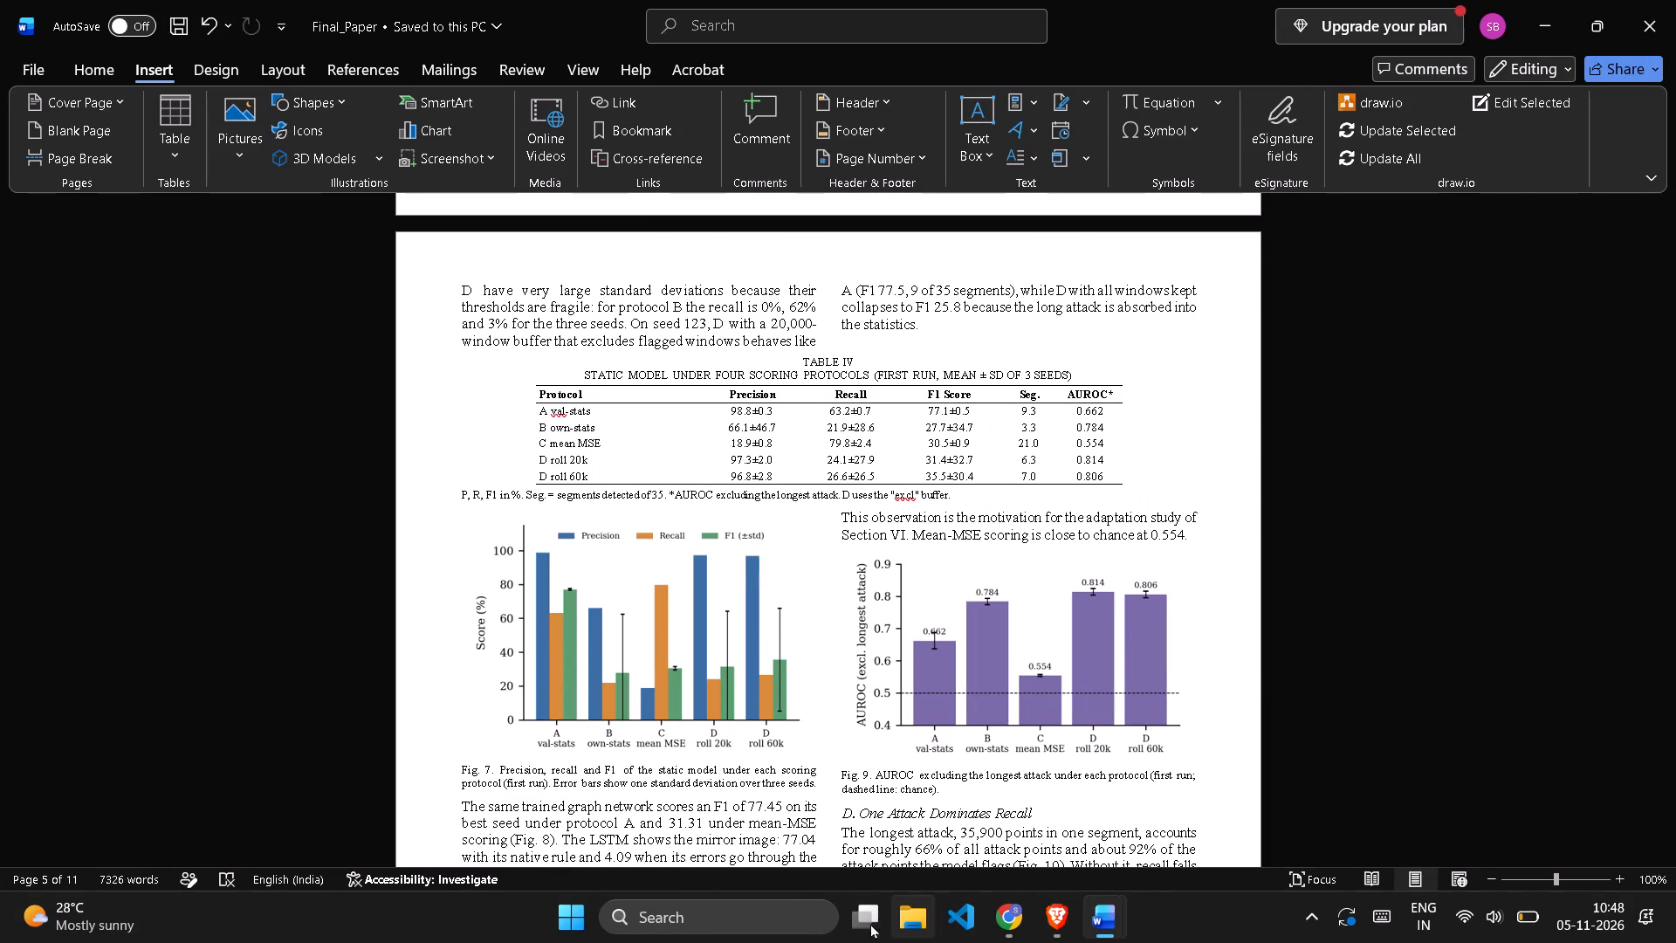
Open the Word document ccgrid2027_gpu_carbon_final (2) from the Downloads folder.
{"action": "left_click", "coordinate": [932, 925]}
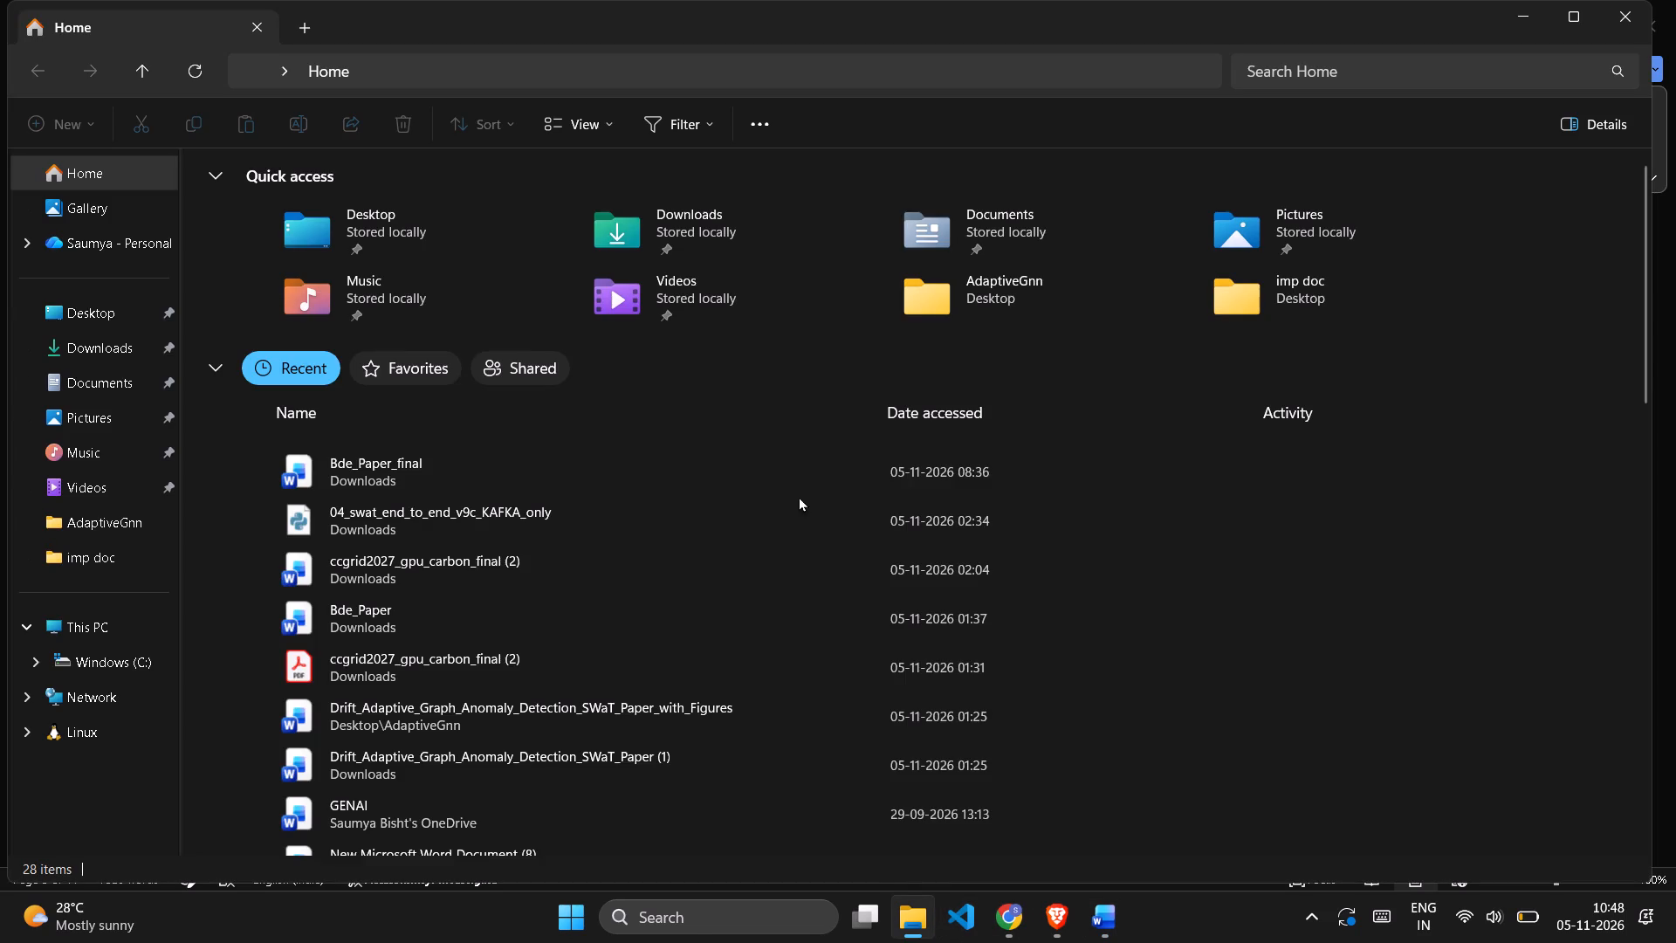
{"action": "left_click", "coordinate": [74, 339]}
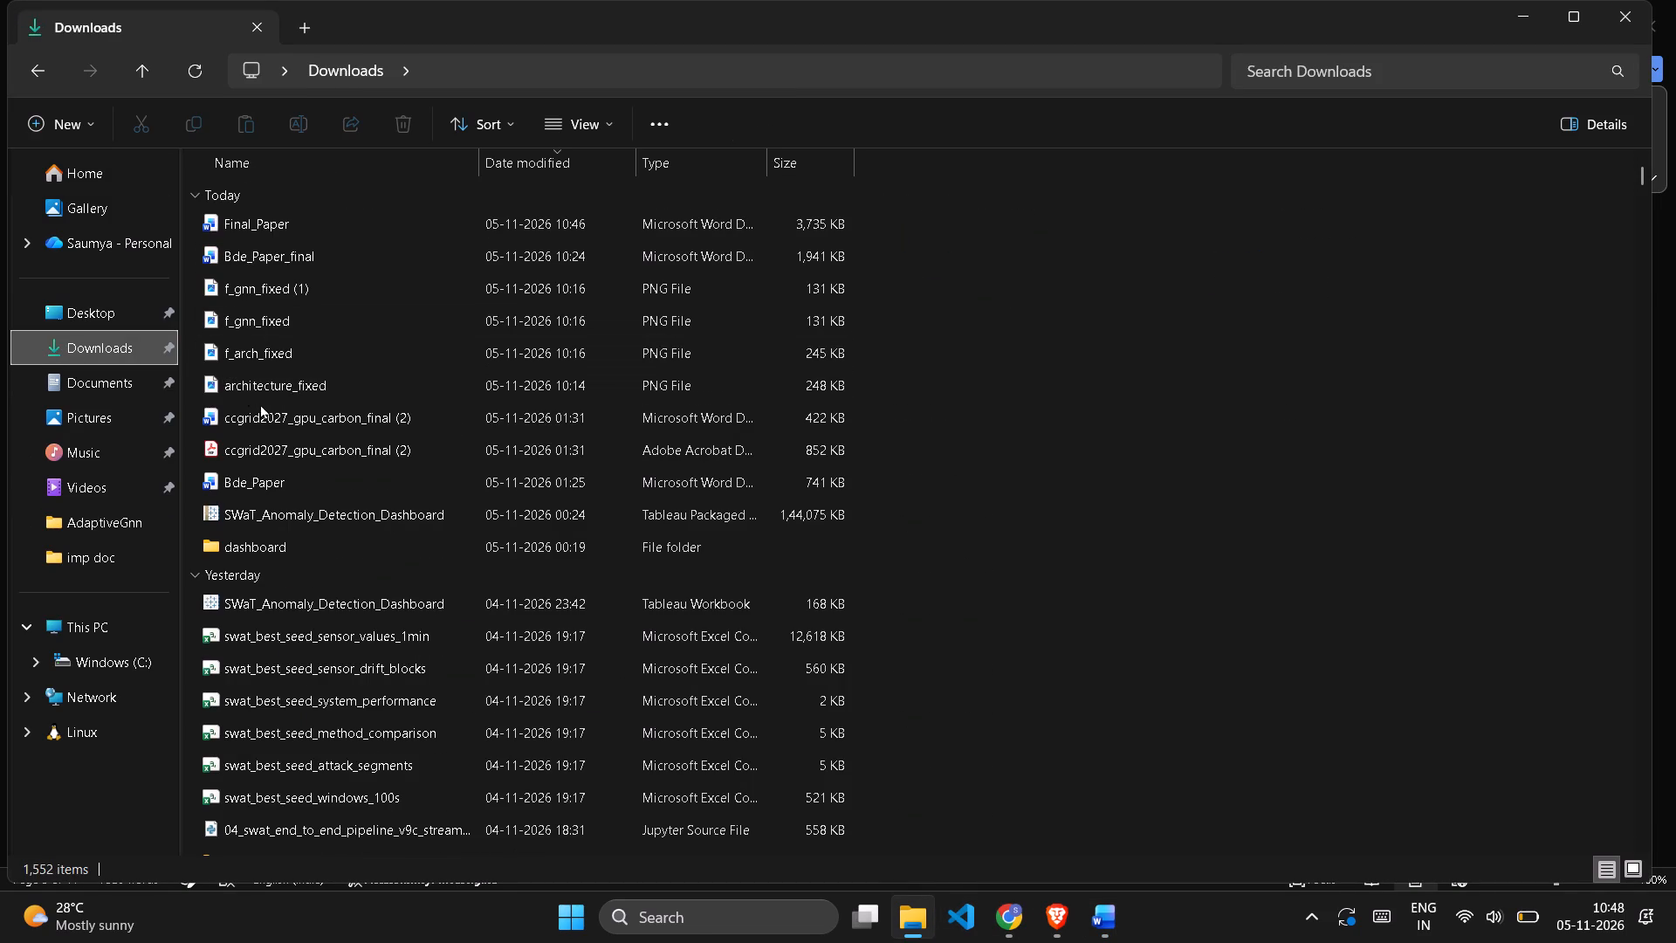
{"action": "double_click", "coordinate": [259, 413]}
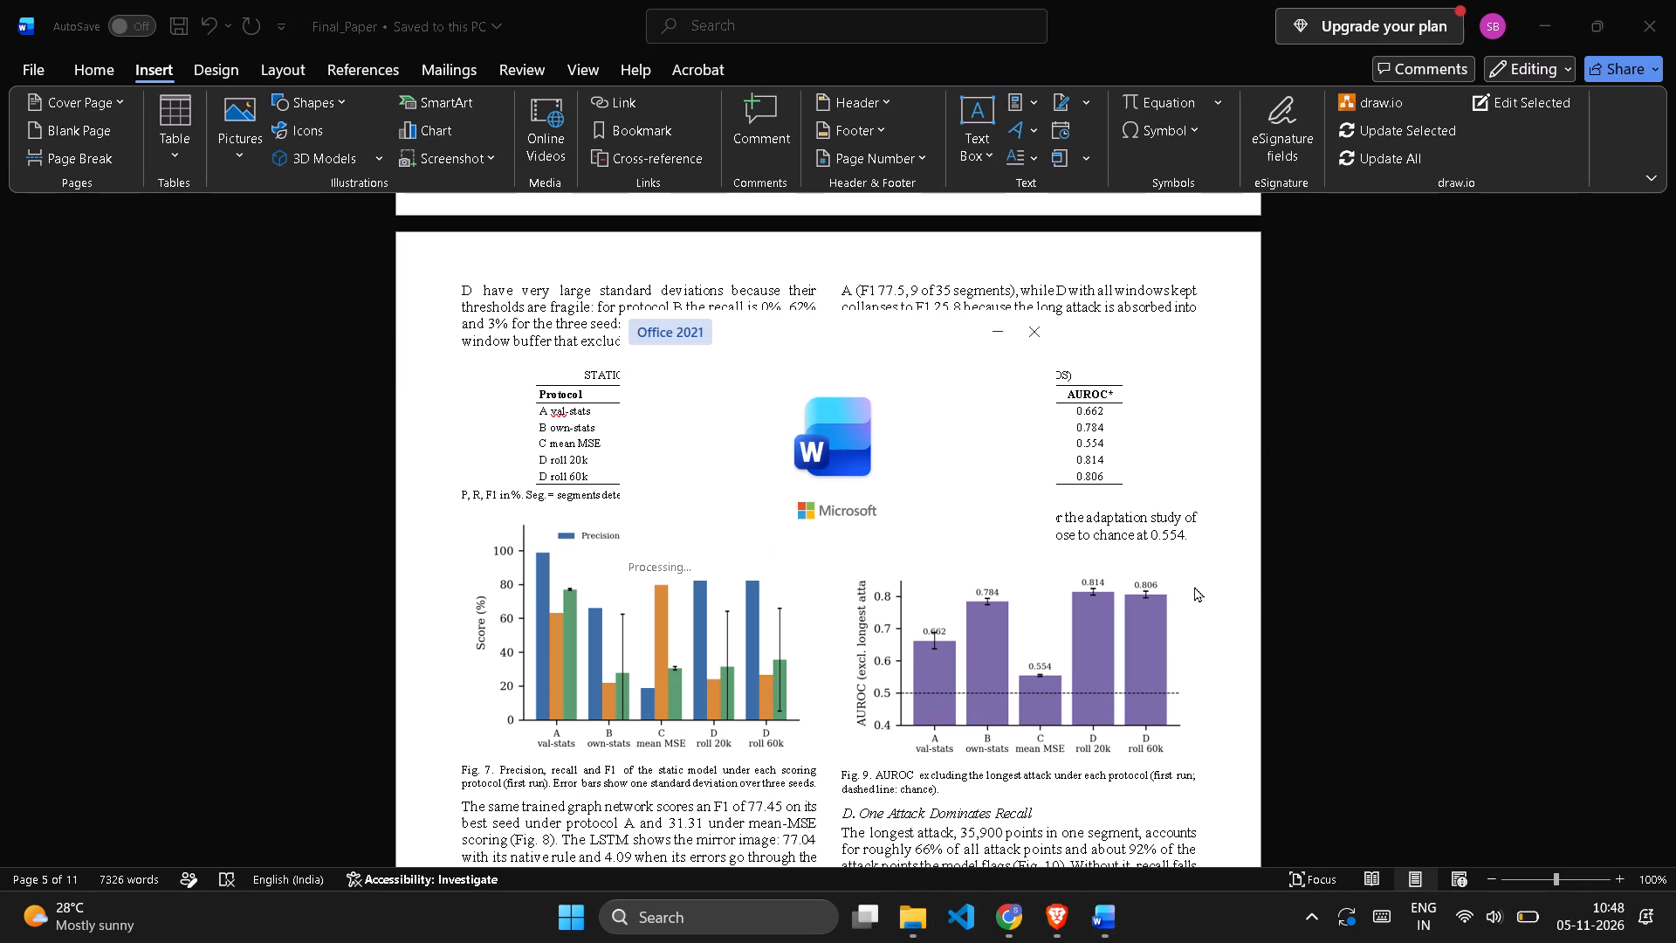
Examine the layout of the GPU carbon paper's early pages, including its section headings, equations and Tables I to IV.
{"action": "scroll", "coordinate": [844, 579], "scroll_direction": "down", "scroll_amount": 4}
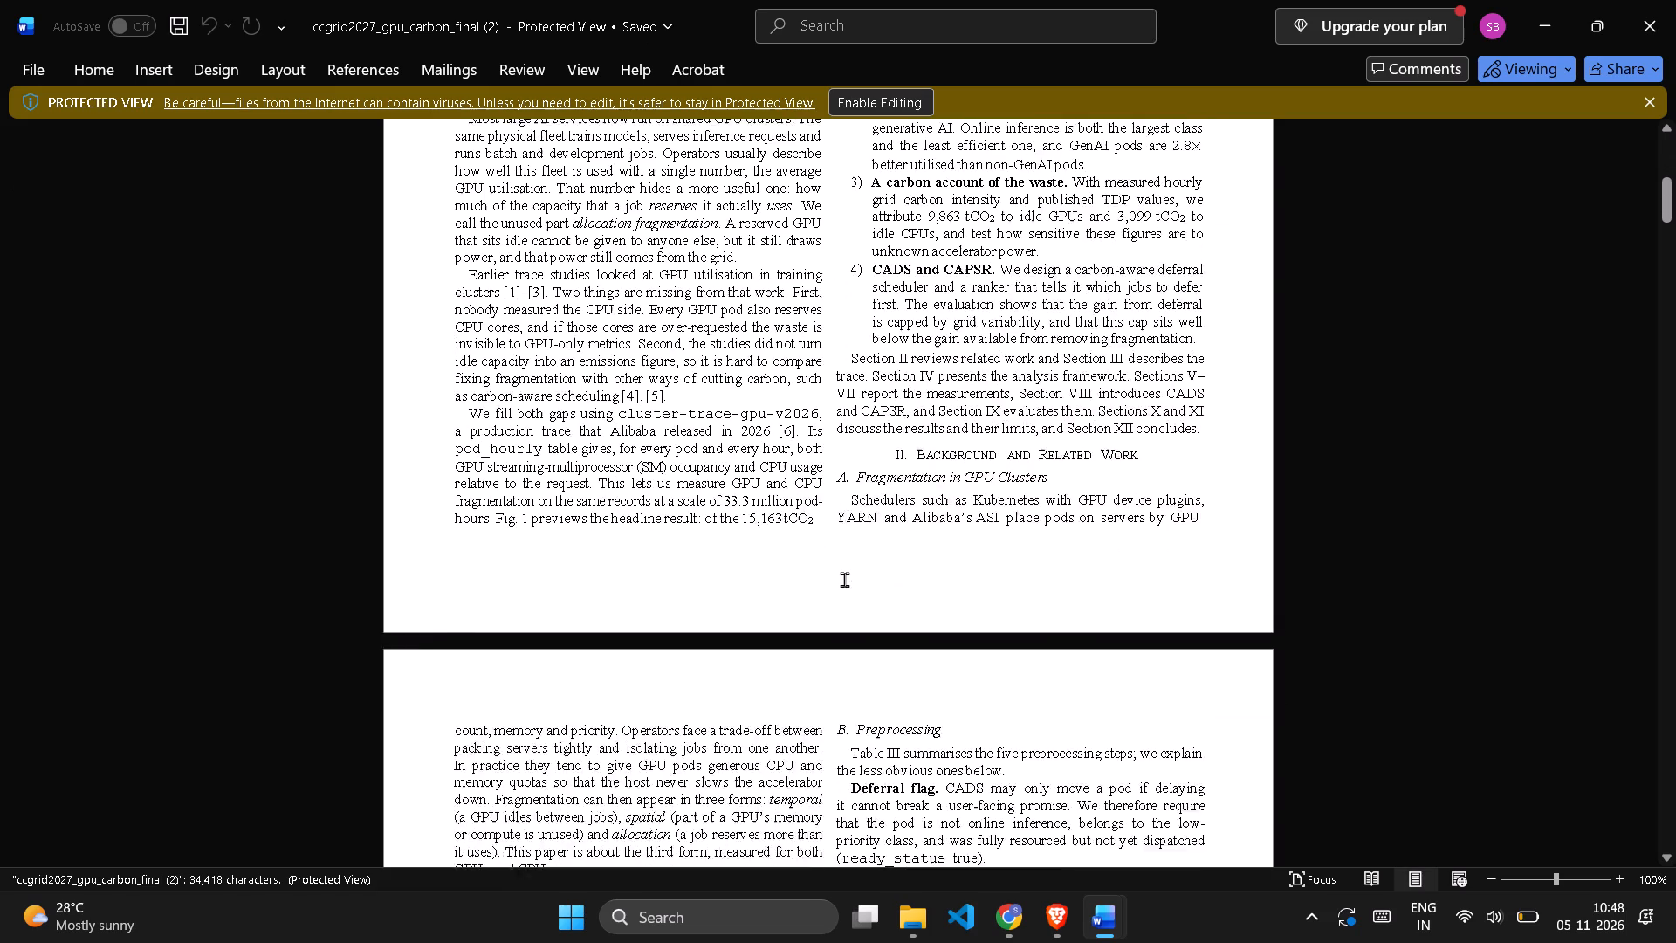
{"action": "scroll", "coordinate": [844, 579], "scroll_direction": "down", "scroll_amount": 2}
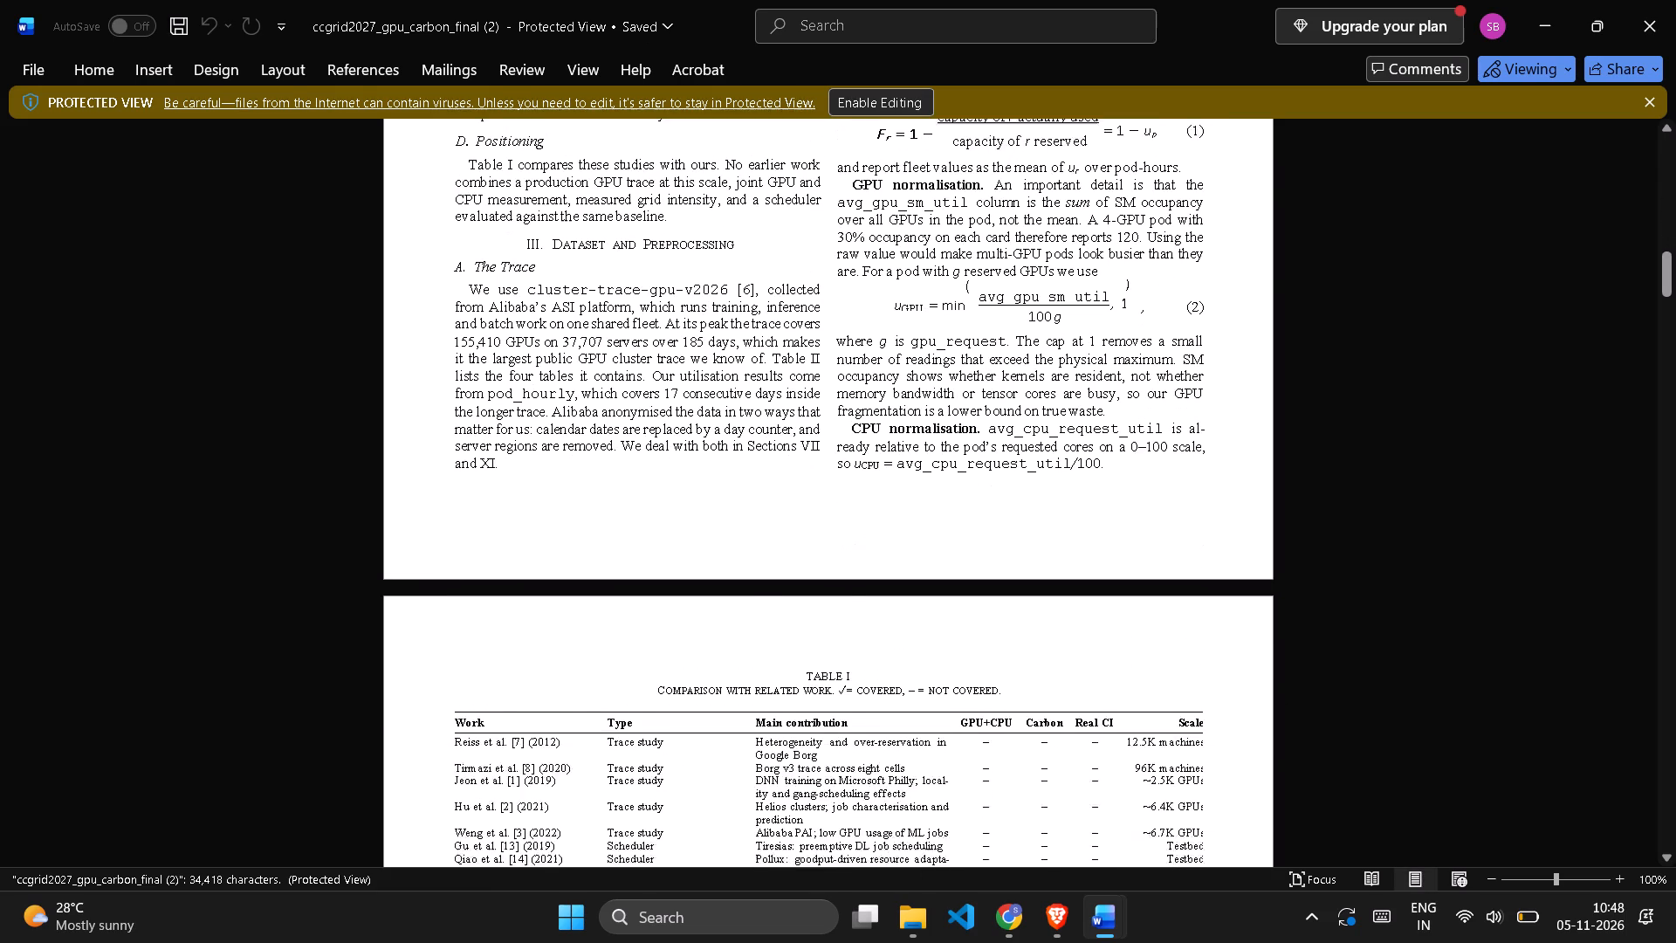
{"action": "scroll", "coordinate": [844, 579], "scroll_direction": "down", "scroll_amount": 10}
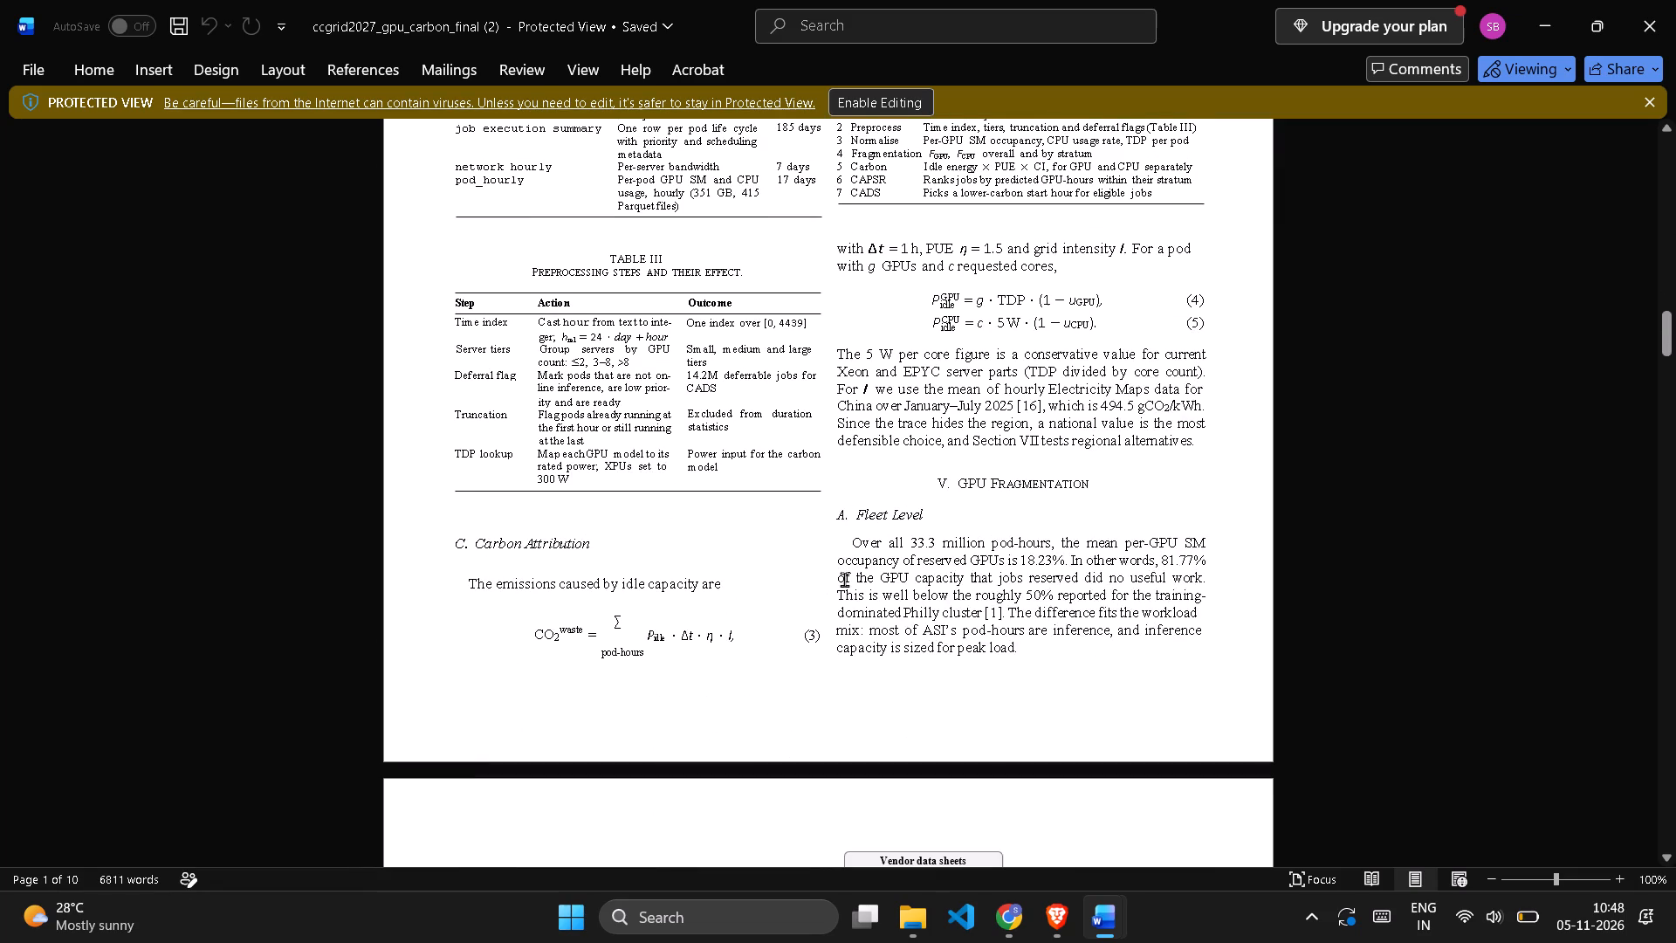
{"action": "scroll", "coordinate": [844, 579], "scroll_direction": "down", "scroll_amount": 1}
{"action": "scroll", "coordinate": [844, 579], "scroll_direction": "up", "scroll_amount": 2}
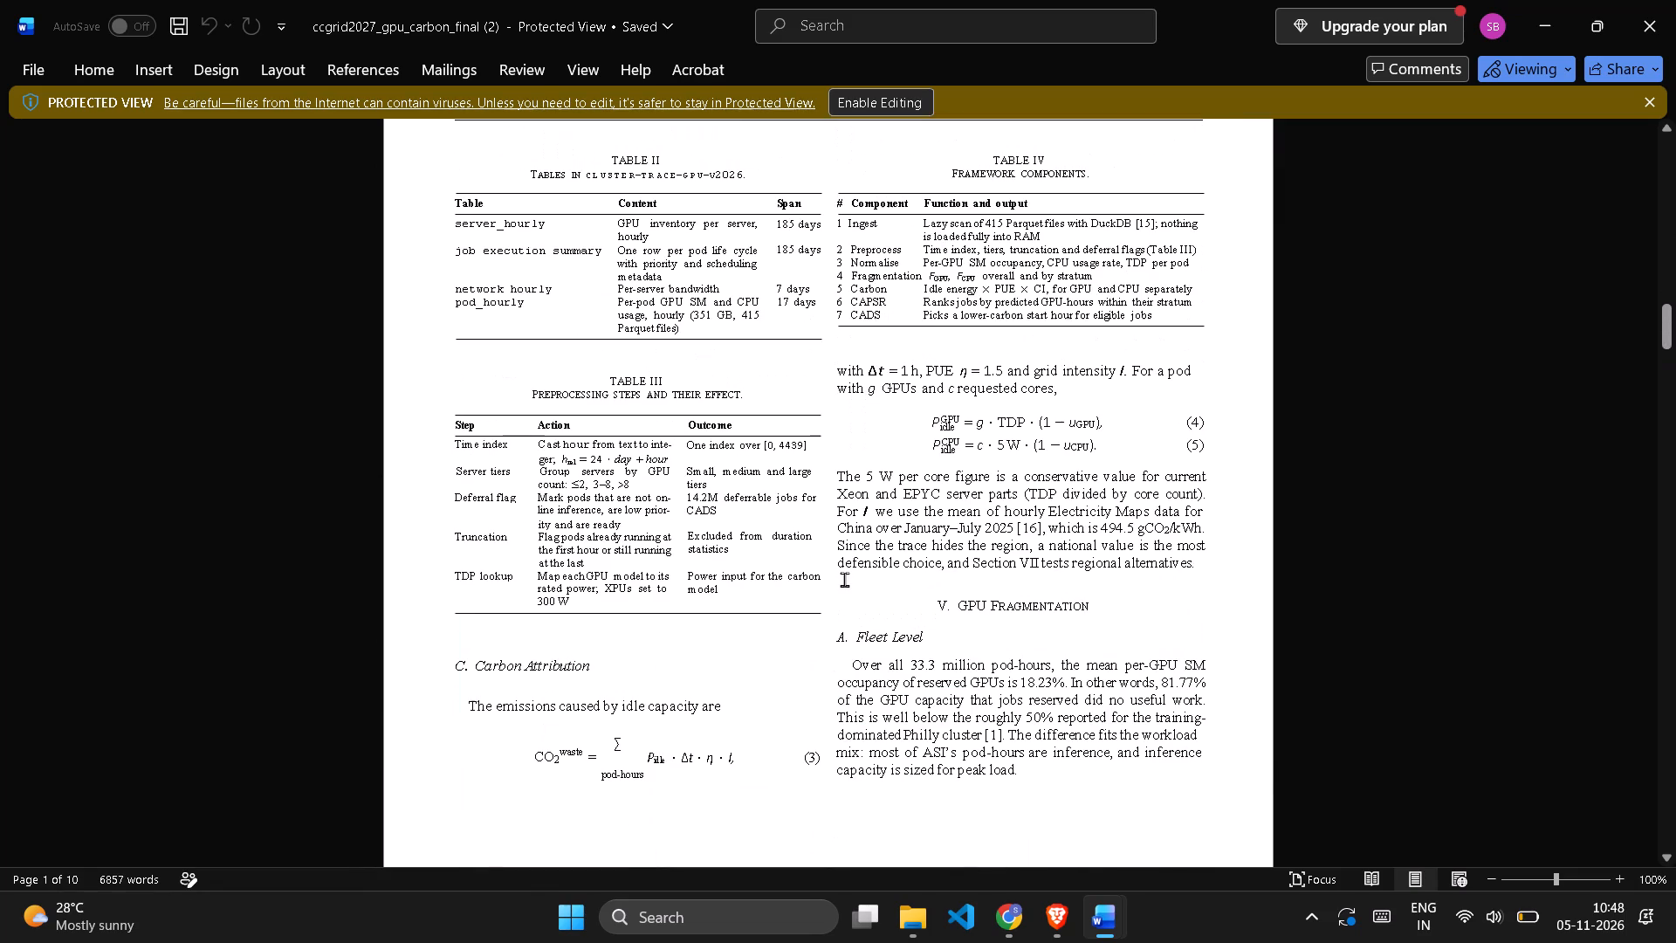
{"action": "scroll", "coordinate": [844, 579], "scroll_direction": "up", "scroll_amount": 2}
{"action": "scroll", "coordinate": [844, 579], "scroll_direction": "down", "scroll_amount": 1}
{"action": "scroll", "coordinate": [844, 579], "scroll_direction": "up", "scroll_amount": 9}
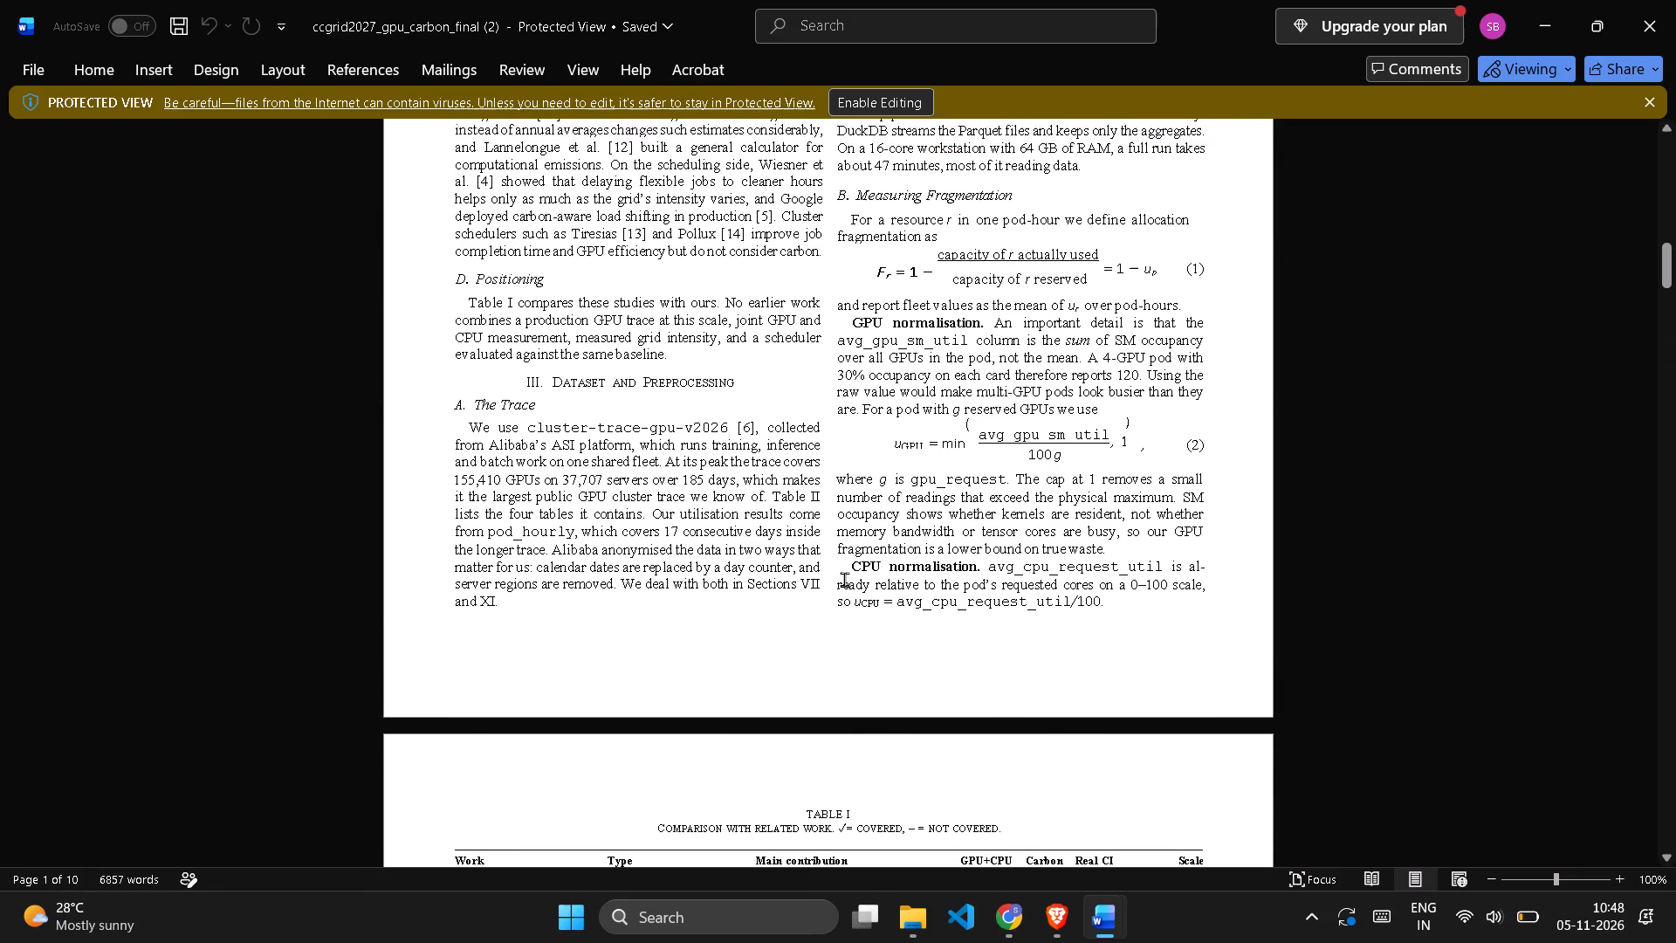
{"action": "scroll", "coordinate": [844, 579], "scroll_direction": "up", "scroll_amount": 2}
{"action": "scroll", "coordinate": [844, 579], "scroll_direction": "down", "scroll_amount": 3}
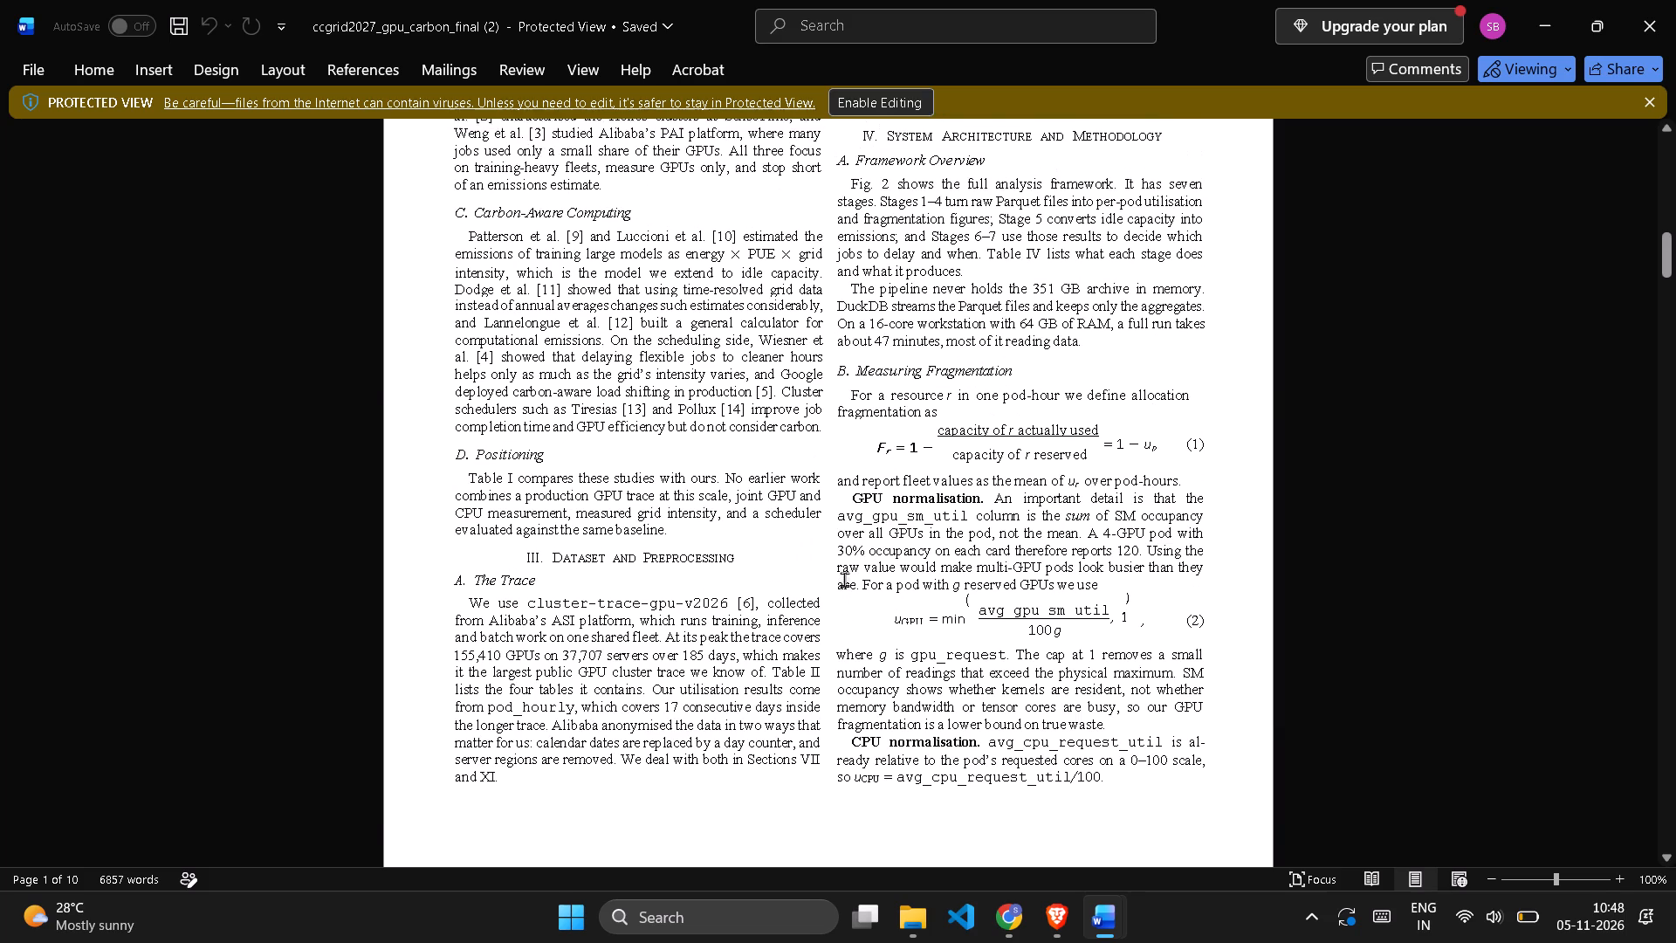
Examine how the GPU carbon paper places its figures and tables, from the Fig. 2 architecture diagram to Table VI and Fig. 5.
{"action": "scroll", "coordinate": [844, 579], "scroll_direction": "down", "scroll_amount": 5}
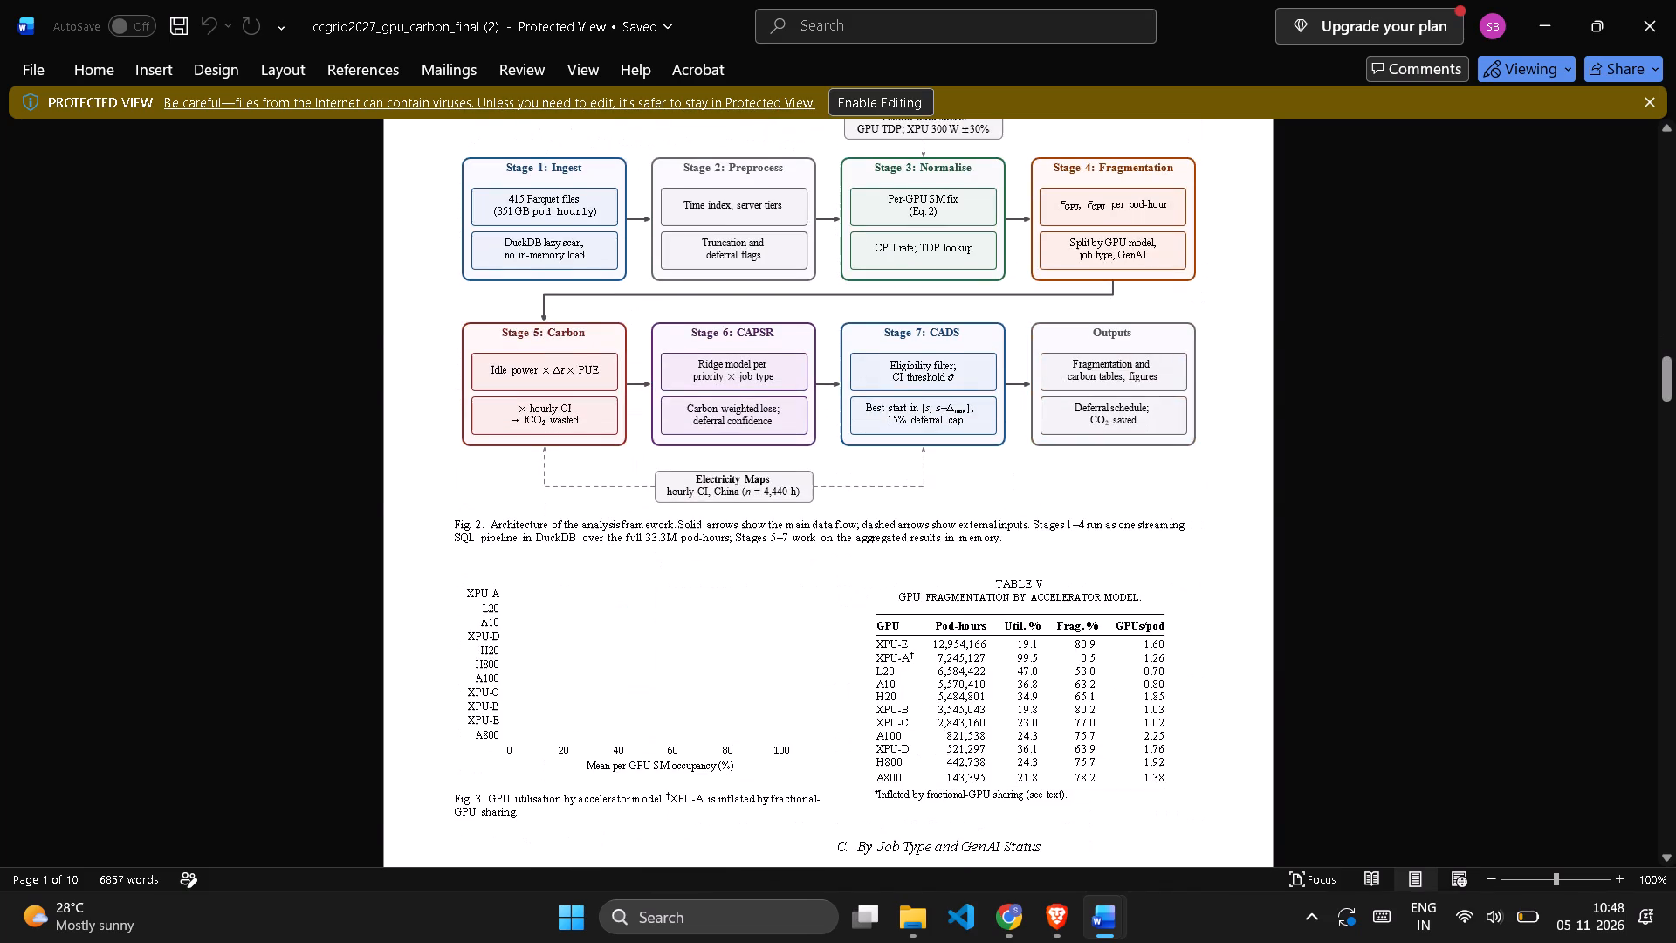
{"action": "scroll", "coordinate": [844, 579], "scroll_direction": "up", "scroll_amount": 2}
{"action": "scroll", "coordinate": [844, 579], "scroll_direction": "down", "scroll_amount": 1}
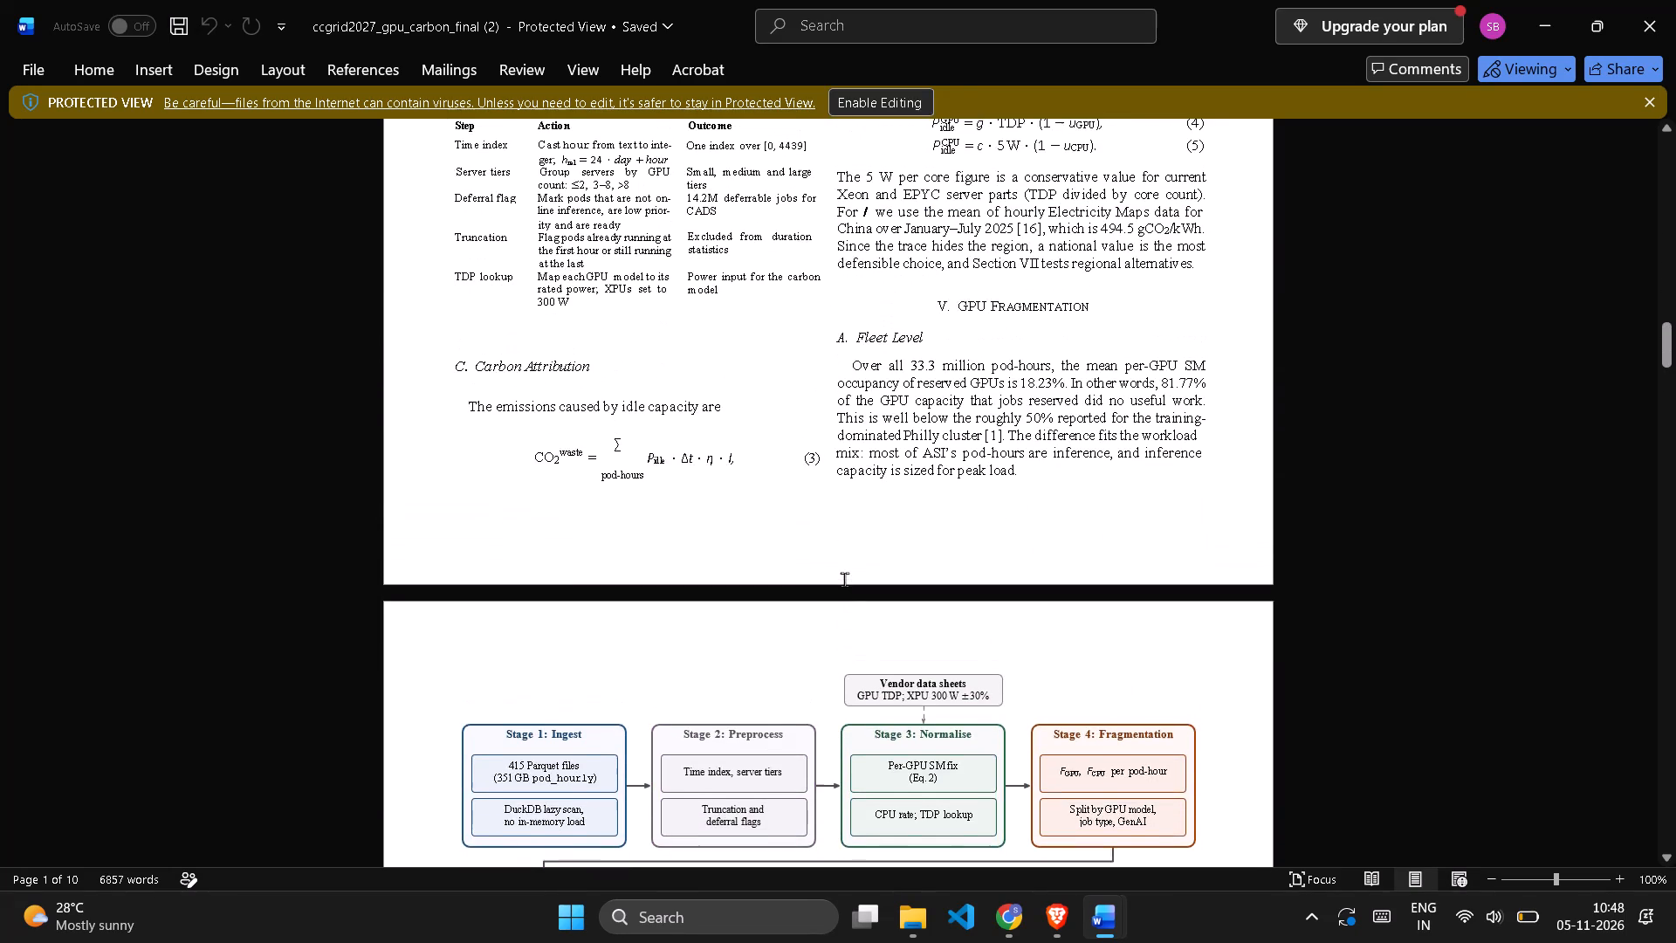
{"action": "scroll", "coordinate": [844, 579], "scroll_direction": "down", "scroll_amount": 2}
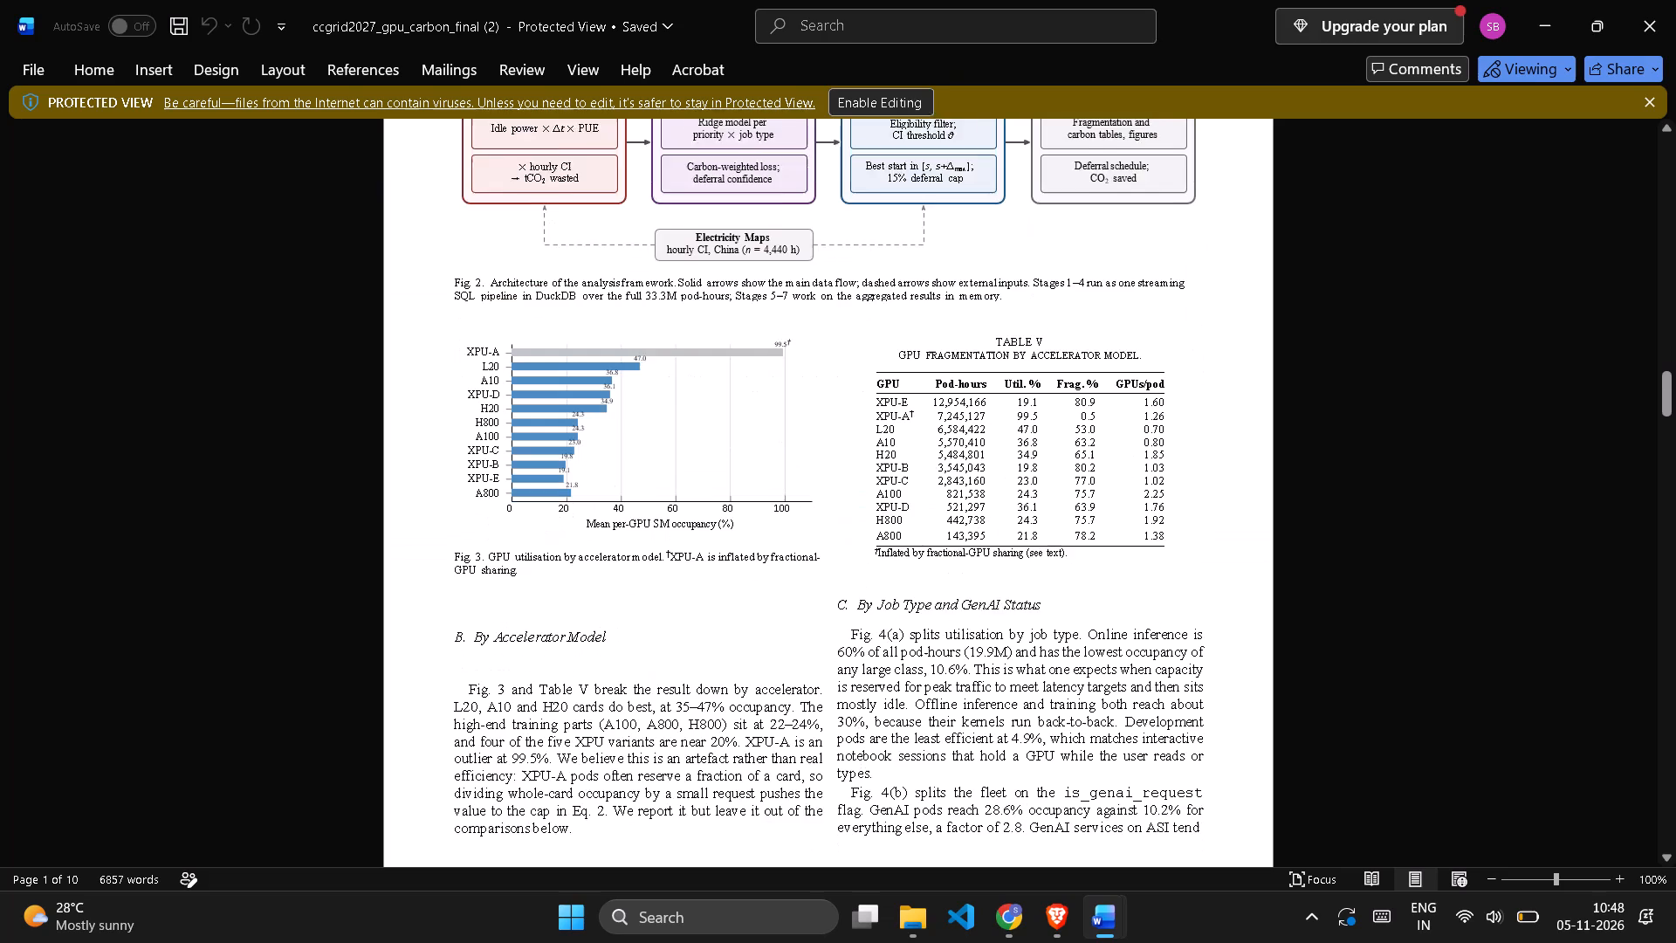
{"action": "scroll", "coordinate": [844, 579], "scroll_direction": "down", "scroll_amount": 2}
{"action": "scroll", "coordinate": [844, 579], "scroll_direction": "up", "scroll_amount": 2}
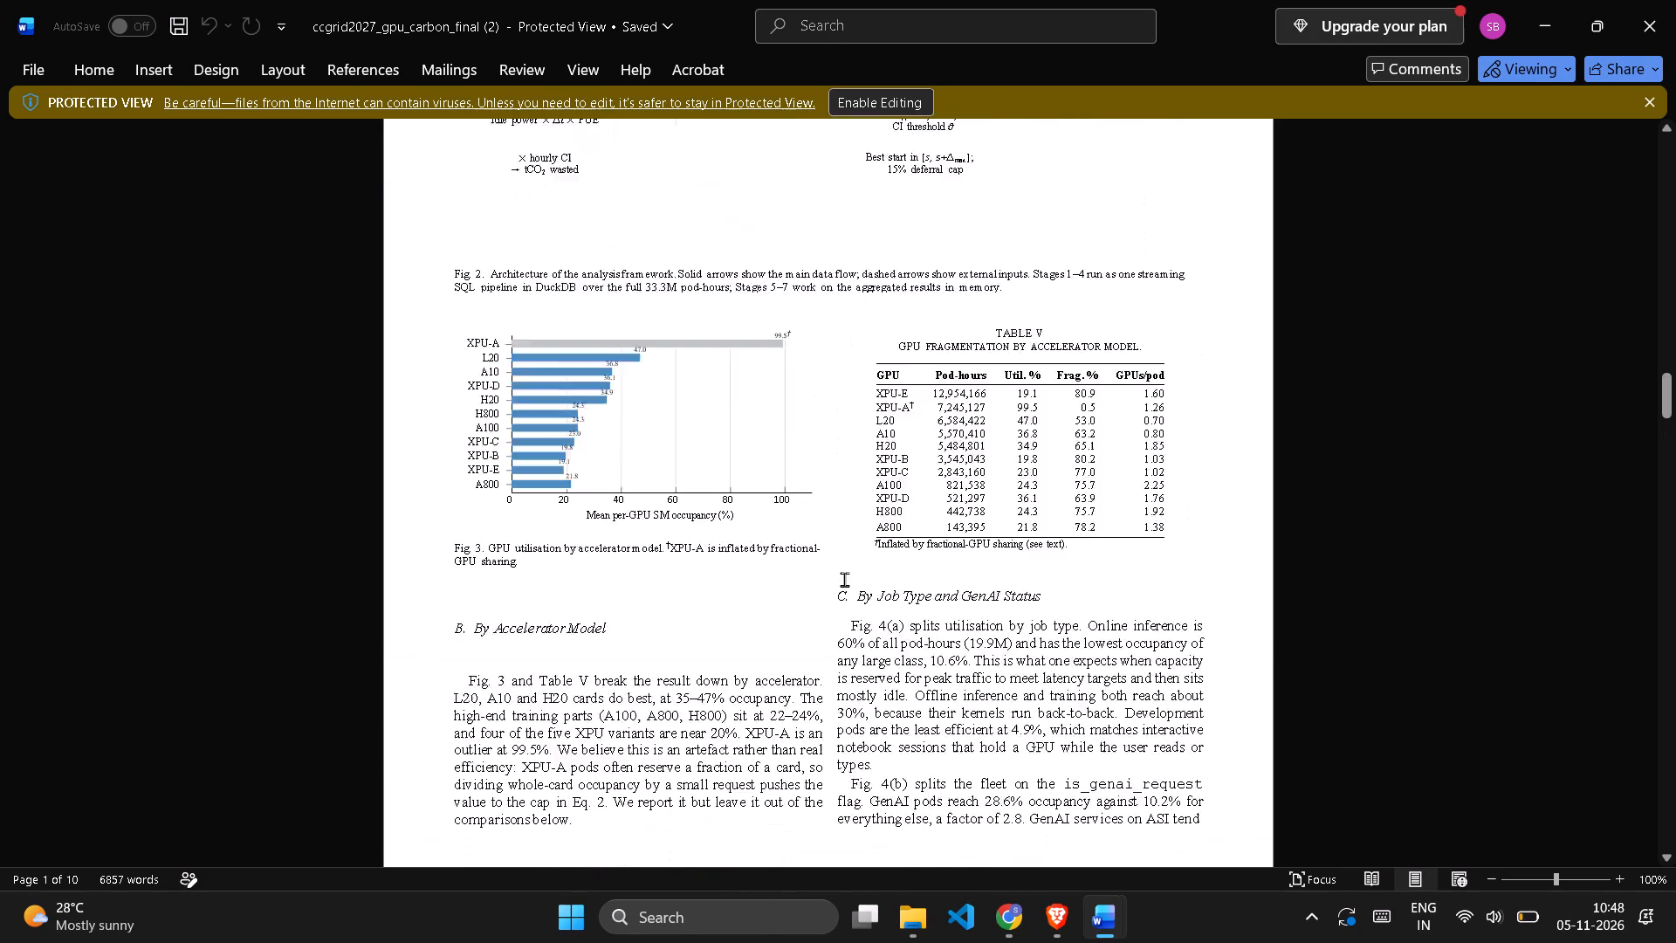
{"action": "scroll", "coordinate": [844, 579], "scroll_direction": "up", "scroll_amount": 2}
{"action": "scroll", "coordinate": [844, 579], "scroll_direction": "down", "scroll_amount": 2}
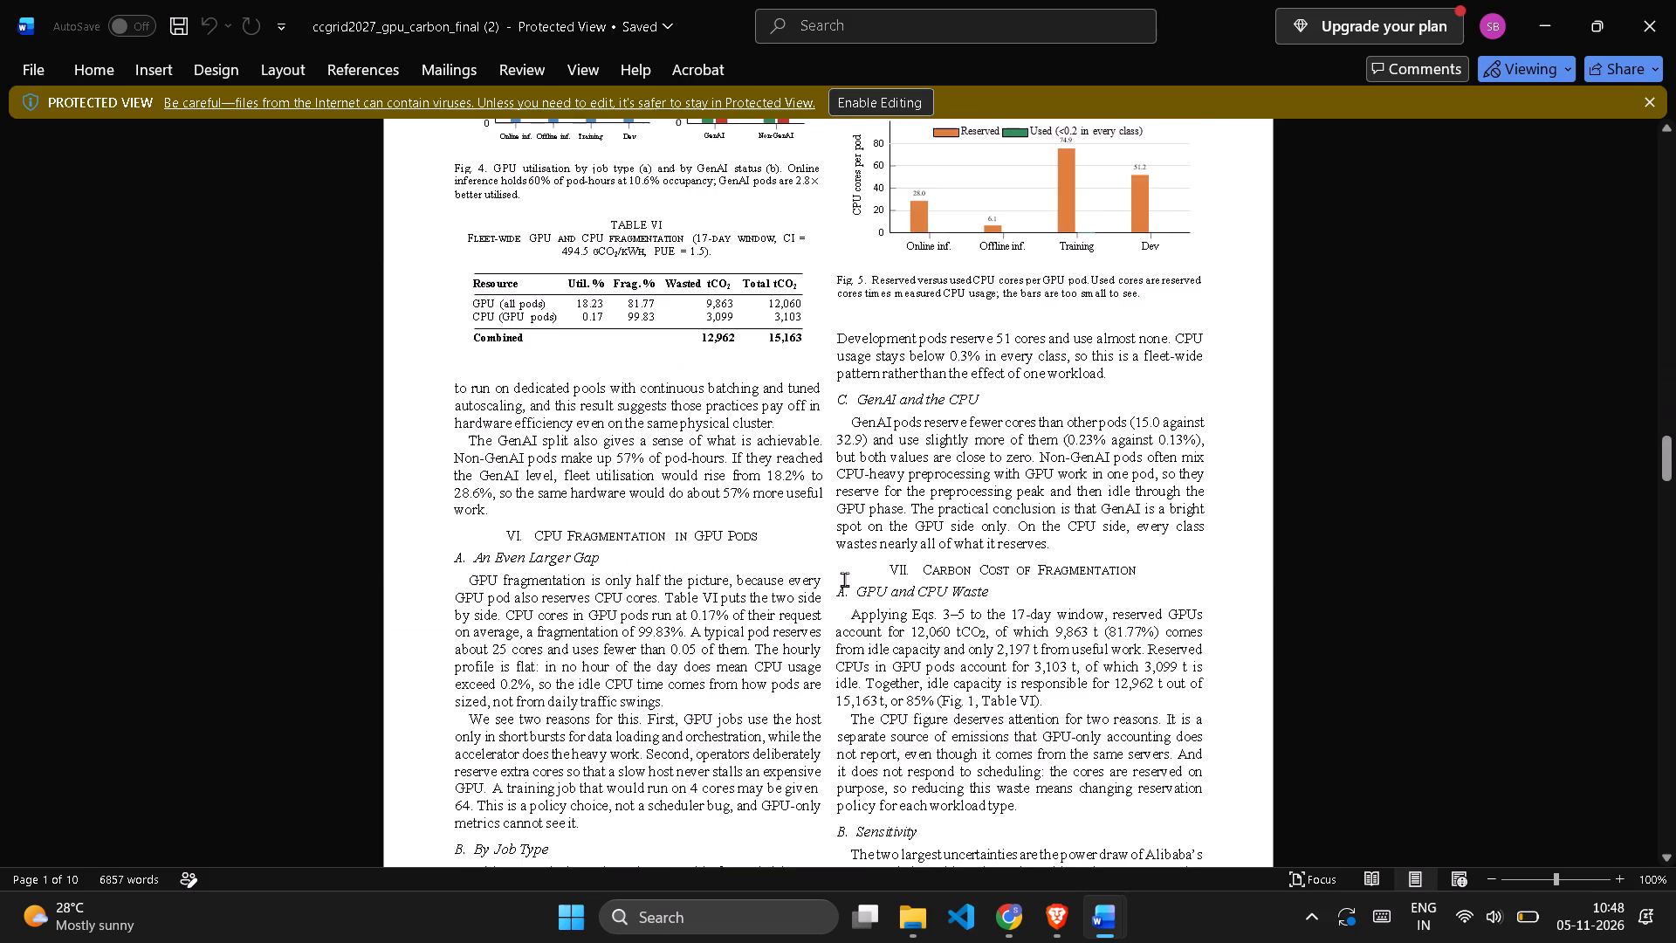
{"action": "scroll", "coordinate": [844, 579], "scroll_direction": "down", "scroll_amount": 1}
{"action": "scroll", "coordinate": [844, 579], "scroll_direction": "up", "scroll_amount": 2}
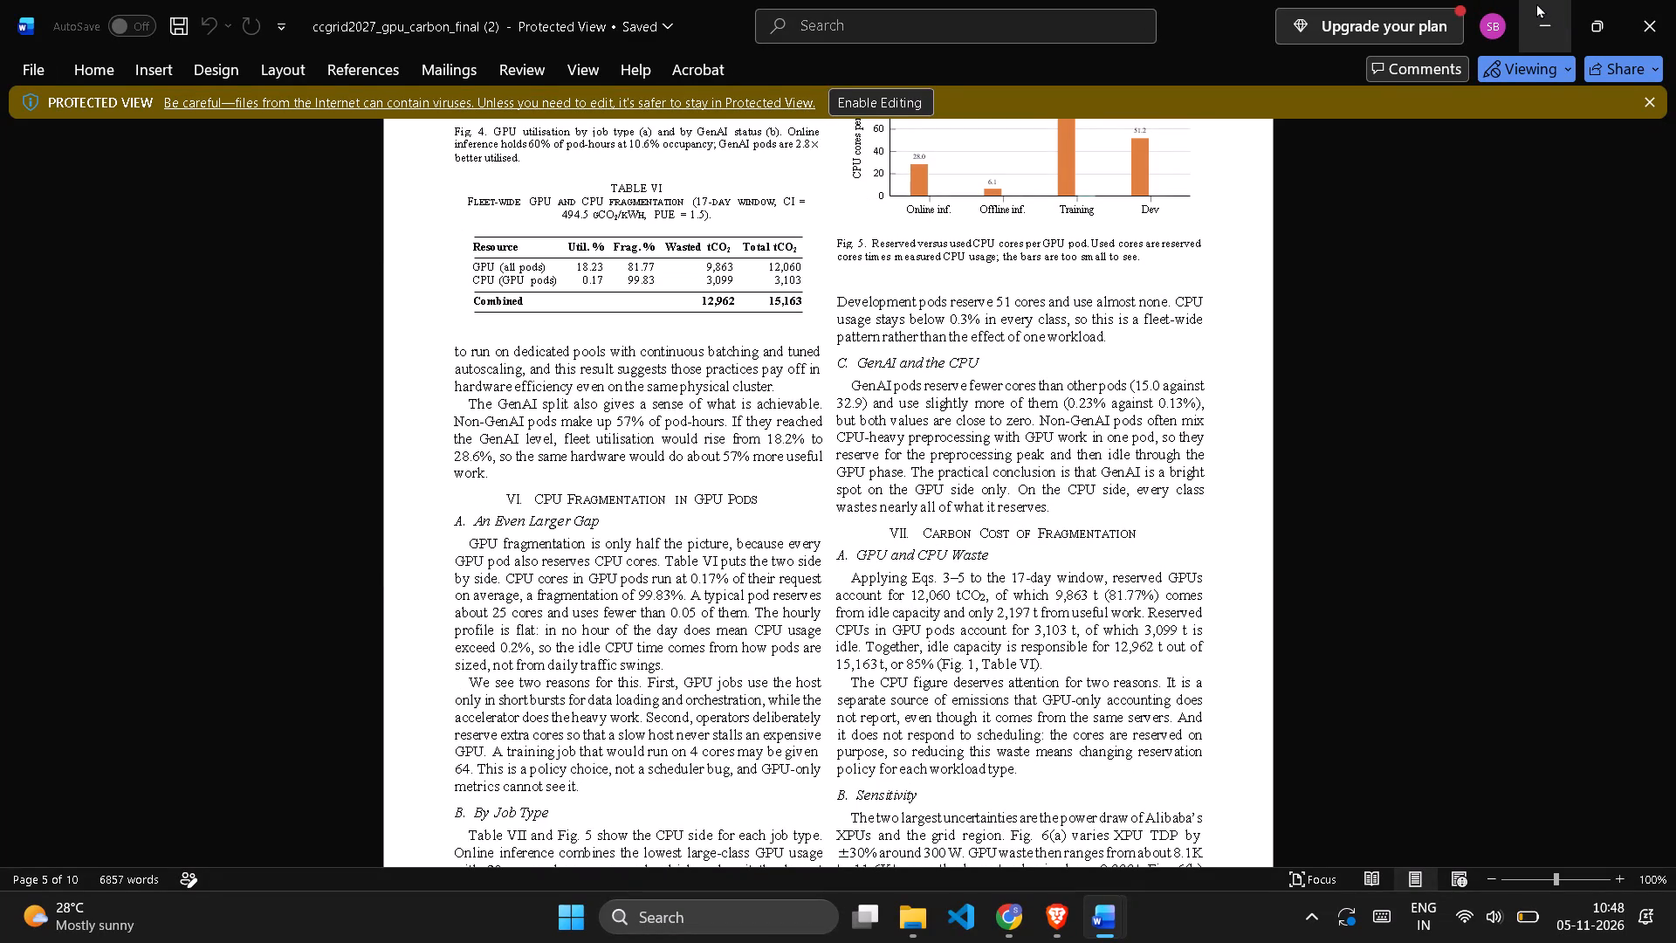
Skim the GPU carbon paper from Fig. 6 and Algorithm 1 through the Discussion and Limitations sections, and close it.
{"action": "scroll", "coordinate": [1063, 372], "scroll_direction": "down", "scroll_amount": 3}
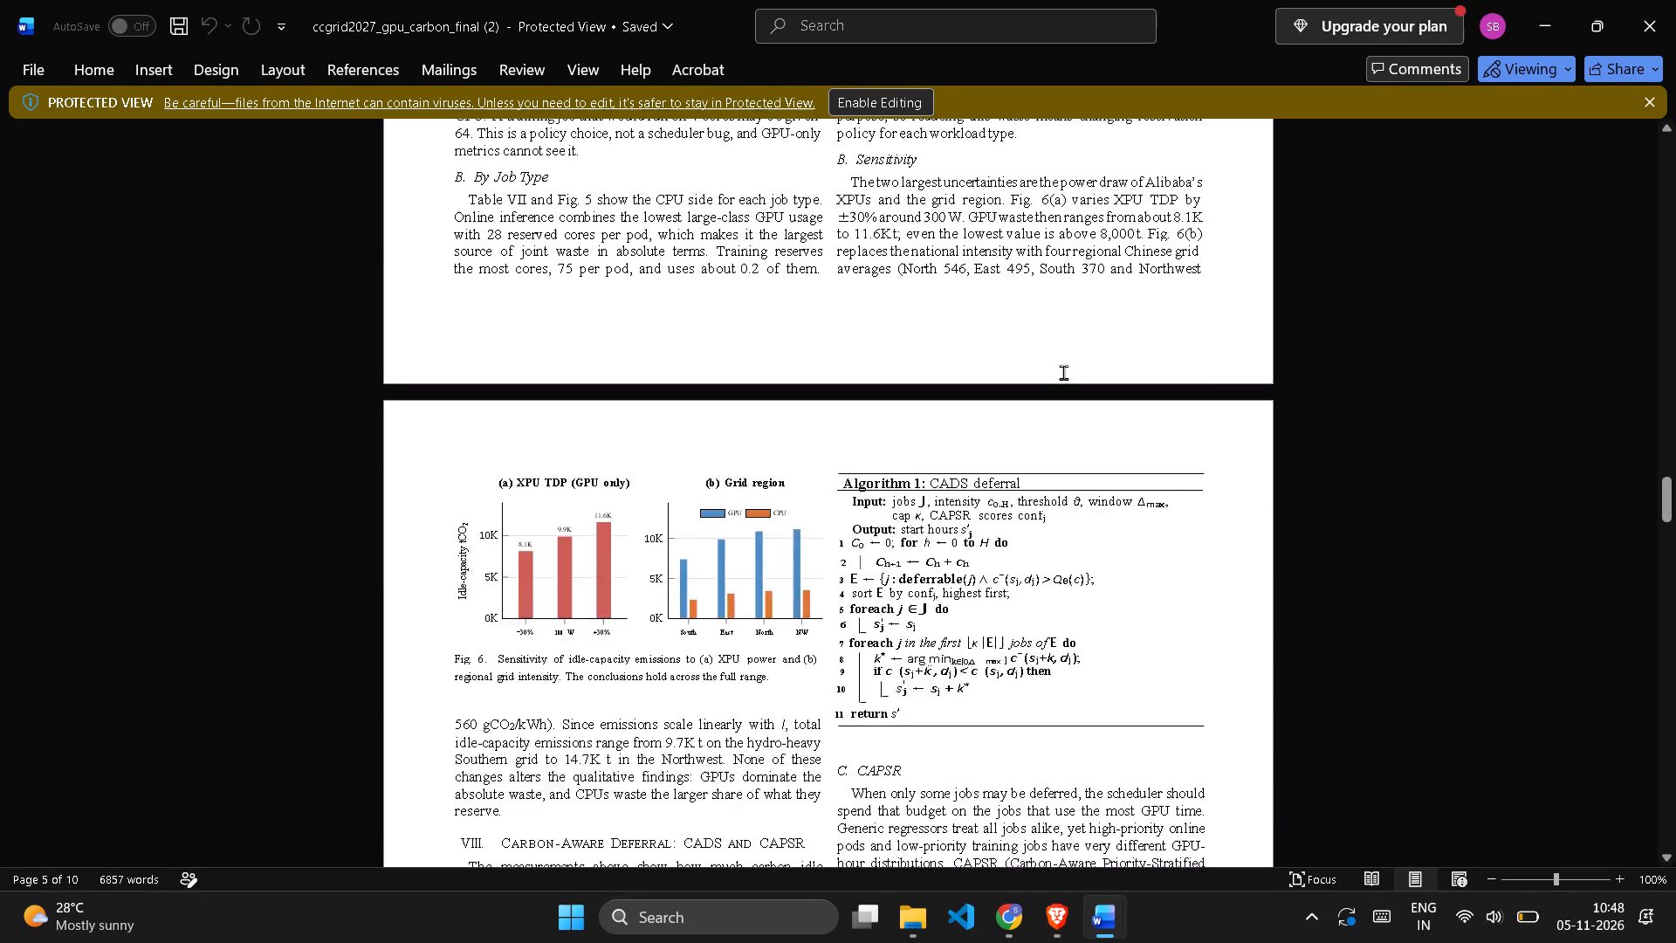
{"action": "scroll", "coordinate": [1063, 372], "scroll_direction": "down", "scroll_amount": 8}
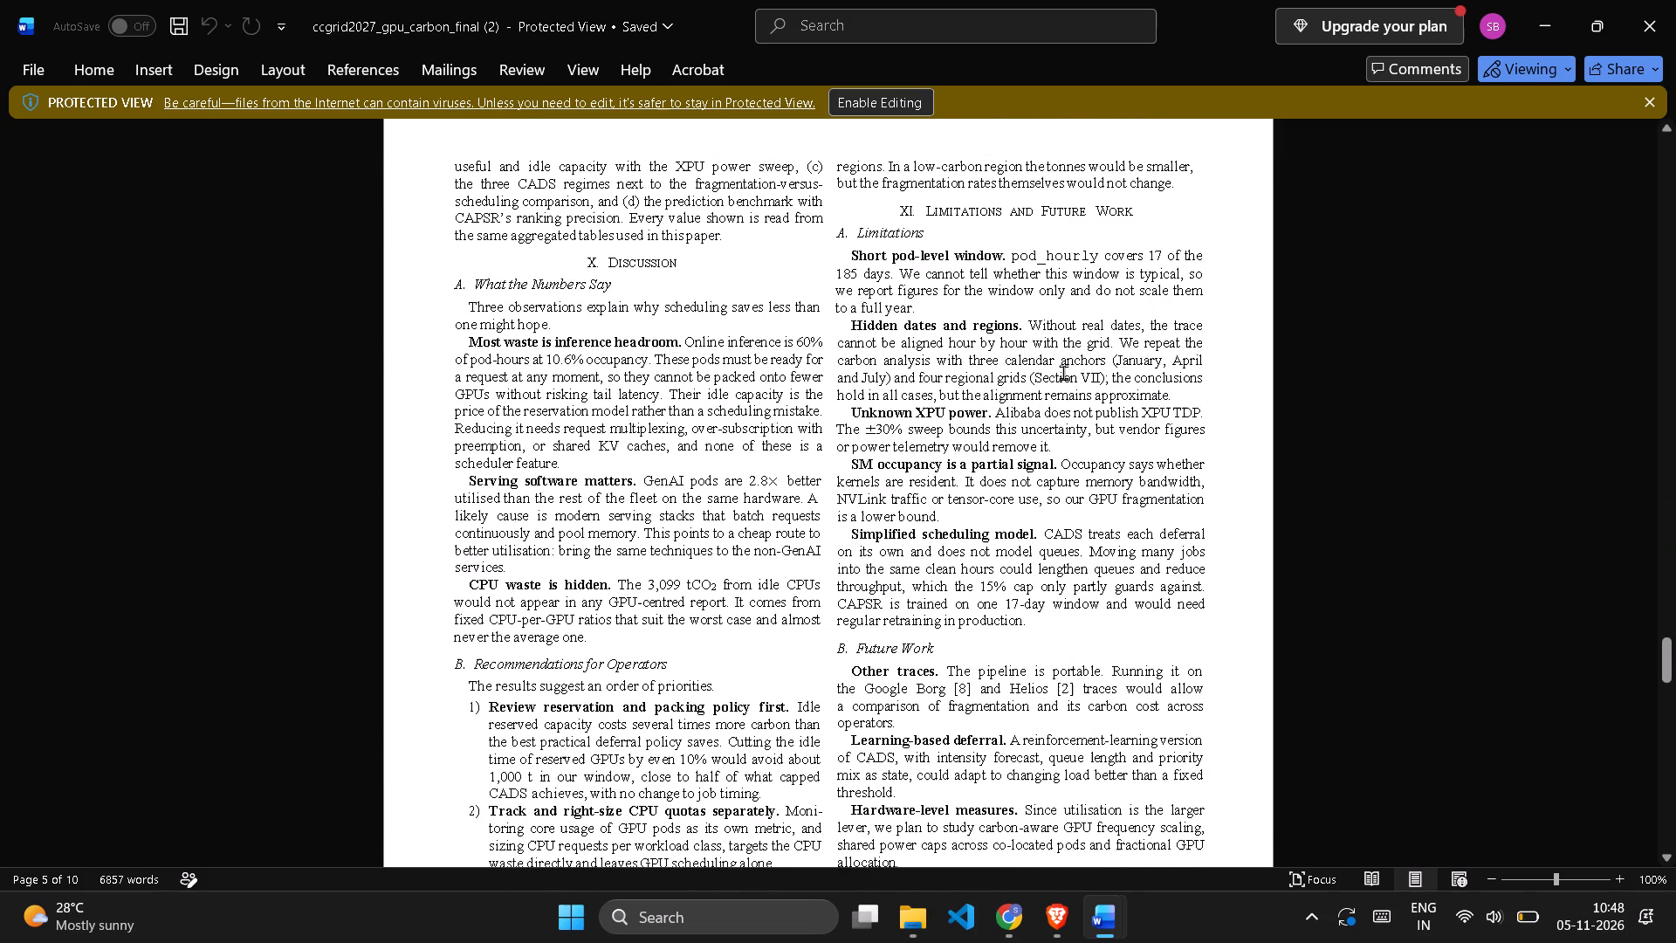
{"action": "scroll", "coordinate": [1063, 372], "scroll_direction": "down", "scroll_amount": 1}
{"action": "left_click", "coordinate": [1665, 3]}
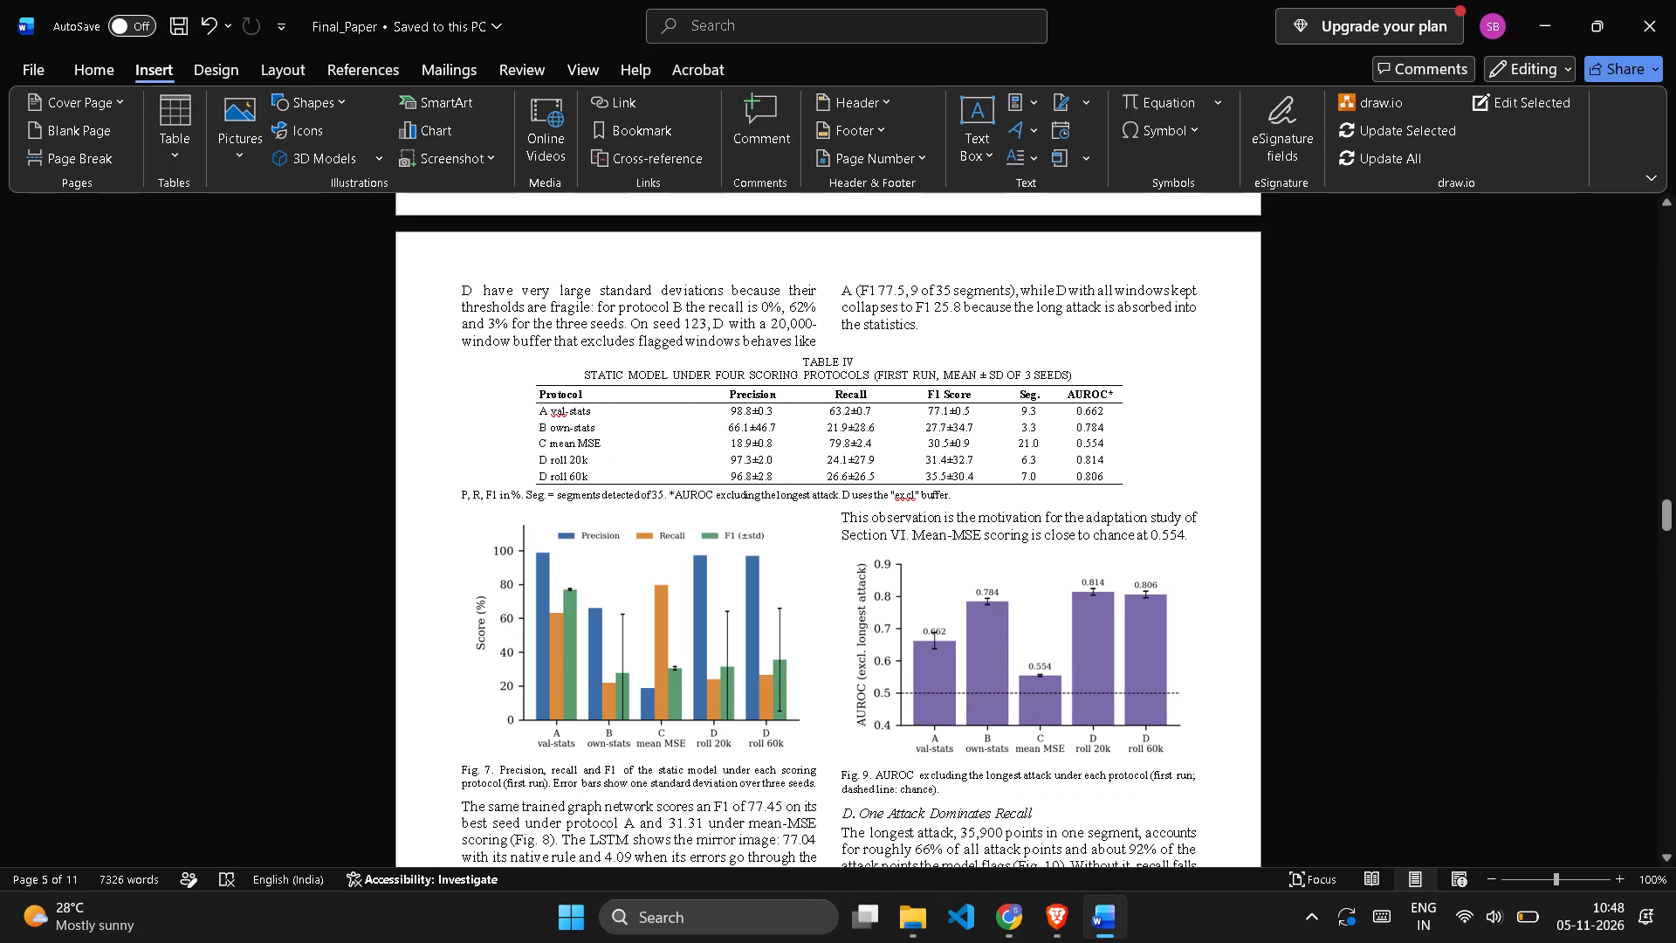
Review page 6's layout in Final_Paper, from Table IV through Figs. 7 to 10 and the Validation-to-Test Drift section.
{"action": "scroll", "coordinate": [1126, 451], "scroll_direction": "up", "scroll_amount": 1}
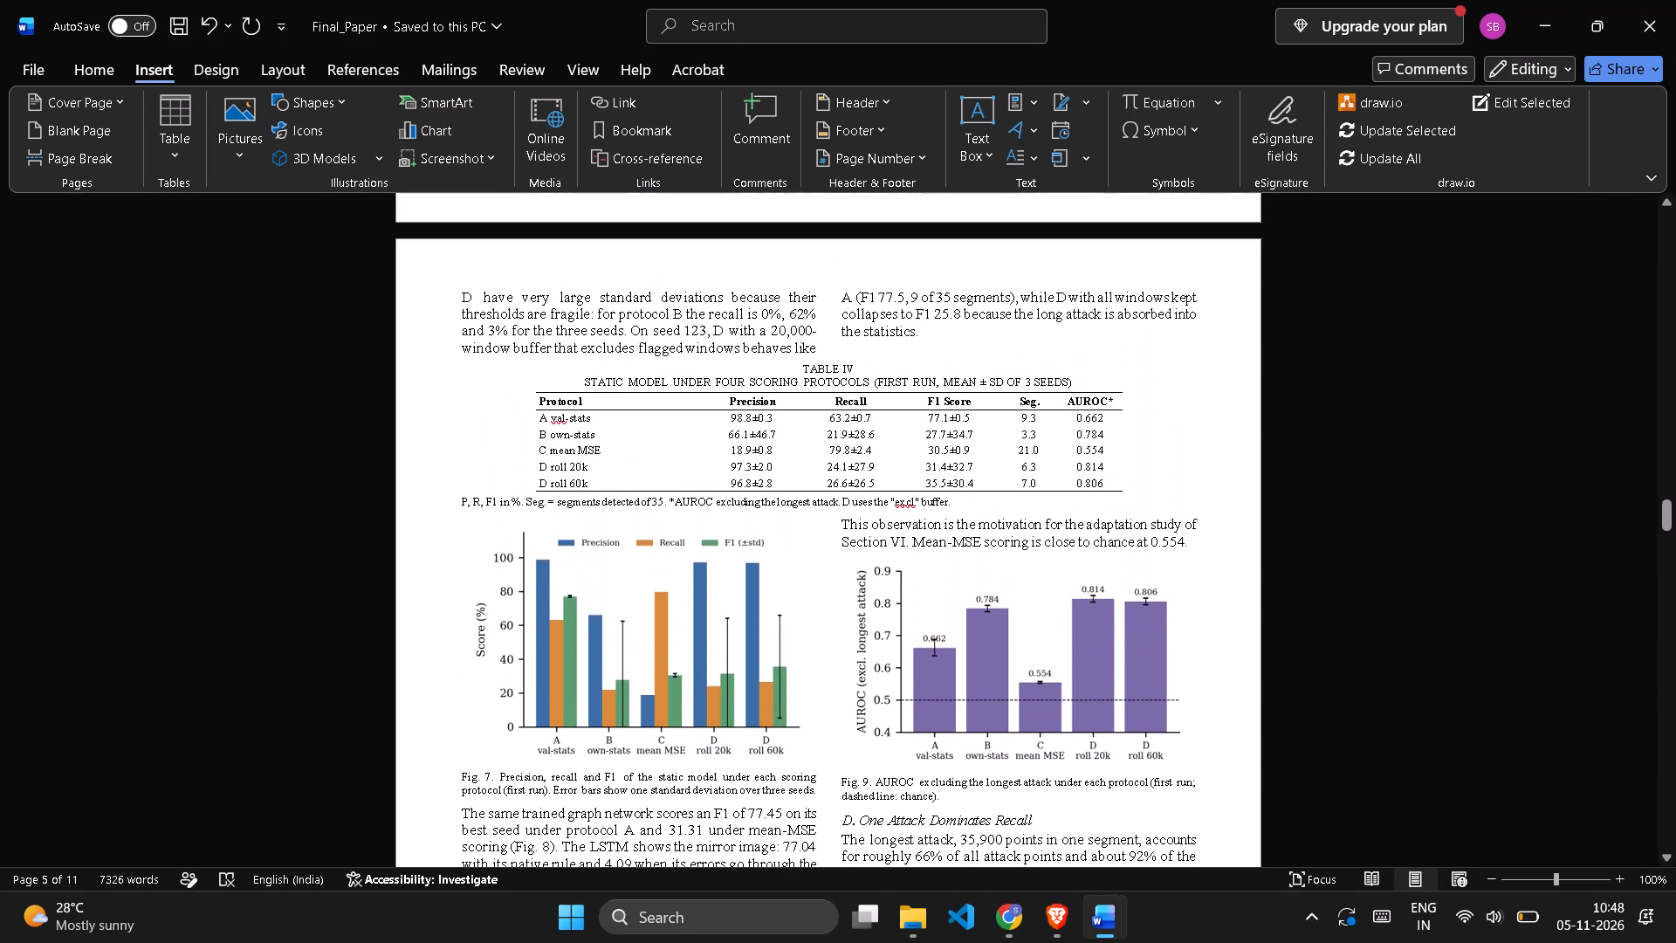
{"action": "scroll", "coordinate": [1126, 451], "scroll_direction": "up", "scroll_amount": 1}
{"action": "scroll", "coordinate": [1126, 451], "scroll_direction": "down", "scroll_amount": 3}
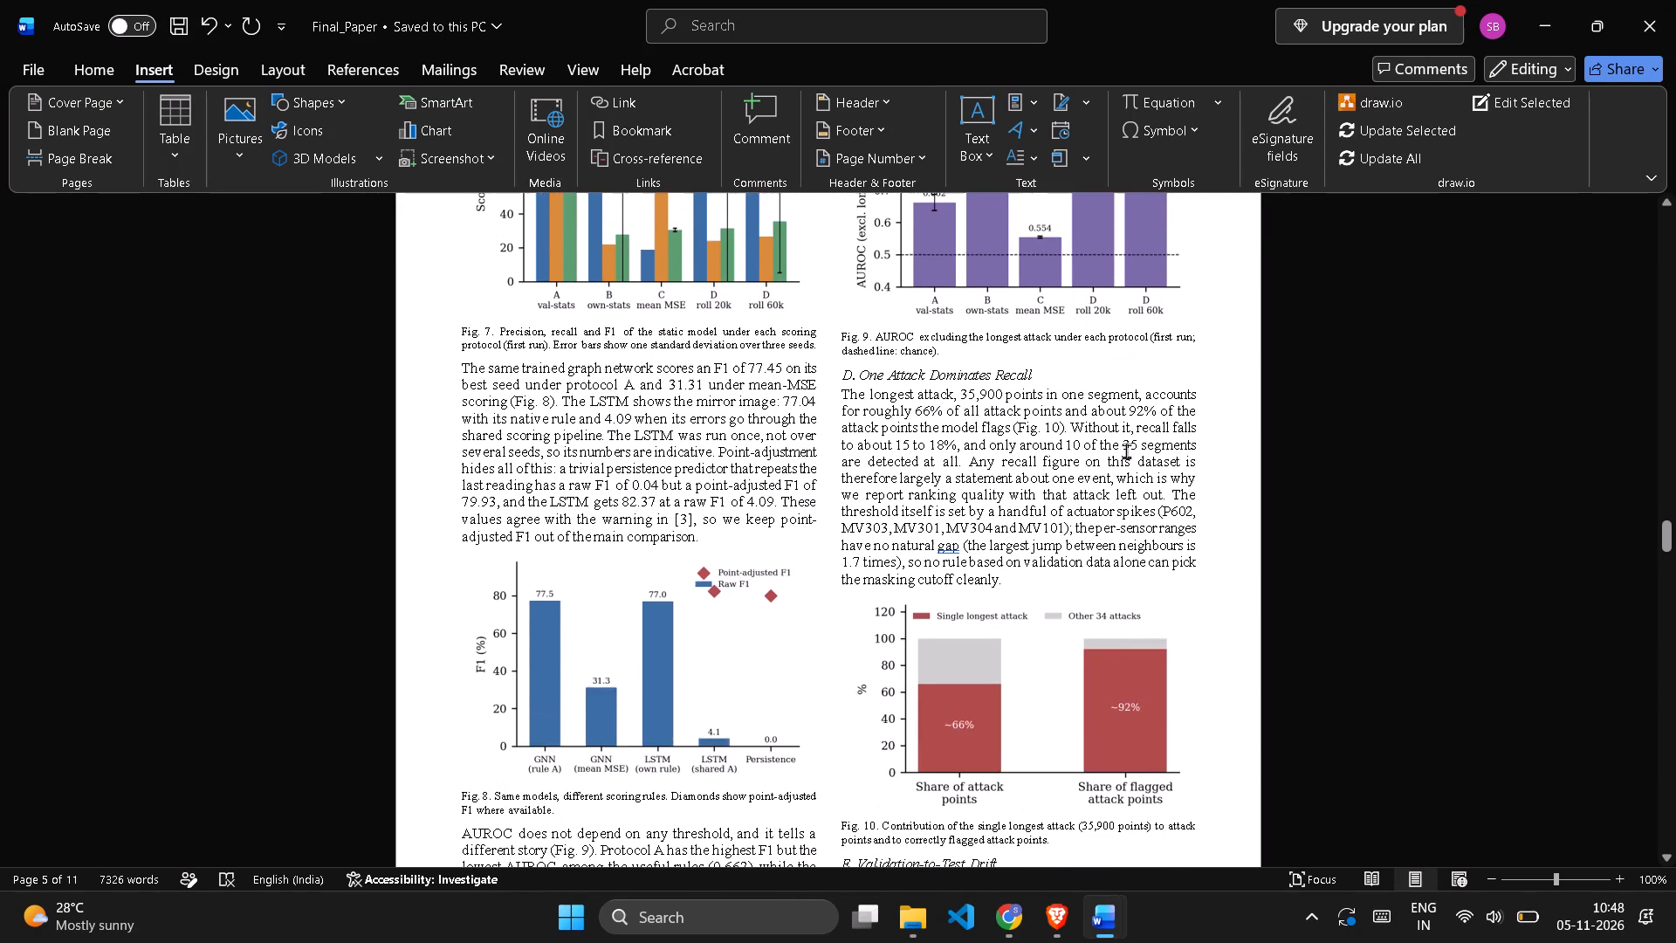
{"action": "scroll", "coordinate": [1126, 451], "scroll_direction": "down", "scroll_amount": 1}
{"action": "scroll", "coordinate": [1126, 451], "scroll_direction": "up", "scroll_amount": 1}
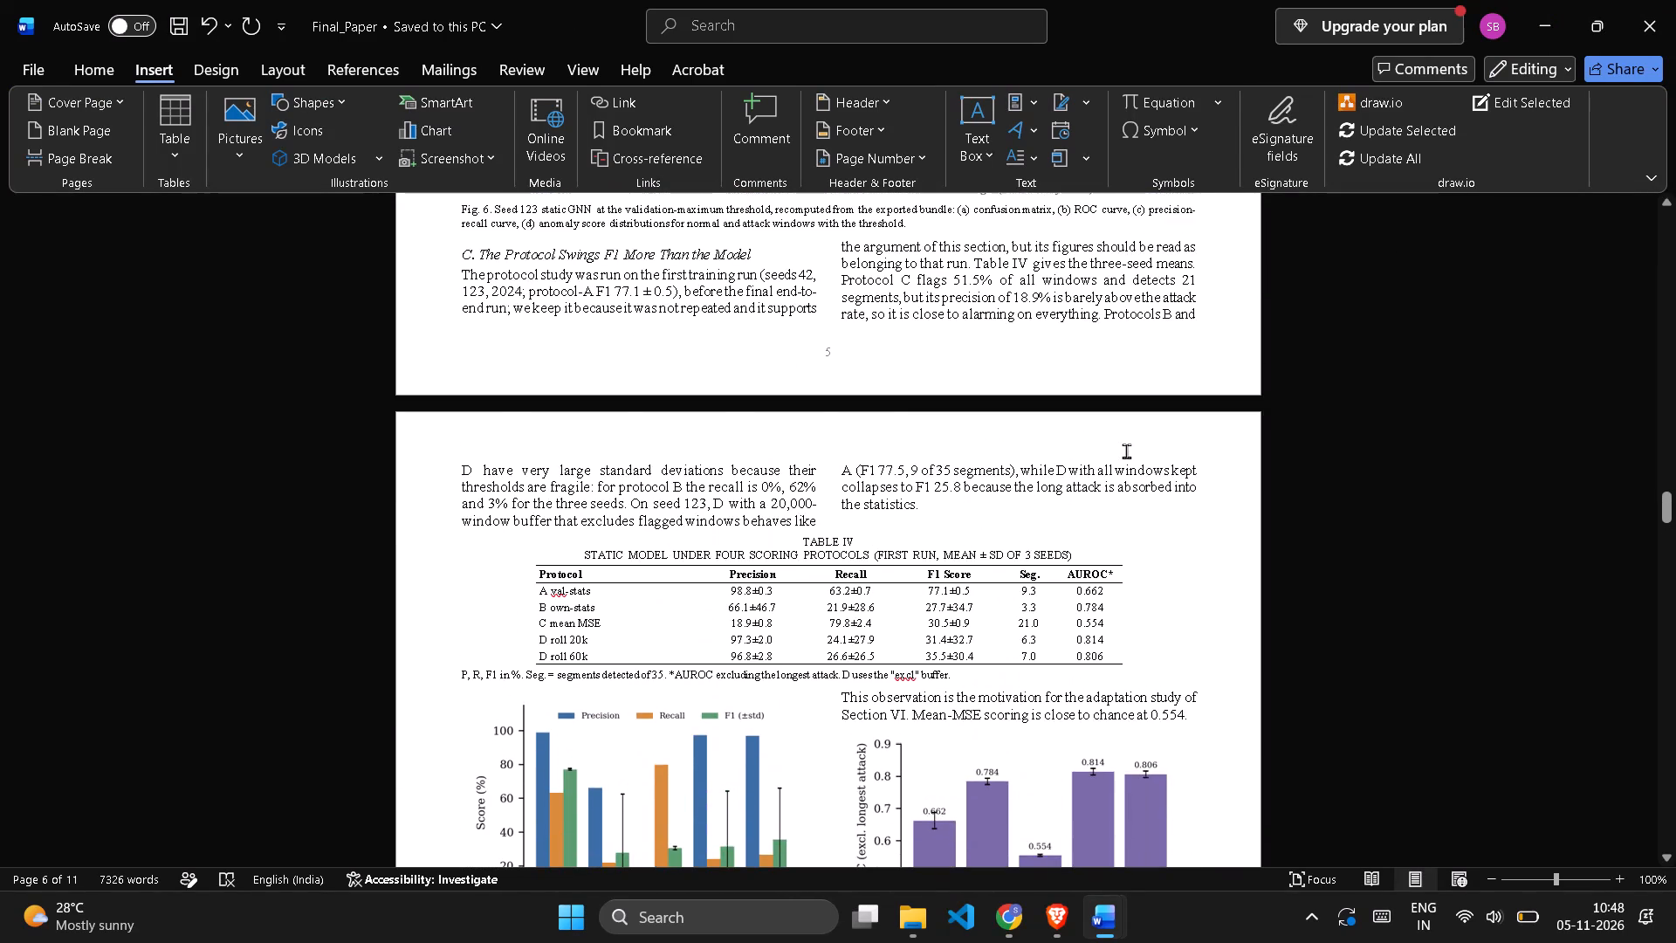
{"action": "scroll", "coordinate": [1126, 451], "scroll_direction": "up", "scroll_amount": 1}
{"action": "scroll", "coordinate": [1126, 451], "scroll_direction": "down", "scroll_amount": 3}
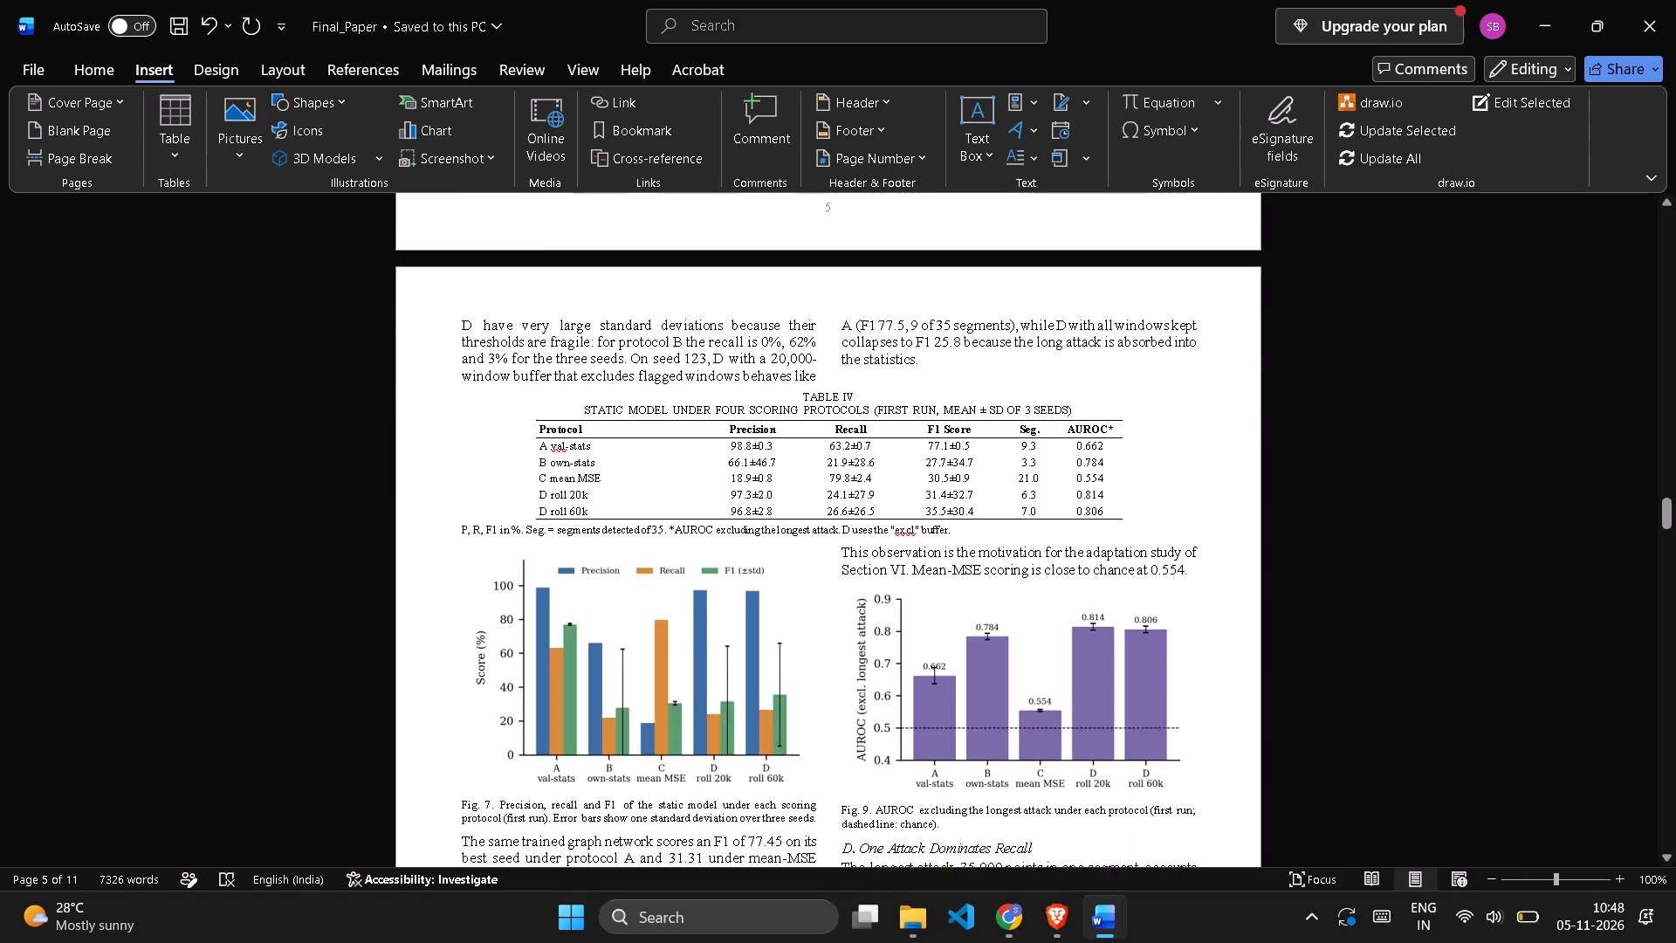
{"action": "scroll", "coordinate": [1126, 451], "scroll_direction": "down", "scroll_amount": 4}
{"action": "scroll", "coordinate": [1126, 451], "scroll_direction": "up", "scroll_amount": 2}
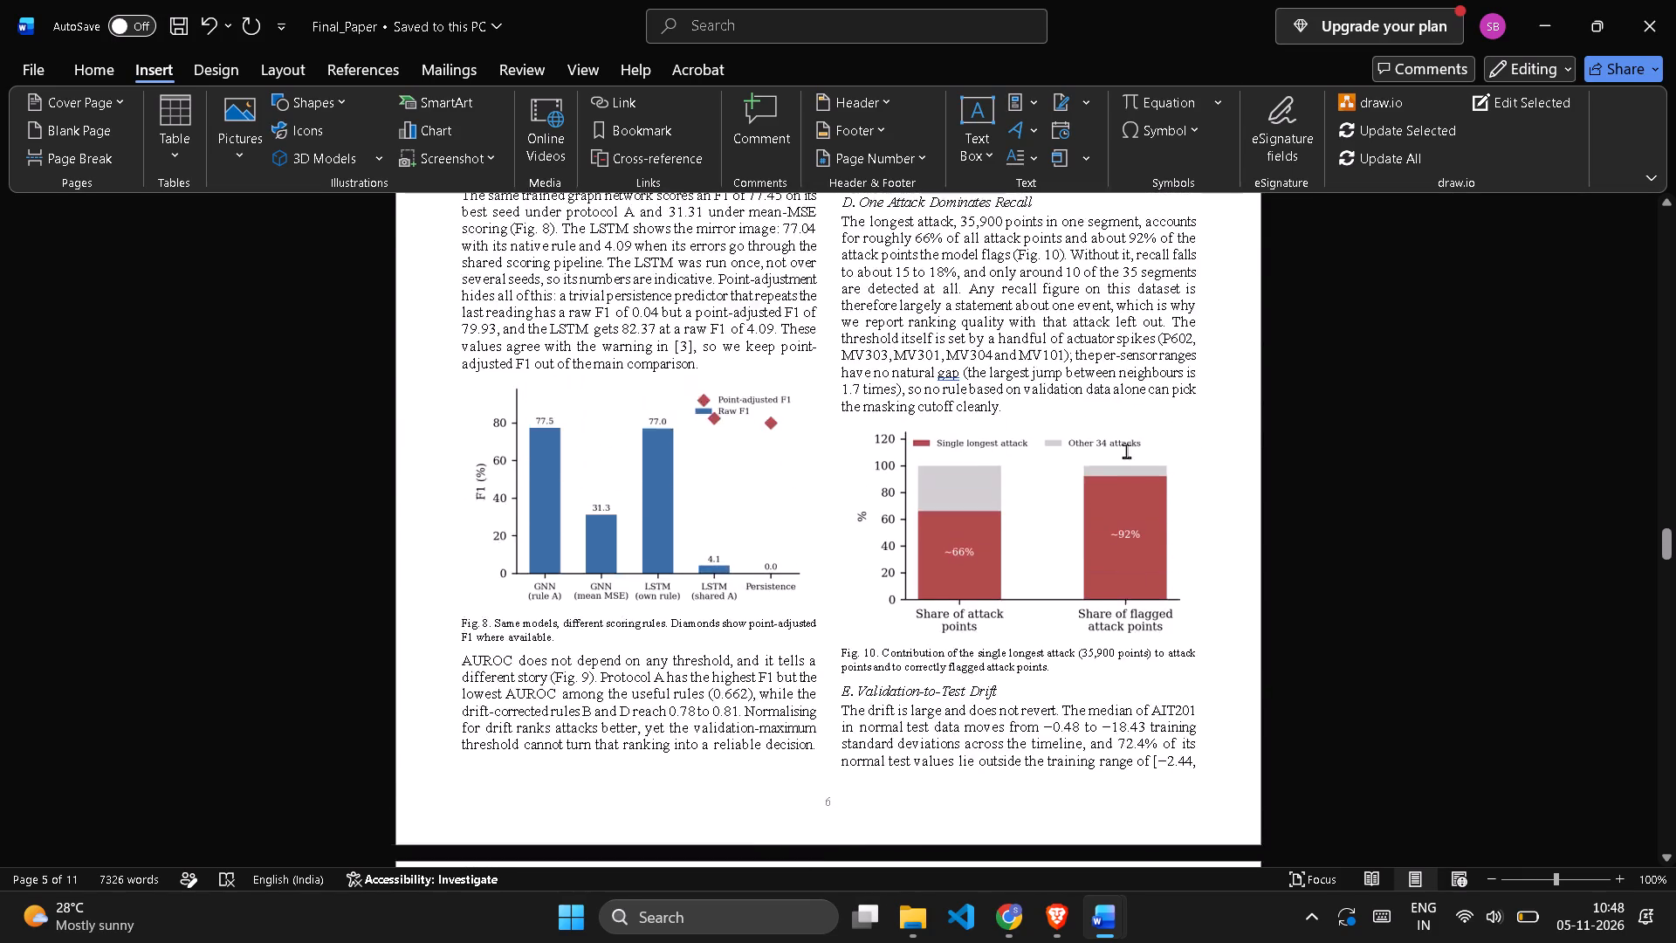
Examine the layout of pages 6 and 7 in Final_Paper, from Figs. 7 to 12 through the Drift Adaptation Results section.
{"action": "scroll", "coordinate": [1126, 451], "scroll_direction": "up", "scroll_amount": 4}
{"action": "scroll", "coordinate": [1126, 451], "scroll_direction": "down", "scroll_amount": 2}
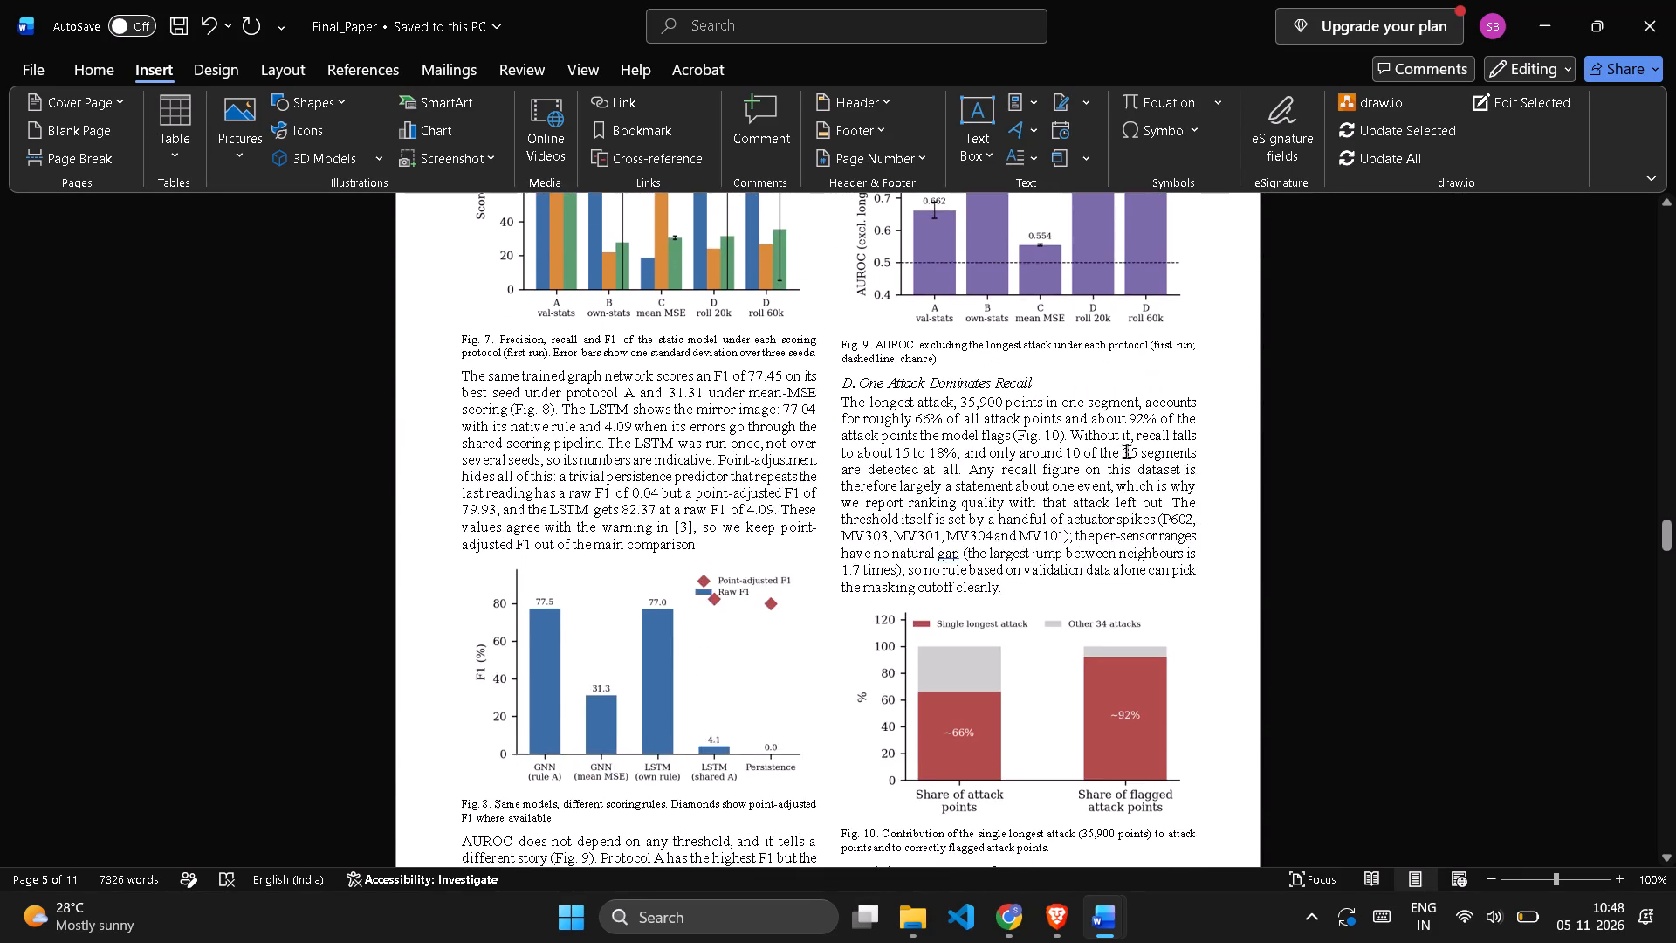
{"action": "scroll", "coordinate": [1126, 451], "scroll_direction": "down", "scroll_amount": 5}
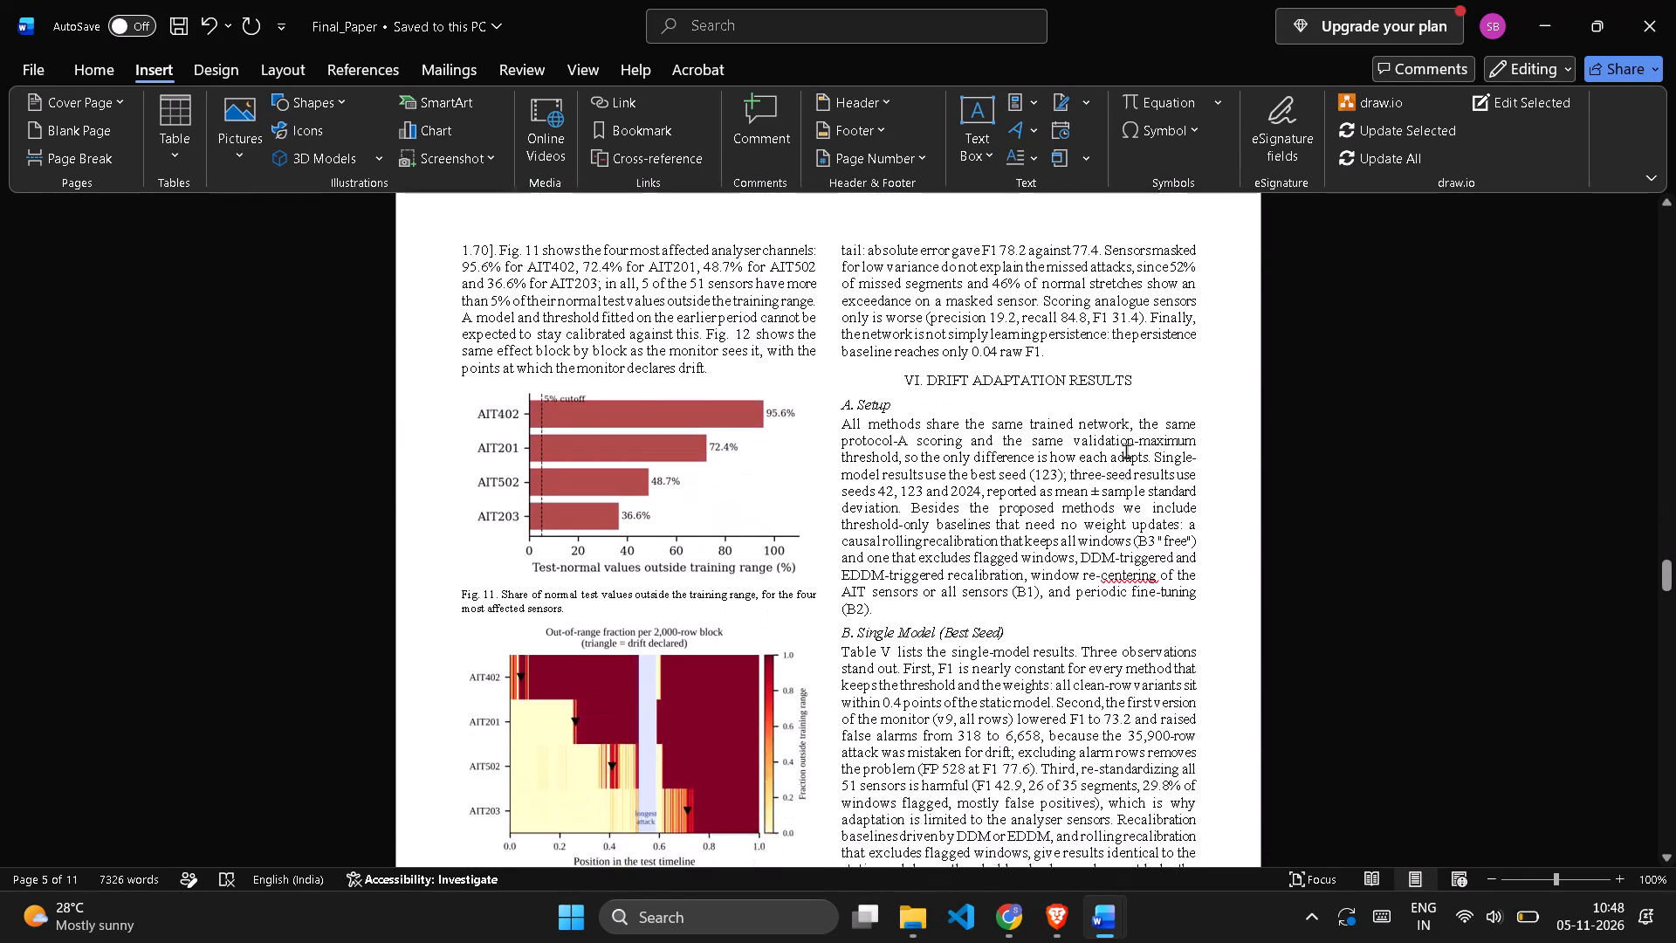
{"action": "scroll", "coordinate": [1126, 451], "scroll_direction": "down", "scroll_amount": 1}
{"action": "scroll", "coordinate": [1126, 451], "scroll_direction": "up", "scroll_amount": 2}
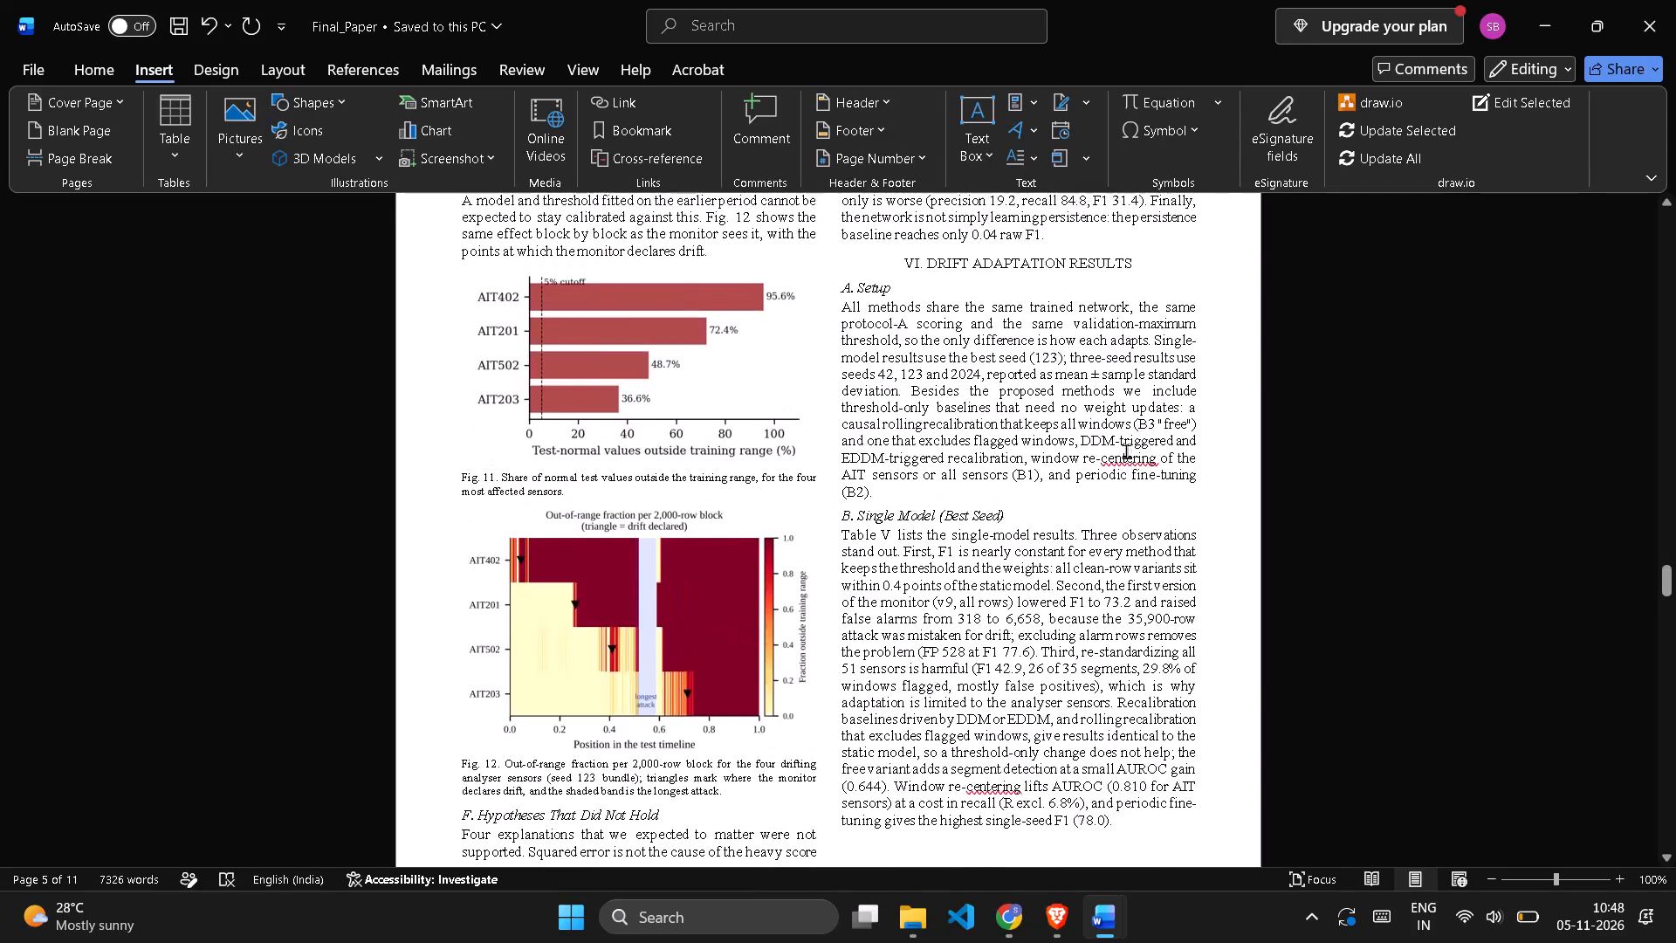
{"action": "scroll", "coordinate": [1126, 451], "scroll_direction": "up", "scroll_amount": 3}
{"action": "scroll", "coordinate": [1126, 451], "scroll_direction": "down", "scroll_amount": 1}
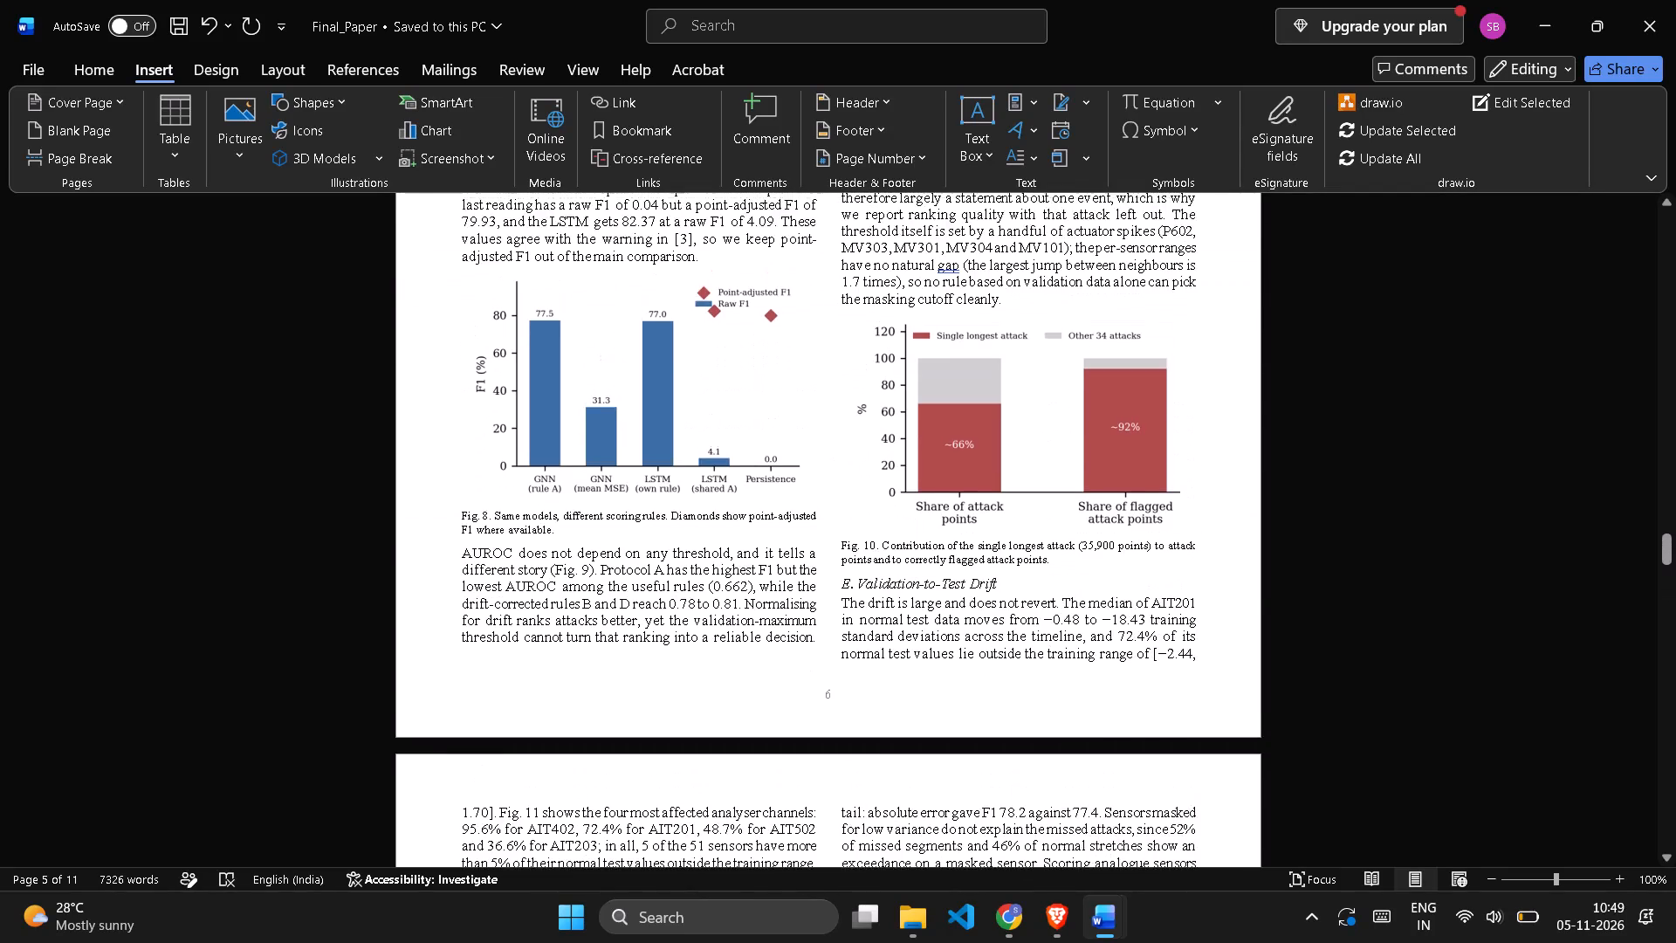
{"action": "scroll", "coordinate": [1126, 451], "scroll_direction": "down", "scroll_amount": 3}
{"action": "scroll", "coordinate": [1126, 451], "scroll_direction": "up", "scroll_amount": 2}
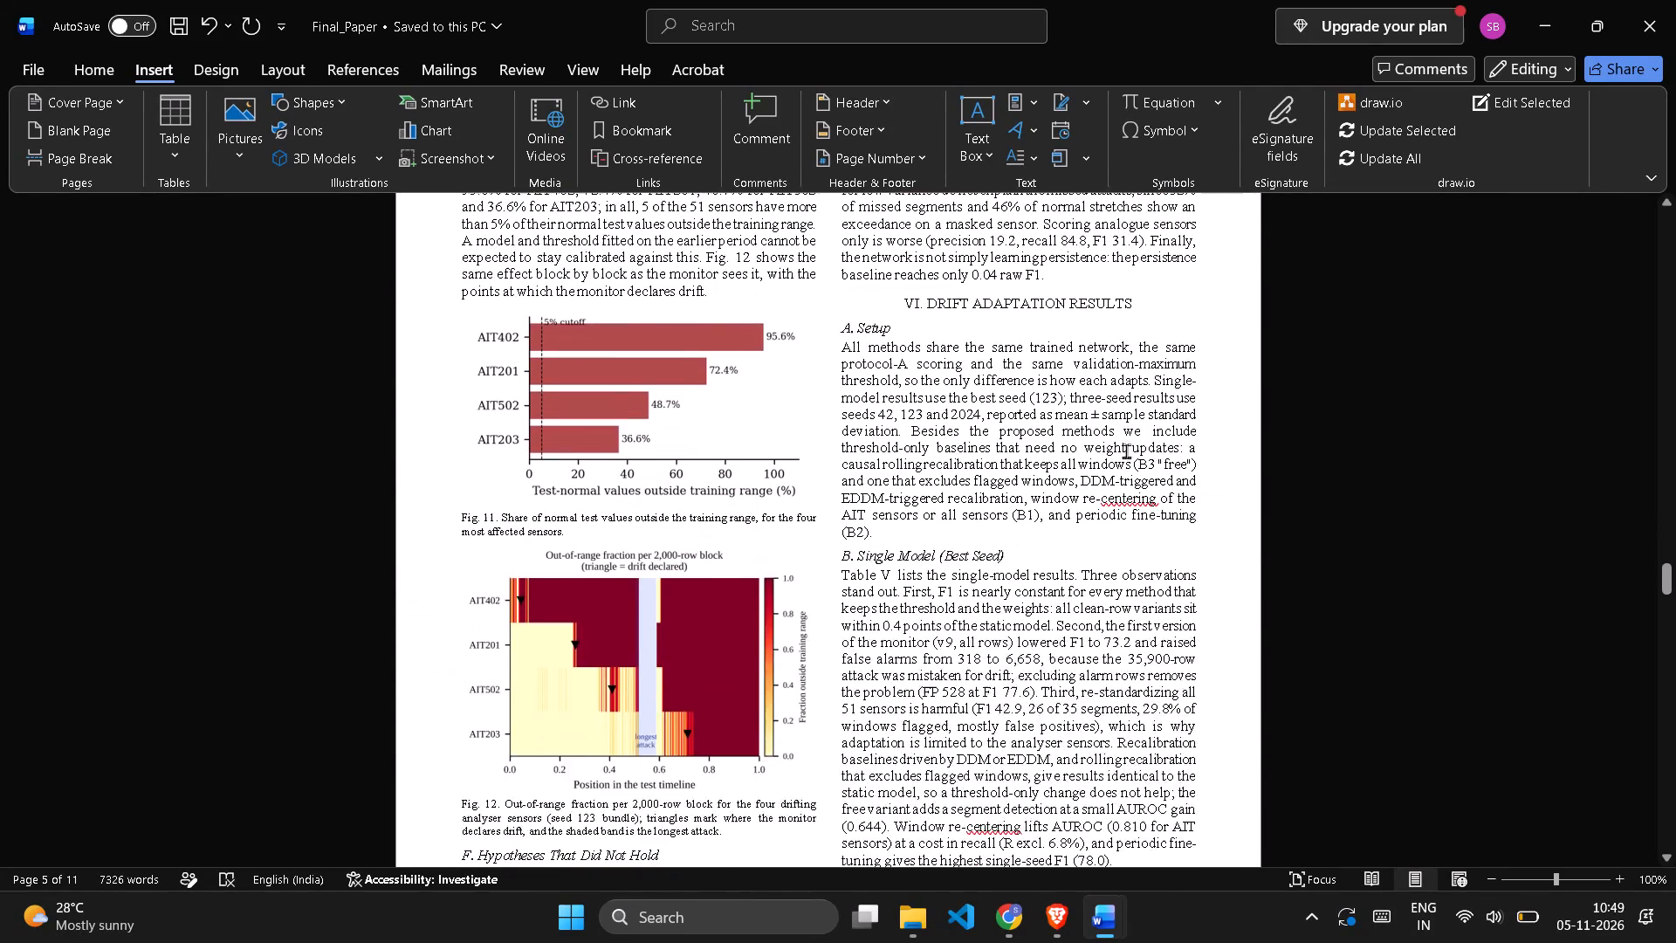
Examine the layout of pages 4 and 3, from the Static Model Results section back to the Fig. 3 system architecture diagram.
{"action": "scroll", "coordinate": [1126, 451], "scroll_direction": "up", "scroll_amount": 7}
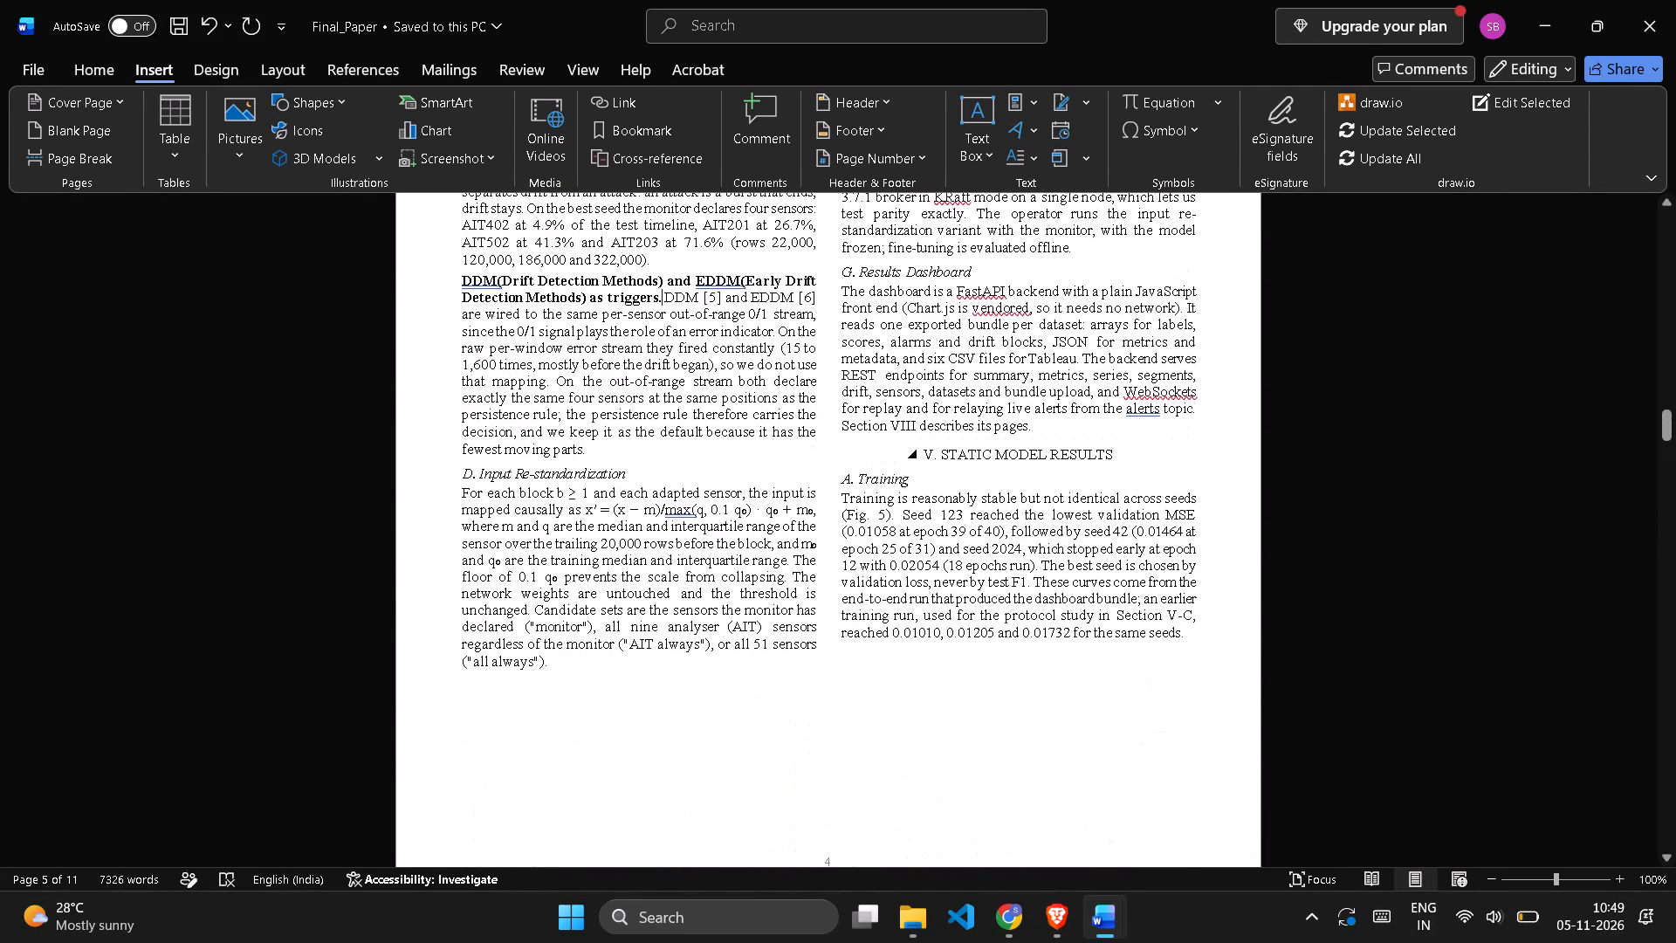
{"action": "scroll", "coordinate": [1126, 451], "scroll_direction": "up", "scroll_amount": 5}
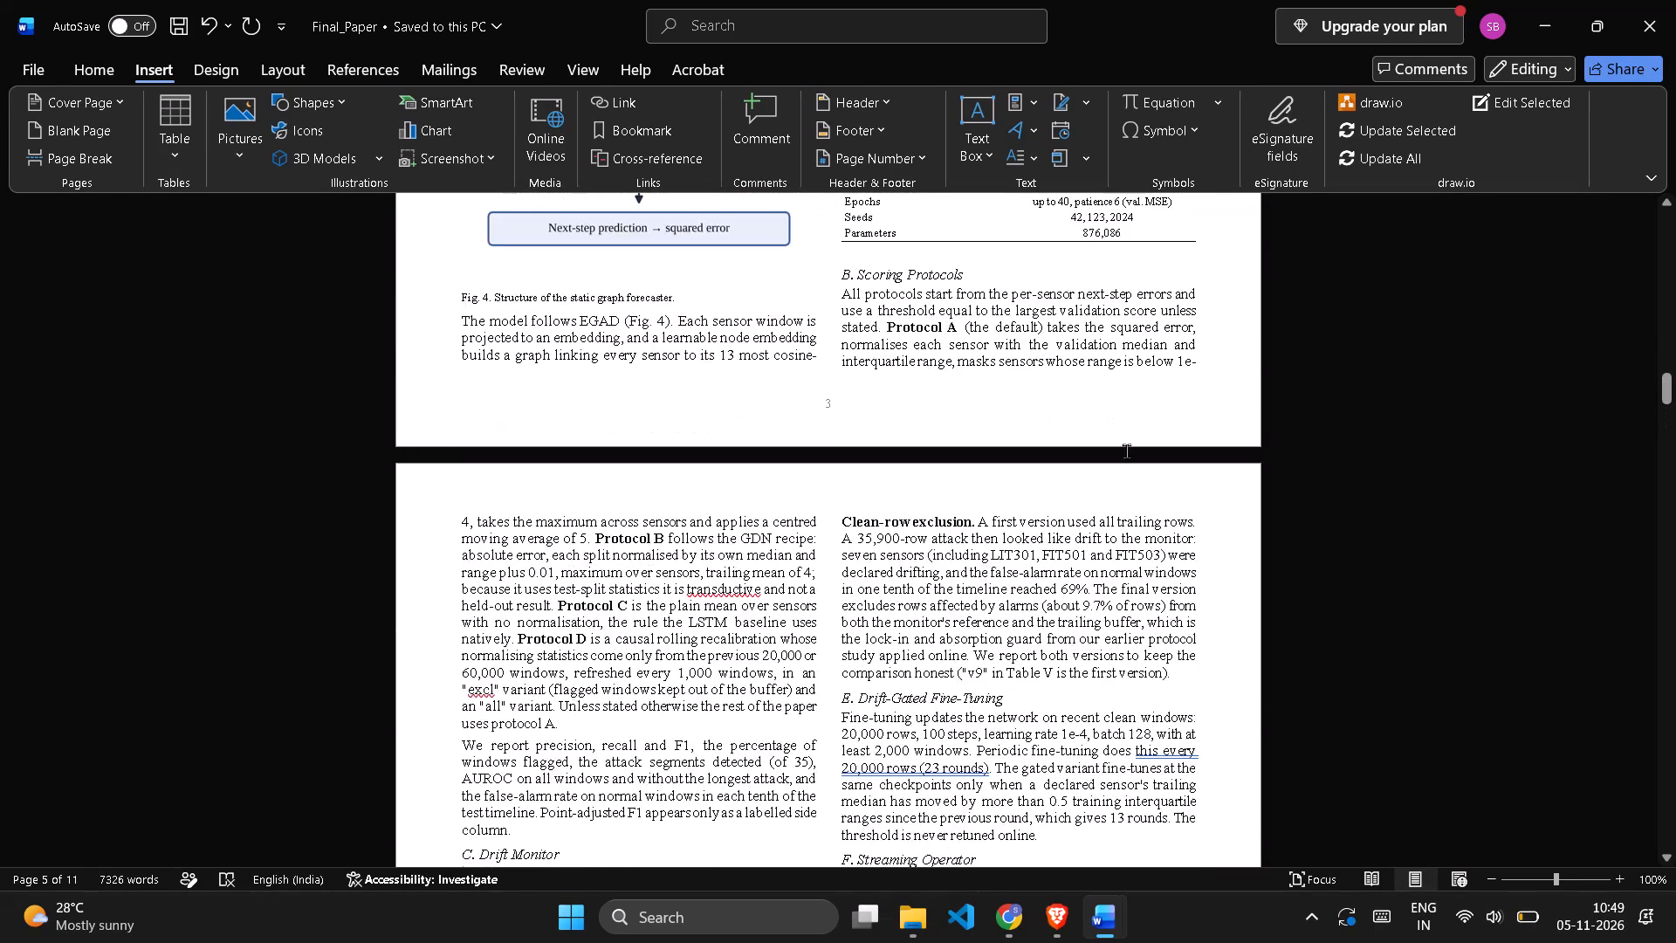
{"action": "scroll", "coordinate": [1126, 451], "scroll_direction": "up", "scroll_amount": 1}
{"action": "scroll", "coordinate": [1126, 451], "scroll_direction": "down", "scroll_amount": 2}
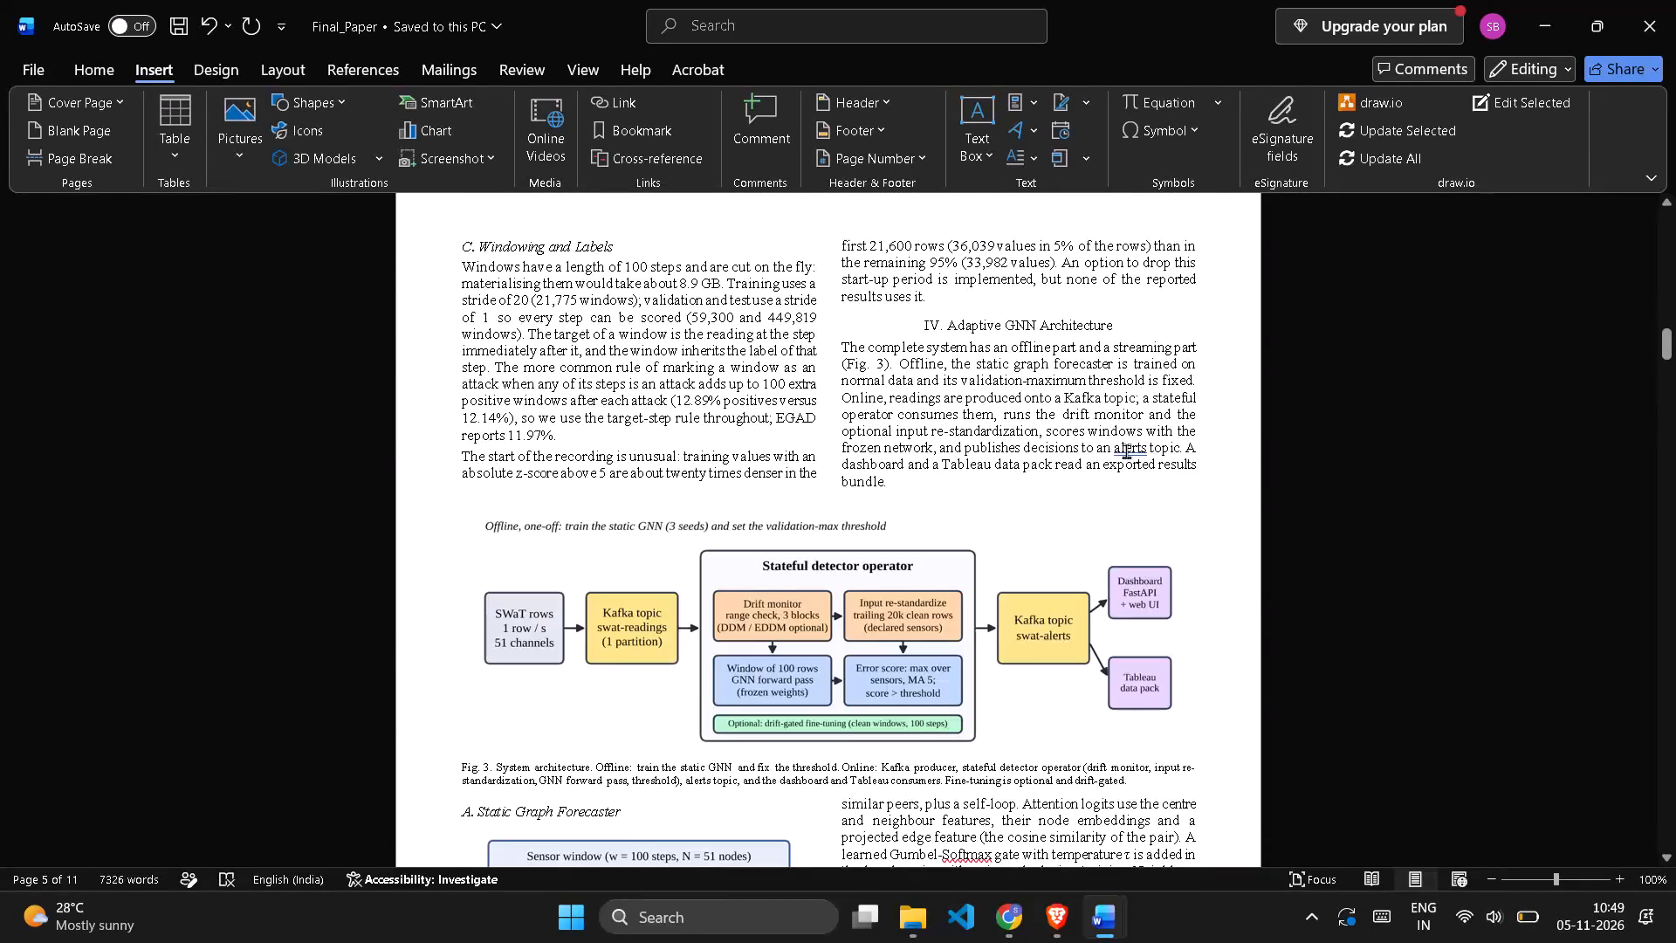
{"action": "scroll", "coordinate": [1126, 451], "scroll_direction": "down", "scroll_amount": 1}
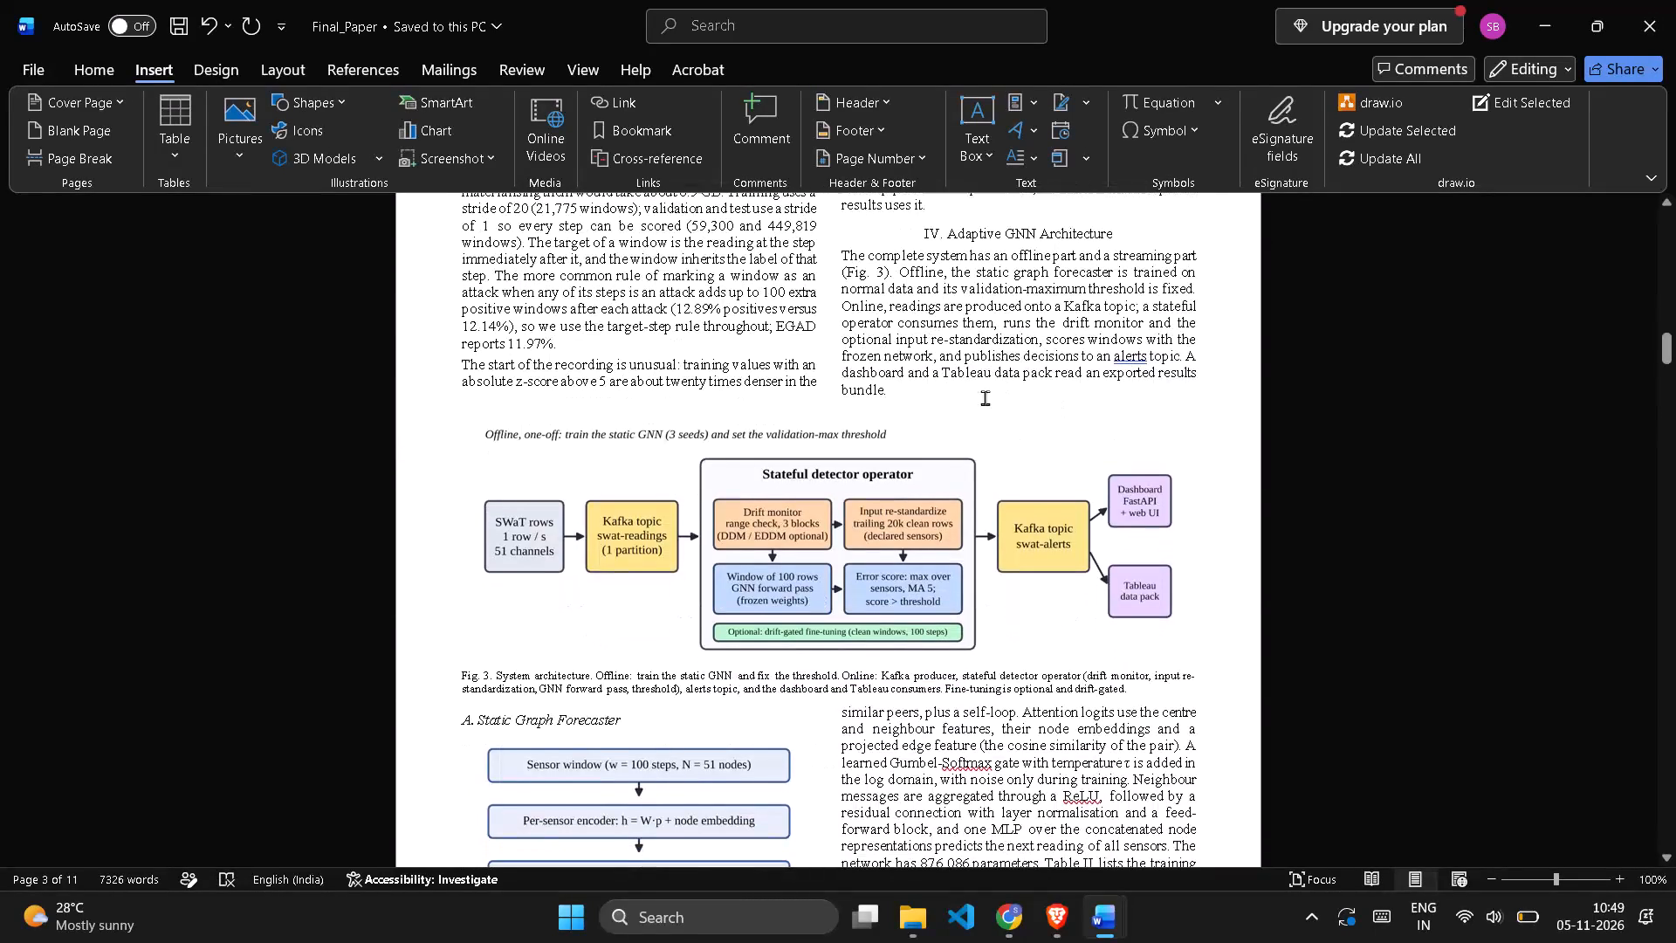
{"action": "scroll", "coordinate": [603, 684], "scroll_direction": "up", "scroll_amount": 1}
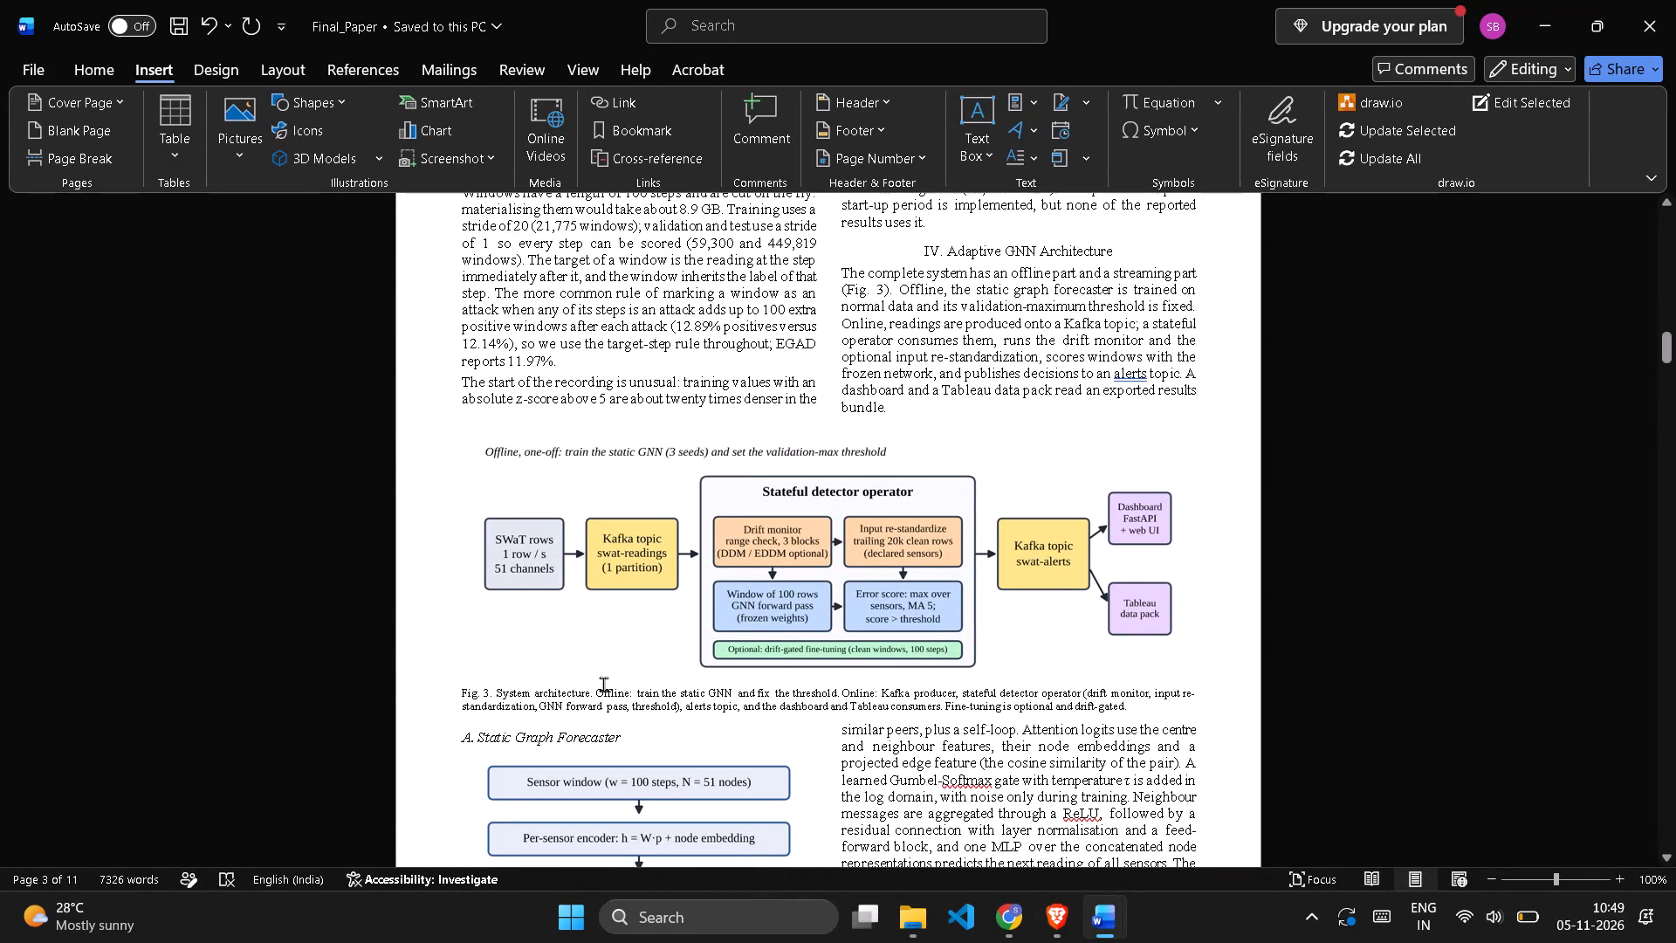
{"action": "scroll", "coordinate": [603, 684], "scroll_direction": "up", "scroll_amount": 1}
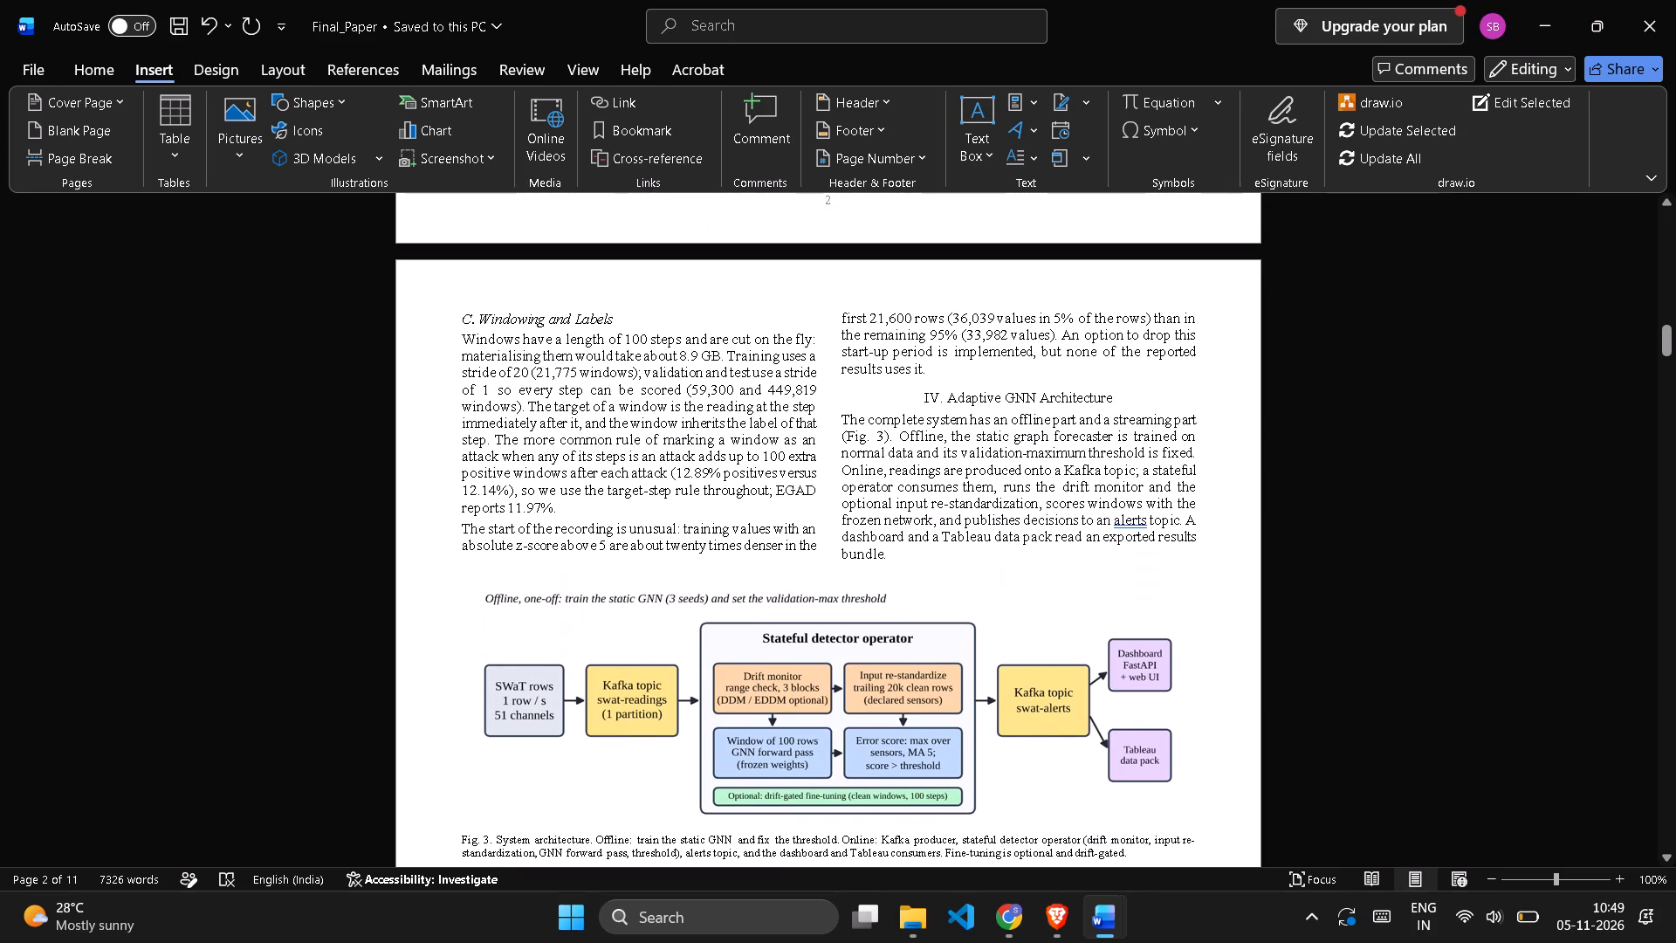
{"action": "scroll", "coordinate": [622, 698], "scroll_direction": "down", "scroll_amount": 1}
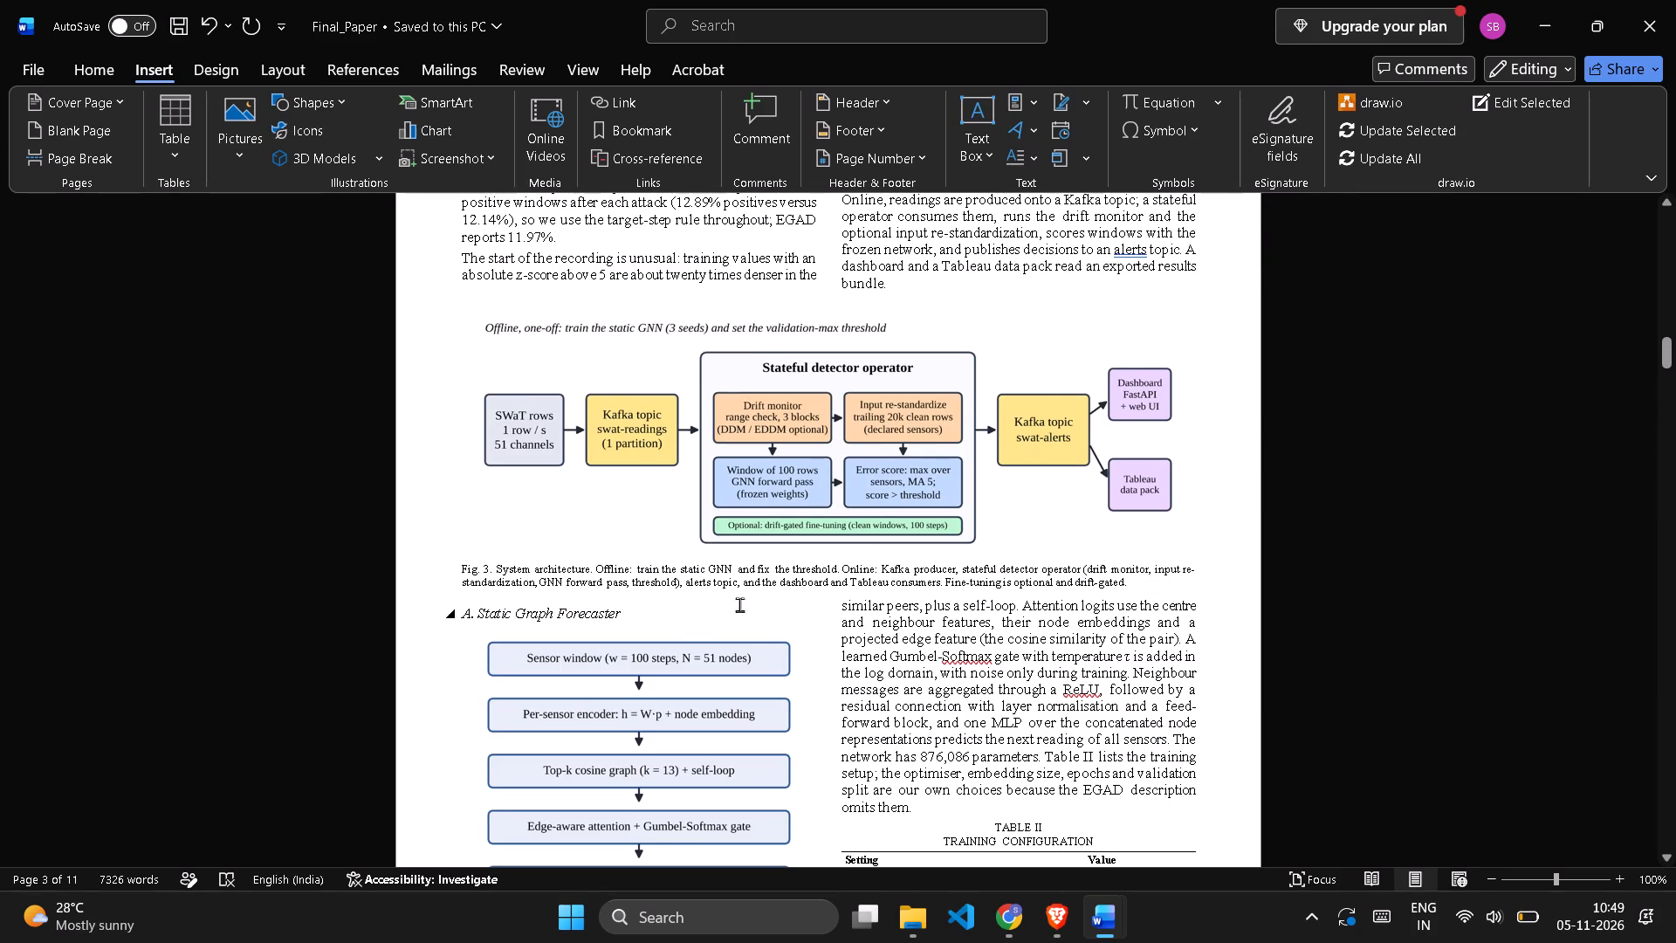
{"action": "scroll", "coordinate": [841, 635], "scroll_direction": "up", "scroll_amount": 1}
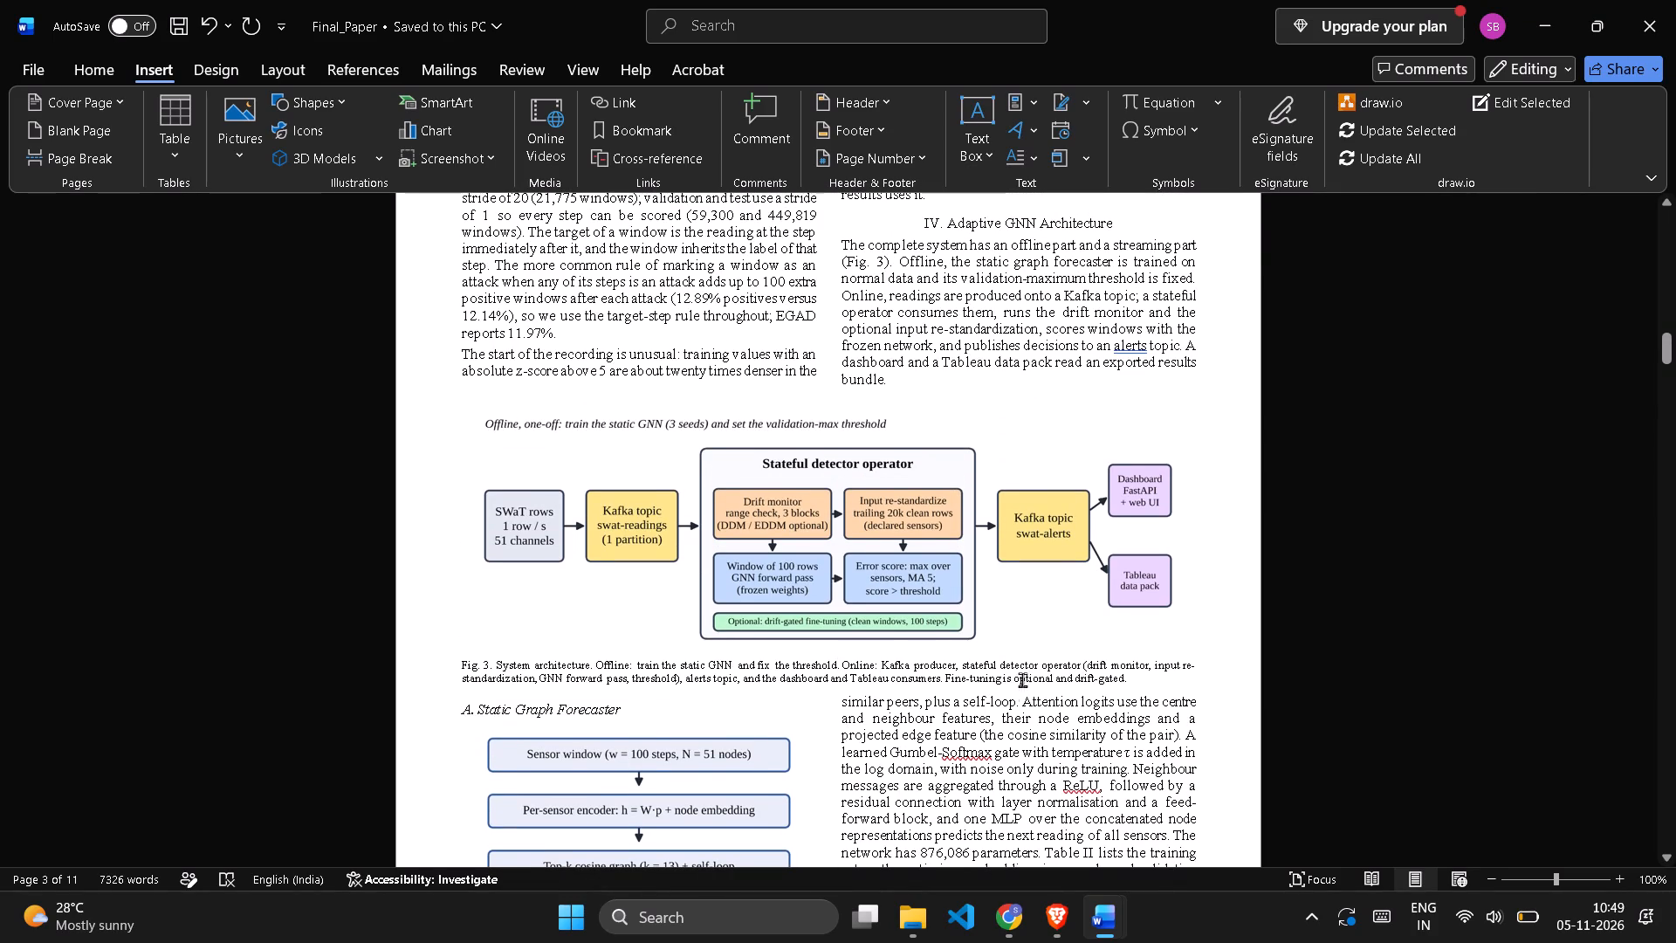
Stretch the Fig. 4 static graph forecaster diagram taller so the paragraph beneath its caption moves entirely into the second column.
{"action": "scroll", "coordinate": [1021, 669], "scroll_direction": "down", "scroll_amount": 3}
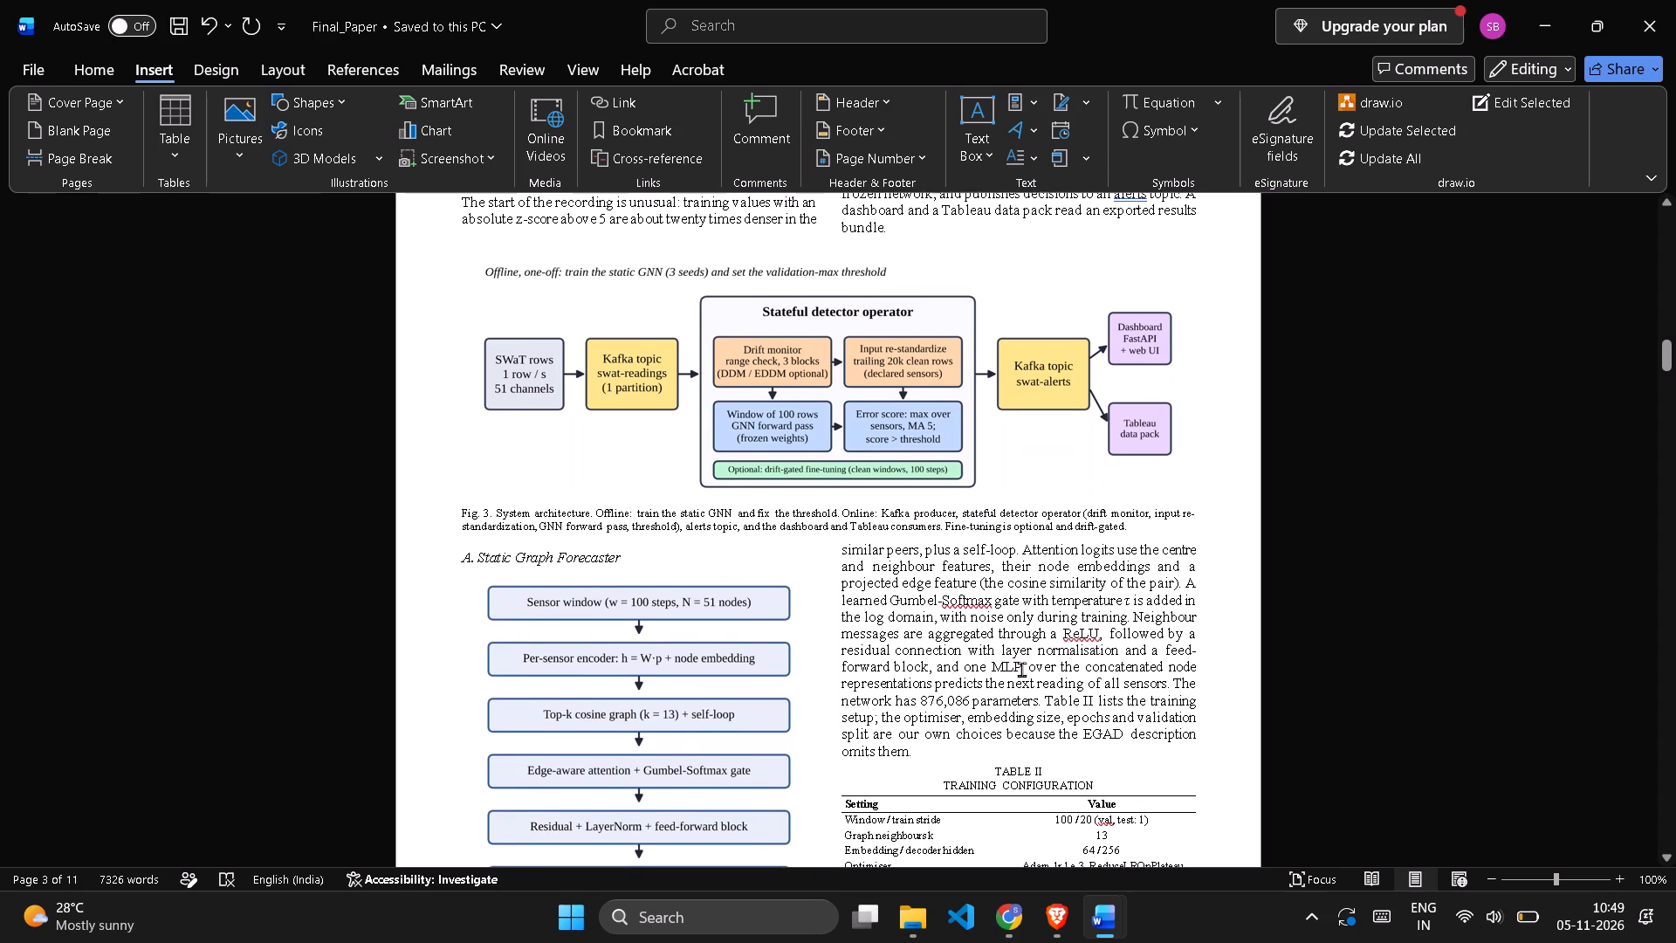
{"action": "scroll", "coordinate": [1021, 669], "scroll_direction": "down", "scroll_amount": 2}
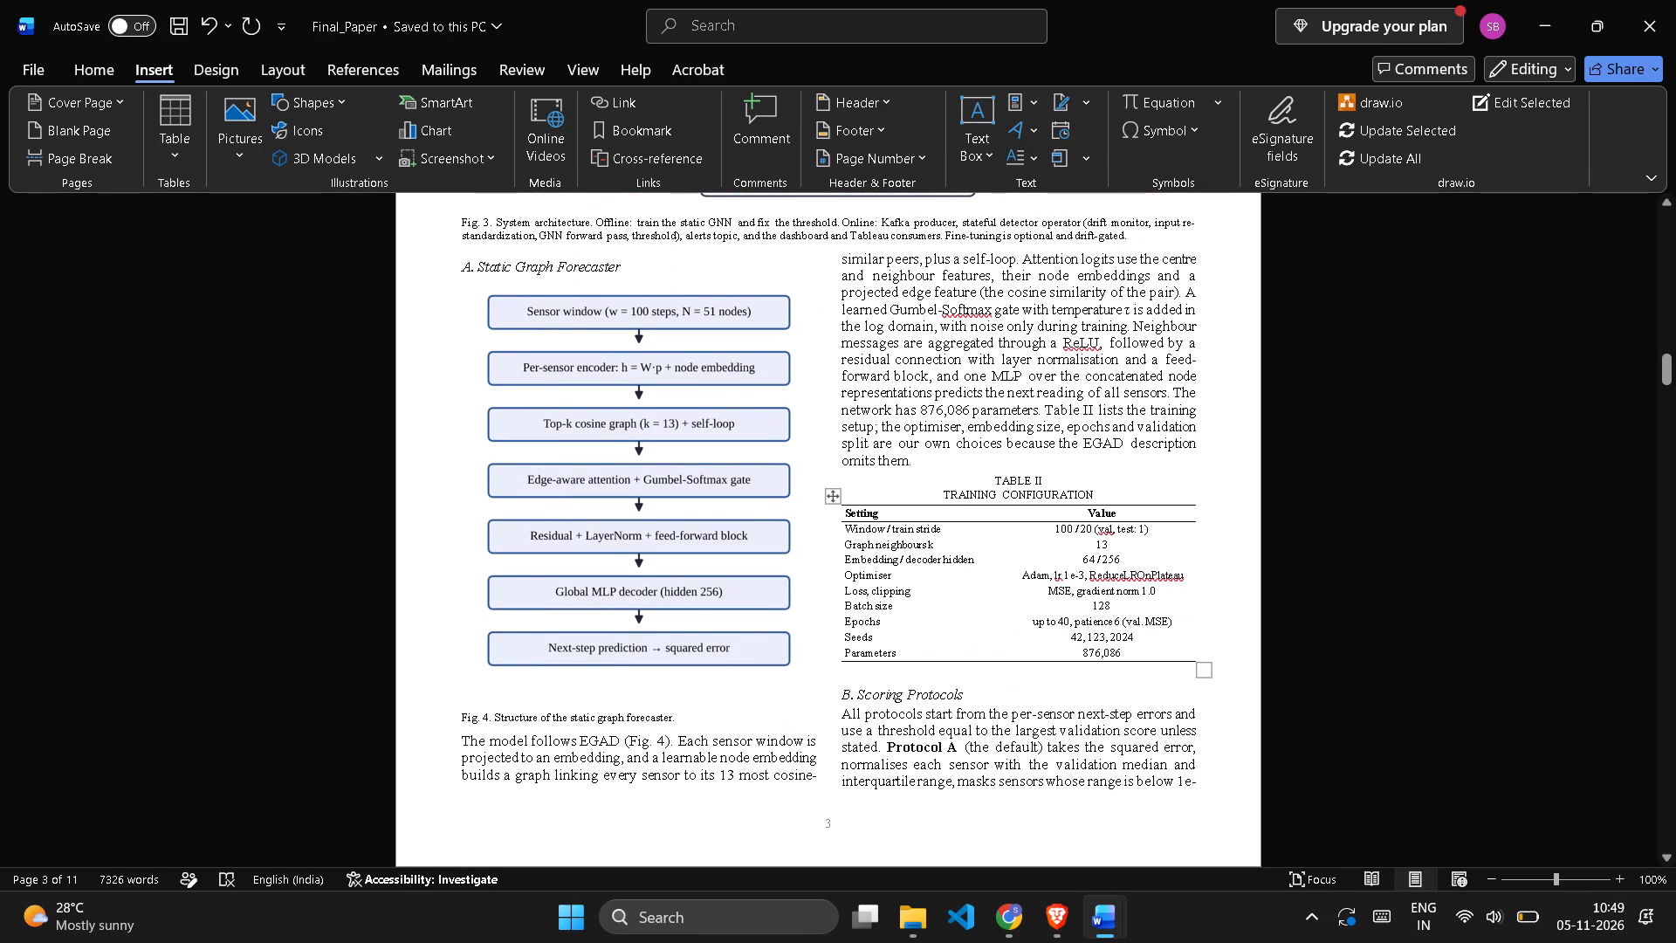
{"action": "left_click_drag", "start_coordinate": [704, 554], "coordinate": [704, 571]}
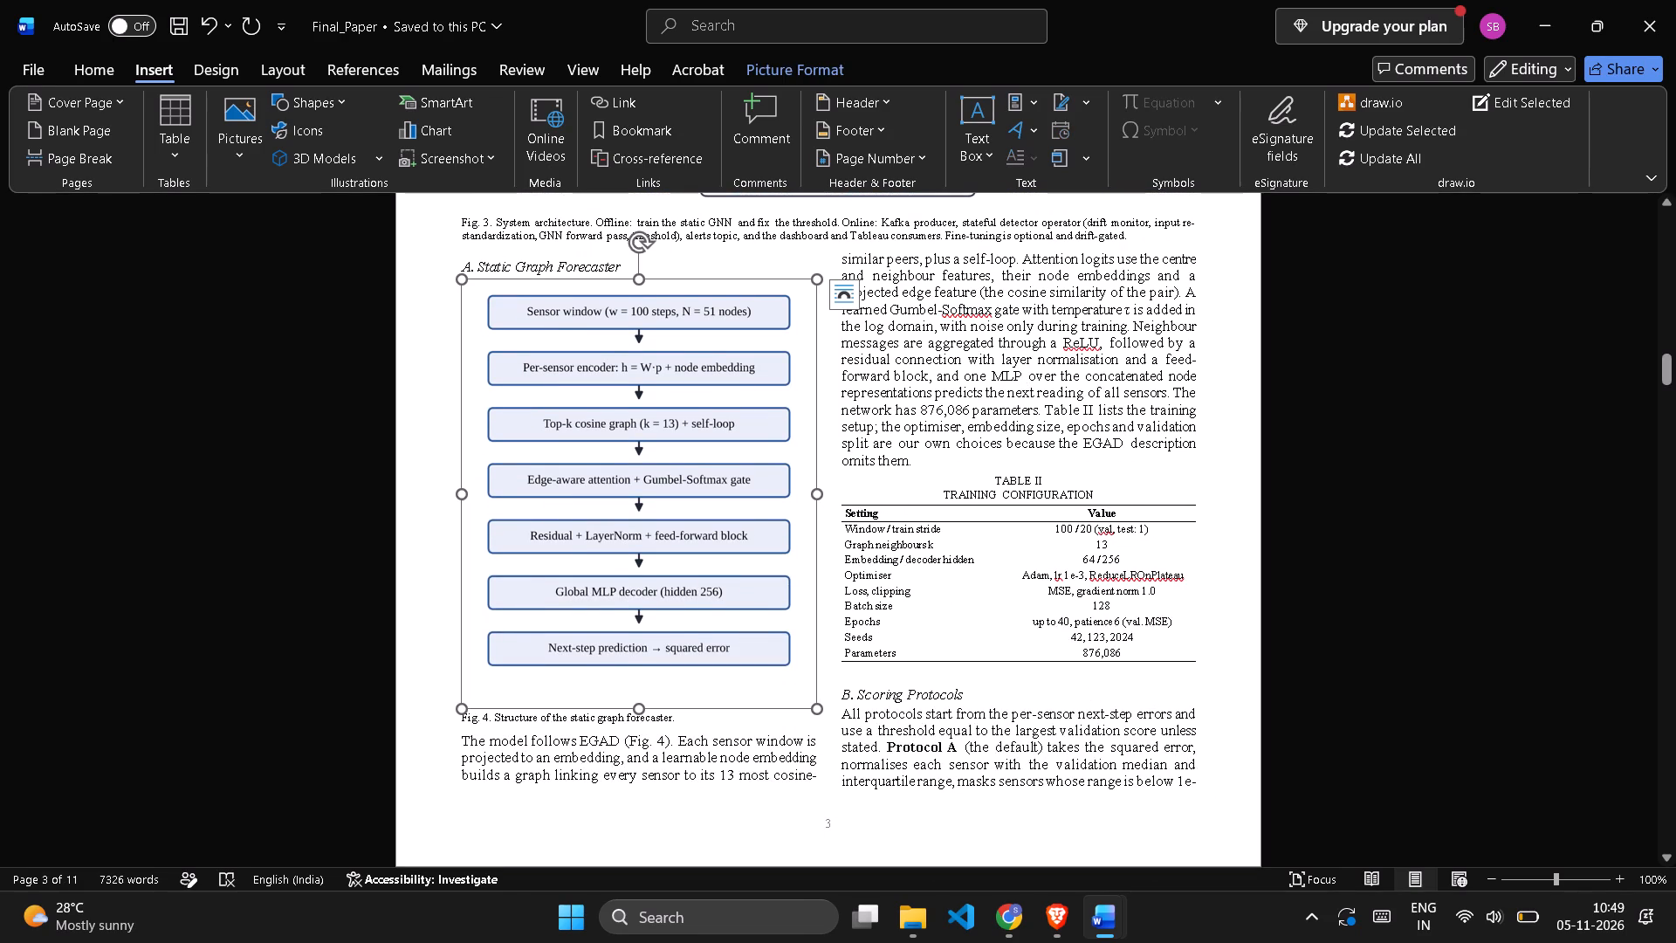
{"action": "left_click_drag", "start_coordinate": [633, 595], "coordinate": [627, 624]}
{"action": "left_click_drag", "start_coordinate": [635, 707], "coordinate": [632, 728]}
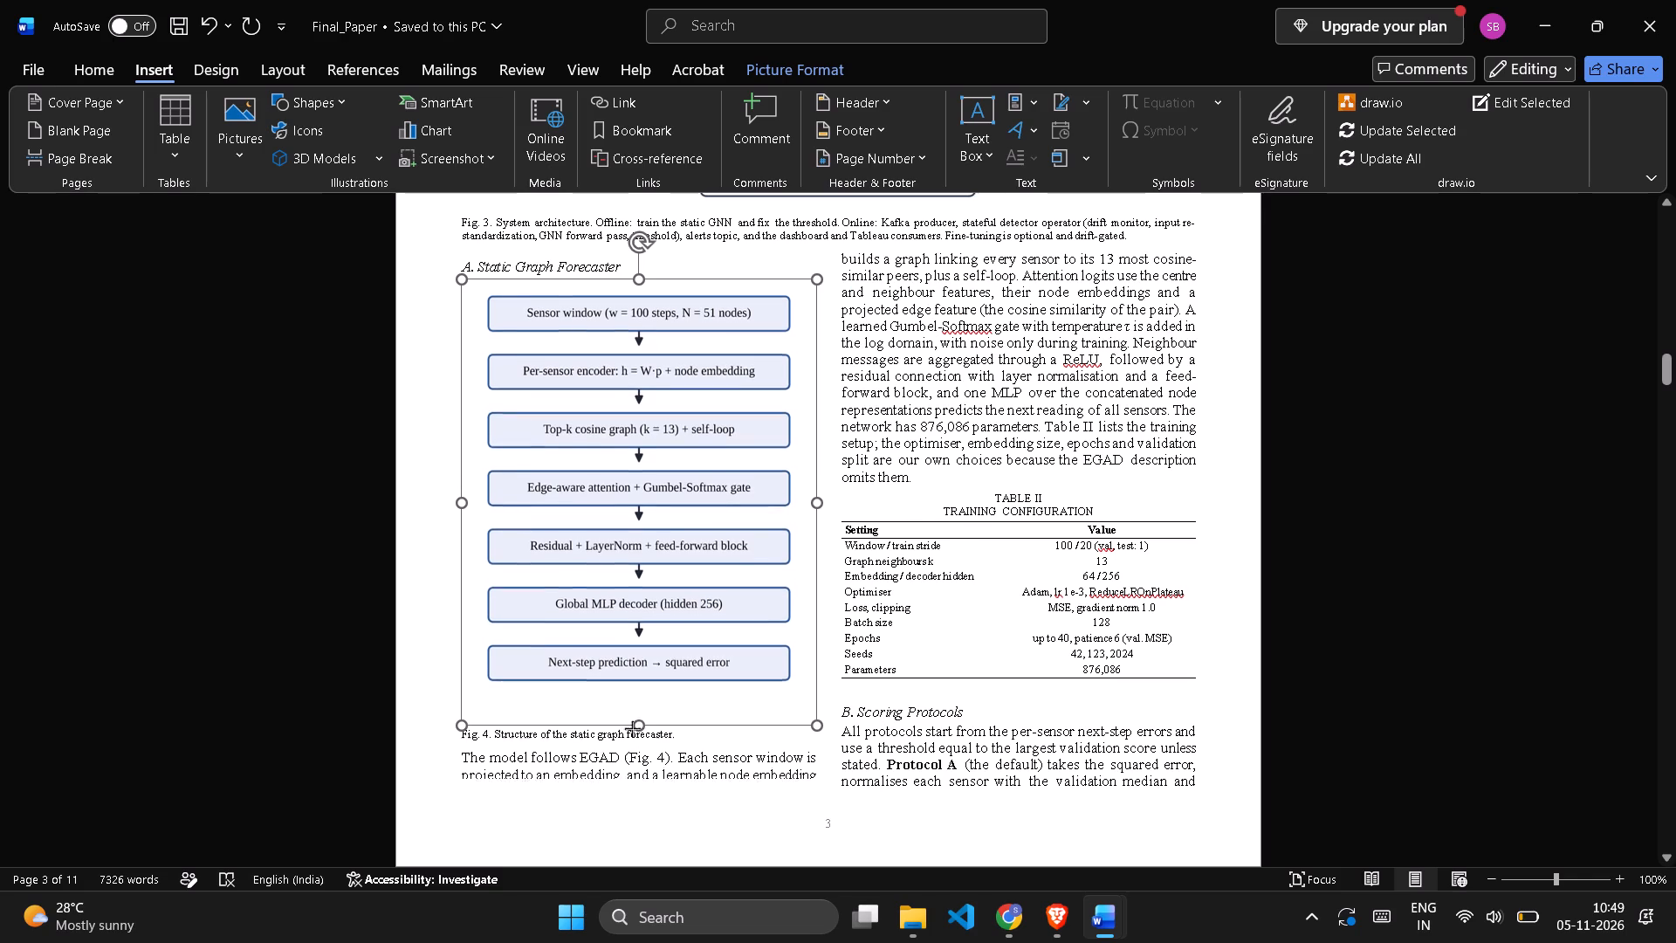
{"action": "left_click_drag", "start_coordinate": [632, 728], "coordinate": [634, 762]}
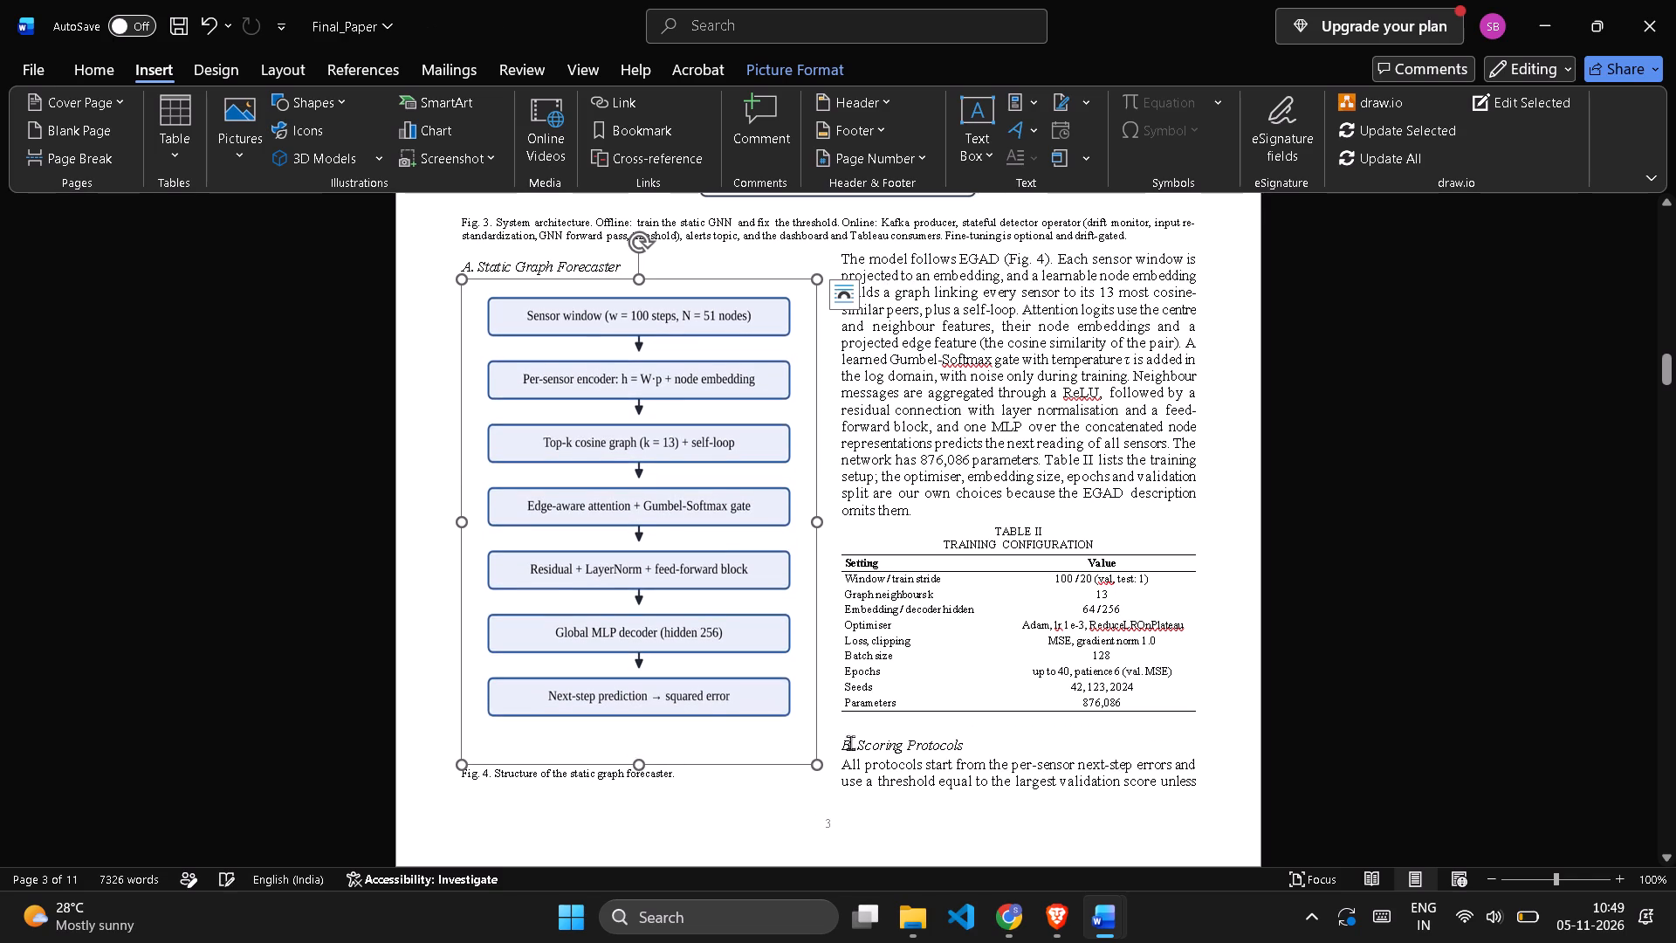
Review page 3's layout at a closer zoom, from Windowing and Labels through Fig. 3, the Static Graph Forecaster section and Table II.
{"action": "scroll", "coordinate": [915, 670], "scroll_direction": "up", "scroll_amount": 2}
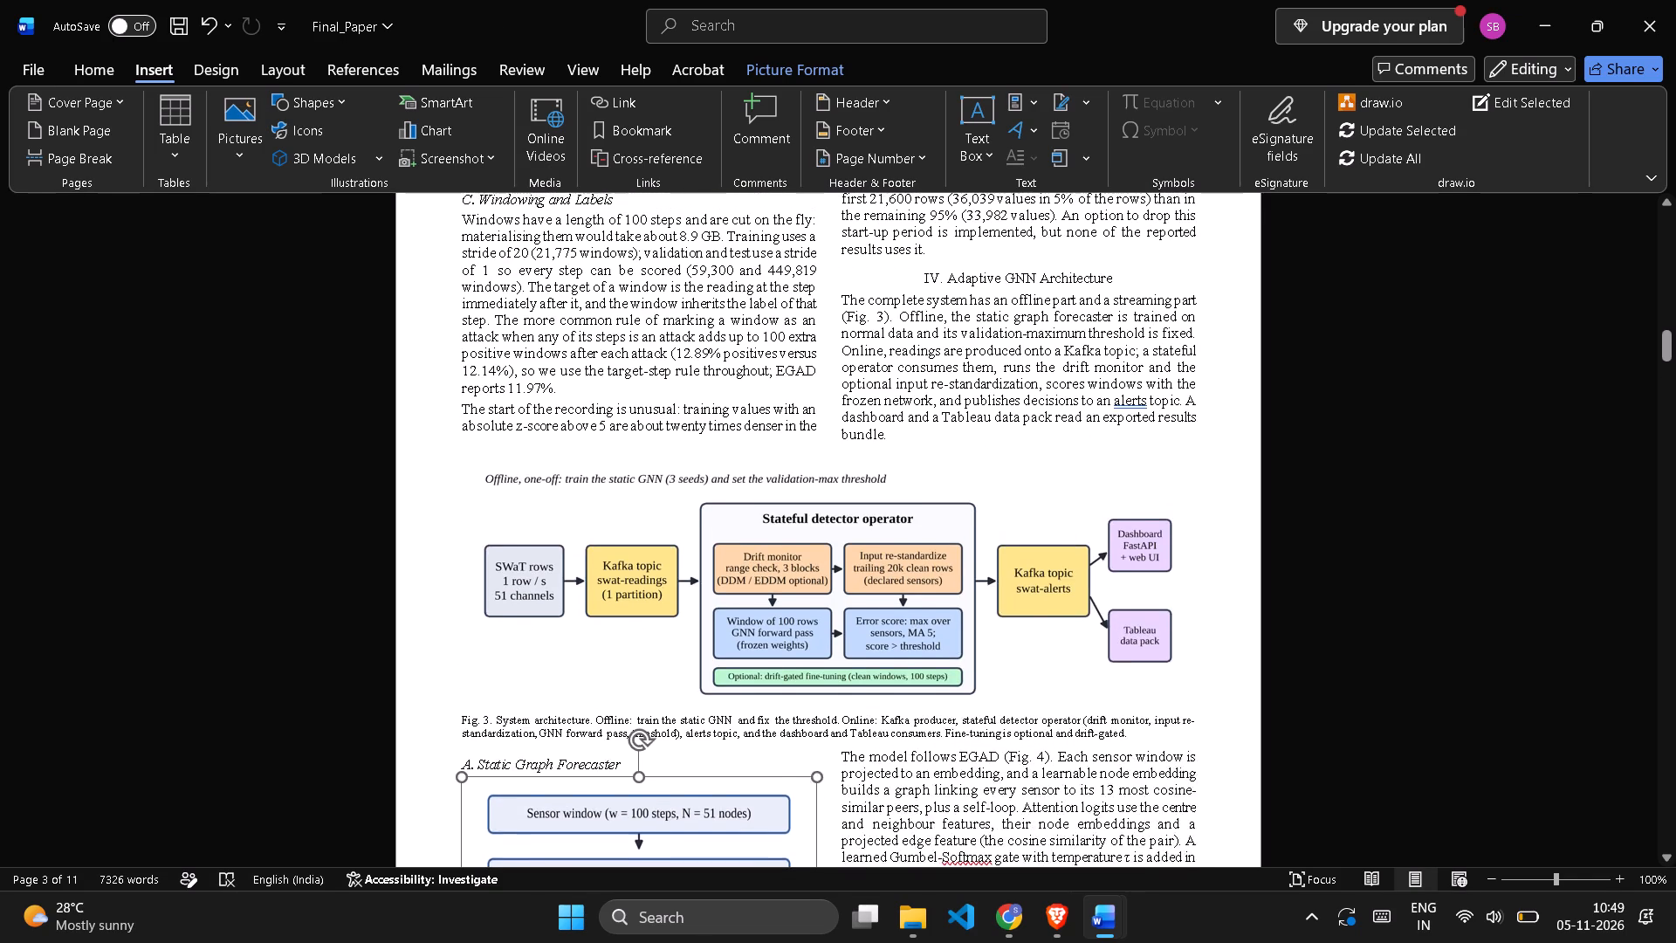
{"action": "scroll", "coordinate": [915, 670], "scroll_direction": "up", "scroll_amount": 1}
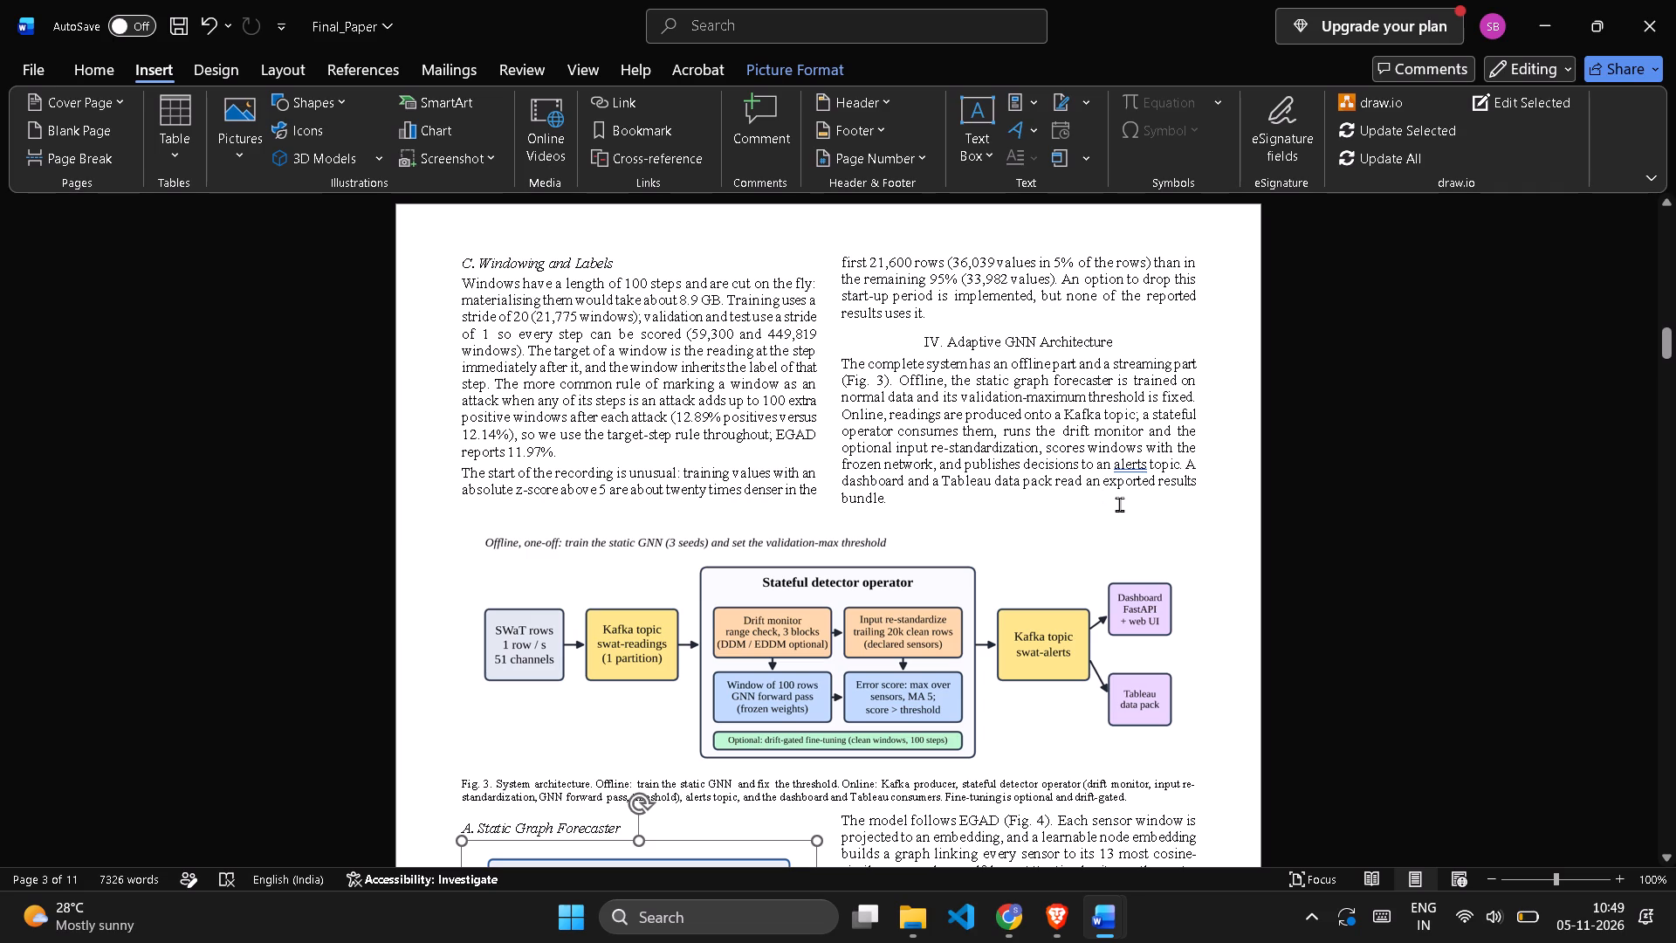
{"action": "left_click", "coordinate": [1065, 502]}
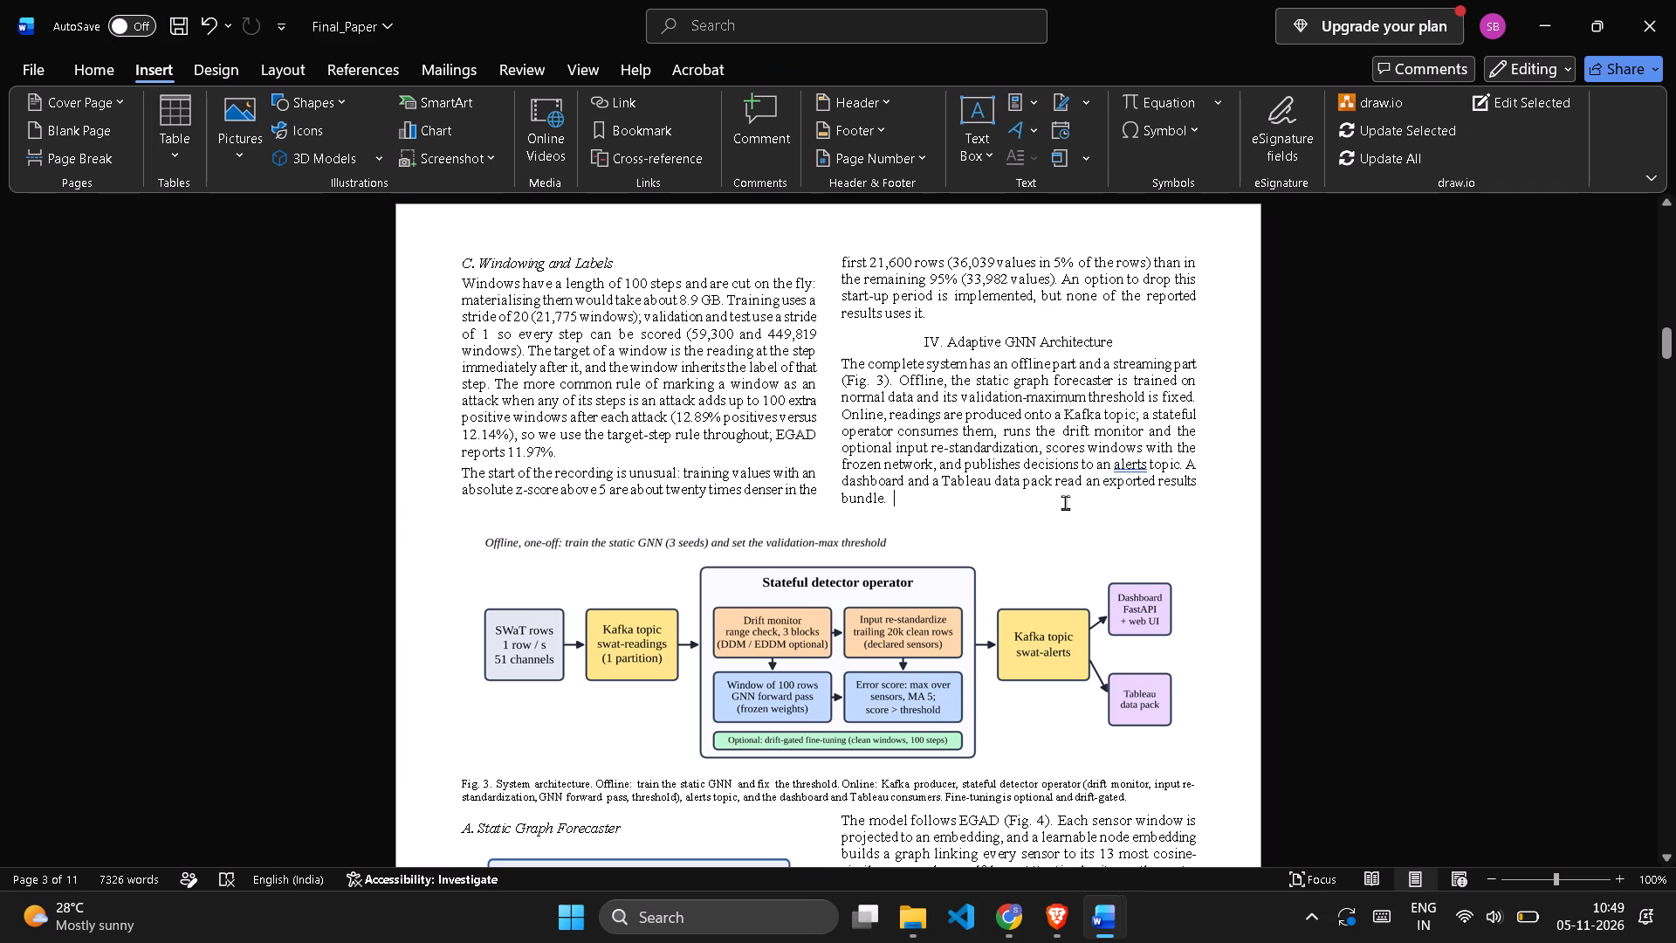
{"action": "key", "text": "Left"}
{"action": "key", "text": "Left"}
{"action": "key", "text": "Right"}
{"action": "scroll", "coordinate": [900, 510], "scroll_direction": "up", "scroll_amount": 3, "text": "ctrl"}
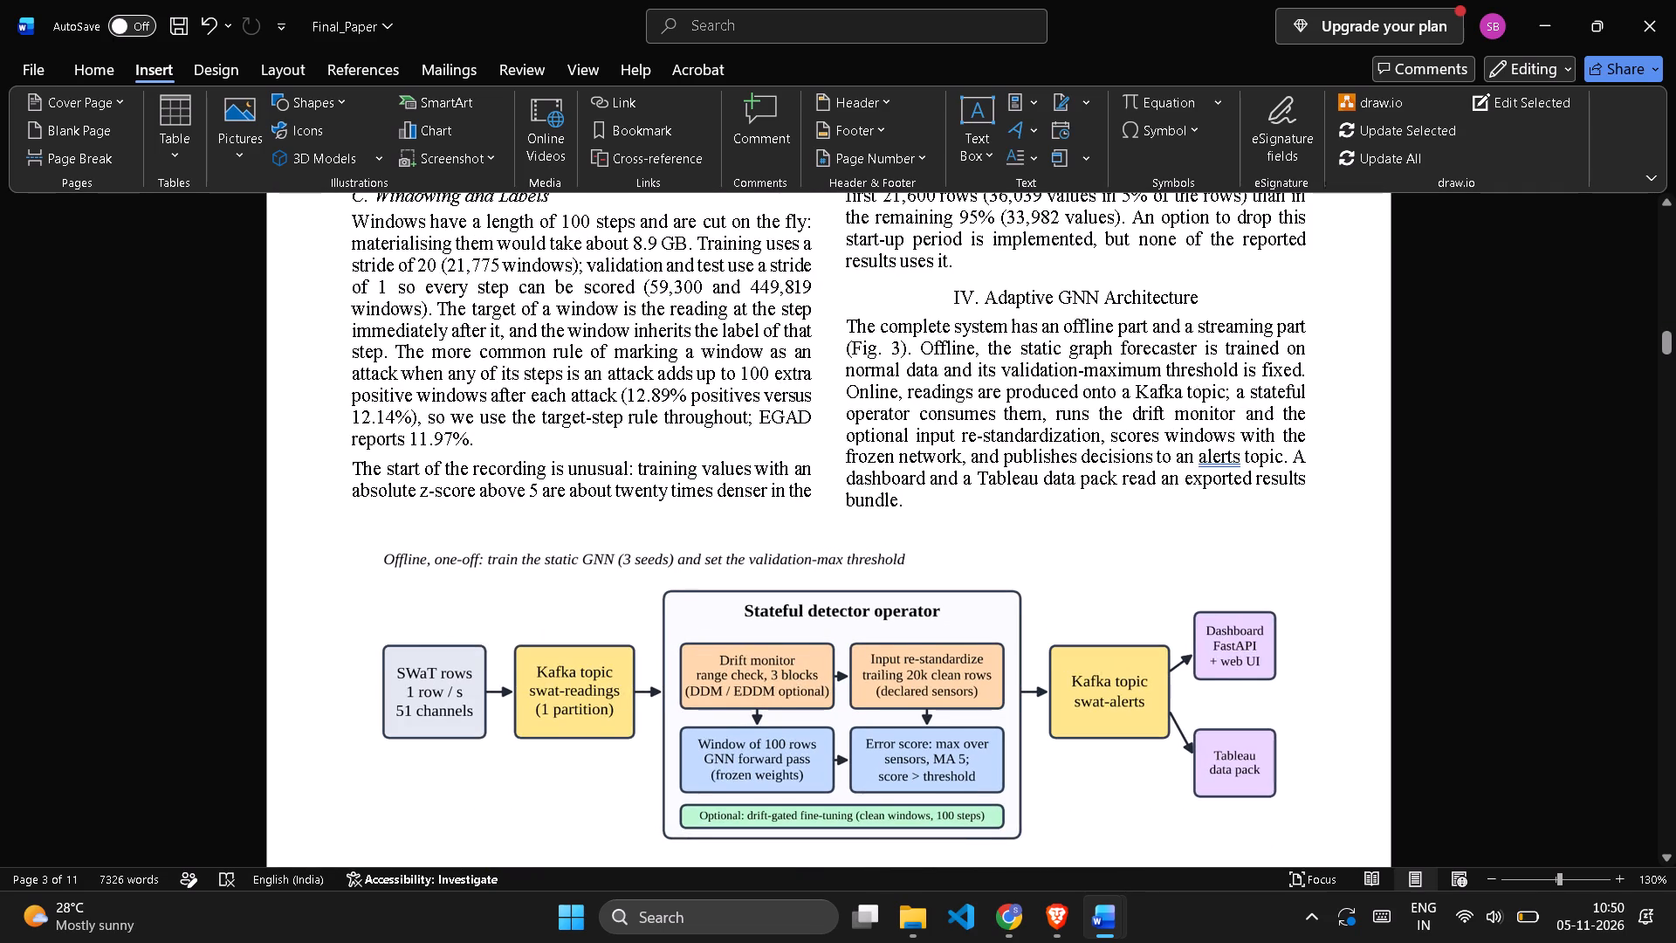
{"action": "scroll", "coordinate": [1136, 533], "scroll_direction": "down", "scroll_amount": 2}
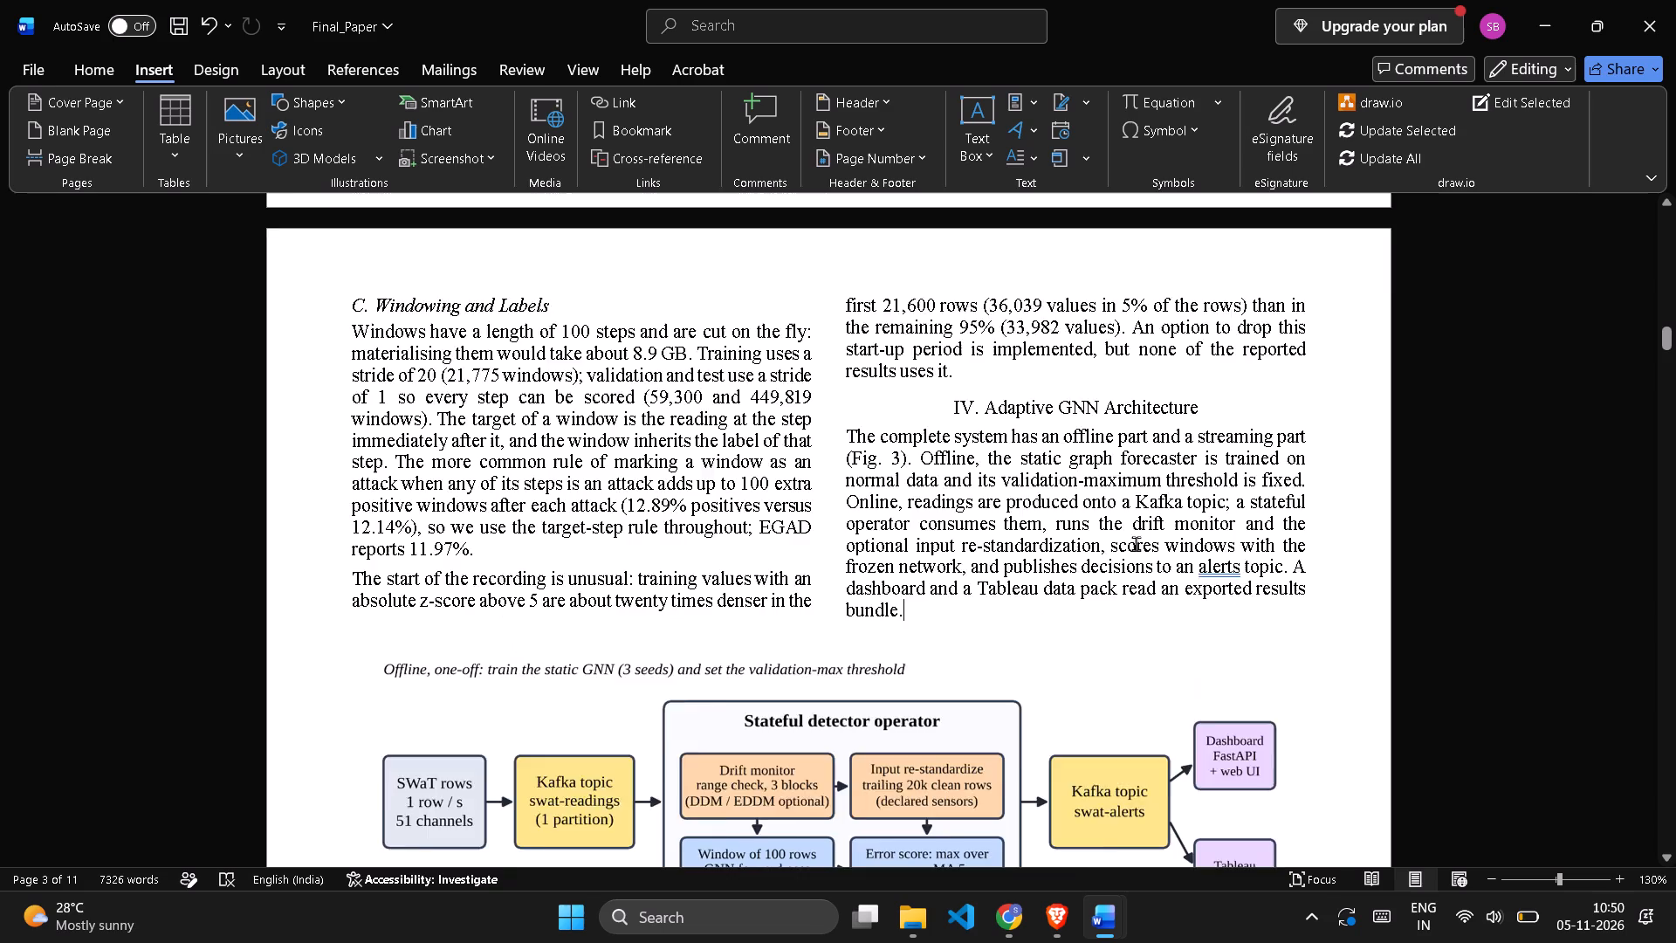
{"action": "scroll", "coordinate": [1136, 543], "scroll_direction": "down", "scroll_amount": 2}
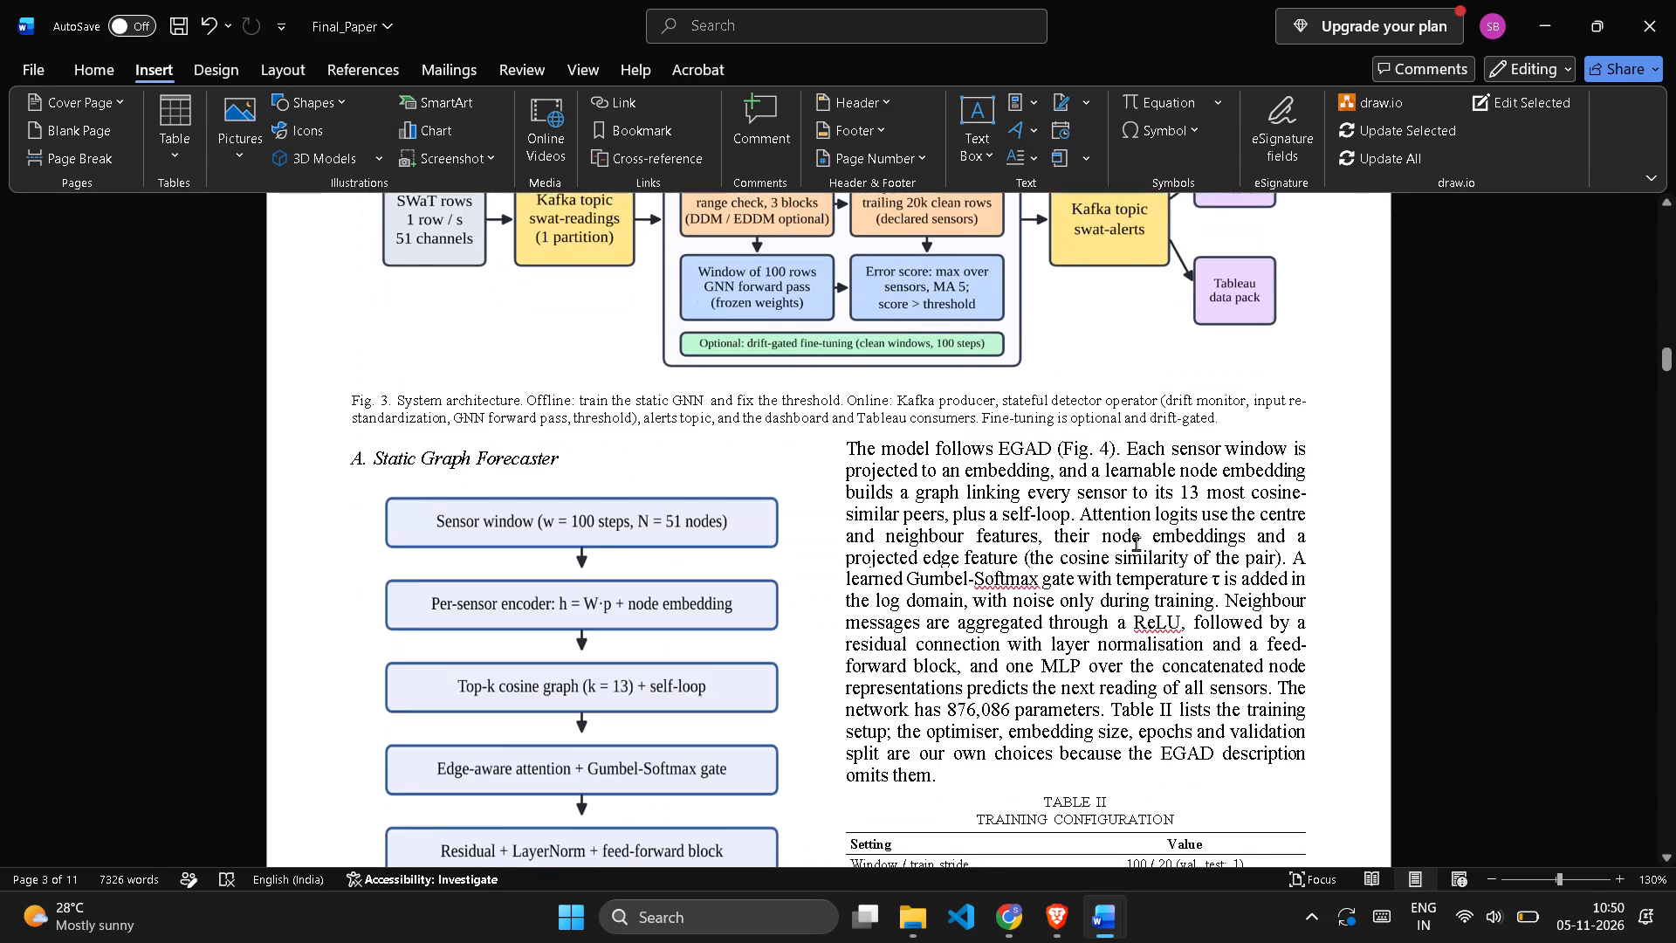
{"action": "scroll", "coordinate": [1136, 543], "scroll_direction": "down", "scroll_amount": 2, "text": "ctrl"}
{"action": "scroll", "coordinate": [1136, 543], "scroll_direction": "up", "scroll_amount": 1}
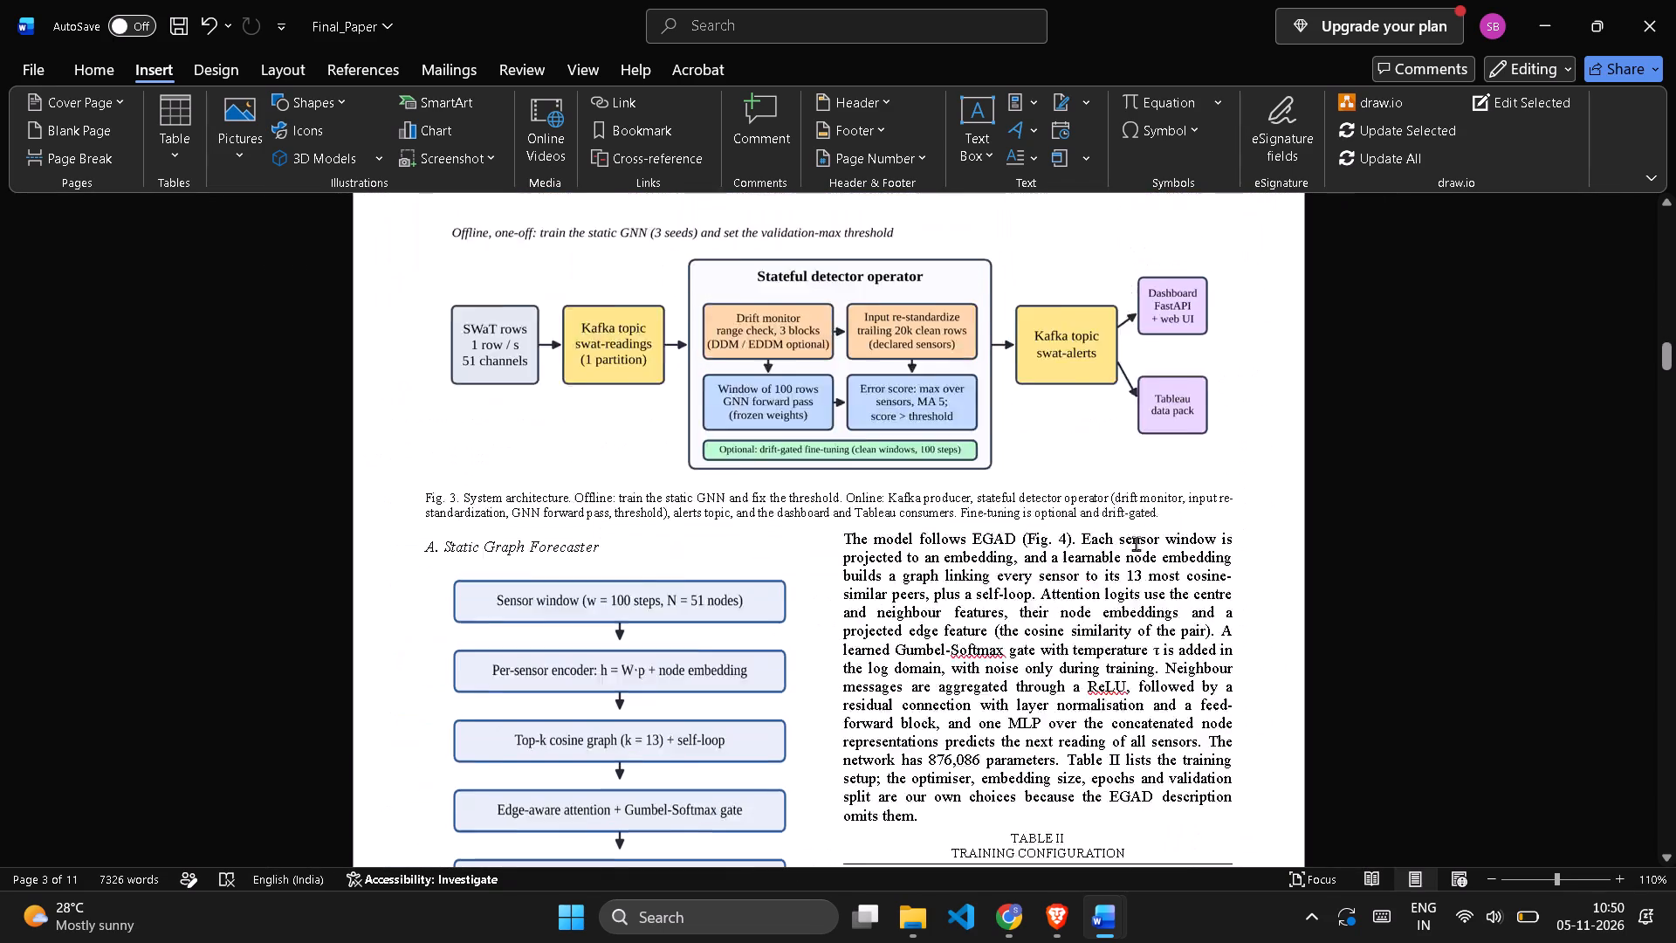
{"action": "scroll", "coordinate": [1136, 543], "scroll_direction": "up", "scroll_amount": 2}
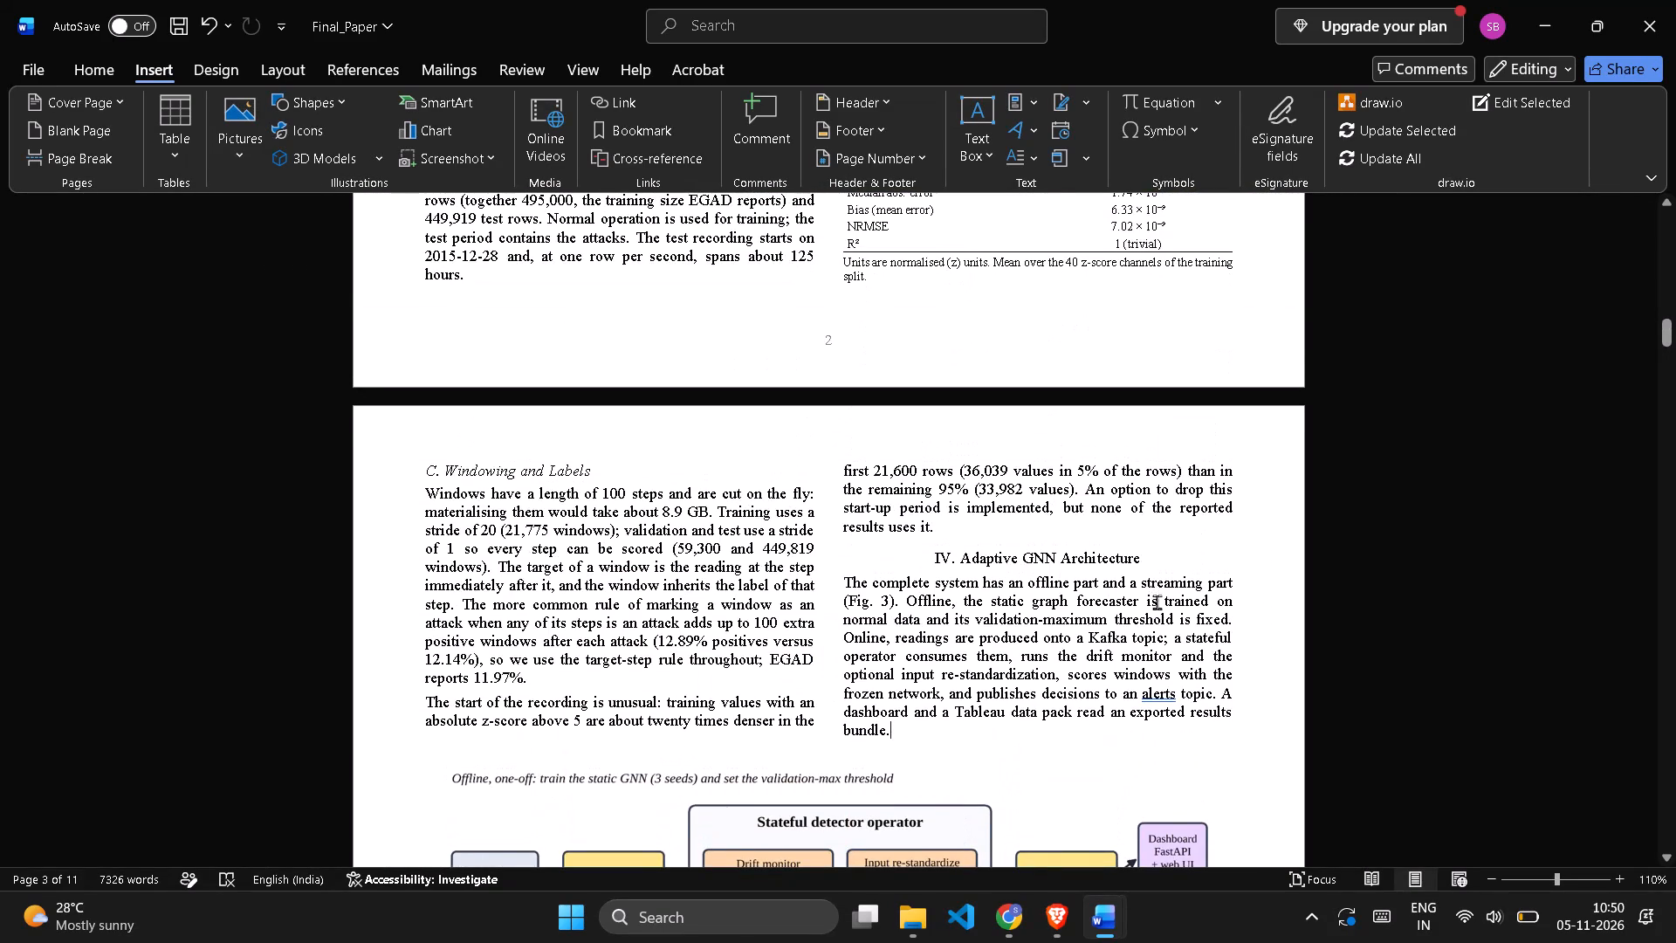
{"action": "scroll", "coordinate": [1111, 699], "scroll_direction": "down", "scroll_amount": 1}
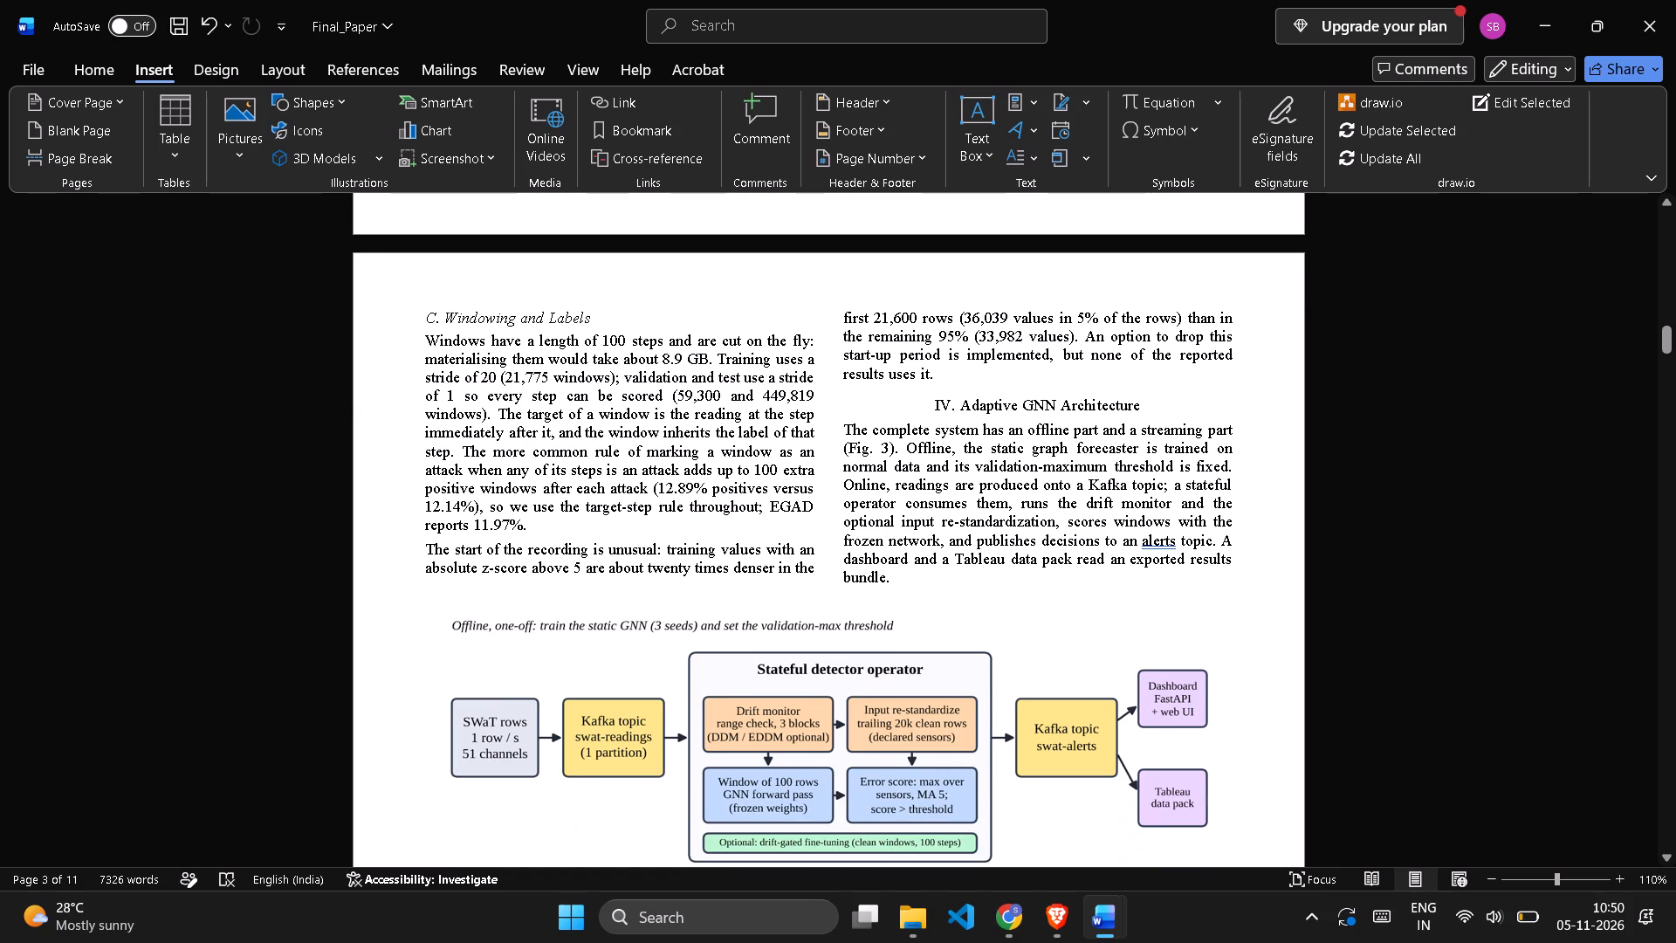
Save the Final_Paper document.
{"action": "key", "text": "ctrl+s"}
Review the layout of the first three pages, from the title block and abstract through Figs. 1 and 2, Table I and Fig. 3.
{"action": "scroll", "coordinate": [1111, 699], "scroll_direction": "down", "scroll_amount": 1}
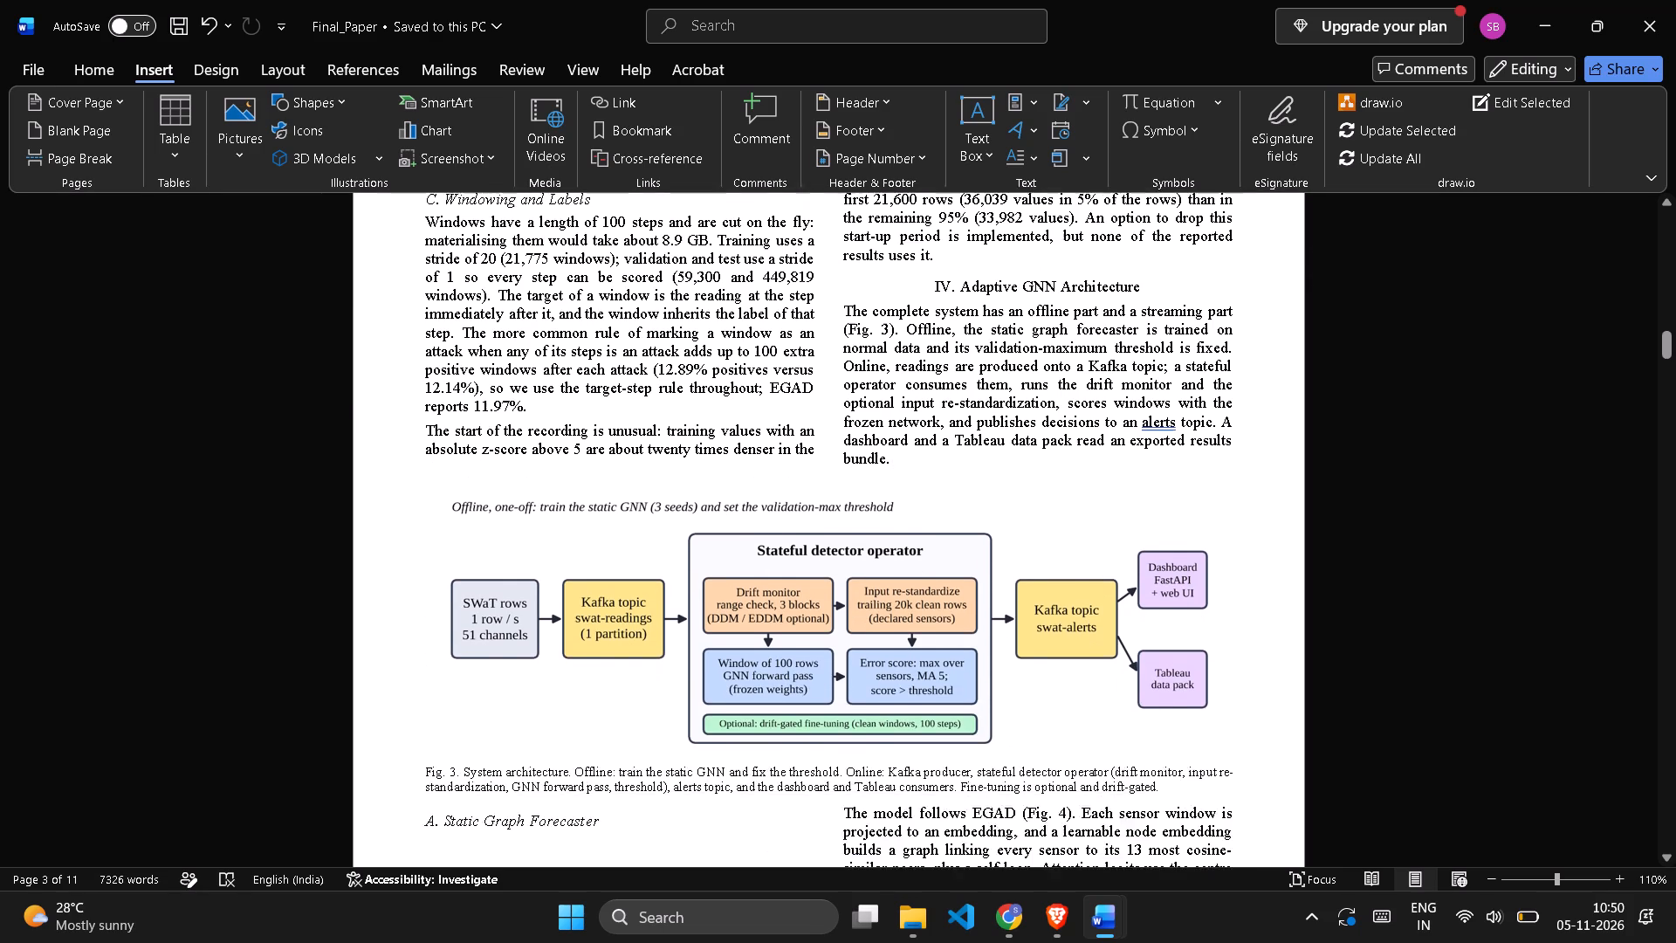
{"action": "scroll", "coordinate": [1111, 699], "scroll_direction": "down", "scroll_amount": 1}
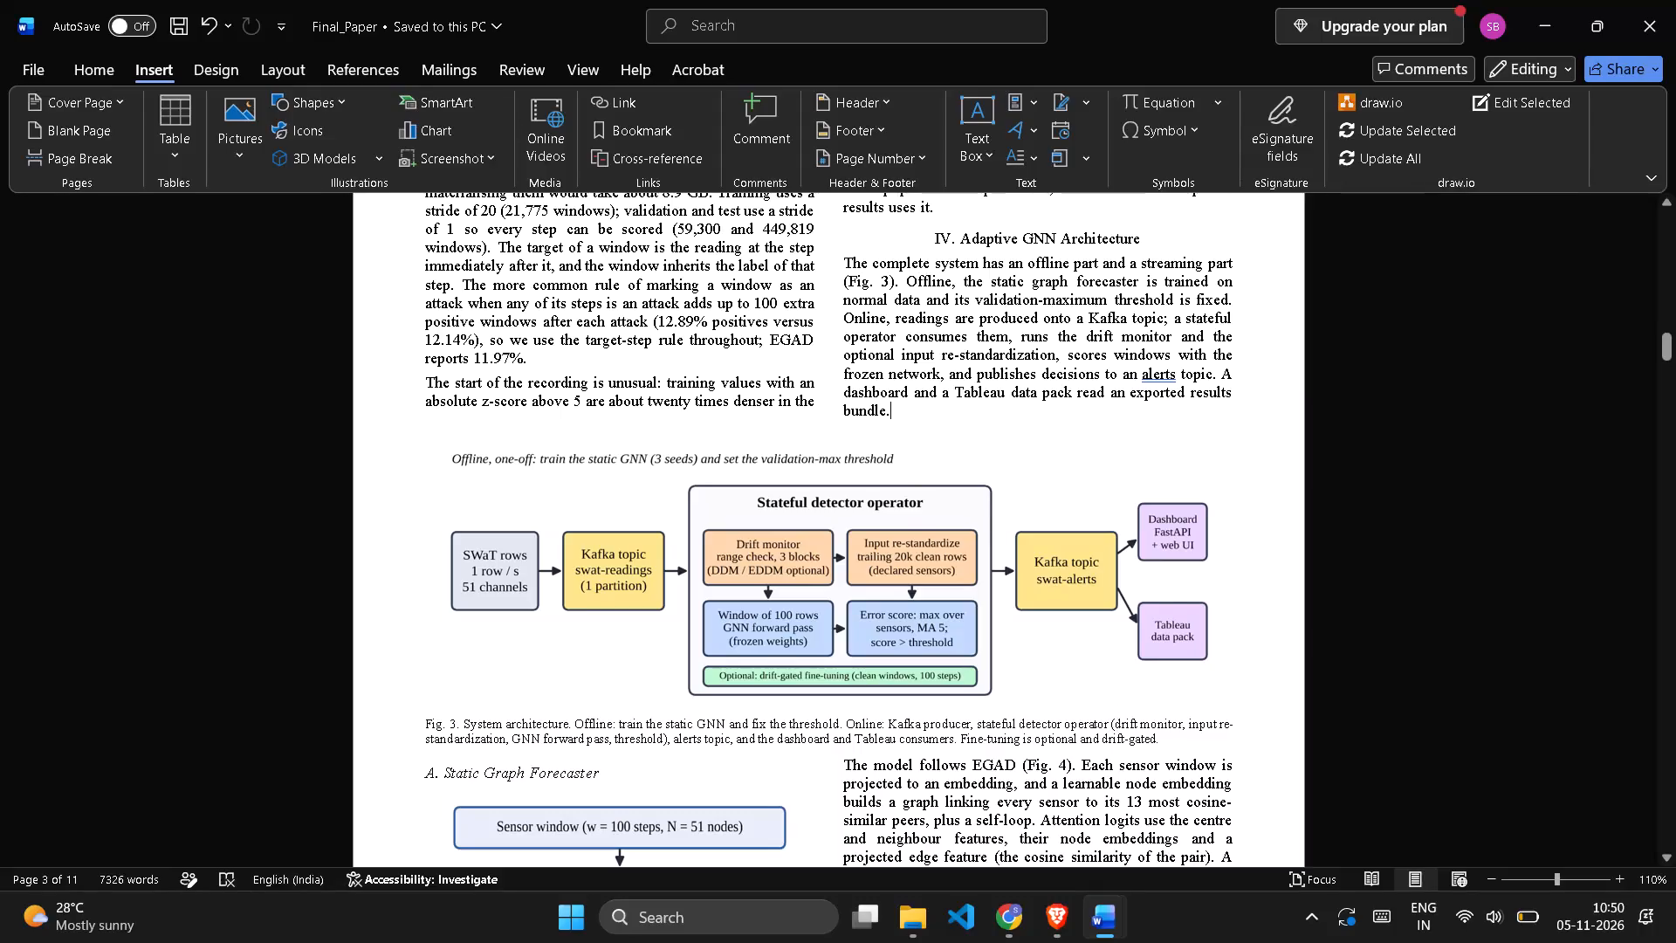
{"action": "scroll", "coordinate": [1106, 661], "scroll_direction": "up", "scroll_amount": 6}
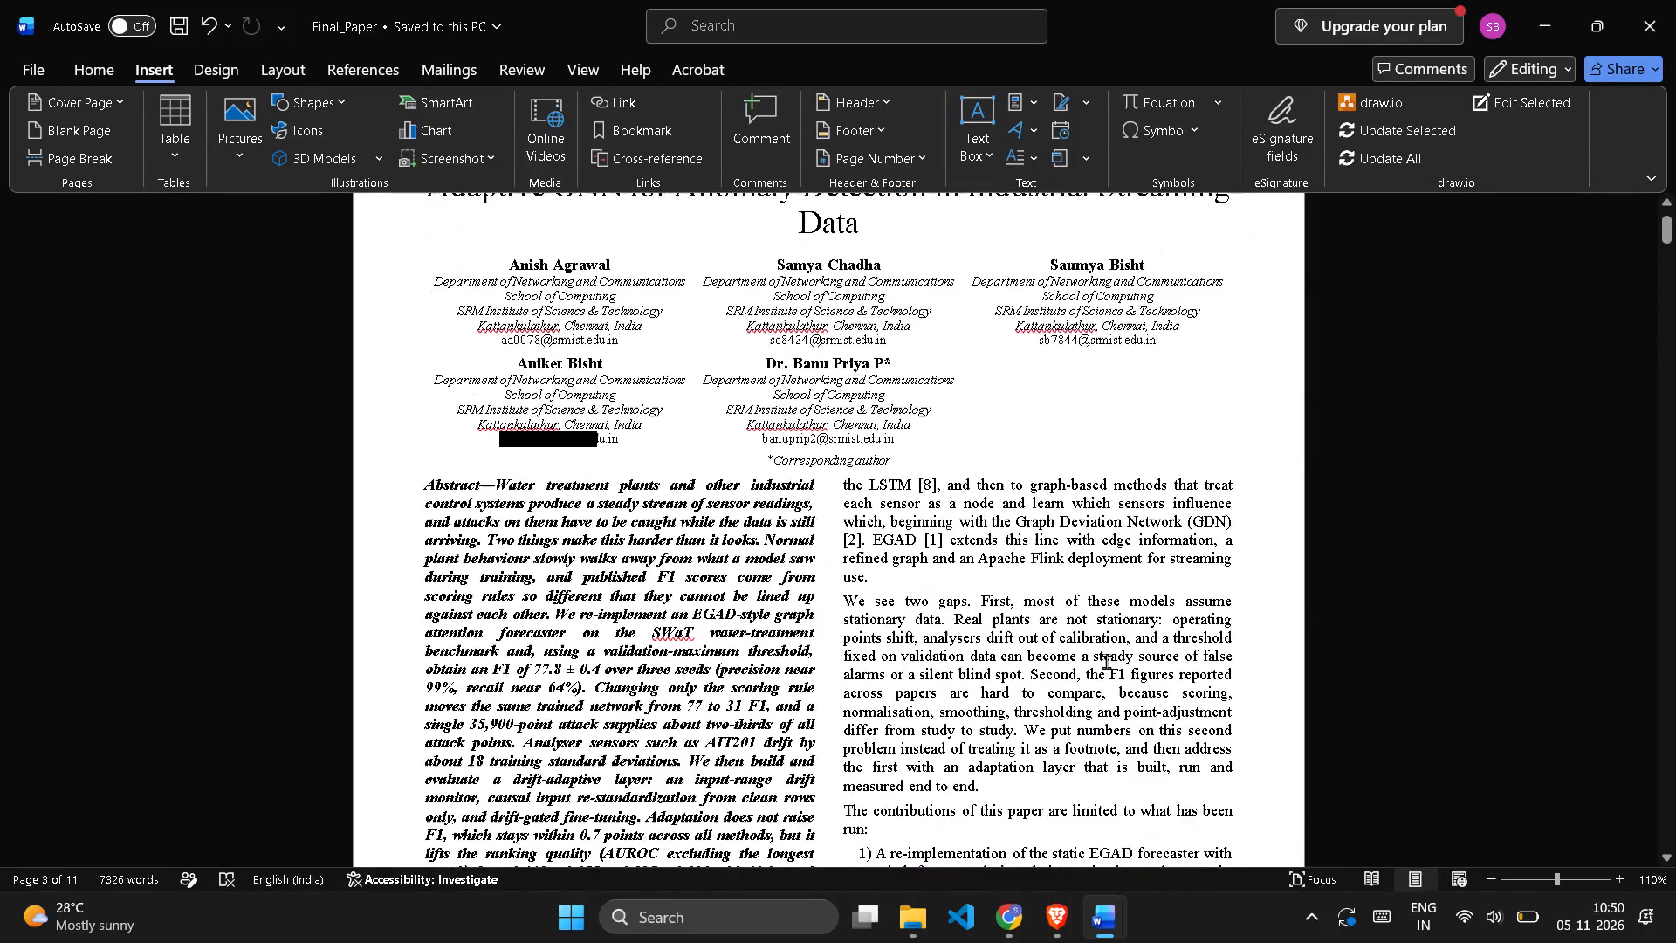
{"action": "scroll", "coordinate": [1106, 661], "scroll_direction": "down", "scroll_amount": 1}
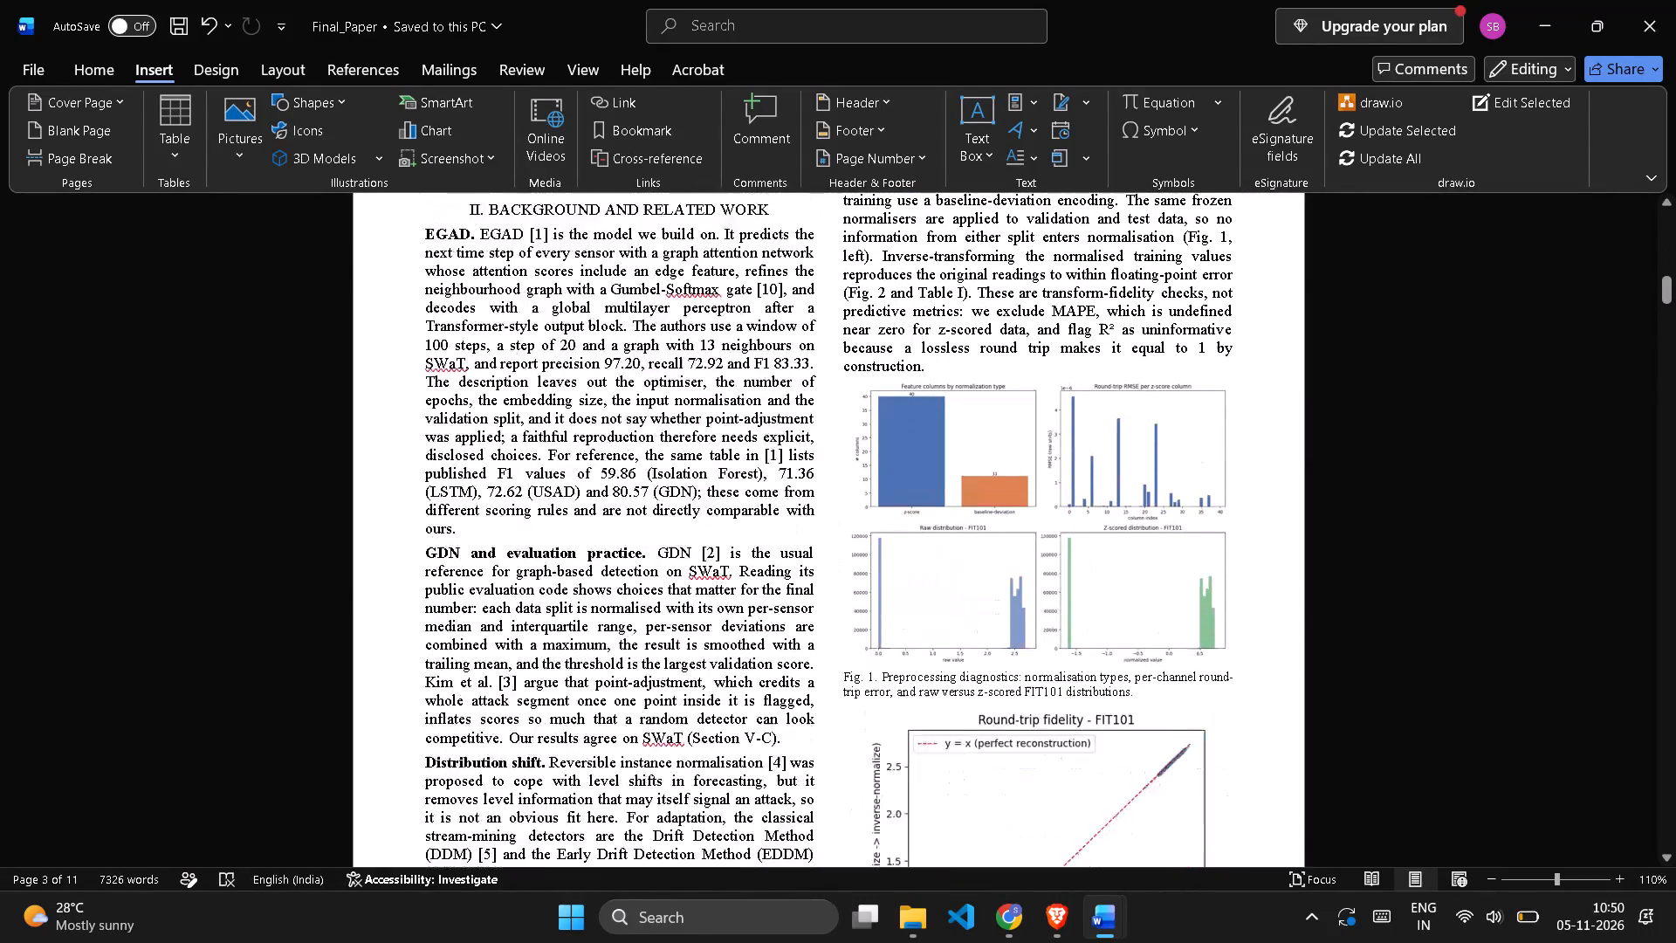
{"action": "scroll", "coordinate": [1106, 661], "scroll_direction": "down", "scroll_amount": 3}
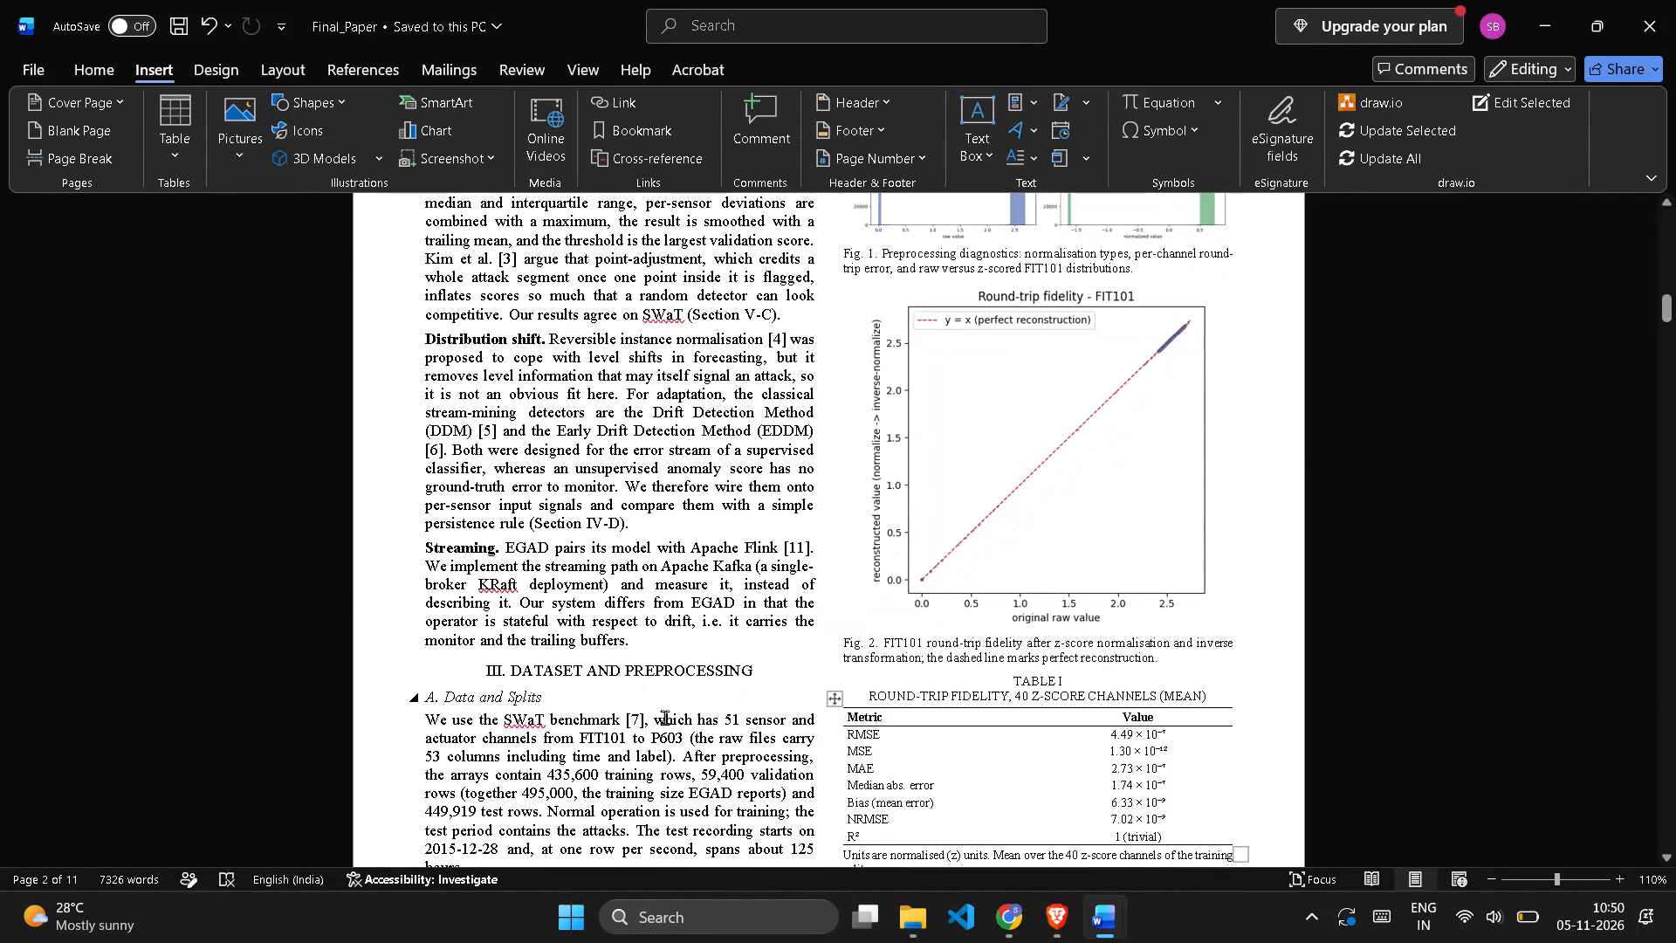
{"action": "scroll", "coordinate": [664, 717], "scroll_direction": "down", "scroll_amount": 4}
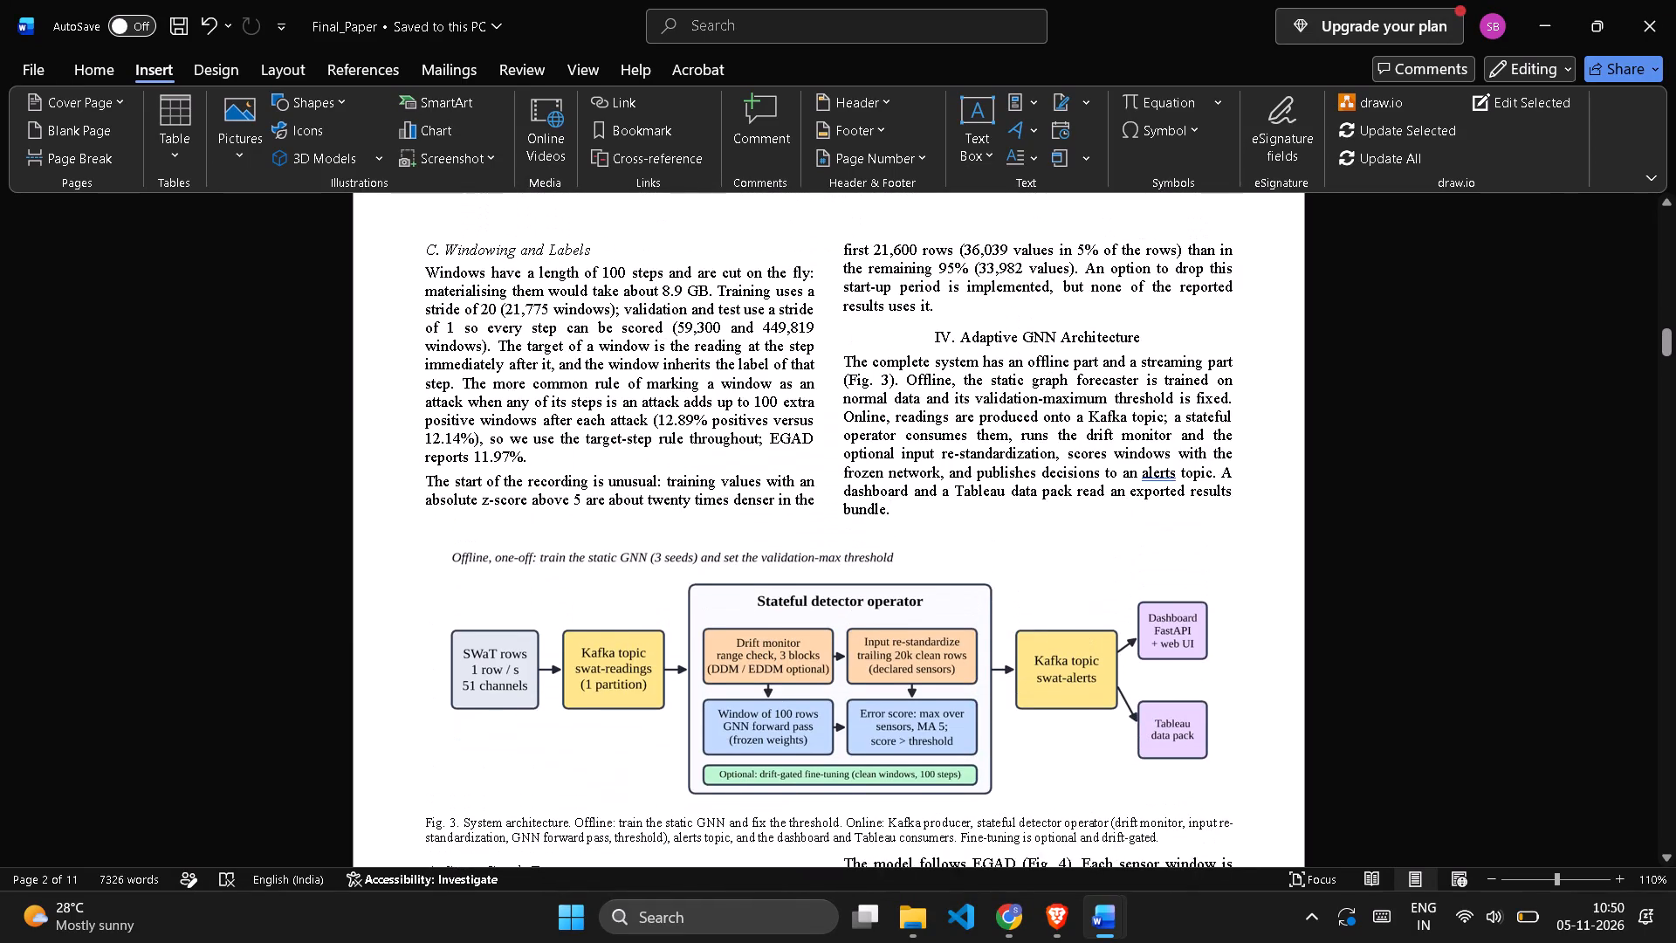
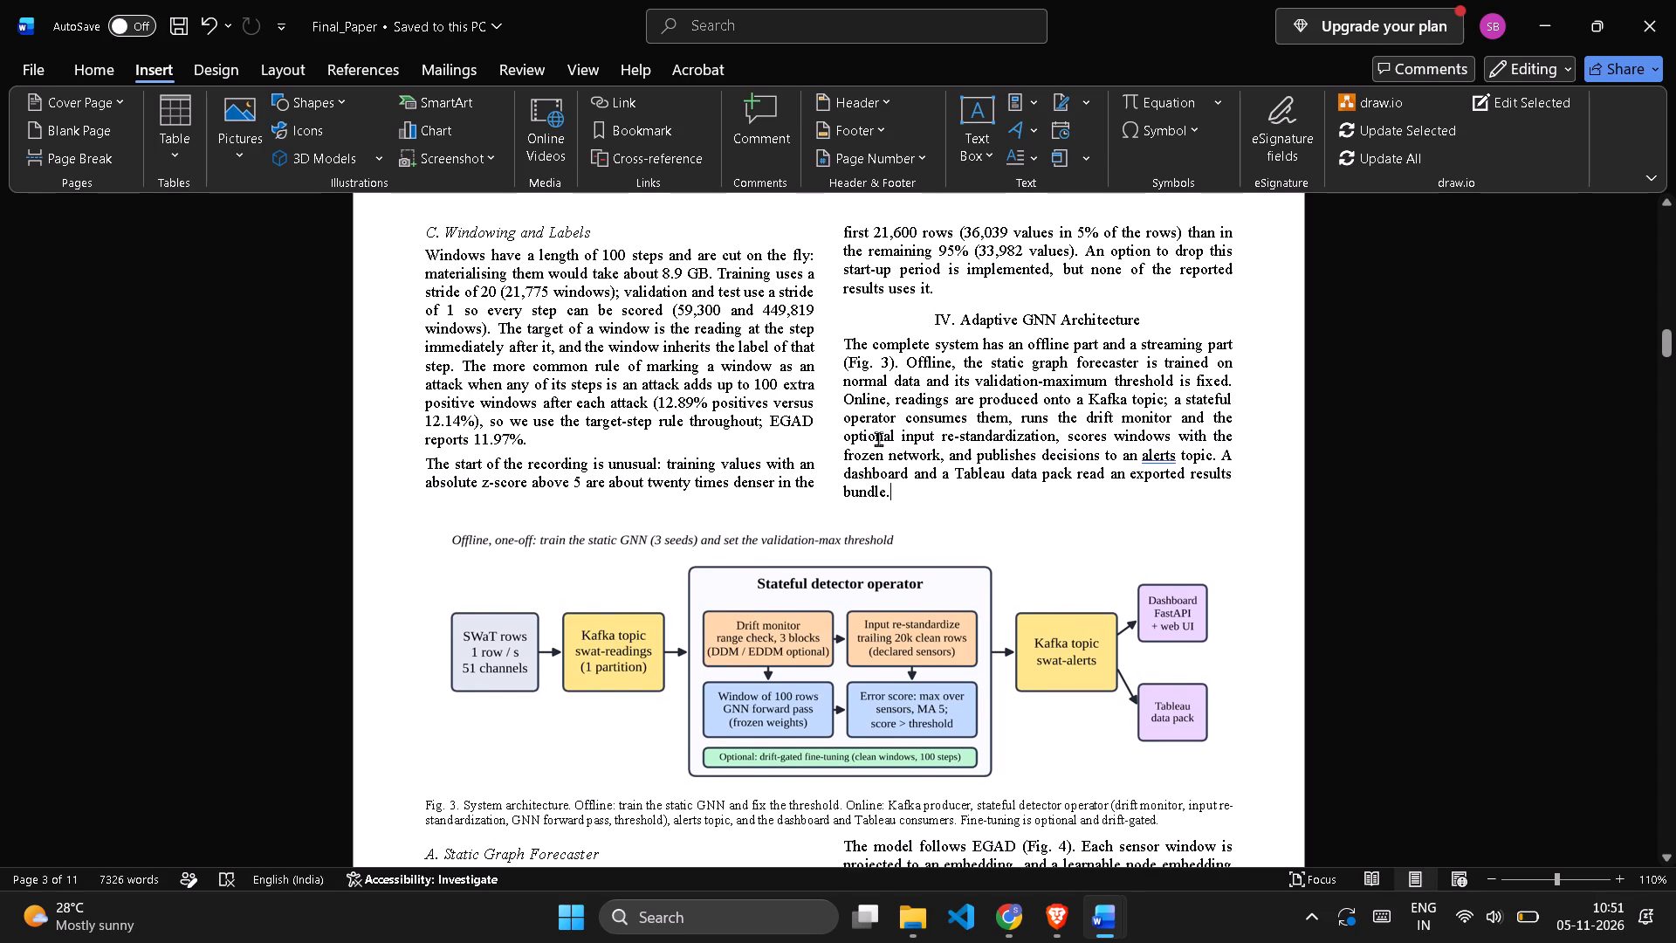
{"action": "scroll", "coordinate": [878, 438], "scroll_direction": "down", "scroll_amount": 1}
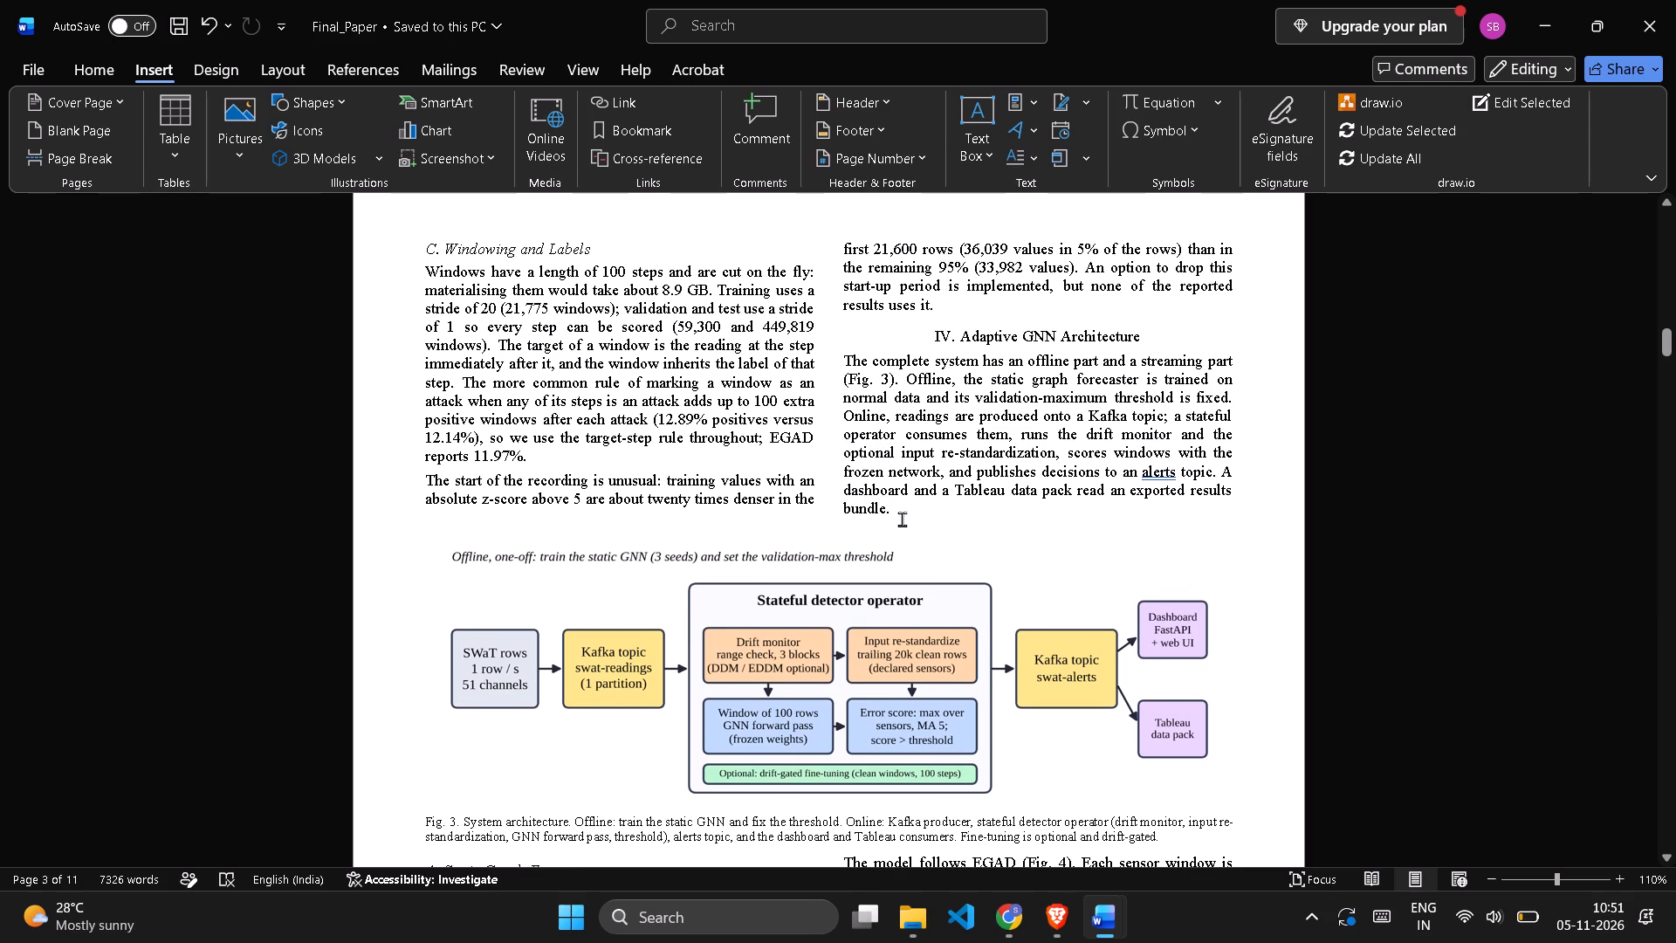
{"action": "scroll", "coordinate": [923, 485], "scroll_direction": "up", "scroll_amount": 1}
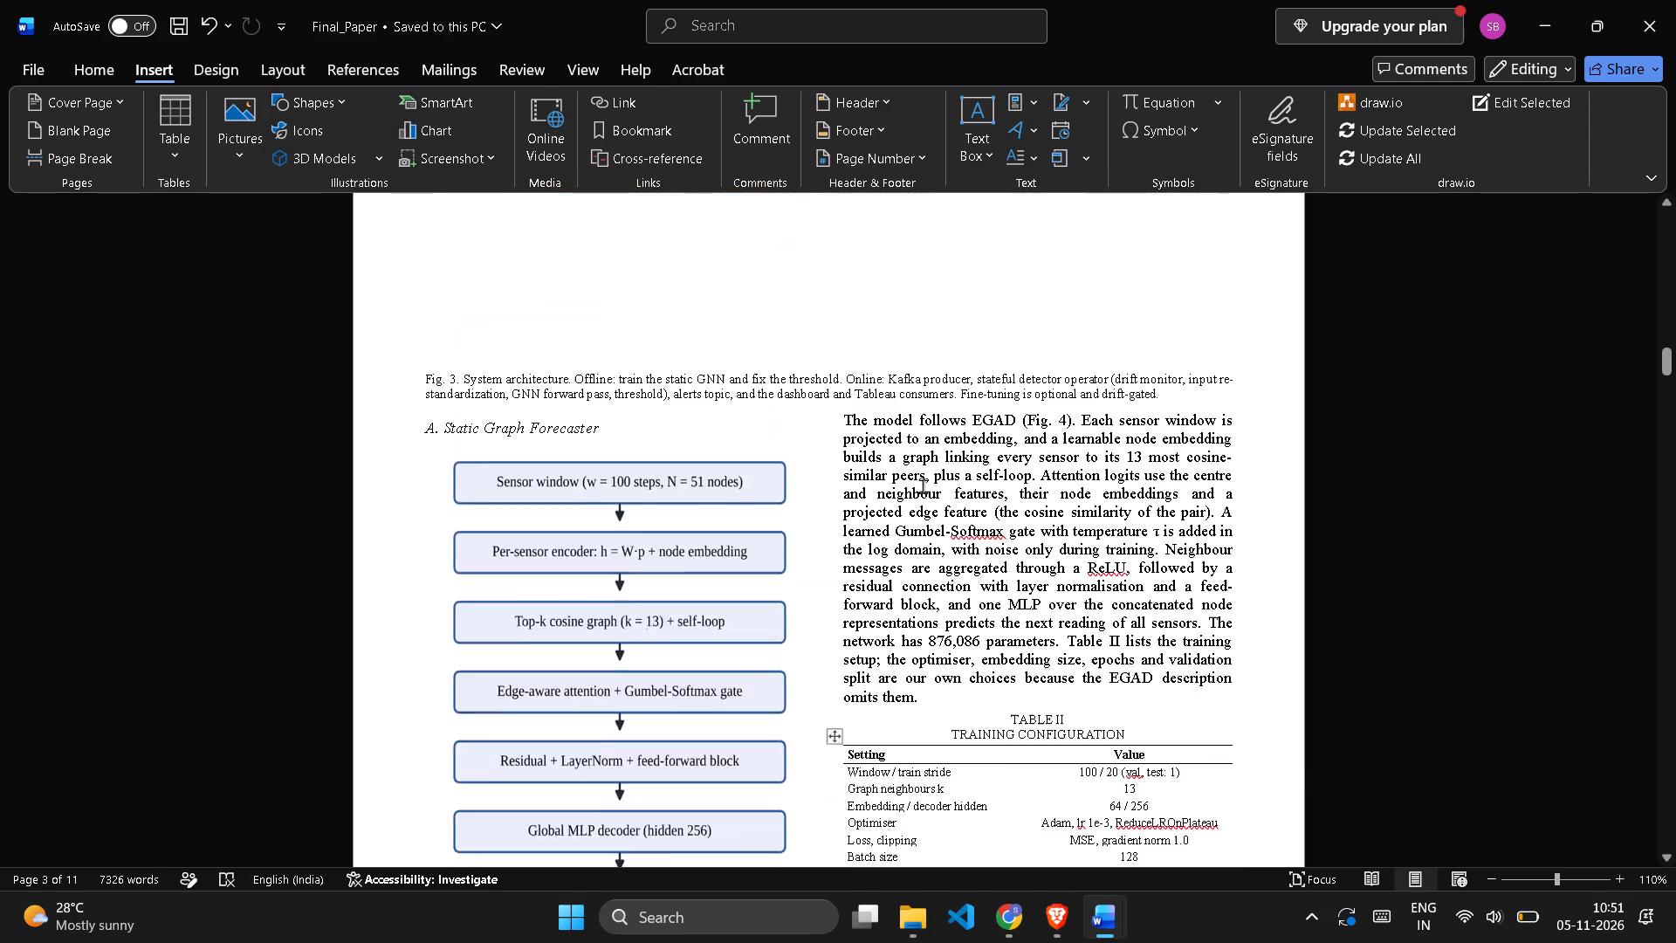
{"action": "scroll", "coordinate": [923, 485], "scroll_direction": "up", "scroll_amount": 2}
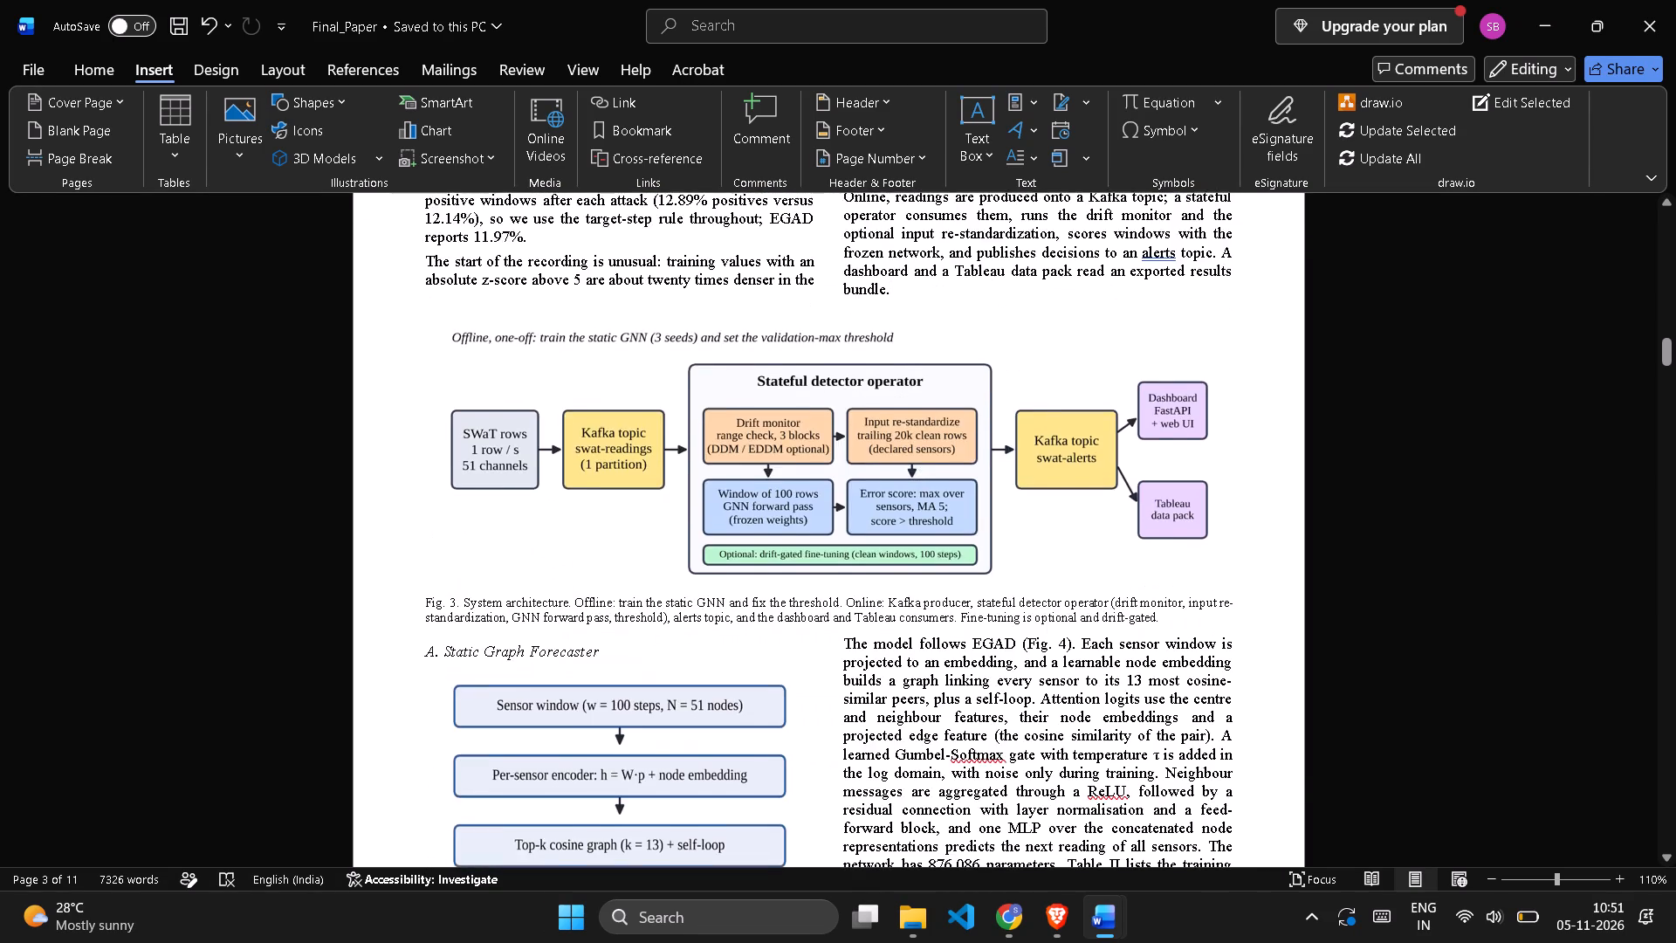
{"action": "scroll", "coordinate": [923, 485], "scroll_direction": "up", "scroll_amount": 1}
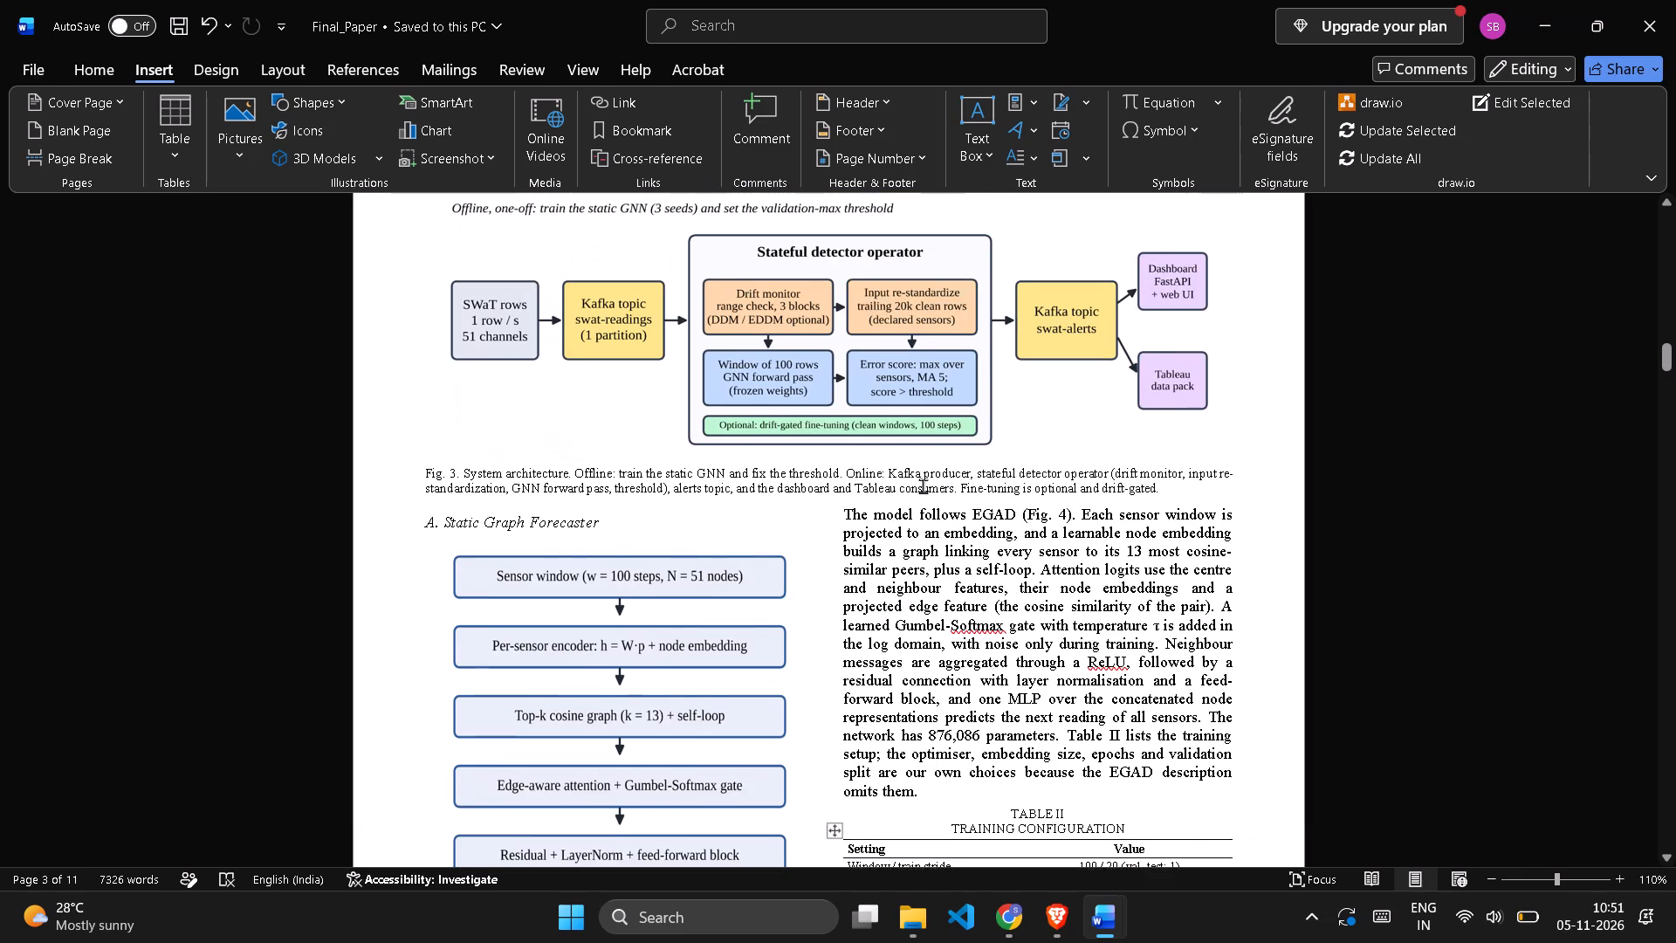
{"action": "scroll", "coordinate": [923, 485], "scroll_direction": "up", "scroll_amount": 1}
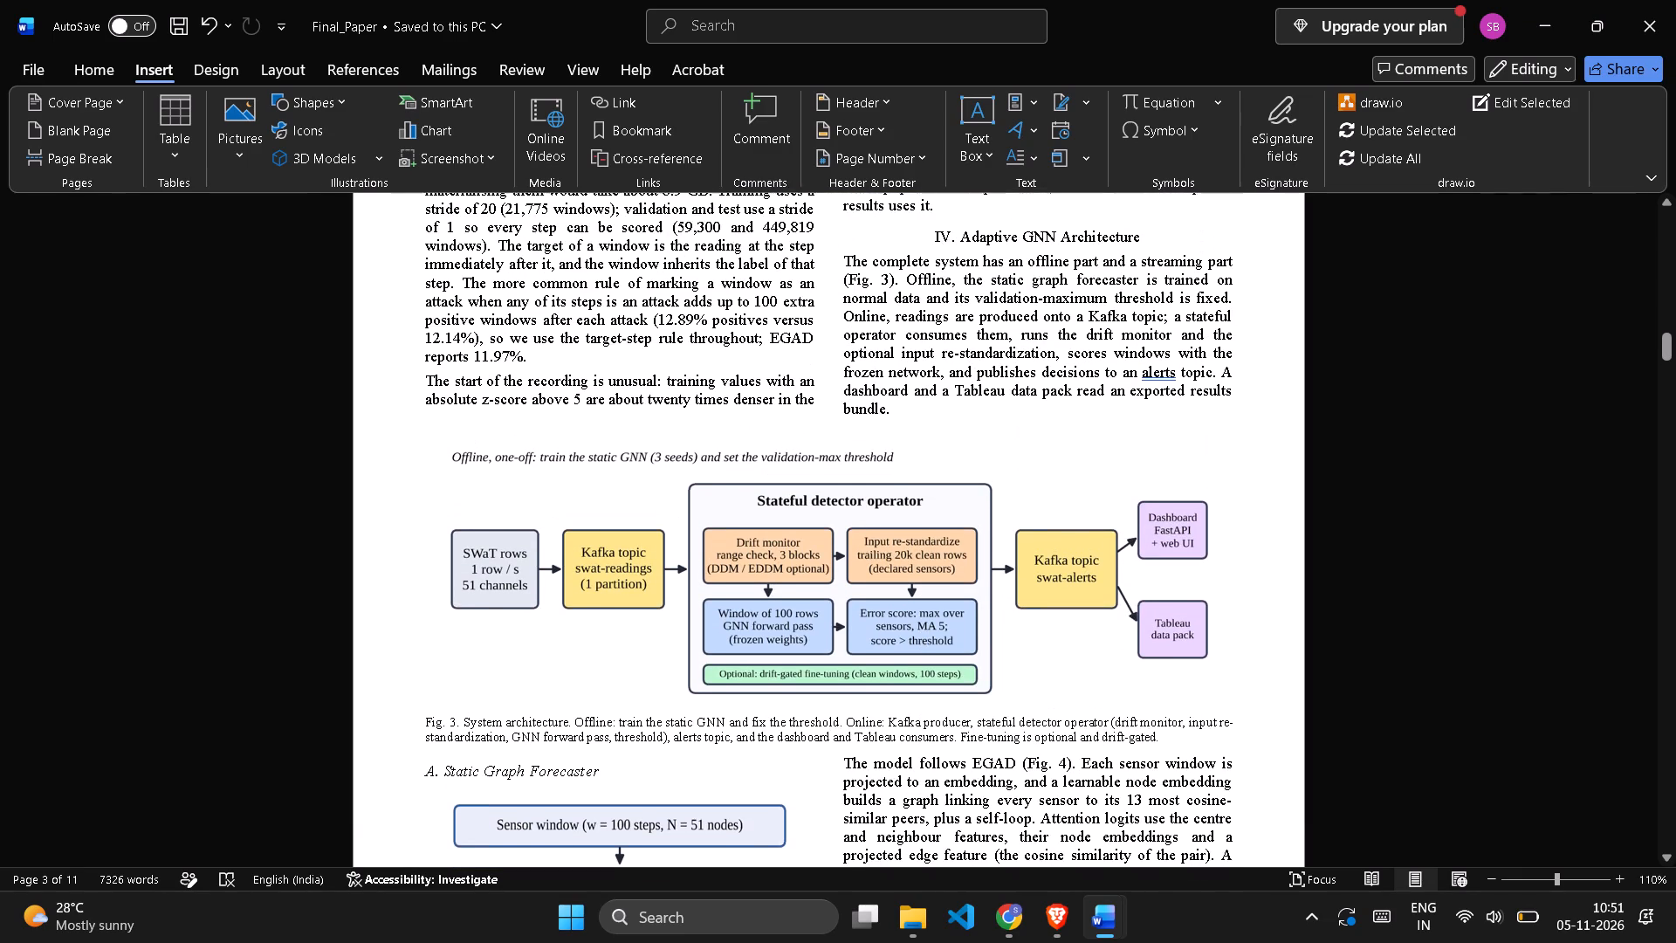
{"action": "scroll", "coordinate": [923, 485], "scroll_direction": "up", "scroll_amount": 2}
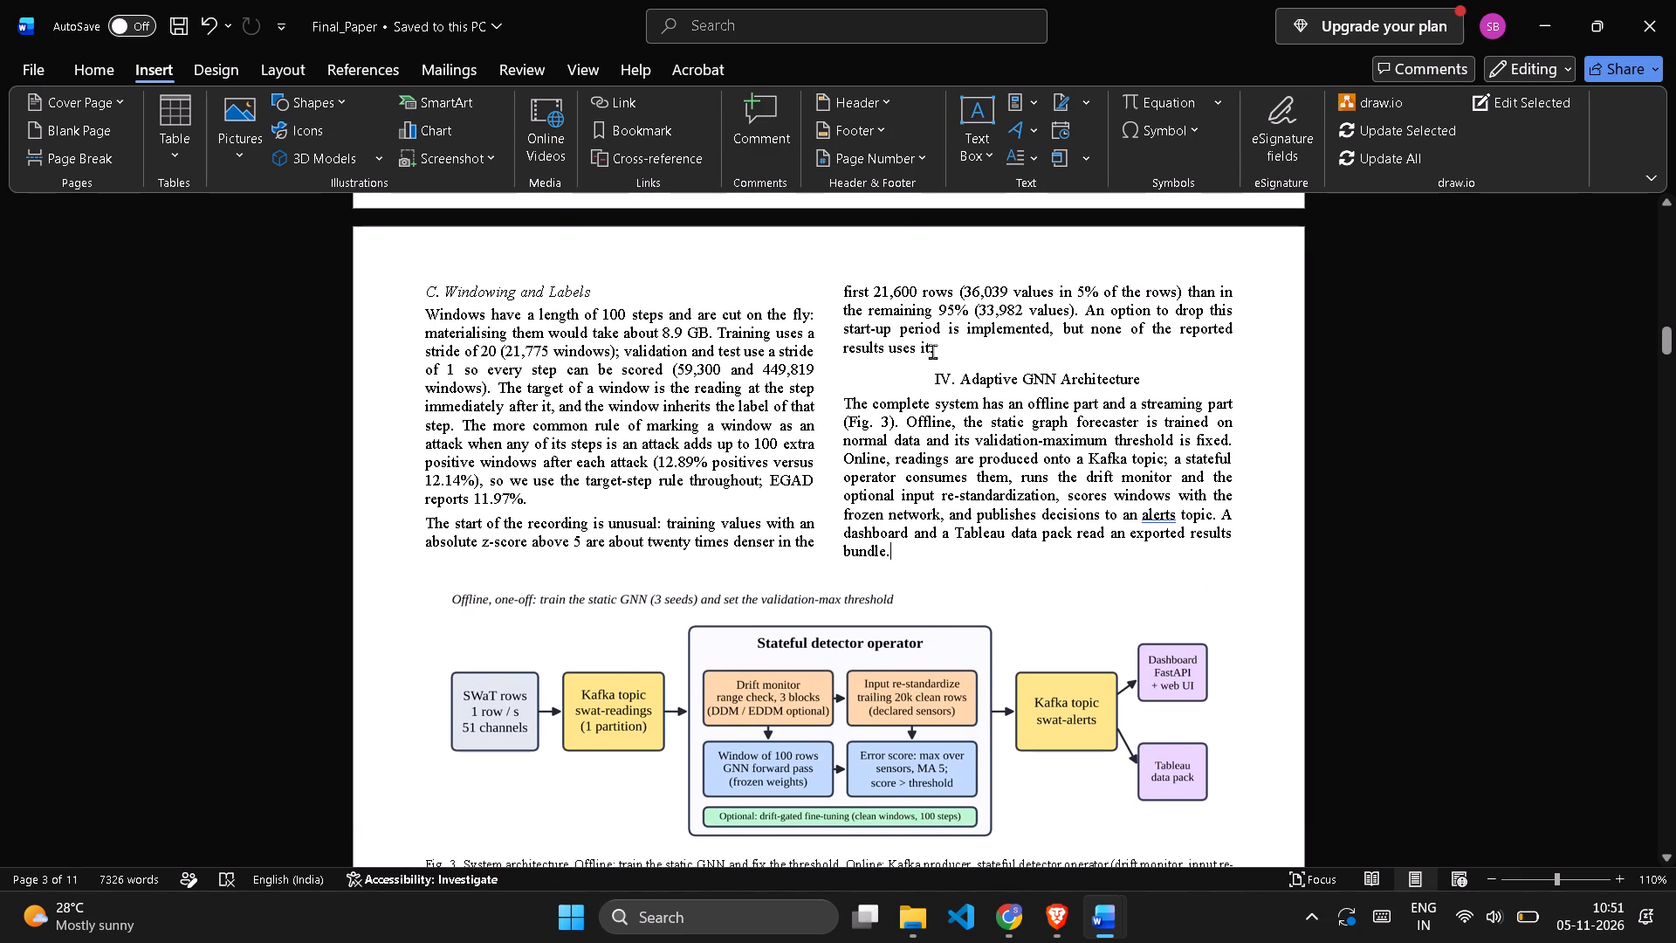
{"action": "scroll", "coordinate": [840, 627], "scroll_direction": "down", "scroll_amount": 1}
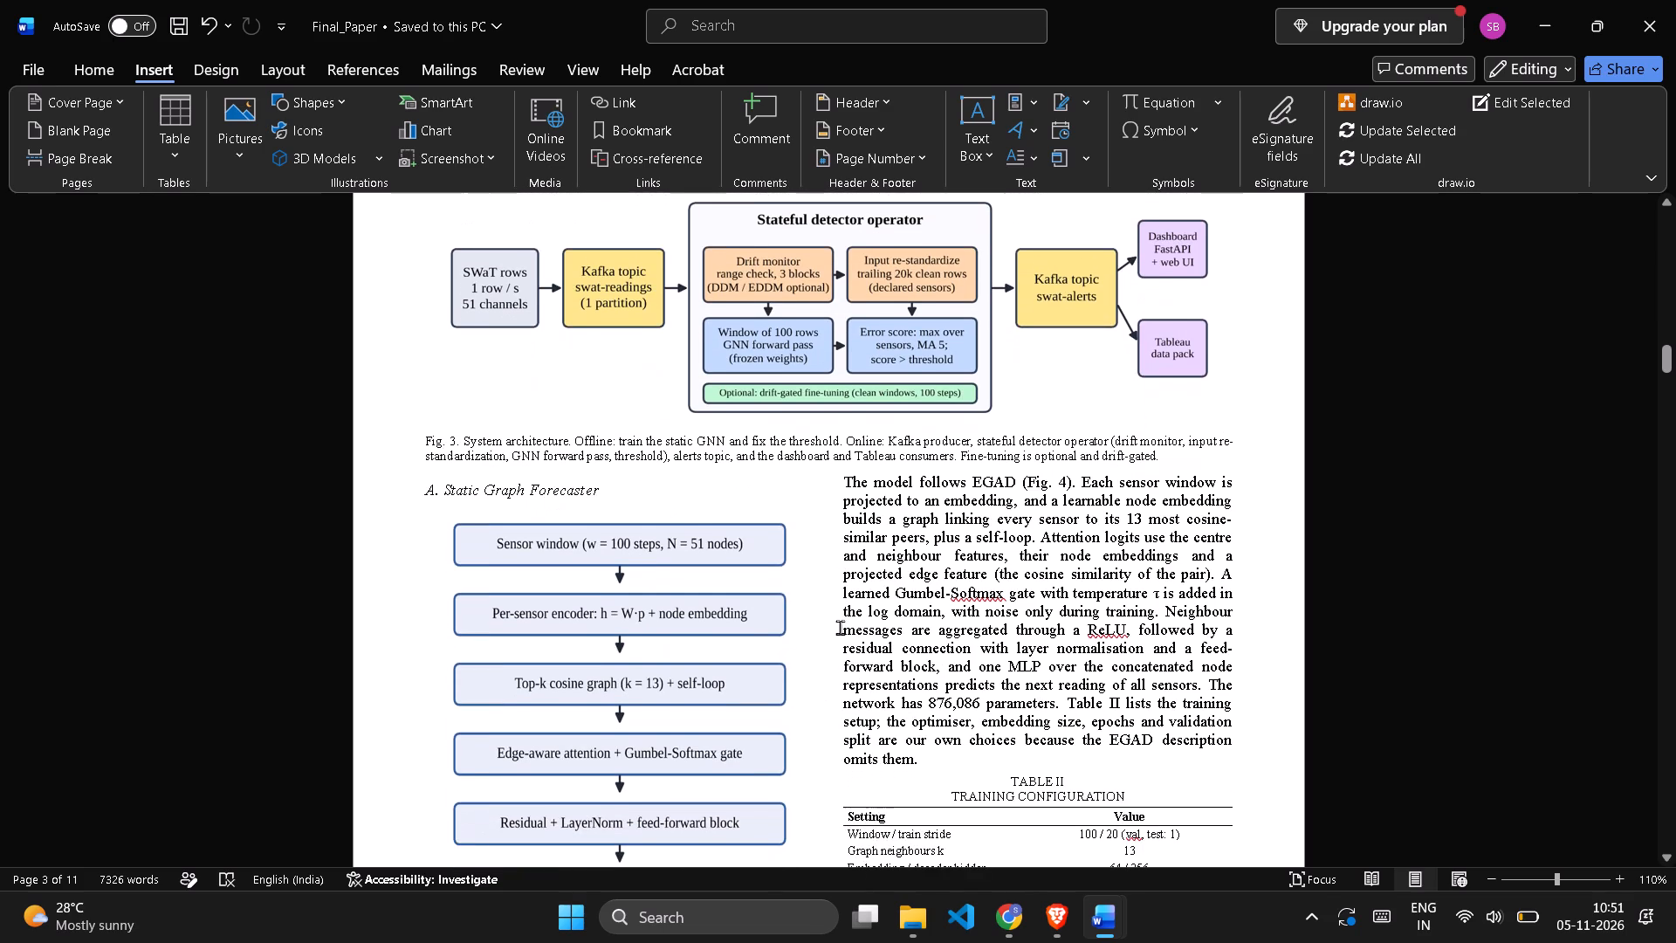
{"action": "scroll", "coordinate": [840, 627], "scroll_direction": "down", "scroll_amount": 1}
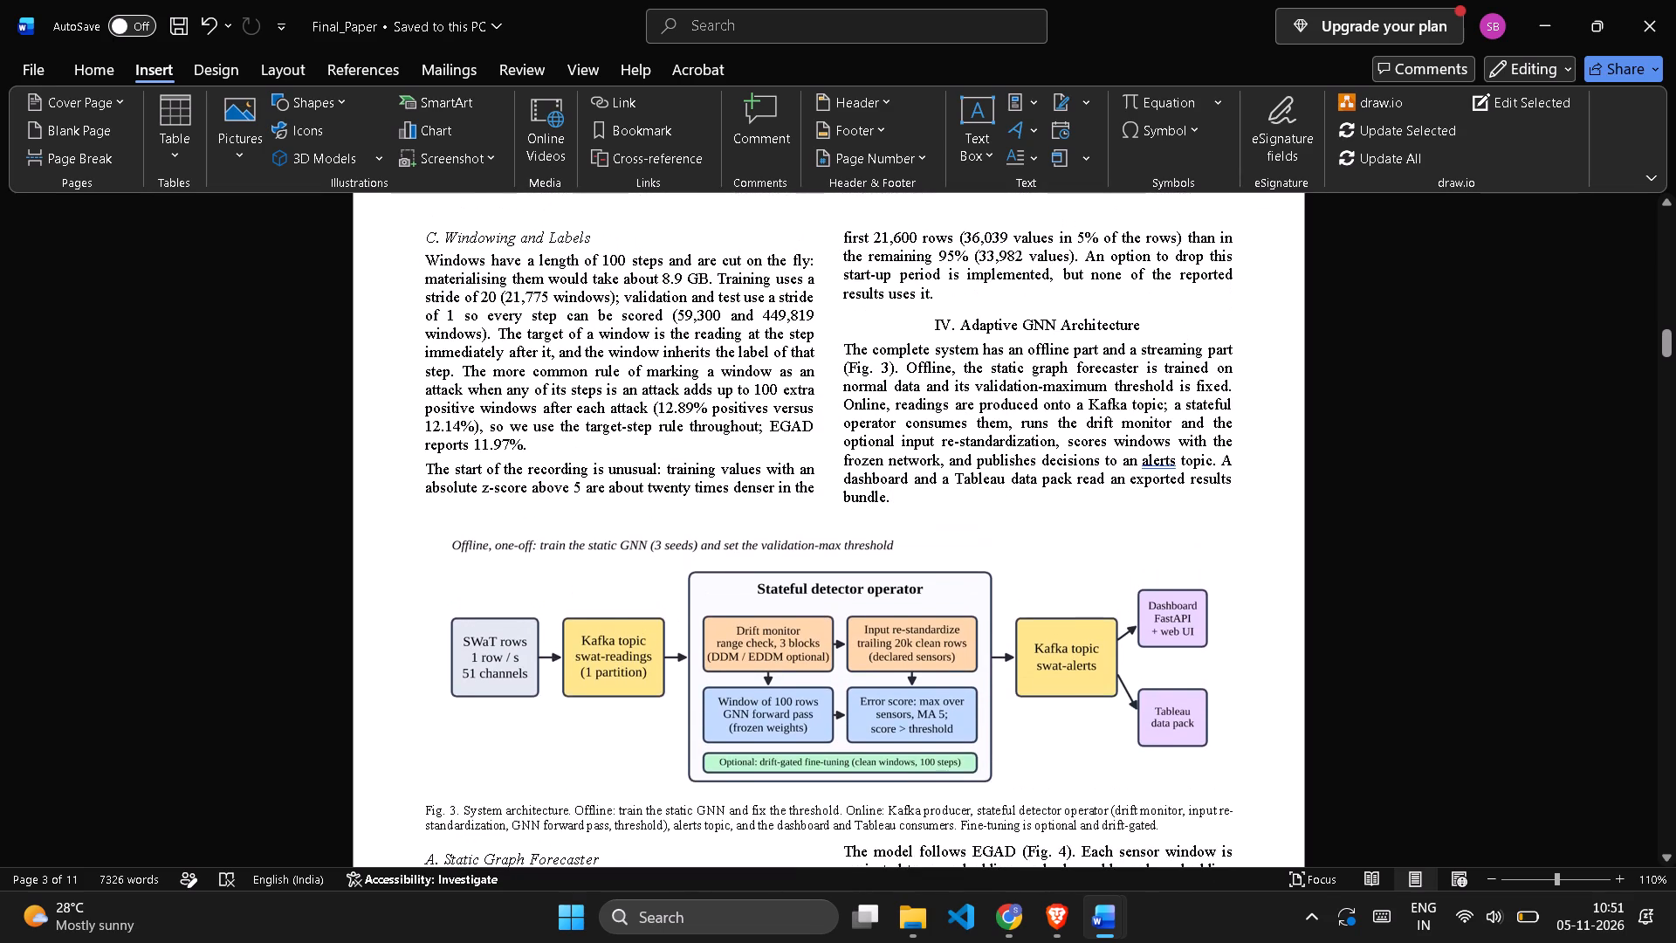
{"action": "scroll", "coordinate": [840, 627], "scroll_direction": "down", "scroll_amount": 1}
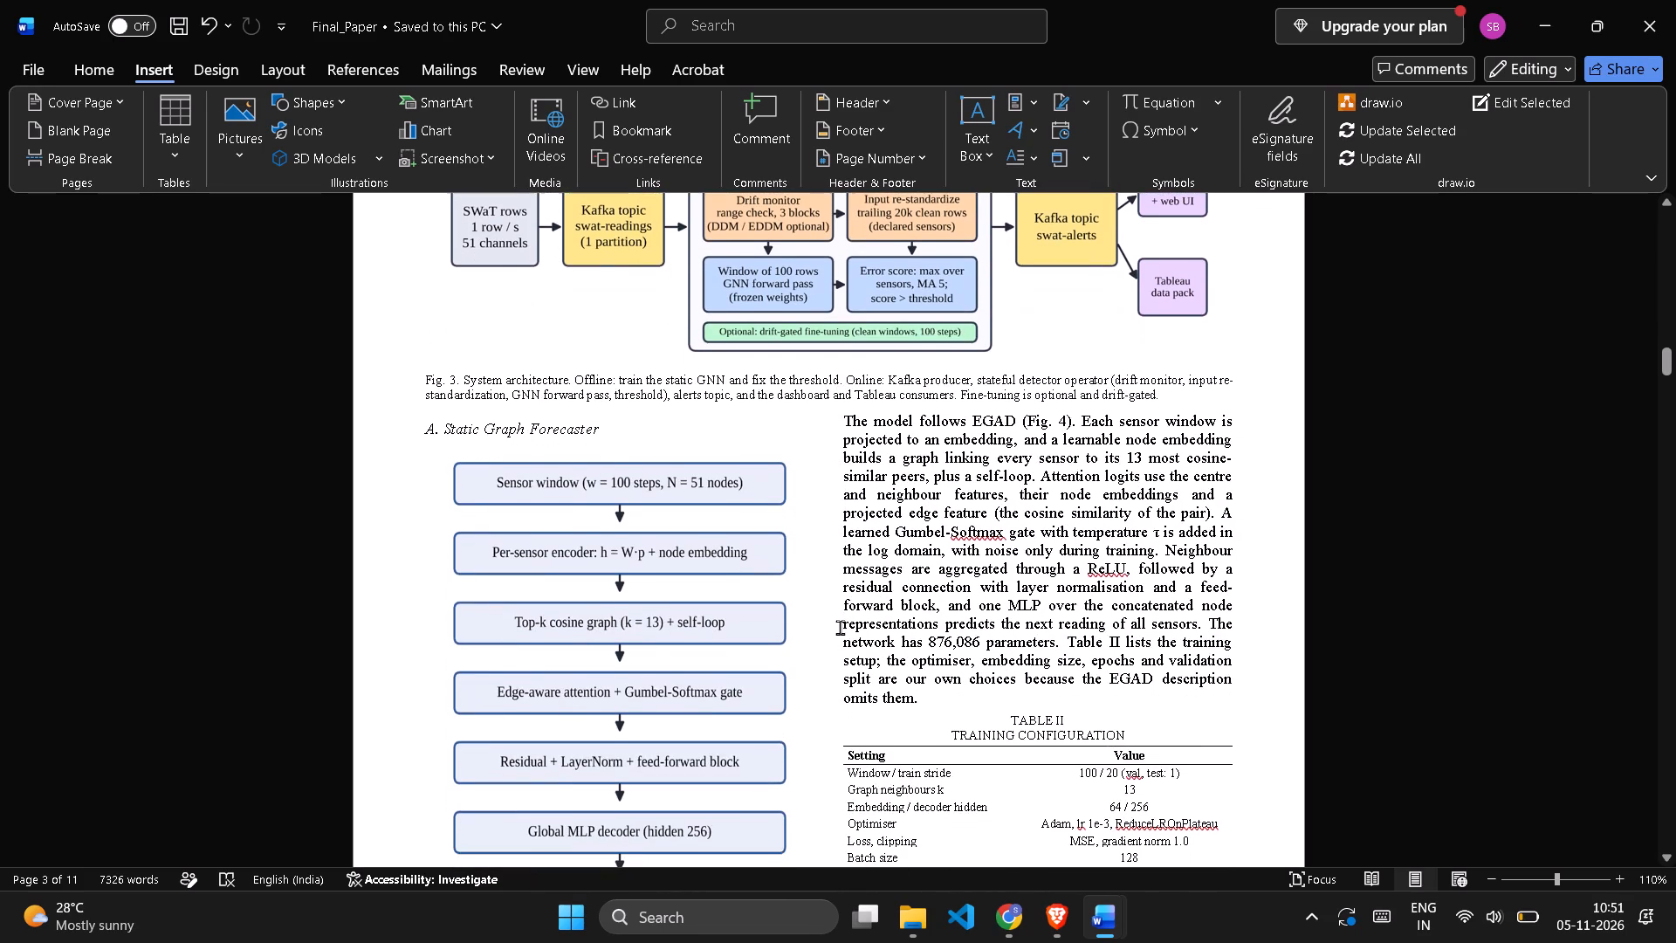
{"action": "scroll", "coordinate": [840, 627], "scroll_direction": "down", "scroll_amount": 1}
{"action": "scroll", "coordinate": [722, 599], "scroll_direction": "up", "scroll_amount": 3}
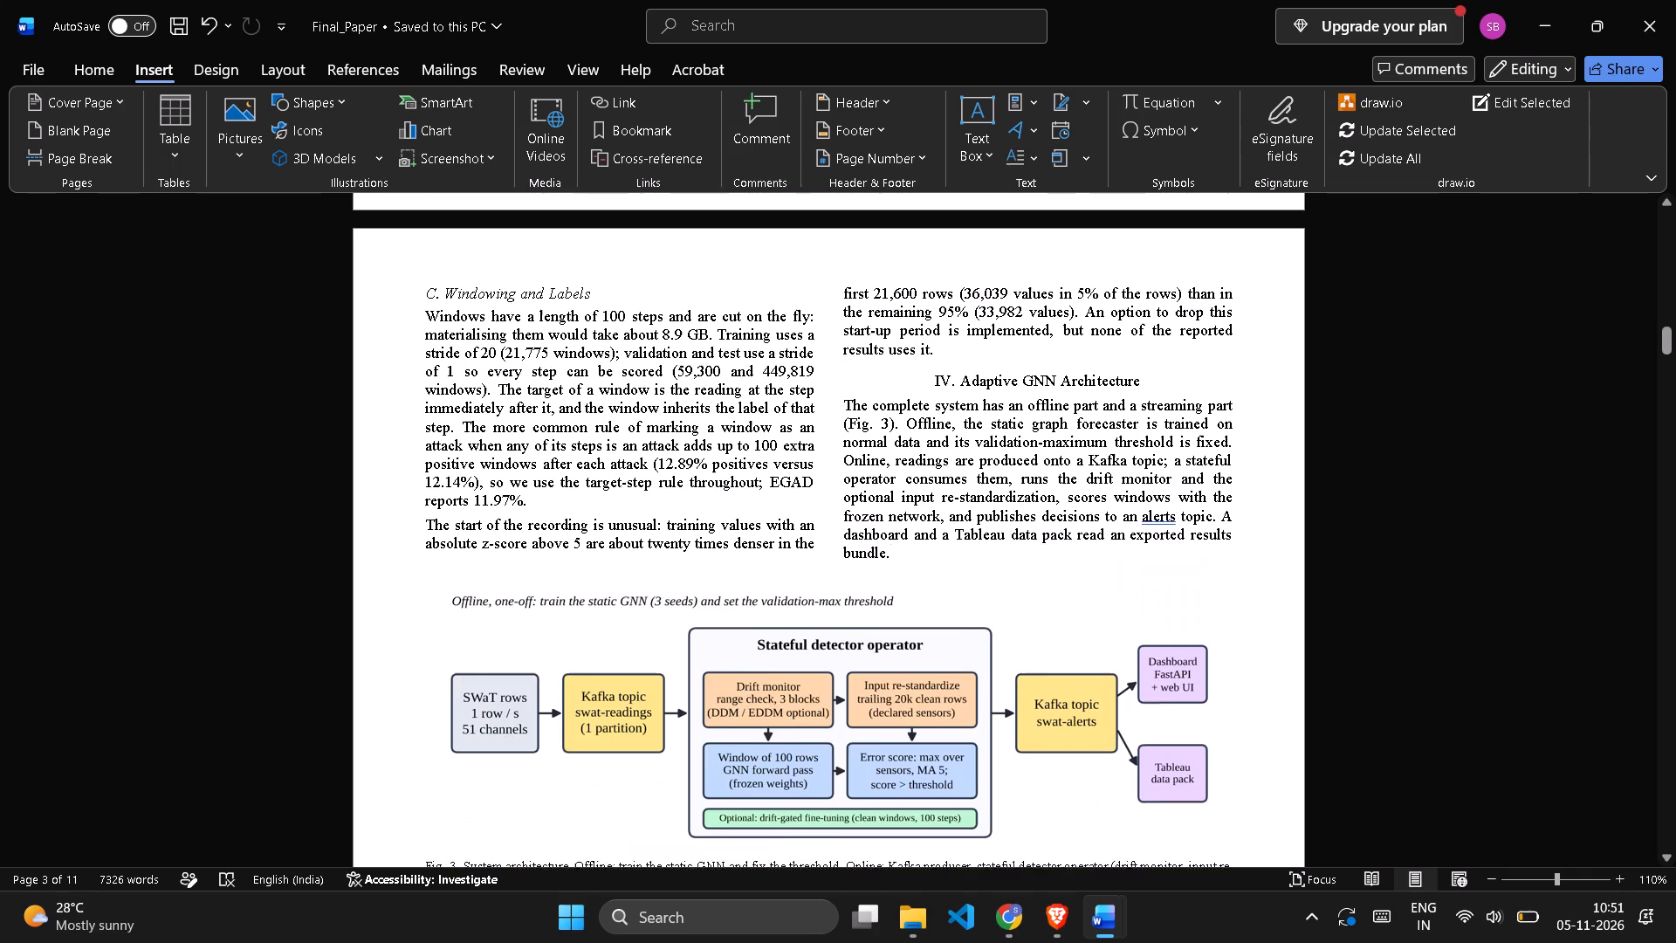
Cut the end of the Windowing and Labels paragraph in the second column, from "first 21,600 rows" through "results uses it.".
{"action": "left_click_drag", "start_coordinate": [954, 367], "coordinate": [919, 359]}
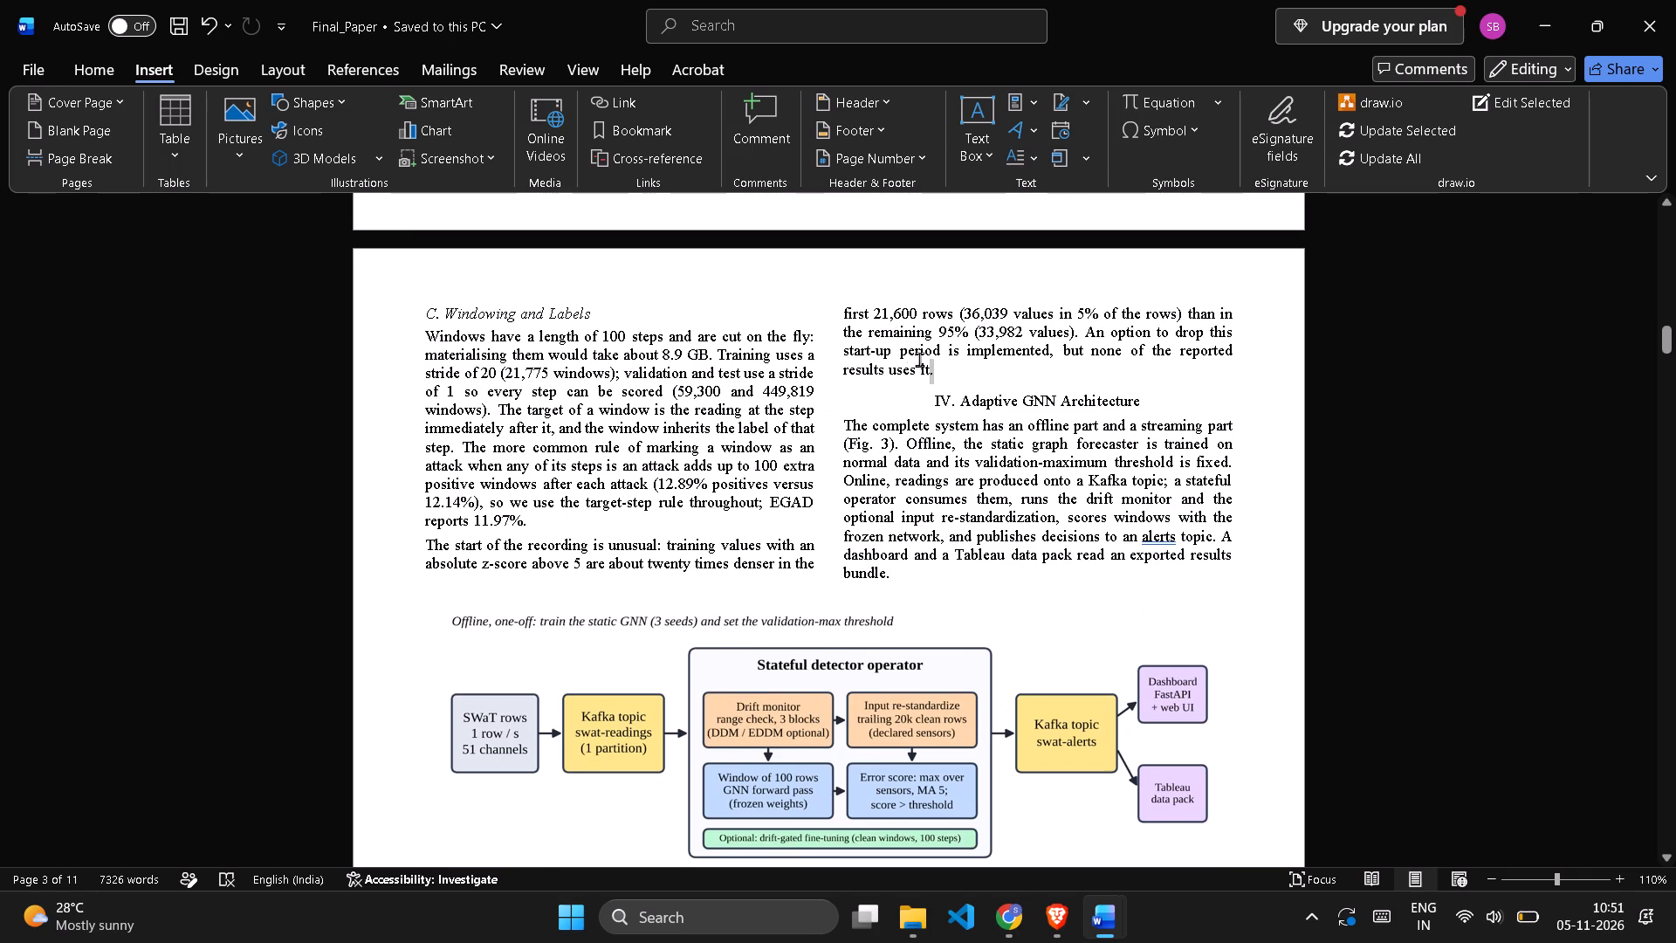
{"action": "left_click_drag", "start_coordinate": [919, 359], "coordinate": [854, 311]}
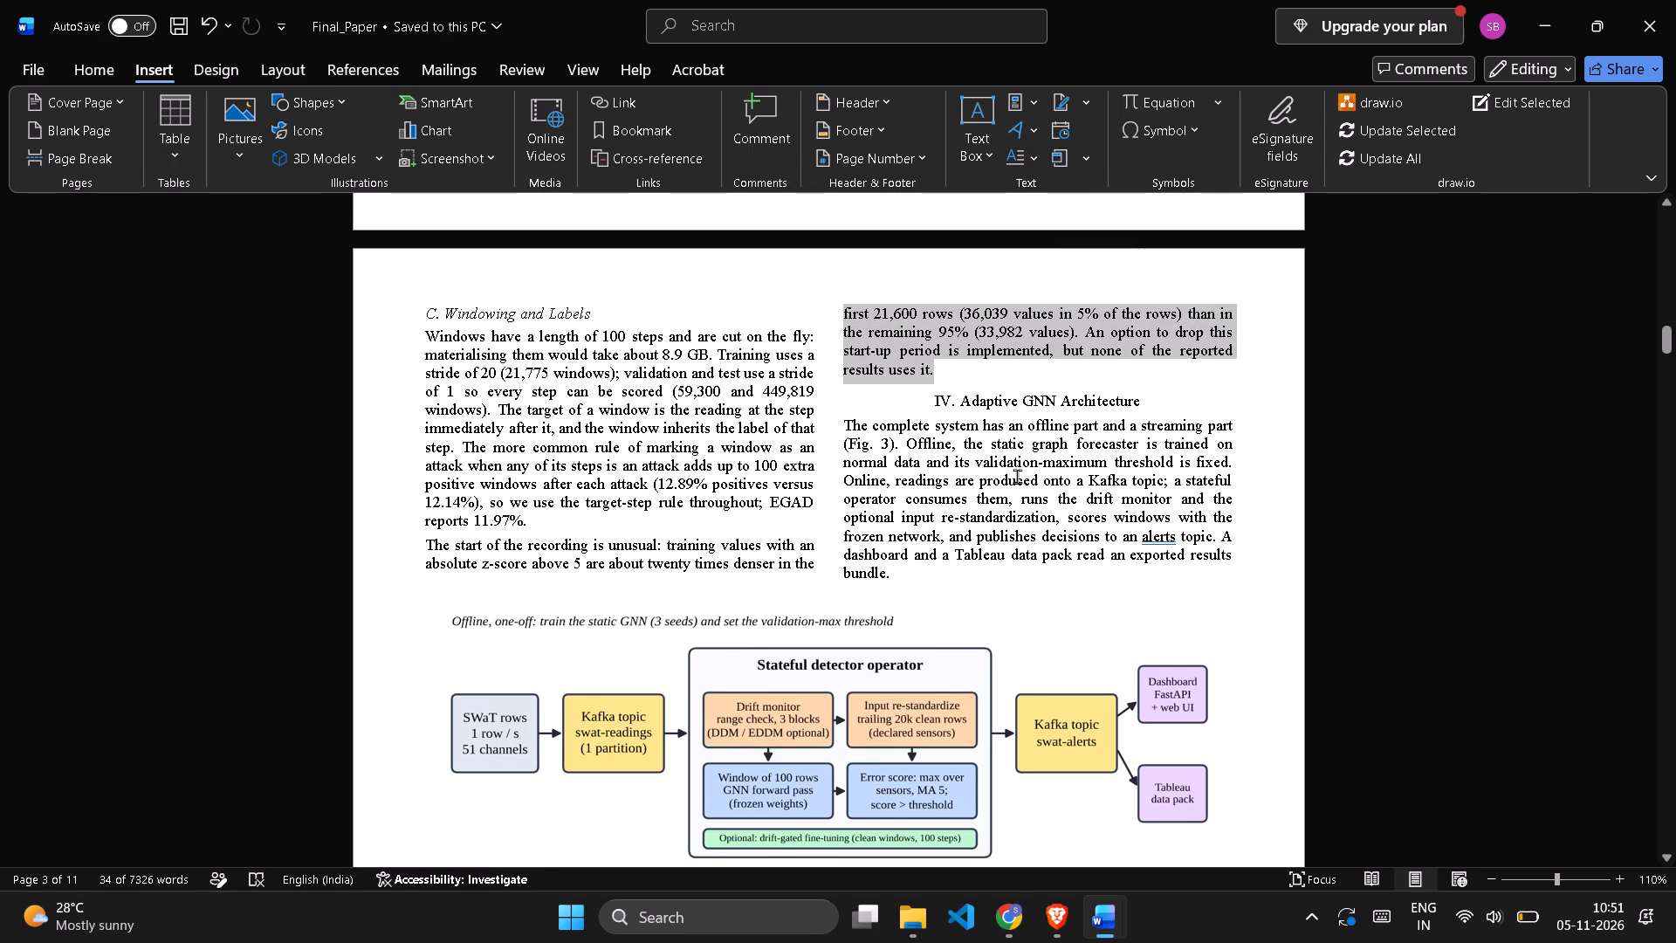
{"action": "key", "text": "ctrl+x"}
Insert a line break before the heading "A. Static Graph Forecaster" below the Fig. 3 caption and place the cursor on the empty line.
{"action": "scroll", "coordinate": [1017, 476], "scroll_direction": "down", "scroll_amount": 1, "text": "ctrl"}
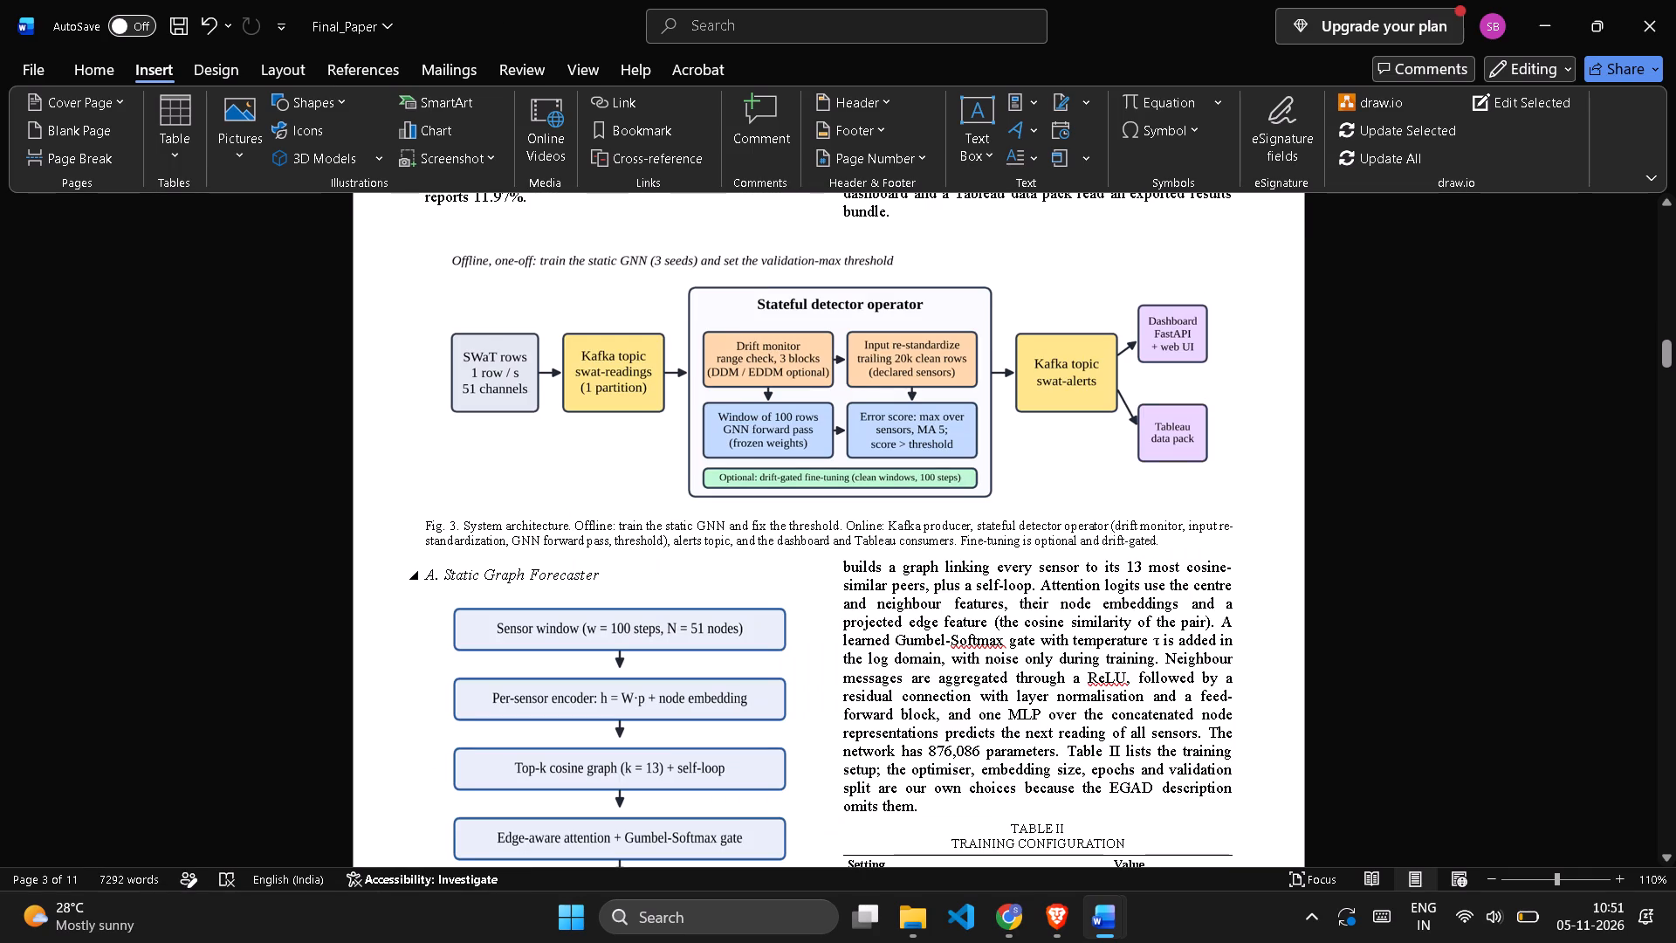
{"action": "left_click", "coordinate": [429, 575]}
{"action": "key", "text": "shift+Return"}
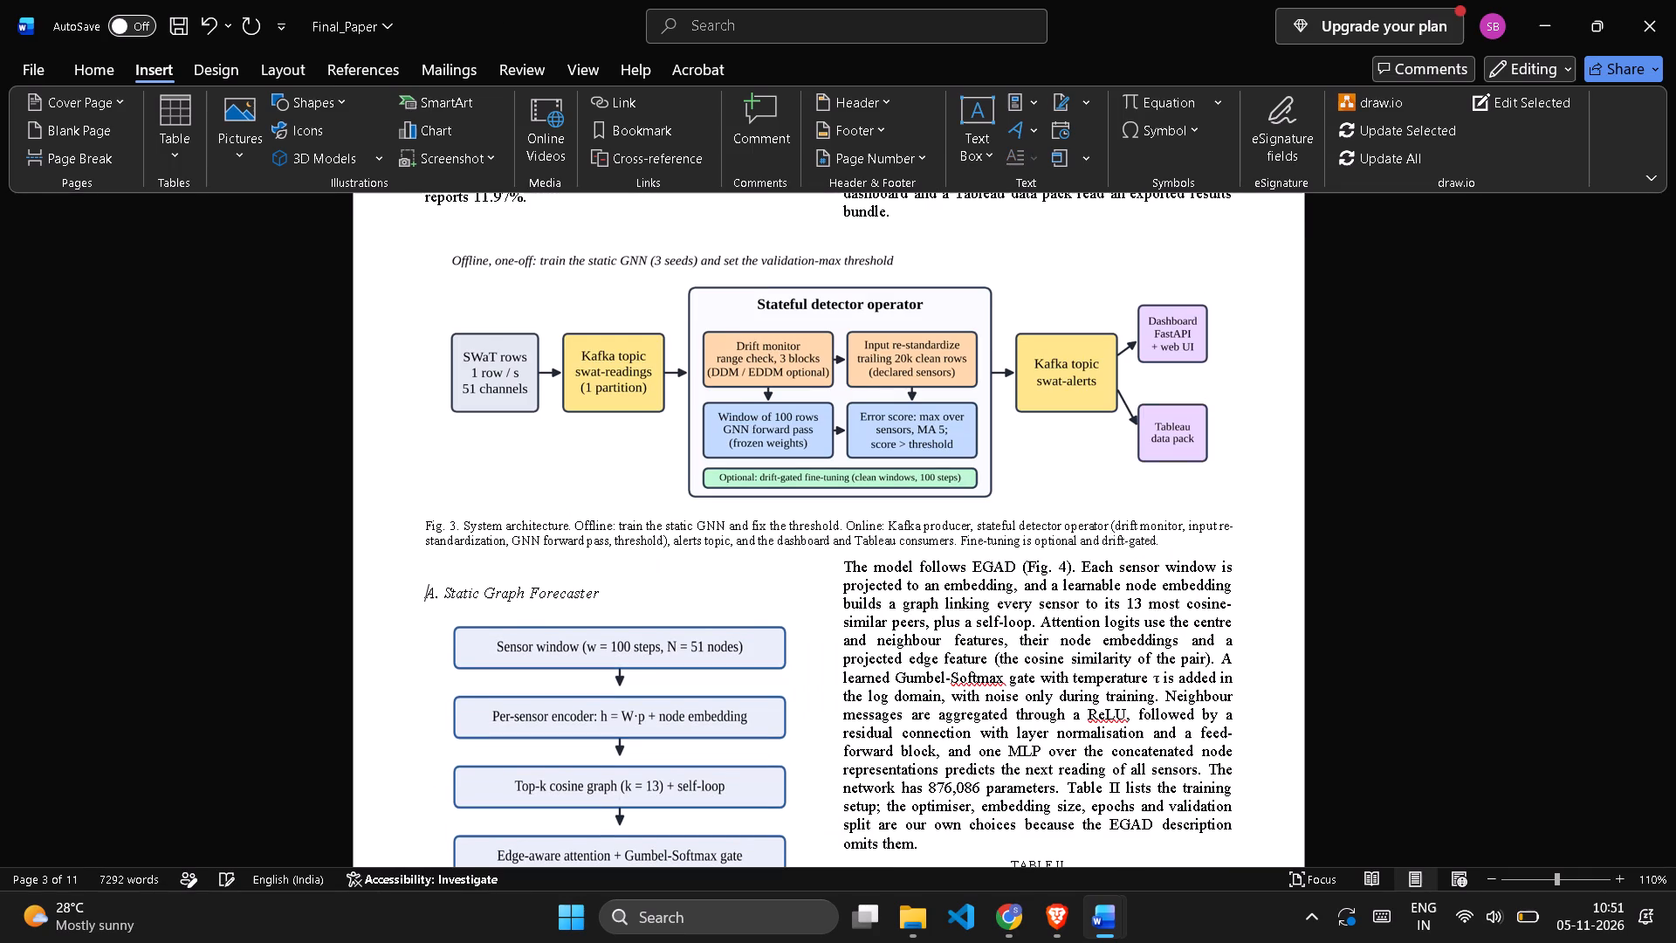
{"action": "key", "text": "Up"}
{"action": "key", "text": "Up"}
{"action": "key", "text": "Down"}
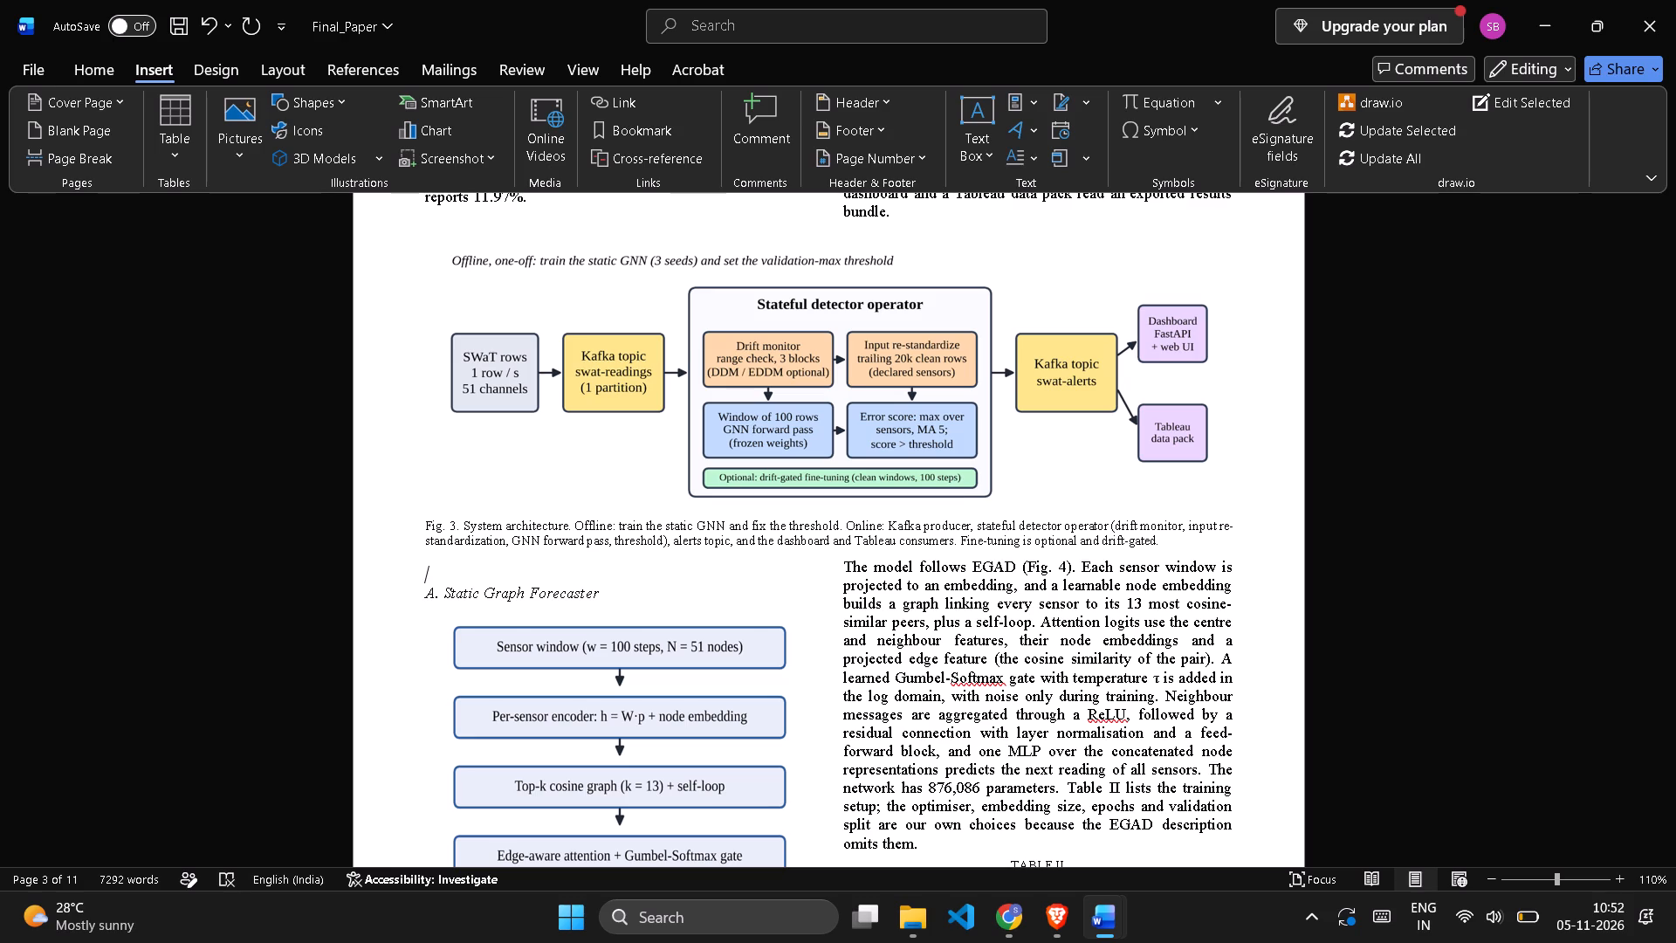
{"action": "key", "text": "ctrl+c"}
{"action": "key", "text": "Up"}
{"action": "key", "text": "Down"}
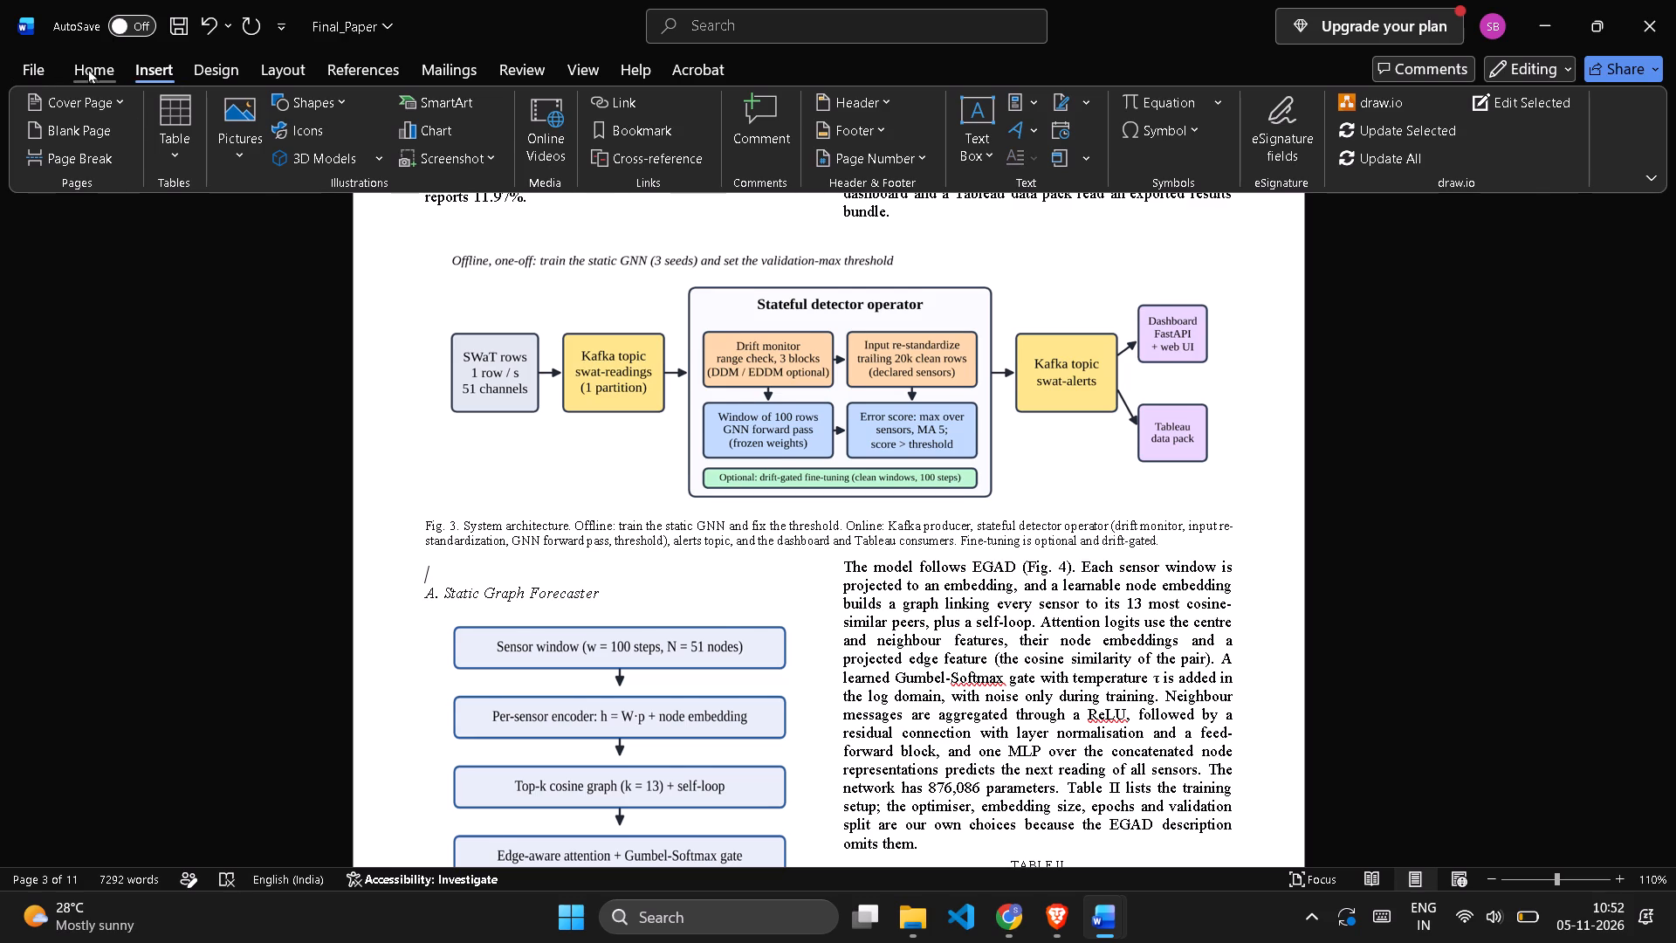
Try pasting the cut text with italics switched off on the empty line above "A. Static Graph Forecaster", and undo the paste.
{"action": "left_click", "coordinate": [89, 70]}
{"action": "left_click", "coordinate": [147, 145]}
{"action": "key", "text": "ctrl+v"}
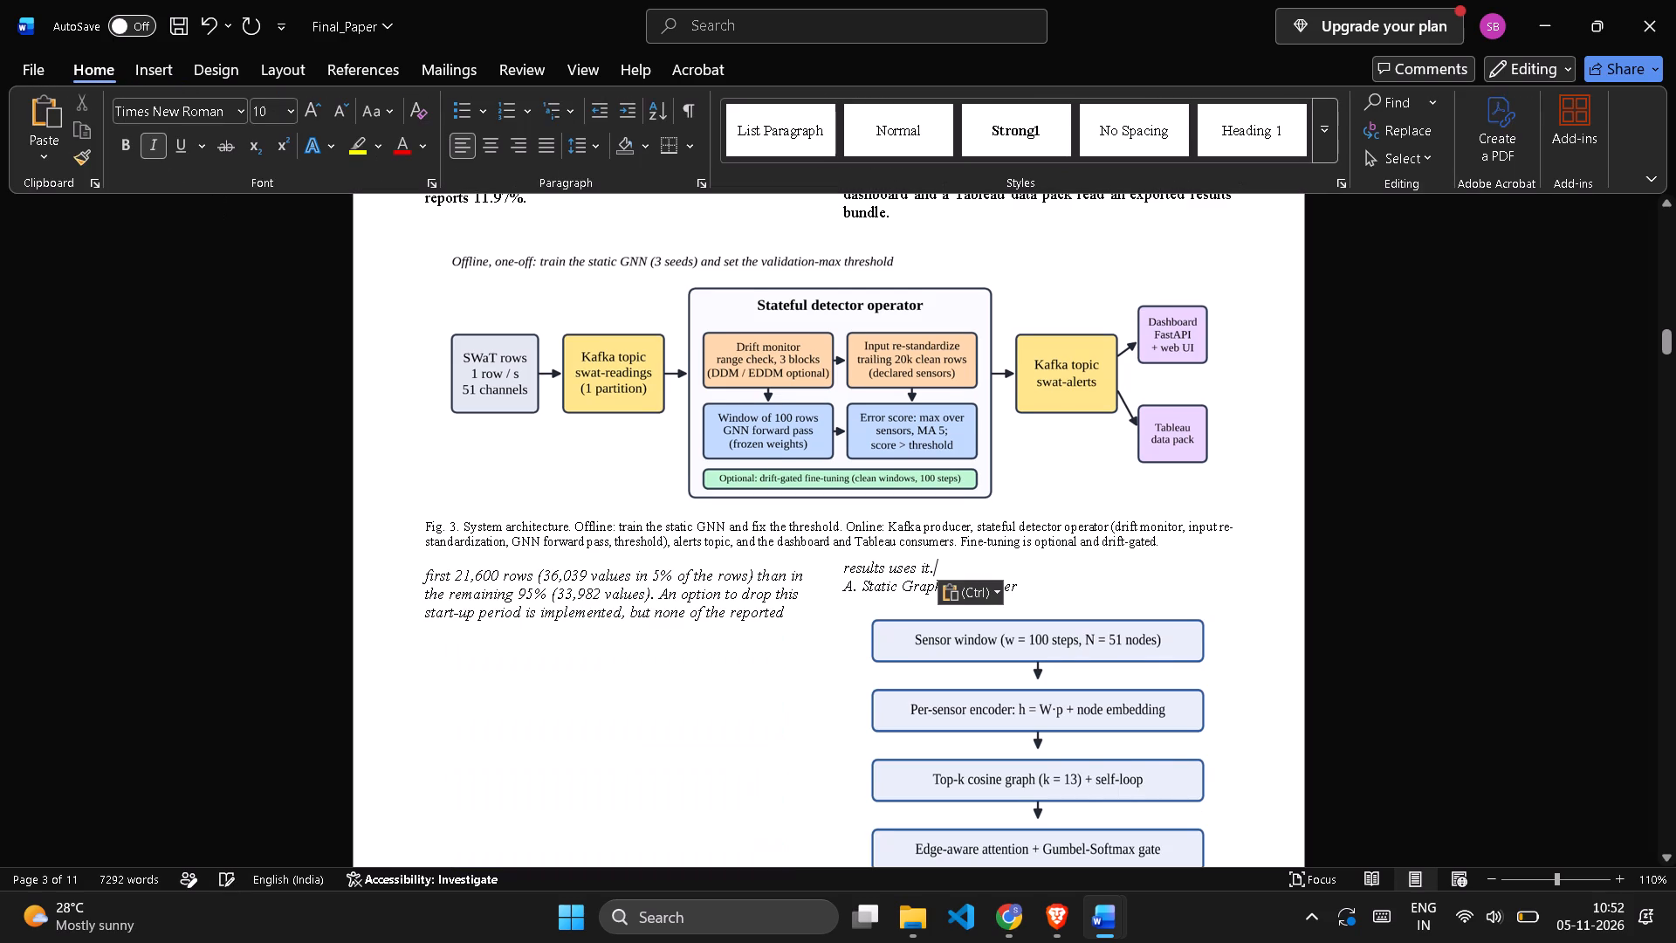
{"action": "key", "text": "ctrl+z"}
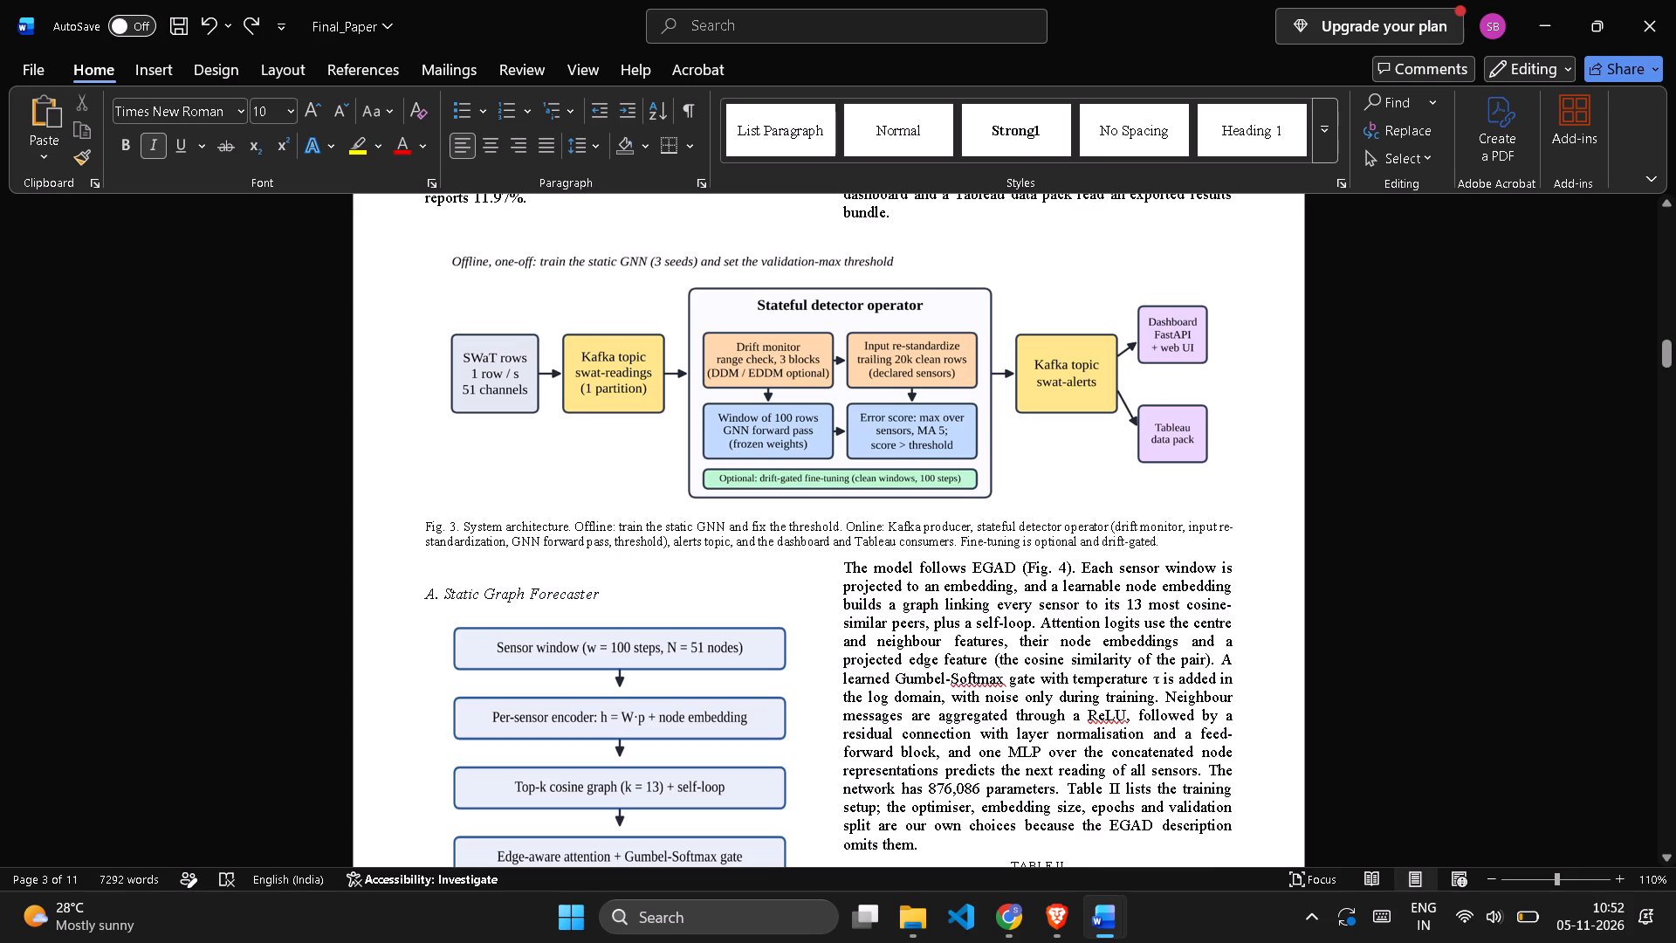
Add a paragraph break above "A. Static Graph Forecaster", switch off italics in the new blank paragraph and paste the cut text there.
{"action": "left_click_drag", "start_coordinate": [442, 569], "coordinate": [770, 582]}
{"action": "key", "text": "Return"}
{"action": "key", "text": "Up"}
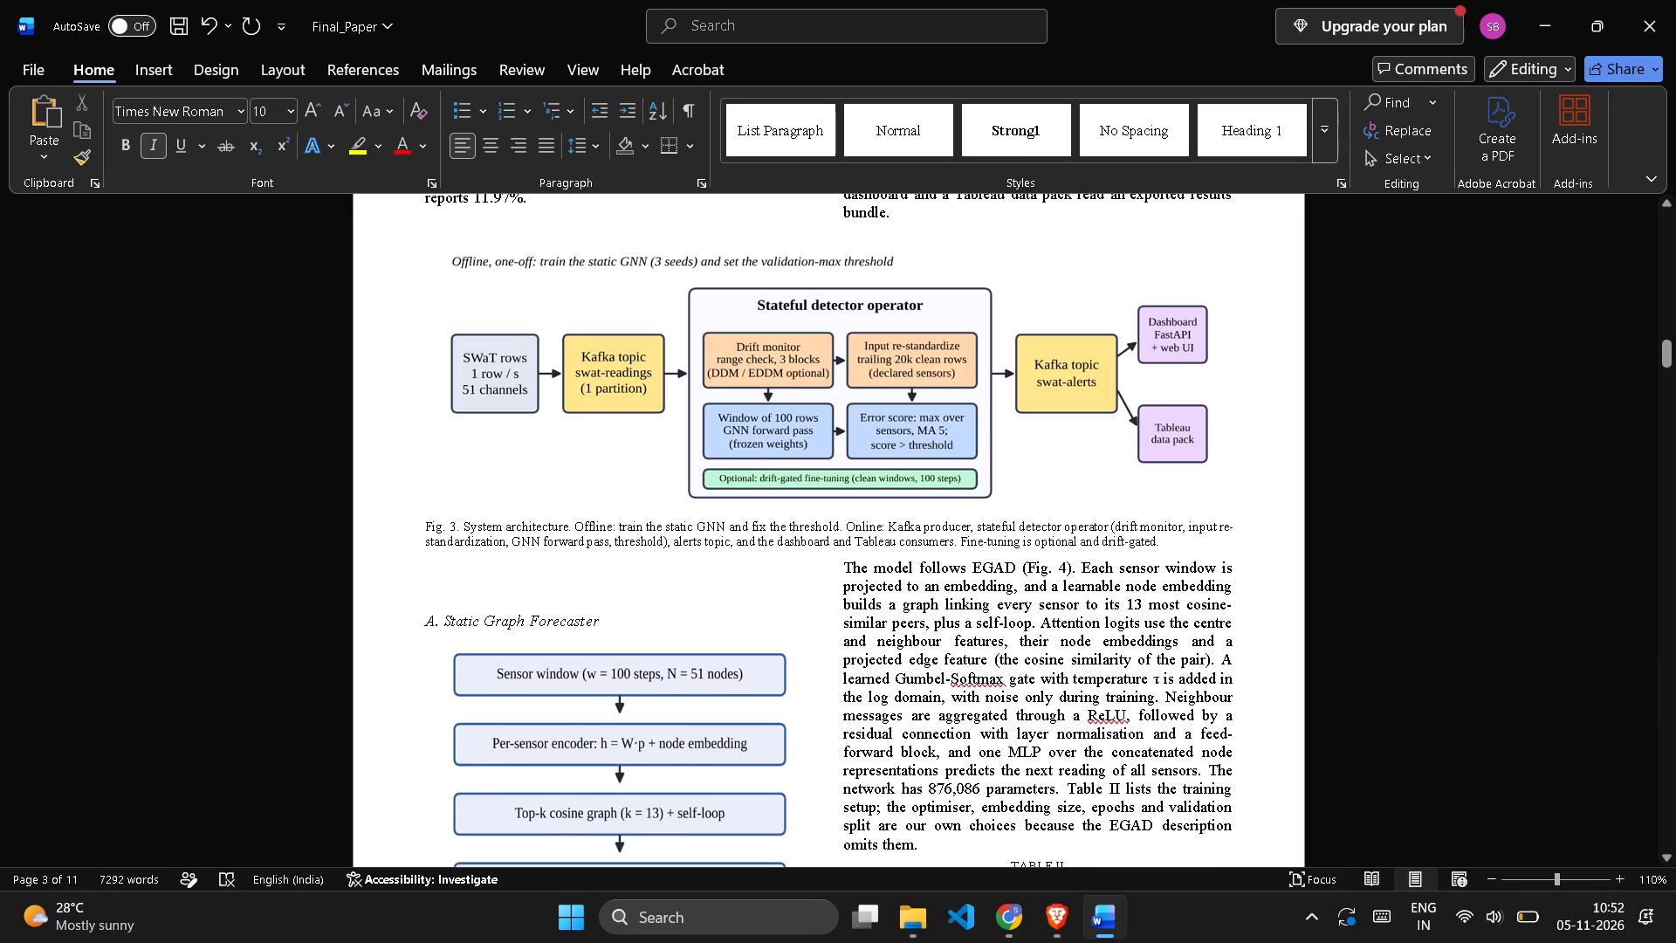
{"action": "left_click", "coordinate": [437, 571]}
{"action": "left_click", "coordinate": [148, 143]}
{"action": "key", "text": "ctrl+v"}
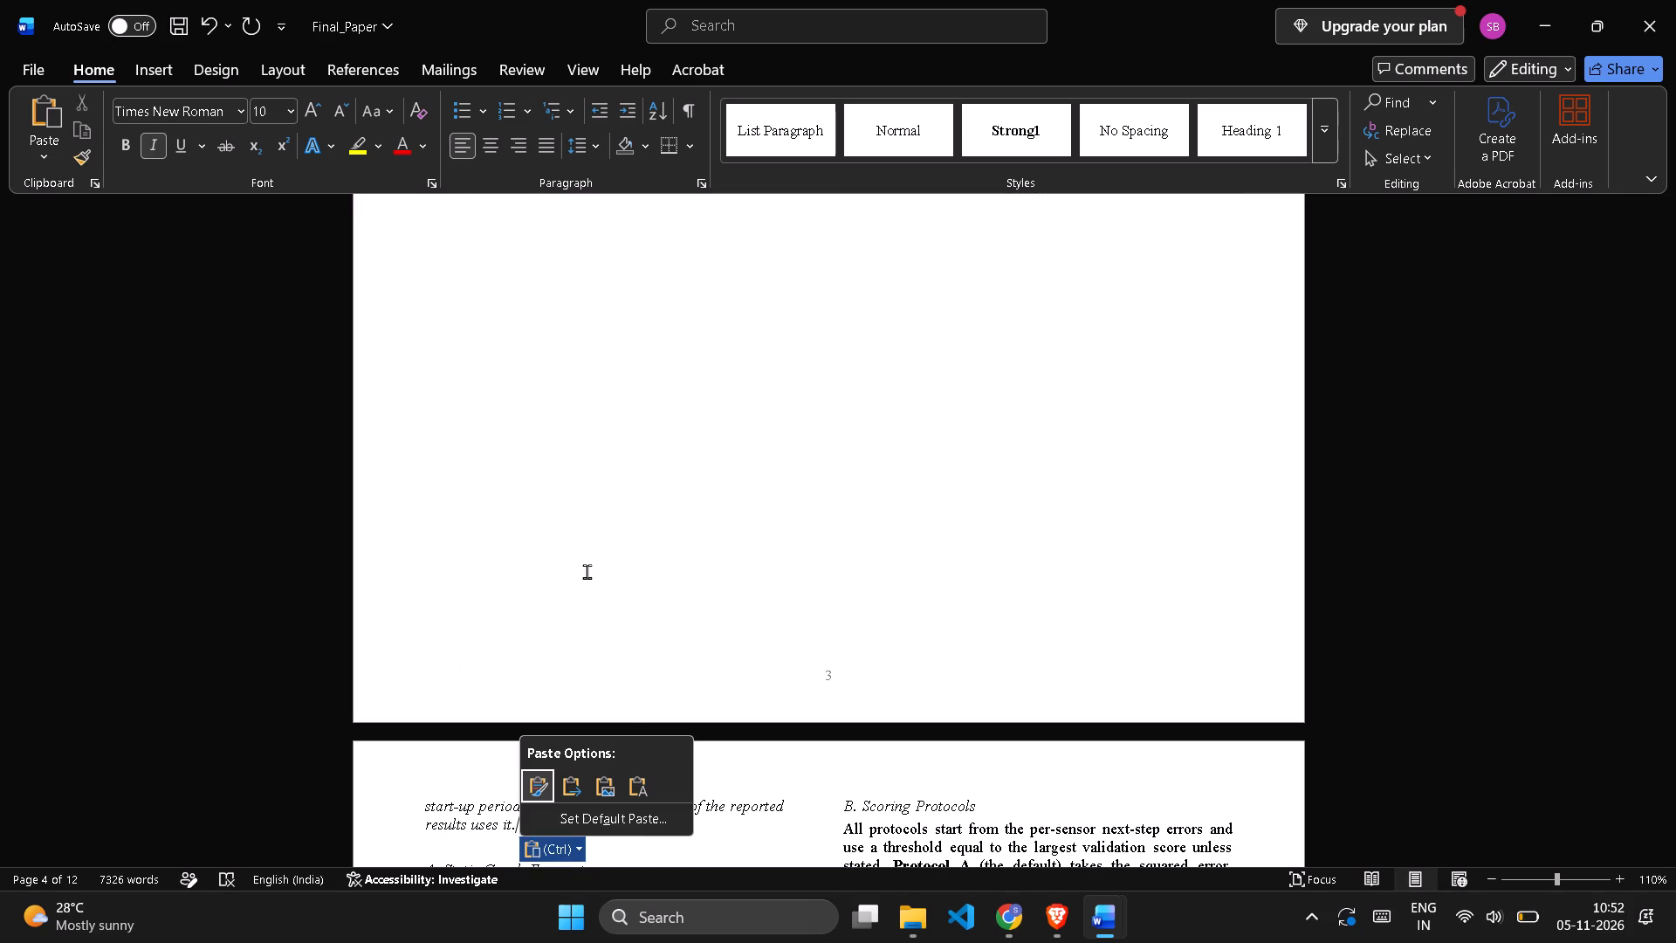
Examine how the pasted text and the Static Graph Forecaster section flow across pages 3 and 4, and dismiss the paste options.
{"action": "scroll", "coordinate": [587, 571], "scroll_direction": "up", "scroll_amount": 3}
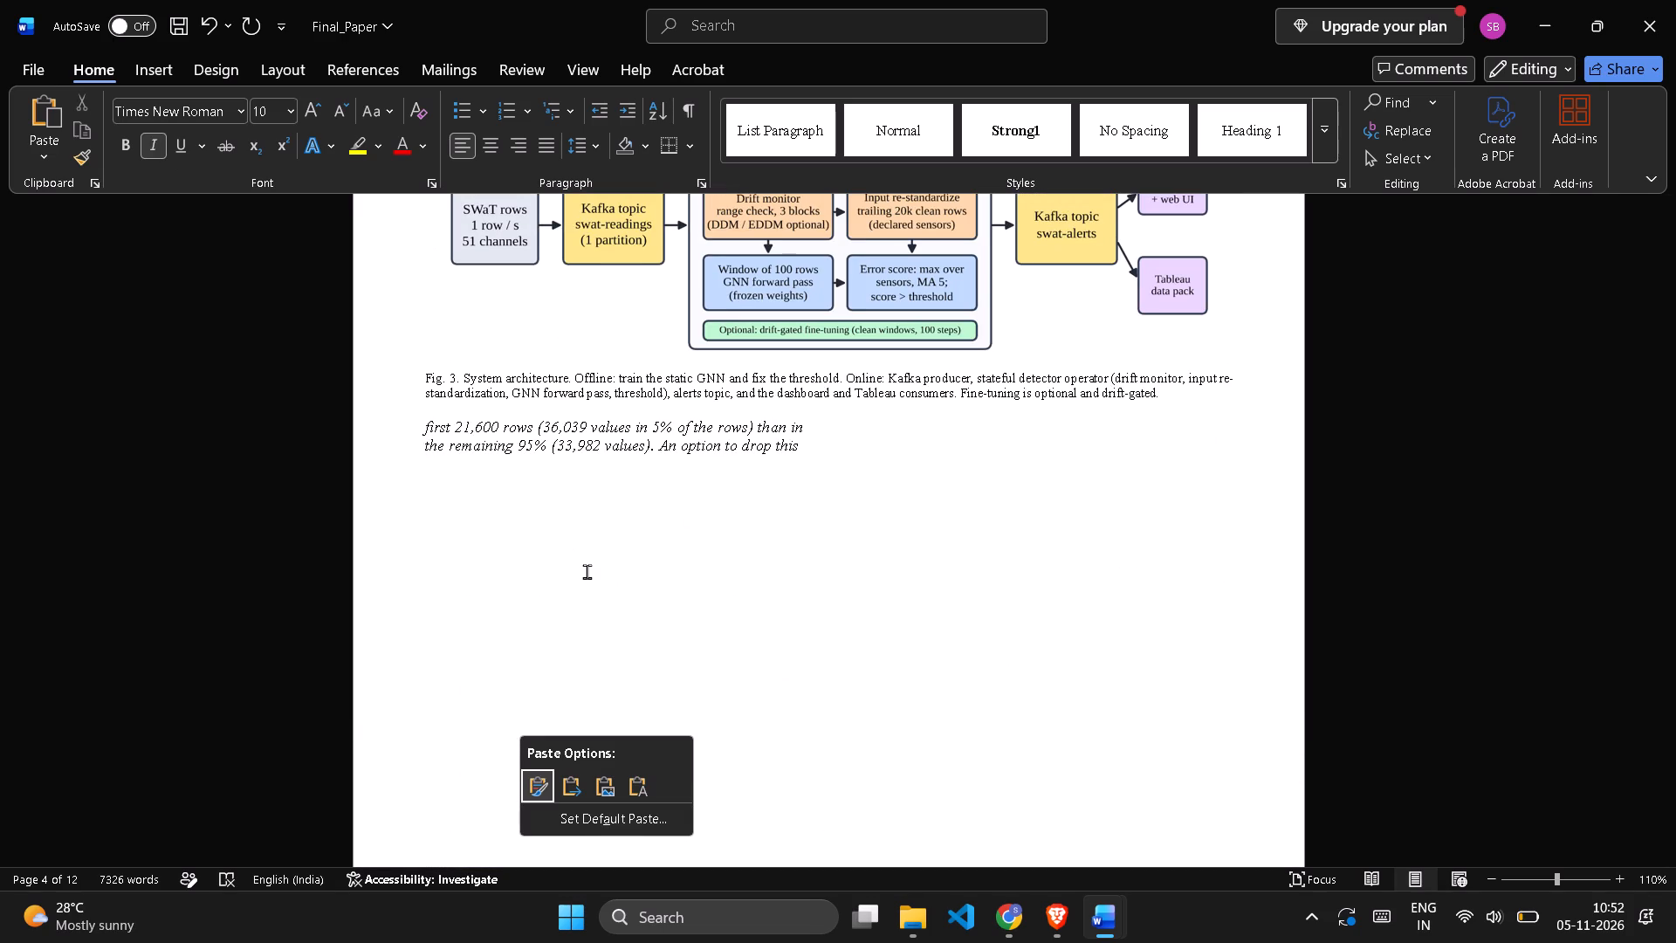
{"action": "scroll", "coordinate": [698, 722], "scroll_direction": "down", "scroll_amount": 1}
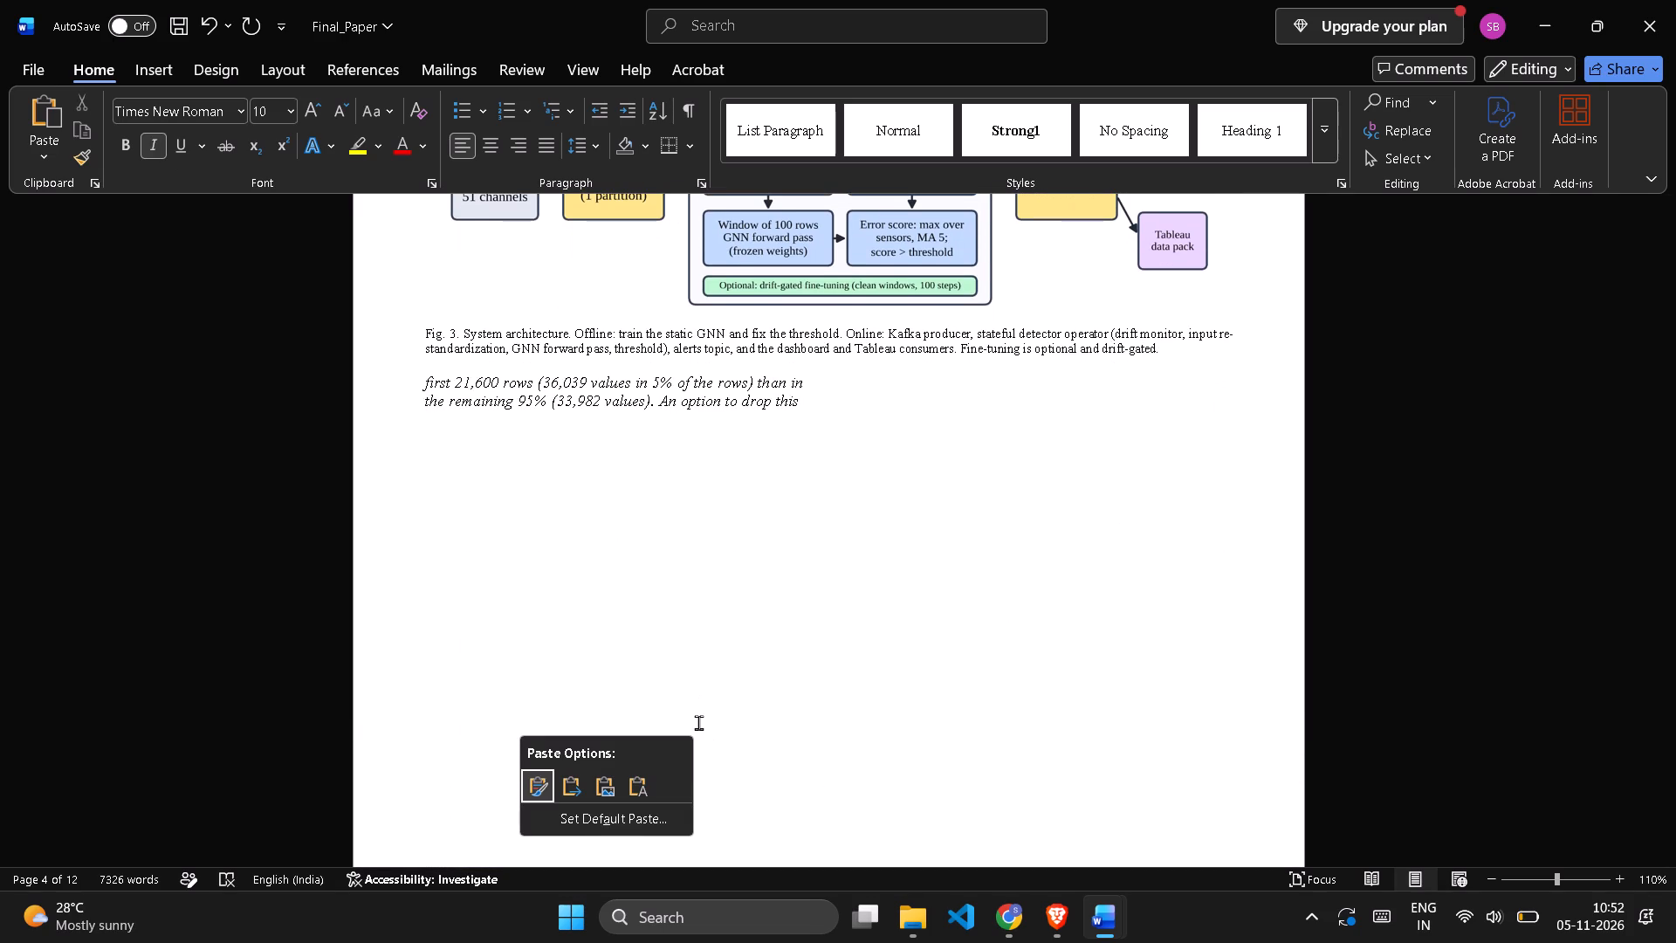
{"action": "scroll", "coordinate": [698, 722], "scroll_direction": "down", "scroll_amount": 1}
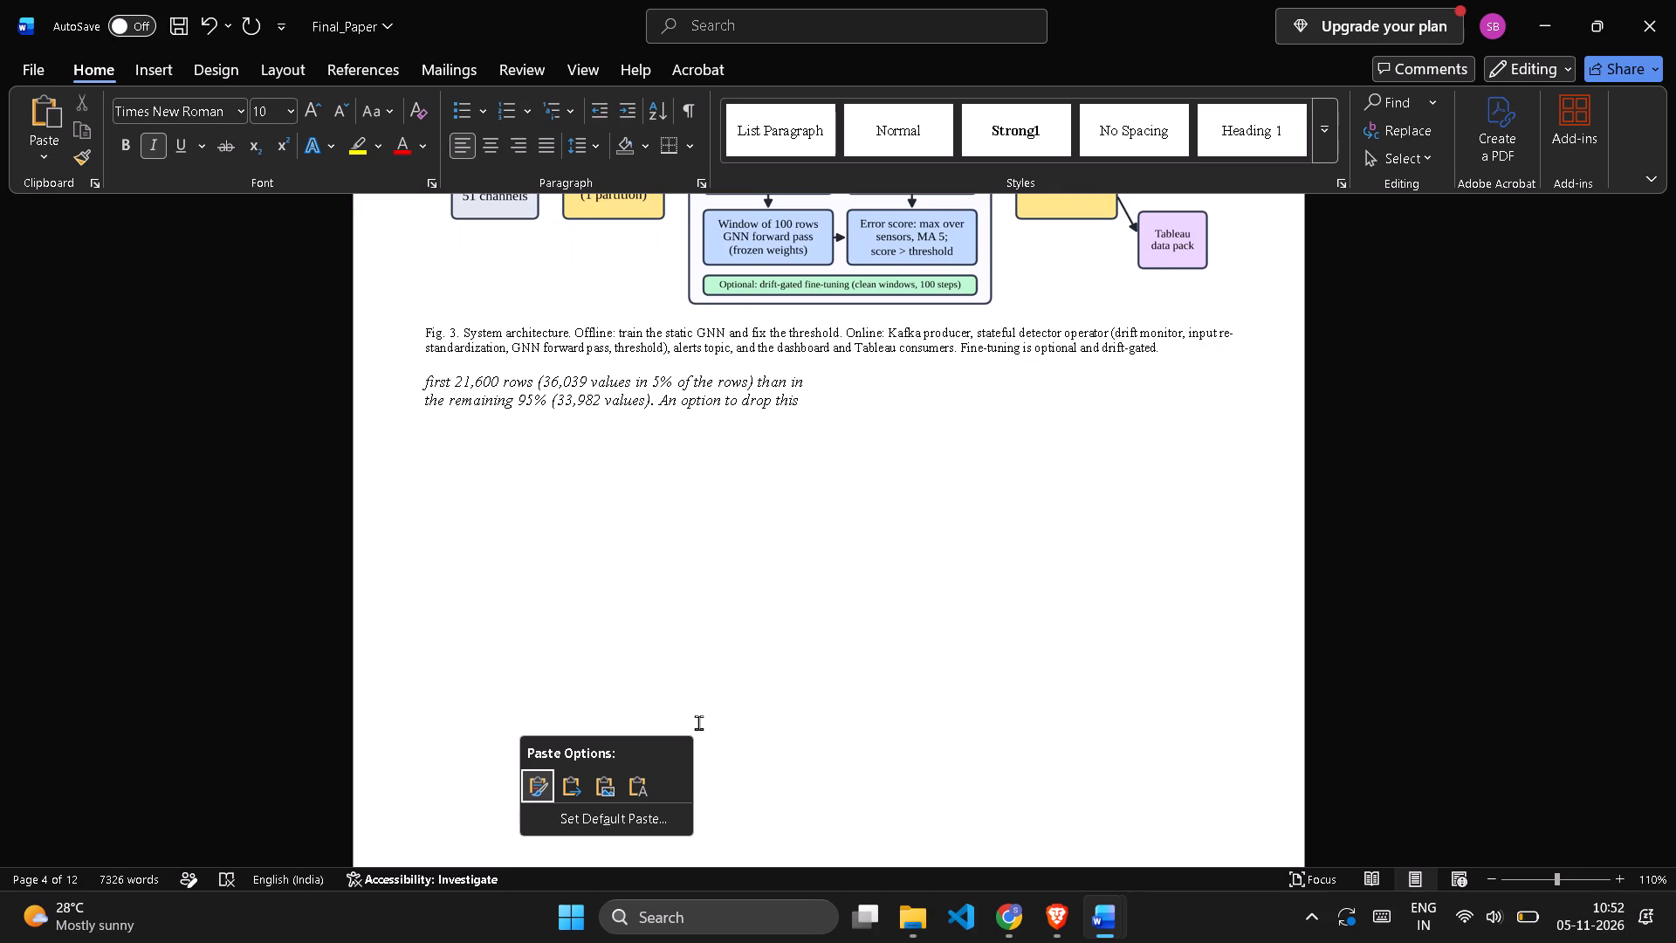
{"action": "scroll", "coordinate": [698, 722], "scroll_direction": "down", "scroll_amount": 1}
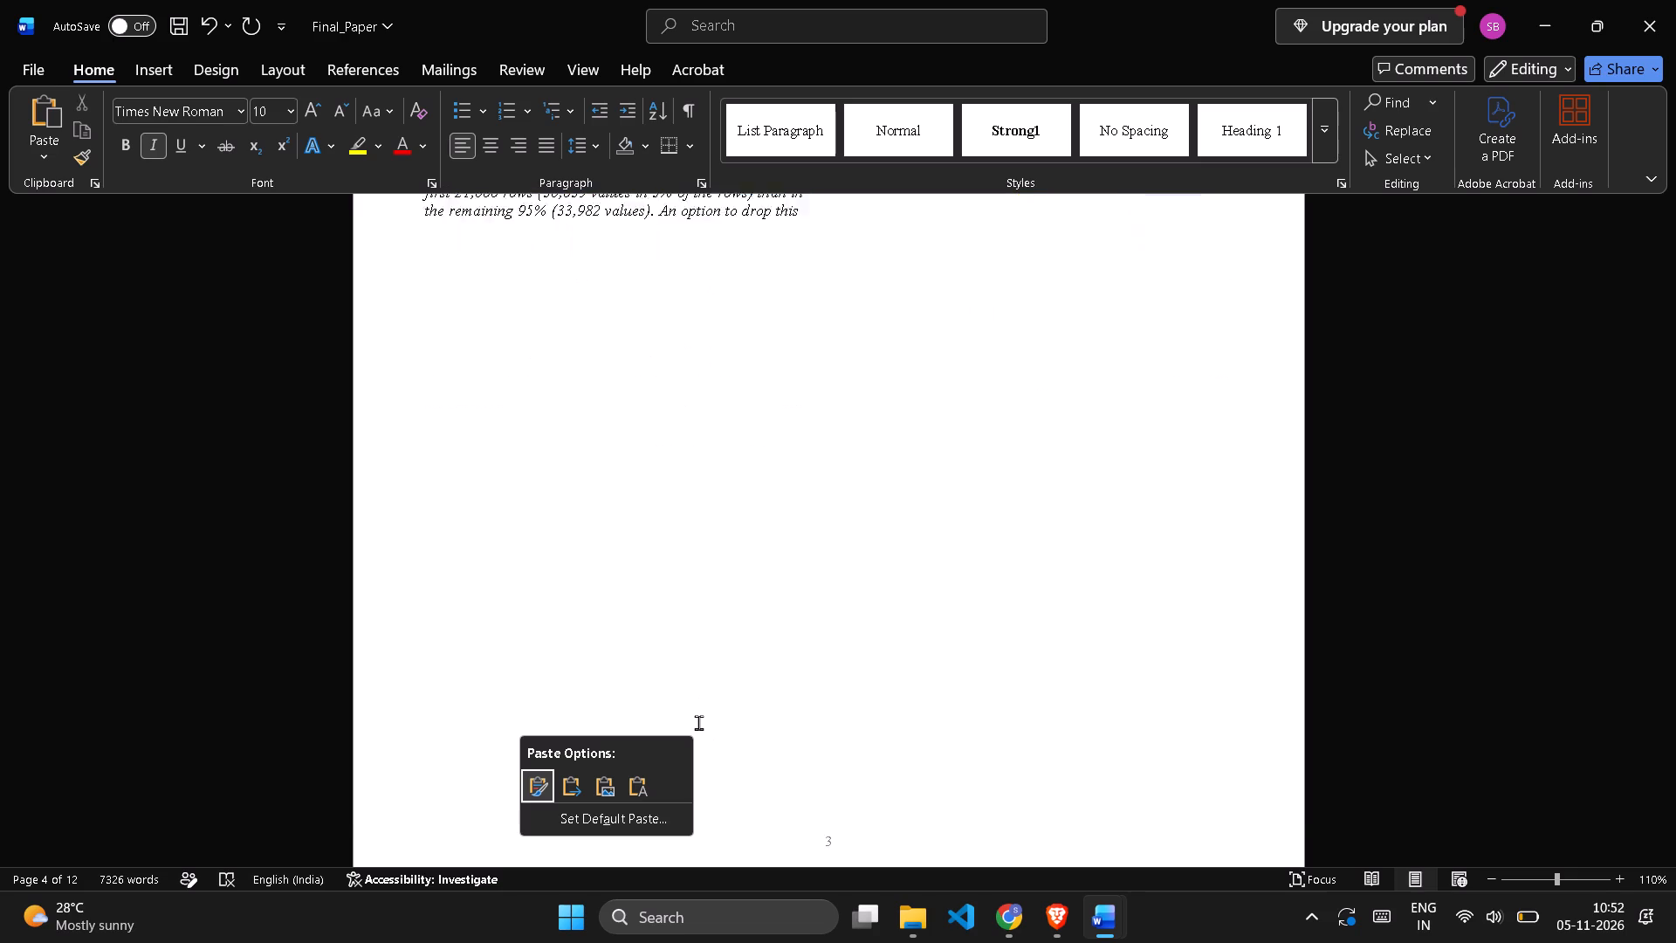
{"action": "scroll", "coordinate": [698, 722], "scroll_direction": "down", "scroll_amount": 4}
{"action": "scroll", "coordinate": [698, 722], "scroll_direction": "up", "scroll_amount": 1}
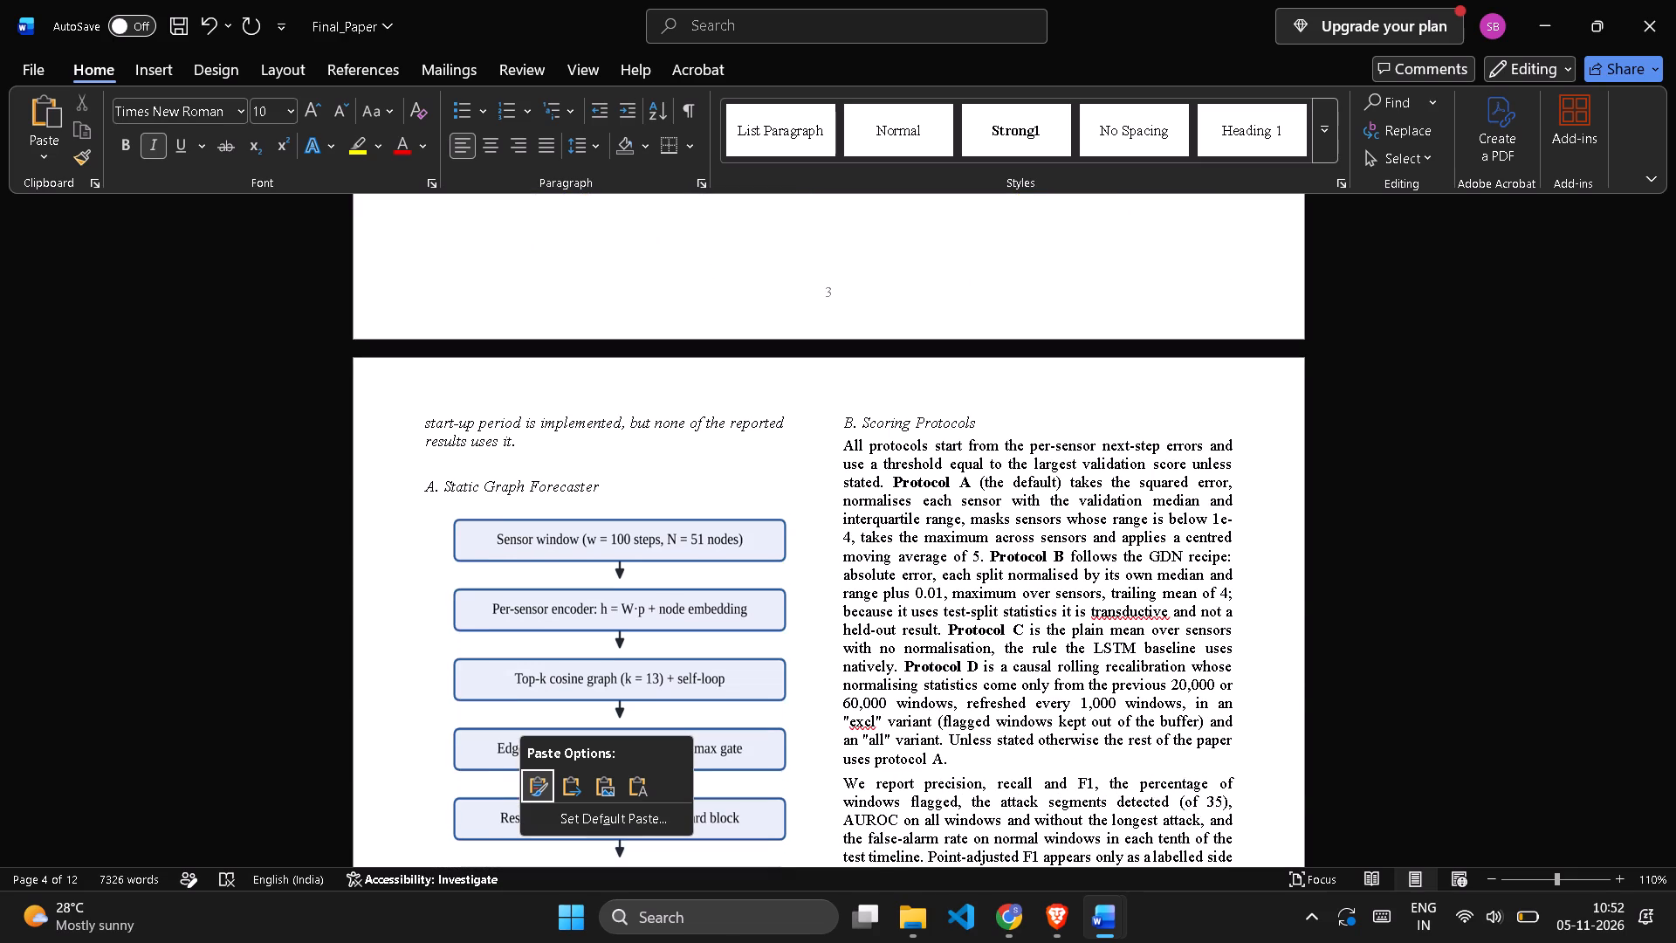
{"action": "scroll", "coordinate": [639, 499], "scroll_direction": "up", "scroll_amount": 1}
{"action": "left_click", "coordinate": [493, 520]}
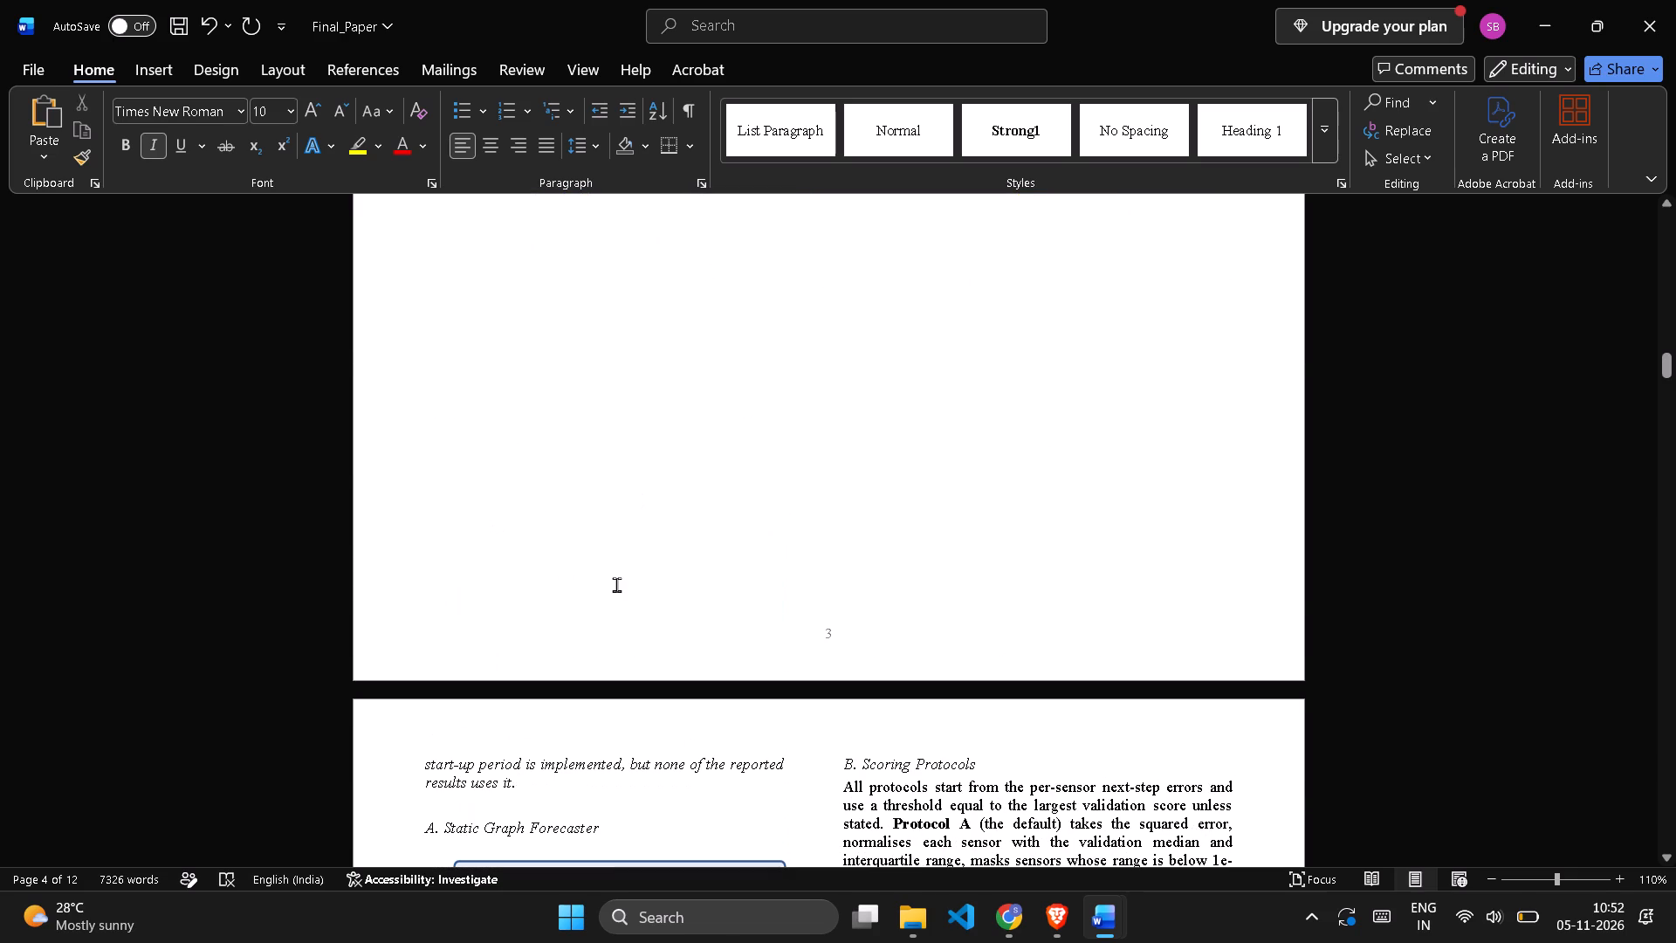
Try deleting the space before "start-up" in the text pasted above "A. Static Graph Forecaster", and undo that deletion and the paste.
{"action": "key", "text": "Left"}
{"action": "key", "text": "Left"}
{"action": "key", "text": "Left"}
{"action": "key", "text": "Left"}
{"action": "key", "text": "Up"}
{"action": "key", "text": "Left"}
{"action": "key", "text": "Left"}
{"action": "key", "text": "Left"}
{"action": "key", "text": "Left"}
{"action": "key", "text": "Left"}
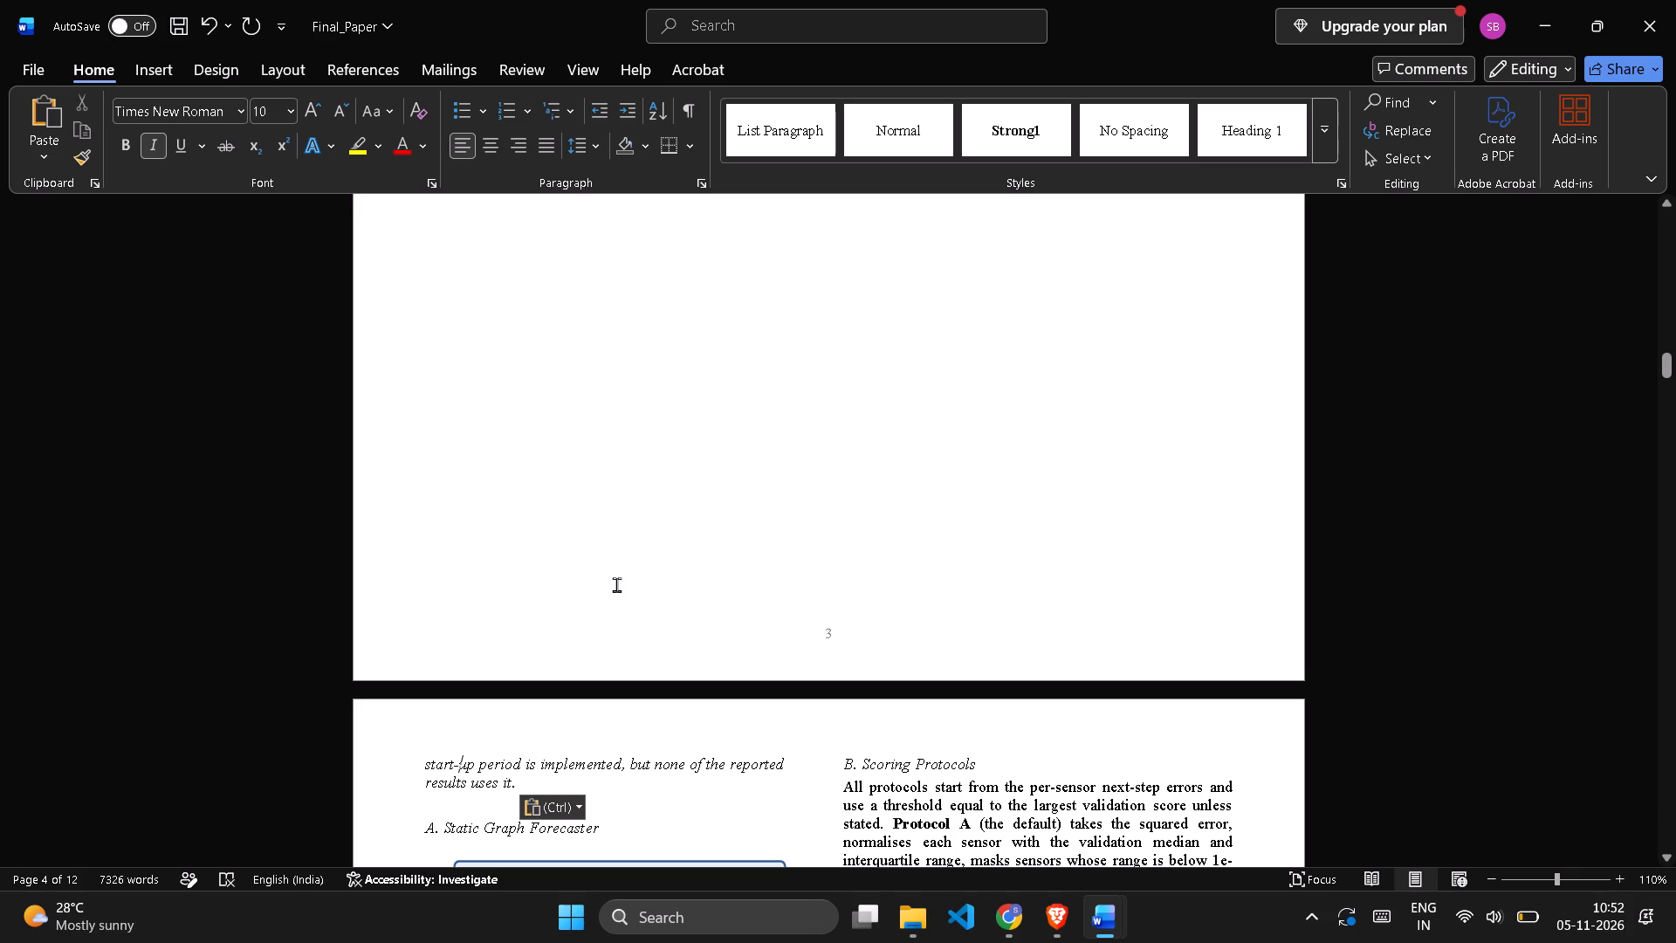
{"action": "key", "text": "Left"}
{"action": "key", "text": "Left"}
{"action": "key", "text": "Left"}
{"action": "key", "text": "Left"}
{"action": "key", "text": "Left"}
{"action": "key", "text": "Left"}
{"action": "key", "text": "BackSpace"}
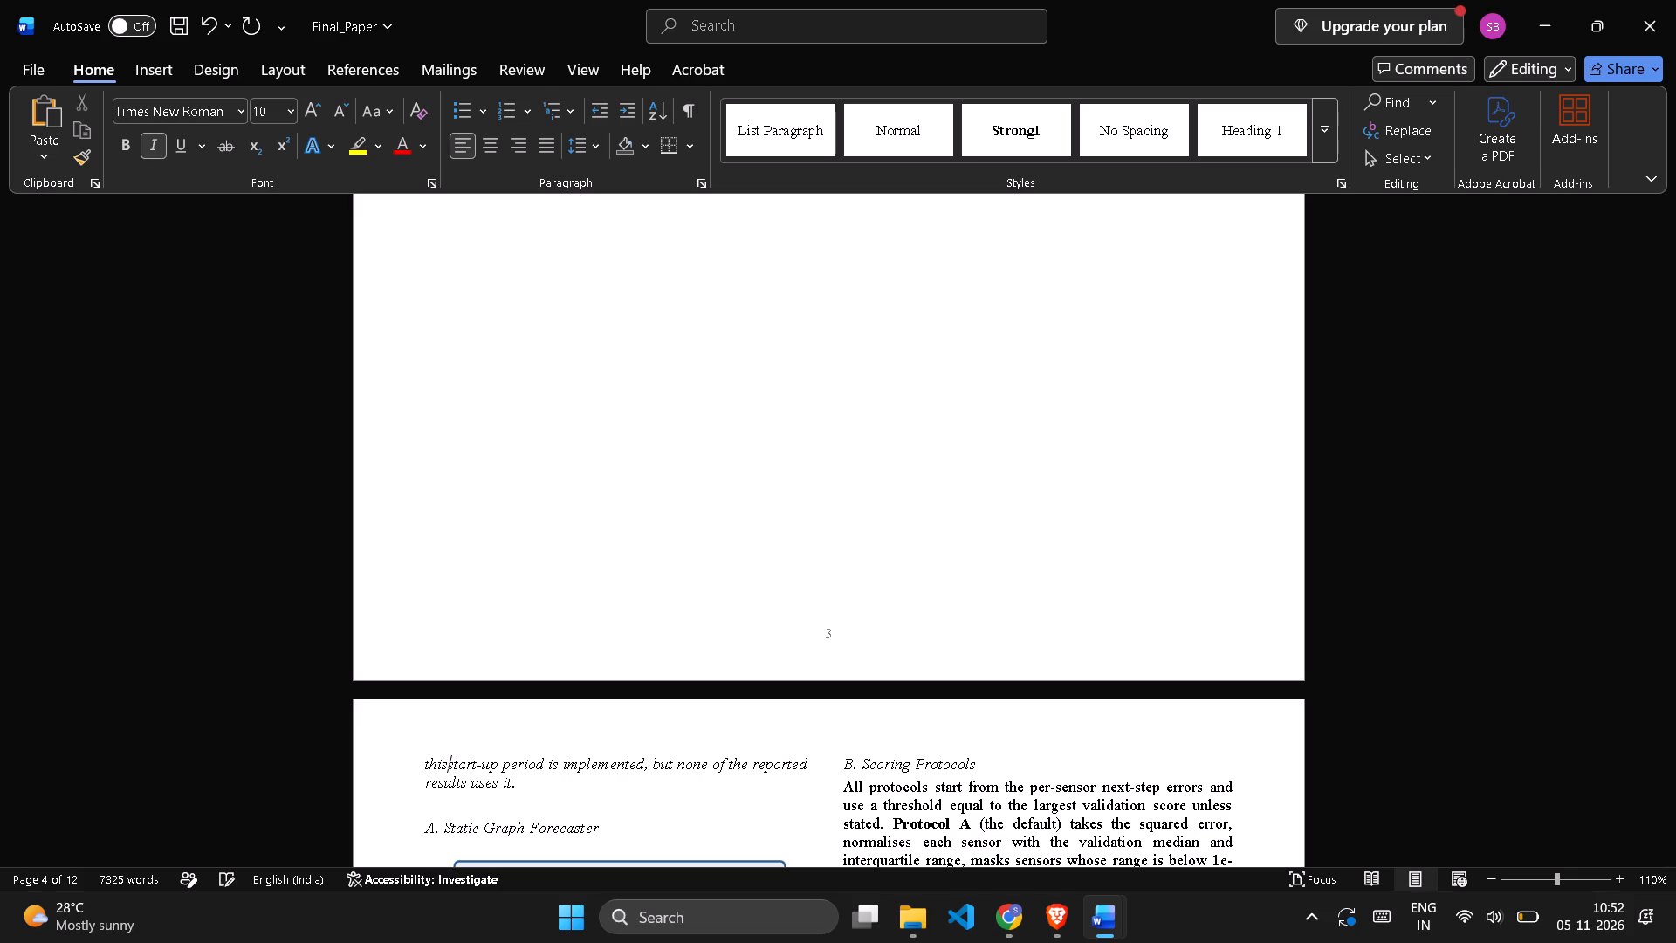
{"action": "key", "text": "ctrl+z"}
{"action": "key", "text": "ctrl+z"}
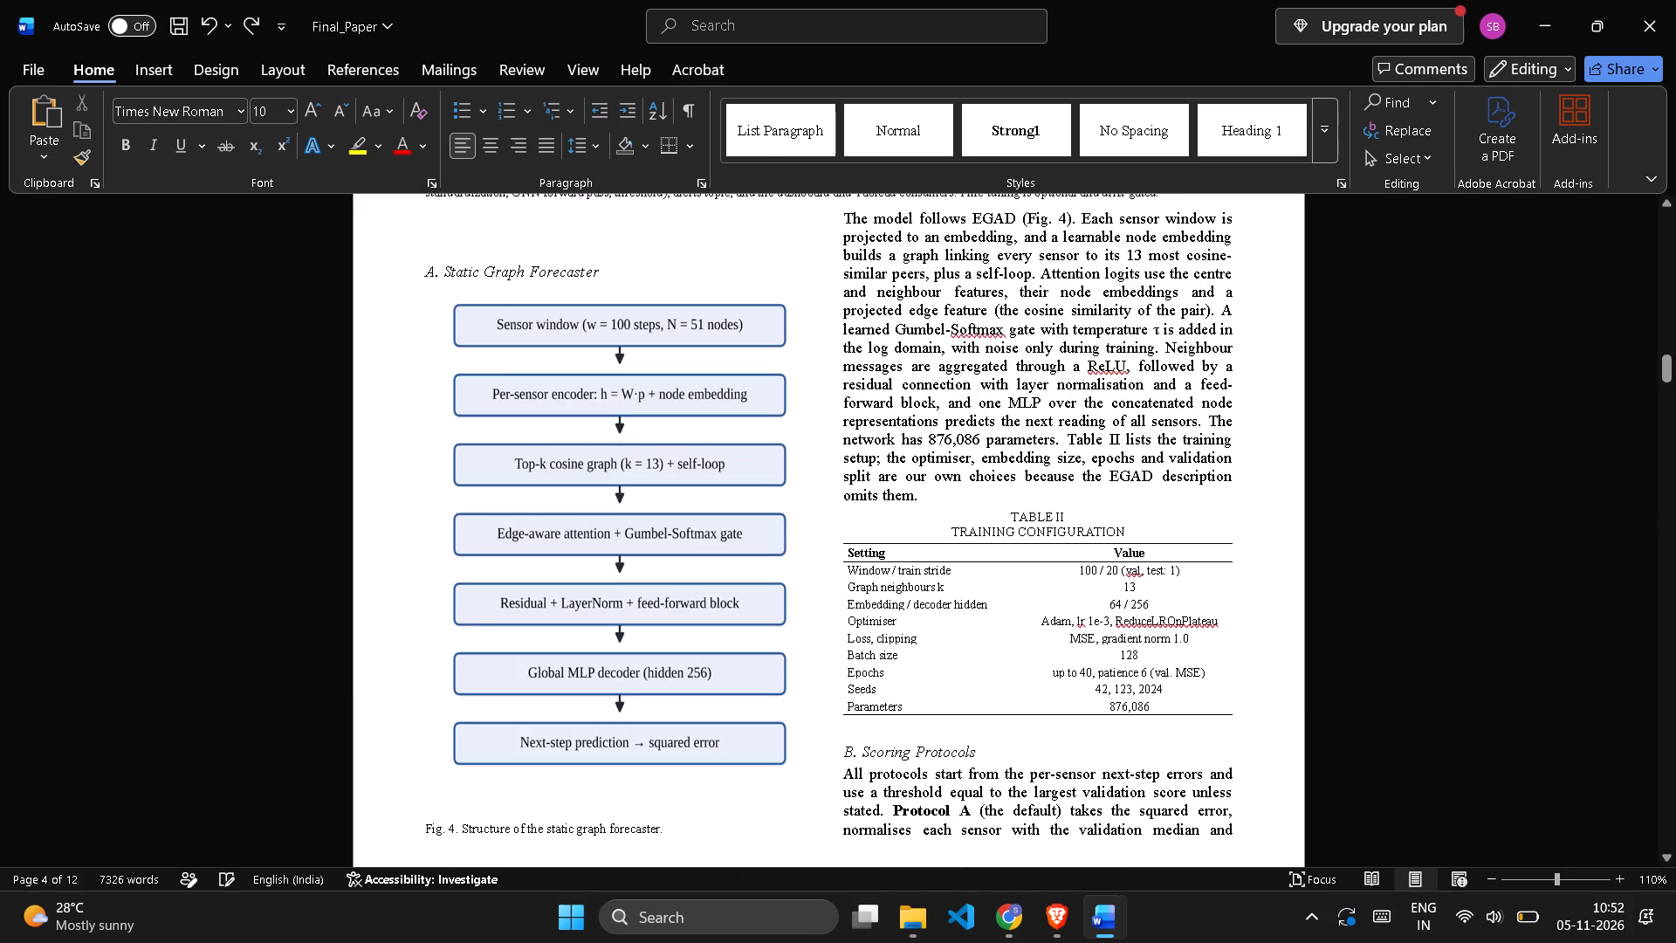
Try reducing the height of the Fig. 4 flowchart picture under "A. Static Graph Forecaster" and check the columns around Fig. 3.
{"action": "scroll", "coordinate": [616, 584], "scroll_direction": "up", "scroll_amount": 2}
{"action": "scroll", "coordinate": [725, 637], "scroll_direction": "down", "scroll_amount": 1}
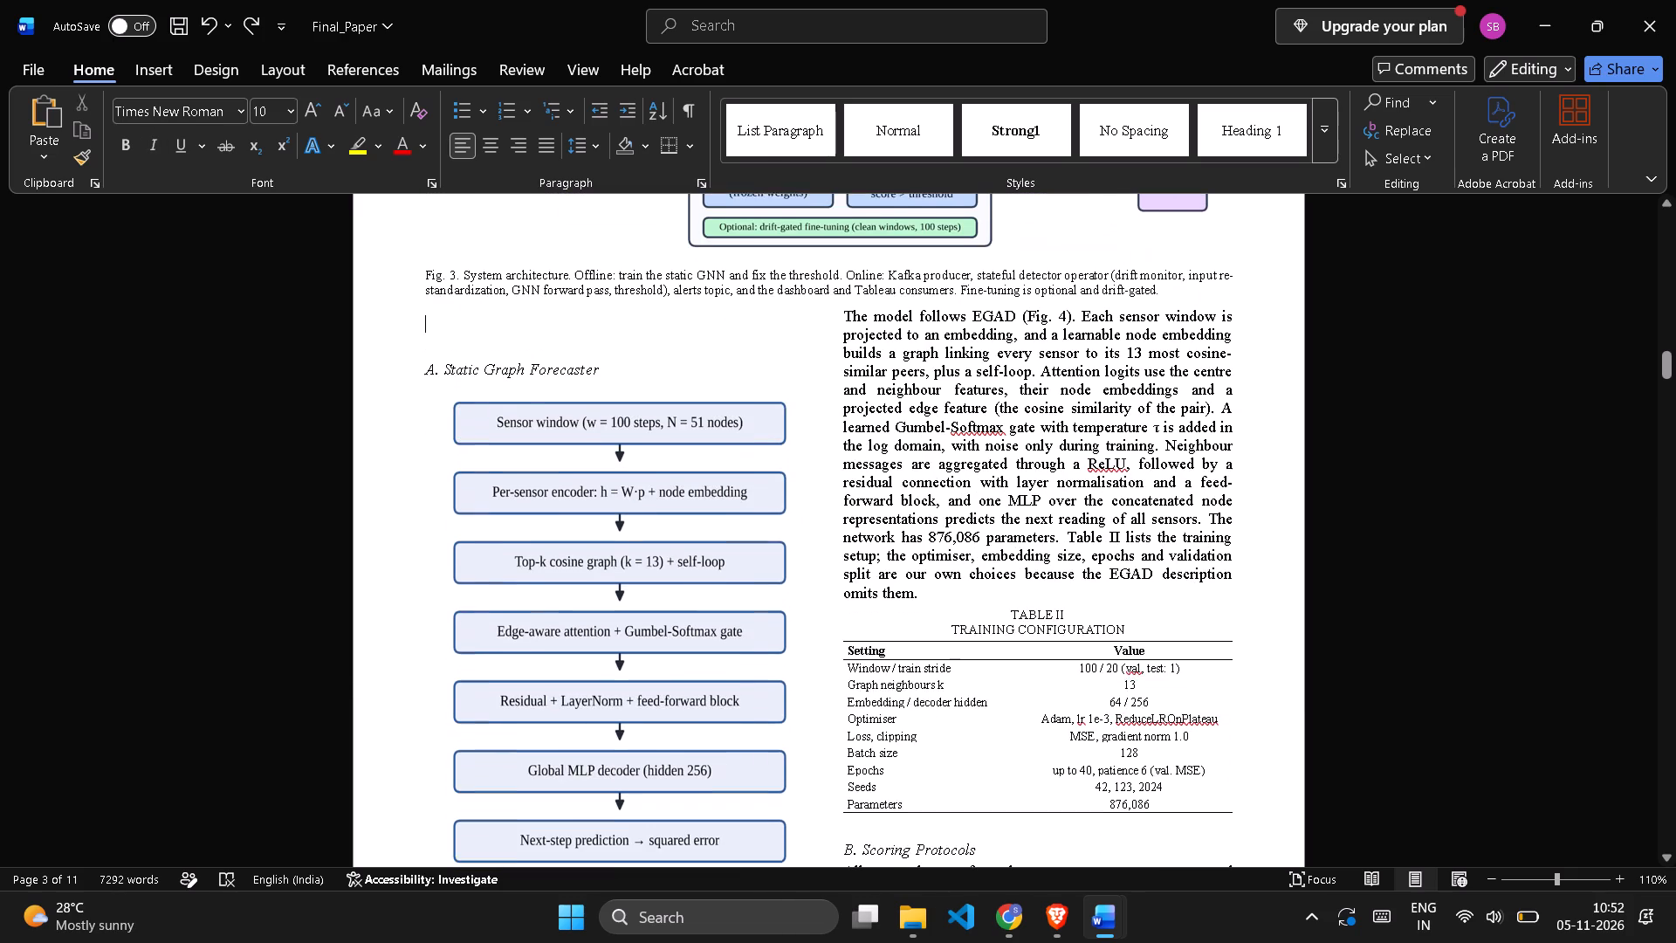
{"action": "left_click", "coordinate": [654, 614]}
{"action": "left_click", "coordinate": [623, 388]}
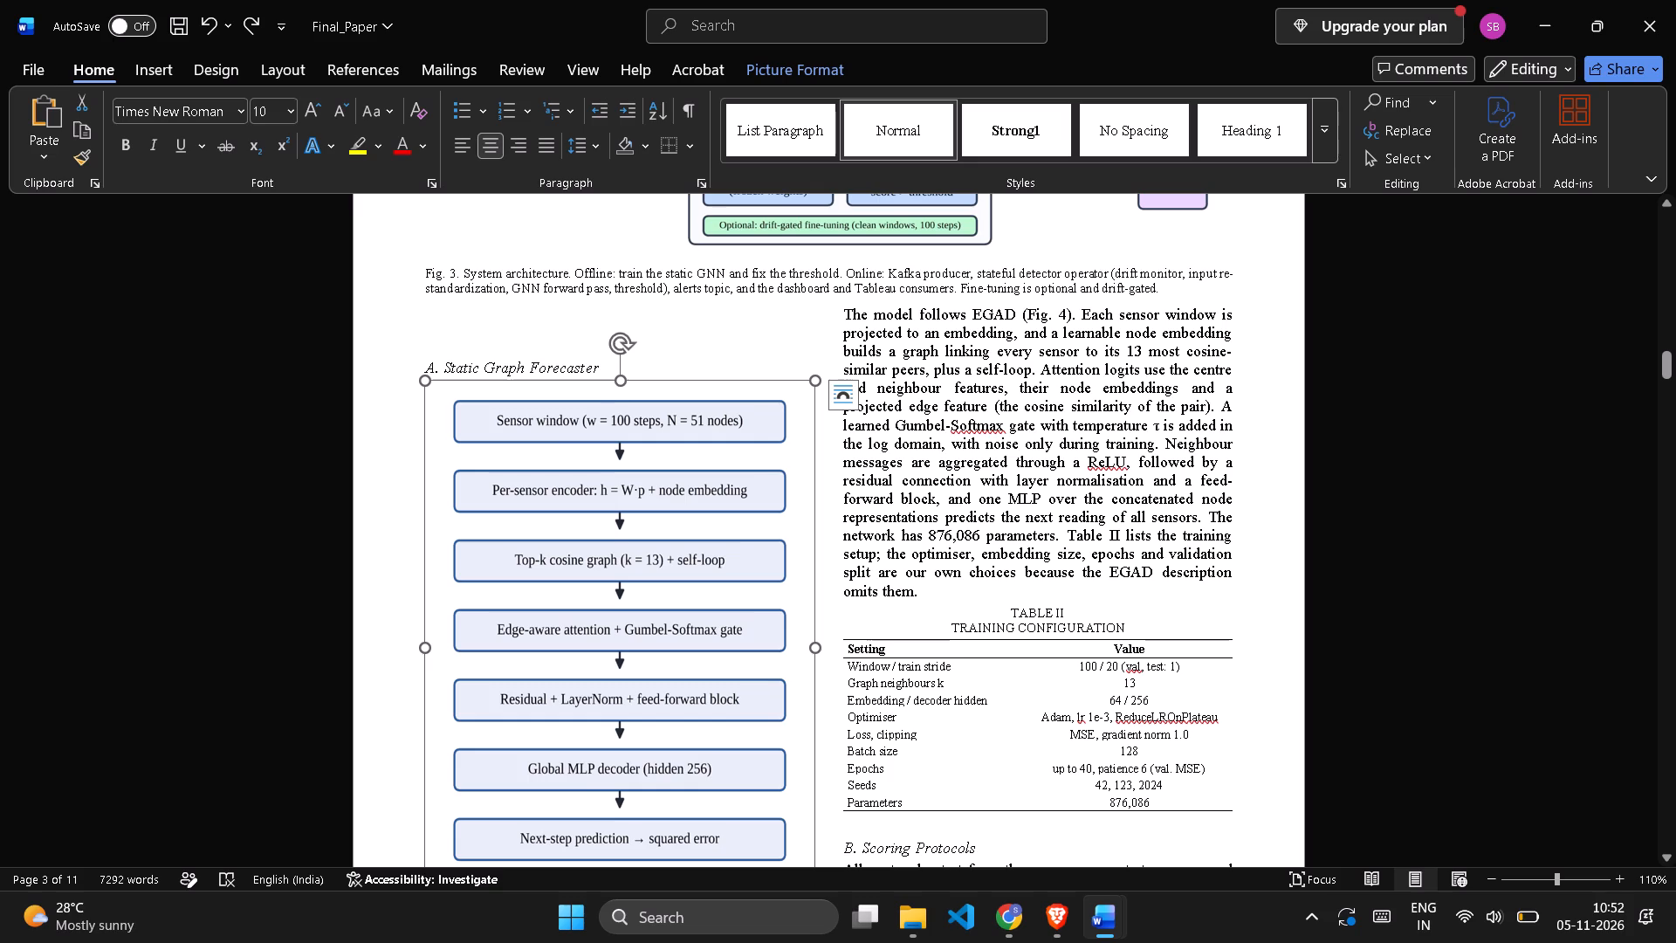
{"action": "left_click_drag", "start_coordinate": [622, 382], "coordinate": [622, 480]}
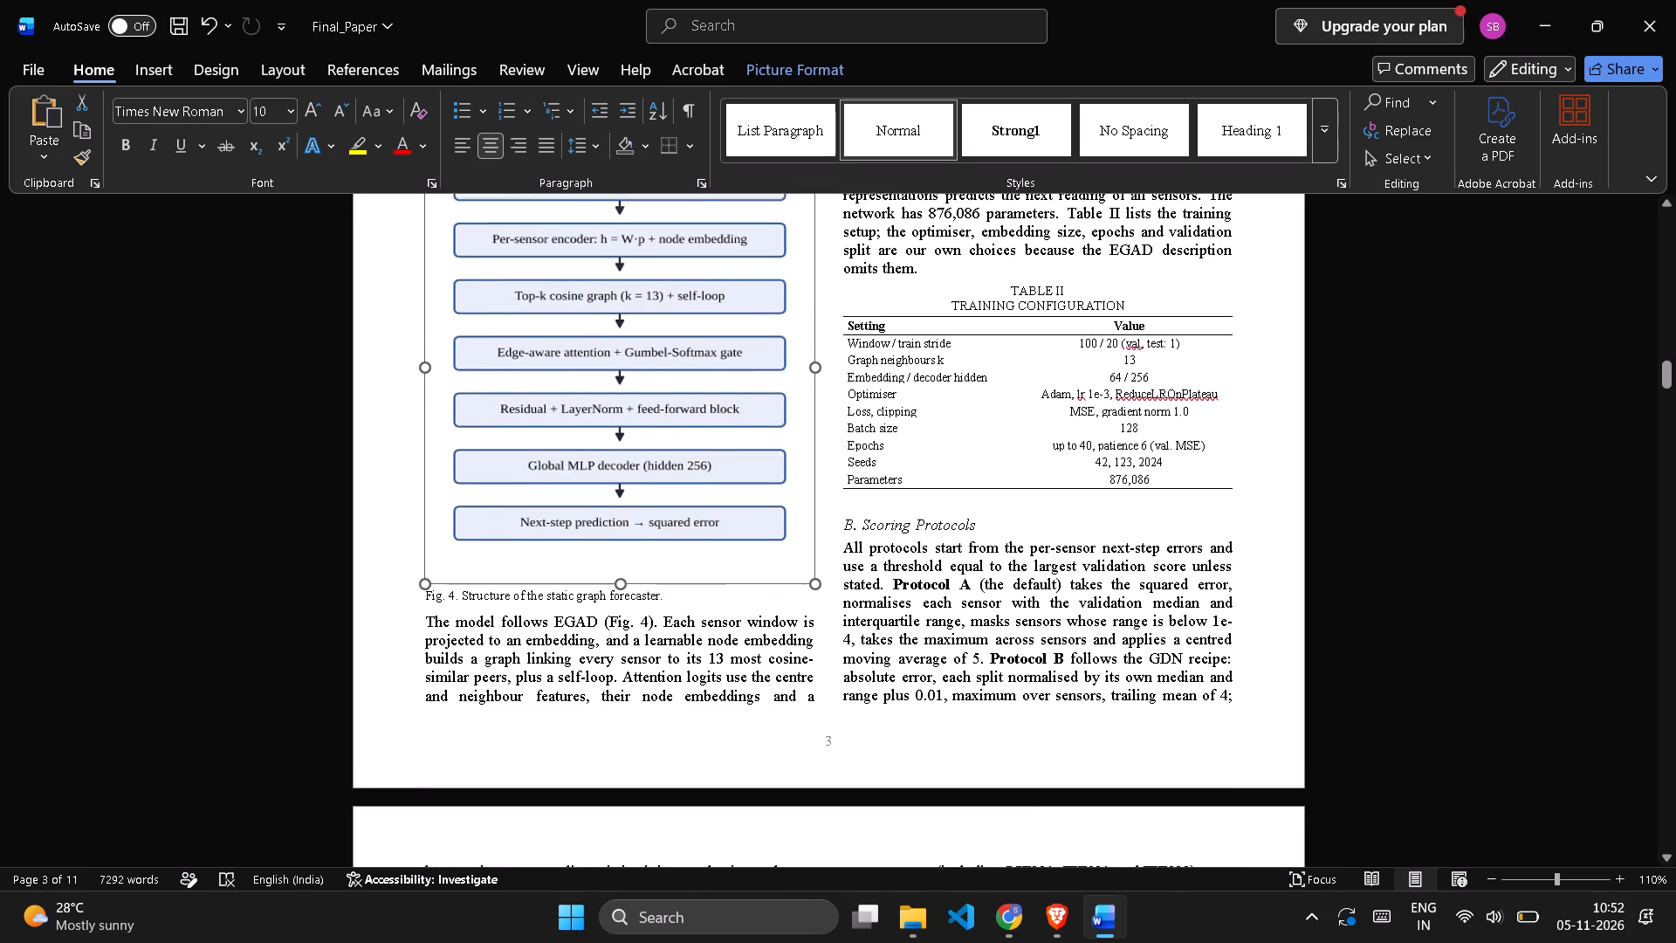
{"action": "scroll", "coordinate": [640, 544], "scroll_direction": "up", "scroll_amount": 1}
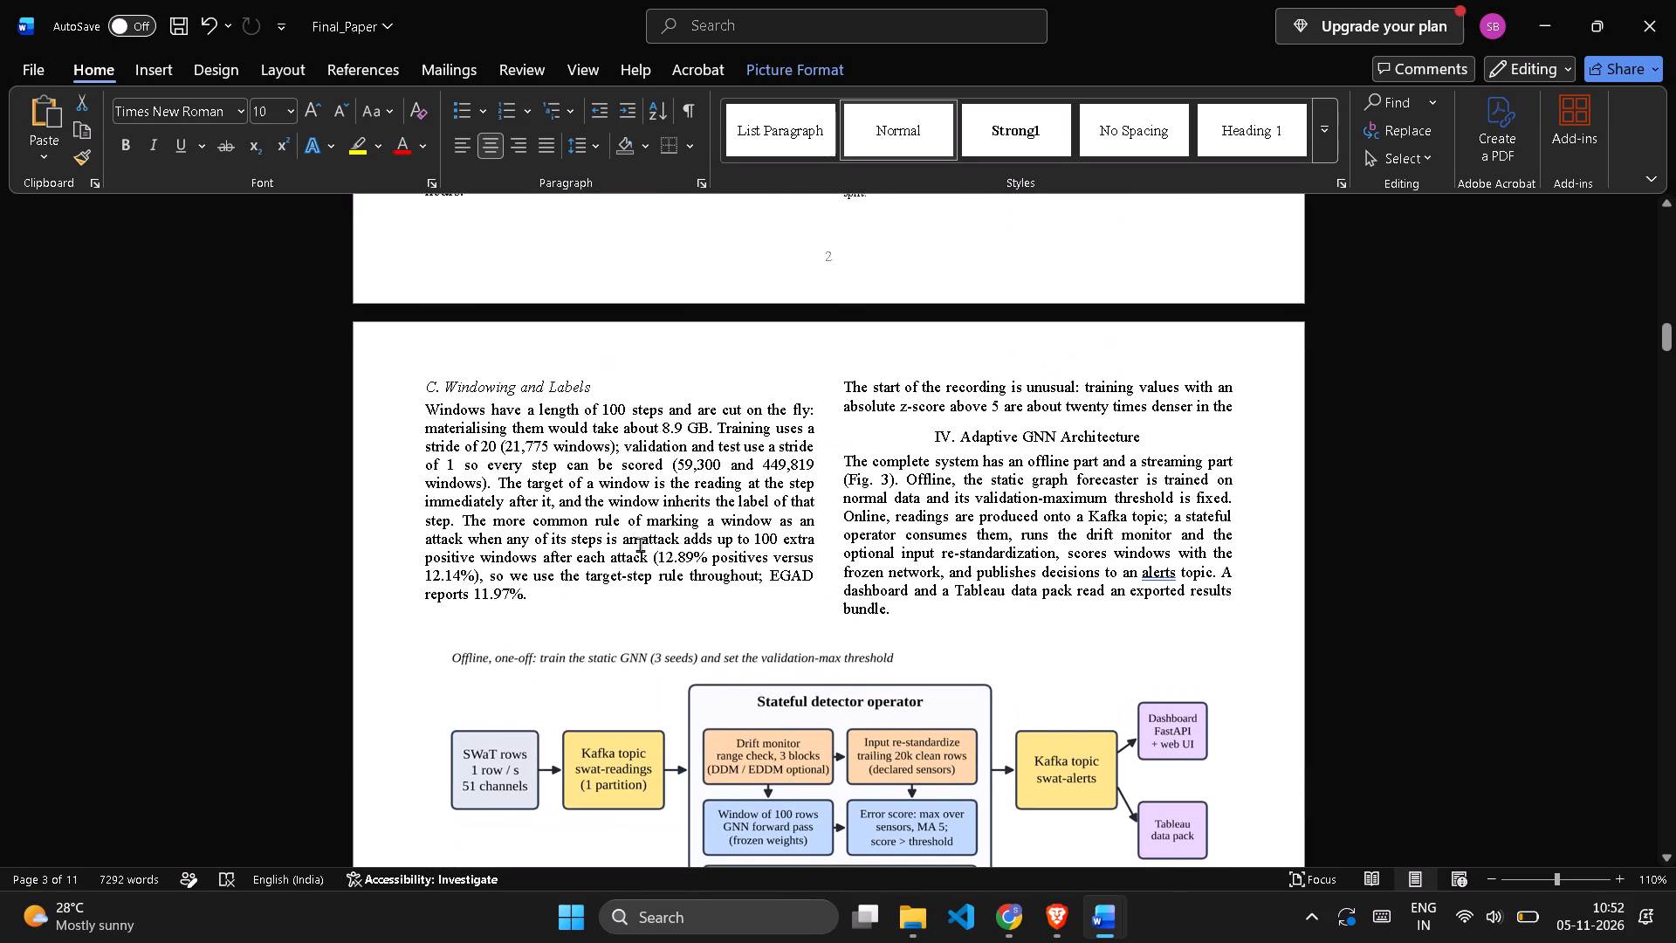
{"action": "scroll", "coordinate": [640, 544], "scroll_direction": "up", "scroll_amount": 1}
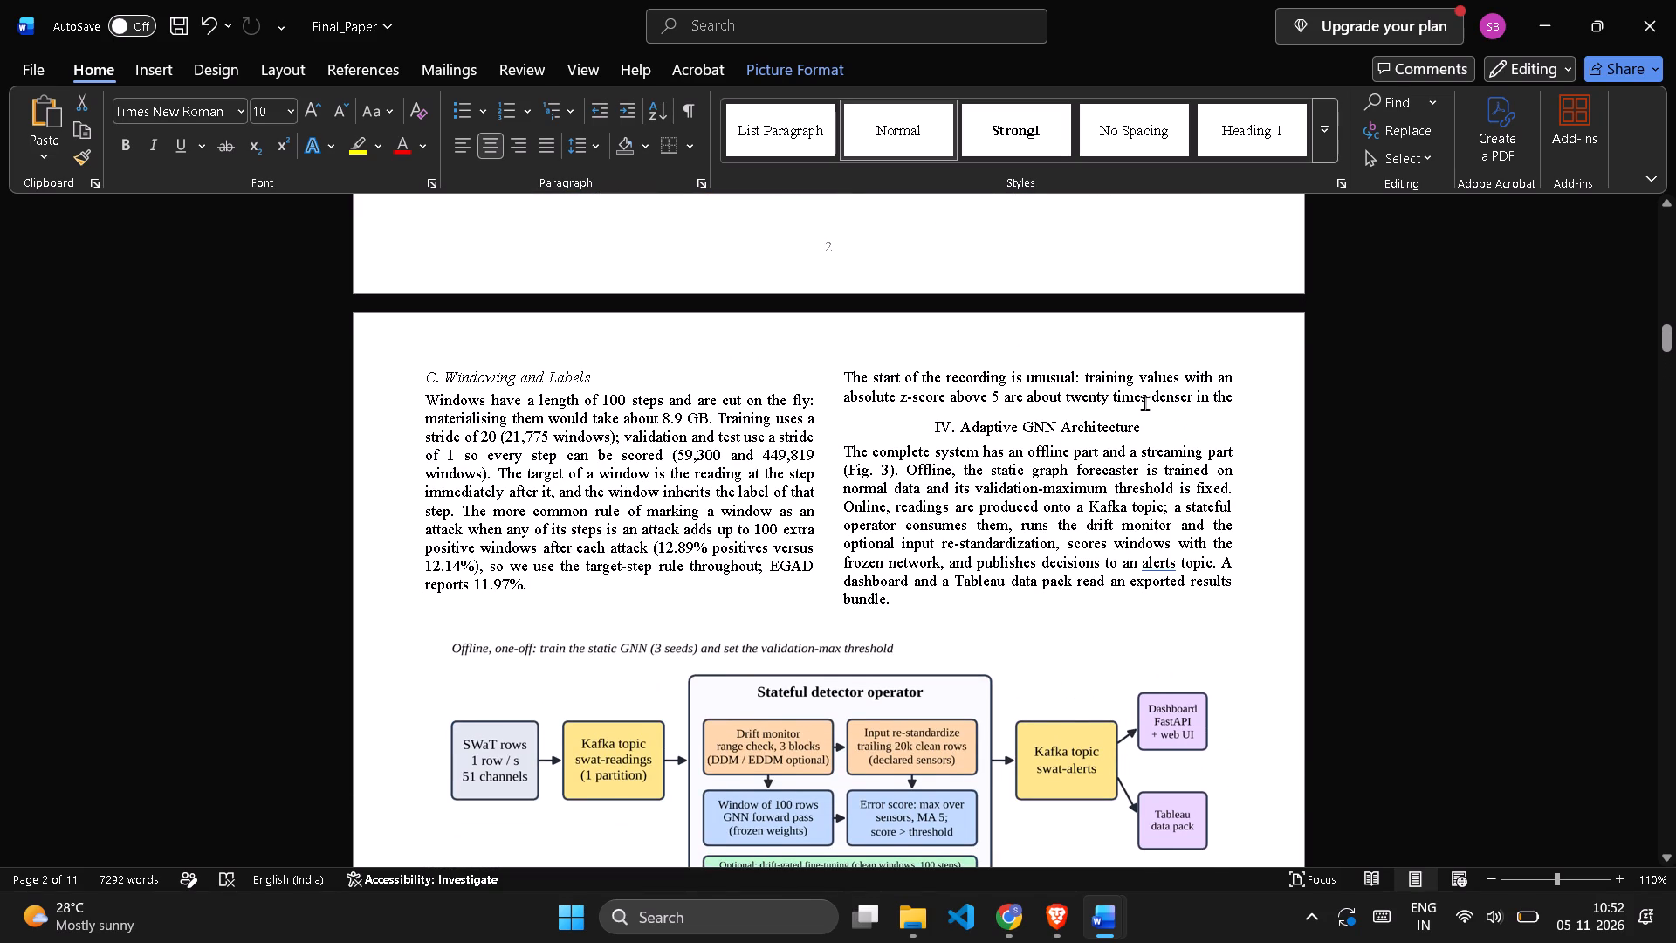
Undo the figure resize, the added line breaks and the text cut, back to the selected passage above "IV. Adaptive GNN Architecture".
{"action": "key", "text": "ctrl+z"}
{"action": "key", "text": "ctrl+z"}
{"action": "key", "text": "ctrl+z"}
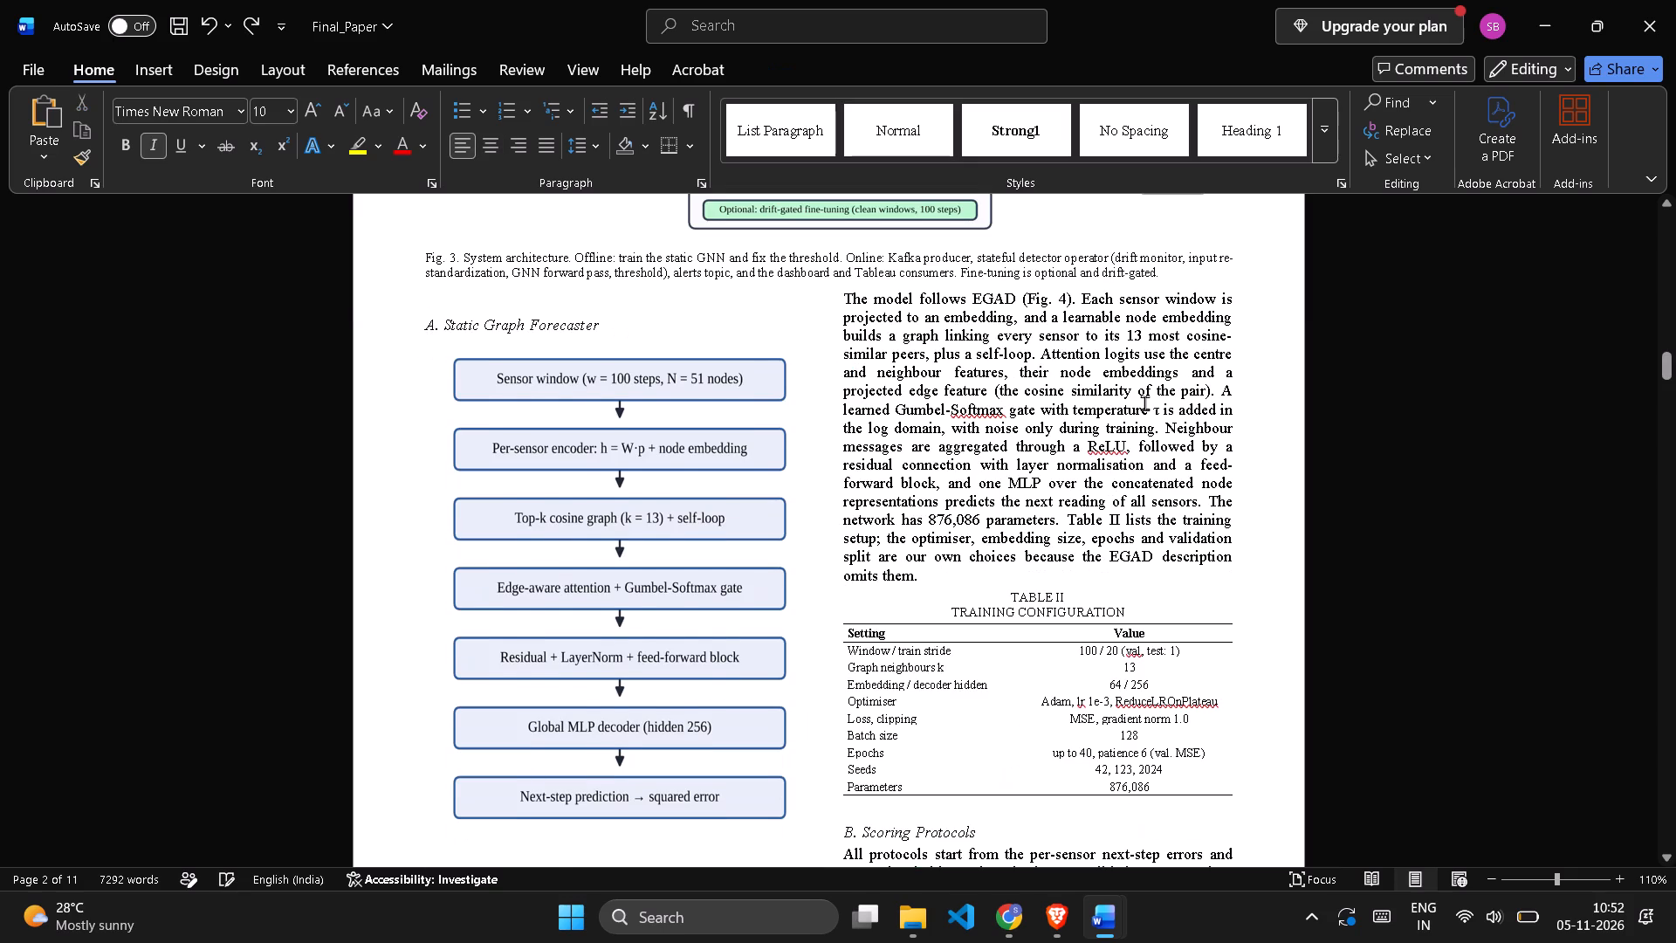
{"action": "key", "text": "ctrl+z"}
{"action": "key", "text": "ctrl+z"}
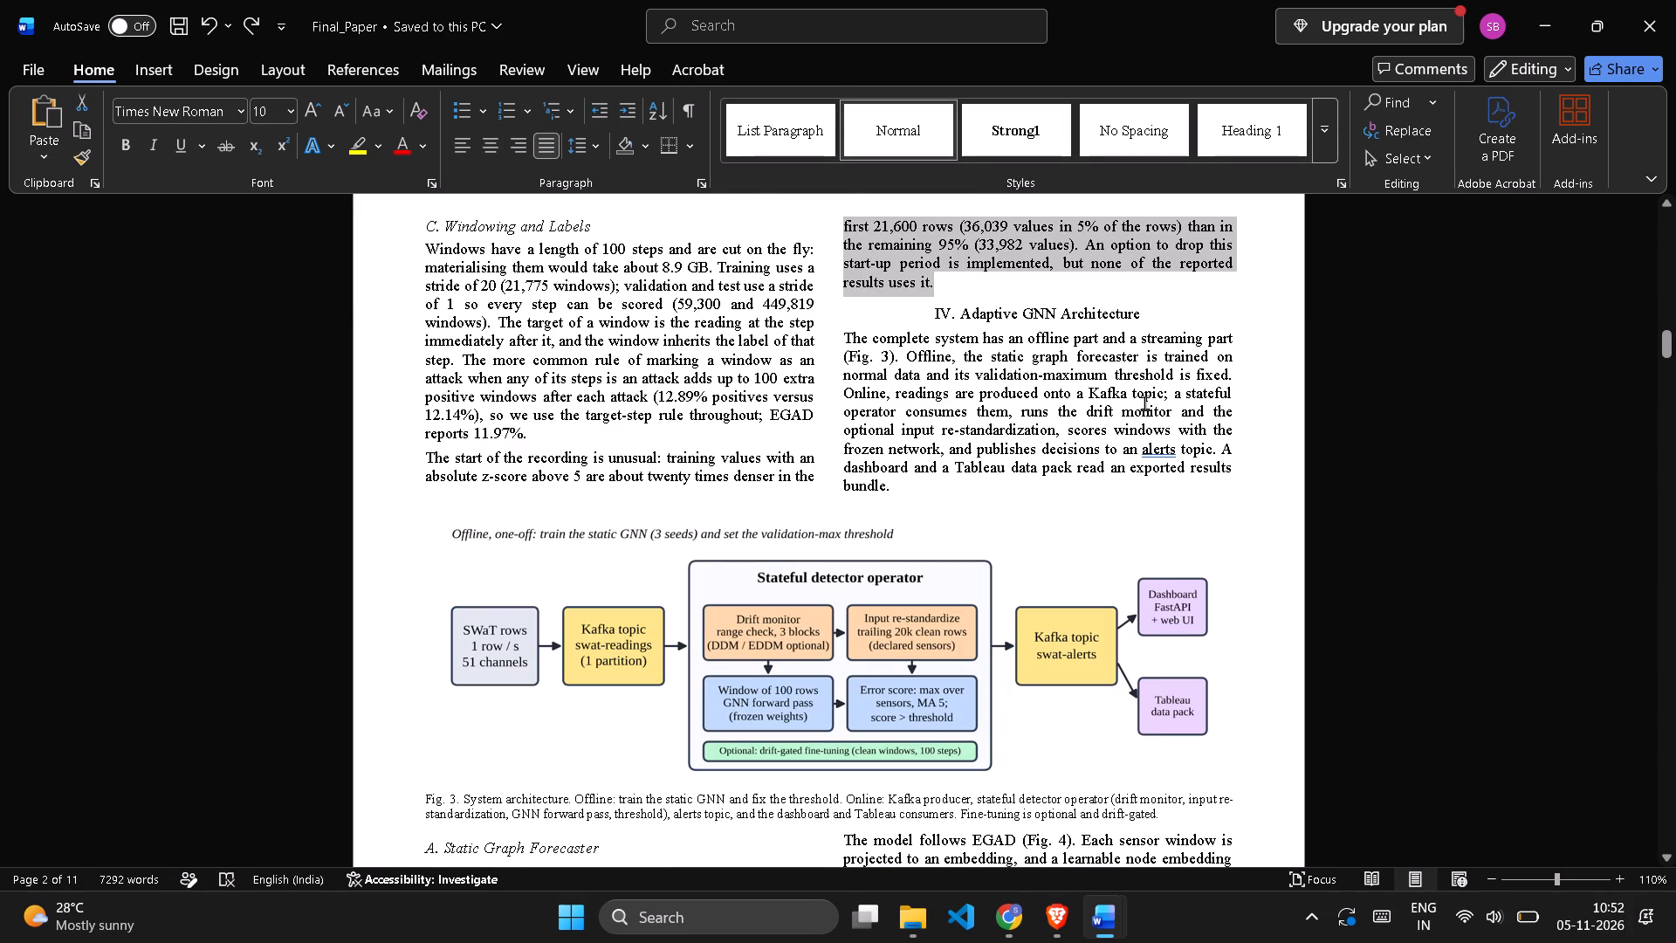
Copy the selected passage from "first 21,600 rows" to "results uses it." above "IV. Adaptive GNN Architecture".
{"action": "key", "text": "ctrl+c"}
{"action": "scroll", "coordinate": [1144, 396], "scroll_direction": "down", "scroll_amount": 2}
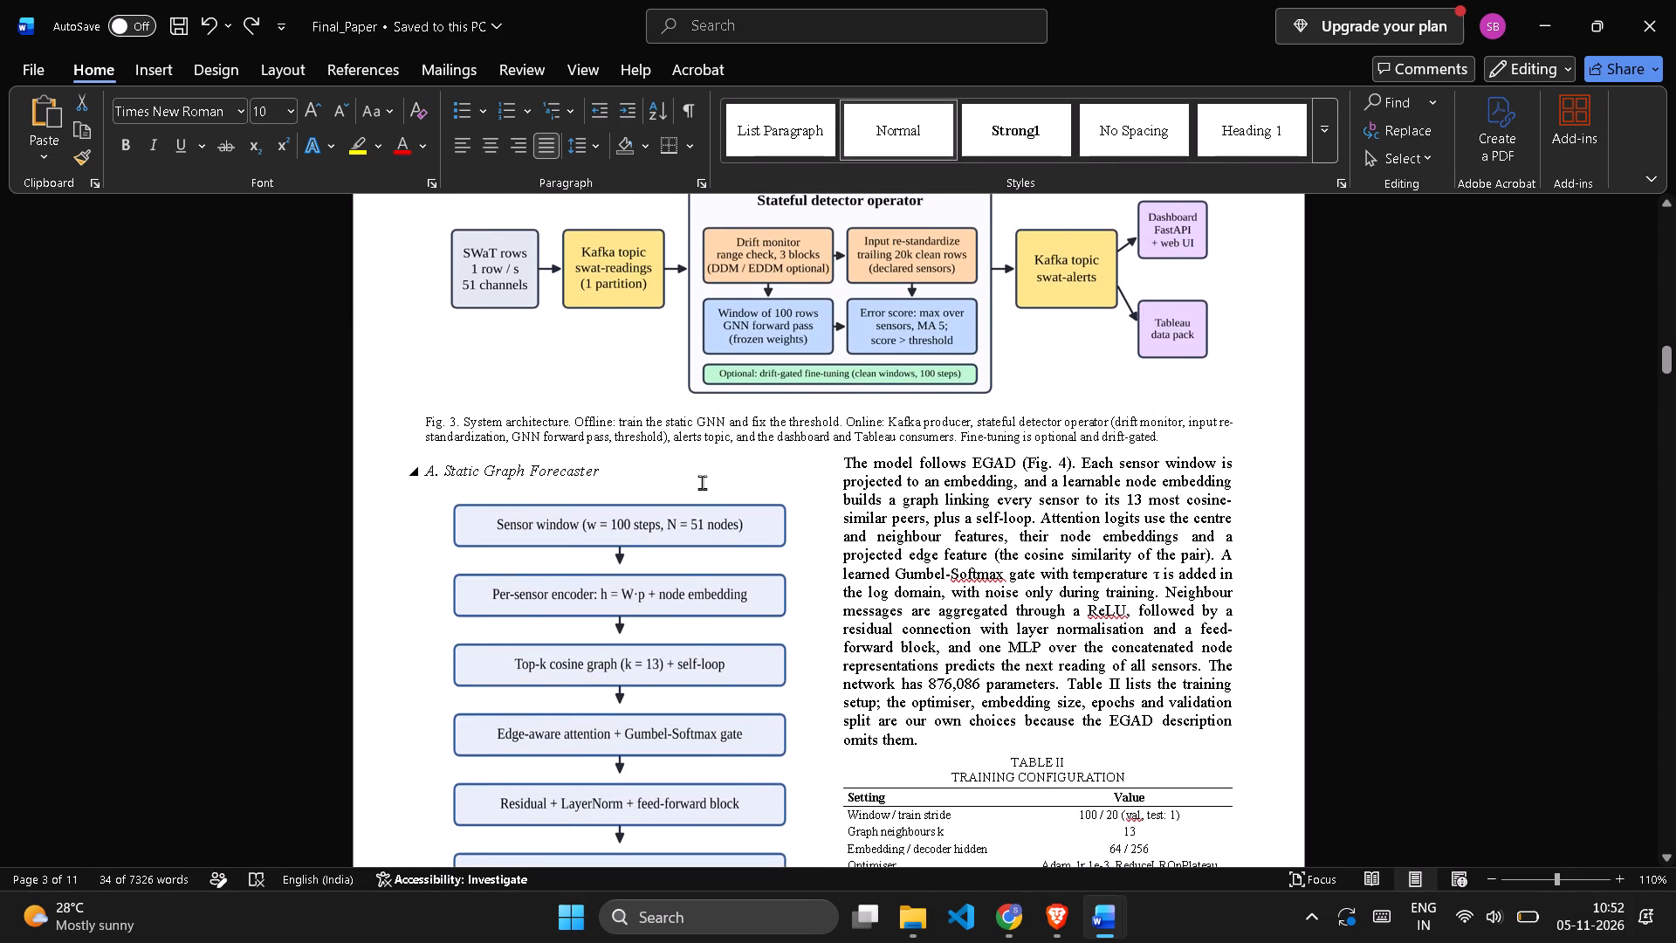
{"action": "scroll", "coordinate": [702, 482], "scroll_direction": "up", "scroll_amount": 1}
{"action": "scroll", "coordinate": [541, 561], "scroll_direction": "down", "scroll_amount": 1}
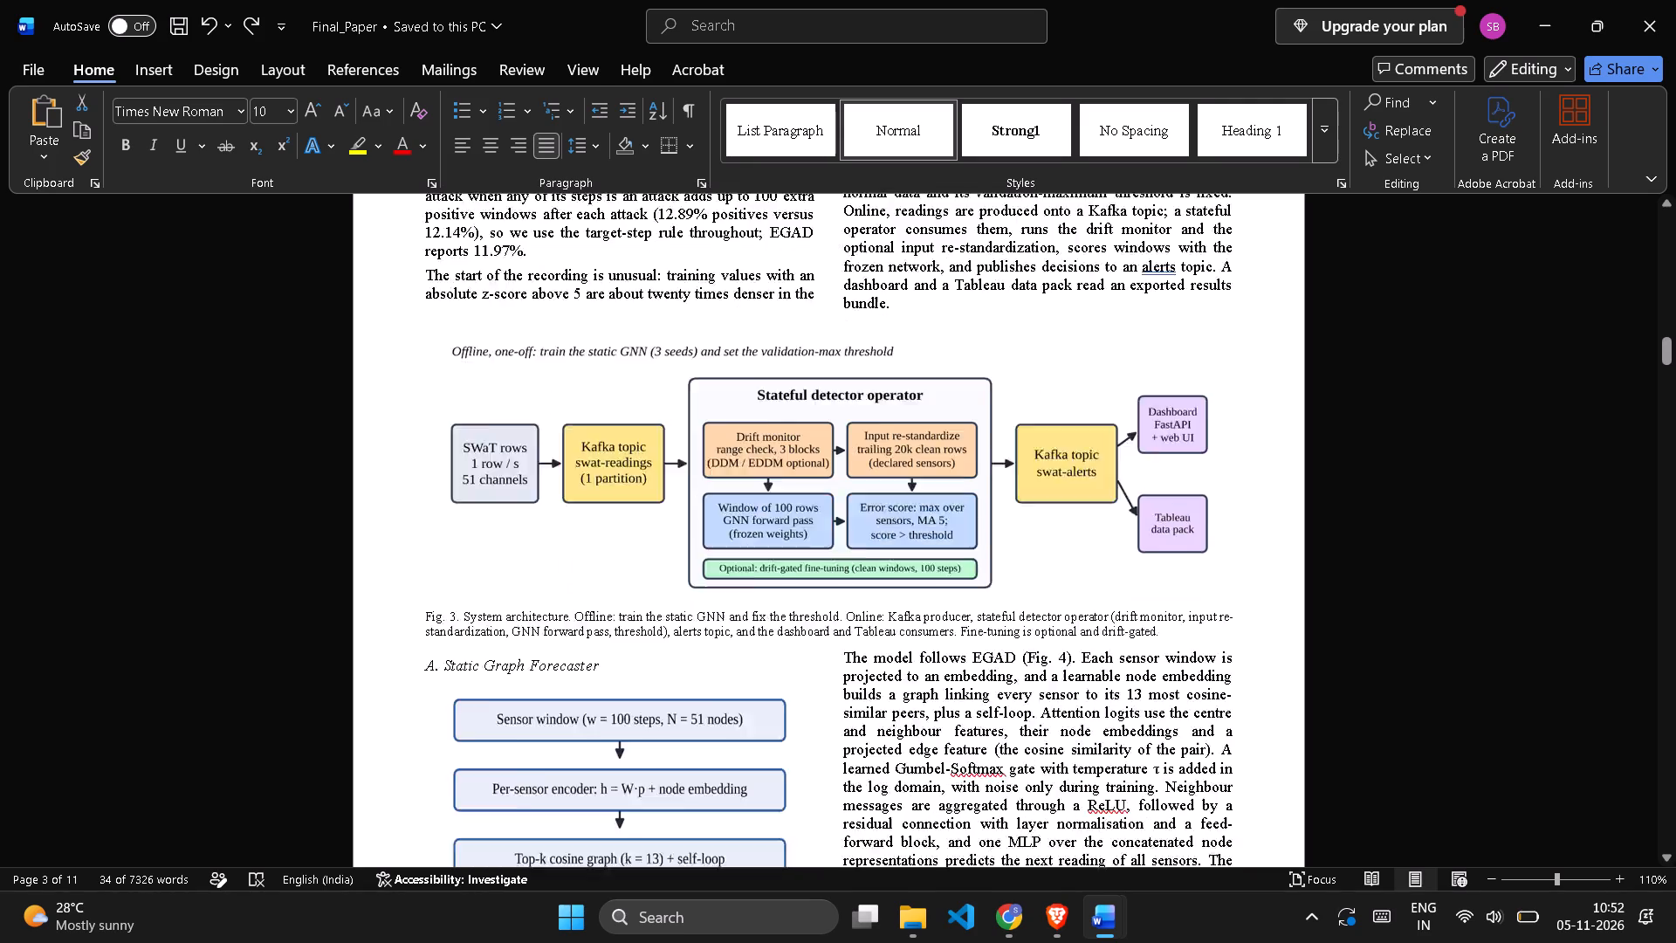
{"action": "scroll", "coordinate": [541, 561], "scroll_direction": "down", "scroll_amount": 1}
Crop the blank margins off the top and bottom of the Fig. 4 flowchart picture.
{"action": "left_click", "coordinate": [540, 568]}
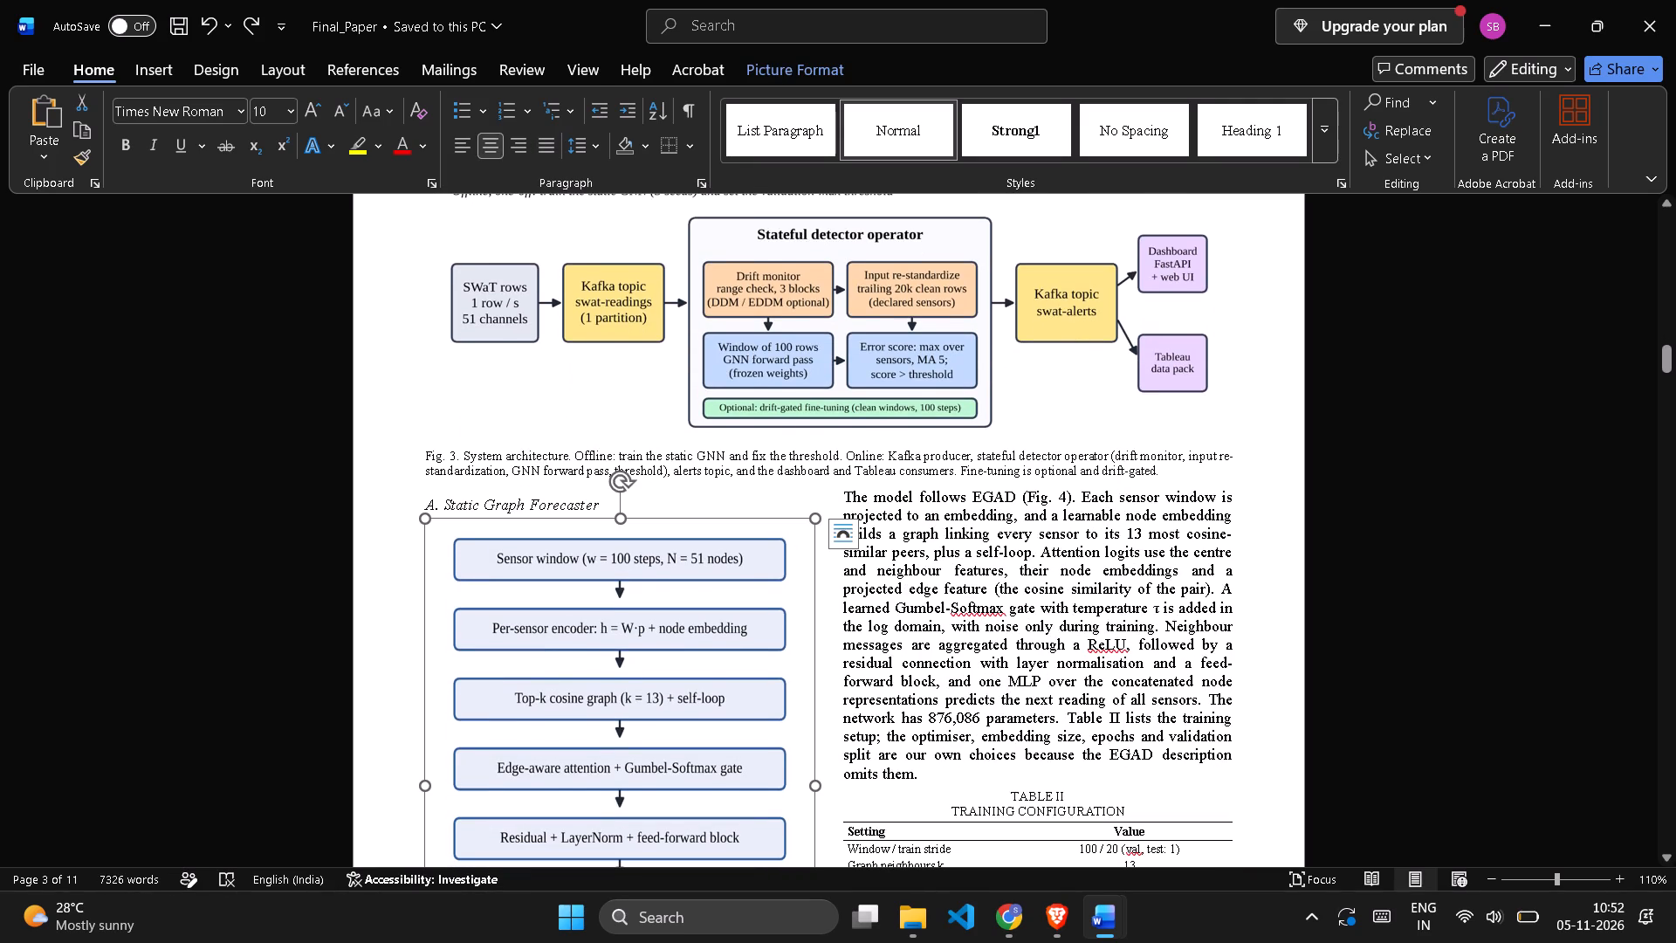
{"action": "scroll", "coordinate": [640, 540], "scroll_direction": "down", "scroll_amount": 3}
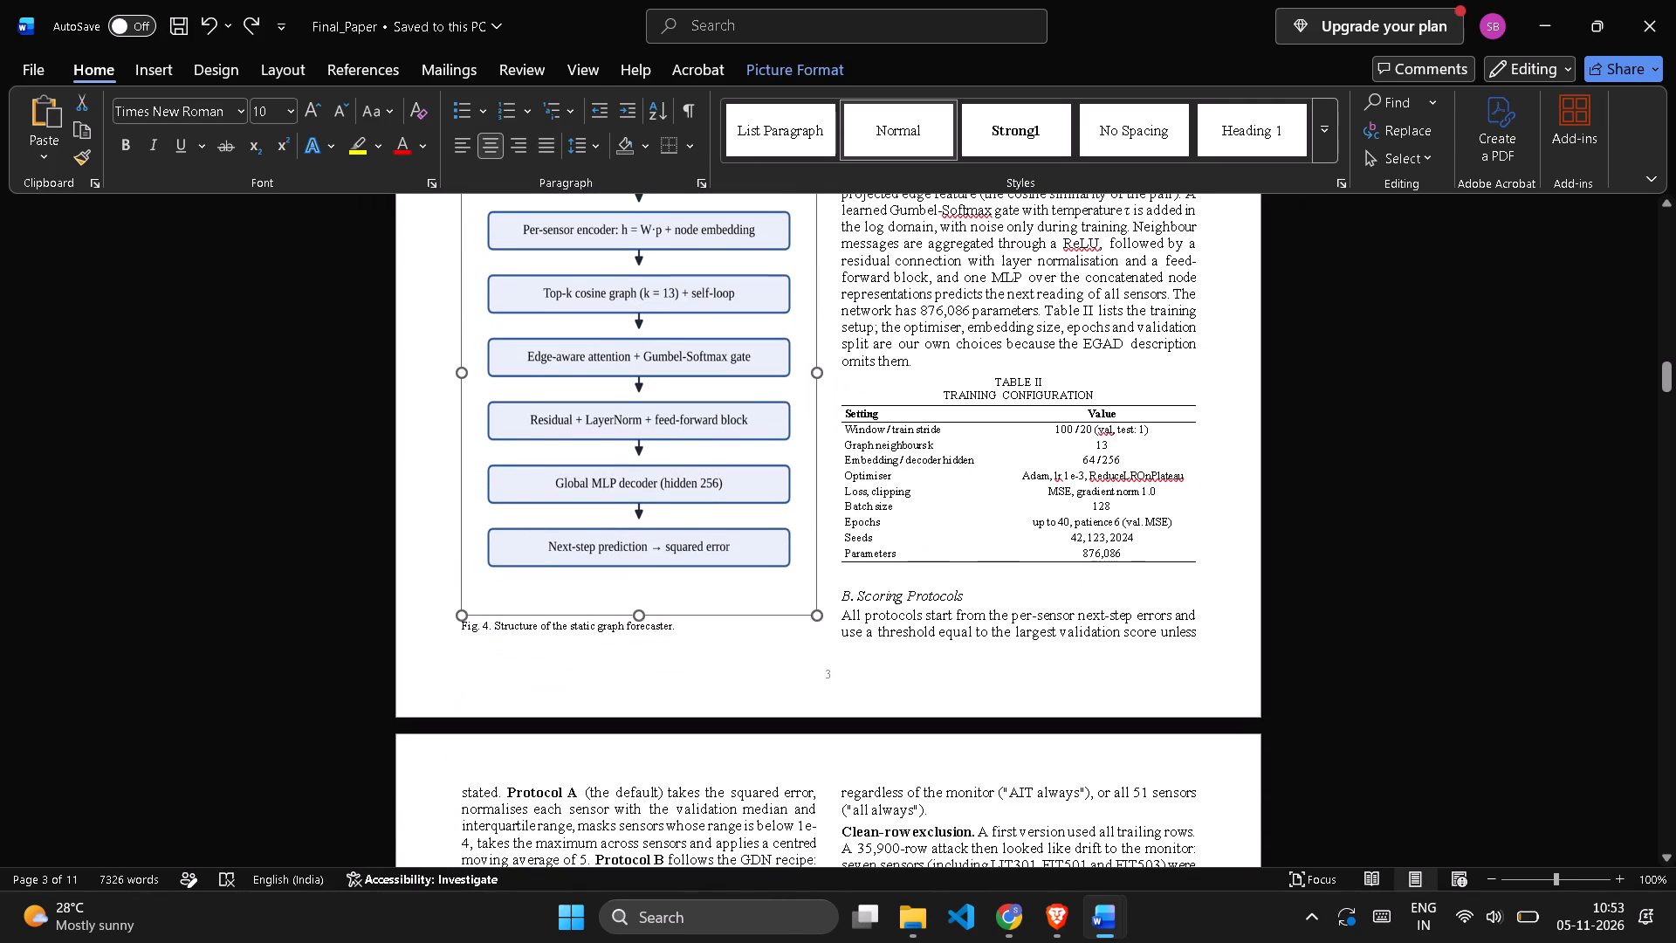
{"action": "scroll", "coordinate": [774, 270], "scroll_direction": "up", "scroll_amount": 1}
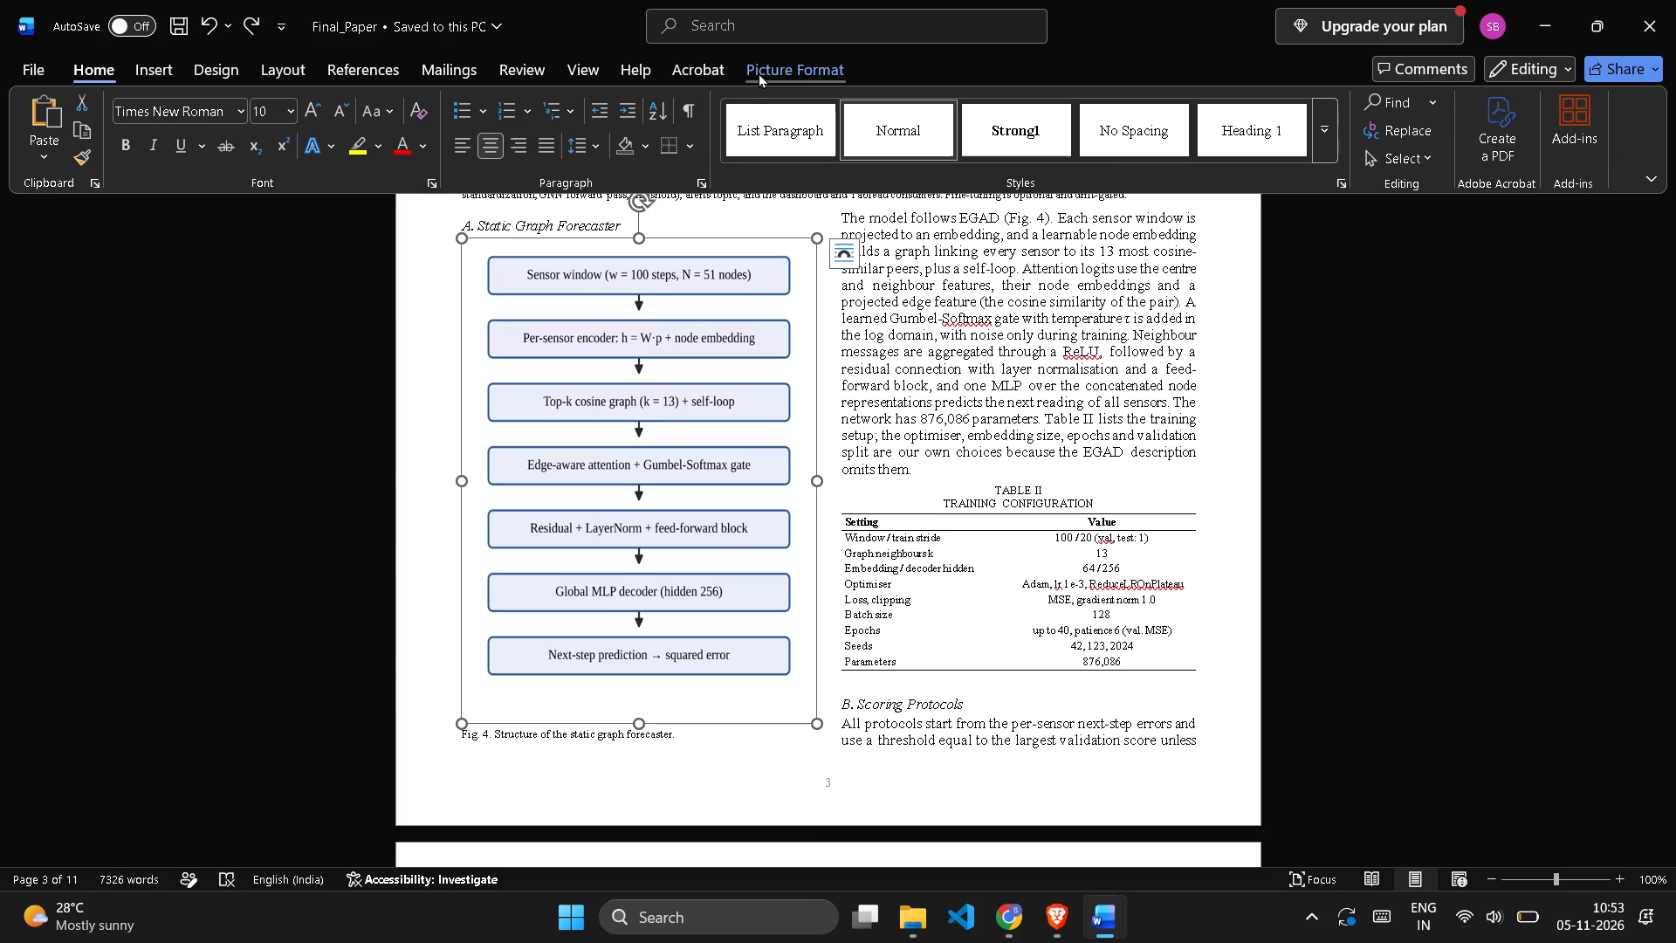
{"action": "left_click", "coordinate": [781, 73]}
{"action": "left_click", "coordinate": [1482, 117]}
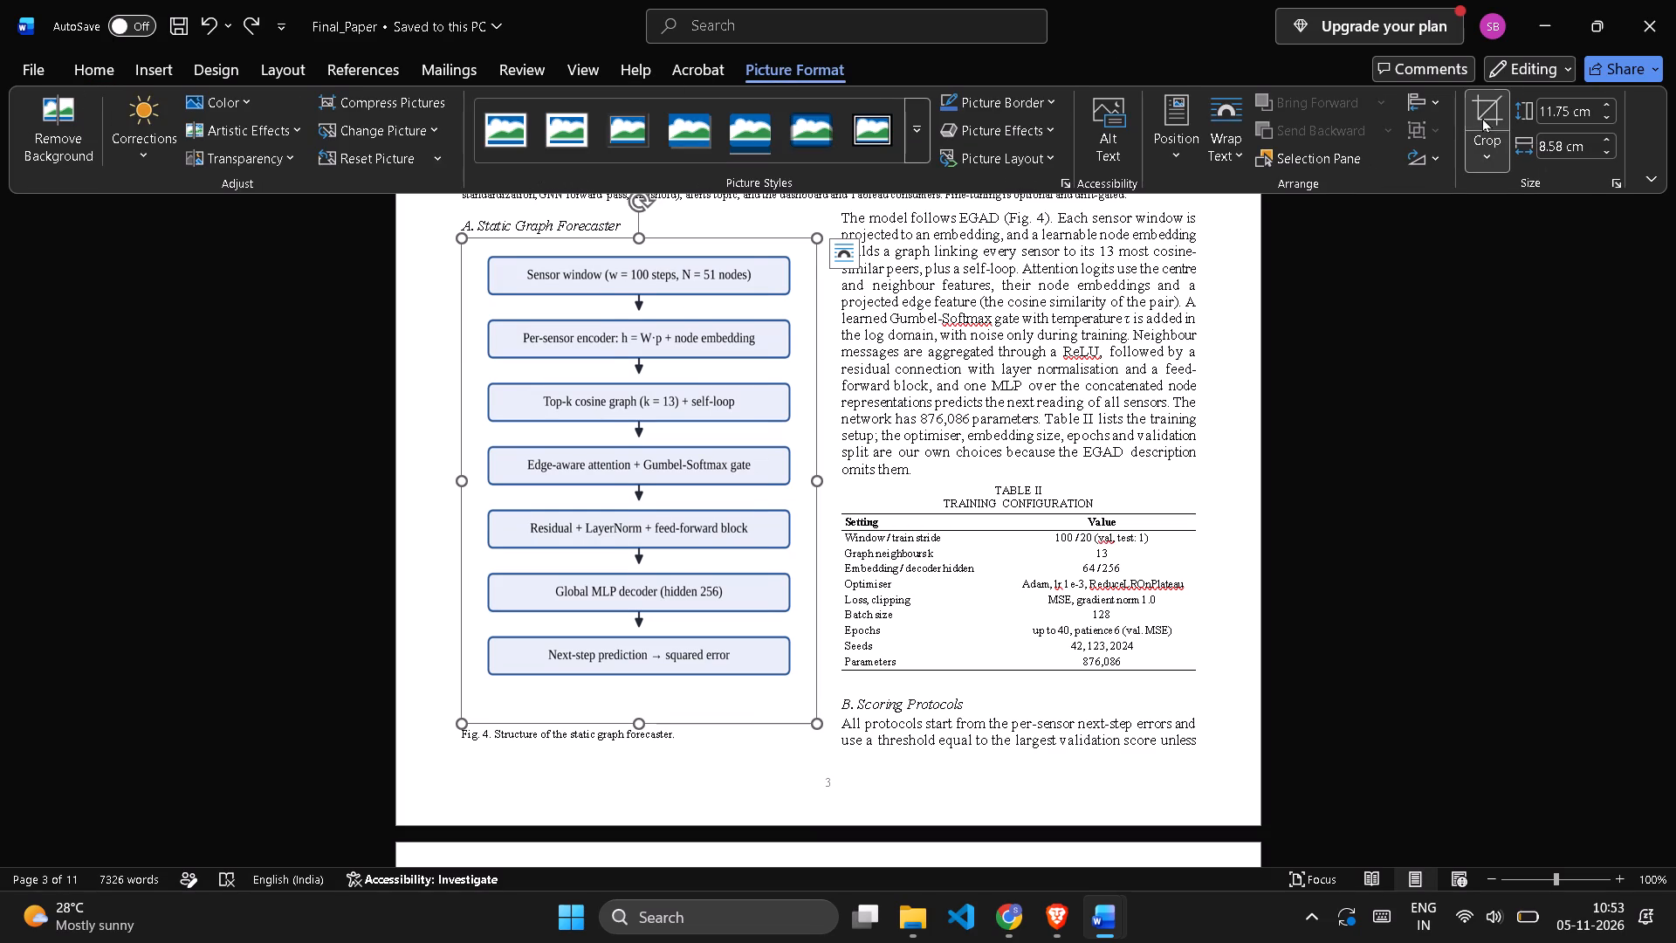
{"action": "left_click_drag", "start_coordinate": [635, 244], "coordinate": [635, 262]}
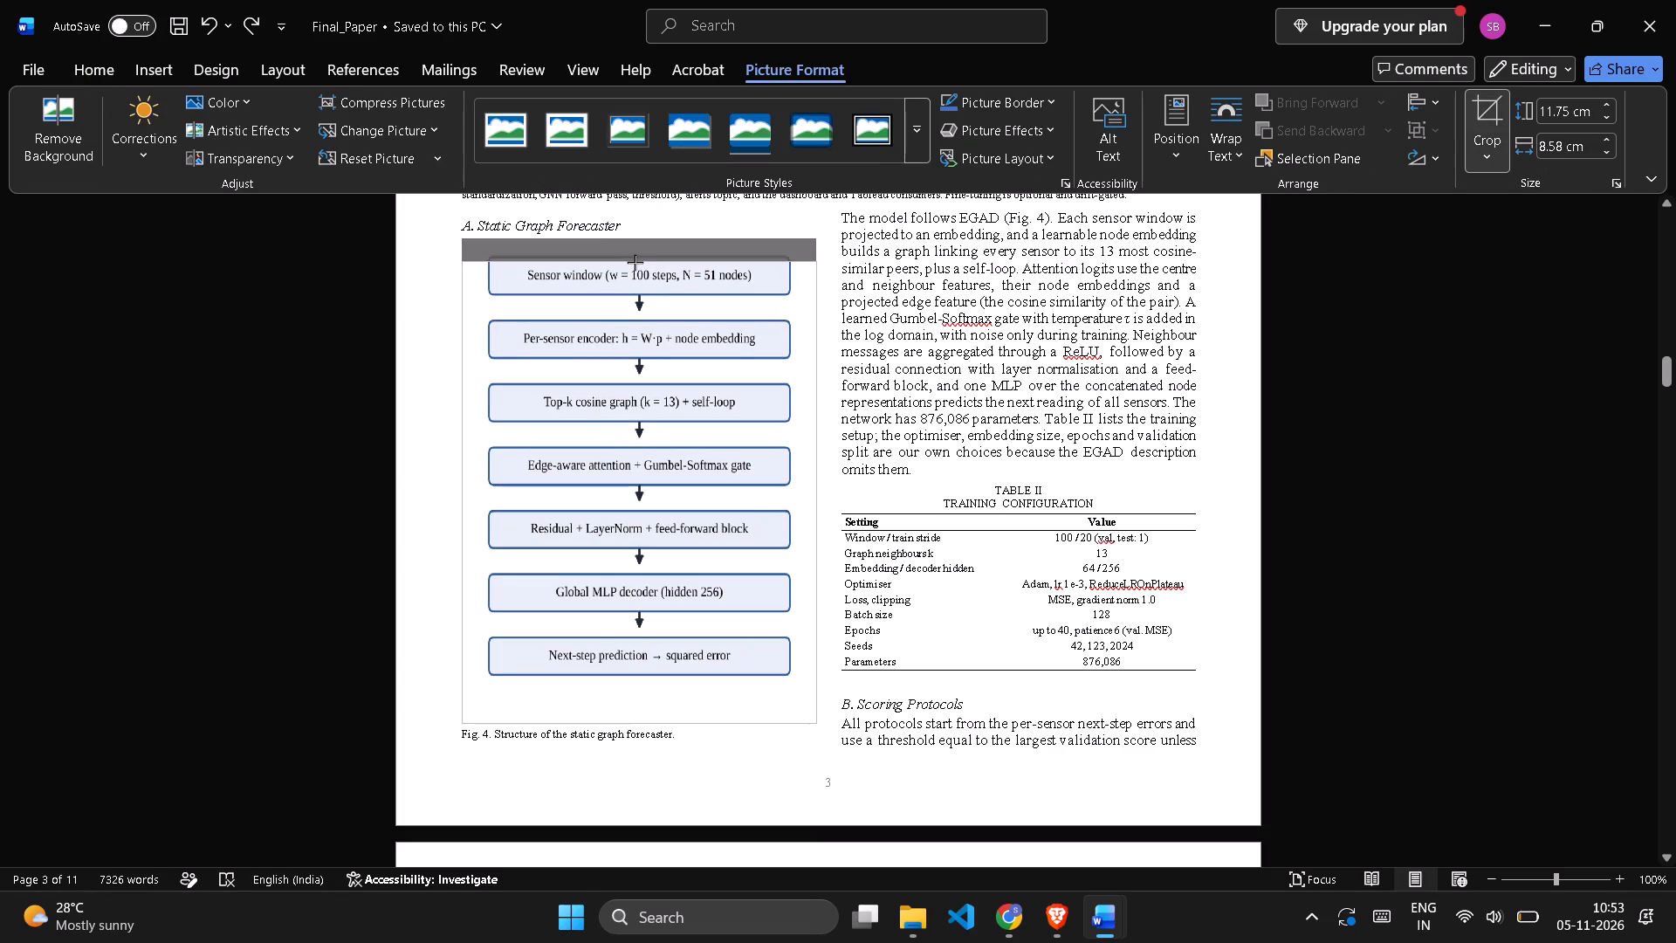
{"action": "left_click_drag", "start_coordinate": [635, 262], "coordinate": [632, 252]}
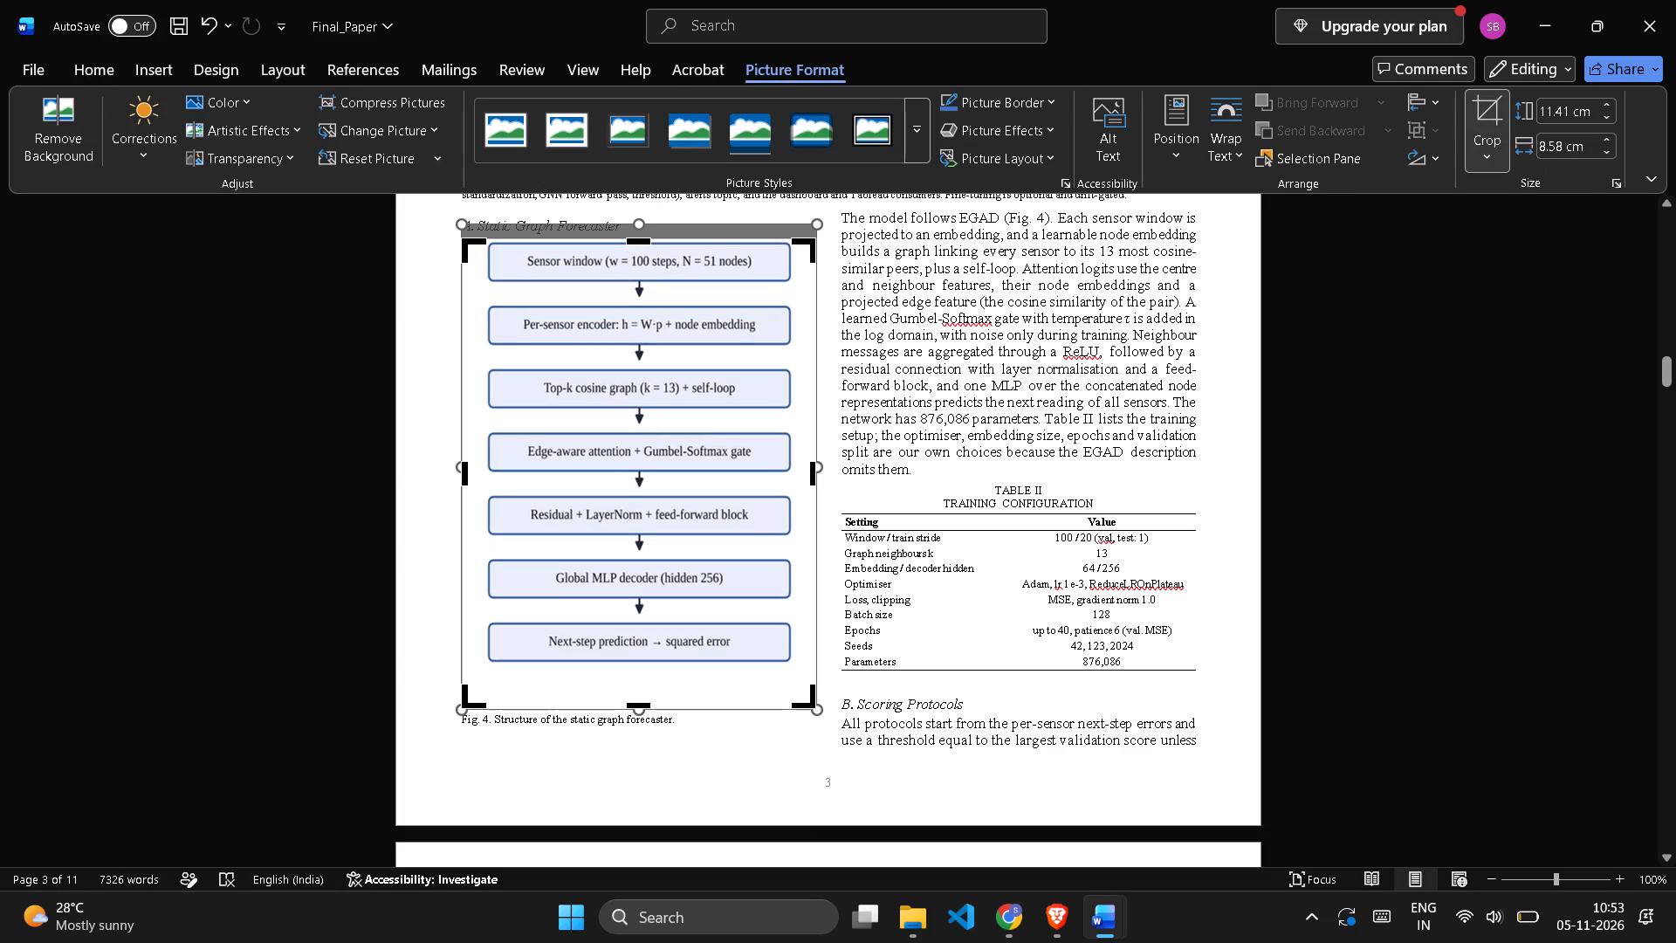
{"action": "left_click_drag", "start_coordinate": [639, 708], "coordinate": [641, 664]}
{"action": "left_click", "coordinate": [871, 749]}
{"action": "scroll", "coordinate": [739, 699], "scroll_direction": "up", "scroll_amount": 1}
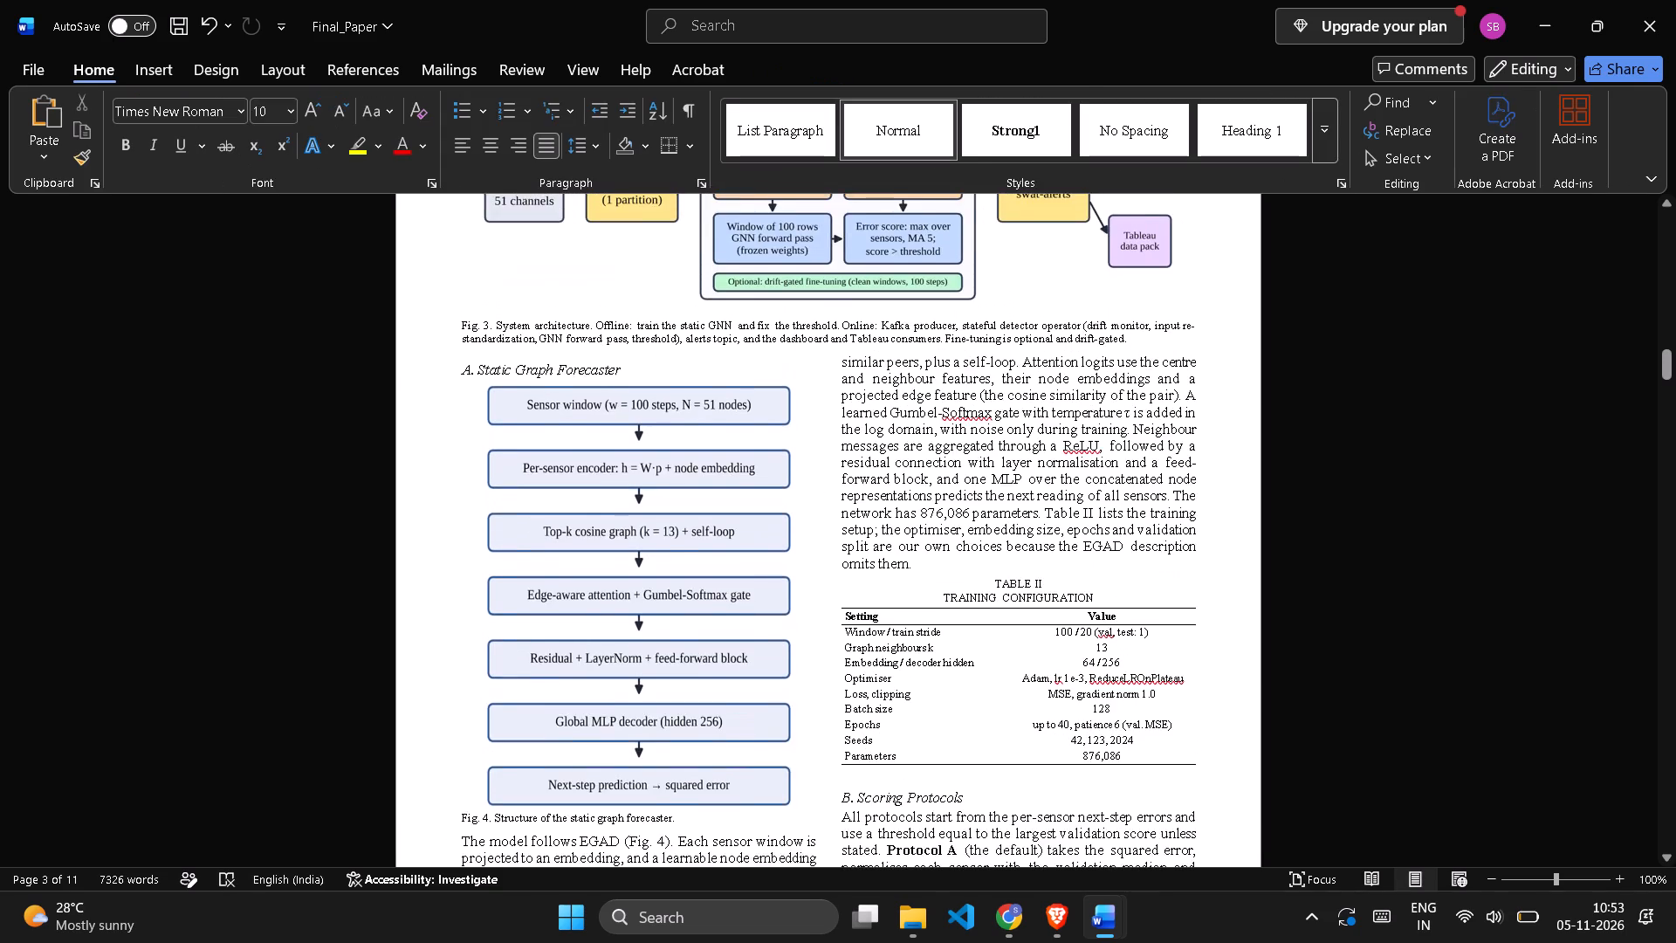
Add three paragraph breaks after the Fig. 3 caption and place the cursor on a blank line above "A. Static Graph Forecaster".
{"action": "scroll", "coordinate": [739, 699], "scroll_direction": "up", "scroll_amount": 1}
{"action": "left_click", "coordinate": [736, 678]}
{"action": "left_click", "coordinate": [580, 479]}
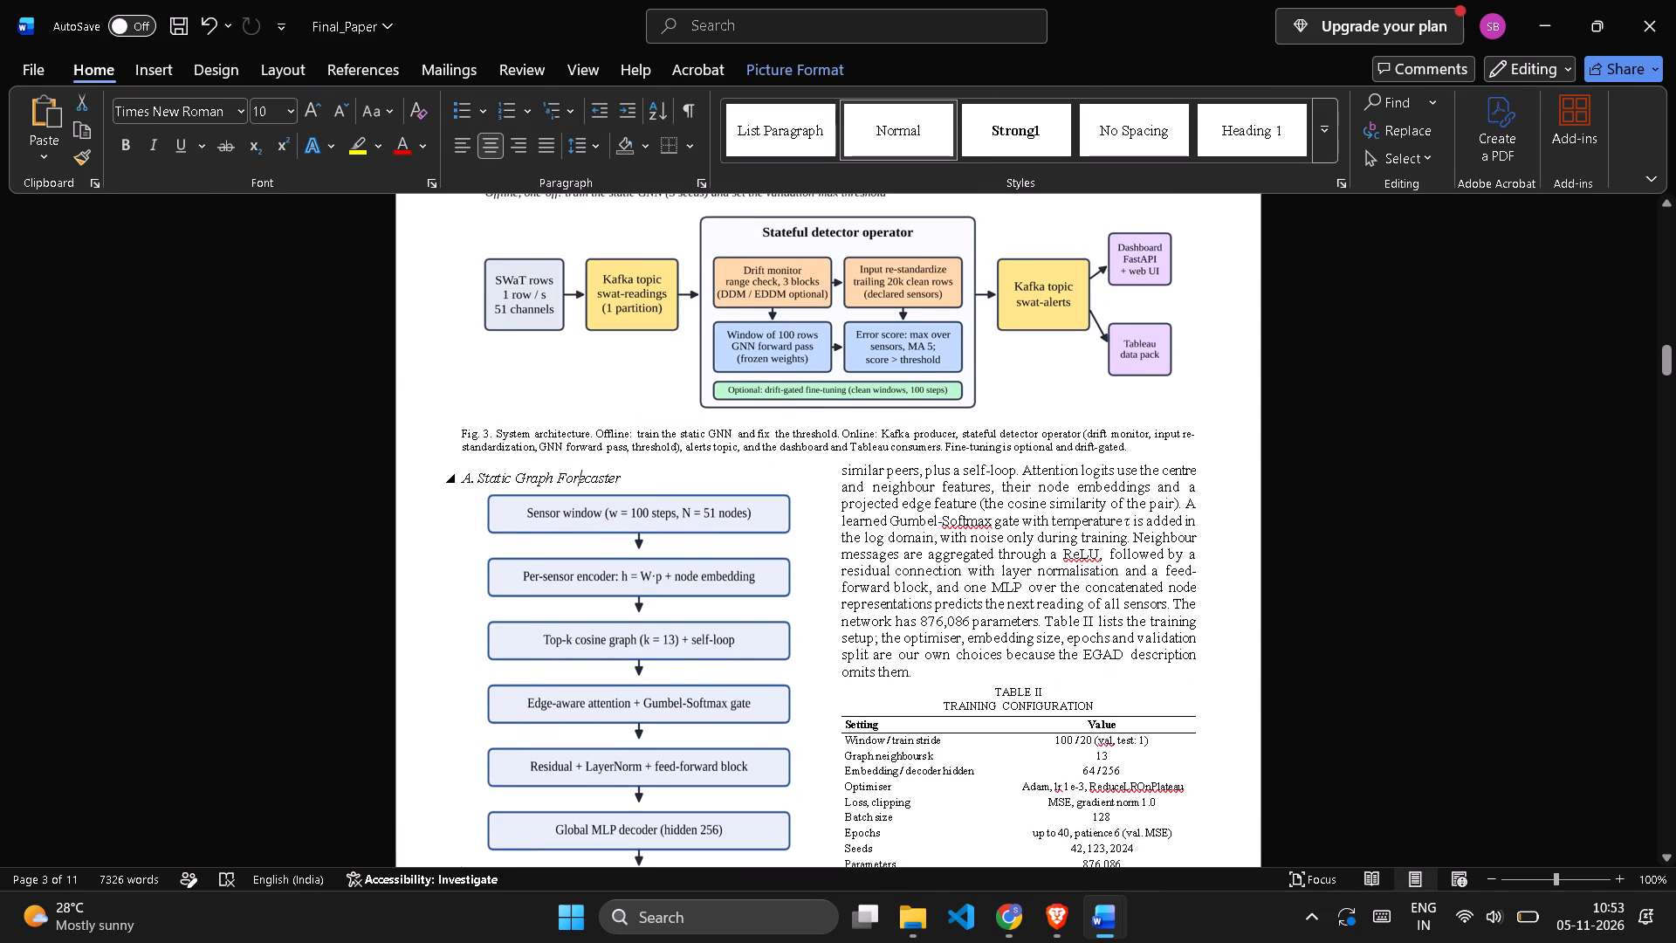
{"action": "scroll", "coordinate": [660, 492], "scroll_direction": "up", "scroll_amount": 1}
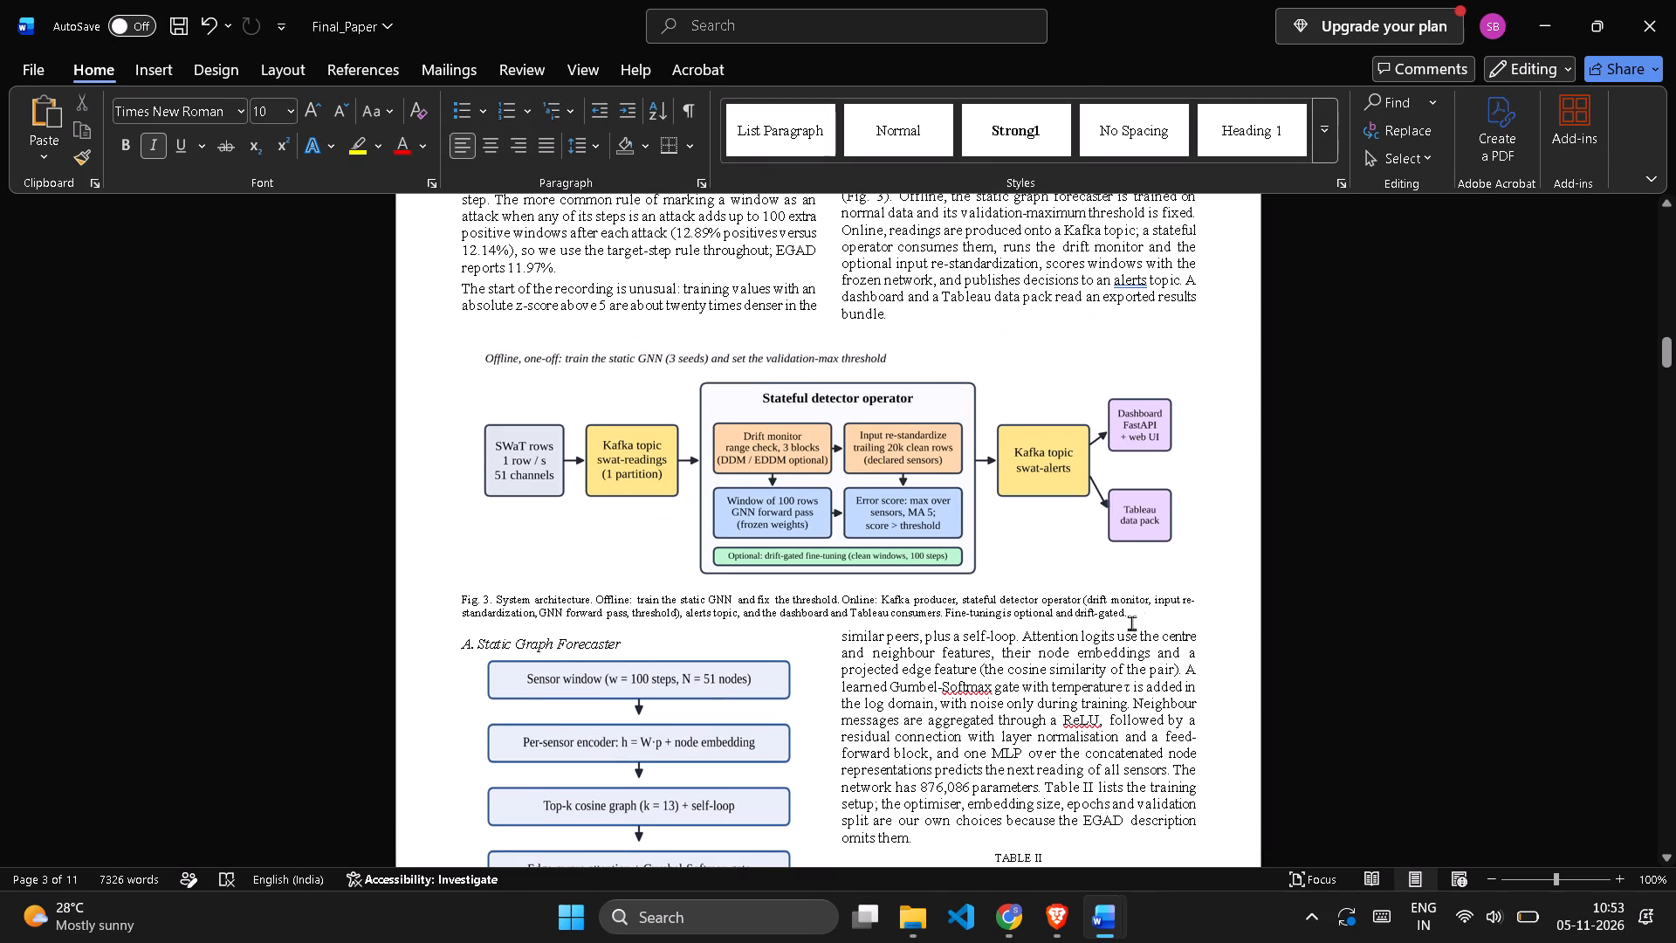
{"action": "left_click", "coordinate": [1151, 616]}
{"action": "key", "text": "Return"}
{"action": "key", "text": "Return"}
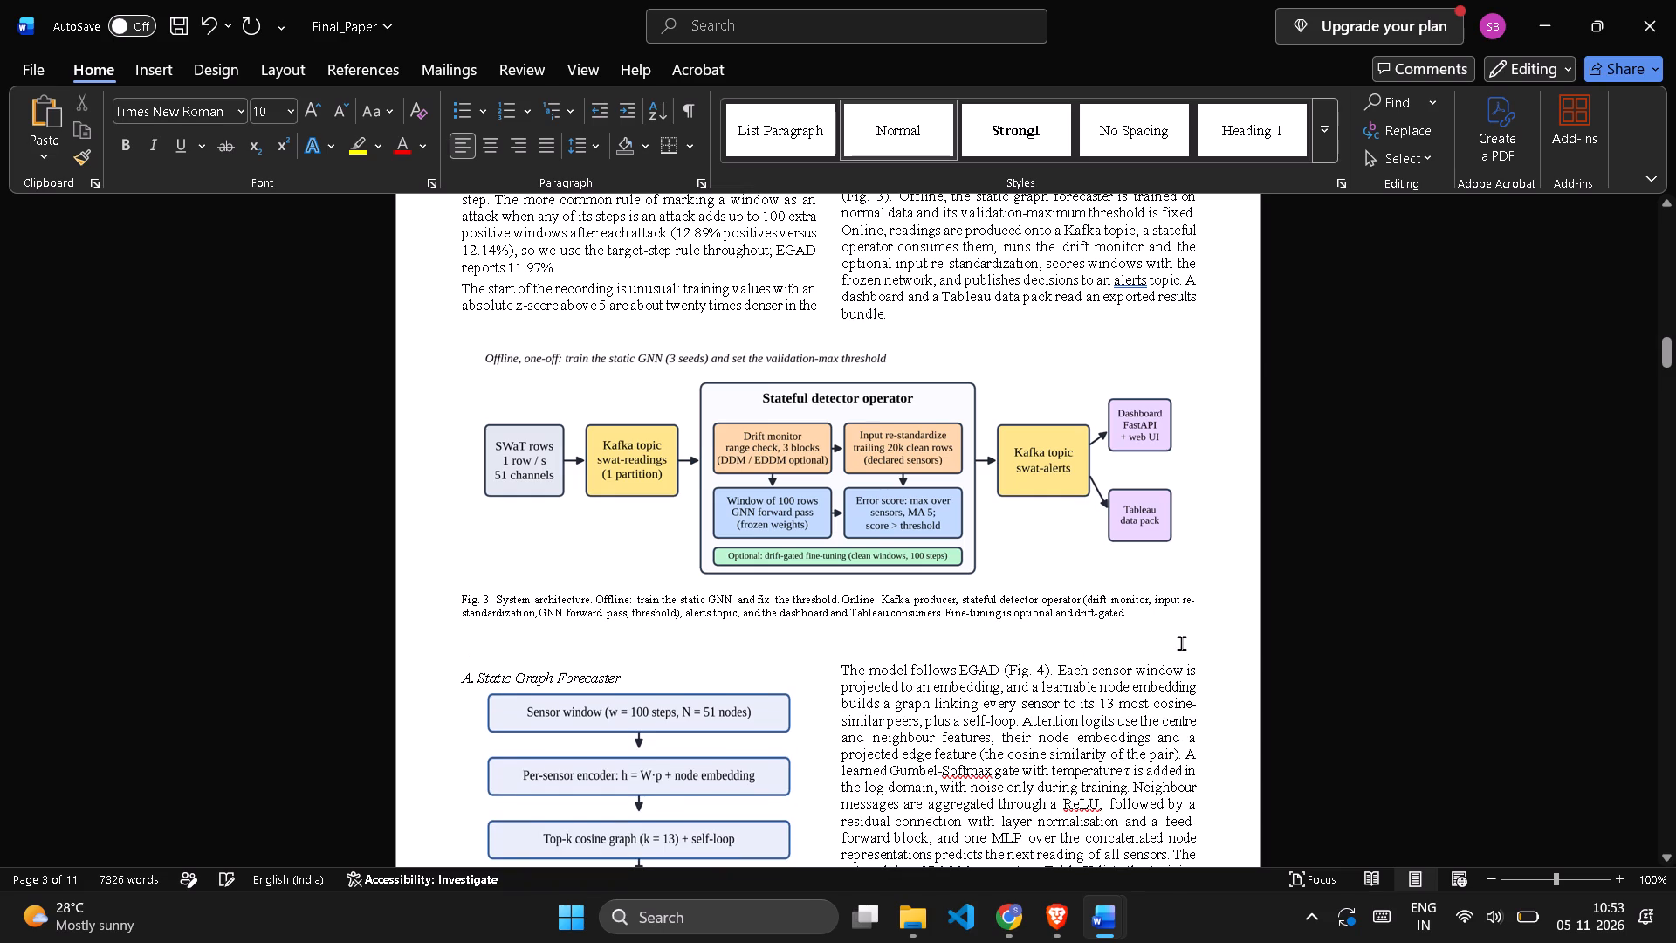
{"action": "key", "text": "Return"}
{"action": "key", "text": "Up"}
{"action": "key", "text": "Down"}
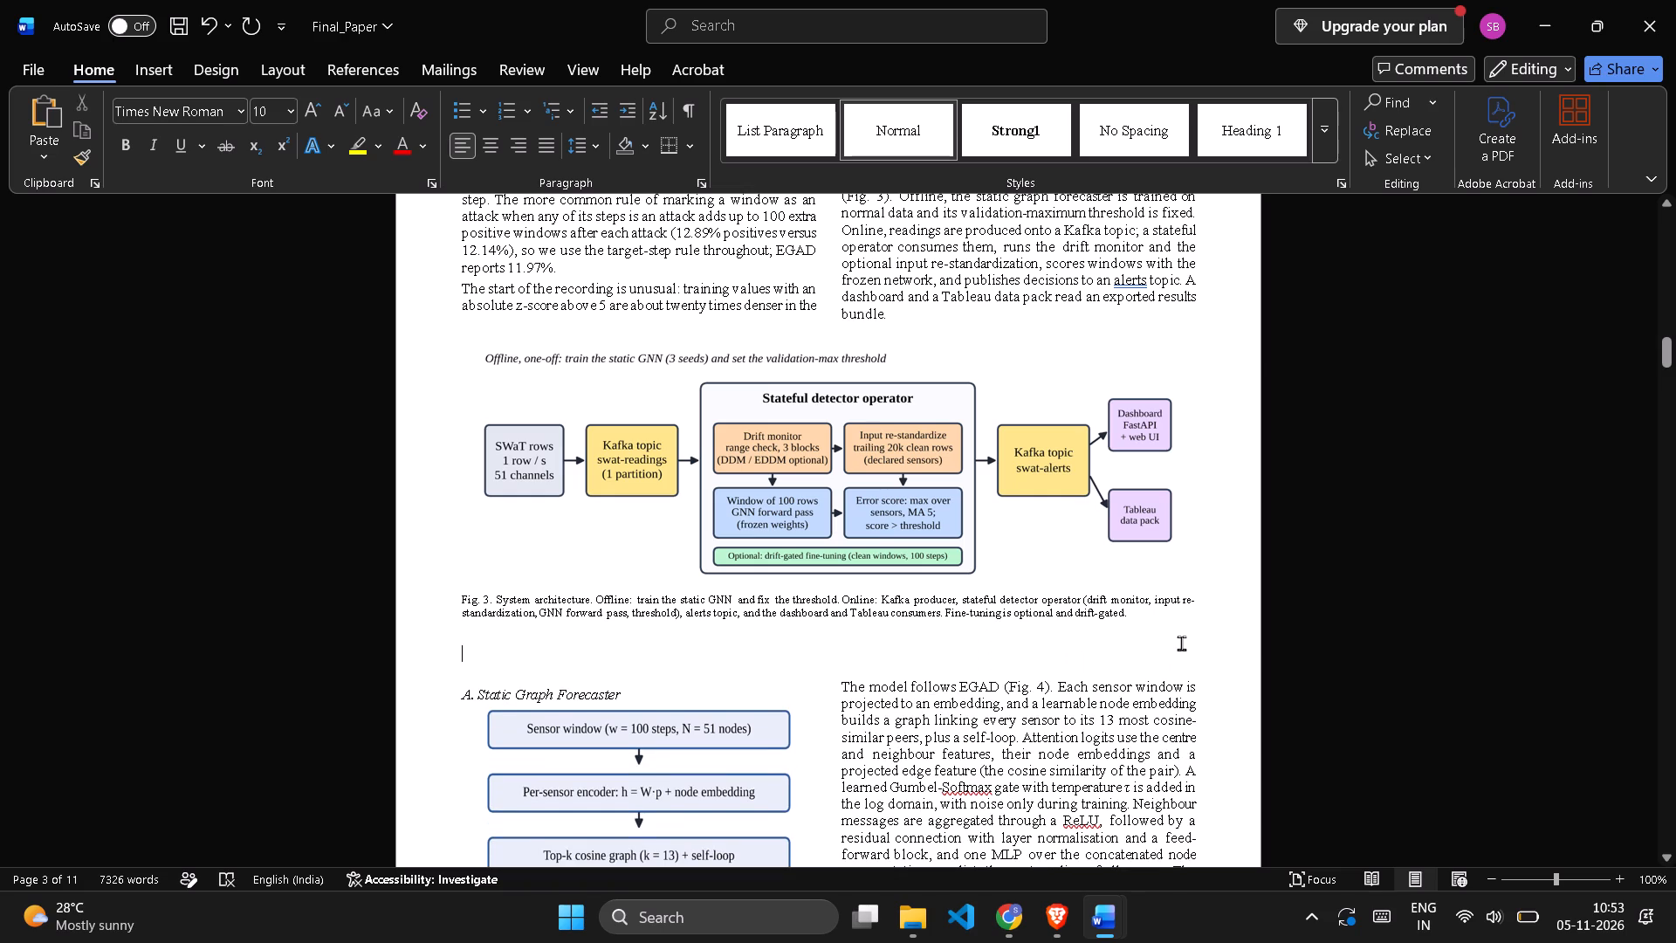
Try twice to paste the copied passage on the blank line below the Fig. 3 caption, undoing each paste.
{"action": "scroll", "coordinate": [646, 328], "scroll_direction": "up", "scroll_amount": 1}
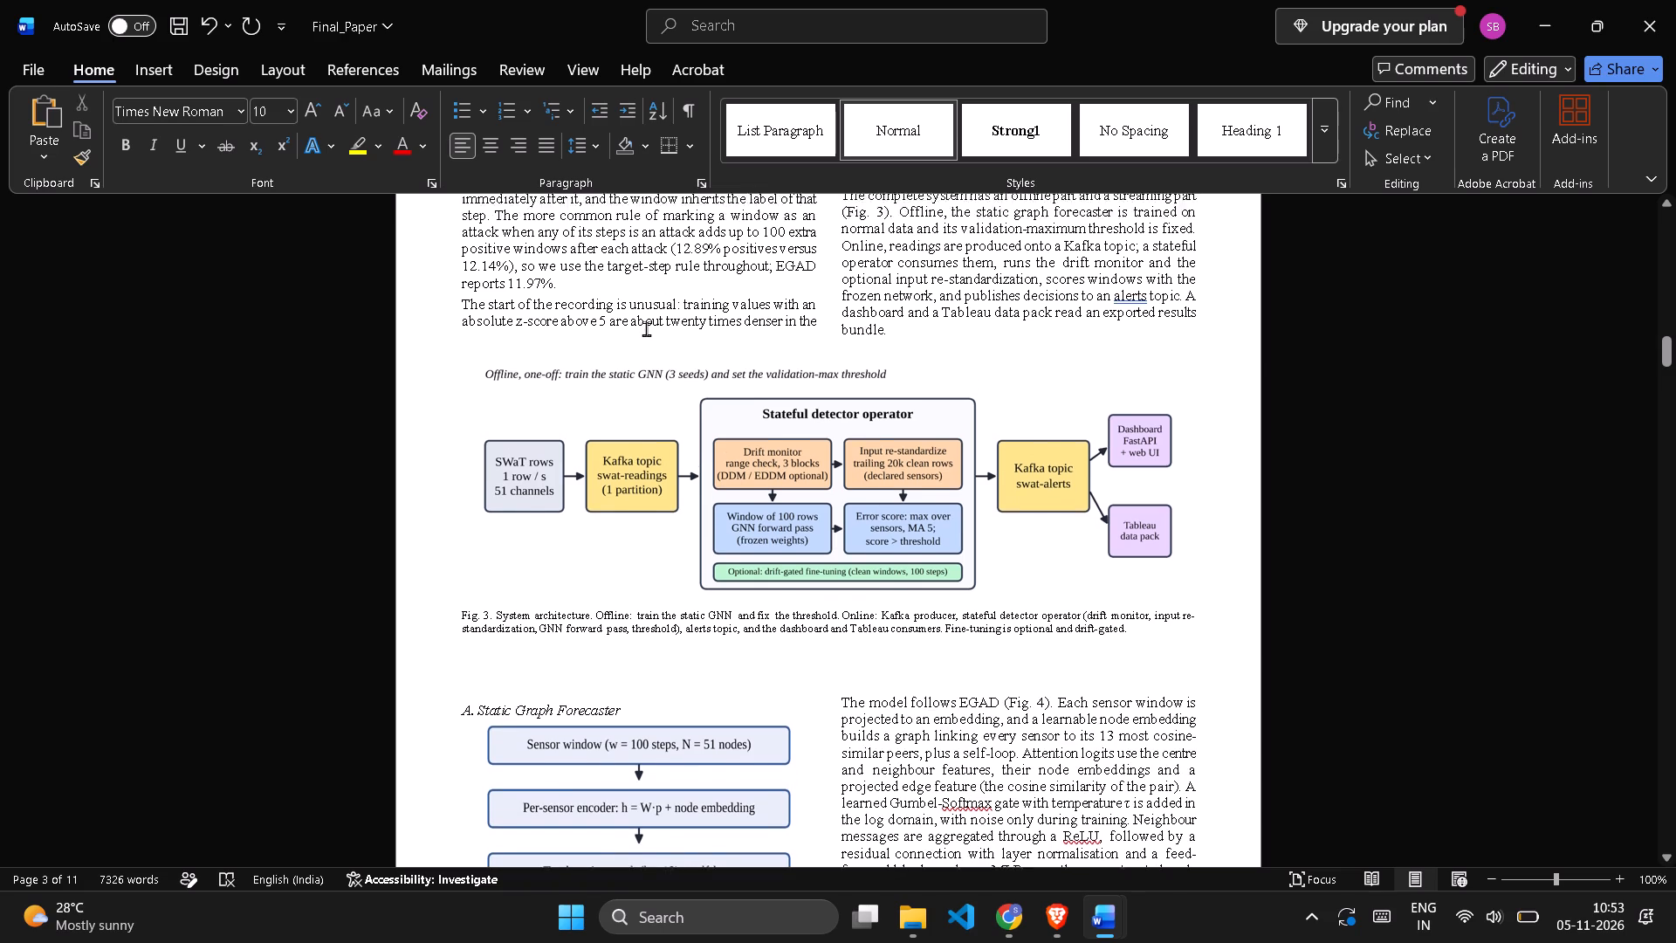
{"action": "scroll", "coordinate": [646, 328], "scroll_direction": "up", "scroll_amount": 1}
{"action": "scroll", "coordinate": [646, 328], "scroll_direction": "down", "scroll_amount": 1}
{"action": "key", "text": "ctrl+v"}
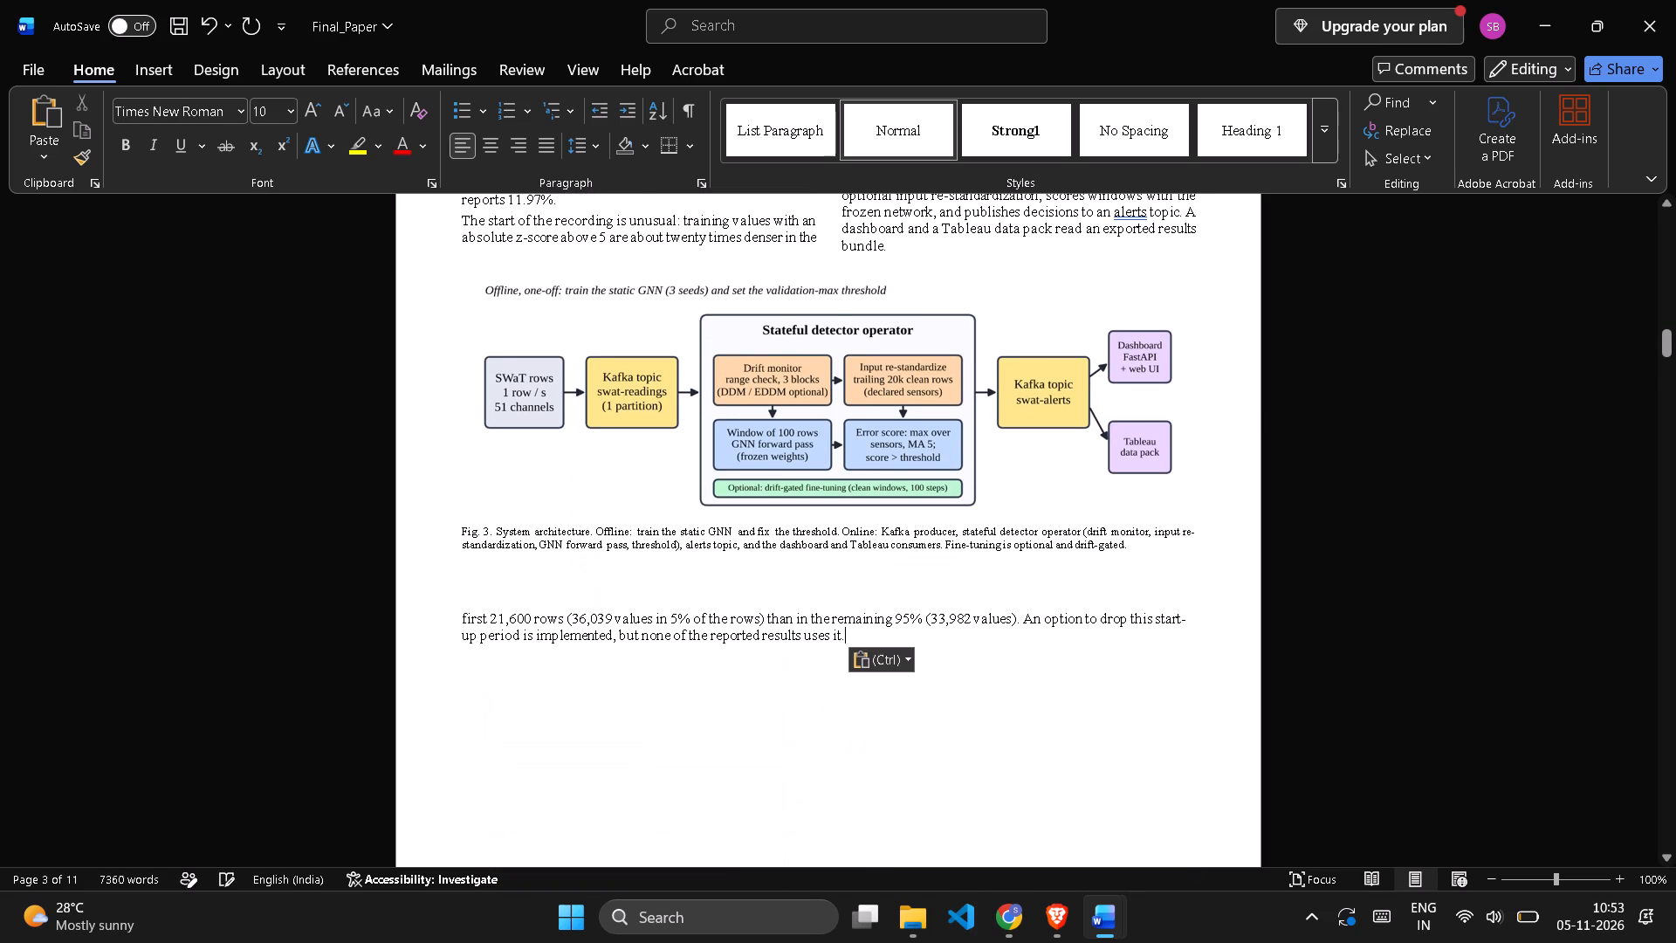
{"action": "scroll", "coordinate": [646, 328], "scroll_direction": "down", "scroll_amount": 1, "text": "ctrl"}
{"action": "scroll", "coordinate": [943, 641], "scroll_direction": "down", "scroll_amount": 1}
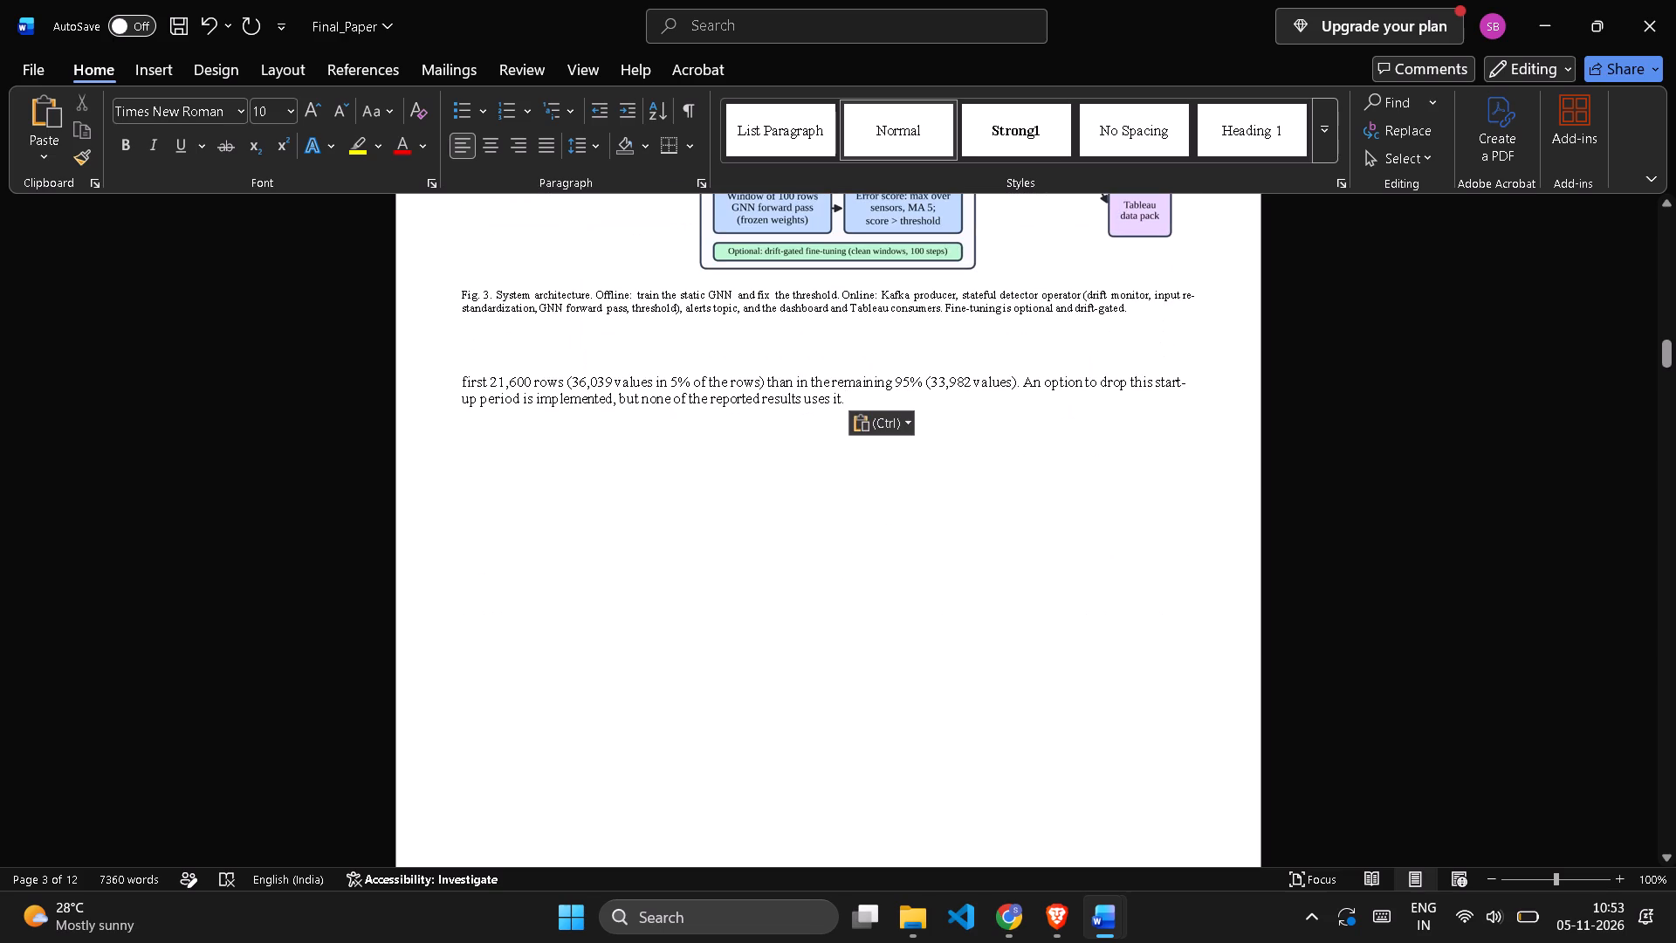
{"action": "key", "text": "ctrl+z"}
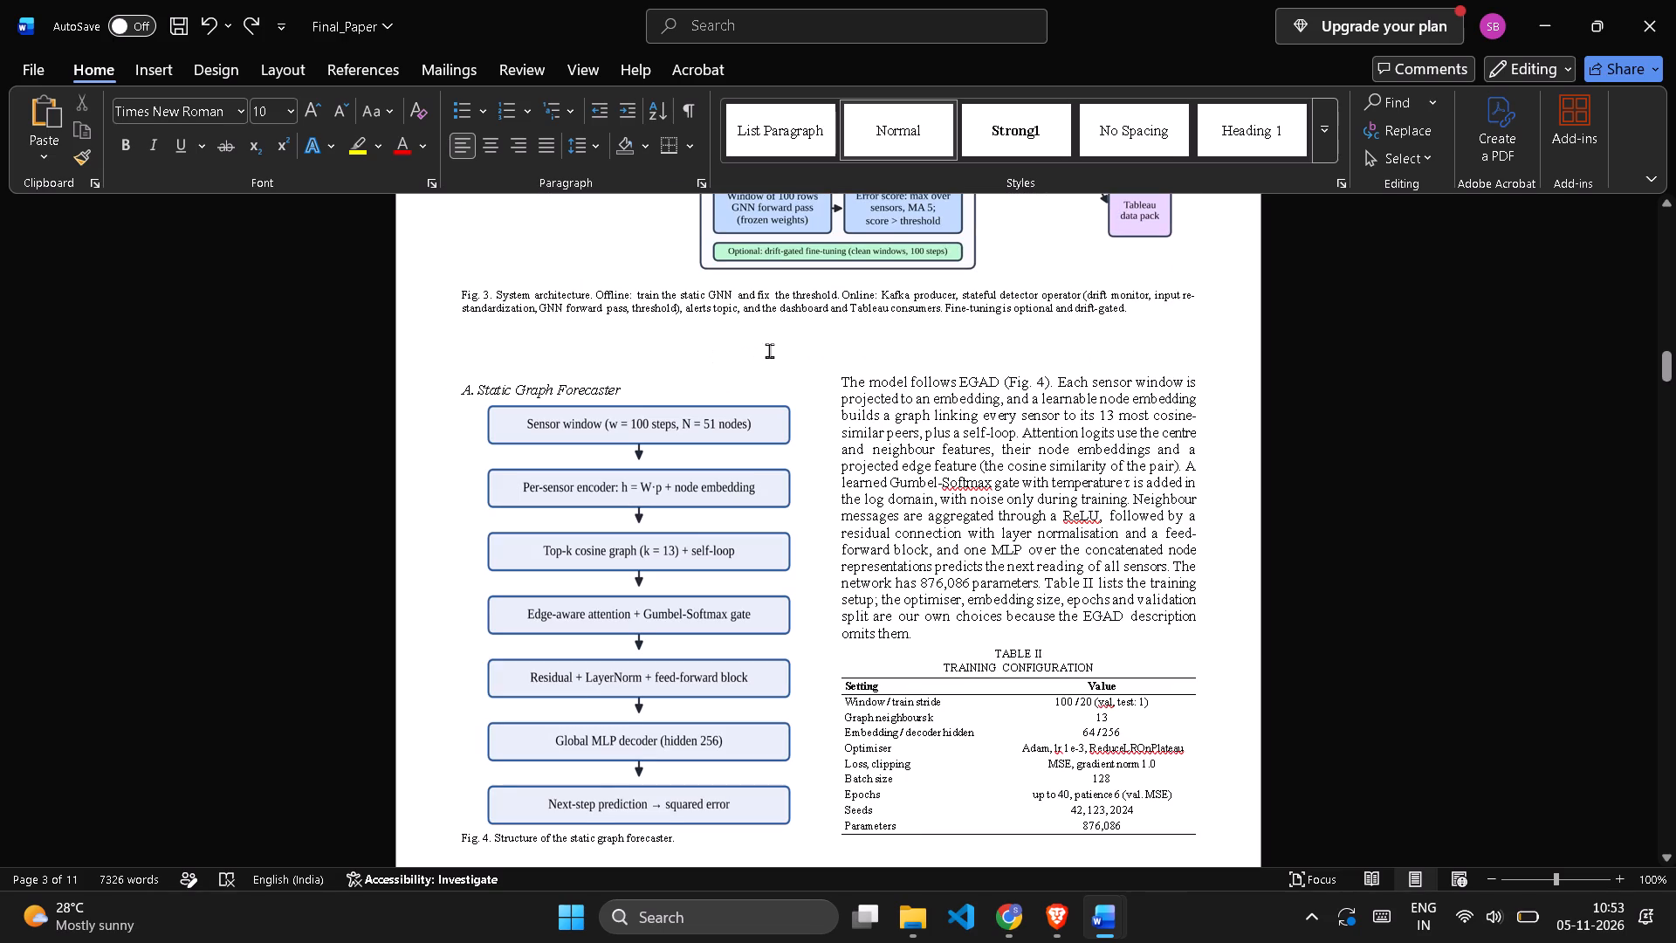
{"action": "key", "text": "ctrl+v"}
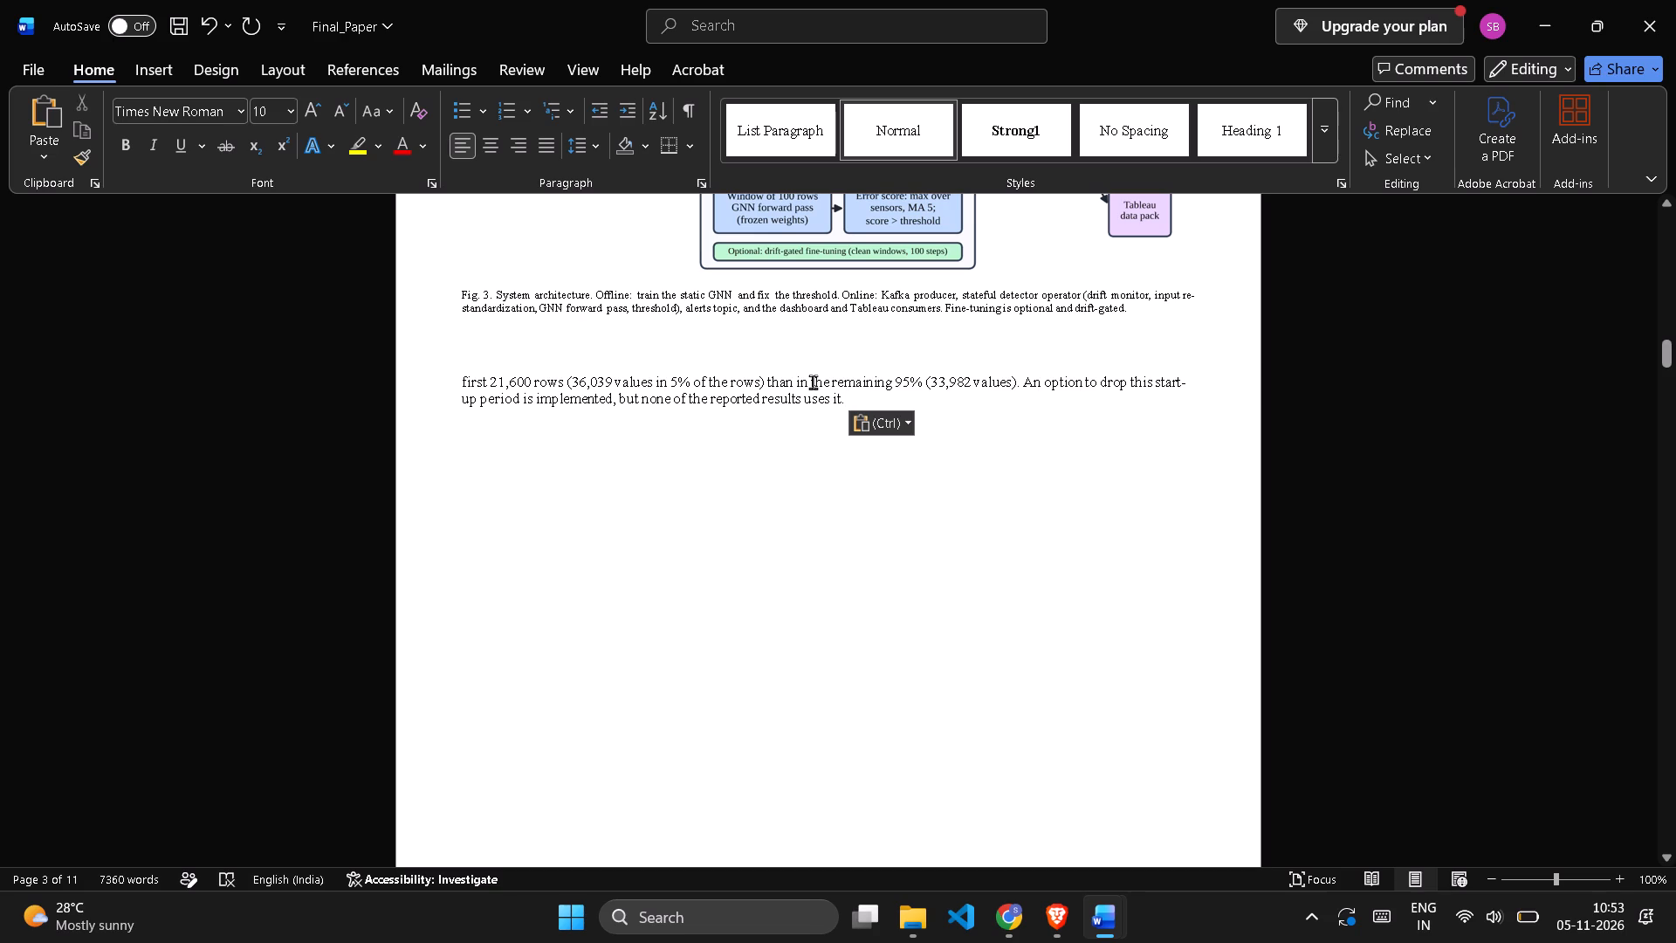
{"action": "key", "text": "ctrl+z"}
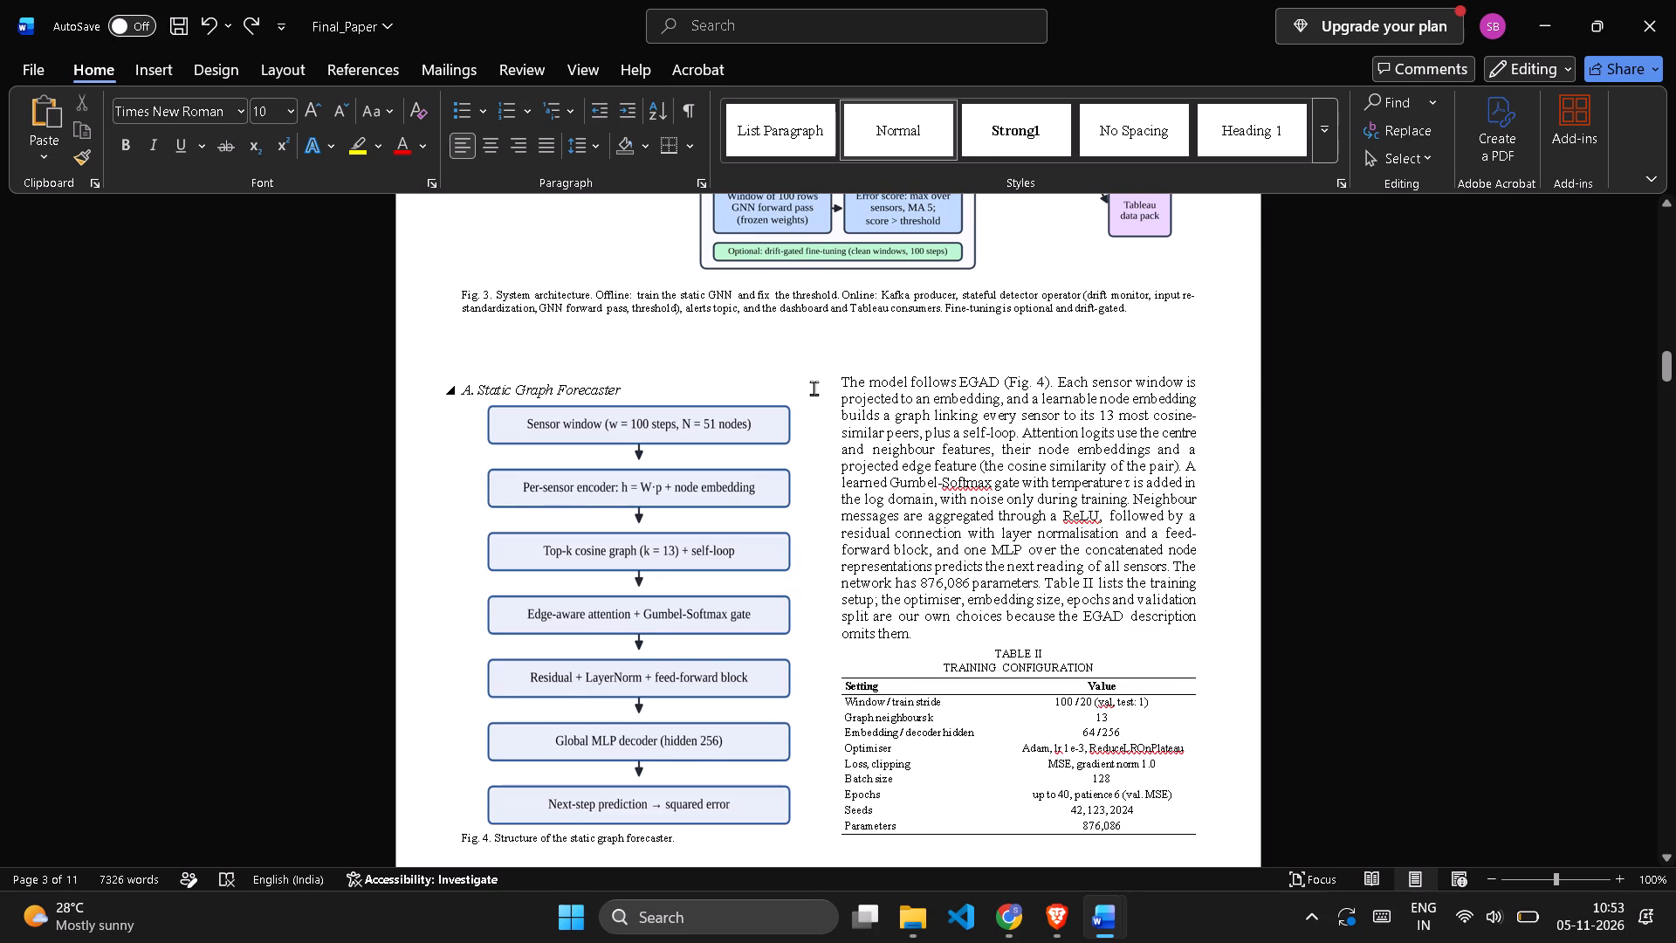
Examine where the paragraph starting "The start of the recording is unusual" splits across the columns and the spacing around Fig. 3.
{"action": "scroll", "coordinate": [814, 388], "scroll_direction": "up", "scroll_amount": 5}
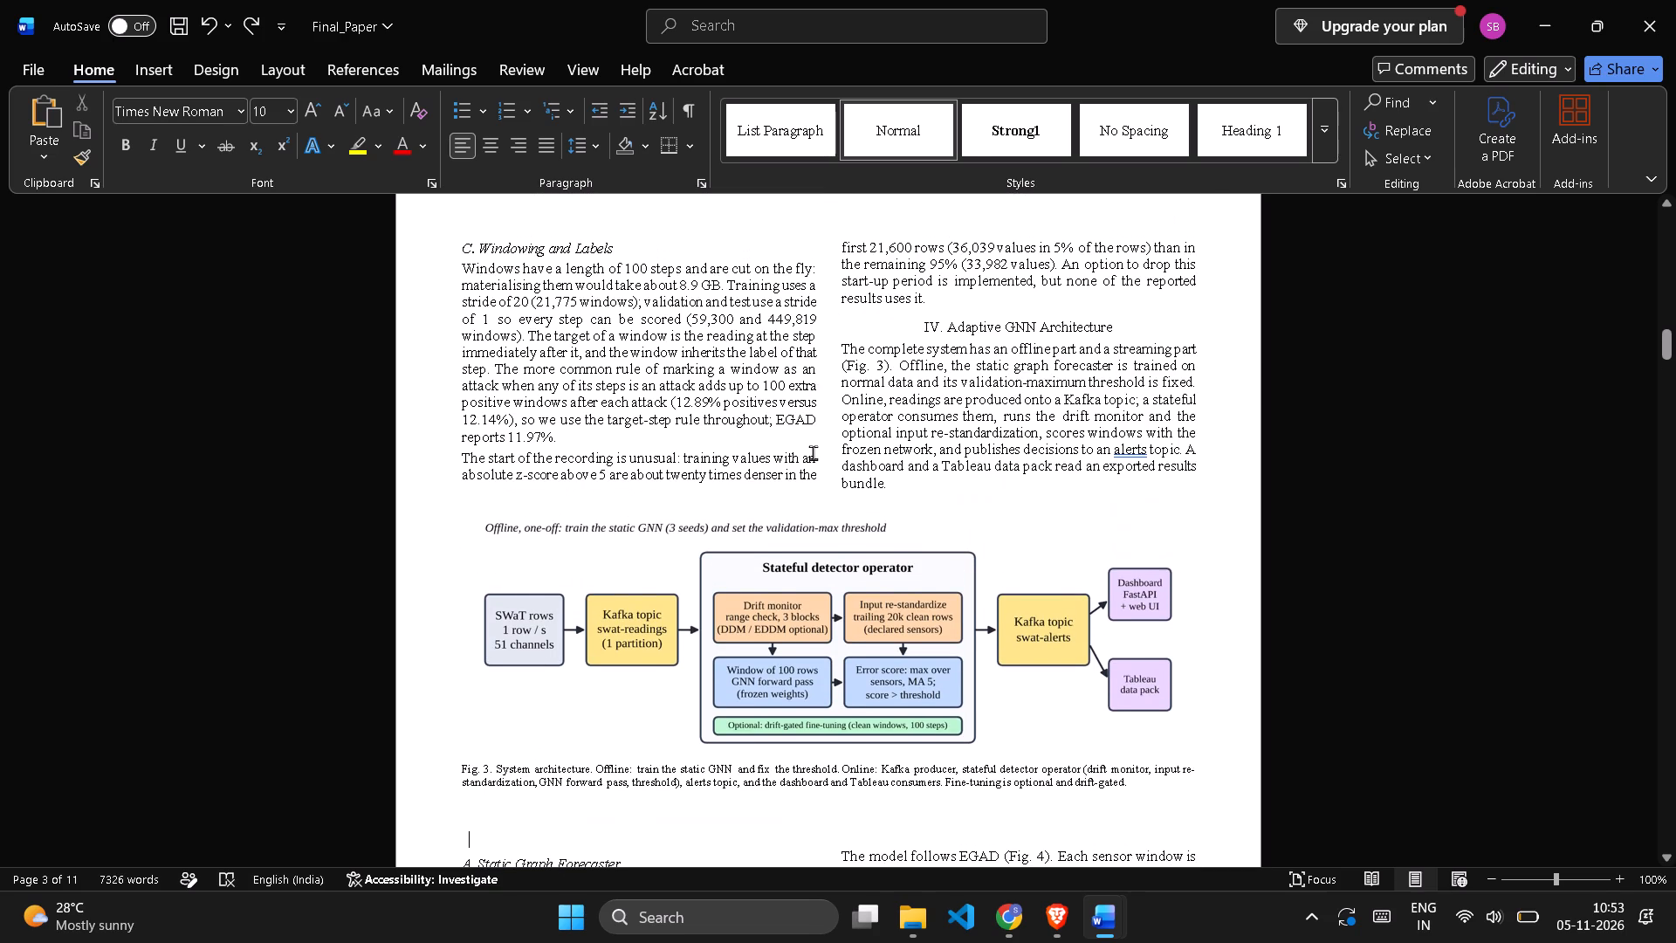
{"action": "left_click", "coordinate": [814, 461]}
{"action": "left_click_drag", "start_coordinate": [818, 462], "coordinate": [845, 465]}
{"action": "left_click", "coordinate": [835, 463]}
{"action": "left_click", "coordinate": [829, 458]}
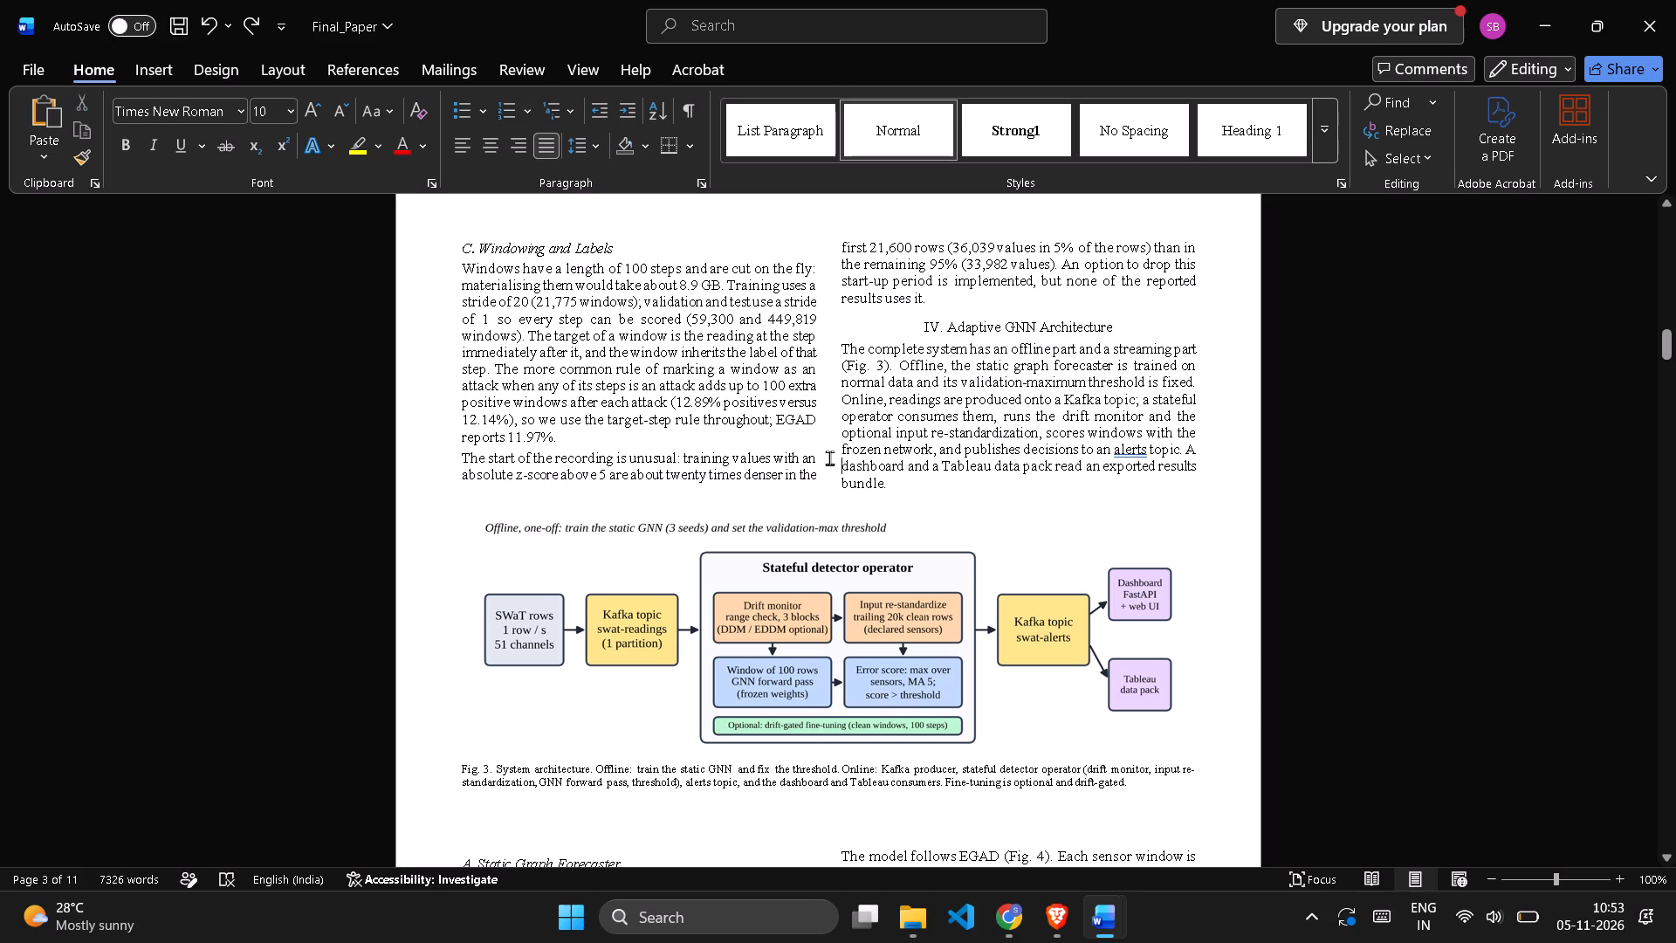
{"action": "left_click", "coordinate": [807, 471]}
{"action": "left_click", "coordinate": [813, 470]}
{"action": "scroll", "coordinate": [821, 485], "scroll_direction": "down", "scroll_amount": 1}
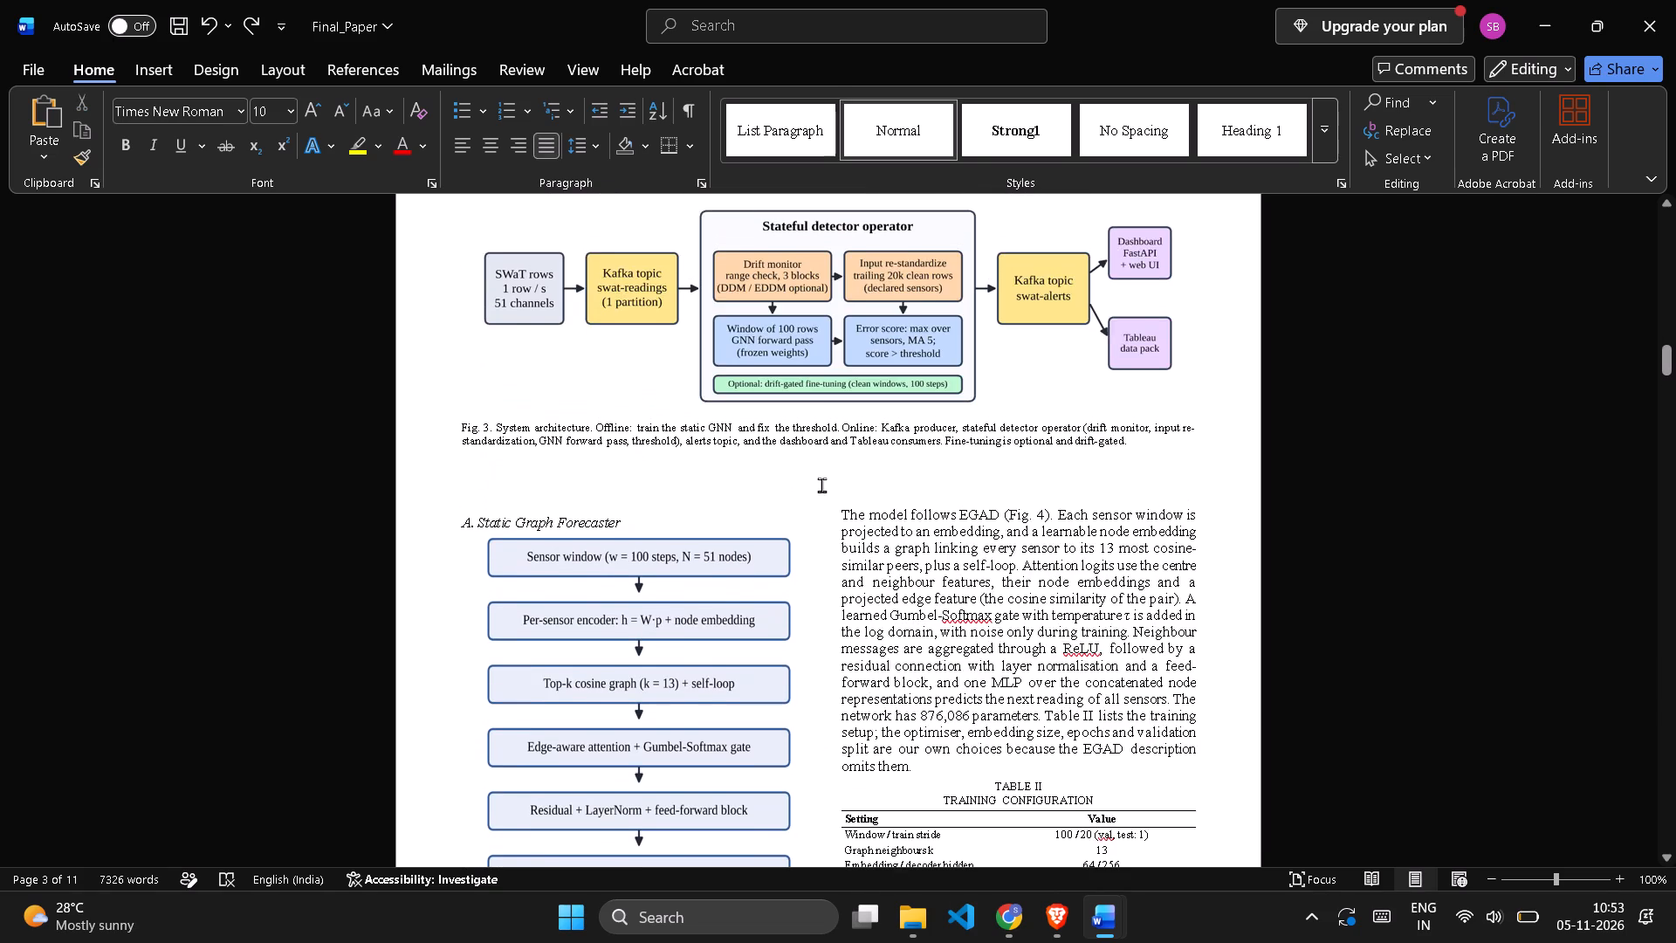
{"action": "scroll", "coordinate": [821, 485], "scroll_direction": "up", "scroll_amount": 1}
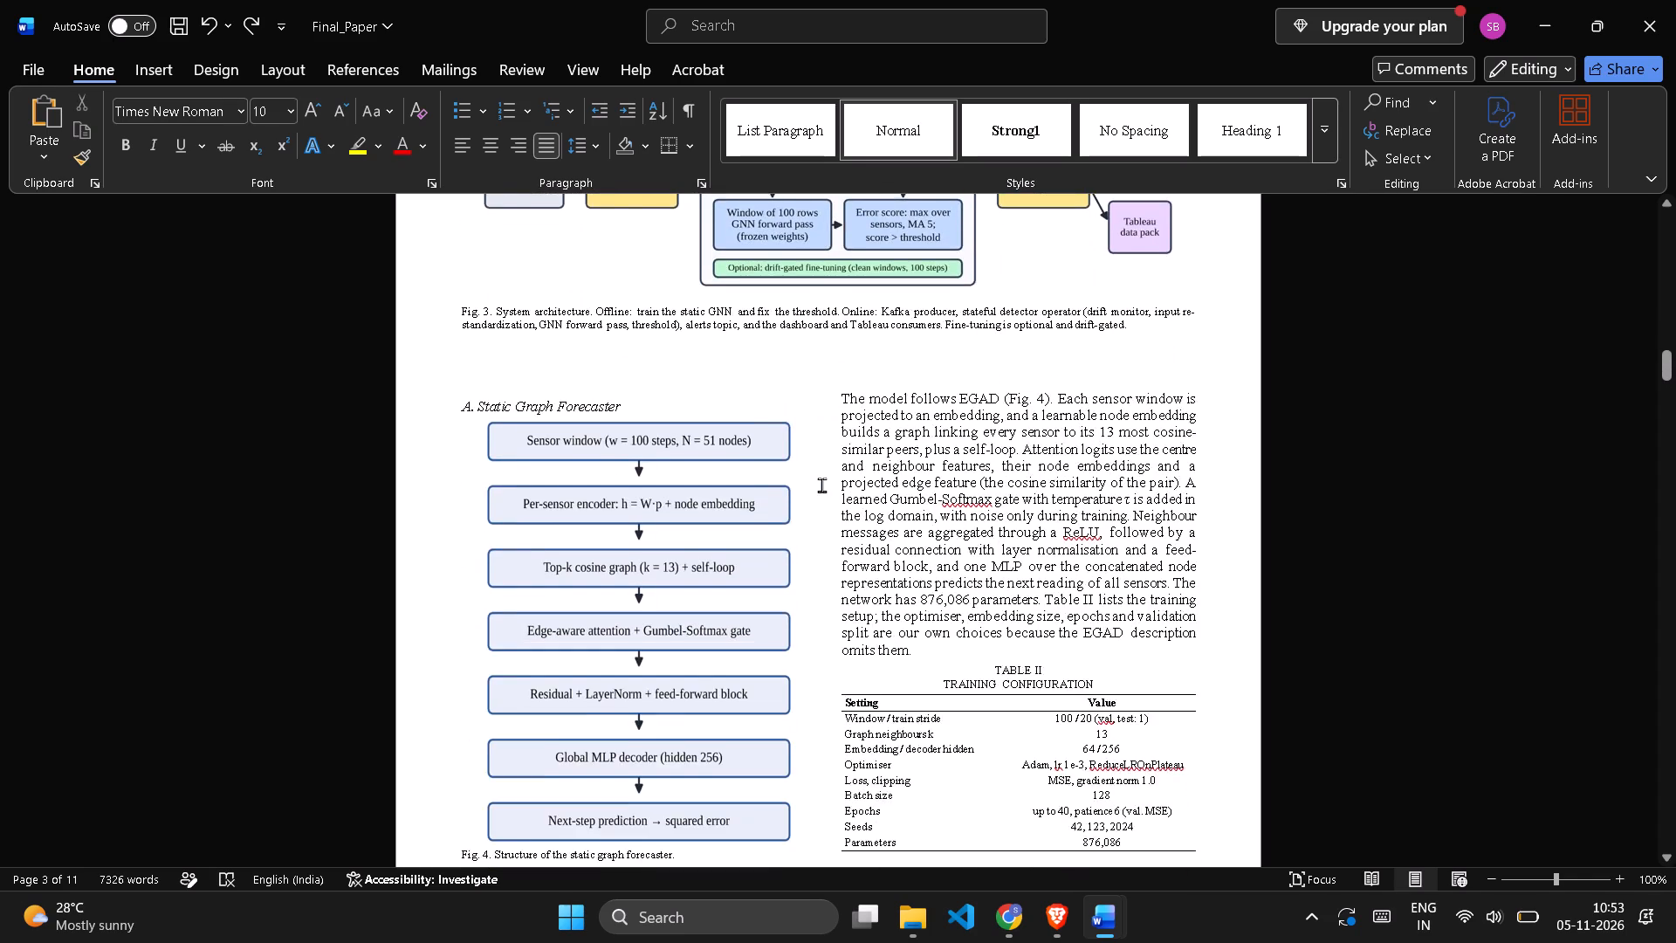
{"action": "scroll", "coordinate": [821, 485], "scroll_direction": "up", "scroll_amount": 1}
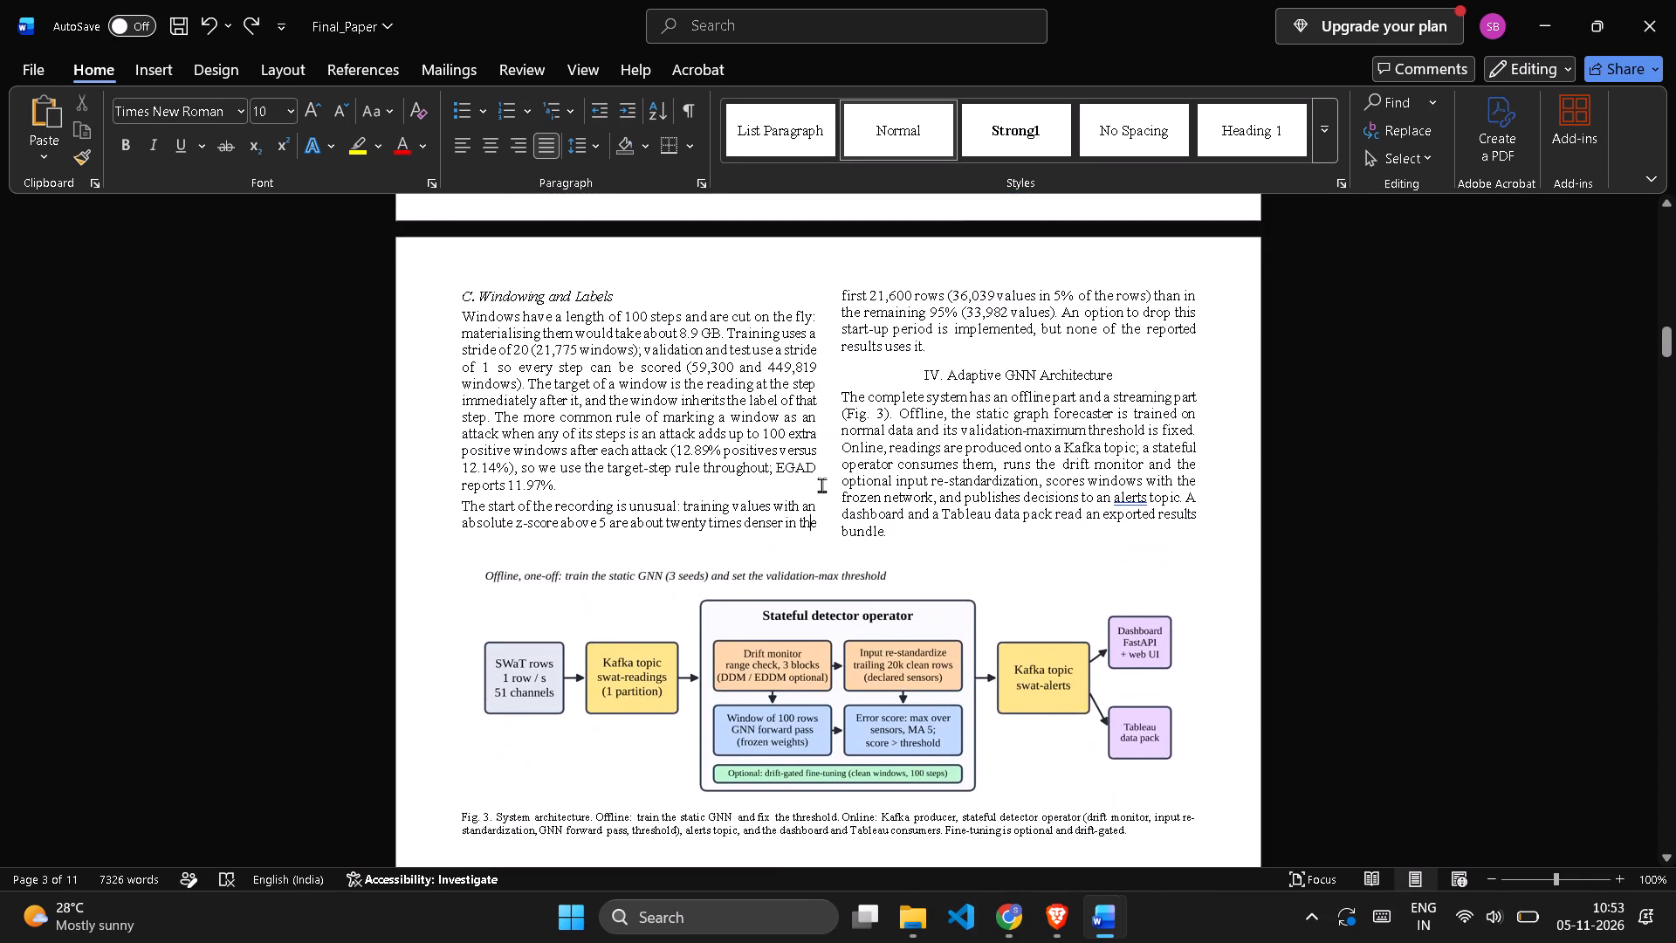
Undo the last paragraph break added between the Fig. 3 caption and "A. Static Graph Forecaster".
{"action": "scroll", "coordinate": [821, 485], "scroll_direction": "down", "scroll_amount": 3}
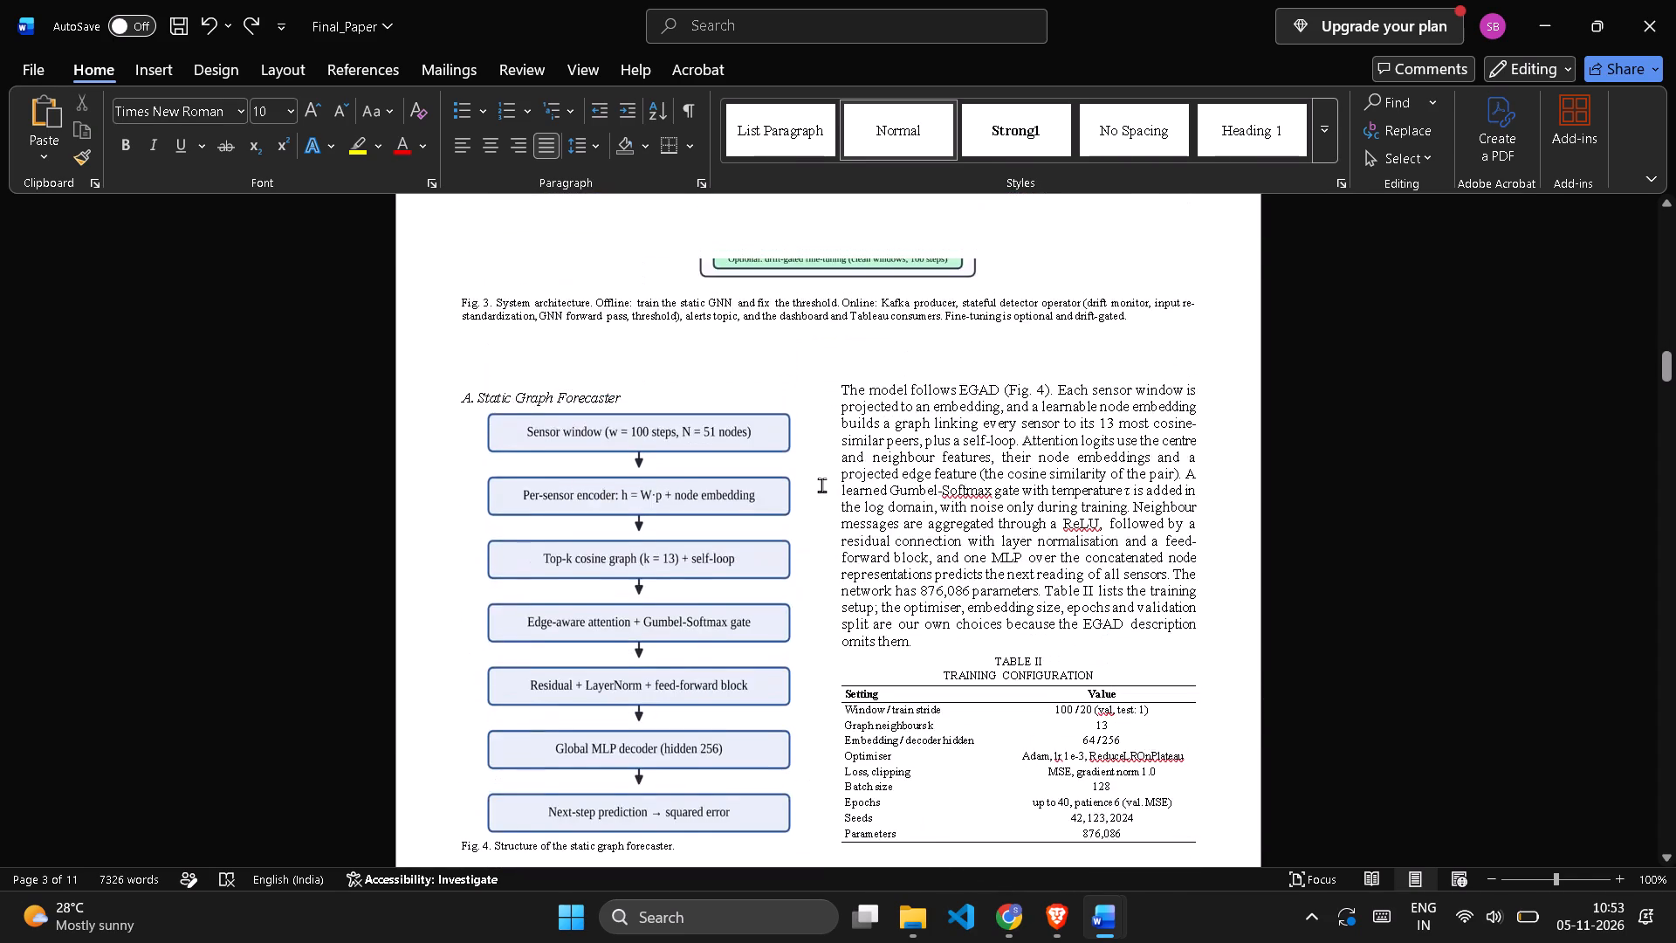
{"action": "scroll", "coordinate": [821, 485], "scroll_direction": "up", "scroll_amount": 2}
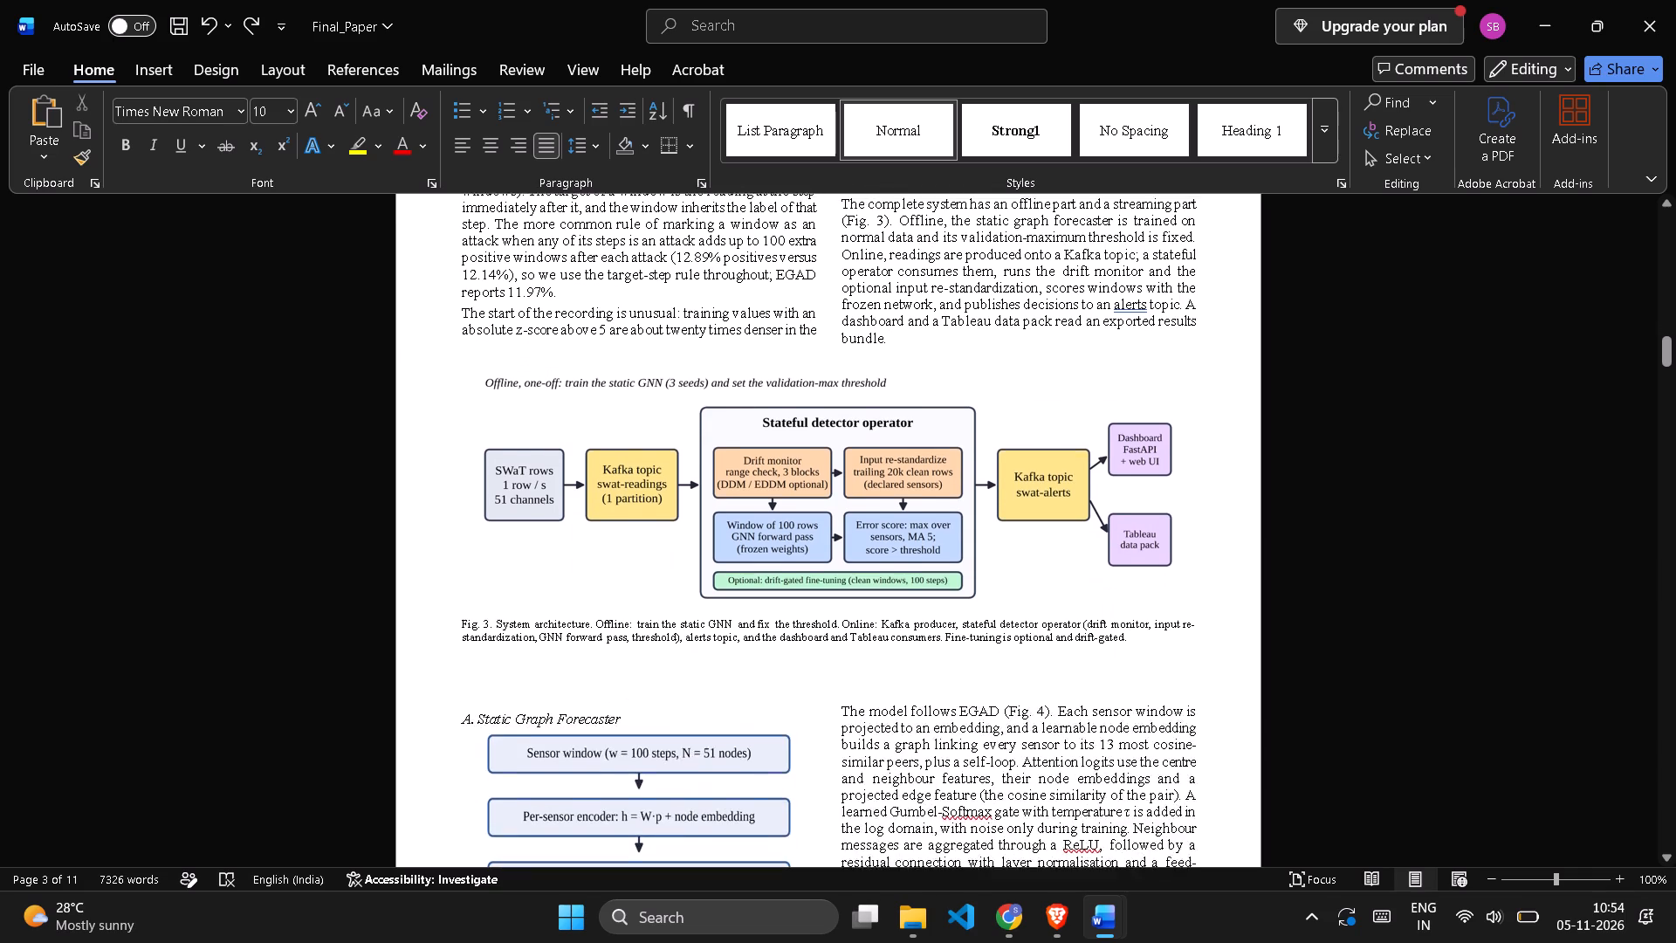
{"action": "scroll", "coordinate": [940, 489], "scroll_direction": "down", "scroll_amount": 1}
{"action": "scroll", "coordinate": [850, 434], "scroll_direction": "up", "scroll_amount": 2}
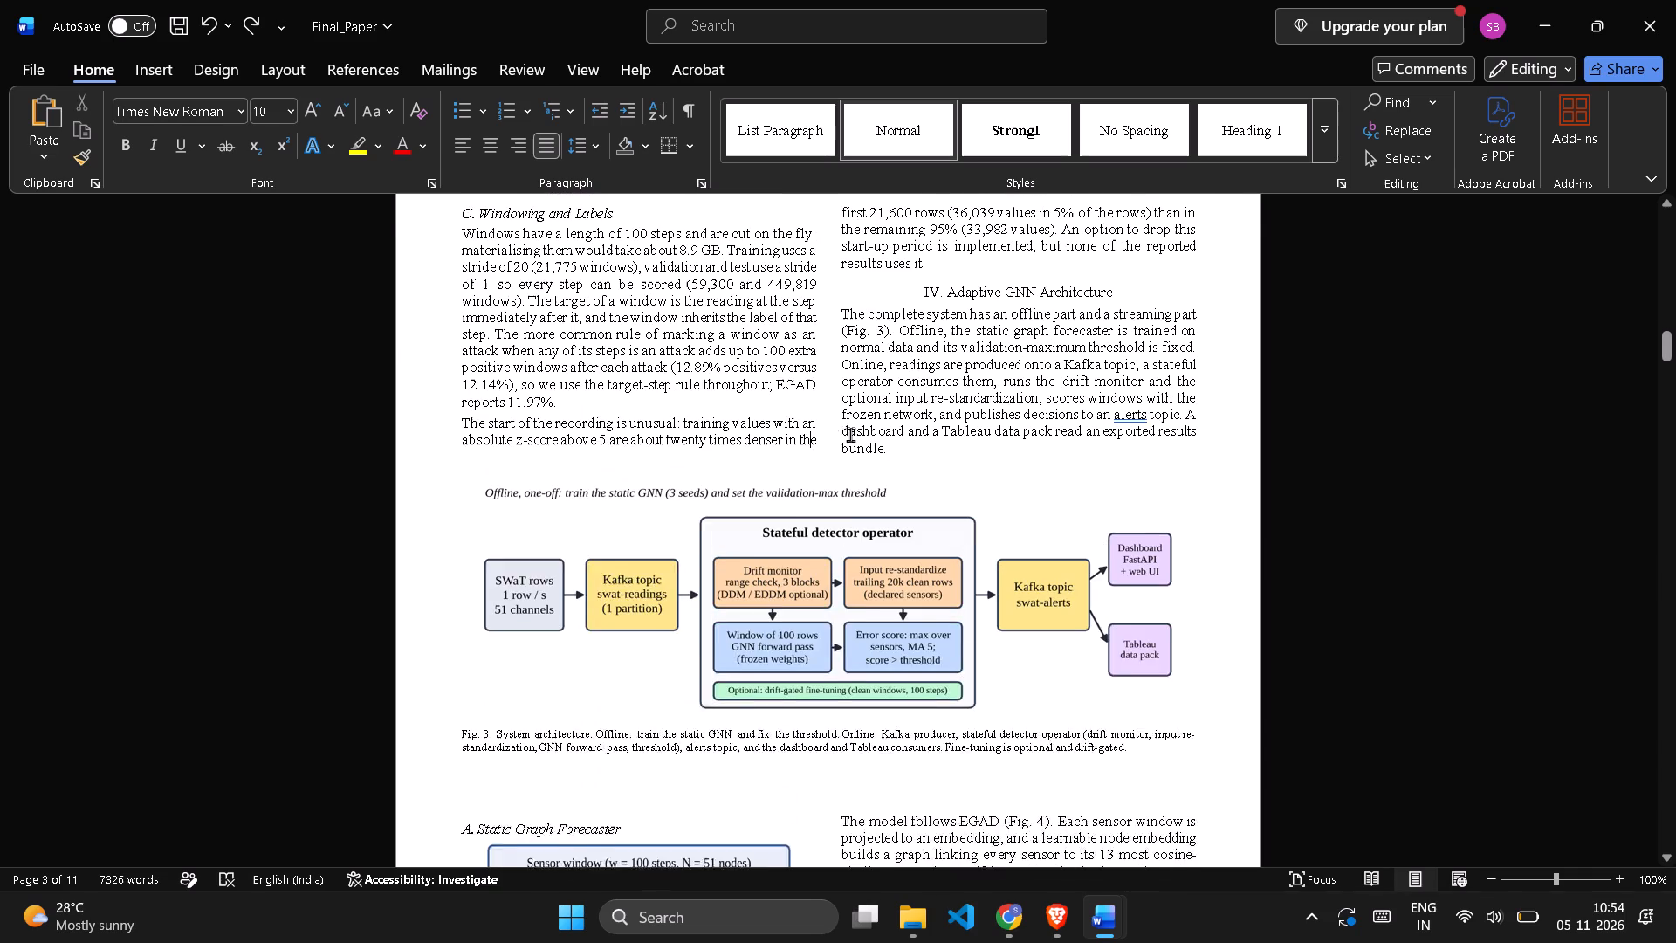
{"action": "left_click_drag", "start_coordinate": [927, 520], "coordinate": [837, 293]}
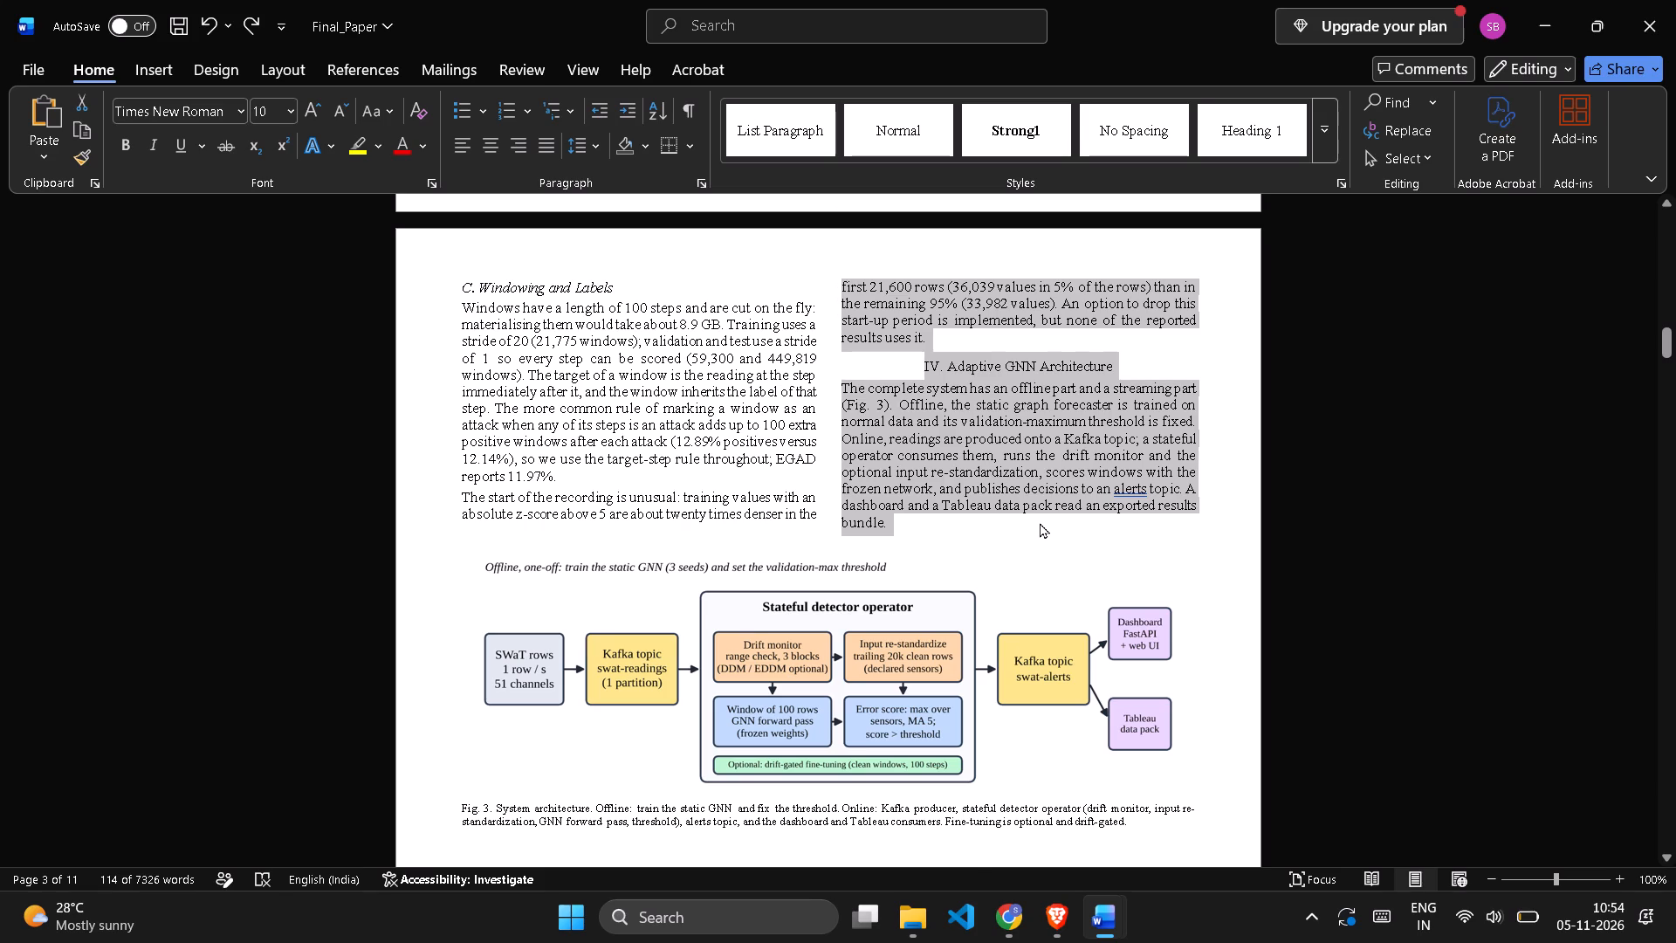
{"action": "key", "text": "ctrl+z"}
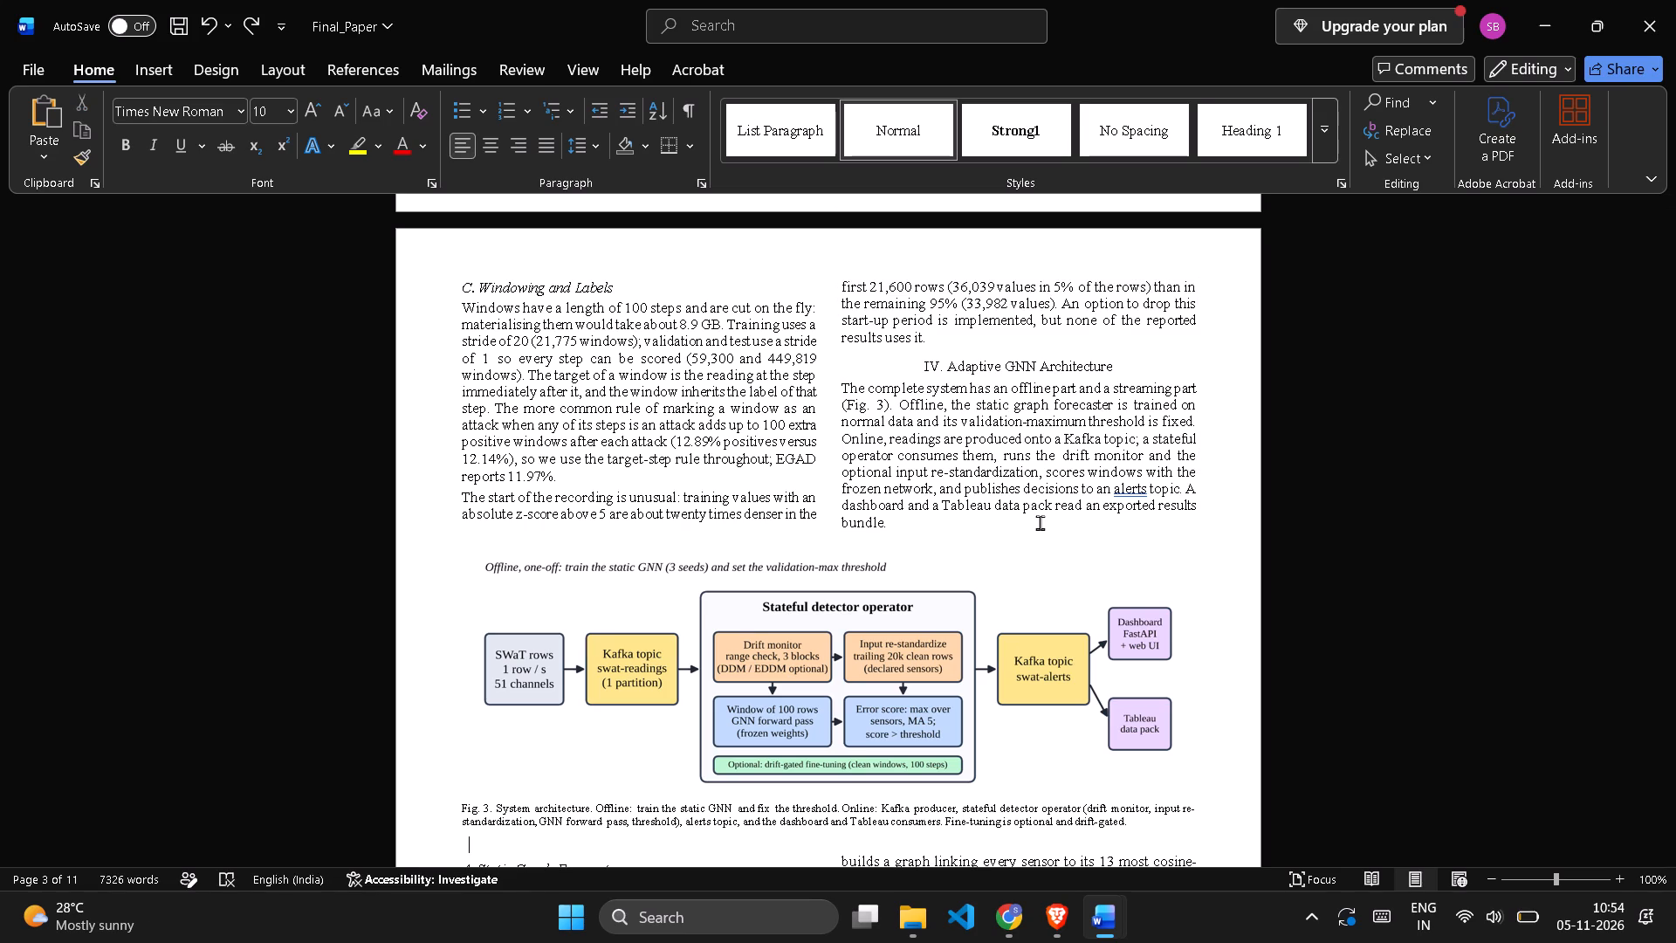
Copy the second-column text above Fig. 3, from "first 21,600 rows" through the paragraph ending "results bundle.".
{"action": "left_click_drag", "start_coordinate": [985, 535], "coordinate": [842, 281]}
{"action": "key", "text": "ctrl+c"}
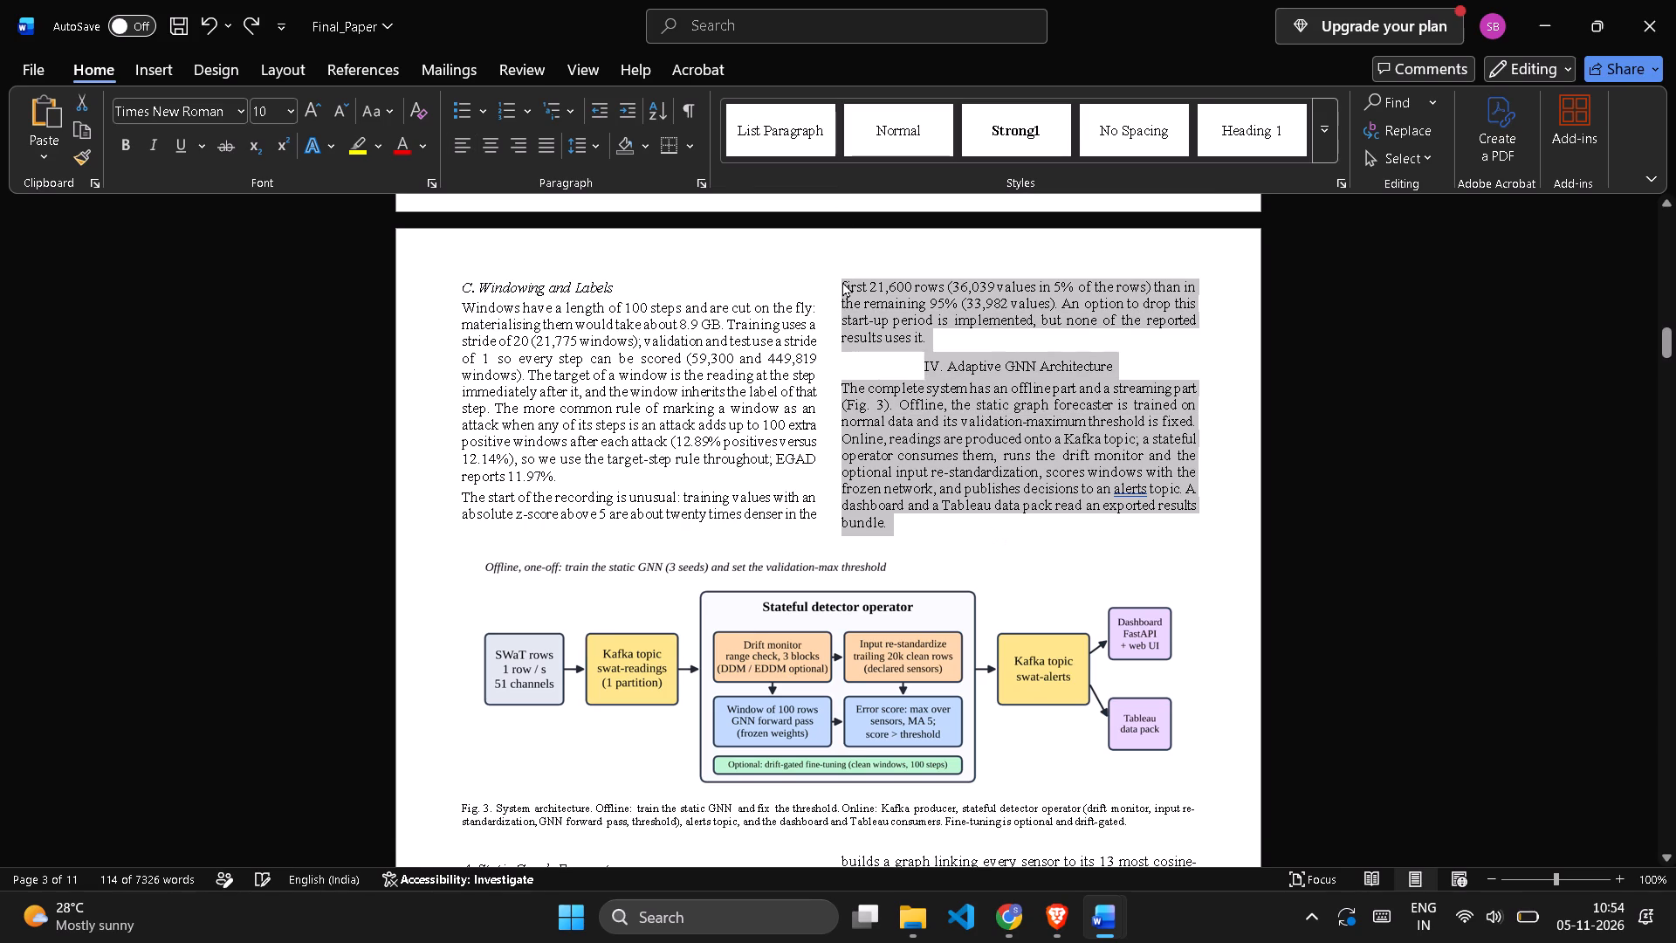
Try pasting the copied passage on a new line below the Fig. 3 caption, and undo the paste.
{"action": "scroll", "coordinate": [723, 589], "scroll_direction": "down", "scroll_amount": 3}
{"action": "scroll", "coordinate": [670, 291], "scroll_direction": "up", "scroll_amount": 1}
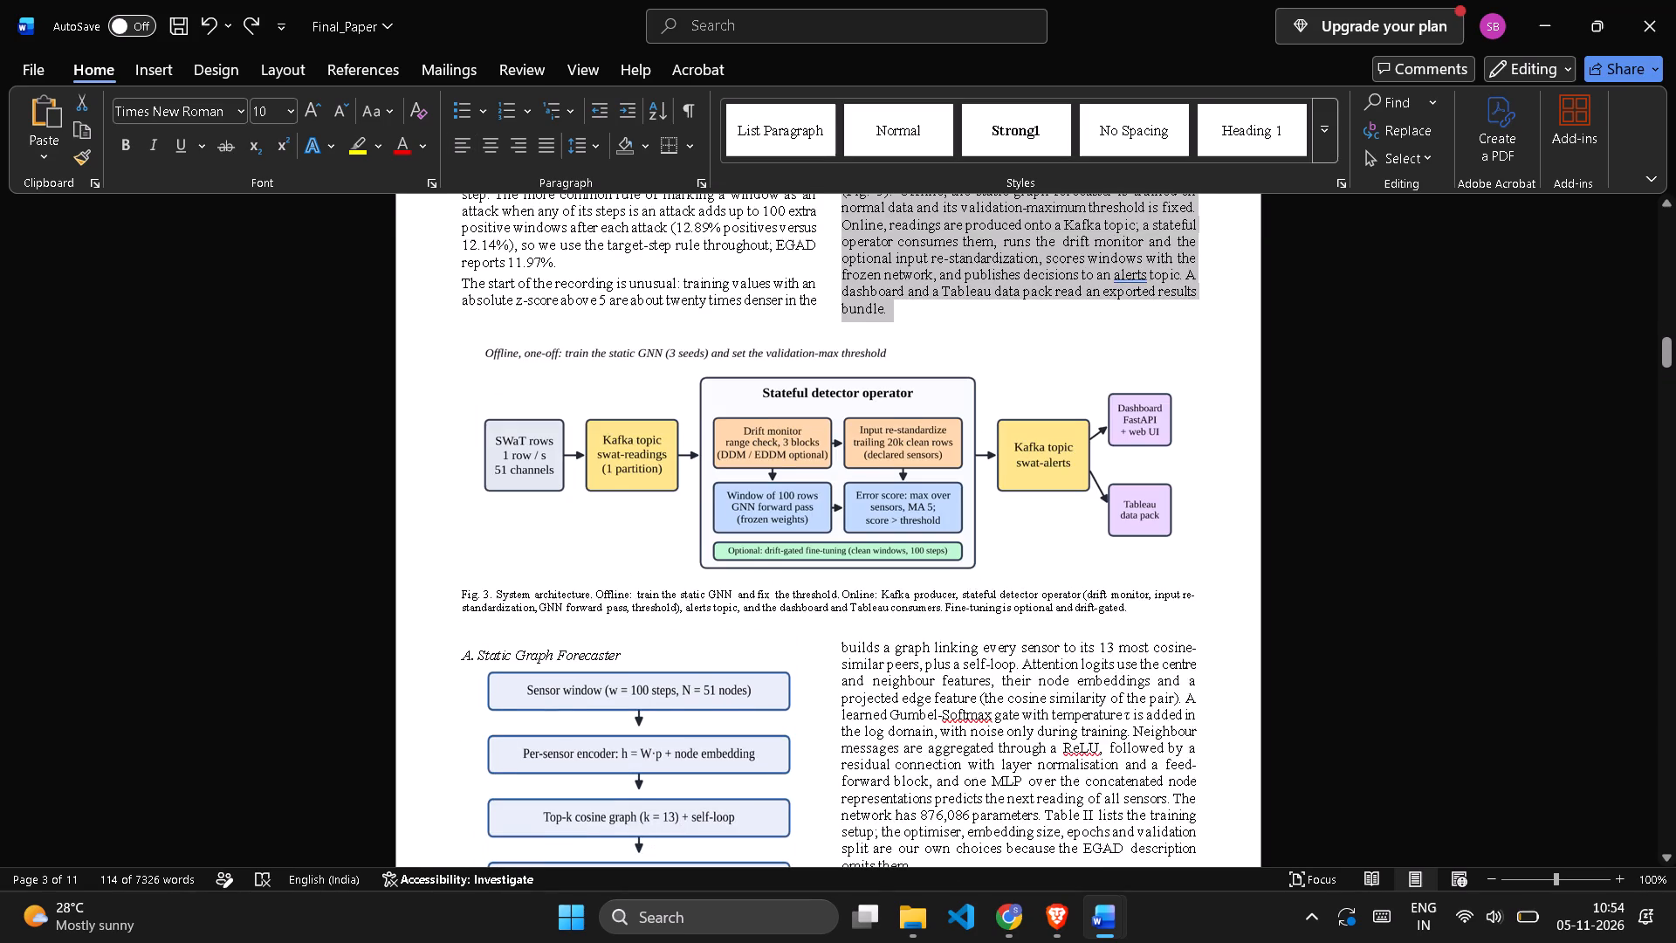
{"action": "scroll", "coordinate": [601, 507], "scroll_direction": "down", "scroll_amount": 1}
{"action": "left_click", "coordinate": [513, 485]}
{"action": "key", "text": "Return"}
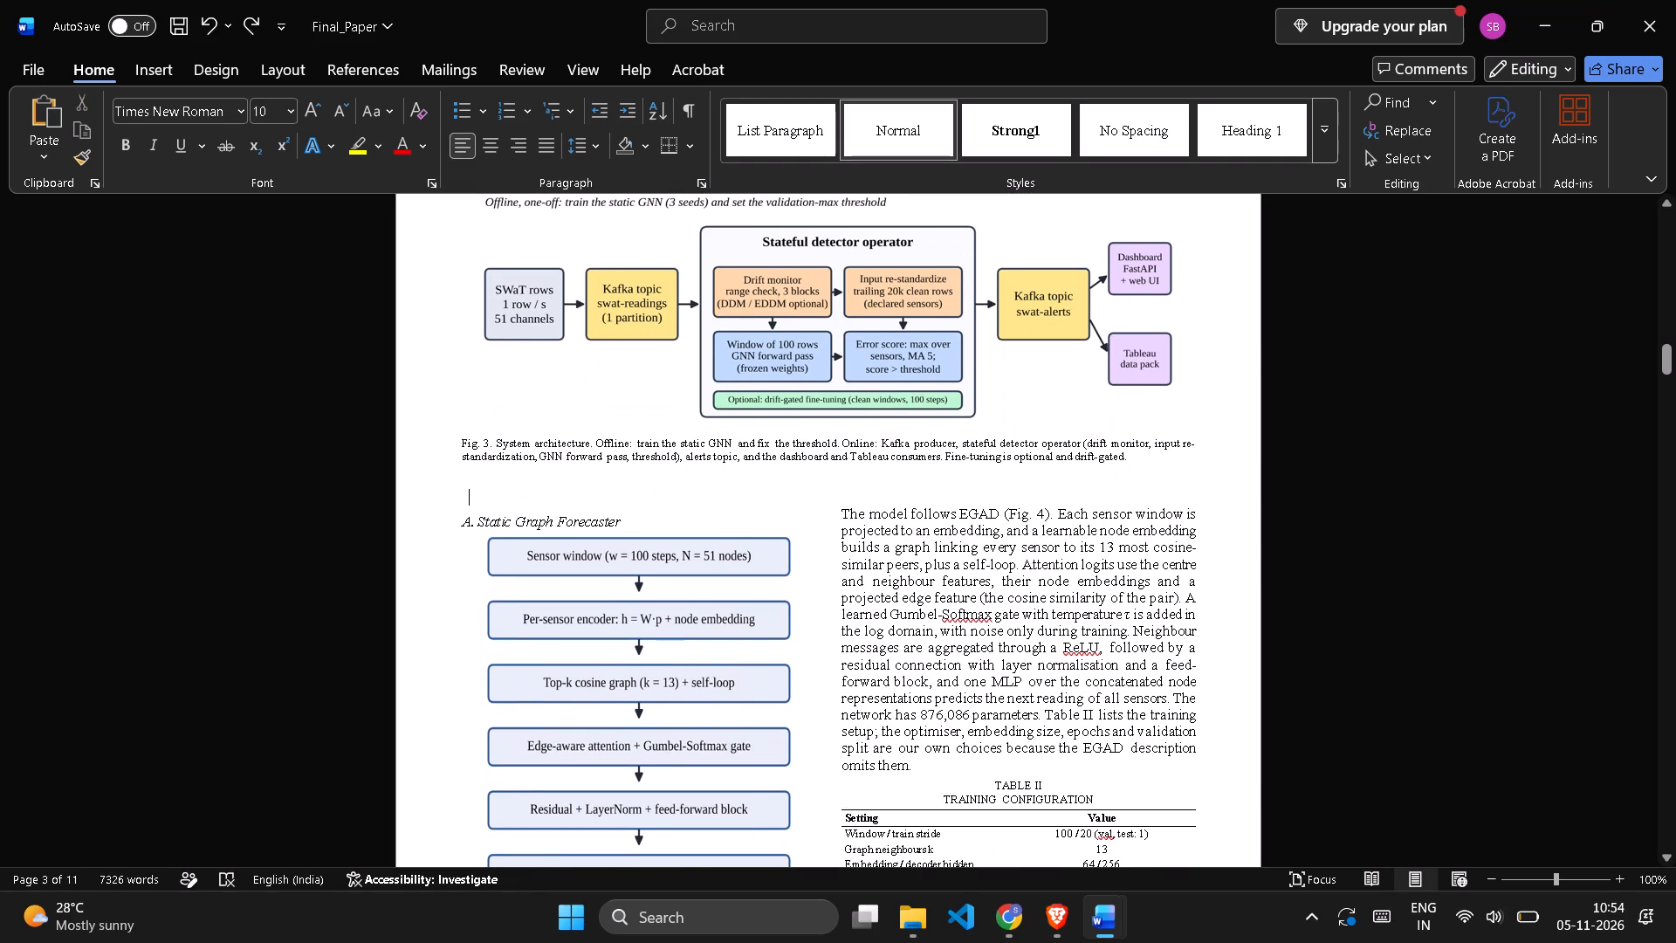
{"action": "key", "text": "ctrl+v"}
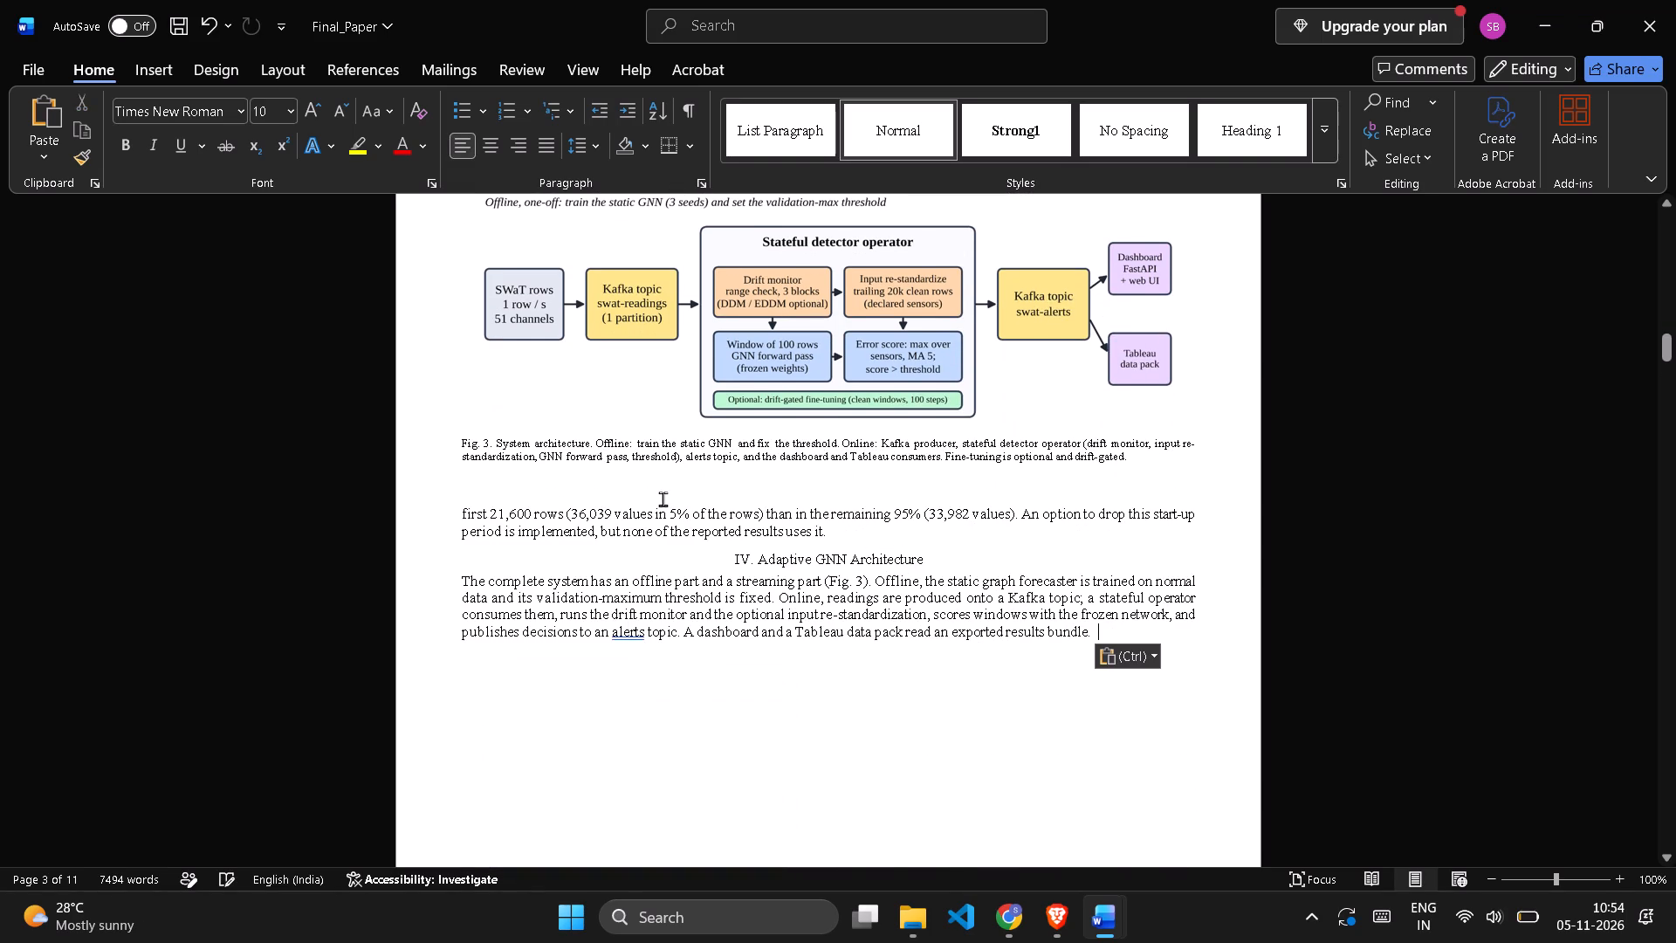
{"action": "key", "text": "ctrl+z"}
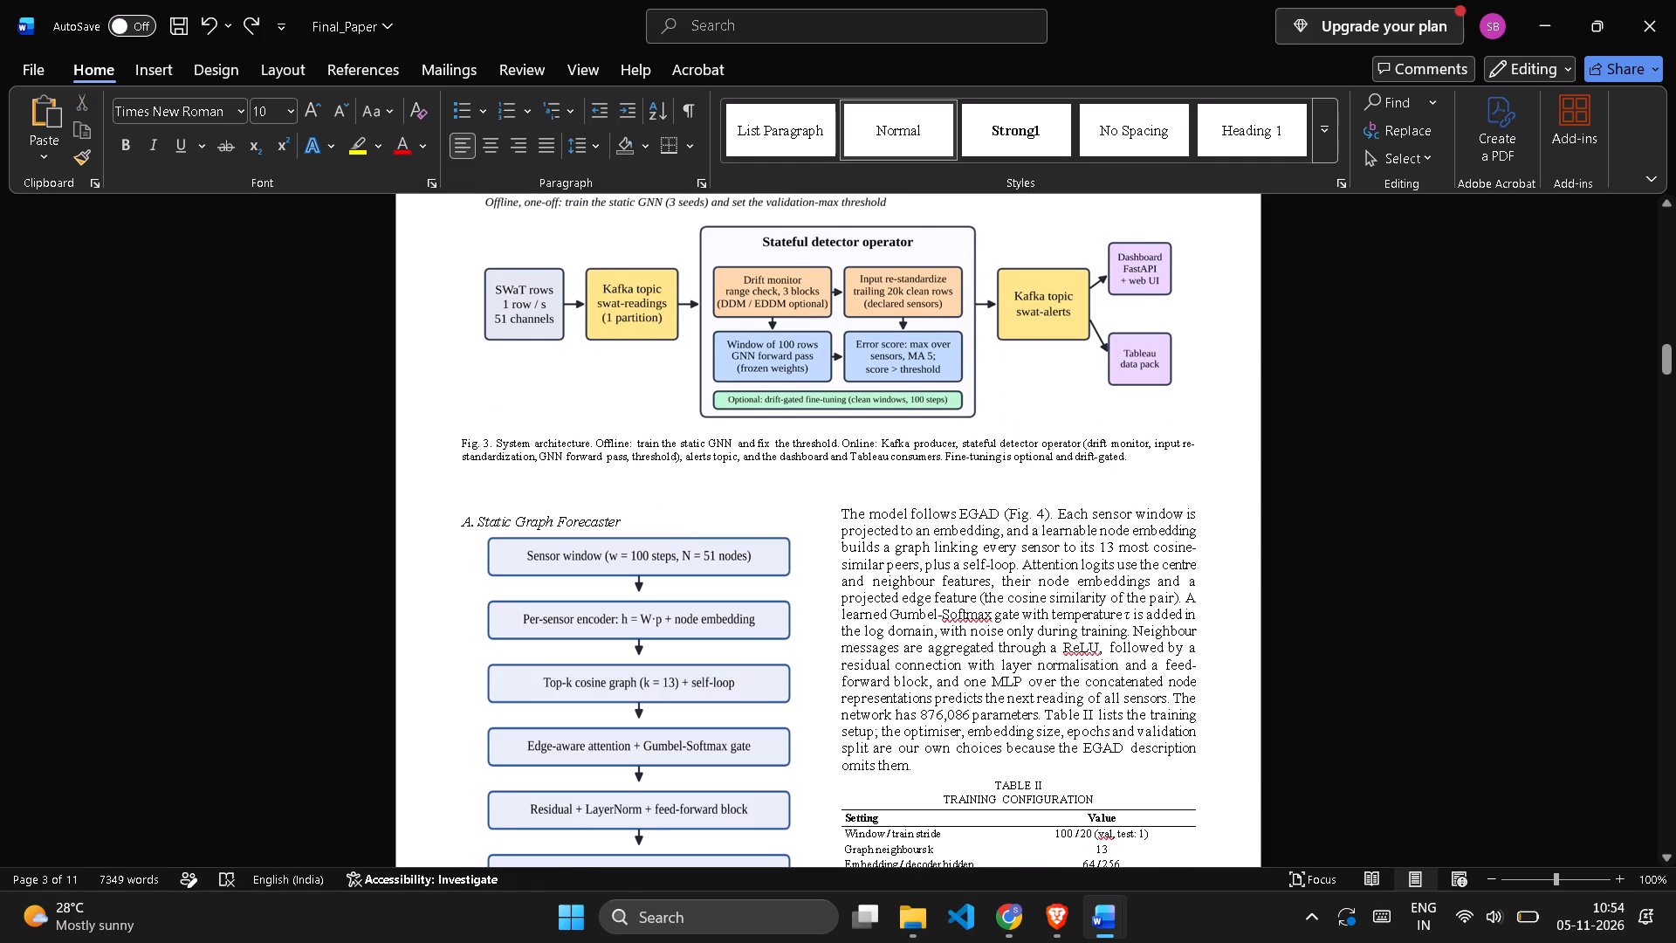
Add a blank line directly below the Fig. 4 caption.
{"action": "scroll", "coordinate": [717, 583], "scroll_direction": "down", "scroll_amount": 1}
{"action": "scroll", "coordinate": [709, 641], "scroll_direction": "up", "scroll_amount": 1}
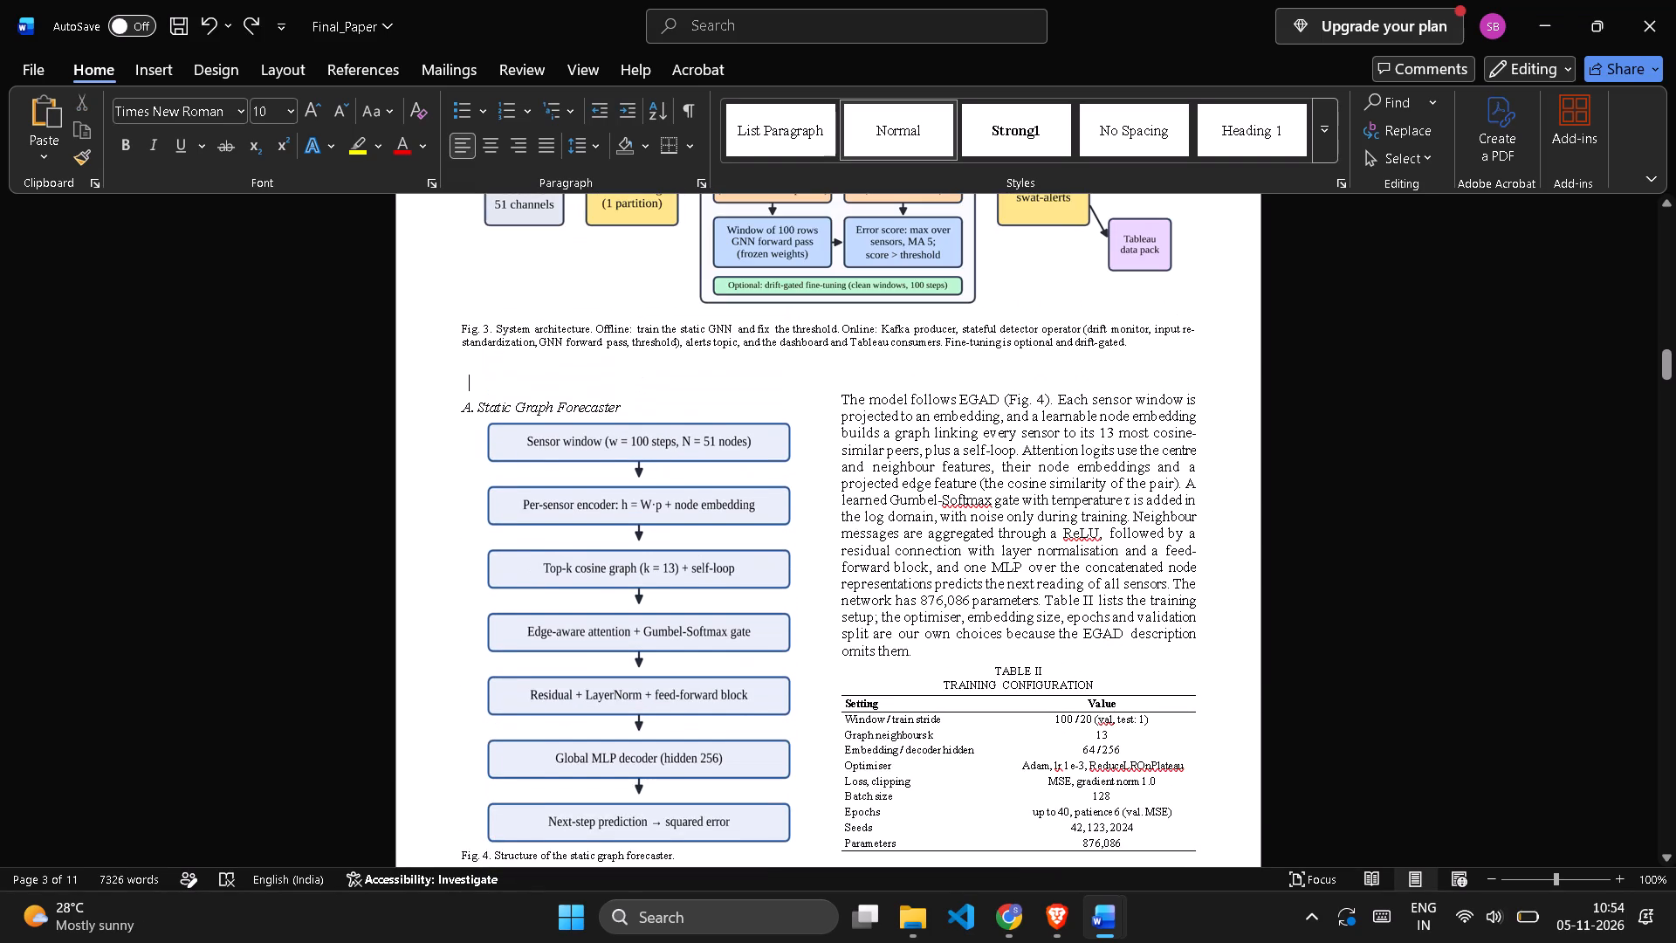
{"action": "left_click_drag", "start_coordinate": [691, 610], "coordinate": [699, 602]}
{"action": "scroll", "coordinate": [711, 622], "scroll_direction": "down", "scroll_amount": 1}
{"action": "left_click", "coordinate": [823, 454]}
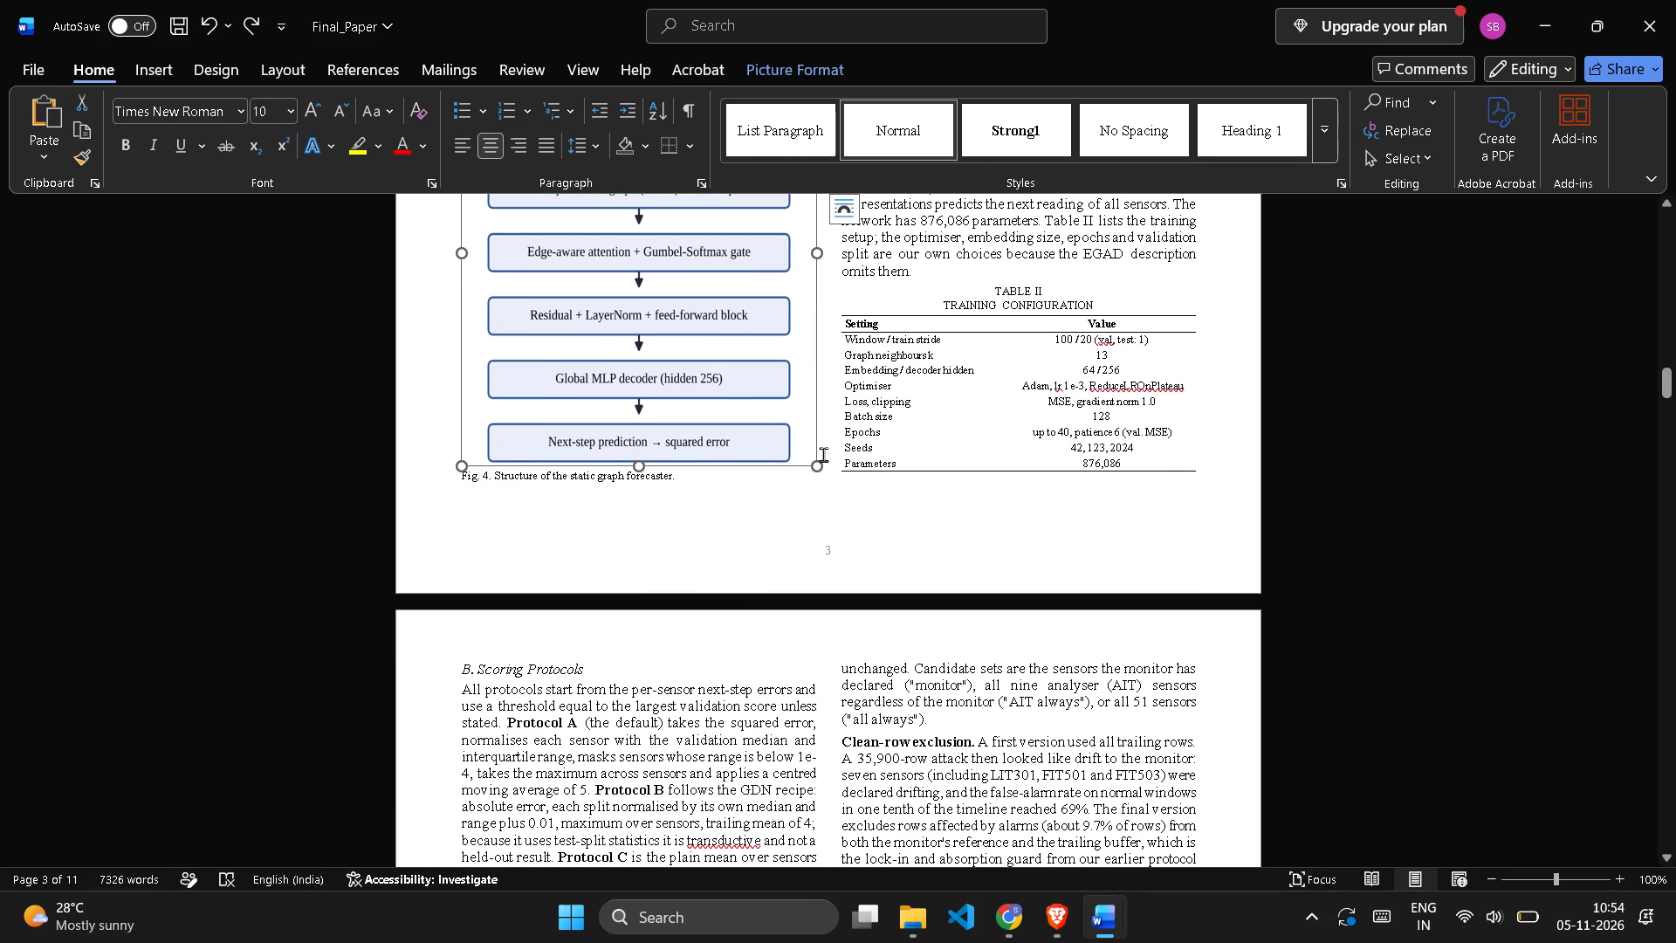
{"action": "key", "text": "Down"}
{"action": "key", "text": "Return"}
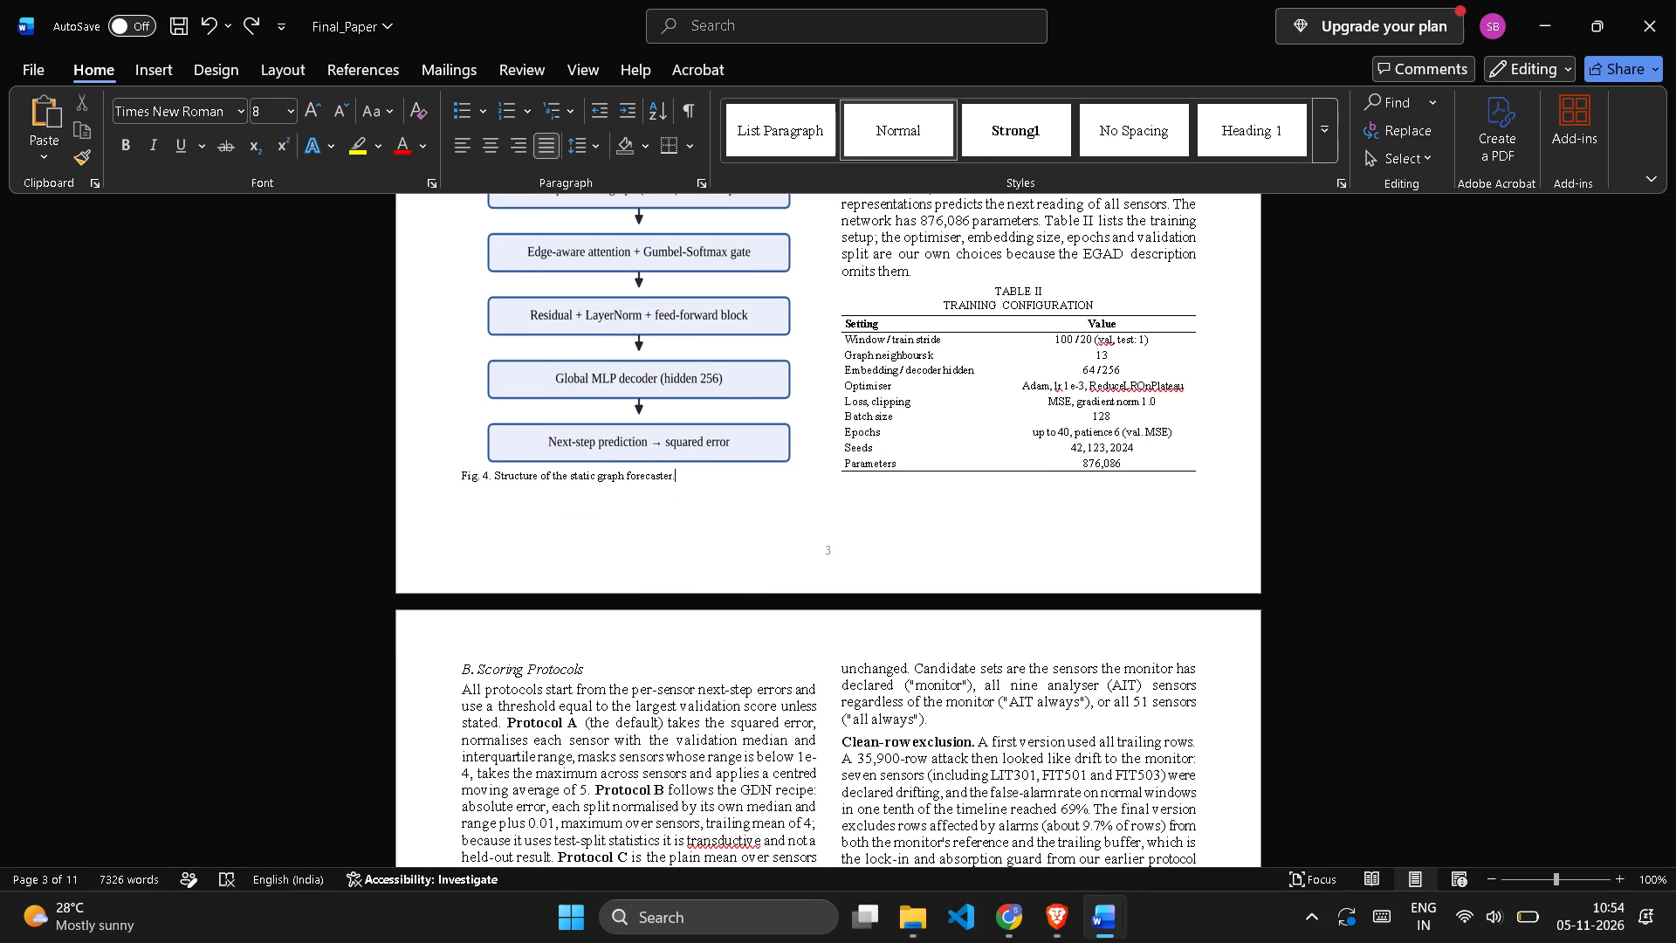
{"action": "key", "text": "Up"}
{"action": "key", "text": "Down"}
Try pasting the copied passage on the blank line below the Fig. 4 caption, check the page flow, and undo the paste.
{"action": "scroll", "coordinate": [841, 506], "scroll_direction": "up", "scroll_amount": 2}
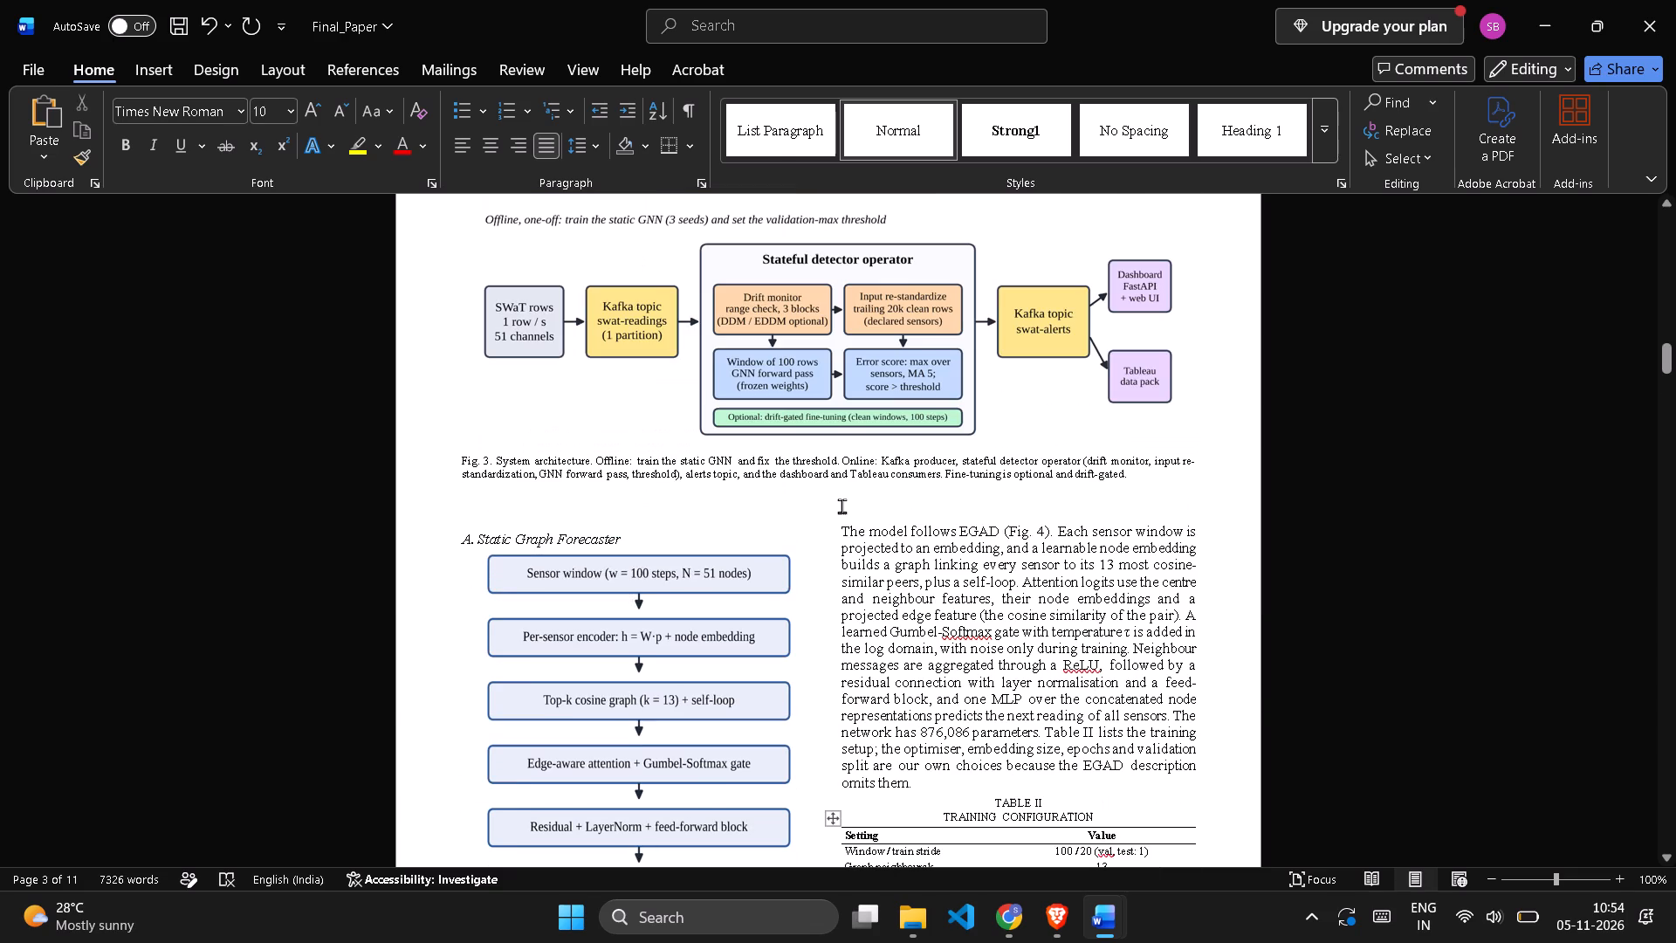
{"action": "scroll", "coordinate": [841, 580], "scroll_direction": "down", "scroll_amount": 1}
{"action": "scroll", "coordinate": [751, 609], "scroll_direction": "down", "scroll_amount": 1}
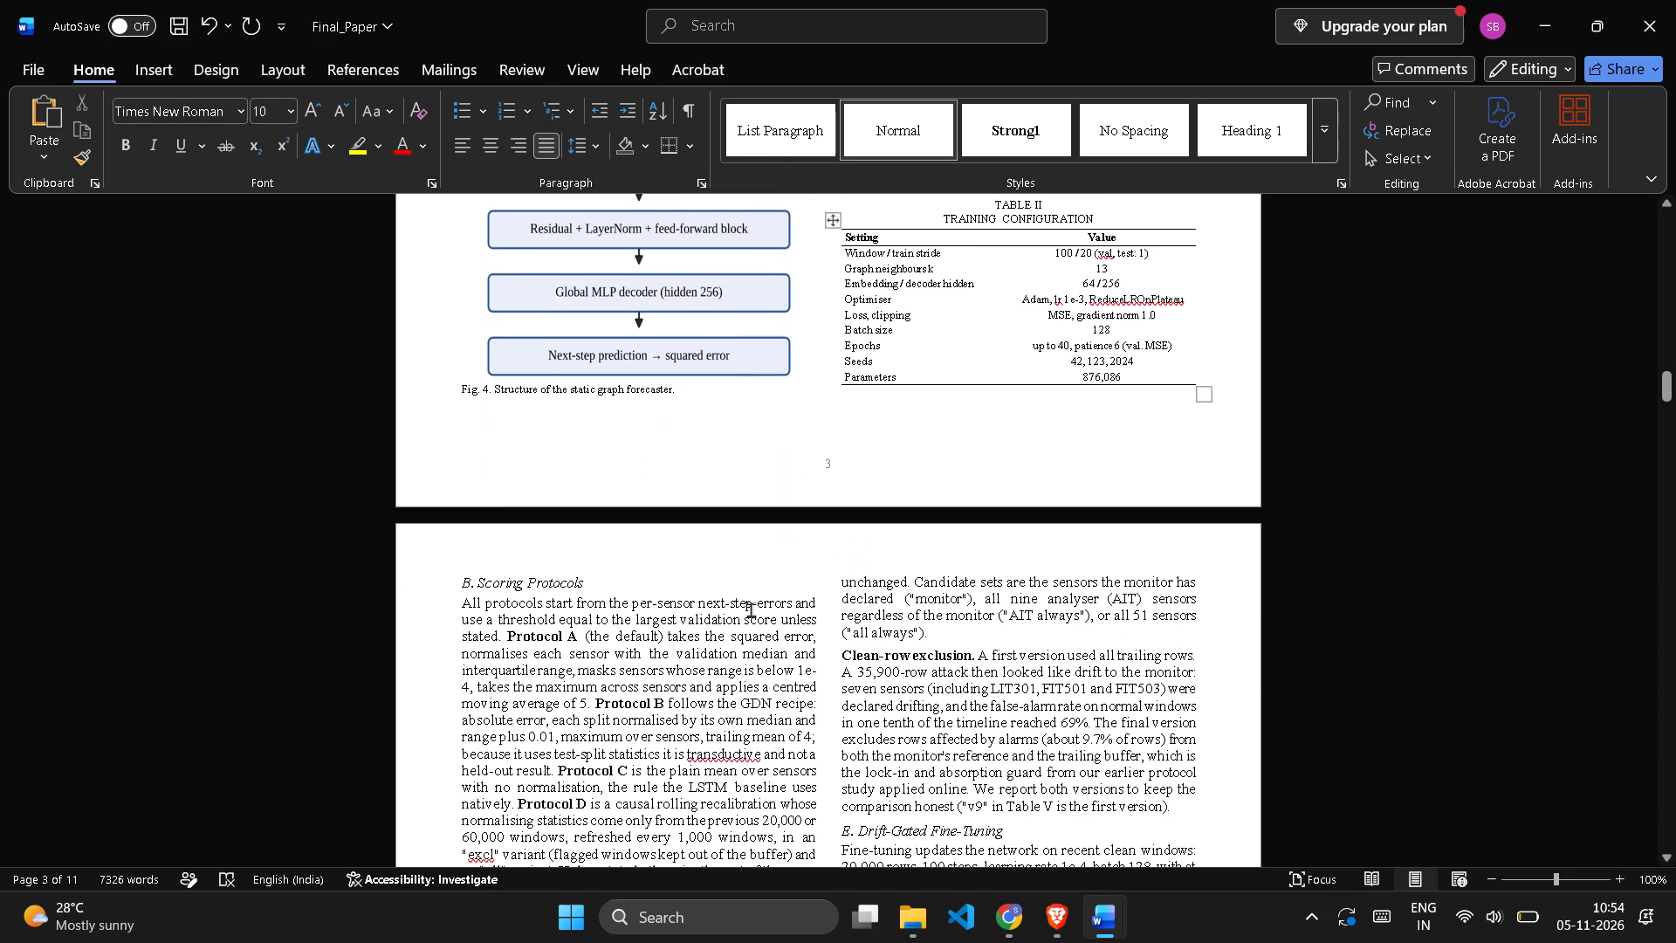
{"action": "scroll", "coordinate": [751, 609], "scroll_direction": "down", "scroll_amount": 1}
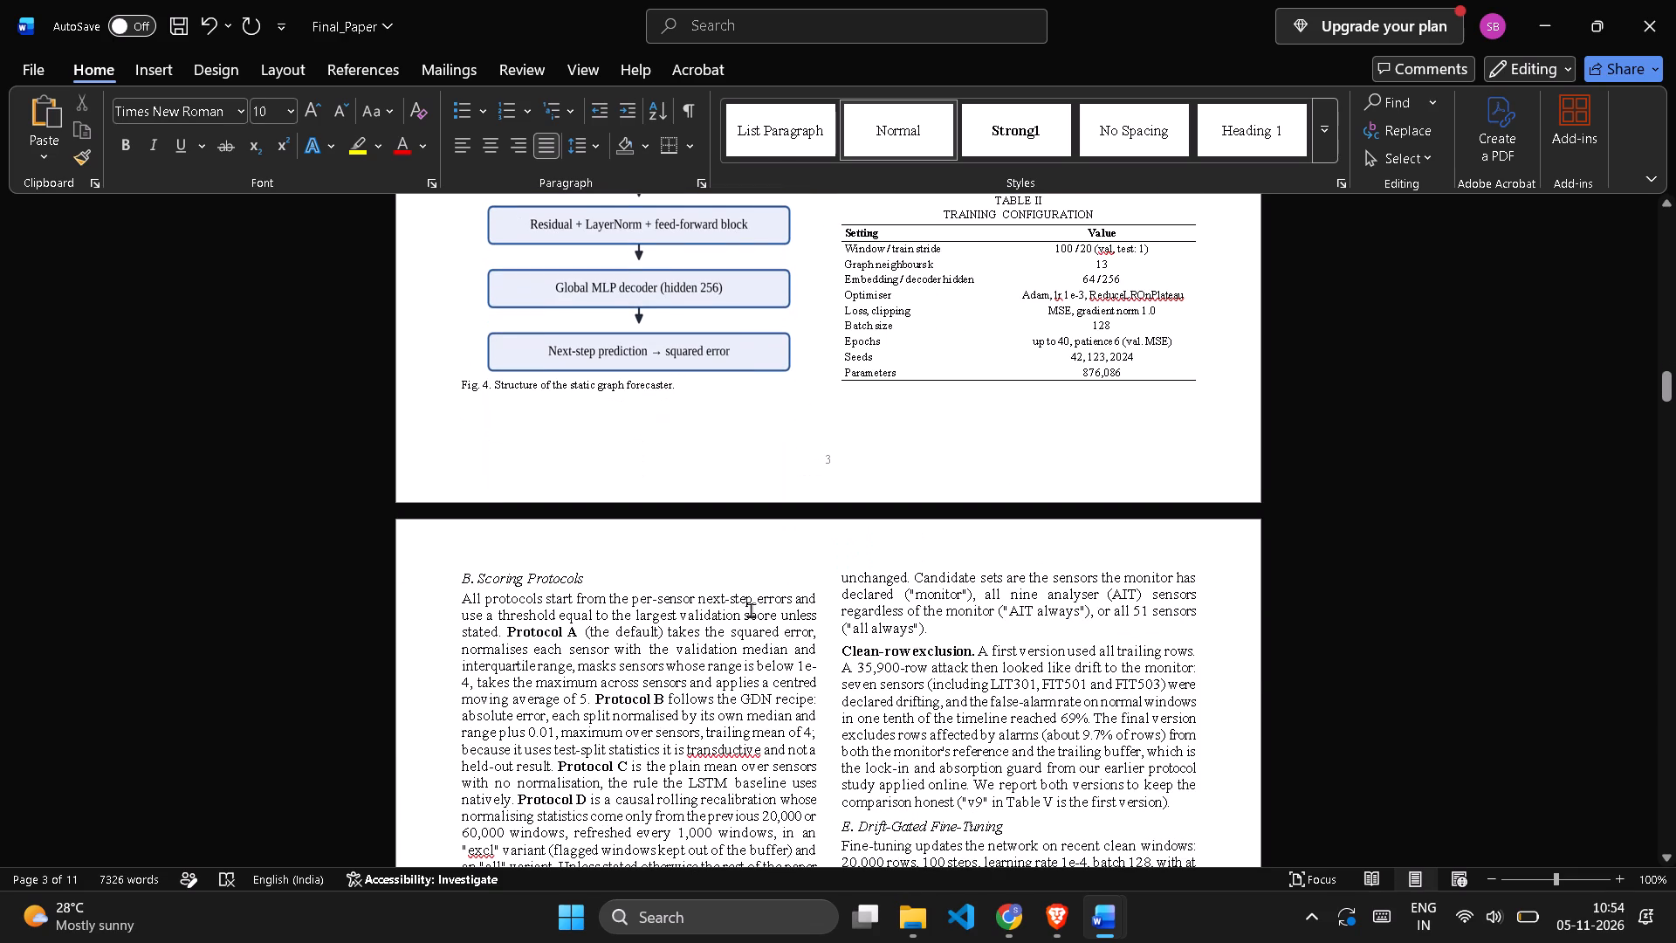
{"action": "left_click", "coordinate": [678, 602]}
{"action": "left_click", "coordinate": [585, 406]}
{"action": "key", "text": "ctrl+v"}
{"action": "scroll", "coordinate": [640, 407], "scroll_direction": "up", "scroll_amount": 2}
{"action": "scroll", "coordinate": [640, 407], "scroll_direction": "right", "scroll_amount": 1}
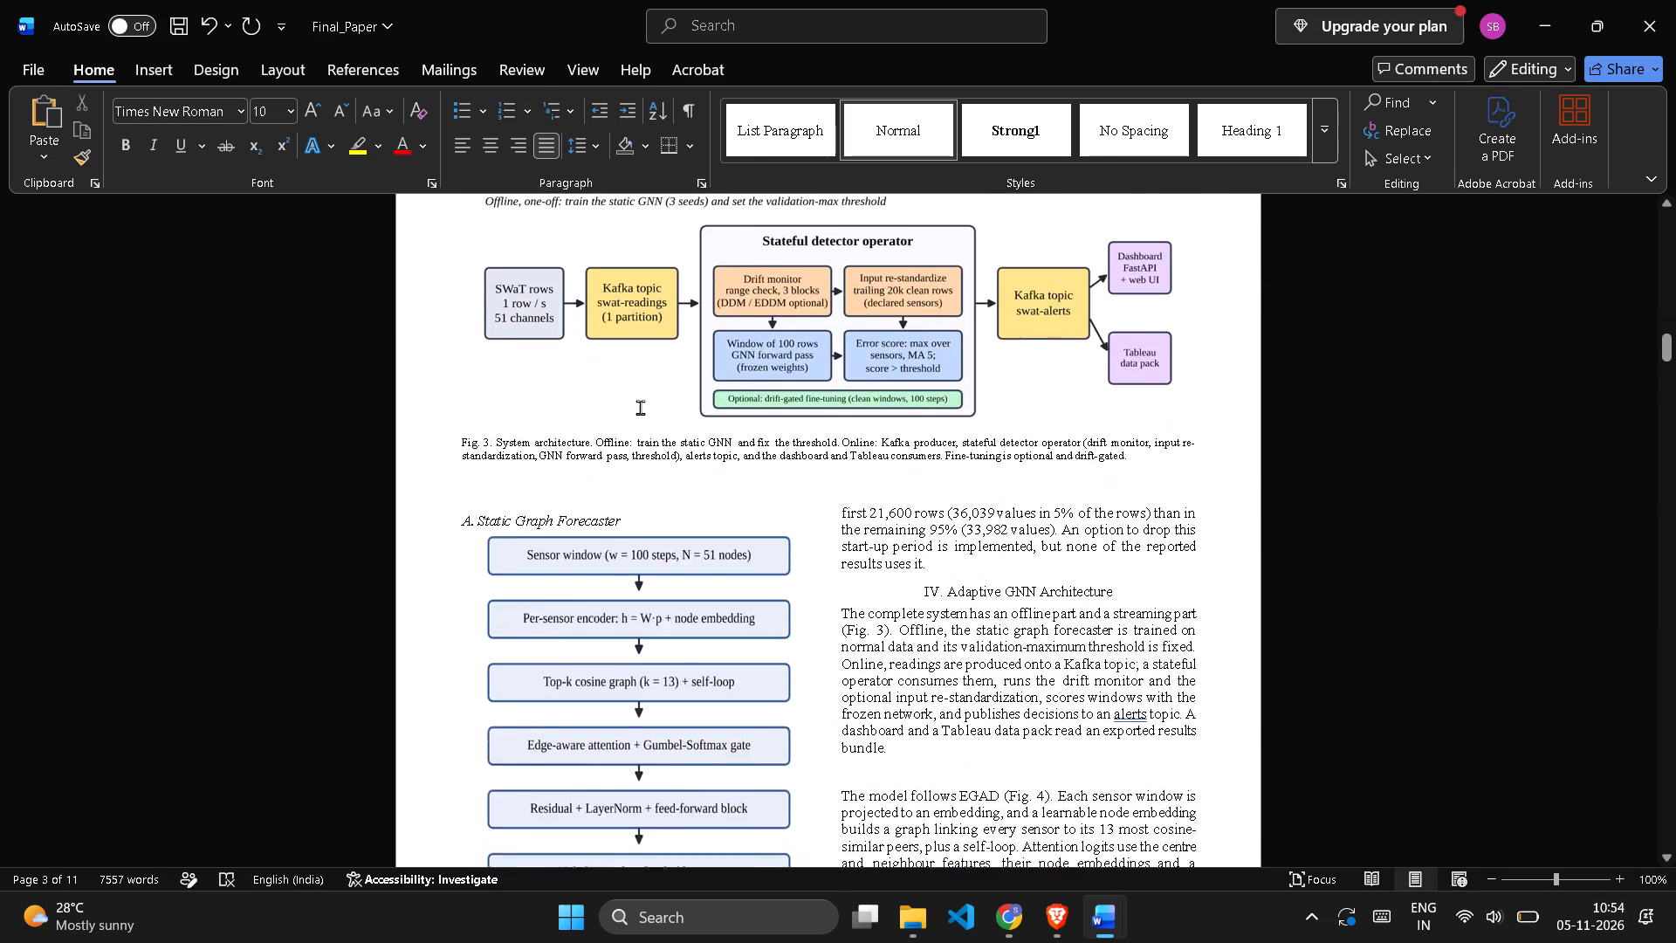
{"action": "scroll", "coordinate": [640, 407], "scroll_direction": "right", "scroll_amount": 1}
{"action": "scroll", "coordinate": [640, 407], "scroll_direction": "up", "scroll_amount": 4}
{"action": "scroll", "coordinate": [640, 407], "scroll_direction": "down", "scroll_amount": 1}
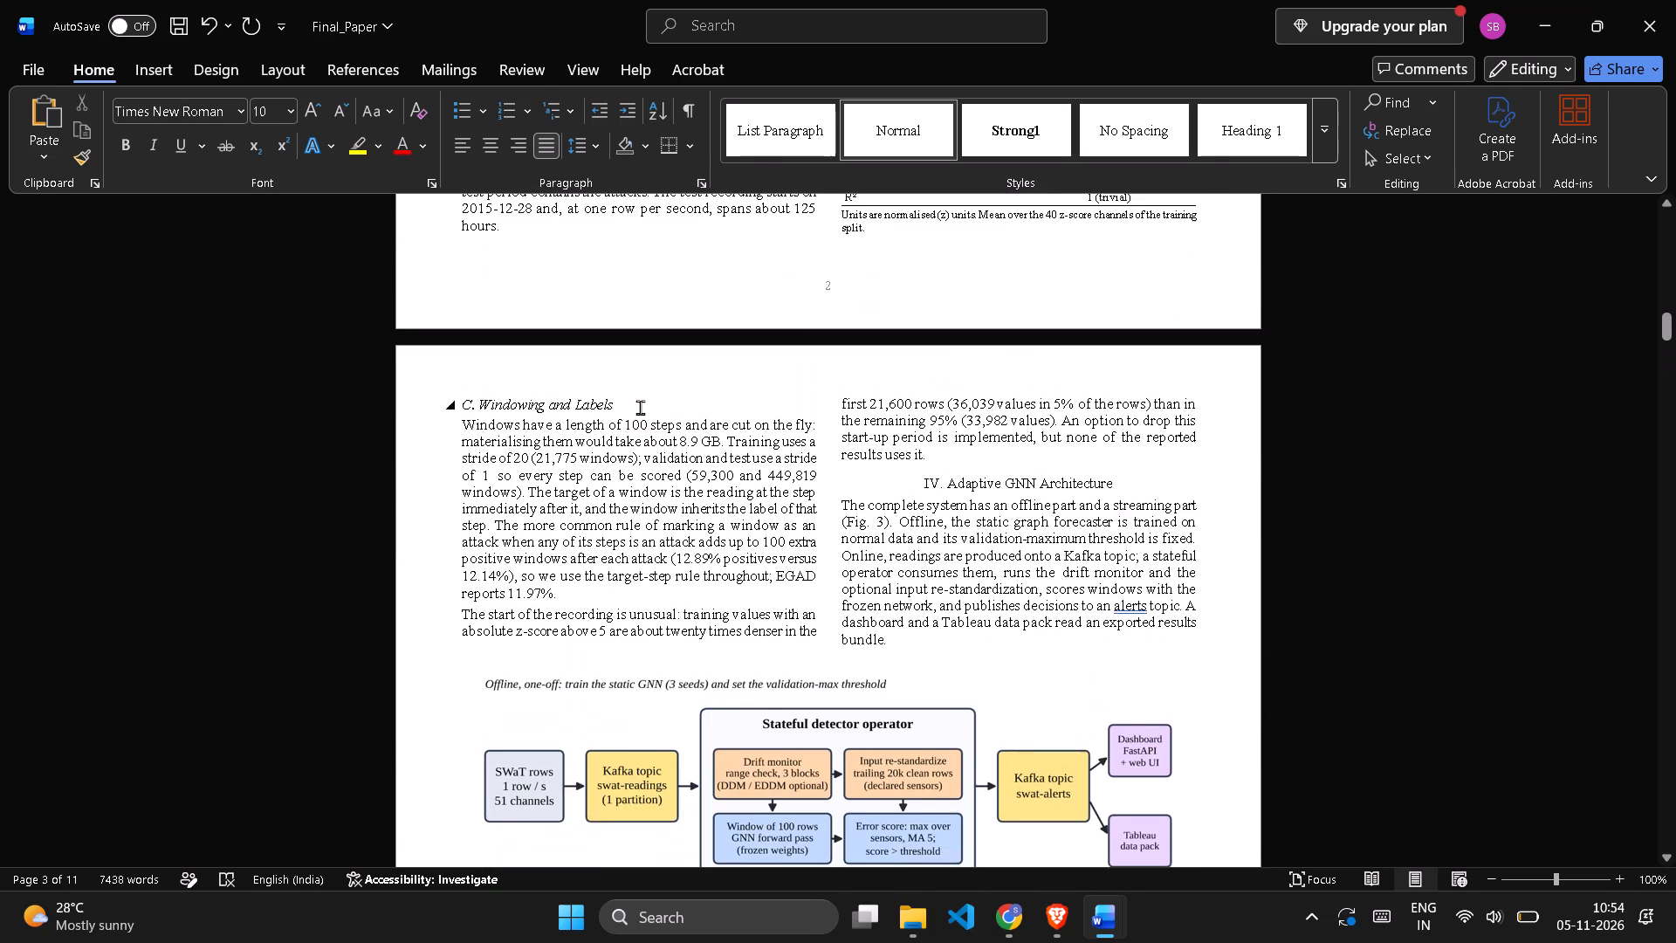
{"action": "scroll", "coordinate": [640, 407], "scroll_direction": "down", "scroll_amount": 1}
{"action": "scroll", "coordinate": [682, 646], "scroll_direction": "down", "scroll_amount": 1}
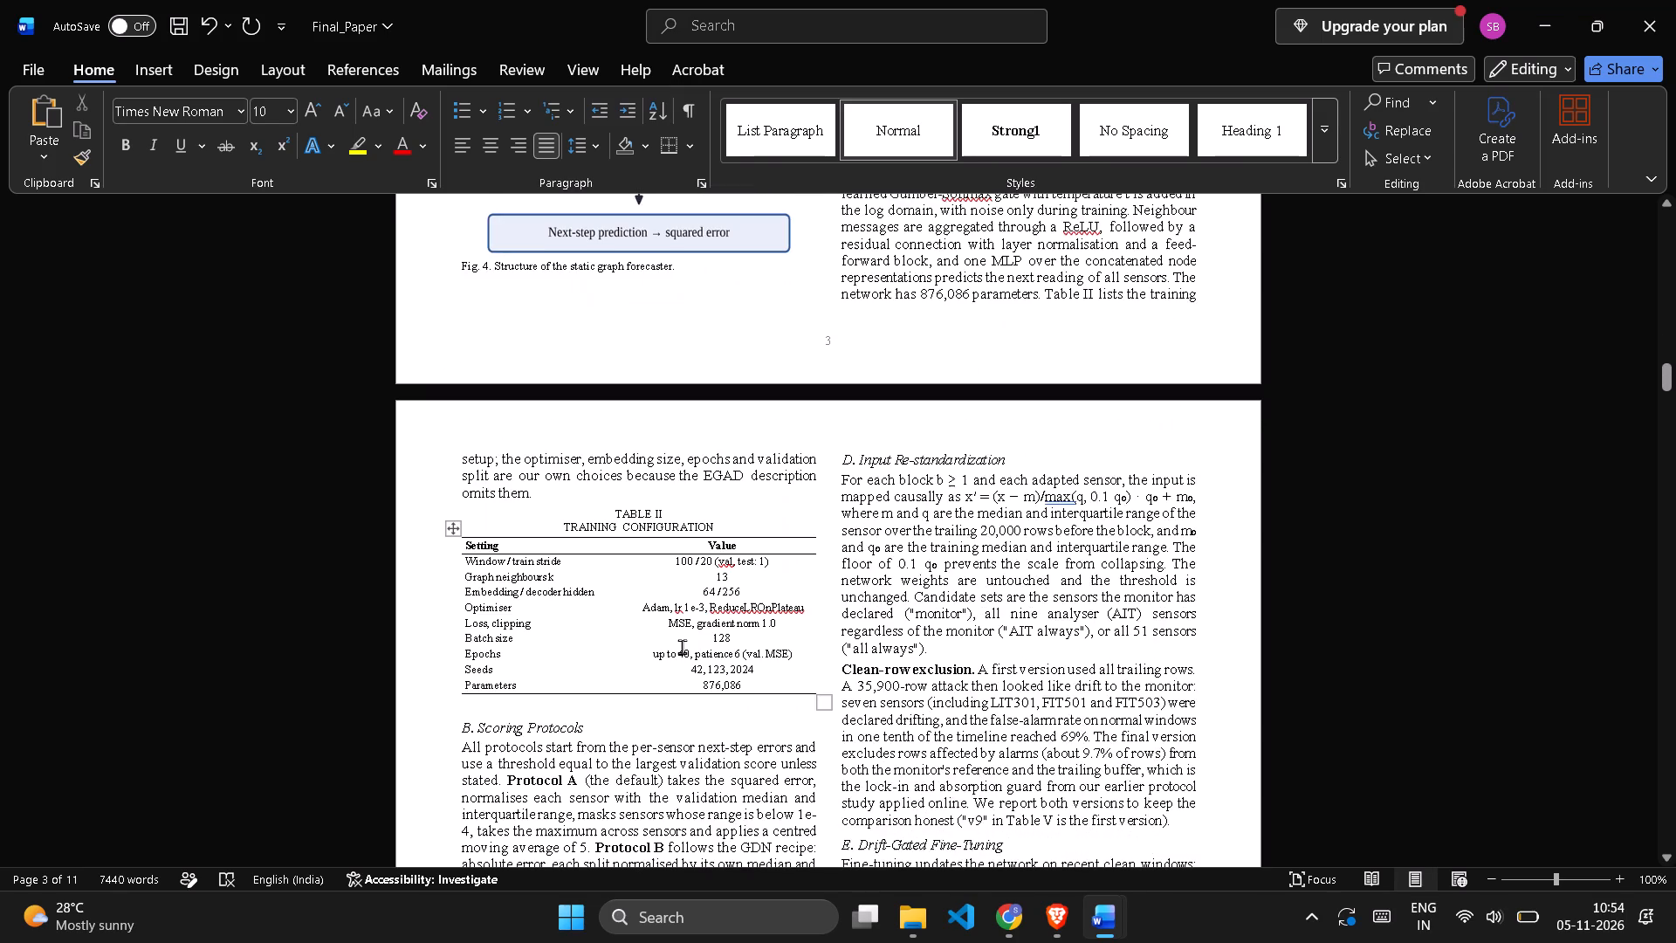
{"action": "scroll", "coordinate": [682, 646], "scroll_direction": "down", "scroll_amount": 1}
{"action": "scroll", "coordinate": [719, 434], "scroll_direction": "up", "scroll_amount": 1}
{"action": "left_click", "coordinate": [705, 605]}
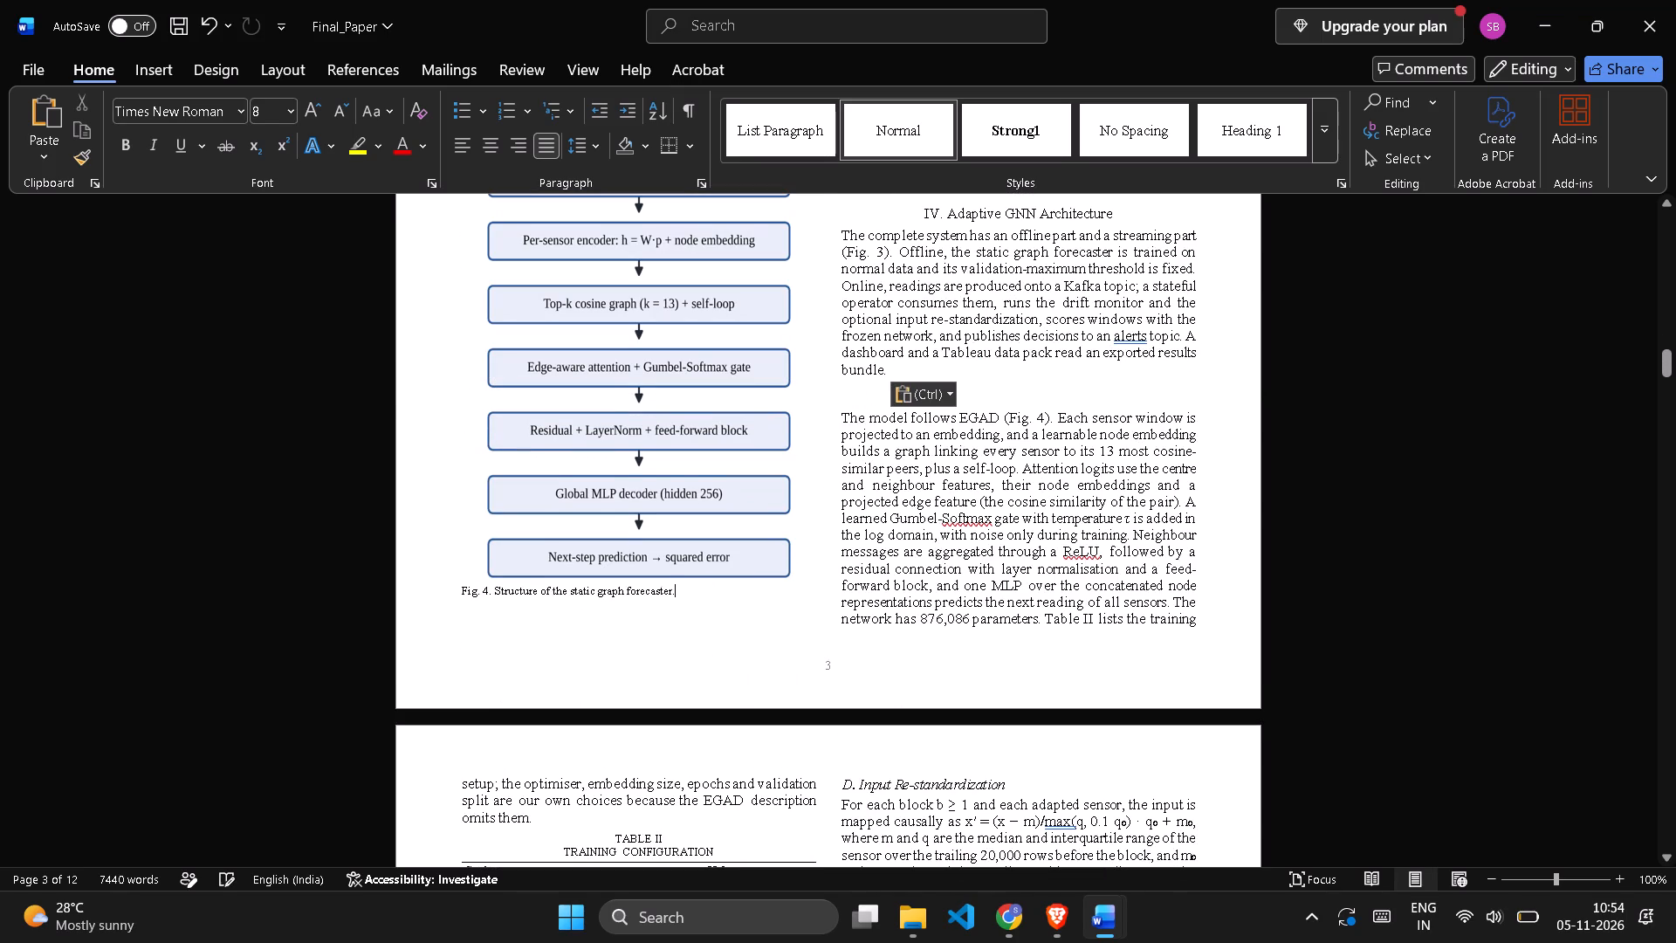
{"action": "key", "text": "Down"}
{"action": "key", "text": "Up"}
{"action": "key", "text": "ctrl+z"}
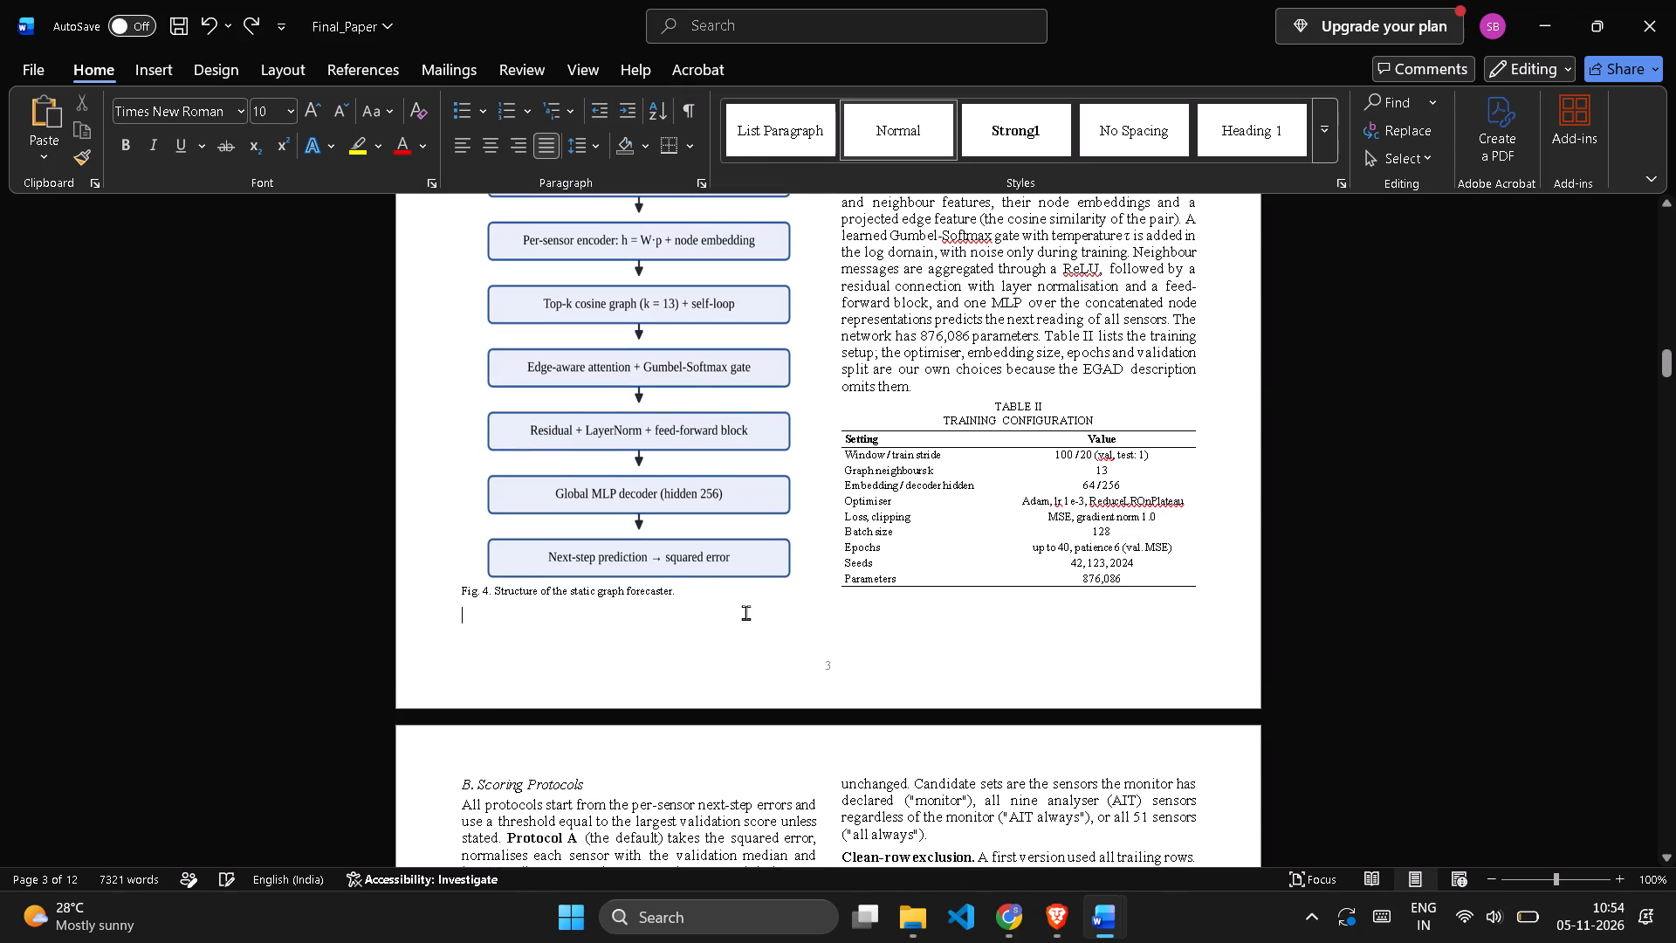
Delete the blank lines between the Fig. 3 caption and the "A. Static Graph Forecaster" heading.
{"action": "scroll", "coordinate": [745, 612], "scroll_direction": "up", "scroll_amount": 4}
{"action": "scroll", "coordinate": [745, 612], "scroll_direction": "down", "scroll_amount": 3}
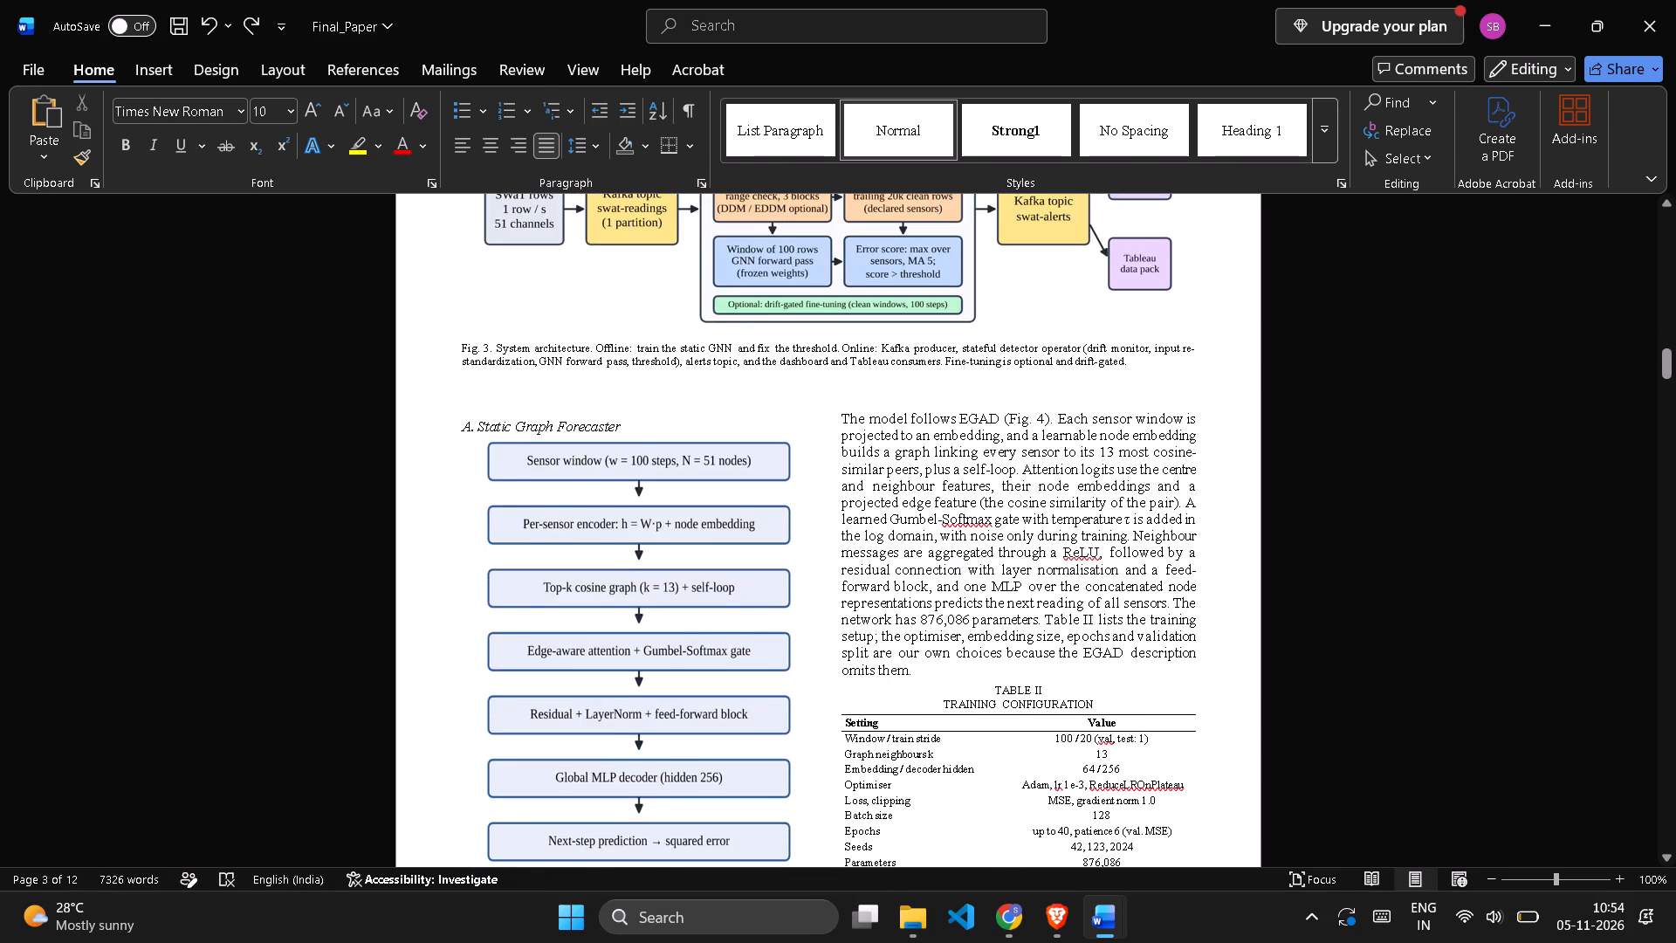
{"action": "scroll", "coordinate": [745, 612], "scroll_direction": "down", "scroll_amount": 1}
{"action": "left_click", "coordinate": [634, 321]}
{"action": "key", "text": "BackSpace"}
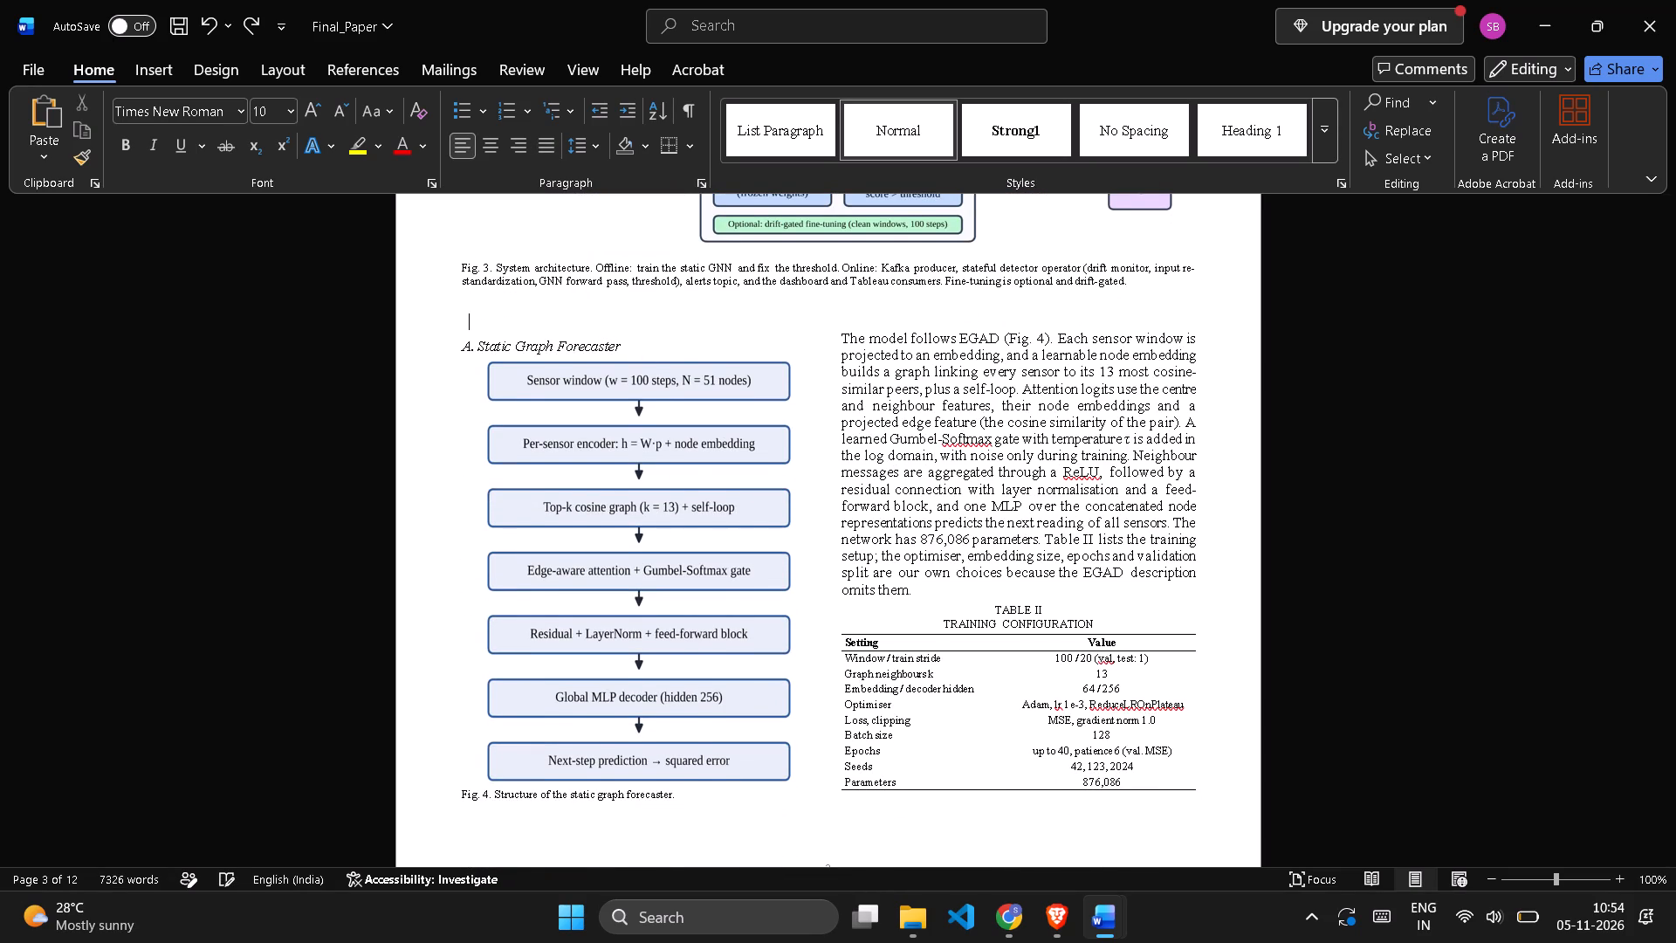
{"action": "key", "text": "BackSpace"}
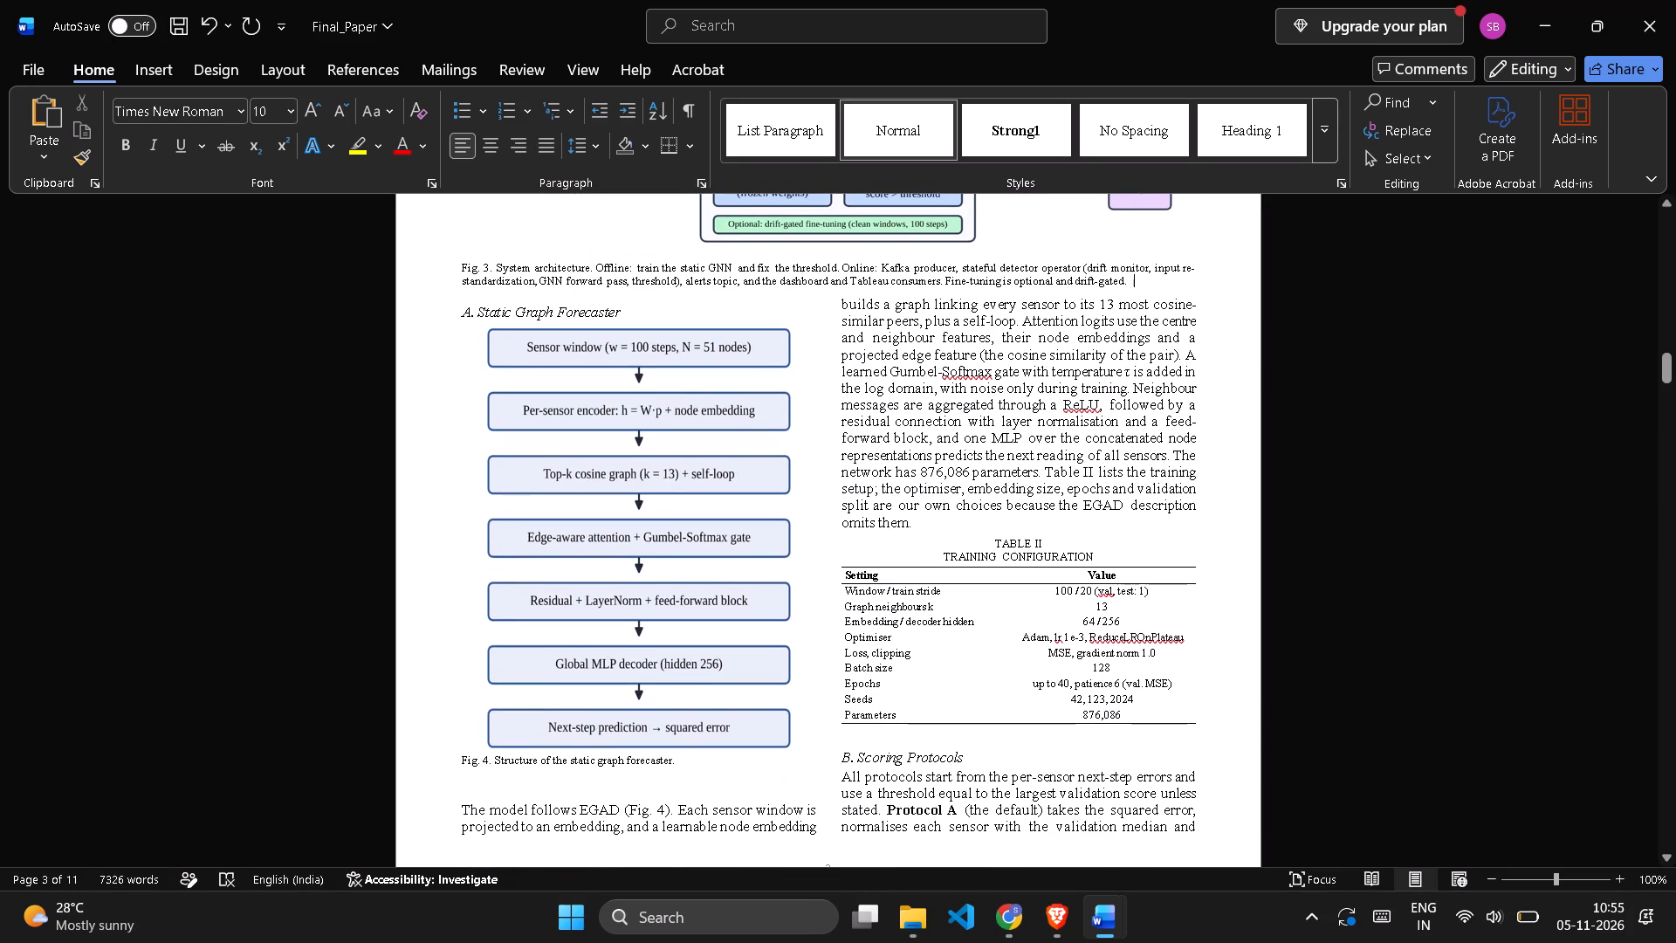
Paste the copied passage below the Fig. 4 caption, just before the paragraph starting "The model follows EGAD".
{"action": "left_click", "coordinate": [462, 802]}
{"action": "key", "text": "ctrl+v"}
{"action": "scroll", "coordinate": [698, 845], "scroll_direction": "down", "scroll_amount": 1}
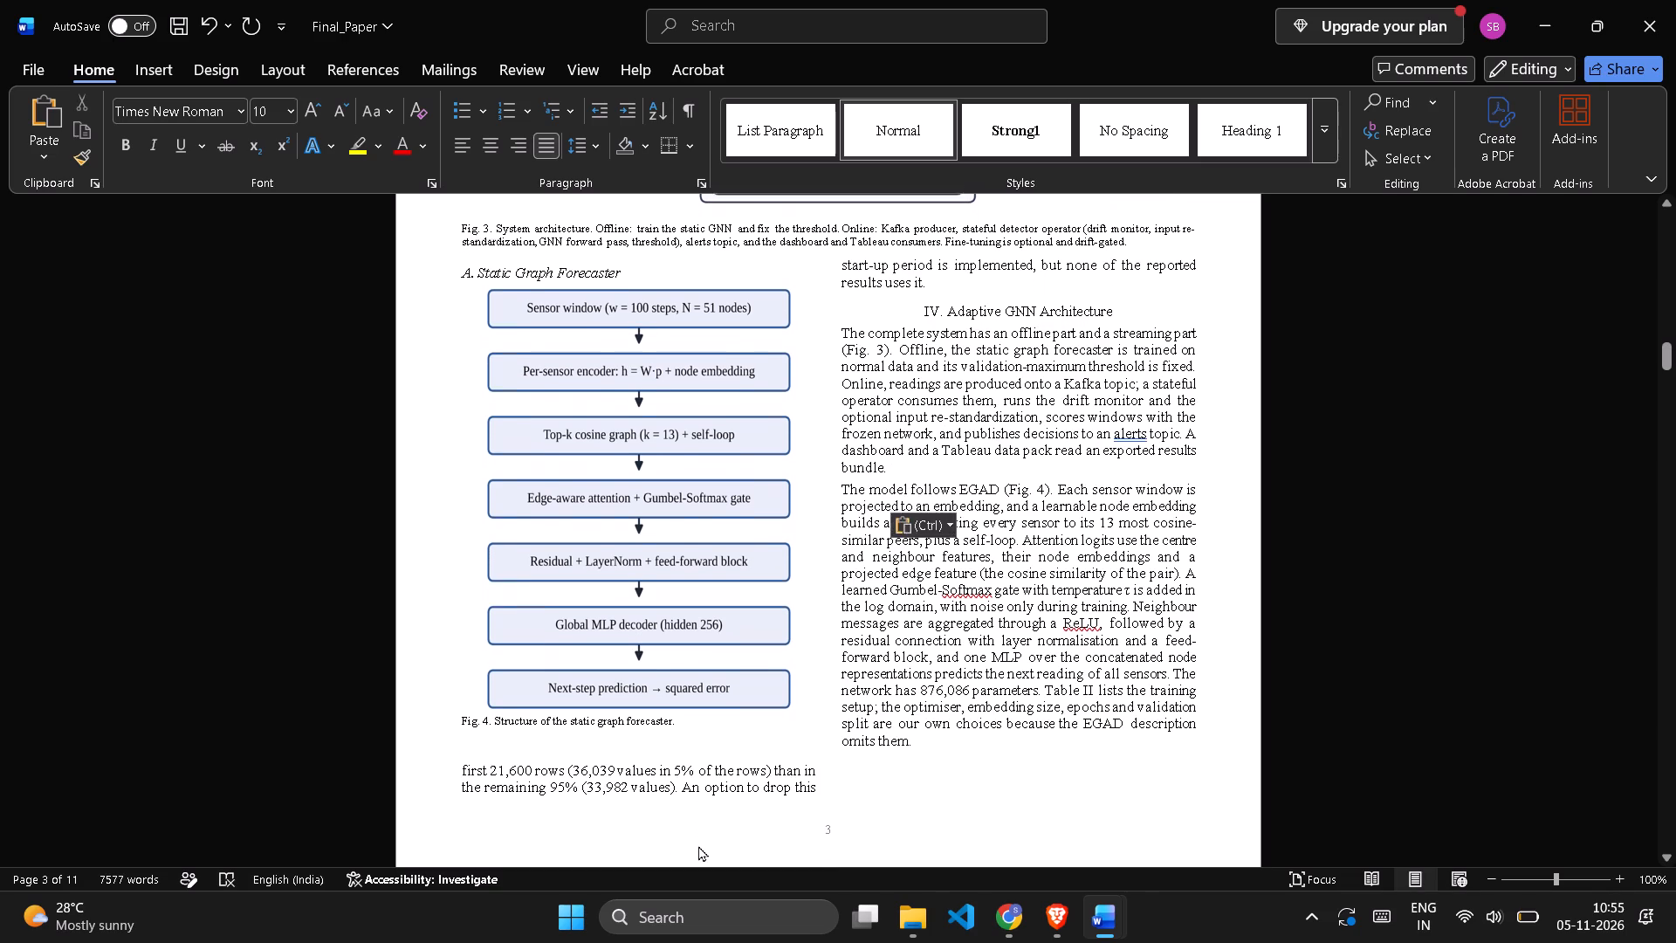
{"action": "scroll", "coordinate": [698, 845], "scroll_direction": "down", "scroll_amount": 1}
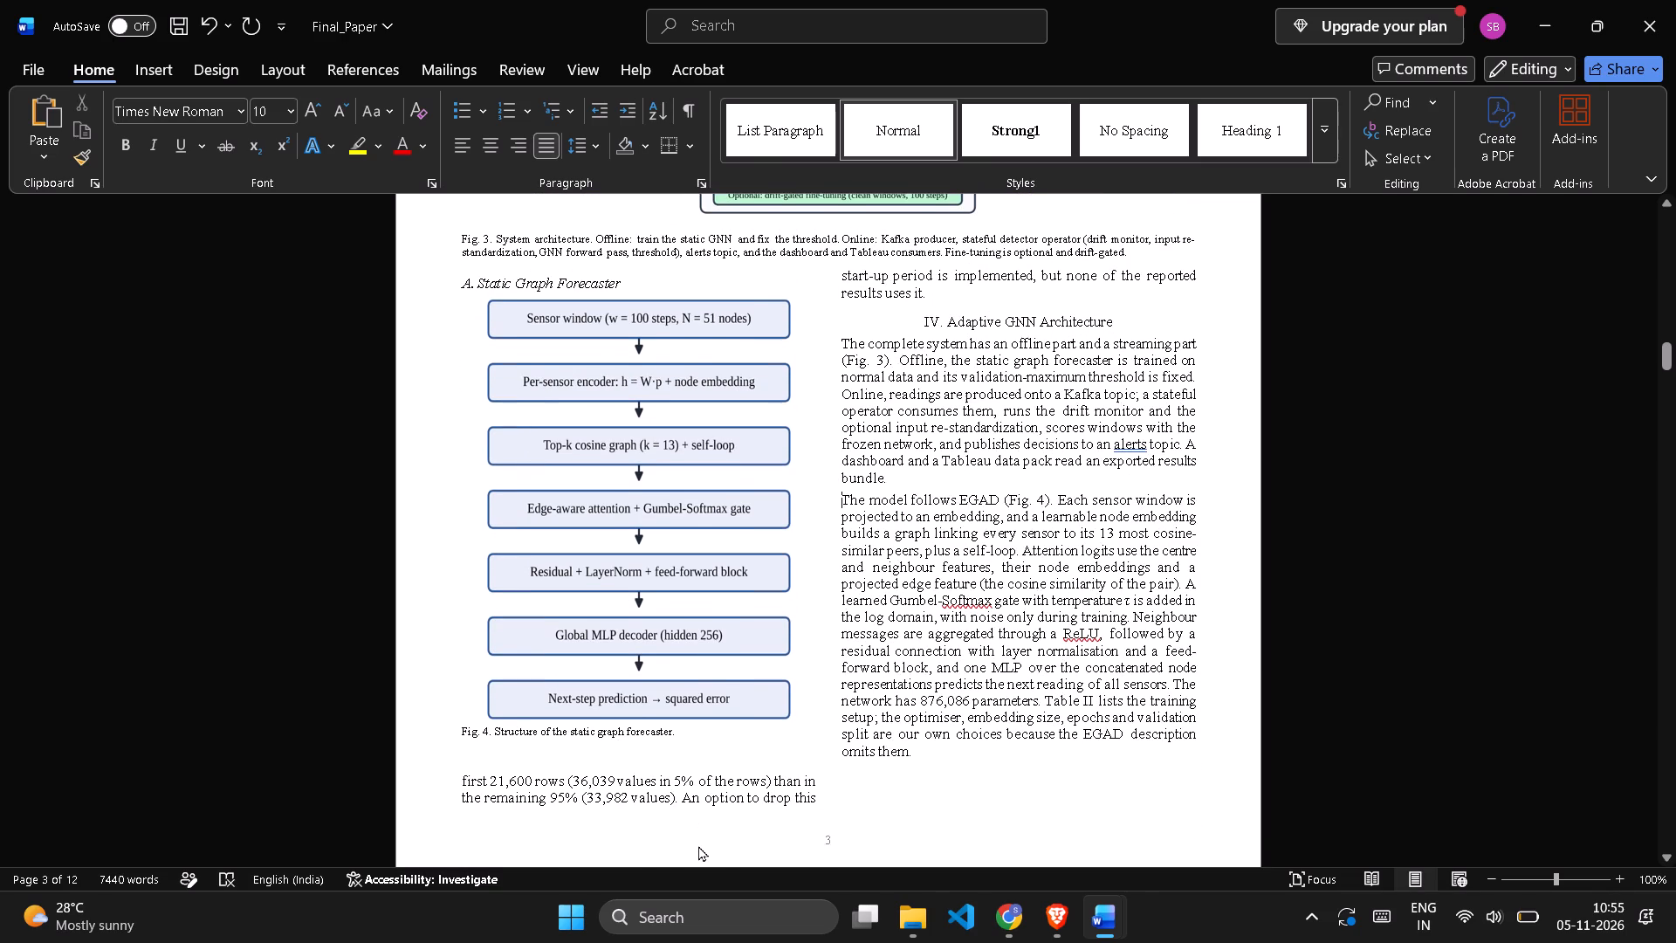
{"action": "scroll", "coordinate": [698, 845], "scroll_direction": "down", "scroll_amount": 1}
Move the Fig. 4 flowchart picture to the end of the pasted paragraph ending "results bundle.", above "The model follows EGAD".
{"action": "left_click_drag", "start_coordinate": [699, 363], "coordinate": [938, 470]}
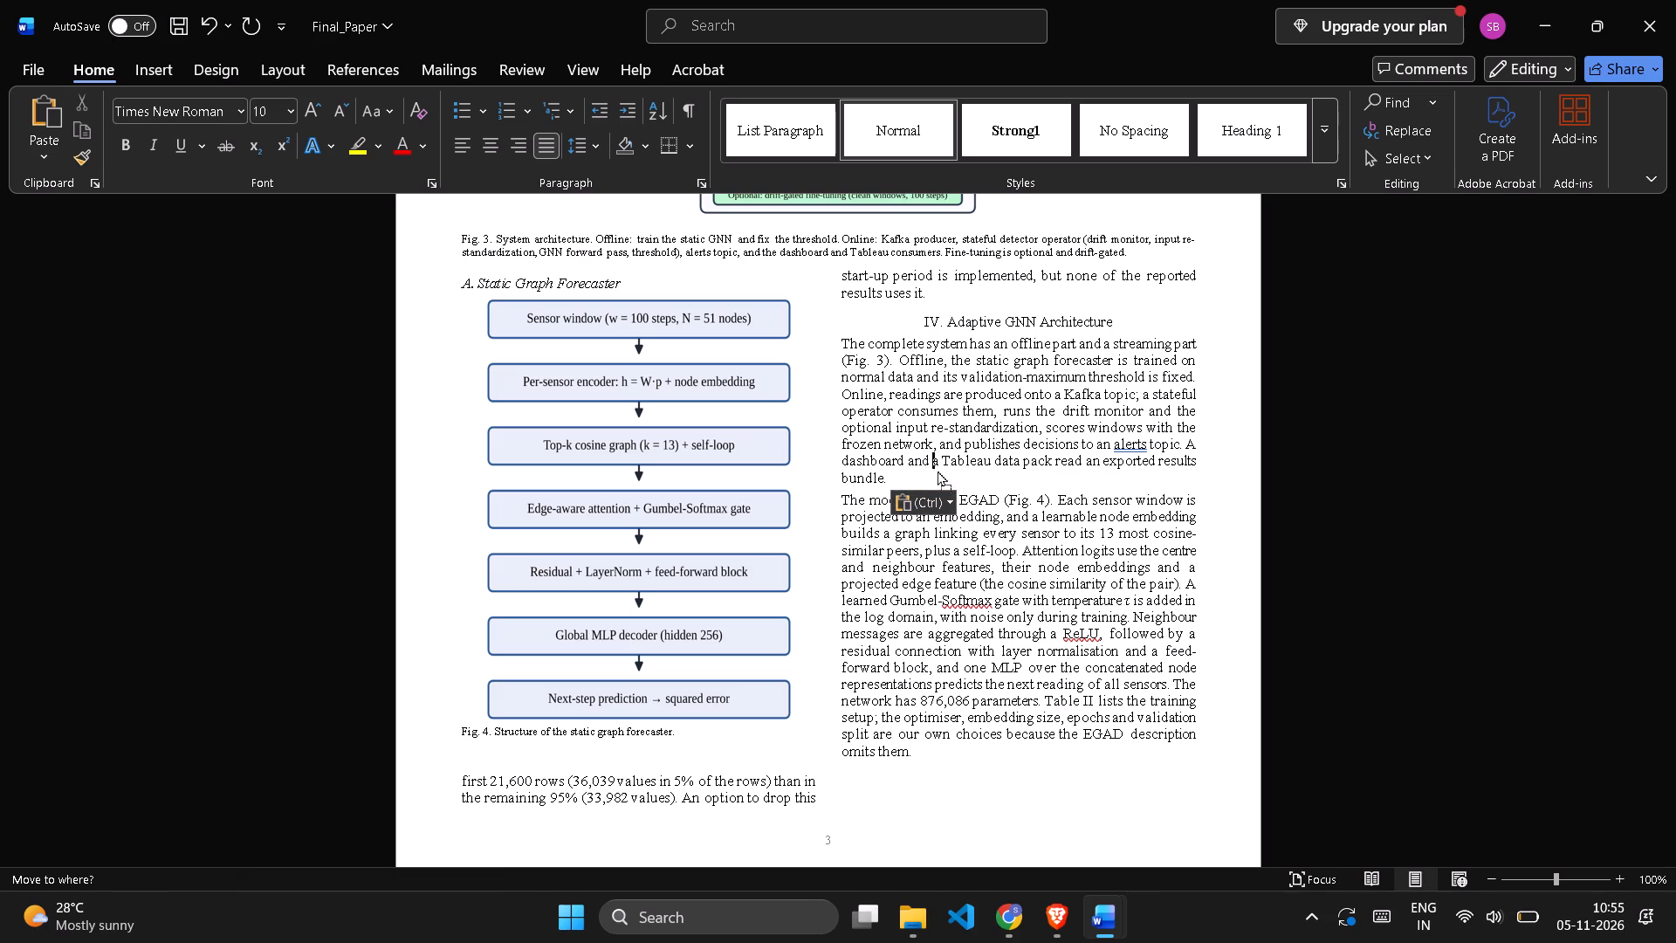
{"action": "left_click_drag", "start_coordinate": [938, 470], "coordinate": [943, 488]}
{"action": "scroll", "coordinate": [1070, 530], "scroll_direction": "up", "scroll_amount": 1}
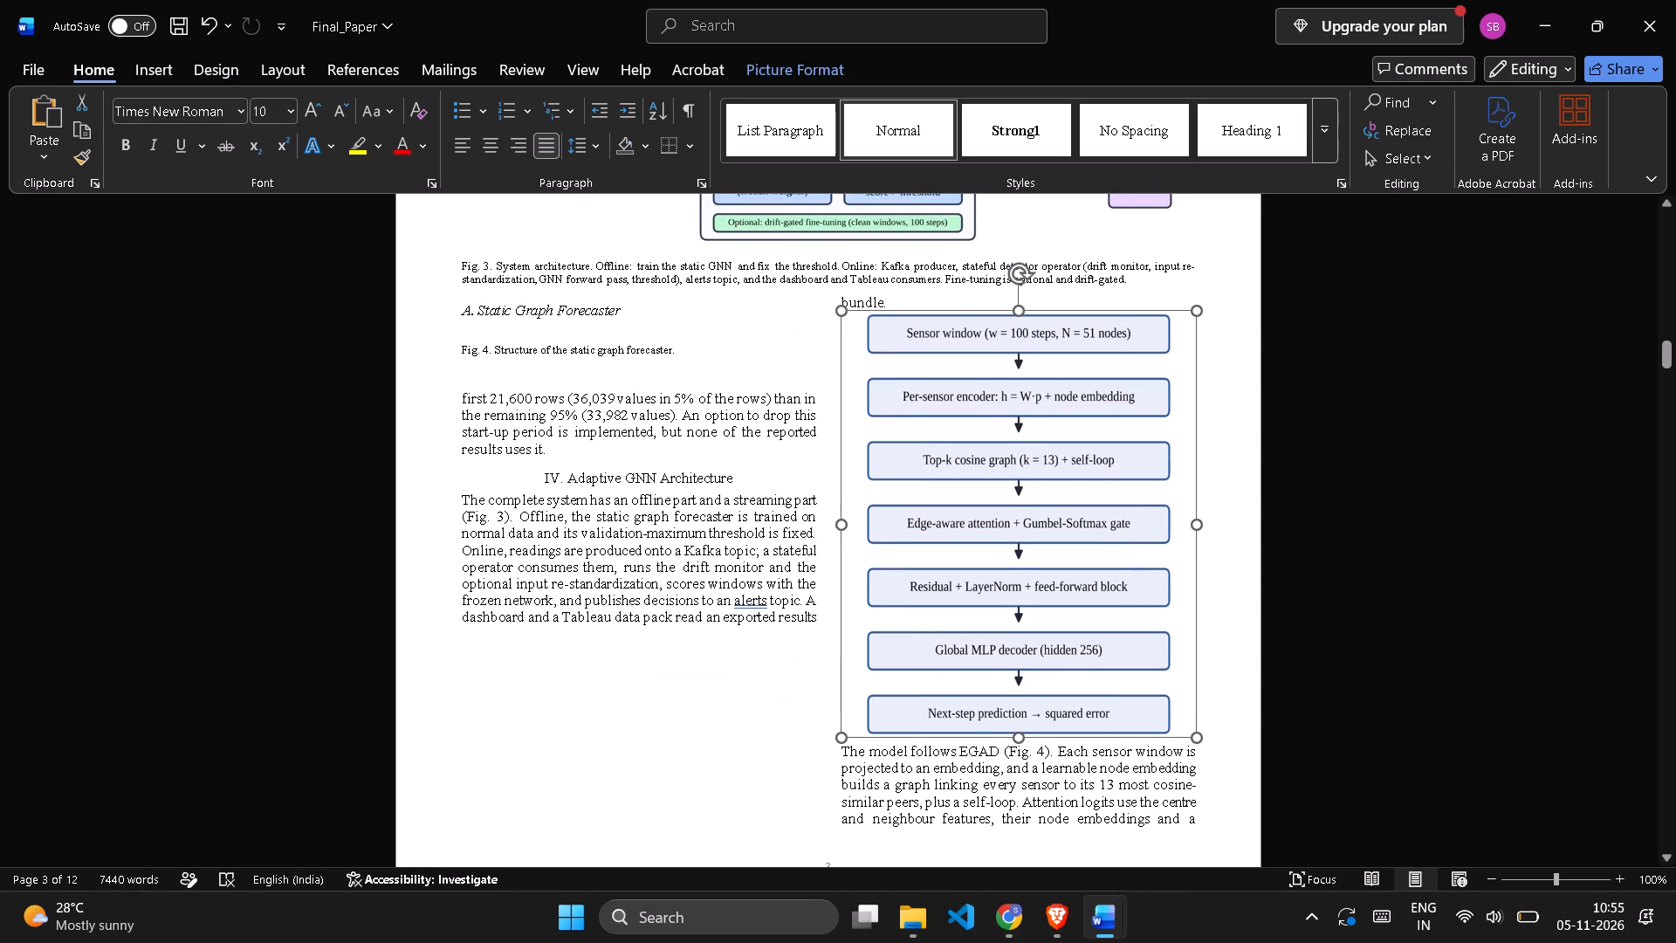
{"action": "scroll", "coordinate": [794, 403], "scroll_direction": "up", "scroll_amount": 1}
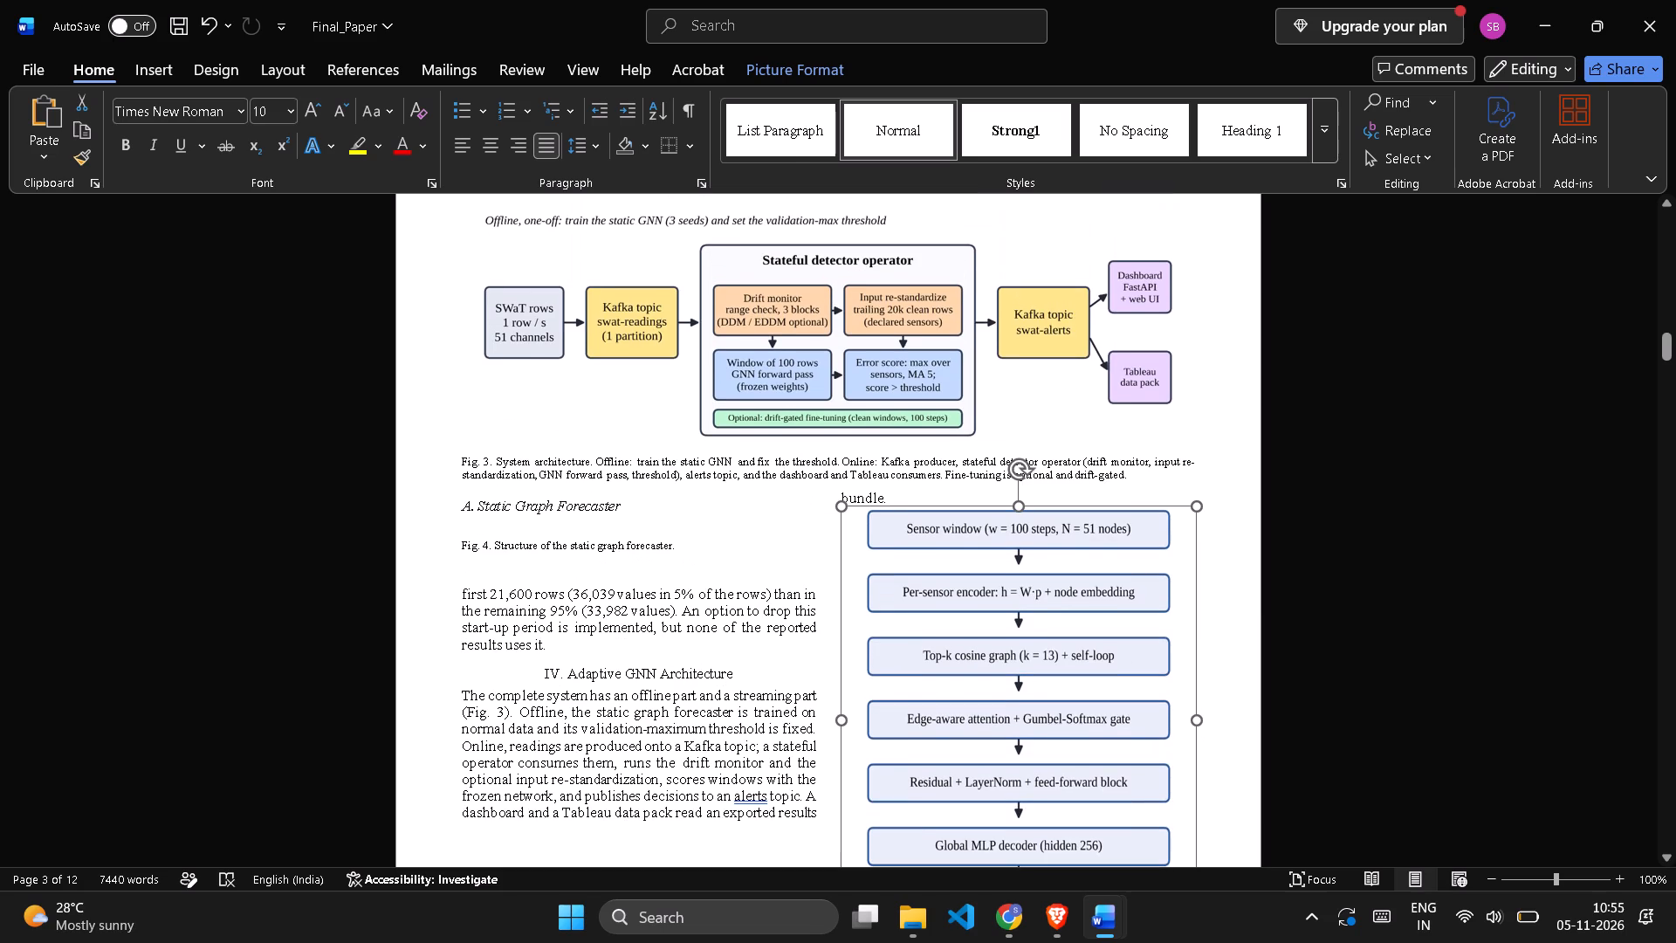
Delete the original passage above Fig. 3, from "first 21,600 rows" through the paragraph ending "results bundle.".
{"action": "left_click", "coordinate": [819, 354]}
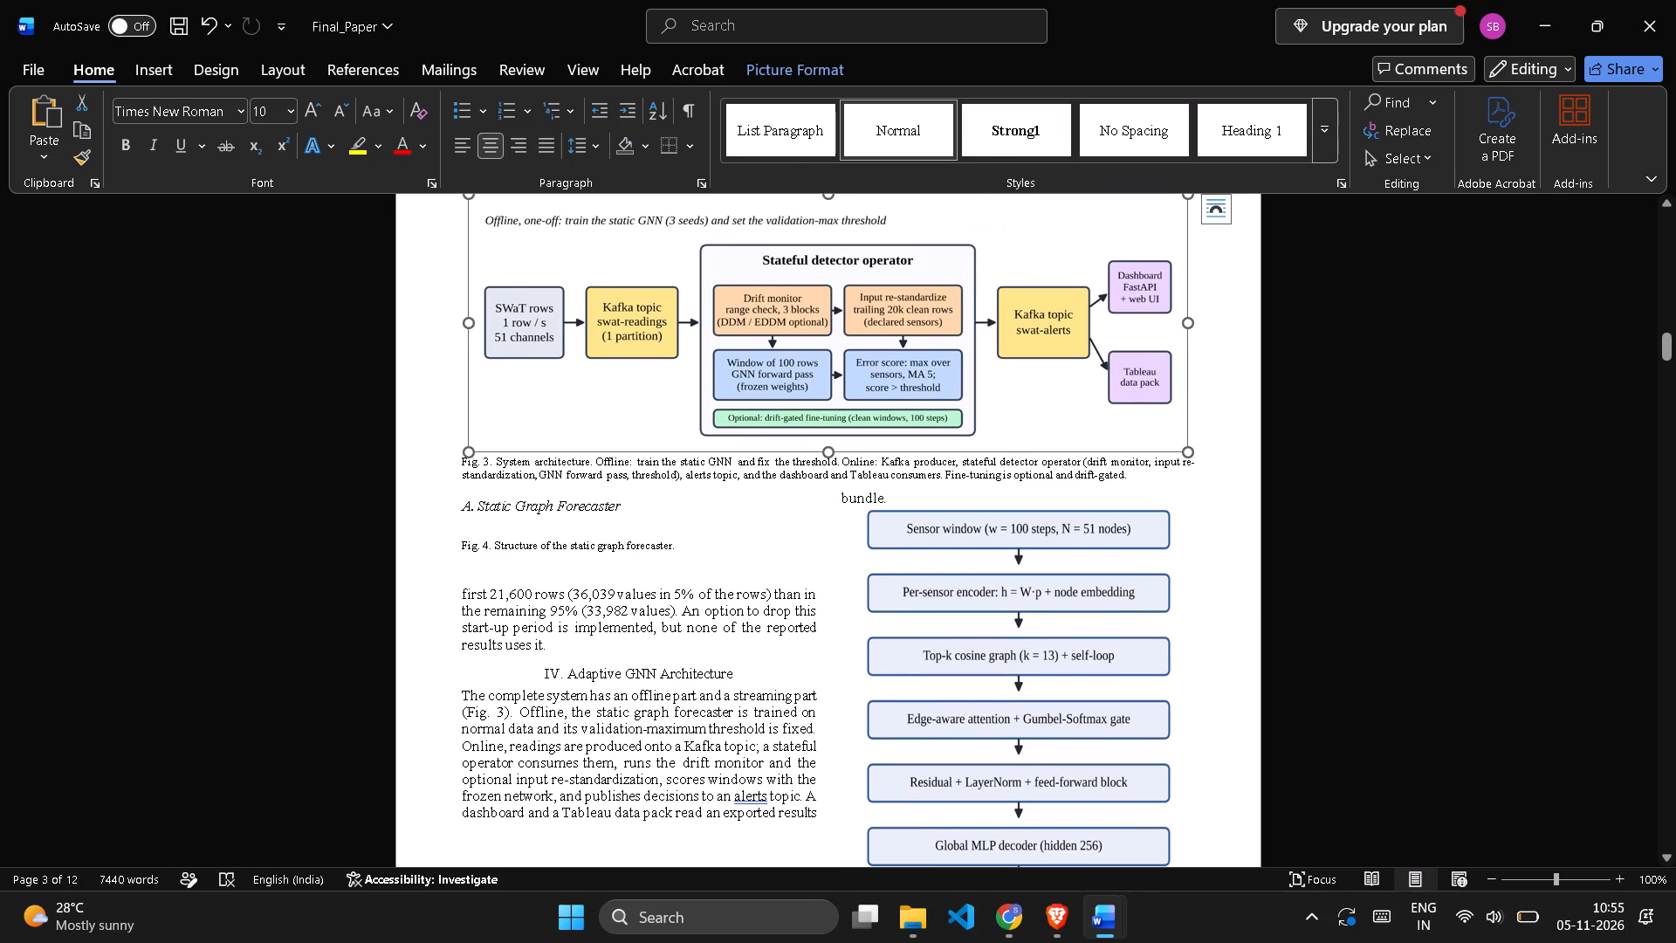
{"action": "scroll", "coordinate": [819, 354], "scroll_direction": "up", "scroll_amount": 2}
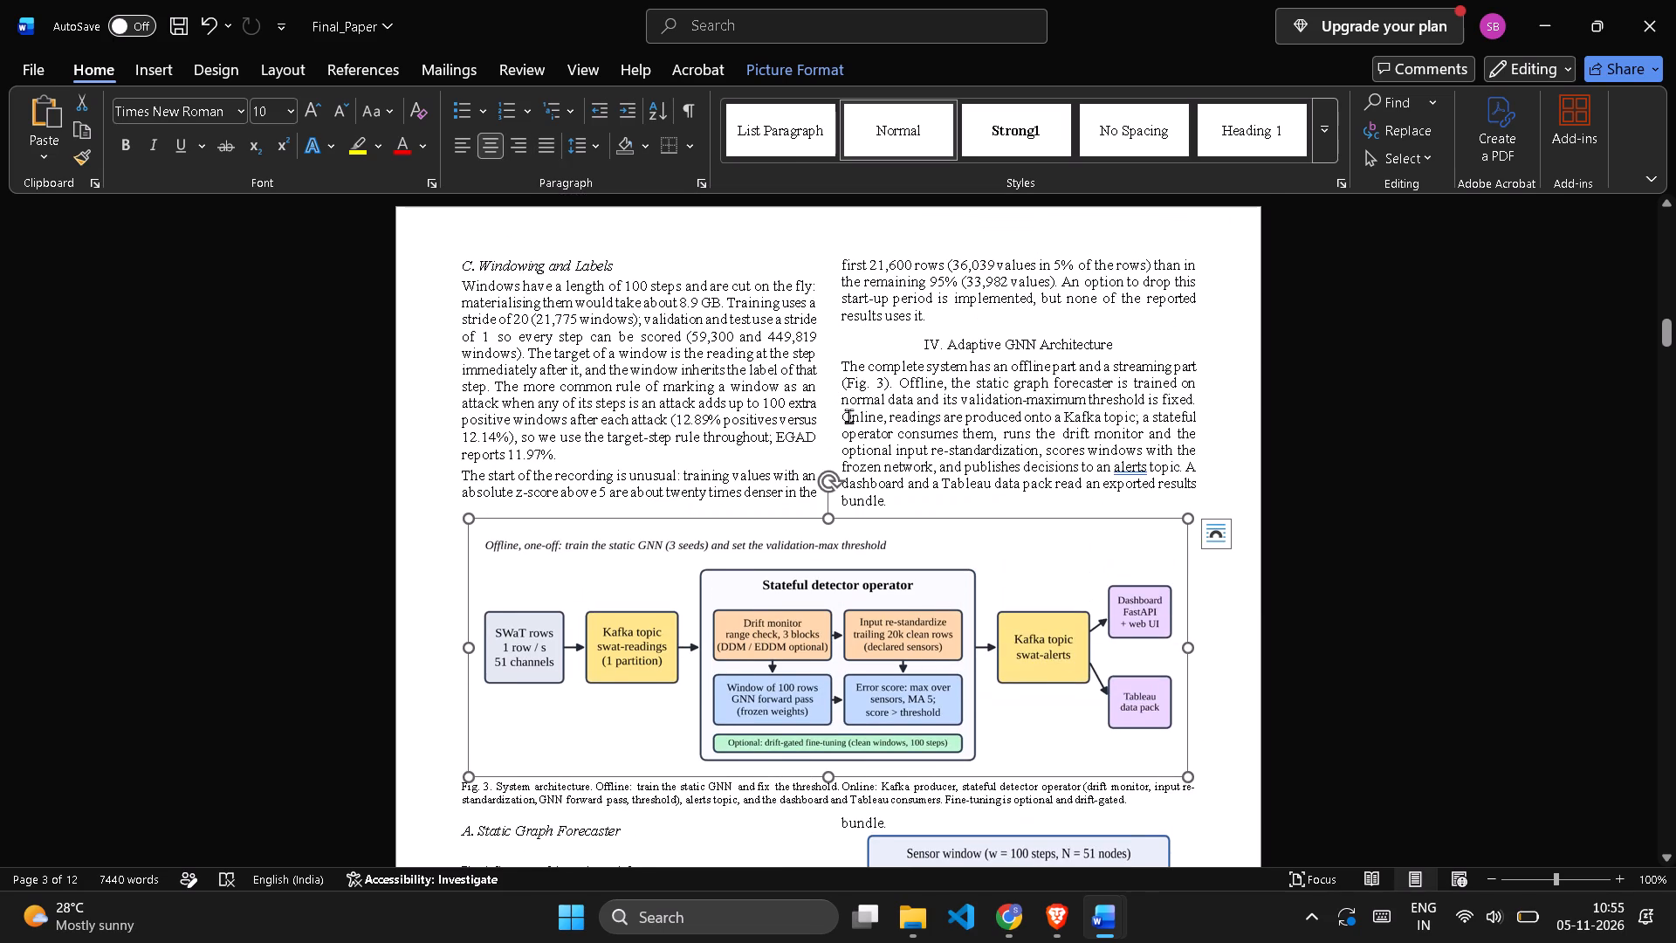
{"action": "scroll", "coordinate": [848, 416], "scroll_direction": "down", "scroll_amount": 1}
{"action": "left_click_drag", "start_coordinate": [921, 497], "coordinate": [841, 270]}
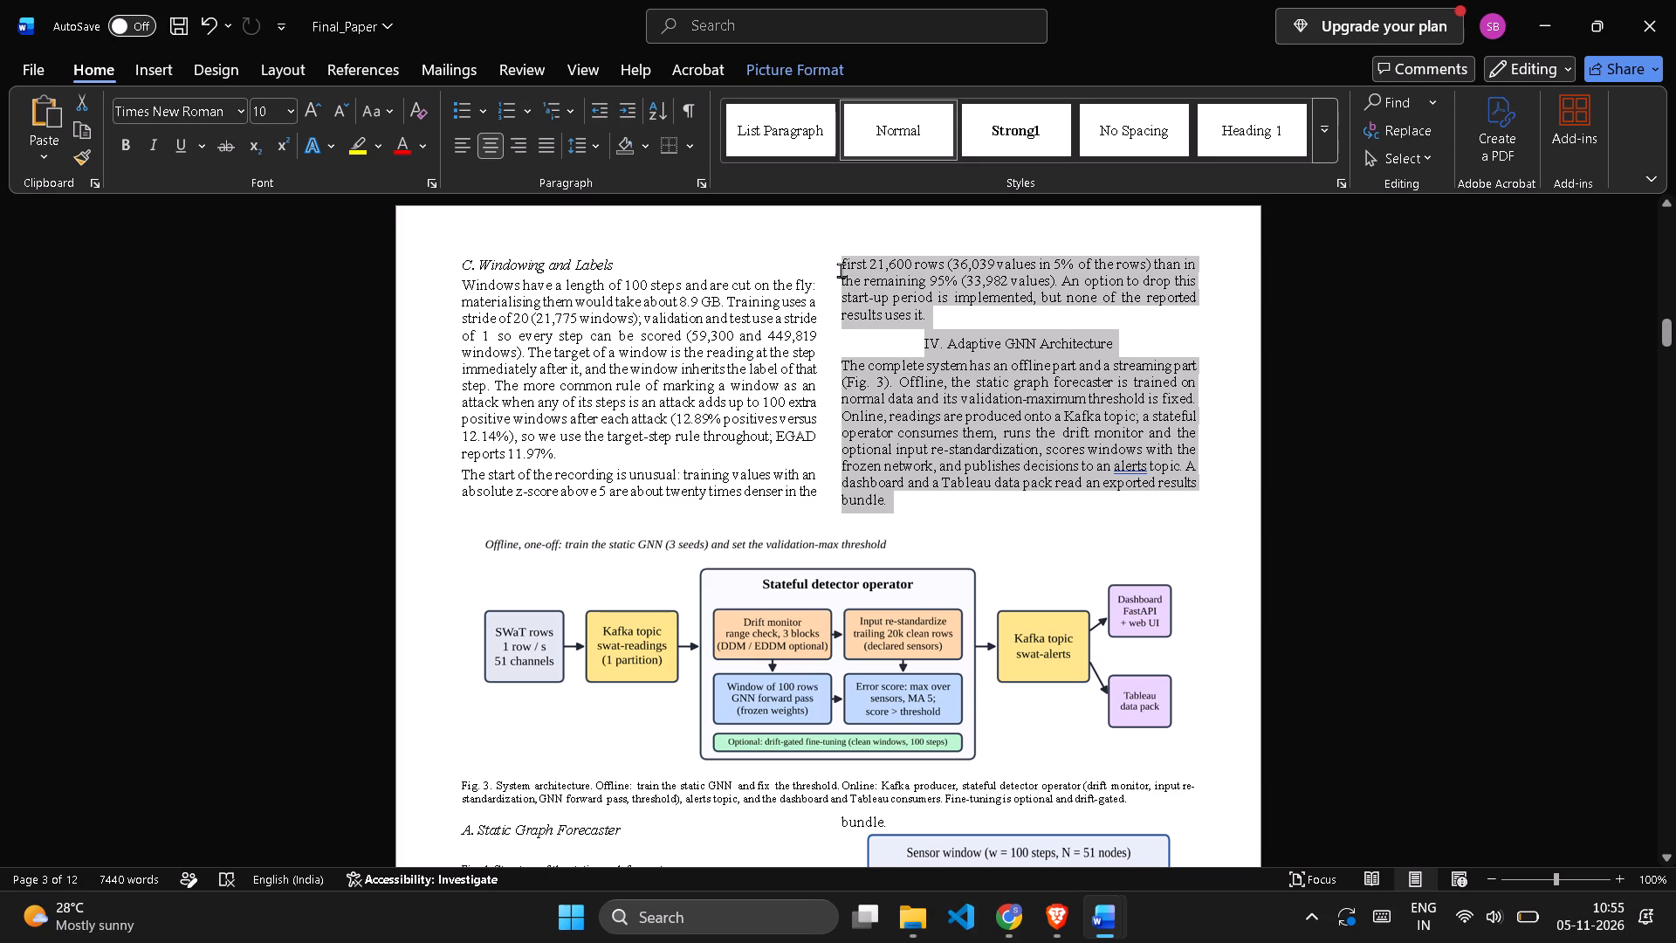
{"action": "left_click_drag", "start_coordinate": [841, 270], "coordinate": [841, 269]}
{"action": "key", "text": "BackSpace"}
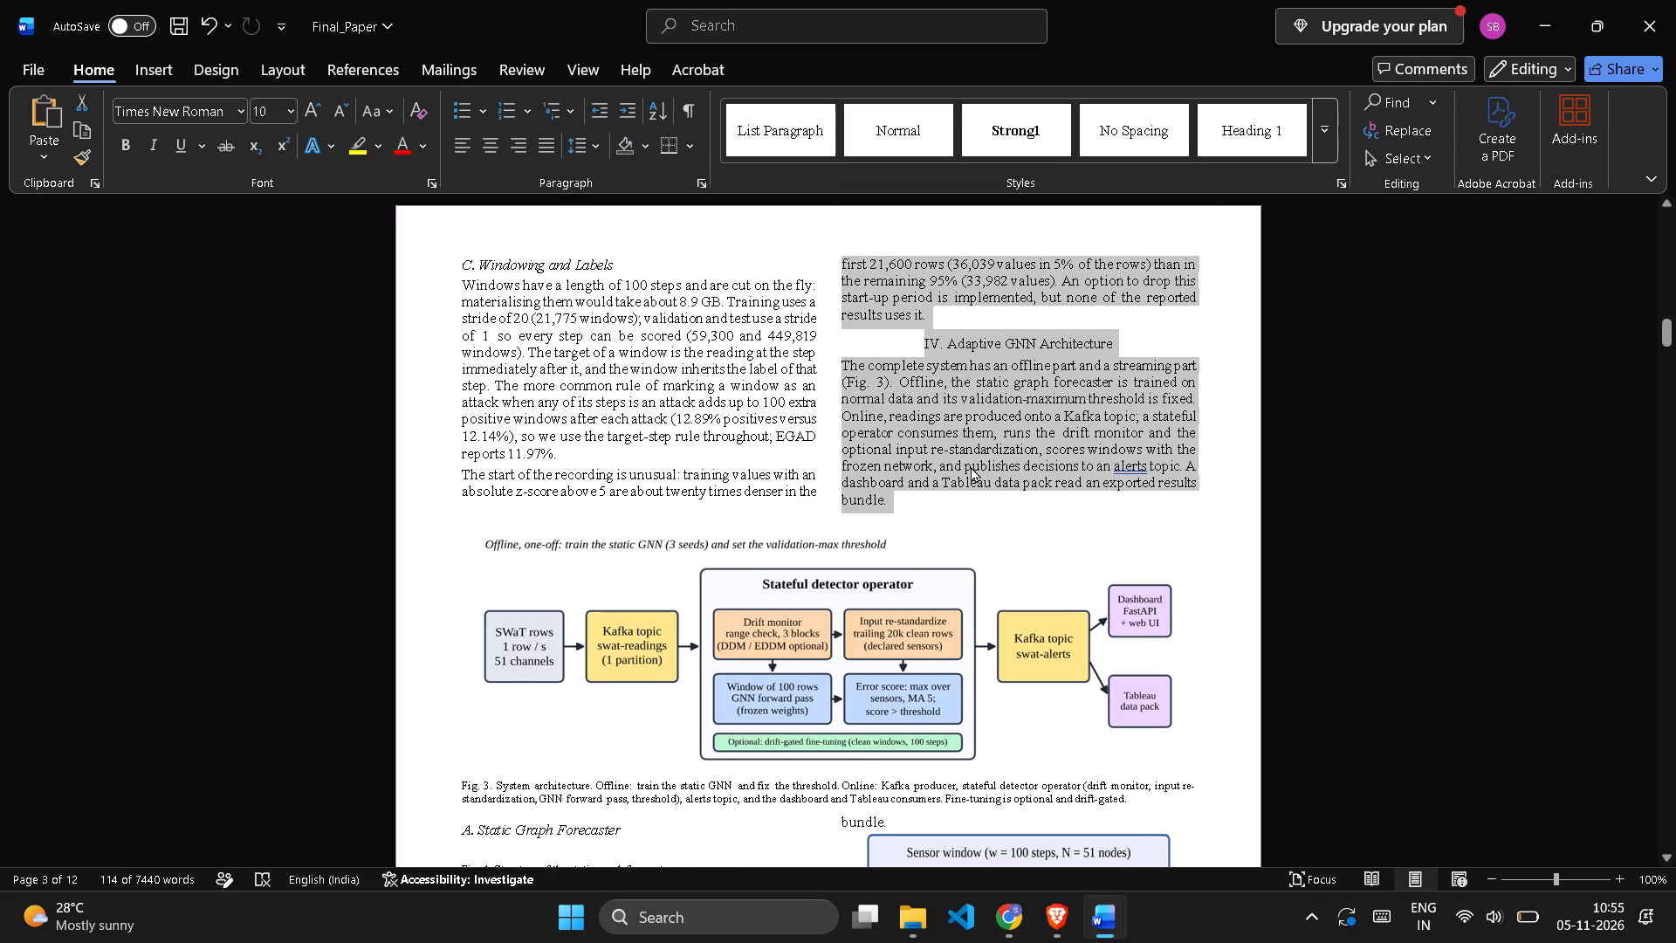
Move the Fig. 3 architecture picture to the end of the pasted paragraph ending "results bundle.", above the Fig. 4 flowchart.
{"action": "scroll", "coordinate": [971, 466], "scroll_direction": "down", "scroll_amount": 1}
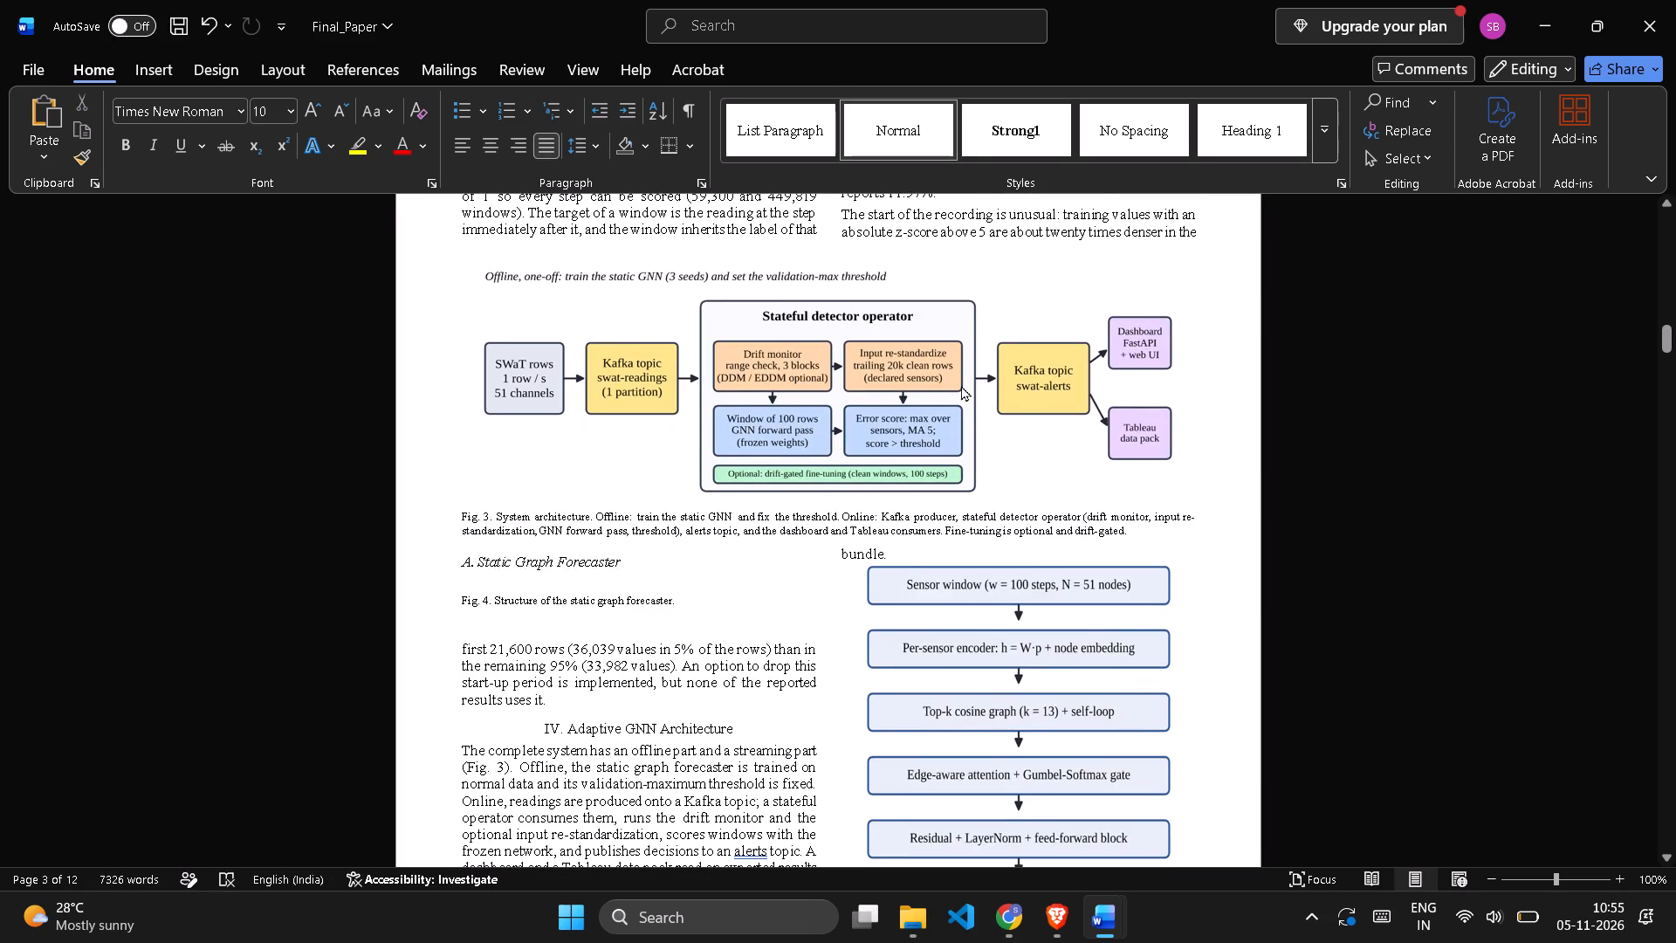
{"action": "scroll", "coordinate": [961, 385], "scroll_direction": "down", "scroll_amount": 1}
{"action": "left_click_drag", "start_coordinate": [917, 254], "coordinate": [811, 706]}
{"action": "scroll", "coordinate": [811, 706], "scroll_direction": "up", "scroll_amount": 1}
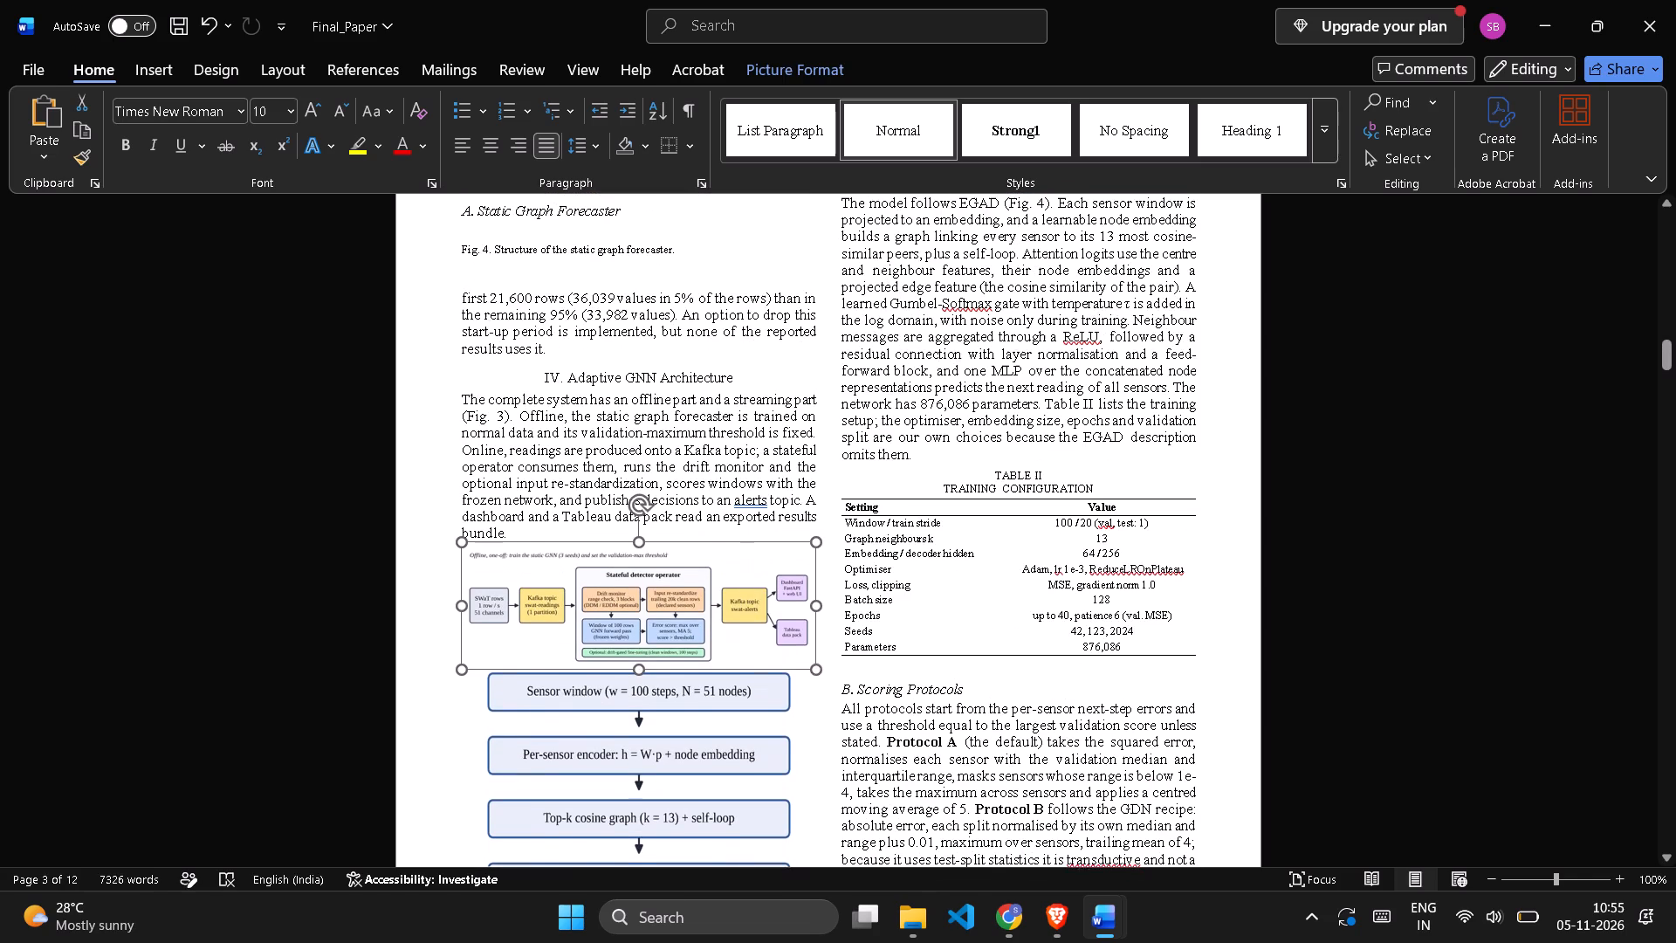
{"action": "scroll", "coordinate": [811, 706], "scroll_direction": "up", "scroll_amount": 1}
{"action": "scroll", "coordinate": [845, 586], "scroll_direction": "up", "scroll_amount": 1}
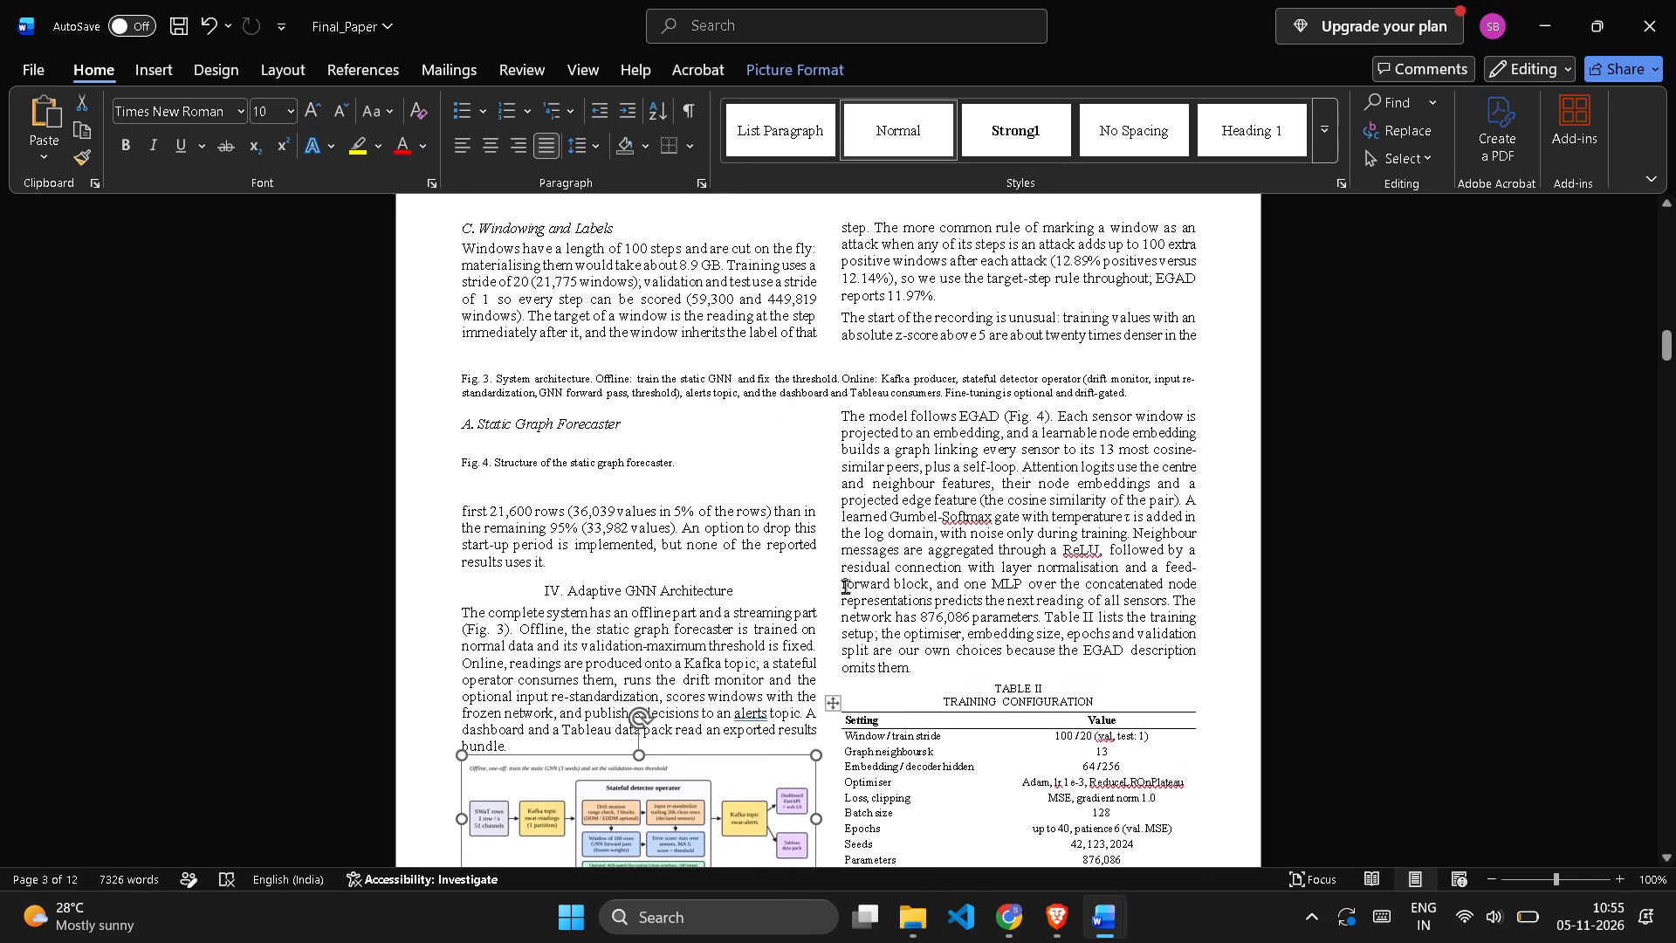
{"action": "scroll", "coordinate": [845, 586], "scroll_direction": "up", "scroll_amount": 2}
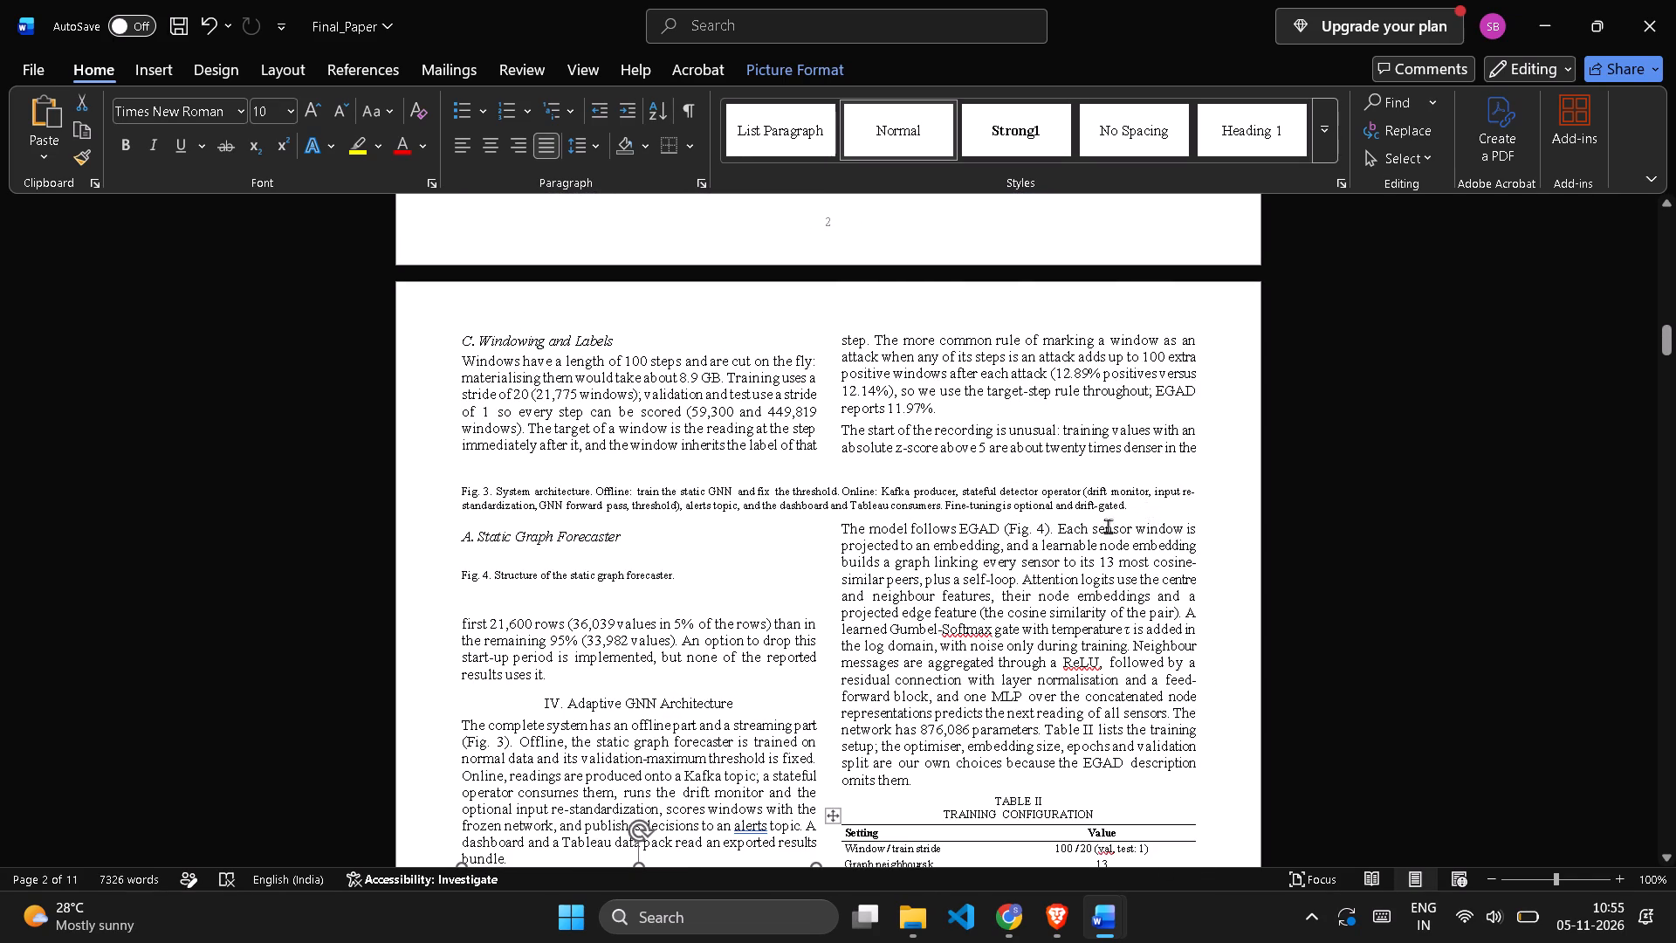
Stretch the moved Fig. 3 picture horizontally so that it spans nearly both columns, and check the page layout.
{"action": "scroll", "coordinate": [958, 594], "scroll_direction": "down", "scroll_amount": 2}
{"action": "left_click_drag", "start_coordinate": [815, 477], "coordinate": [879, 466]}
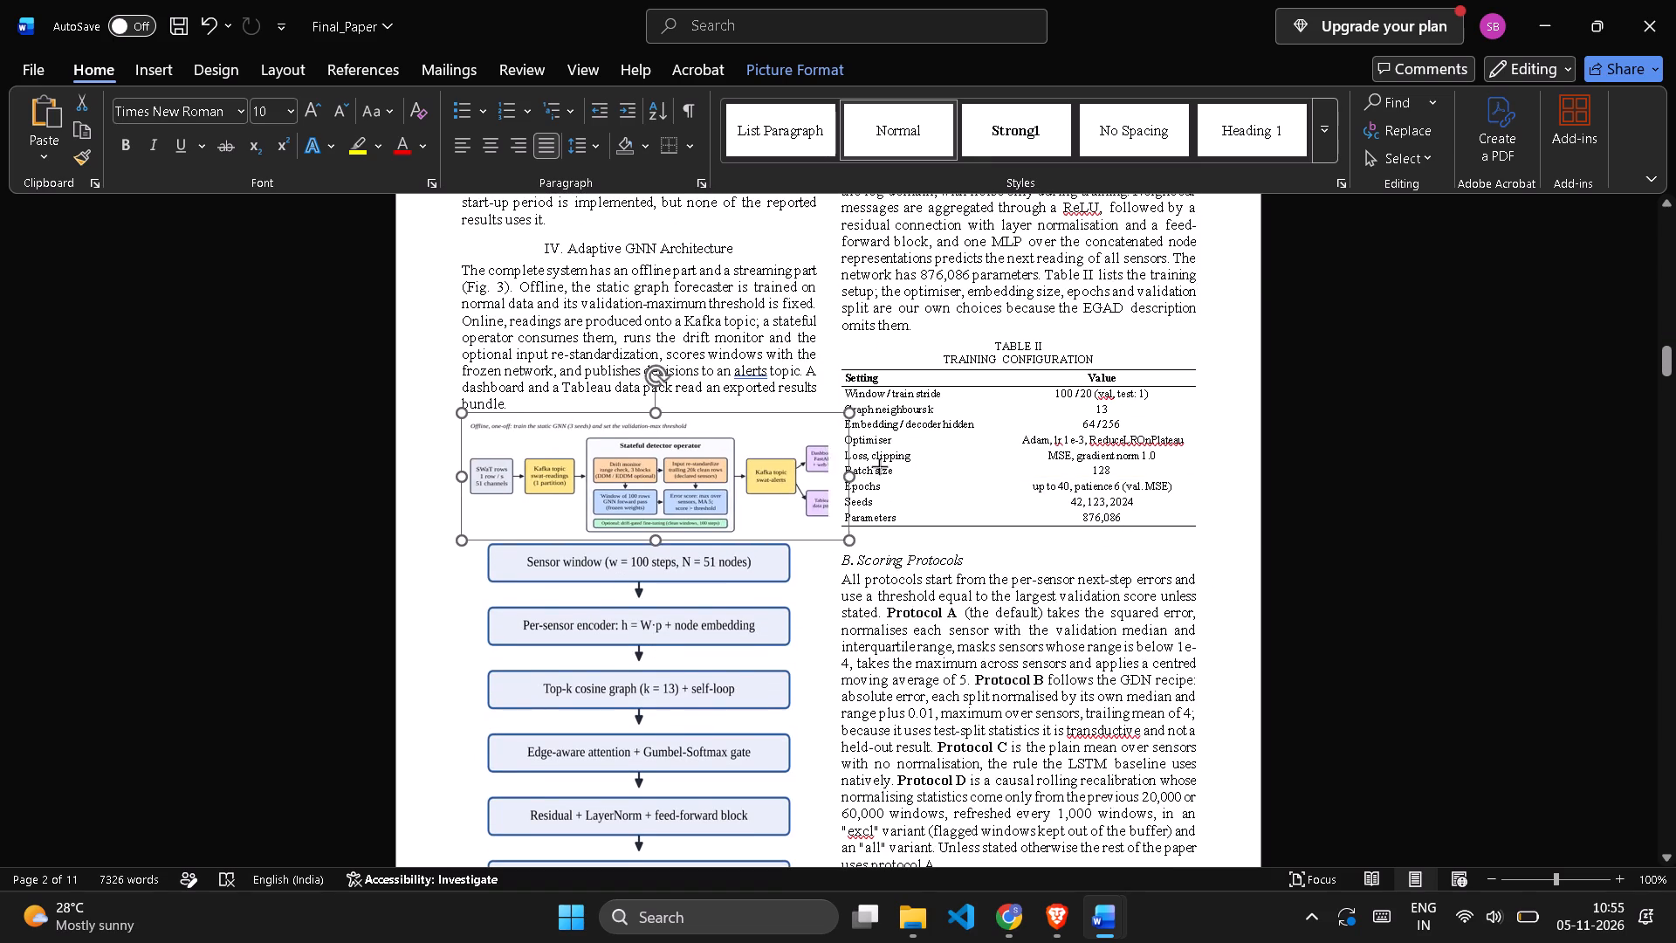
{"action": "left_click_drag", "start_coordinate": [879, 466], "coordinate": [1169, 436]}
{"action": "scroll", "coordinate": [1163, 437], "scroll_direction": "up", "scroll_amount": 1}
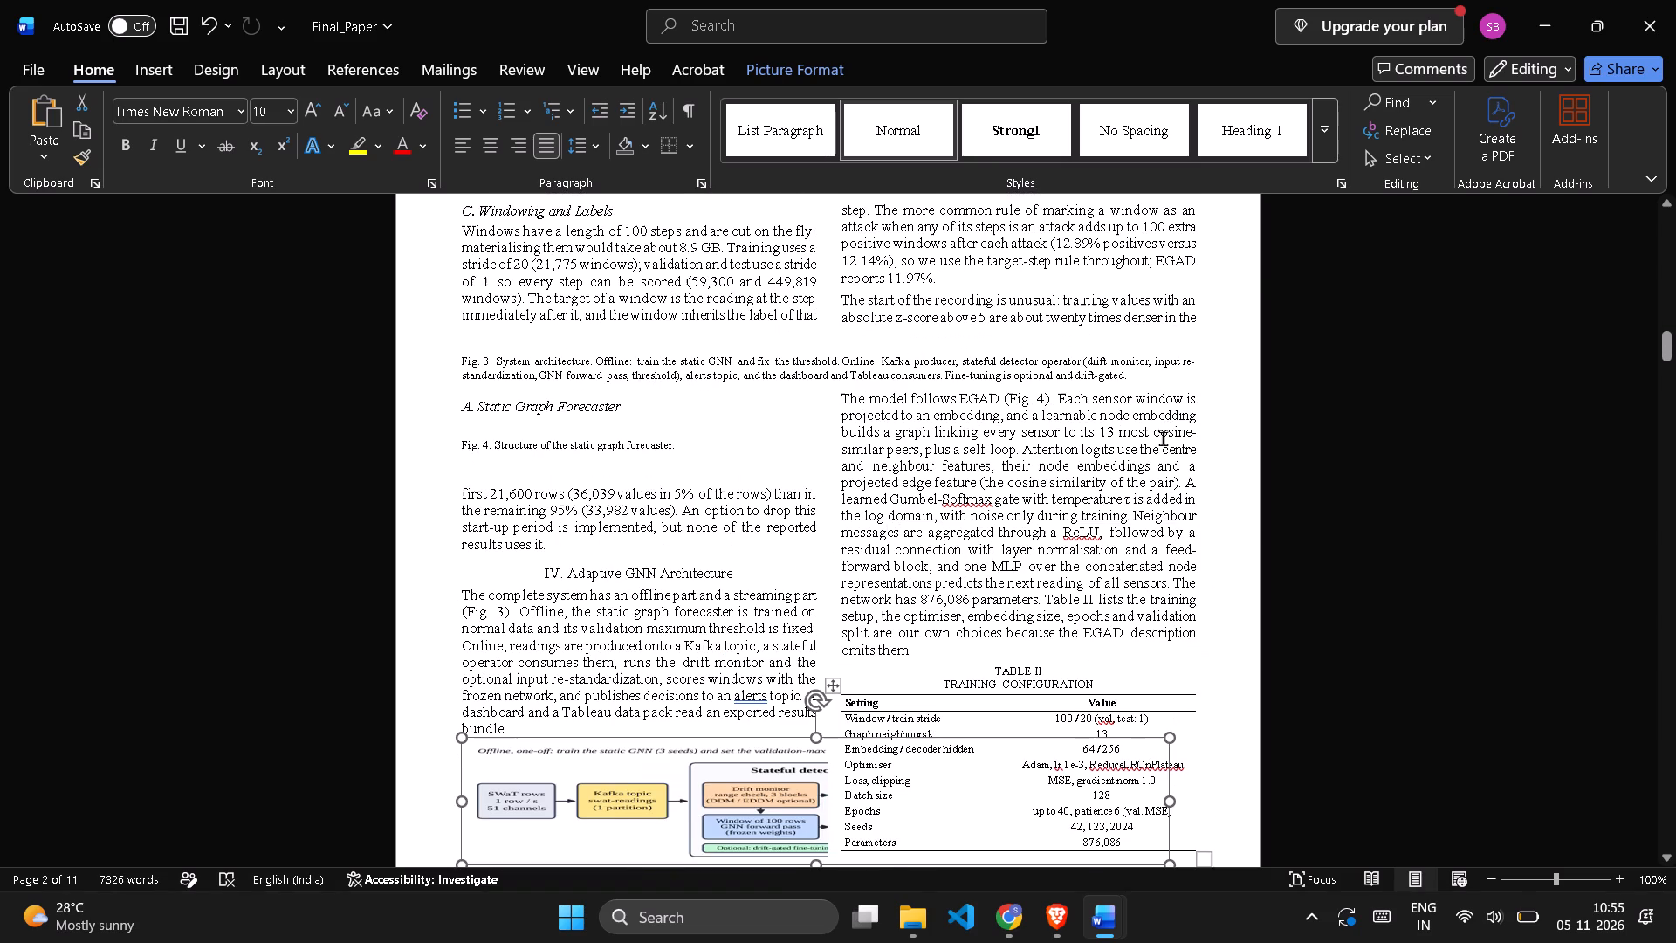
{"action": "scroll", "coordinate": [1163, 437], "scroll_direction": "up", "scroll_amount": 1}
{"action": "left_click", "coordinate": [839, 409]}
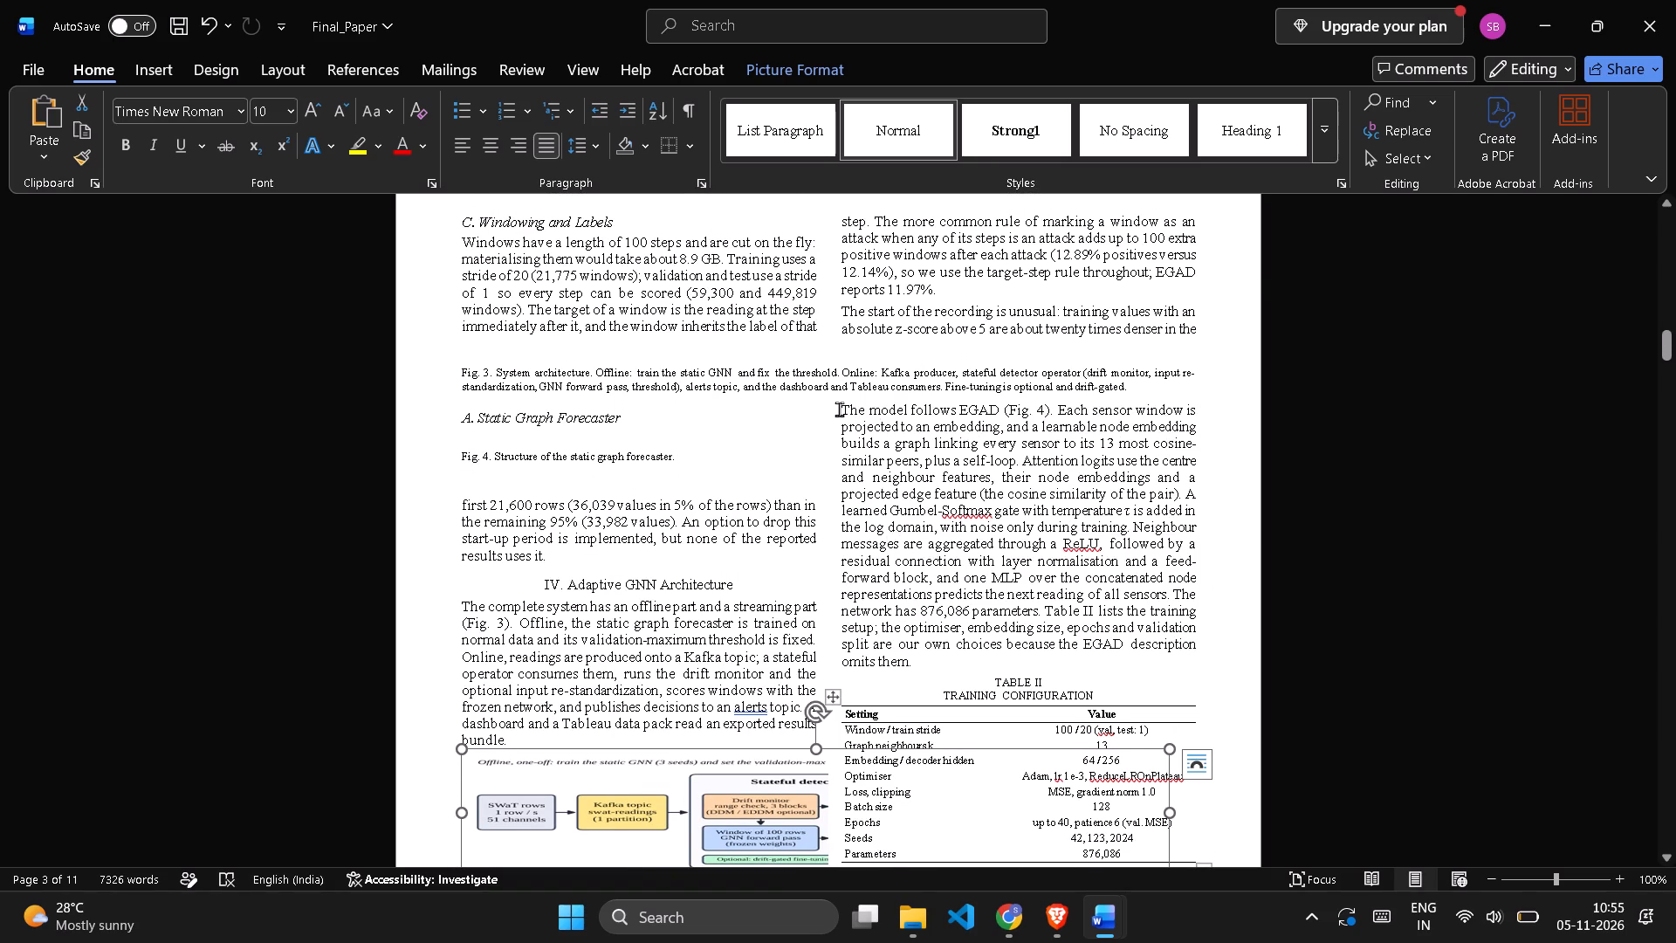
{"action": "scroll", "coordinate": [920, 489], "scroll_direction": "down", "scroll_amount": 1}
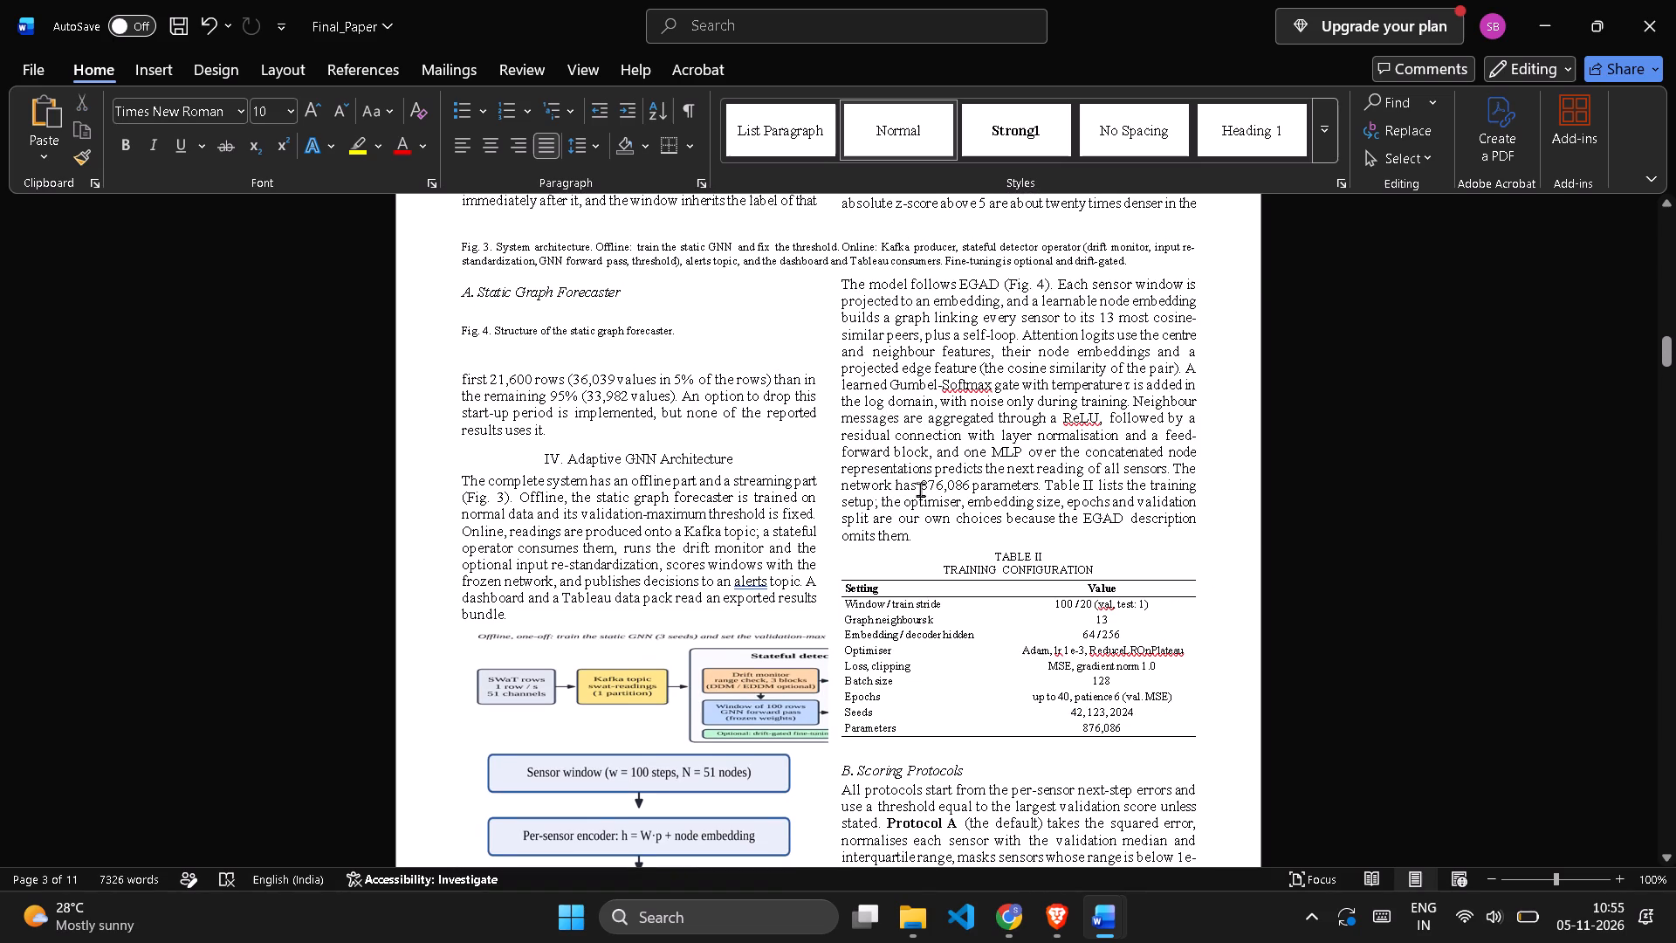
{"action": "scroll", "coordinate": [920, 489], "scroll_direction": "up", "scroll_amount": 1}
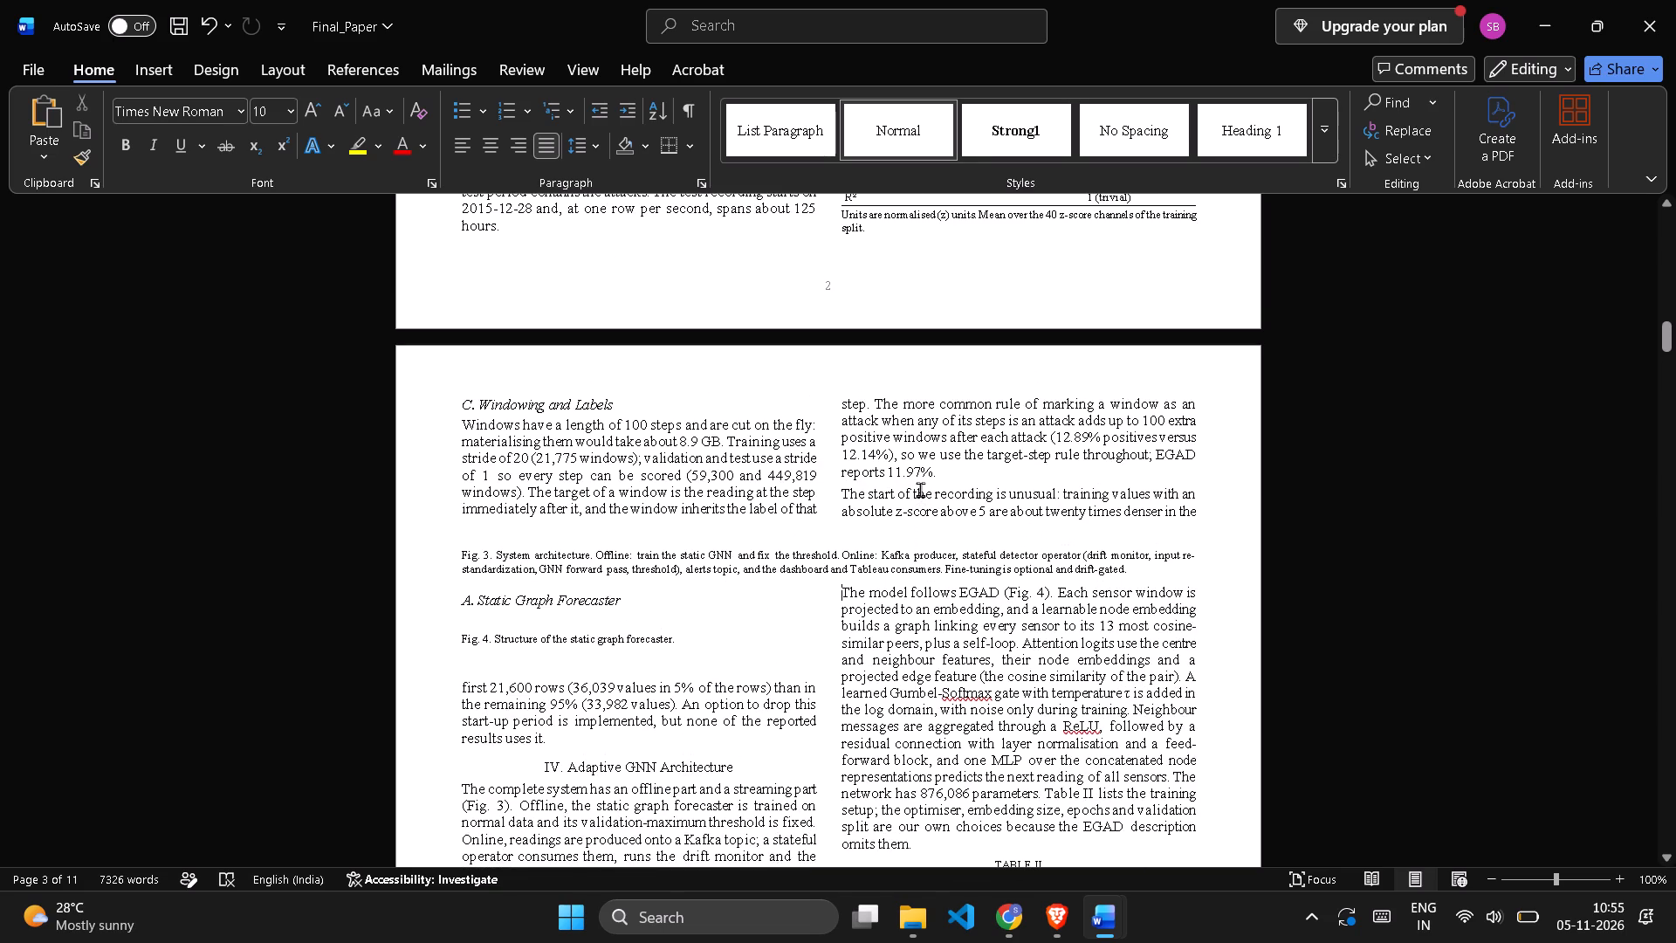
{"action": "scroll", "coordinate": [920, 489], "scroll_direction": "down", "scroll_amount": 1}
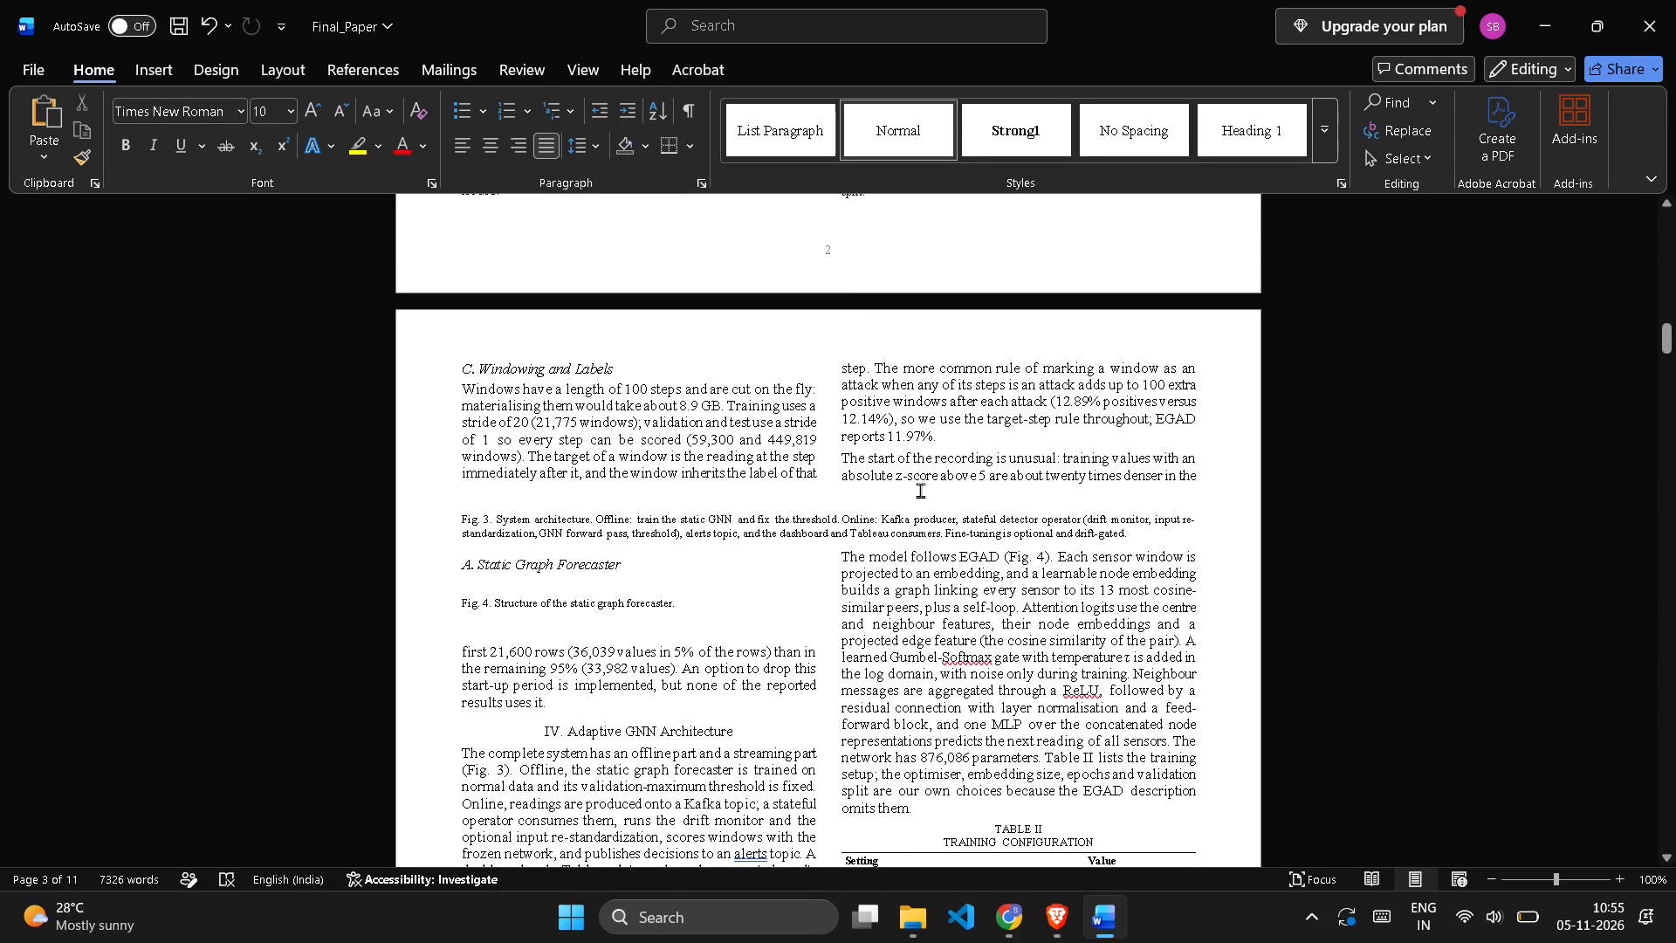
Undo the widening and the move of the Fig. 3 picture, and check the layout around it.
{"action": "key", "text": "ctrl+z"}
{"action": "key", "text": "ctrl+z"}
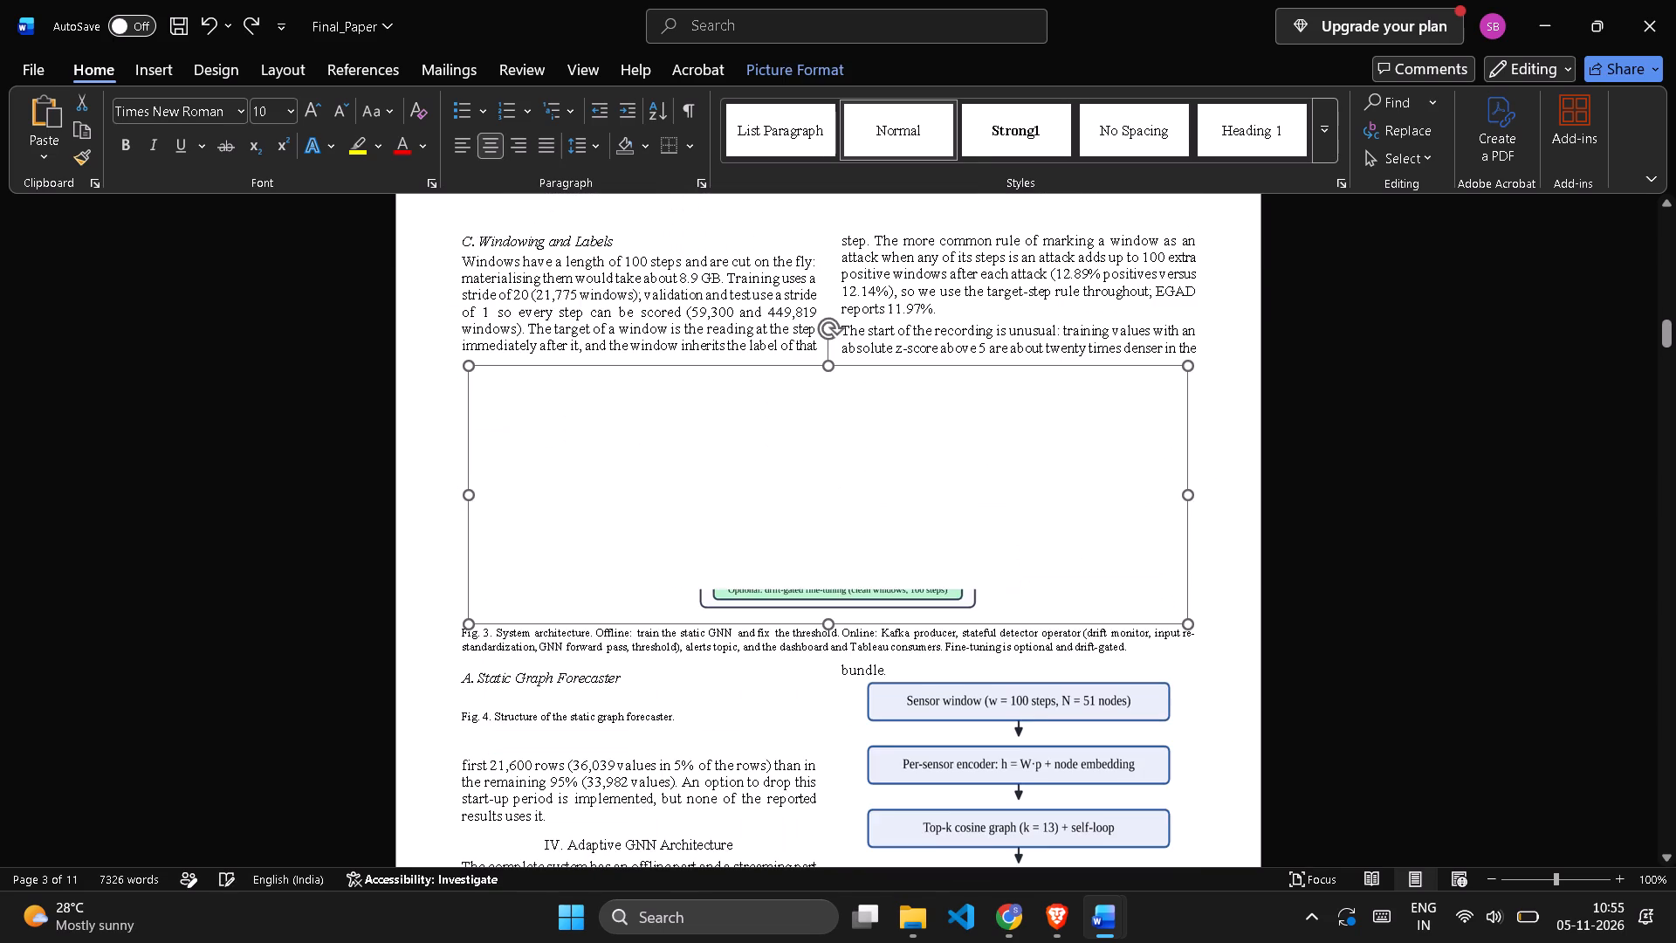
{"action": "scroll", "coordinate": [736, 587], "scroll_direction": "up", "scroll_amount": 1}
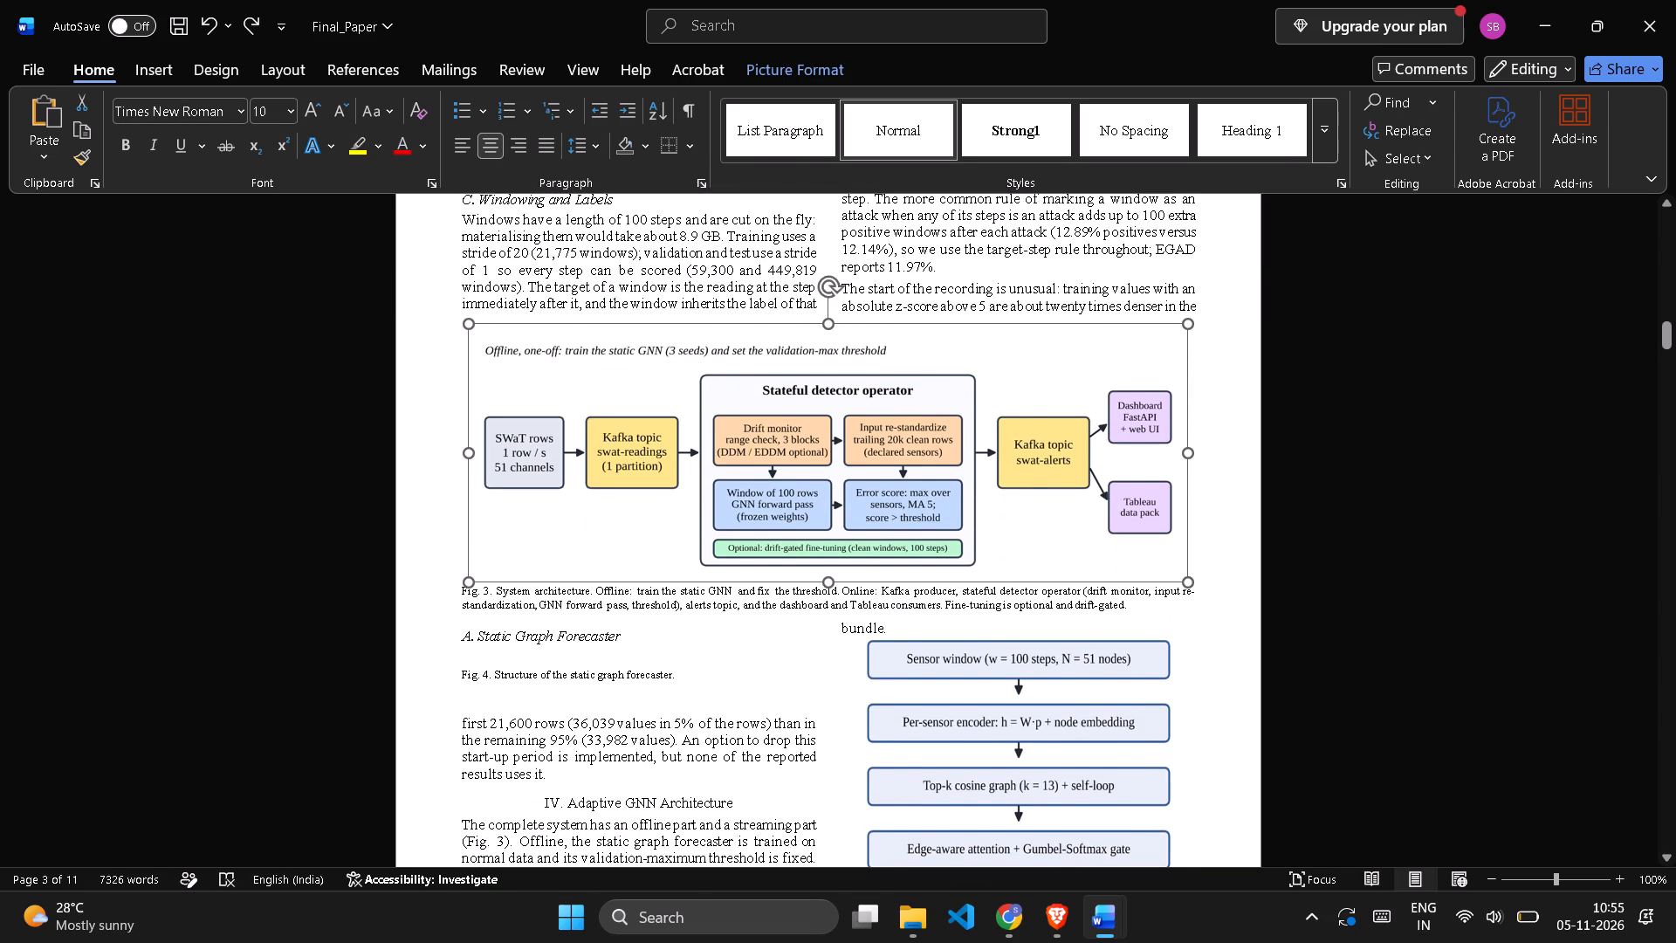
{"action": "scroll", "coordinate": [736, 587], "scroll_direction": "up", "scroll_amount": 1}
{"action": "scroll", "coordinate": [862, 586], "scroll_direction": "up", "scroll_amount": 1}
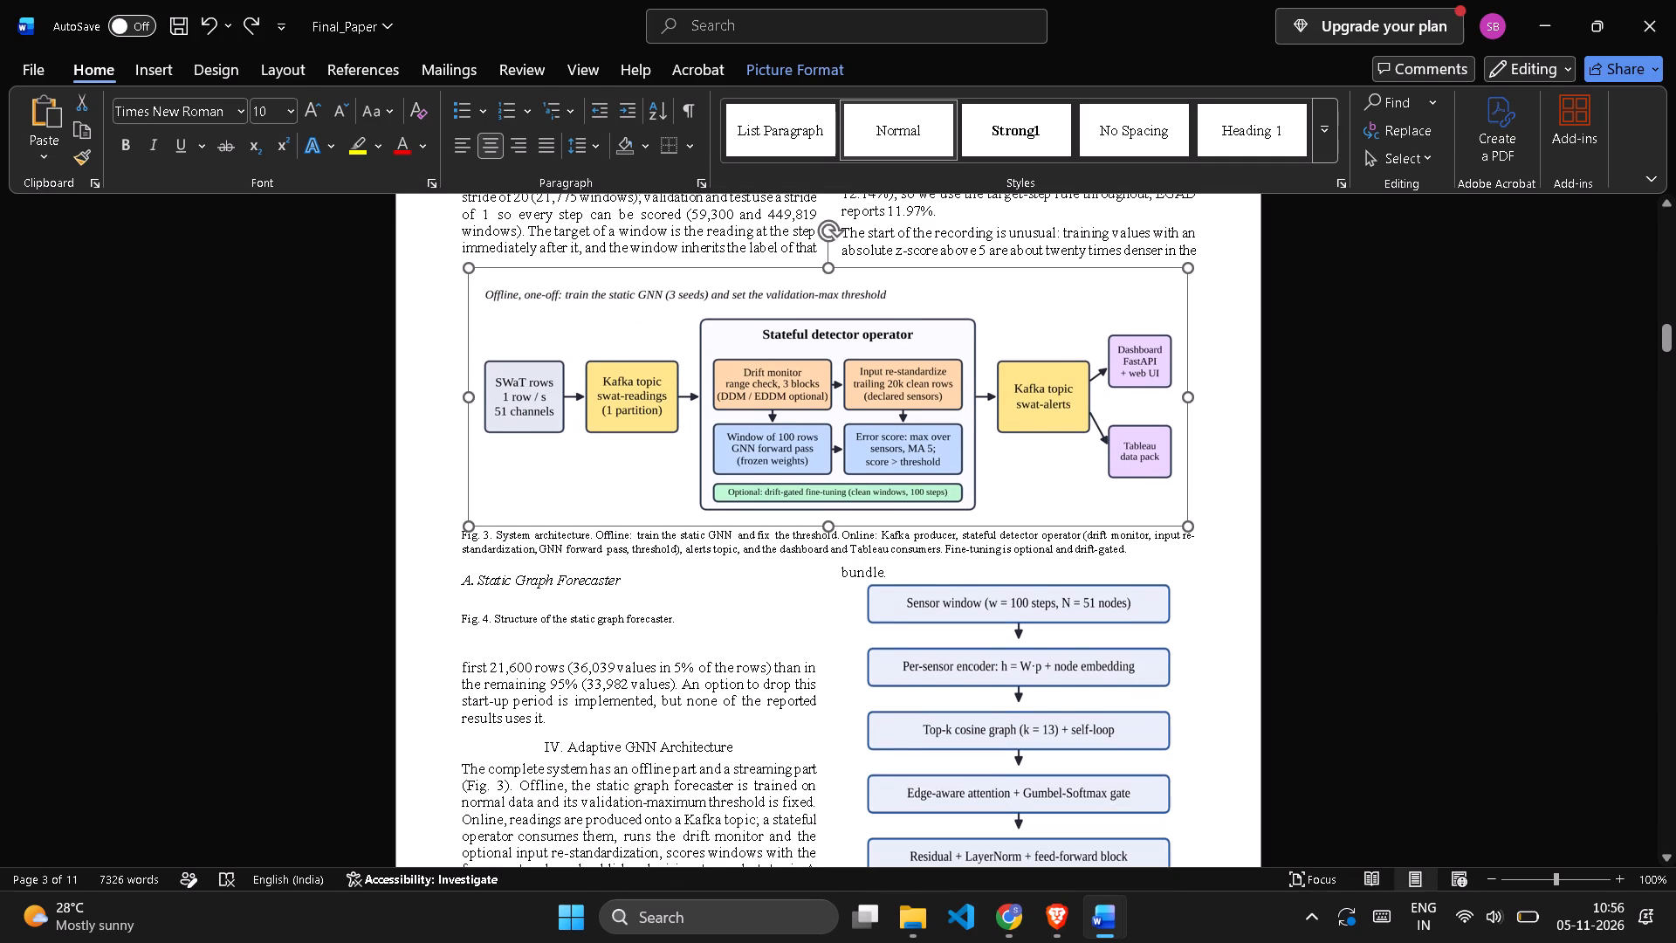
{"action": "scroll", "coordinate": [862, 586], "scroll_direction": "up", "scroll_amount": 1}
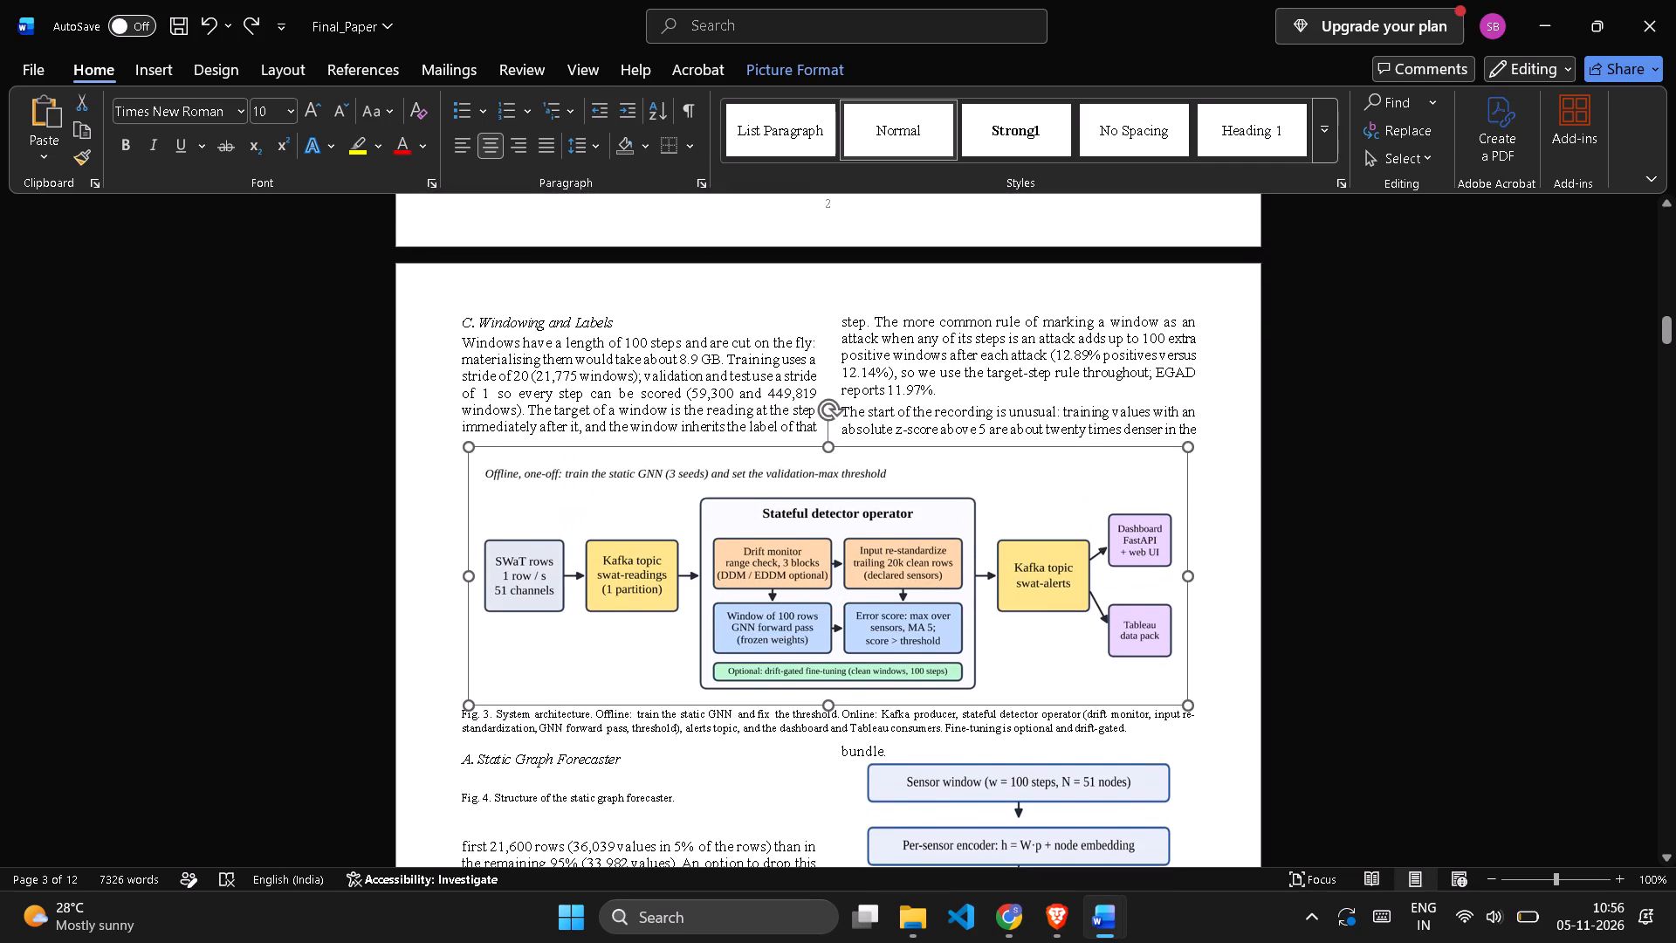
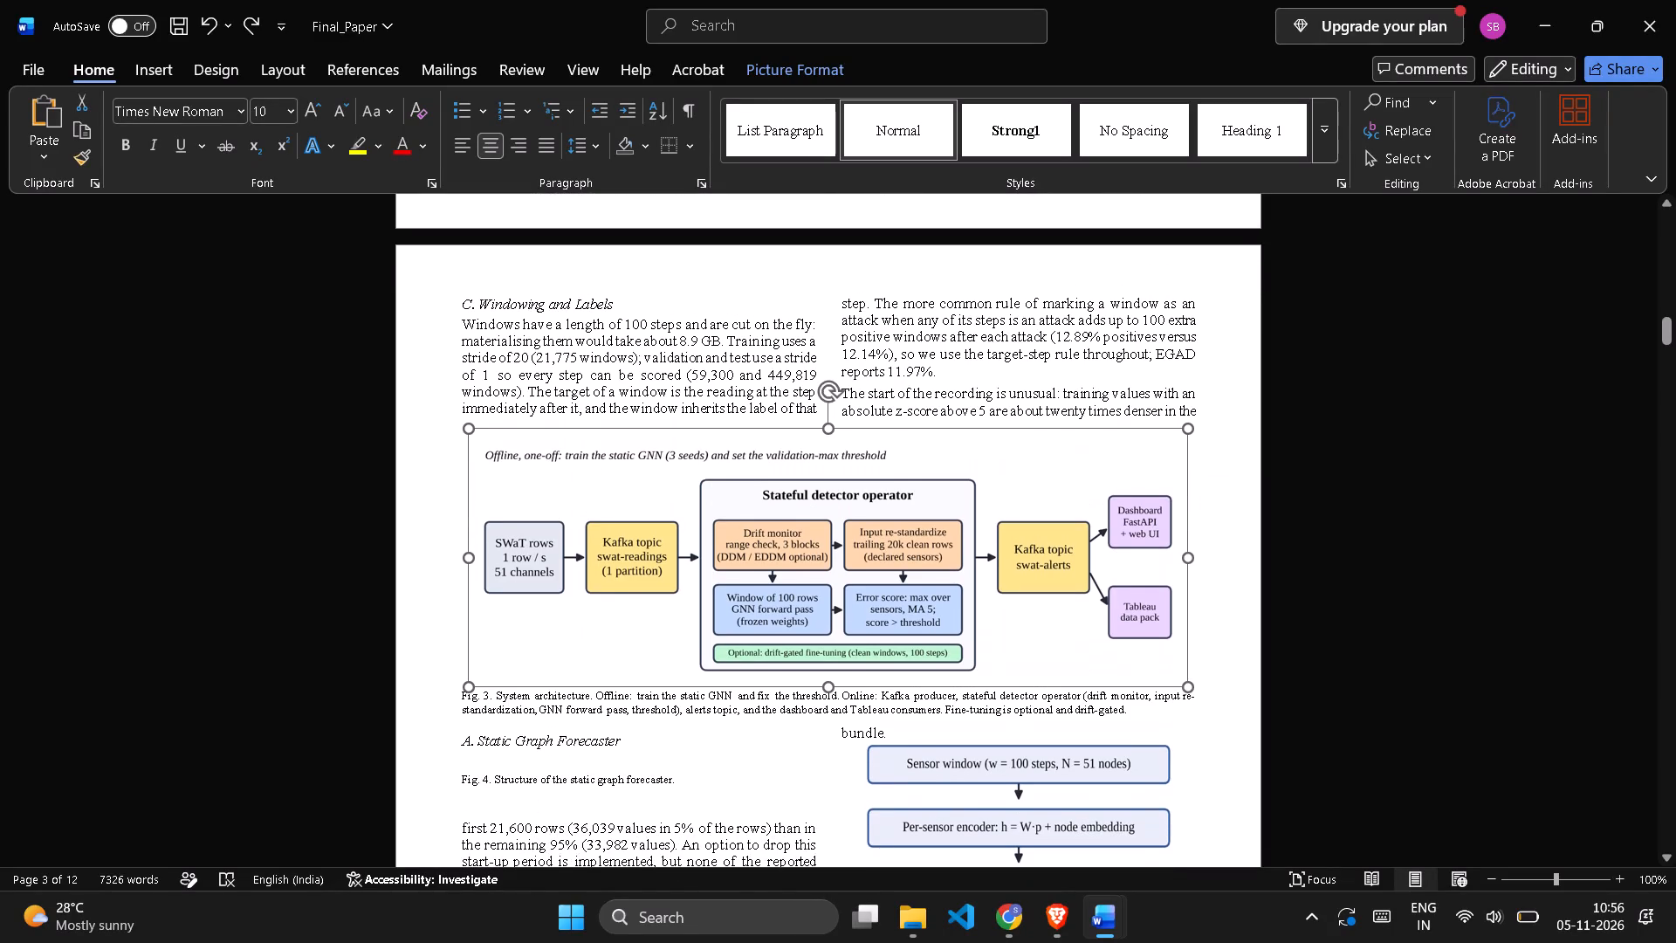
Undo the deletion of the original passage above Fig. 3, from "first 21,600 rows" through the paragraph ending "results bundle.".
{"action": "scroll", "coordinate": [1021, 466], "scroll_direction": "down", "scroll_amount": 1}
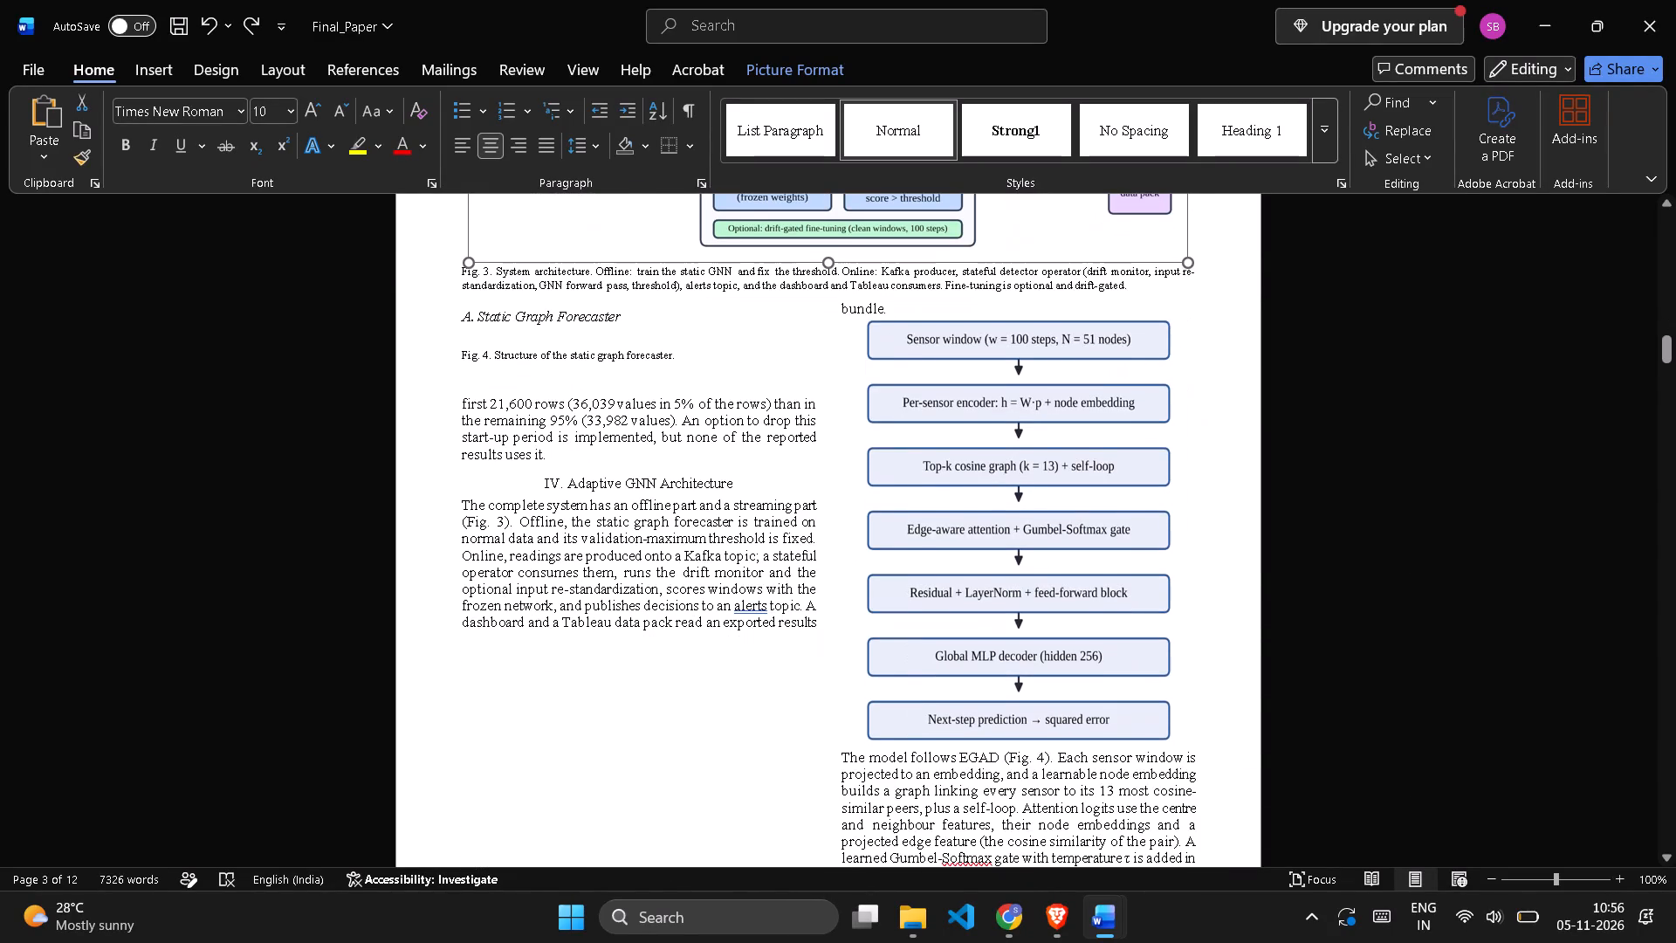
{"action": "scroll", "coordinate": [1021, 466], "scroll_direction": "down", "scroll_amount": 1}
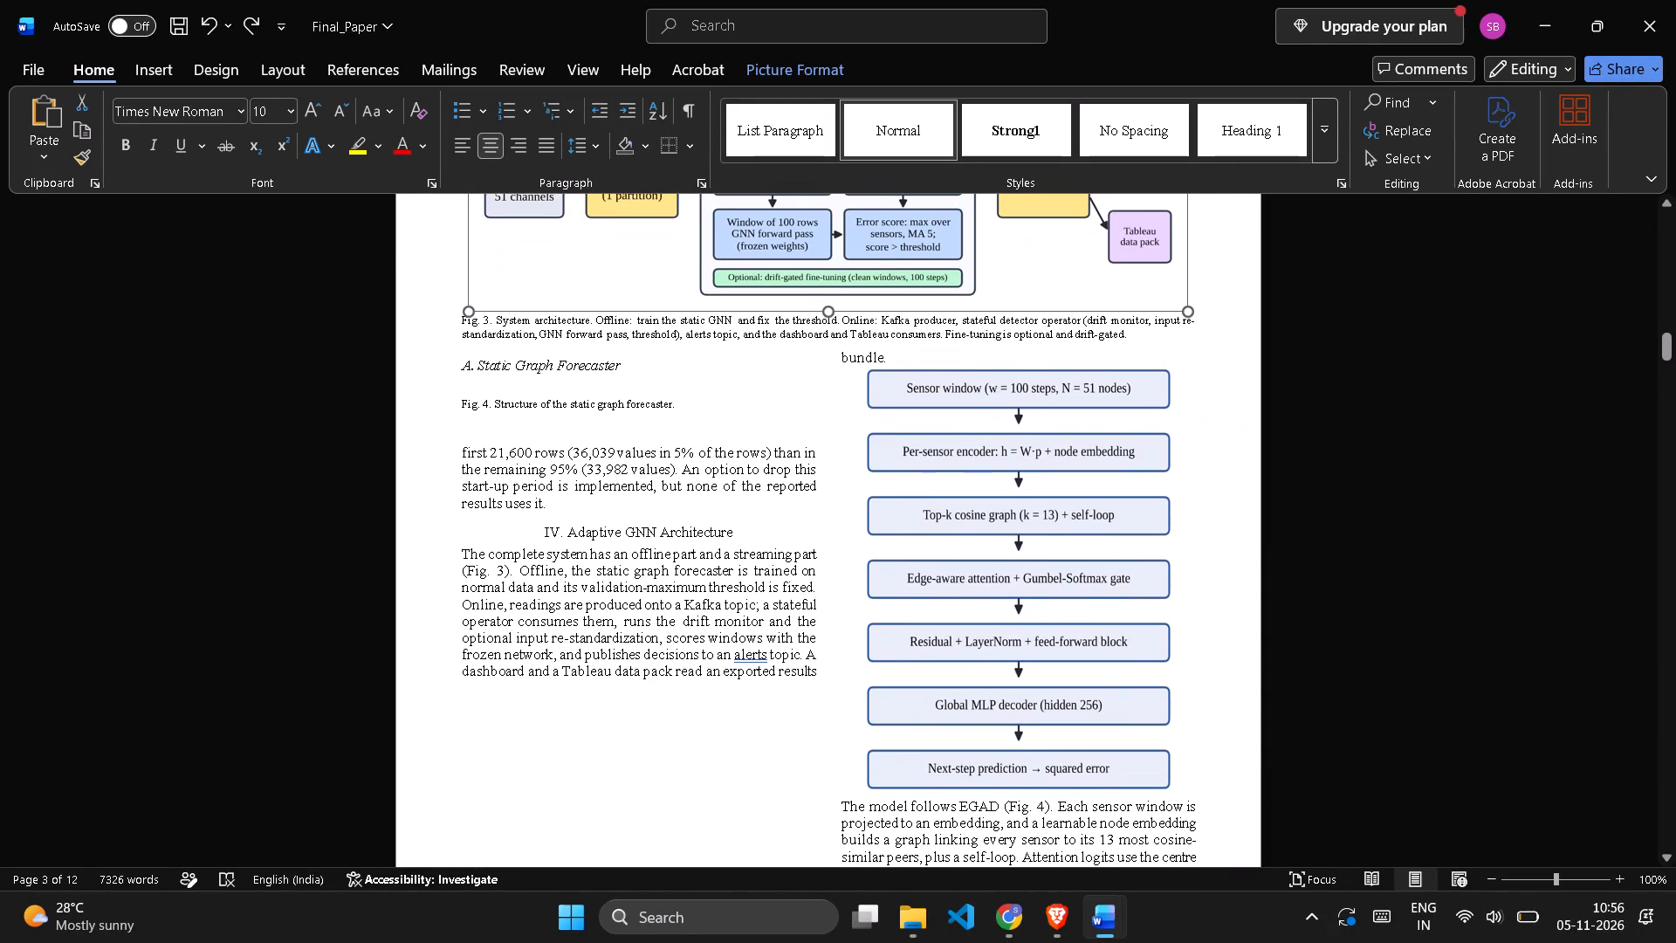
{"action": "scroll", "coordinate": [1021, 466], "scroll_direction": "down", "scroll_amount": 1}
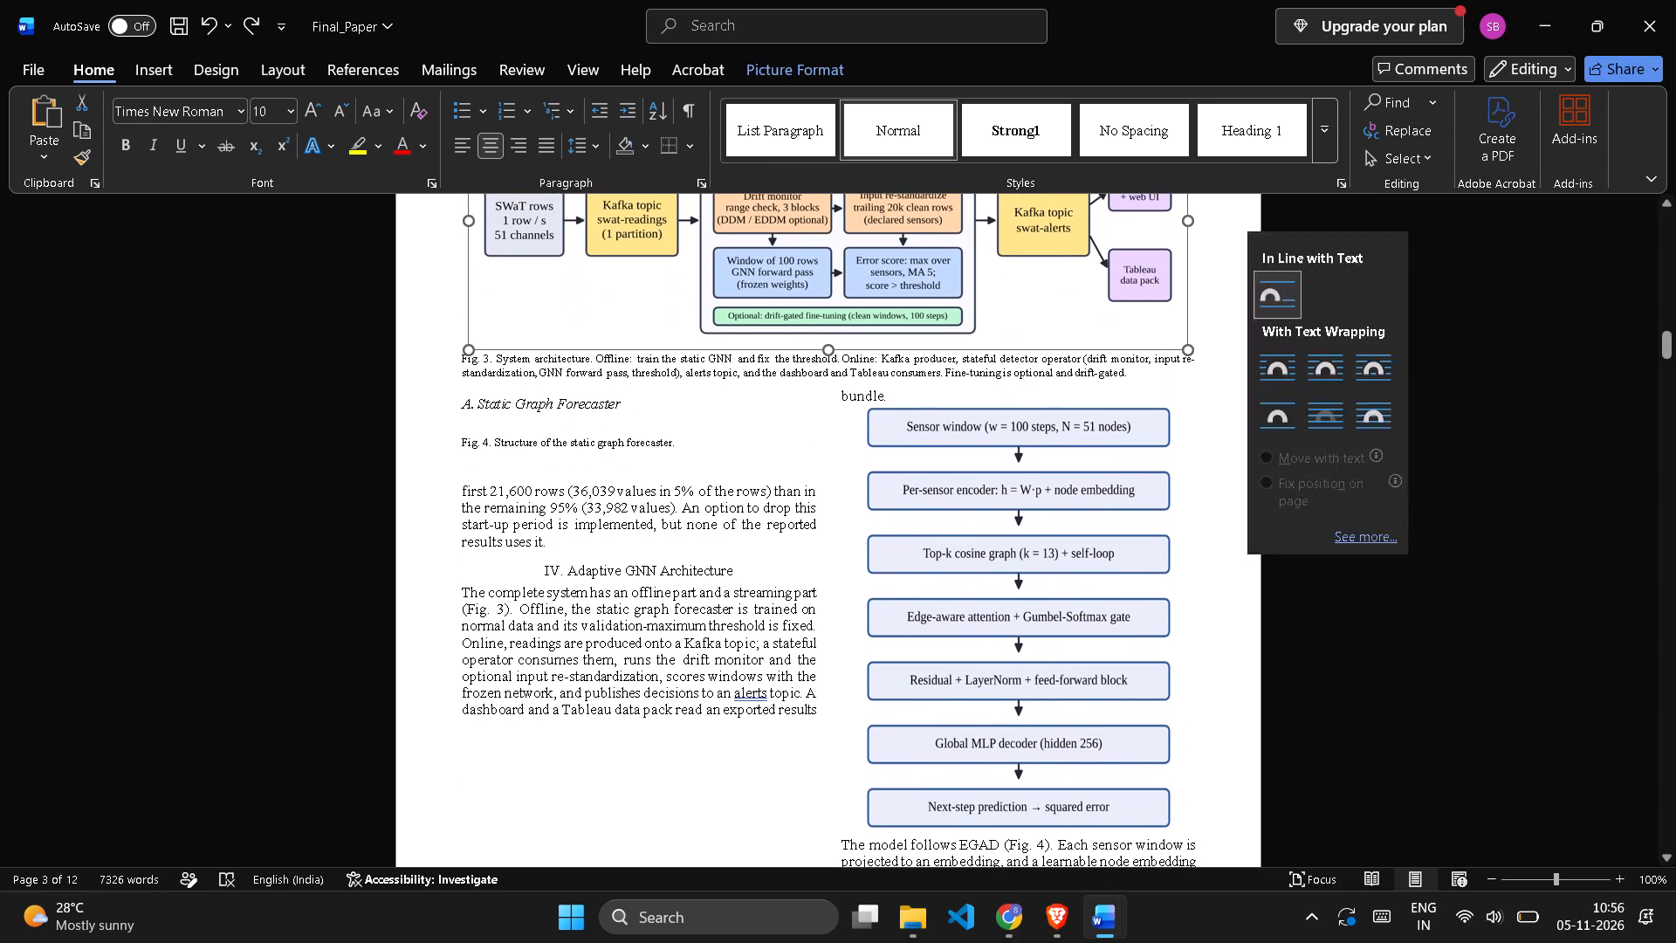
{"action": "scroll", "coordinate": [1021, 466], "scroll_direction": "down", "scroll_amount": 1}
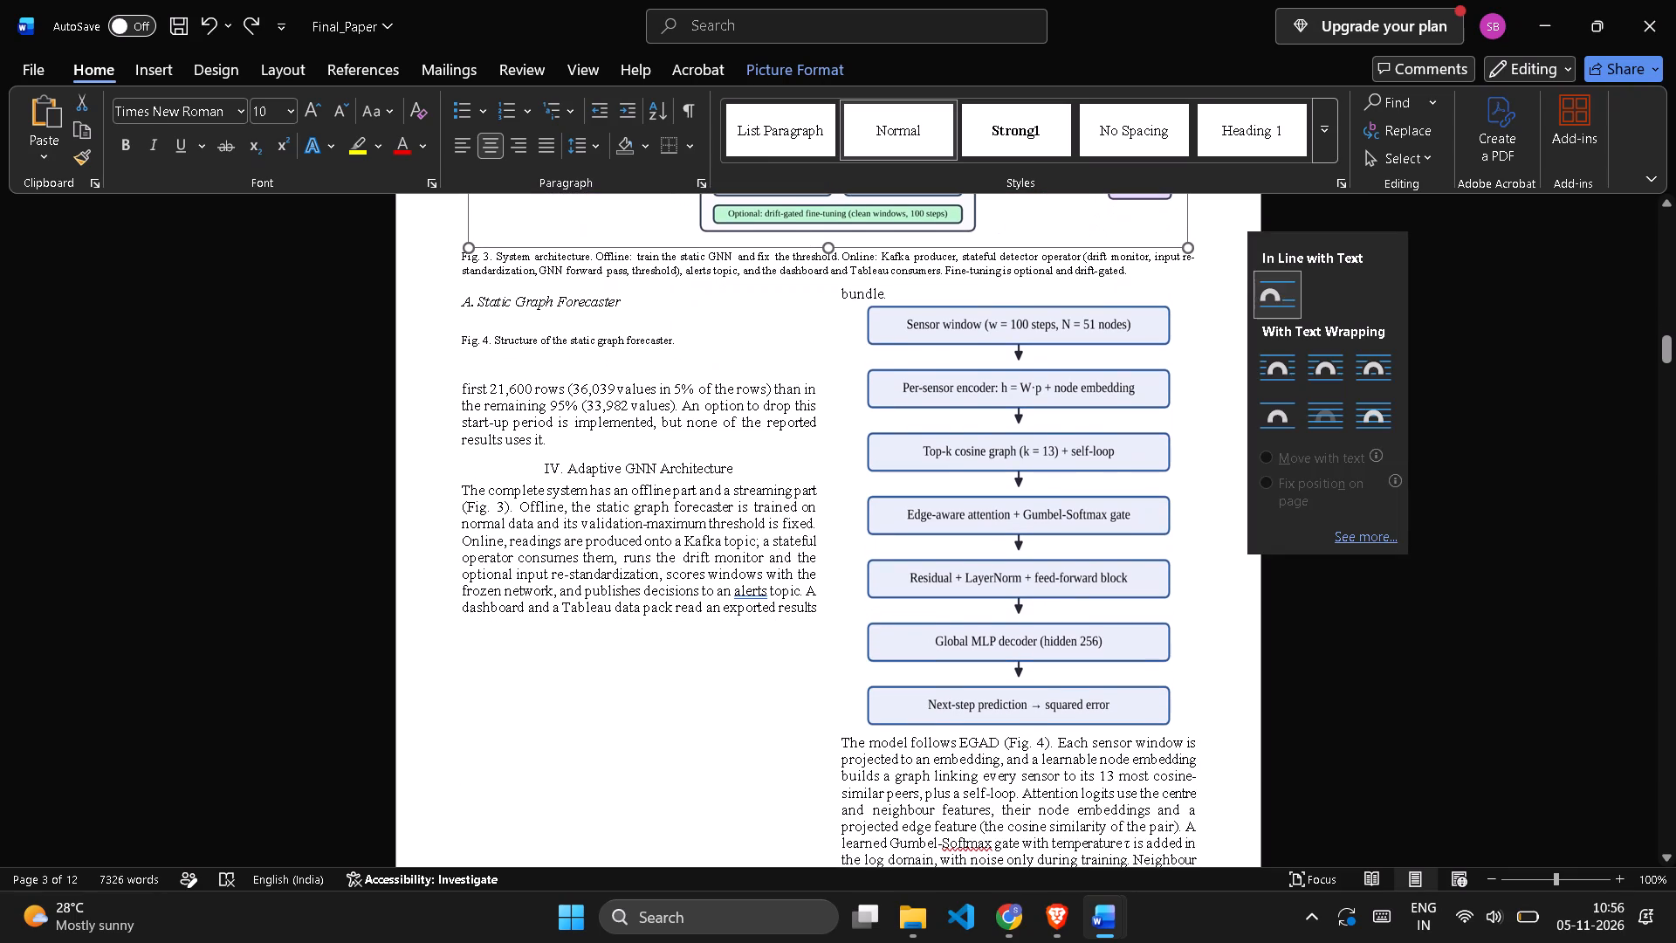
{"action": "scroll", "coordinate": [1021, 466], "scroll_direction": "up", "scroll_amount": 2}
{"action": "scroll", "coordinate": [1021, 466], "scroll_direction": "down", "scroll_amount": 1}
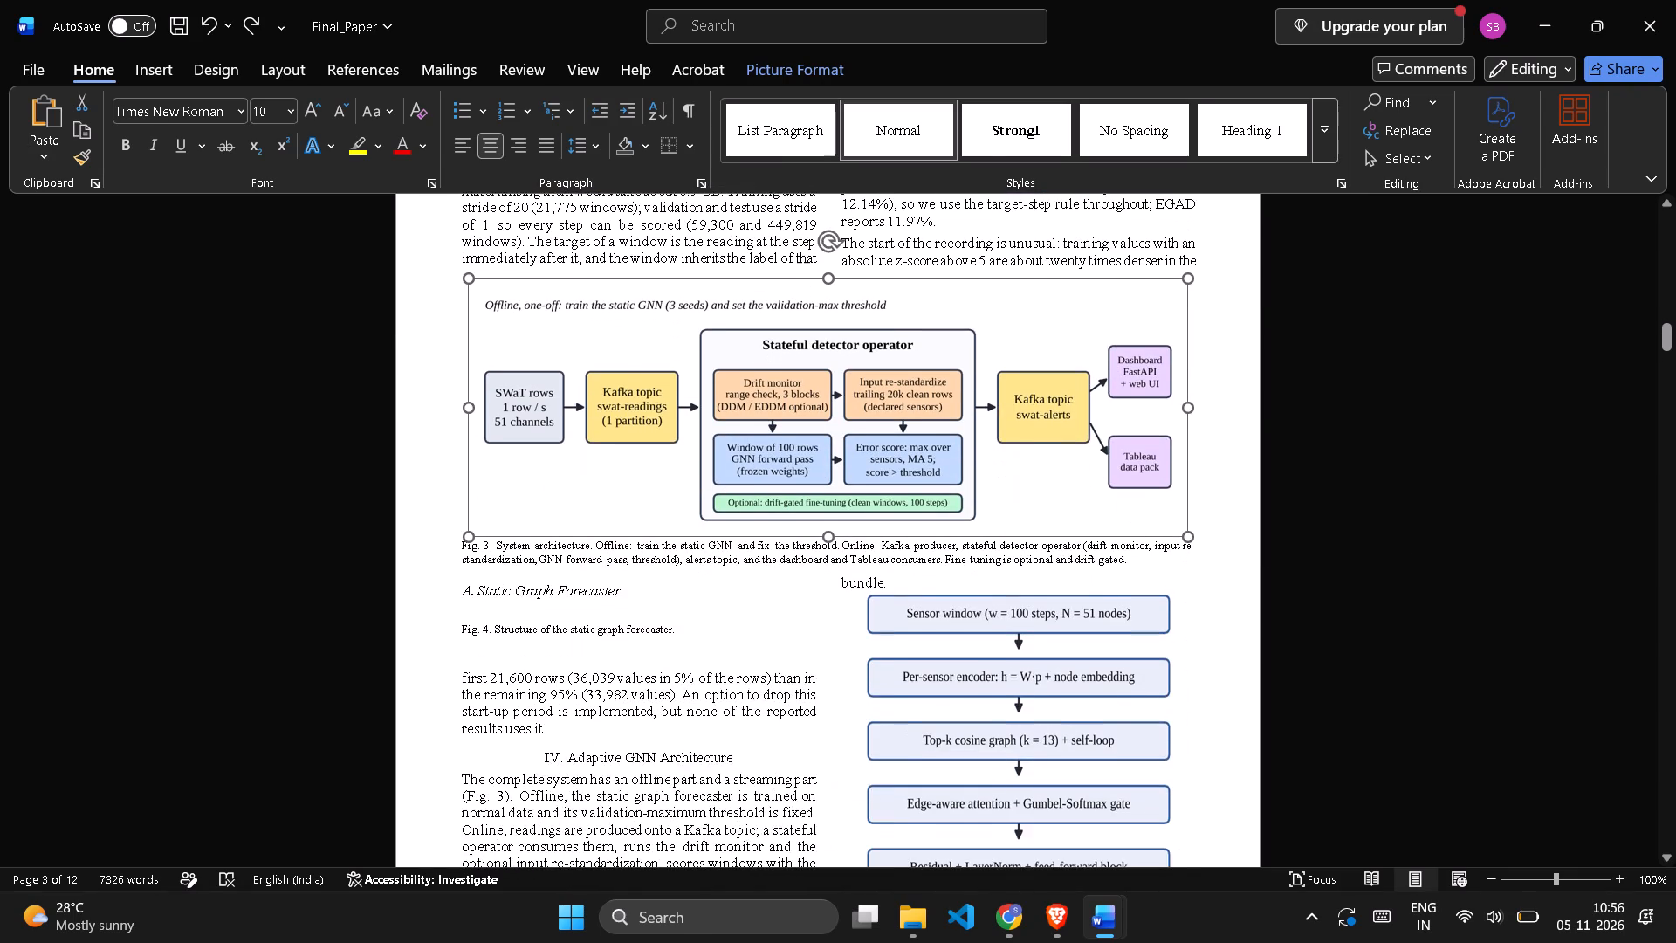
{"action": "scroll", "coordinate": [1021, 466], "scroll_direction": "down", "scroll_amount": 2}
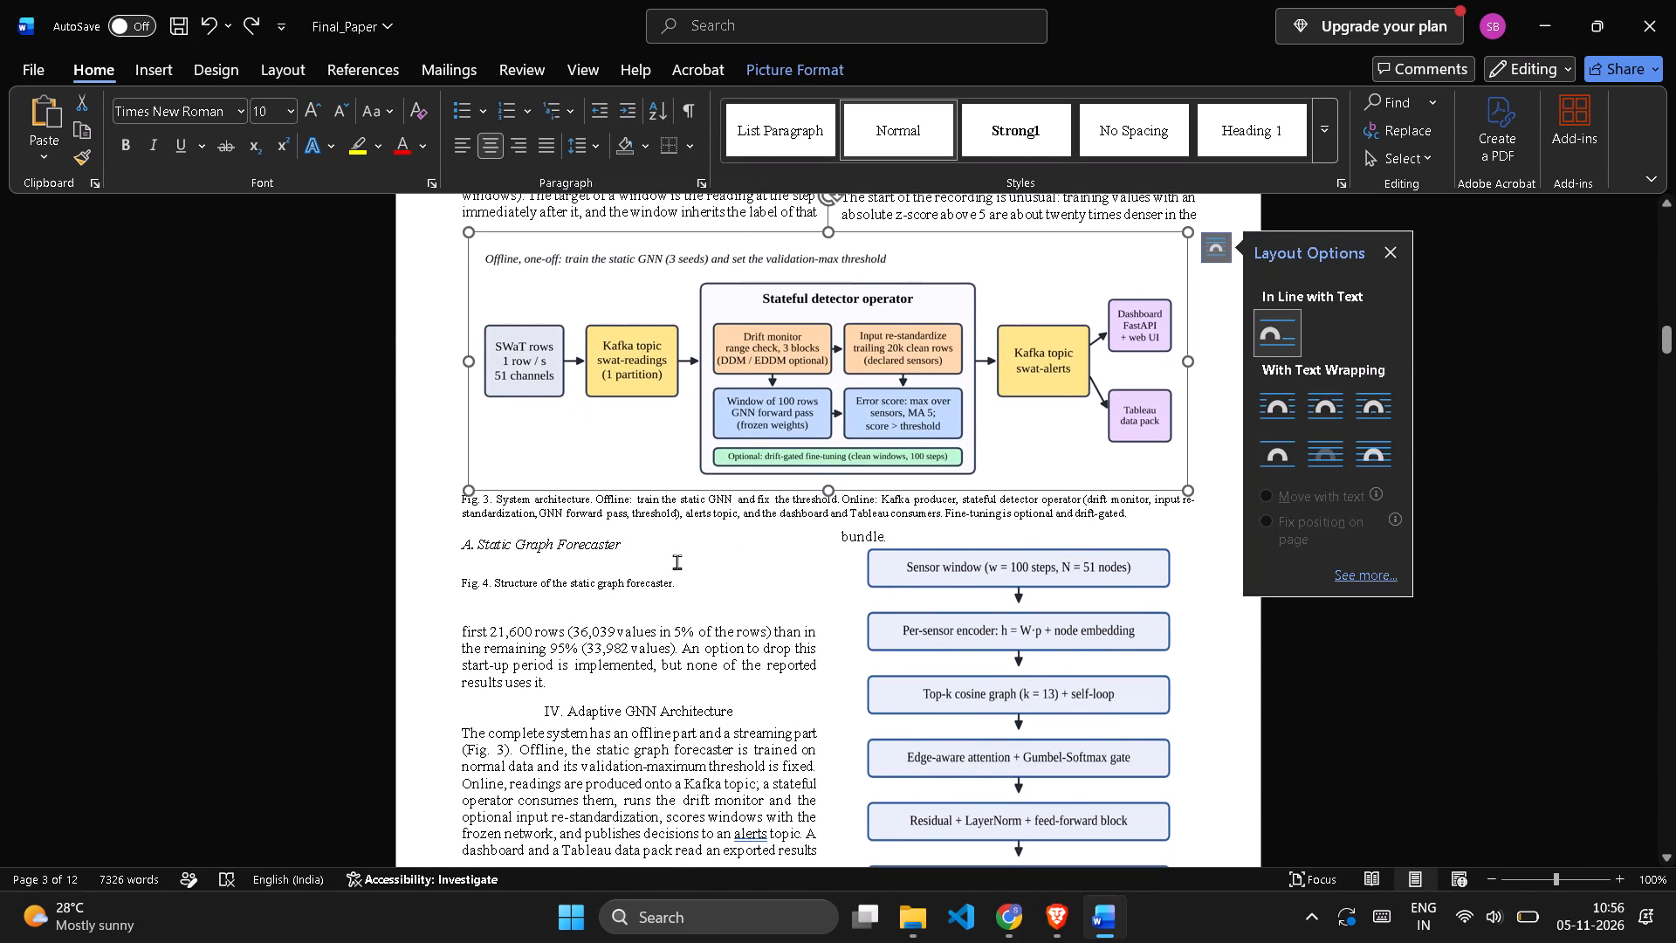
{"action": "key", "text": "ctrl+z"}
{"action": "scroll", "coordinate": [677, 561], "scroll_direction": "up", "scroll_amount": 1}
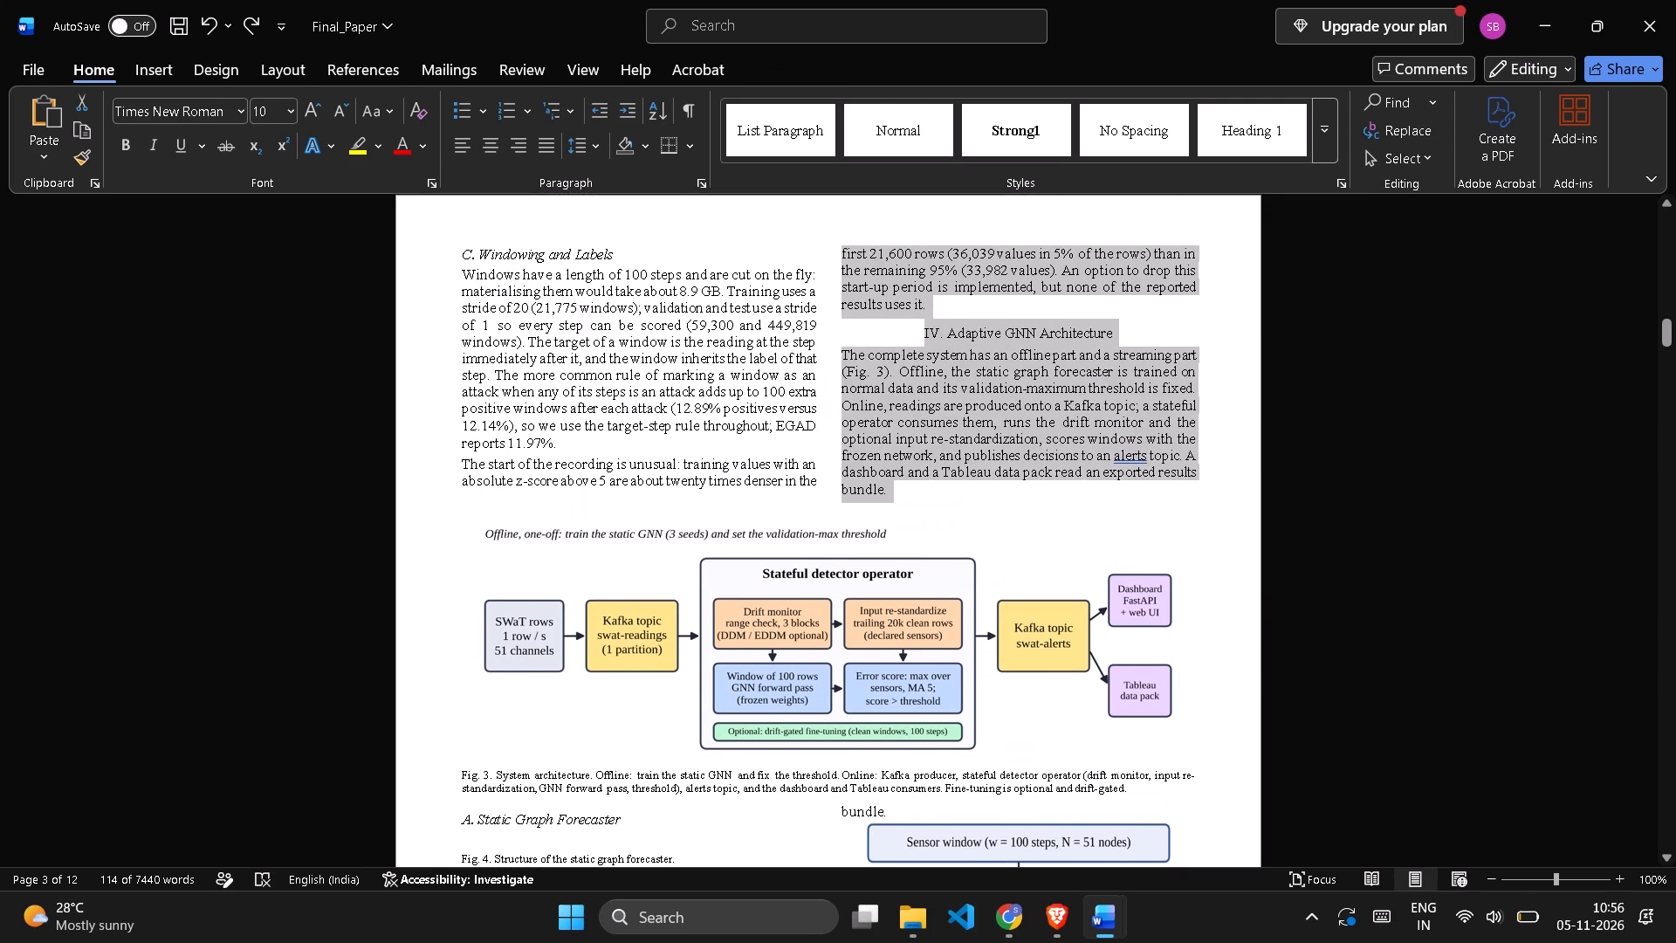
{"action": "scroll", "coordinate": [677, 561], "scroll_direction": "up", "scroll_amount": 1}
{"action": "left_click", "coordinate": [677, 561]}
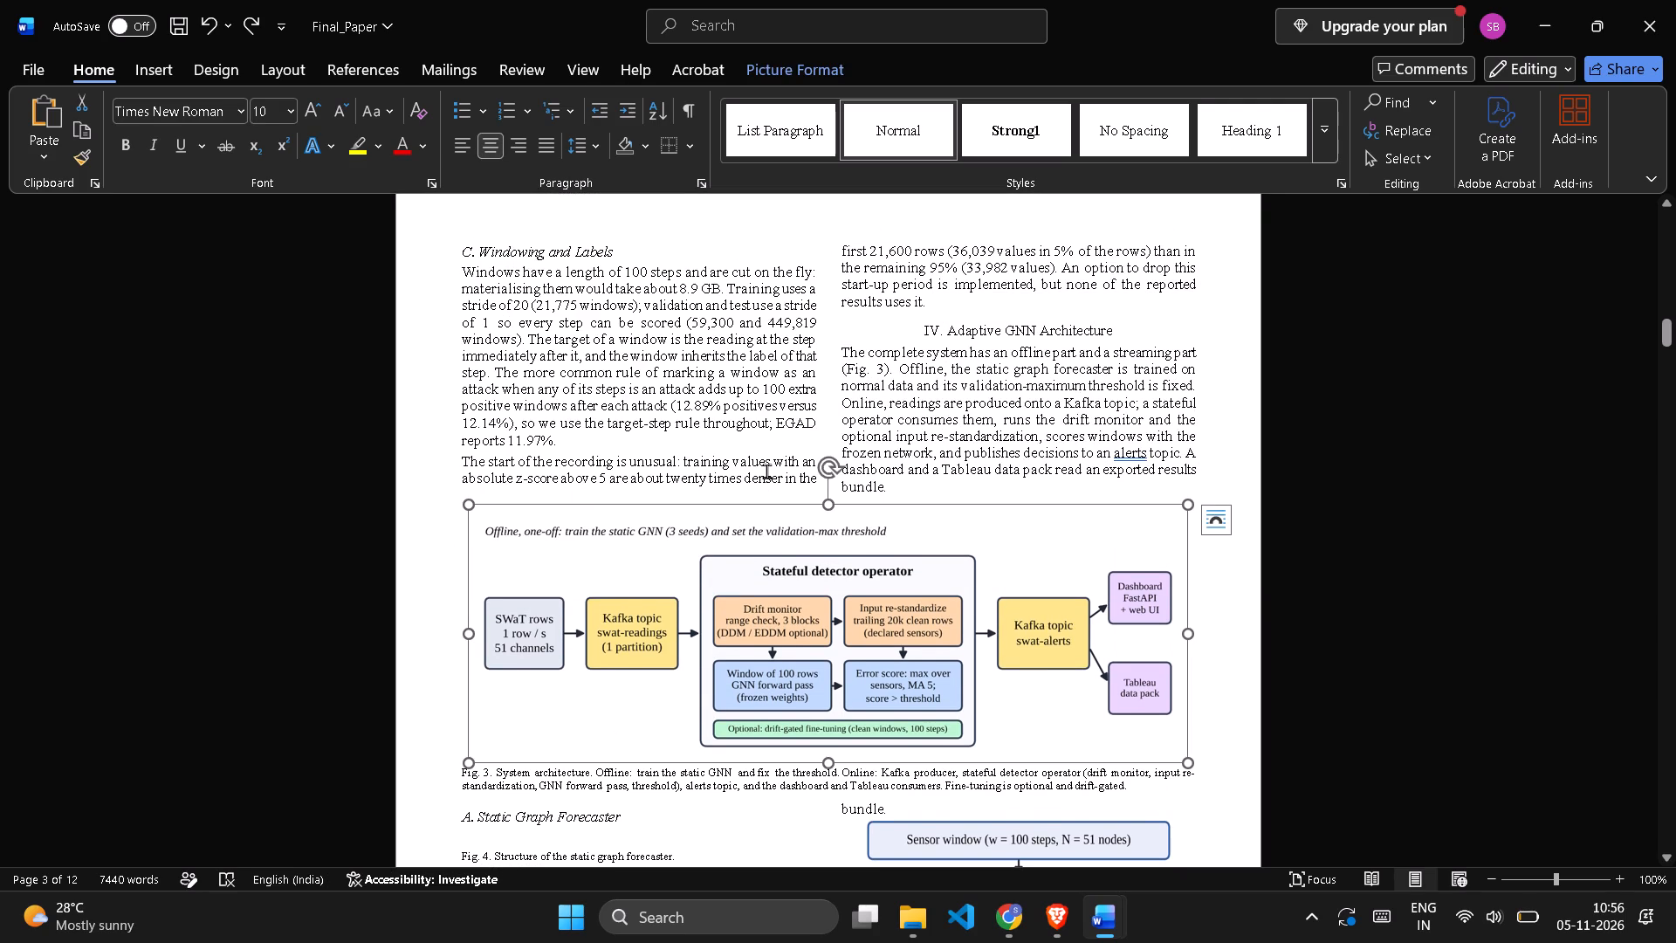
Move the Fig. 4 flowchart picture under the heading "A. Static Graph Forecaster", directly above its Fig. 4 caption.
{"action": "scroll", "coordinate": [766, 471], "scroll_direction": "down", "scroll_amount": 2}
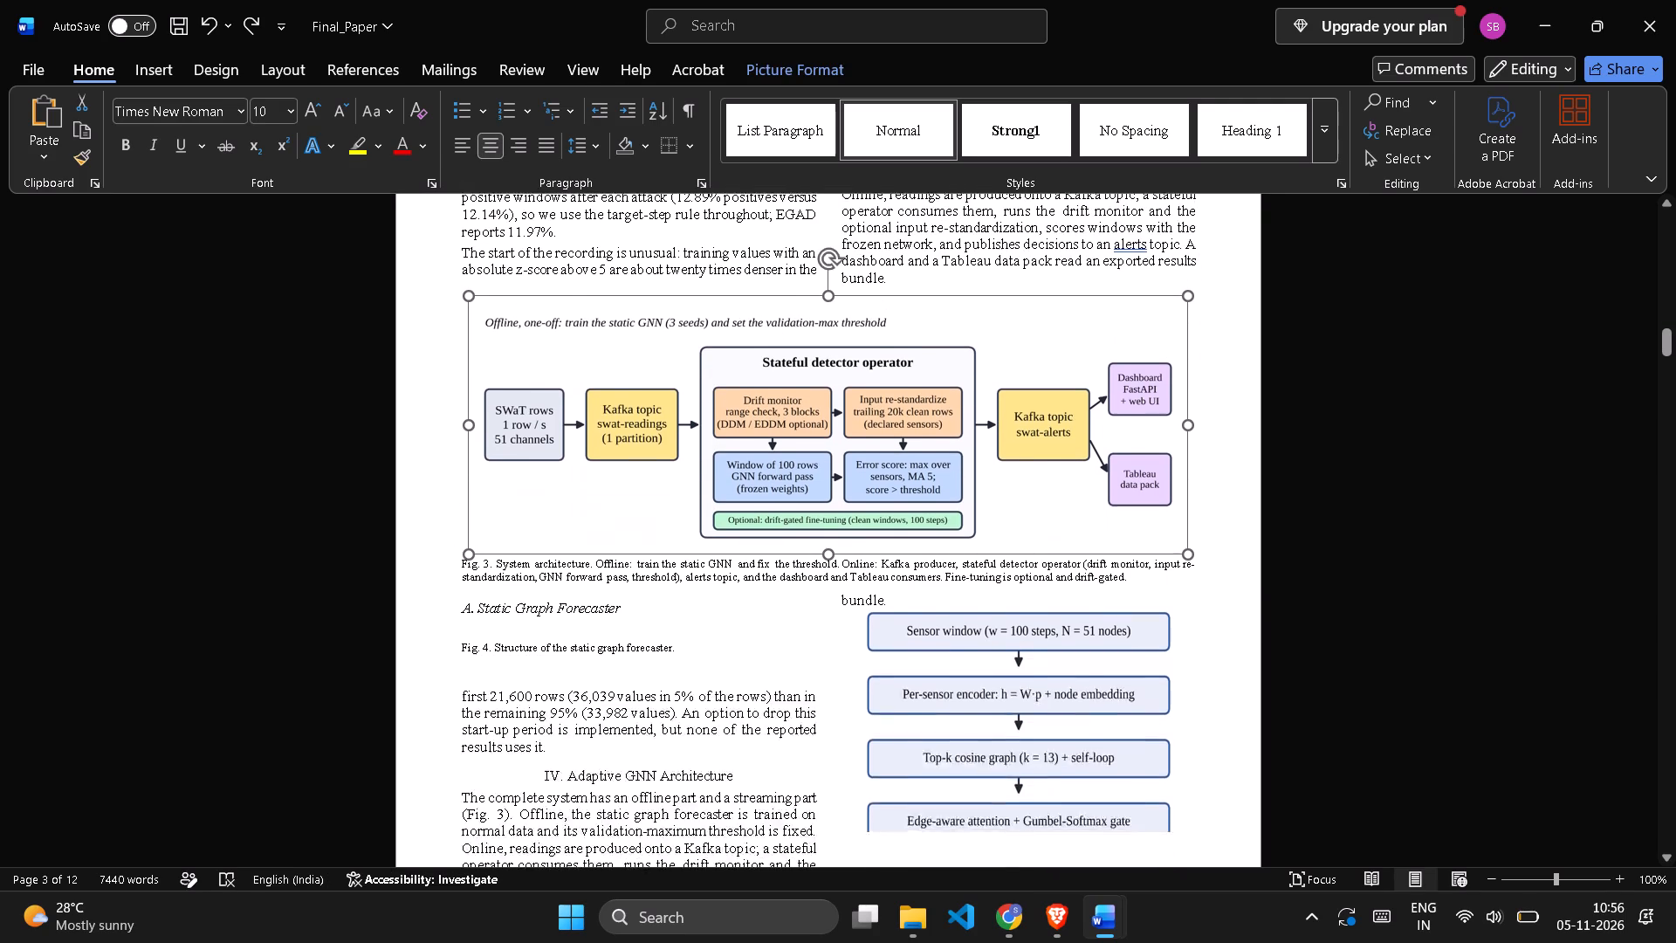
{"action": "scroll", "coordinate": [766, 471], "scroll_direction": "down", "scroll_amount": 1}
{"action": "scroll", "coordinate": [766, 471], "scroll_direction": "right", "scroll_amount": 1}
{"action": "scroll", "coordinate": [767, 575], "scroll_direction": "down", "scroll_amount": 1}
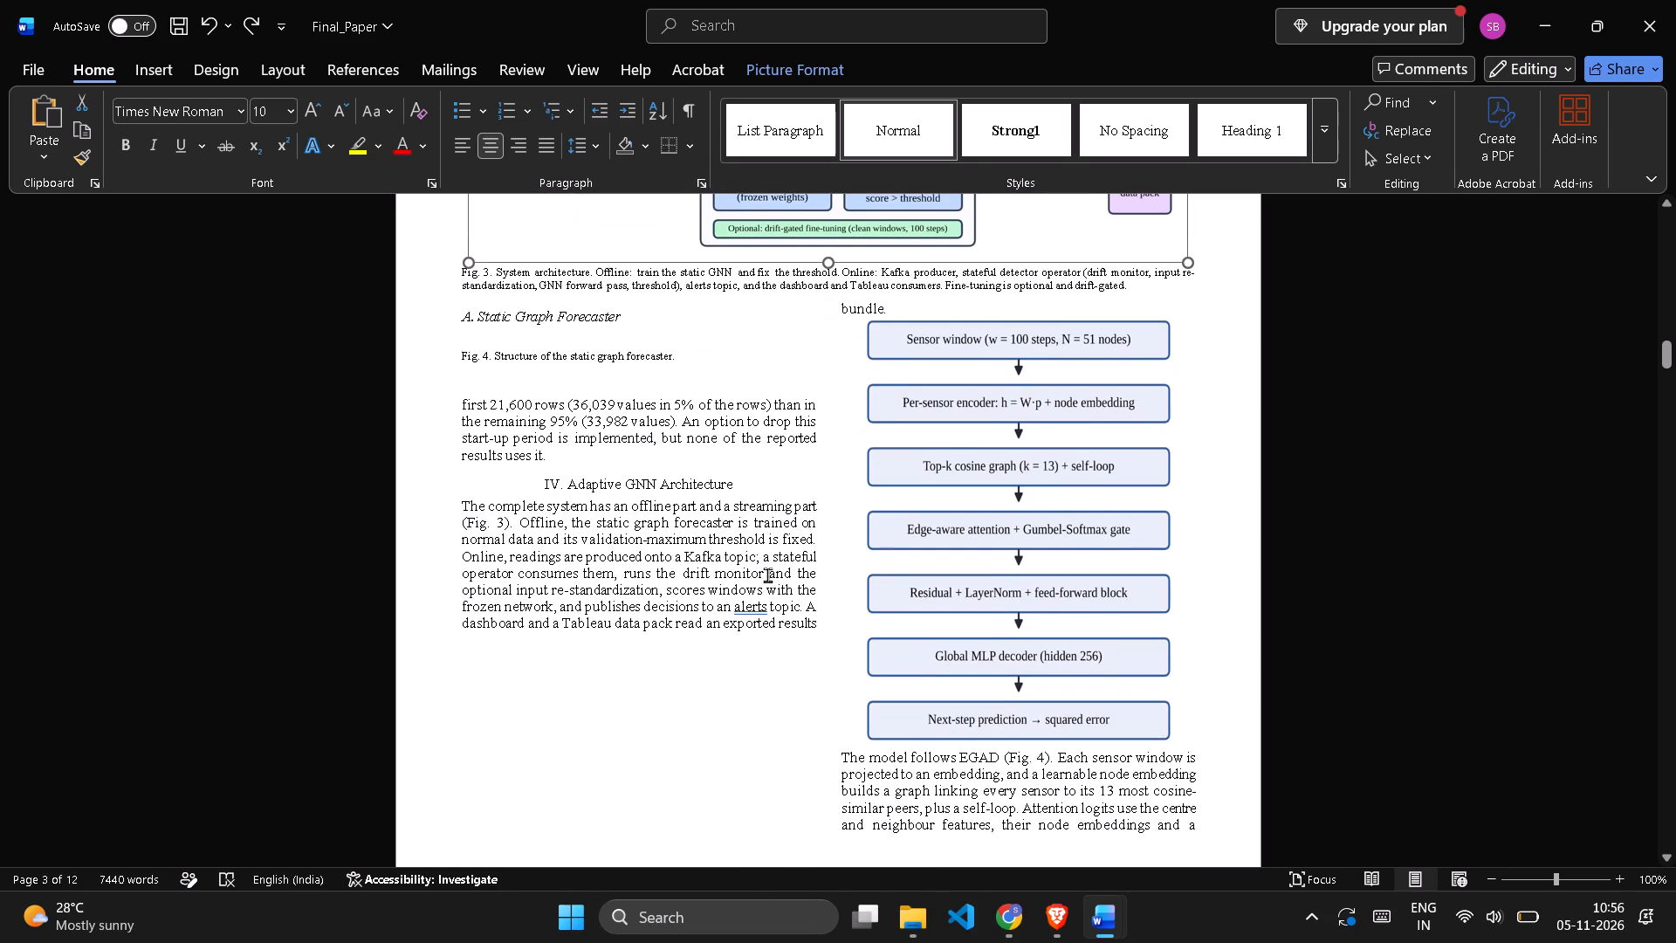
{"action": "scroll", "coordinate": [767, 575], "scroll_direction": "down", "scroll_amount": 1}
{"action": "left_click_drag", "start_coordinate": [960, 537], "coordinate": [521, 335]}
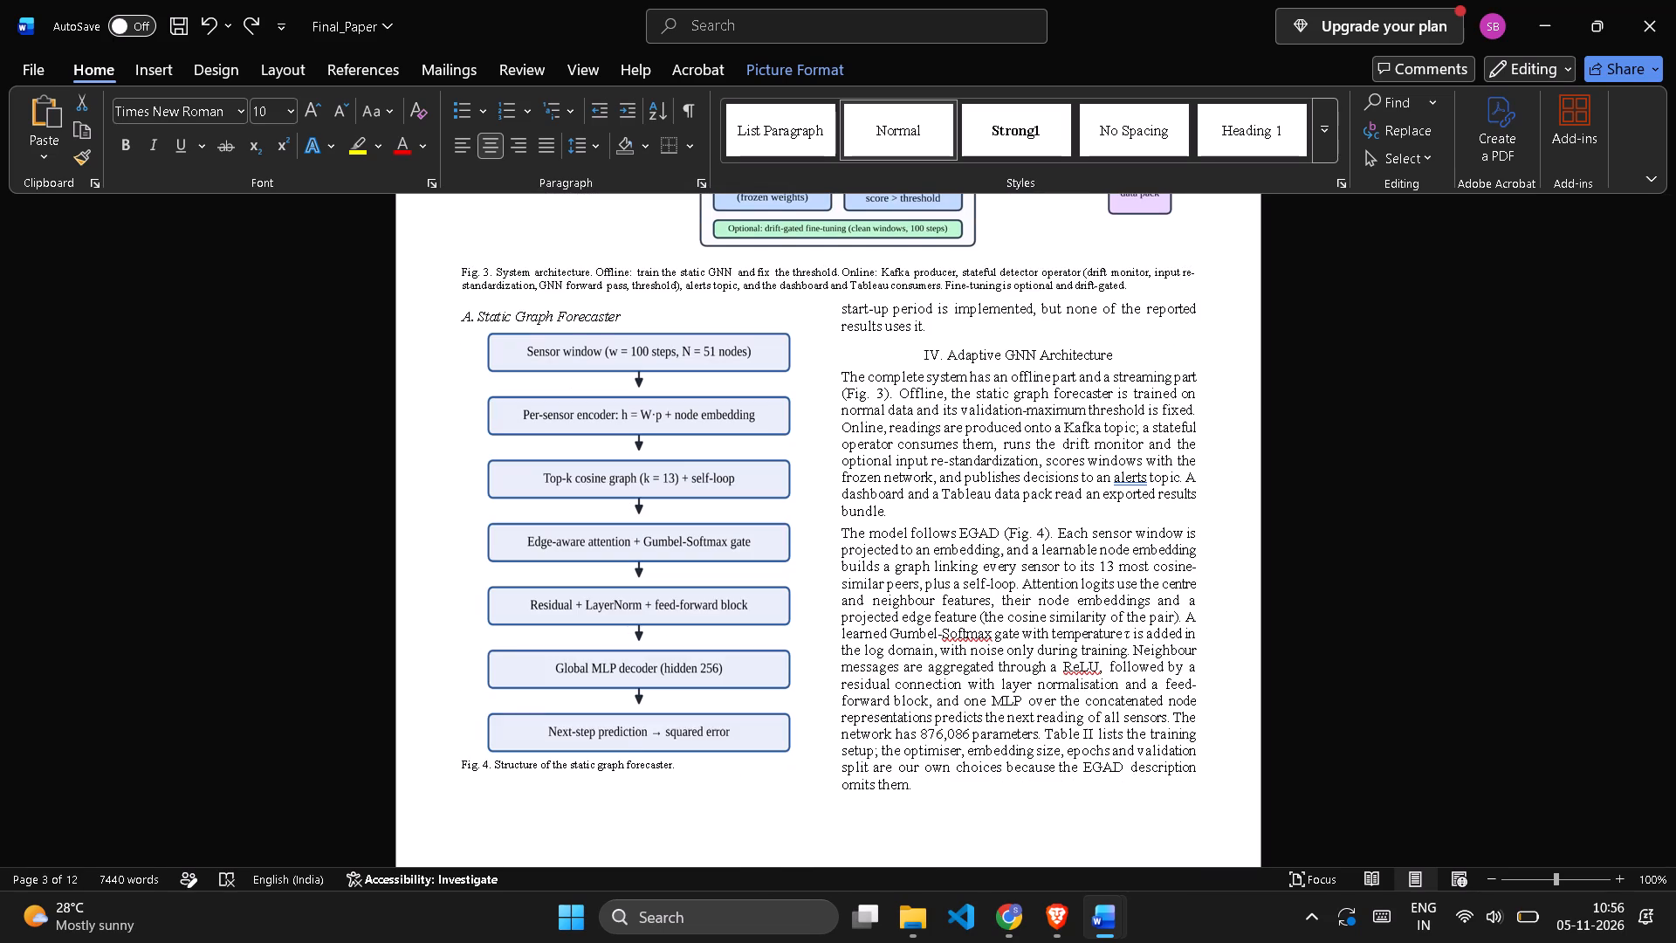
{"action": "left_click", "coordinate": [864, 554]}
Check the page layout around Fig. 3 and Fig. 4, and save the paper.
{"action": "scroll", "coordinate": [864, 554], "scroll_direction": "up", "scroll_amount": 2}
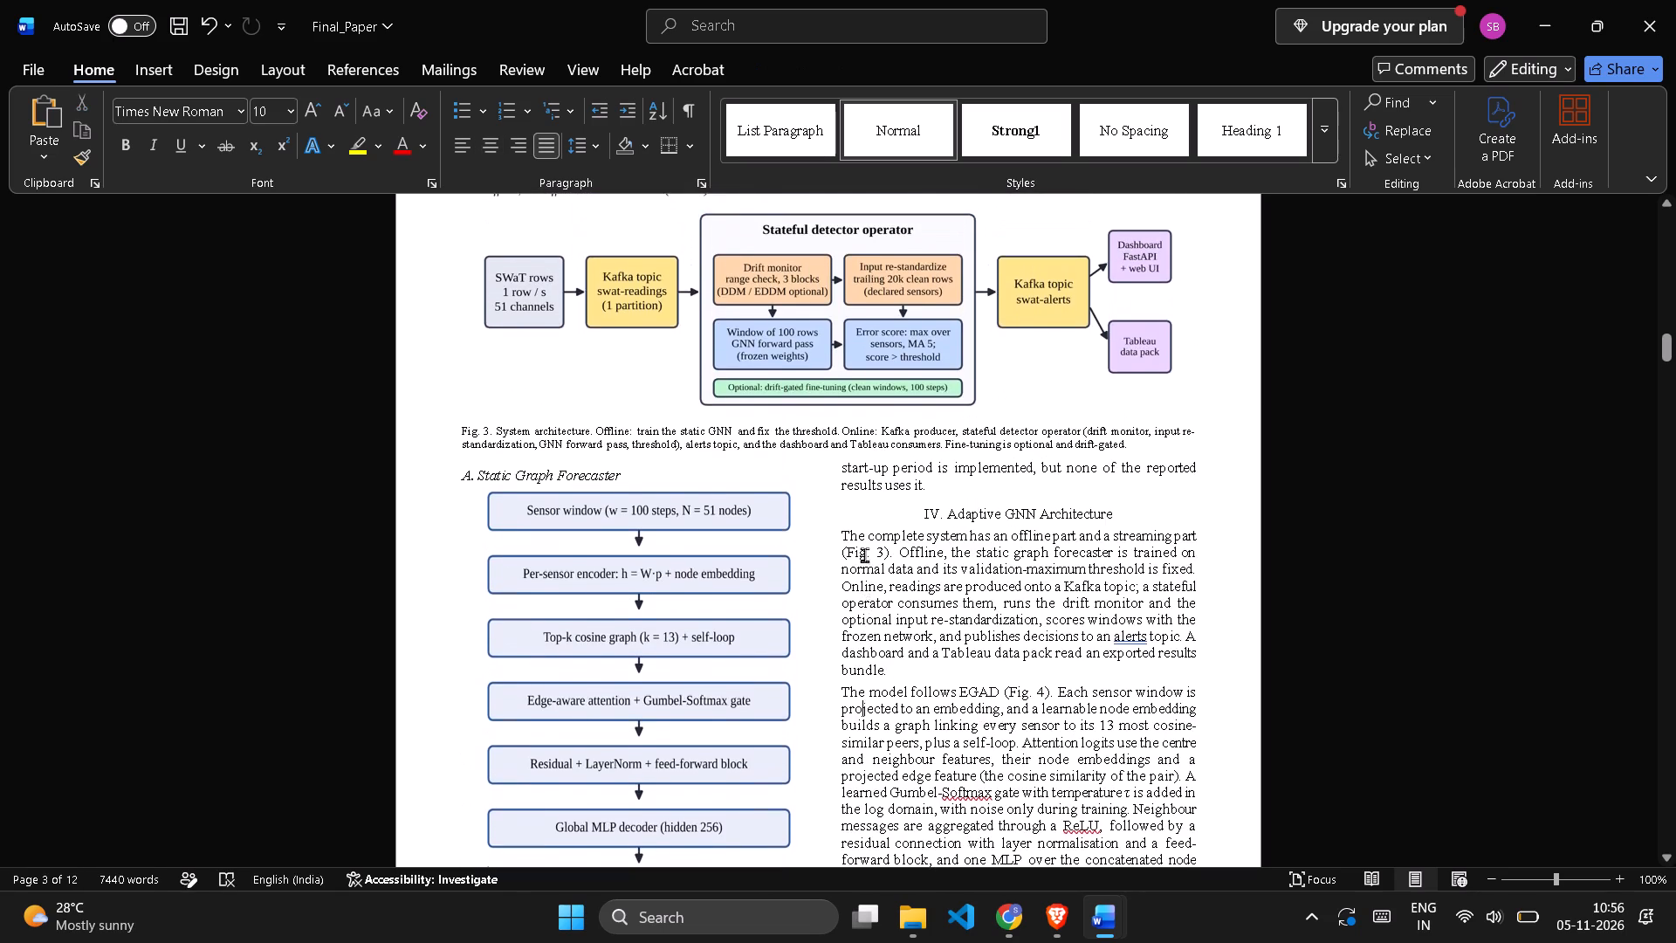
{"action": "scroll", "coordinate": [864, 554], "scroll_direction": "up", "scroll_amount": 2}
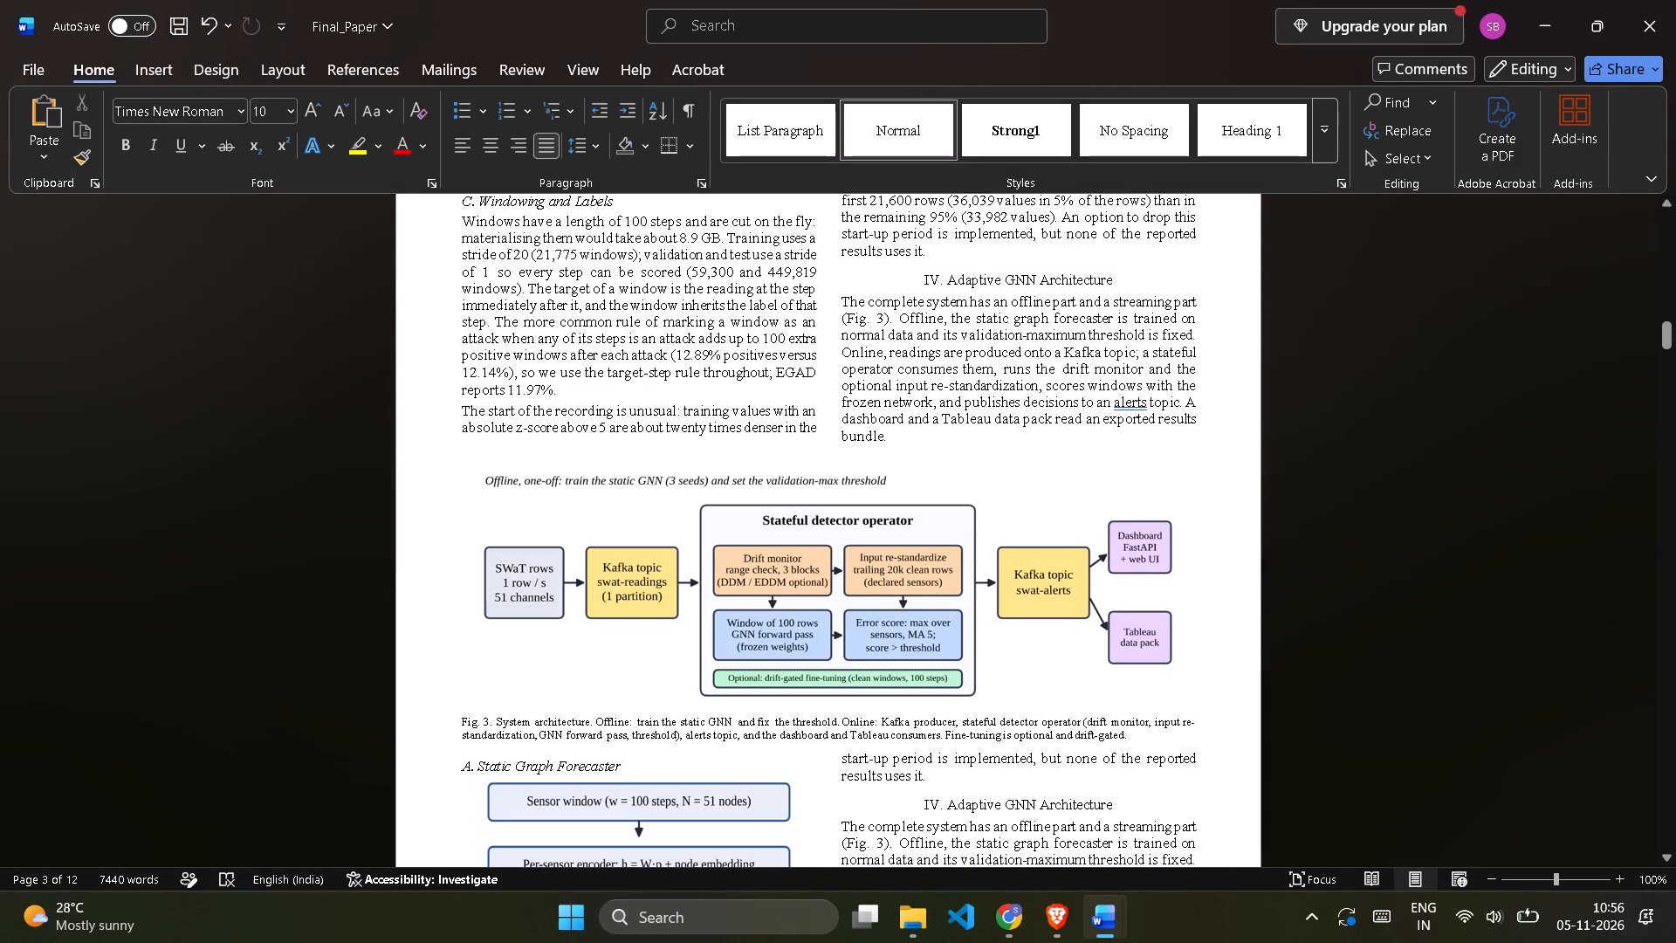
{"action": "scroll", "coordinate": [941, 505], "scroll_direction": "up", "scroll_amount": 2}
{"action": "scroll", "coordinate": [962, 410], "scroll_direction": "down", "scroll_amount": 1}
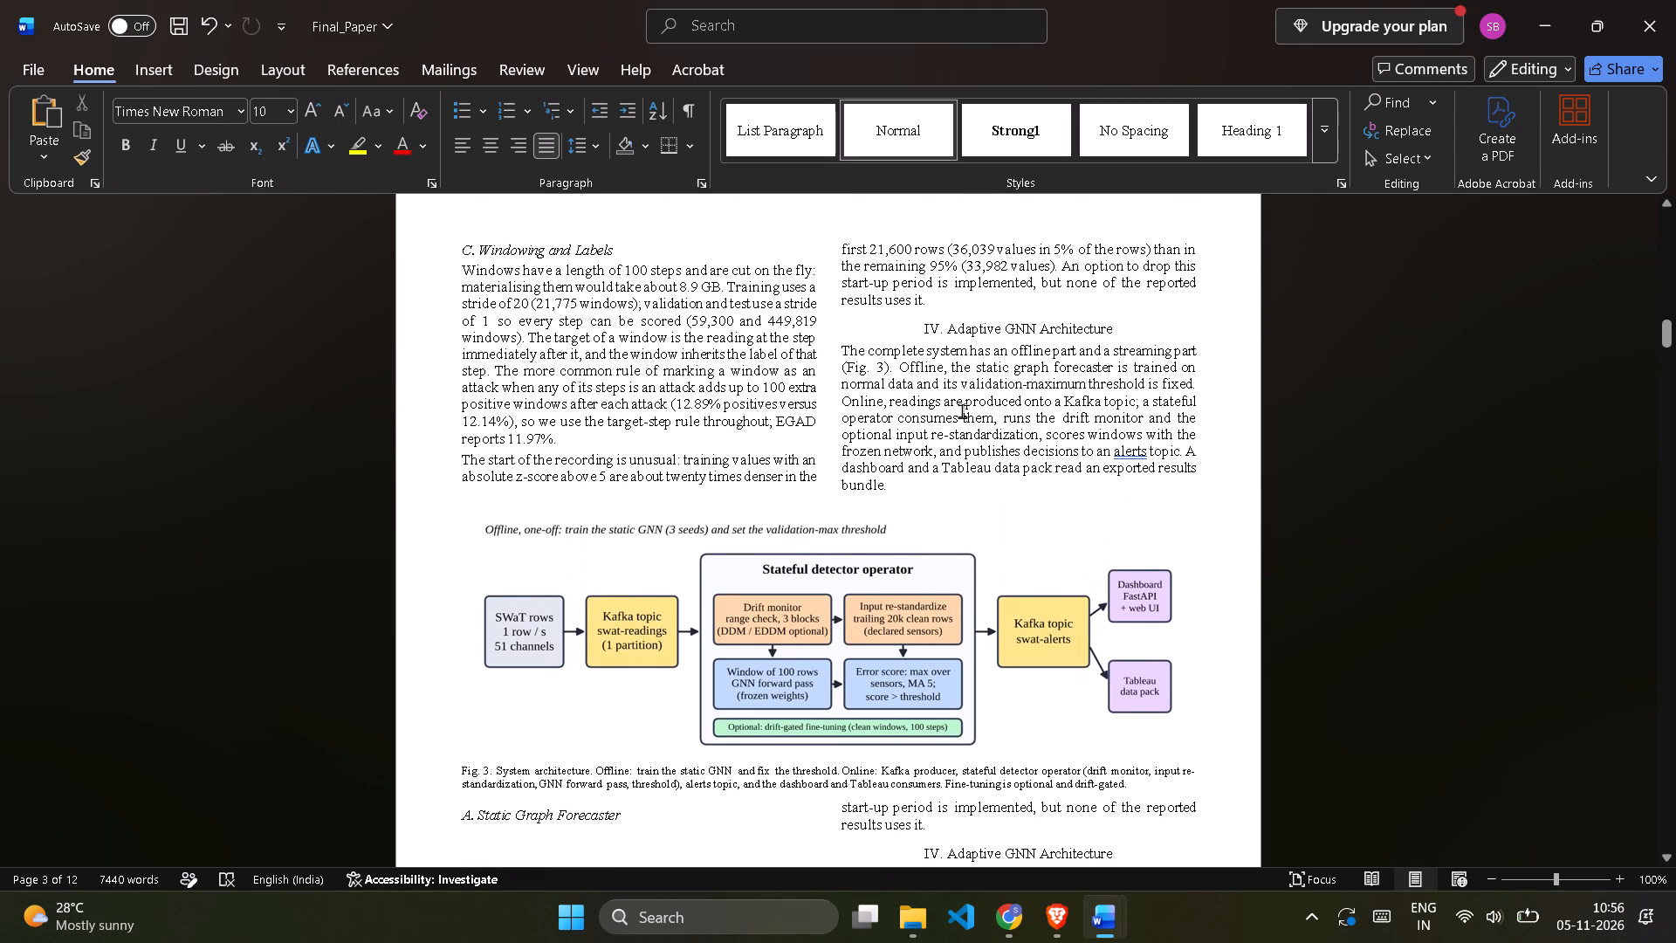
{"action": "scroll", "coordinate": [962, 410], "scroll_direction": "down", "scroll_amount": 1}
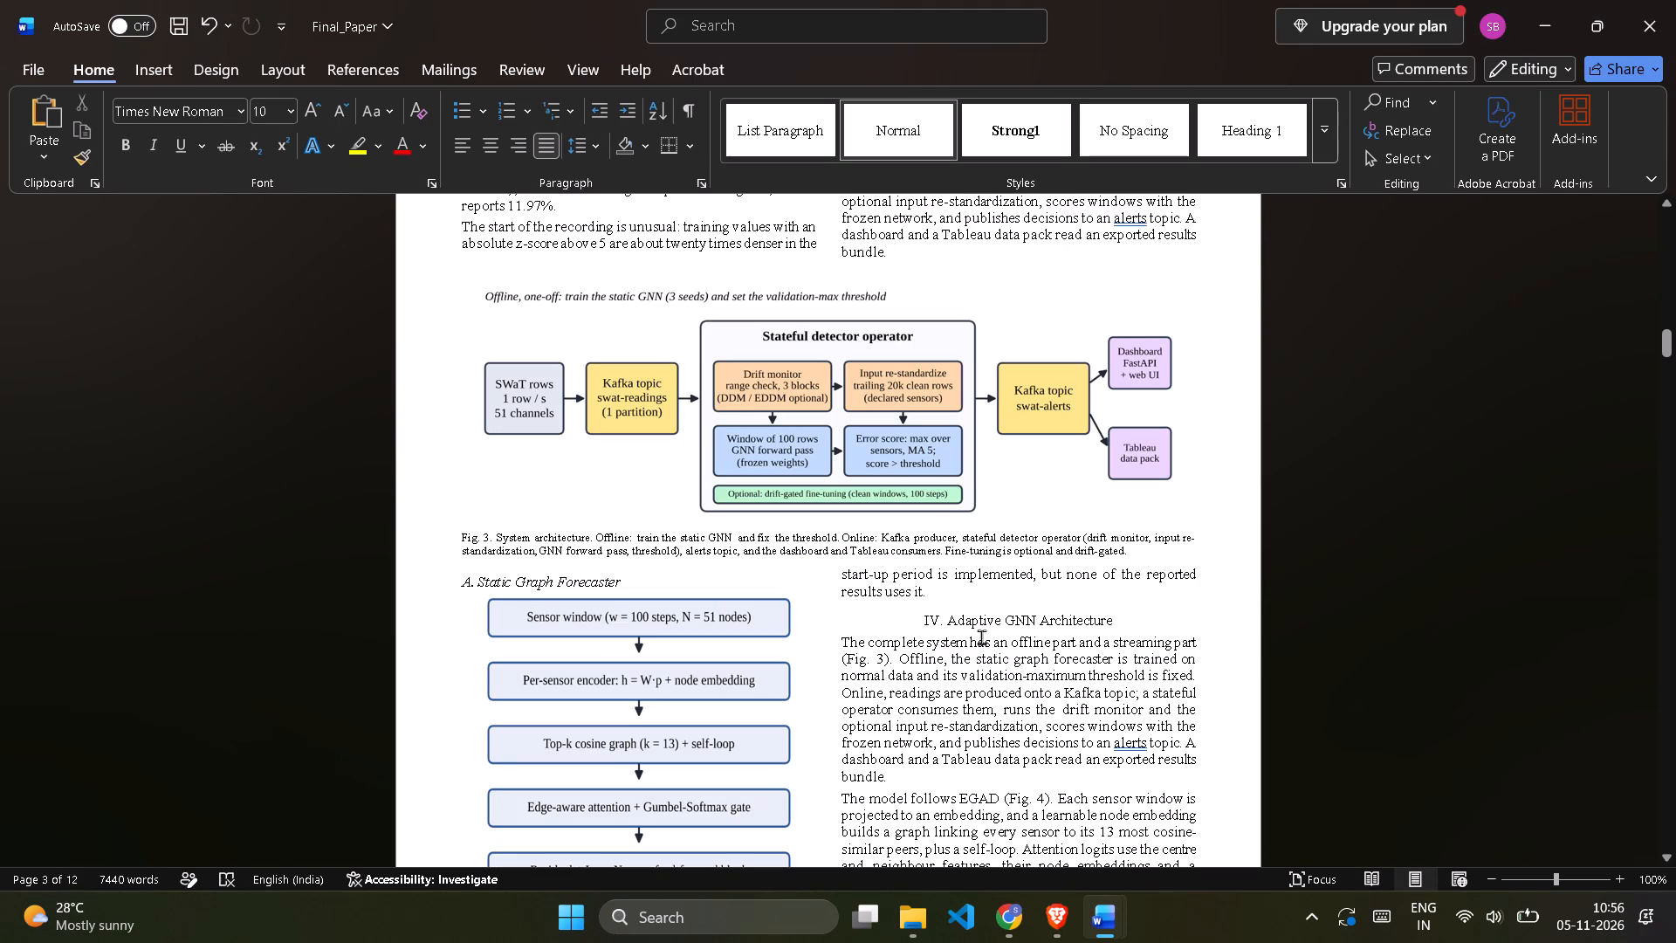
{"action": "scroll", "coordinate": [975, 611], "scroll_direction": "down", "scroll_amount": 1, "text": "ctrl"}
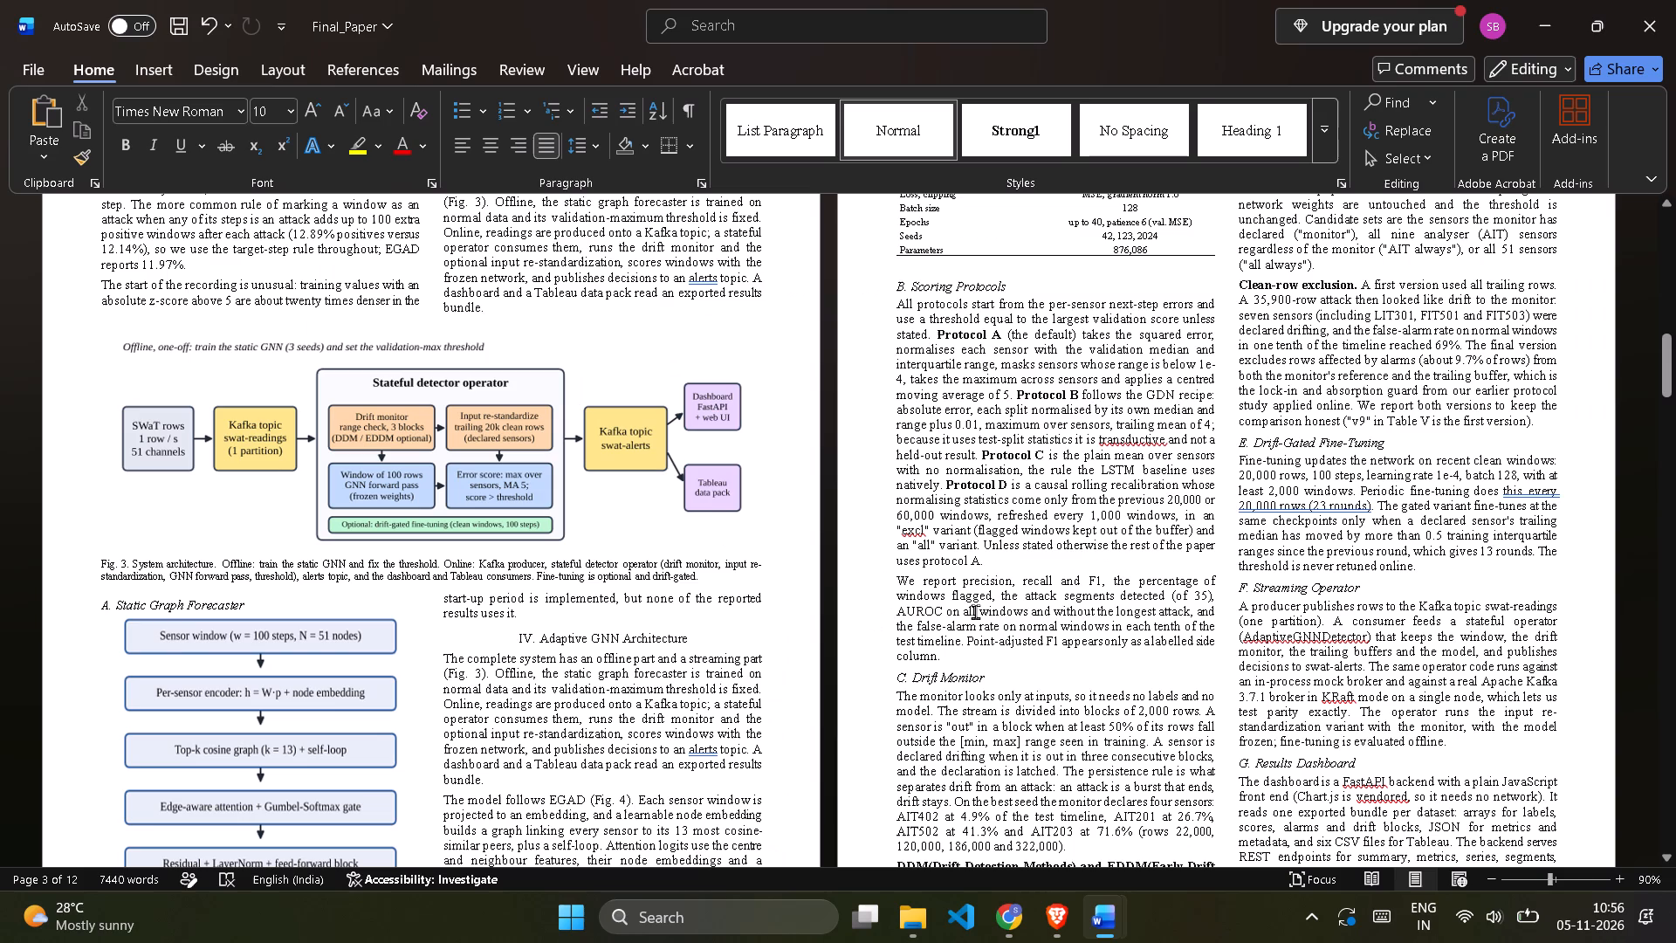
{"action": "key", "text": "ctrl+s"}
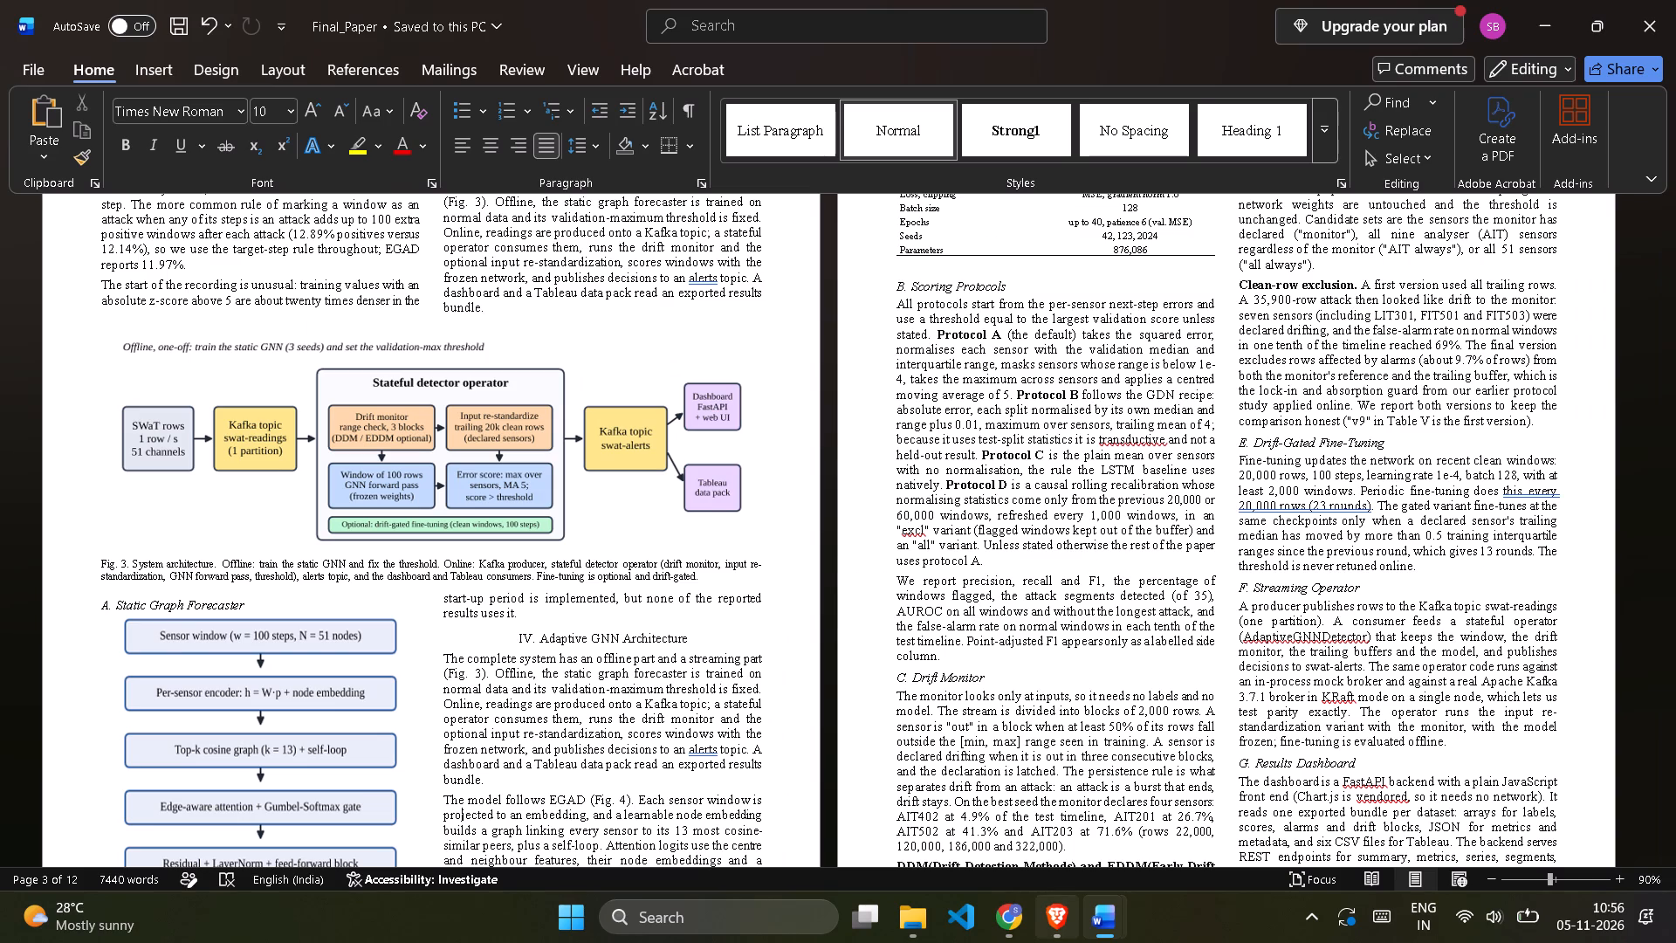
{"action": "left_click", "coordinate": [1058, 925]}
{"action": "left_click", "coordinate": [1027, 923]}
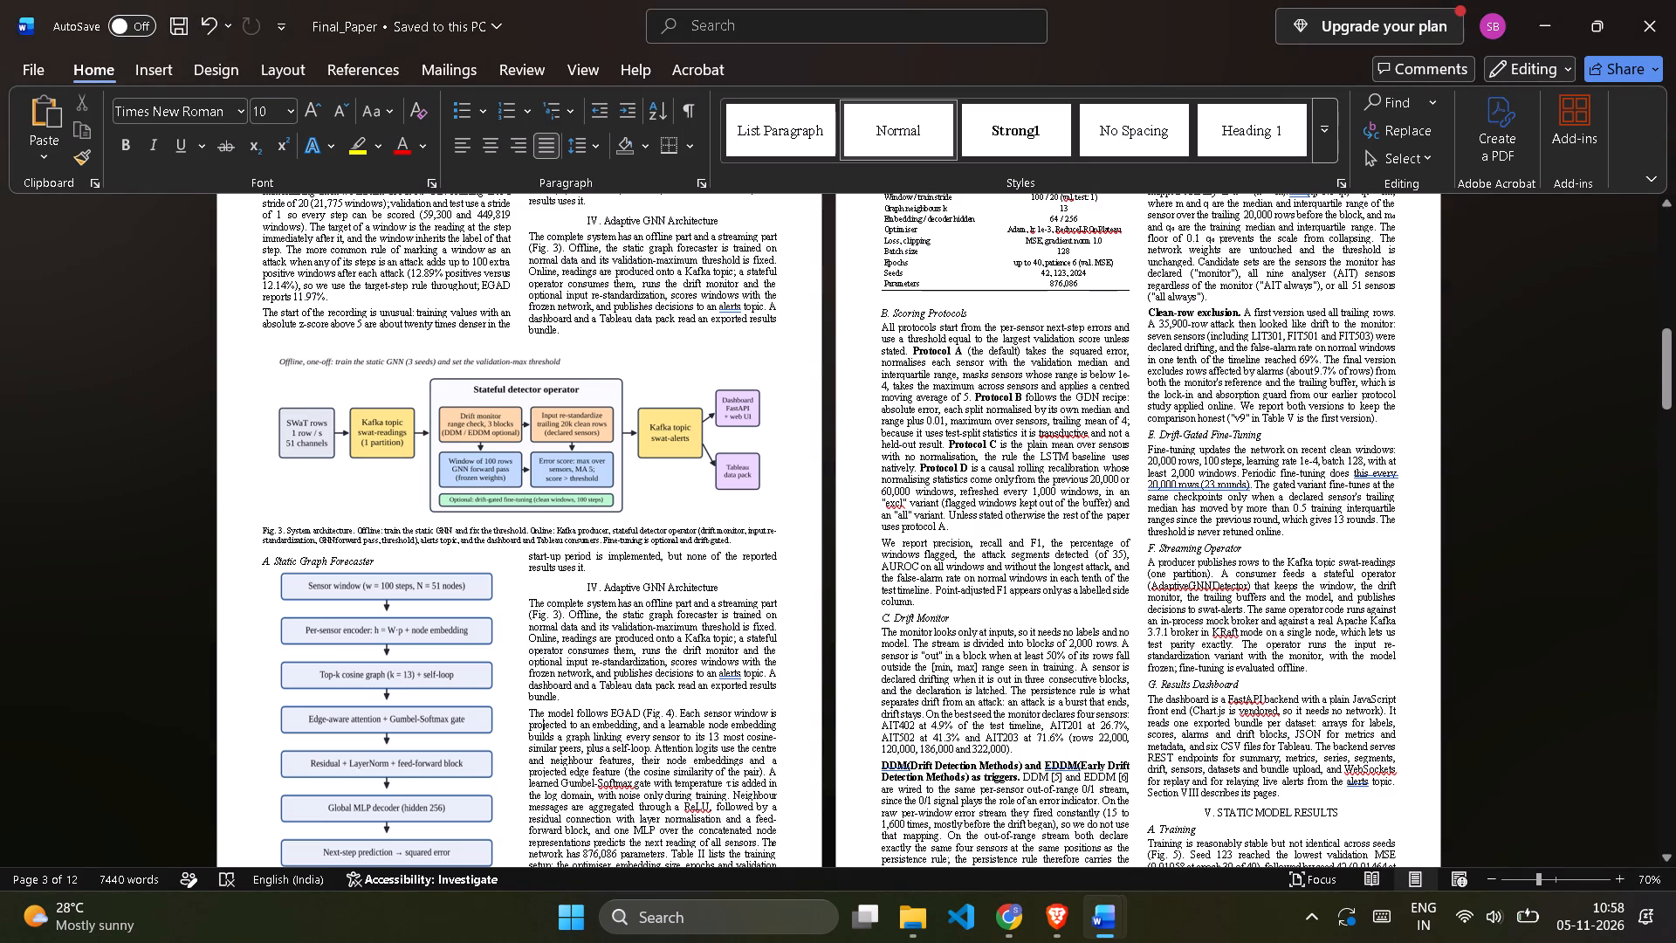
{"action": "scroll", "coordinate": [647, 510], "scroll_direction": "up", "scroll_amount": 1}
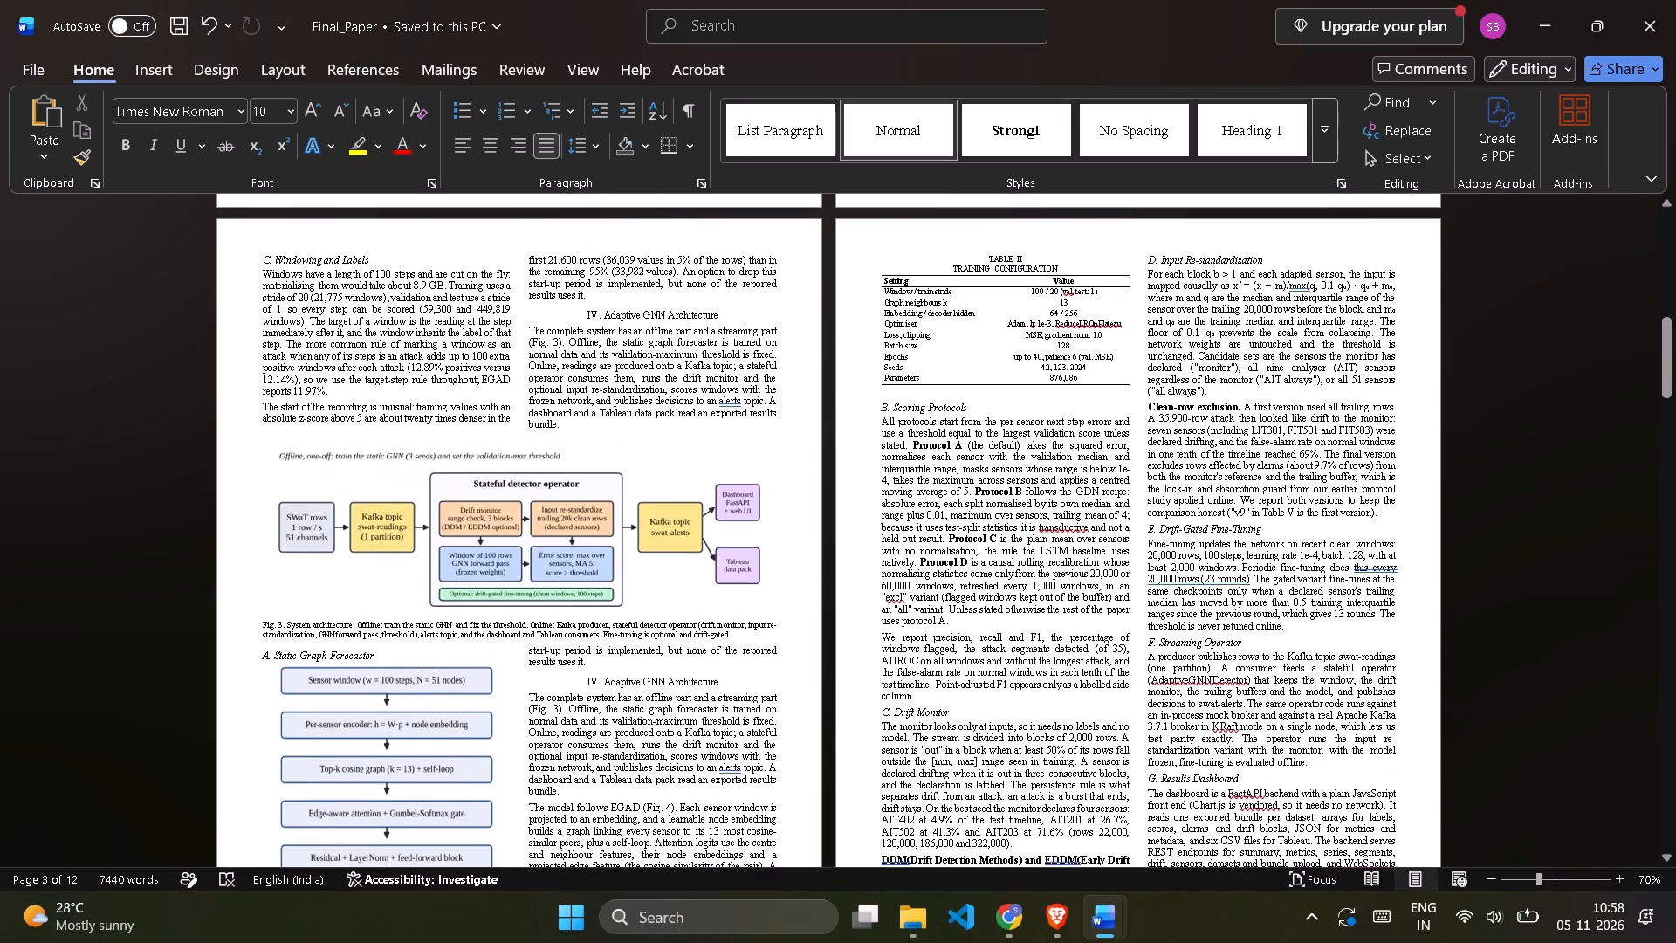
{"action": "scroll", "coordinate": [647, 510], "scroll_direction": "up", "scroll_amount": 6}
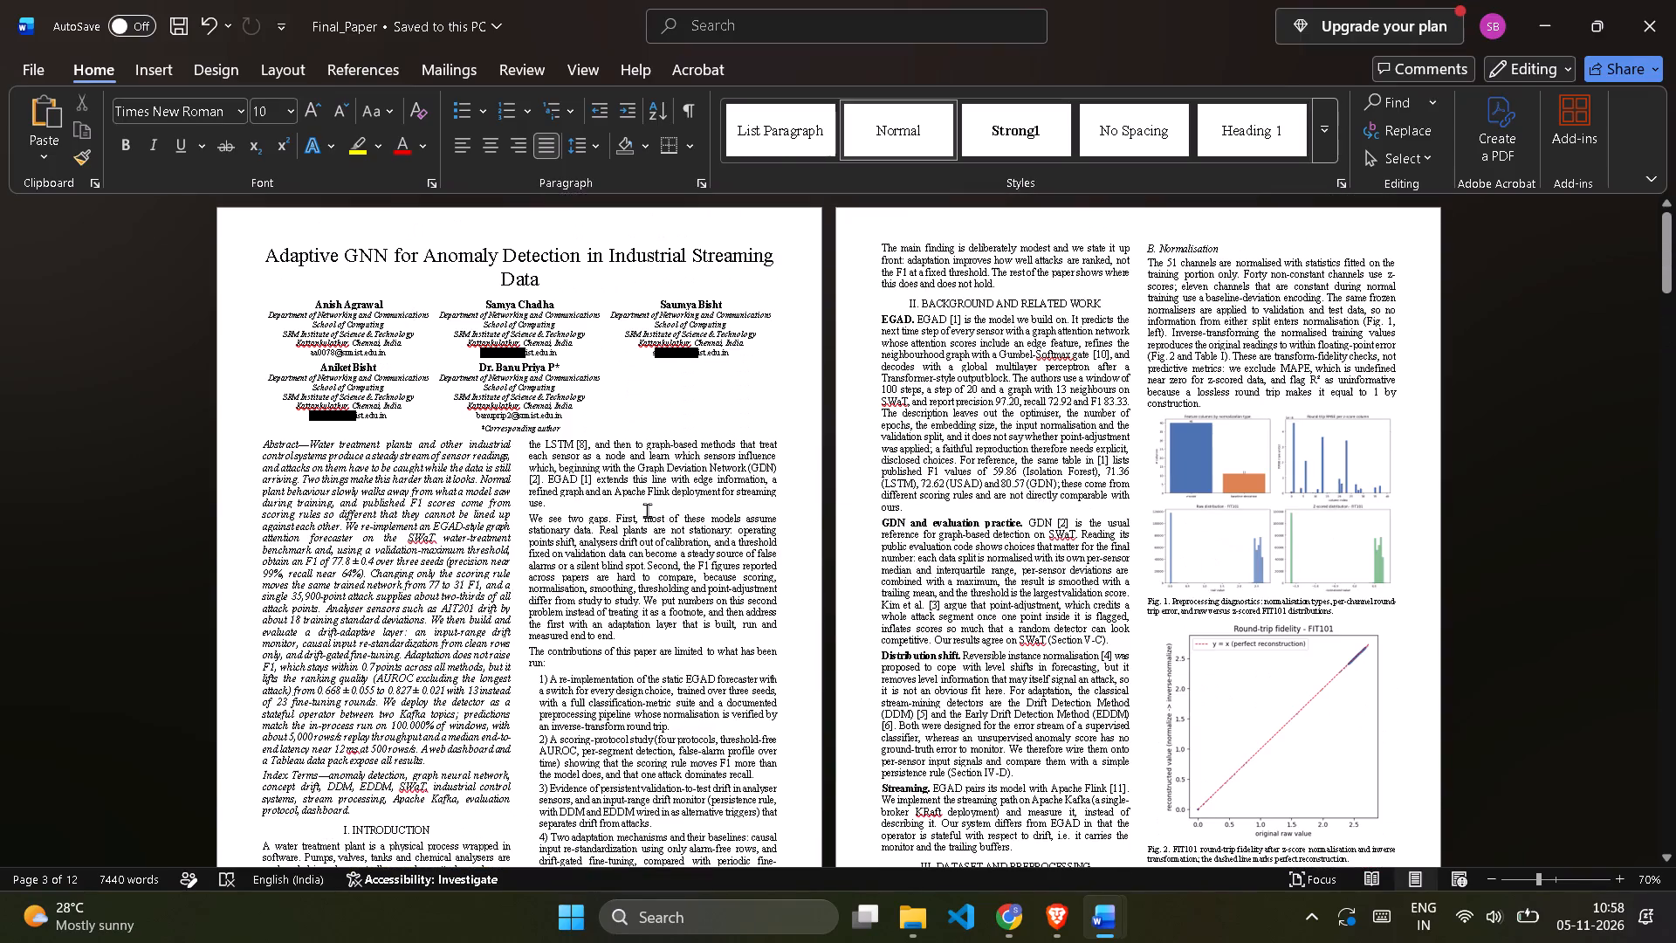
{"action": "scroll", "coordinate": [647, 510], "scroll_direction": "down", "scroll_amount": 3}
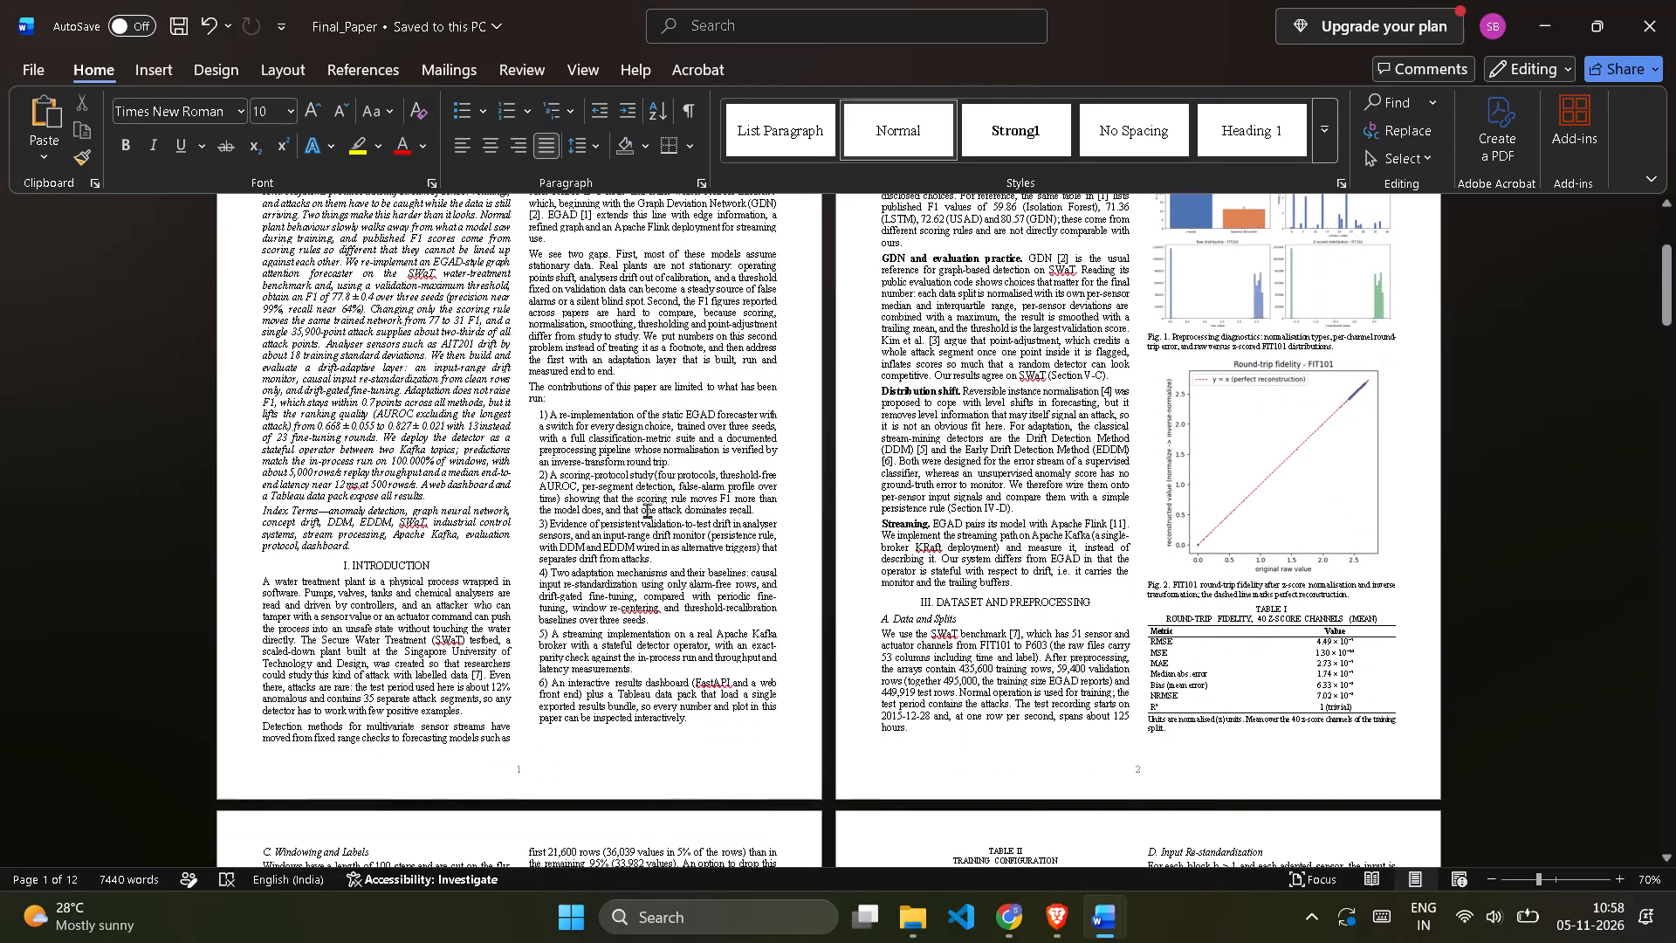
{"action": "scroll", "coordinate": [647, 510], "scroll_direction": "down", "scroll_amount": 4}
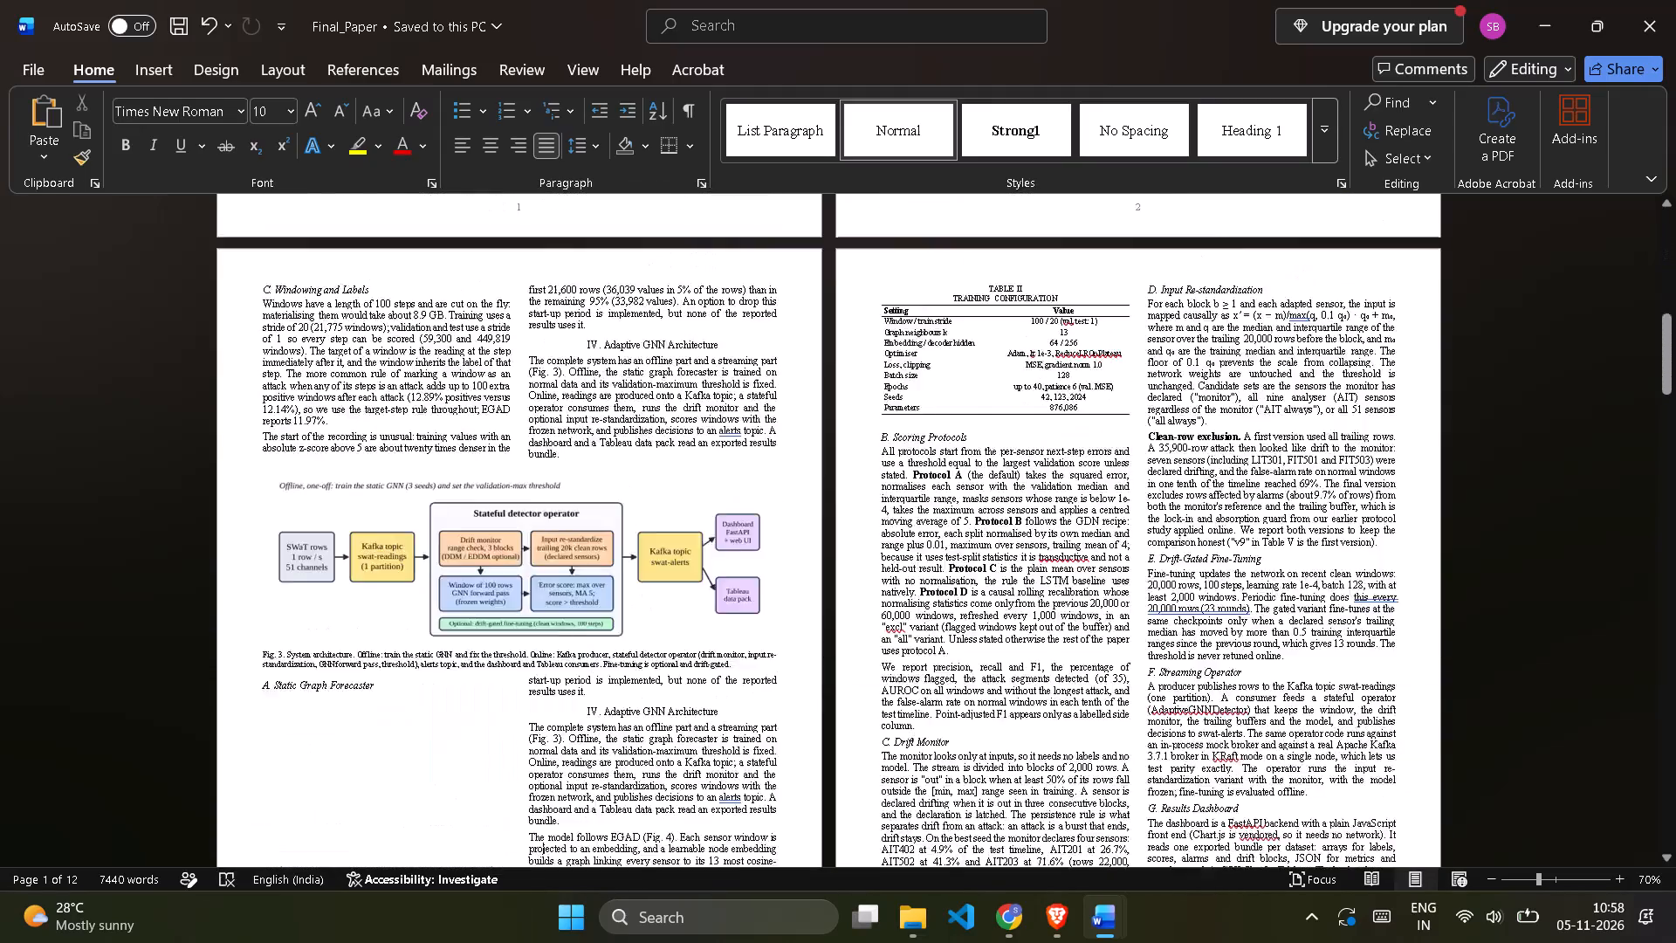
{"action": "scroll", "coordinate": [666, 476], "scroll_direction": "up", "scroll_amount": 5}
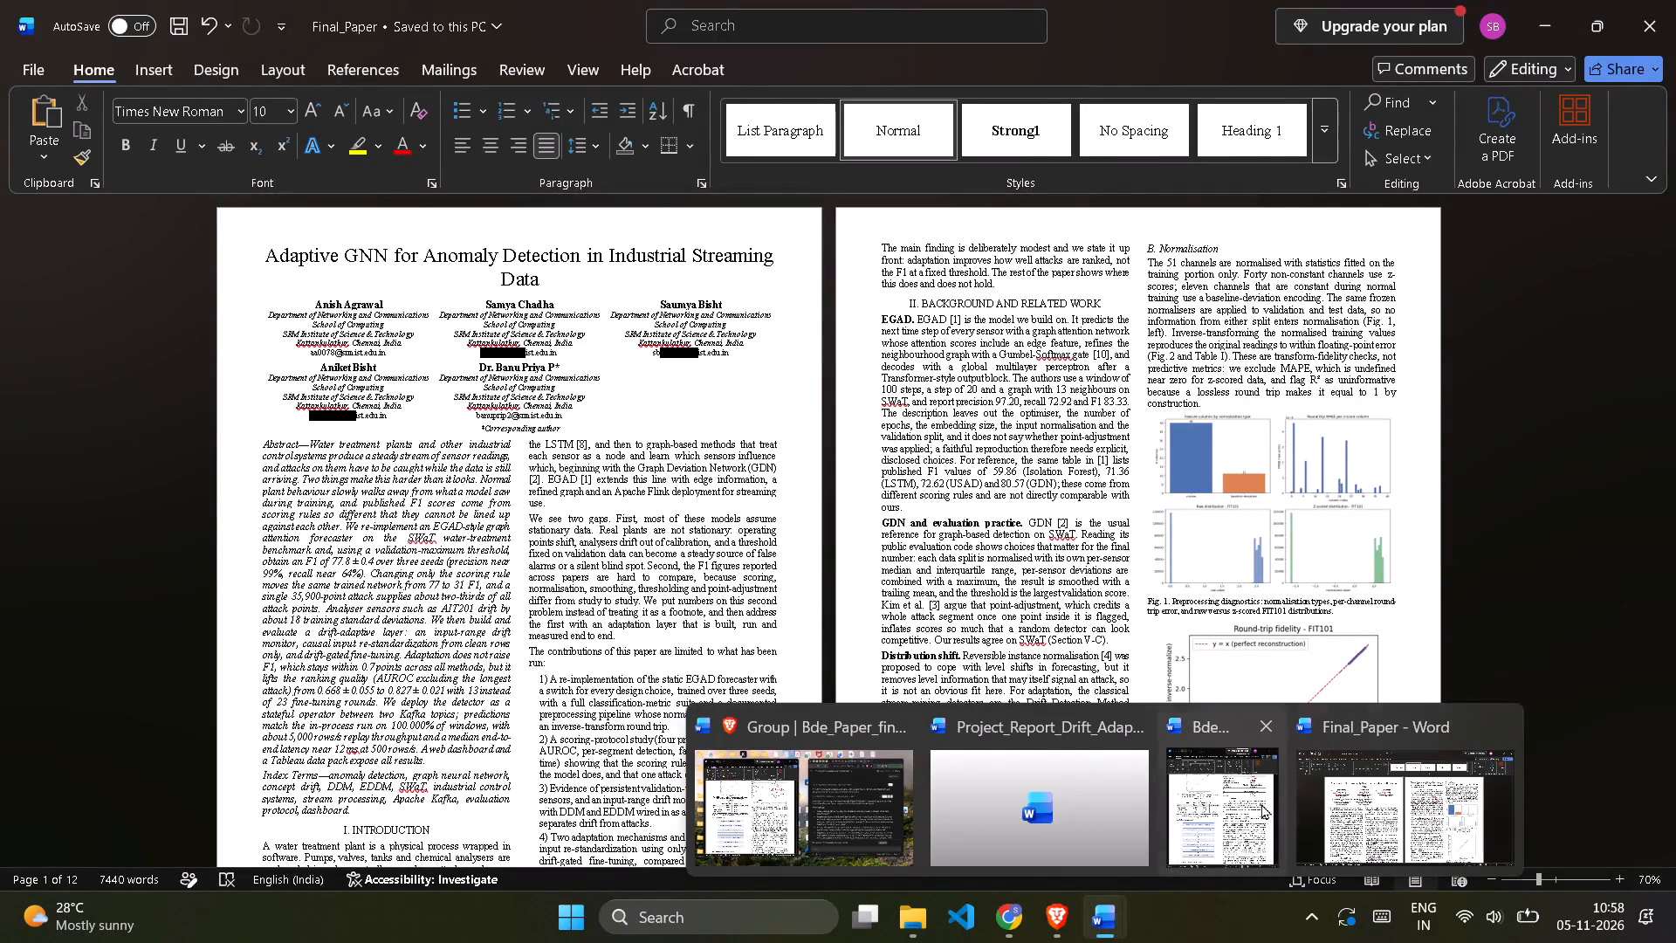
Switch to the Bde_Paper document in Word and copy the first author's details text box below the paper title.
{"action": "left_click", "coordinate": [1258, 803]}
{"action": "scroll", "coordinate": [775, 557], "scroll_direction": "up", "scroll_amount": 14}
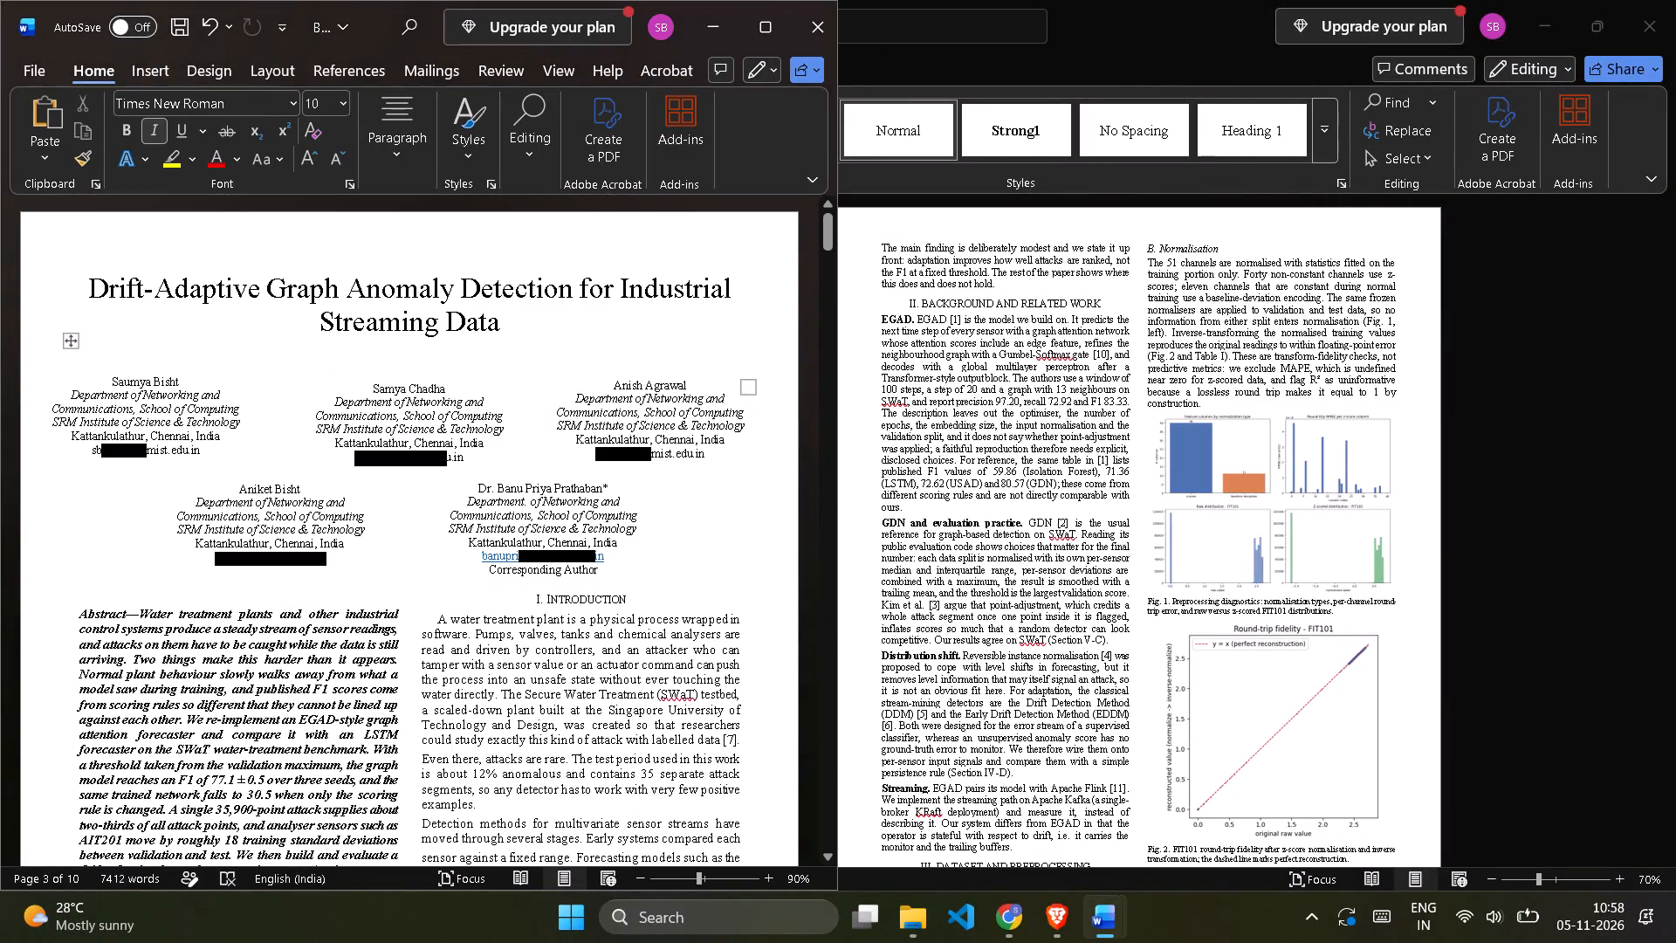
{"action": "left_click", "coordinate": [73, 337]}
{"action": "left_click", "coordinate": [104, 388]}
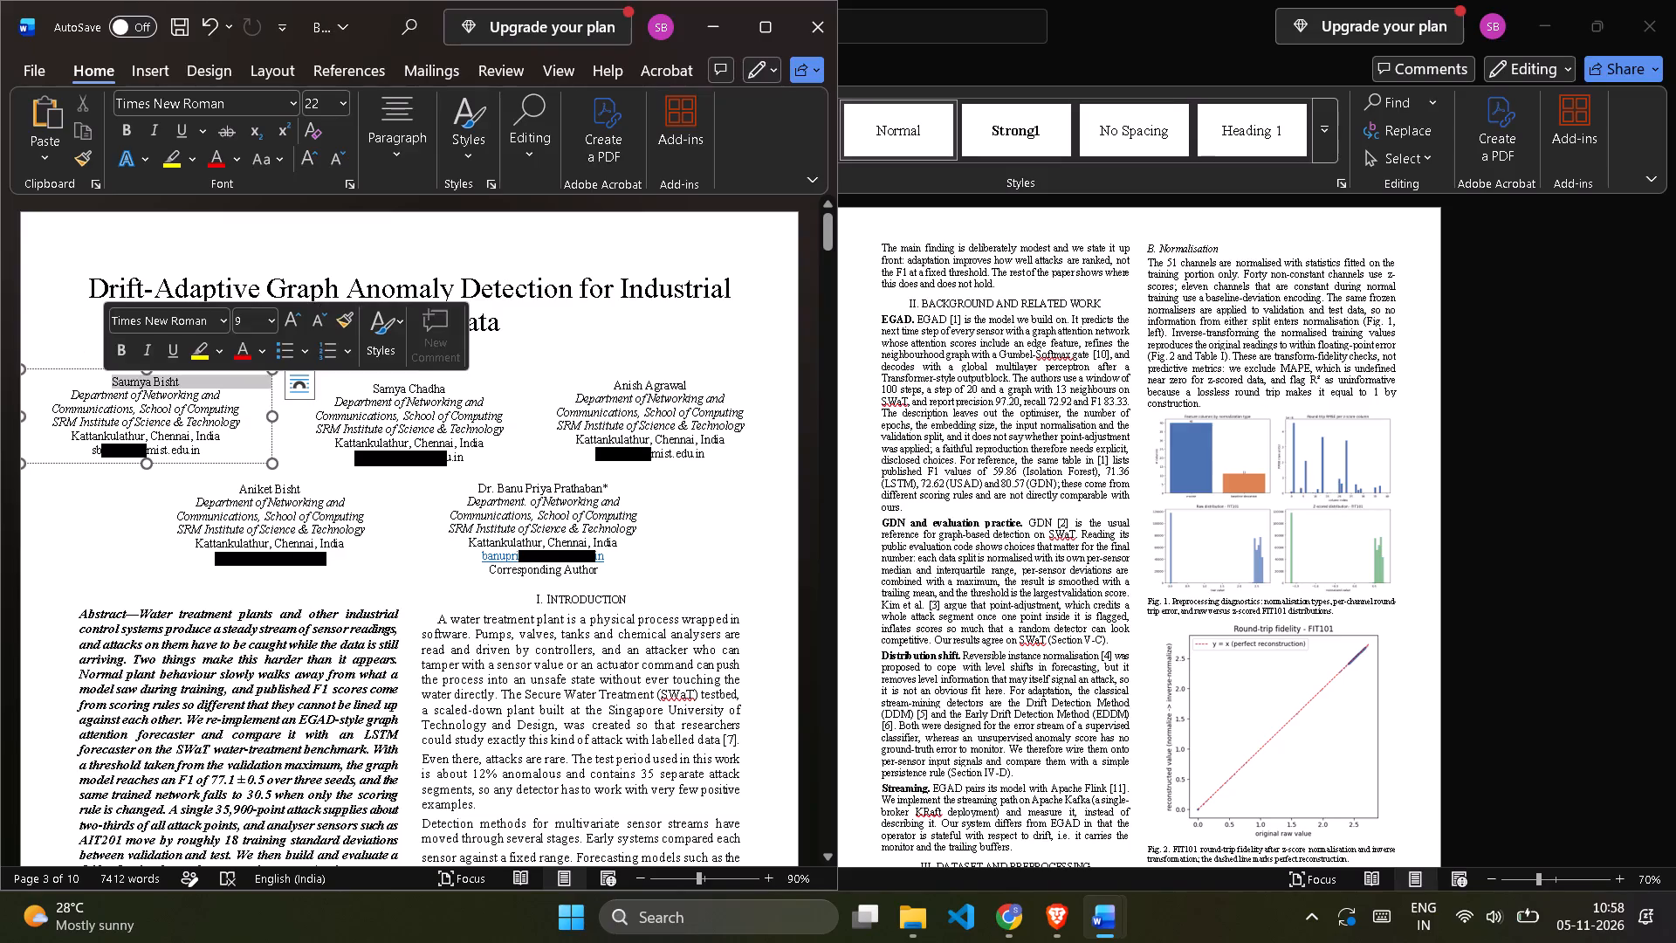
{"action": "left_click", "coordinate": [69, 342]}
{"action": "left_click", "coordinate": [76, 346]}
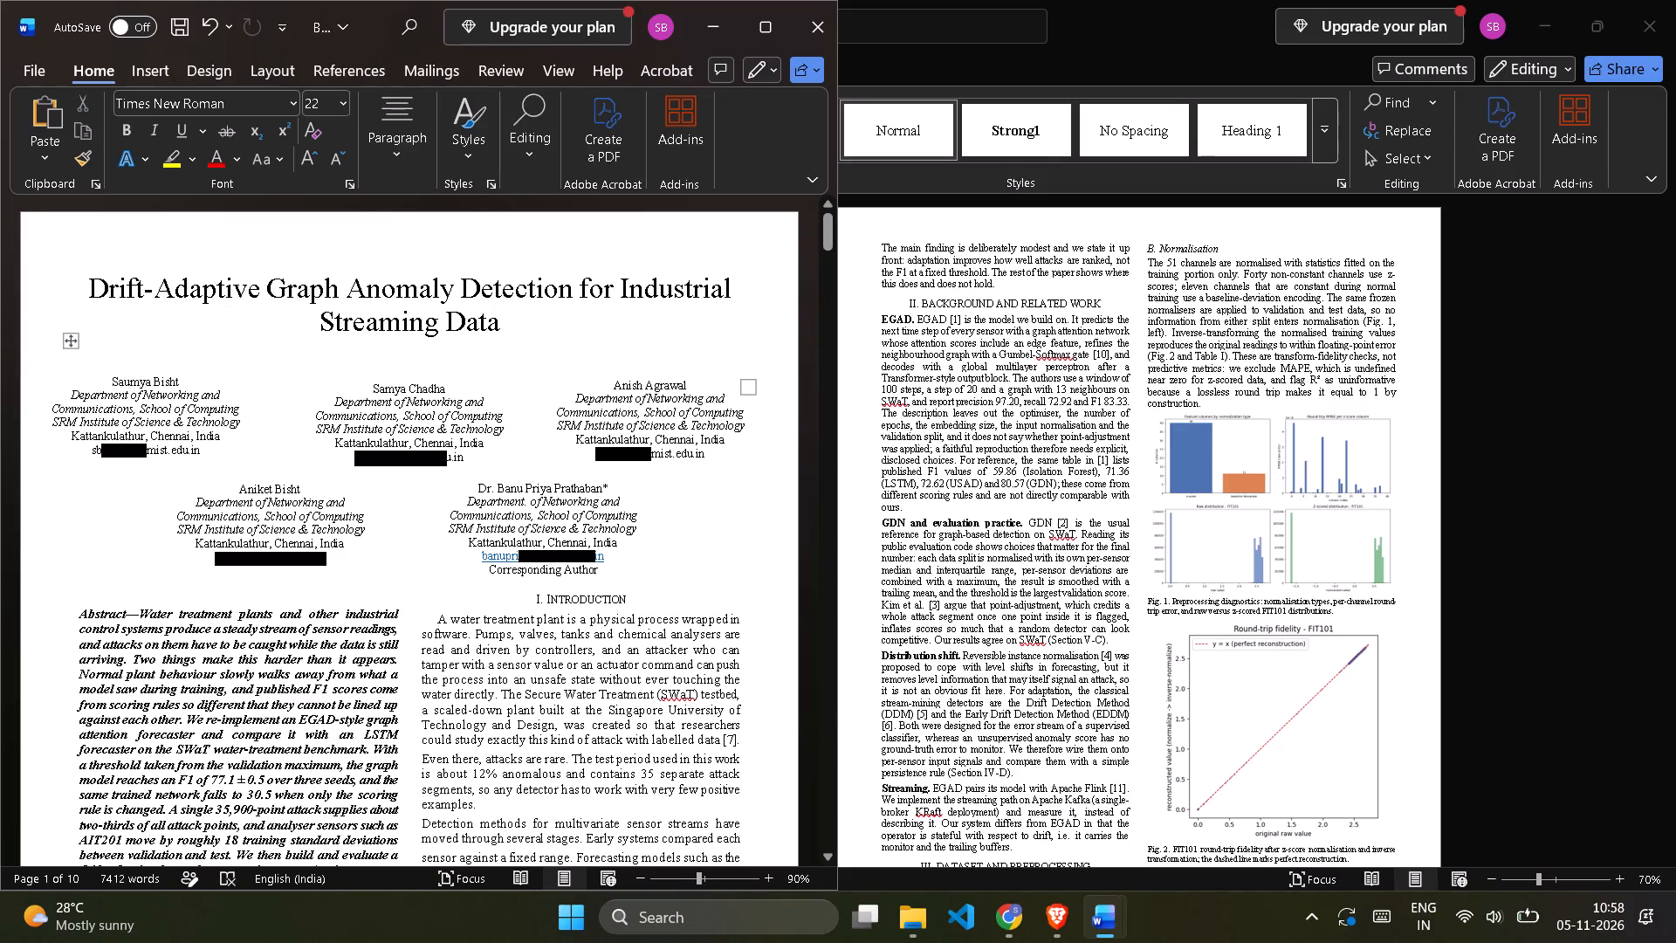
{"action": "left_click", "coordinate": [75, 346]}
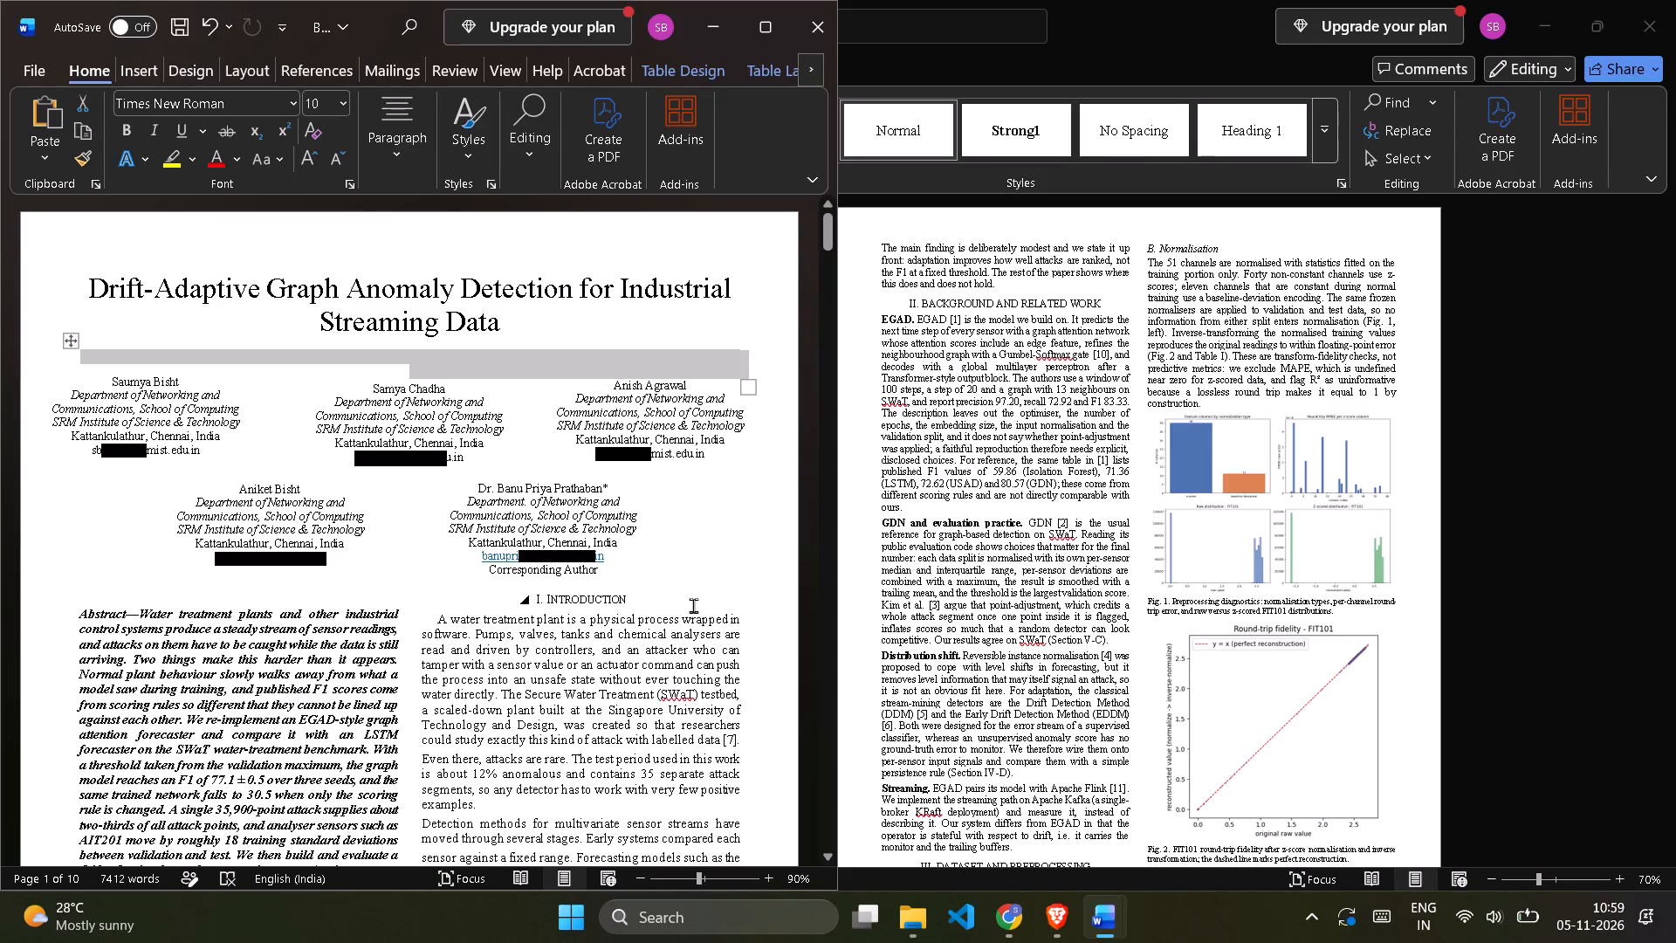
{"action": "left_click", "coordinate": [721, 577]}
{"action": "left_click_drag", "start_coordinate": [772, 579], "coordinate": [57, 420]}
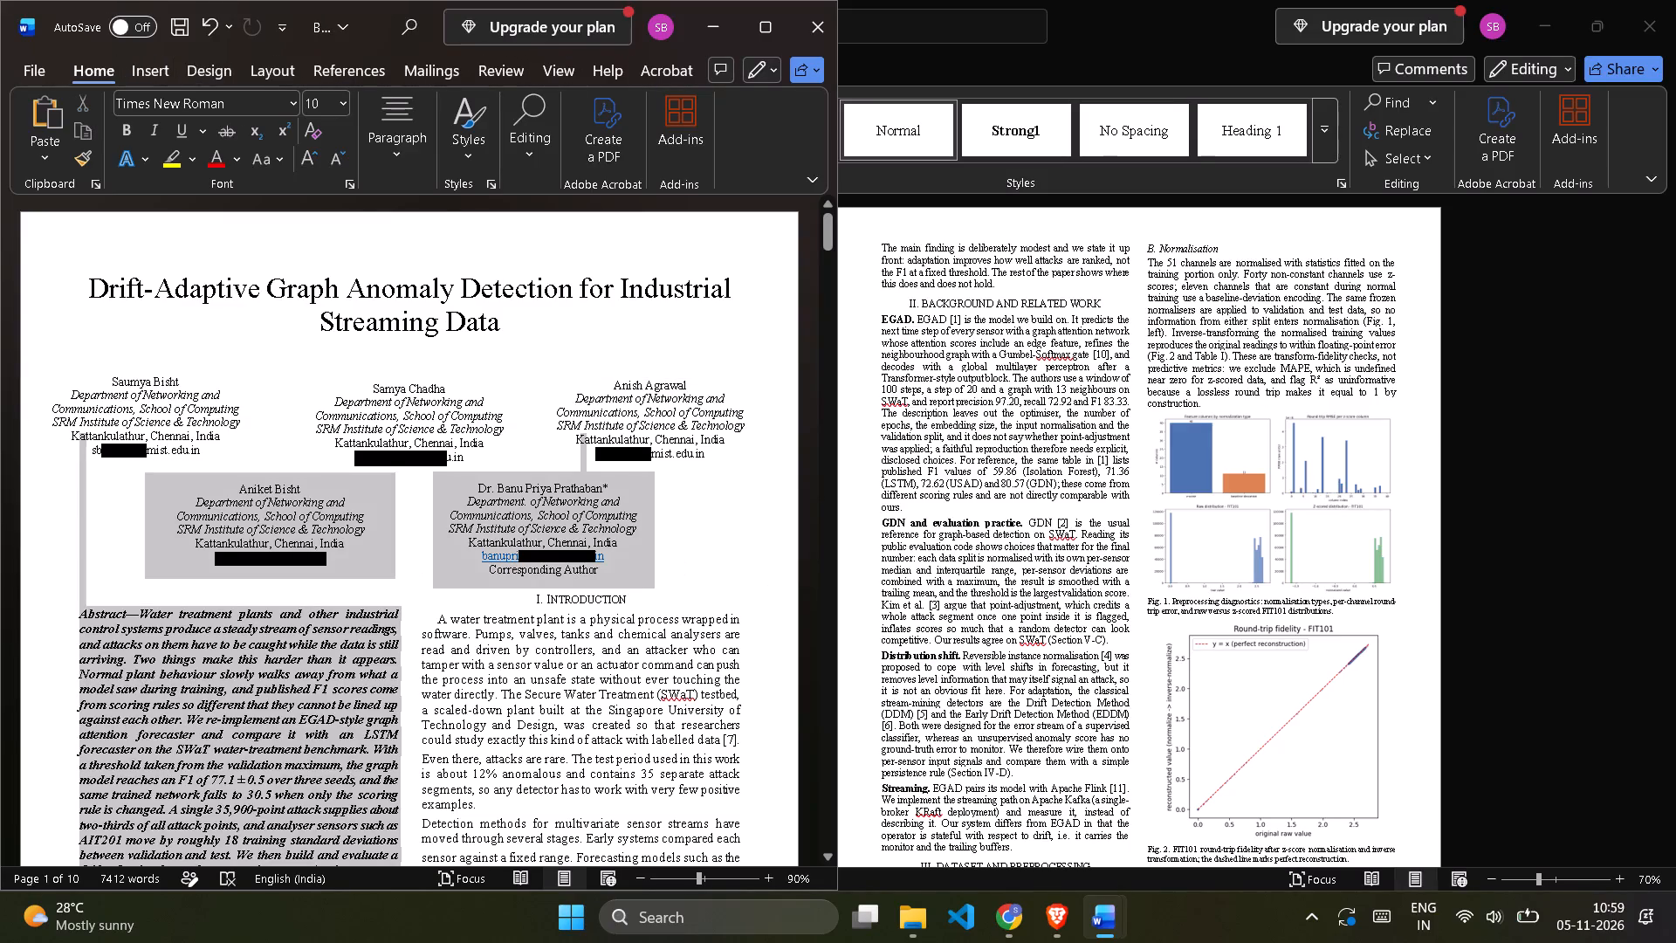
{"action": "left_click_drag", "start_coordinate": [57, 420], "coordinate": [52, 354]}
{"action": "left_click", "coordinate": [68, 377]}
{"action": "left_click", "coordinate": [105, 392]}
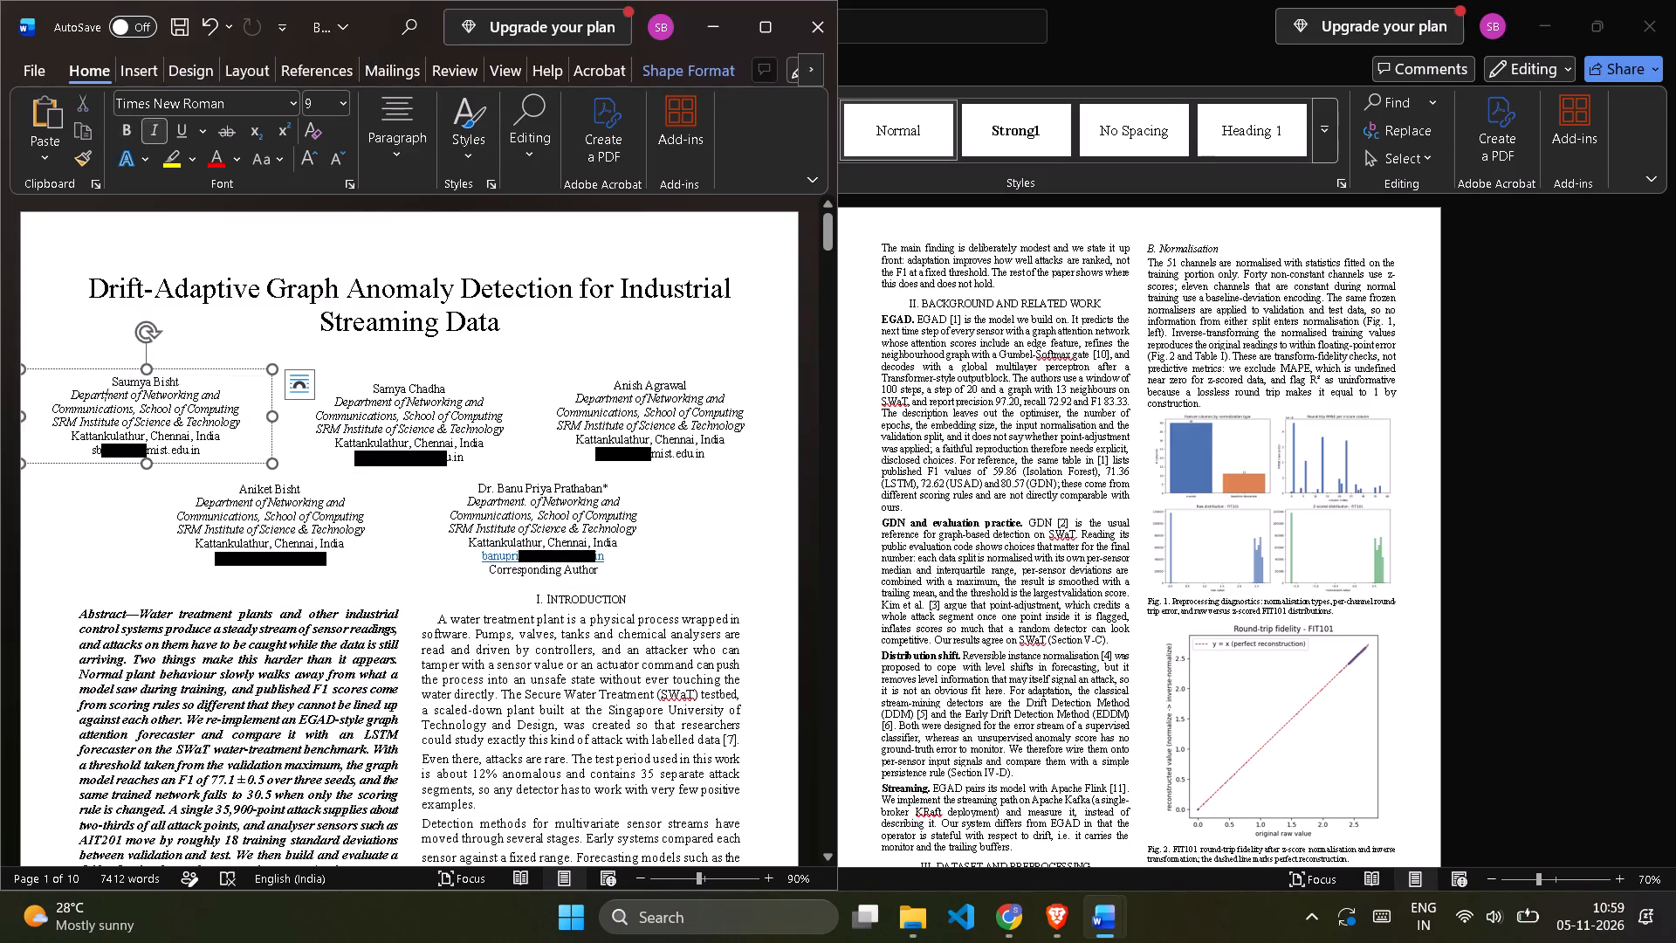
{"action": "left_click", "coordinate": [112, 369]}
{"action": "key", "text": "ctrl+c"}
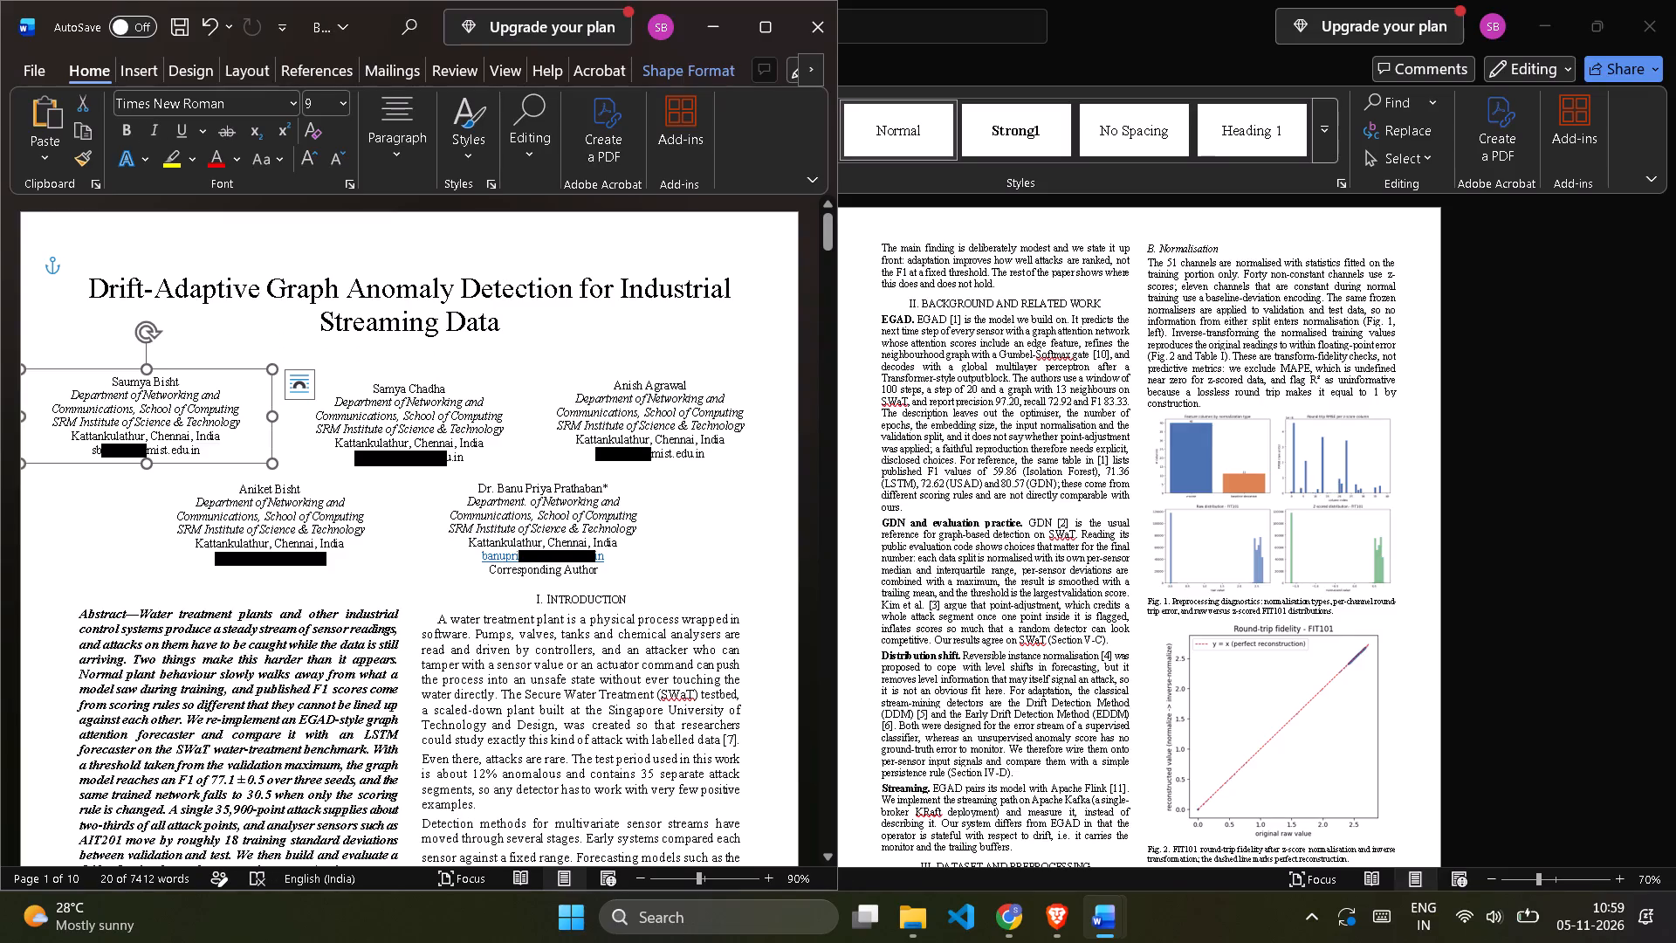
Check the Claude chat, return to Final_Paper in Word, and look over its first two pages.
{"action": "left_click", "coordinate": [1051, 923]}
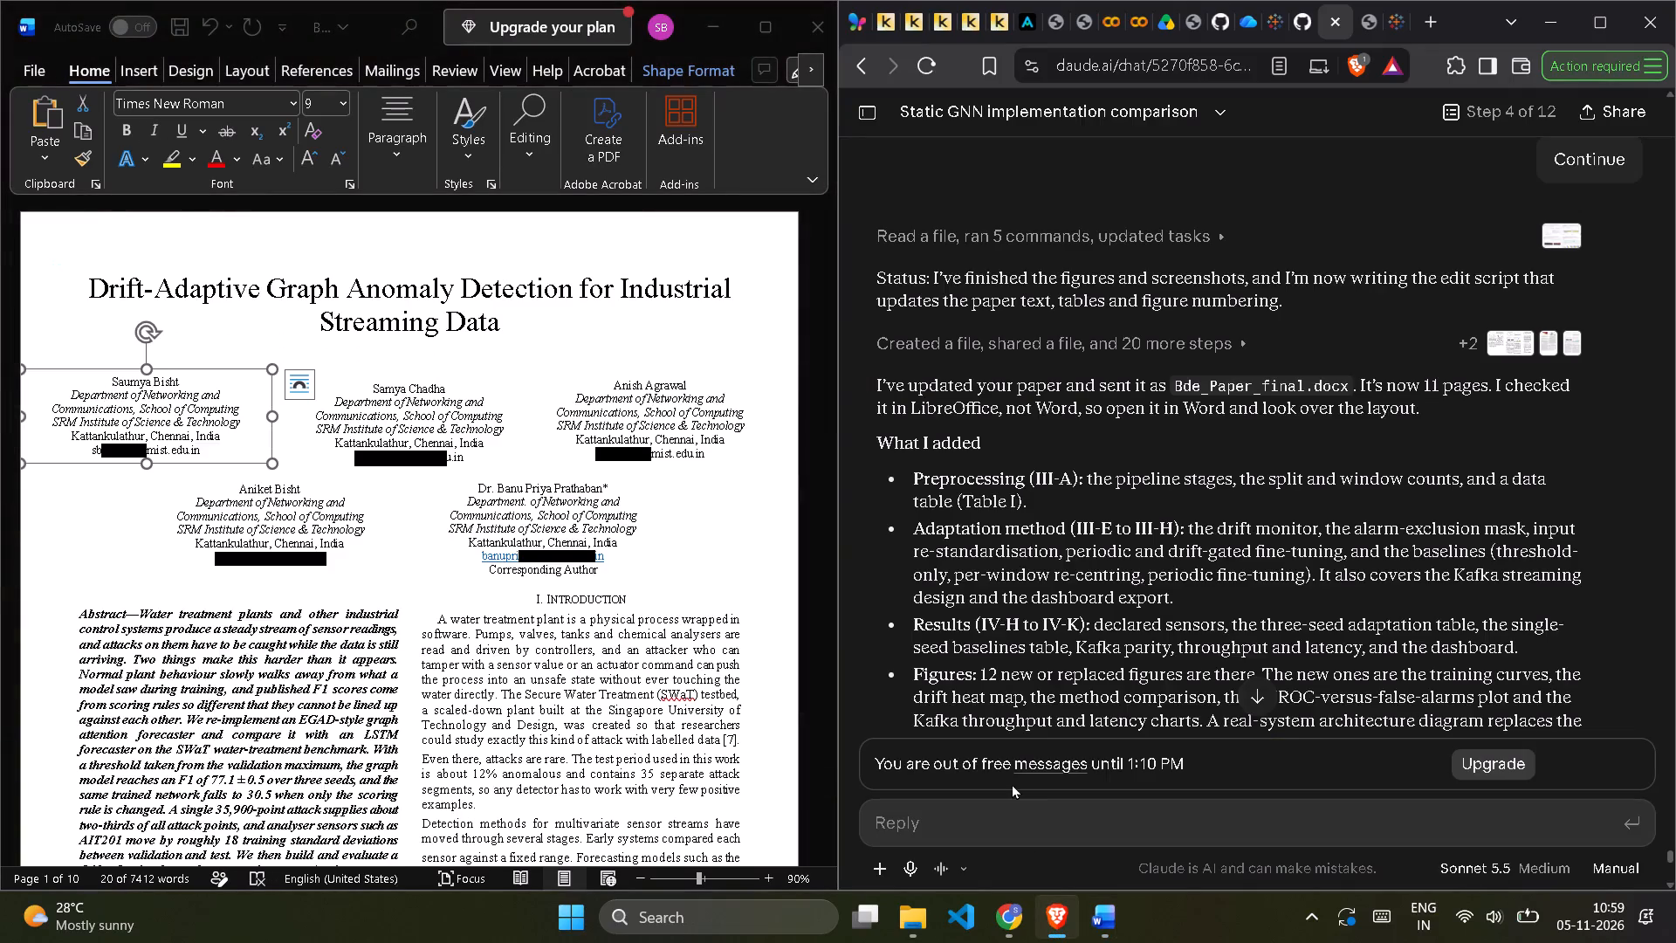
{"action": "left_click", "coordinate": [1133, 923]}
{"action": "left_click", "coordinate": [1118, 919]}
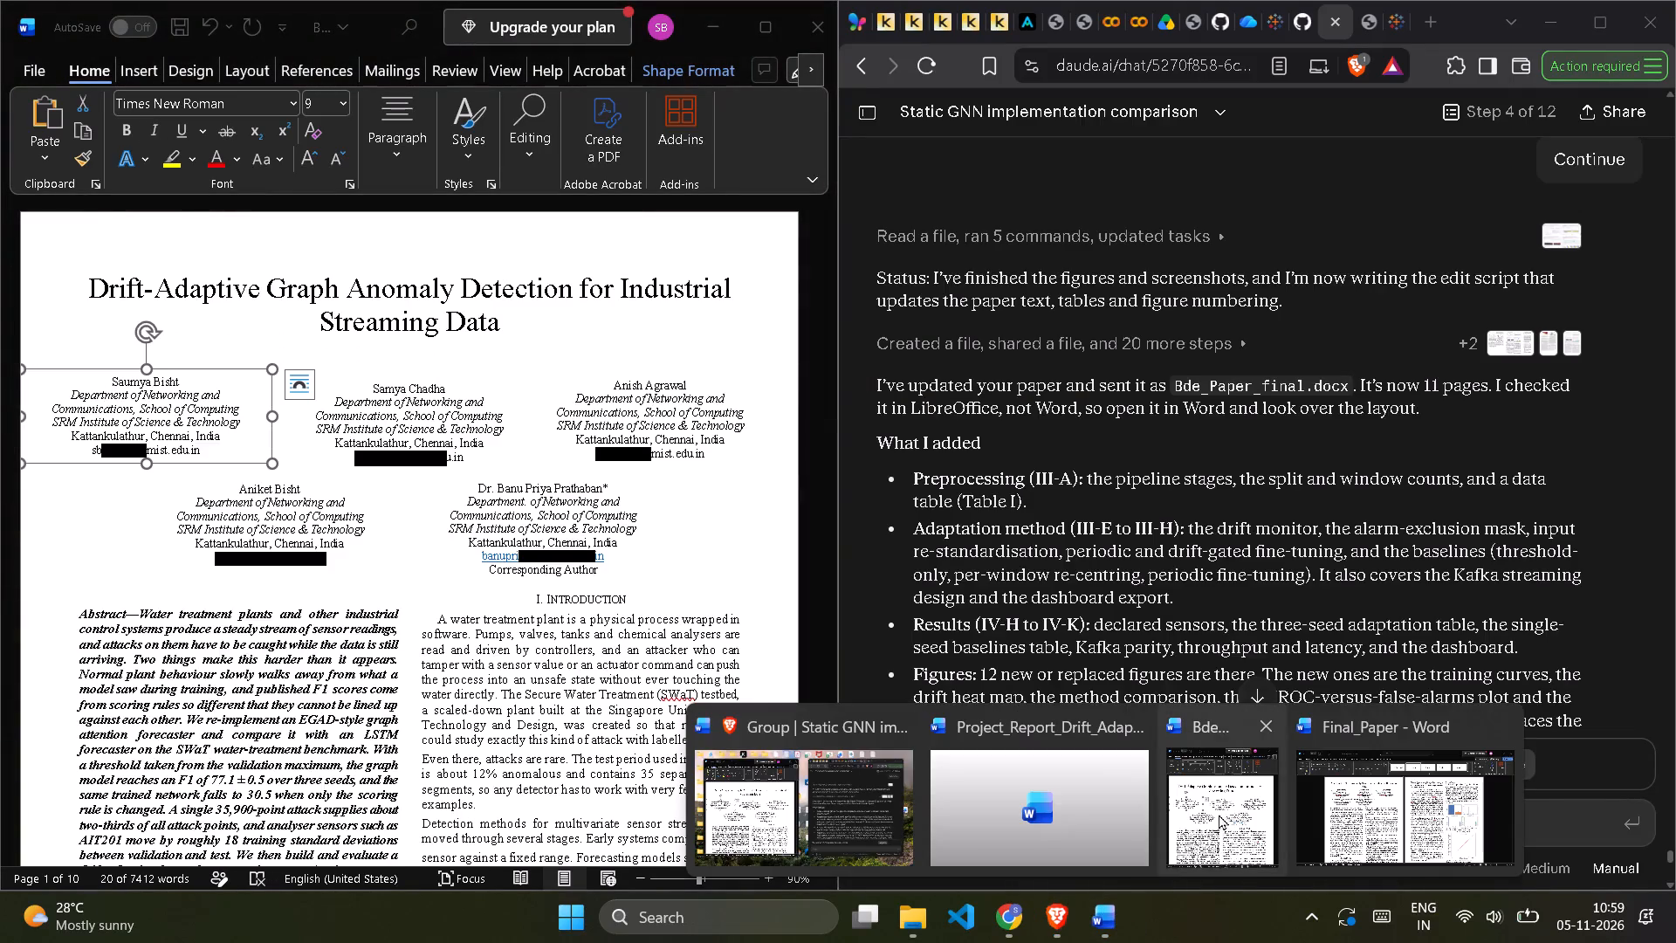
{"action": "left_click", "coordinate": [1350, 813]}
{"action": "scroll", "coordinate": [632, 650], "scroll_direction": "down", "scroll_amount": 1}
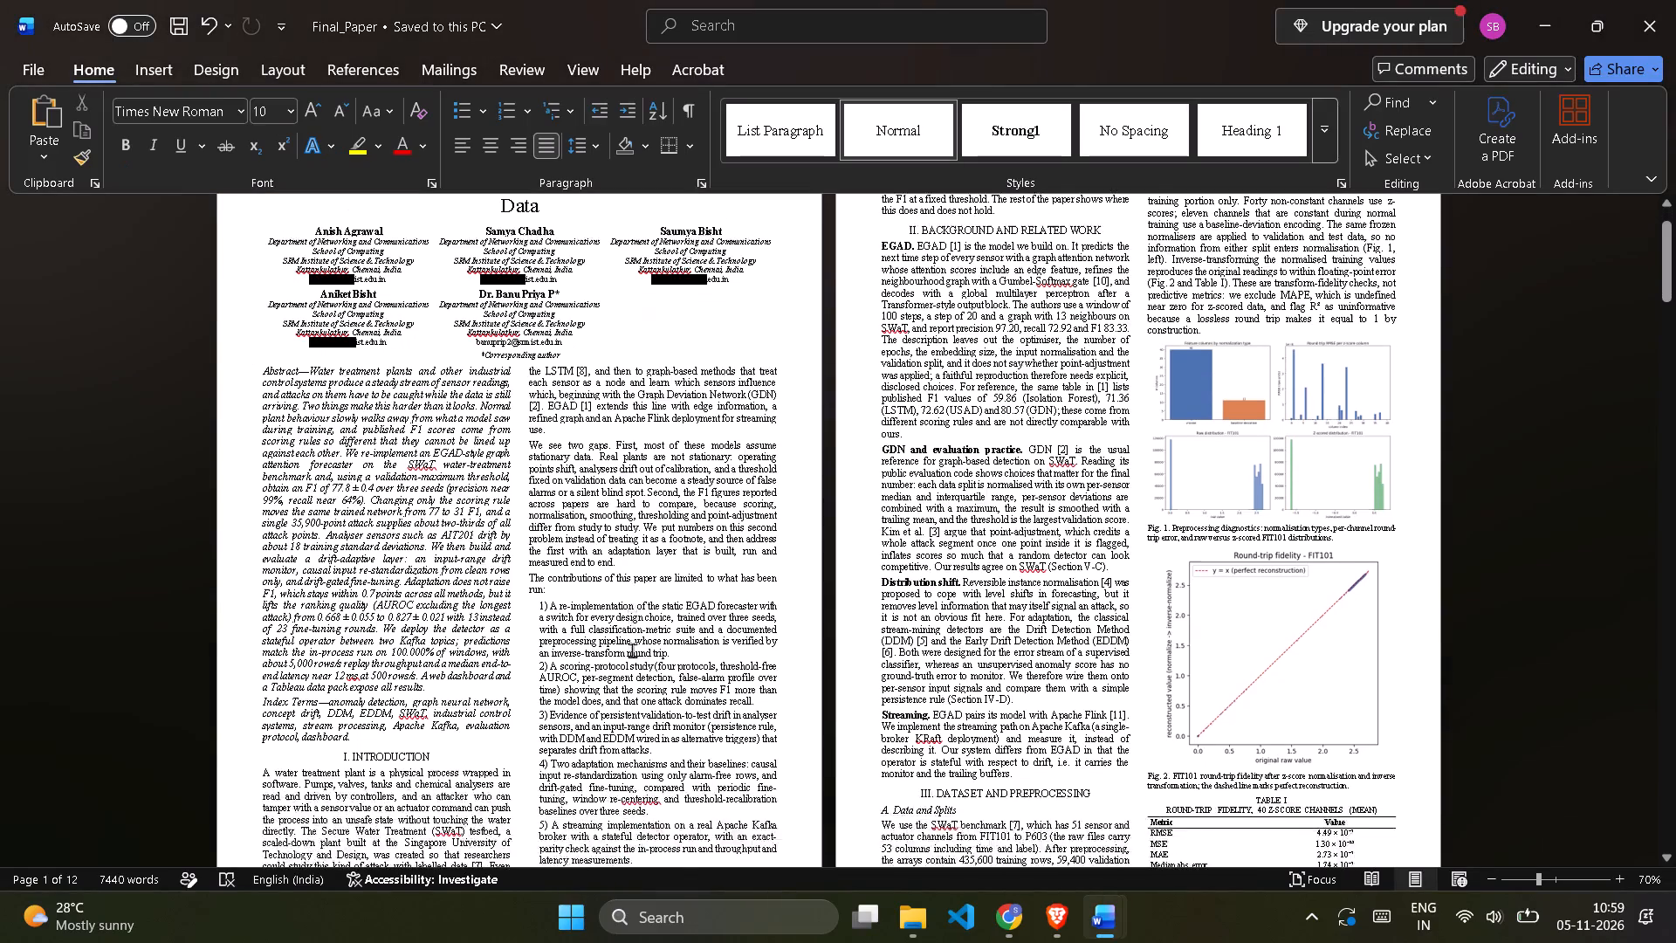
{"action": "scroll", "coordinate": [632, 650], "scroll_direction": "down", "scroll_amount": 3}
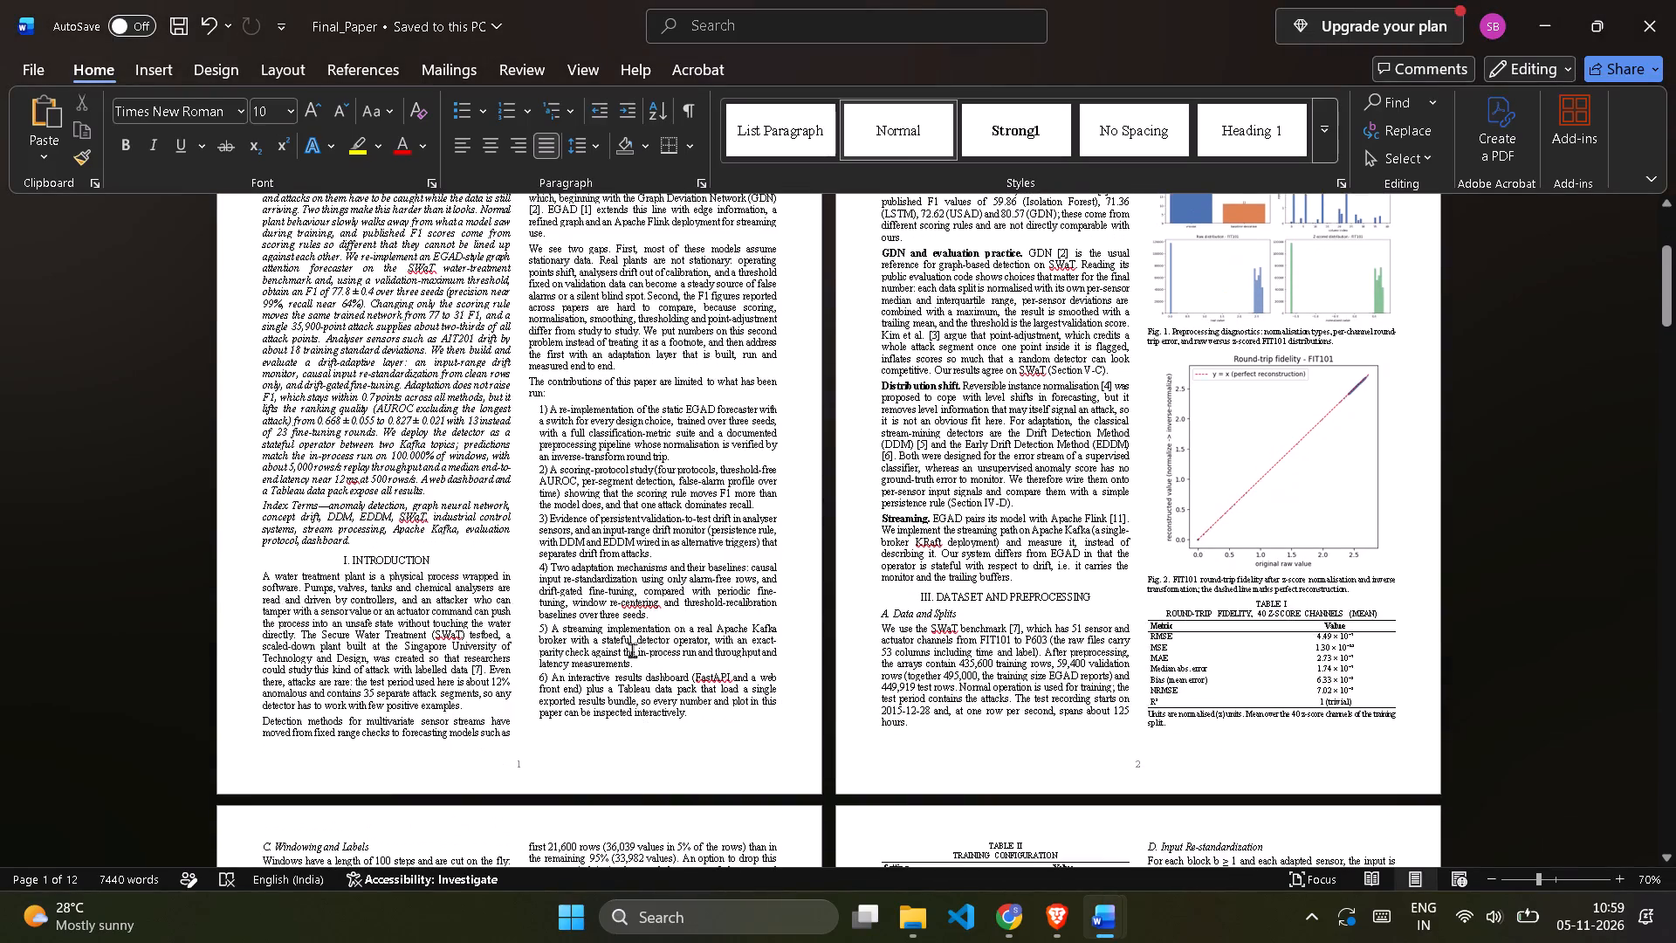
{"action": "scroll", "coordinate": [632, 650], "scroll_direction": "up", "scroll_amount": 2}
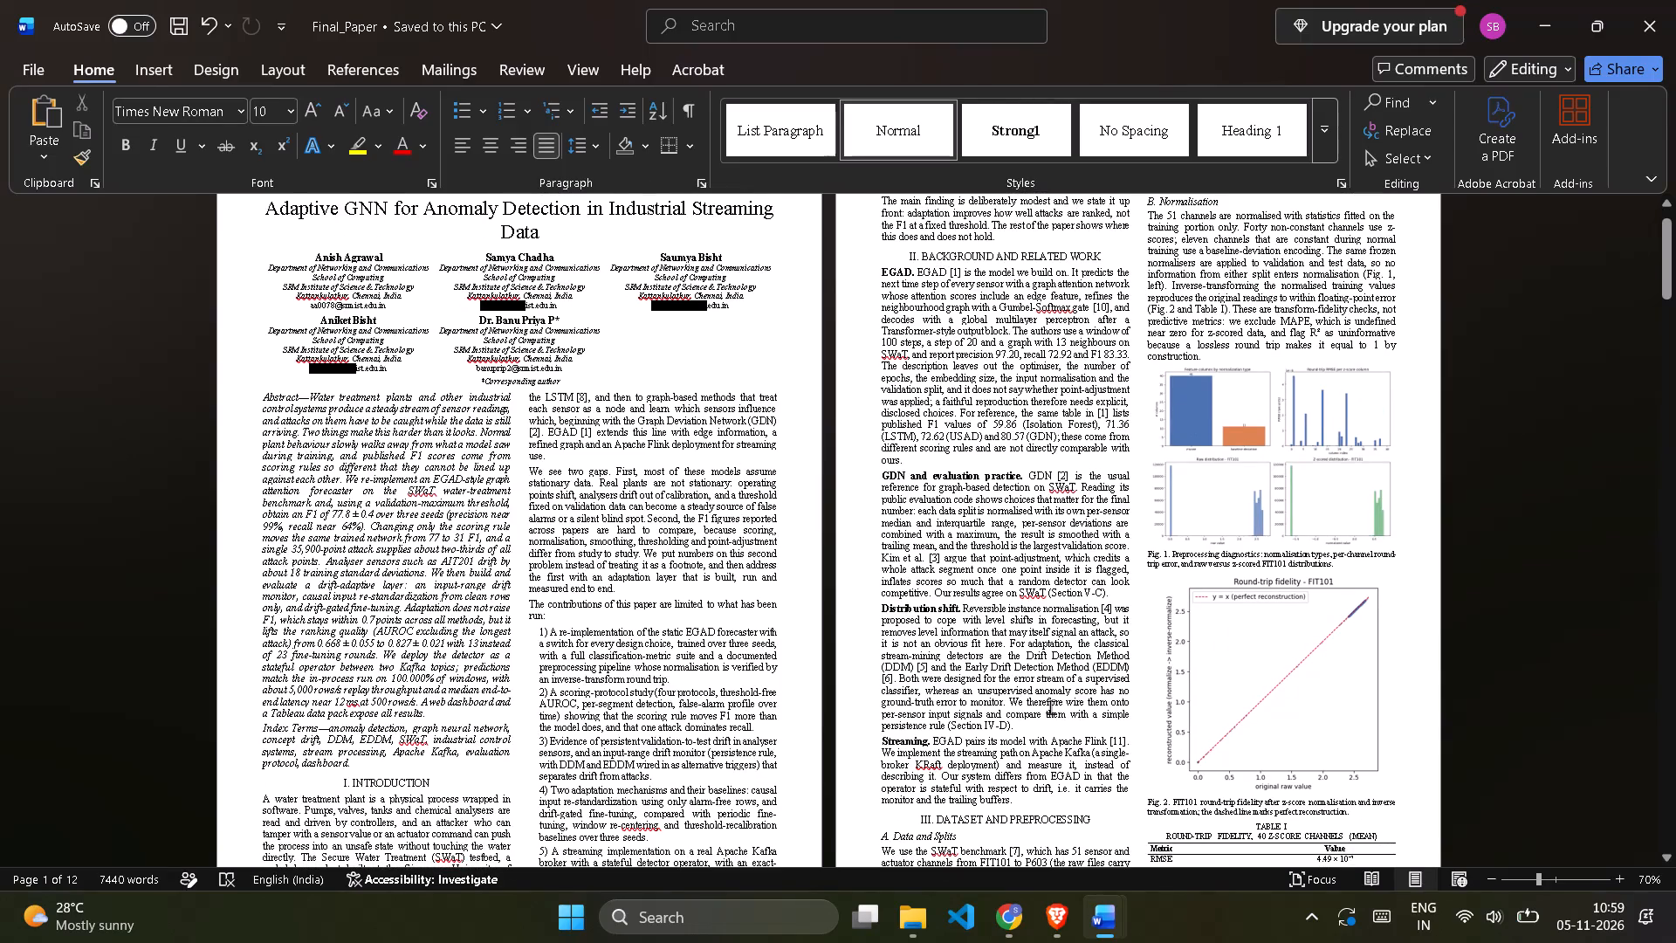
Shrink the Fig. 2 round-trip fidelity plot on page 2 in both height and width, and deselect it.
{"action": "left_click", "coordinate": [1312, 696]}
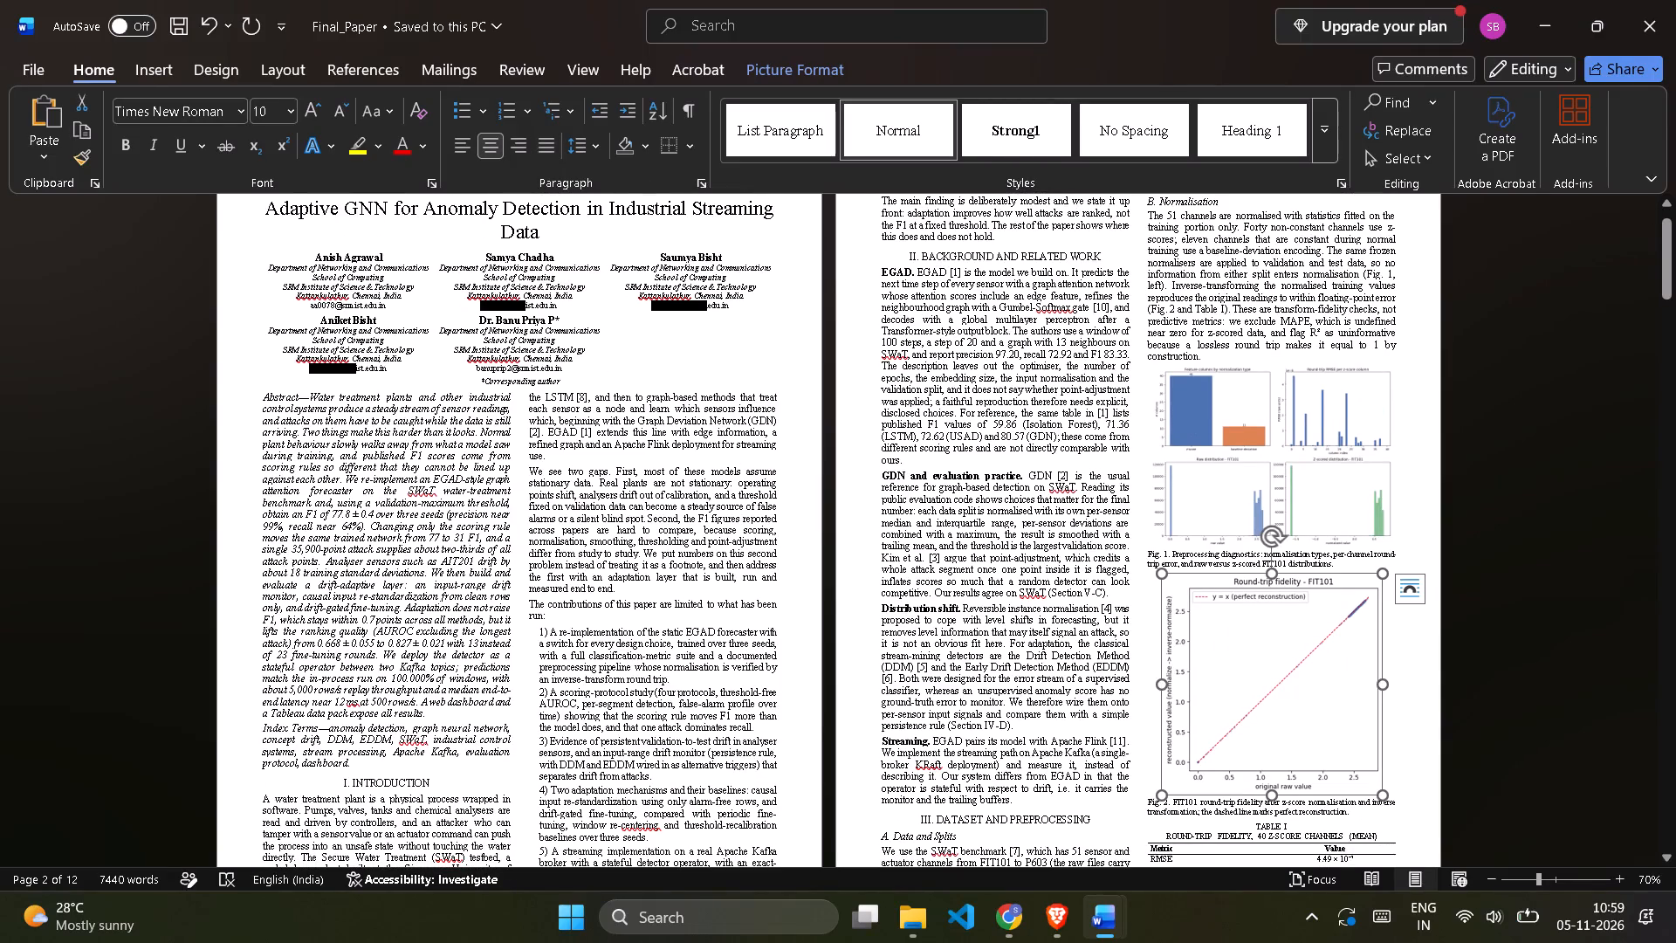
{"action": "scroll", "coordinate": [1086, 613], "scroll_direction": "up", "scroll_amount": 3, "text": "ctrl"}
{"action": "scroll", "coordinate": [1086, 613], "scroll_direction": "left", "scroll_amount": 1}
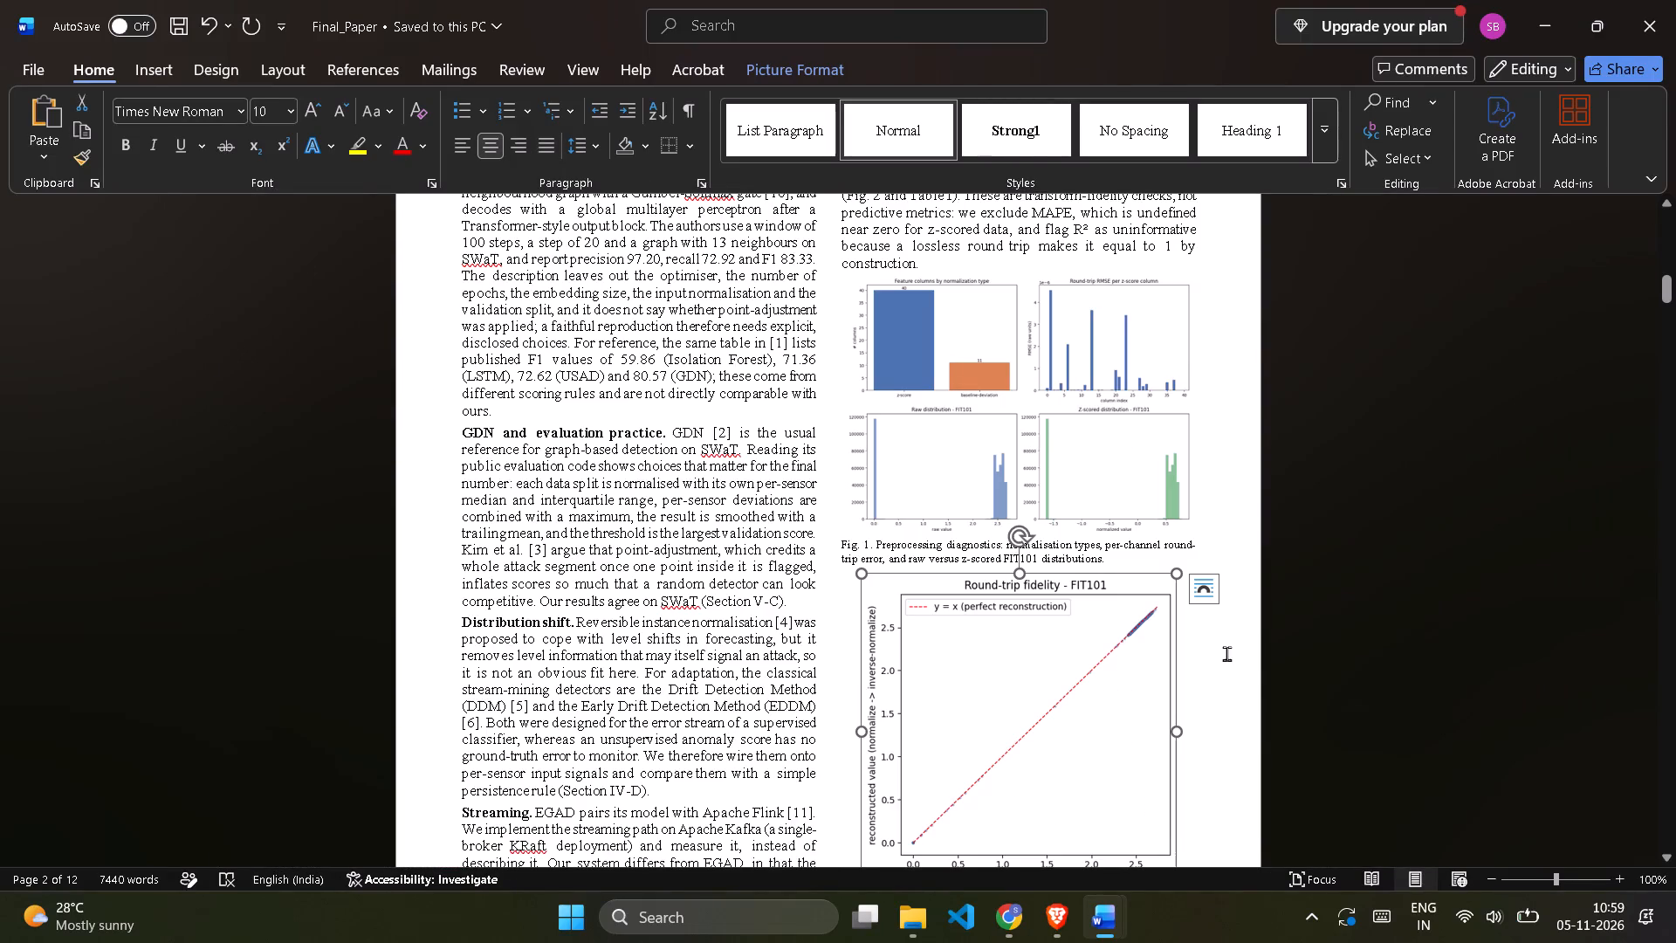
{"action": "left_click_drag", "start_coordinate": [1018, 574], "coordinate": [1021, 587]}
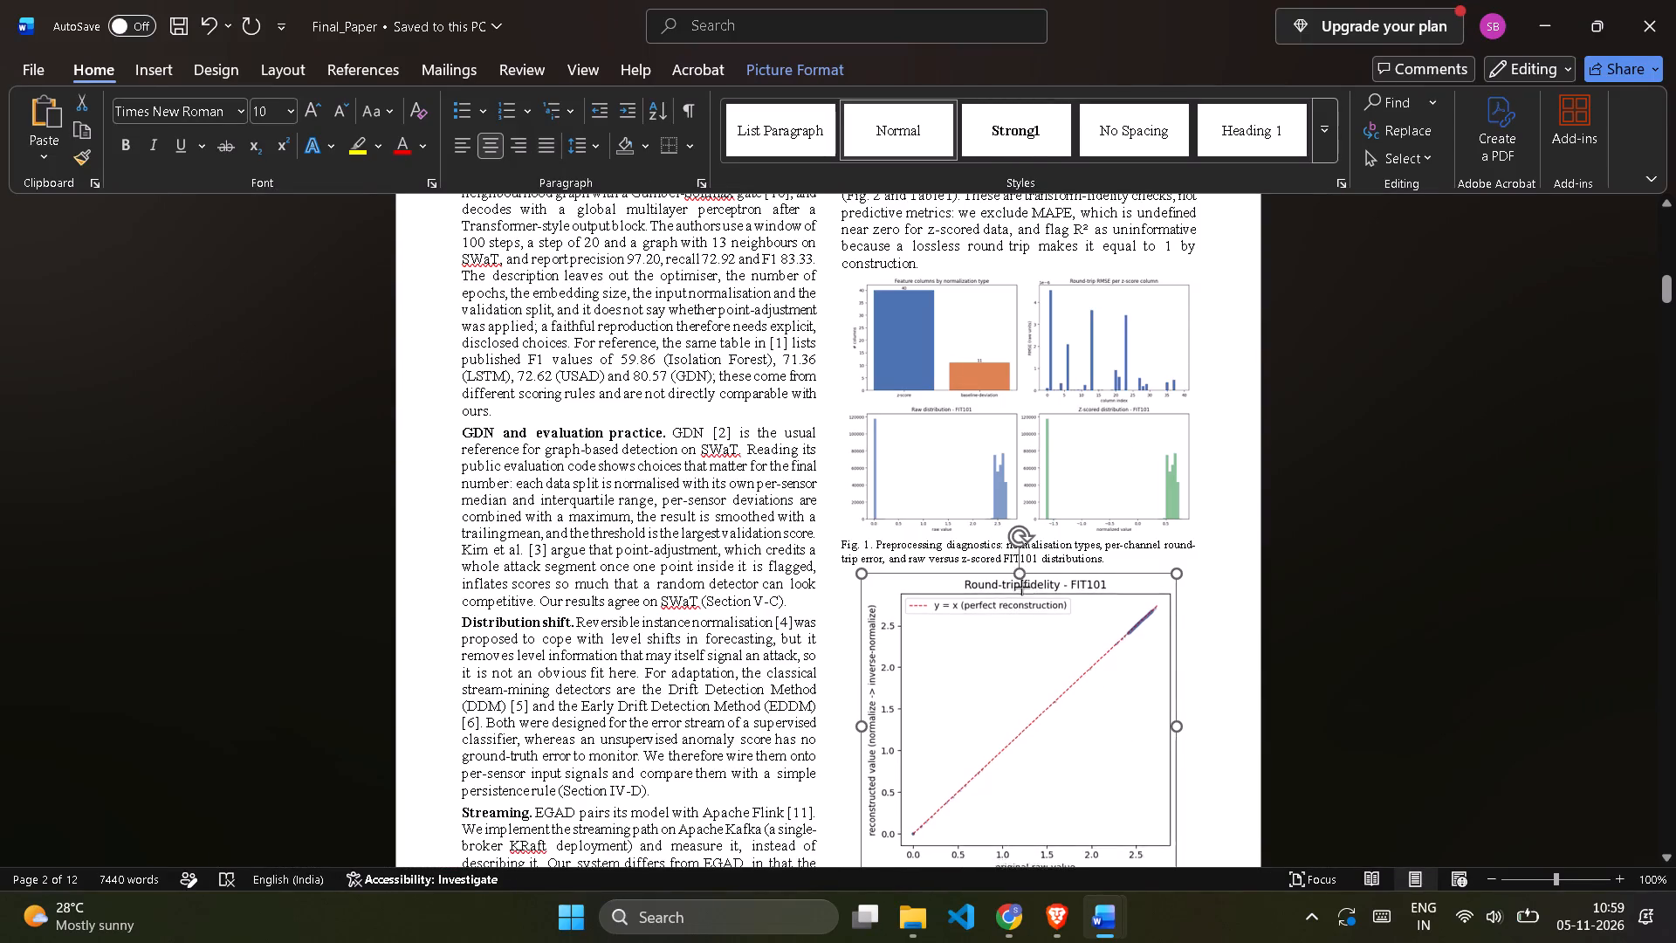
{"action": "left_click_drag", "start_coordinate": [1021, 587], "coordinate": [1030, 630]}
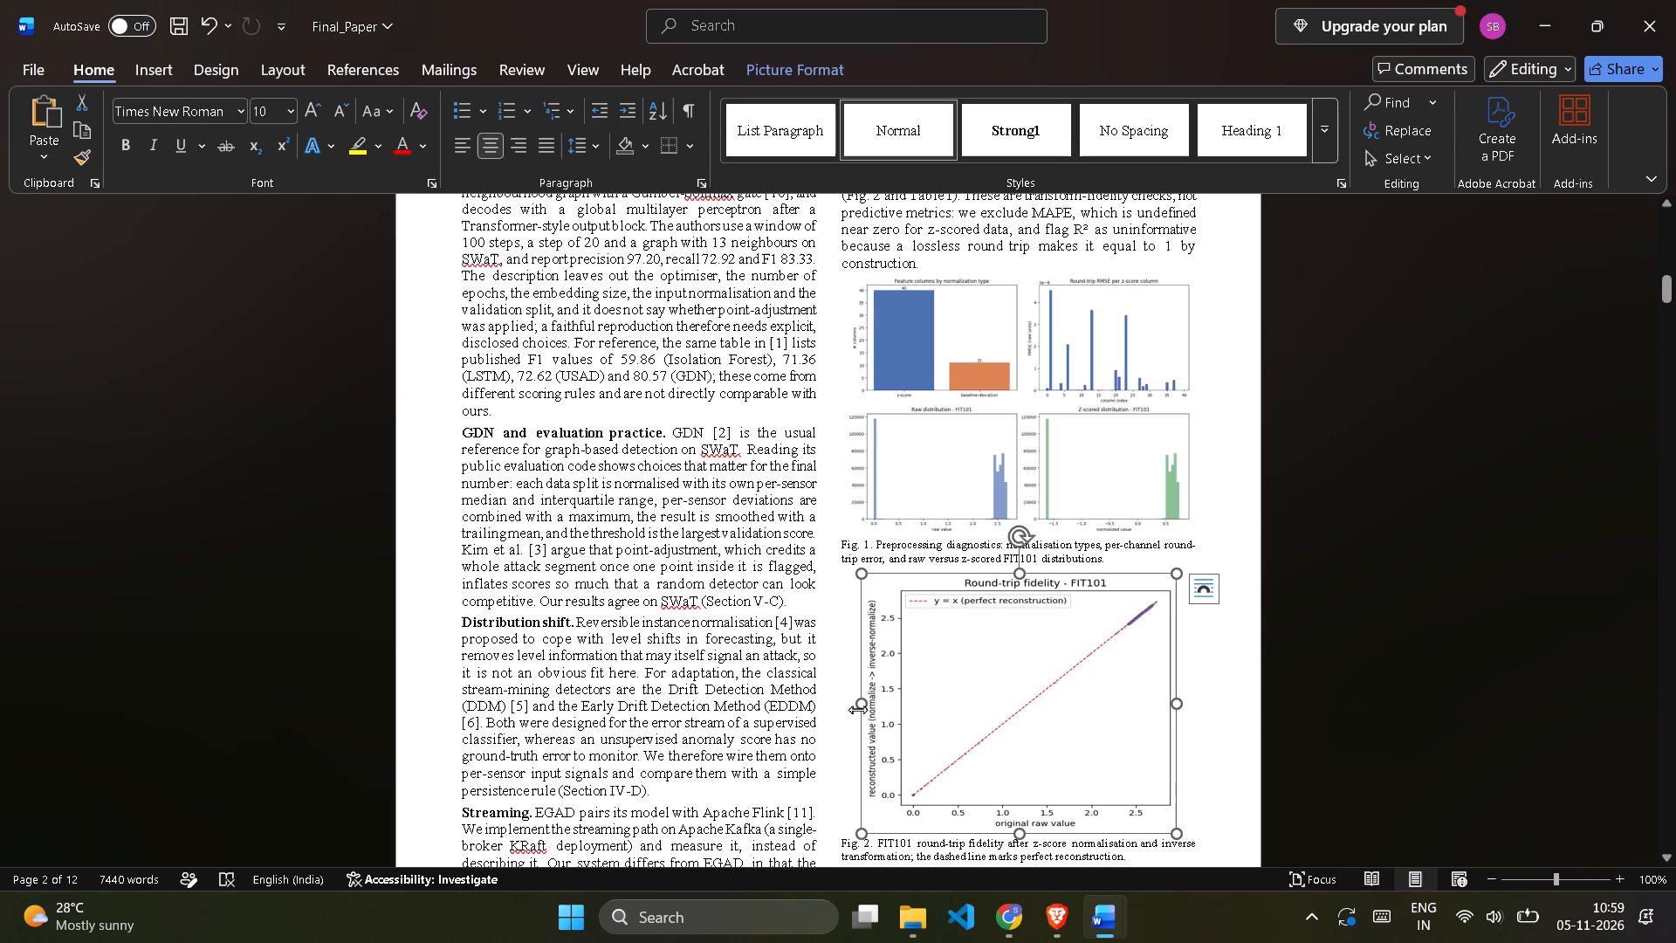
{"action": "left_click_drag", "start_coordinate": [857, 708], "coordinate": [880, 705]}
{"action": "left_click_drag", "start_coordinate": [1023, 576], "coordinate": [1023, 584]}
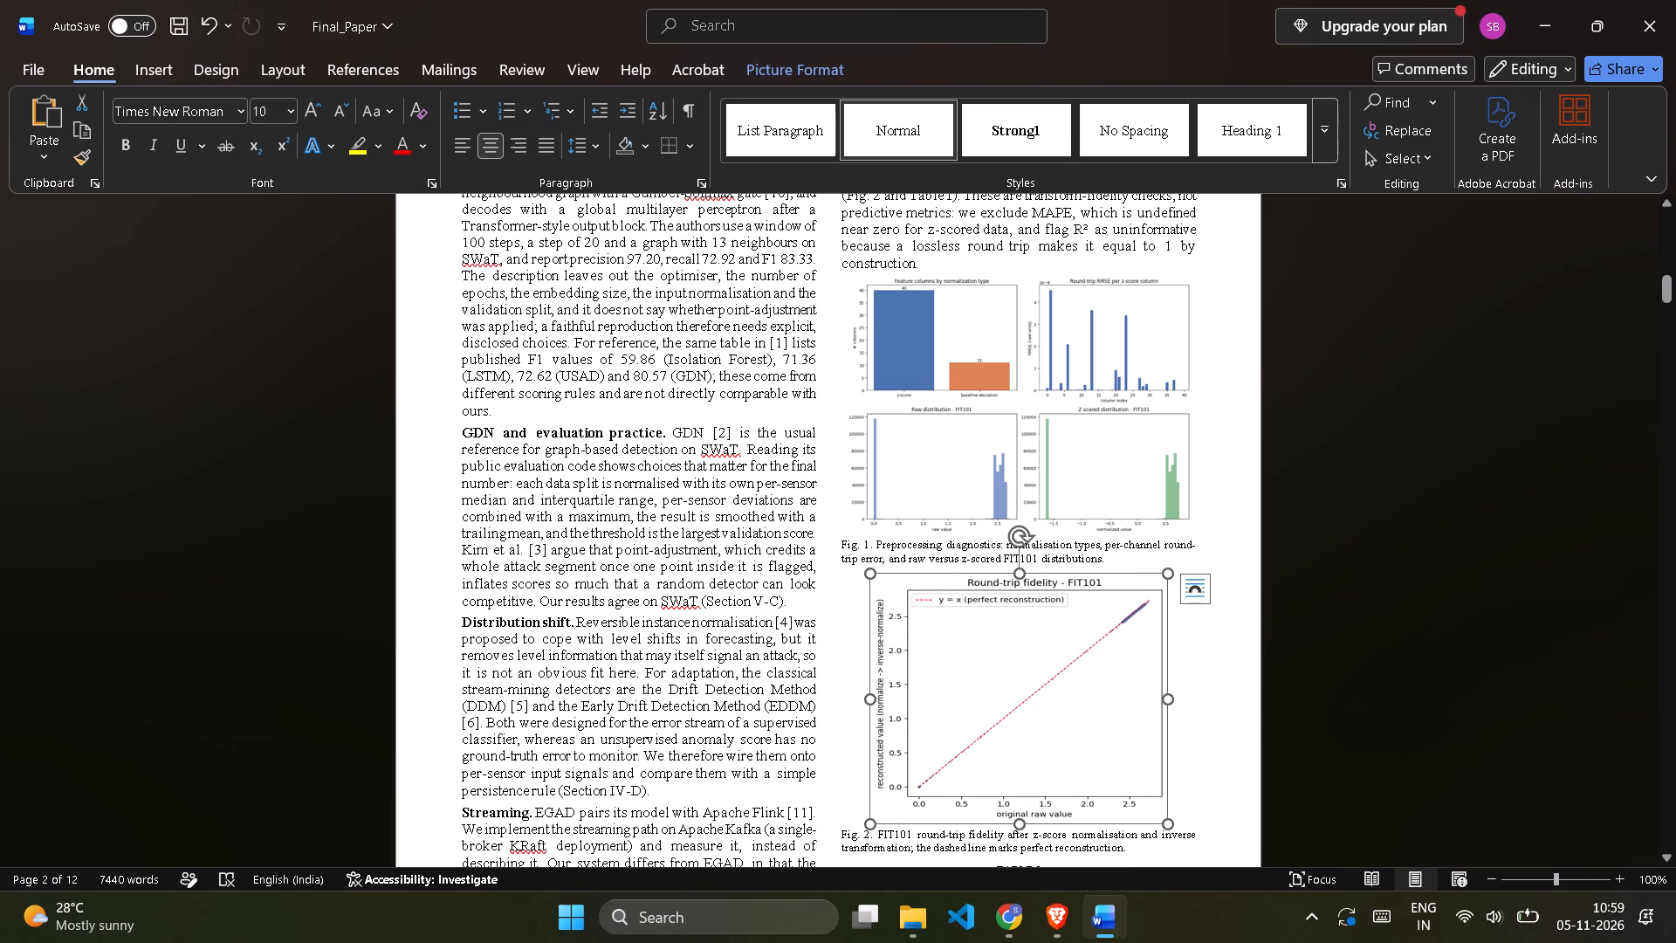
{"action": "left_click_drag", "start_coordinate": [872, 698], "coordinate": [886, 698]}
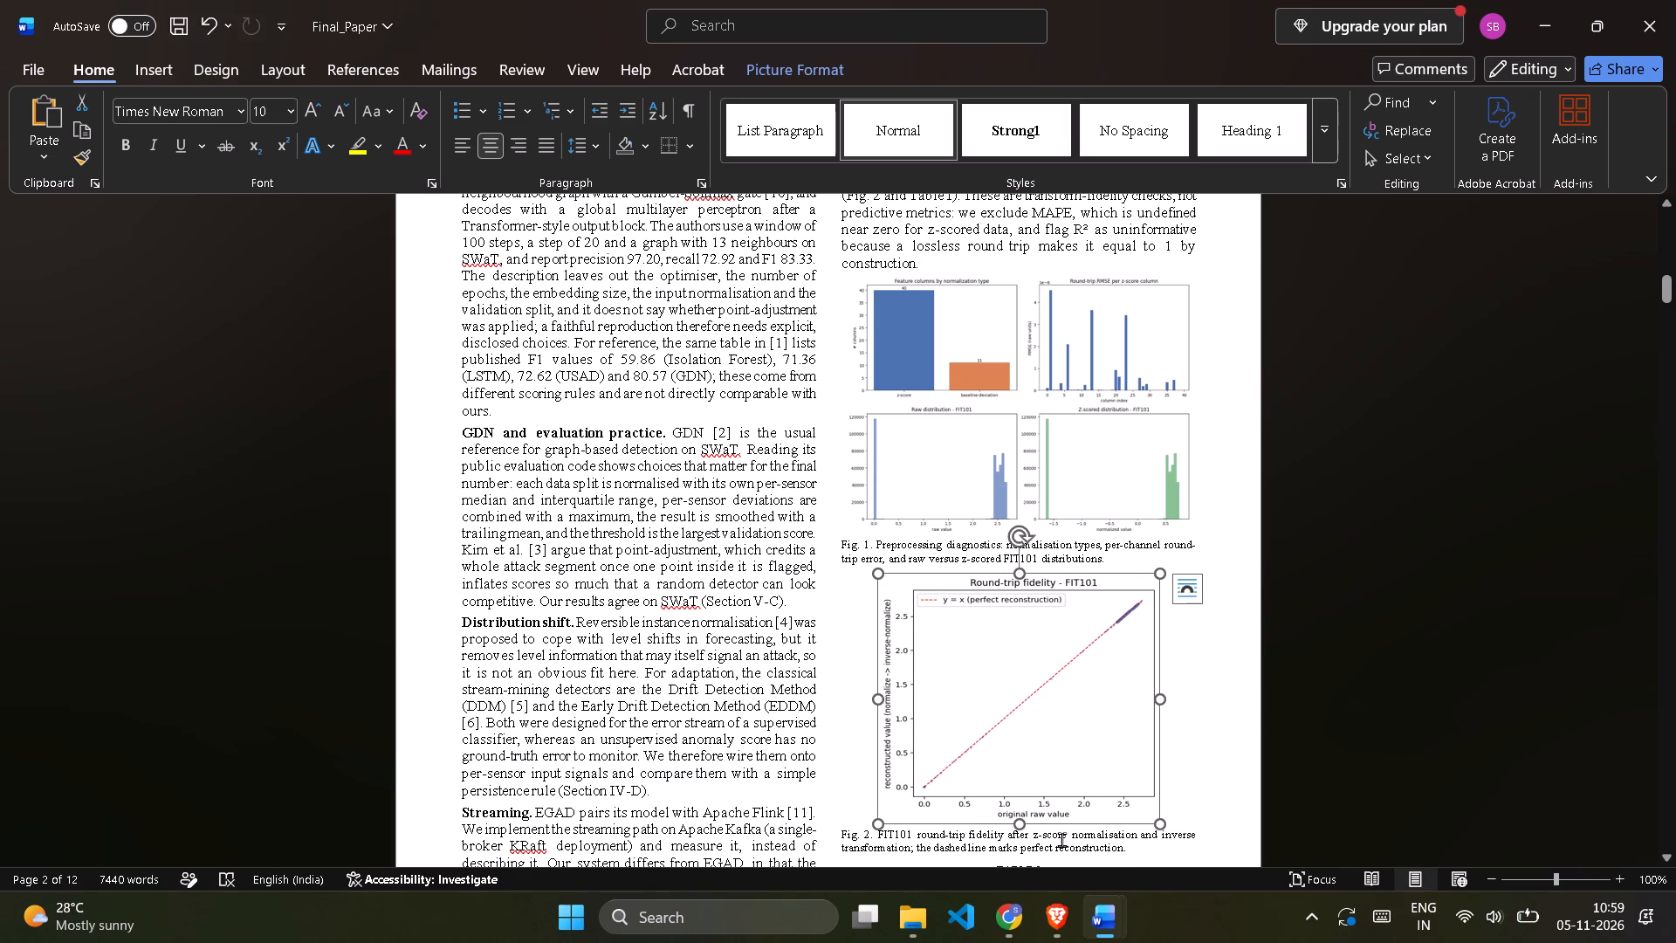
{"action": "left_click_drag", "start_coordinate": [1014, 822], "coordinate": [1018, 802]}
{"action": "scroll", "coordinate": [1189, 801], "scroll_direction": "down", "scroll_amount": 1}
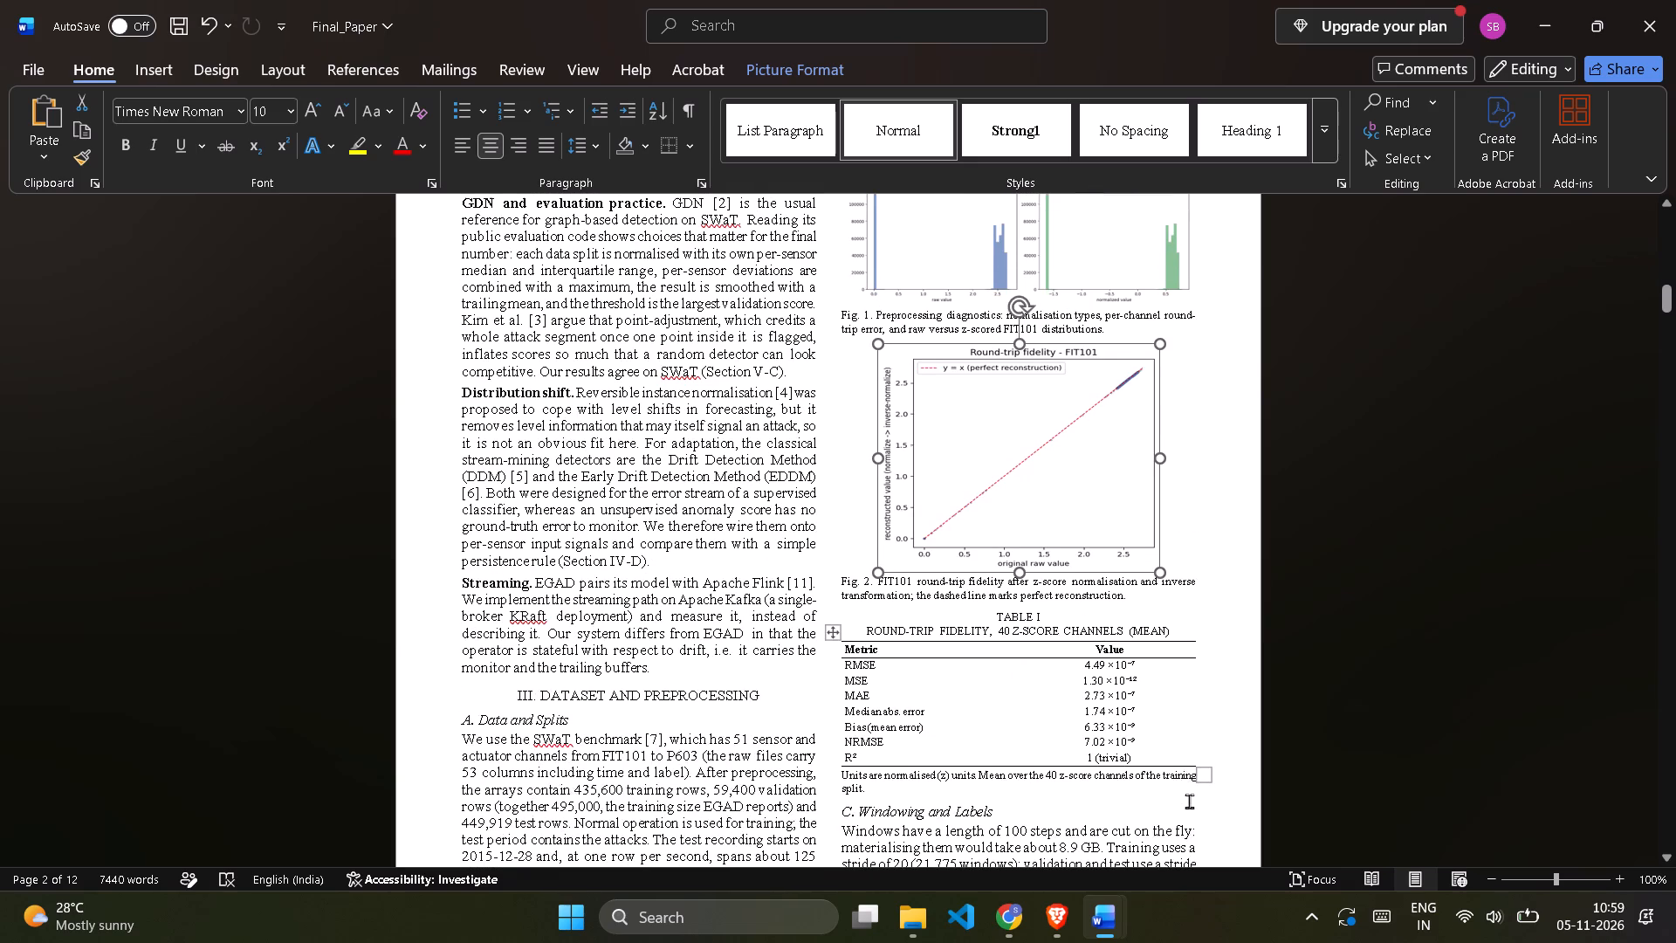
{"action": "scroll", "coordinate": [1189, 801], "scroll_direction": "down", "scroll_amount": 1}
{"action": "scroll", "coordinate": [1199, 603], "scroll_direction": "down", "scroll_amount": 1}
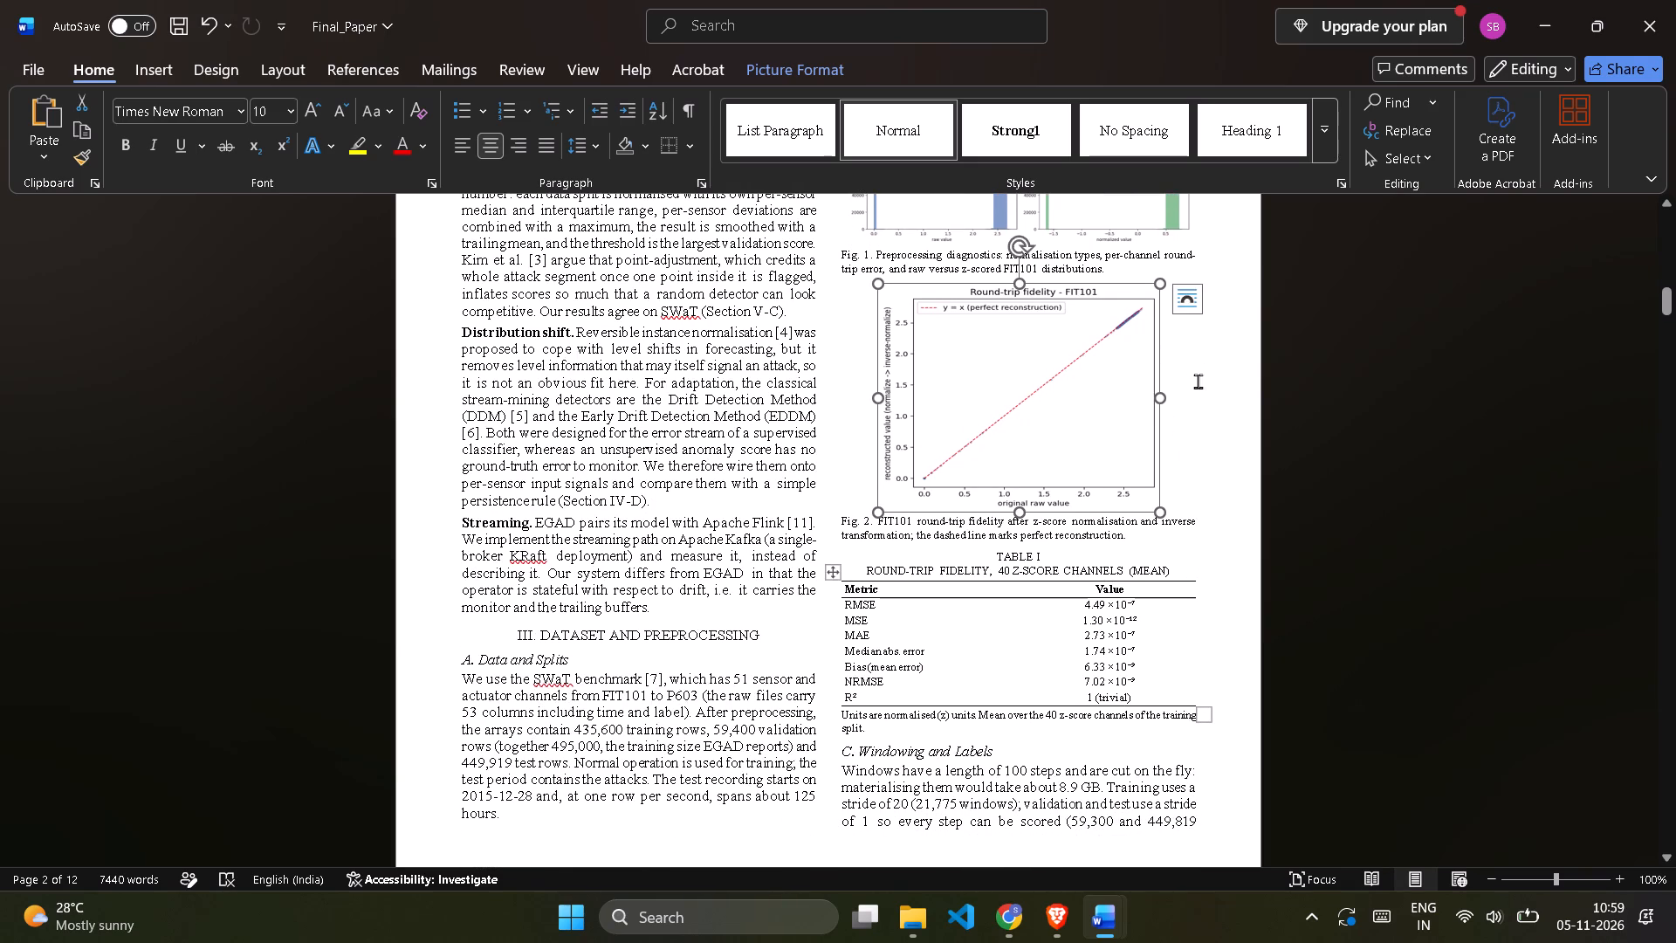
{"action": "left_click", "coordinate": [1198, 381]}
Examine the layout from Table I to the Fig. 3 architecture diagram, and back up to the abstract and contributions list on page 1.
{"action": "scroll", "coordinate": [1218, 504], "scroll_direction": "down", "scroll_amount": 1}
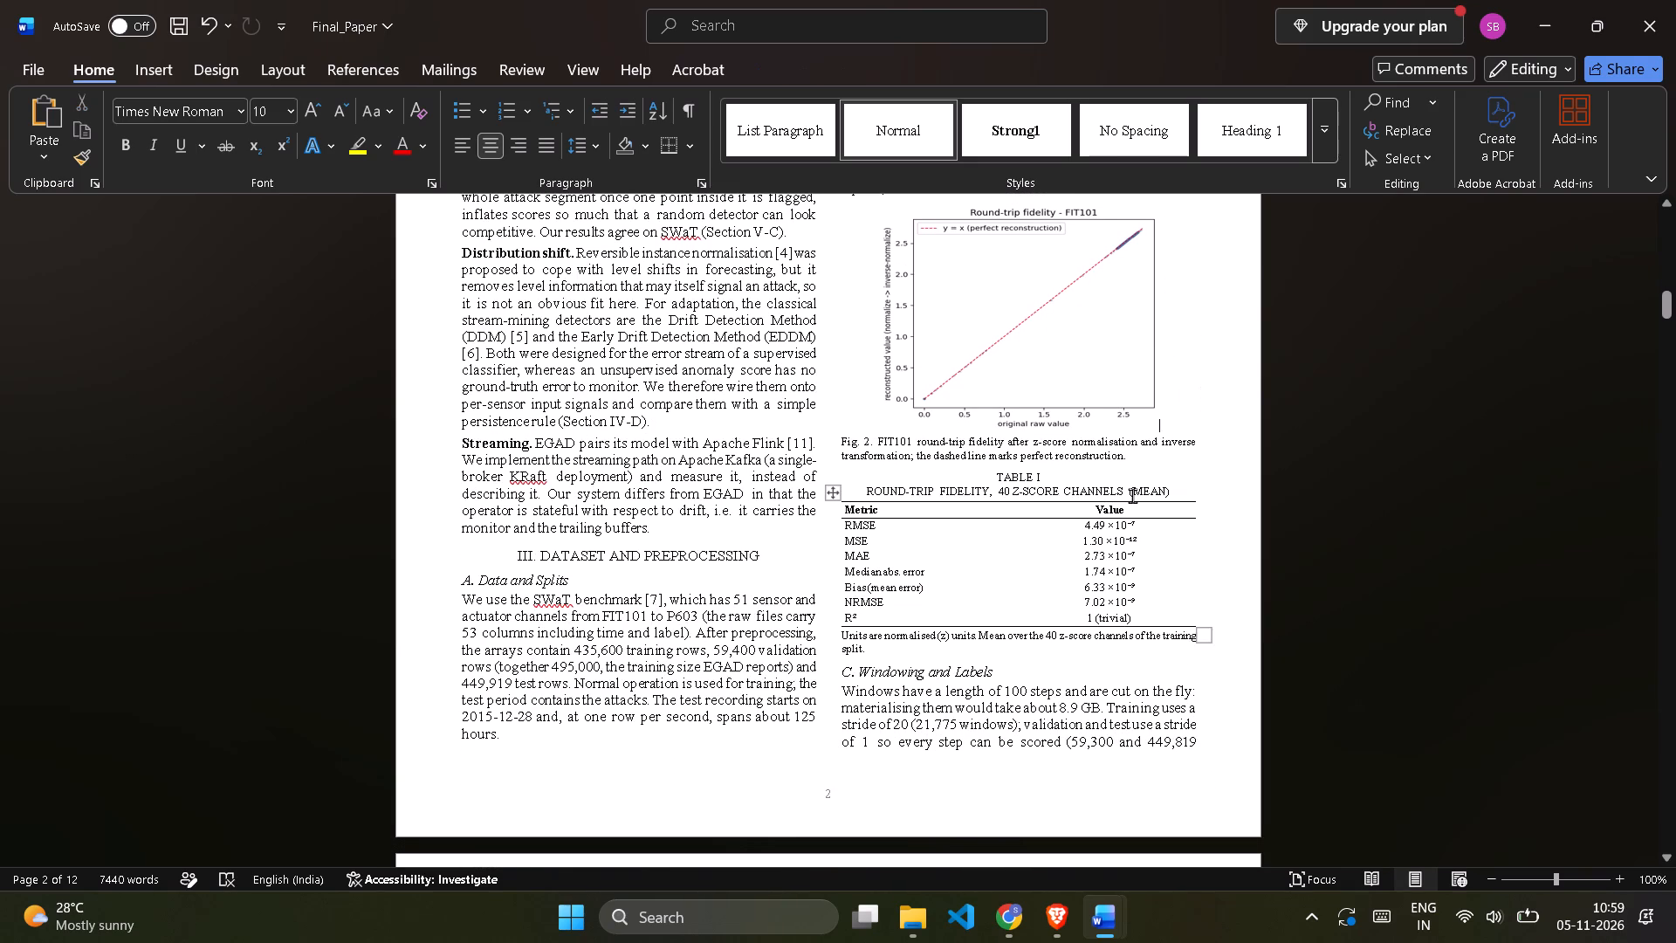
{"action": "scroll", "coordinate": [1132, 495], "scroll_direction": "down", "scroll_amount": 4}
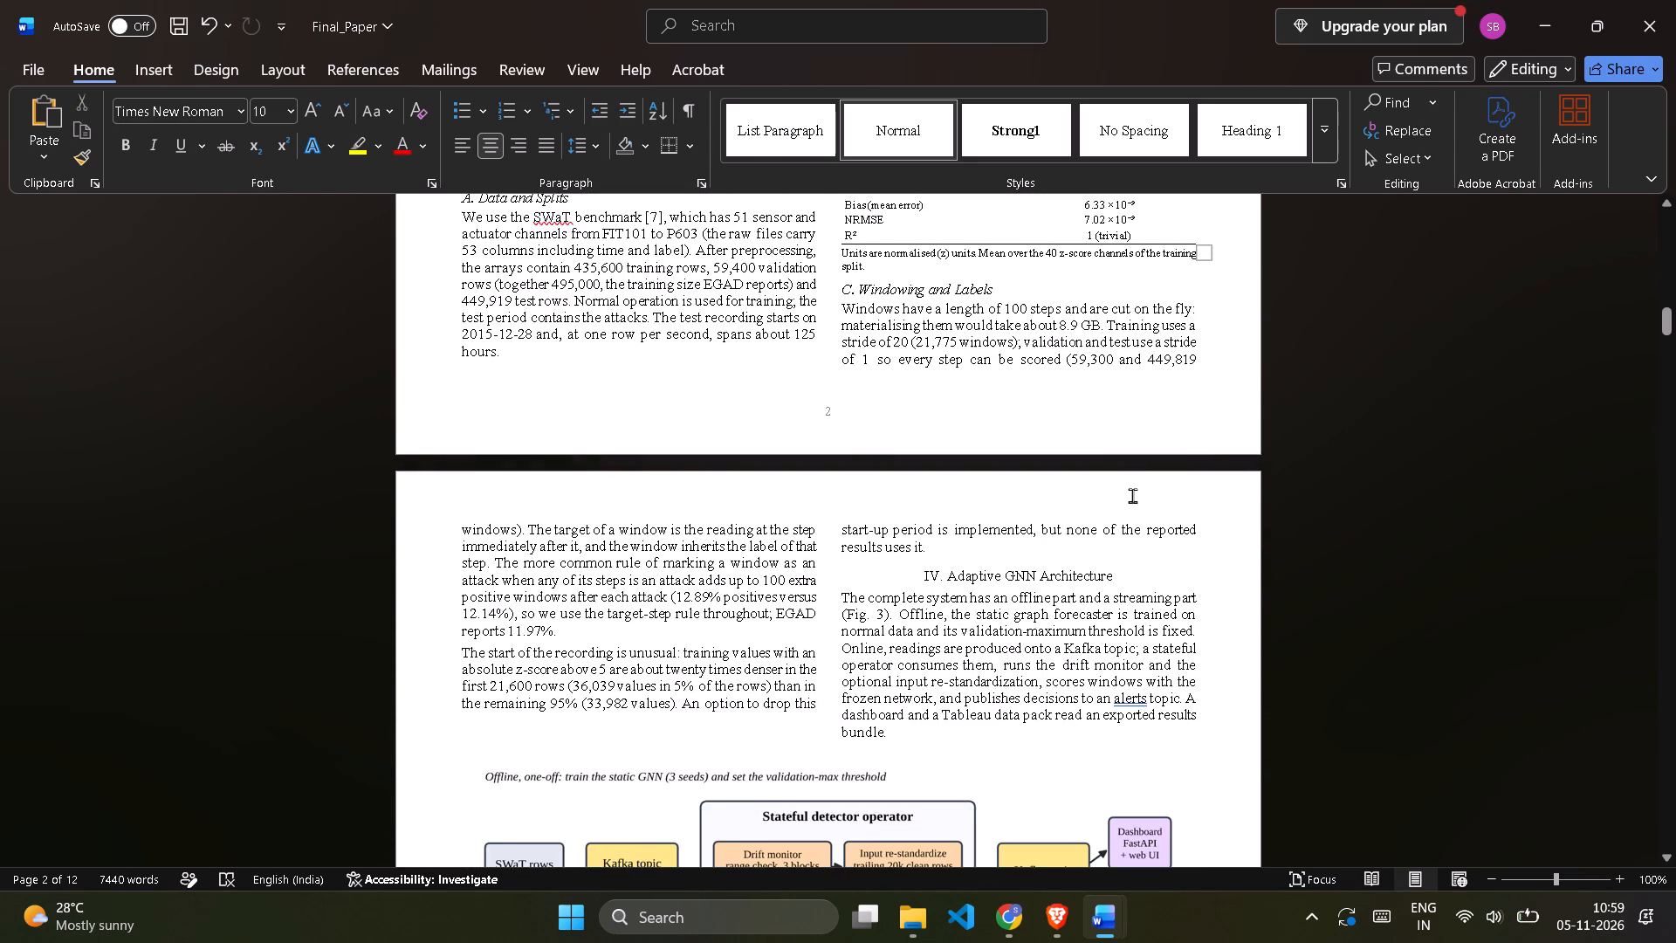
{"action": "scroll", "coordinate": [1132, 495], "scroll_direction": "down", "scroll_amount": 1}
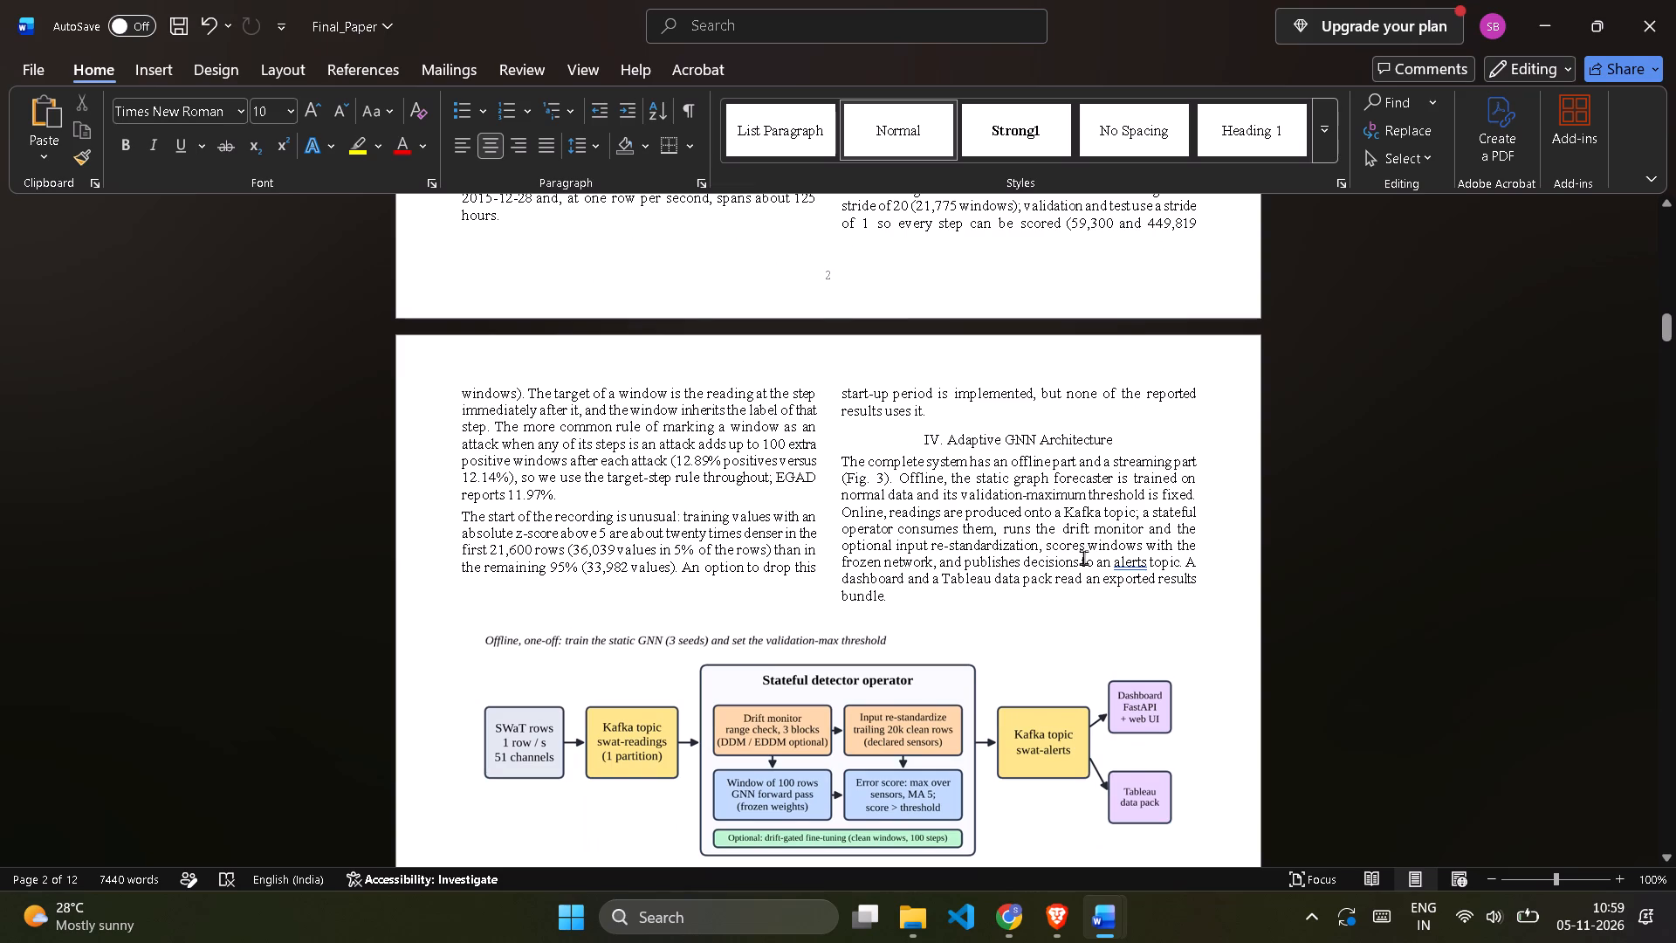
{"action": "scroll", "coordinate": [1060, 549], "scroll_direction": "up", "scroll_amount": 4}
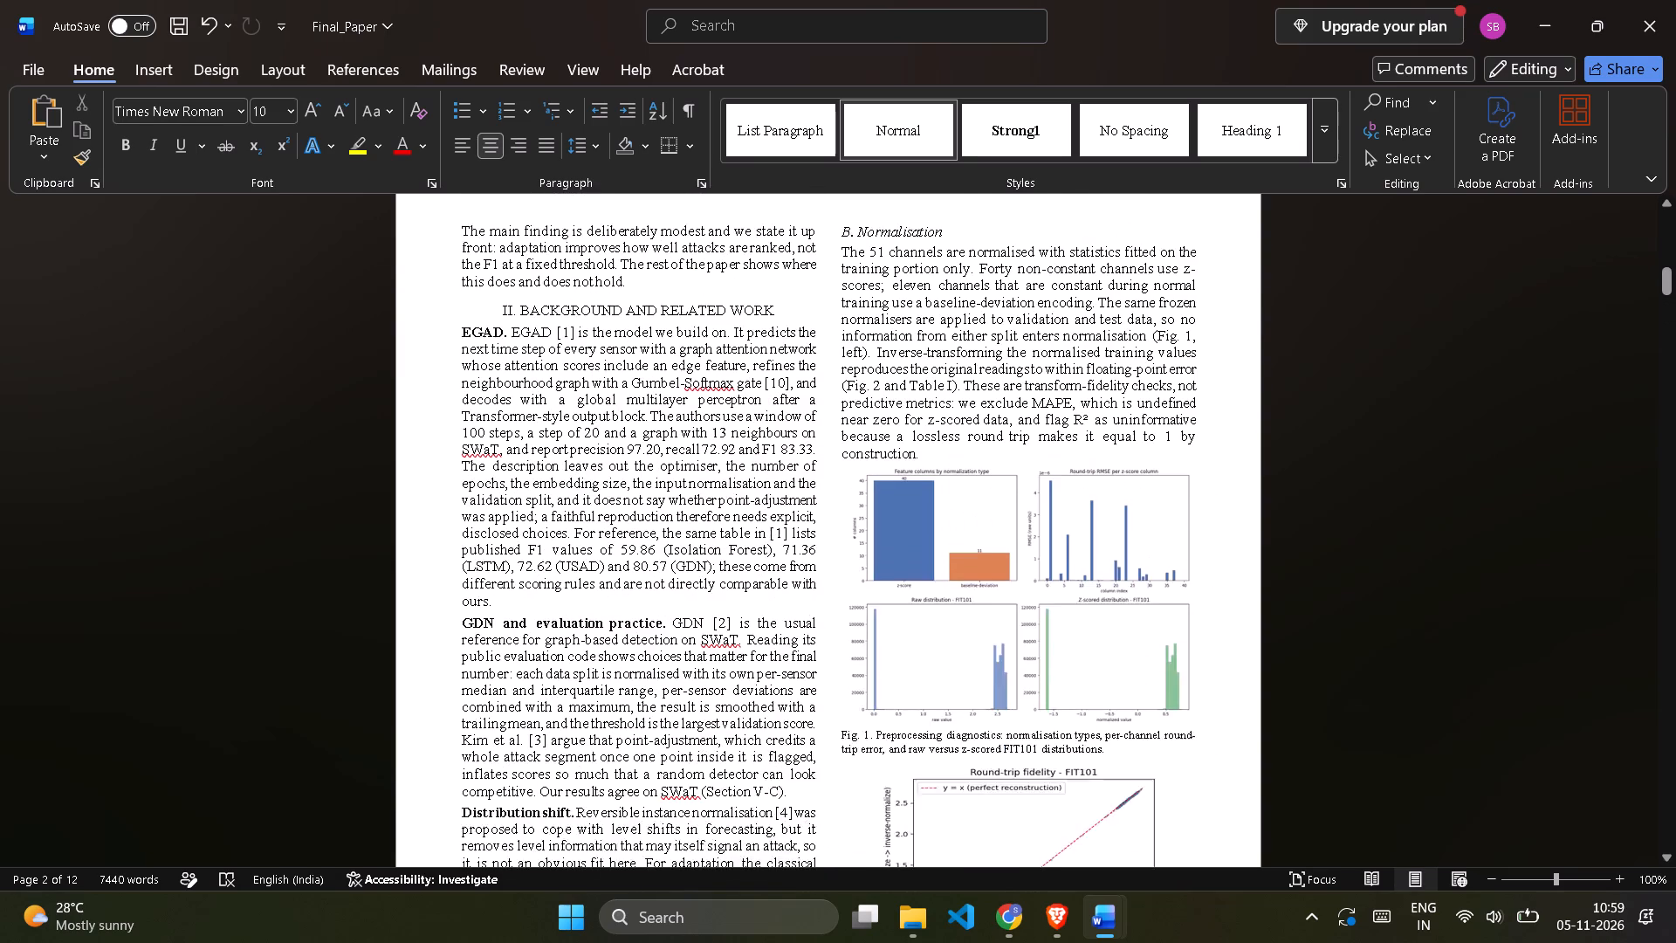
{"action": "scroll", "coordinate": [1060, 549], "scroll_direction": "up", "scroll_amount": 3}
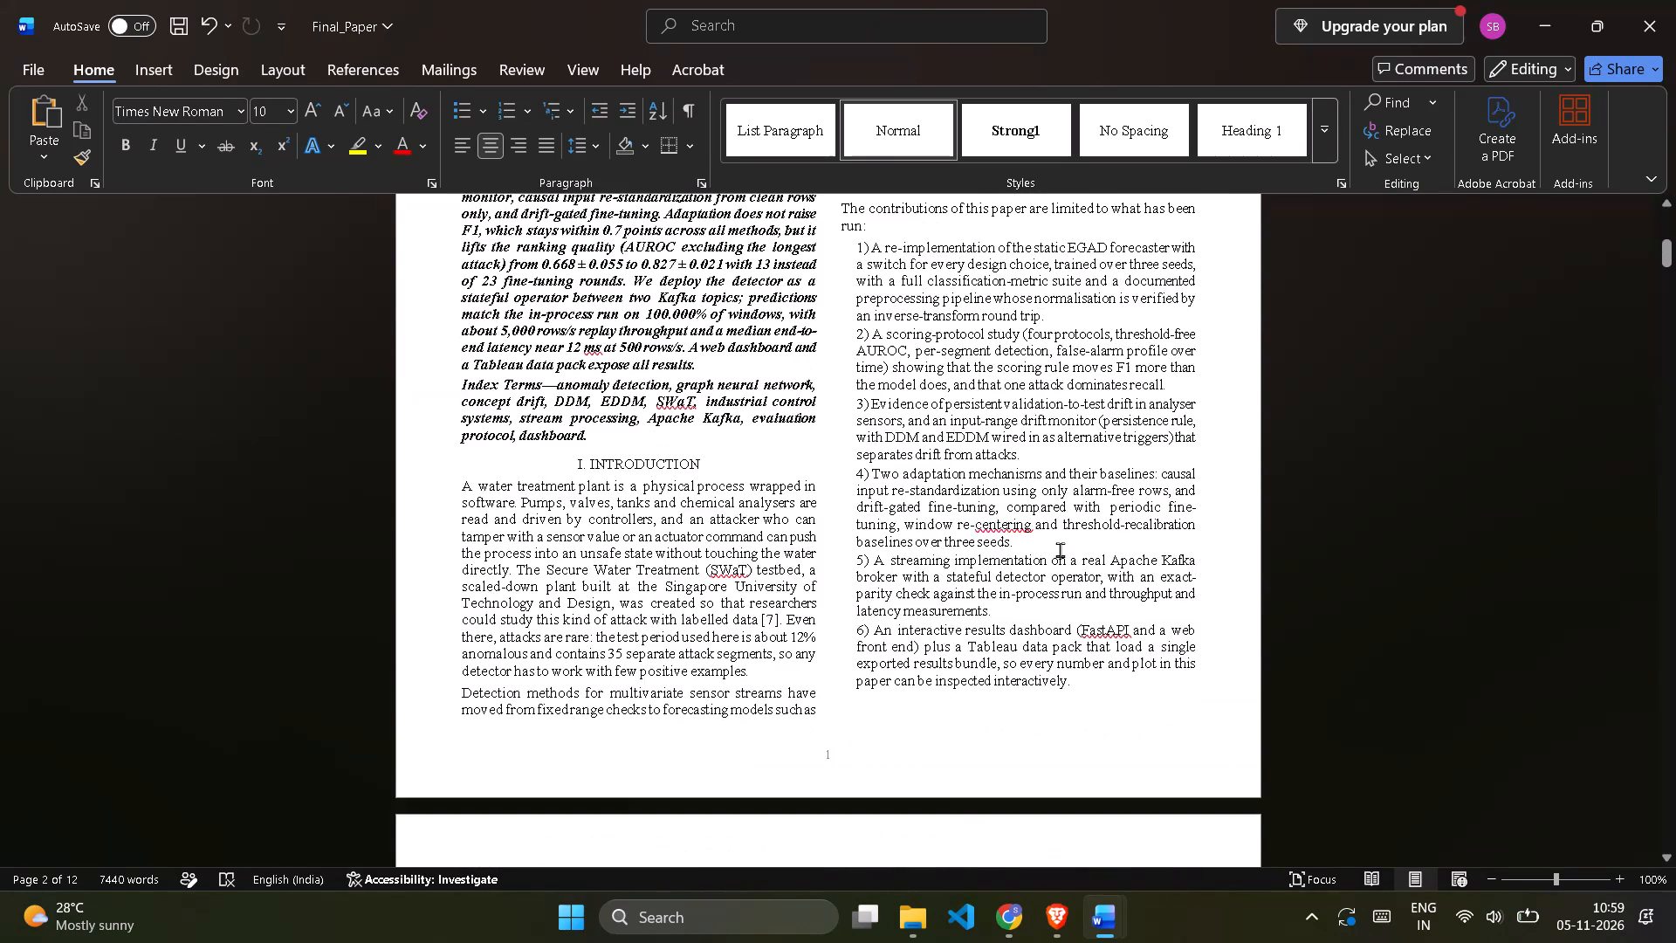
{"action": "scroll", "coordinate": [1060, 549], "scroll_direction": "up", "scroll_amount": 1}
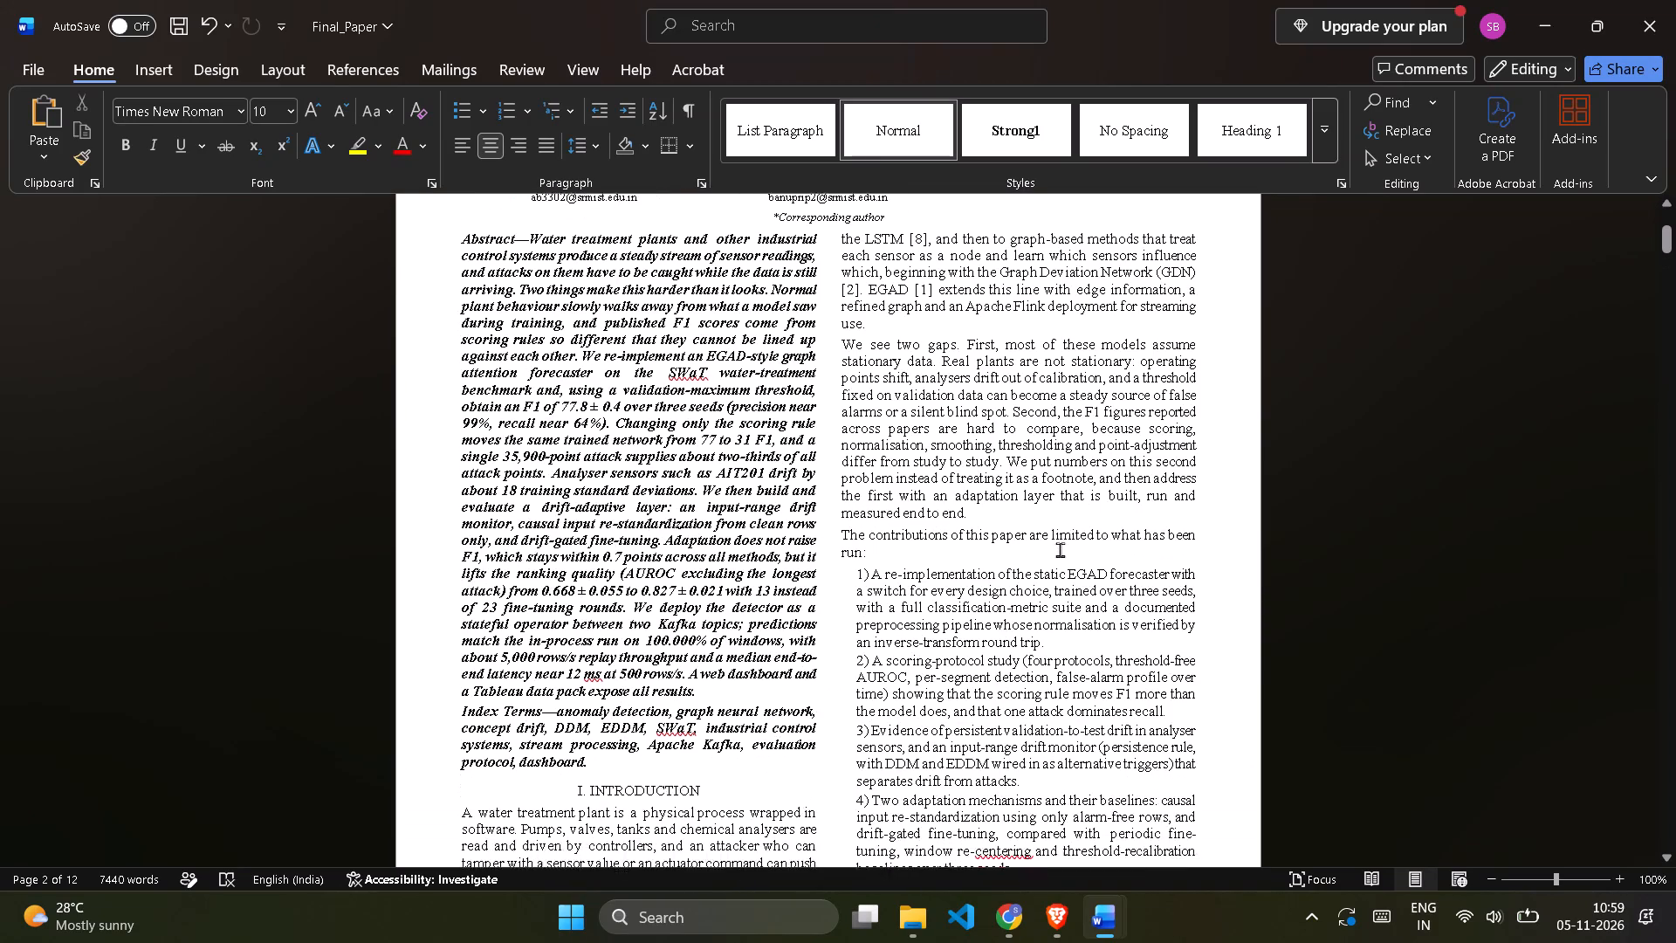
{"action": "left_click", "coordinate": [917, 537]}
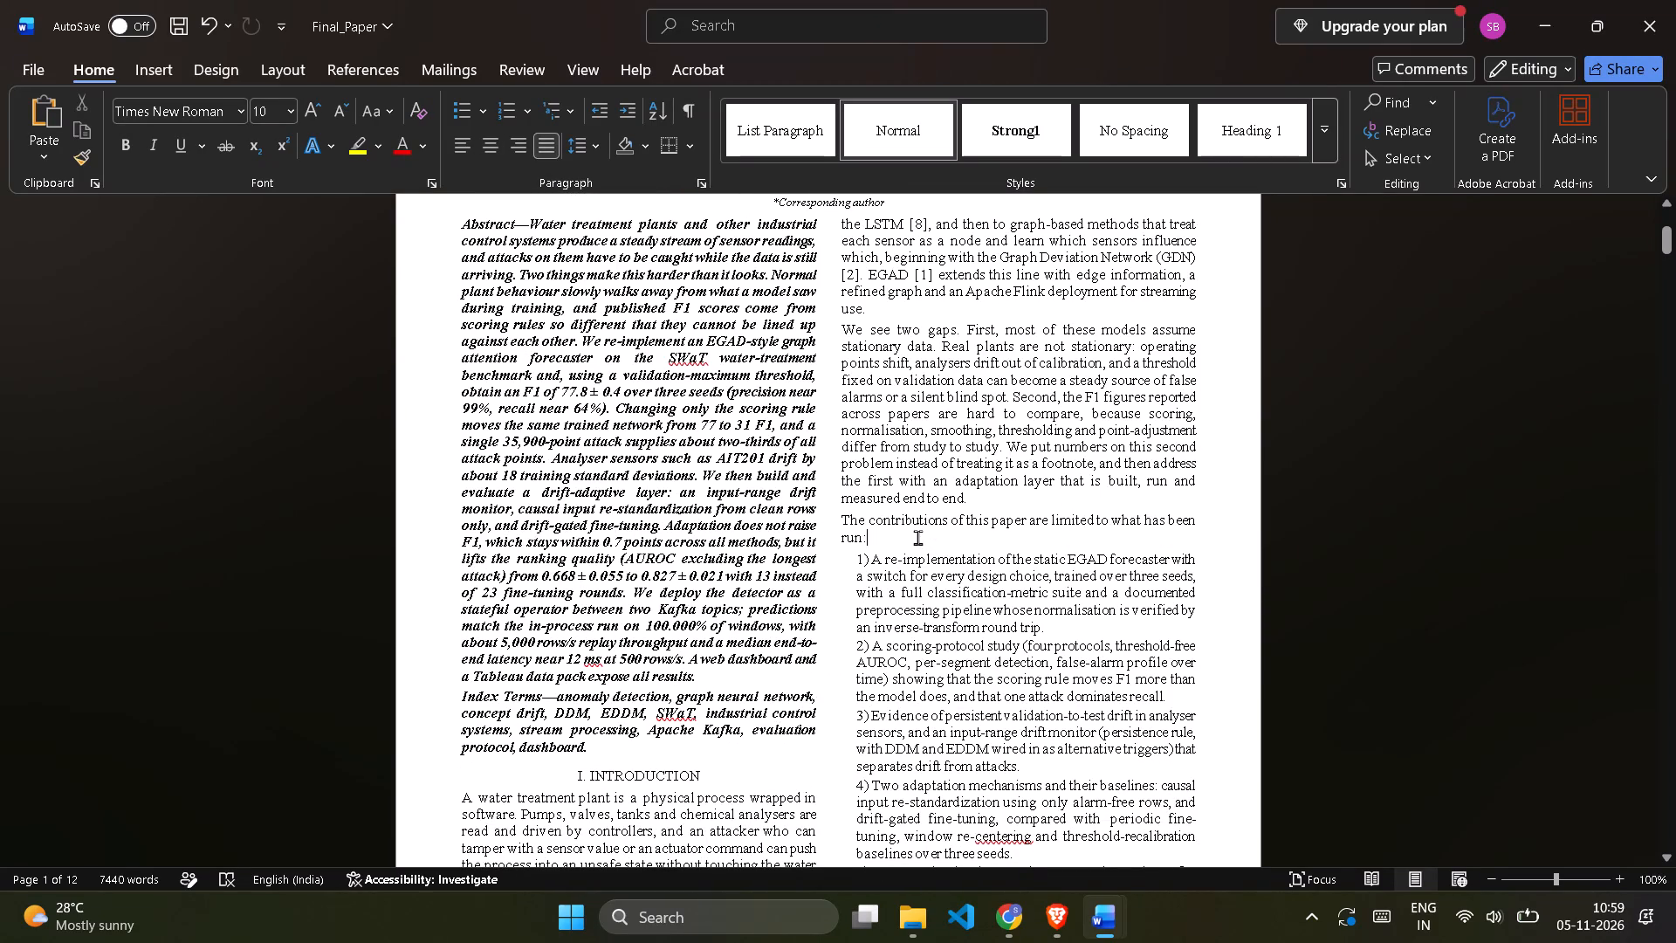
{"action": "left_click", "coordinate": [999, 501]}
{"action": "scroll", "coordinate": [1020, 546], "scroll_direction": "up", "scroll_amount": 1}
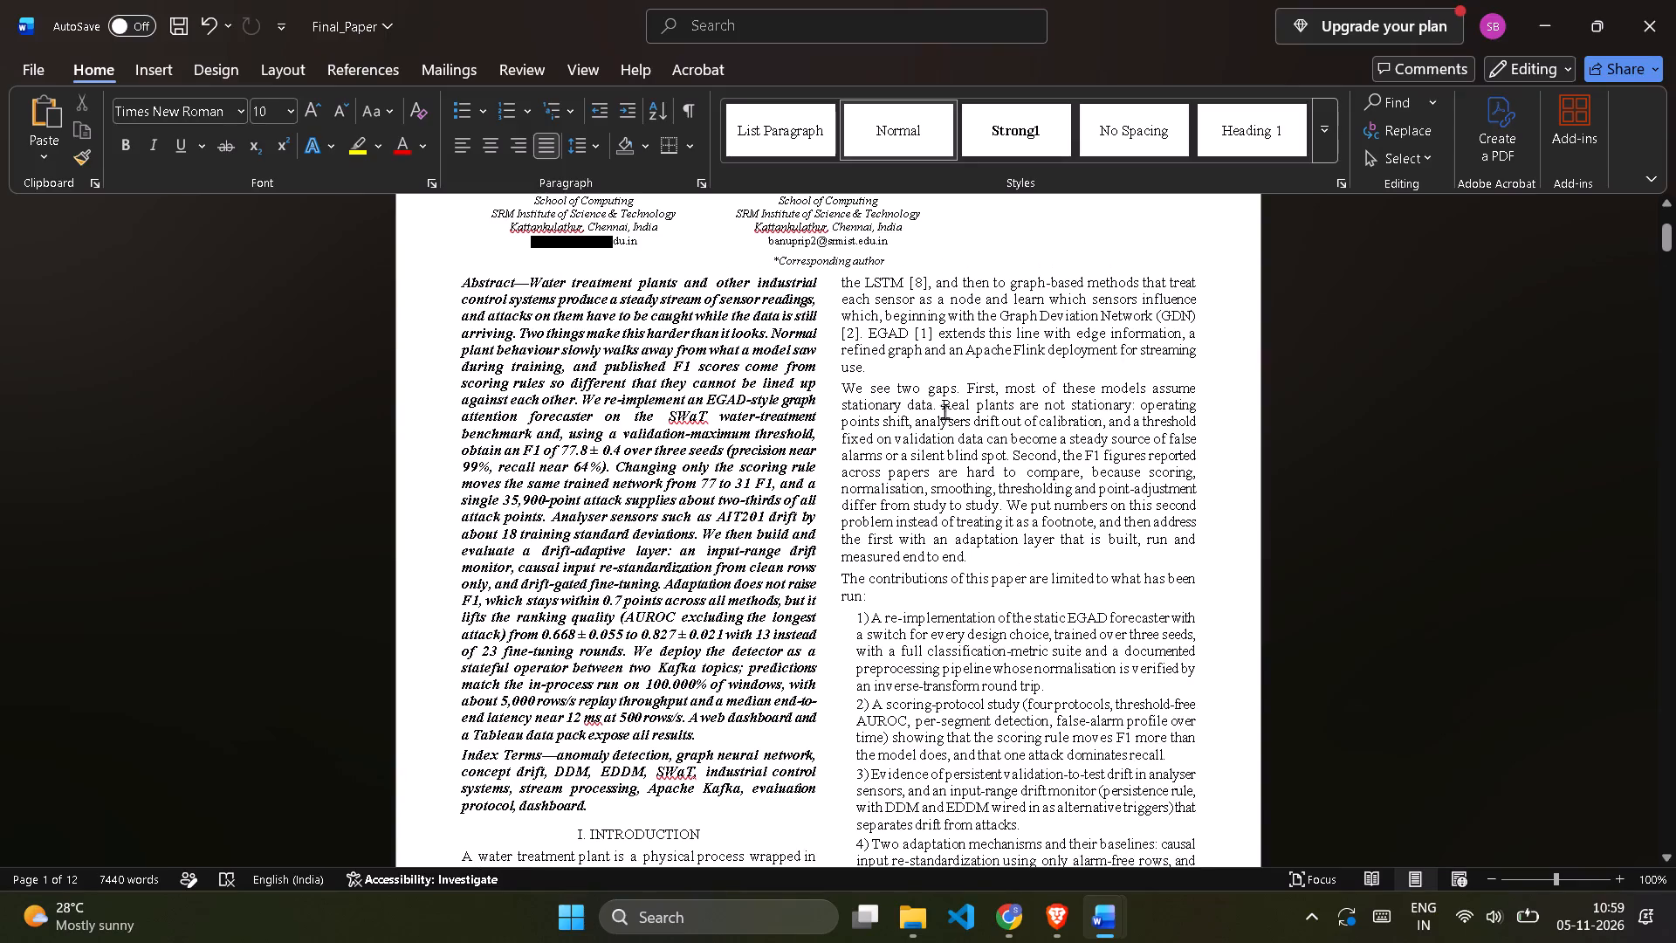
Delete the whole "GDN and evaluation practice" paragraph from Section II, Background and Related Work.
{"action": "scroll", "coordinate": [953, 472], "scroll_direction": "down", "scroll_amount": 2}
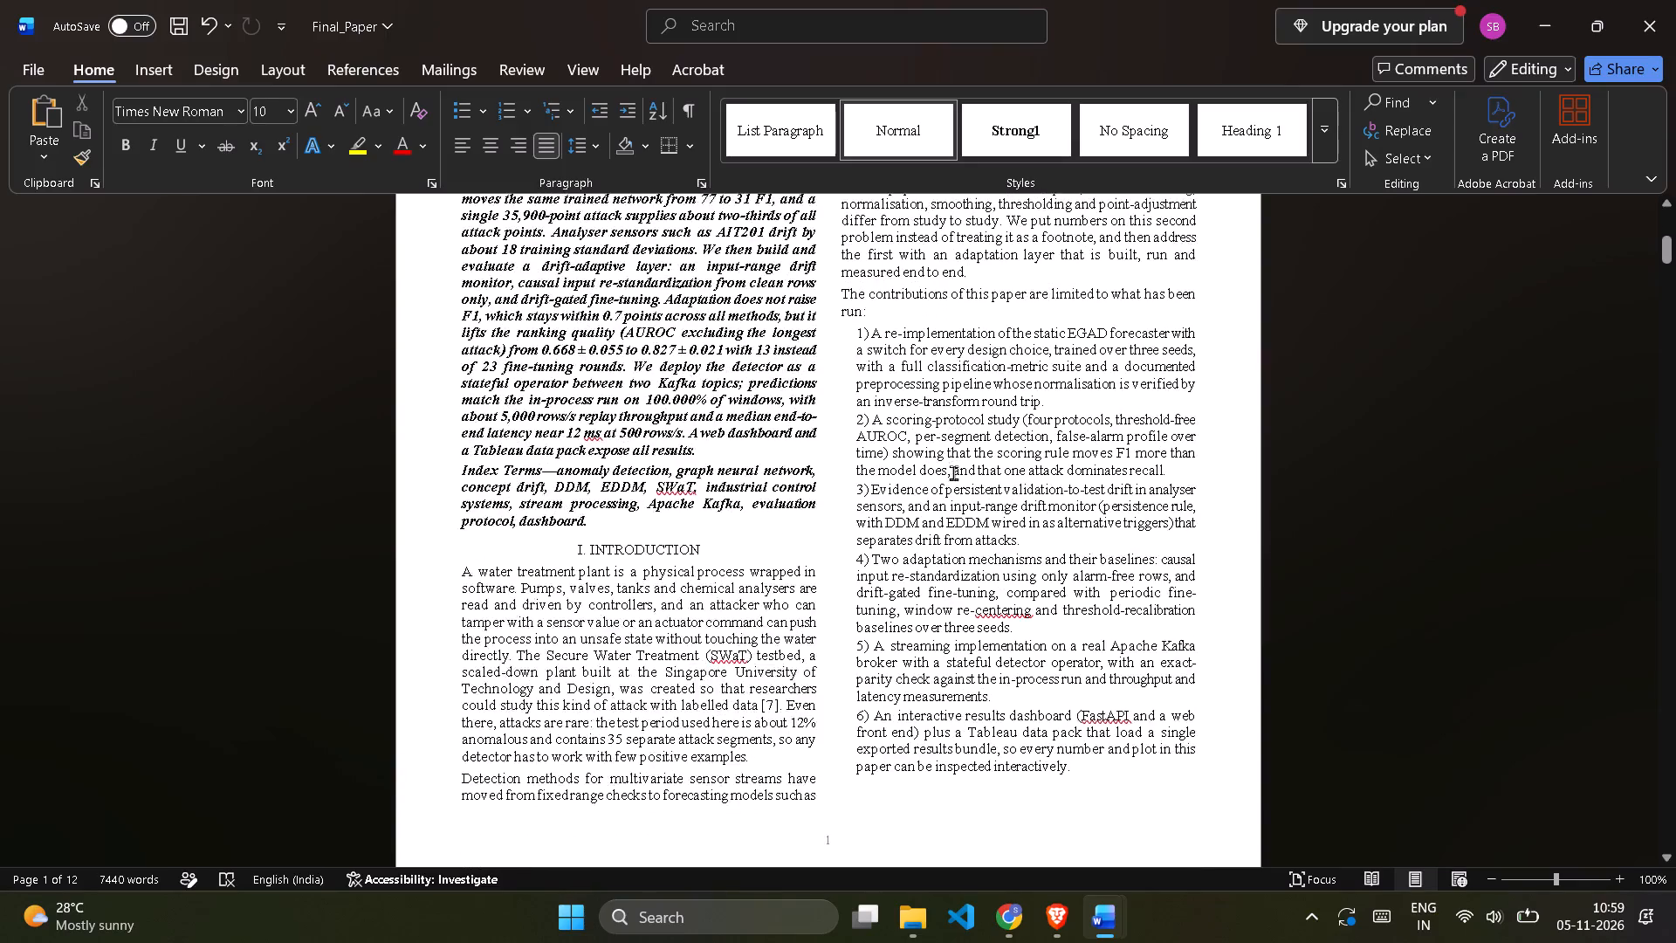
{"action": "scroll", "coordinate": [953, 472], "scroll_direction": "down", "scroll_amount": 2}
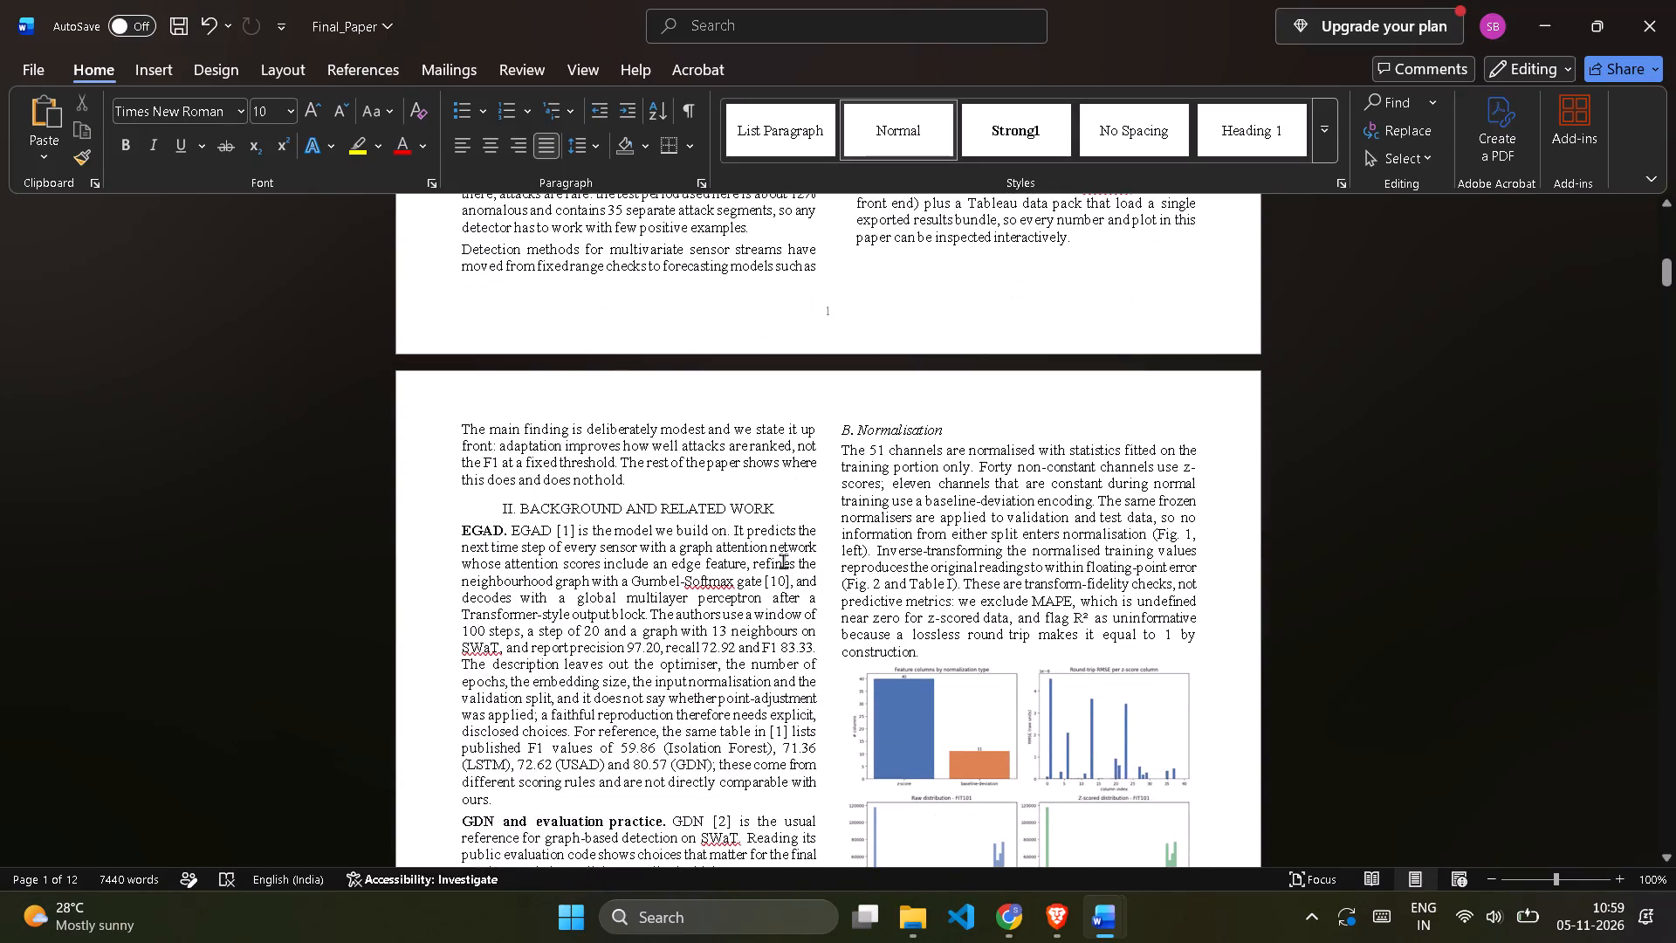
{"action": "scroll", "coordinate": [783, 561], "scroll_direction": "down", "scroll_amount": 1}
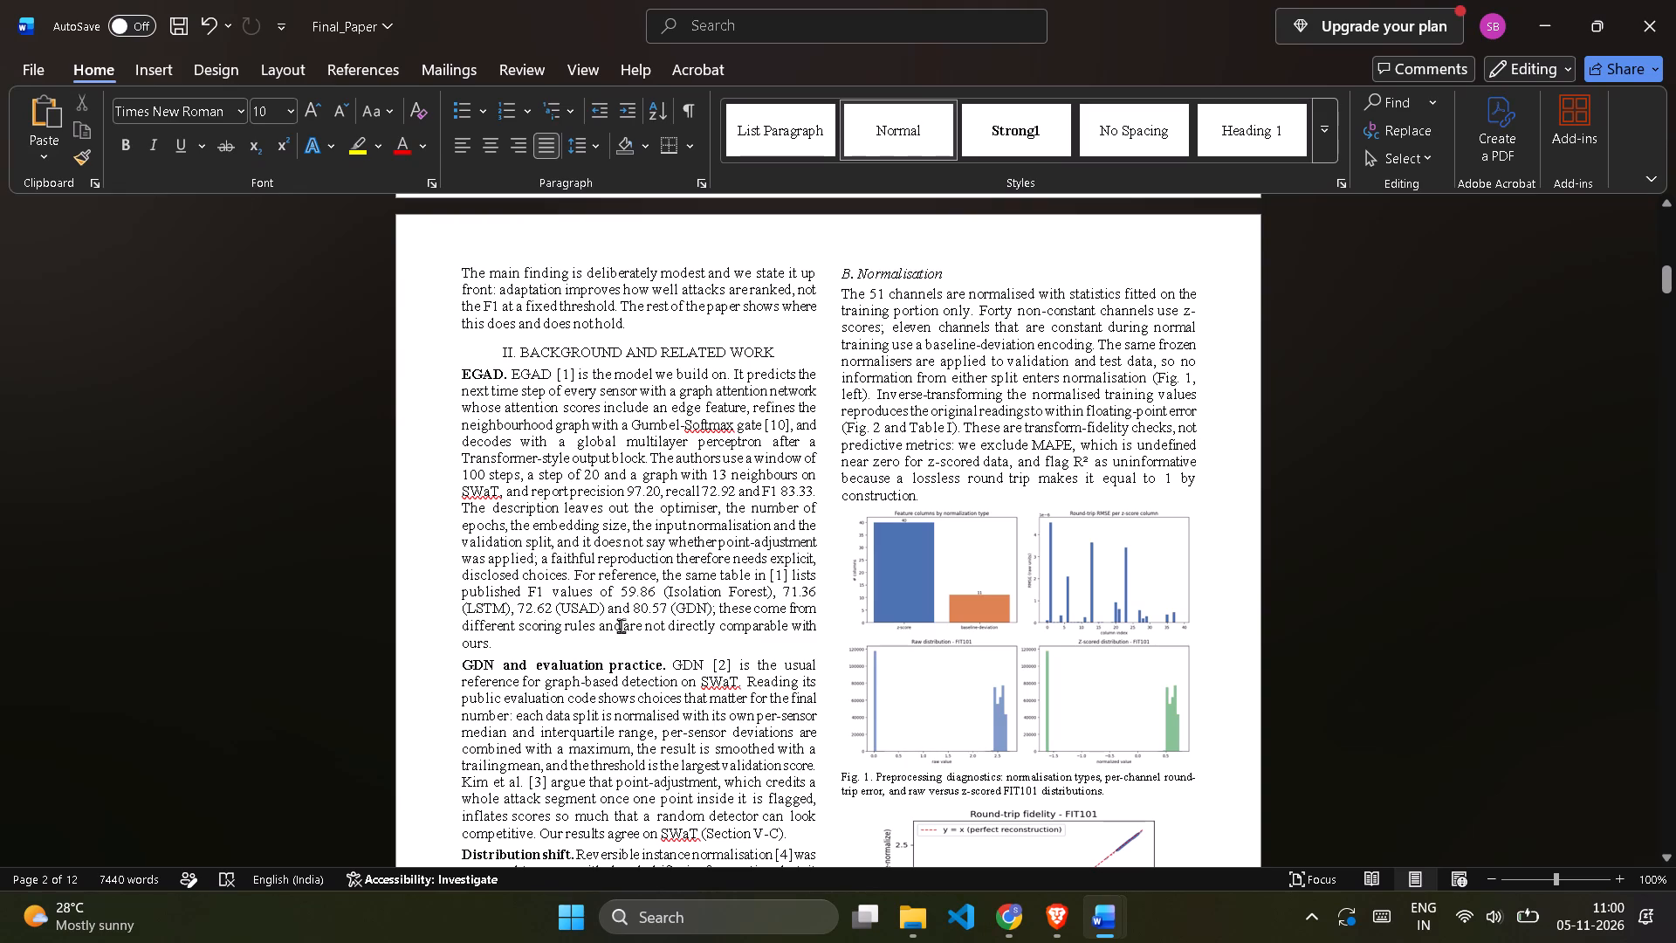
{"action": "scroll", "coordinate": [621, 625], "scroll_direction": "down", "scroll_amount": 1}
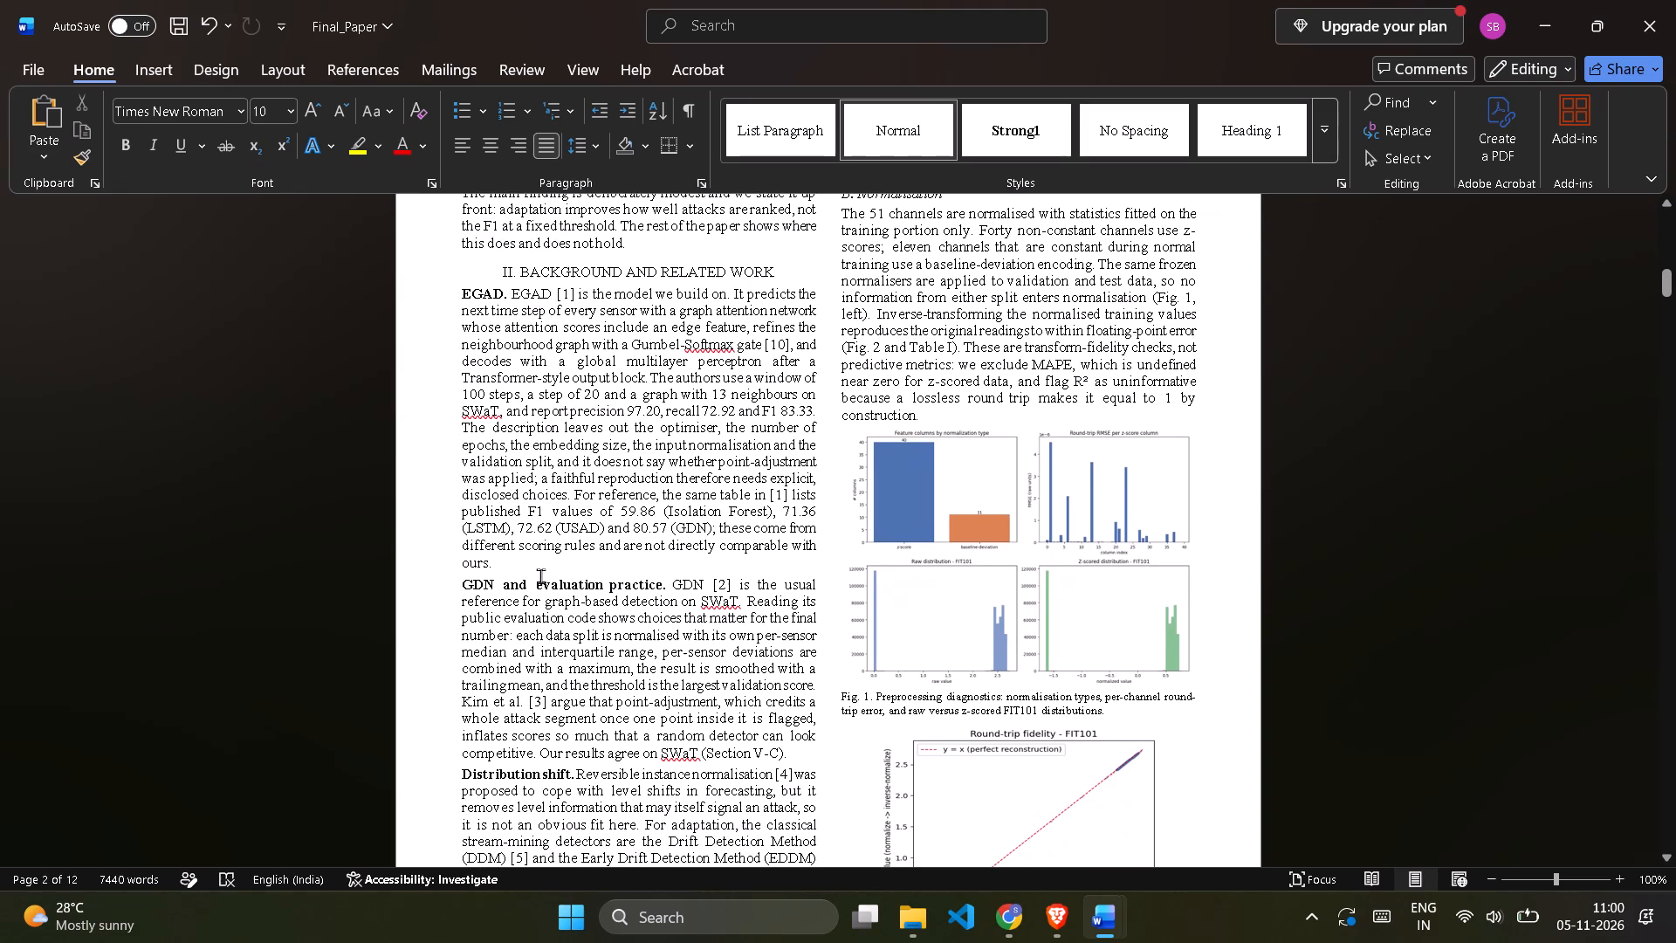
{"action": "scroll", "coordinate": [613, 612], "scroll_direction": "down", "scroll_amount": 1}
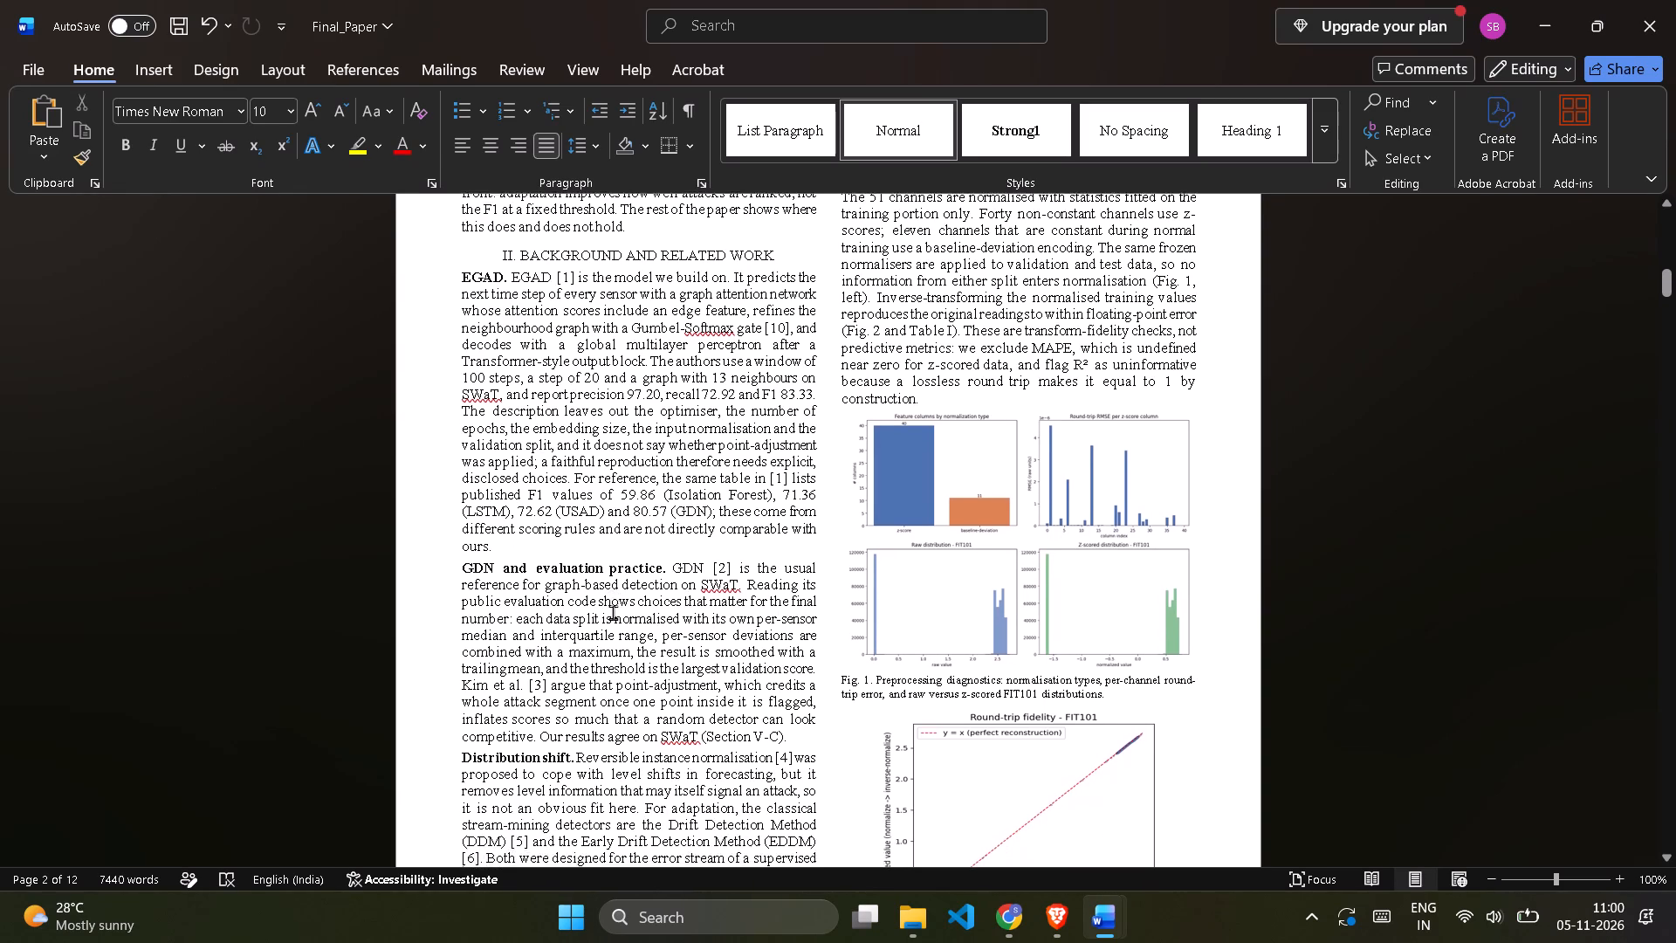
{"action": "scroll", "coordinate": [613, 612], "scroll_direction": "down", "scroll_amount": 1}
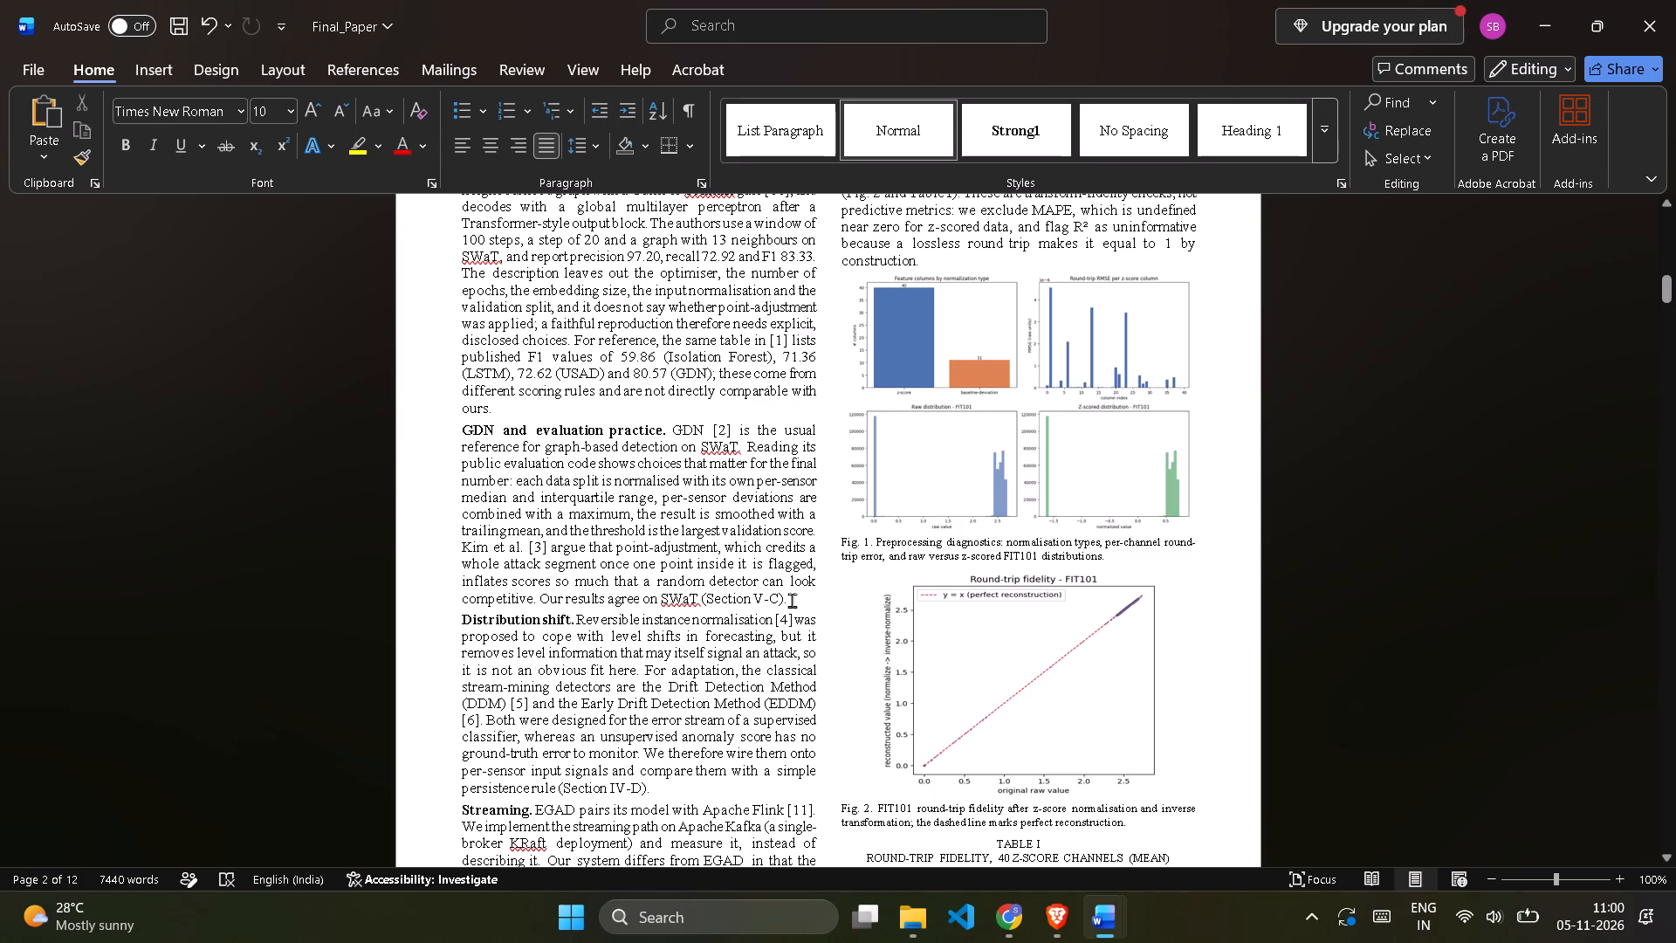
{"action": "scroll", "coordinate": [793, 600], "scroll_direction": "up", "scroll_amount": 1}
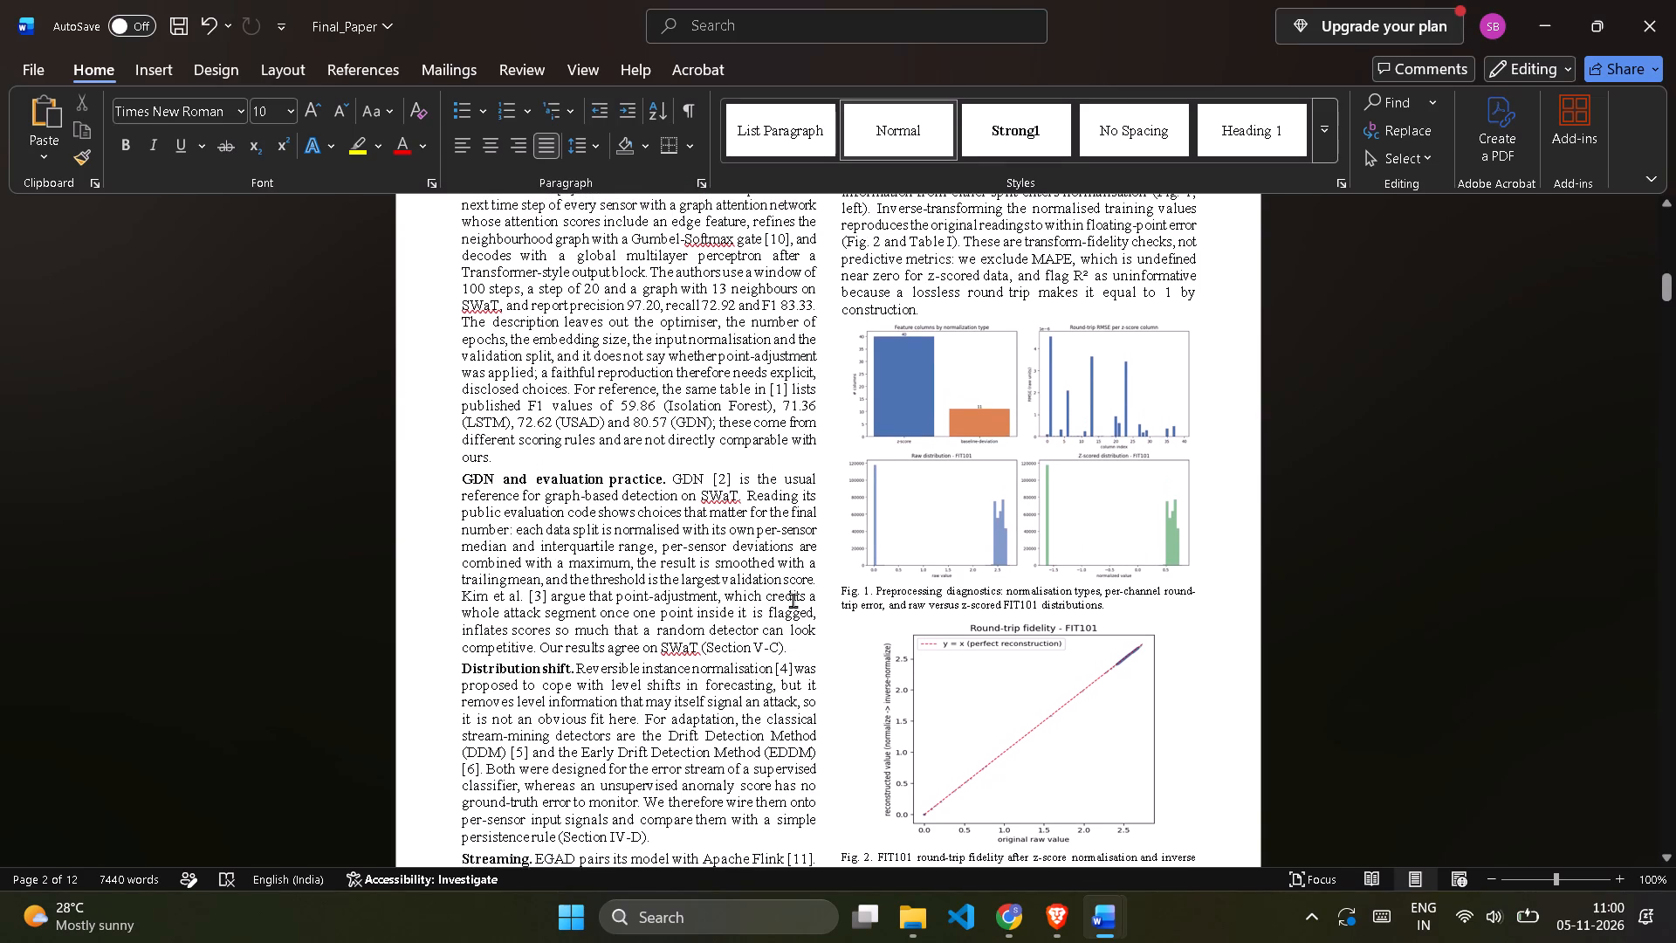
{"action": "scroll", "coordinate": [793, 600], "scroll_direction": "up", "scroll_amount": 1}
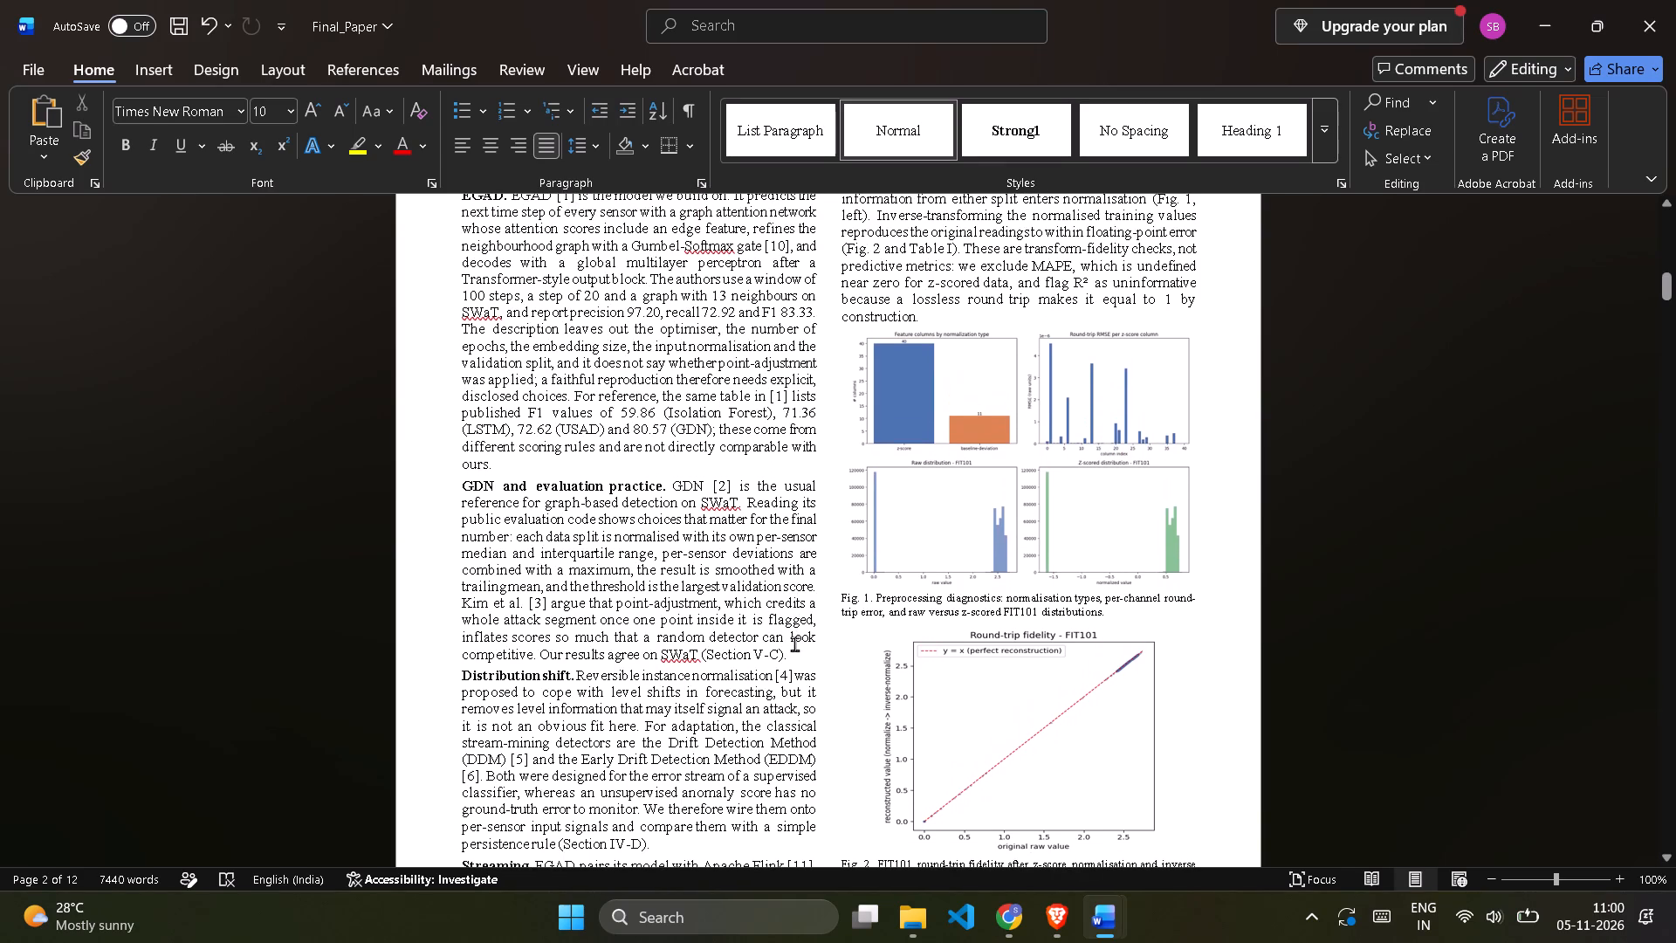
{"action": "left_click_drag", "start_coordinate": [791, 655], "coordinate": [462, 492]}
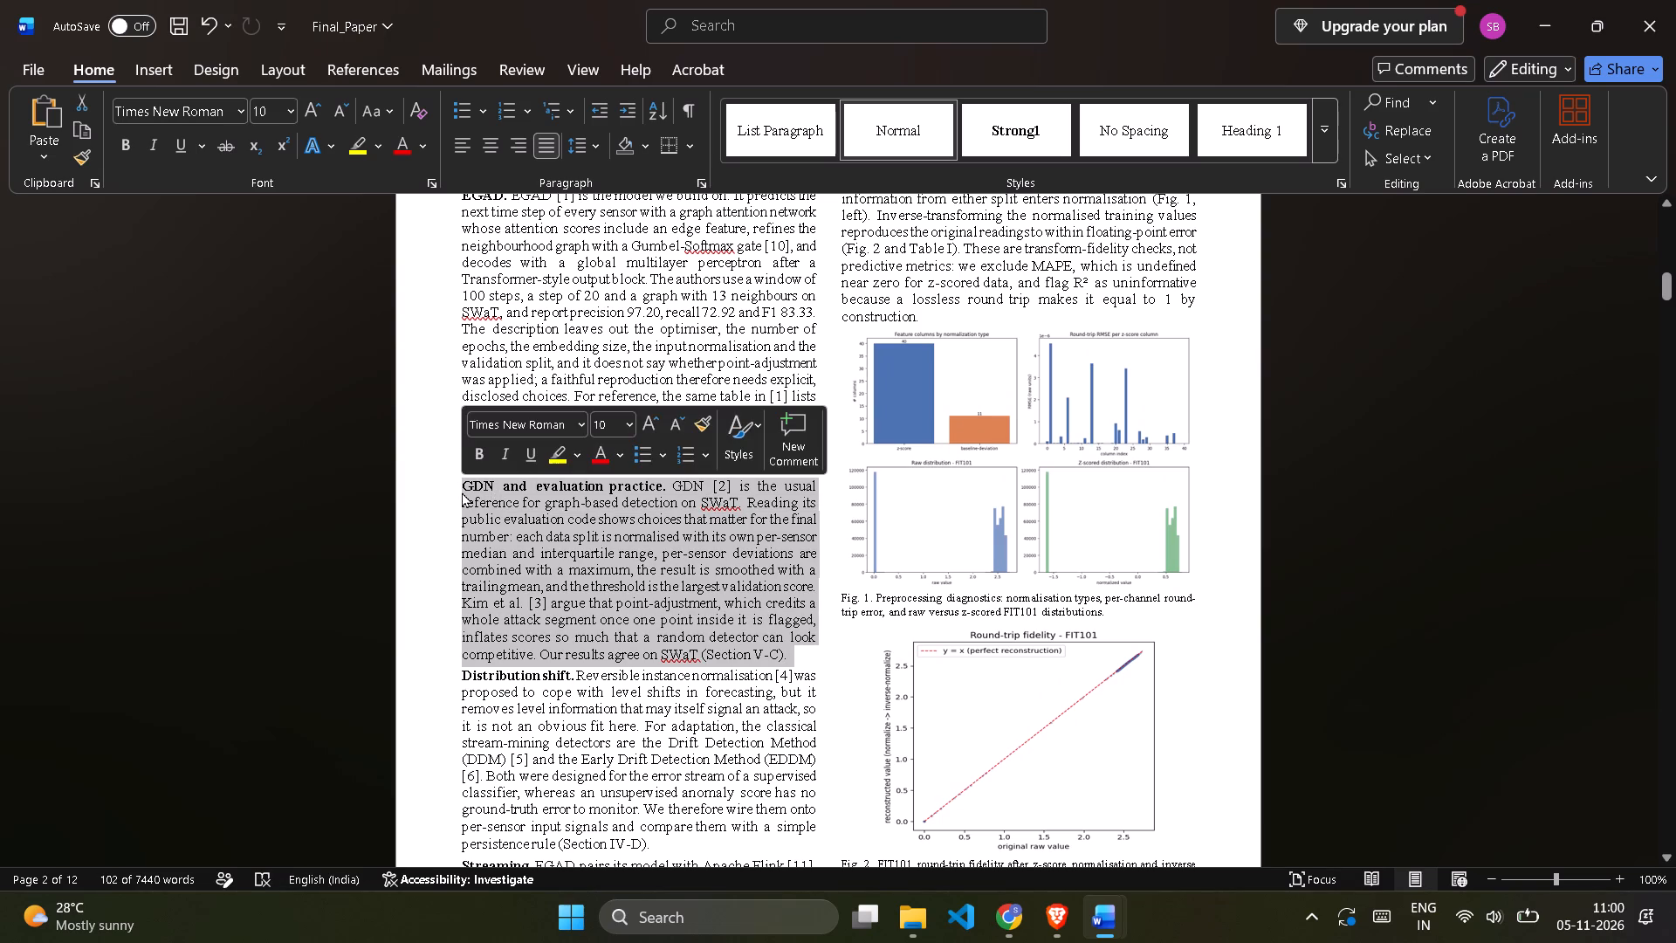
{"action": "key", "text": "BackSpace"}
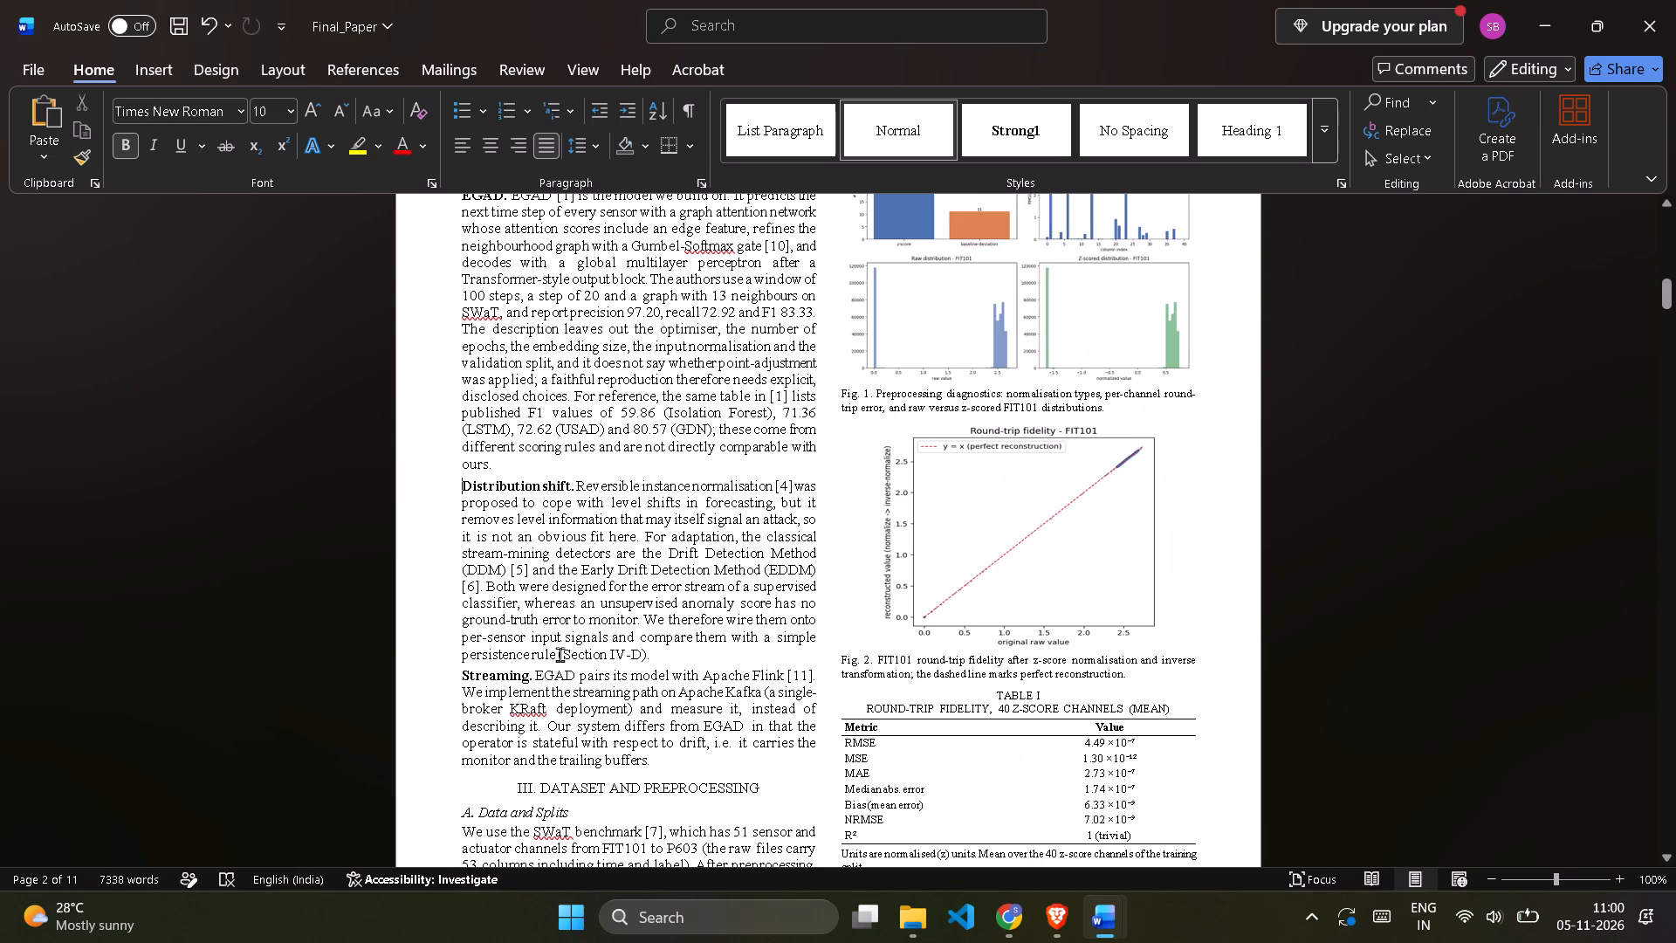
Check the page flow from Section II down to the Adaptive GNN Architecture section and the Fig. 3 diagram.
{"action": "scroll", "coordinate": [560, 654], "scroll_direction": "down", "scroll_amount": 1}
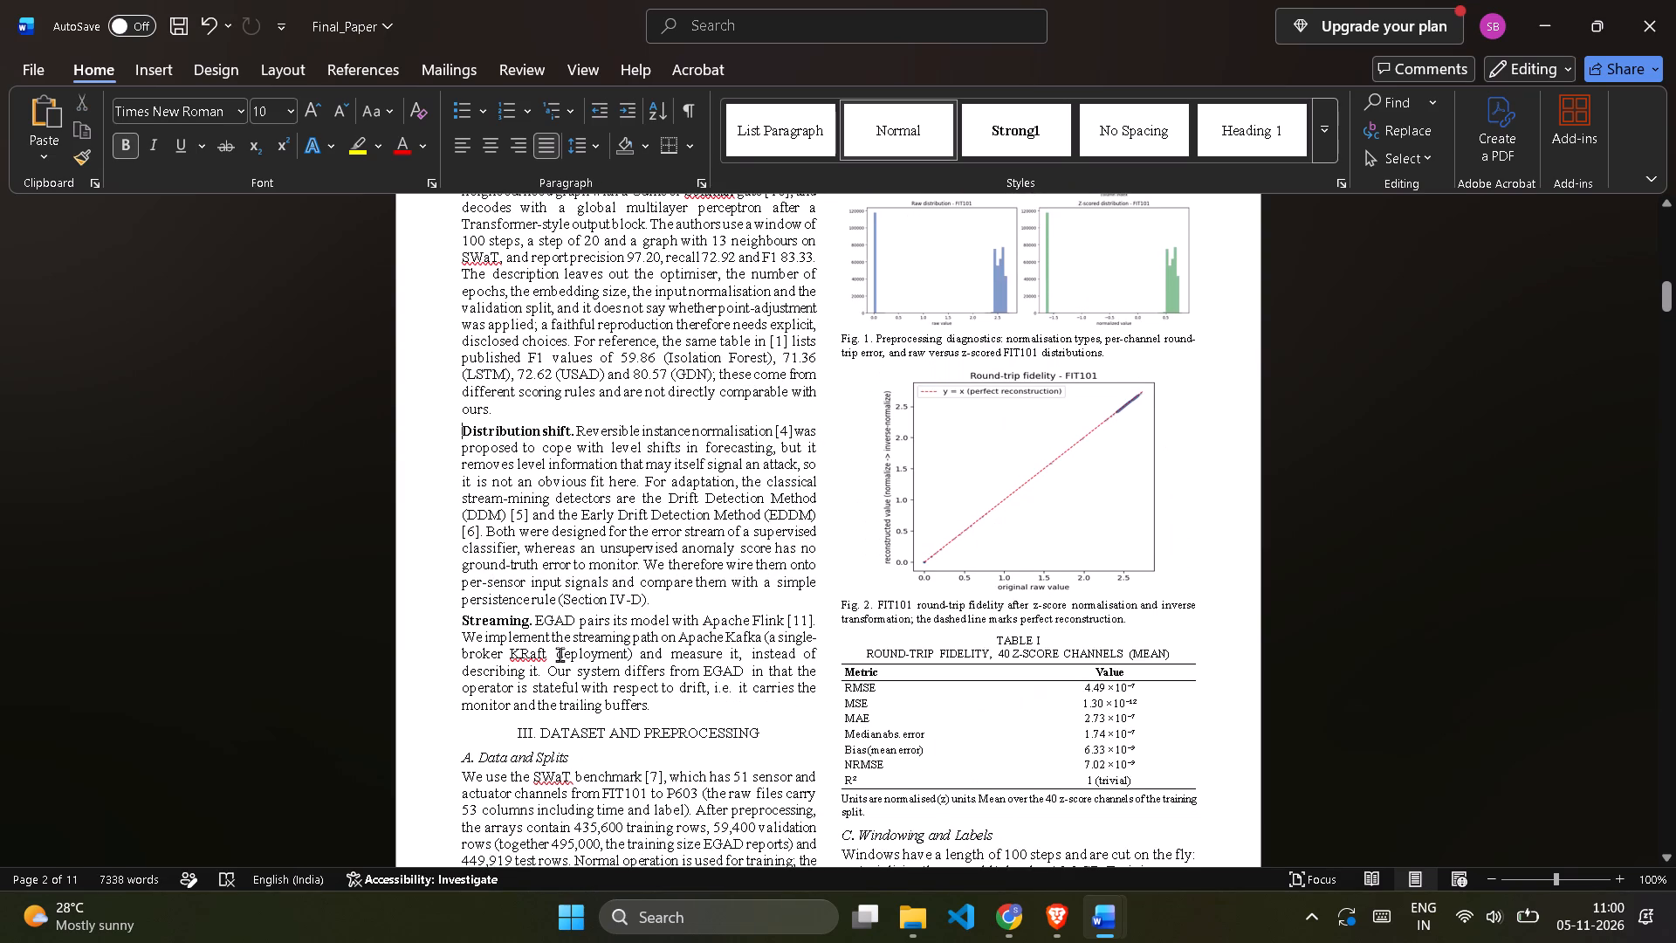
{"action": "scroll", "coordinate": [560, 654], "scroll_direction": "down", "scroll_amount": 4}
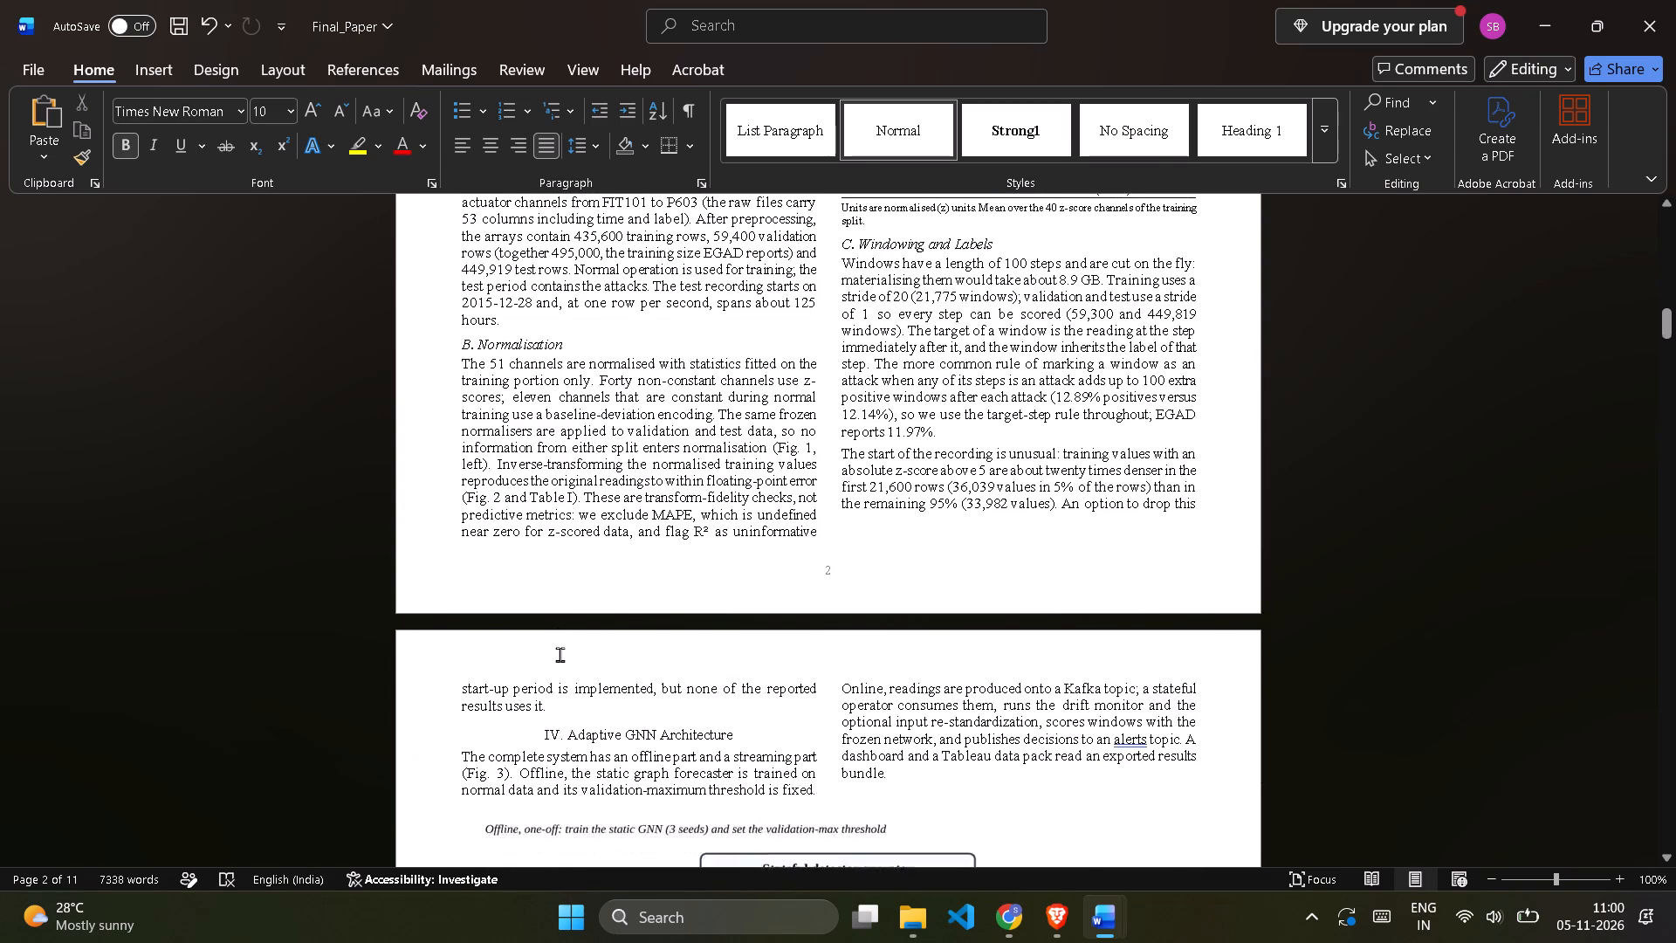
{"action": "scroll", "coordinate": [560, 654], "scroll_direction": "down", "scroll_amount": 2}
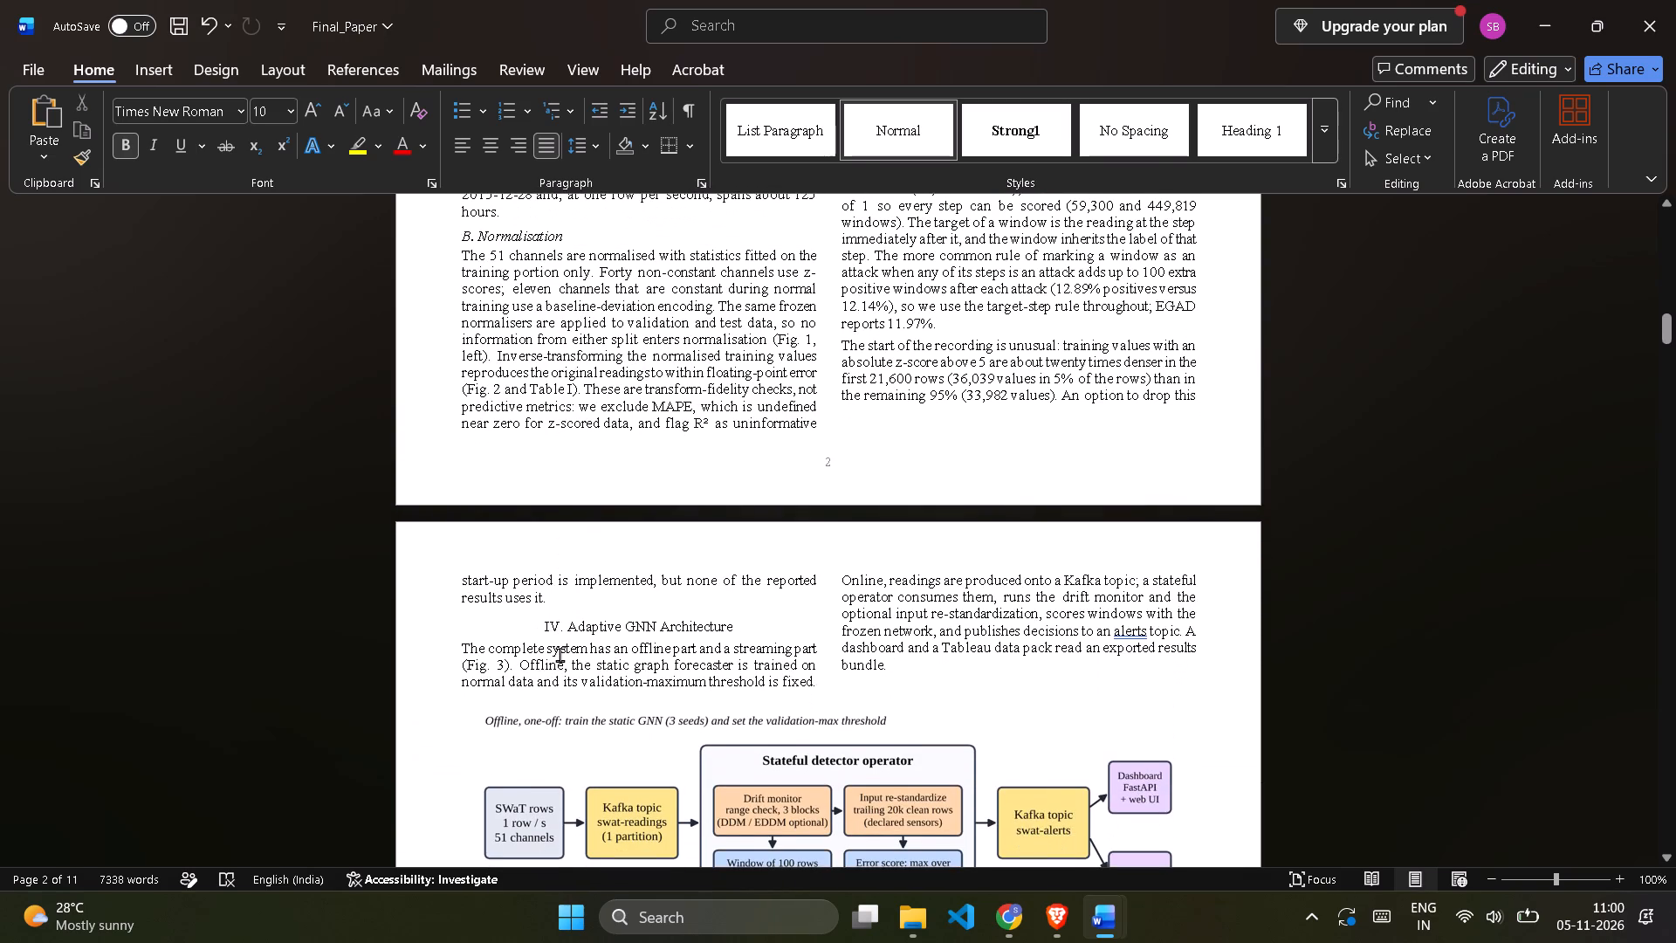
Examine page 3 from the Fig. 3 architecture diagram through Fig. 4 and Table II to the Scoring Protocols subsection for repeated text.
{"action": "scroll", "coordinate": [560, 654], "scroll_direction": "down", "scroll_amount": 3}
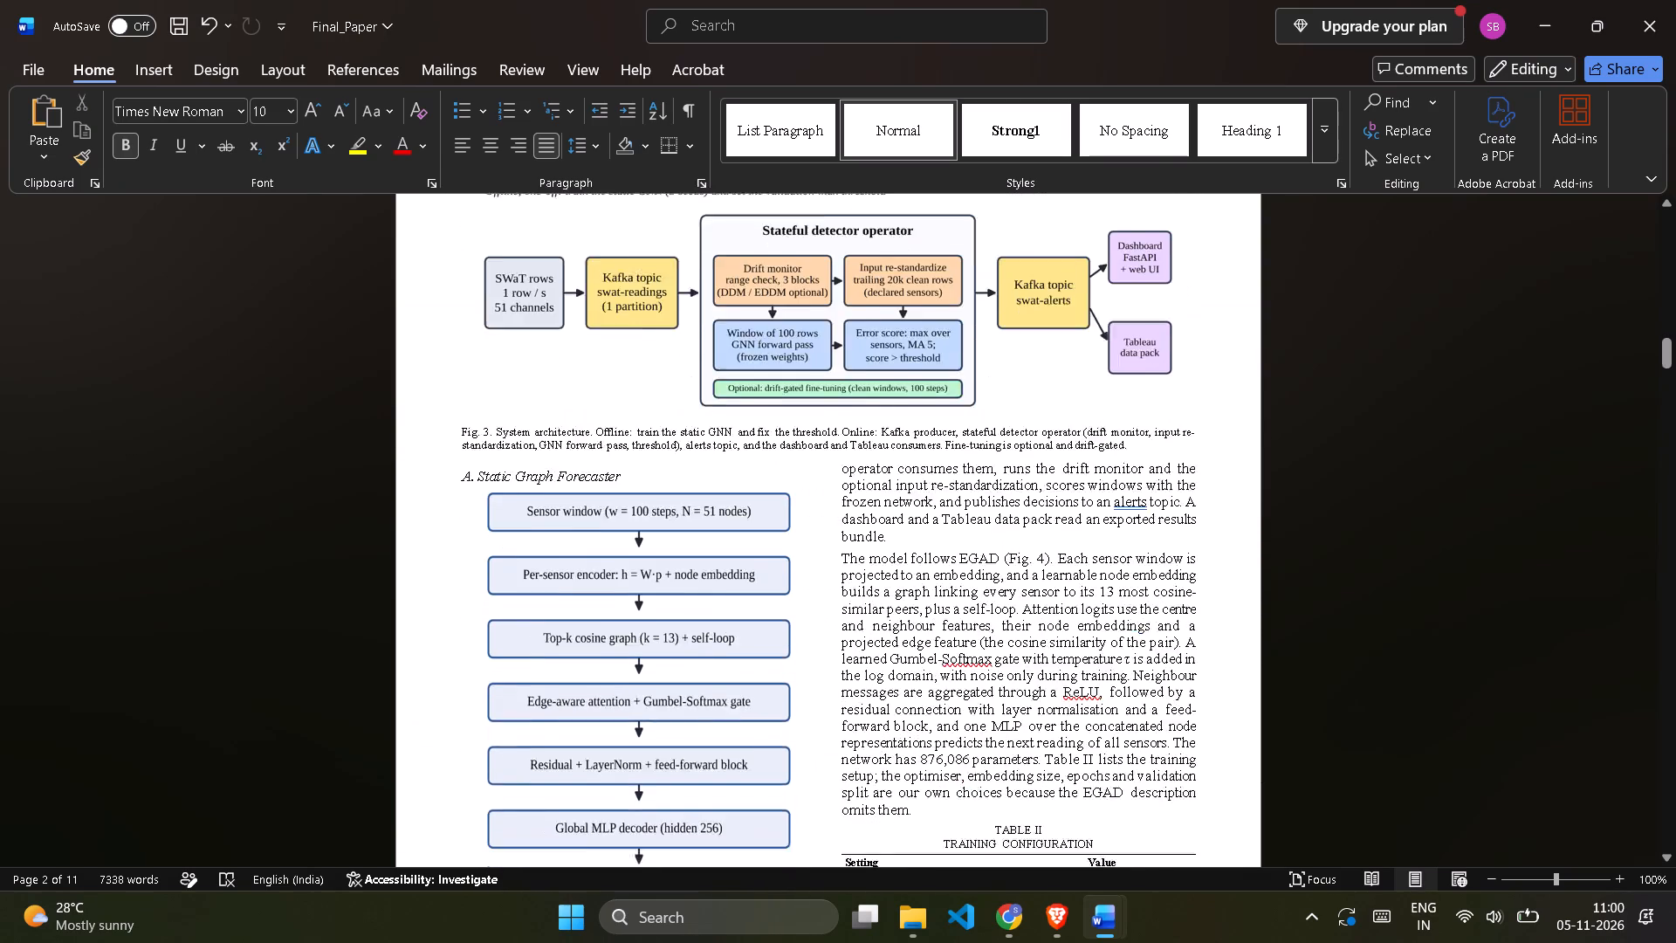
{"action": "scroll", "coordinate": [560, 654], "scroll_direction": "down", "scroll_amount": 3}
{"action": "scroll", "coordinate": [560, 654], "scroll_direction": "right", "scroll_amount": 1}
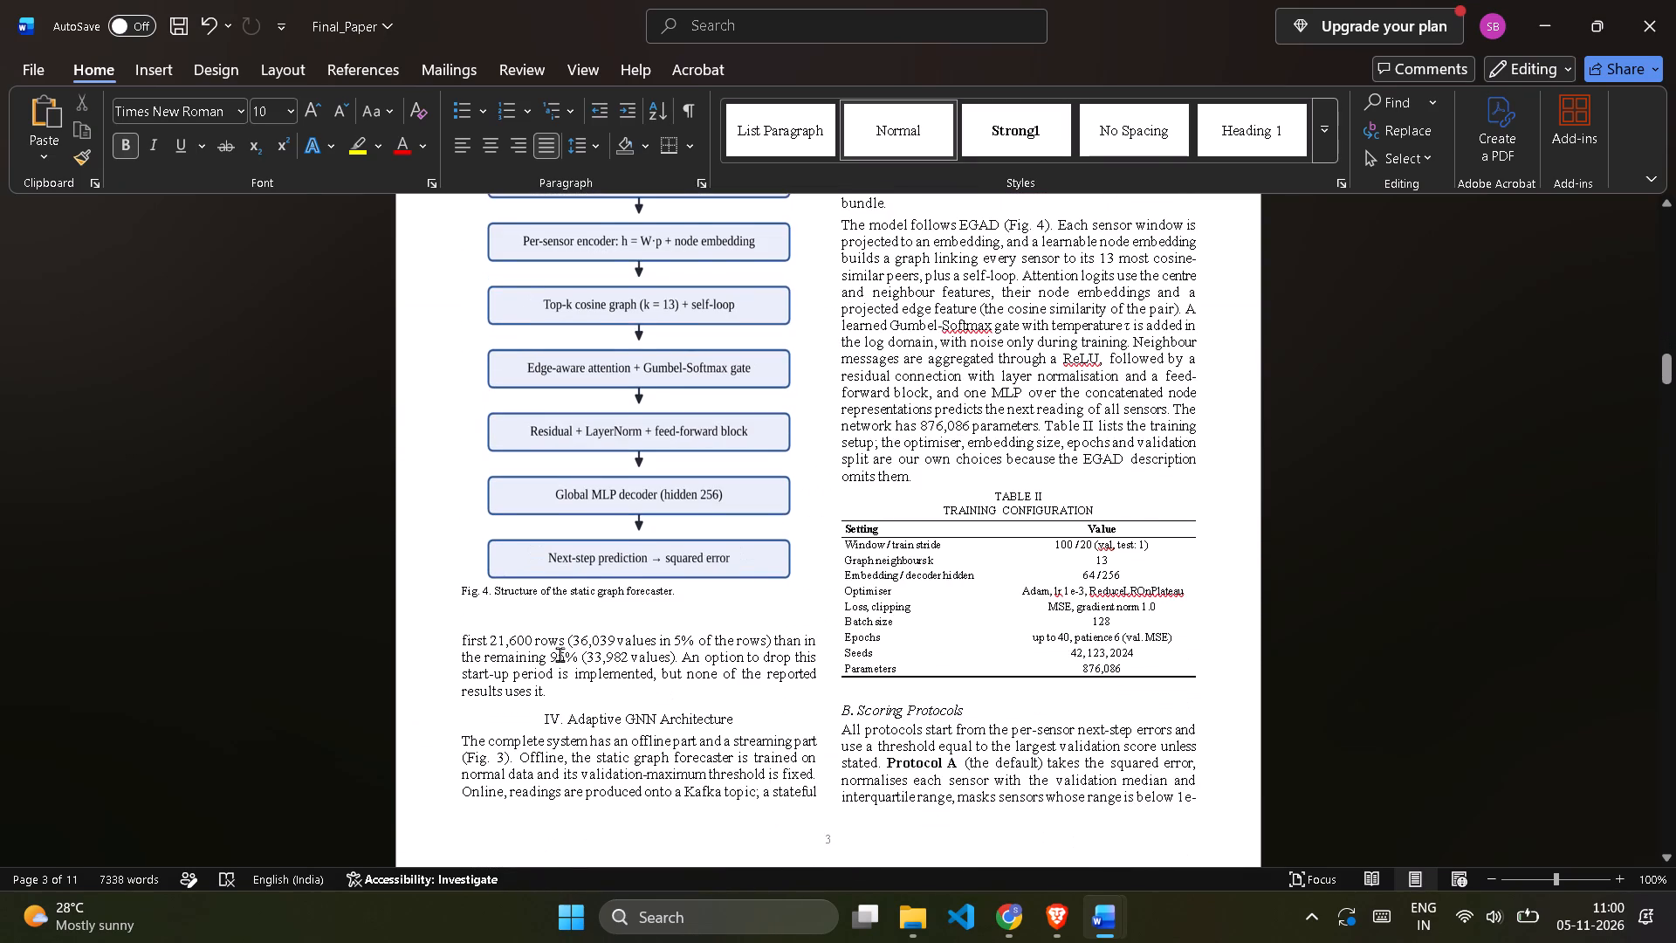
{"action": "scroll", "coordinate": [560, 654], "scroll_direction": "right", "scroll_amount": 1}
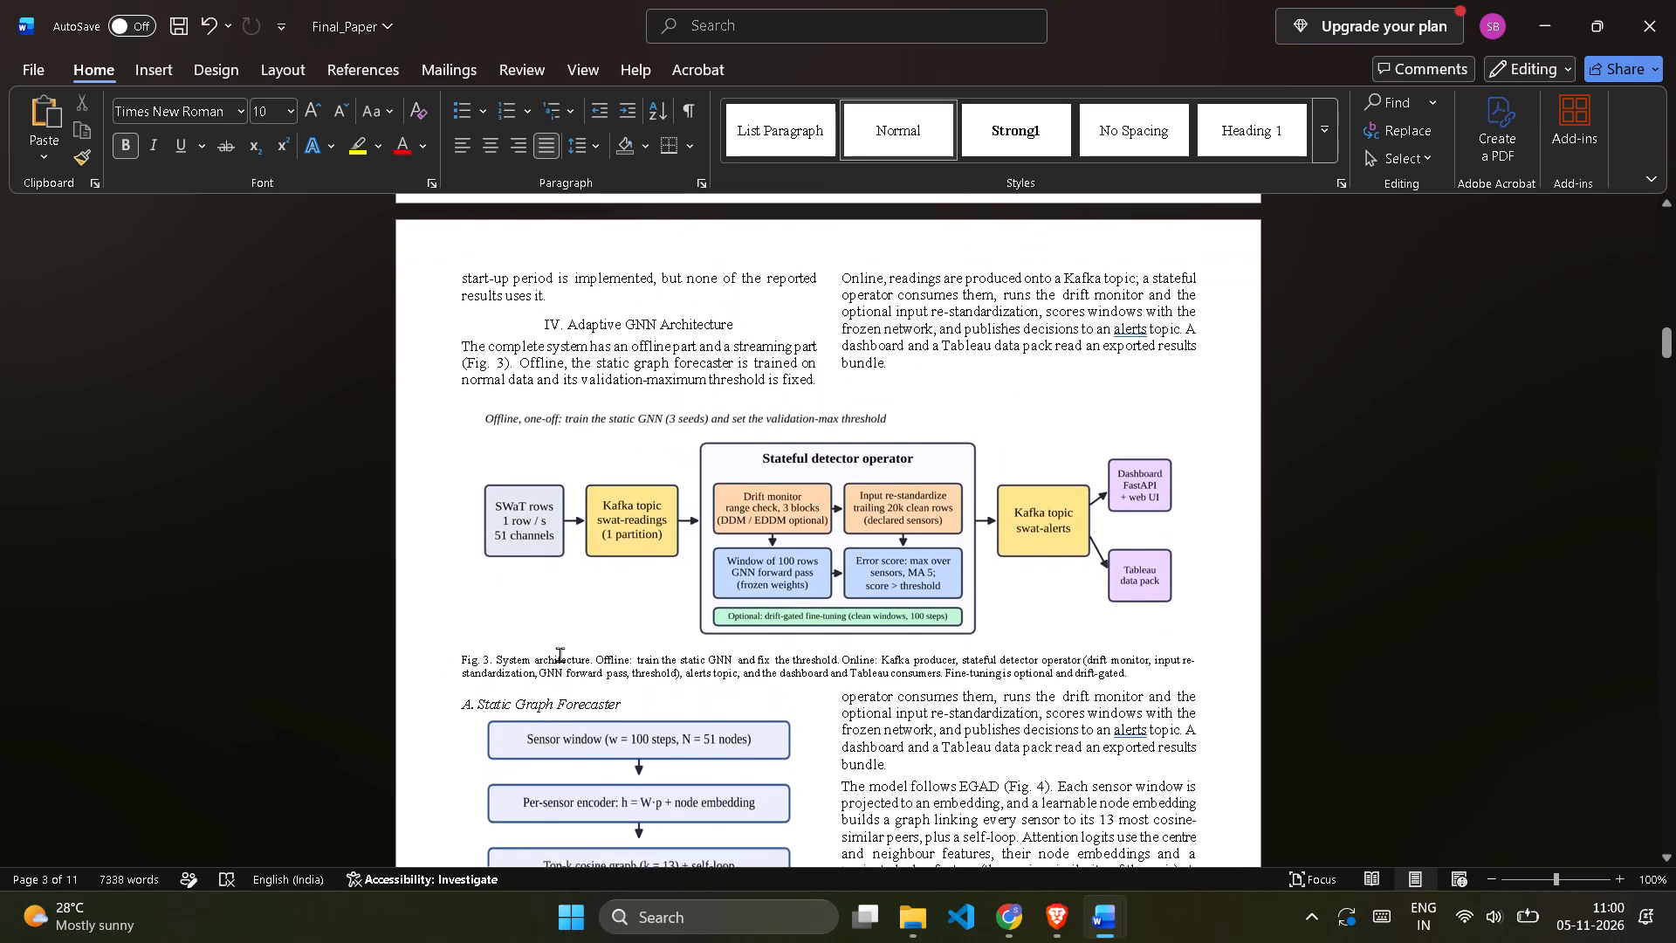
{"action": "scroll", "coordinate": [560, 654], "scroll_direction": "right", "scroll_amount": 1}
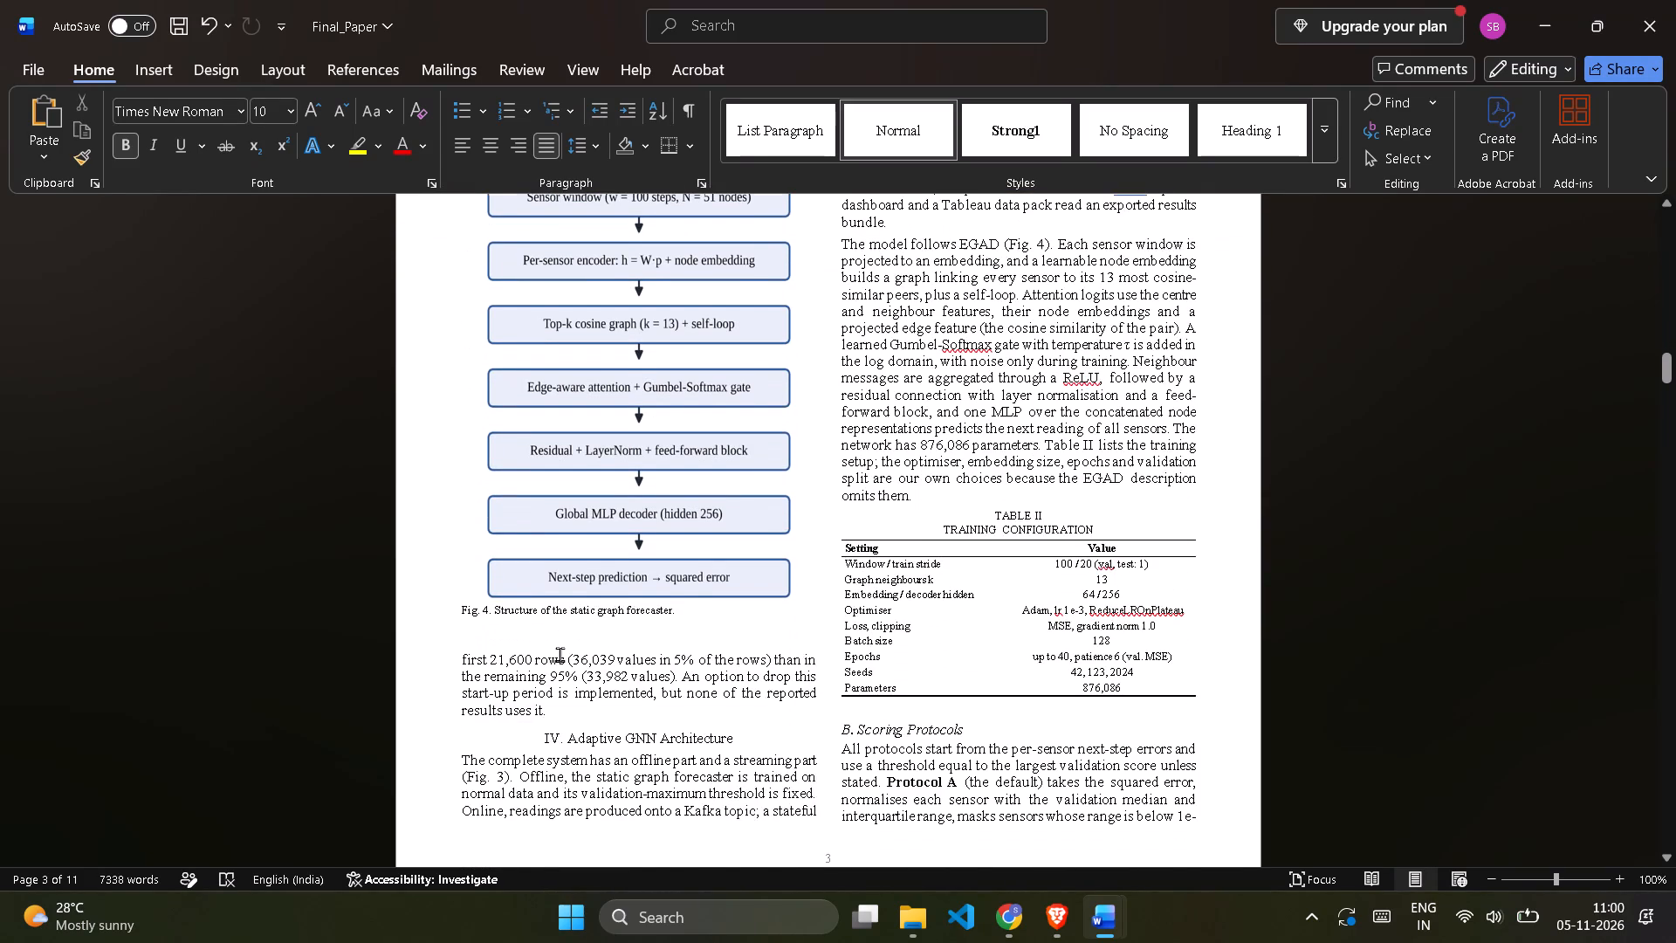
{"action": "scroll", "coordinate": [560, 654], "scroll_direction": "up", "scroll_amount": 1}
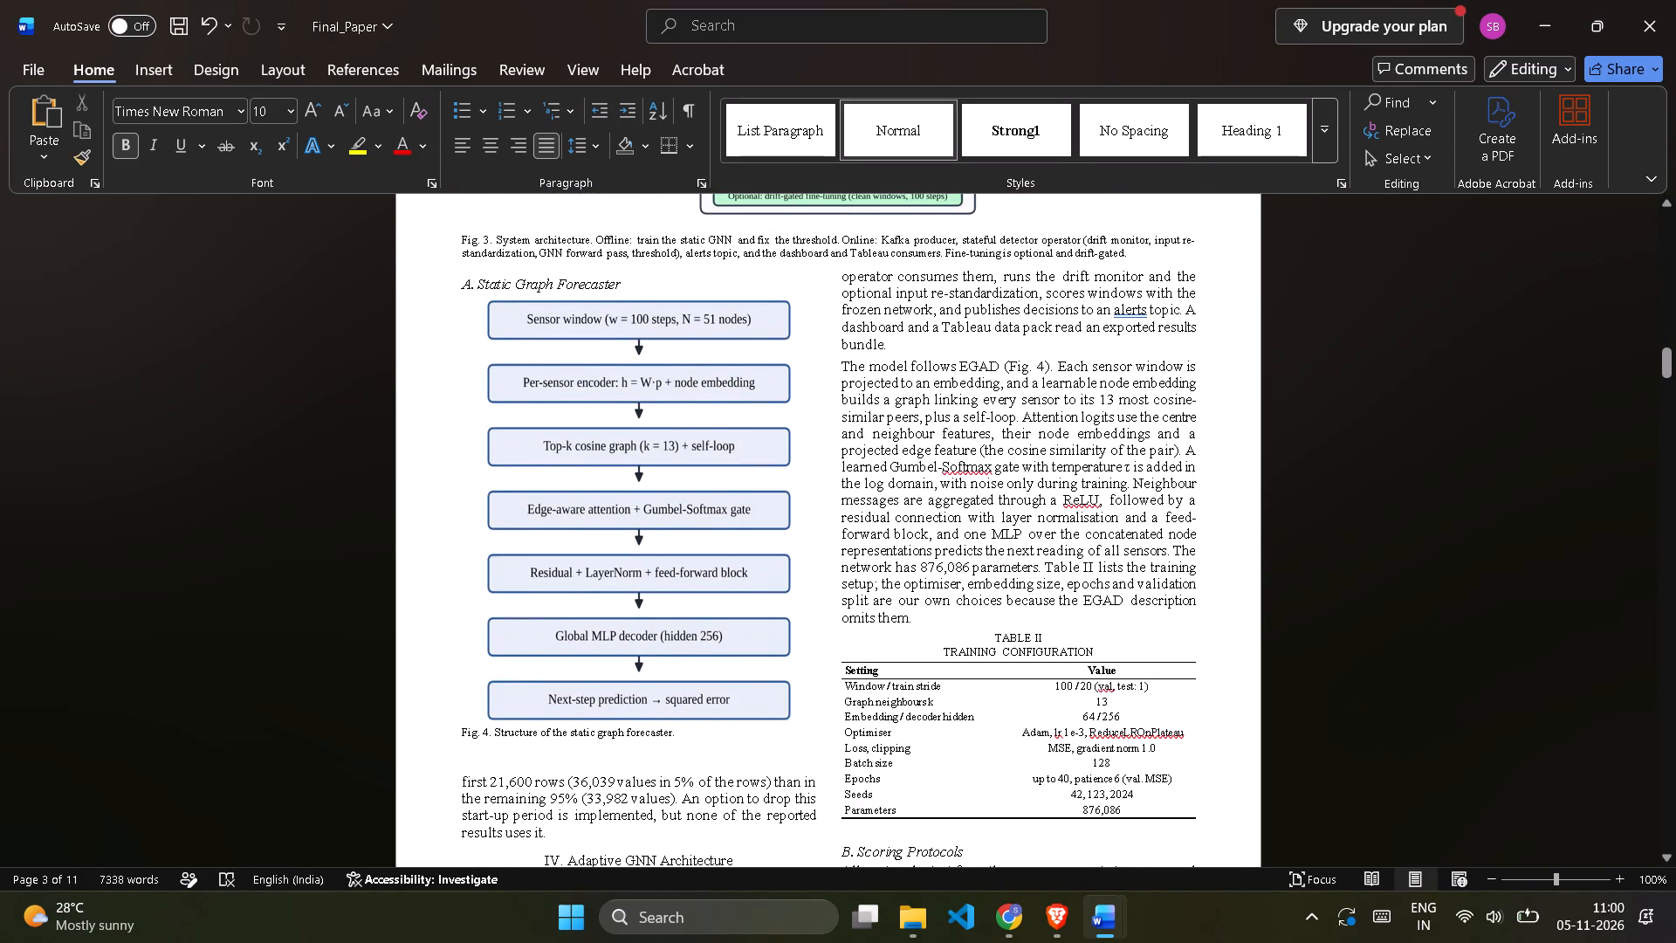
{"action": "scroll", "coordinate": [560, 654], "scroll_direction": "up", "scroll_amount": 1}
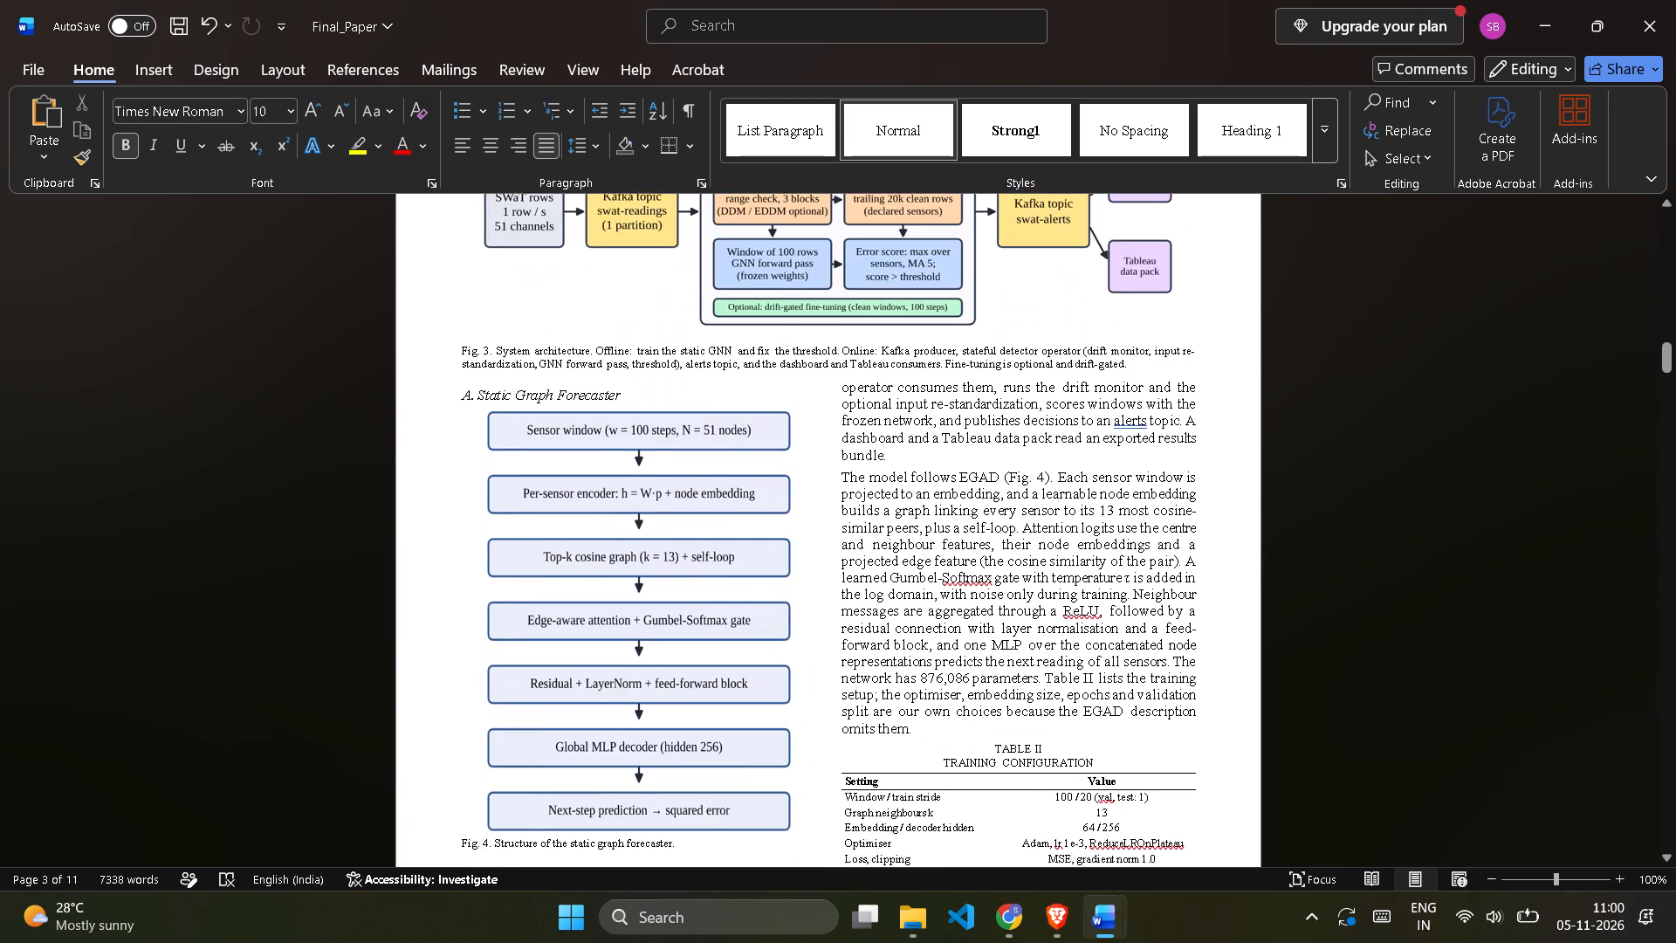
{"action": "scroll", "coordinate": [560, 654], "scroll_direction": "up", "scroll_amount": 3}
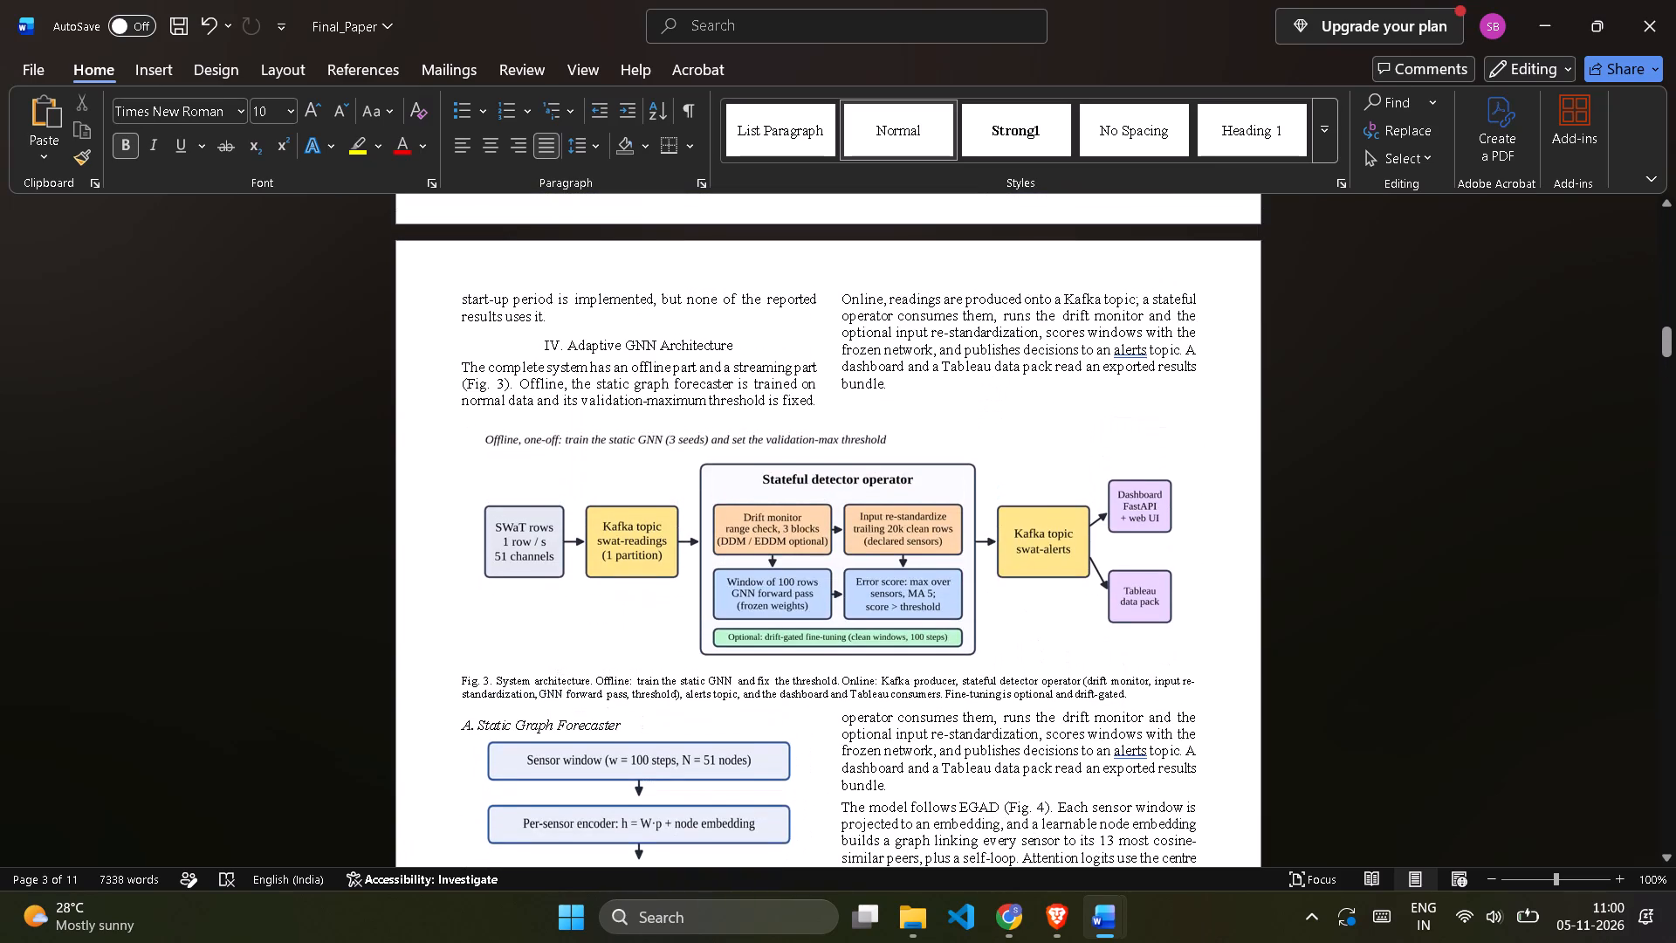
Delete the repeated passage from "operator consumes them" to "bundle." that precedes "The model follows EGAD" on page 3.
{"action": "left_click_drag", "start_coordinate": [919, 773], "coordinate": [819, 707]}
{"action": "left_click", "coordinate": [910, 780]}
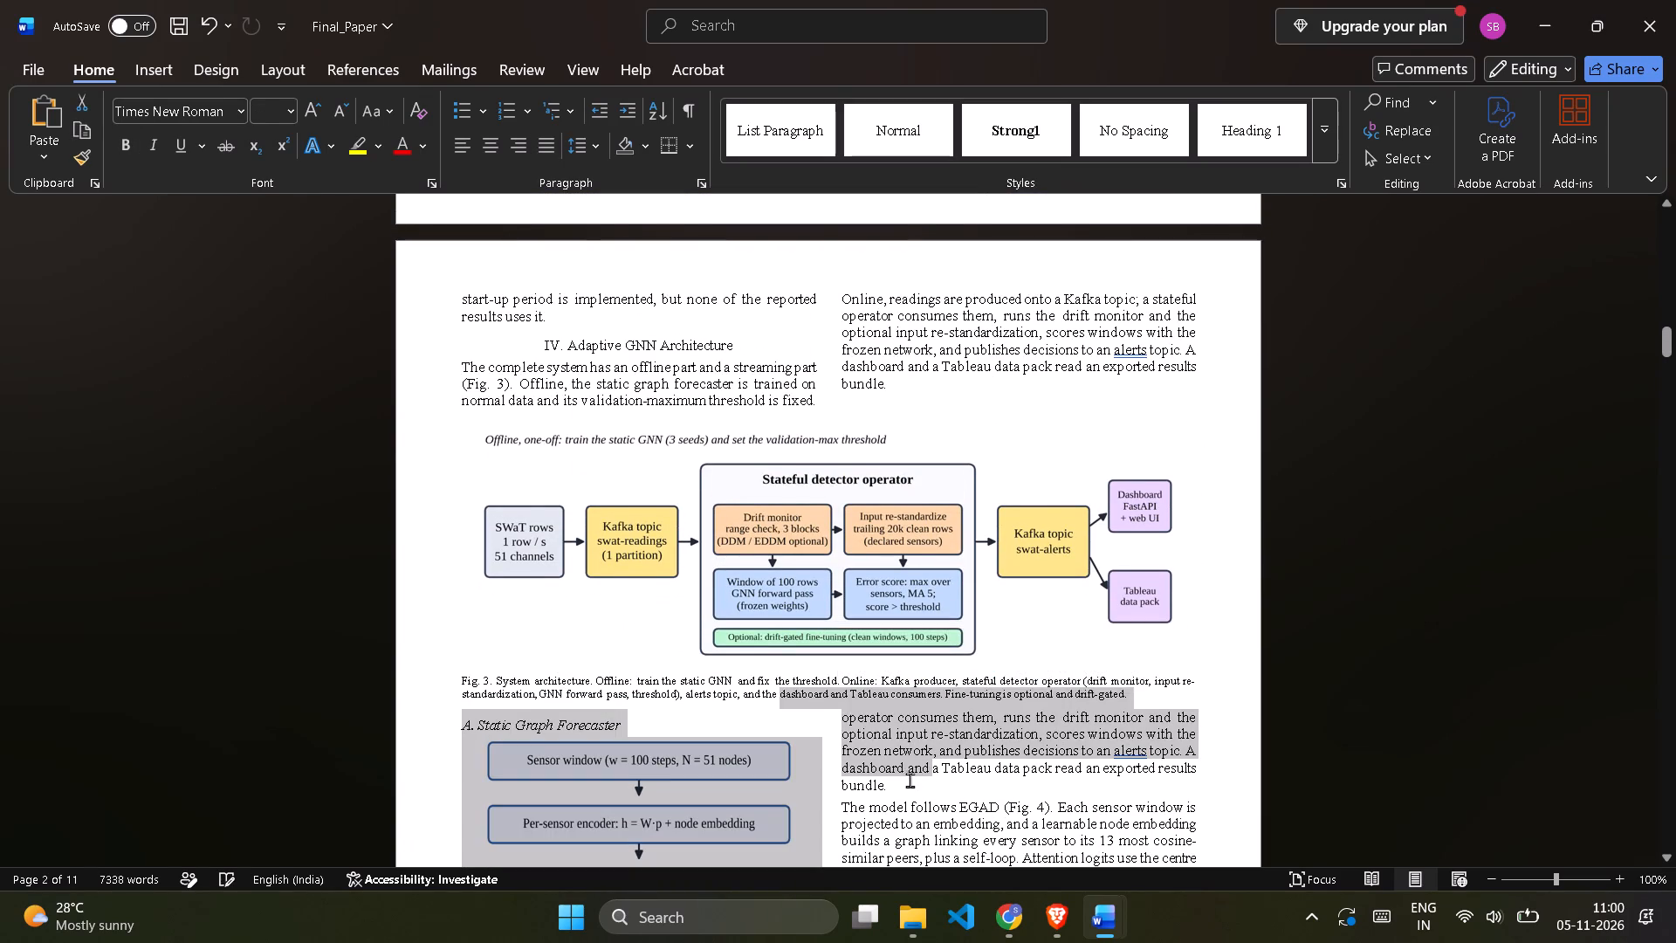
{"action": "left_click_drag", "start_coordinate": [909, 781], "coordinate": [750, 847]}
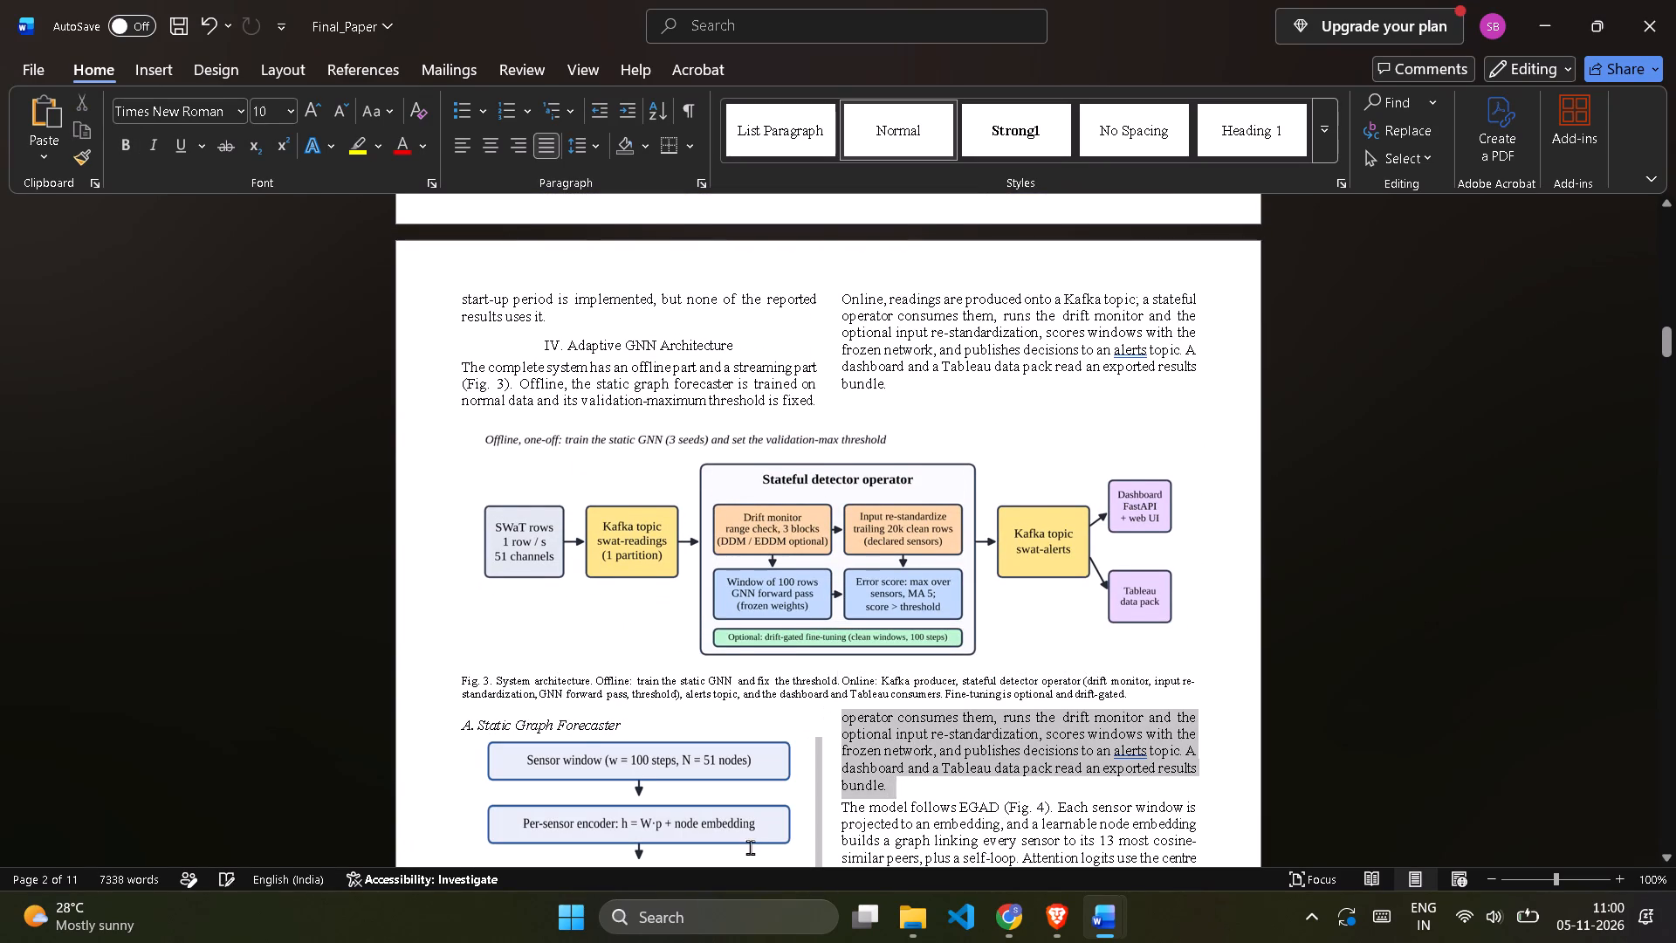
{"action": "left_click_drag", "start_coordinate": [750, 847], "coordinate": [744, 859]}
{"action": "left_click", "coordinate": [961, 675]}
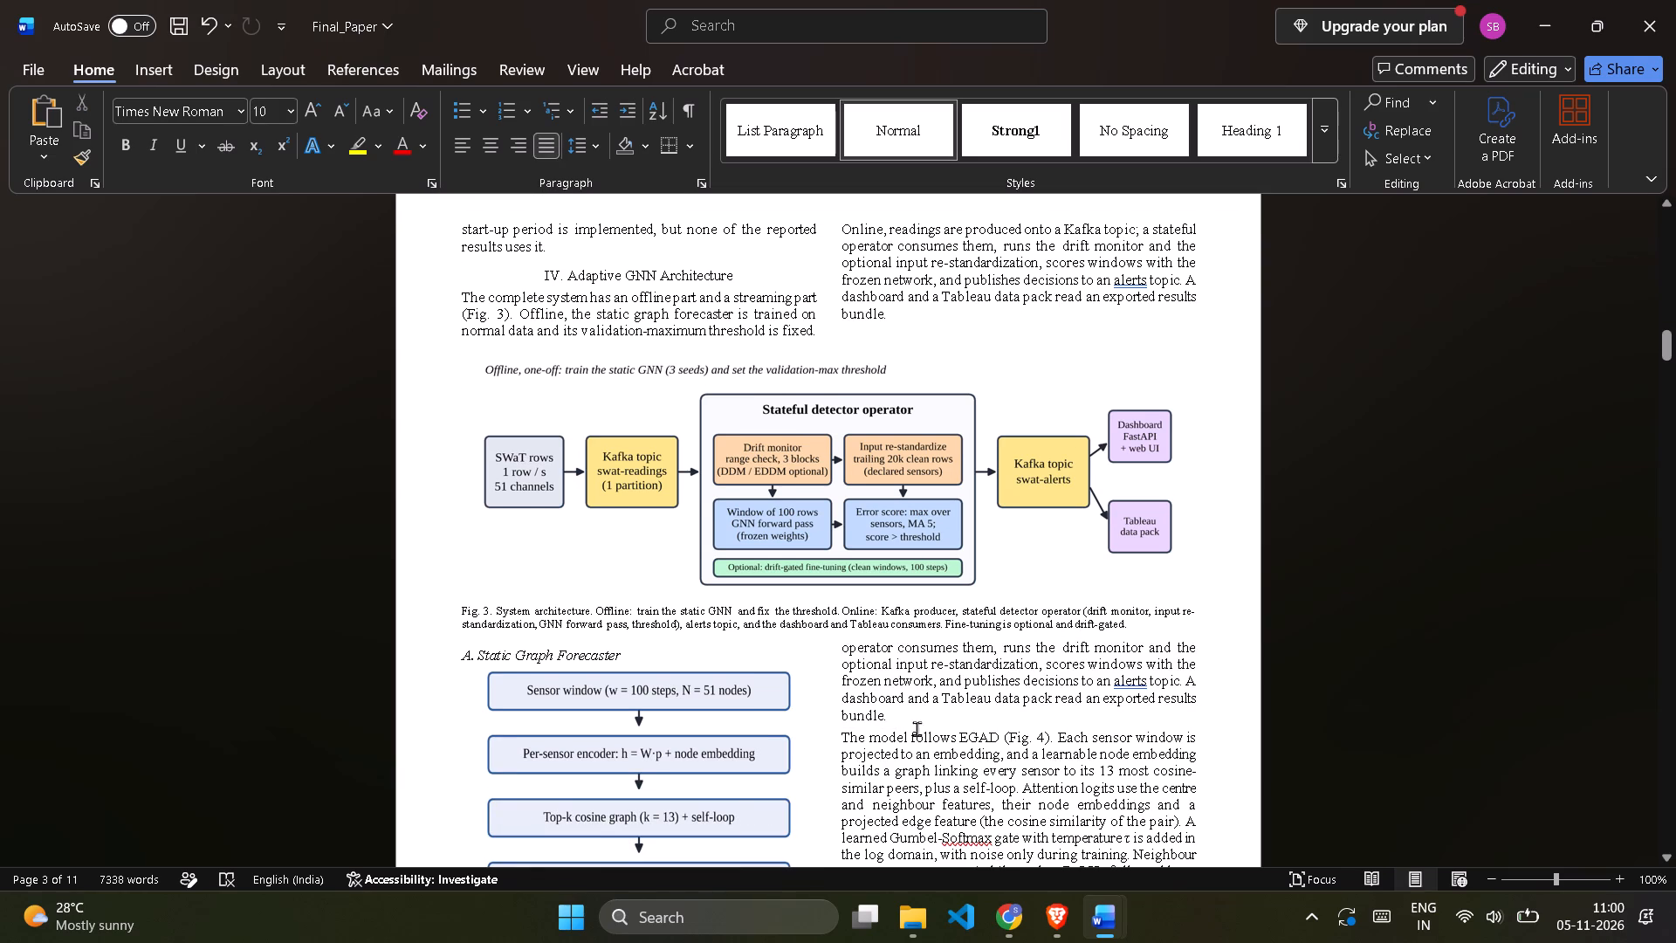
{"action": "left_click_drag", "start_coordinate": [917, 724], "coordinate": [845, 658]}
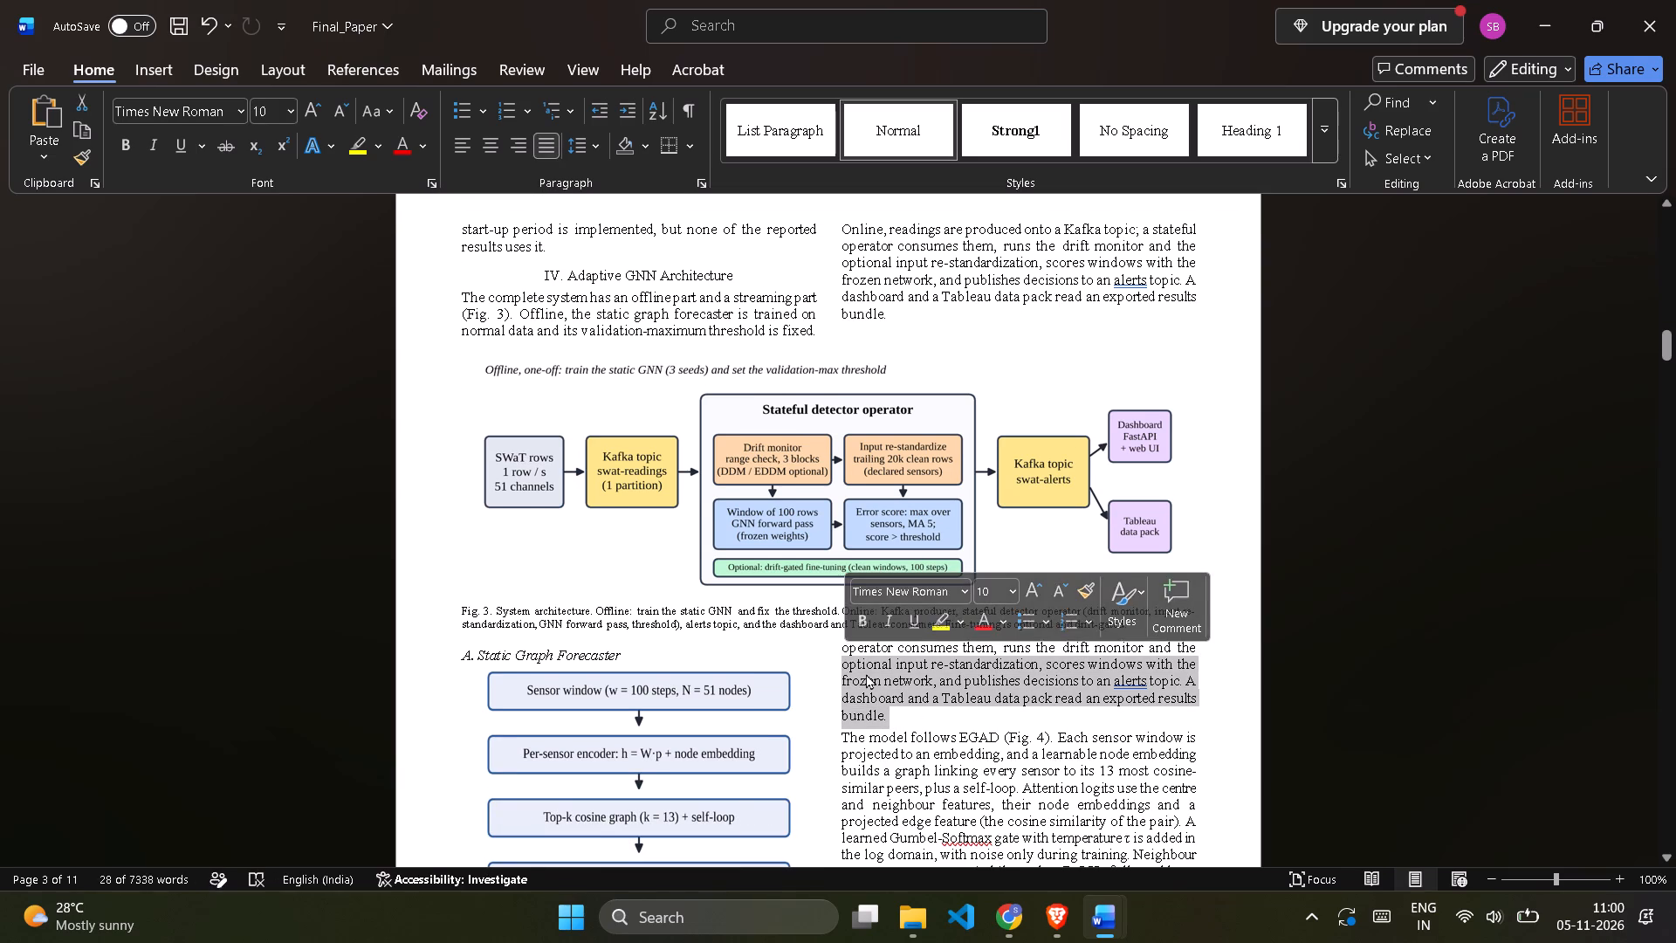
{"action": "left_click_drag", "start_coordinate": [866, 673], "coordinate": [866, 663]}
{"action": "left_click_drag", "start_coordinate": [900, 715], "coordinate": [857, 662]}
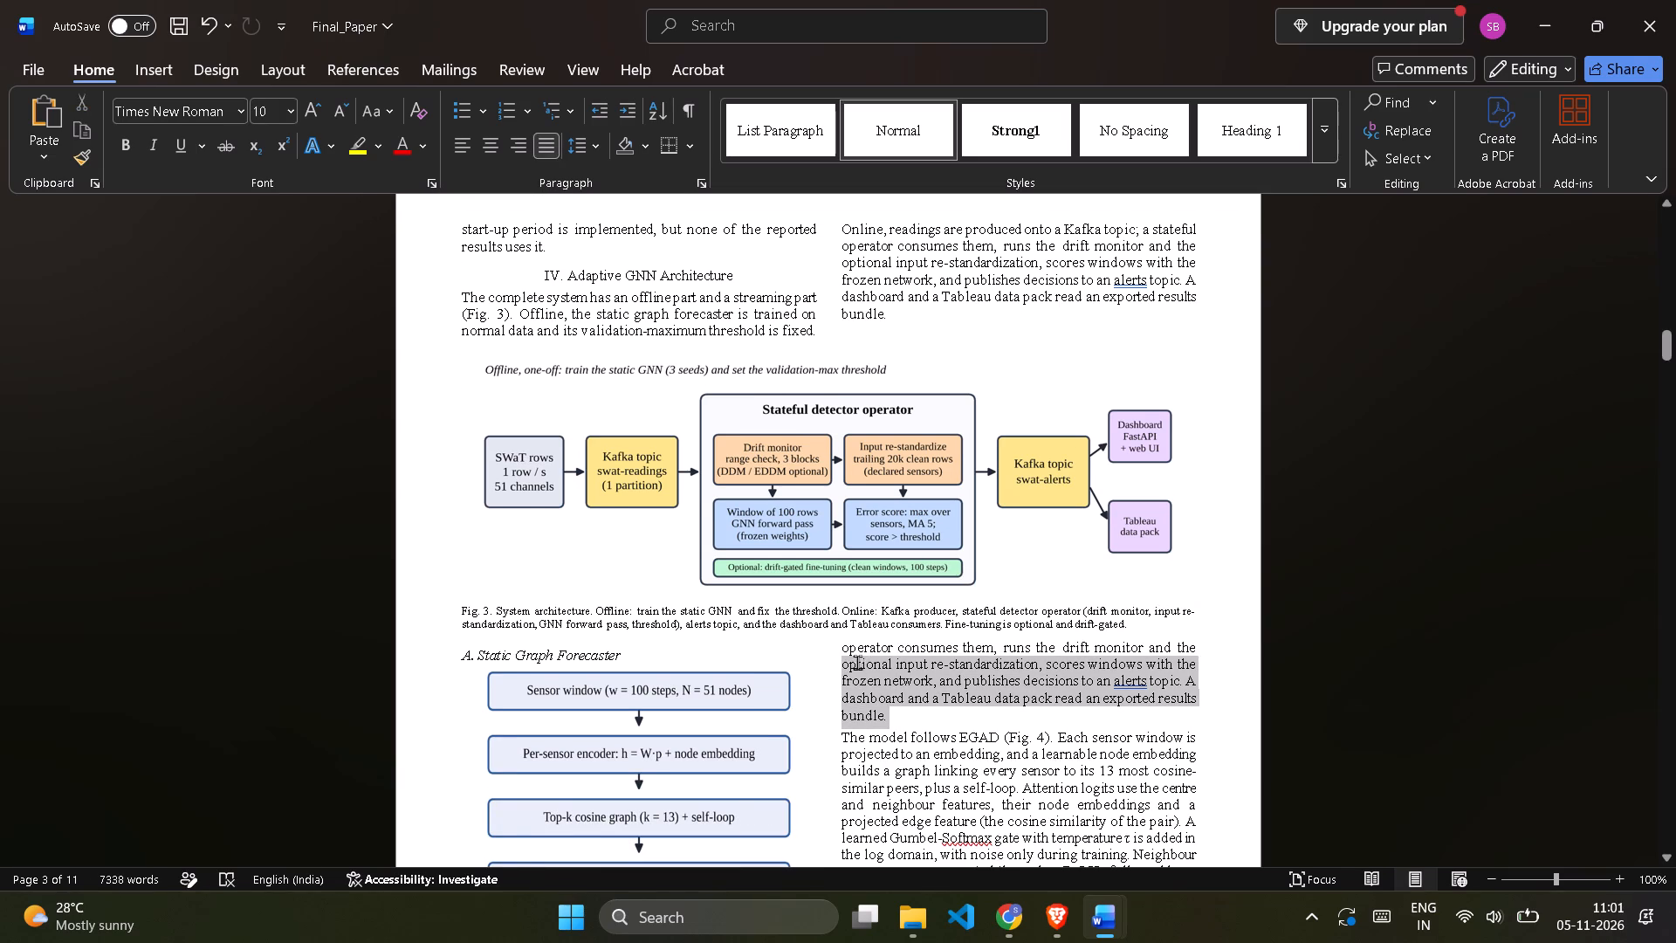
{"action": "left_click_drag", "start_coordinate": [857, 662], "coordinate": [843, 649]}
{"action": "key", "text": "BackSpace"}
Delete the repeated "IV. Adaptive GNN Architecture" heading and its partial paragraph below Fig. 4 on page 3.
{"action": "scroll", "coordinate": [1013, 746], "scroll_direction": "down", "scroll_amount": 1}
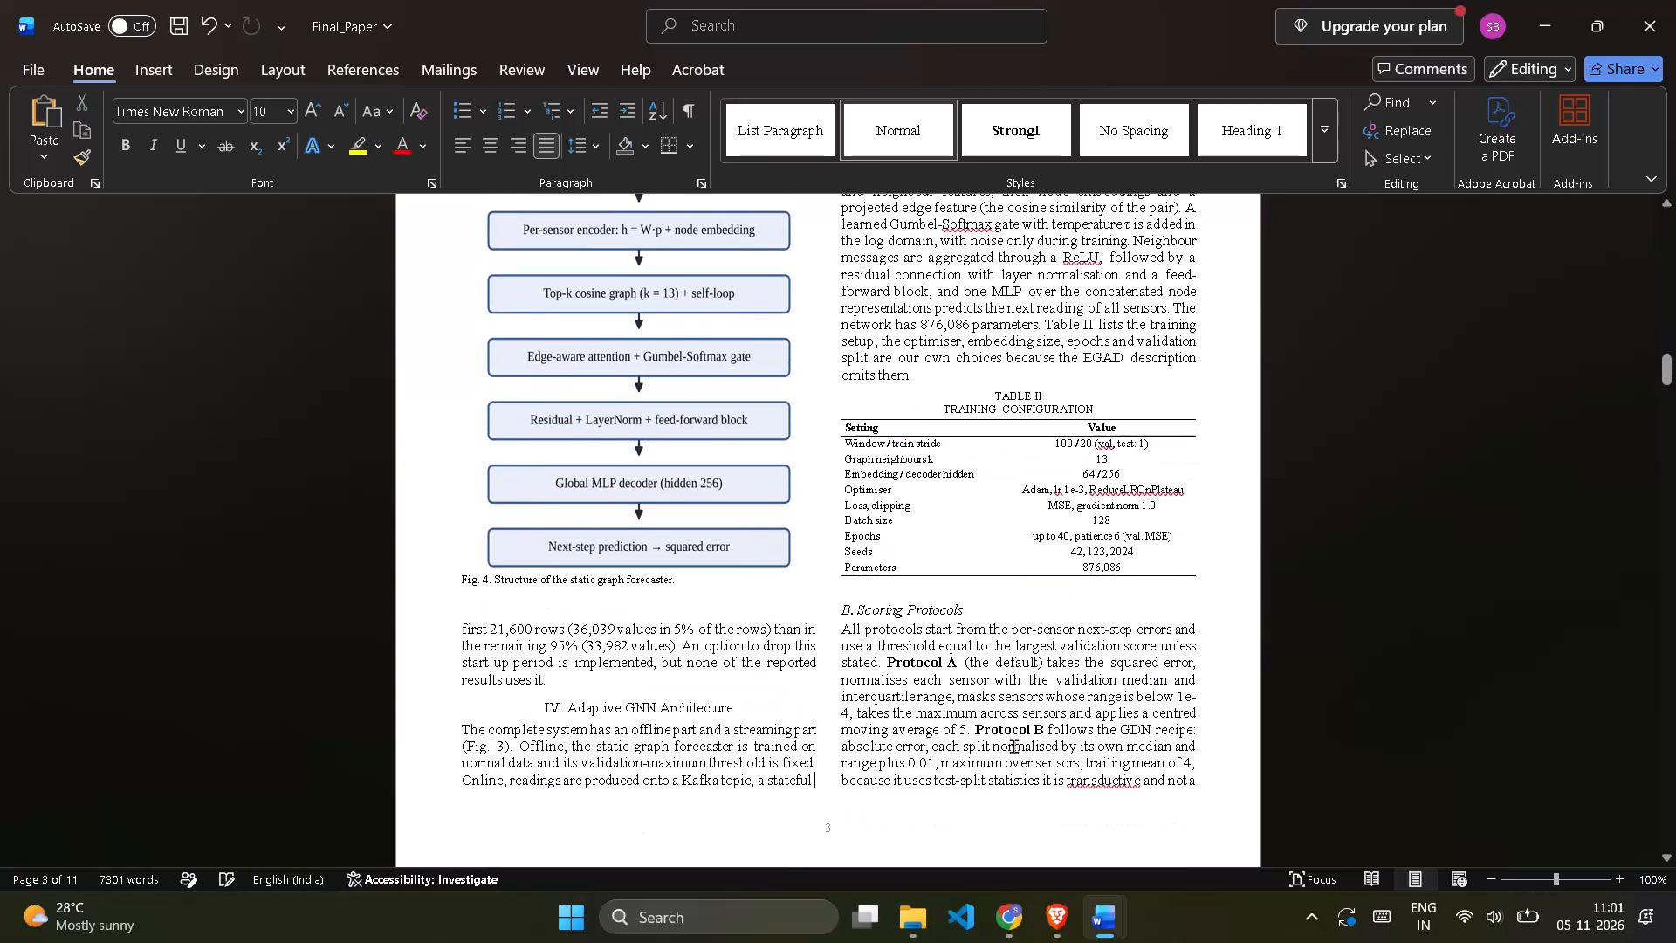
{"action": "scroll", "coordinate": [1013, 746], "scroll_direction": "down", "scroll_amount": 1}
{"action": "left_click_drag", "start_coordinate": [825, 777], "coordinate": [618, 701]}
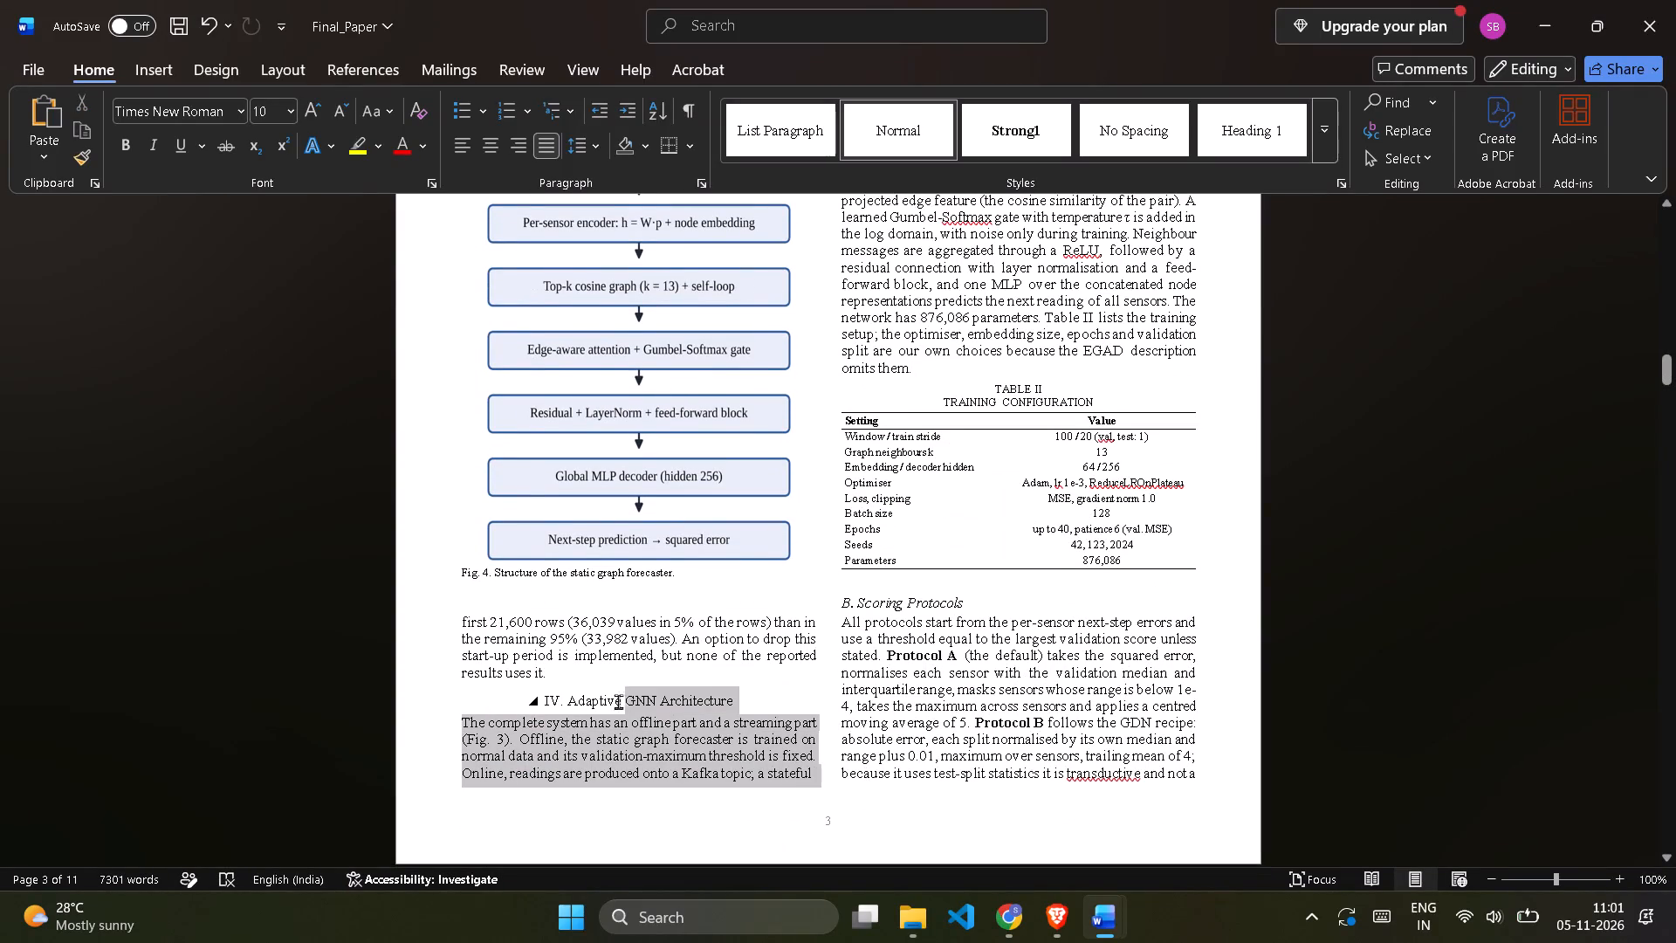
{"action": "left_click_drag", "start_coordinate": [618, 701], "coordinate": [544, 703]}
{"action": "key", "text": "BackSpace"}
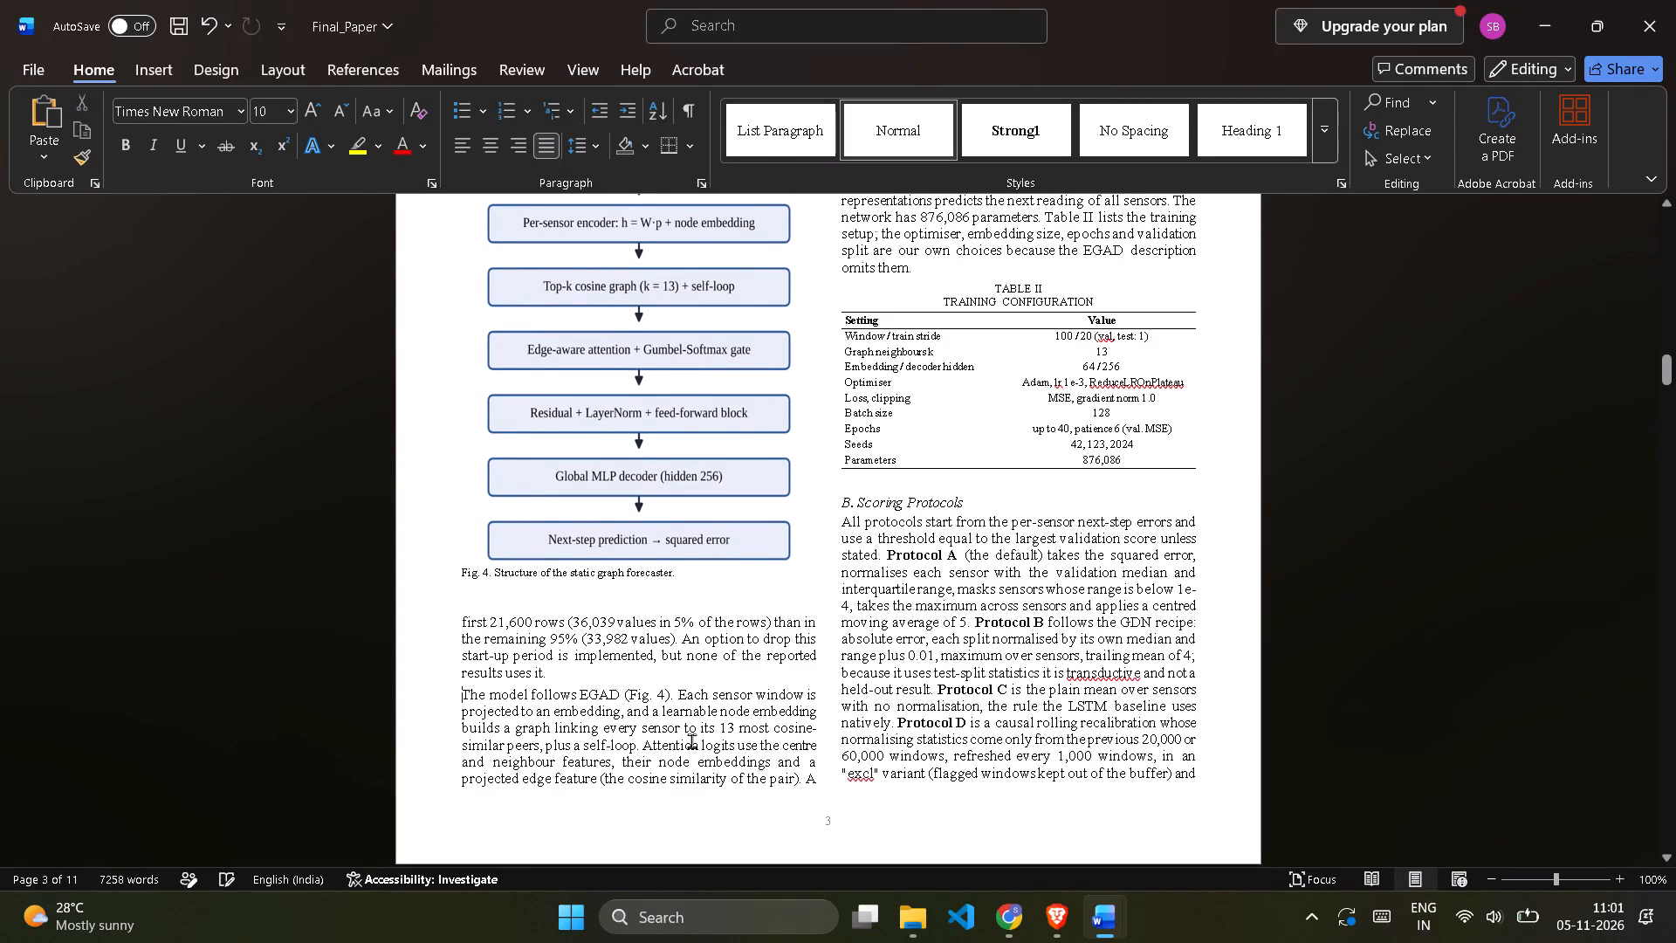
Return to the start of the Adaptive GNN Architecture section and save the paper.
{"action": "scroll", "coordinate": [691, 740], "scroll_direction": "up", "scroll_amount": 3}
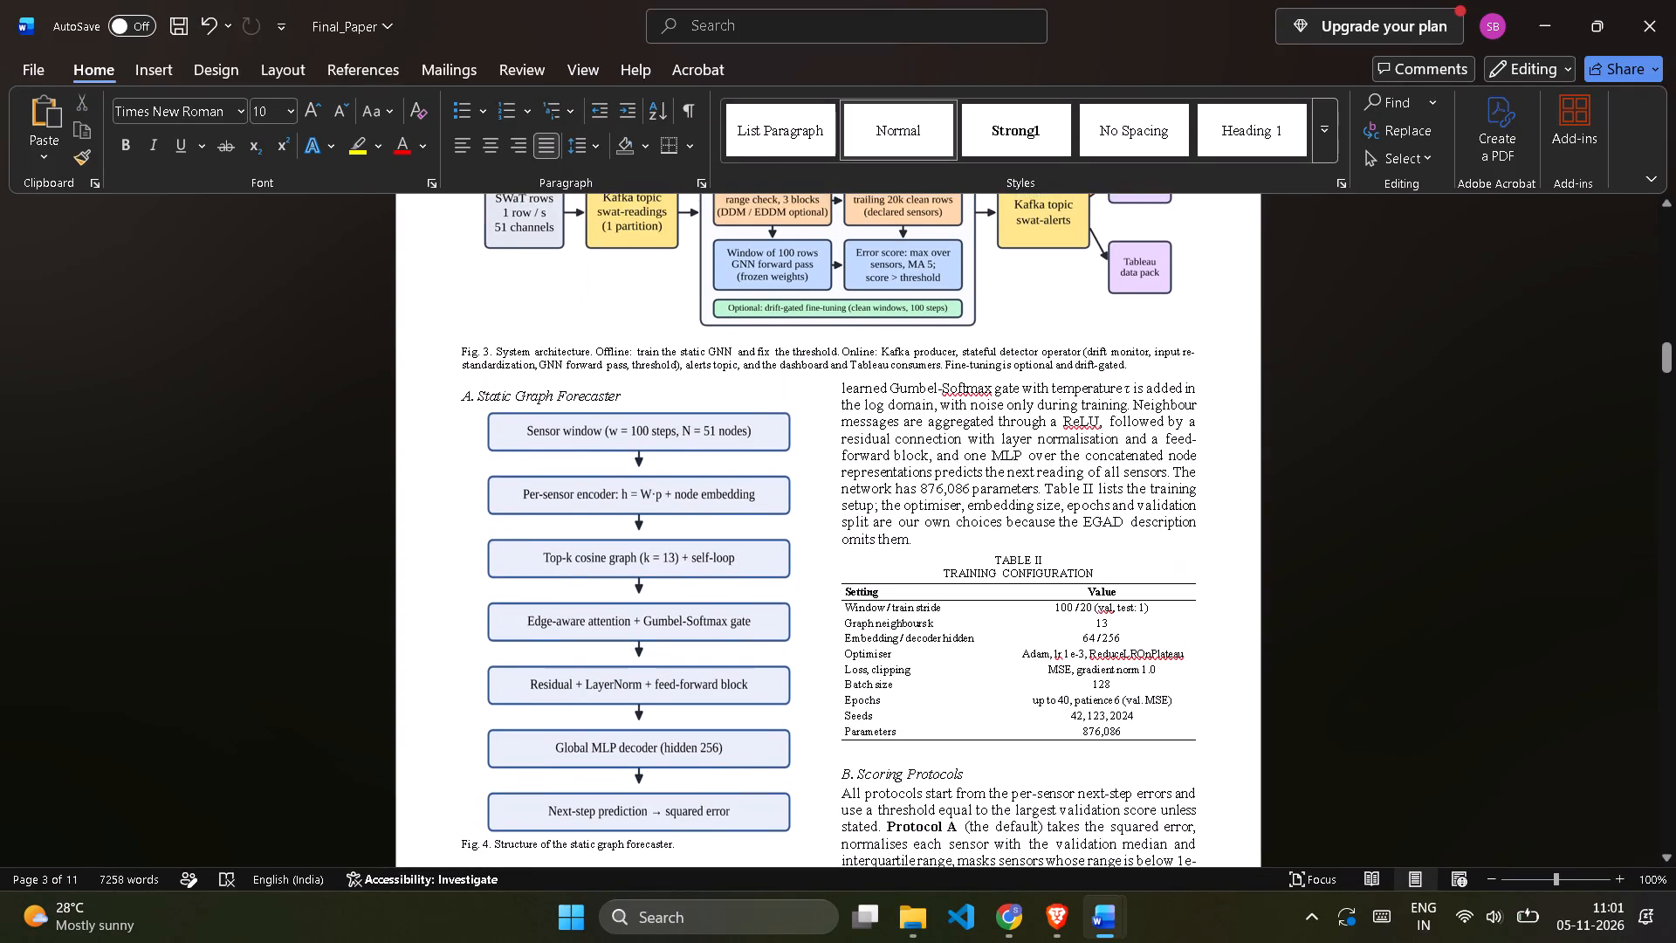
{"action": "scroll", "coordinate": [691, 740], "scroll_direction": "up", "scroll_amount": 1}
{"action": "left_click", "coordinate": [740, 608]}
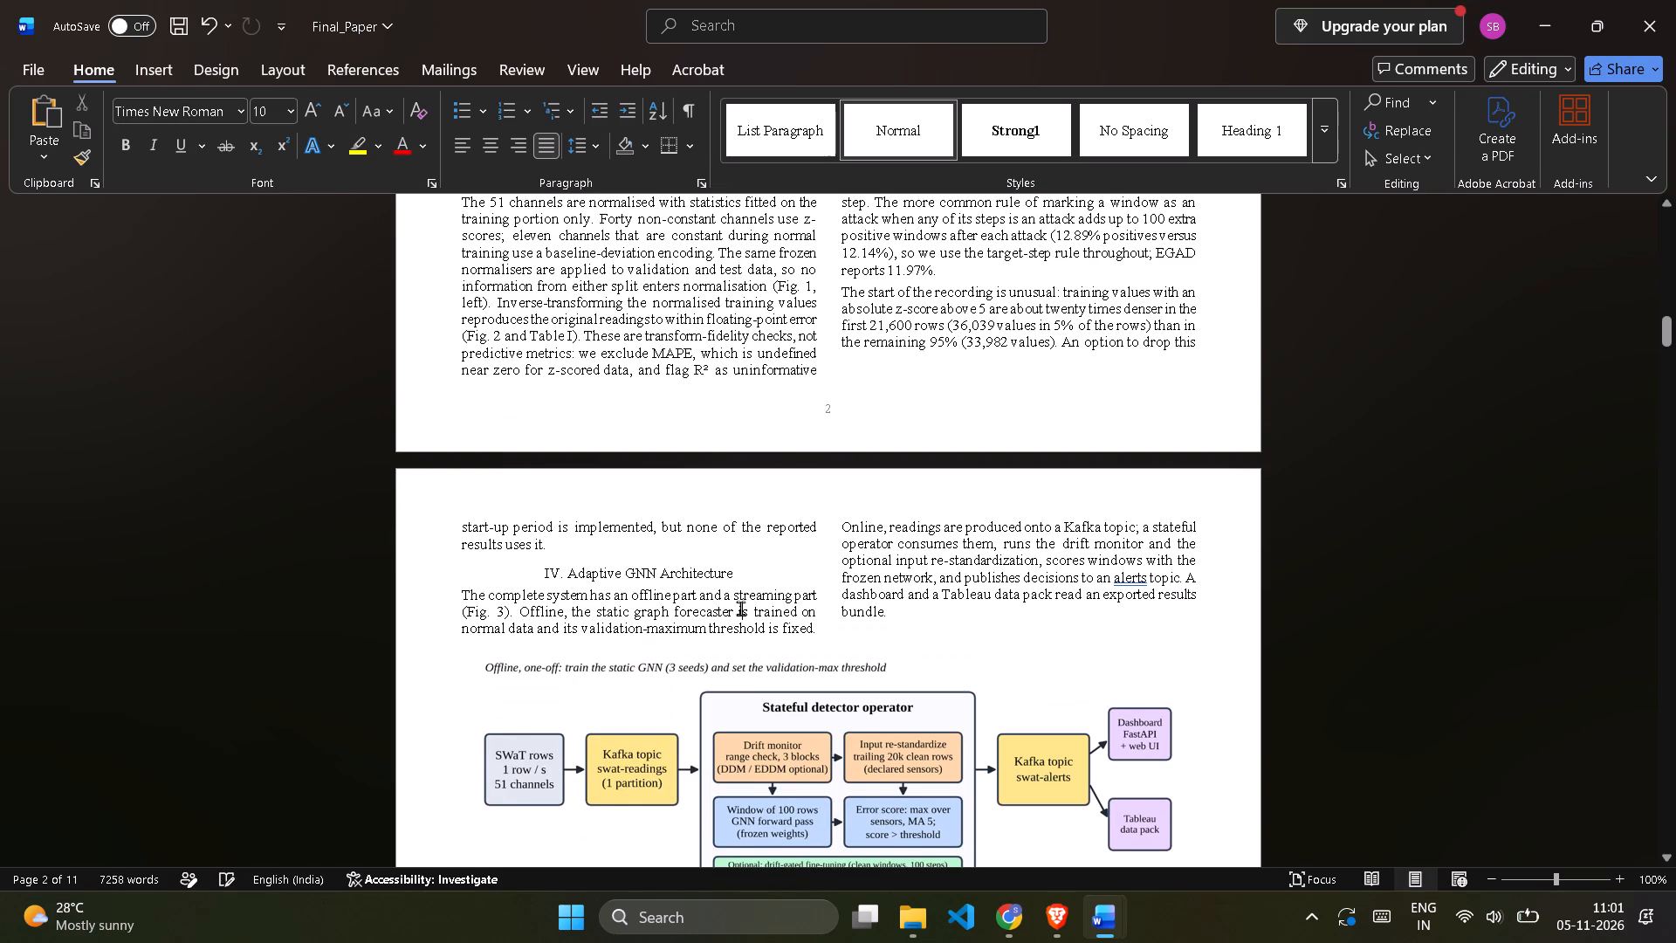
{"action": "key", "text": "ctrl+s"}
Break the last paragraph on page 2 after "An option to drop this" and remove the leading space before "start-up period".
{"action": "scroll", "coordinate": [740, 608], "scroll_direction": "up", "scroll_amount": 1}
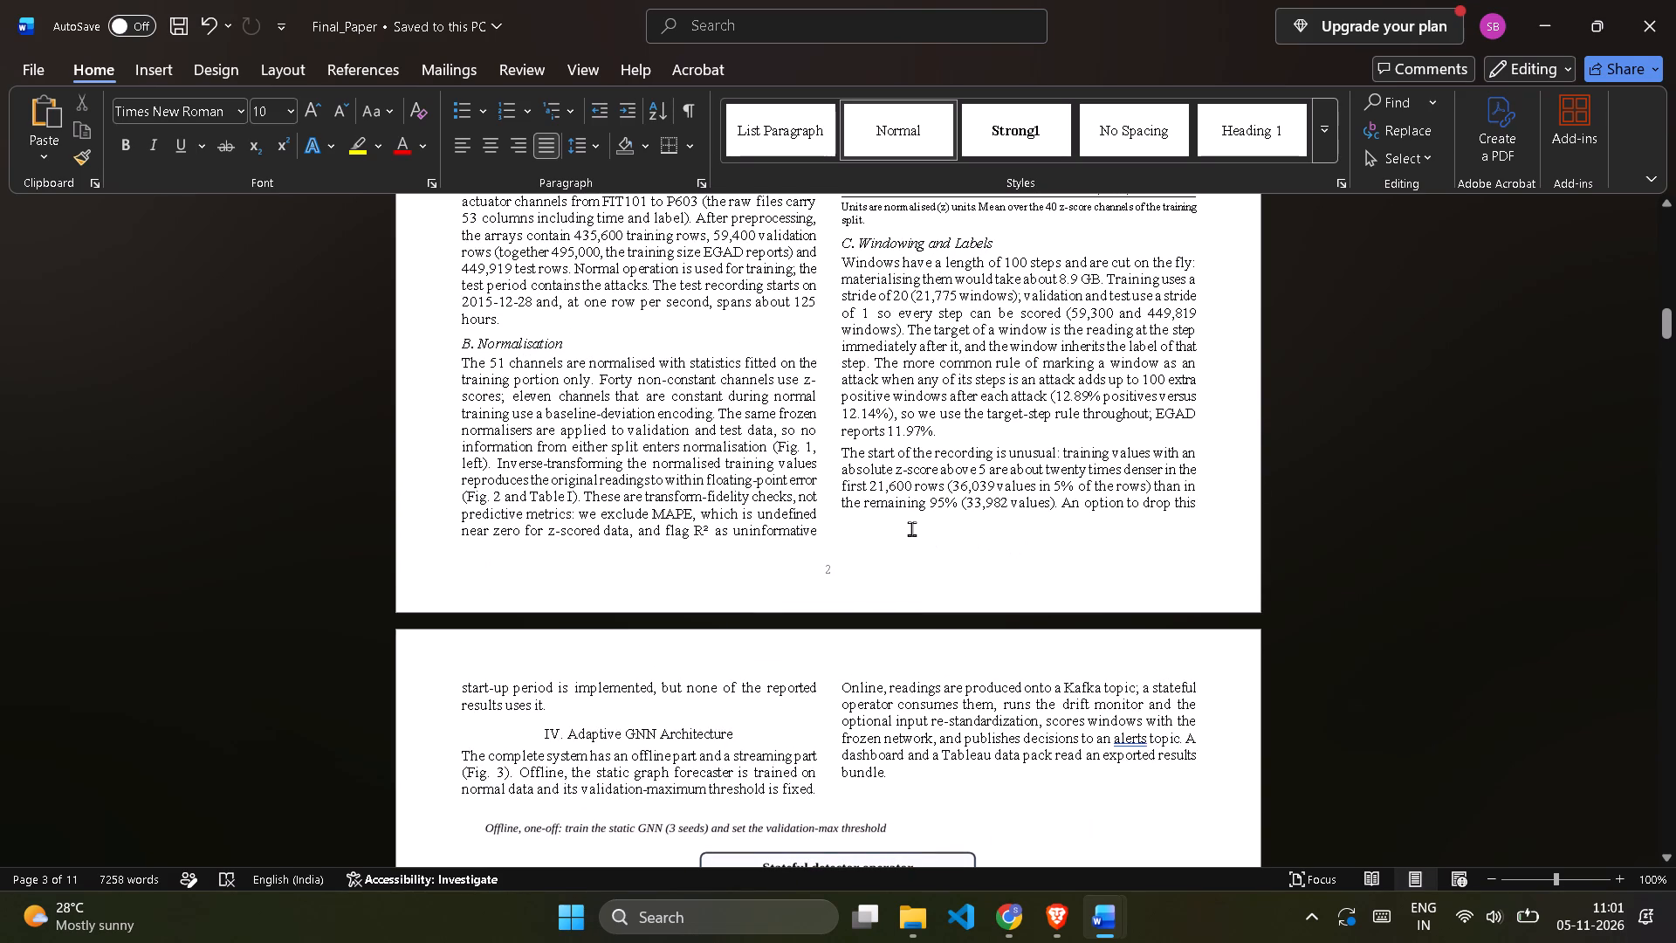
{"action": "left_click", "coordinate": [922, 513]}
{"action": "left_click", "coordinate": [924, 533]}
{"action": "left_click", "coordinate": [979, 540]}
{"action": "left_click", "coordinate": [1088, 535]}
{"action": "left_click", "coordinate": [1174, 520]}
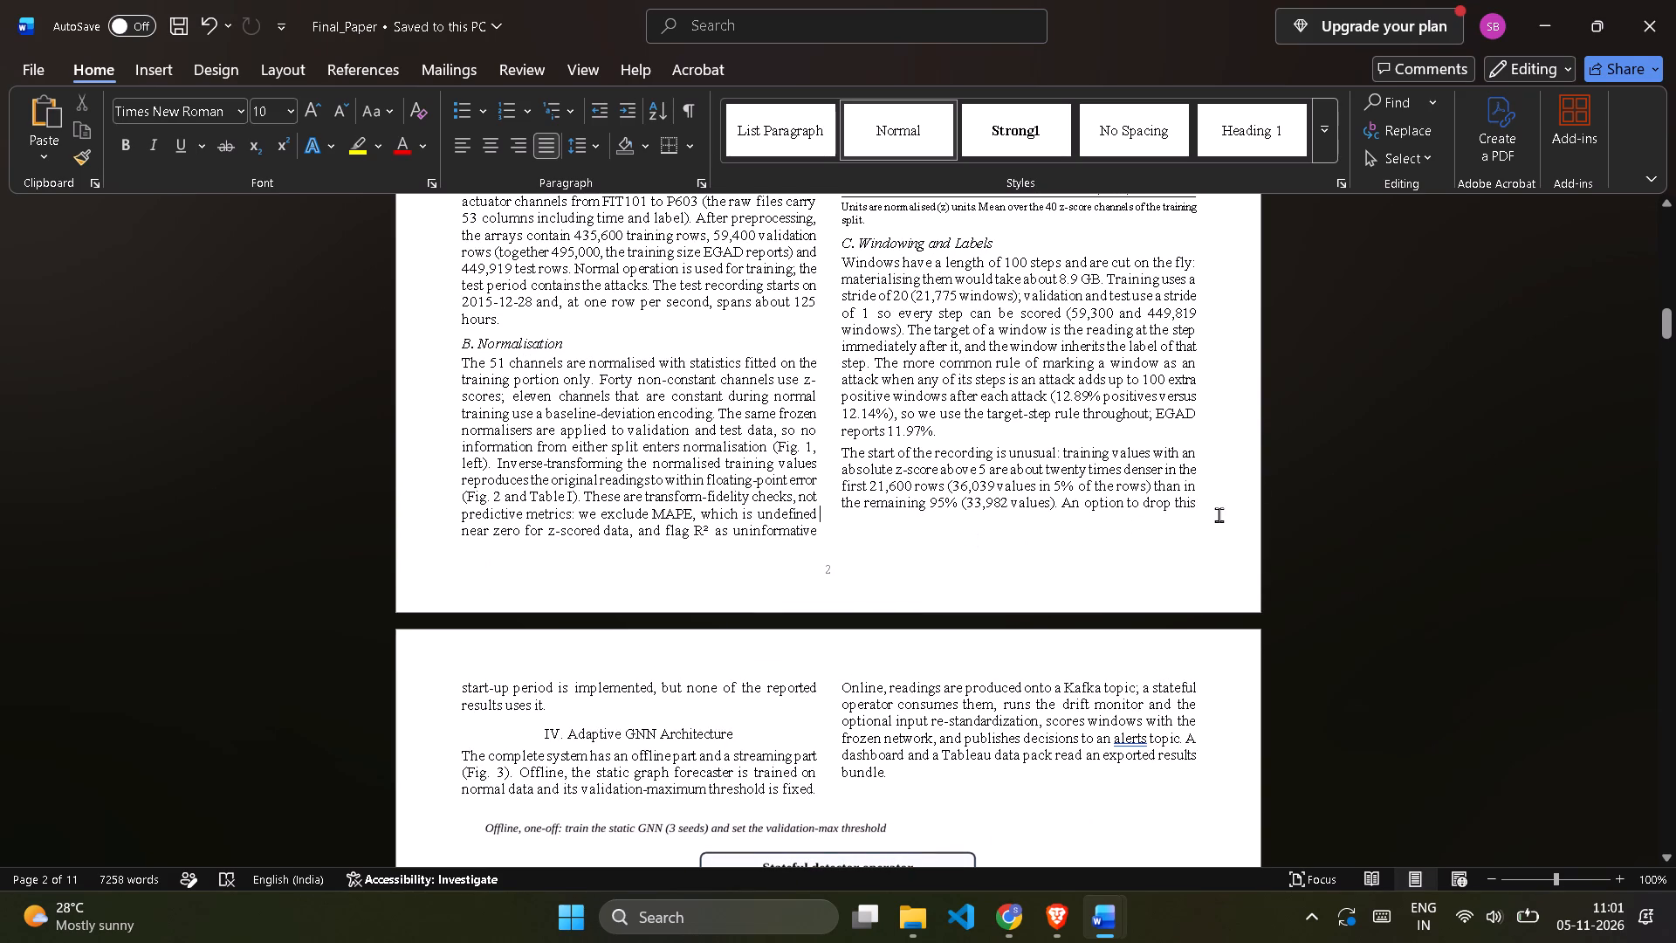
{"action": "left_click", "coordinate": [1219, 514]}
{"action": "left_click", "coordinate": [1201, 502]}
{"action": "key", "text": "Down"}
{"action": "key", "text": "Left"}
{"action": "key", "text": "Up"}
{"action": "key", "text": "Return"}
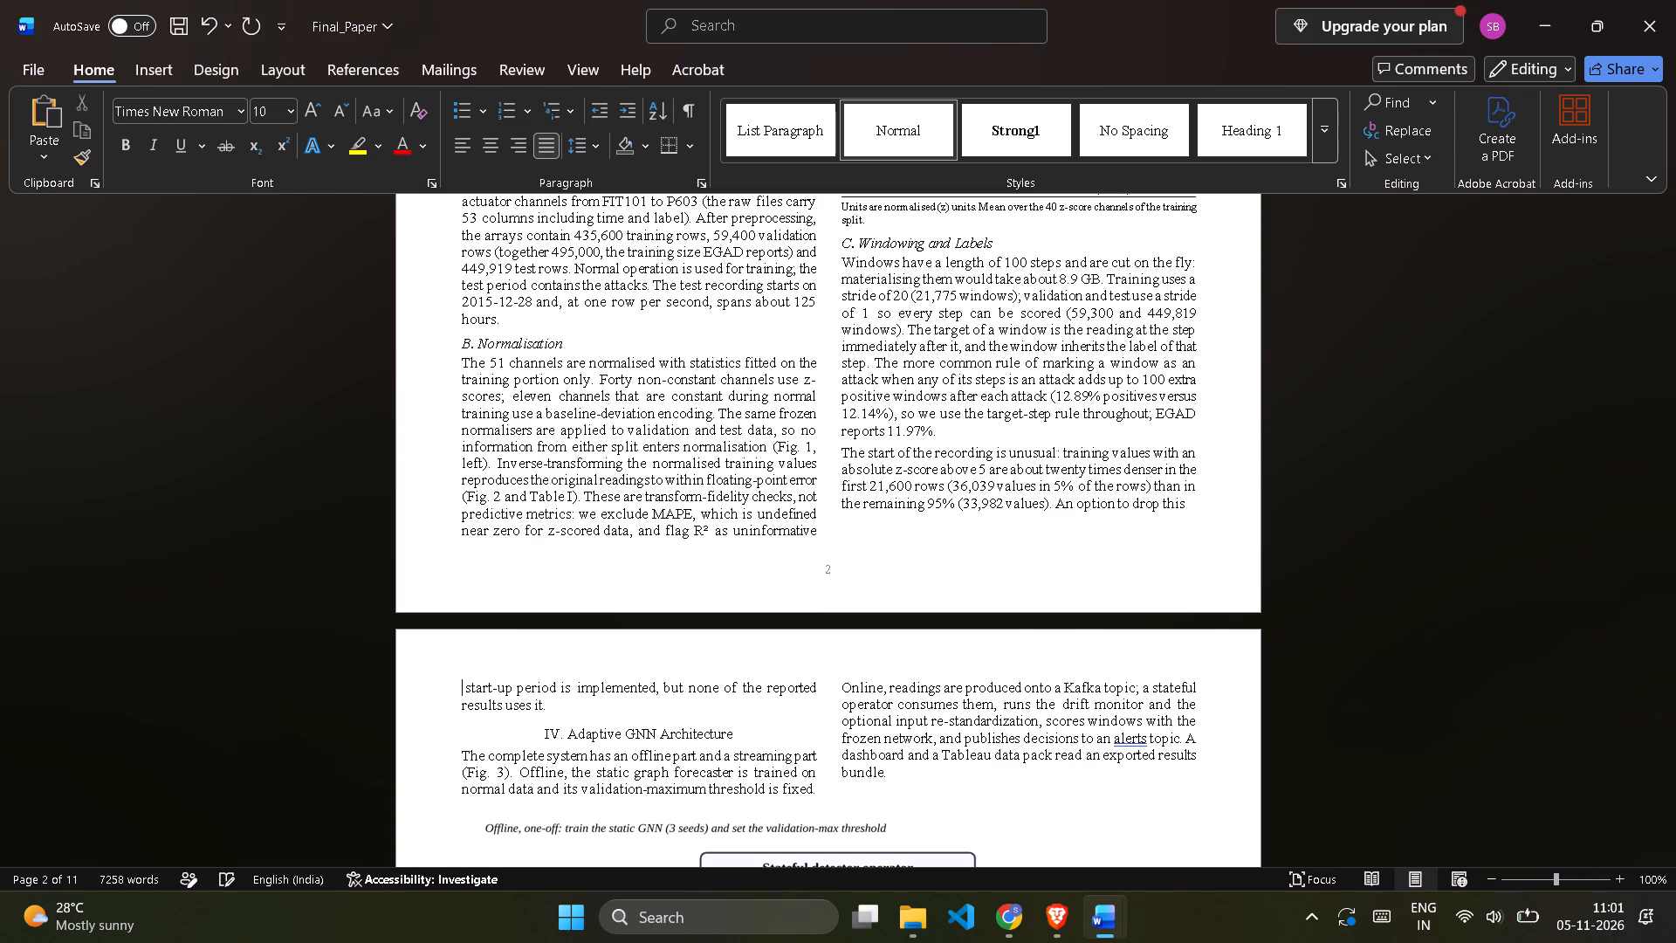
{"action": "key", "text": "BackSpace"}
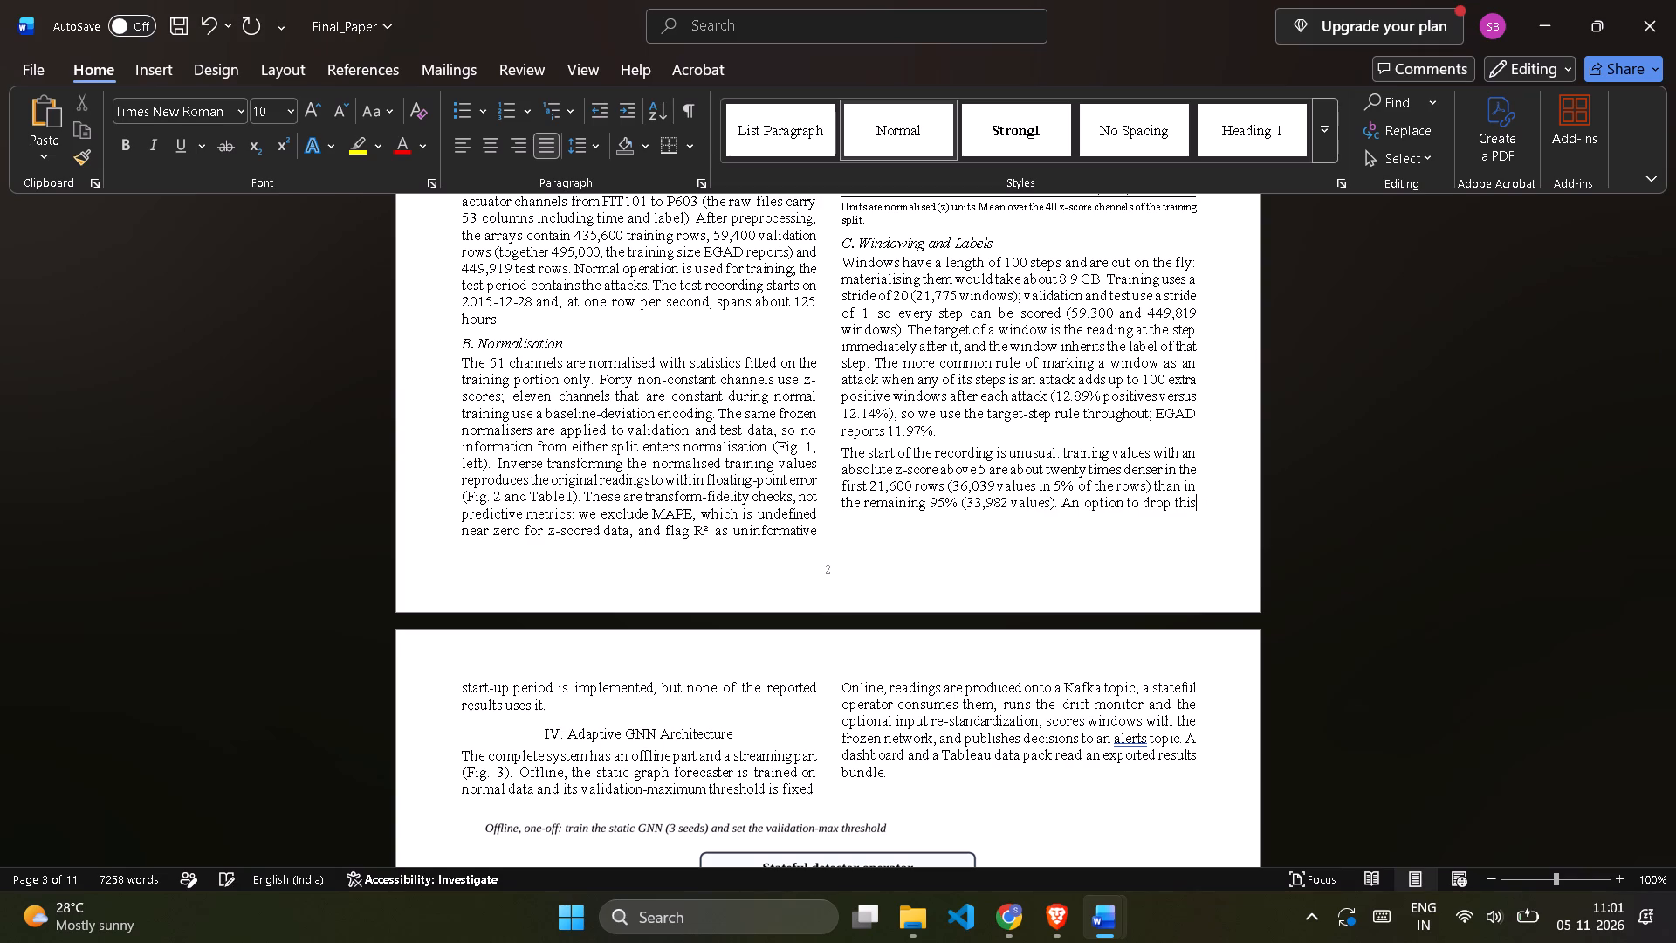
{"action": "key", "text": "Return"}
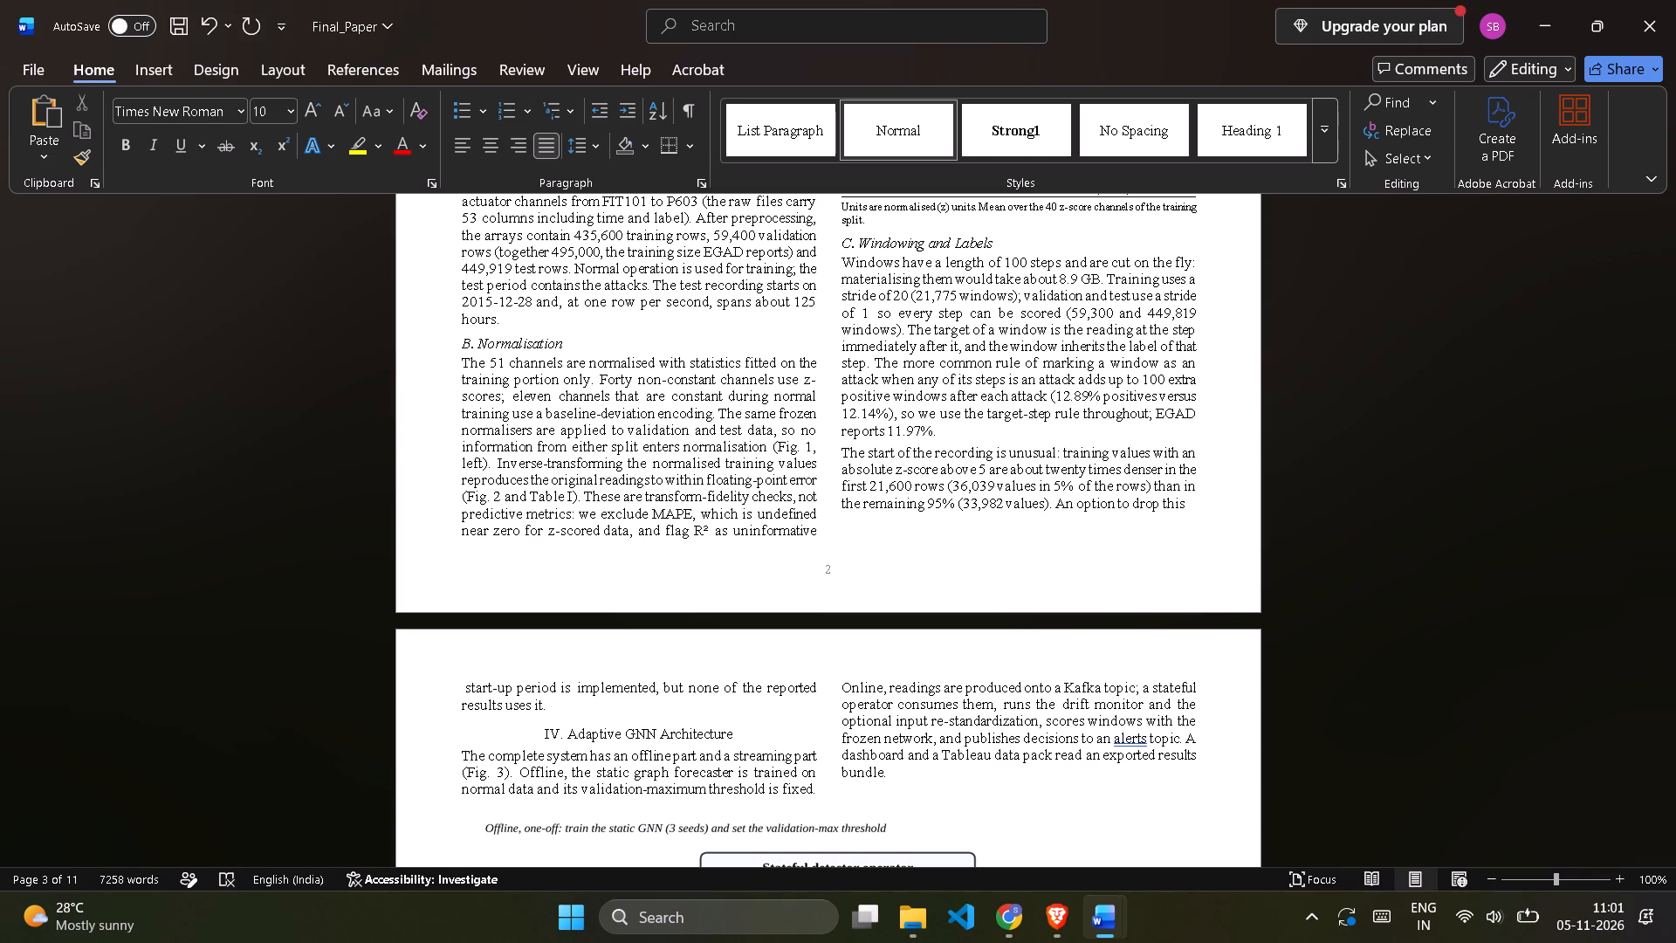
{"action": "key", "text": "Right"}
{"action": "key", "text": "BackSpace"}
{"action": "key", "text": "Left"}
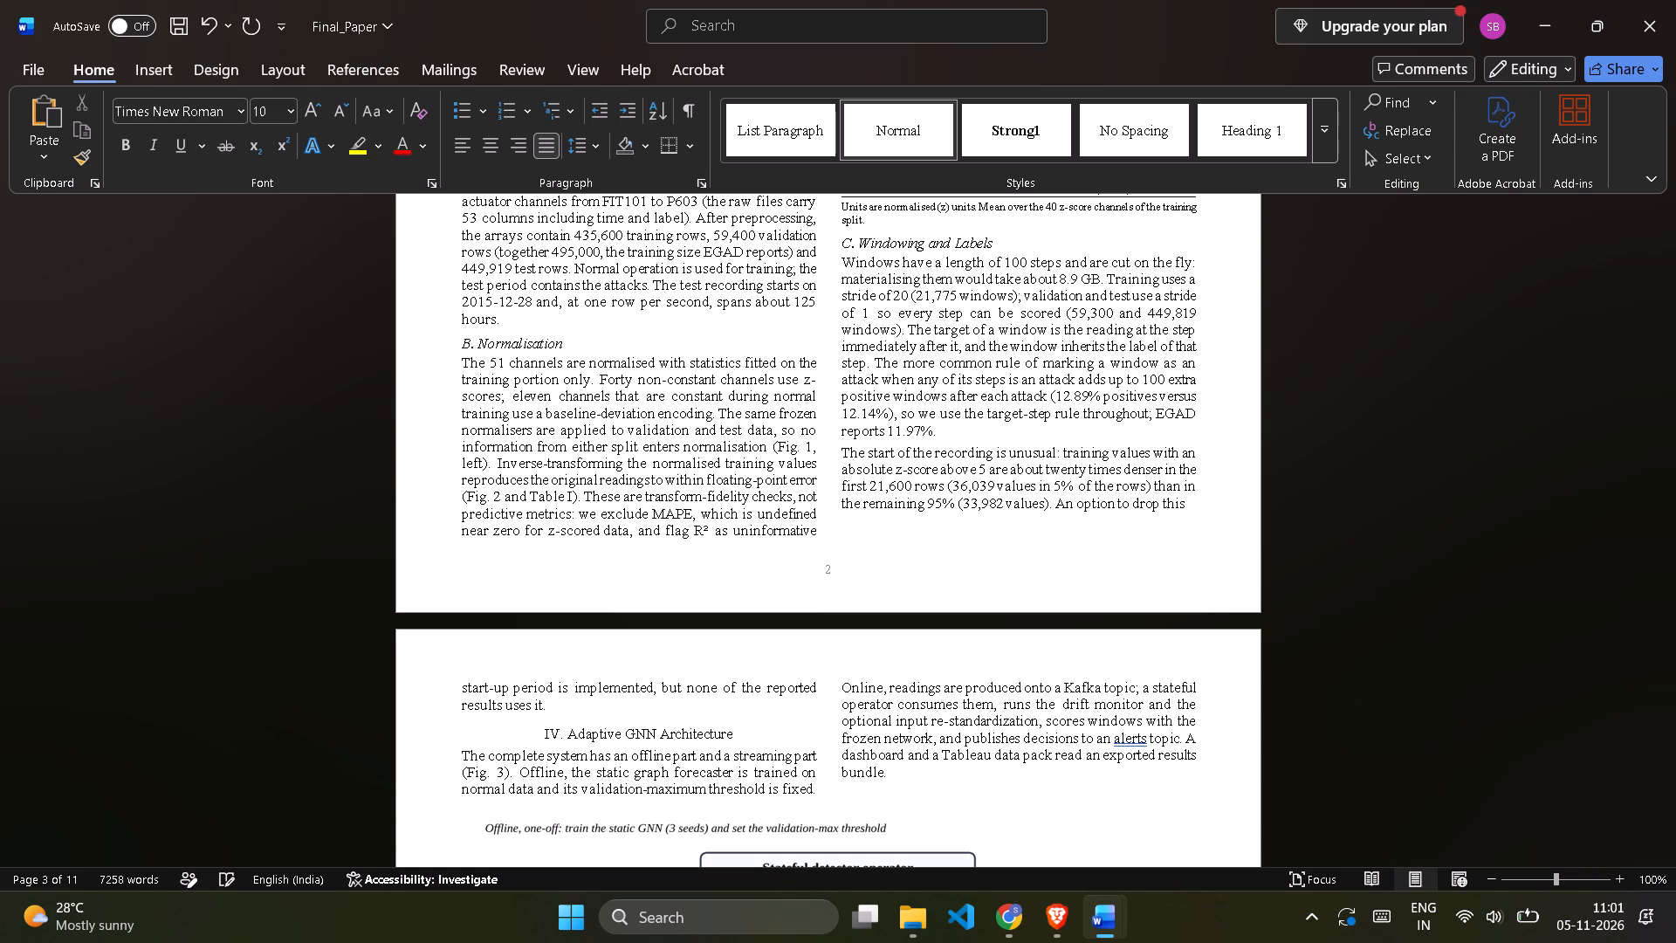
{"action": "key", "text": "Up"}
{"action": "key", "text": "Down"}
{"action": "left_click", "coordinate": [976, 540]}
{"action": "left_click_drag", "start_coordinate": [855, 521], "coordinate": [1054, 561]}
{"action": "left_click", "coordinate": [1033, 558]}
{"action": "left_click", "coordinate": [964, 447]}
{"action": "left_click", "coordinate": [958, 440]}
Reduce the height of the Fig. 2 round-trip fidelity plot on page 2 and make it slightly narrower.
{"action": "scroll", "coordinate": [1077, 453], "scroll_direction": "up", "scroll_amount": 1}
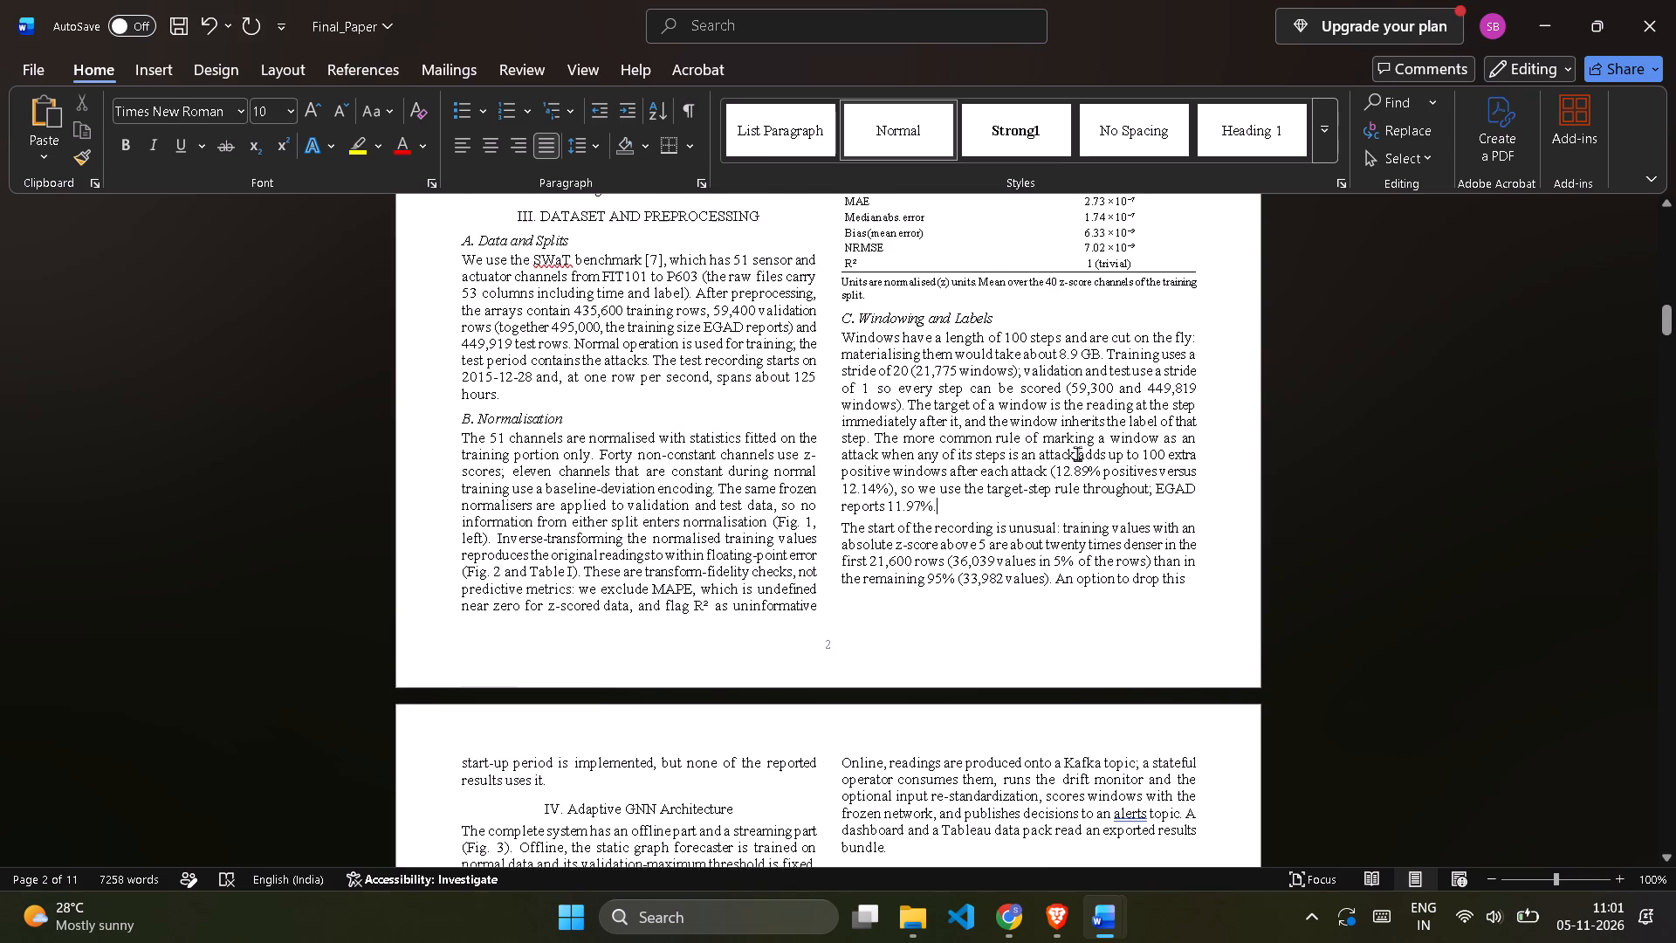
{"action": "scroll", "coordinate": [1077, 453], "scroll_direction": "up", "scroll_amount": 1}
{"action": "scroll", "coordinate": [1402, 131], "scroll_direction": "up", "scroll_amount": 1}
{"action": "scroll", "coordinate": [1036, 315], "scroll_direction": "up", "scroll_amount": 1}
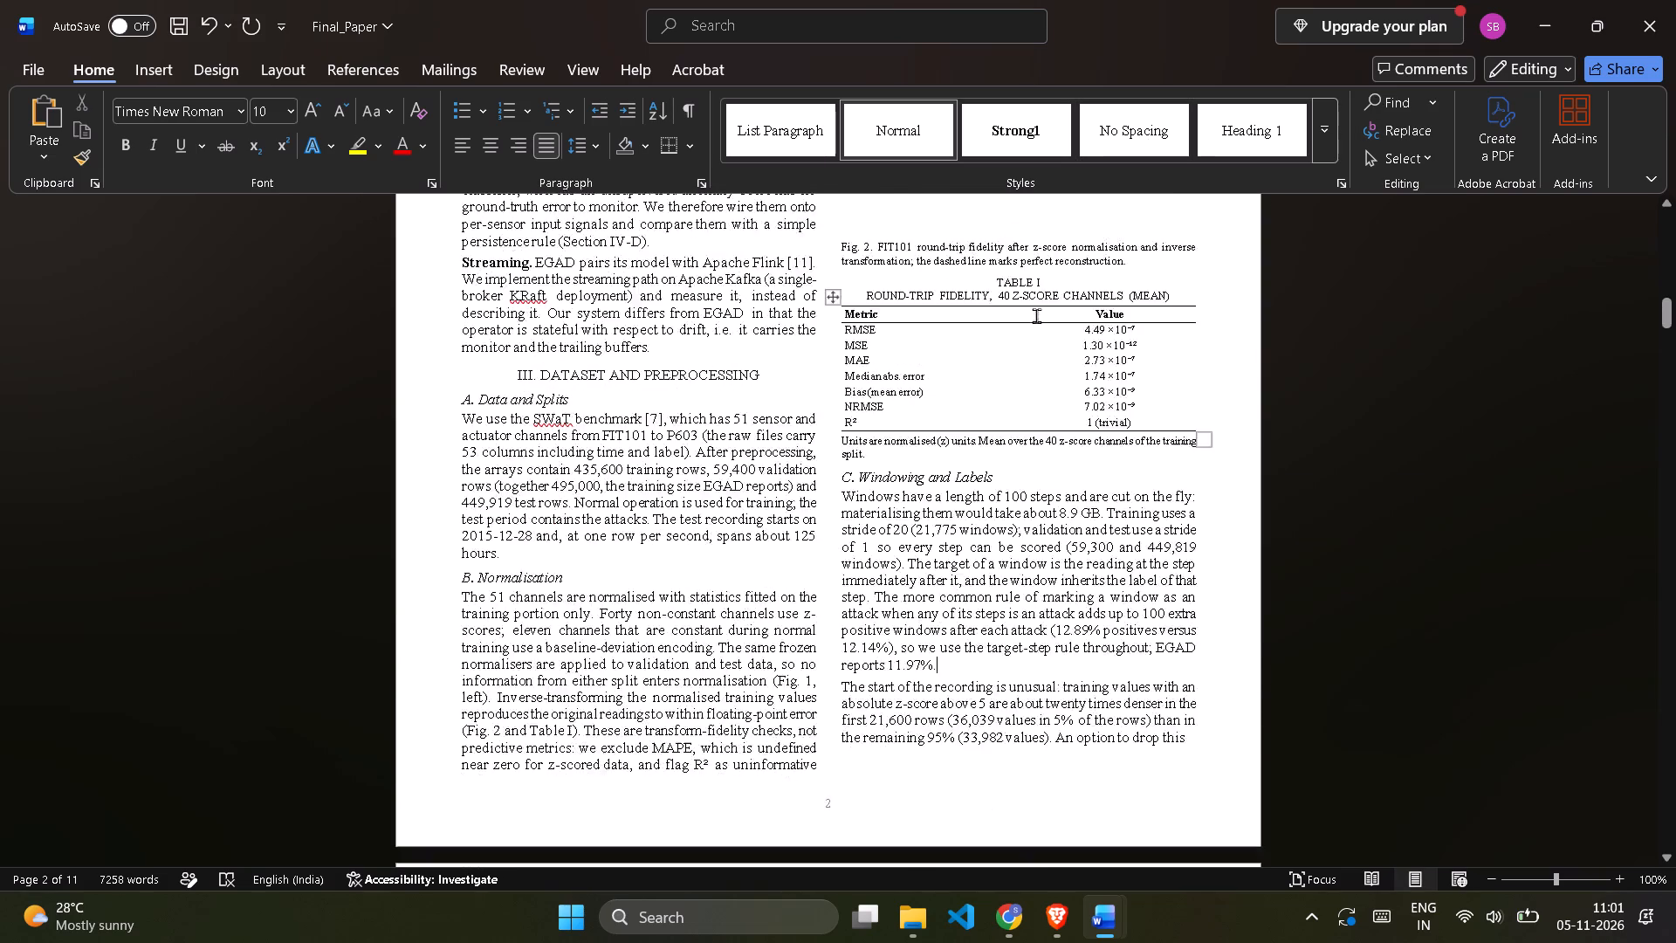
{"action": "scroll", "coordinate": [1036, 315], "scroll_direction": "up", "scroll_amount": 2}
{"action": "left_click", "coordinate": [1041, 376]}
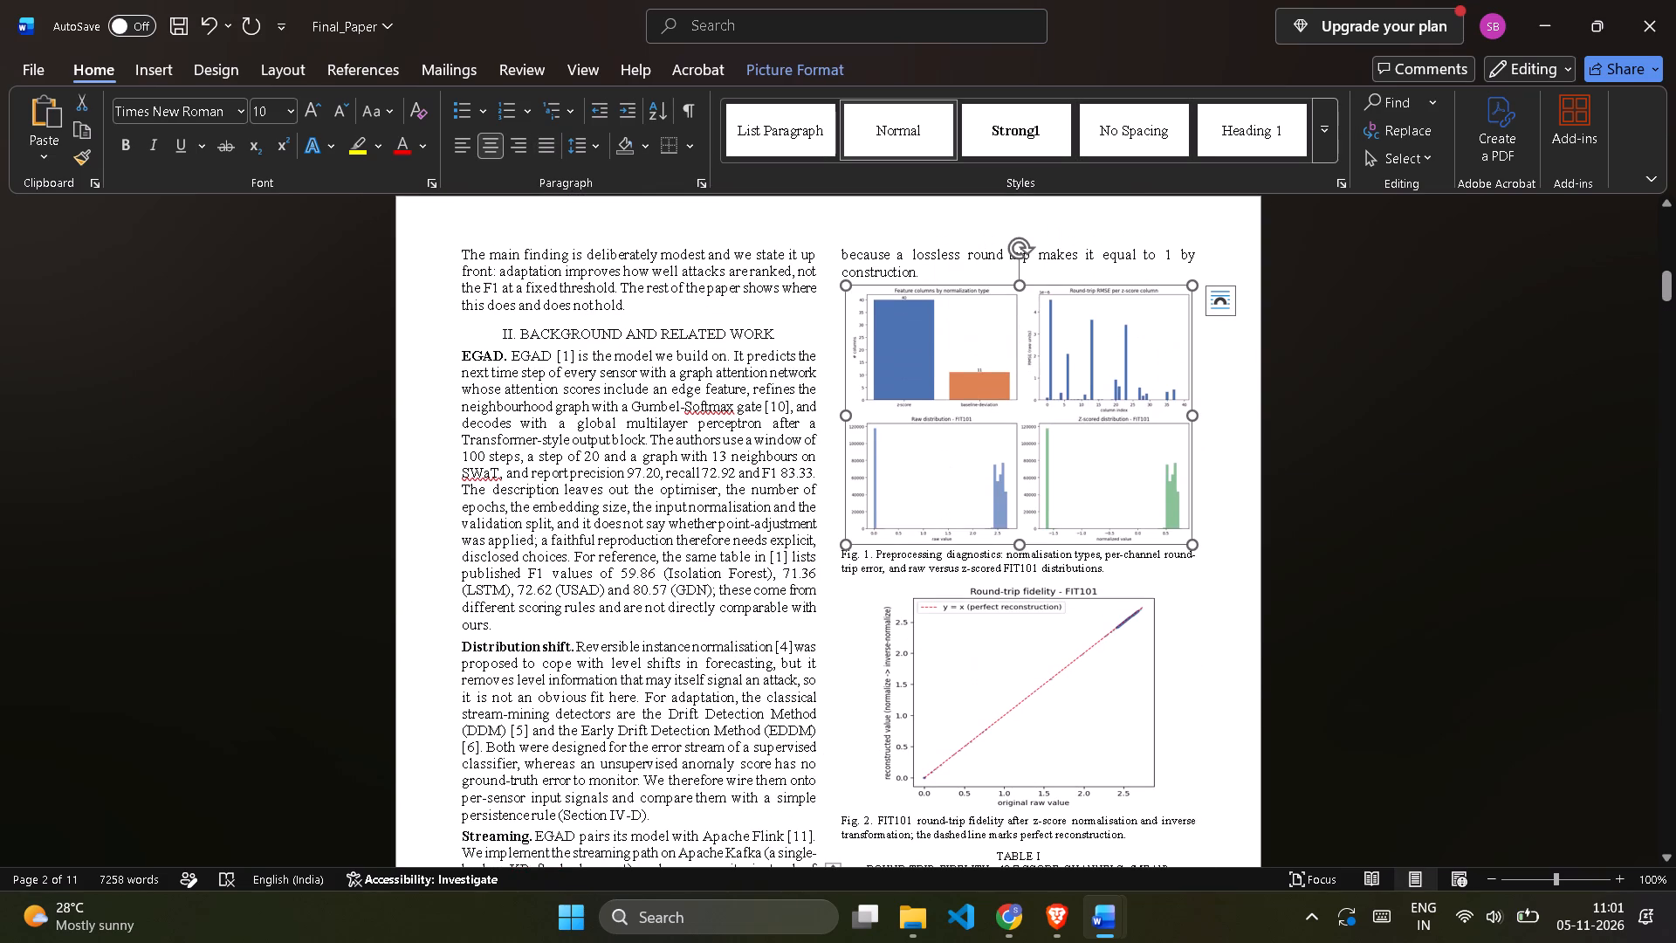
{"action": "left_click", "coordinate": [1034, 683]}
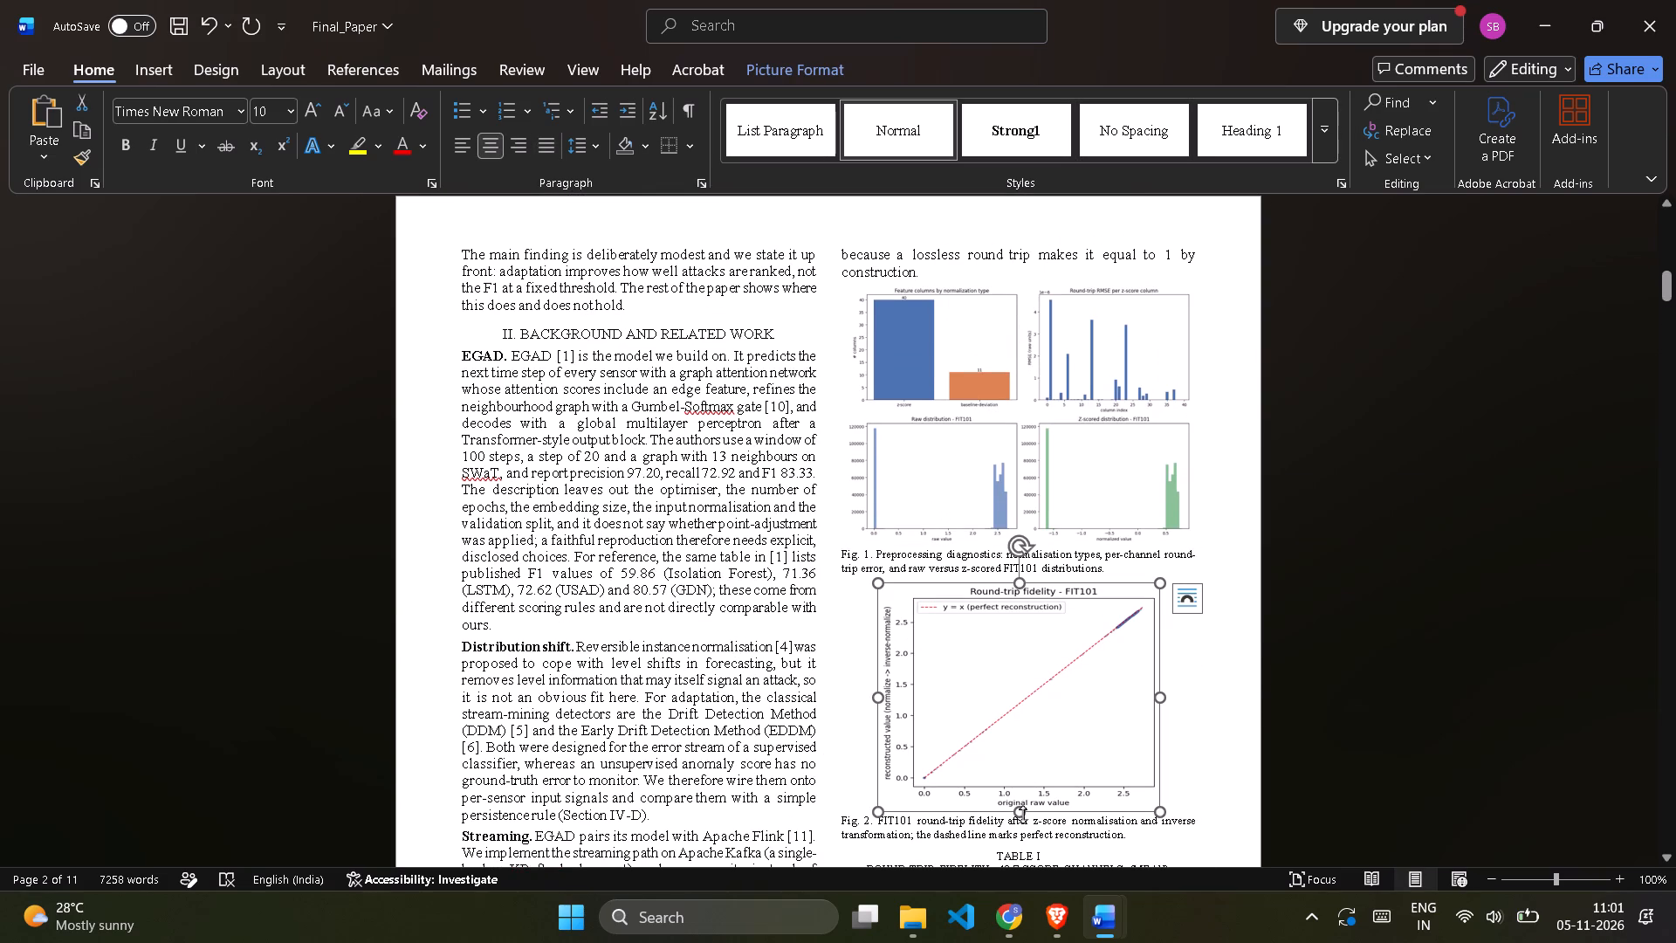
{"action": "left_click_drag", "start_coordinate": [1022, 816], "coordinate": [1019, 788]}
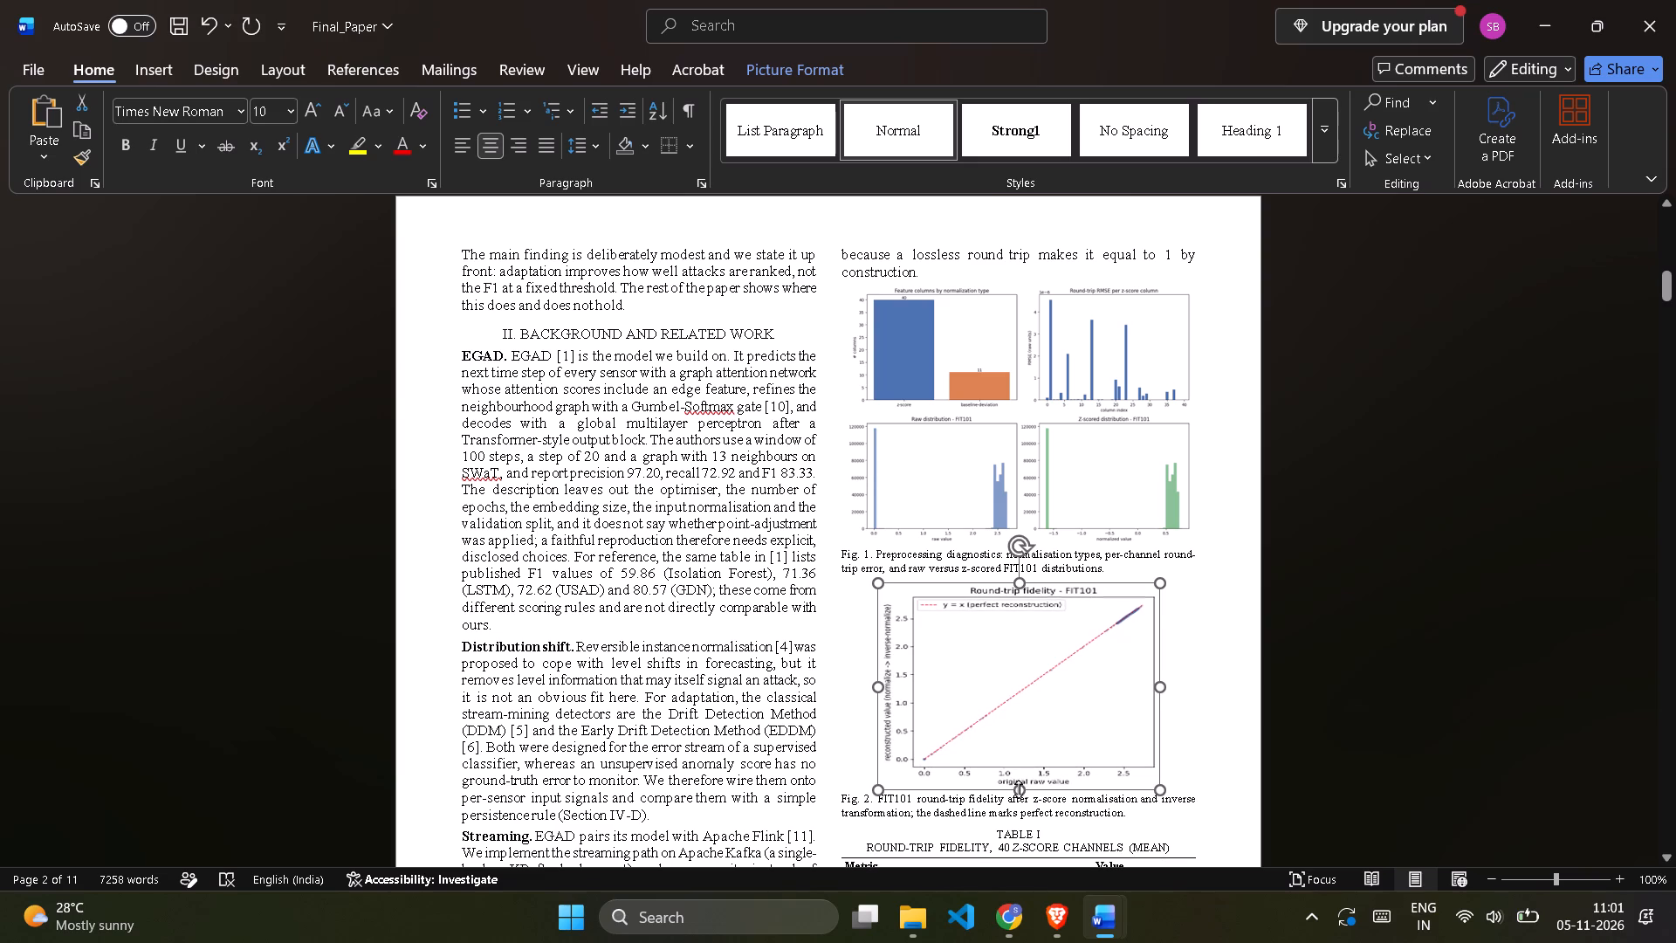
{"action": "left_click_drag", "start_coordinate": [879, 685], "coordinate": [869, 685]}
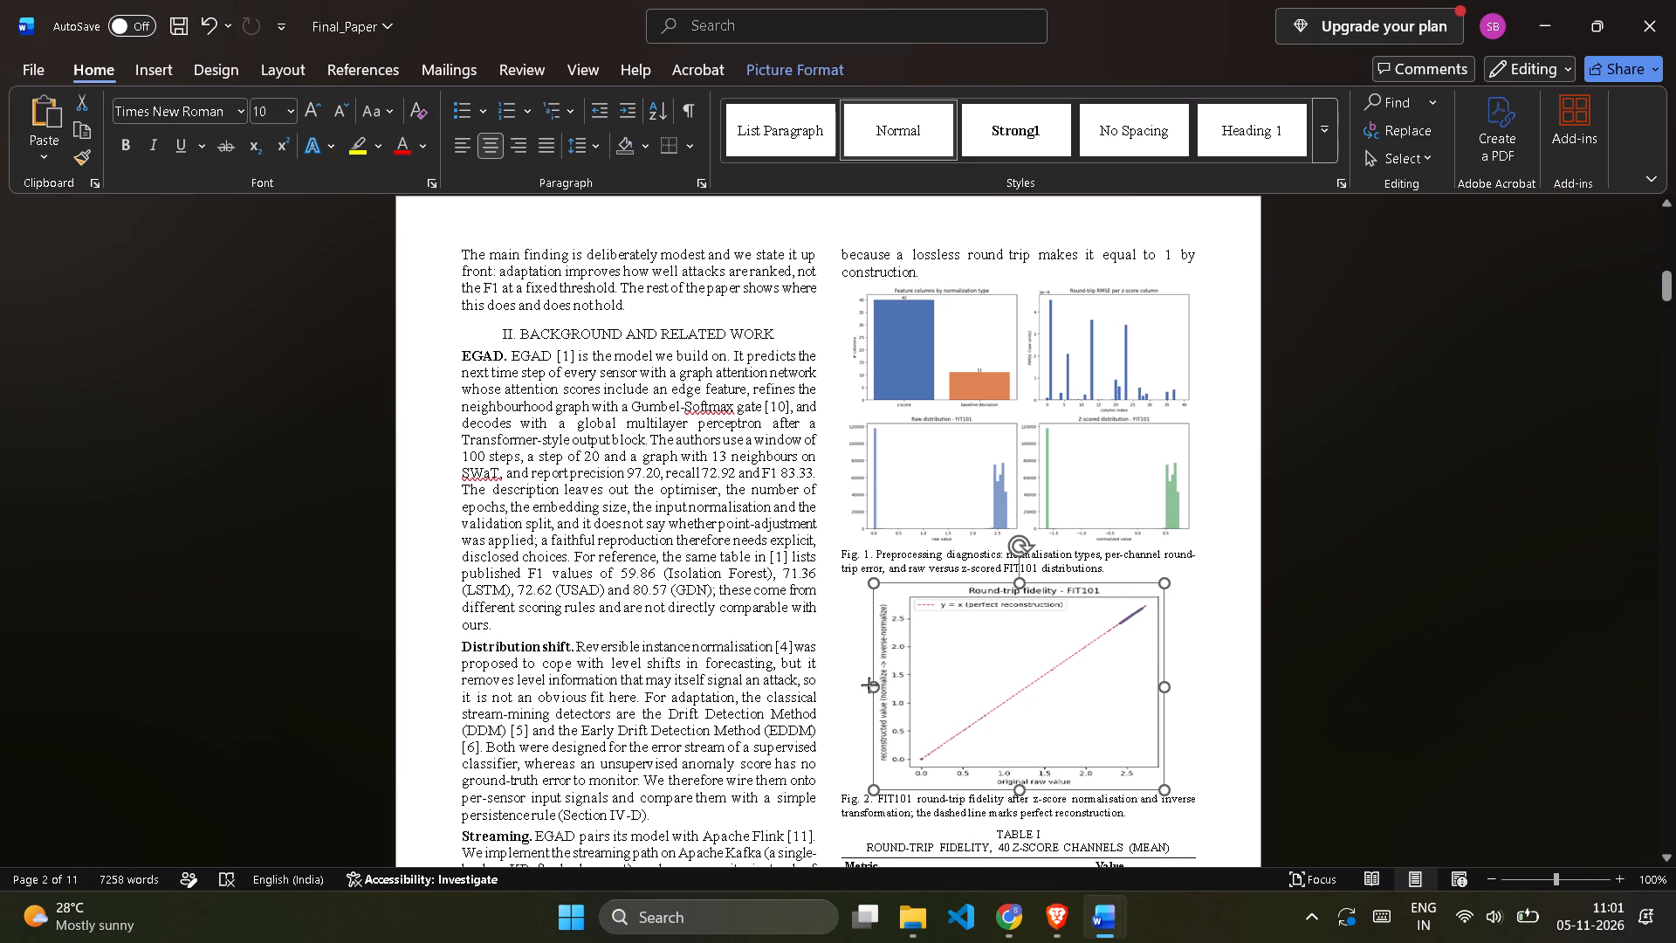
{"action": "left_click_drag", "start_coordinate": [869, 685], "coordinate": [894, 685]}
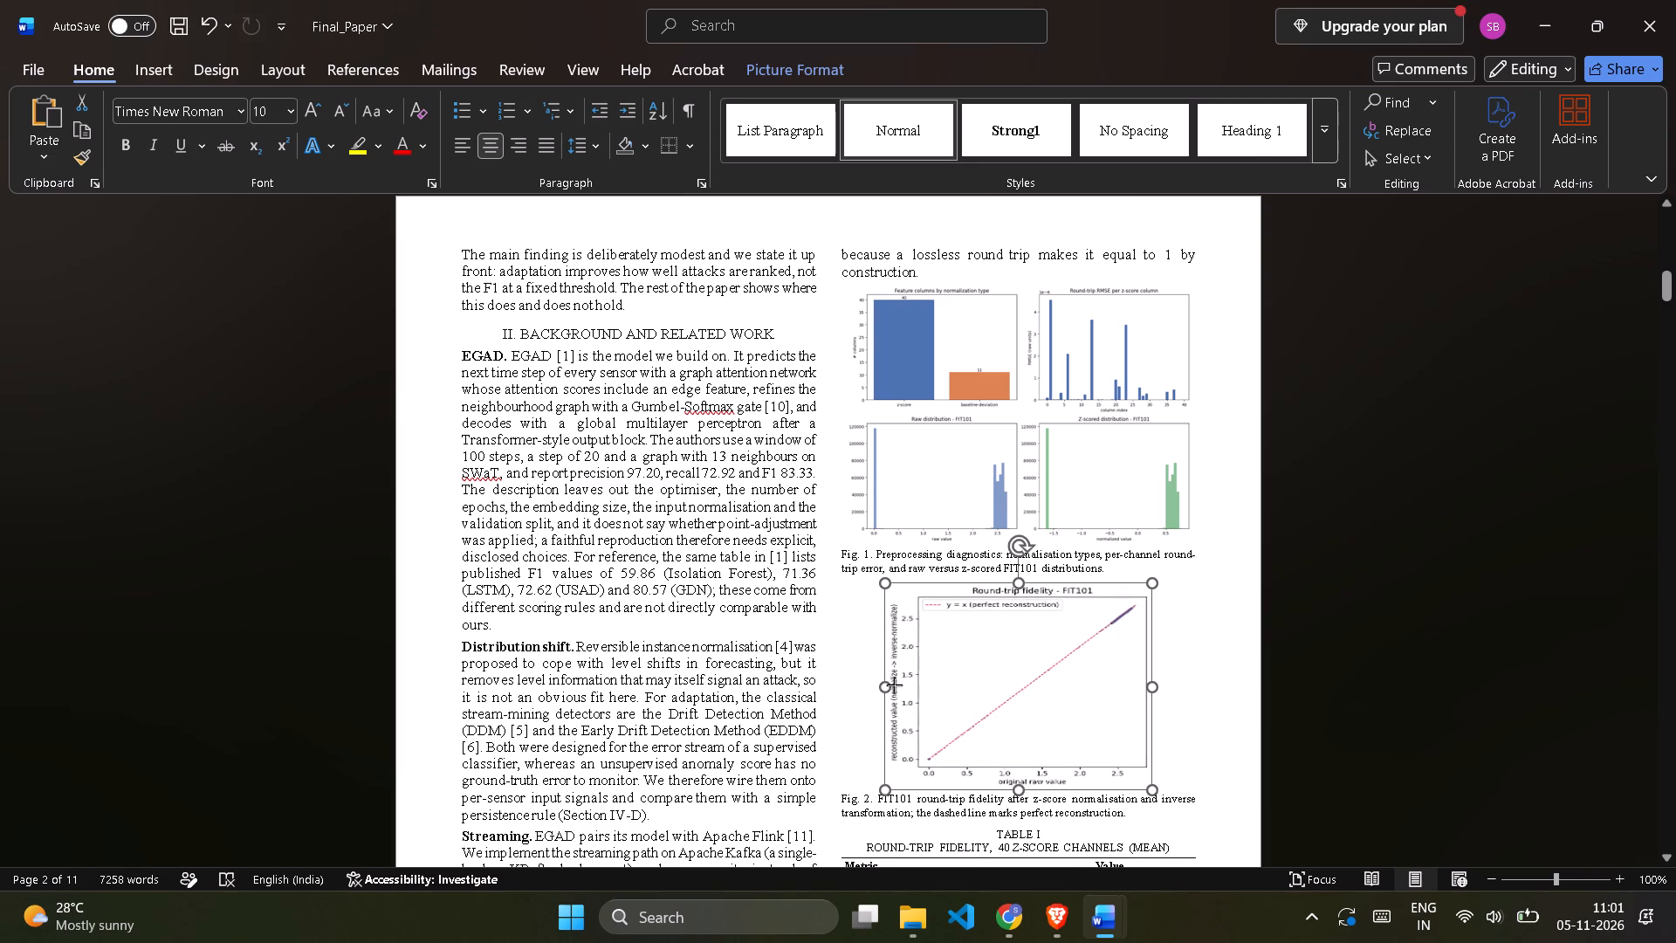
Make the Fig. 2 round-trip fidelity plot on page 2 narrower still and save the paper.
{"action": "left_click_drag", "start_coordinate": [894, 685], "coordinate": [928, 685]}
{"action": "left_click", "coordinate": [1316, 689]}
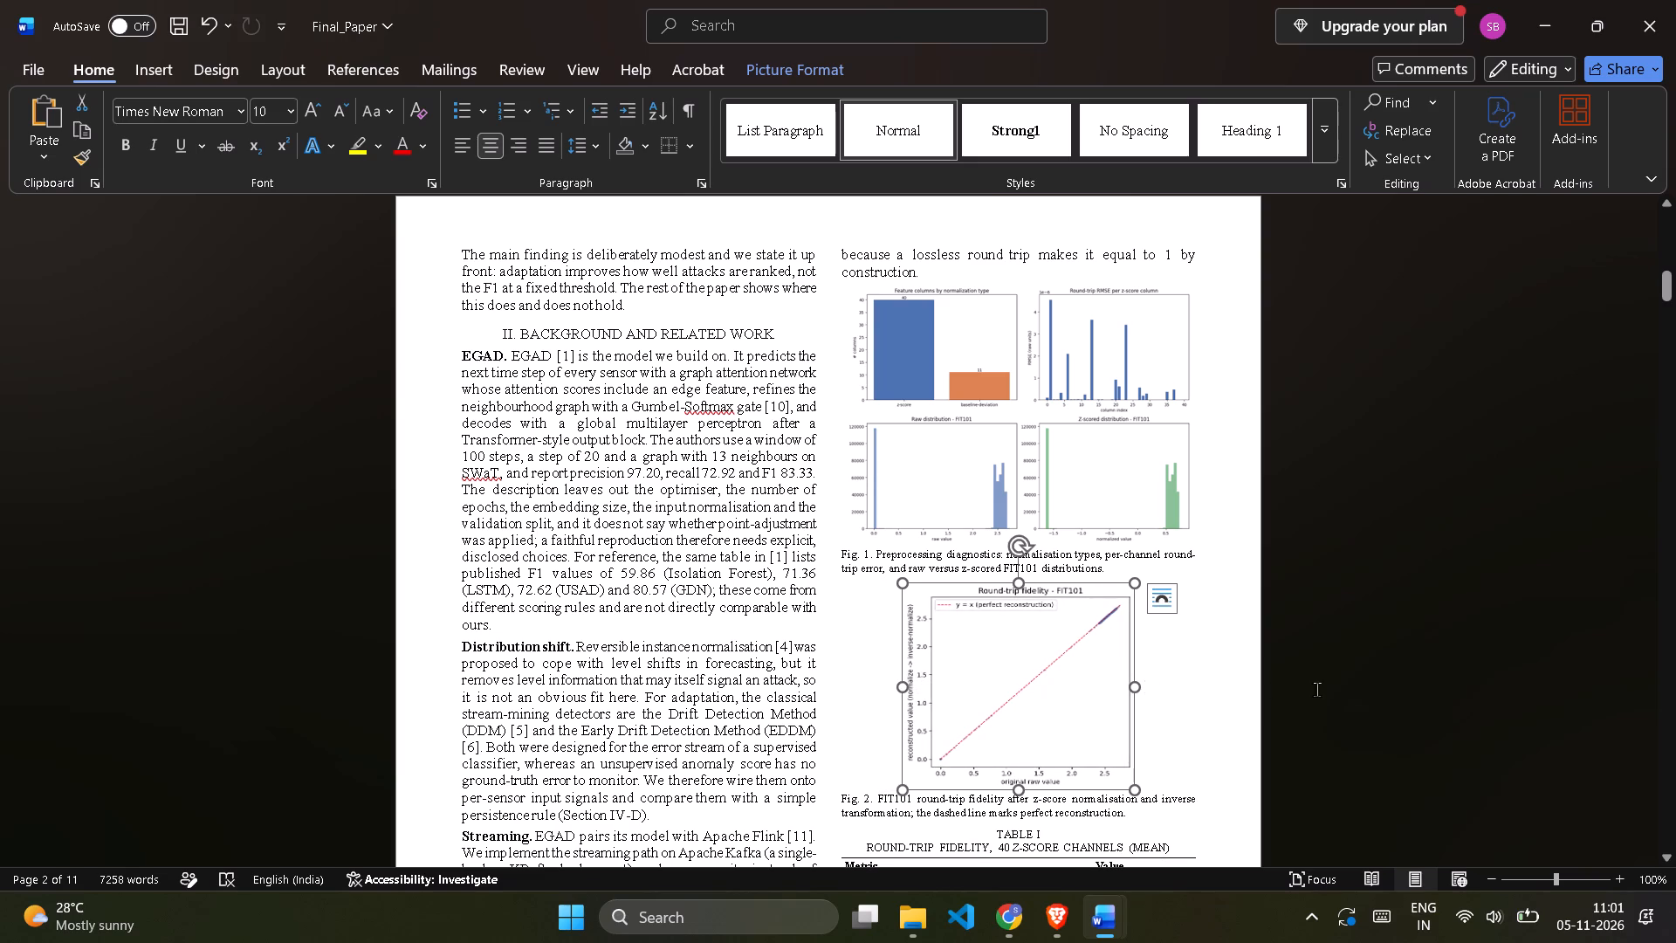
{"action": "scroll", "coordinate": [1199, 692], "scroll_direction": "down", "scroll_amount": 3}
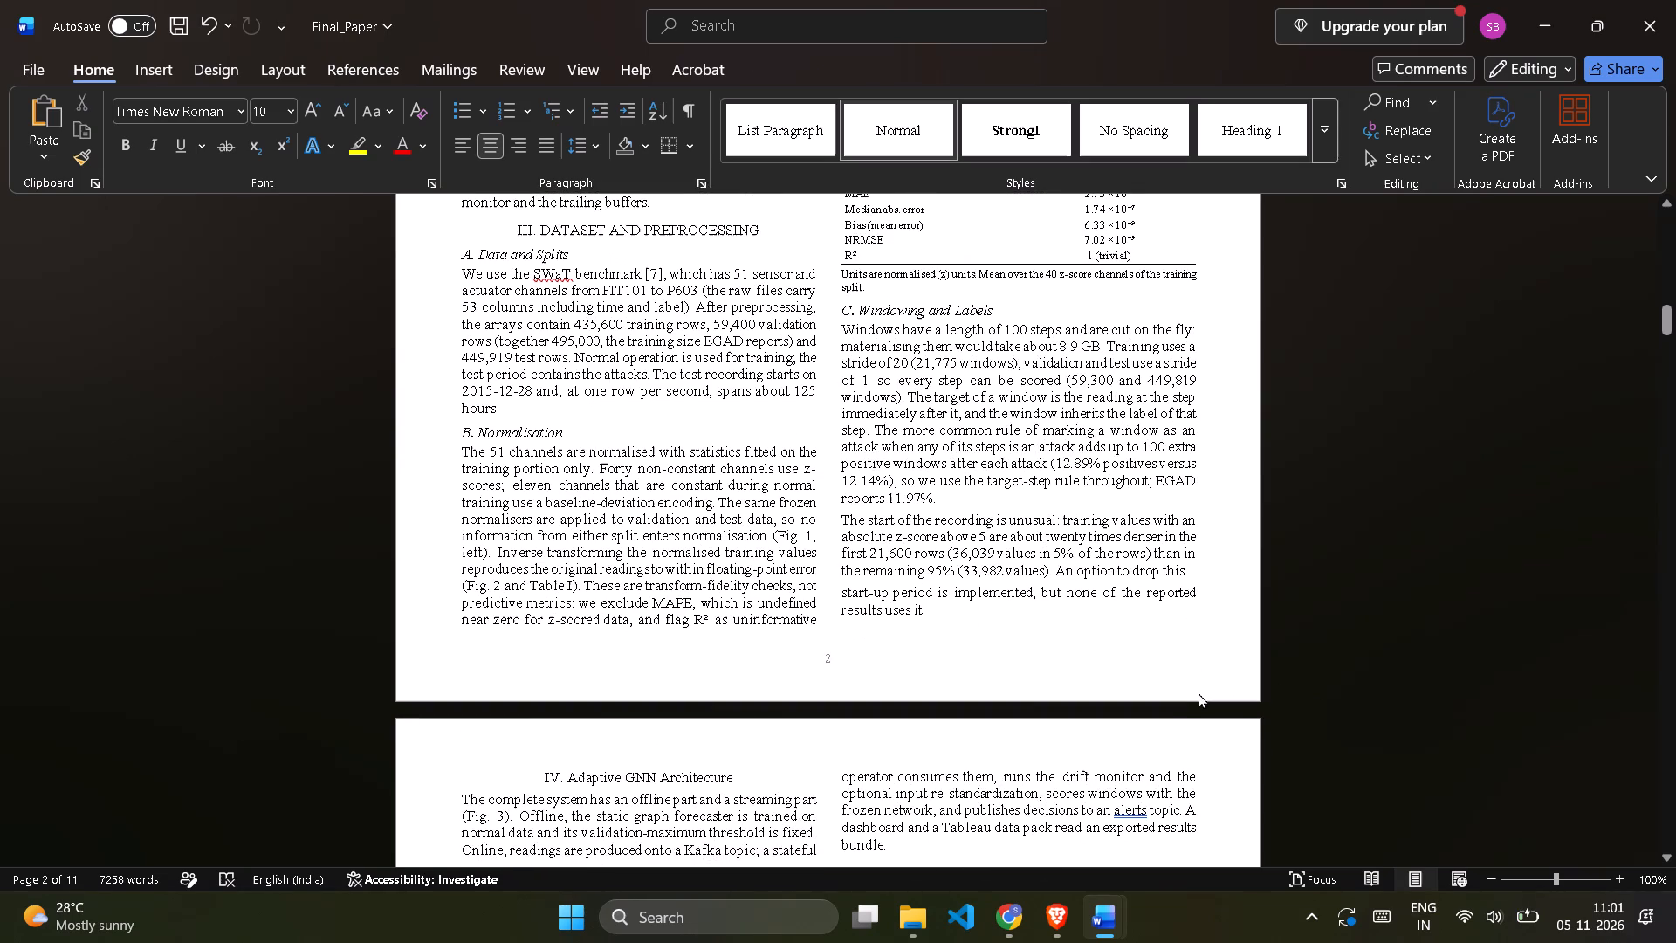
{"action": "scroll", "coordinate": [1199, 692], "scroll_direction": "down", "scroll_amount": 2}
{"action": "scroll", "coordinate": [1092, 682], "scroll_direction": "down", "scroll_amount": 2}
{"action": "key", "text": "ctrl+s"}
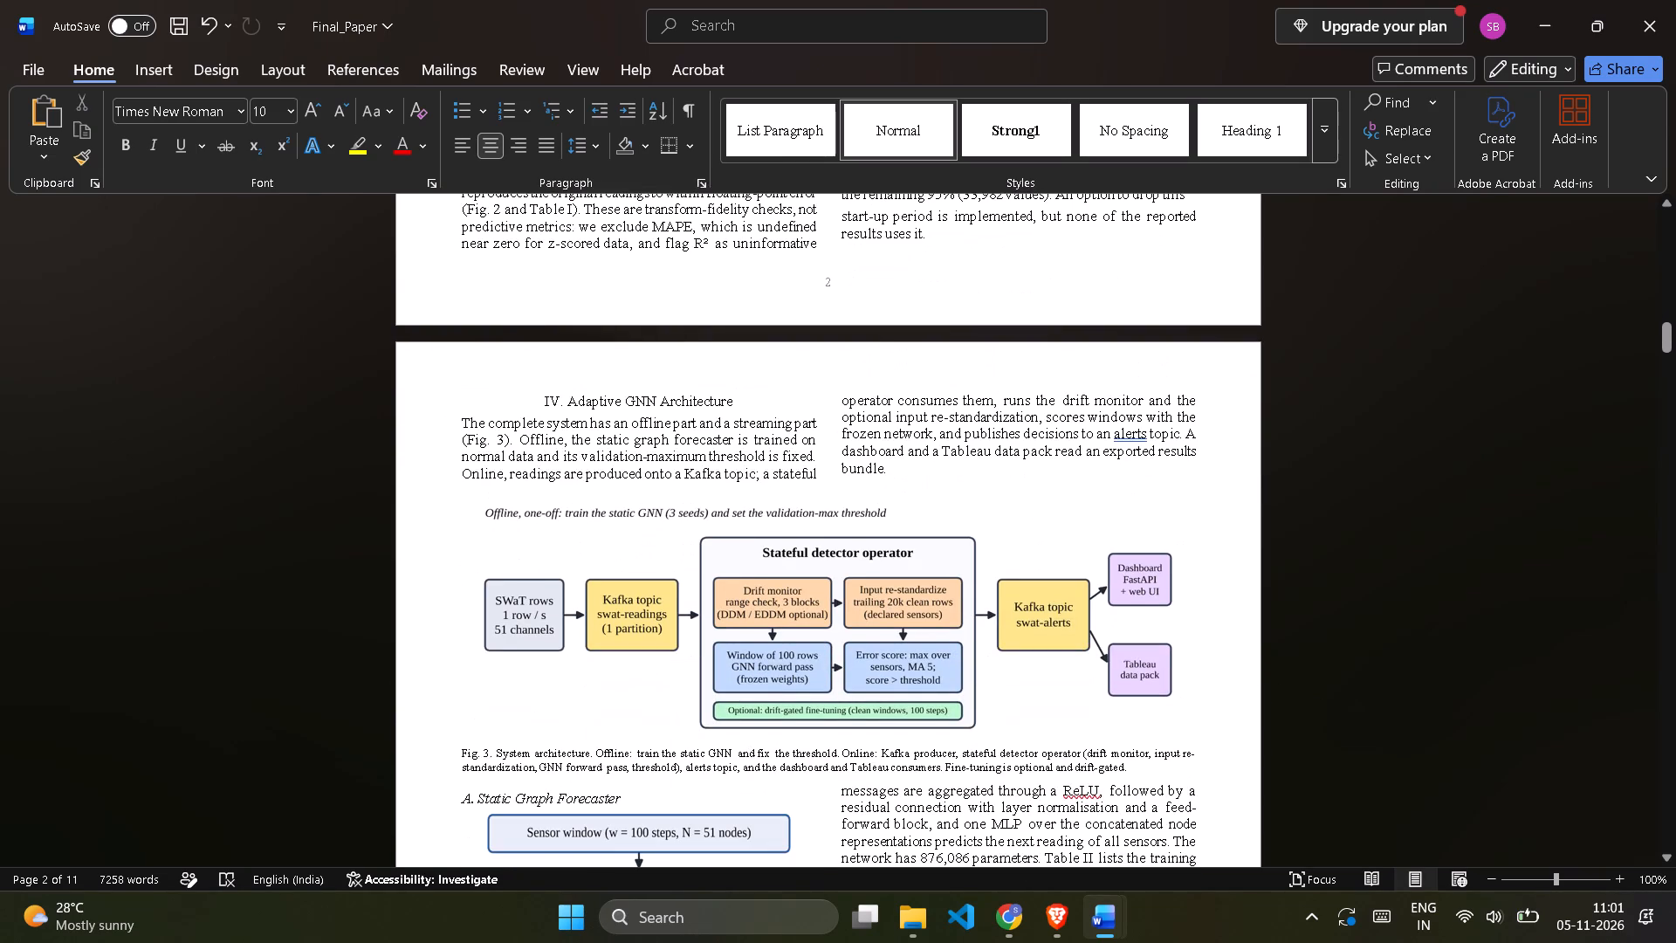
Review pages 1 to 3 for figure placement, repeated text and the space left after the Scoring Protocols paragraph.
{"action": "scroll", "coordinate": [1092, 682], "scroll_direction": "down", "scroll_amount": 2}
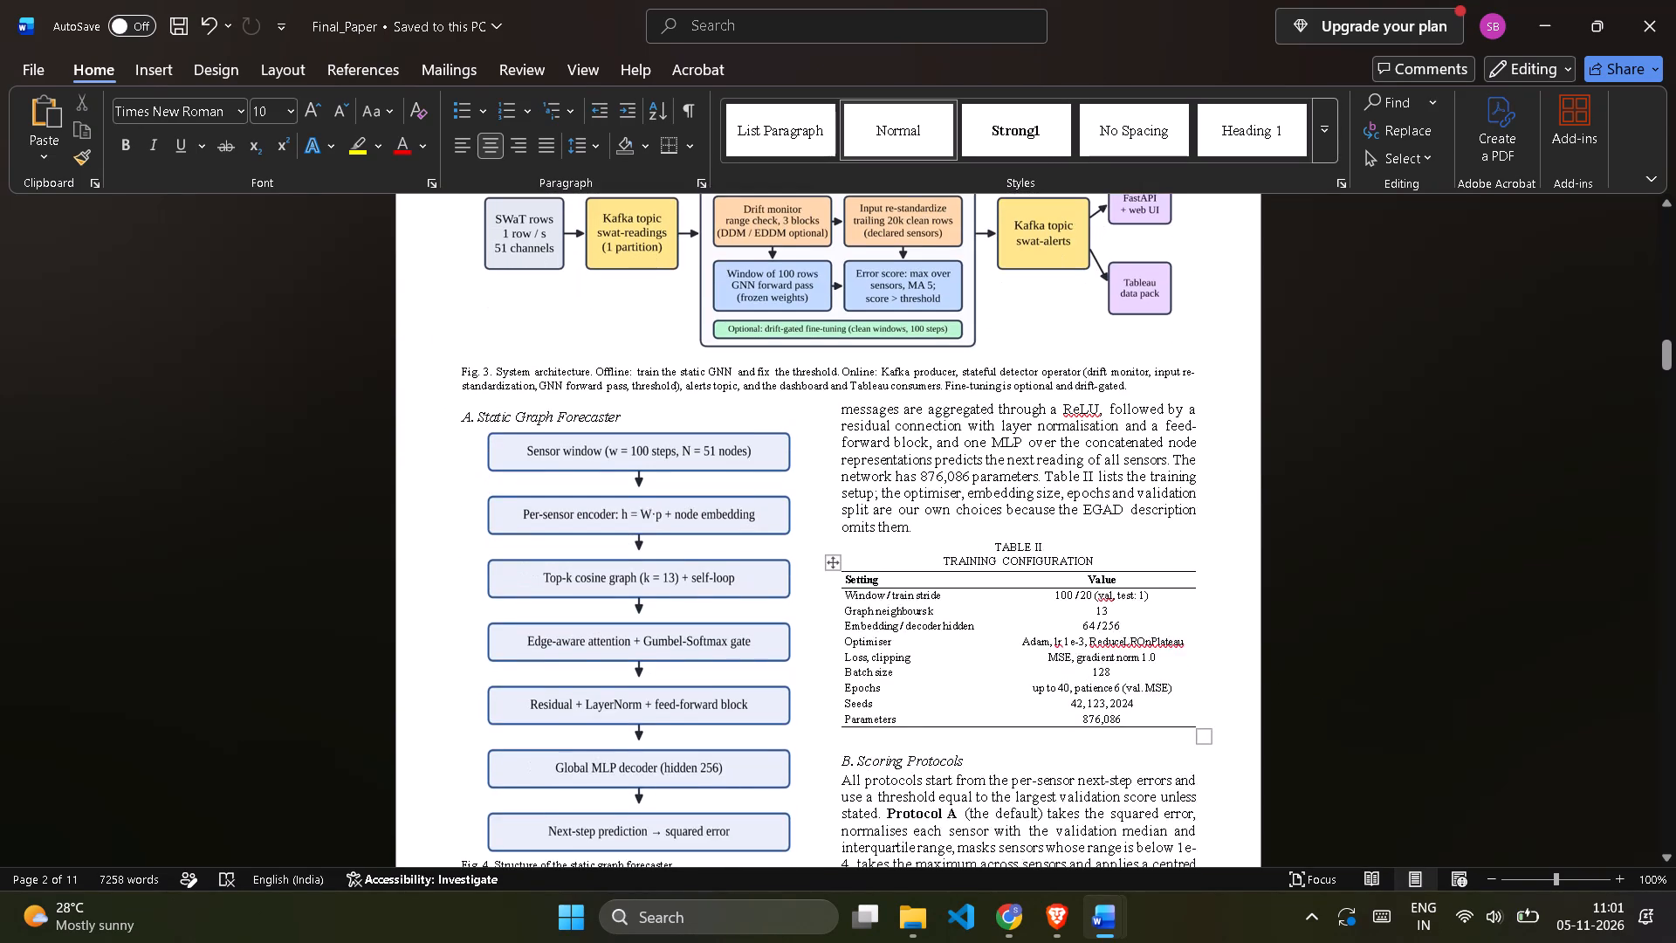
{"action": "scroll", "coordinate": [1092, 682], "scroll_direction": "down", "scroll_amount": 2}
{"action": "scroll", "coordinate": [1092, 682], "scroll_direction": "up", "scroll_amount": 1}
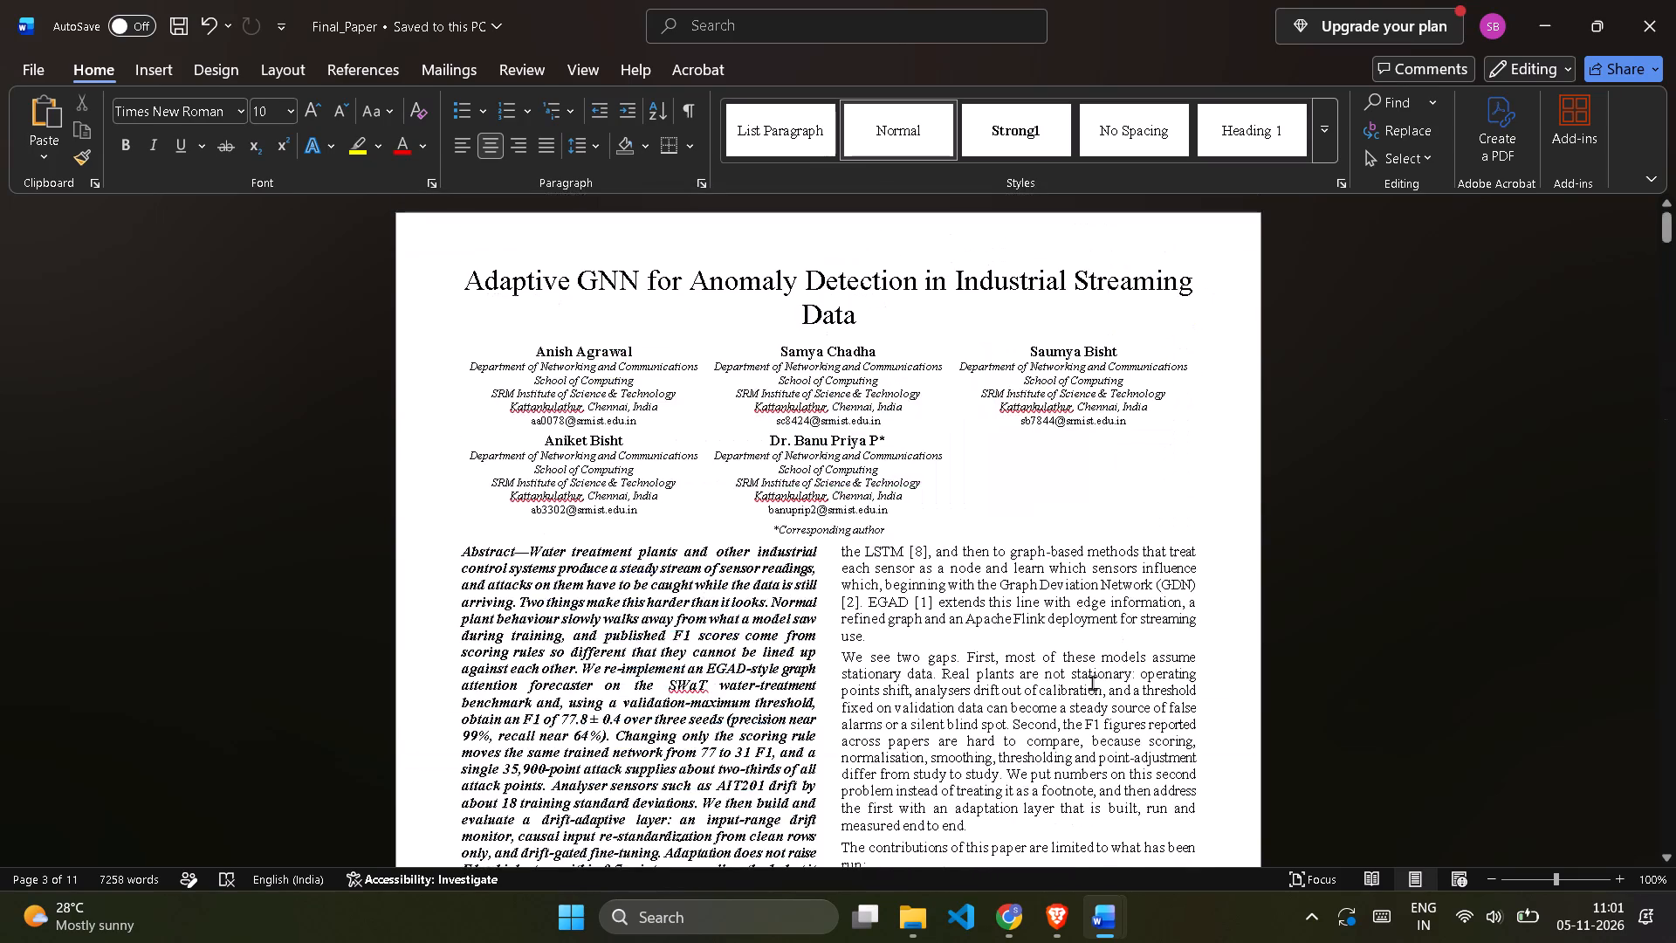
{"action": "scroll", "coordinate": [1092, 682], "scroll_direction": "down", "scroll_amount": 1}
{"action": "scroll", "coordinate": [1092, 682], "scroll_direction": "up", "scroll_amount": 6}
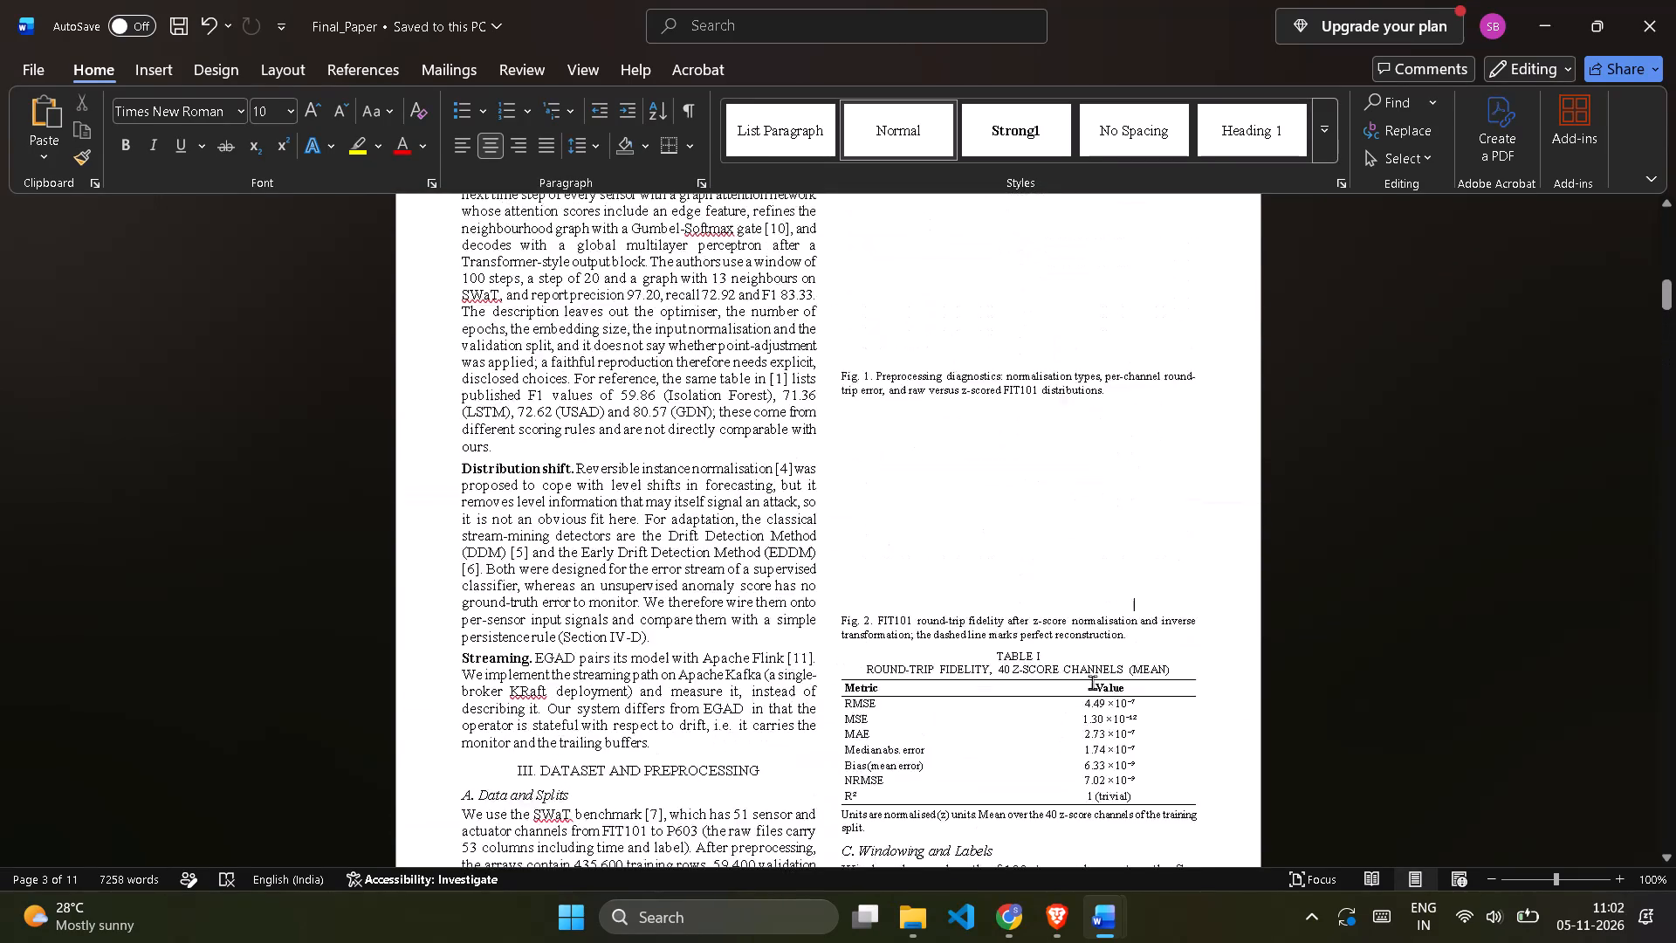
{"action": "scroll", "coordinate": [1092, 682], "scroll_direction": "up", "scroll_amount": 4}
{"action": "scroll", "coordinate": [1092, 682], "scroll_direction": "down", "scroll_amount": 6}
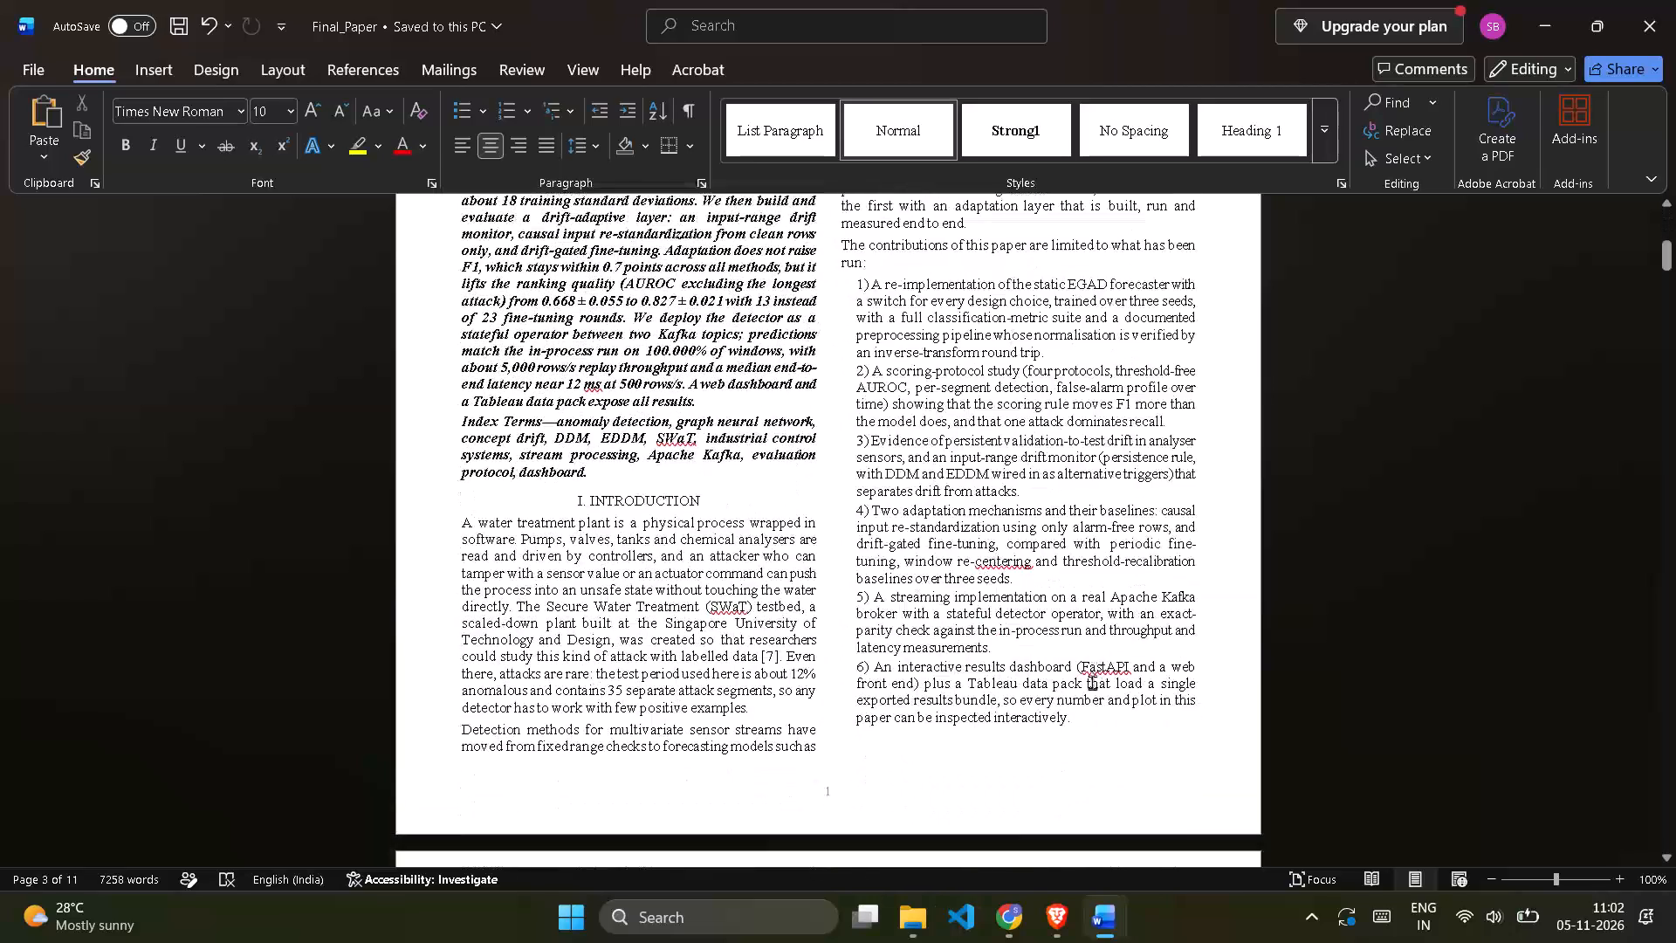
{"action": "scroll", "coordinate": [1092, 682], "scroll_direction": "down", "scroll_amount": 6}
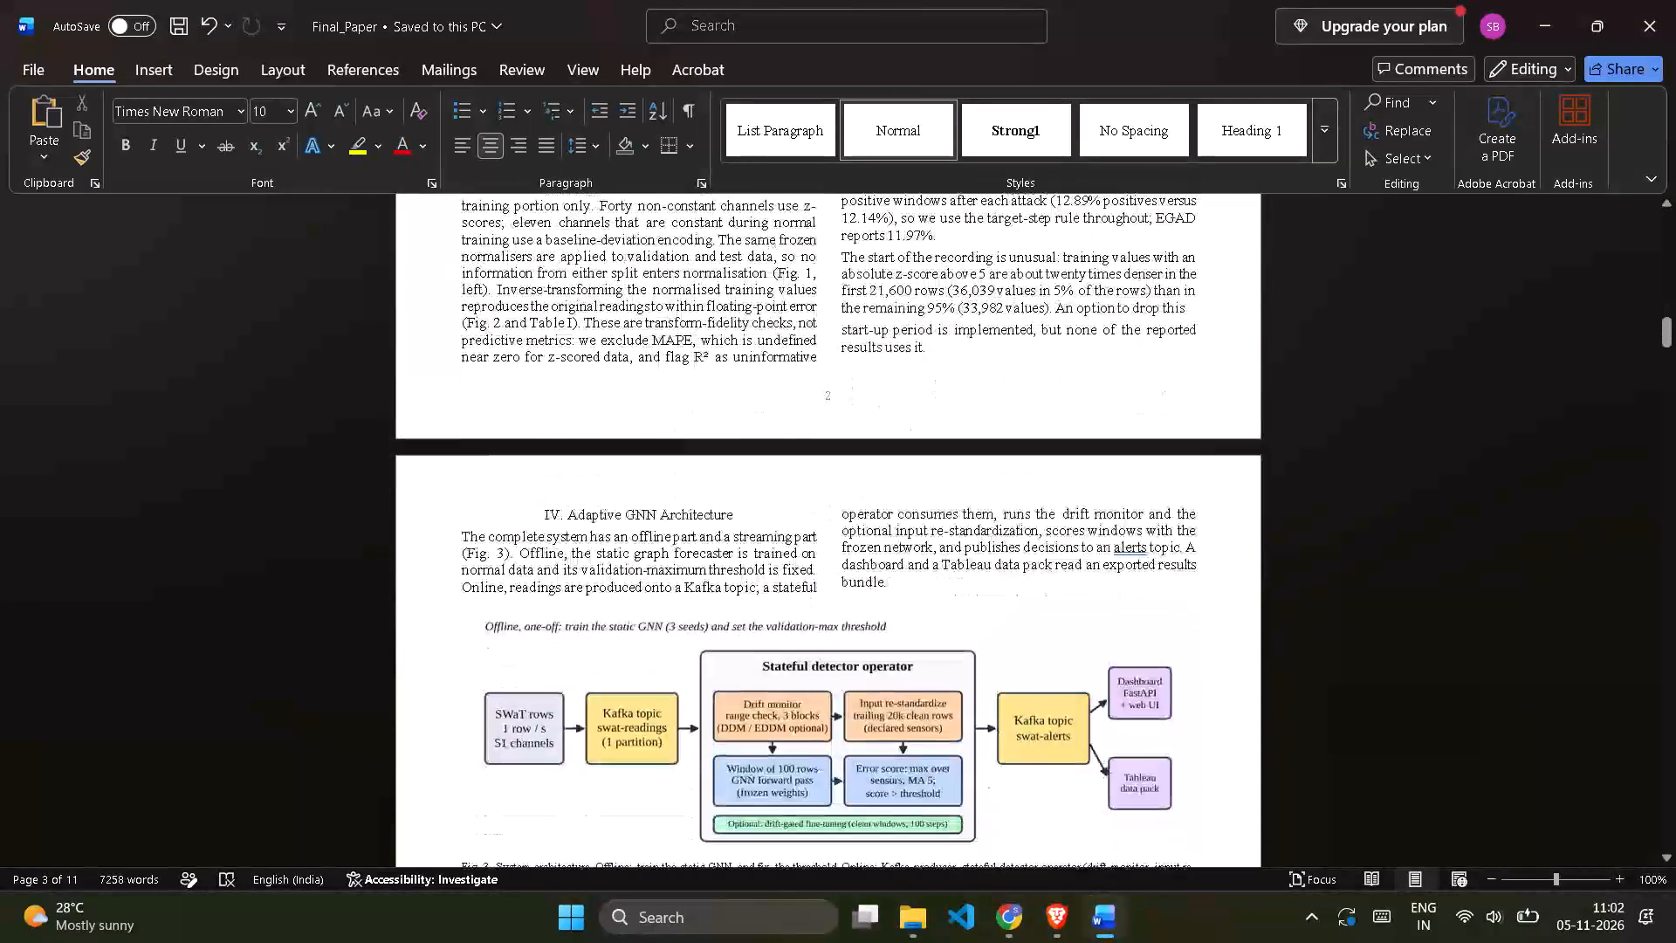
{"action": "scroll", "coordinate": [1092, 682], "scroll_direction": "down", "scroll_amount": 3}
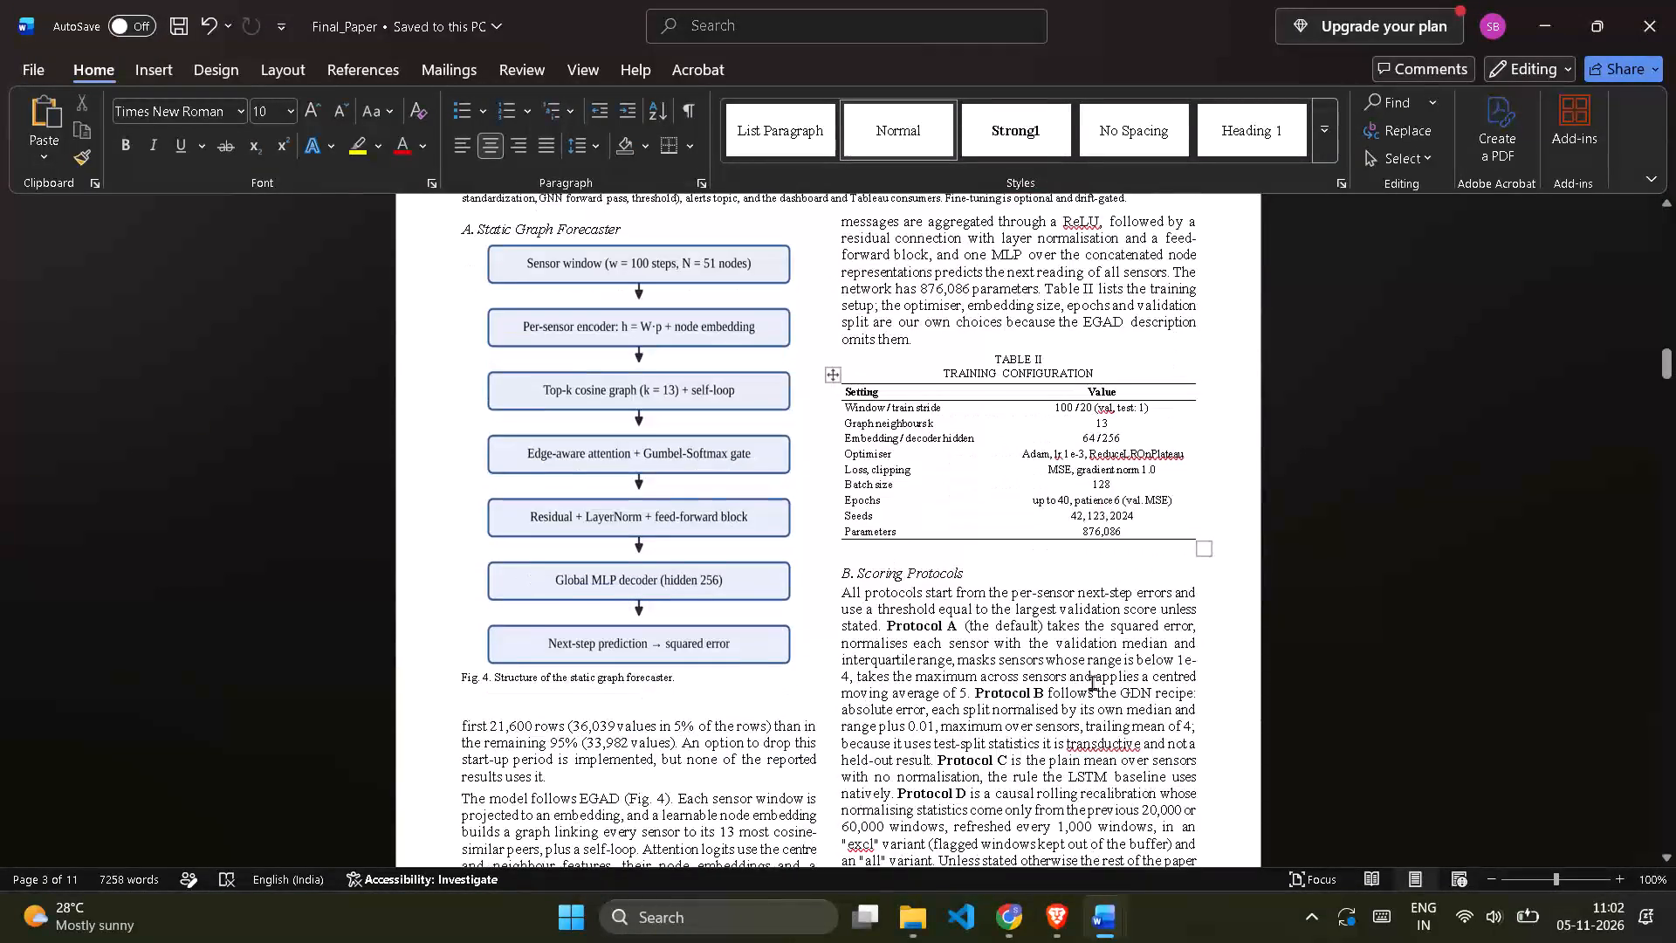
{"action": "scroll", "coordinate": [1088, 621], "scroll_direction": "down", "scroll_amount": 1}
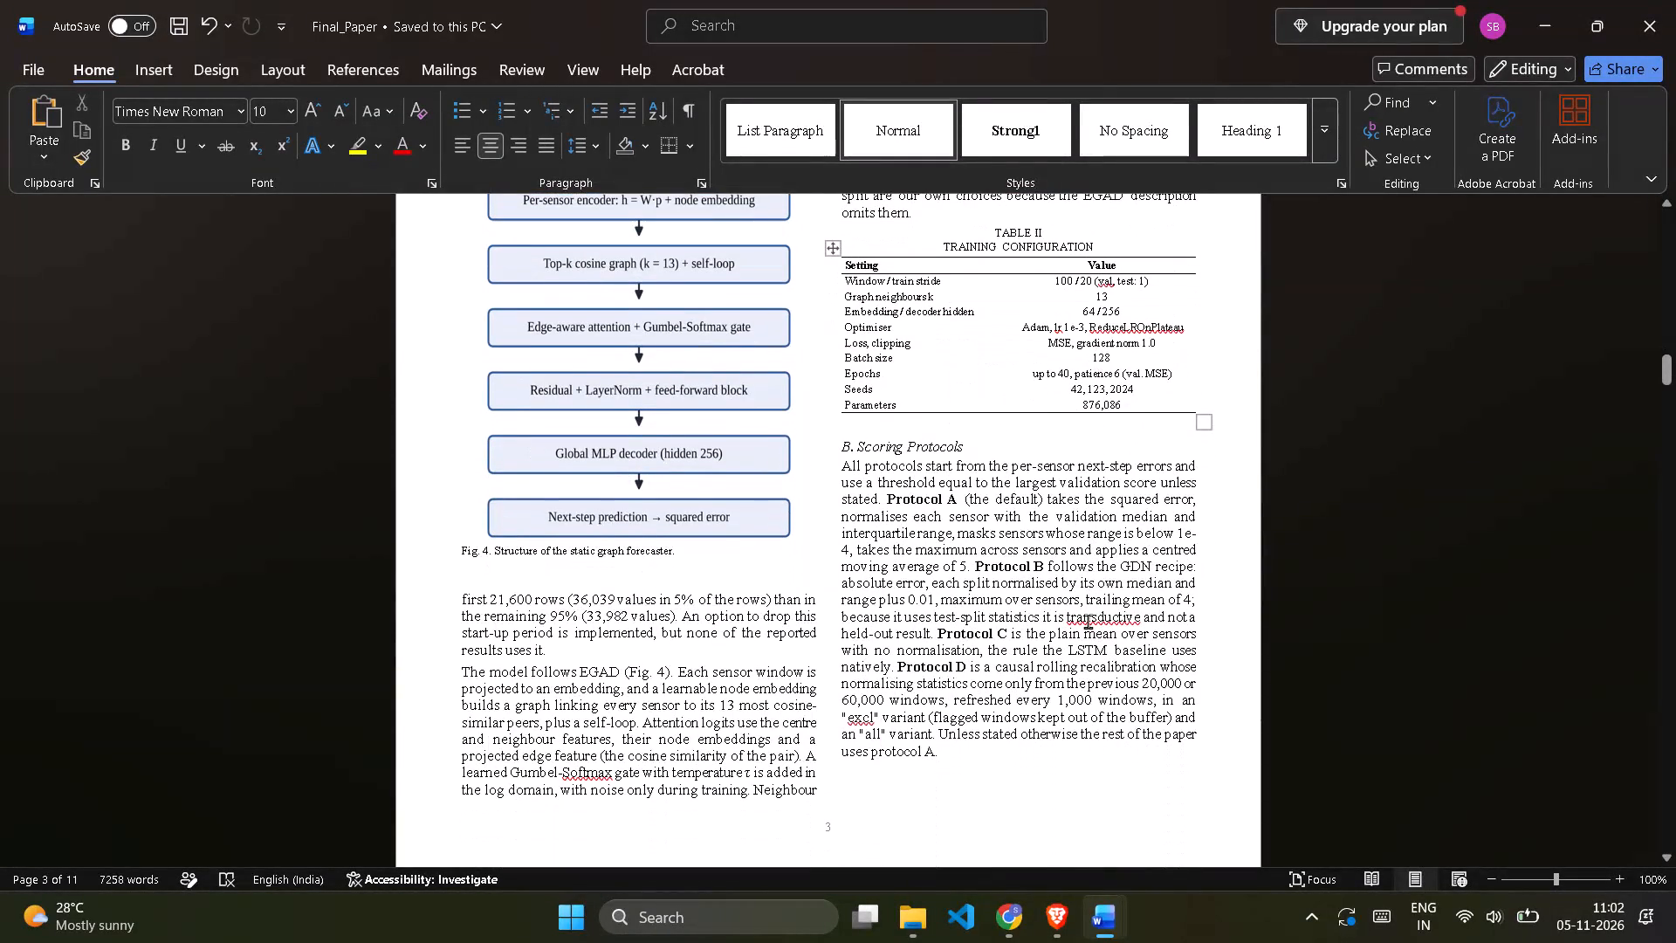
{"action": "scroll", "coordinate": [1088, 621], "scroll_direction": "down", "scroll_amount": 1}
{"action": "left_click", "coordinate": [983, 640]}
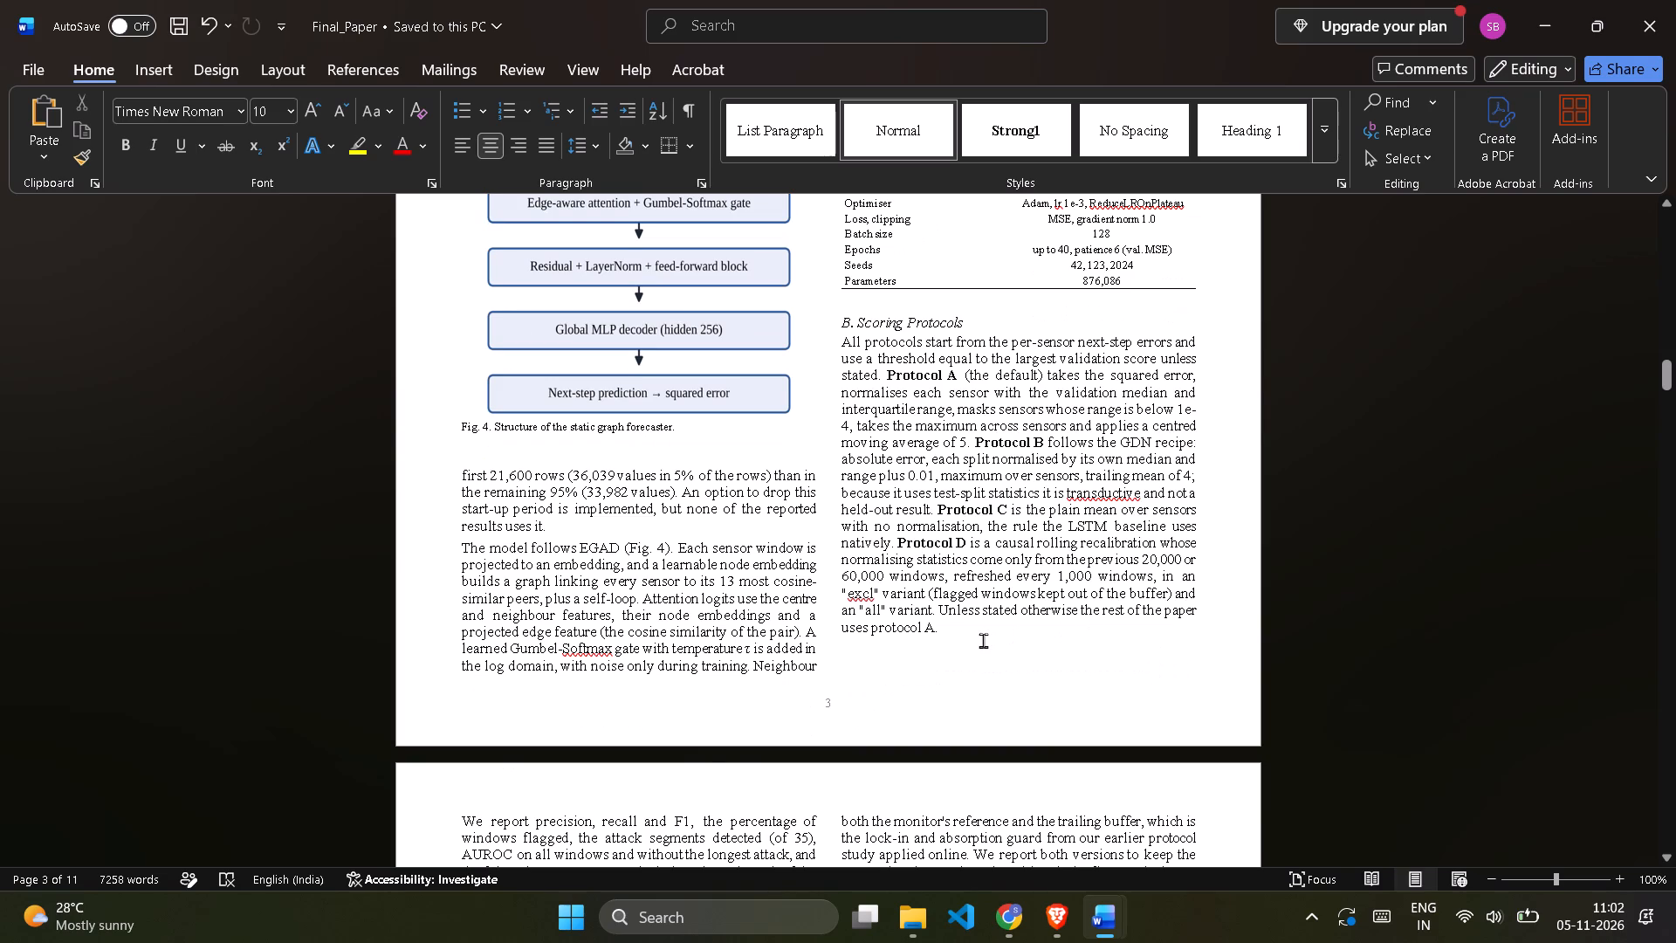
{"action": "left_click", "coordinate": [1005, 662]}
{"action": "left_click", "coordinate": [1071, 656]}
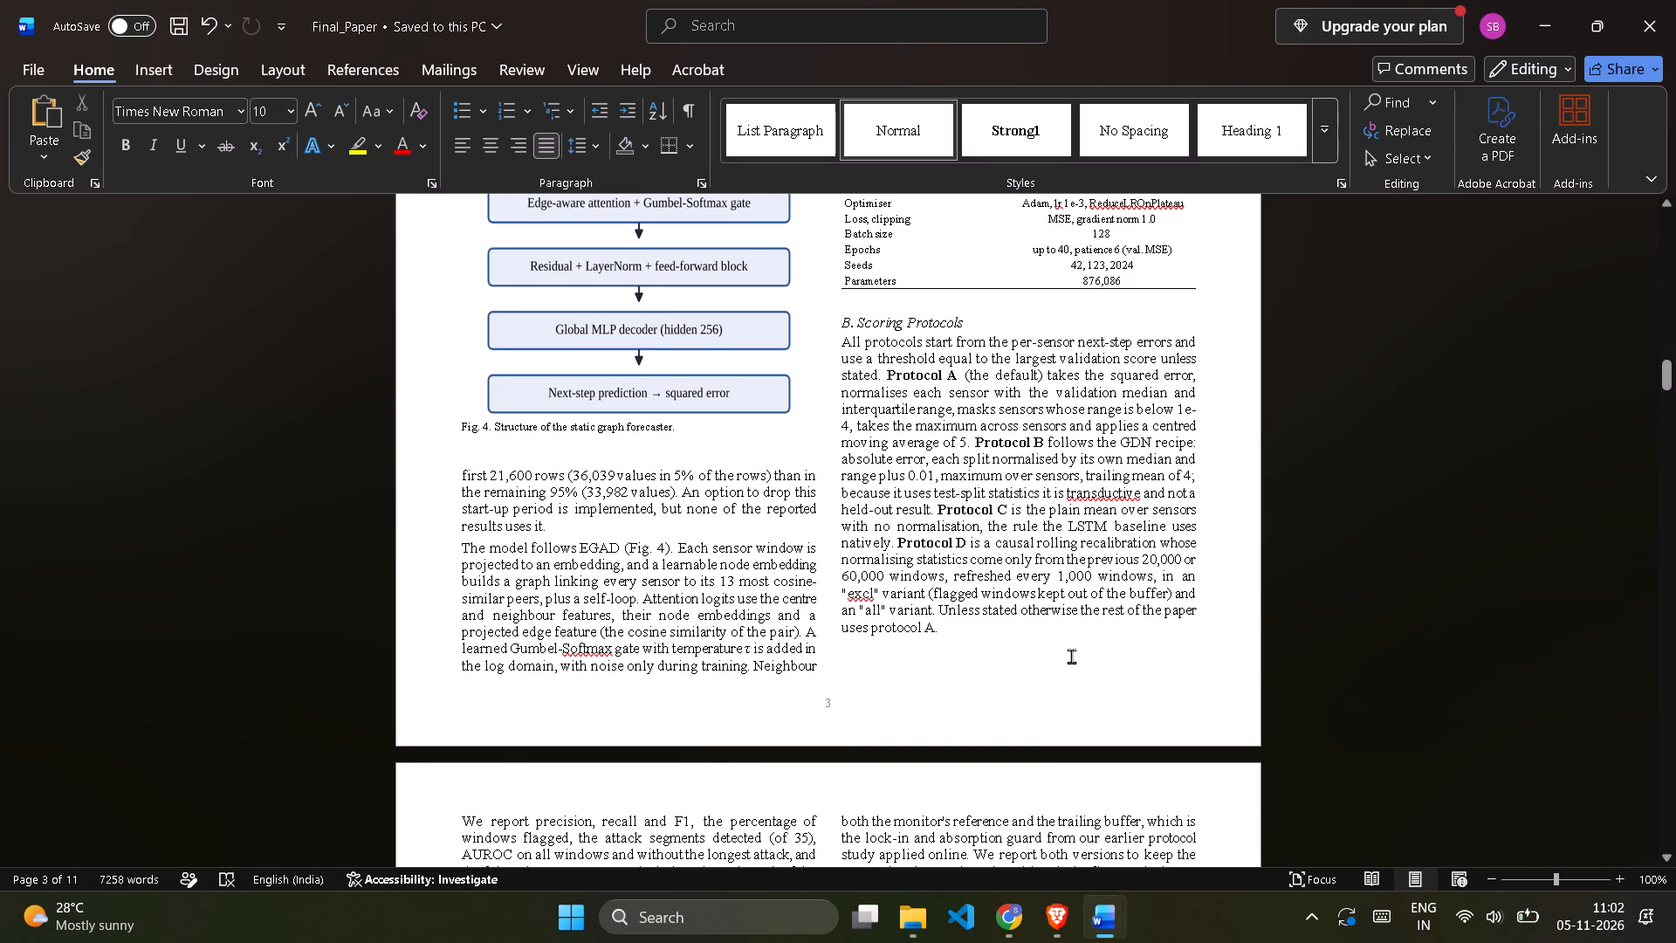
{"action": "left_click", "coordinate": [1079, 641]}
Check the layout of pages 4 and 5, from the Drift Monitor section through the Fig. 5 and Fig. 6 plots.
{"action": "scroll", "coordinate": [1116, 643], "scroll_direction": "down", "scroll_amount": 2}
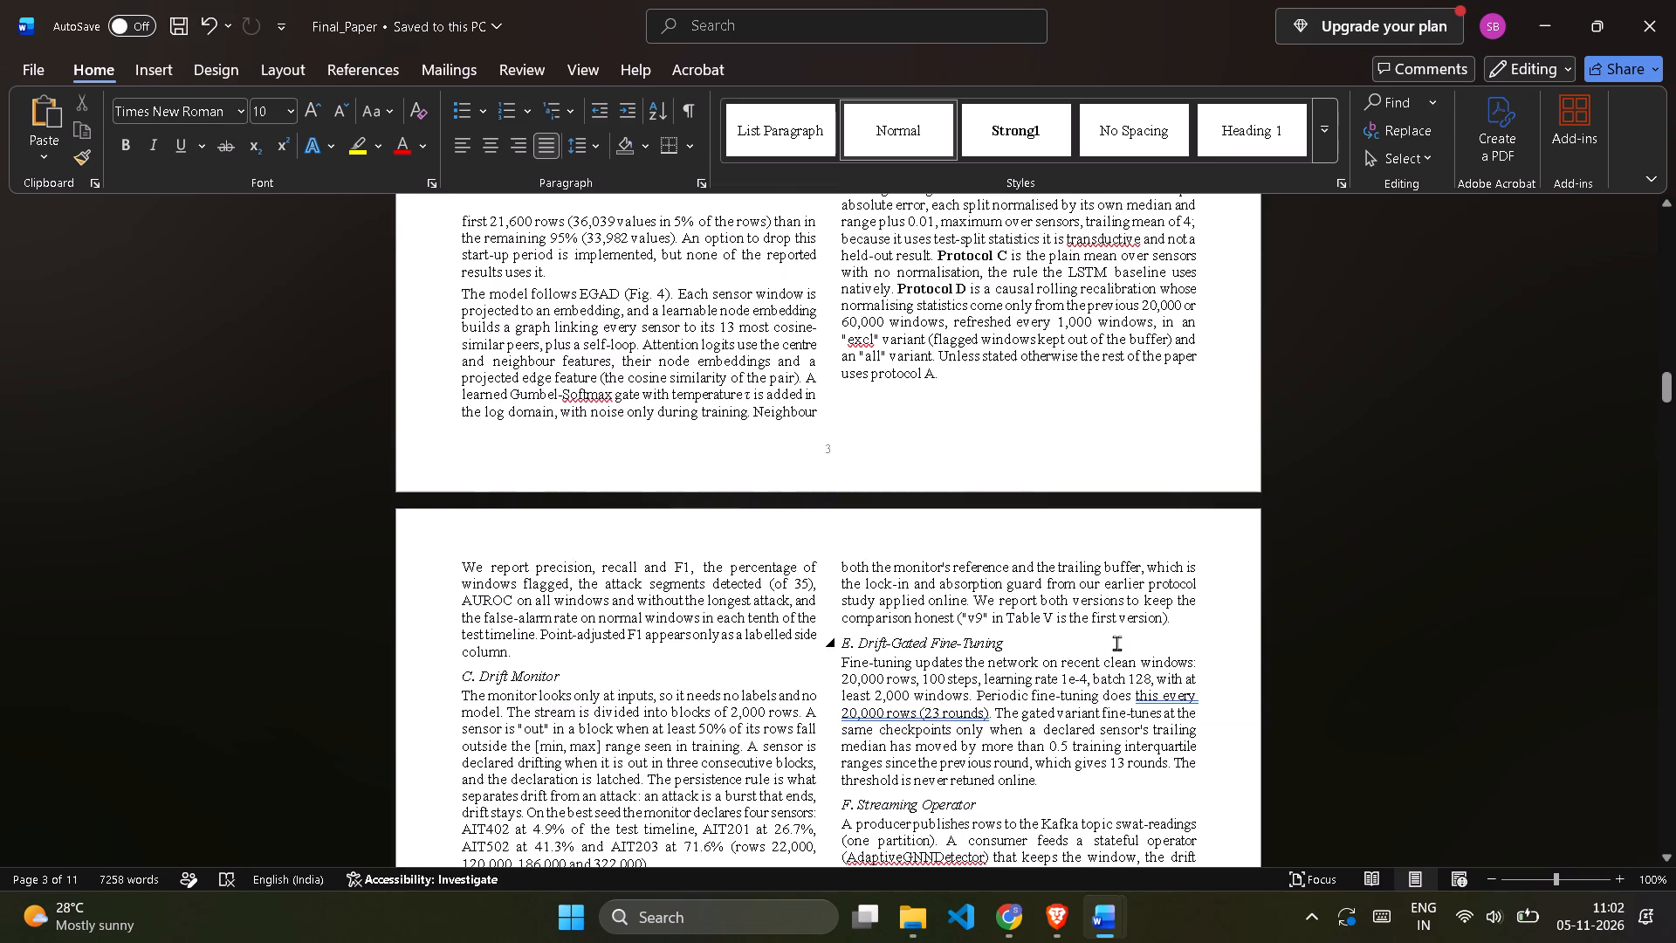
{"action": "scroll", "coordinate": [1116, 643], "scroll_direction": "down", "scroll_amount": 2}
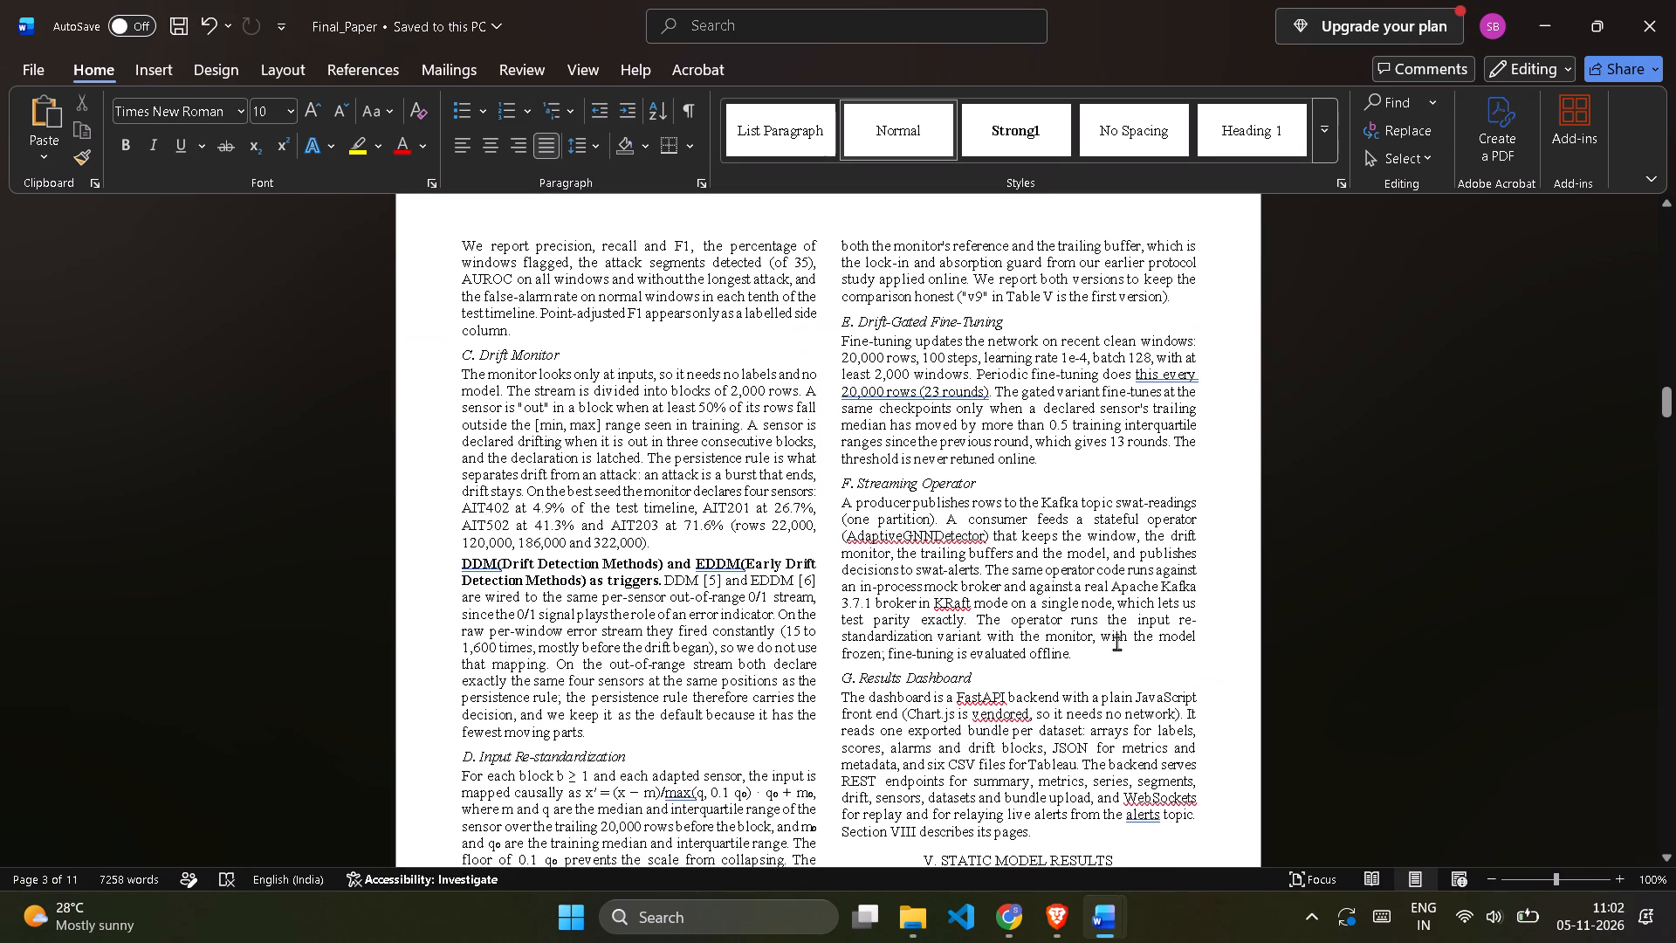
{"action": "scroll", "coordinate": [1116, 643], "scroll_direction": "down", "scroll_amount": 3}
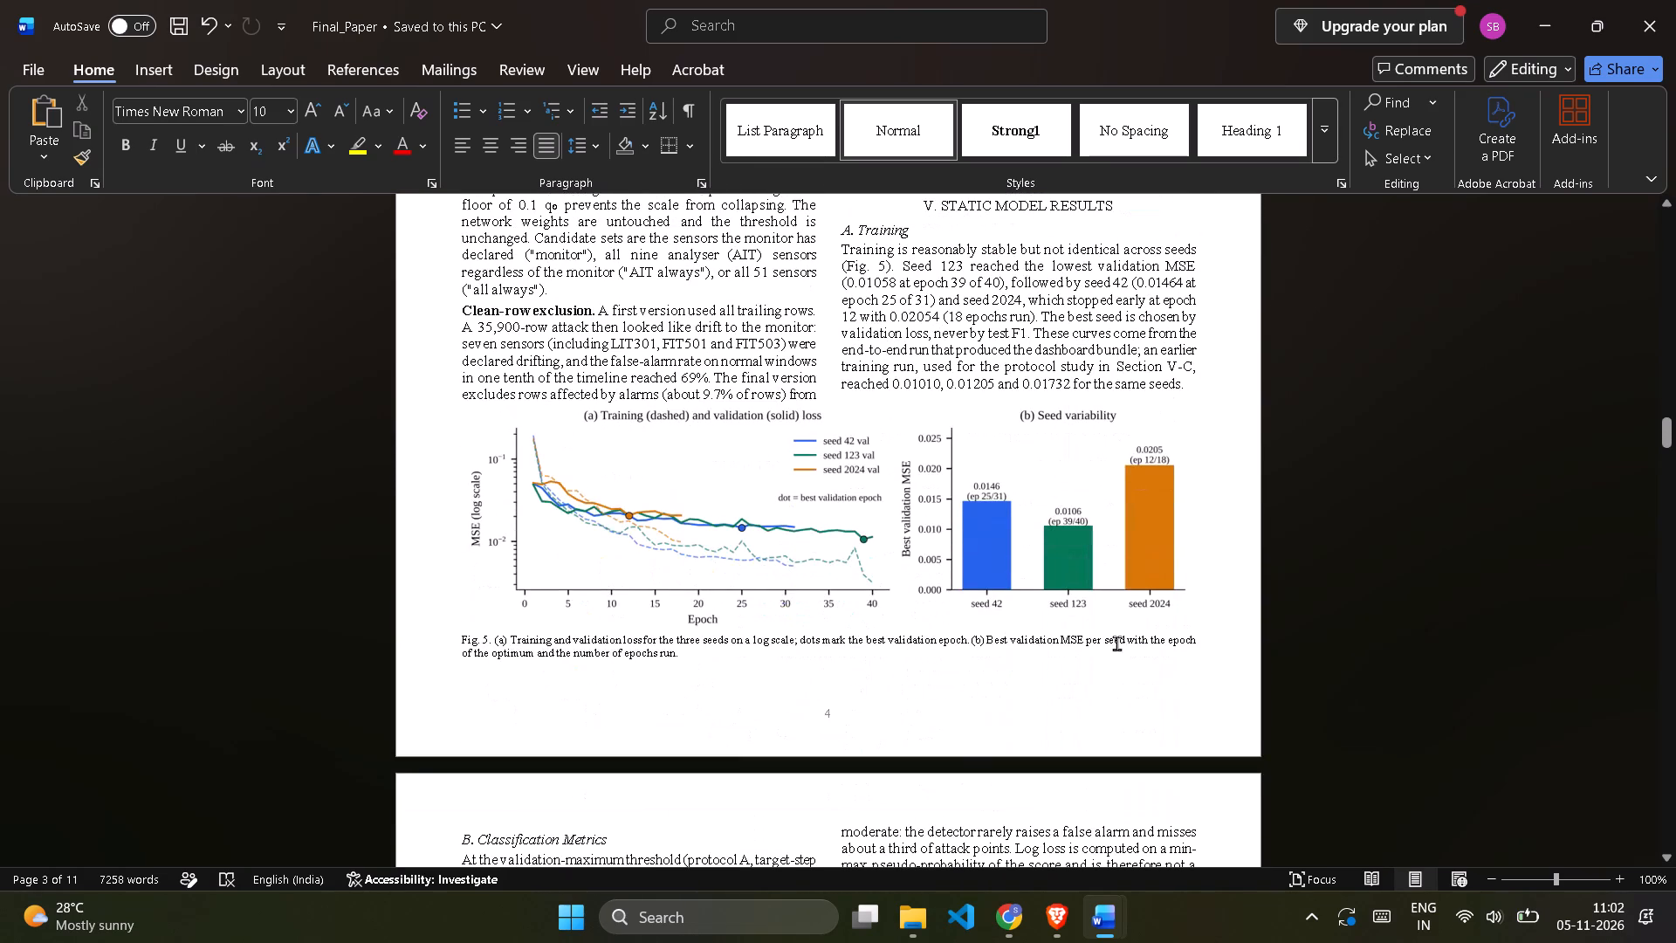
{"action": "scroll", "coordinate": [1116, 643], "scroll_direction": "up", "scroll_amount": 1}
{"action": "scroll", "coordinate": [1116, 643], "scroll_direction": "down", "scroll_amount": 1}
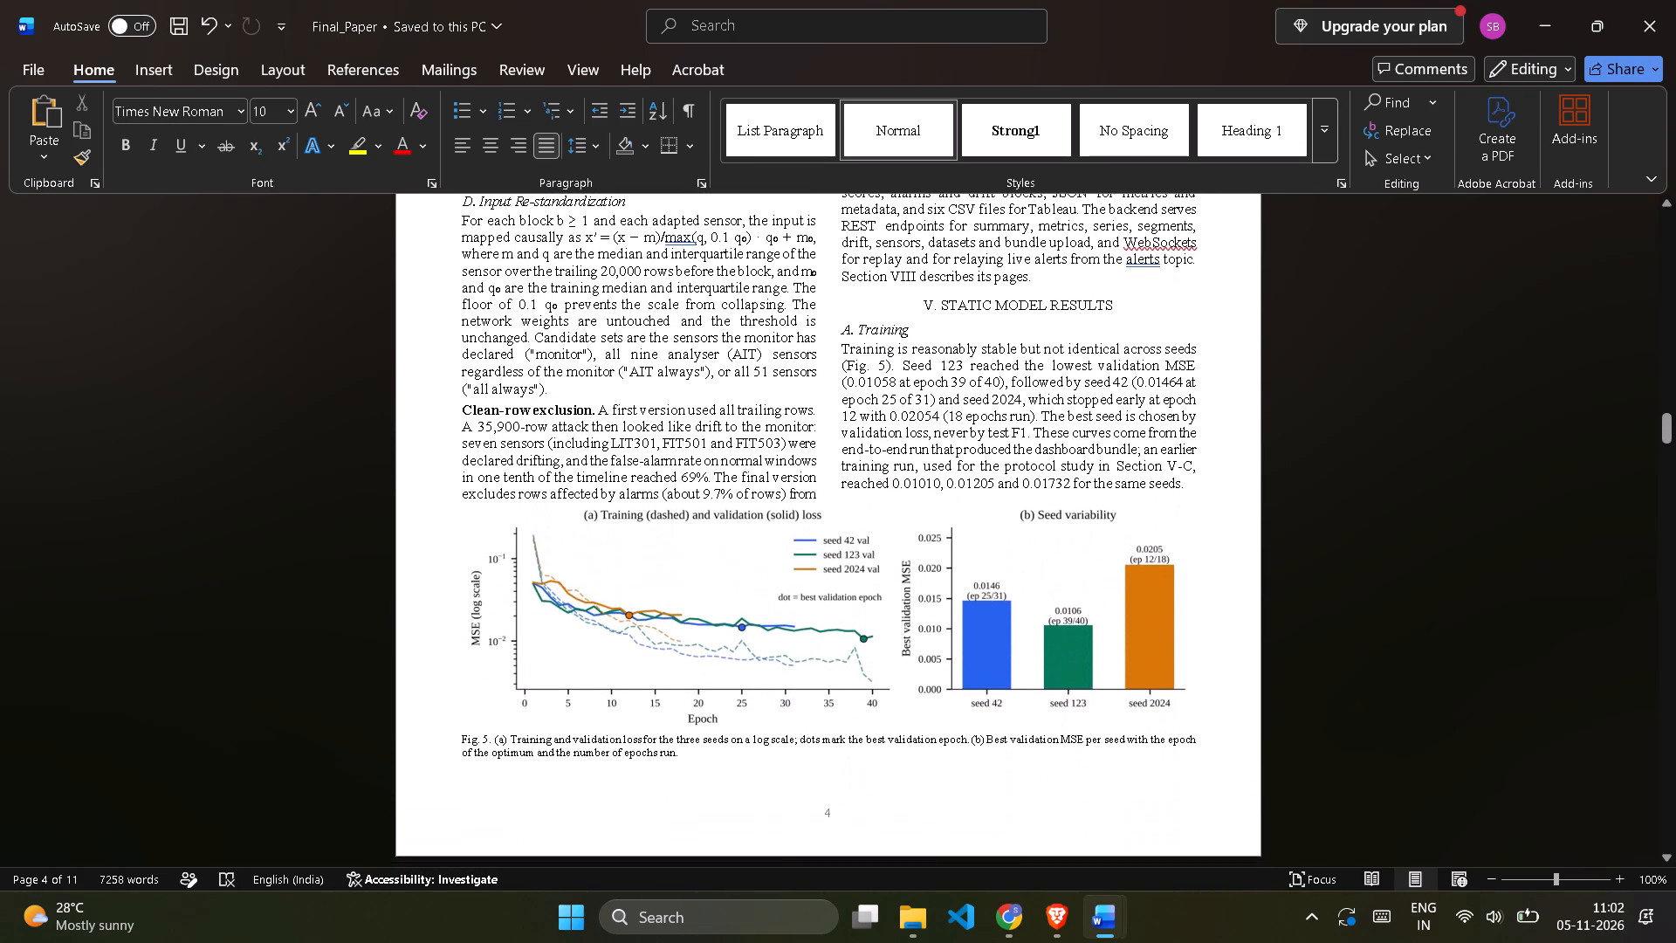
{"action": "scroll", "coordinate": [1116, 613], "scroll_direction": "down", "scroll_amount": 6}
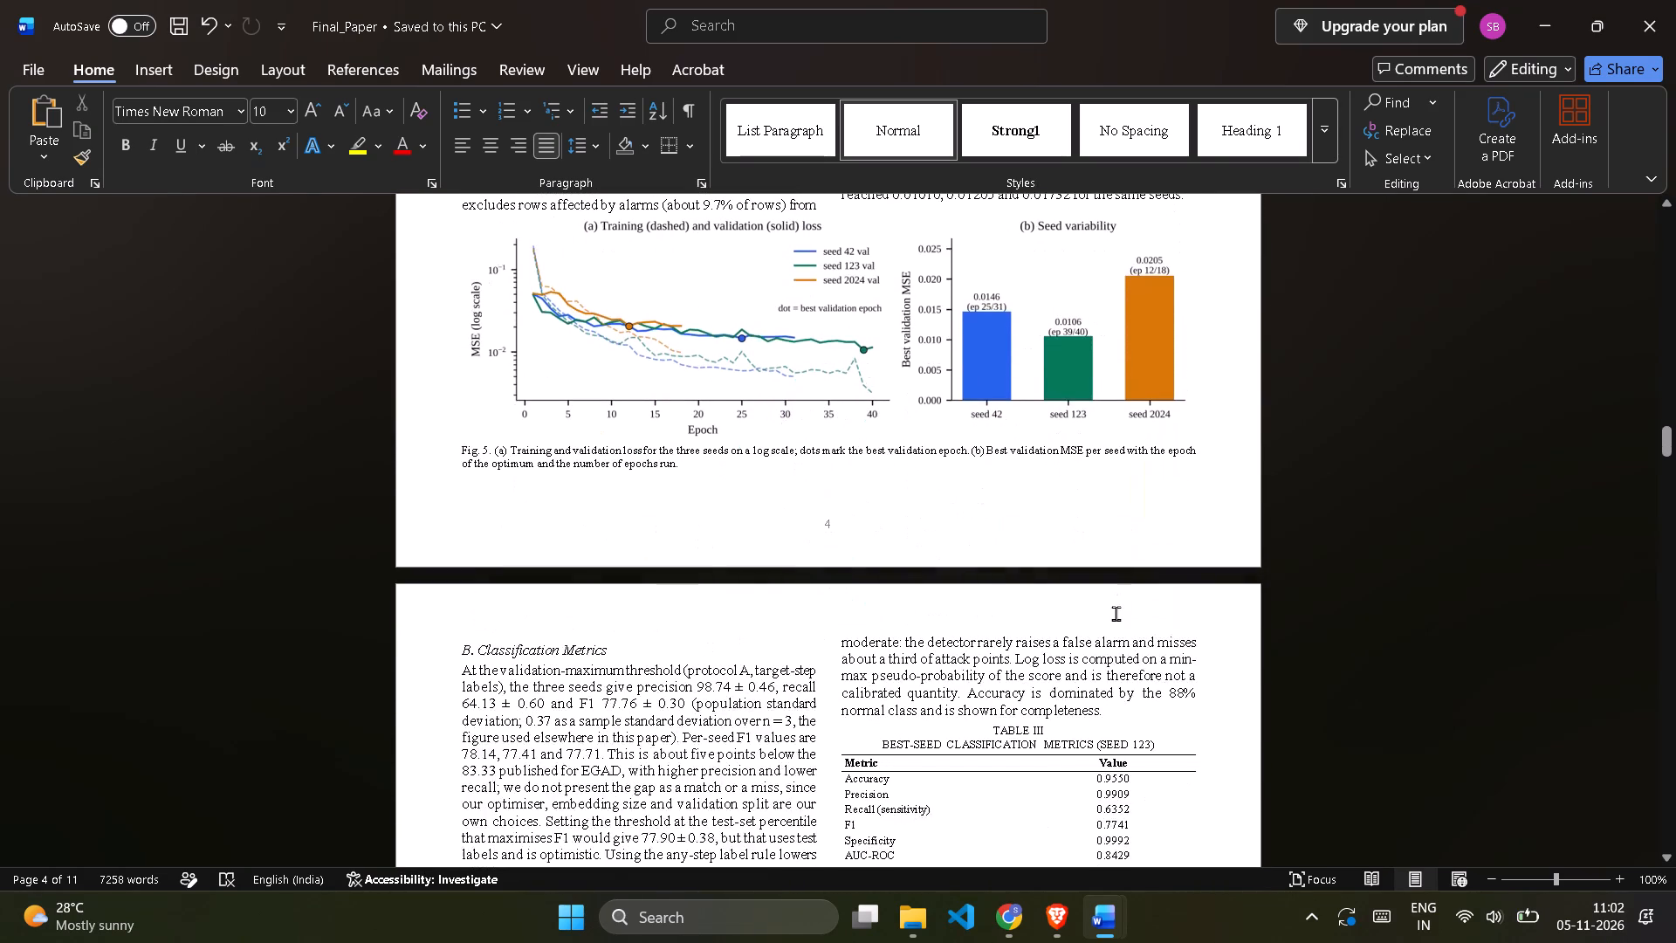
{"action": "scroll", "coordinate": [1116, 613], "scroll_direction": "up", "scroll_amount": 1}
{"action": "scroll", "coordinate": [1116, 613], "scroll_direction": "down", "scroll_amount": 1}
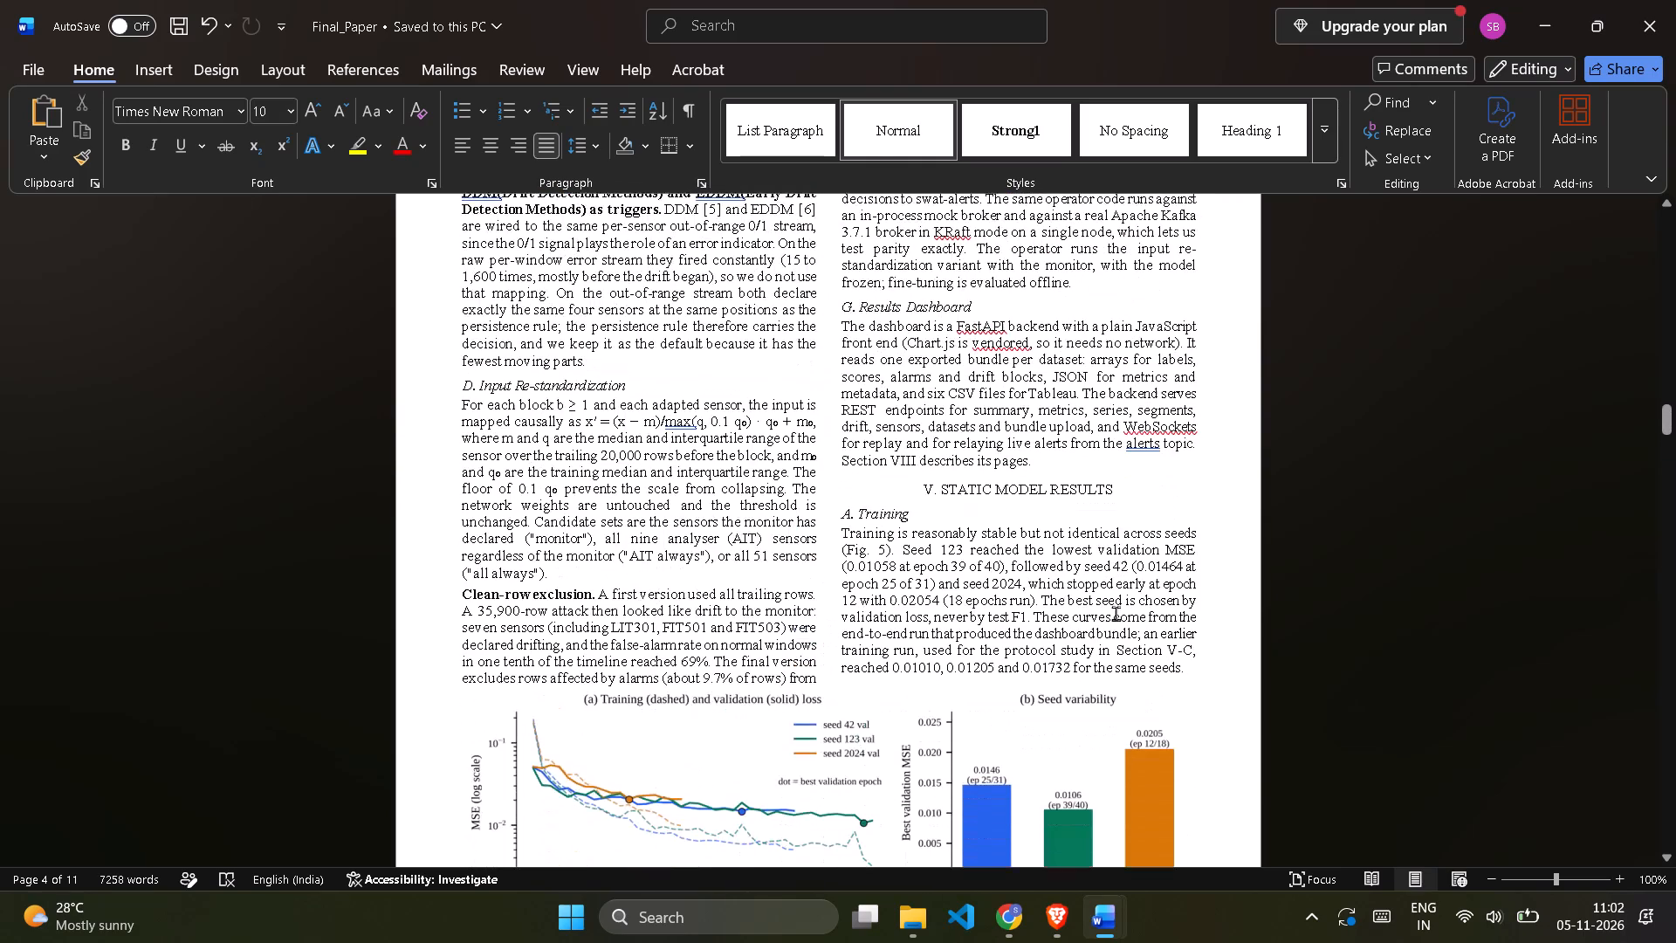
{"action": "scroll", "coordinate": [1116, 613], "scroll_direction": "down", "scroll_amount": 2}
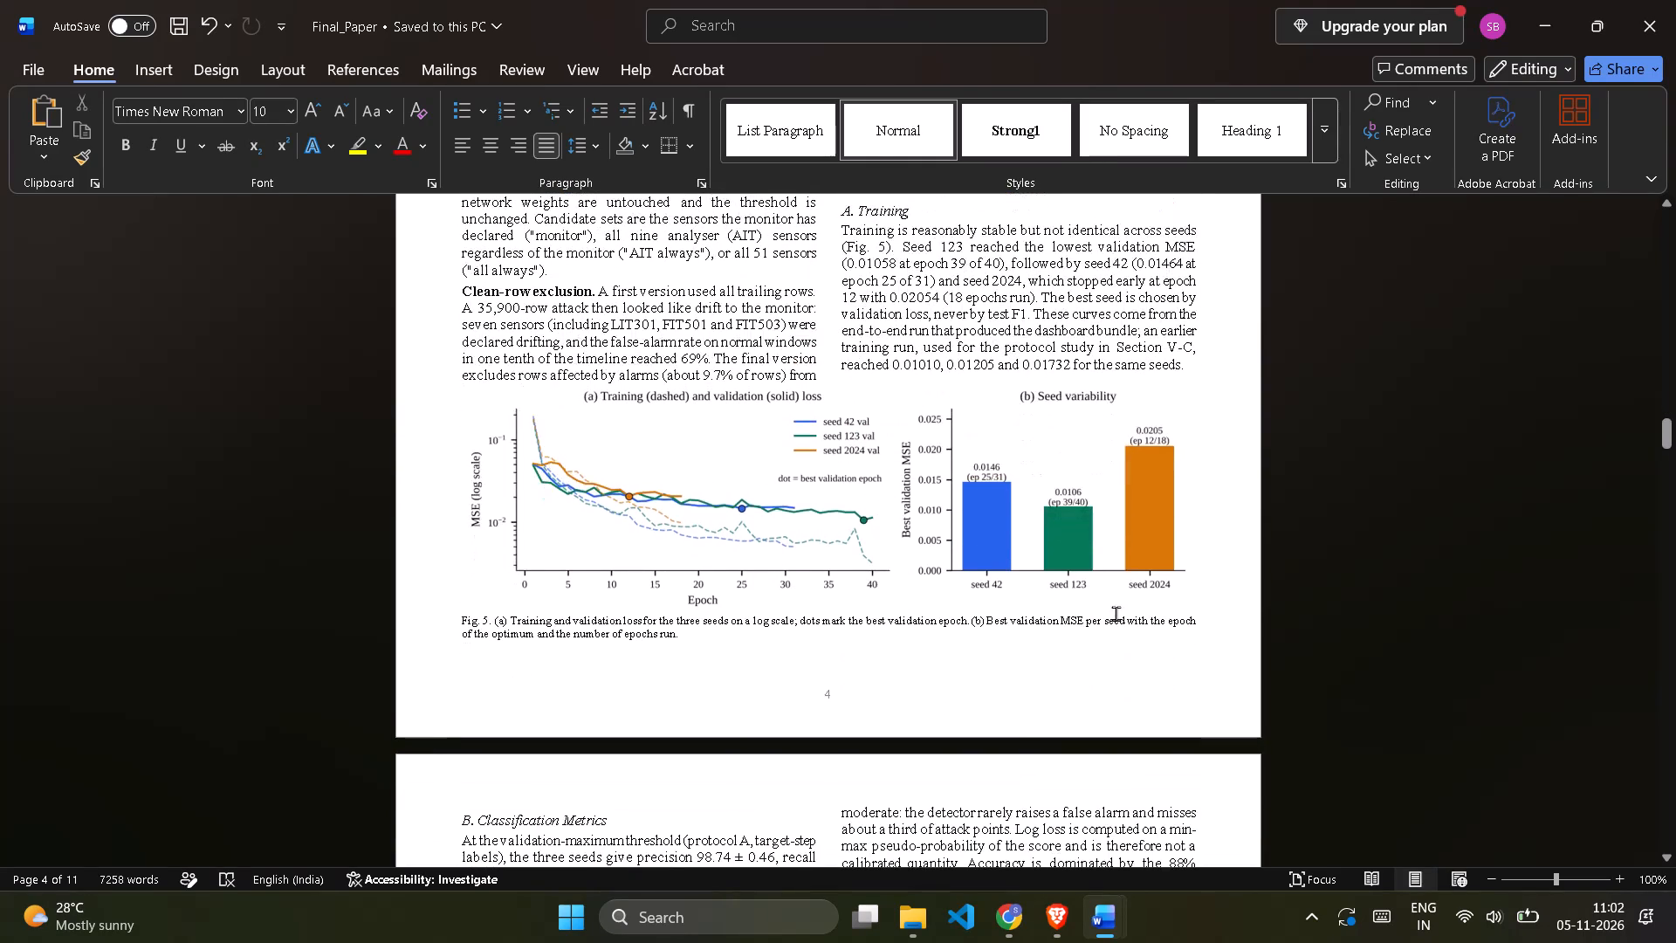
{"action": "scroll", "coordinate": [1116, 613], "scroll_direction": "down", "scroll_amount": 2}
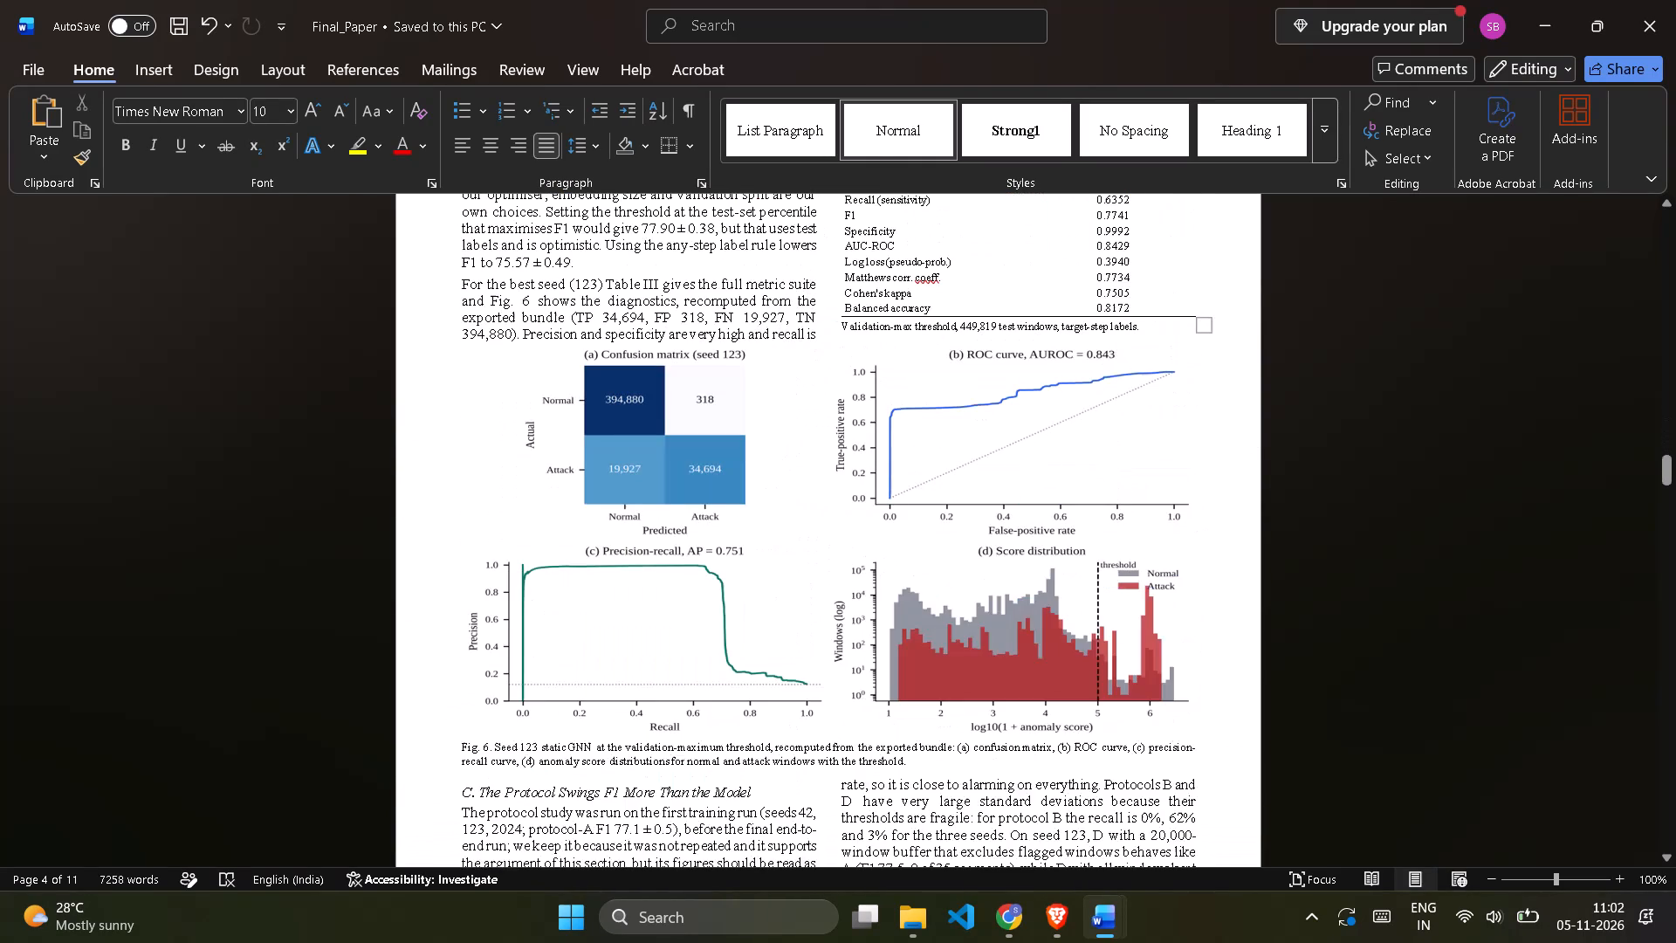
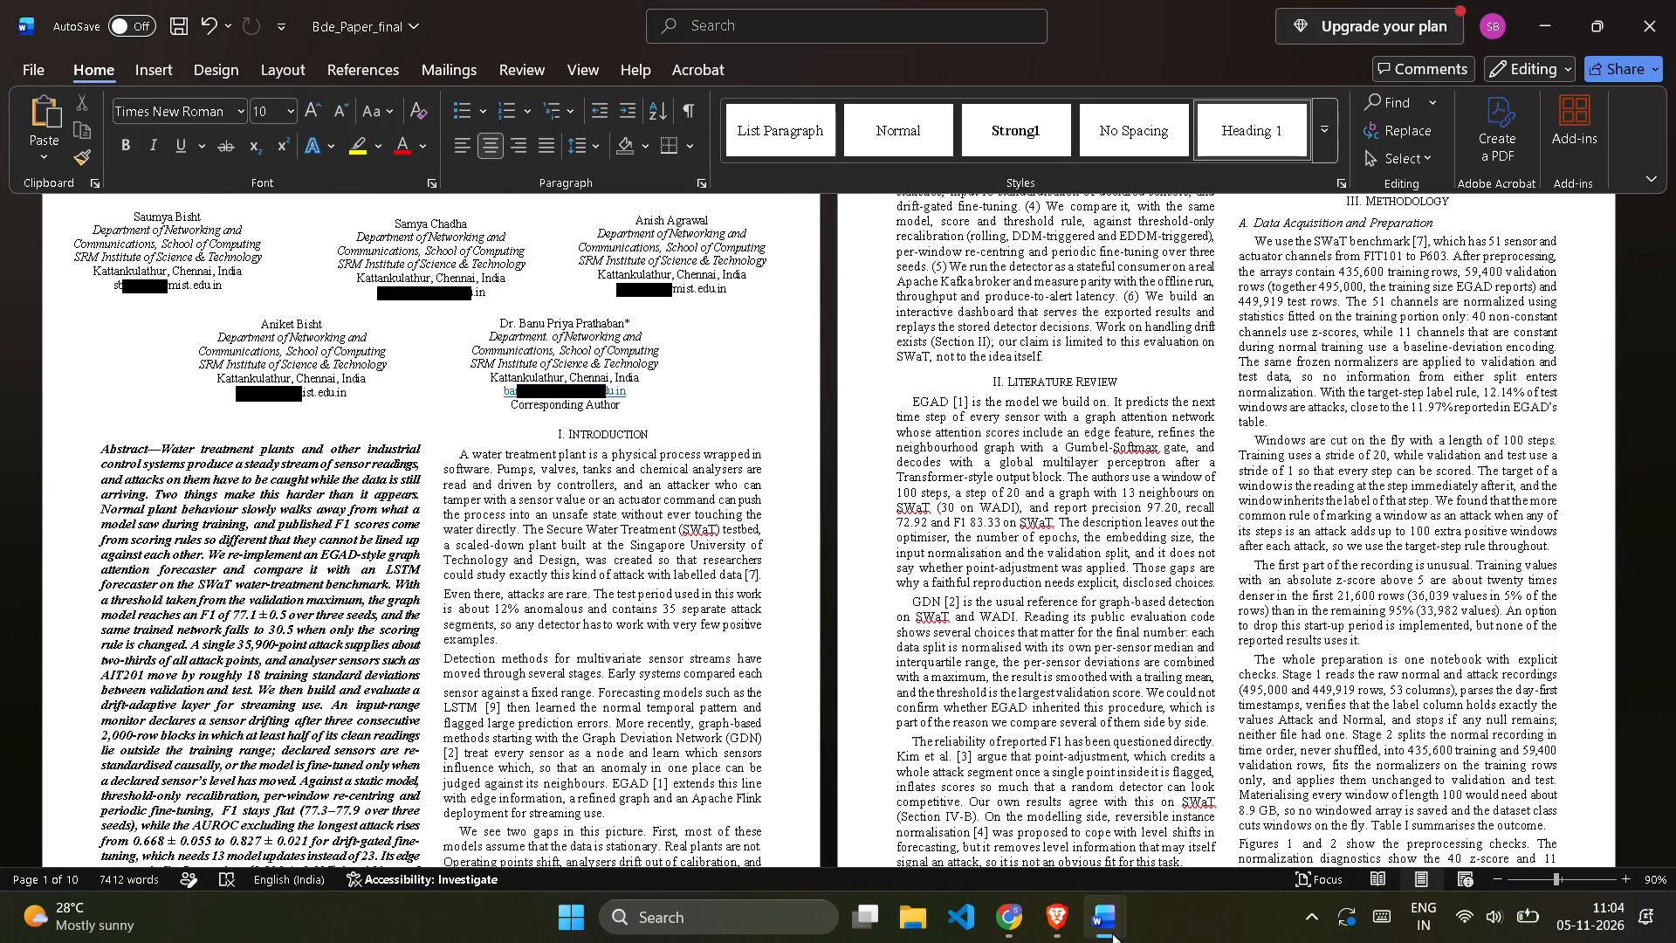
Switch to the Word window holding the Final_Paper document.
{"action": "left_click", "coordinate": [1303, 815]}
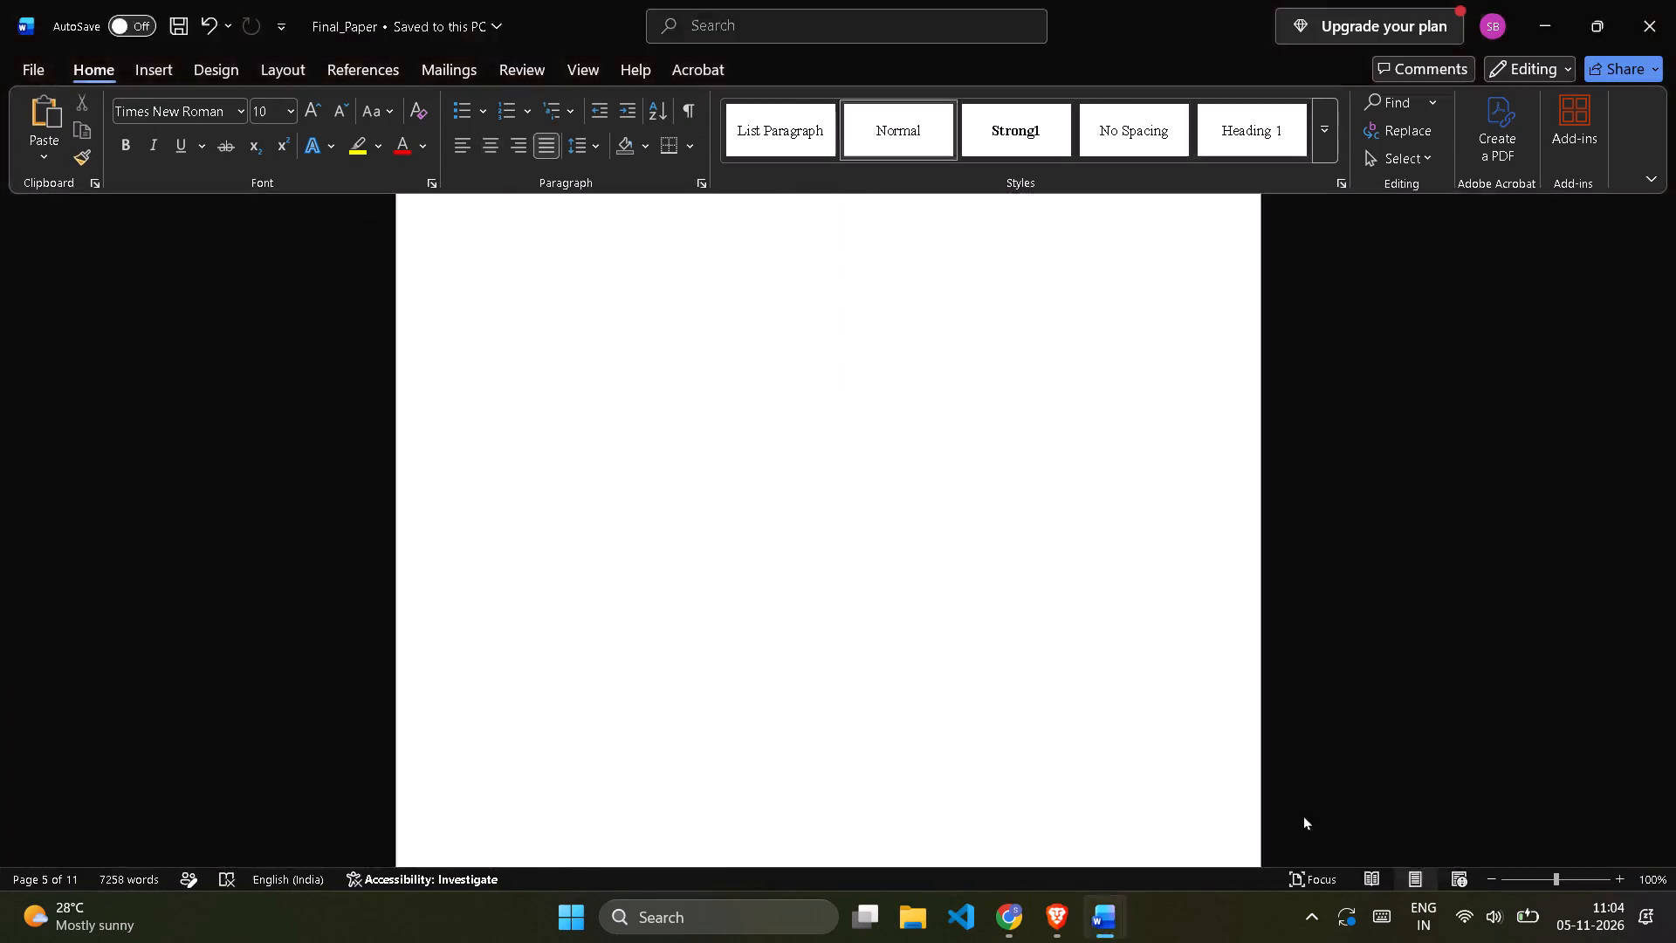
Check the layout of pages 5 and 6, from the Classification Metrics section through Table IV to Fig. 10 and Validation-to-Test Drift.
{"action": "scroll", "coordinate": [966, 646], "scroll_direction": "down", "scroll_amount": 1}
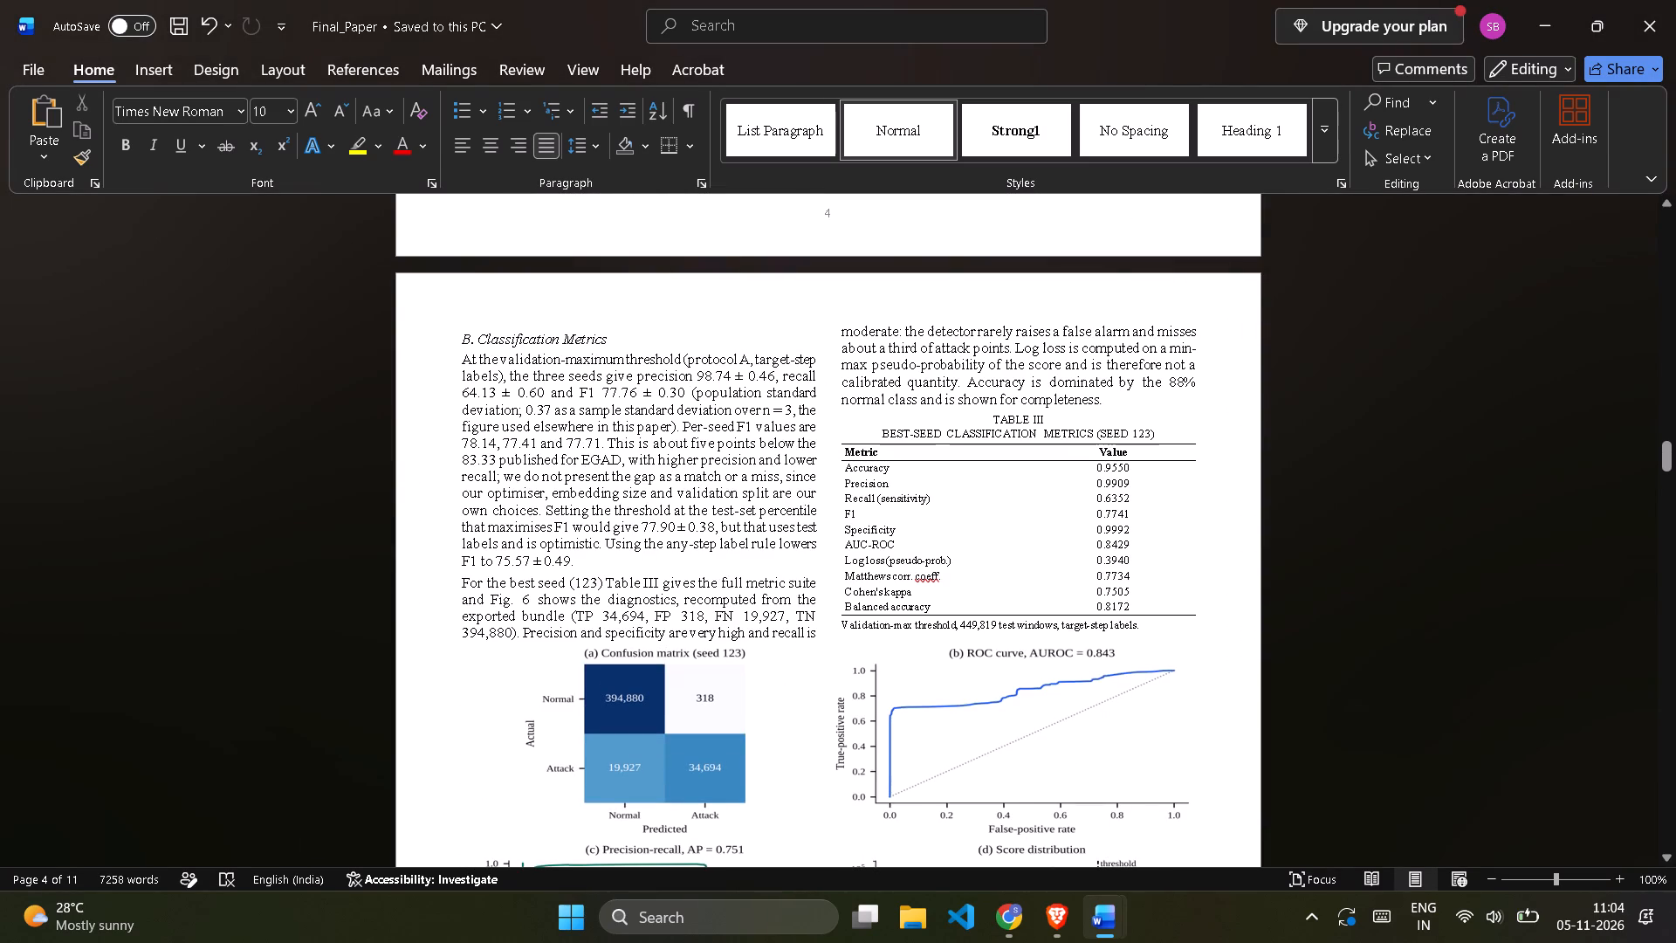
{"action": "scroll", "coordinate": [966, 646], "scroll_direction": "down", "scroll_amount": 2}
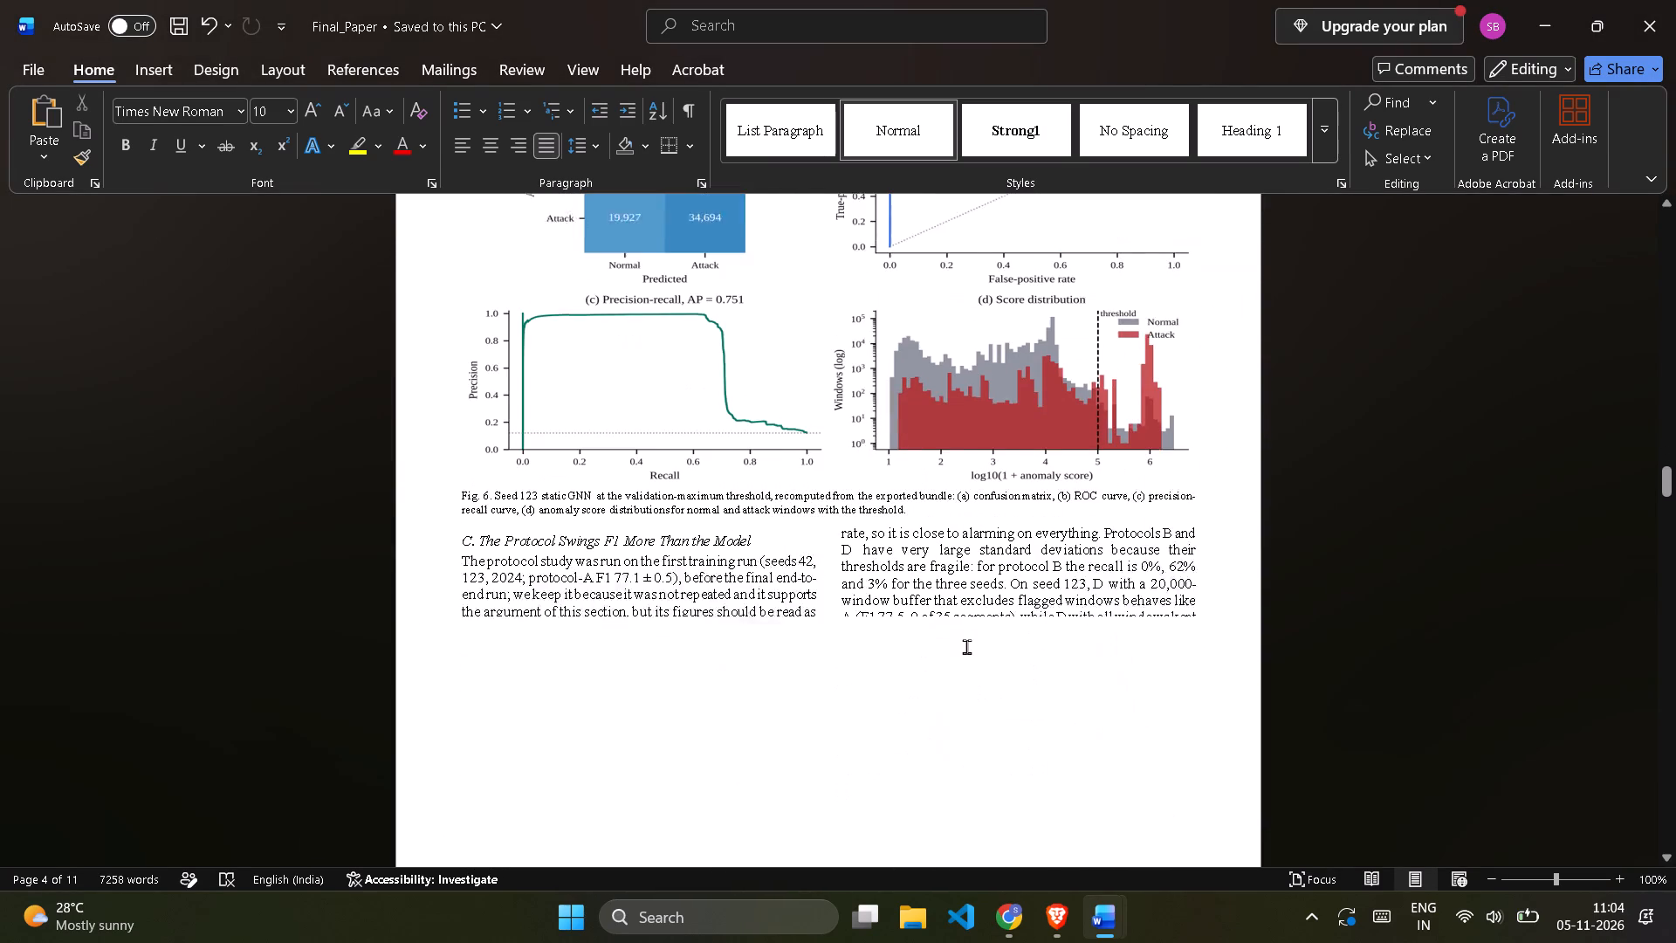
{"action": "scroll", "coordinate": [966, 646], "scroll_direction": "down", "scroll_amount": 3}
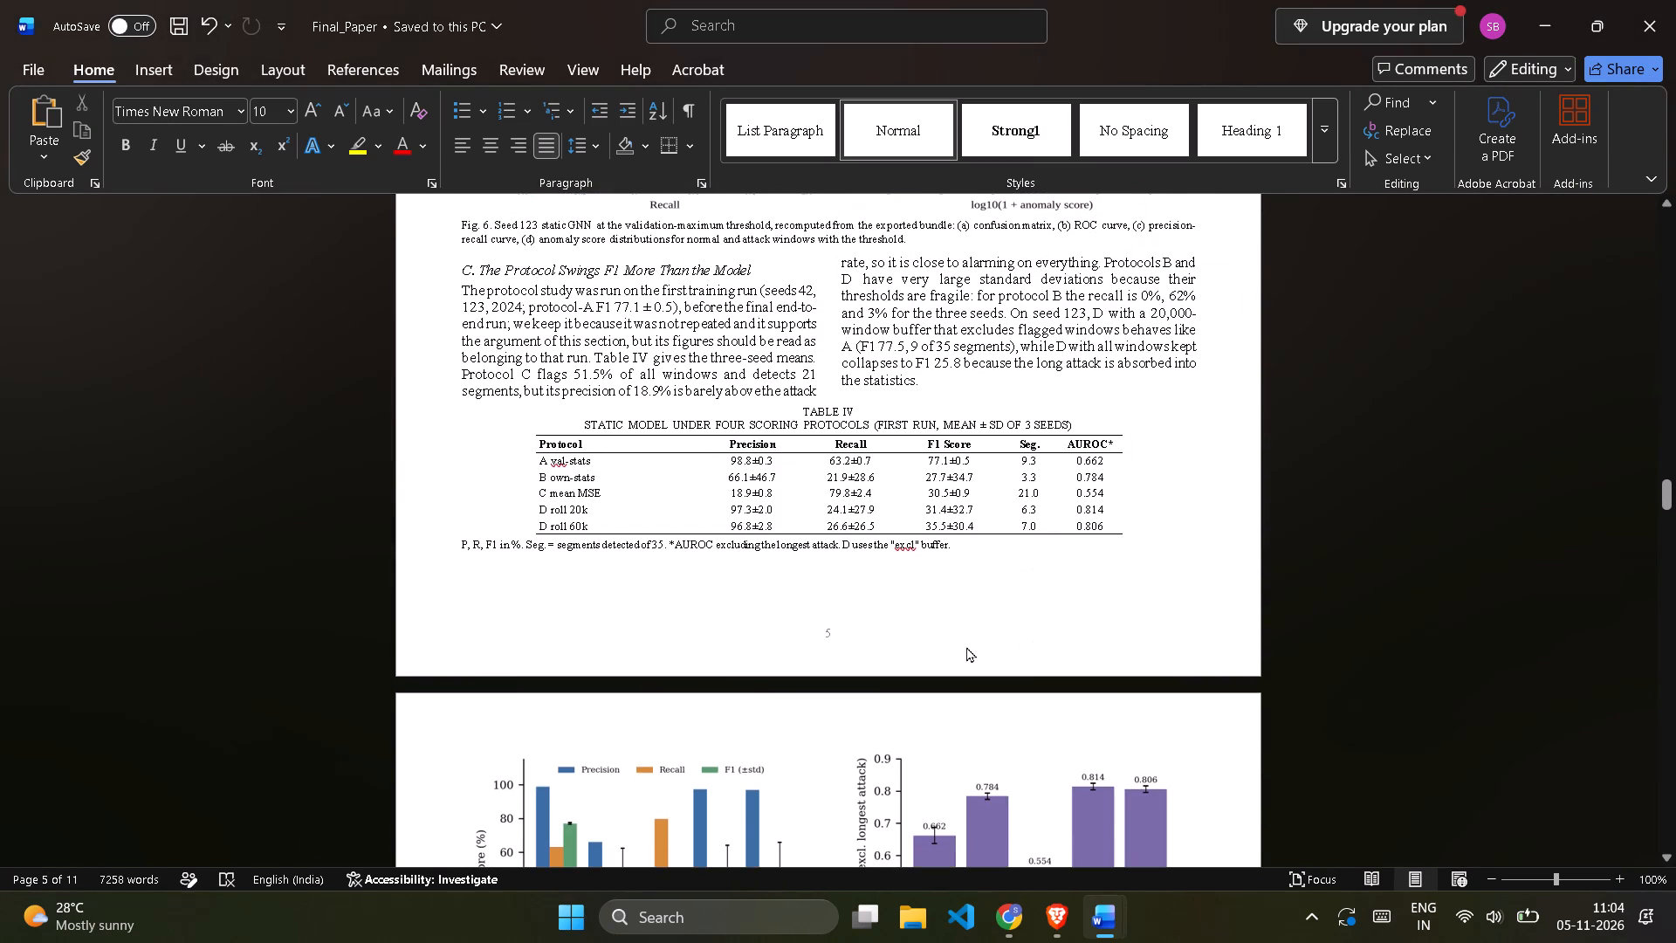
{"action": "scroll", "coordinate": [966, 646], "scroll_direction": "down", "scroll_amount": 3}
{"action": "scroll", "coordinate": [966, 646], "scroll_direction": "up", "scroll_amount": 1}
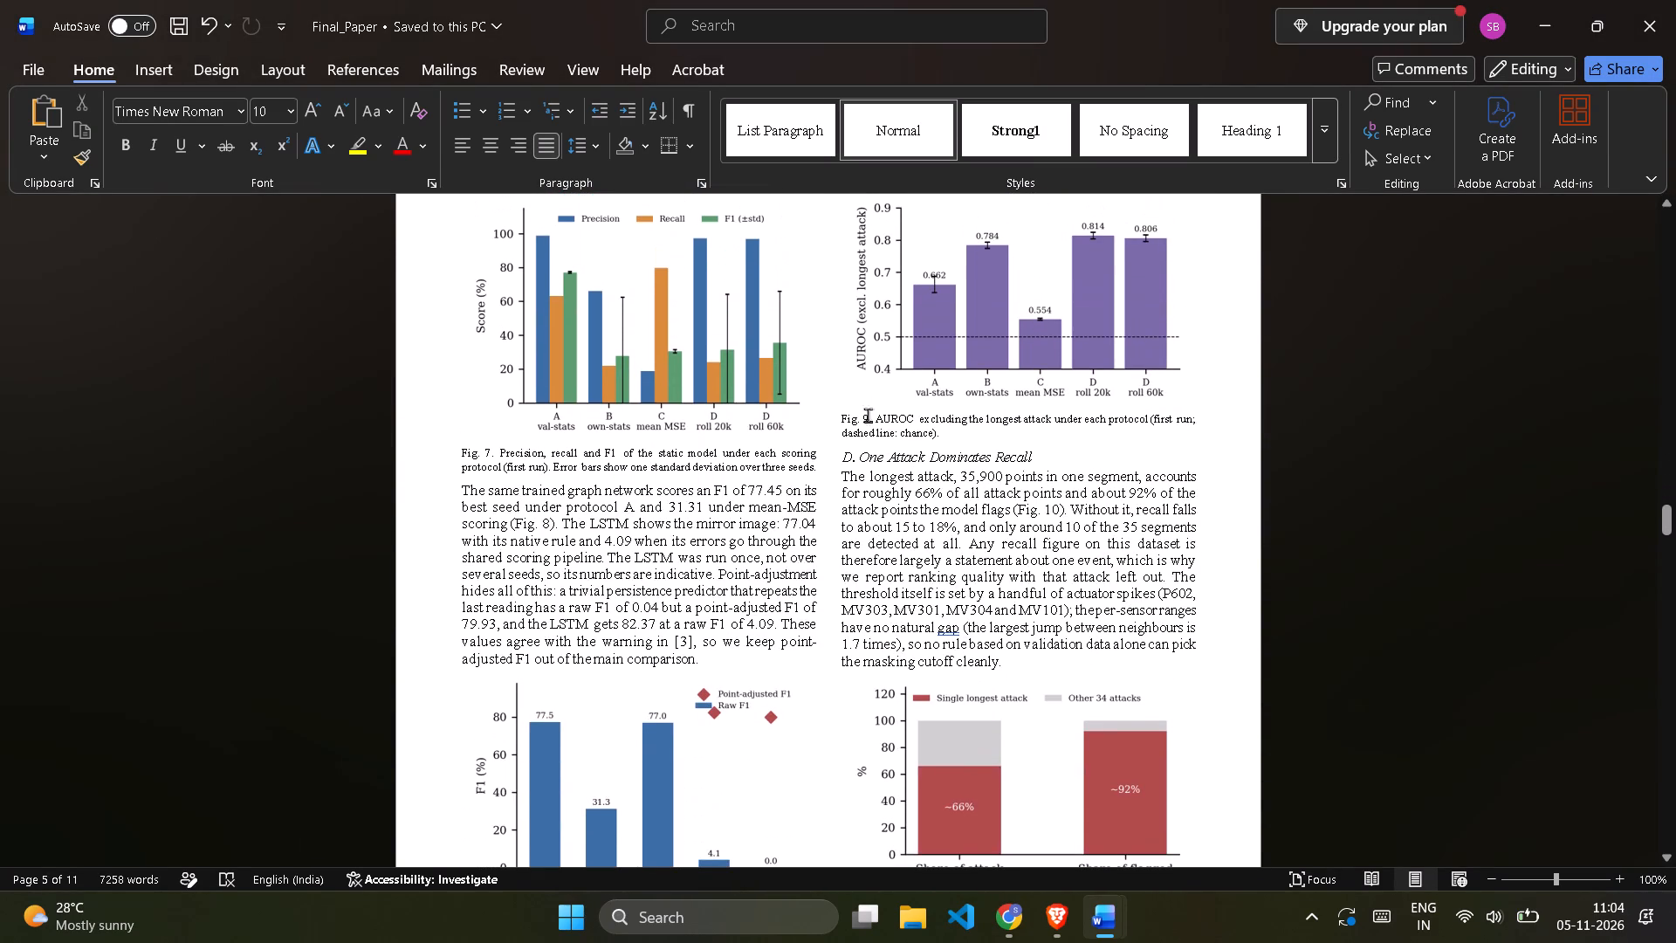
{"action": "scroll", "coordinate": [912, 526], "scroll_direction": "down", "scroll_amount": 3}
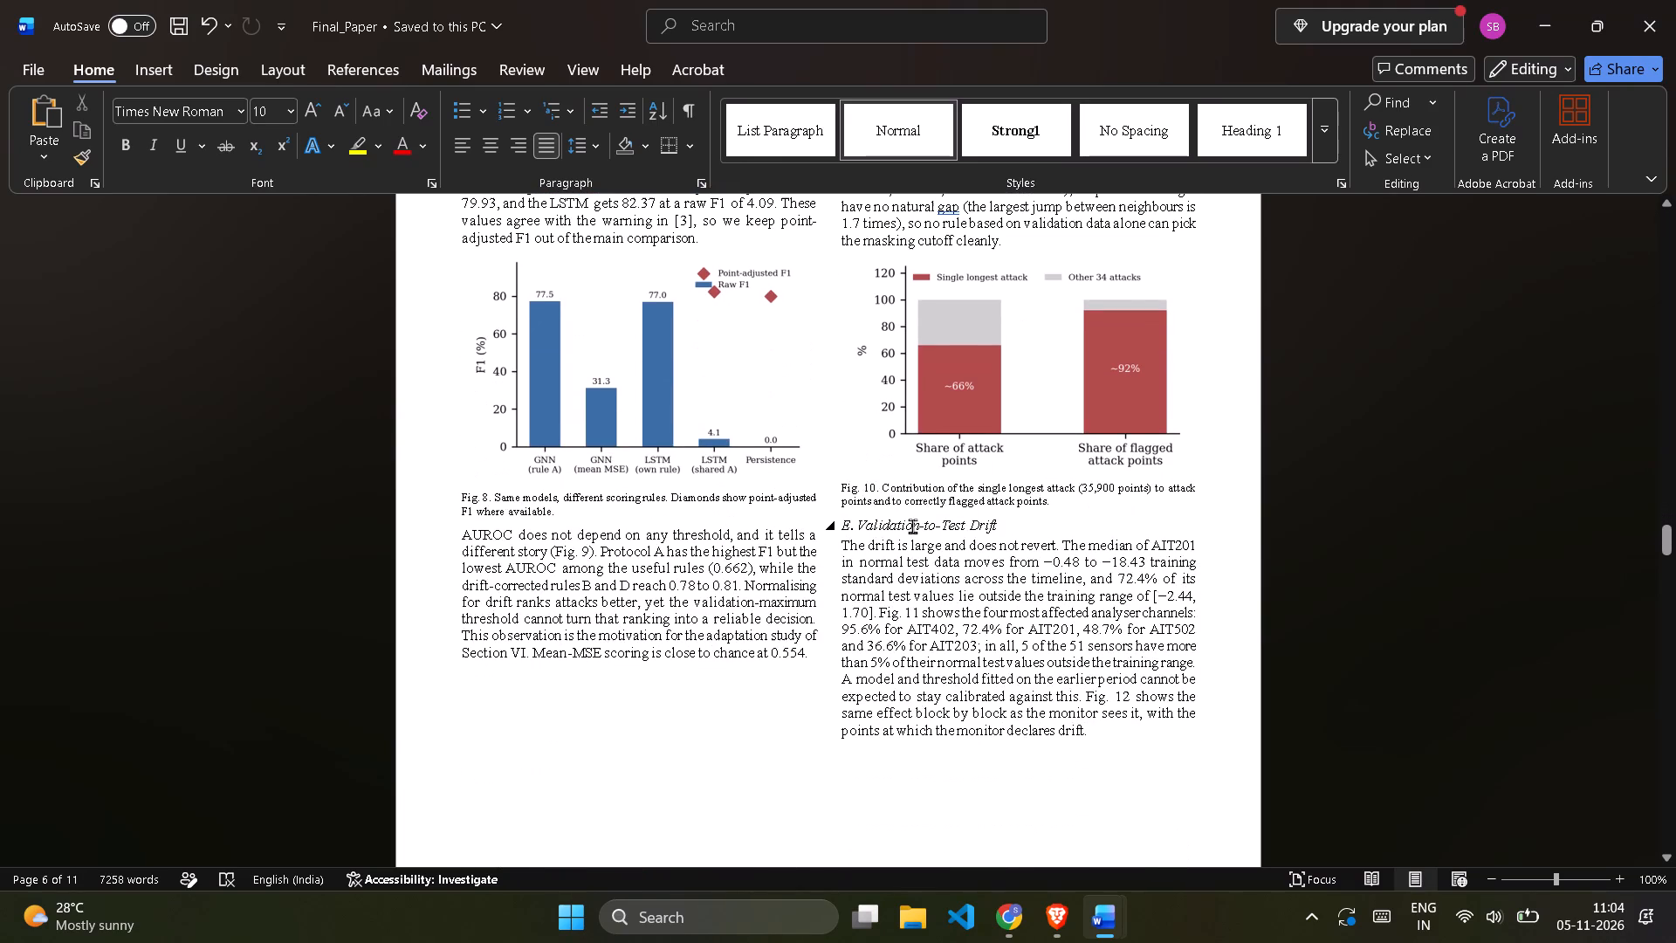
{"action": "scroll", "coordinate": [912, 526], "scroll_direction": "up", "scroll_amount": 2}
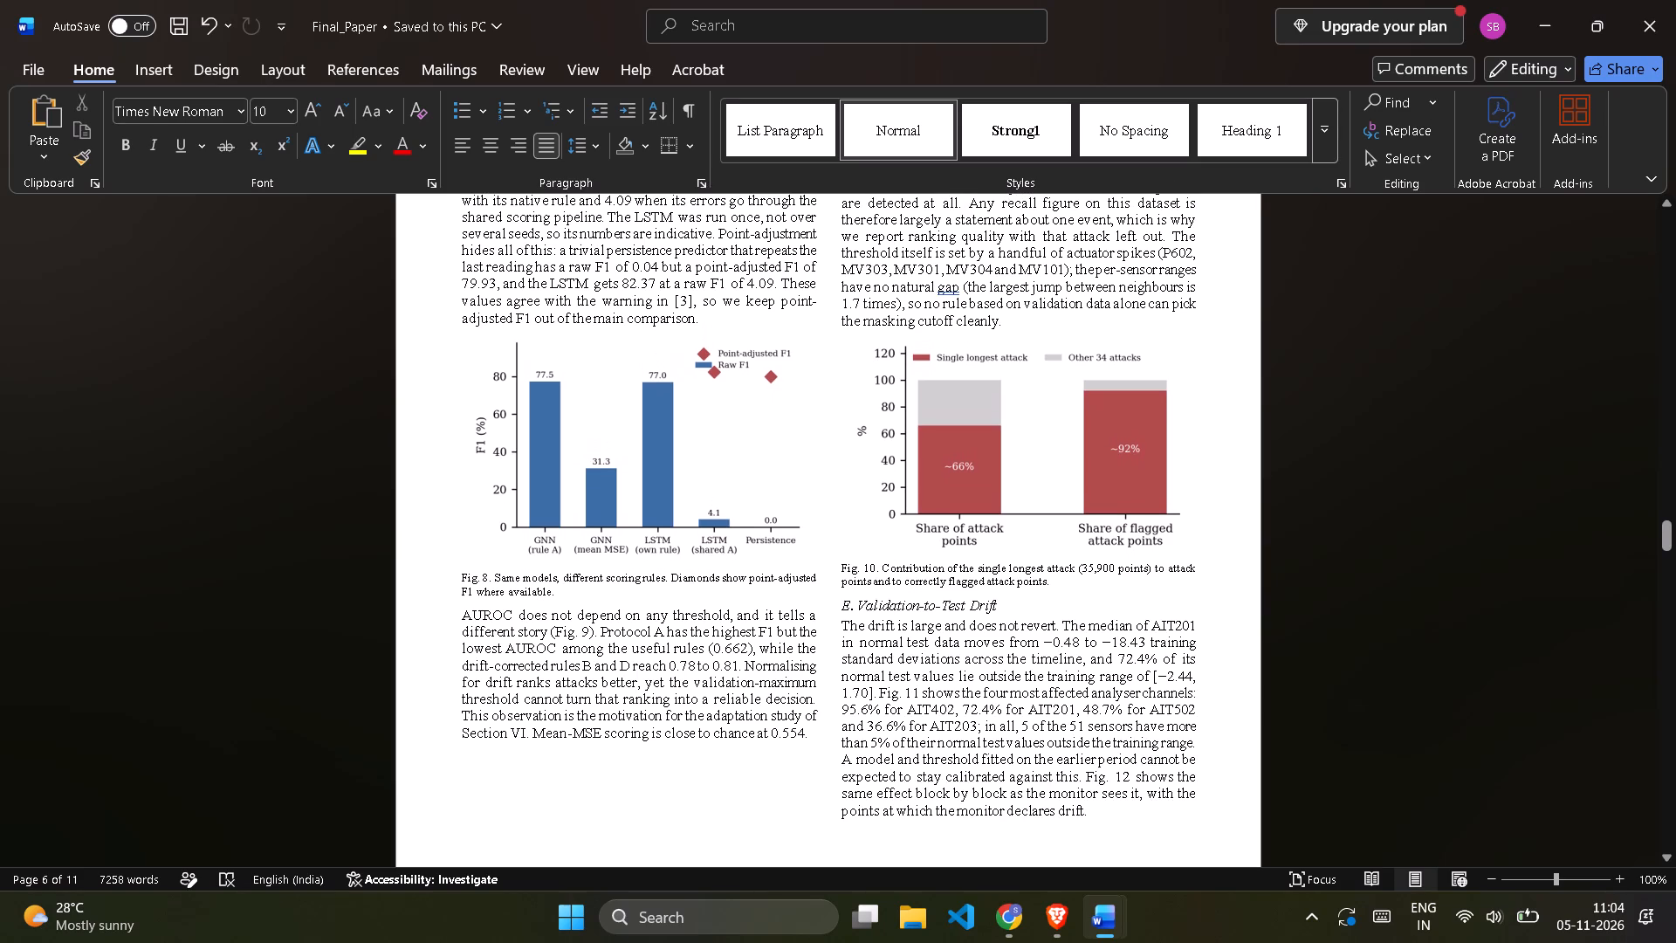
{"action": "scroll", "coordinate": [890, 526], "scroll_direction": "up", "scroll_amount": 1}
{"action": "scroll", "coordinate": [890, 526], "scroll_direction": "down", "scroll_amount": 2}
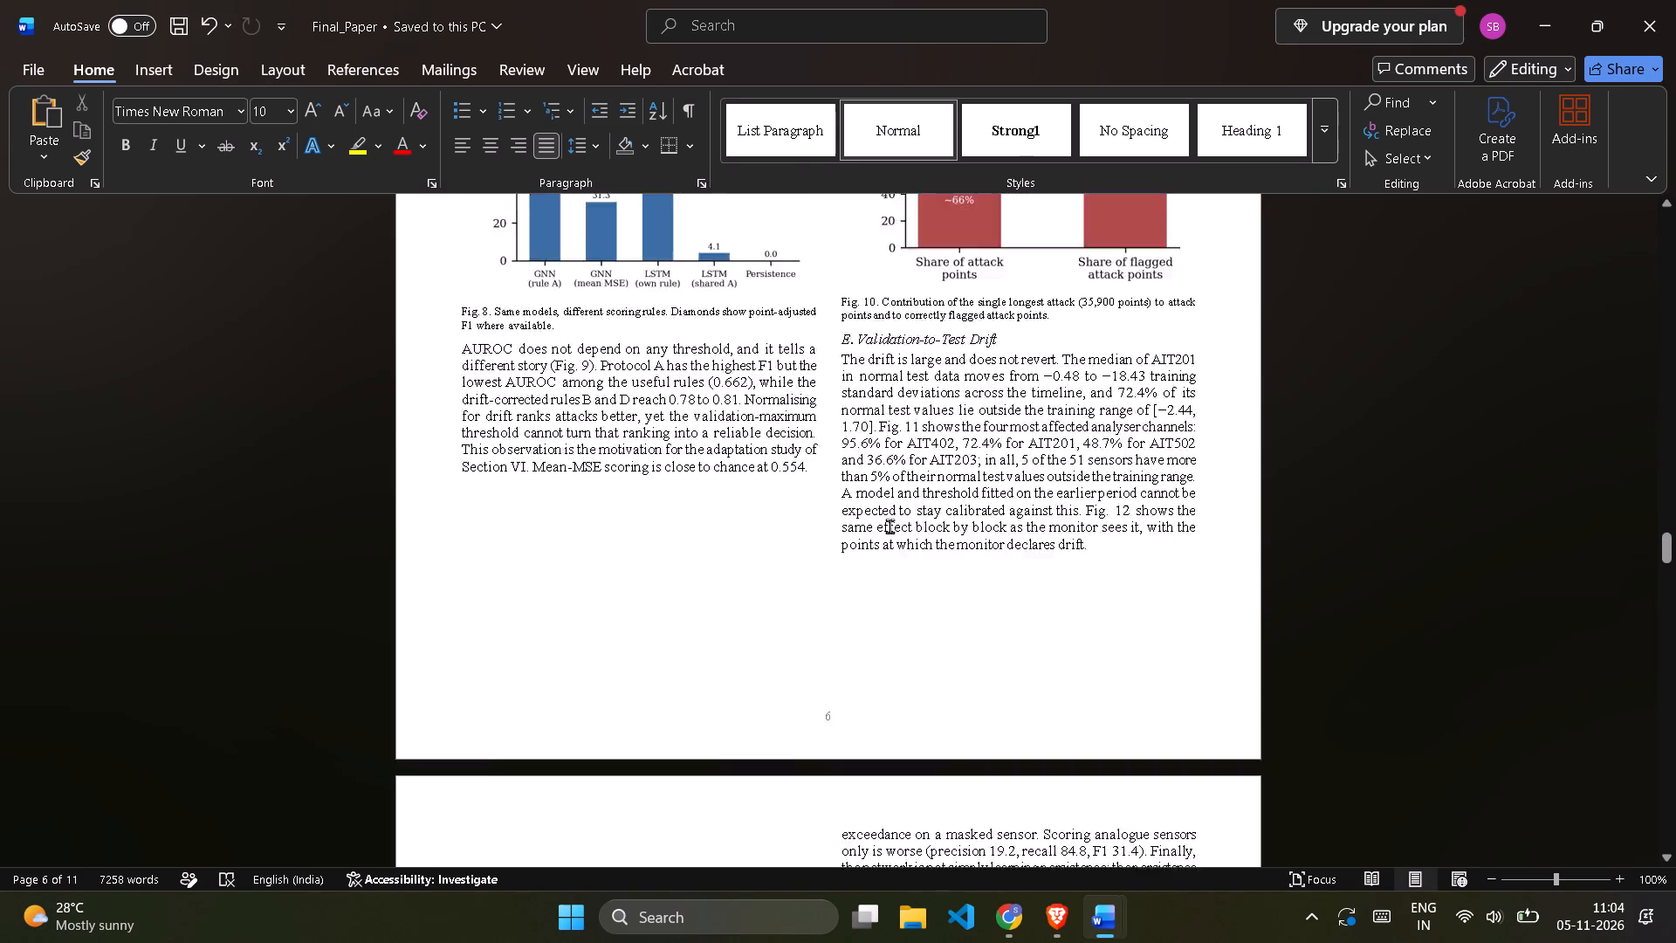
Review page 7, from the Fig. 12 heatmap through Table V to the Three Seeds section.
{"action": "scroll", "coordinate": [890, 526], "scroll_direction": "down", "scroll_amount": 2}
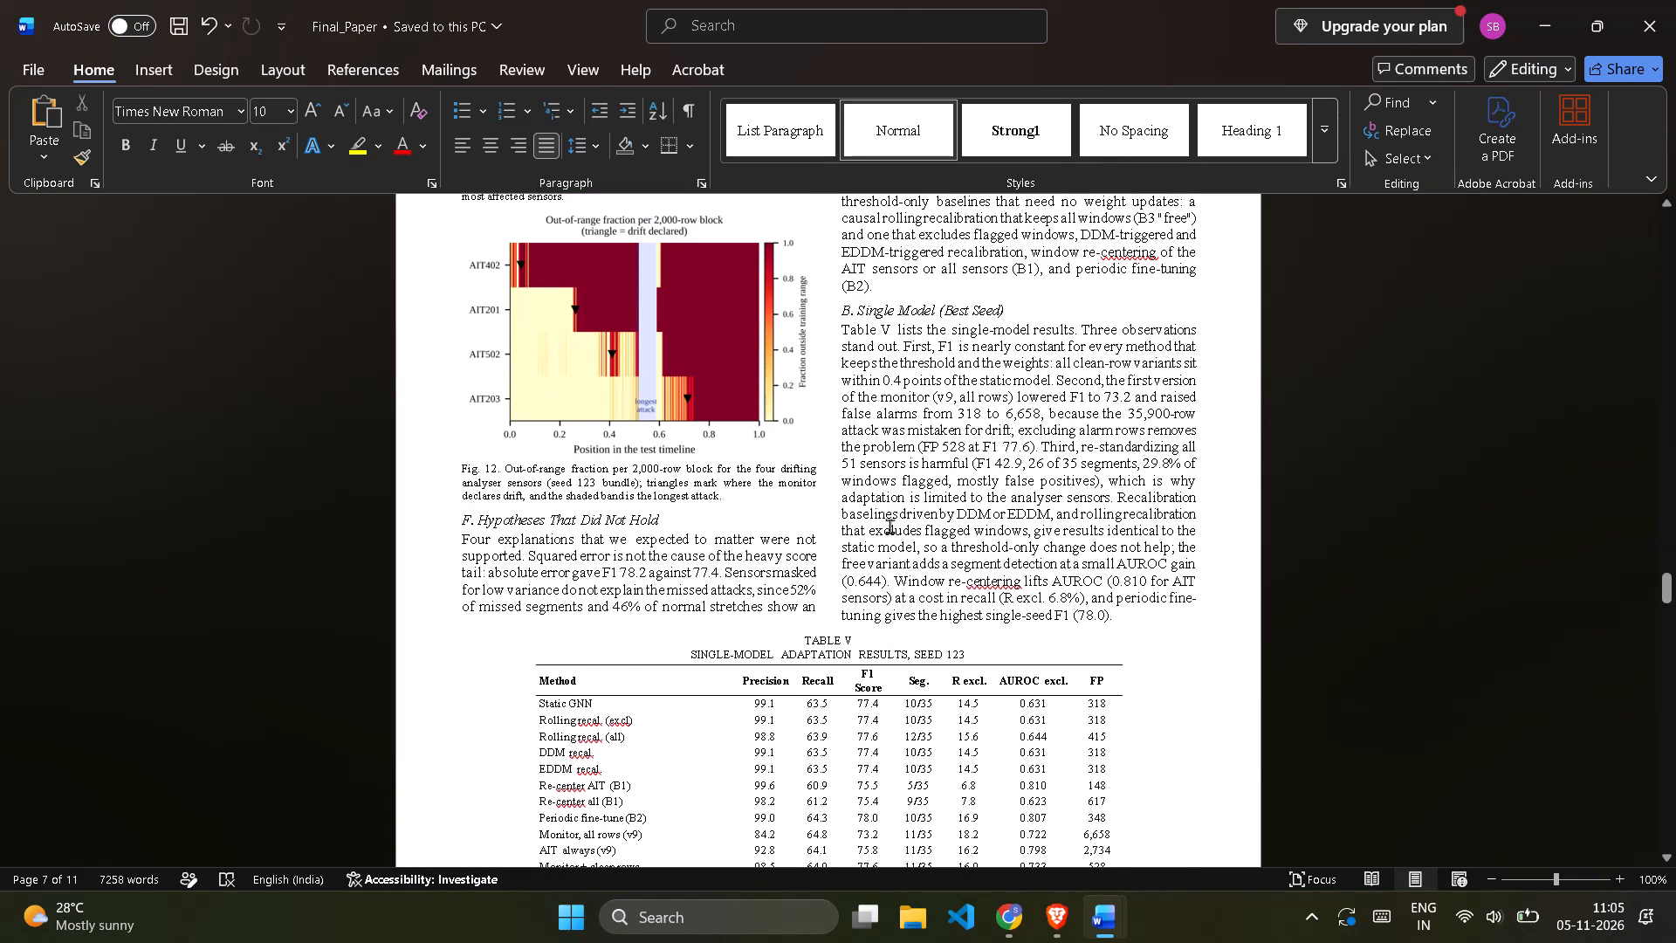
{"action": "scroll", "coordinate": [890, 526], "scroll_direction": "up", "scroll_amount": 2}
{"action": "scroll", "coordinate": [890, 526], "scroll_direction": "down", "scroll_amount": 1}
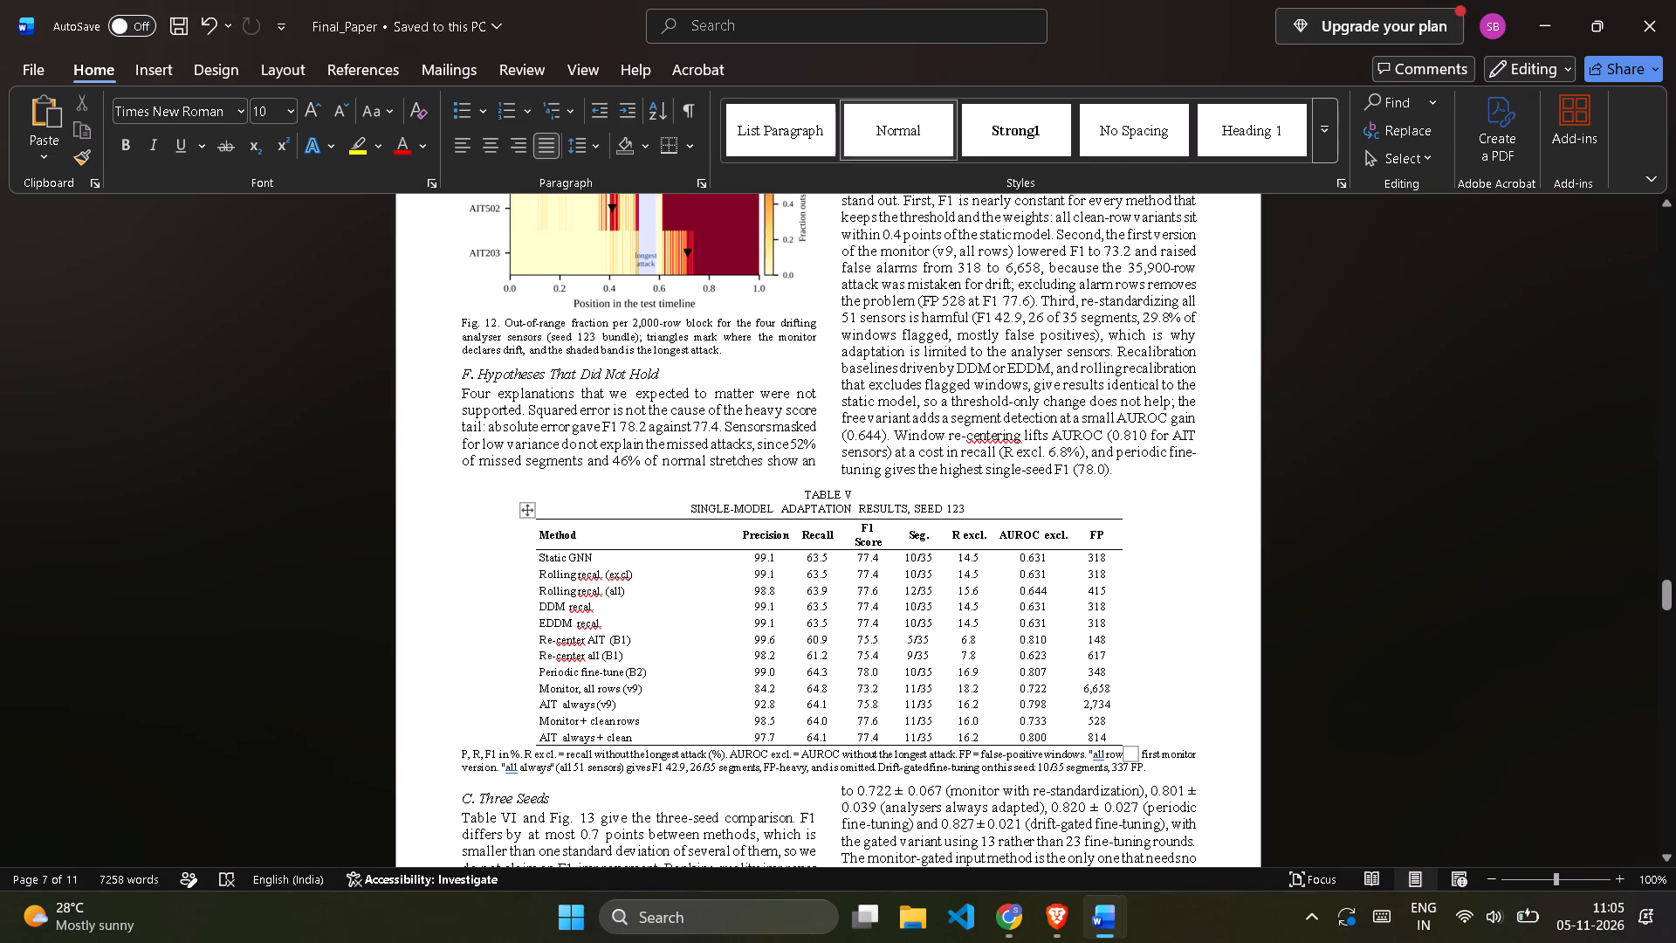
{"action": "scroll", "coordinate": [710, 704], "scroll_direction": "down", "scroll_amount": 1}
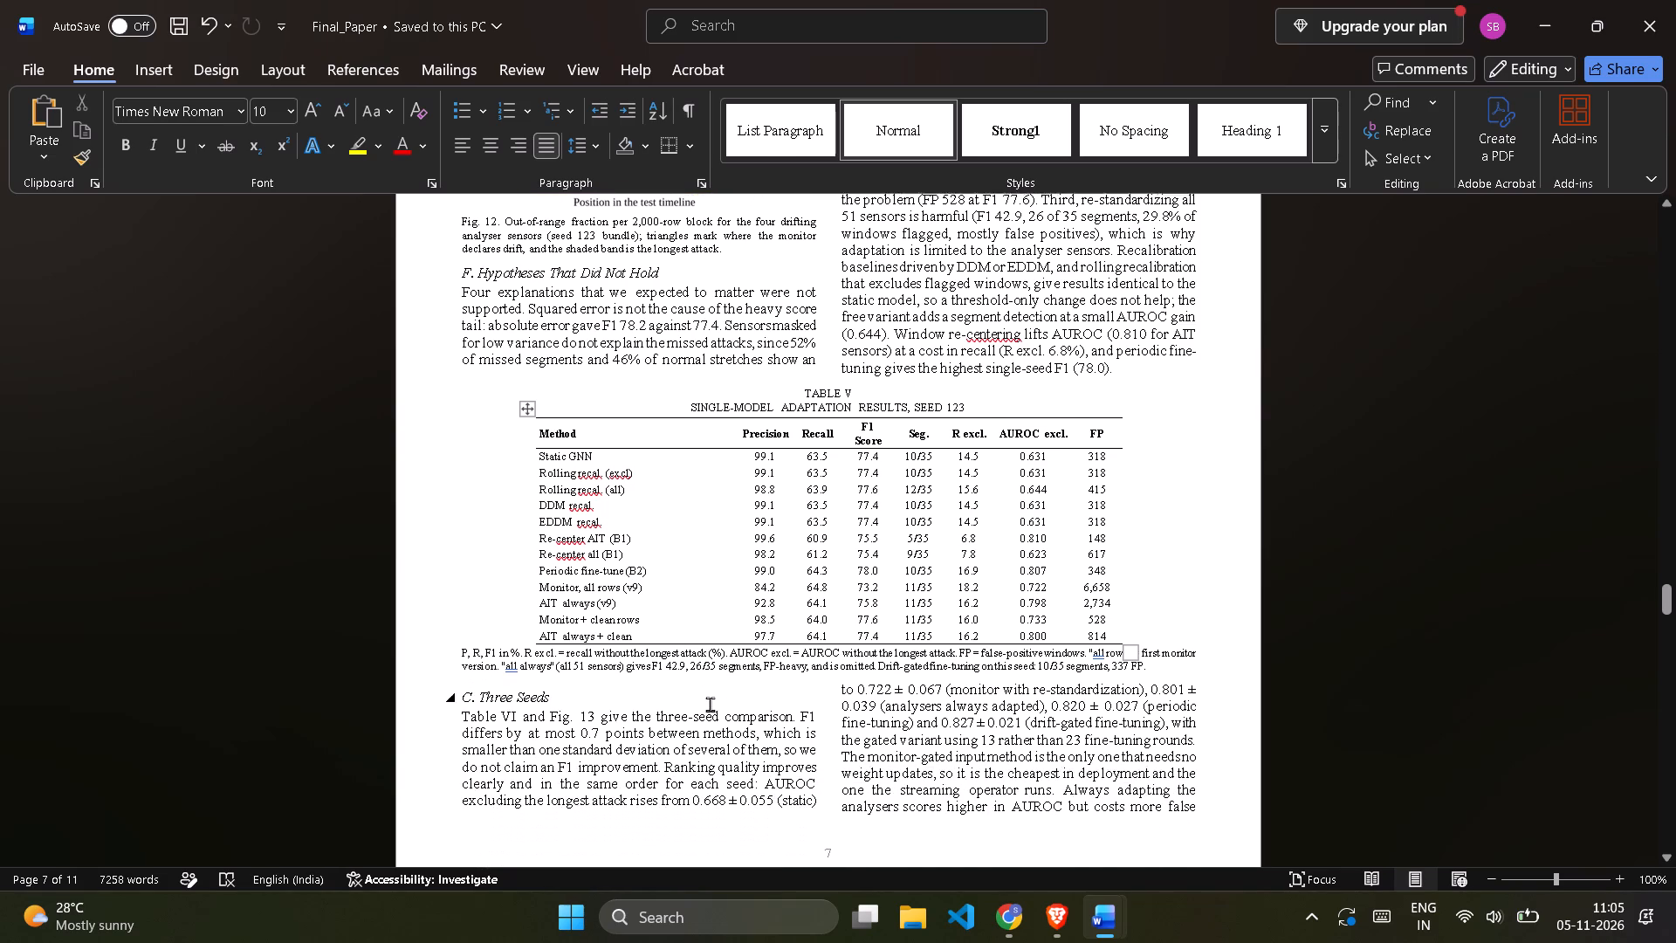
{"action": "scroll", "coordinate": [710, 704], "scroll_direction": "down", "scroll_amount": 1}
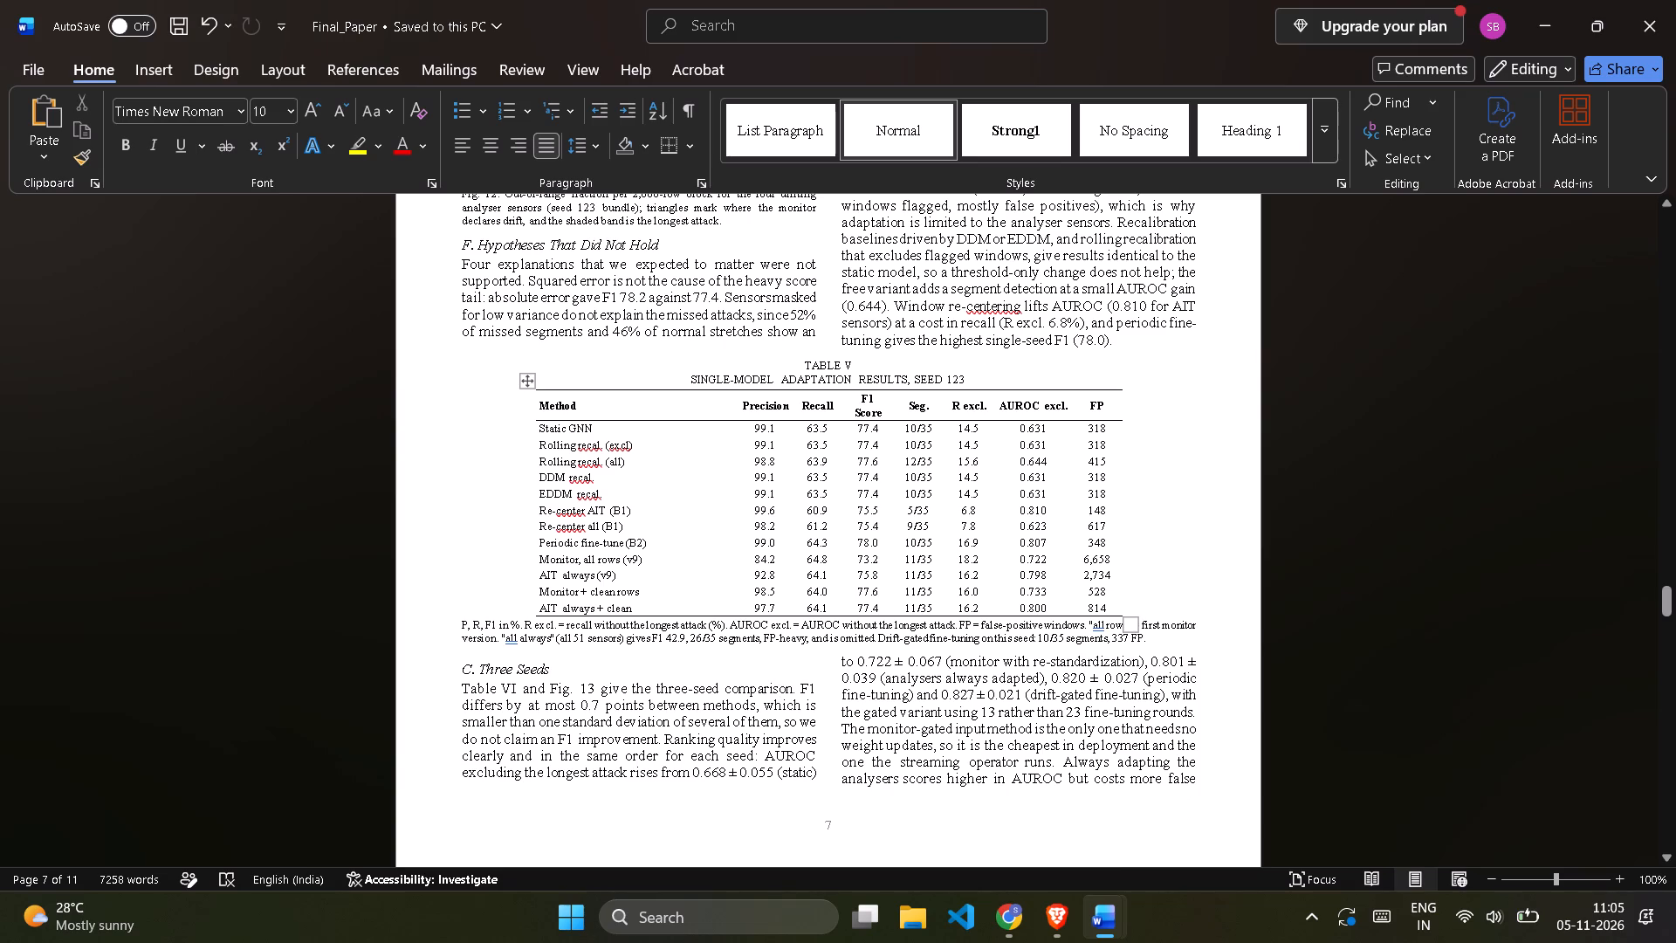
{"action": "left_click", "coordinate": [627, 571]}
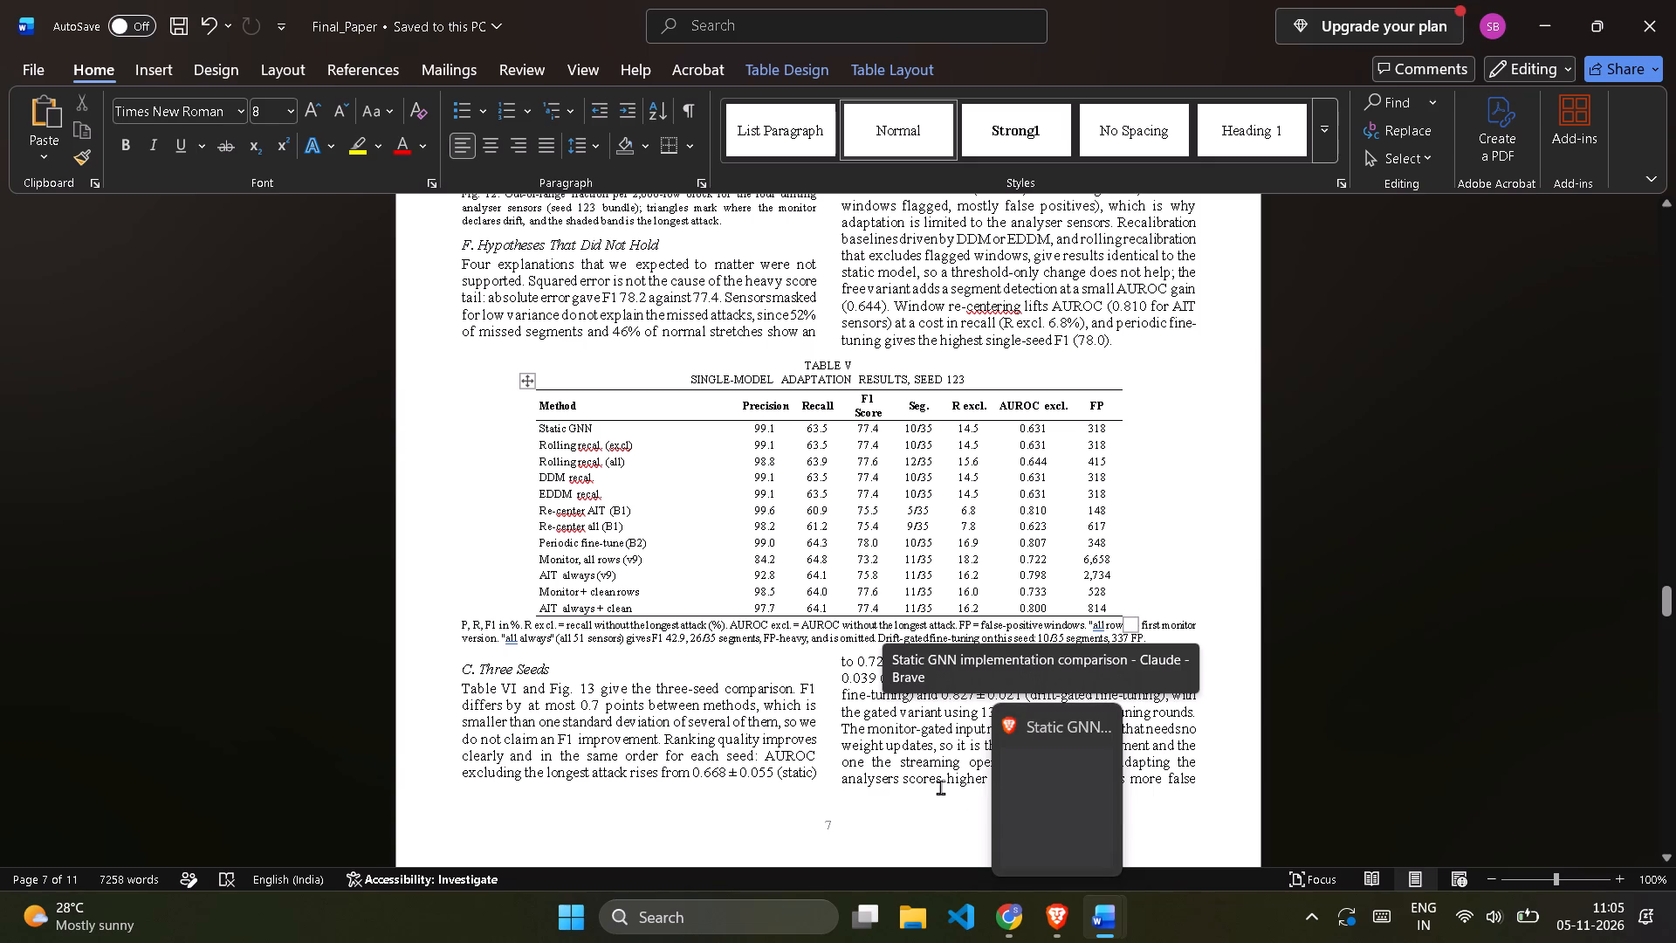
{"action": "scroll", "coordinate": [853, 538], "scroll_direction": "up", "scroll_amount": 2}
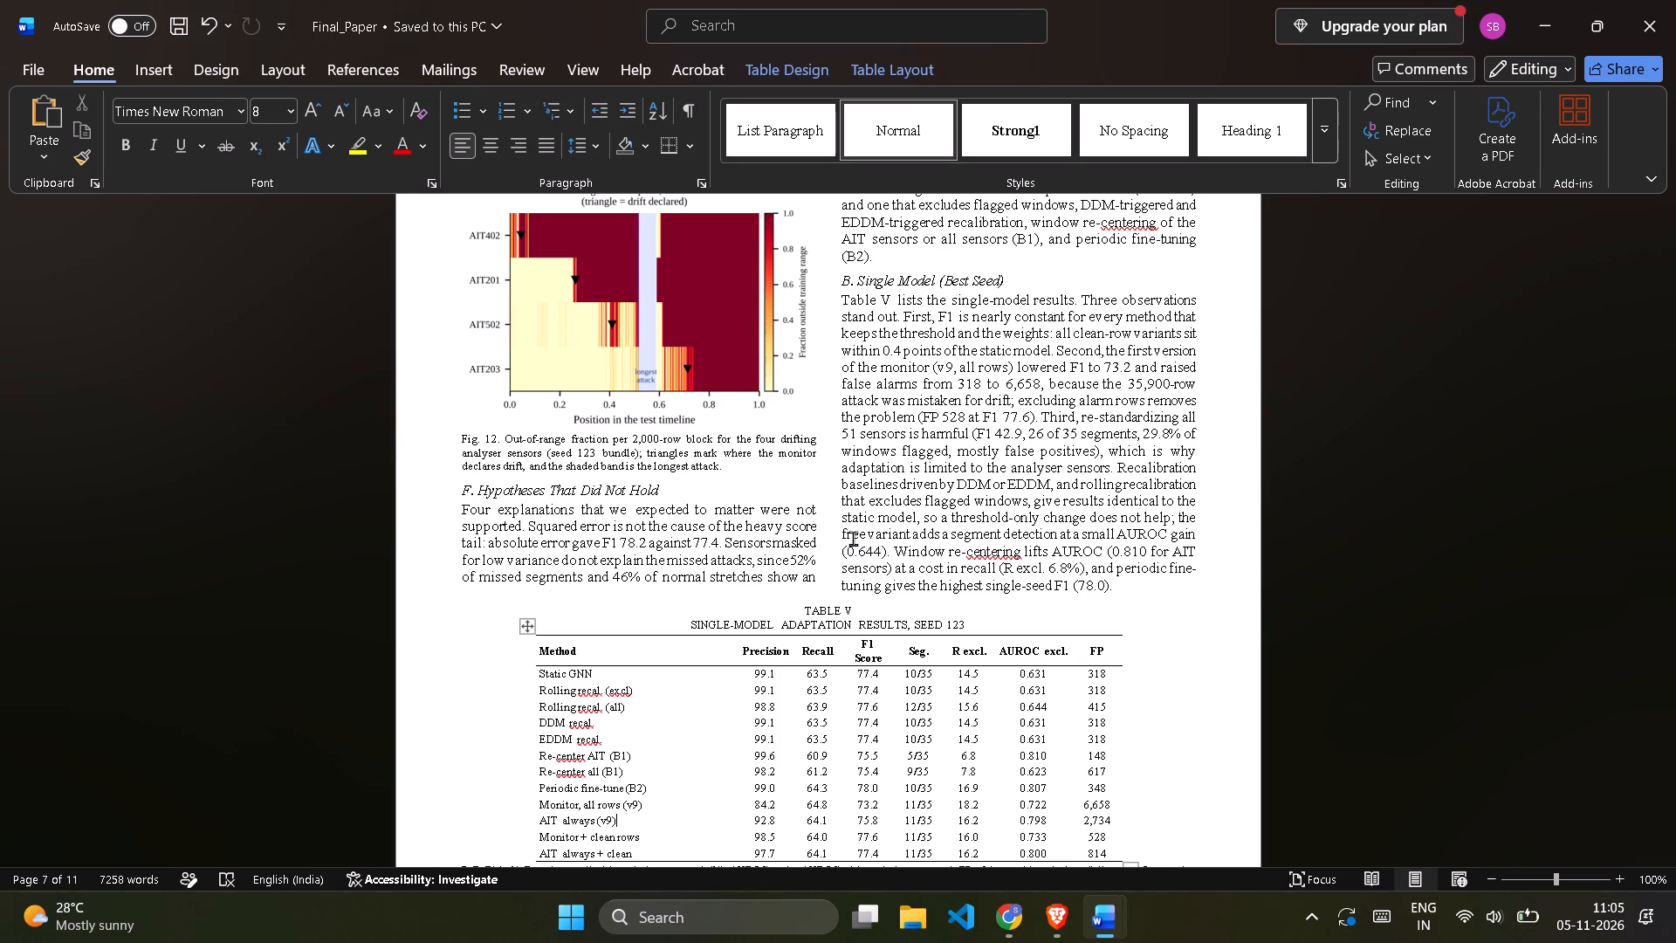
Save the Final_Paper document.
{"action": "key", "text": "ctrl+s"}
Examine how Fig. 11, Fig. 12, Table V and the Three Seeds text fit on page 7 and run onto page 8.
{"action": "scroll", "coordinate": [853, 538], "scroll_direction": "down", "scroll_amount": 1}
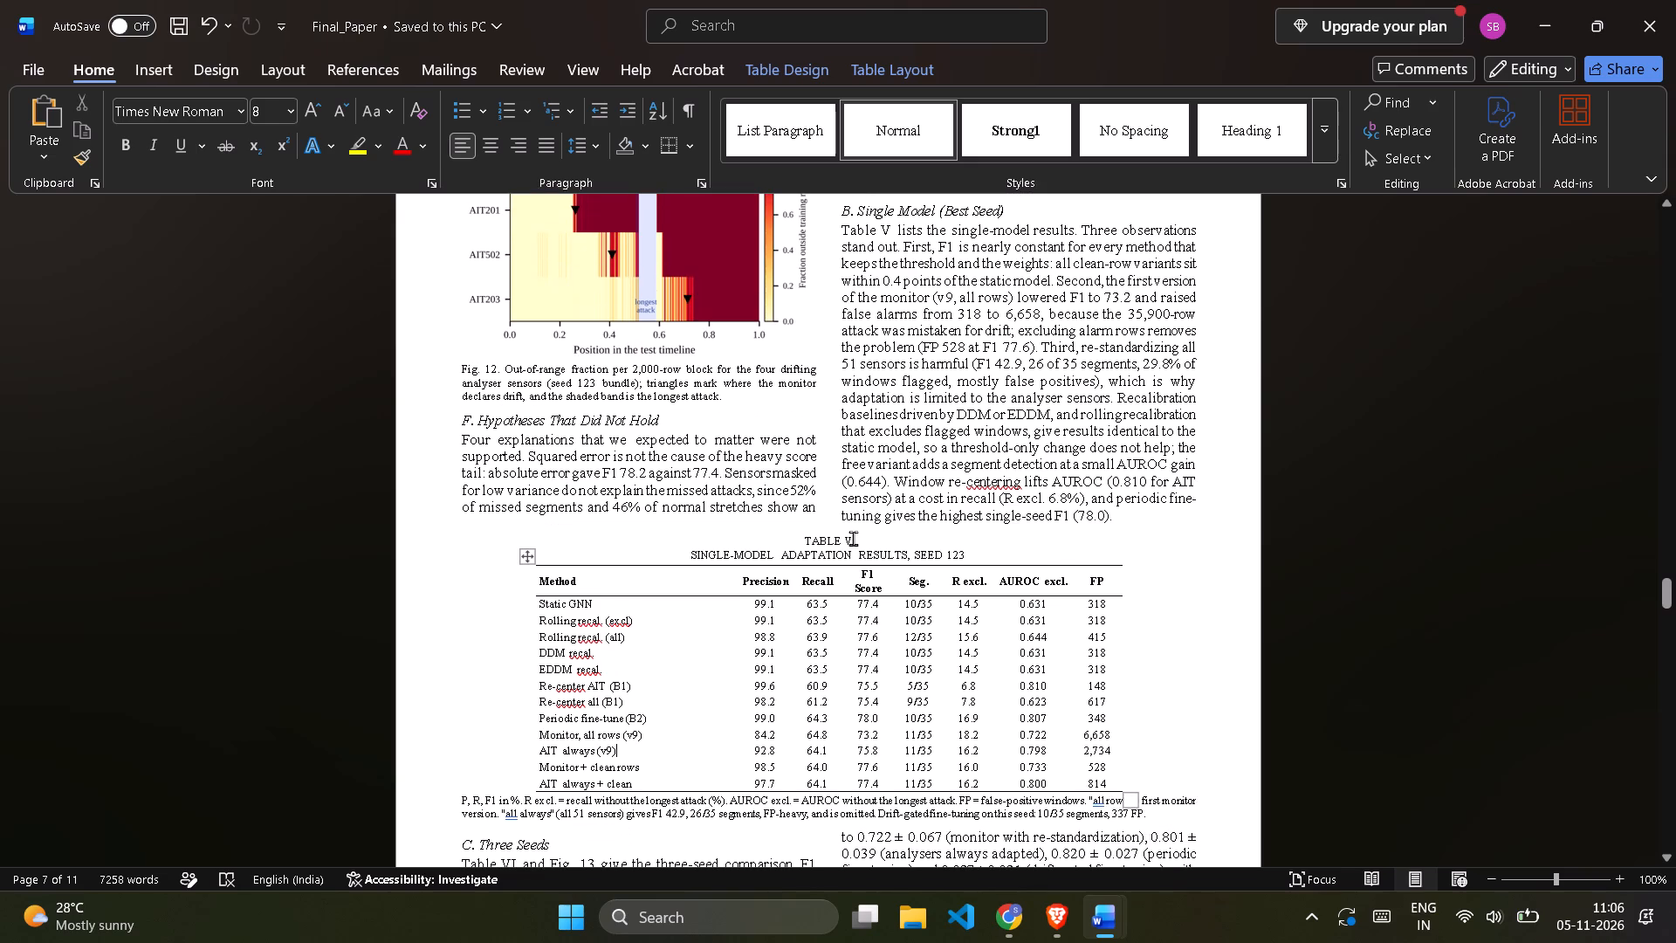
{"action": "scroll", "coordinate": [853, 538], "scroll_direction": "down", "scroll_amount": 1}
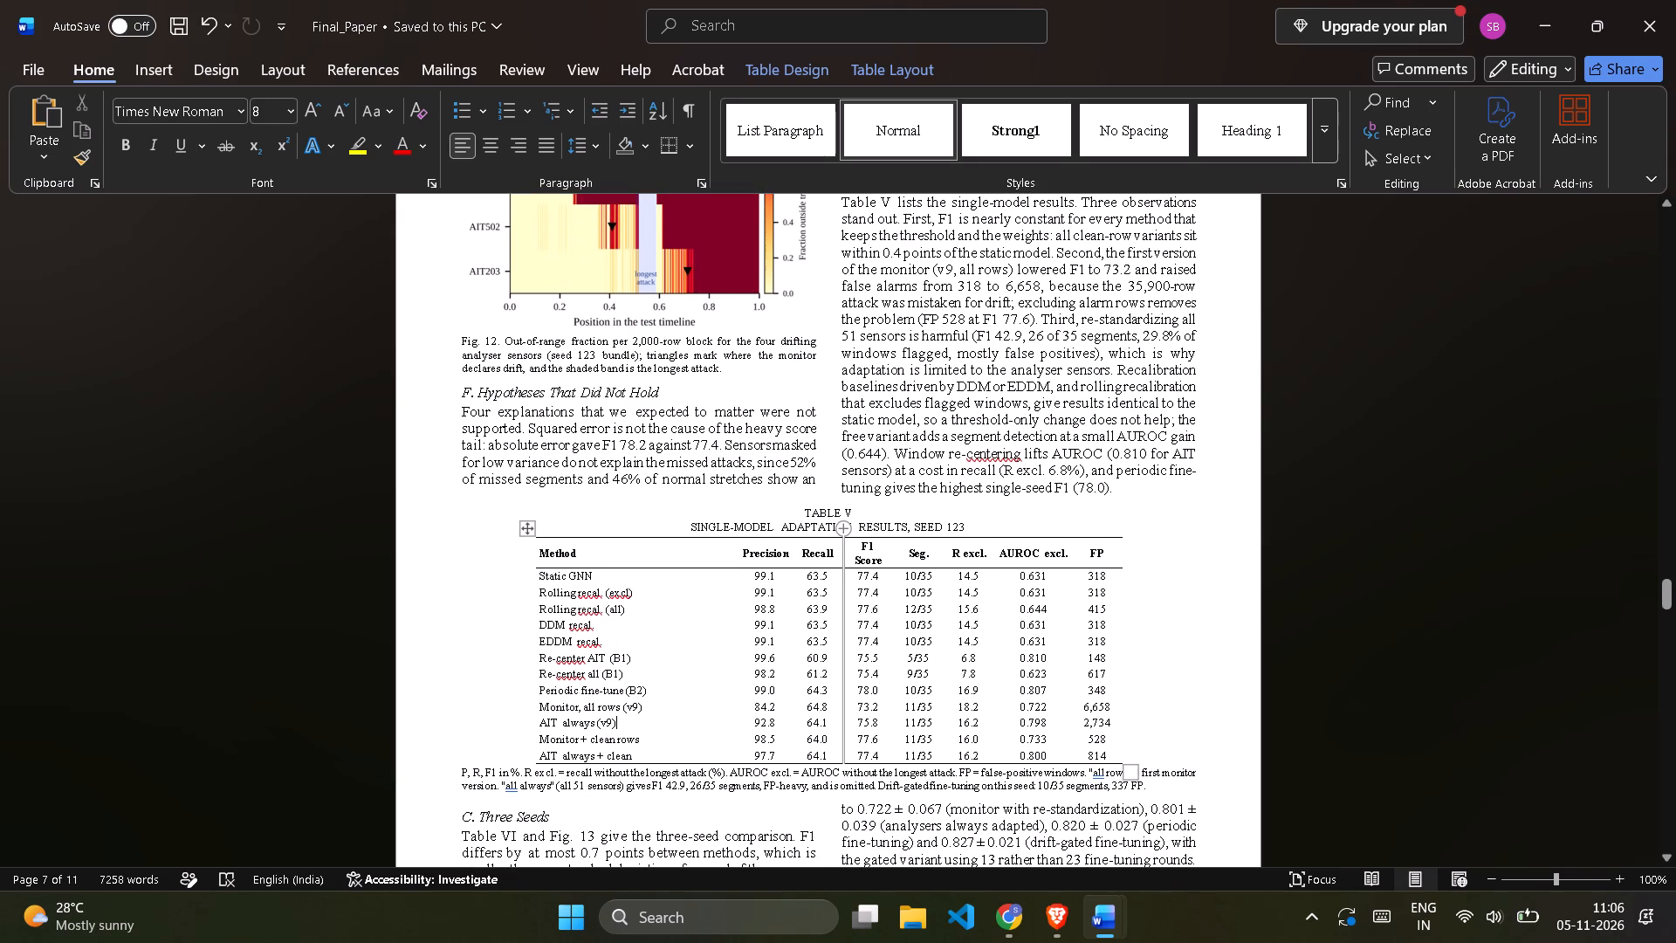
{"action": "scroll", "coordinate": [853, 538], "scroll_direction": "down", "scroll_amount": 1}
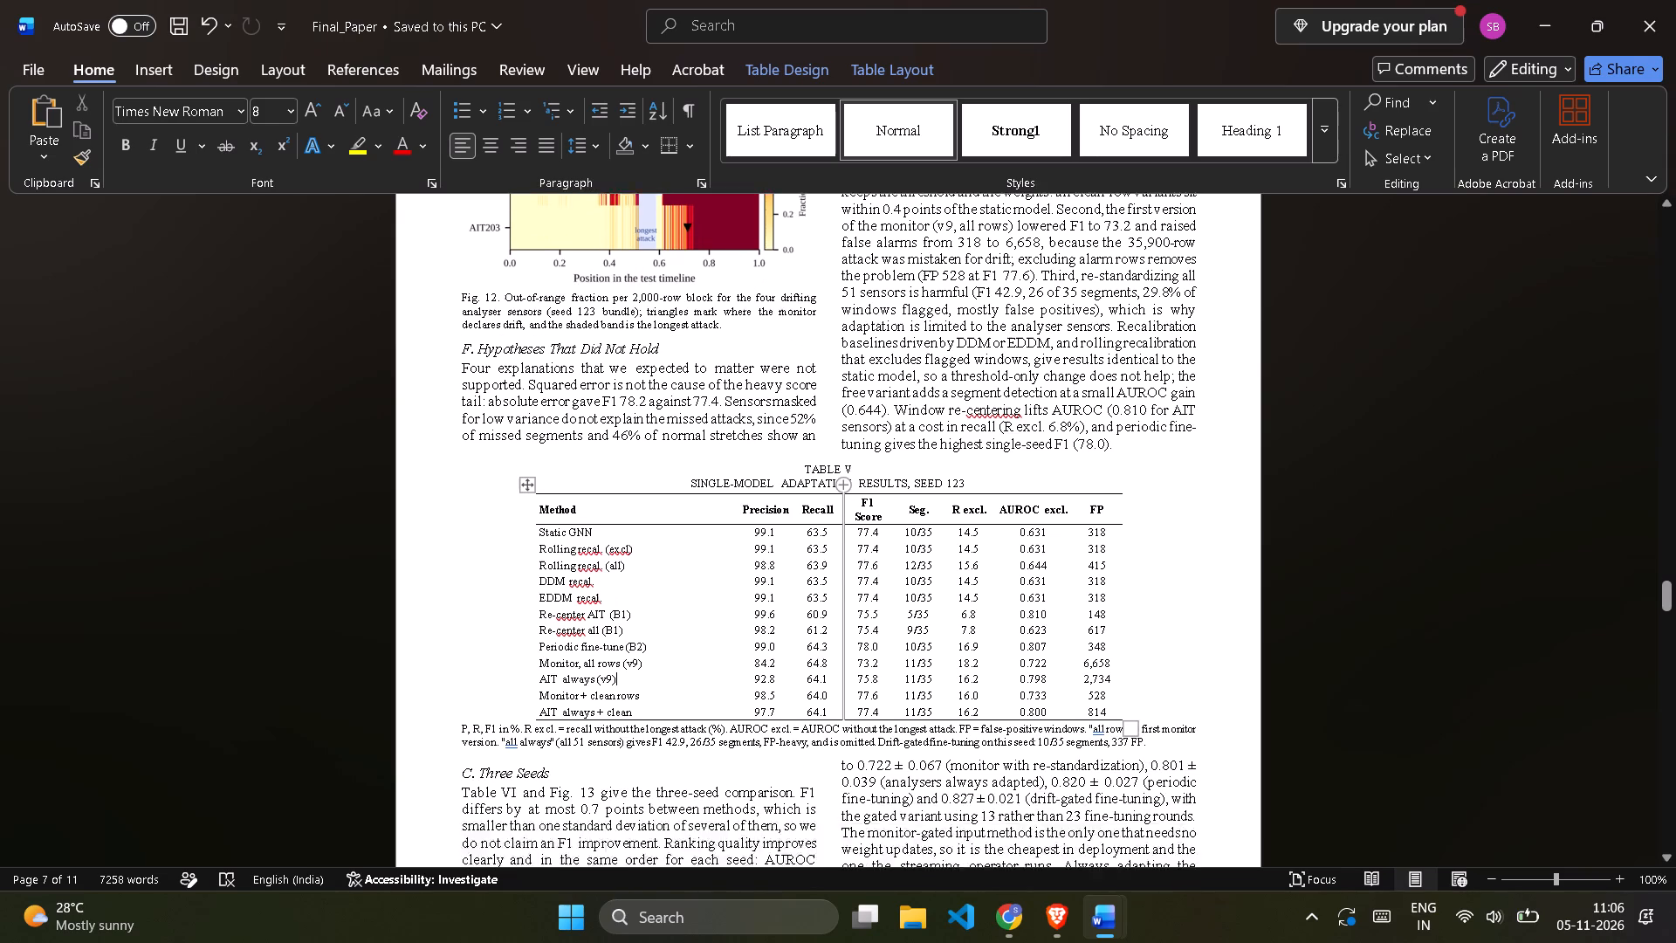
{"action": "scroll", "coordinate": [853, 538], "scroll_direction": "down", "scroll_amount": 1}
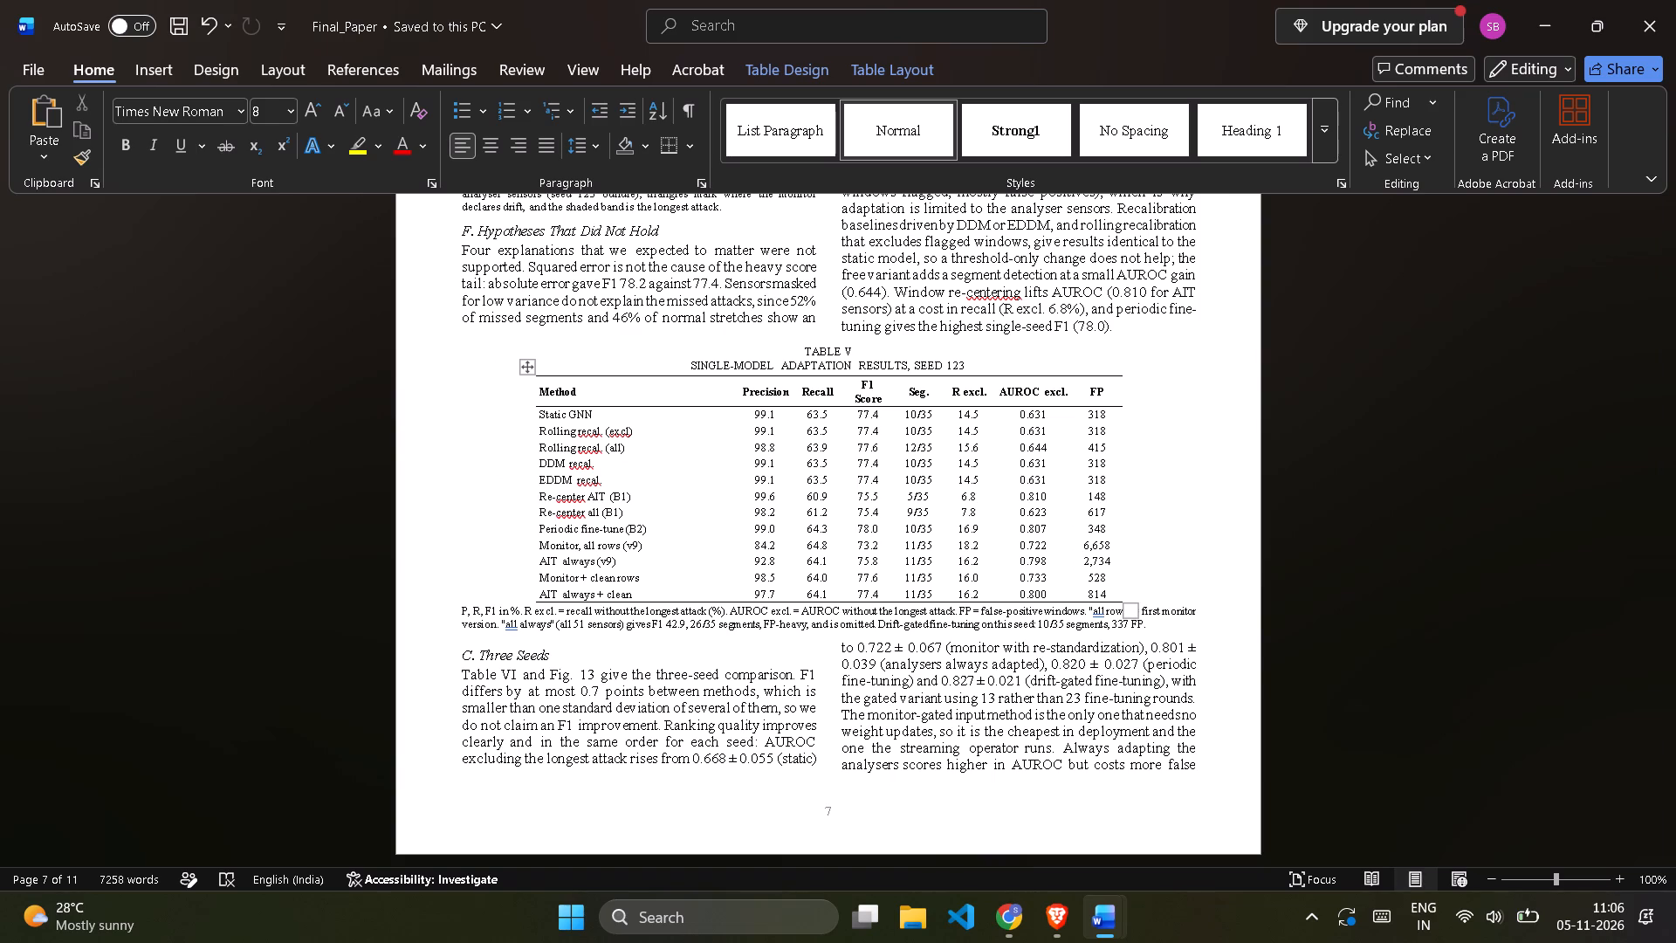
{"action": "scroll", "coordinate": [853, 538], "scroll_direction": "down", "scroll_amount": 1}
{"action": "scroll", "coordinate": [853, 538], "scroll_direction": "up", "scroll_amount": 1}
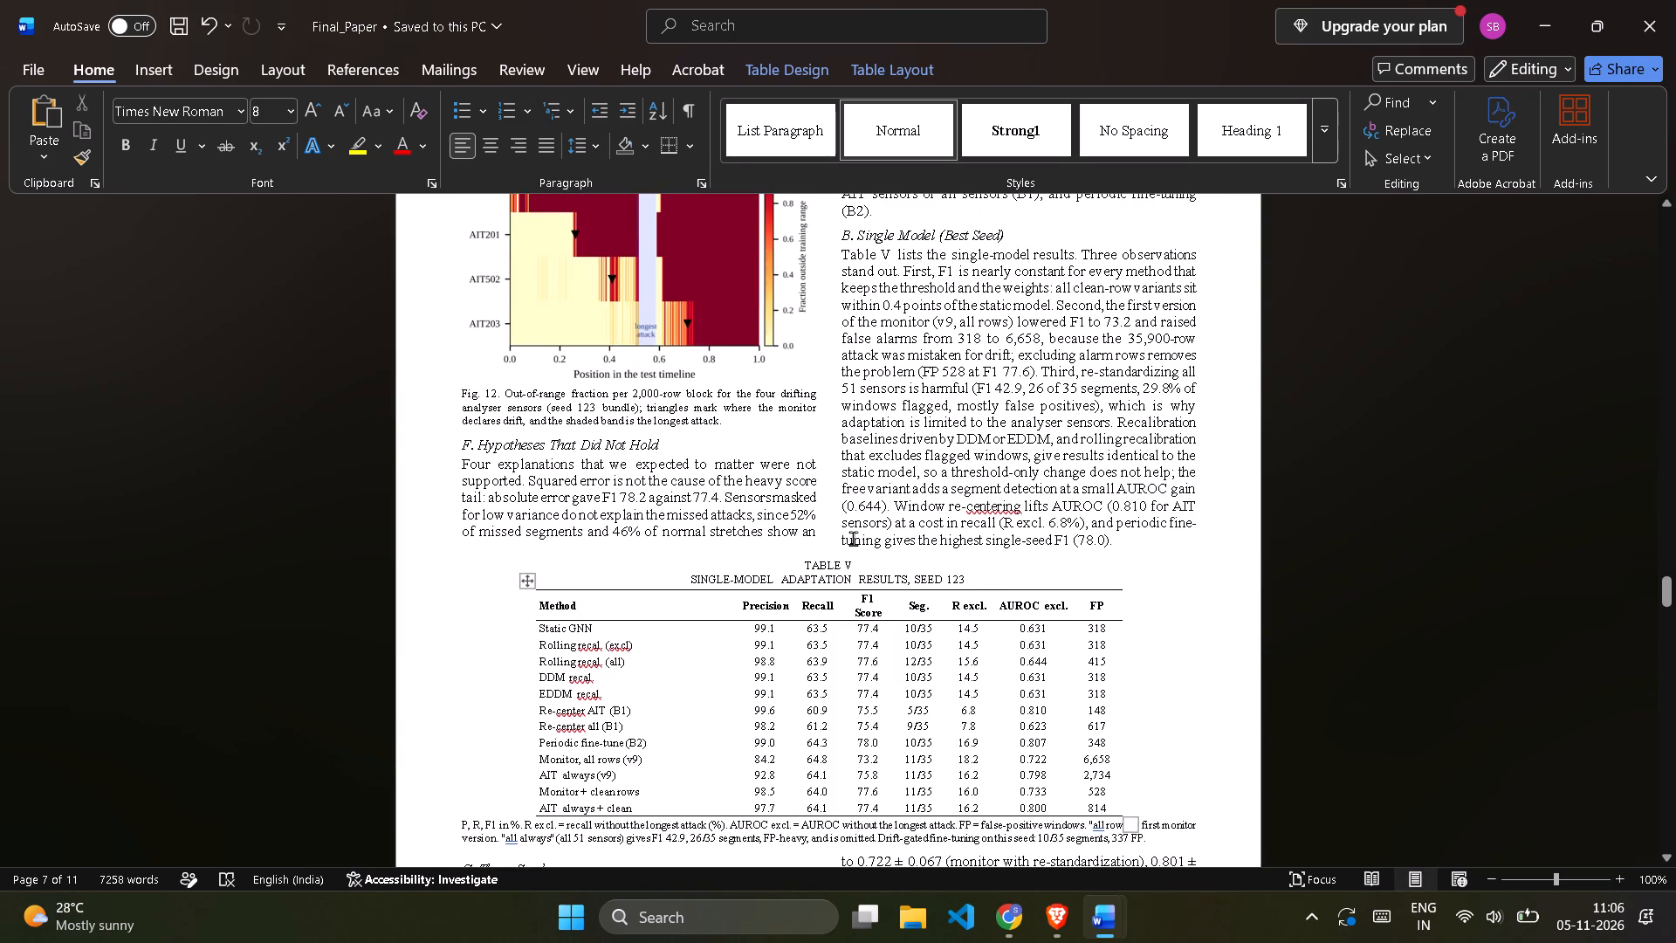
{"action": "scroll", "coordinate": [853, 538], "scroll_direction": "up", "scroll_amount": 1}
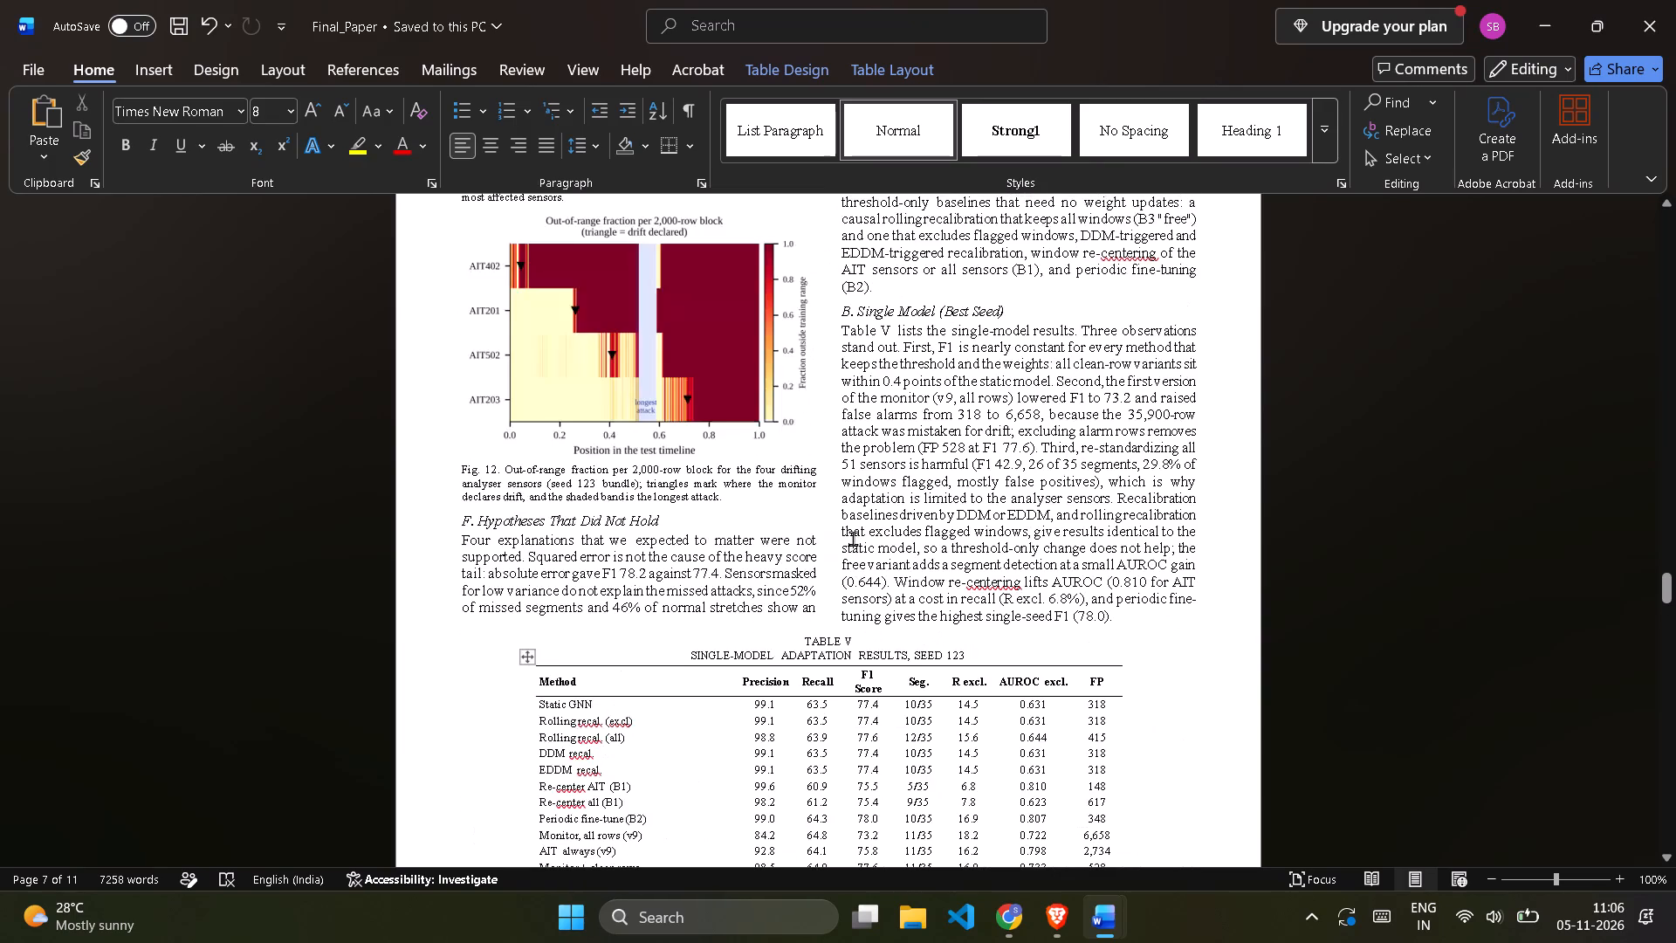
{"action": "scroll", "coordinate": [853, 538], "scroll_direction": "up", "scroll_amount": 1}
{"action": "scroll", "coordinate": [867, 608], "scroll_direction": "up", "scroll_amount": 1}
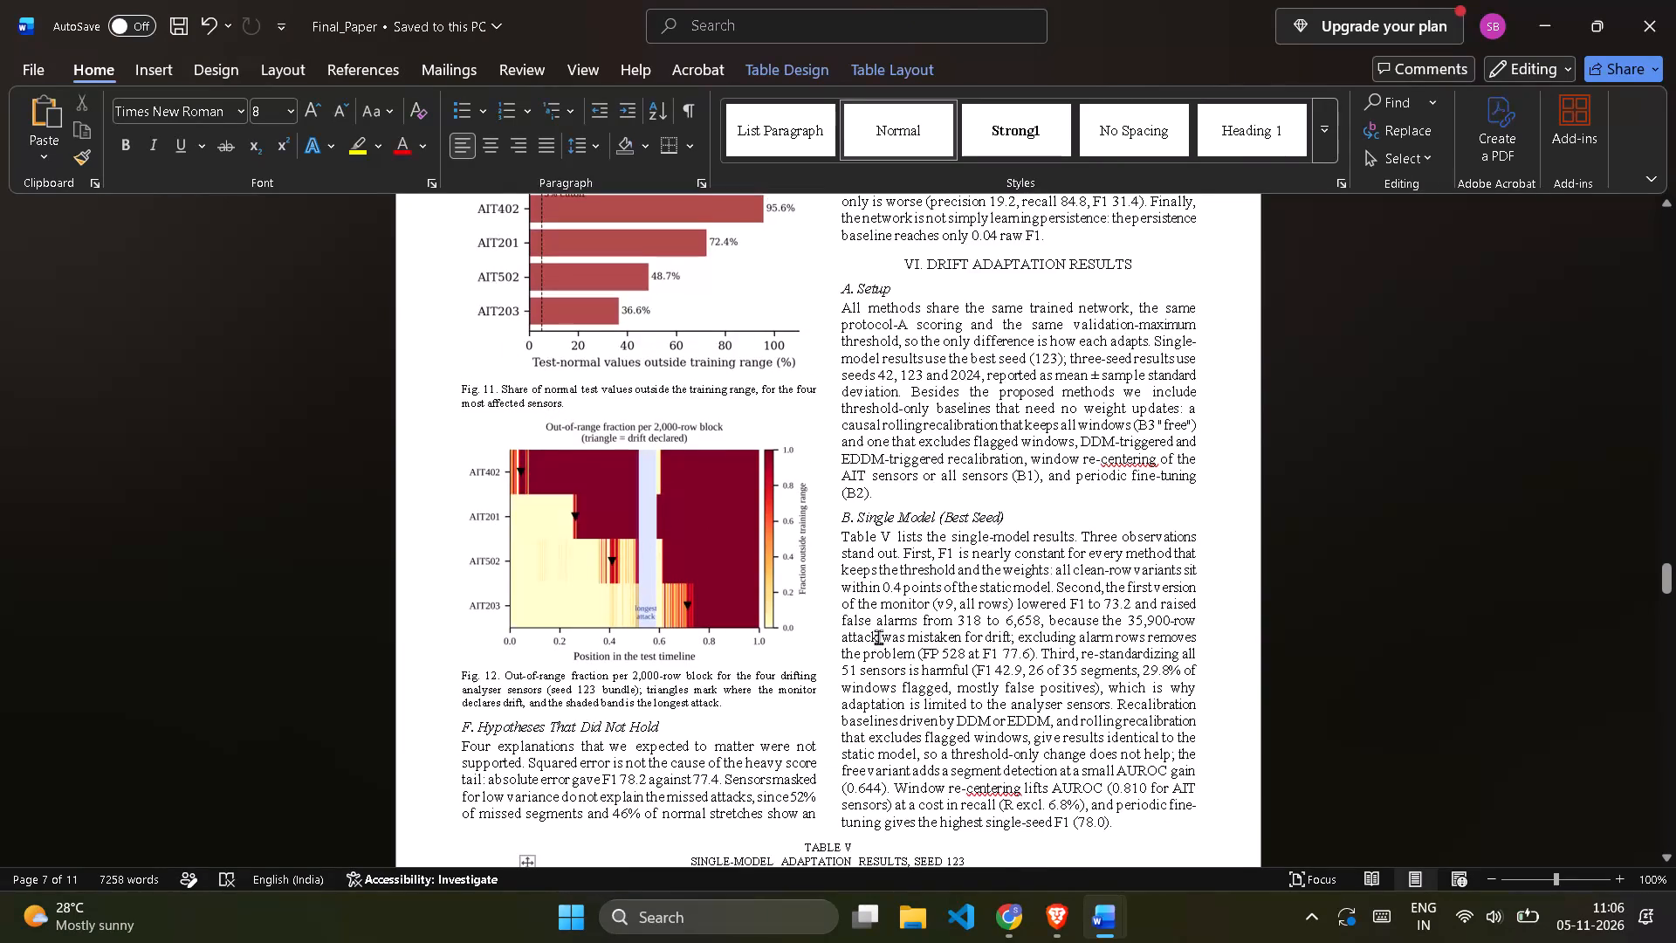
{"action": "scroll", "coordinate": [862, 592], "scroll_direction": "down", "scroll_amount": 4}
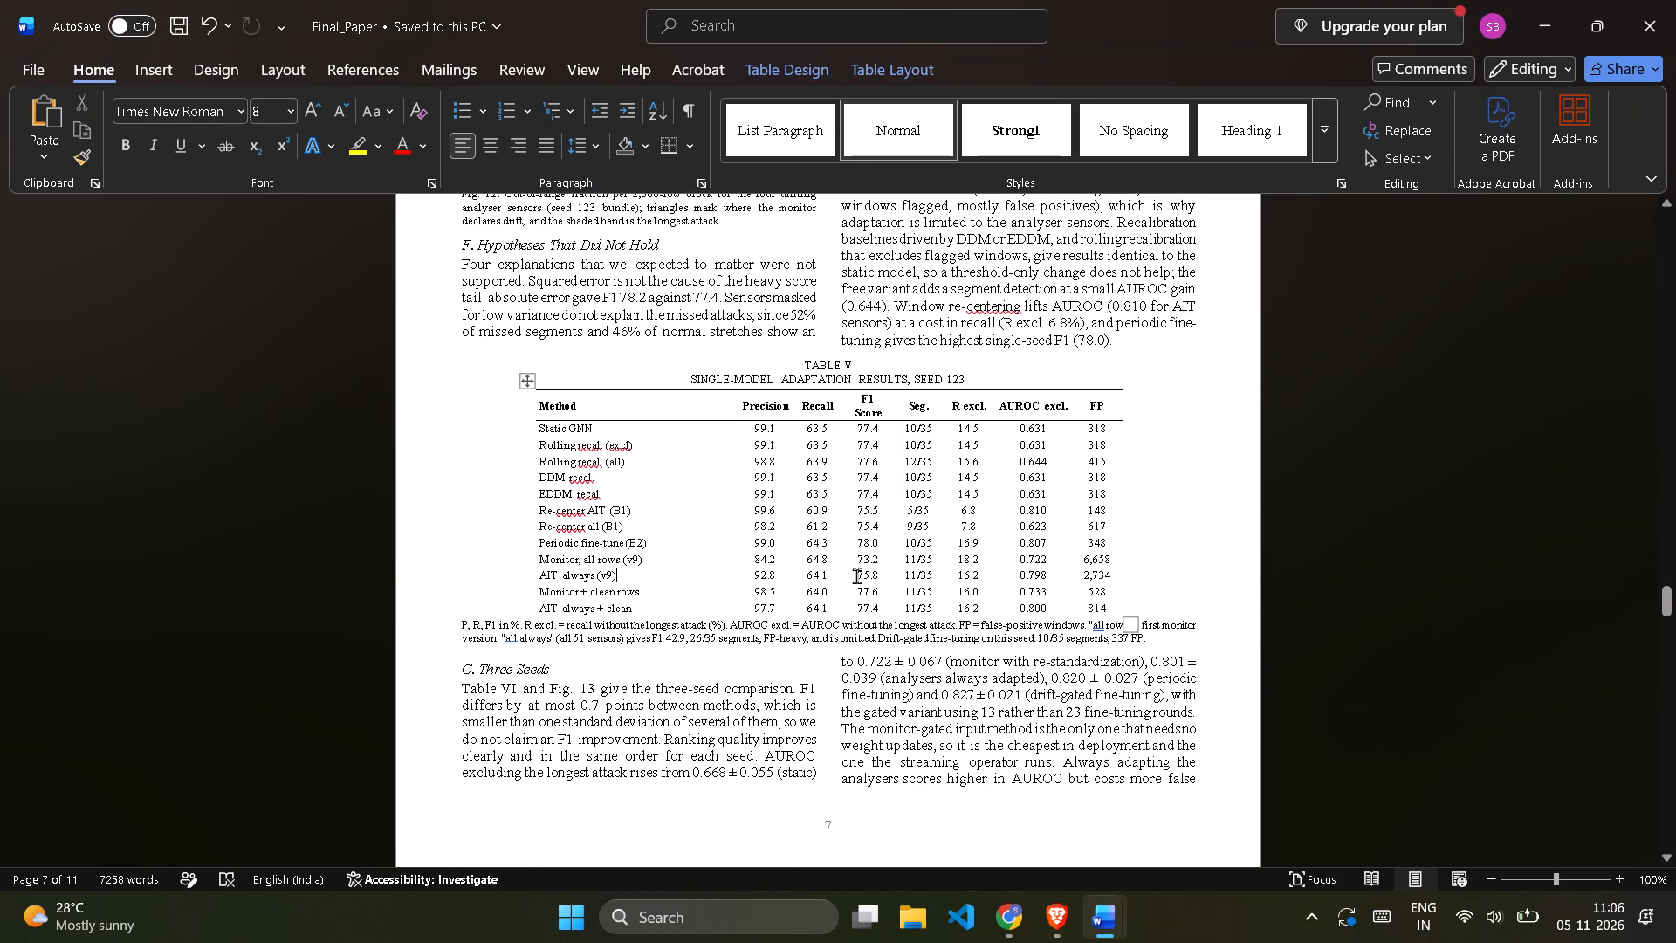
{"action": "scroll", "coordinate": [856, 575], "scroll_direction": "left", "scroll_amount": 1}
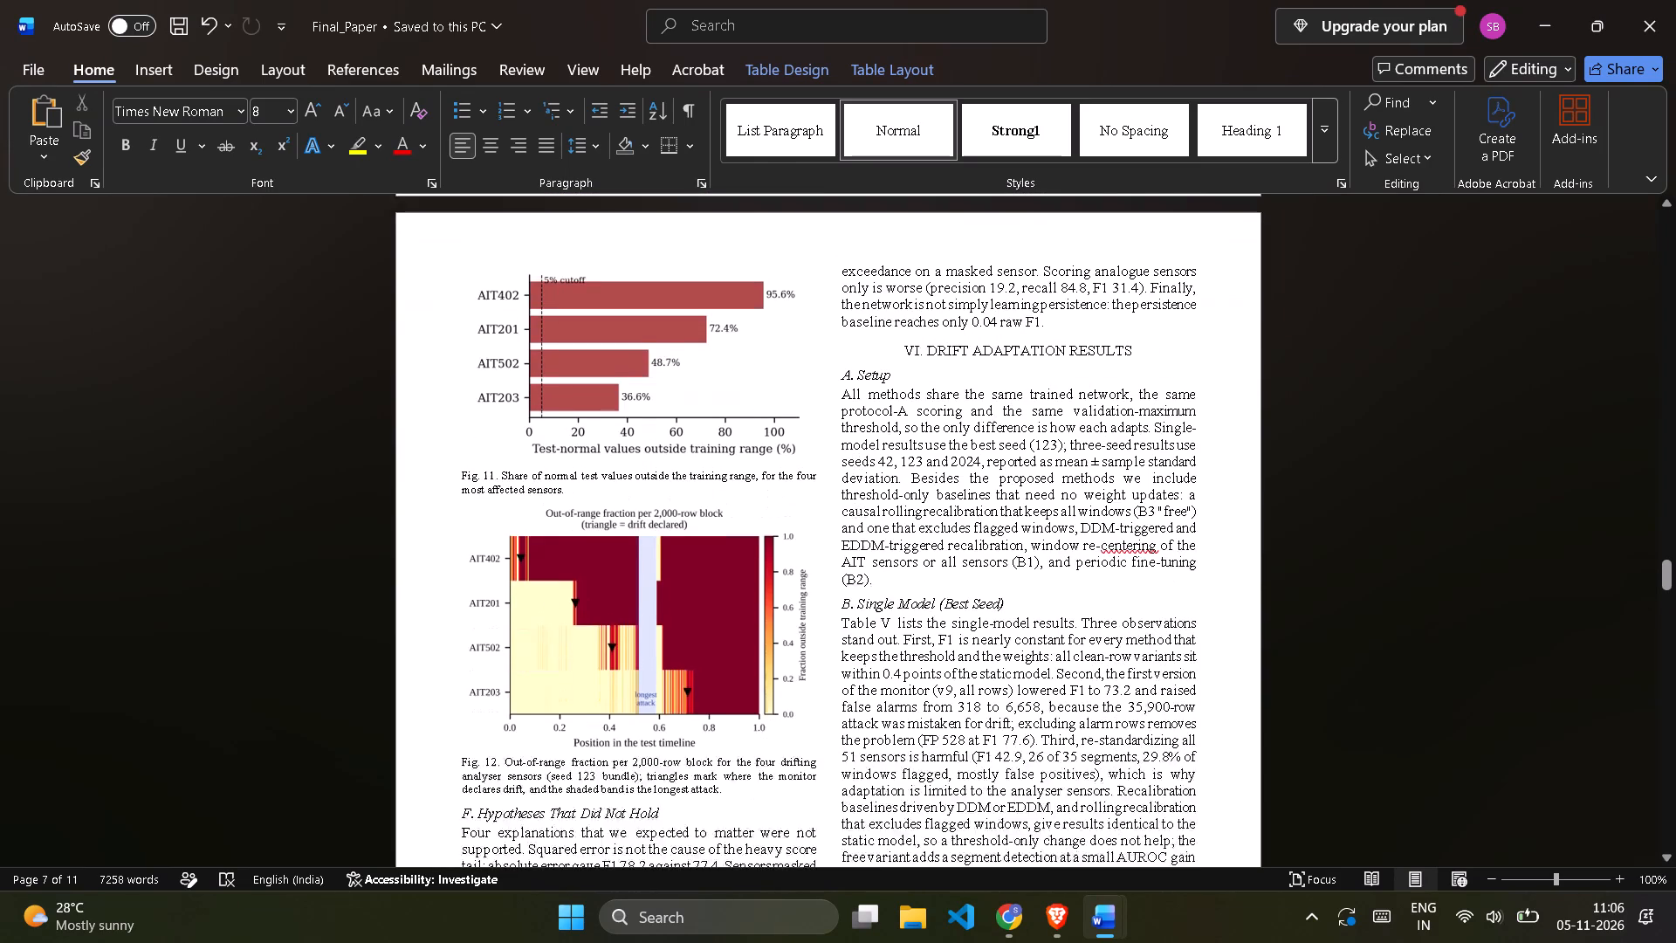
{"action": "scroll", "coordinate": [856, 575], "scroll_direction": "left", "scroll_amount": 2}
{"action": "scroll", "coordinate": [856, 575], "scroll_direction": "down", "scroll_amount": 1}
{"action": "scroll", "coordinate": [856, 575], "scroll_direction": "left", "scroll_amount": 1}
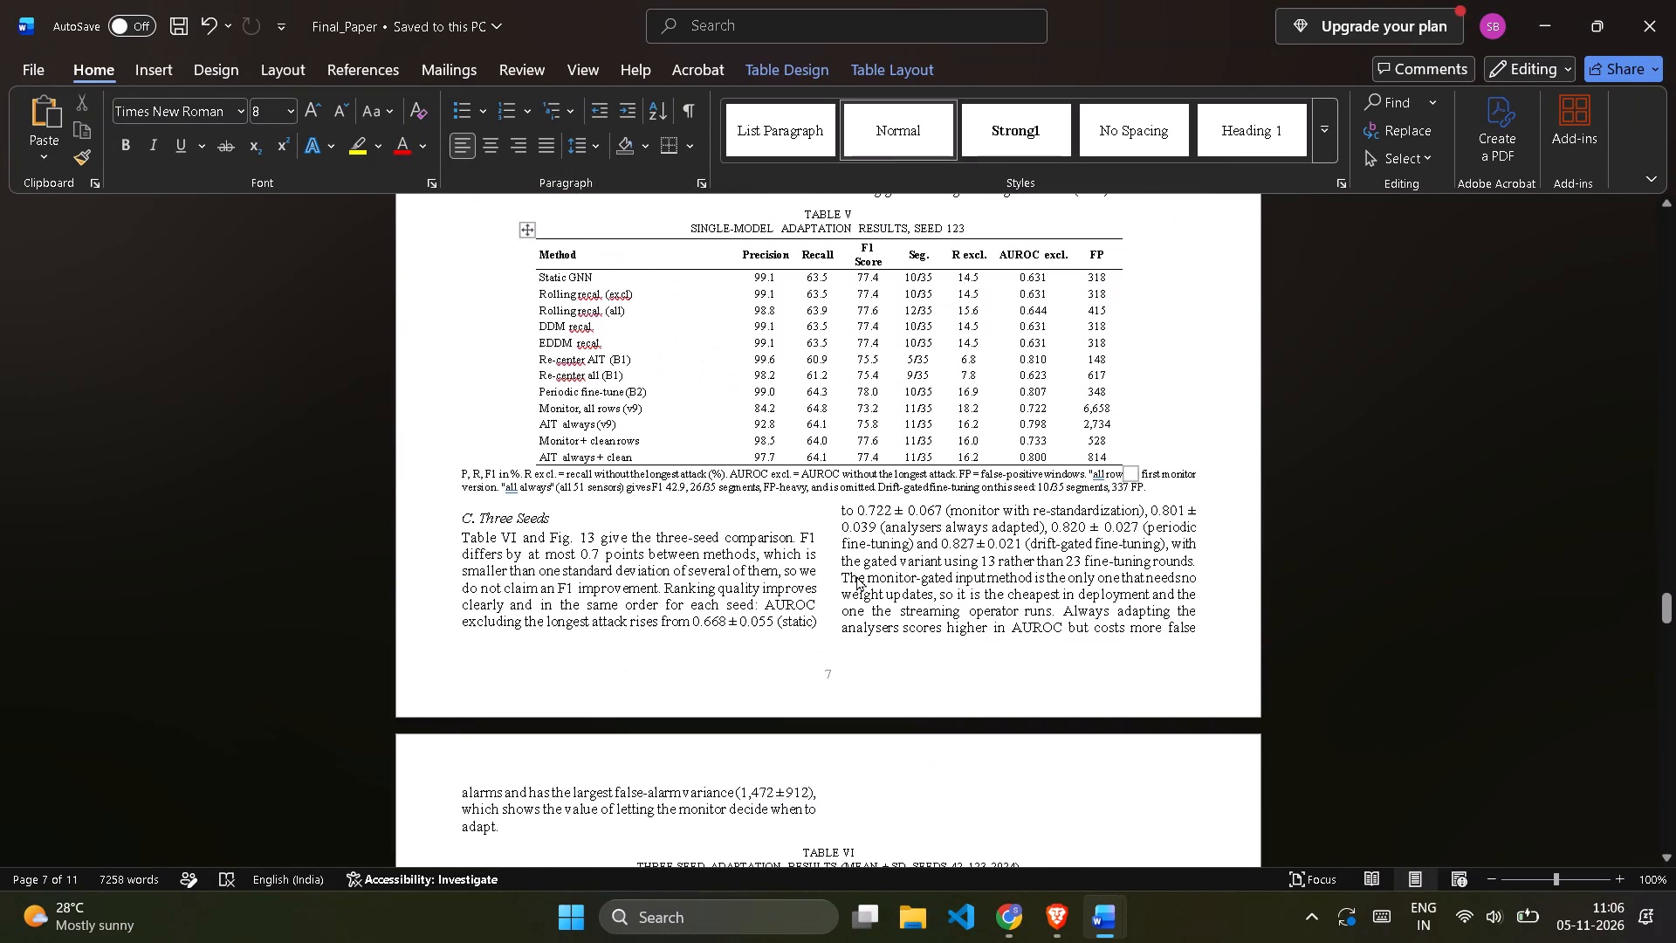
{"action": "scroll", "coordinate": [856, 575], "scroll_direction": "up", "scroll_amount": 1}
{"action": "scroll", "coordinate": [793, 466], "scroll_direction": "up", "scroll_amount": 1}
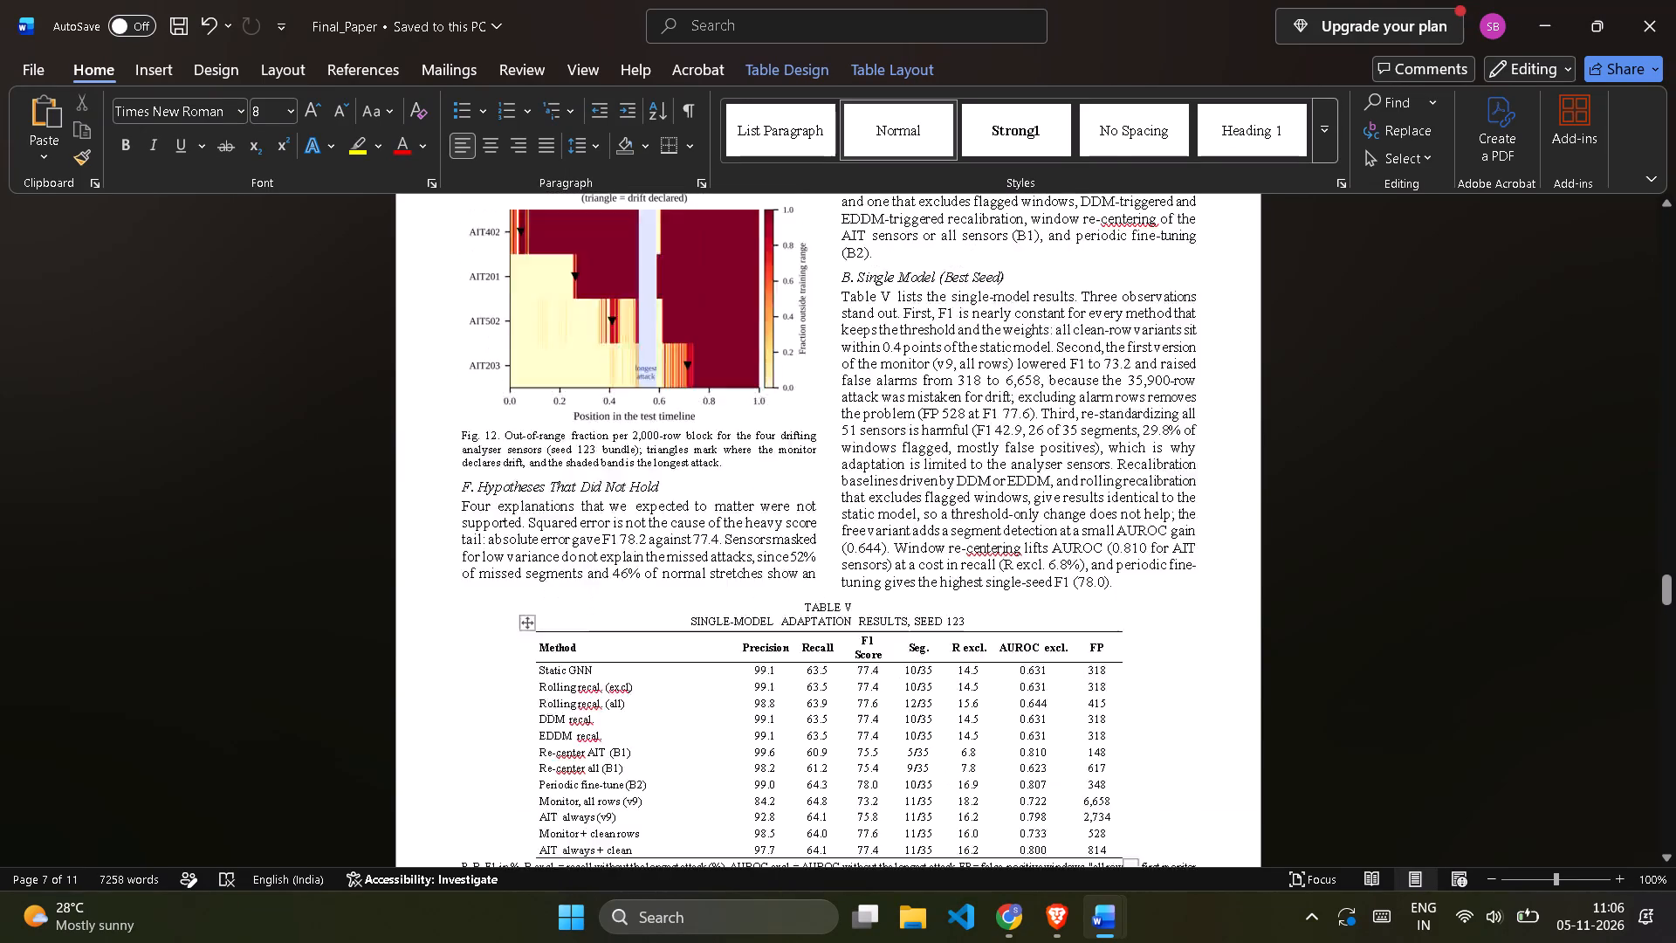
Increase the height of the Fig. 12 out-of-range heatmap on page 7, keeping its width within the column.
{"action": "scroll", "coordinate": [793, 466], "scroll_direction": "up", "scroll_amount": 1}
{"action": "left_click", "coordinate": [707, 405]}
{"action": "left_click", "coordinate": [630, 471]}
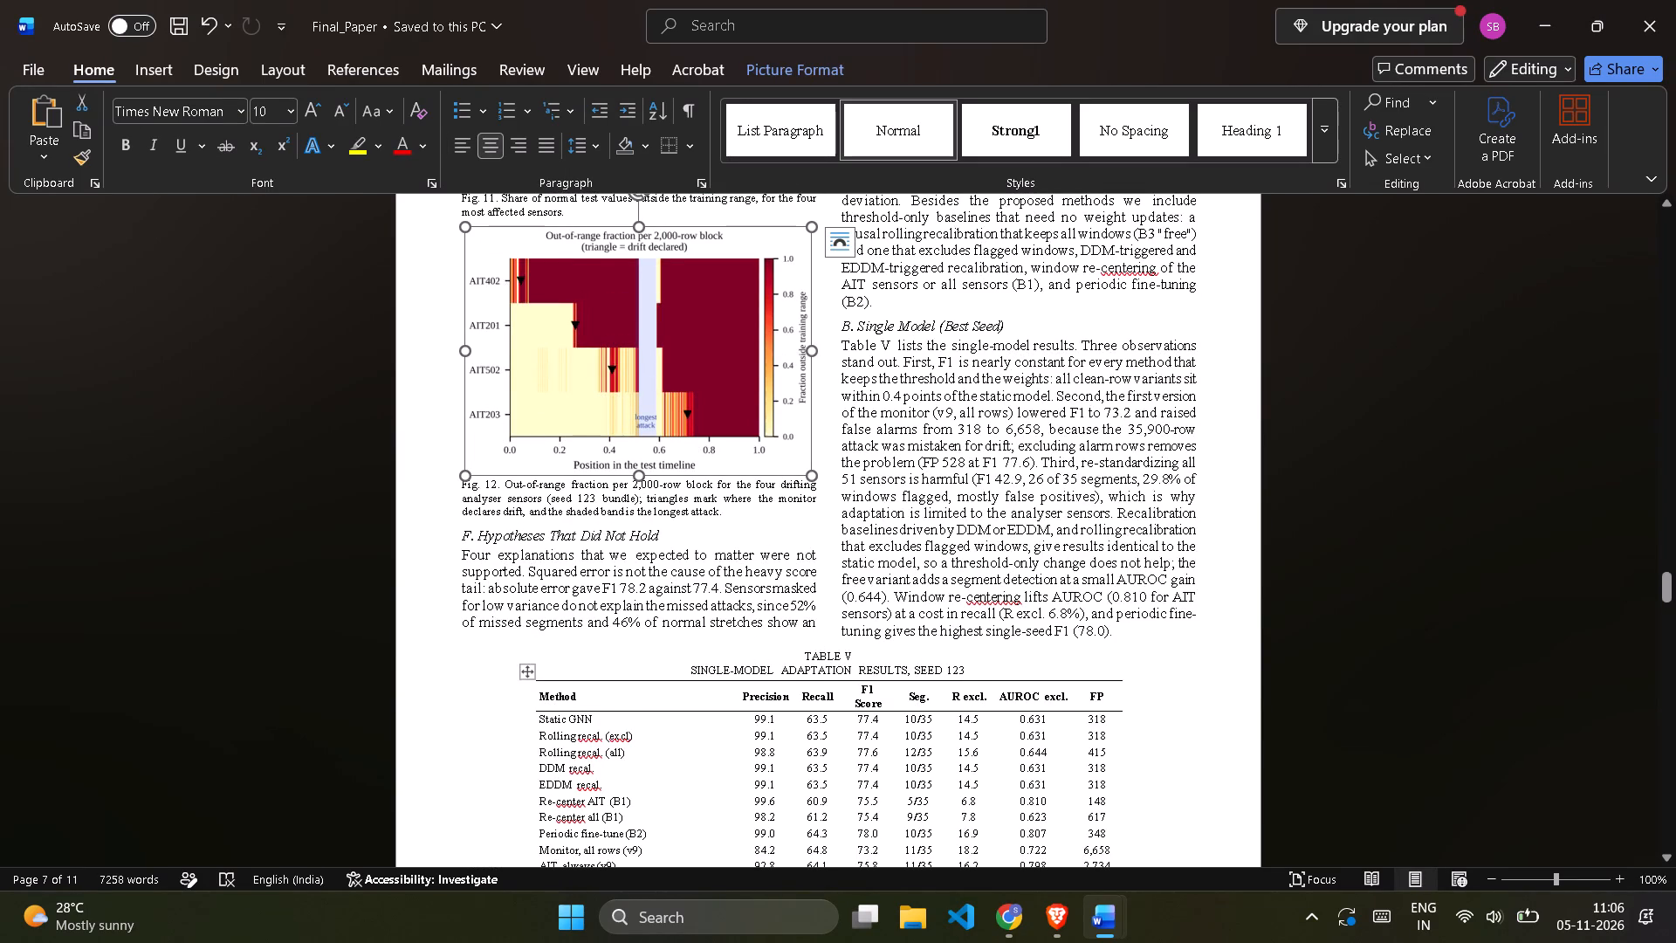
{"action": "left_click_drag", "start_coordinate": [644, 474], "coordinate": [639, 518]}
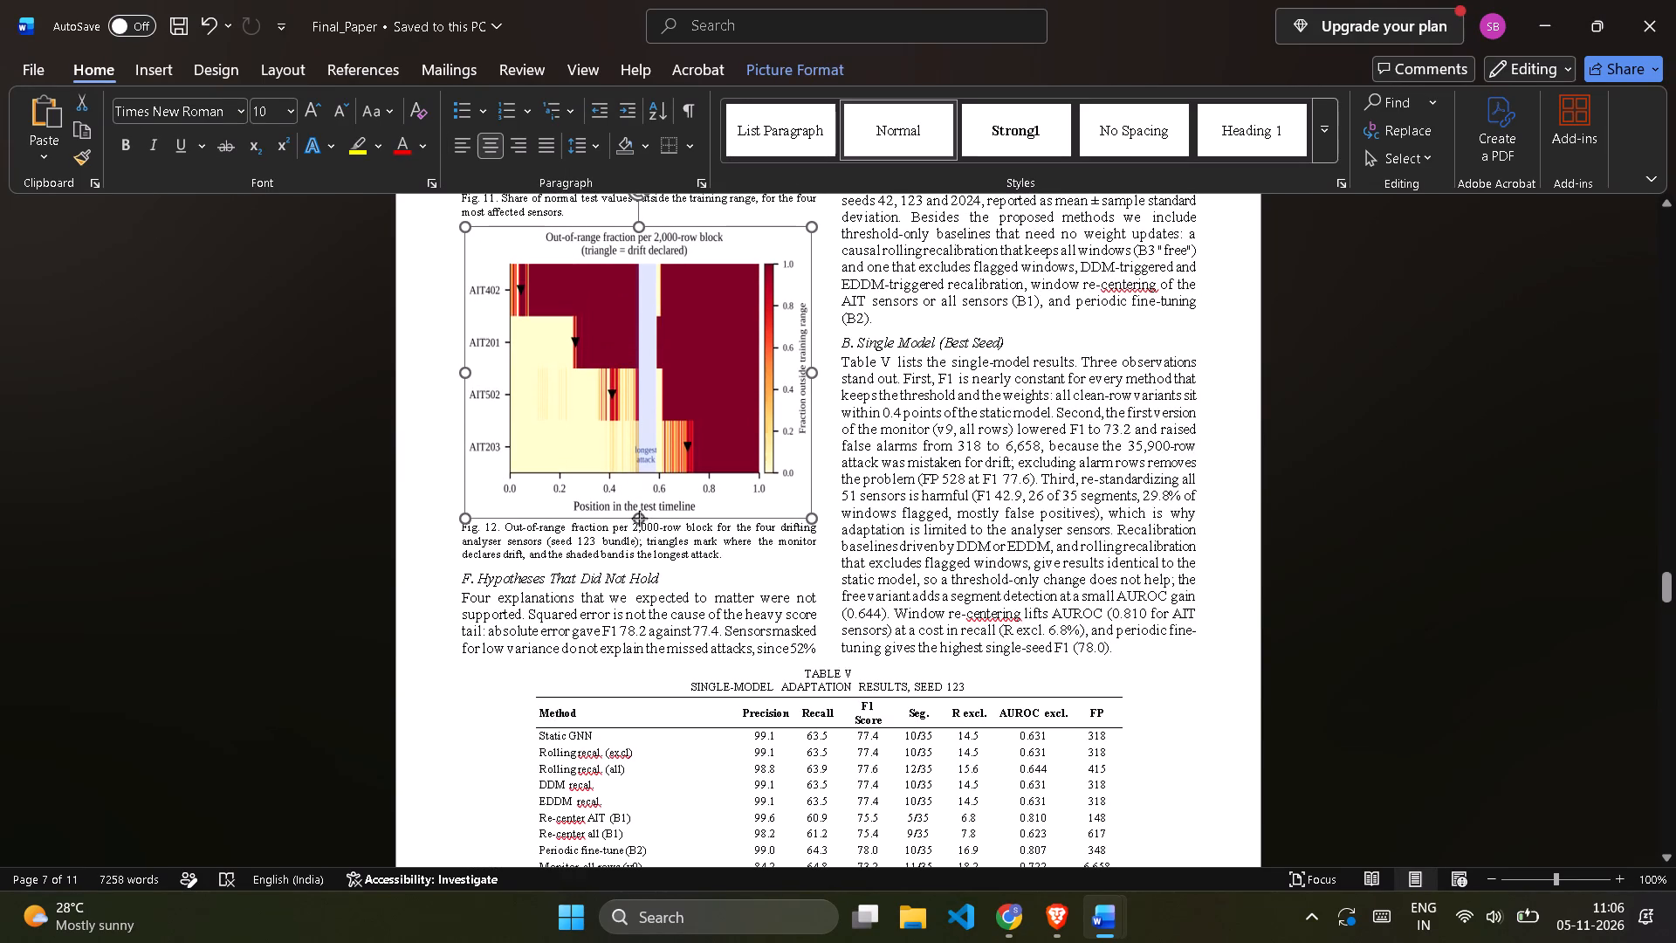
{"action": "left_click_drag", "start_coordinate": [639, 518], "coordinate": [639, 529]}
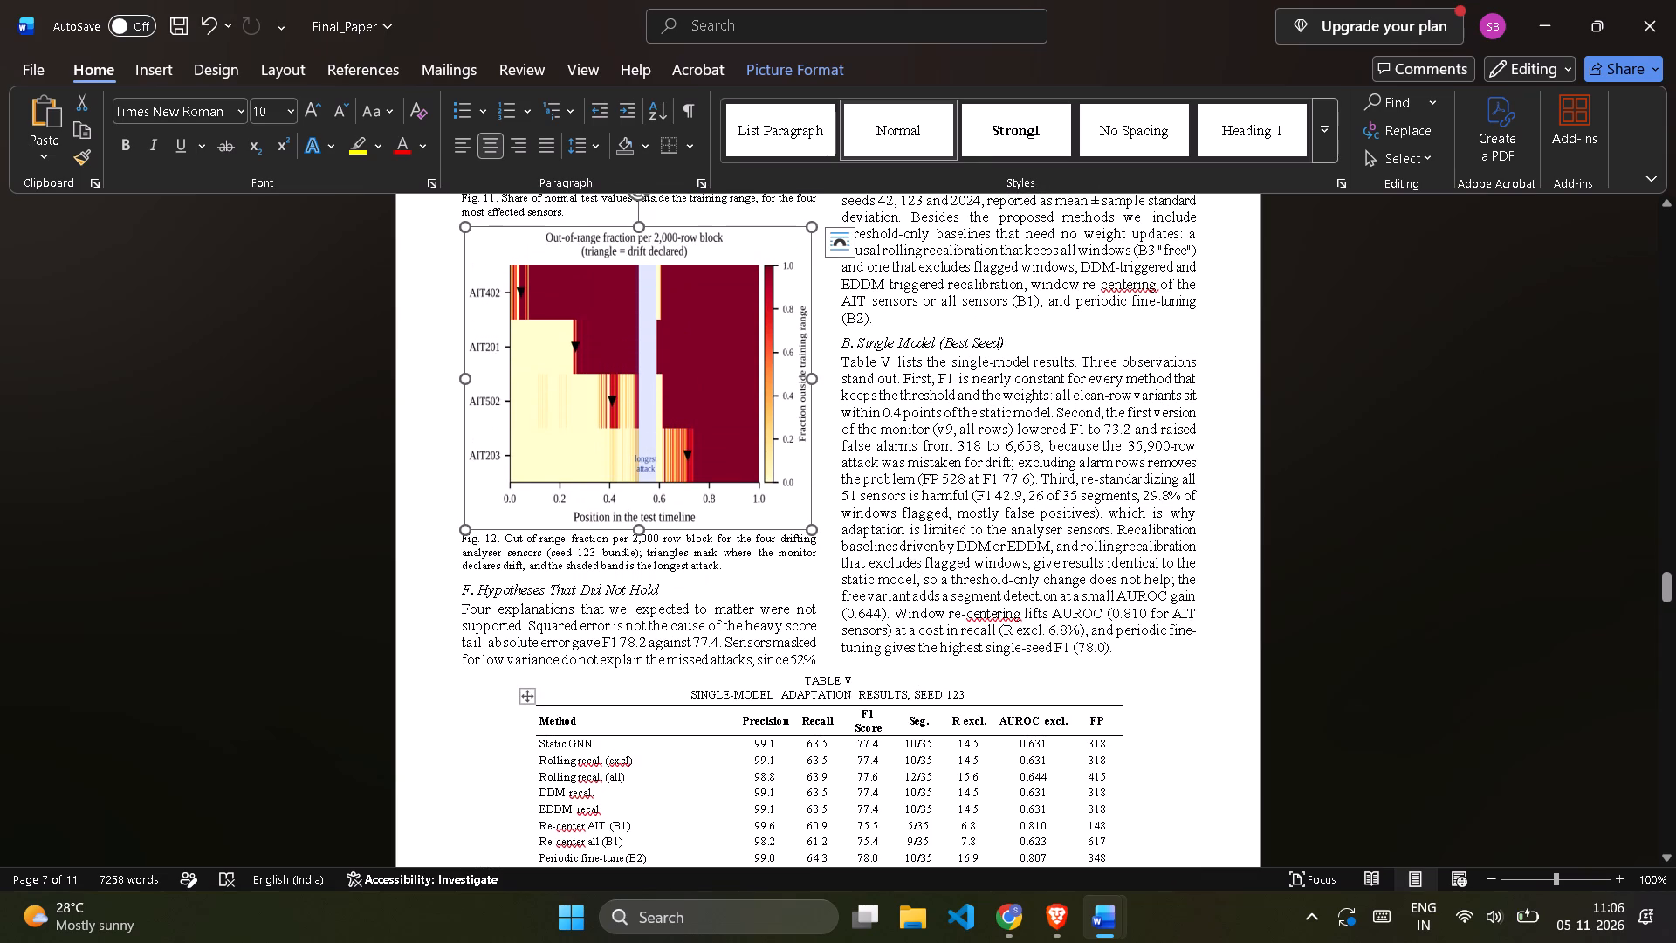
{"action": "left_click_drag", "start_coordinate": [642, 524], "coordinate": [641, 510]}
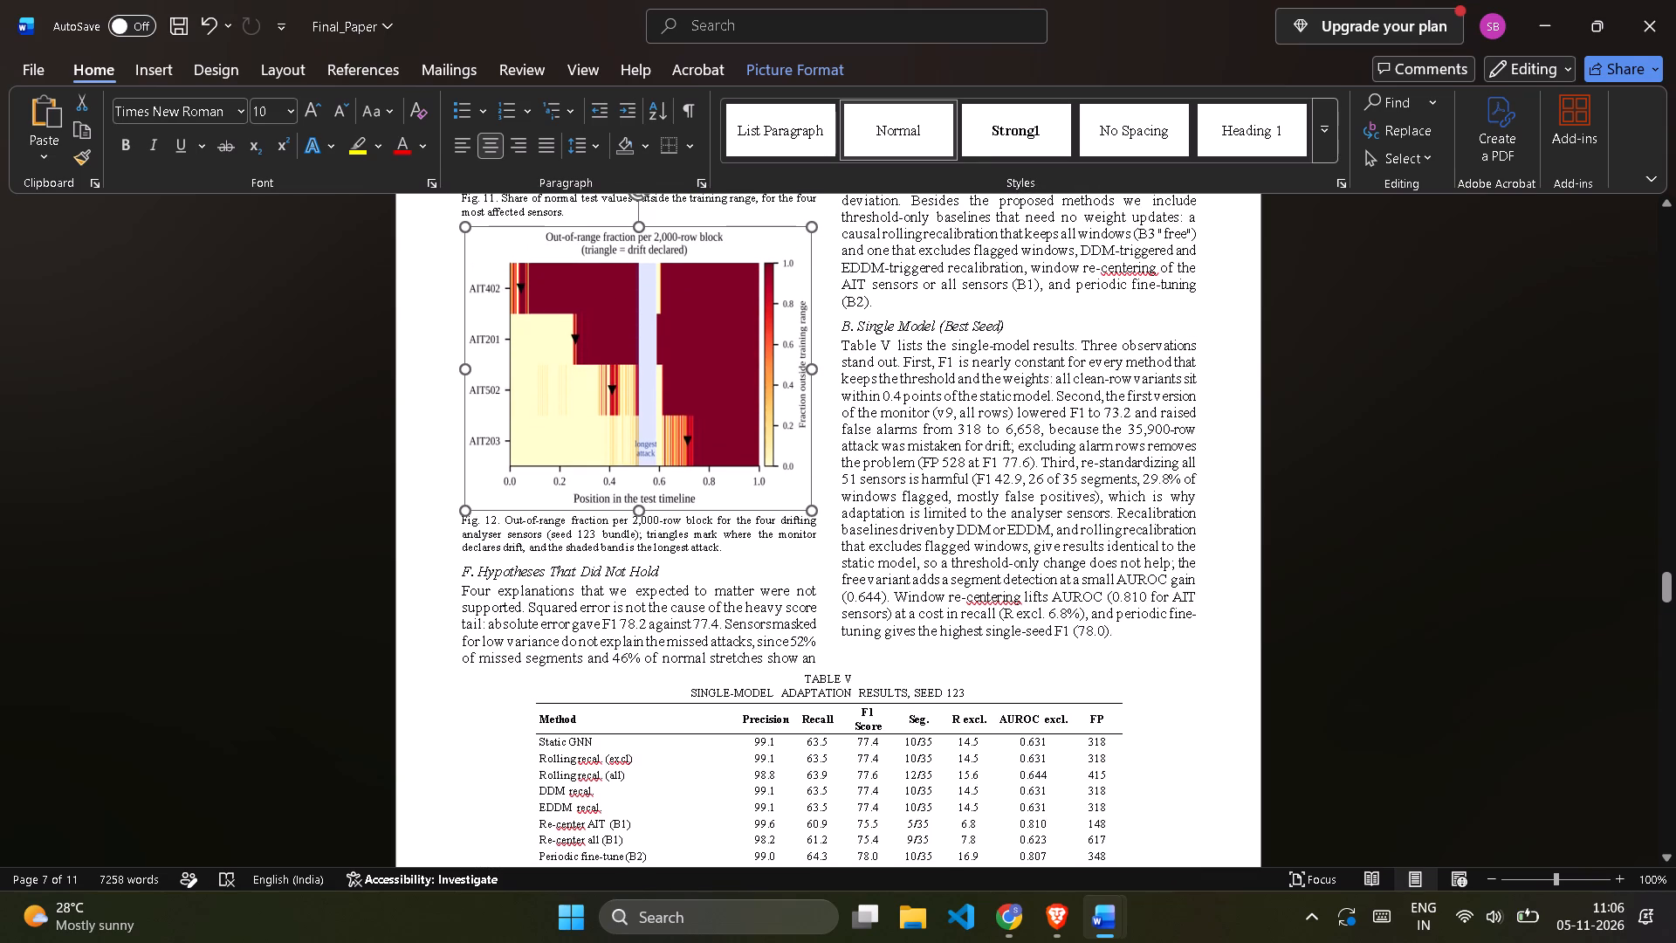
Slightly increase the height of the Fig. 11 bar chart above the heatmap on page 7.
{"action": "scroll", "coordinate": [890, 485], "scroll_direction": "up", "scroll_amount": 2}
{"action": "left_click", "coordinate": [713, 358]}
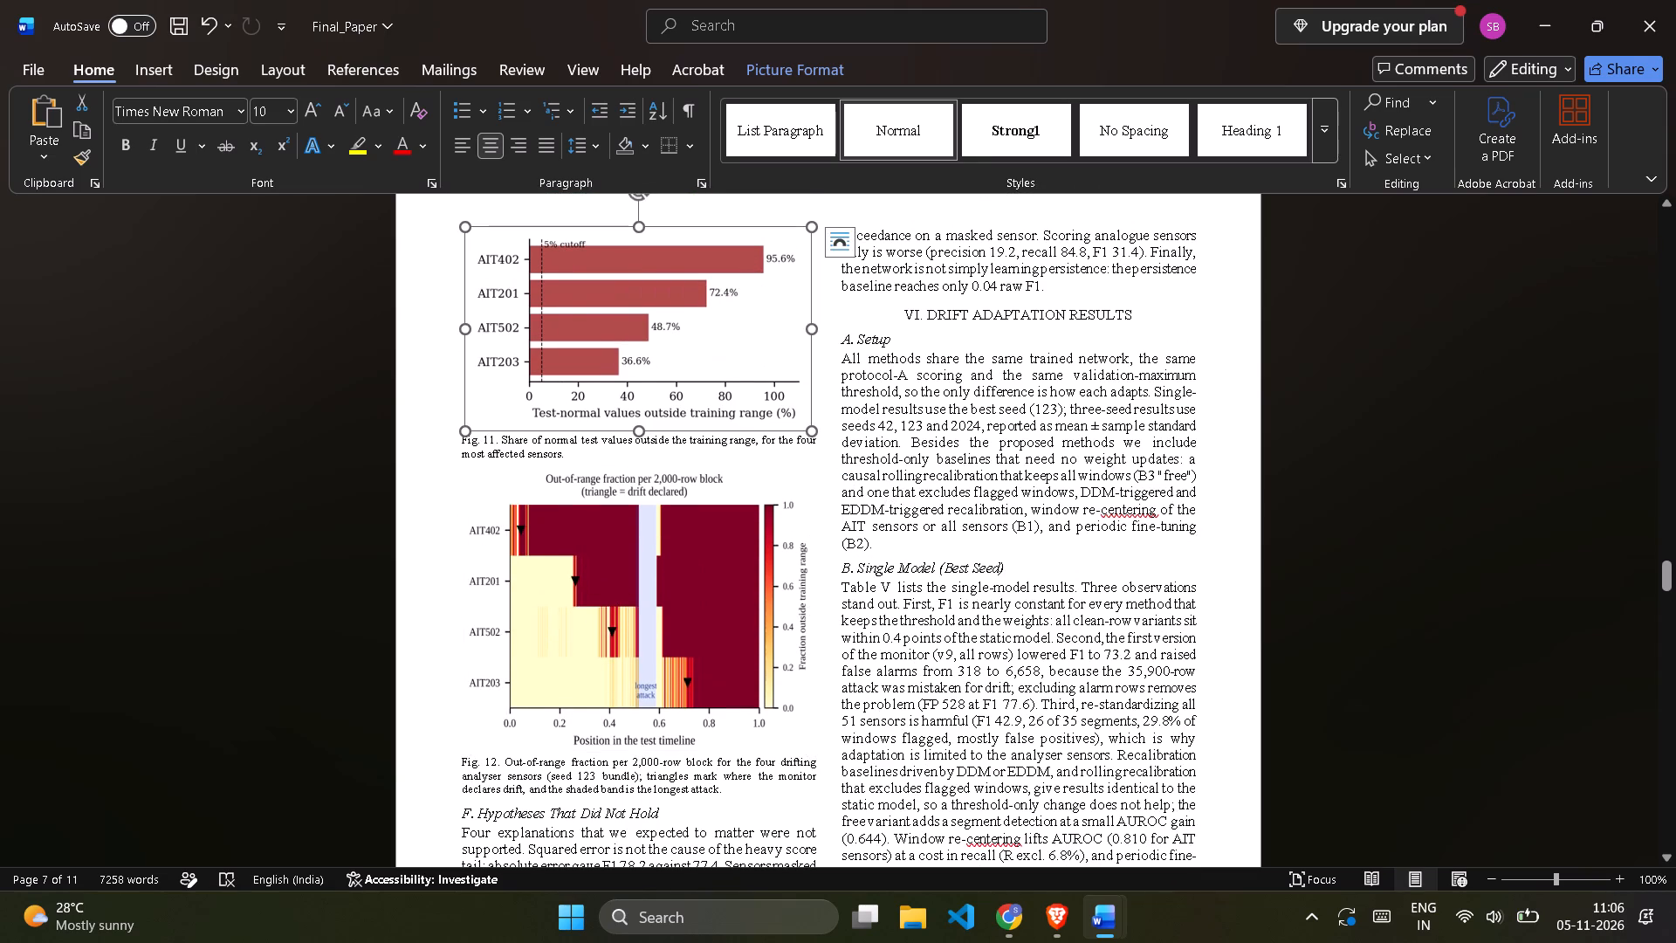
{"action": "left_click", "coordinate": [639, 437]}
Set the font size of the whole of Table V, the single-model adaptation results on page 7, to 9.
{"action": "scroll", "coordinate": [985, 490], "scroll_direction": "down", "scroll_amount": 4}
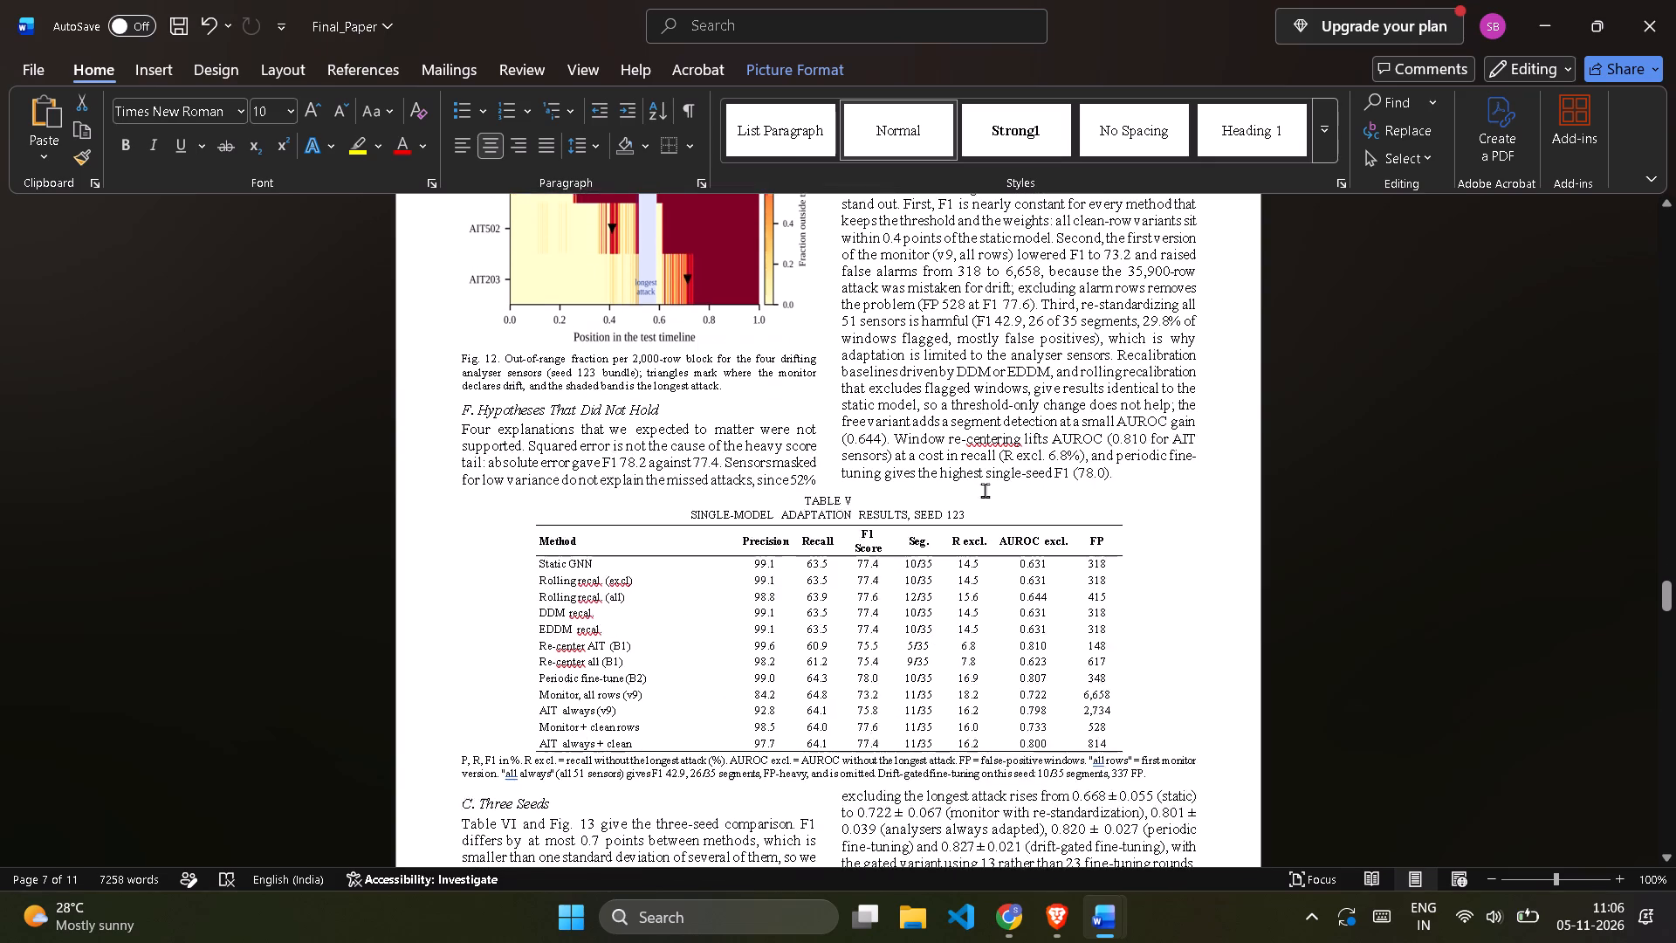
{"action": "scroll", "coordinate": [985, 490], "scroll_direction": "down", "scroll_amount": 1}
{"action": "scroll", "coordinate": [985, 490], "scroll_direction": "up", "scroll_amount": 1}
{"action": "left_click", "coordinate": [907, 481]}
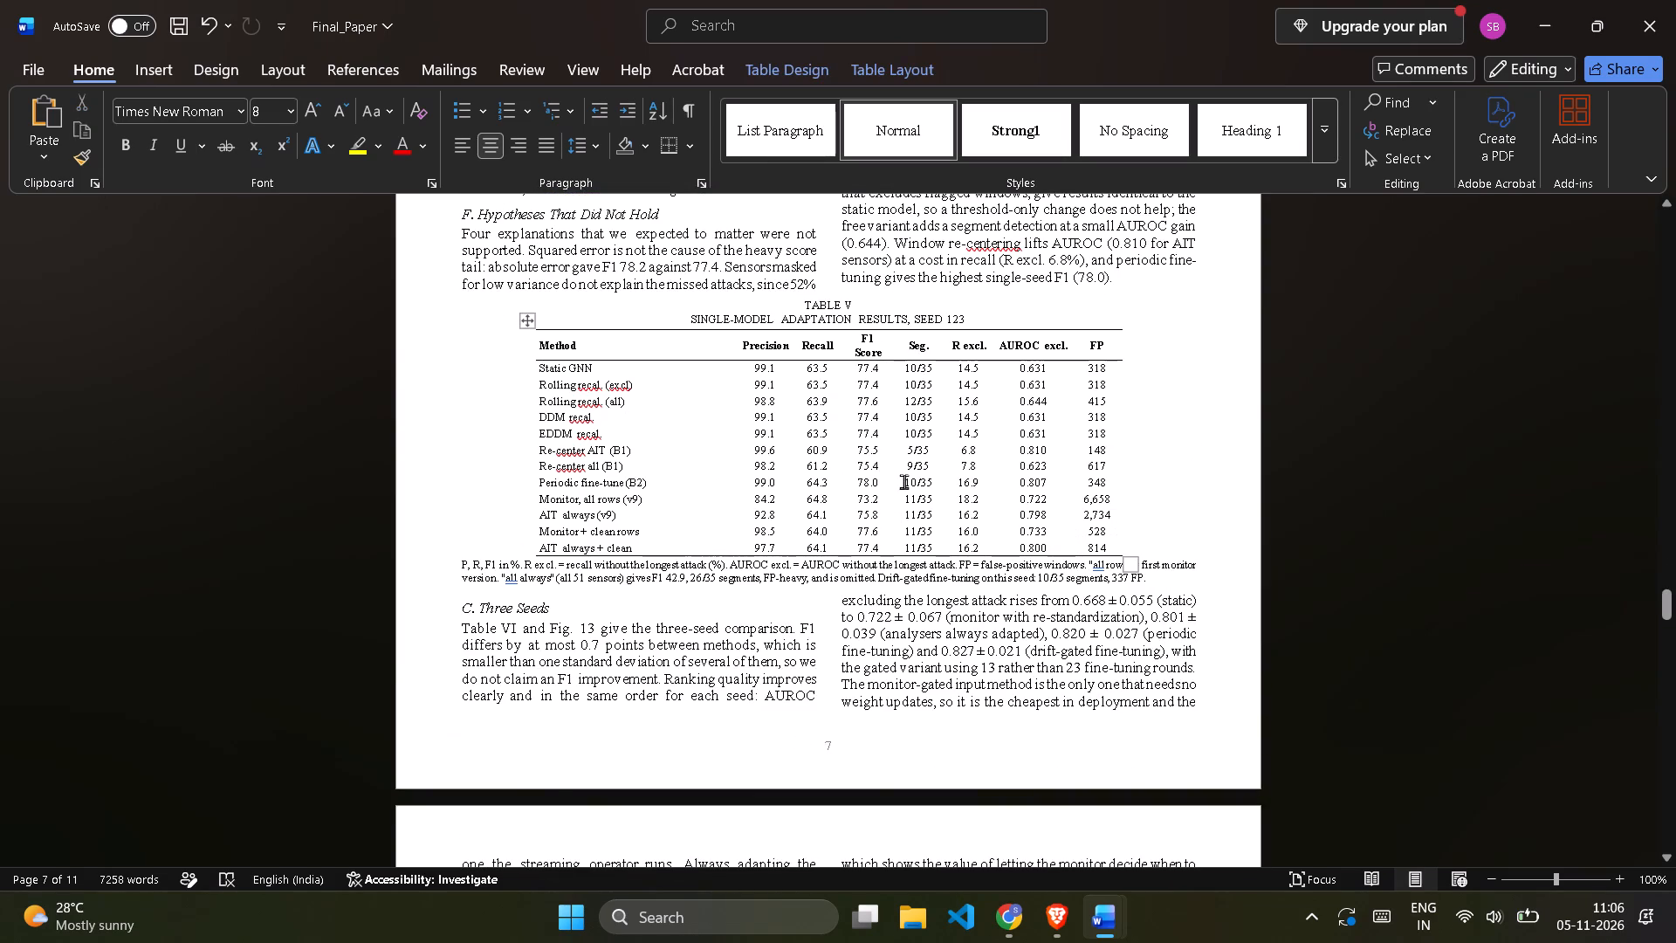
{"action": "left_click", "coordinate": [527, 322]}
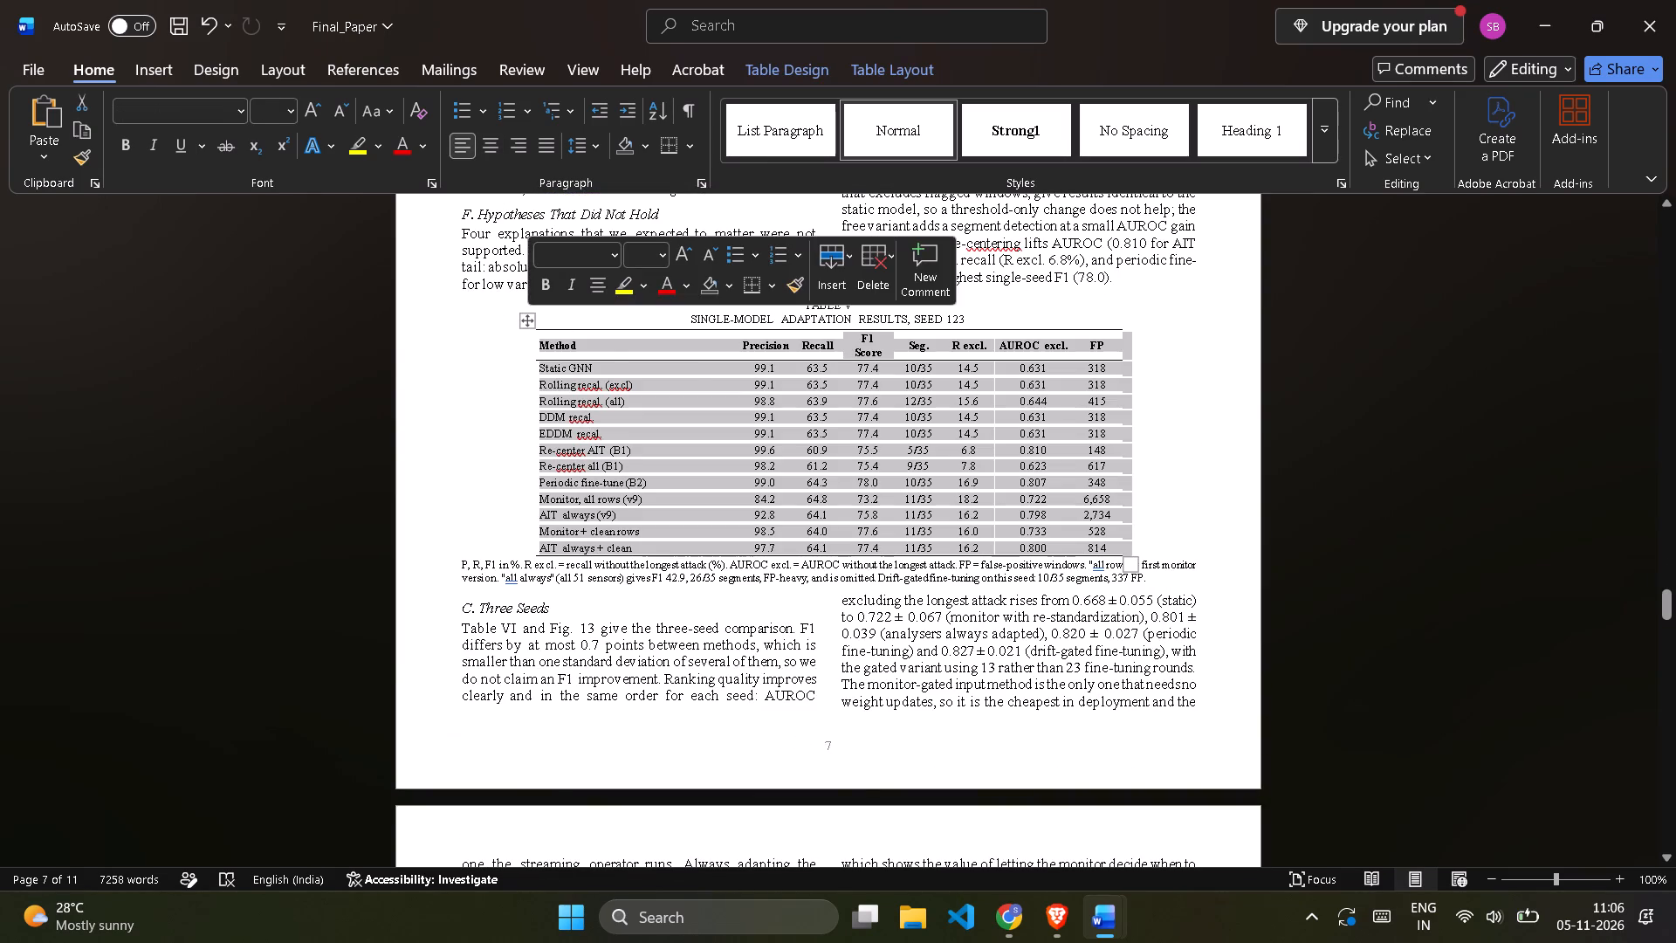
{"action": "left_click", "coordinate": [505, 318]}
{"action": "left_click", "coordinate": [520, 318]}
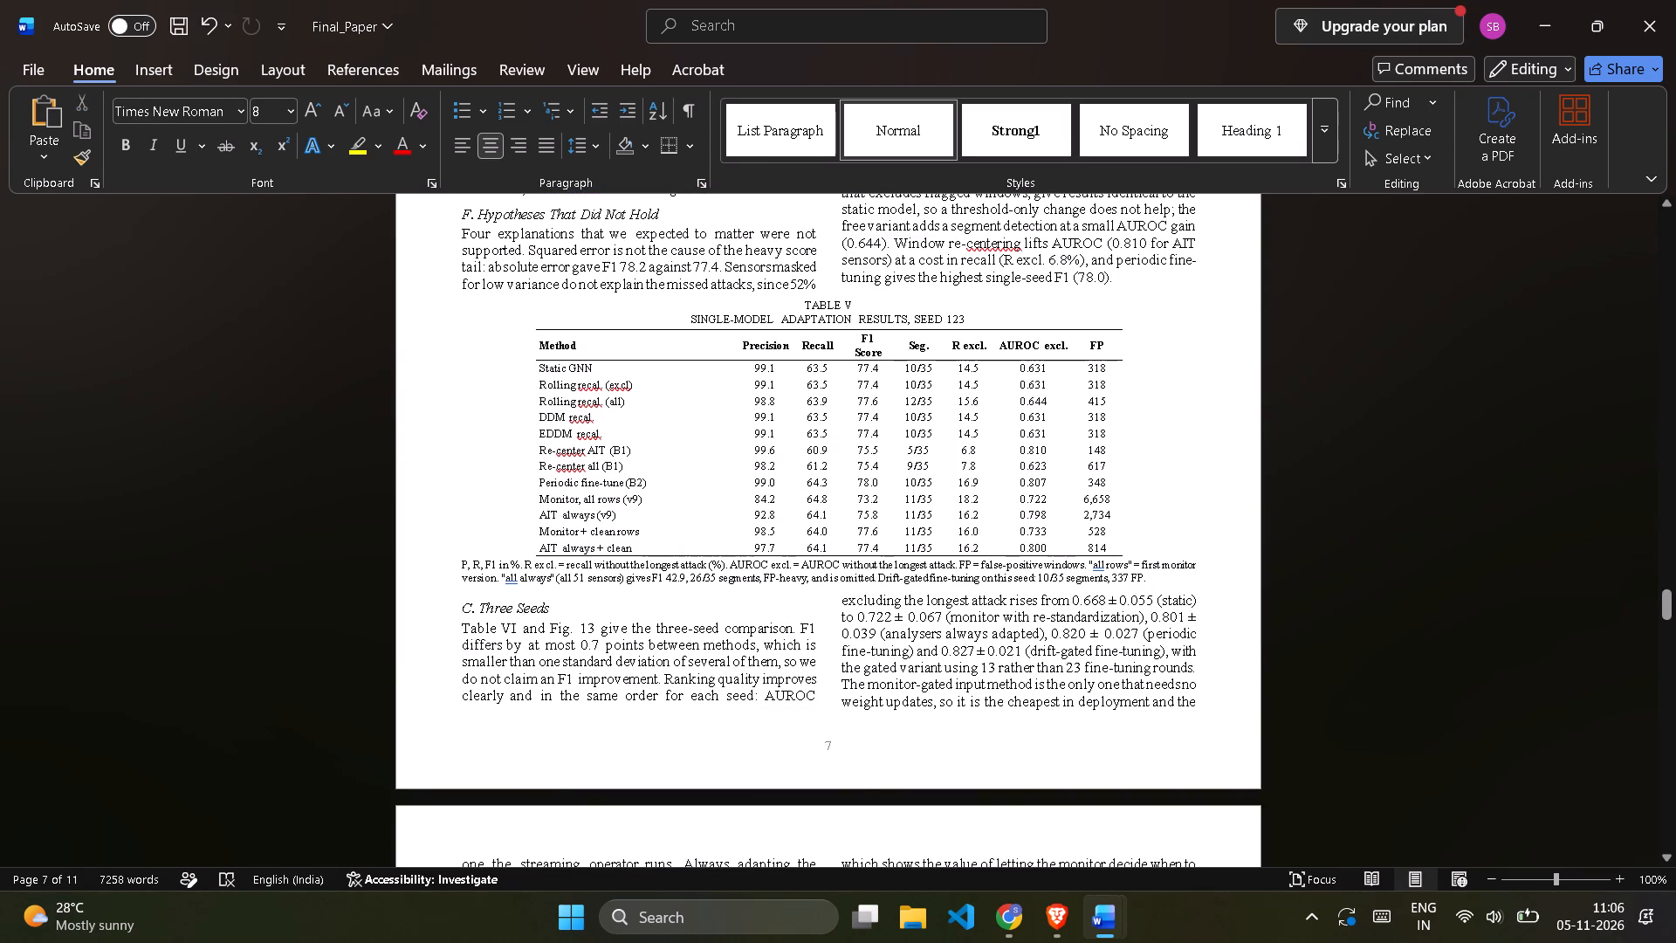
{"action": "left_click", "coordinate": [520, 318]}
{"action": "left_click", "coordinate": [561, 342]}
{"action": "left_click", "coordinate": [528, 324]}
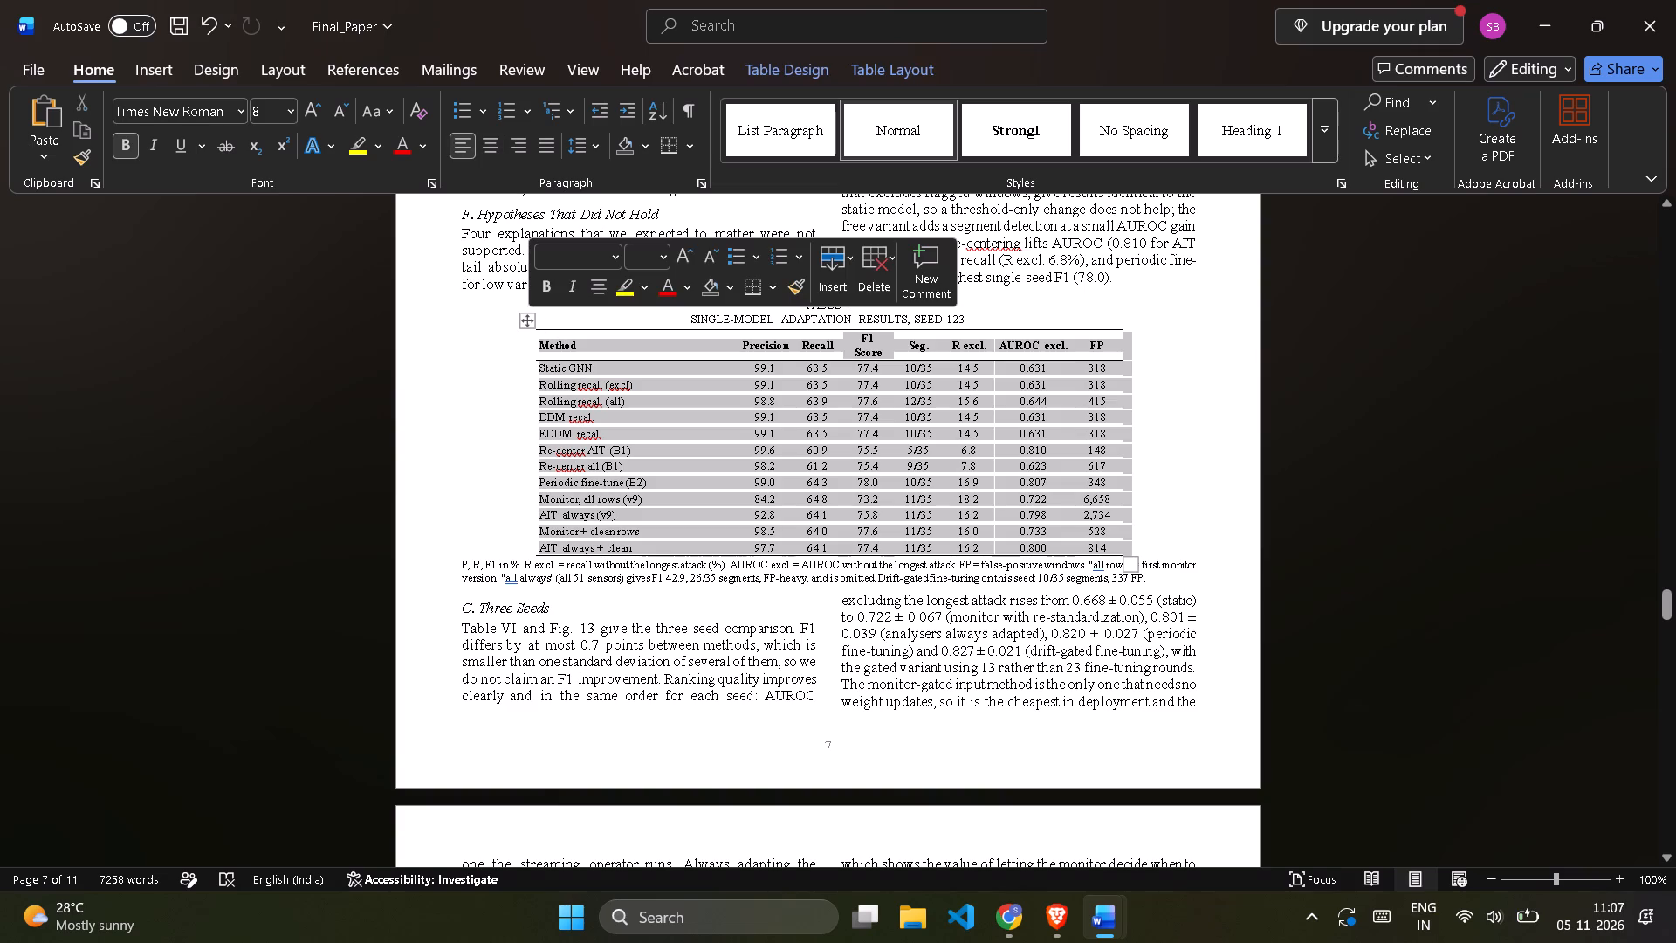
{"action": "left_click", "coordinate": [666, 258]}
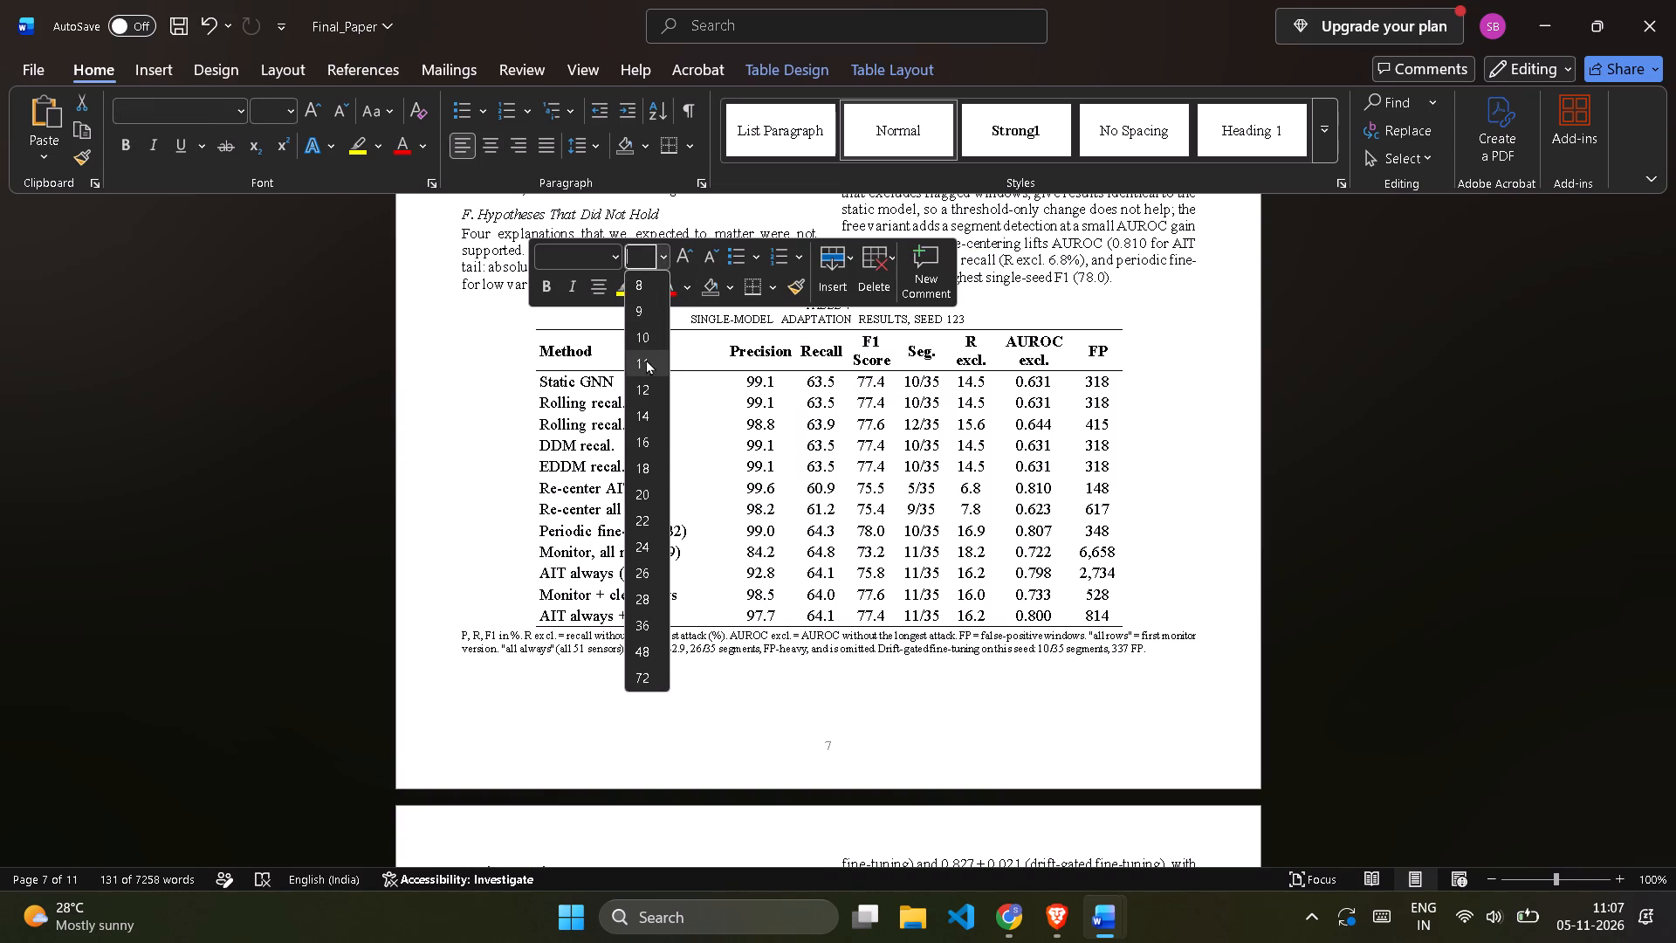
{"action": "left_click", "coordinate": [640, 312]}
{"action": "left_click", "coordinate": [893, 543]}
{"action": "left_click", "coordinate": [1065, 617]}
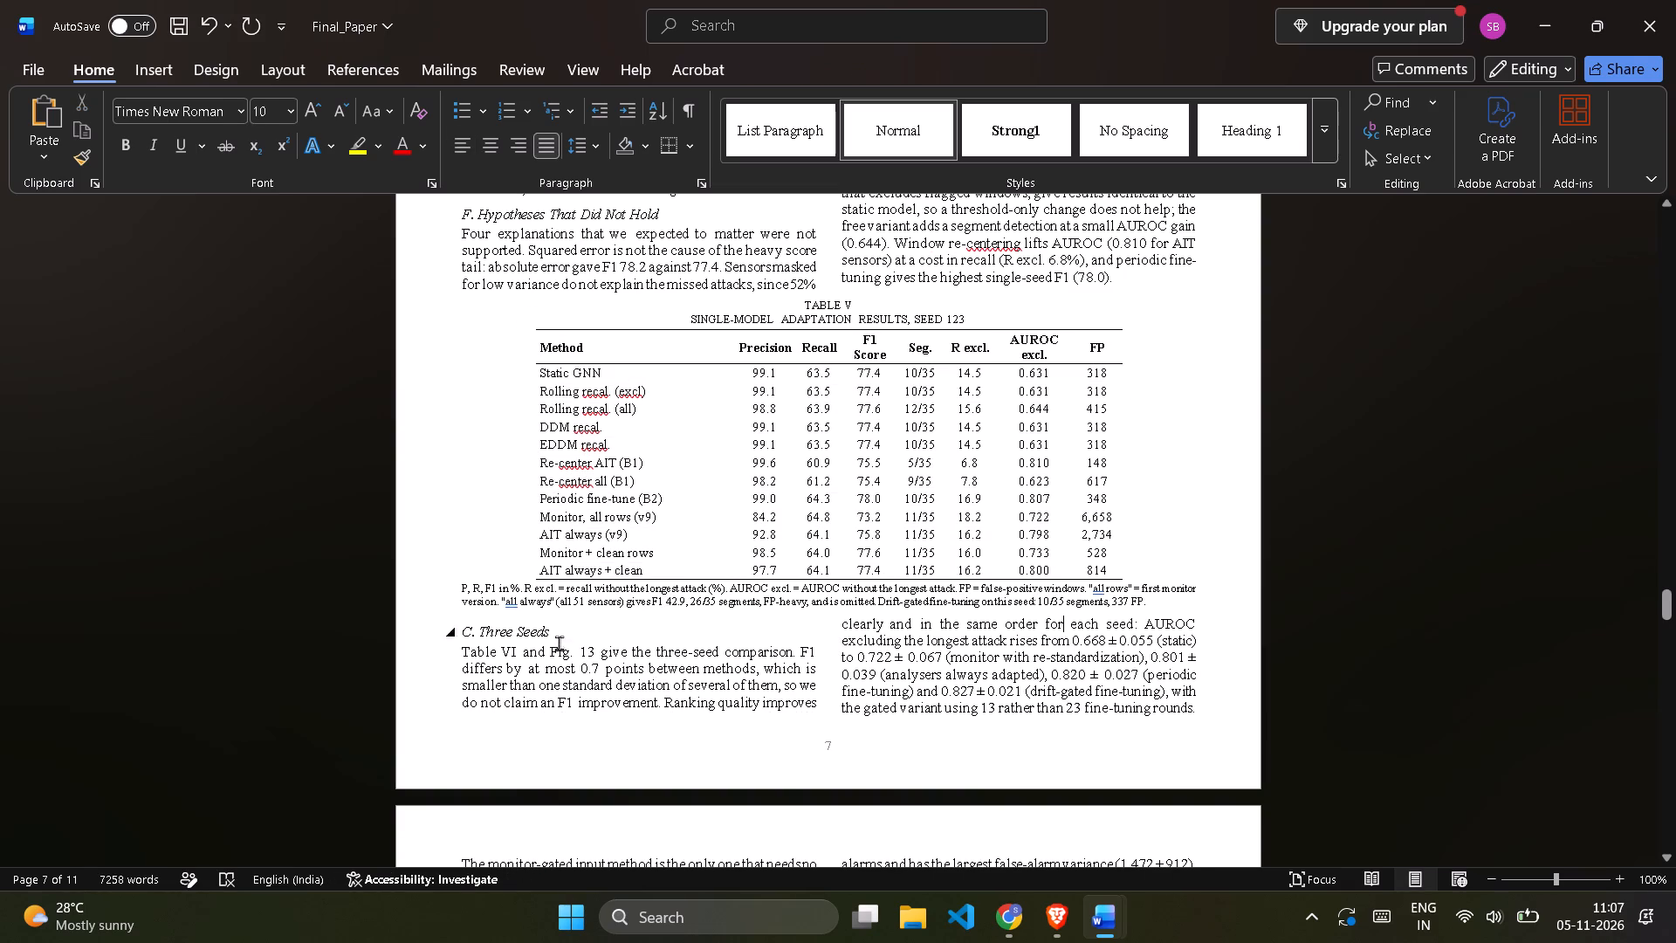
Examine how the figures, Table V and the Three Seeds text fit across pages 6 to 8.
{"action": "scroll", "coordinate": [760, 712], "scroll_direction": "up", "scroll_amount": 1}
{"action": "scroll", "coordinate": [989, 608], "scroll_direction": "up", "scroll_amount": 1}
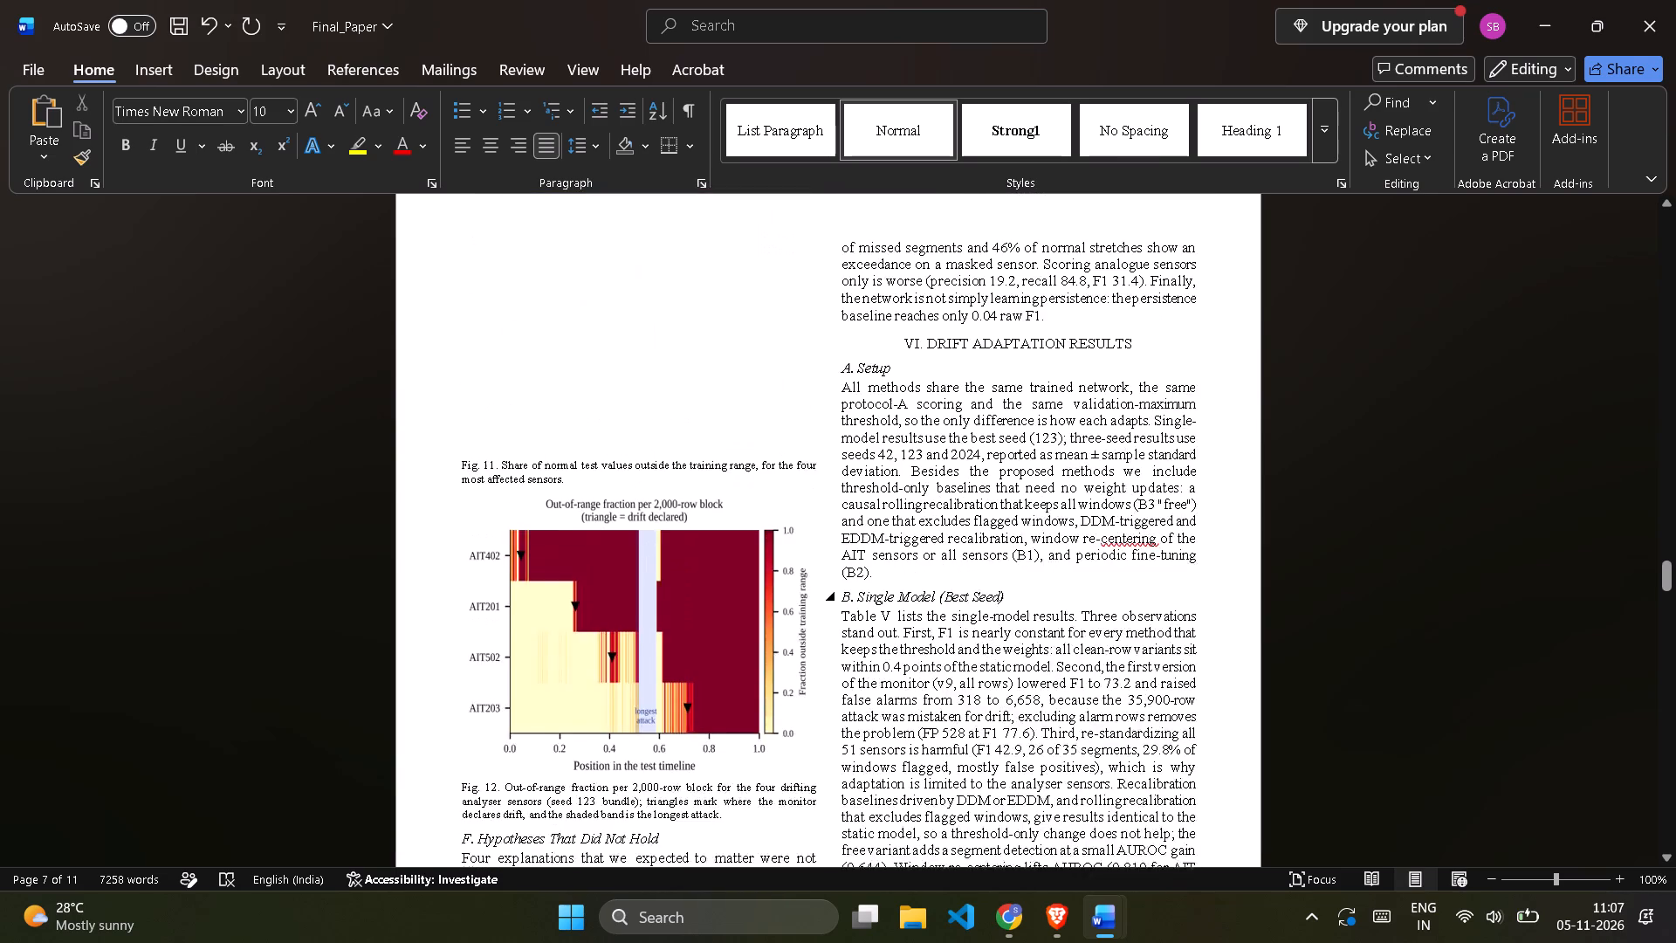
{"action": "scroll", "coordinate": [989, 608], "scroll_direction": "down", "scroll_amount": 2}
{"action": "scroll", "coordinate": [989, 608], "scroll_direction": "up", "scroll_amount": 5}
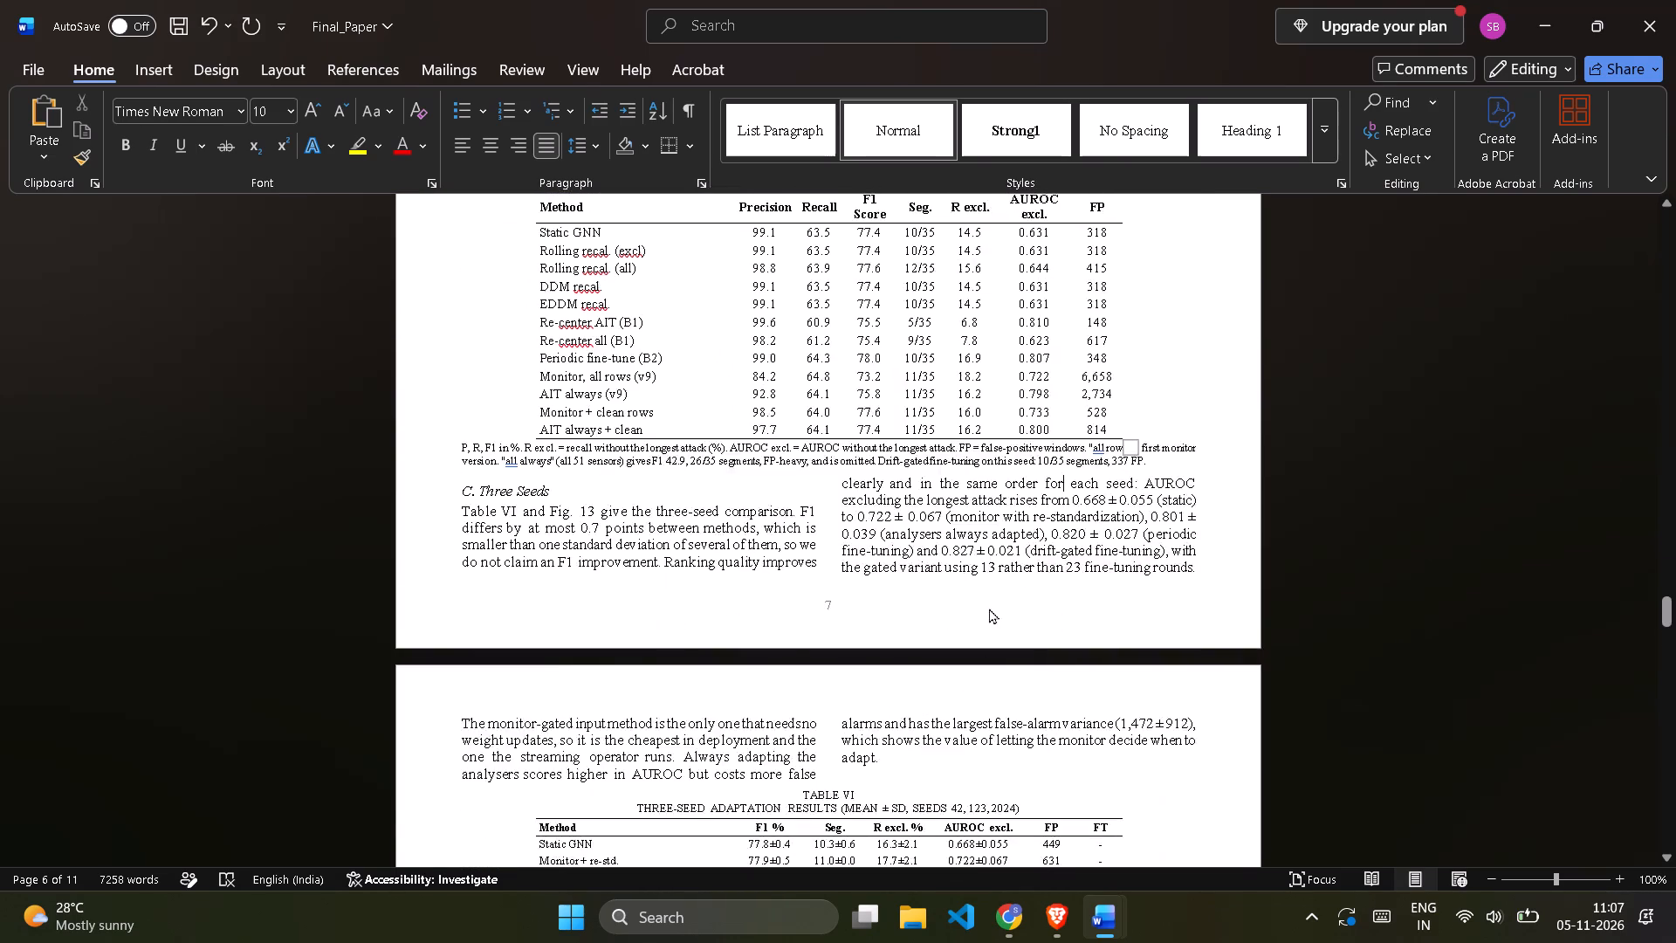
{"action": "scroll", "coordinate": [989, 608], "scroll_direction": "up", "scroll_amount": 1}
{"action": "scroll", "coordinate": [989, 608], "scroll_direction": "down", "scroll_amount": 5}
{"action": "scroll", "coordinate": [989, 608], "scroll_direction": "up", "scroll_amount": 8}
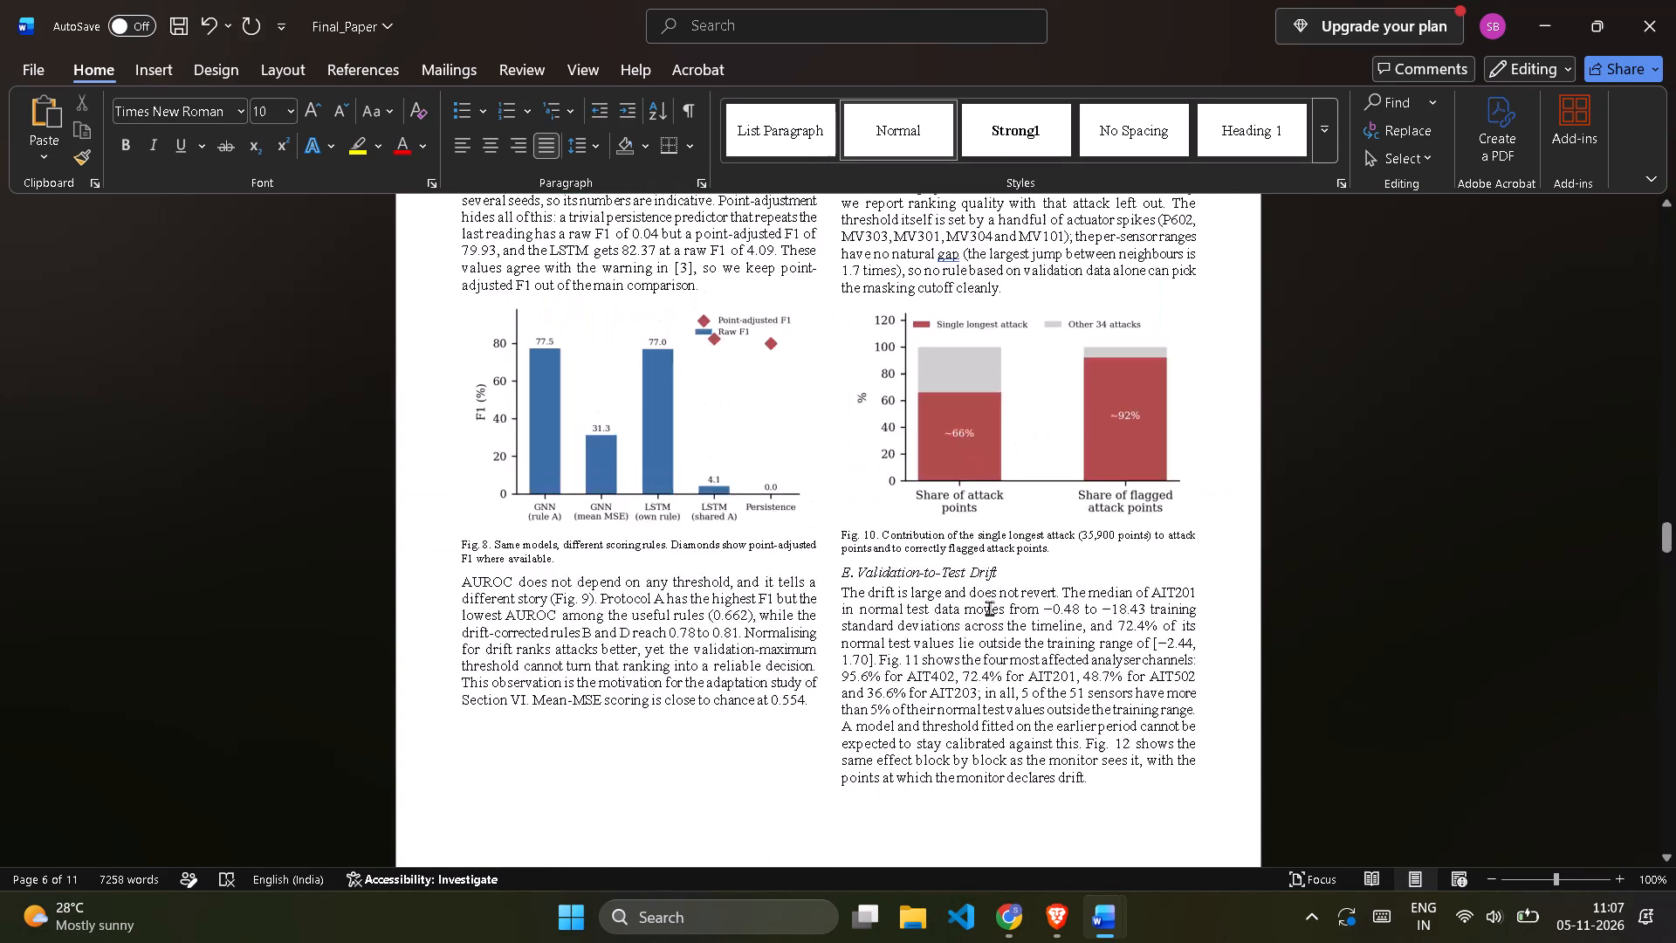
{"action": "scroll", "coordinate": [989, 608], "scroll_direction": "down", "scroll_amount": 4}
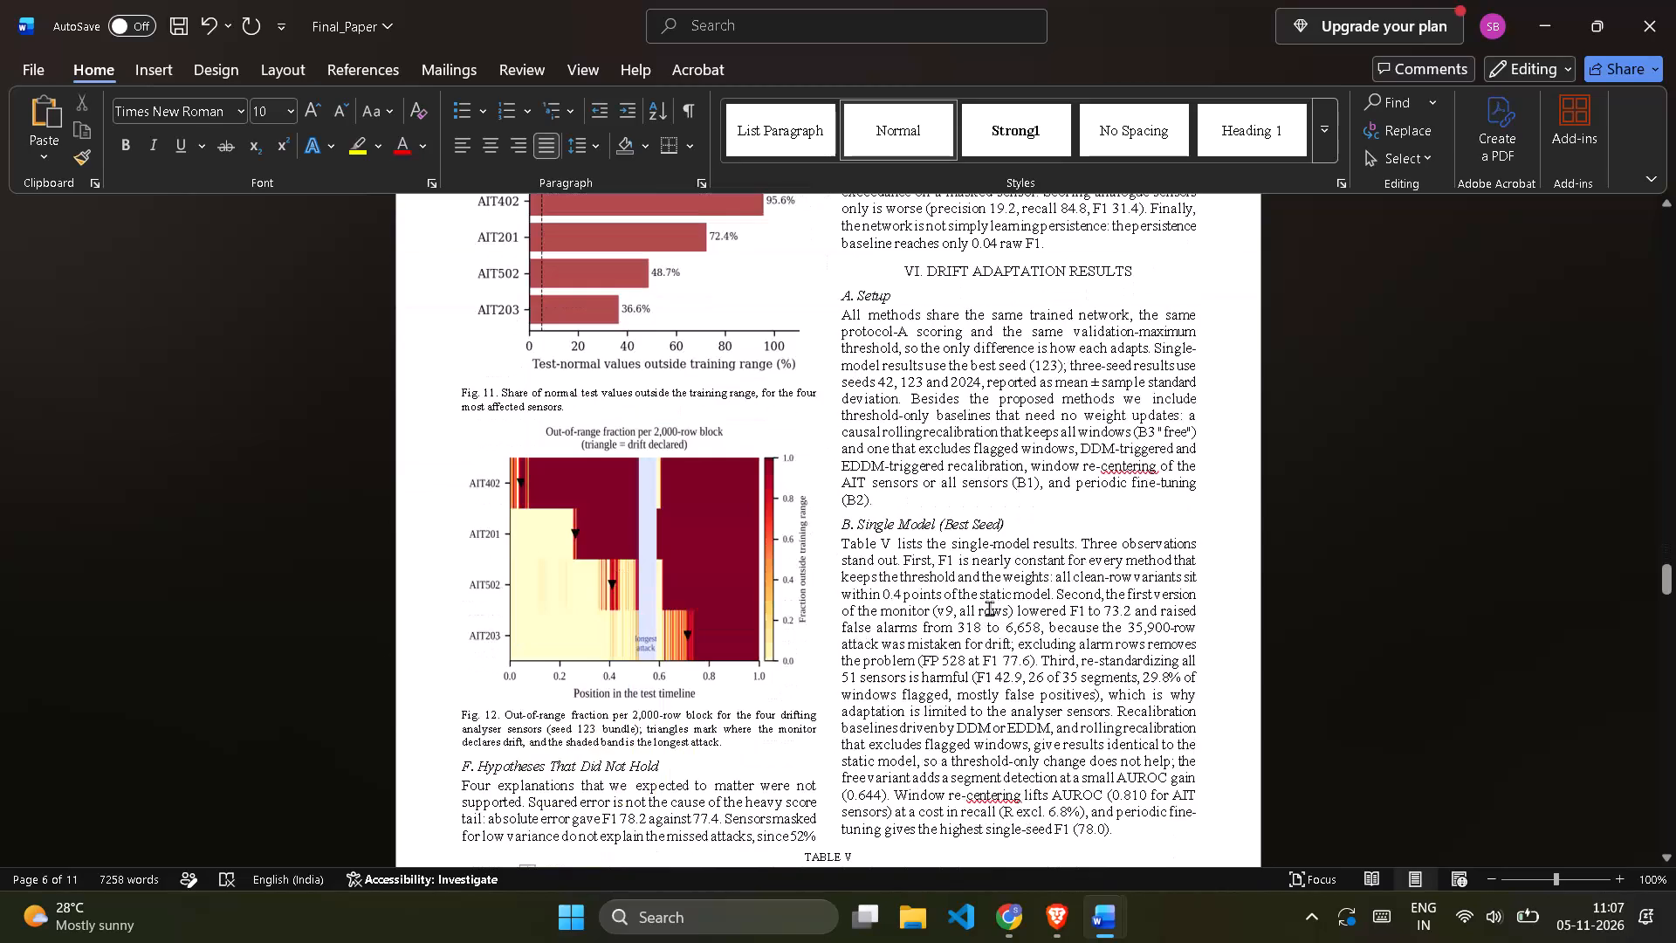
{"action": "scroll", "coordinate": [989, 608], "scroll_direction": "down", "scroll_amount": 1}
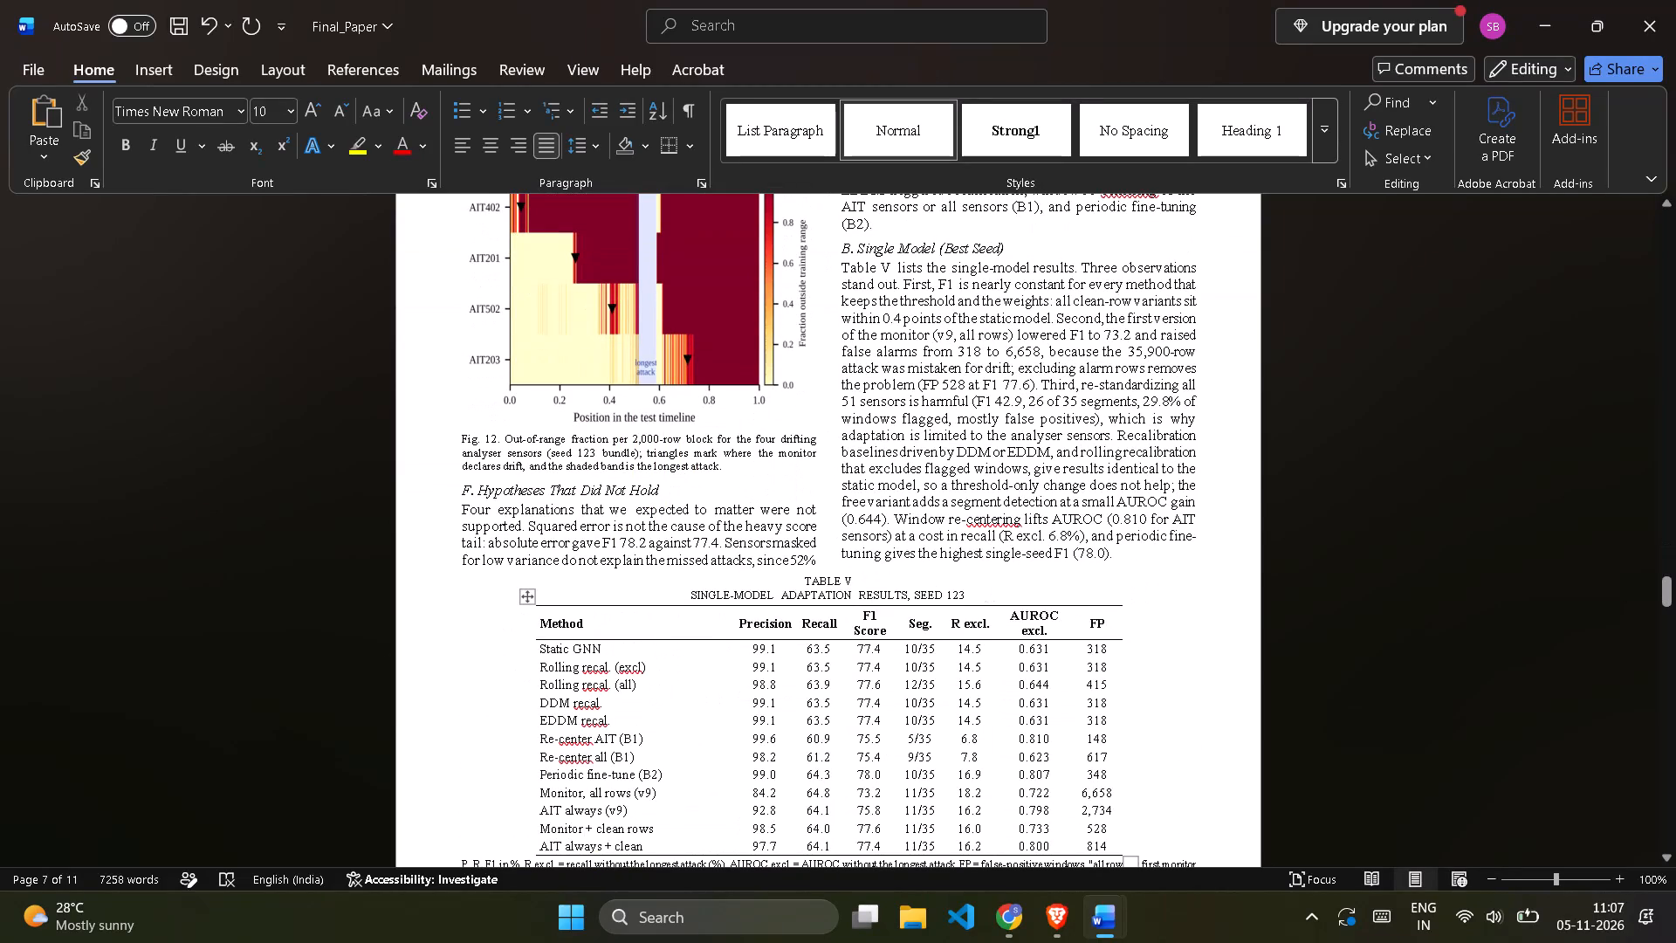
{"action": "scroll", "coordinate": [989, 608], "scroll_direction": "down", "scroll_amount": 2}
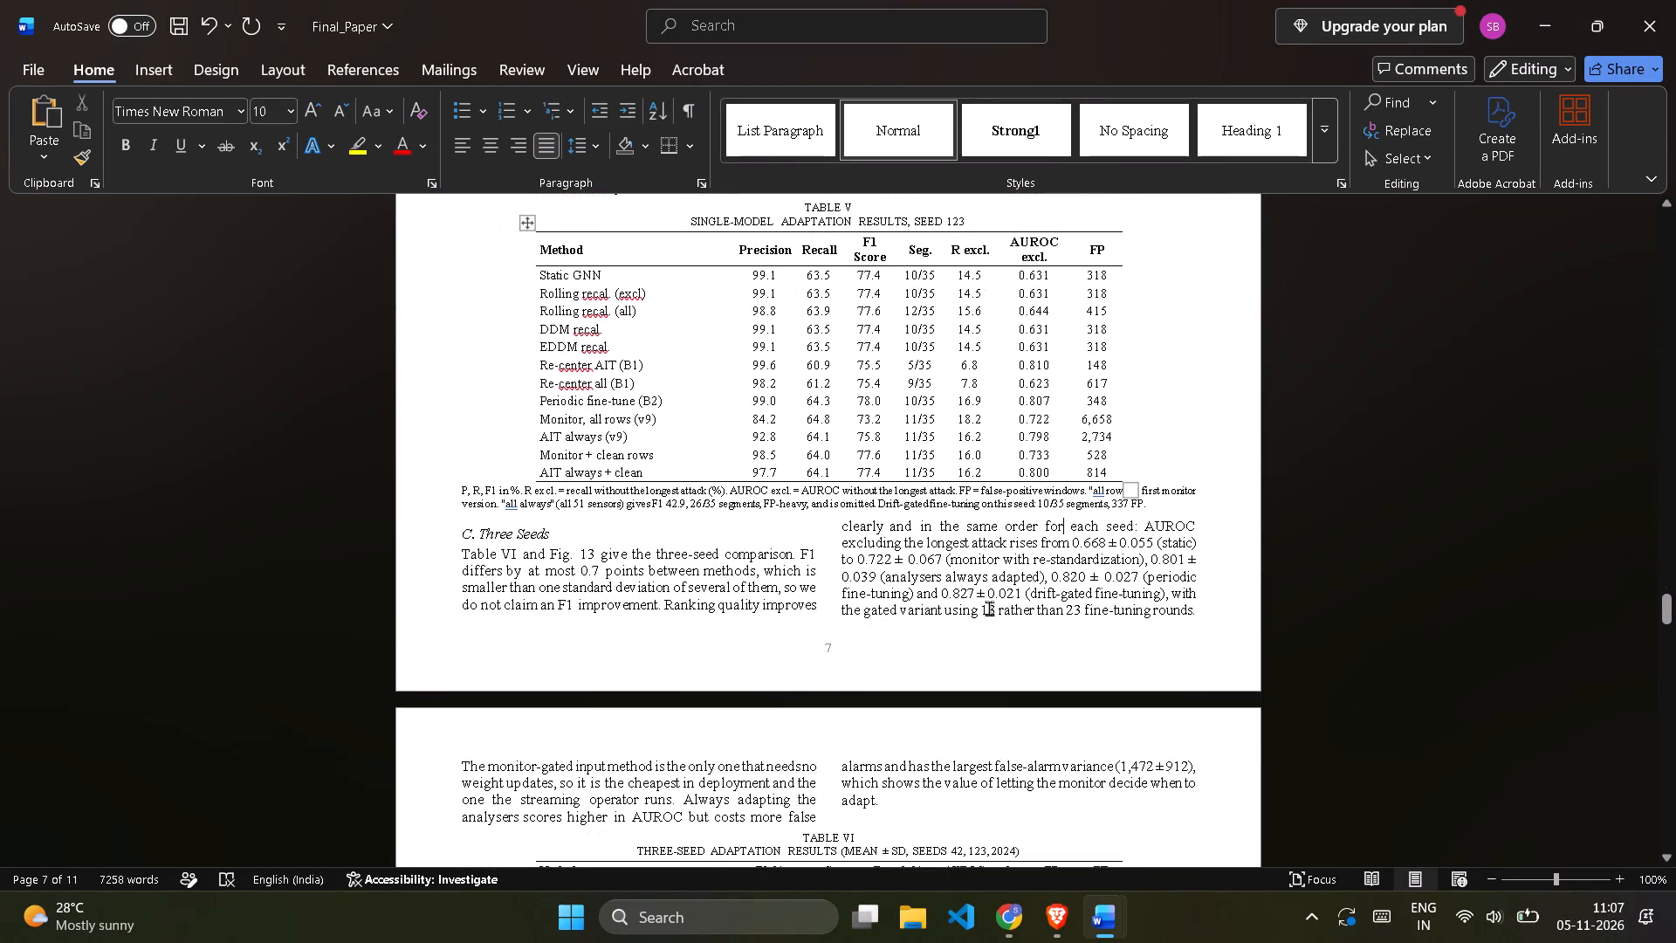
{"action": "scroll", "coordinate": [766, 596], "scroll_direction": "up", "scroll_amount": 1}
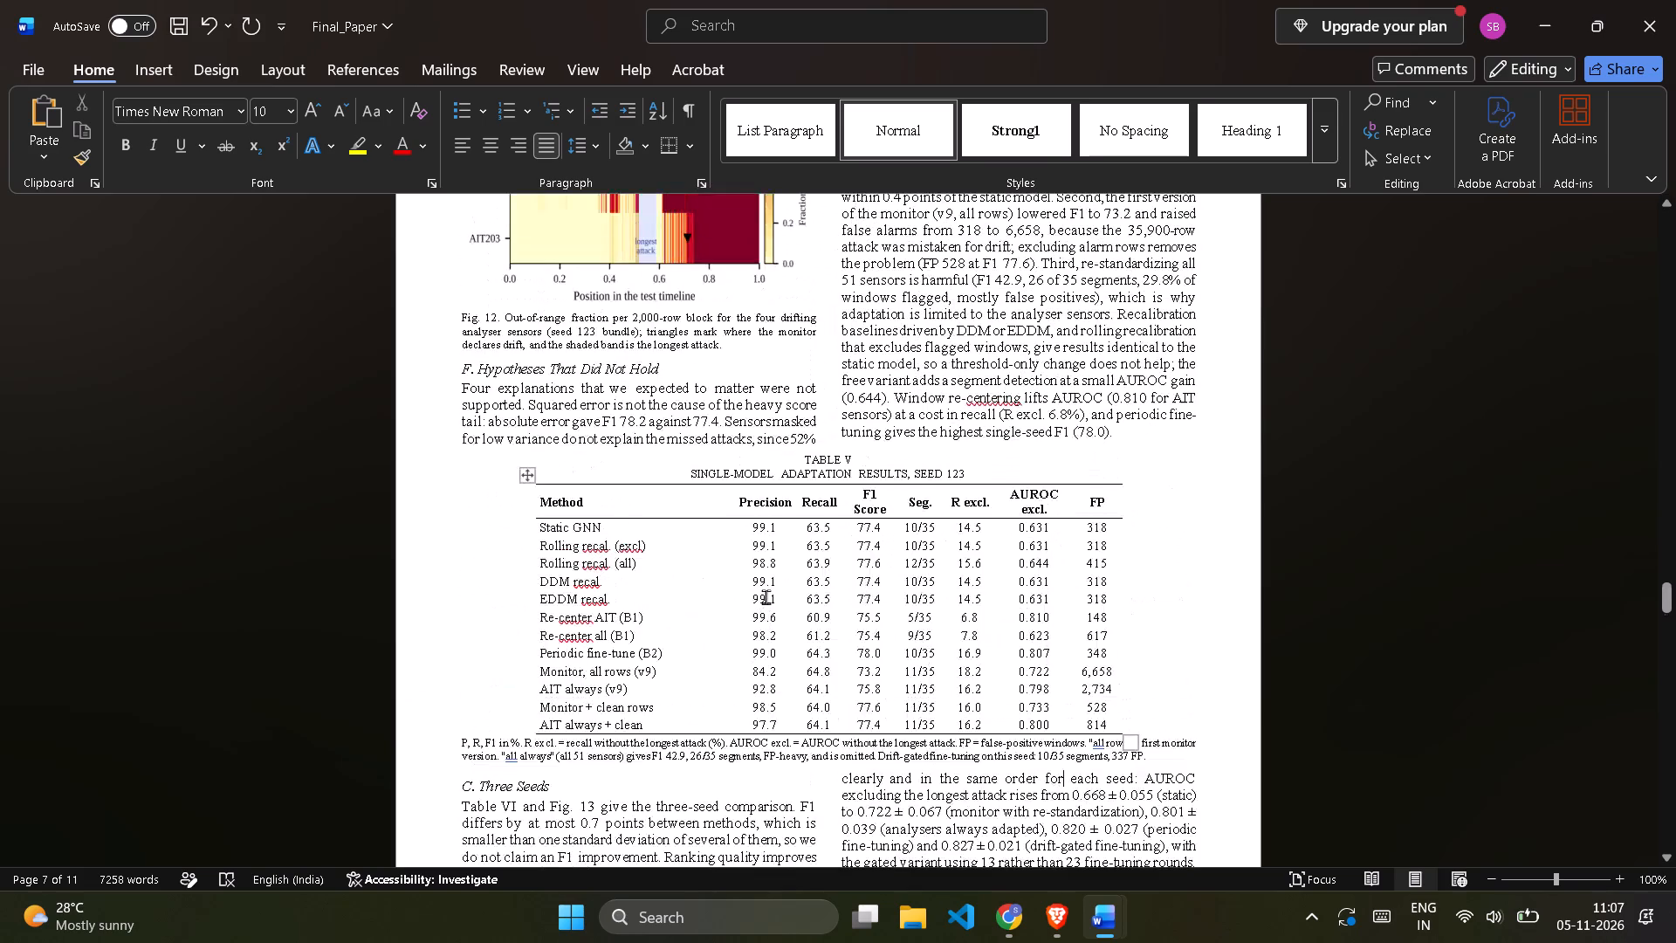
{"action": "scroll", "coordinate": [766, 596], "scroll_direction": "up", "scroll_amount": 1}
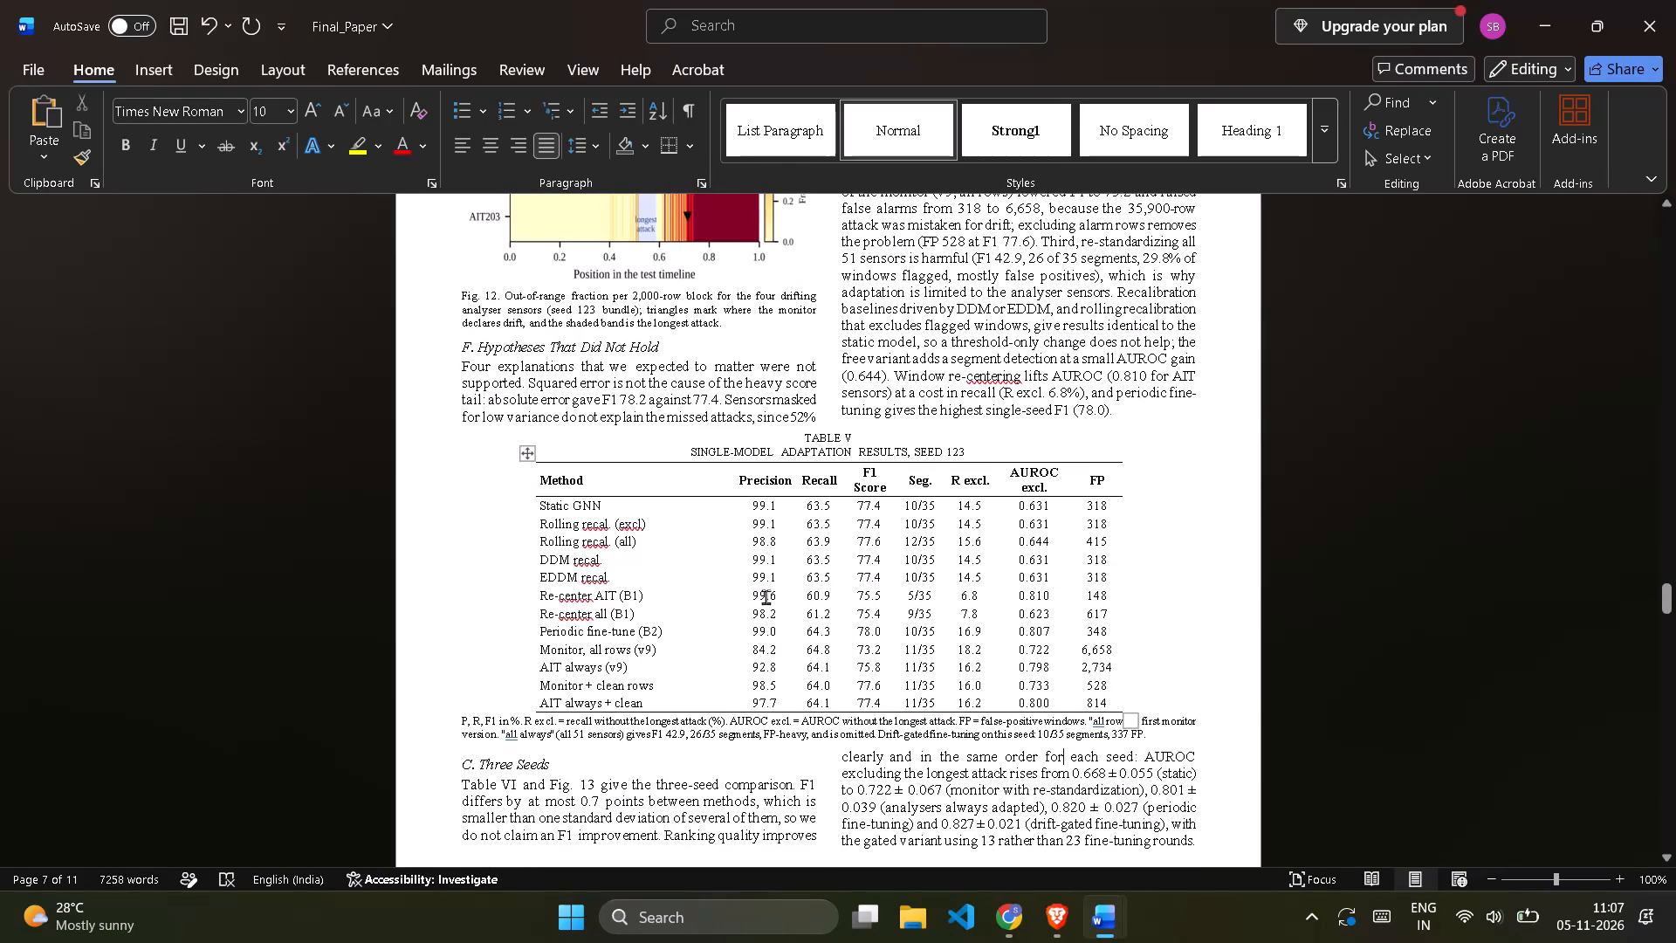
Enlarge Table V slightly so its rows are taller, keeping its width nearly the same.
{"action": "left_click", "coordinate": [845, 581]}
{"action": "left_click_drag", "start_coordinate": [1132, 723], "coordinate": [1137, 737]}
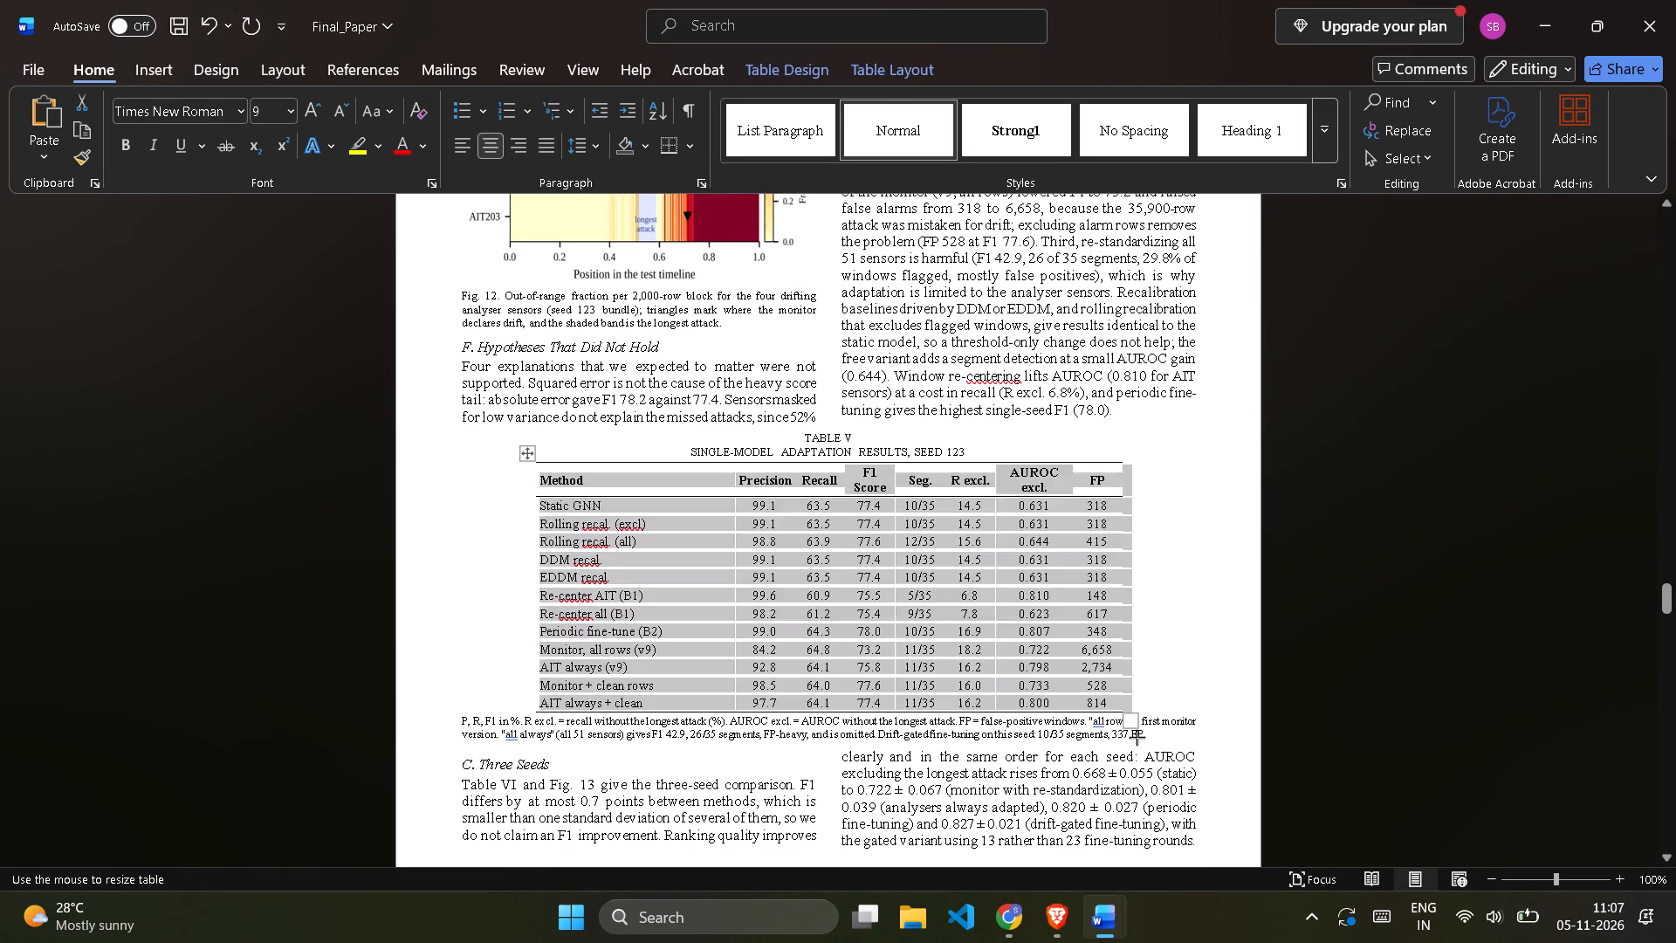
{"action": "left_click_drag", "start_coordinate": [1137, 737], "coordinate": [1125, 753]}
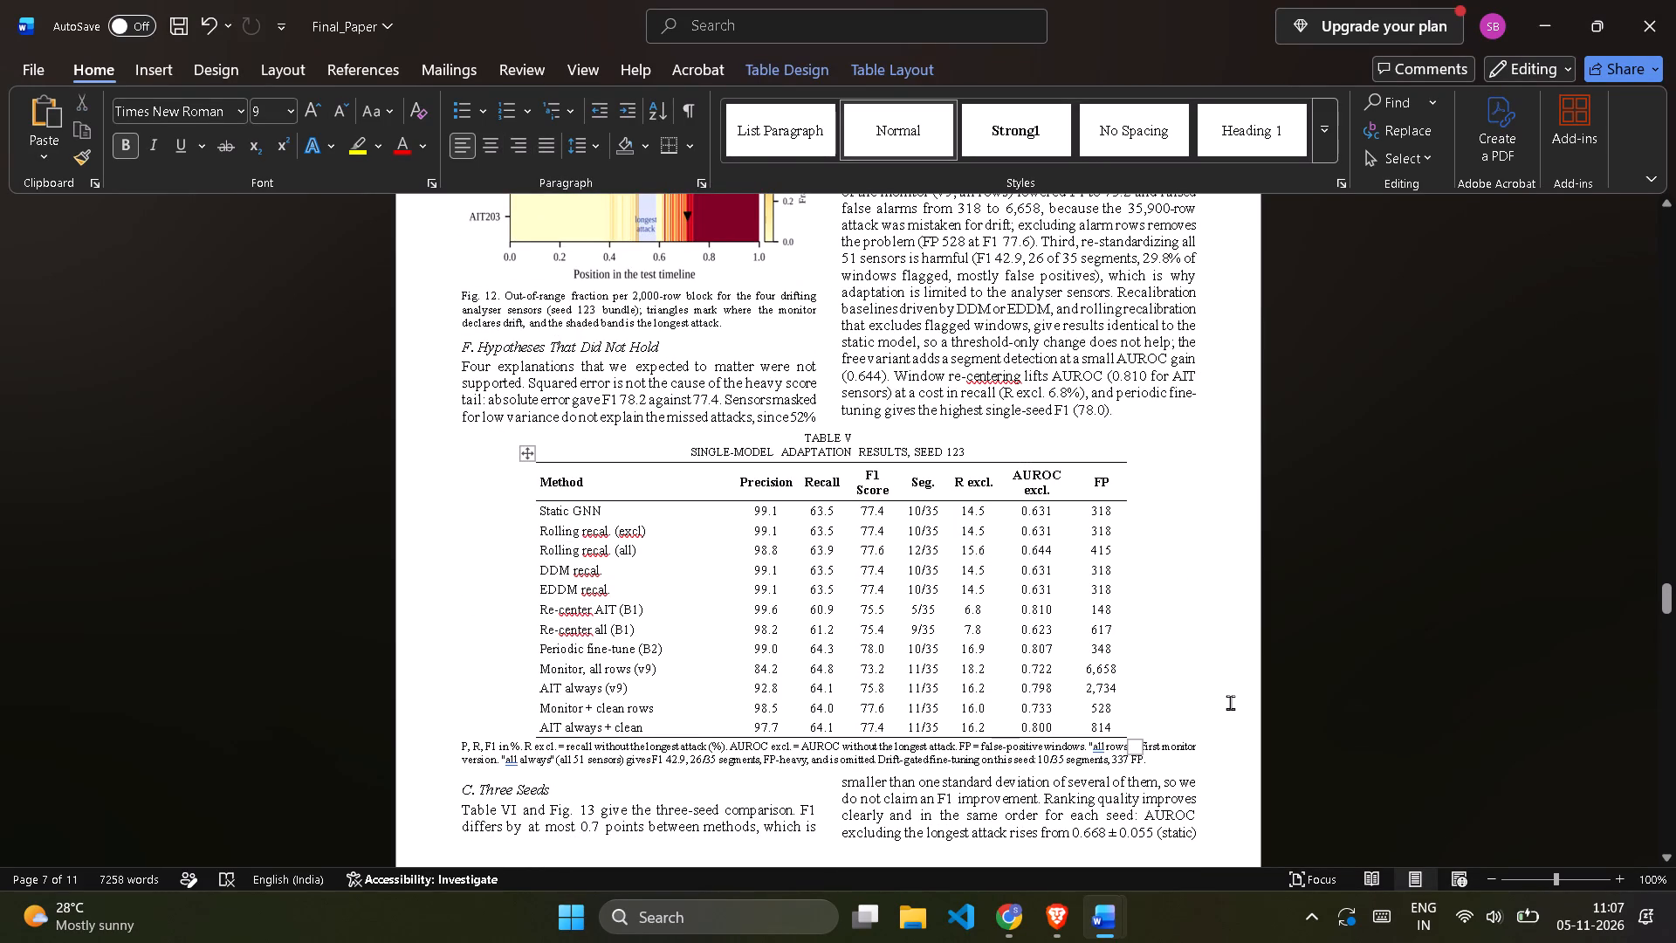
{"action": "scroll", "coordinate": [1231, 702], "scroll_direction": "down", "scroll_amount": 1}
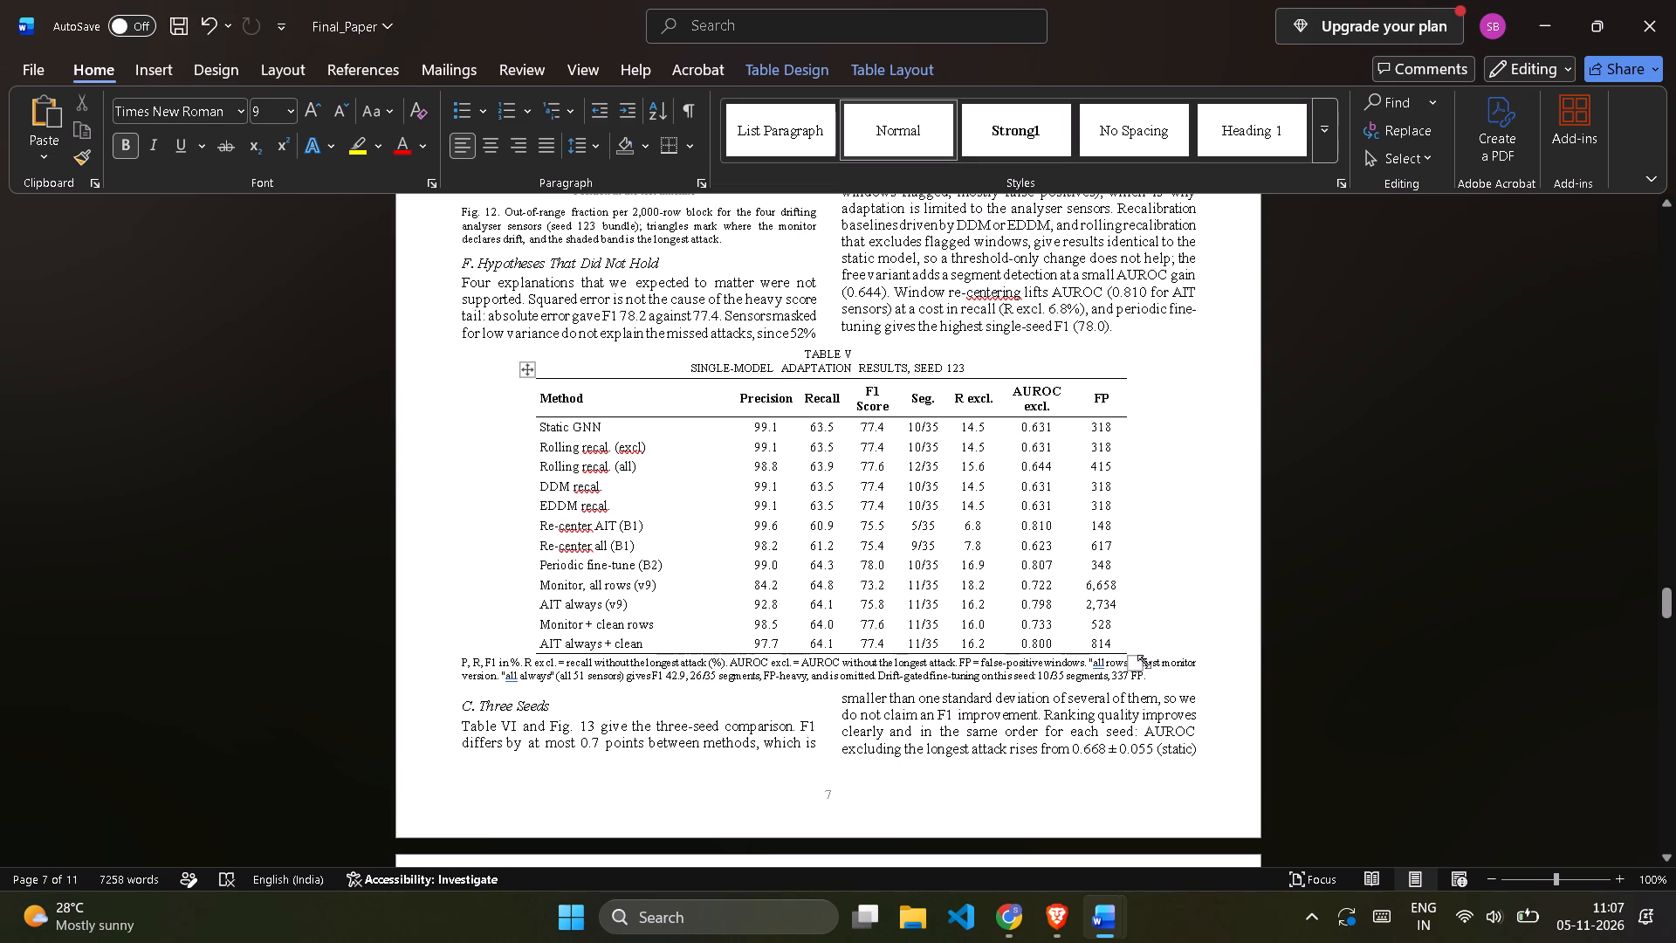
{"action": "left_click", "coordinate": [1139, 660]}
{"action": "scroll", "coordinate": [1139, 660], "scroll_direction": "up", "scroll_amount": 1}
{"action": "left_click", "coordinate": [1175, 602]}
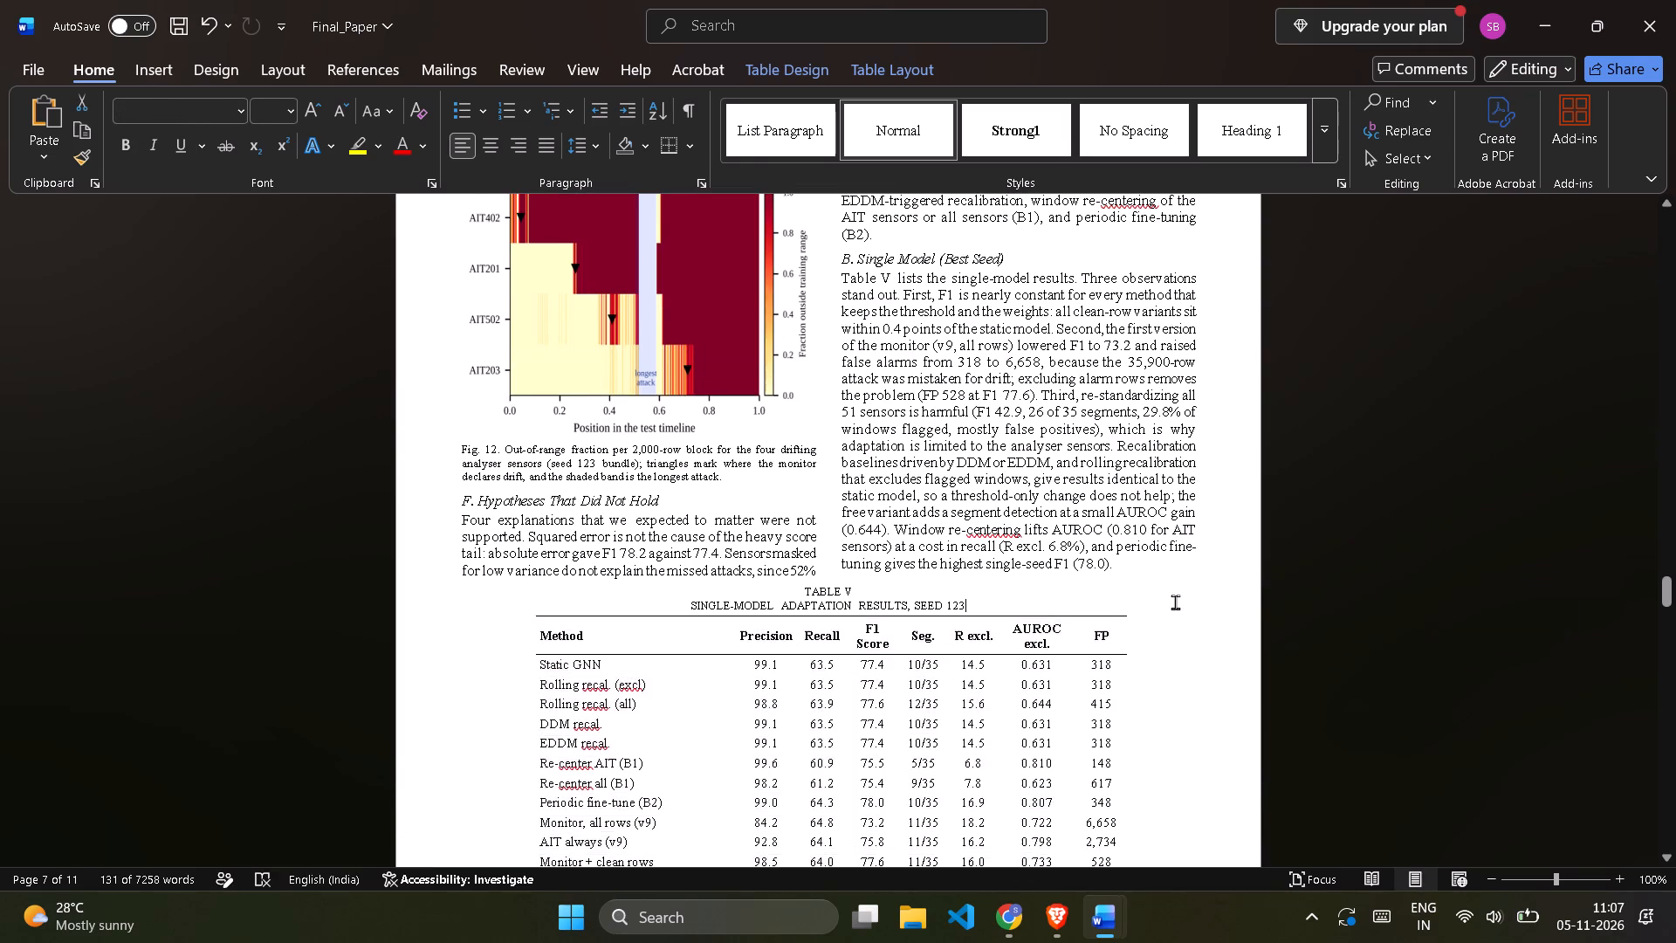
Review the layout of page 7 and where the Three Seeds text continues onto page 8.
{"action": "scroll", "coordinate": [1175, 602], "scroll_direction": "down", "scroll_amount": 1}
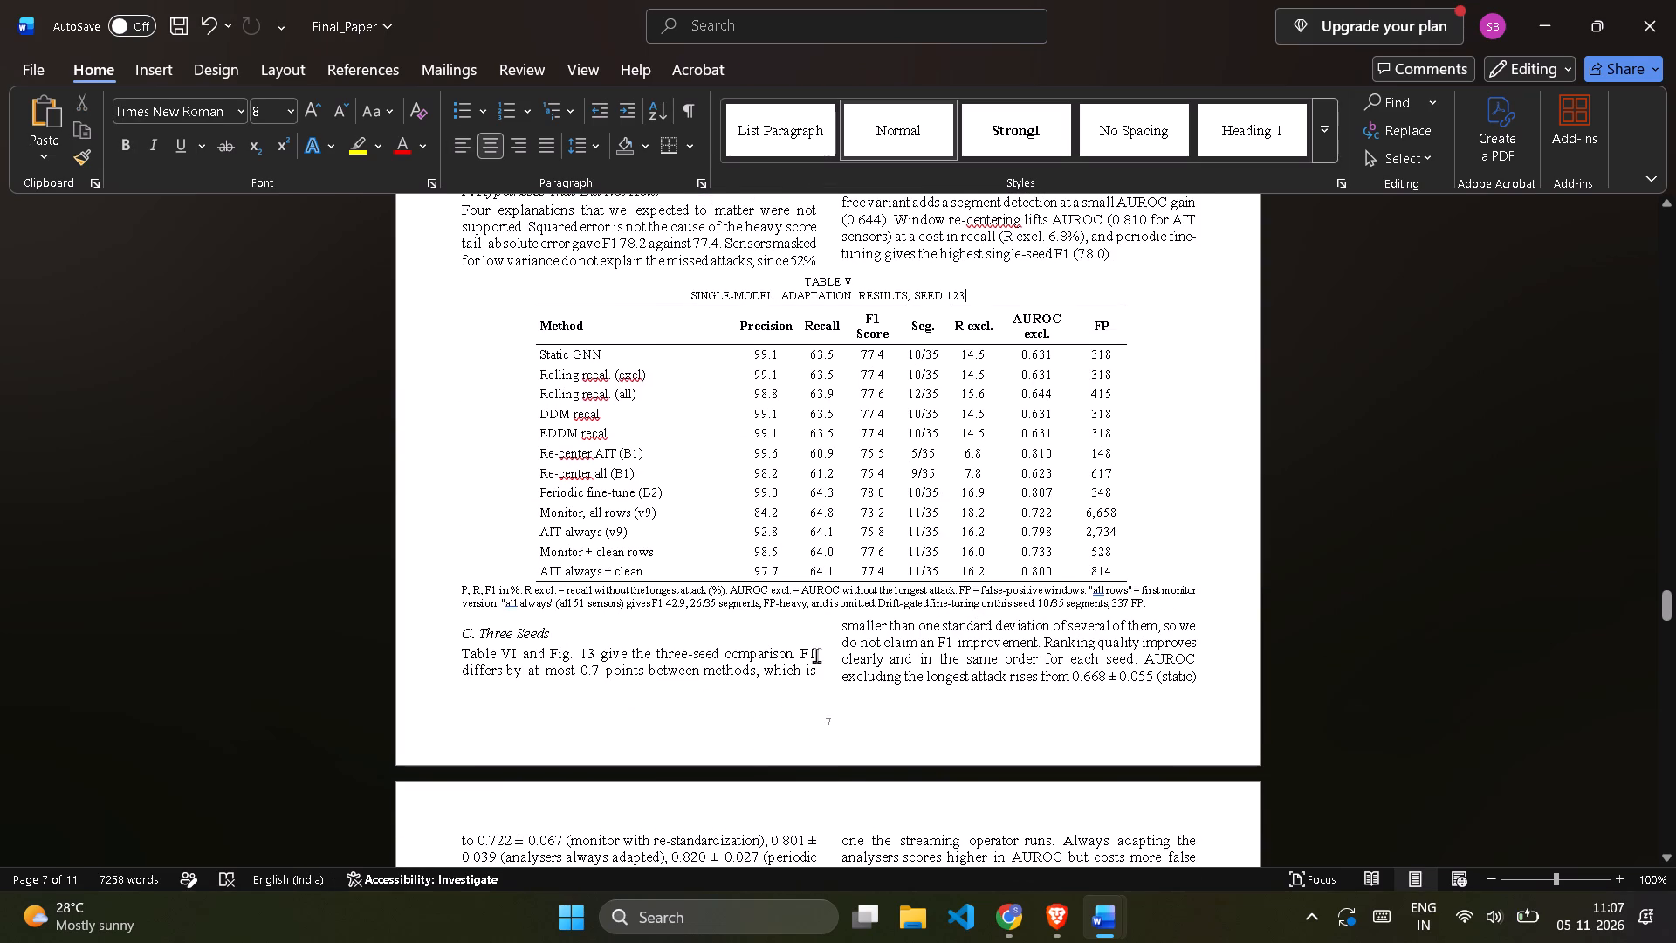
{"action": "scroll", "coordinate": [1058, 667], "scroll_direction": "down", "scroll_amount": 1}
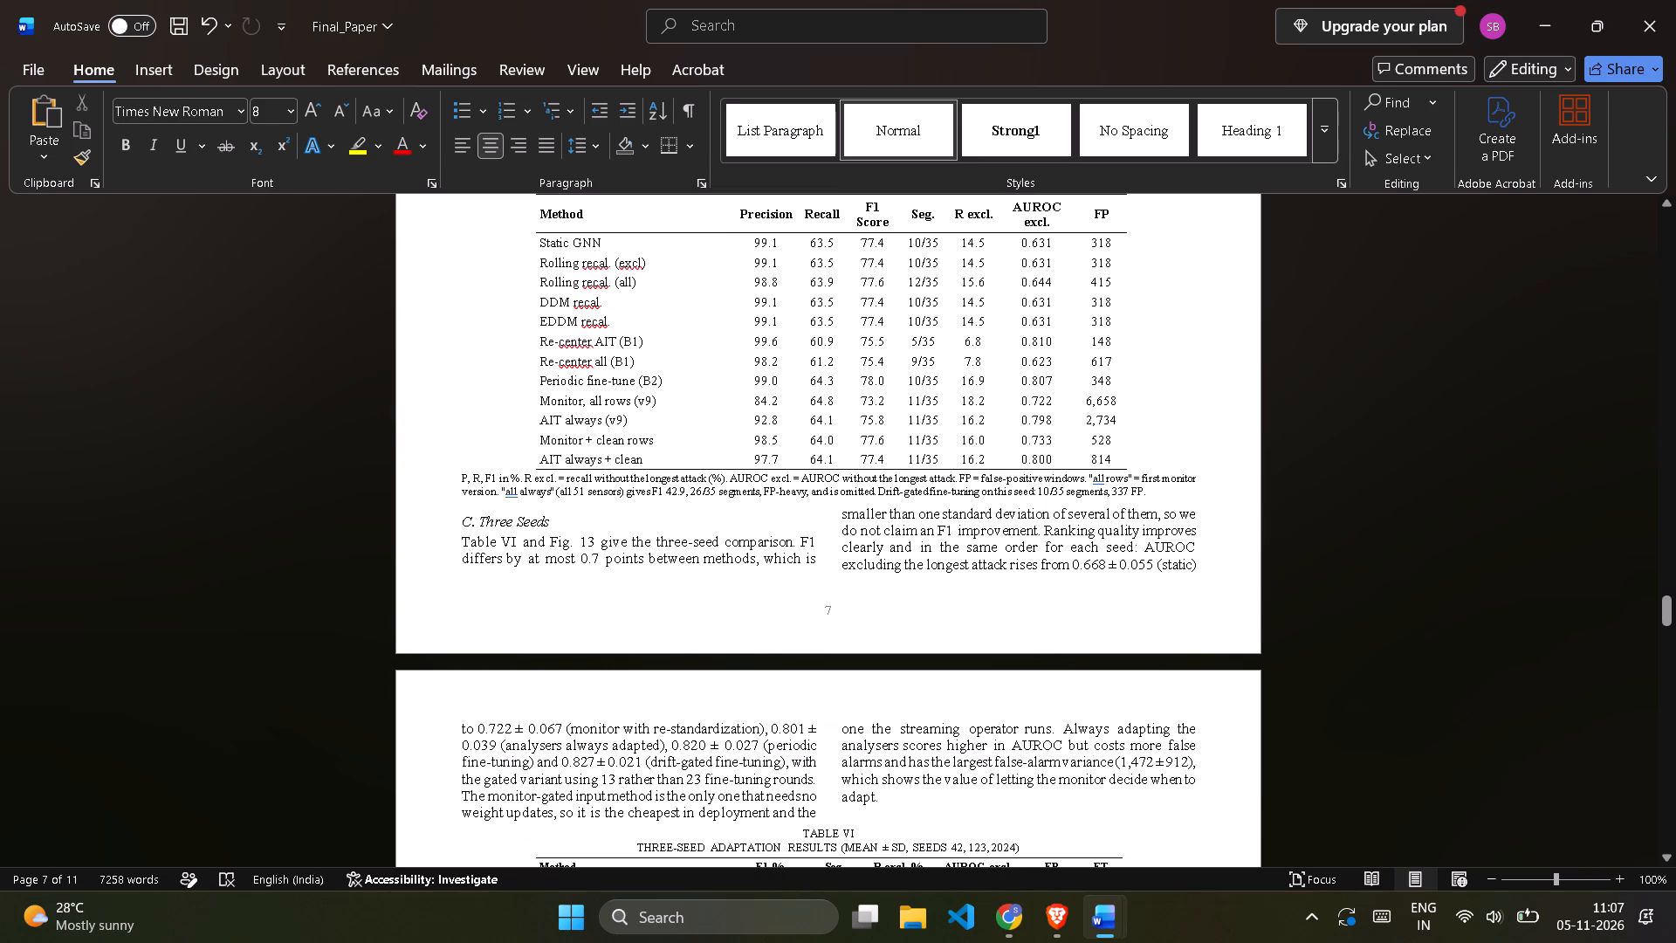
{"action": "scroll", "coordinate": [1058, 667], "scroll_direction": "down", "scroll_amount": 1}
{"action": "scroll", "coordinate": [1058, 667], "scroll_direction": "up", "scroll_amount": 1}
{"action": "scroll", "coordinate": [1116, 577], "scroll_direction": "up", "scroll_amount": 2}
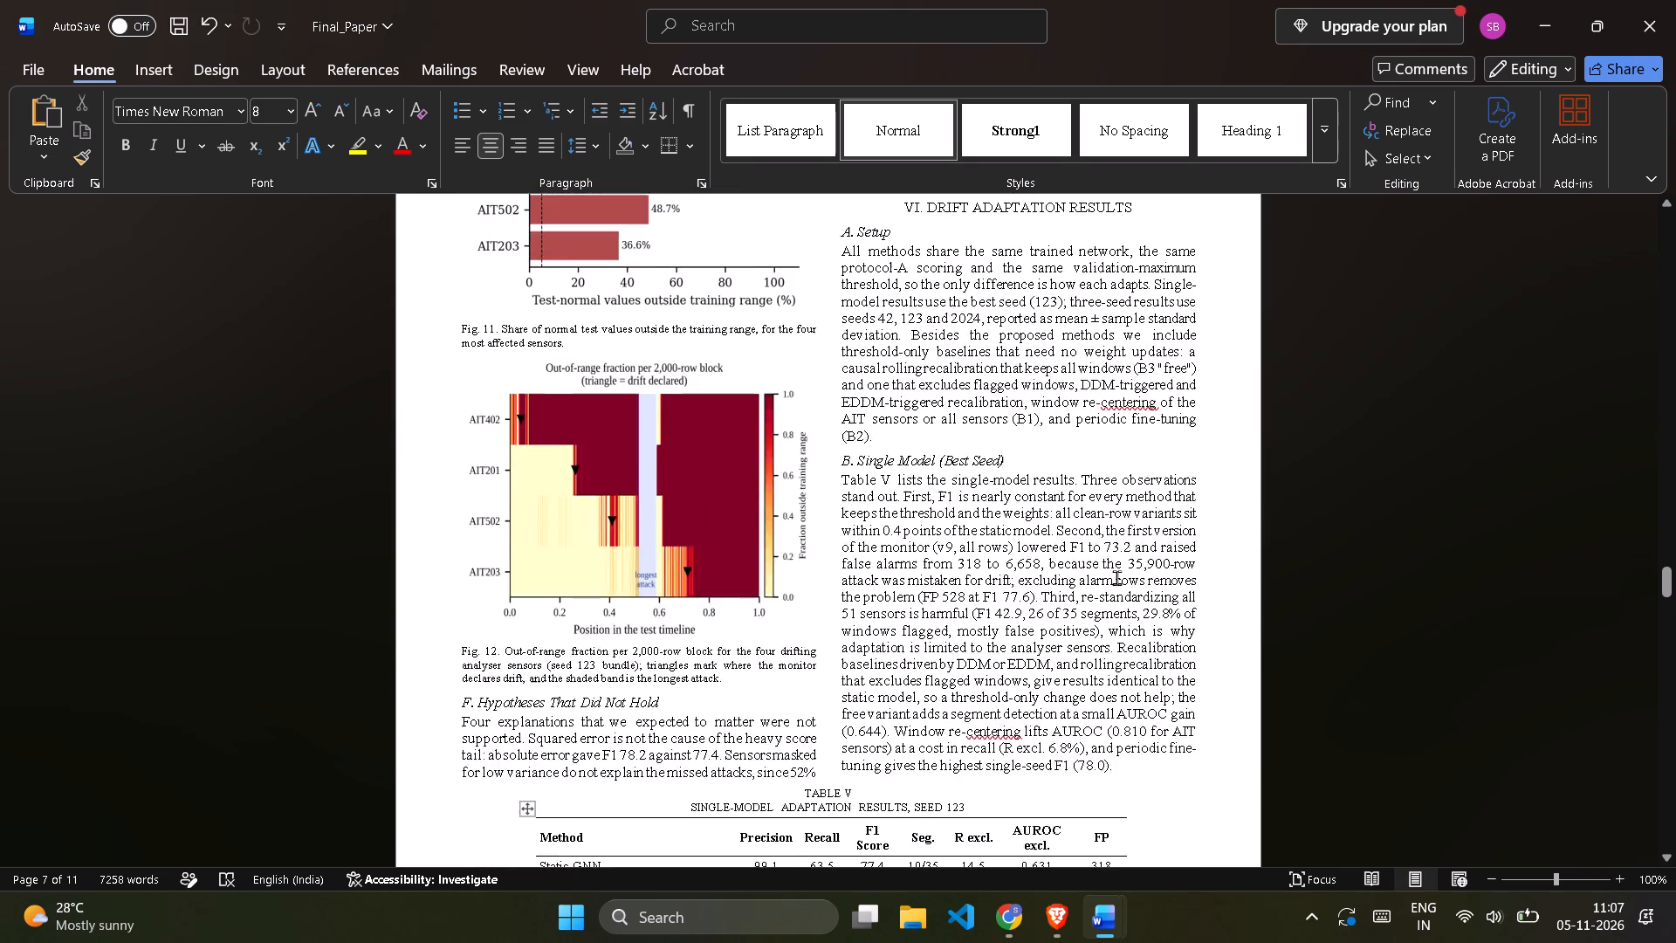
{"action": "scroll", "coordinate": [1116, 577], "scroll_direction": "up", "scroll_amount": 1}
{"action": "left_click", "coordinate": [988, 562]}
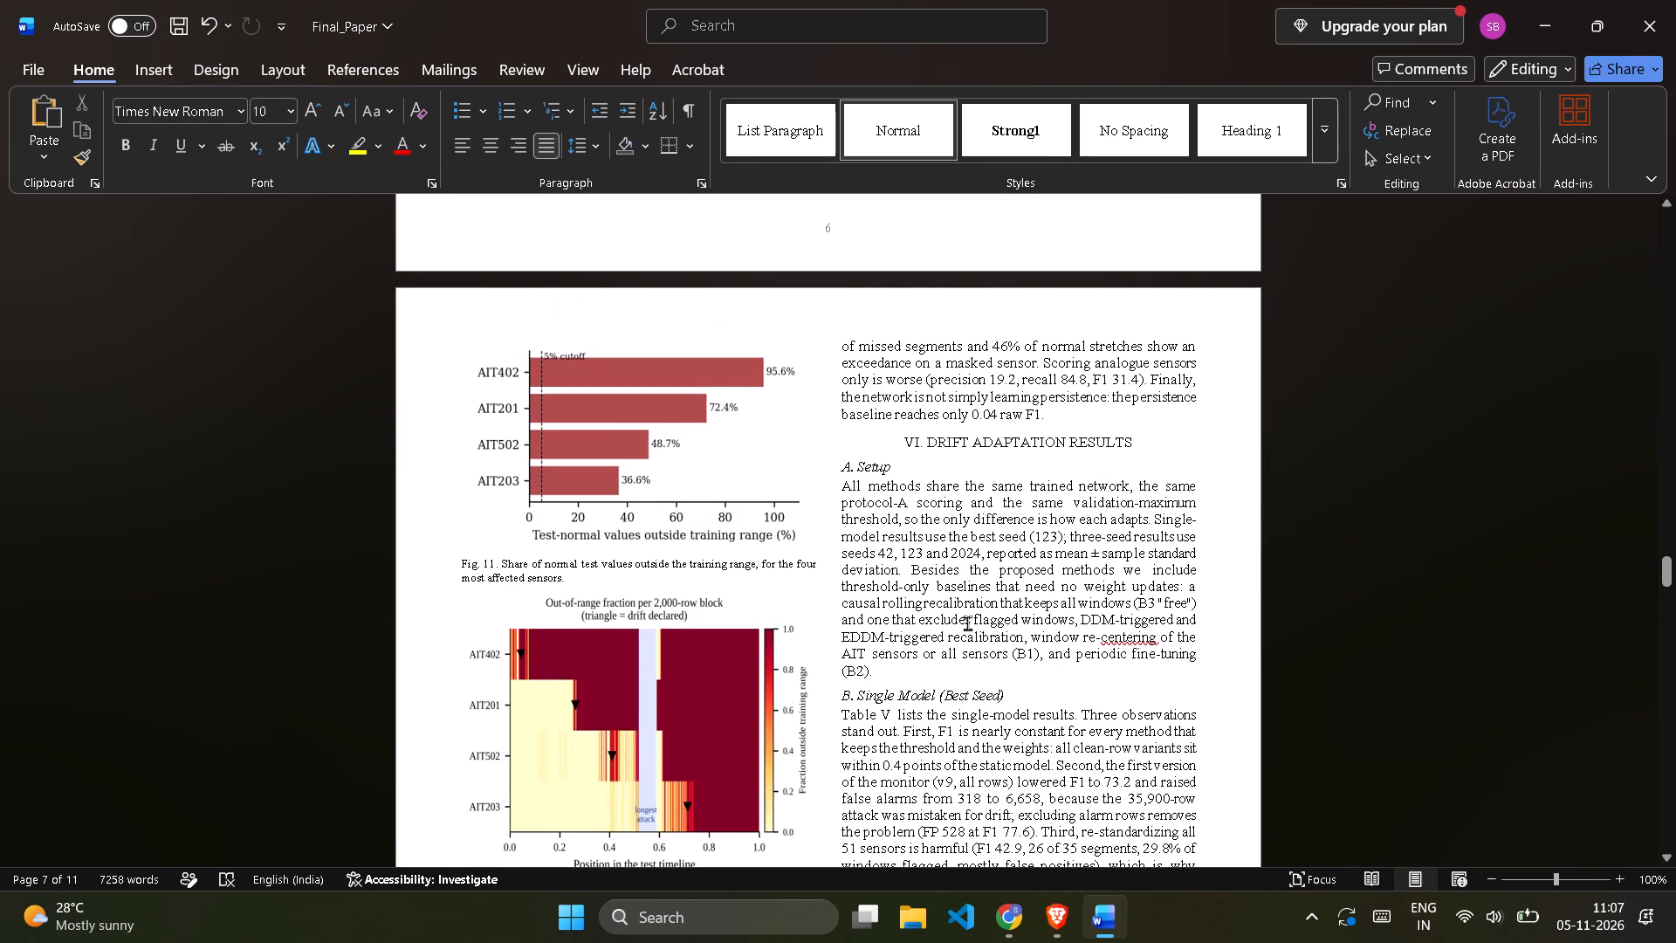
{"action": "left_click", "coordinate": [938, 474]}
{"action": "left_click", "coordinate": [1025, 655]}
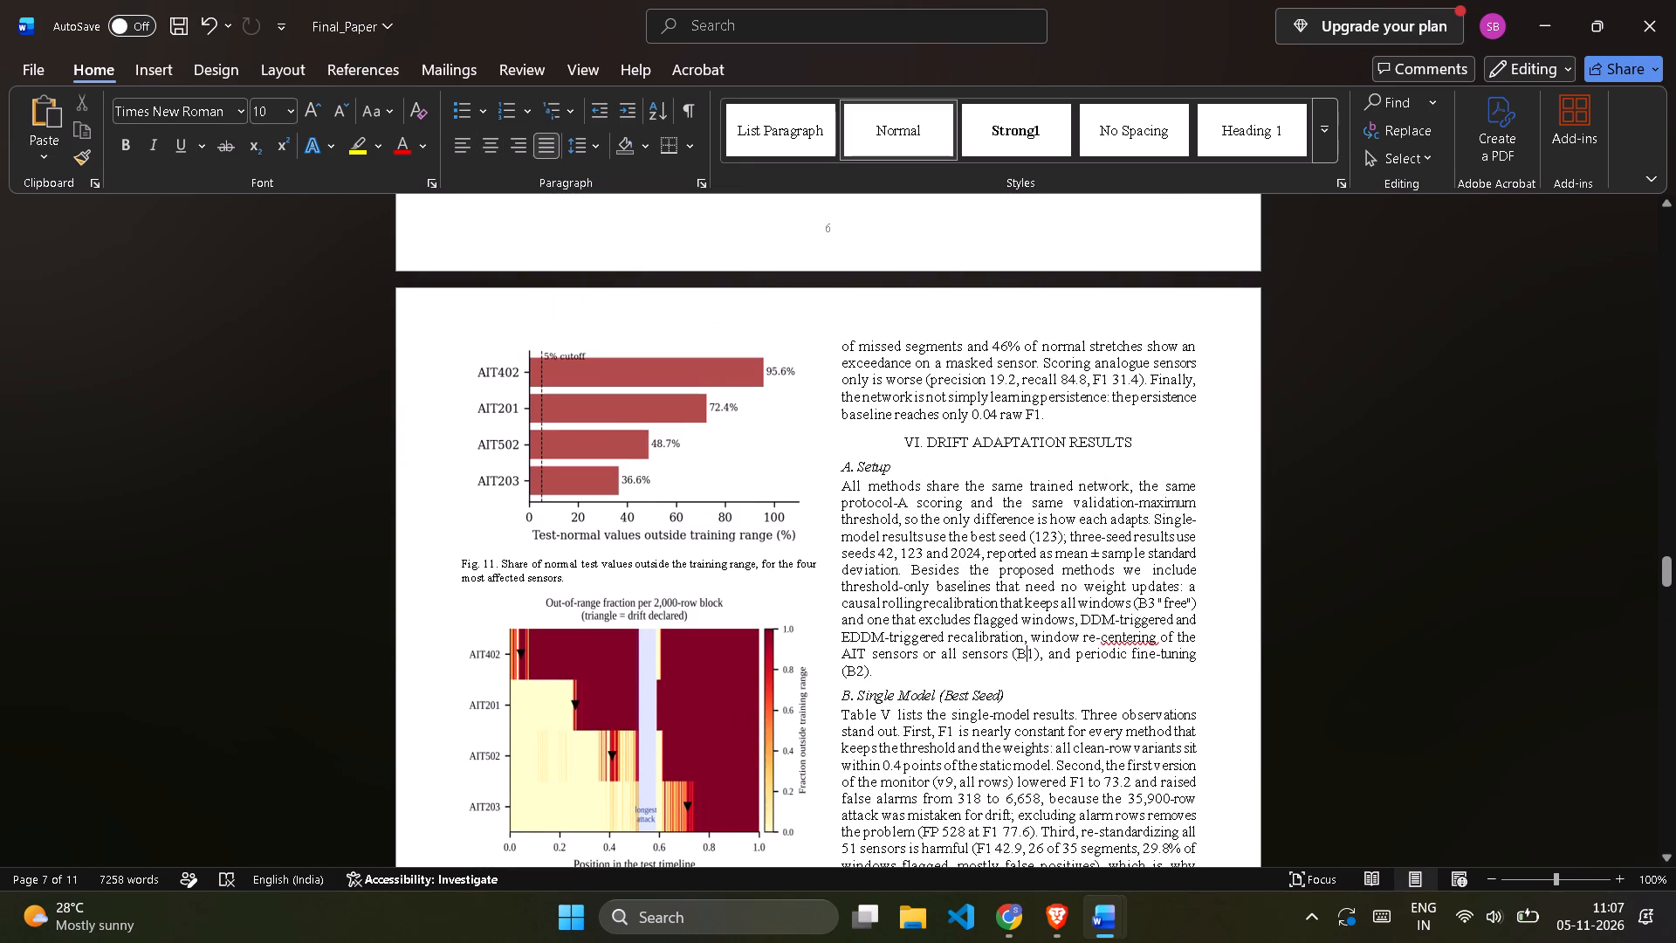
{"action": "left_click", "coordinate": [1023, 681]}
{"action": "scroll", "coordinate": [1023, 681], "scroll_direction": "down", "scroll_amount": 1}
Save the Final_Paper document.
{"action": "key", "text": "ctrl+s"}
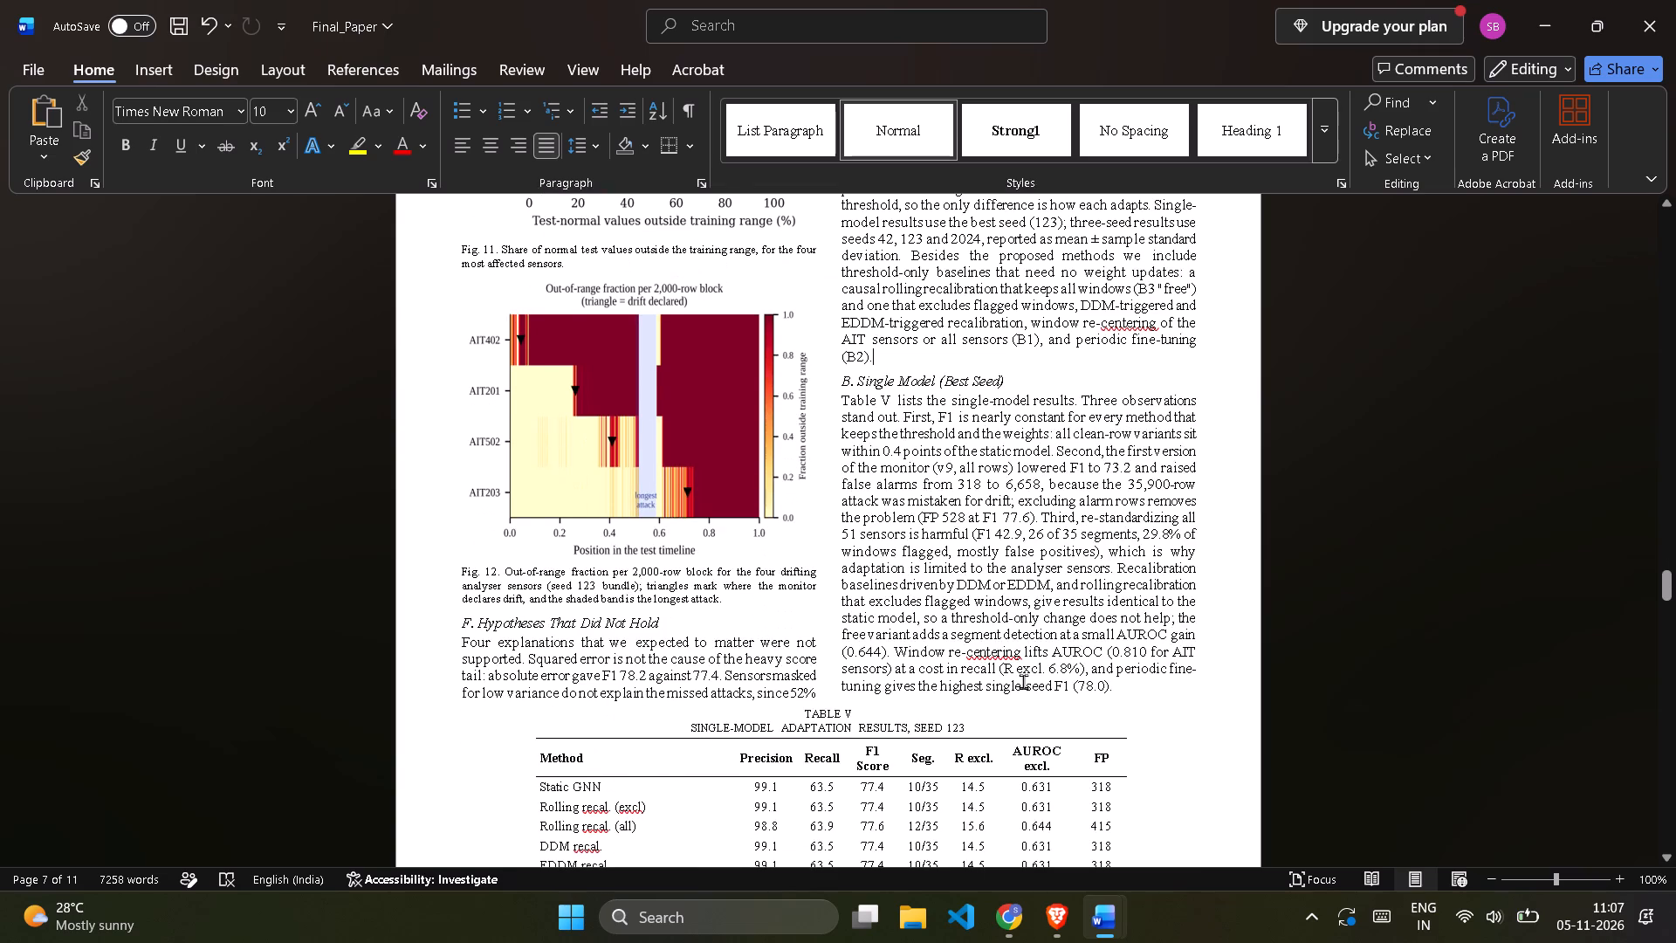
Insert a blank line above the Table V caption to separate it from the two-column text.
{"action": "scroll", "coordinate": [1023, 681], "scroll_direction": "down", "scroll_amount": 2}
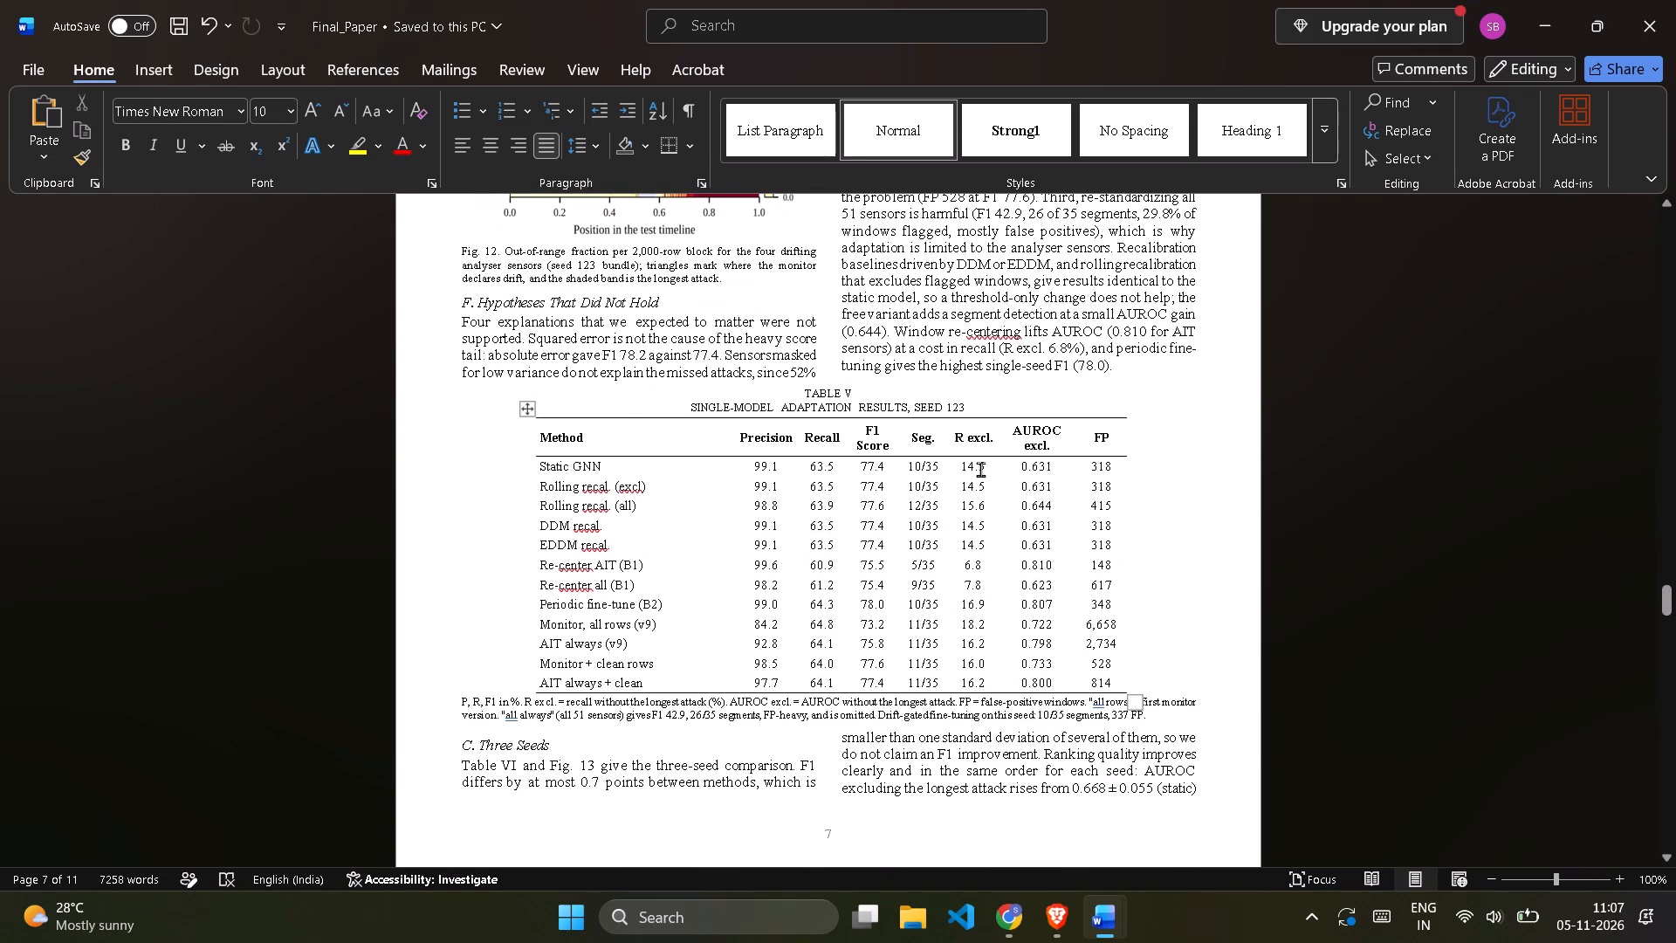
{"action": "left_click", "coordinate": [793, 386]}
{"action": "key", "text": "Return"}
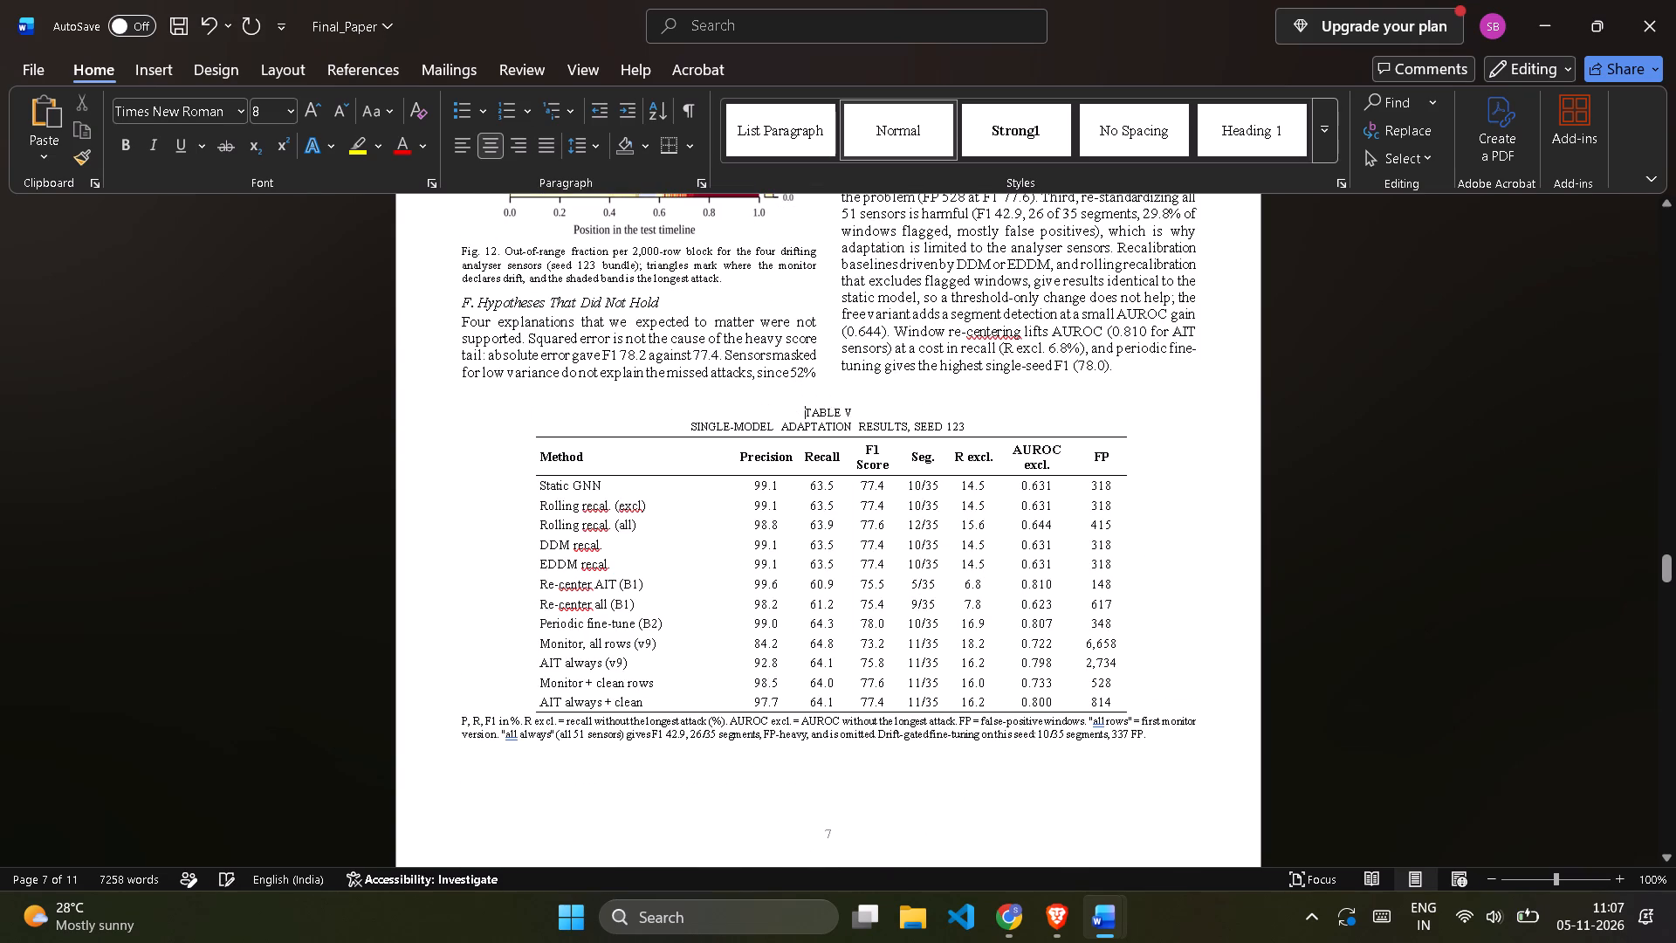
{"action": "left_click", "coordinate": [1019, 494]}
{"action": "left_click", "coordinate": [1055, 380]}
Enlarge Table VI, the three-seed adaptation results on page 8, slightly in height and width.
{"action": "scroll", "coordinate": [1055, 380], "scroll_direction": "down", "scroll_amount": 4}
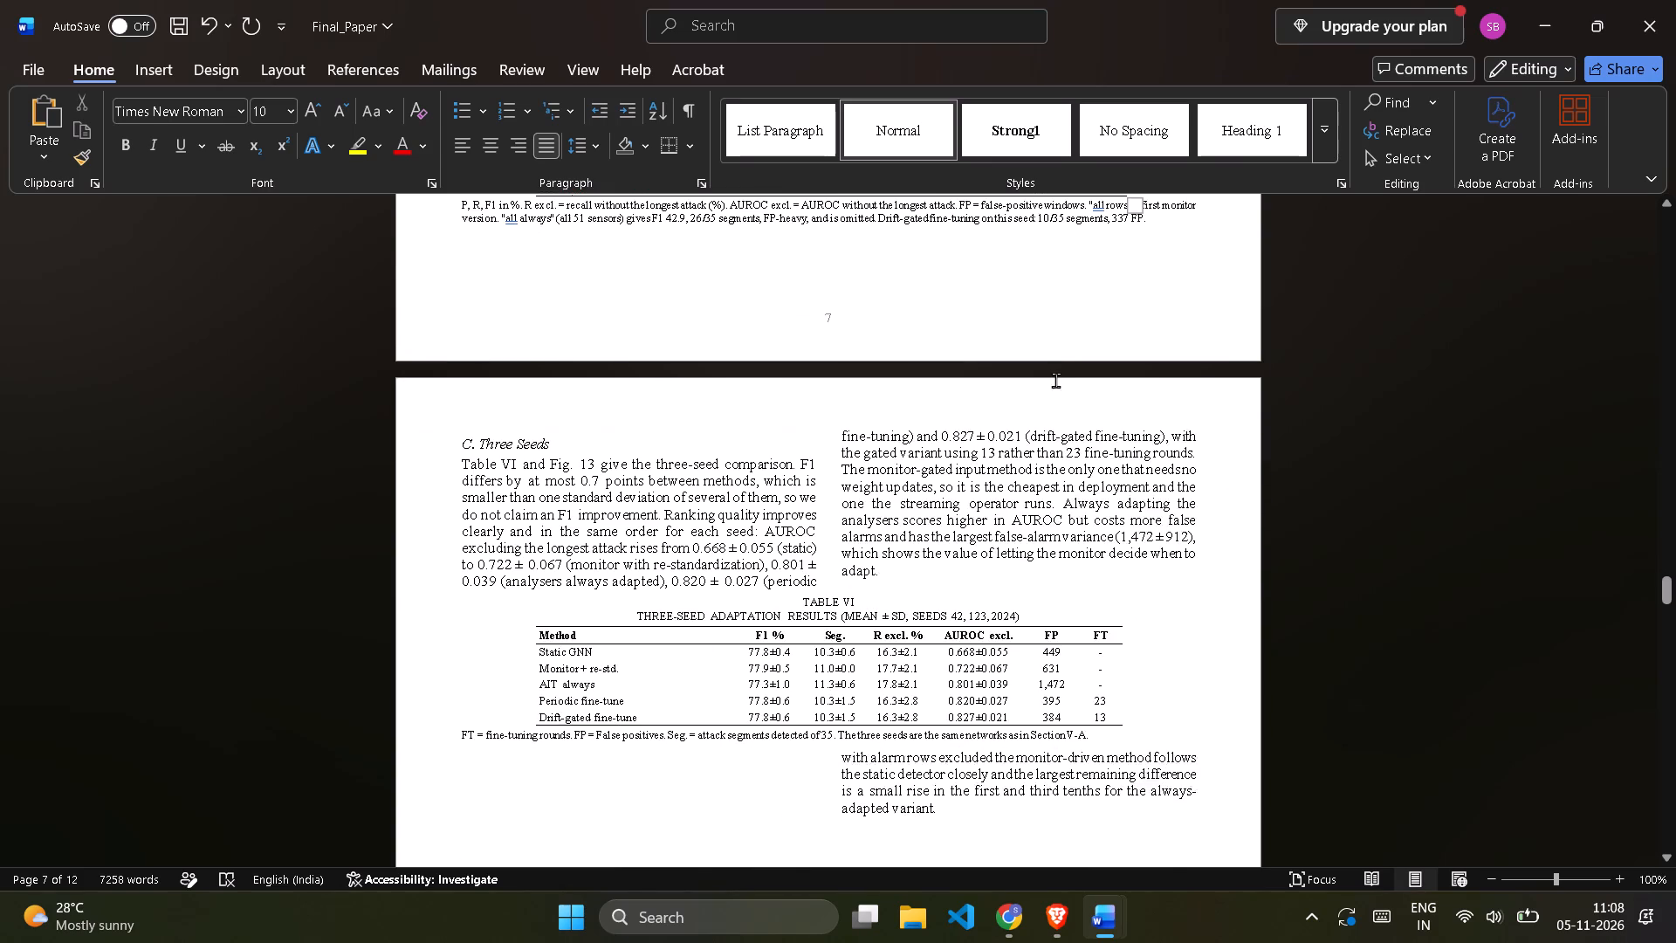
{"action": "scroll", "coordinate": [1055, 380], "scroll_direction": "down", "scroll_amount": 1}
{"action": "left_click", "coordinate": [903, 478]}
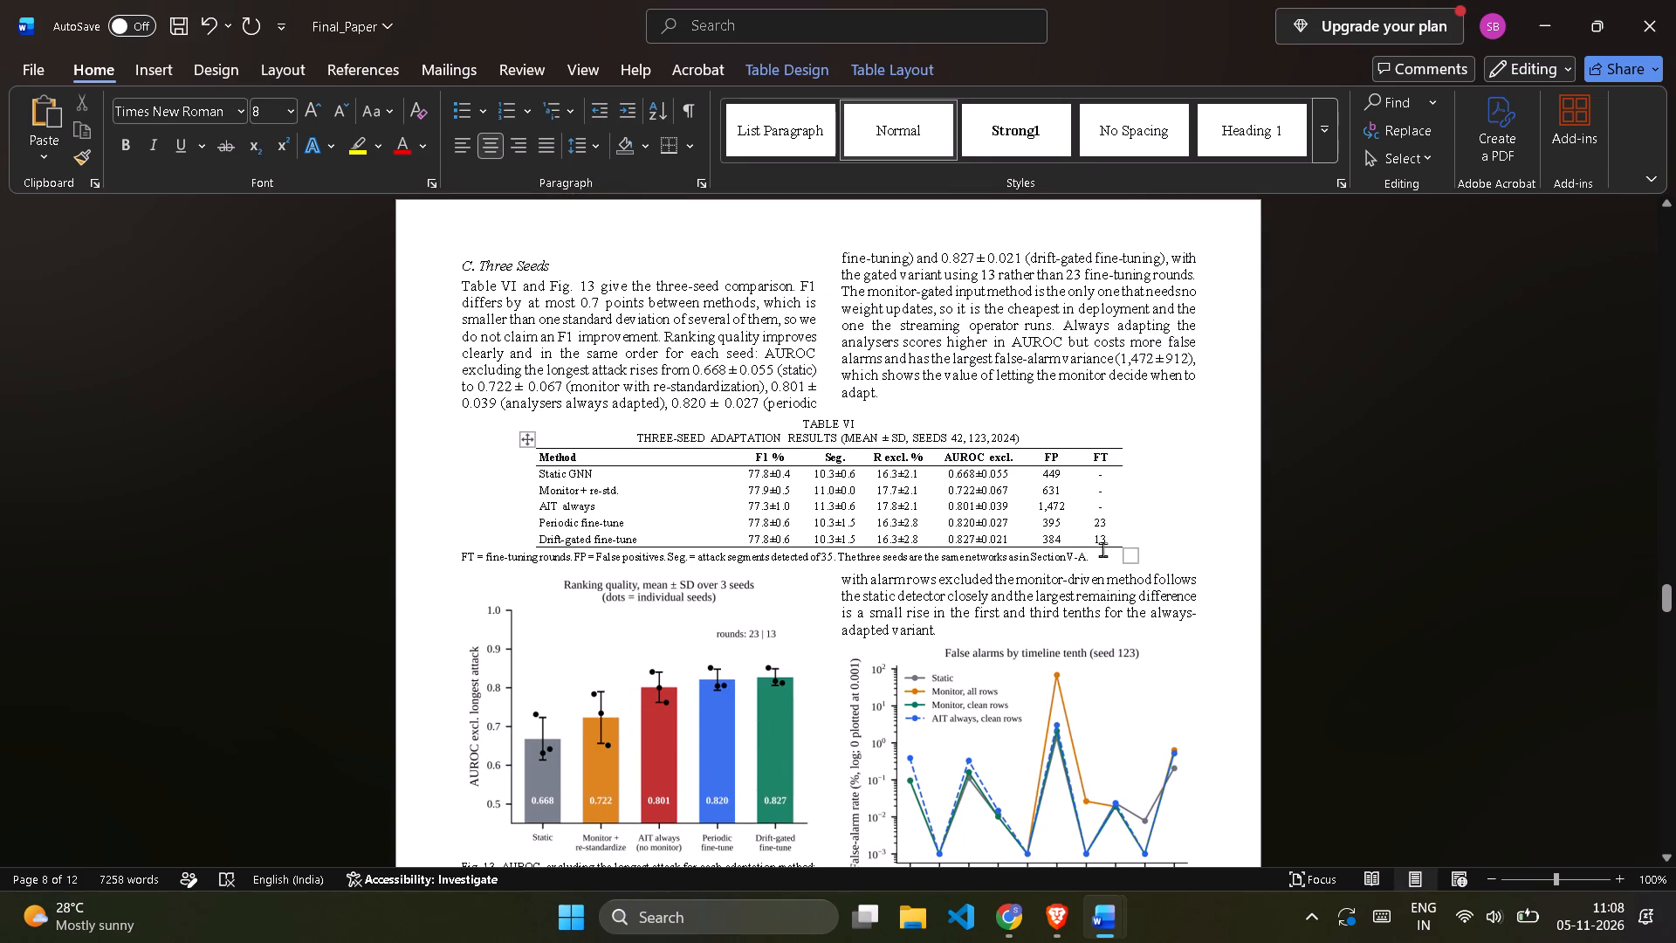
{"action": "left_click_drag", "start_coordinate": [1130, 557], "coordinate": [1130, 567]}
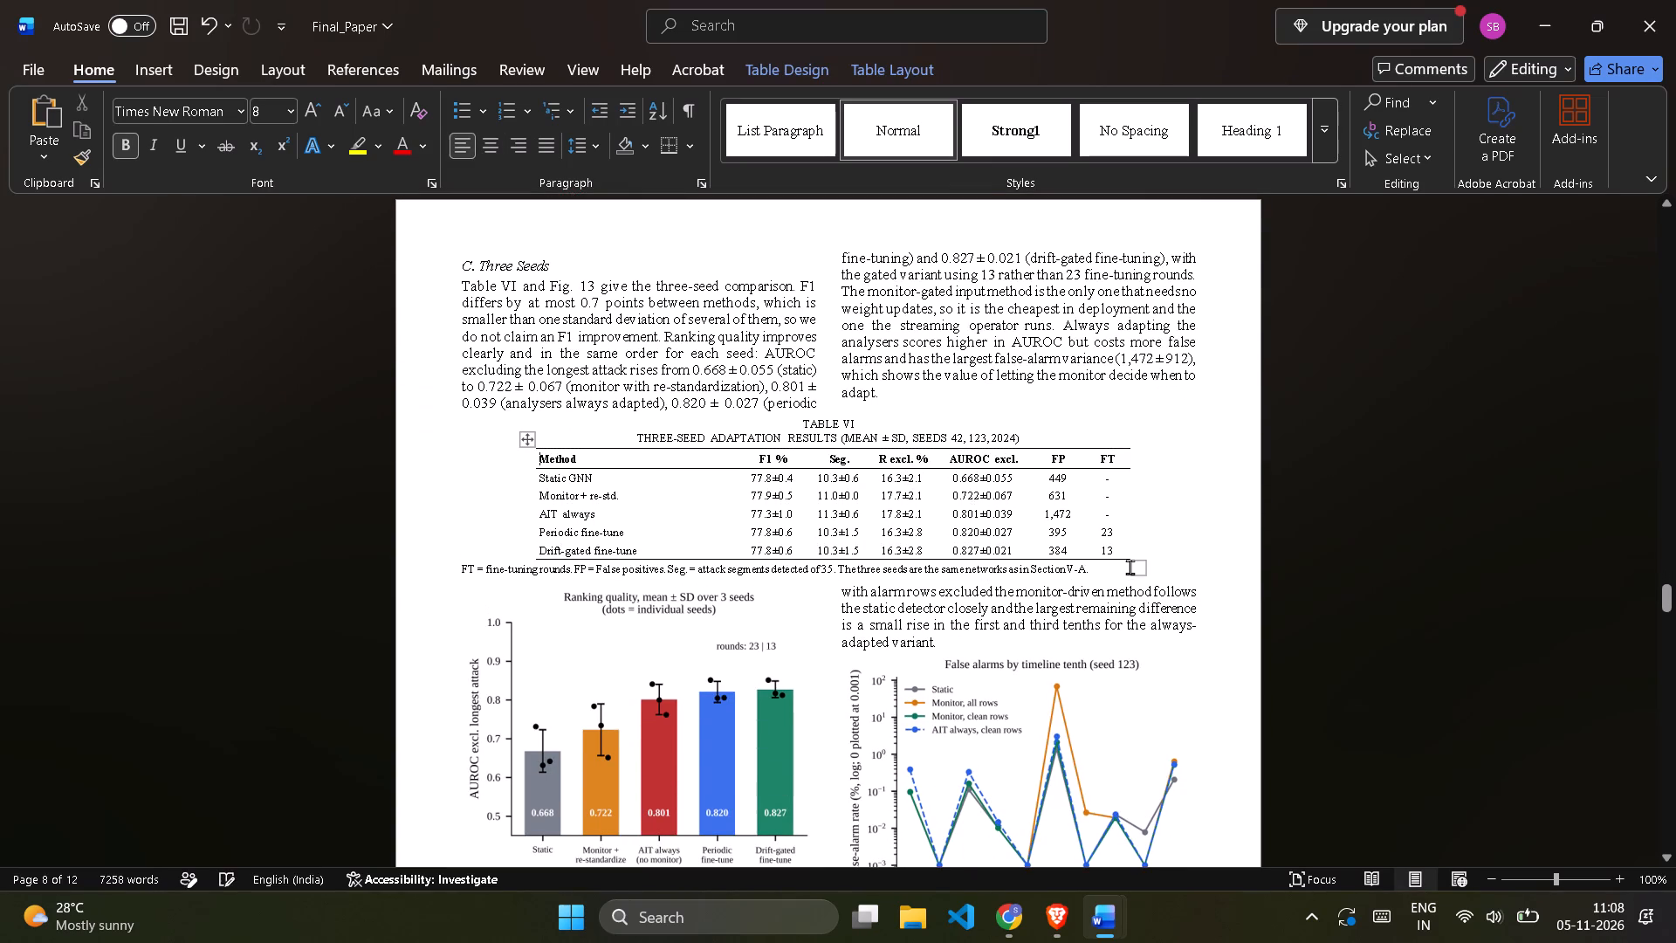
Set the font size of all cells in Table VI to 9.
{"action": "left_click_drag", "start_coordinate": [1120, 552], "coordinate": [706, 452]}
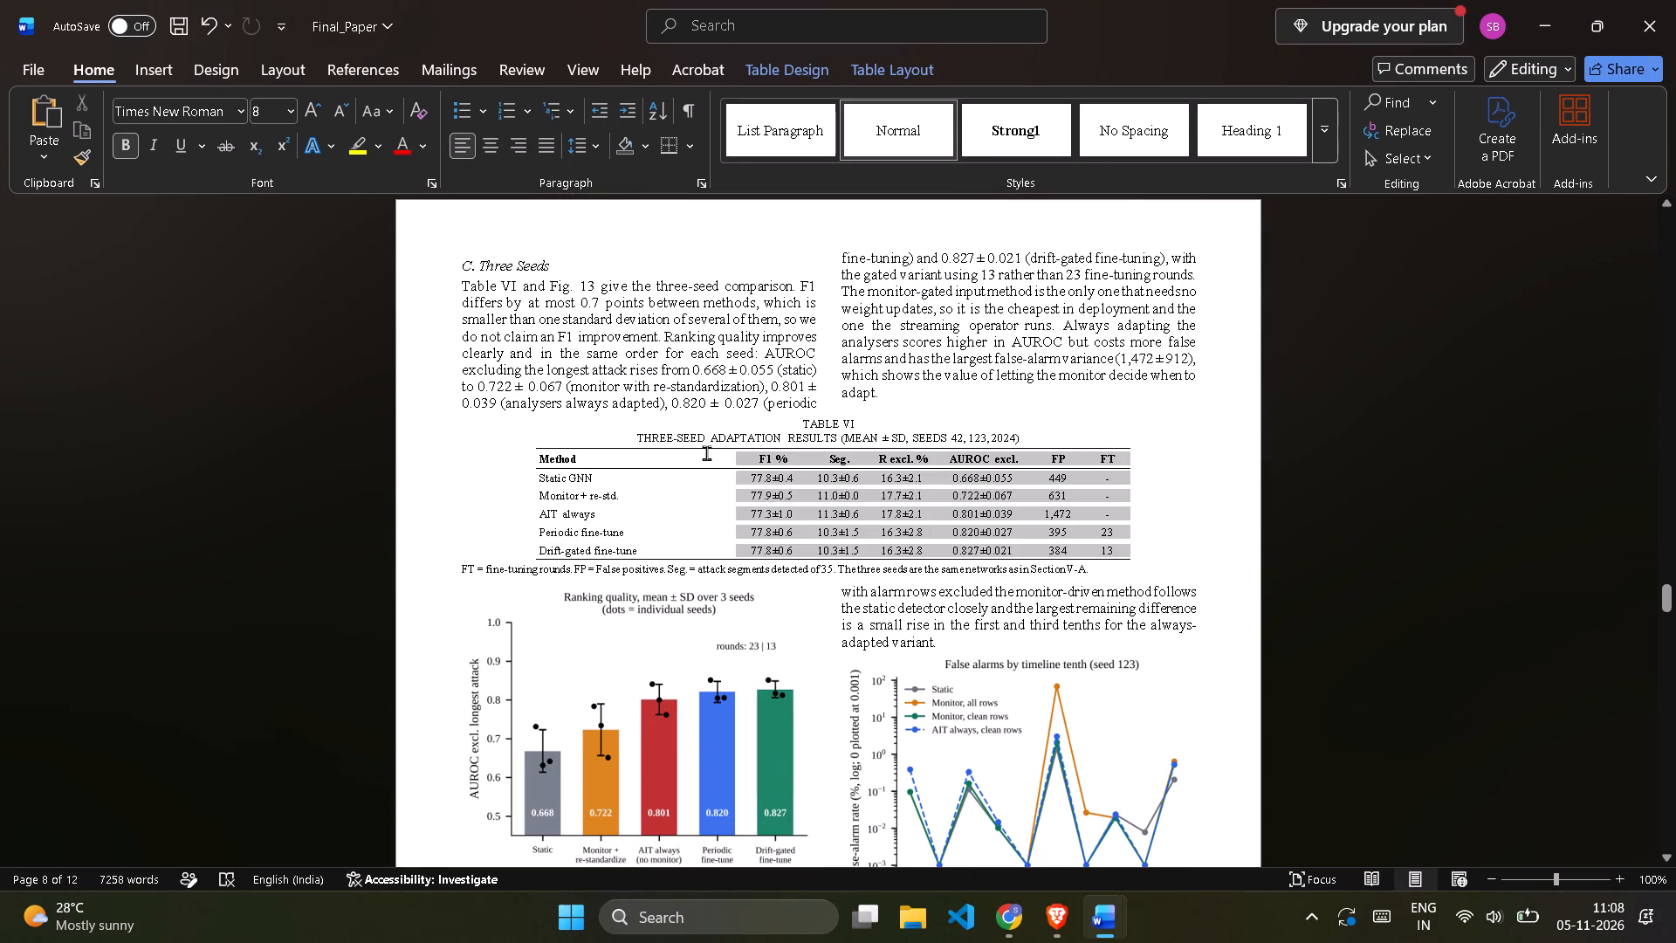
{"action": "left_click_drag", "start_coordinate": [706, 452], "coordinate": [596, 458]}
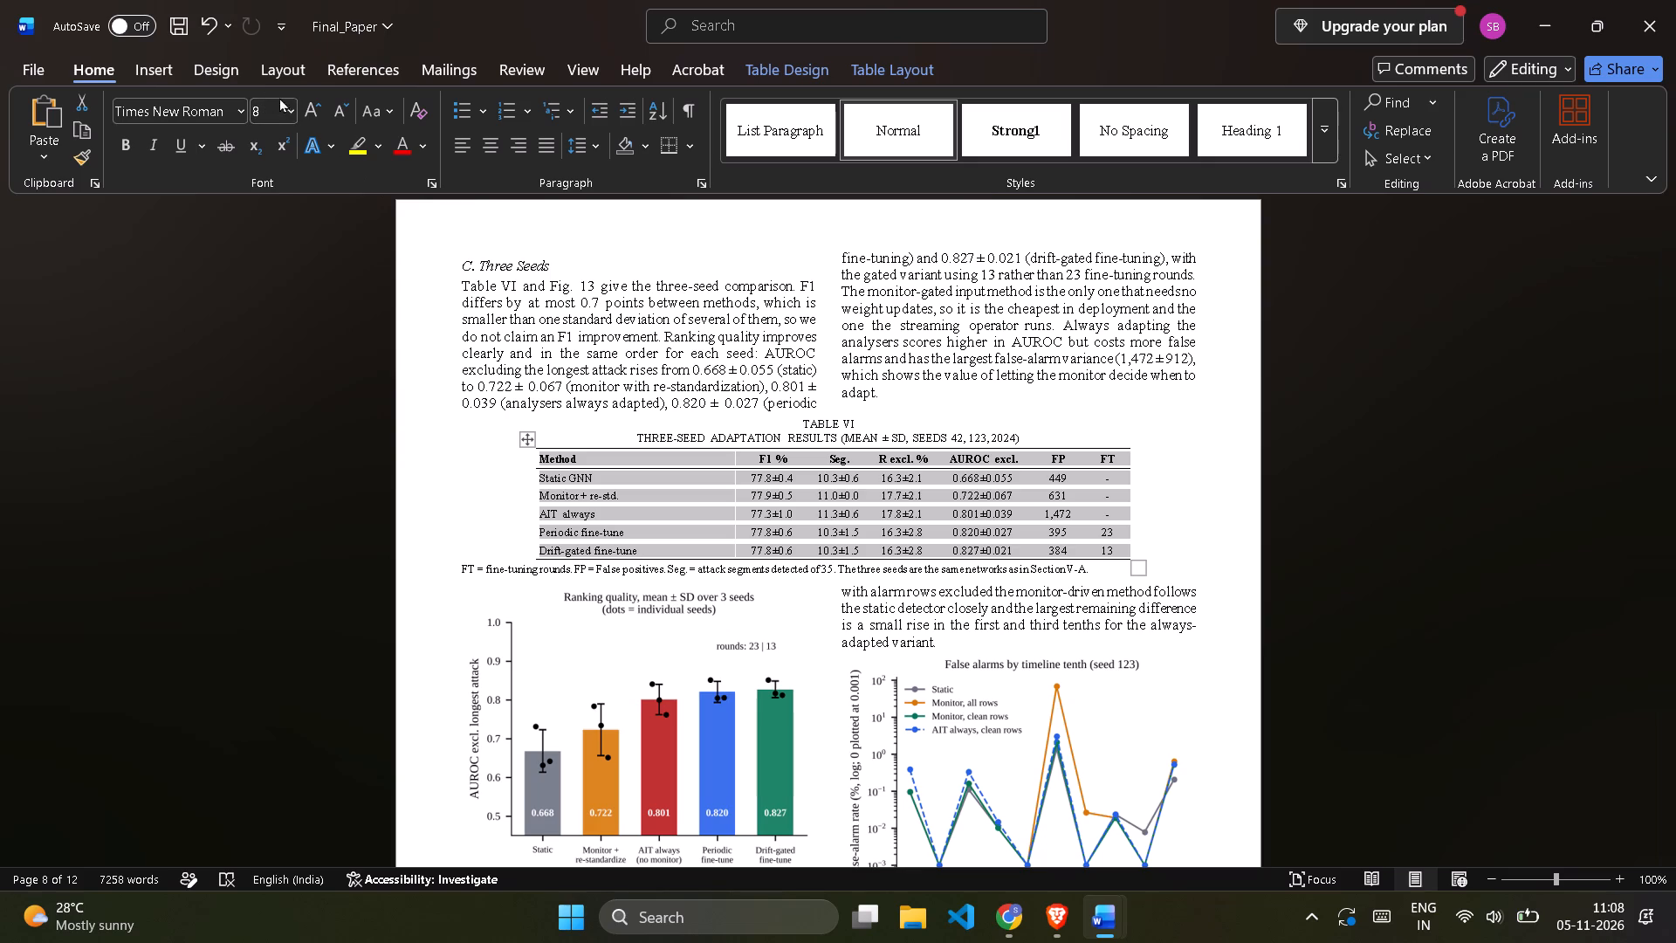
{"action": "left_click", "coordinate": [291, 109]}
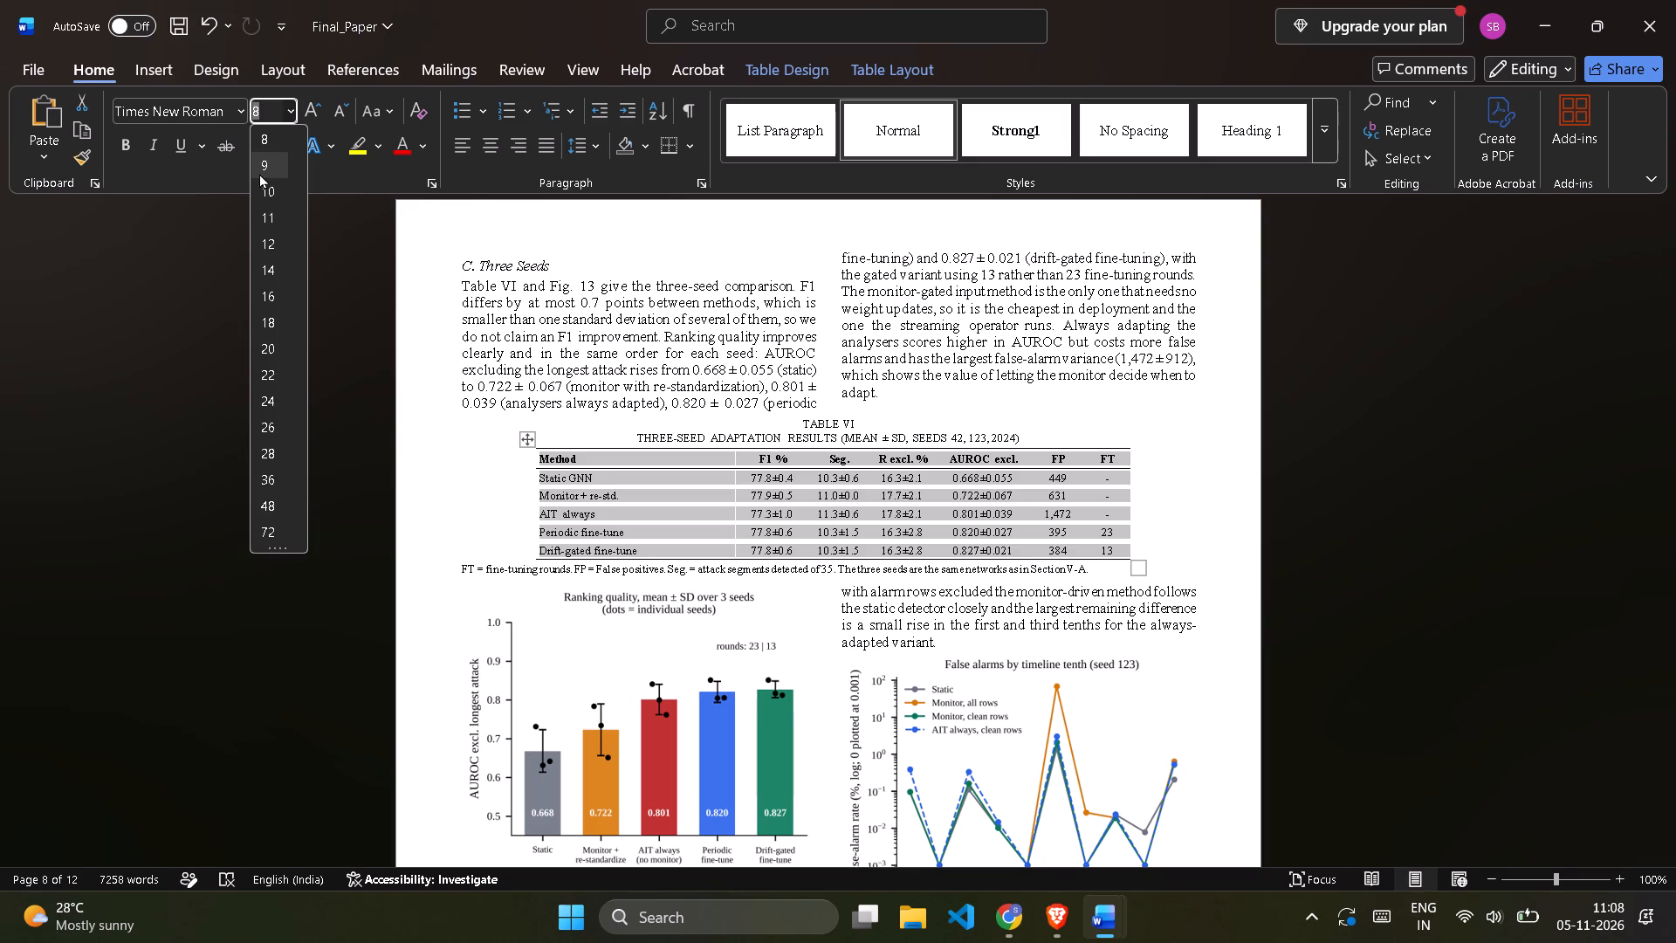
{"action": "left_click", "coordinate": [259, 170]}
{"action": "left_click", "coordinate": [705, 600]}
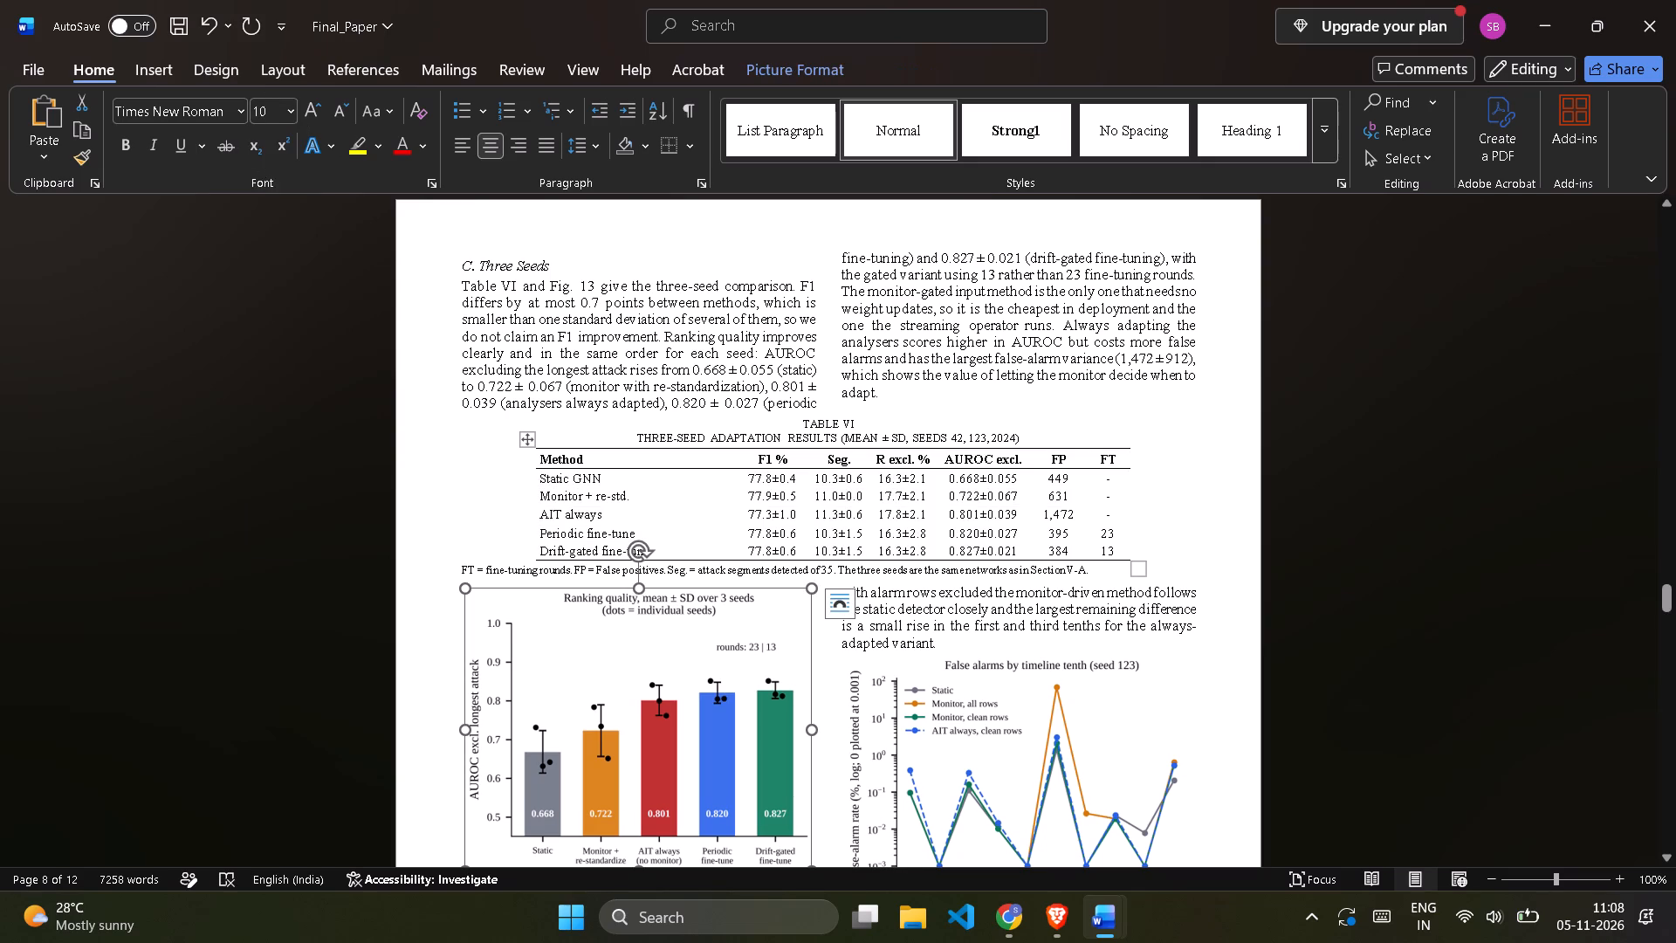
Enlarge Table VI, the three-seed adaptation results, slightly so its rows are taller.
{"action": "left_click", "coordinate": [1142, 576]}
{"action": "left_click", "coordinate": [1142, 576]}
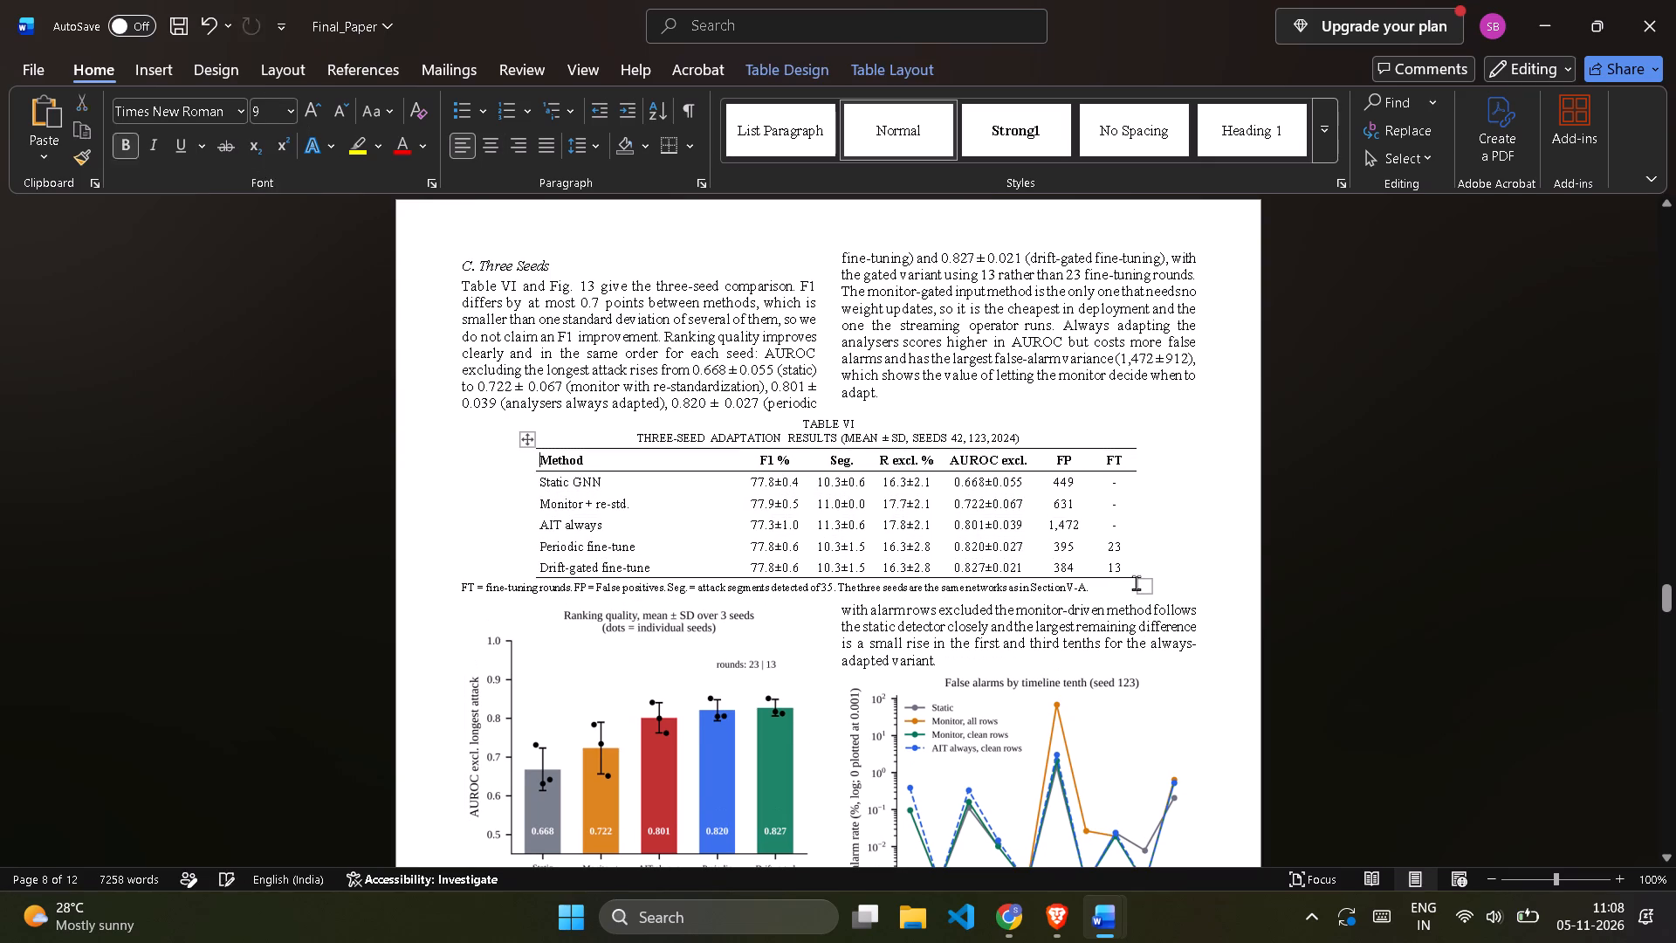
{"action": "left_click", "coordinate": [1216, 707]}
Stretch the Fig. 13 ranking-quality bar chart on page 8 slightly taller, keeping its width.
{"action": "scroll", "coordinate": [1216, 707], "scroll_direction": "down", "scroll_amount": 1}
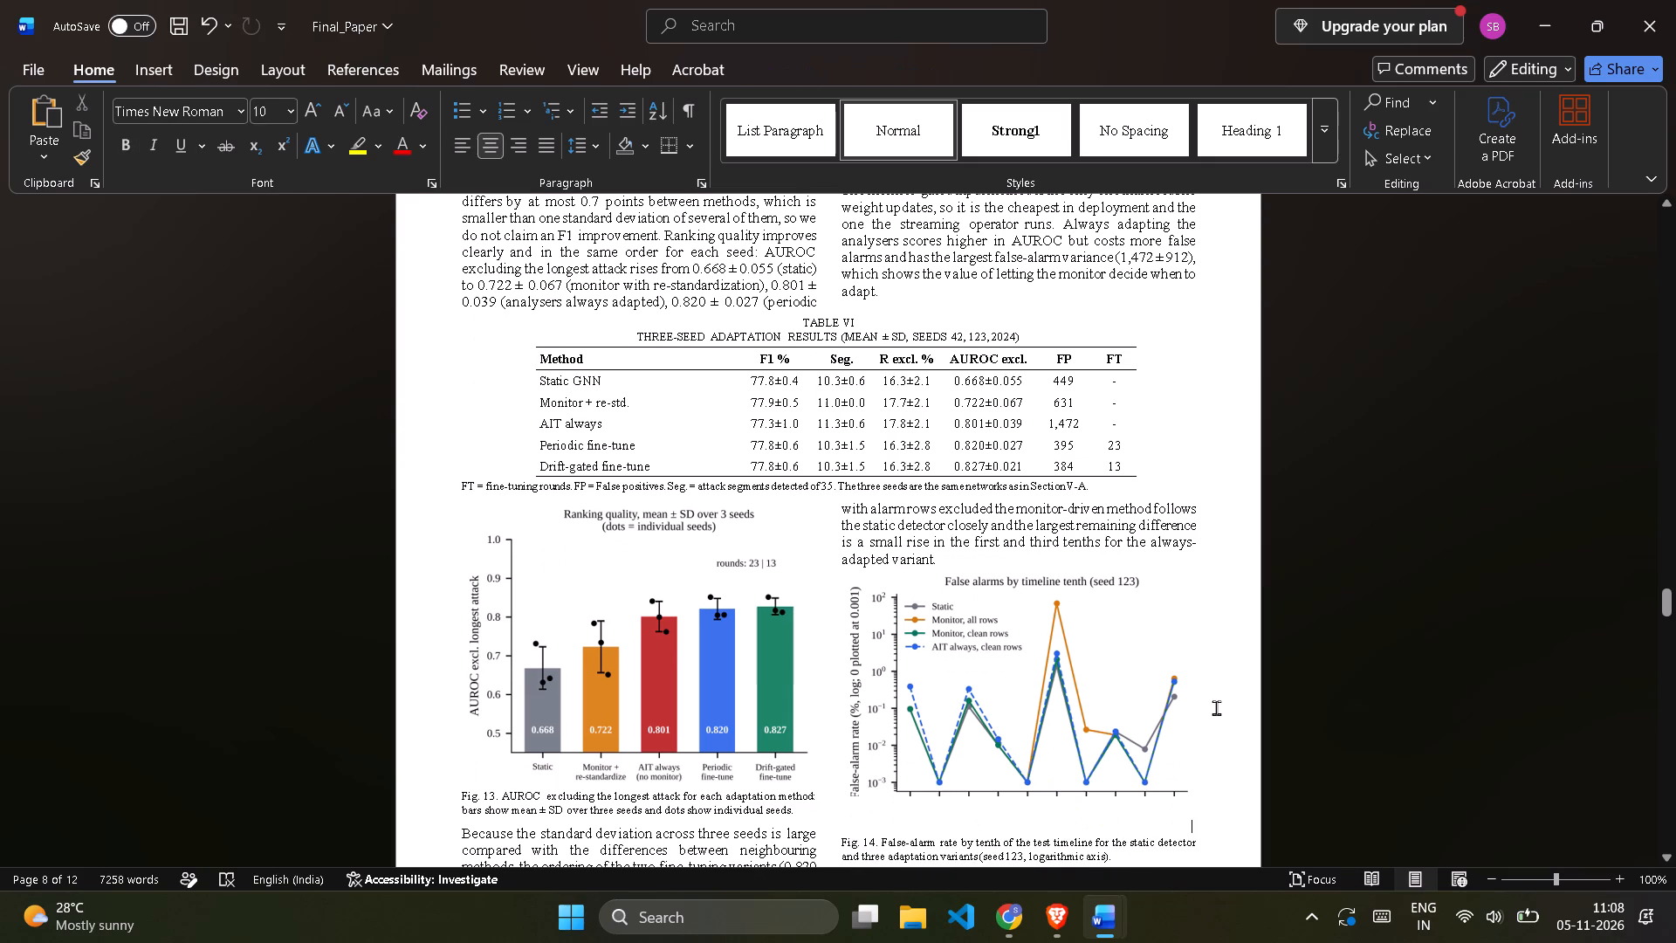
{"action": "scroll", "coordinate": [1216, 707], "scroll_direction": "down", "scroll_amount": 1}
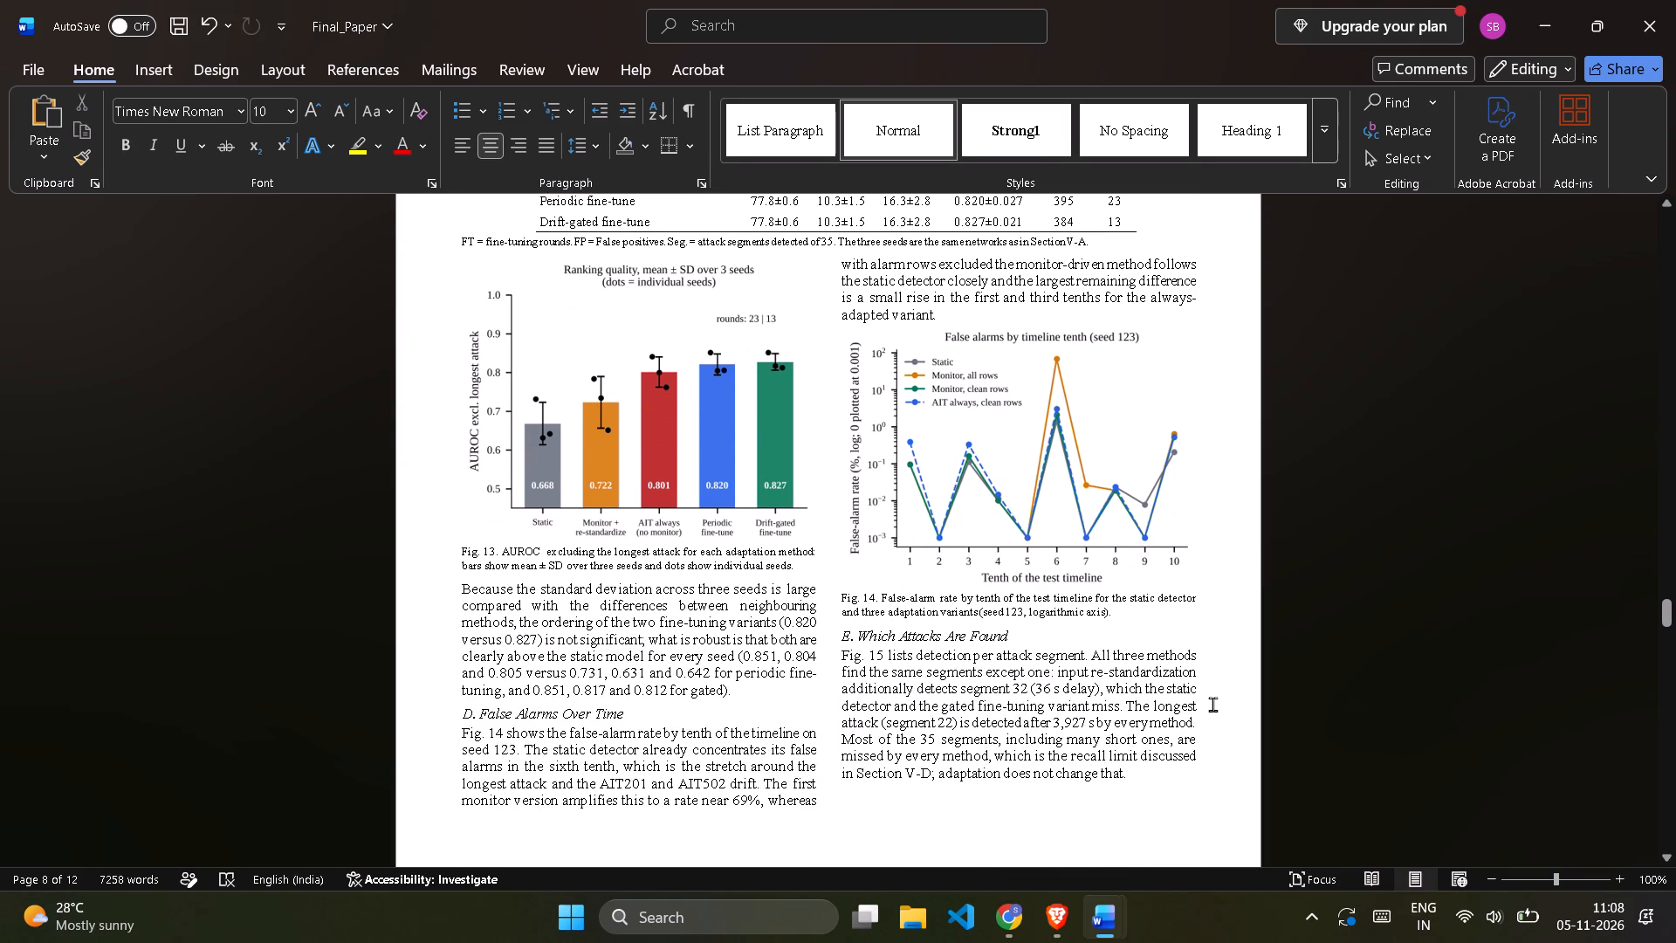
{"action": "scroll", "coordinate": [1212, 704], "scroll_direction": "down", "scroll_amount": 2}
{"action": "scroll", "coordinate": [1118, 611], "scroll_direction": "up", "scroll_amount": 3}
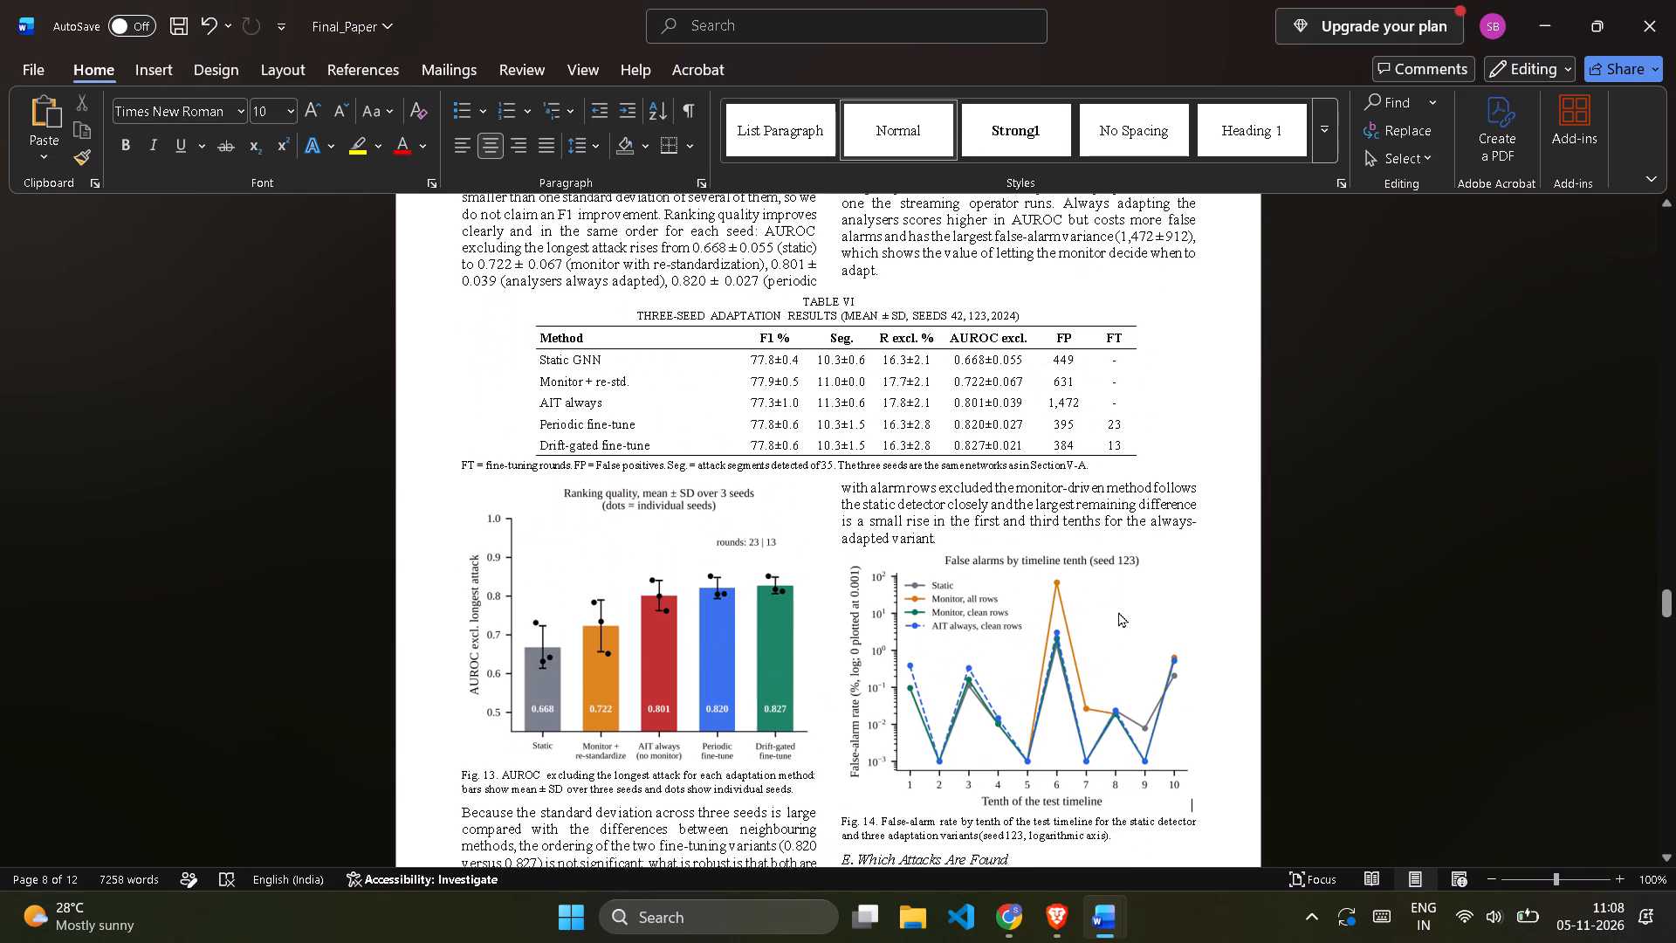
{"action": "left_click", "coordinate": [821, 631]}
{"action": "left_click", "coordinate": [755, 701]}
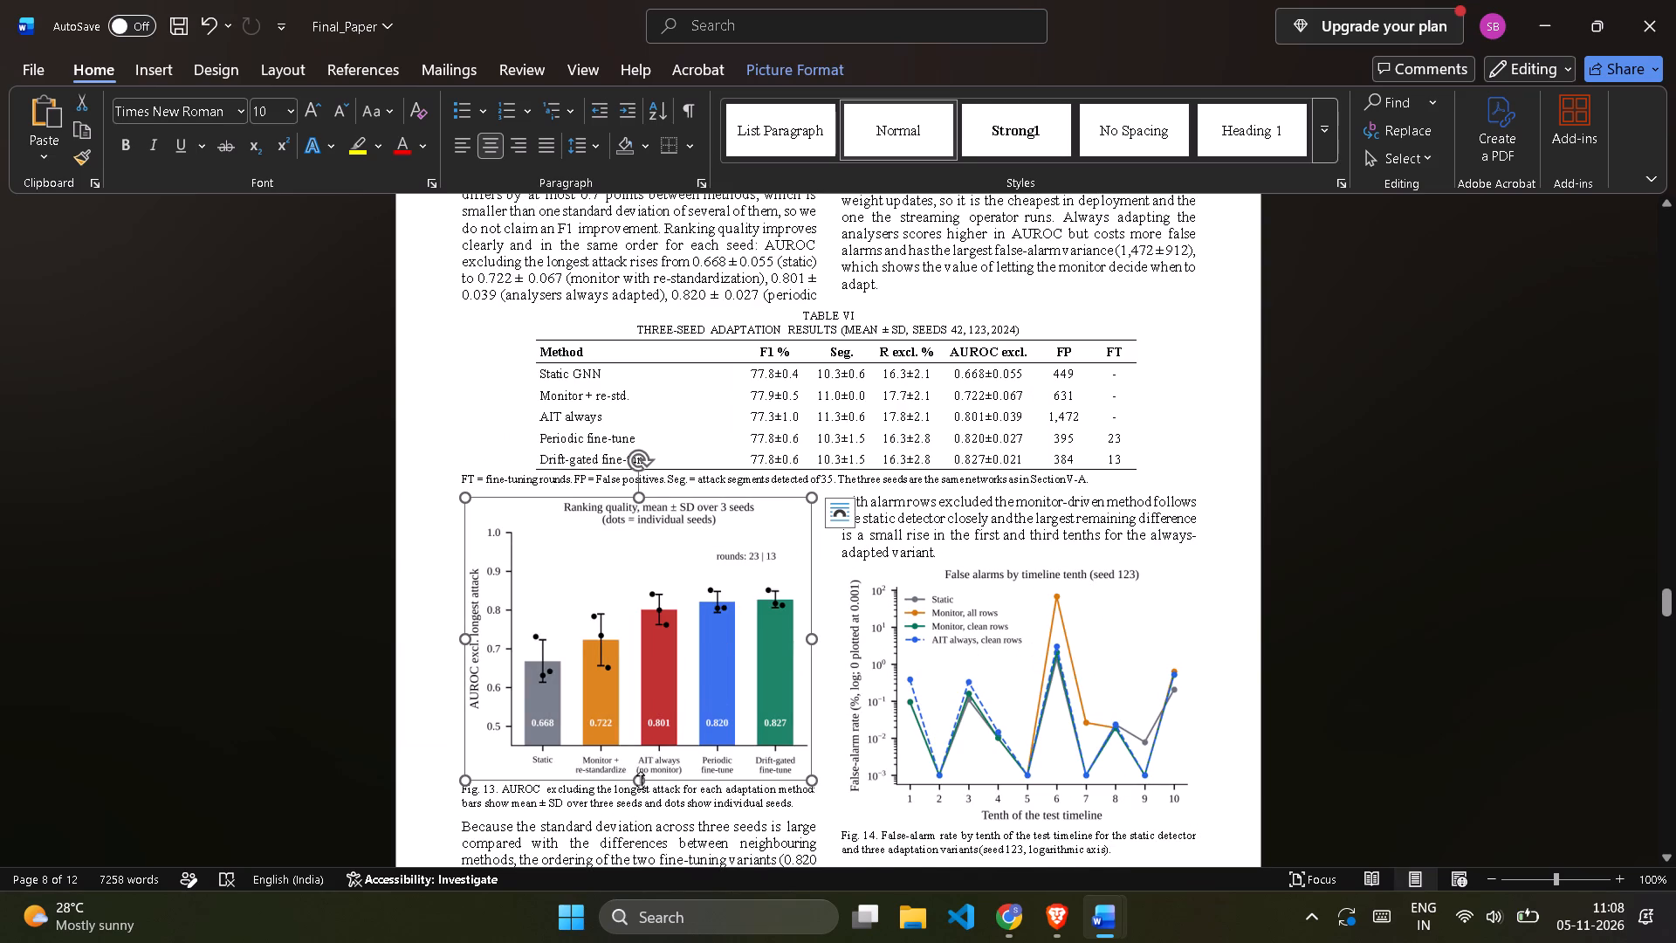
{"action": "left_click_drag", "start_coordinate": [641, 779], "coordinate": [642, 796]}
Stretch the Fig. 14 false-alarm line chart slightly taller, keeping its width.
{"action": "scroll", "coordinate": [997, 801], "scroll_direction": "down", "scroll_amount": 1}
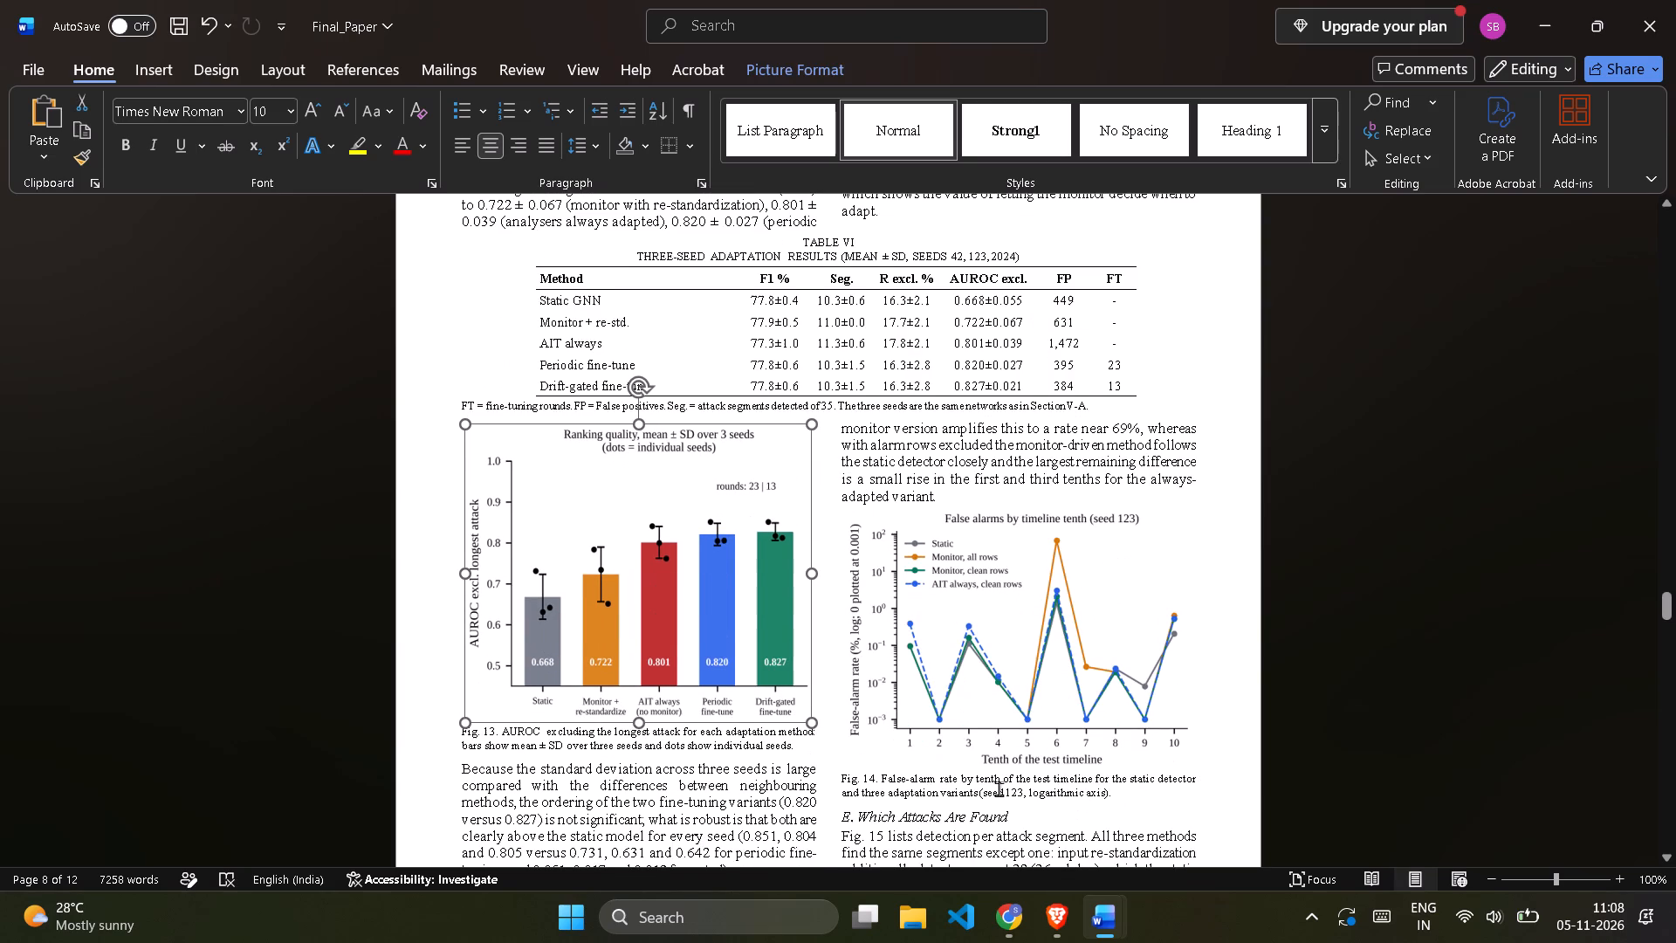
{"action": "left_click", "coordinate": [1011, 684]}
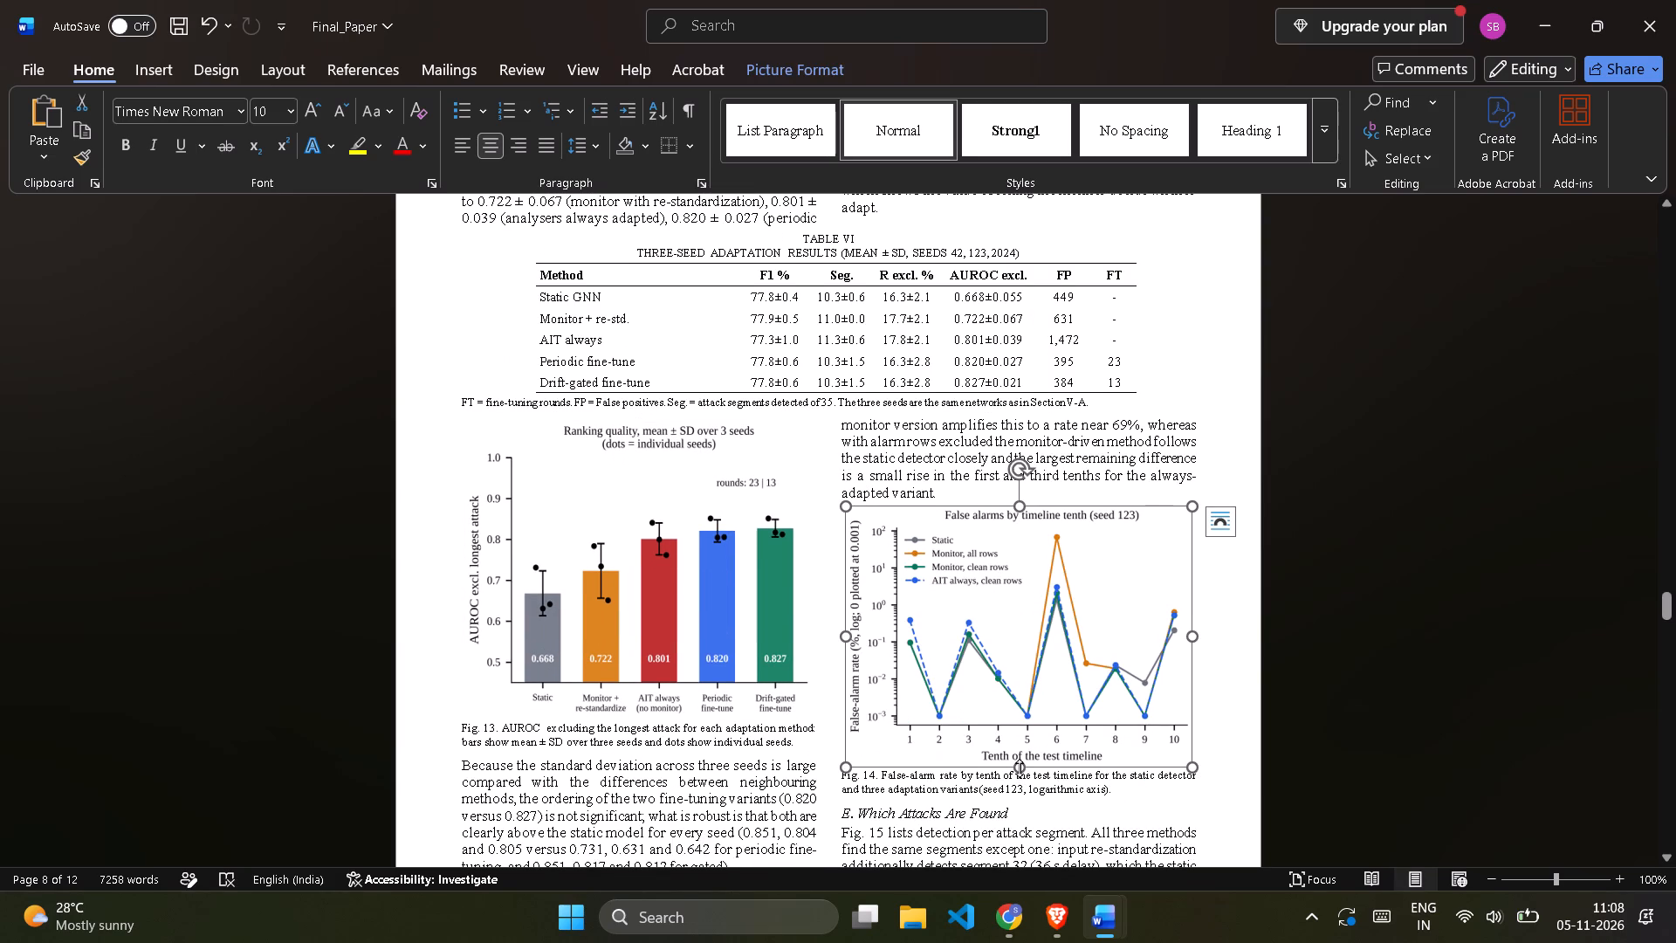
{"action": "left_click_drag", "start_coordinate": [1020, 767], "coordinate": [1022, 788]}
Stretch the Fig. 13 bar chart a little taller again to fill more of its column on page 8.
{"action": "scroll", "coordinate": [1022, 788], "scroll_direction": "down", "scroll_amount": 1}
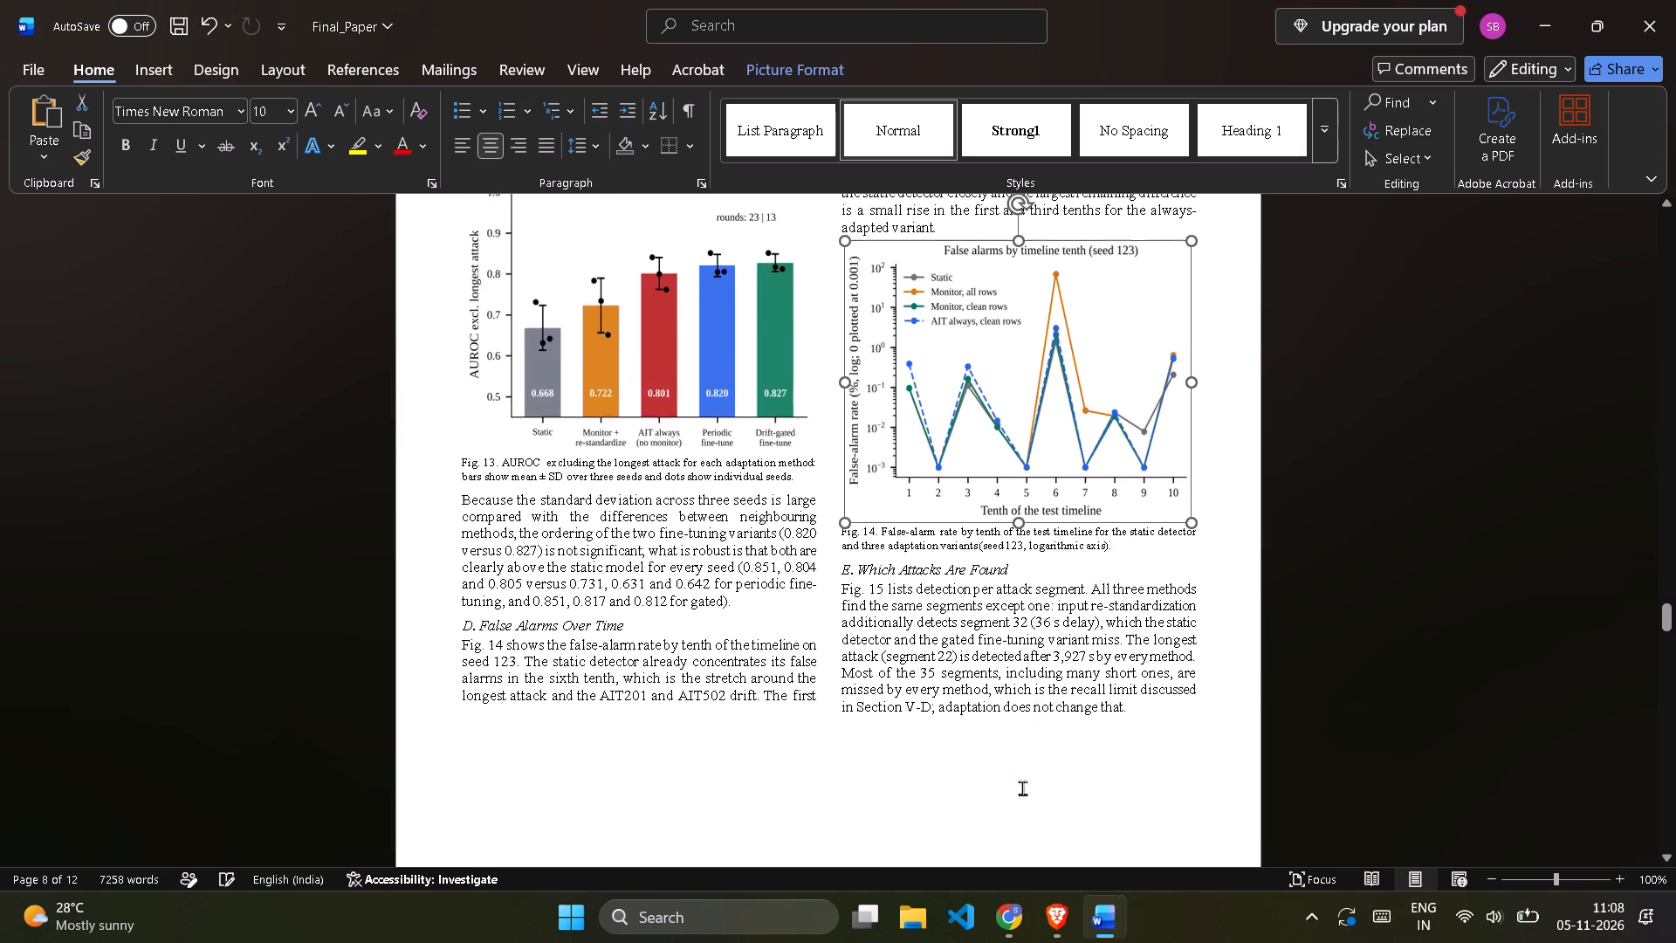
{"action": "scroll", "coordinate": [1022, 788], "scroll_direction": "down", "scroll_amount": 1}
{"action": "scroll", "coordinate": [988, 696], "scroll_direction": "up", "scroll_amount": 1}
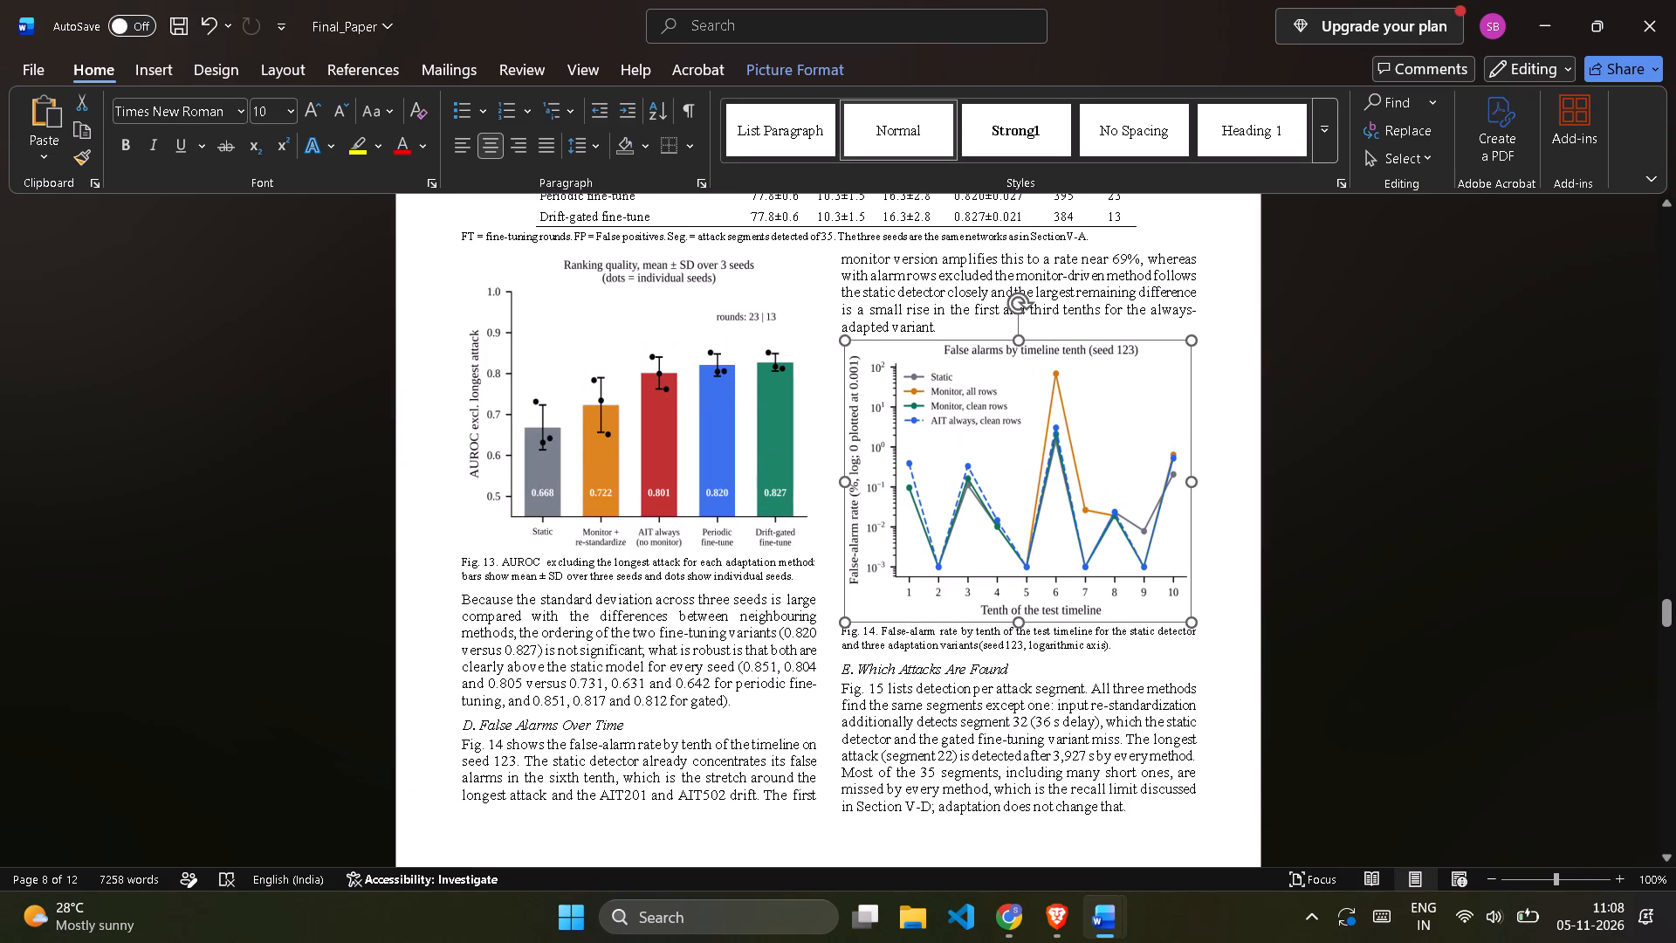
{"action": "left_click", "coordinate": [628, 504]}
{"action": "left_click", "coordinate": [630, 552]}
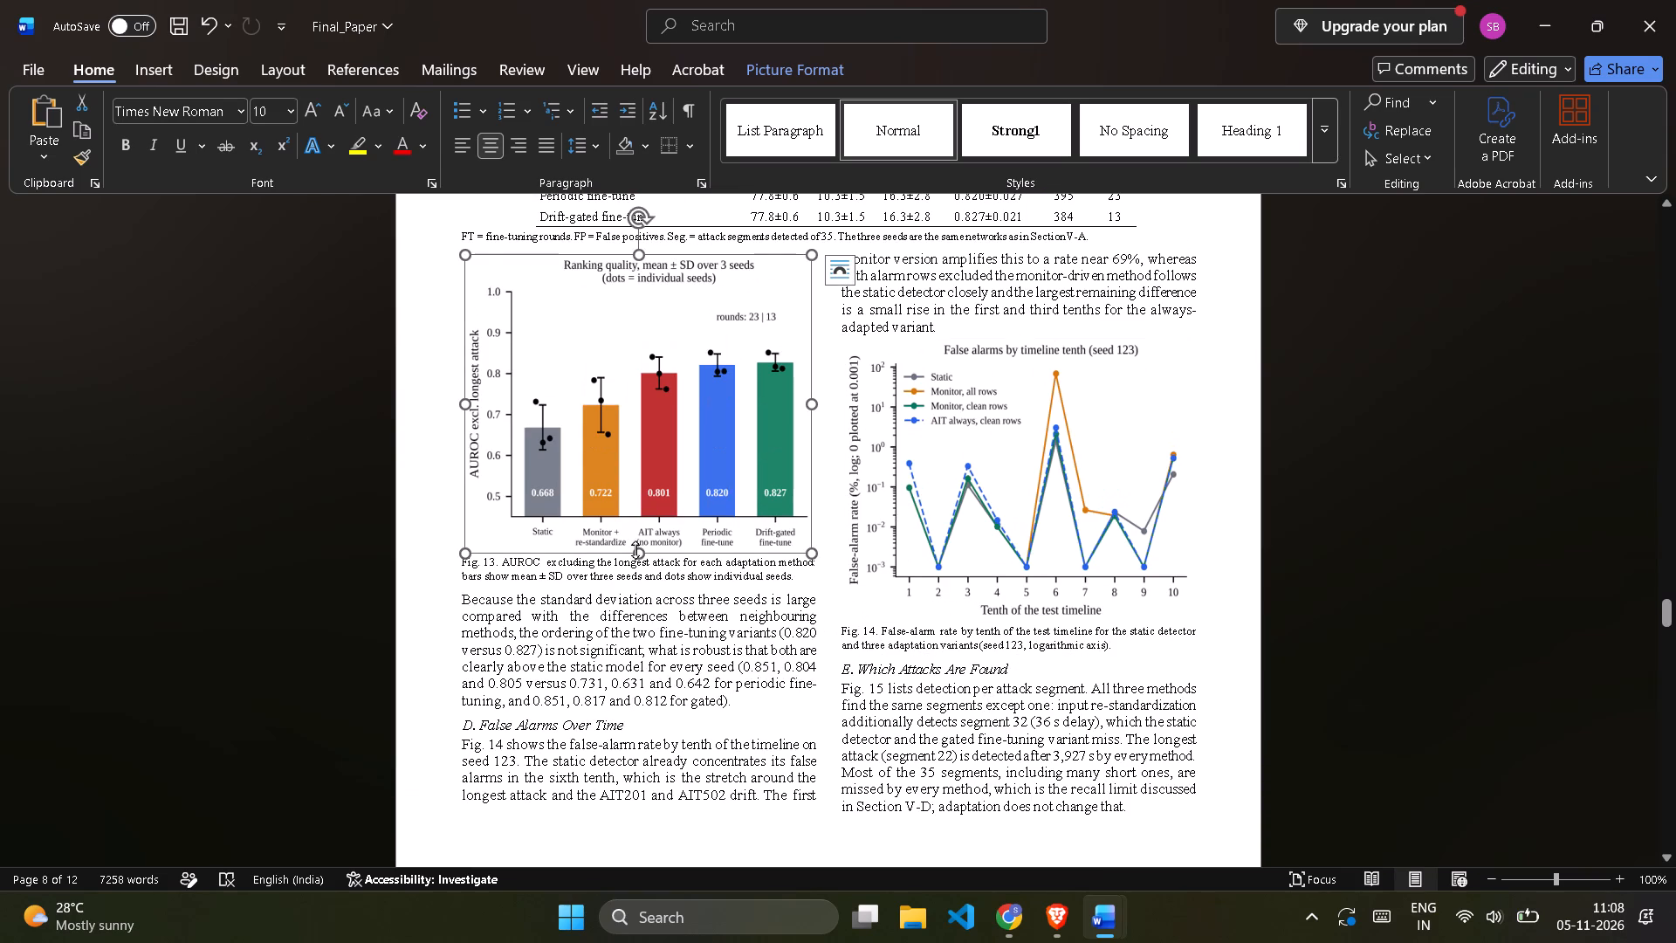
{"action": "left_click_drag", "start_coordinate": [639, 549], "coordinate": [639, 566]}
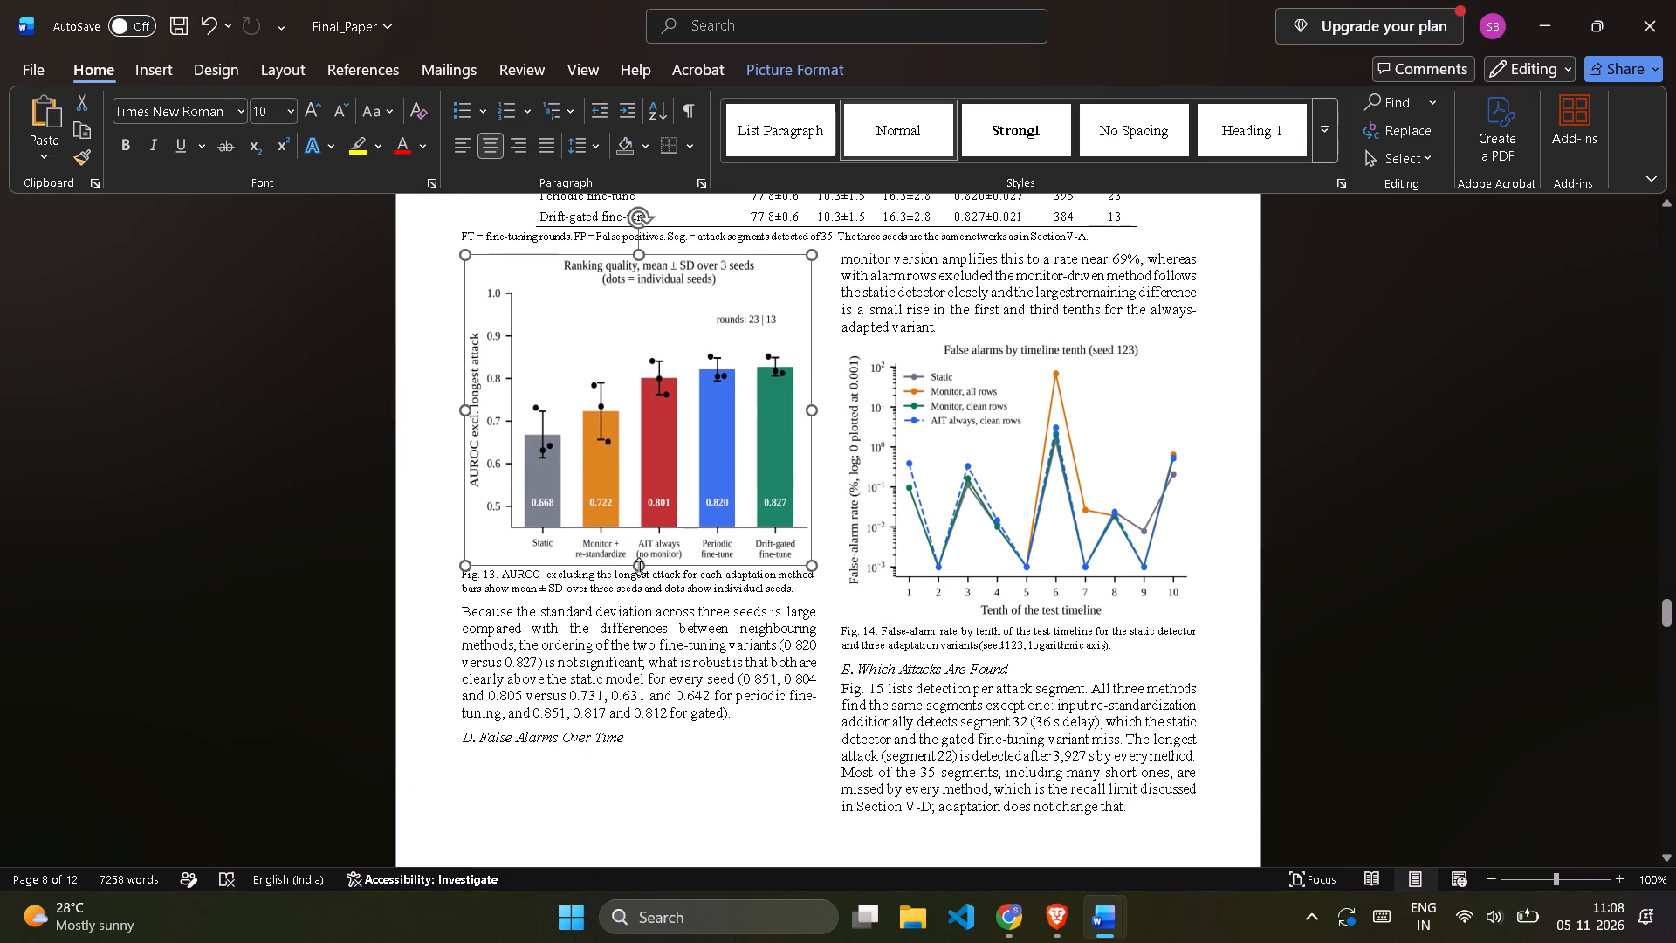
Check the text flow at the end of page 8 and the placement of Fig. 15 on page 9.
{"action": "scroll", "coordinate": [774, 603], "scroll_direction": "down", "scroll_amount": 4}
{"action": "scroll", "coordinate": [774, 603], "scroll_direction": "right", "scroll_amount": 1}
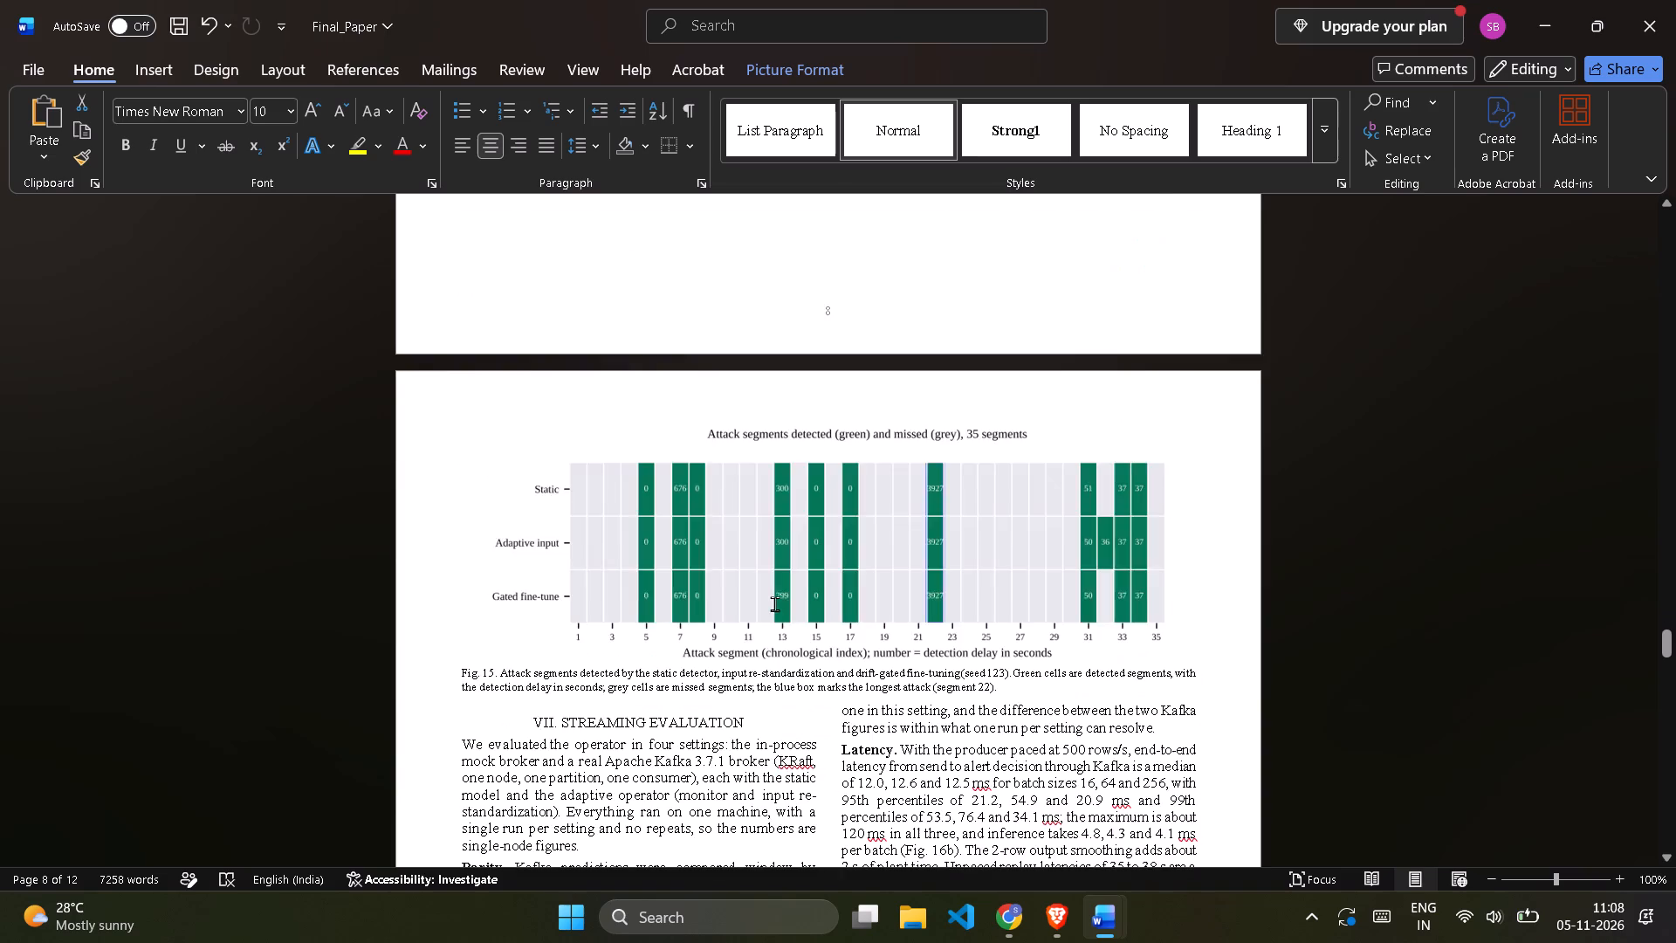
{"action": "scroll", "coordinate": [774, 603], "scroll_direction": "right", "scroll_amount": 1}
{"action": "scroll", "coordinate": [774, 603], "scroll_direction": "up", "scroll_amount": 1}
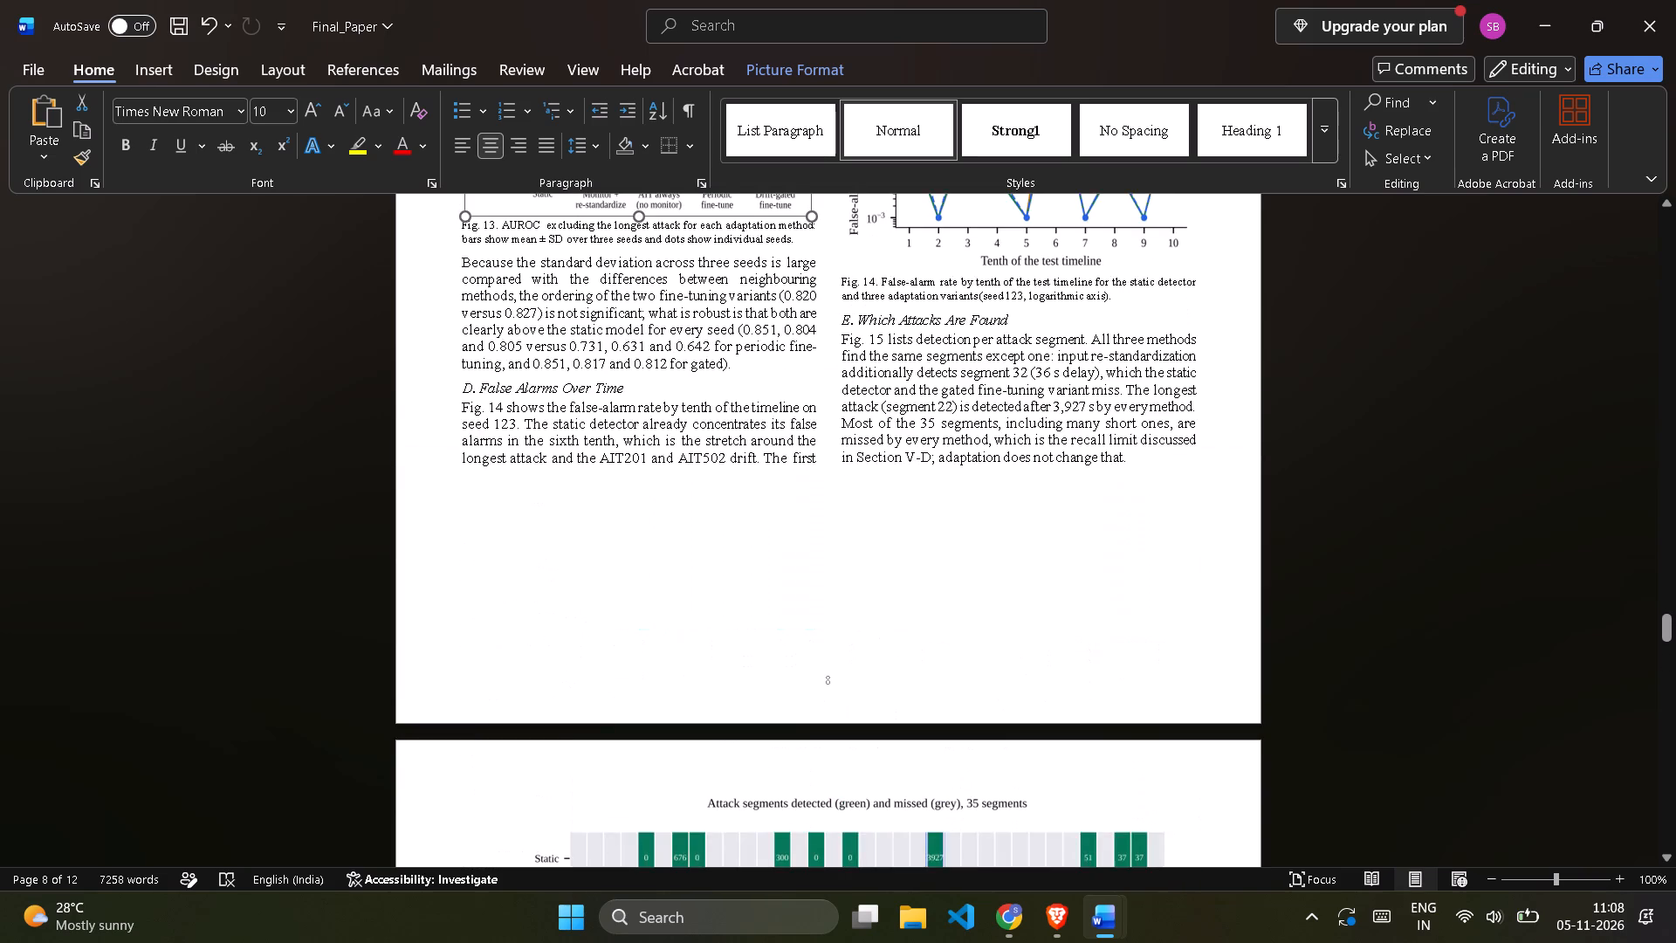
{"action": "scroll", "coordinate": [774, 603], "scroll_direction": "up", "scroll_amount": 1}
{"action": "scroll", "coordinate": [774, 603], "scroll_direction": "down", "scroll_amount": 1}
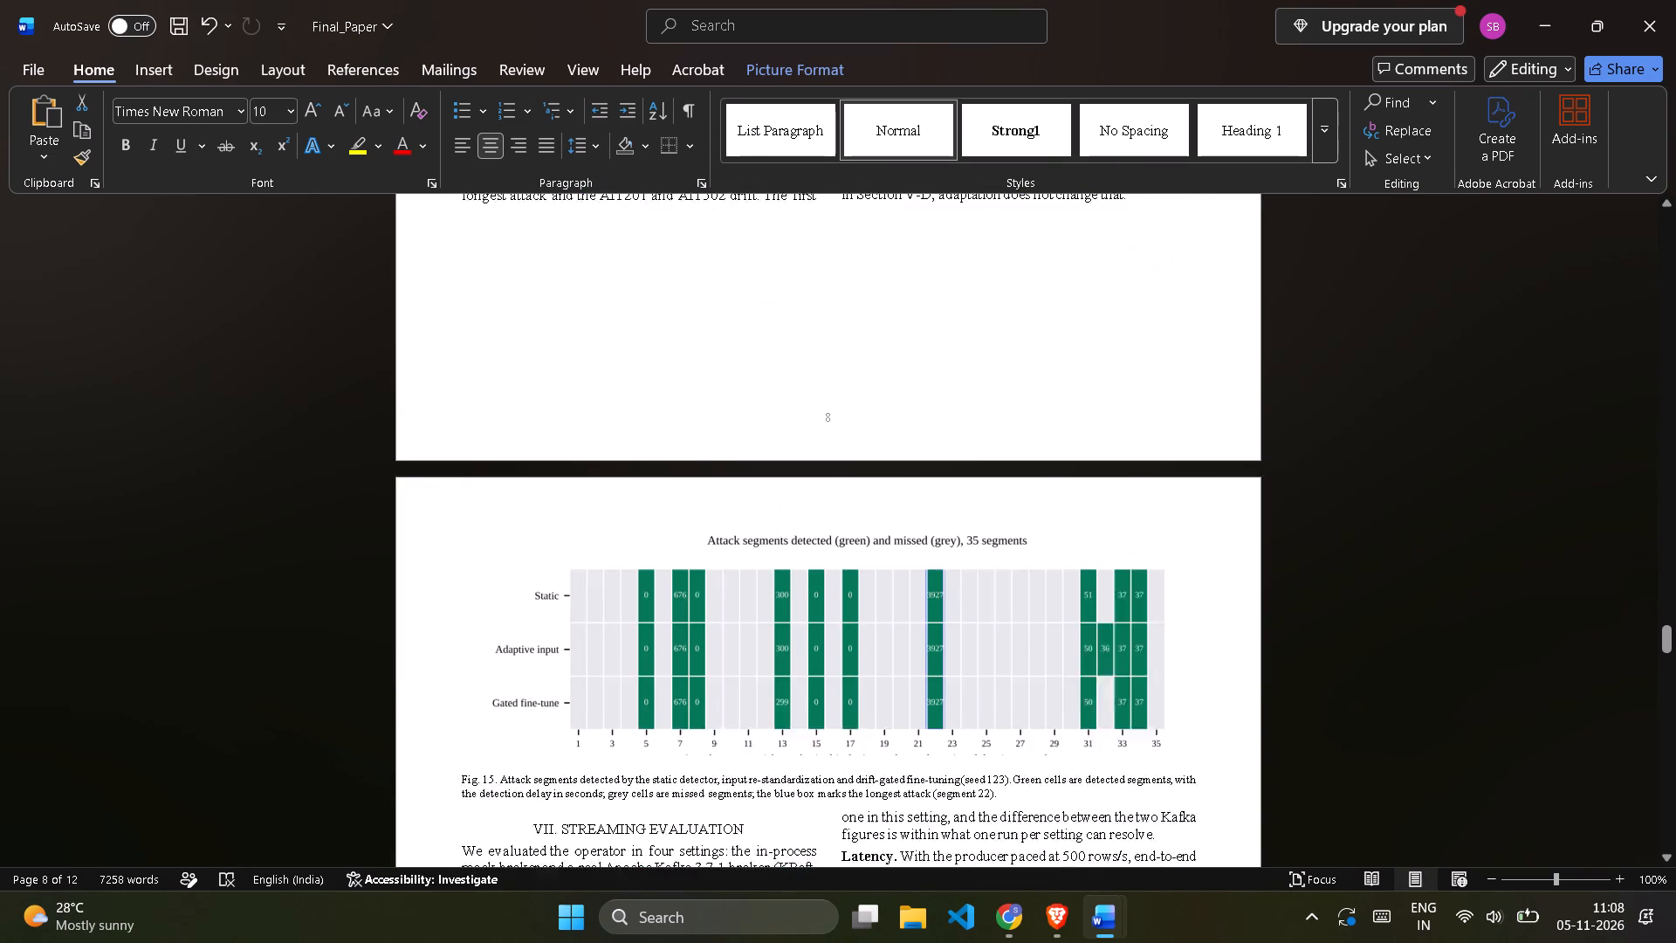
{"action": "scroll", "coordinate": [774, 603], "scroll_direction": "down", "scroll_amount": 2}
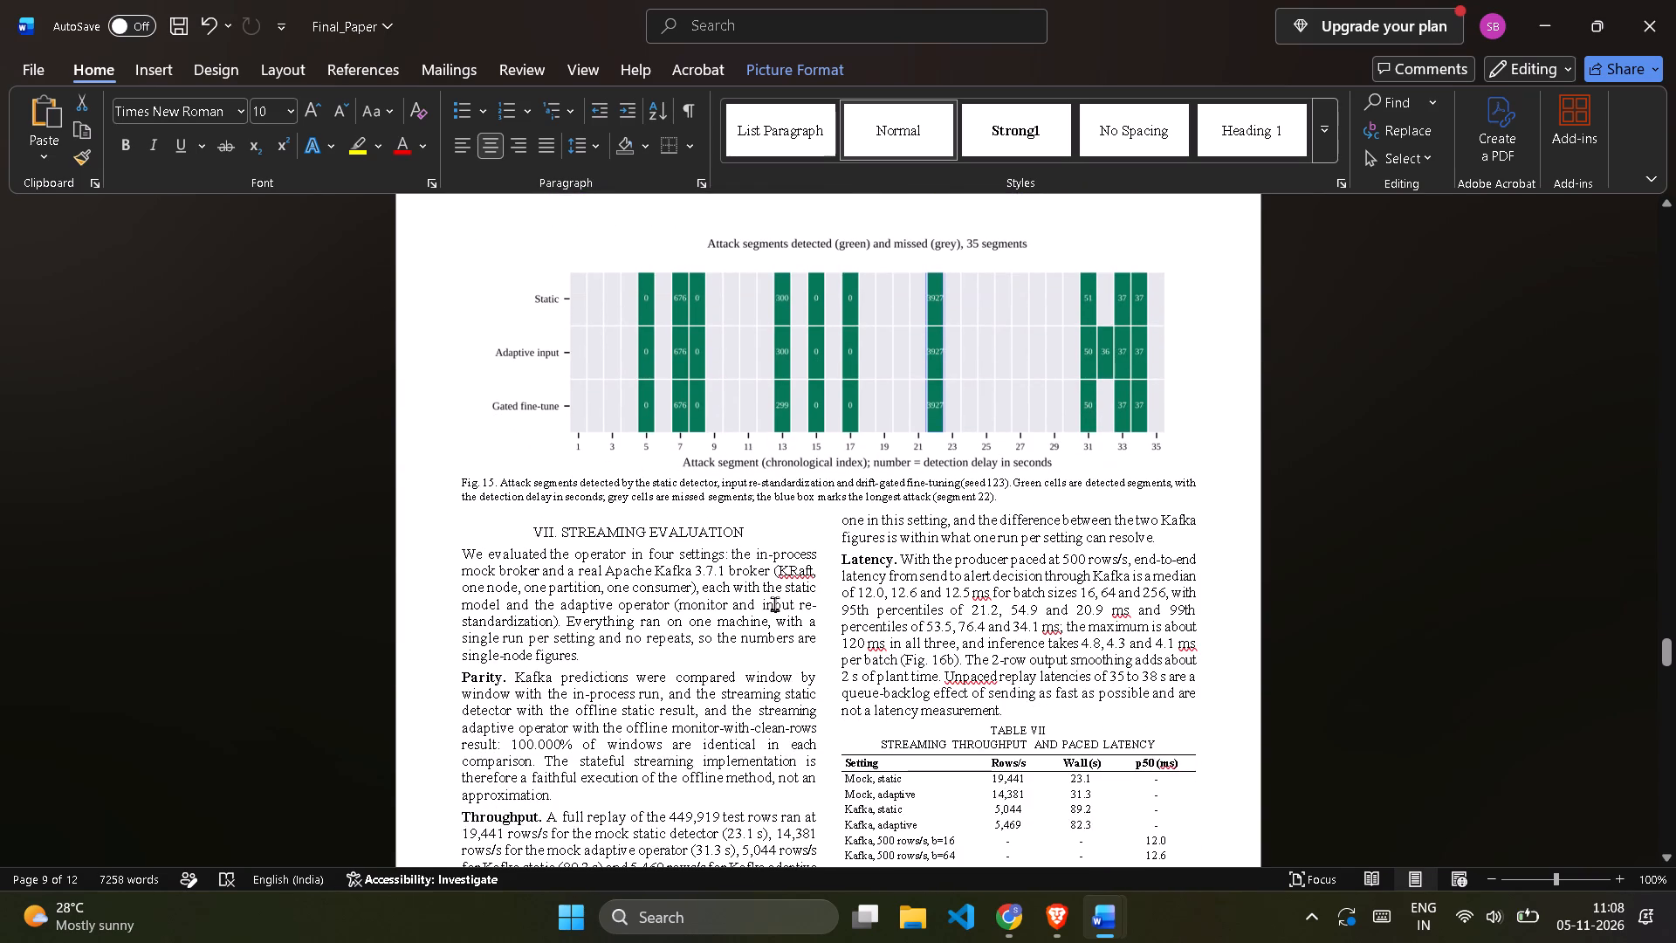
Save the Final_Paper document.
{"action": "key", "text": "ctrl+s"}
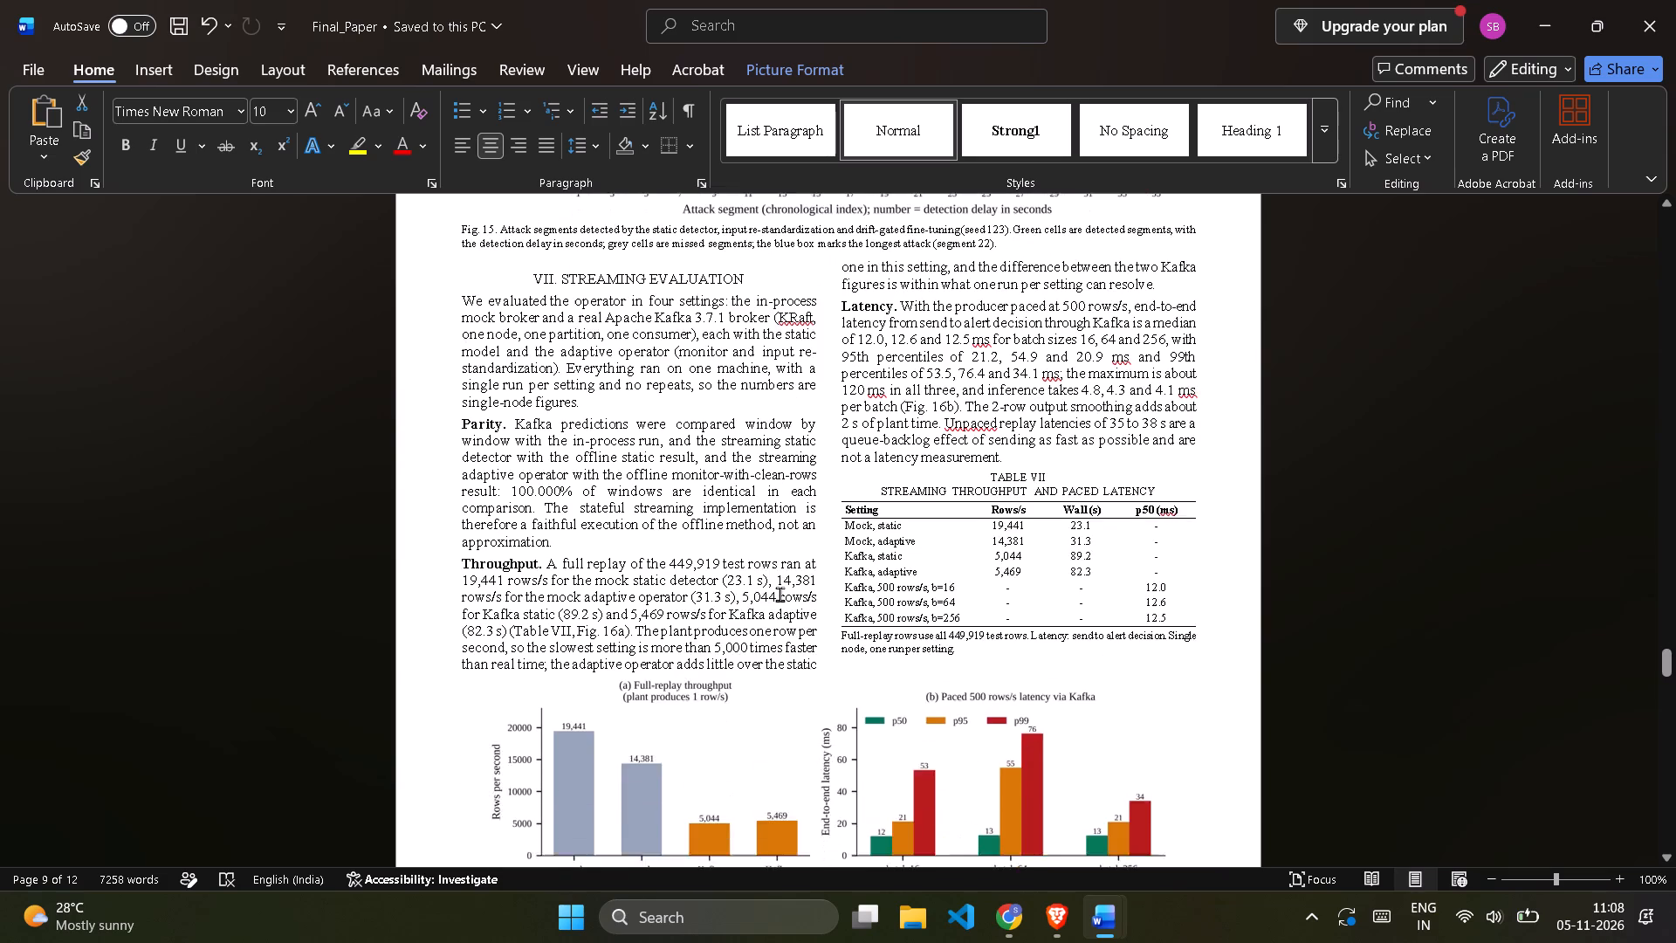
Examine the page 9 layout, including the streaming evaluation text, Table VII, Fig. 16 and the start of Section VIII.
{"action": "scroll", "coordinate": [780, 594], "scroll_direction": "down", "scroll_amount": 1}
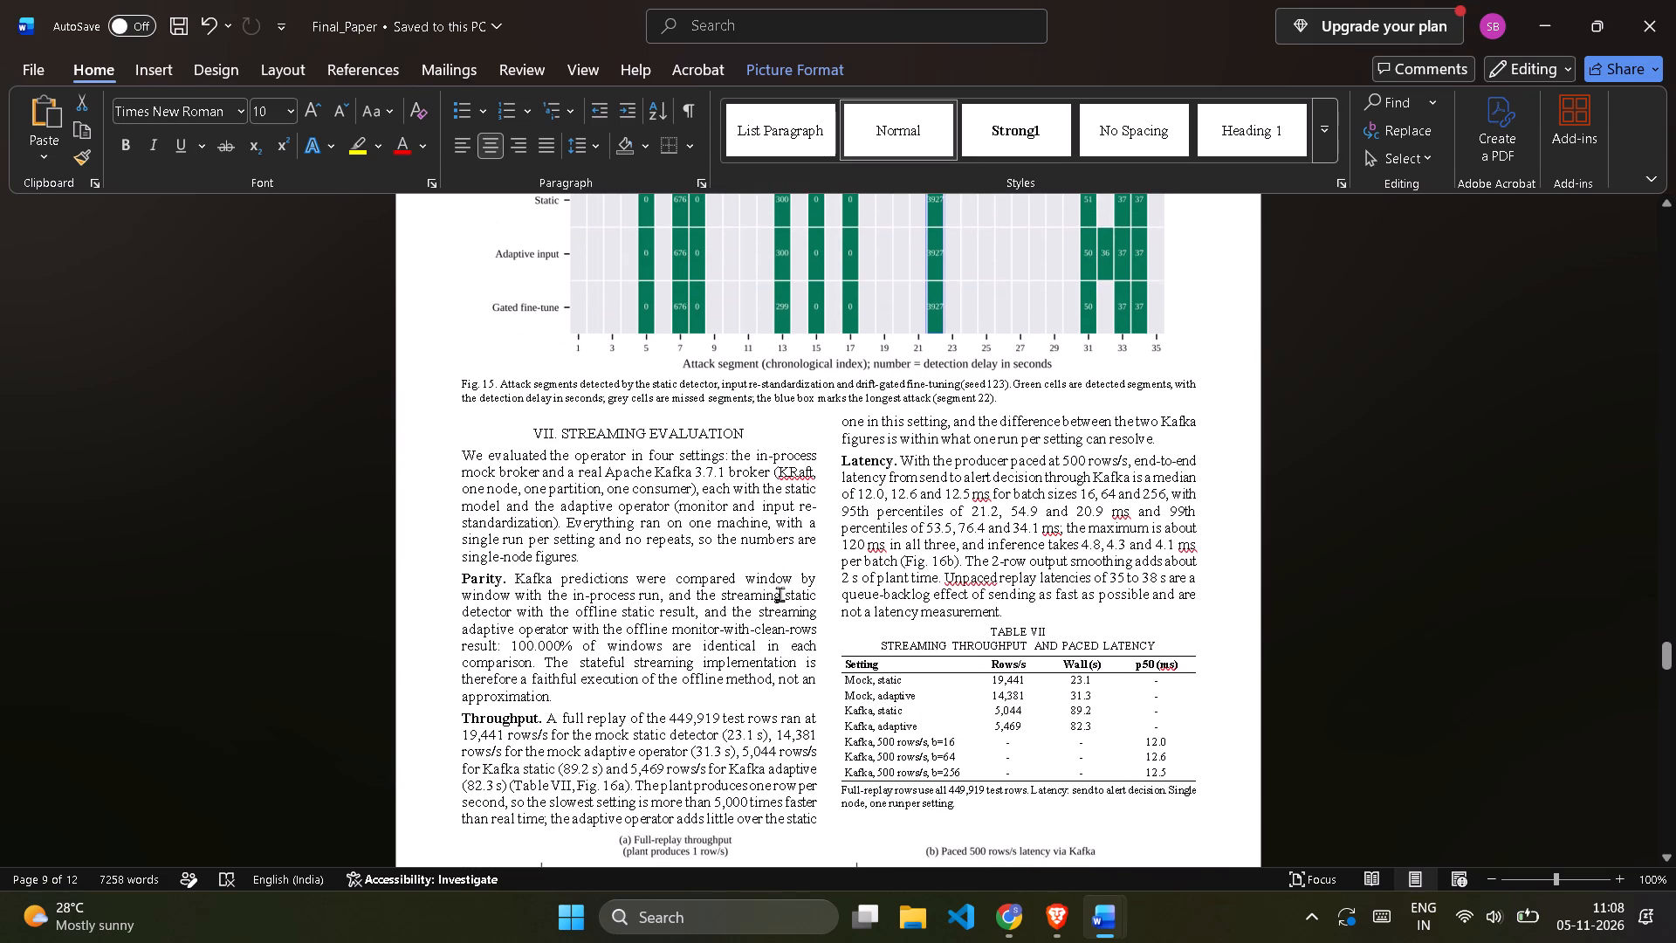
{"action": "scroll", "coordinate": [780, 594], "scroll_direction": "down", "scroll_amount": 3}
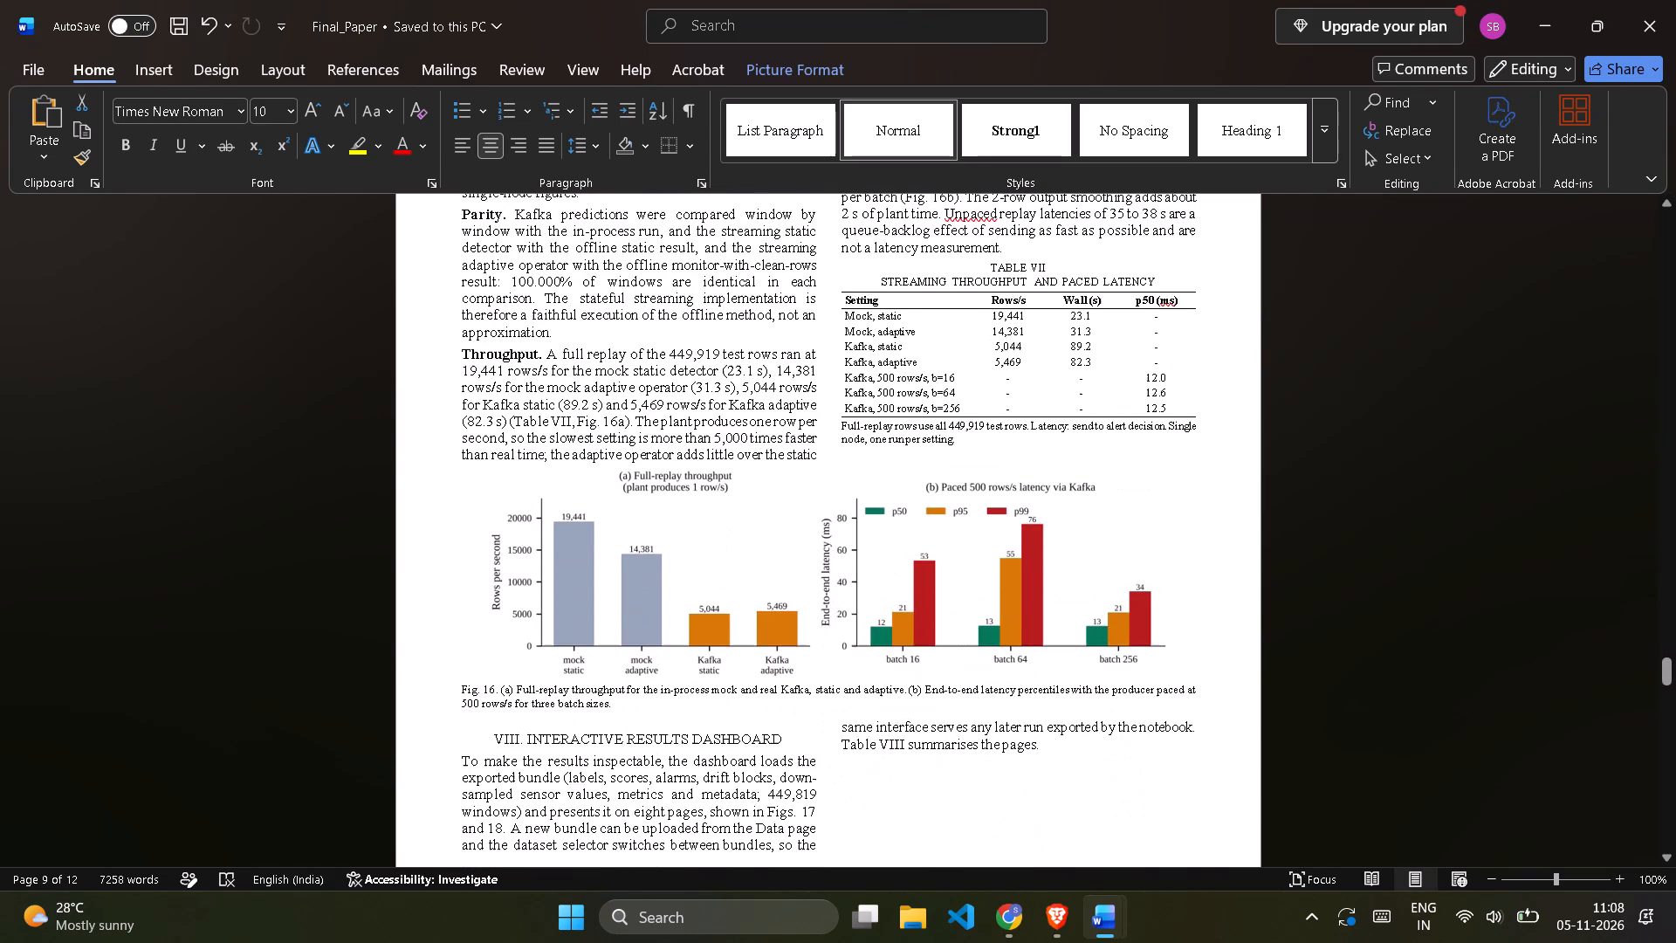
{"action": "scroll", "coordinate": [780, 617], "scroll_direction": "up", "scroll_amount": 1}
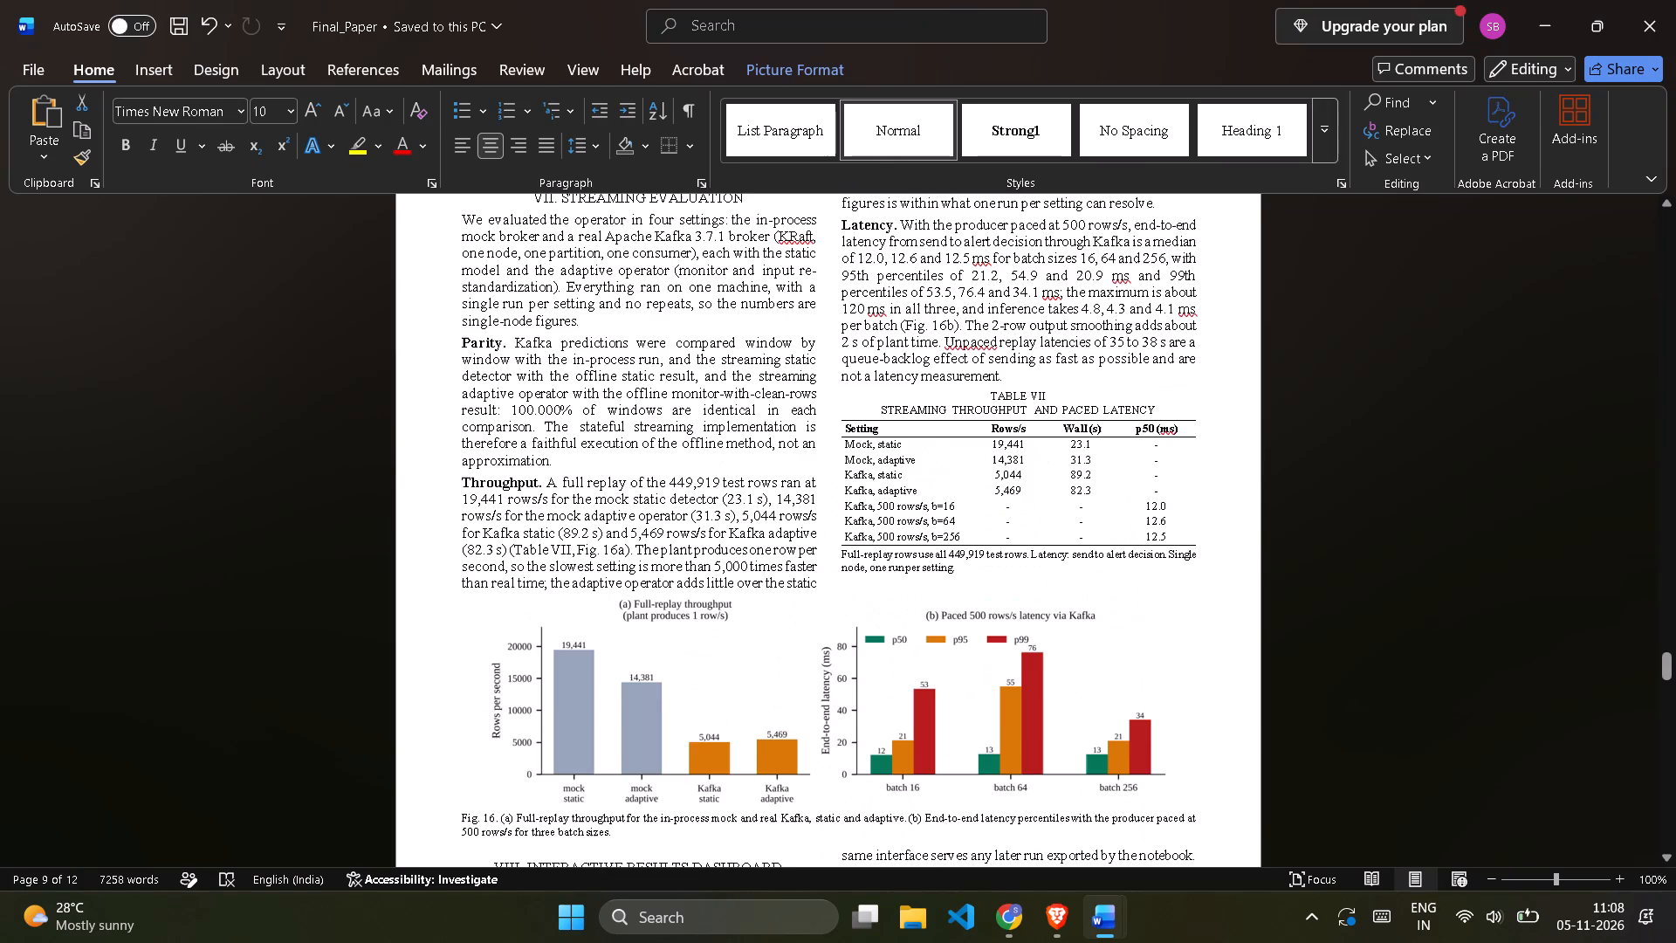
{"action": "scroll", "coordinate": [778, 699], "scroll_direction": "up", "scroll_amount": 1}
{"action": "scroll", "coordinate": [778, 699], "scroll_direction": "down", "scroll_amount": 1}
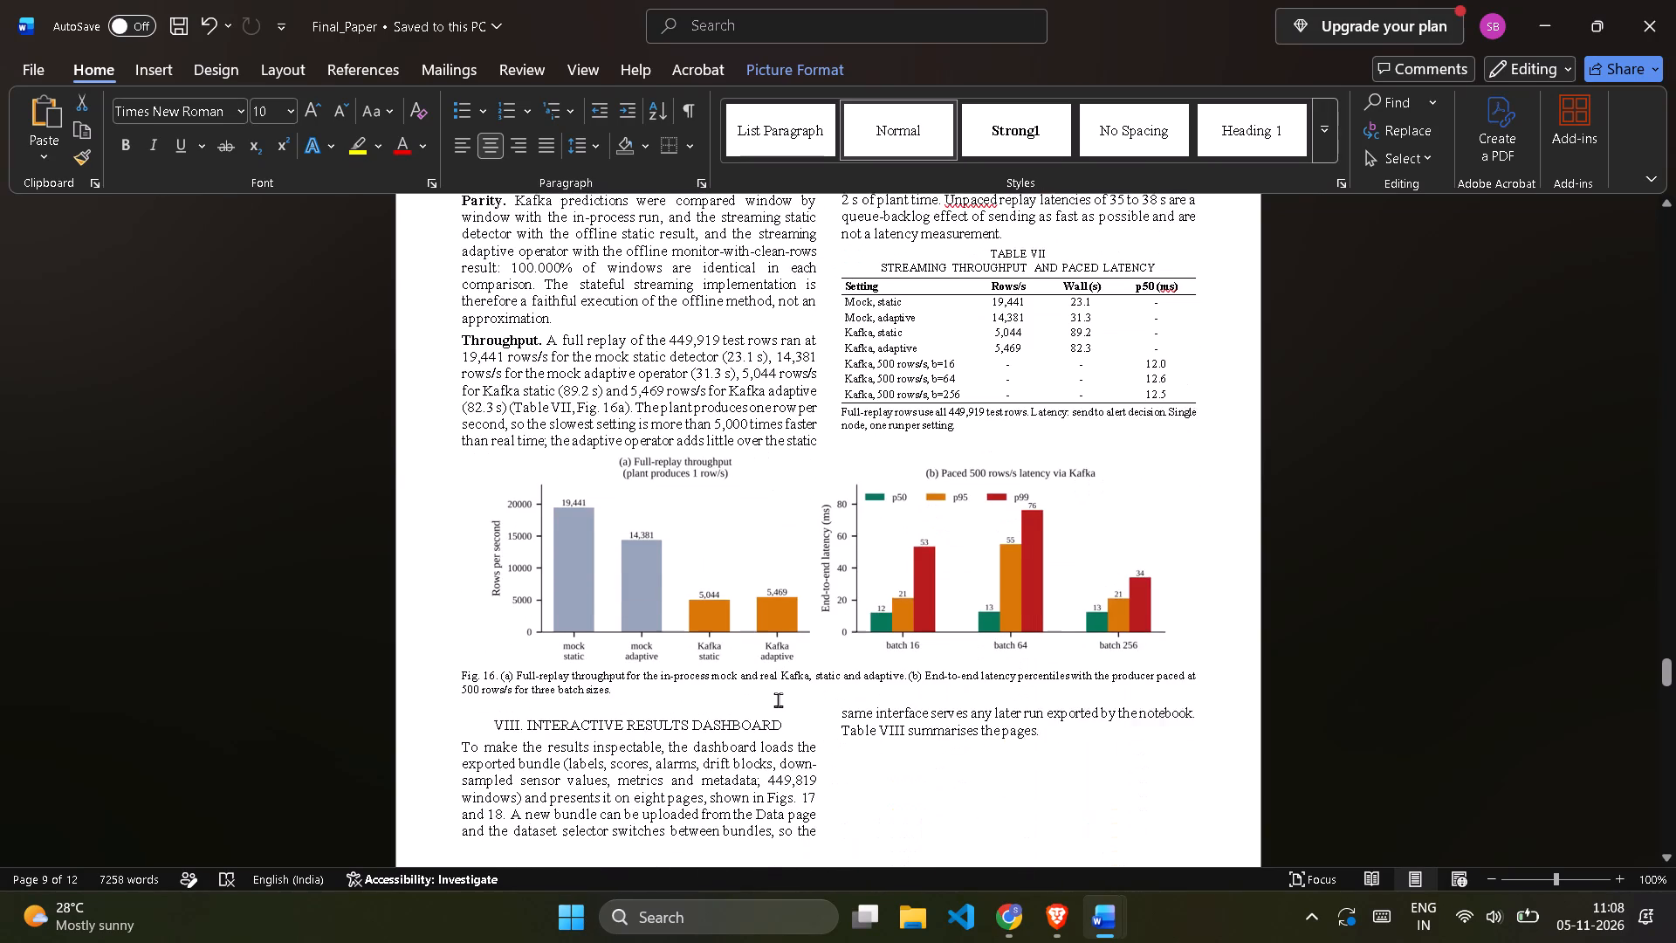
{"action": "scroll", "coordinate": [778, 699], "scroll_direction": "down", "scroll_amount": 1}
{"action": "scroll", "coordinate": [778, 699], "scroll_direction": "up", "scroll_amount": 1}
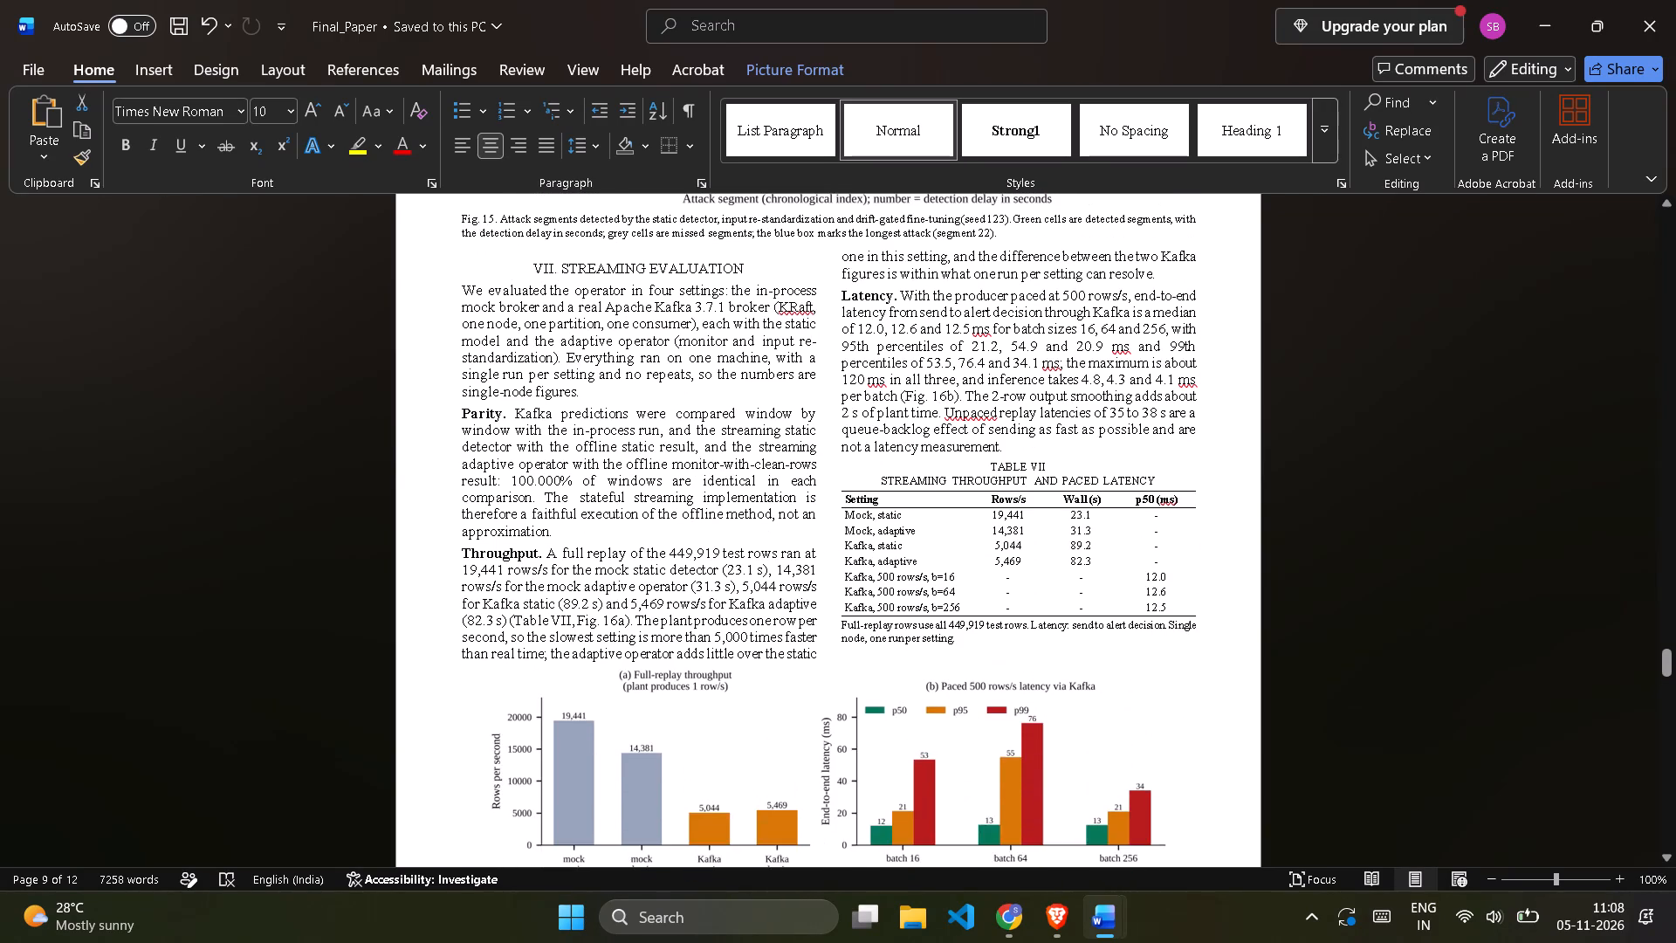
{"action": "scroll", "coordinate": [778, 699], "scroll_direction": "up", "scroll_amount": 1}
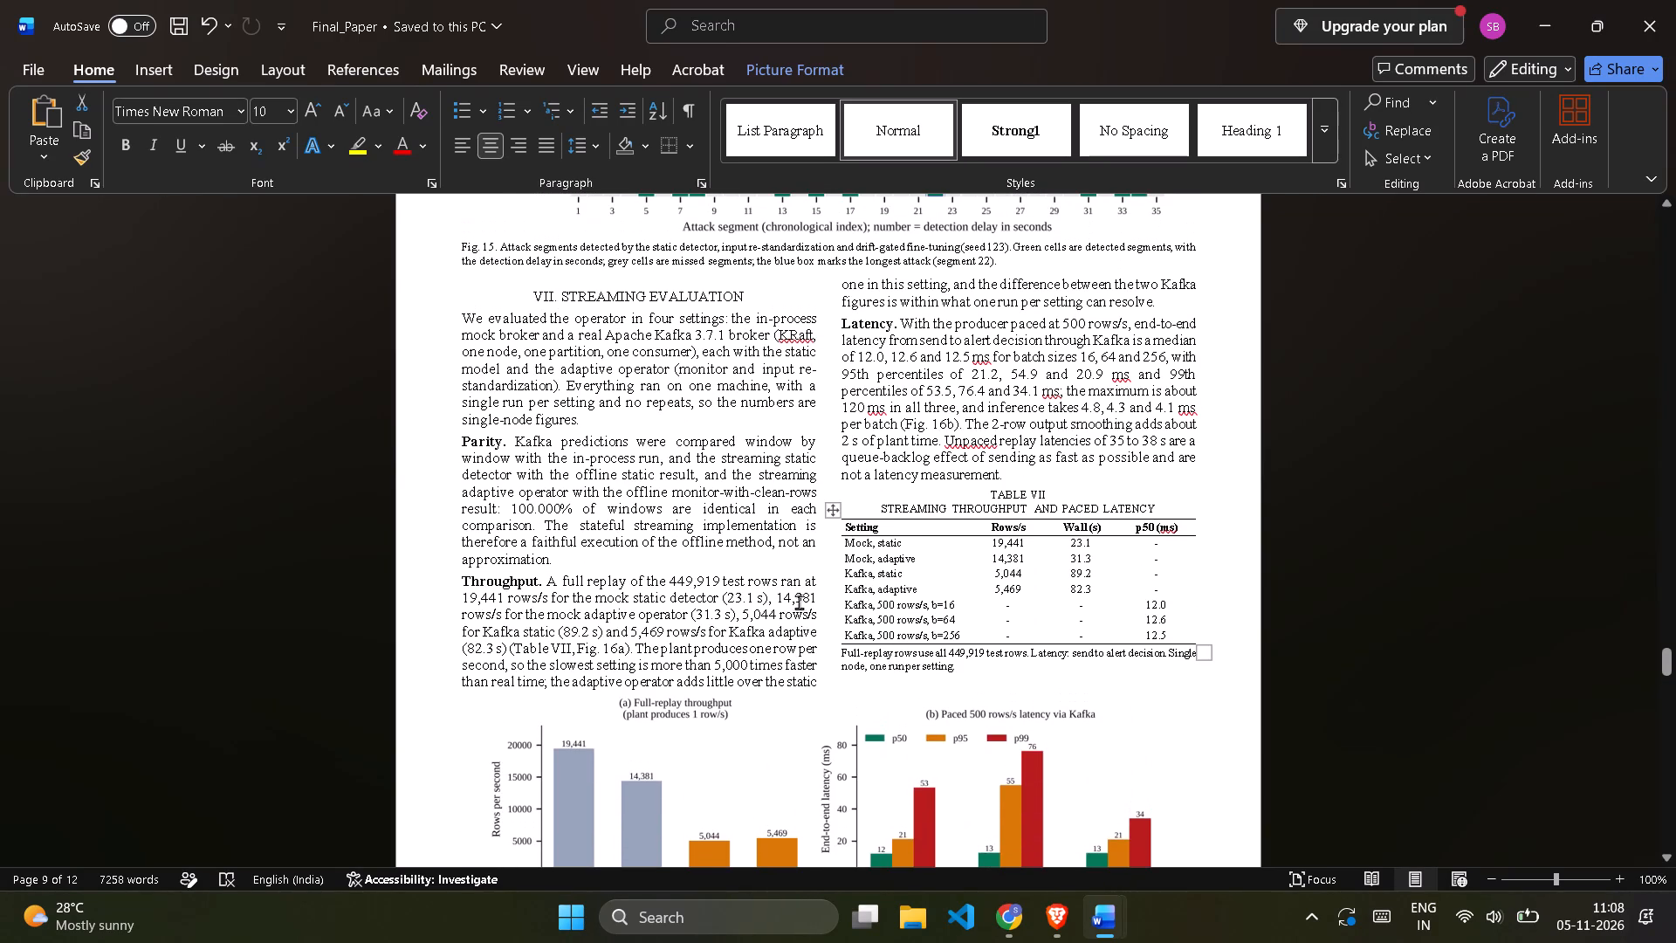
{"action": "scroll", "coordinate": [881, 560], "scroll_direction": "down", "scroll_amount": 2}
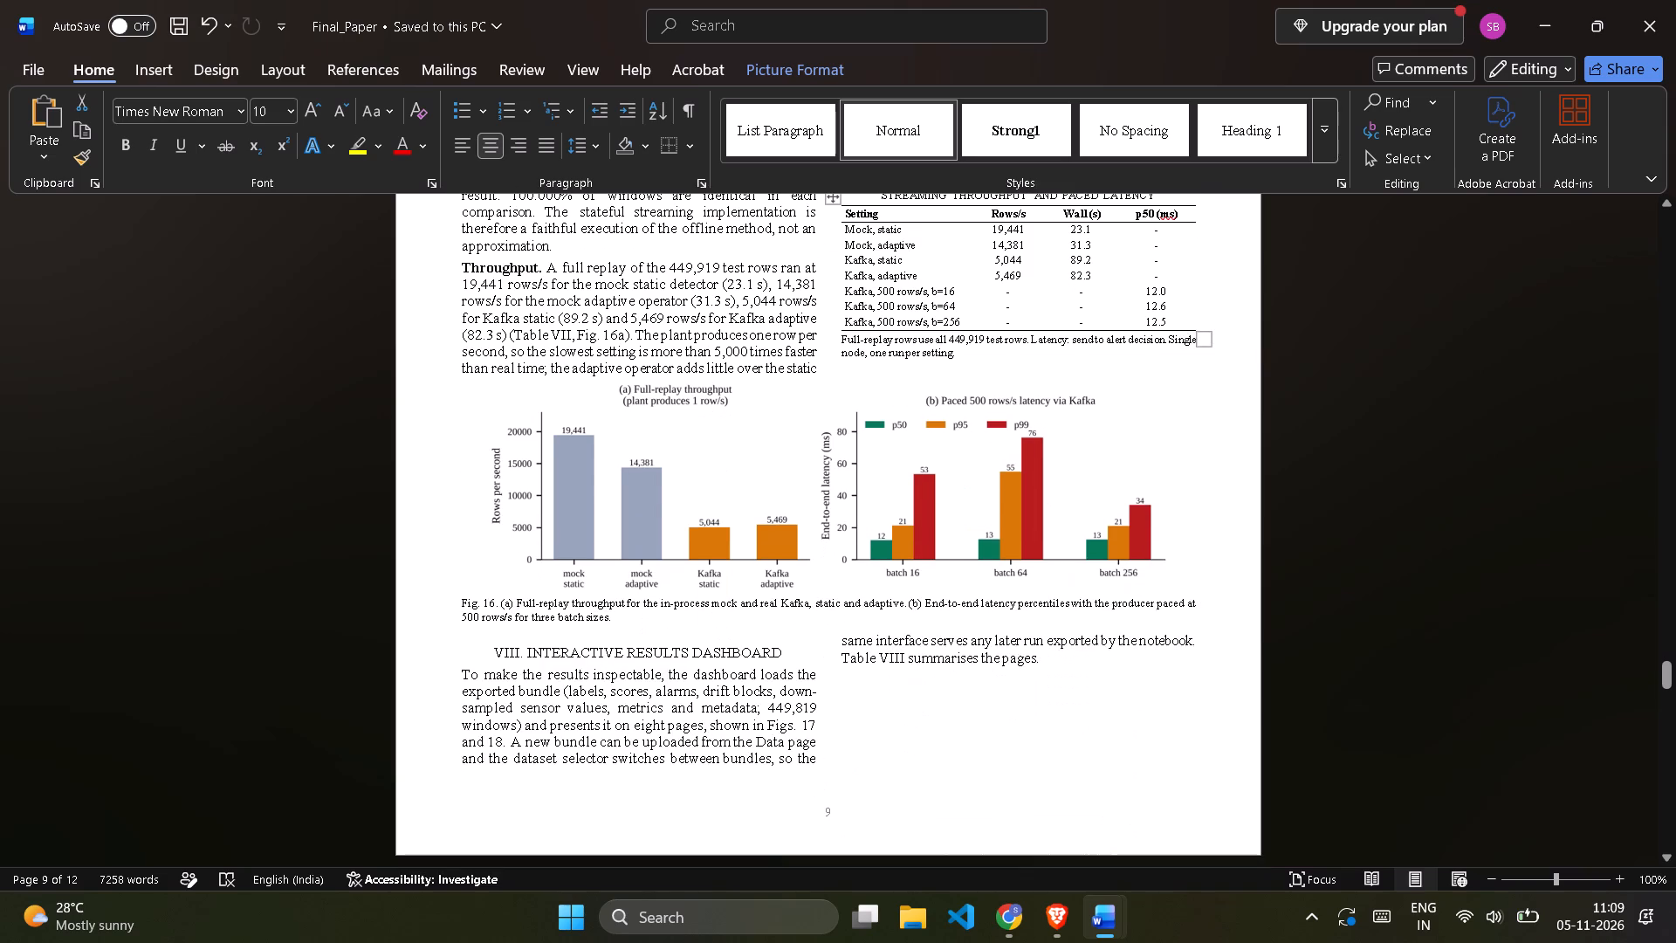
{"action": "scroll", "coordinate": [881, 560], "scroll_direction": "up", "scroll_amount": 1}
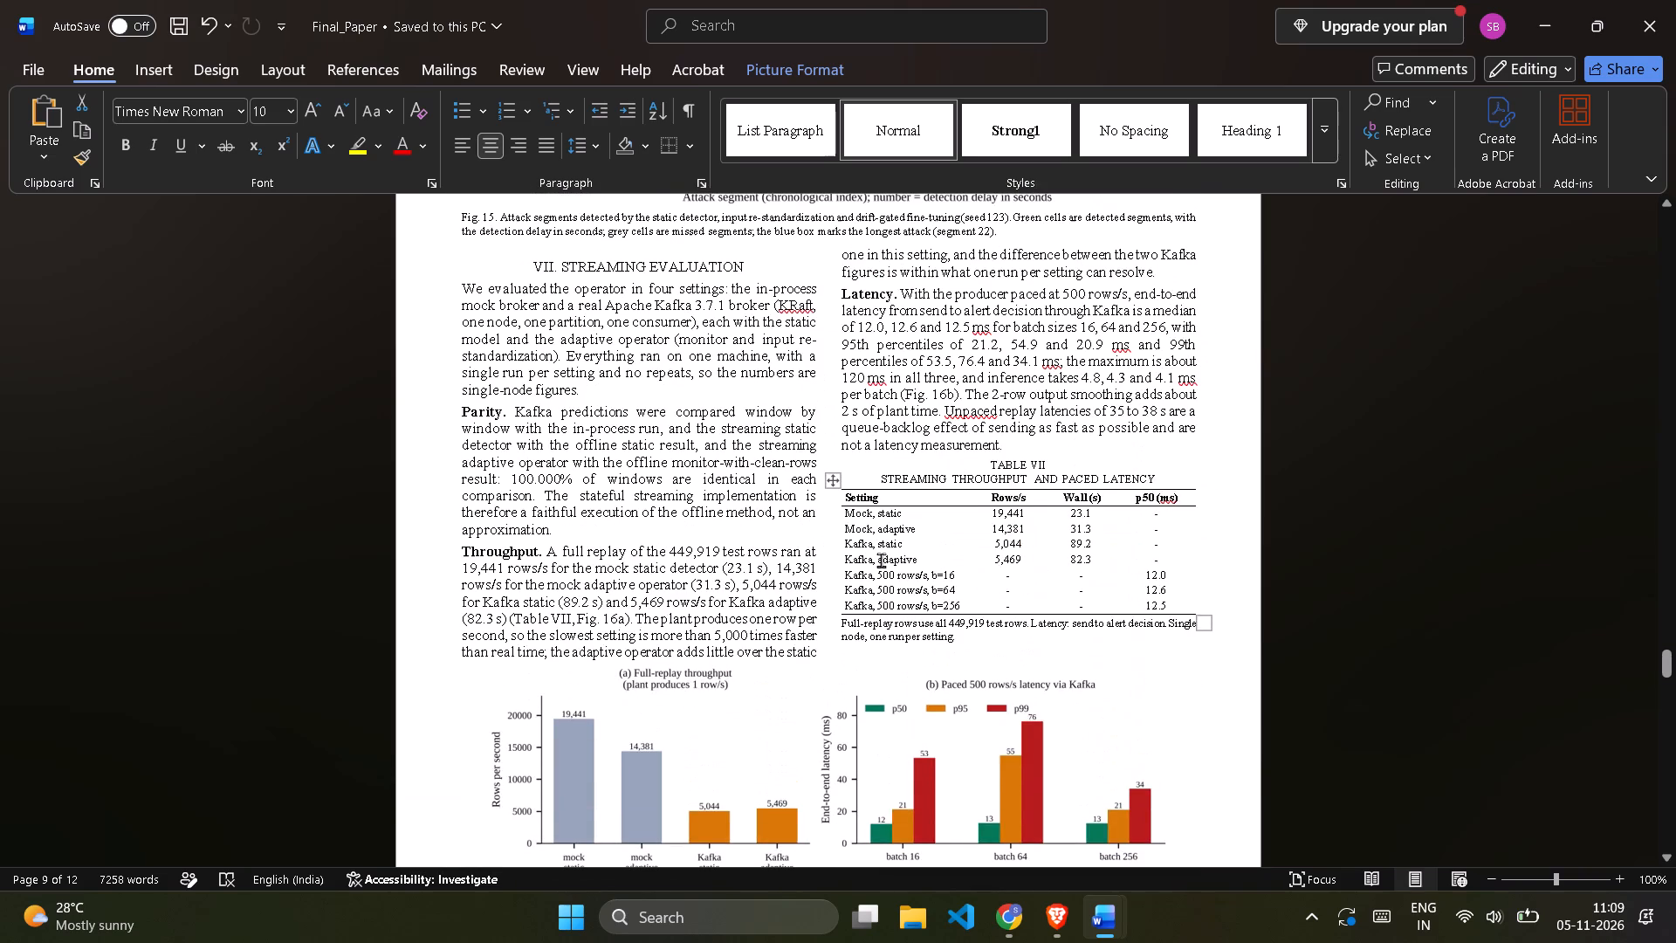
{"action": "scroll", "coordinate": [881, 560], "scroll_direction": "down", "scroll_amount": 2}
{"action": "scroll", "coordinate": [881, 560], "scroll_direction": "up", "scroll_amount": 1}
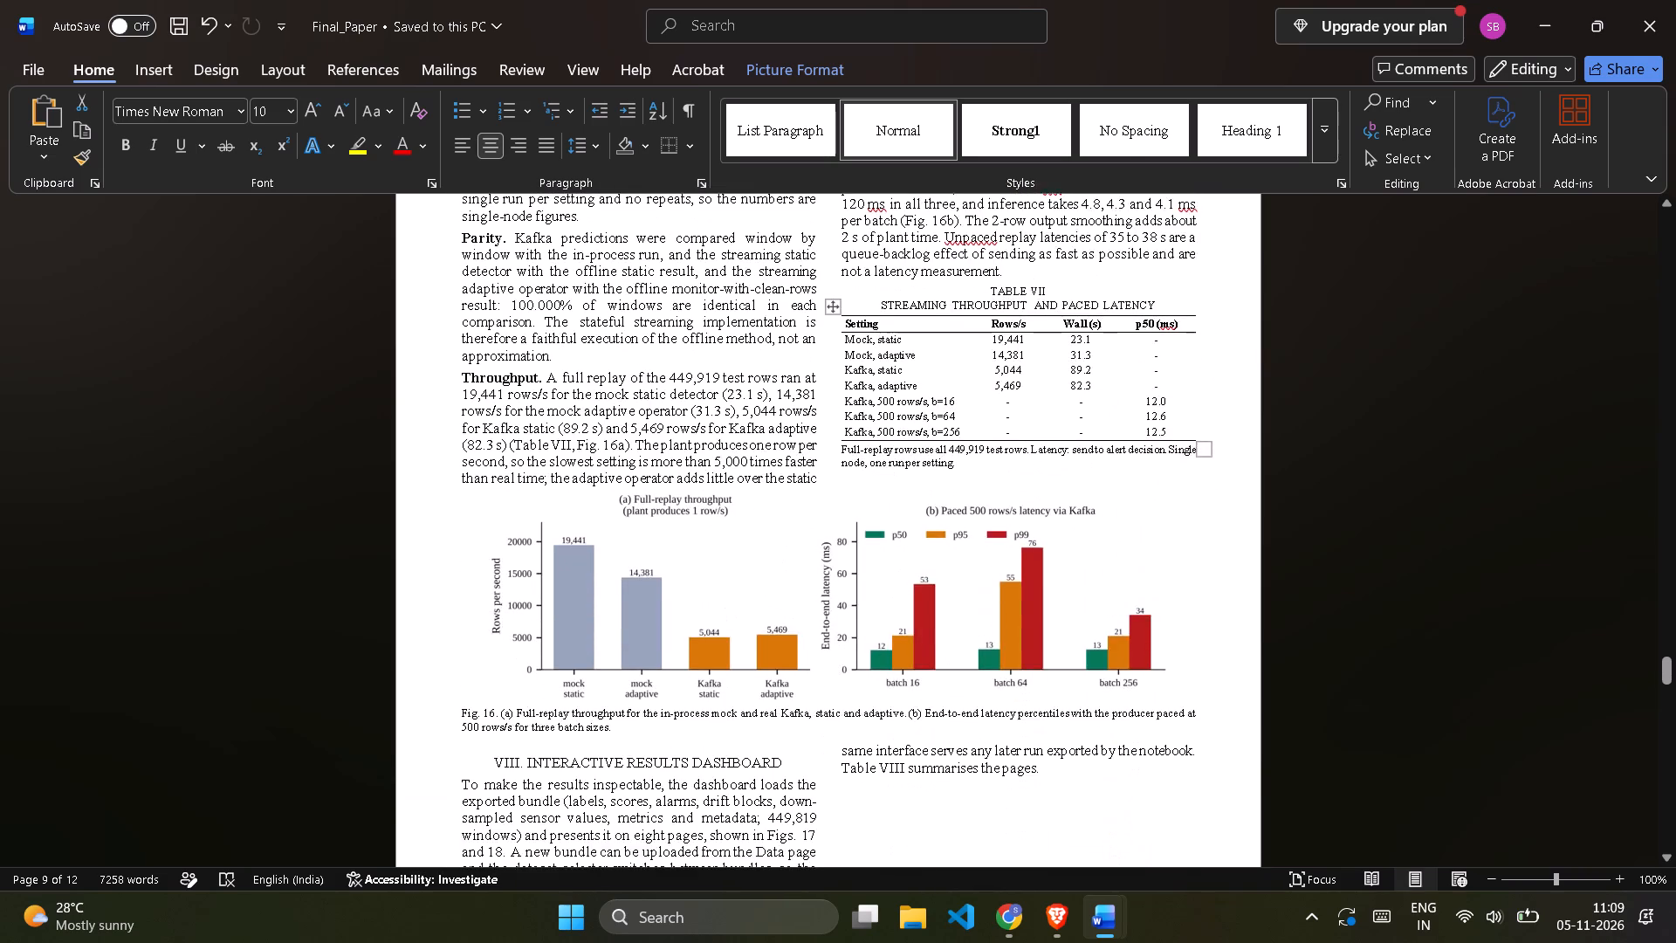
{"action": "scroll", "coordinate": [881, 560], "scroll_direction": "up", "scroll_amount": 1}
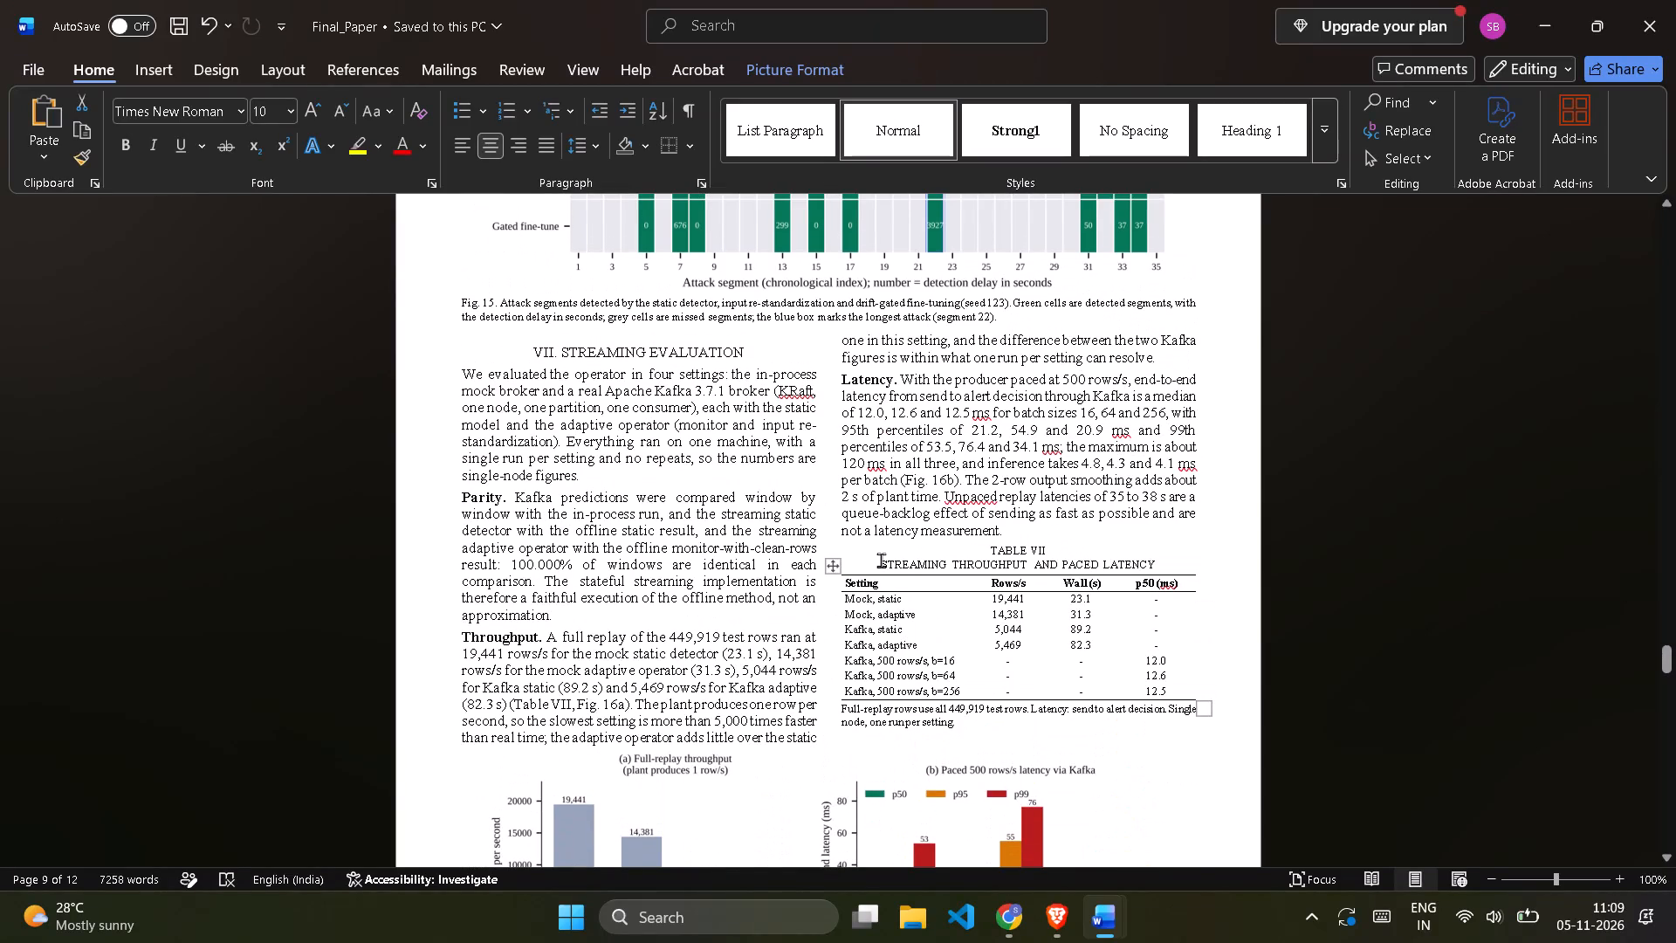
{"action": "scroll", "coordinate": [881, 560], "scroll_direction": "up", "scroll_amount": 1}
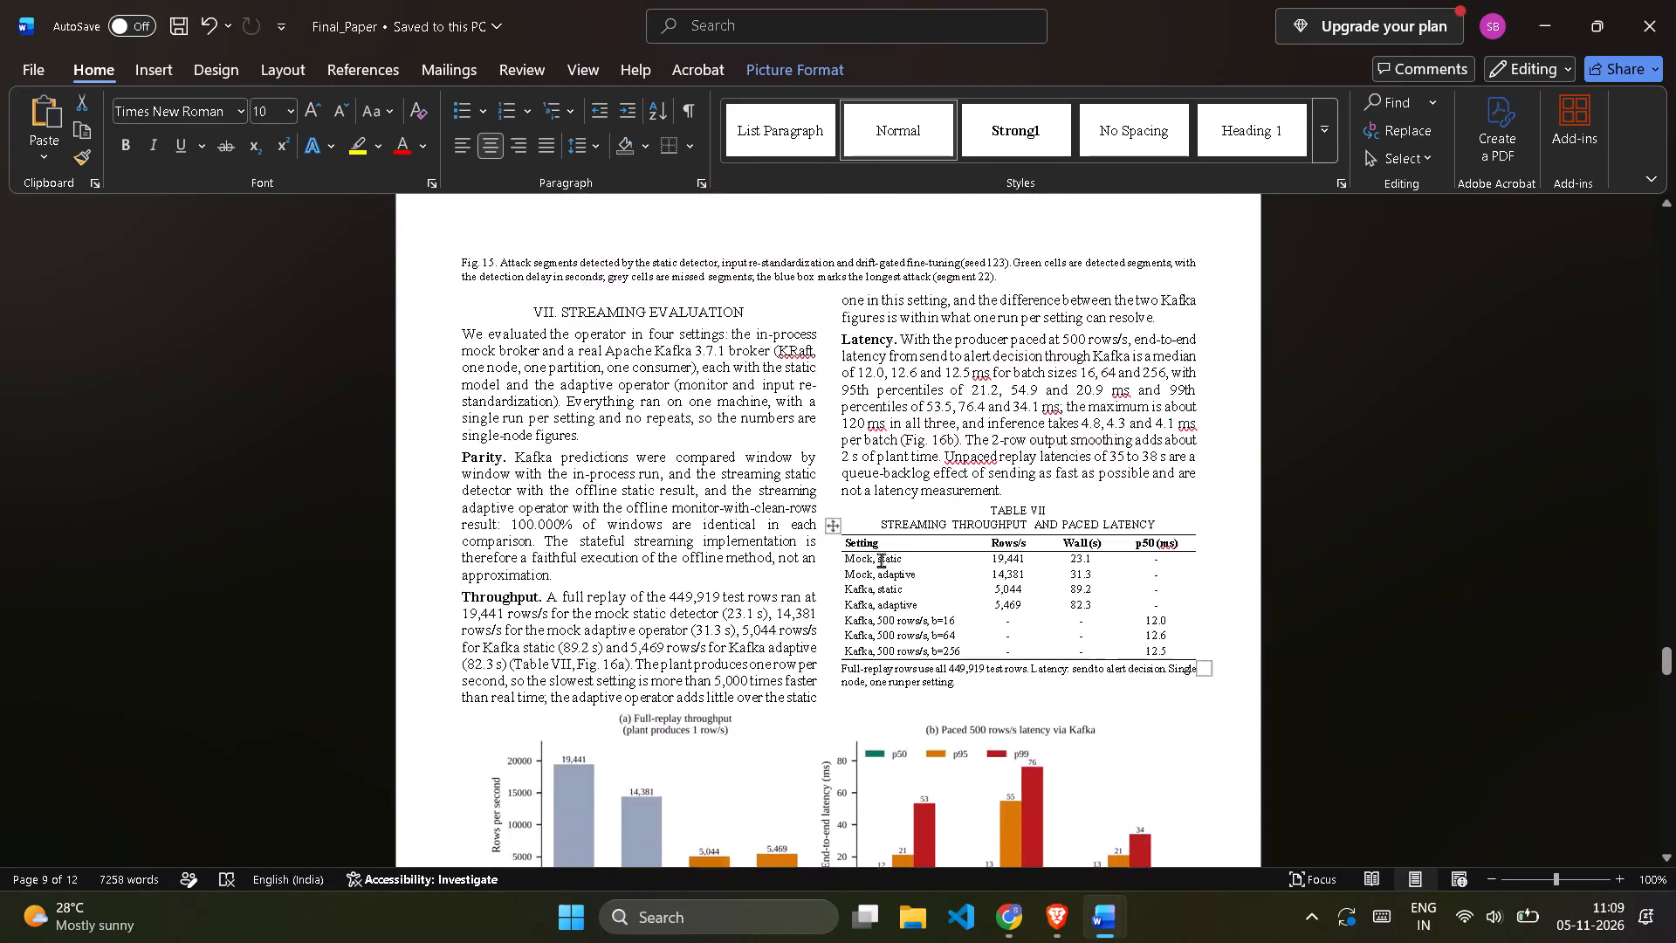
{"action": "scroll", "coordinate": [881, 560], "scroll_direction": "up", "scroll_amount": 1}
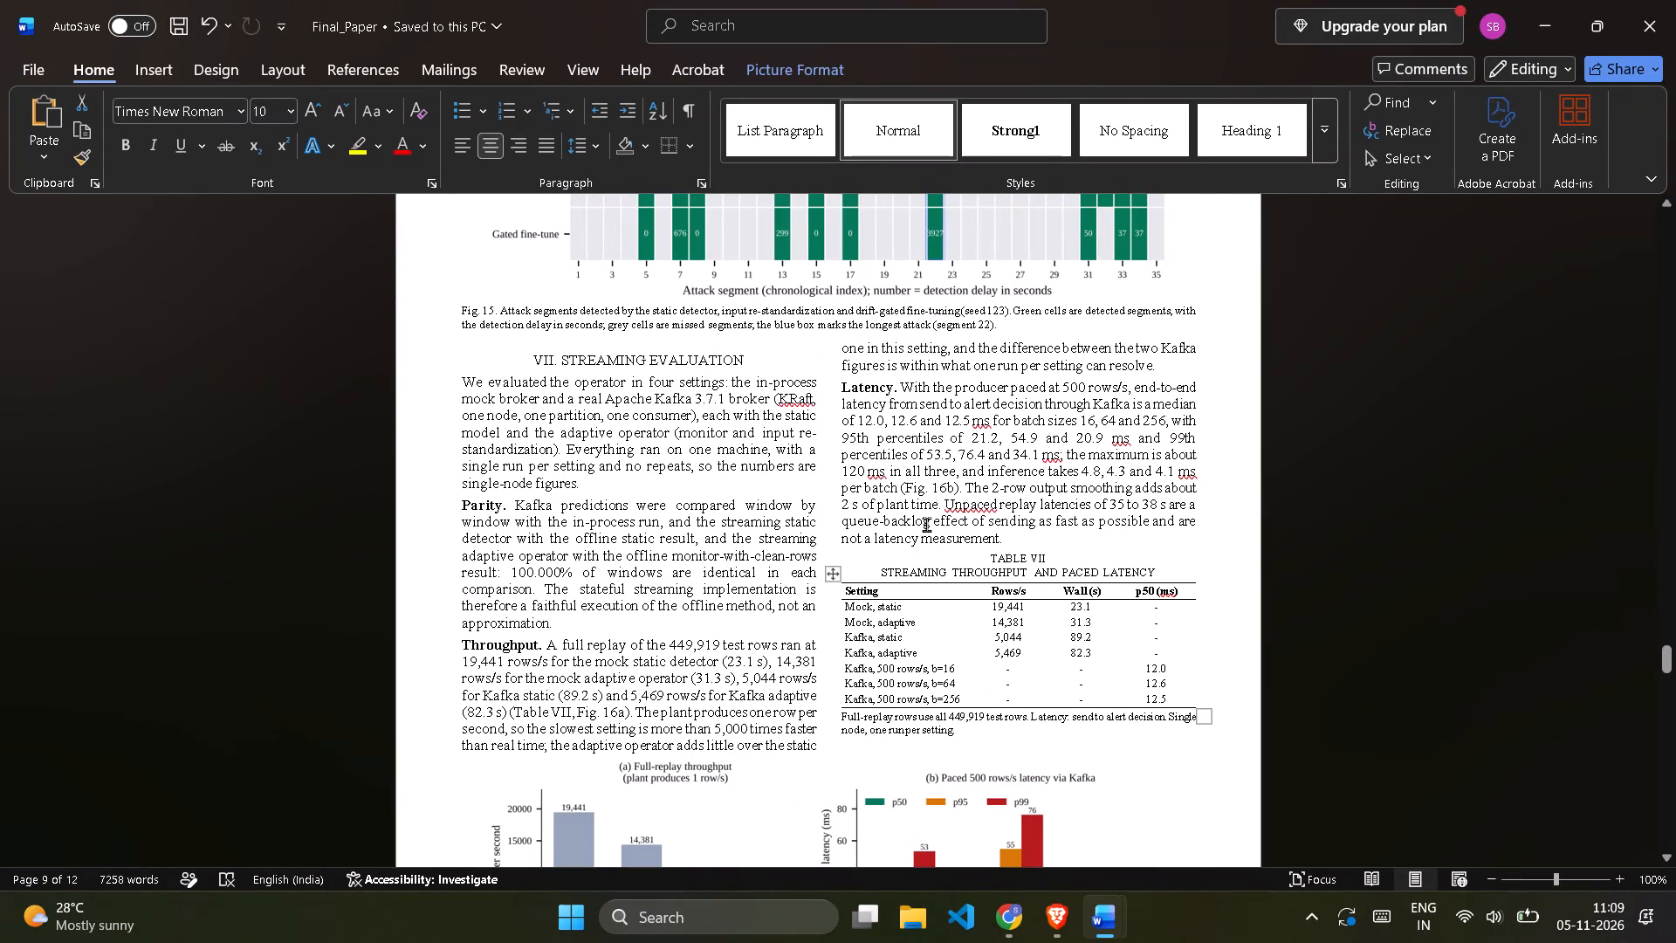
{"action": "scroll", "coordinate": [926, 524], "scroll_direction": "down", "scroll_amount": 1}
{"action": "scroll", "coordinate": [915, 393], "scroll_direction": "down", "scroll_amount": 1}
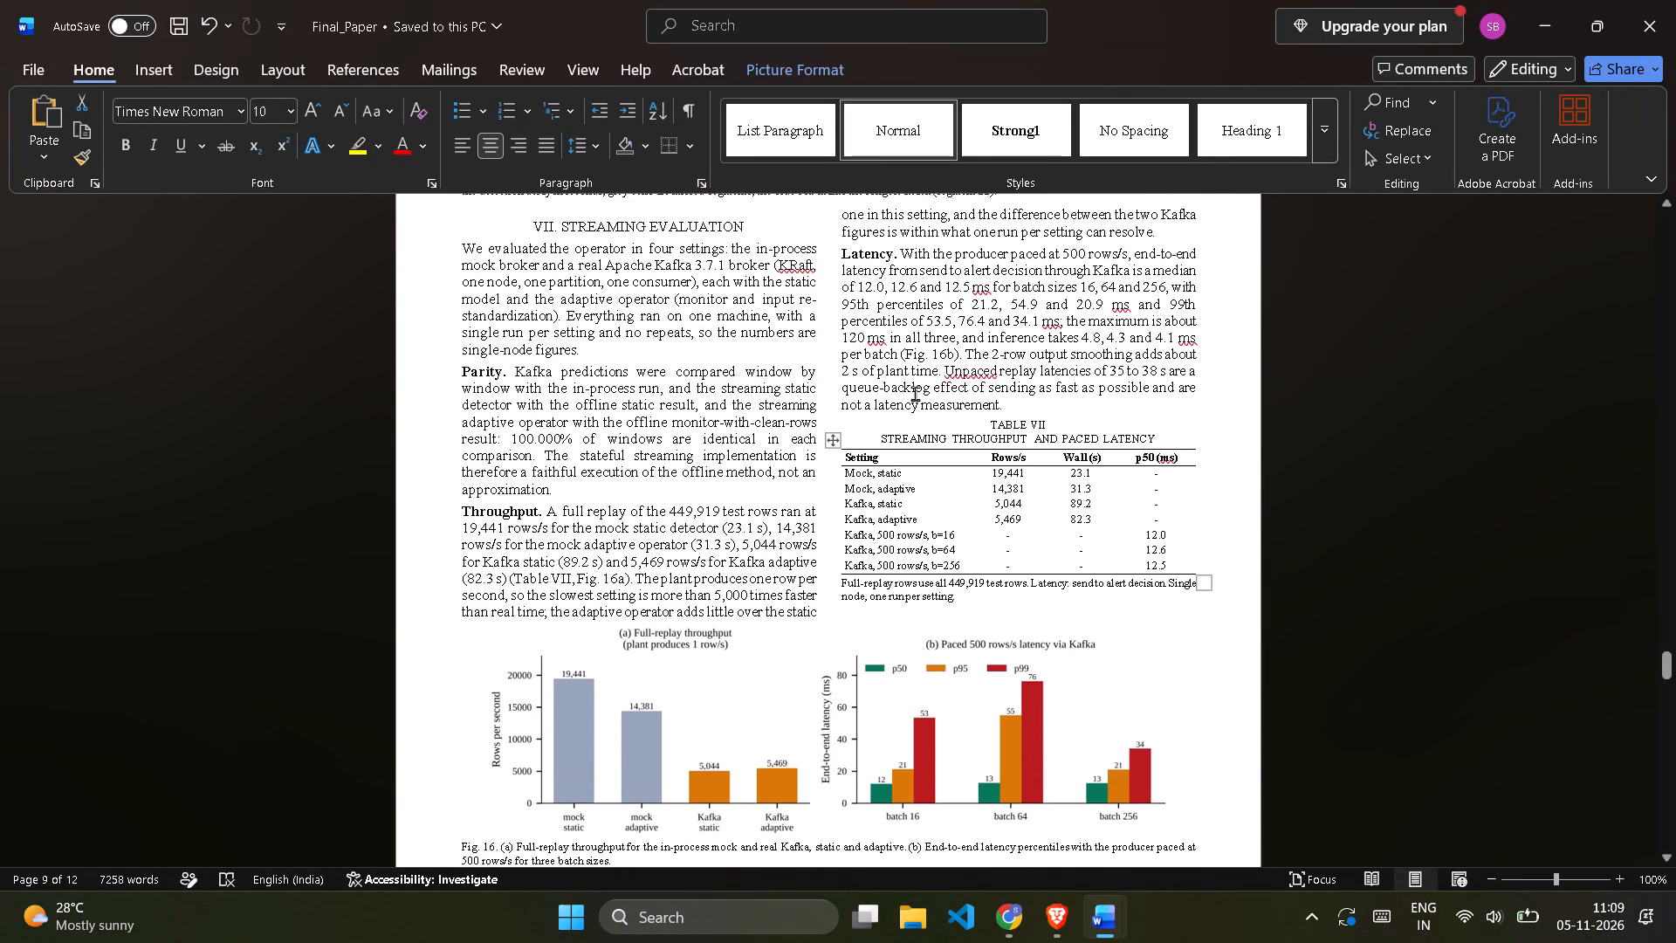
{"action": "scroll", "coordinate": [915, 393], "scroll_direction": "down", "scroll_amount": 3}
{"action": "scroll", "coordinate": [915, 393], "scroll_direction": "up", "scroll_amount": 1}
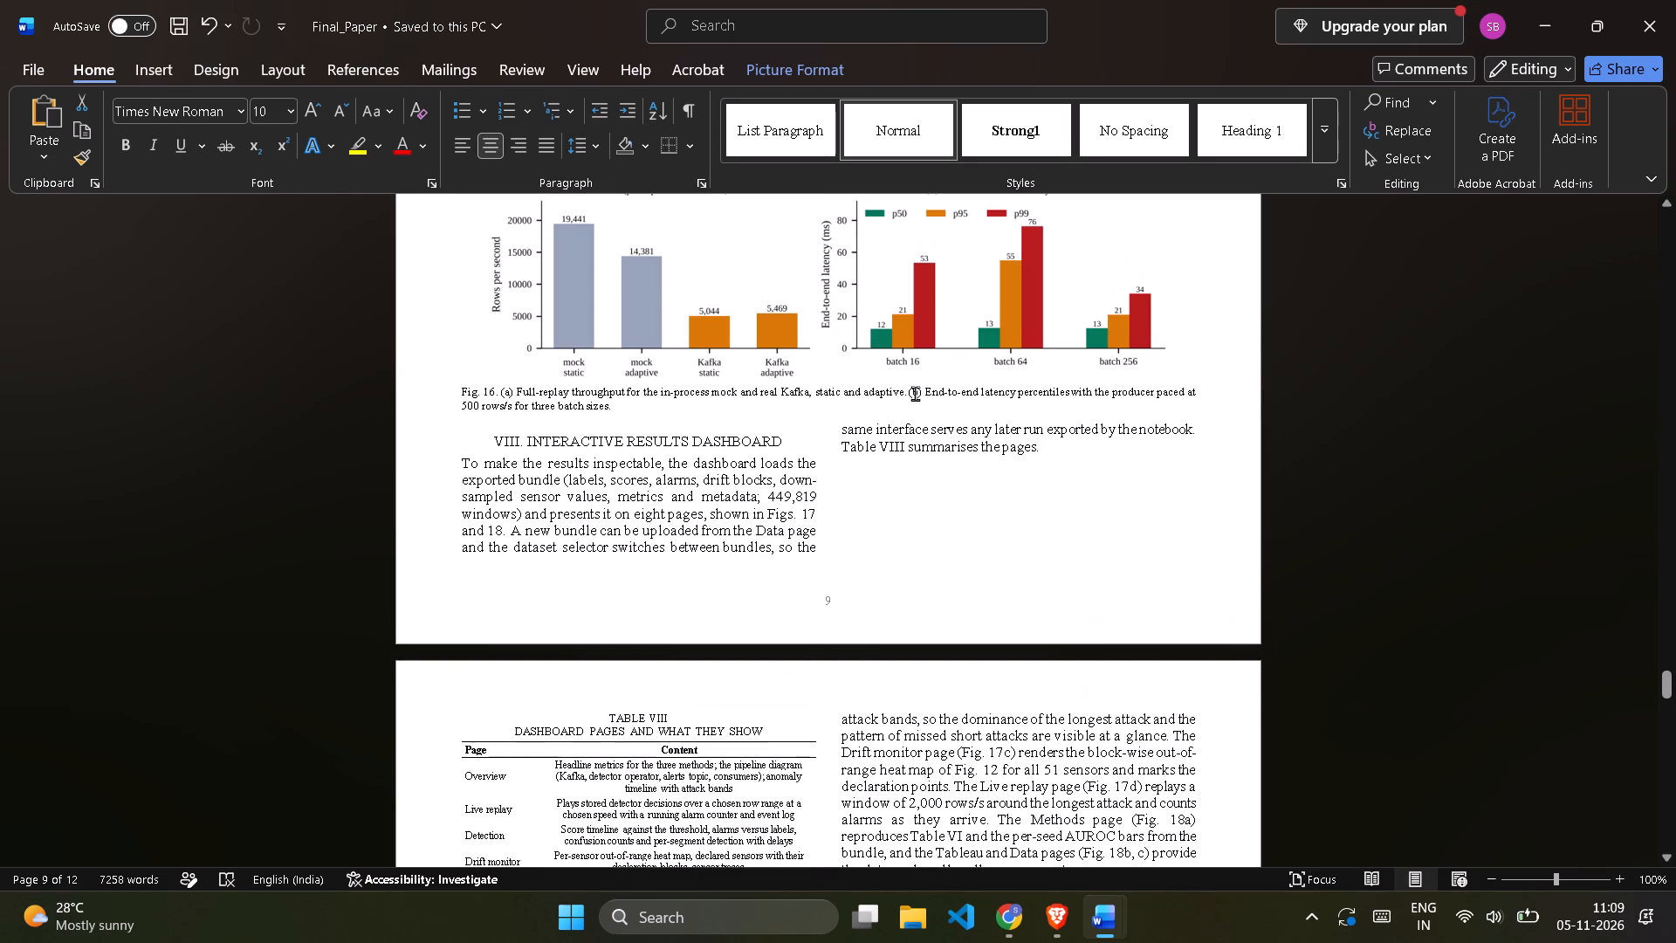
{"action": "scroll", "coordinate": [915, 393], "scroll_direction": "up", "scroll_amount": 1}
Stretch the Fig. 17 dashboard views image on page 10 taller to use the empty space below its caption.
{"action": "scroll", "coordinate": [993, 609], "scroll_direction": "down", "scroll_amount": 3}
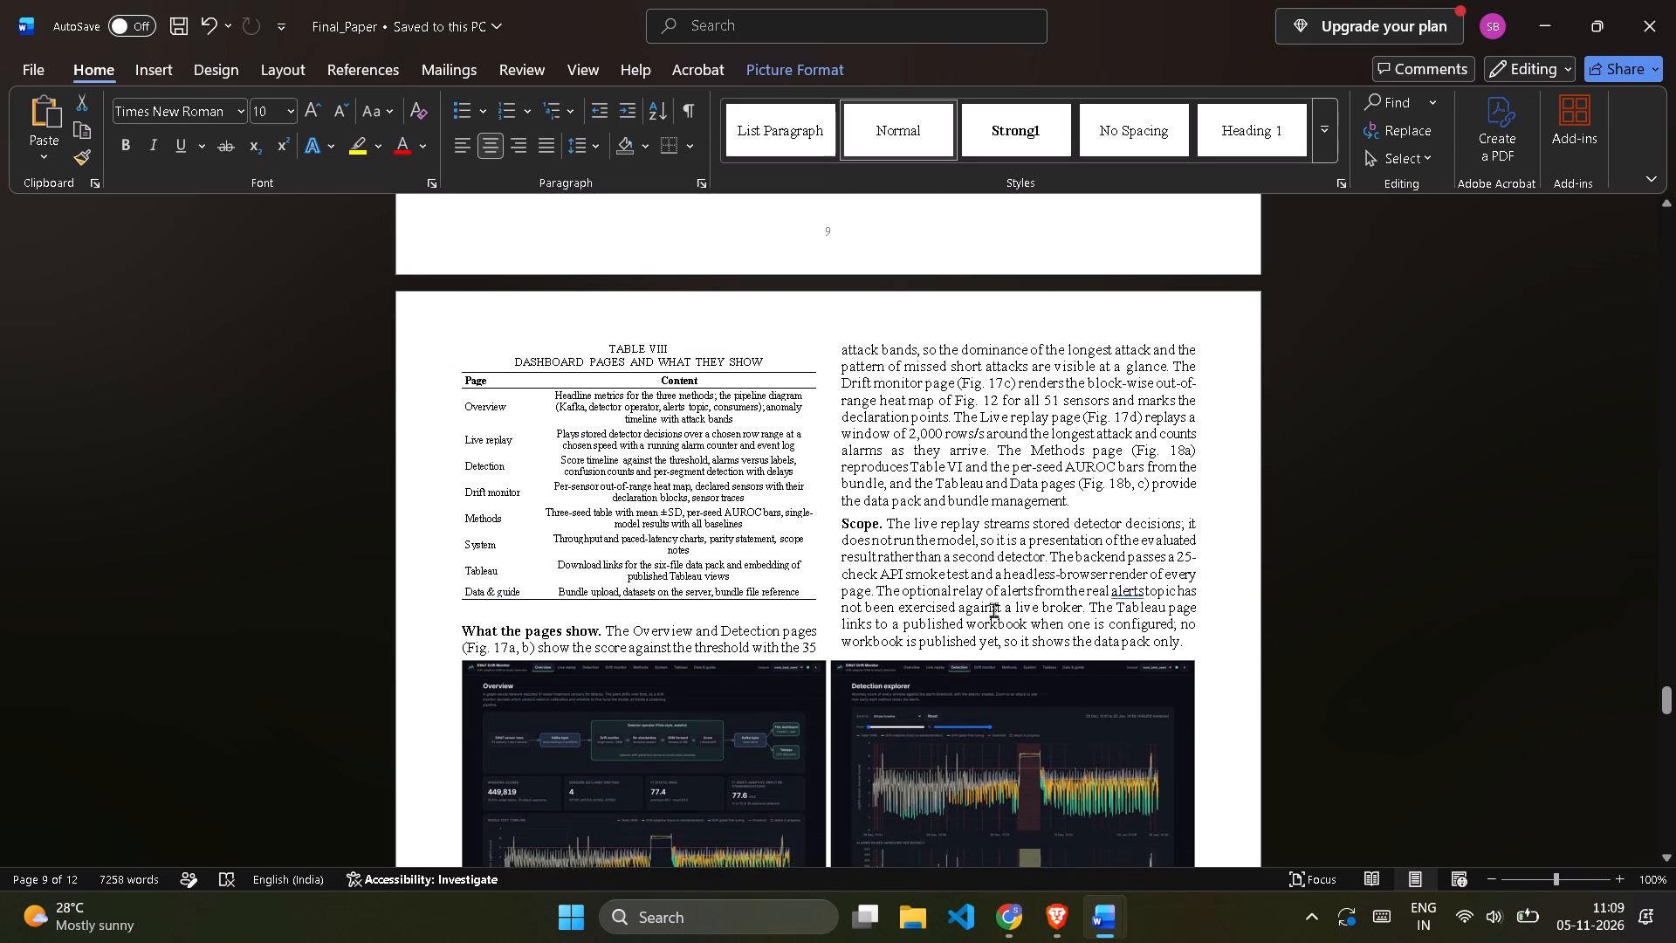
{"action": "scroll", "coordinate": [993, 609], "scroll_direction": "down", "scroll_amount": 1}
{"action": "scroll", "coordinate": [993, 609], "scroll_direction": "up", "scroll_amount": 1}
{"action": "scroll", "coordinate": [993, 609], "scroll_direction": "down", "scroll_amount": 2}
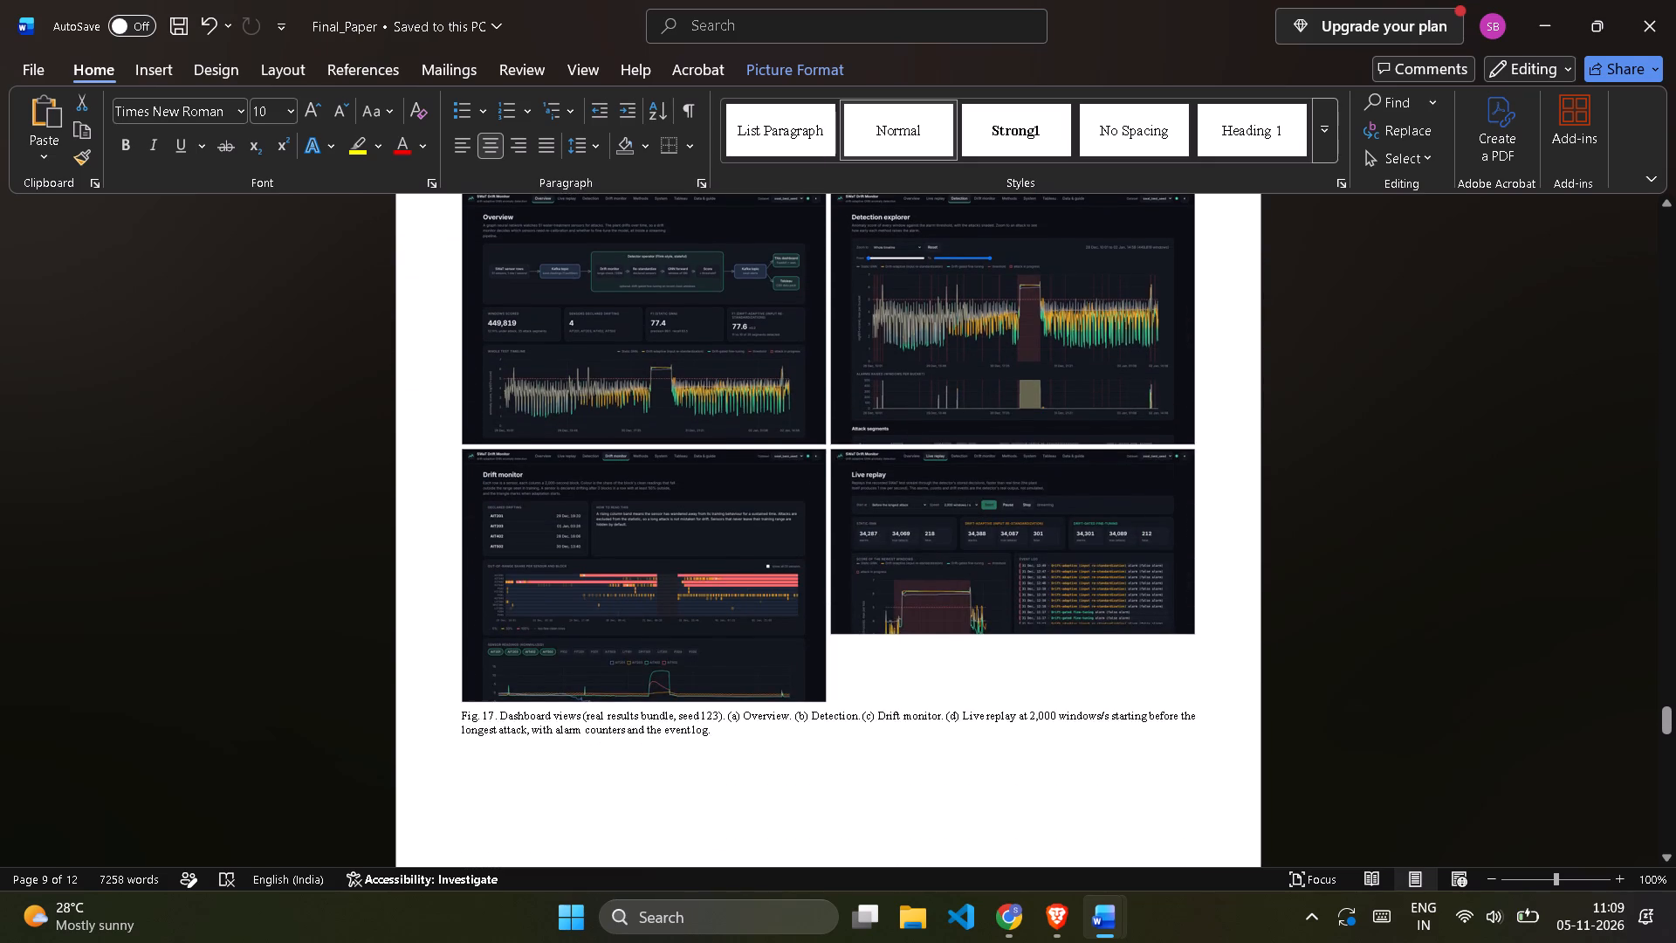
{"action": "scroll", "coordinate": [993, 609], "scroll_direction": "down", "scroll_amount": 2}
{"action": "scroll", "coordinate": [993, 609], "scroll_direction": "up", "scroll_amount": 1}
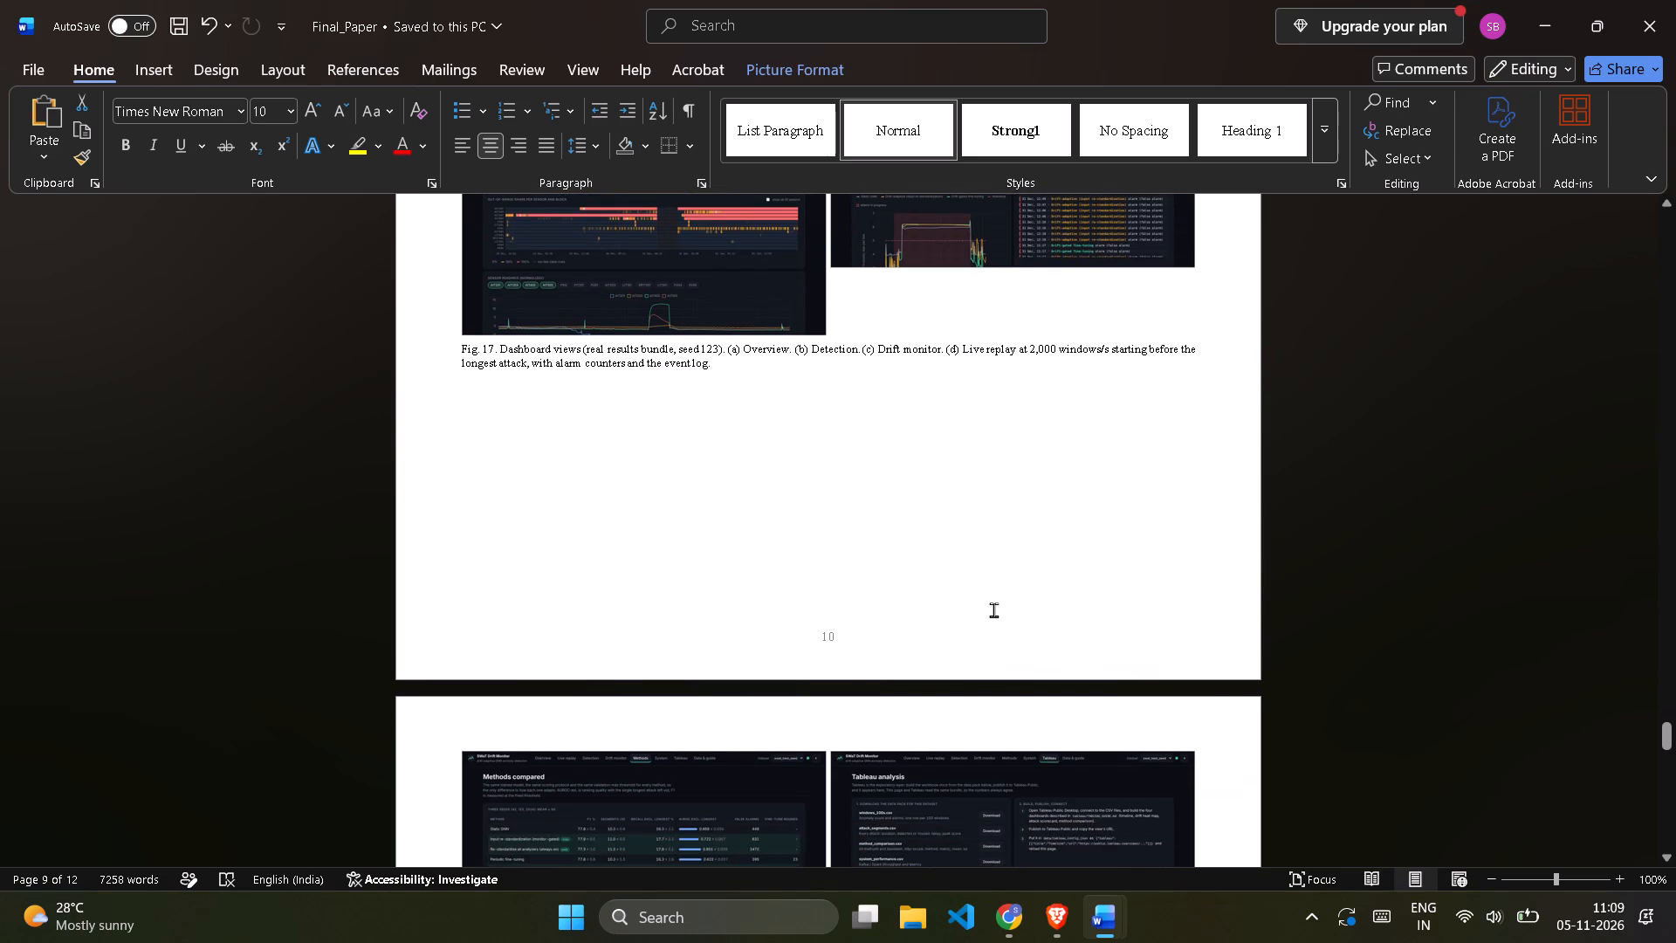
{"action": "left_click", "coordinate": [886, 274]}
{"action": "left_click_drag", "start_coordinate": [833, 333], "coordinate": [833, 376]}
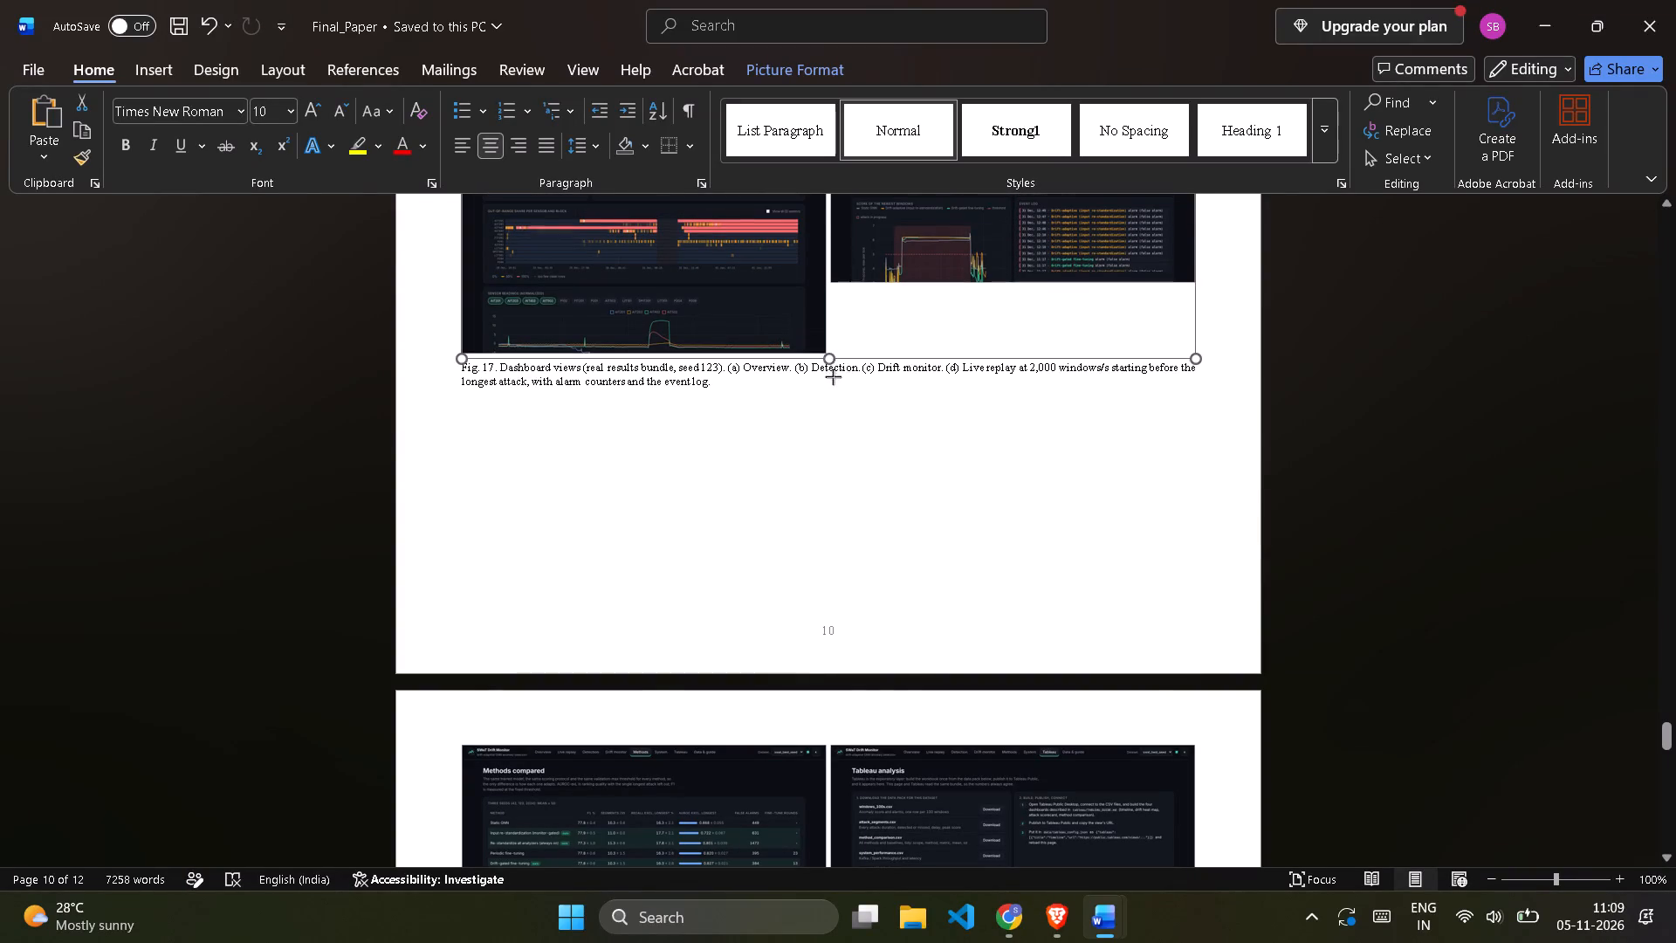
{"action": "left_click_drag", "start_coordinate": [833, 376], "coordinate": [832, 382]}
{"action": "scroll", "coordinate": [832, 382], "scroll_direction": "up", "scroll_amount": 1}
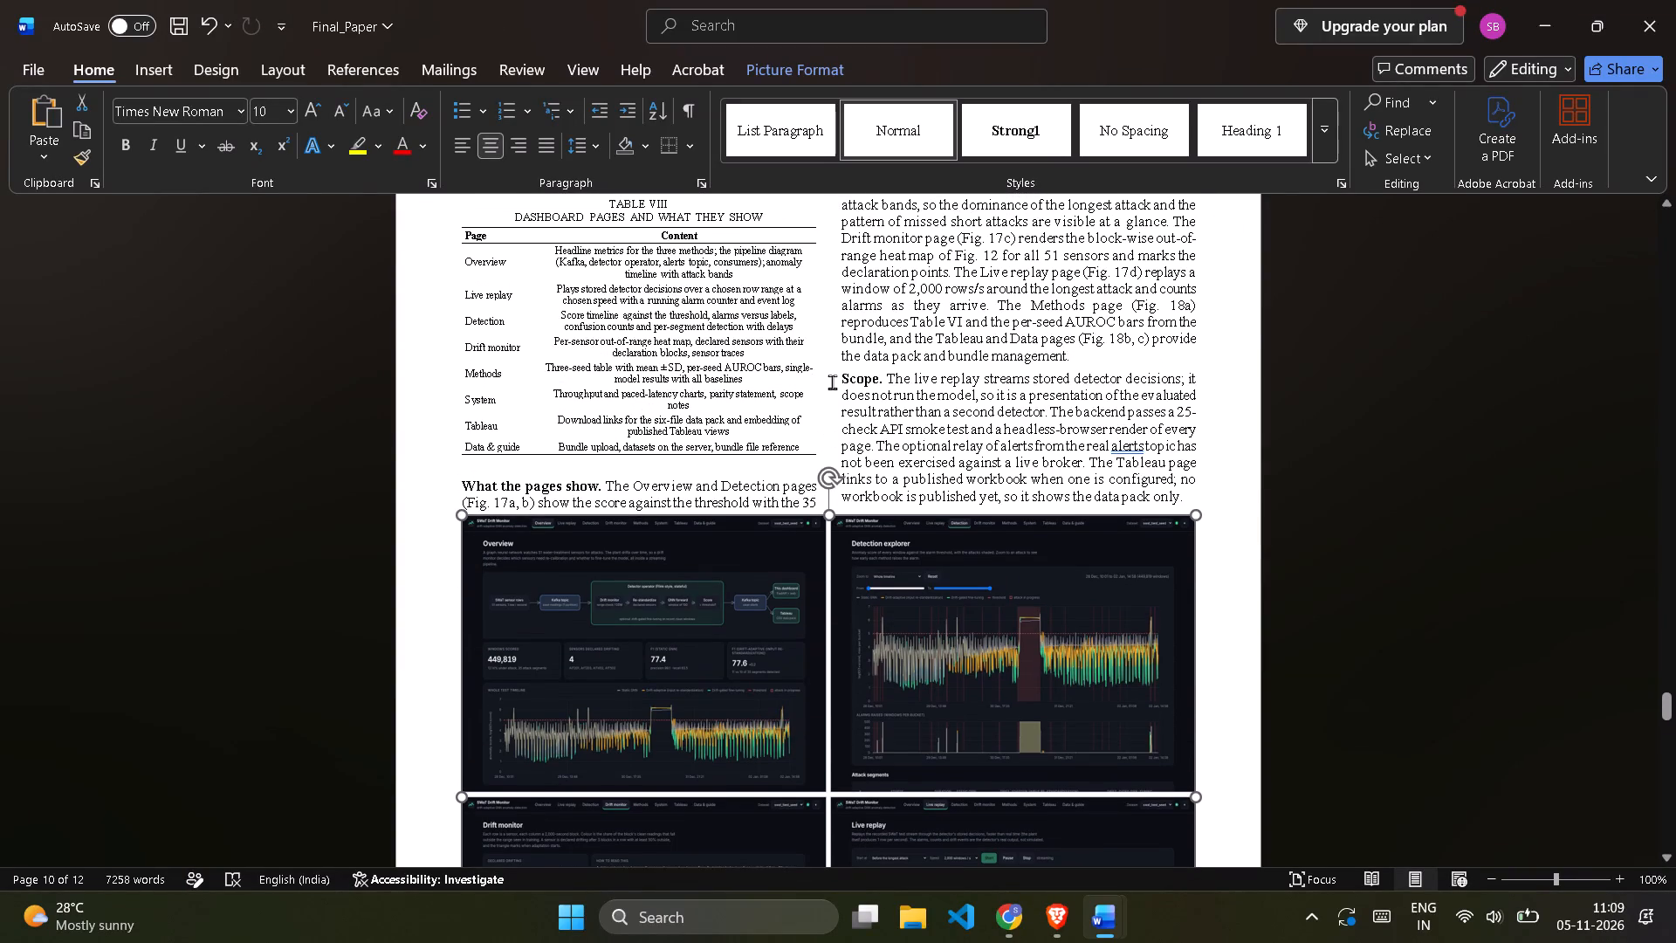
Examine the Fig. 17 placement on page 10 and the text flow from page 11 onto page 12.
{"action": "scroll", "coordinate": [832, 382], "scroll_direction": "up", "scroll_amount": 3}
{"action": "scroll", "coordinate": [832, 382], "scroll_direction": "right", "scroll_amount": 1}
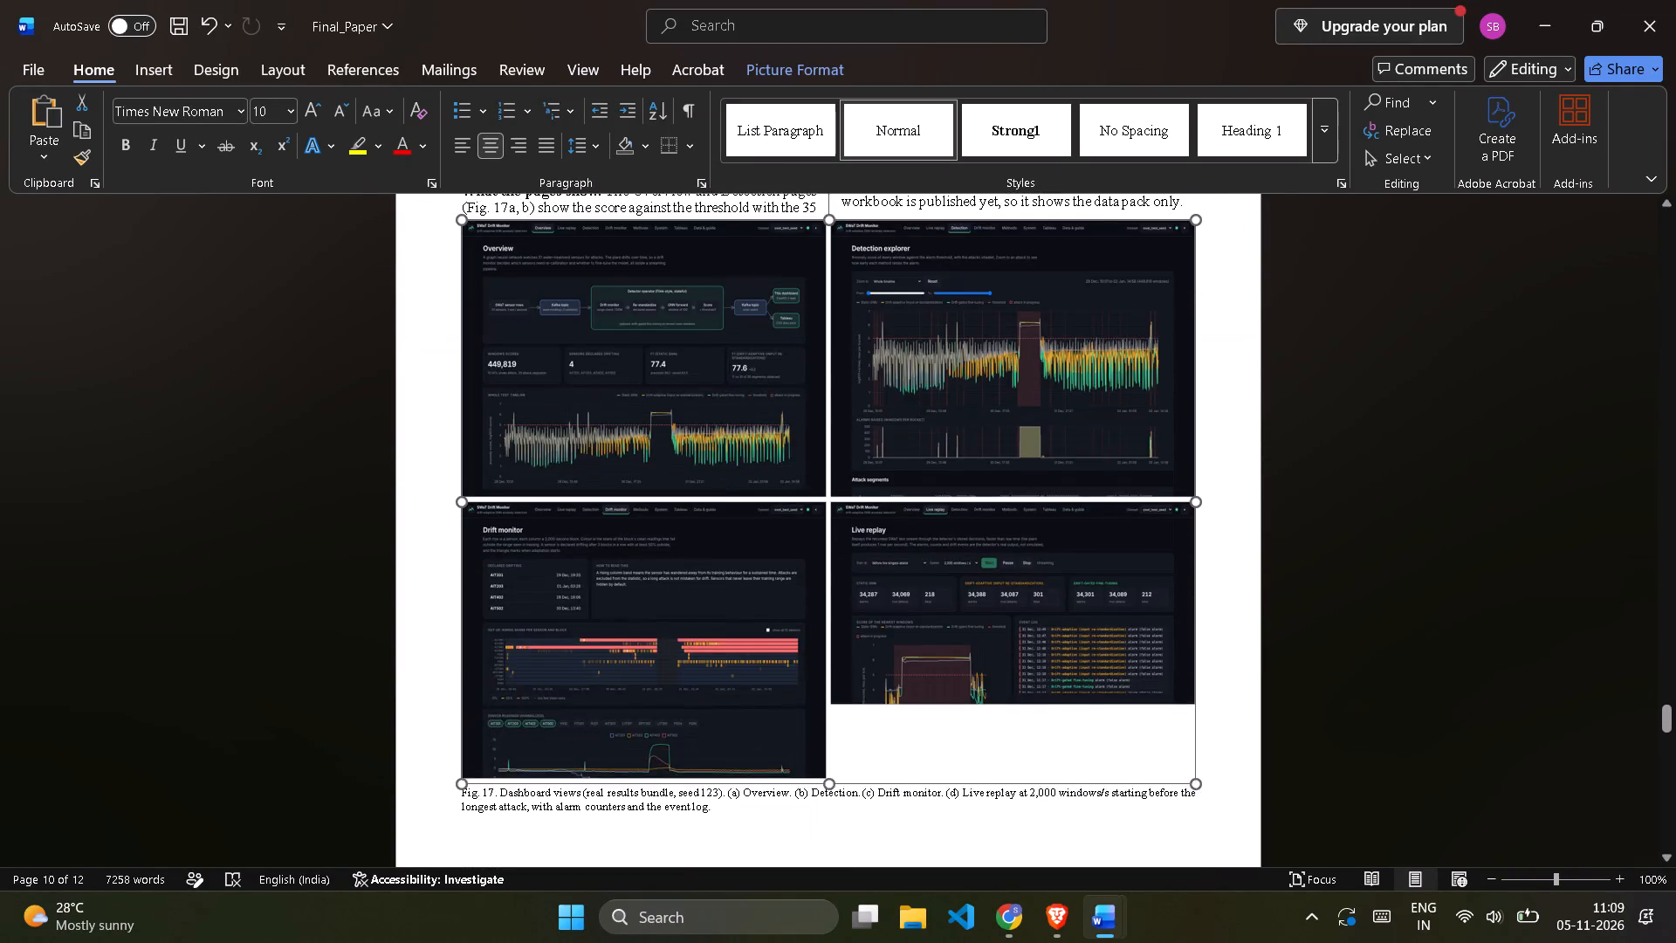
{"action": "scroll", "coordinate": [832, 382], "scroll_direction": "right", "scroll_amount": 1}
{"action": "scroll", "coordinate": [837, 510], "scroll_direction": "down", "scroll_amount": 3}
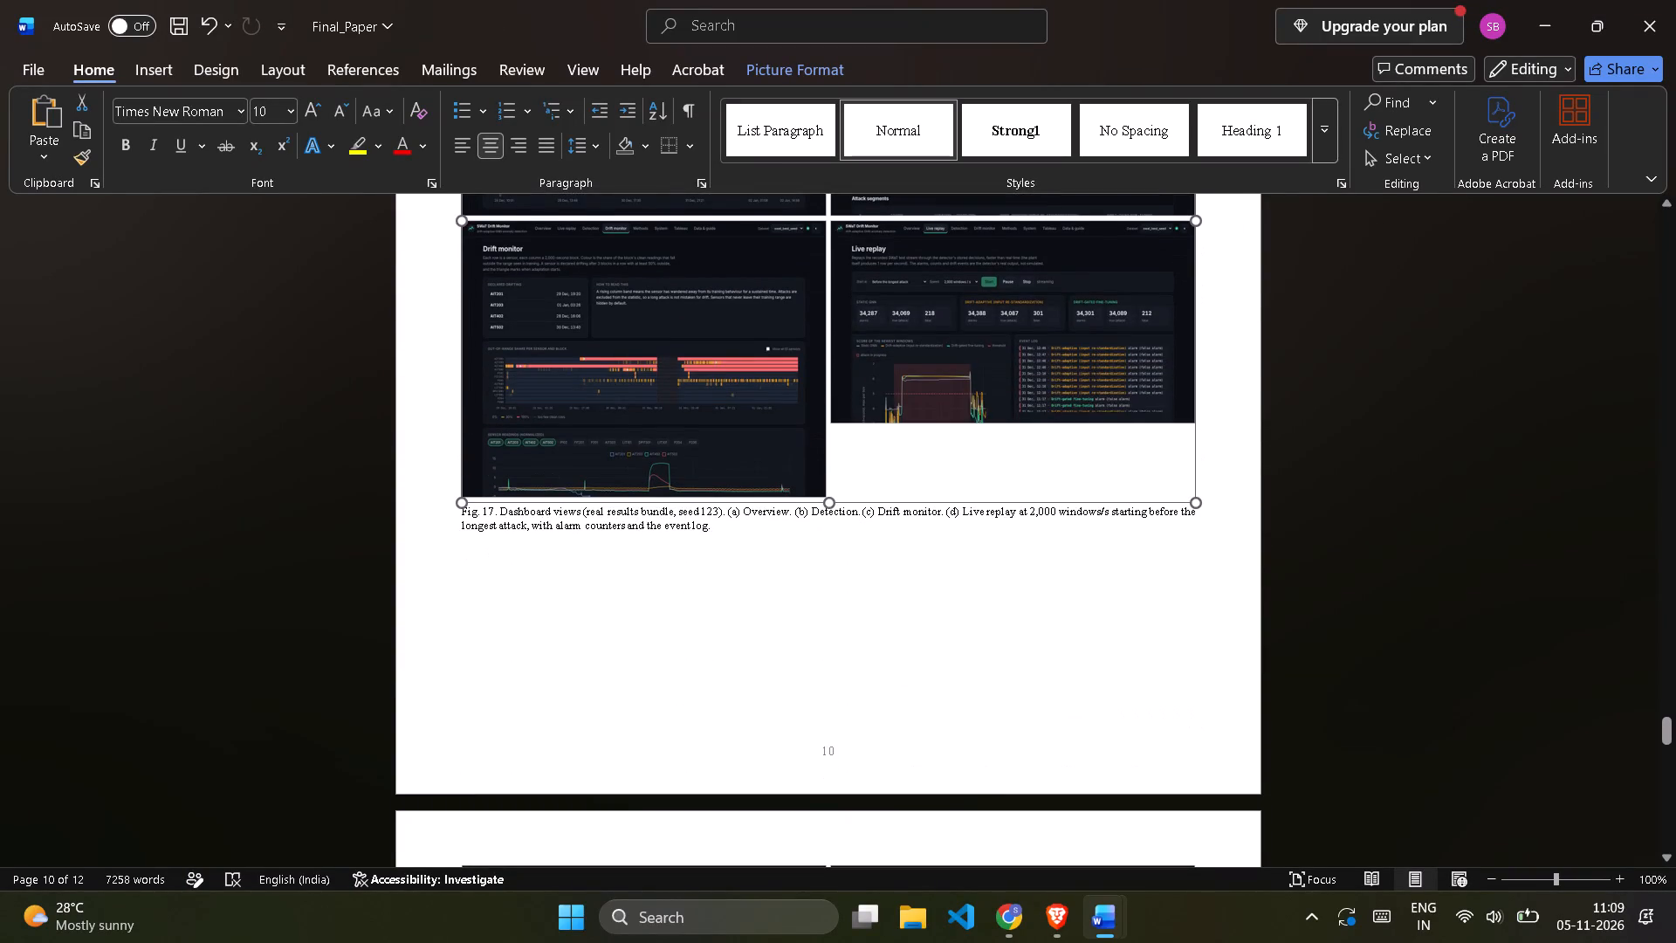
{"action": "scroll", "coordinate": [853, 425], "scroll_direction": "down", "scroll_amount": 2}
{"action": "scroll", "coordinate": [853, 425], "scroll_direction": "up", "scroll_amount": 4}
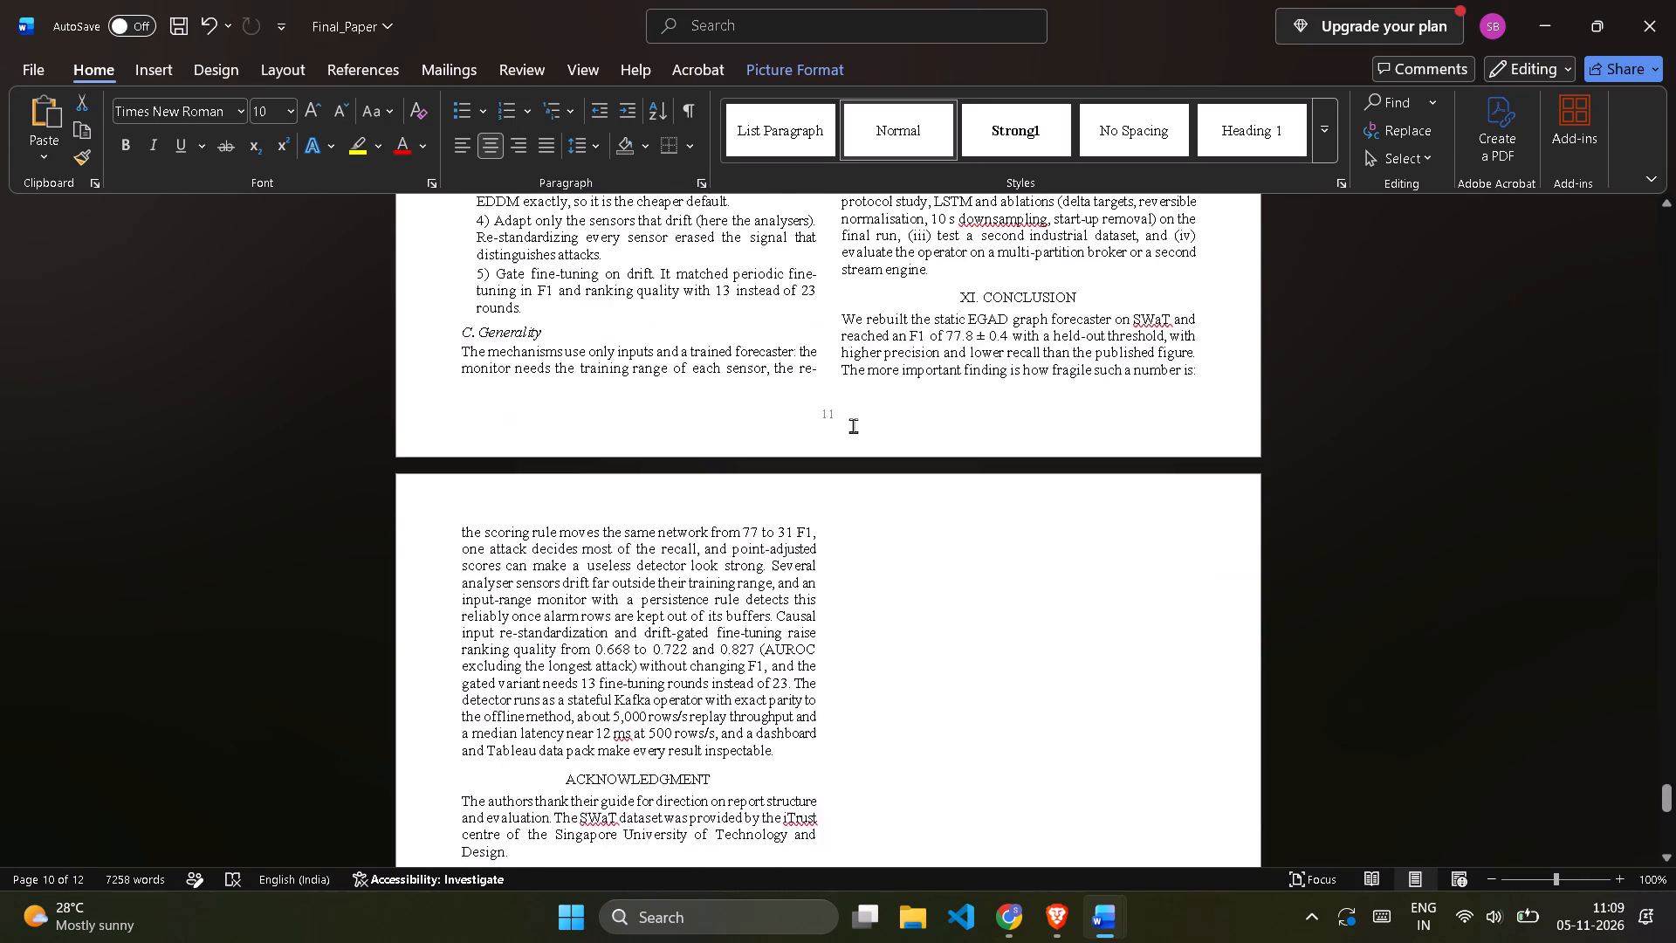
Stretch the Fig. 18 dashboard views image on page 11 taller.
{"action": "scroll", "coordinate": [853, 425], "scroll_direction": "up", "scroll_amount": 5}
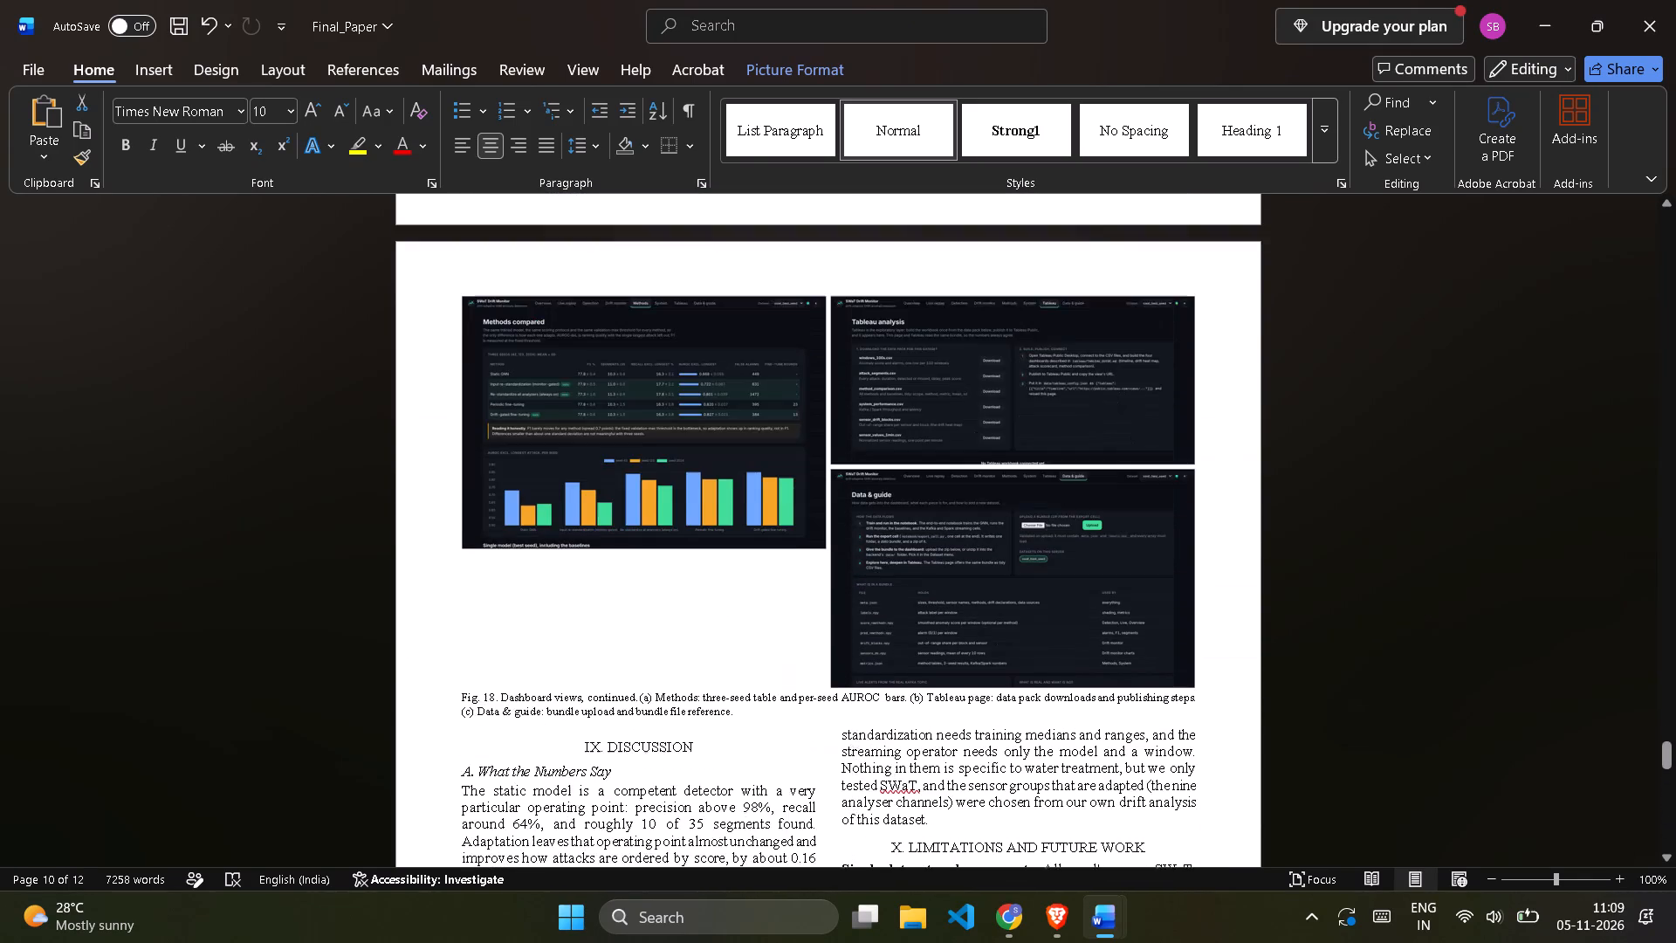
{"action": "left_click", "coordinate": [823, 449]}
{"action": "left_click_drag", "start_coordinate": [828, 741], "coordinate": [816, 795]}
Check how the discussion, limitations and conclusion text flows from page 11 onto page 12.
{"action": "scroll", "coordinate": [916, 773], "scroll_direction": "down", "scroll_amount": 2}
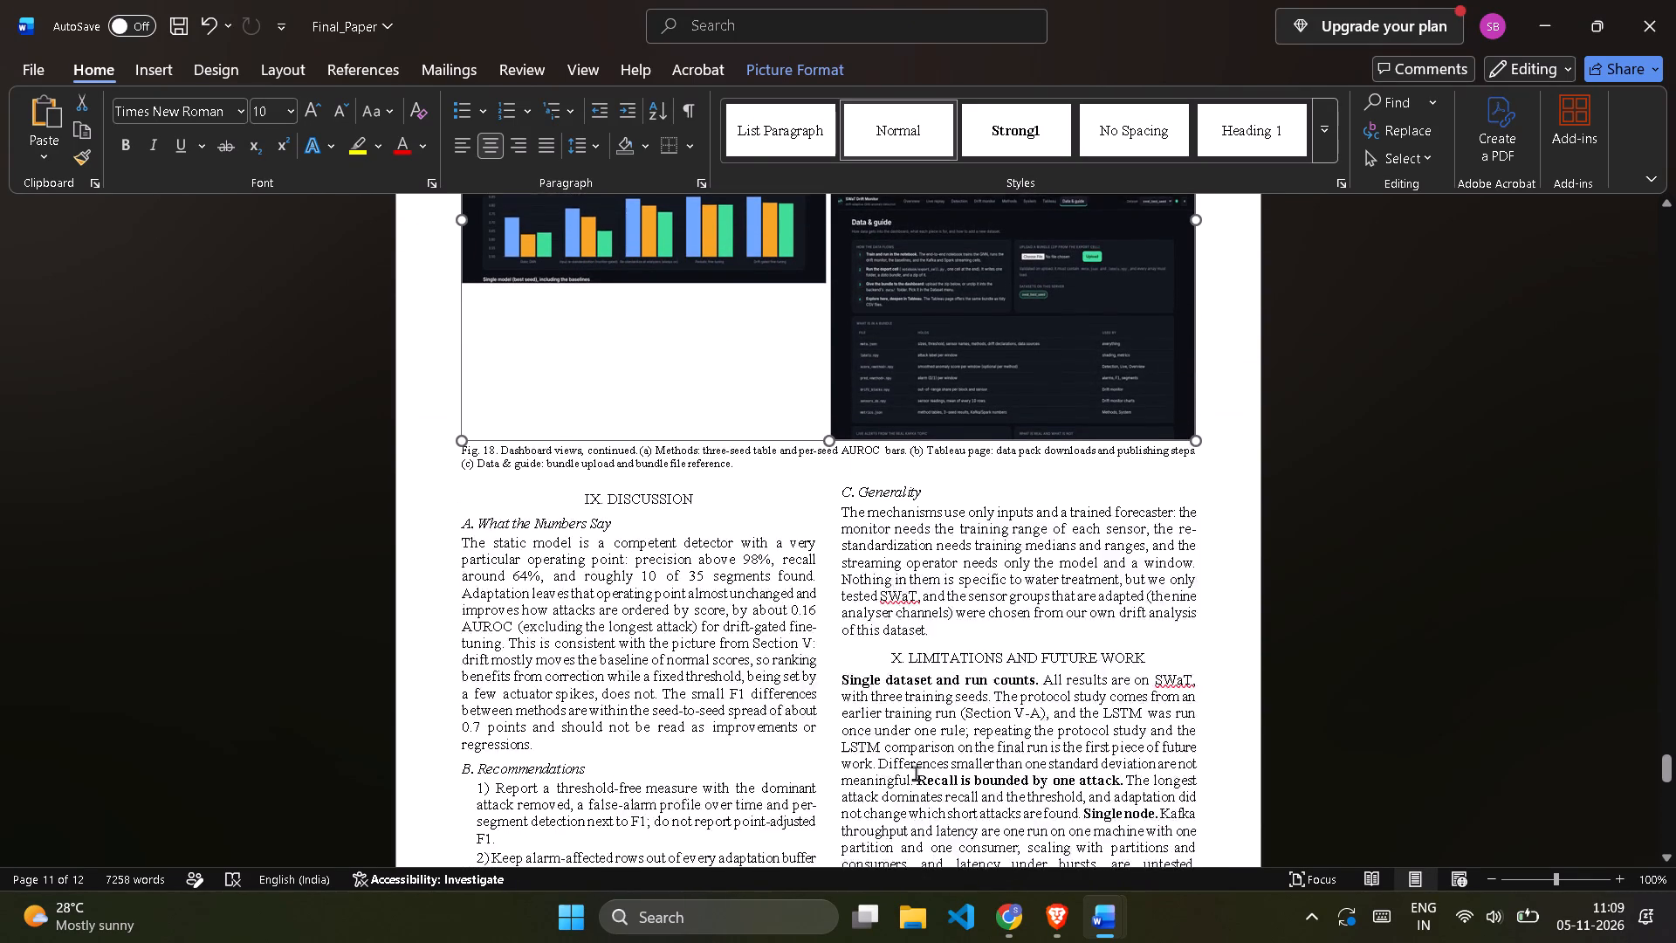
{"action": "scroll", "coordinate": [916, 773], "scroll_direction": "down", "scroll_amount": 5}
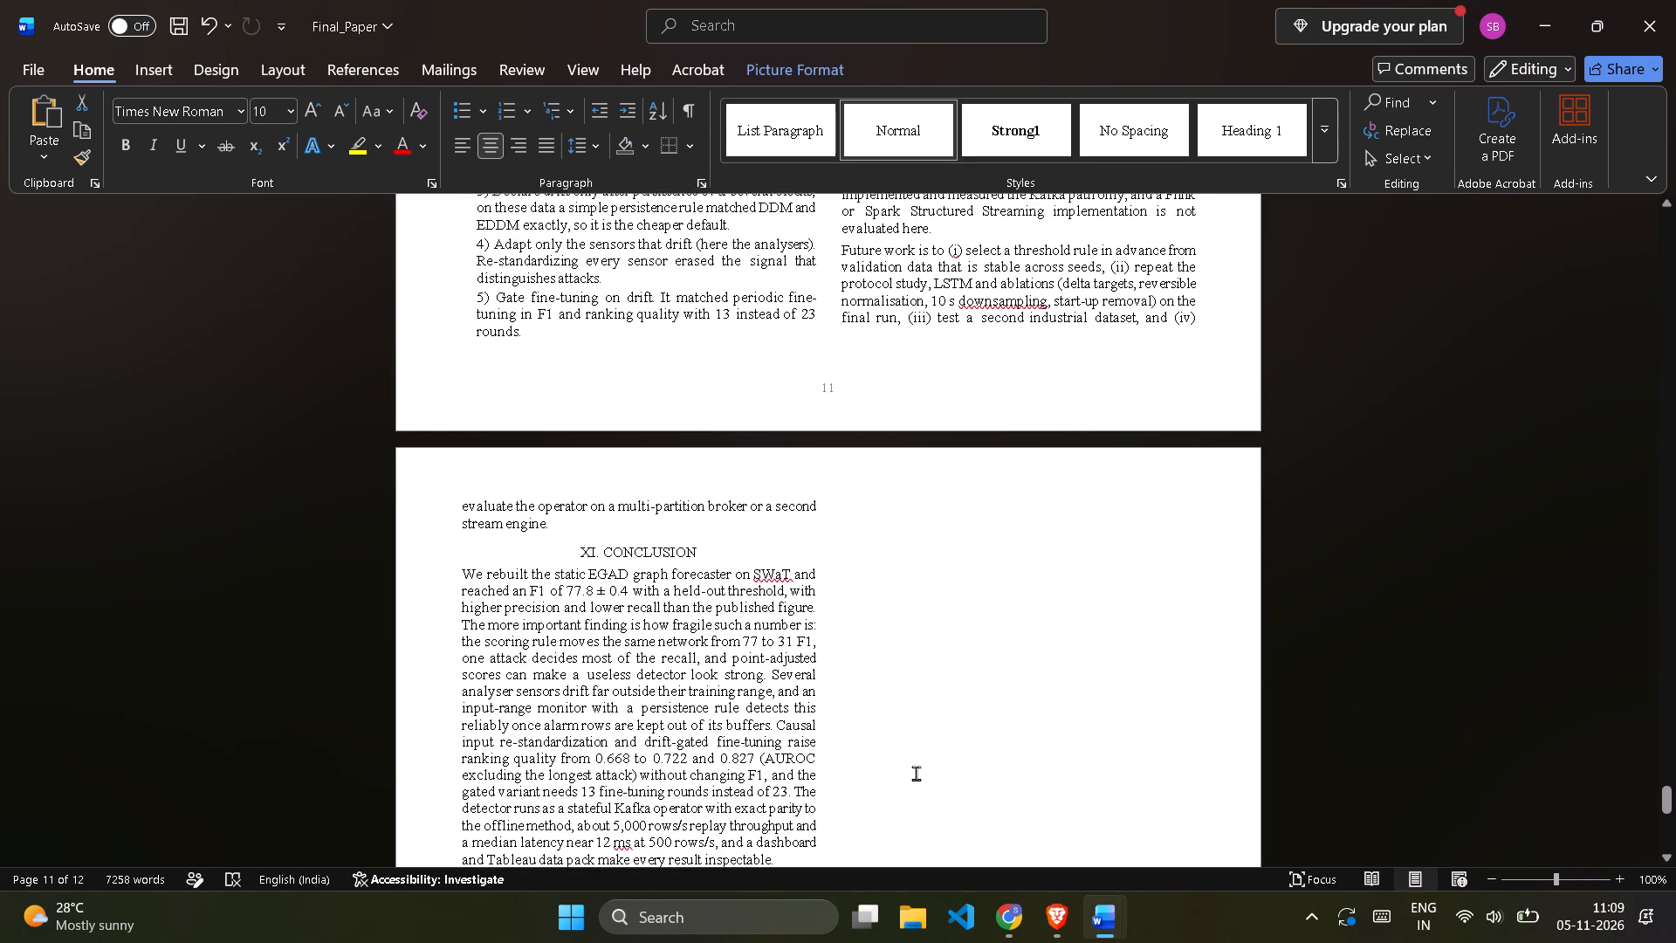
{"action": "scroll", "coordinate": [916, 773], "scroll_direction": "down", "scroll_amount": 2}
{"action": "scroll", "coordinate": [916, 773], "scroll_direction": "up", "scroll_amount": 4}
{"action": "scroll", "coordinate": [916, 773], "scroll_direction": "down", "scroll_amount": 1}
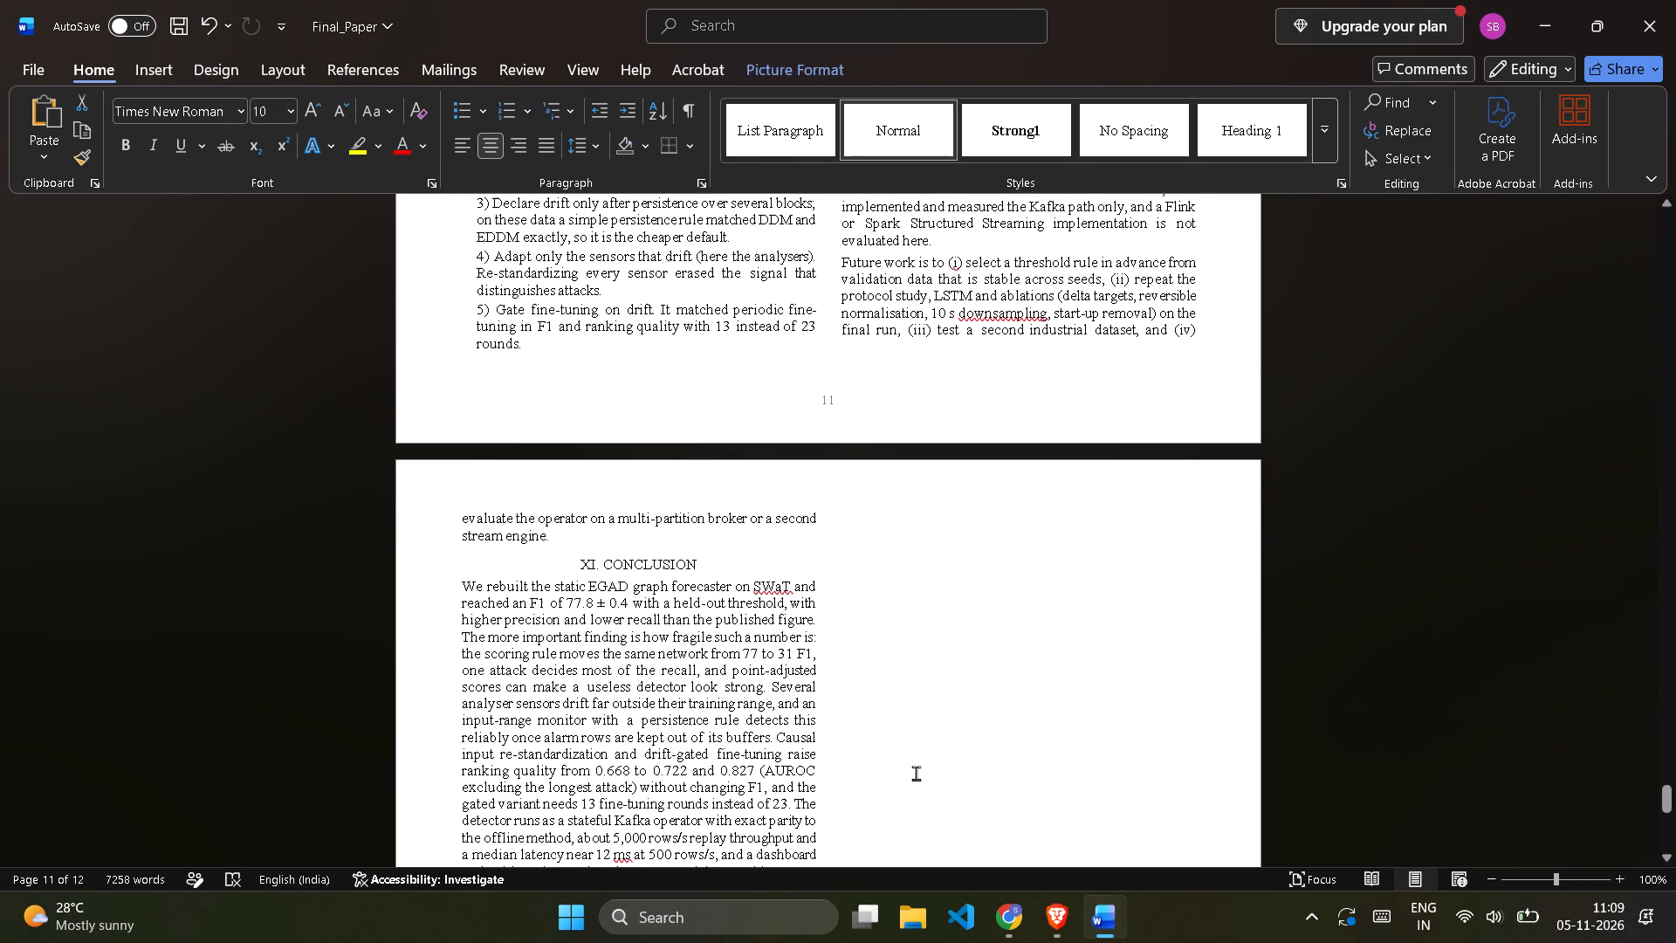
Stretch the Fig. 18 image slightly taller again and check the text flow at the end of page 11.
{"action": "scroll", "coordinate": [916, 773], "scroll_direction": "up", "scroll_amount": 5}
{"action": "scroll", "coordinate": [916, 773], "scroll_direction": "down", "scroll_amount": 2}
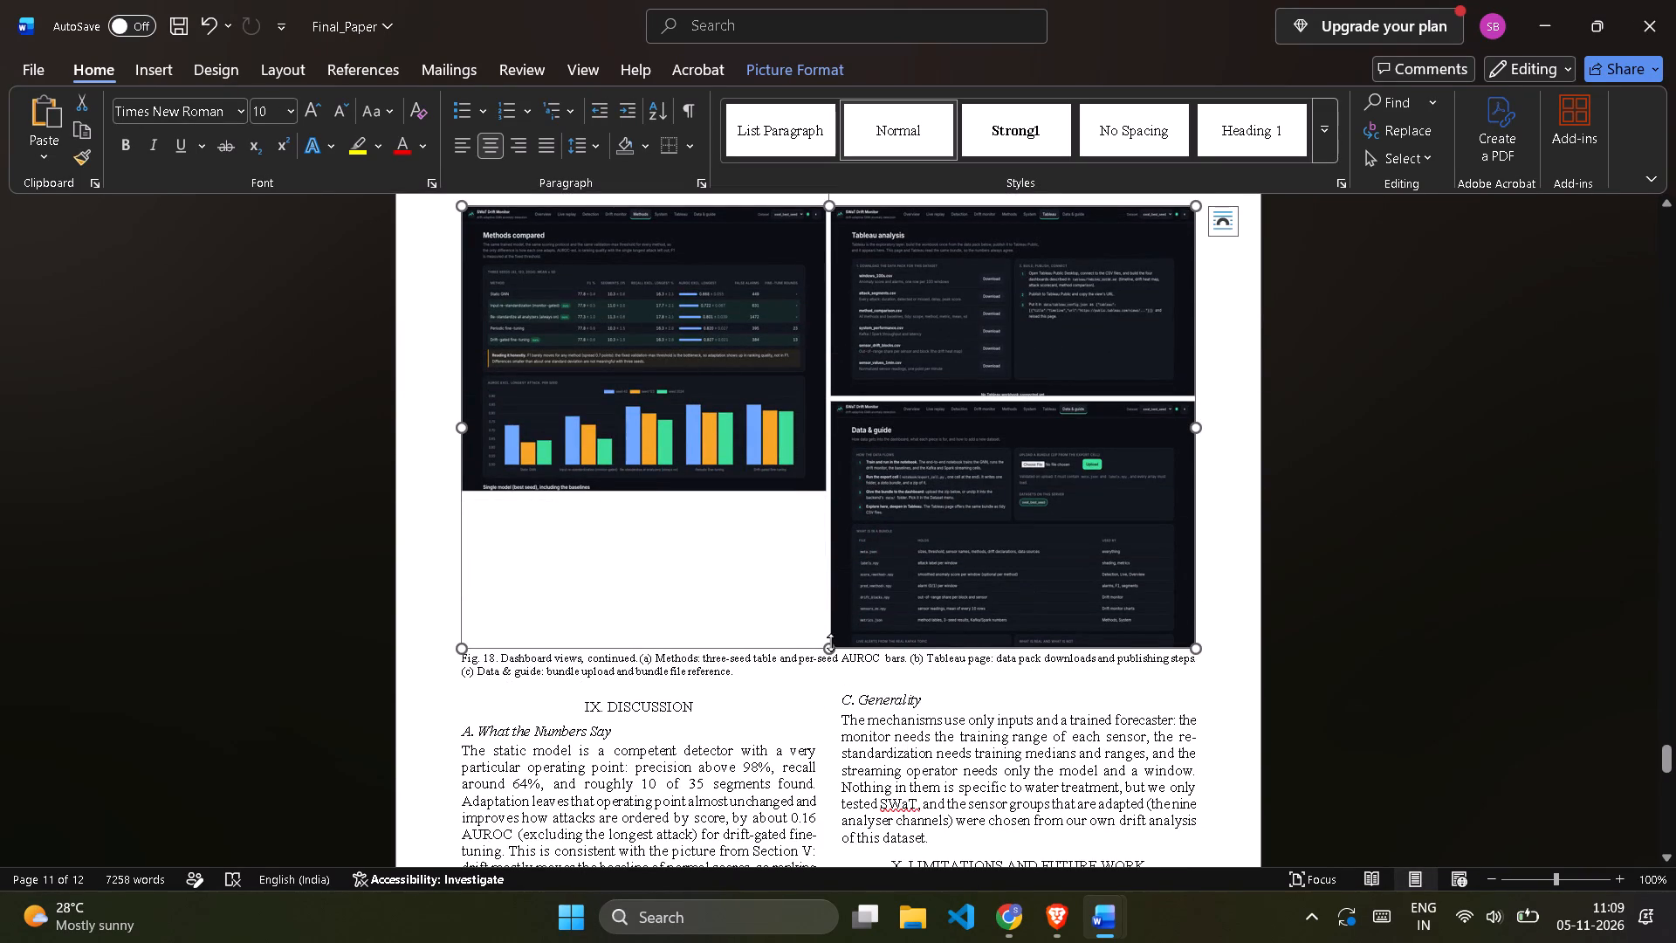
{"action": "left_click_drag", "start_coordinate": [829, 642], "coordinate": [833, 670]}
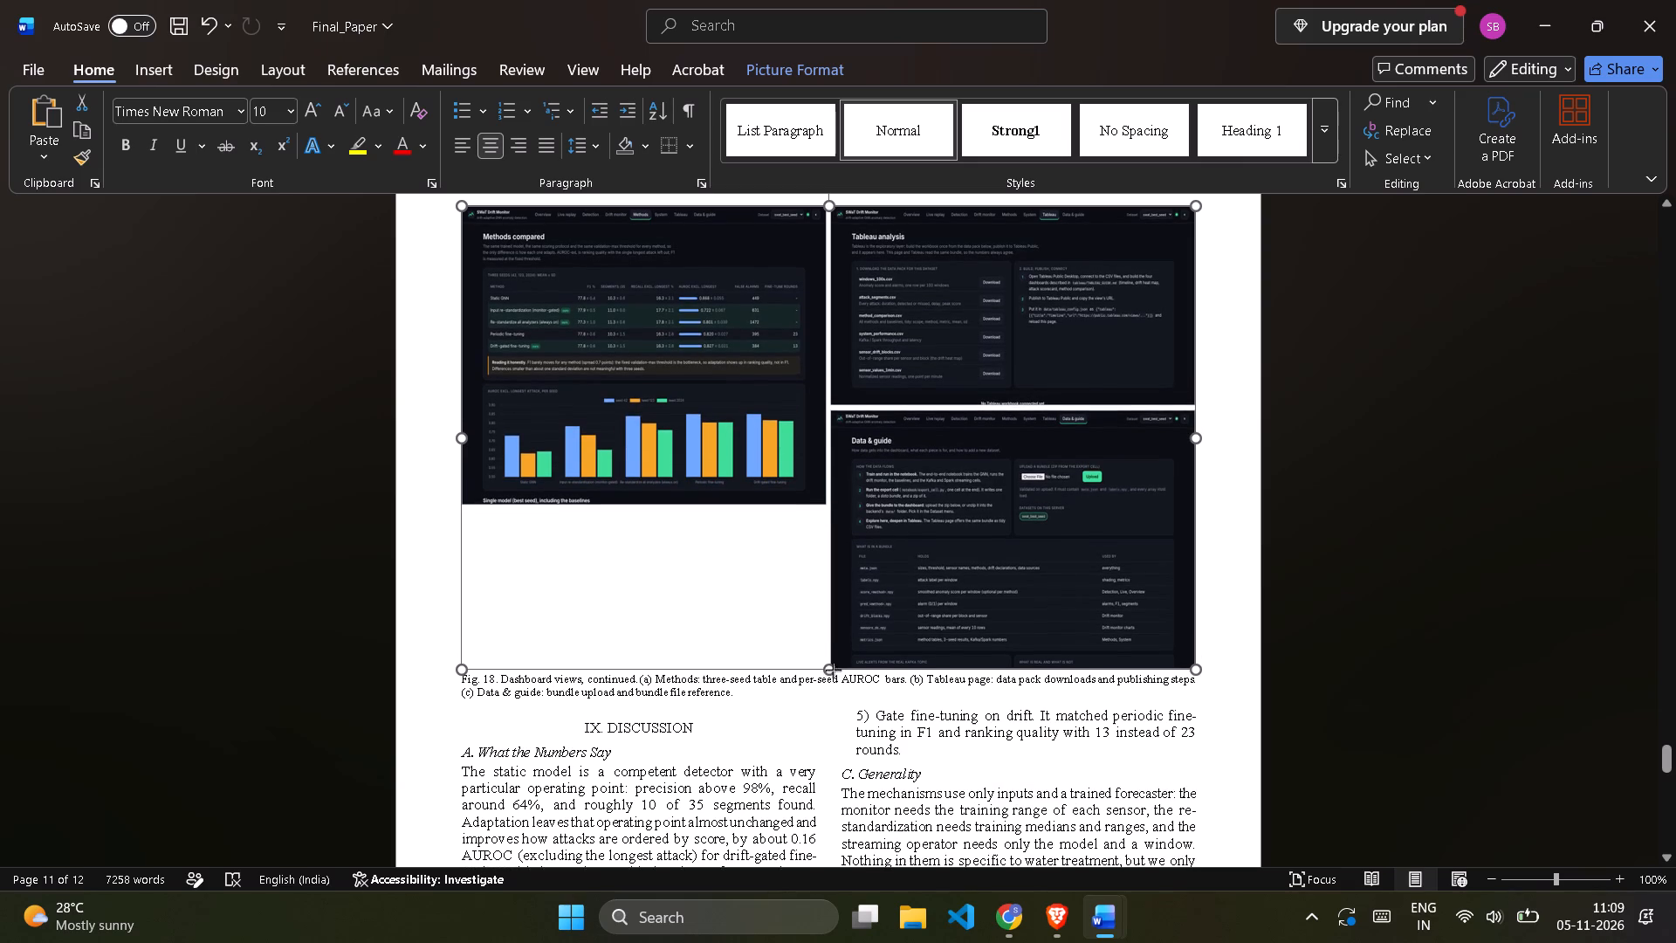
{"action": "left_click_drag", "start_coordinate": [833, 670], "coordinate": [833, 671]}
{"action": "scroll", "coordinate": [867, 808], "scroll_direction": "down", "scroll_amount": 4}
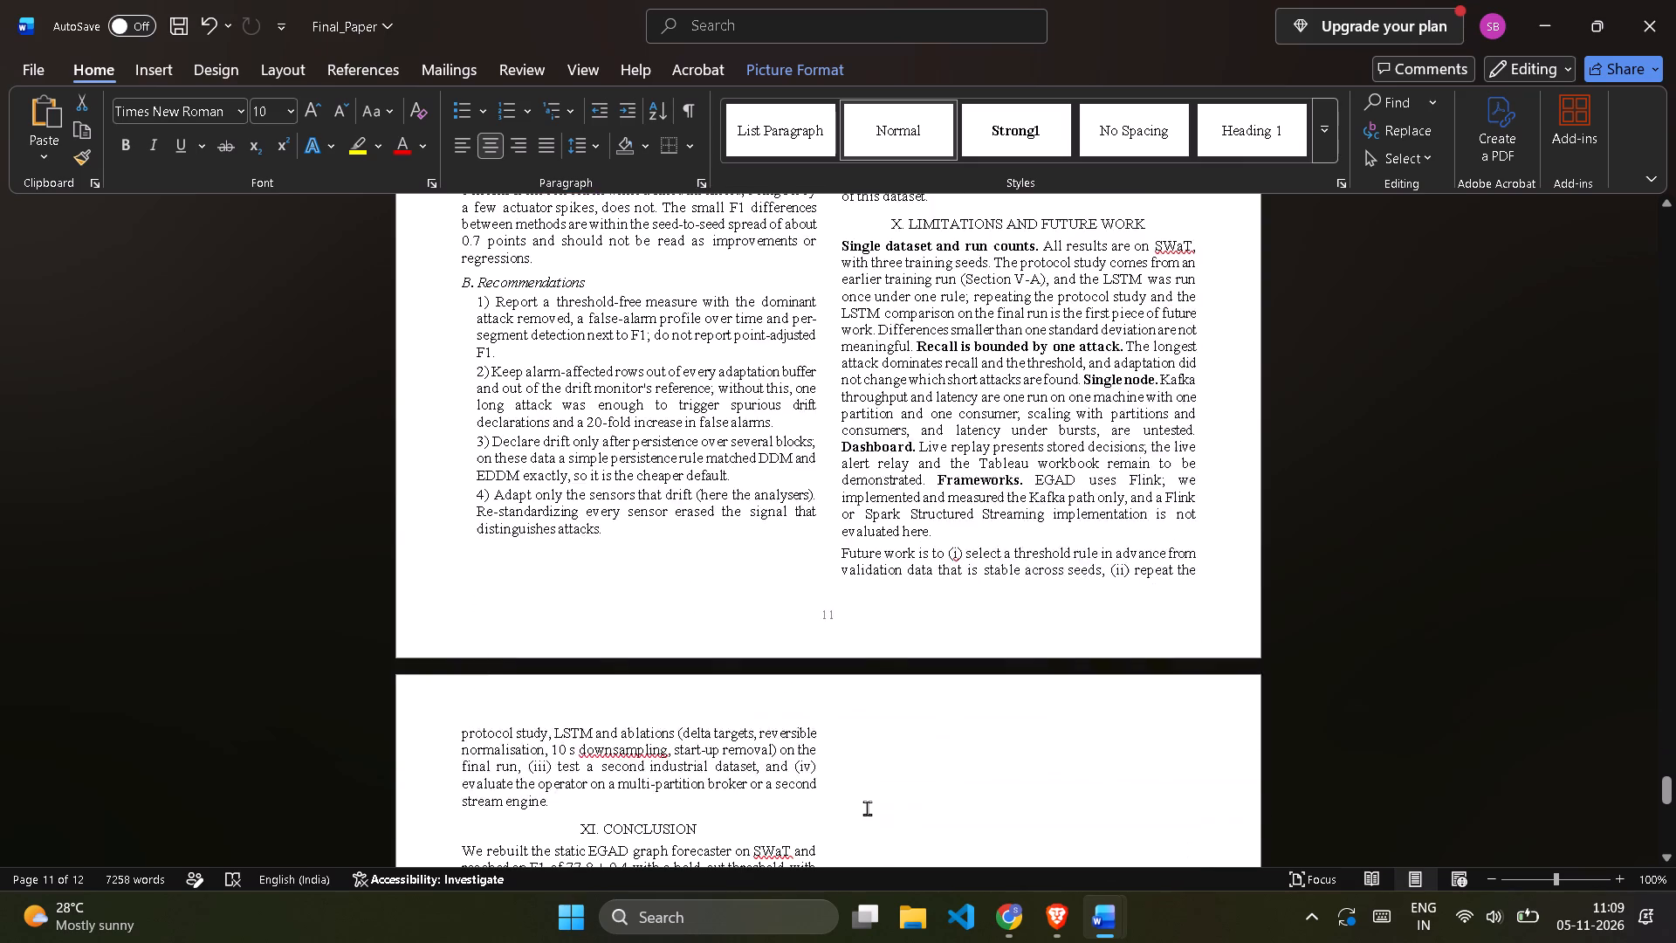
{"action": "scroll", "coordinate": [867, 808], "scroll_direction": "down", "scroll_amount": 4}
{"action": "scroll", "coordinate": [867, 808], "scroll_direction": "up", "scroll_amount": 2}
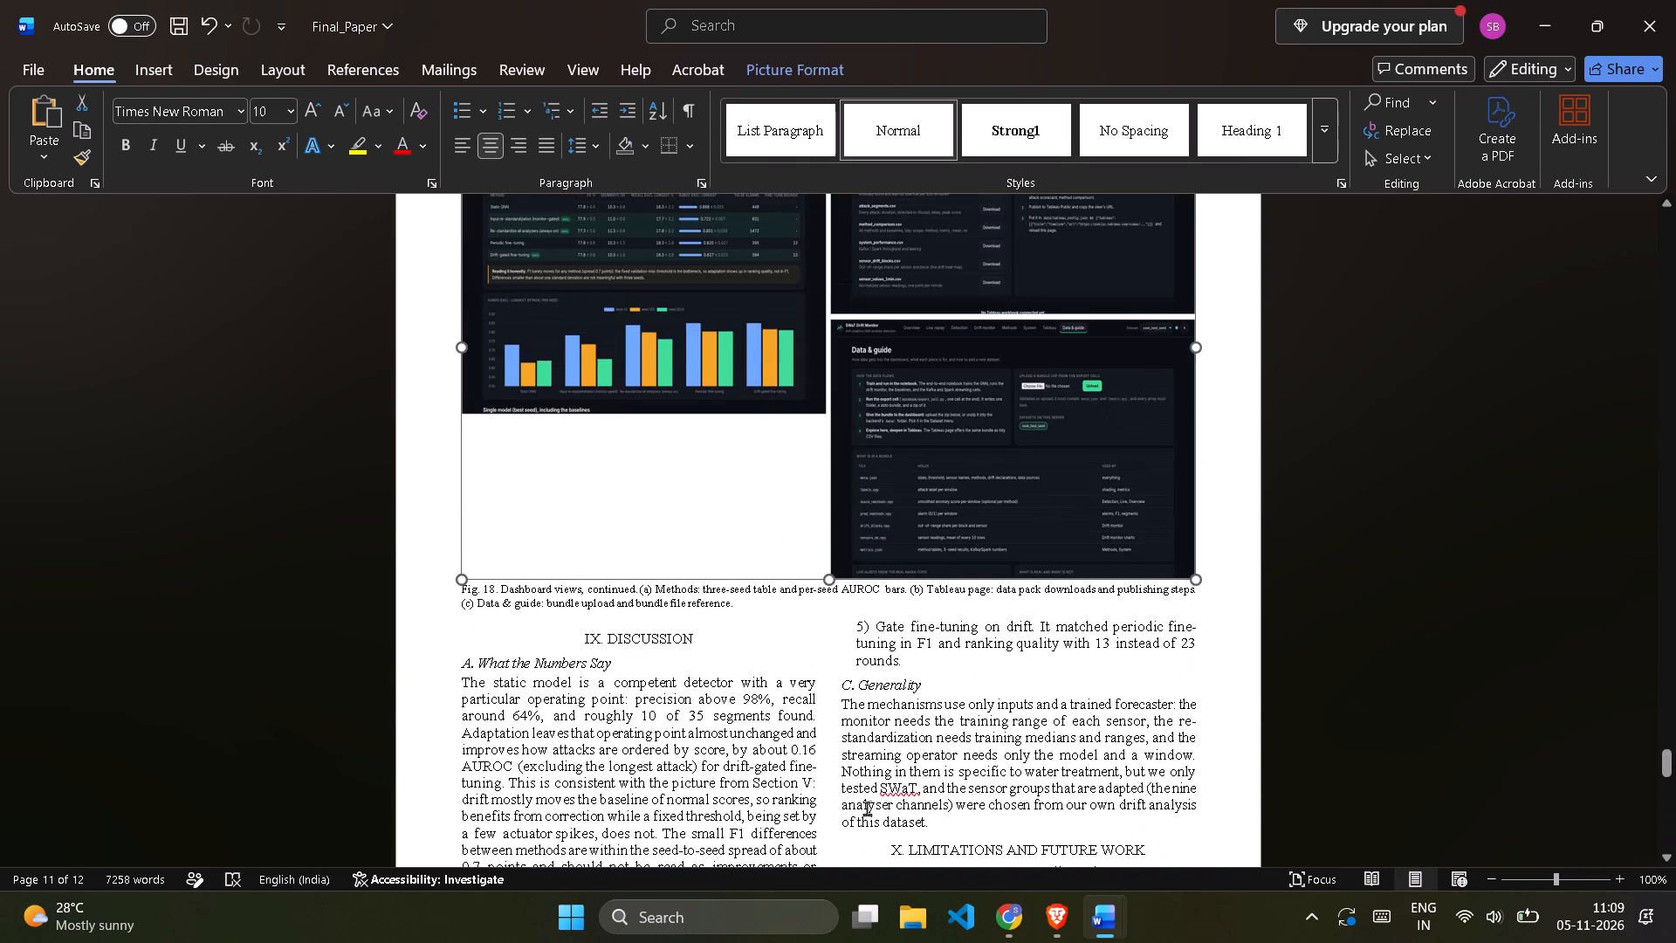
Save the Final_Paper document.
{"action": "key", "text": "ctrl+s"}
Review the page layout from Fig. 17 on page 10 back to Table V on page 7.
{"action": "scroll", "coordinate": [867, 808], "scroll_direction": "up", "scroll_amount": 5}
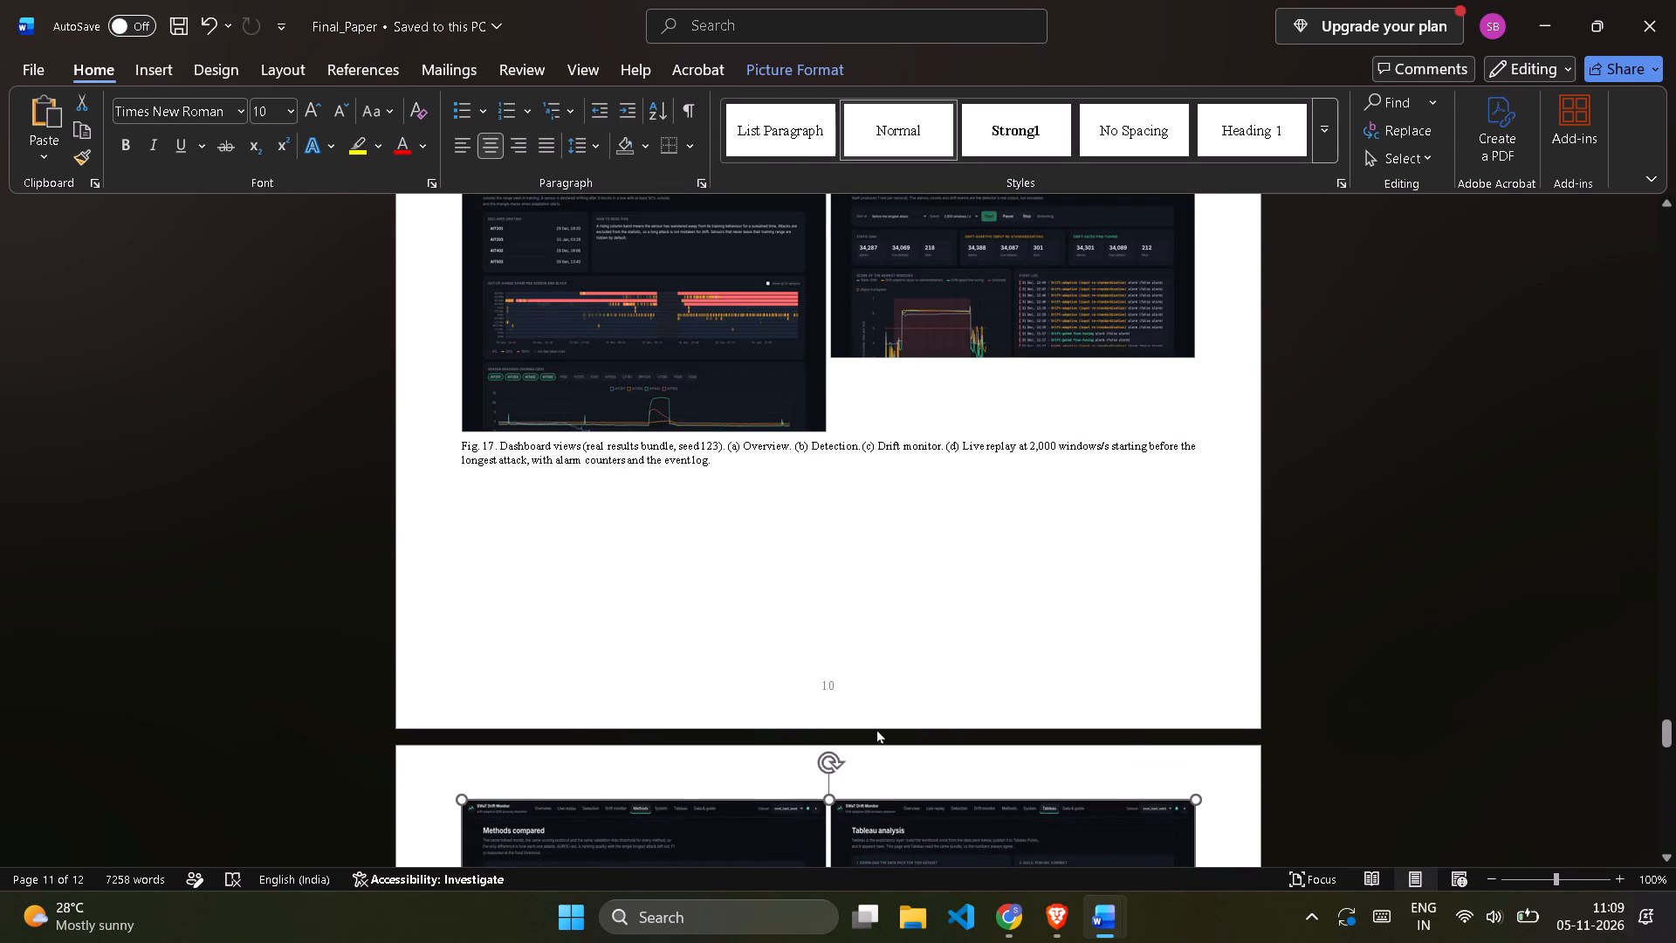
{"action": "scroll", "coordinate": [889, 660], "scroll_direction": "up", "scroll_amount": 5}
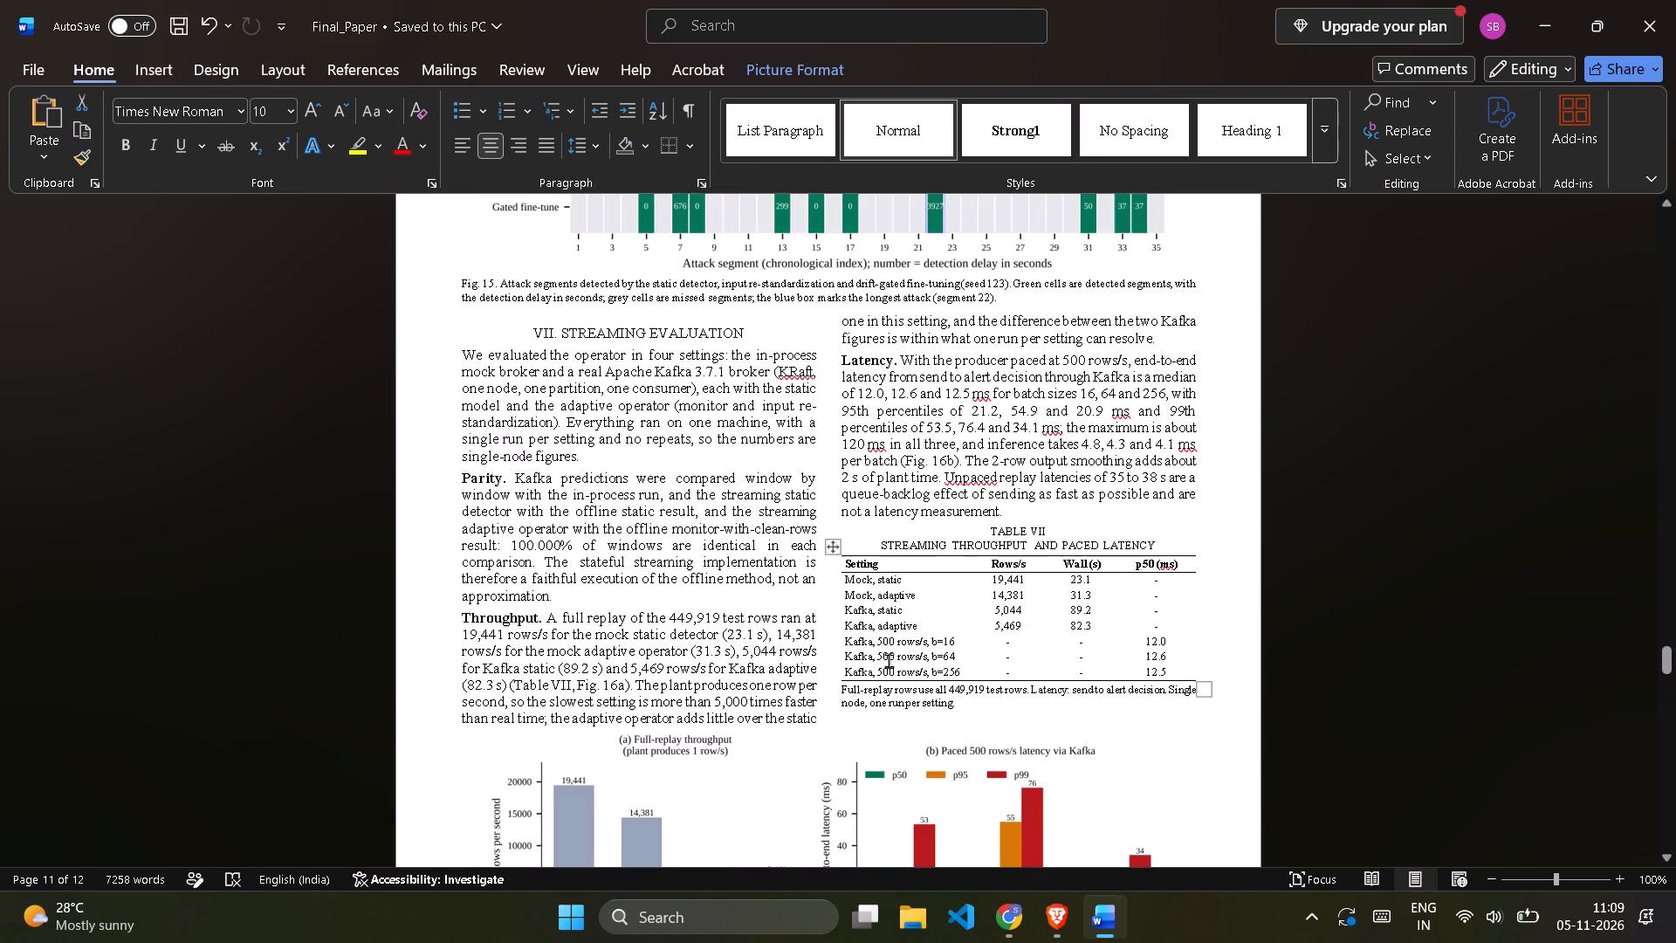
{"action": "scroll", "coordinate": [889, 660], "scroll_direction": "up", "scroll_amount": 4}
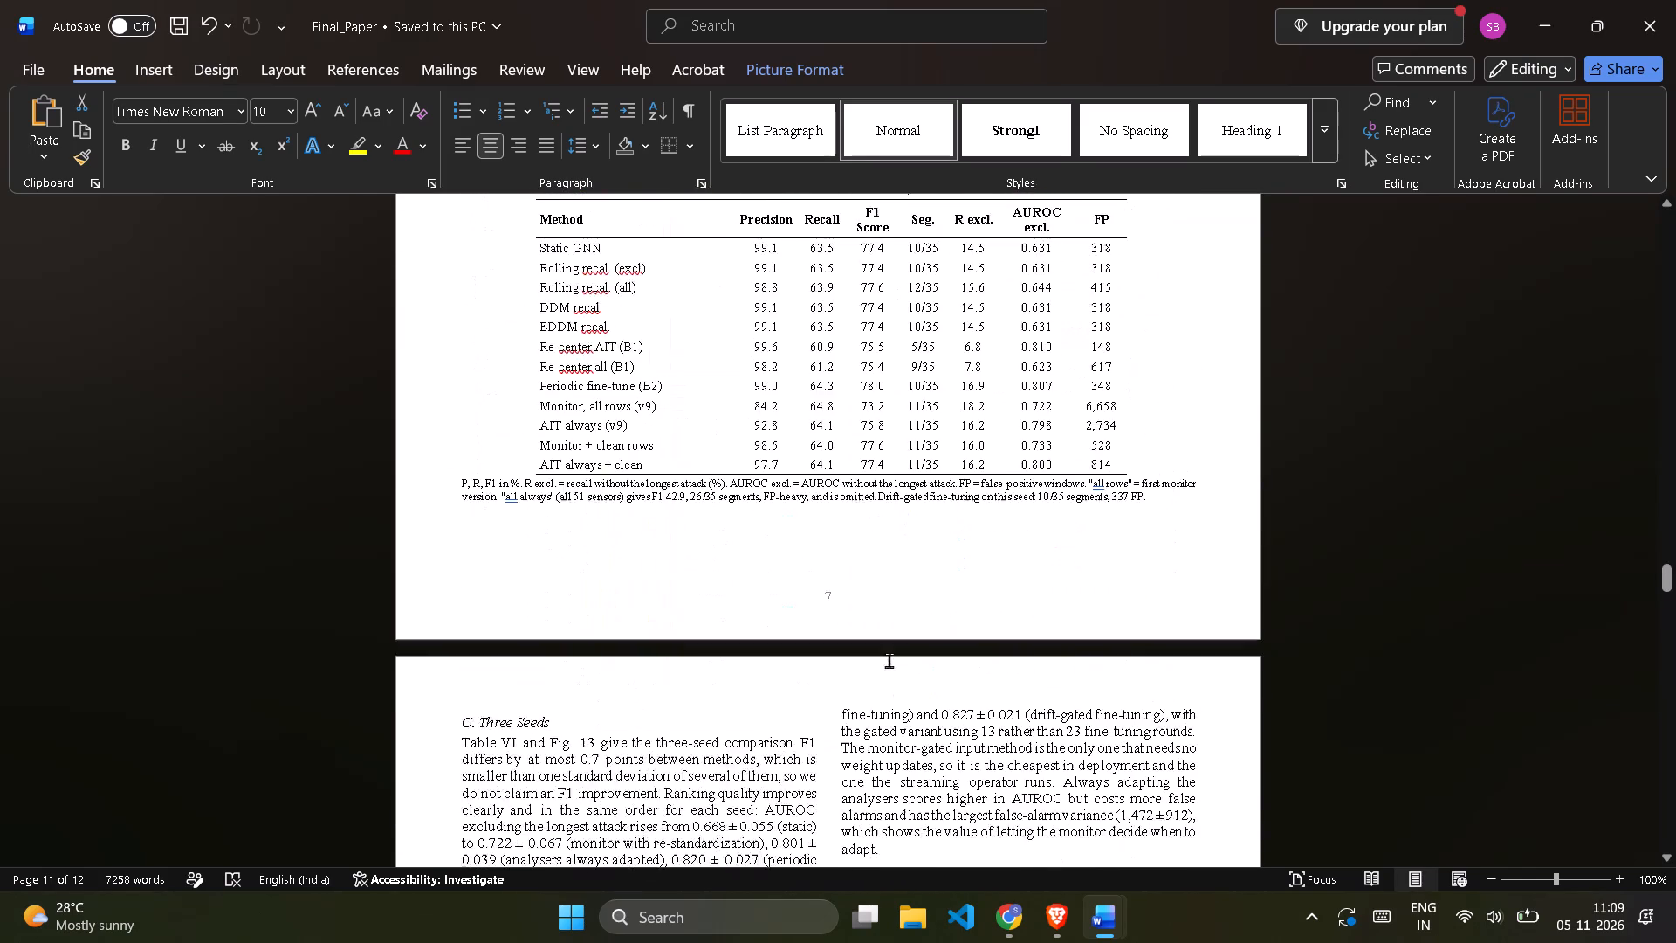
{"action": "scroll", "coordinate": [889, 660], "scroll_direction": "up", "scroll_amount": 1}
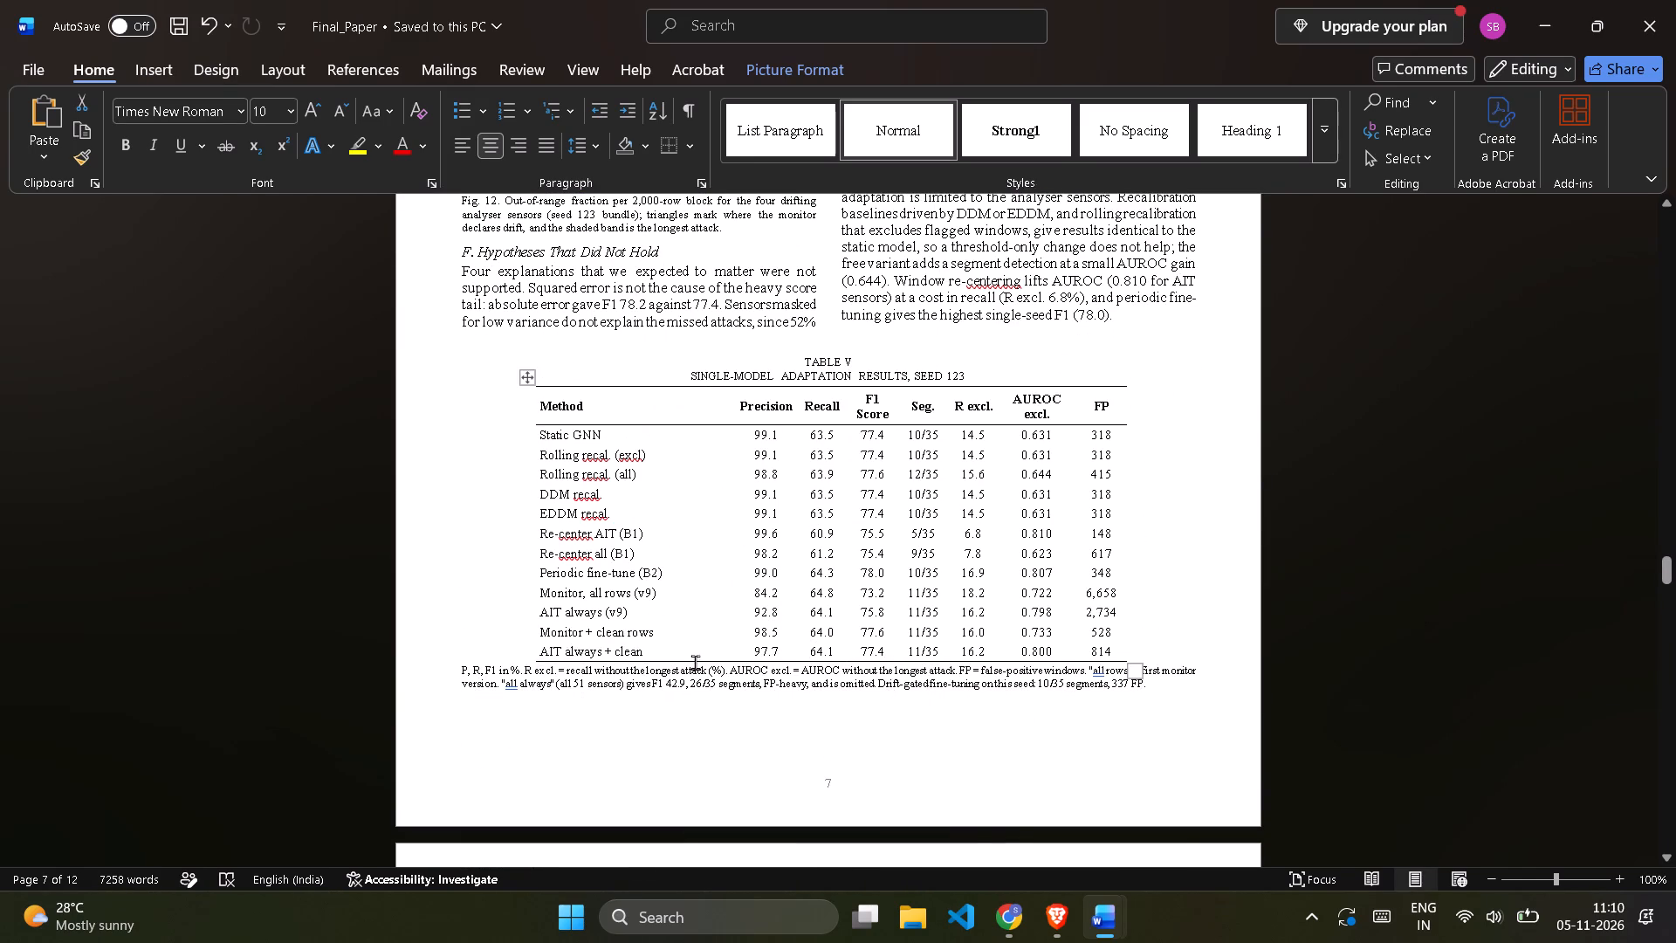
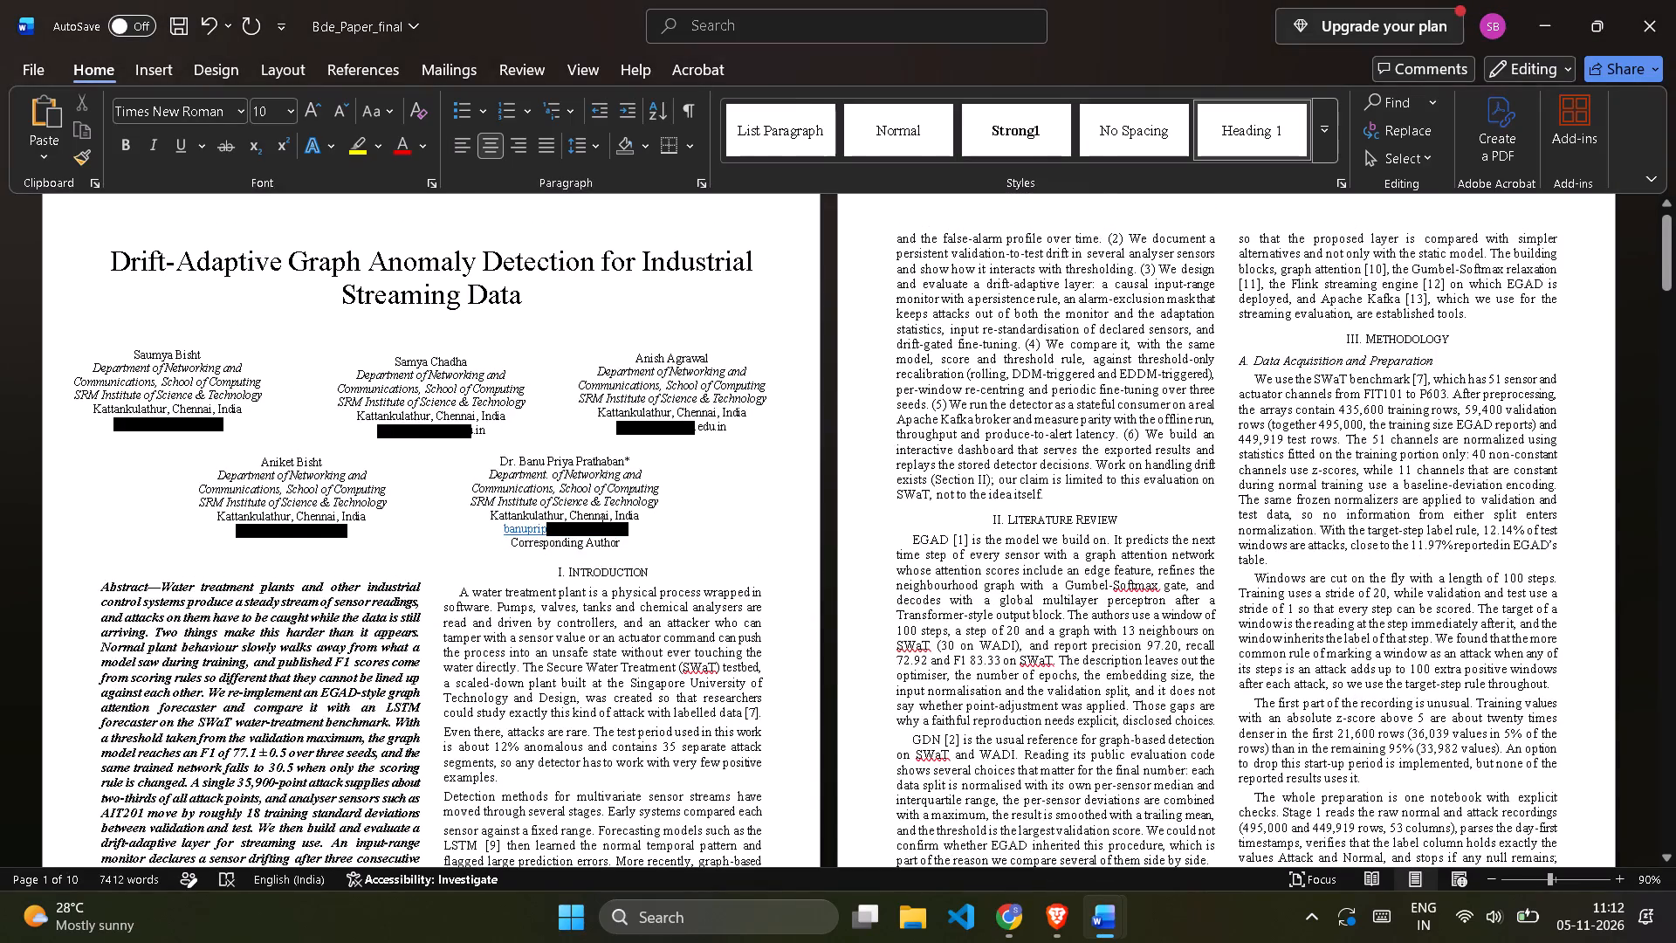
{"action": "left_click", "coordinate": [203, 341]}
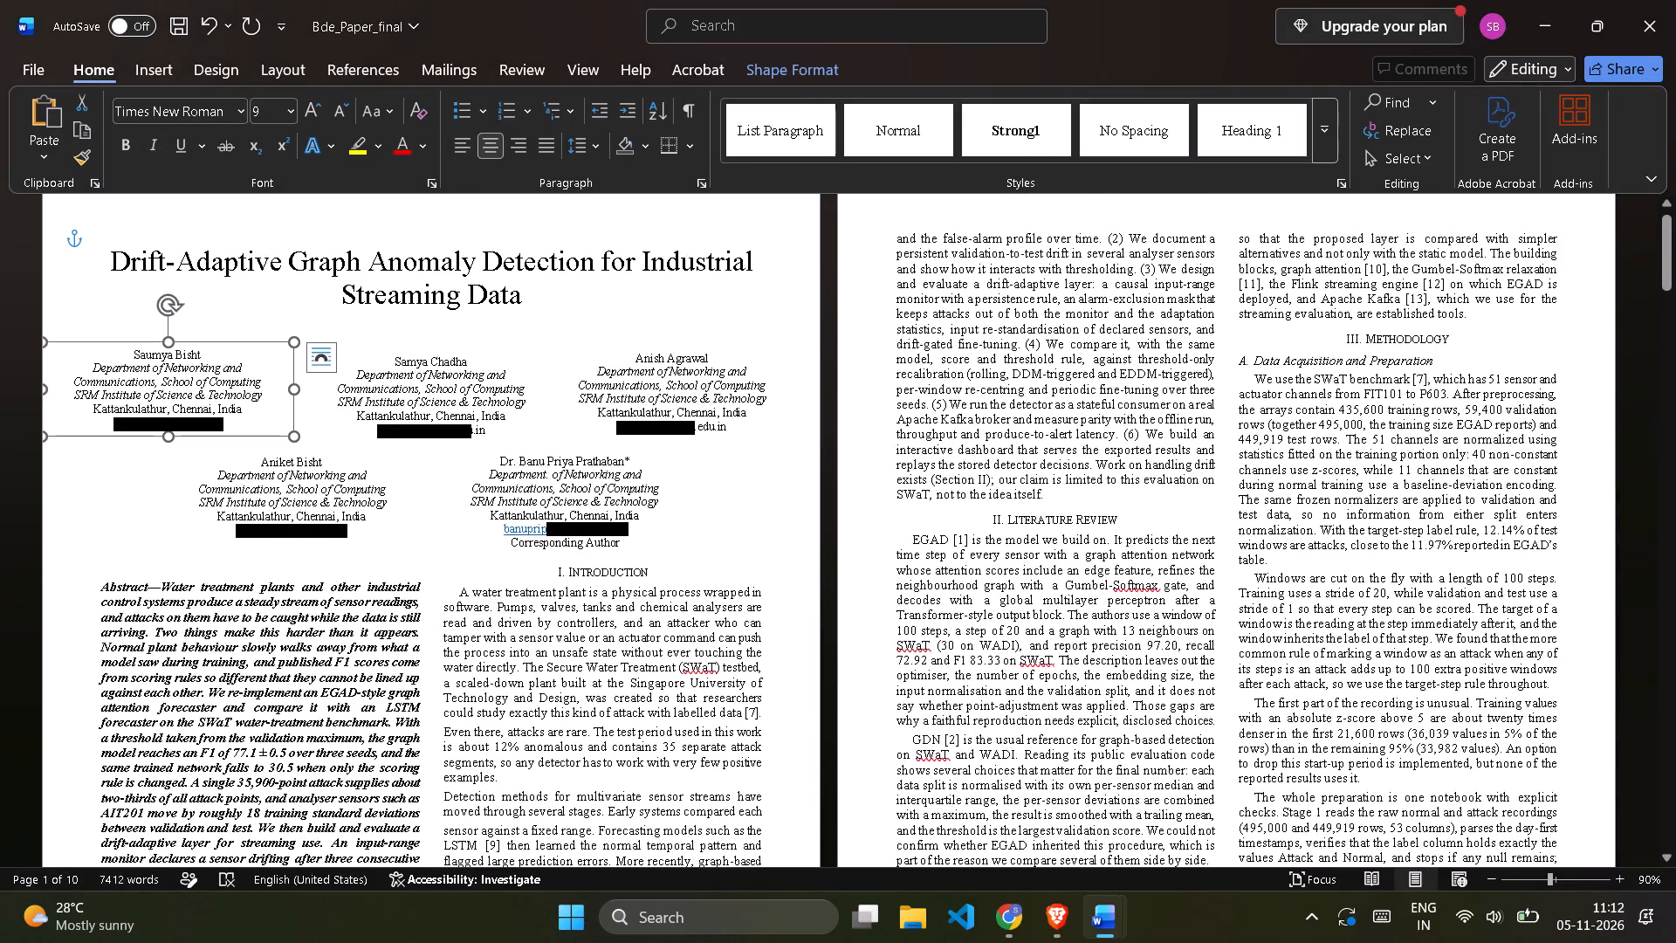
{"action": "key", "text": "ctrl+c"}
{"action": "key", "text": "super+Left"}
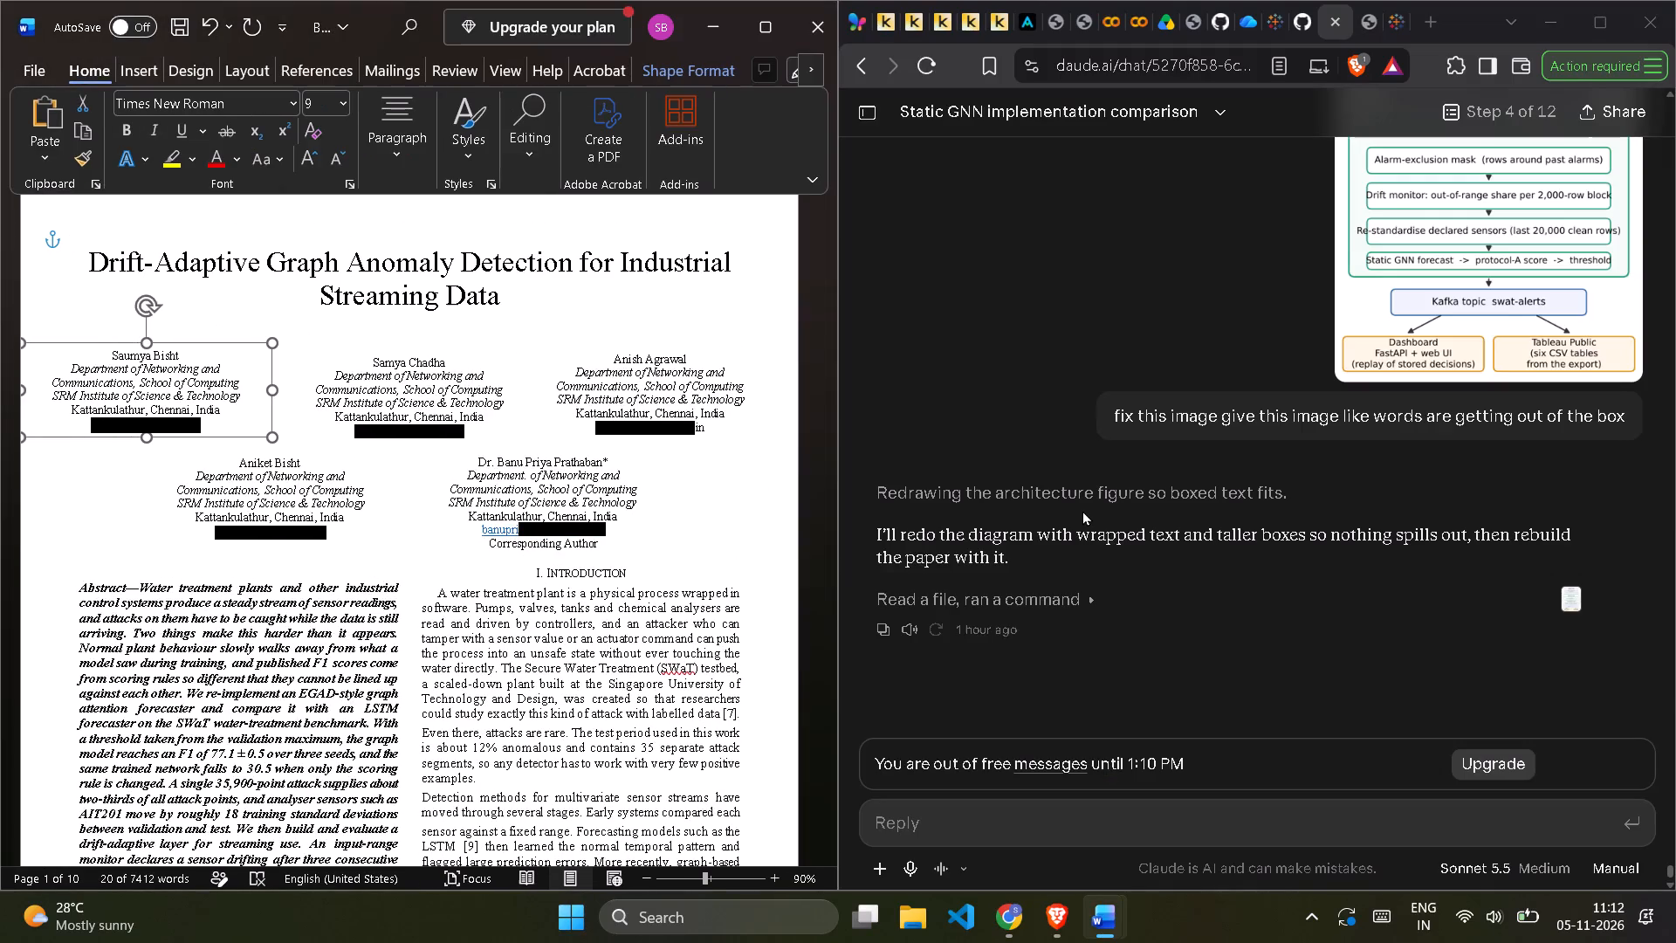
{"action": "left_click", "coordinate": [1109, 942]}
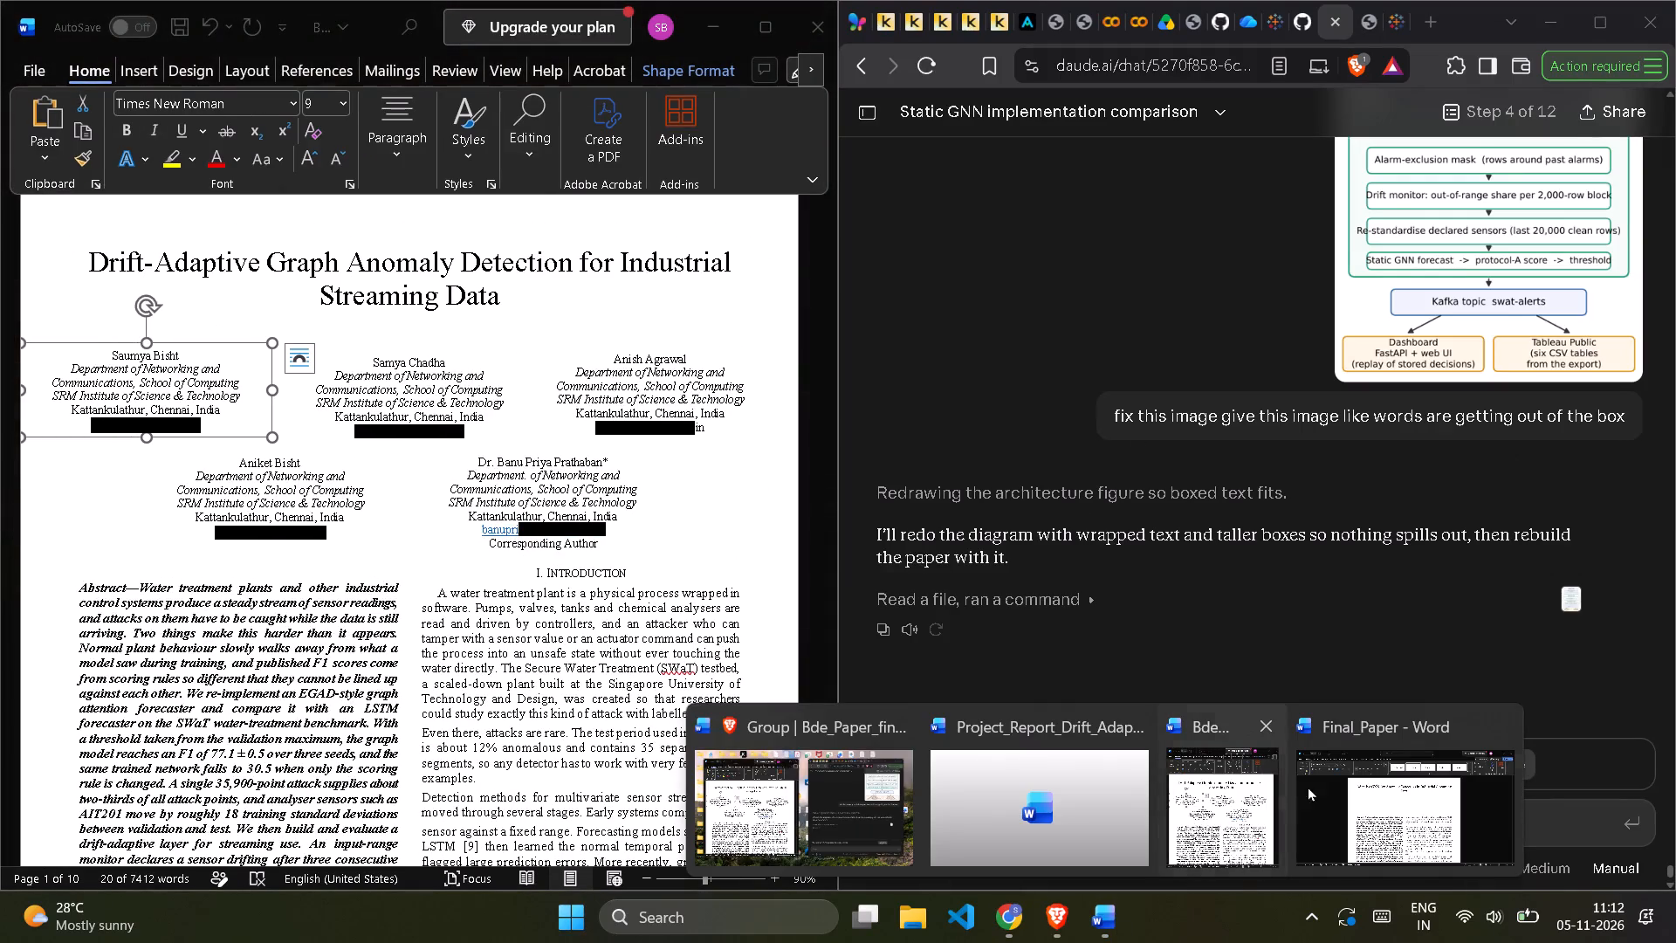
{"action": "left_click", "coordinate": [1373, 776]}
{"action": "key", "text": "super+Right"}
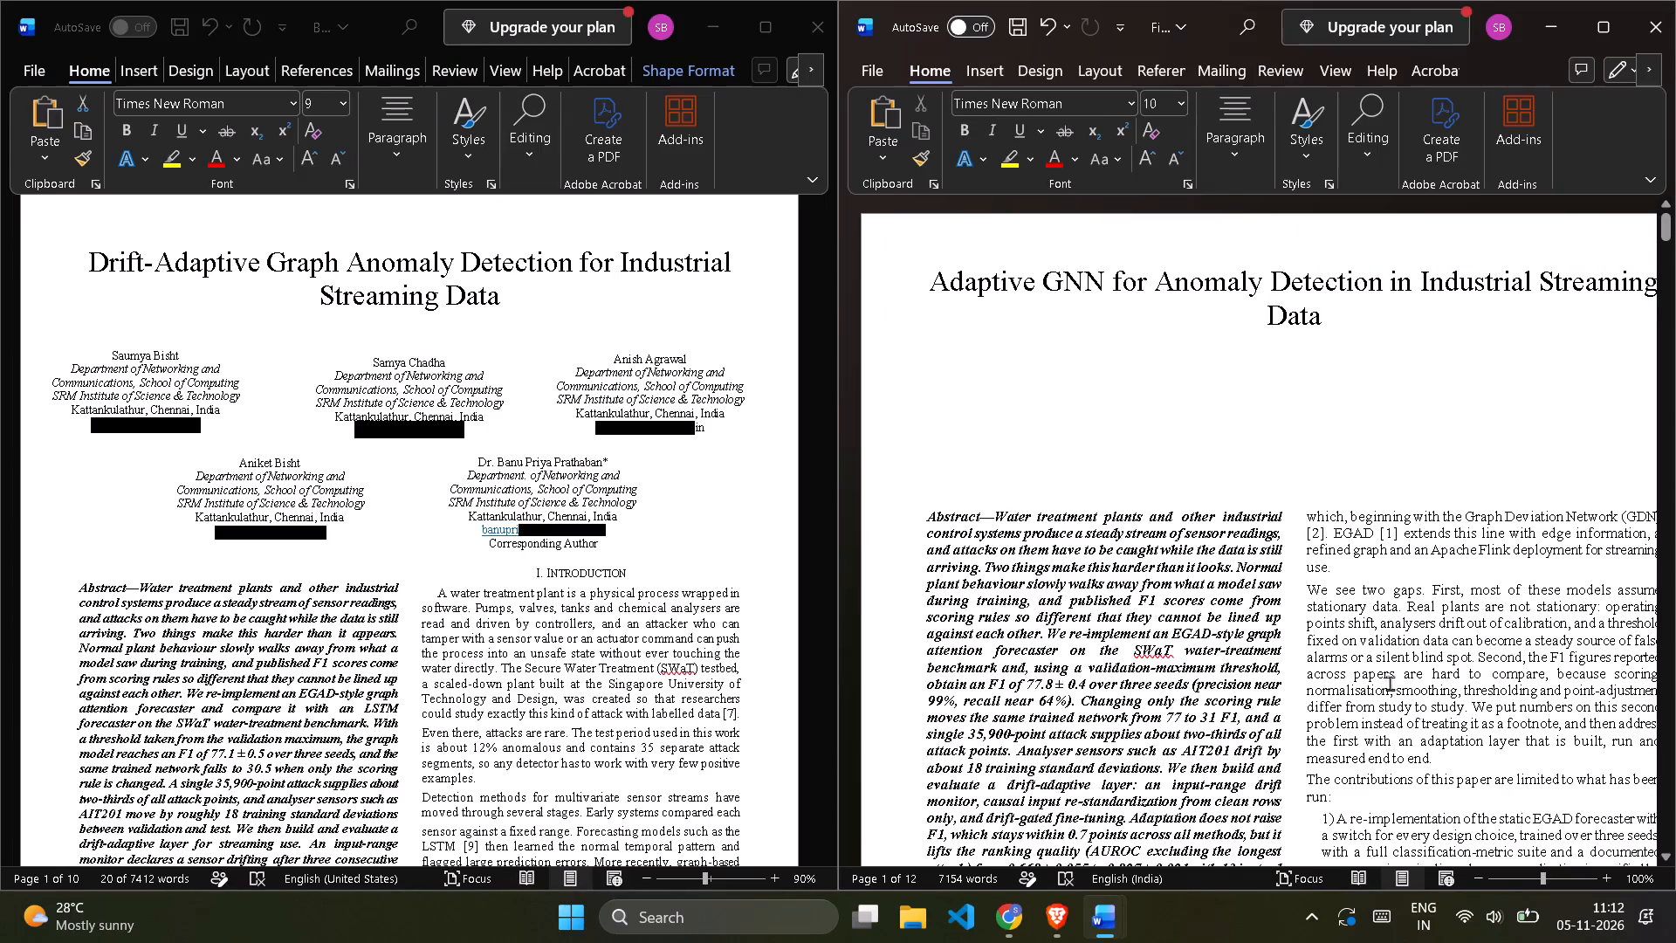
{"action": "left_click", "coordinate": [1009, 361]}
{"action": "key", "text": "ctrl+v"}
{"action": "left_click_drag", "start_coordinate": [1061, 387], "coordinate": [1087, 372]}
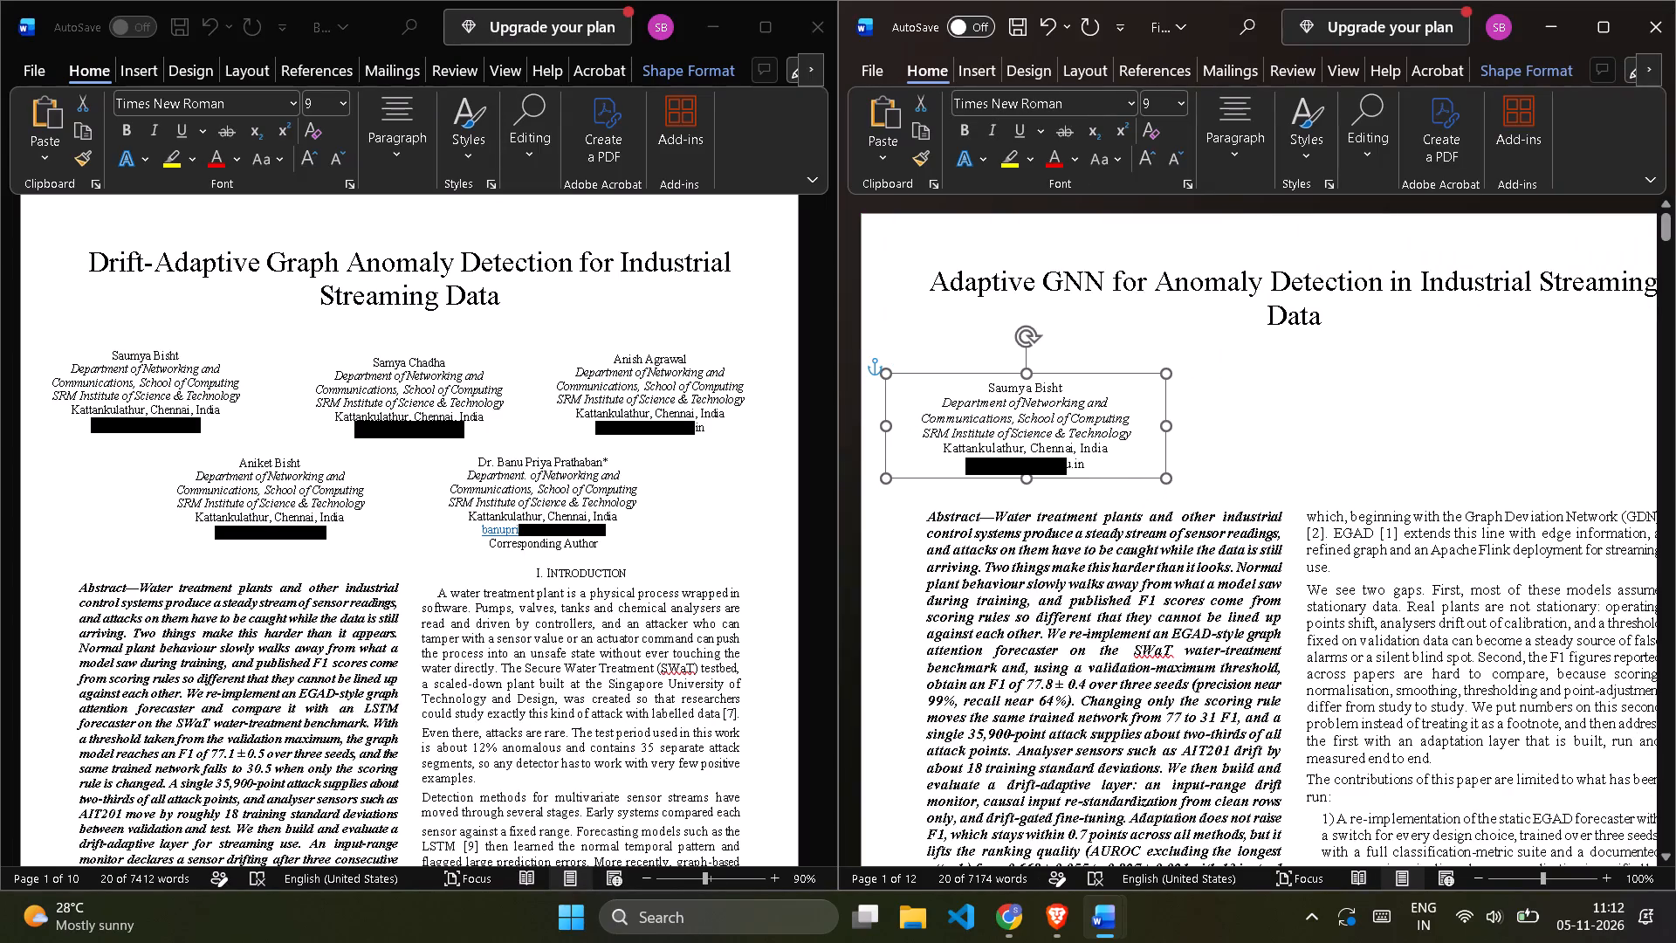
{"action": "left_click_drag", "start_coordinate": [1087, 372], "coordinate": [1109, 356]}
Copy the second author's text box from Bde_Paper_final into Final_Paper, centred under the title and level with the first author's box.
{"action": "left_click", "coordinate": [442, 403]}
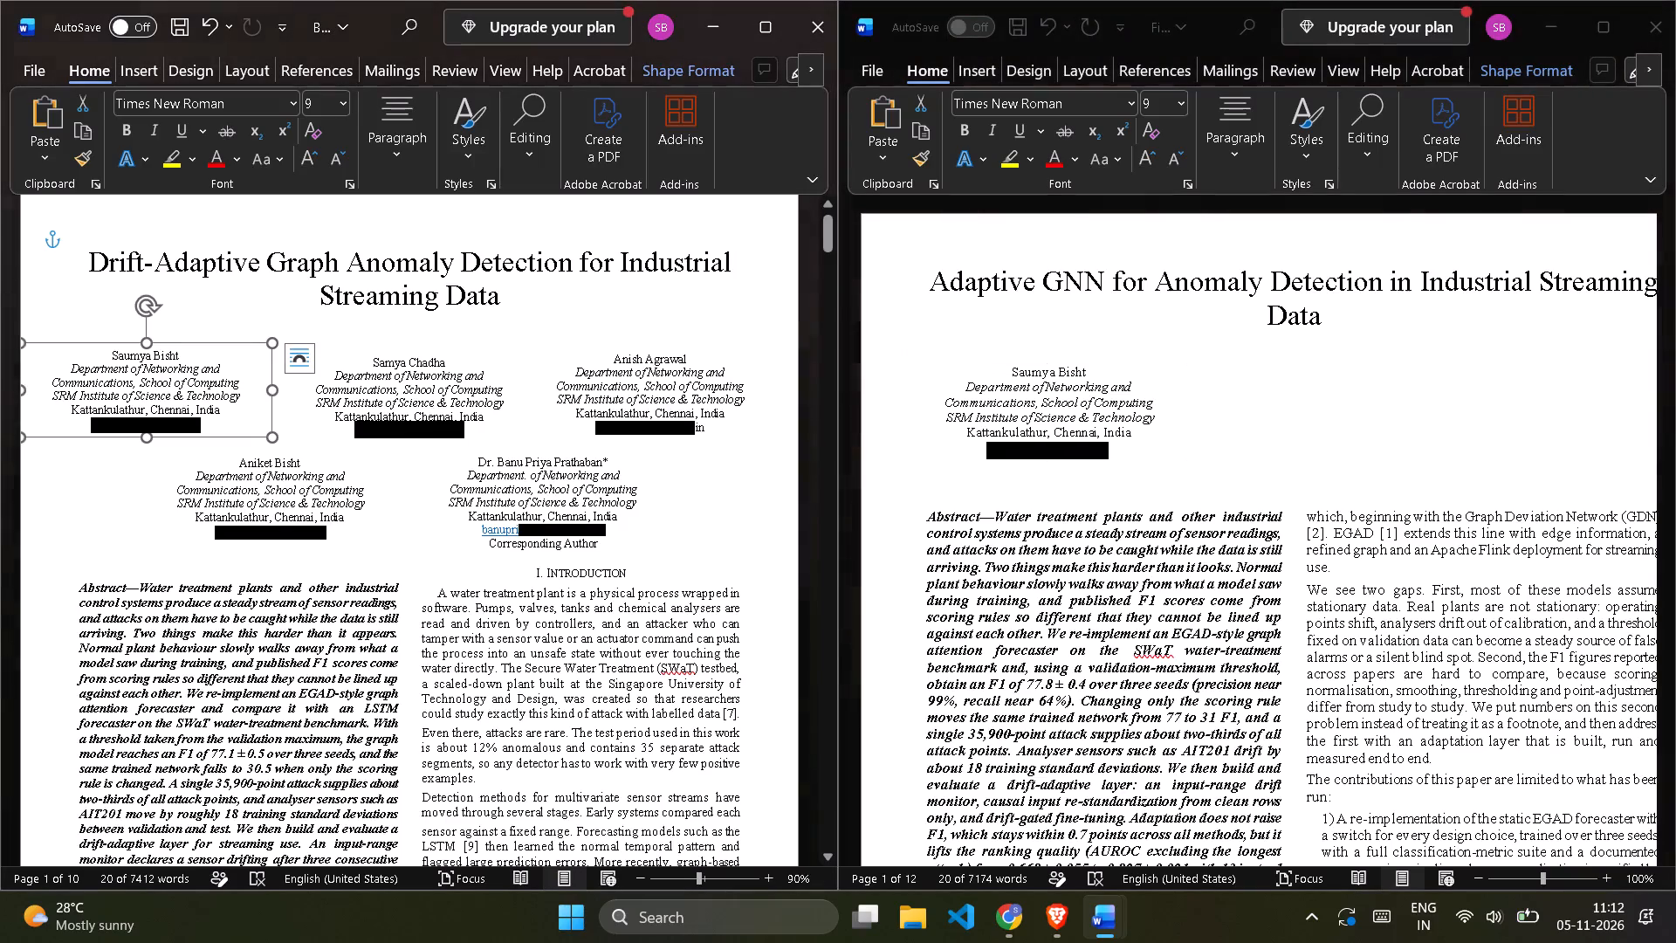
{"action": "left_click", "coordinate": [442, 403]}
{"action": "left_click", "coordinate": [458, 353]}
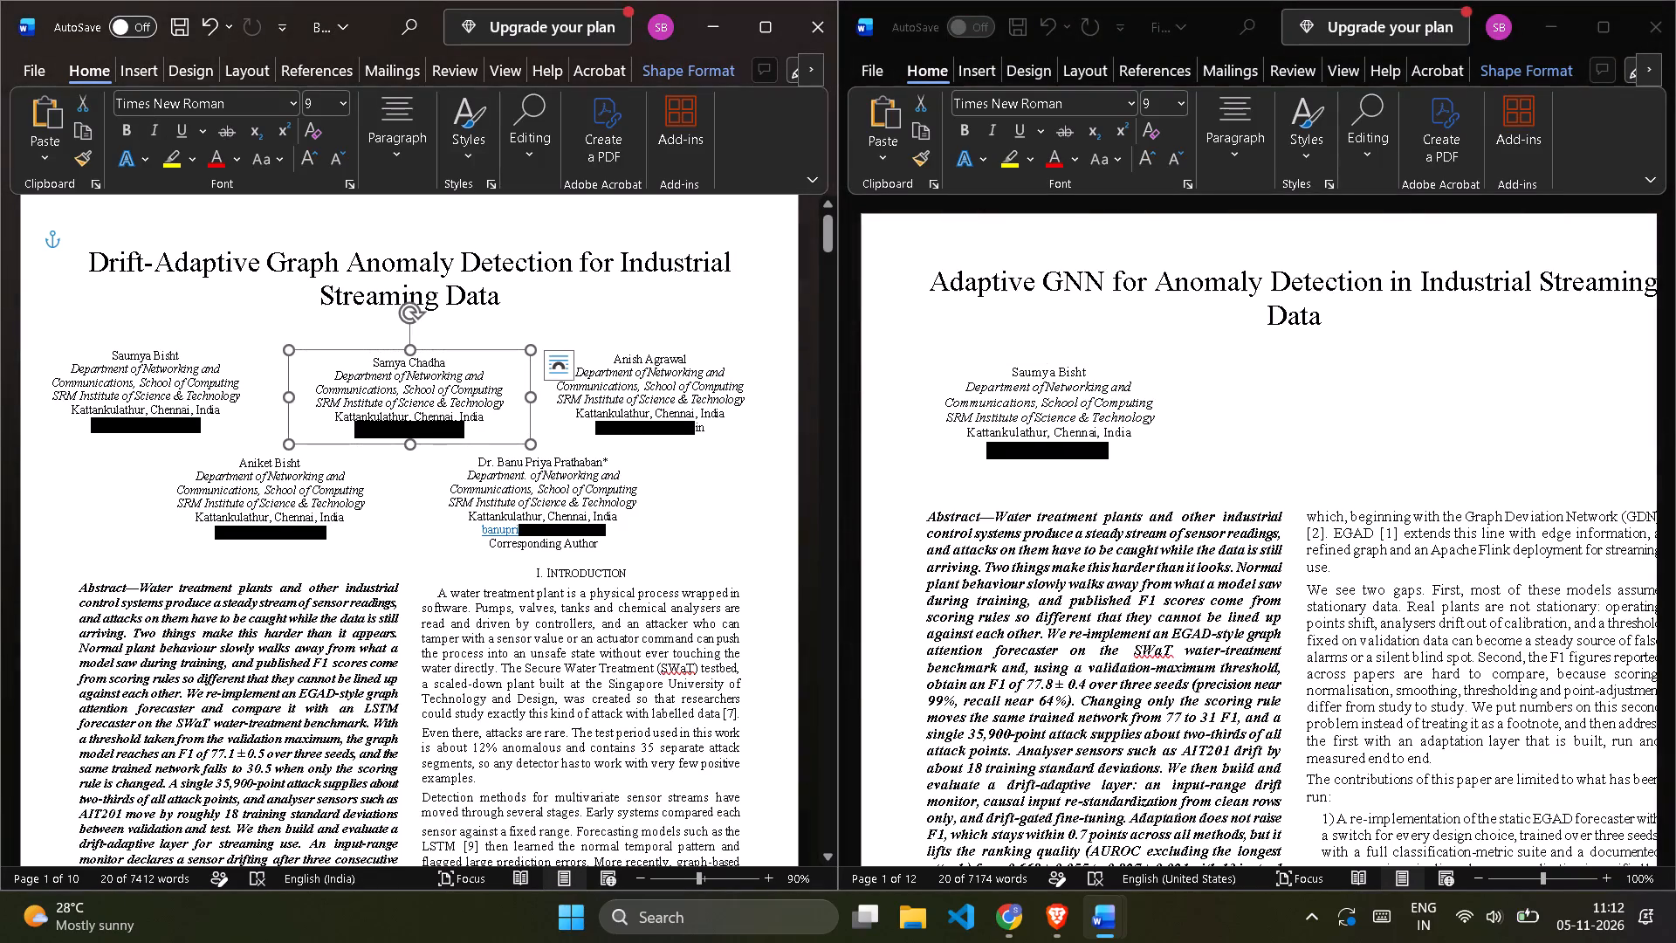
{"action": "key", "text": "ctrl+c"}
{"action": "left_click", "coordinate": [1283, 369]}
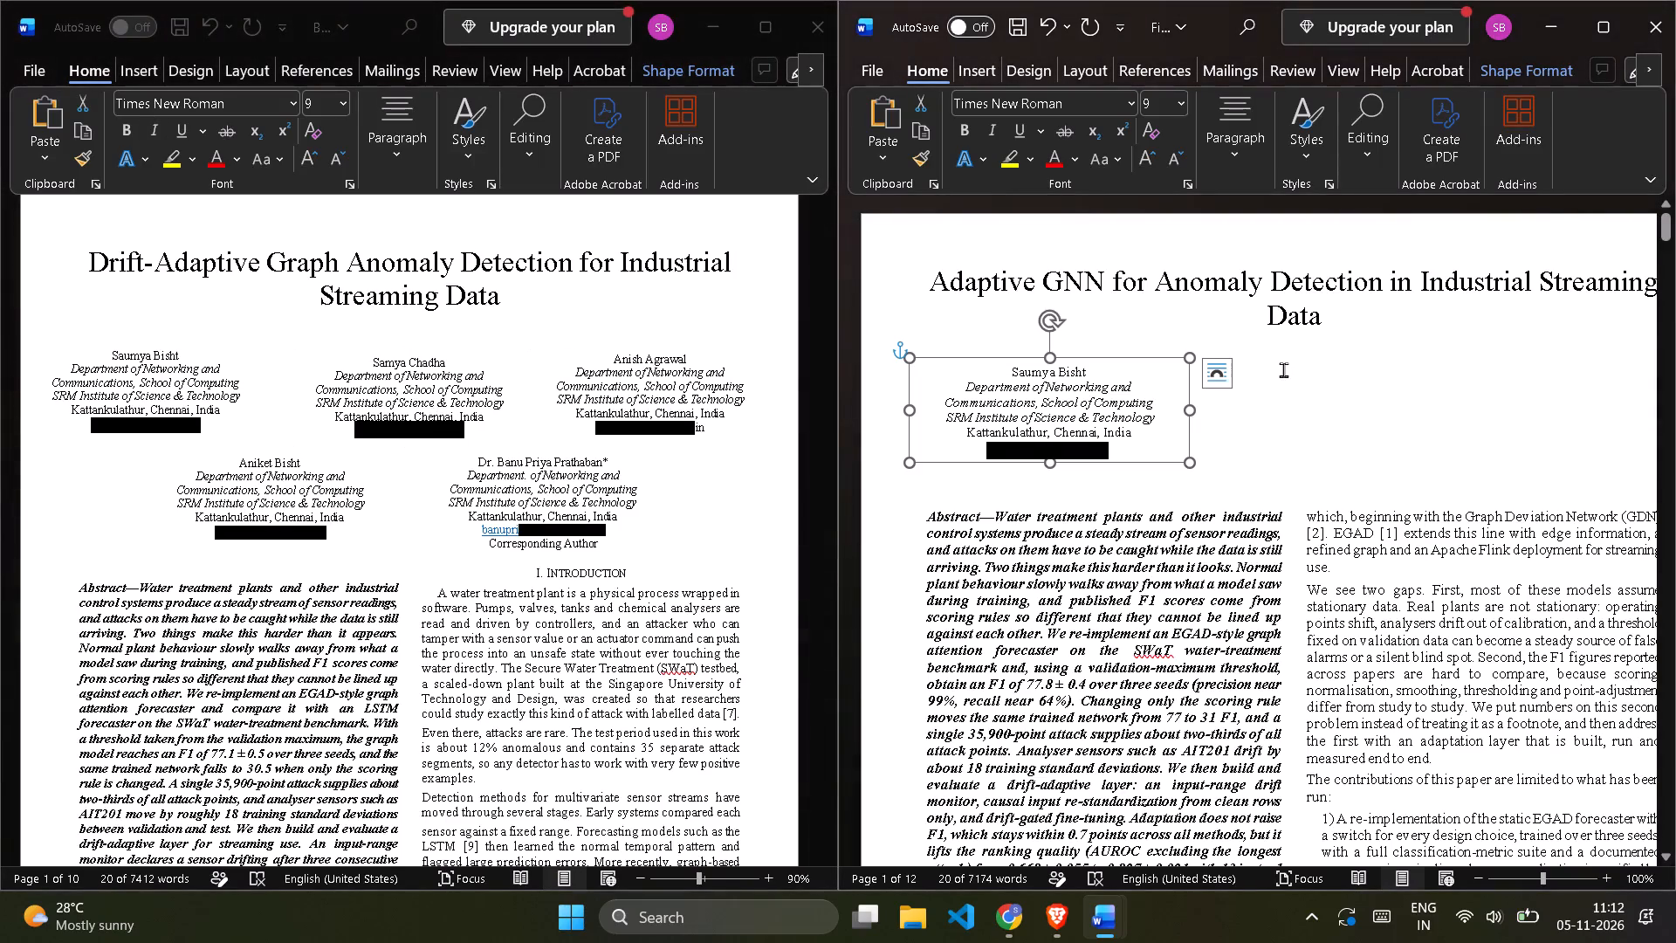
{"action": "left_click", "coordinate": [1446, 373]}
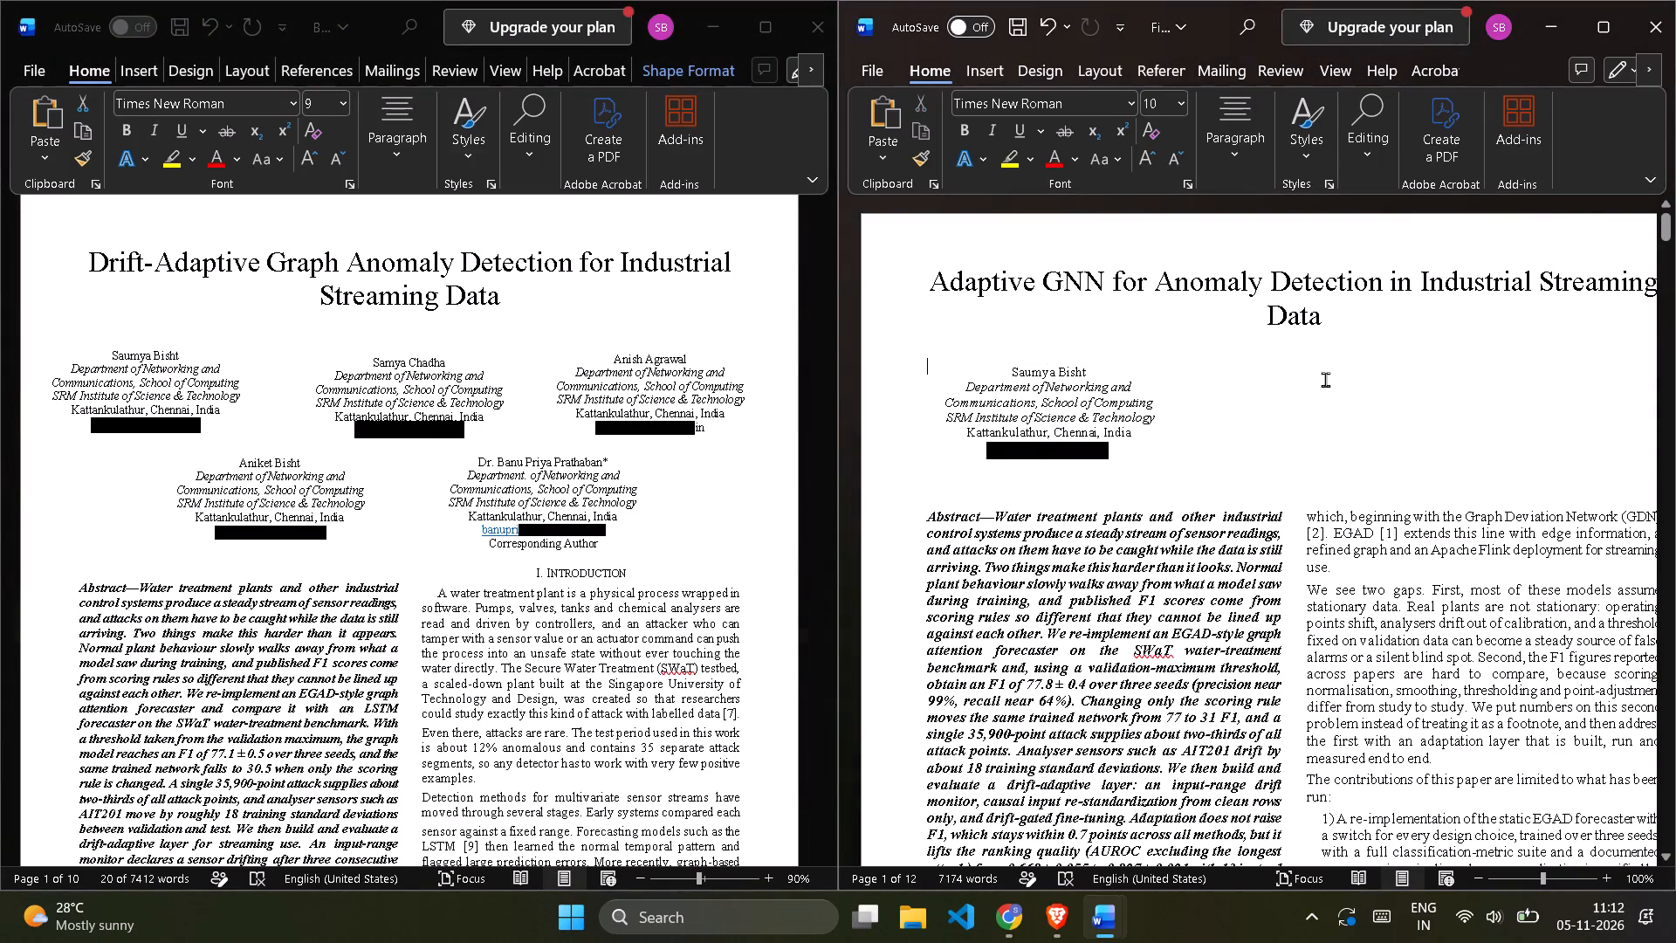
{"action": "left_click", "coordinate": [1323, 379]}
{"action": "key", "text": "ctrl+v"}
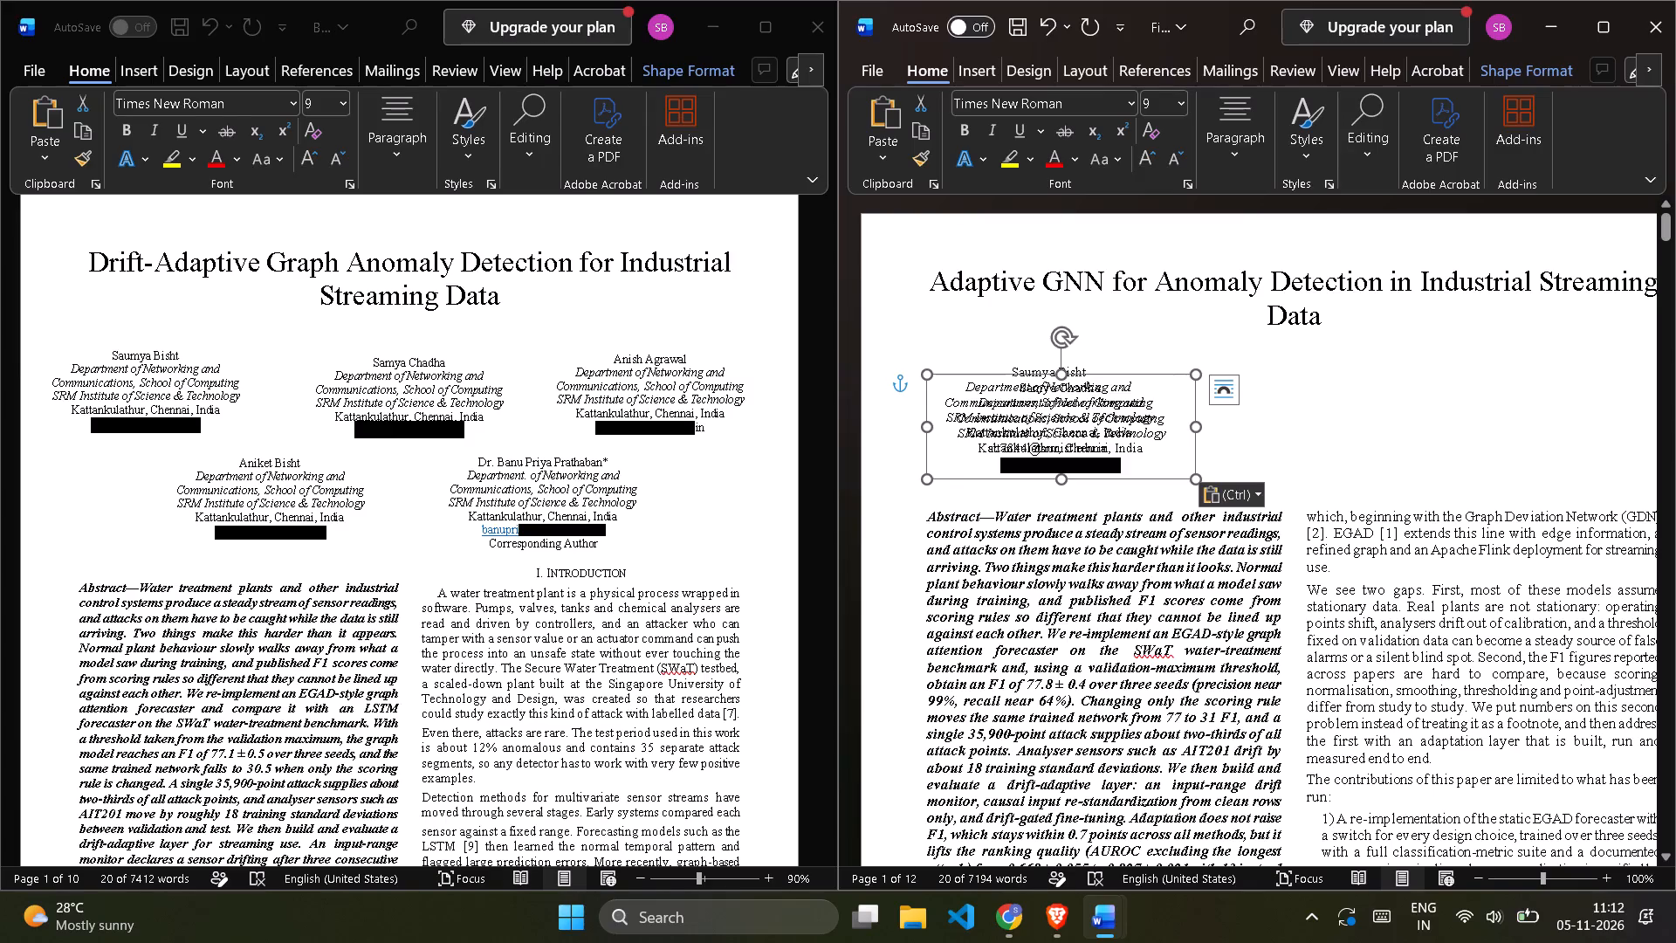
{"action": "left_click_drag", "start_coordinate": [1152, 375], "coordinate": [1396, 360]}
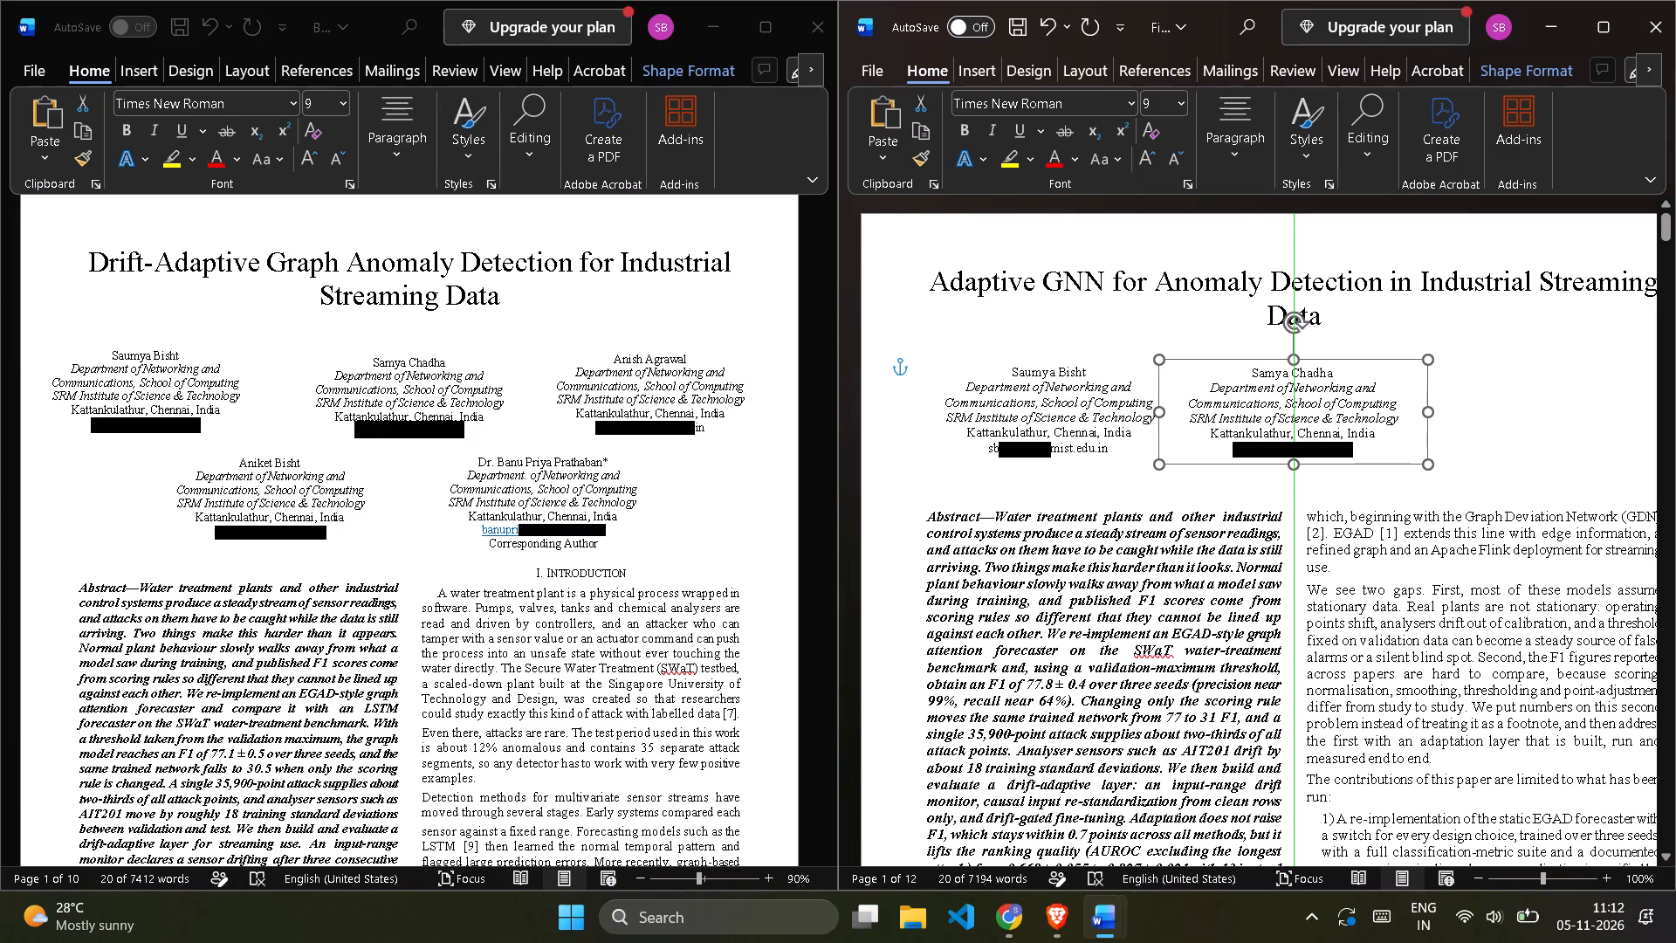
{"action": "left_click_drag", "start_coordinate": [1396, 360], "coordinate": [1407, 344]}
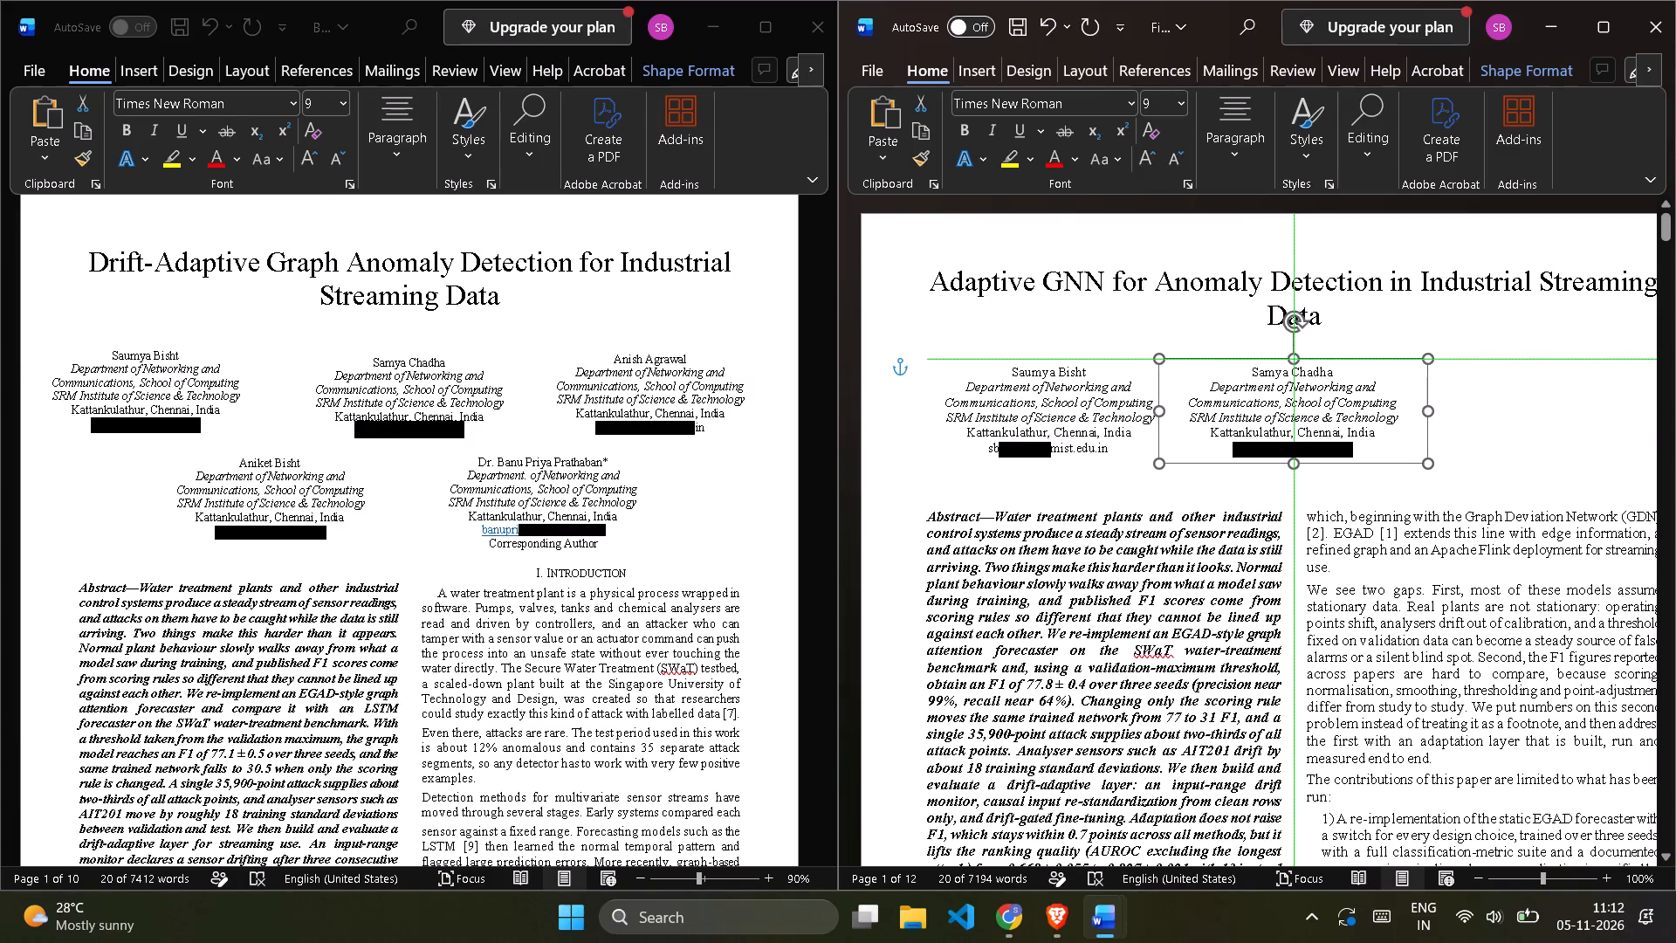
{"action": "left_click_drag", "start_coordinate": [1407, 344], "coordinate": [1399, 327]}
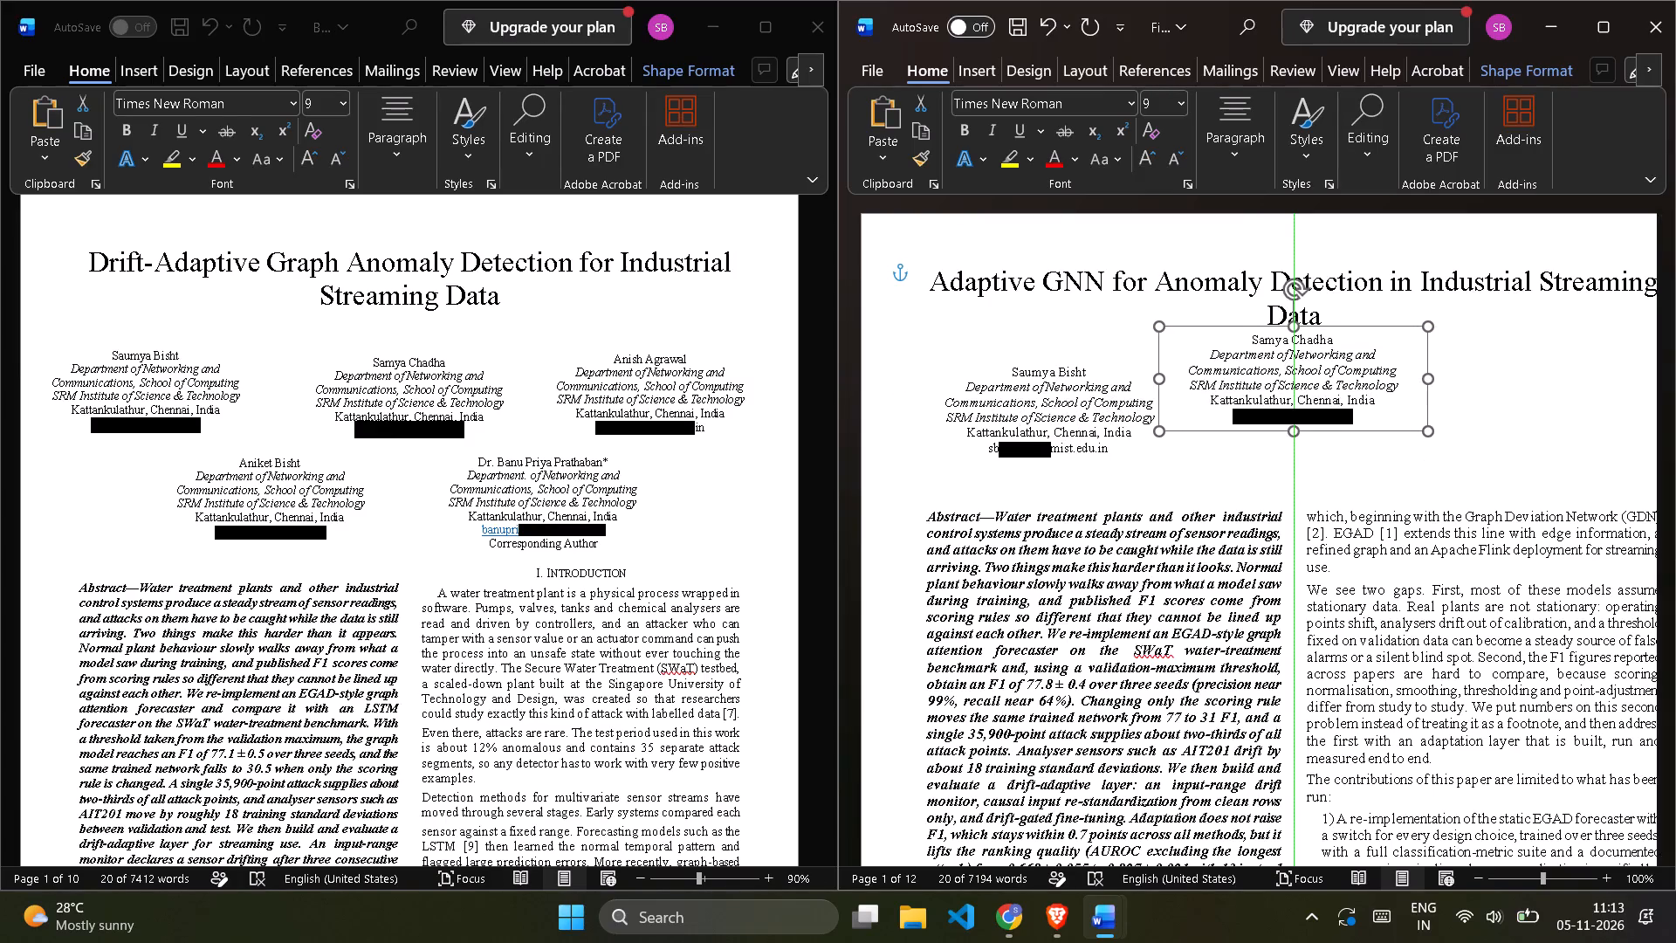
{"action": "left_click_drag", "start_coordinate": [1399, 327], "coordinate": [1380, 355]}
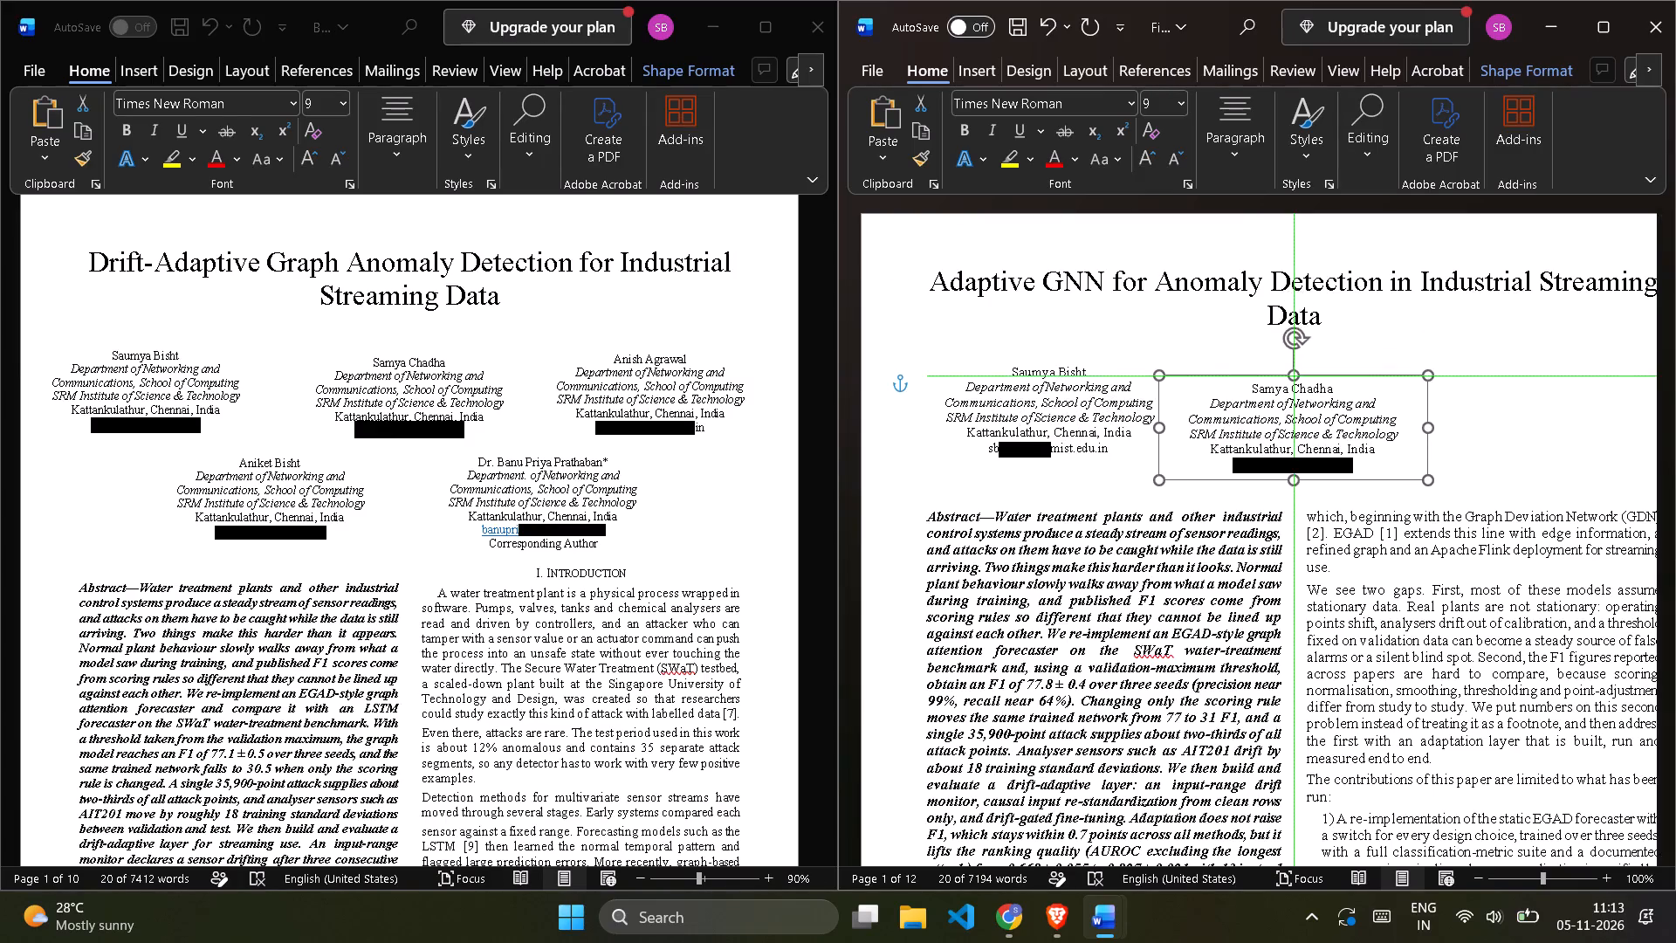
{"action": "left_click_drag", "start_coordinate": [1380, 355], "coordinate": [1377, 364]}
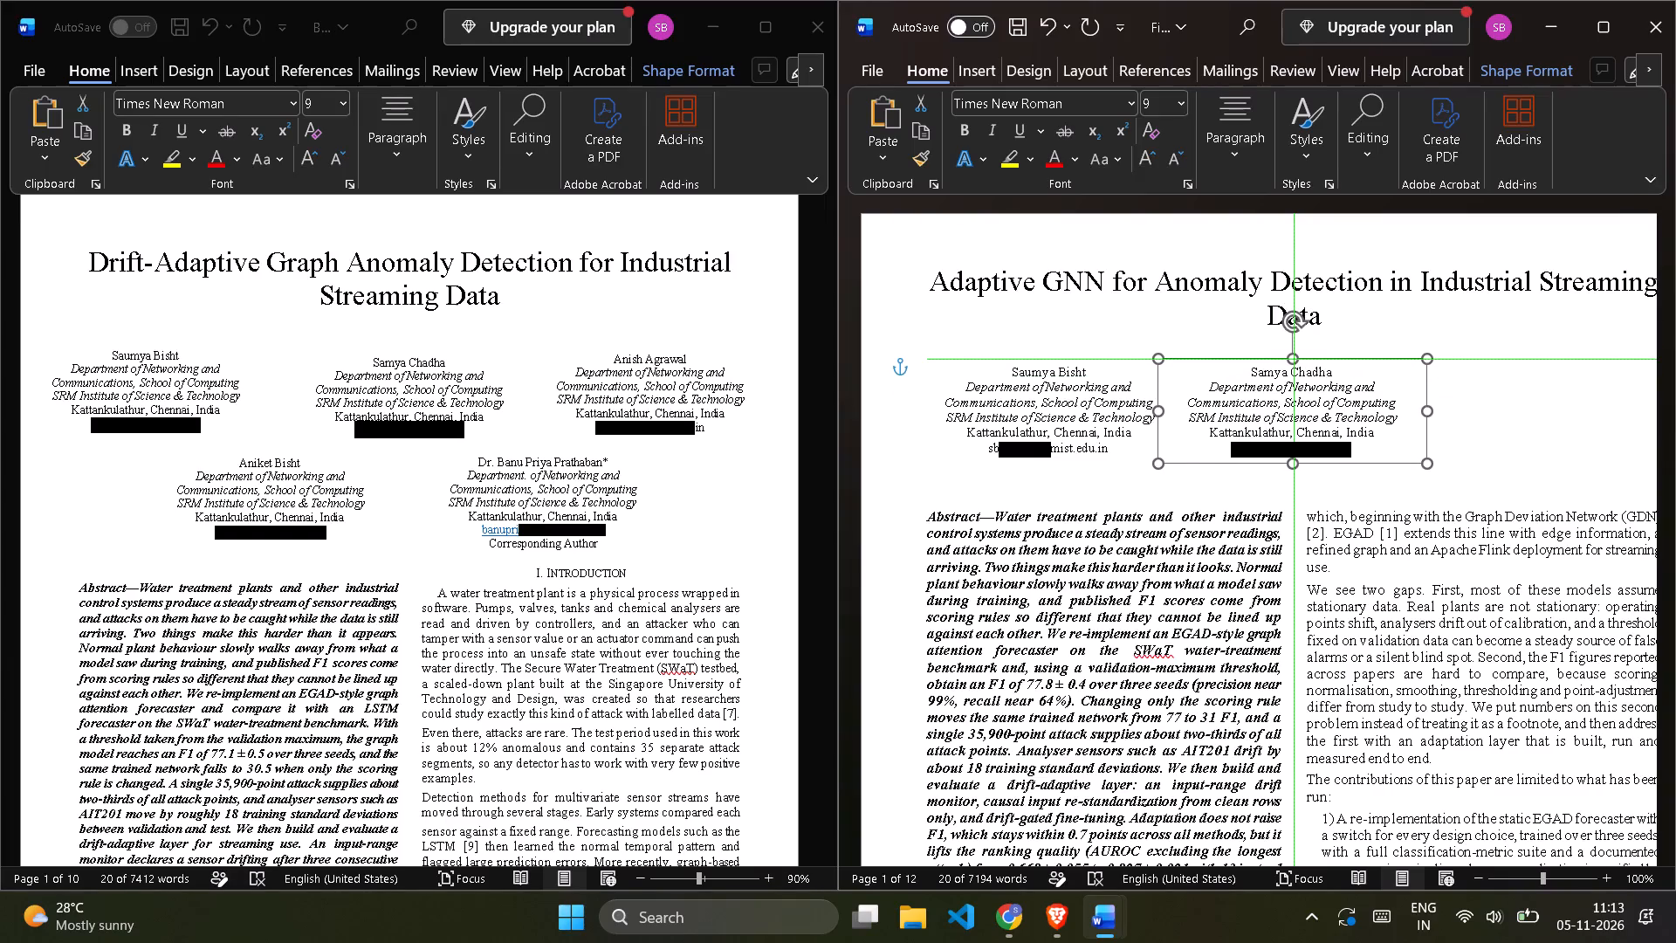
{"action": "left_click_drag", "start_coordinate": [1377, 364], "coordinate": [1377, 365]}
{"action": "left_click", "coordinate": [1474, 482]}
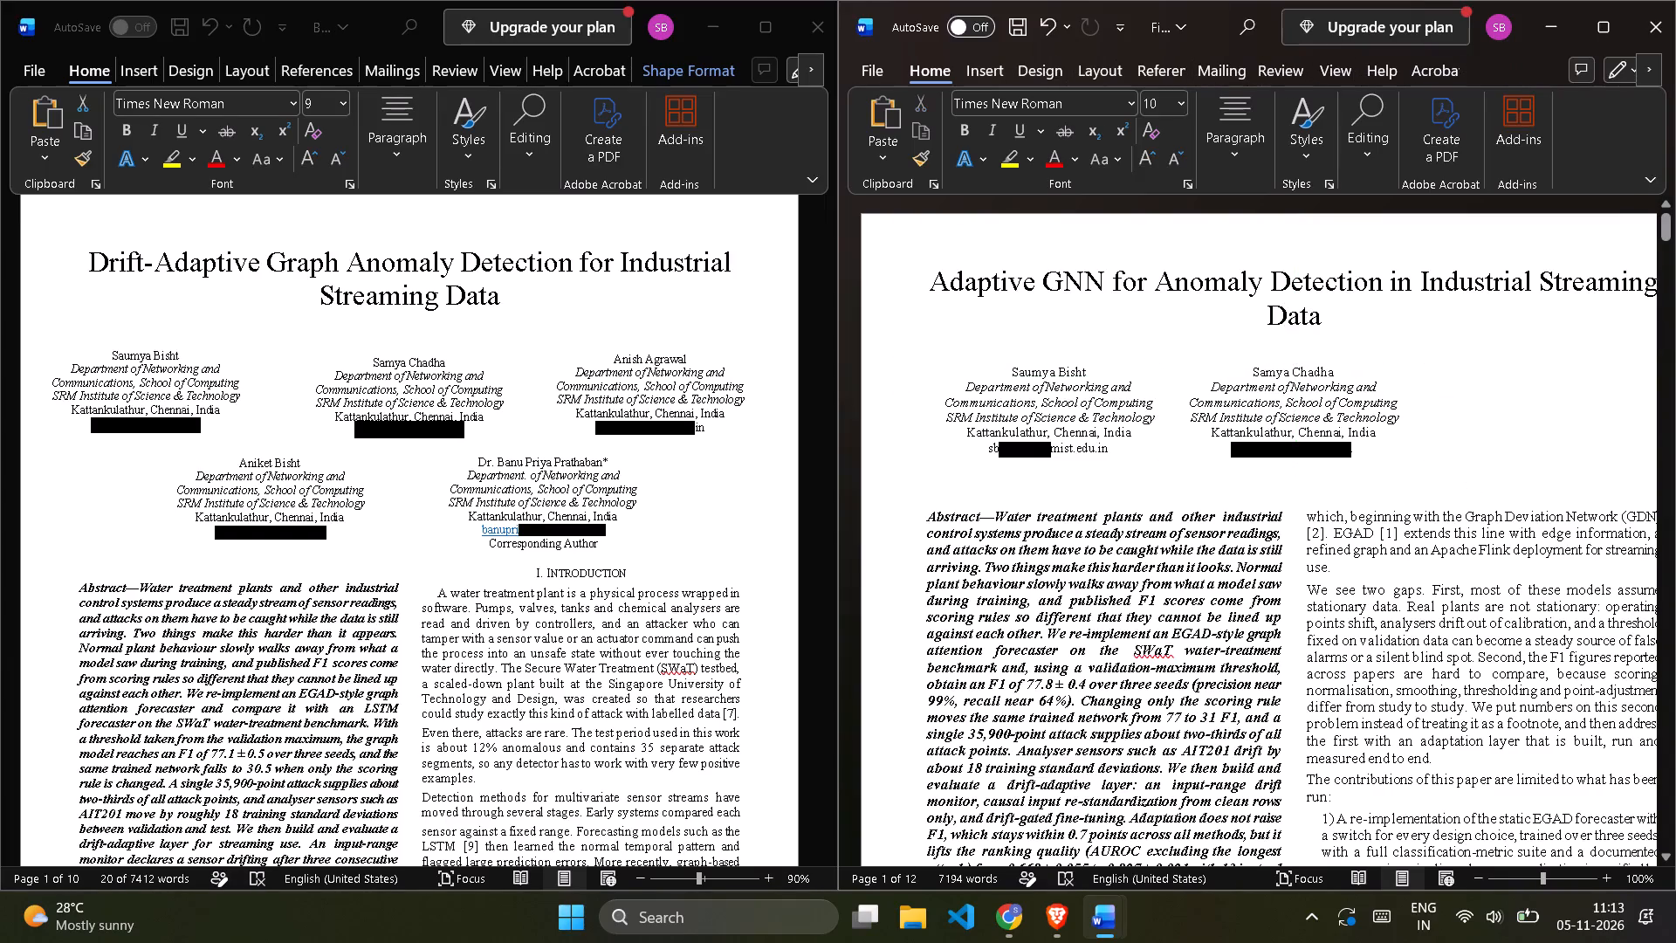
Copy the third author's text box from Bde_Paper_final into Final_Paper, placing it under the title beside the second author's box.
{"action": "left_click", "coordinate": [635, 381]}
{"action": "left_click", "coordinate": [635, 381]}
{"action": "left_click", "coordinate": [675, 347]}
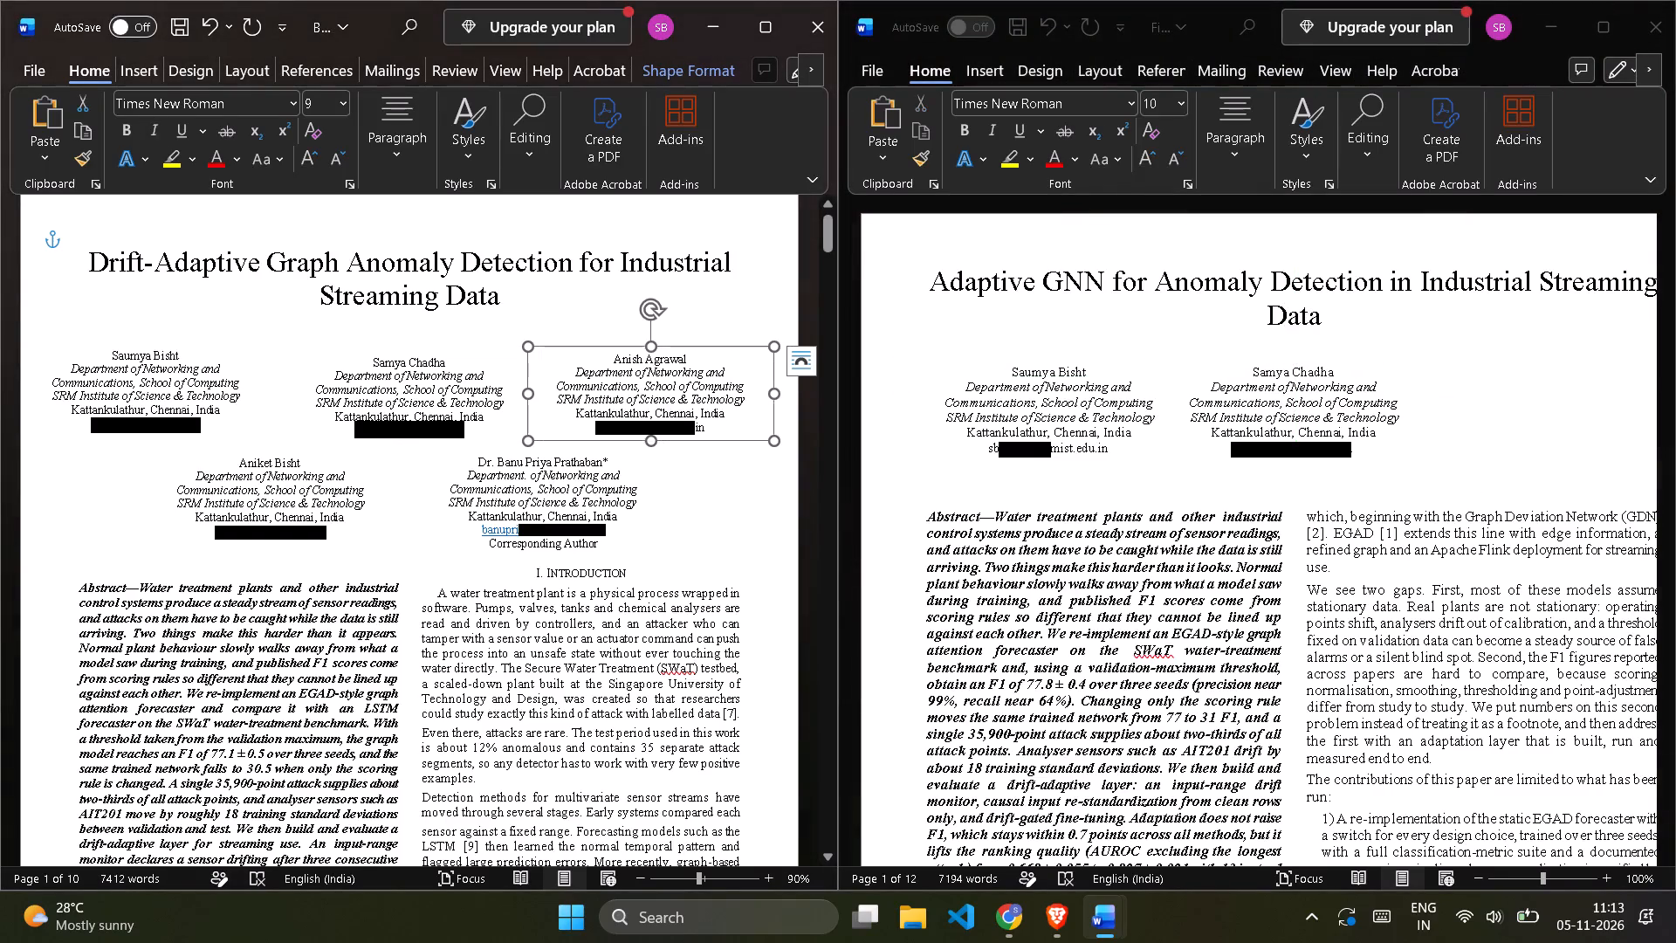
{"action": "key", "text": "ctrl+c"}
{"action": "left_click", "coordinate": [1576, 405]}
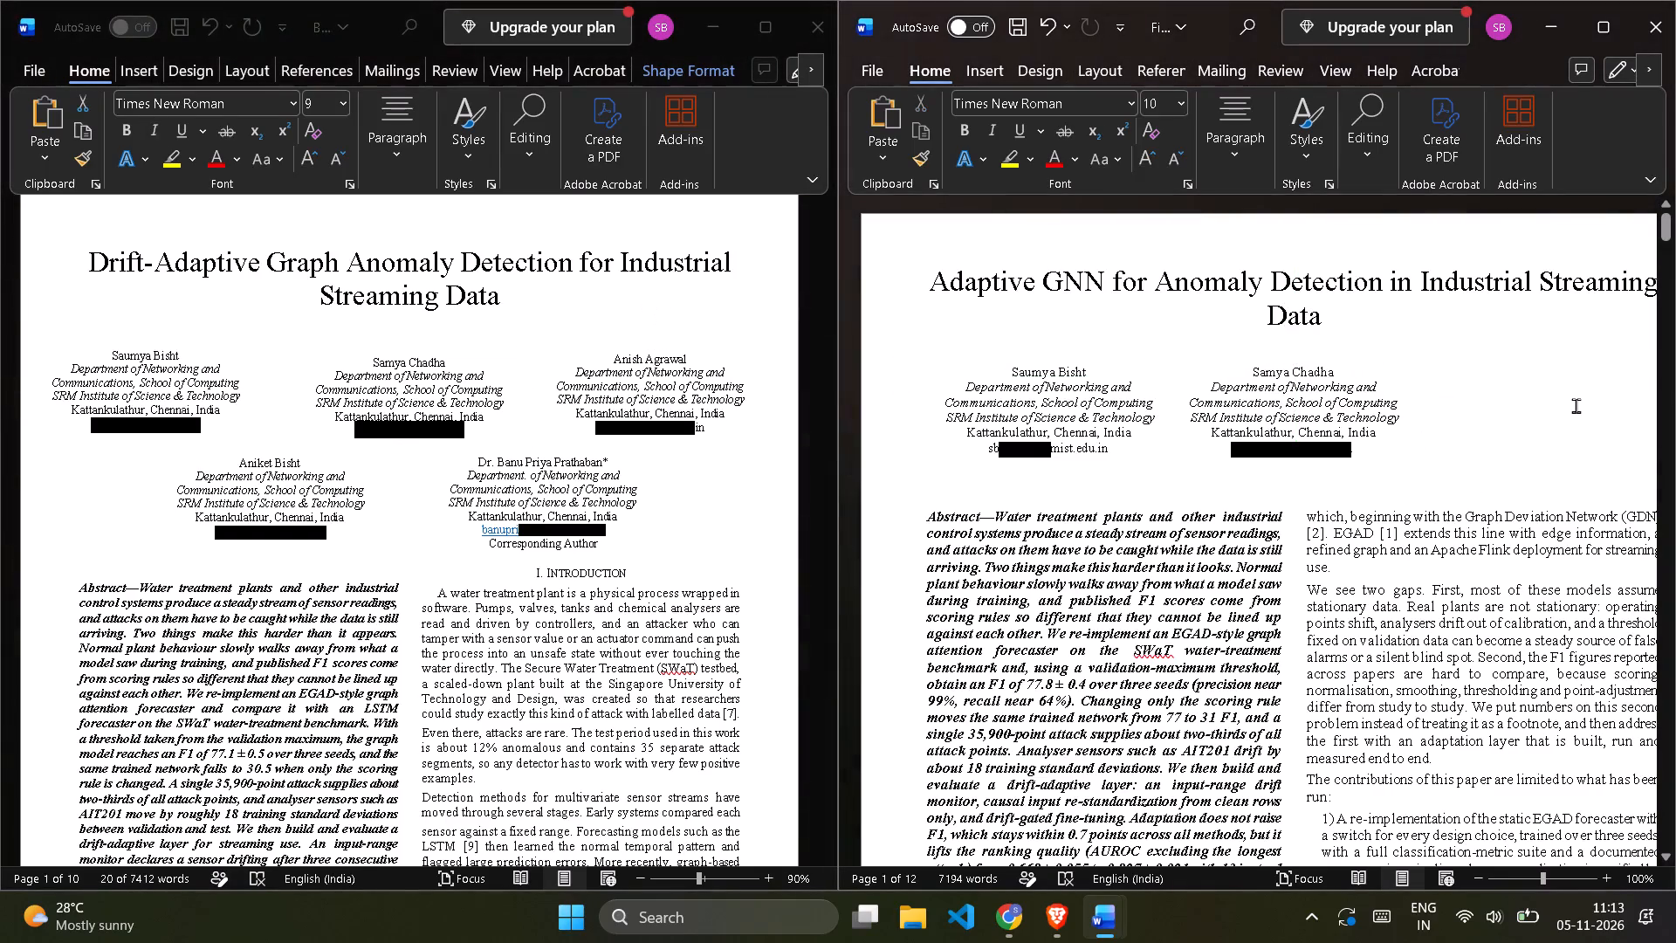
{"action": "left_click", "coordinate": [1518, 383]}
{"action": "key", "text": "ctrl+v"}
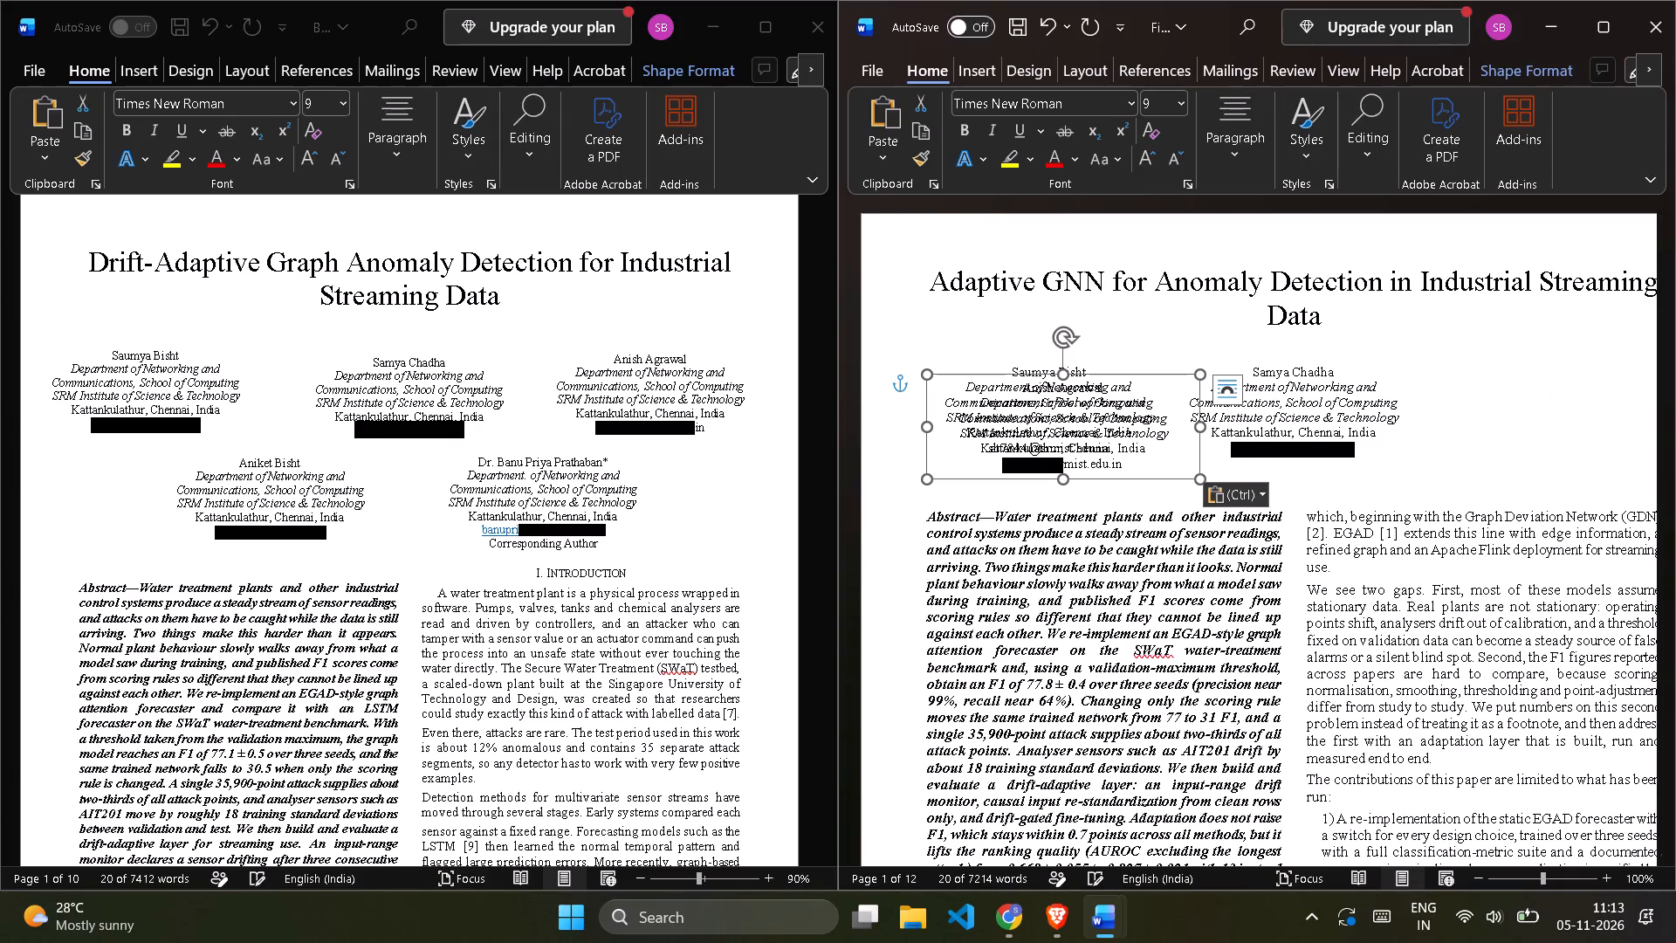
{"action": "left_click", "coordinate": [1147, 371]}
{"action": "left_click_drag", "start_coordinate": [1139, 380], "coordinate": [1150, 380]}
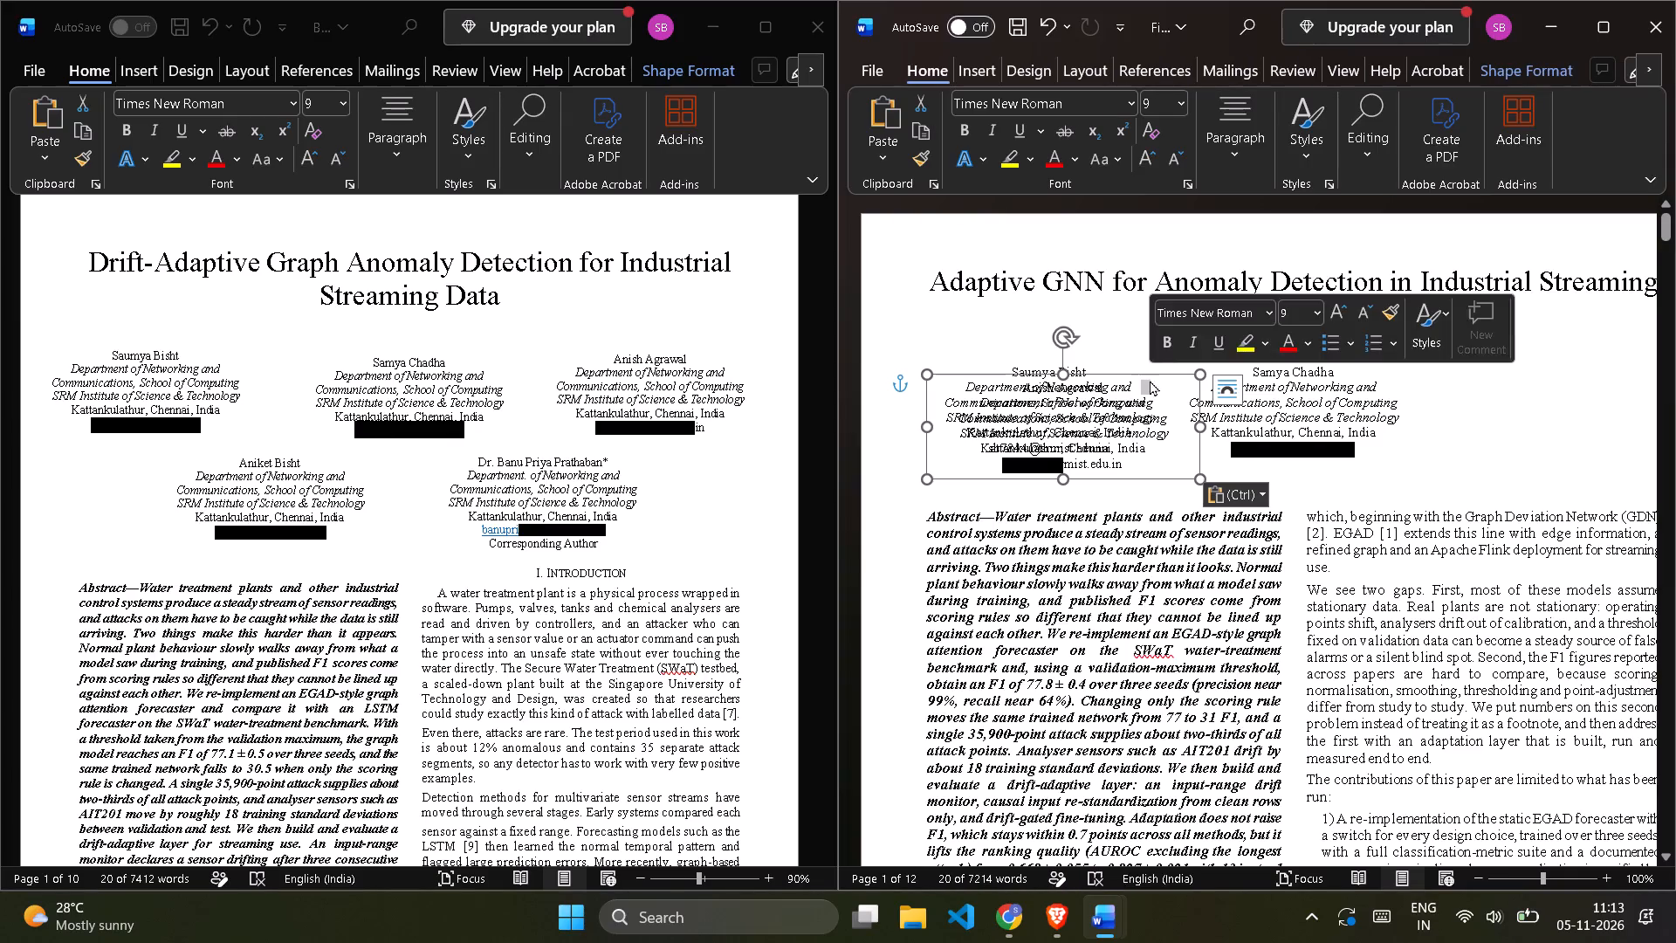
{"action": "left_click", "coordinate": [1144, 376]}
{"action": "left_click_drag", "start_coordinate": [1144, 376], "coordinate": [1594, 361]}
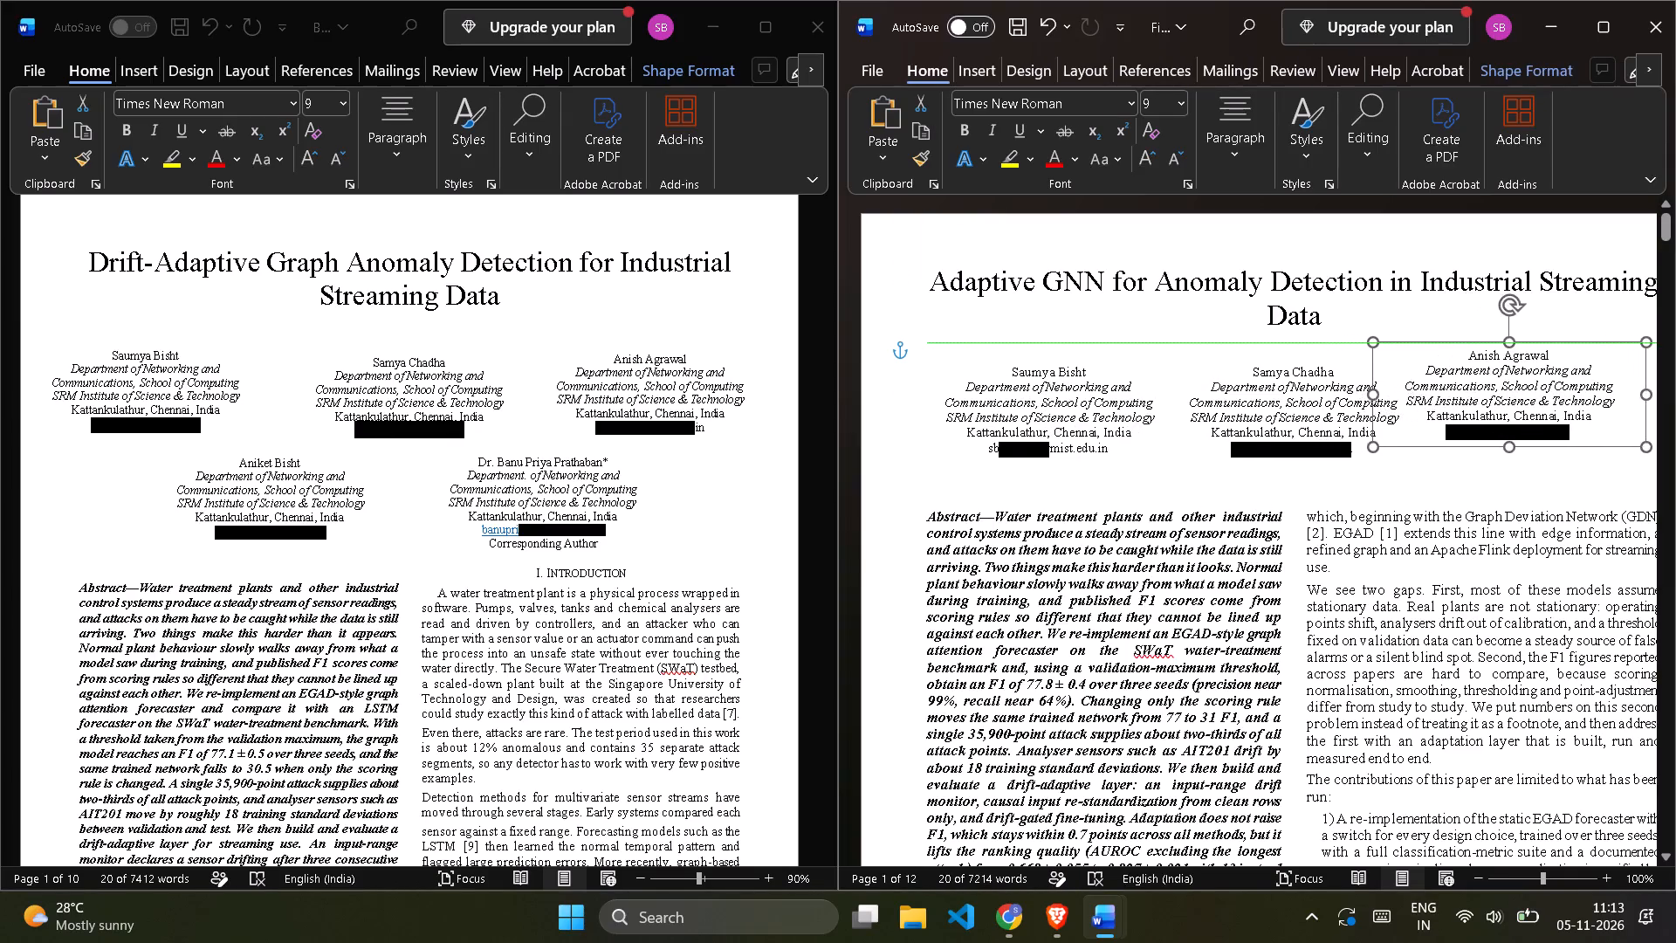
{"action": "left_click_drag", "start_coordinate": [1594, 361], "coordinate": [1604, 368]}
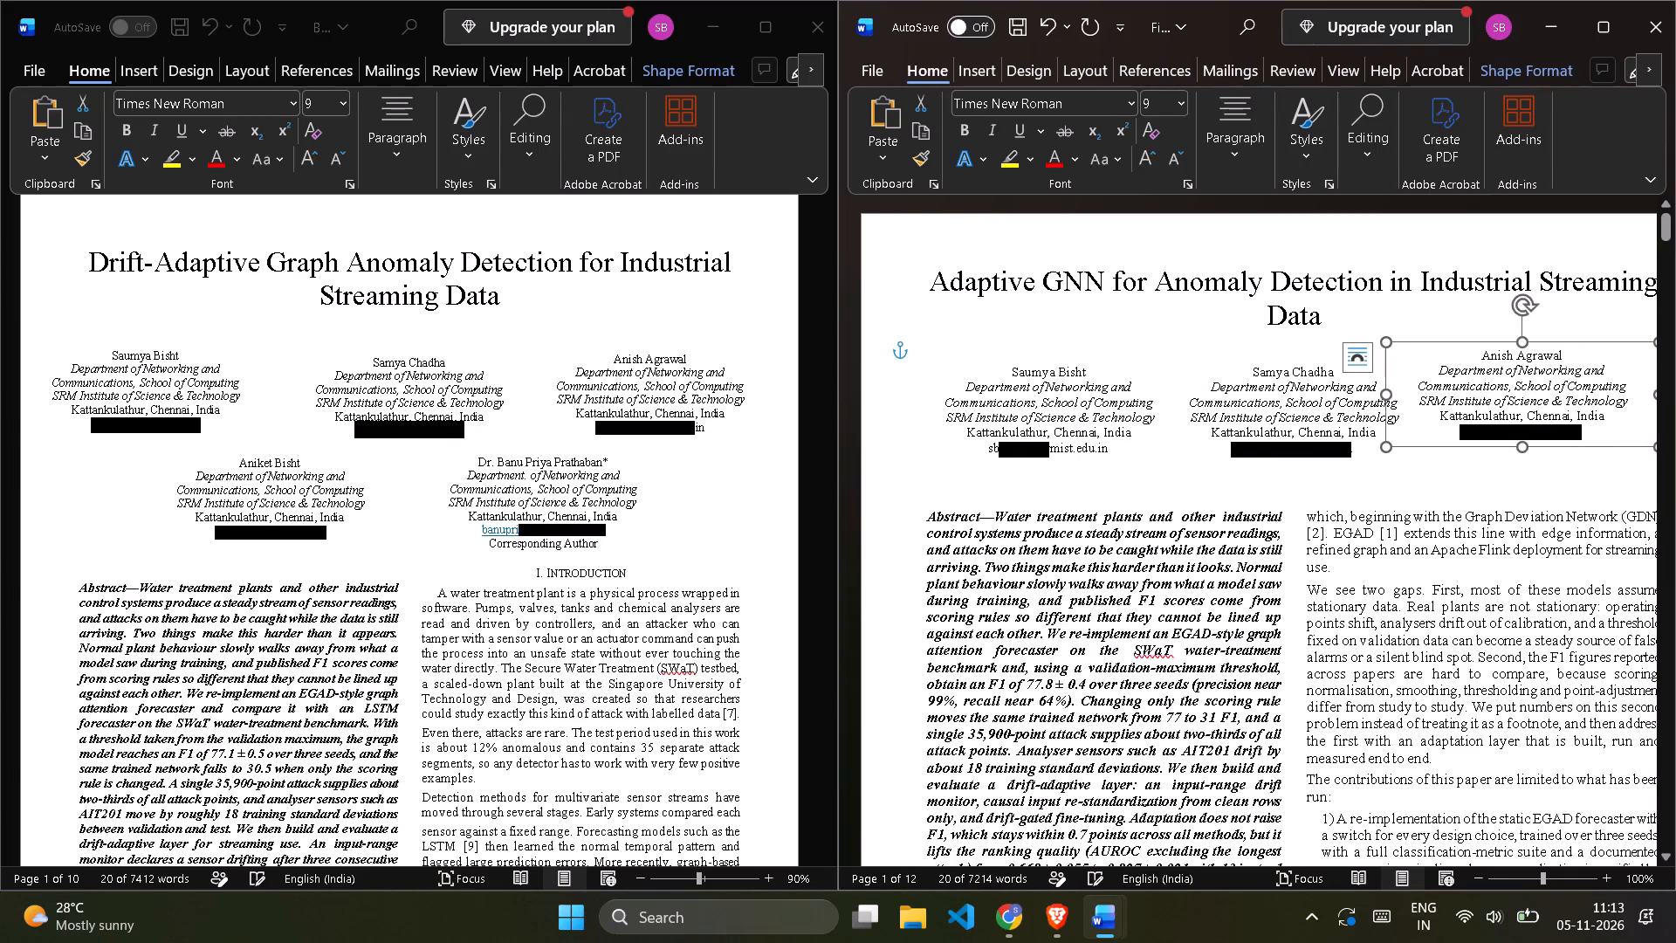
Maximise Final_Paper and move the third author's text box level with the first two authors' boxes.
{"action": "left_click", "coordinate": [1598, 36]}
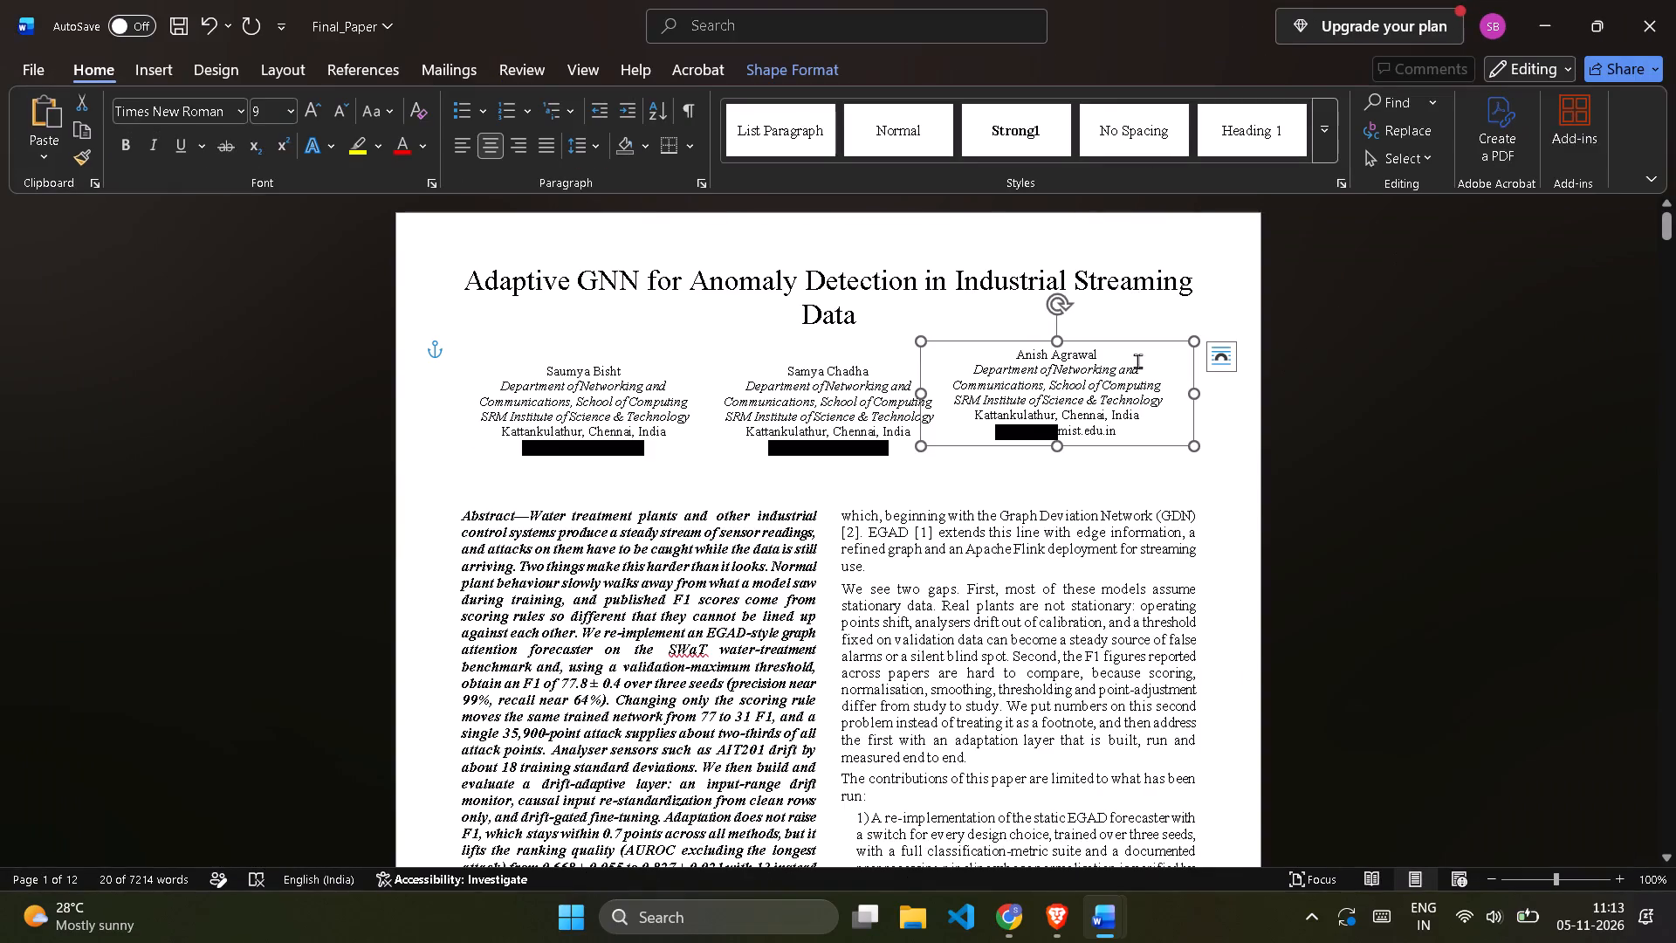
{"action": "left_click_drag", "start_coordinate": [1135, 340], "coordinate": [1146, 355]}
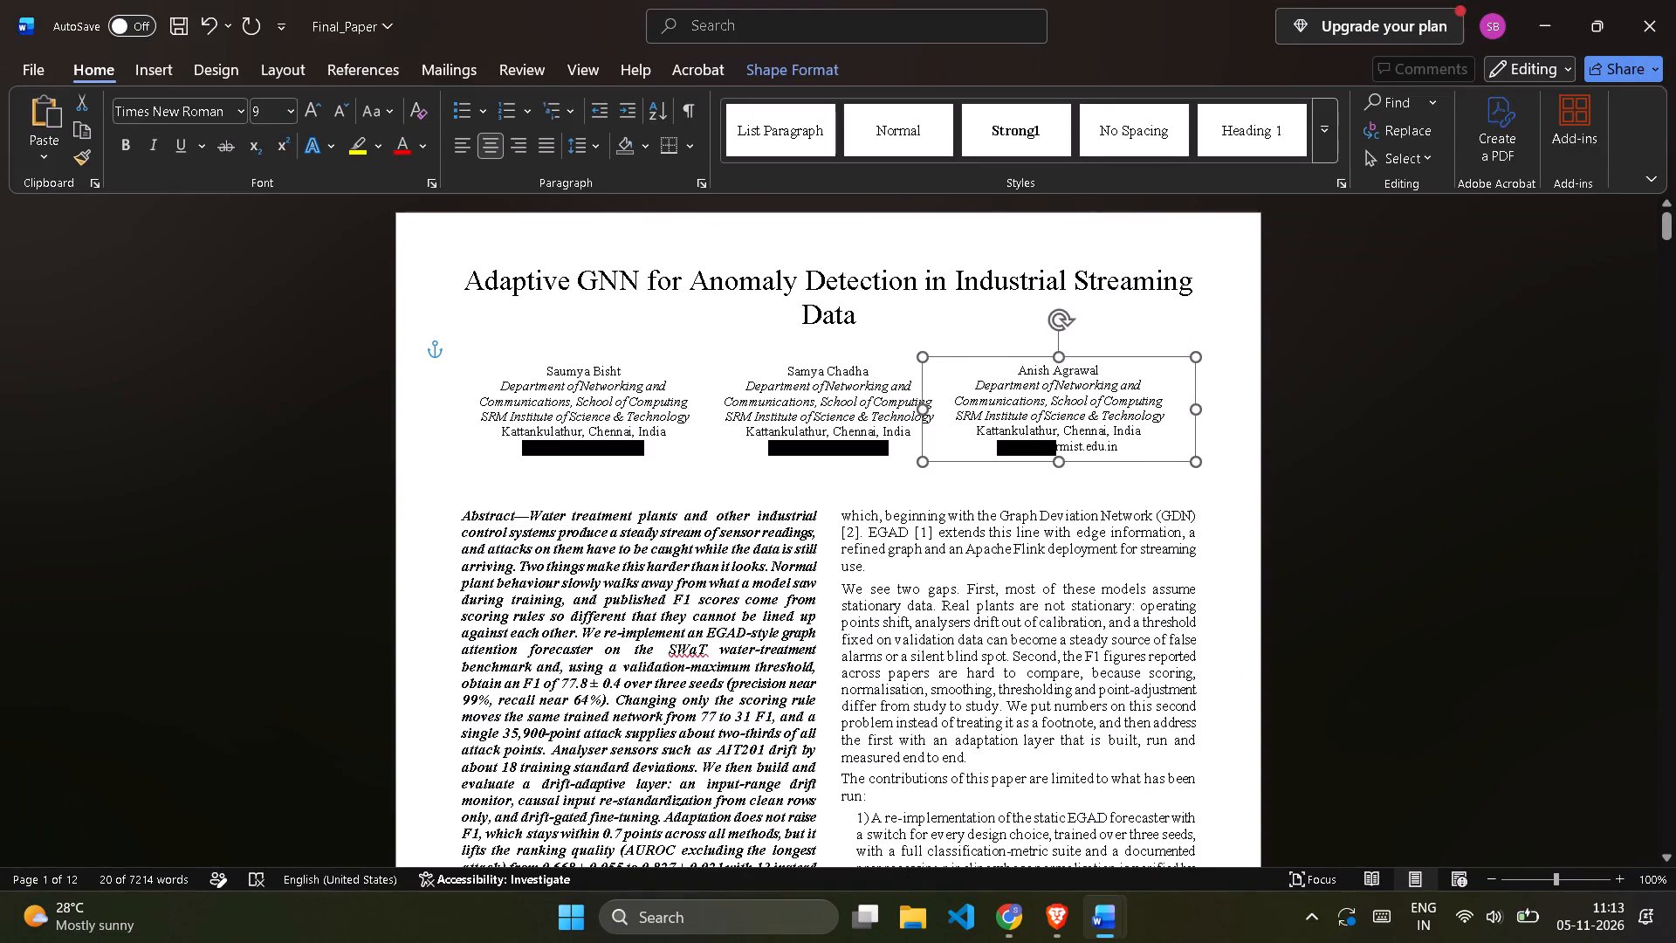
{"action": "left_click_drag", "start_coordinate": [1146, 355], "coordinate": [1151, 350]}
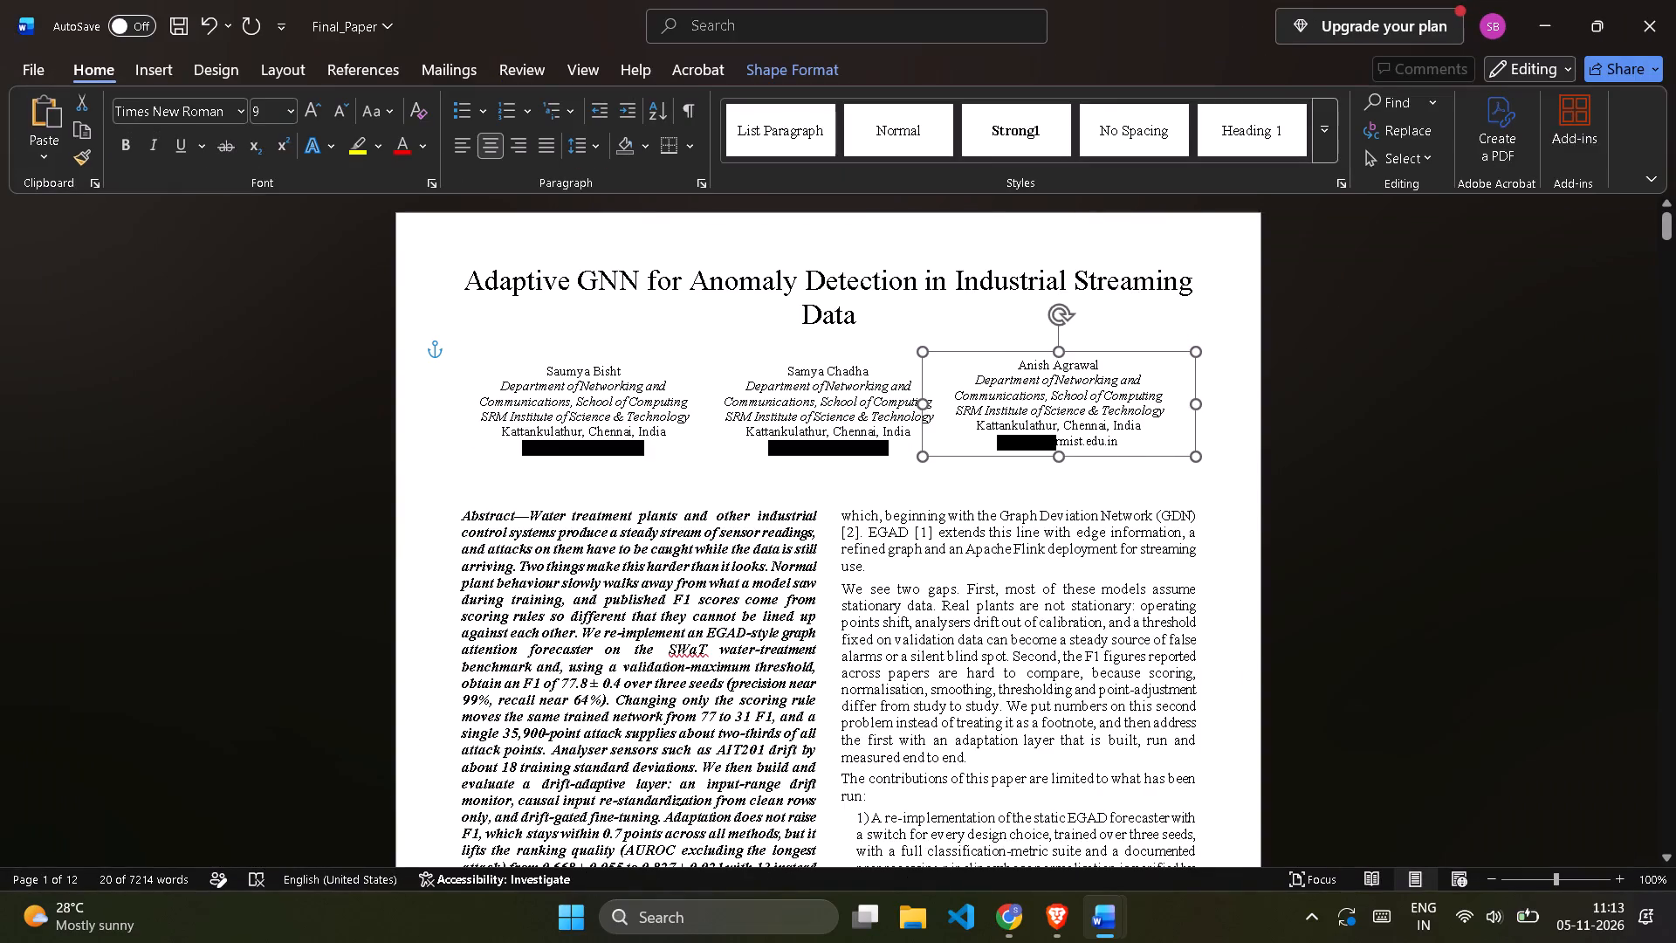
{"action": "left_click_drag", "start_coordinate": [1151, 350], "coordinate": [1151, 359]}
{"action": "left_click", "coordinate": [1431, 497]}
Return to the side-by-side view, add three blank lines above the abstract, and copy the fourth author's text box from Bde_Paper_final between and below the first two authors.
{"action": "key", "text": "super+Right"}
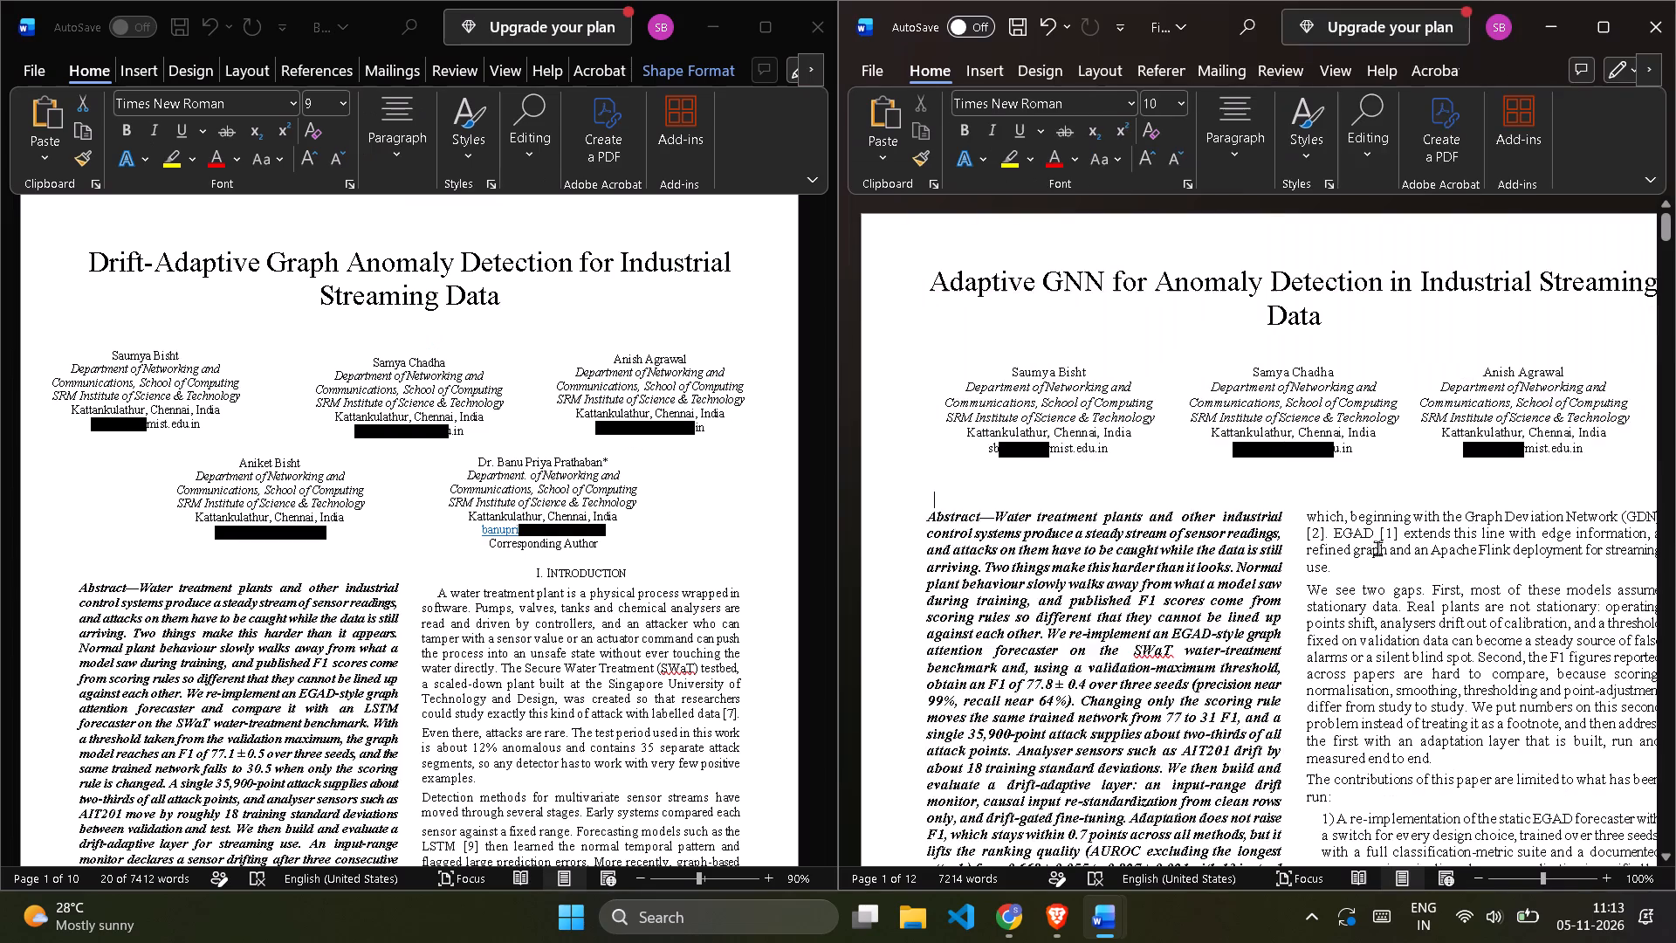
{"action": "left_click", "coordinate": [306, 502]}
{"action": "left_click", "coordinate": [359, 457]}
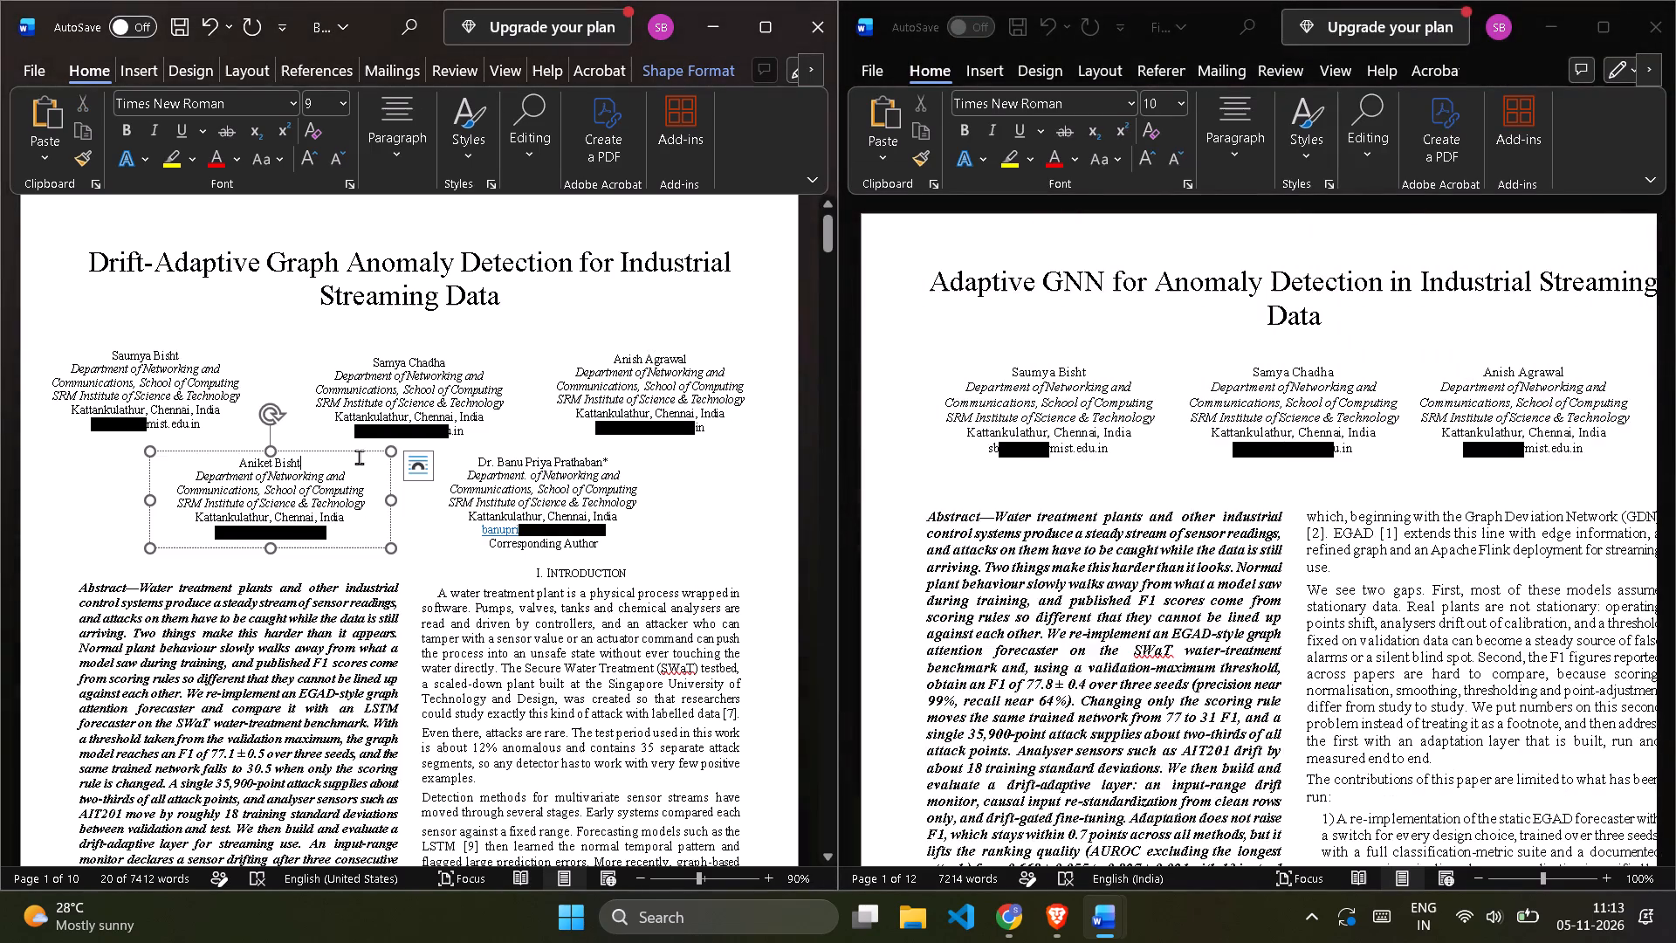
{"action": "left_click", "coordinate": [354, 452]}
{"action": "key", "text": "ctrl+c"}
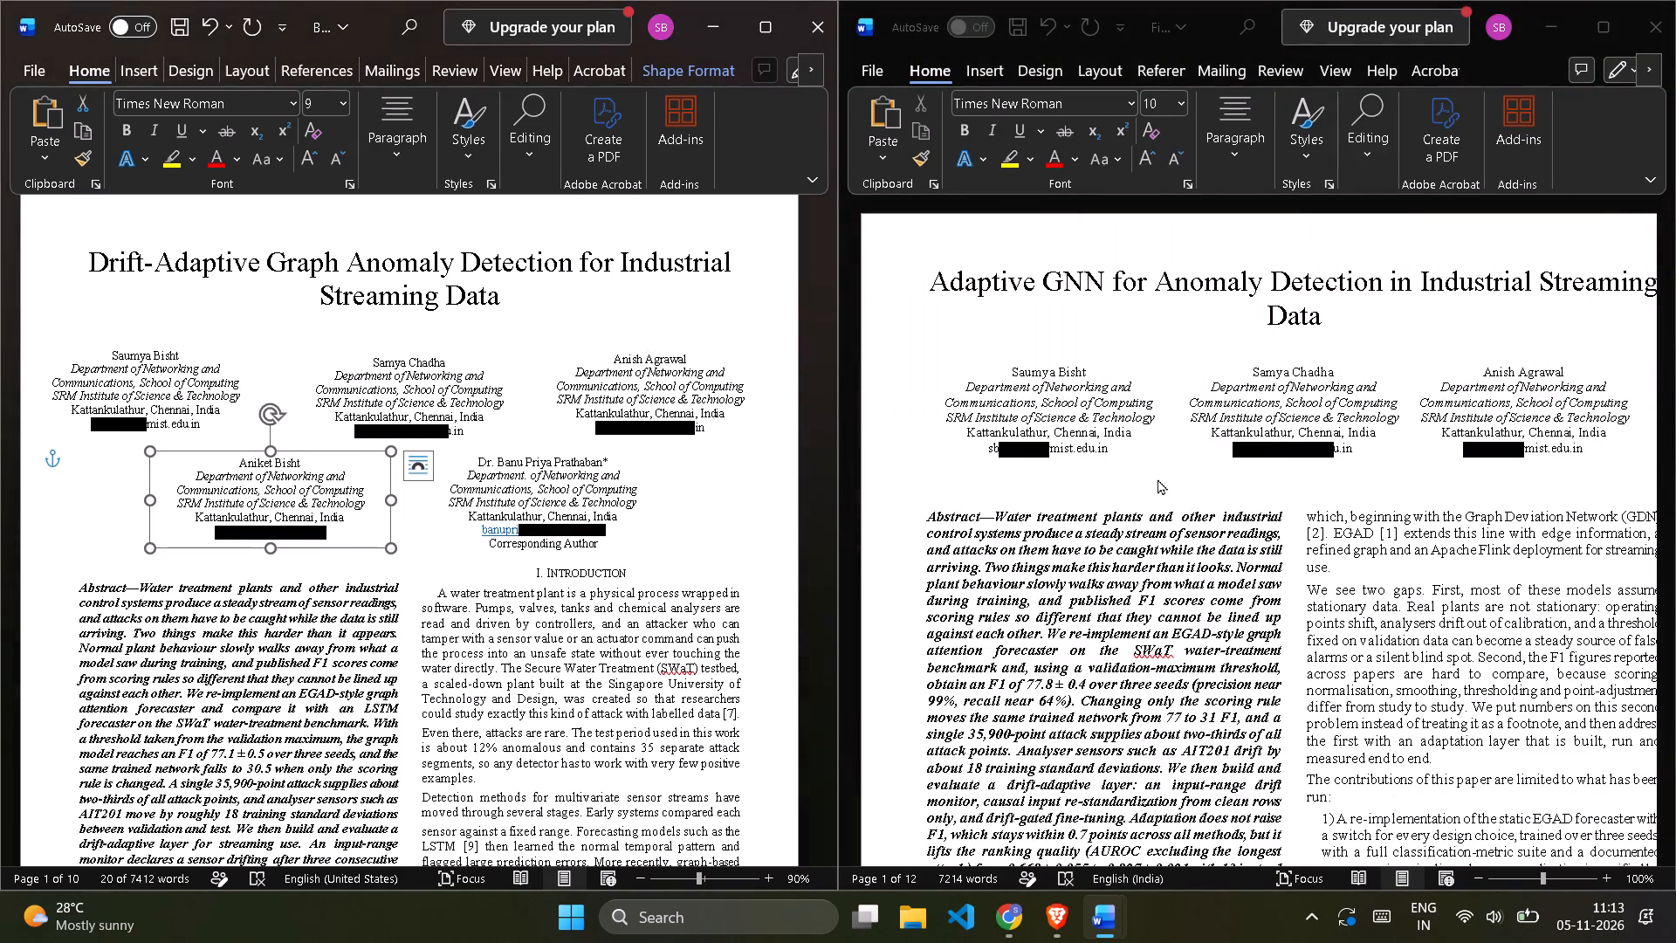
{"action": "left_click", "coordinate": [1157, 478]}
{"action": "key", "text": "Return"}
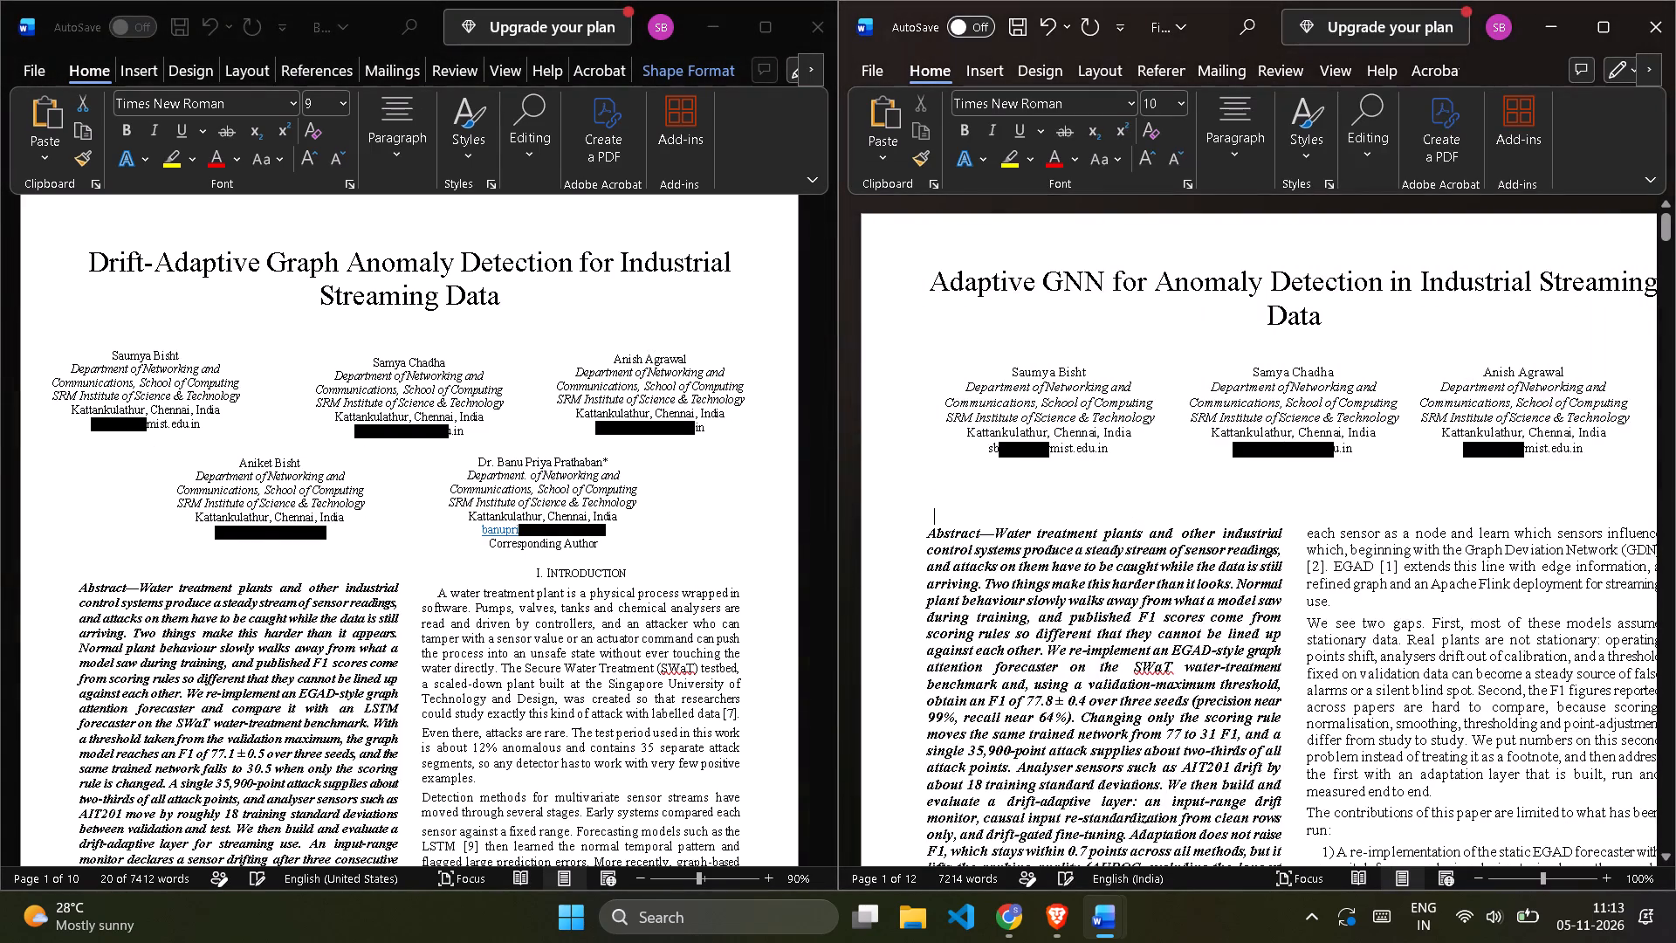
{"action": "key", "text": "Return"}
{"action": "key", "text": "Return"}
{"action": "key", "text": "ctrl+v"}
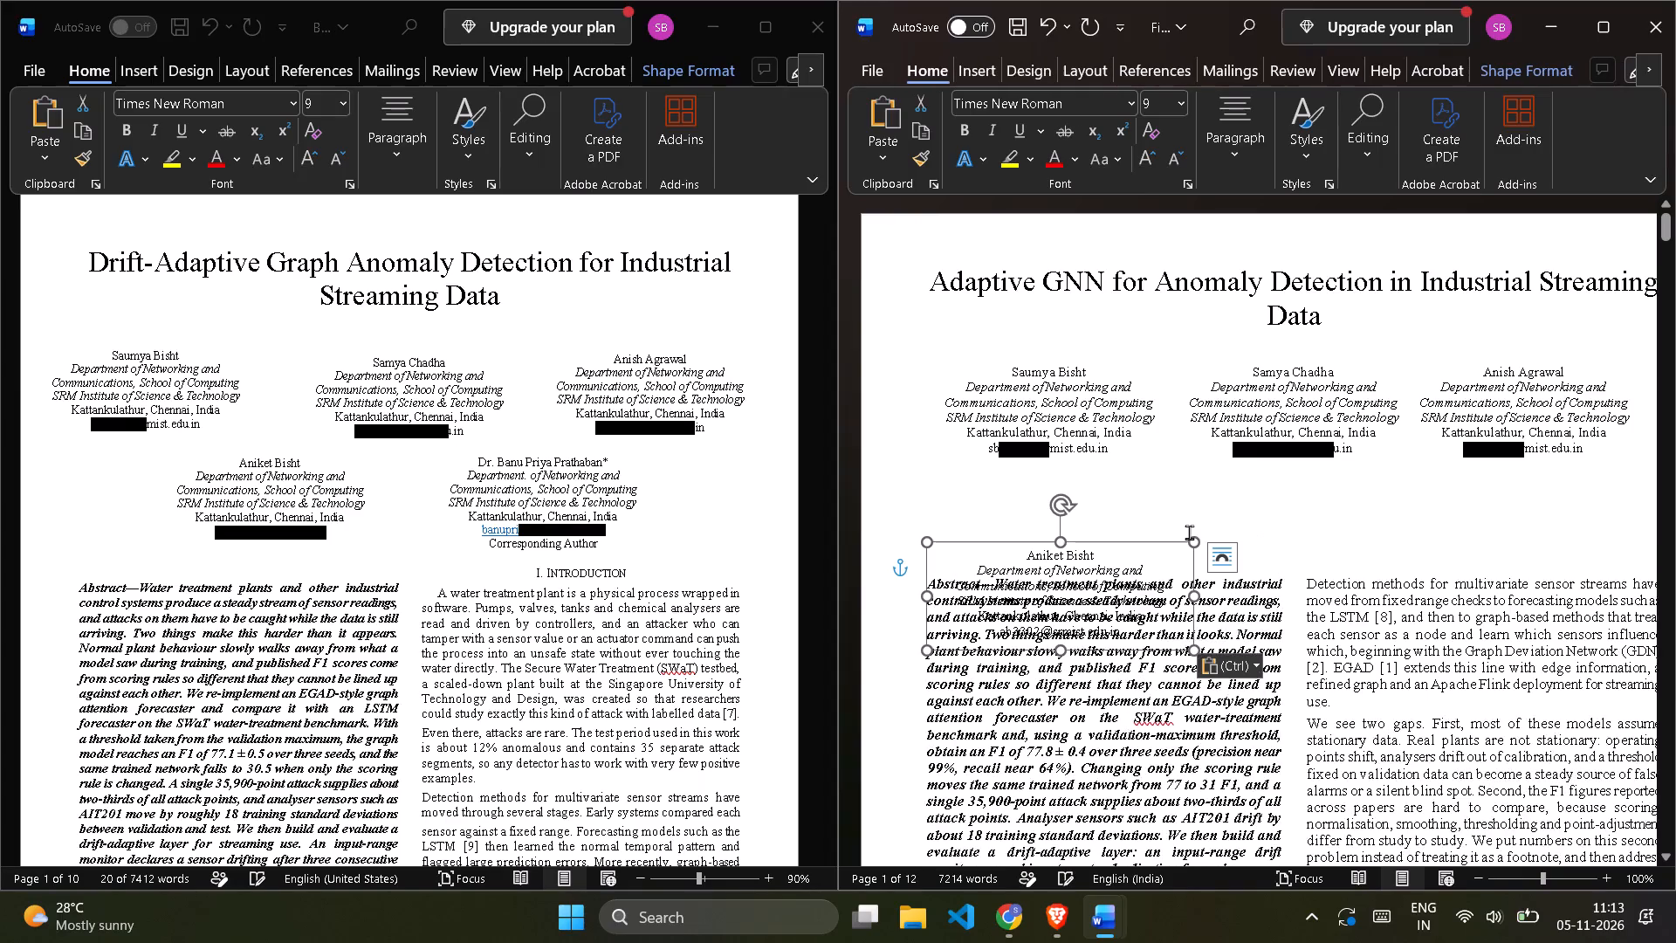
{"action": "left_click_drag", "start_coordinate": [1090, 536], "coordinate": [1199, 462]}
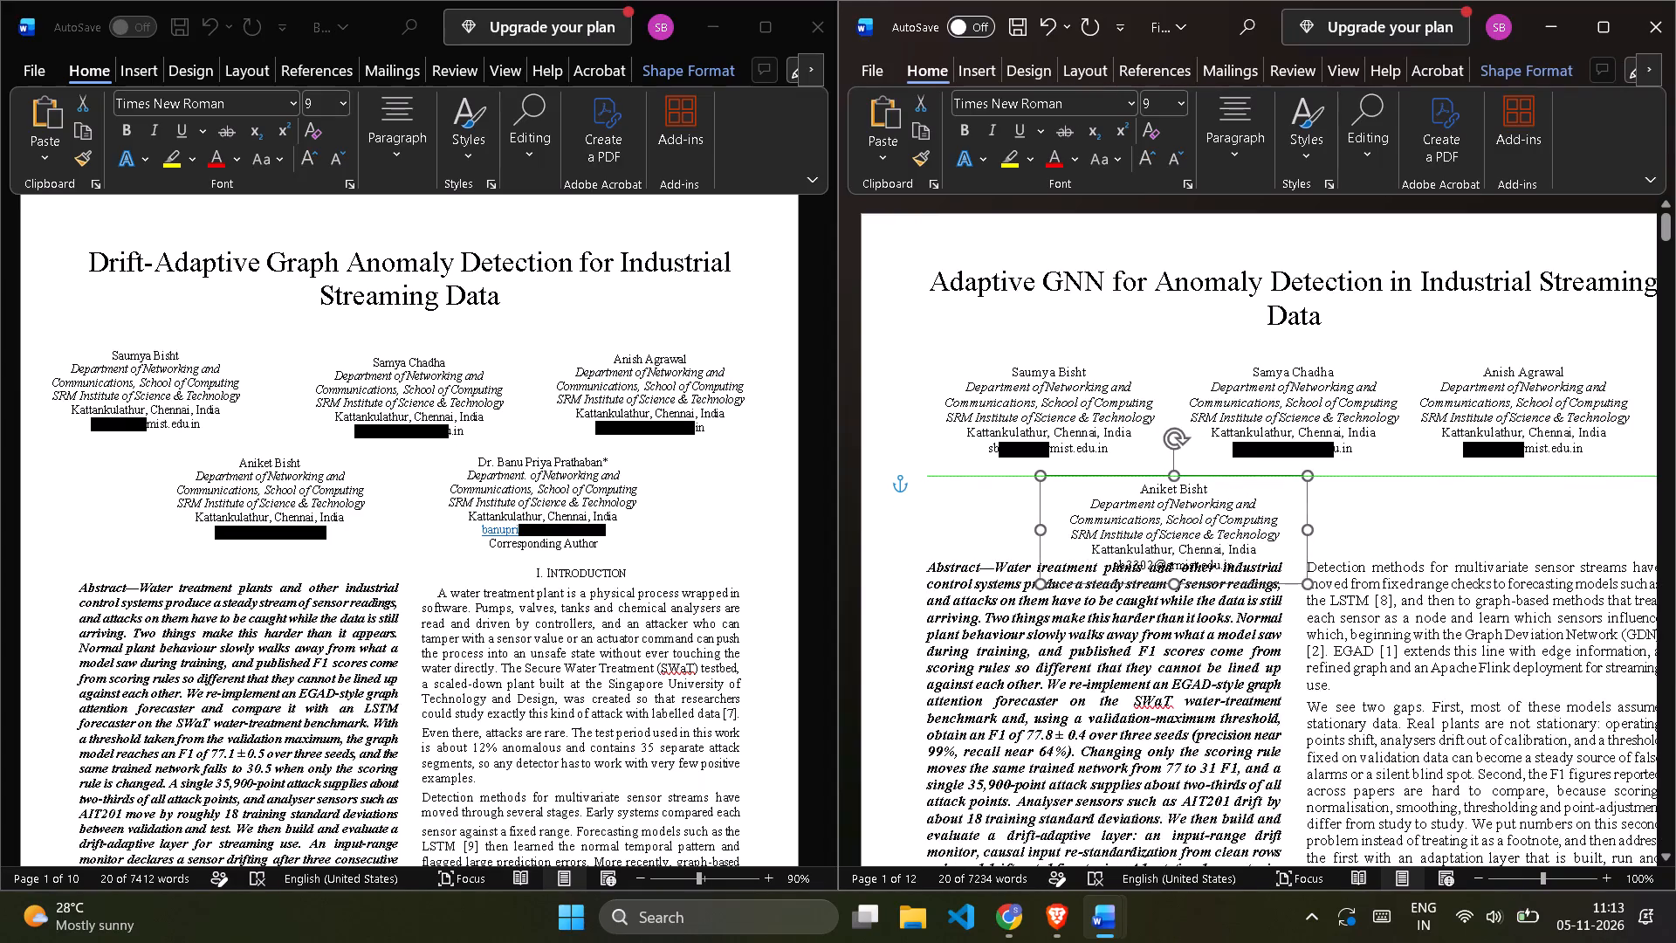
{"action": "left_click_drag", "start_coordinate": [1199, 462], "coordinate": [1181, 460]}
{"action": "left_click_drag", "start_coordinate": [1181, 460], "coordinate": [1178, 462]}
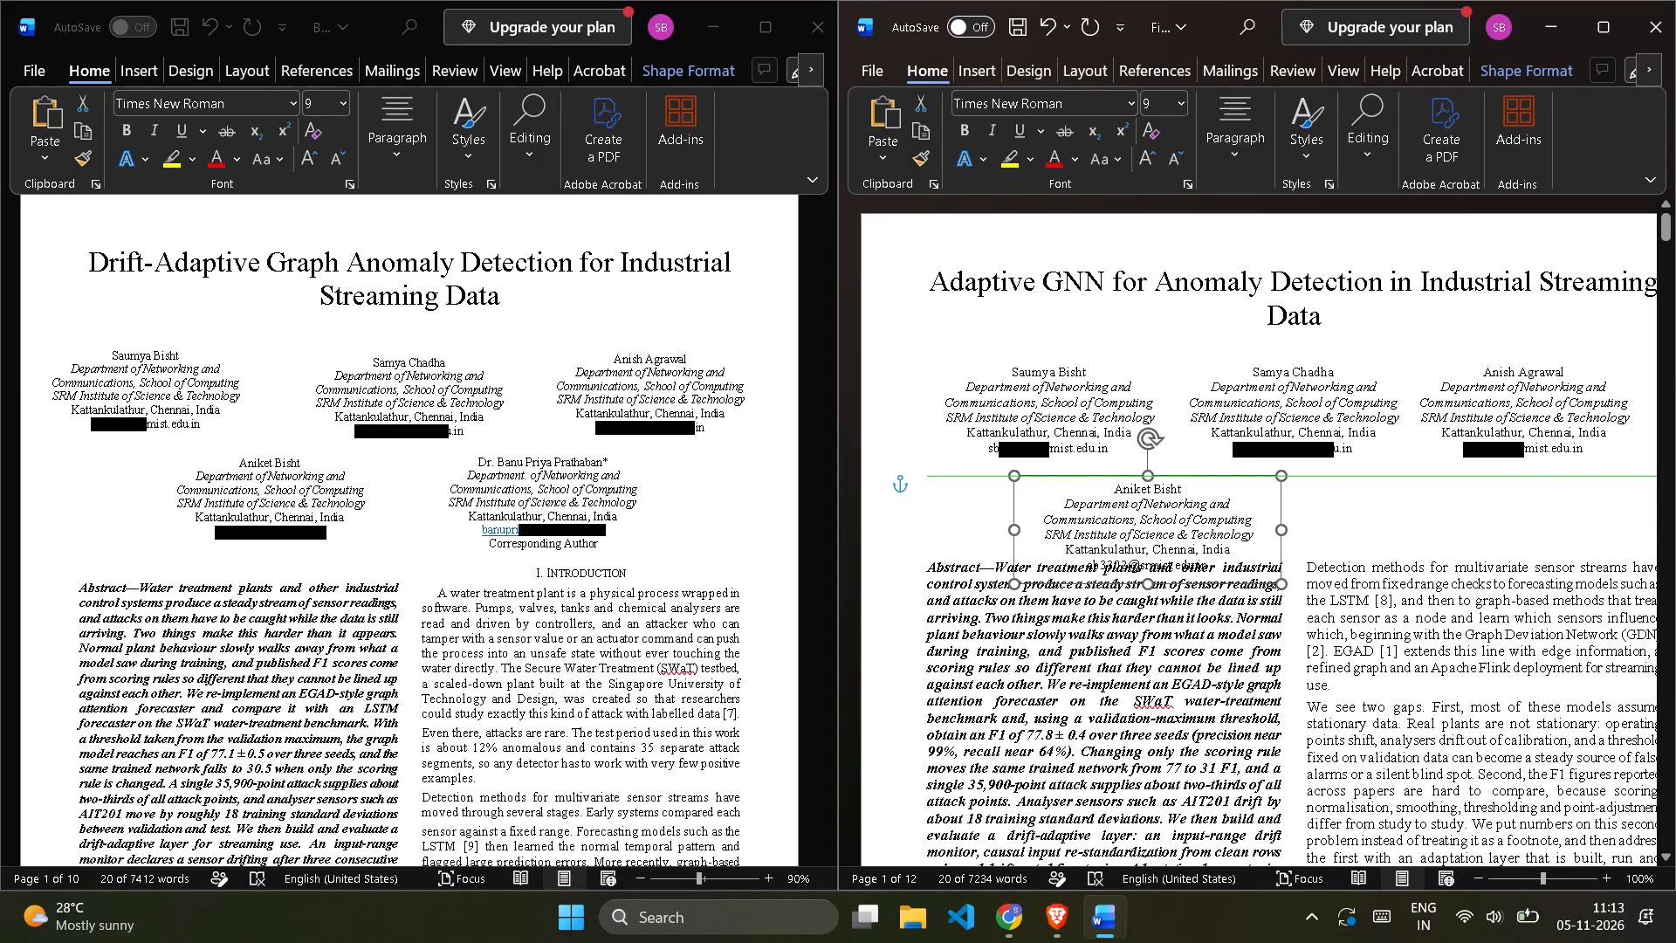
{"action": "left_click_drag", "start_coordinate": [1178, 462], "coordinate": [1199, 465]}
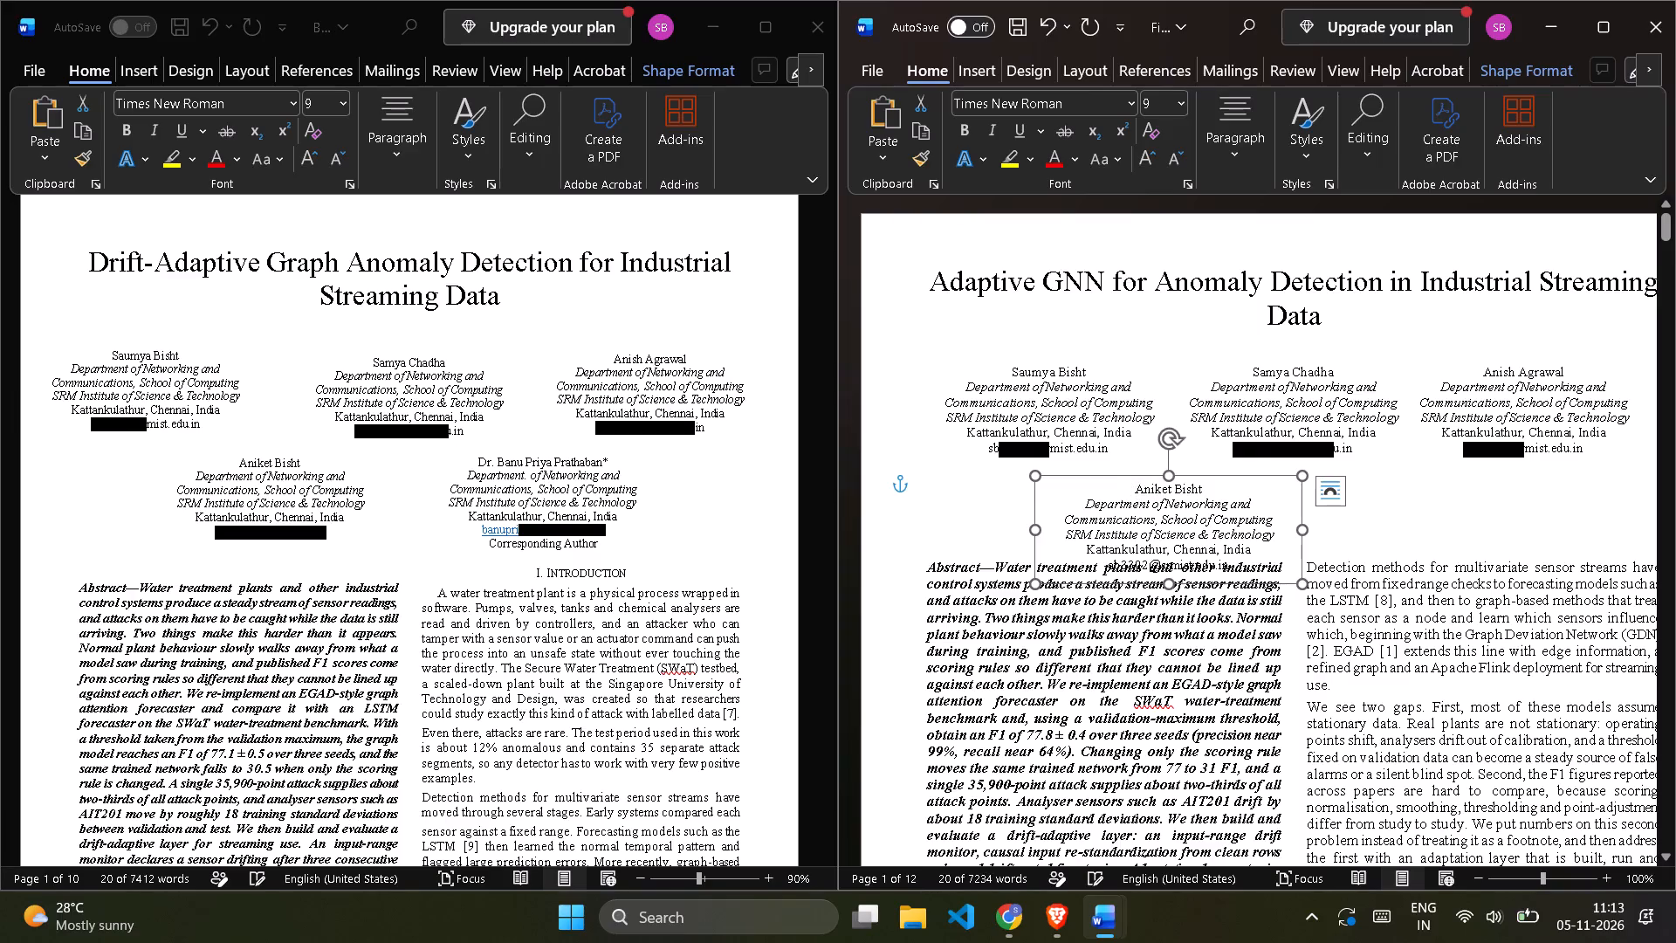
Insert two more blank lines above the abstract to clear space for the fourth author's text box.
{"action": "left_click", "coordinate": [1006, 522]}
{"action": "key", "text": "Return"}
{"action": "key", "text": "Return"}
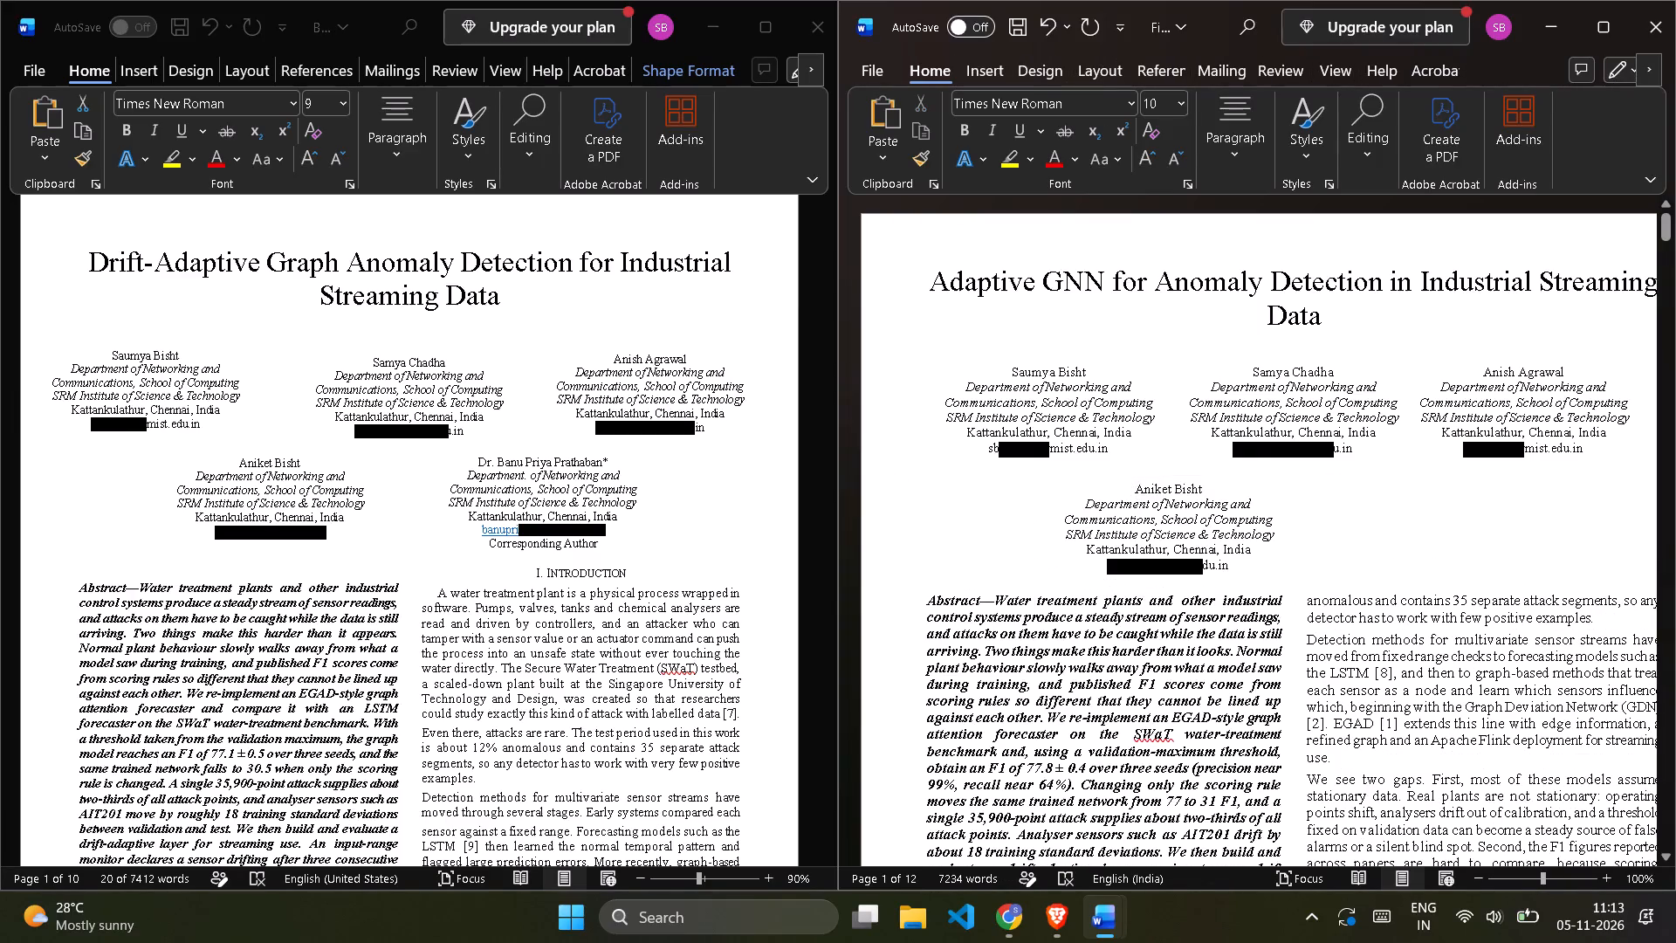
Save Final_Paper.
{"action": "scroll", "coordinate": [1047, 652], "scroll_direction": "down", "scroll_amount": 1}
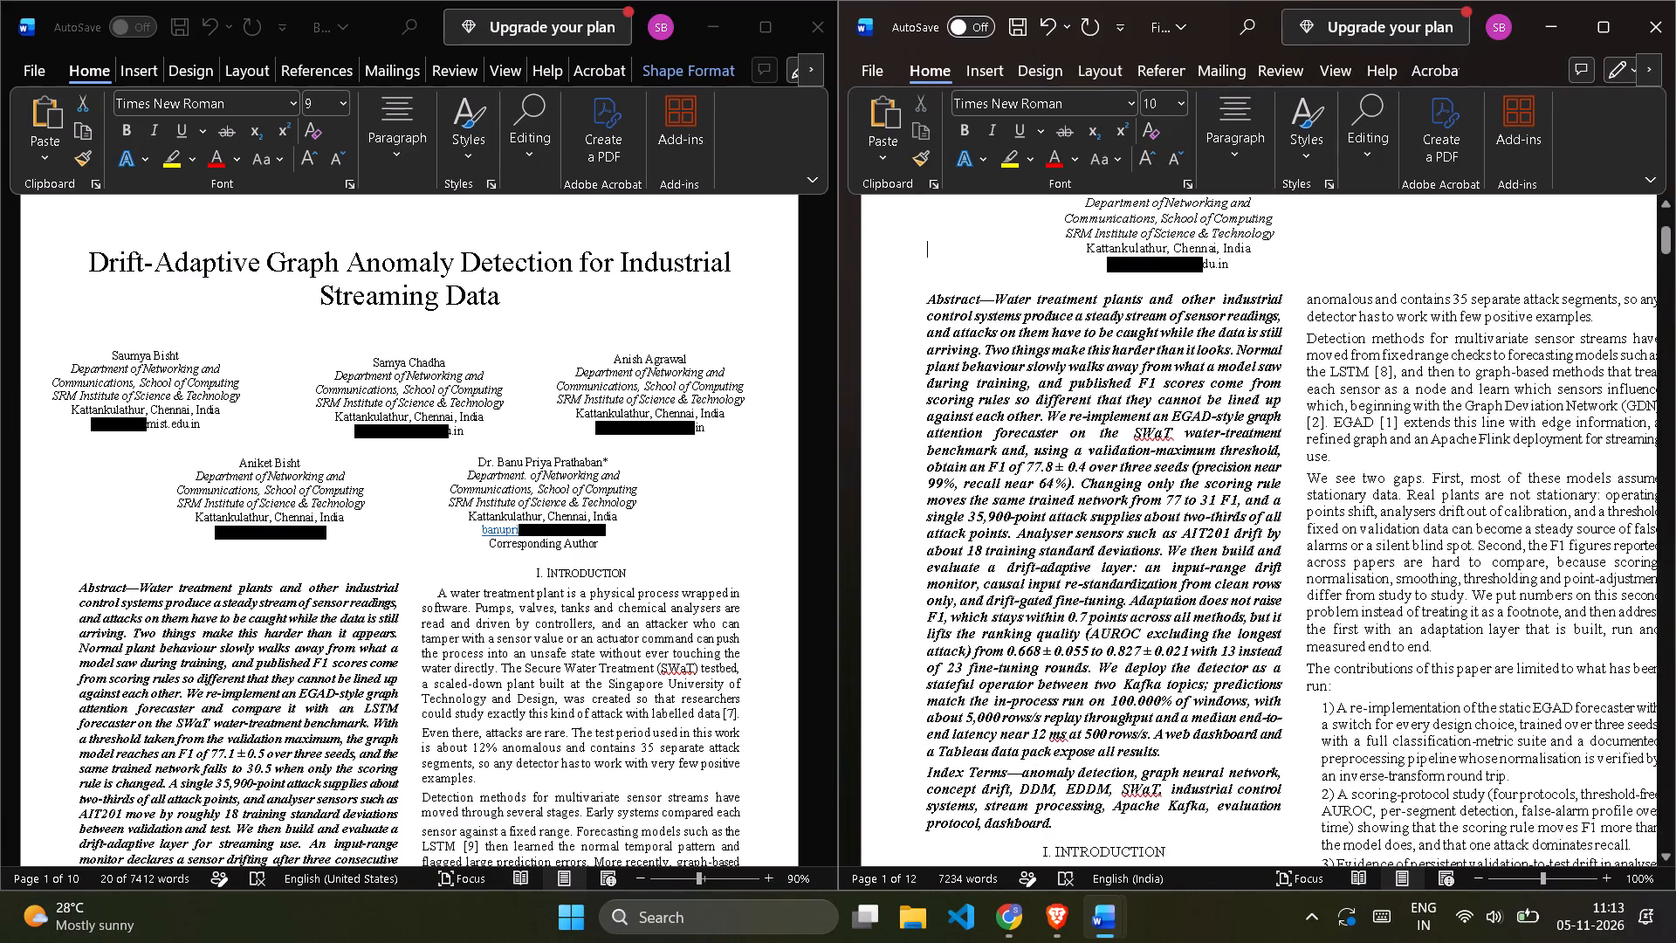
{"action": "scroll", "coordinate": [1047, 652], "scroll_direction": "down", "scroll_amount": 1}
{"action": "key", "text": "ctrl+s"}
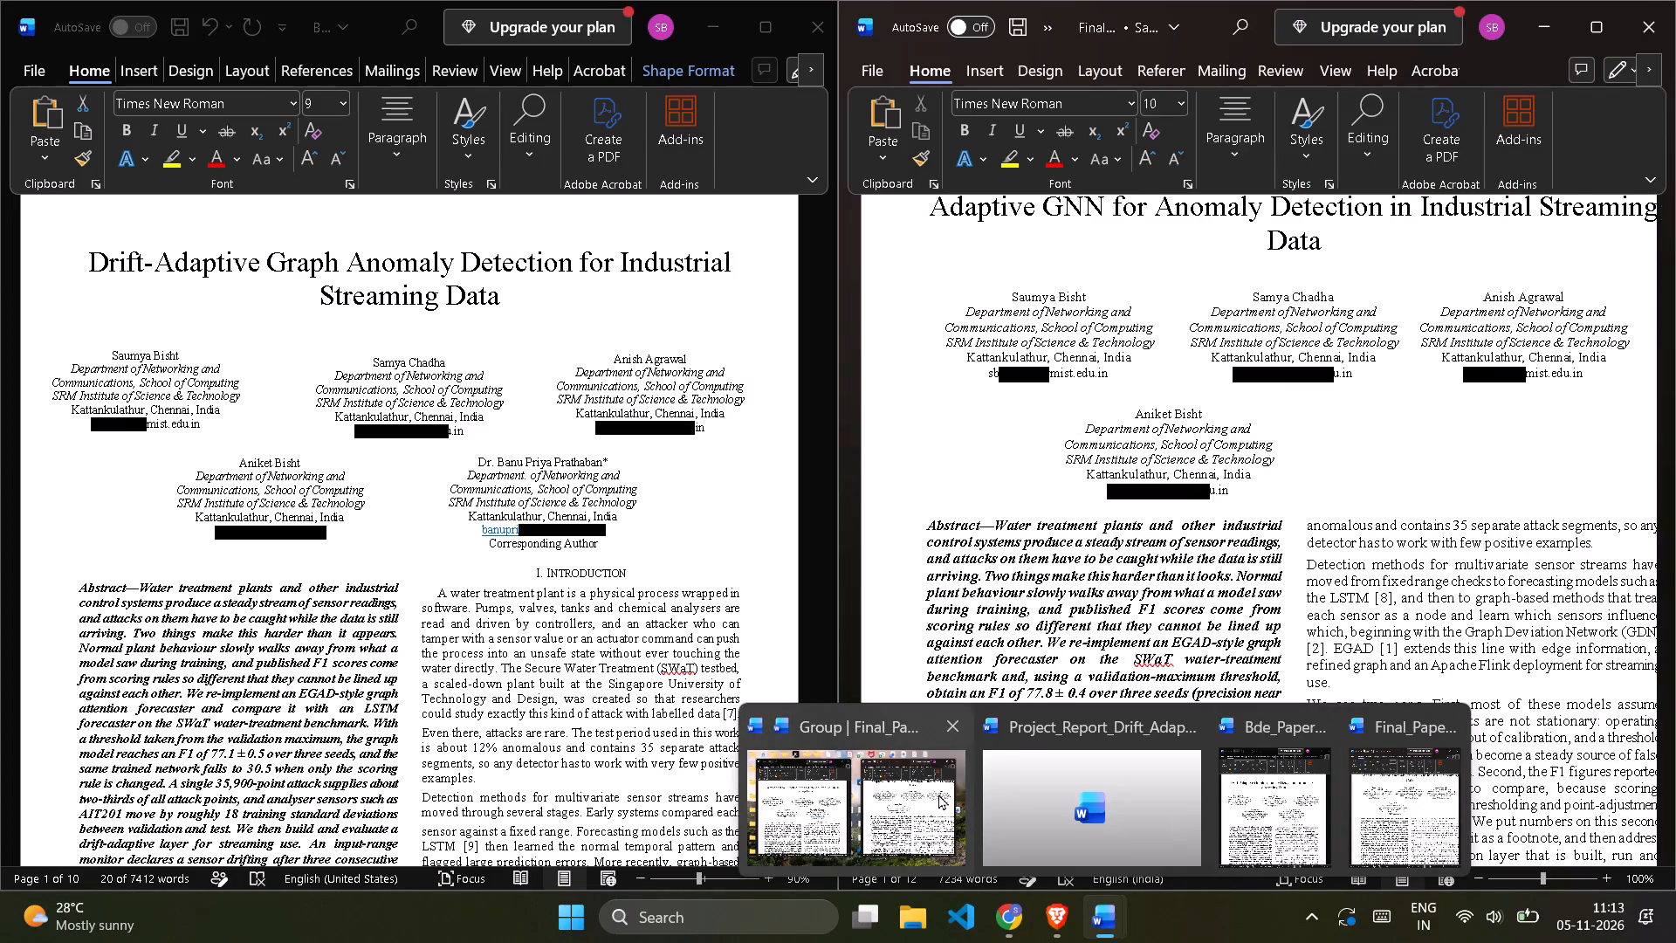
Select the corresponding author's text box in Bde_Paper_final.
{"action": "left_click", "coordinate": [610, 513]}
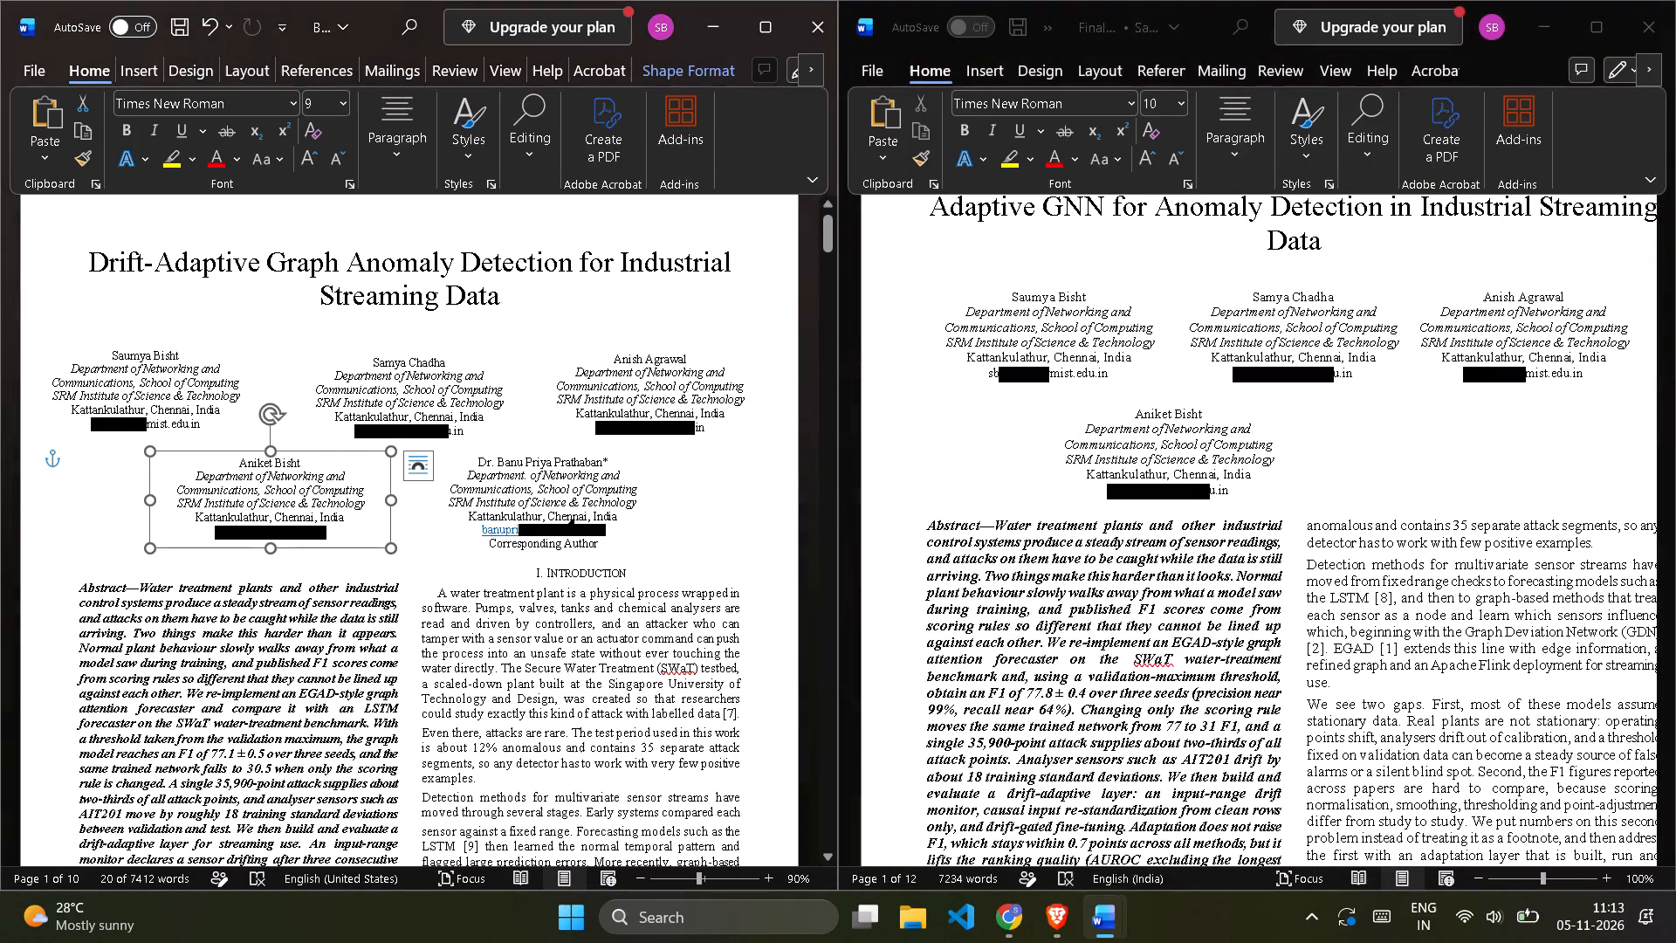
Copy the corresponding author's text box from Bde_Paper_final into Final_Paper, beside the fourth author's box and level with it above the body text.
{"action": "left_click", "coordinate": [608, 505]}
{"action": "left_click", "coordinate": [609, 459]}
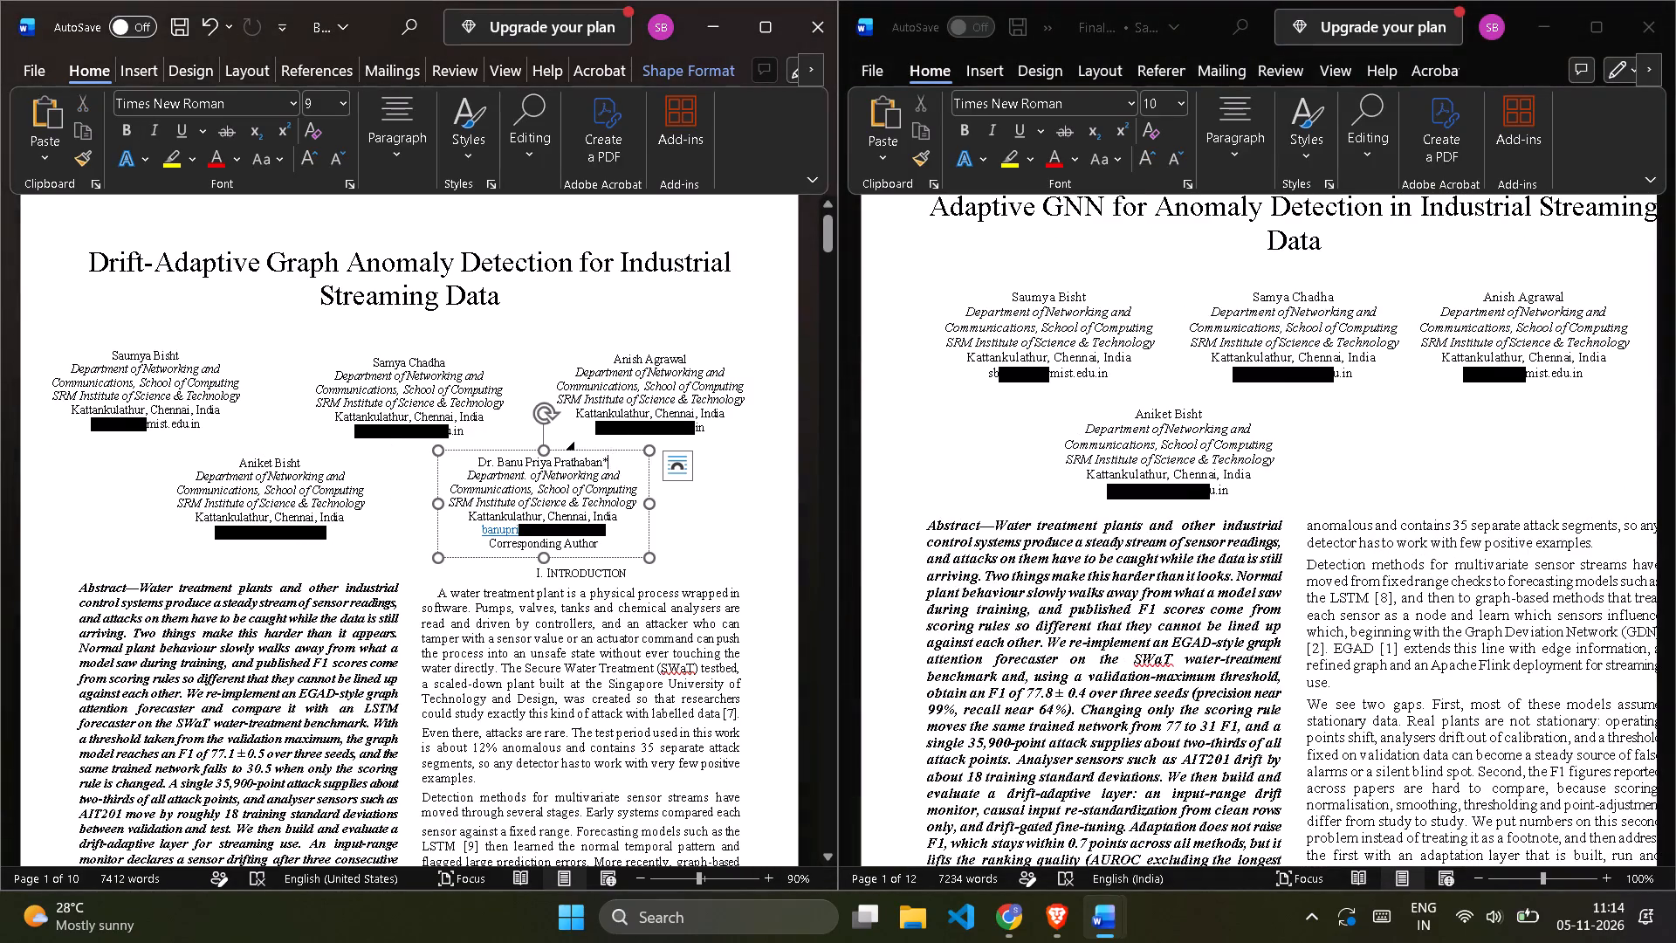
{"action": "left_click", "coordinate": [611, 448]}
{"action": "key", "text": "ctrl+c"}
{"action": "left_click", "coordinate": [1562, 393]}
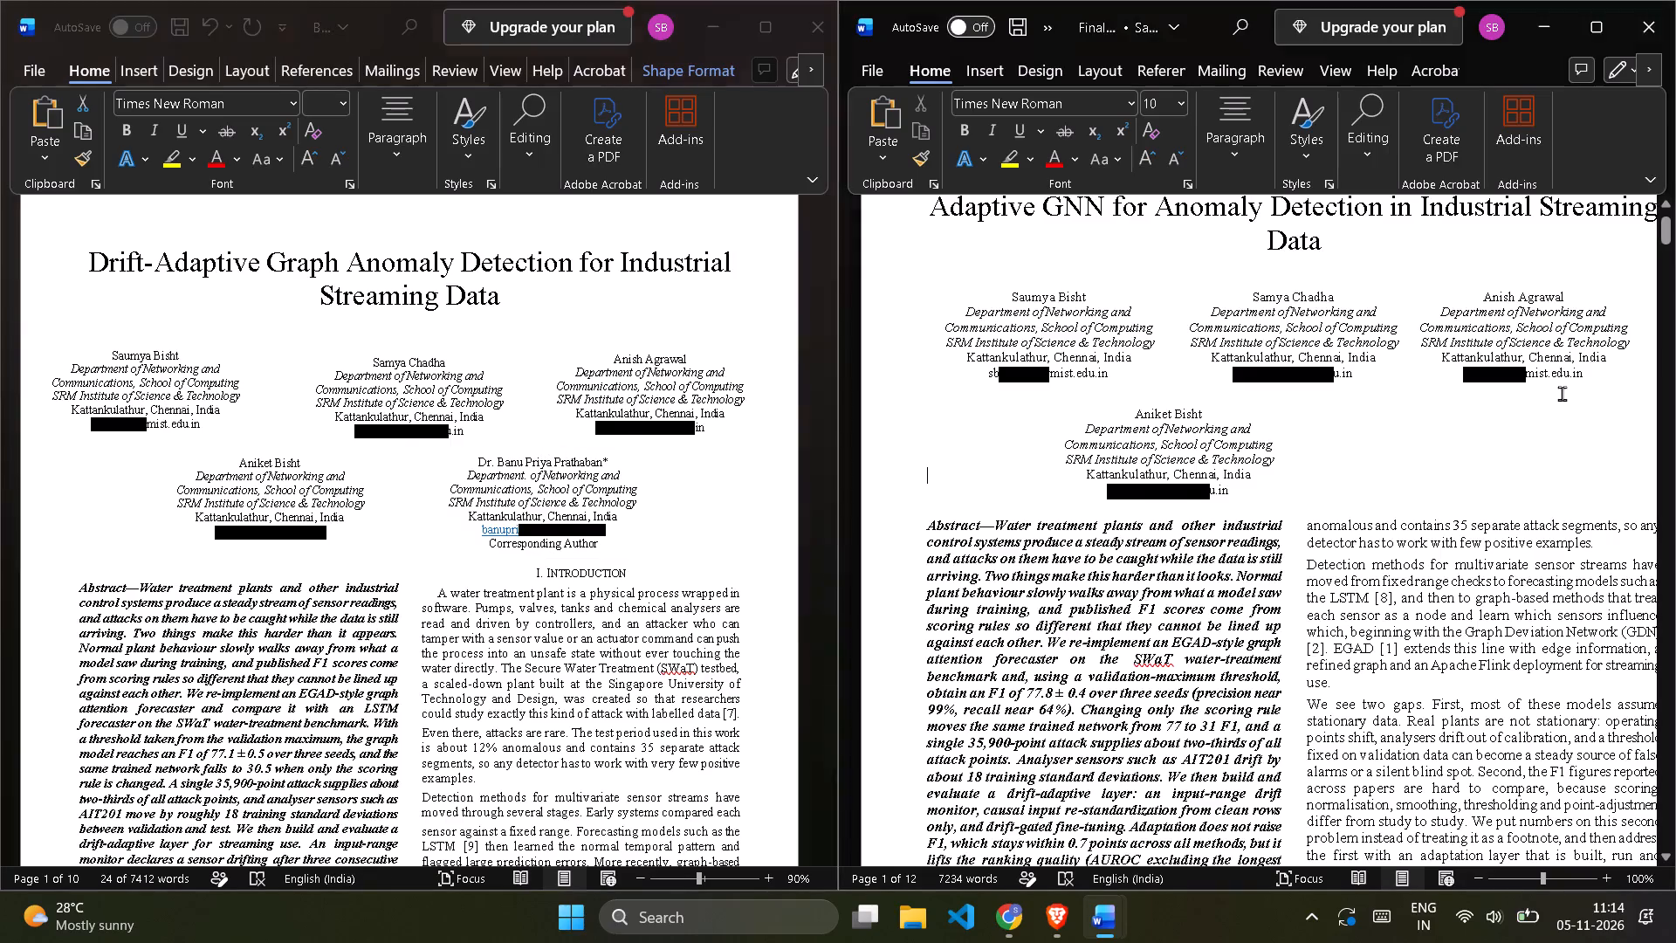
{"action": "key", "text": "ctrl+v"}
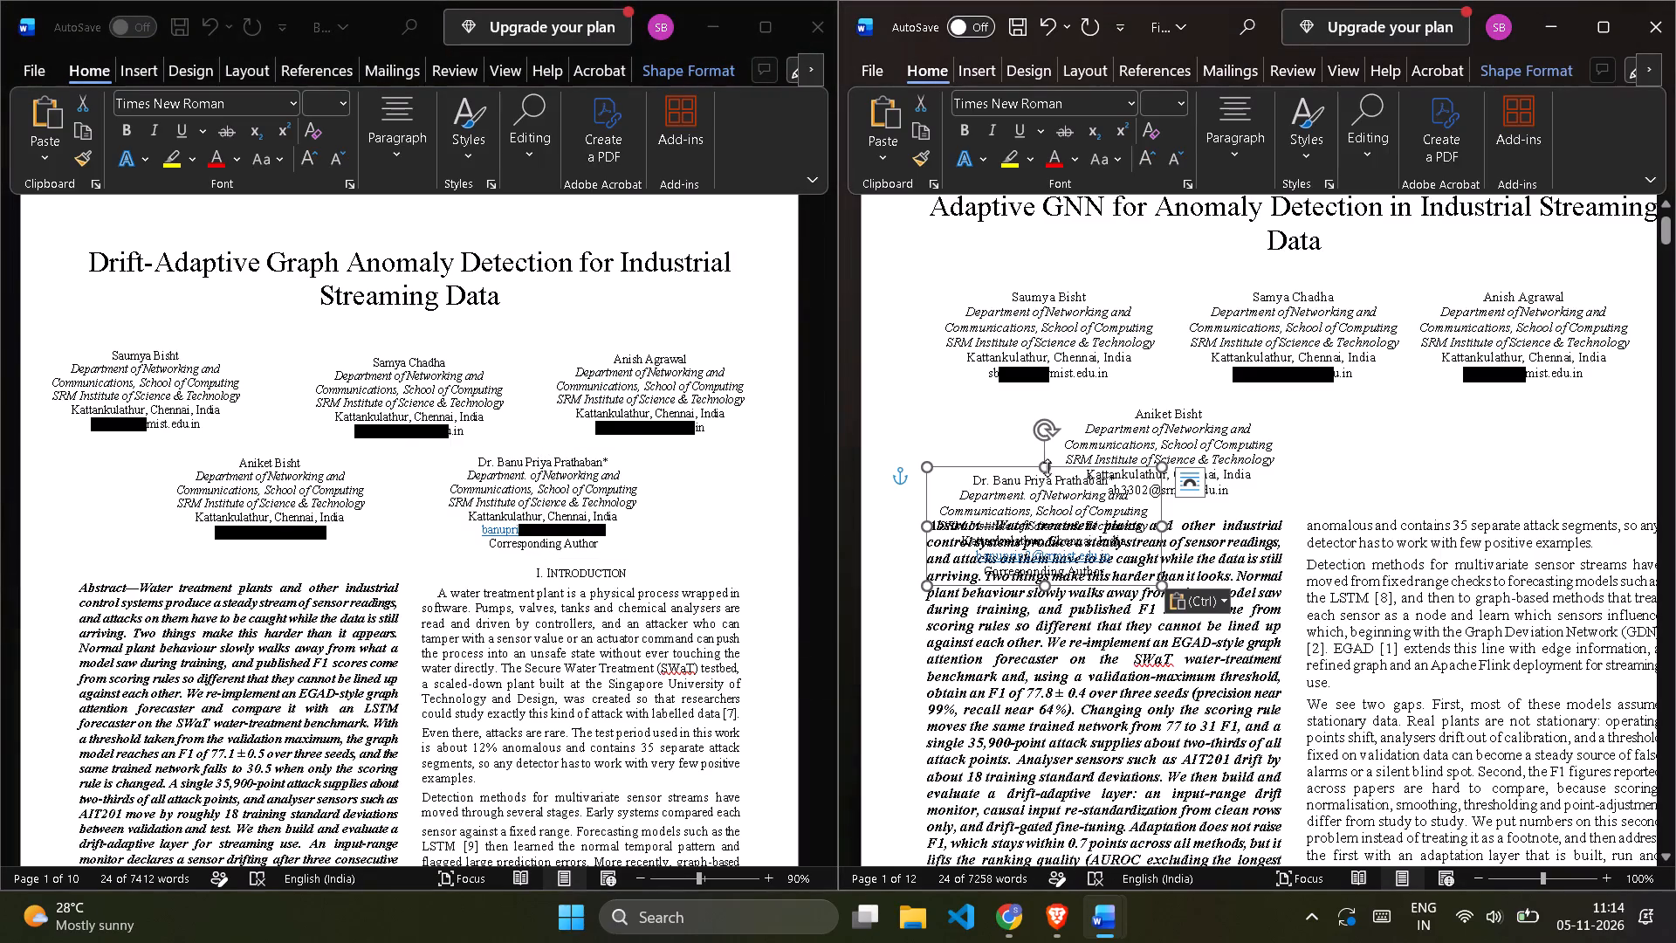
{"action": "left_click_drag", "start_coordinate": [1064, 465], "coordinate": [1497, 390]}
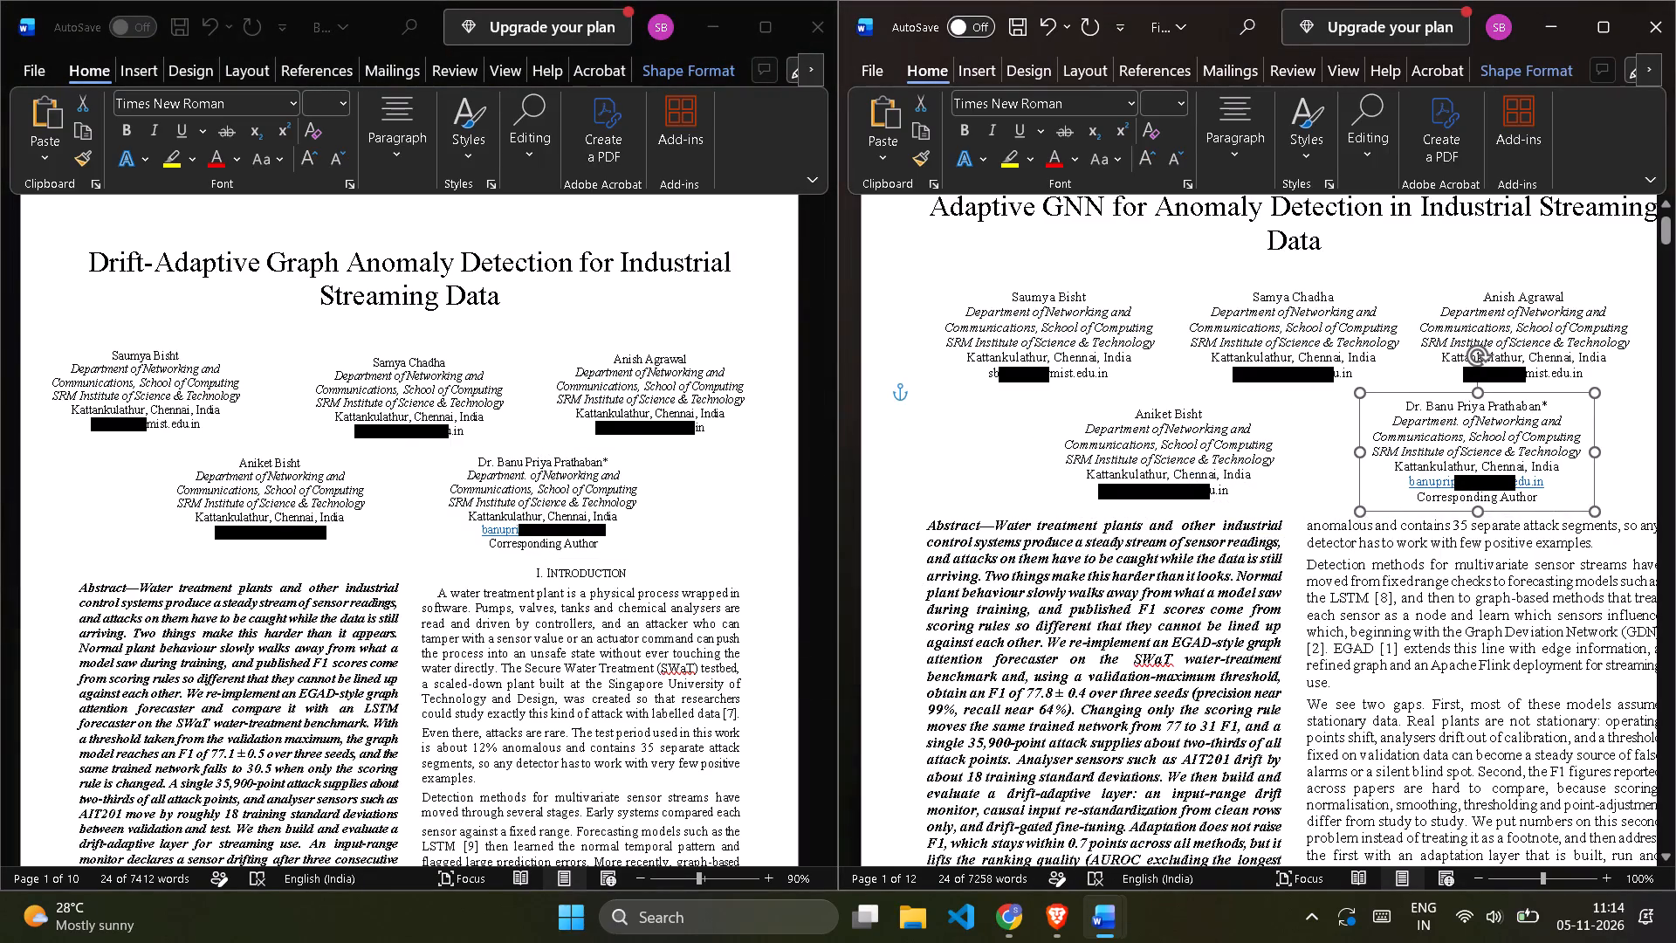
{"action": "left_click_drag", "start_coordinate": [1497, 390], "coordinate": [1465, 390]}
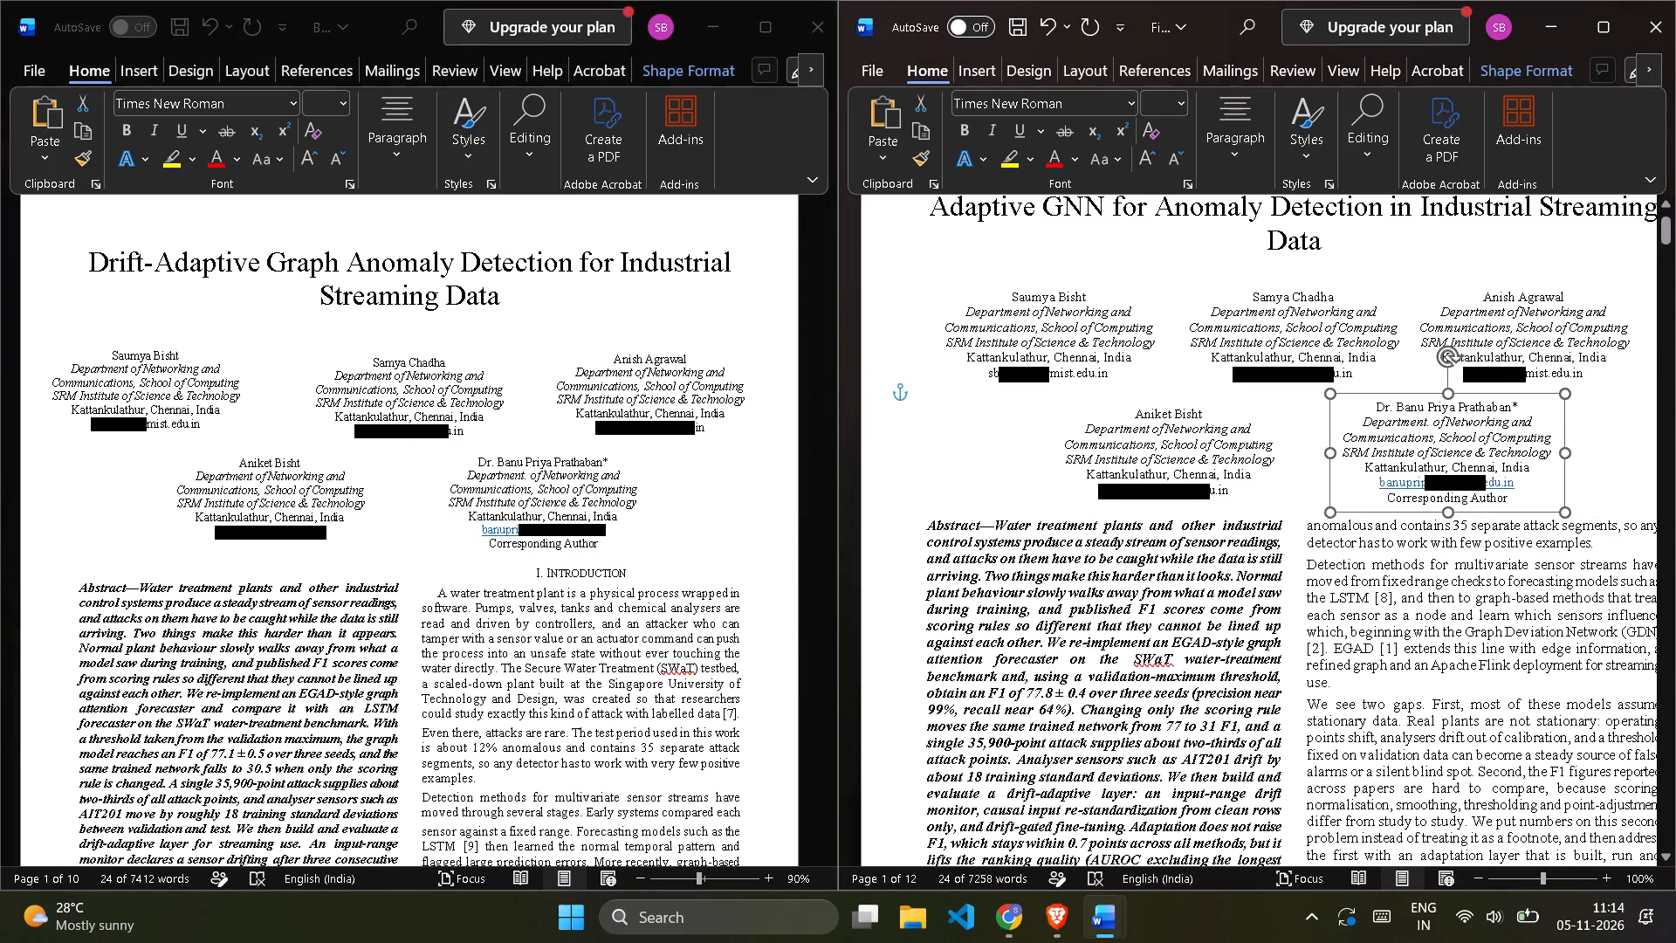
{"action": "left_click_drag", "start_coordinate": [1465, 390], "coordinate": [1445, 398]}
{"action": "left_click", "coordinate": [1632, 439]}
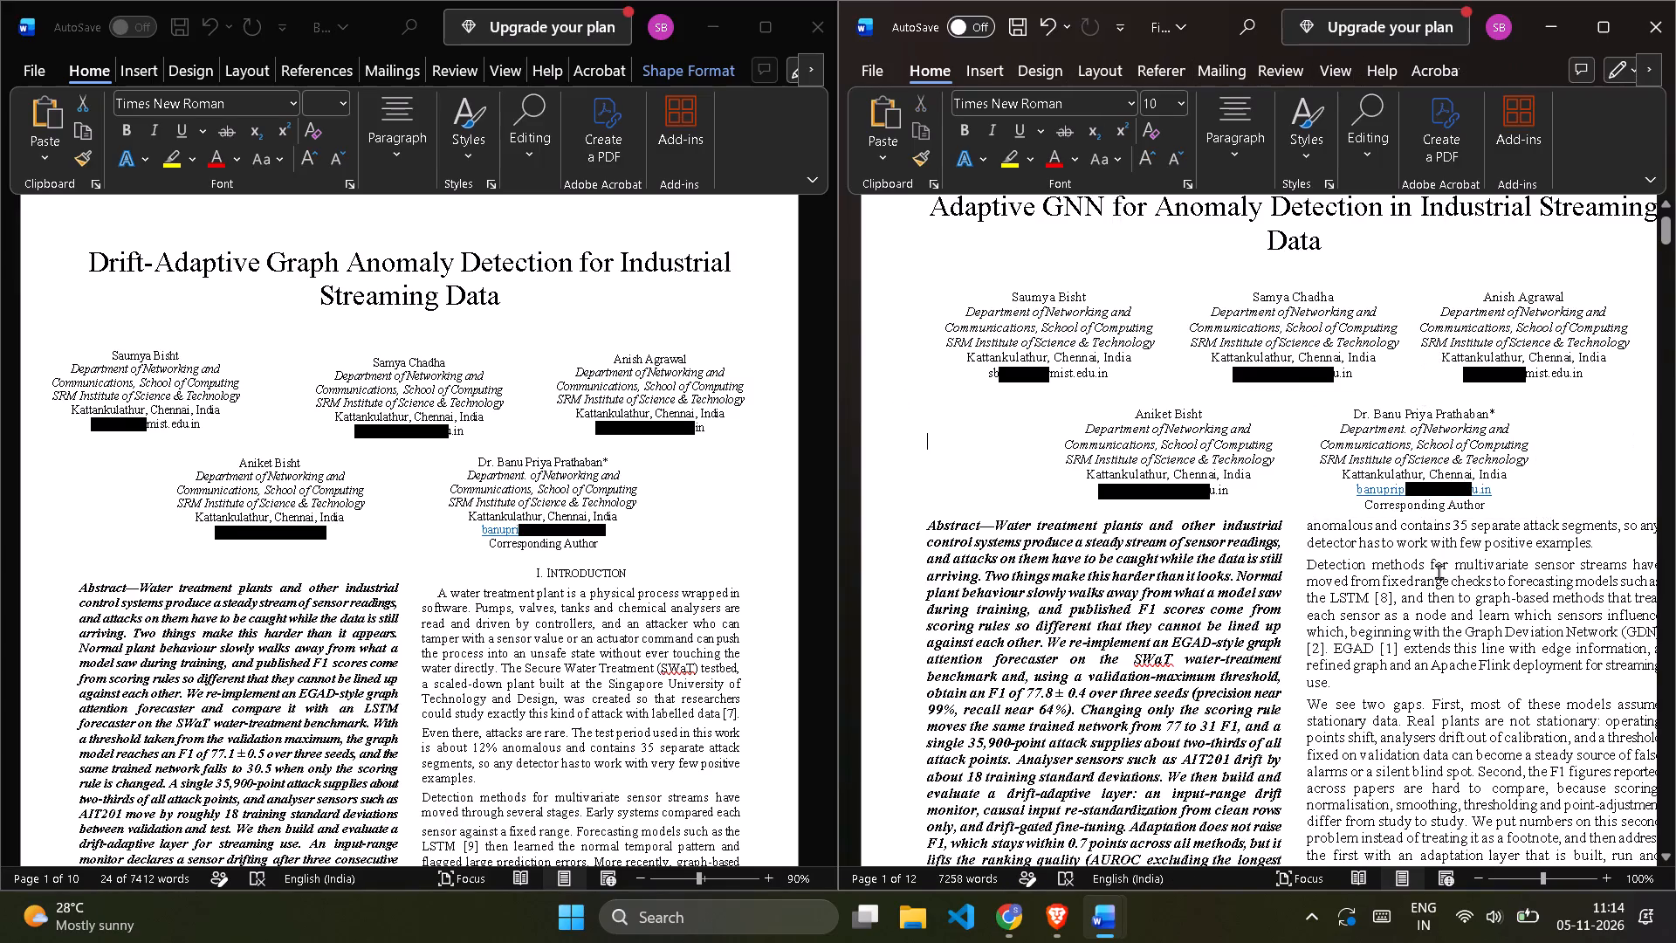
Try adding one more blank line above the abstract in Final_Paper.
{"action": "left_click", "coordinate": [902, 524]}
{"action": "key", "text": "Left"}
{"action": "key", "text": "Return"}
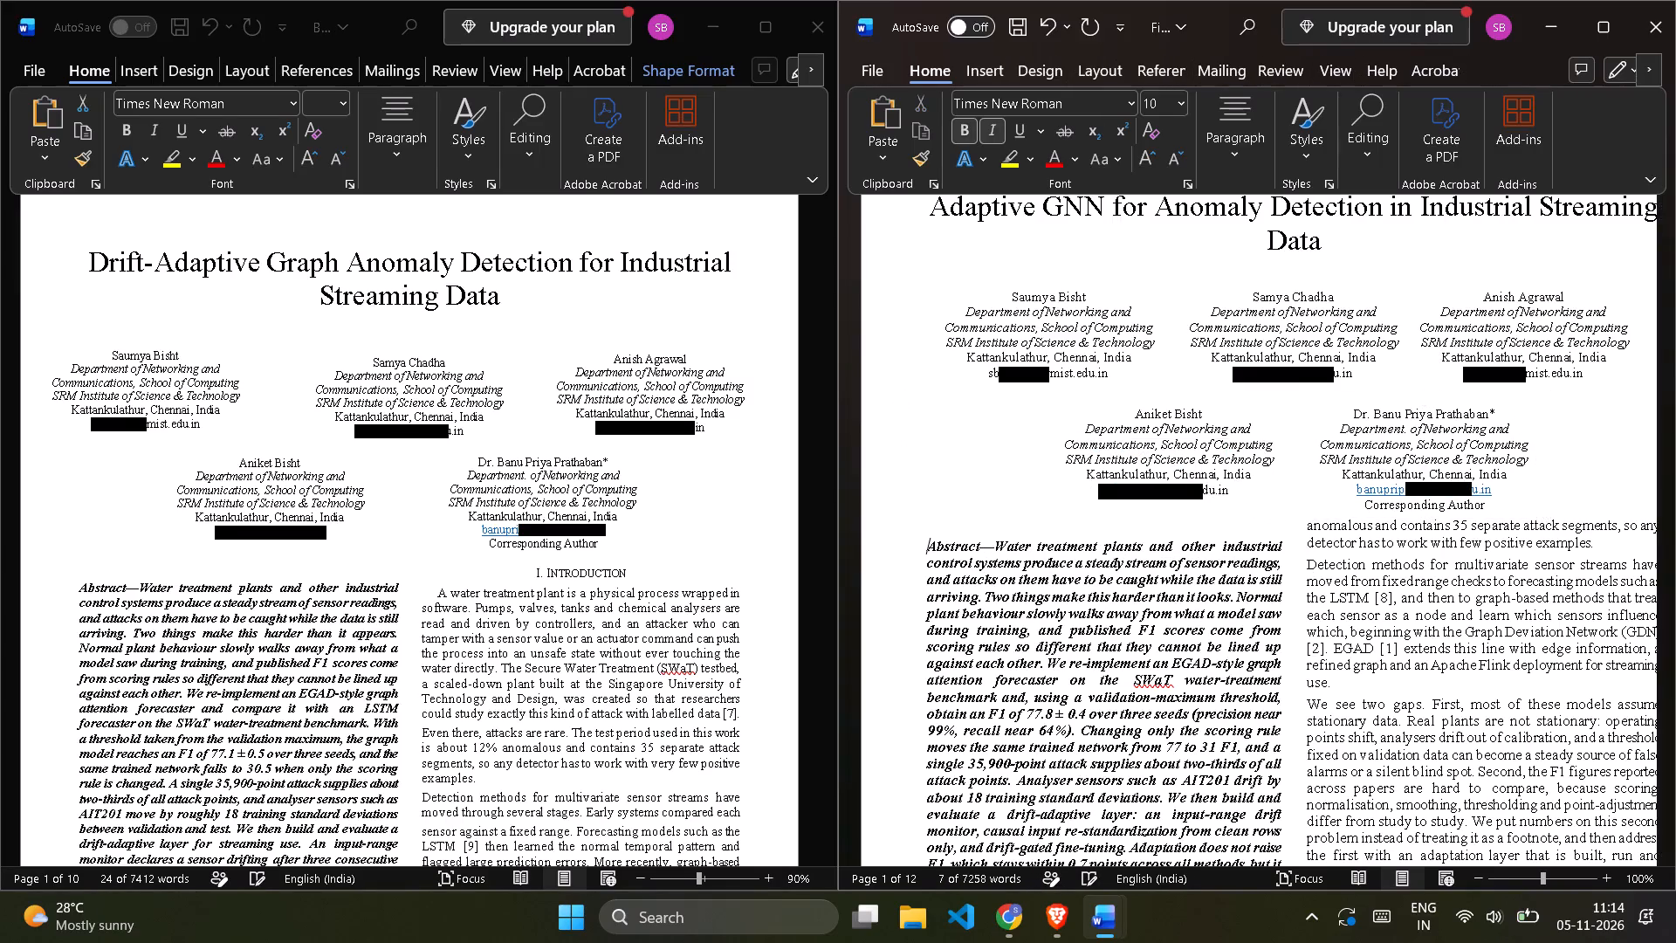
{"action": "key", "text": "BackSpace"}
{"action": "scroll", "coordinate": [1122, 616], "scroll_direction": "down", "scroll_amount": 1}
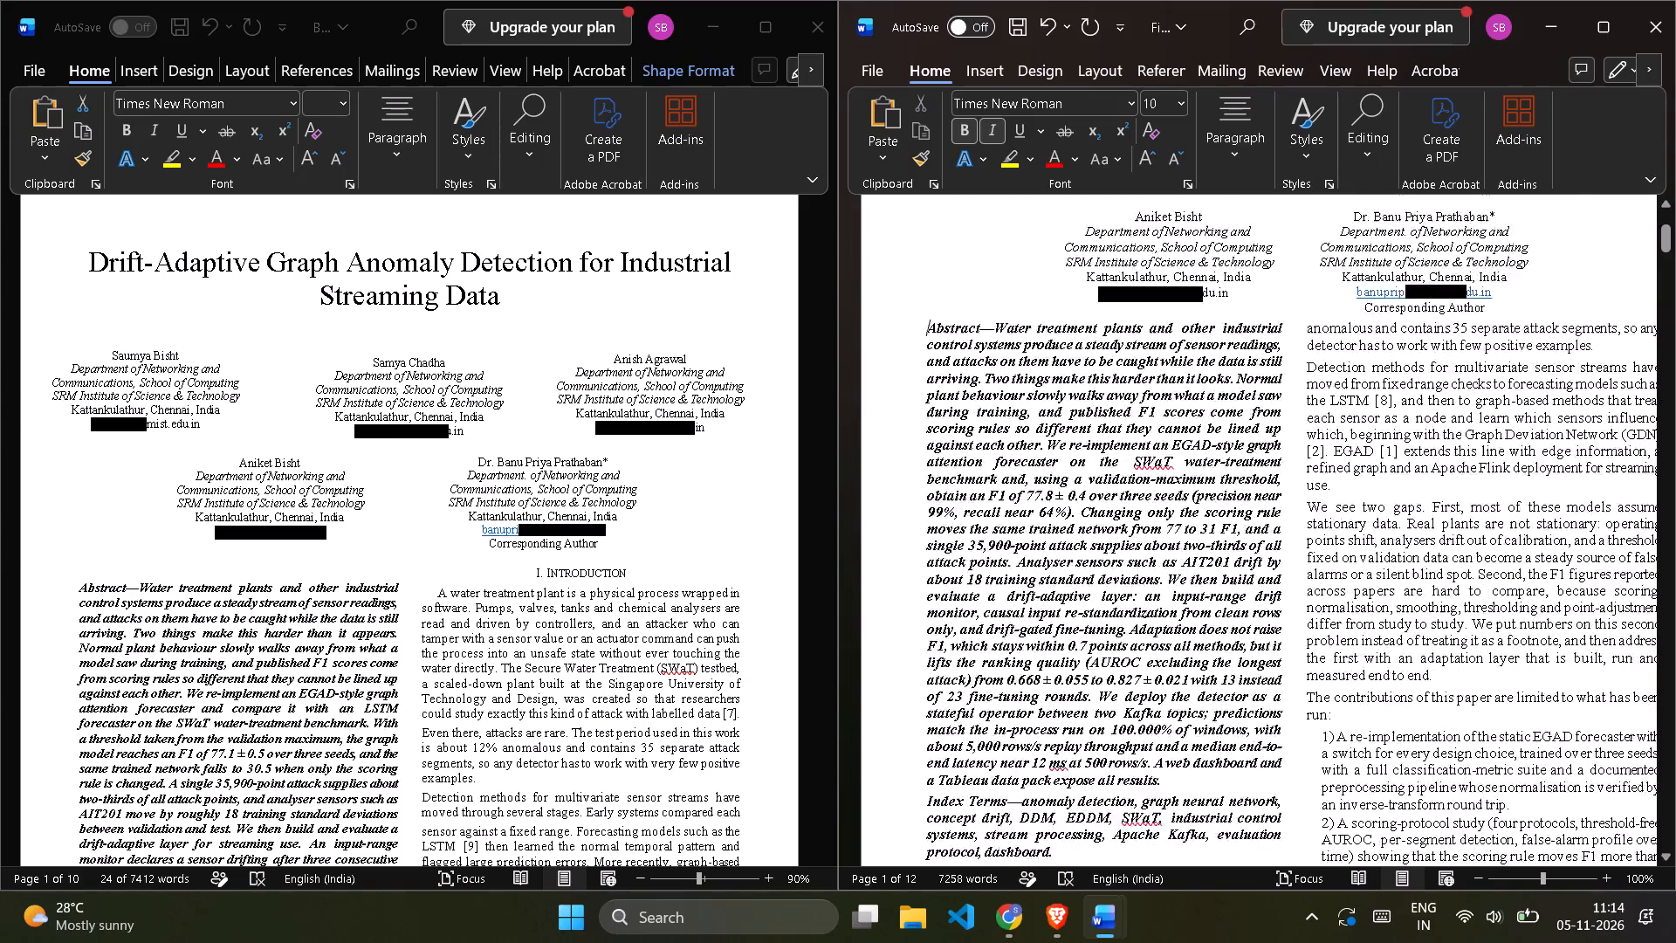
Review the layout of Final_Paper from the abstract to the Fig. 3 system architecture on the third page and back.
{"action": "scroll", "coordinate": [1122, 616], "scroll_direction": "down", "scroll_amount": 1}
{"action": "scroll", "coordinate": [1296, 468], "scroll_direction": "down", "scroll_amount": 2}
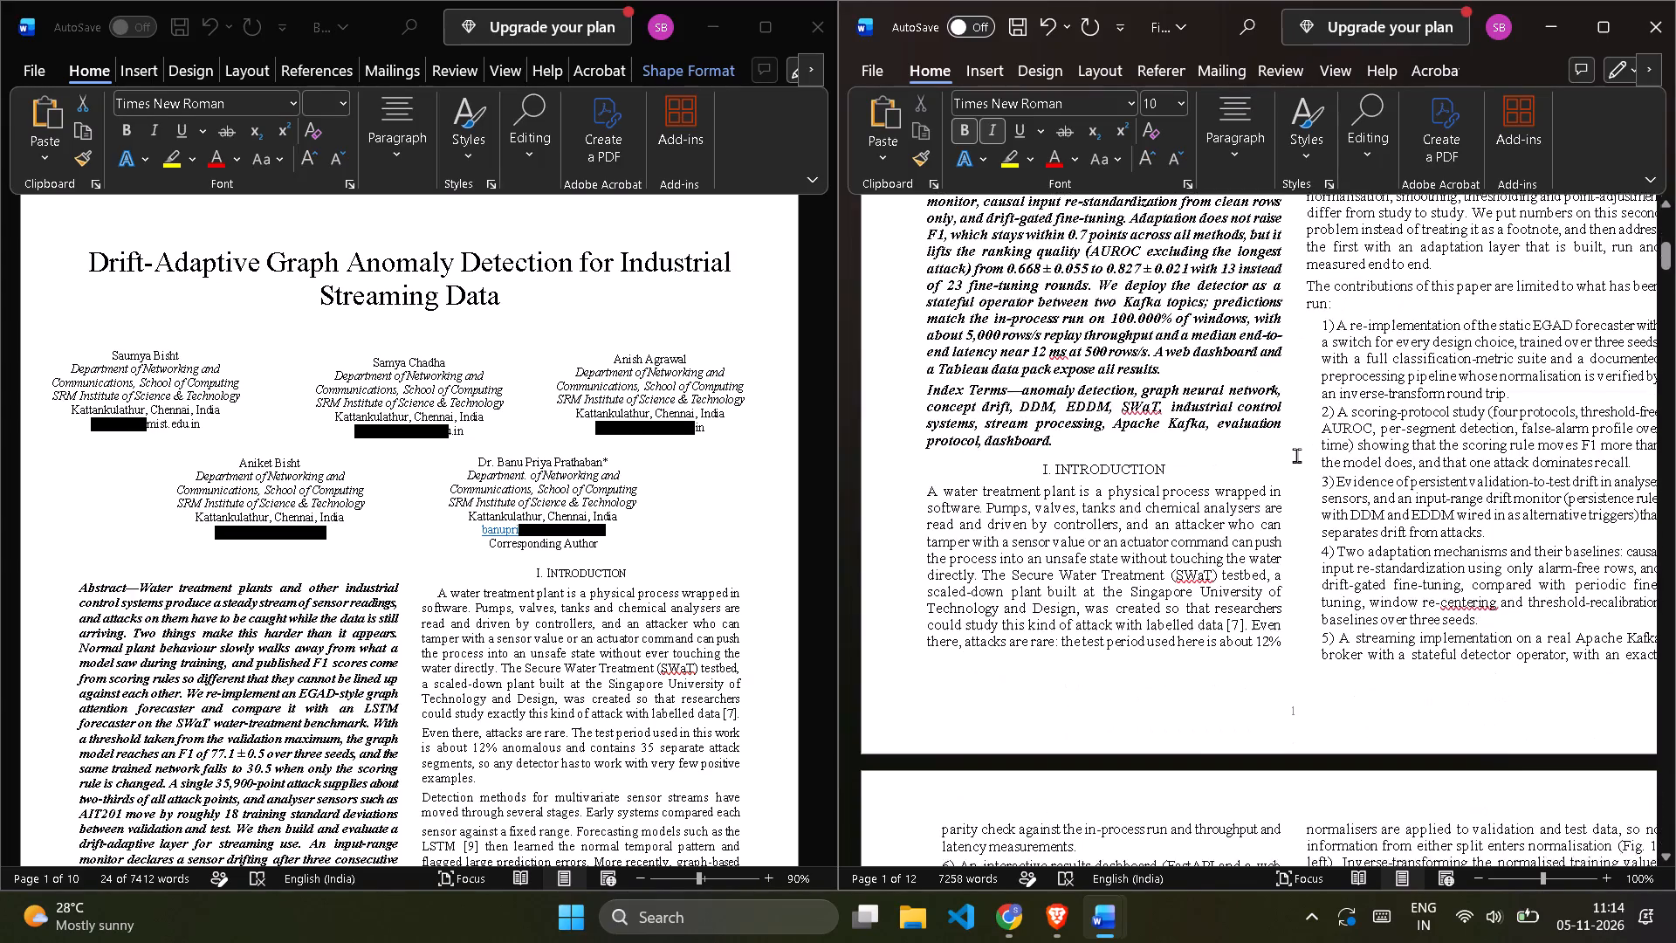
{"action": "scroll", "coordinate": [1296, 455], "scroll_direction": "down", "scroll_amount": 4}
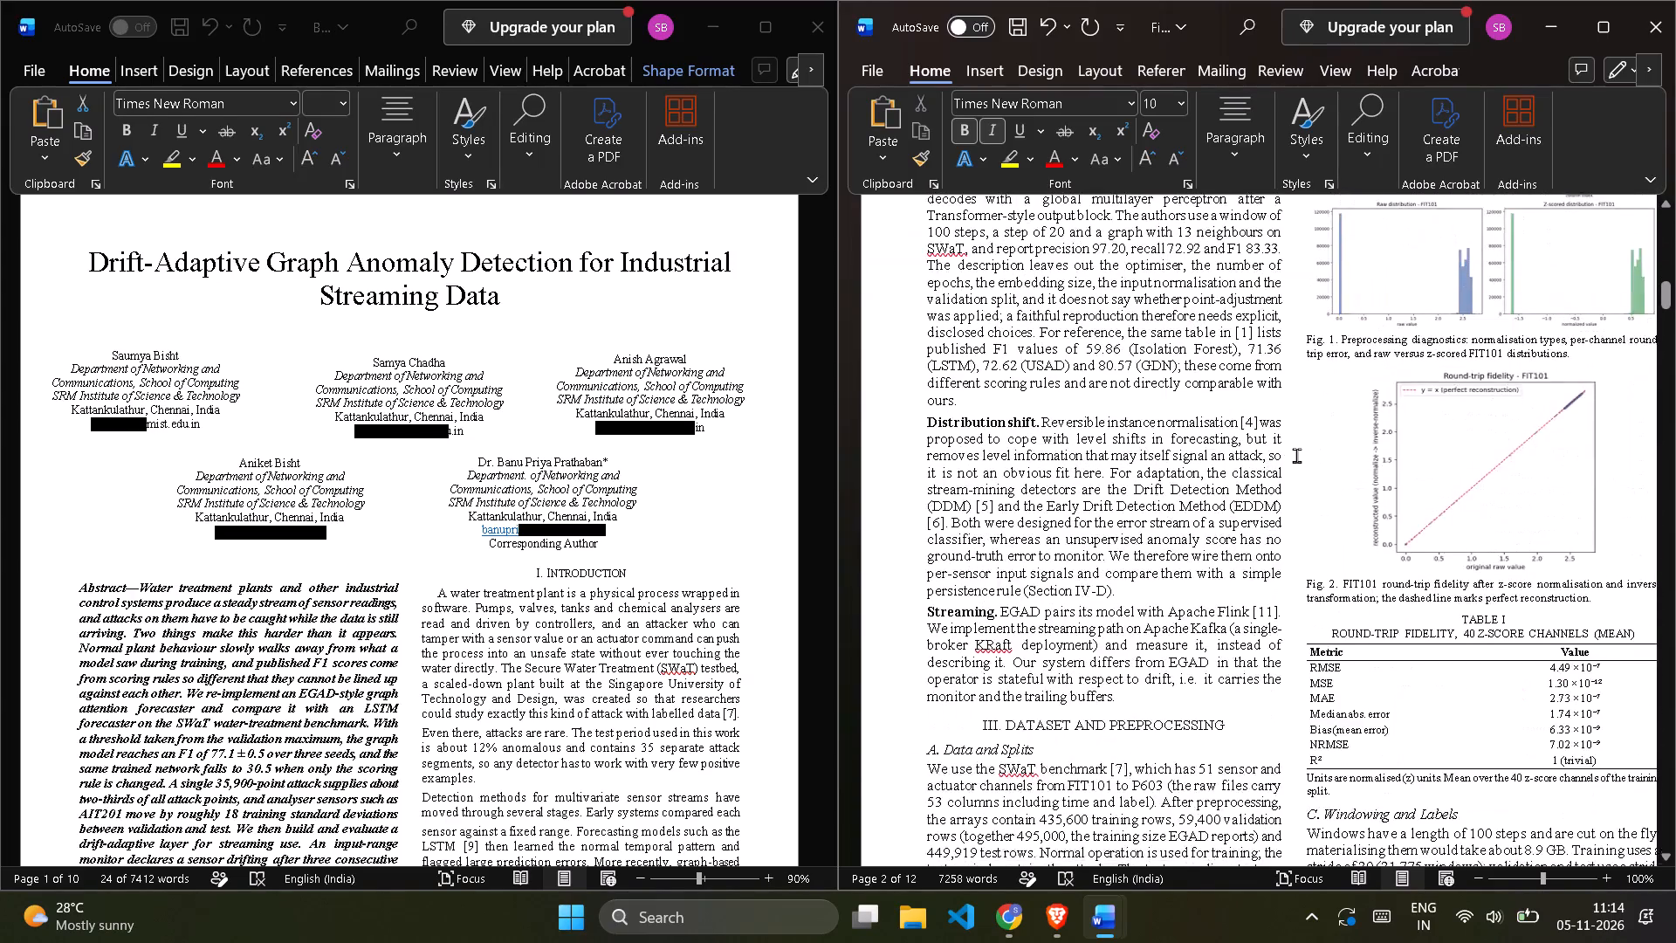
{"action": "scroll", "coordinate": [1296, 455], "scroll_direction": "down", "scroll_amount": 5}
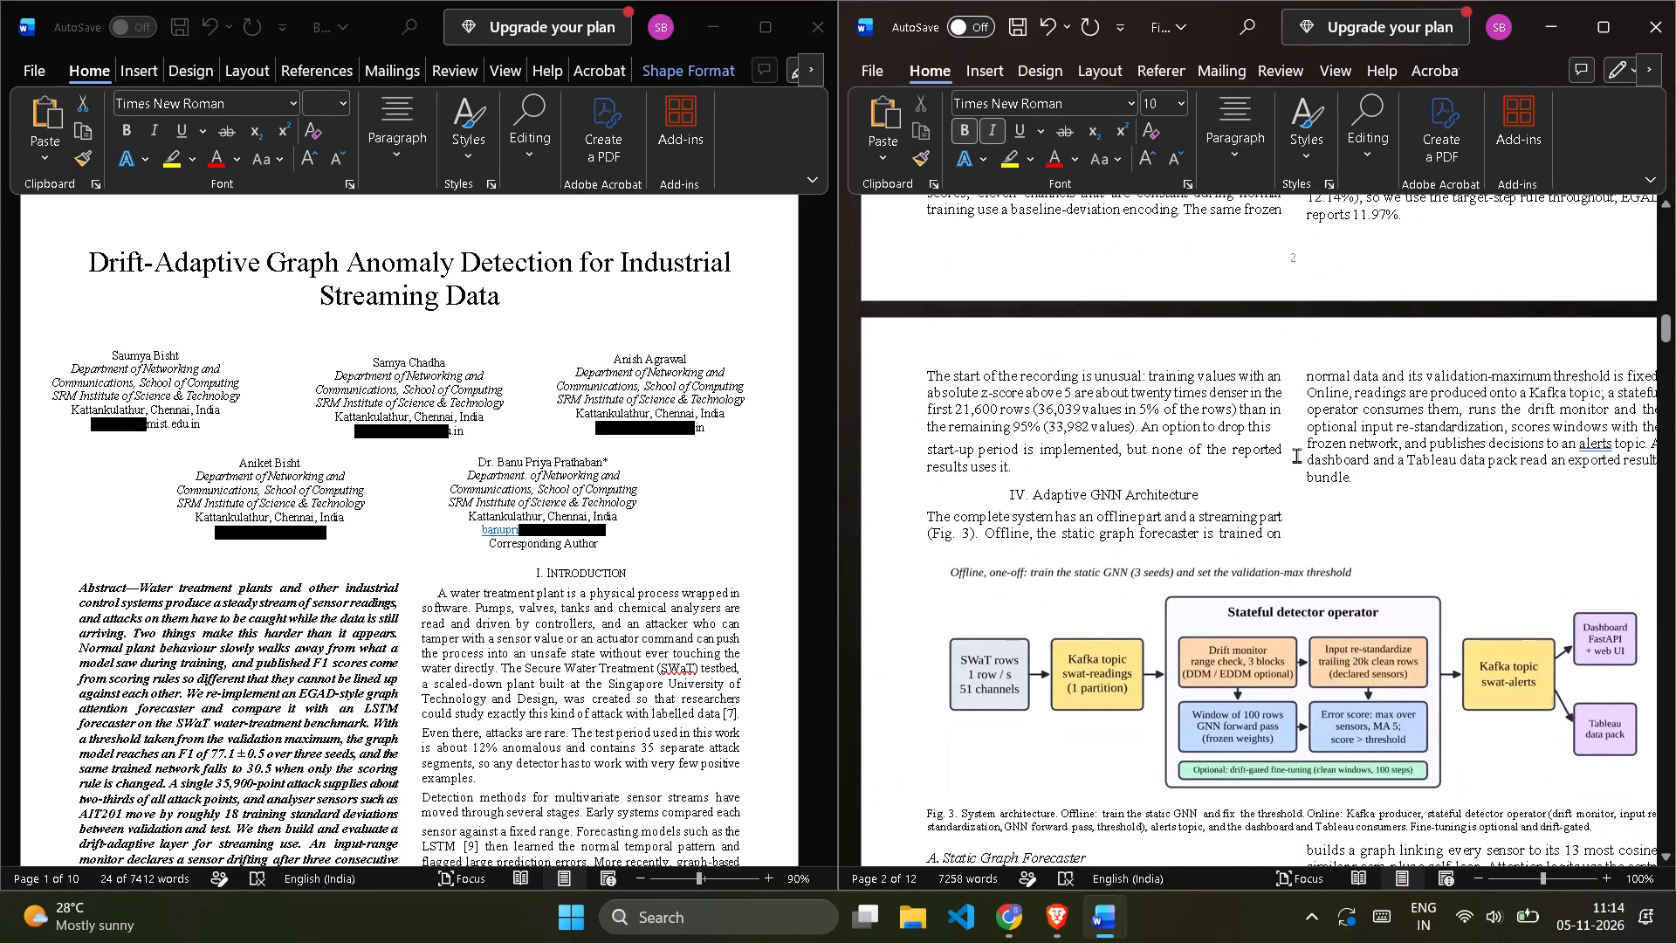
{"action": "scroll", "coordinate": [1296, 455], "scroll_direction": "down", "scroll_amount": 1}
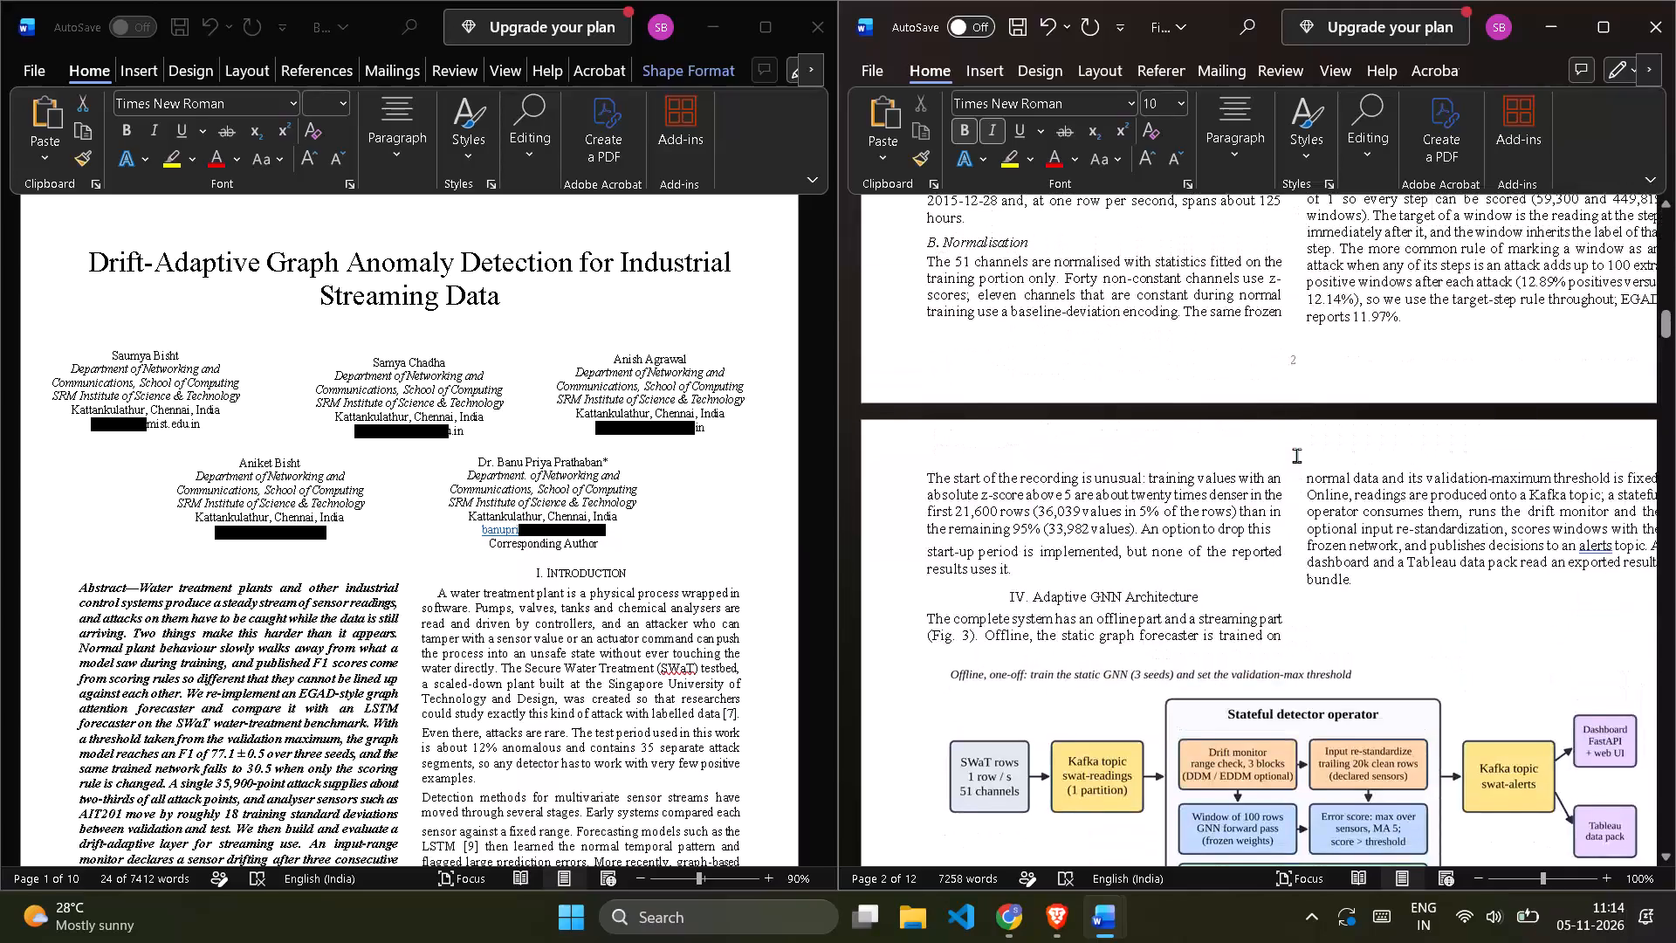
{"action": "scroll", "coordinate": [1296, 455], "scroll_direction": "down", "scroll_amount": 1}
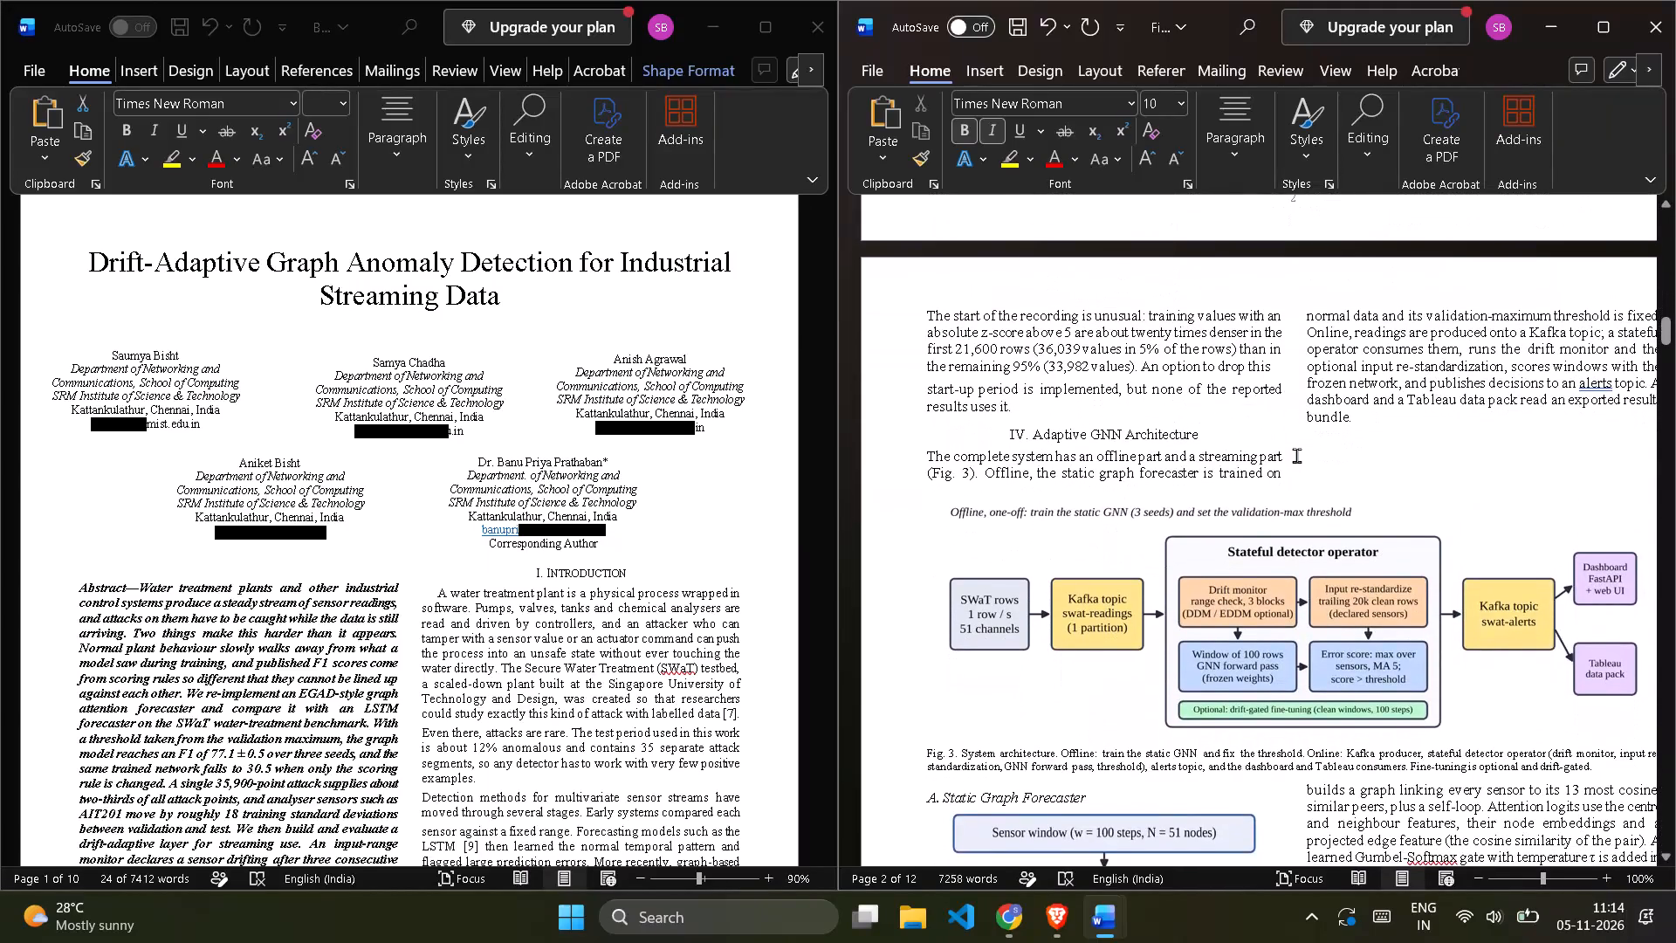
{"action": "scroll", "coordinate": [1296, 455], "scroll_direction": "right", "scroll_amount": 2}
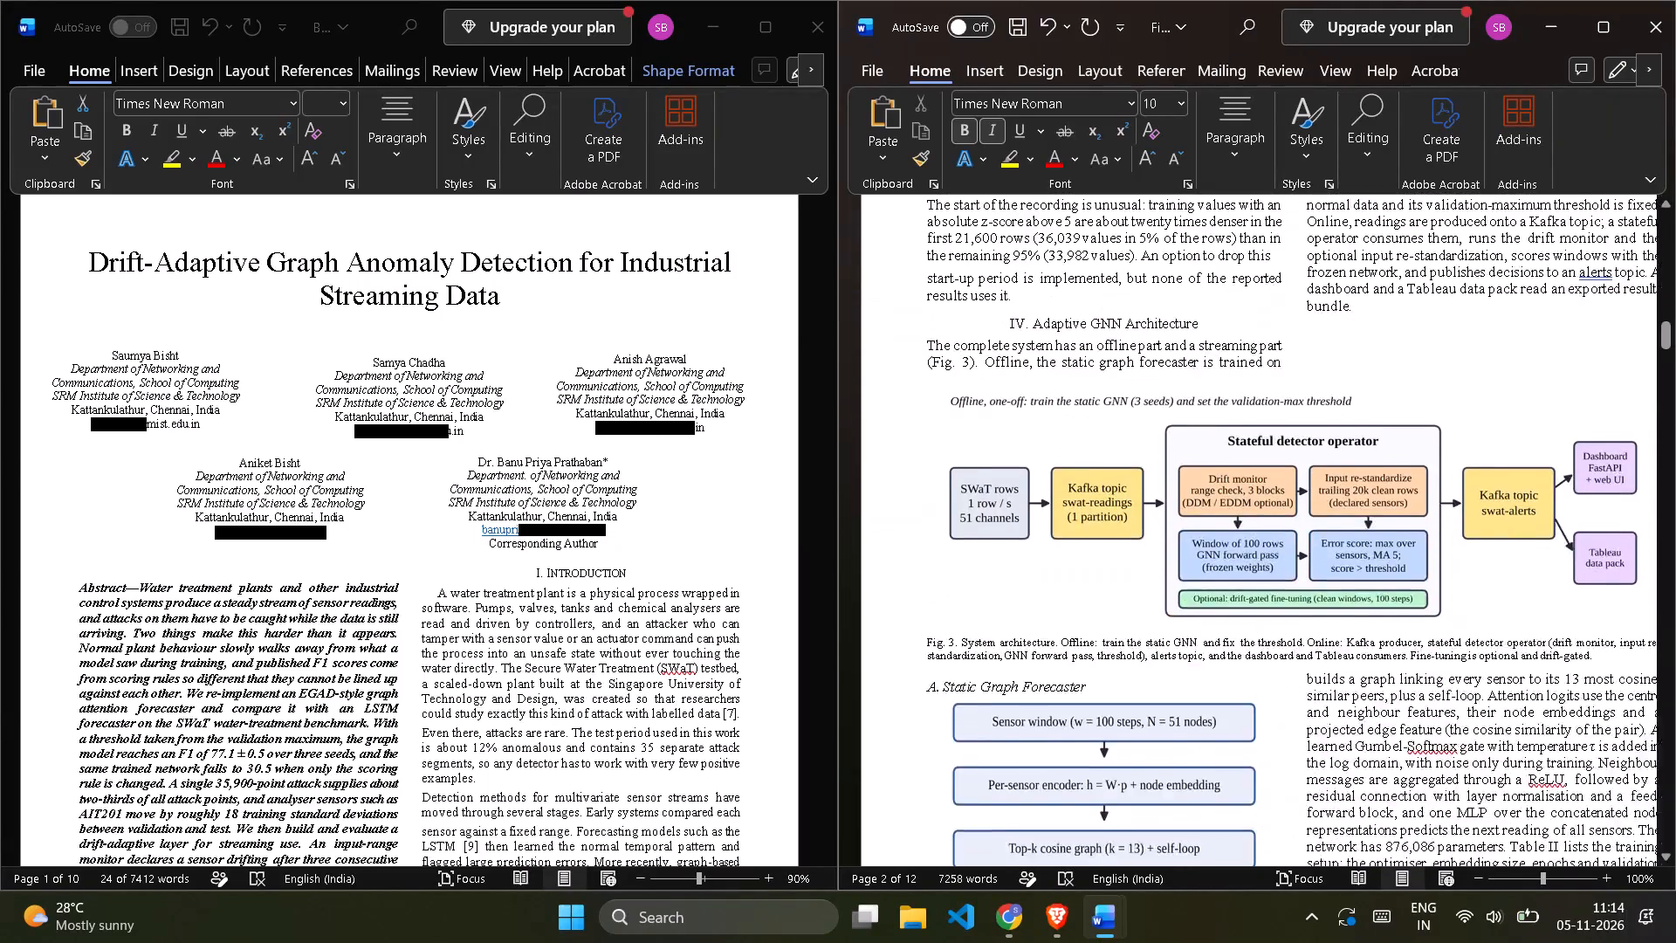
{"action": "scroll", "coordinate": [1296, 455], "scroll_direction": "right", "scroll_amount": 1}
{"action": "scroll", "coordinate": [1296, 455], "scroll_direction": "up", "scroll_amount": 3}
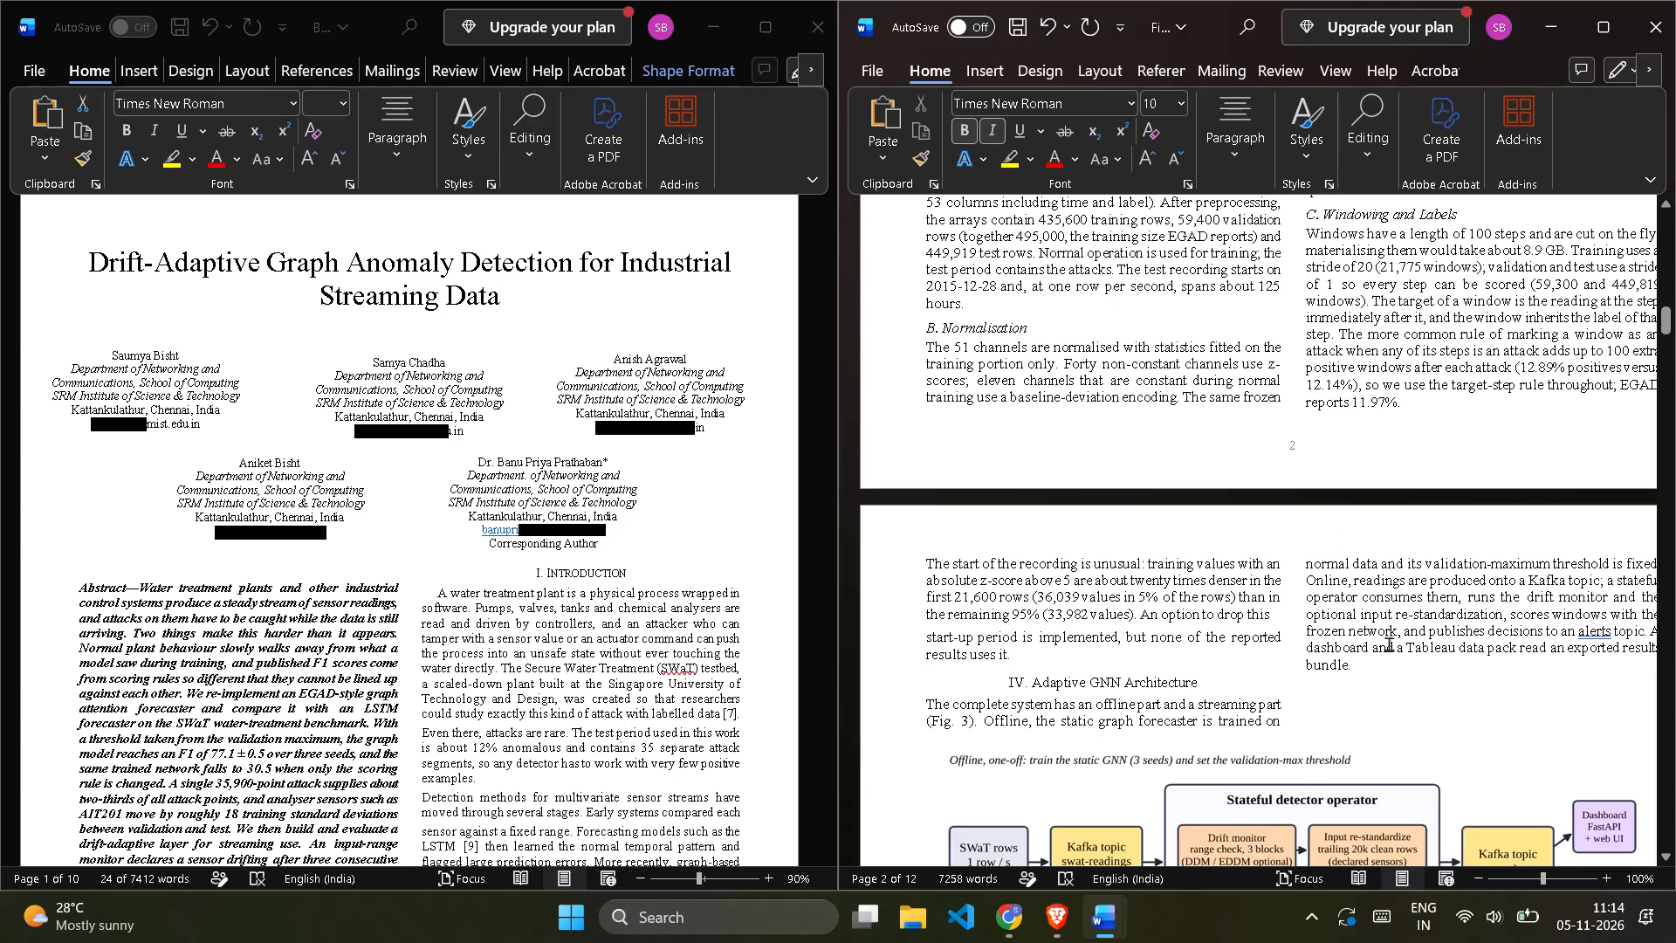
{"action": "scroll", "coordinate": [1389, 644], "scroll_direction": "down", "scroll_amount": 1}
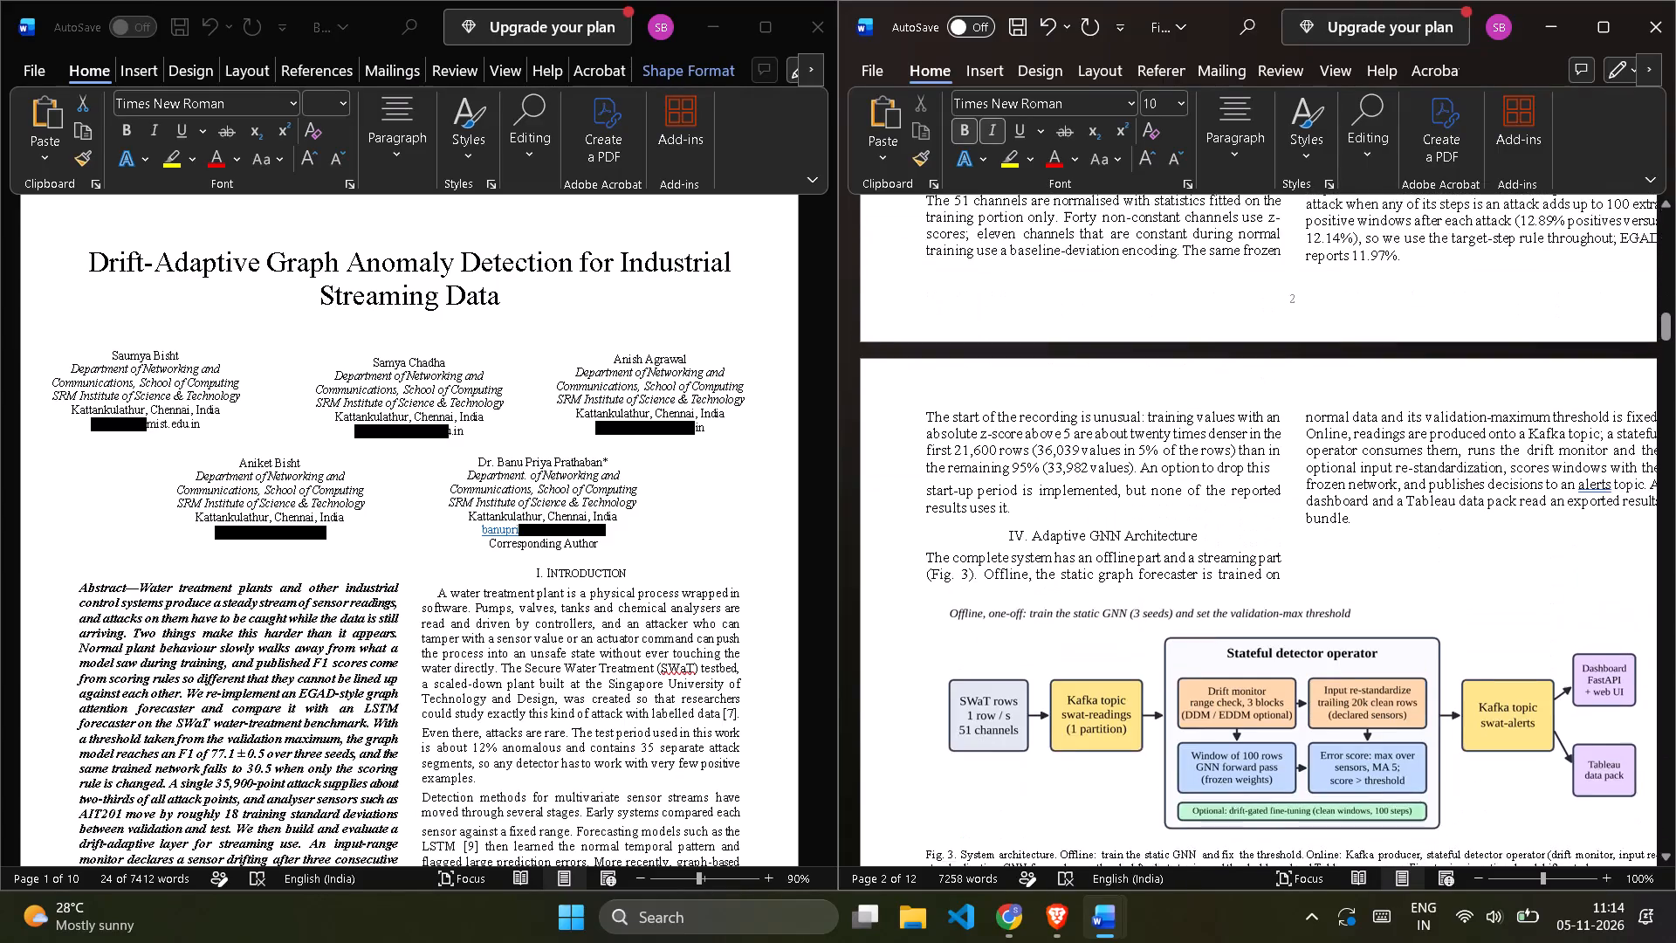
{"action": "scroll", "coordinate": [1389, 644], "scroll_direction": "down", "scroll_amount": 2}
{"action": "scroll", "coordinate": [1389, 644], "scroll_direction": "up", "scroll_amount": 2}
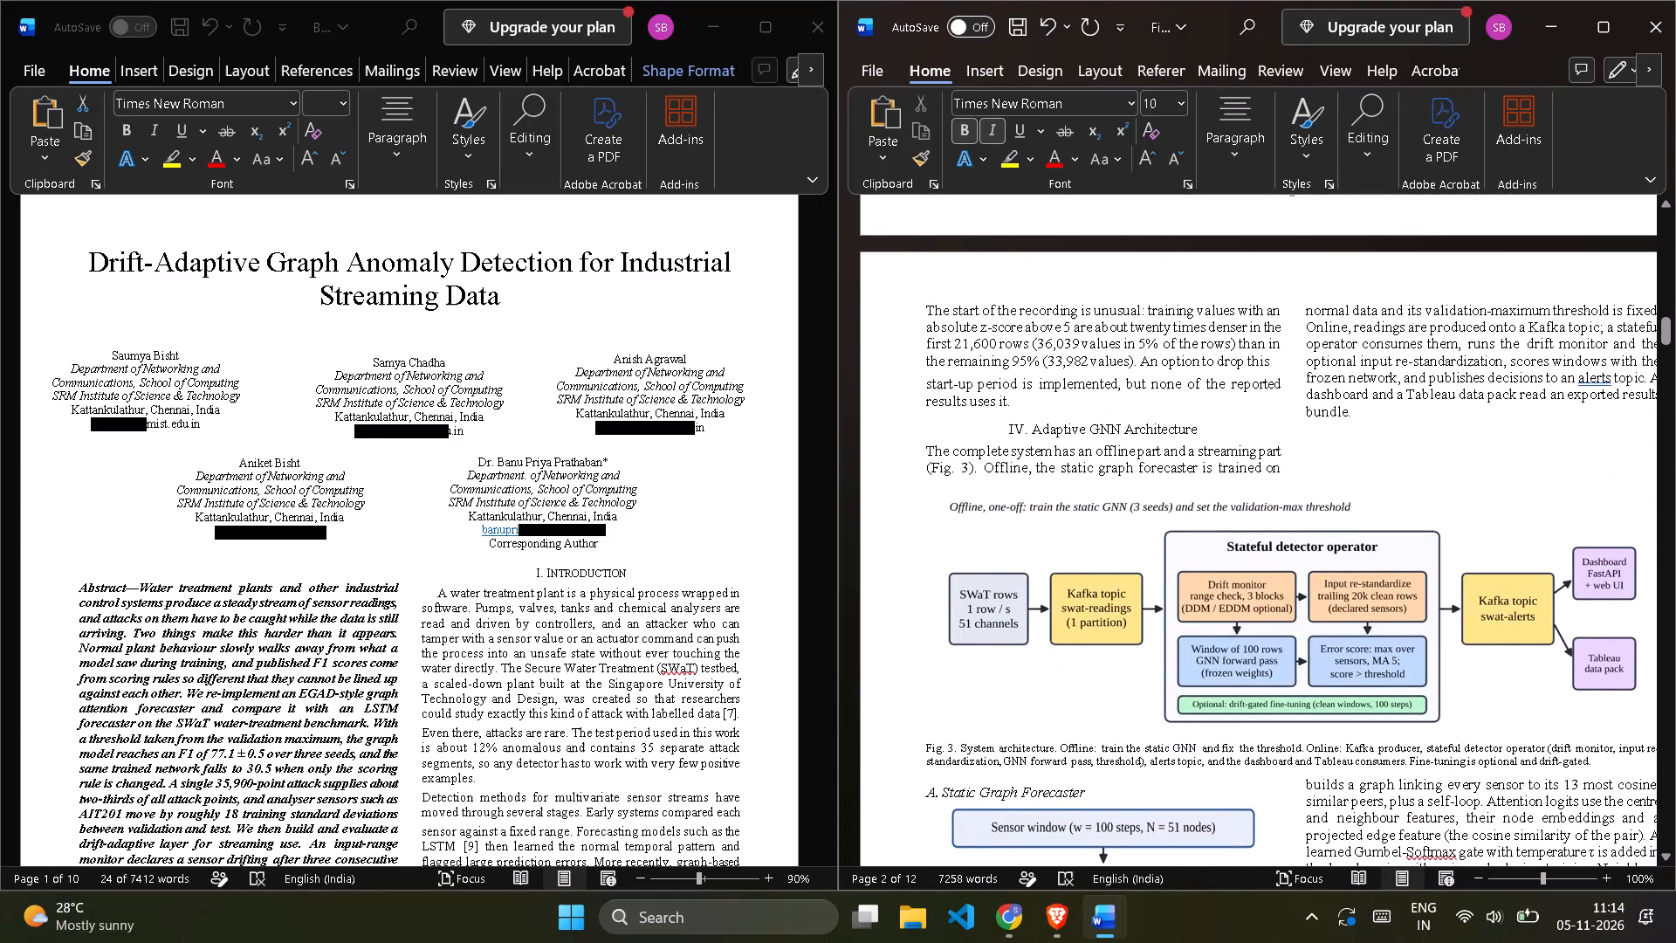
{"action": "scroll", "coordinate": [1396, 576], "scroll_direction": "up", "scroll_amount": 1}
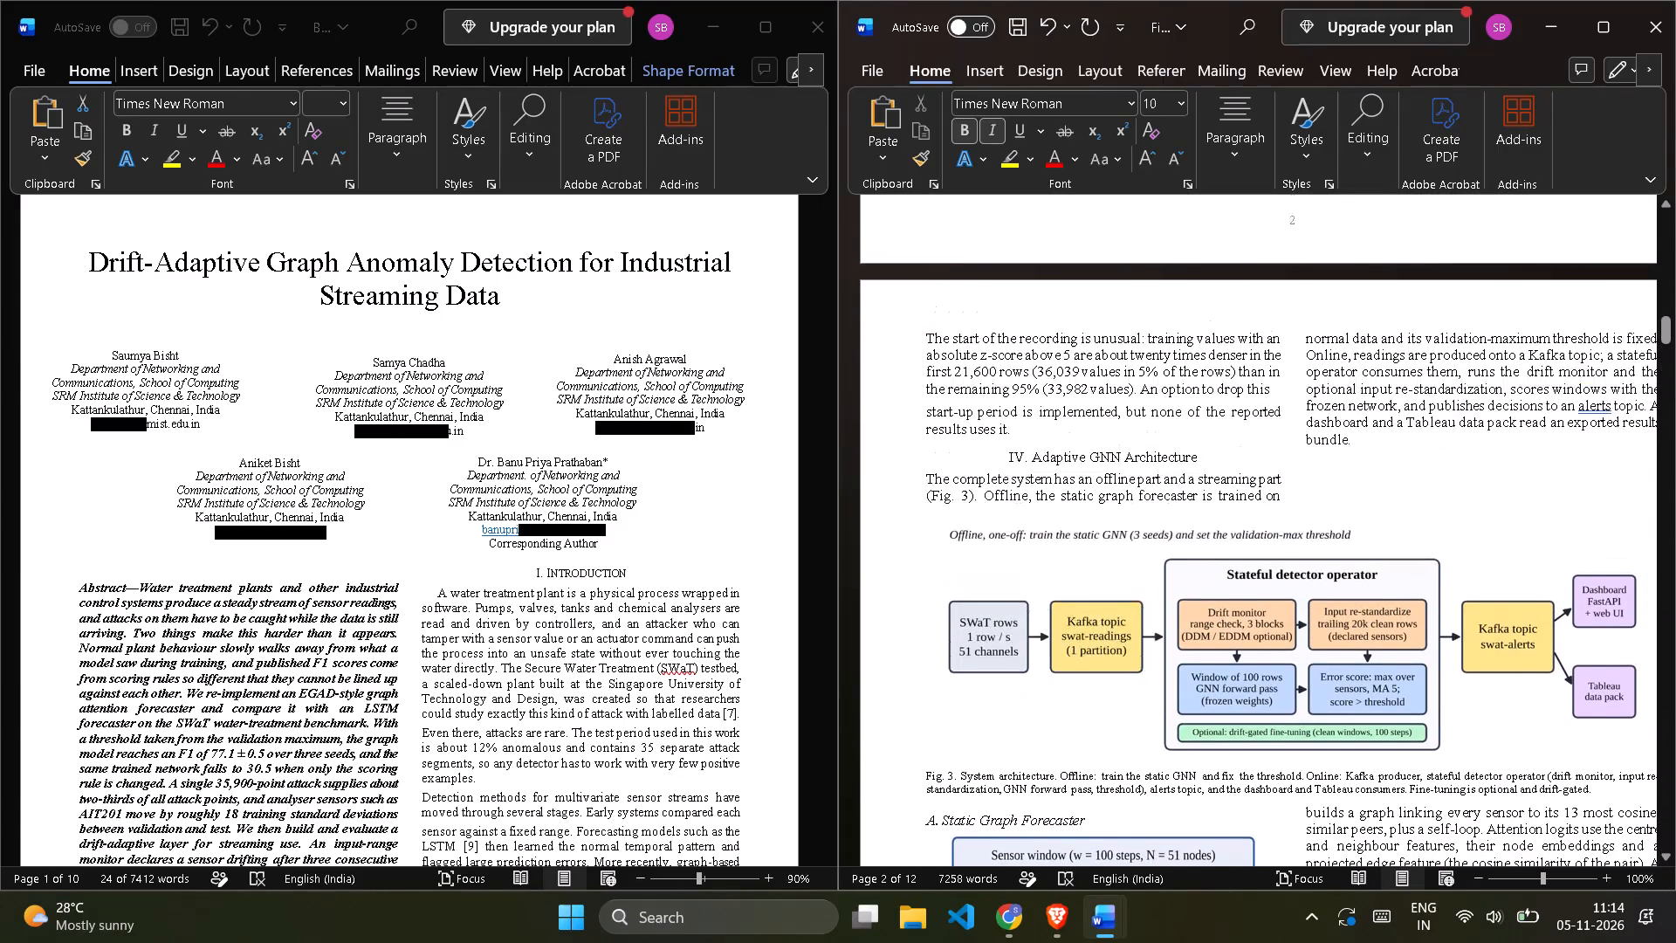
{"action": "scroll", "coordinate": [1396, 576], "scroll_direction": "up", "scroll_amount": 2}
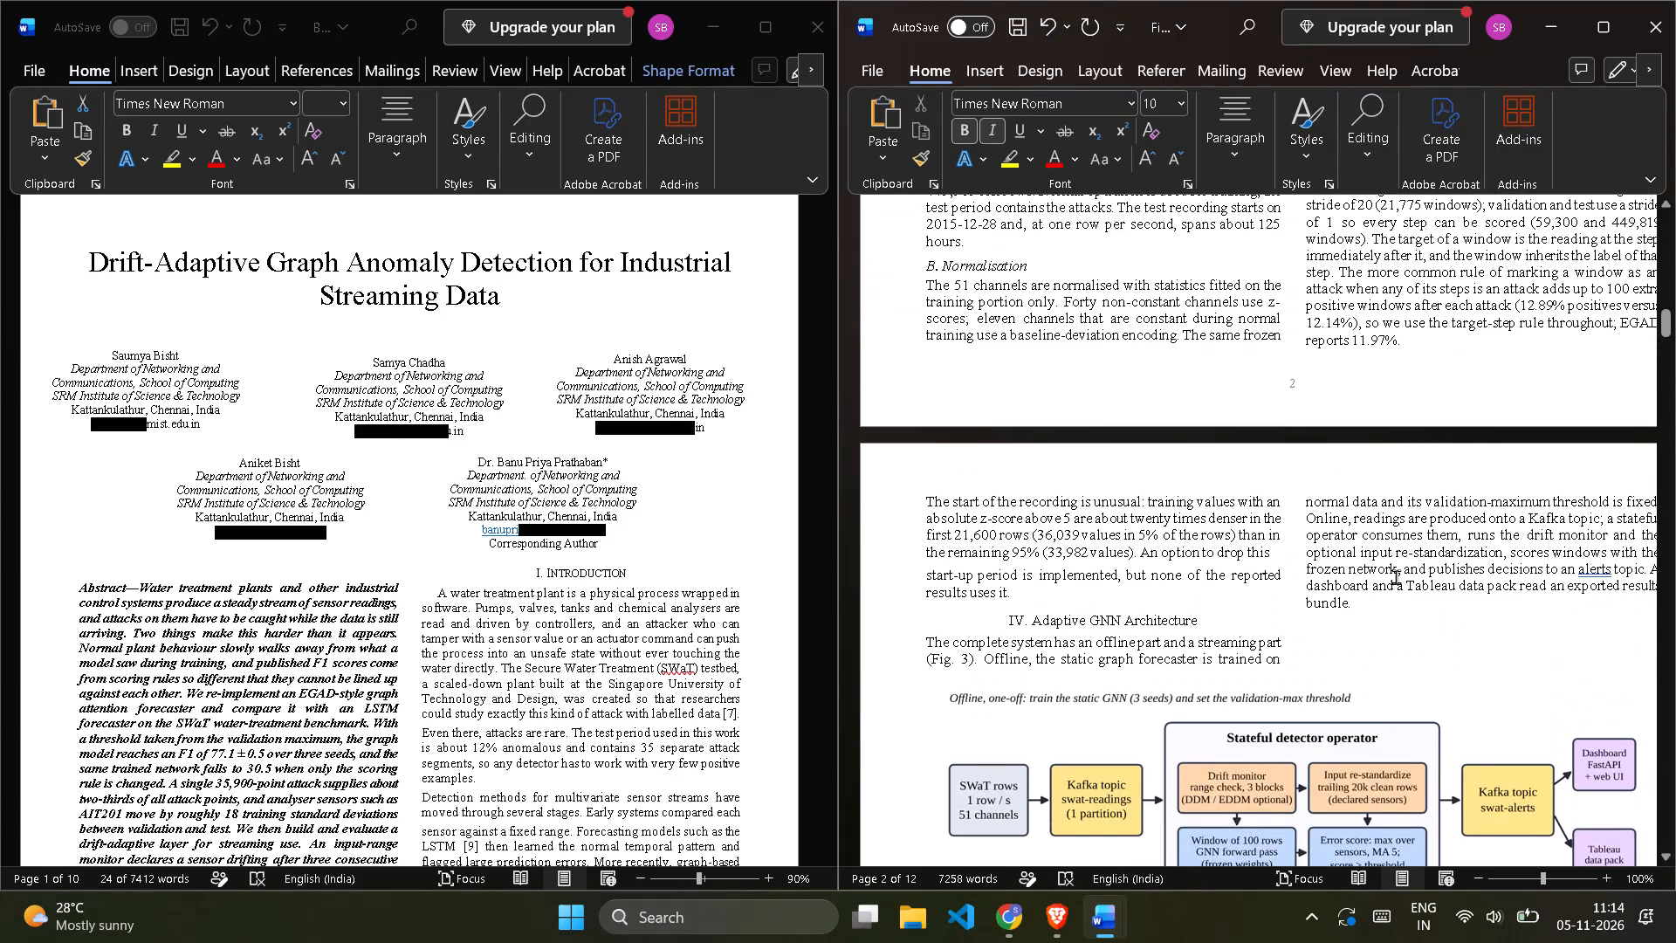
{"action": "scroll", "coordinate": [1396, 576], "scroll_direction": "up", "scroll_amount": 1}
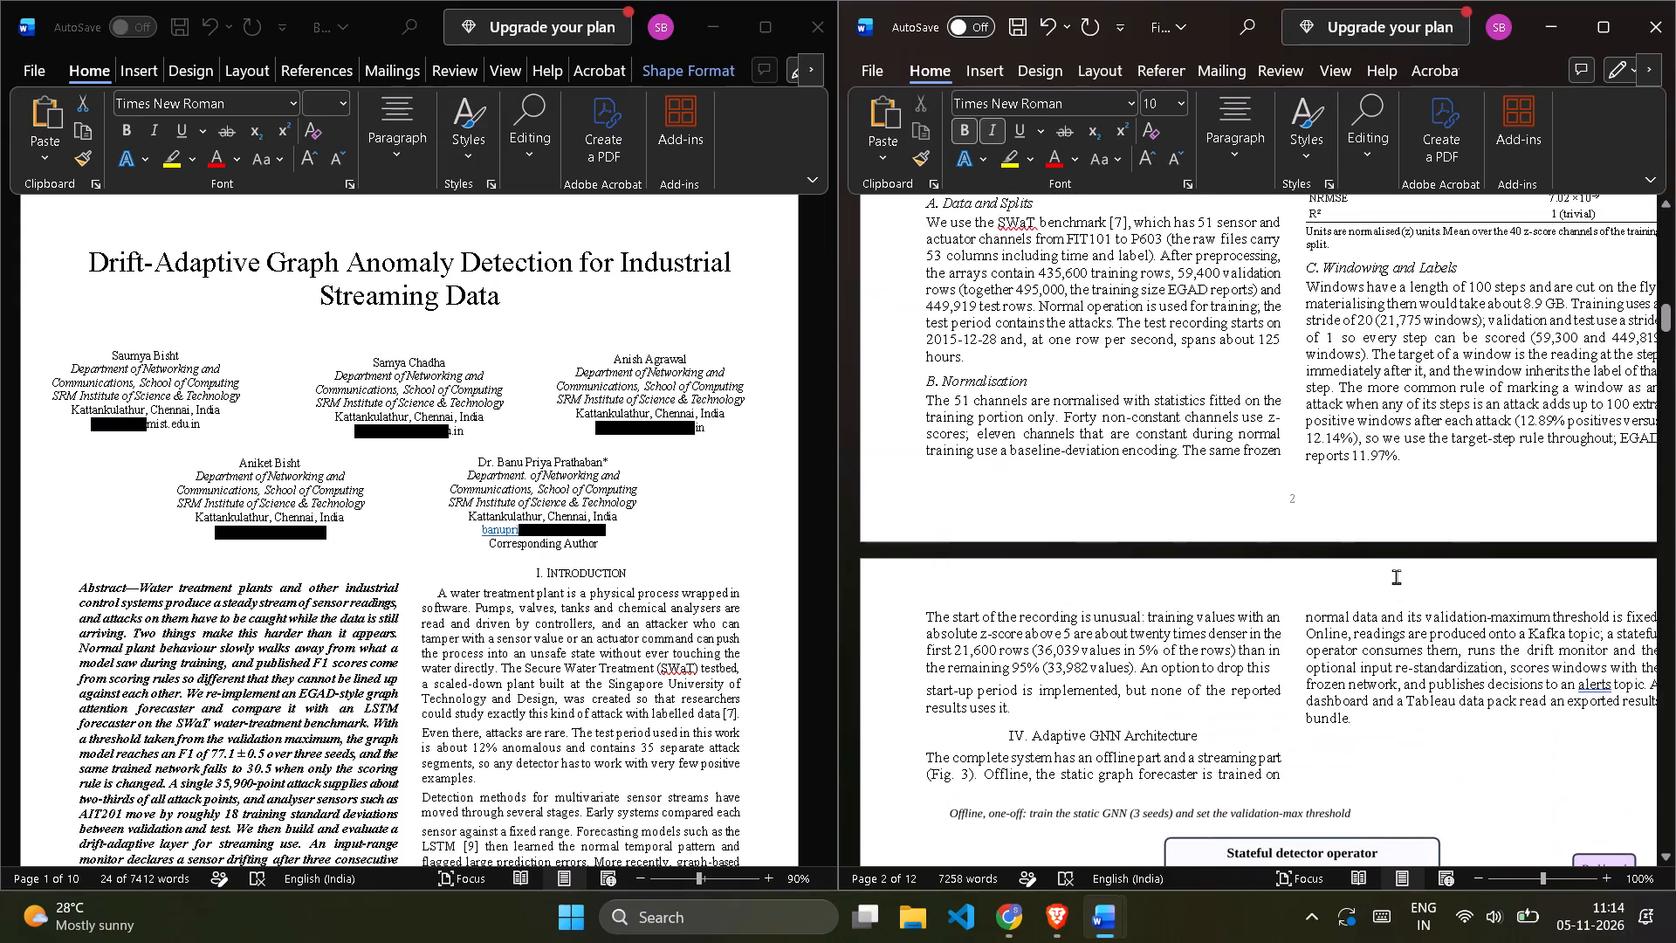
{"action": "scroll", "coordinate": [1396, 576], "scroll_direction": "up", "scroll_amount": 5}
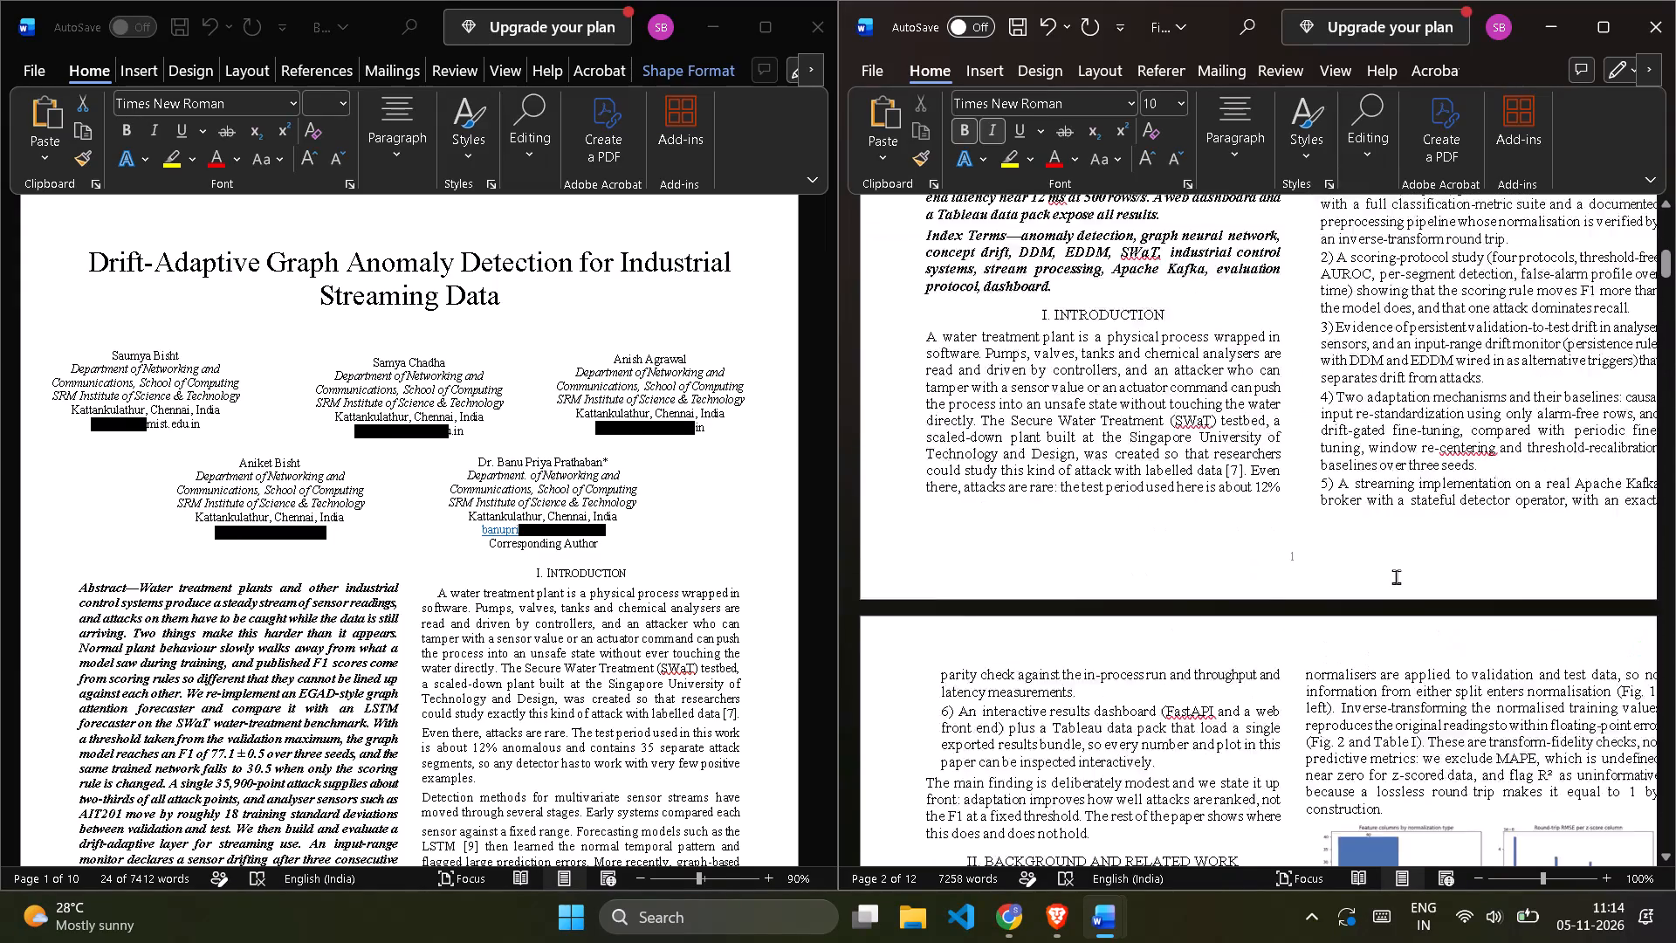
Review the layout of Final_Paper from the author block through Fig. 3, Fig. 4 and Table II to the end of the third page.
{"action": "scroll", "coordinate": [1396, 576], "scroll_direction": "up", "scroll_amount": 2}
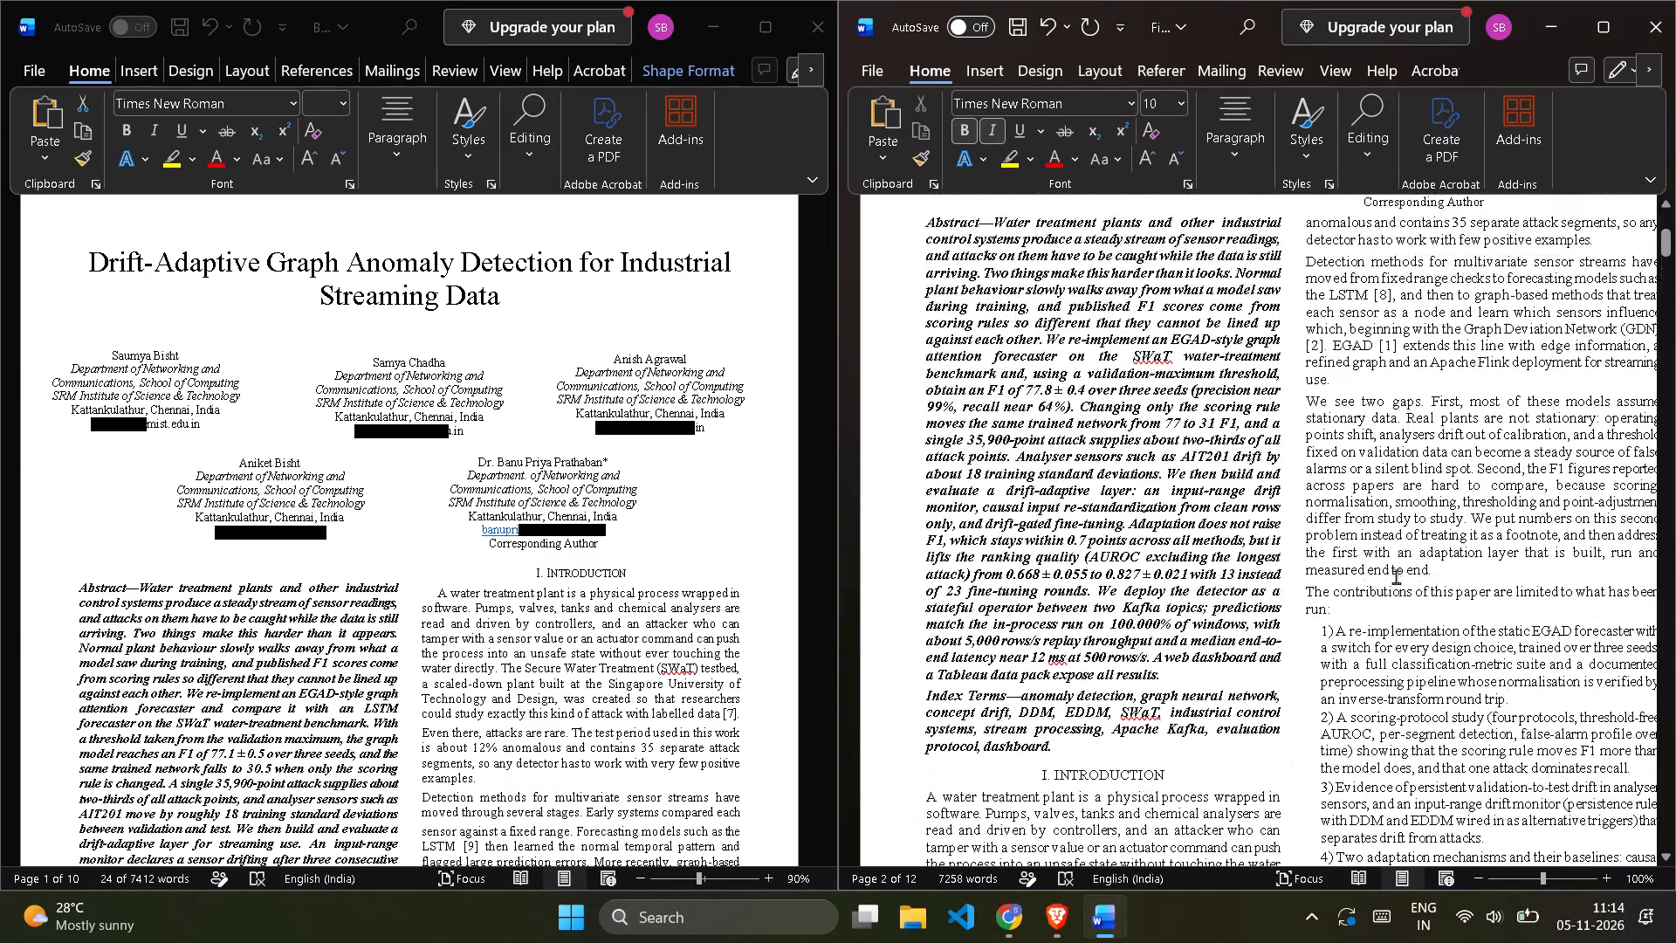
{"action": "scroll", "coordinate": [1396, 576], "scroll_direction": "up", "scroll_amount": 1}
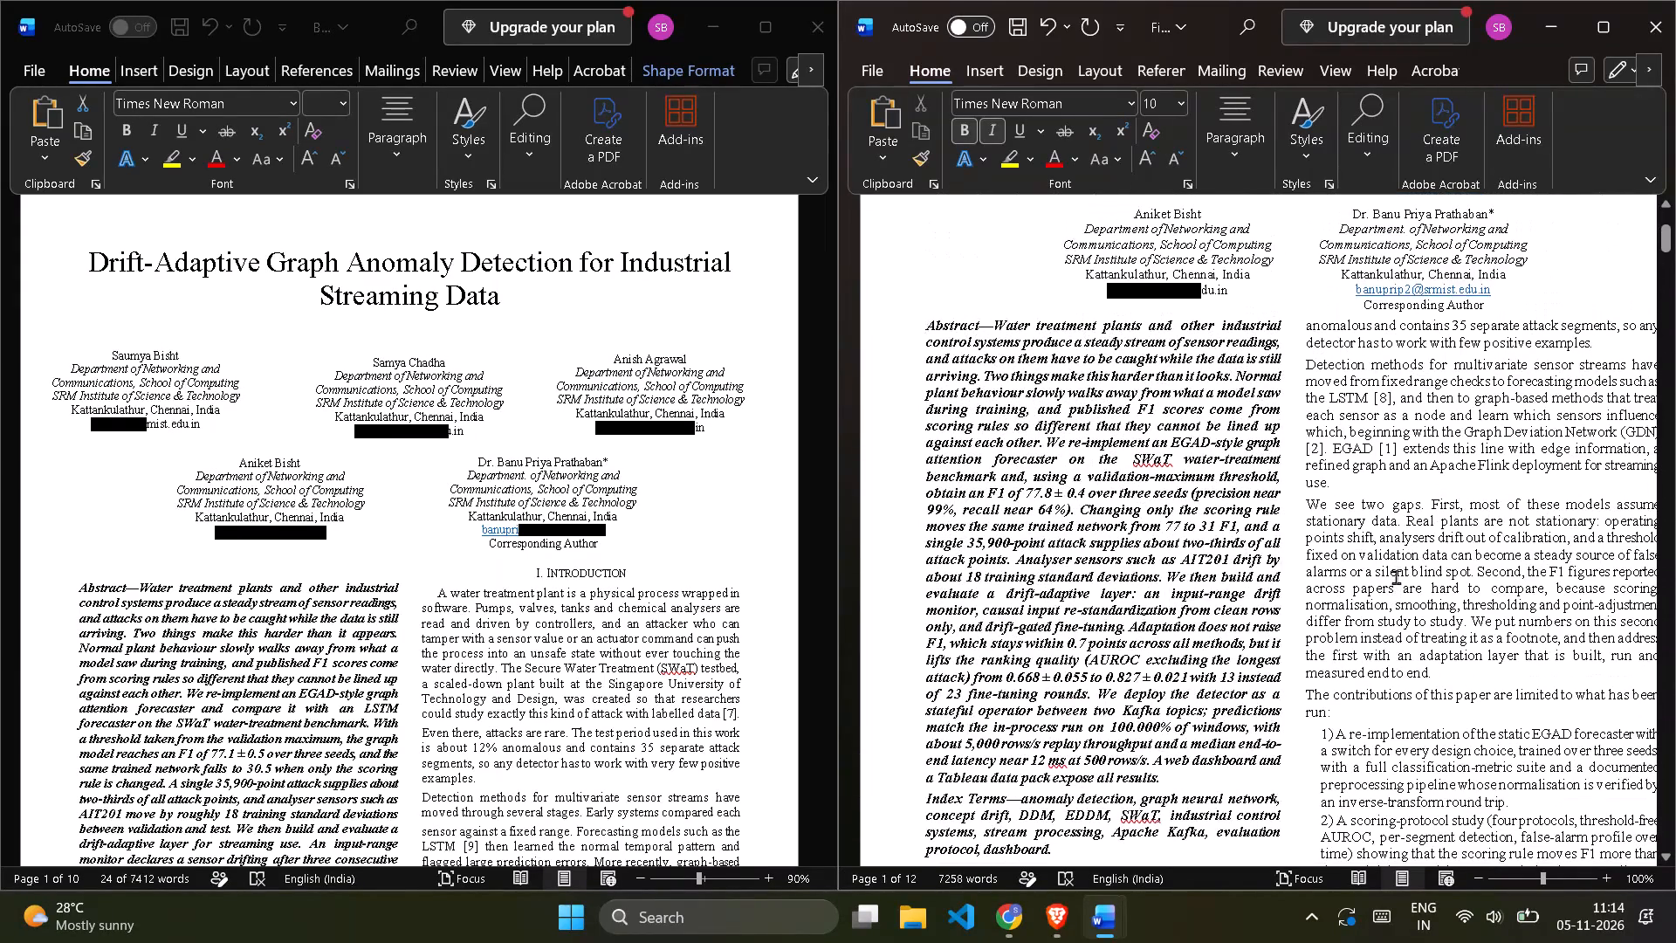
{"action": "scroll", "coordinate": [1396, 576], "scroll_direction": "down", "scroll_amount": 5}
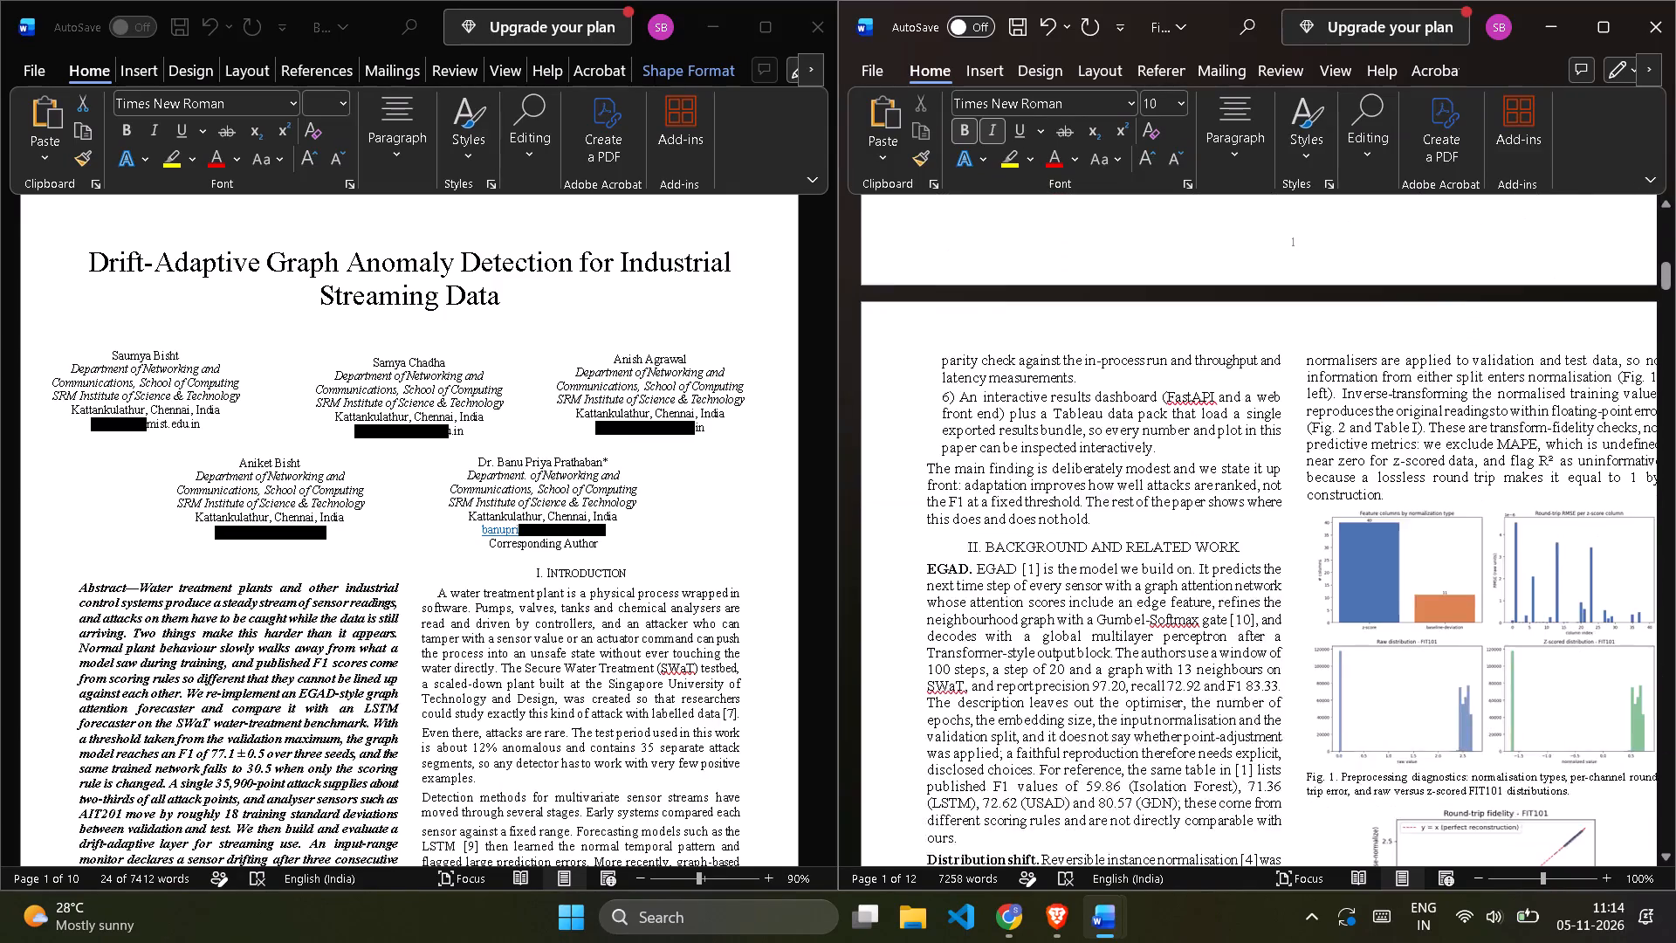
{"action": "scroll", "coordinate": [1396, 576], "scroll_direction": "down", "scroll_amount": 3}
{"action": "scroll", "coordinate": [1396, 576], "scroll_direction": "up", "scroll_amount": 2}
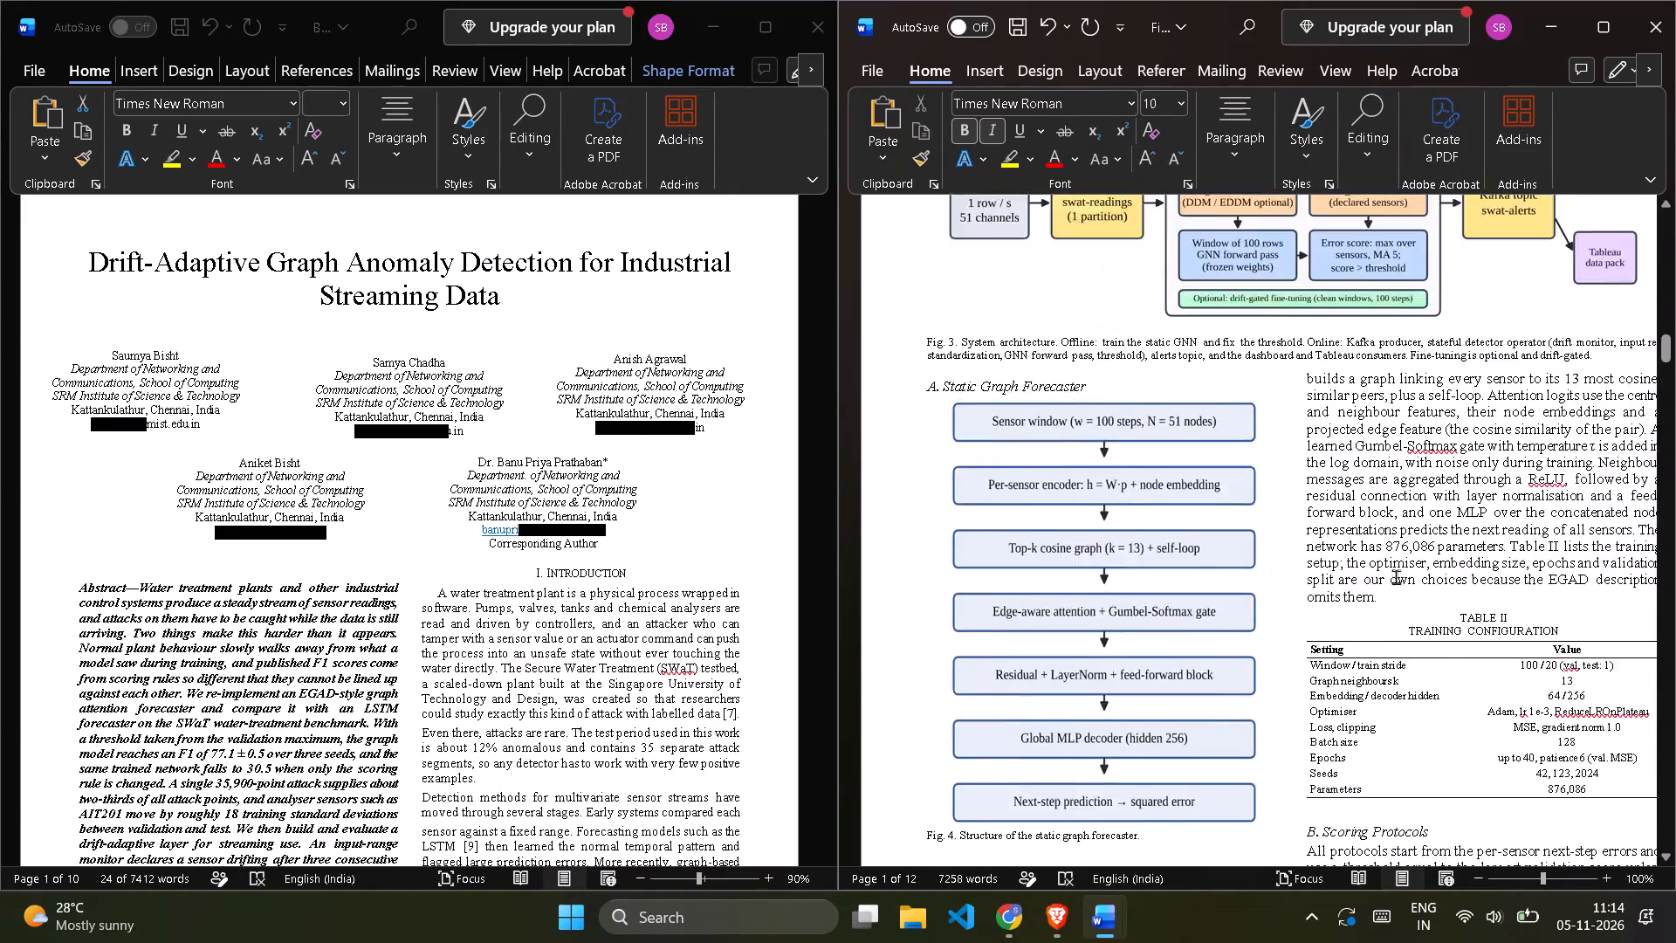
{"action": "scroll", "coordinate": [1396, 576], "scroll_direction": "up", "scroll_amount": 2}
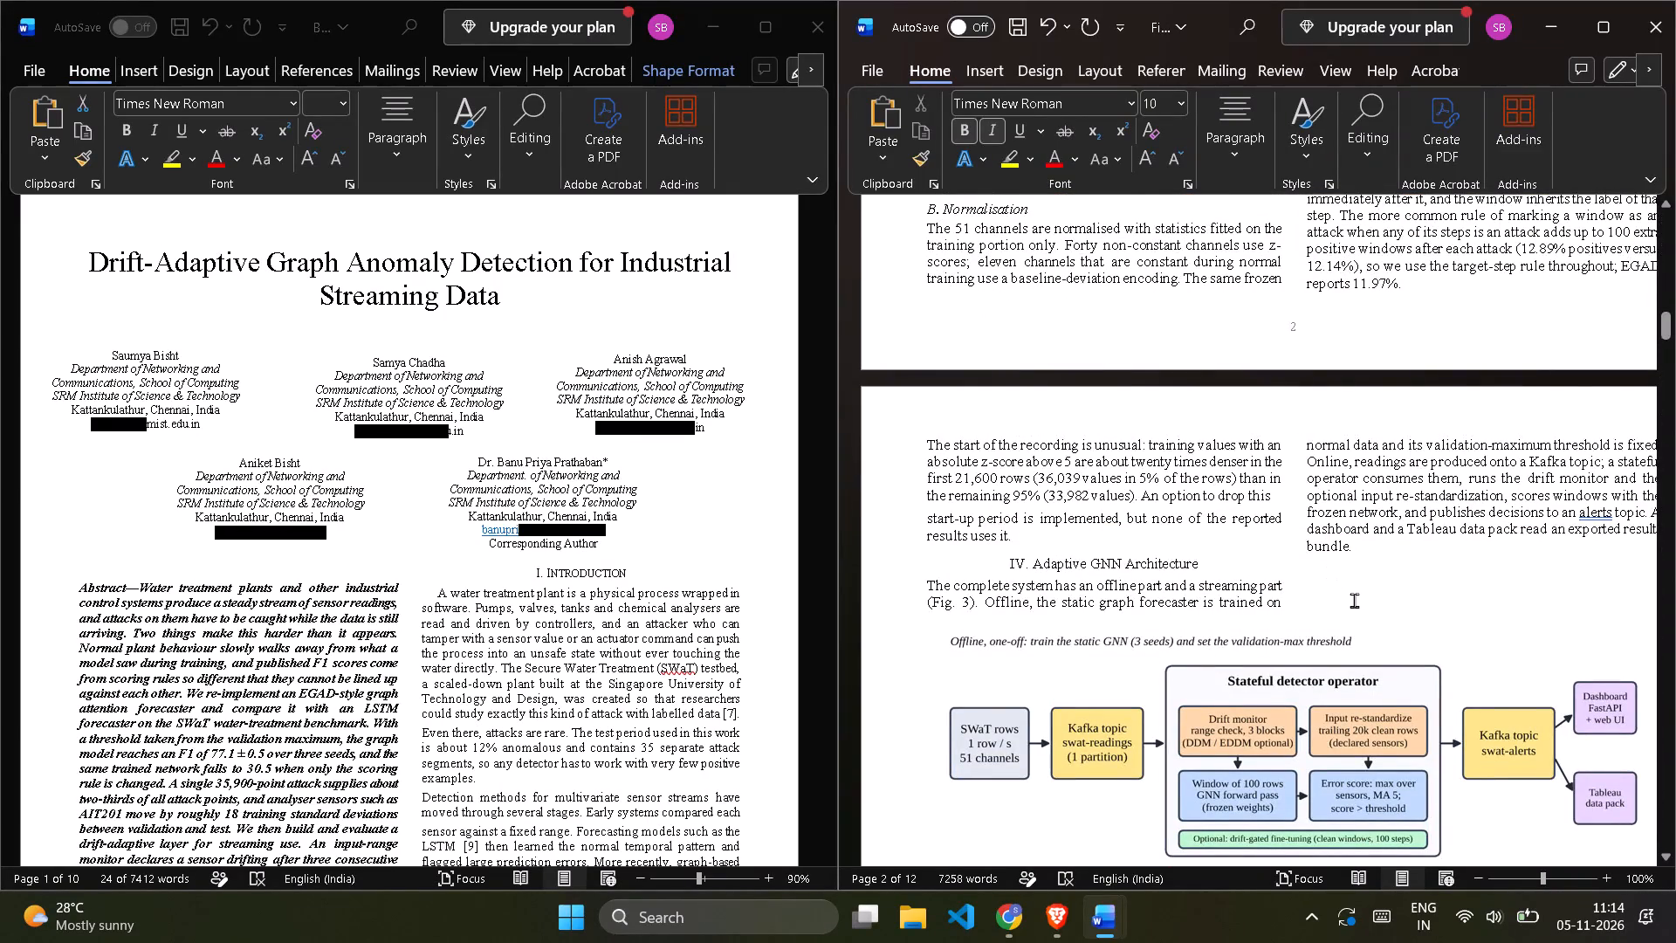
{"action": "scroll", "coordinate": [1367, 620], "scroll_direction": "right", "scroll_amount": 1}
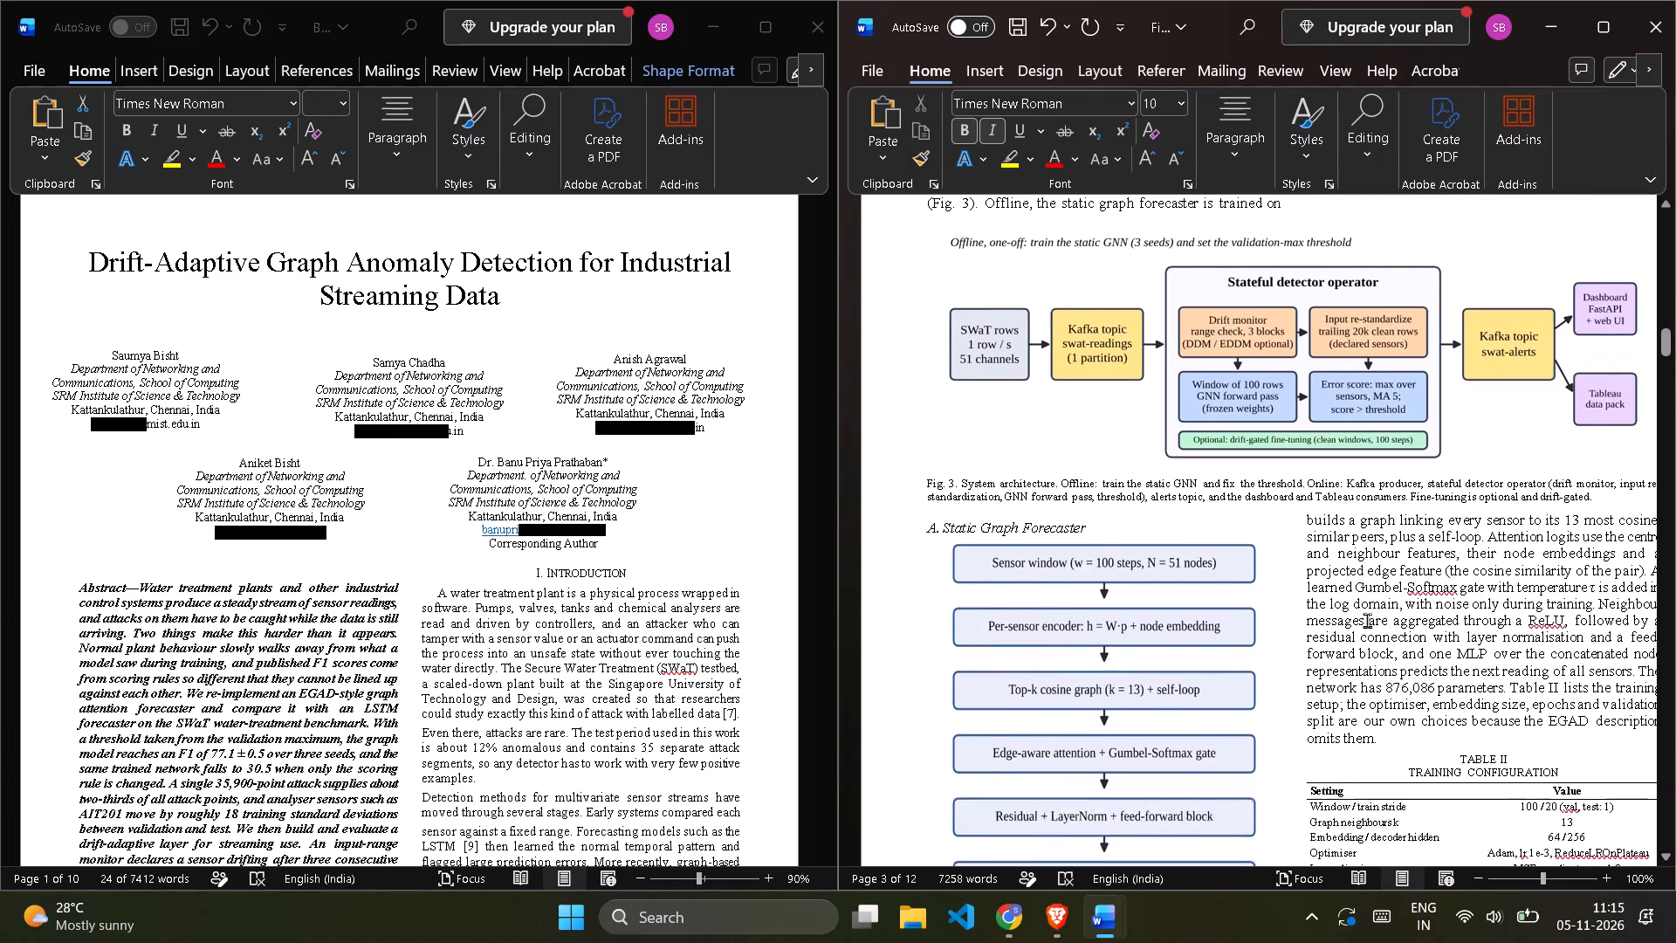
{"action": "scroll", "coordinate": [1367, 620], "scroll_direction": "right", "scroll_amount": 1}
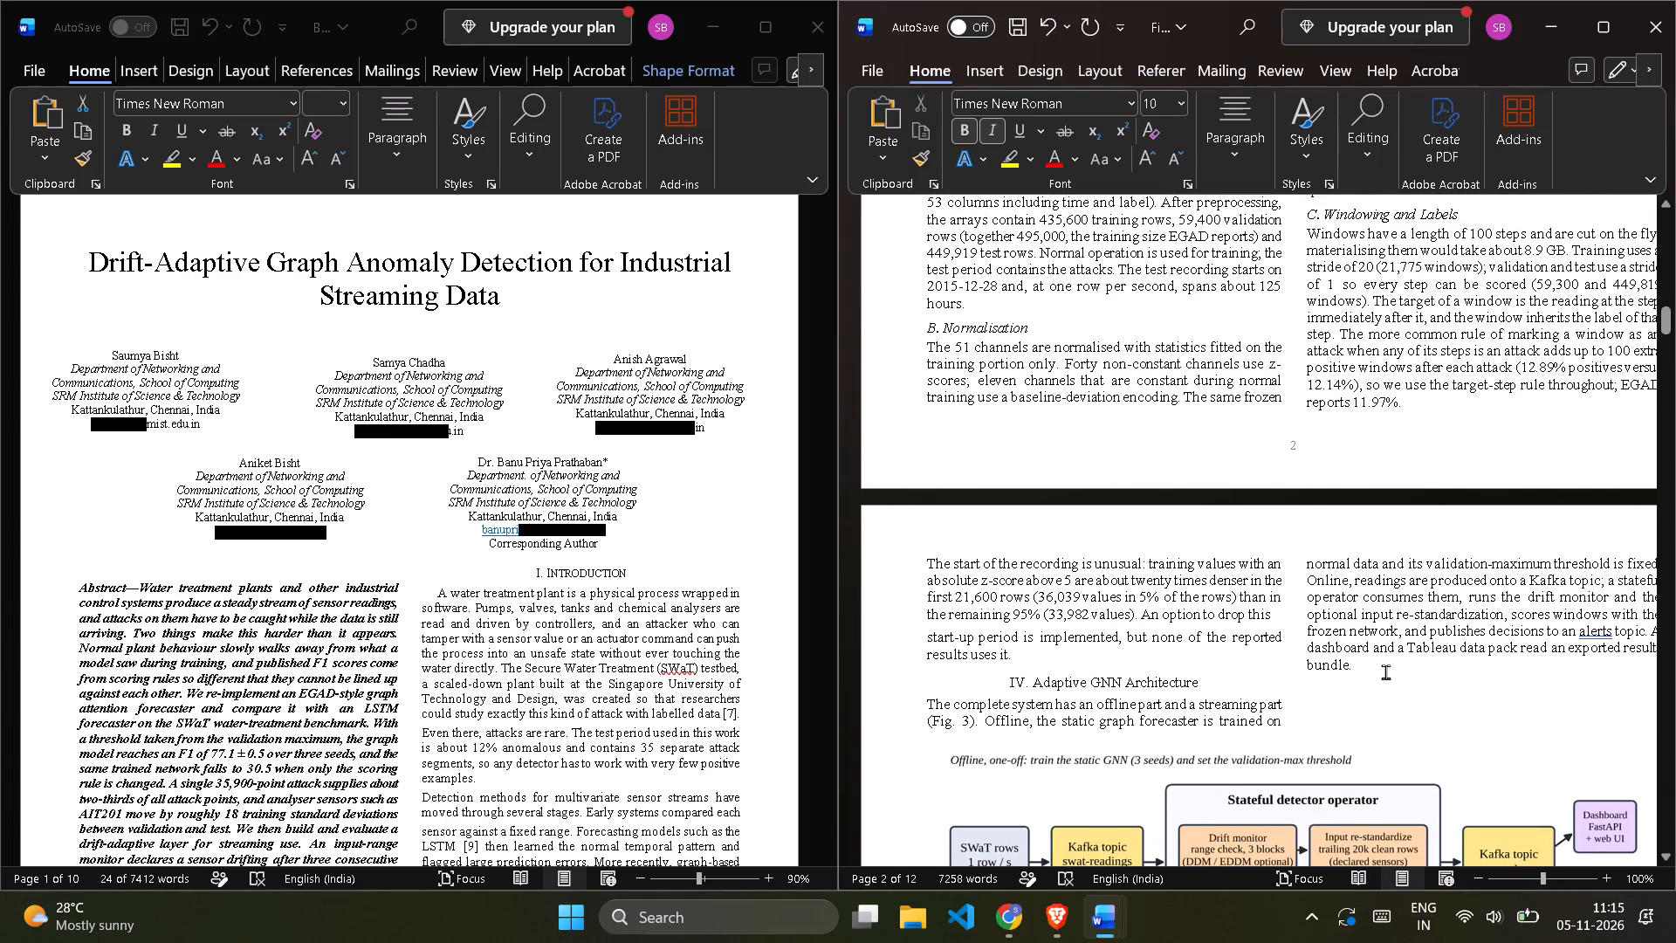
{"action": "scroll", "coordinate": [1385, 671], "scroll_direction": "down", "scroll_amount": 3}
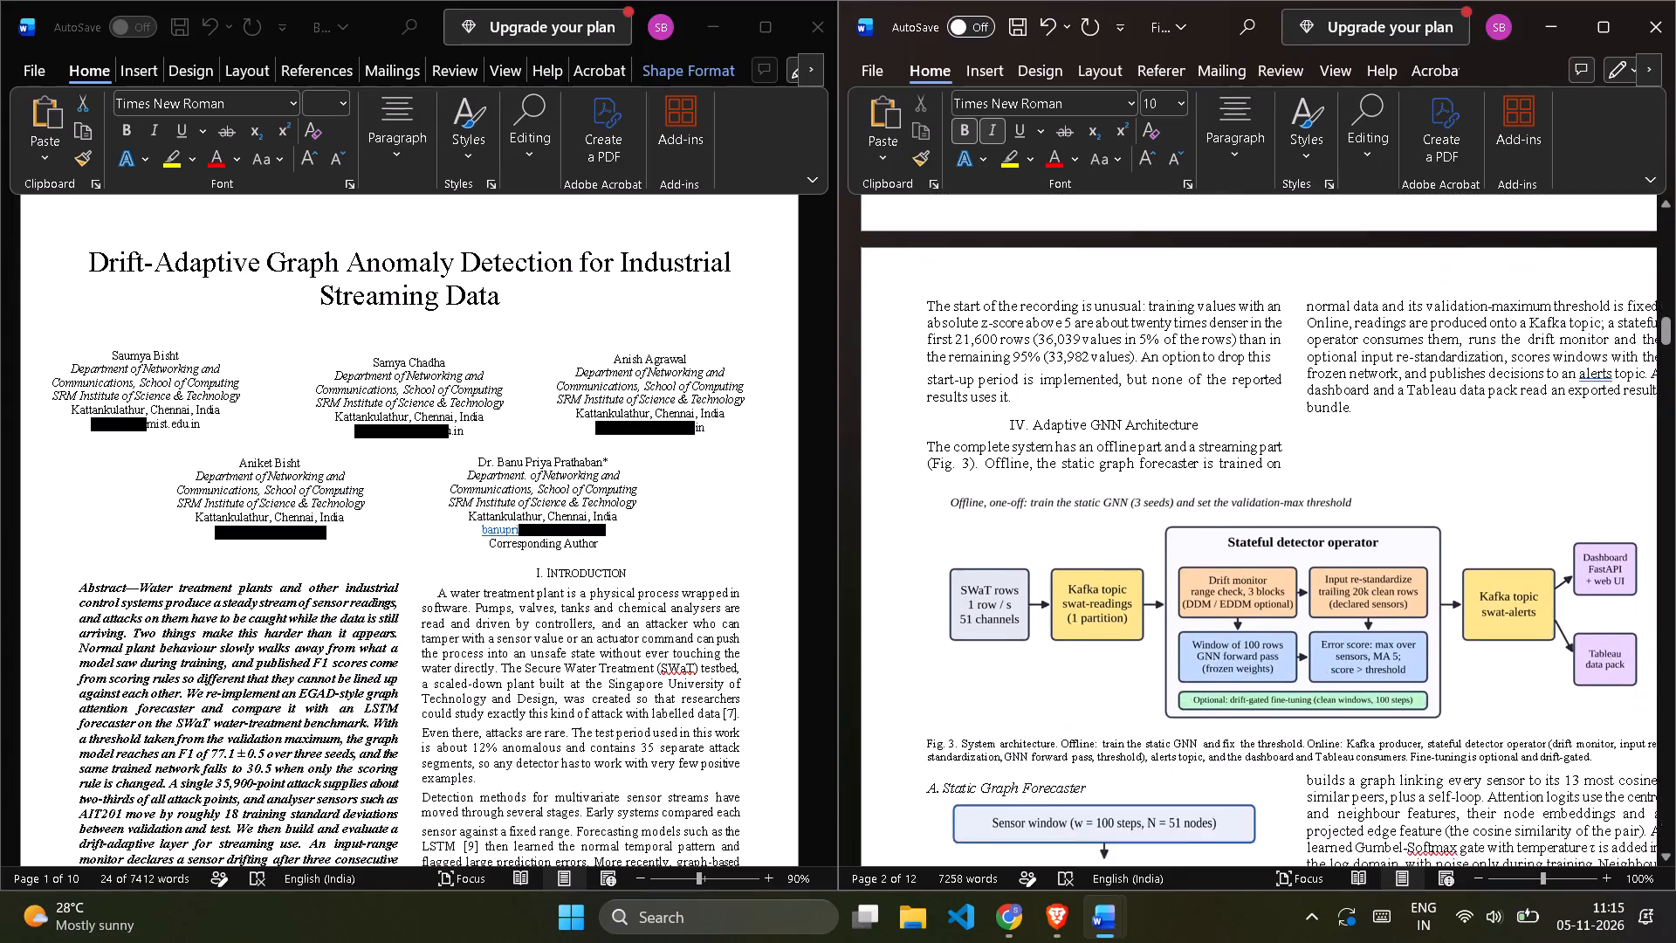
{"action": "scroll", "coordinate": [1385, 671], "scroll_direction": "down", "scroll_amount": 1}
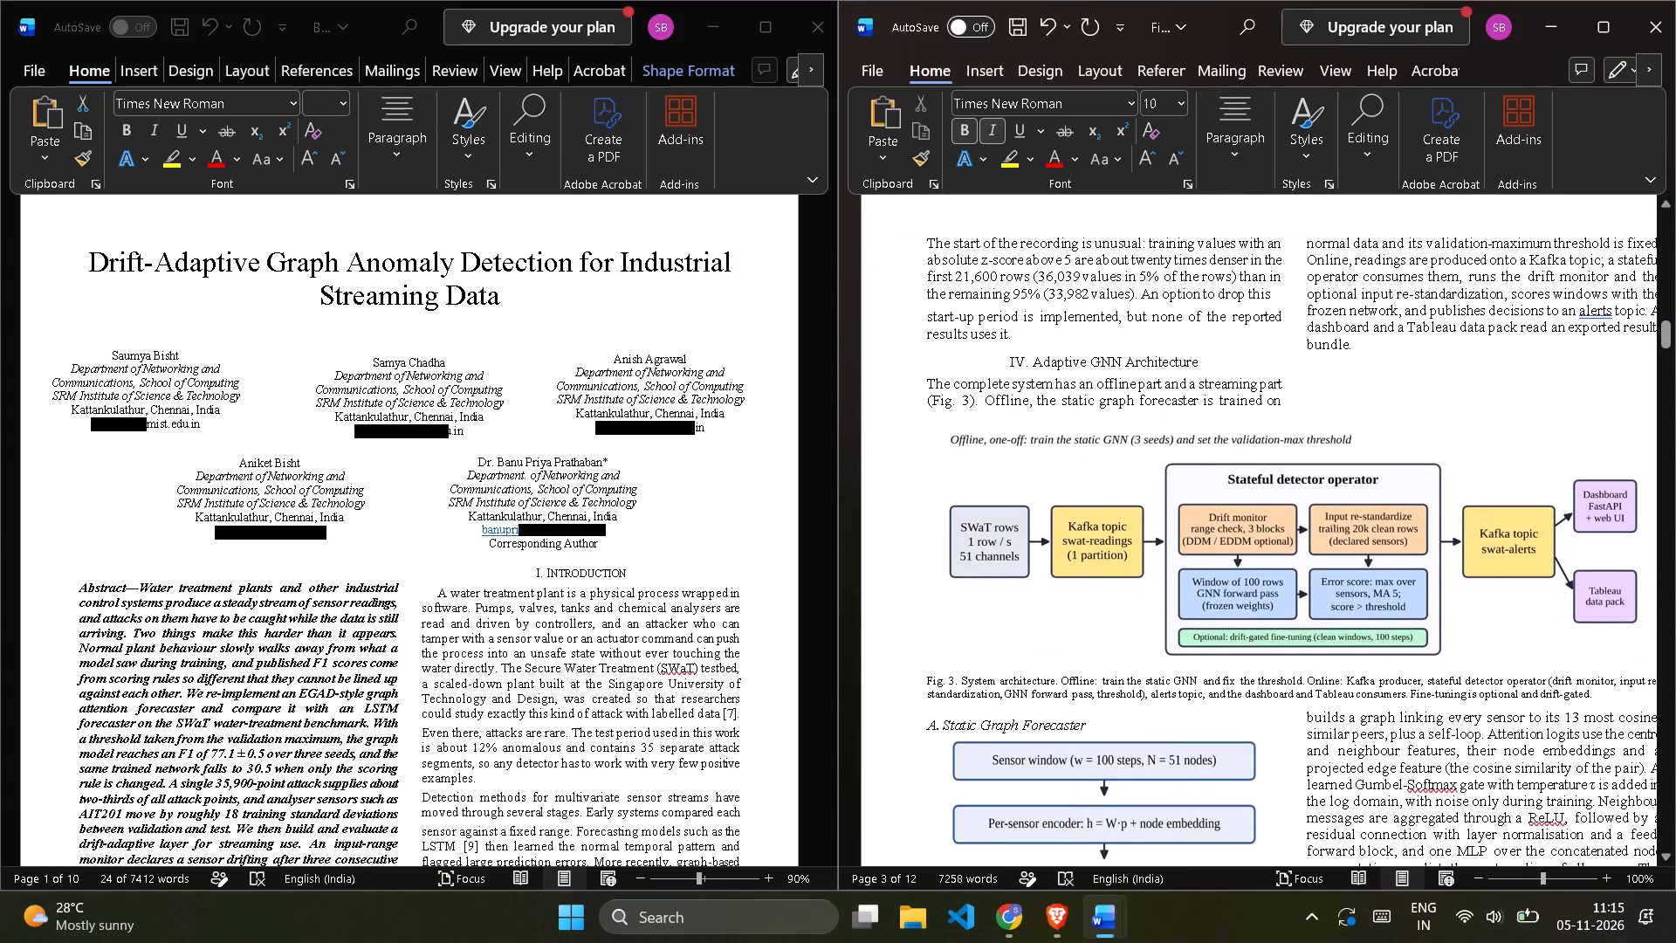
{"action": "scroll", "coordinate": [1345, 581], "scroll_direction": "down", "scroll_amount": 1}
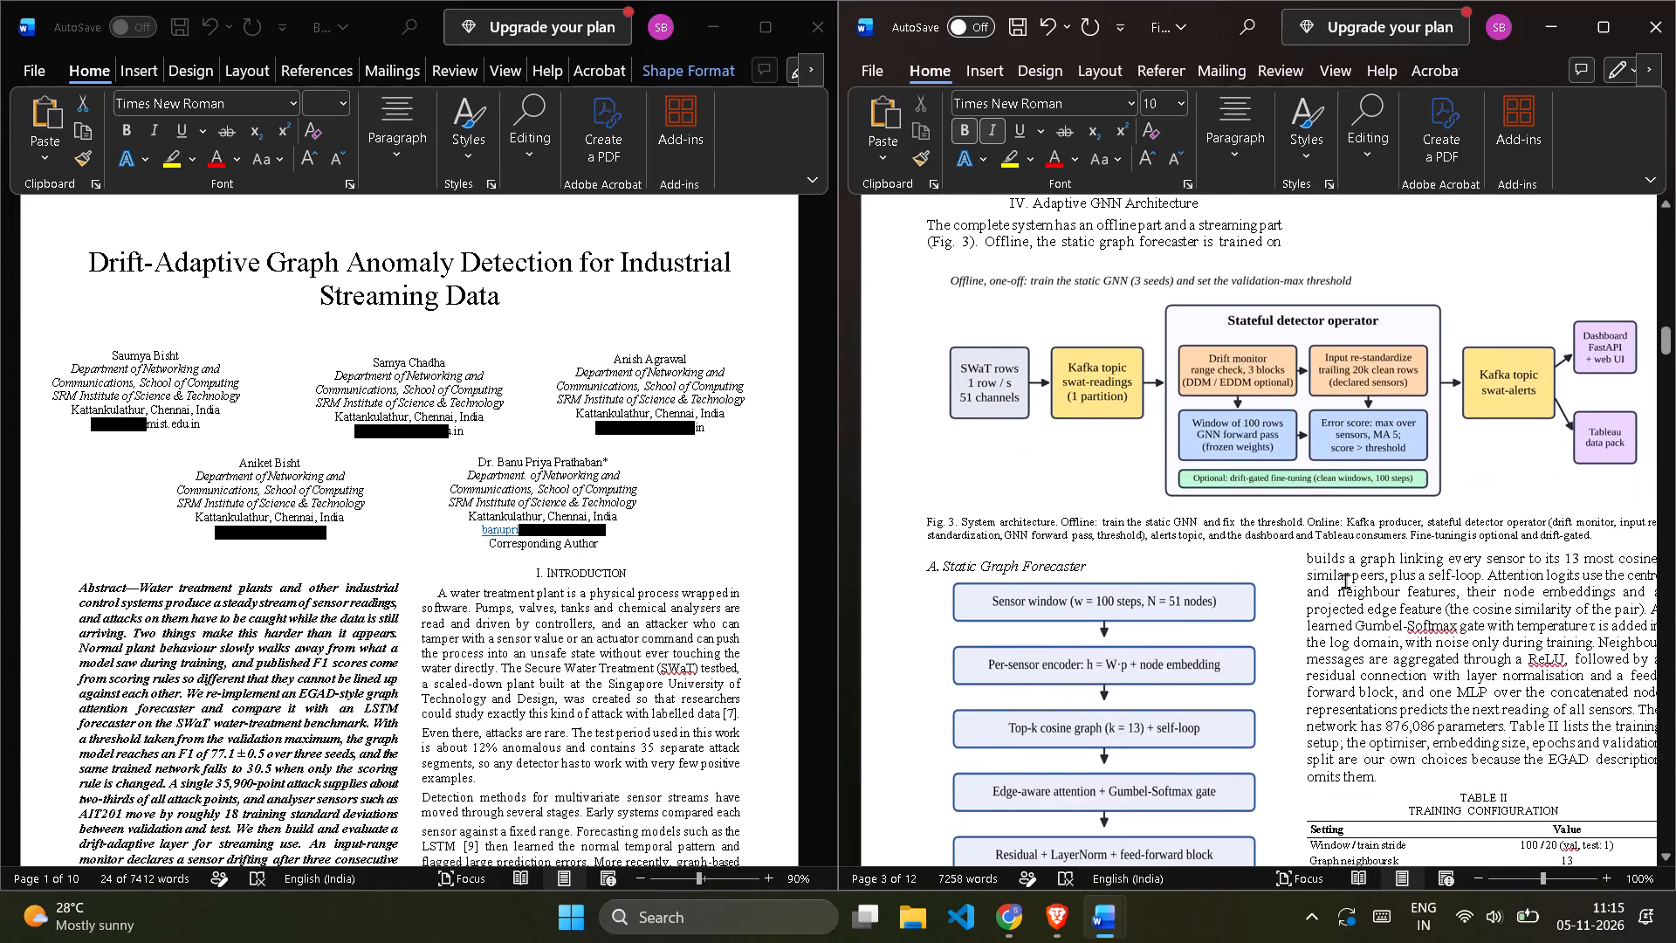
{"action": "scroll", "coordinate": [1345, 581], "scroll_direction": "down", "scroll_amount": 2}
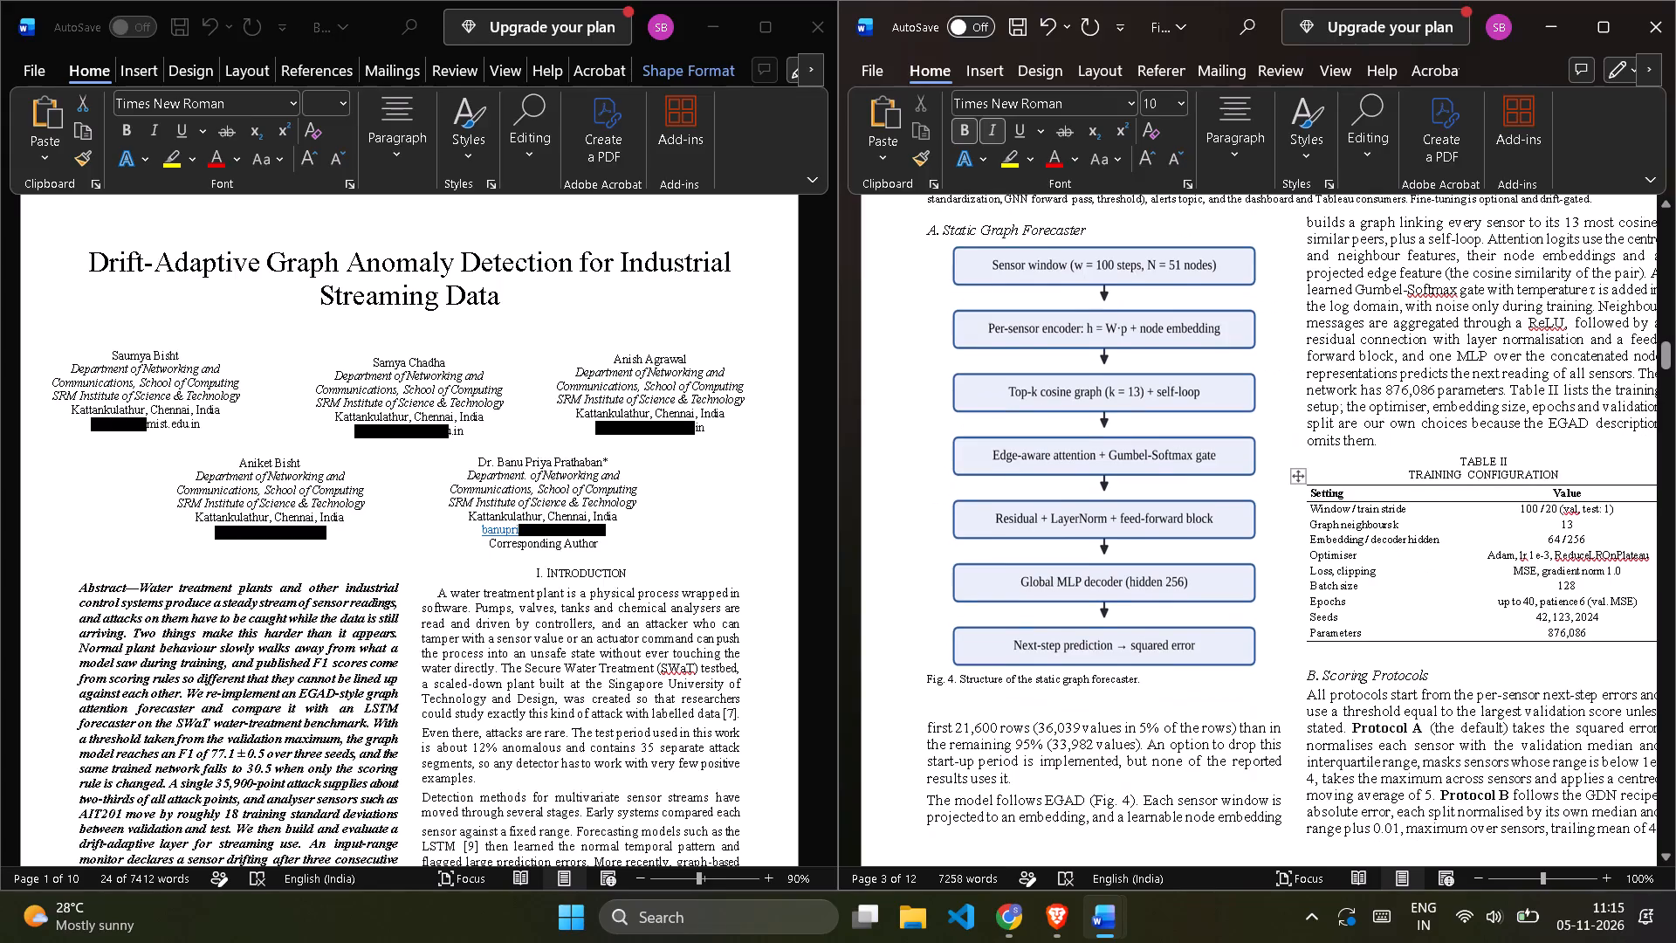
{"action": "scroll", "coordinate": [1345, 581], "scroll_direction": "down", "scroll_amount": 2}
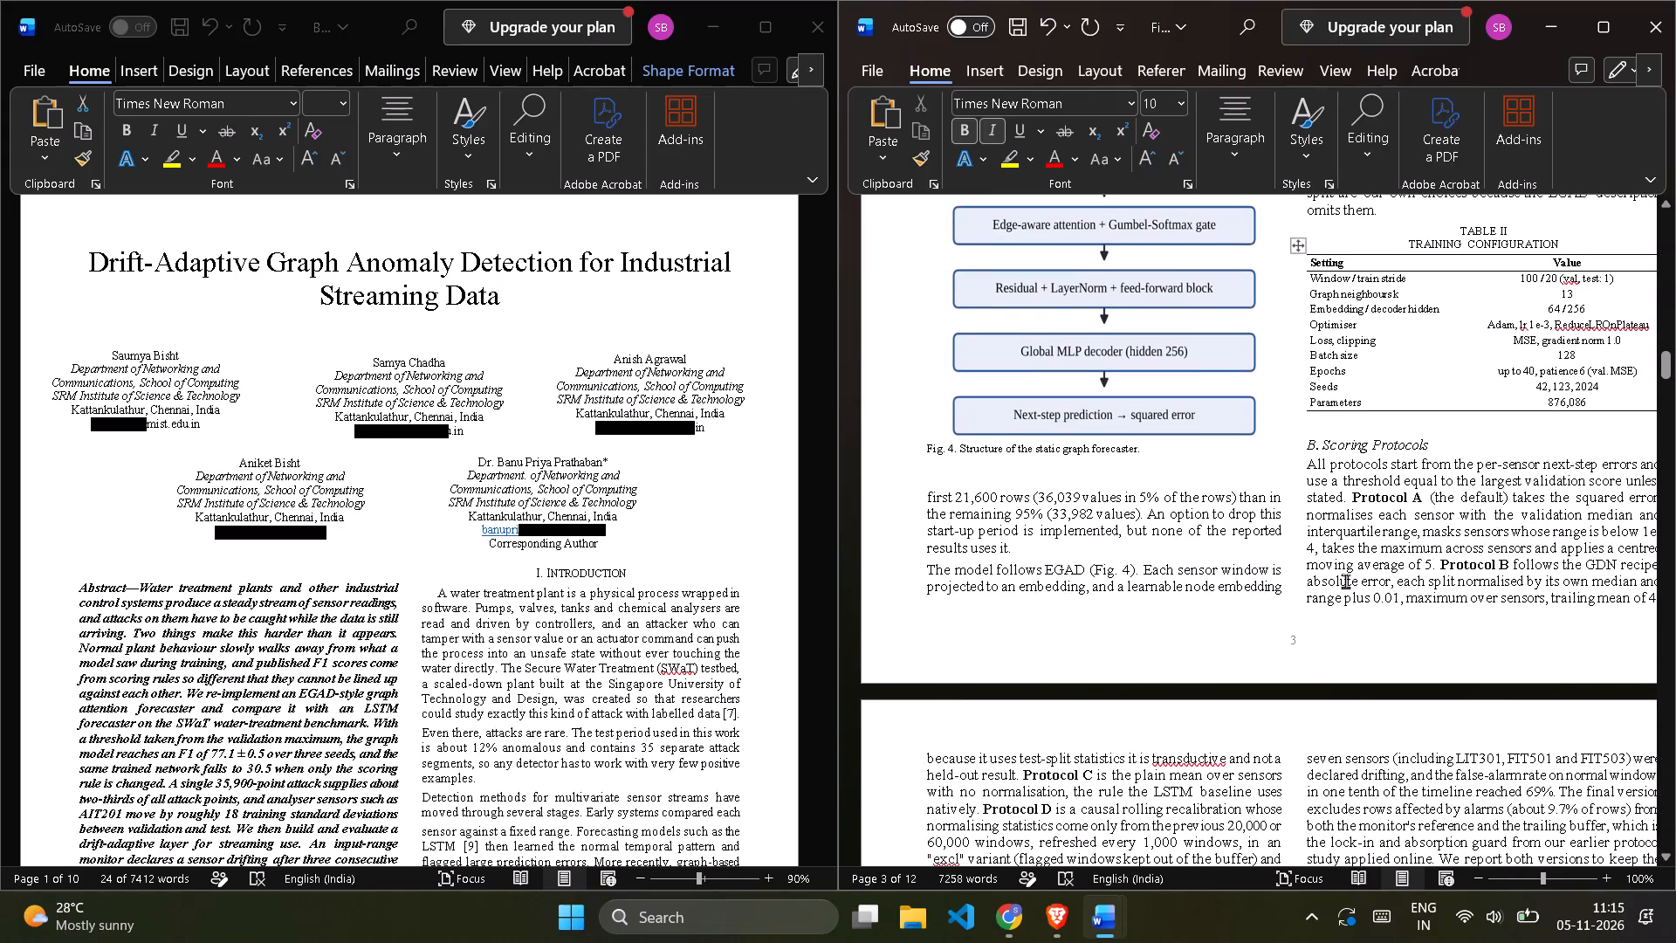
Stretch the Fig. 4 static graph forecaster picture slightly taller on the third page.
{"action": "left_click", "coordinate": [1171, 350]}
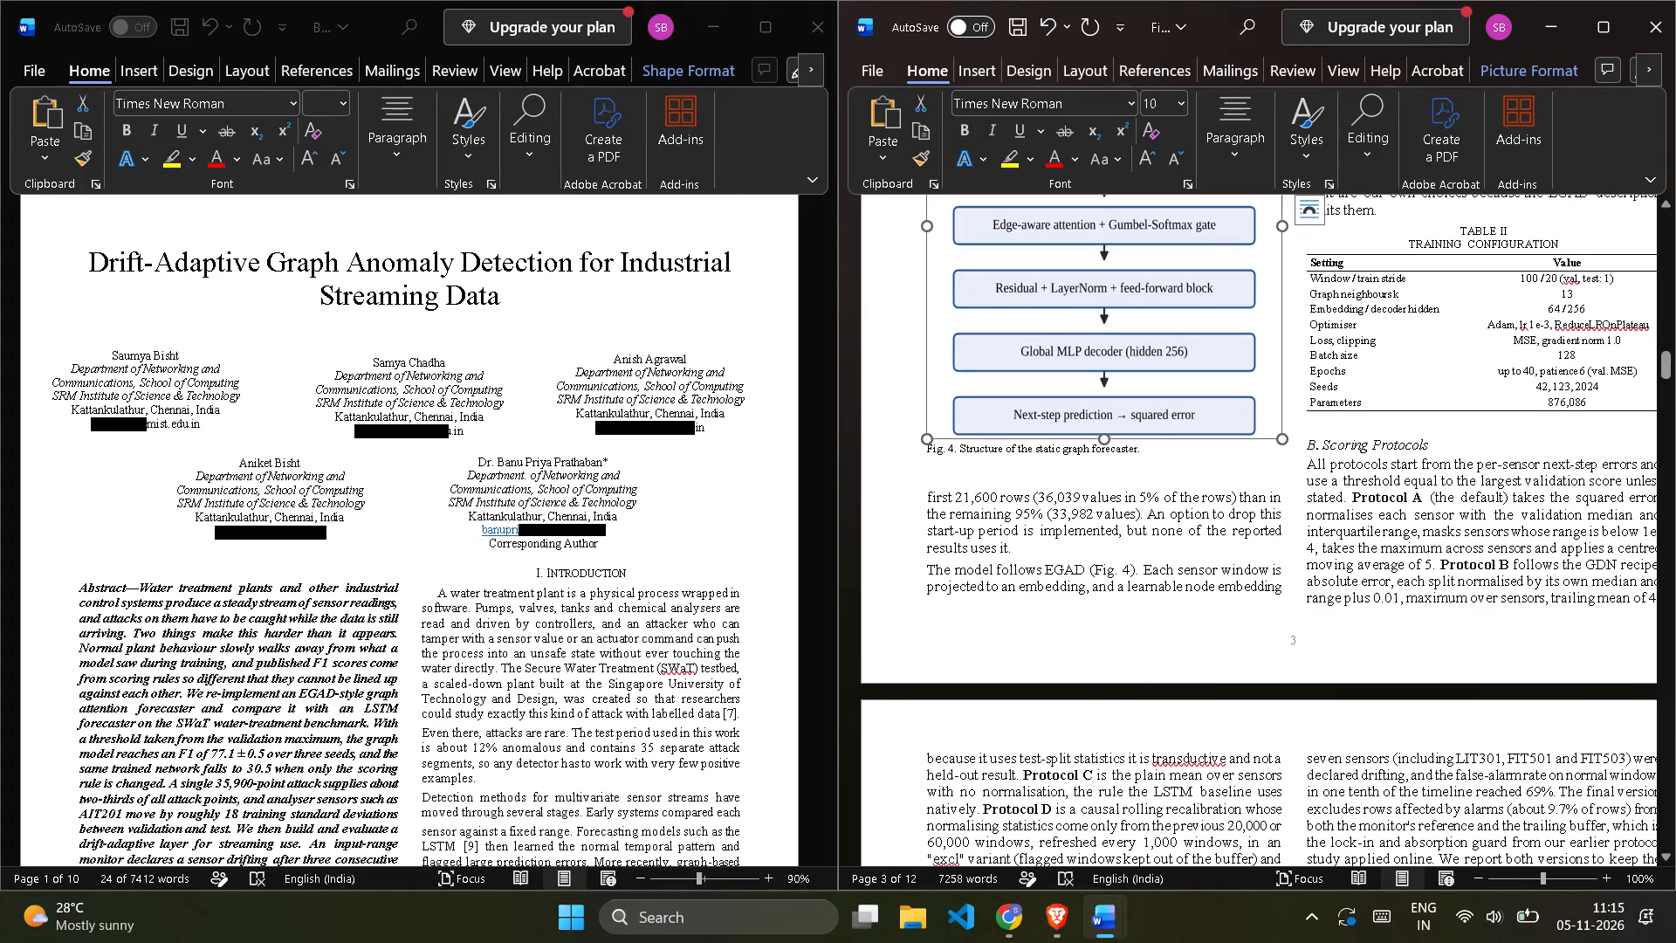
{"action": "left_click", "coordinate": [1109, 441]}
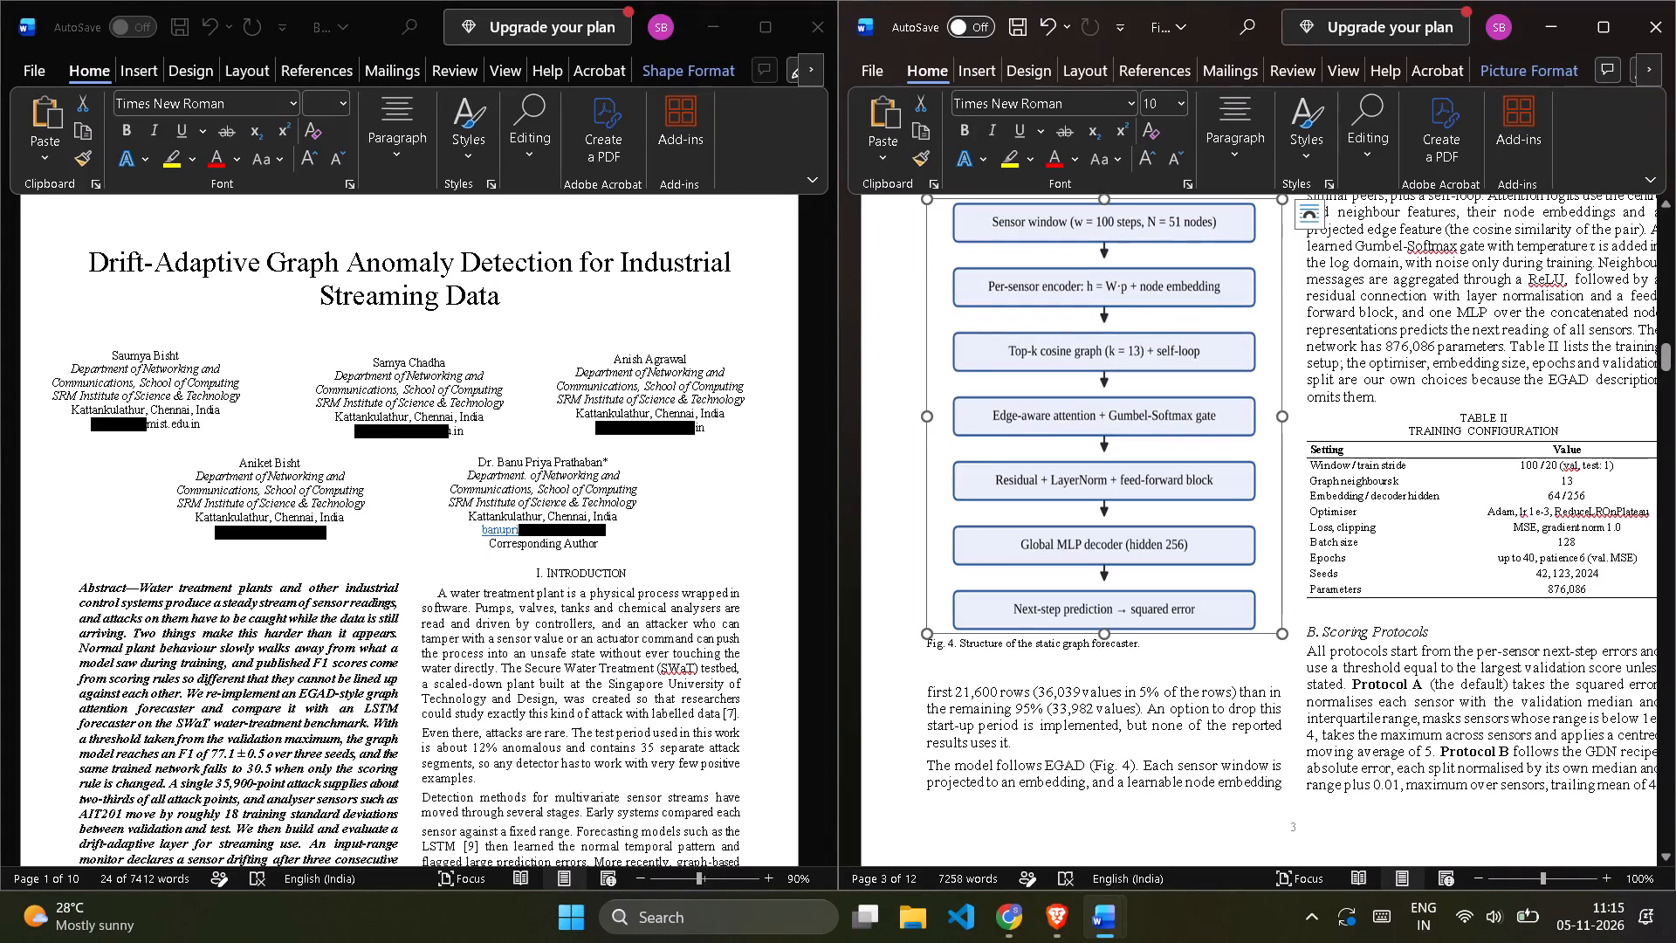
Delete the blank line below the Fig. 4 caption.
{"action": "left_click", "coordinate": [995, 671]}
{"action": "key", "text": "BackSpace"}
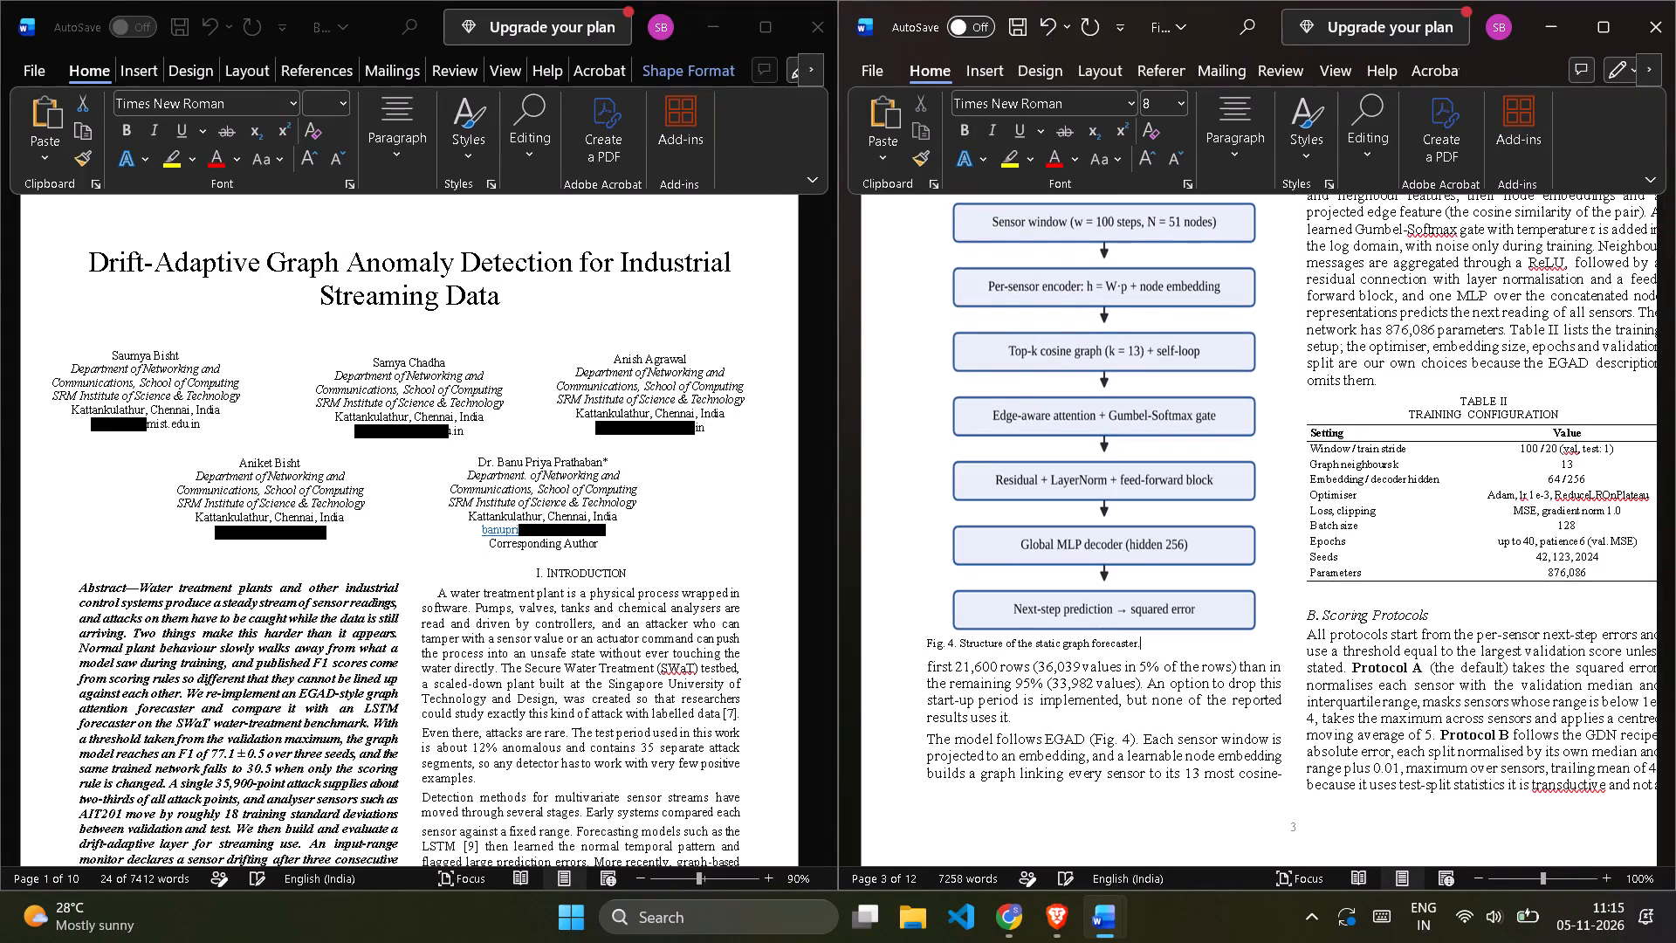
Examine how the text columns flow around Fig. 3 and Fig. 4 on the third page of Final_Paper.
{"action": "scroll", "coordinate": [1089, 711], "scroll_direction": "up", "scroll_amount": 3}
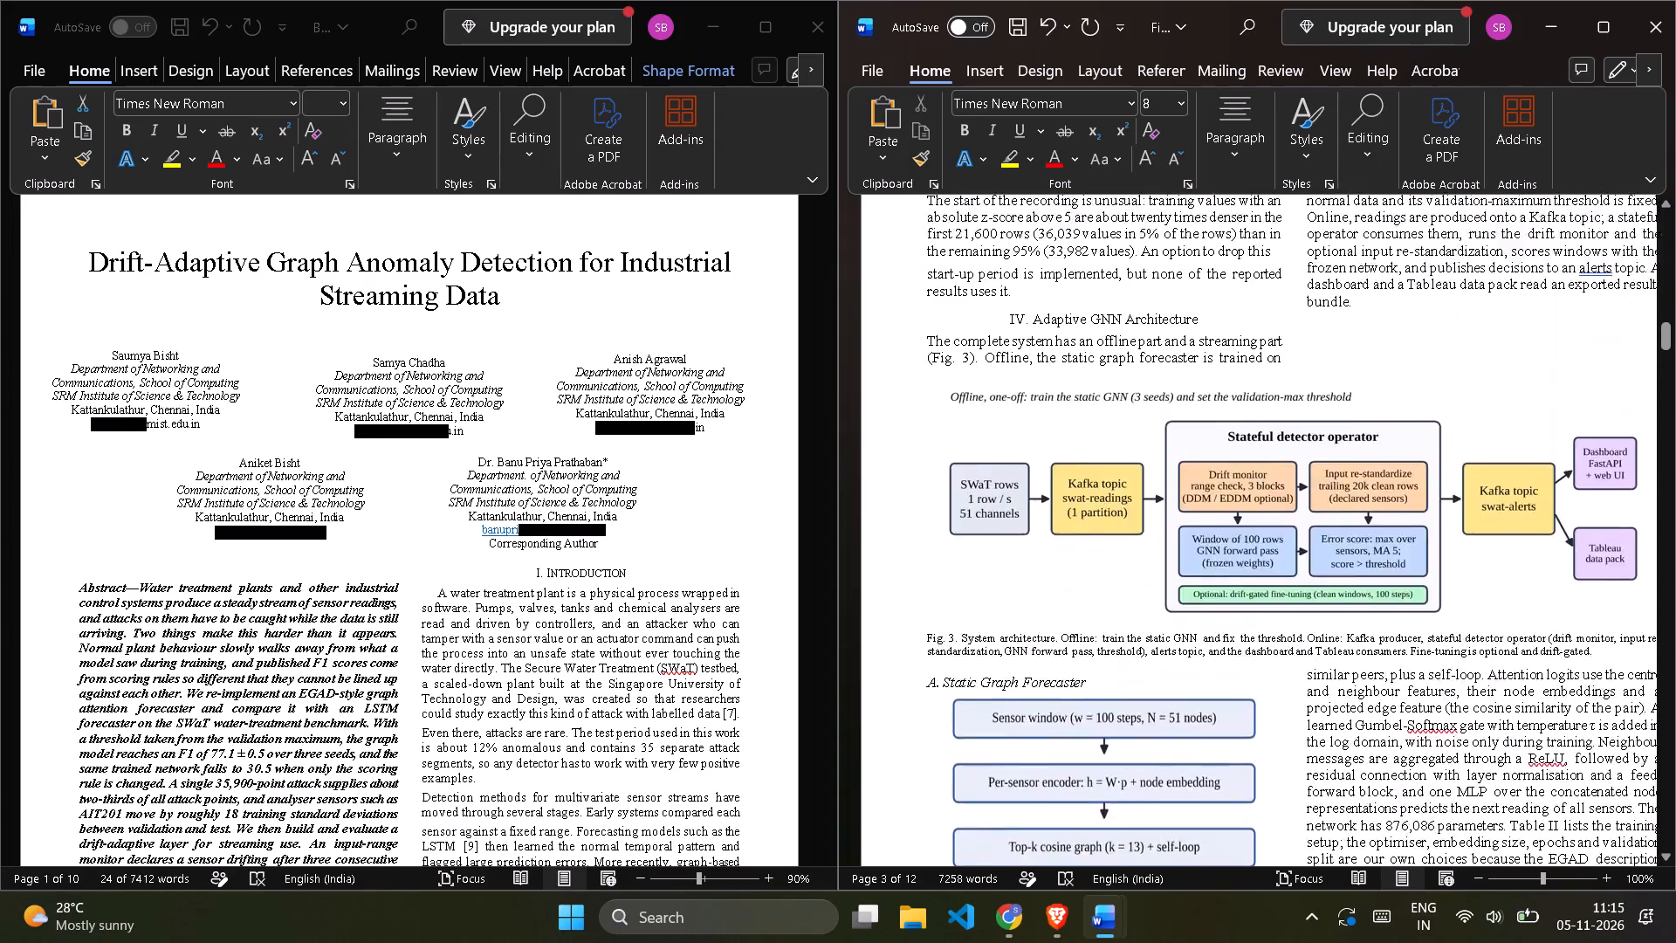
{"action": "scroll", "coordinate": [1089, 711], "scroll_direction": "up", "scroll_amount": 1}
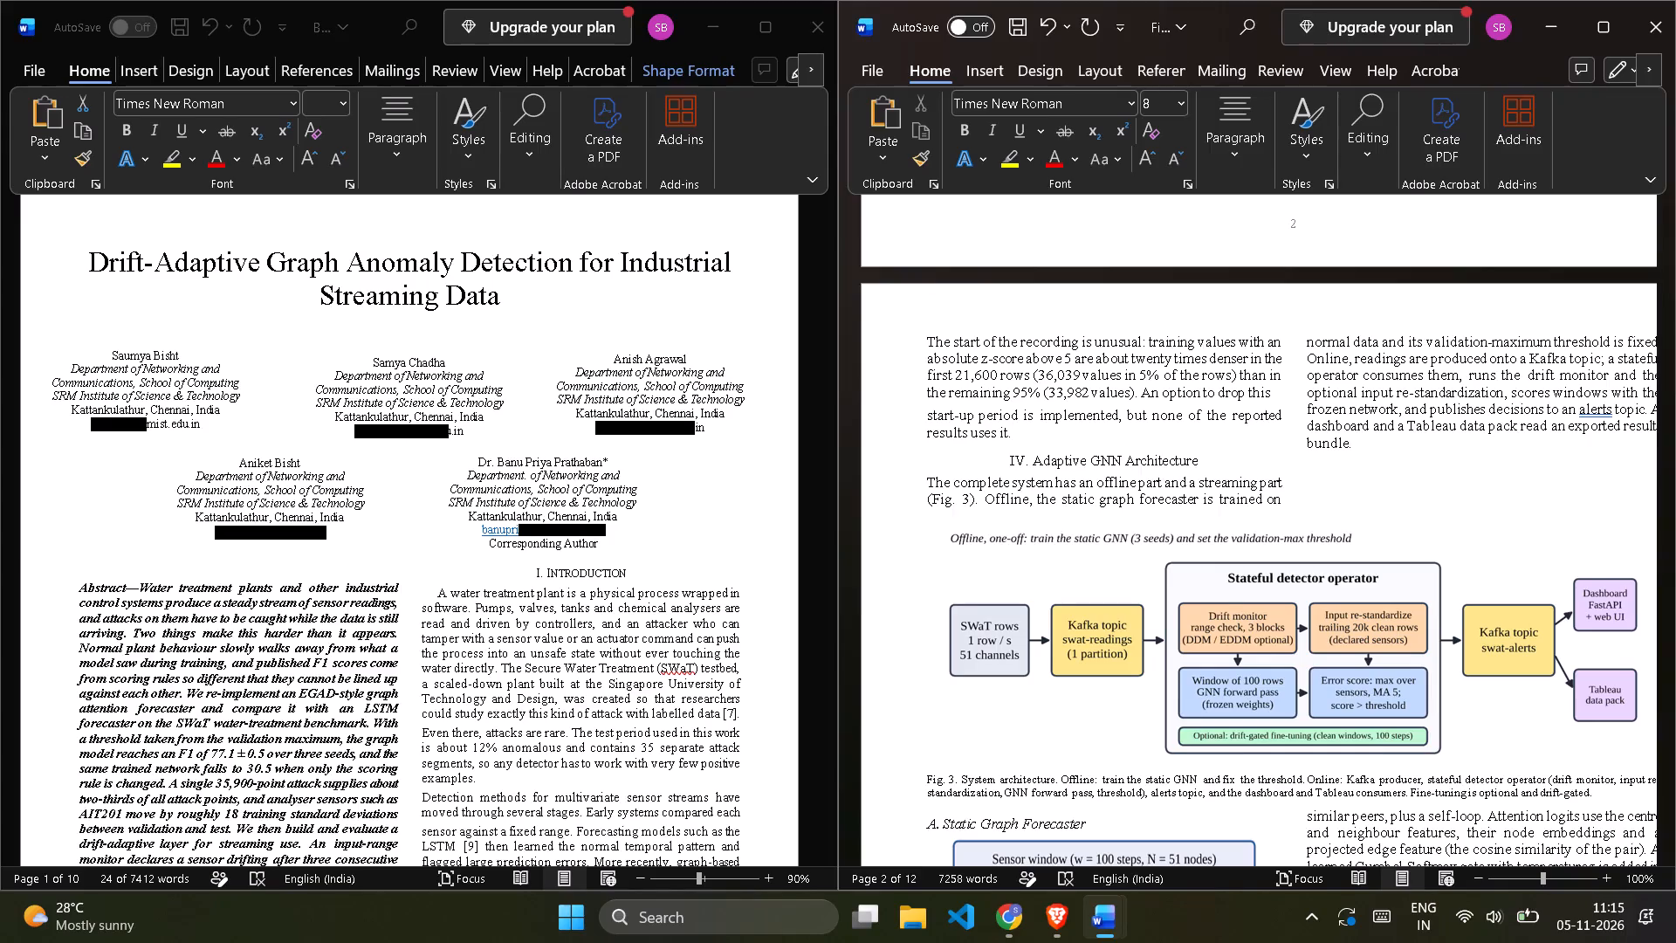
{"action": "scroll", "coordinate": [1089, 711], "scroll_direction": "down", "scroll_amount": 2}
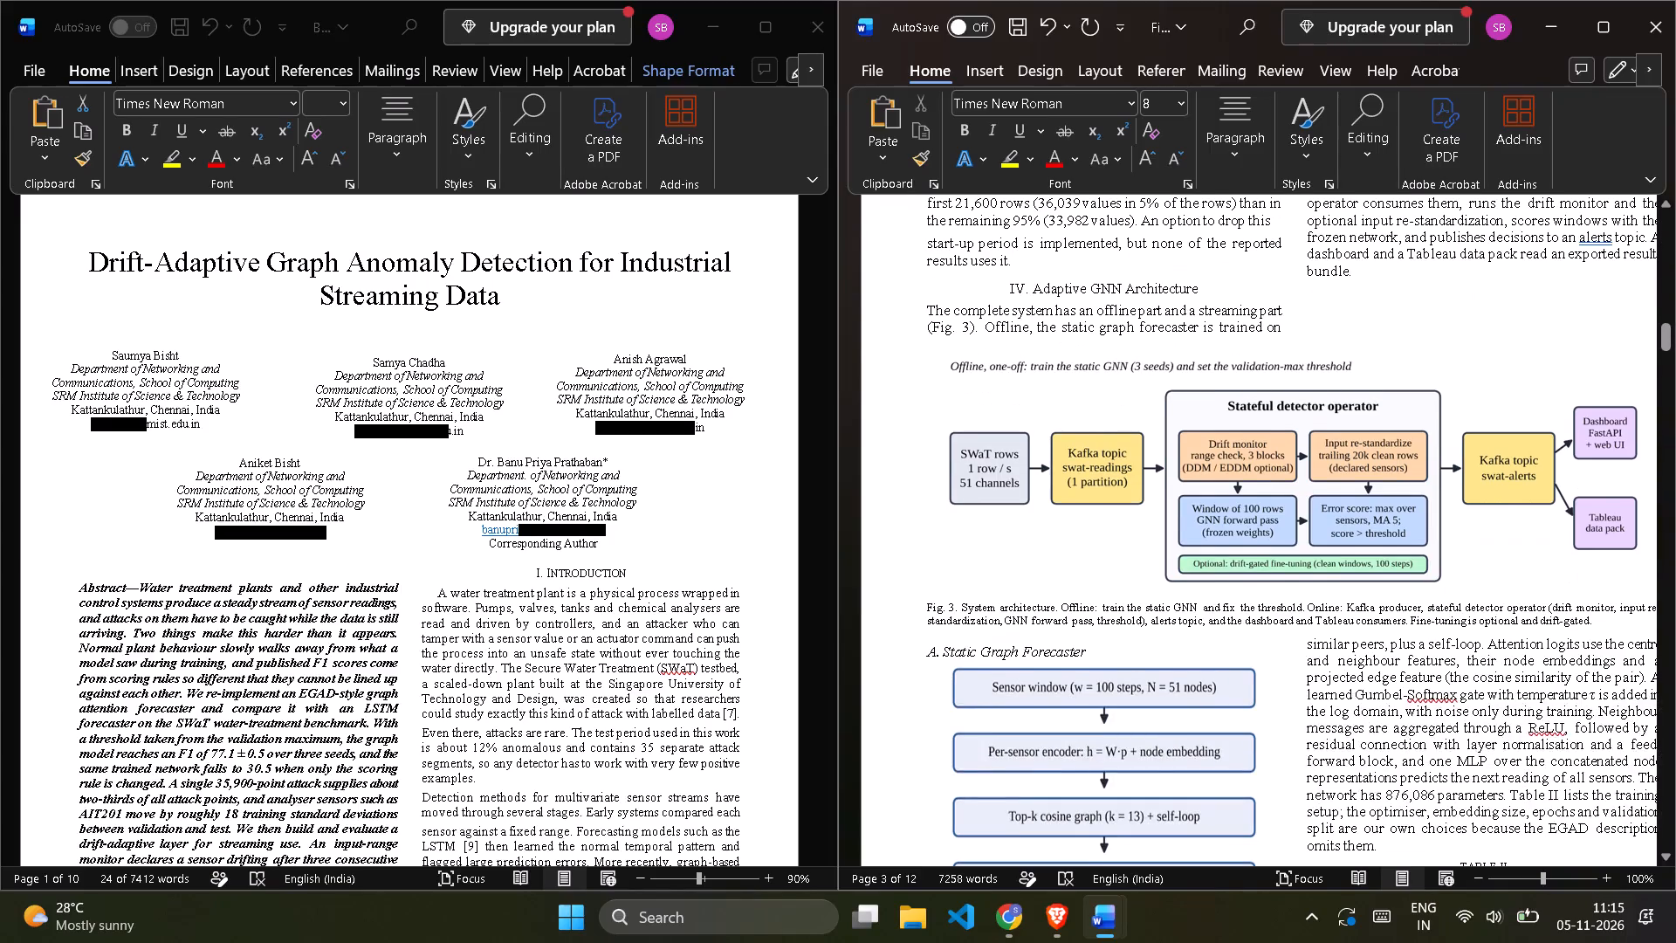
{"action": "scroll", "coordinate": [1089, 711], "scroll_direction": "down", "scroll_amount": 3}
{"action": "scroll", "coordinate": [1089, 711], "scroll_direction": "up", "scroll_amount": 2}
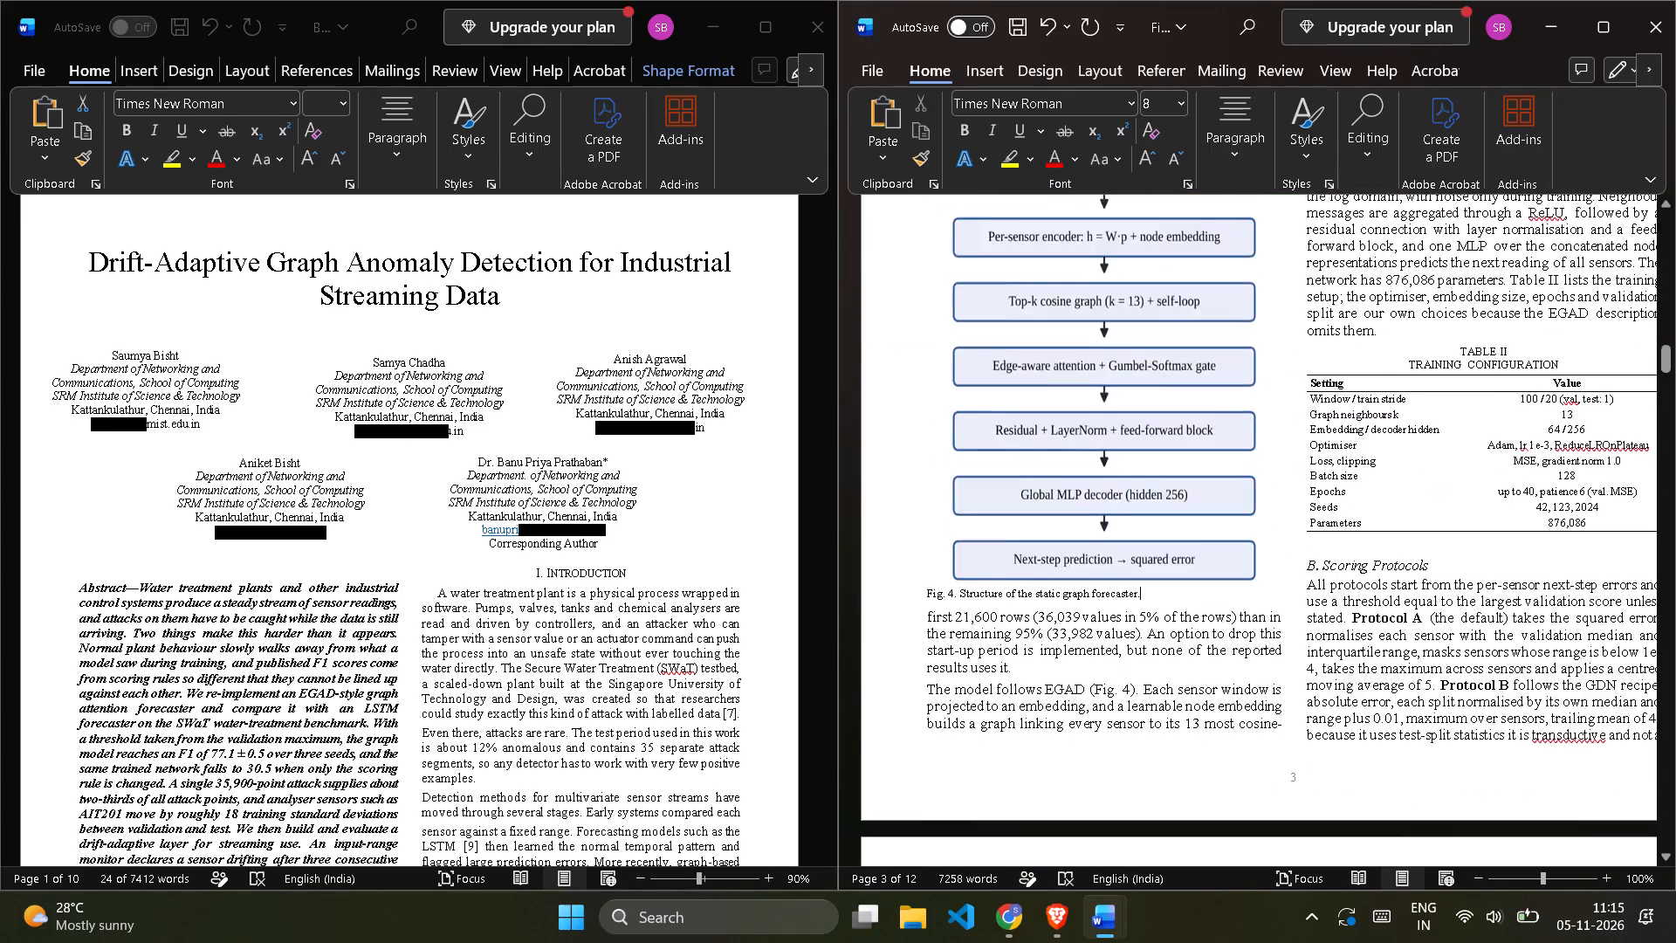
{"action": "scroll", "coordinate": [1089, 711], "scroll_direction": "up", "scroll_amount": 5}
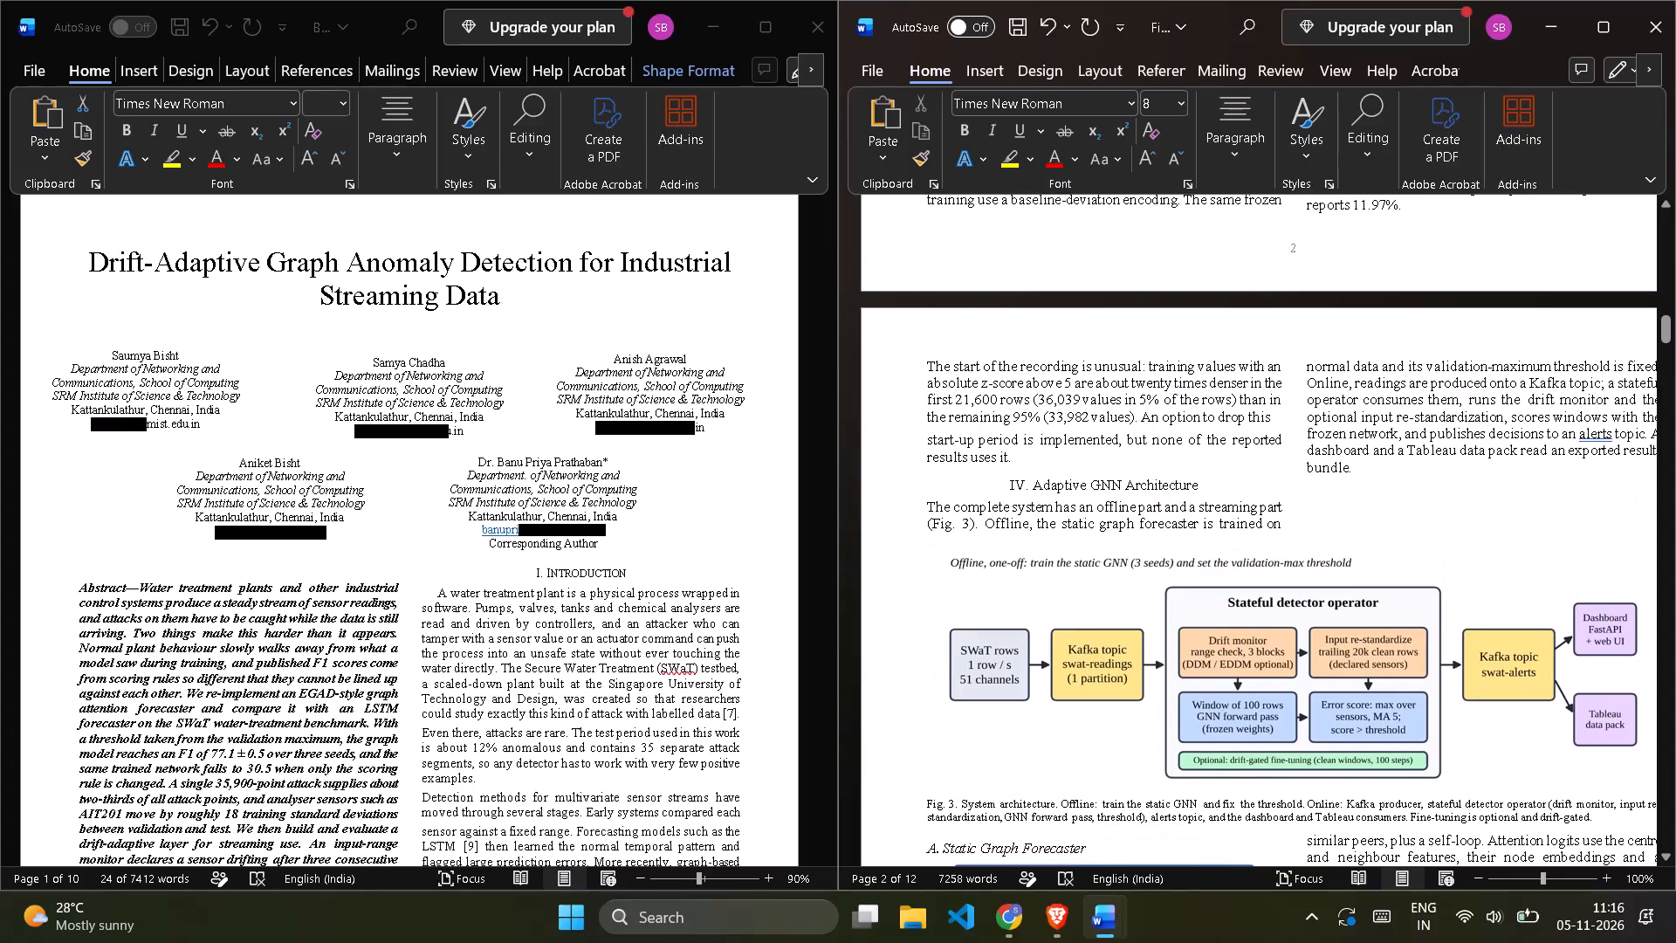
{"action": "scroll", "coordinate": [1089, 711], "scroll_direction": "up", "scroll_amount": 1}
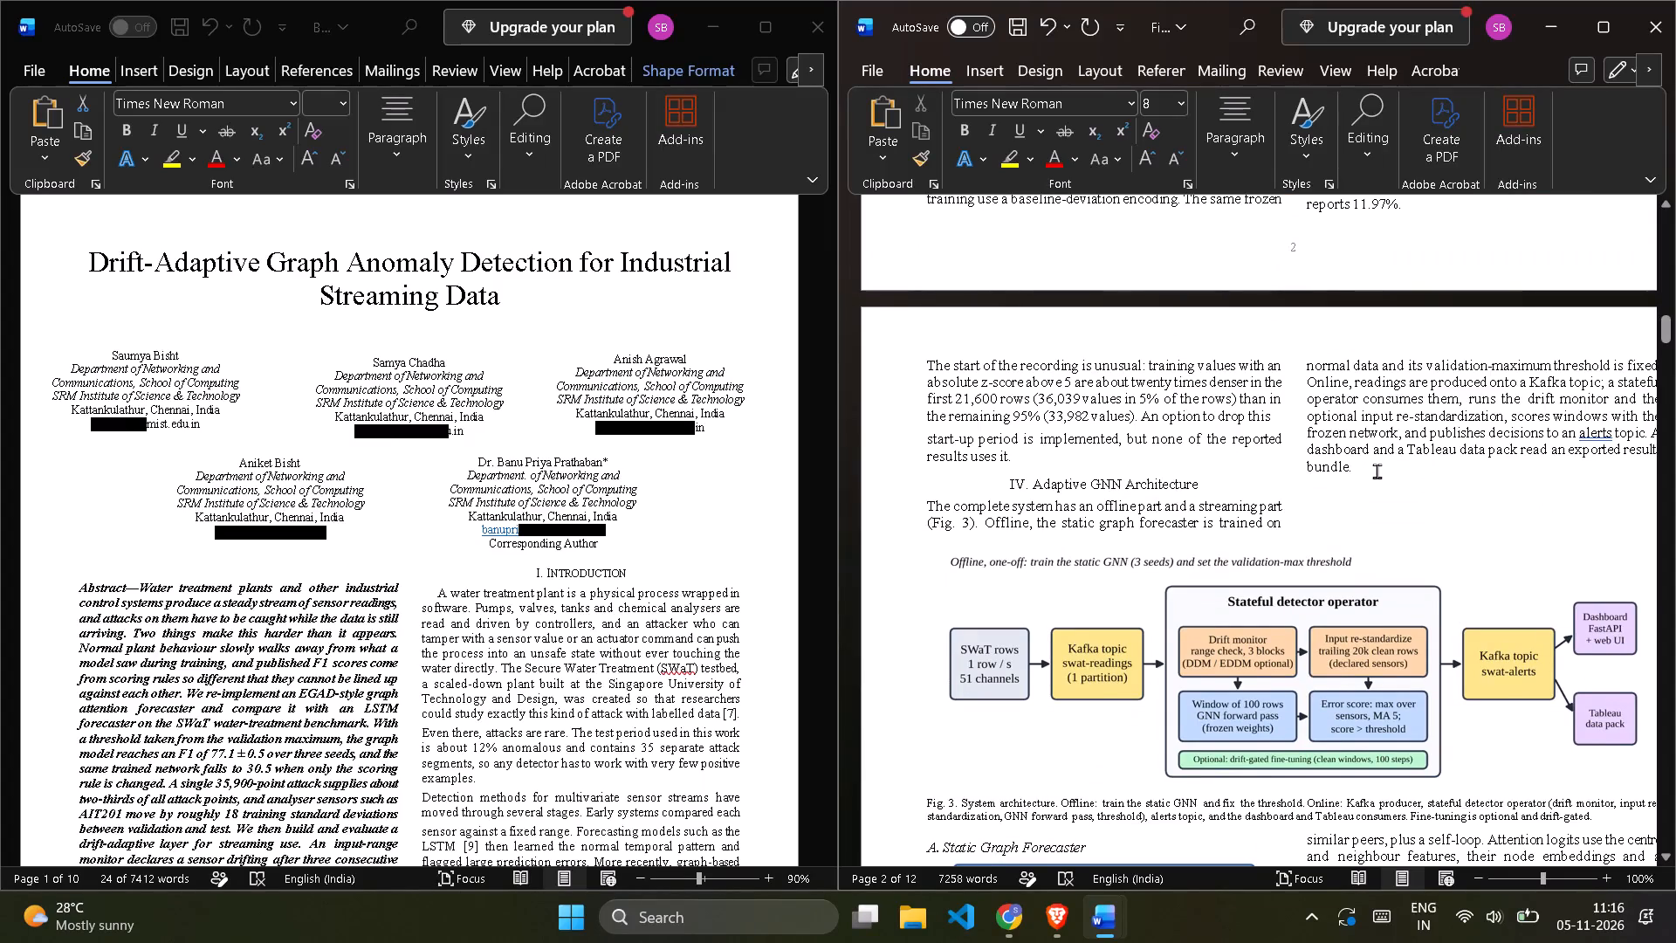
{"action": "scroll", "coordinate": [1376, 471], "scroll_direction": "down", "scroll_amount": 1}
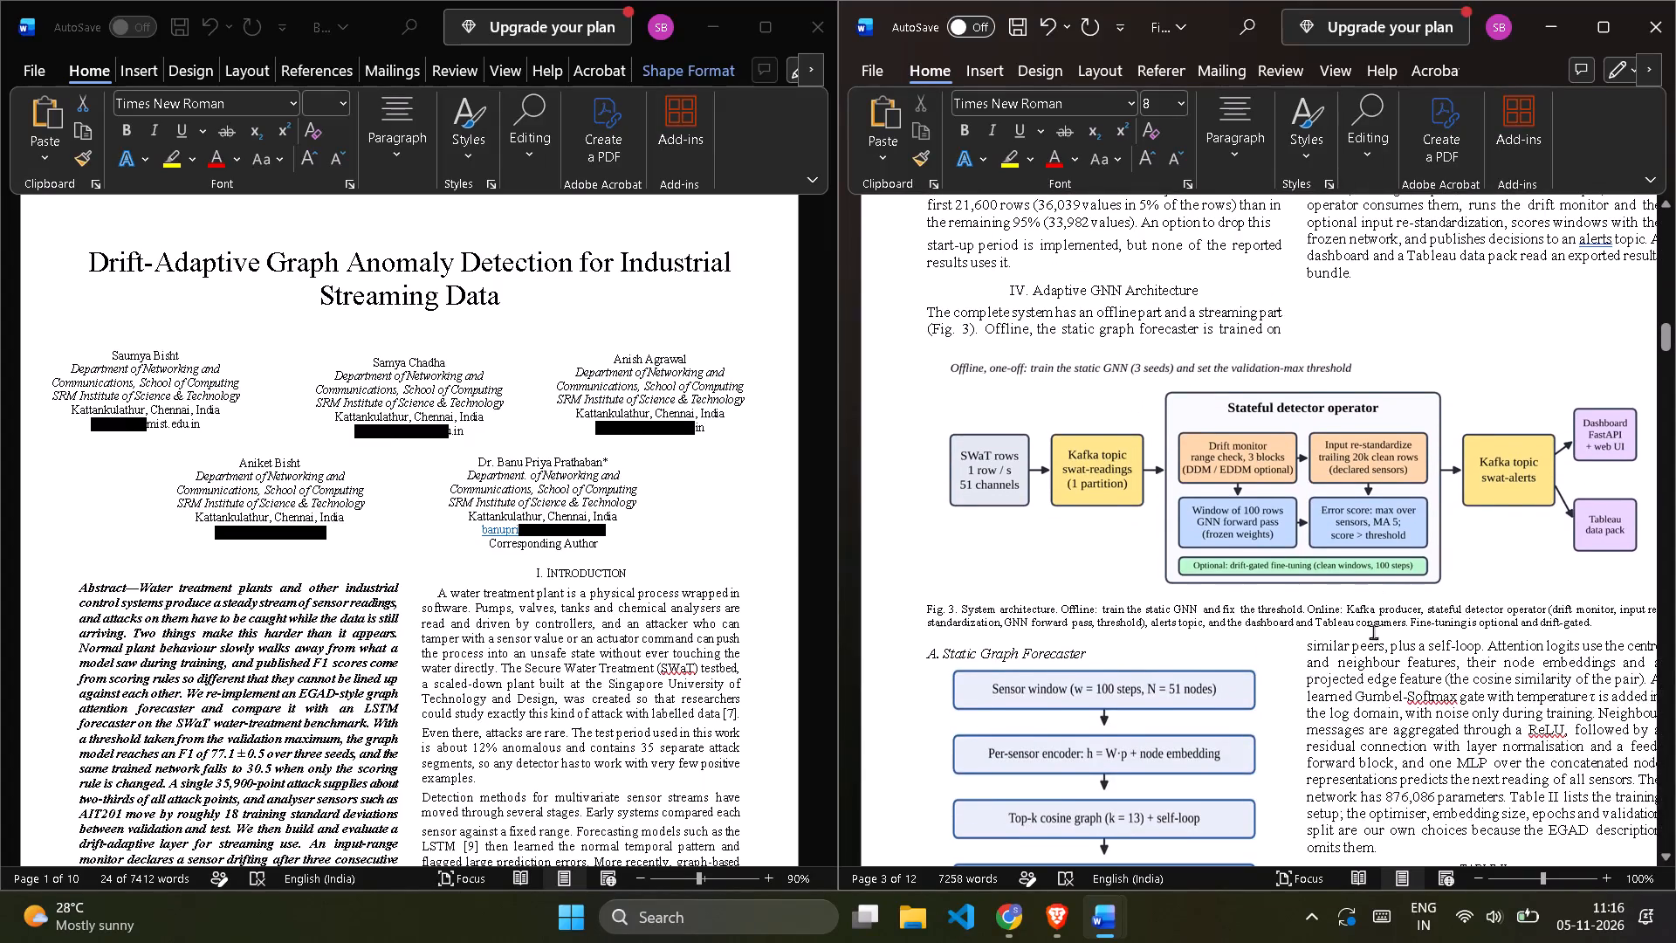
{"action": "scroll", "coordinate": [1370, 643], "scroll_direction": "up", "scroll_amount": 1}
{"action": "scroll", "coordinate": [1370, 643], "scroll_direction": "down", "scroll_amount": 1}
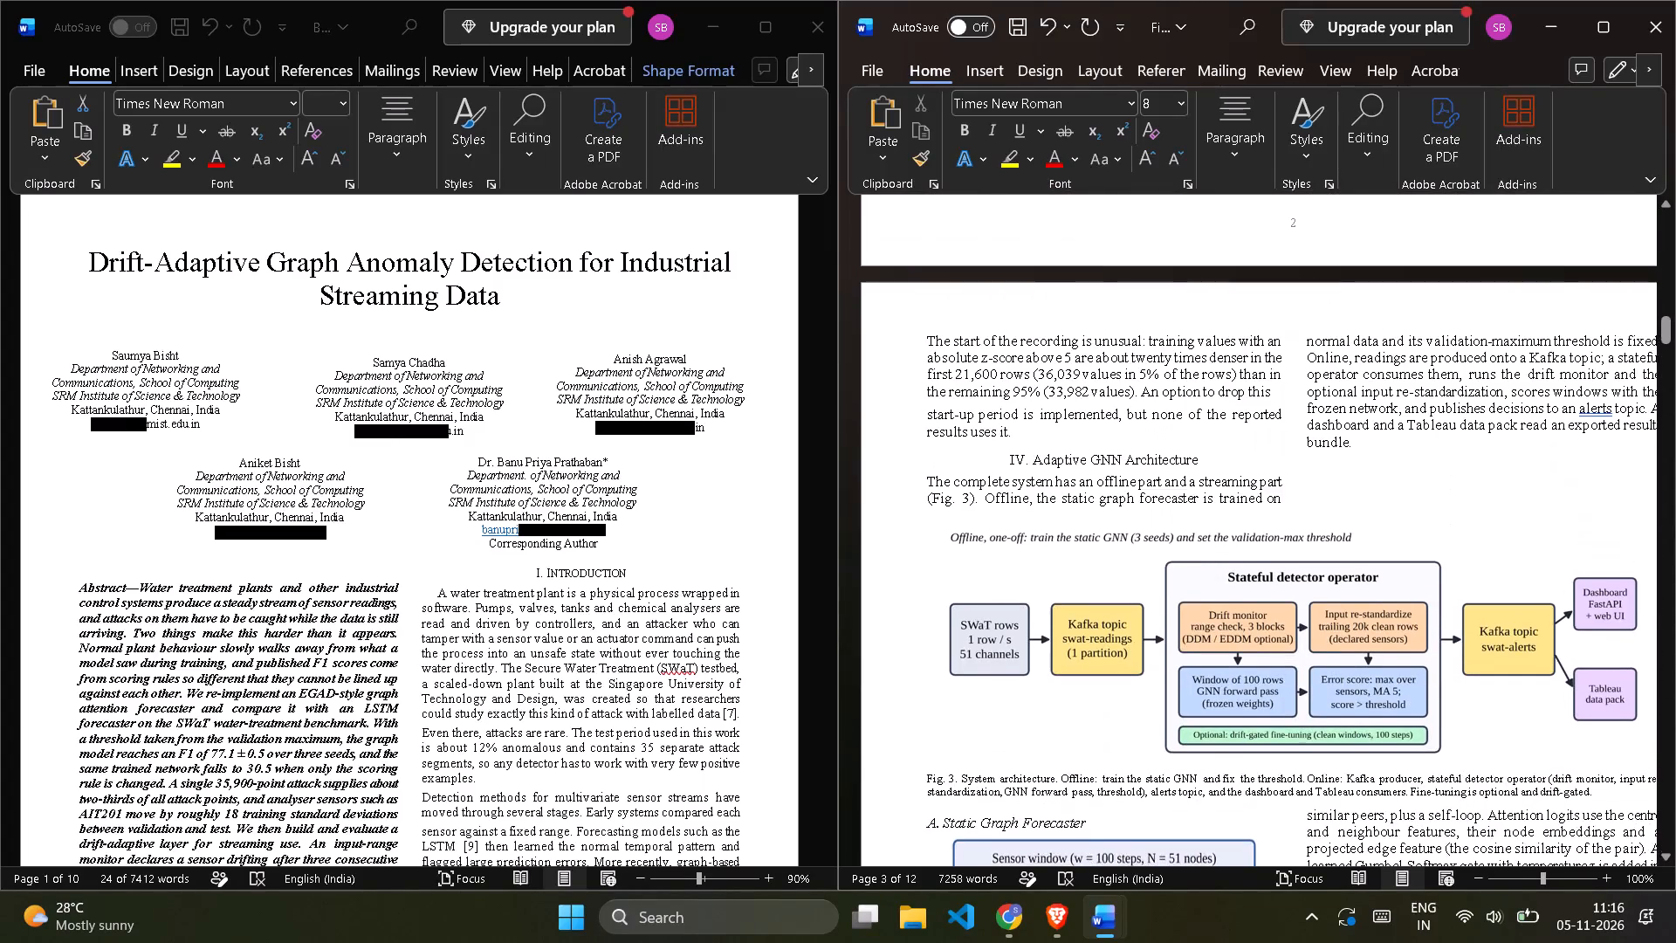
Copy the passage above Fig. 3 in the second column, from "normal data and its validation-maximum threshold" to "bundle.".
{"action": "left_click_drag", "start_coordinate": [1400, 450], "coordinate": [1326, 338]}
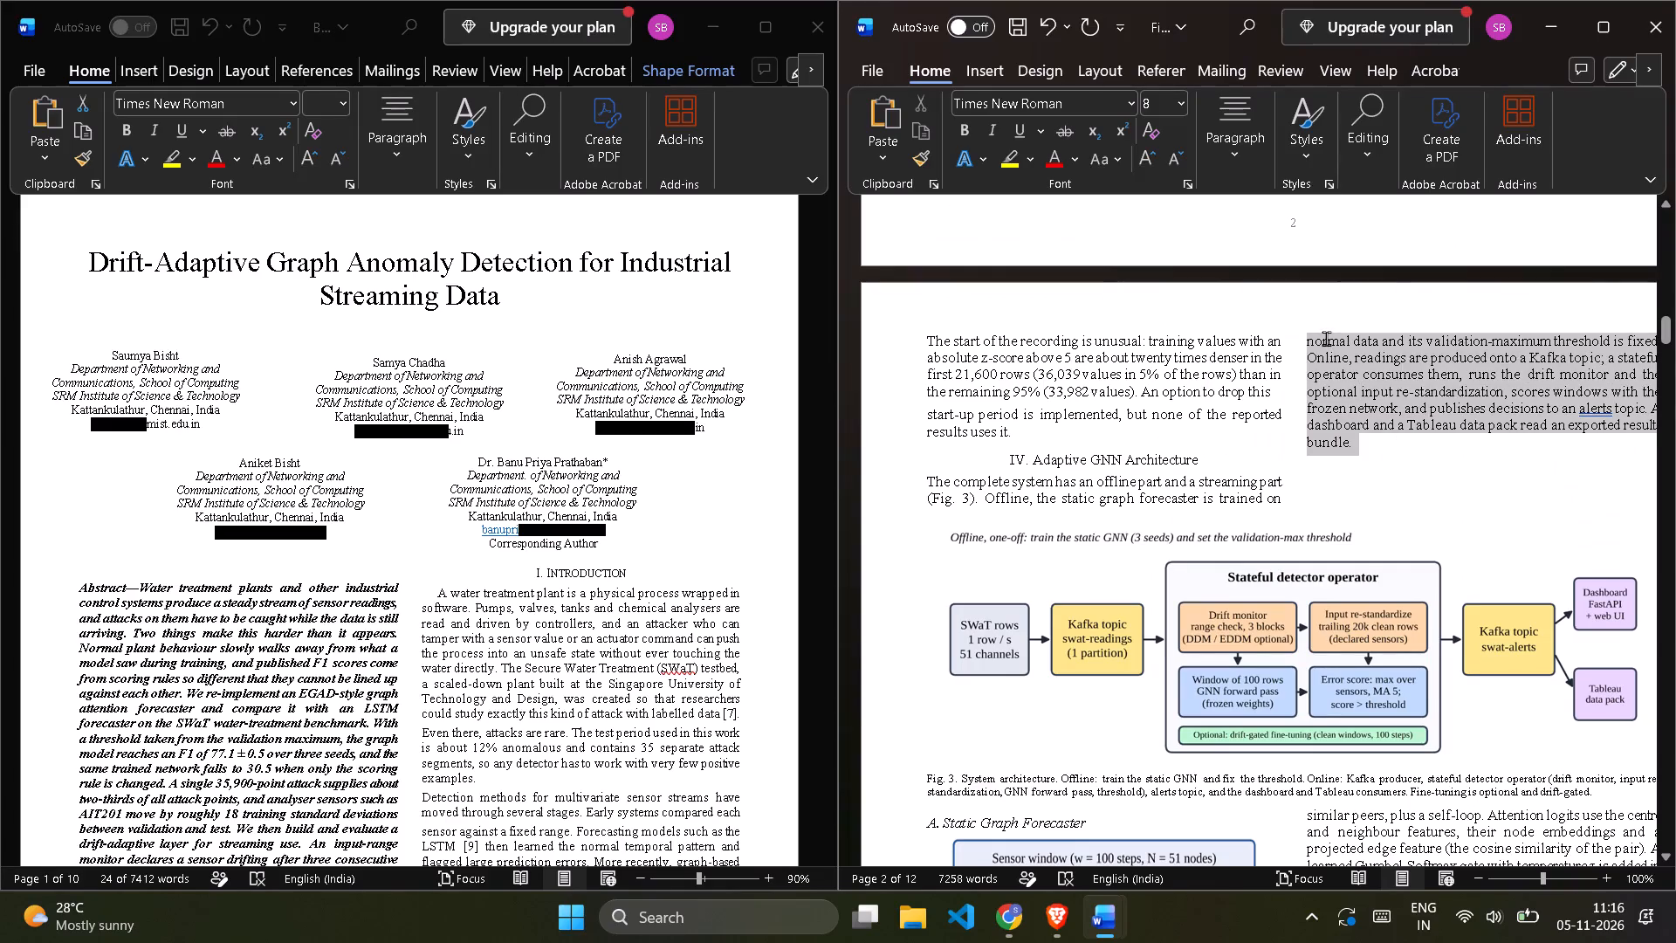
{"action": "left_click_drag", "start_coordinate": [1326, 338], "coordinate": [1324, 337]}
{"action": "key", "text": "ctrl+c"}
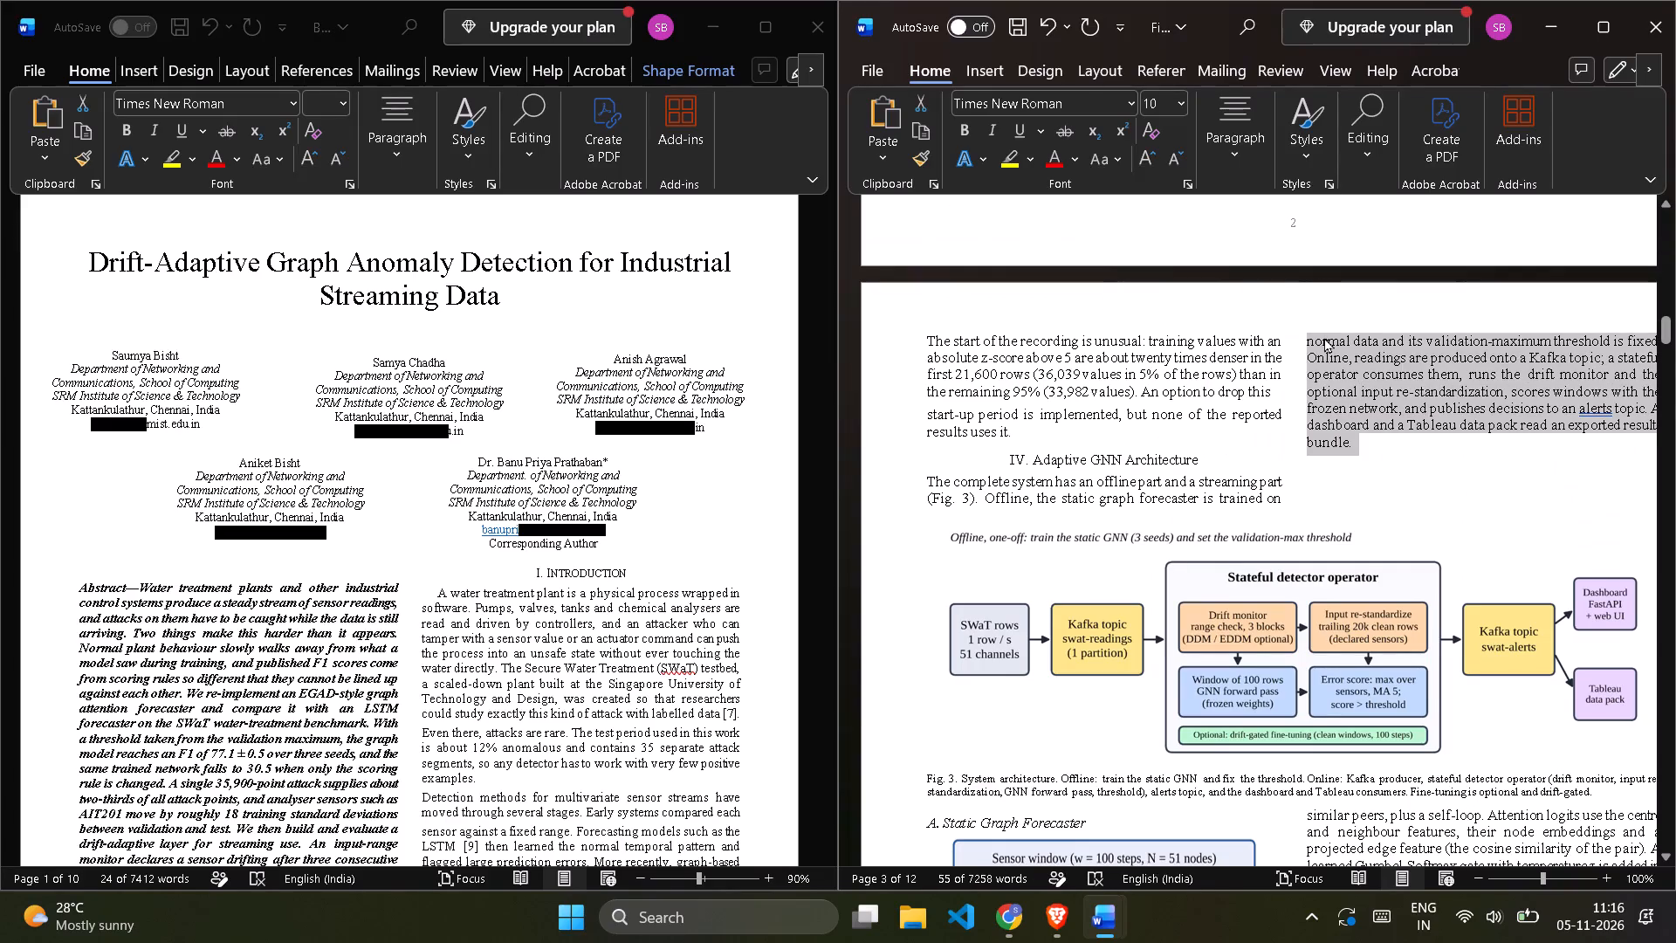
{"action": "scroll", "coordinate": [1310, 480], "scroll_direction": "down", "scroll_amount": 3}
{"action": "scroll", "coordinate": [1310, 480], "scroll_direction": "up", "scroll_amount": 1}
{"action": "scroll", "coordinate": [1107, 487], "scroll_direction": "up", "scroll_amount": 2}
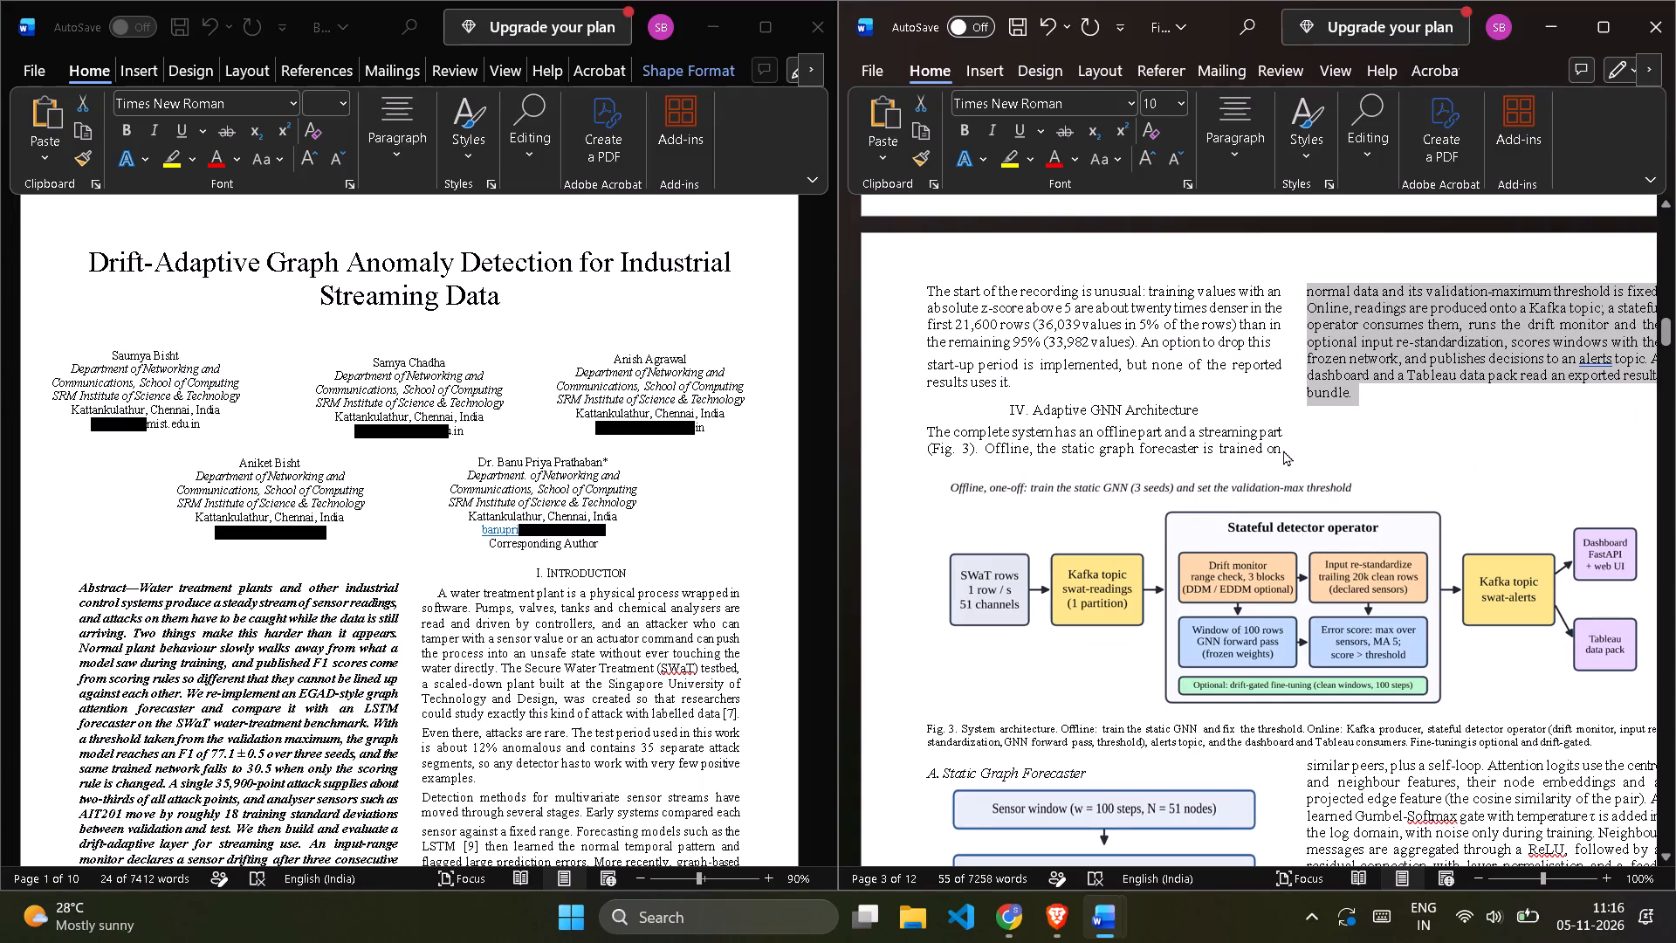
Insert a paragraph break after "the static graph forecaster is trained on" above Fig. 3.
{"action": "left_click", "coordinate": [1281, 451]}
{"action": "key", "text": "Return"}
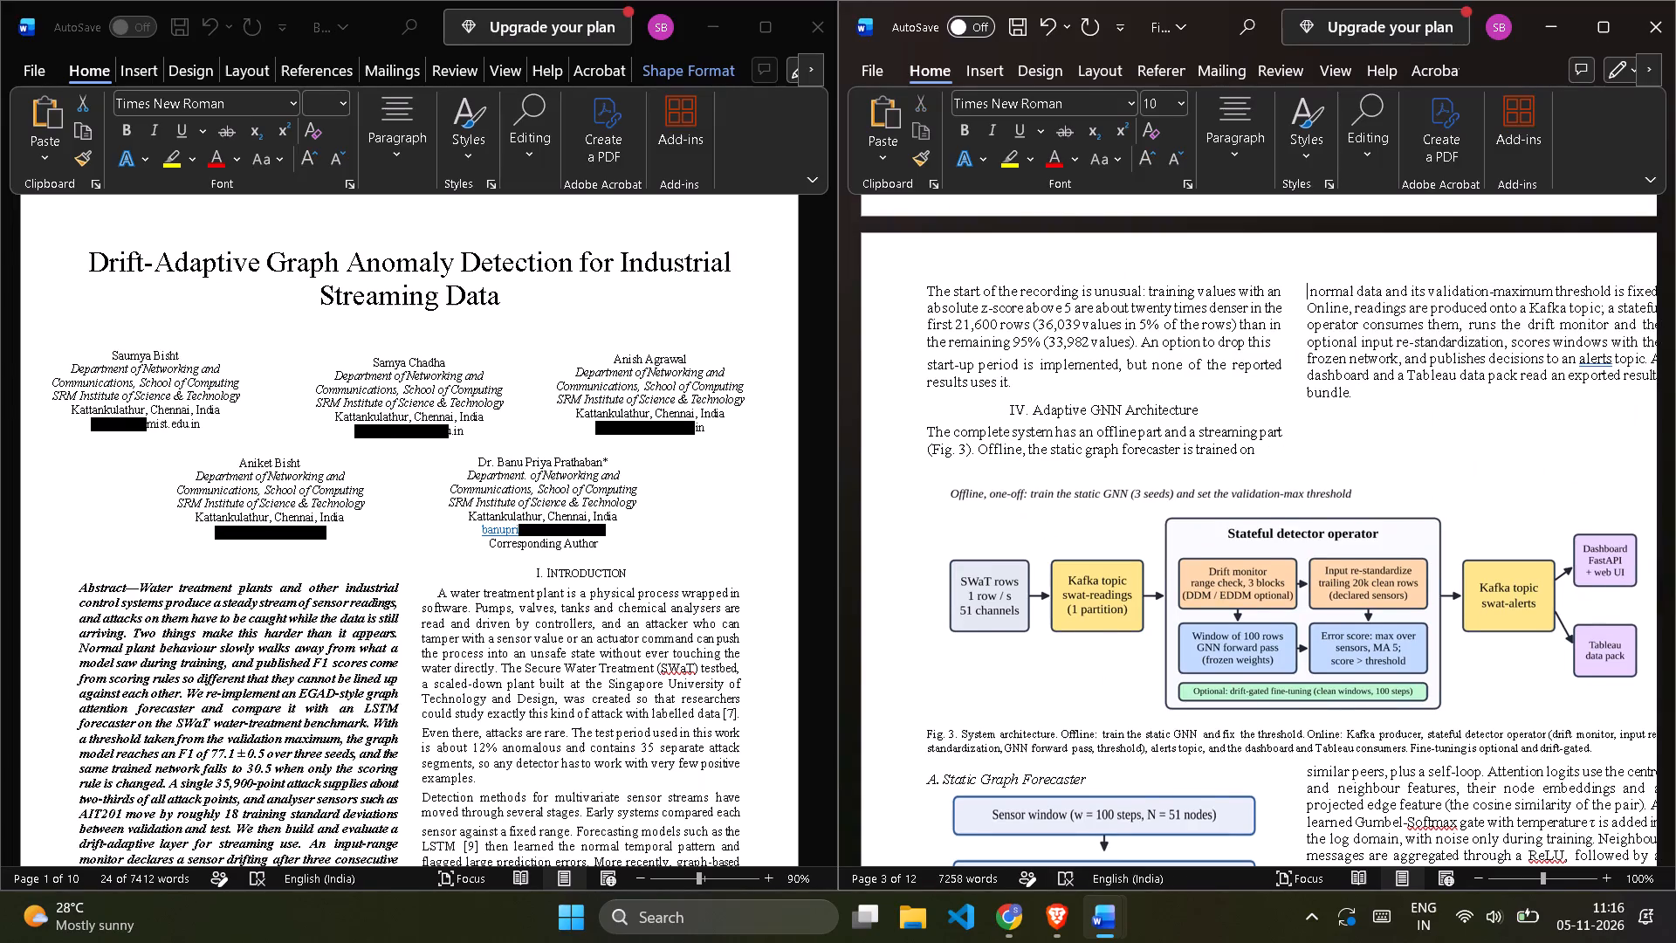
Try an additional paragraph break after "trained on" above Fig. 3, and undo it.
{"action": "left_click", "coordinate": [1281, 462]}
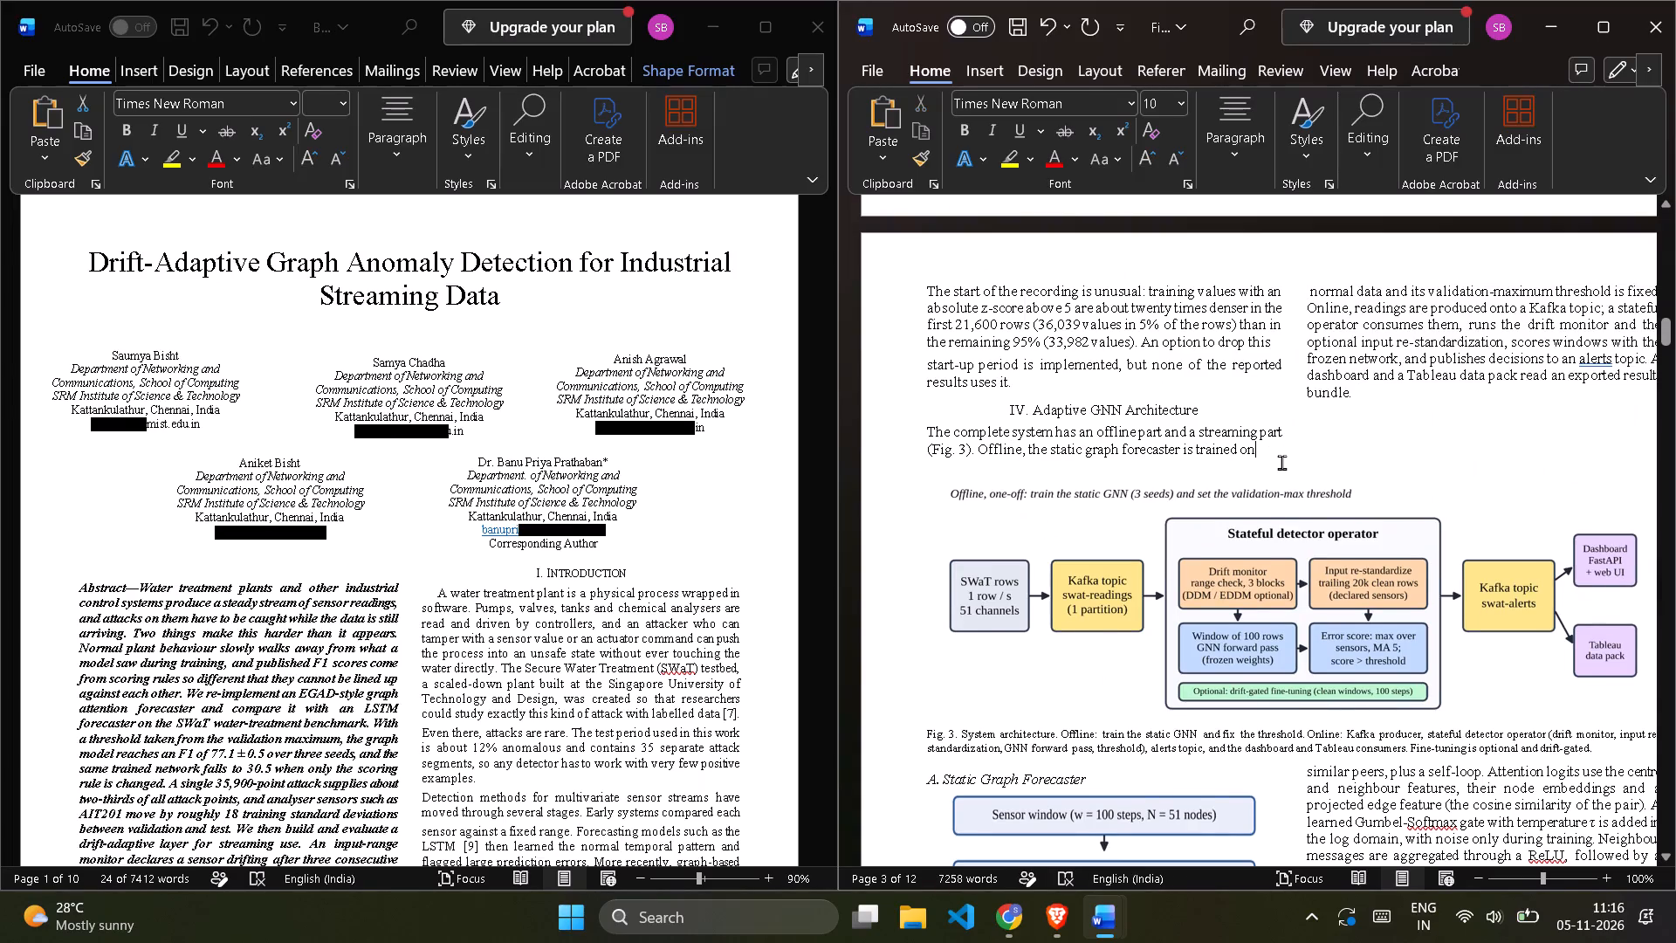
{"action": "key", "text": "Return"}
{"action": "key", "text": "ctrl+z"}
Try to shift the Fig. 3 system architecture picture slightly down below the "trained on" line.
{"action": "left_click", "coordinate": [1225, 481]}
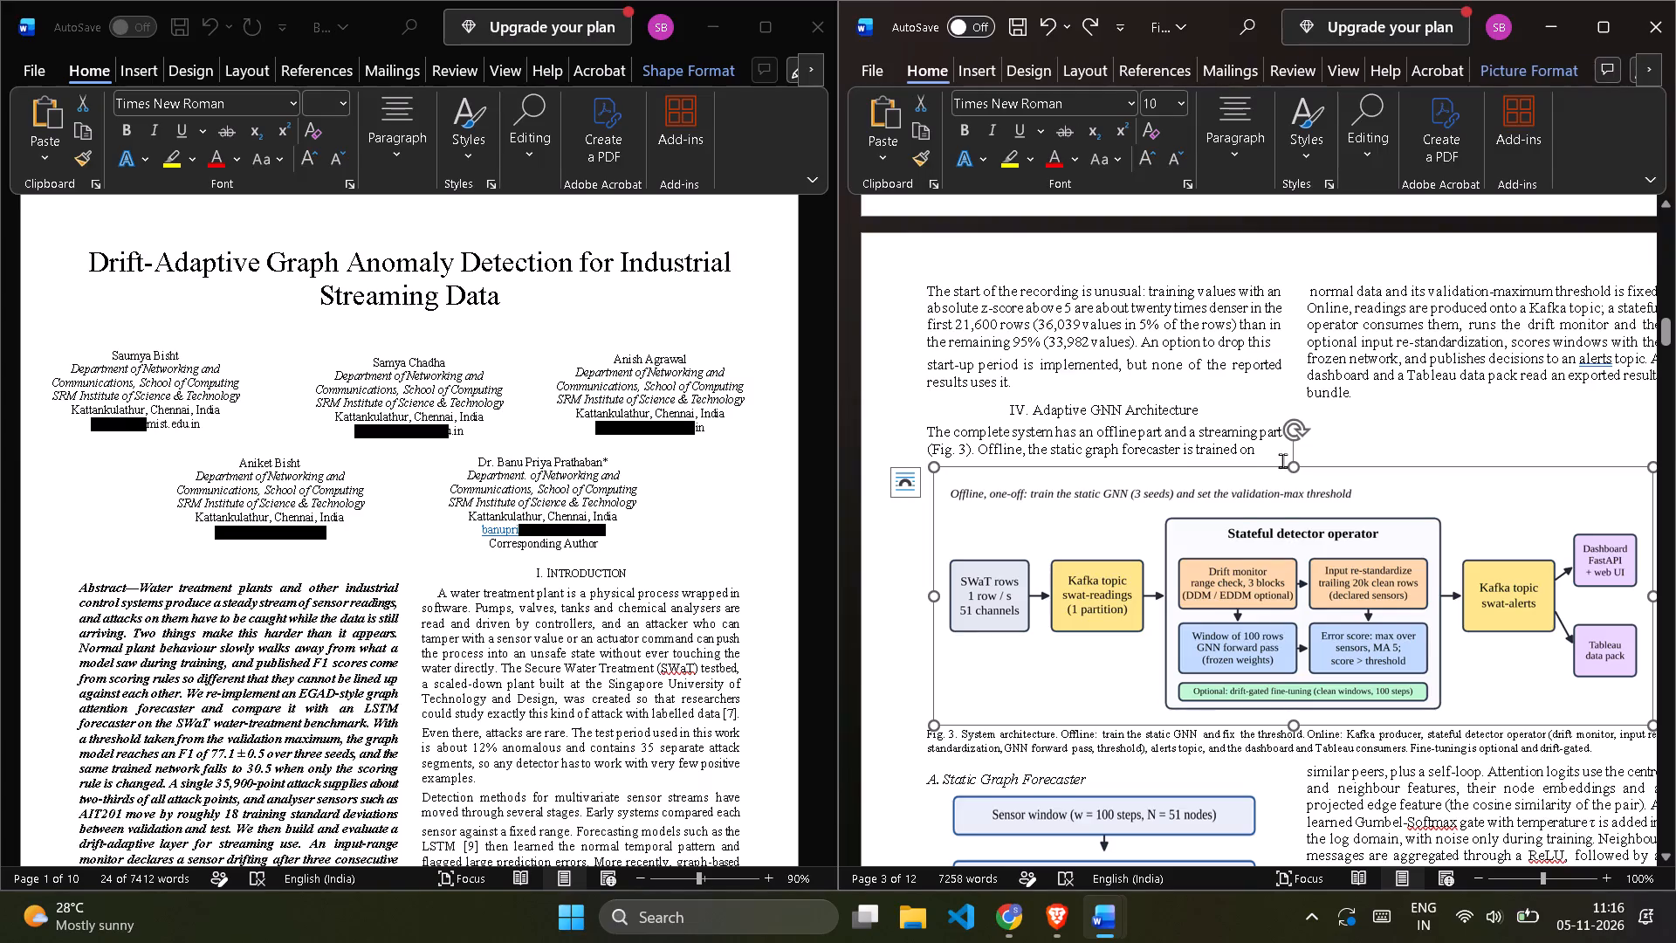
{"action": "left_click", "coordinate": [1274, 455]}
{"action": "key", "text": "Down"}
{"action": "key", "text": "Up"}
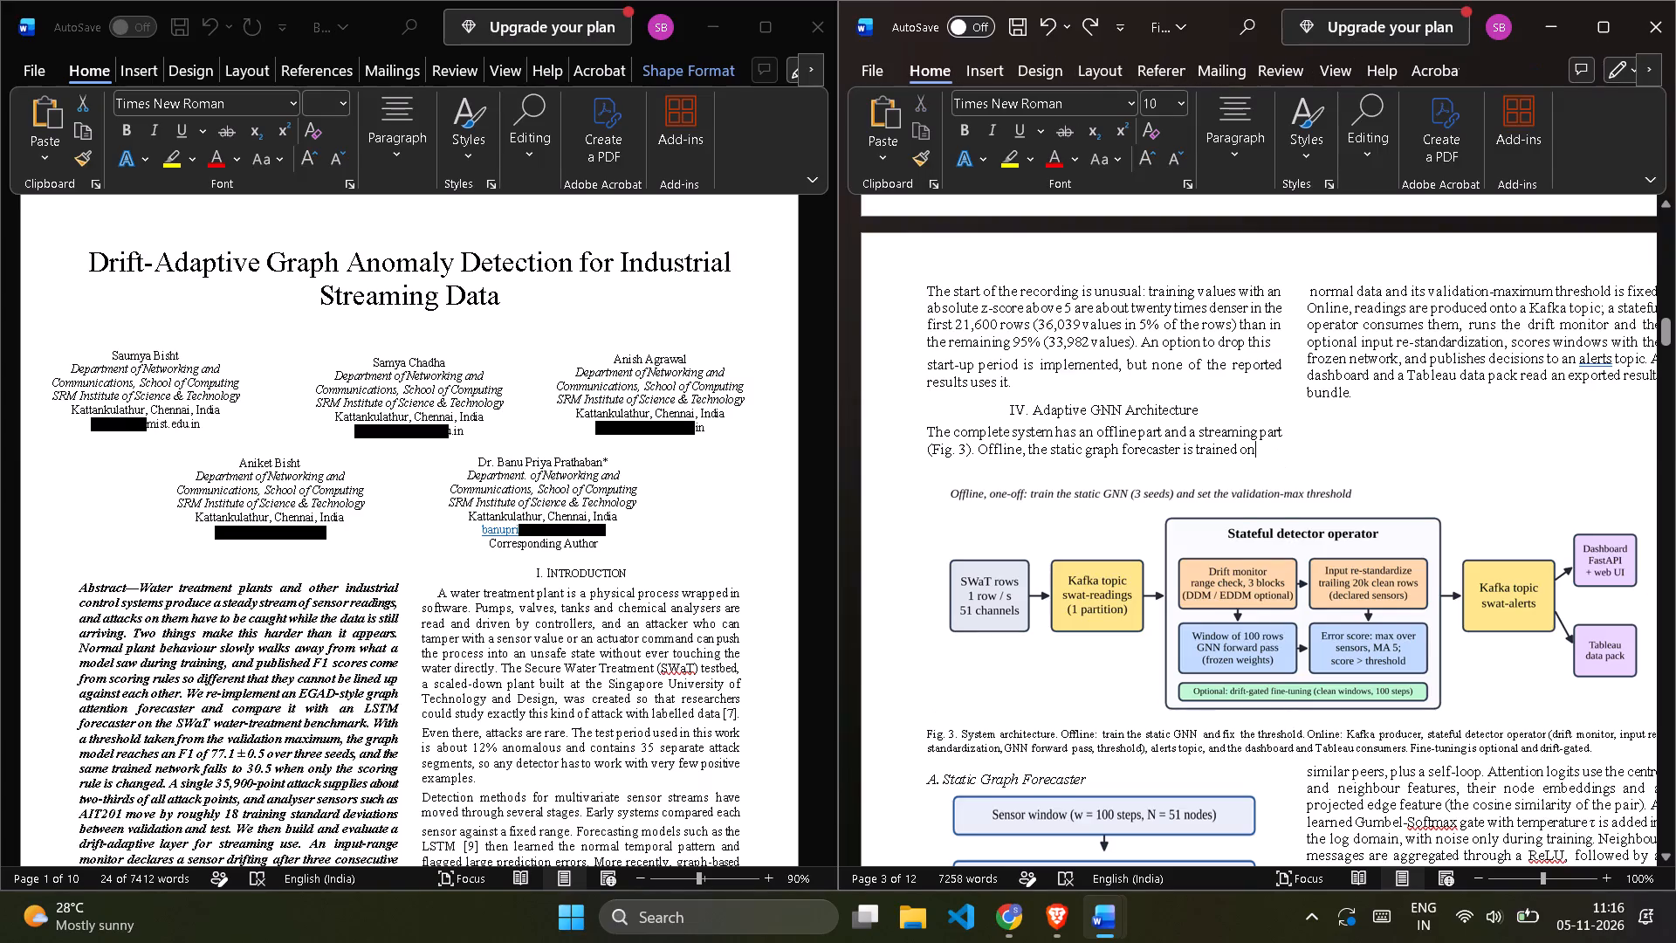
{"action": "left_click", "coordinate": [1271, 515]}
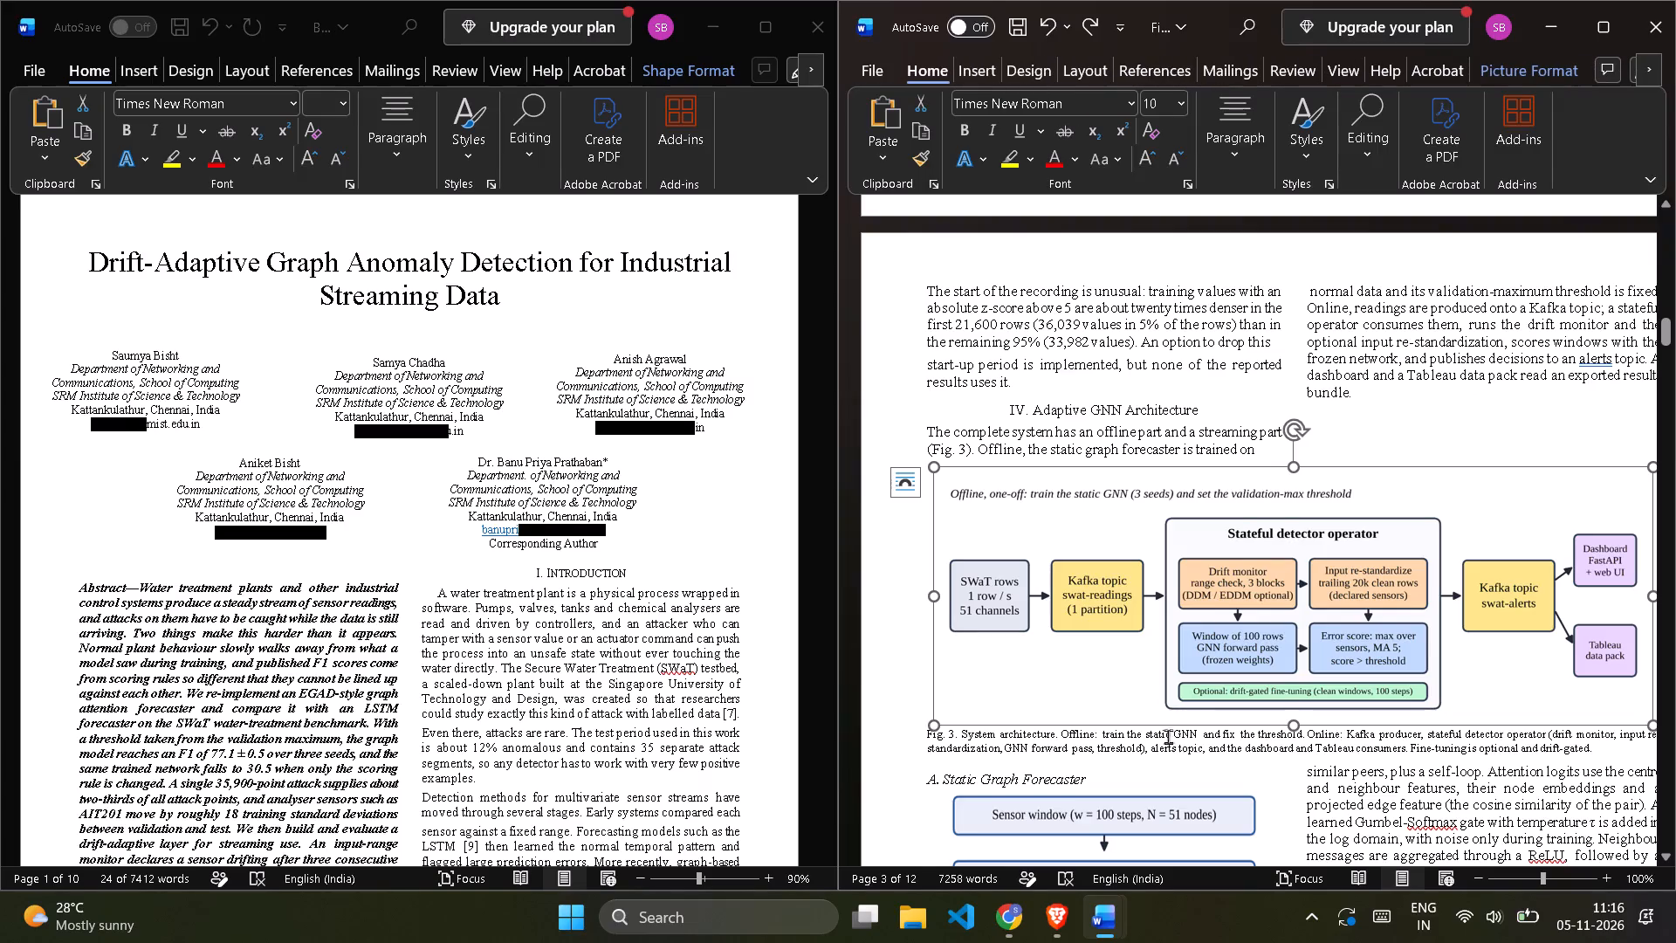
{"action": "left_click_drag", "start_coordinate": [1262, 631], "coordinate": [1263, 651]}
Paste the copied "normal data" passage directly after "the static graph forecaster is trained on" in the first column.
{"action": "left_click", "coordinate": [1254, 451]}
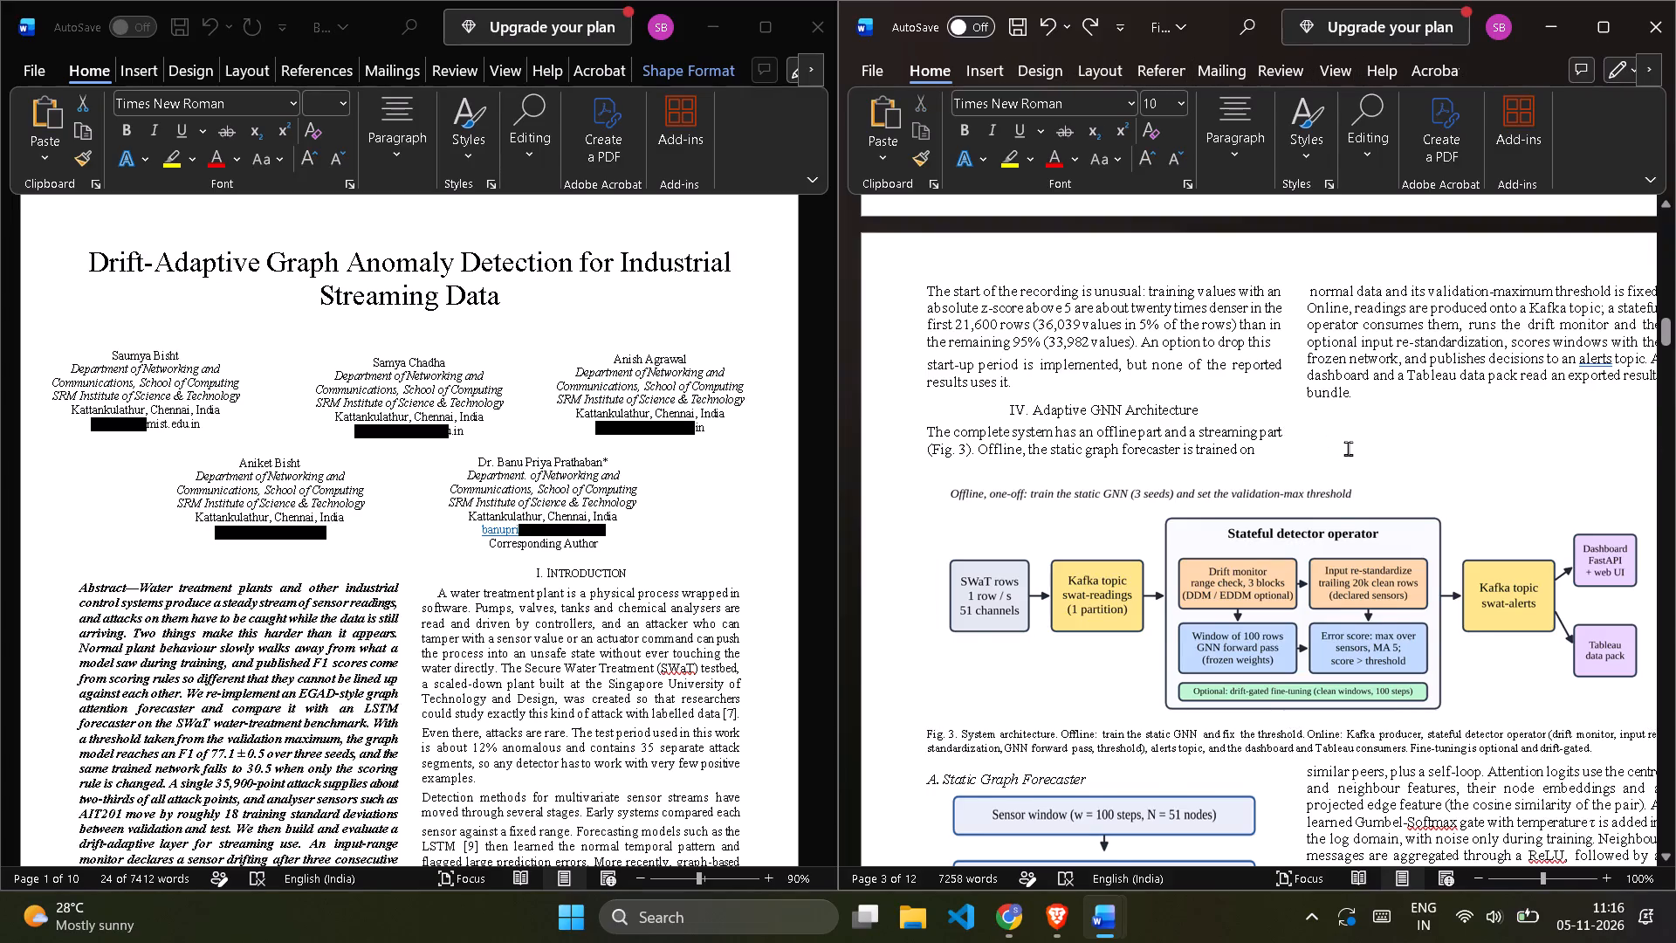
{"action": "key", "text": "ctrl+v"}
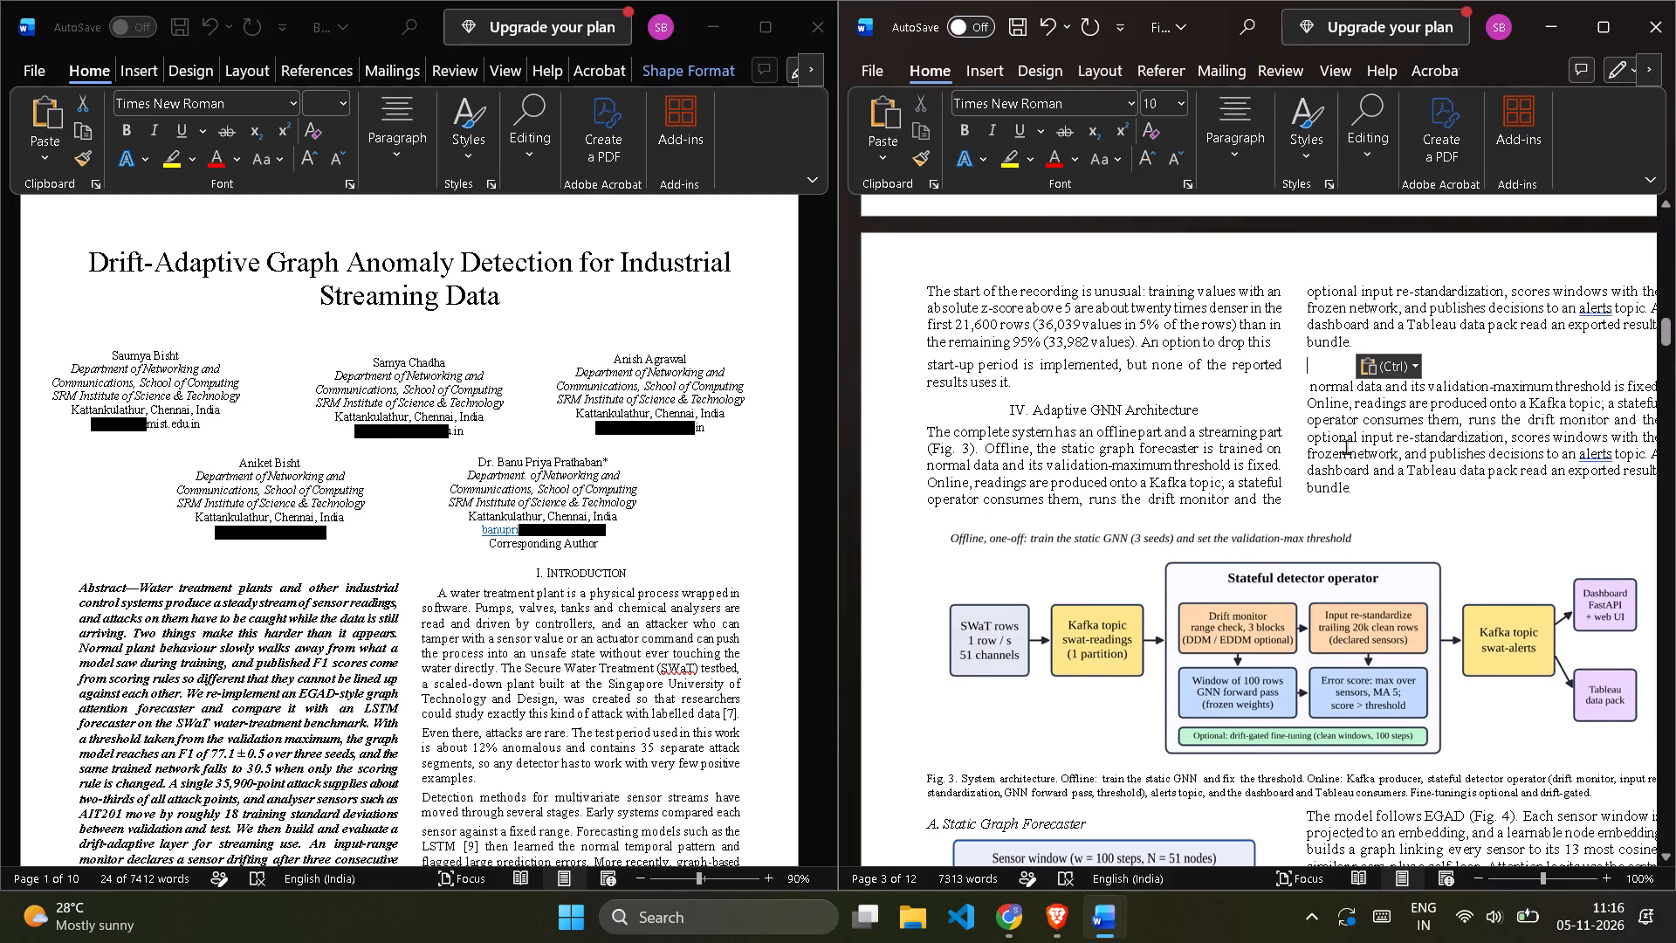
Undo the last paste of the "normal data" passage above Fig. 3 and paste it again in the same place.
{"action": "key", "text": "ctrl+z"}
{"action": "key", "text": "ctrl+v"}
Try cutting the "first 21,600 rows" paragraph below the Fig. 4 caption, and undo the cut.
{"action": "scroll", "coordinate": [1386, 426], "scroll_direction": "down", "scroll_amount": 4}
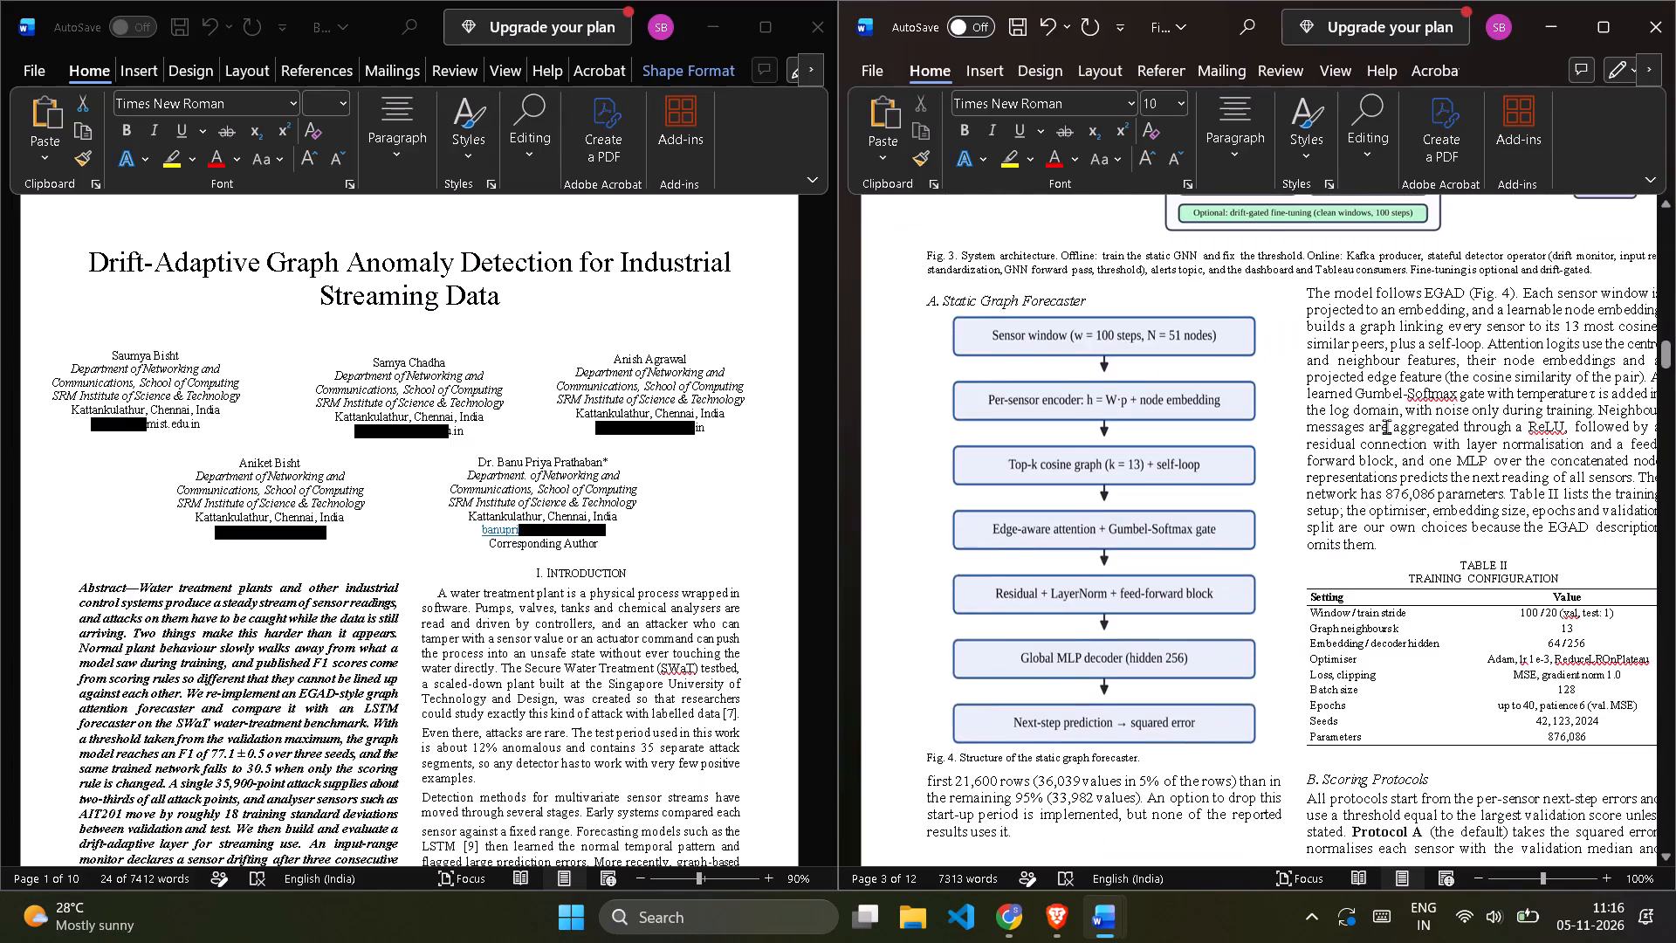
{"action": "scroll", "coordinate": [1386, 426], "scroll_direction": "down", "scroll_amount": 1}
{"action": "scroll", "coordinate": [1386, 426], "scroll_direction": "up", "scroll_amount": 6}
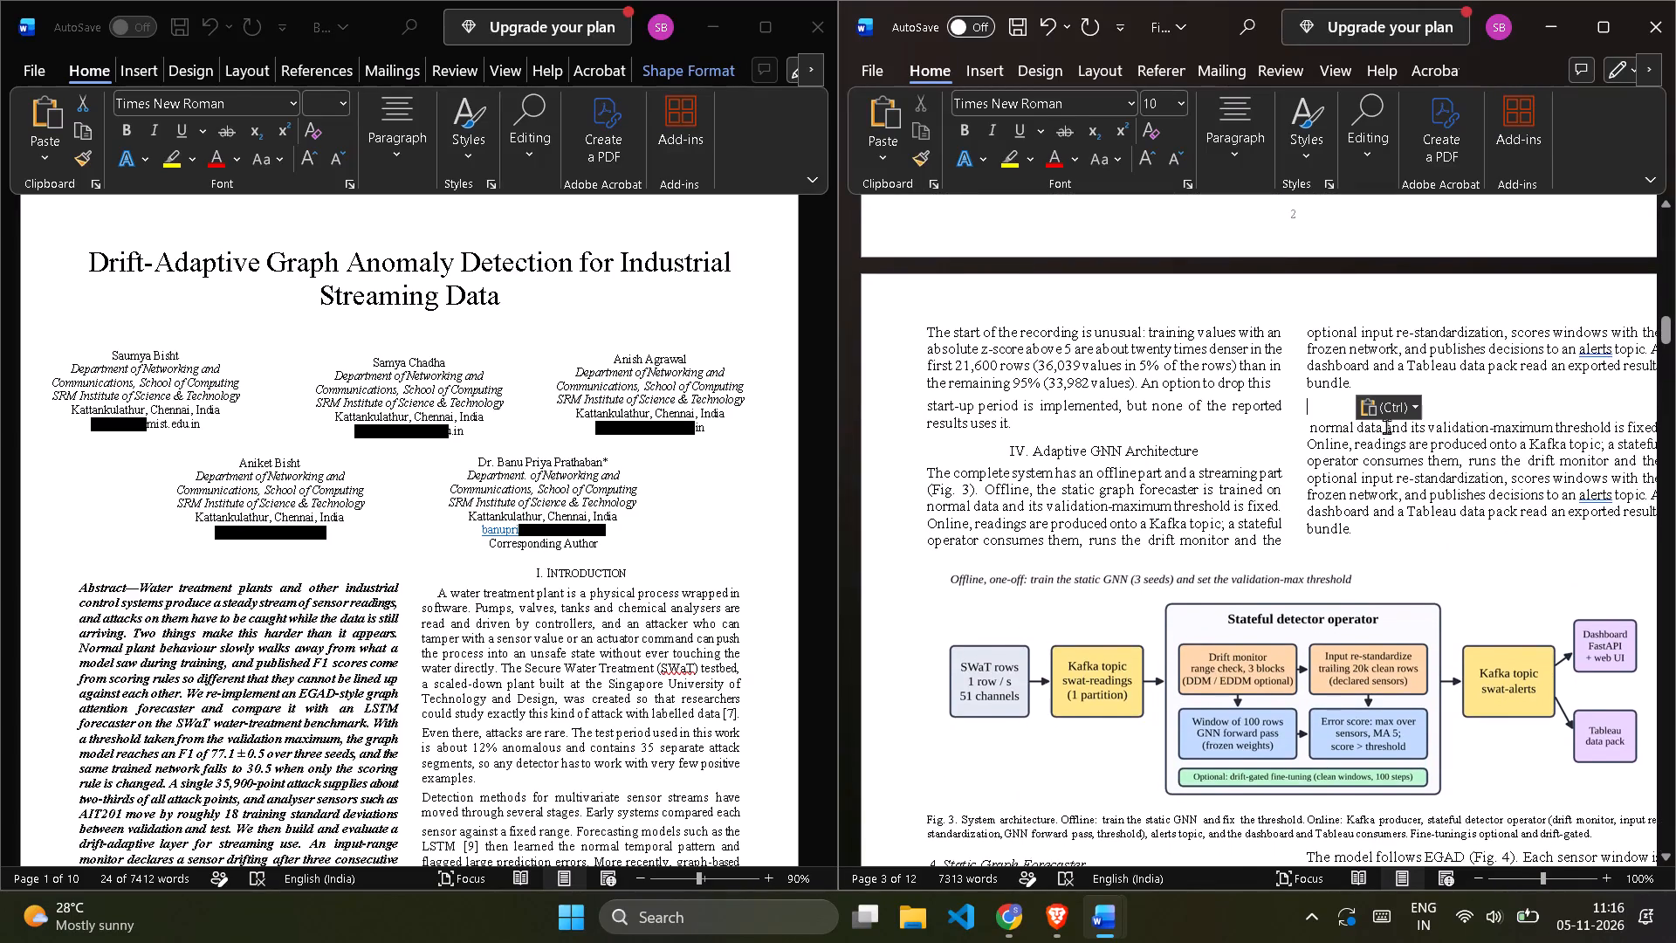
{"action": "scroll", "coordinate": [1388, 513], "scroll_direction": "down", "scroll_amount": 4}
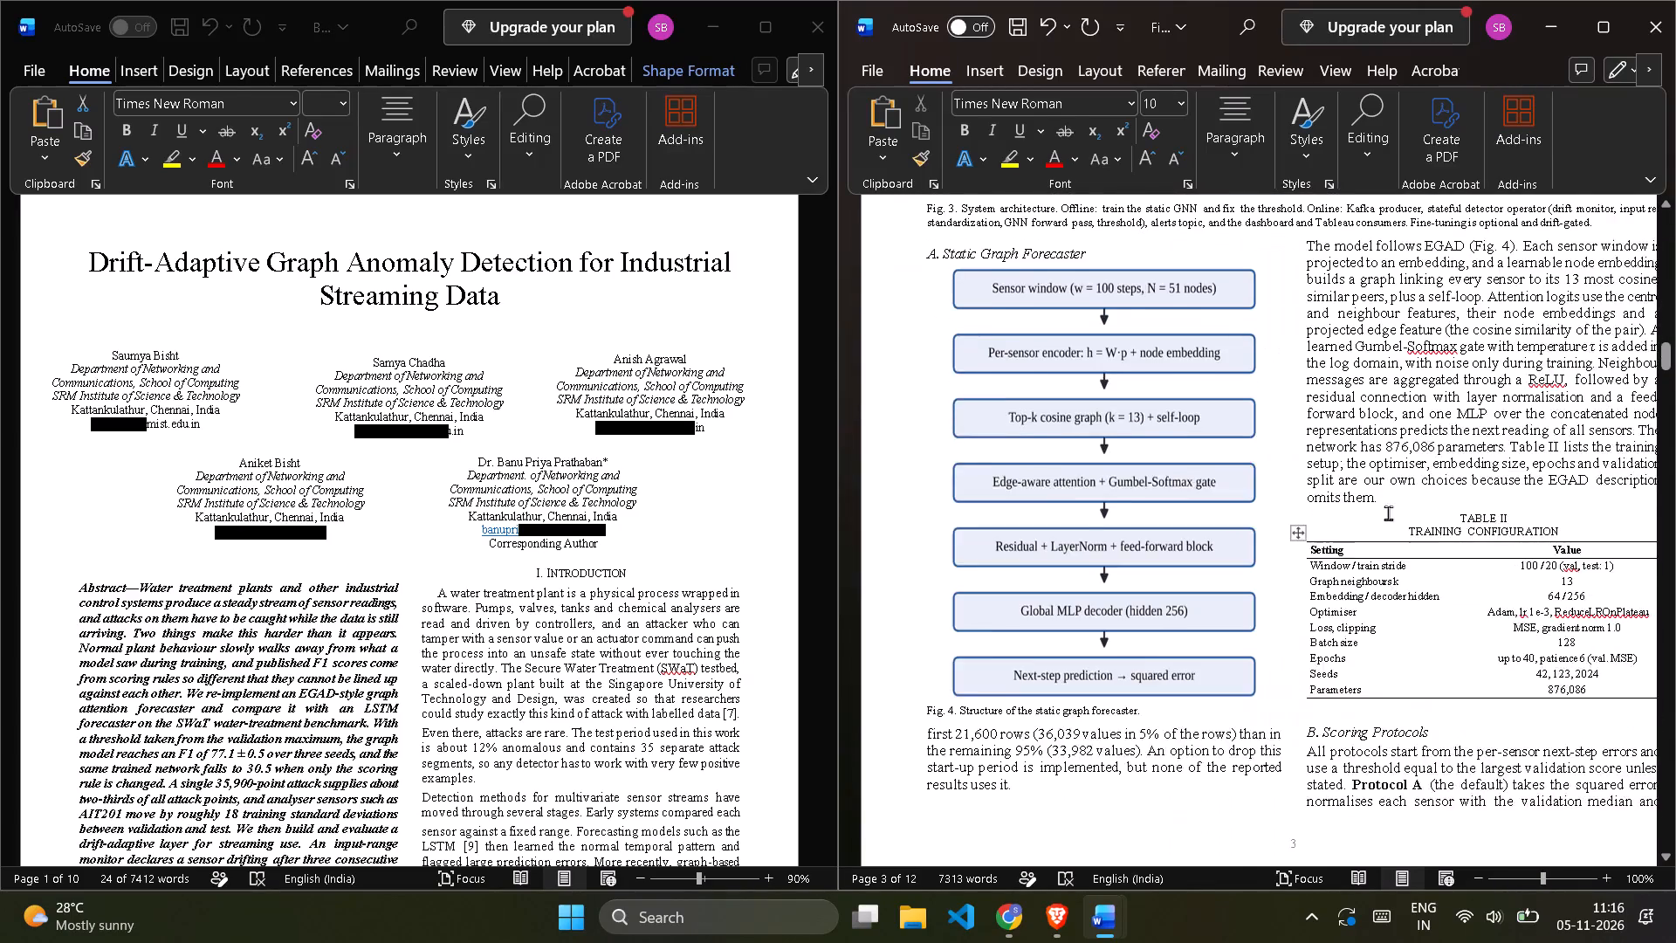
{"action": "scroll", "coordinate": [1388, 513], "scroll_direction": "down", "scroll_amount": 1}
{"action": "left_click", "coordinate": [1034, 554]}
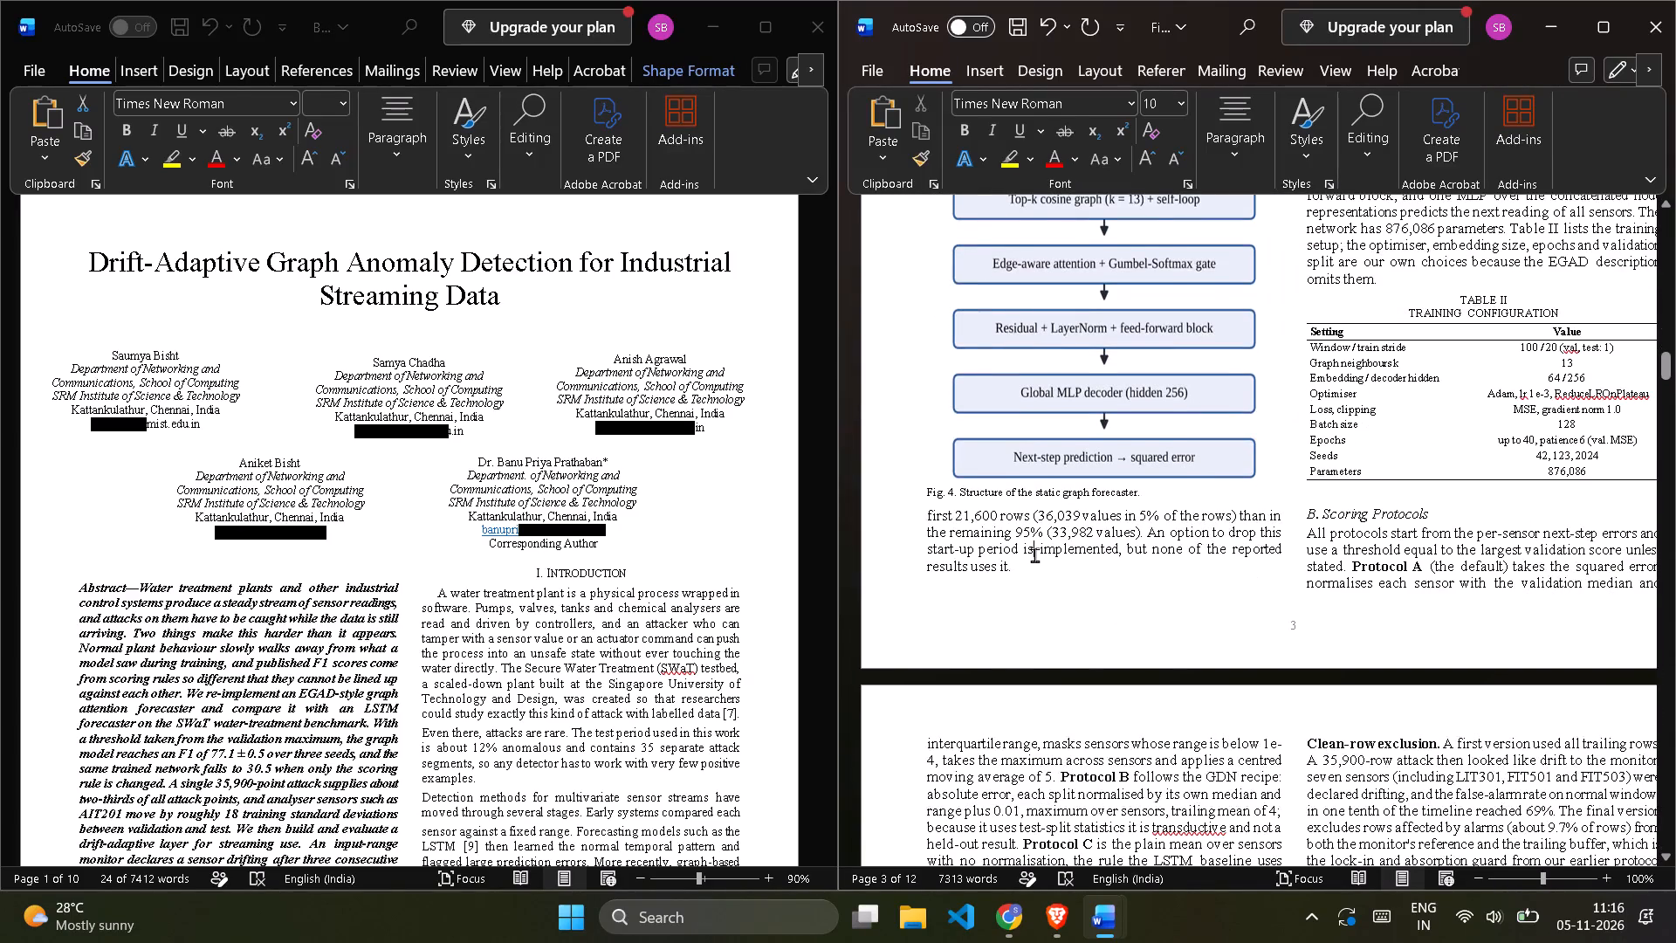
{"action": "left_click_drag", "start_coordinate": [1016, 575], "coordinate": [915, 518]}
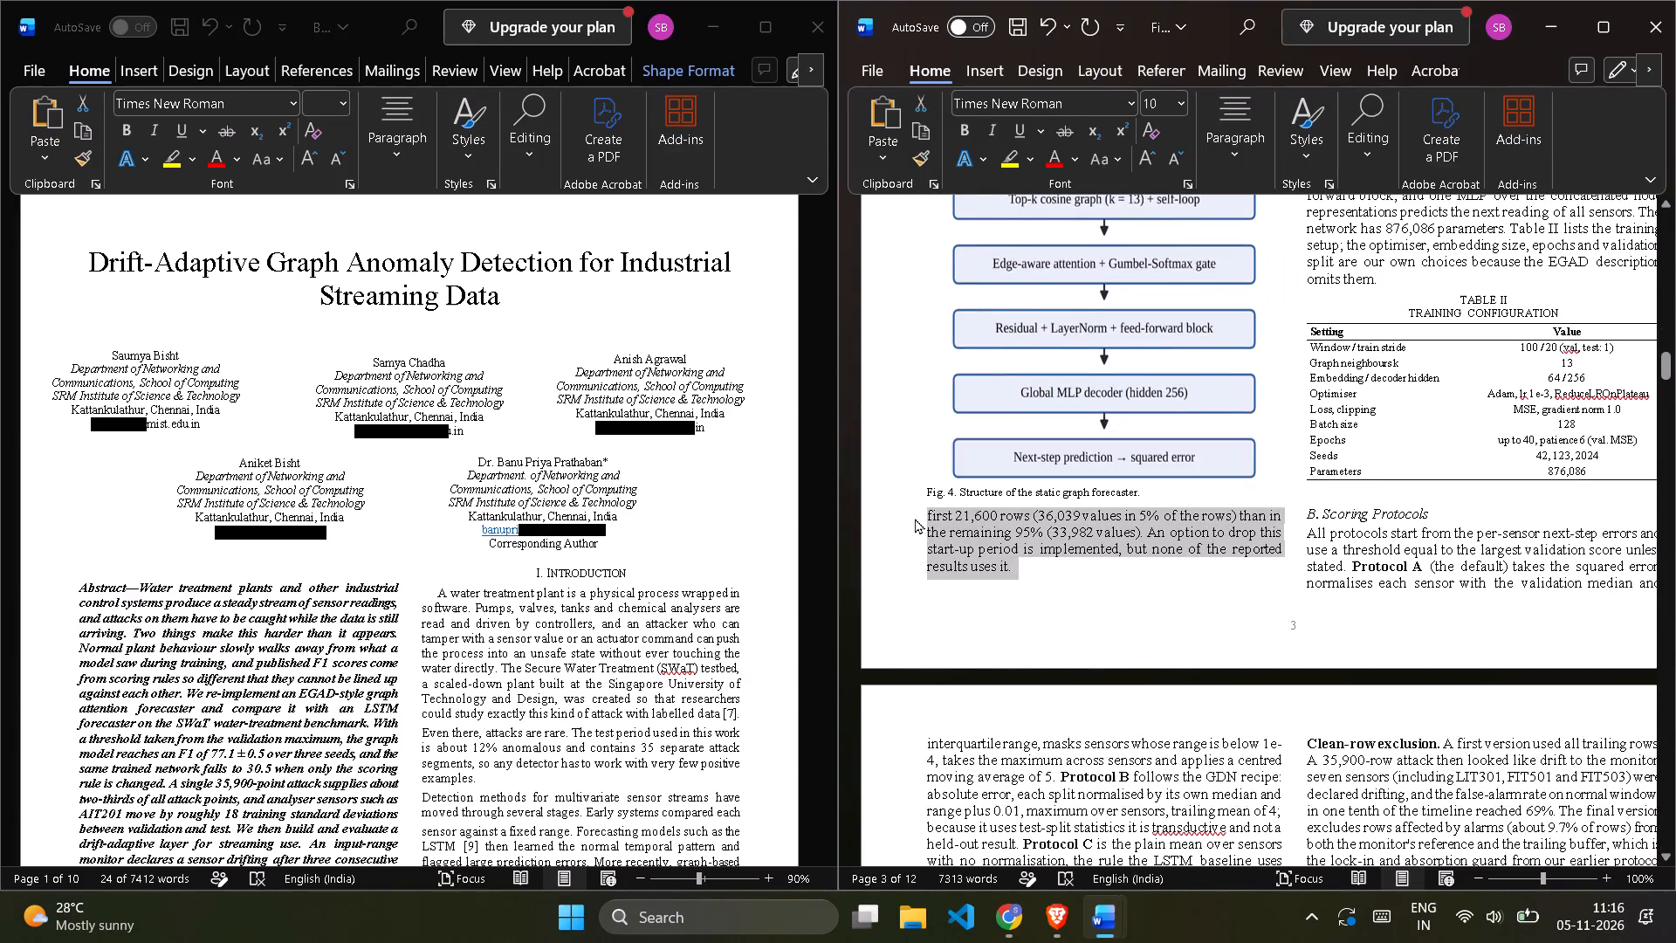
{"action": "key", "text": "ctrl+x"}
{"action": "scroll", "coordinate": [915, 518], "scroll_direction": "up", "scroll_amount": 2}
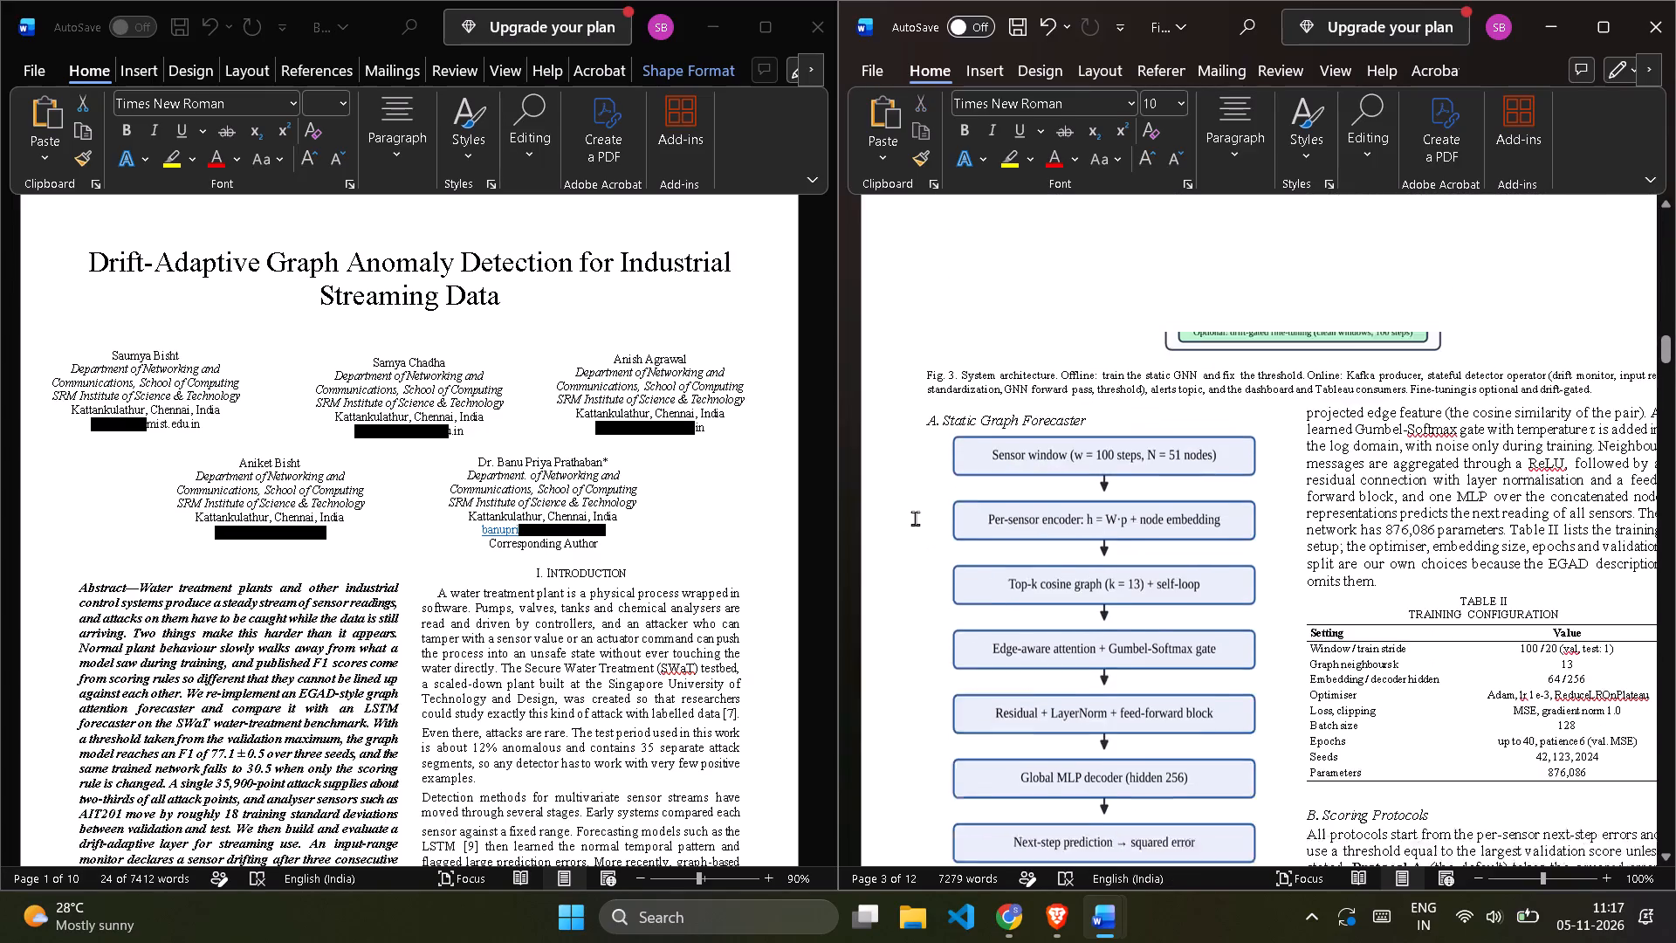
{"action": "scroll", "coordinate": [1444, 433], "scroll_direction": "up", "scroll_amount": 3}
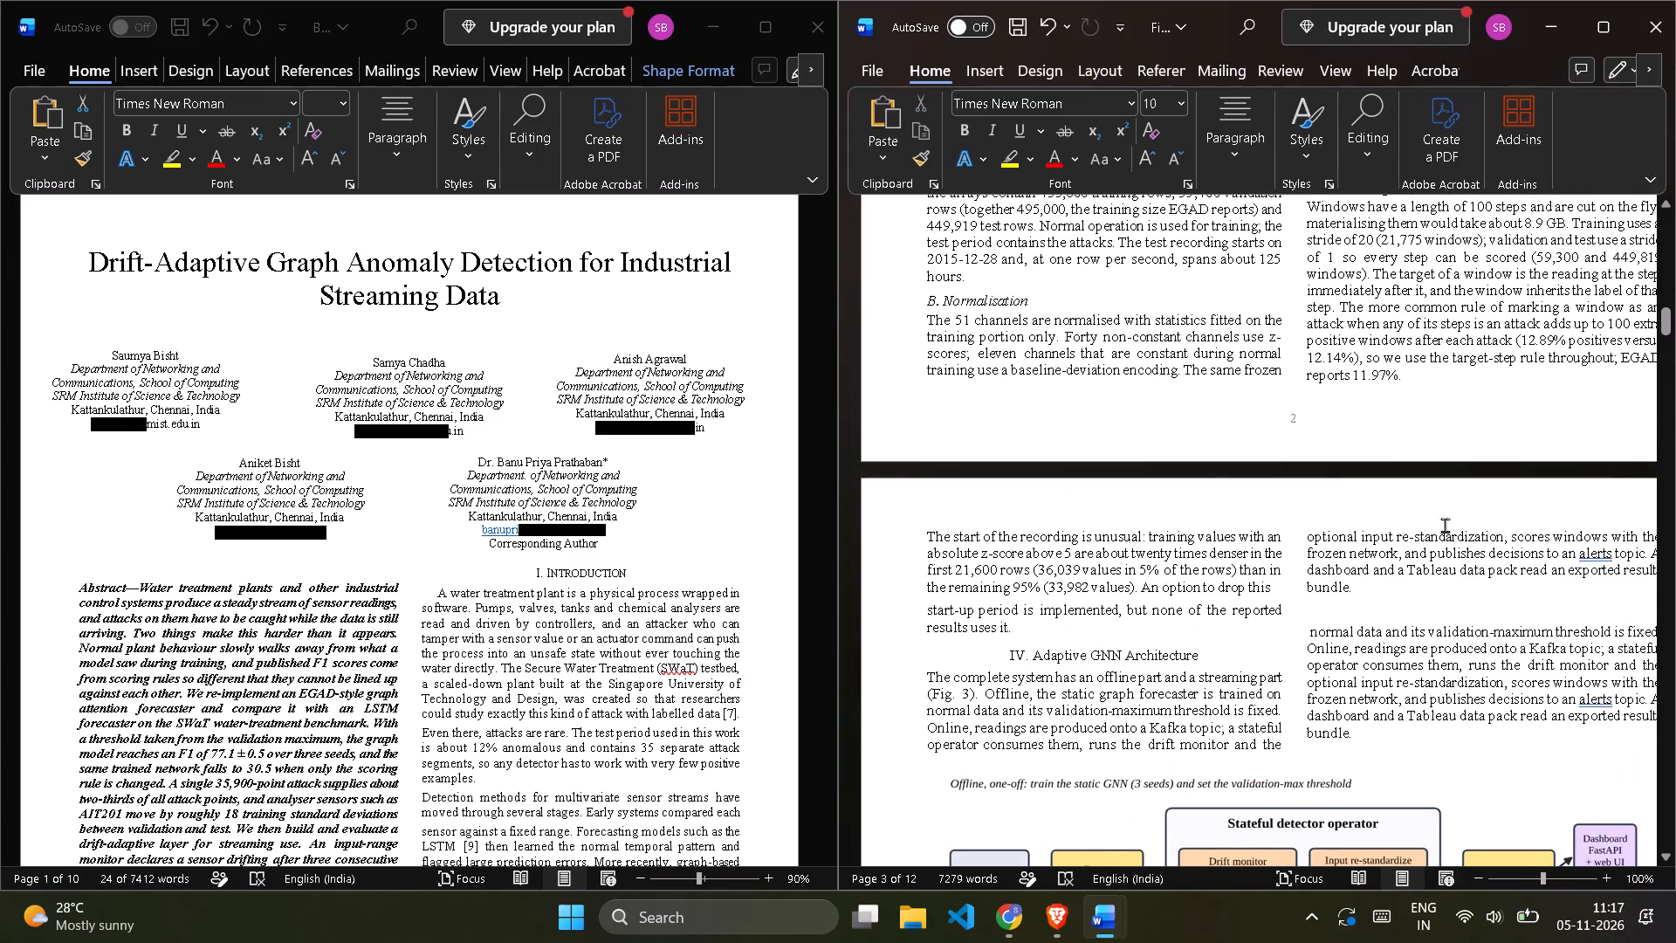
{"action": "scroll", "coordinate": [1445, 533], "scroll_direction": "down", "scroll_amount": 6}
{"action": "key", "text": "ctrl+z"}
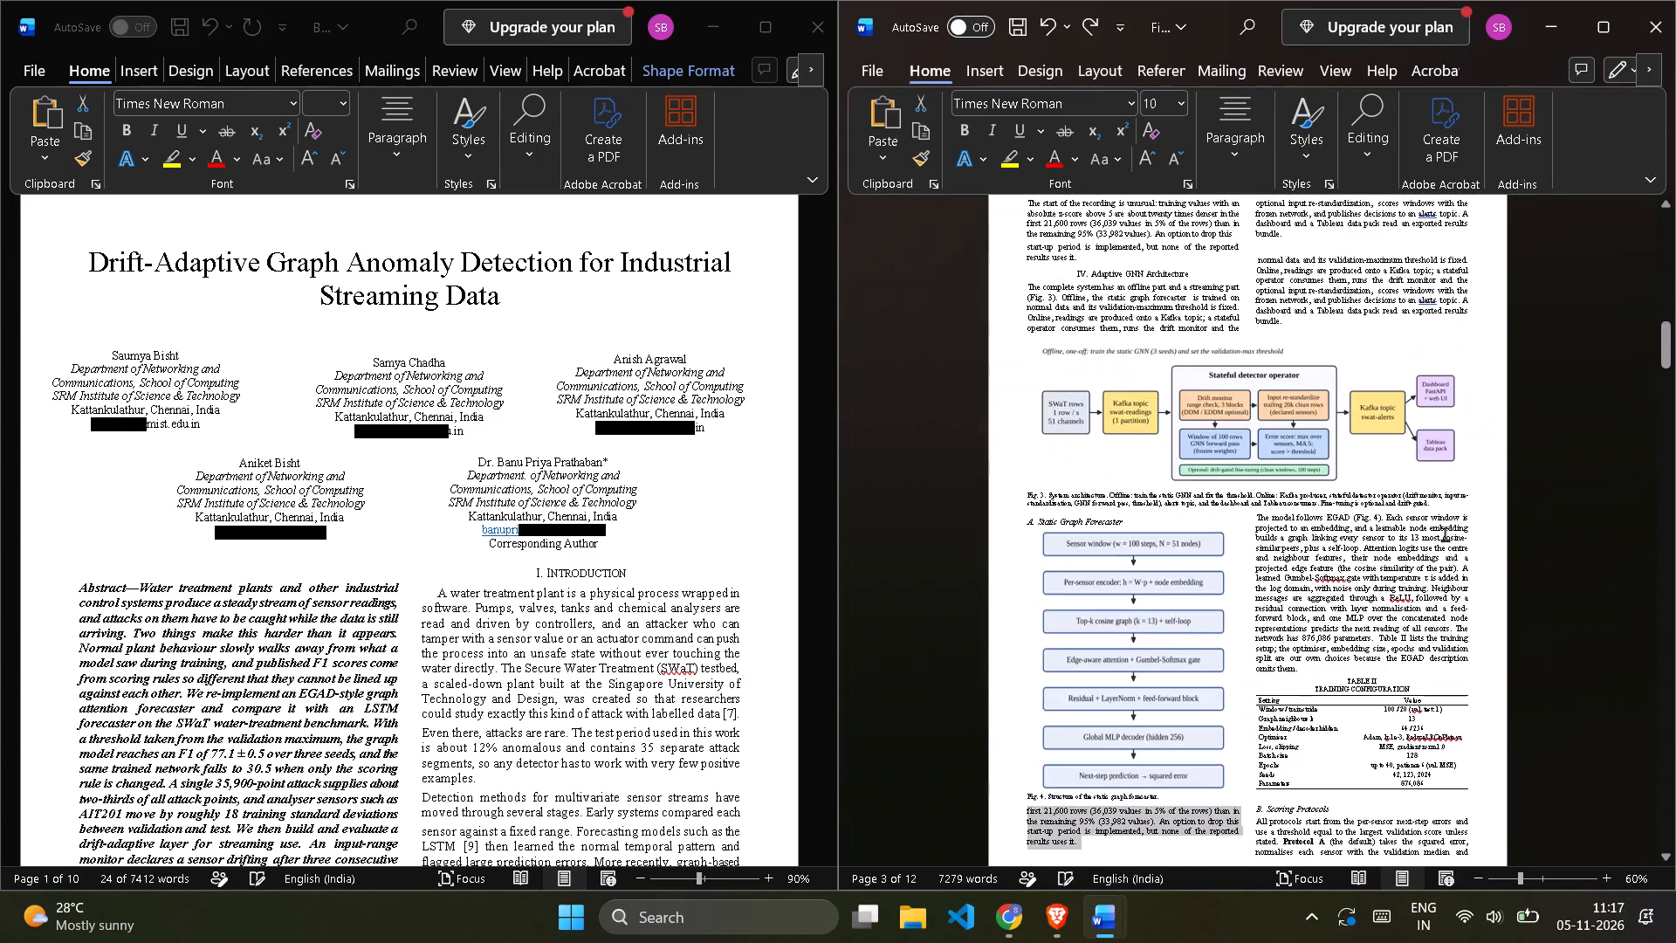
Undo the paste of the "normal data" passage after "the static graph forecaster is trained on".
{"action": "scroll", "coordinate": [1445, 533], "scroll_direction": "down", "scroll_amount": 2, "text": "ctrl"}
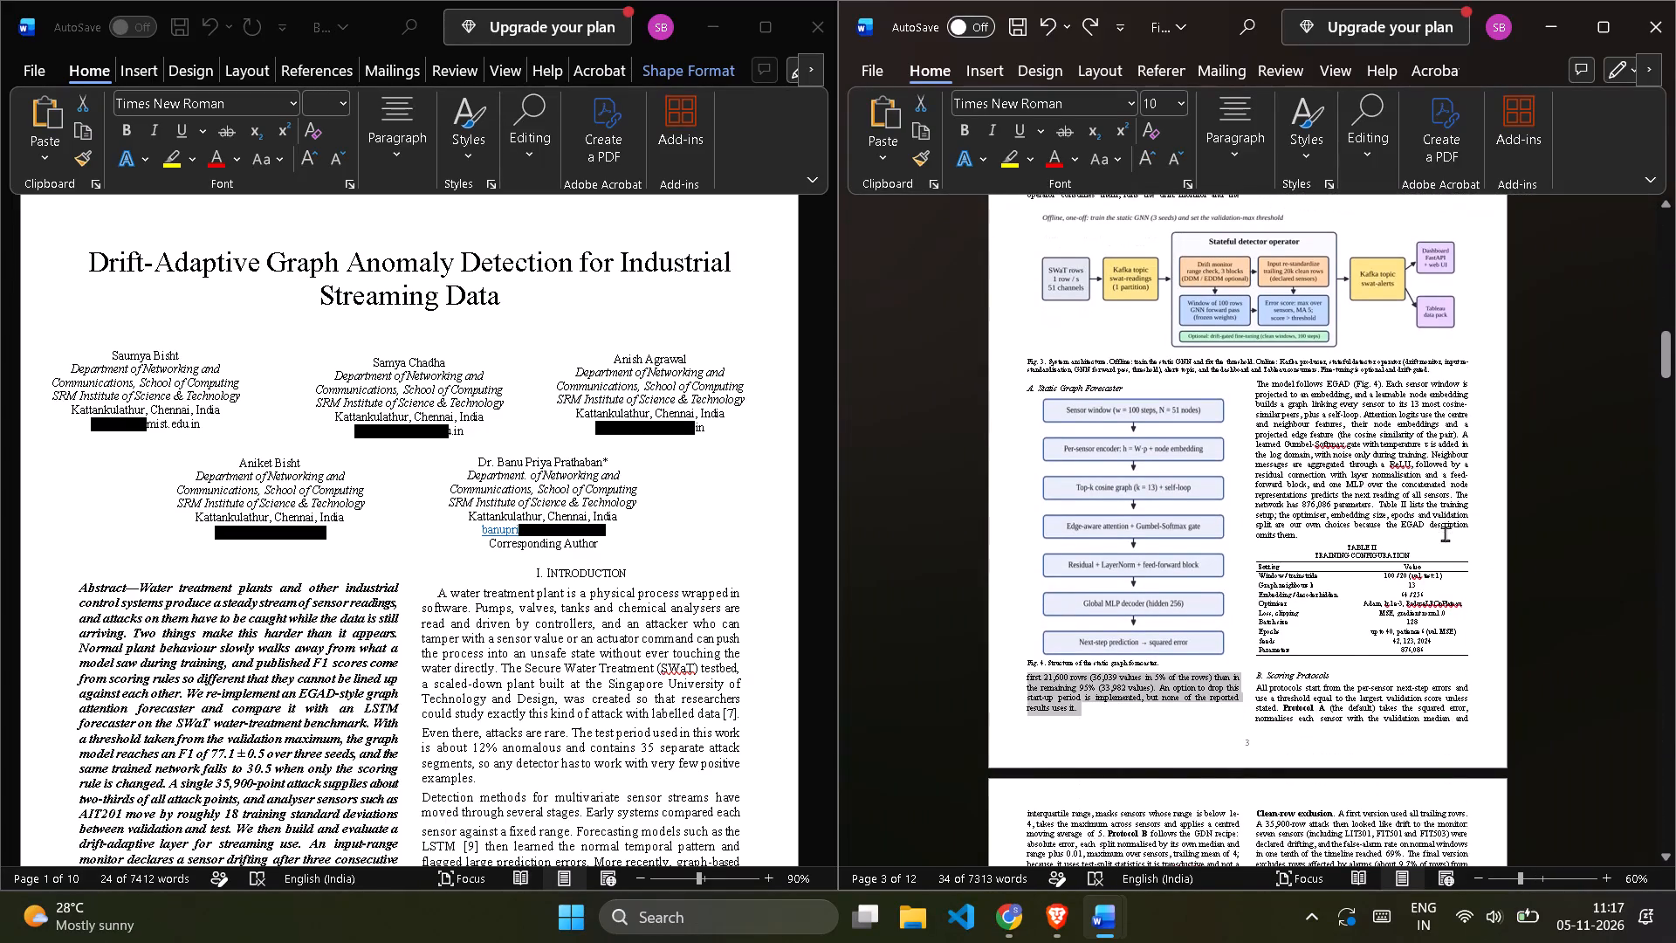
{"action": "key", "text": "ctrl+z"}
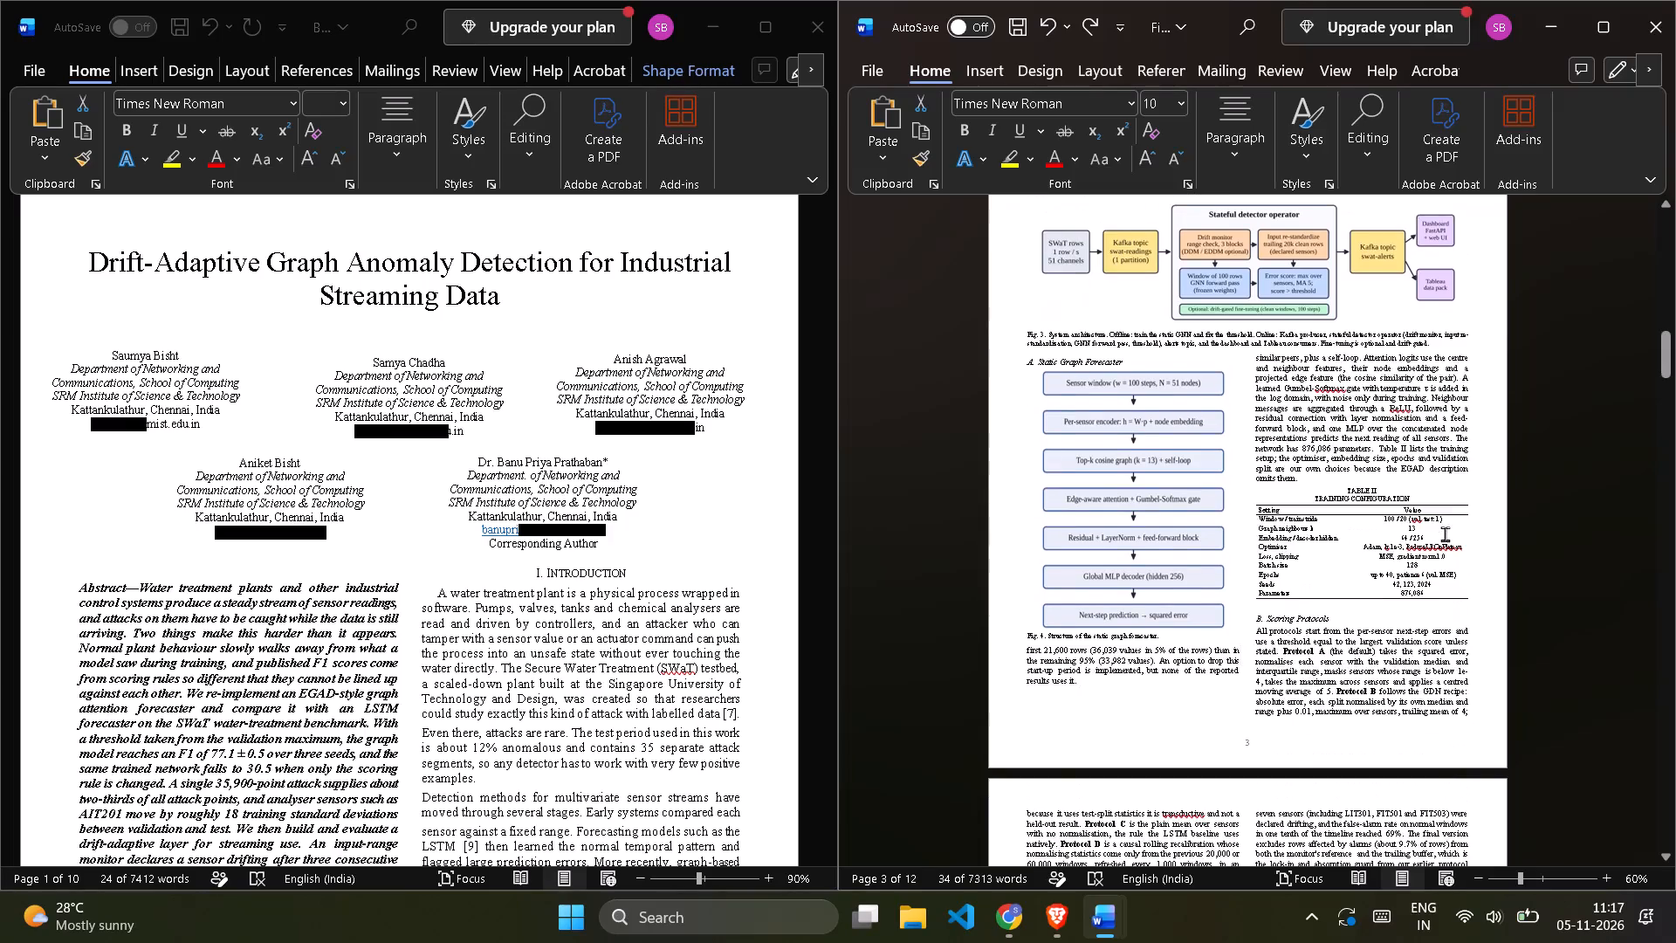
{"action": "scroll", "coordinate": [1445, 533], "scroll_direction": "up", "scroll_amount": 3, "text": "ctrl"}
{"action": "scroll", "coordinate": [1445, 533], "scroll_direction": "up", "scroll_amount": 3}
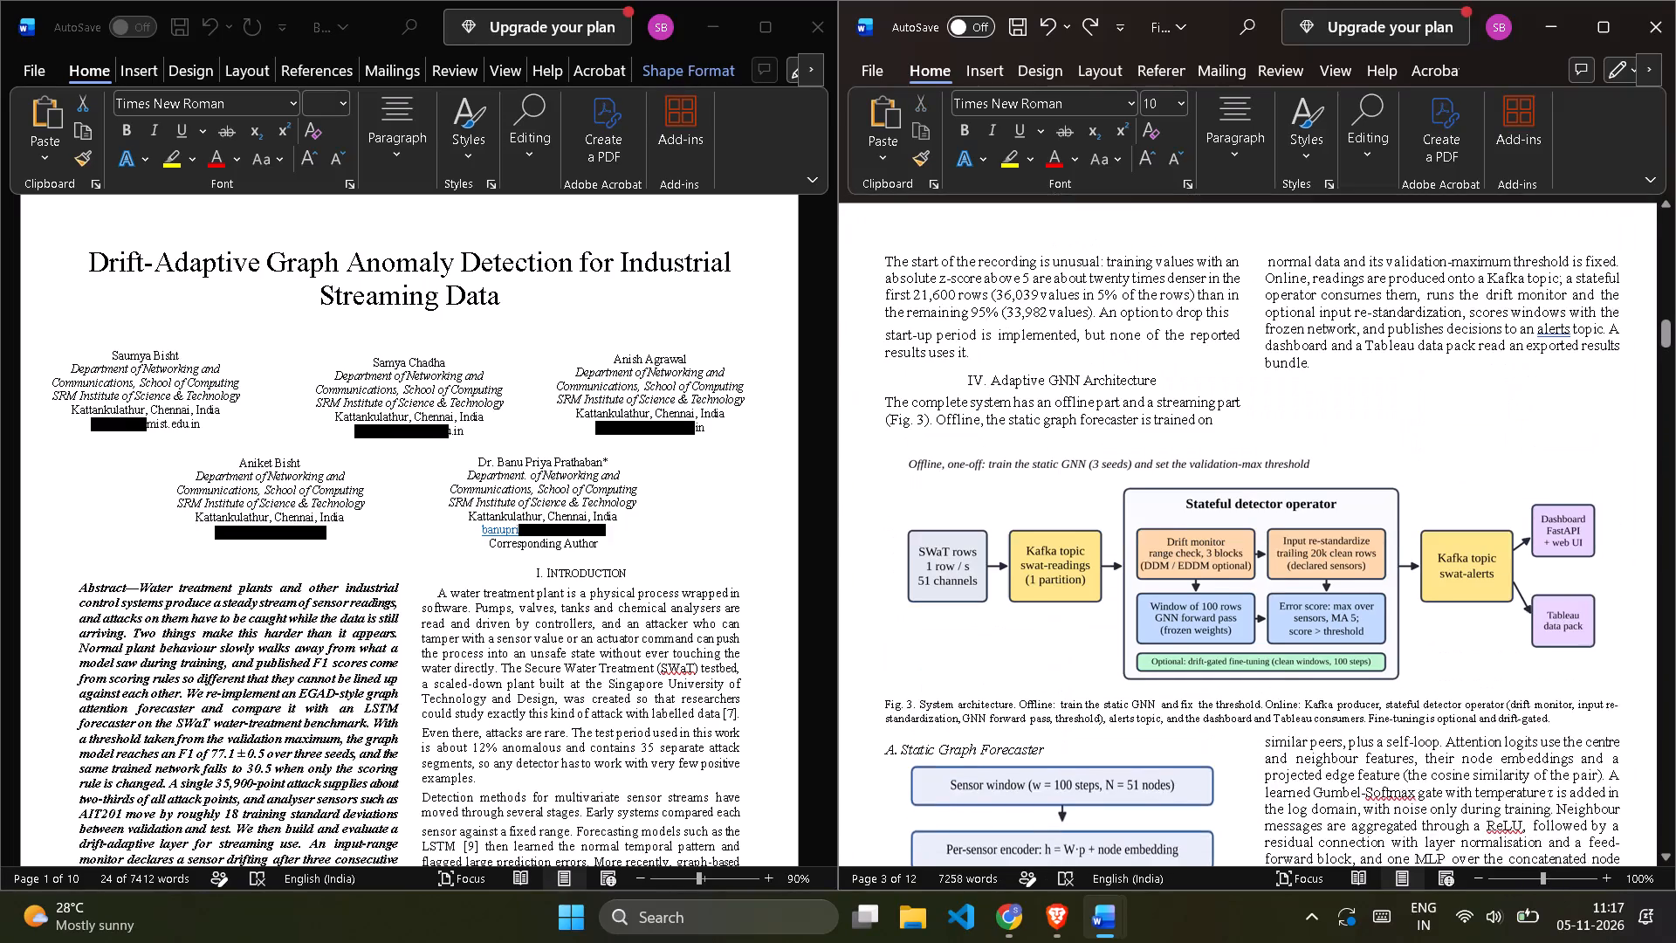
{"action": "scroll", "coordinate": [1445, 533], "scroll_direction": "up", "scroll_amount": 2}
{"action": "left_click", "coordinate": [1445, 533]}
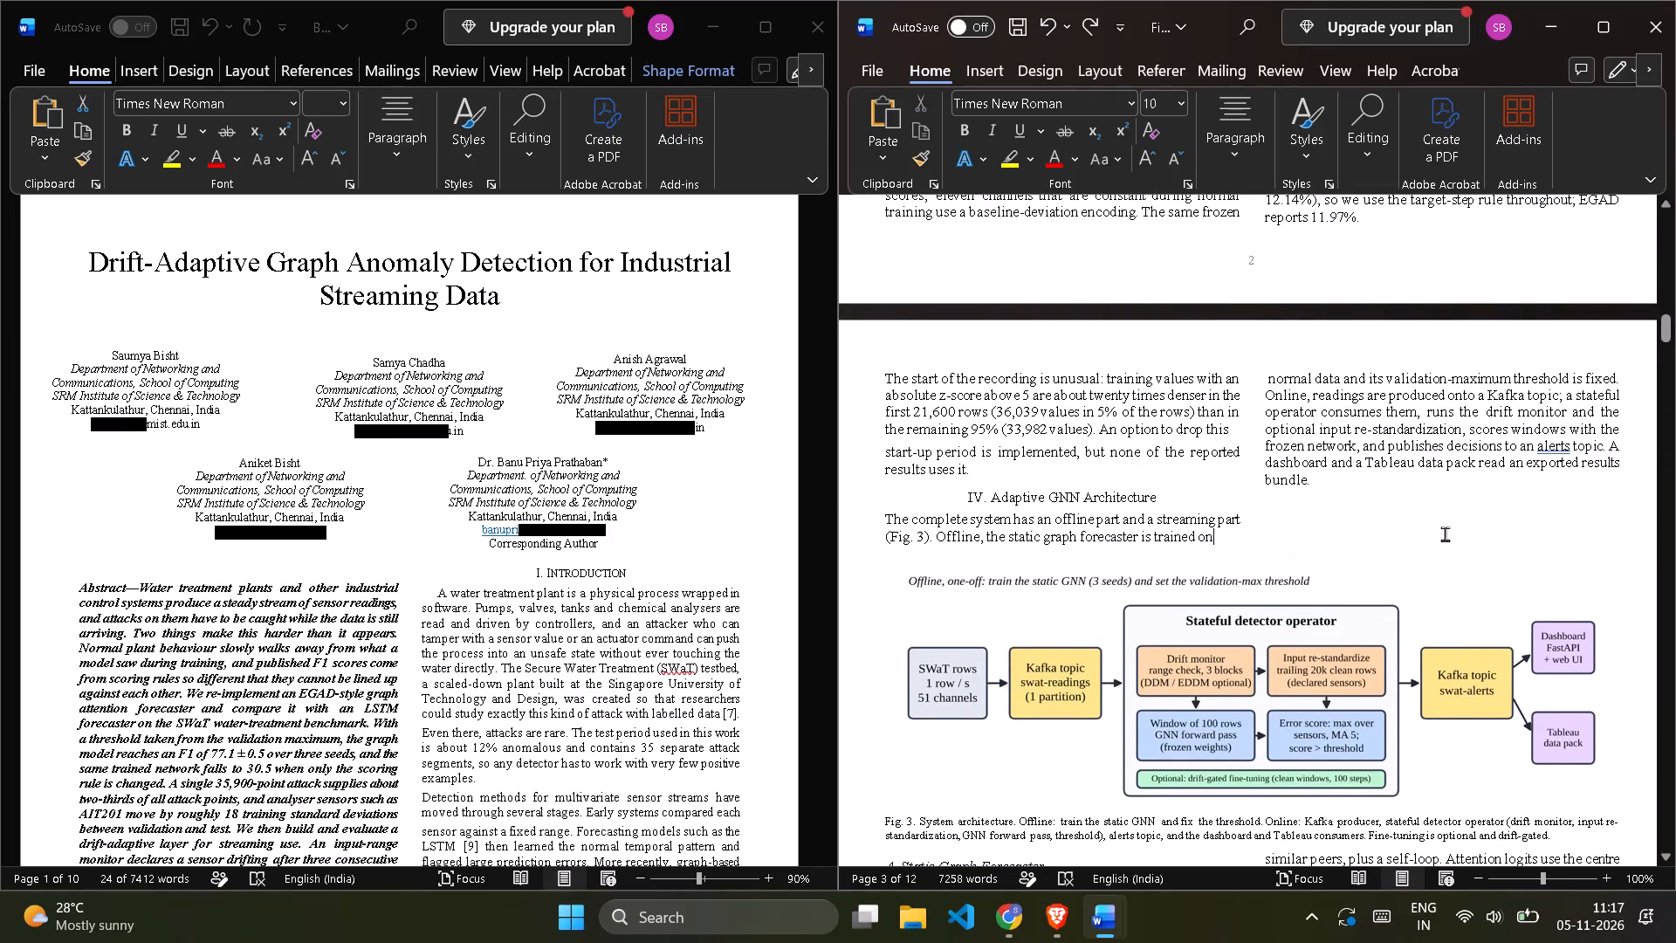
Review the layout of the pages after Fig. 3, checking text flow, figures and tables through Table V.
{"action": "scroll", "coordinate": [1445, 533], "scroll_direction": "down", "scroll_amount": 5}
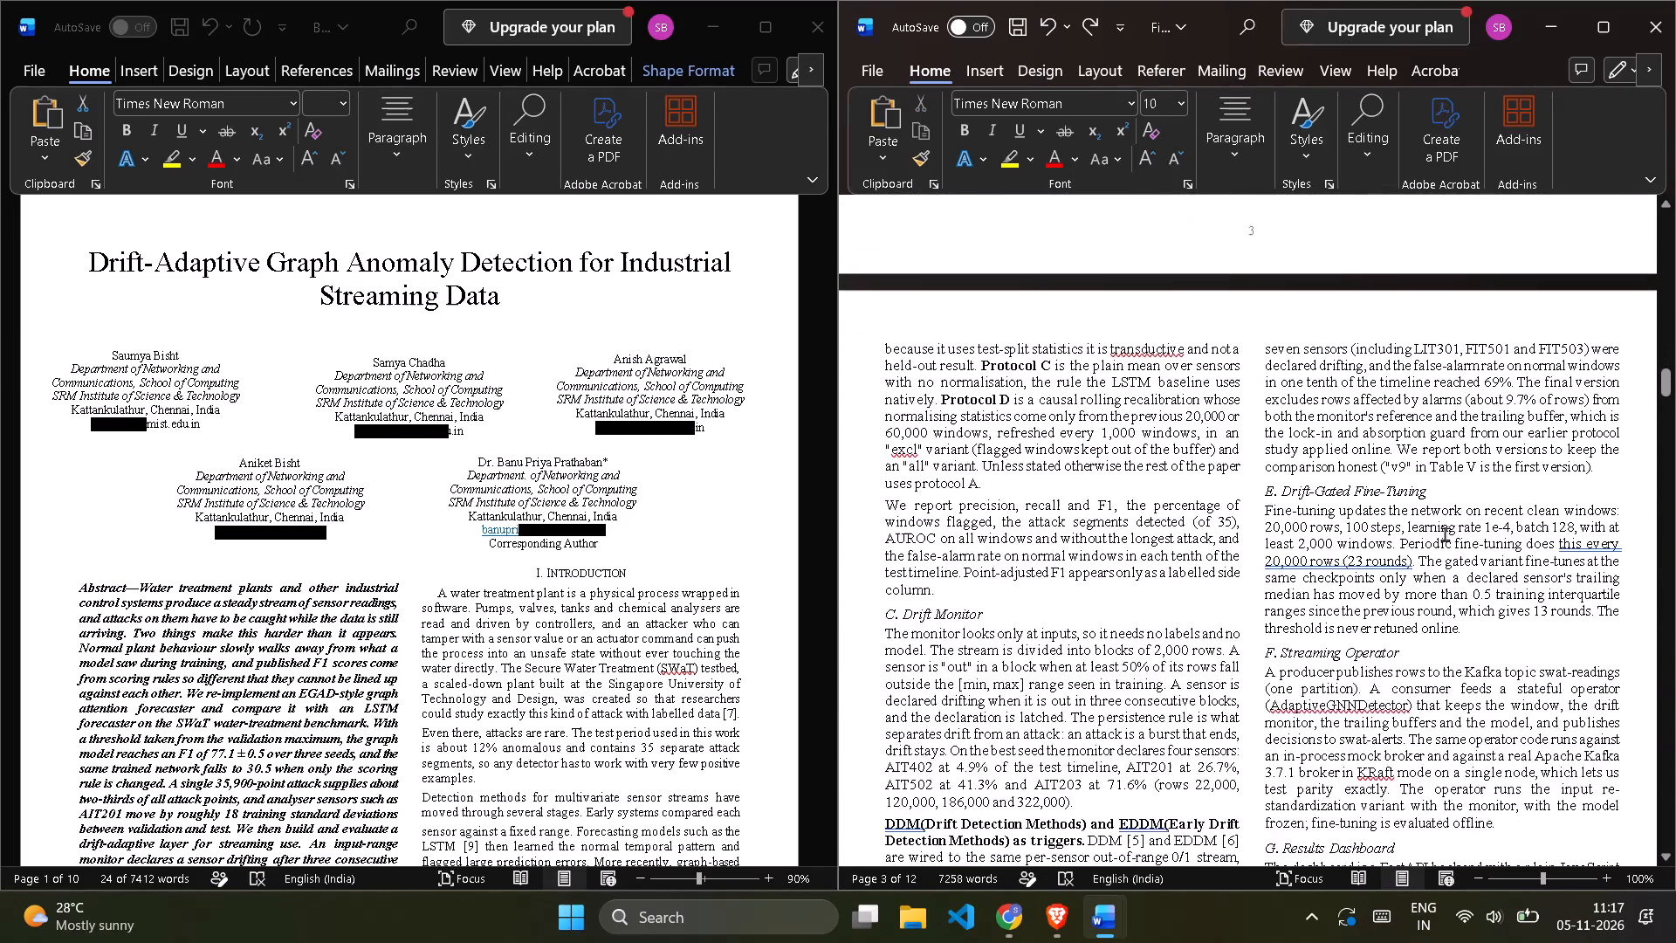
{"action": "scroll", "coordinate": [1445, 533], "scroll_direction": "down", "scroll_amount": 2}
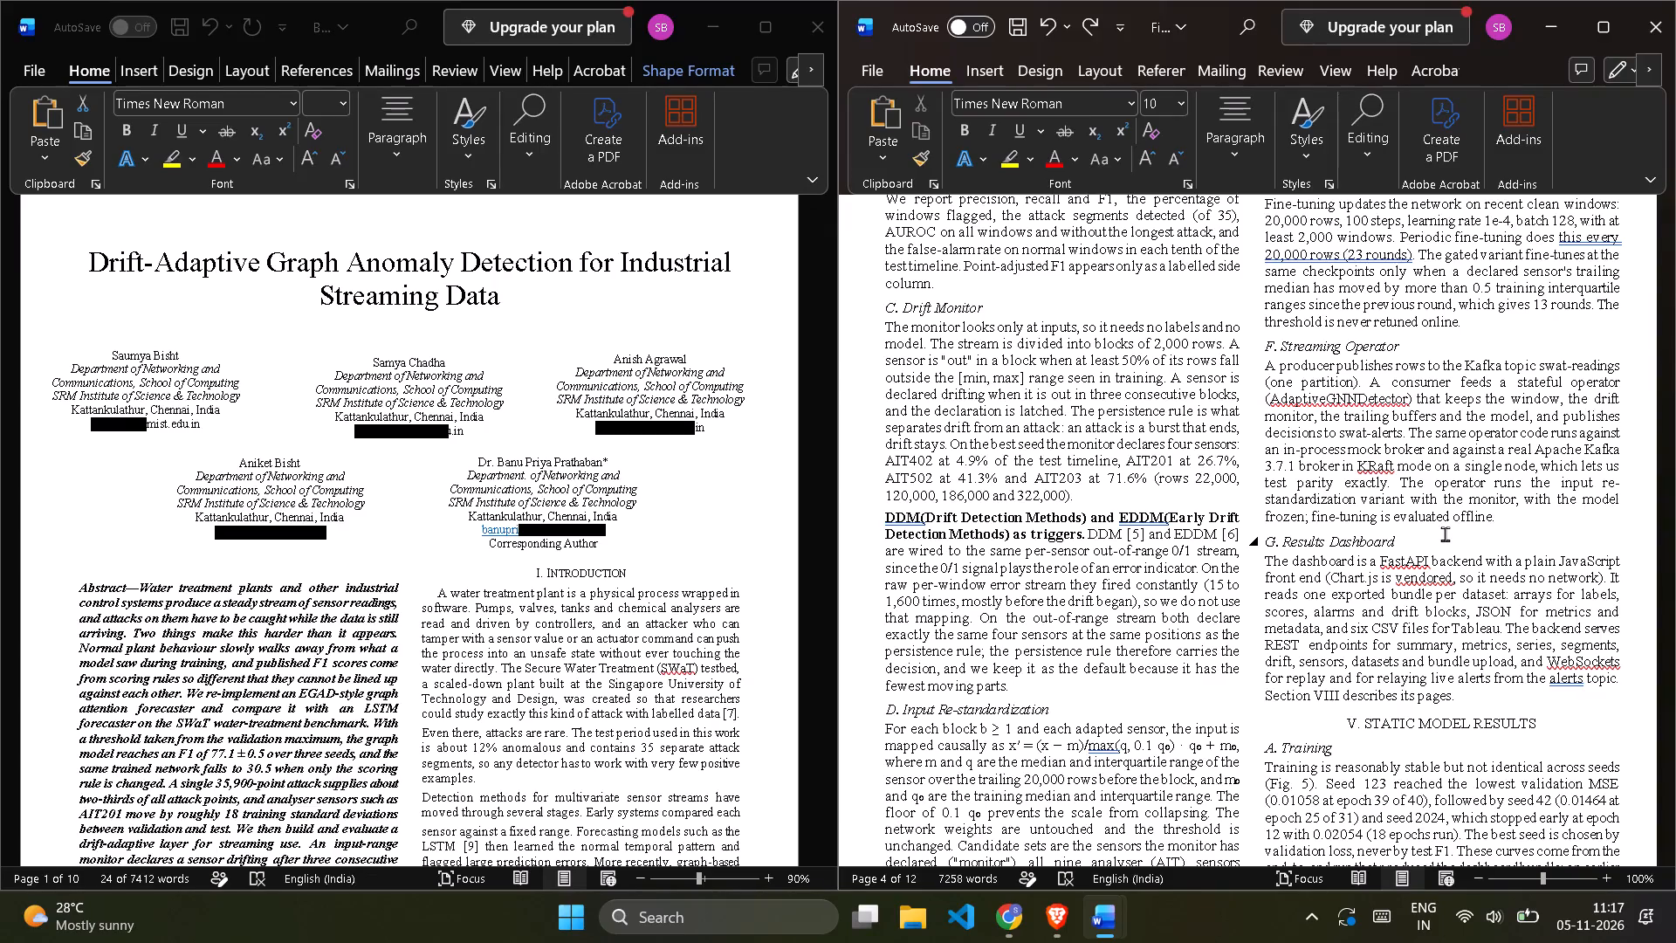
{"action": "scroll", "coordinate": [1445, 533], "scroll_direction": "down", "scroll_amount": 5}
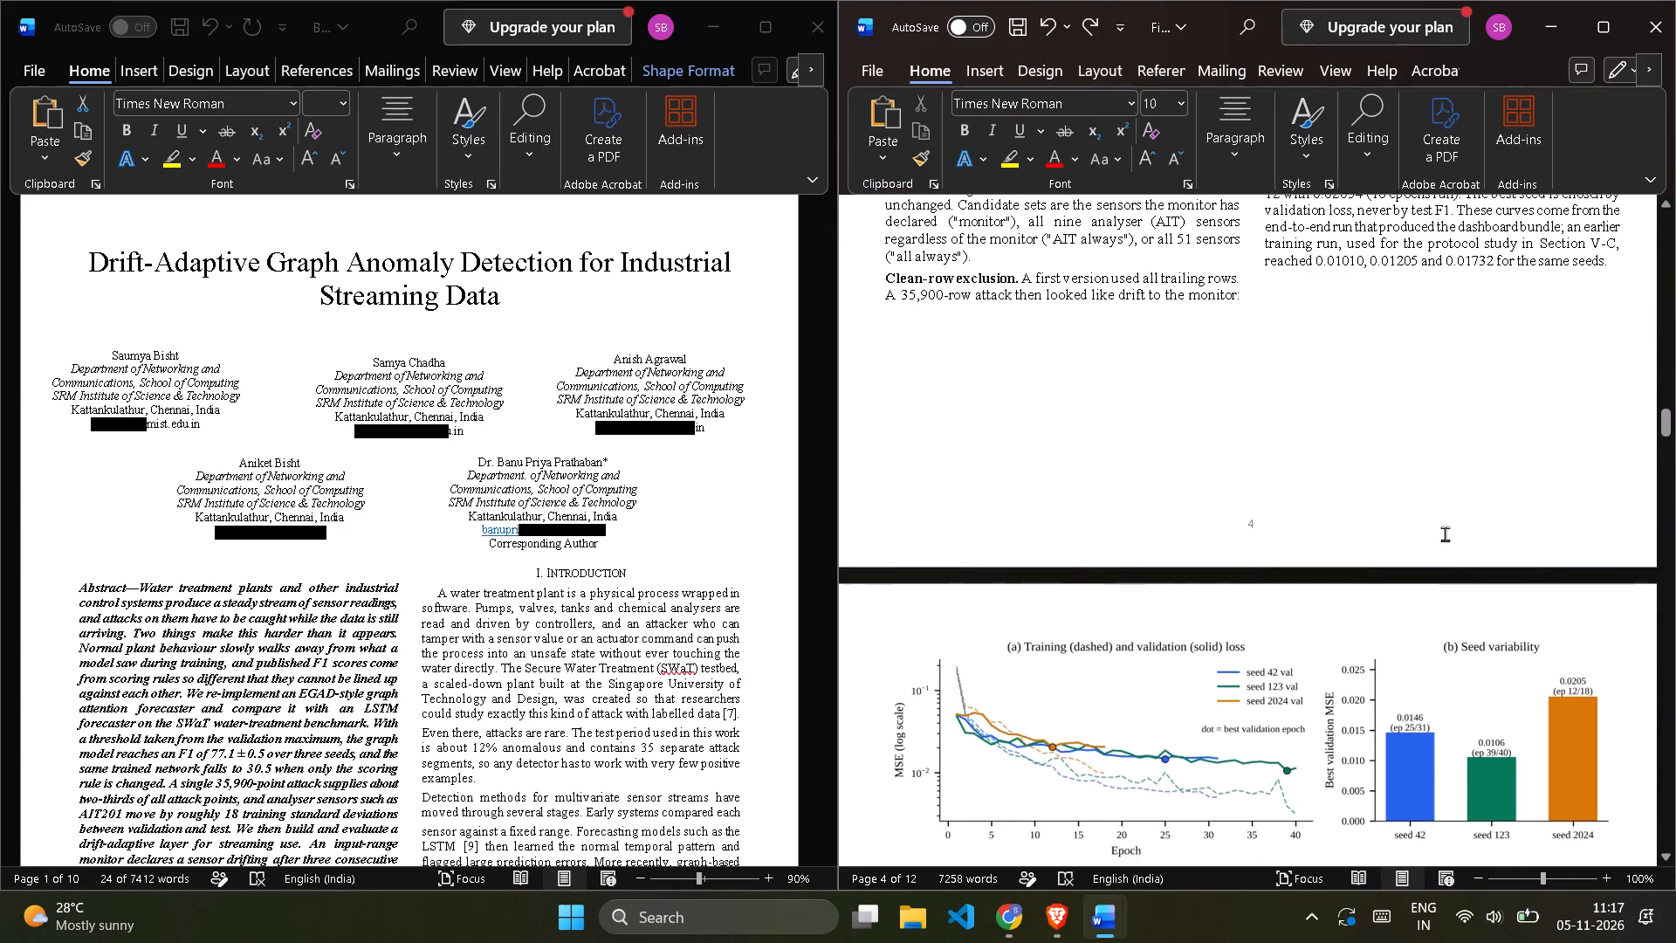
{"action": "scroll", "coordinate": [1445, 533], "scroll_direction": "down", "scroll_amount": 5}
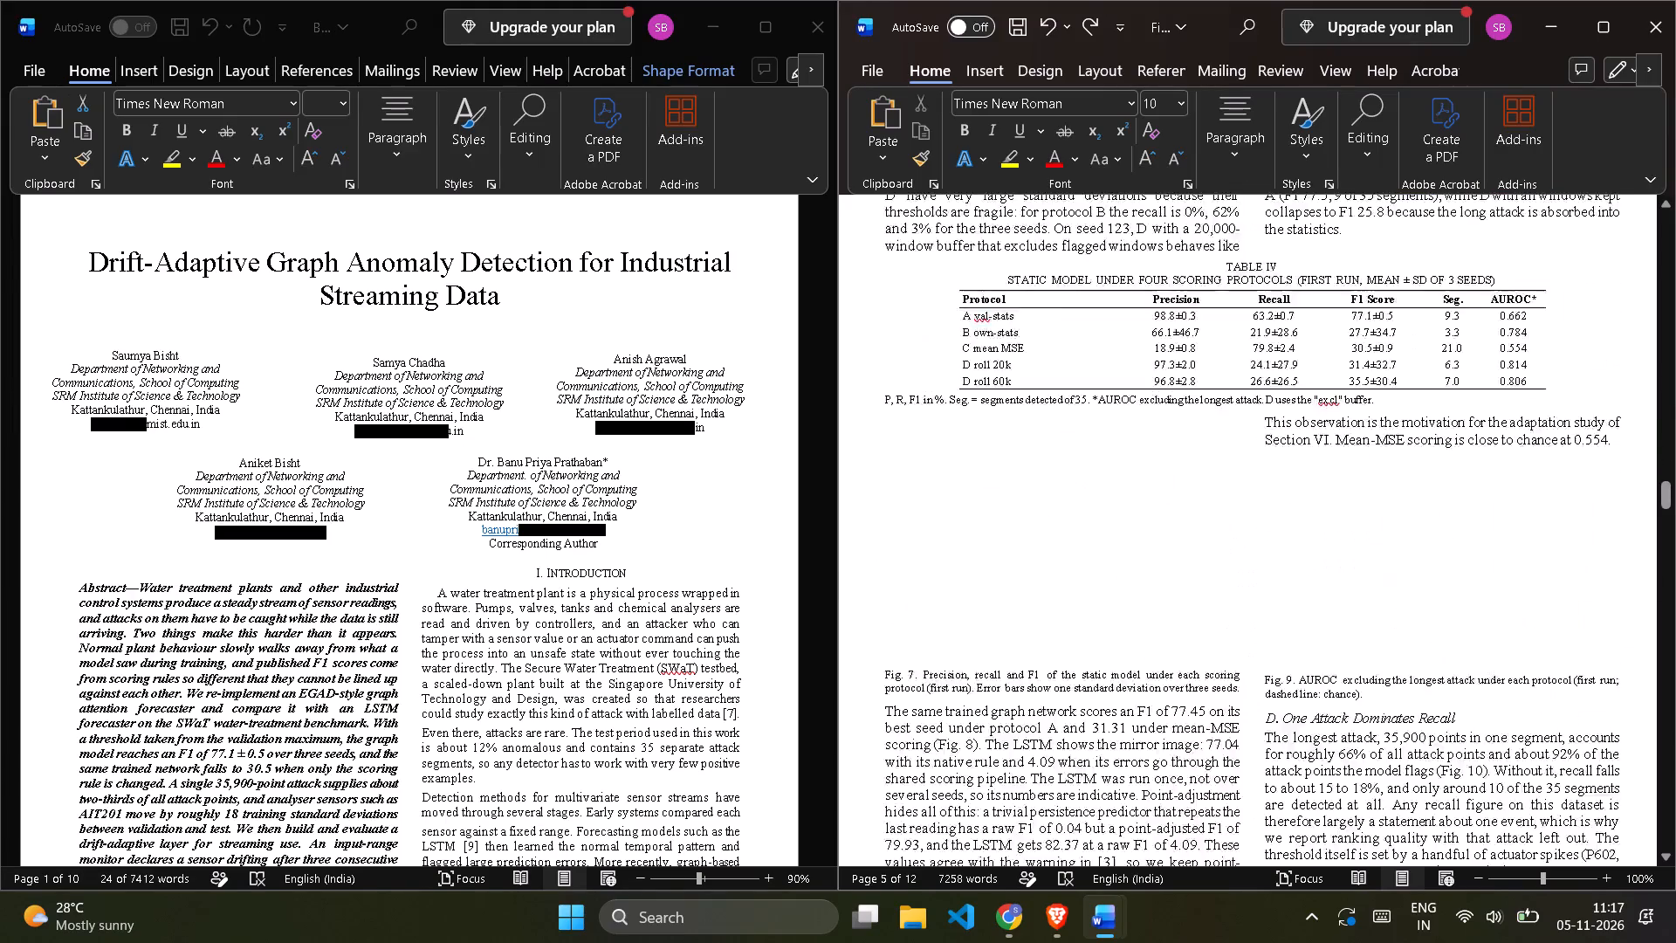
{"action": "scroll", "coordinate": [1445, 533], "scroll_direction": "up", "scroll_amount": 2}
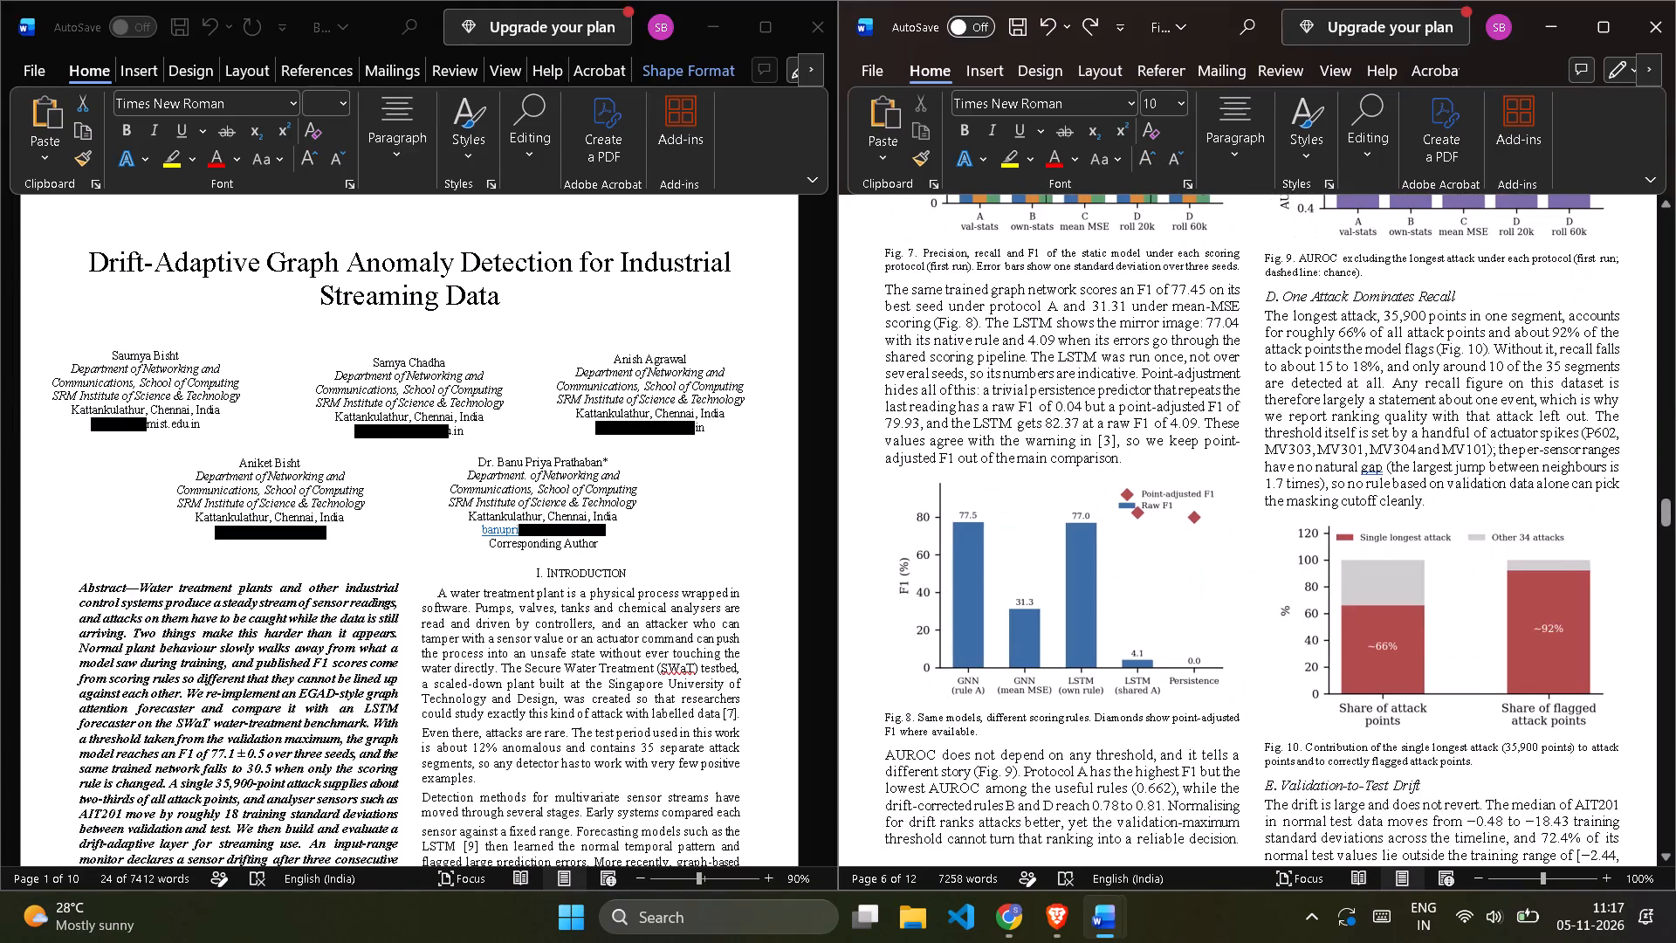
{"action": "scroll", "coordinate": [1445, 533], "scroll_direction": "up", "scroll_amount": 3}
{"action": "scroll", "coordinate": [1445, 533], "scroll_direction": "down", "scroll_amount": 1}
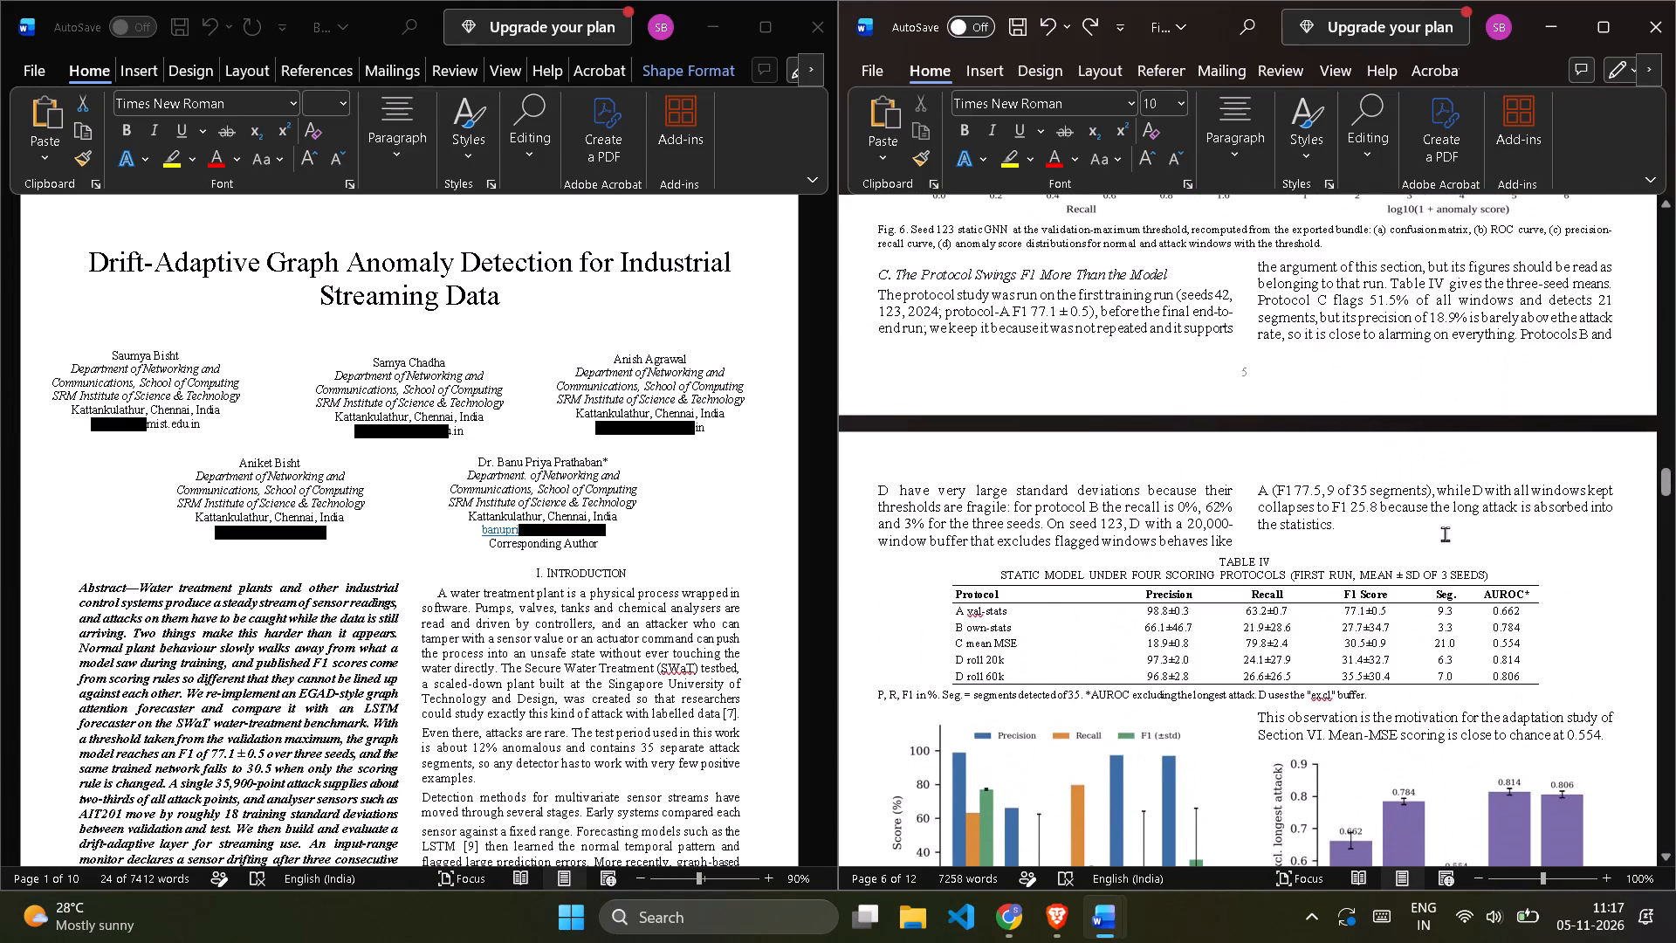
{"action": "scroll", "coordinate": [1445, 533], "scroll_direction": "down", "scroll_amount": 1}
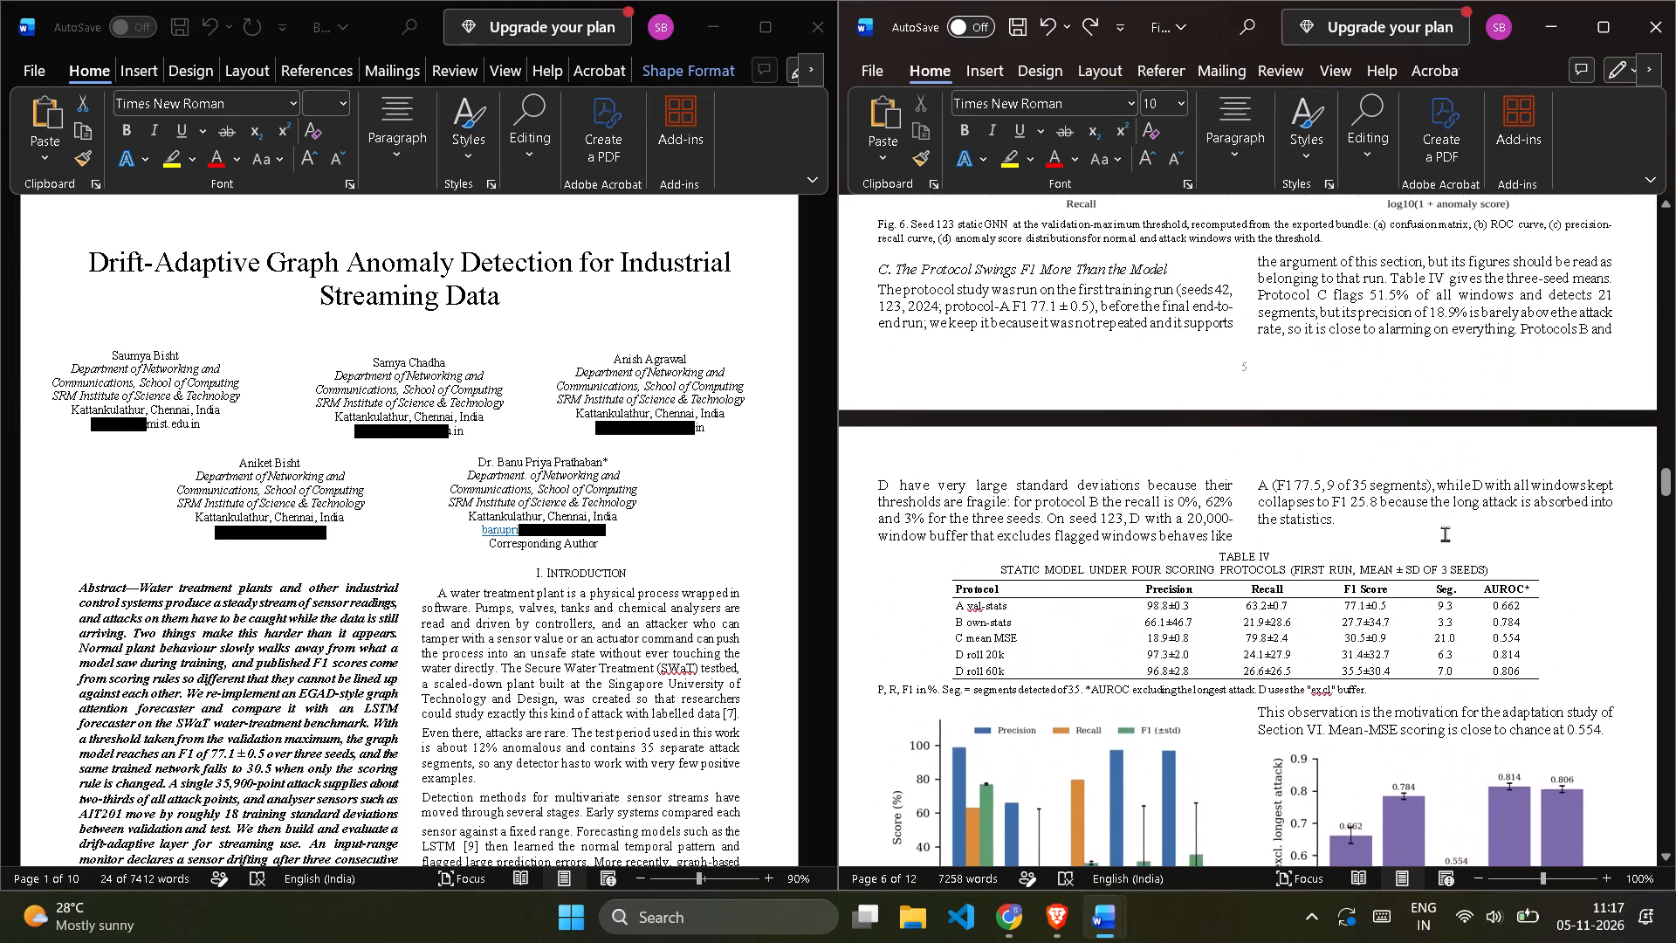
{"action": "scroll", "coordinate": [1445, 533], "scroll_direction": "down", "scroll_amount": 2}
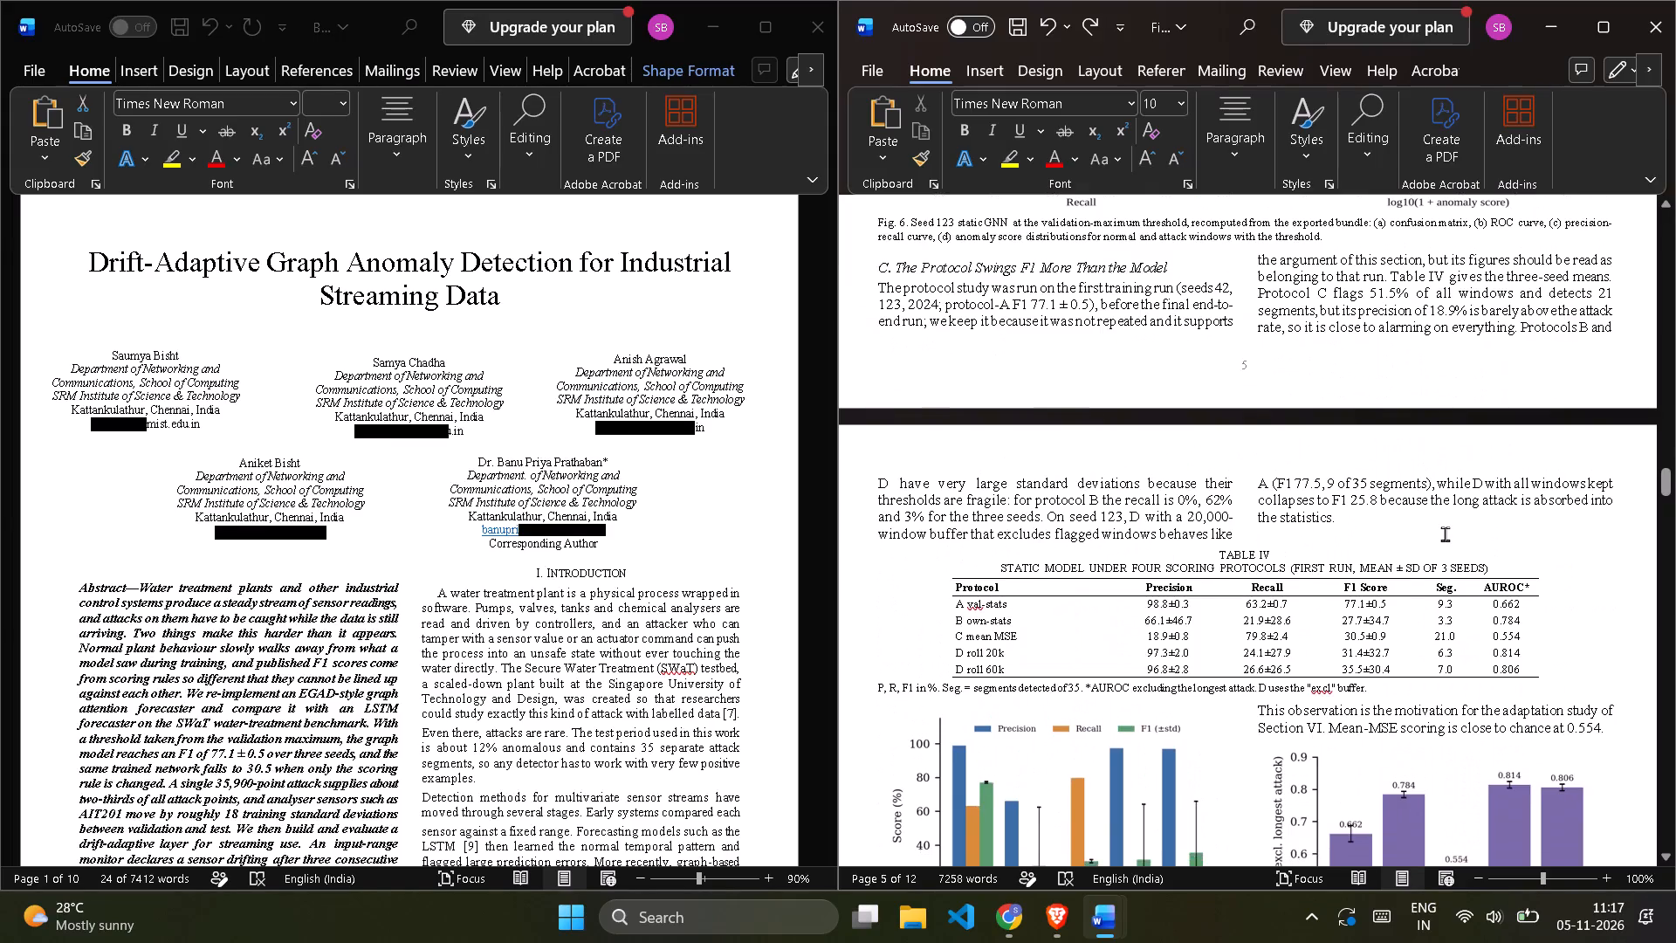
{"action": "scroll", "coordinate": [1445, 533], "scroll_direction": "down", "scroll_amount": 3}
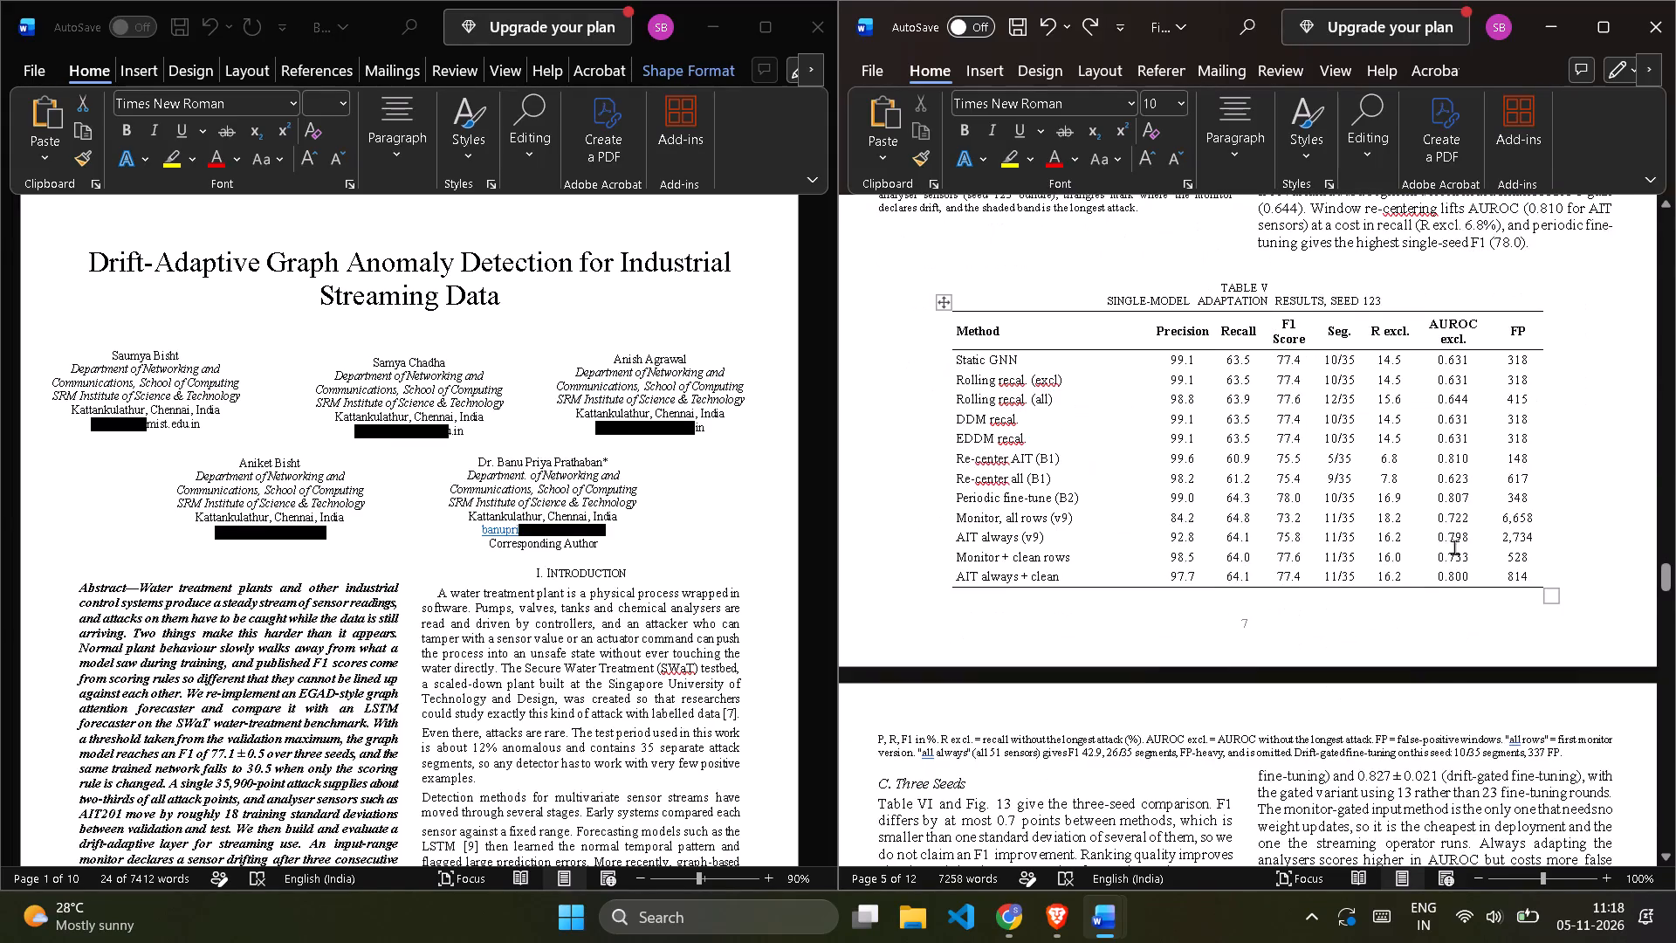
Slightly reduce the height of the Fig. 12 out-of-range heat map from its bottom edge.
{"action": "scroll", "coordinate": [1404, 410], "scroll_direction": "up", "scroll_amount": 2}
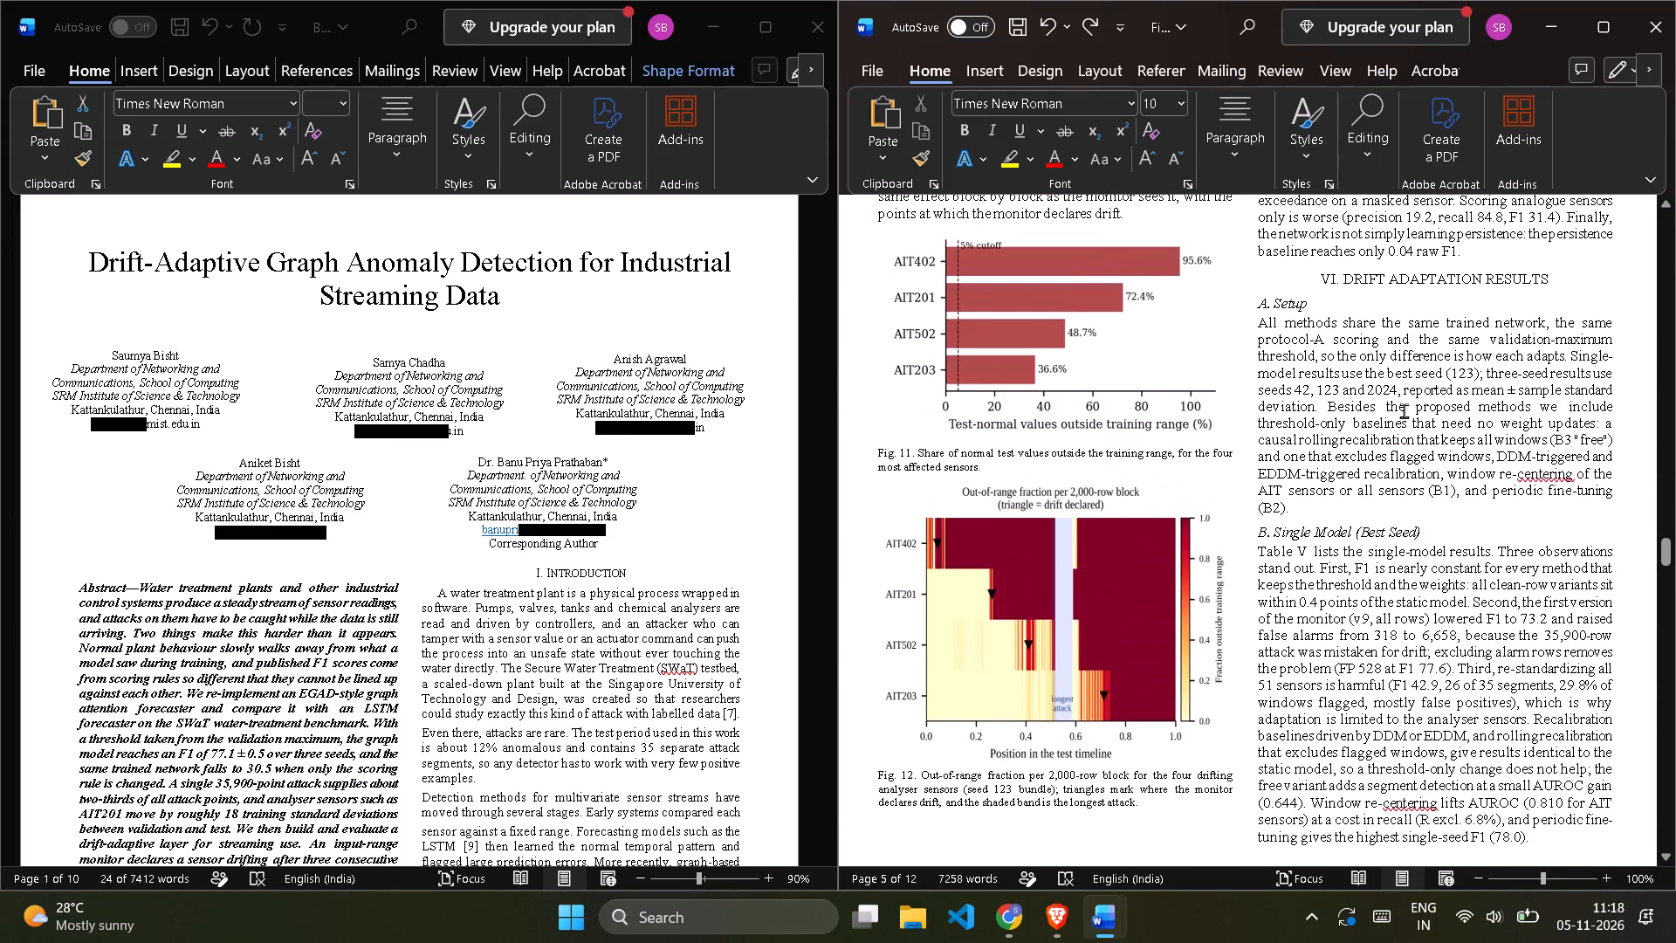
{"action": "left_click", "coordinate": [1104, 615]}
{"action": "left_click_drag", "start_coordinate": [1054, 760], "coordinate": [1054, 755]}
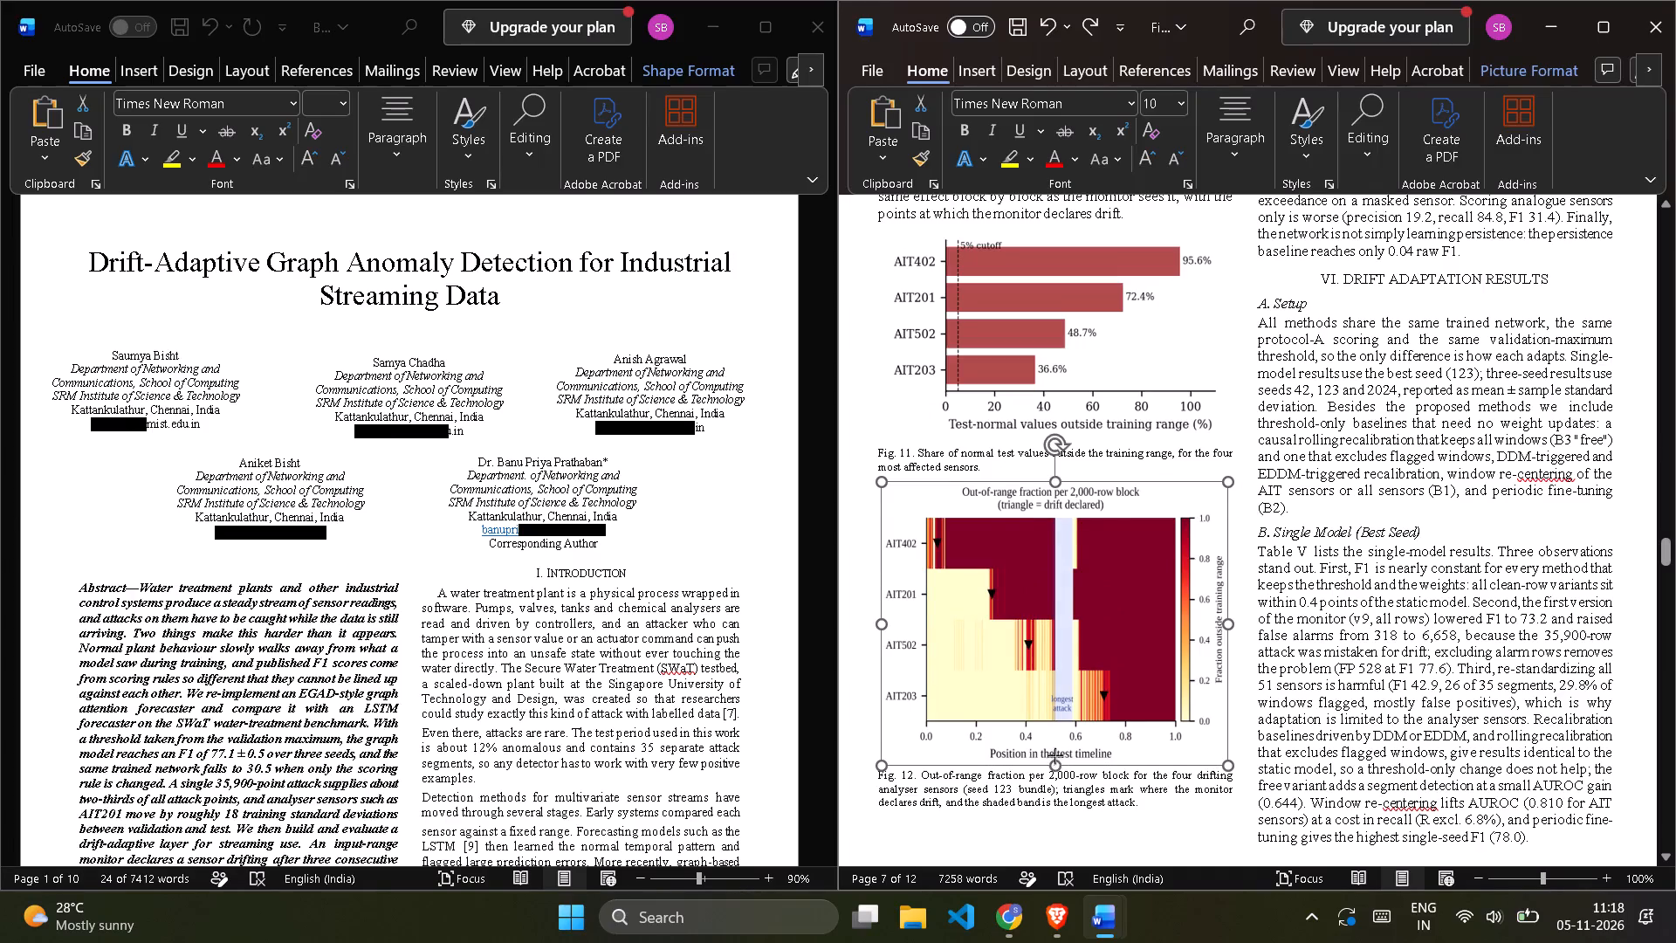
{"action": "left_click_drag", "start_coordinate": [1054, 755], "coordinate": [1055, 729]}
Slightly reduce the height of the Fig. 11 bar chart above the heat map from its bottom edge.
{"action": "left_click", "coordinate": [1047, 386]}
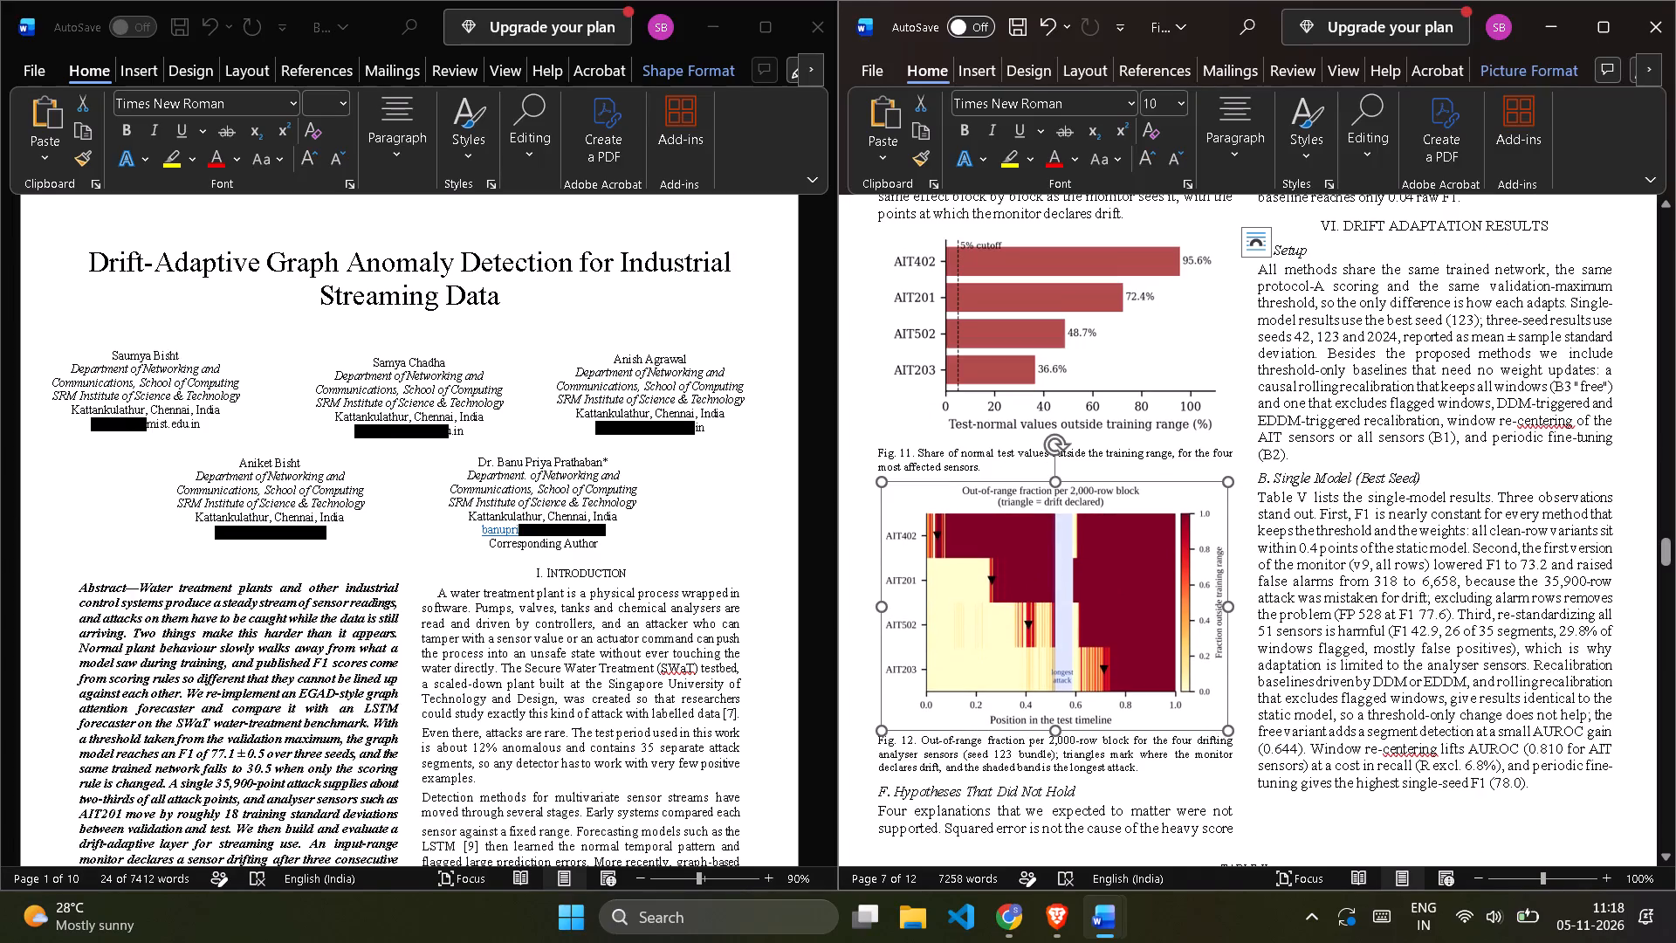
{"action": "left_click_drag", "start_coordinate": [1059, 442], "coordinate": [1054, 405]}
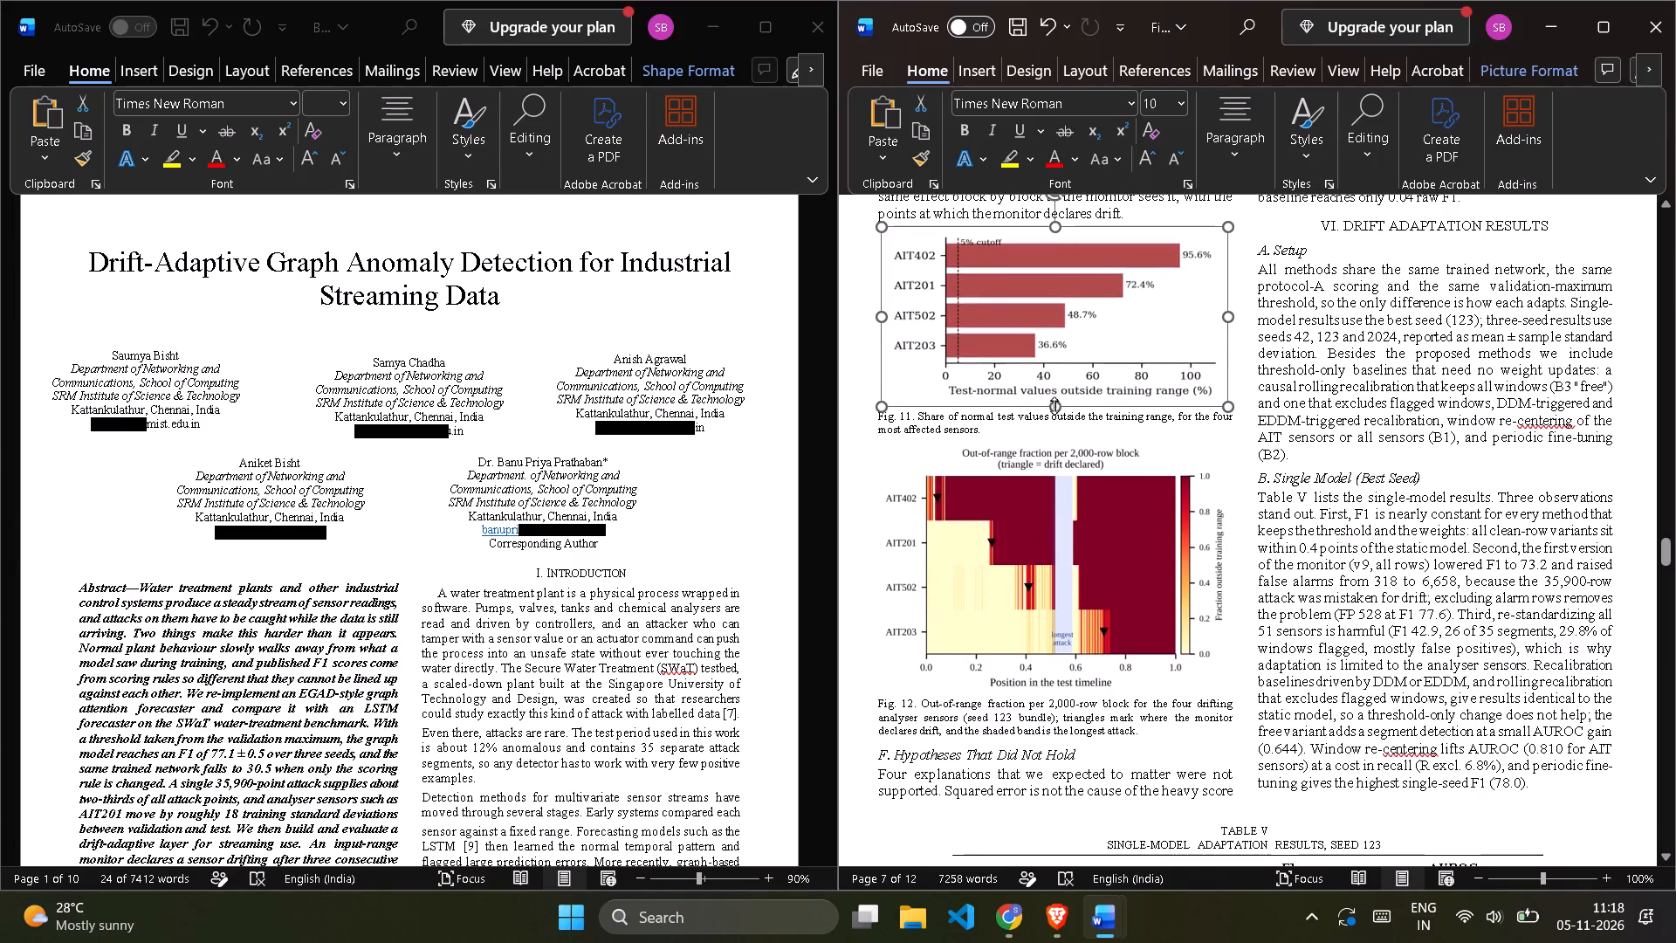
Check the Table V footnote placement at the end of page 7 and save the document.
{"action": "scroll", "coordinate": [1213, 558], "scroll_direction": "down", "scroll_amount": 4}
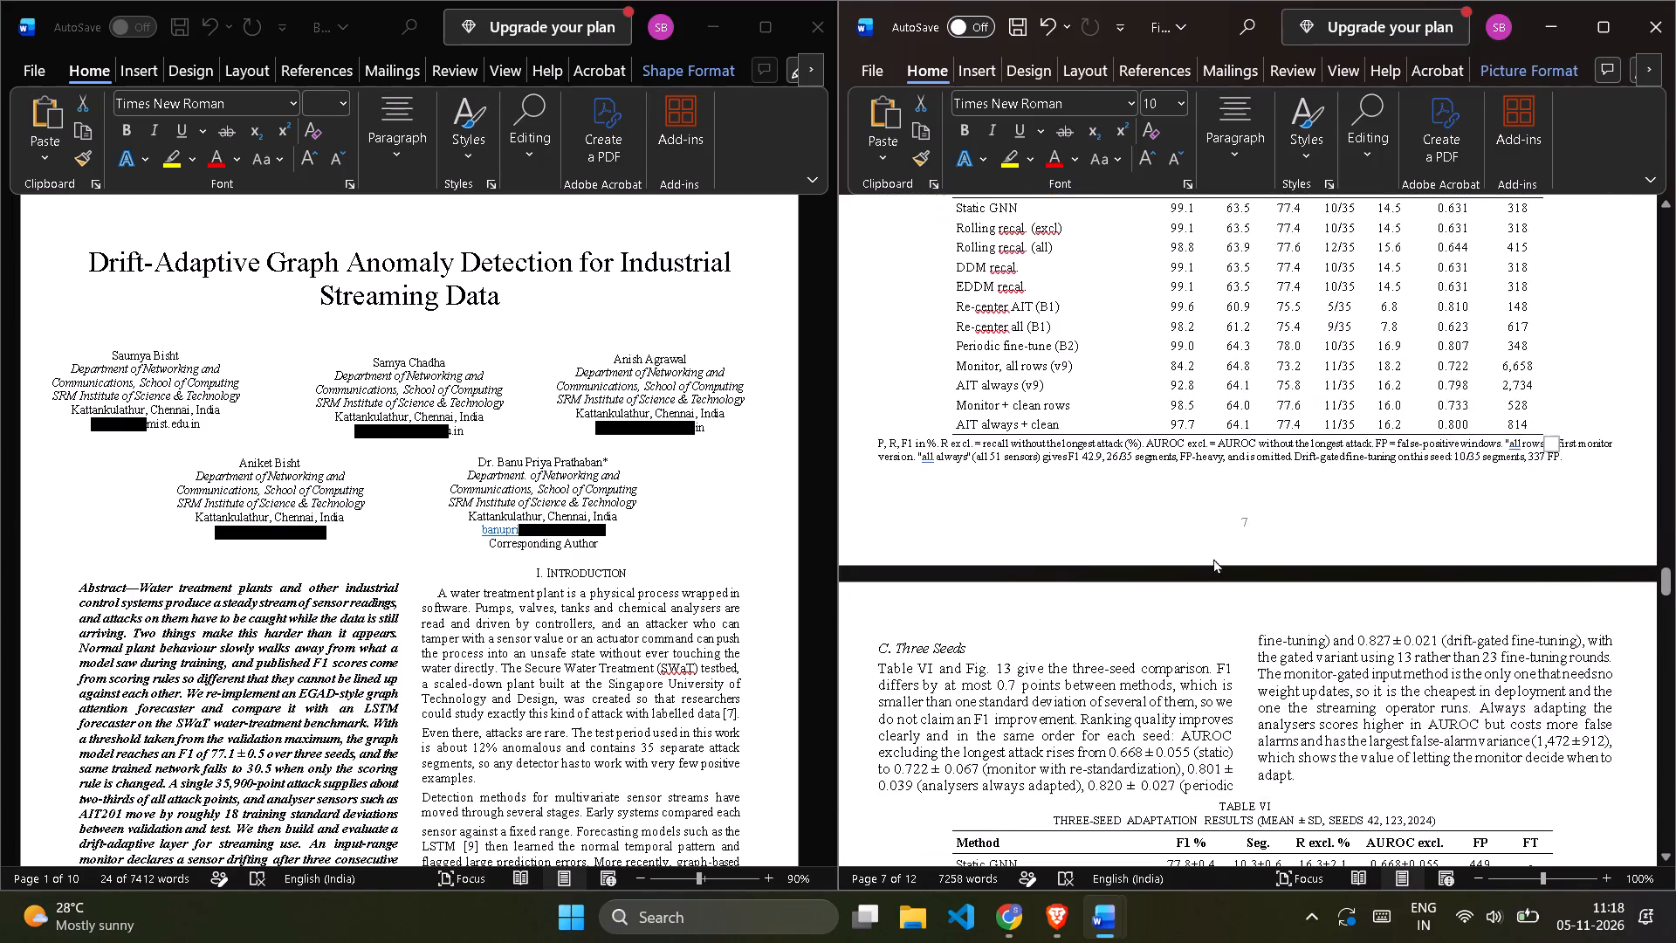
{"action": "scroll", "coordinate": [1213, 558], "scroll_direction": "down", "scroll_amount": 1}
{"action": "key", "text": "ctrl+s"}
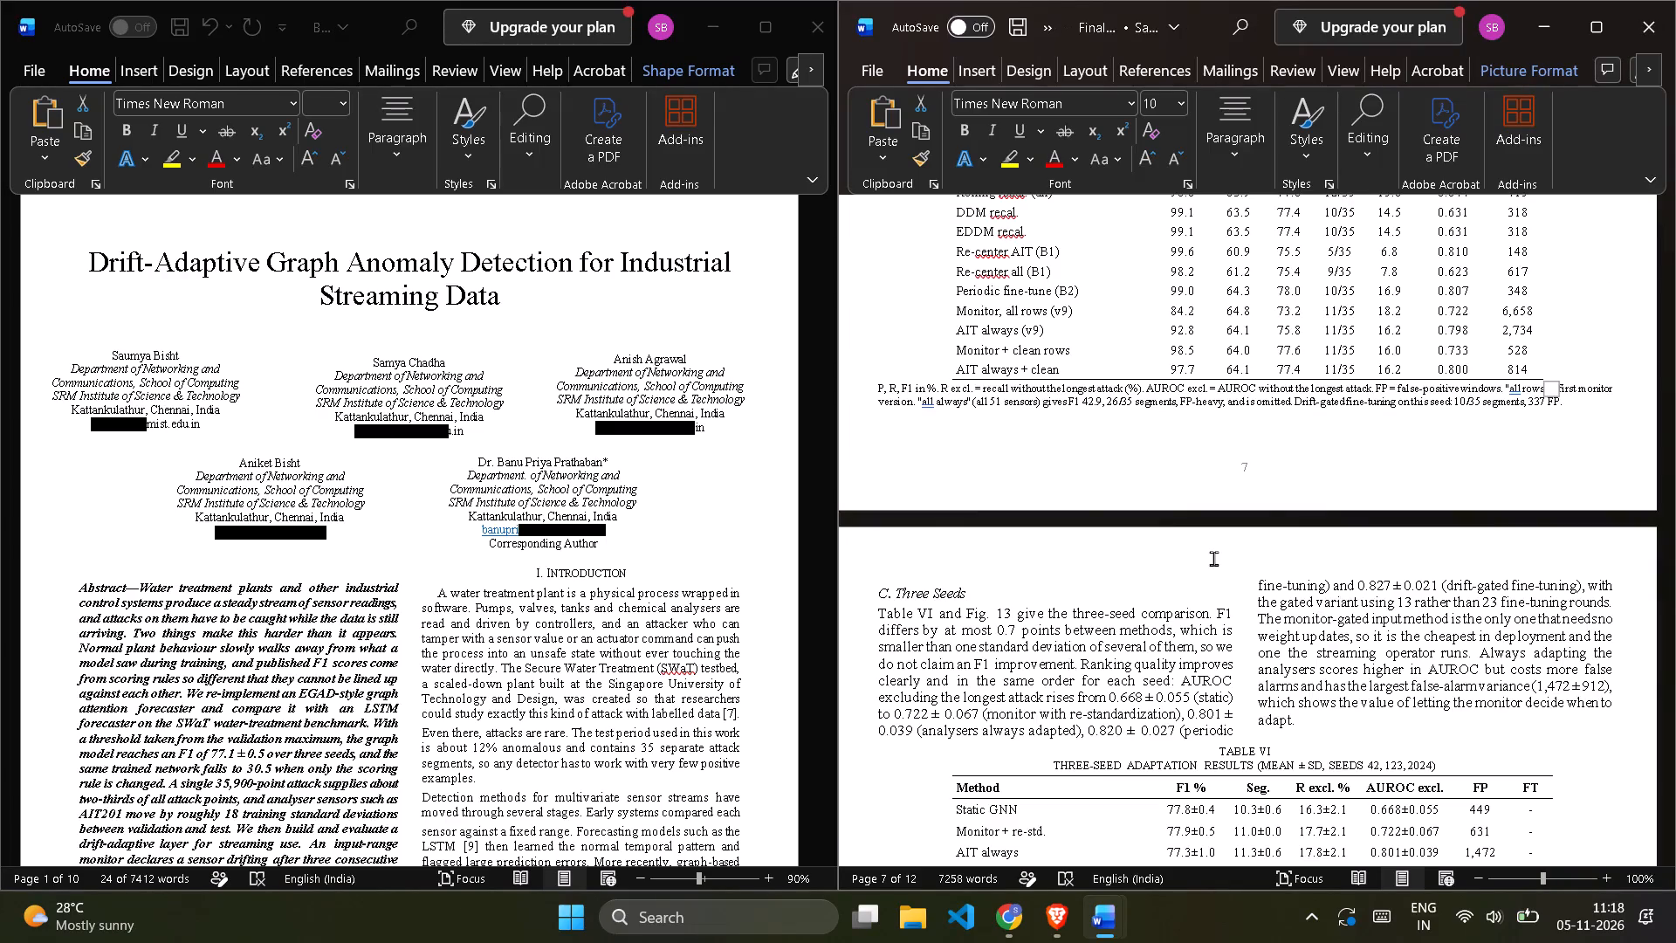
Review the layout from Three Seeds through the dashboard section, and return to the title page to check it.
{"action": "scroll", "coordinate": [1213, 558], "scroll_direction": "down", "scroll_amount": 3}
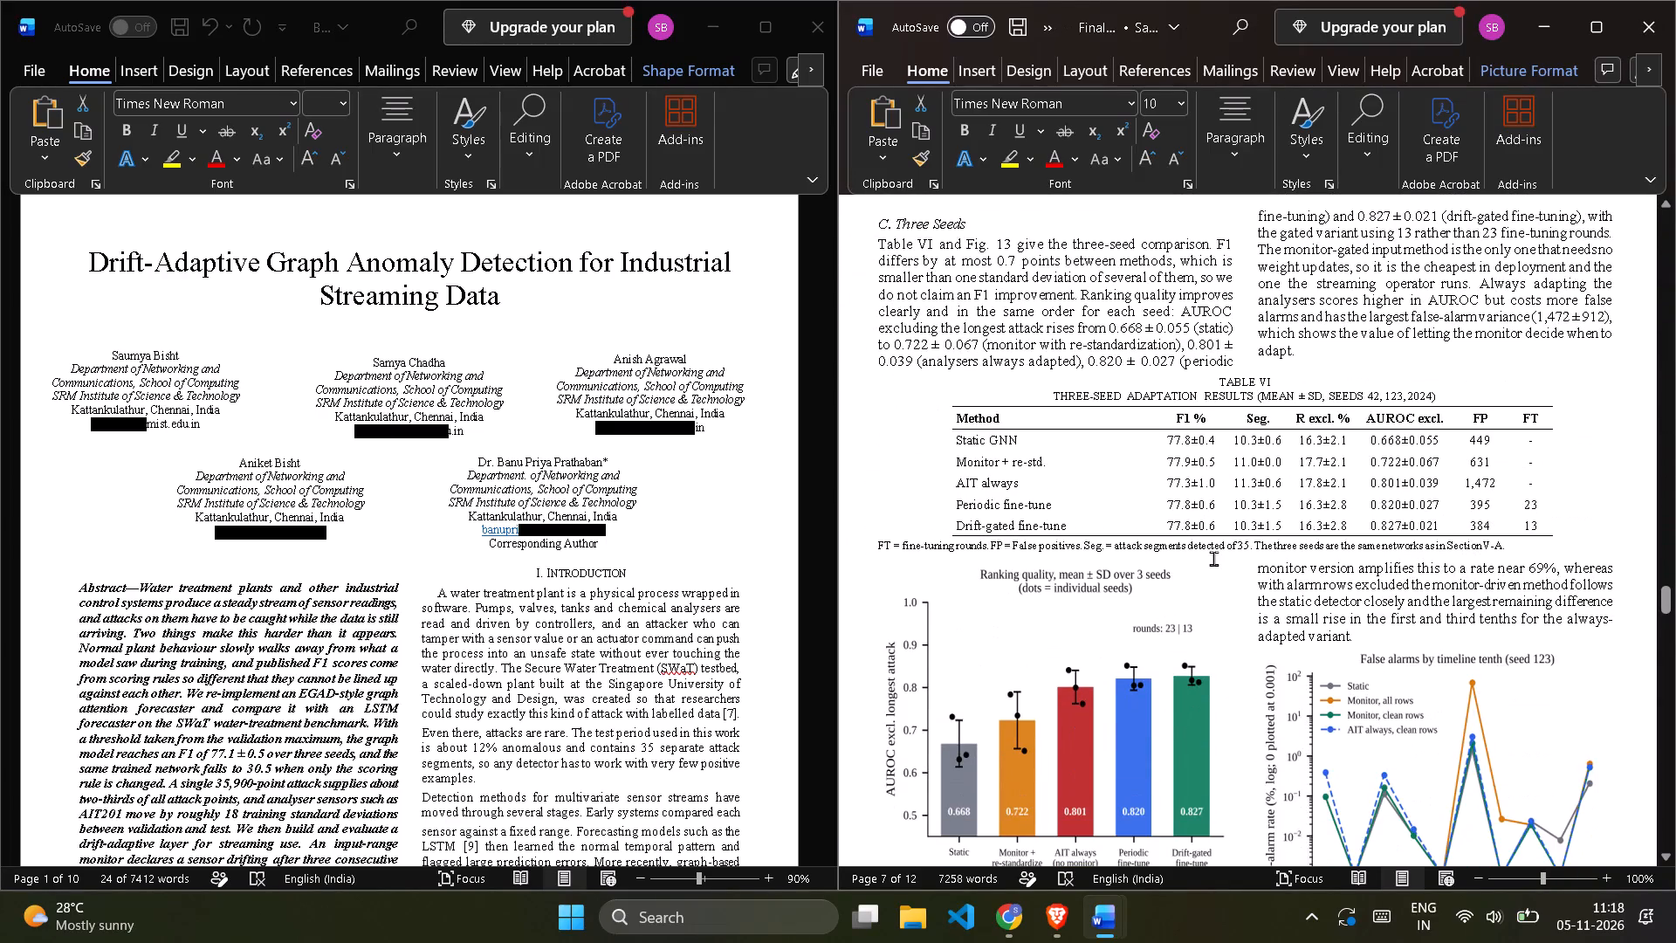
{"action": "scroll", "coordinate": [1213, 558], "scroll_direction": "down", "scroll_amount": 6}
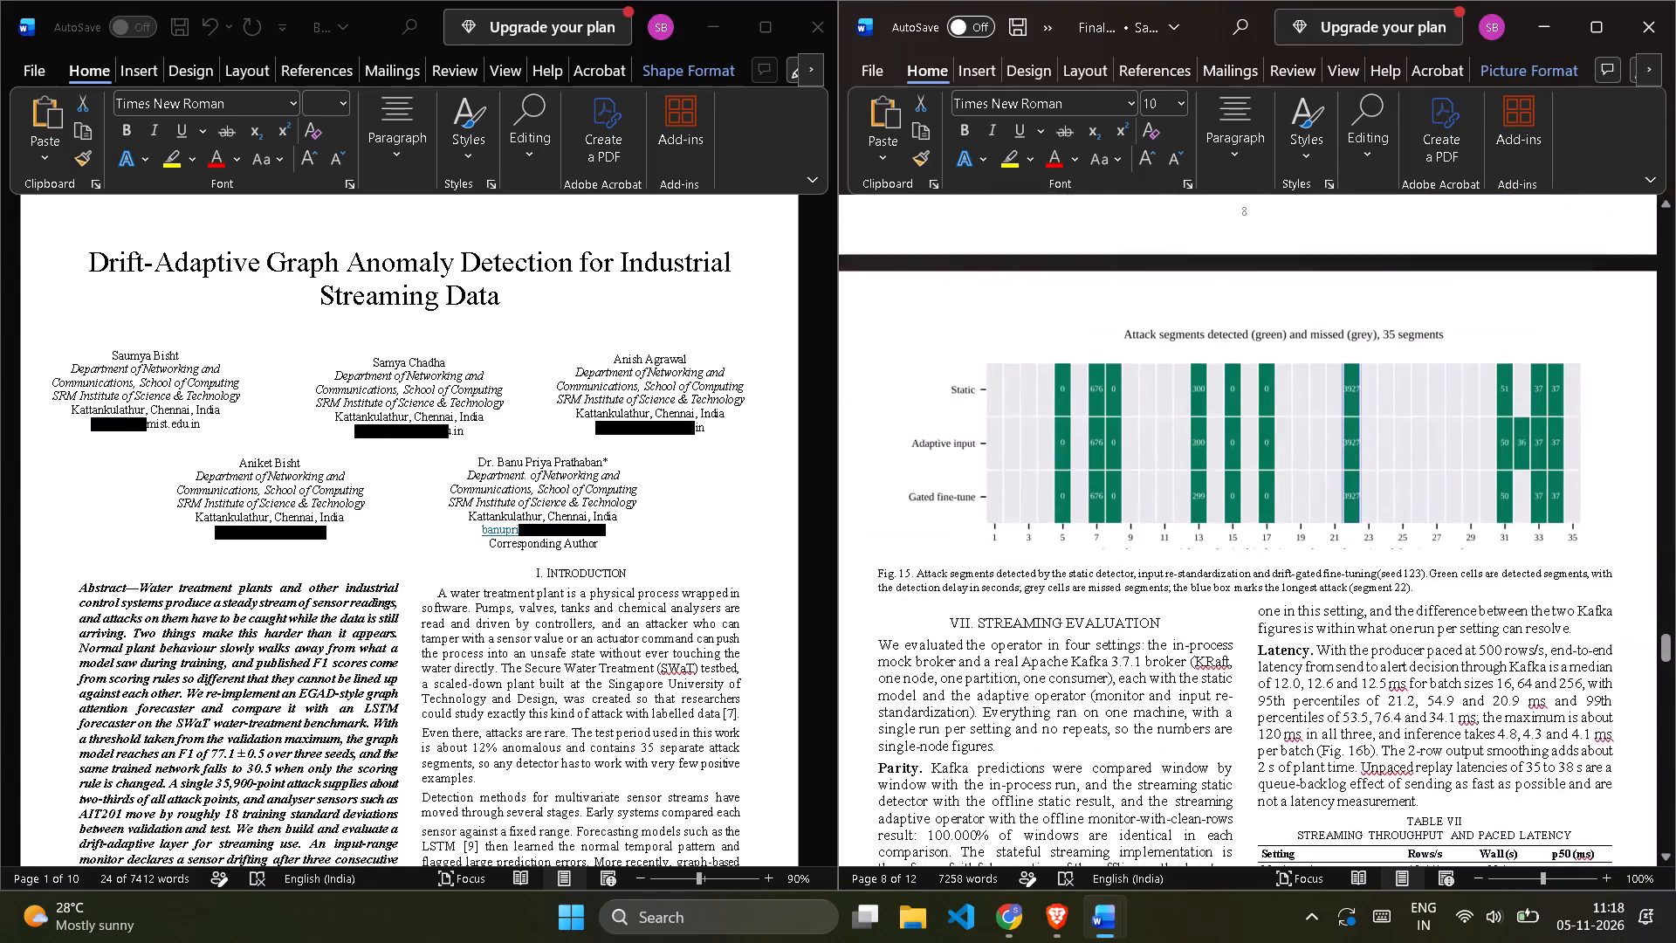
{"action": "scroll", "coordinate": [1213, 558], "scroll_direction": "down", "scroll_amount": 1}
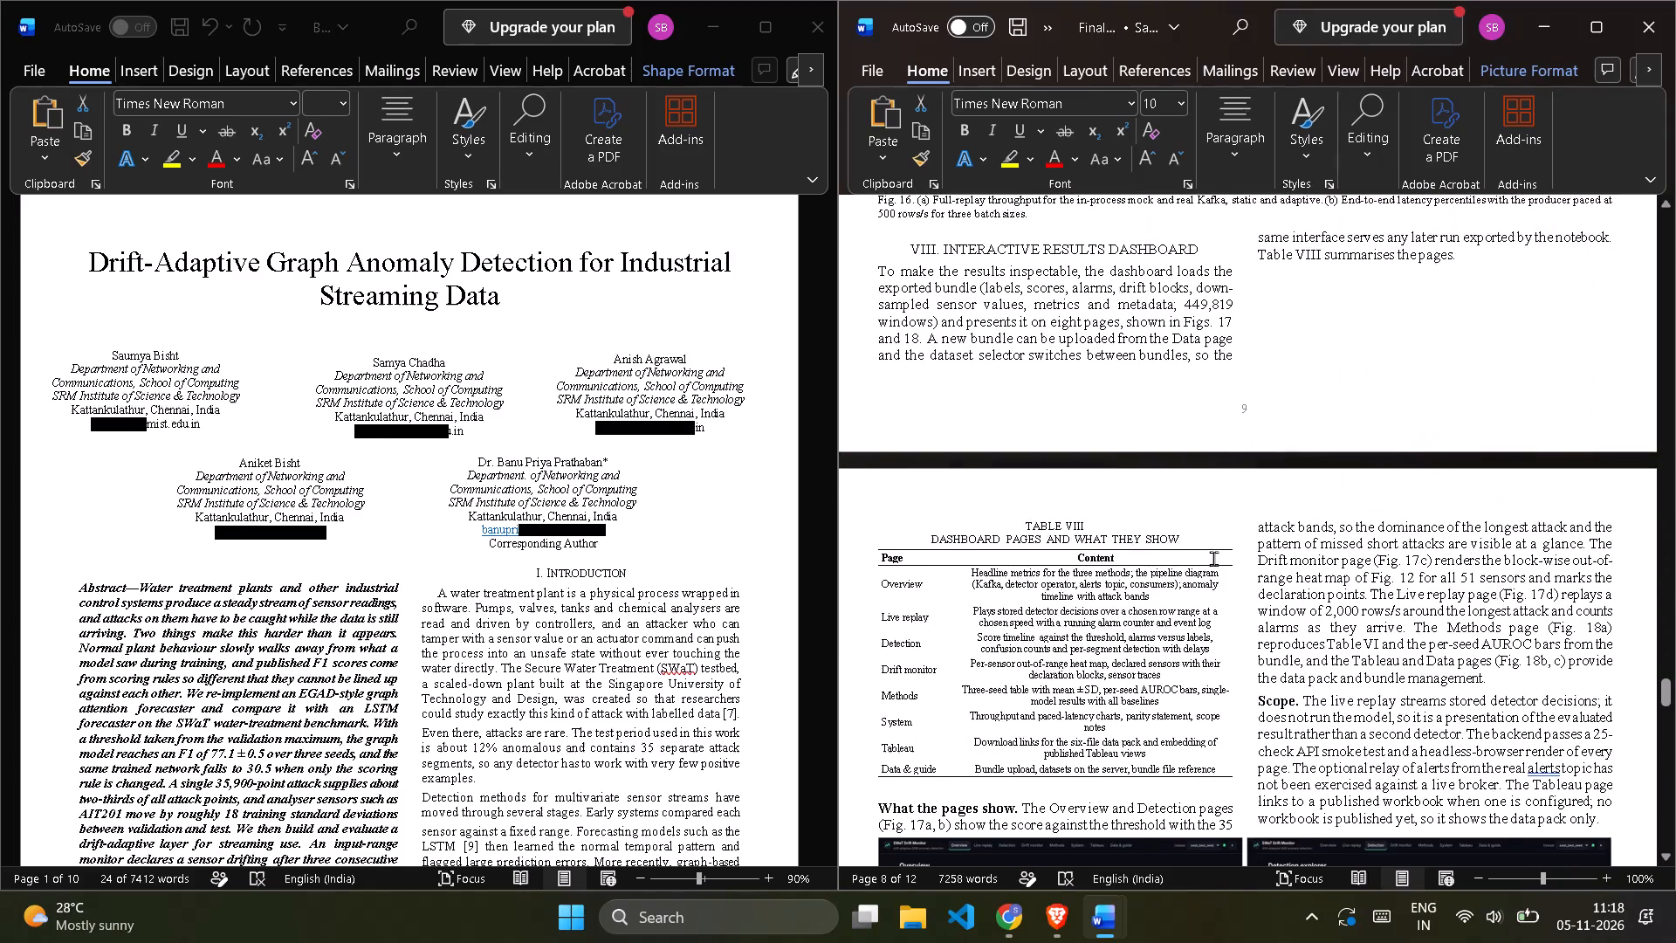
{"action": "scroll", "coordinate": [1213, 558], "scroll_direction": "down", "scroll_amount": 1}
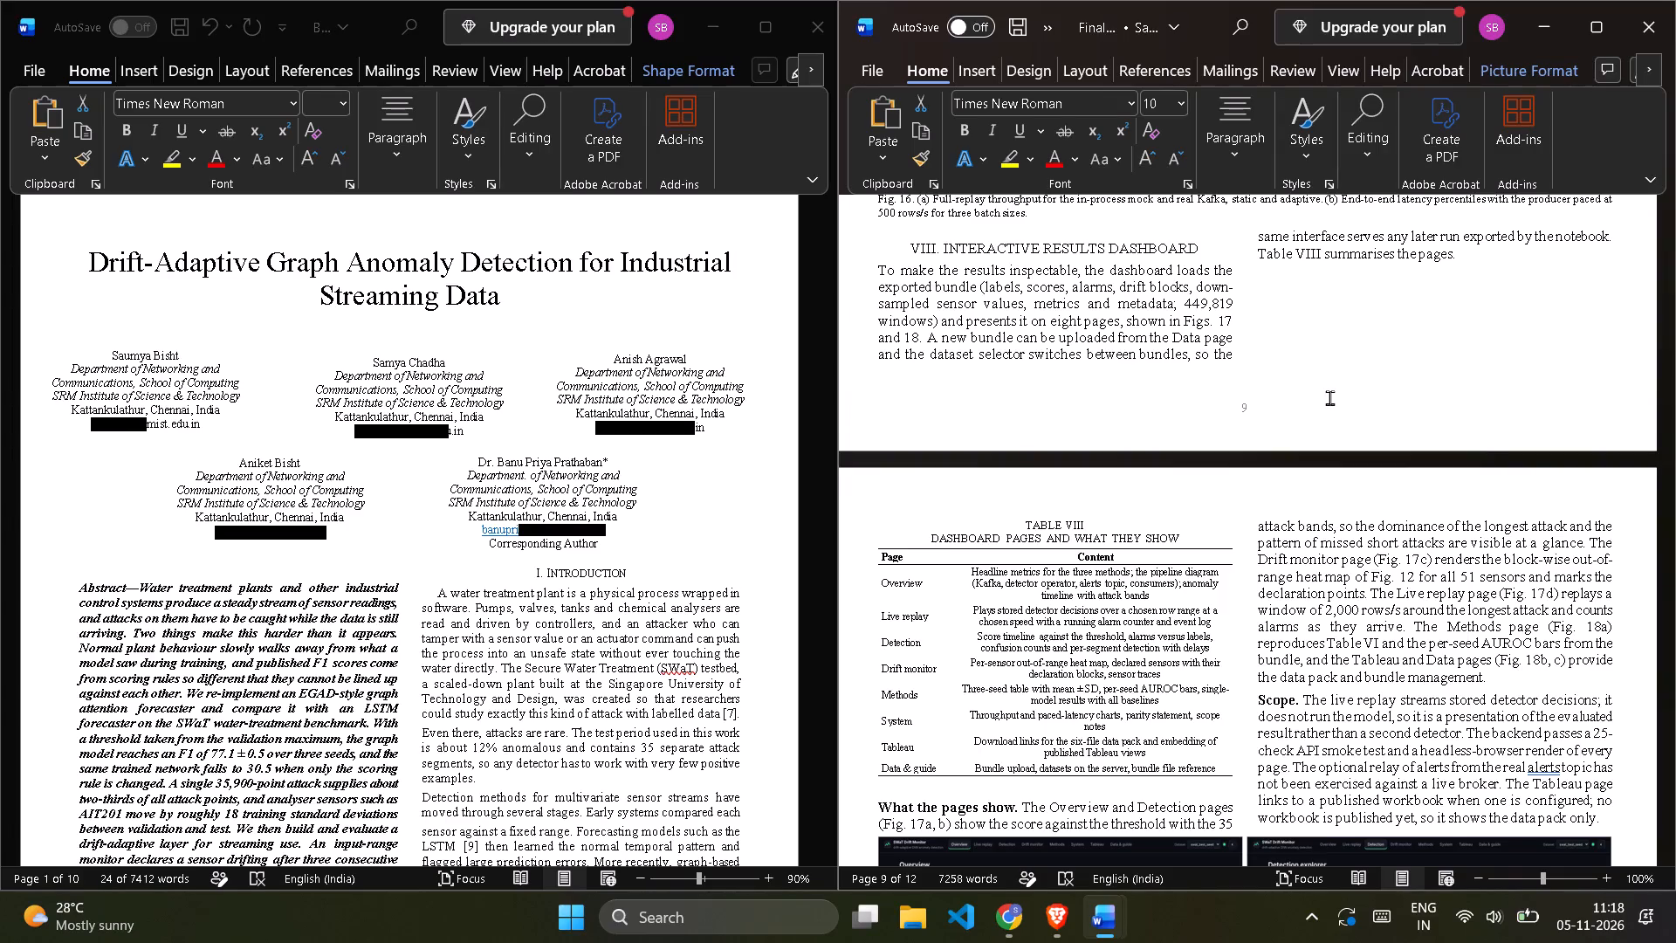
{"action": "scroll", "coordinate": [1329, 397], "scroll_direction": "up", "scroll_amount": 11}
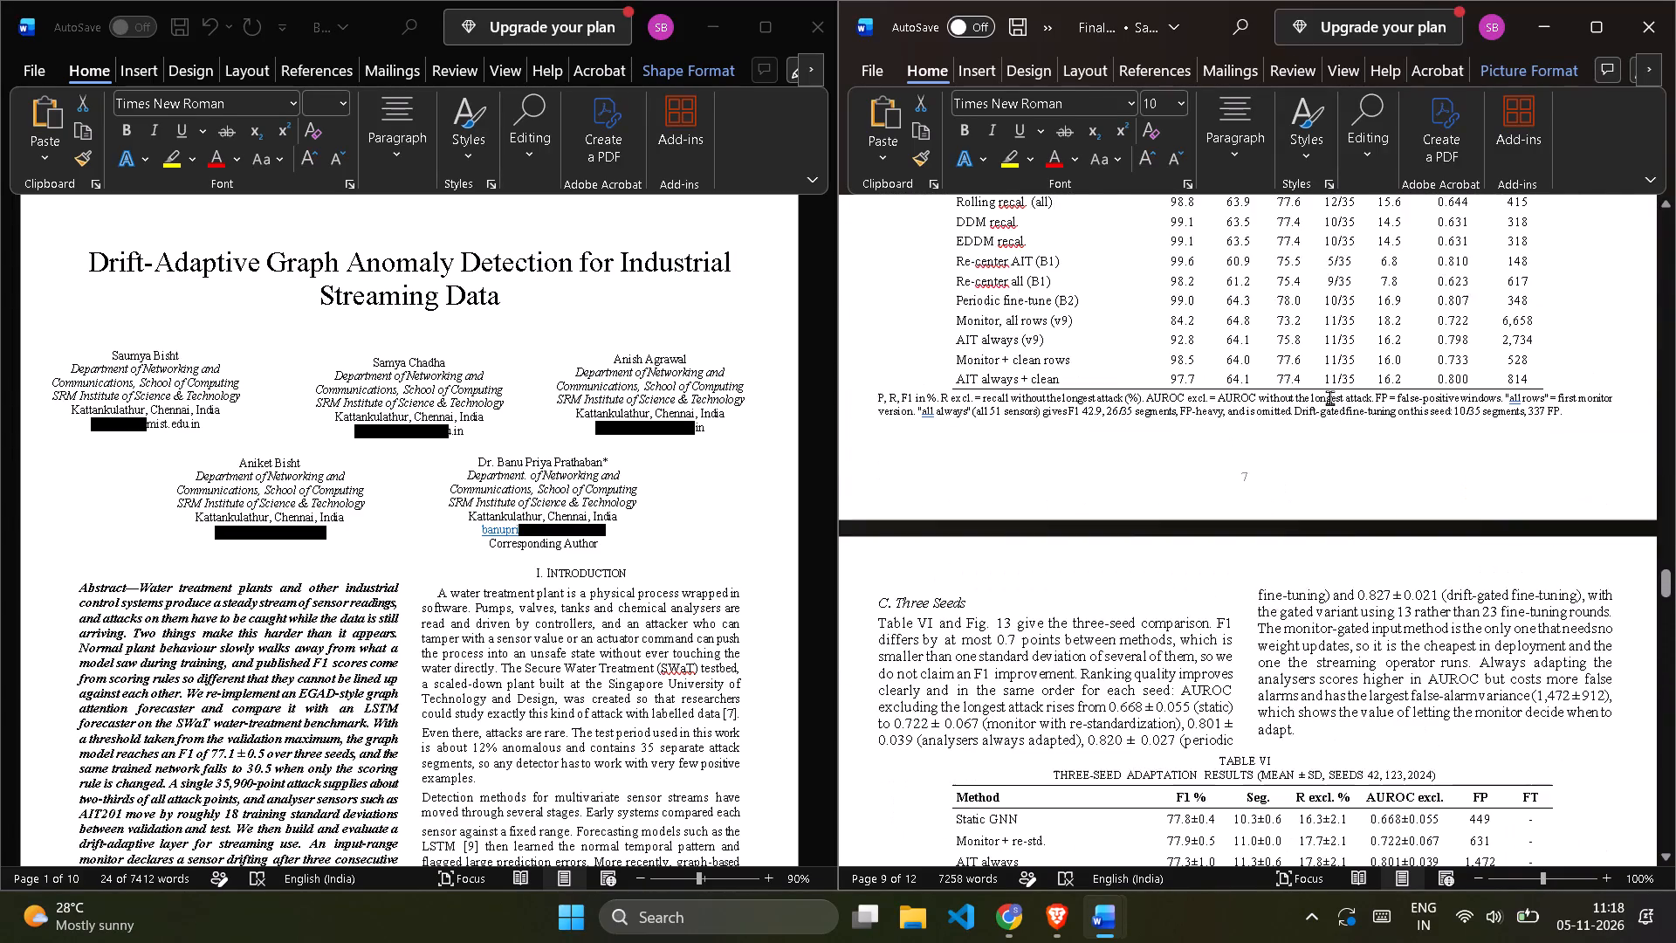
{"action": "scroll", "coordinate": [1329, 397], "scroll_direction": "up", "scroll_amount": 4}
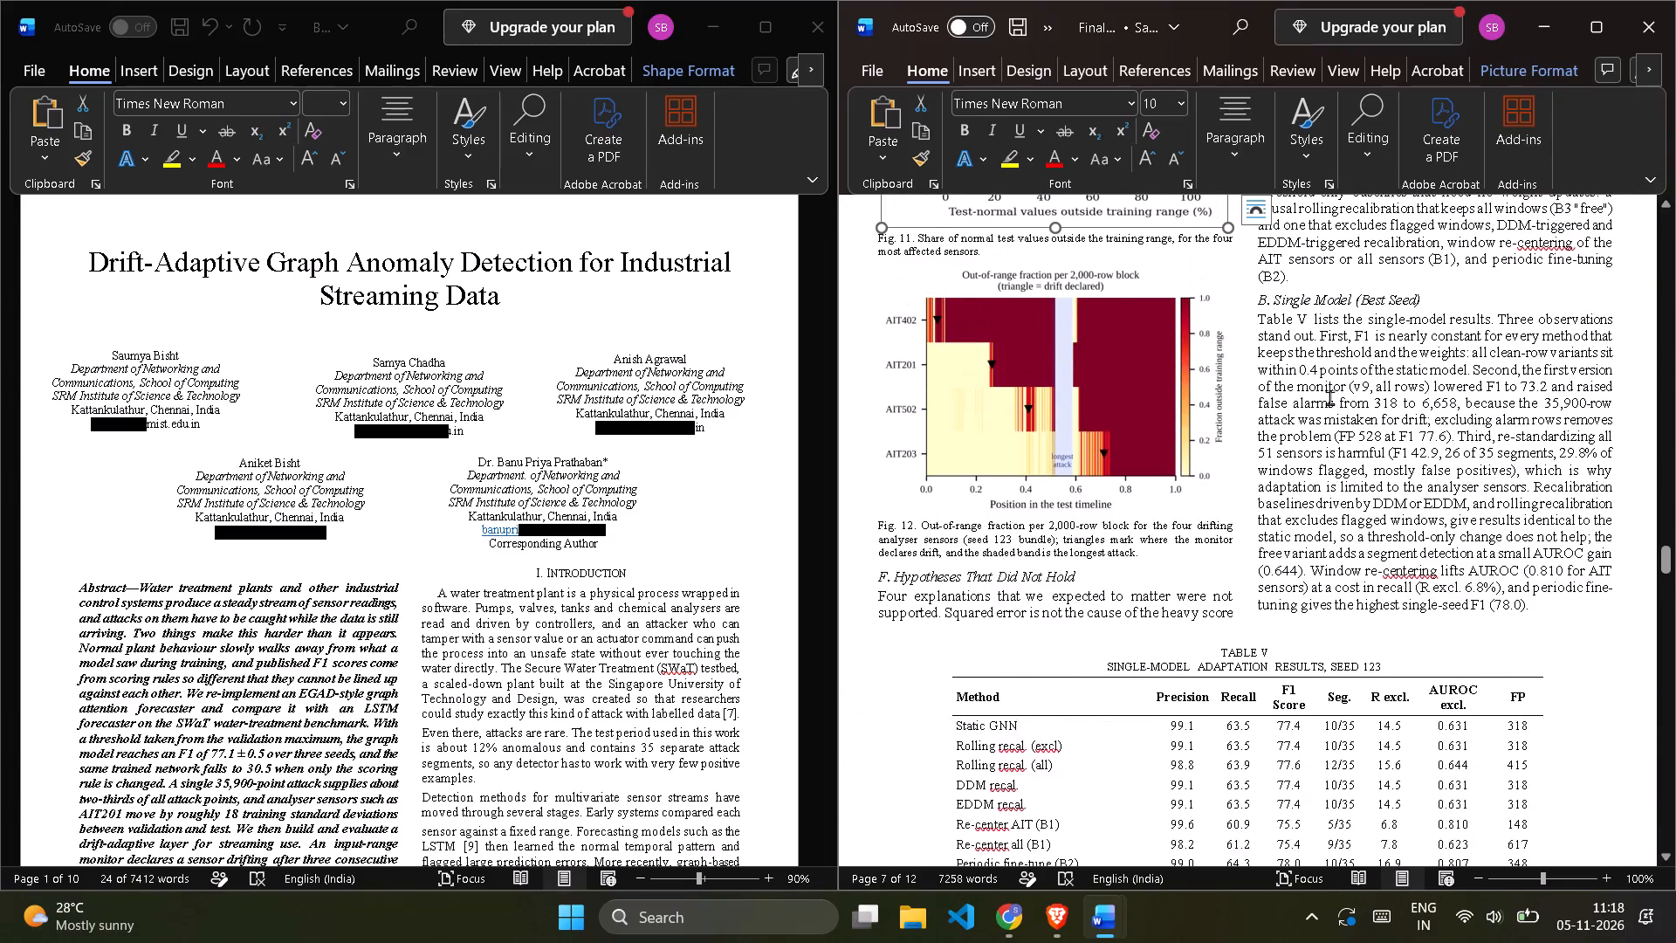
{"action": "scroll", "coordinate": [1329, 397], "scroll_direction": "up", "scroll_amount": 5}
{"action": "scroll", "coordinate": [1329, 397], "scroll_direction": "up", "scroll_amount": 20}
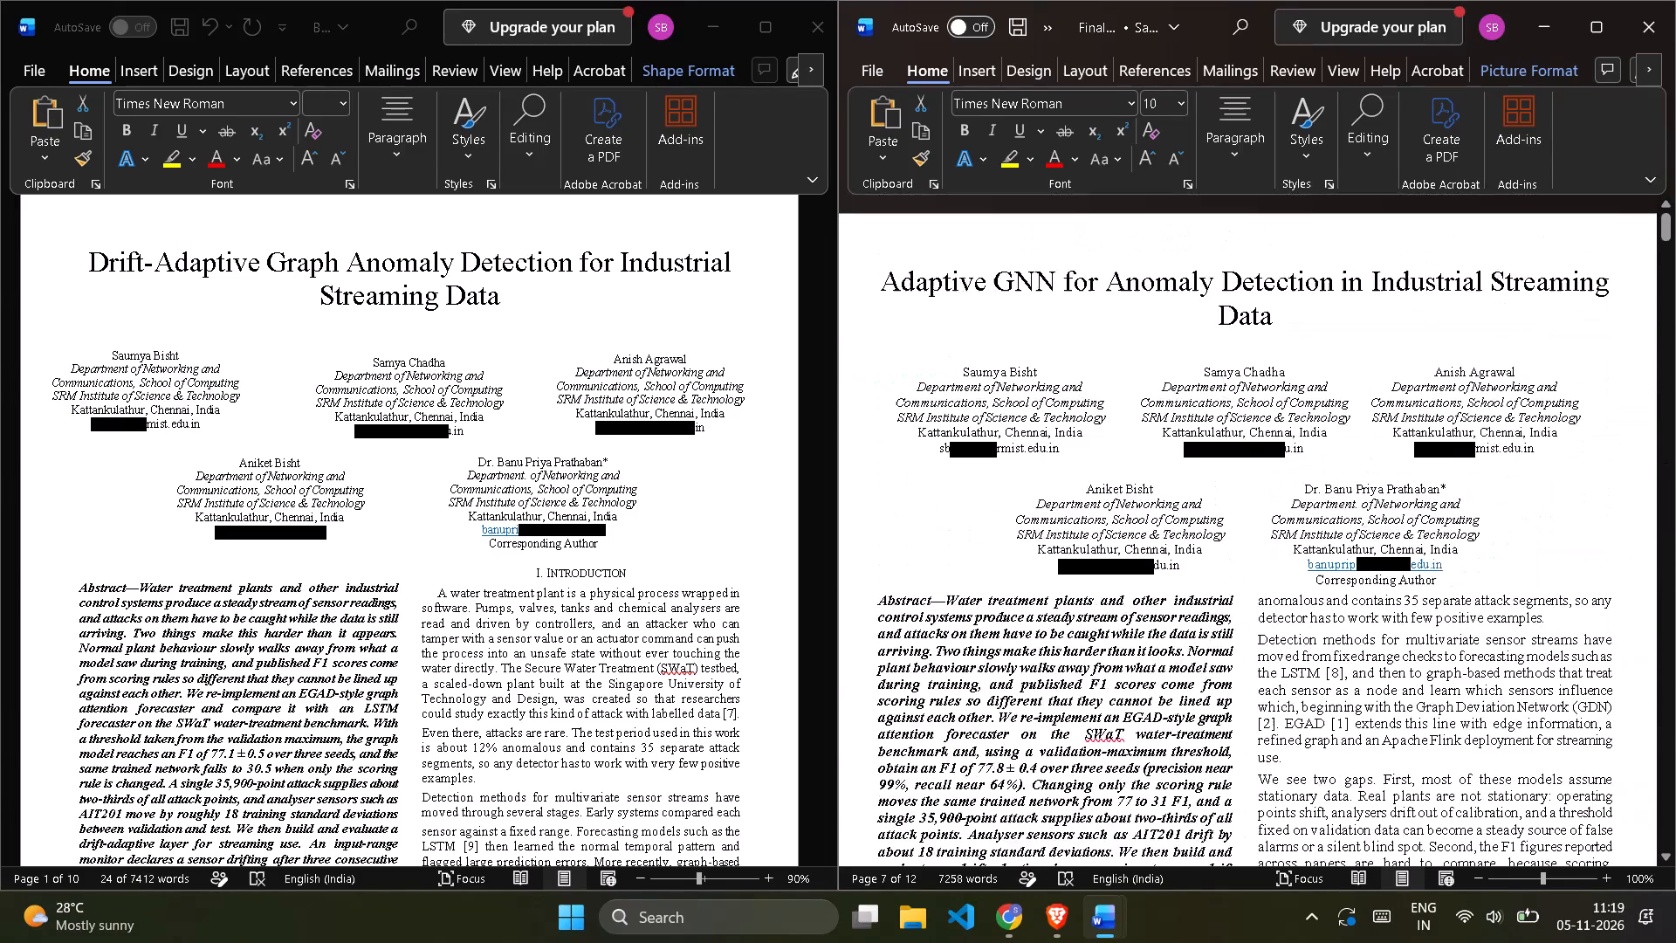
{"action": "scroll", "coordinate": [1329, 397], "scroll_direction": "down", "scroll_amount": 1}
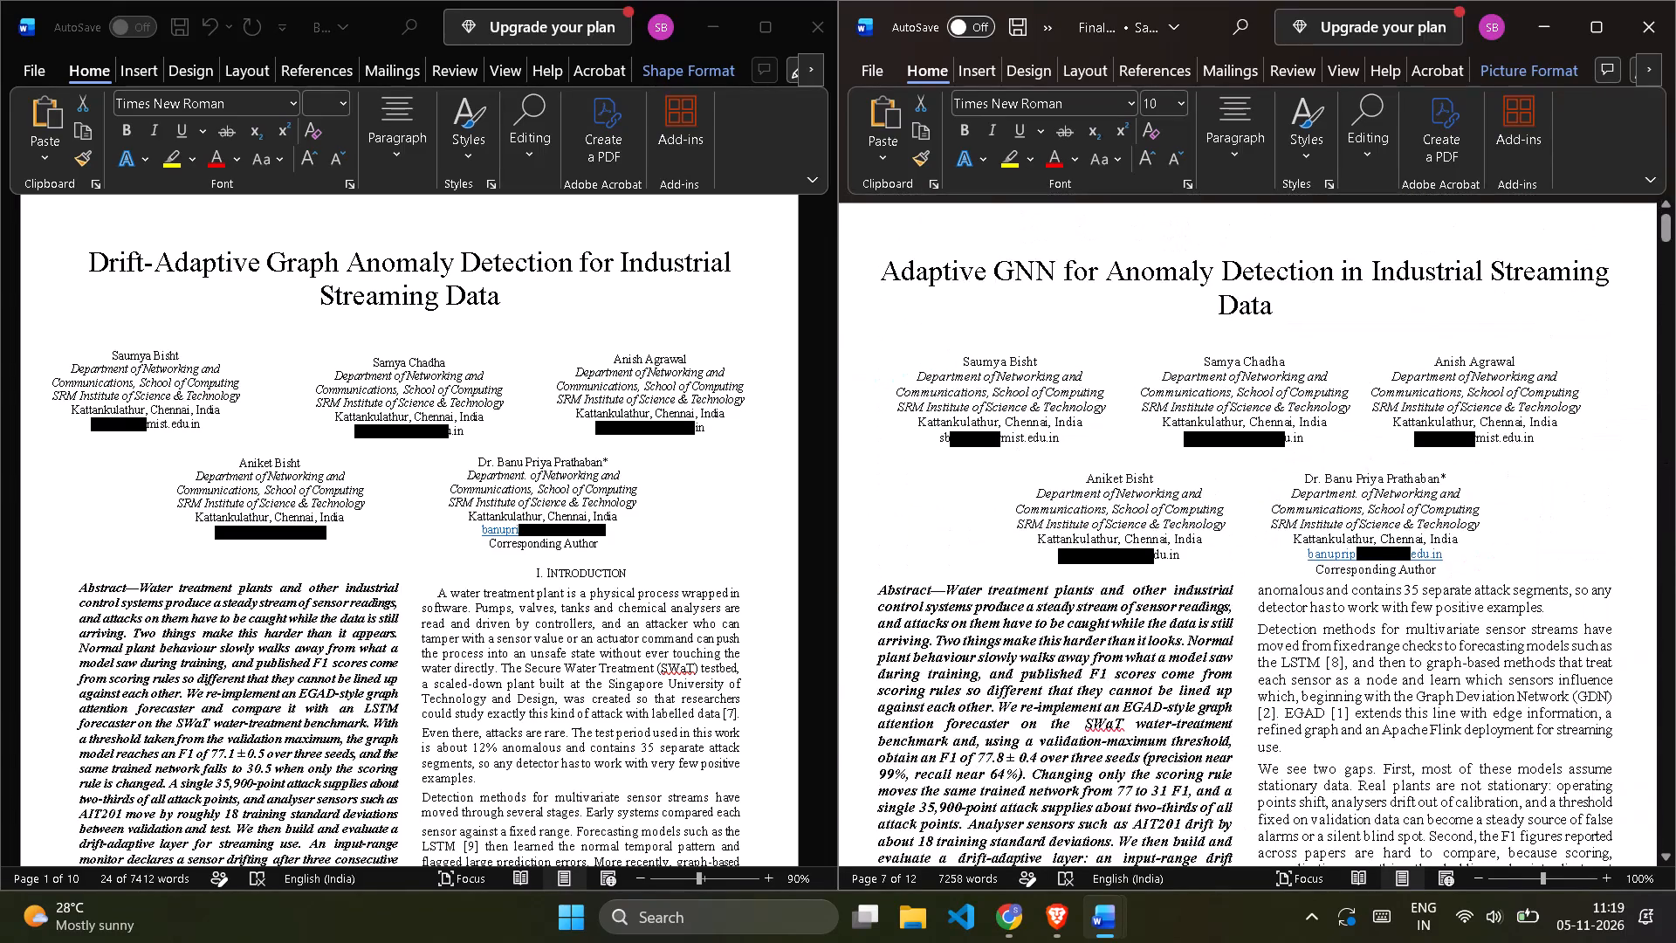
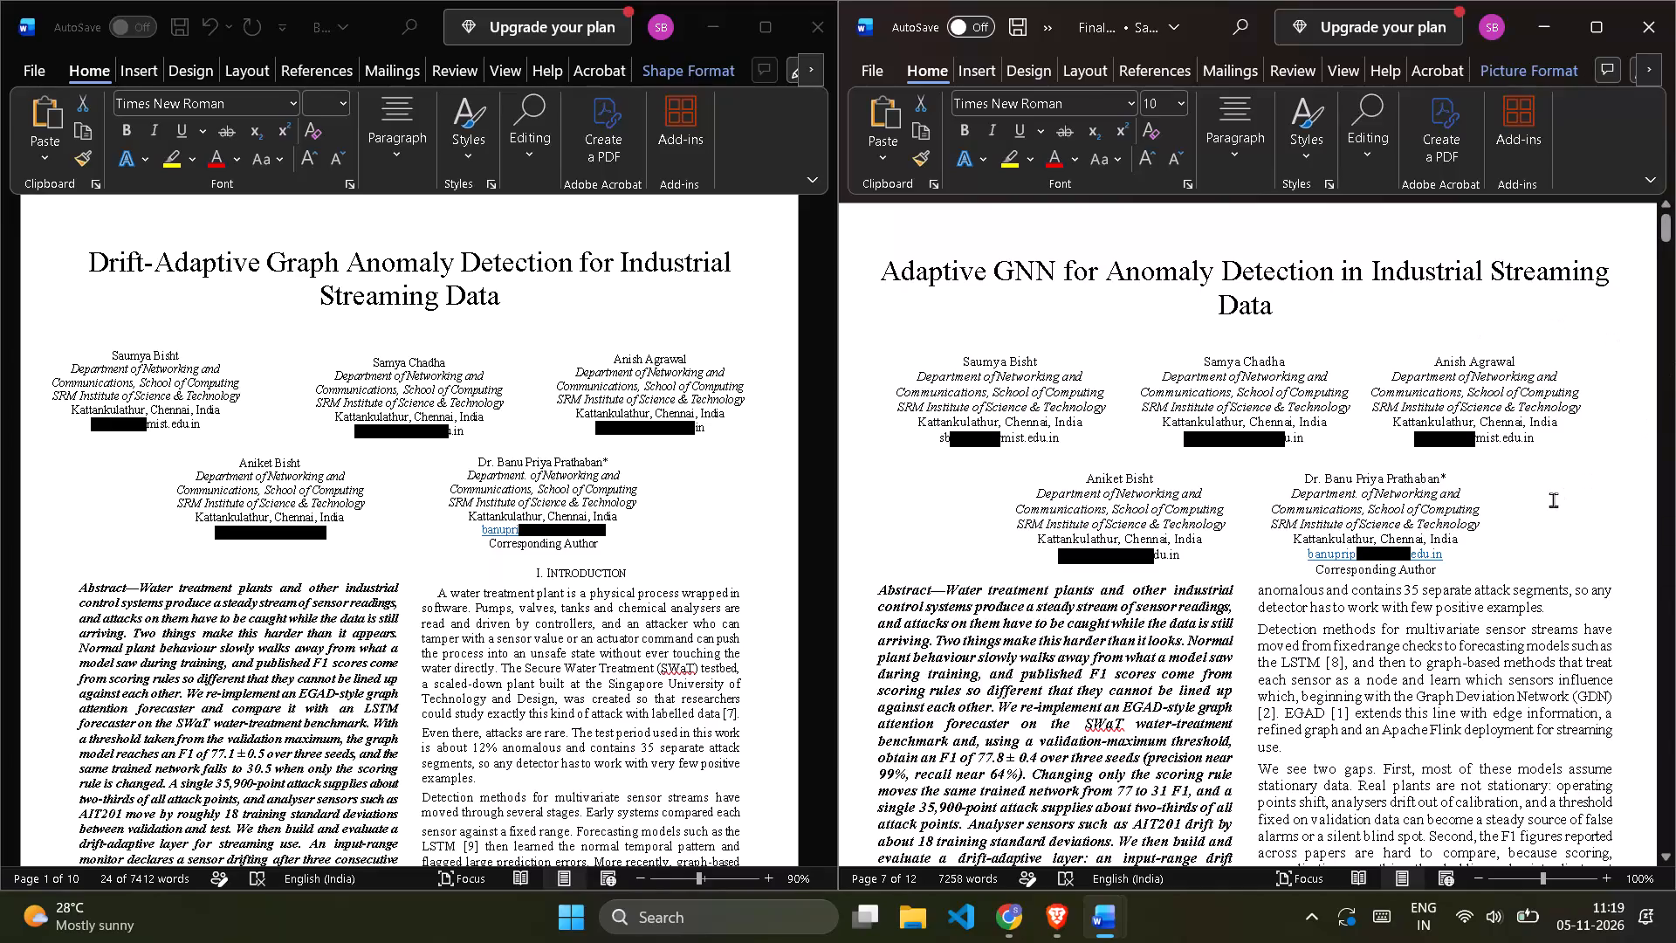
Review the Final_Paper layout from the title page to the Fig. 3 system architecture diagram on page 3.
{"action": "scroll", "coordinate": [1553, 499], "scroll_direction": "down", "scroll_amount": 2}
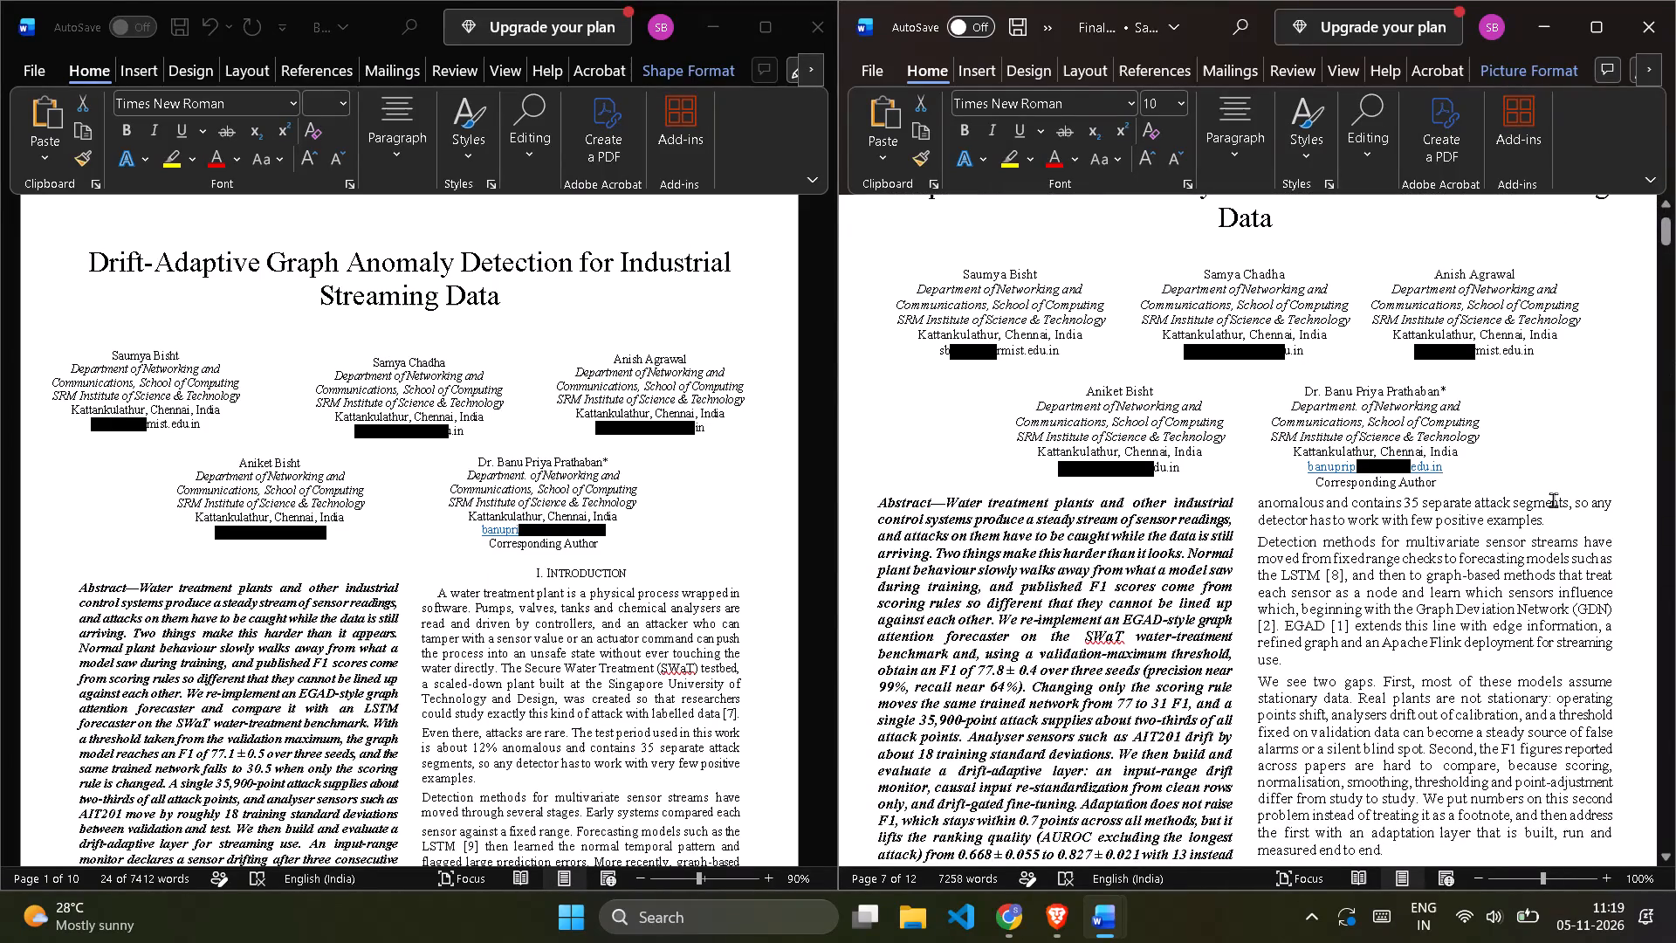
{"action": "scroll", "coordinate": [1556, 476], "scroll_direction": "down", "scroll_amount": 1}
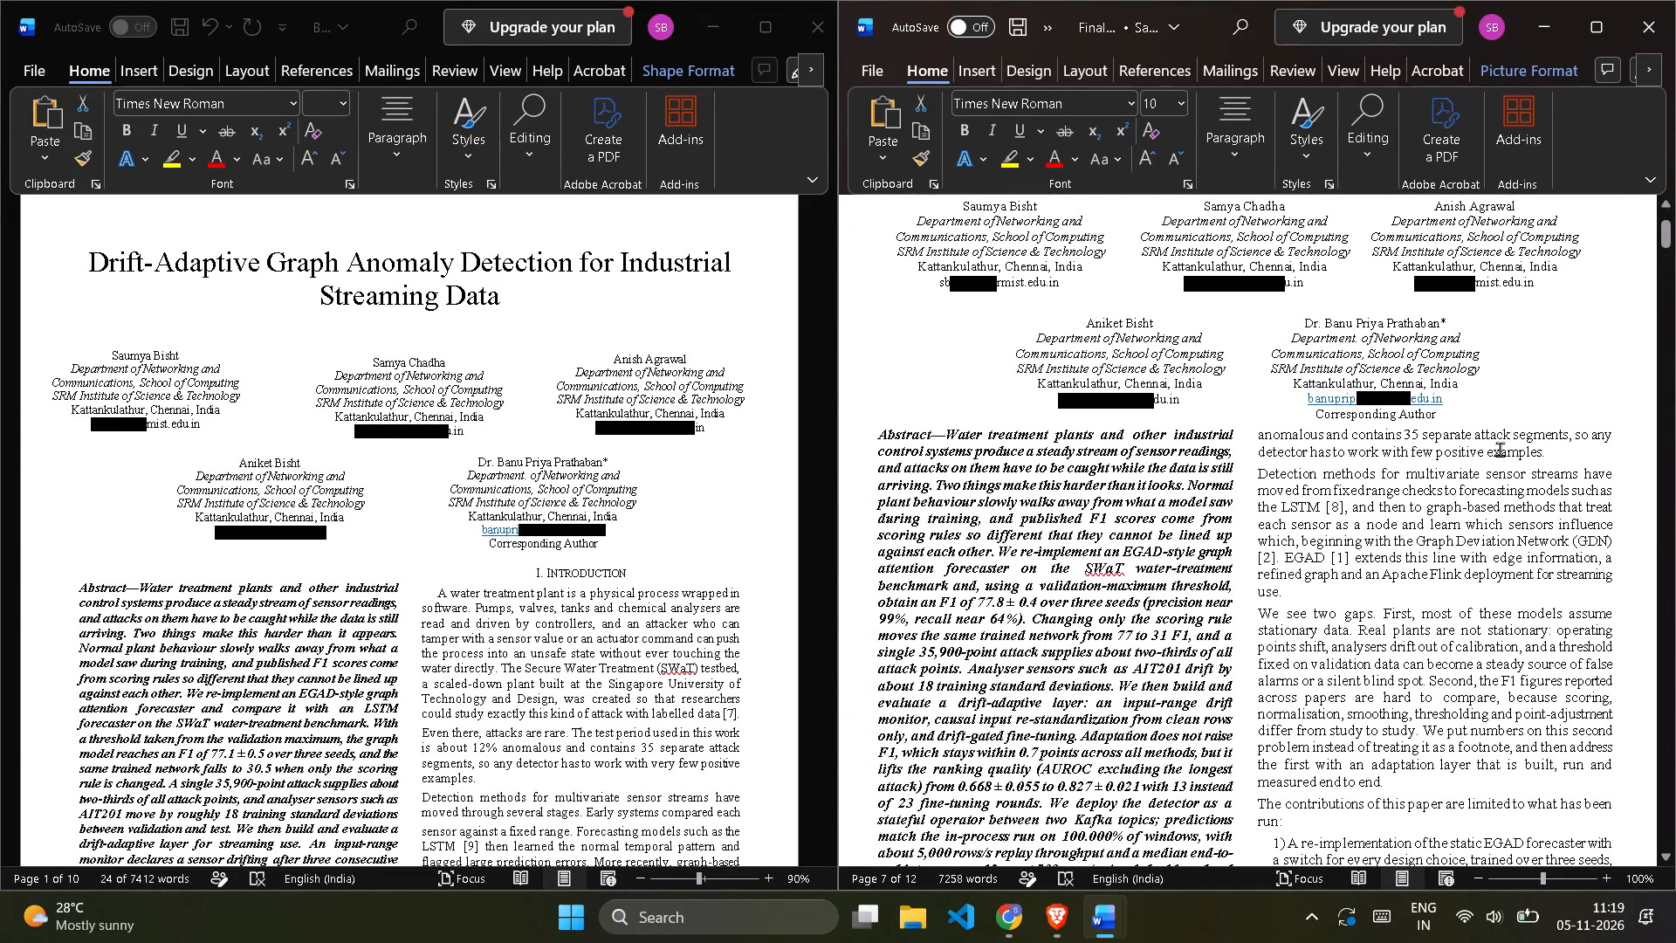
{"action": "scroll", "coordinate": [1500, 449], "scroll_direction": "down", "scroll_amount": 3}
{"action": "scroll", "coordinate": [1500, 449], "scroll_direction": "up", "scroll_amount": 4}
{"action": "scroll", "coordinate": [1500, 449], "scroll_direction": "down", "scroll_amount": 2}
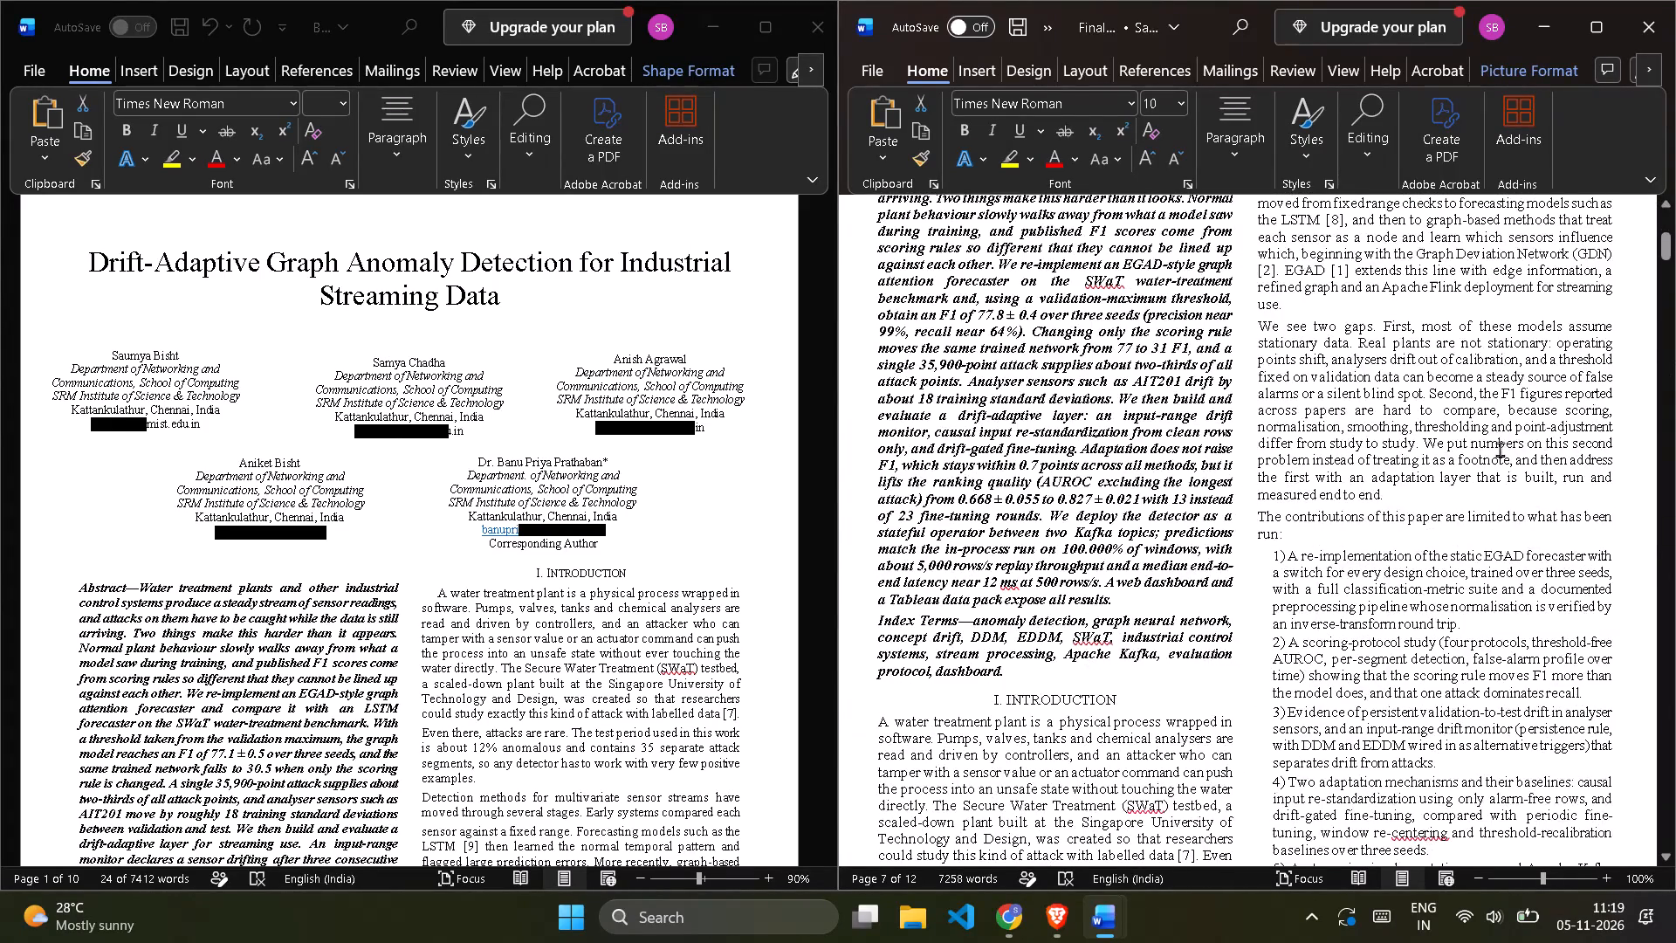
{"action": "scroll", "coordinate": [1500, 449], "scroll_direction": "down", "scroll_amount": 5}
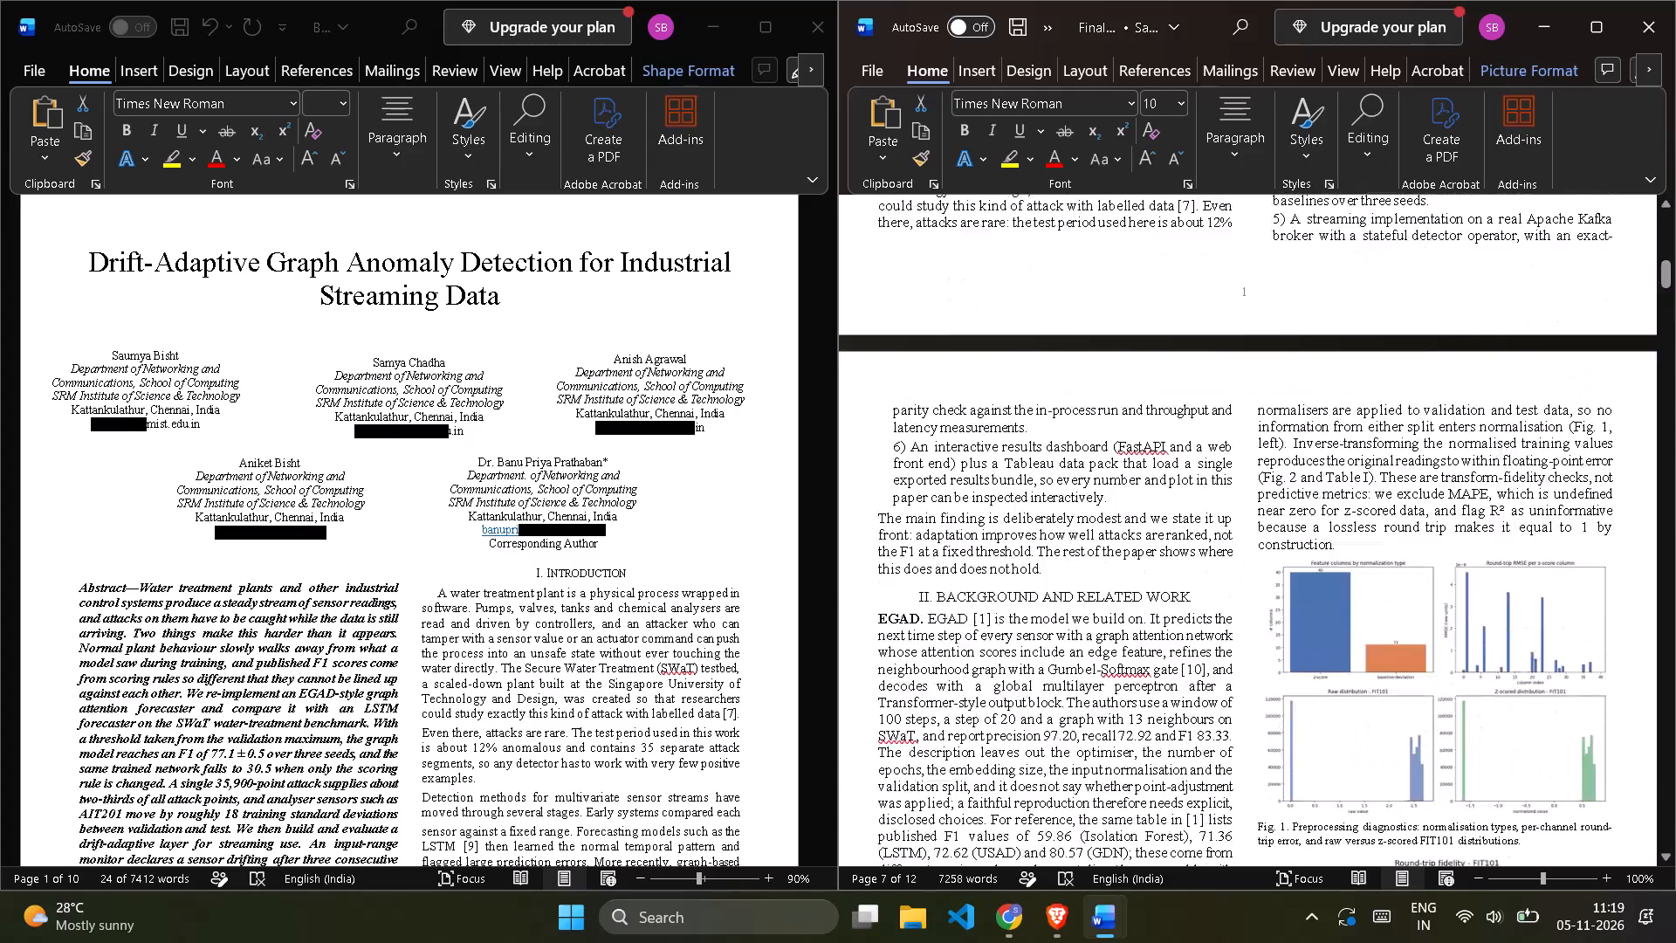
{"action": "scroll", "coordinate": [1500, 449], "scroll_direction": "down", "scroll_amount": 2}
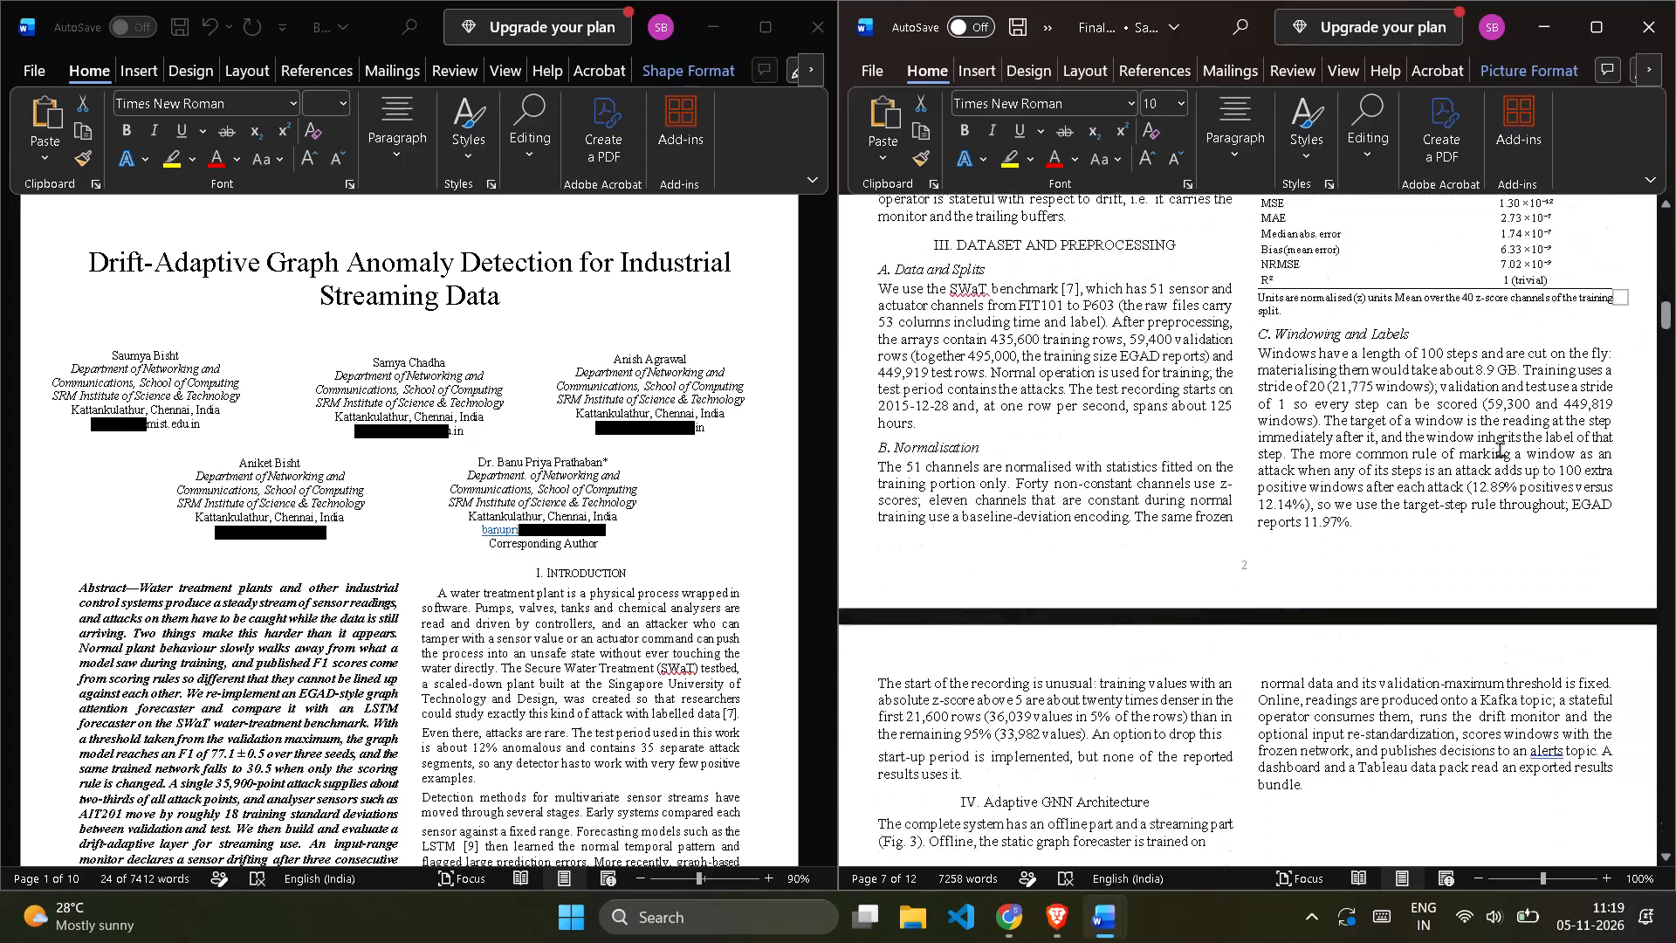
{"action": "scroll", "coordinate": [1500, 449], "scroll_direction": "down", "scroll_amount": 2}
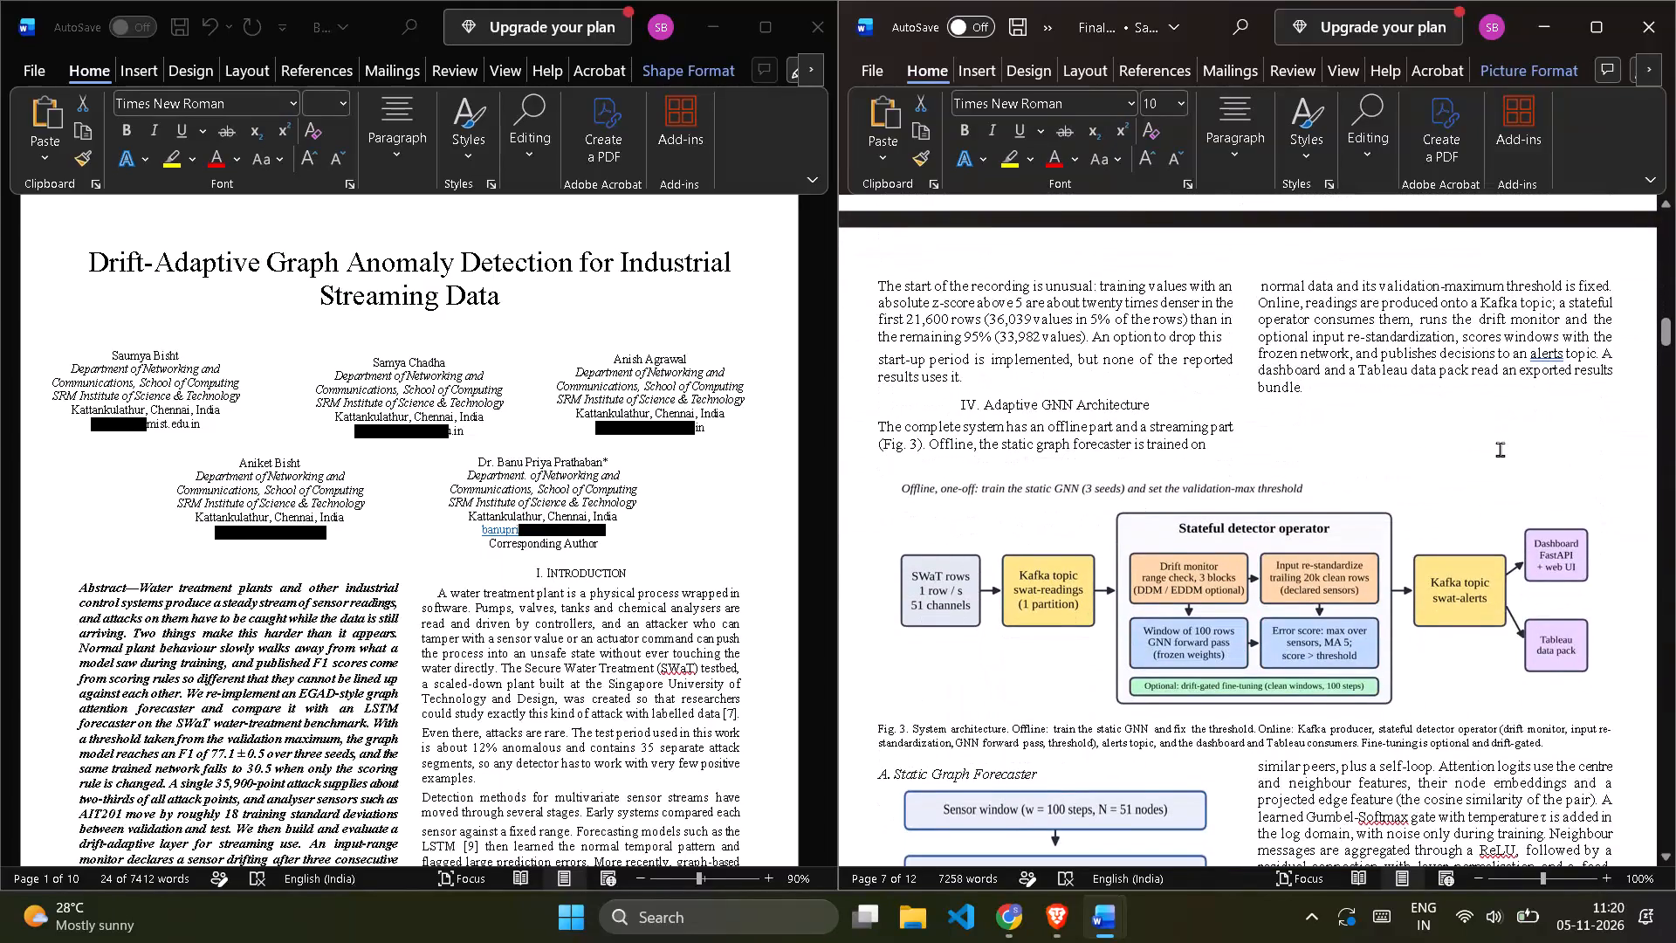
Capture a screen snip of the top of page 3, covering both text columns and the Fig. 3 architecture diagram.
{"action": "key", "text": "shift+super+s"}
{"action": "left_click_drag", "start_coordinate": [838, 200], "coordinate": [1554, 817]}
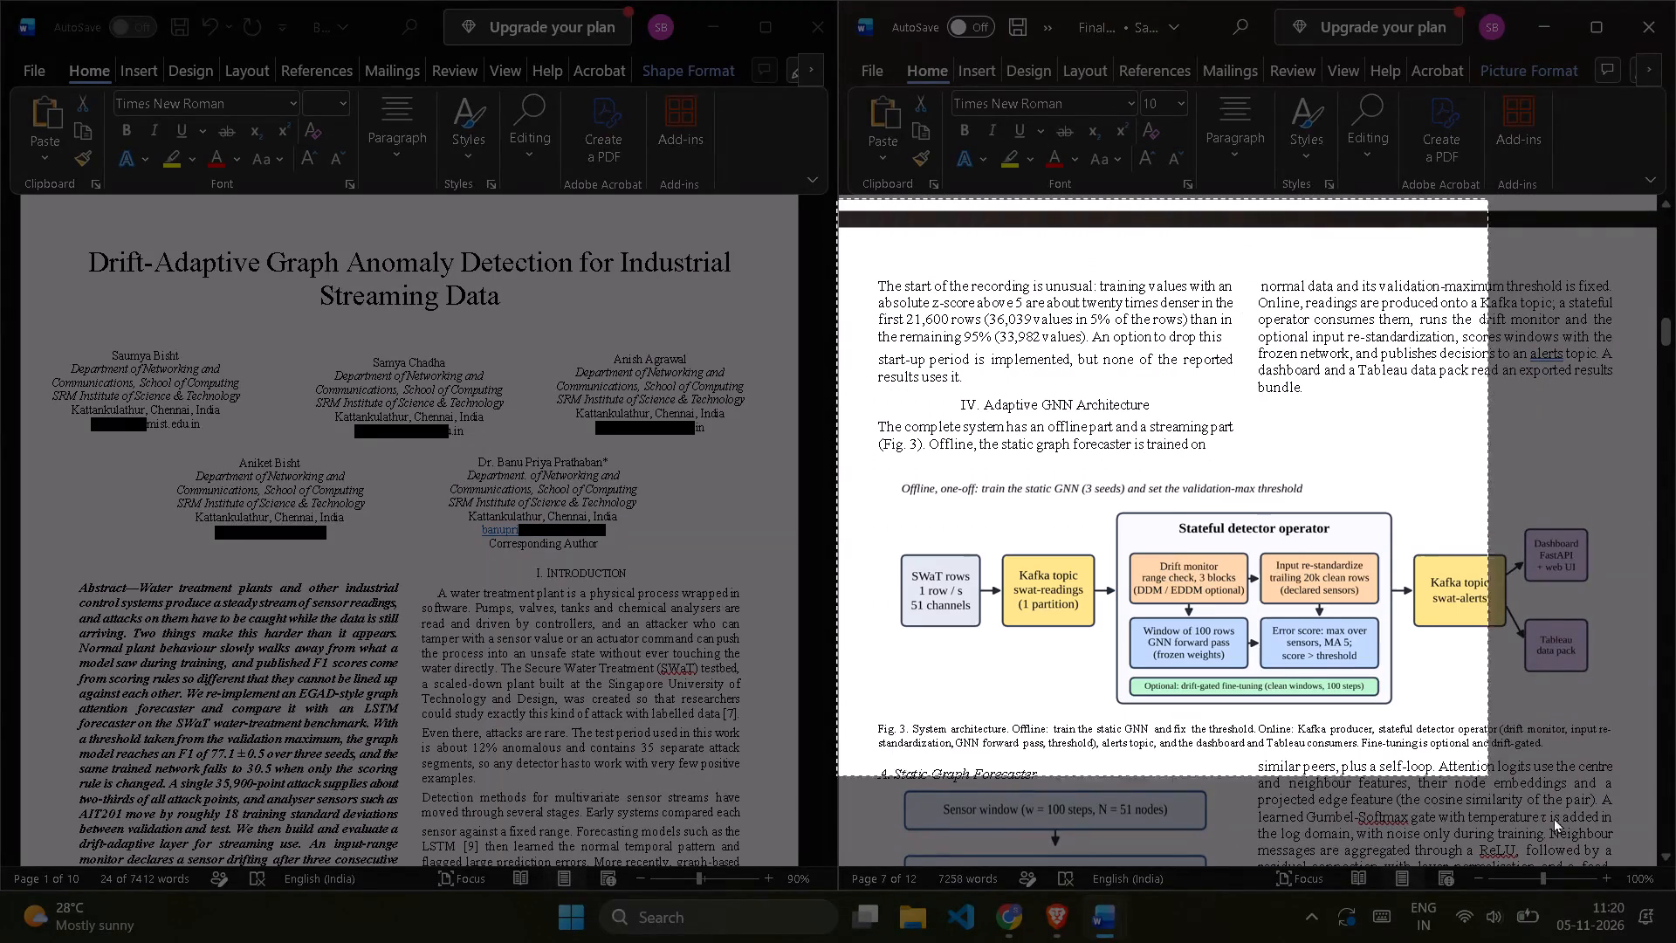
{"action": "left_click_drag", "start_coordinate": [1554, 817], "coordinate": [1639, 854]}
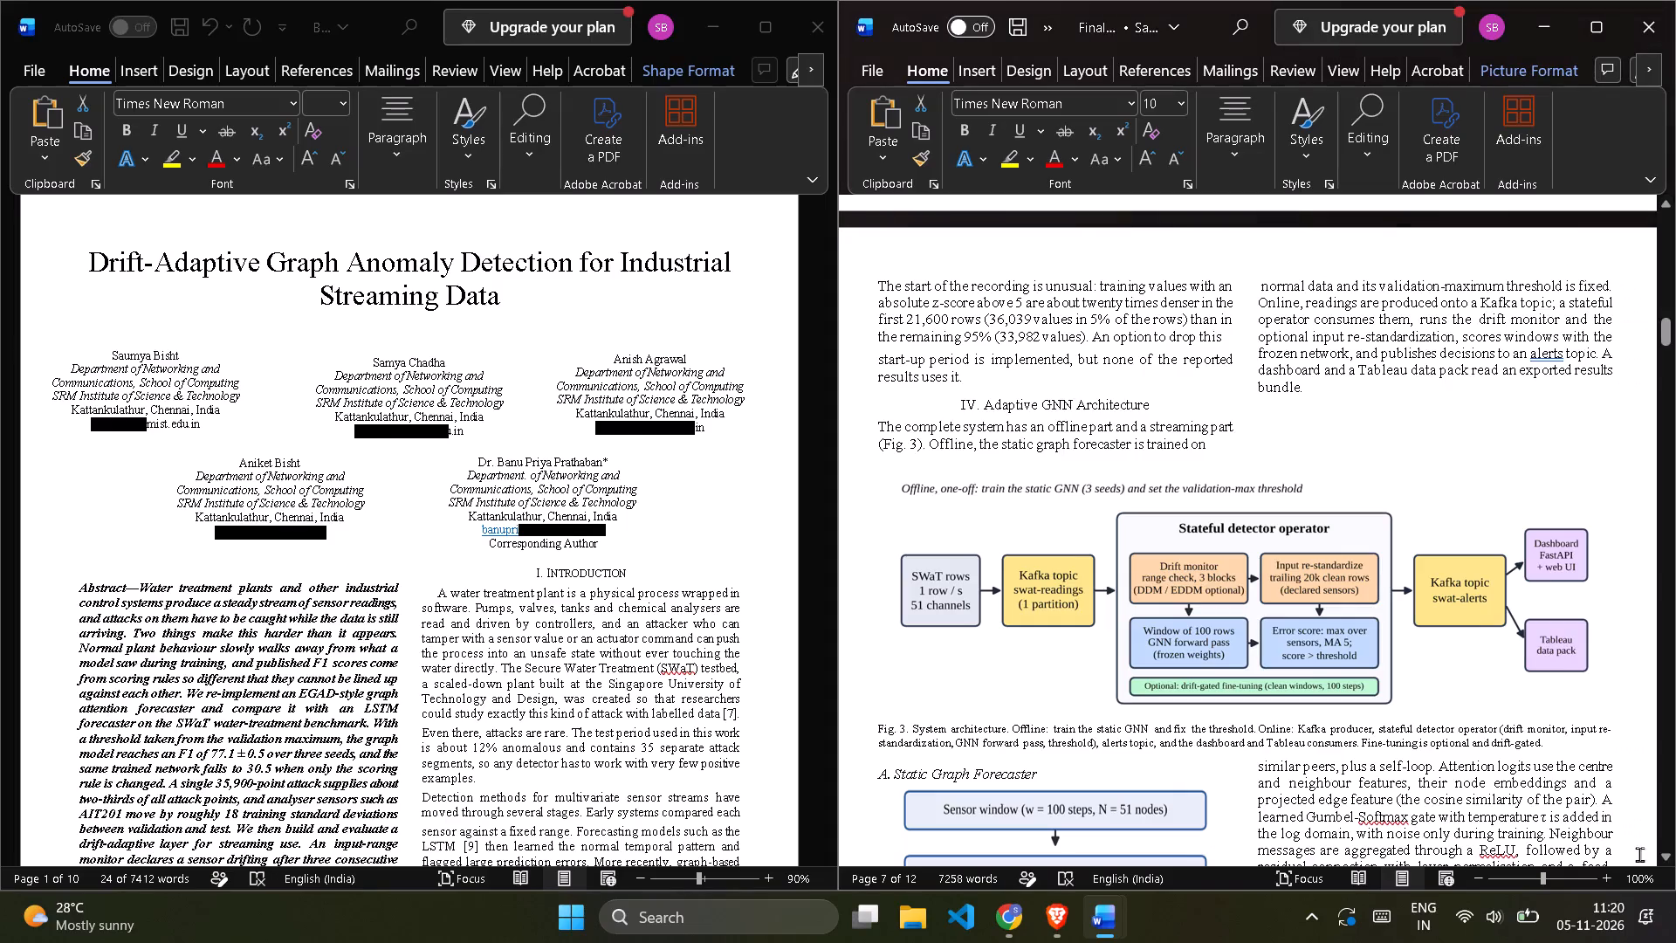
{"action": "left_click", "coordinate": [1033, 935]}
{"action": "left_click", "coordinate": [1039, 831]}
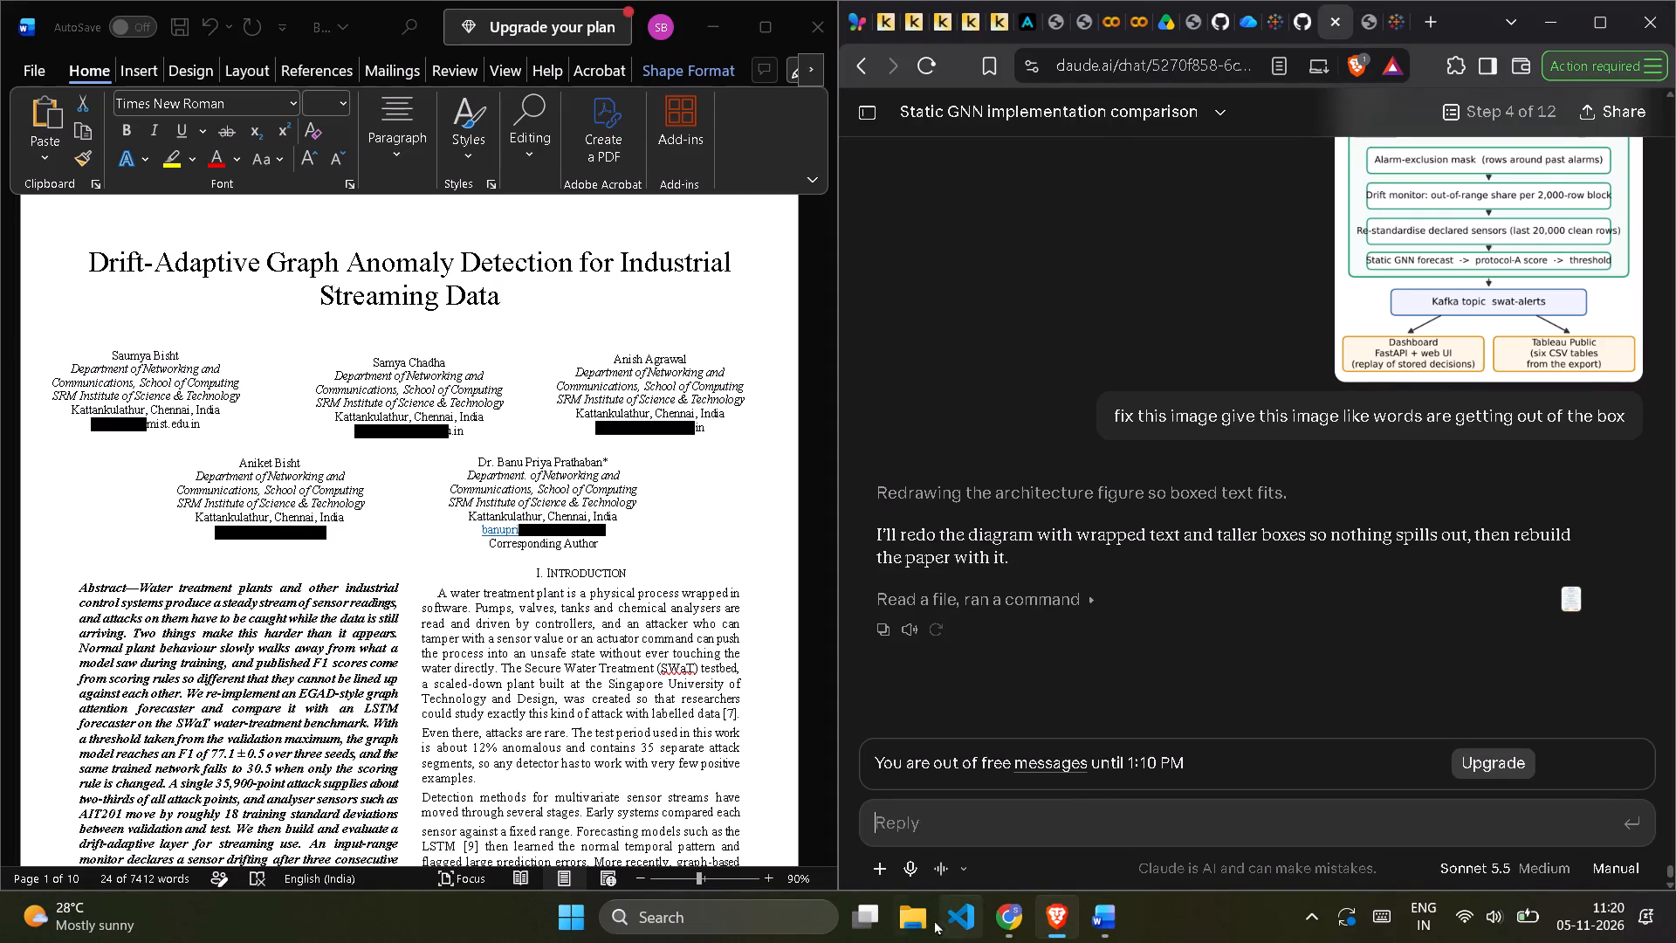
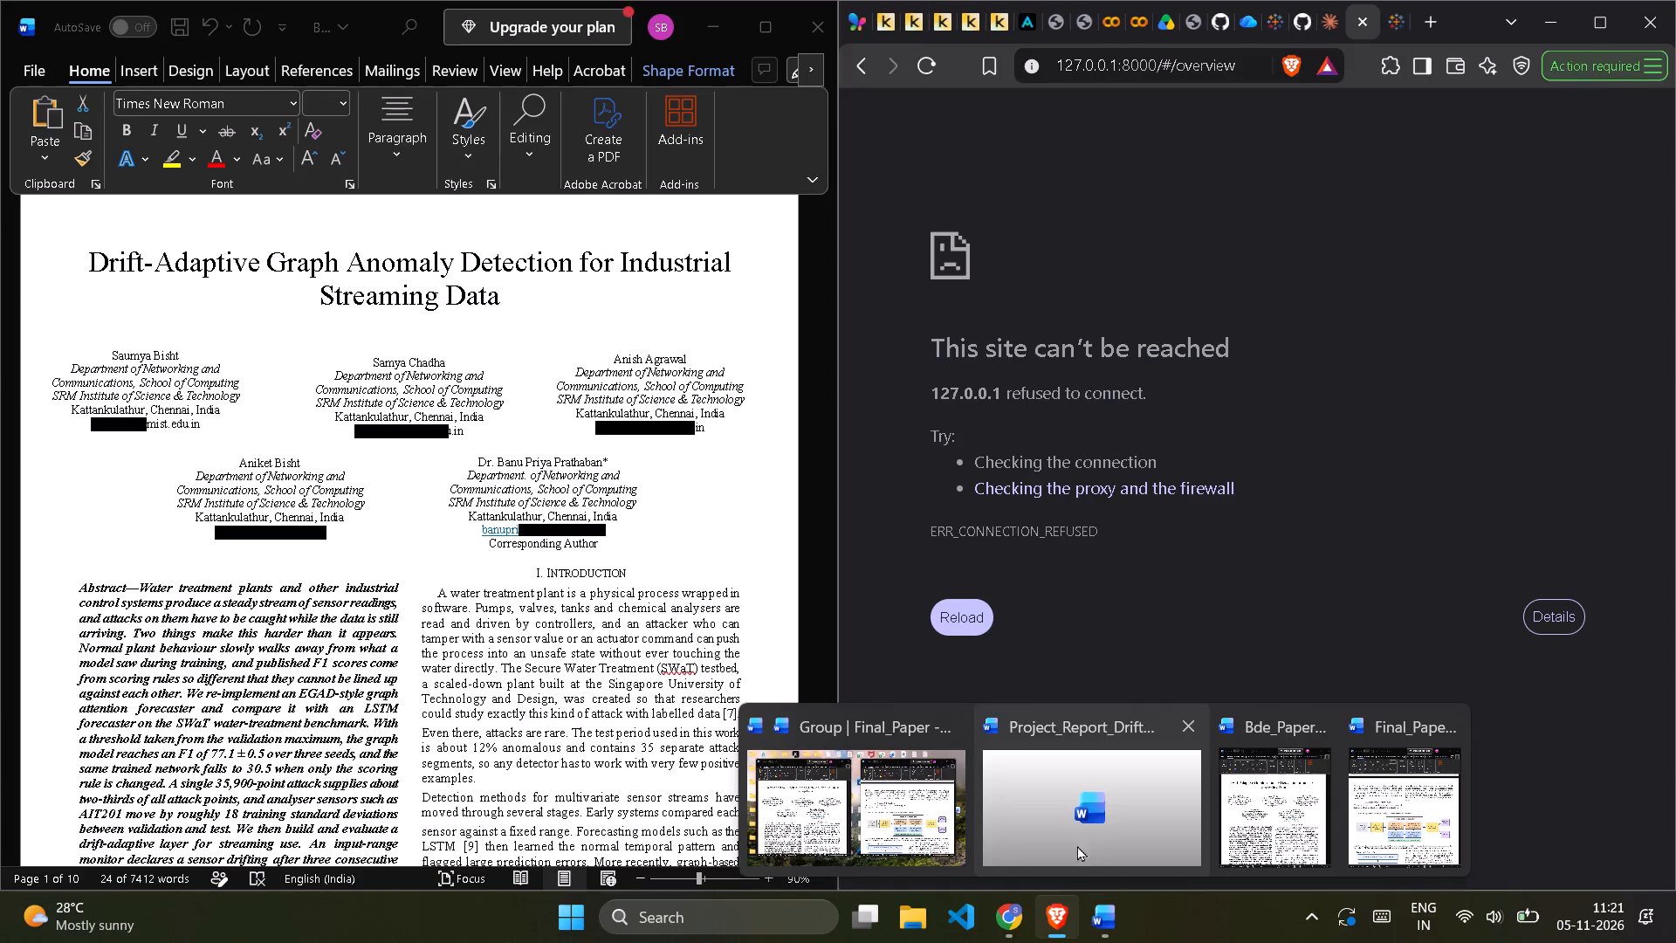
{"action": "left_click", "coordinate": [1286, 492]}
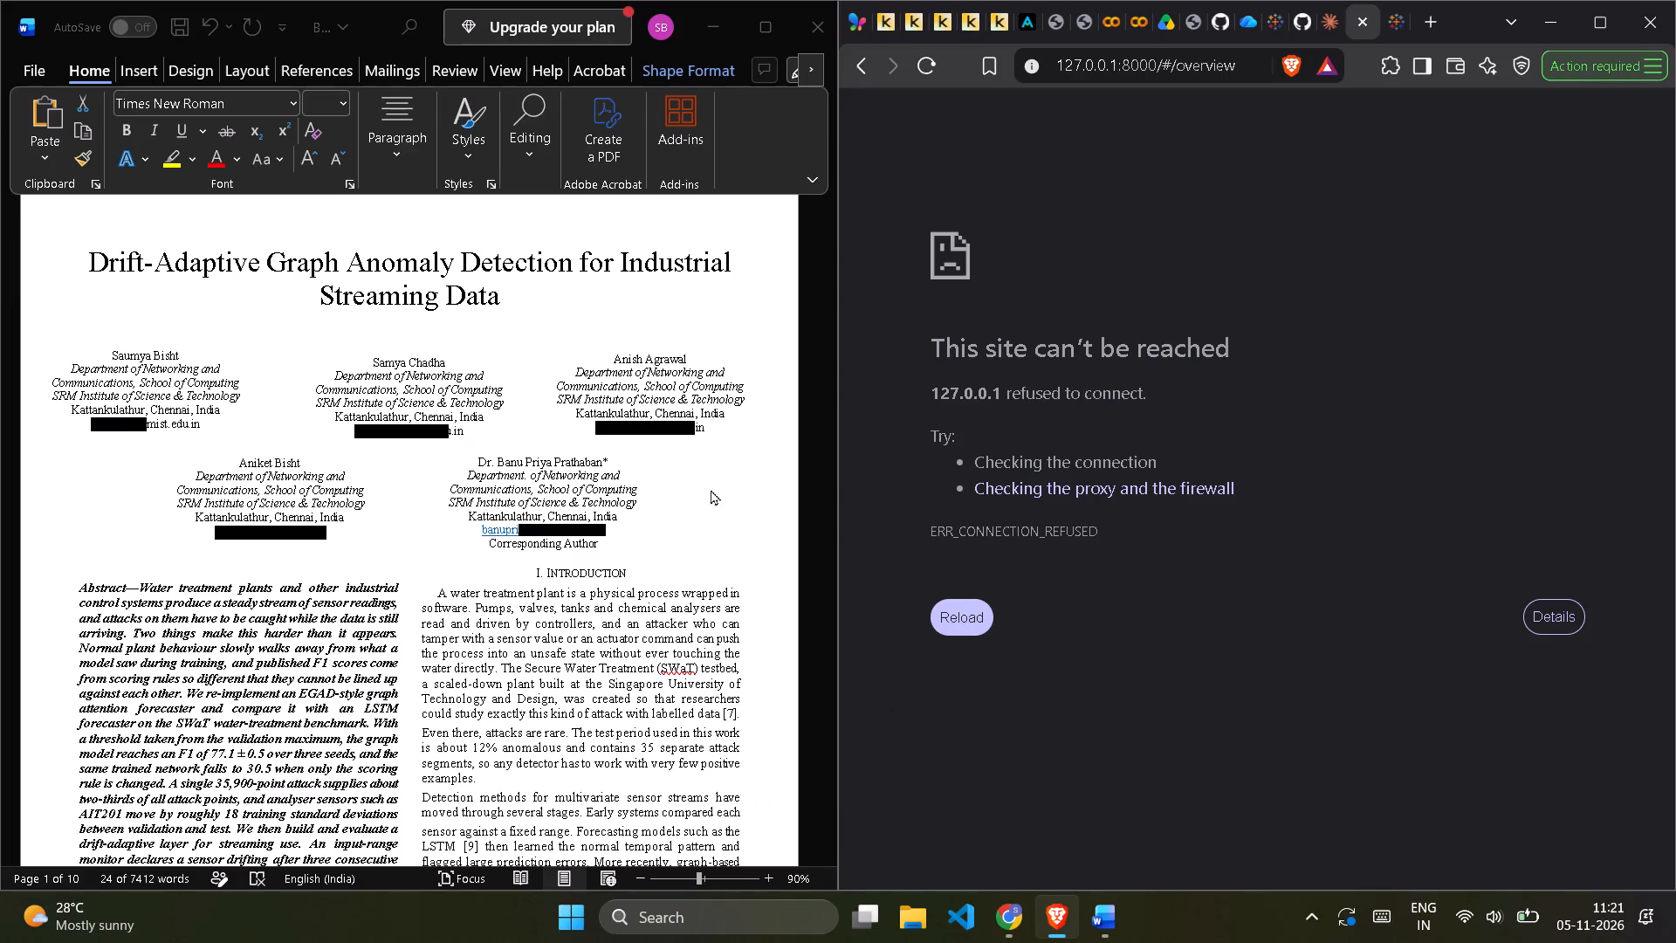
Switch back to the Drift-Adaptive Graph Anomaly Detection paper in Word and save the document.
{"action": "left_click", "coordinate": [703, 514]}
{"action": "left_click", "coordinate": [733, 532]}
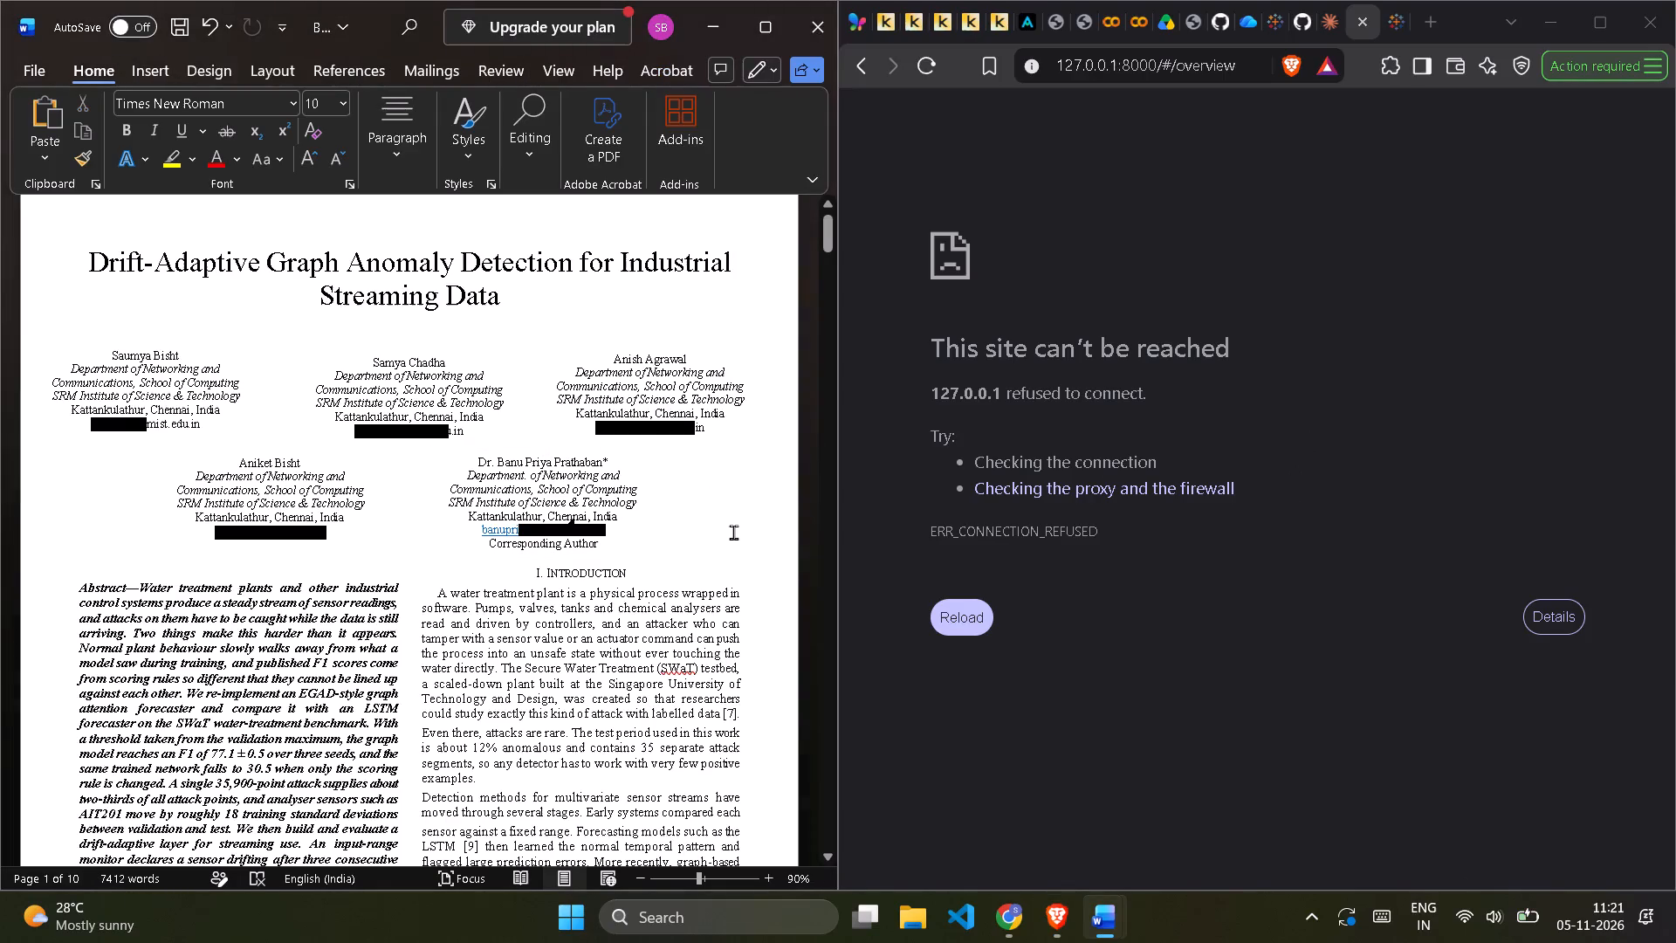
{"action": "key", "text": "ctrl+s"}
{"action": "key", "text": "ctrl+s"}
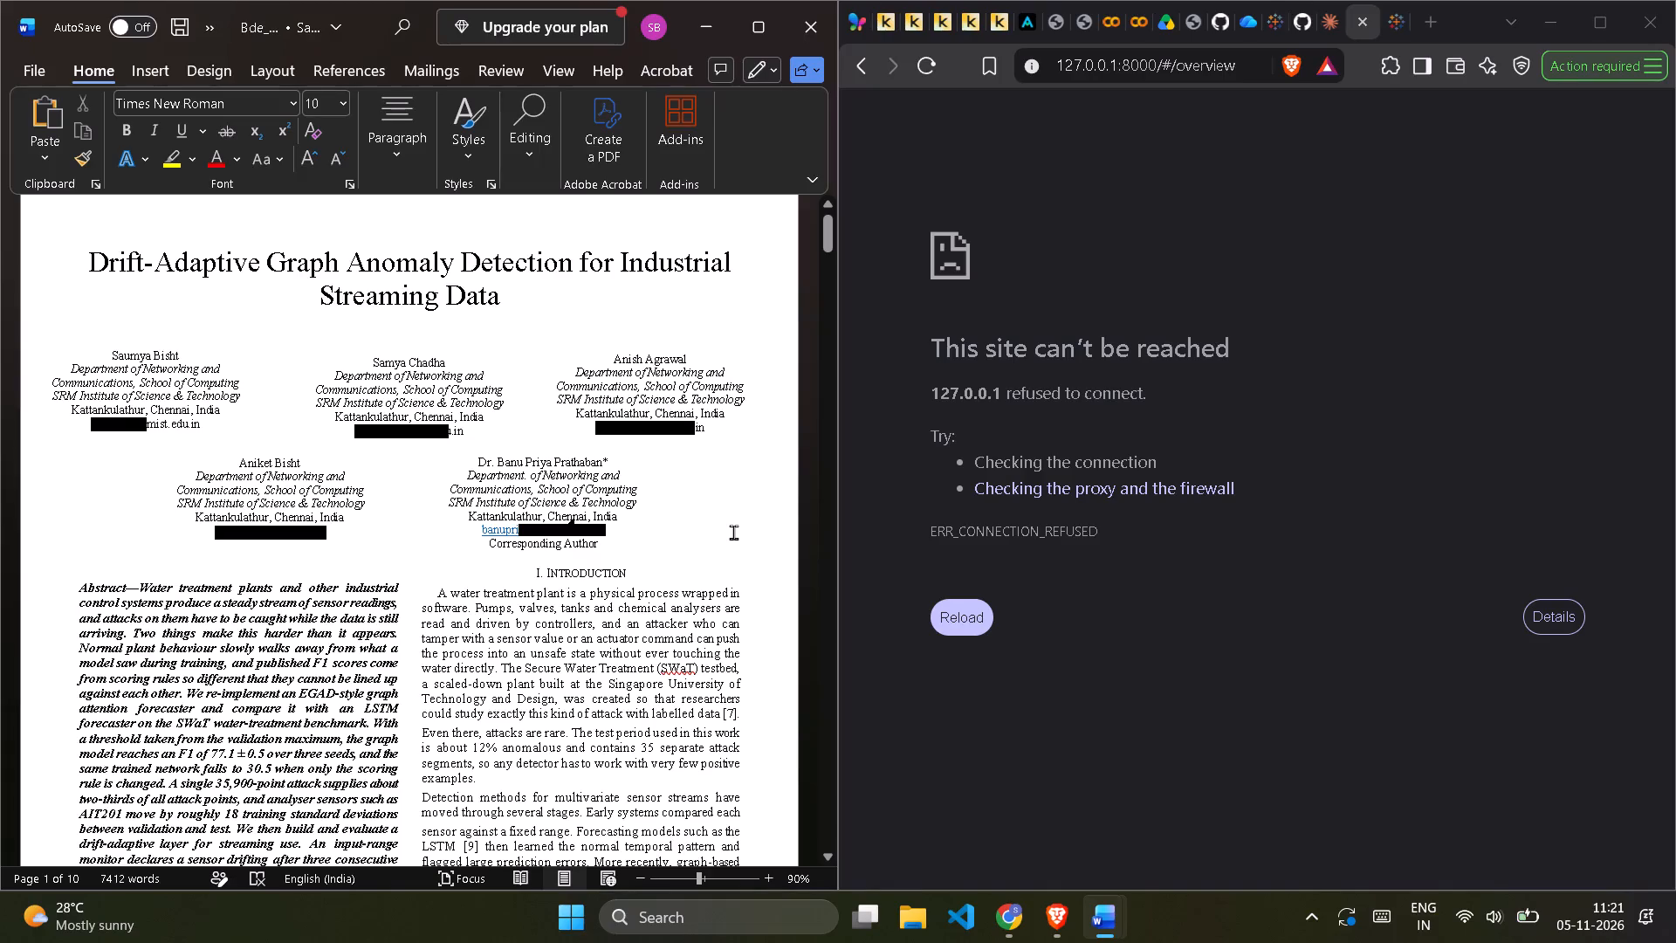
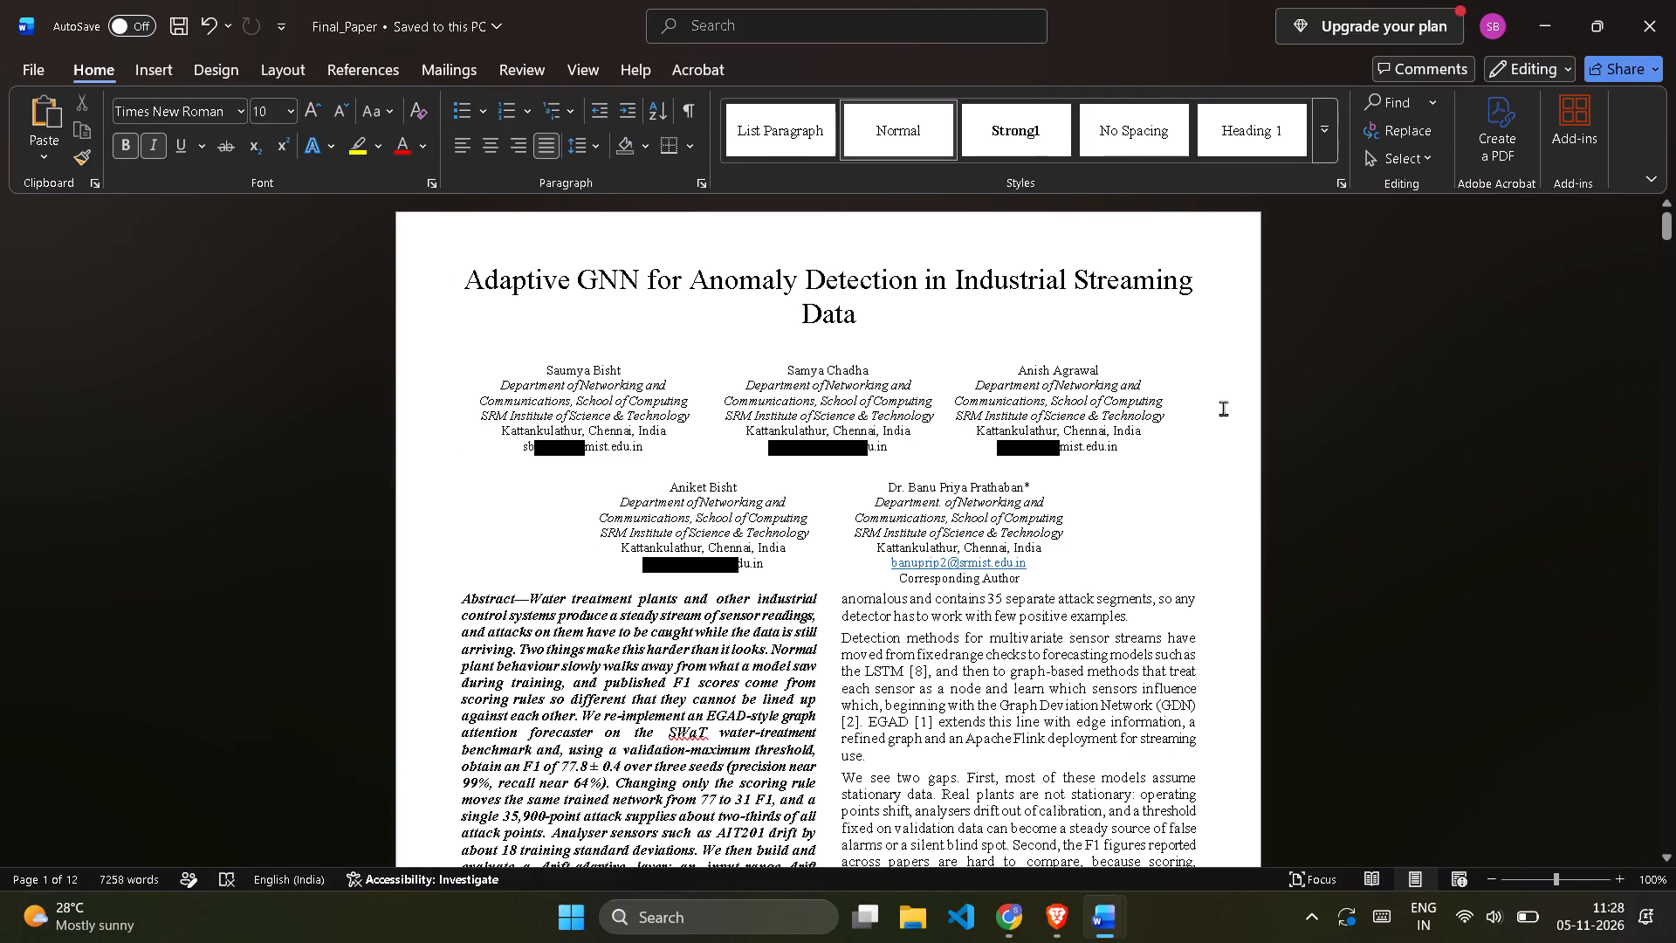
Look through Final_Paper from the abstract to the related work section and the preprocessing figures on the second page.
{"action": "scroll", "coordinate": [1223, 408], "scroll_direction": "down", "scroll_amount": 4}
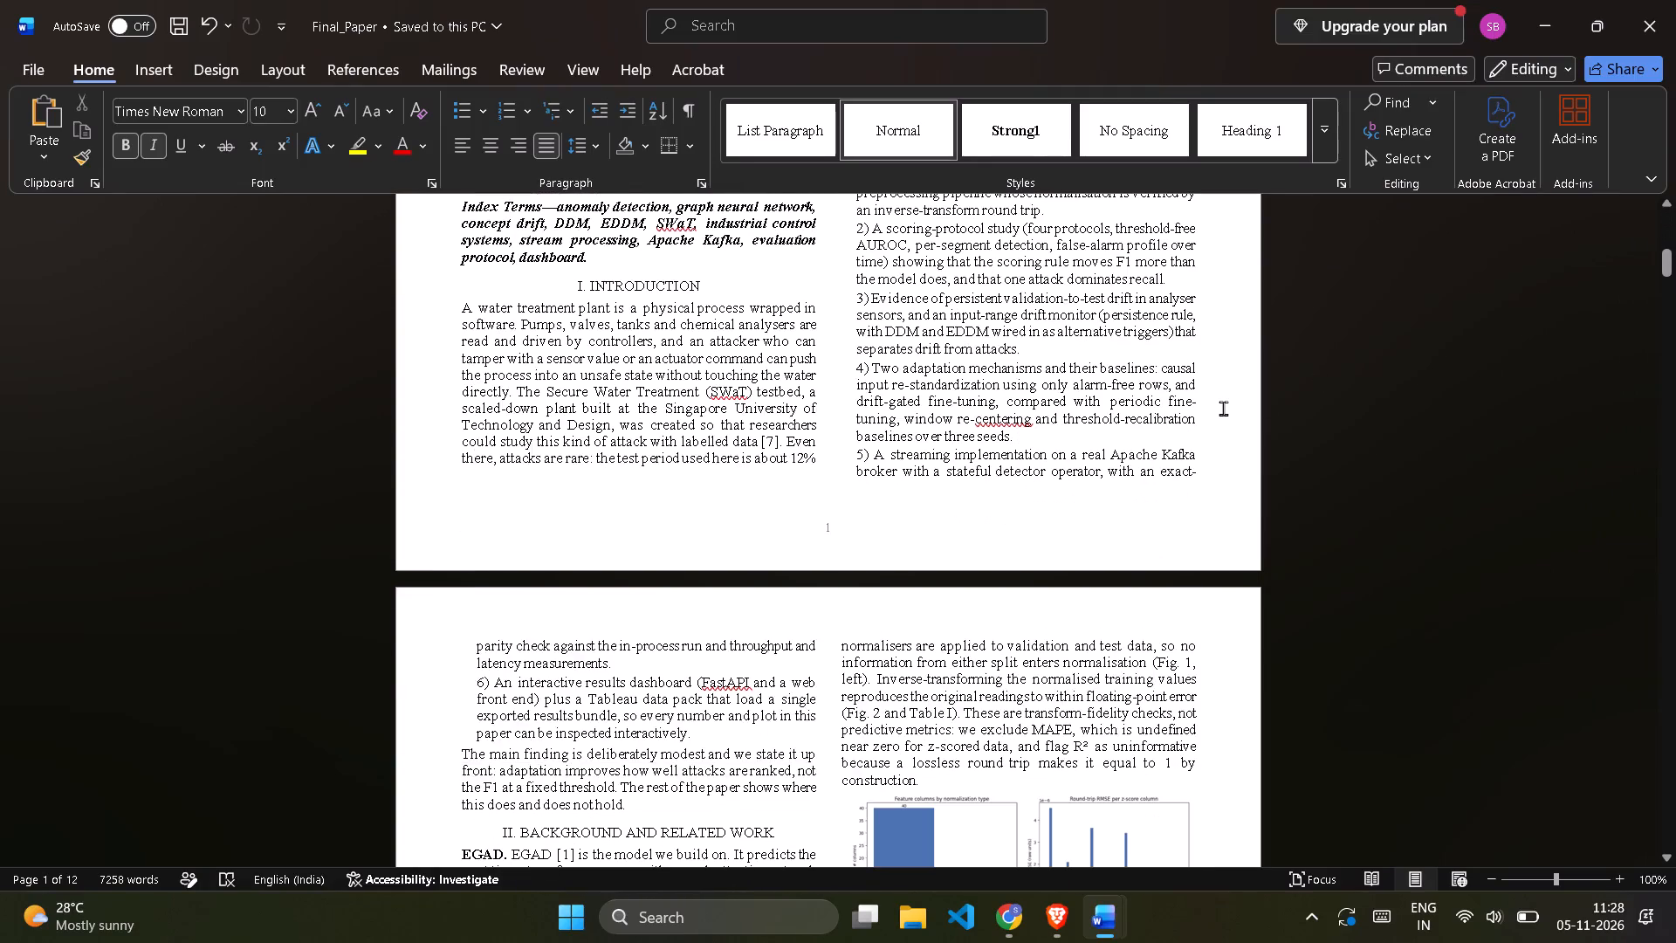
{"action": "scroll", "coordinate": [1223, 408], "scroll_direction": "down", "scroll_amount": 3}
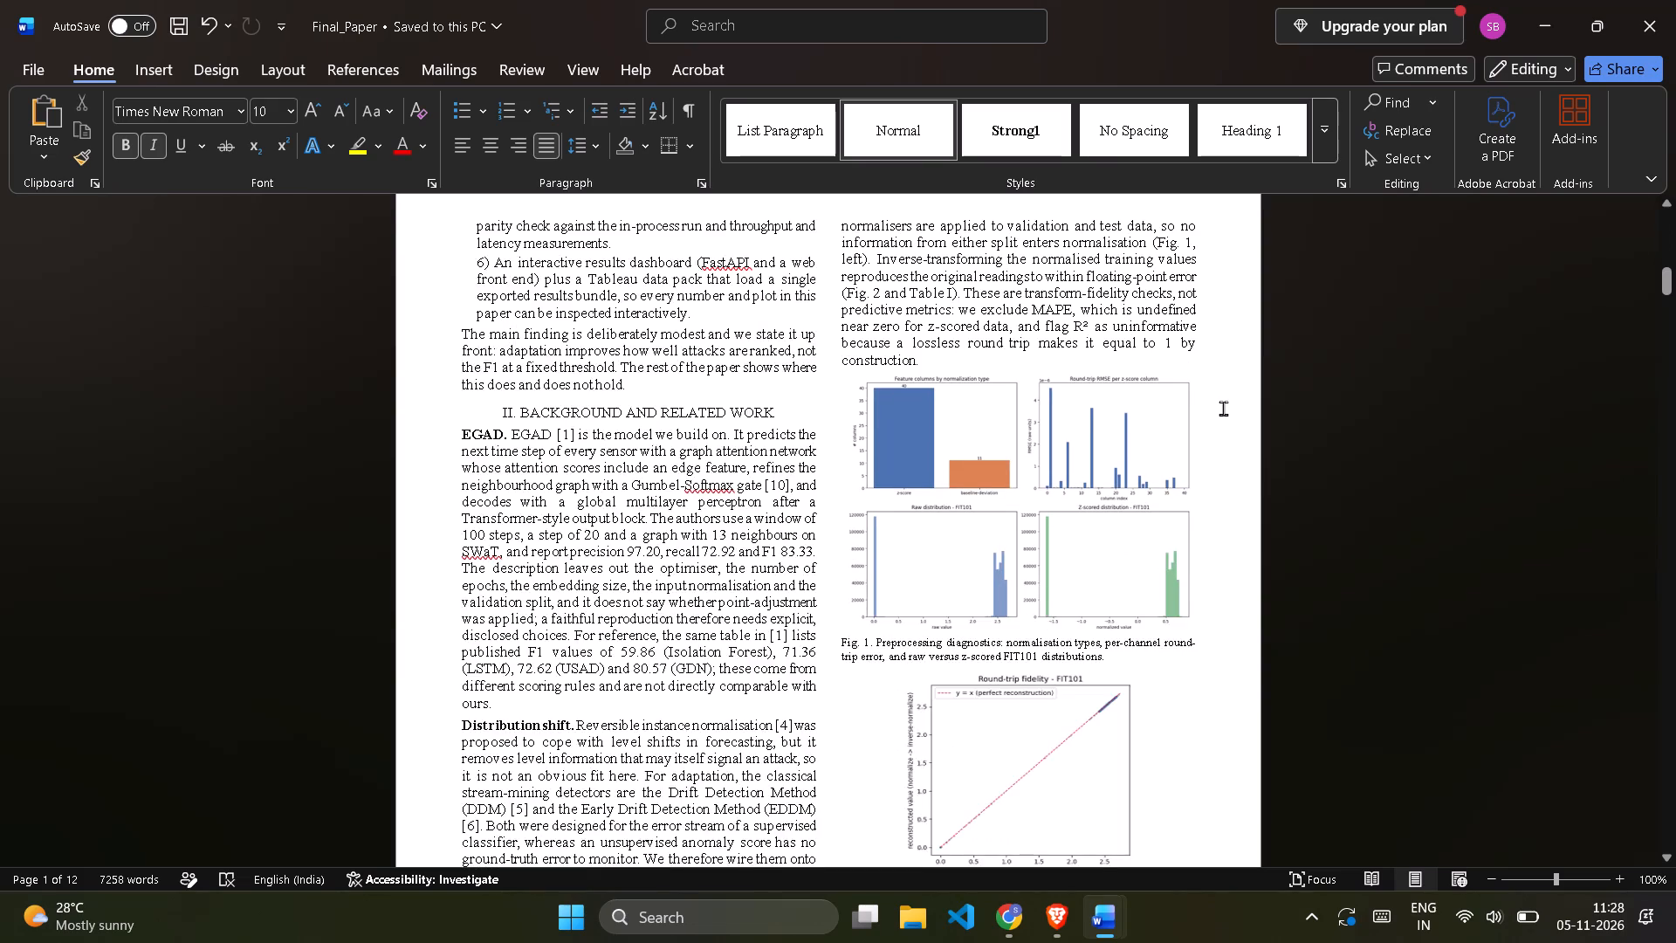
Review the layout of pages 2 to 4, checking the column text flow, the Fig. 3 architecture diagram and the section headings.
{"action": "scroll", "coordinate": [1223, 408], "scroll_direction": "down", "scroll_amount": 2}
{"action": "scroll", "coordinate": [1223, 408], "scroll_direction": "up", "scroll_amount": 1}
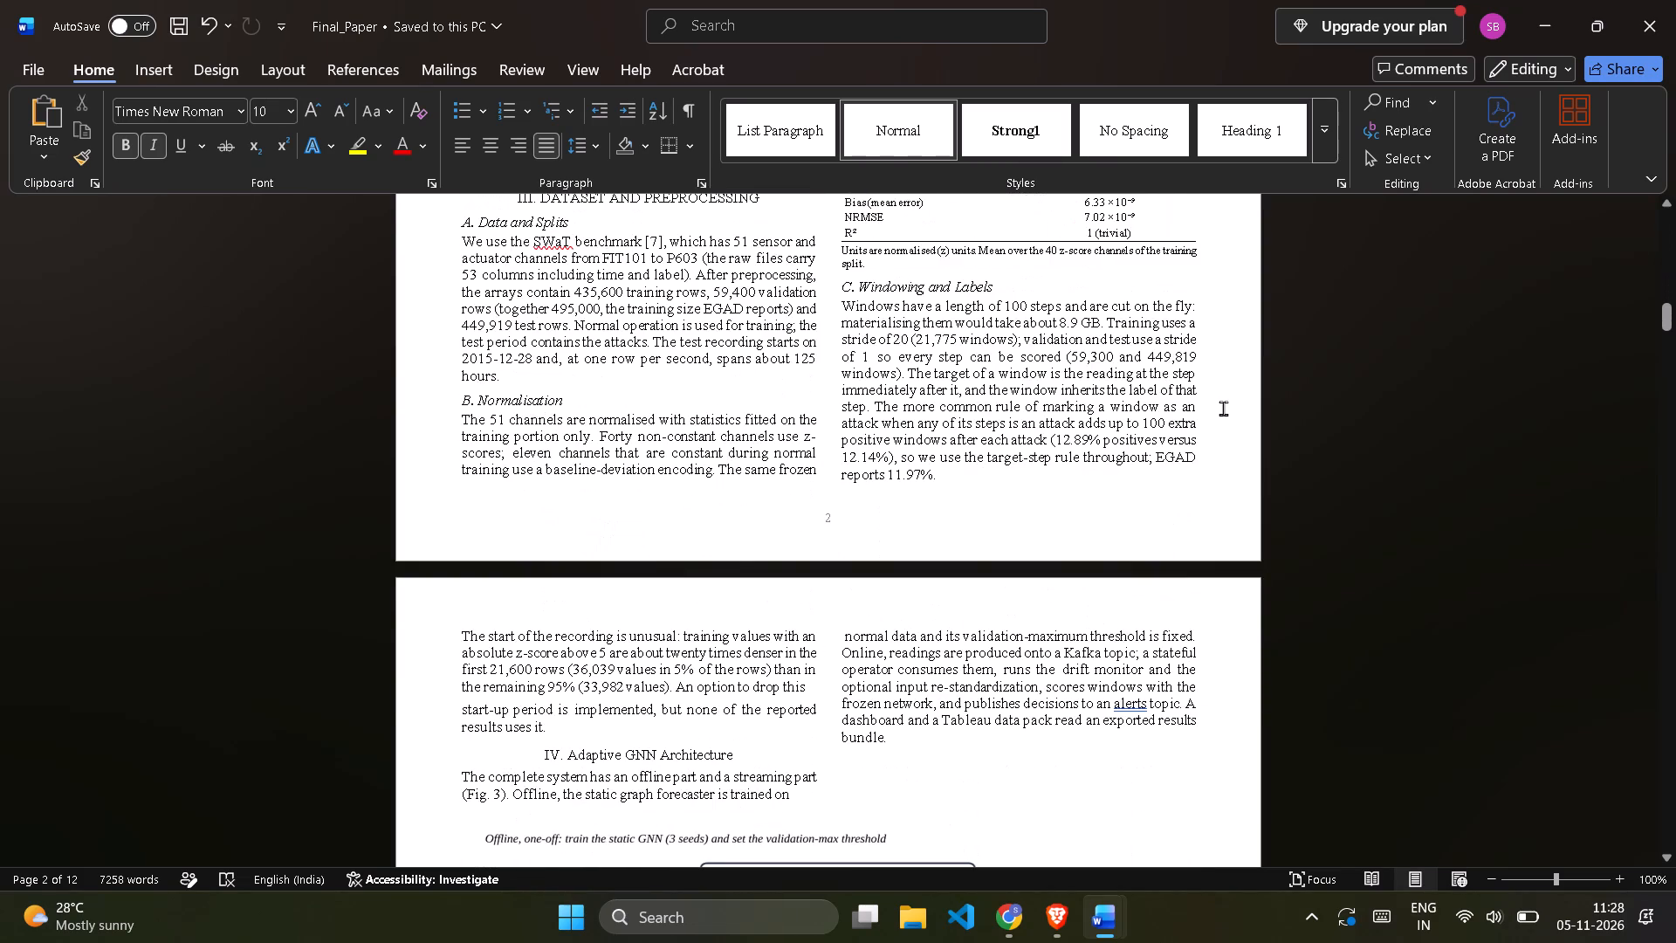
{"action": "scroll", "coordinate": [1223, 408], "scroll_direction": "up", "scroll_amount": 1}
{"action": "scroll", "coordinate": [1223, 408], "scroll_direction": "down", "scroll_amount": 3}
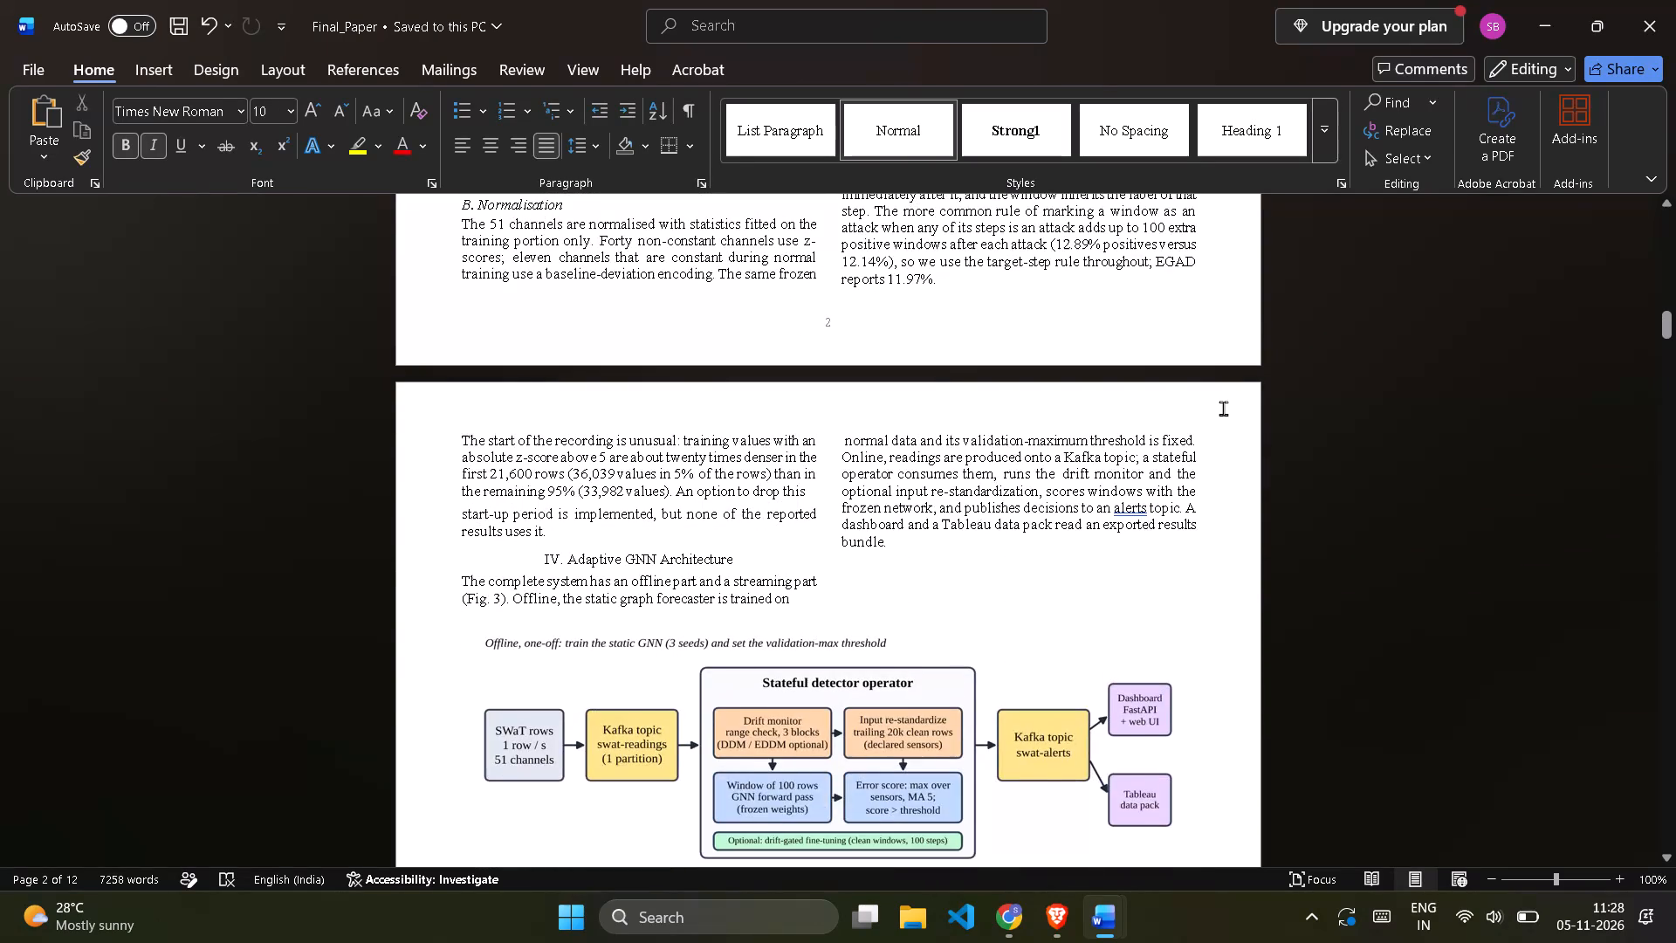
{"action": "scroll", "coordinate": [1223, 408], "scroll_direction": "down", "scroll_amount": 3}
{"action": "scroll", "coordinate": [1223, 408], "scroll_direction": "up", "scroll_amount": 1}
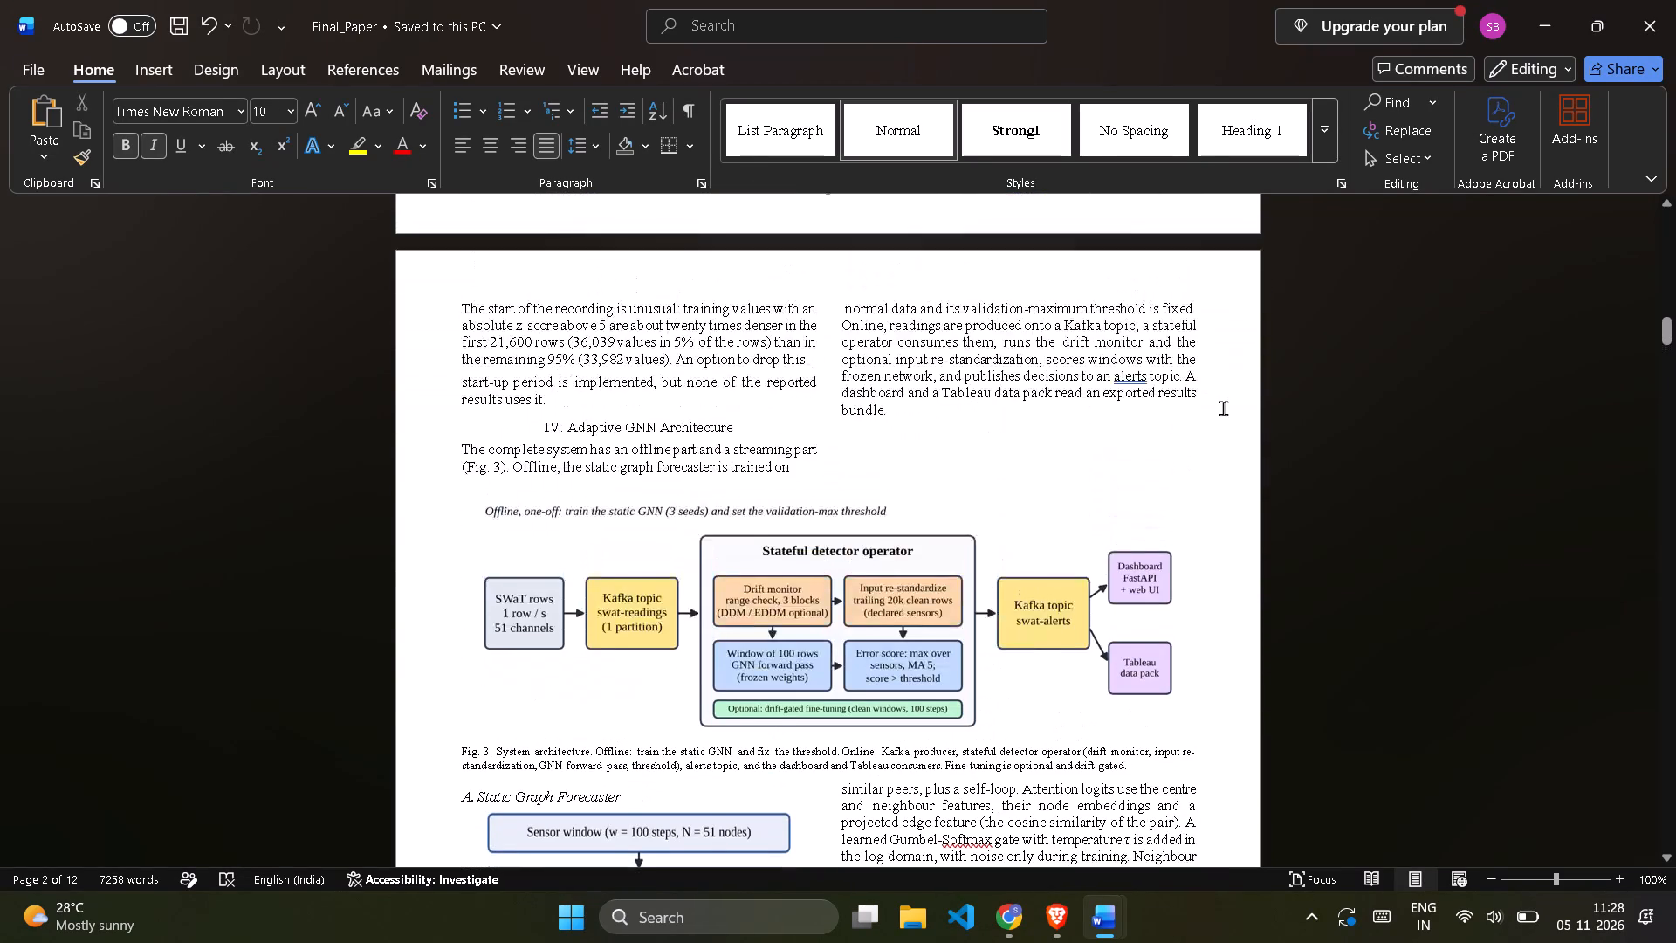
{"action": "scroll", "coordinate": [1223, 408], "scroll_direction": "up", "scroll_amount": 2}
{"action": "scroll", "coordinate": [1223, 408], "scroll_direction": "down", "scroll_amount": 1}
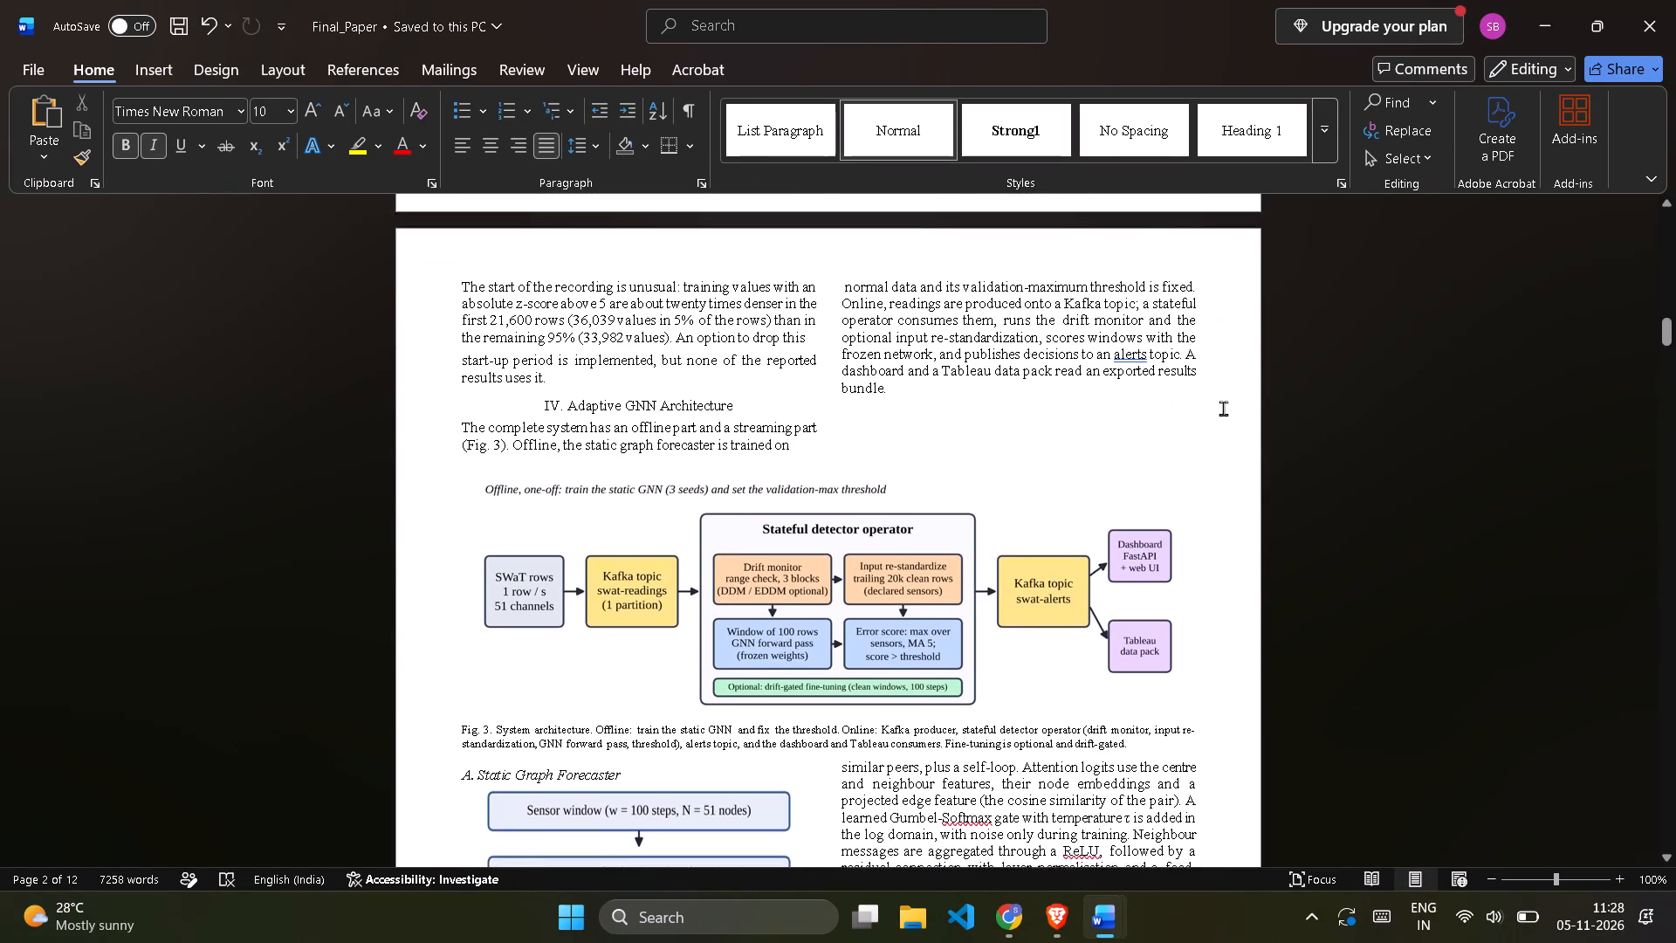
{"action": "scroll", "coordinate": [1223, 408], "scroll_direction": "down", "scroll_amount": 2}
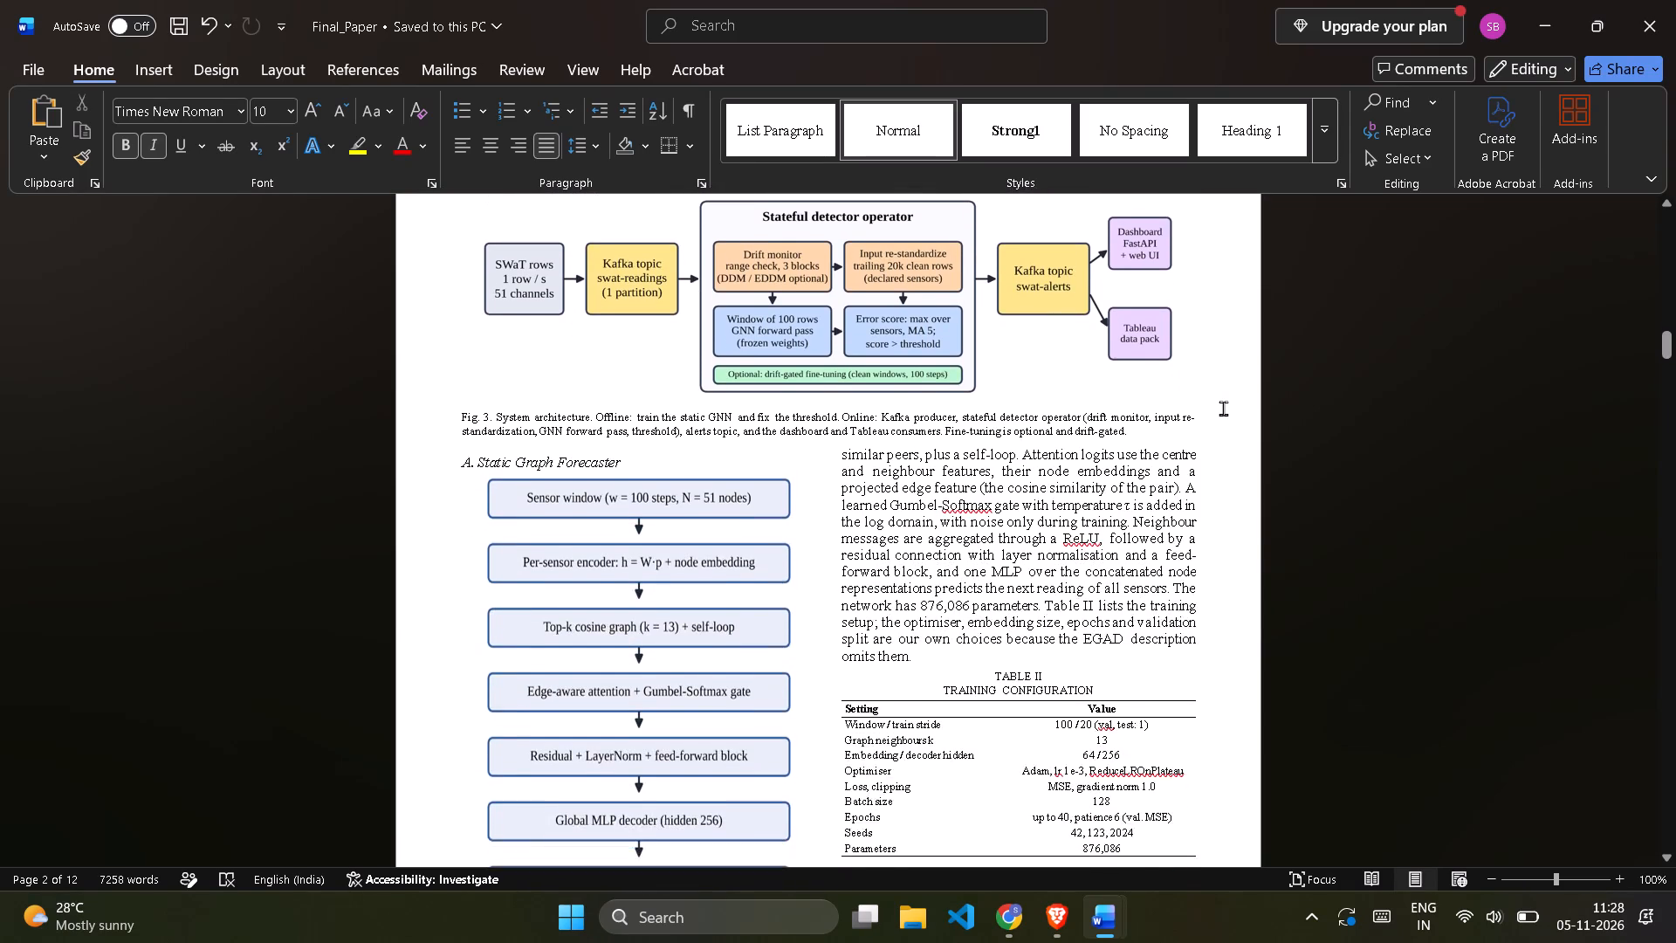
{"action": "scroll", "coordinate": [1223, 408], "scroll_direction": "down", "scroll_amount": 1}
{"action": "scroll", "coordinate": [1223, 408], "scroll_direction": "up", "scroll_amount": 4}
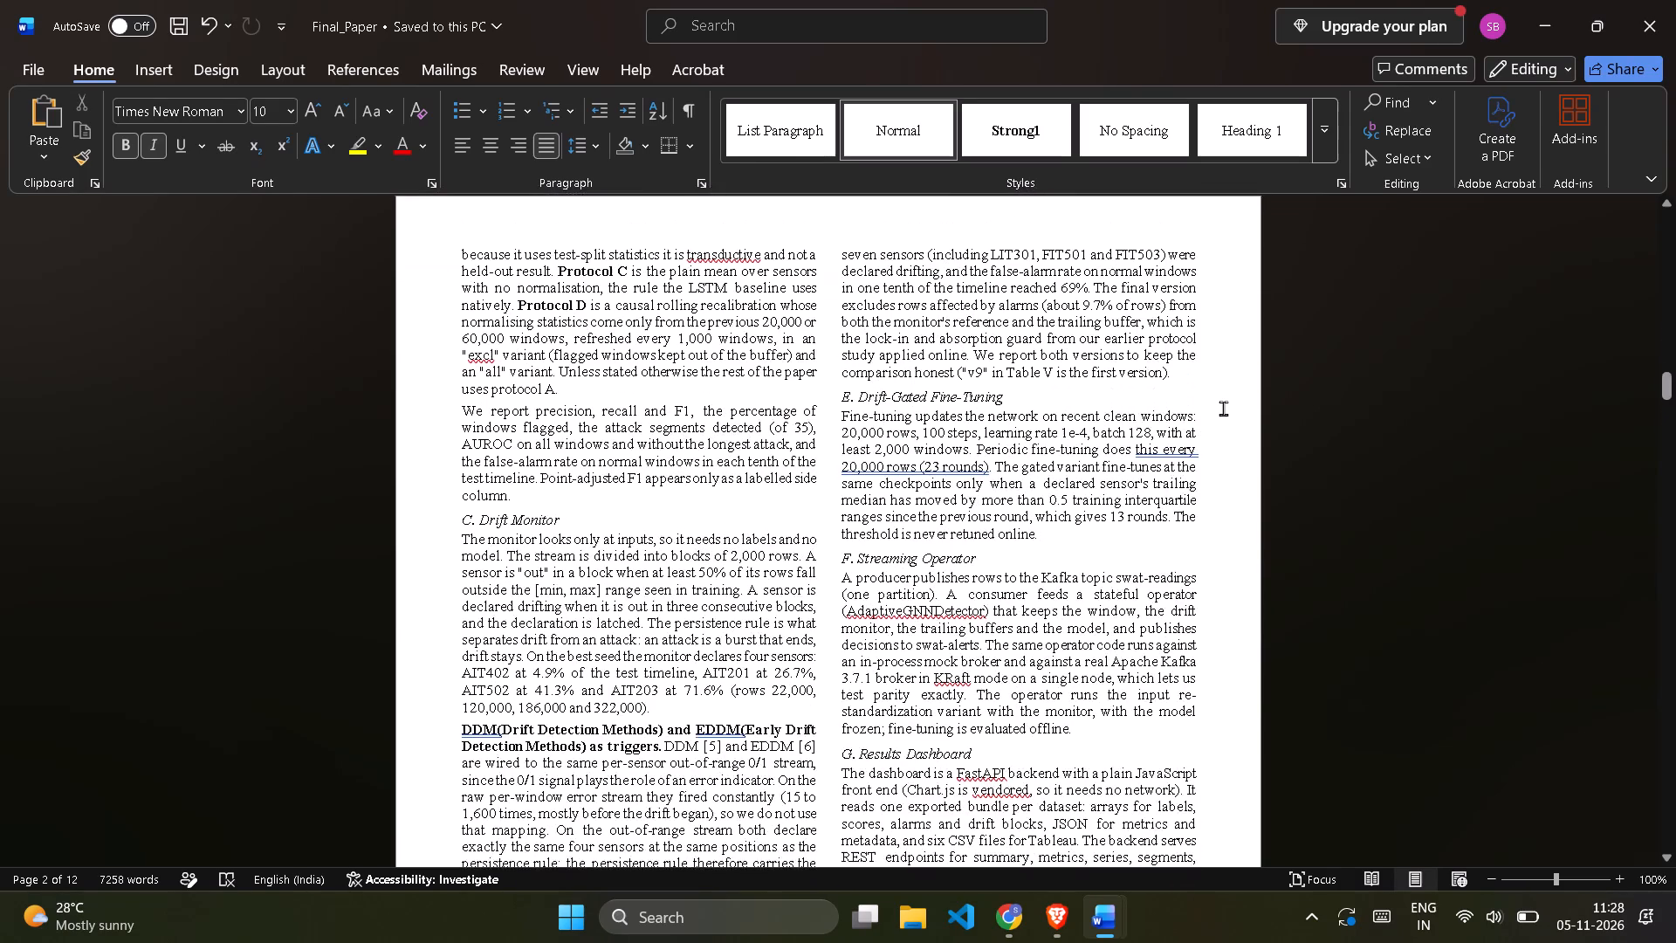
{"action": "scroll", "coordinate": [1223, 408], "scroll_direction": "up", "scroll_amount": 2}
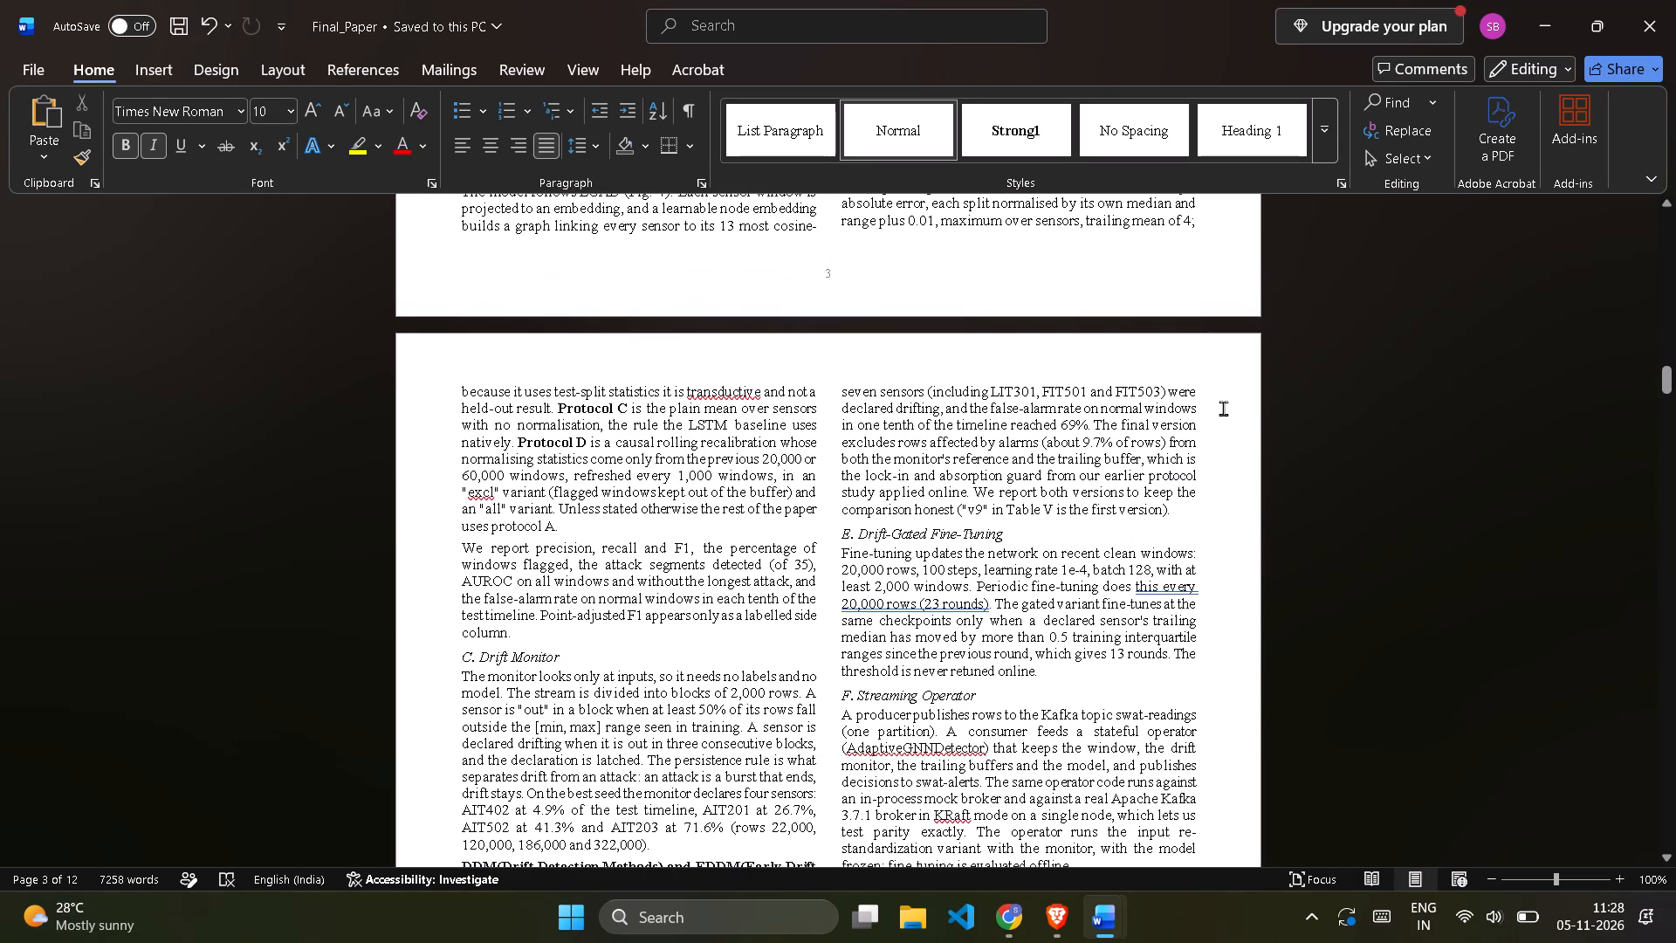
{"action": "scroll", "coordinate": [1223, 408], "scroll_direction": "down", "scroll_amount": 3}
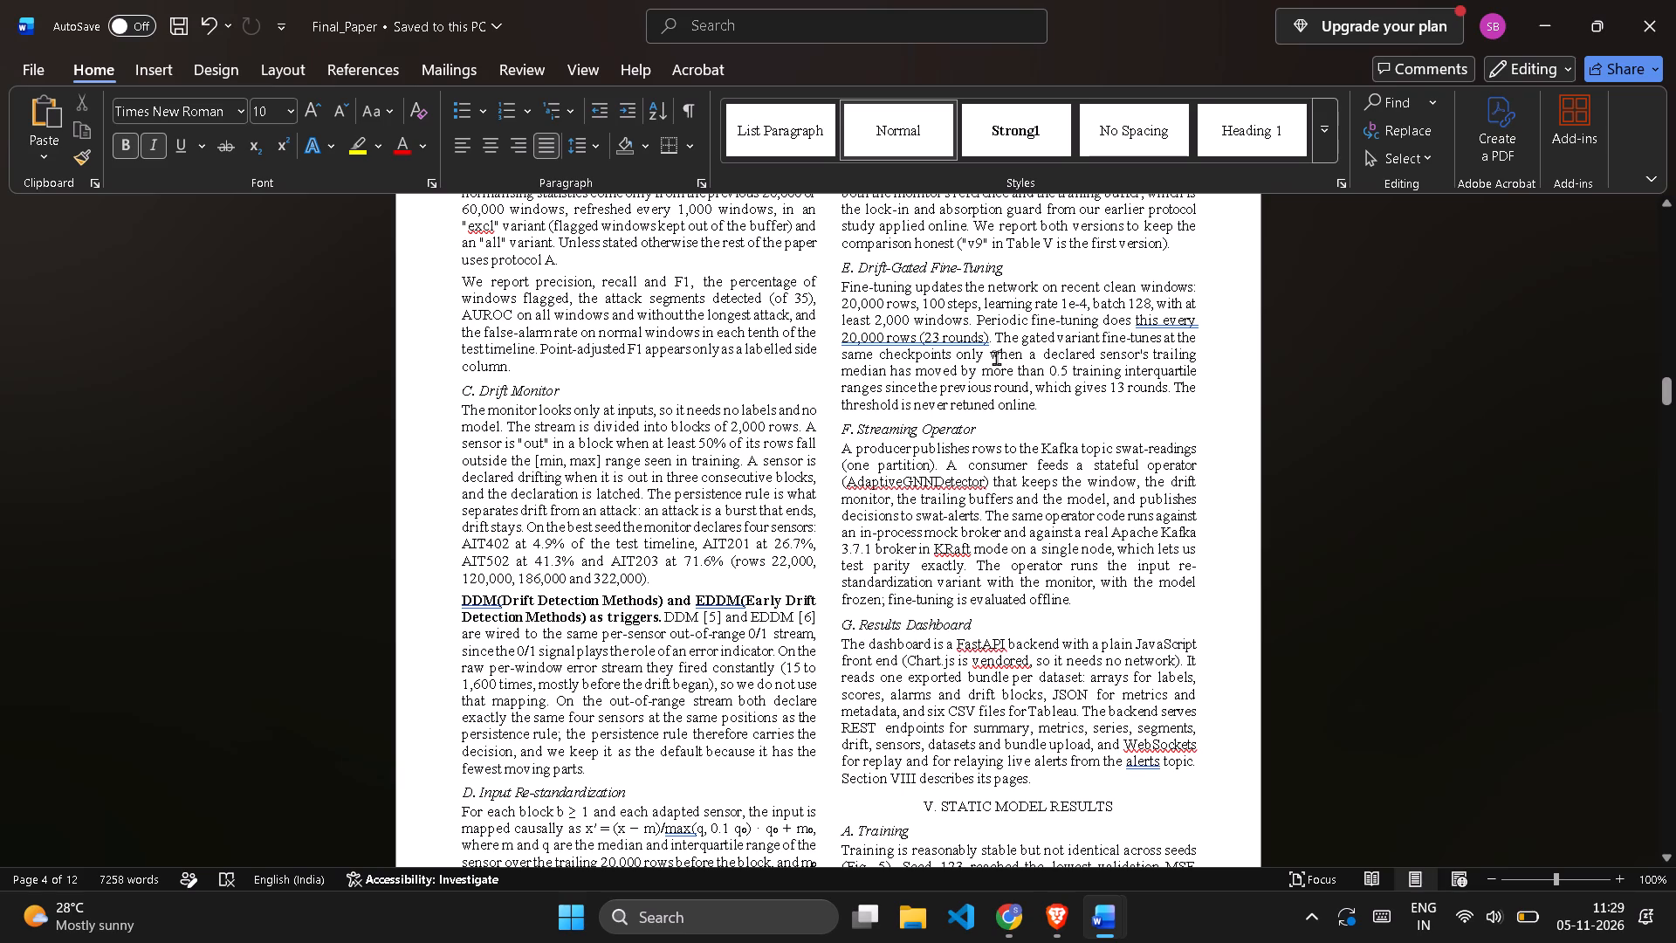
Look back through the paper to page 1 and examine the title, author block and start of the abstract.
{"action": "scroll", "coordinate": [987, 373], "scroll_direction": "up", "scroll_amount": 2, "text": "ctrl"}
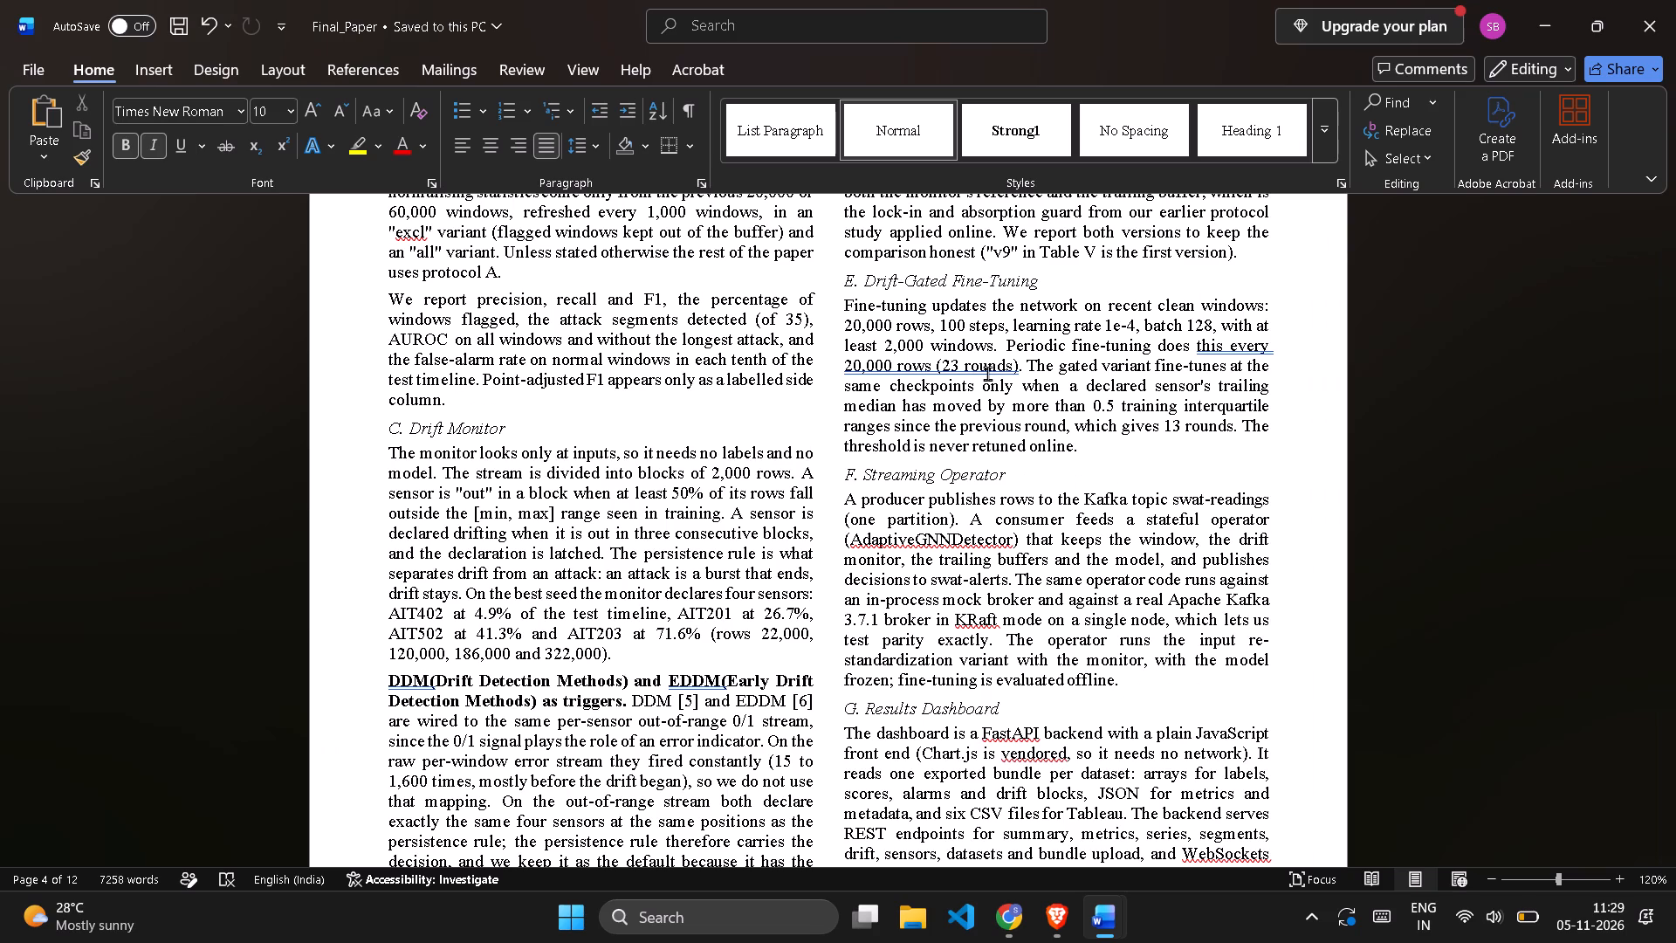
{"action": "scroll", "coordinate": [987, 373], "scroll_direction": "up", "scroll_amount": 4}
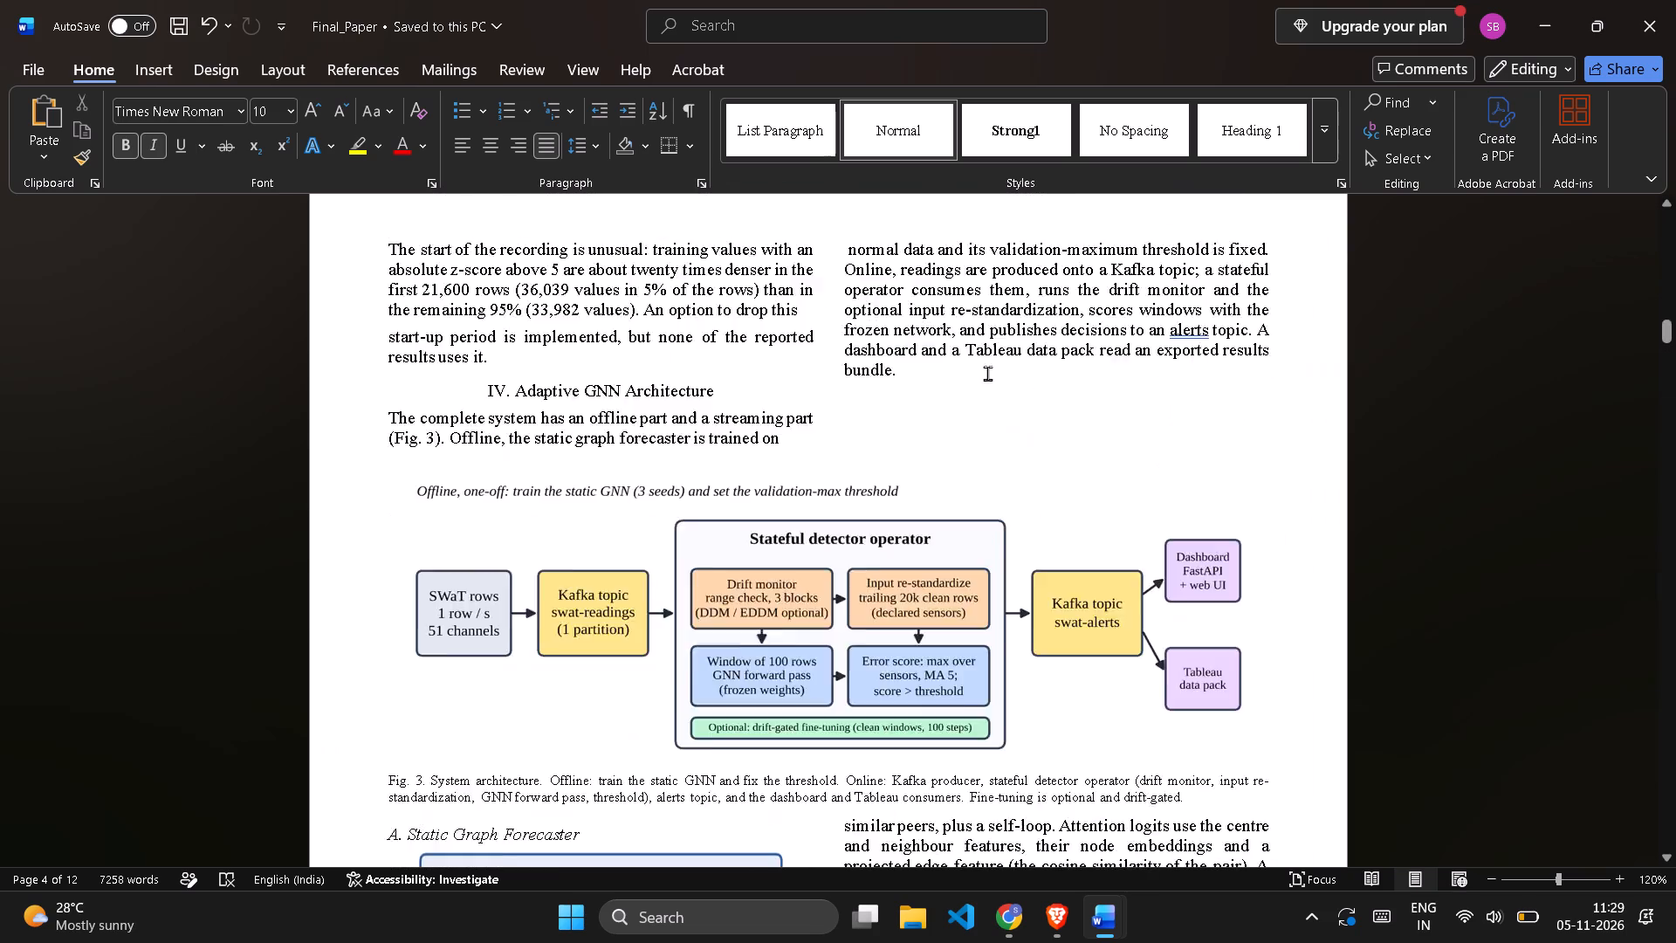
{"action": "scroll", "coordinate": [987, 373], "scroll_direction": "up", "scroll_amount": 10}
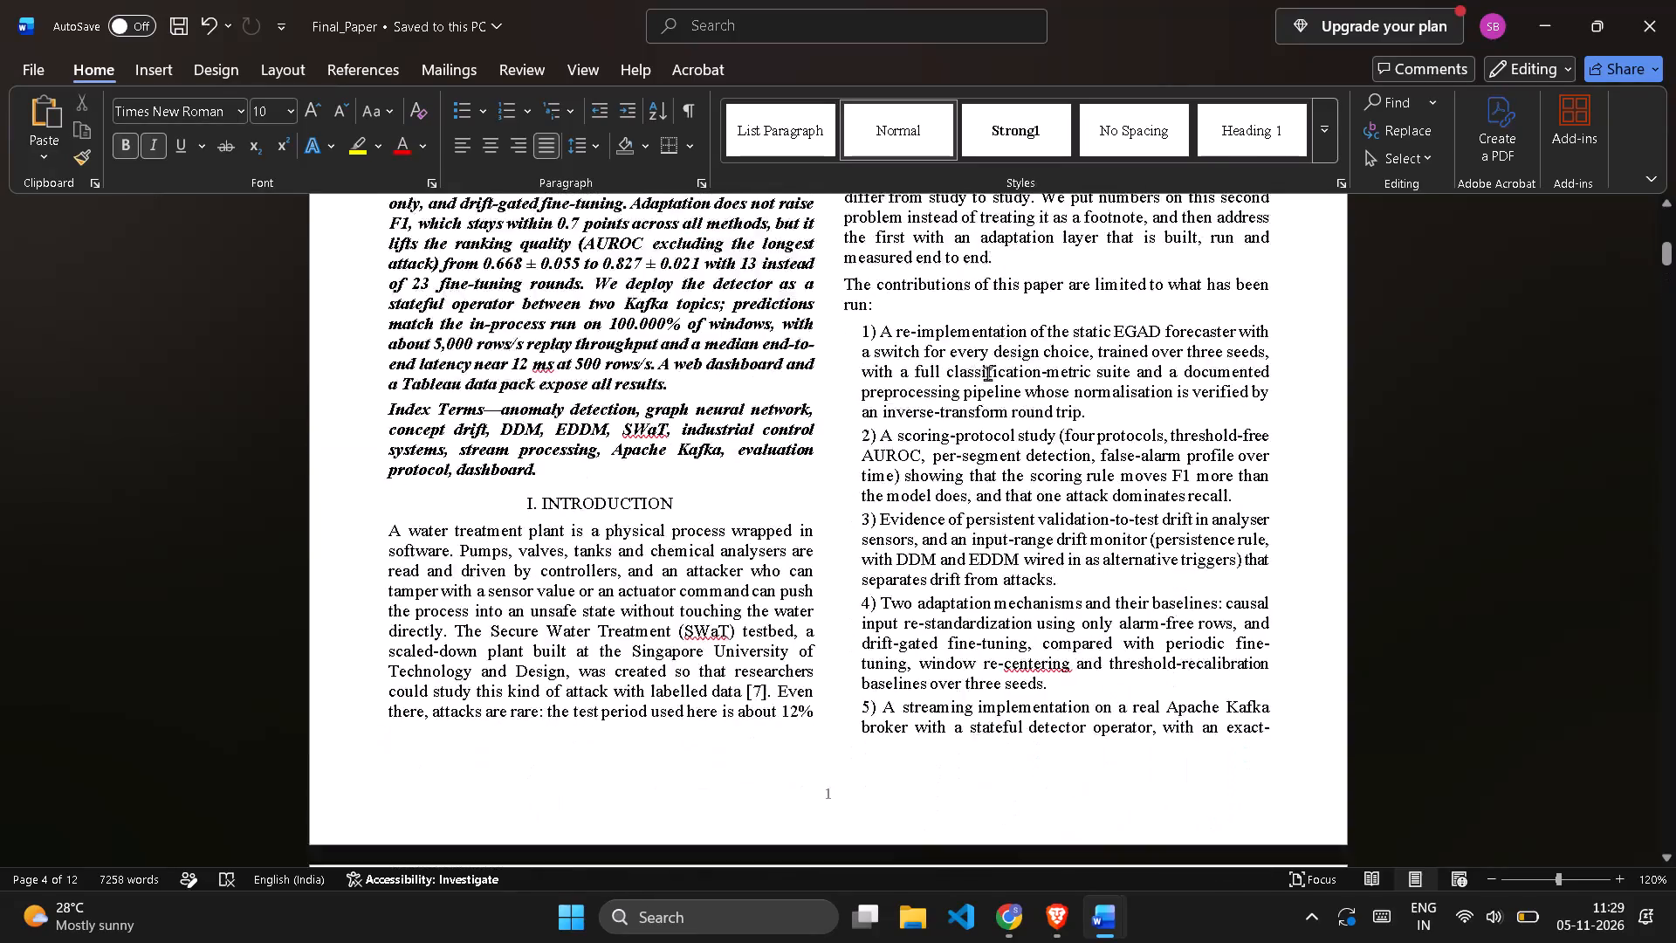
{"action": "scroll", "coordinate": [987, 373], "scroll_direction": "up", "scroll_amount": 1}
{"action": "scroll", "coordinate": [987, 373], "scroll_direction": "down", "scroll_amount": 2}
{"action": "scroll", "coordinate": [987, 373], "scroll_direction": "up", "scroll_amount": 1}
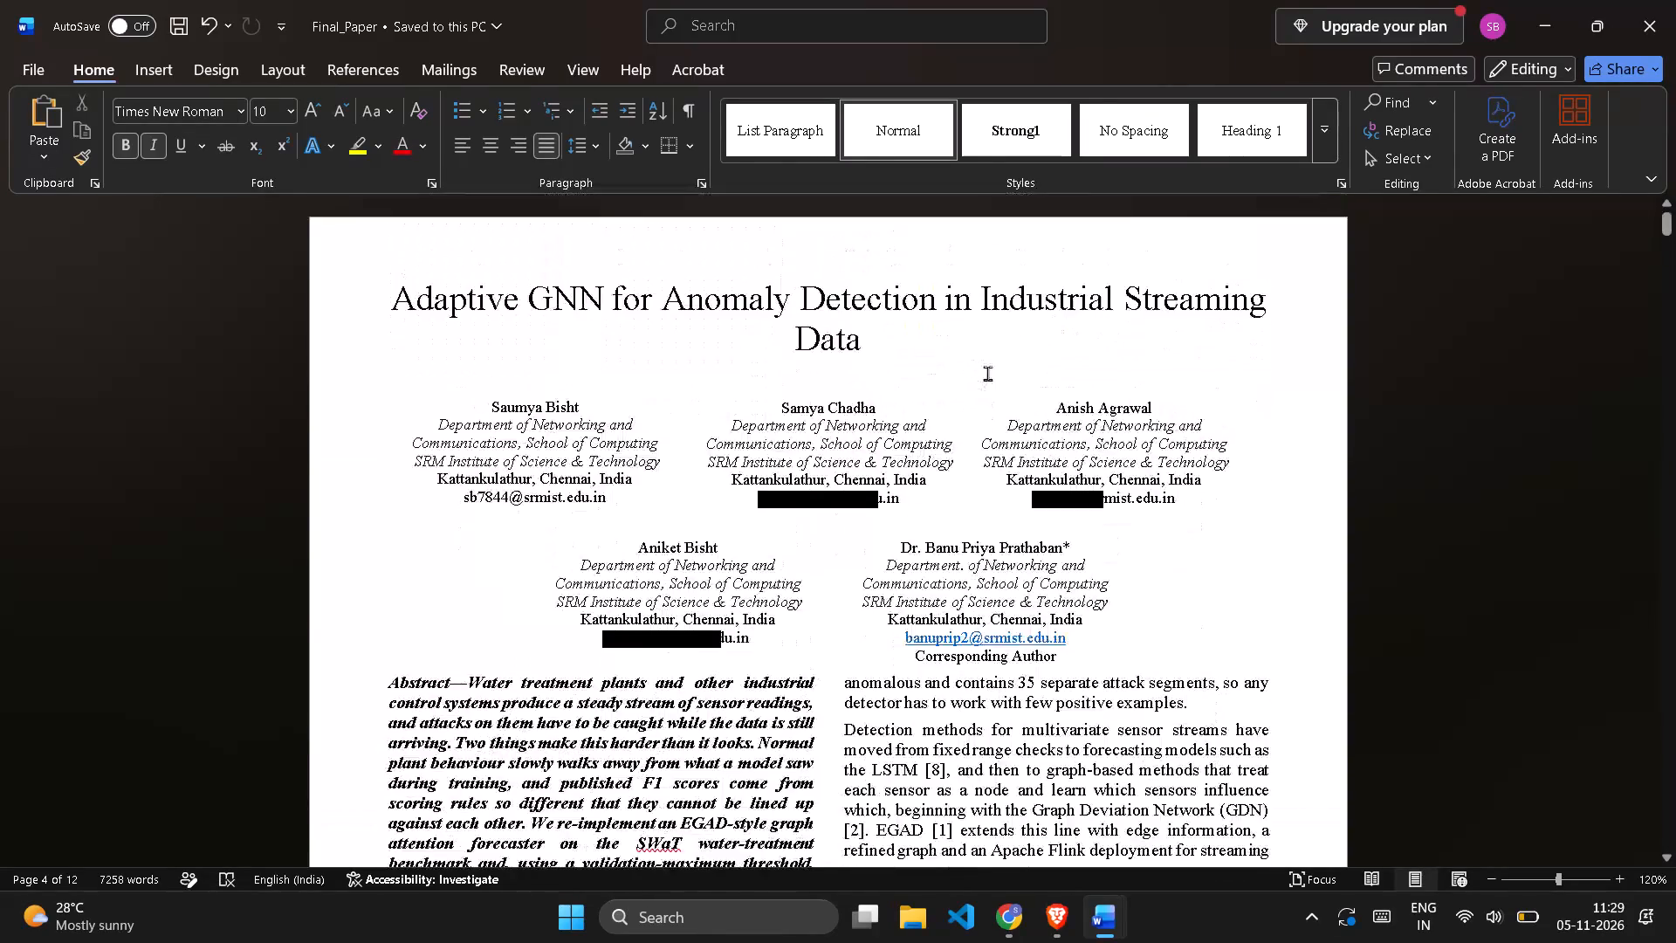
{"action": "scroll", "coordinate": [987, 373], "scroll_direction": "up", "scroll_amount": 2}
{"action": "left_click", "coordinate": [1104, 526]}
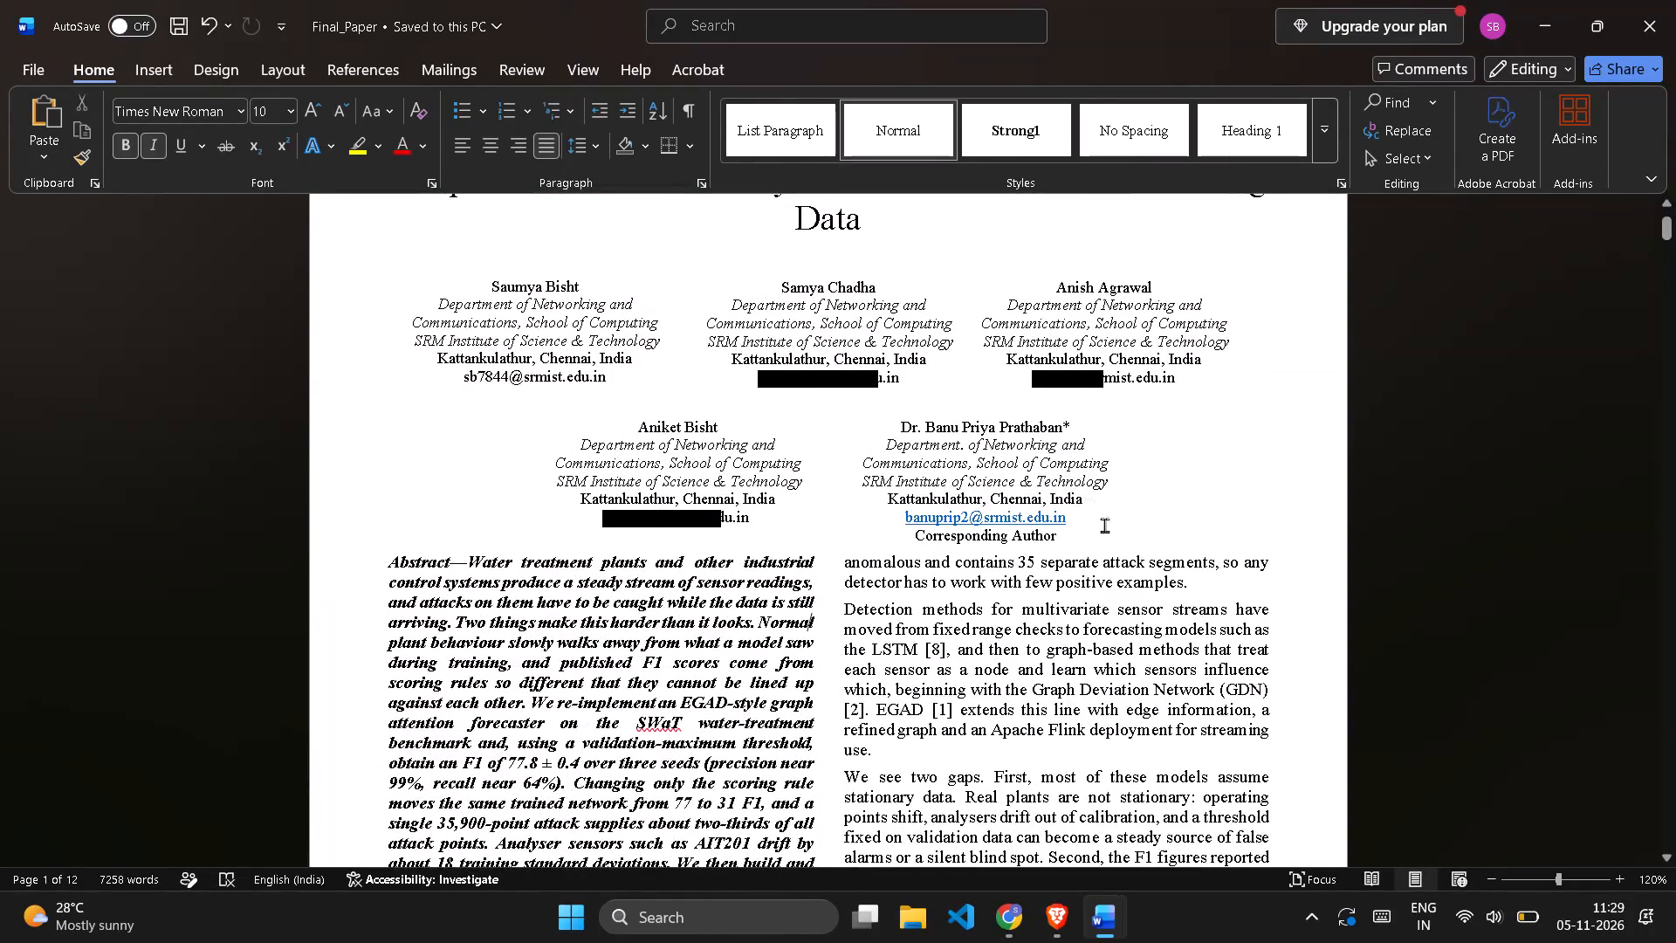
{"action": "left_click", "coordinate": [1175, 529]}
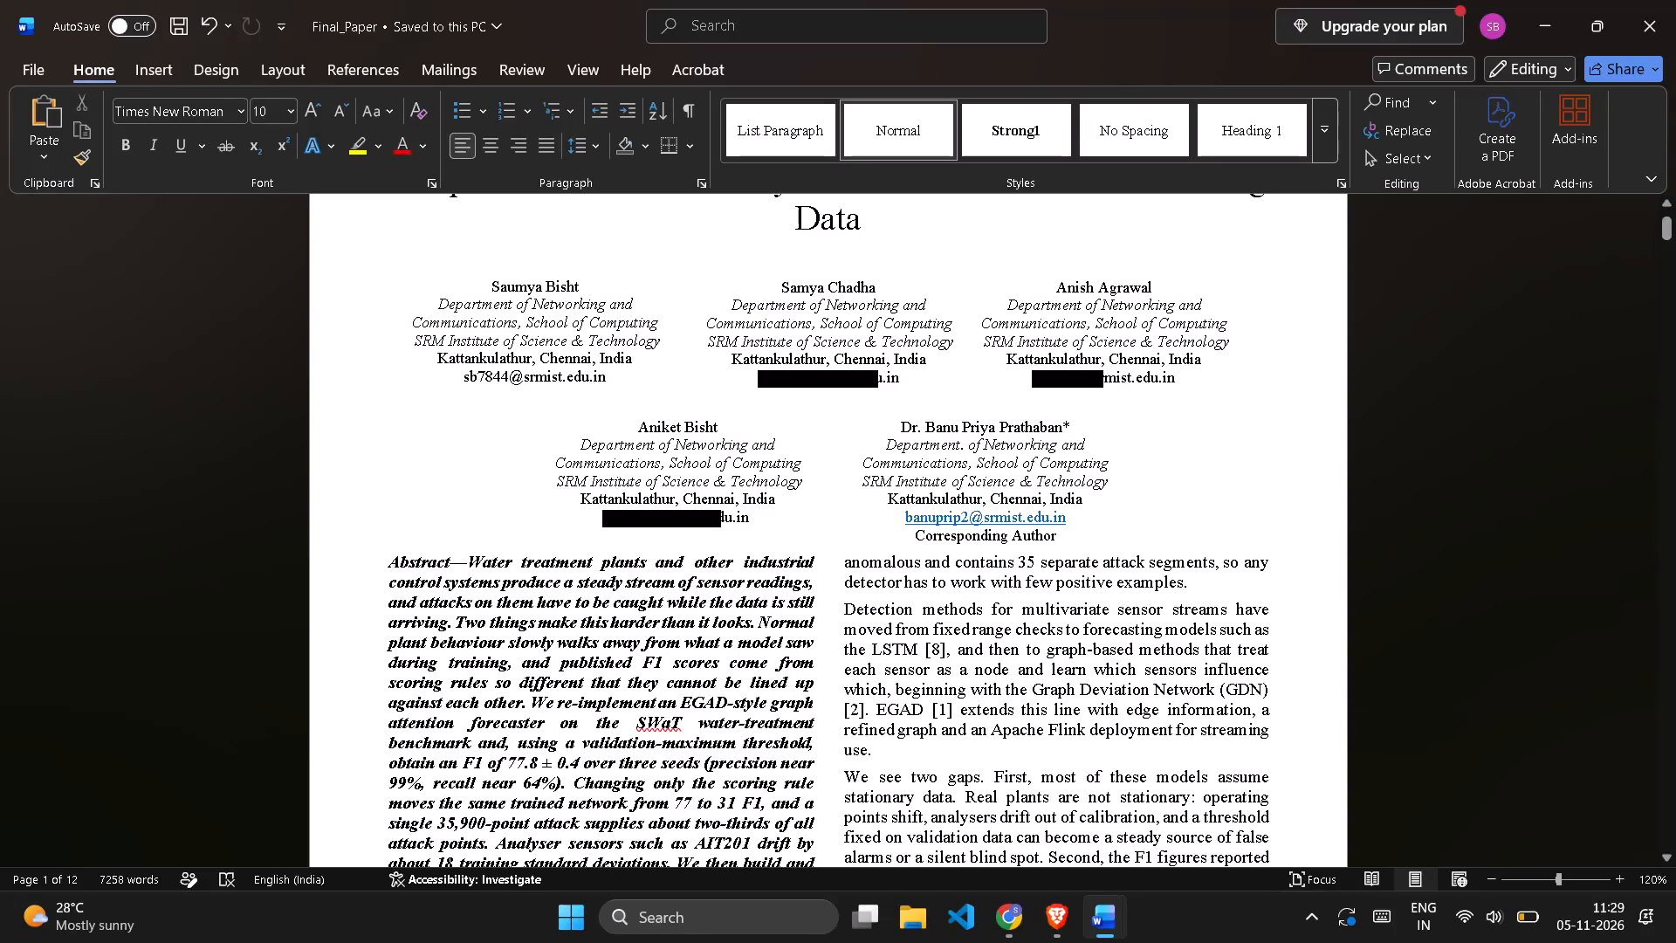
{"action": "scroll", "coordinate": [1175, 529], "scroll_direction": "up", "scroll_amount": 1}
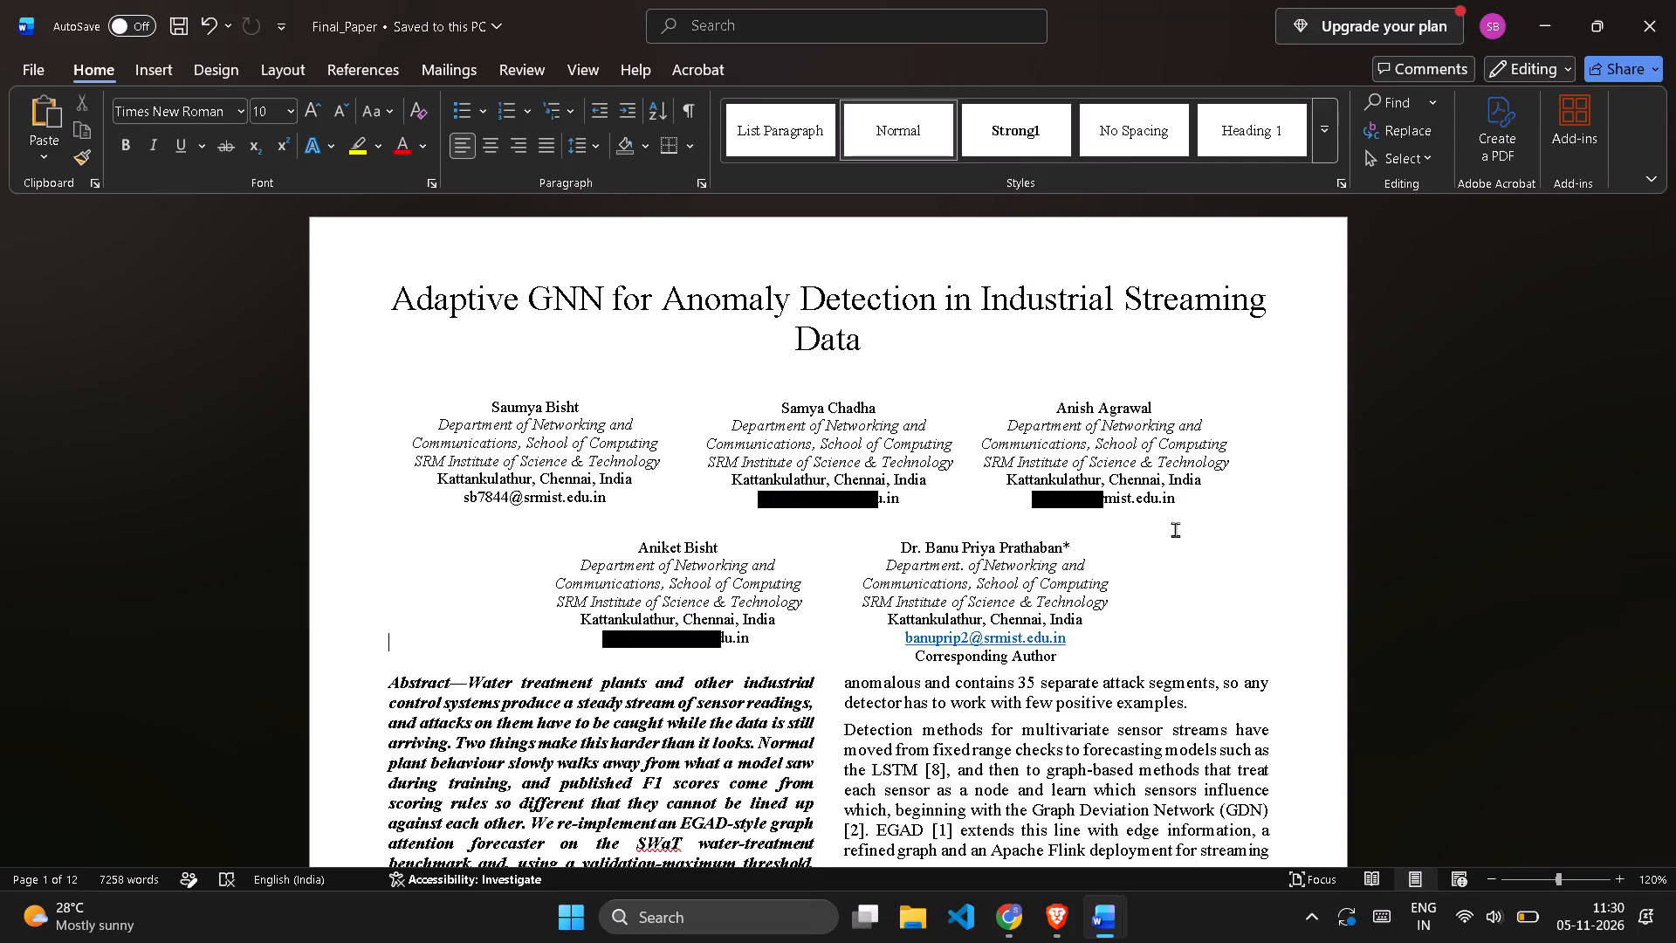
Save the Final_Paper document.
{"action": "key", "text": "ctrl+s"}
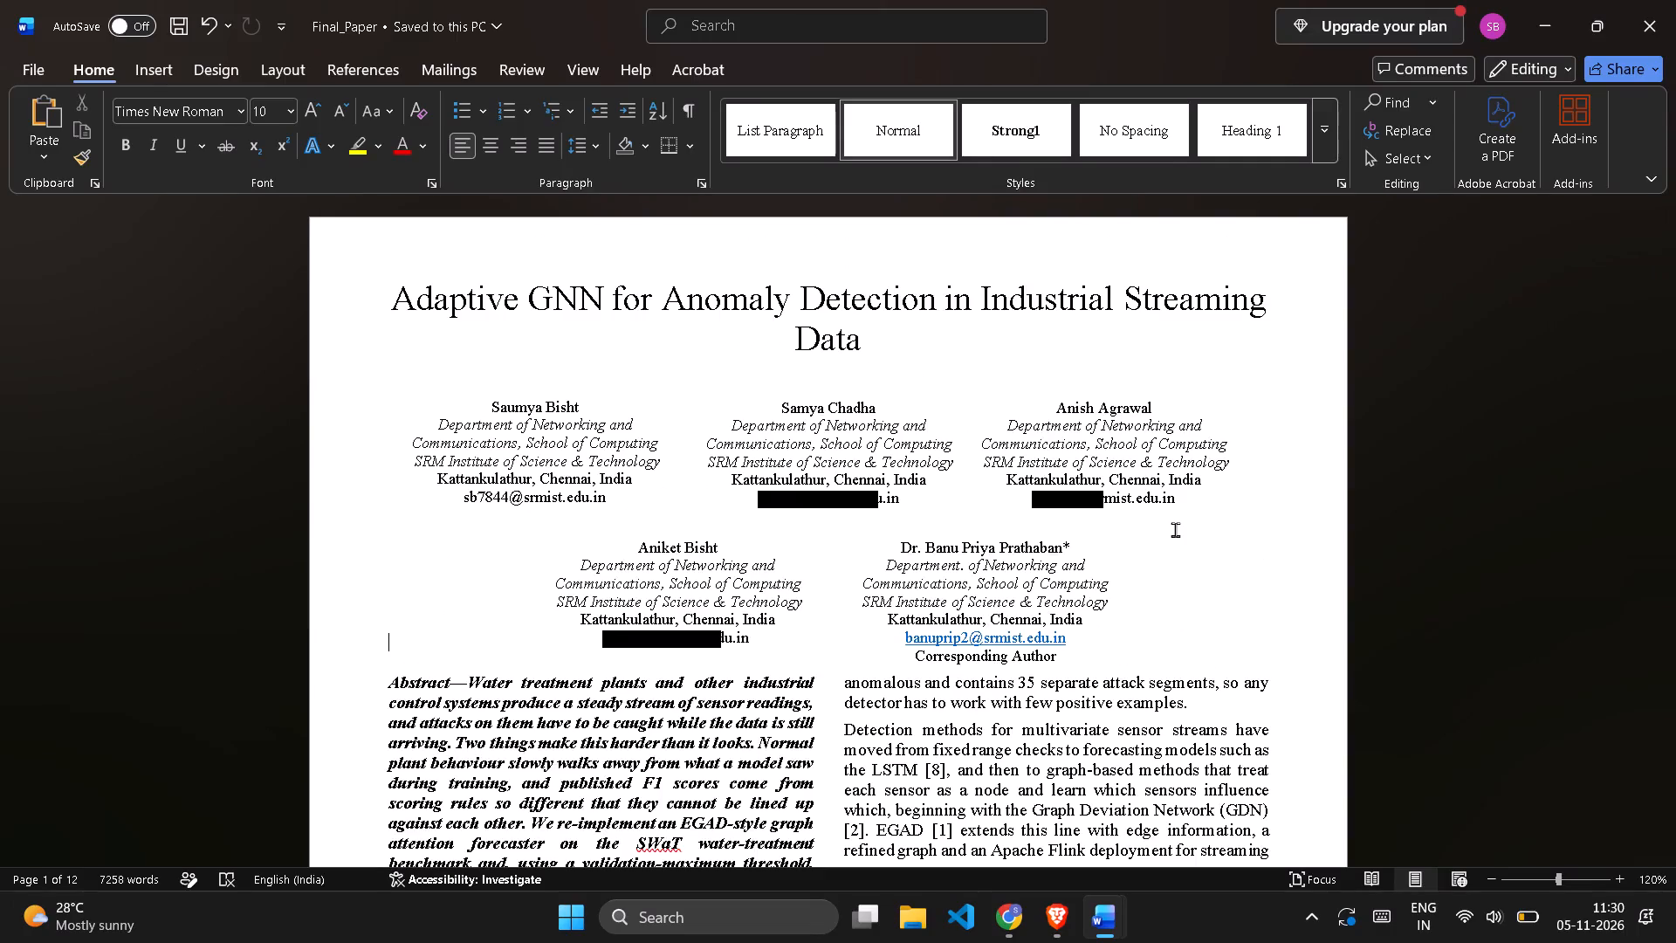